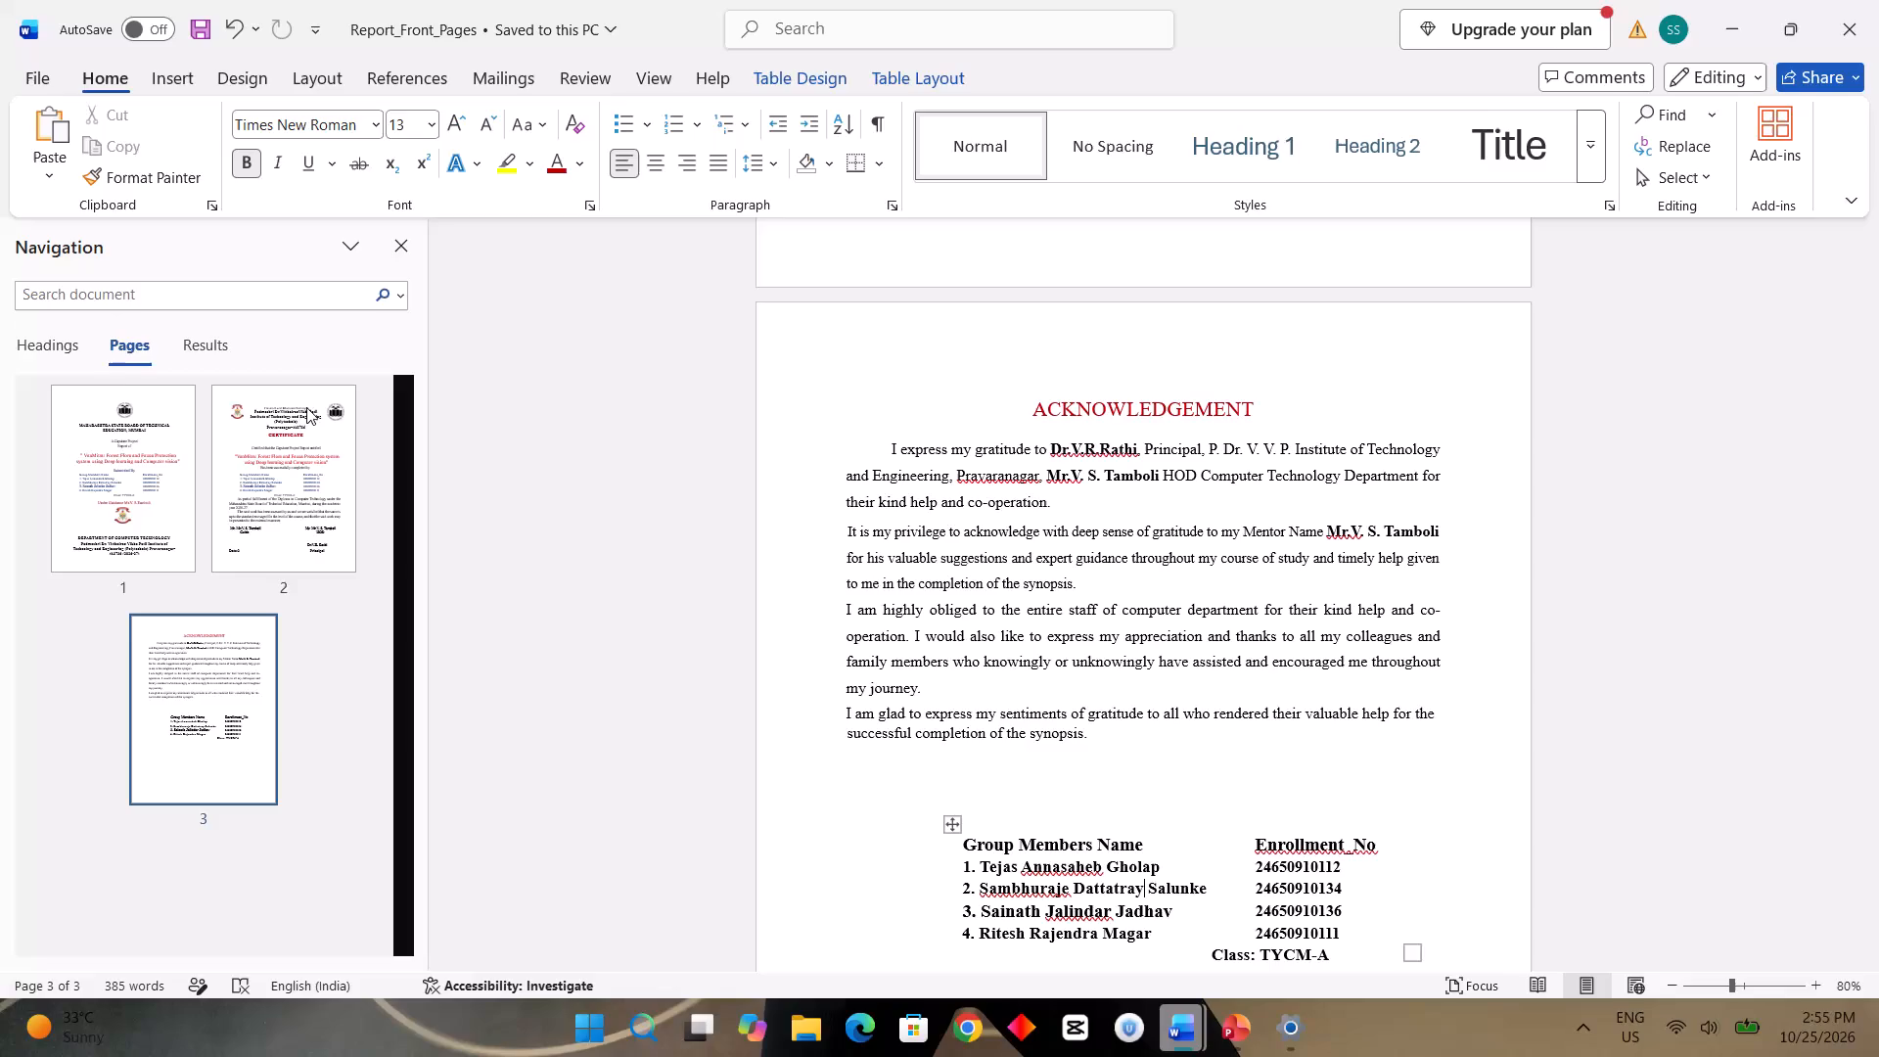
Look through all three front pages of the report, from the title page to the acknowledgement and group members table.
scroll(306, 407, down, 3)
scroll(642, 617, right, 1)
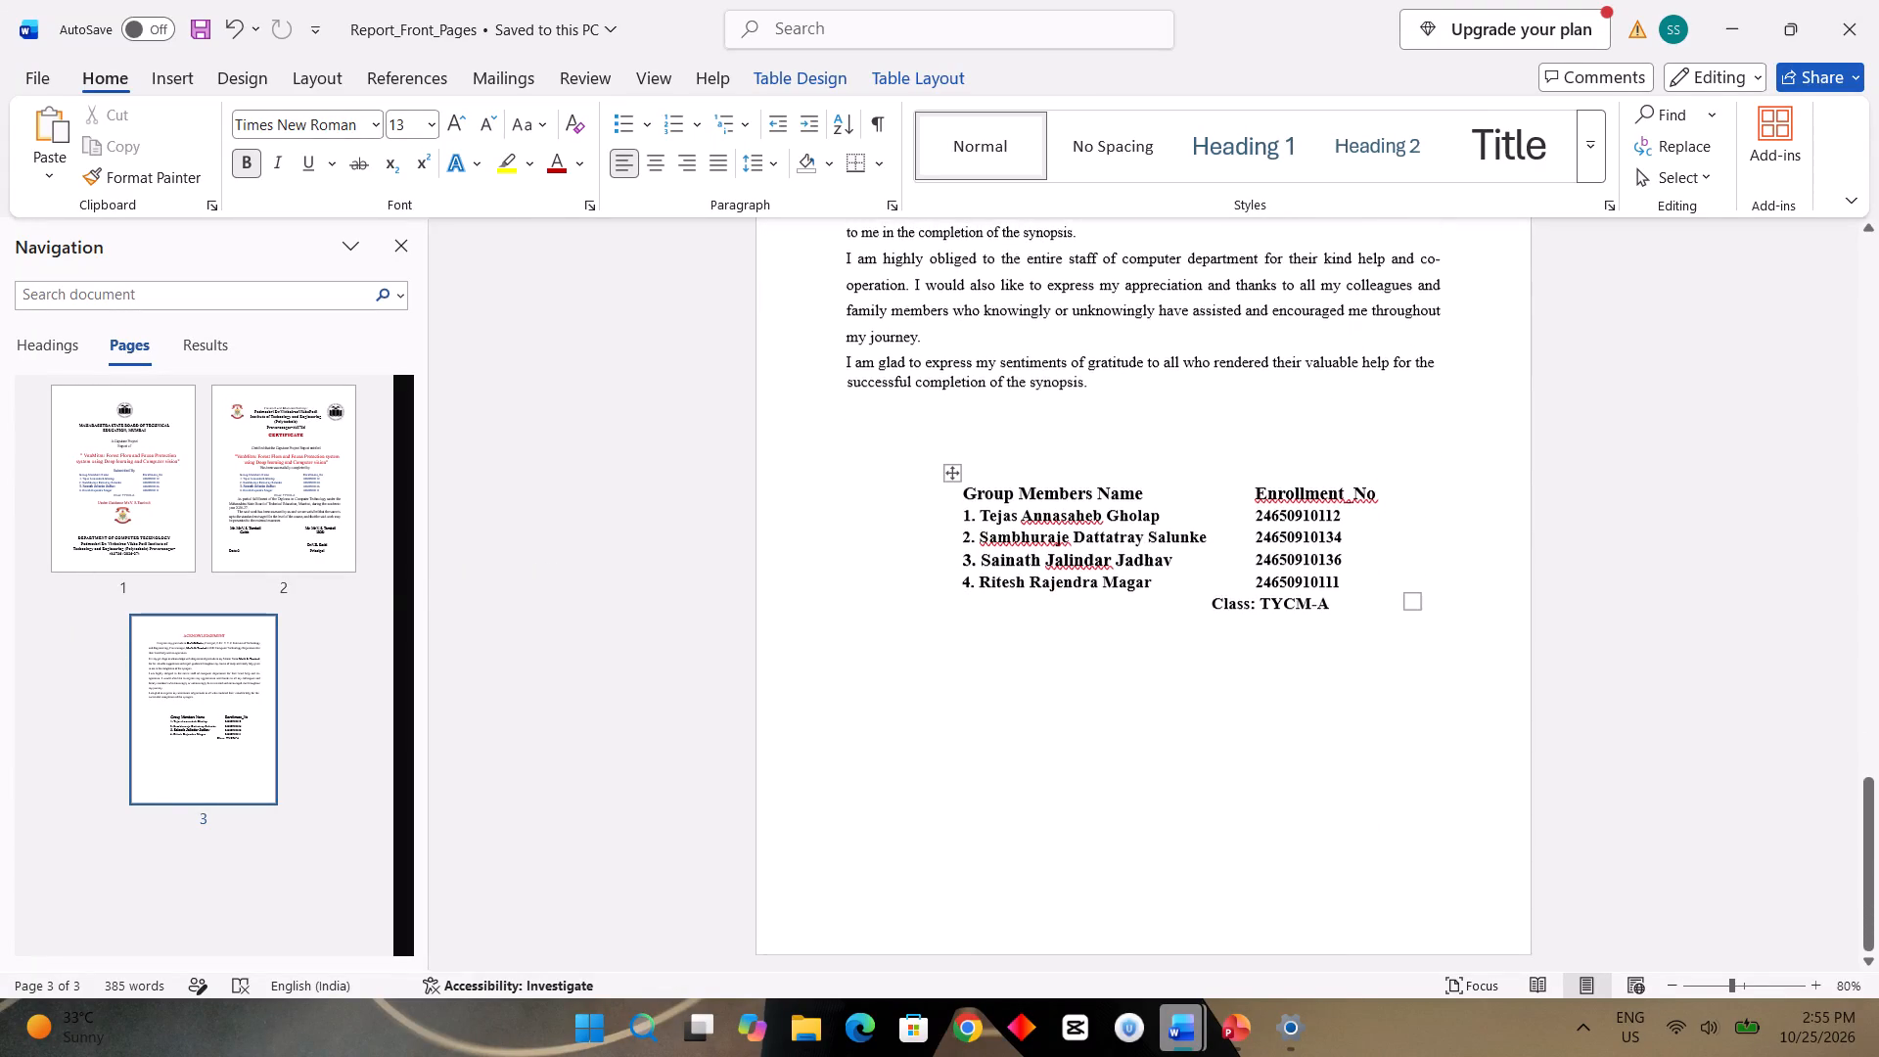
scroll(642, 617, right, 1)
scroll(642, 617, up, 5)
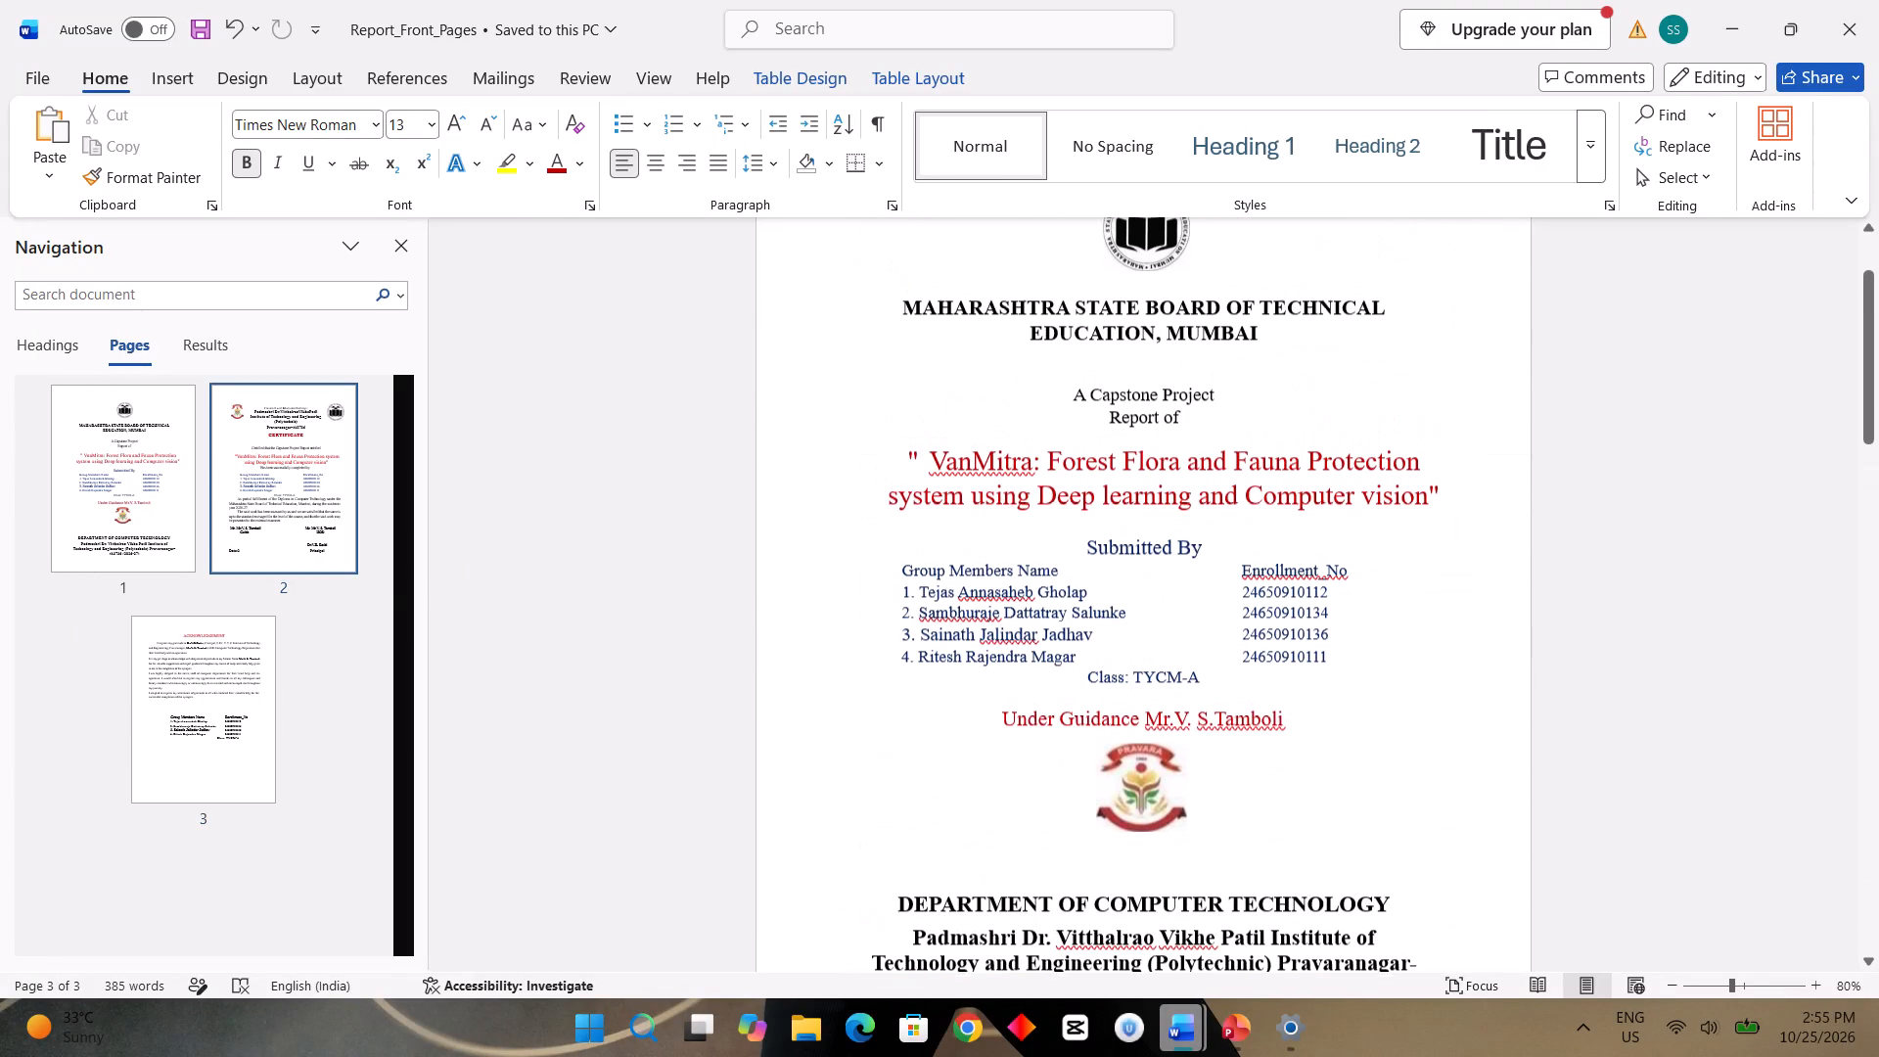
scroll(642, 617, up, 2)
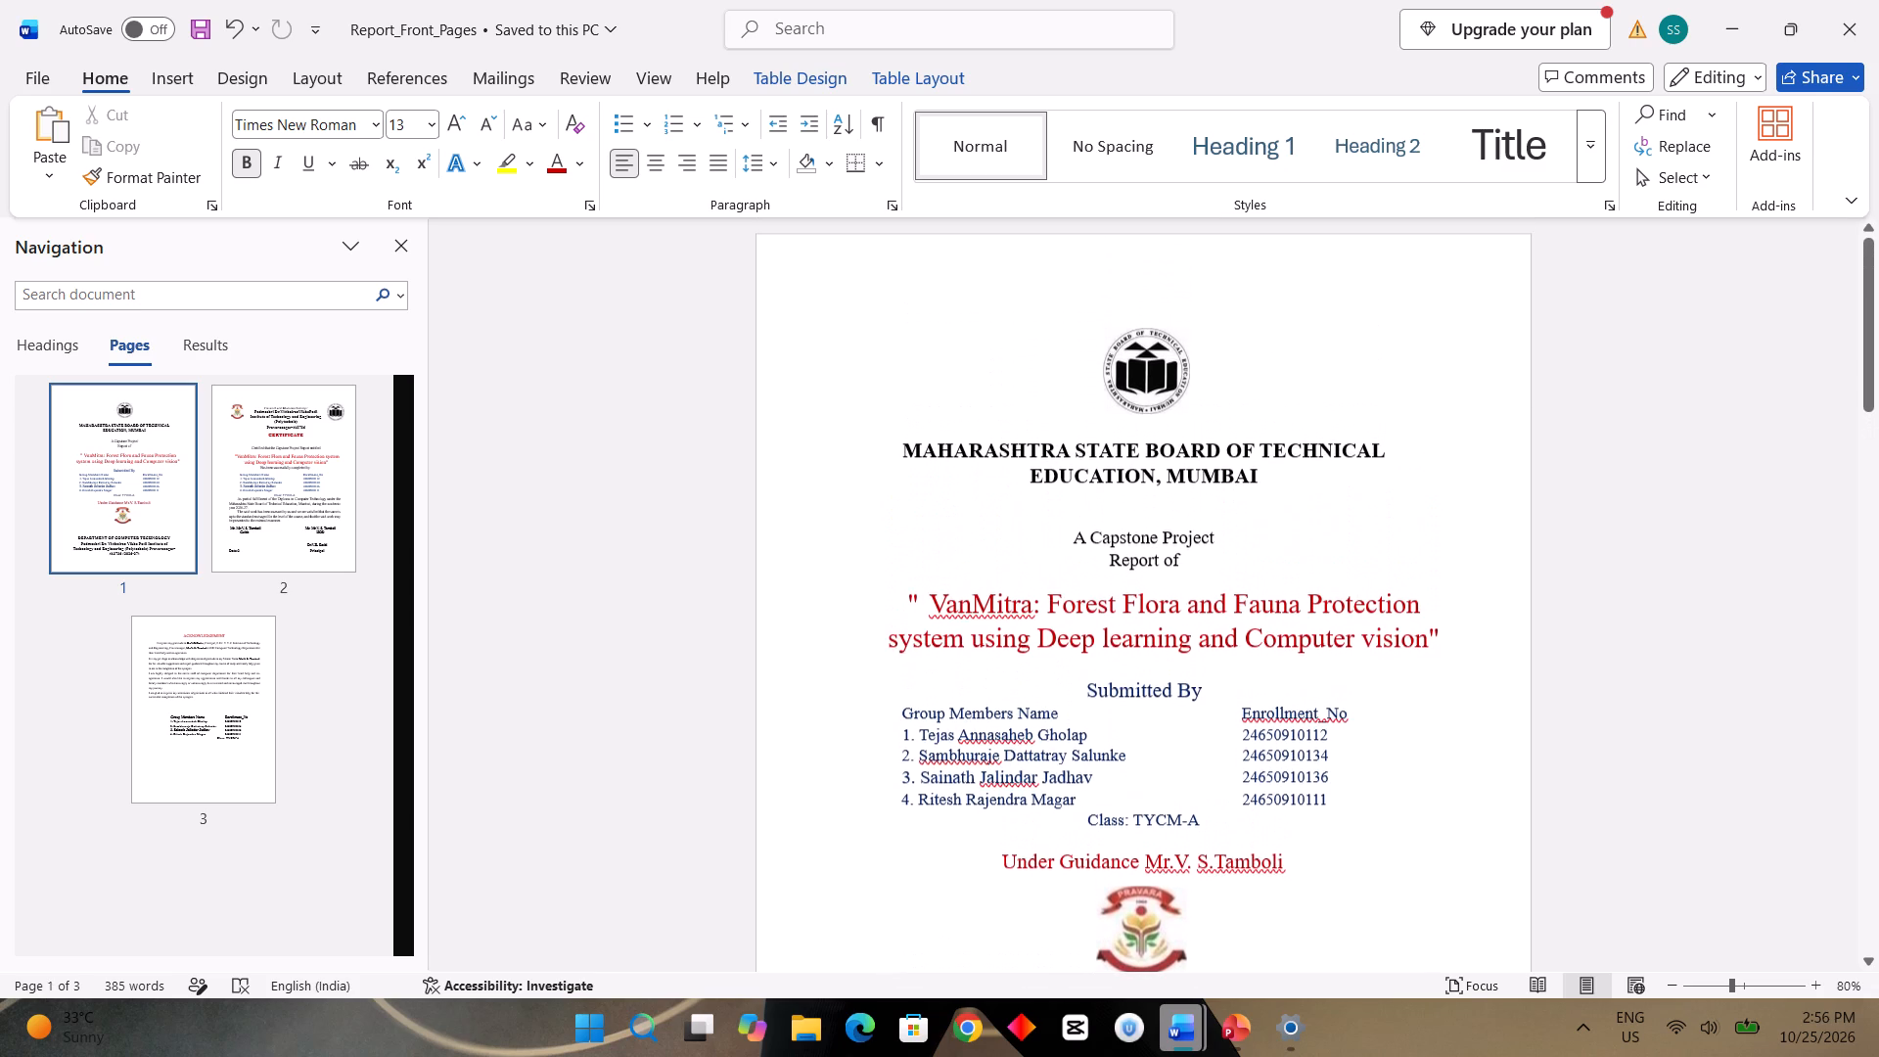
scroll(642, 617, down, 10)
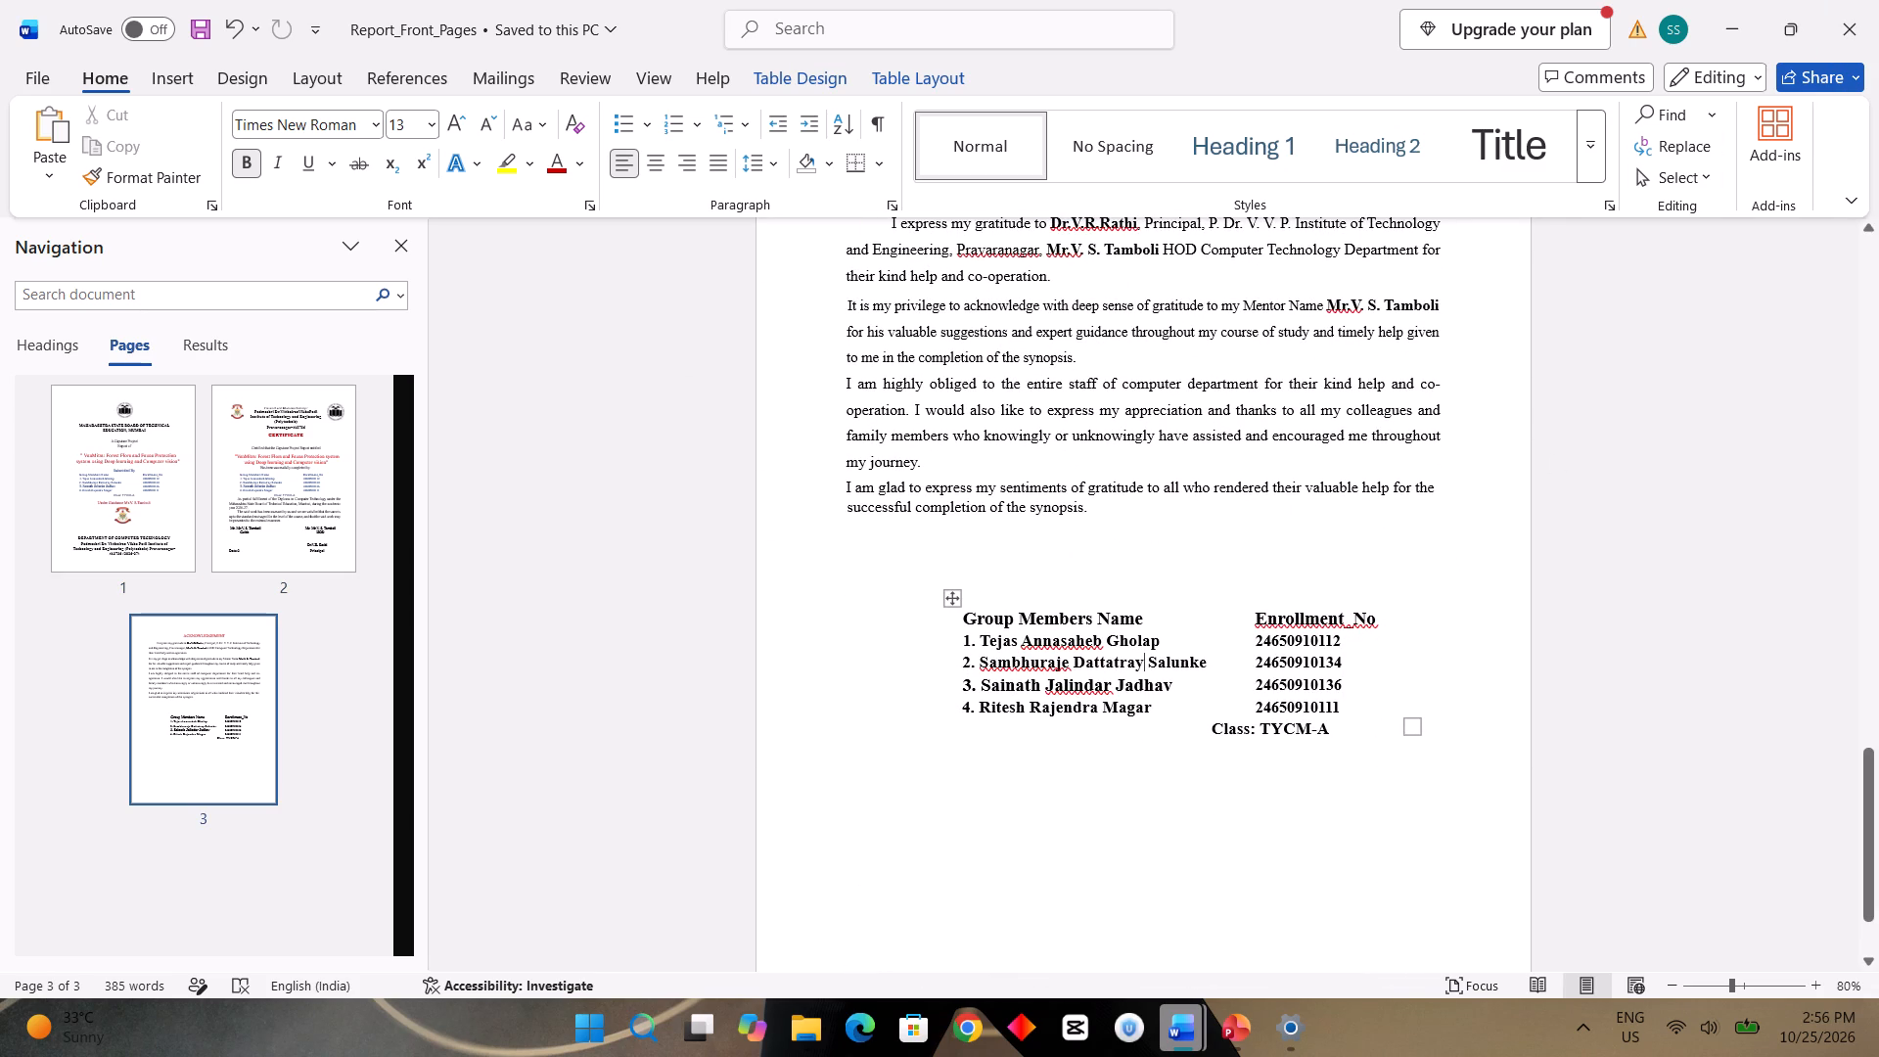
Save the Report_Front_Pages document.
key(ctrl+s)
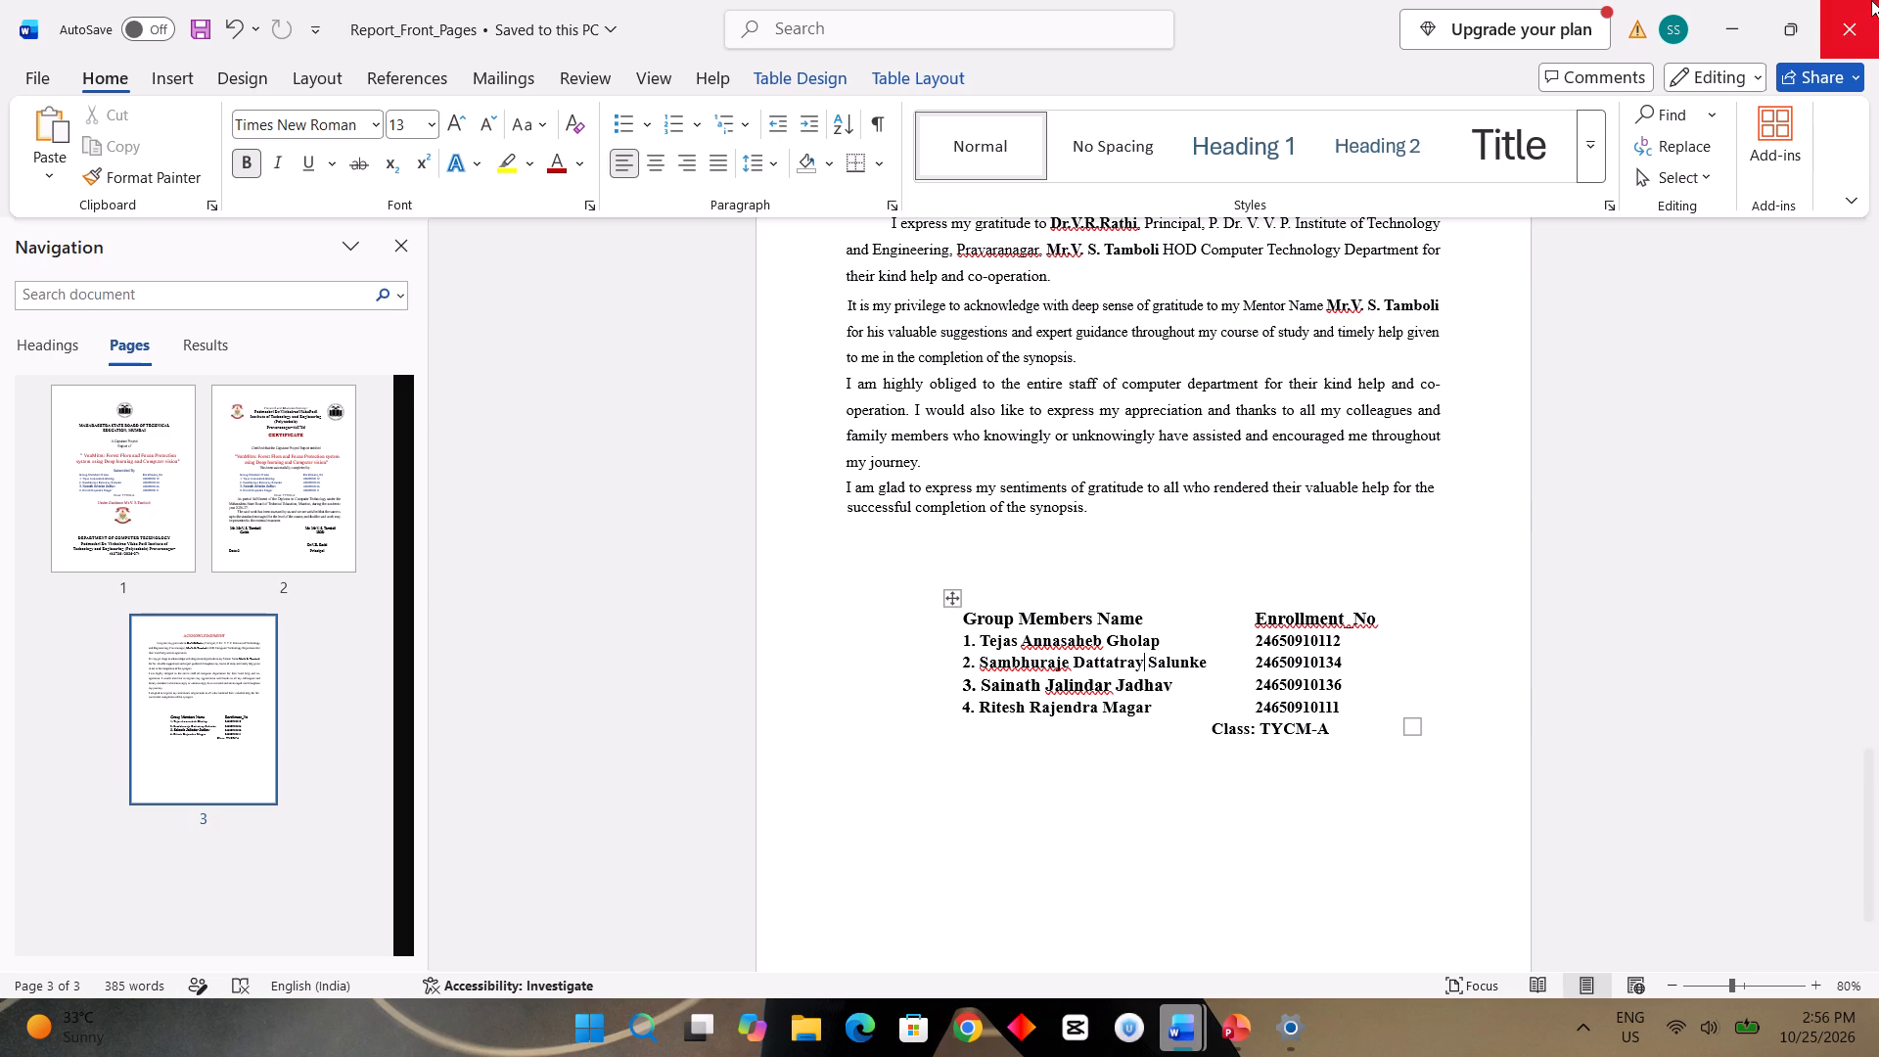
Minimize the report, switch to the Van Mitra presentation in PowerPoint and look through its slides from title to references.
click(1738, 25)
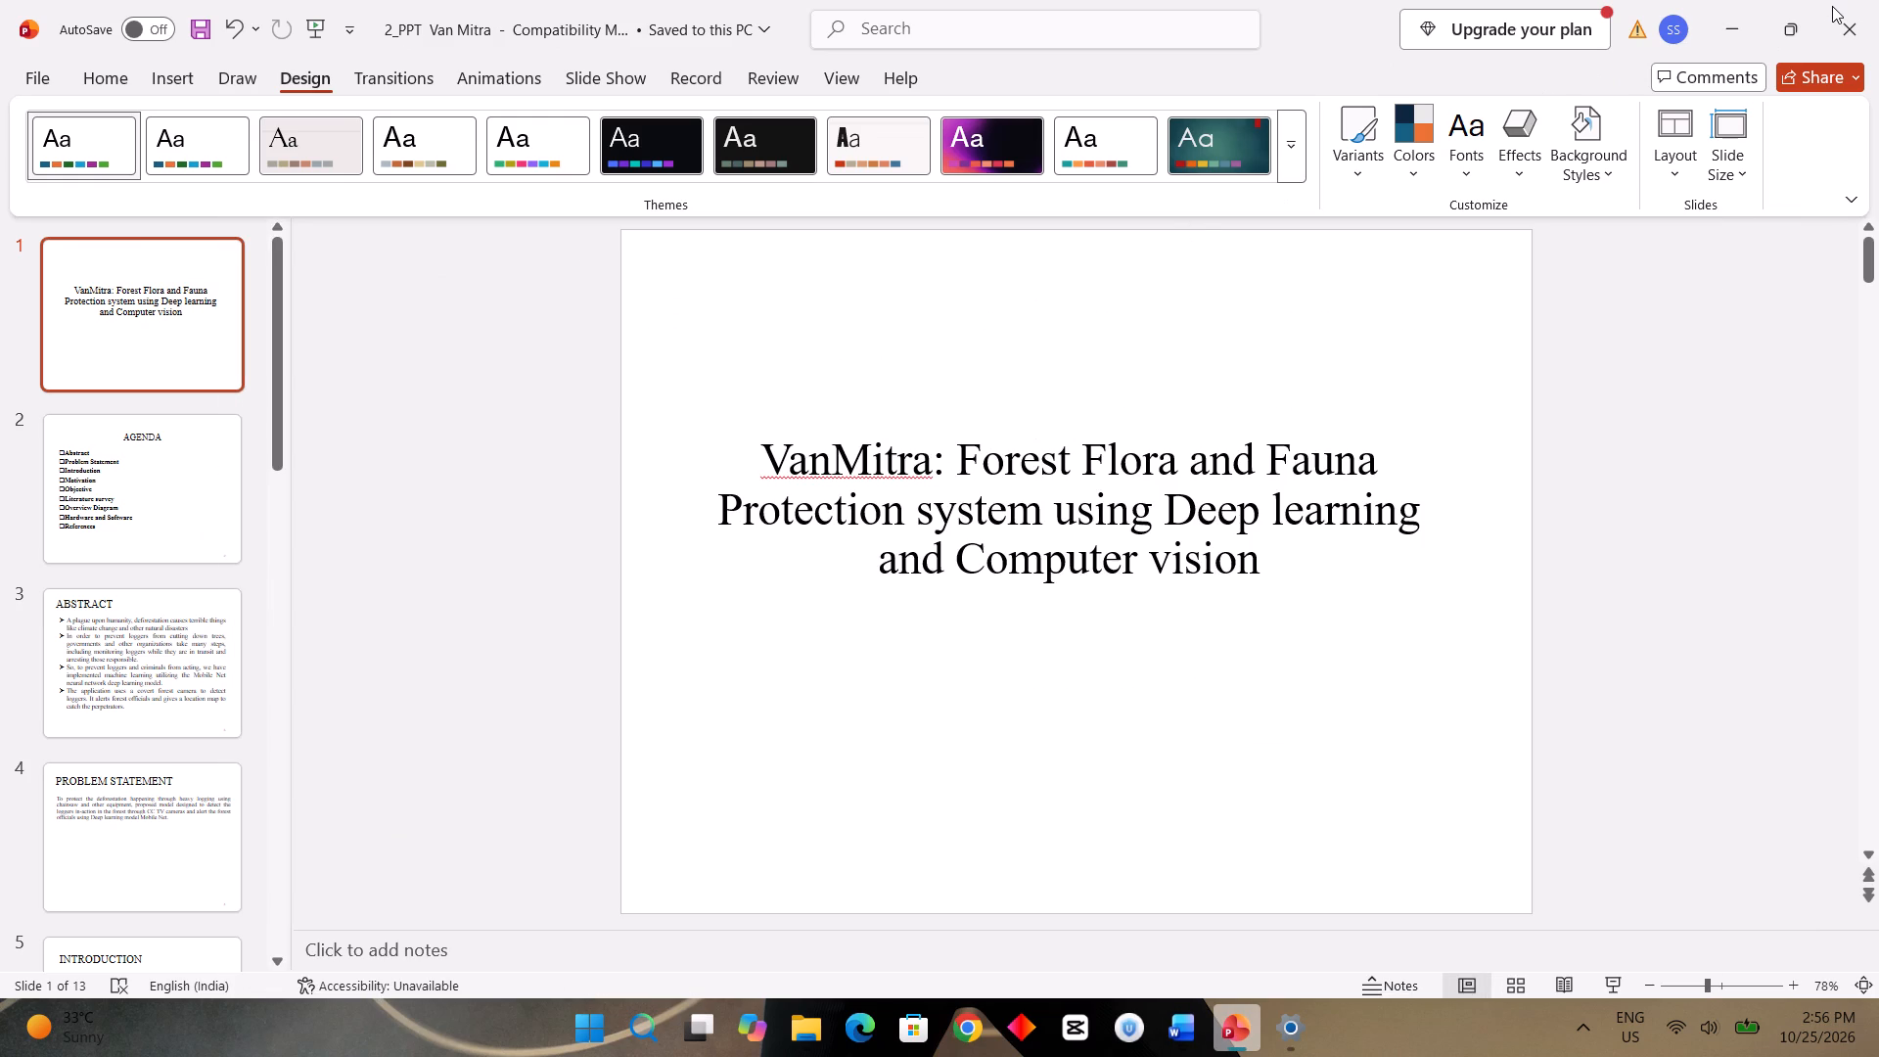
scroll(929, 435, down, 4)
scroll(929, 435, right, 1)
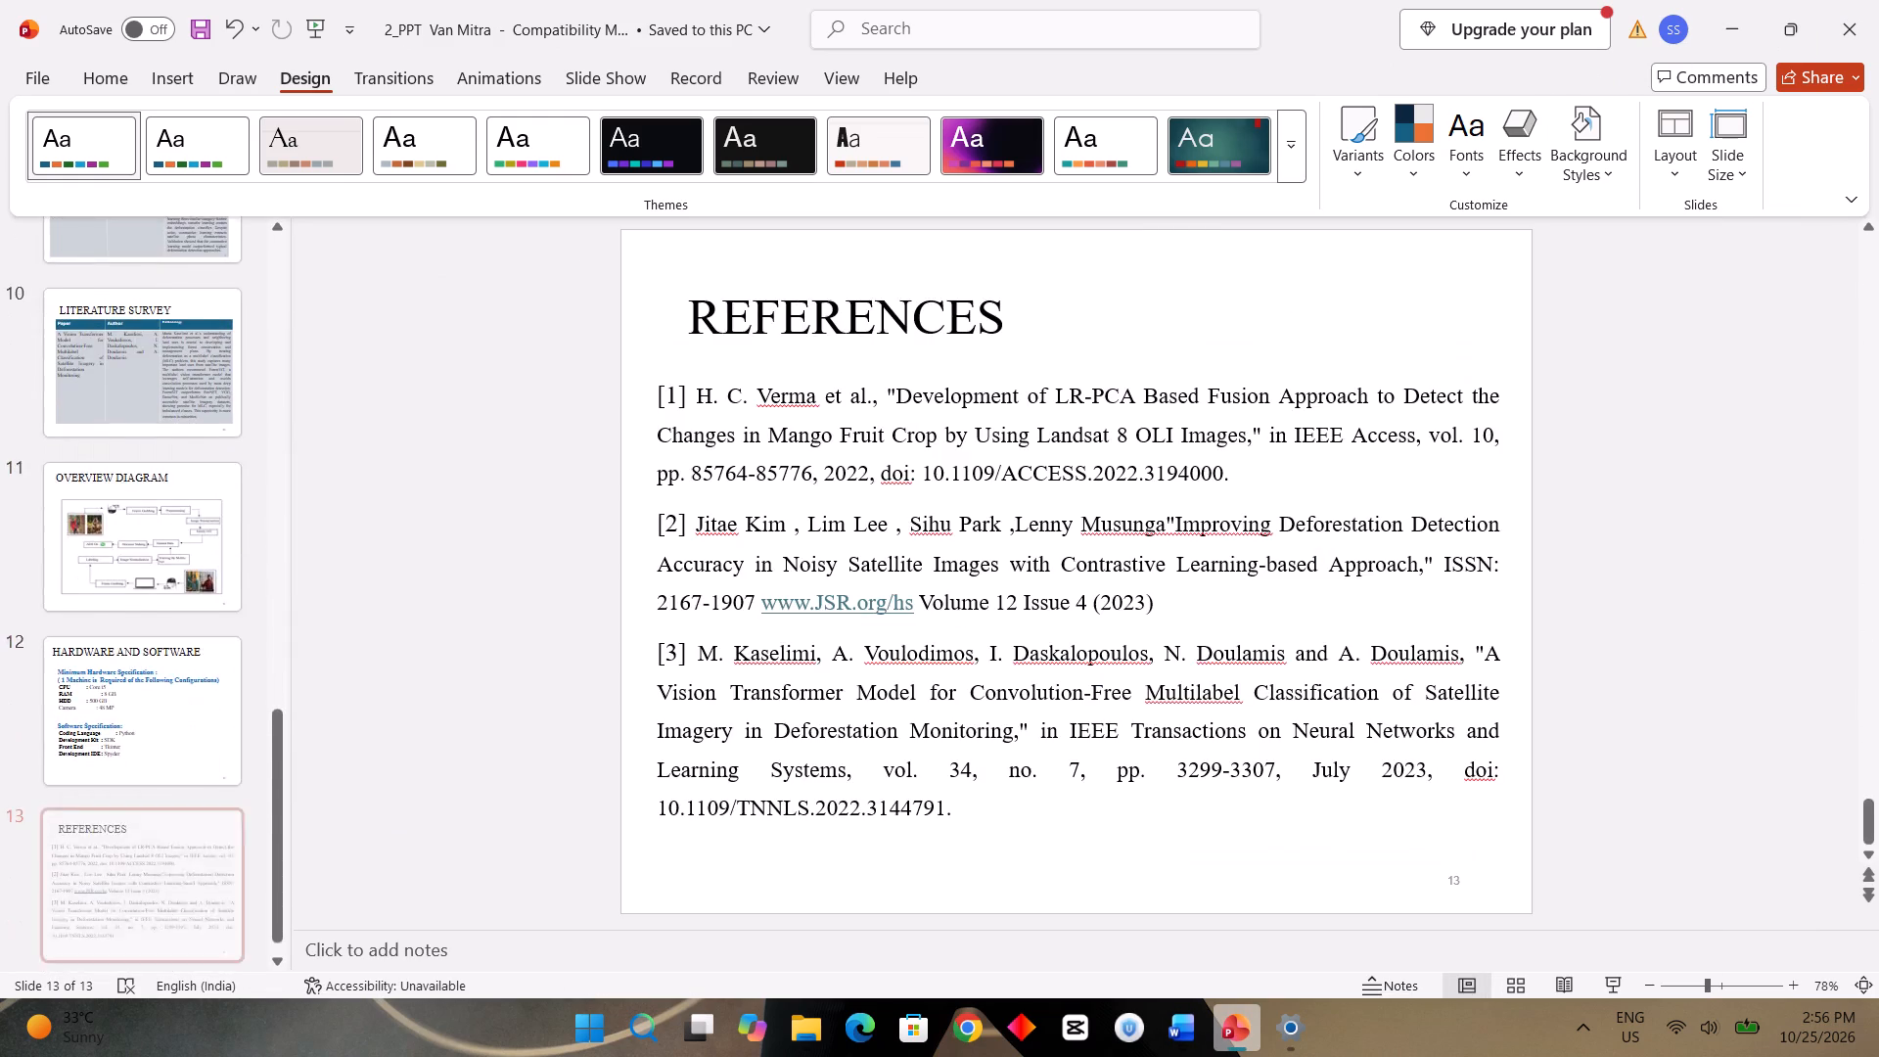
scroll(929, 435, right, 1)
scroll(929, 435, up, 3)
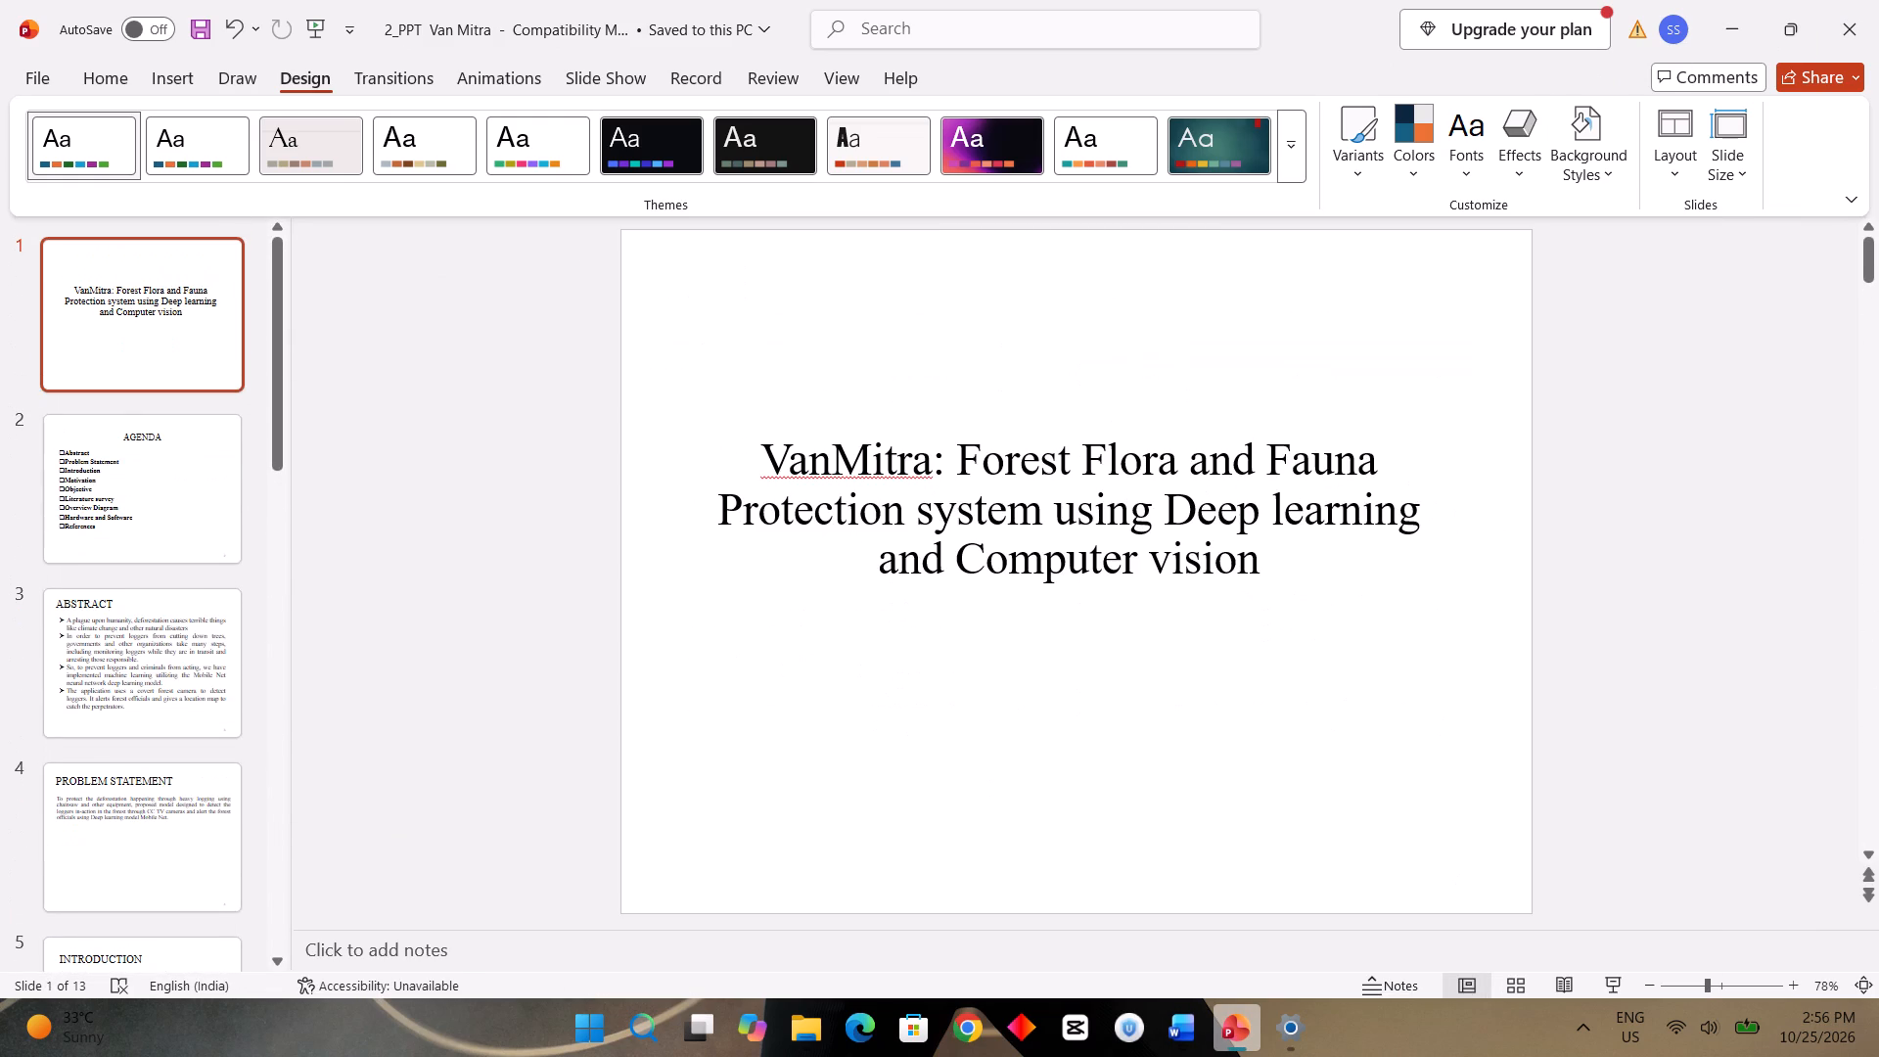
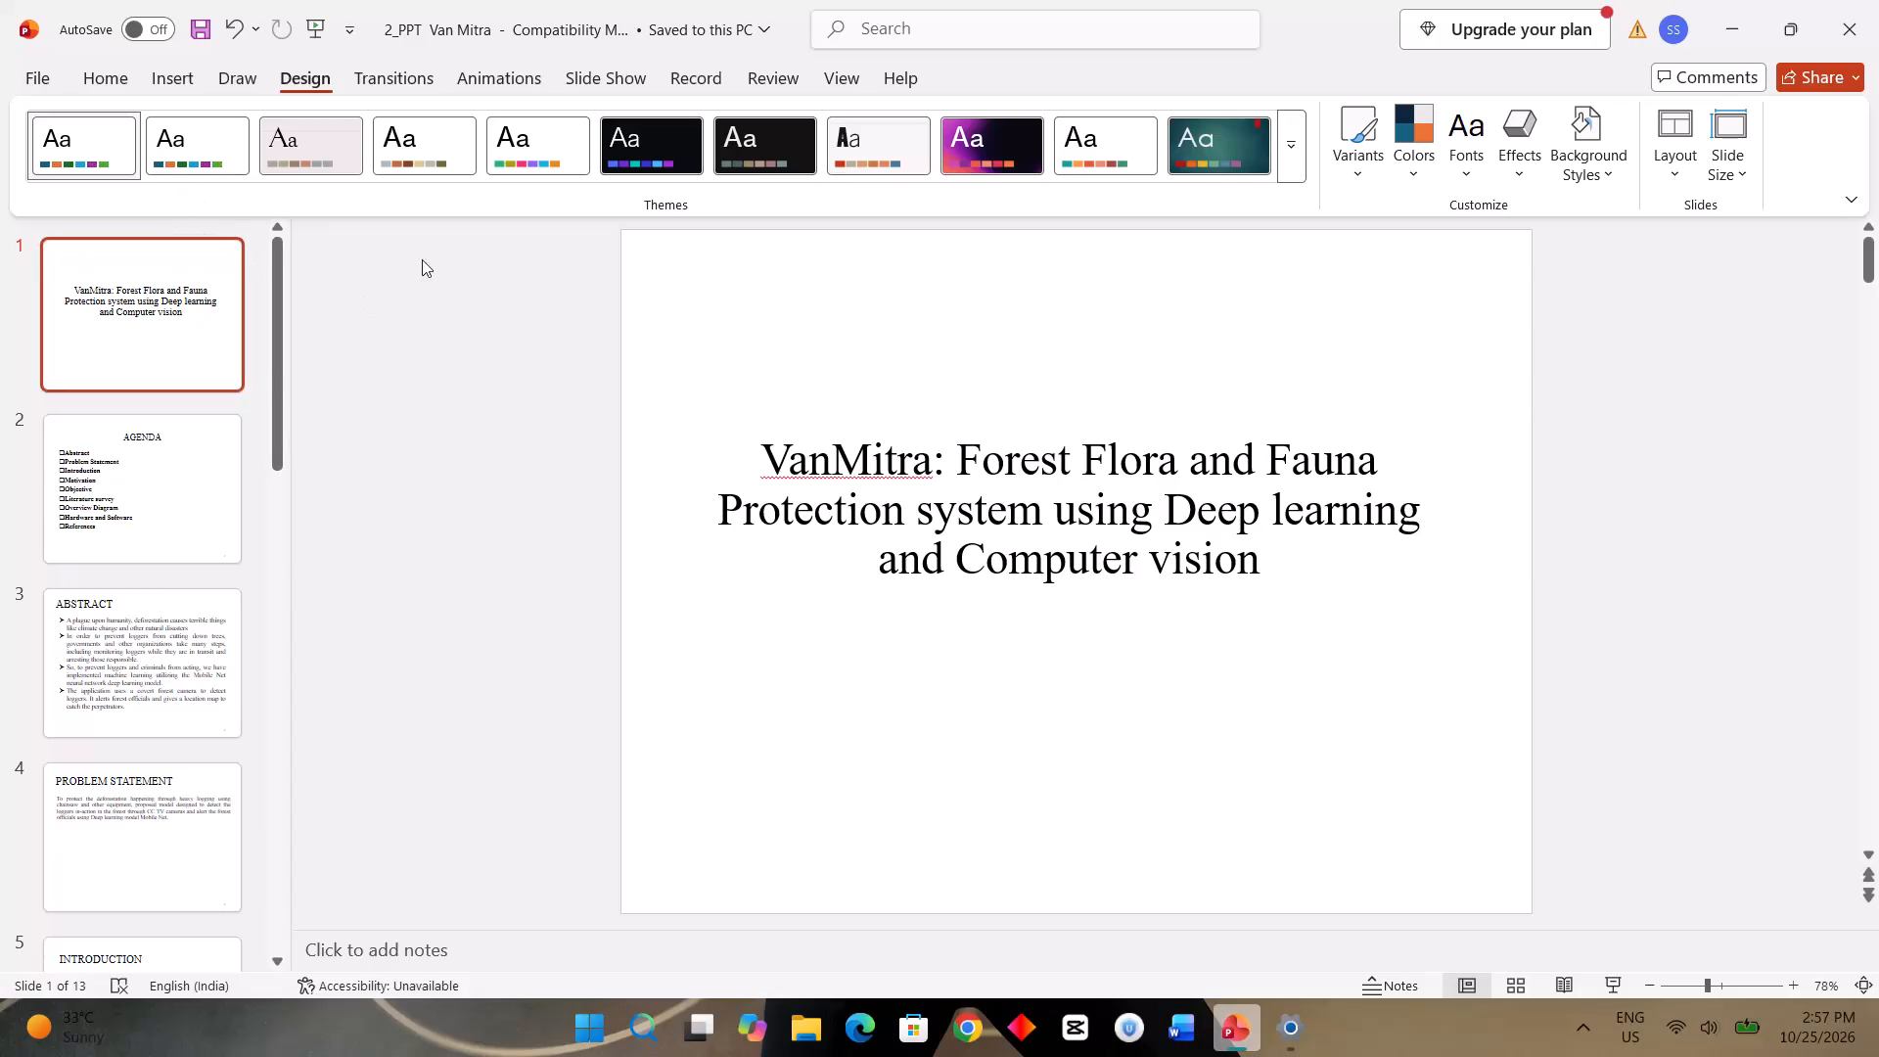
Browse the new-presentation templates and preview the Organic presentation template.
click(20, 84)
click(76, 180)
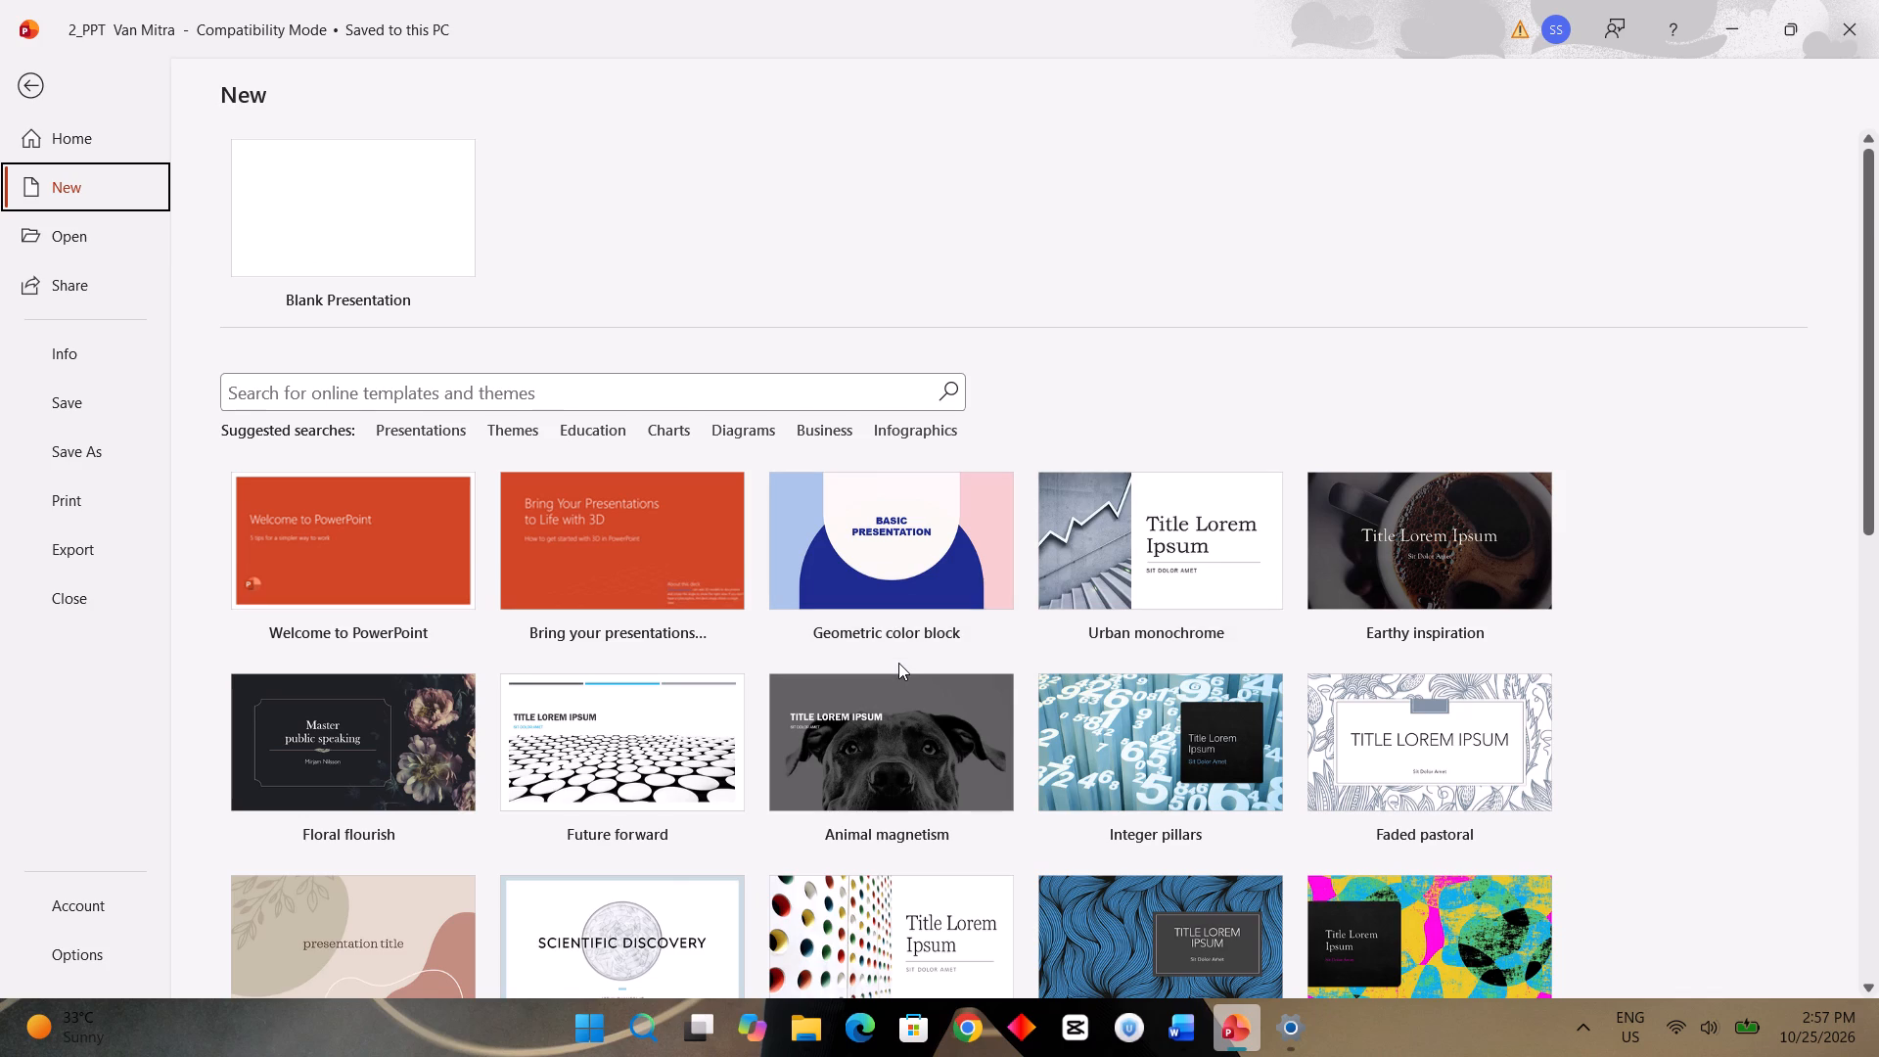
scroll(898, 663, down, 1)
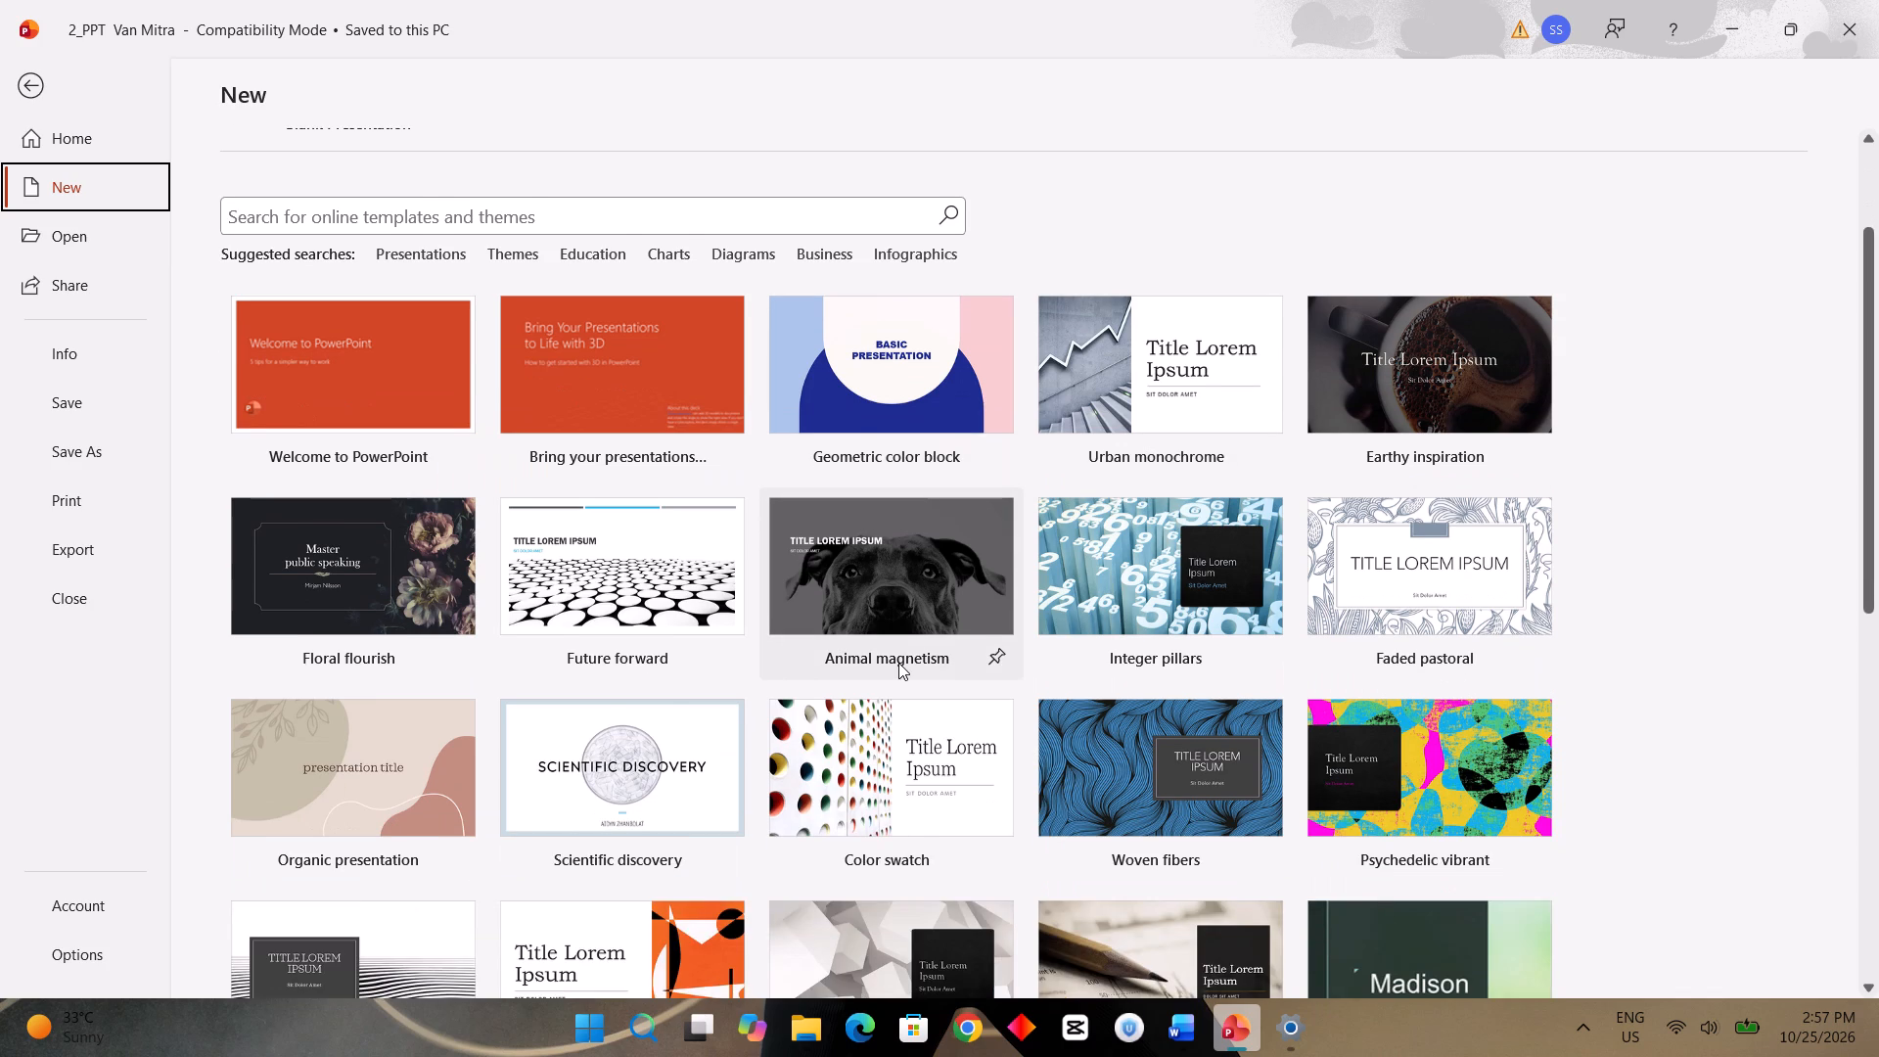
scroll(898, 663, down, 1)
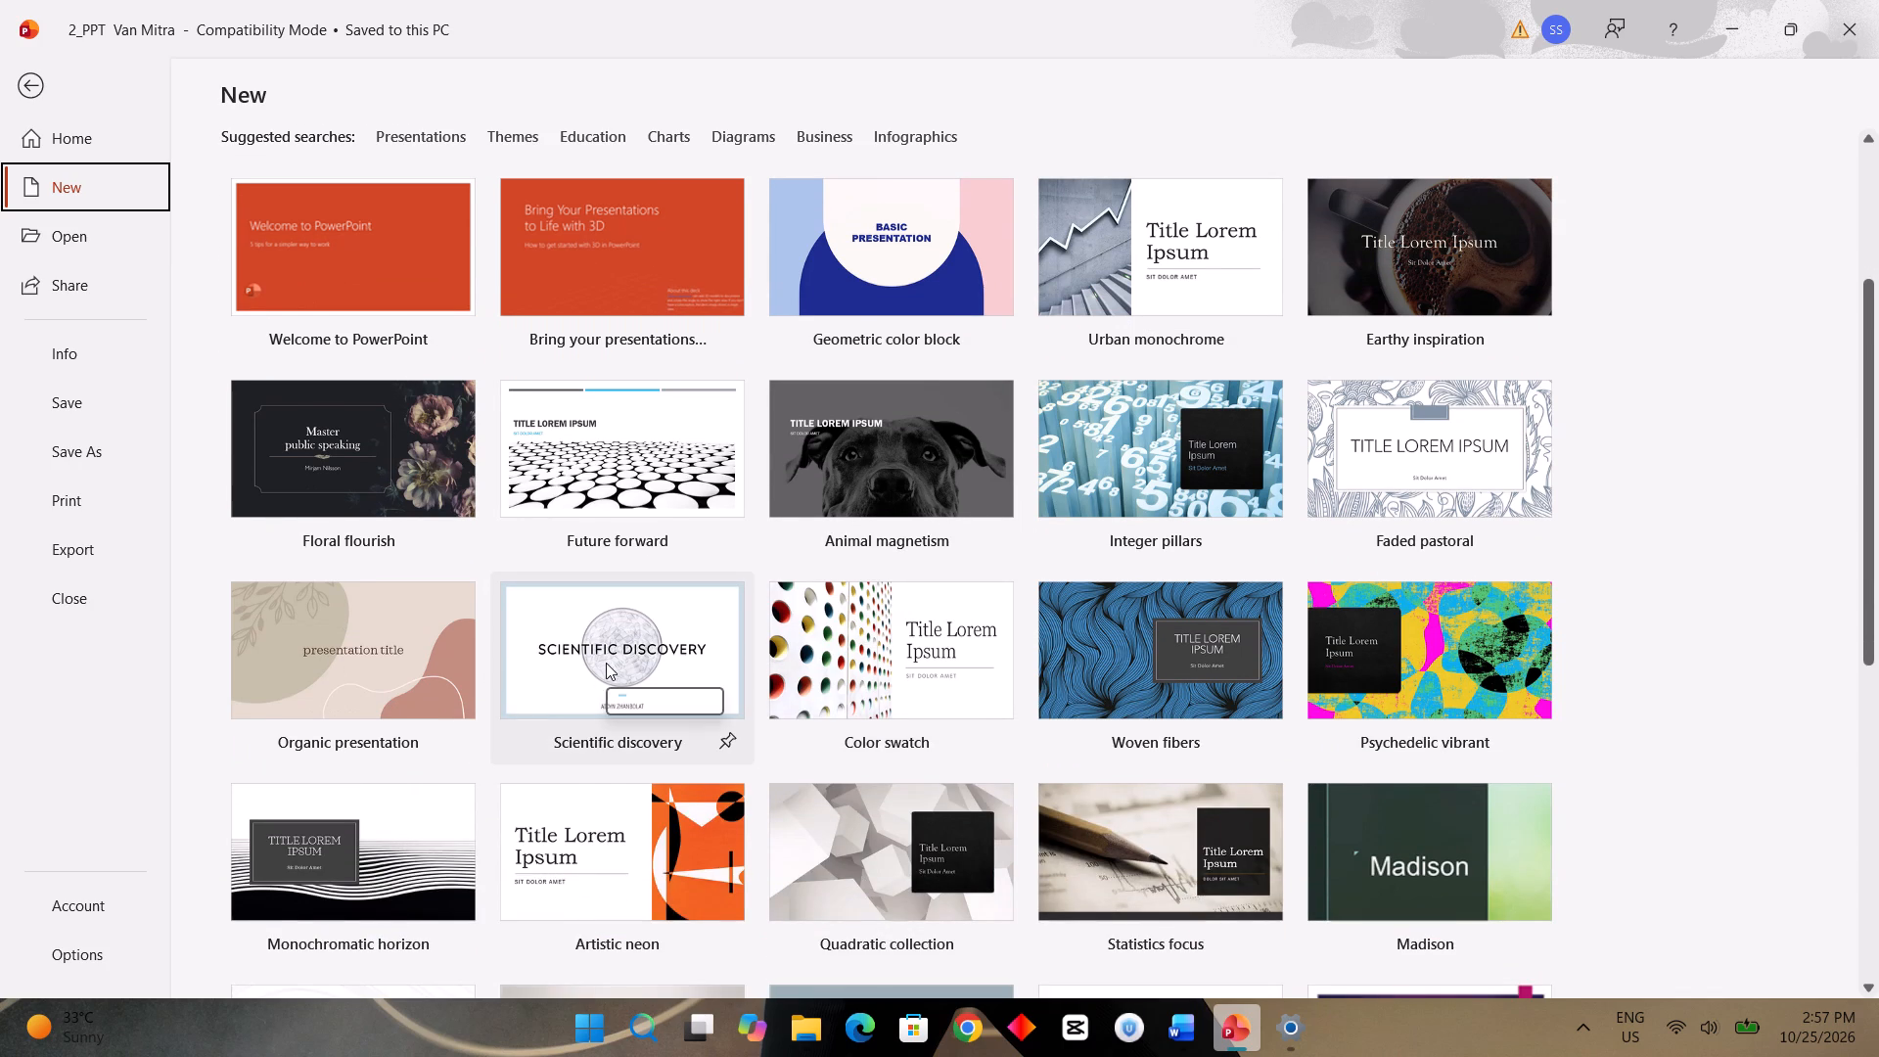
scroll(606, 663, down, 1)
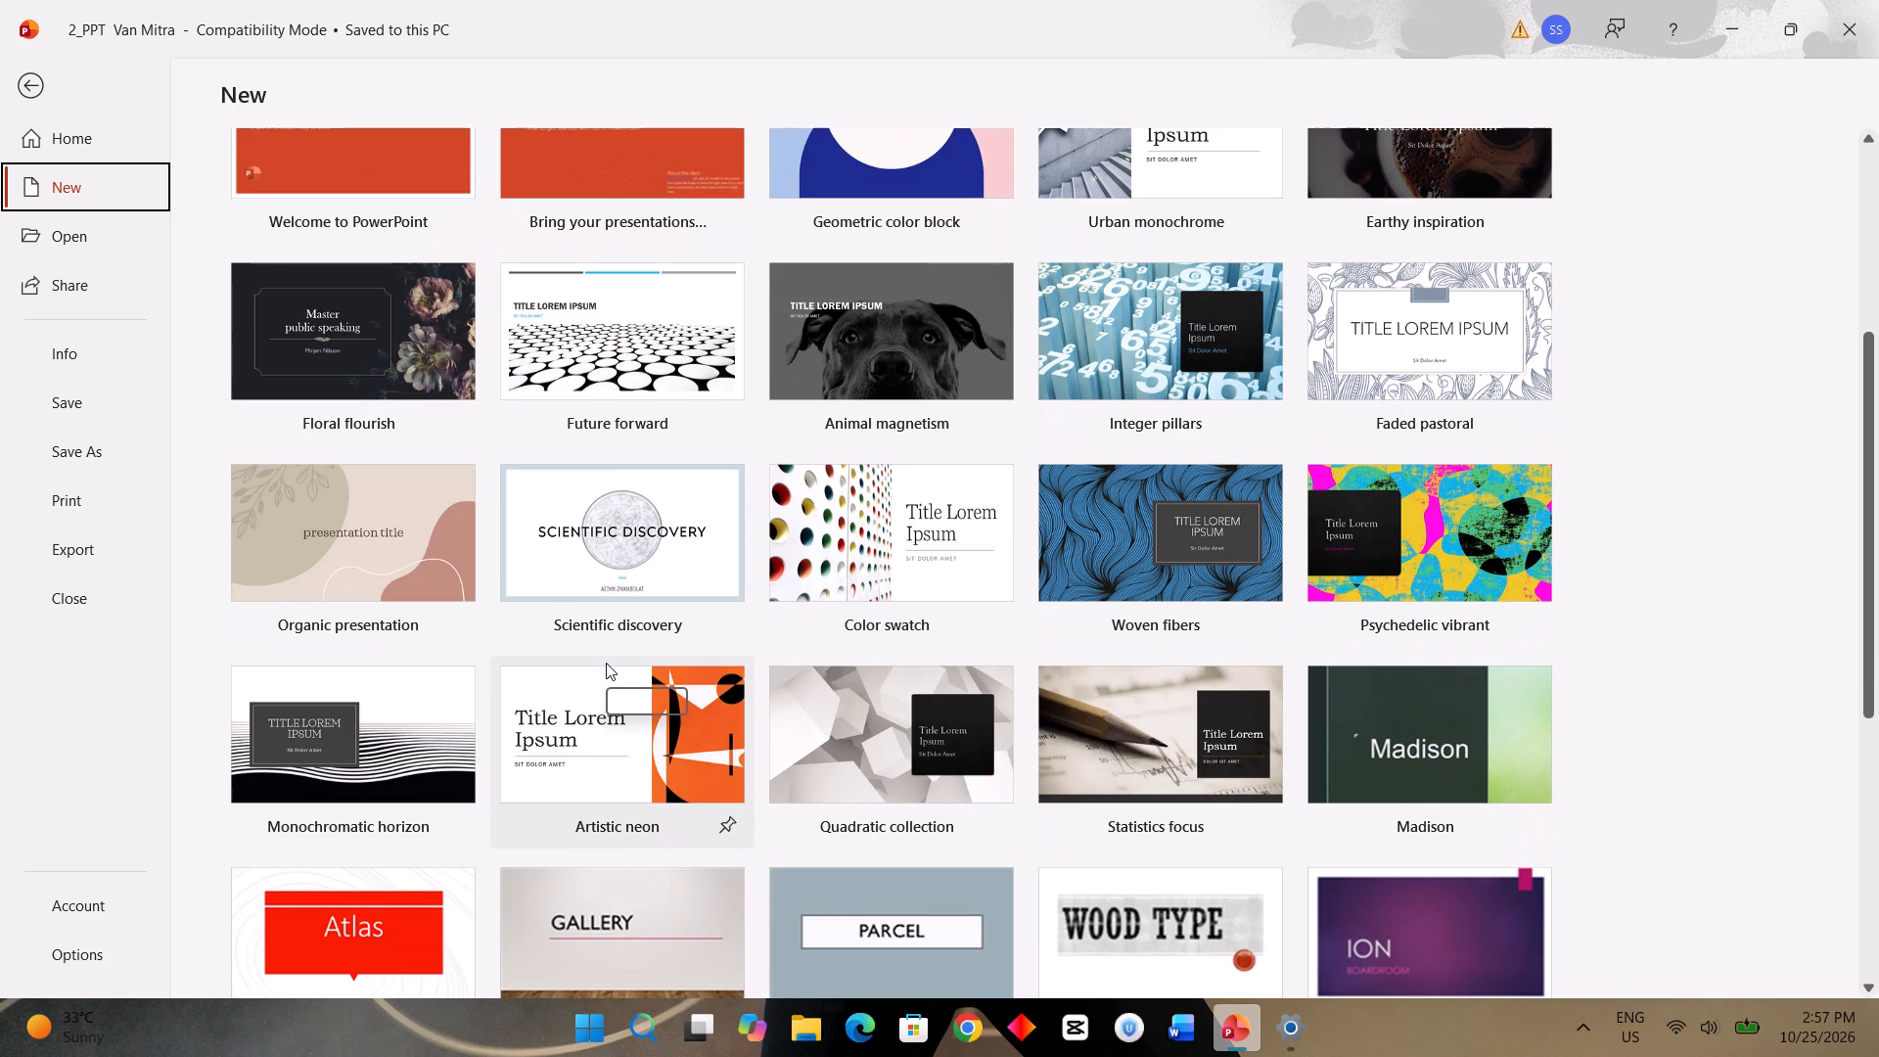
scroll(606, 663, down, 3)
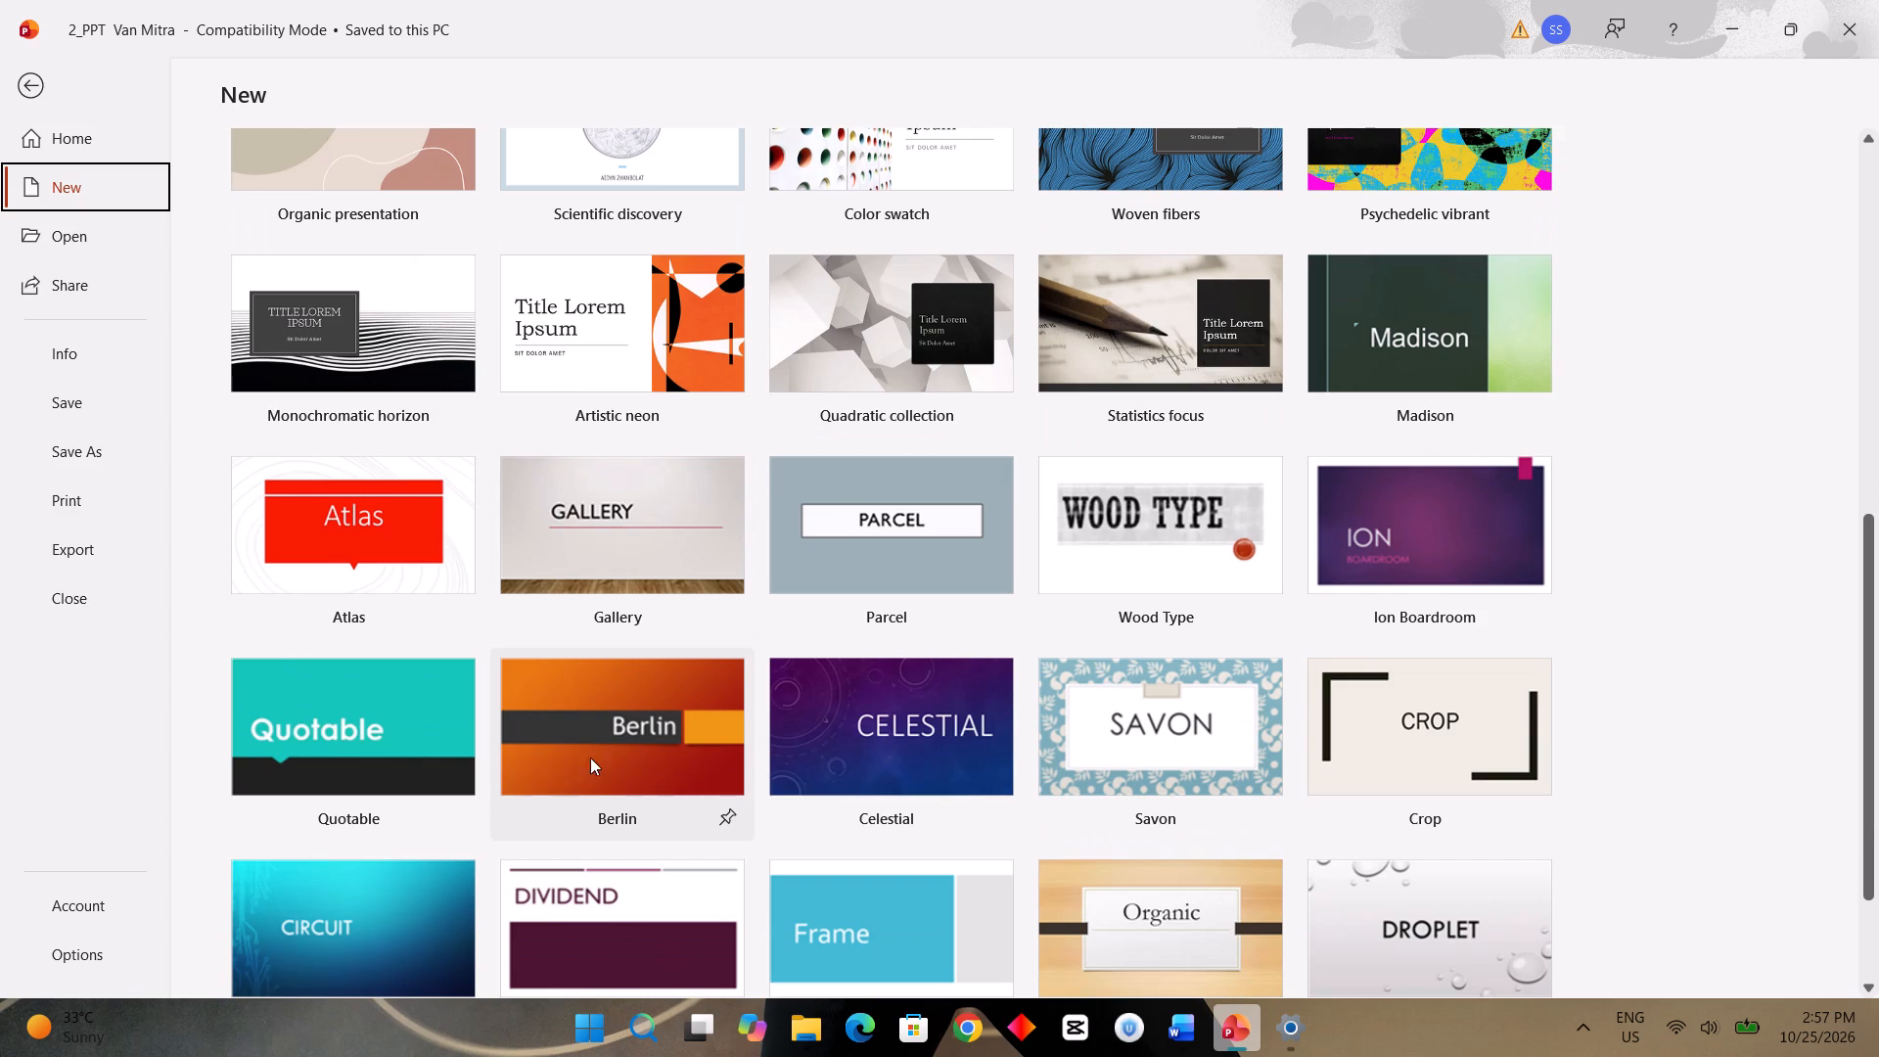
scroll(530, 540, up, 1)
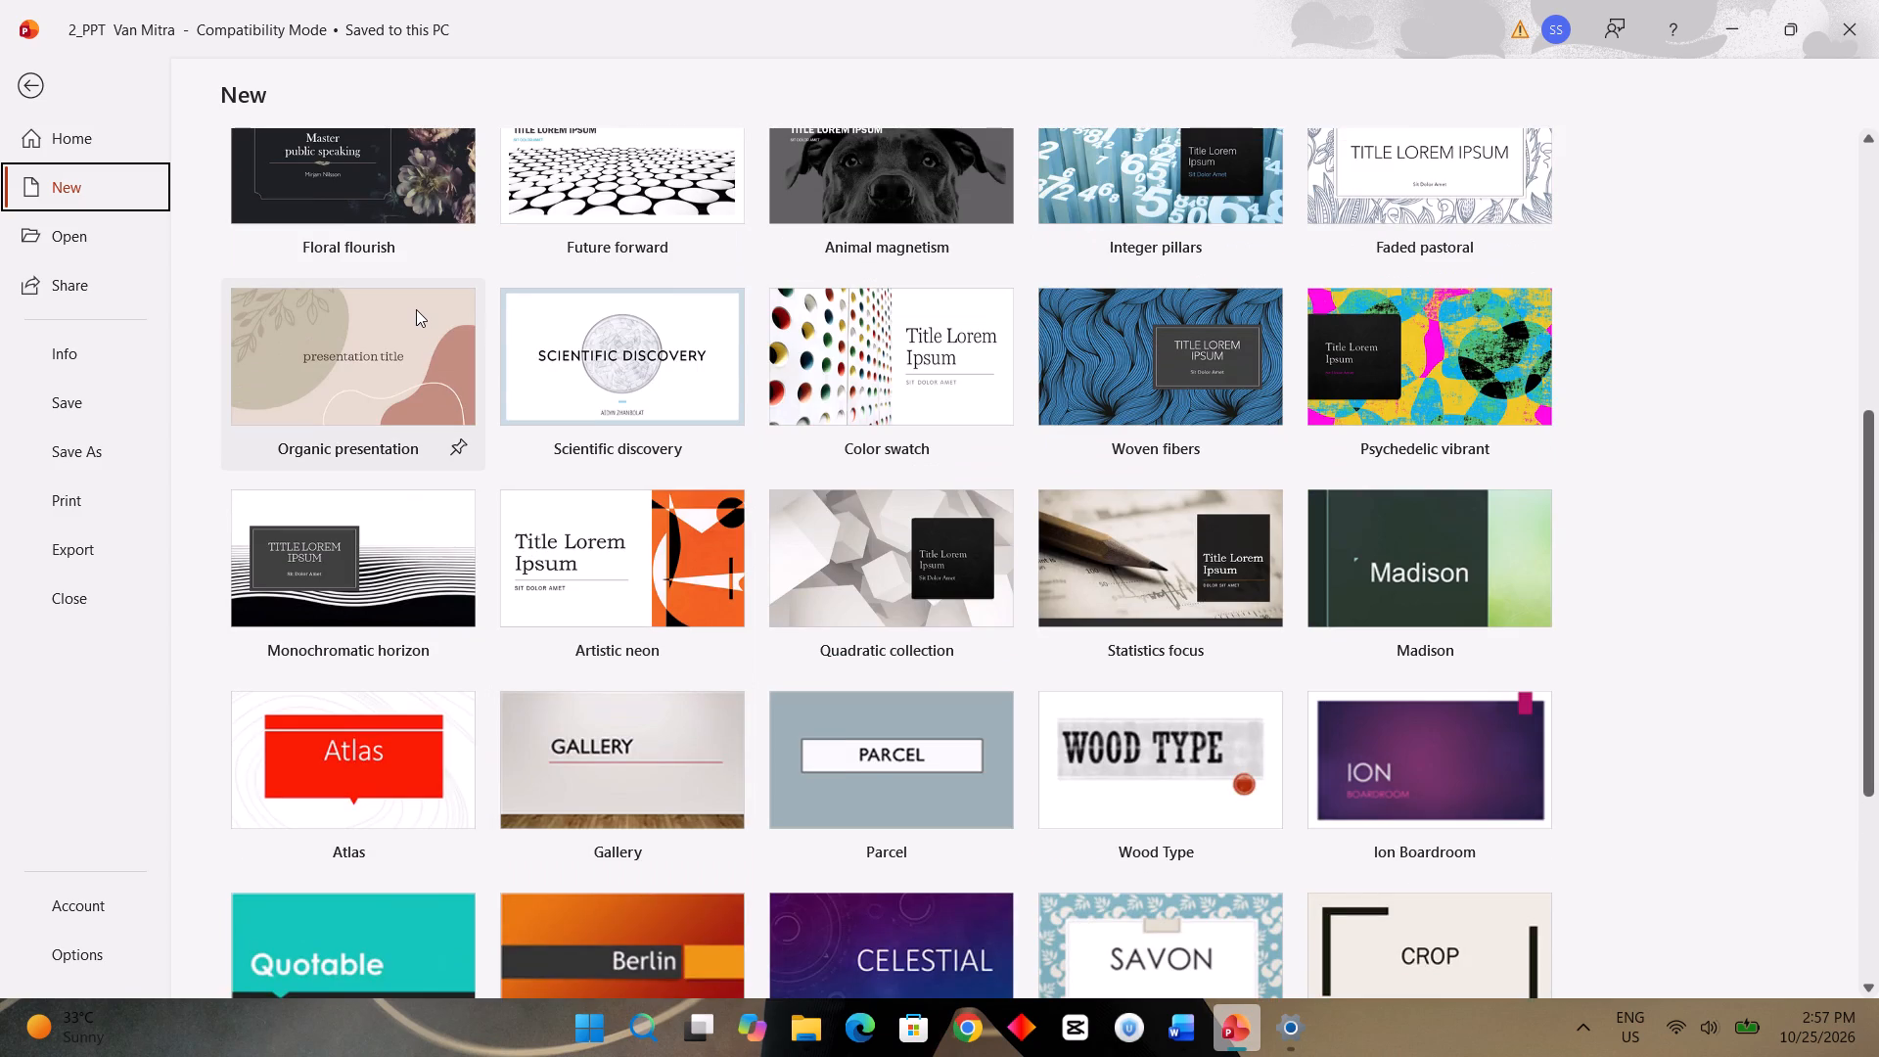
click(417, 309)
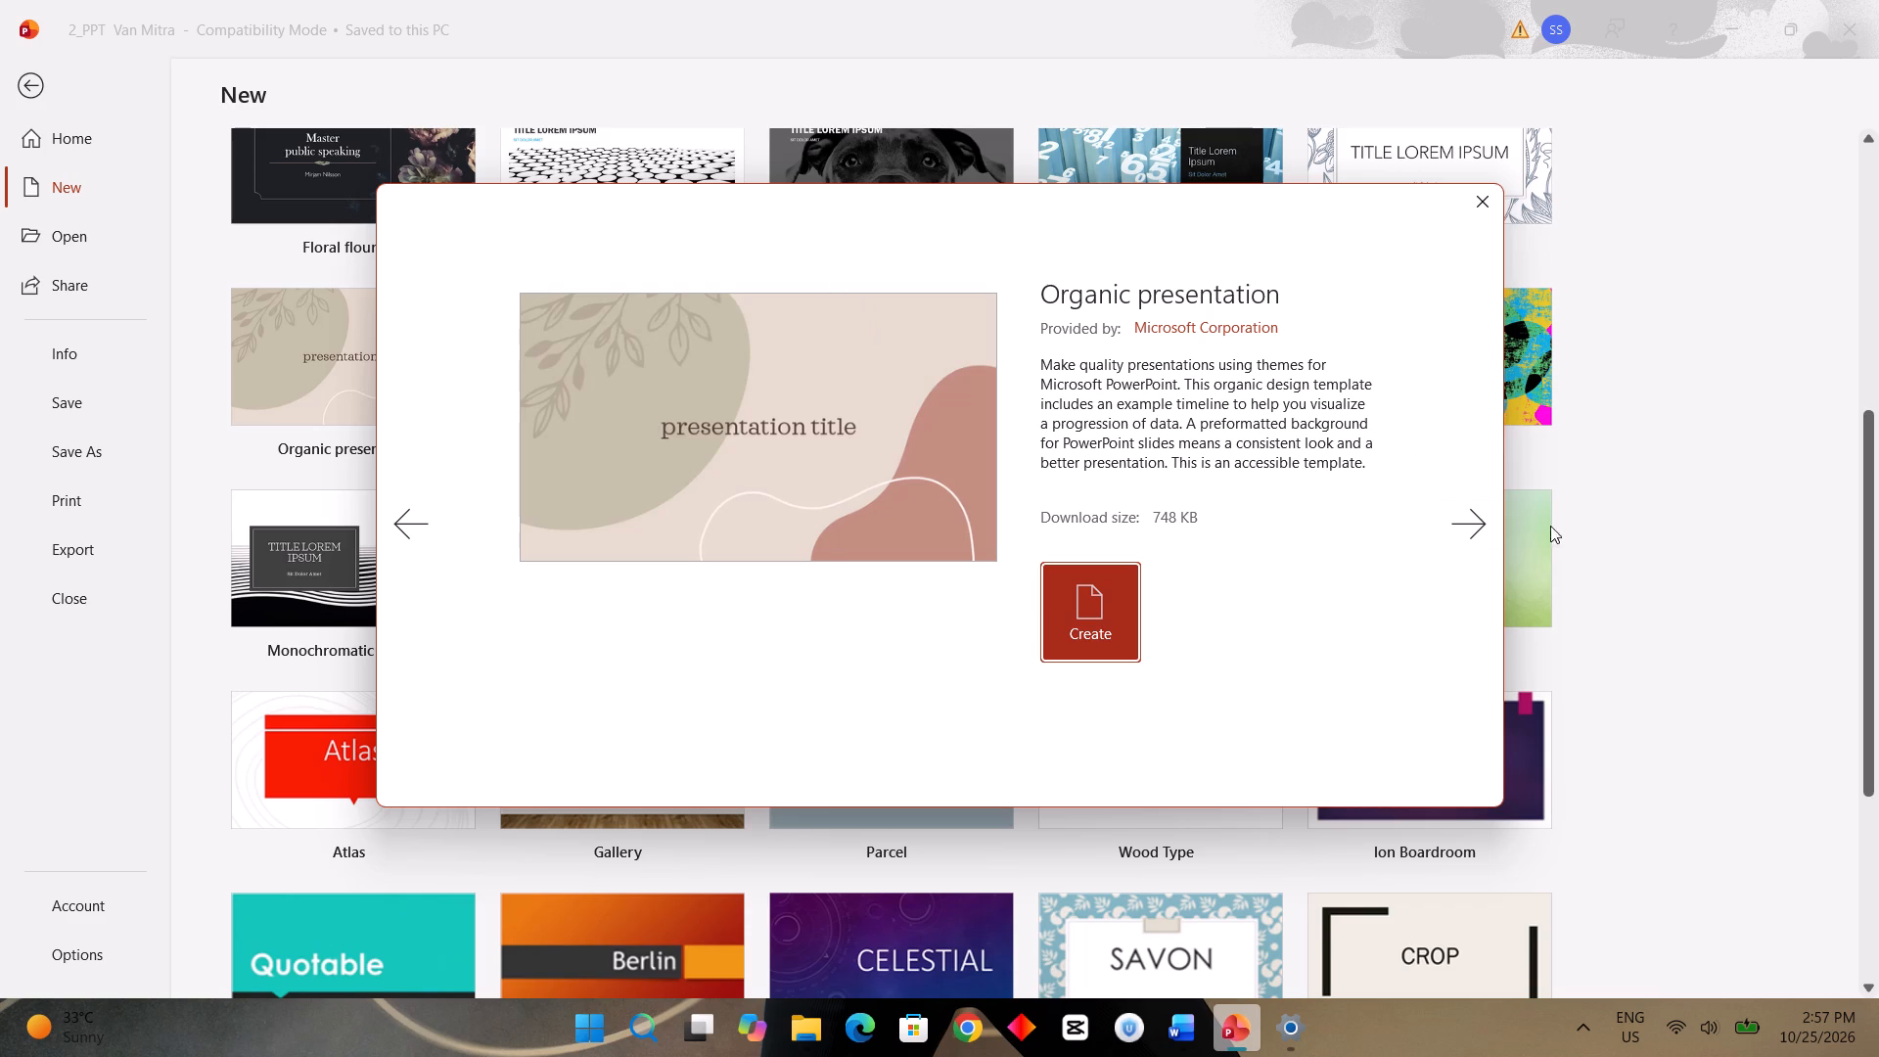
click(1493, 196)
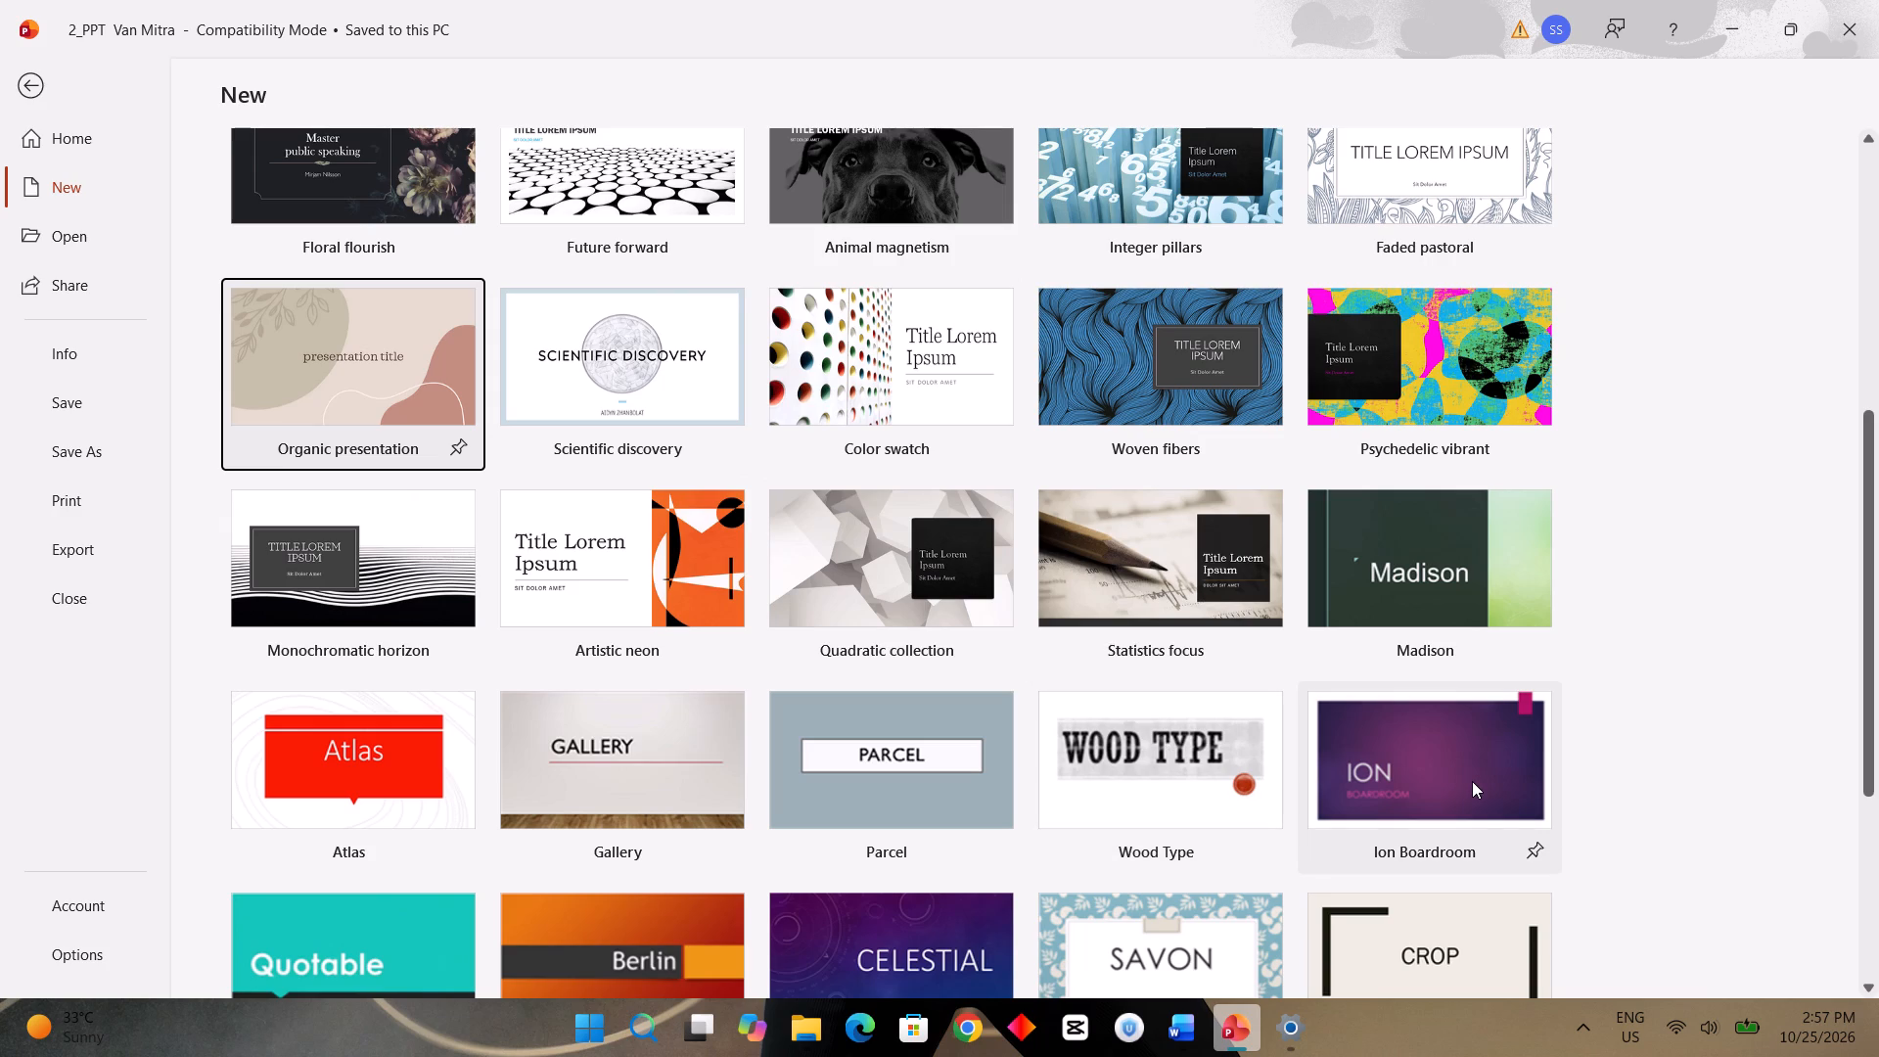
Look through the rest of the template gallery down to Droplet and back up, comparing the available designs.
scroll(1133, 741, down, 1)
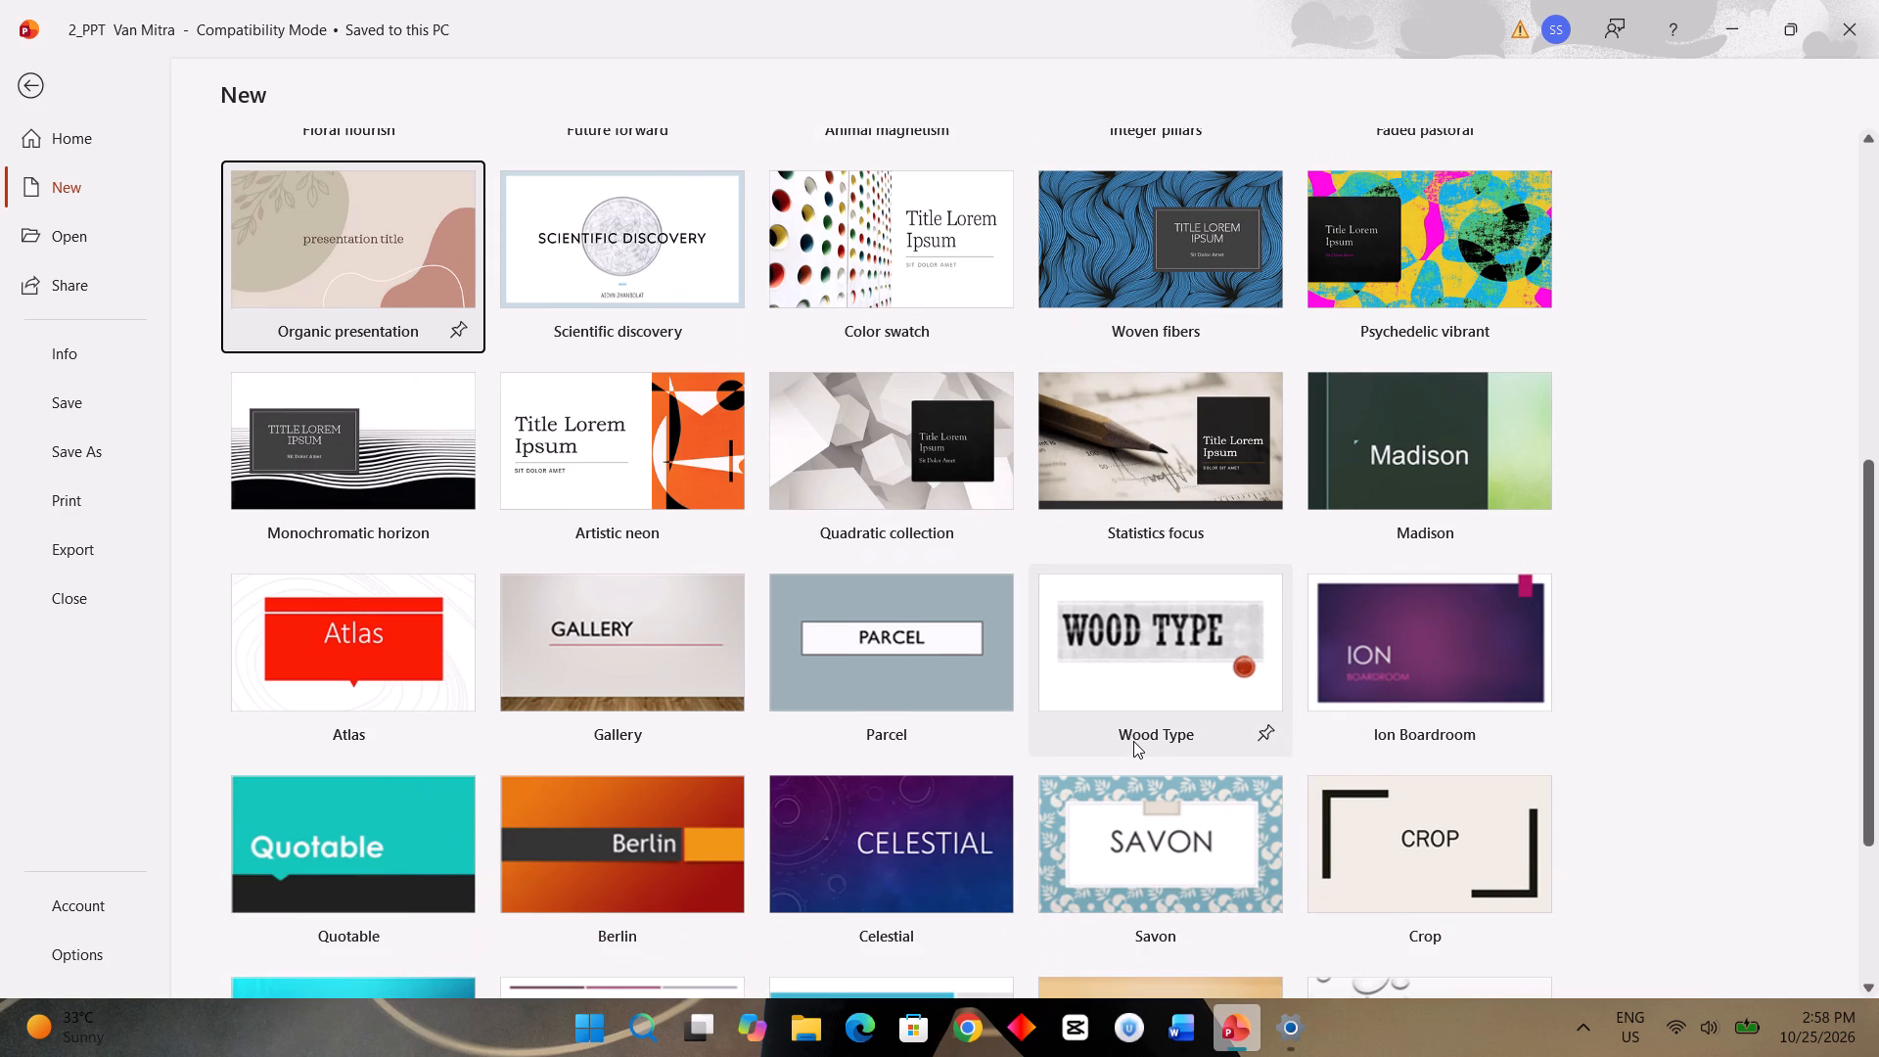
scroll(1133, 741, down, 3)
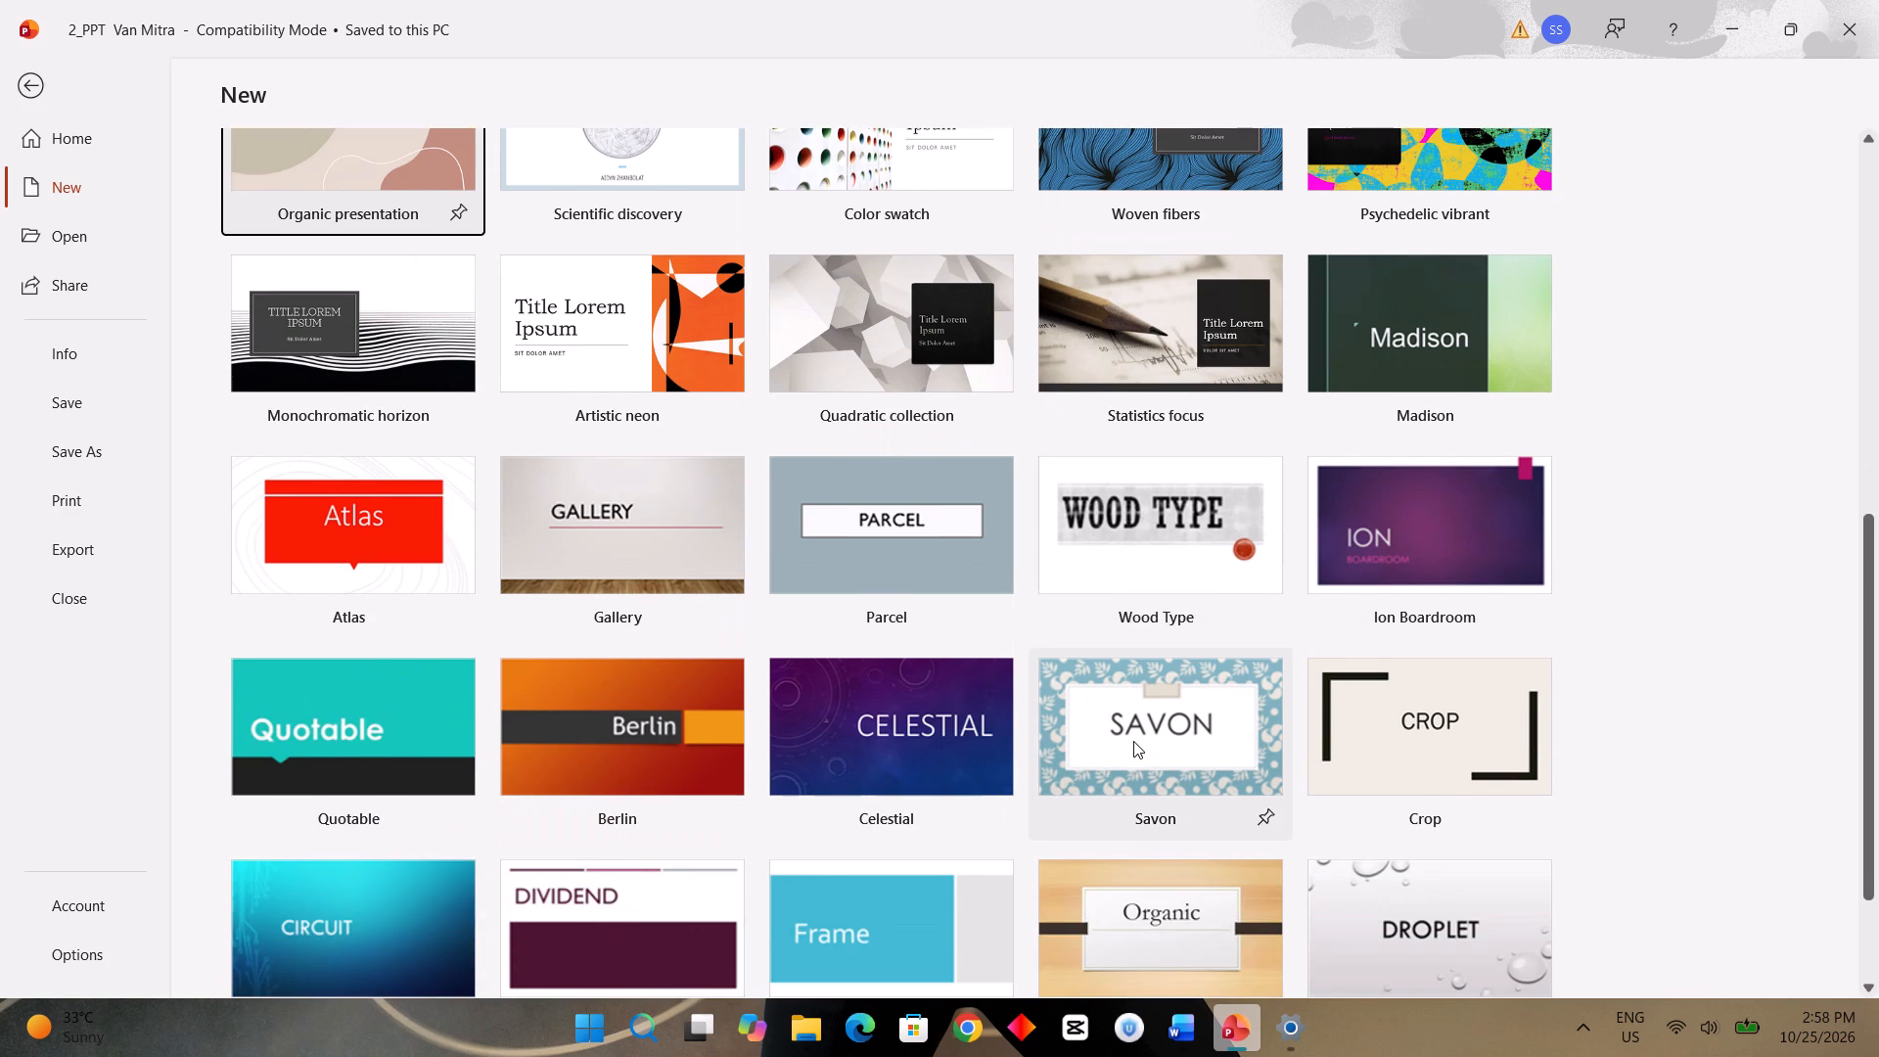
scroll(1133, 741, down, 1)
scroll(1133, 741, up, 1)
scroll(1133, 741, down, 1)
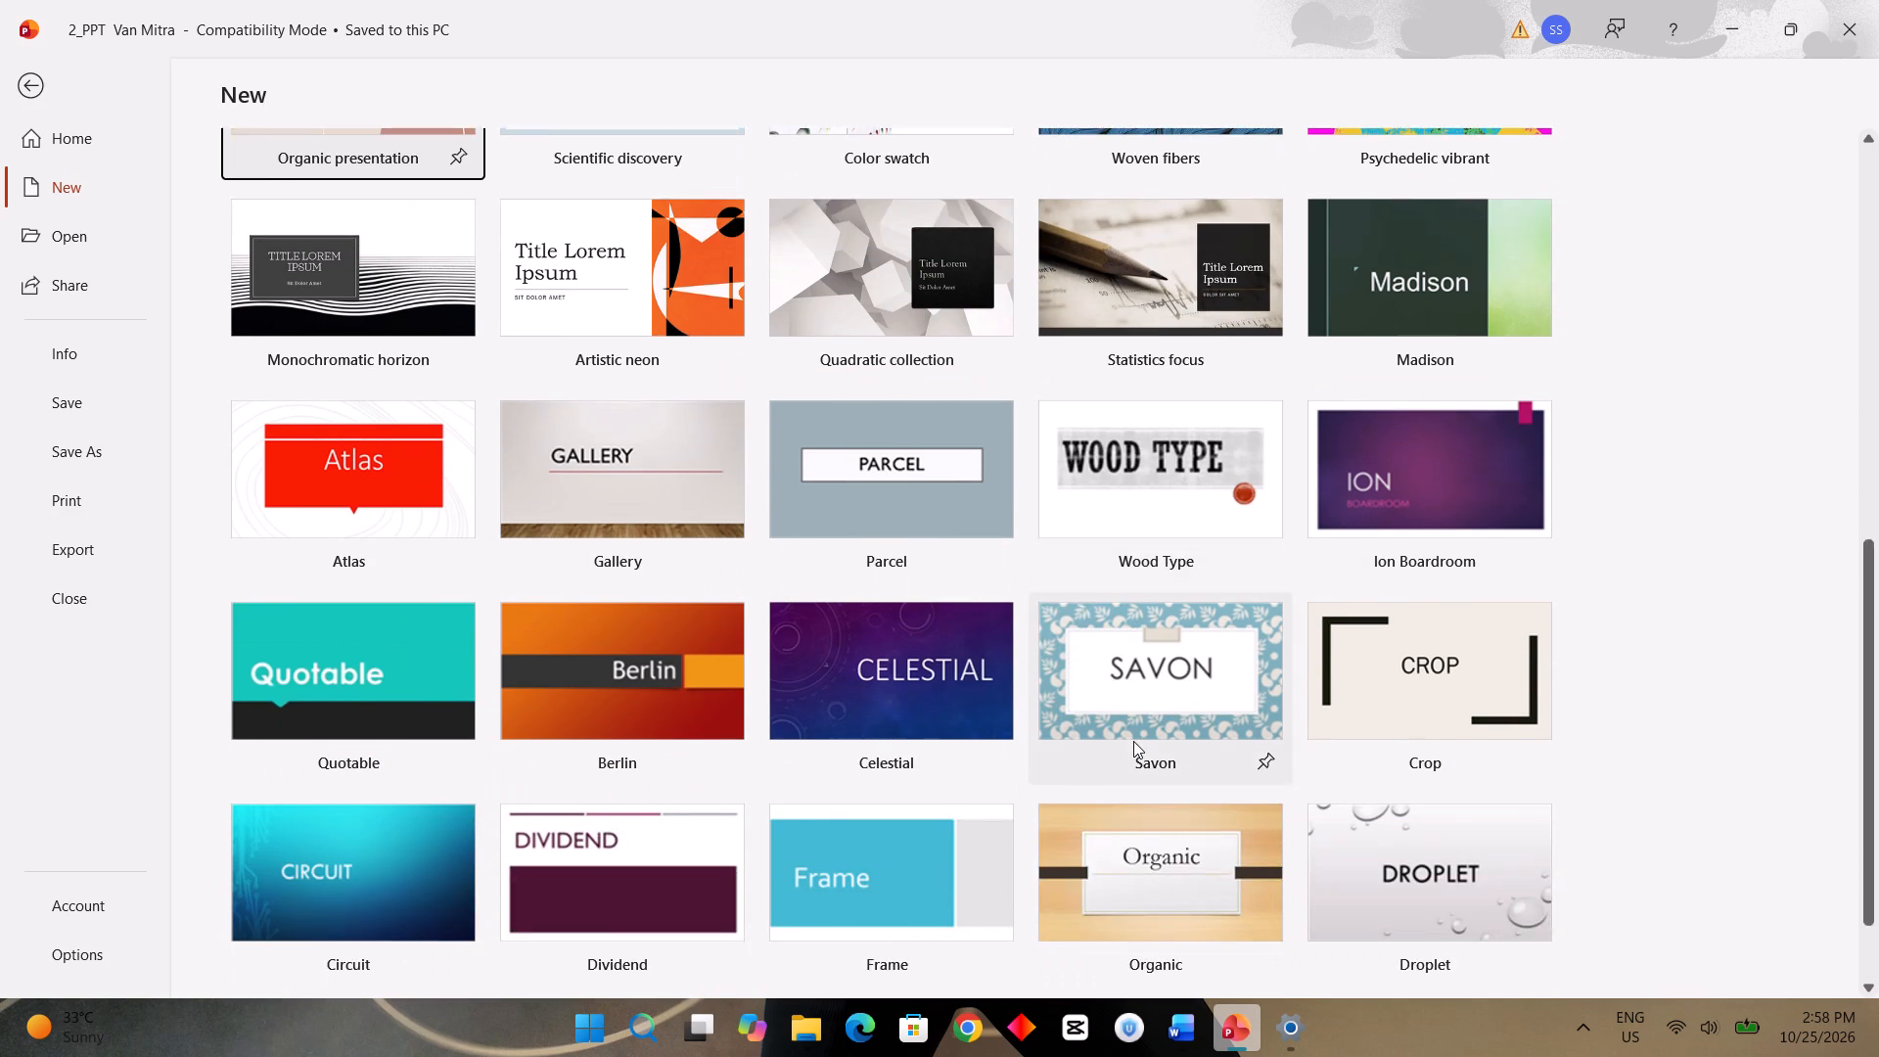
scroll(1133, 741, down, 1)
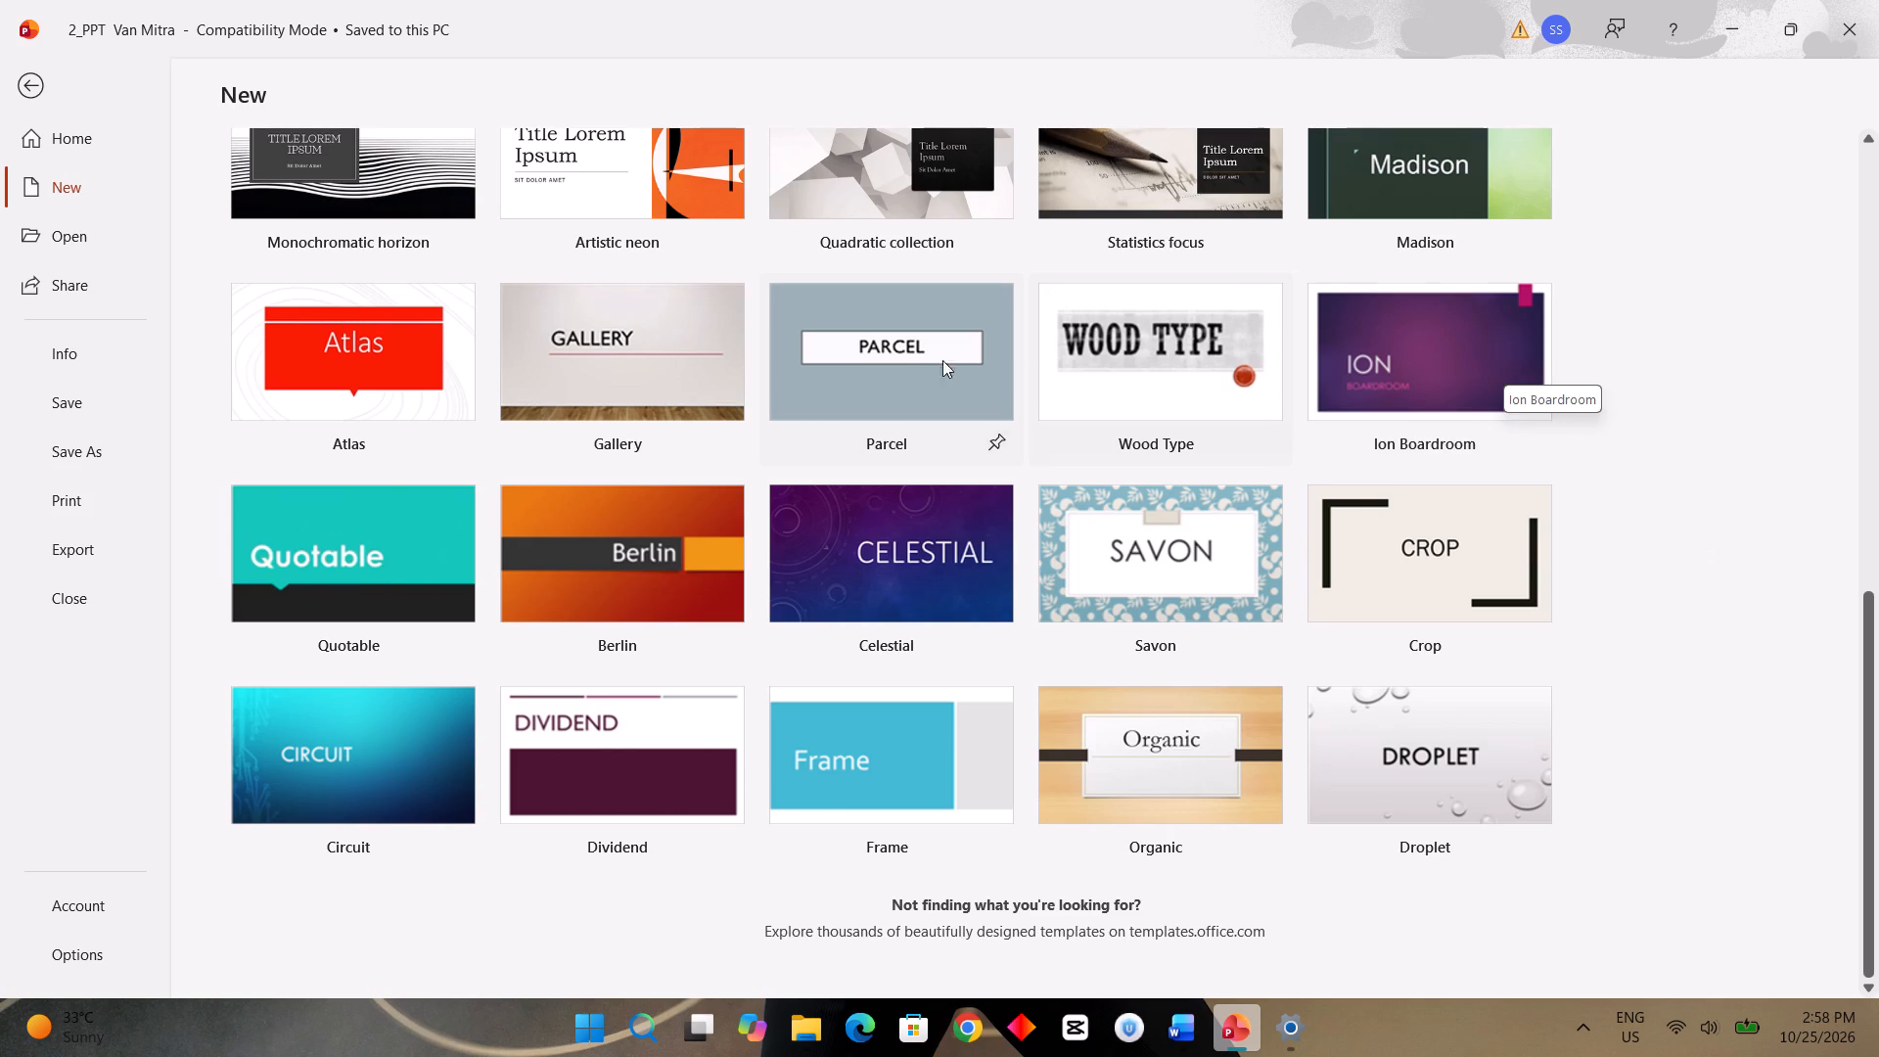
scroll(906, 371, up, 3)
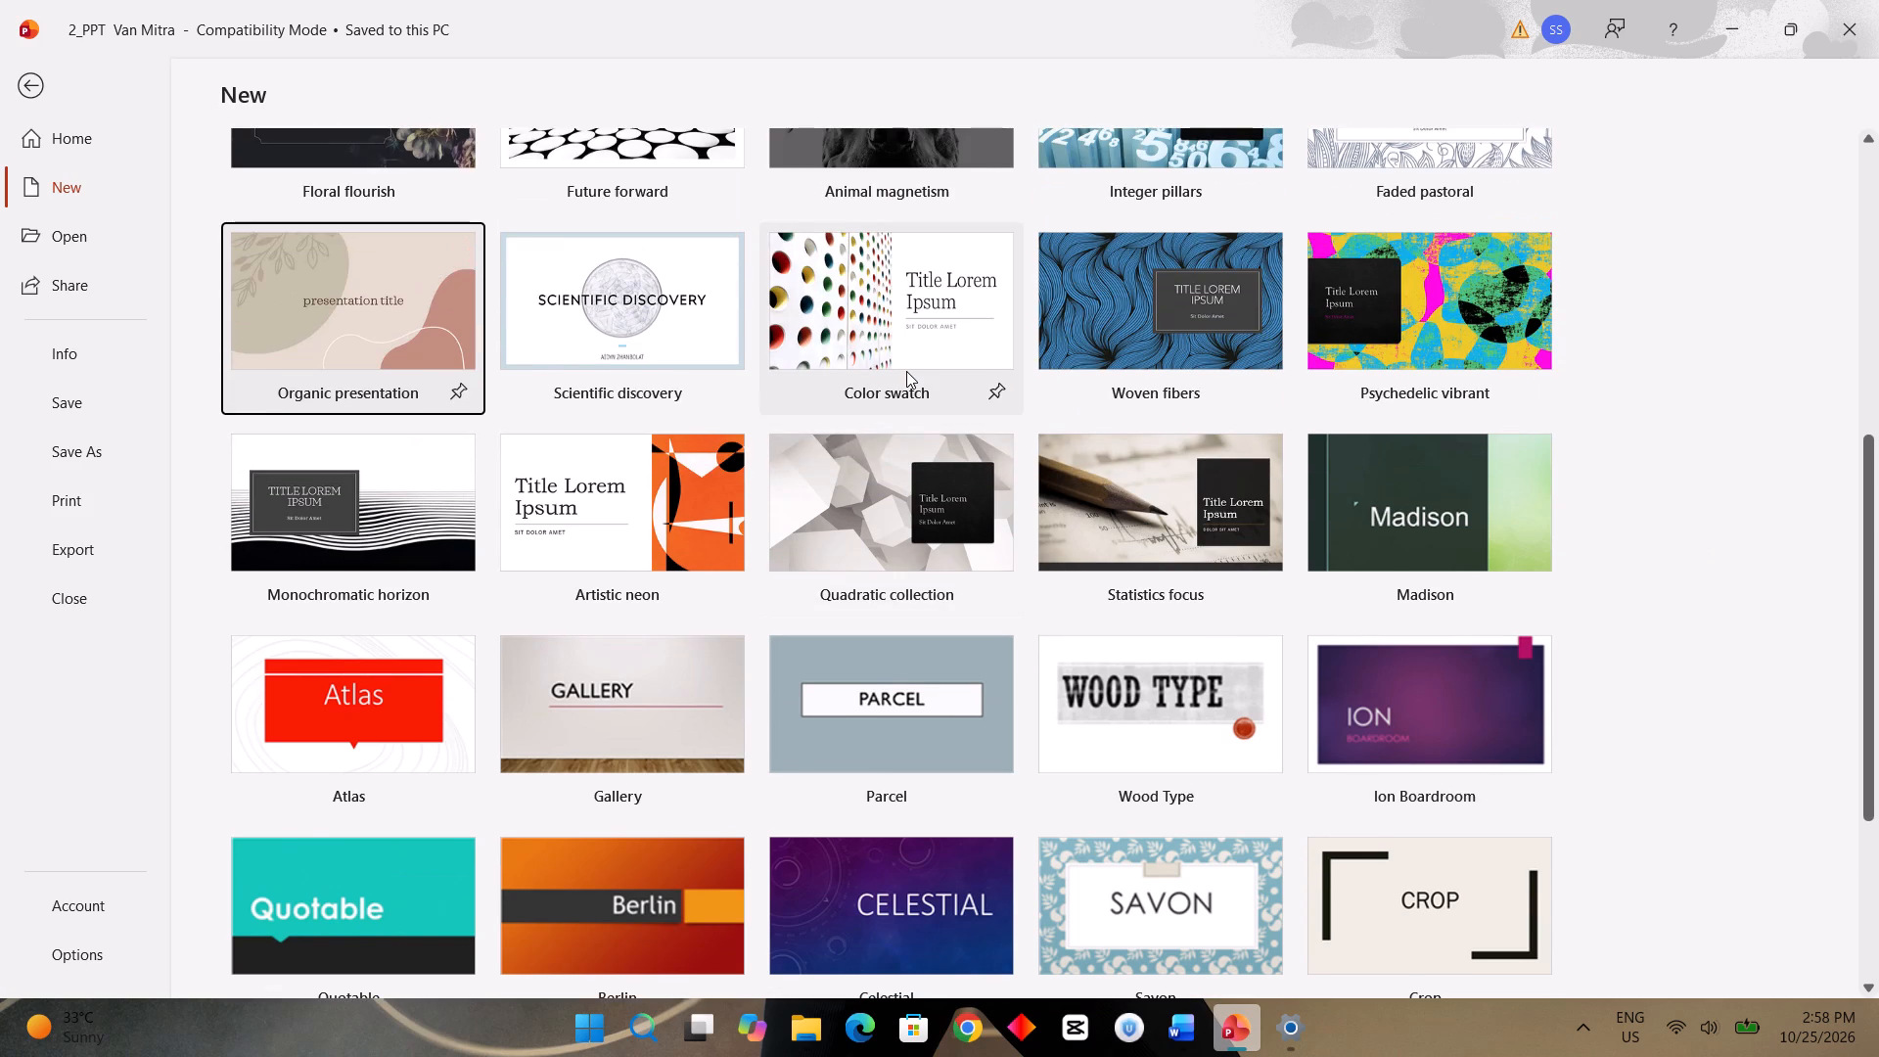
scroll(906, 371, up, 2)
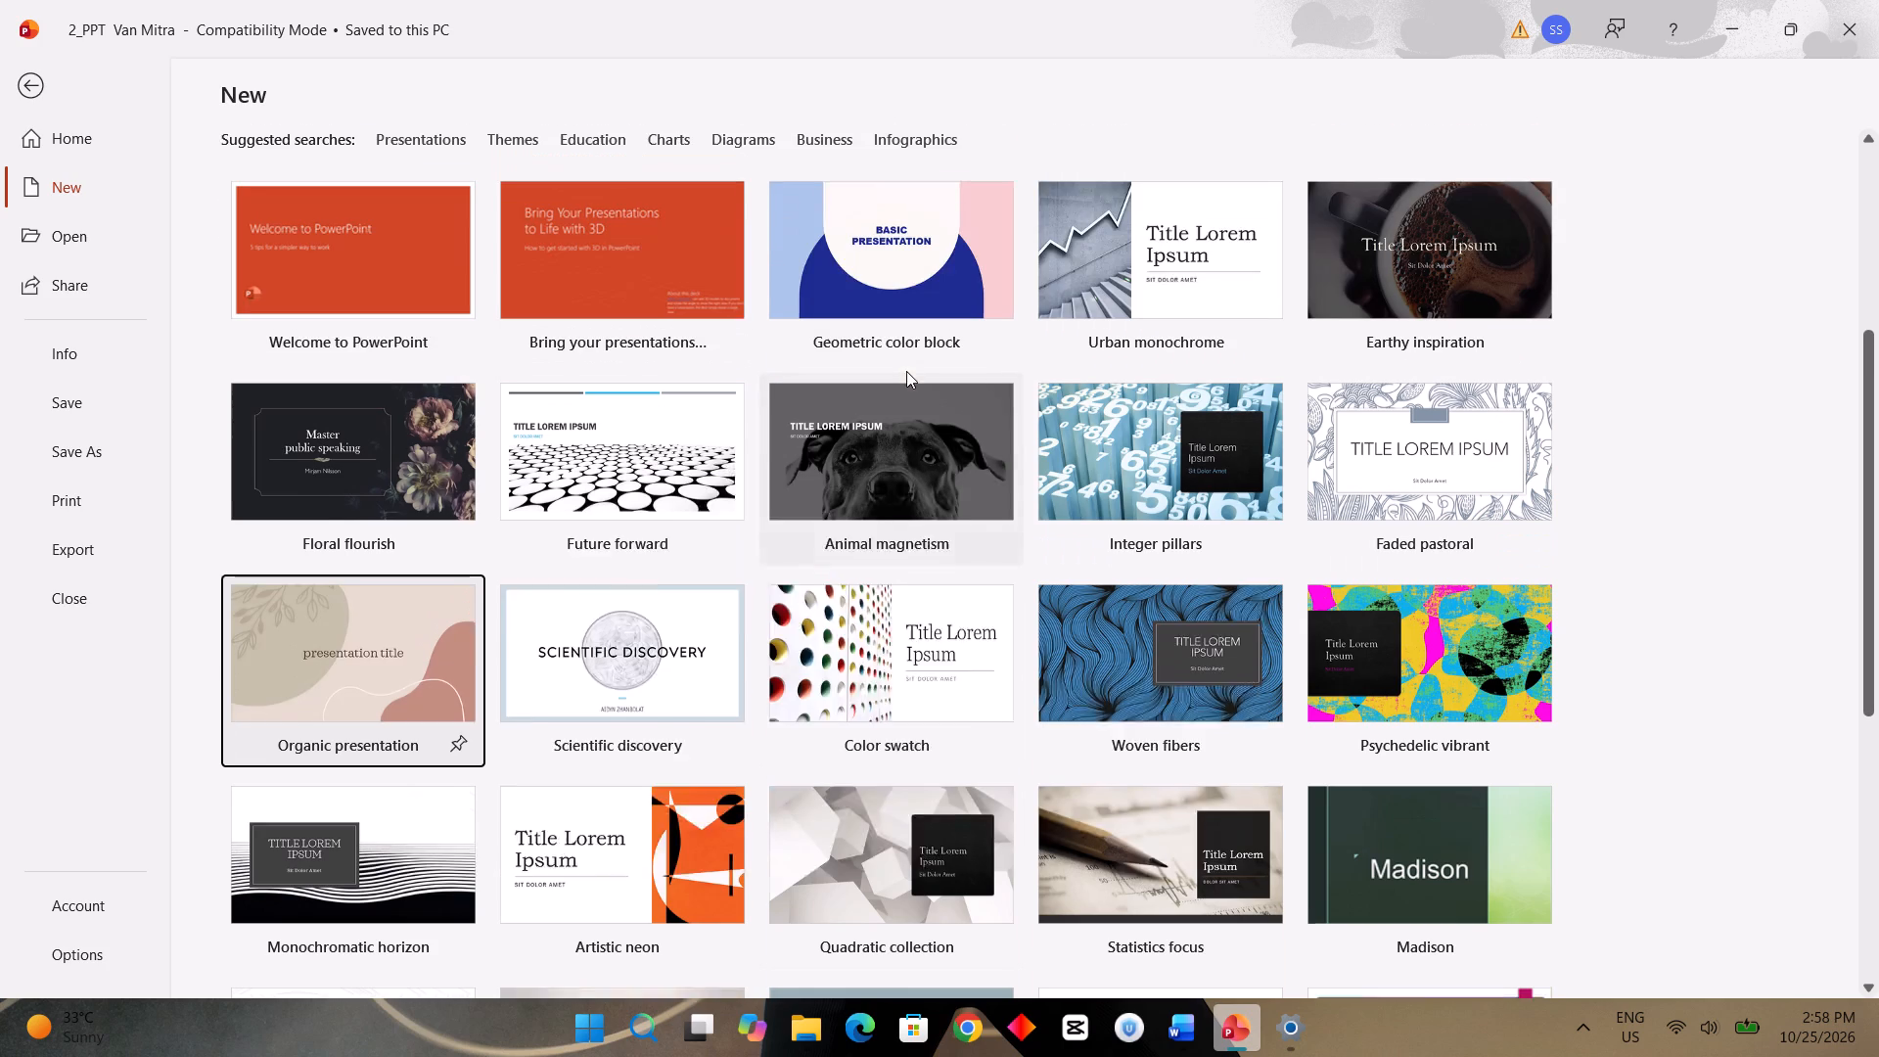
scroll(906, 371, up, 1)
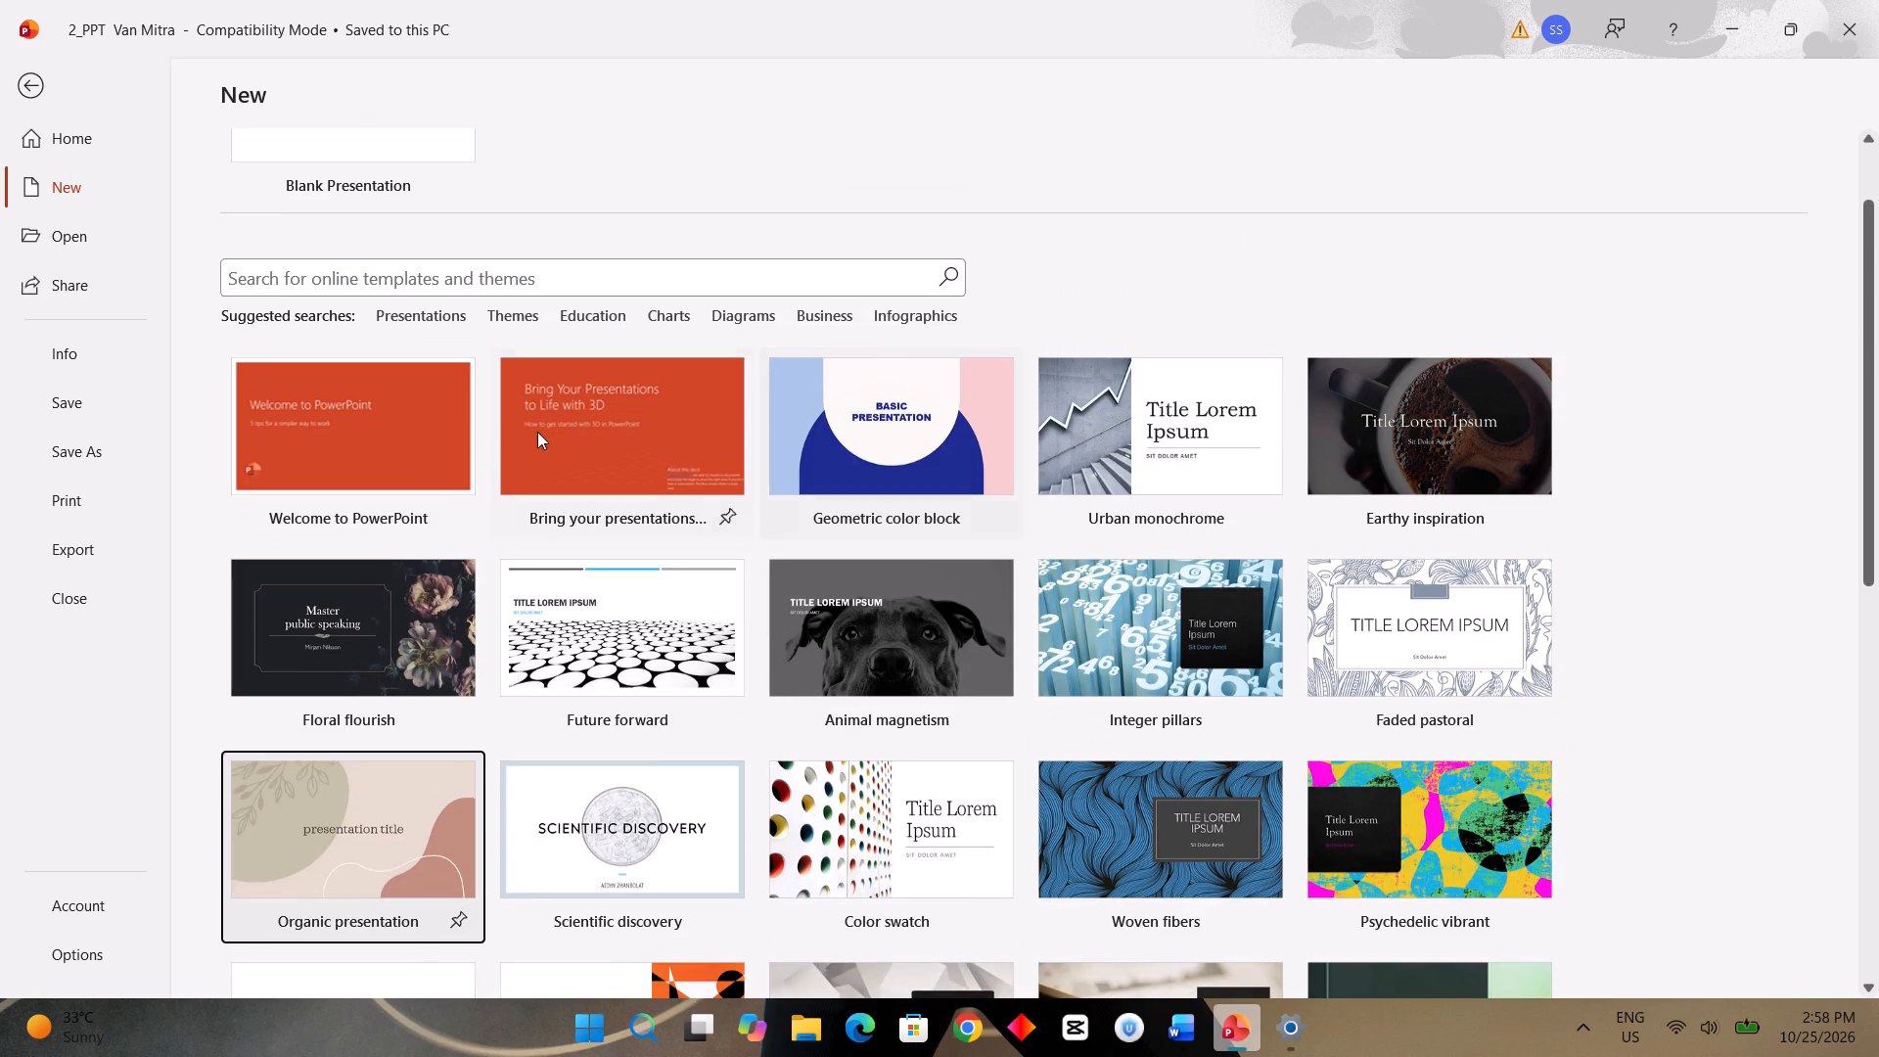
scroll(404, 572, down, 2)
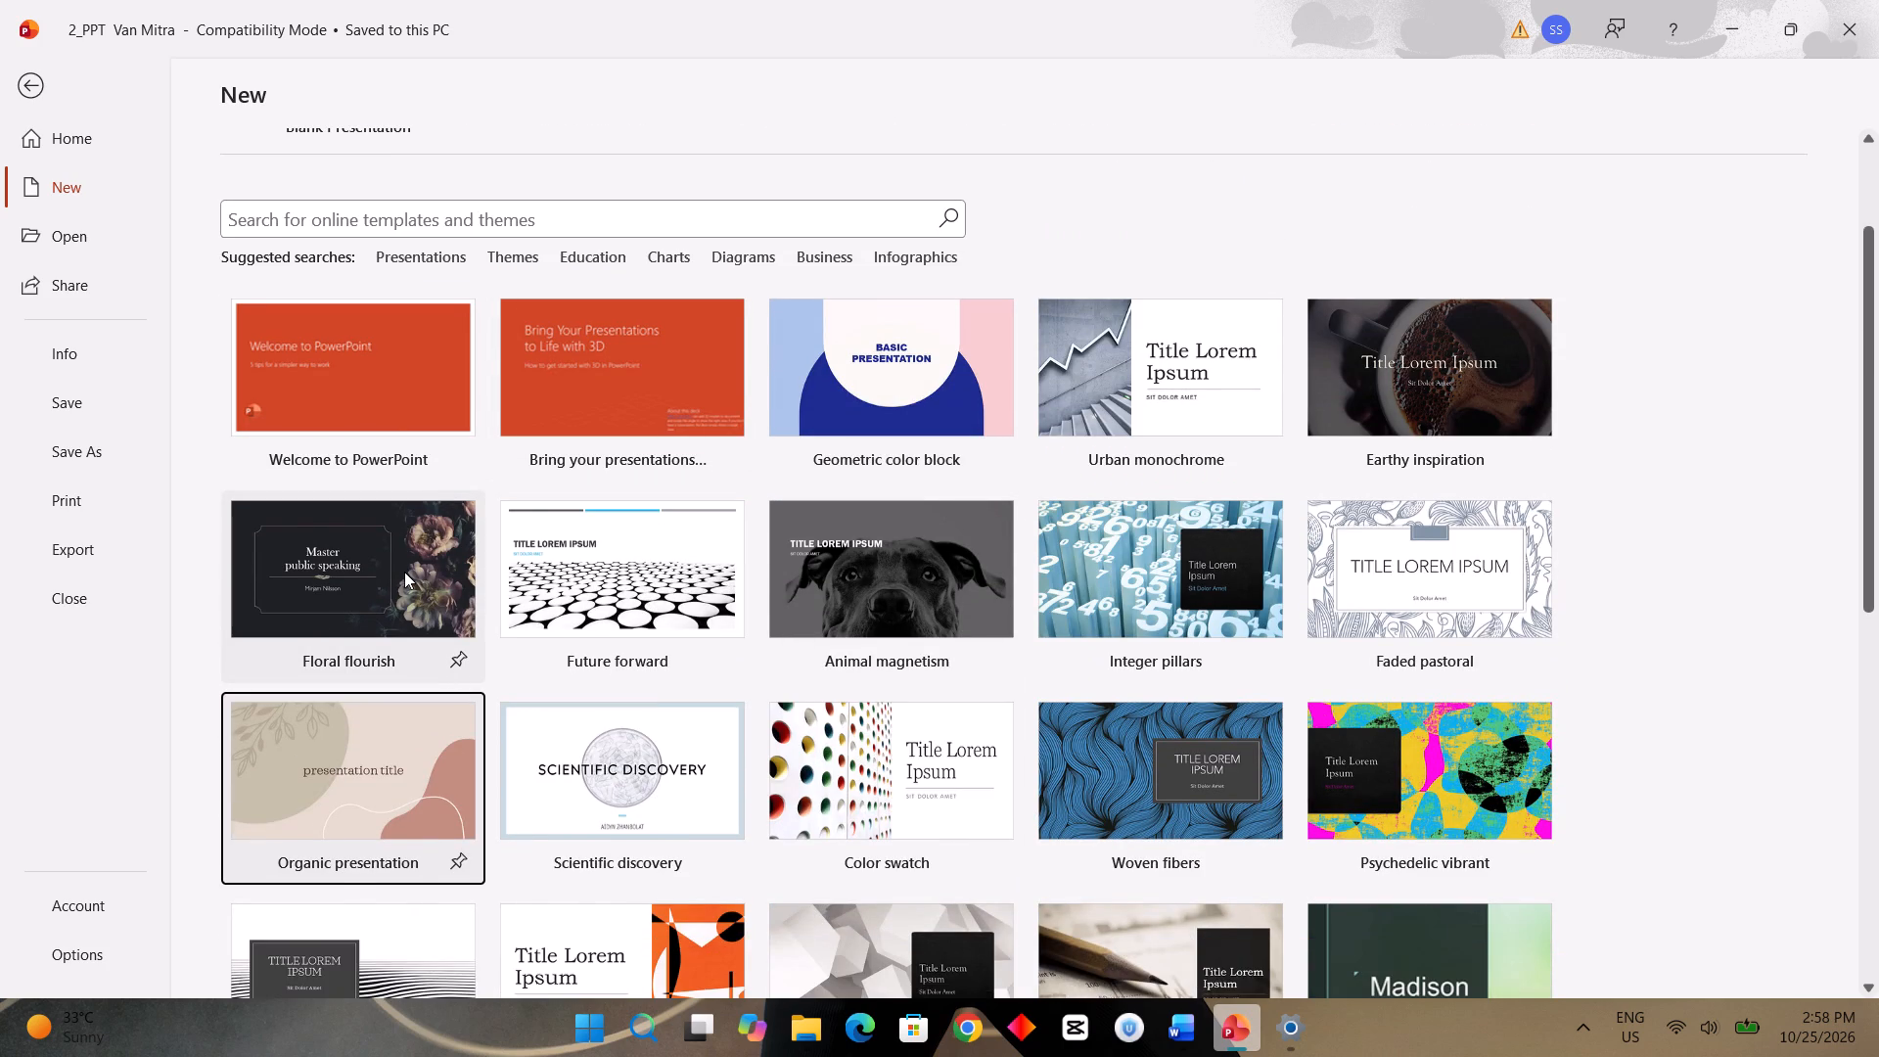
scroll(404, 572, down, 1)
scroll(404, 572, up, 1)
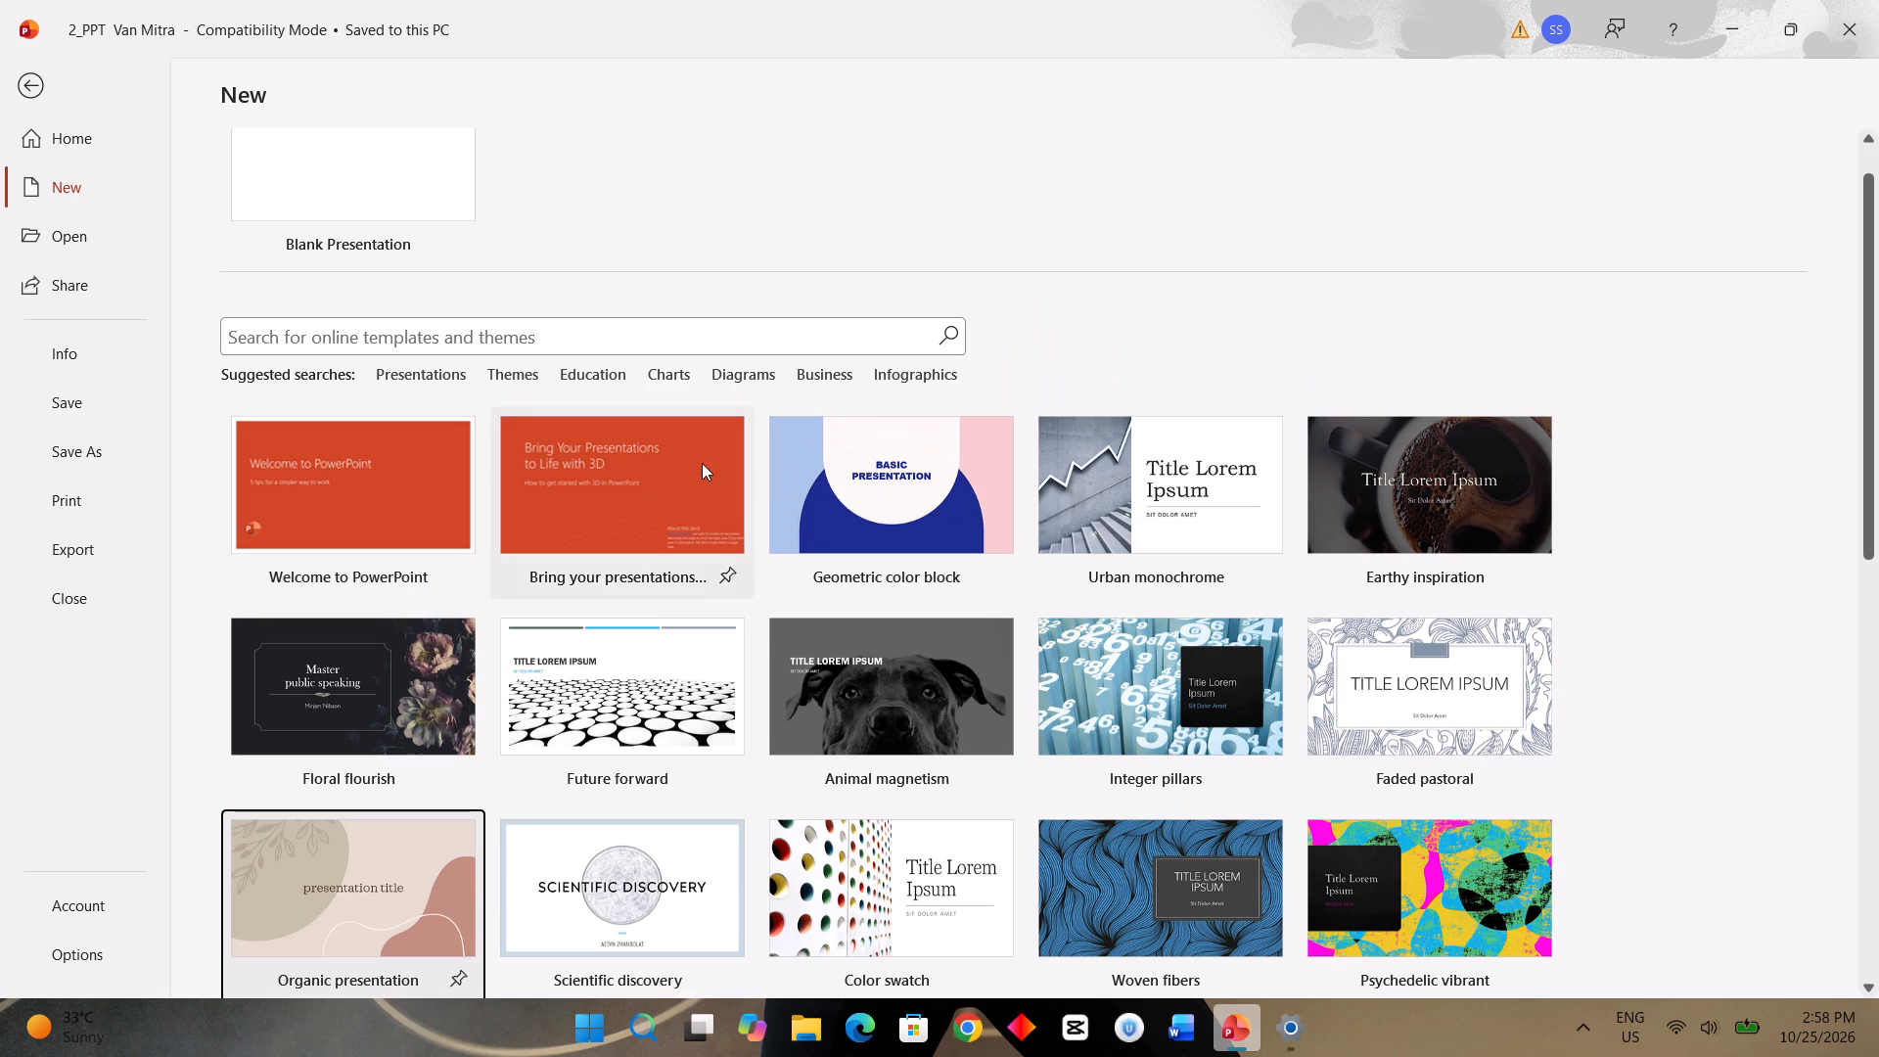
Create a new presentation from the Geometric color block template.
click(869, 518)
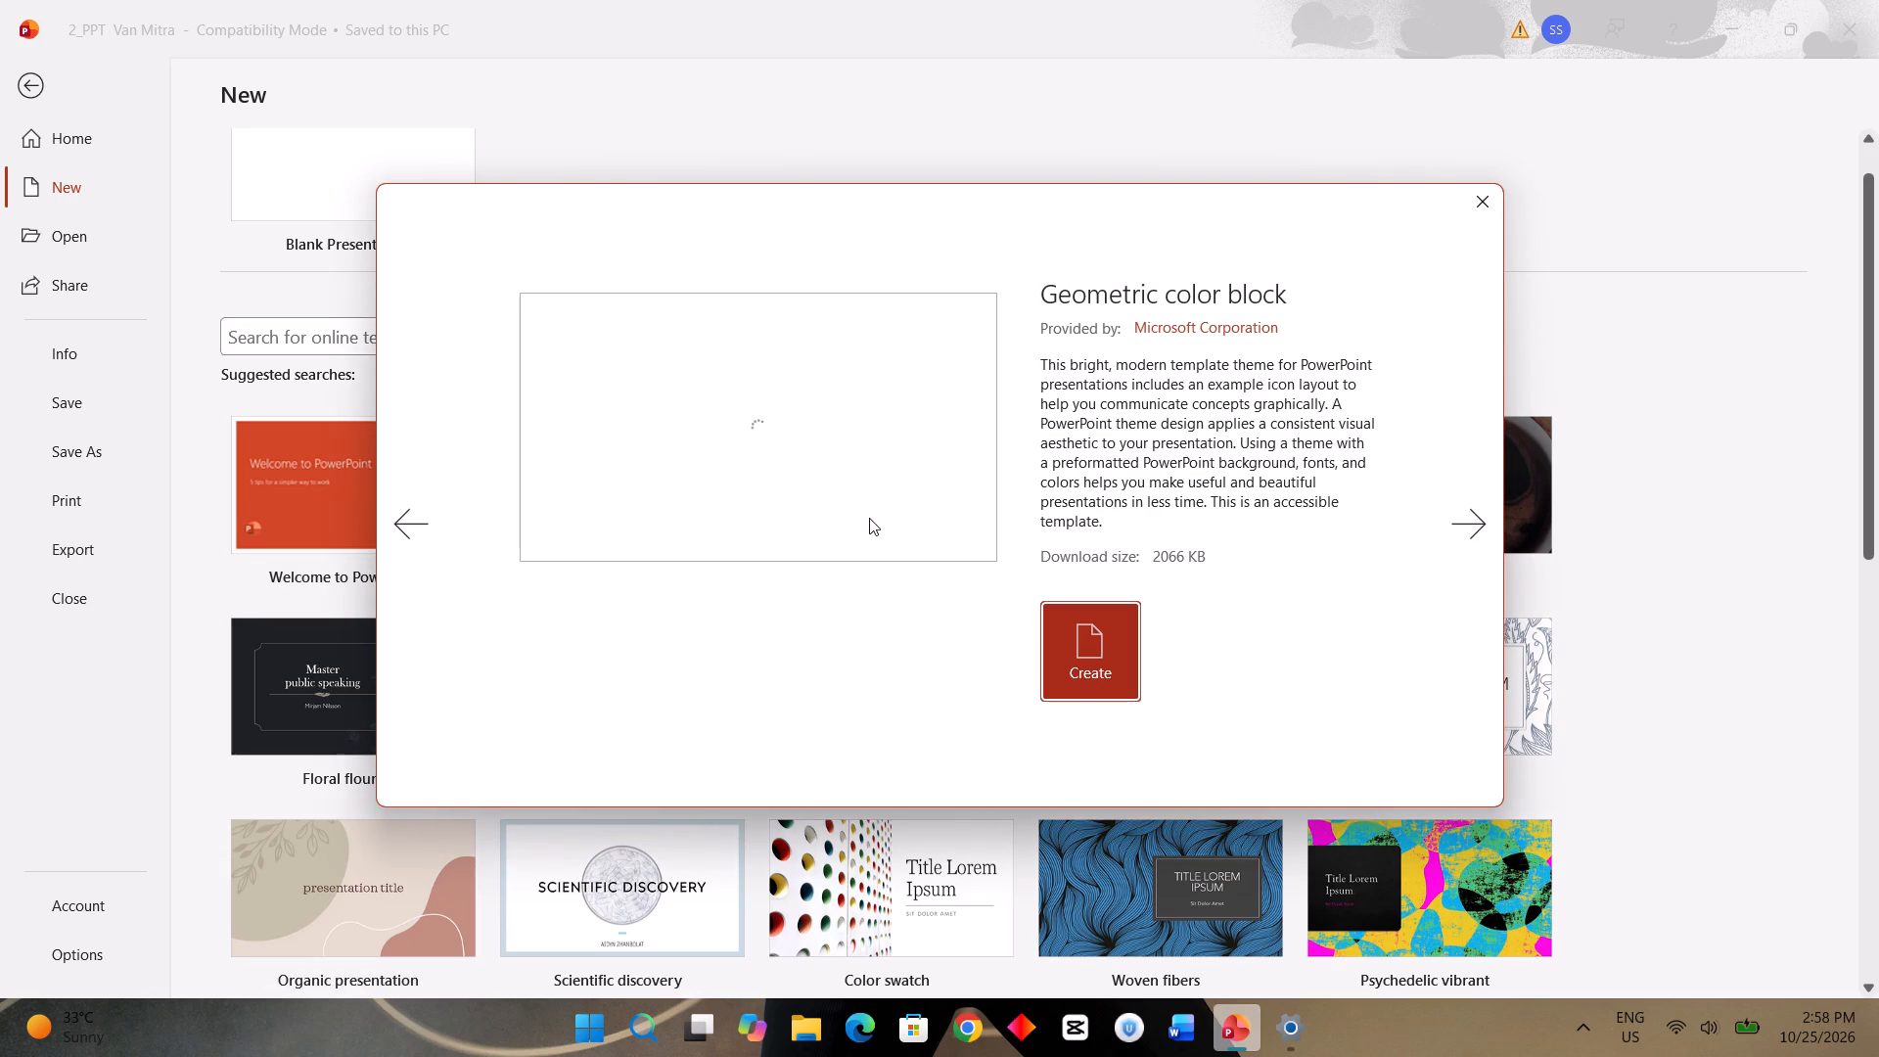
click(1092, 624)
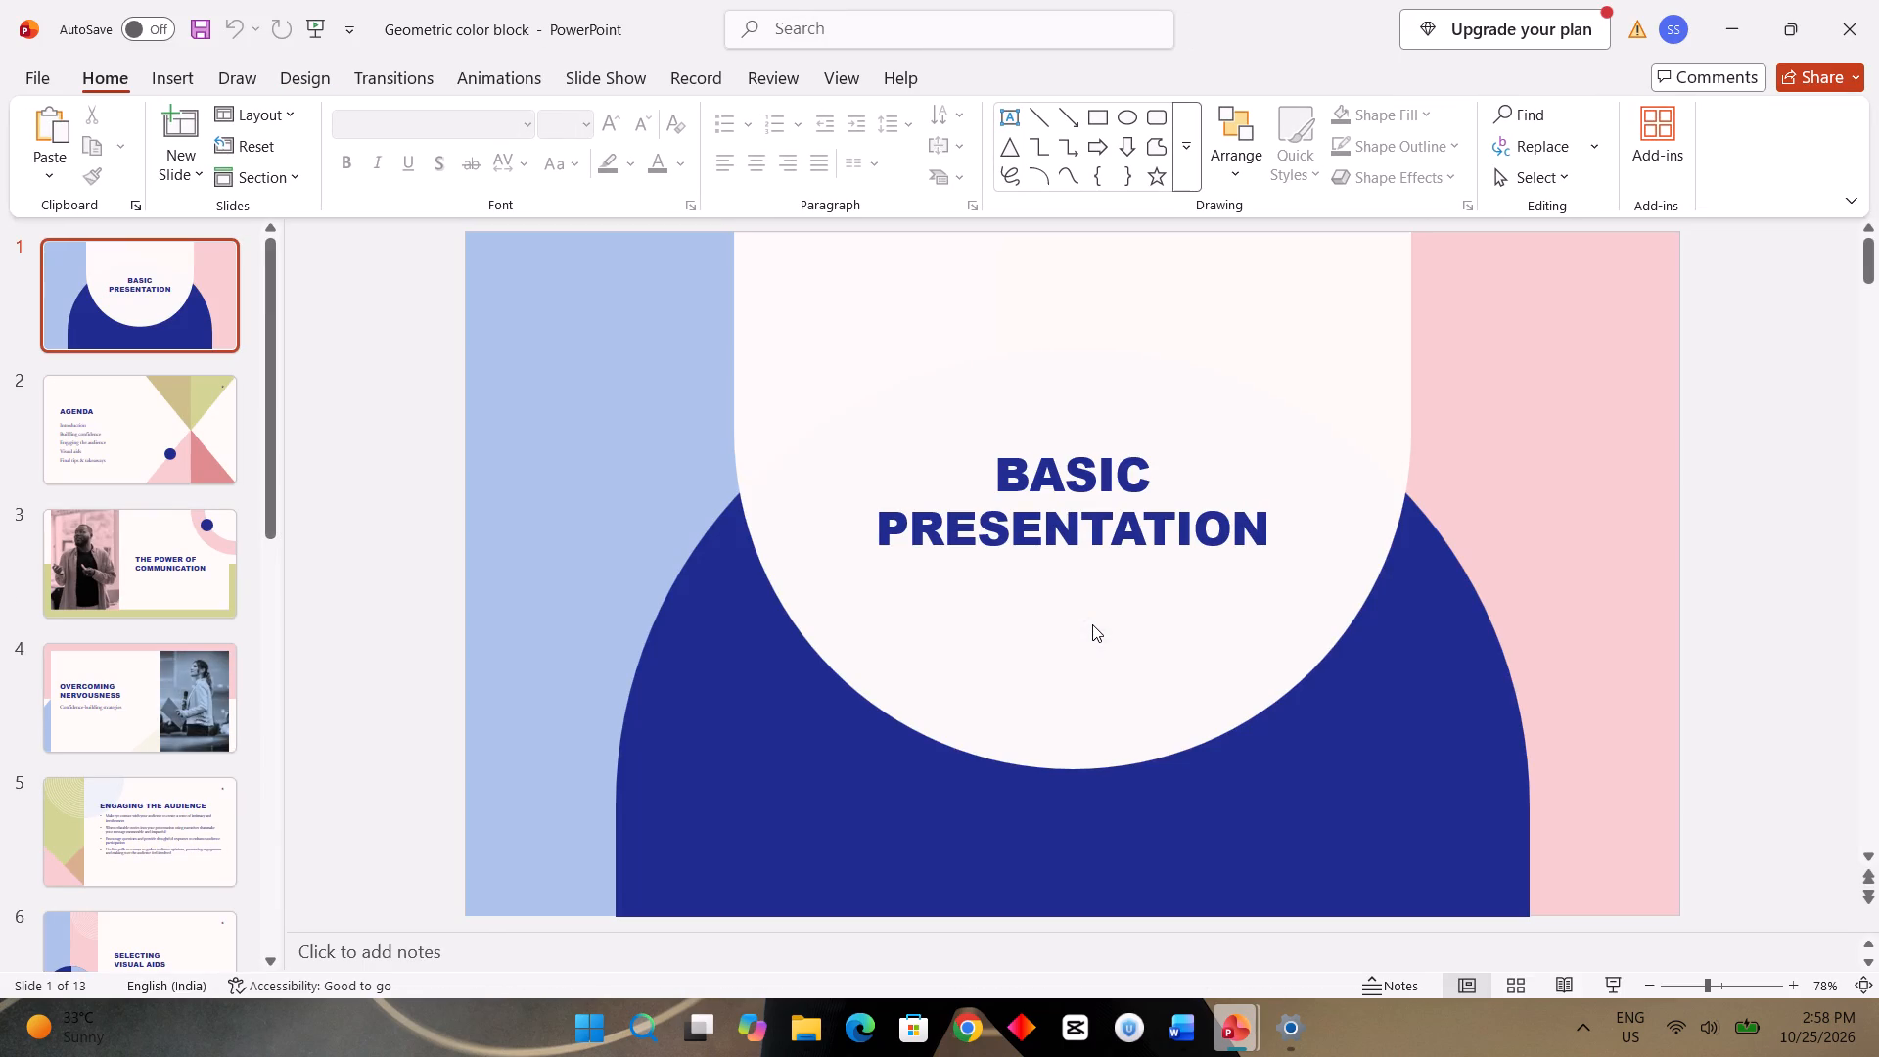
Look through the Geometric color block slides from the title to the closing Thank You slide, examining their layouts.
scroll(759, 631, up, 1)
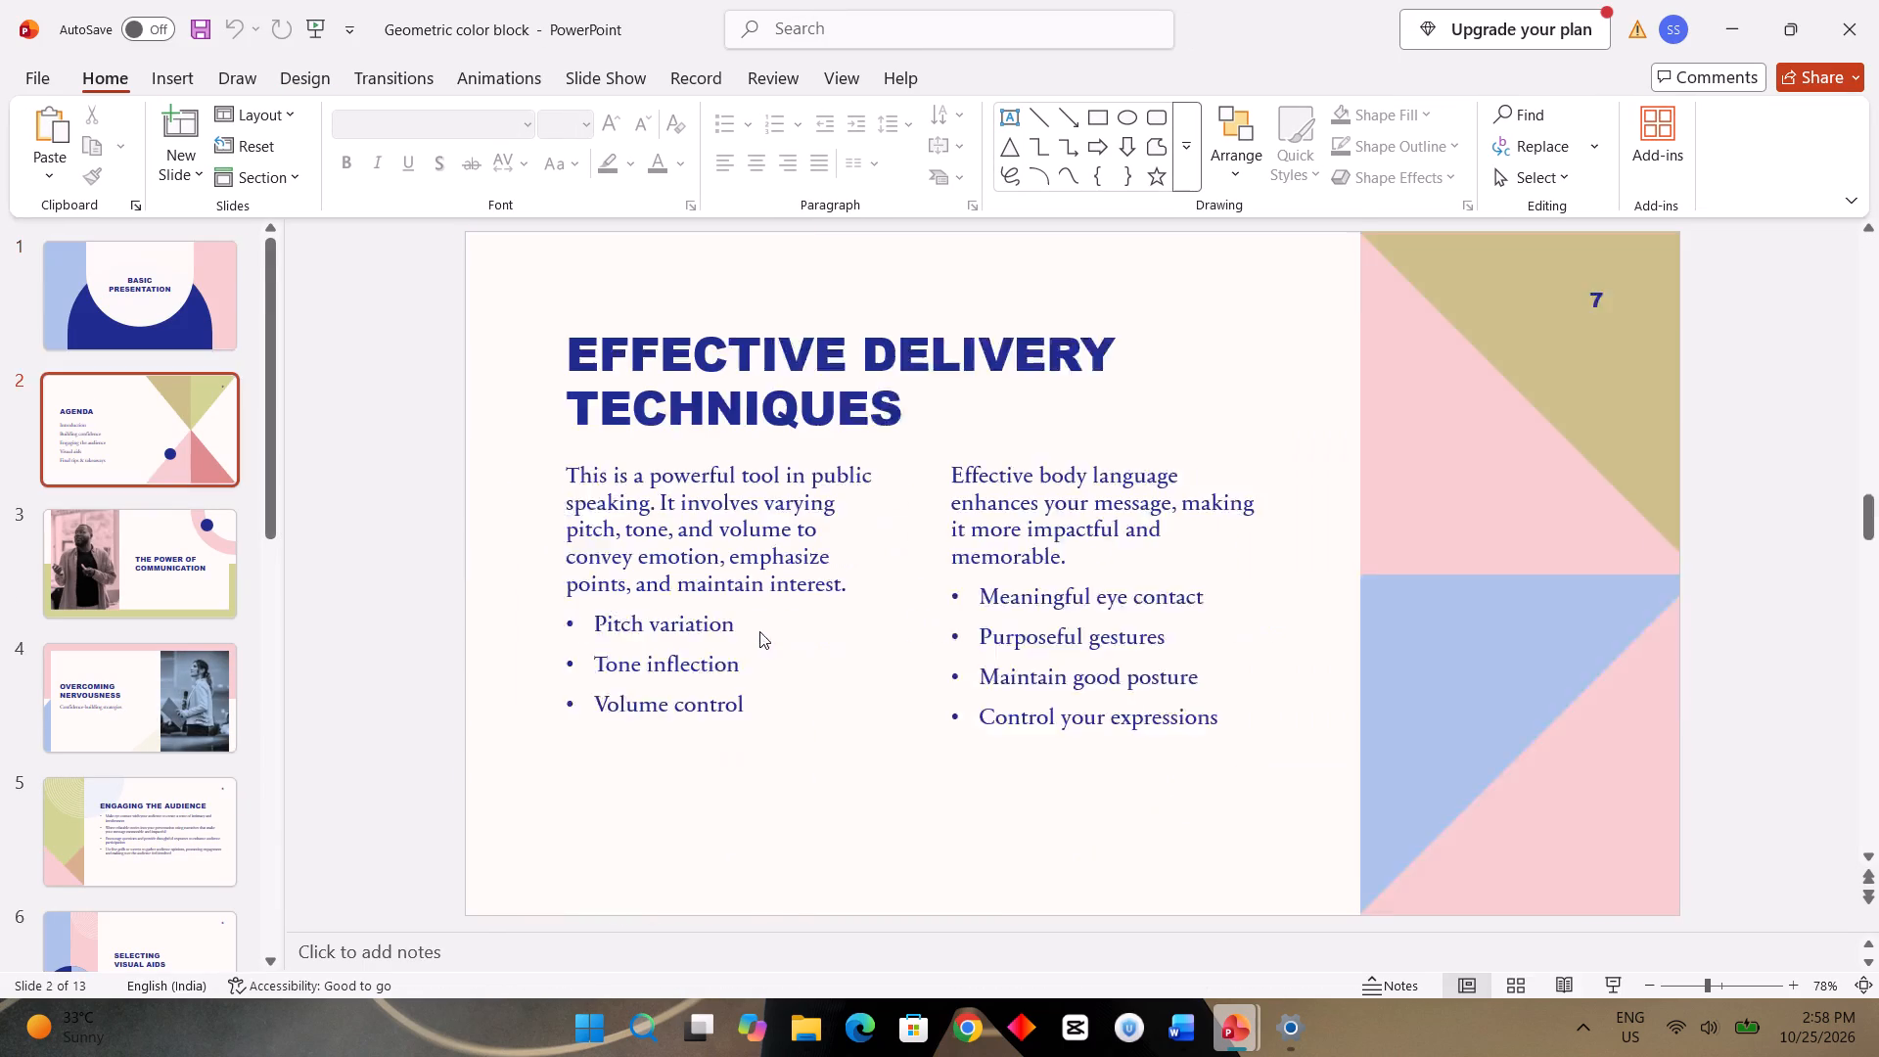
scroll(759, 631, up, 1)
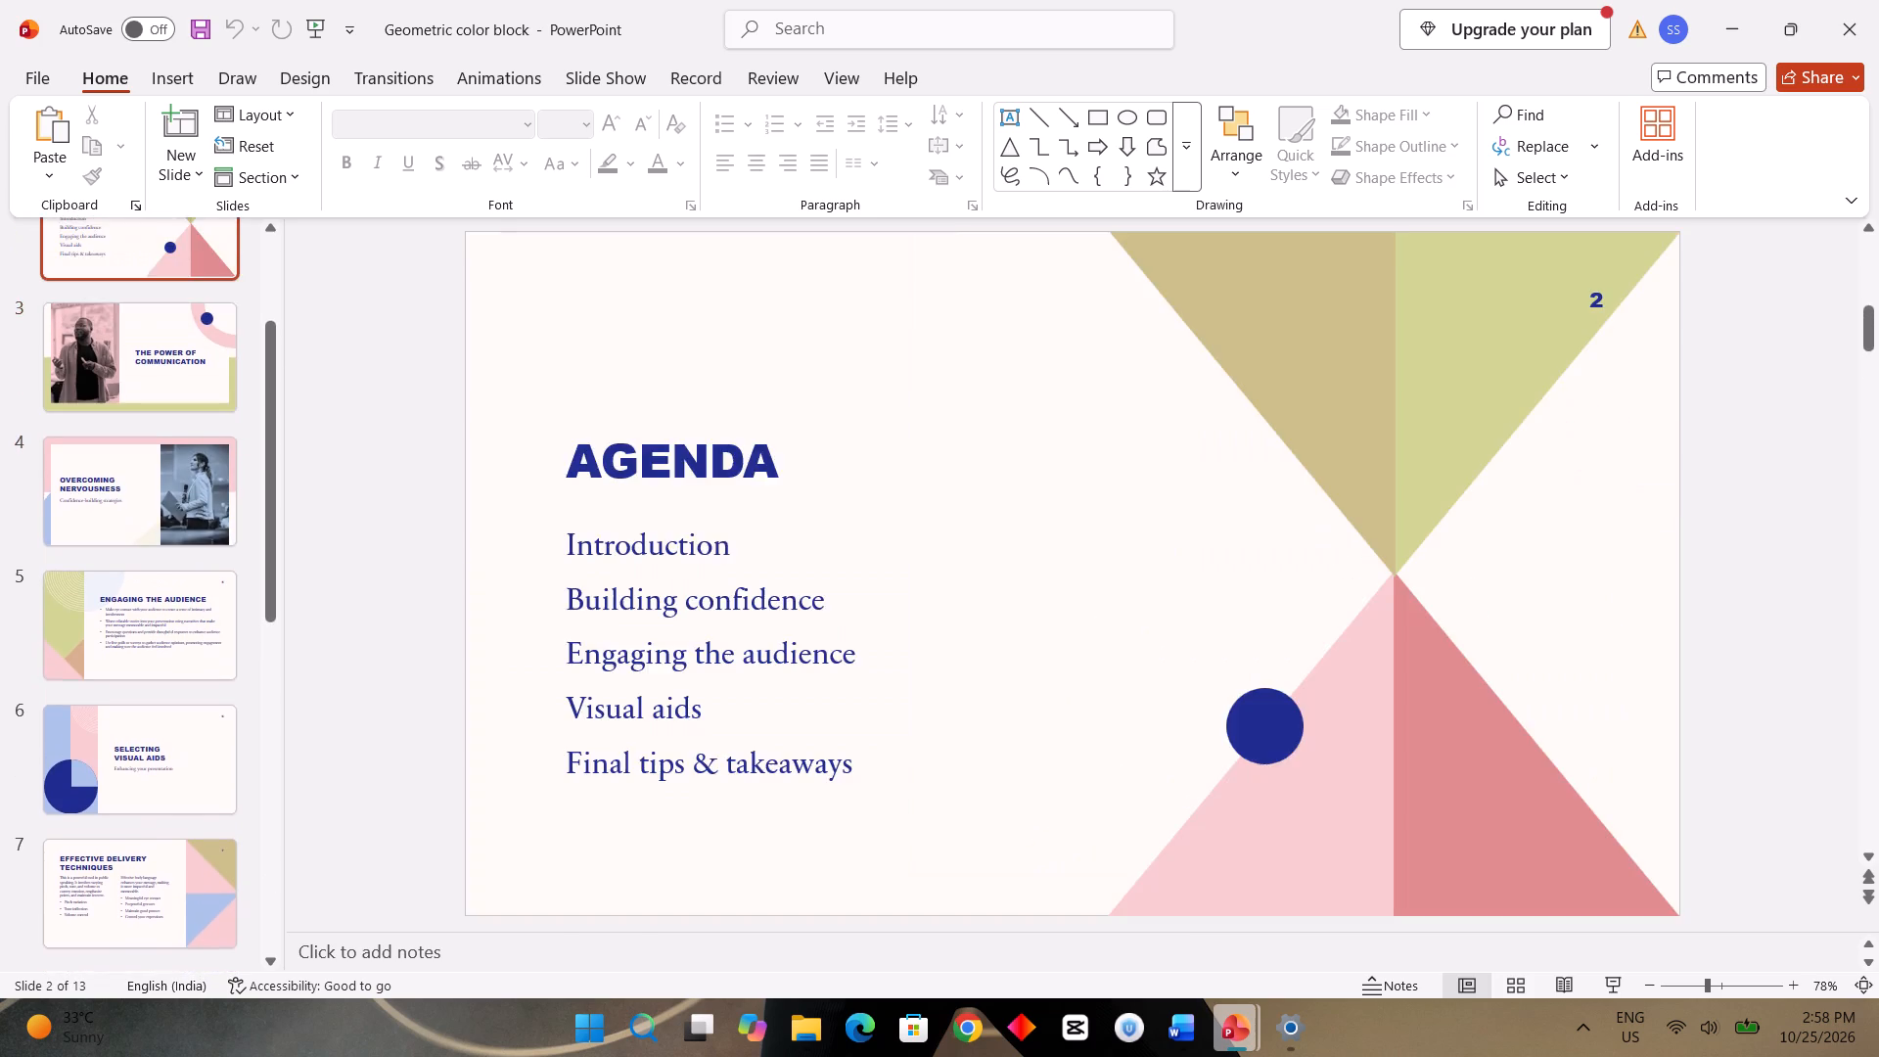
scroll(759, 631, up, 2)
scroll(759, 631, down, 2)
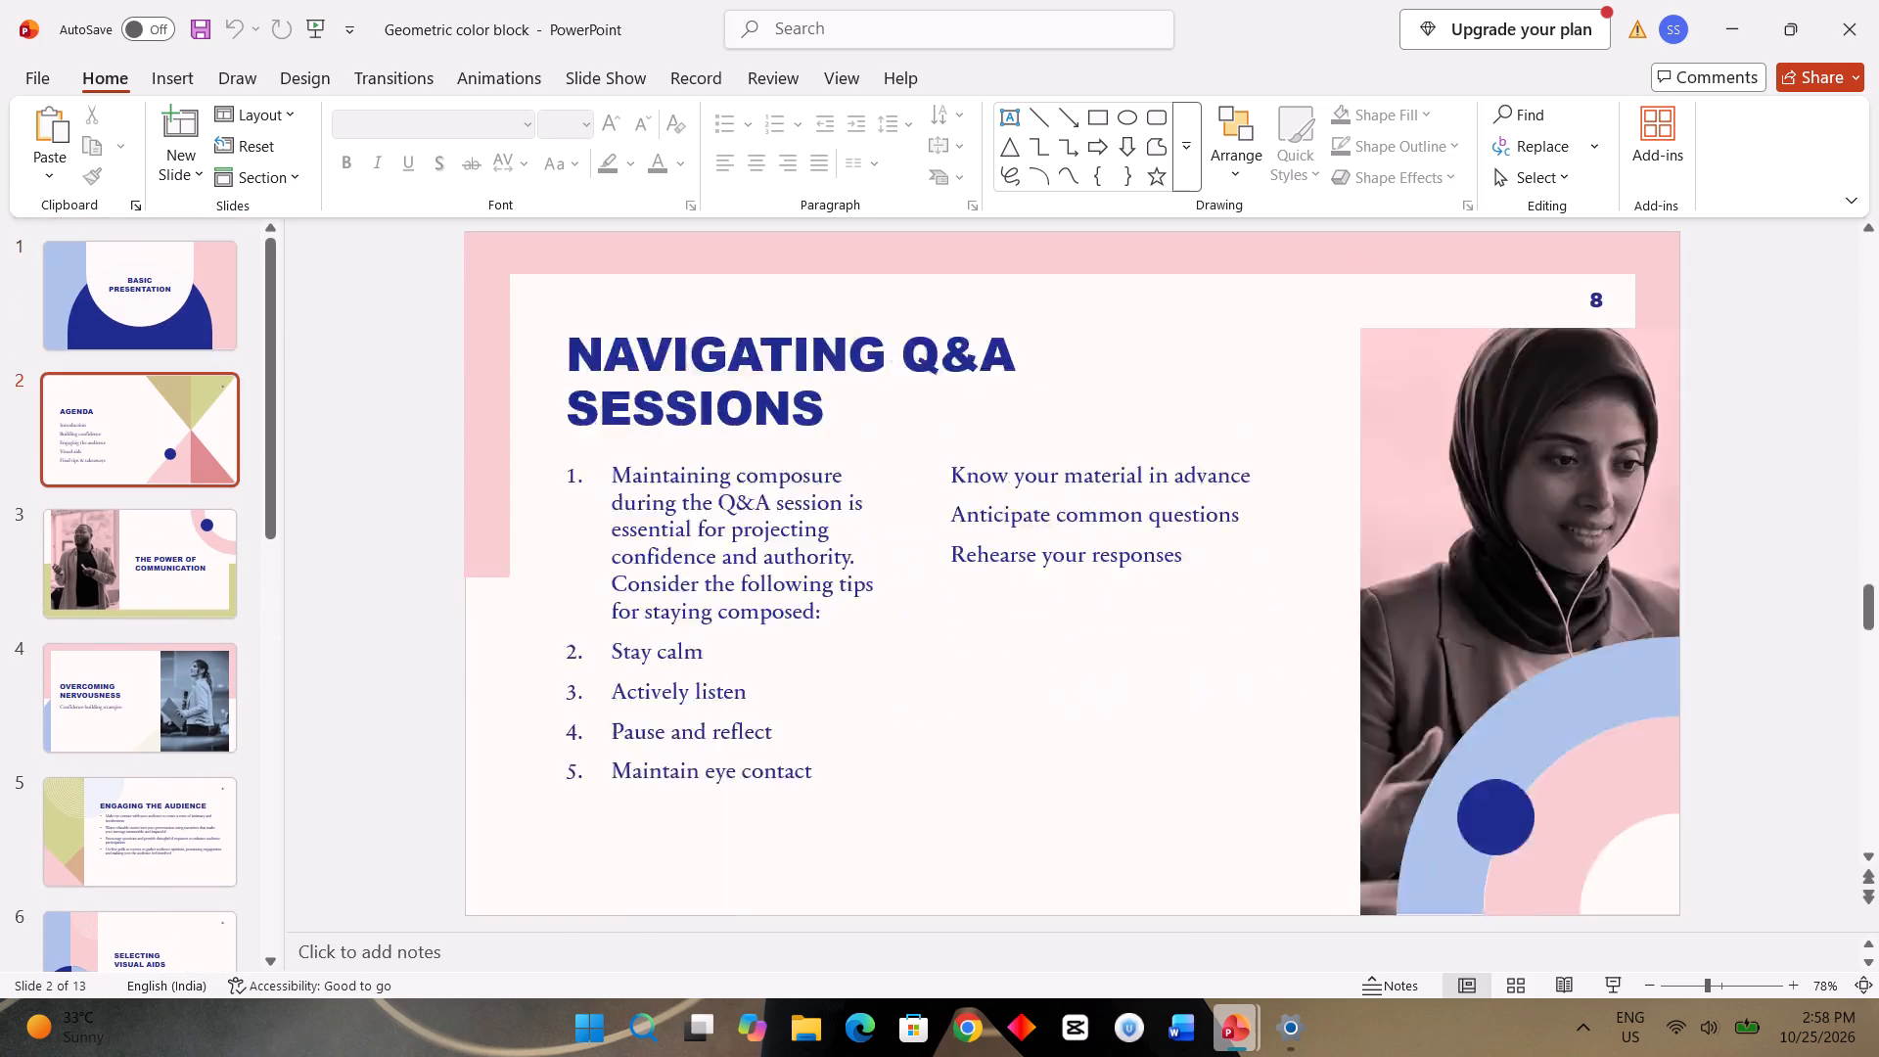
scroll(759, 631, down, 1)
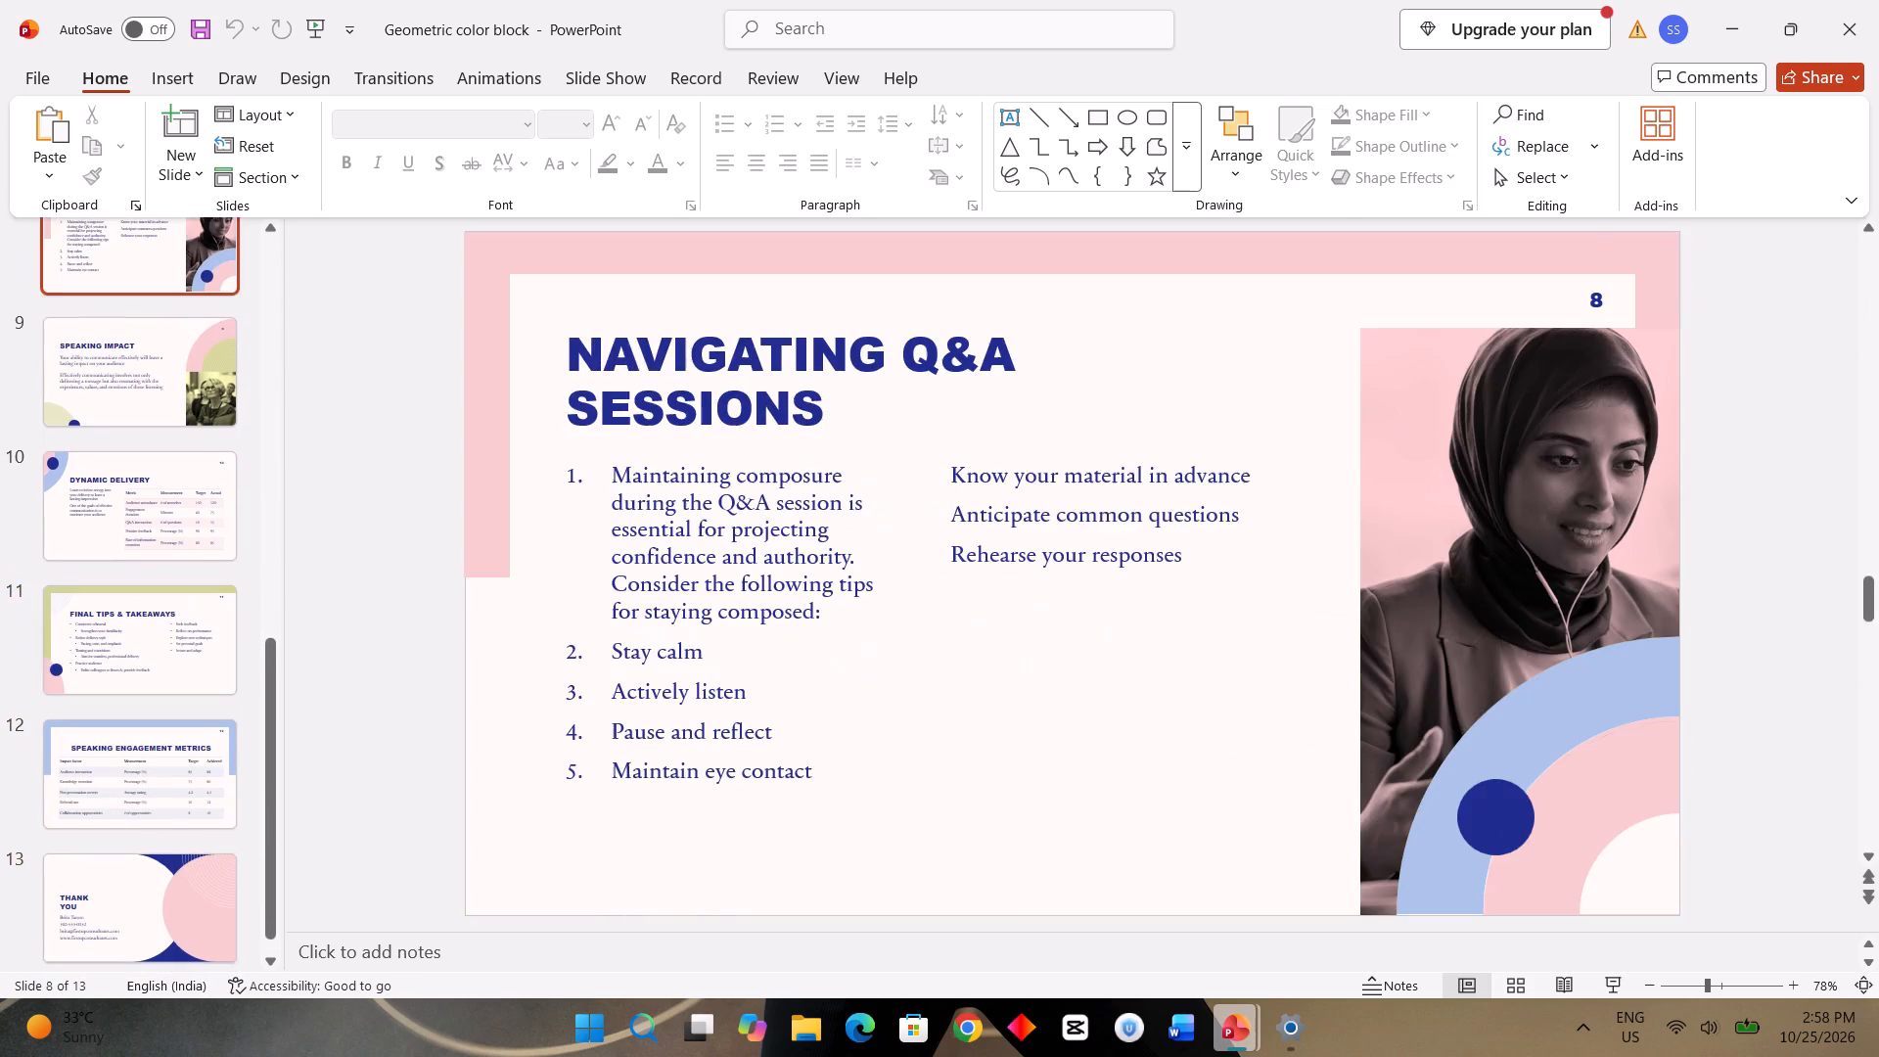
scroll(759, 631, up, 2)
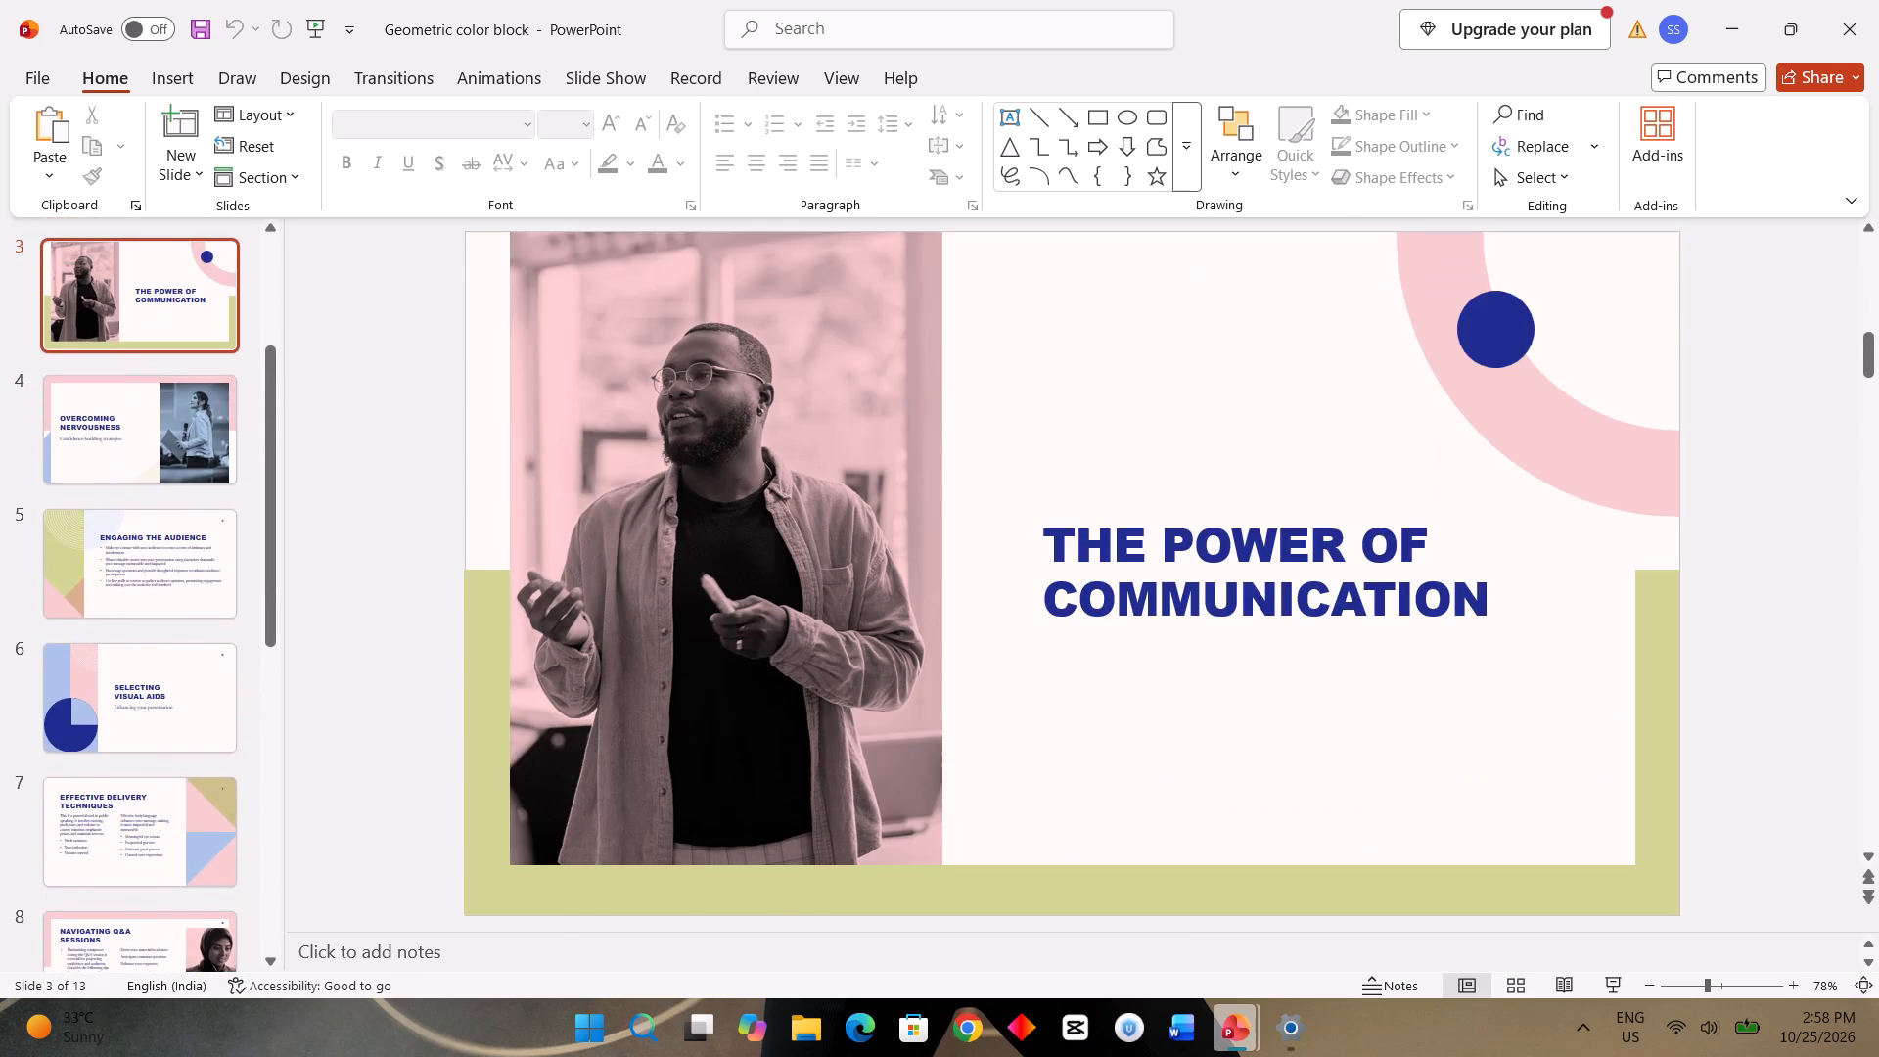
scroll(759, 631, up, 1)
scroll(759, 631, down, 1)
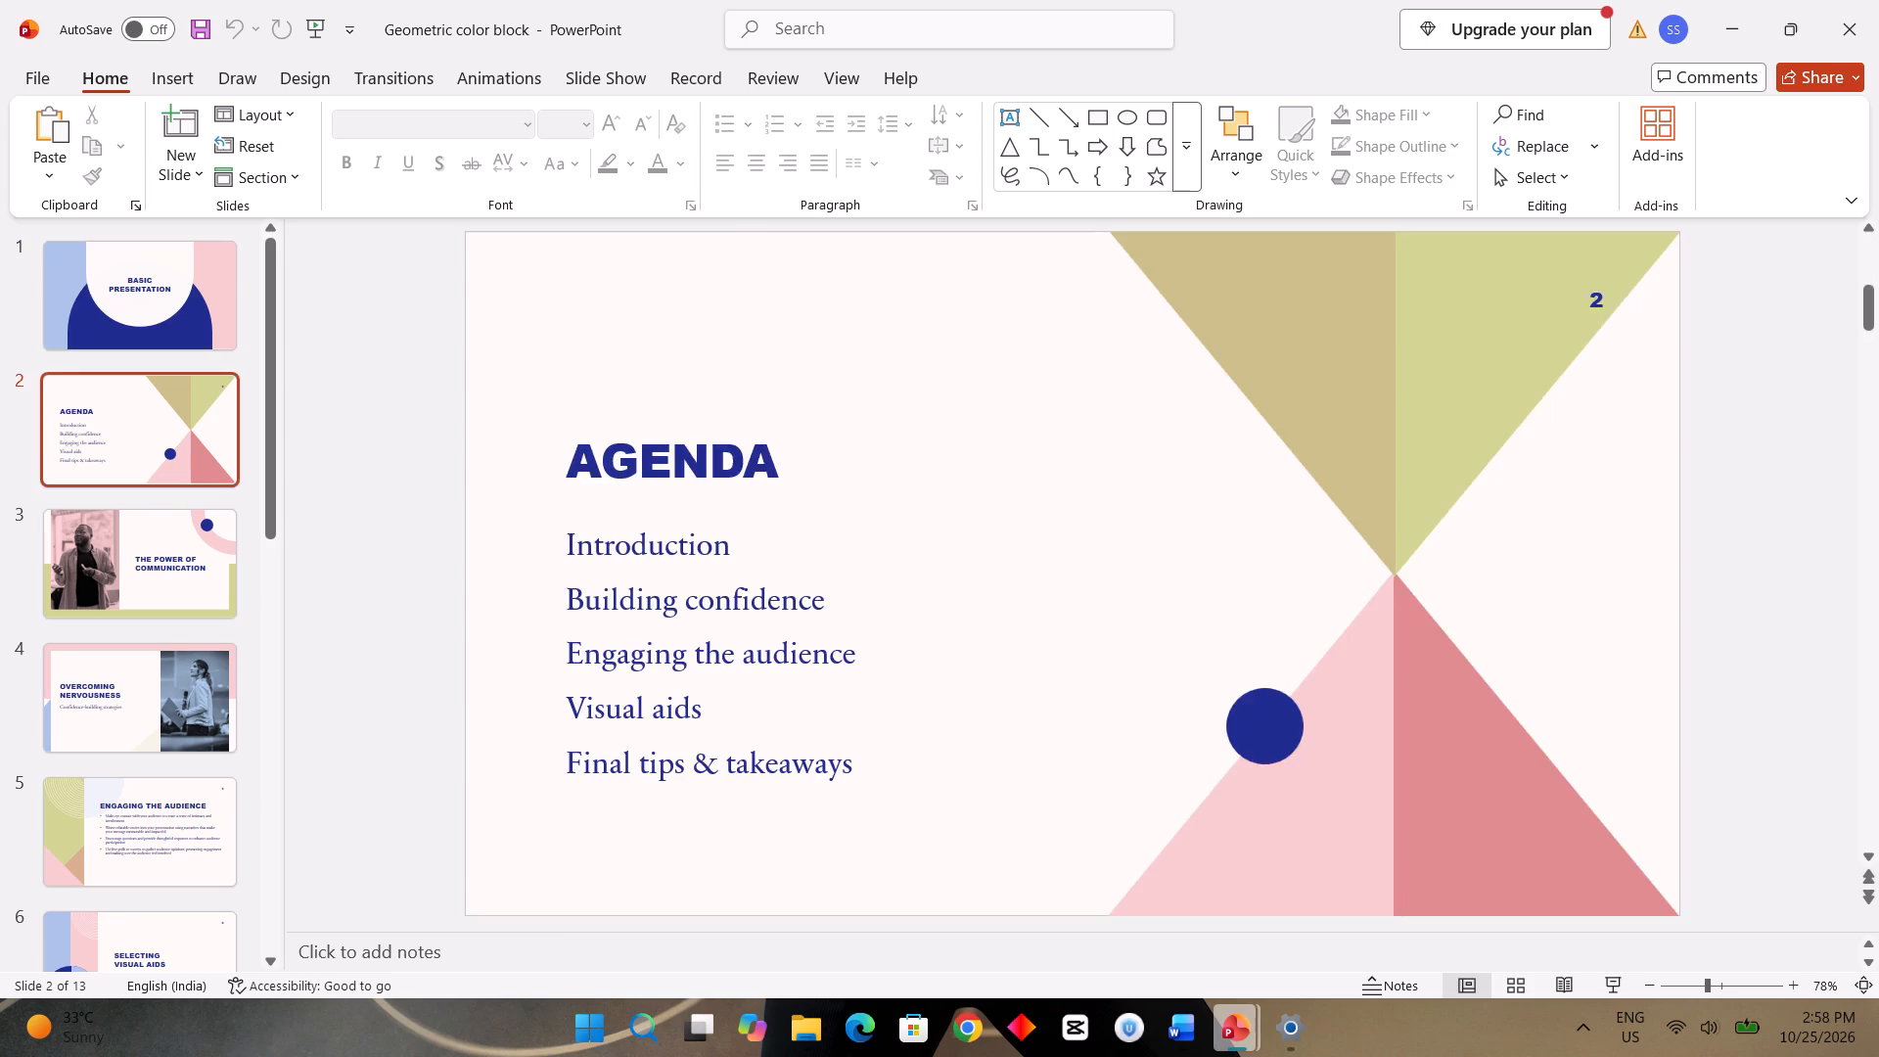
scroll(759, 631, down, 1)
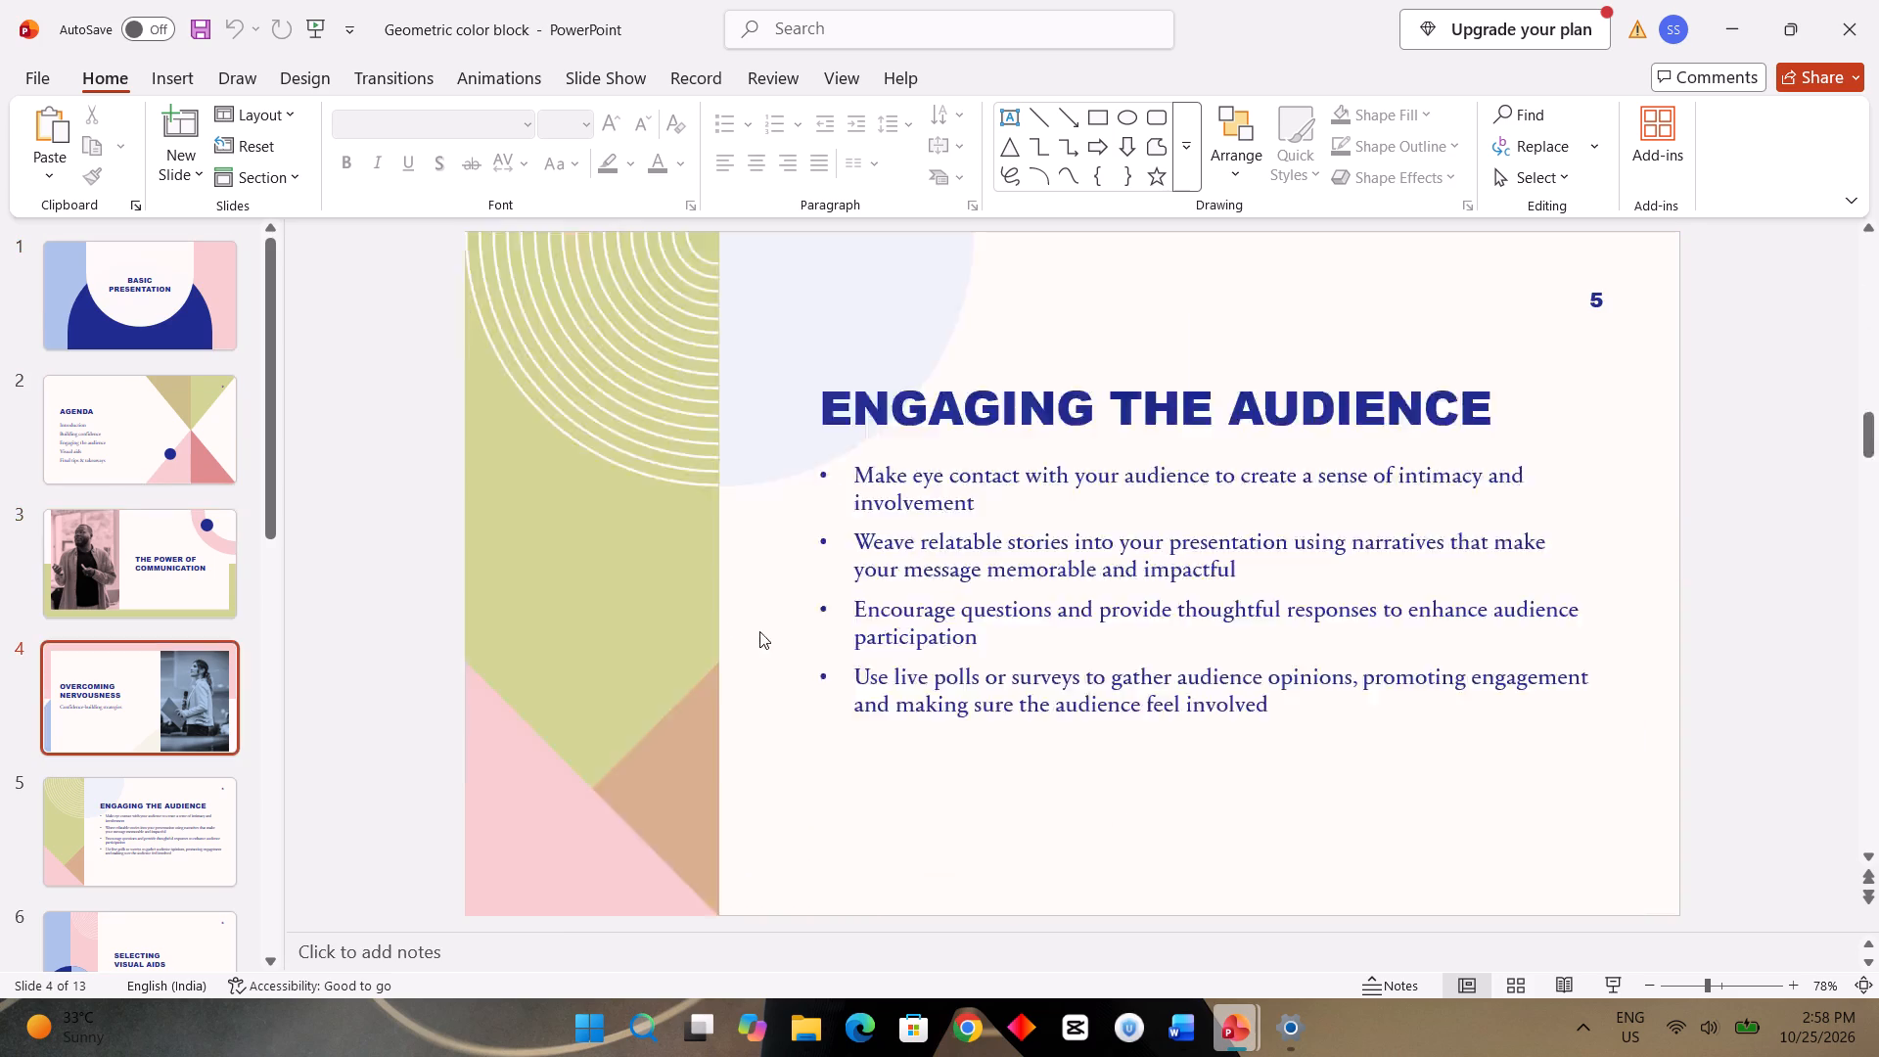
scroll(759, 631, down, 1)
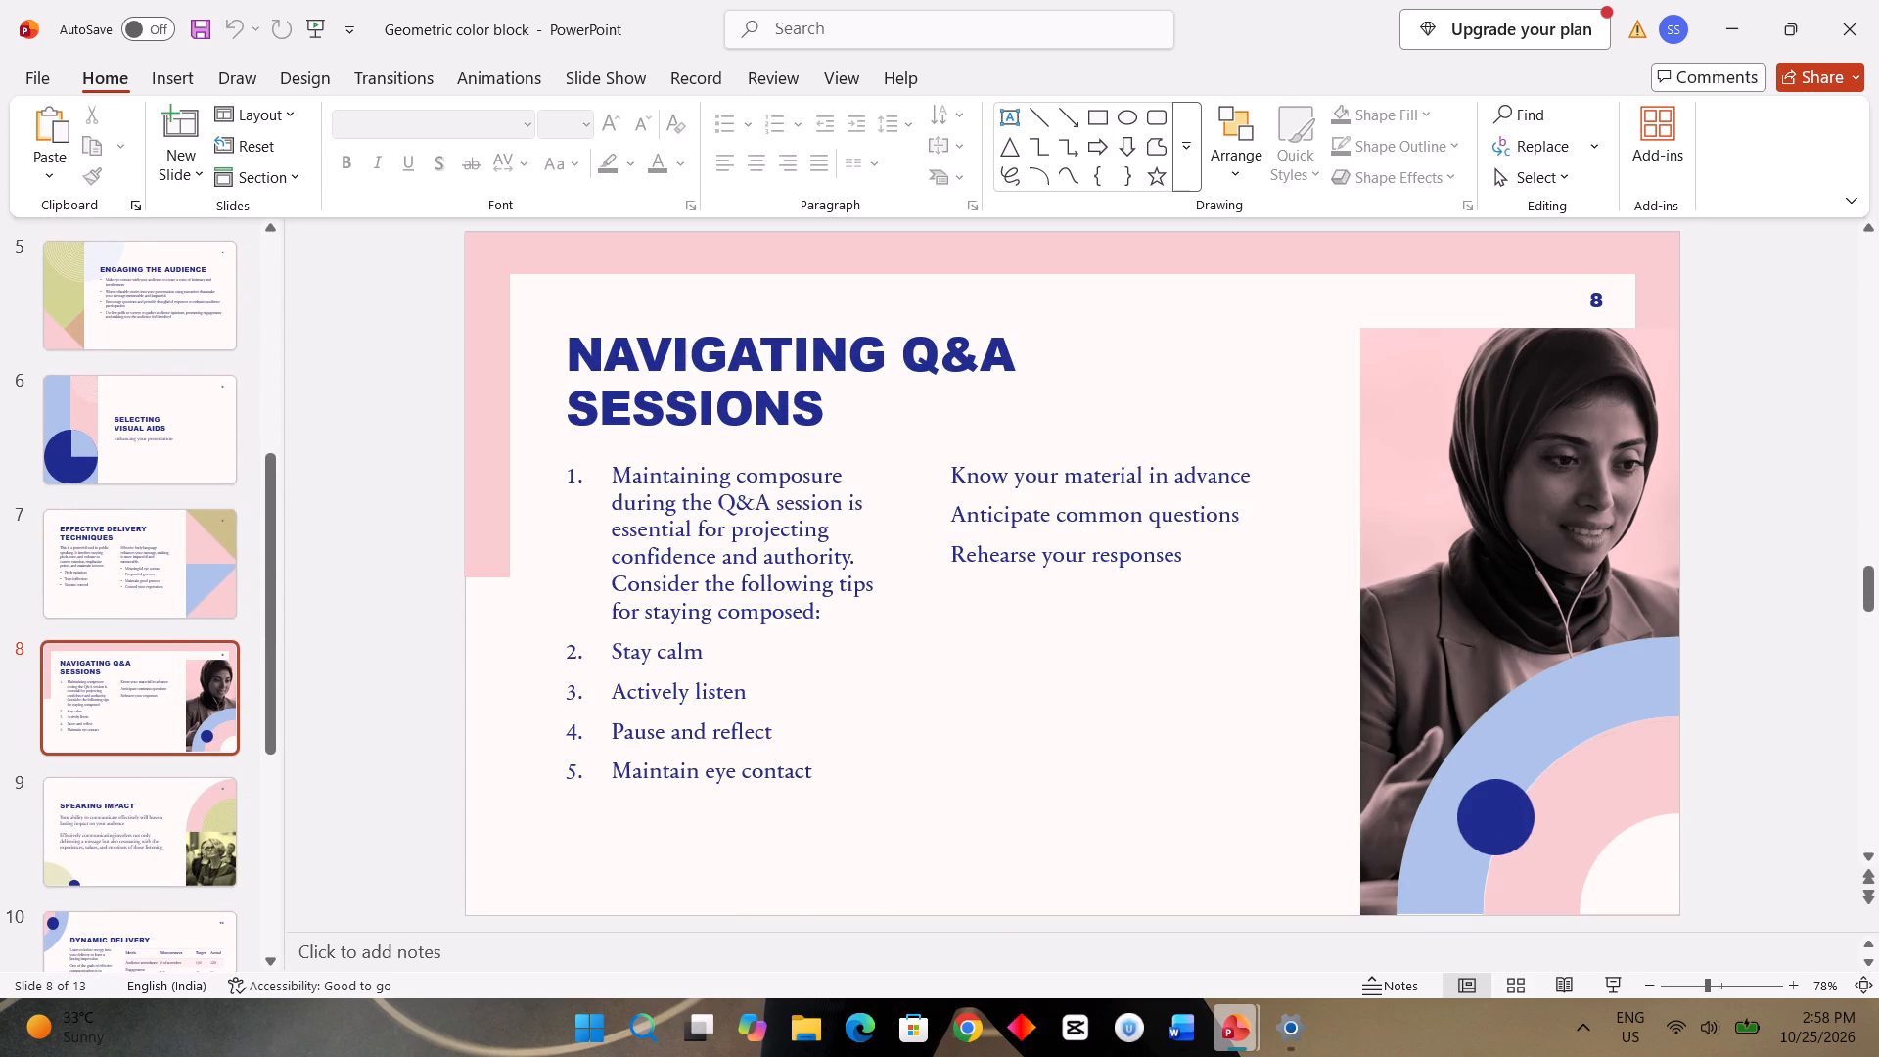
scroll(759, 631, down, 1)
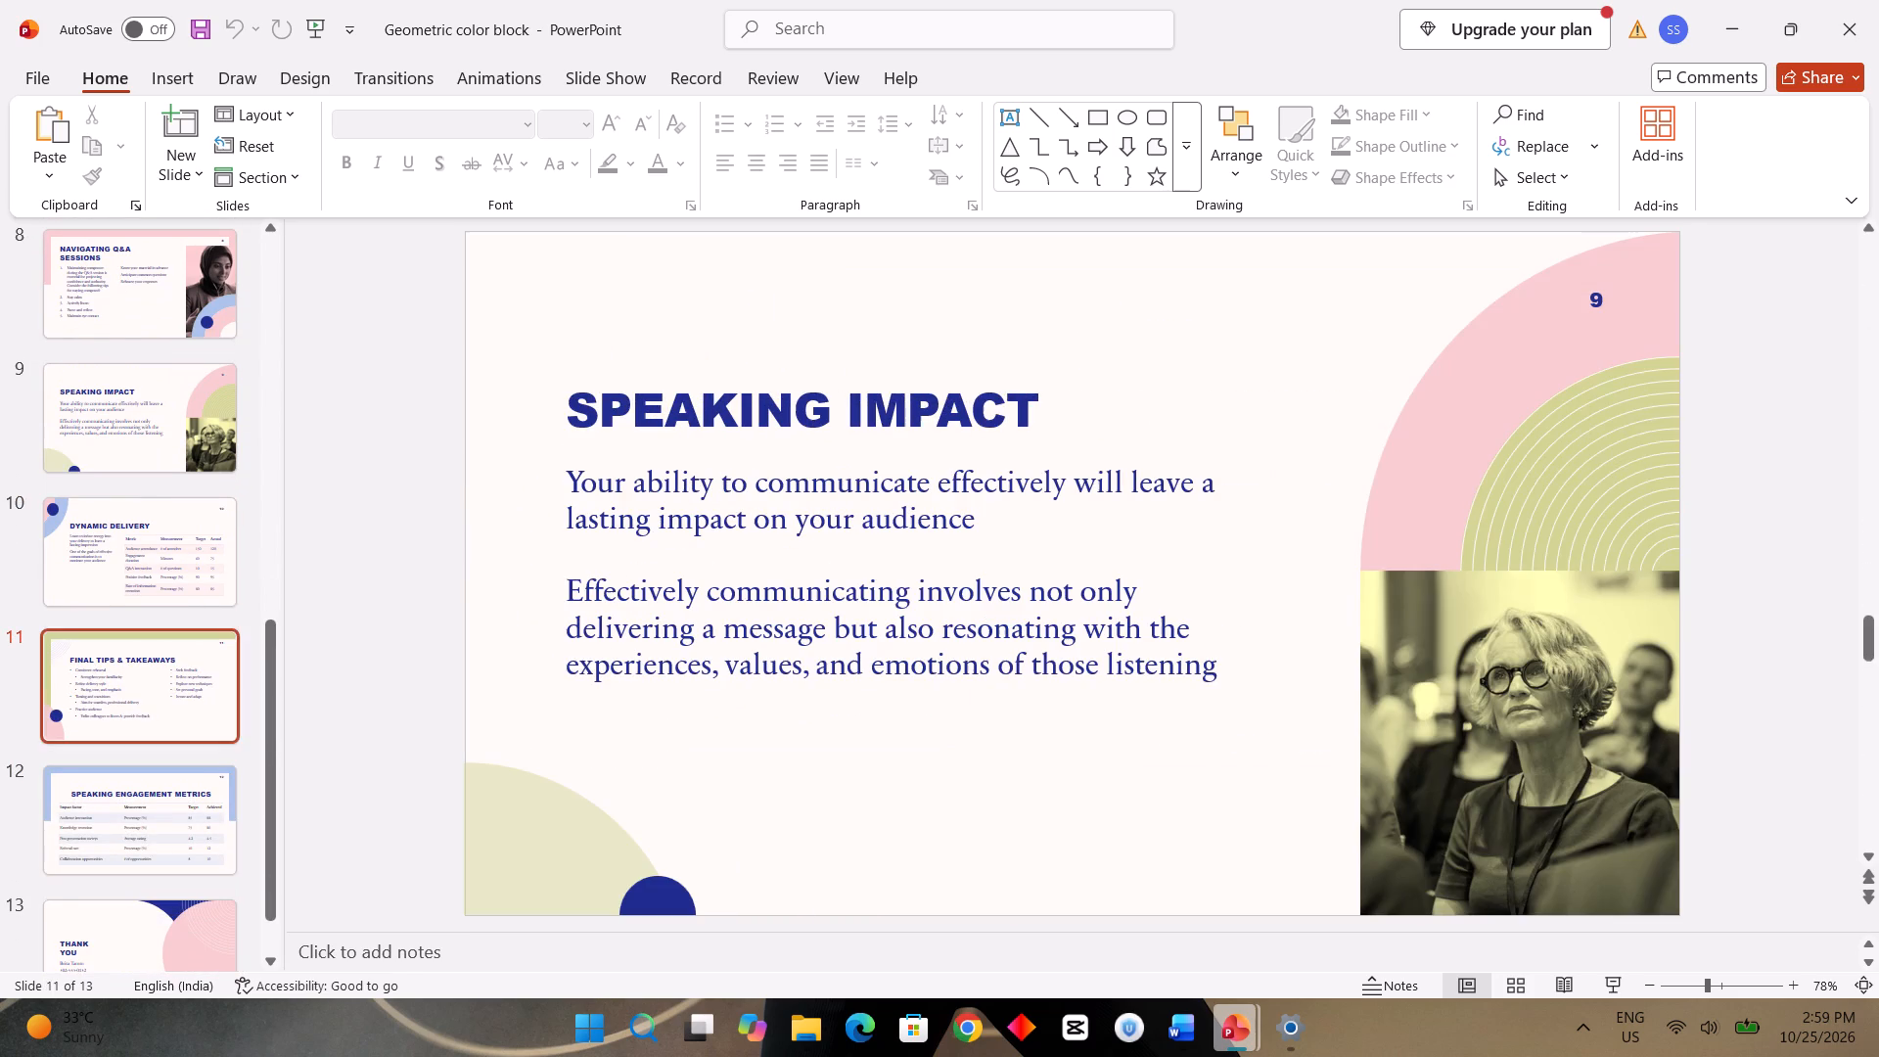
scroll(759, 631, down, 1)
scroll(759, 631, up, 1)
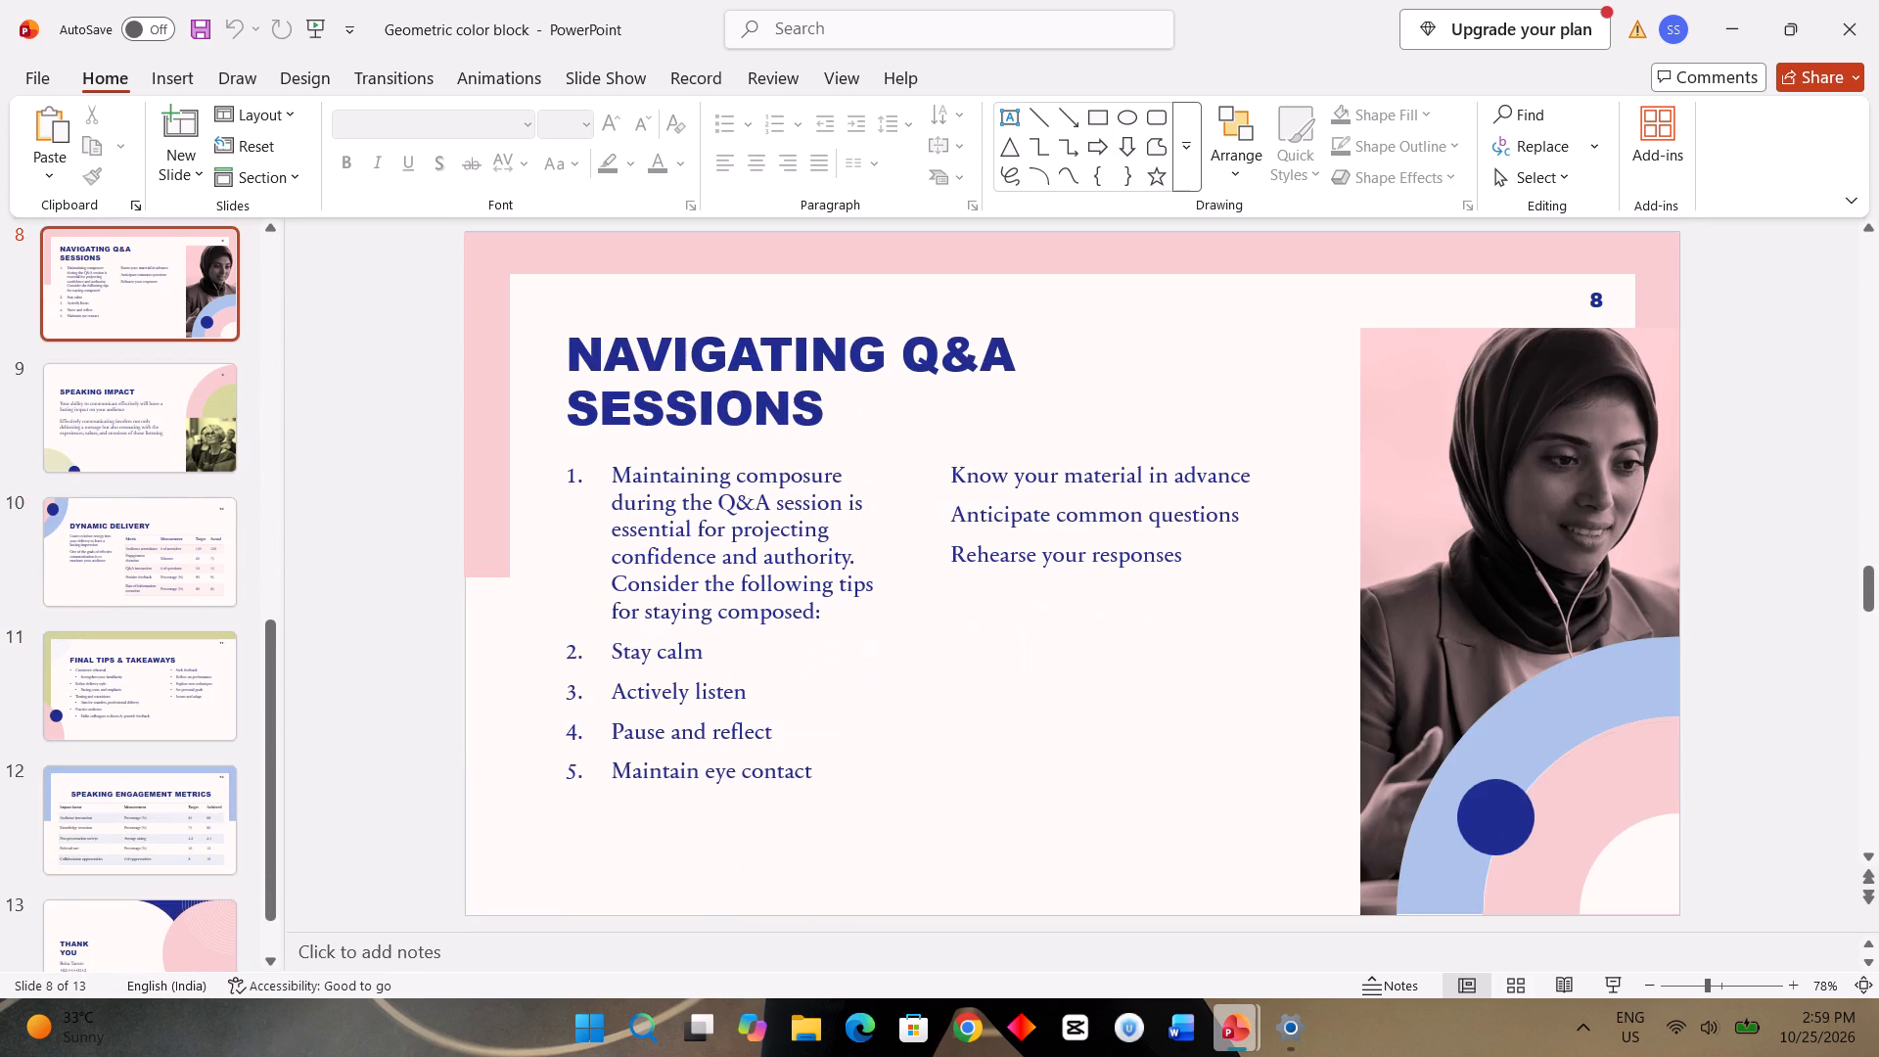
scroll(759, 631, up, 1)
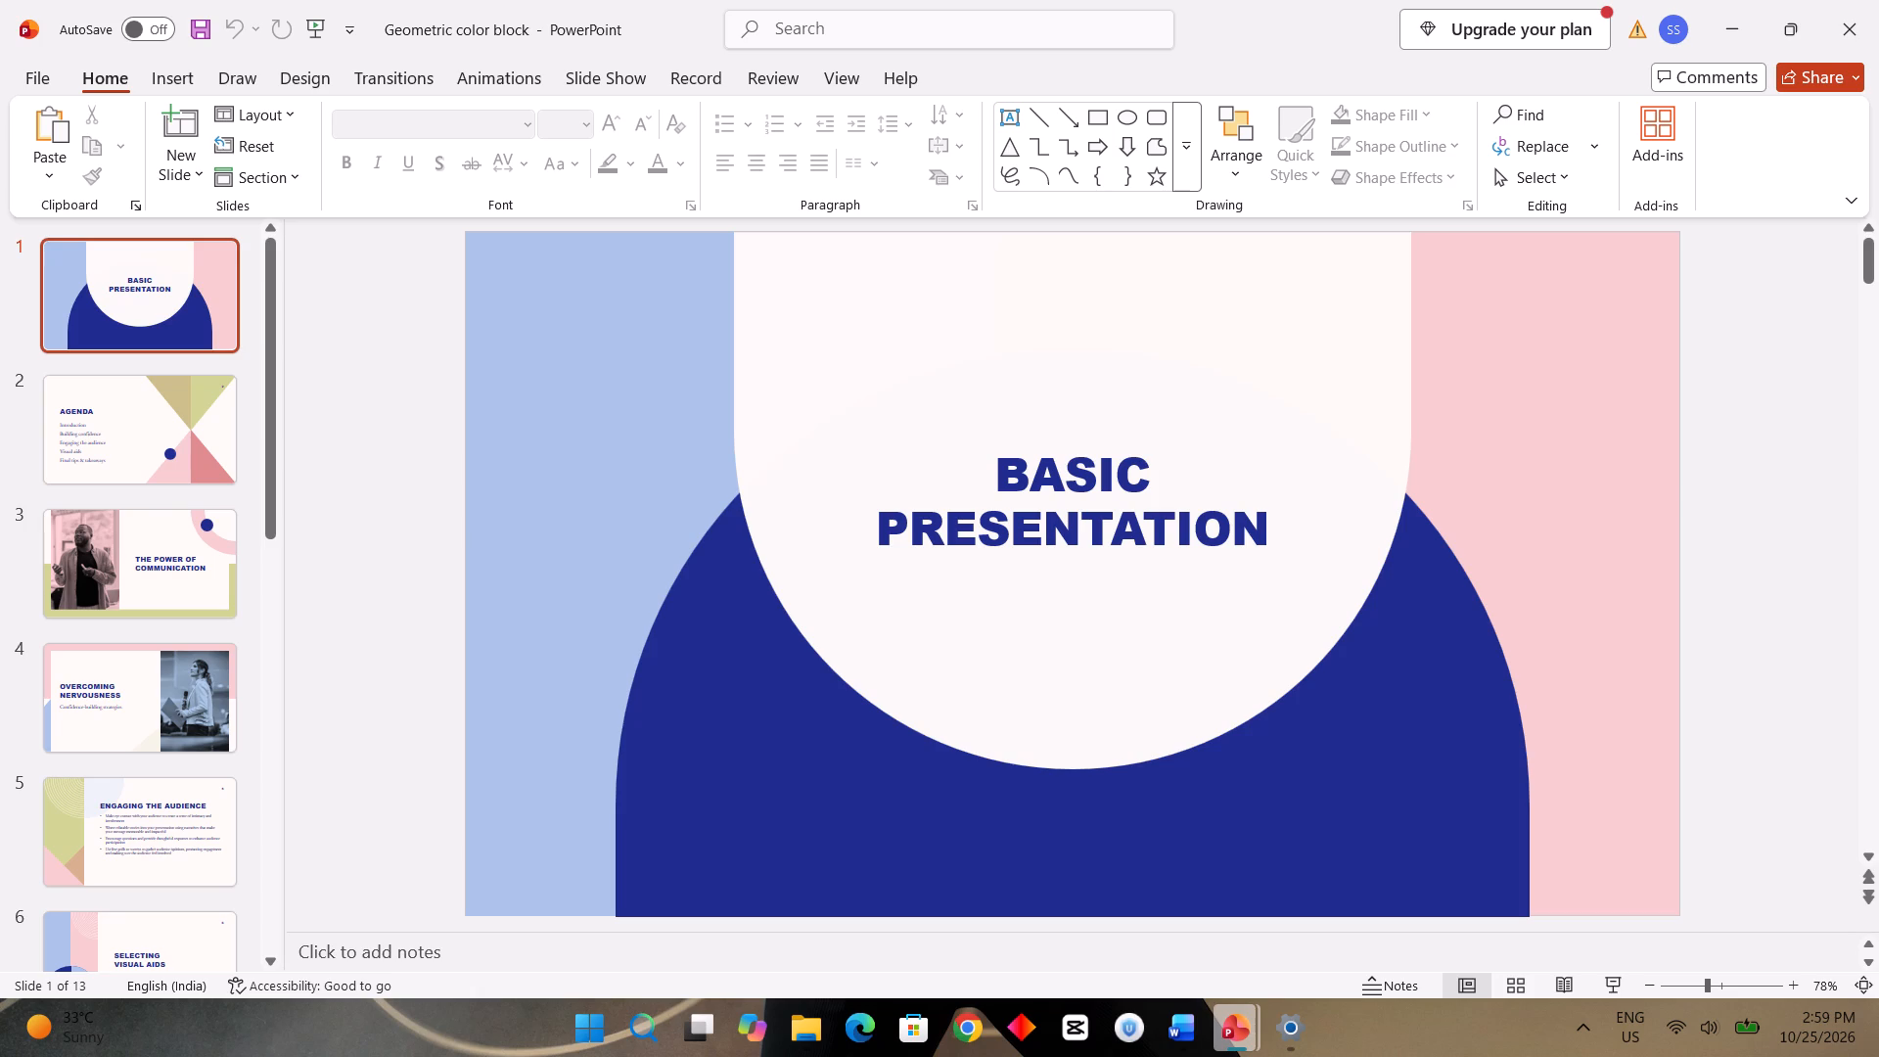
scroll(759, 631, down, 1)
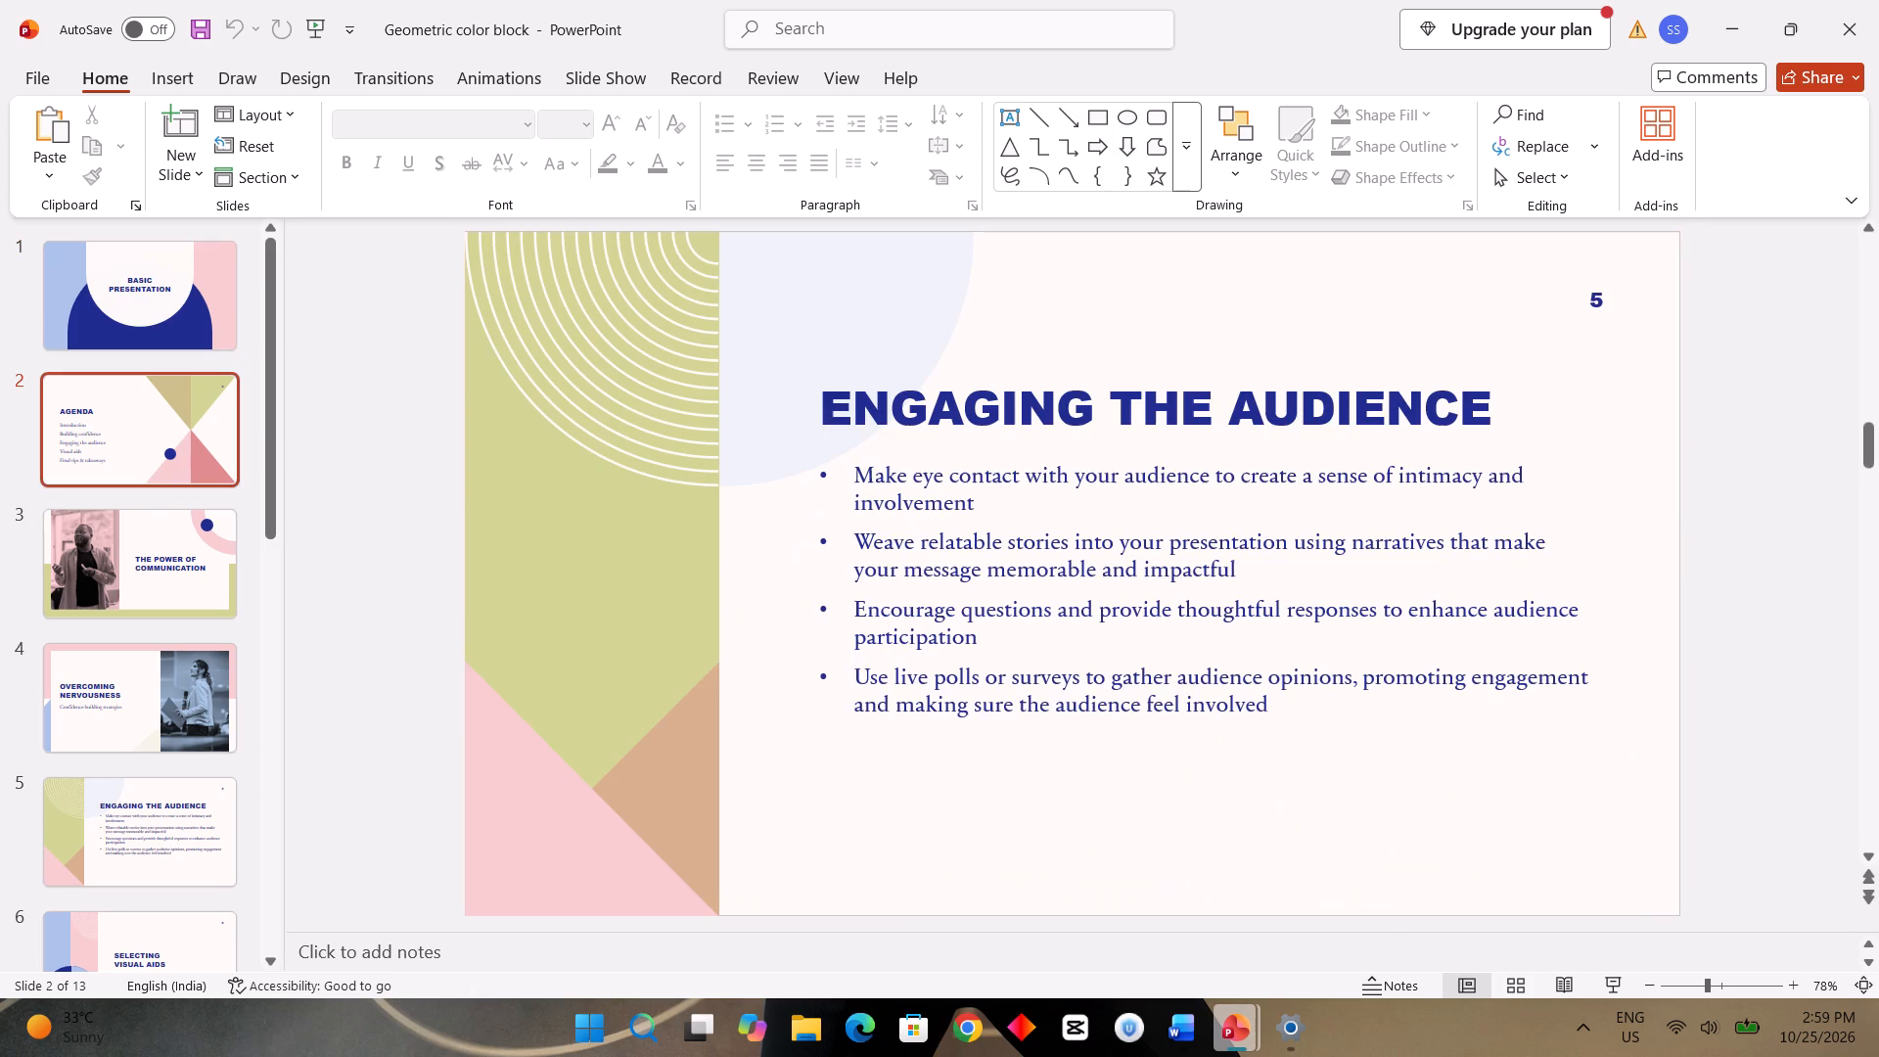
scroll(759, 631, down, 1)
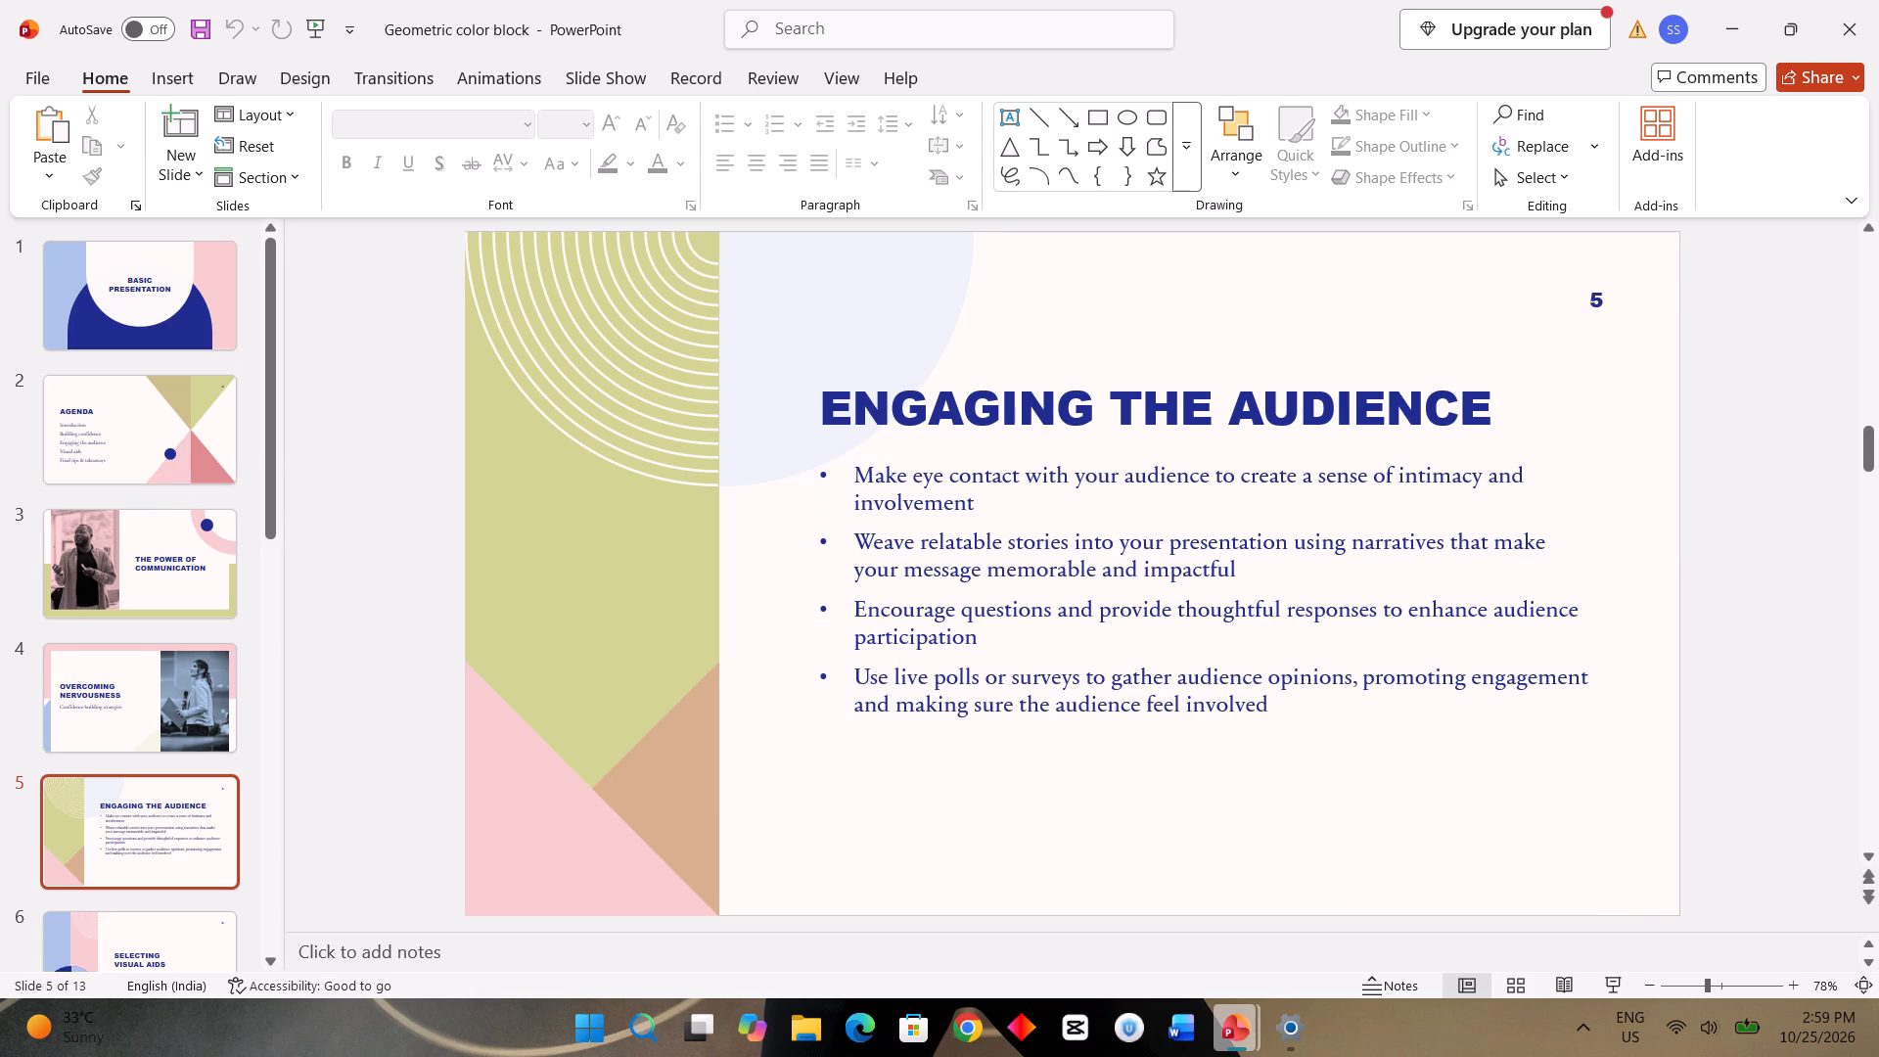
scroll(759, 631, down, 6)
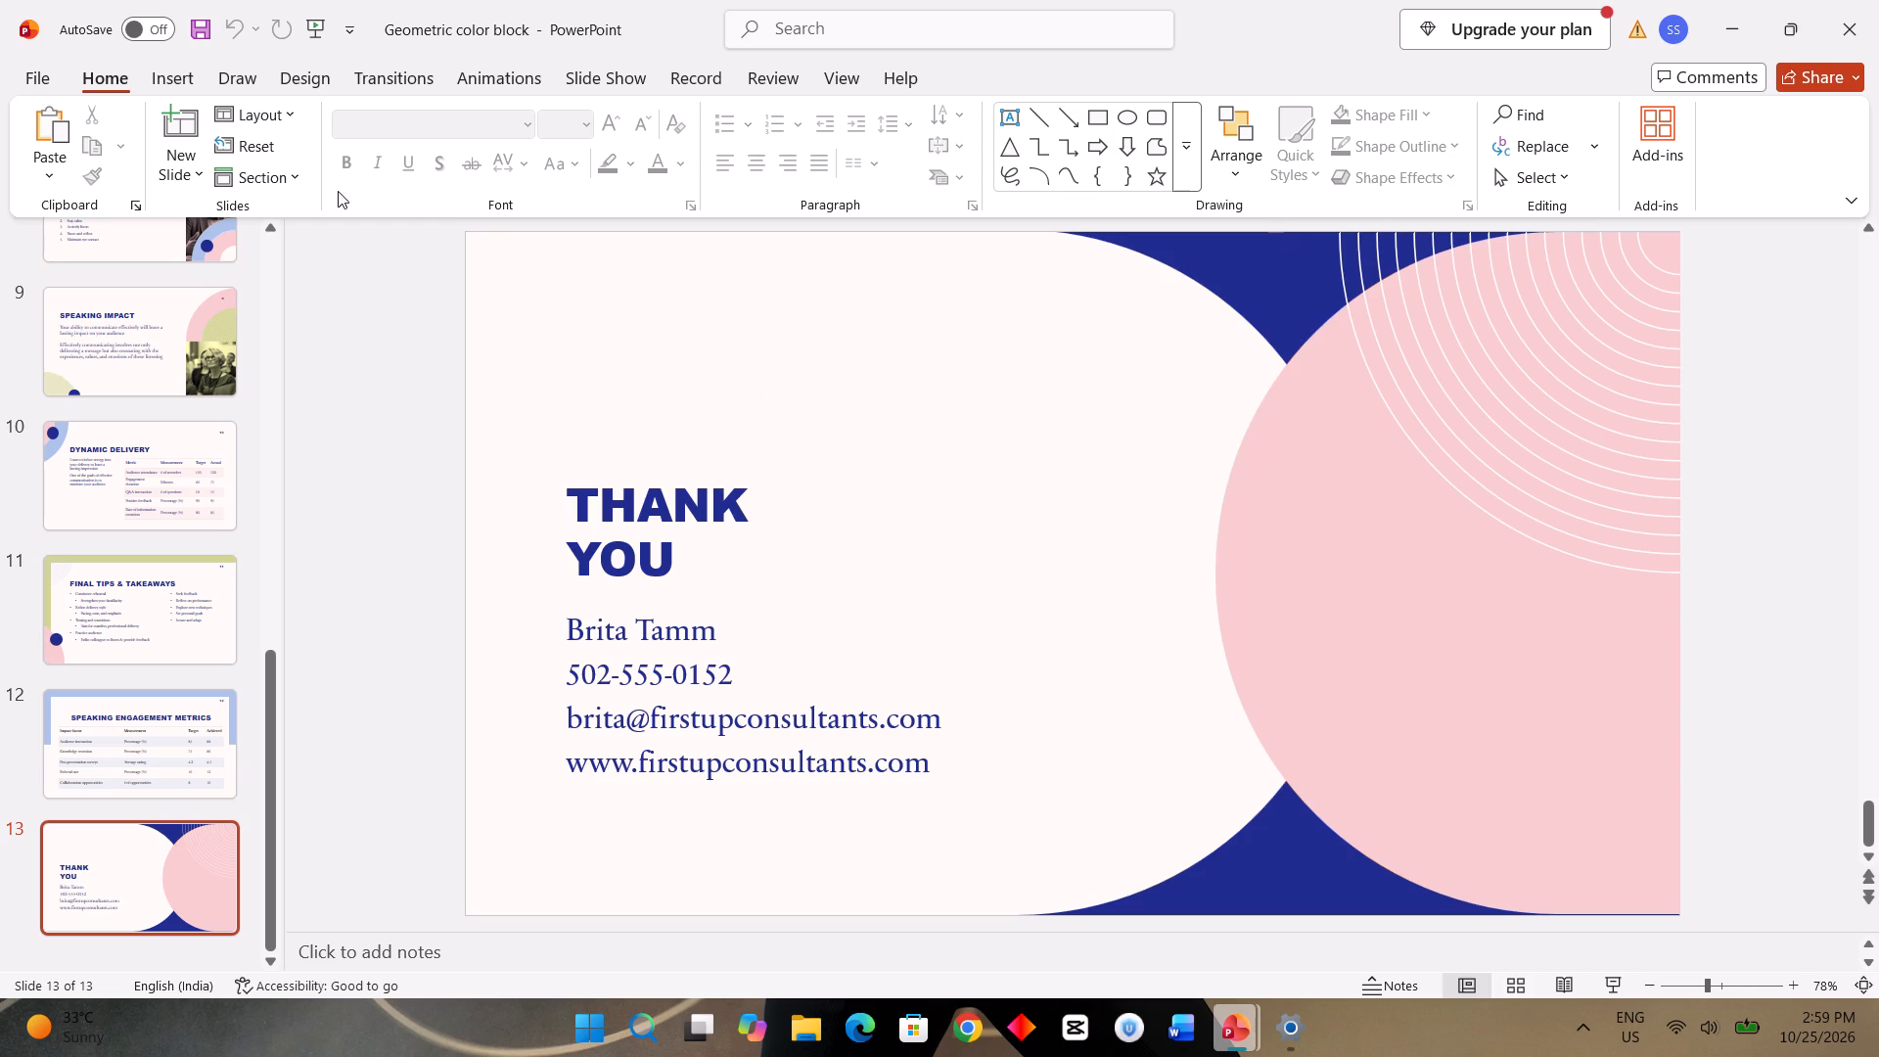
Browse the new-presentation templates, run the suggested Presentations search, and create a presentation from the Universal presentation template.
click(234, 22)
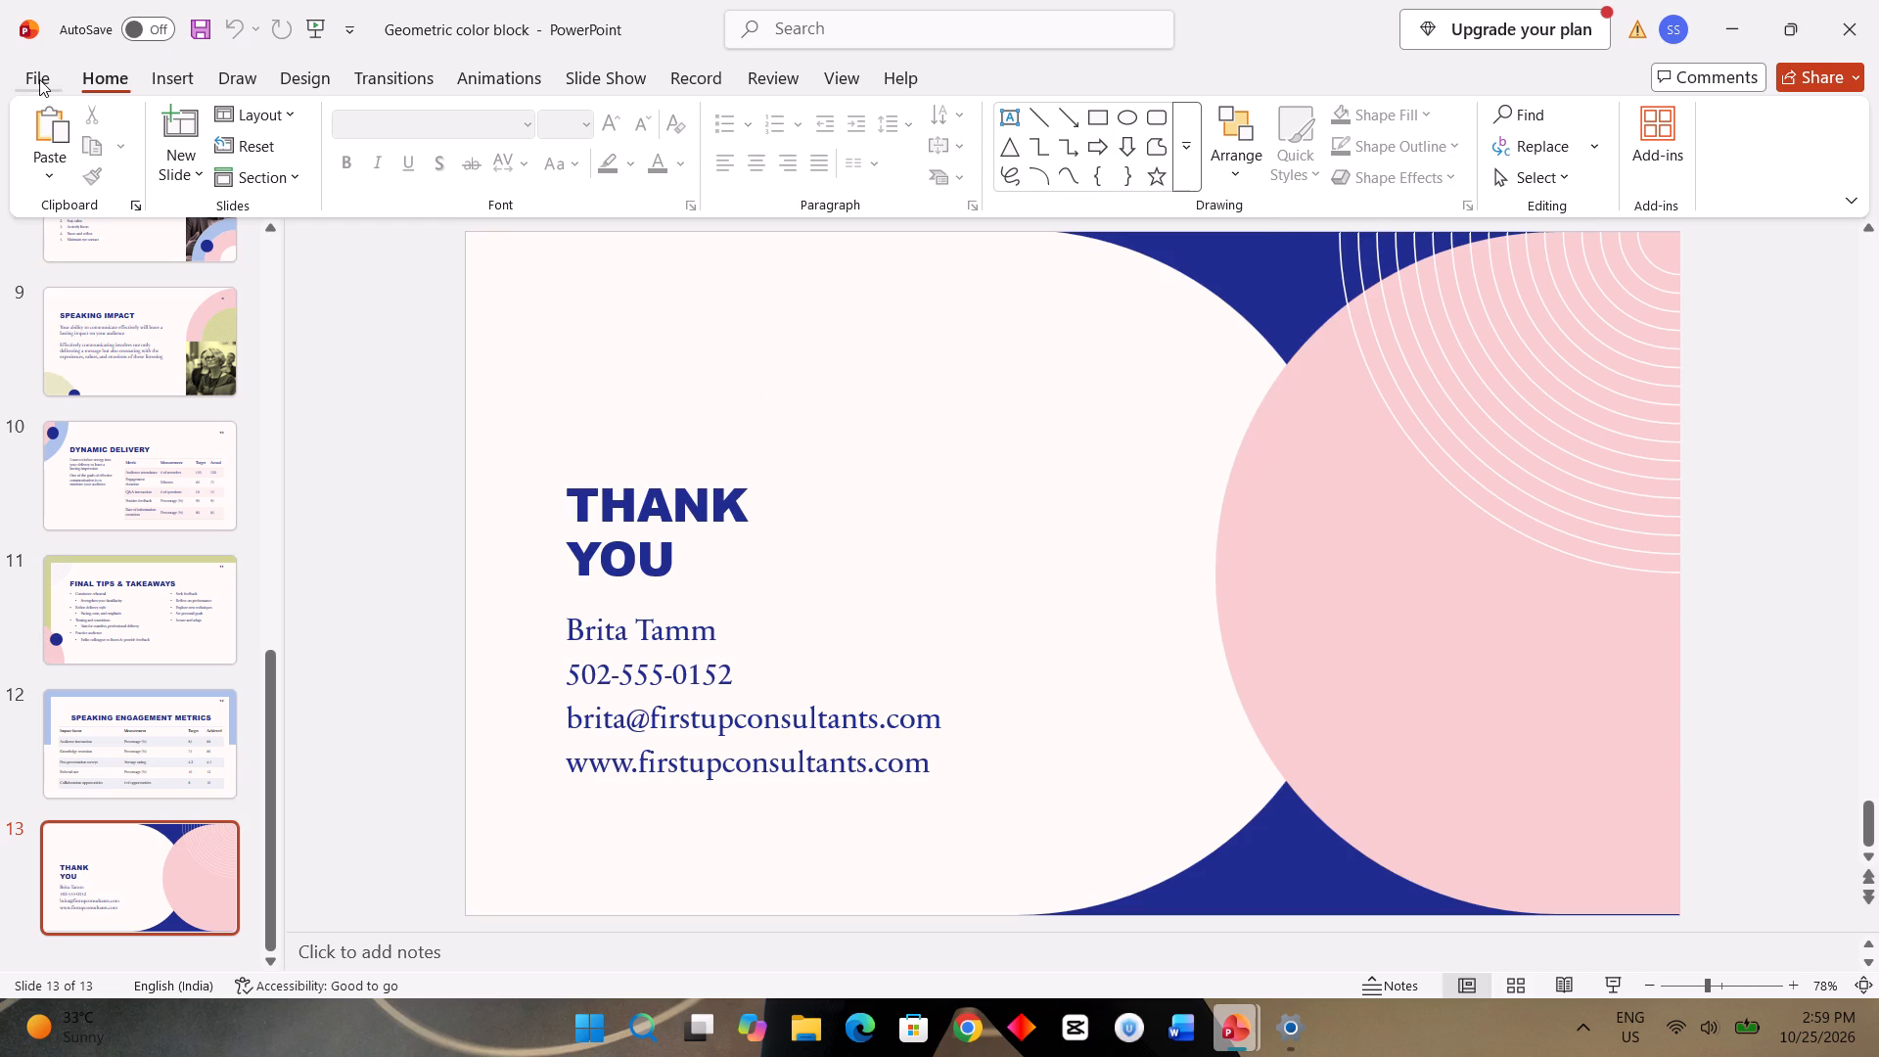
click(35, 79)
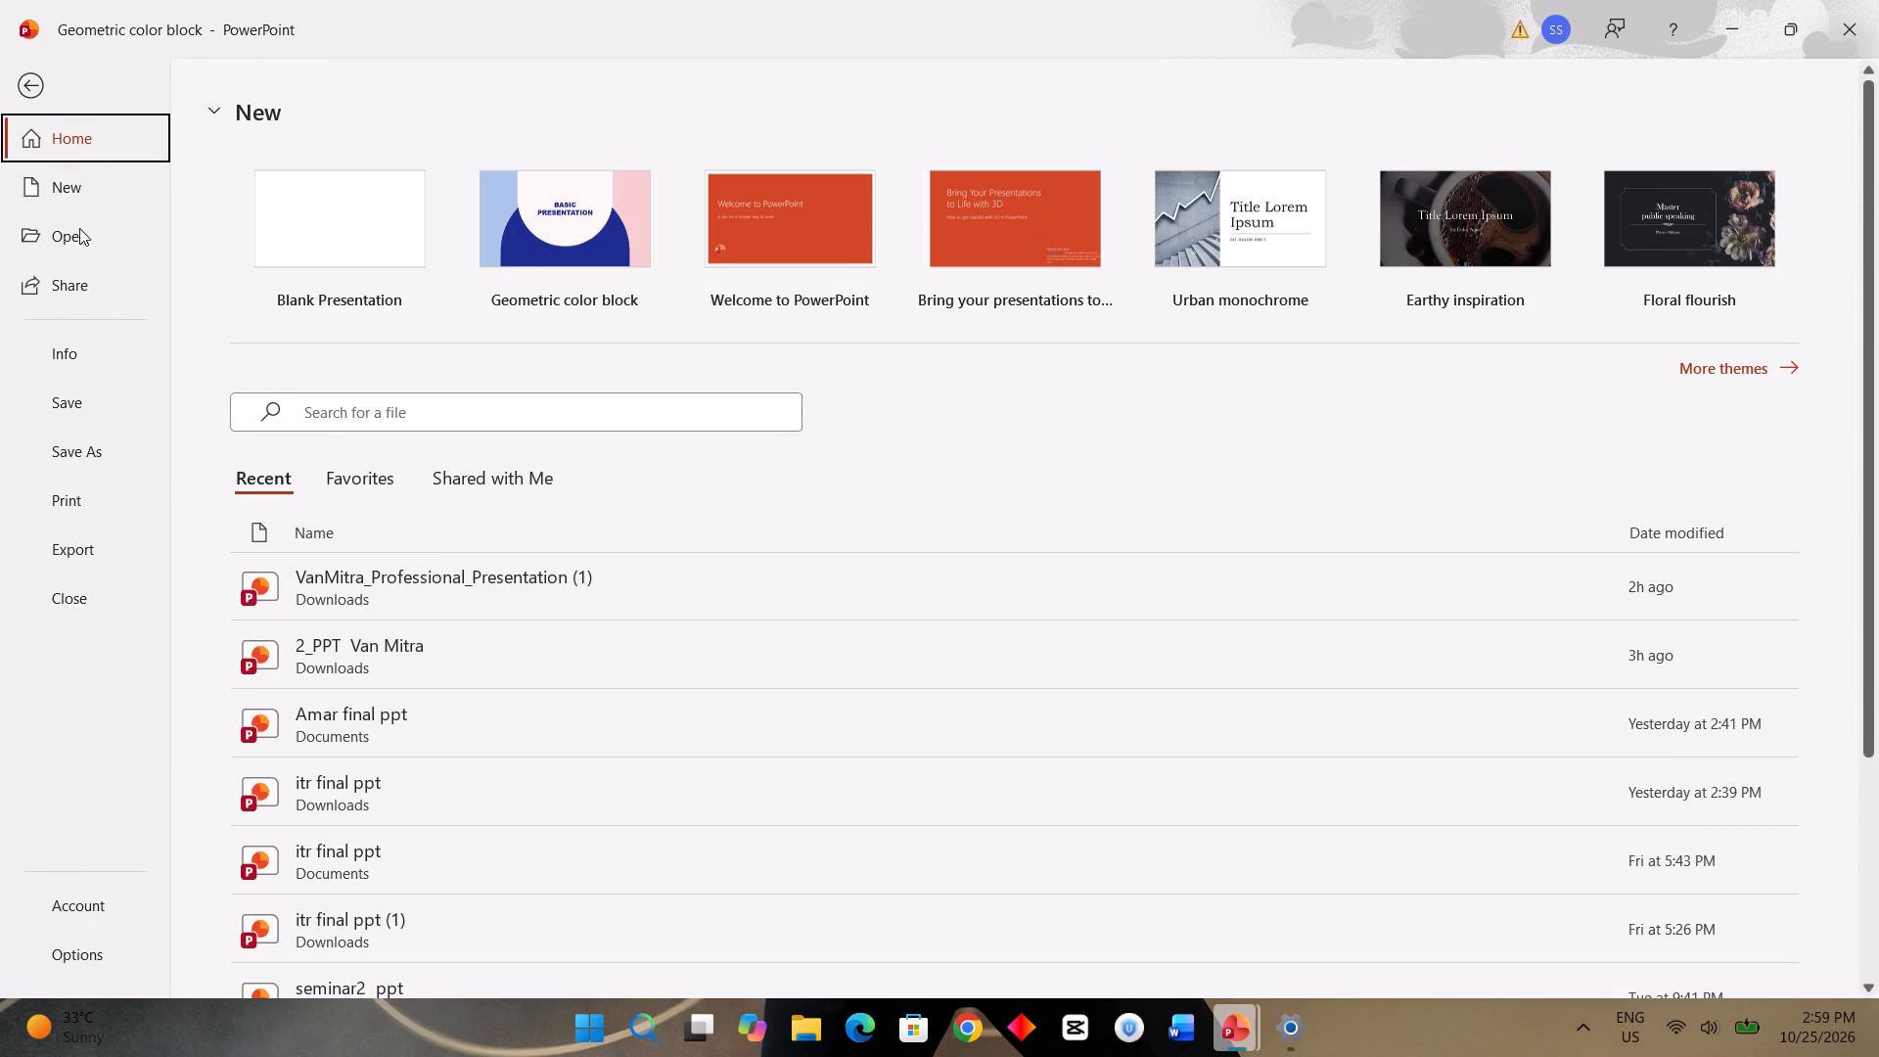
click(86, 184)
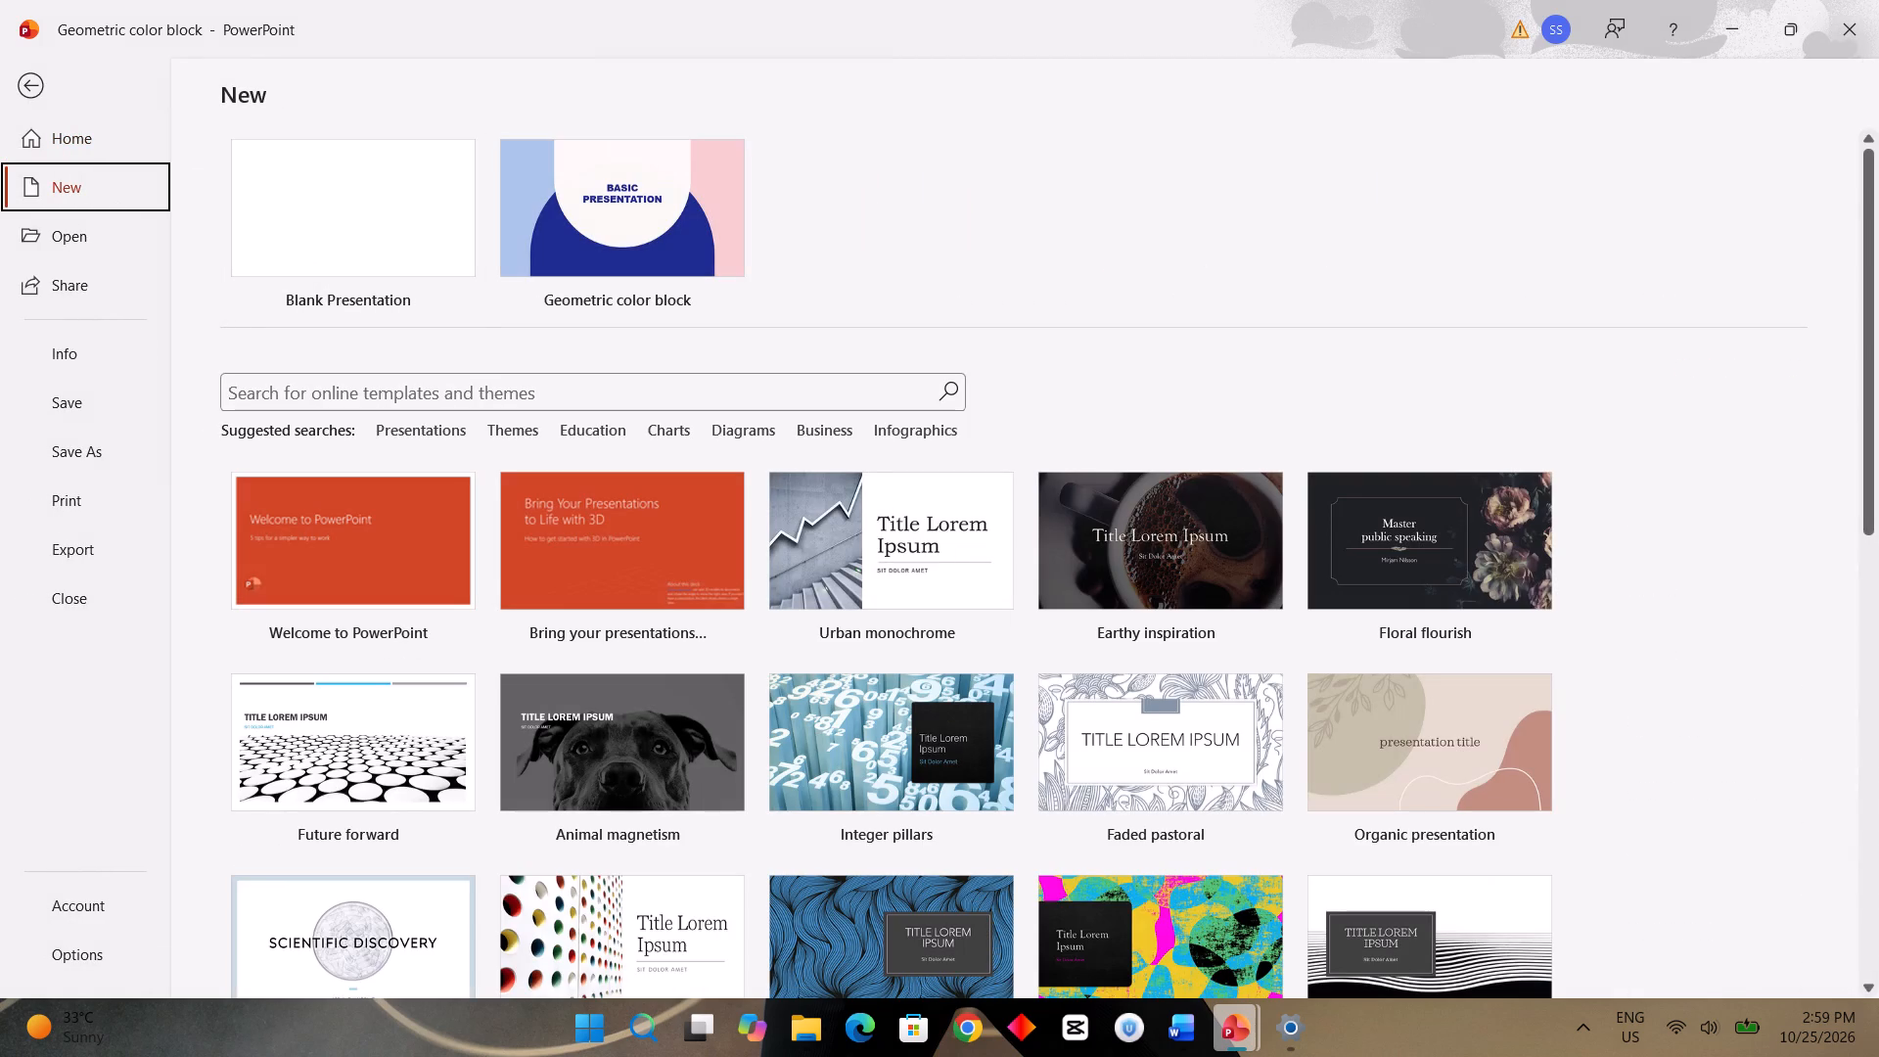
scroll(1088, 611, down, 6)
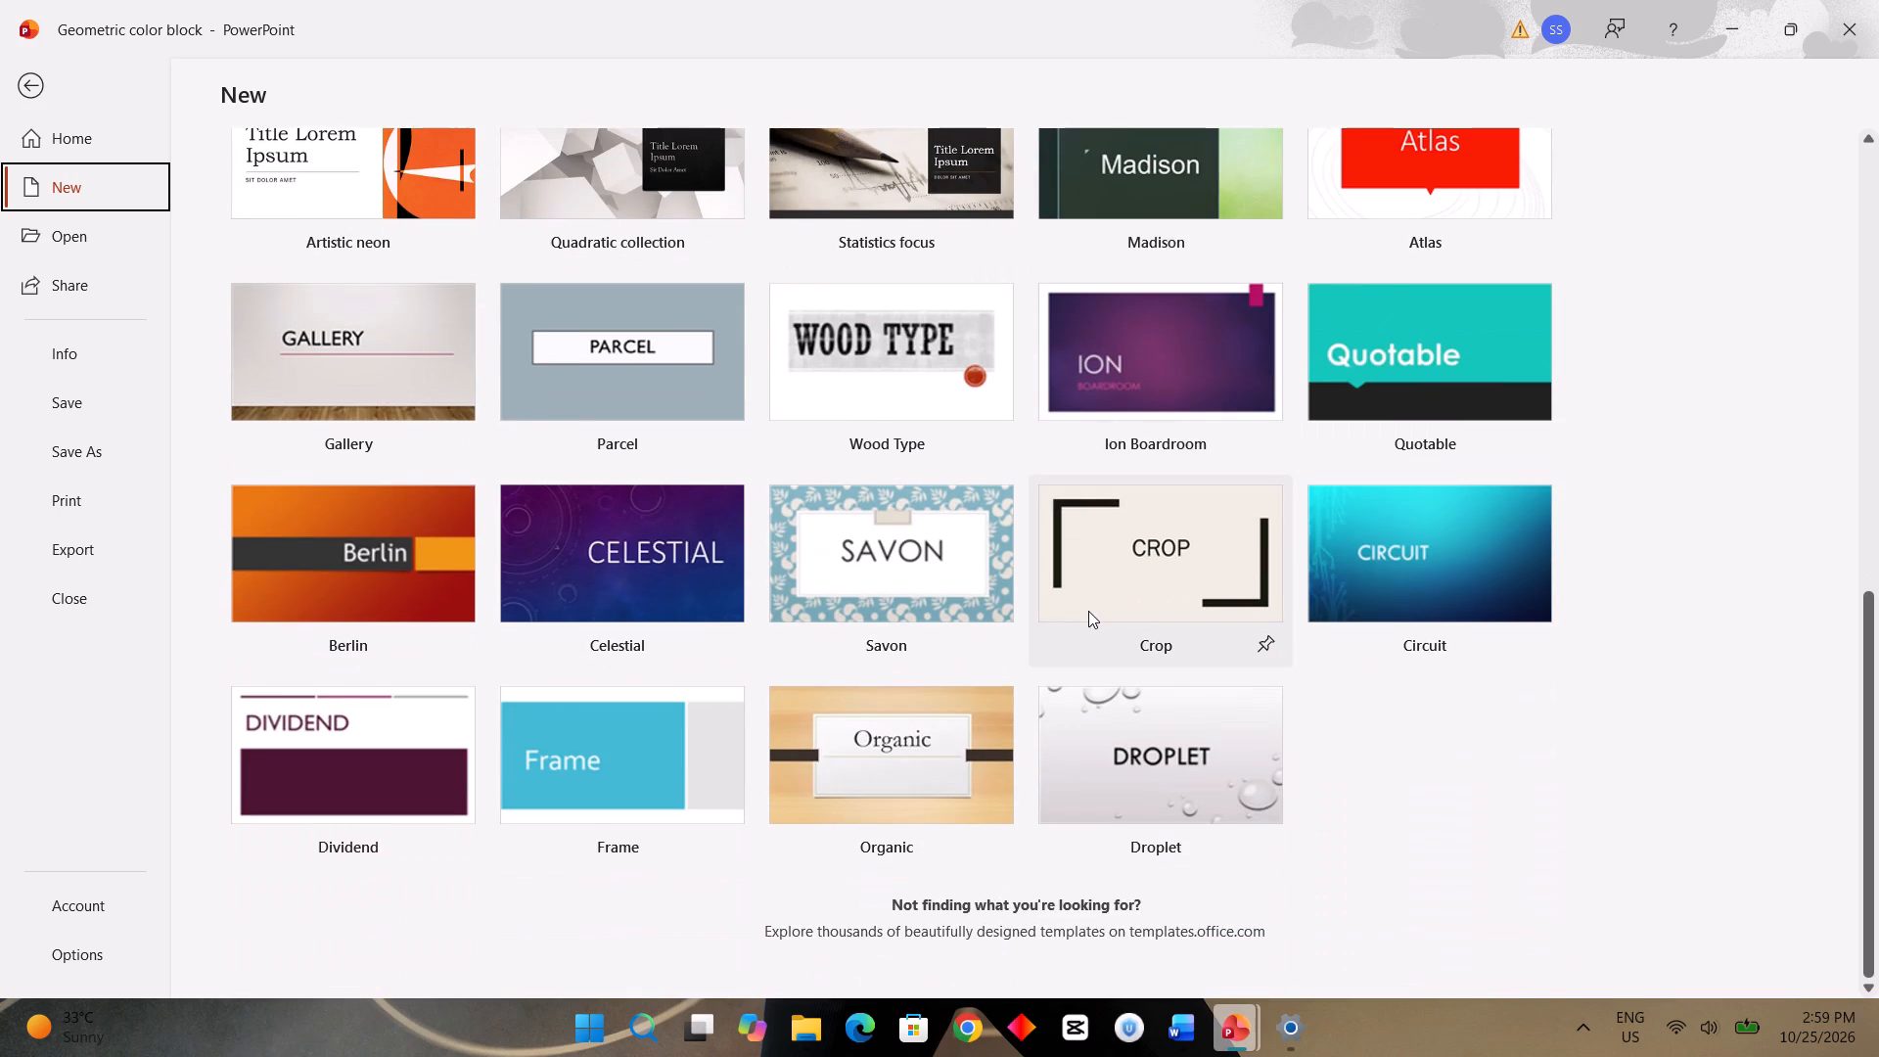
scroll(1070, 696, up, 4)
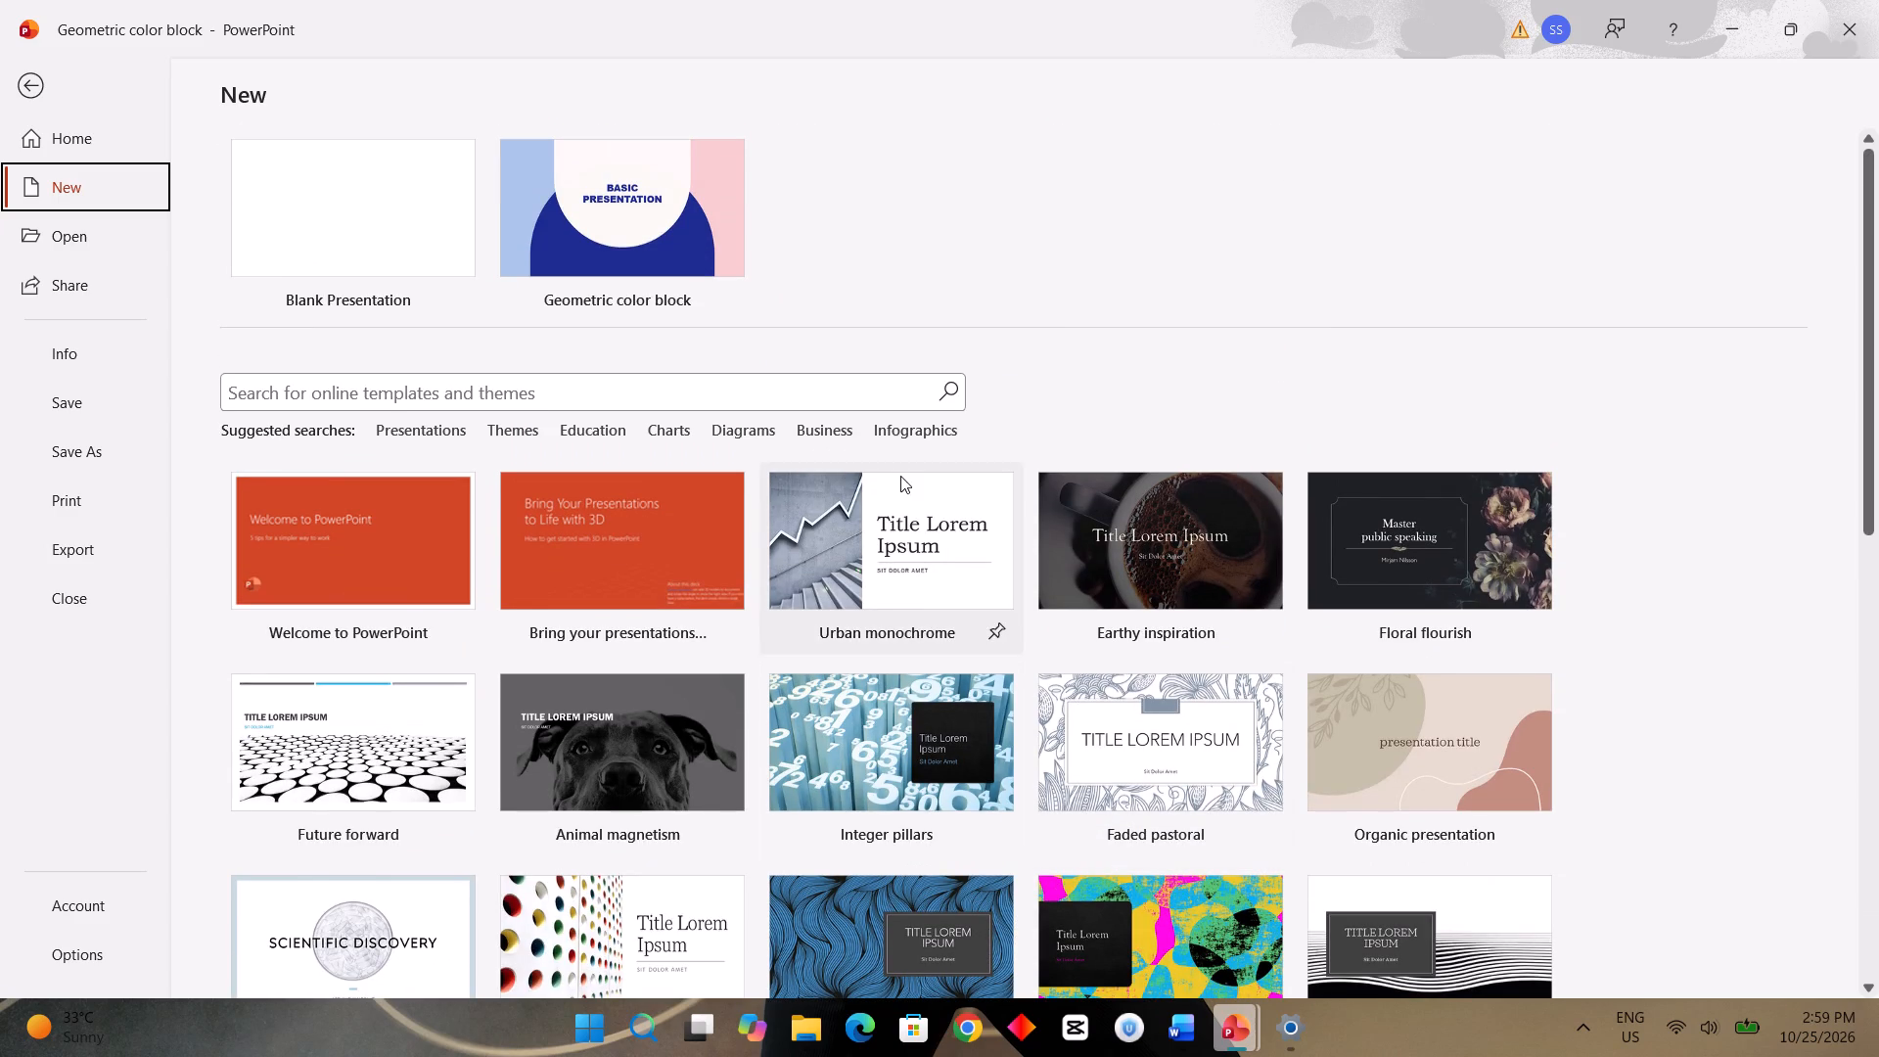
click(422, 427)
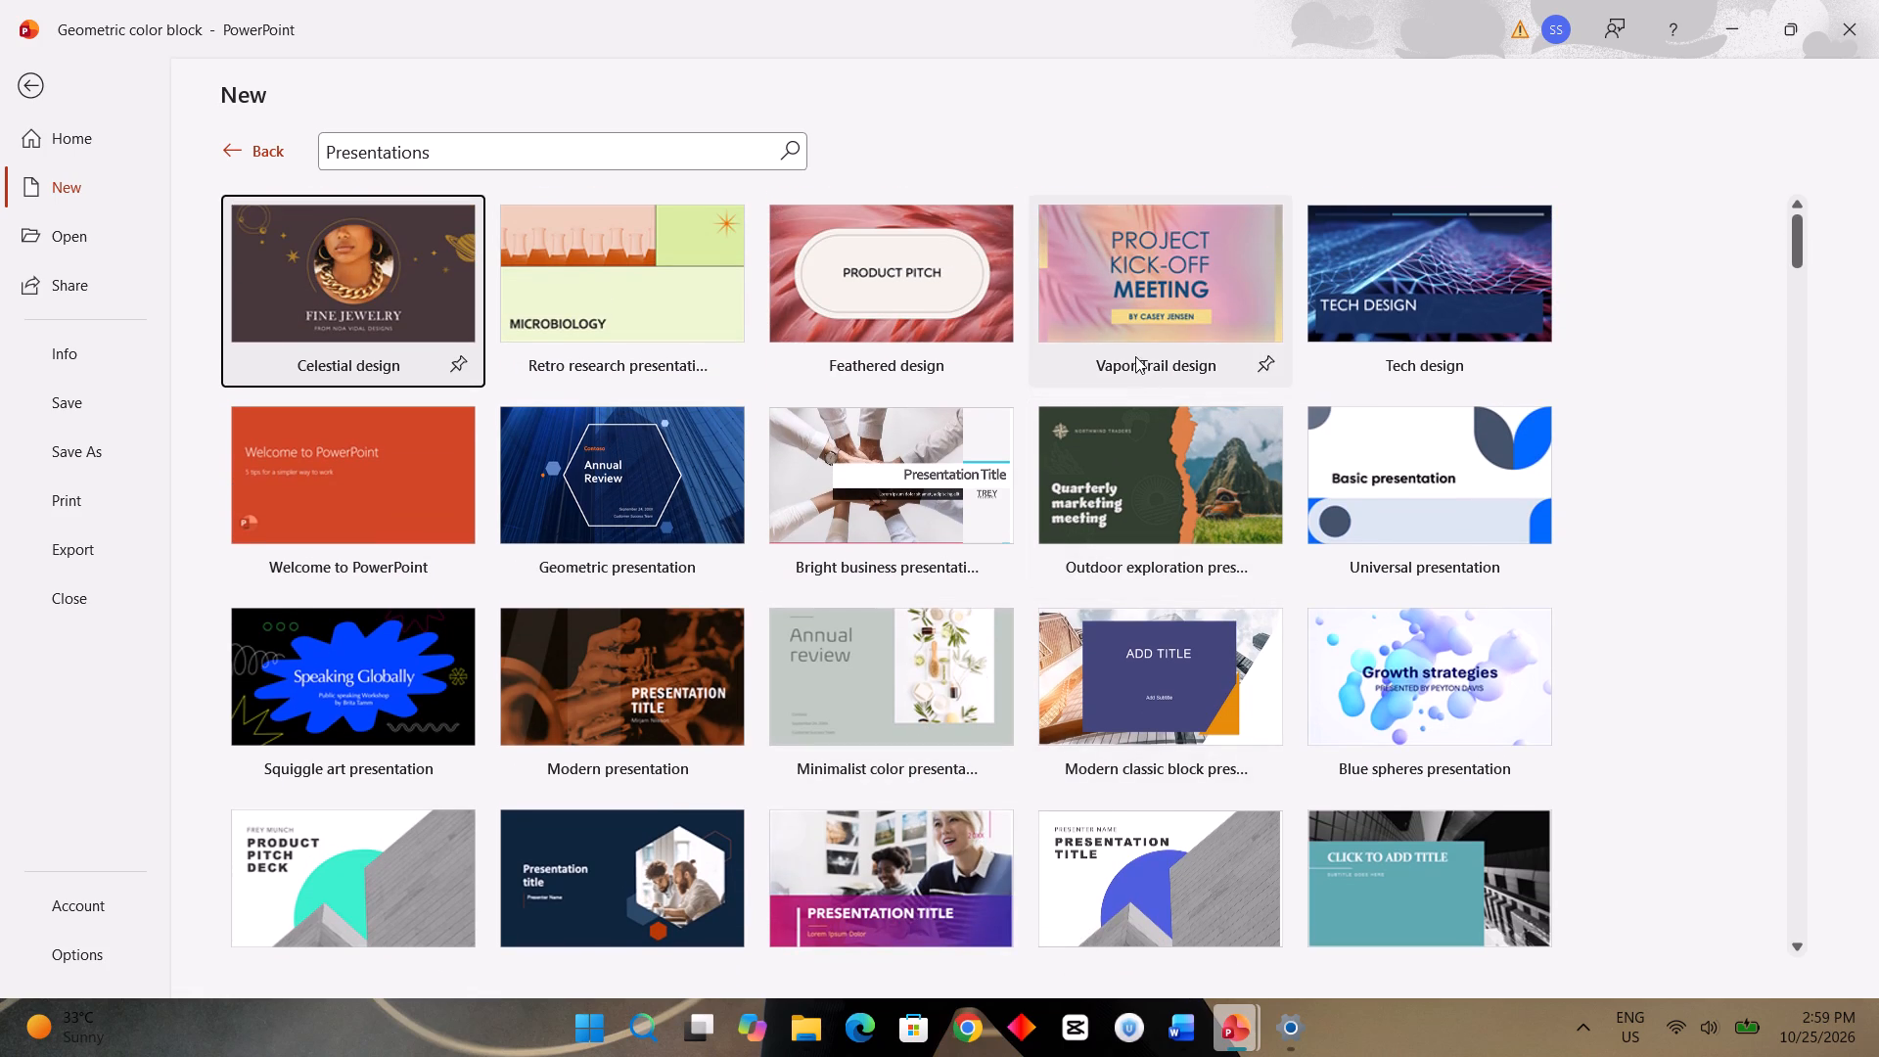
double_click(1361, 455)
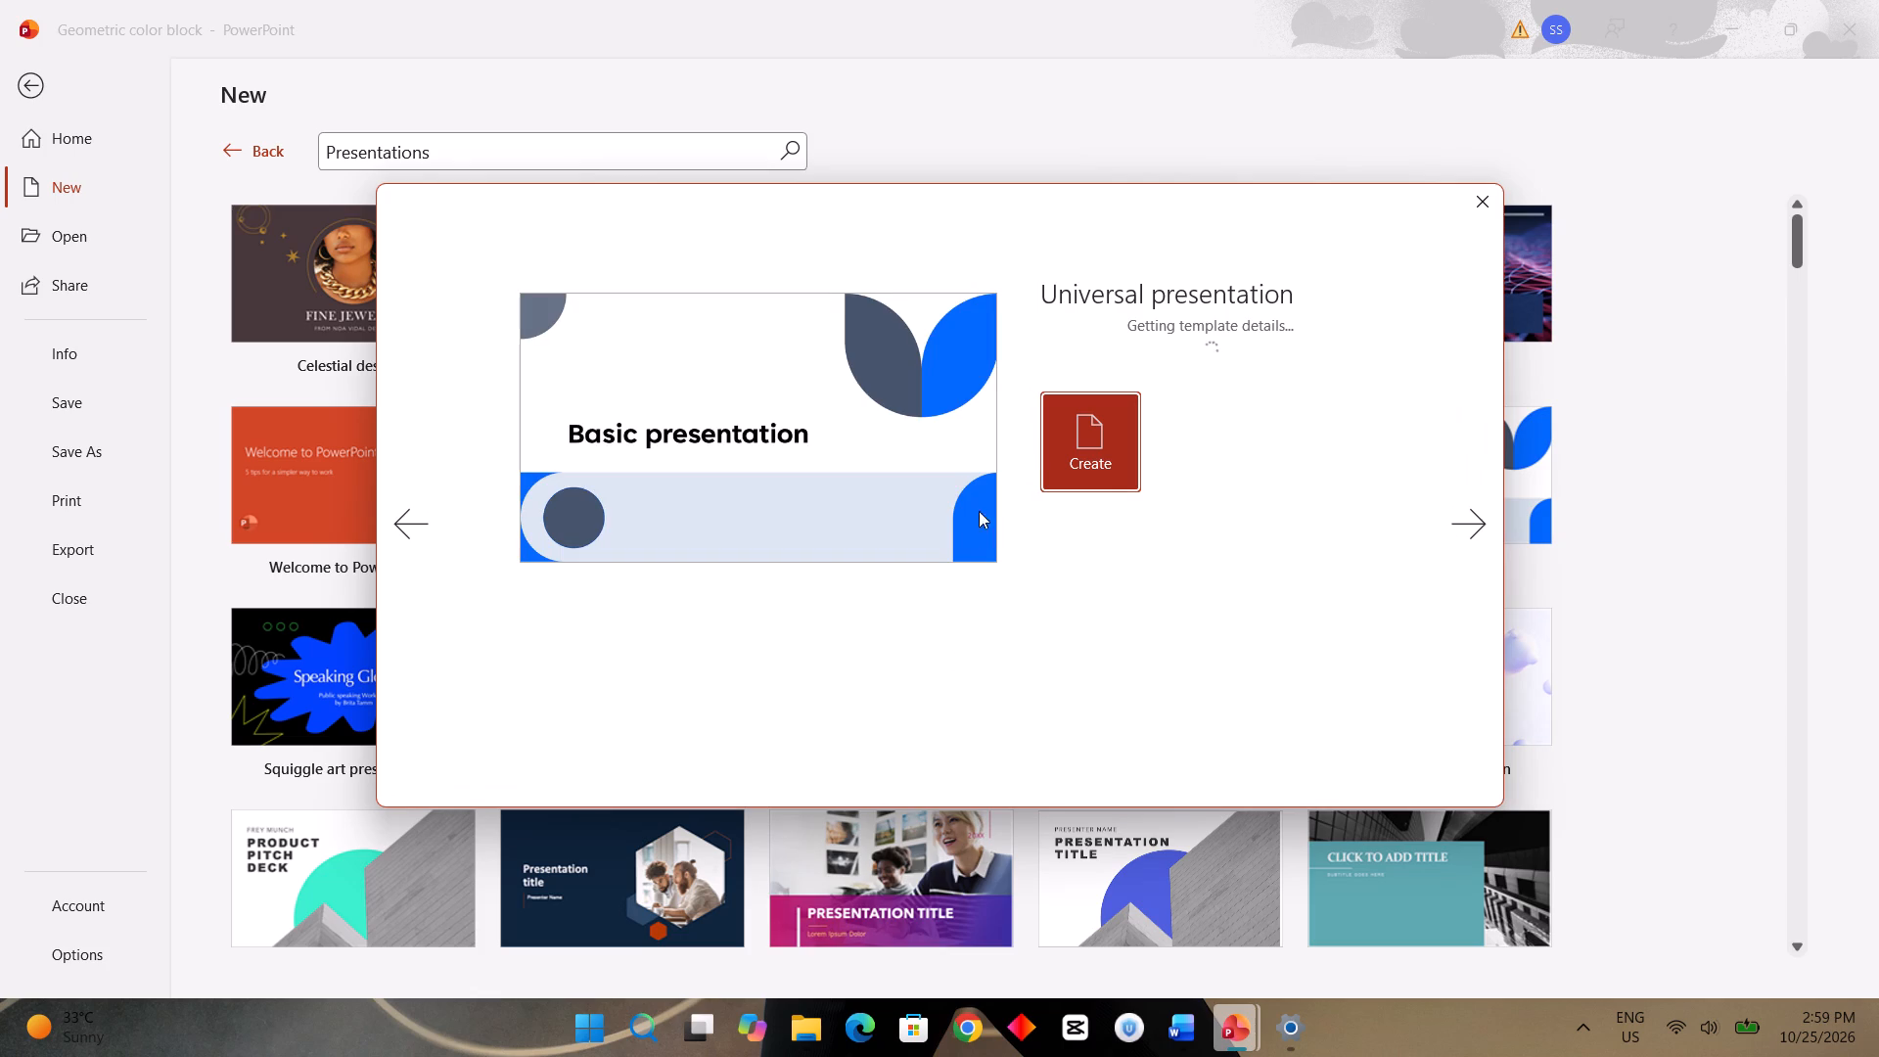
click(1087, 423)
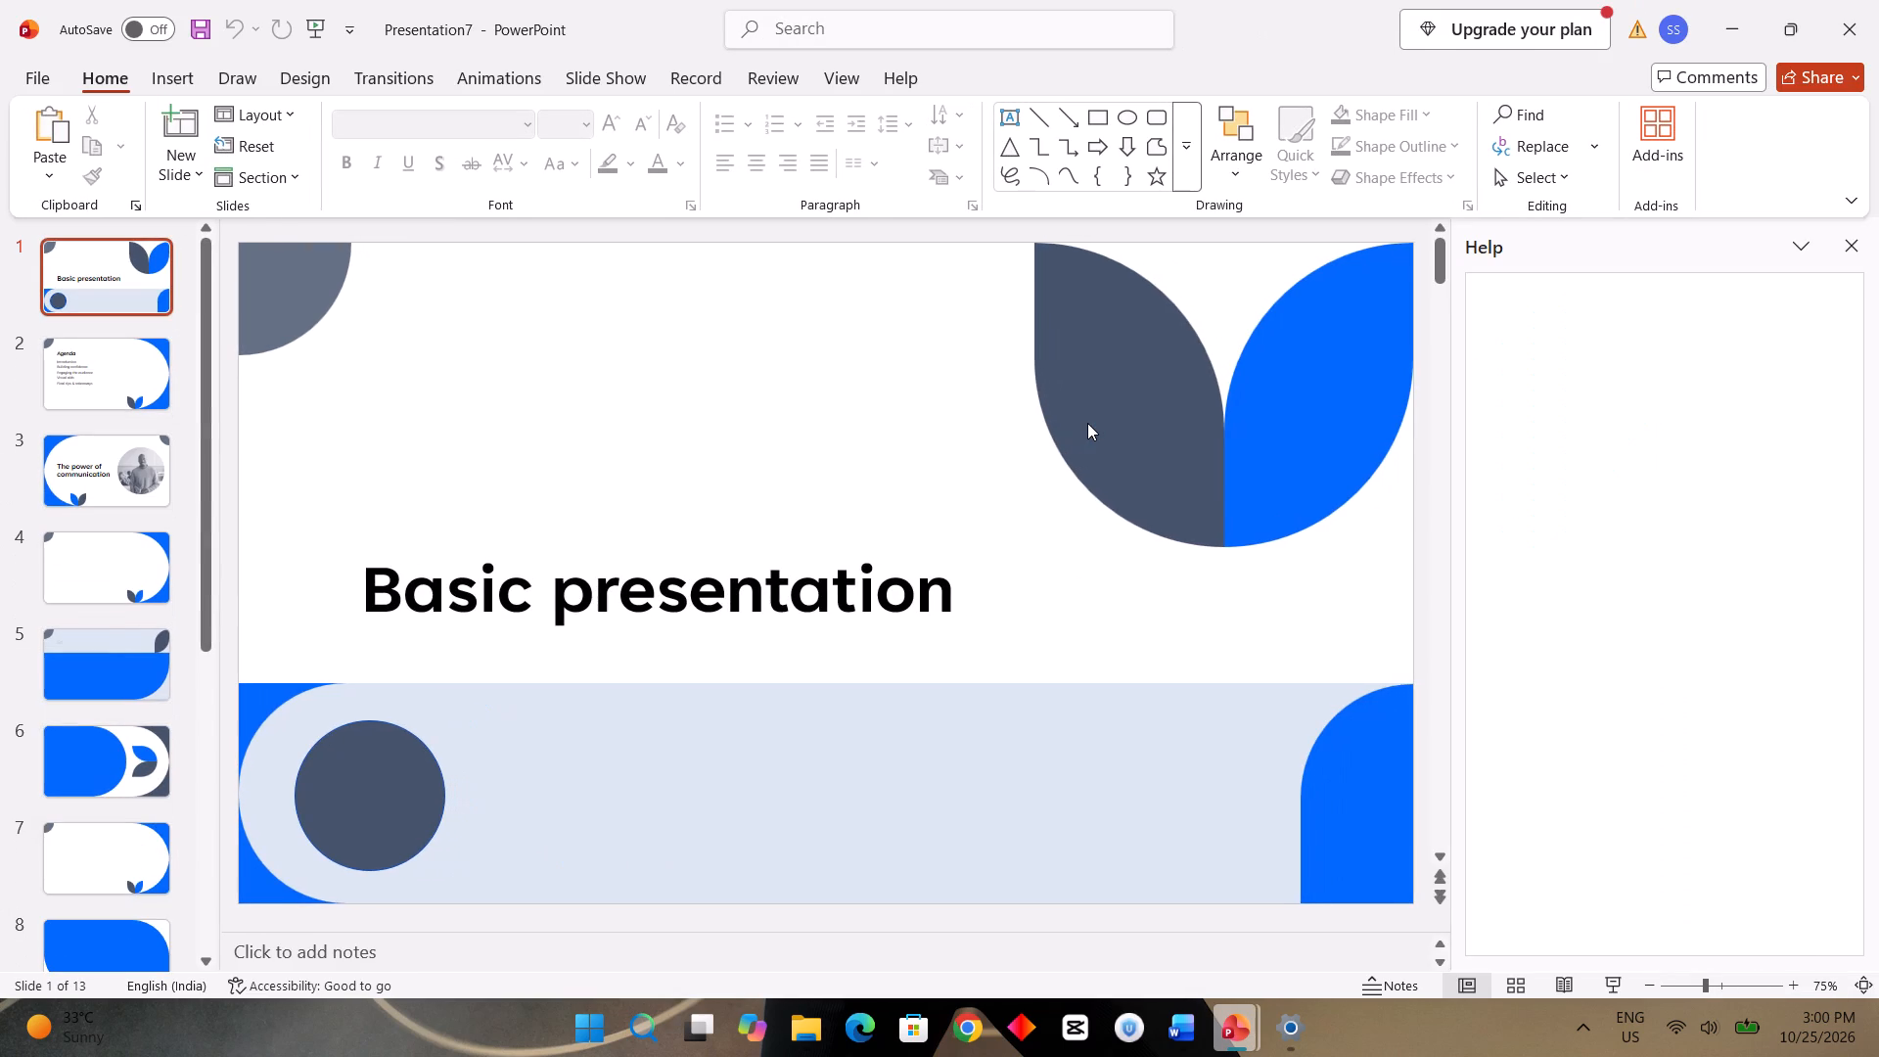
Skim through the Universal presentation slides and return to the Basic presentation title slide.
scroll(1087, 423, down, 4)
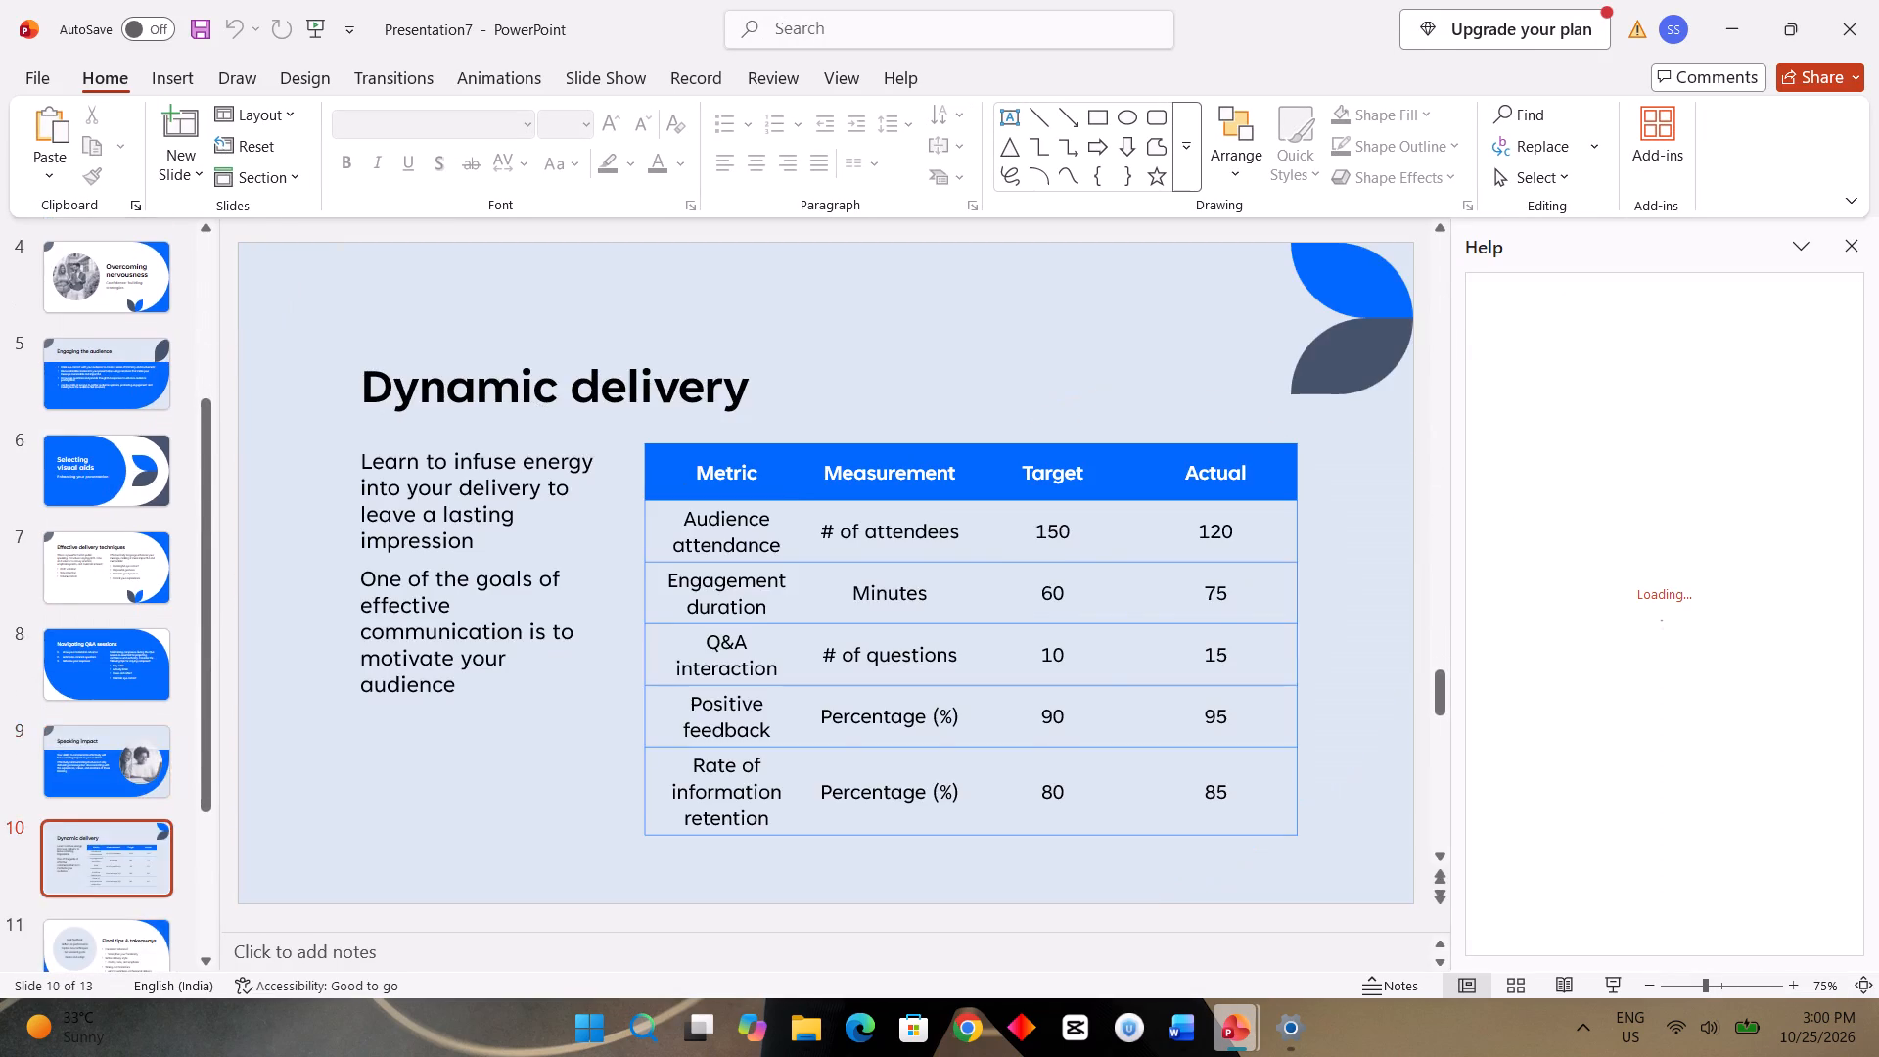
scroll(1087, 423, down, 6)
scroll(1087, 423, up, 10)
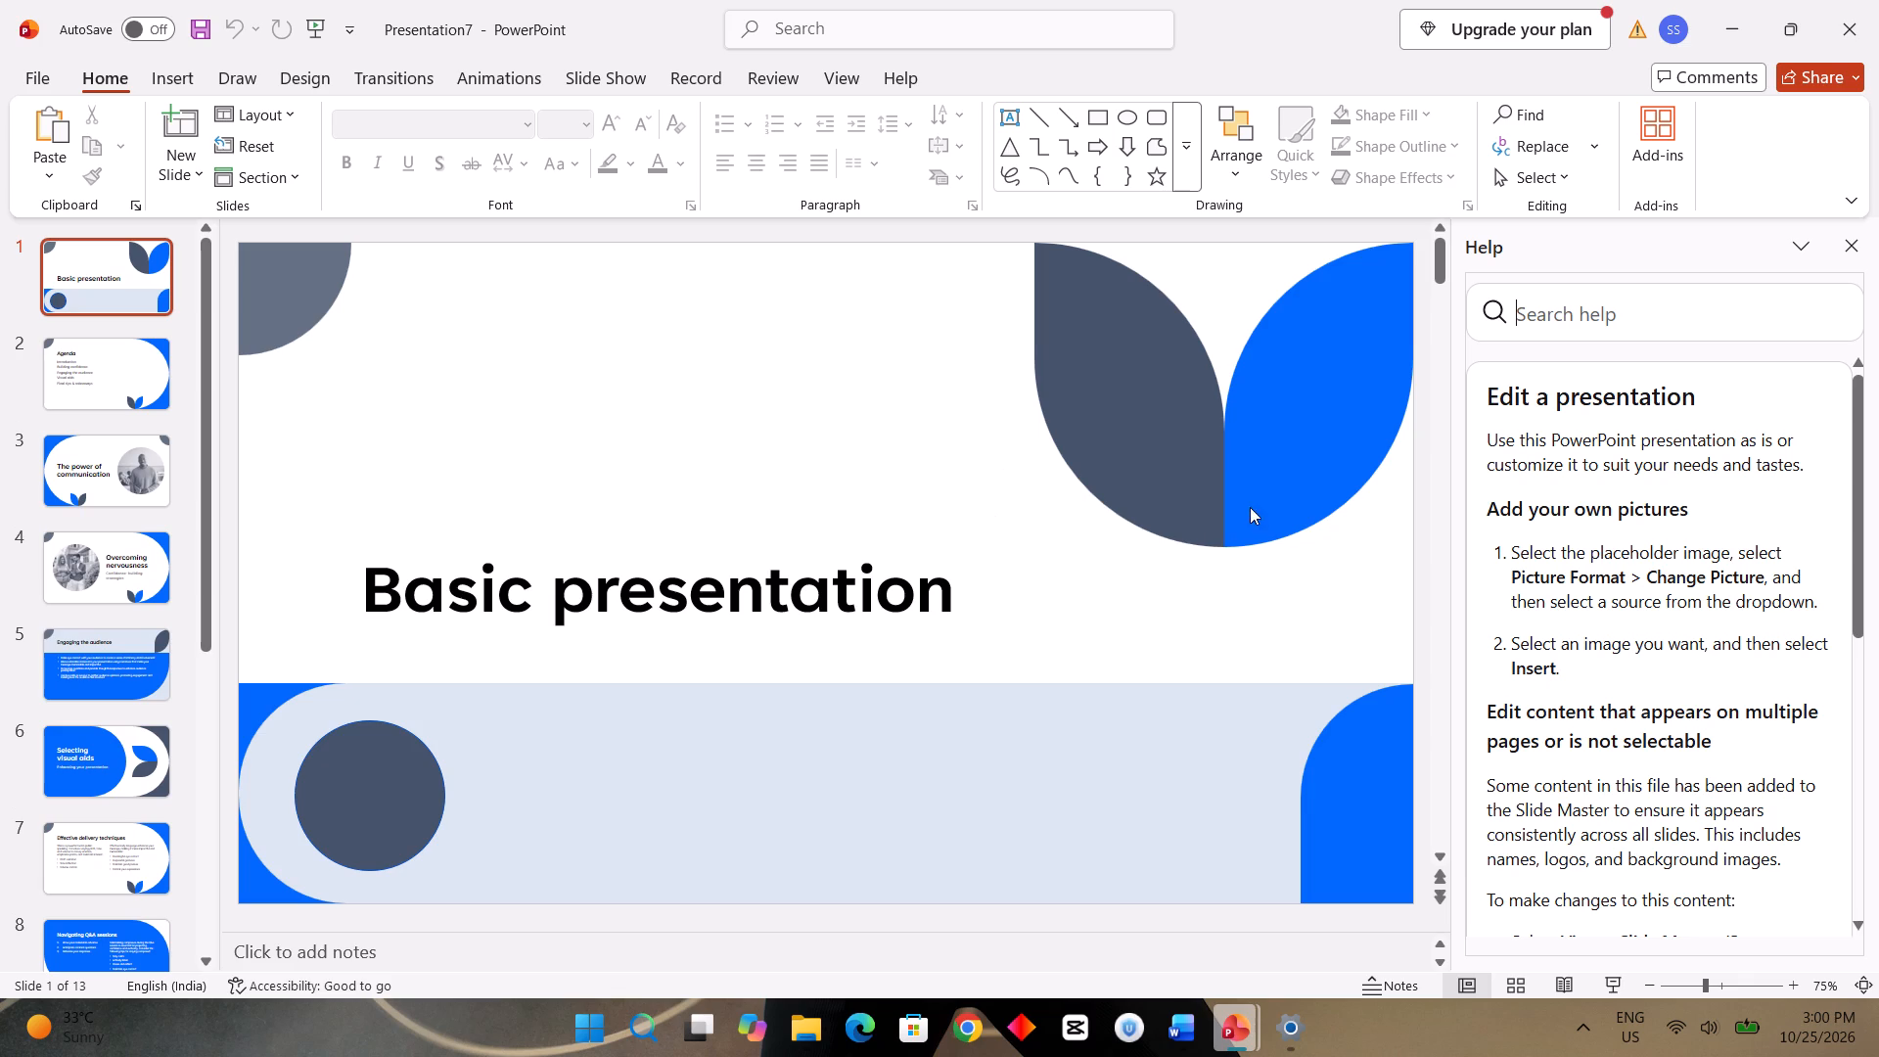
scroll(760, 530, up, 2)
Examine the slide layouts one by one from Agenda through Speaking impact to Final tips & takeaways.
click(99, 350)
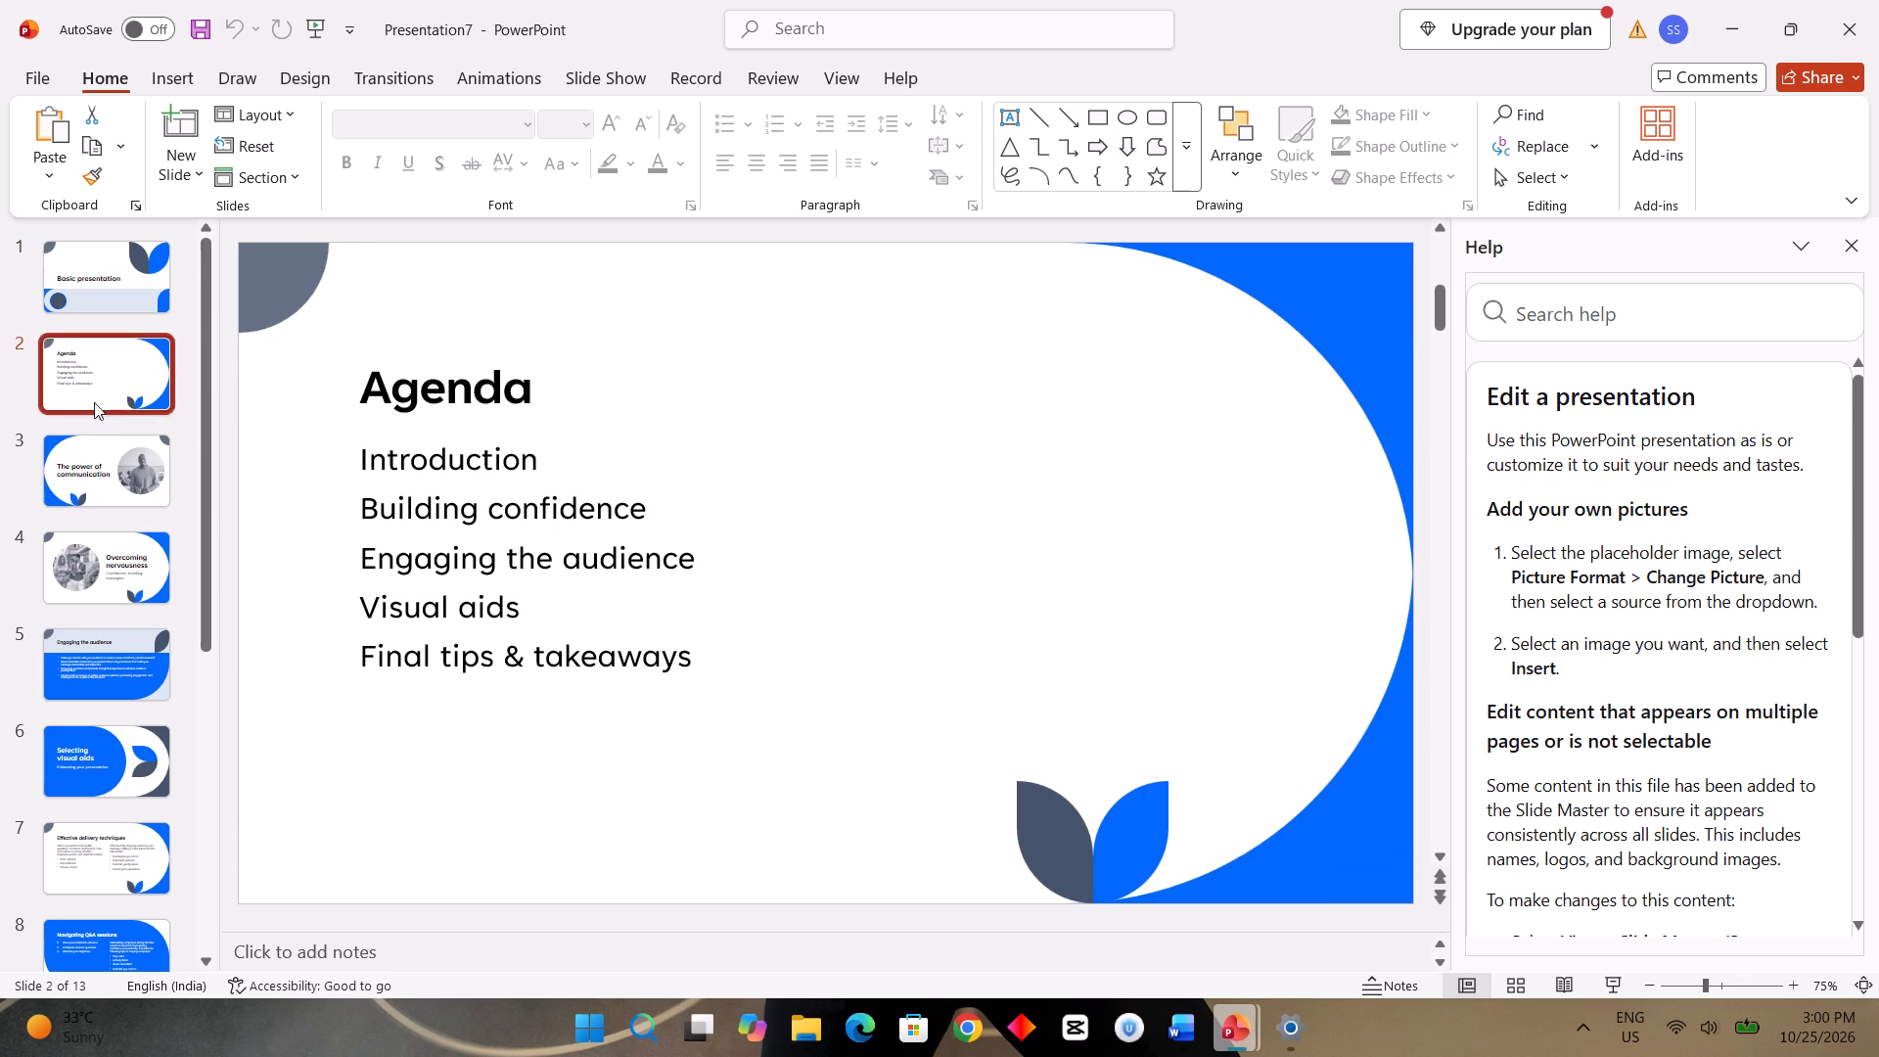
click(79, 457)
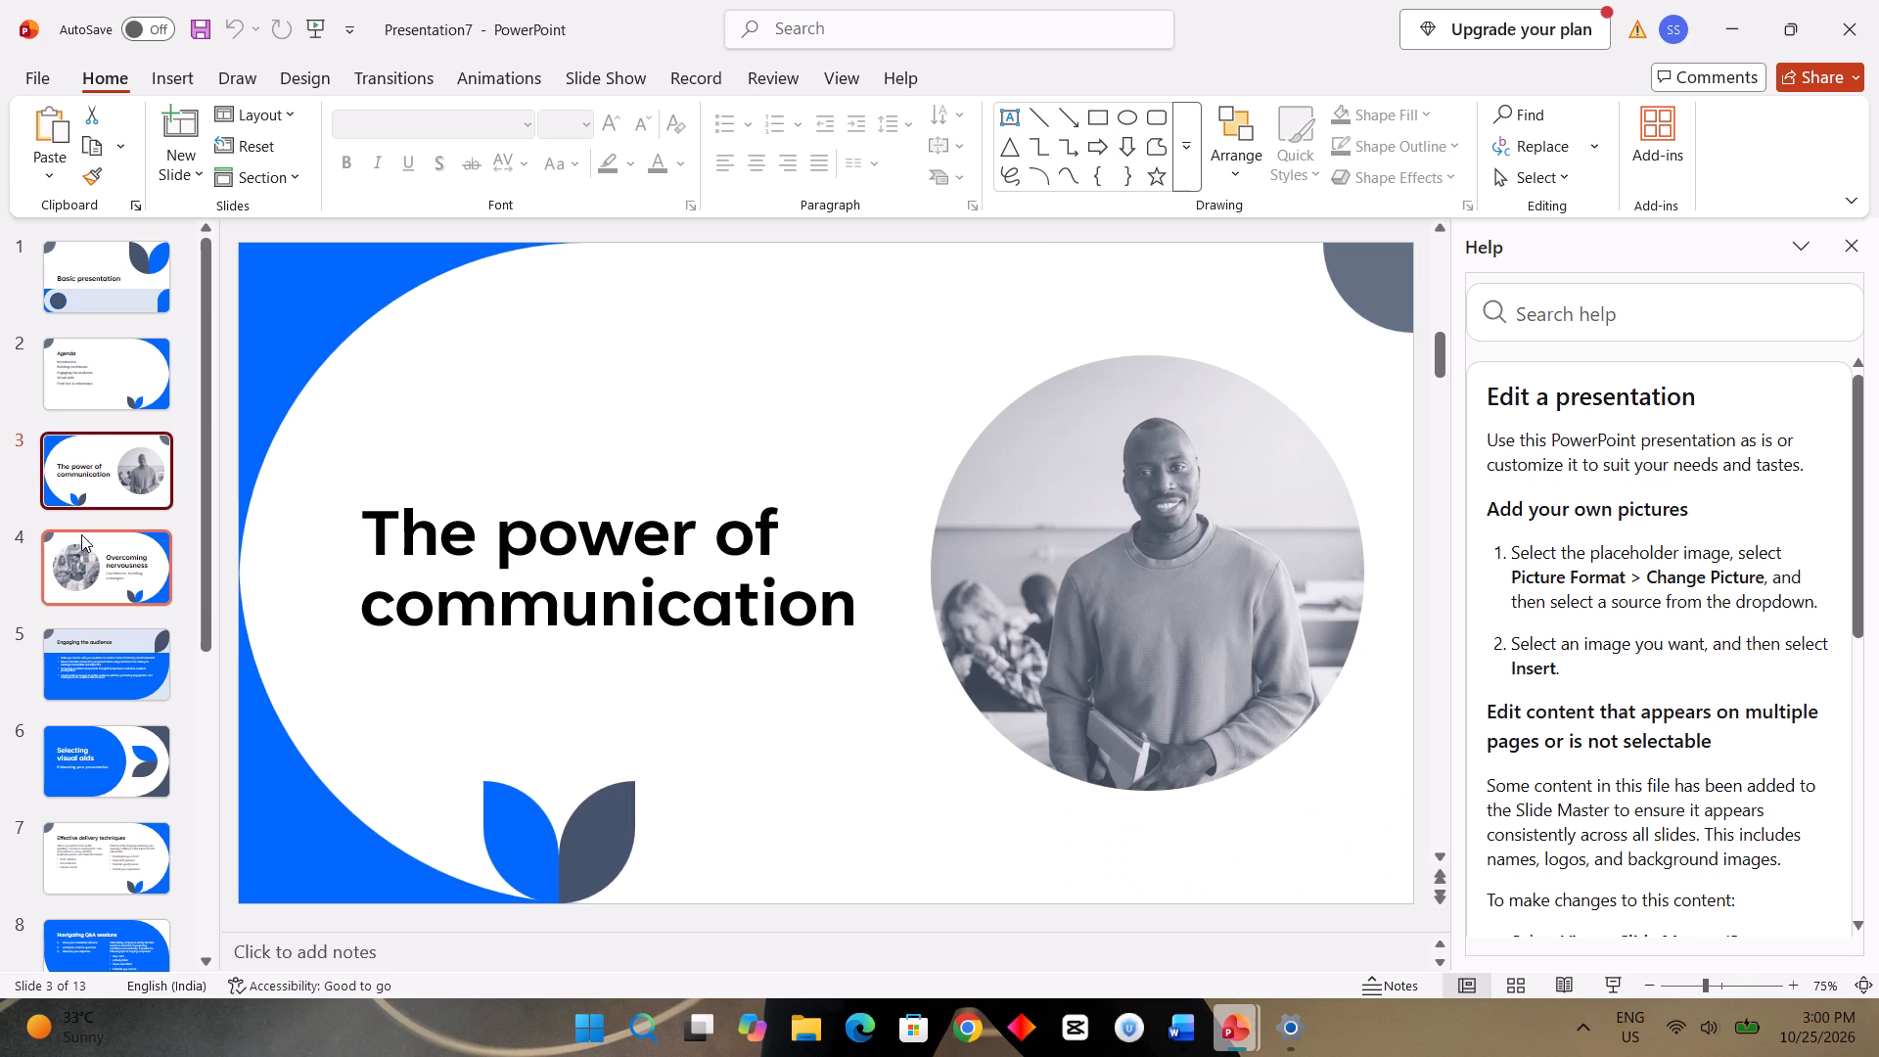
click(84, 566)
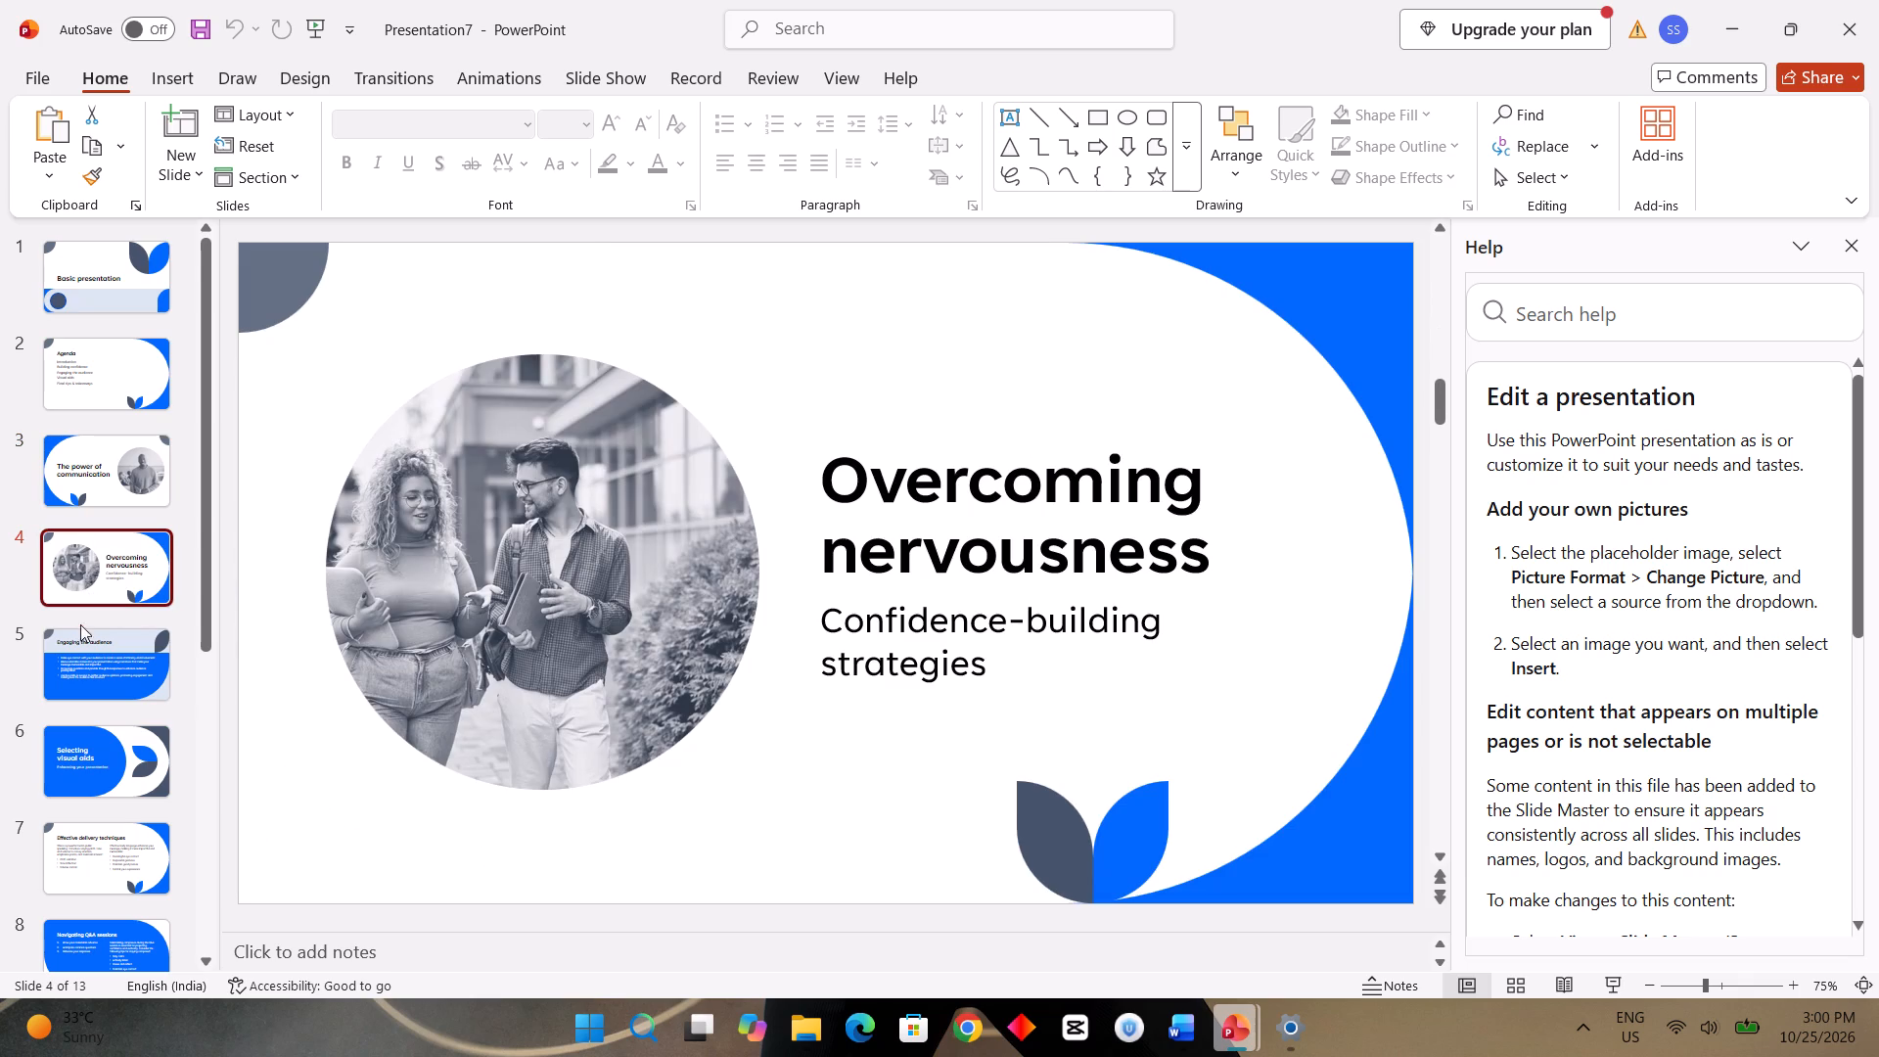
click(78, 681)
click(78, 745)
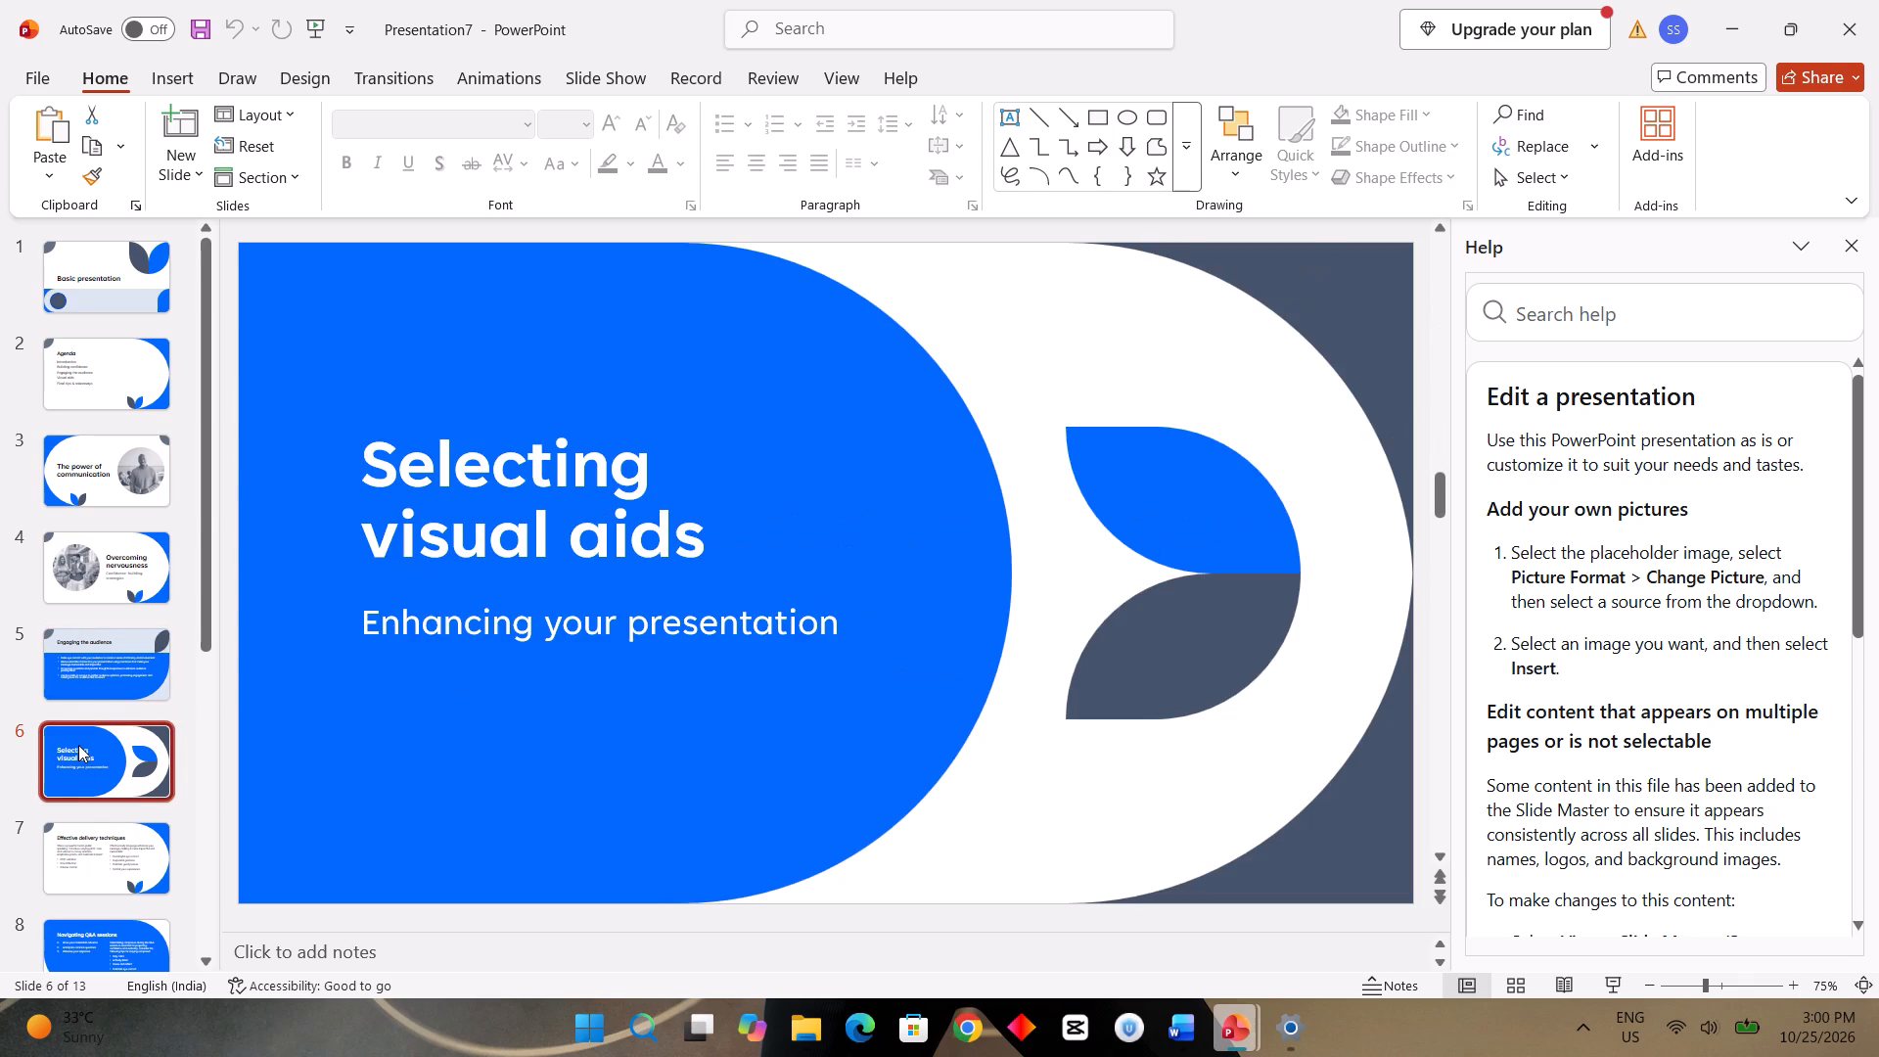
click(92, 849)
scroll(97, 923, down, 1)
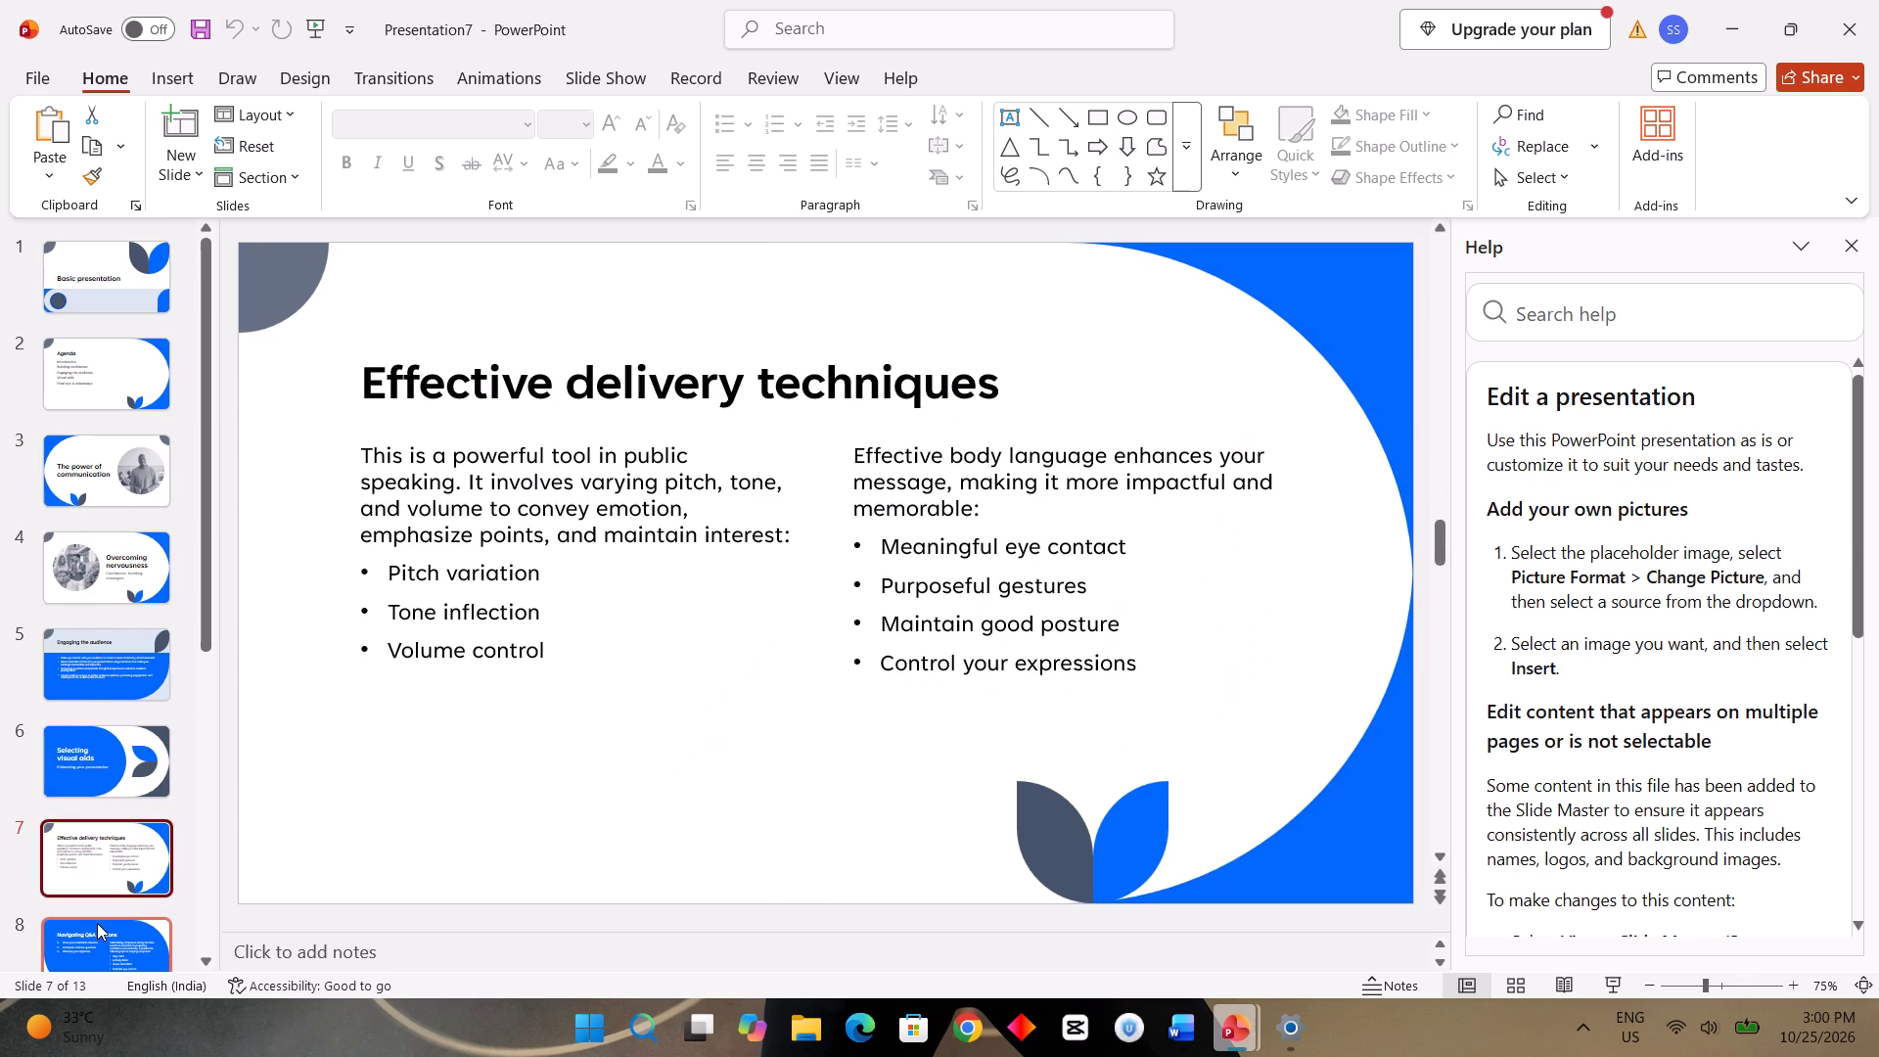
scroll(97, 923, down, 1)
click(106, 868)
scroll(110, 855, down, 1)
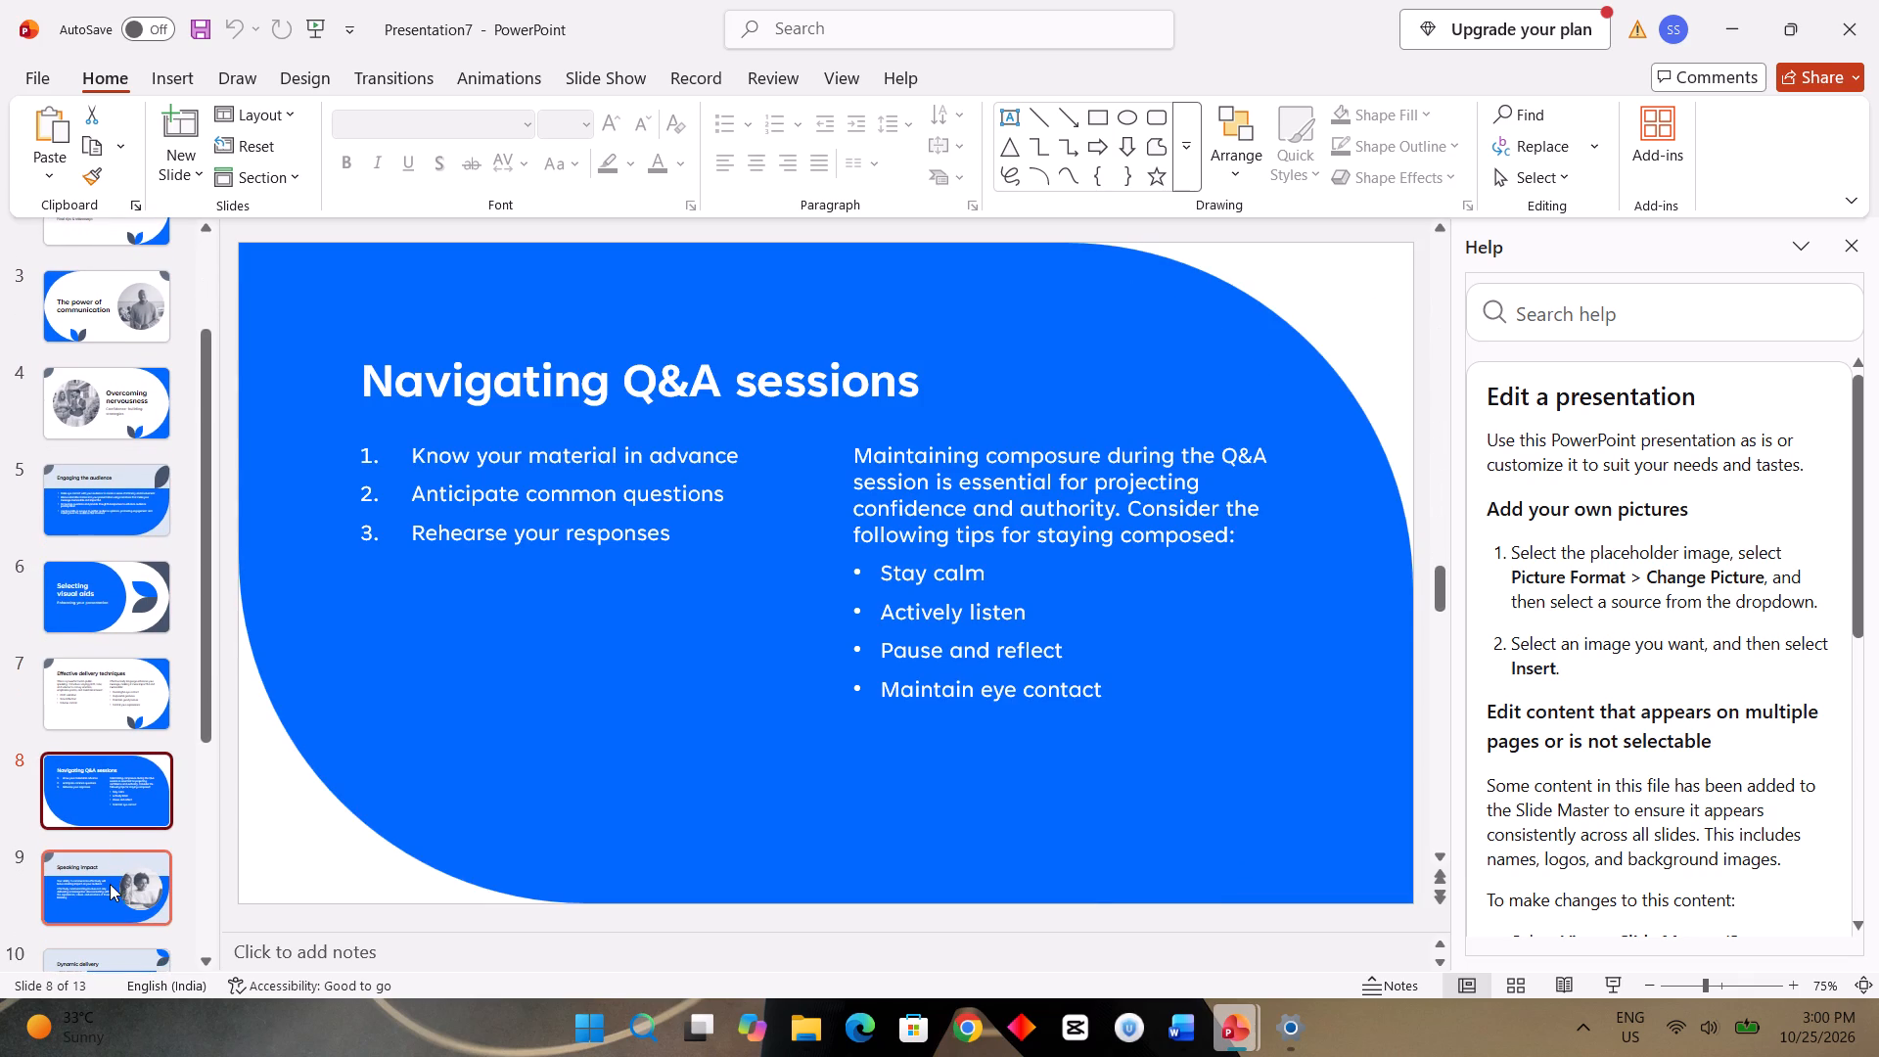
click(110, 898)
scroll(121, 867, down, 2)
click(121, 867)
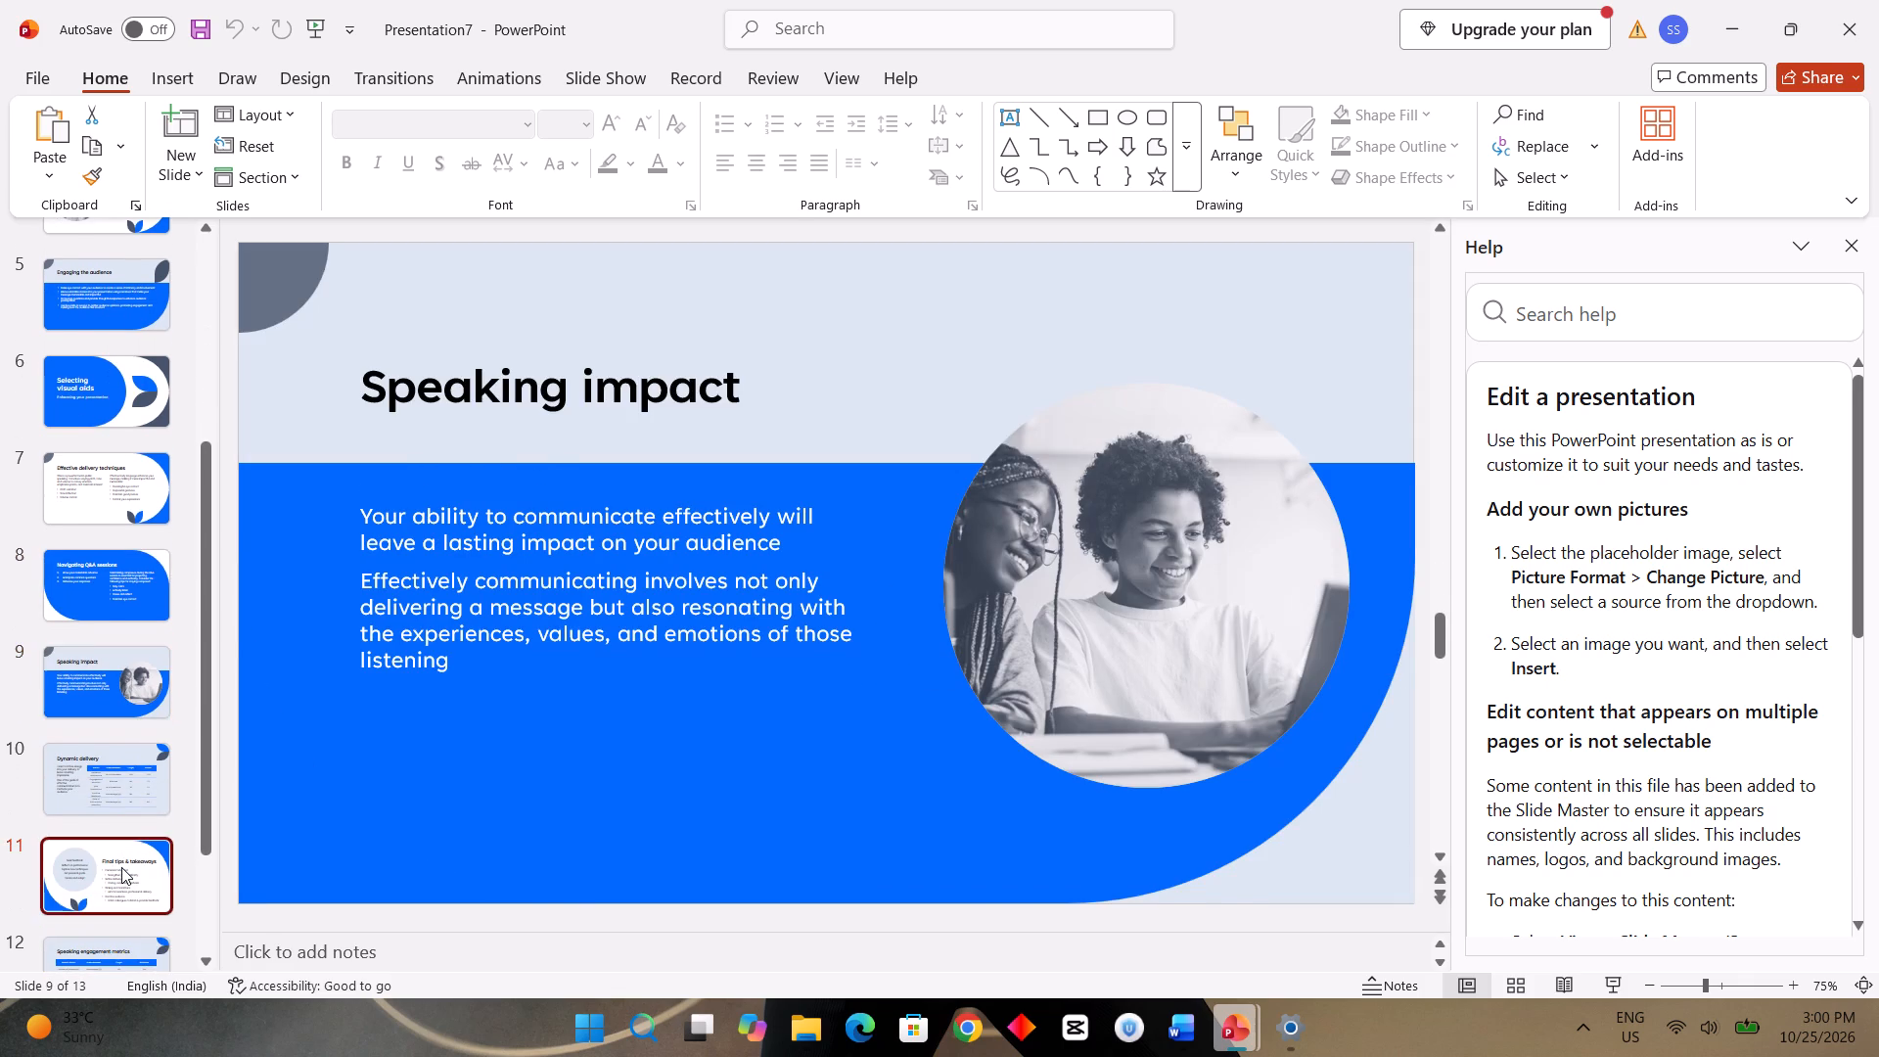
Move the Dynamic delivery slide to just after the Final tips & takeaways slide.
drag(121, 814, 109, 908)
Examine the Speaking engagement metrics and Thank you slides, and look back over the slide thumbnails to the first slide.
scroll(109, 908, down, 2)
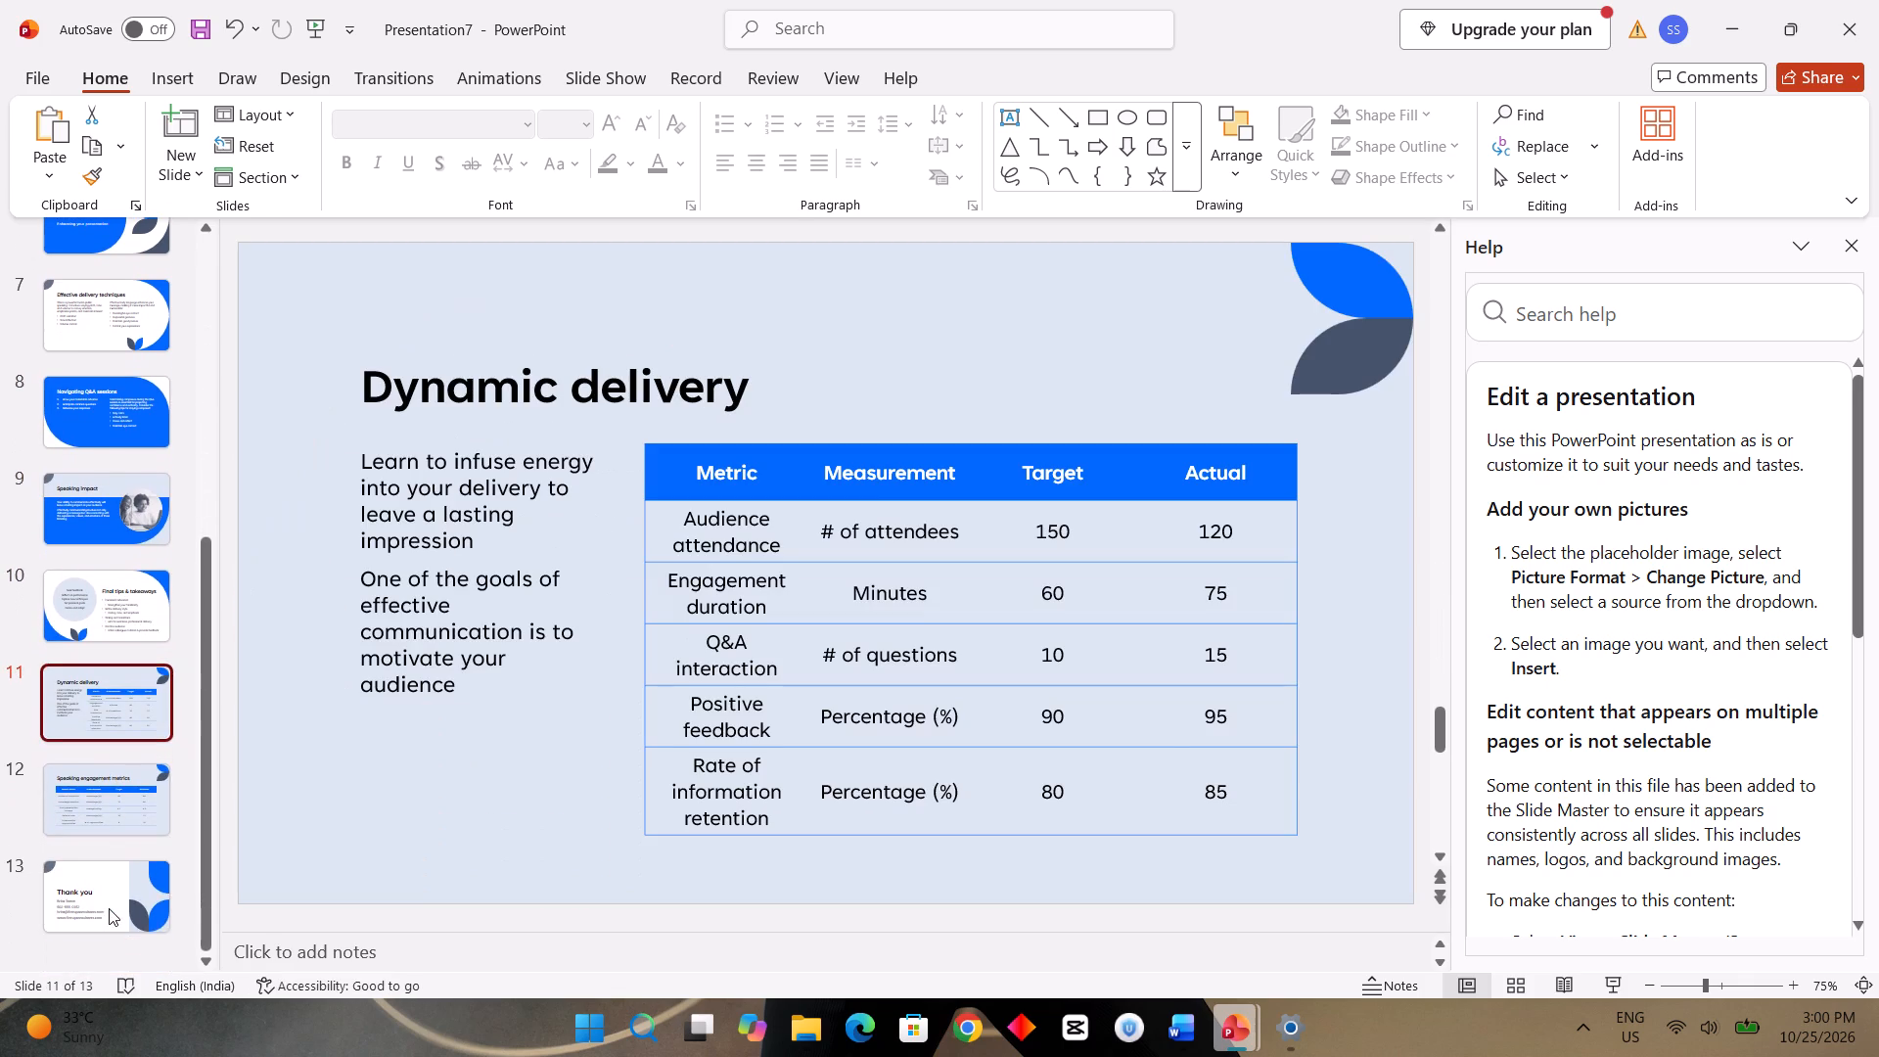
click(110, 841)
click(118, 779)
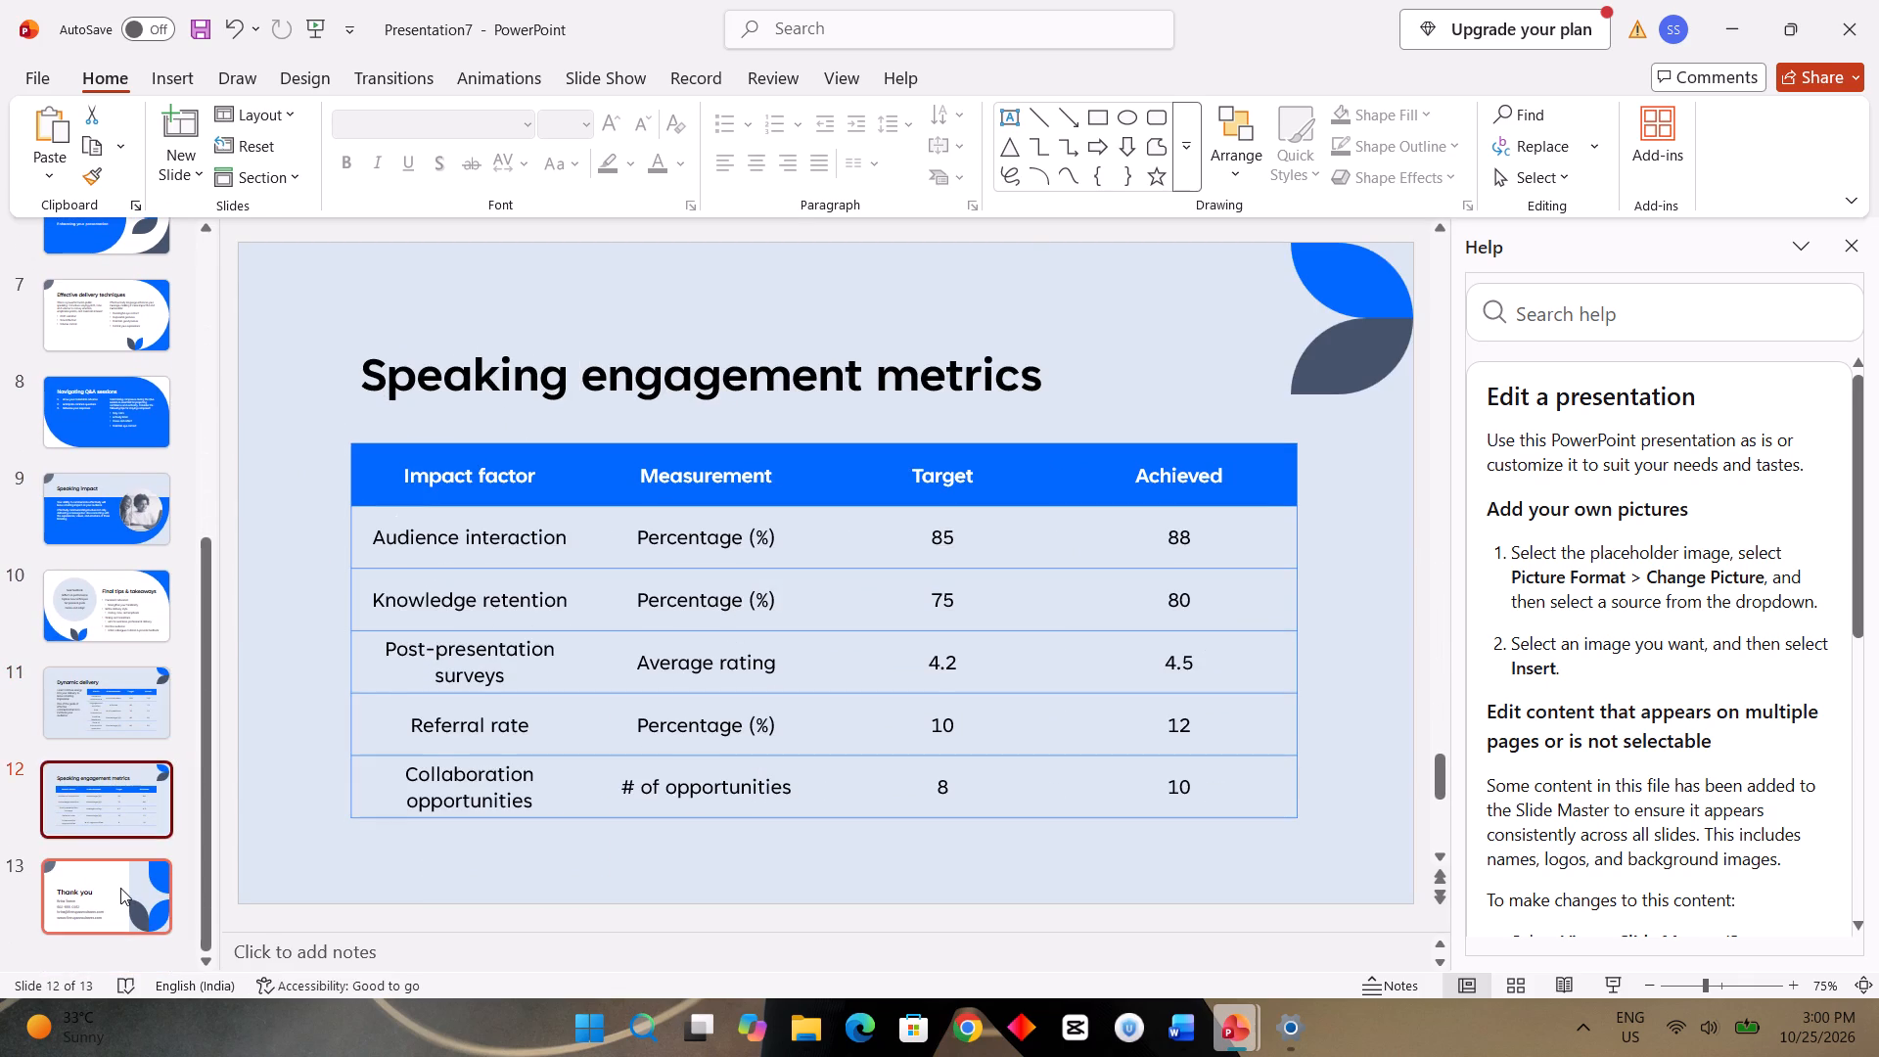
click(120, 890)
scroll(120, 890, down, 1)
scroll(151, 769, up, 4)
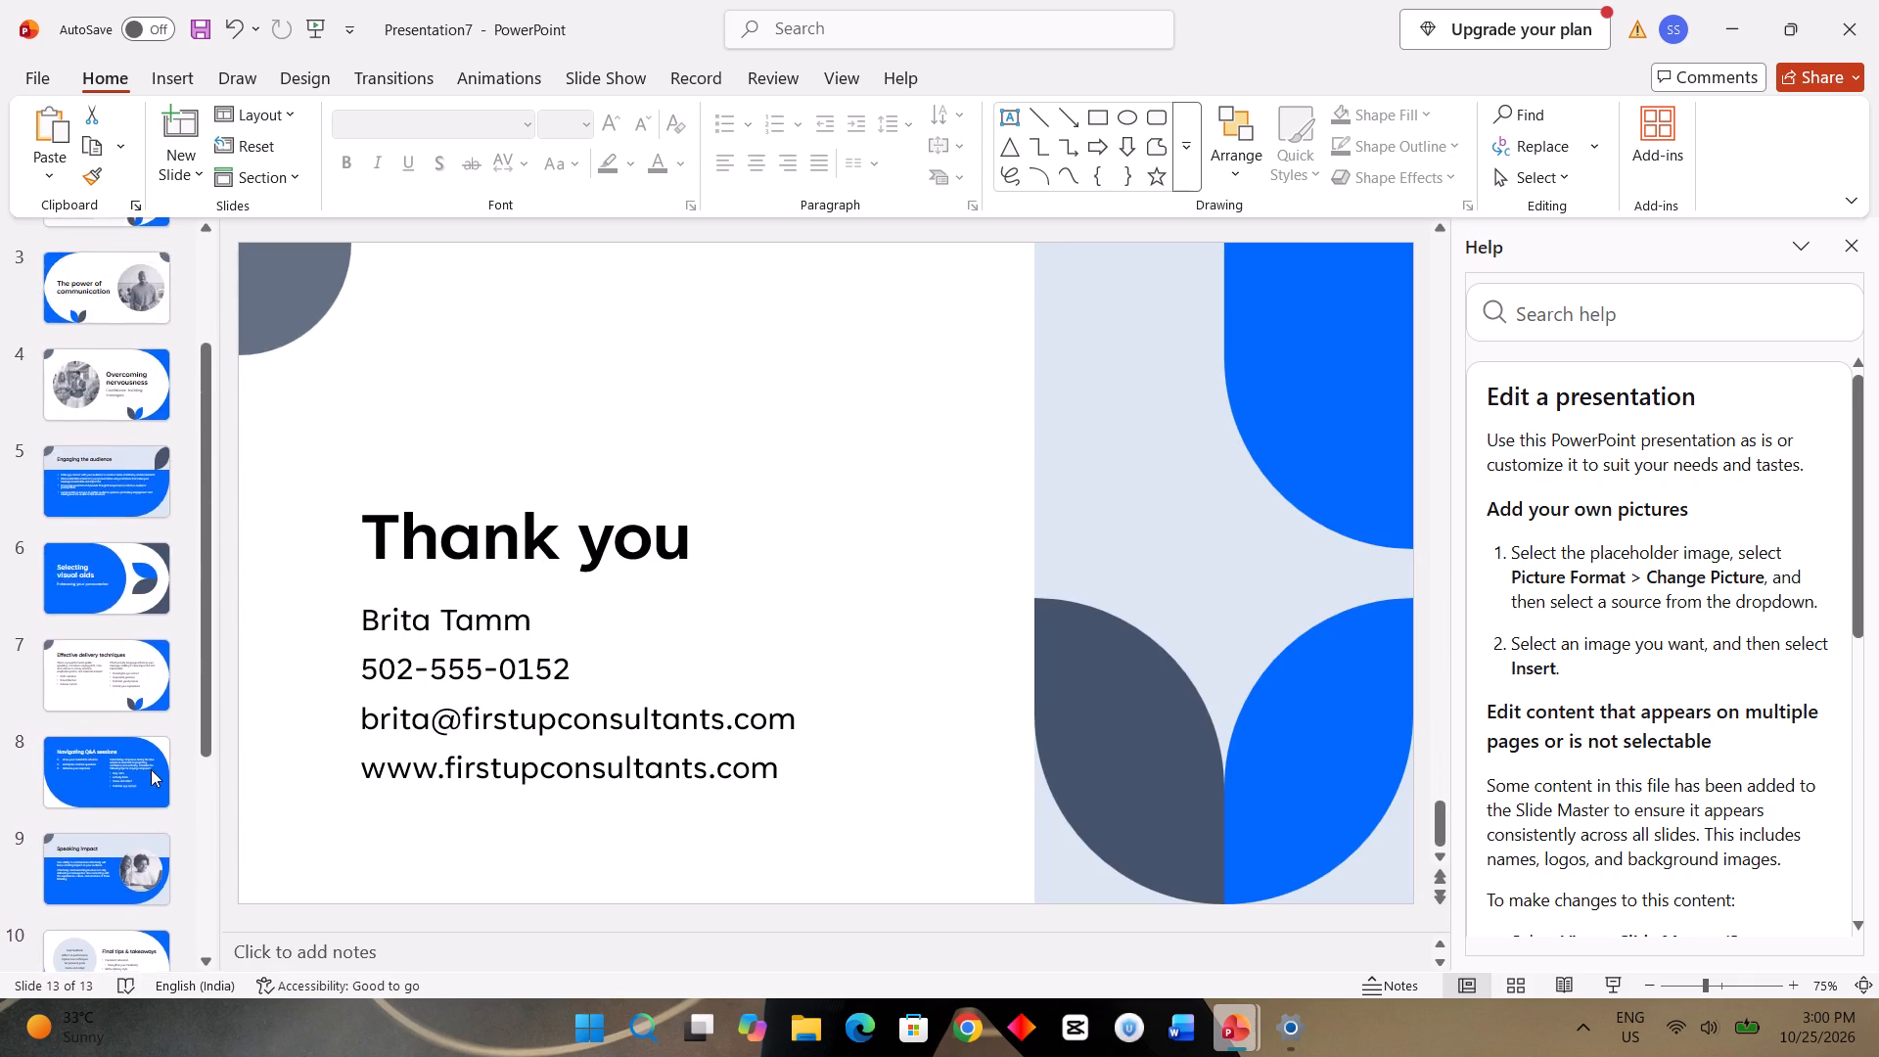
scroll(151, 769, up, 2)
scroll(115, 619, up, 6)
scroll(90, 941, up, 7)
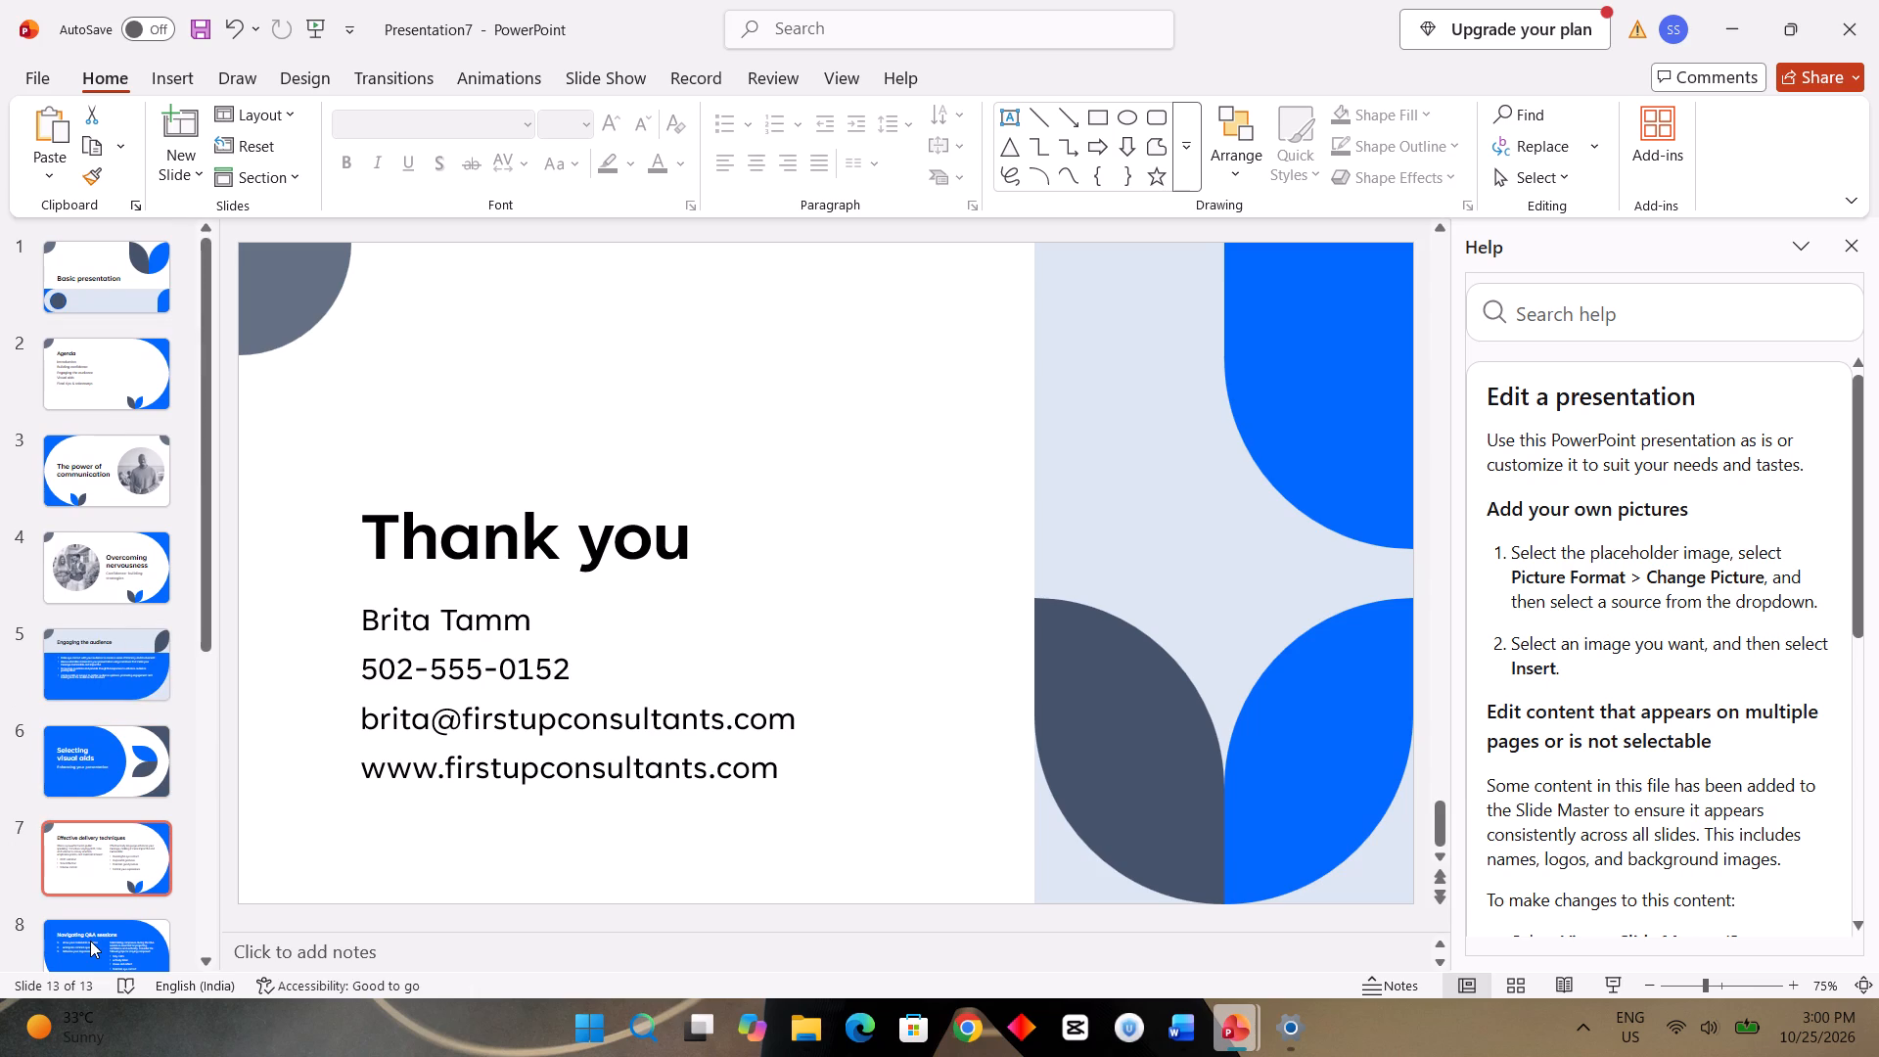
scroll(95, 586, up, 2)
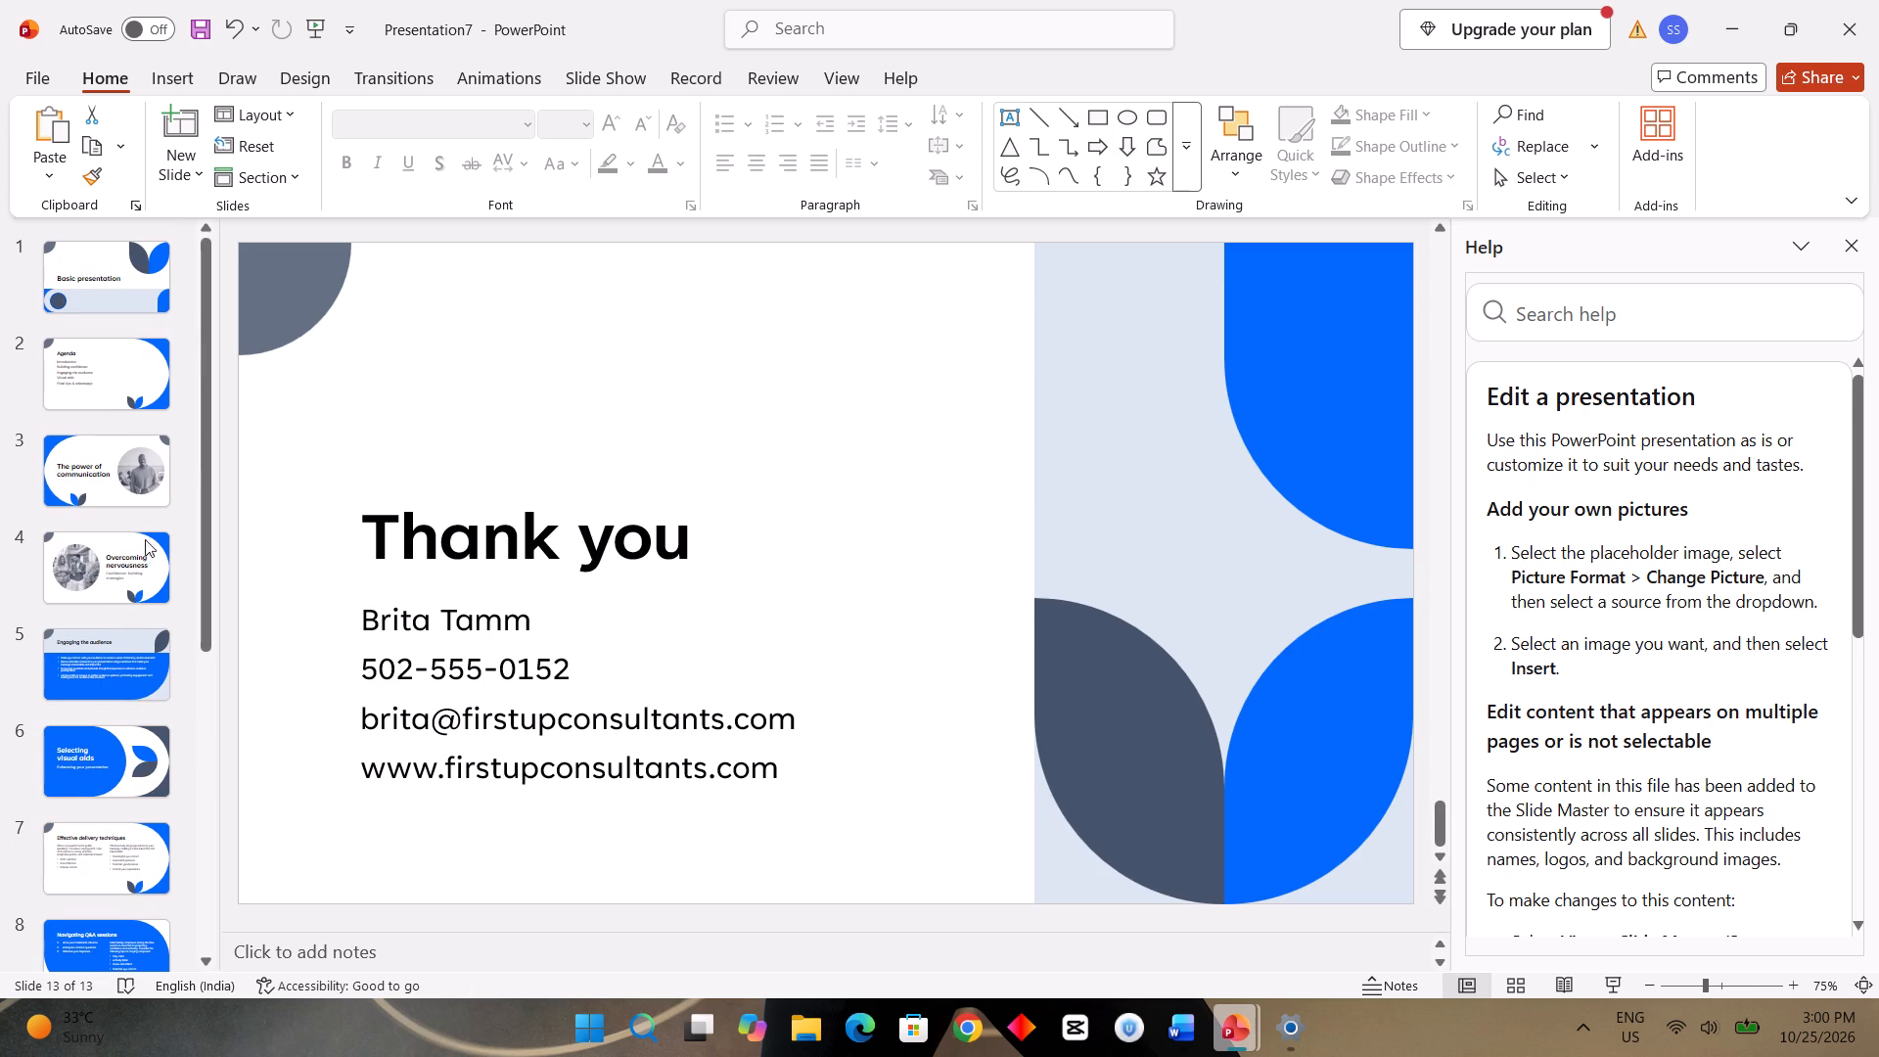
scroll(178, 449, up, 2)
Open the recent file VanMitra_Professional_Presentation (1), look through its slides to the Conclusion, and close it.
click(41, 88)
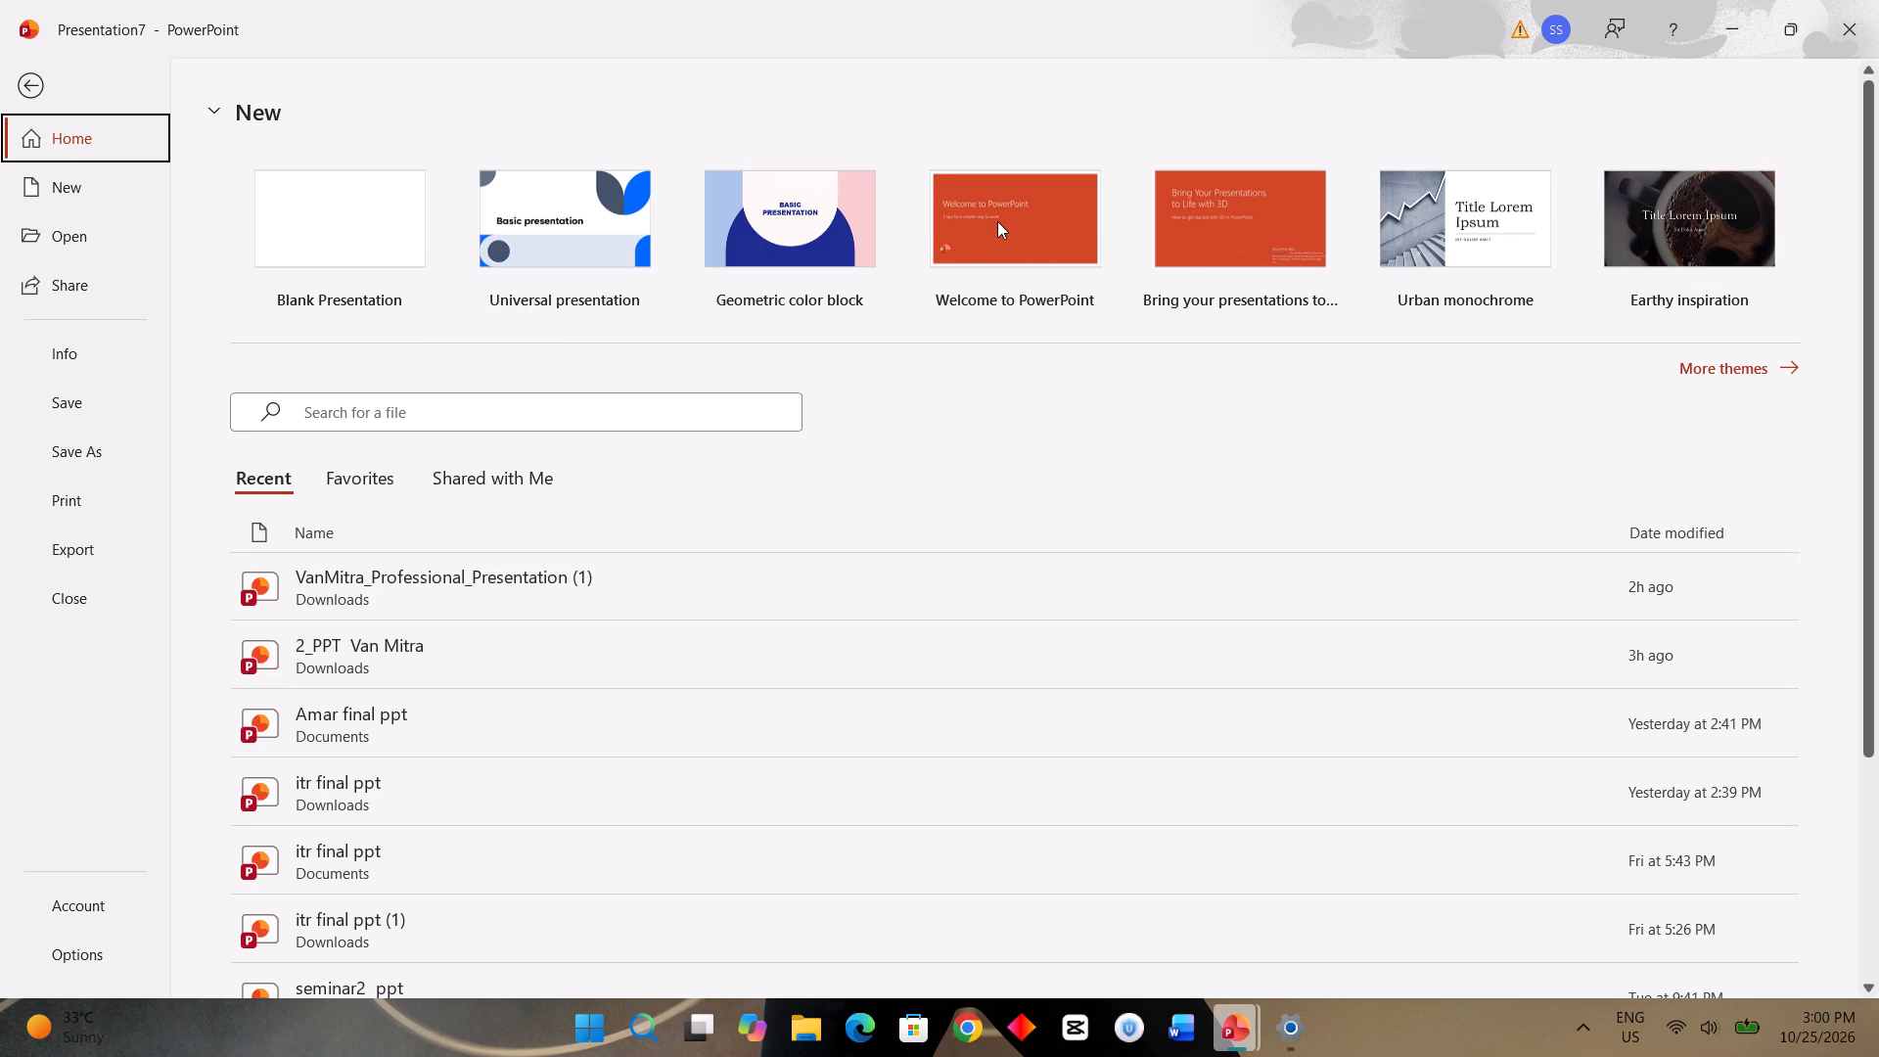
scroll(1156, 232, left, 3)
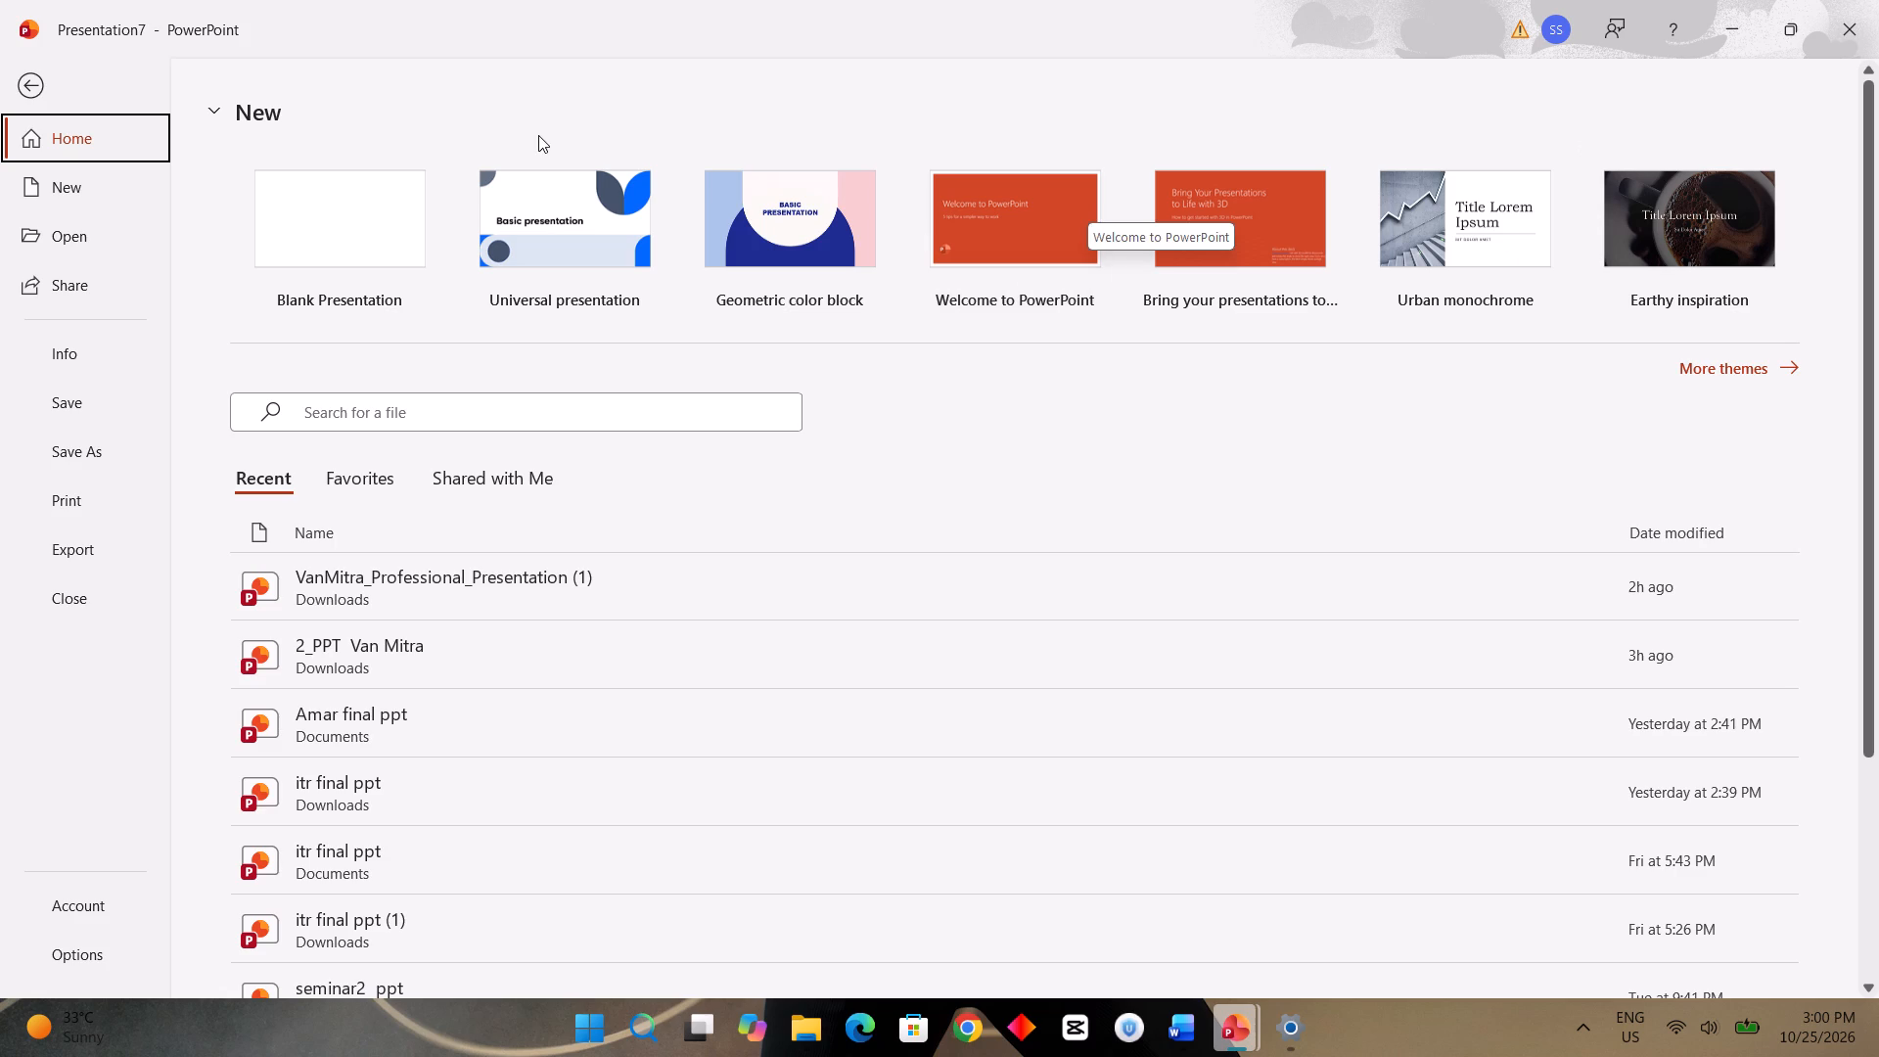
click(584, 572)
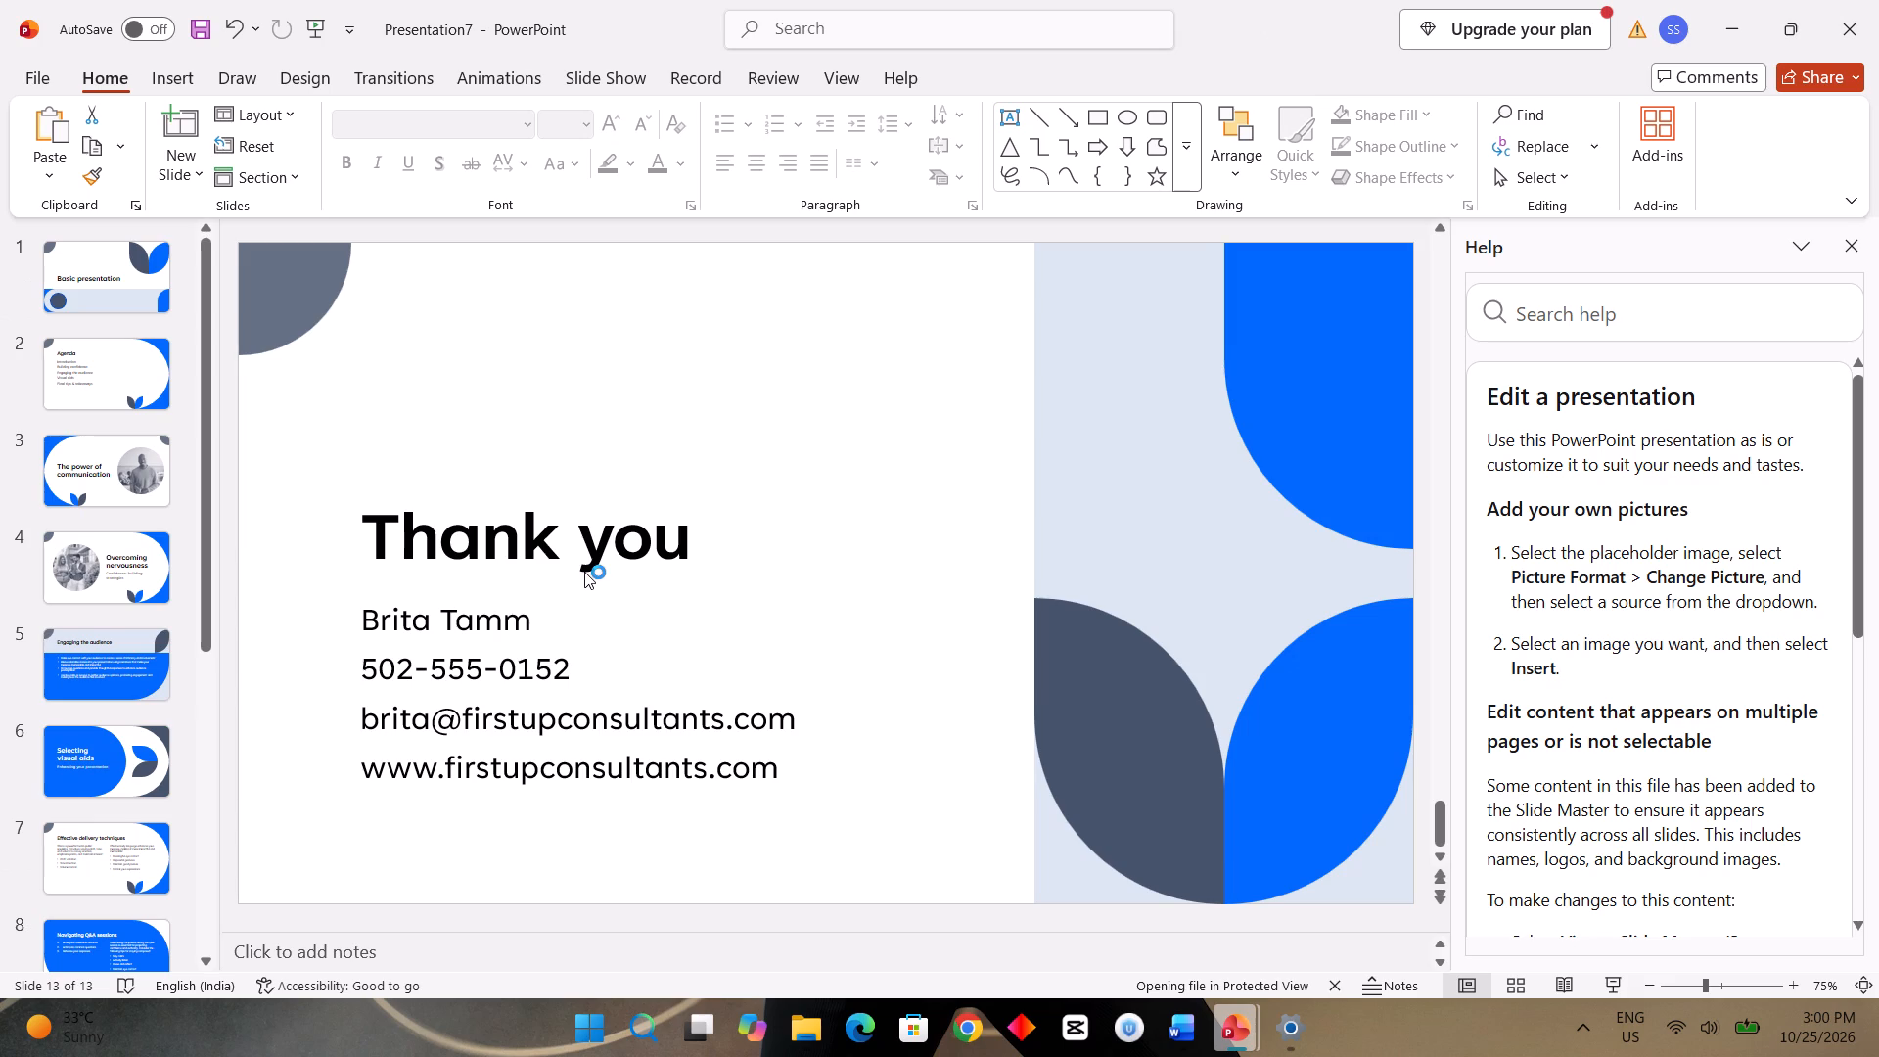
scroll(629, 601, down, 1)
scroll(629, 601, up, 1)
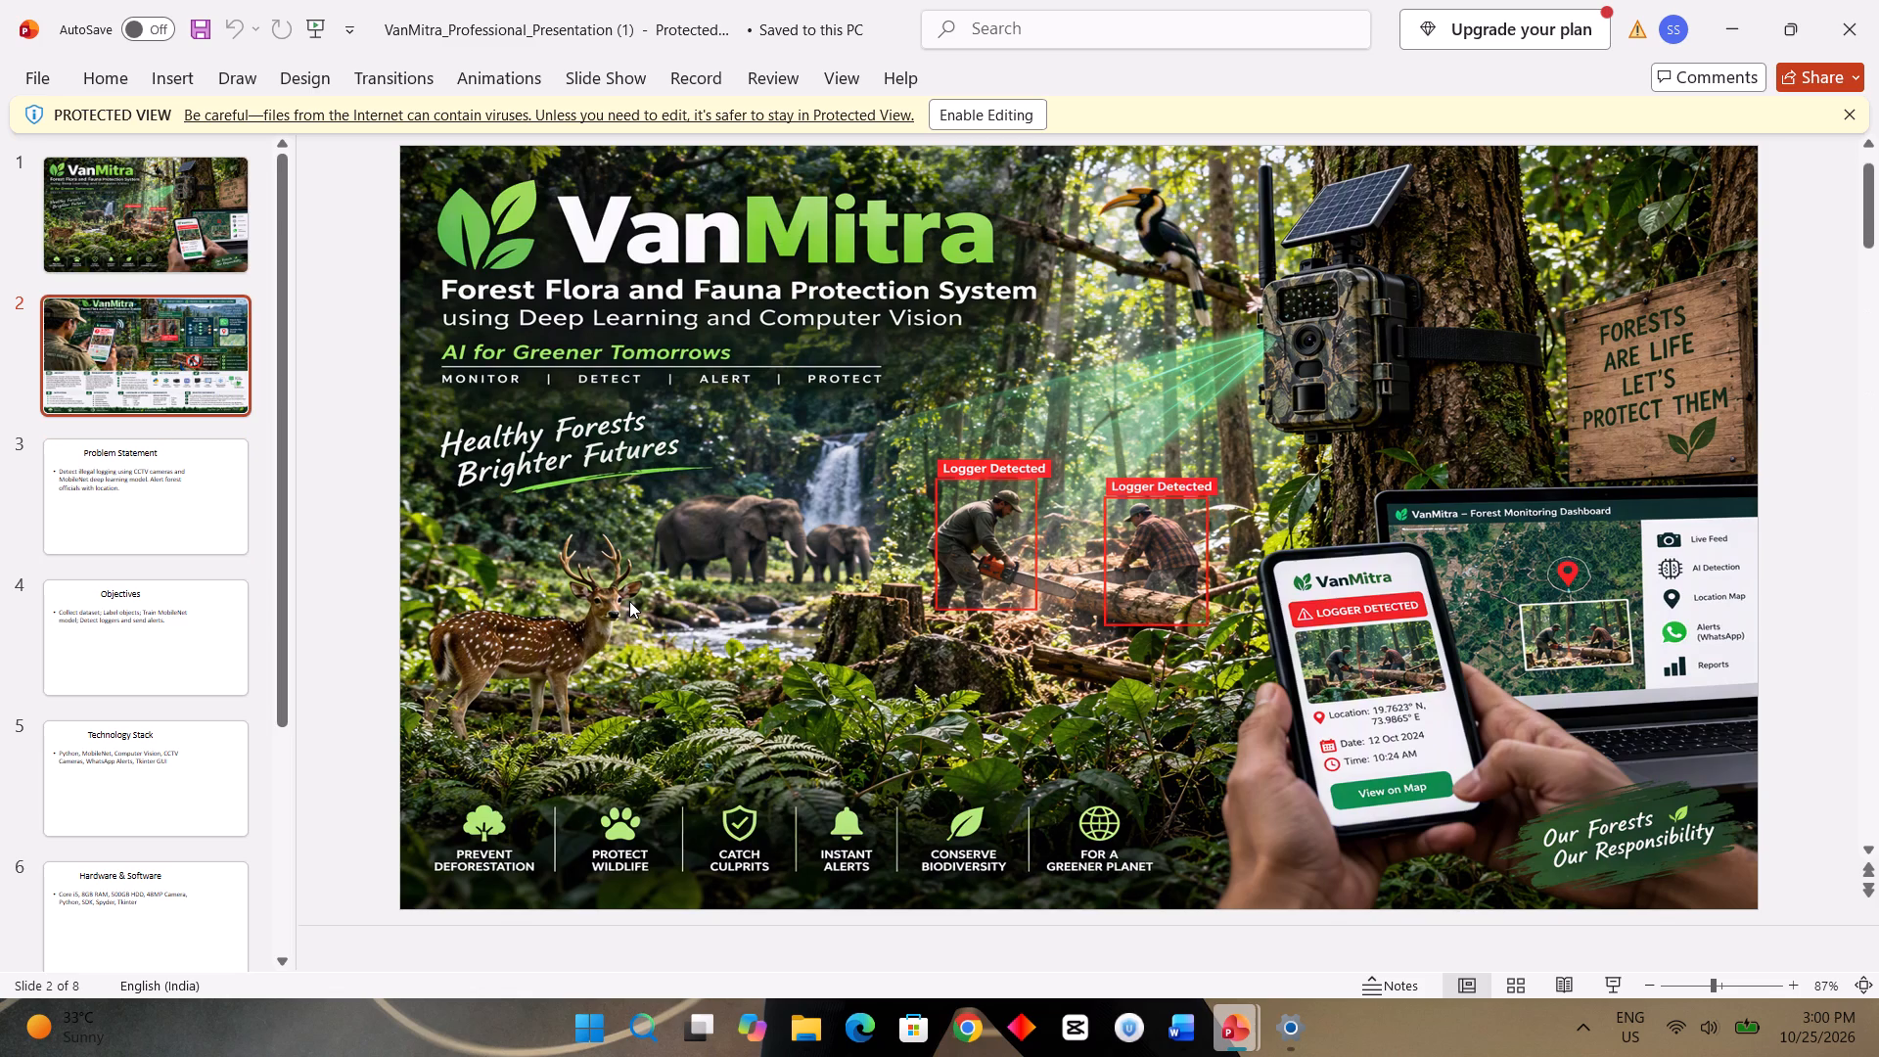
scroll(629, 601, down, 3)
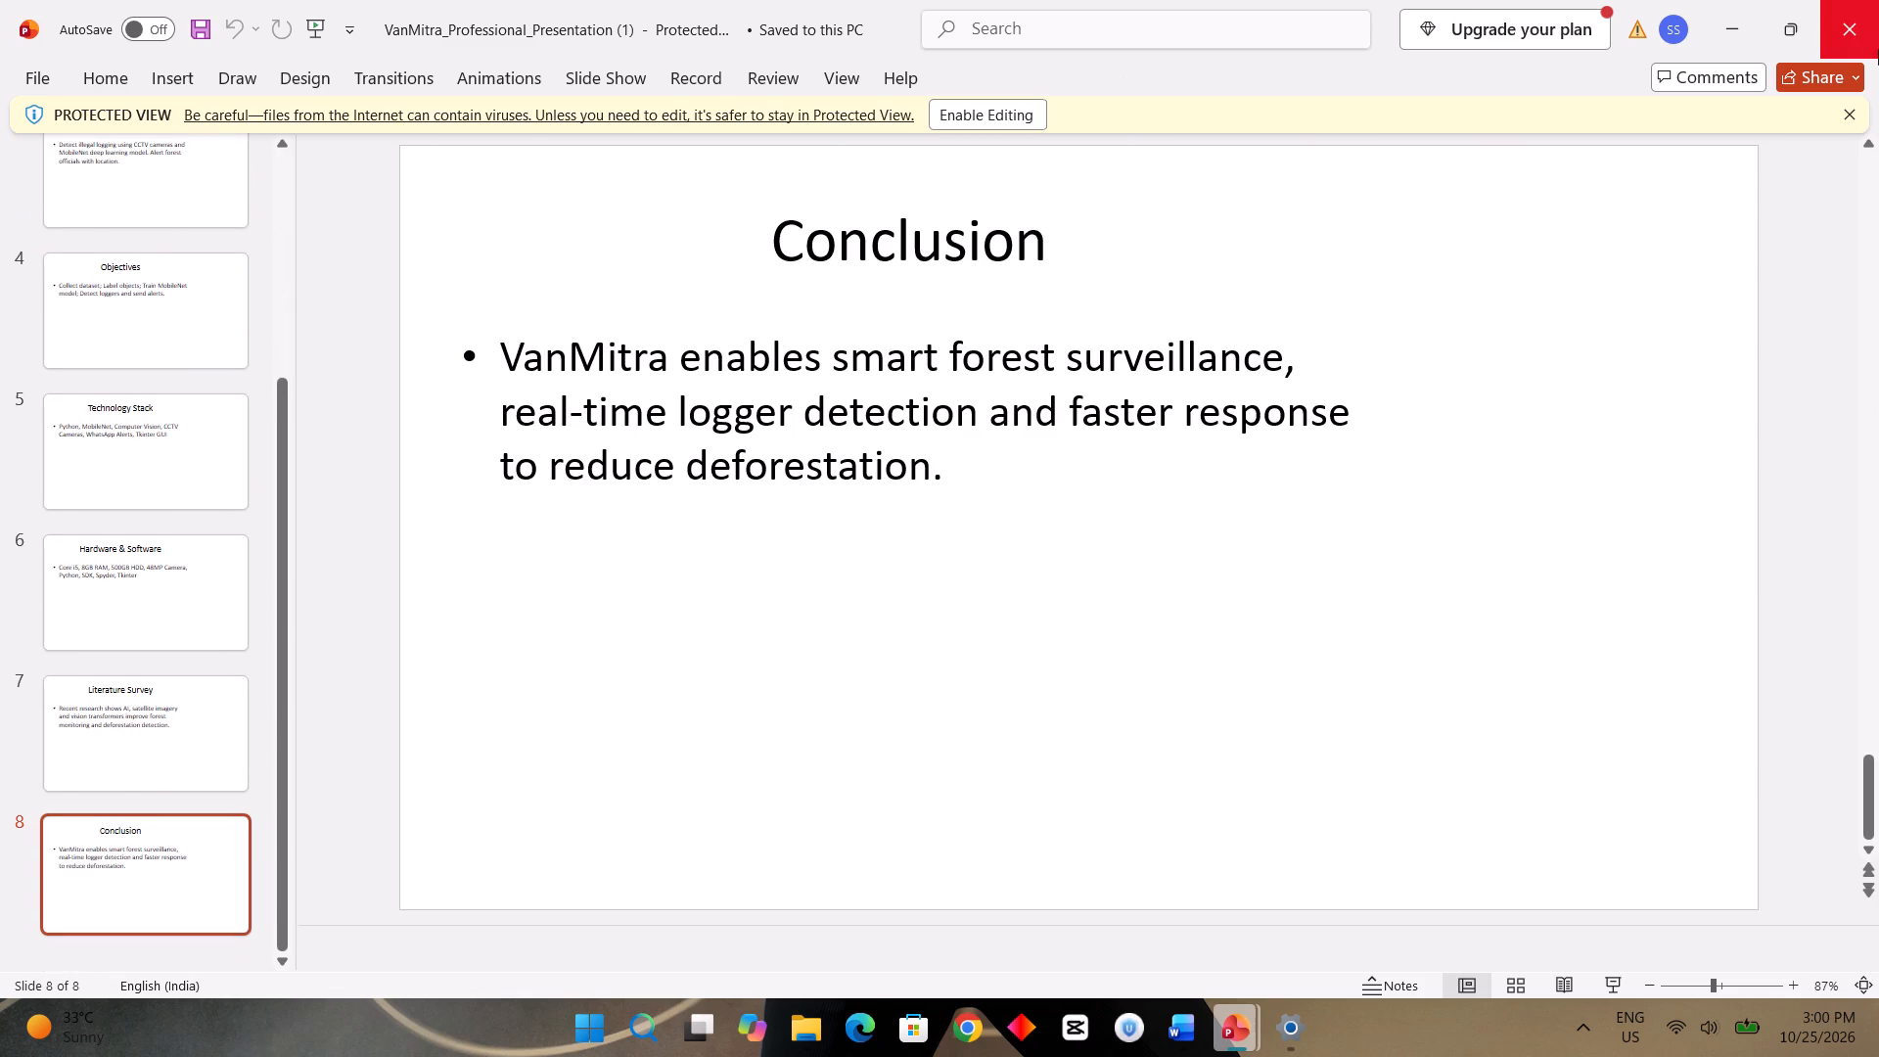
click(1849, 25)
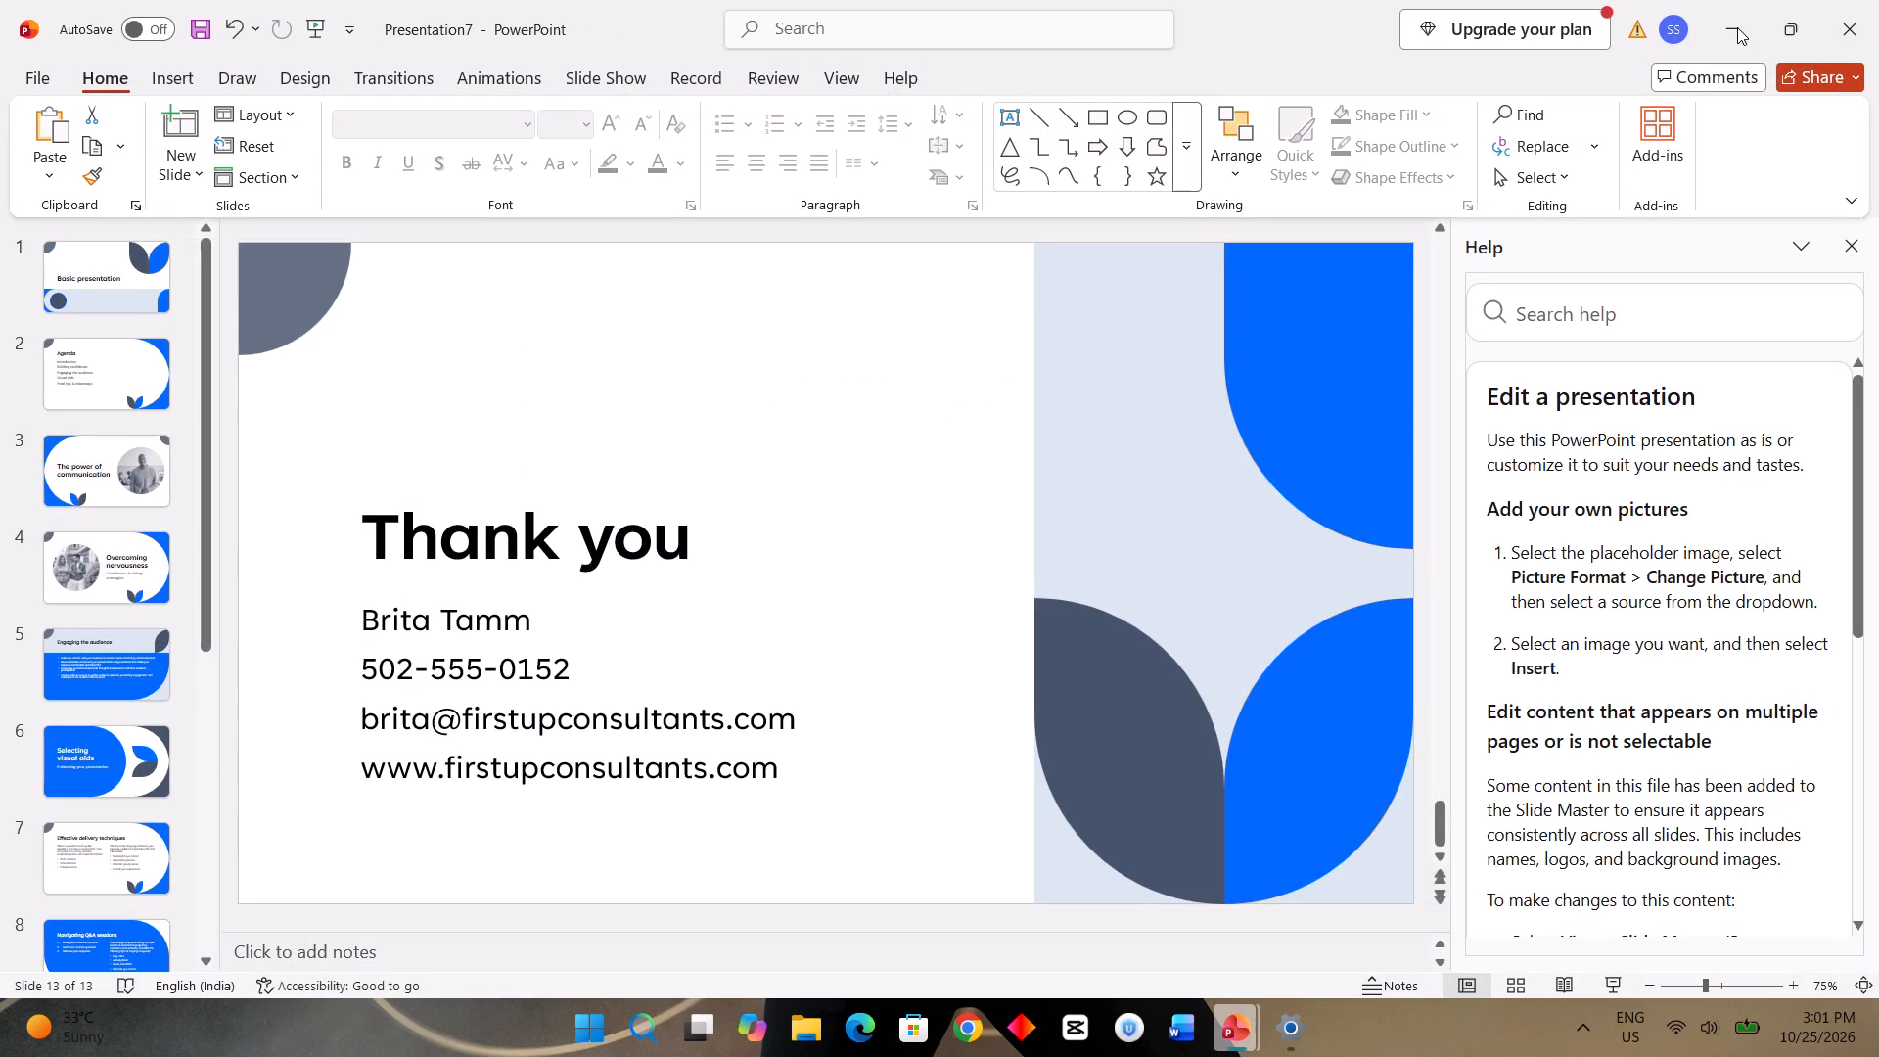
Minimise the Universal presentation, close the Geometric color block presentation, and return to the title slide of 2_PPT Van Mitra.
click(1735, 27)
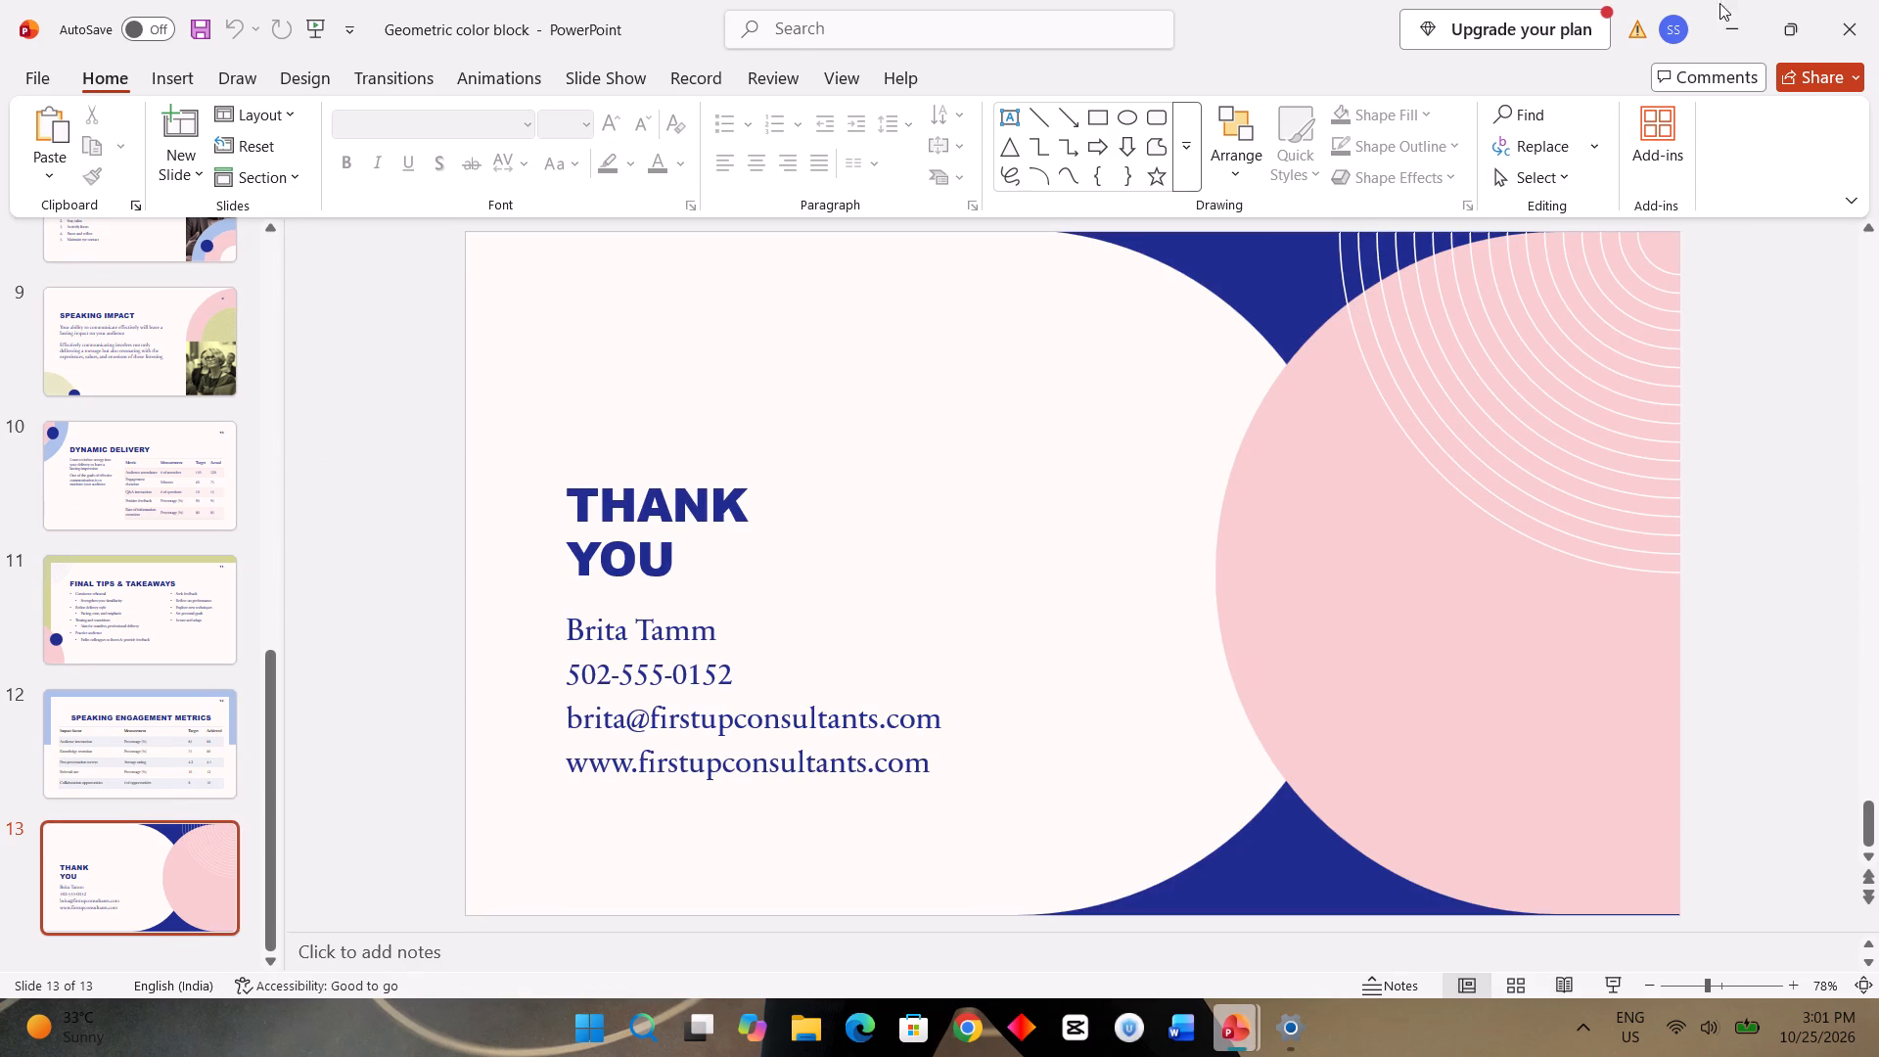
click(1830, 13)
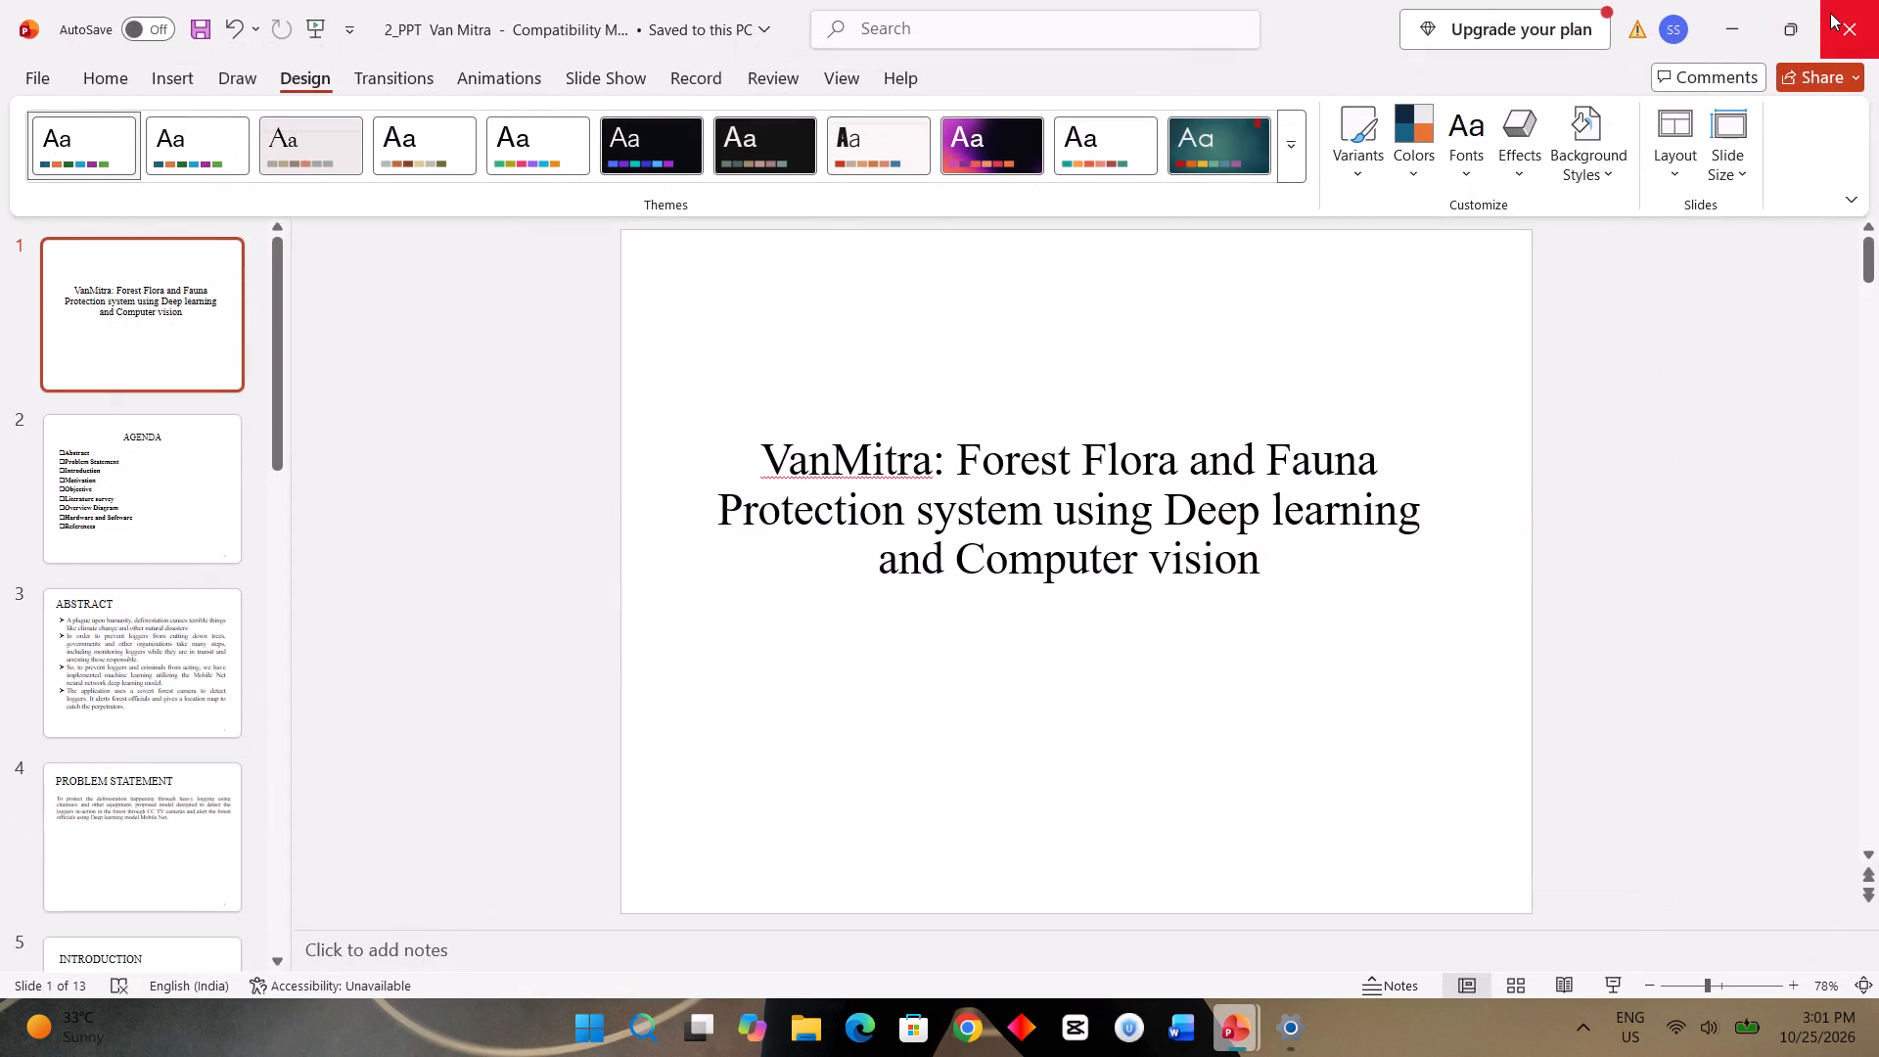
scroll(1240, 424, down, 2)
scroll(1240, 424, up, 2)
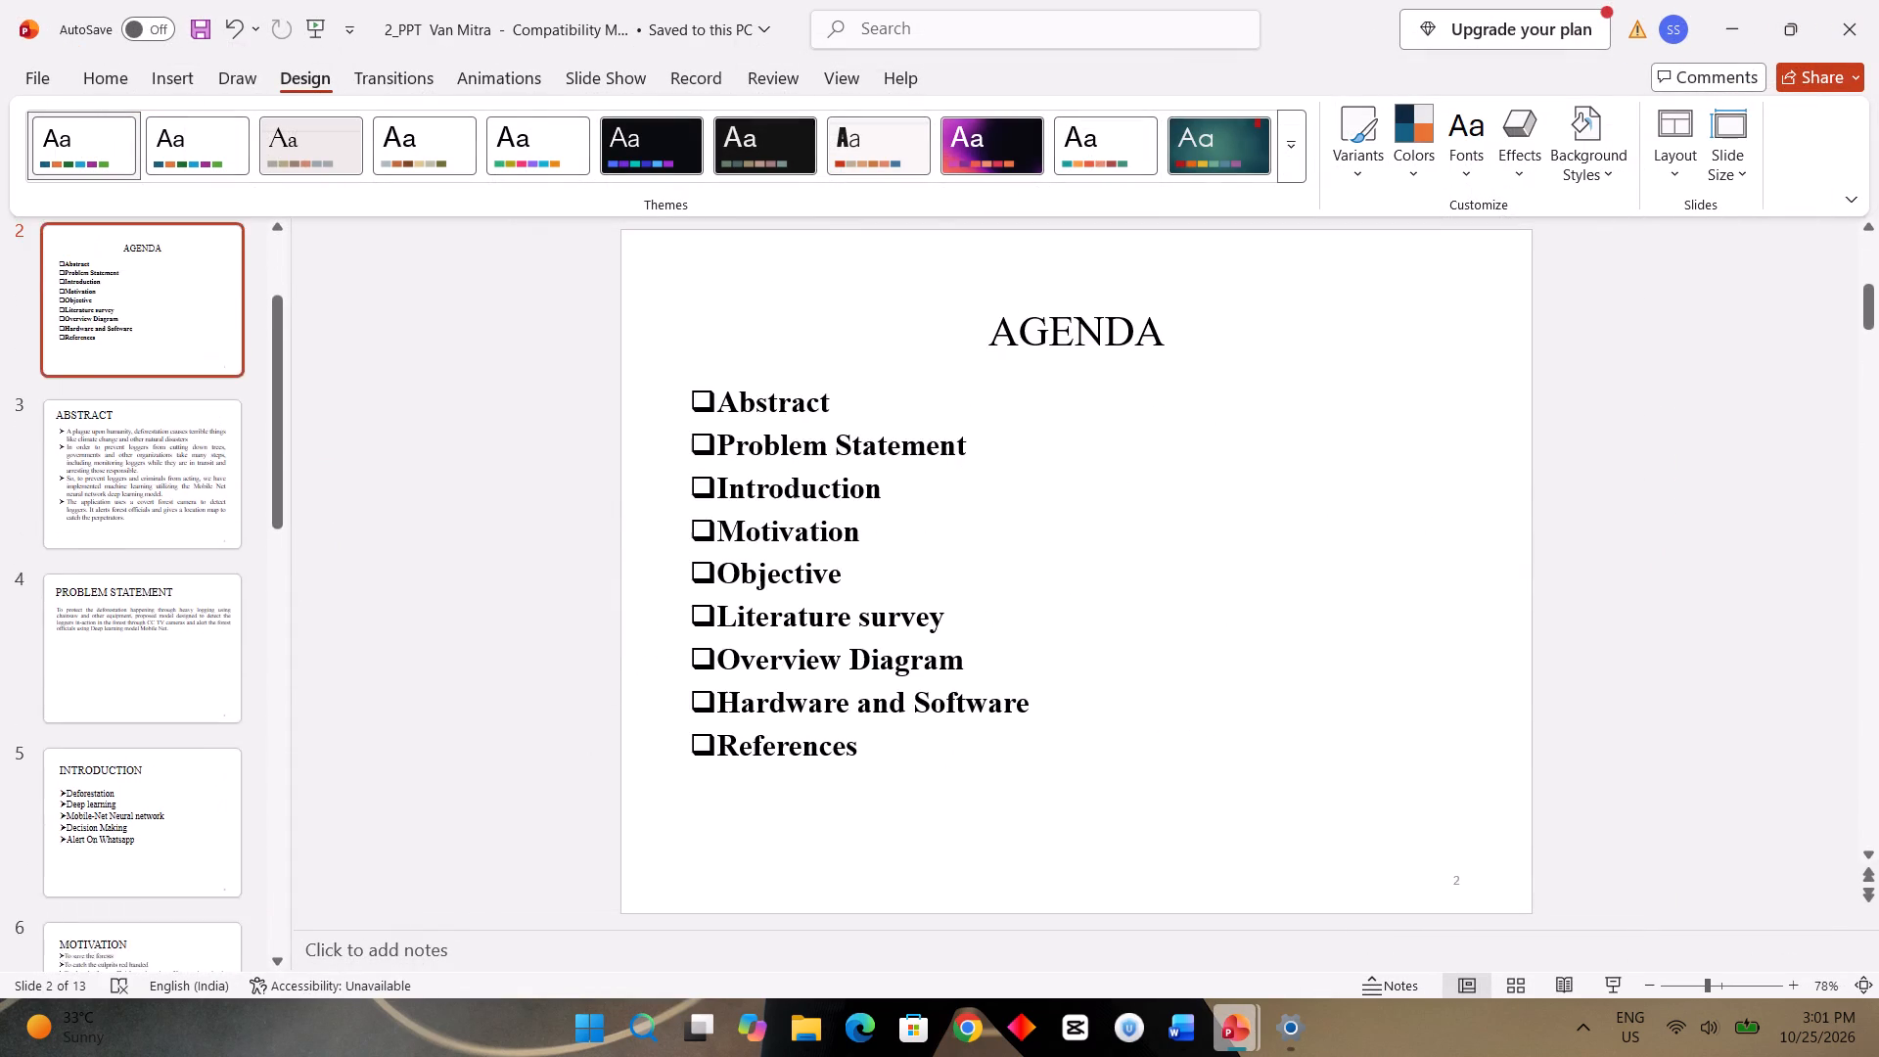
scroll(1240, 424, up, 1)
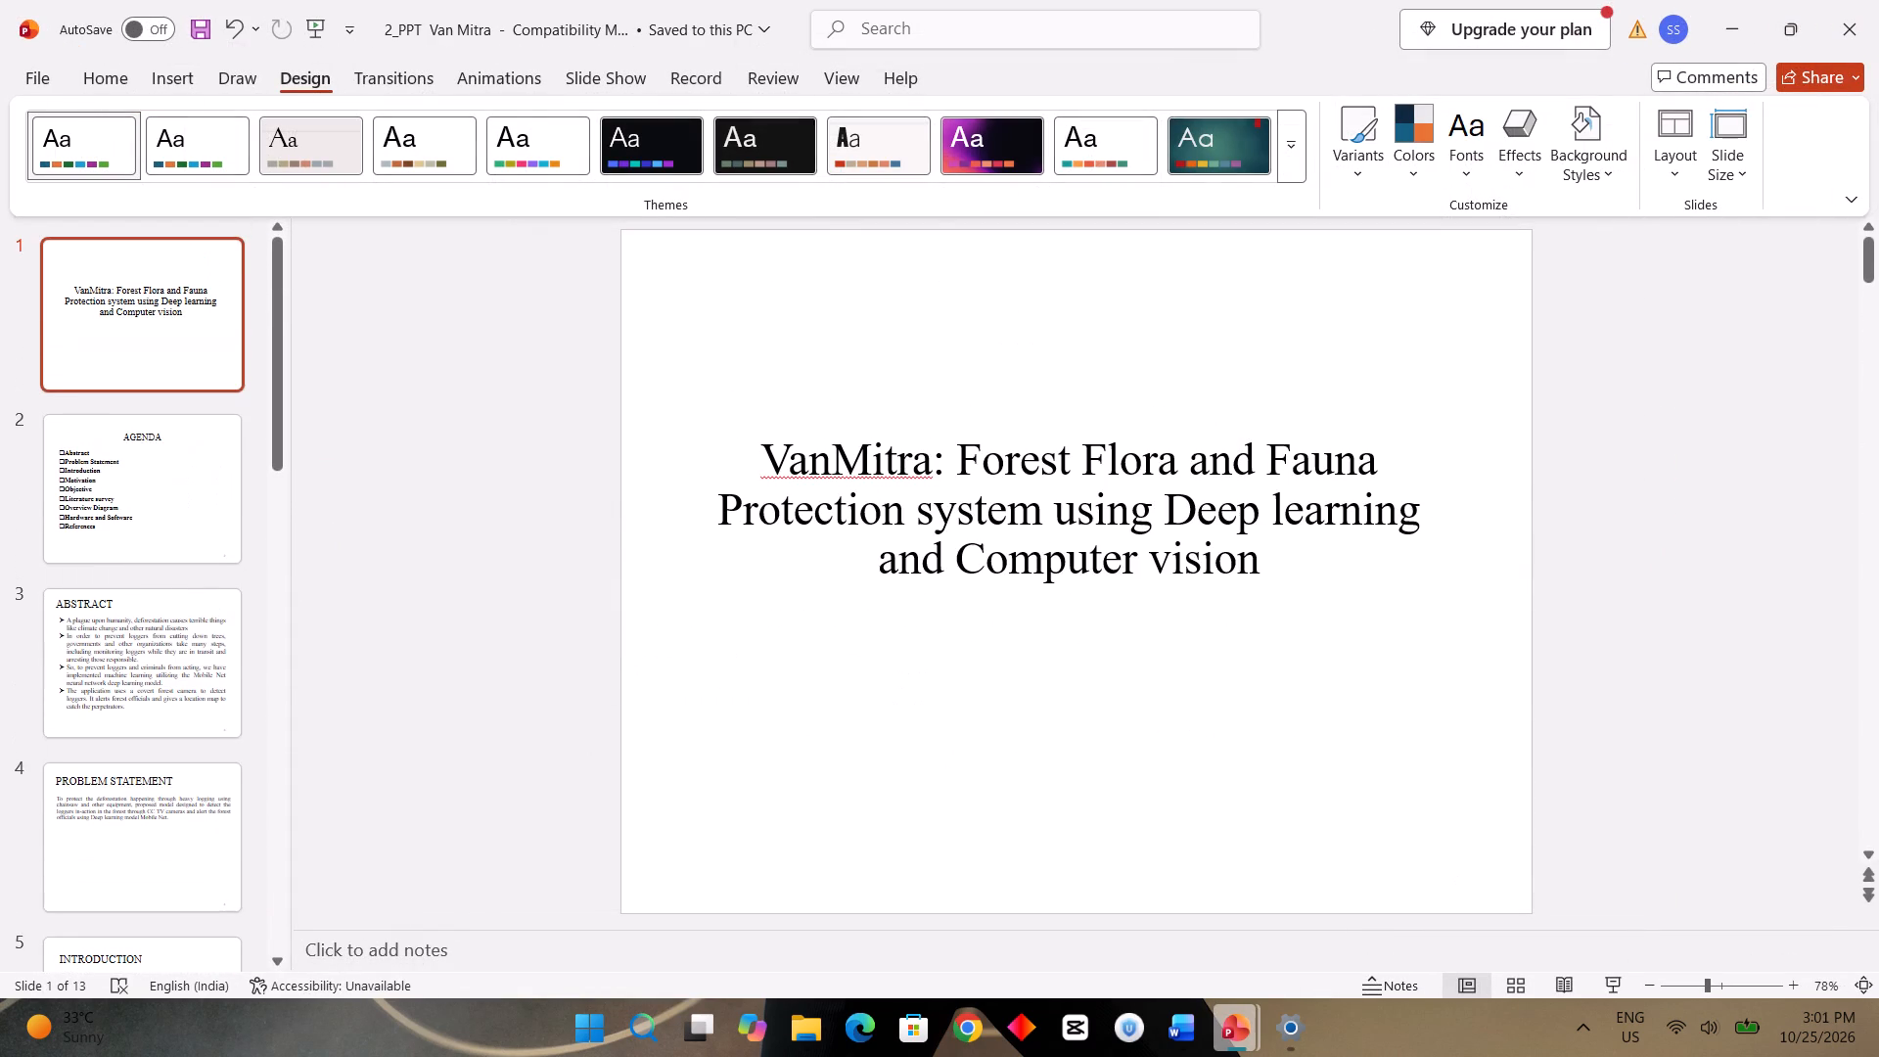
Look through the 2_PPT Van Mitra slides and examine the available design themes and background styles.
key(ctrl+a)
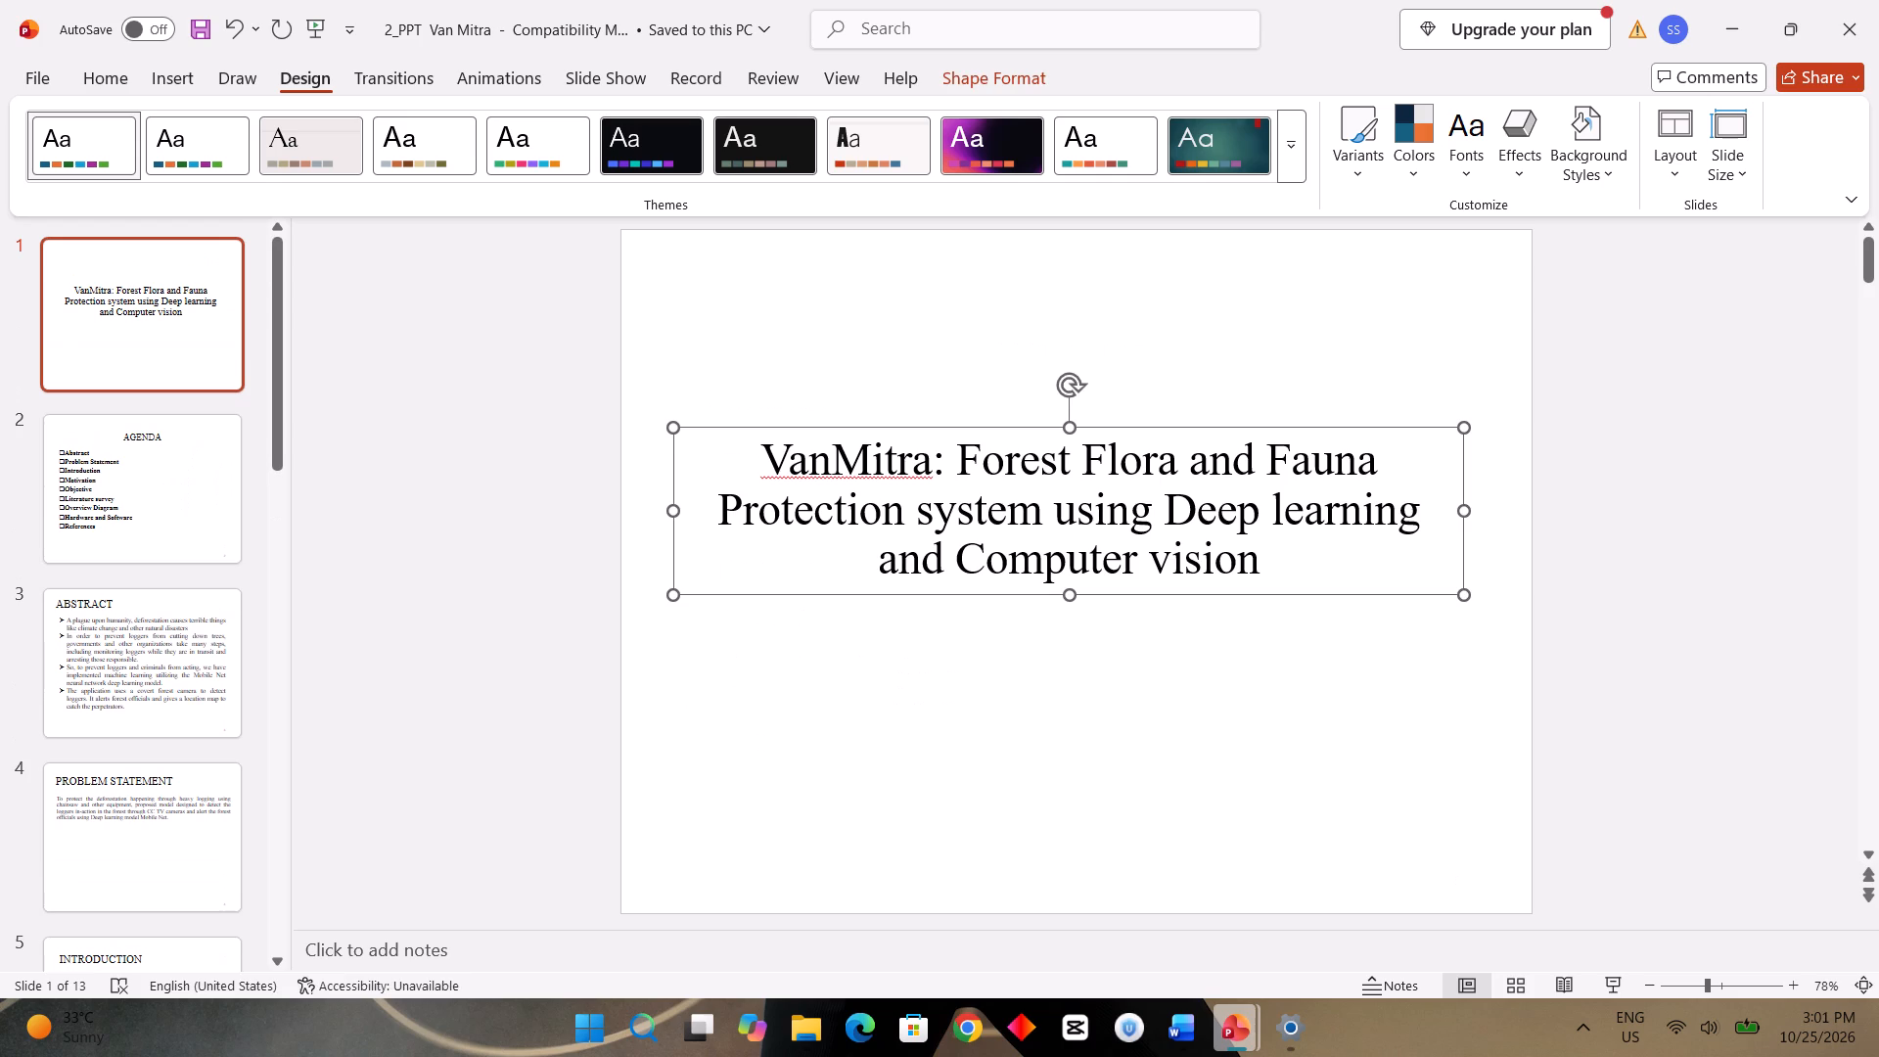
scroll(1212, 464, down, 2)
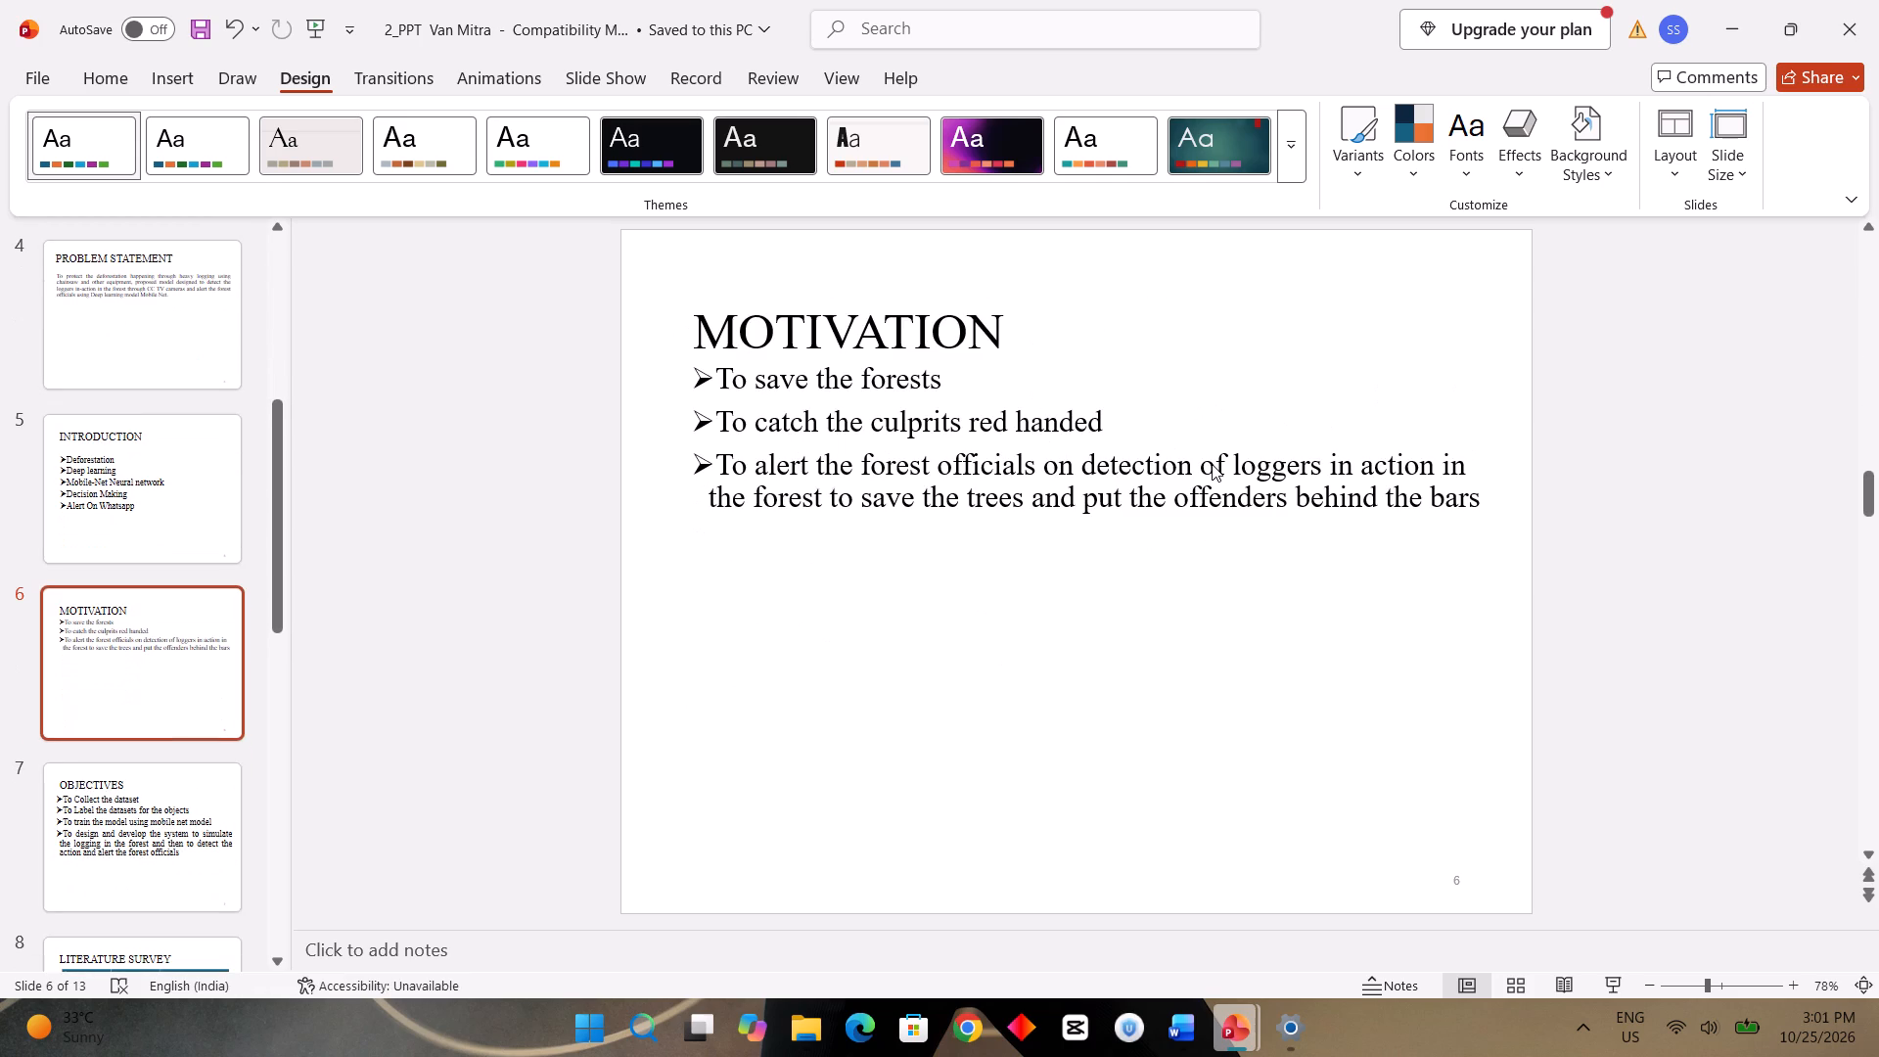
scroll(1212, 464, down, 2)
scroll(1212, 464, up, 12)
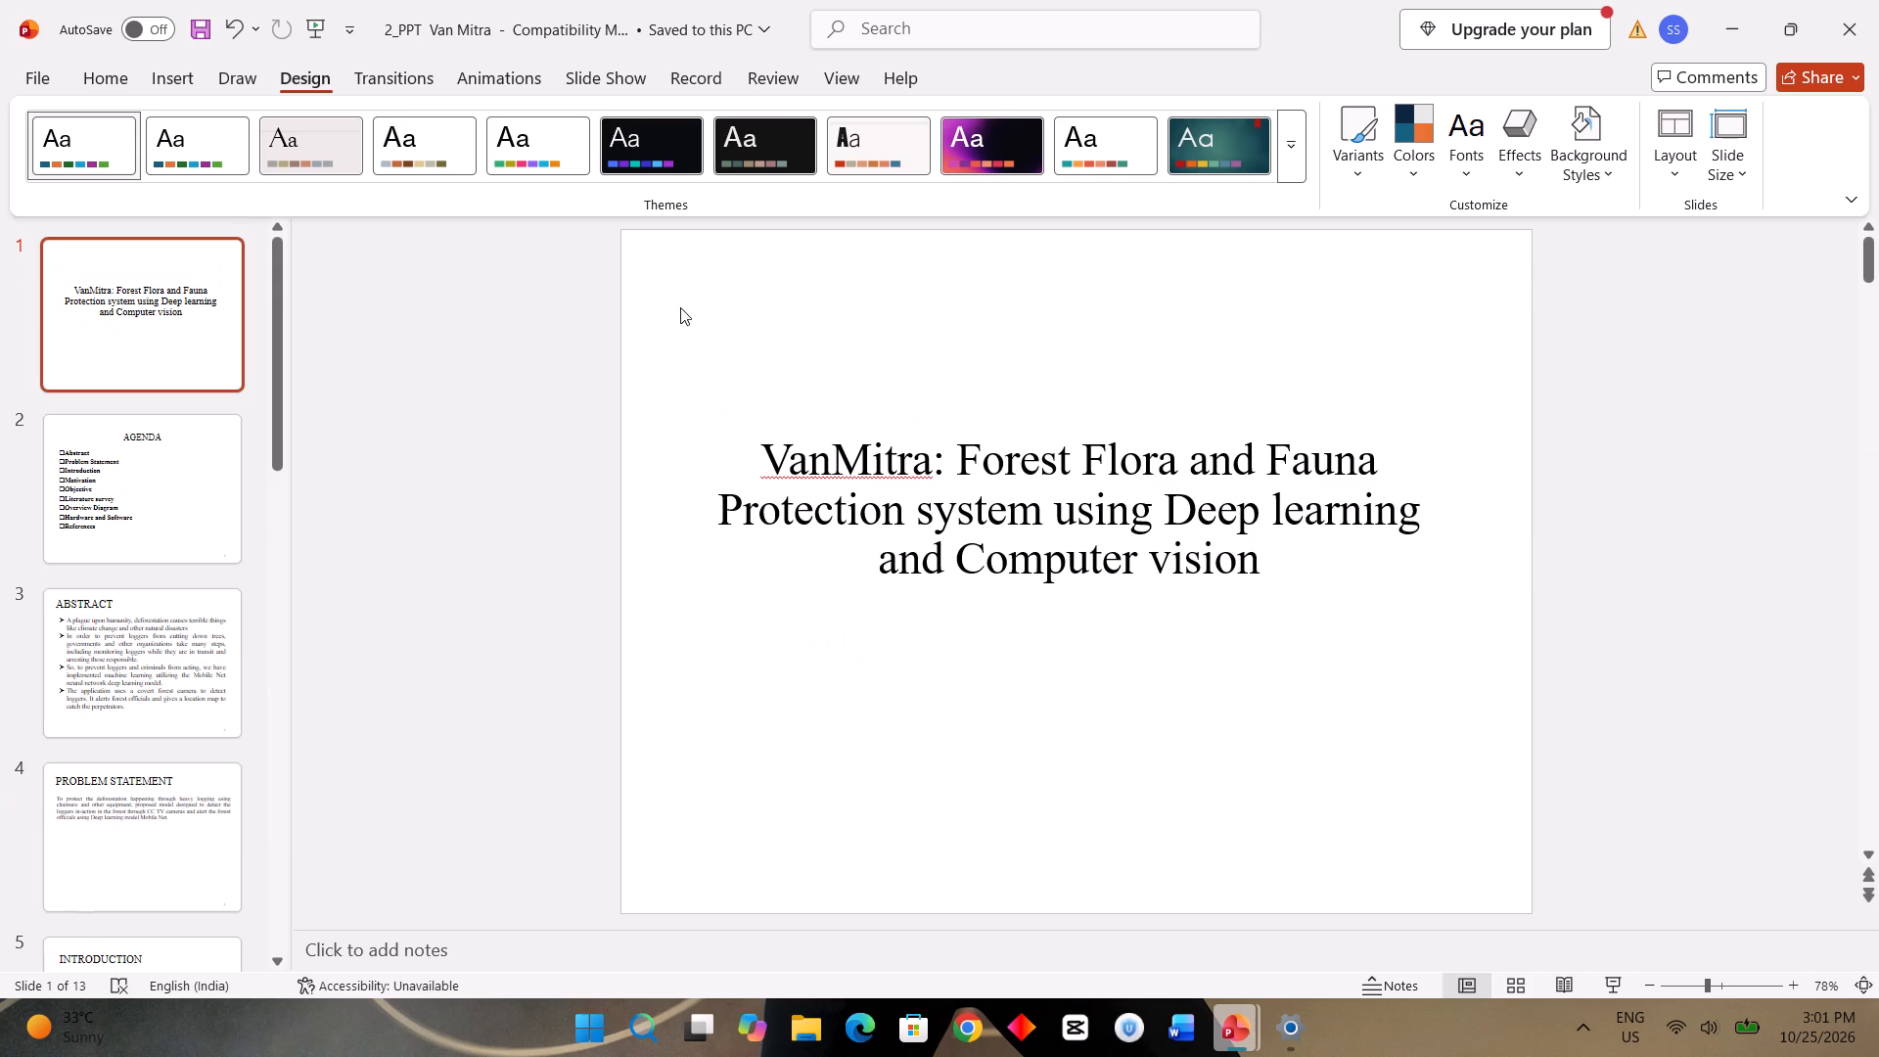
click(244, 80)
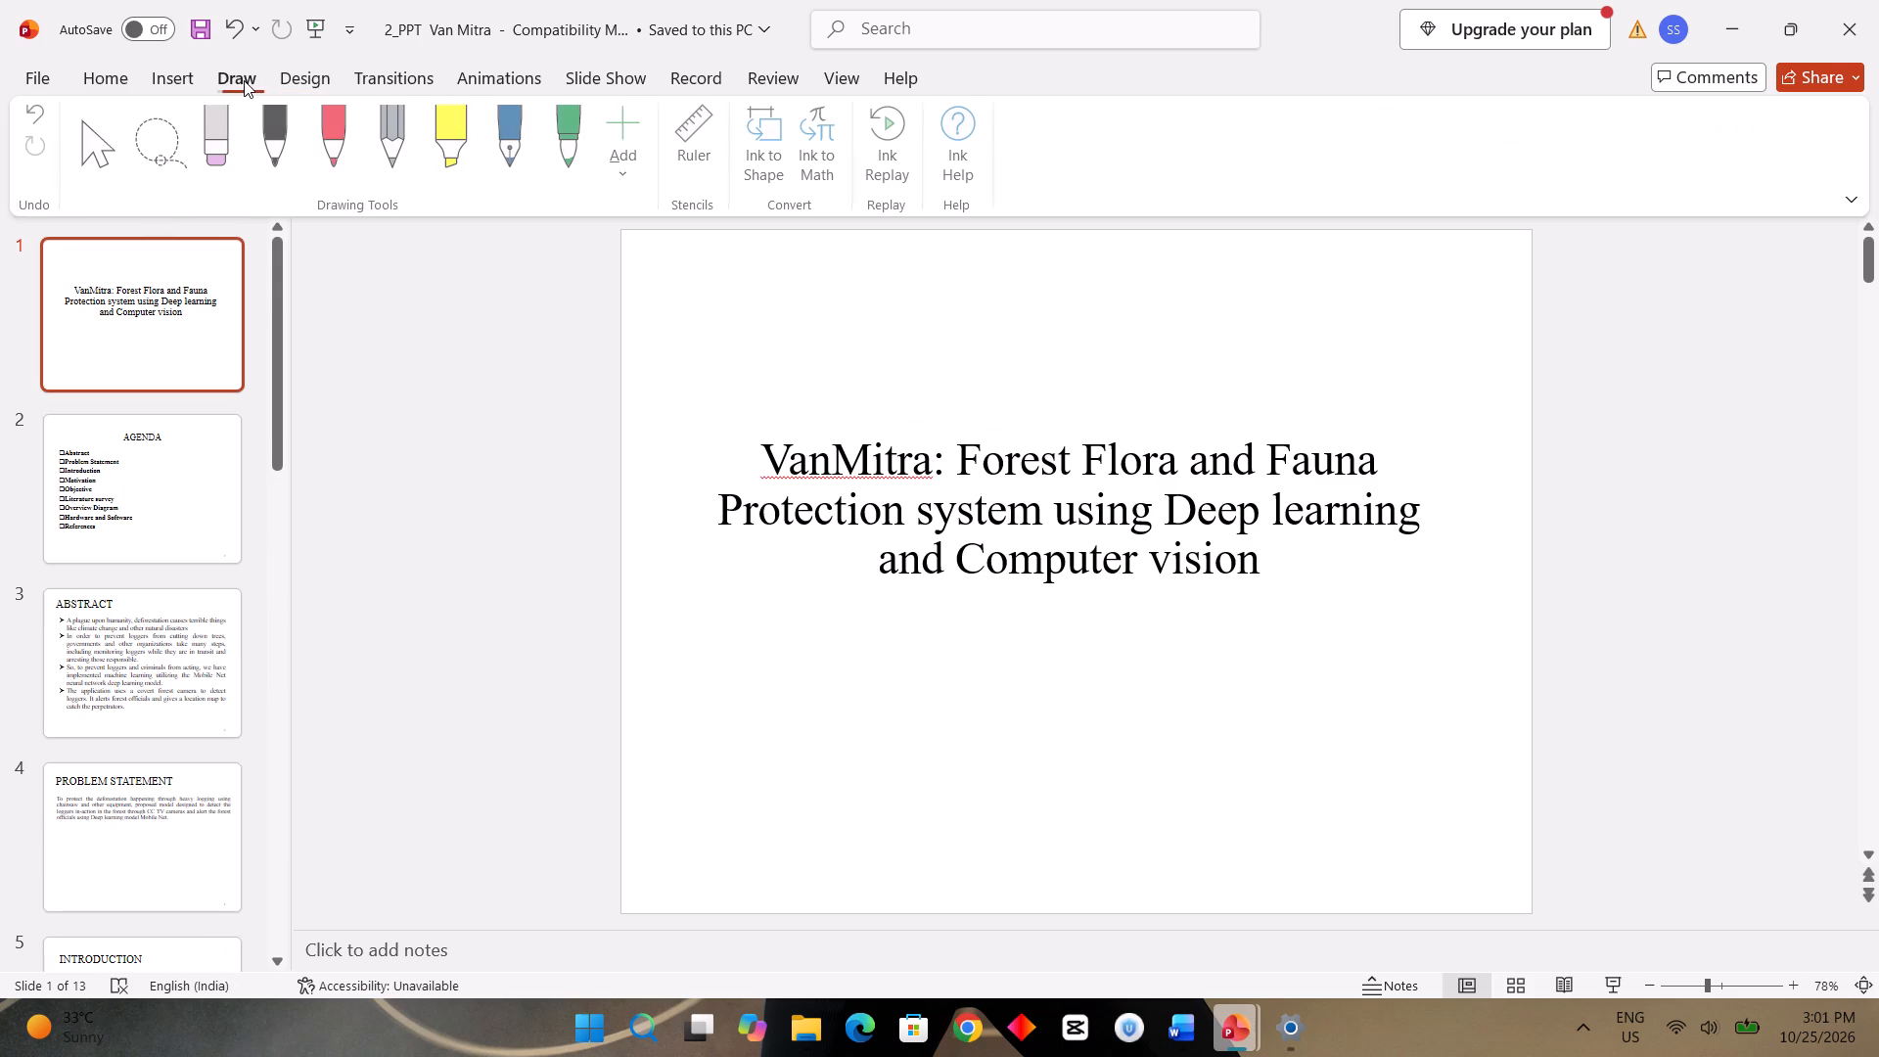
click(296, 76)
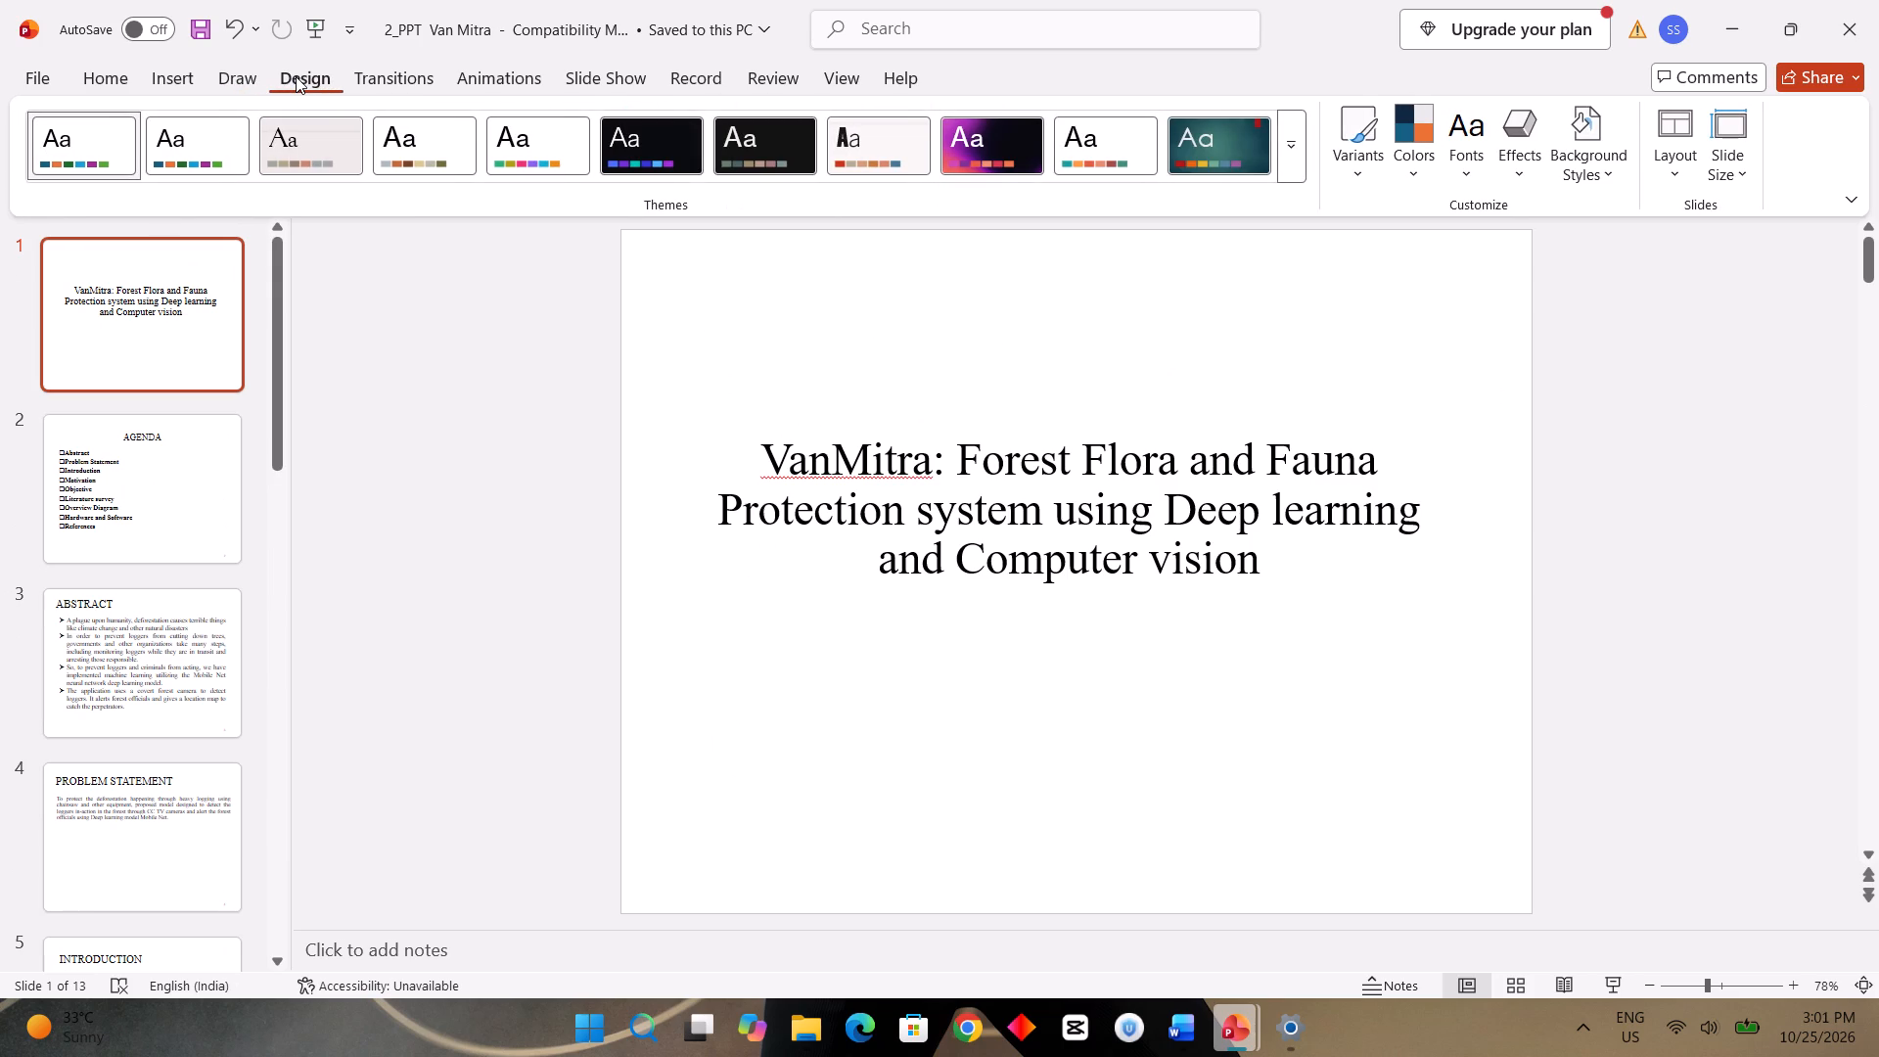
click(1294, 166)
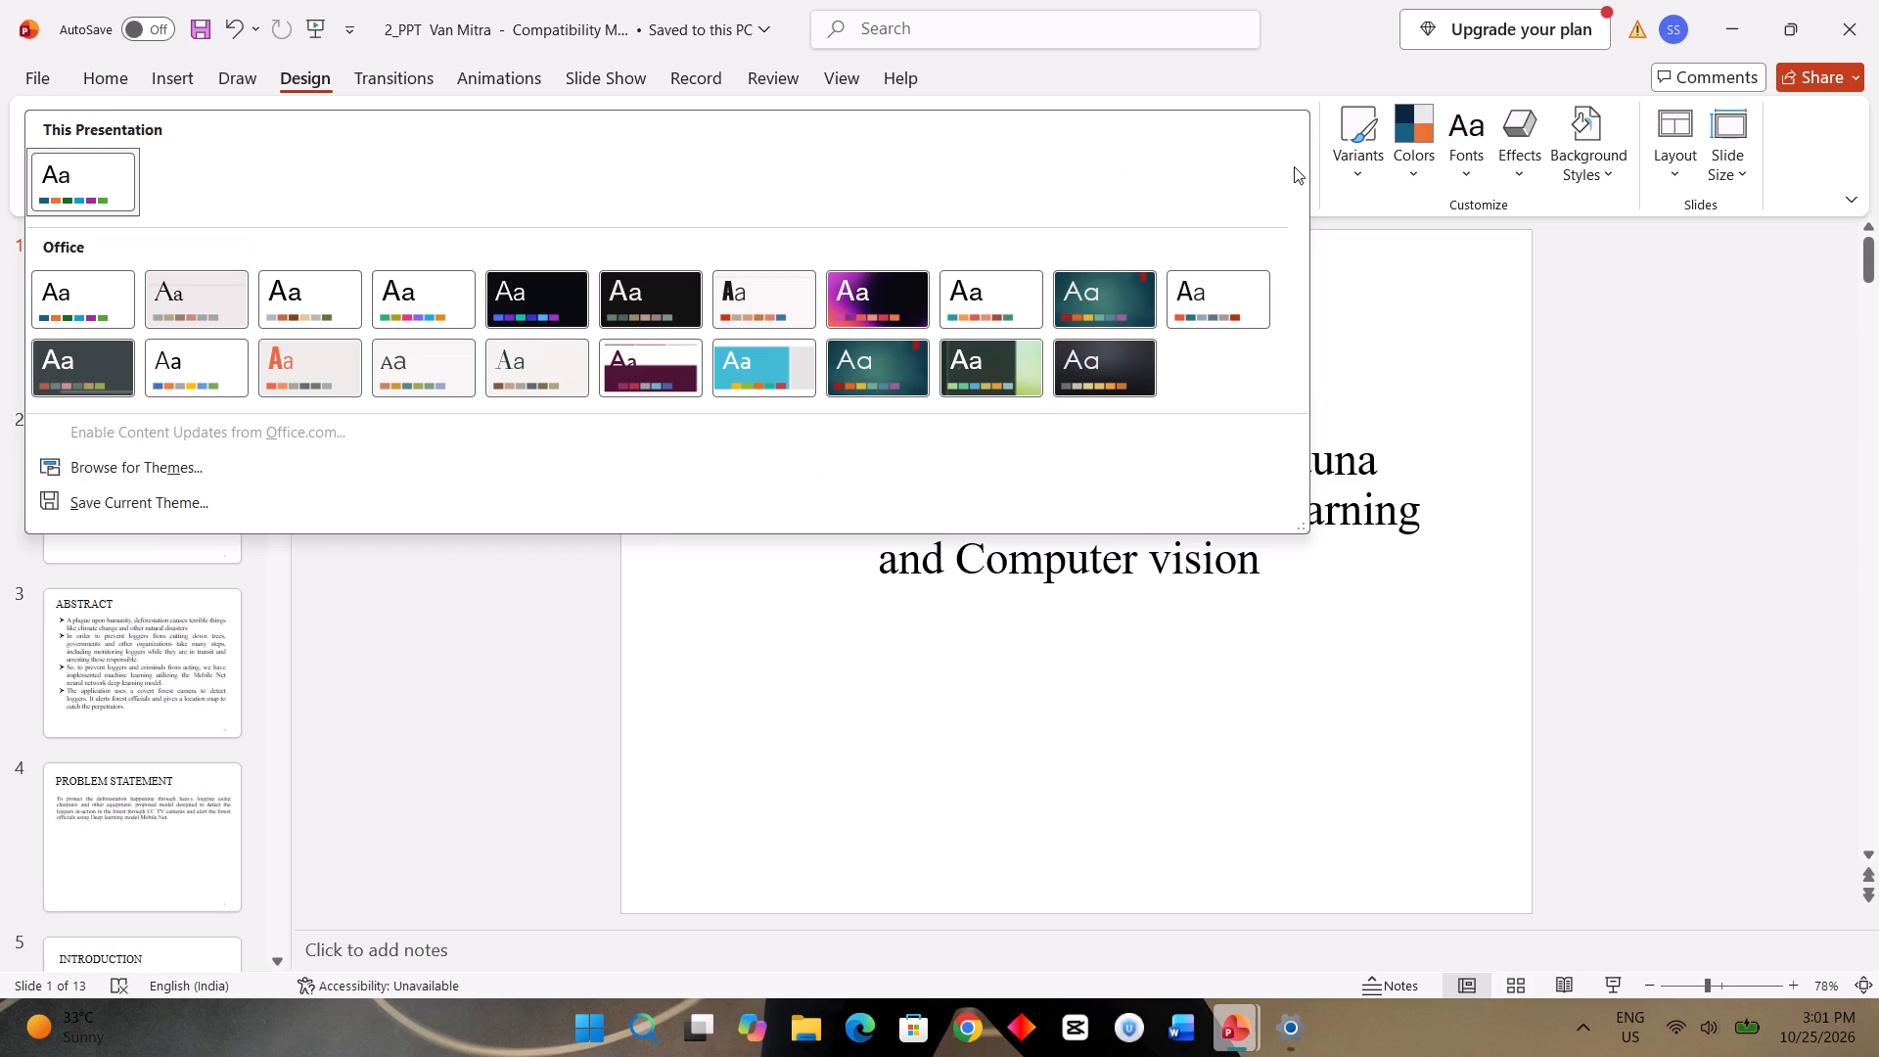
click(1294, 166)
click(1557, 329)
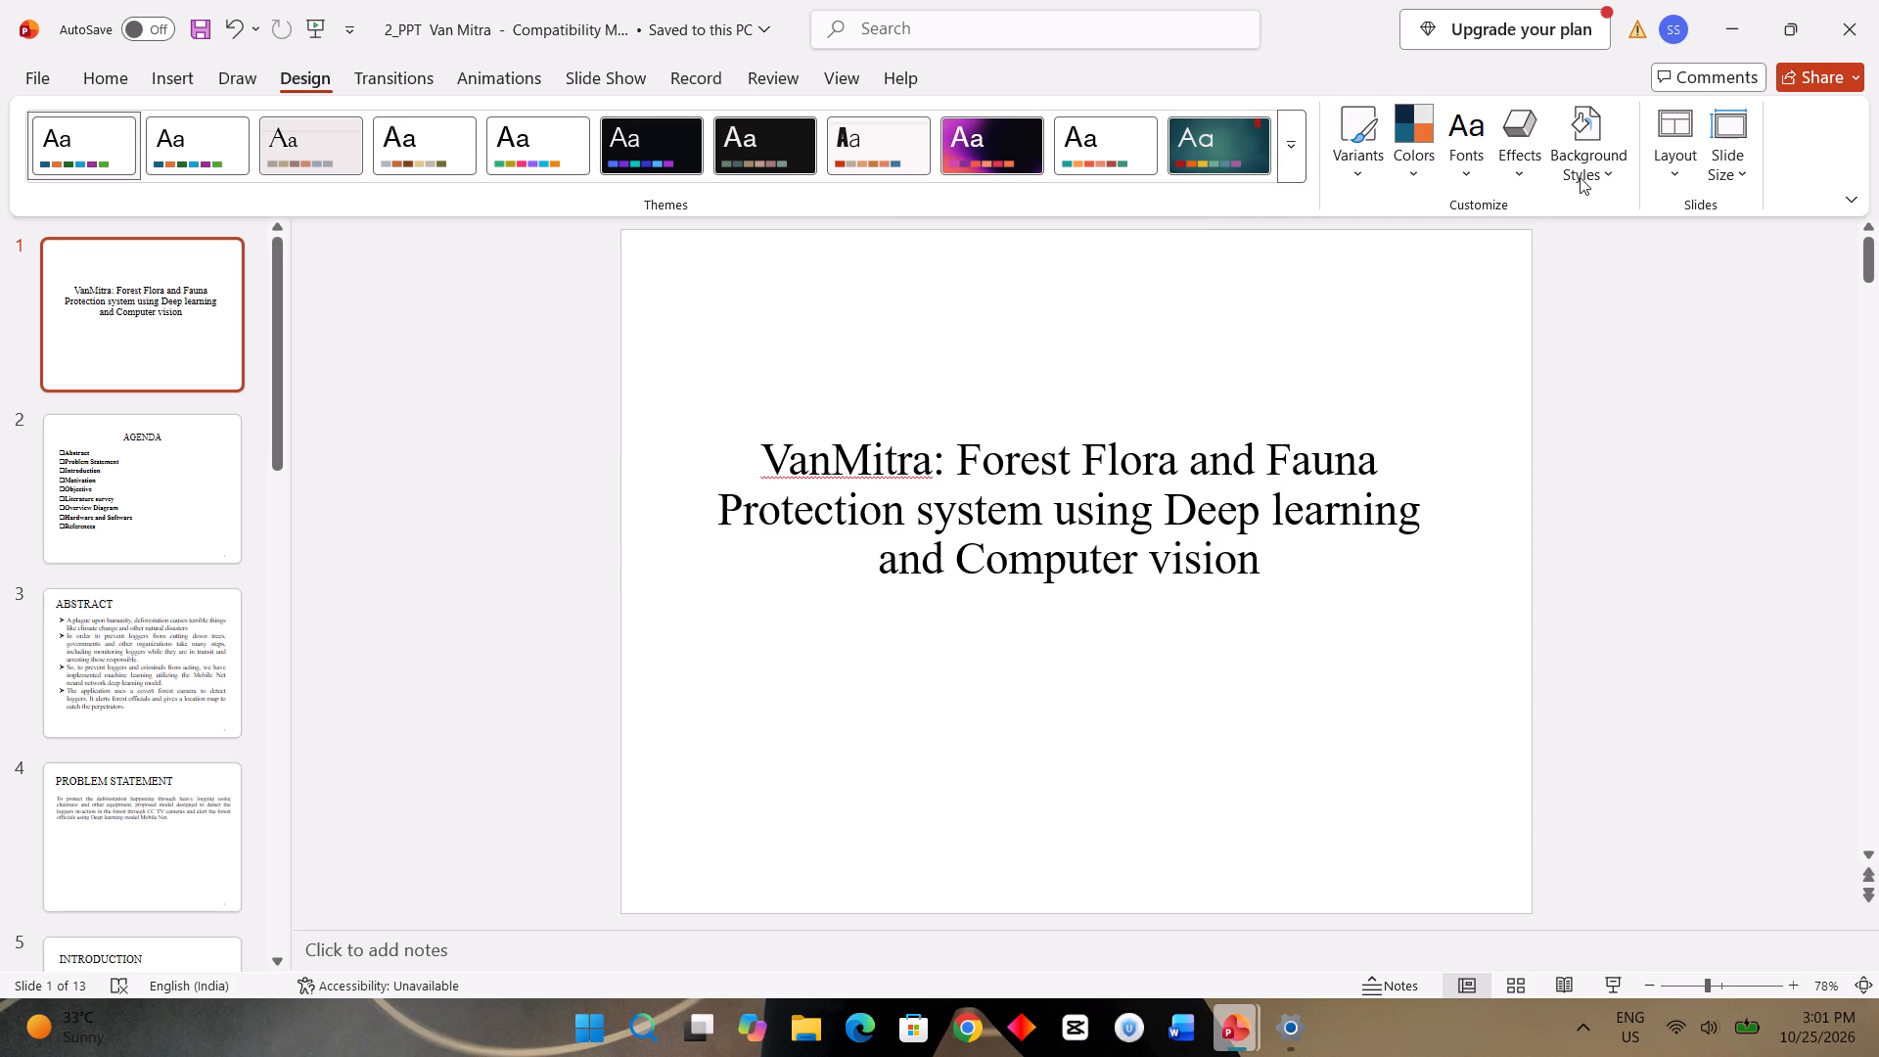
click(1609, 162)
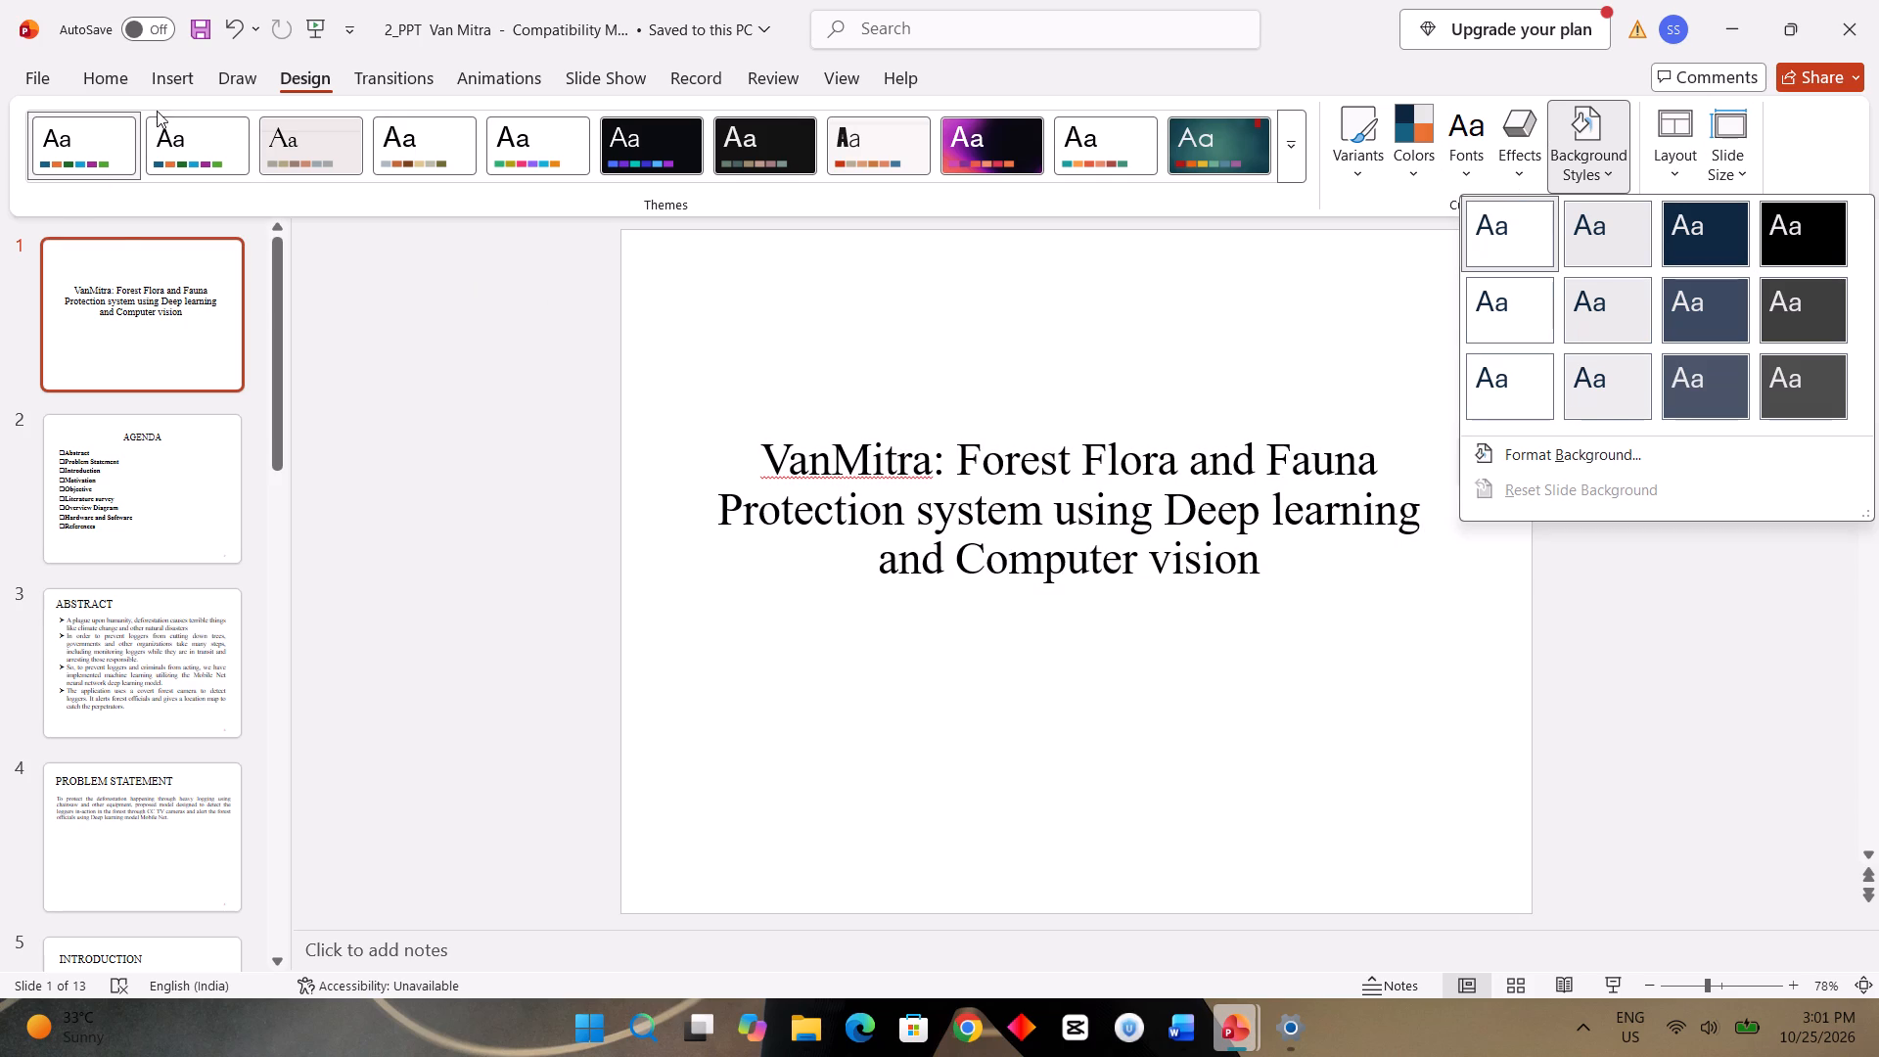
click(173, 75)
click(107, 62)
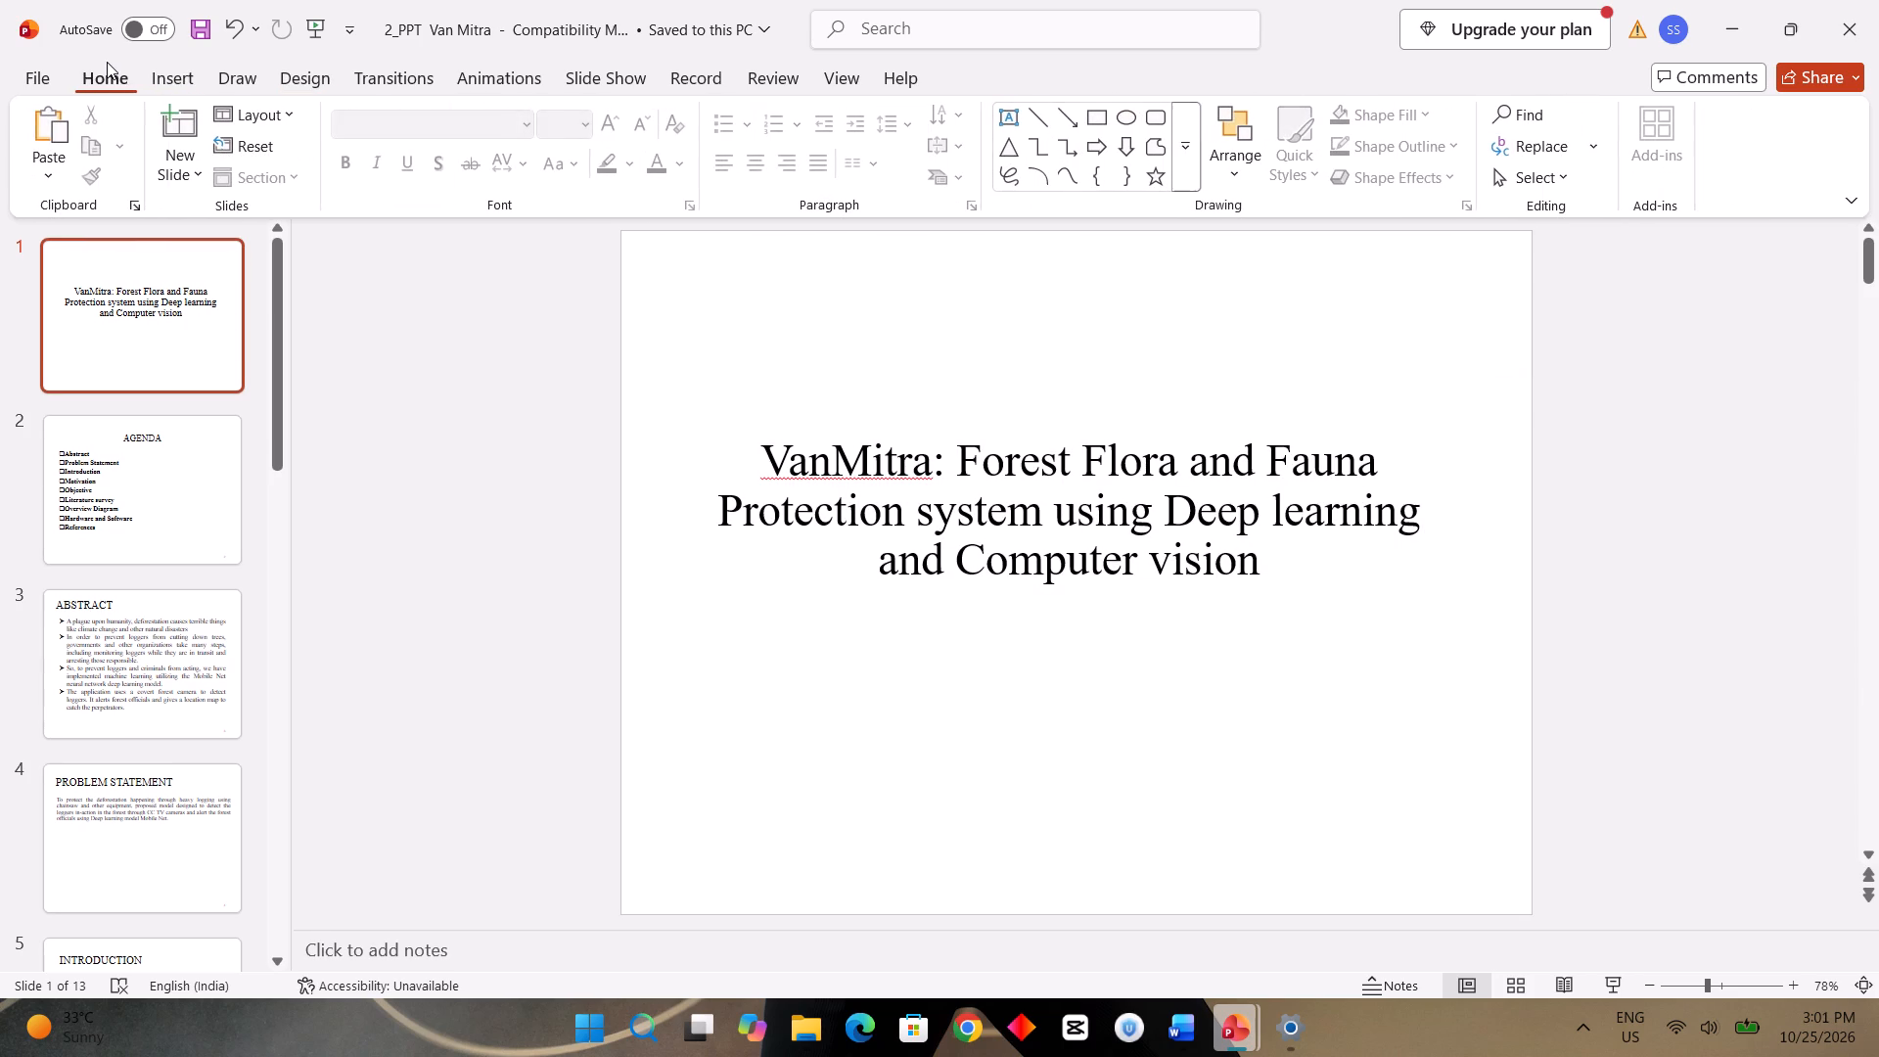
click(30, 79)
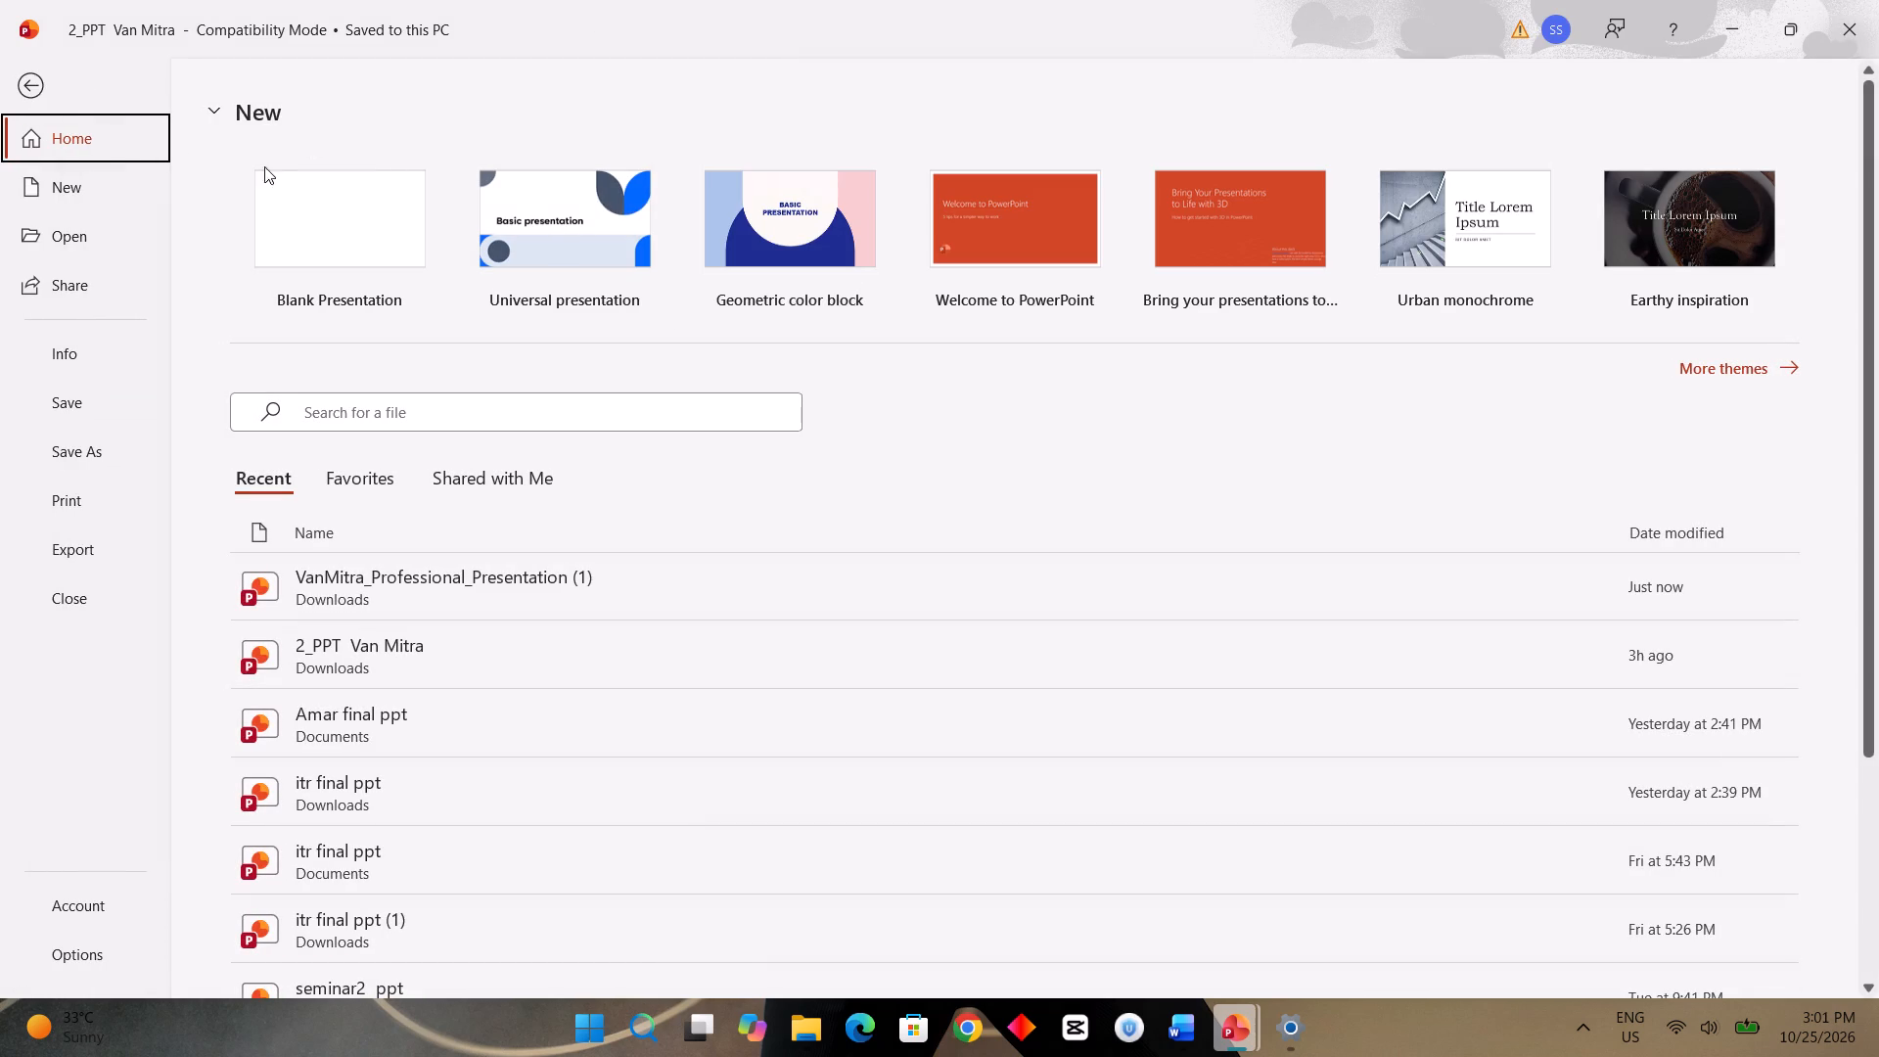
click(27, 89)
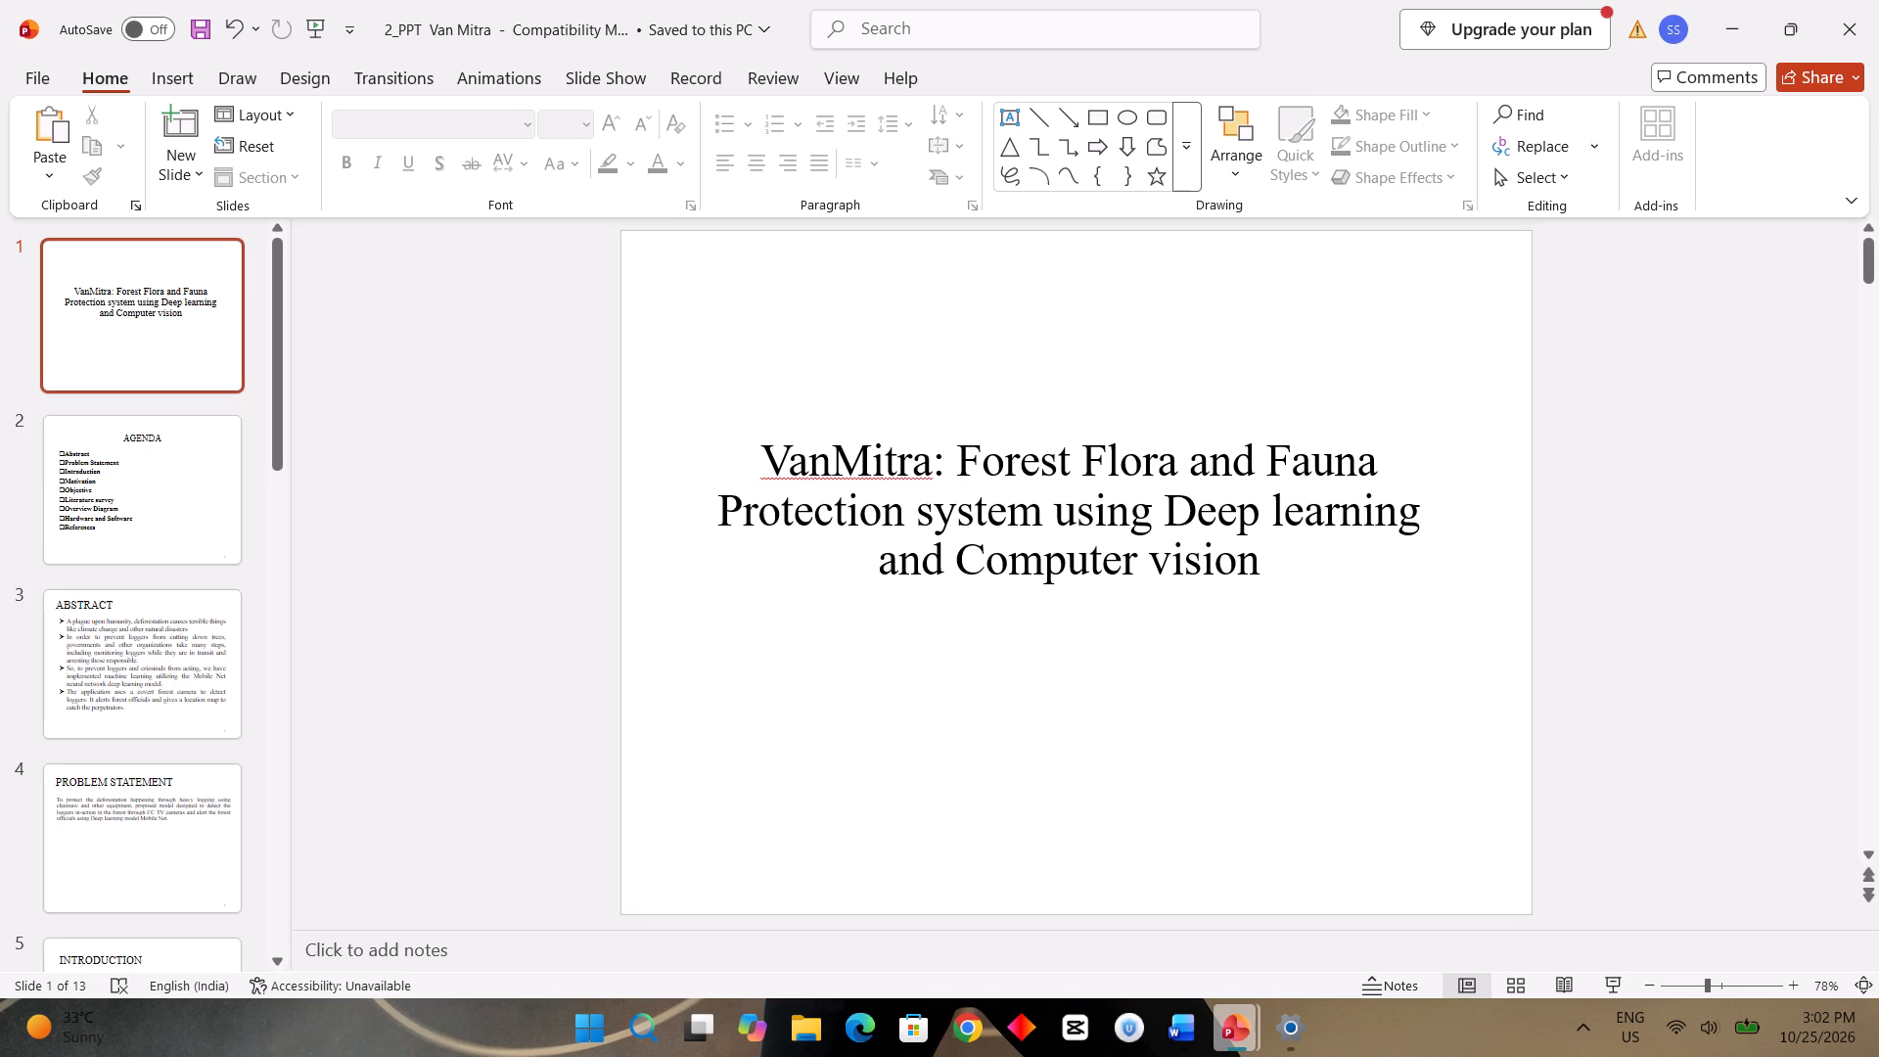
Shift the title box on the first slide slightly lower and copy the full VanMitra title text.
double_click(858, 519)
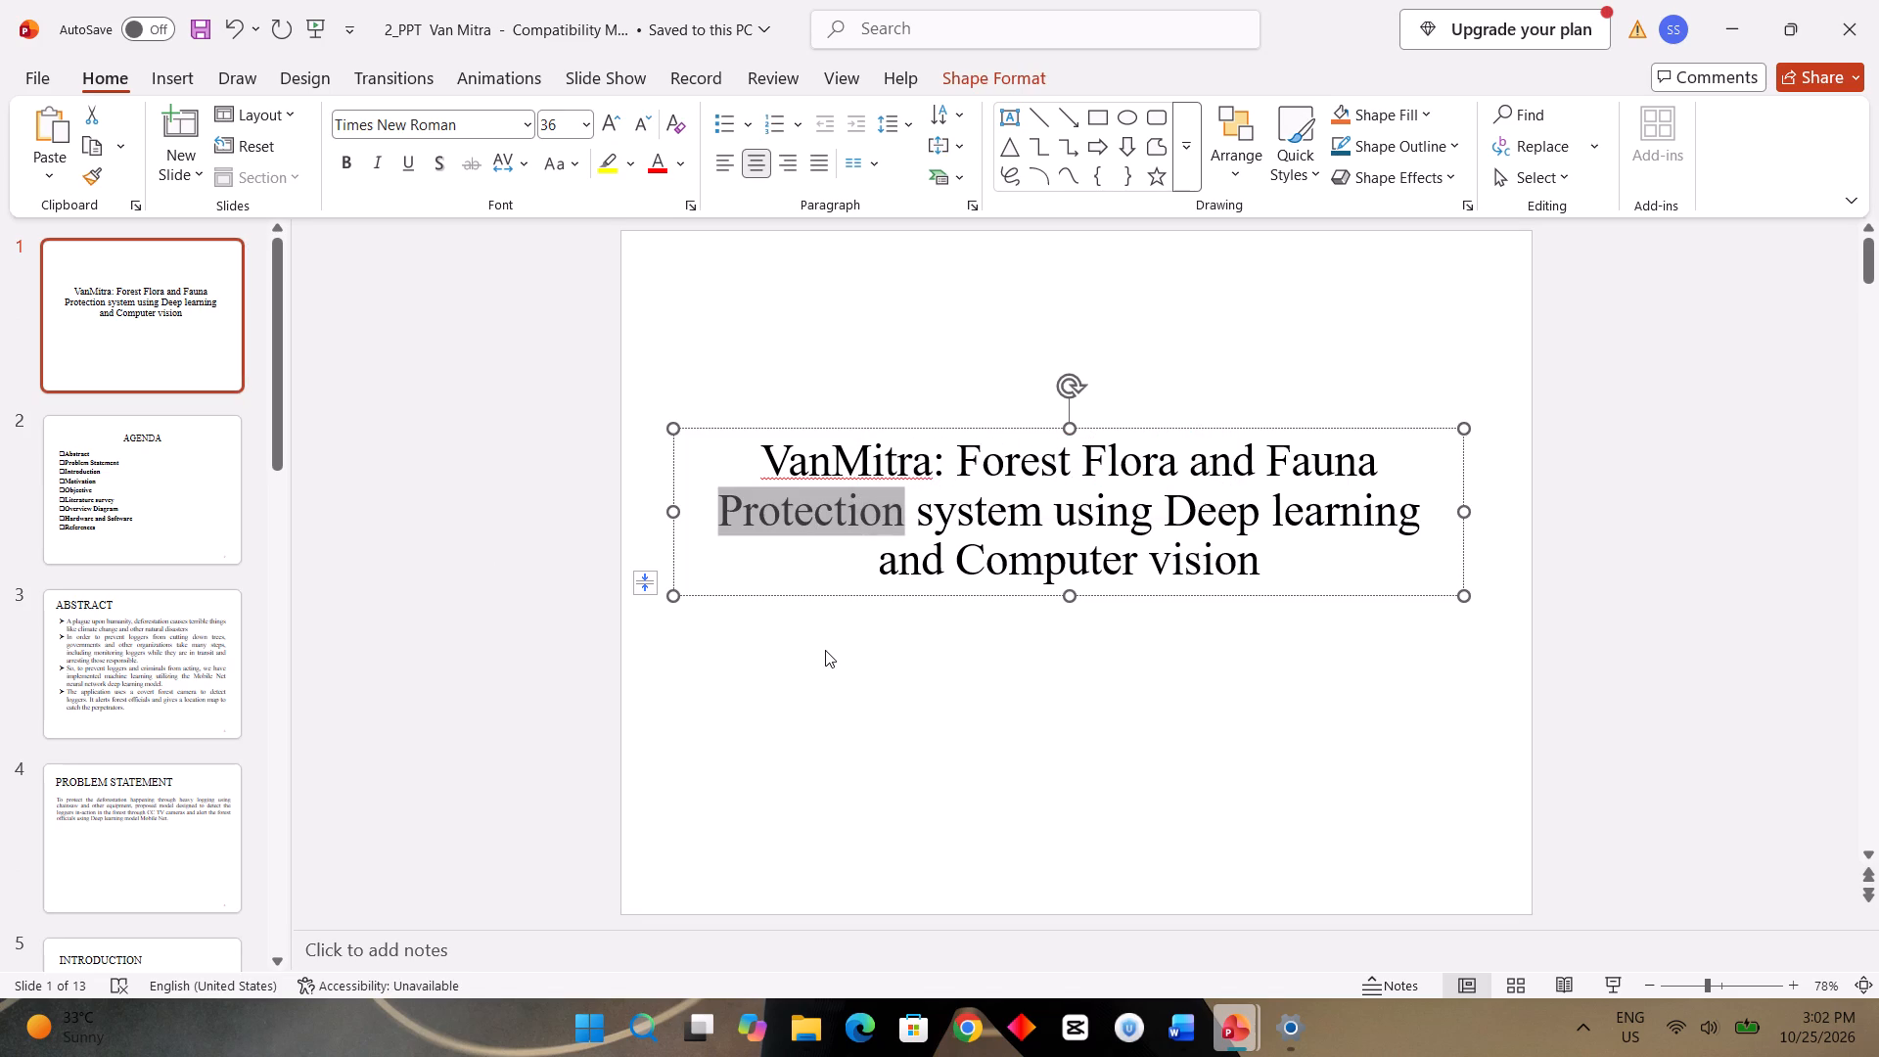
click(825, 650)
click(858, 545)
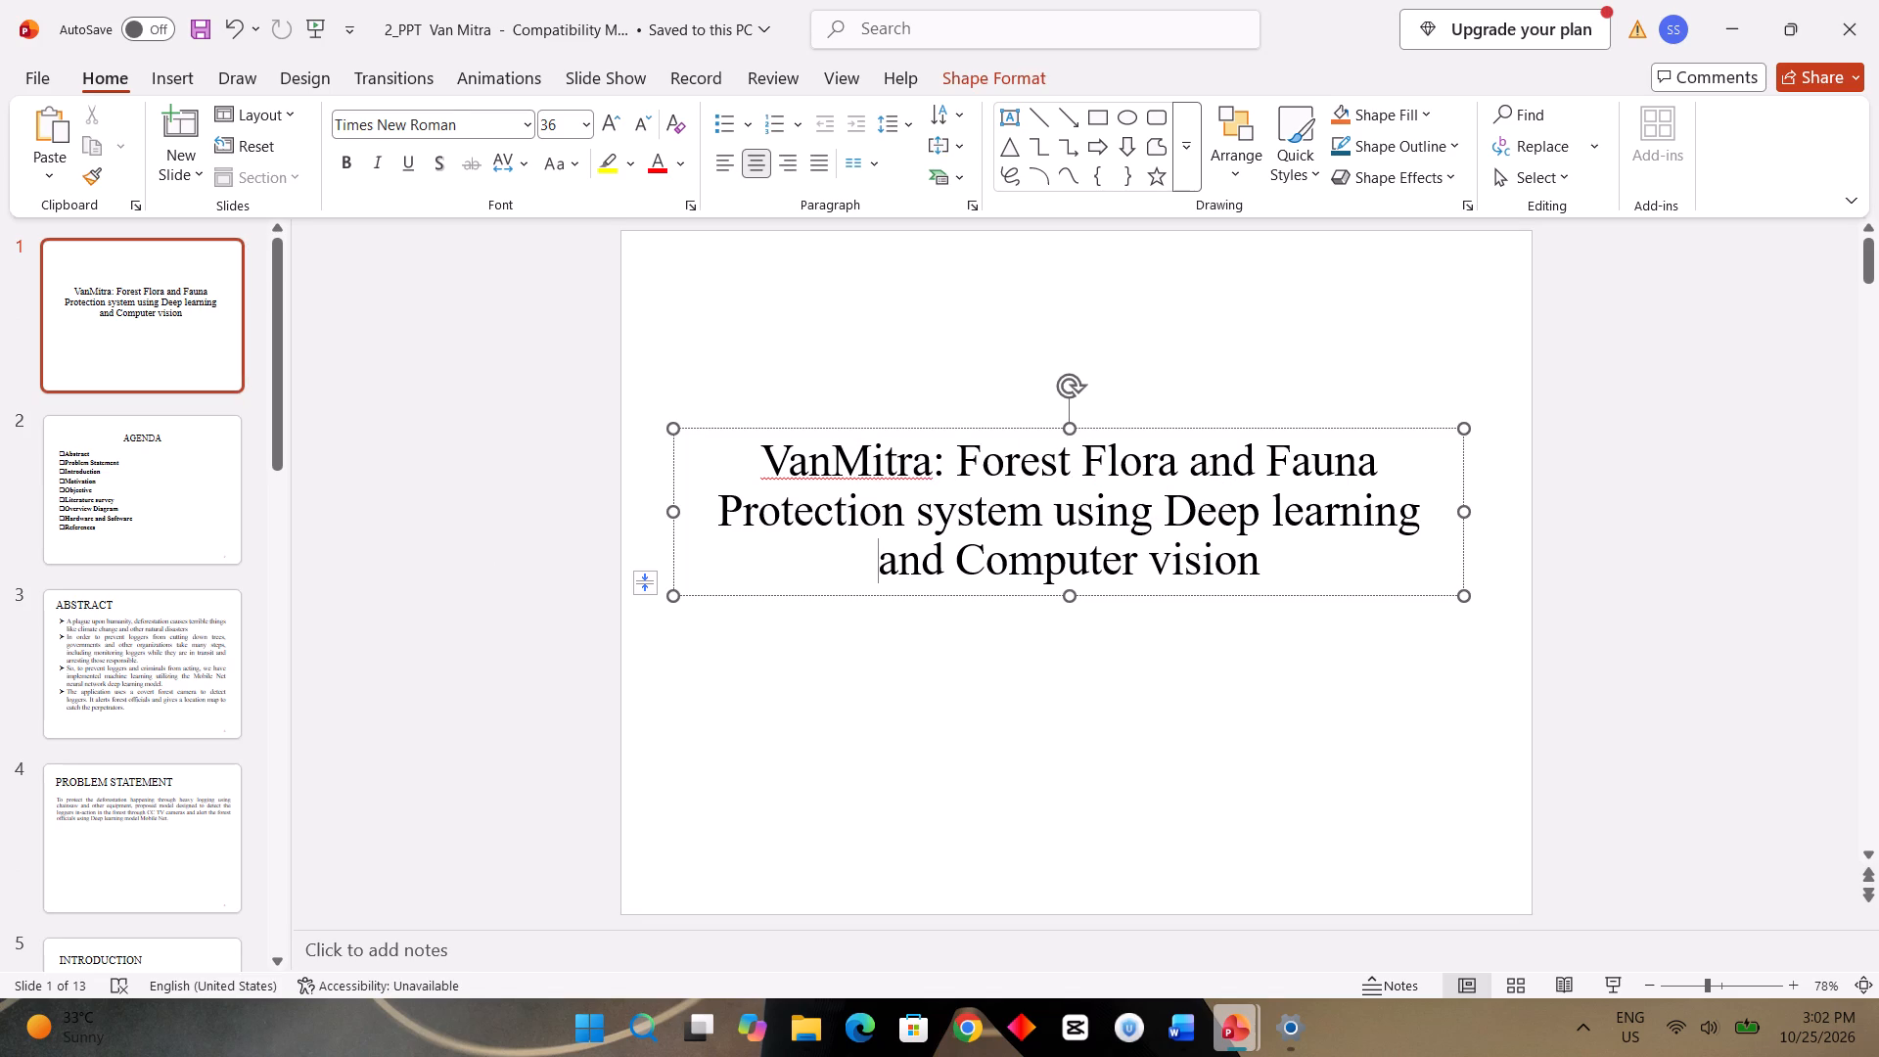
key(ctrl+c)
drag(743, 426, 737, 434)
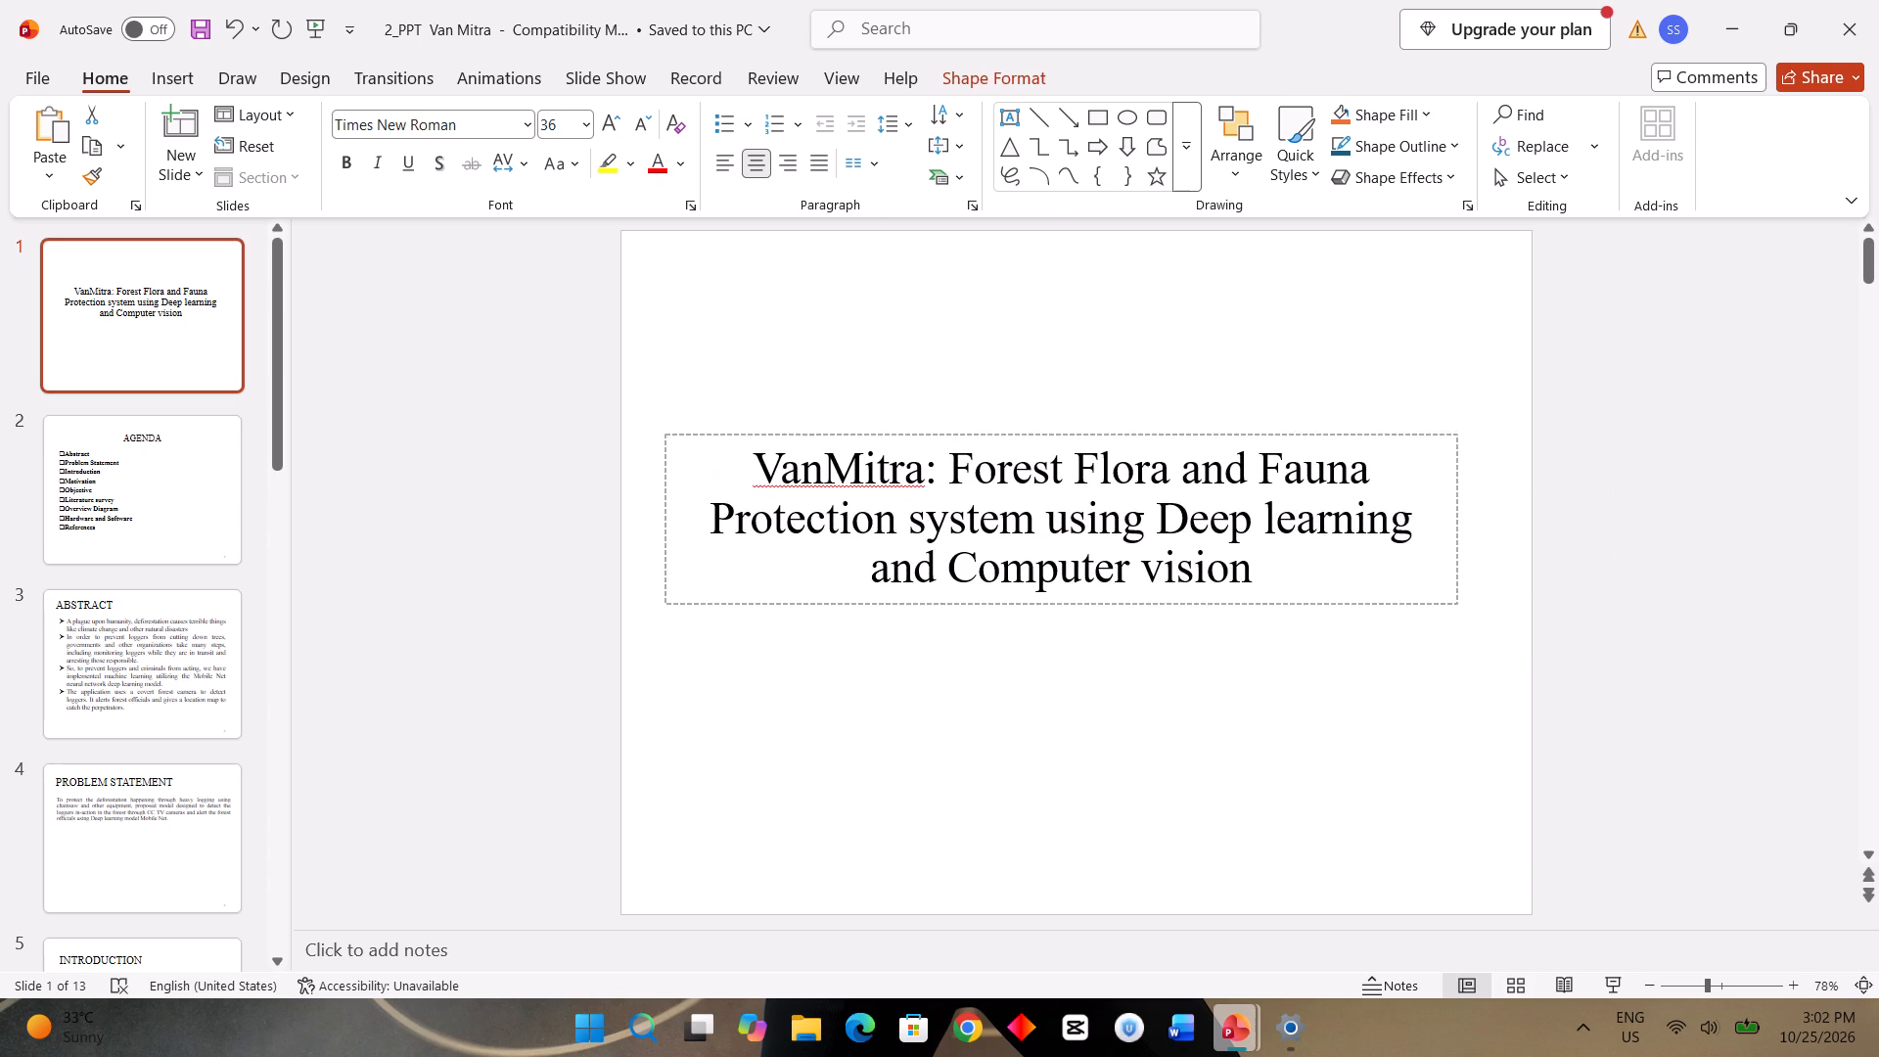
drag(737, 434, 739, 438)
click(949, 486)
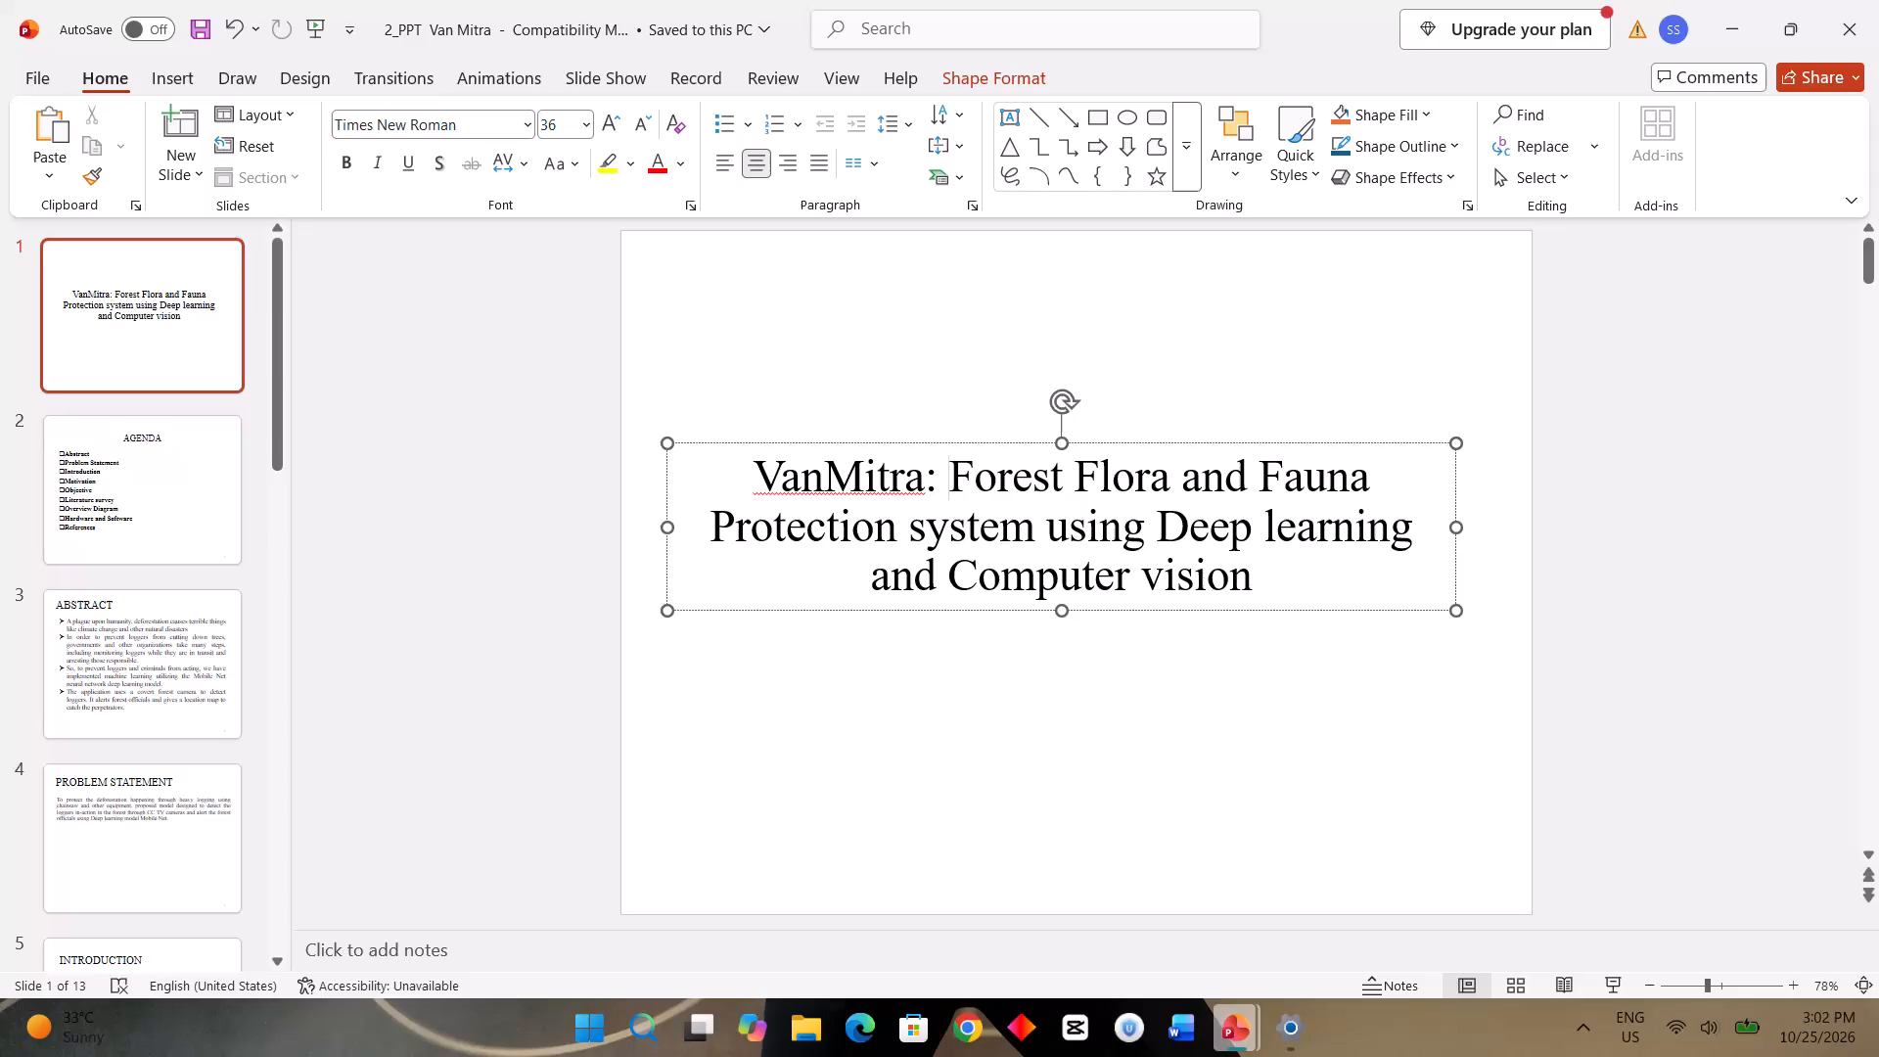
drag(748, 470, 1262, 606)
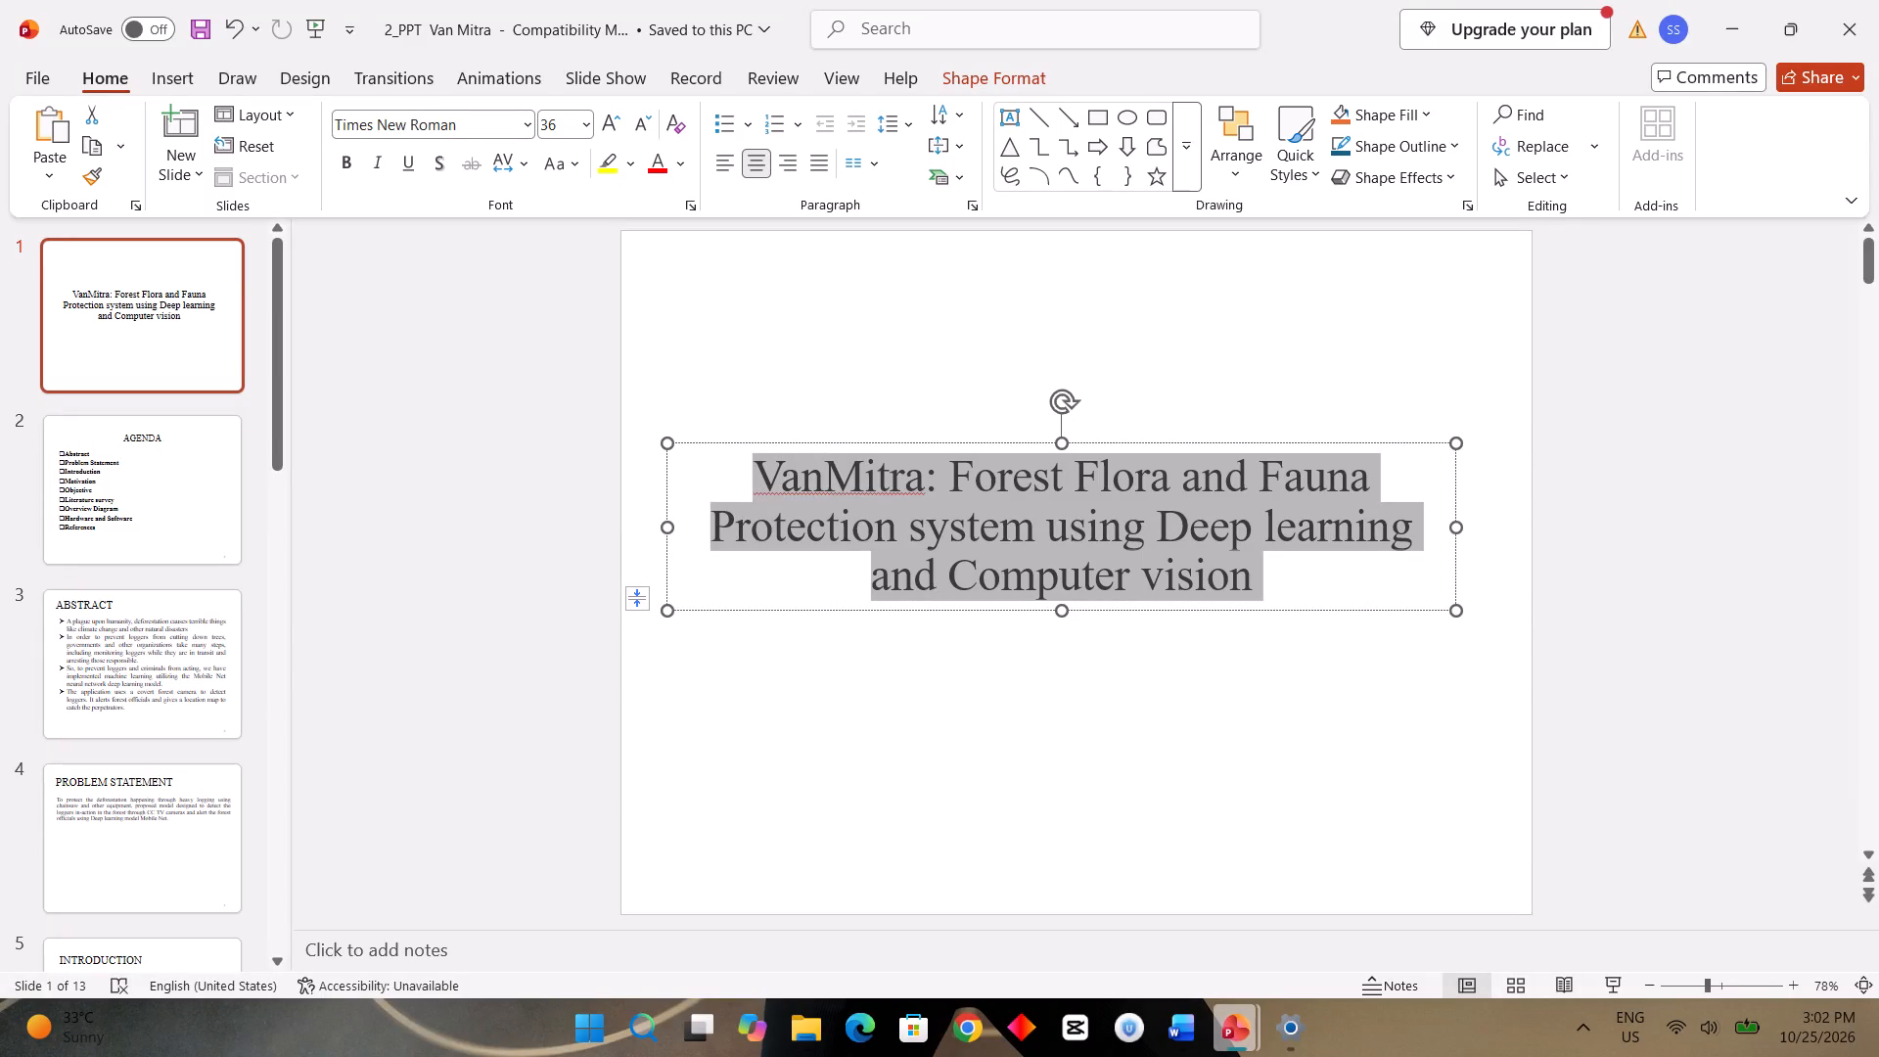
drag(1262, 606, 1282, 606)
key(ctrl+c)
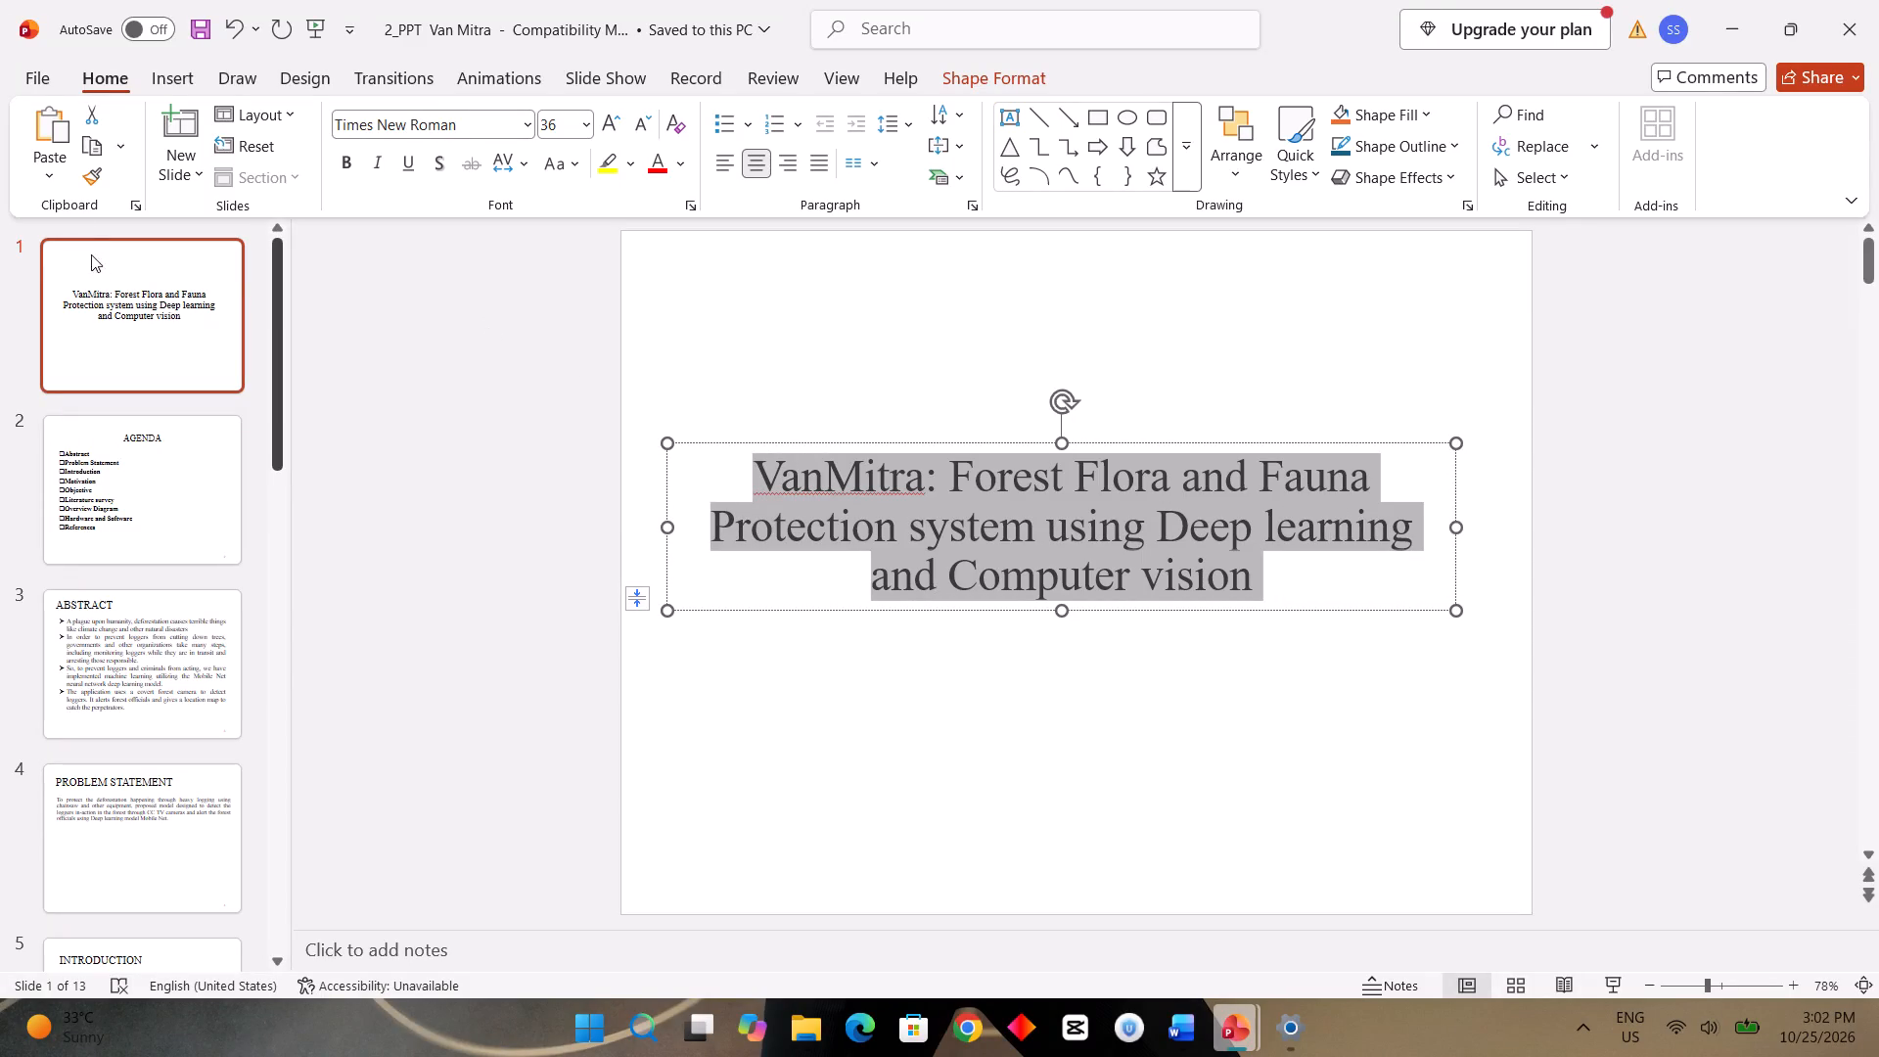
Create a new presentation from the Universal presentation template.
click(36, 83)
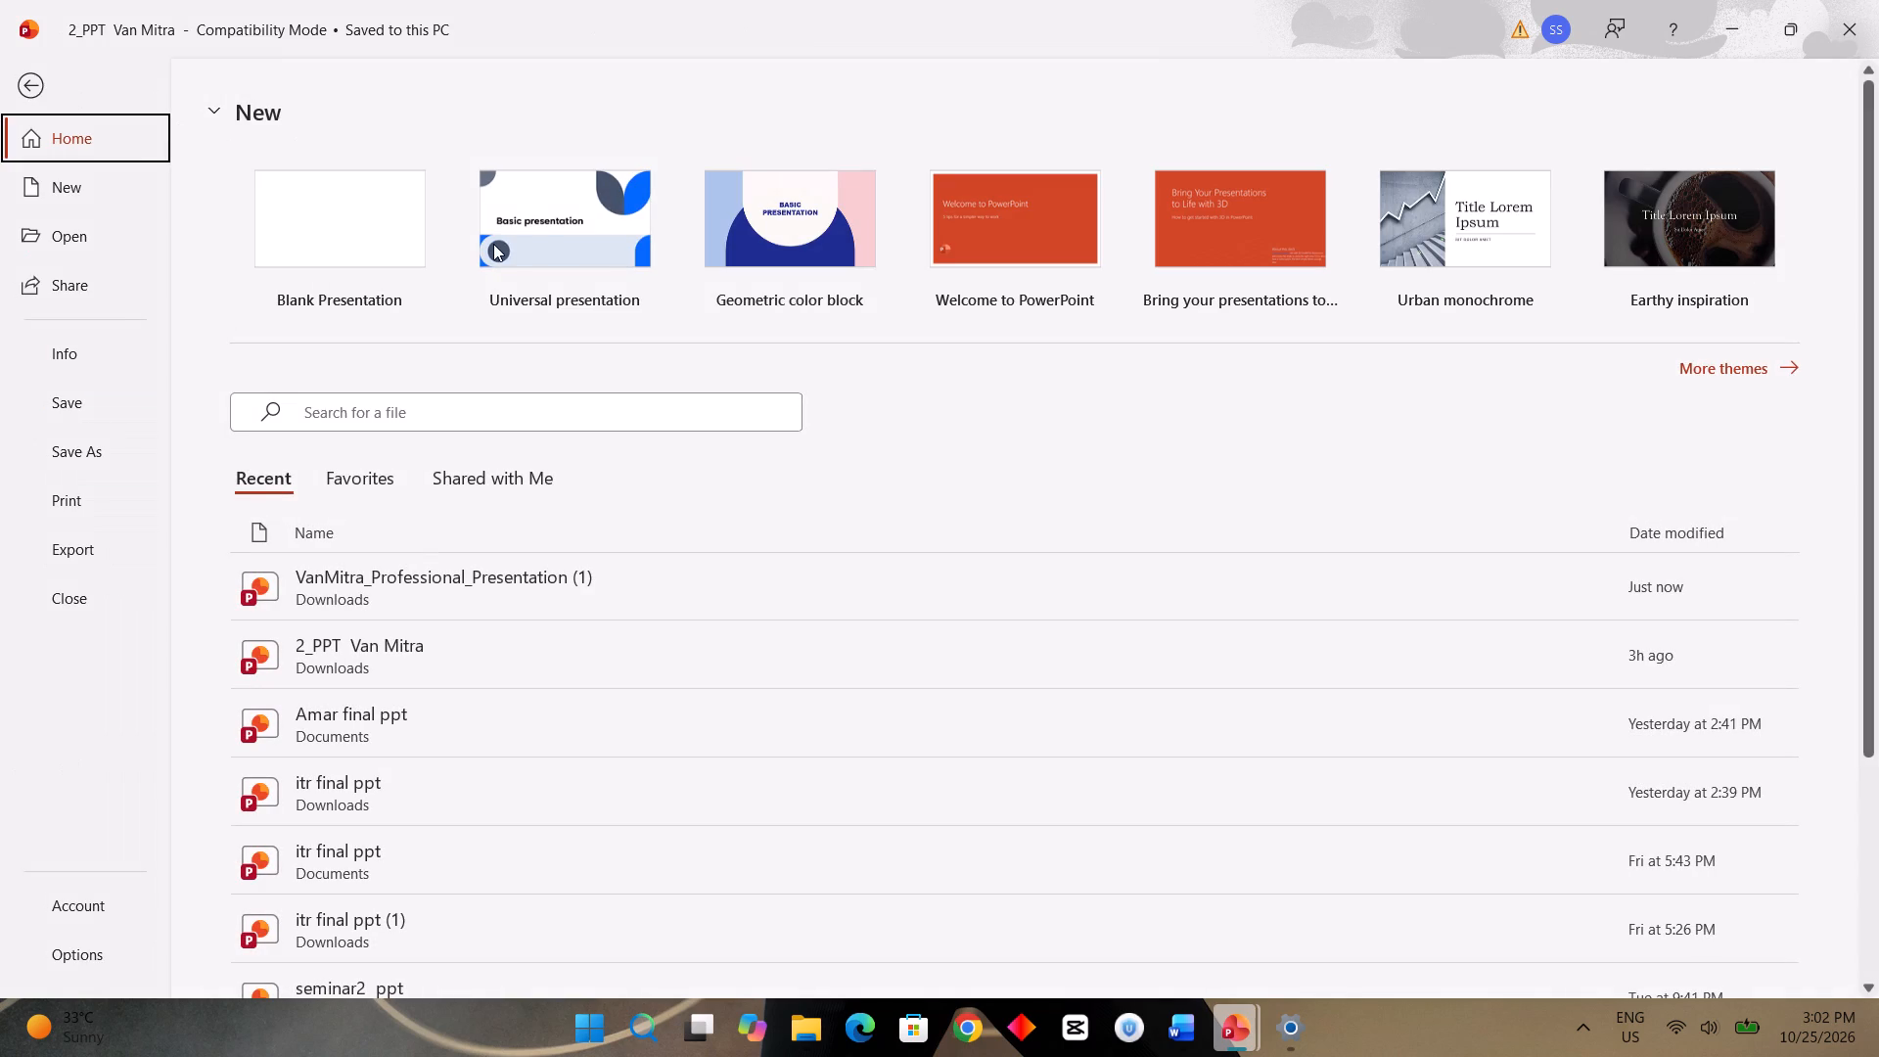
click(539, 241)
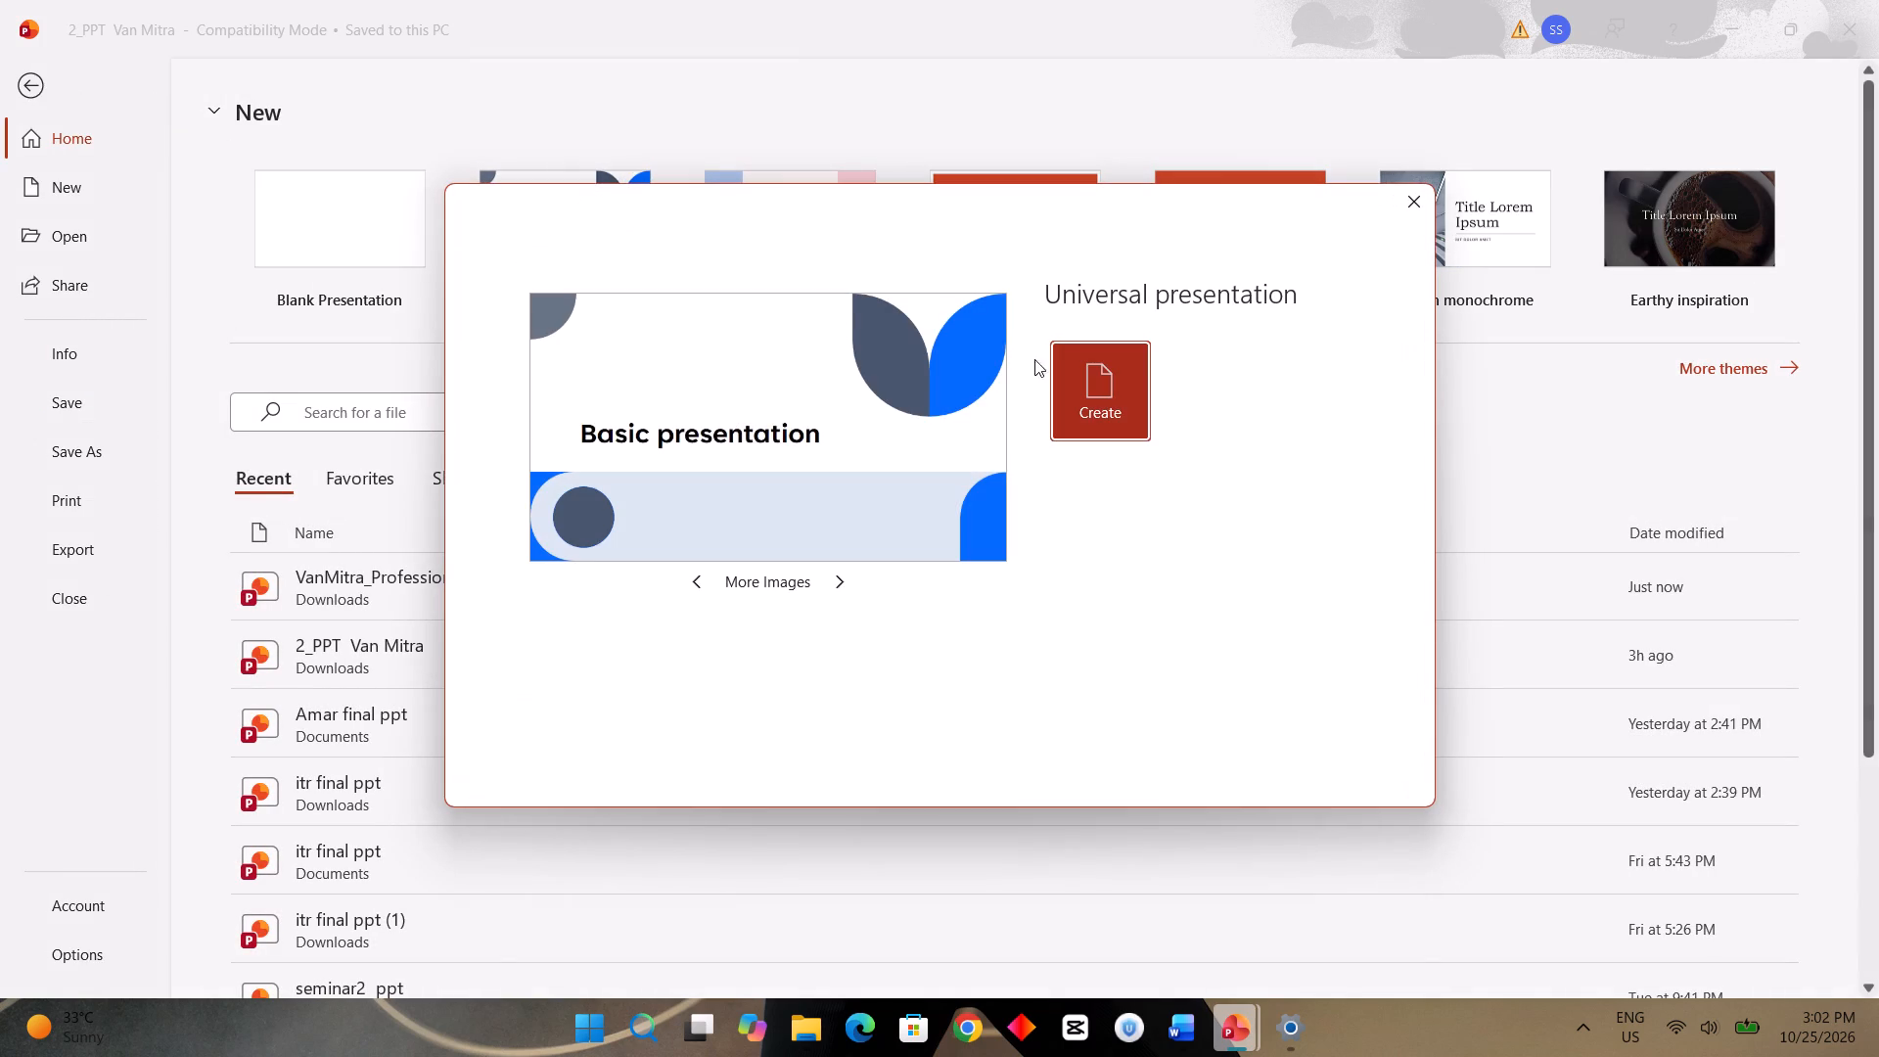
click(1106, 390)
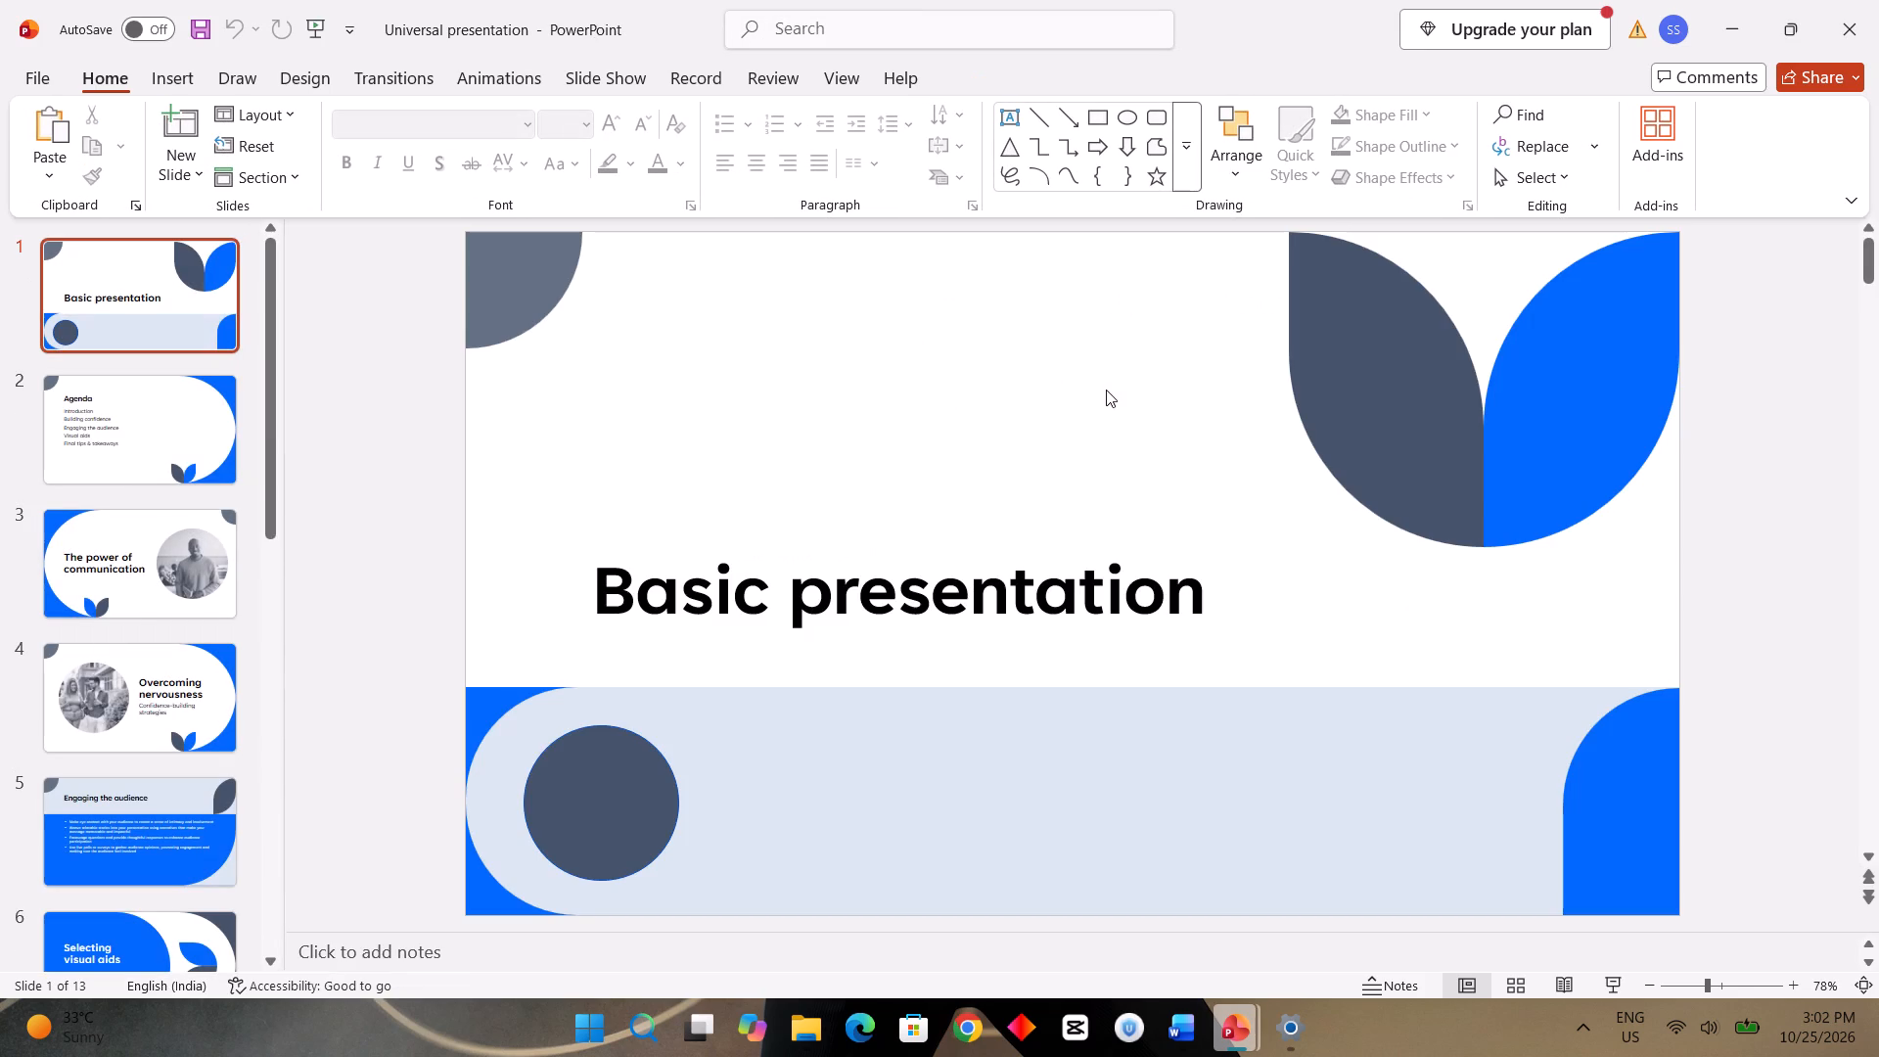
Replace the title "Basic presentation" on the first slide with the copied VanMitra title.
click(934, 546)
click(1003, 591)
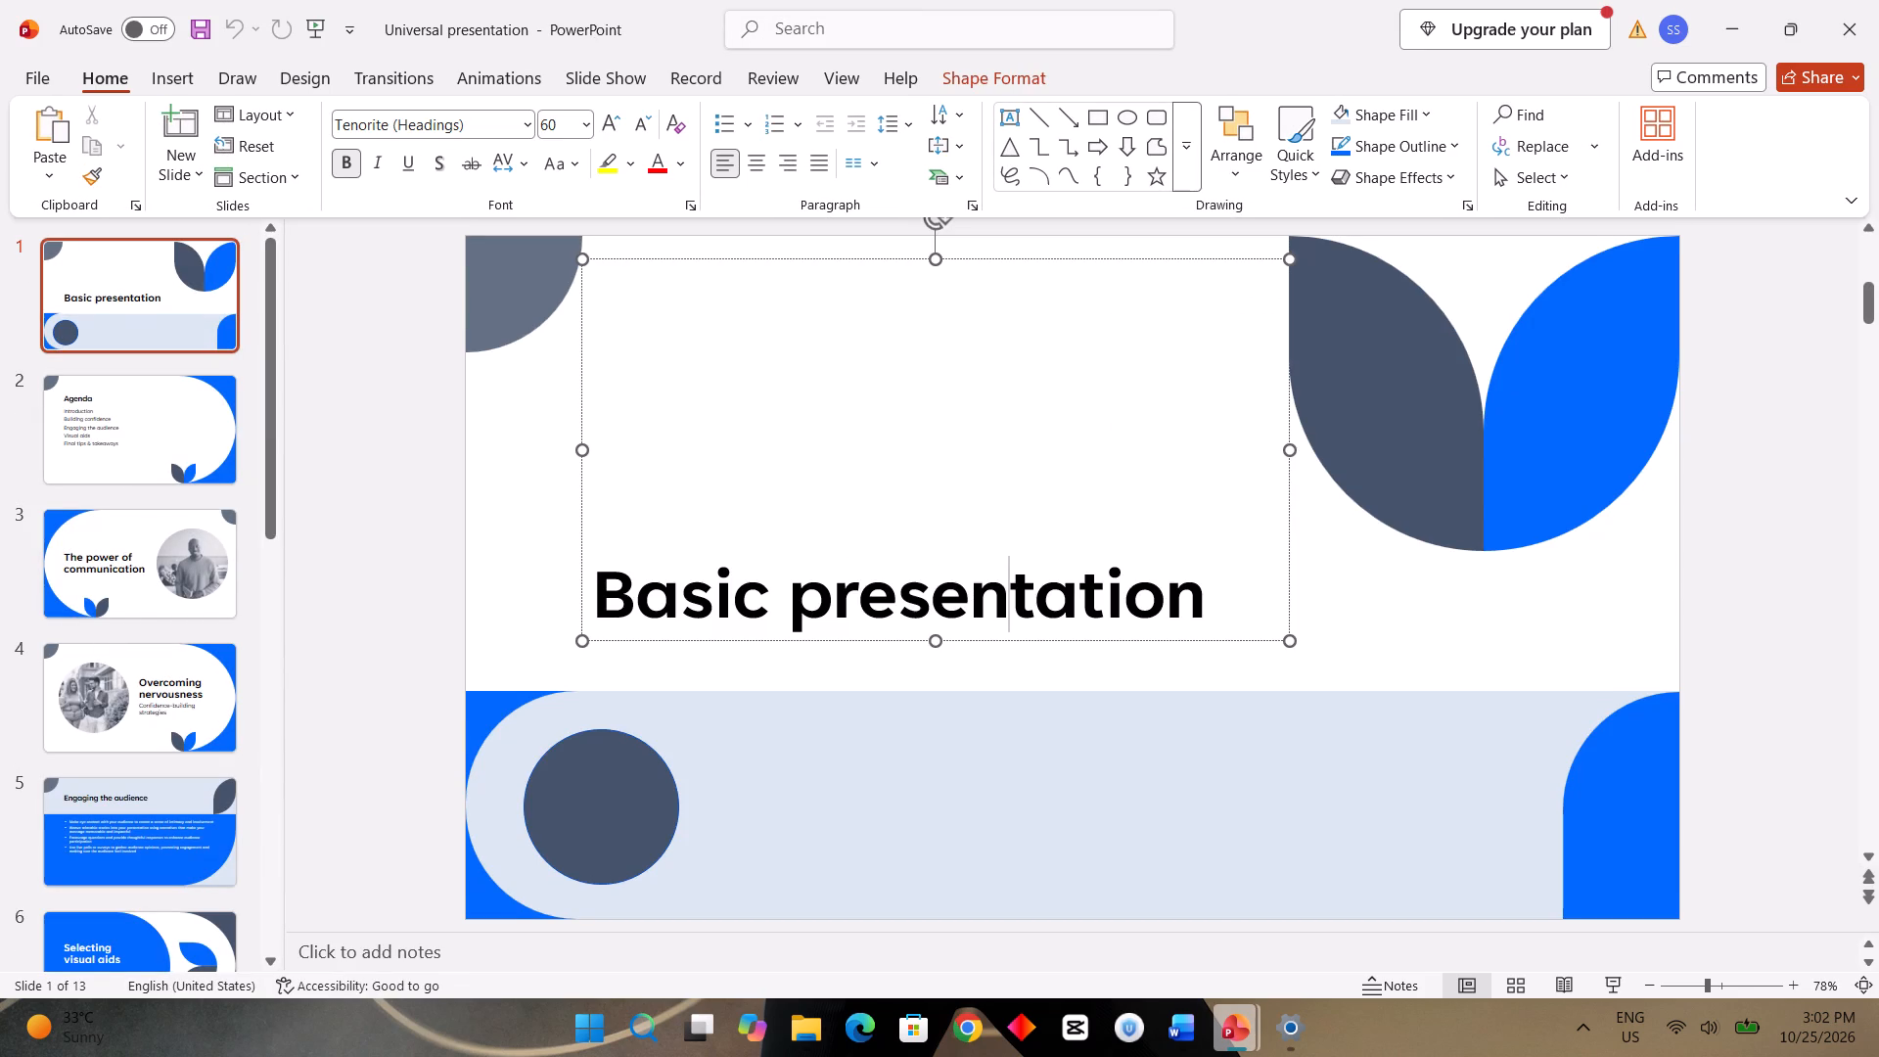
key(Right)
key(Right)
key(Right)
key(Right)
key(Right)
key(Right)
key(Right)
key(Right)
key(Right)
key(Right)
key(BackSpace)
key(BackSpace)
key(BackSpace)
key(BackSpace)
key(BackSpace)
key(BackSpace)
key(BackSpace)
key(BackSpace)
key(BackSpace)
key(BackSpace)
key(BackSpace)
key(BackSpace)
key(BackSpace)
key(BackSpace)
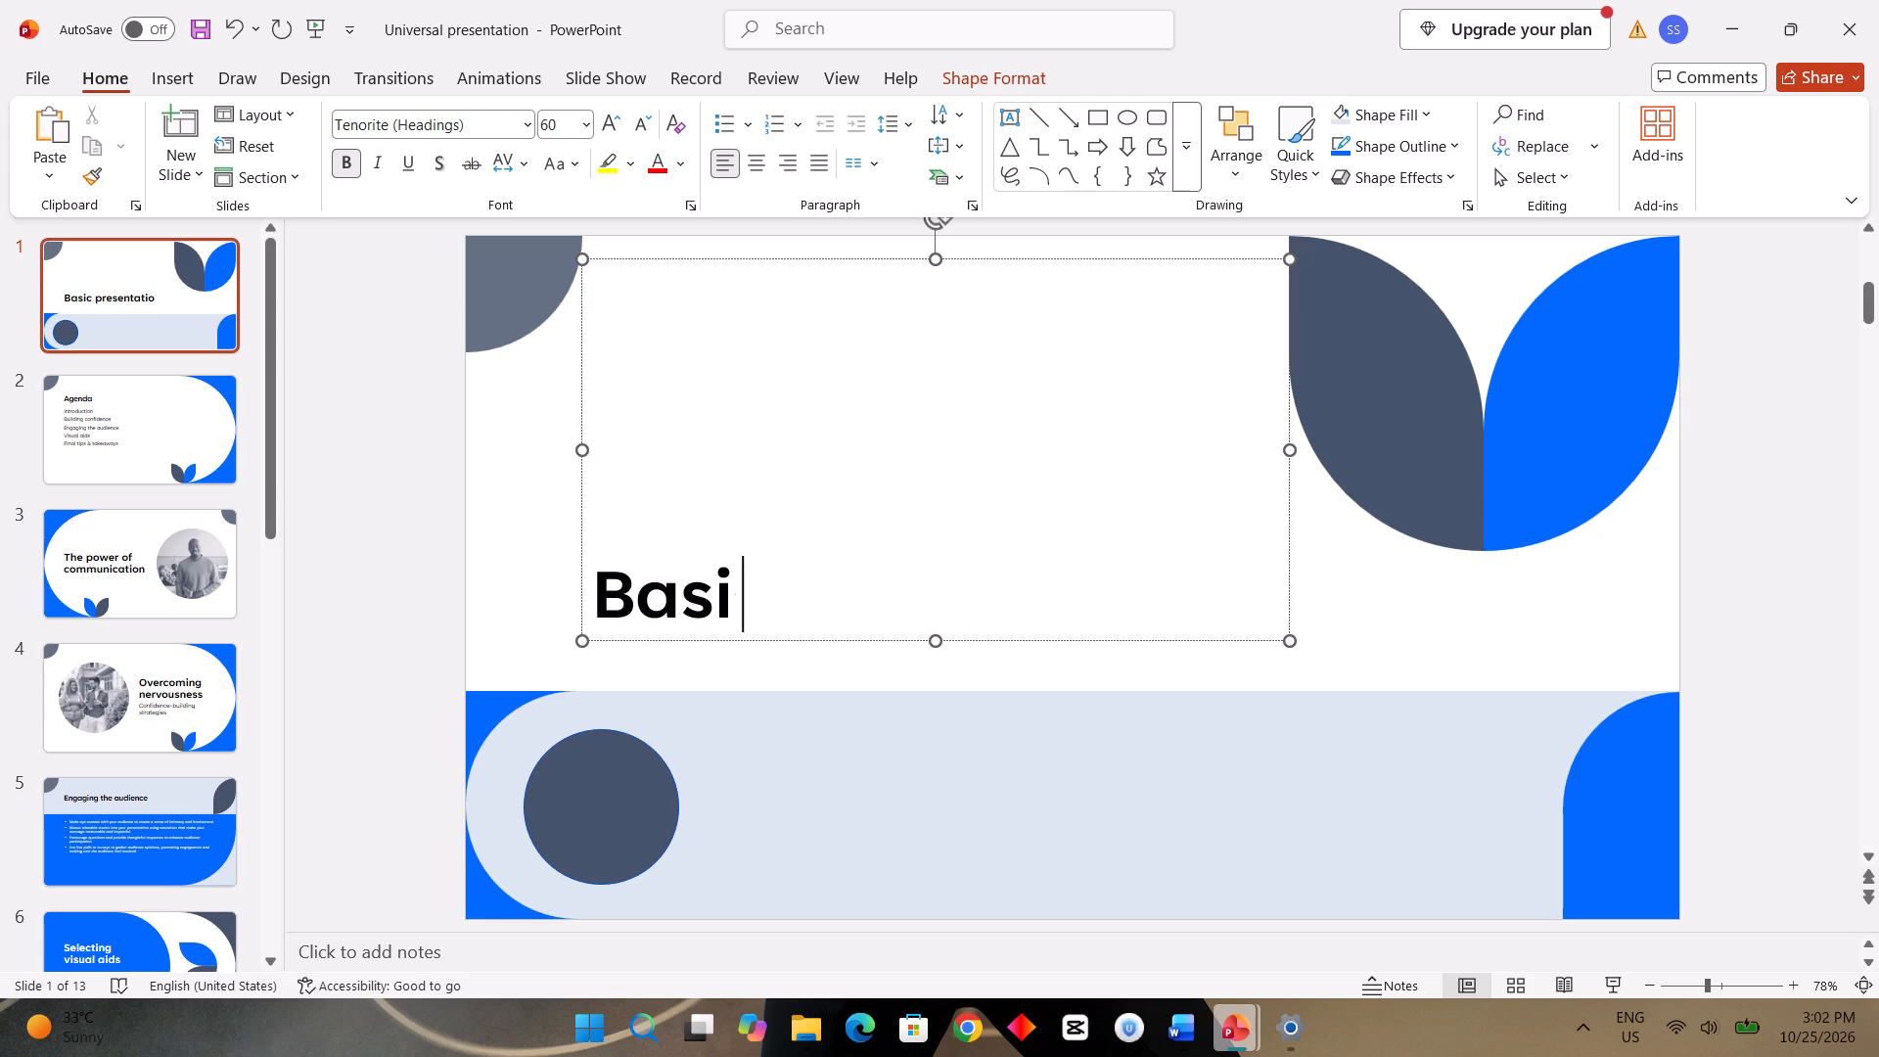
key(BackSpace)
key(BackSpace)
key(BackSpace)
key(BackSpace)
key(ctrl+v)
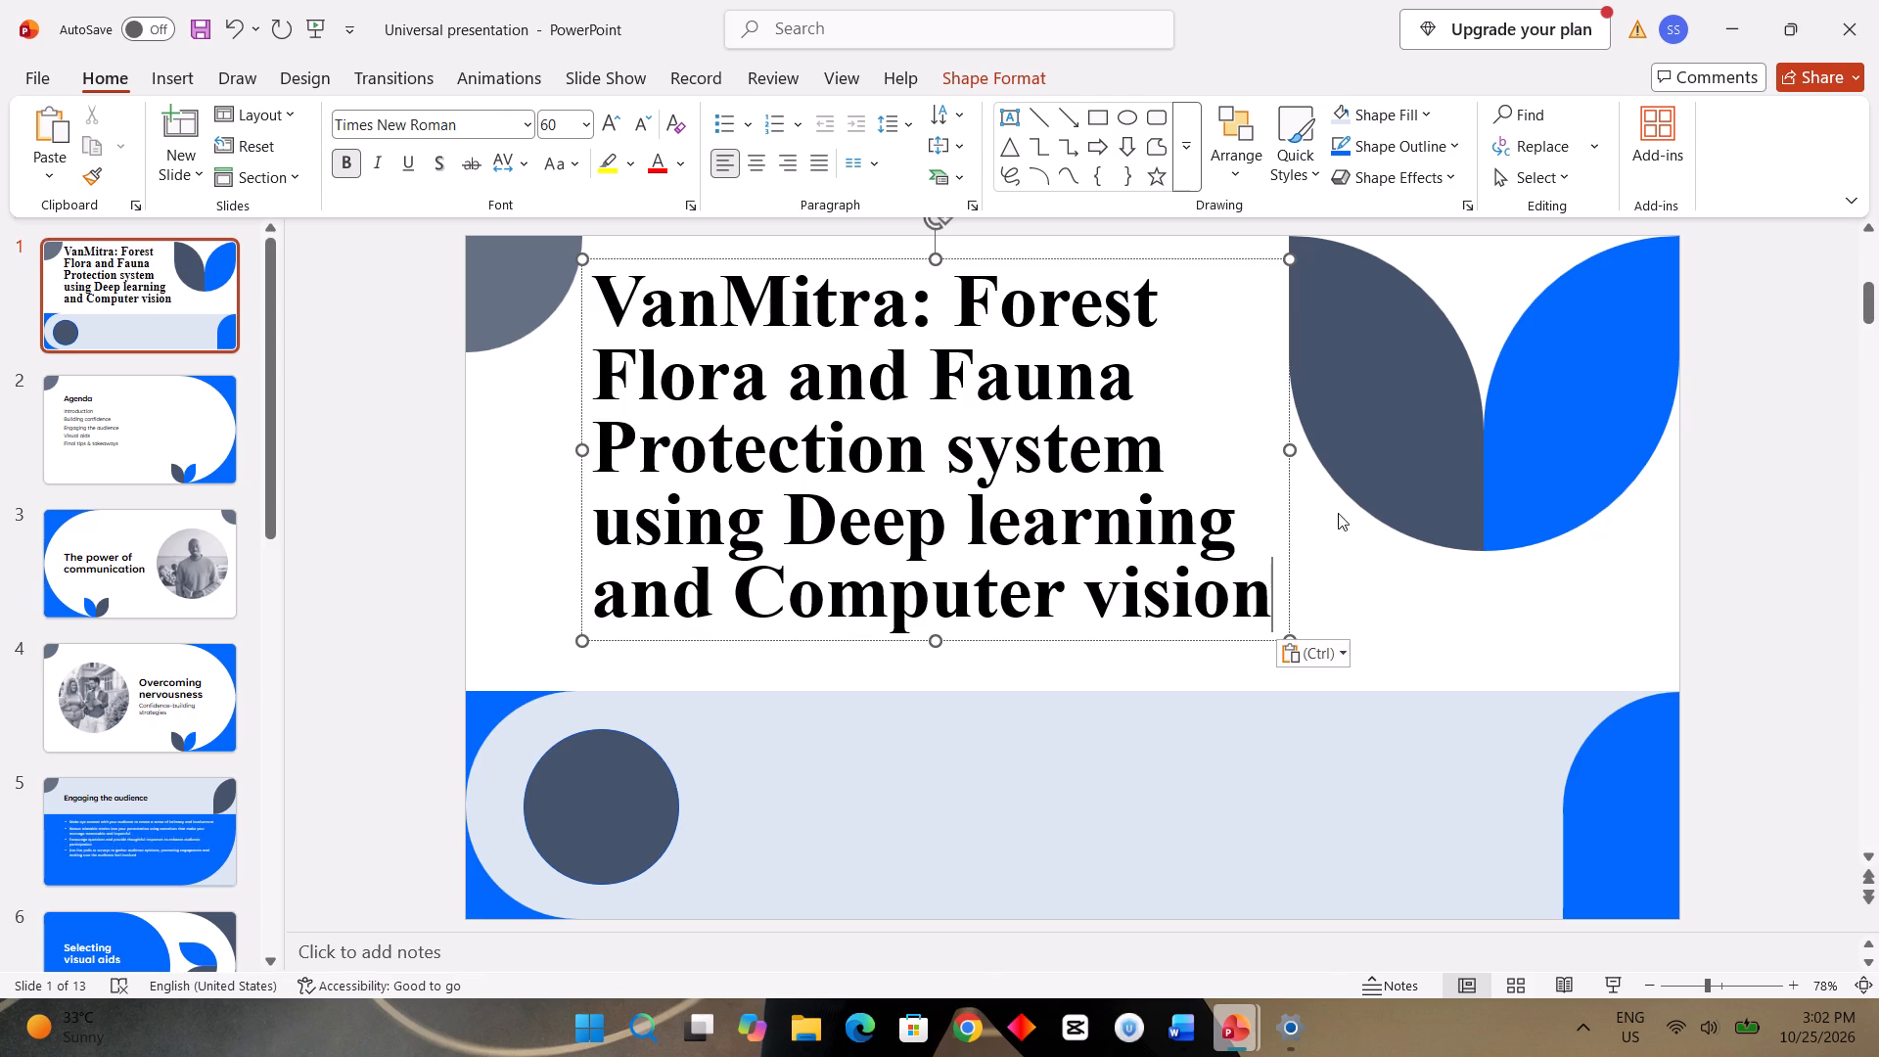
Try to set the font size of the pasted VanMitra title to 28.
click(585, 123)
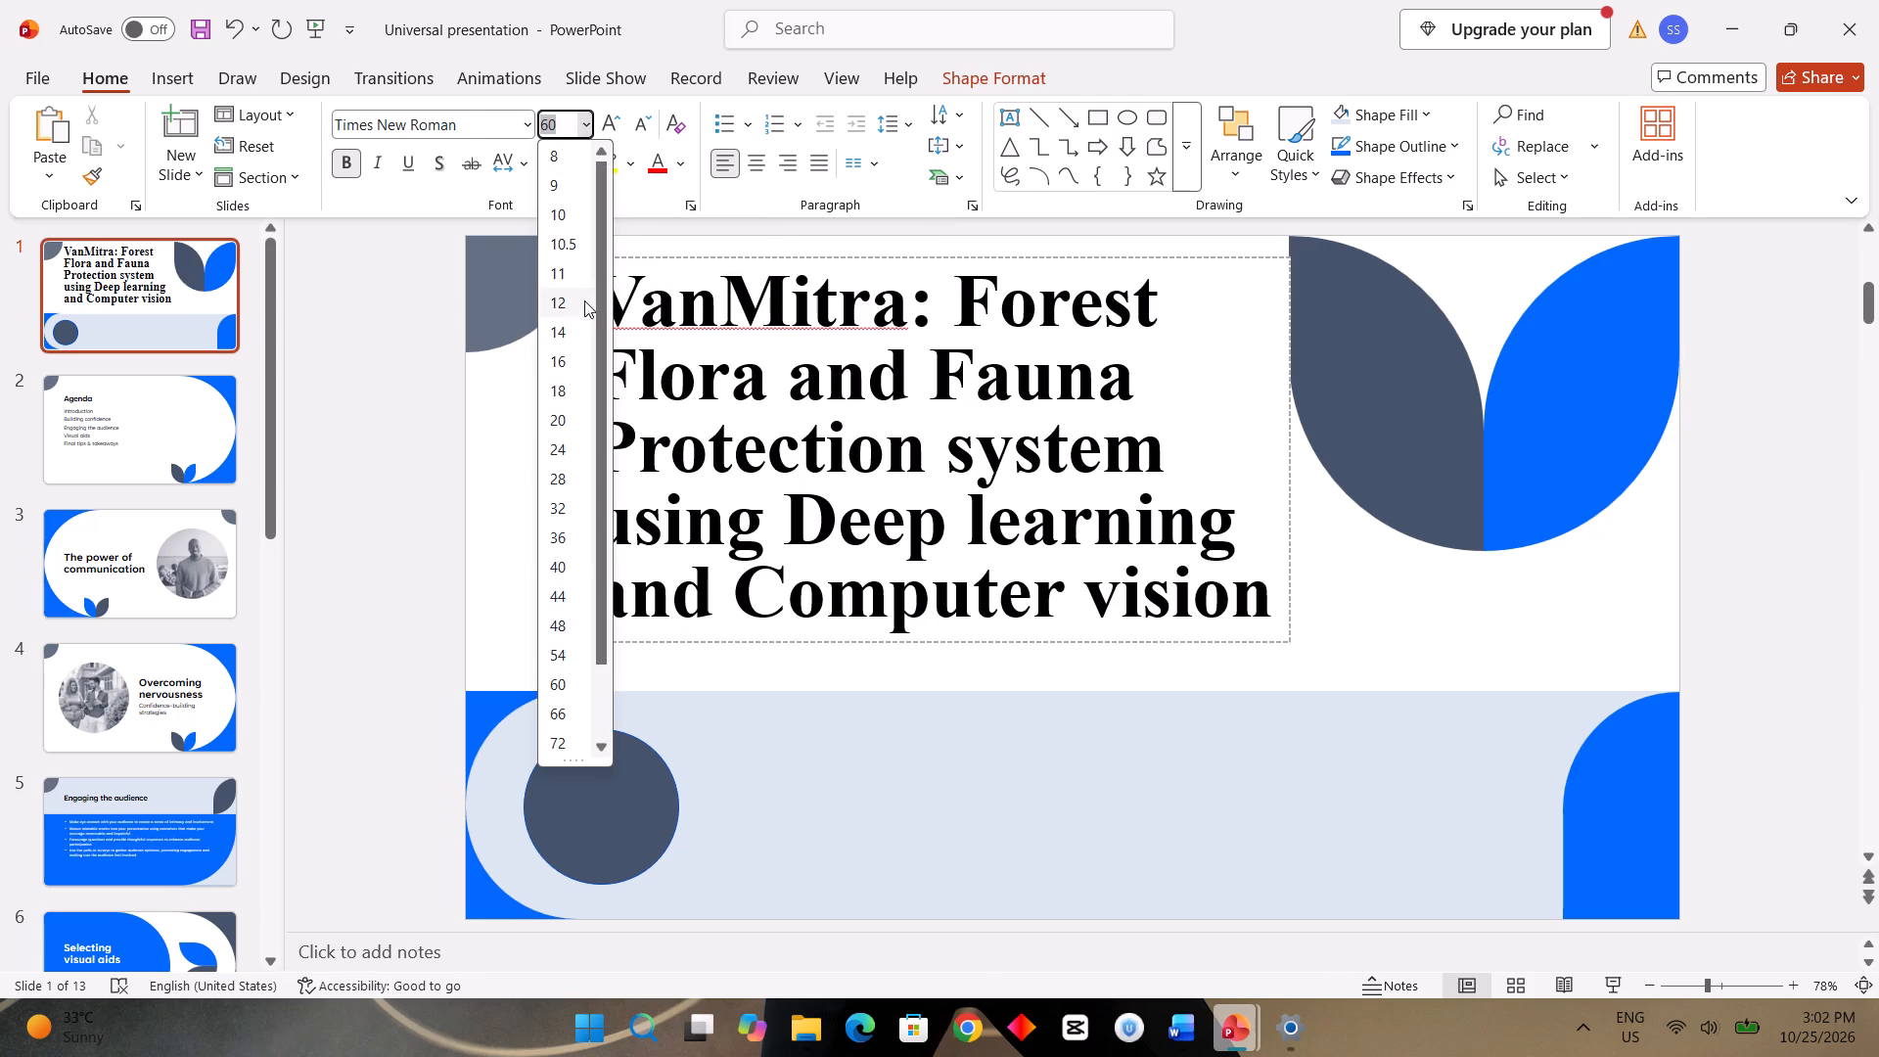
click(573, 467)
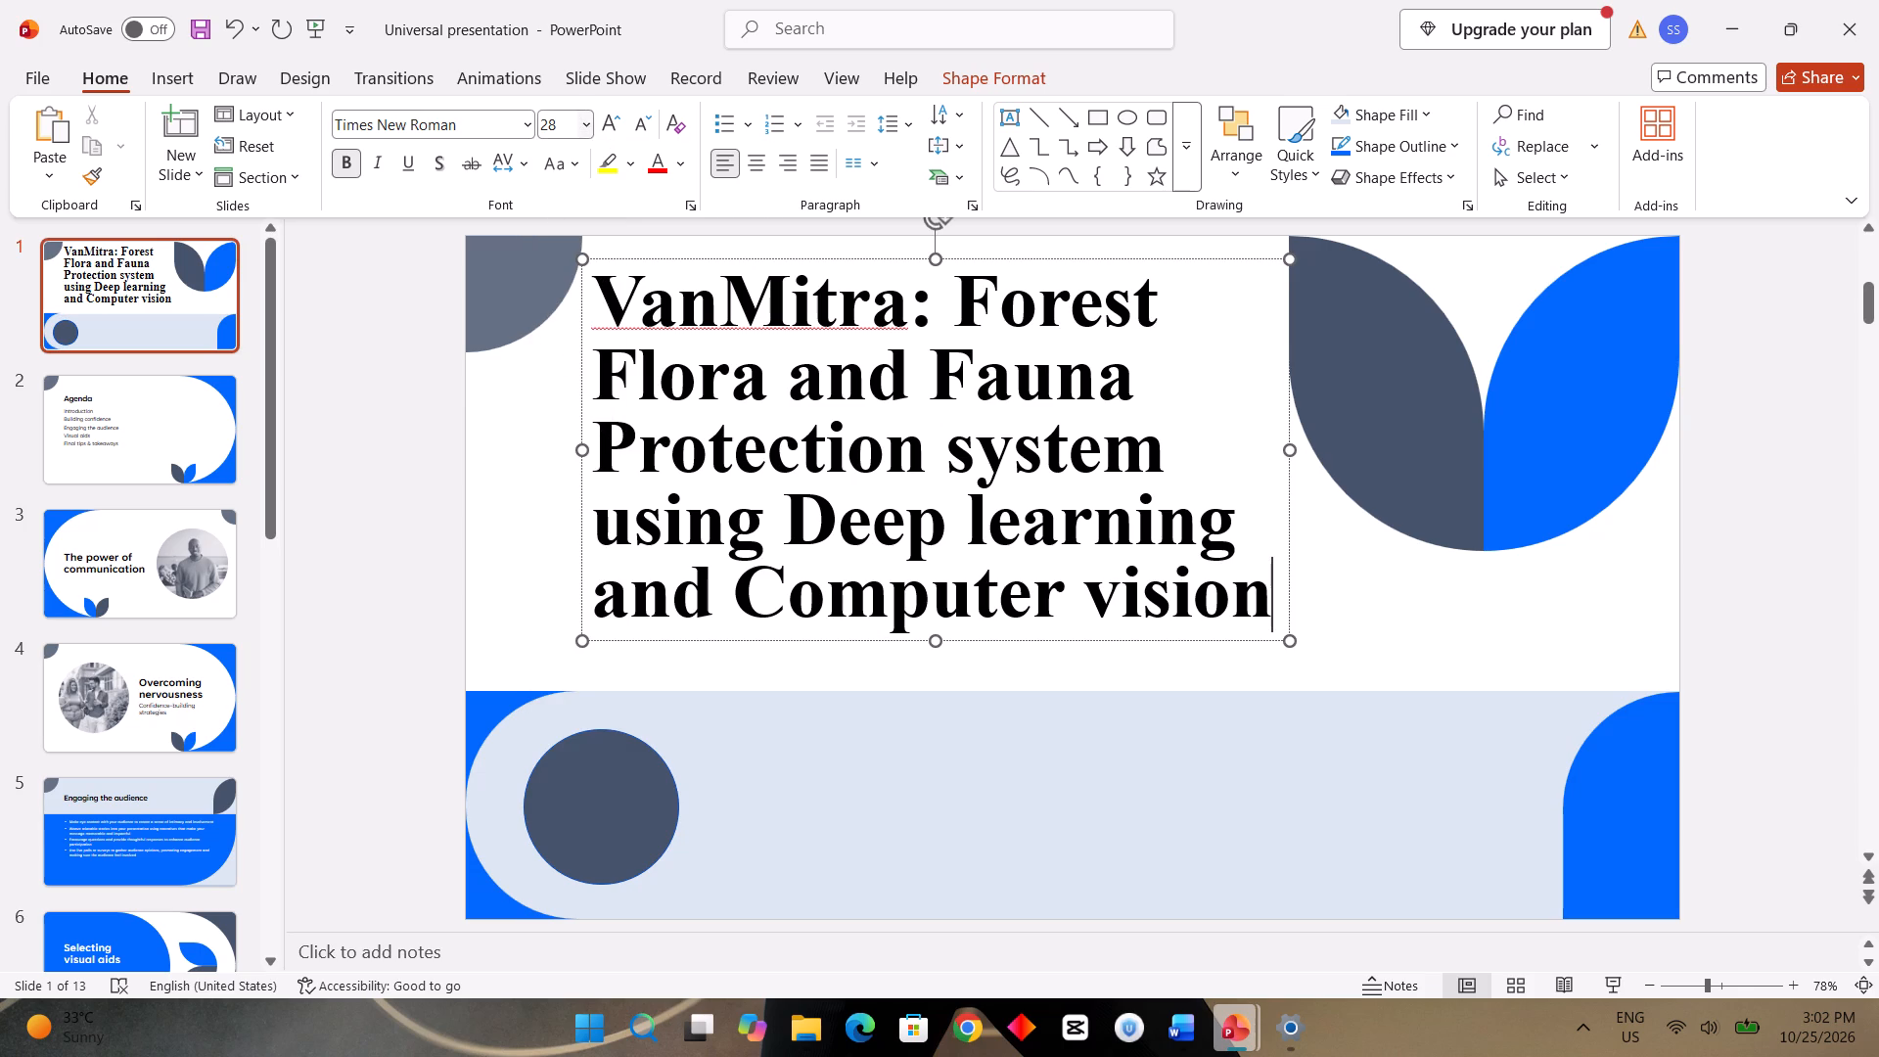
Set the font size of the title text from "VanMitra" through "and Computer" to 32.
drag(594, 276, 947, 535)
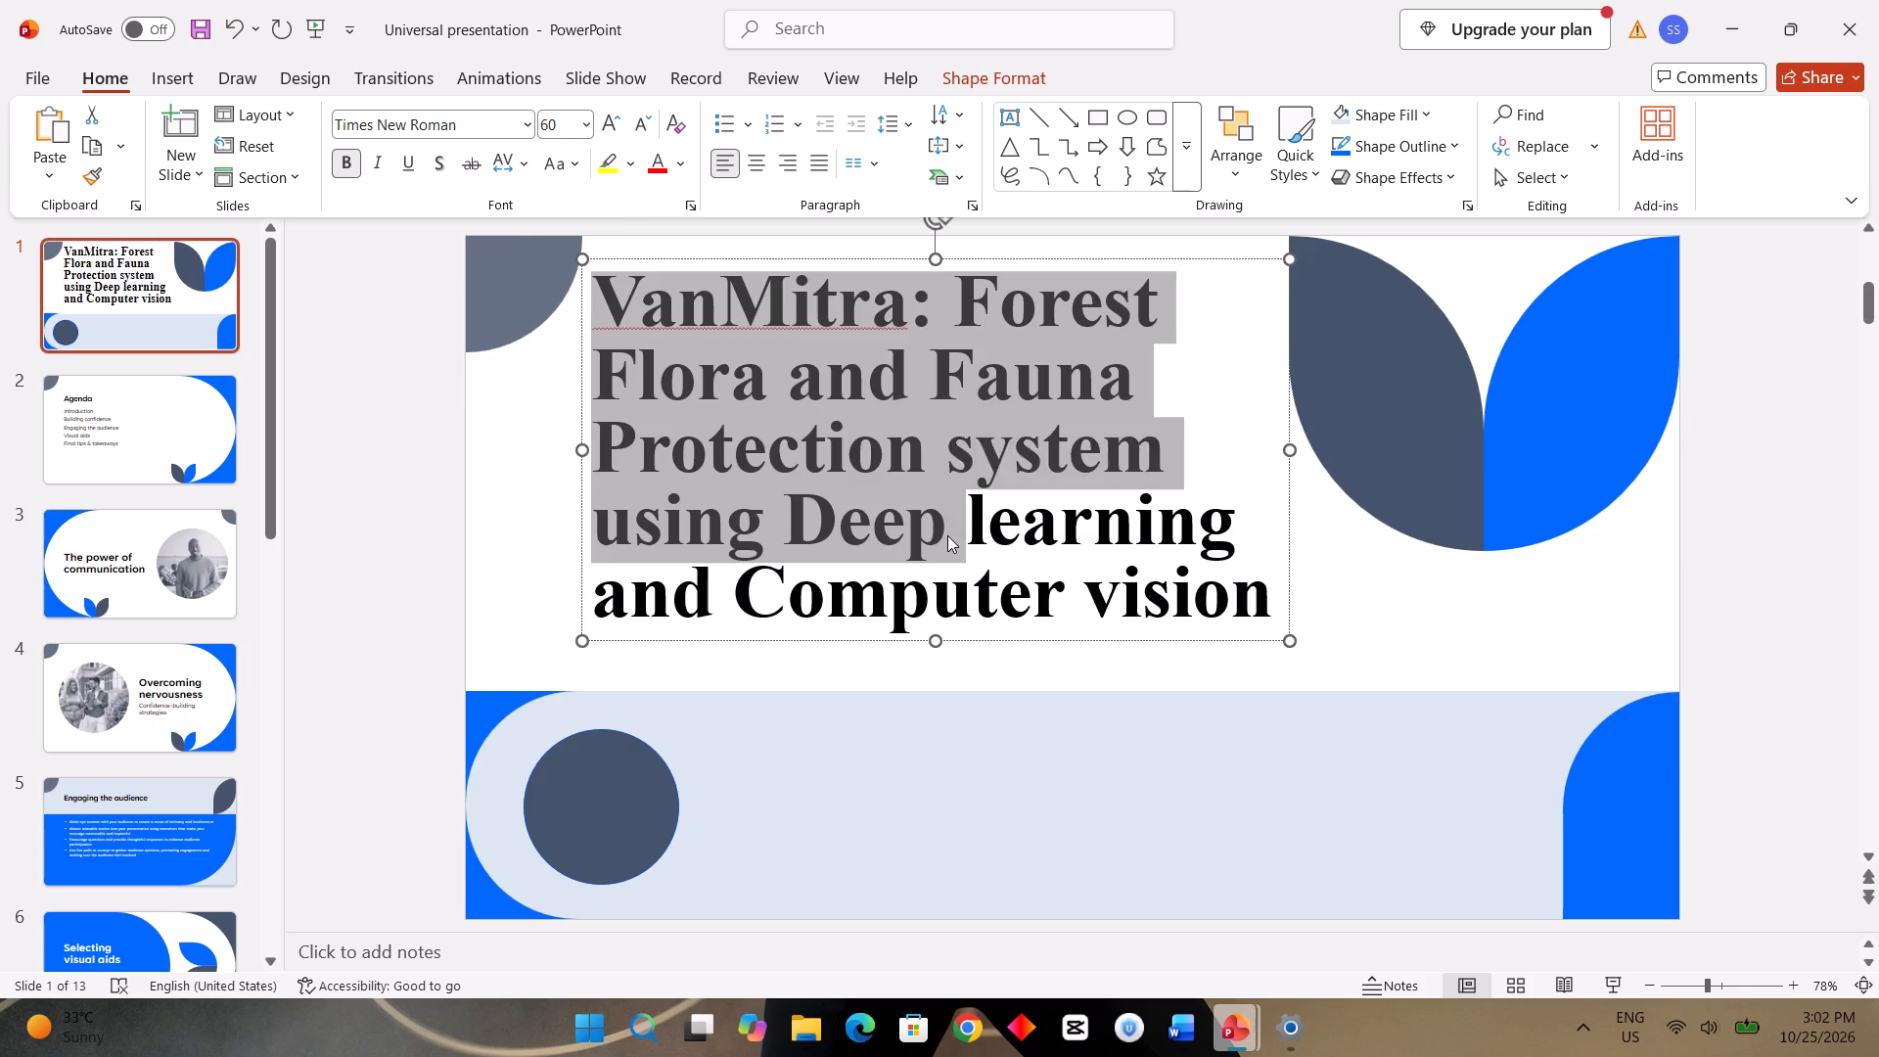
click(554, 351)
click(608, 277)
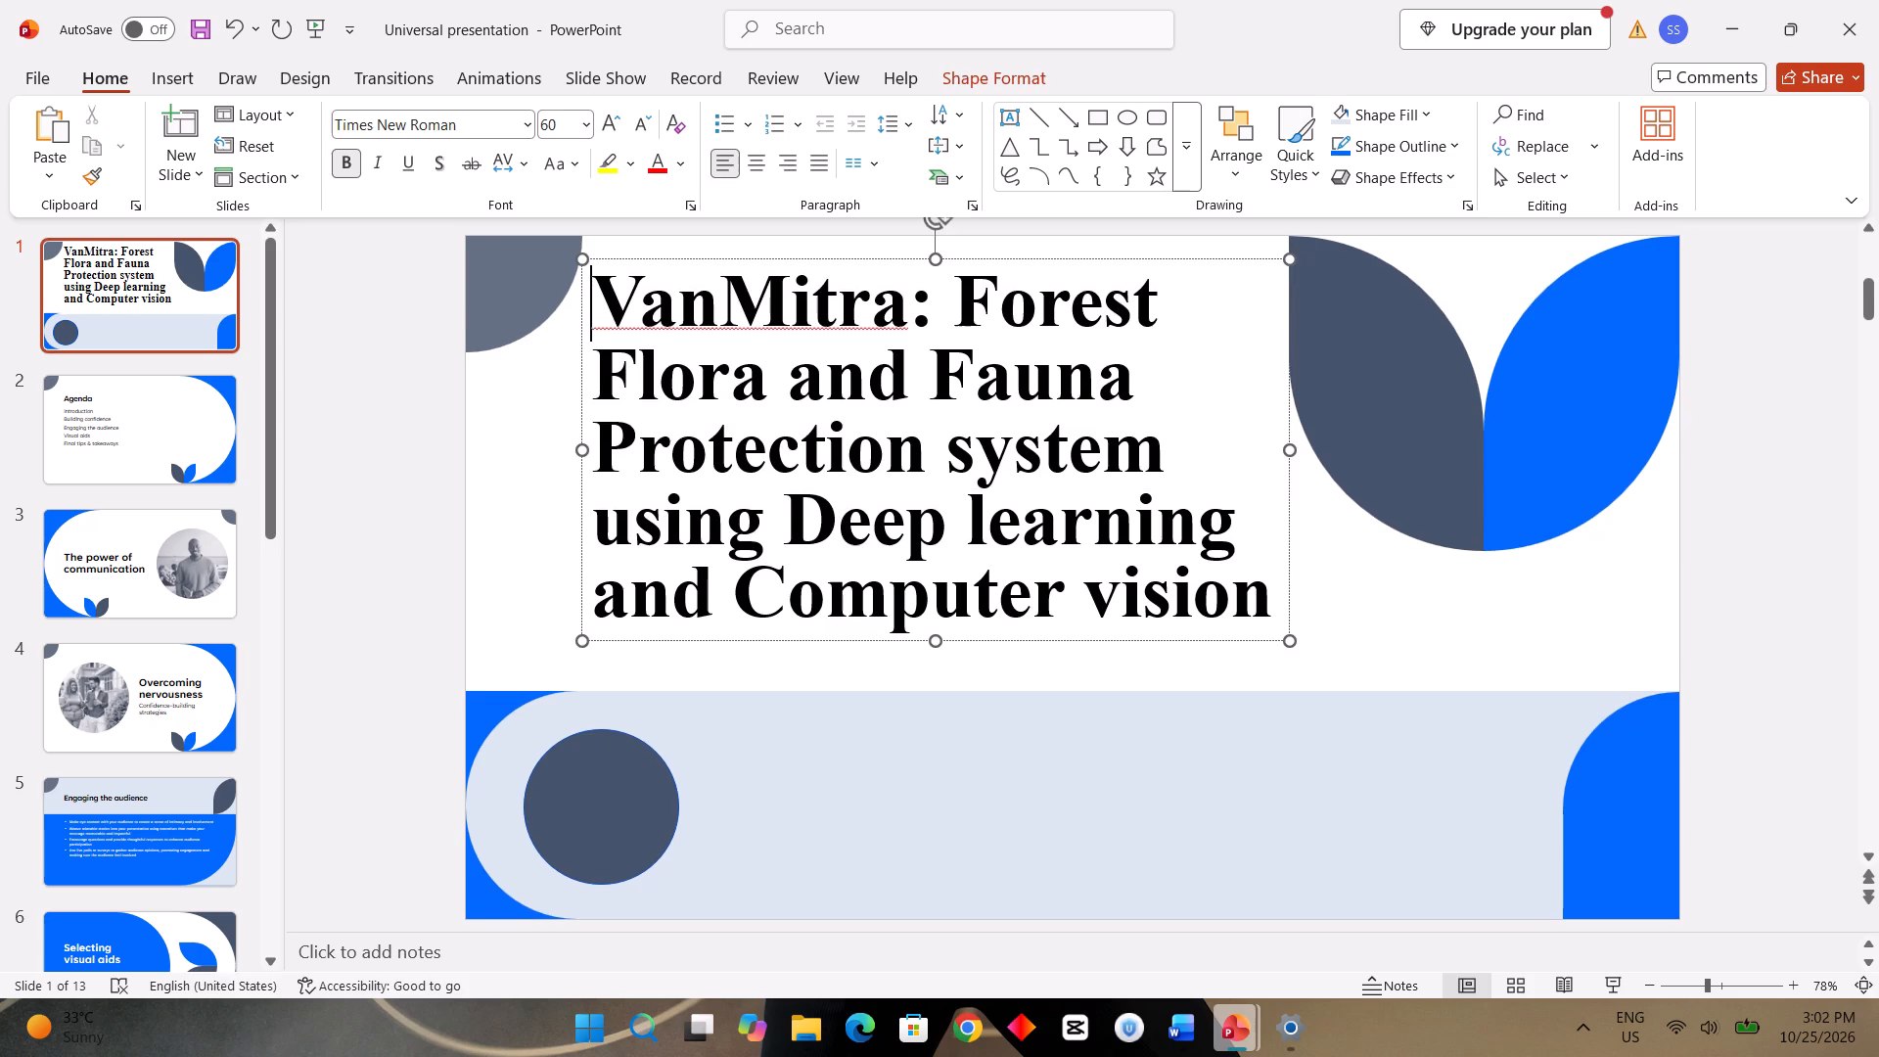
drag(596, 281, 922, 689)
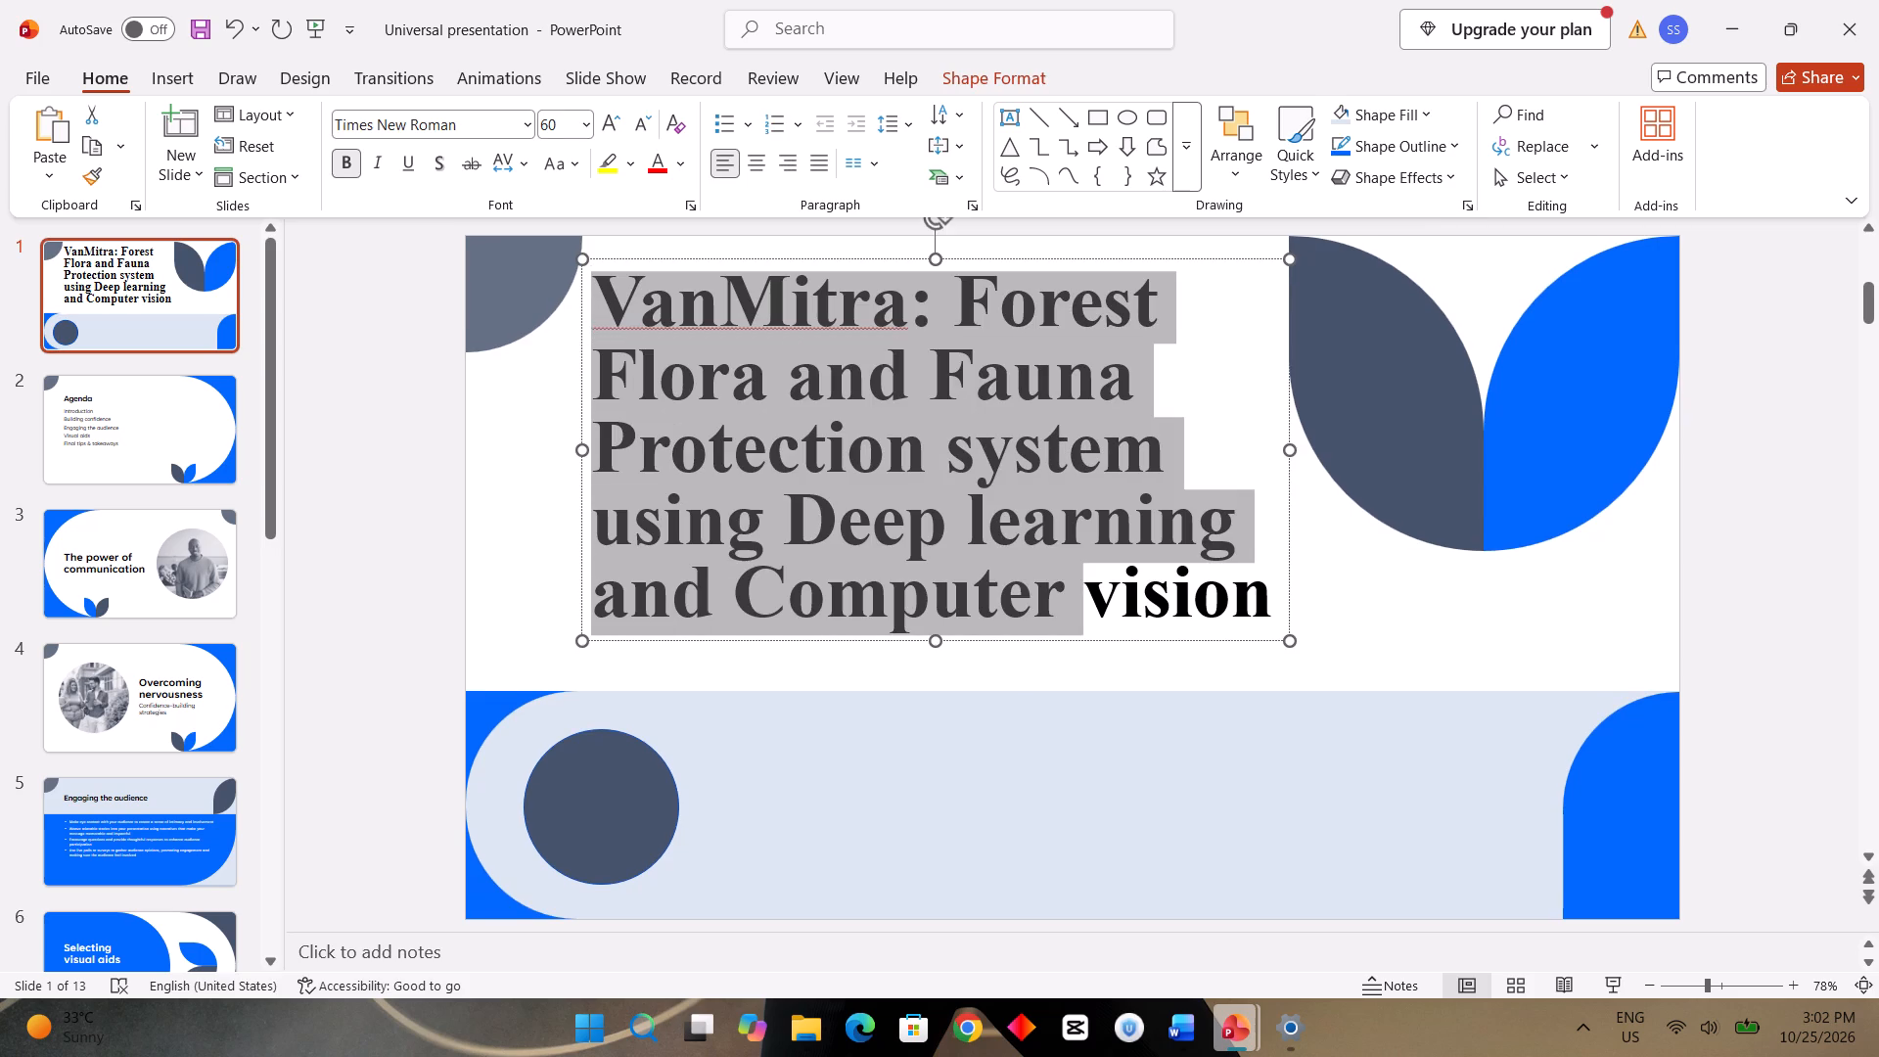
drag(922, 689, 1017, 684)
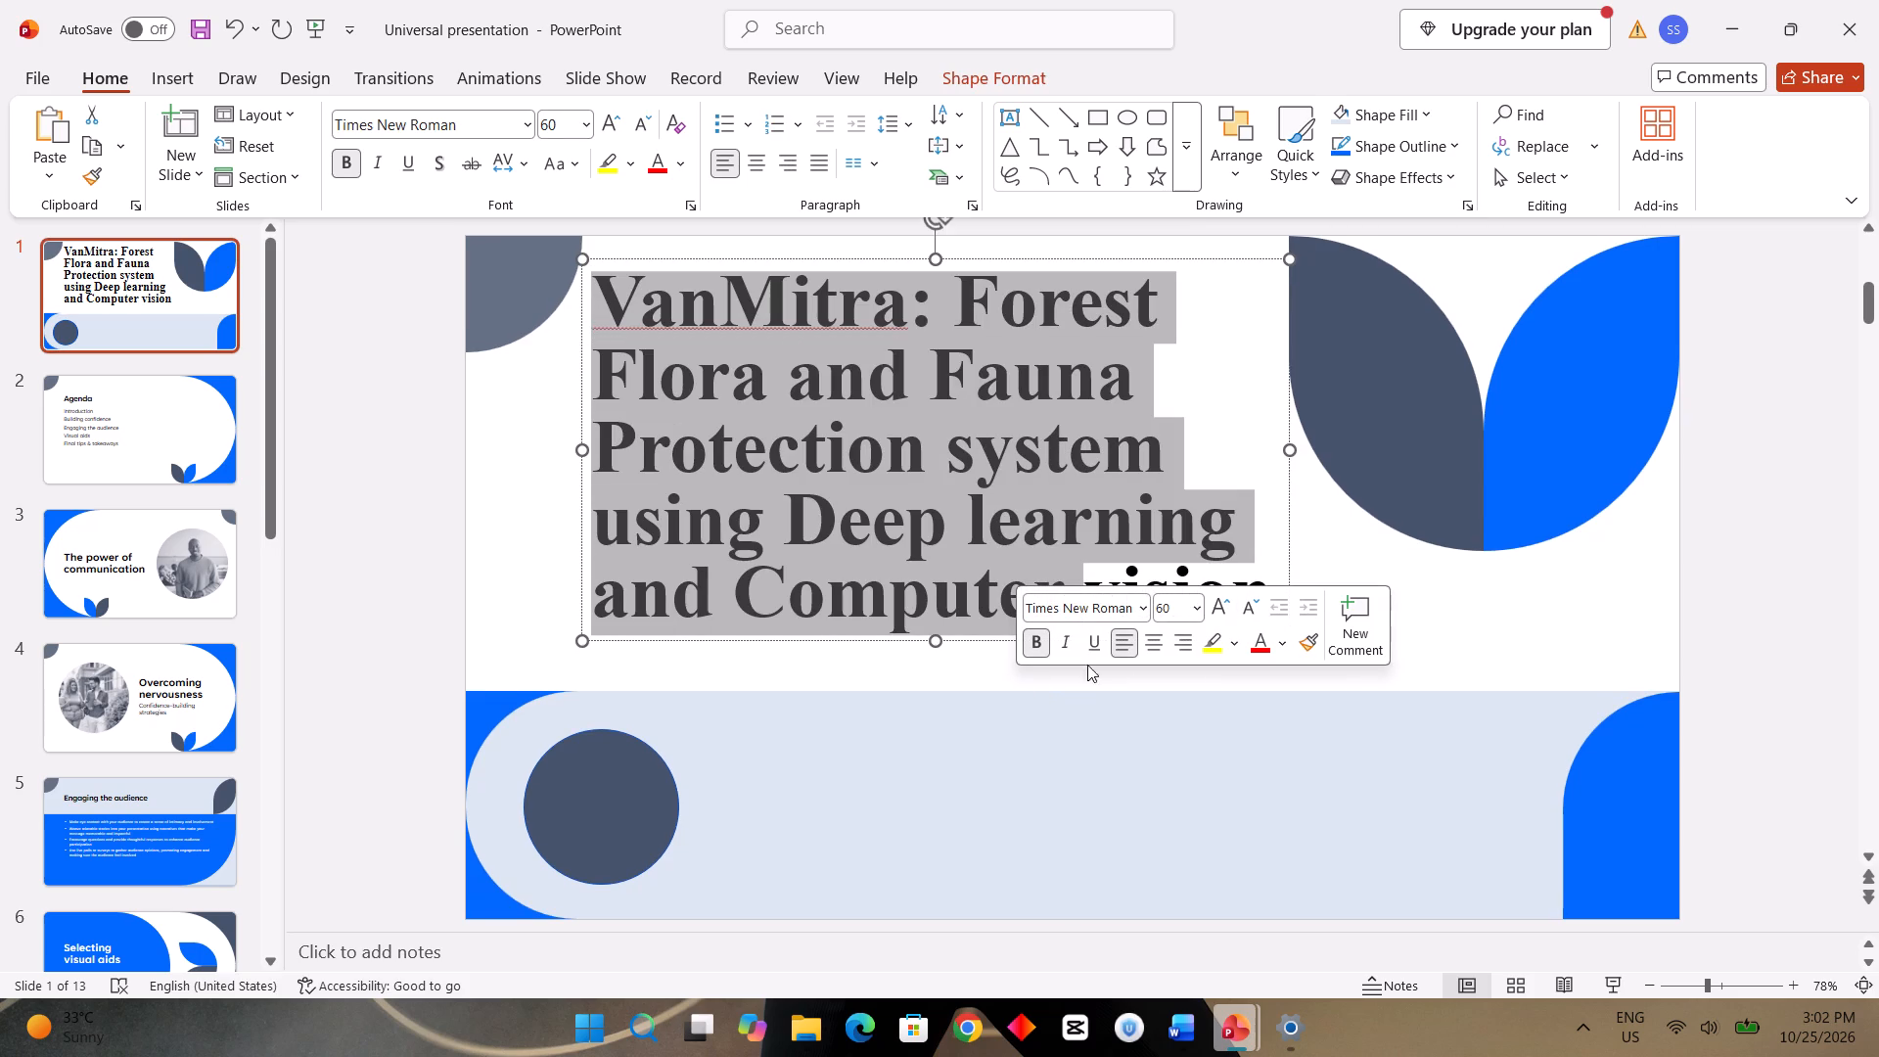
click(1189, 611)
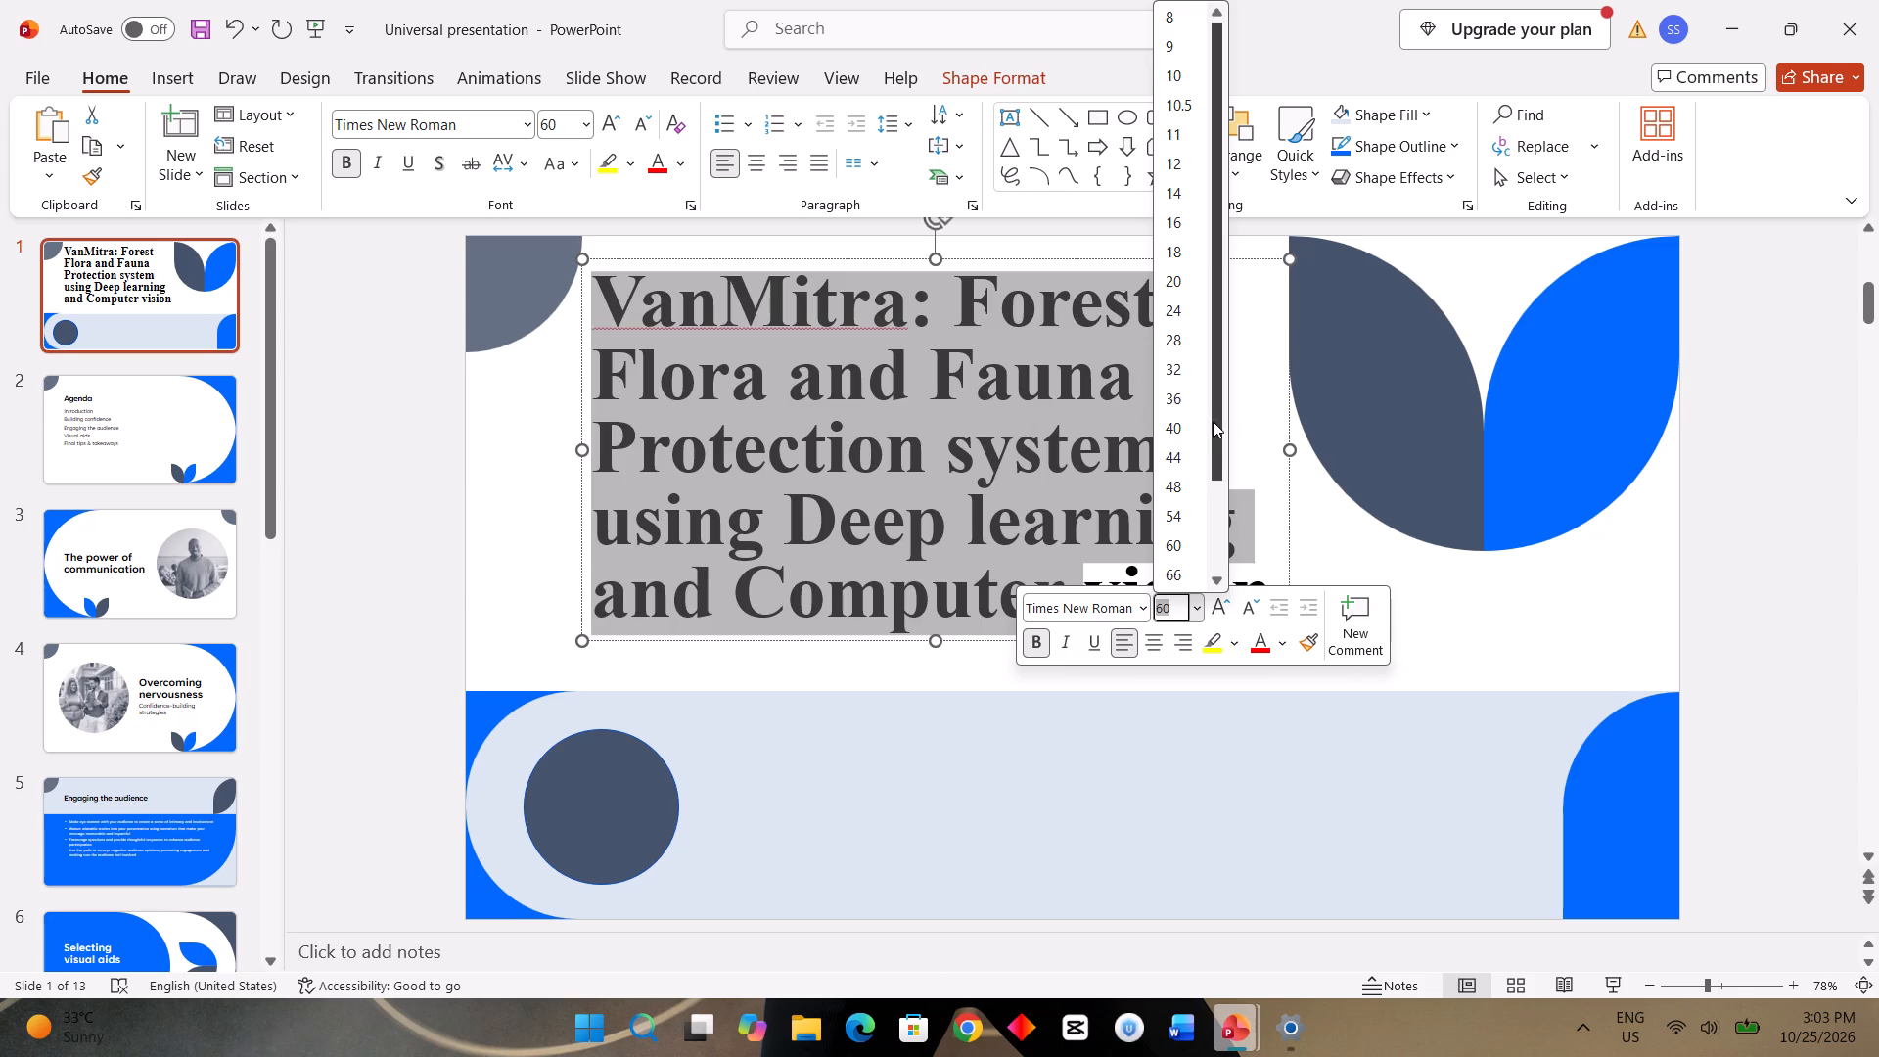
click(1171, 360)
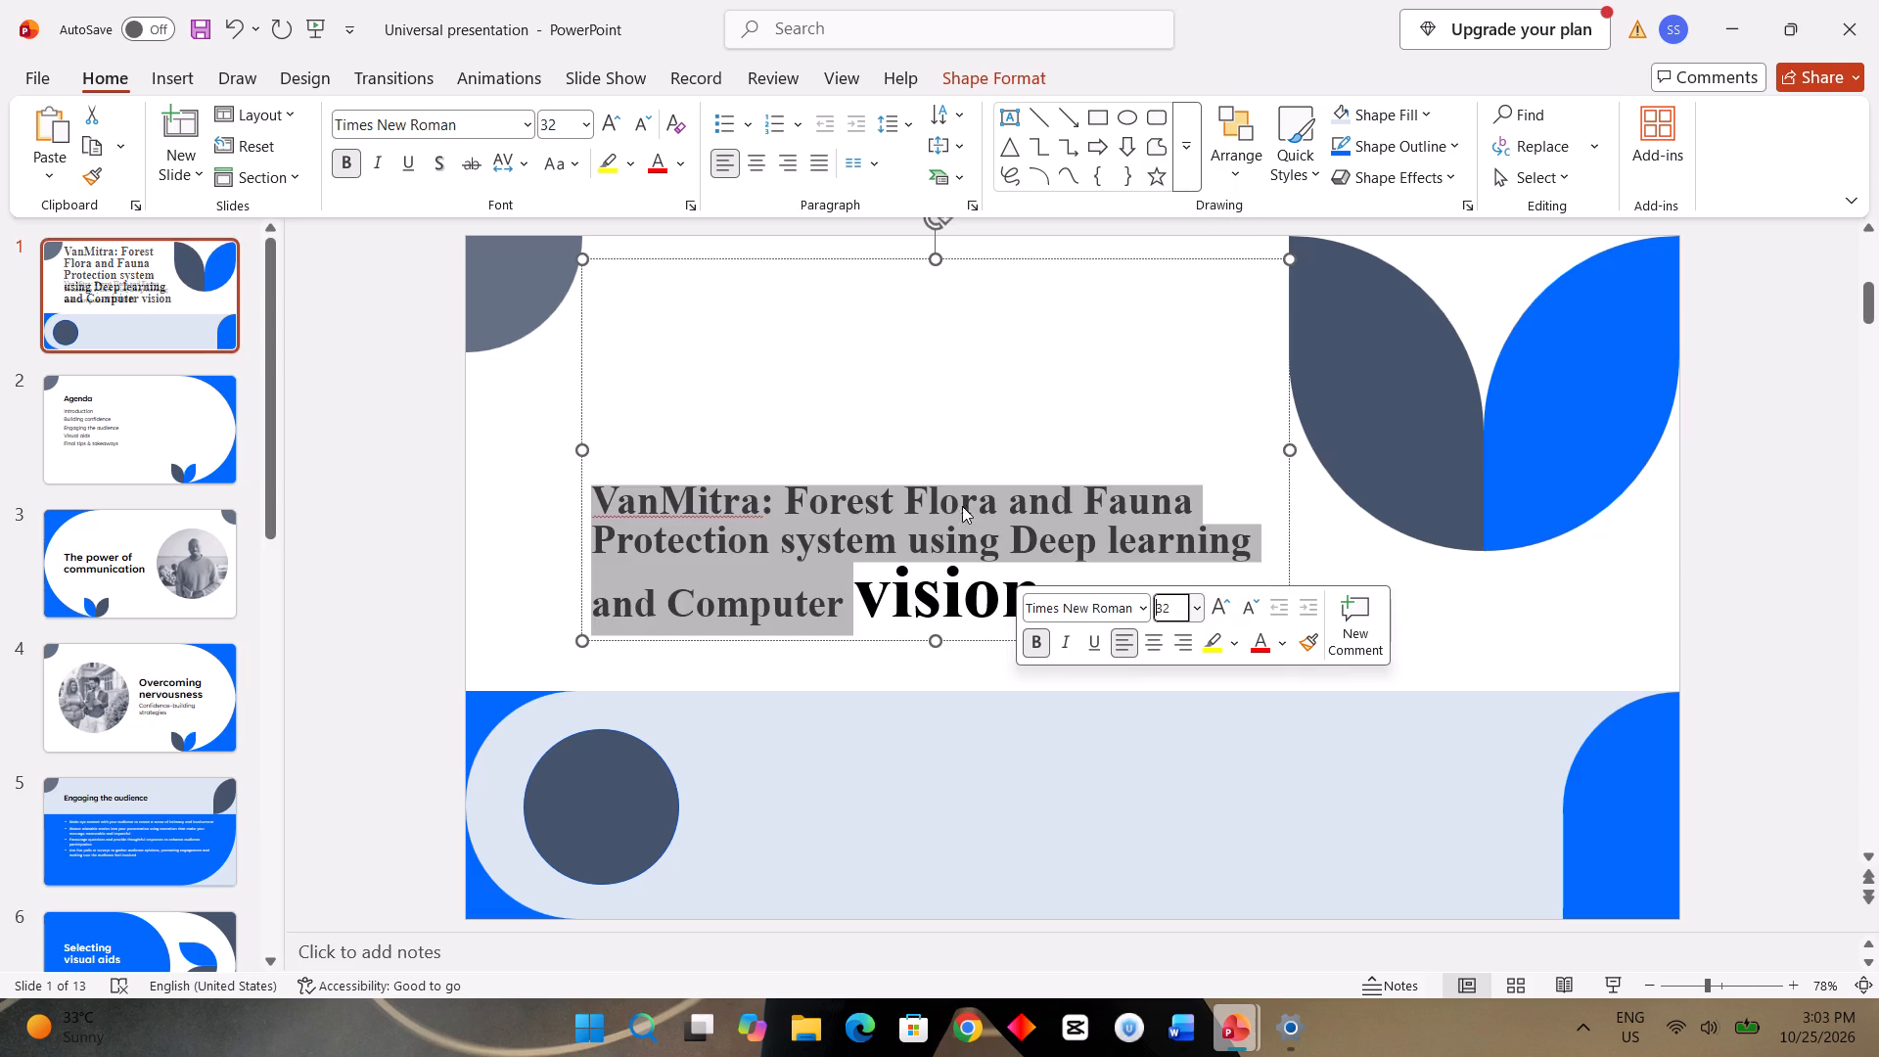
Move the selected title text to after the word "vision".
drag(947, 506, 1028, 607)
click(1028, 607)
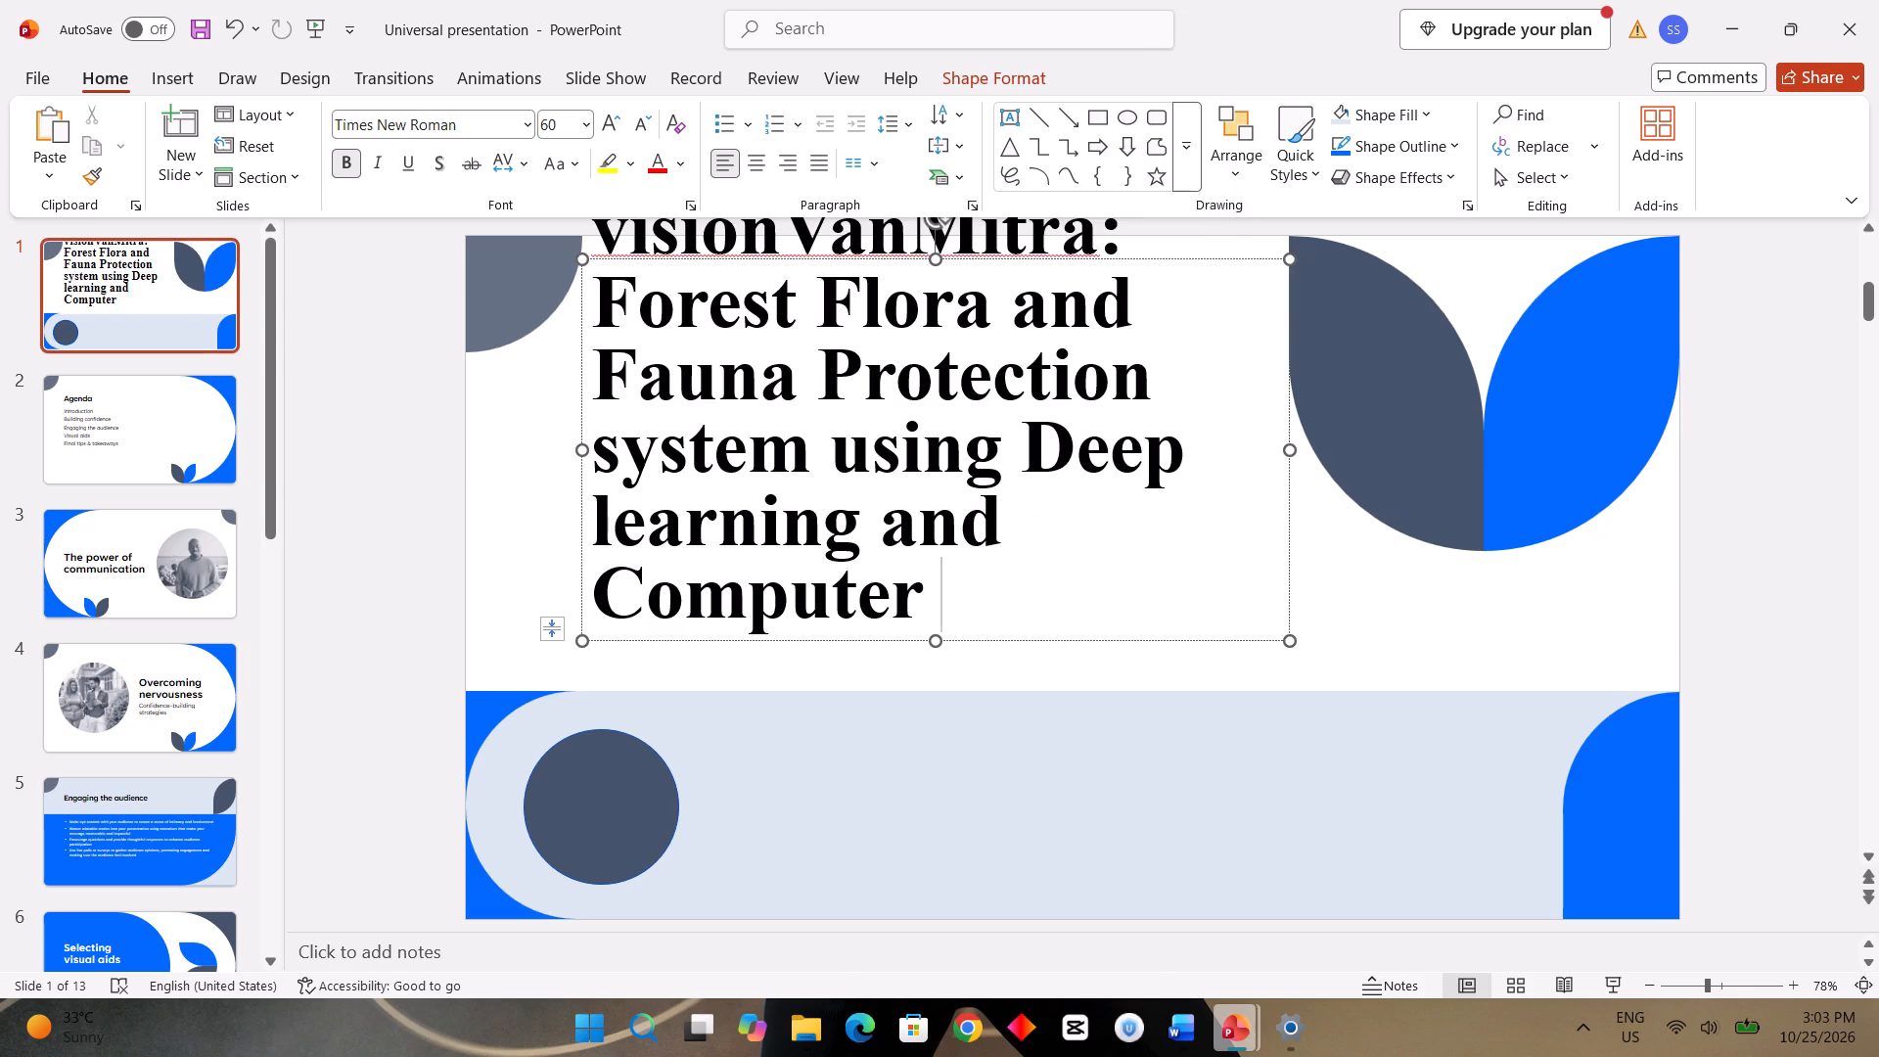
Undo the last move of the title text.
key(ctrl+z)
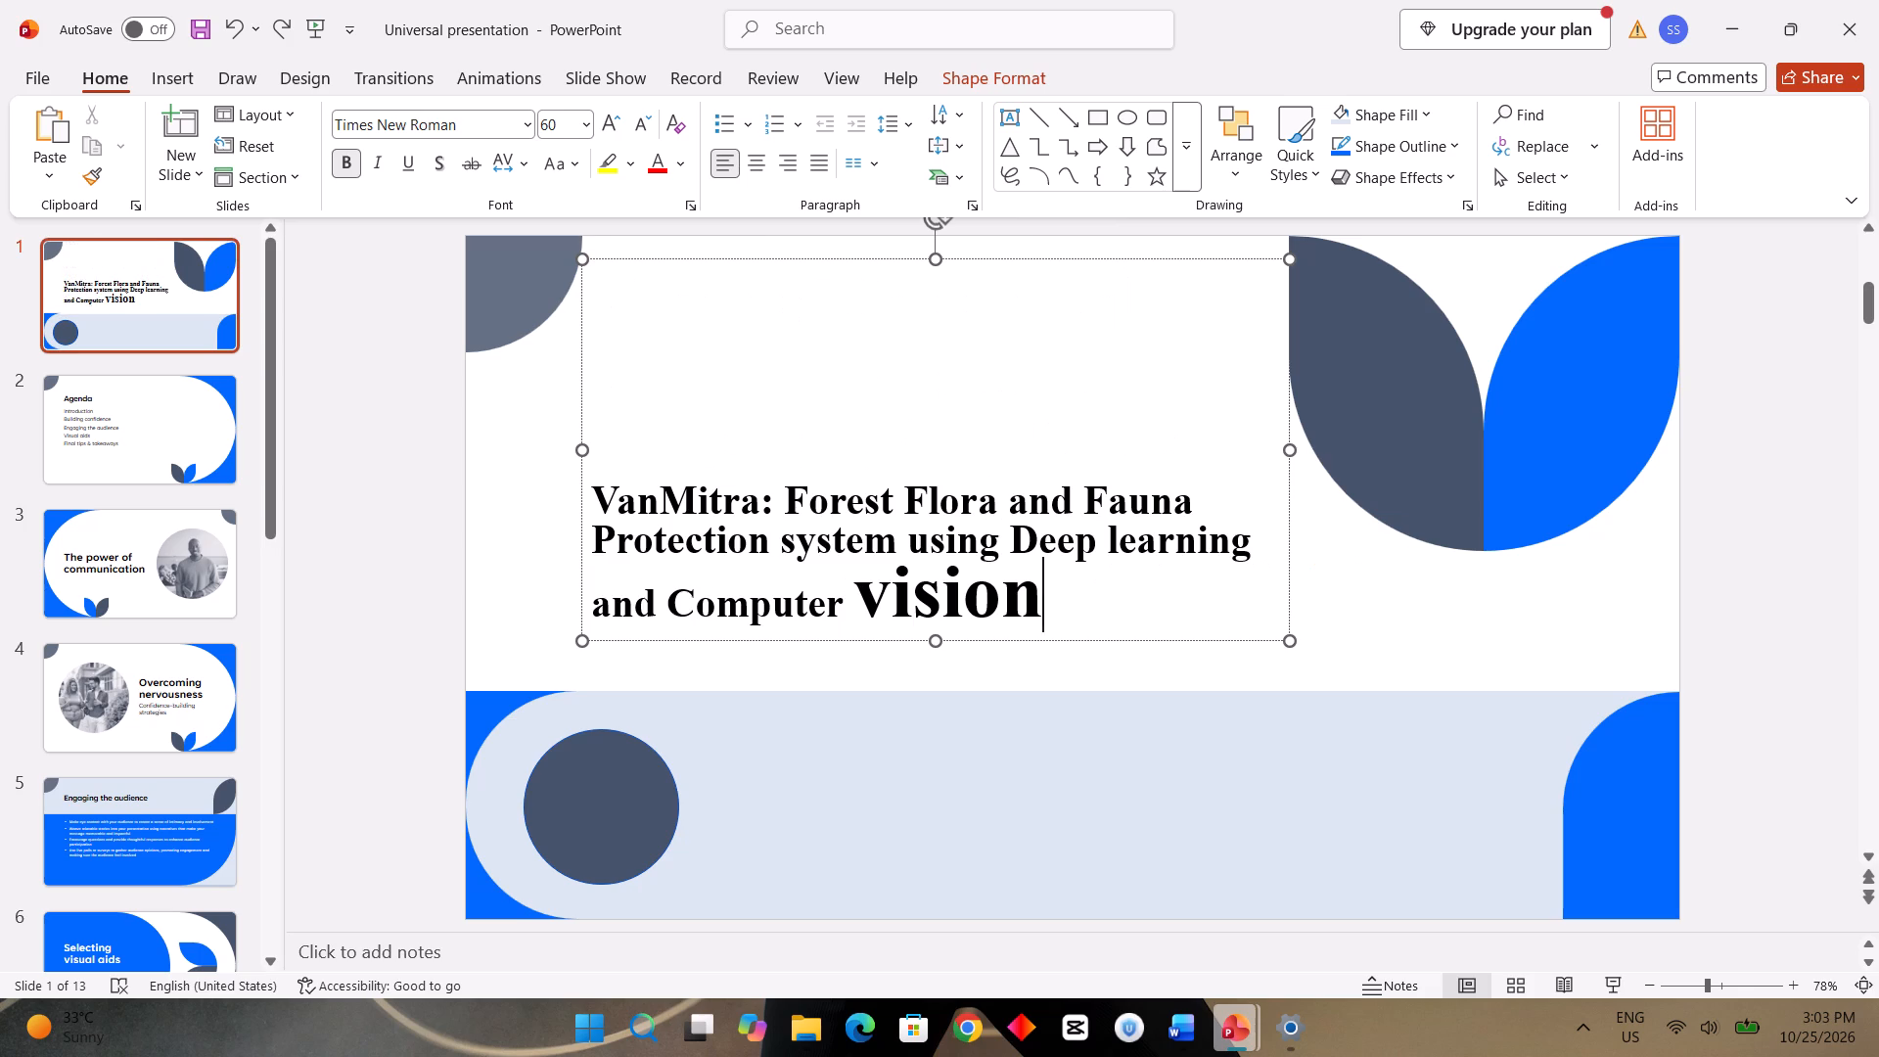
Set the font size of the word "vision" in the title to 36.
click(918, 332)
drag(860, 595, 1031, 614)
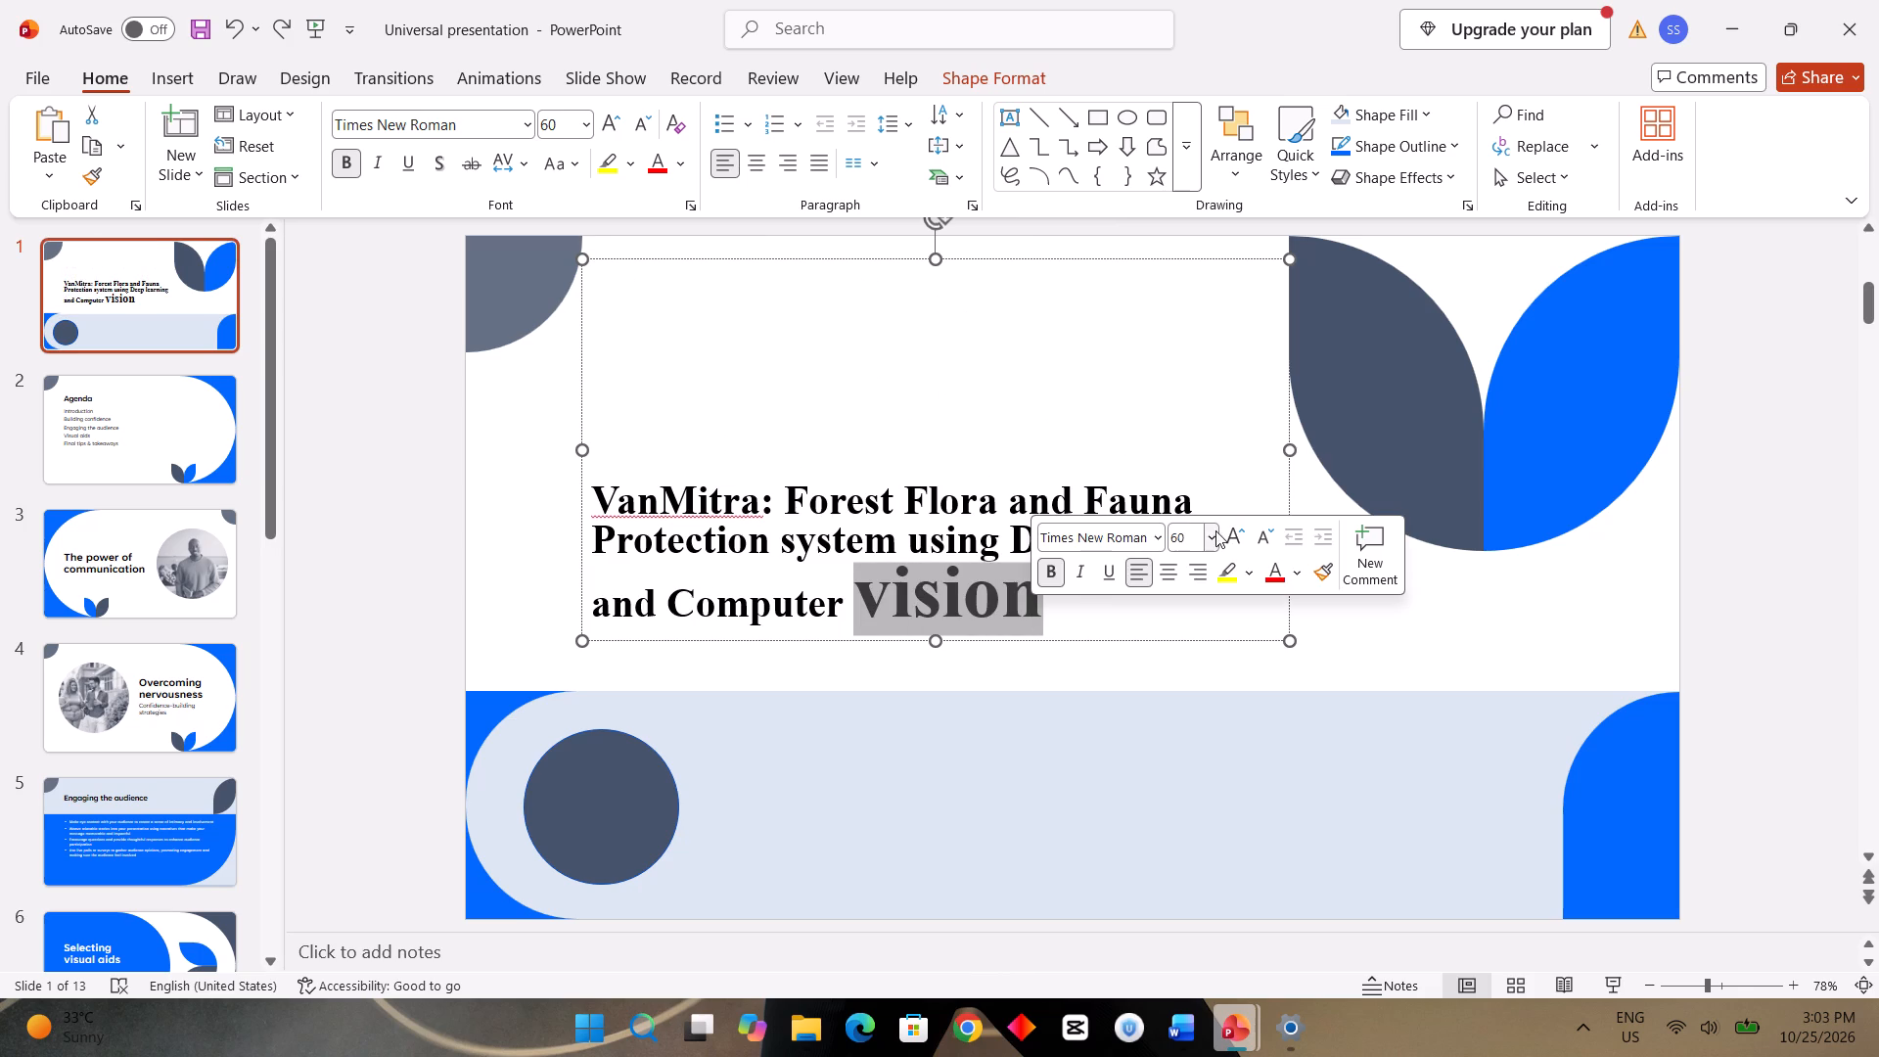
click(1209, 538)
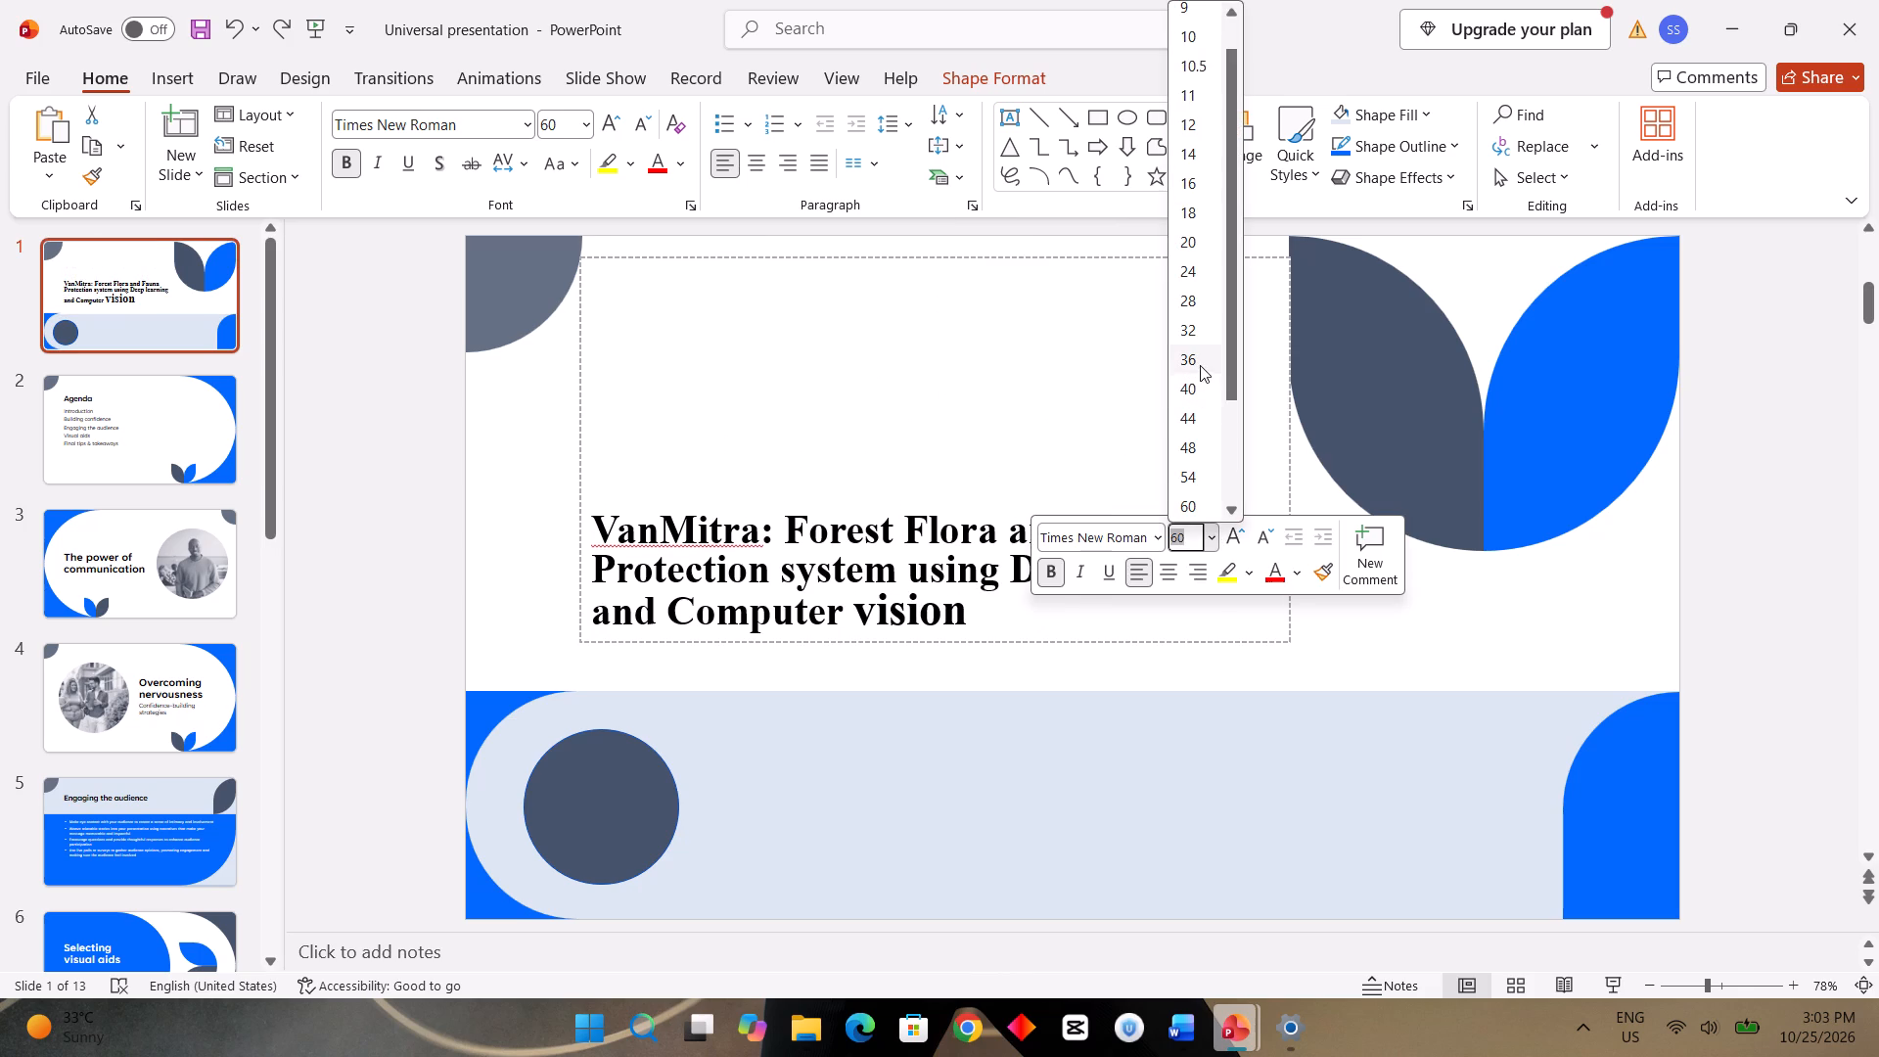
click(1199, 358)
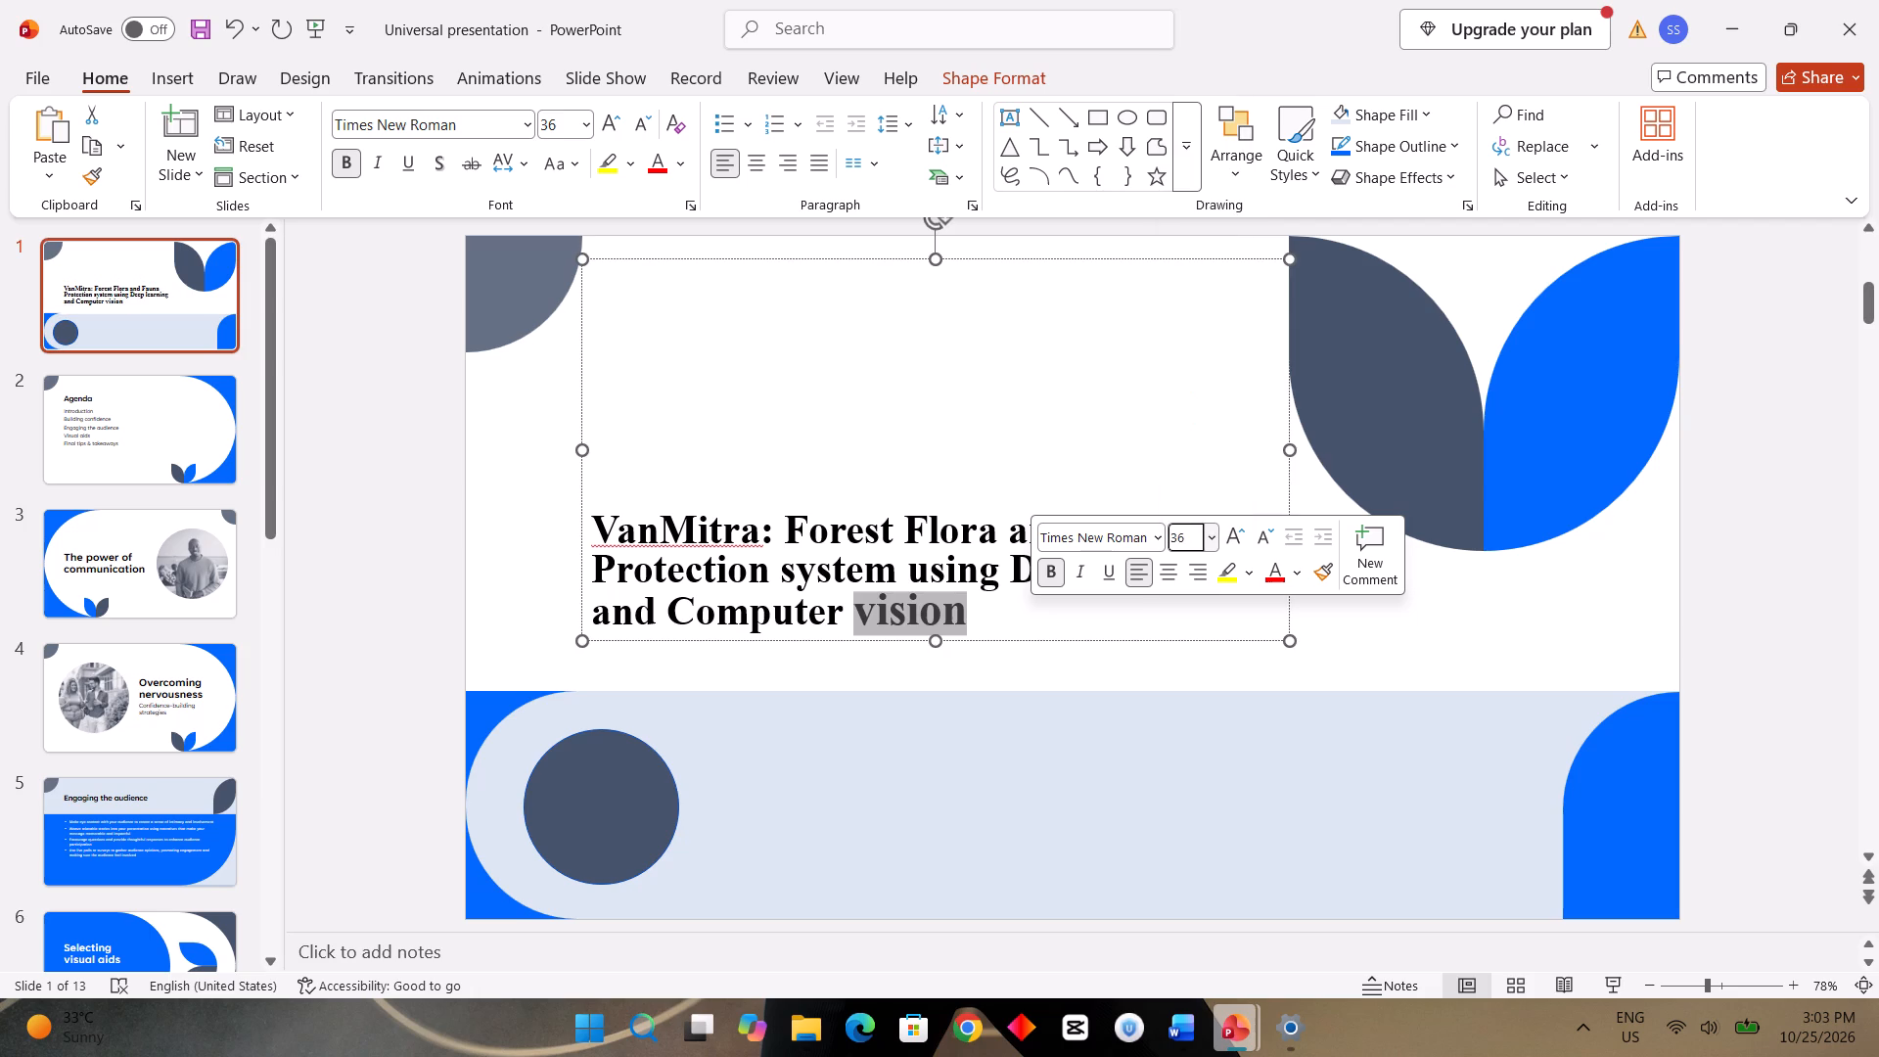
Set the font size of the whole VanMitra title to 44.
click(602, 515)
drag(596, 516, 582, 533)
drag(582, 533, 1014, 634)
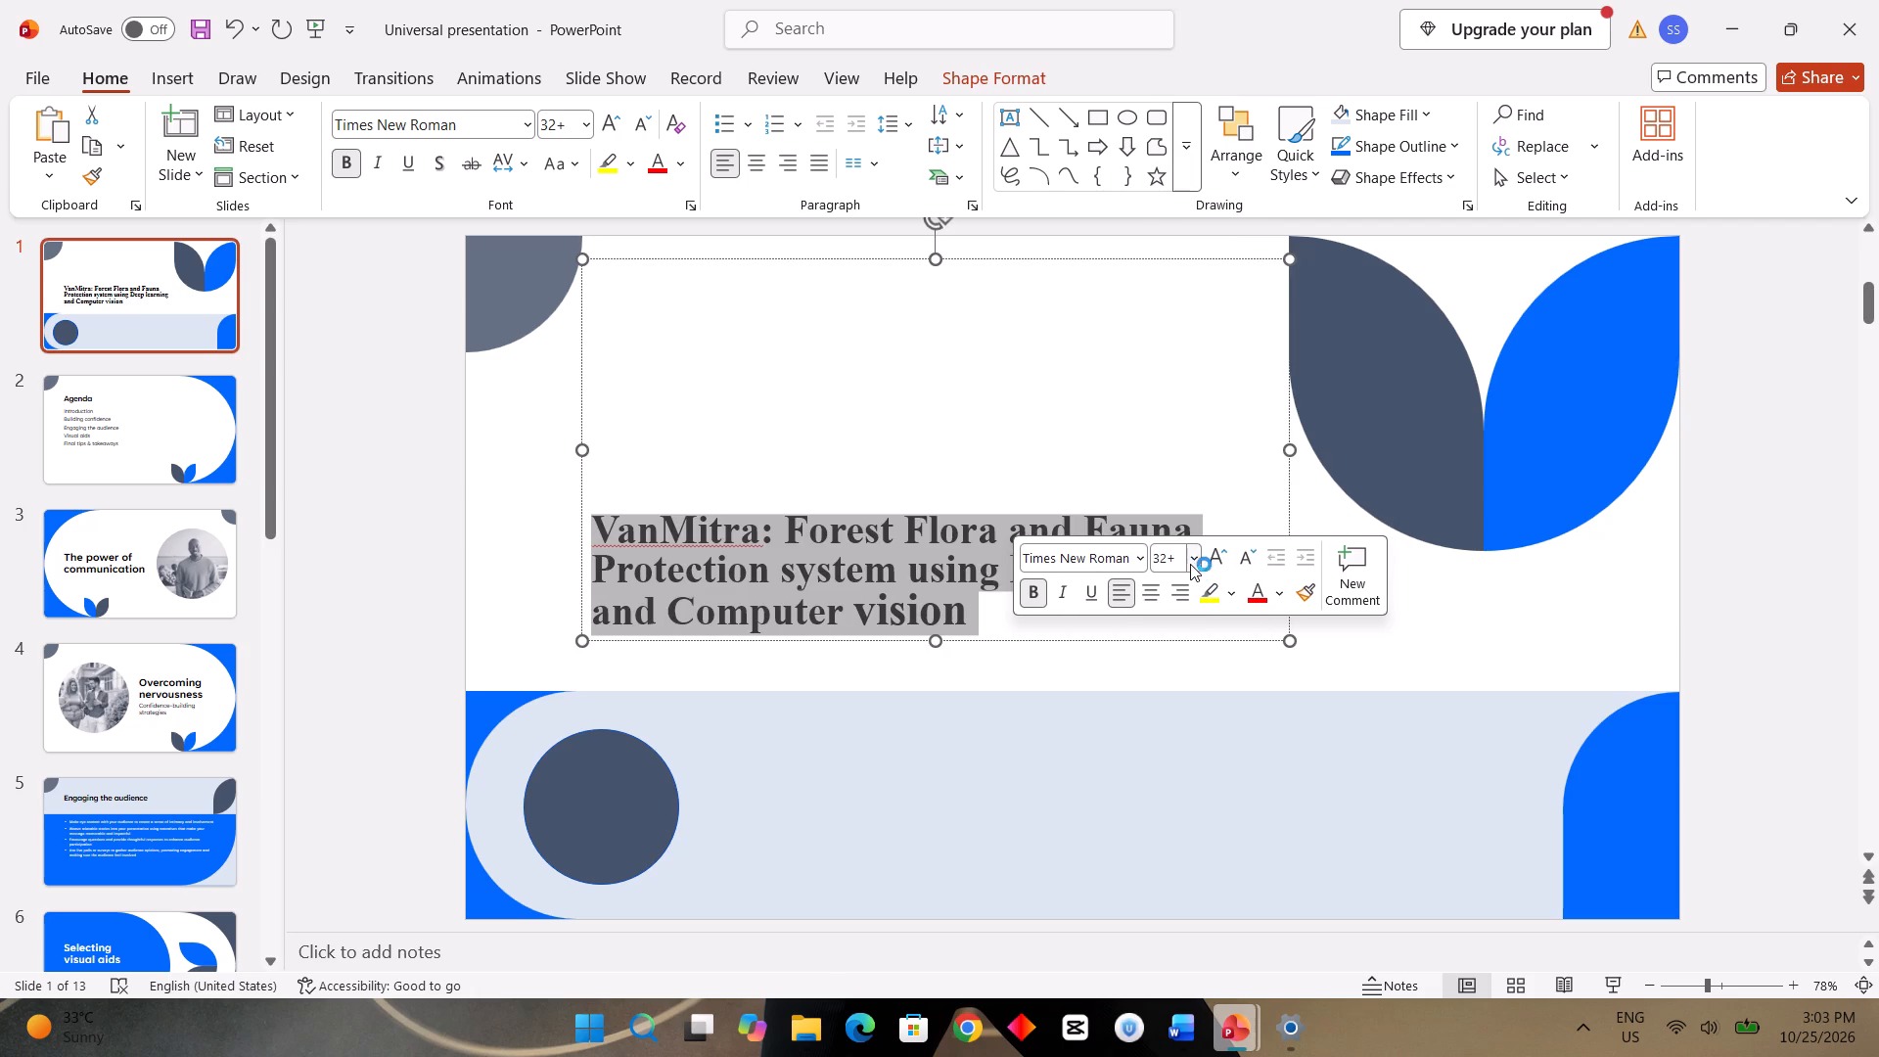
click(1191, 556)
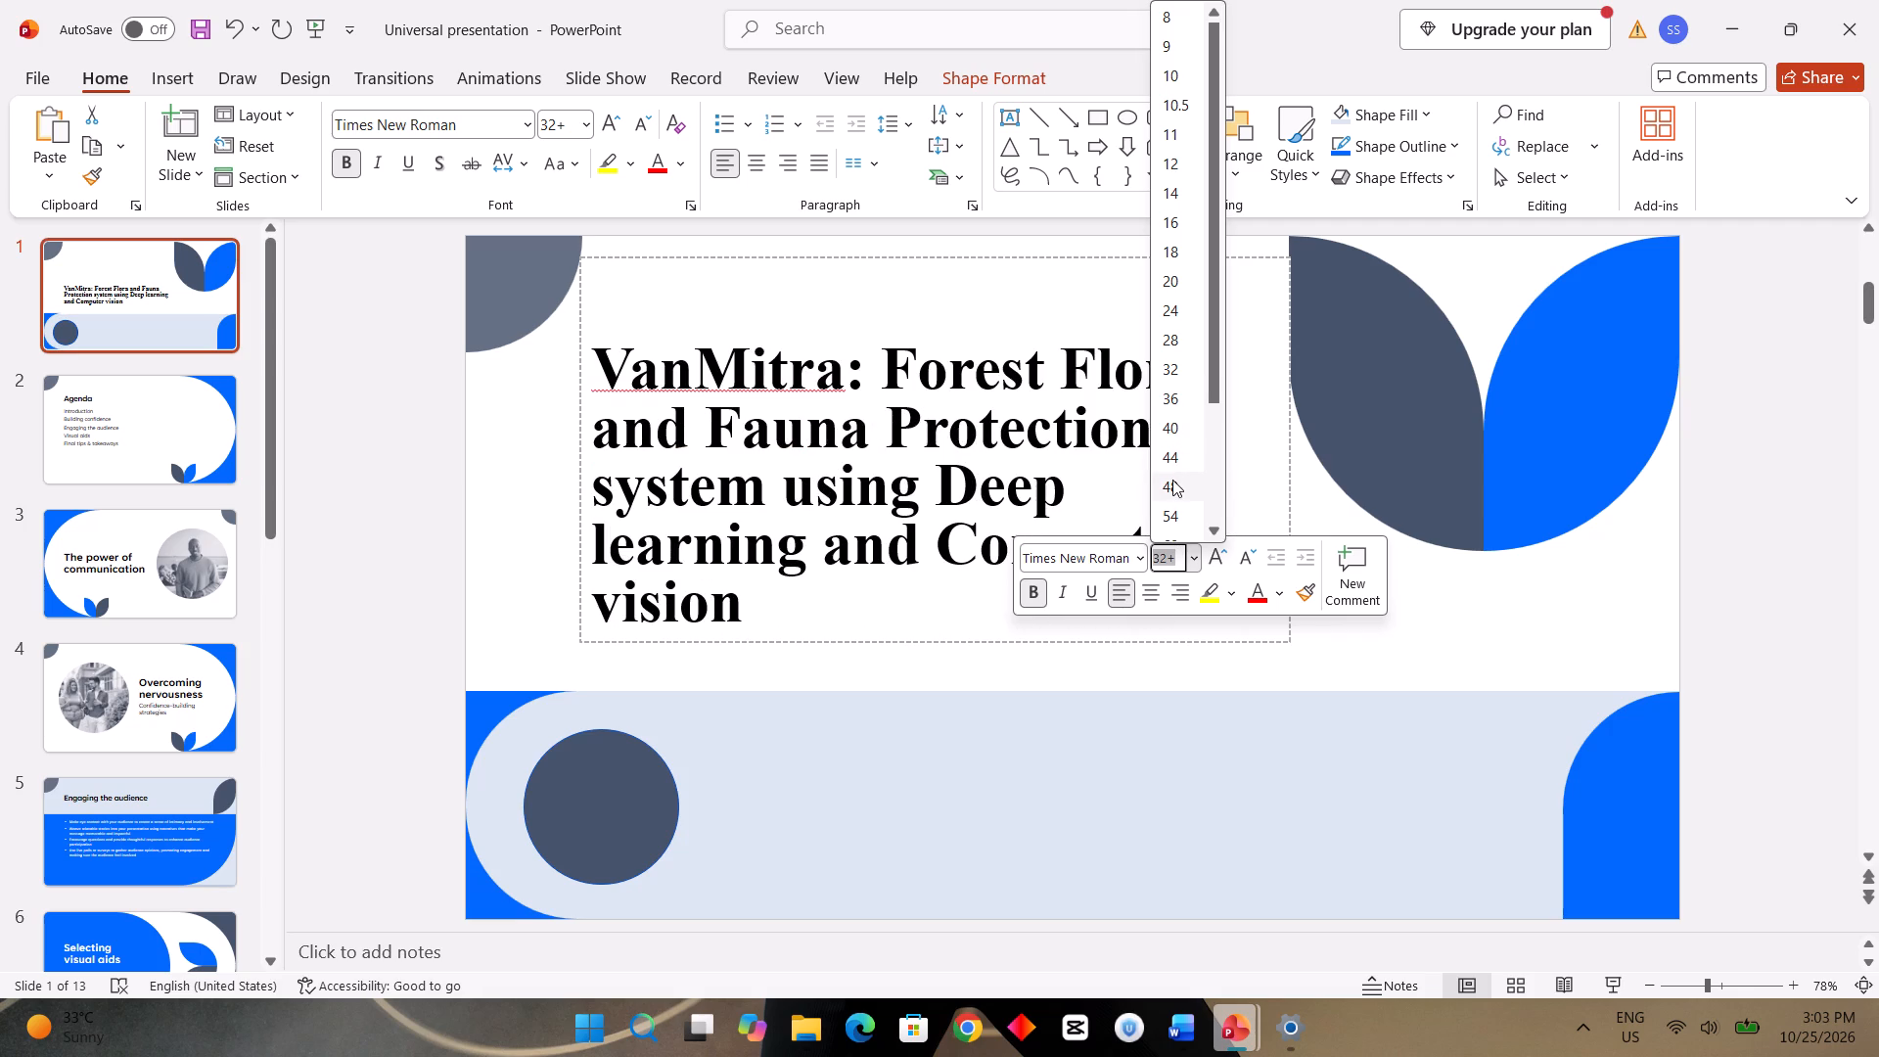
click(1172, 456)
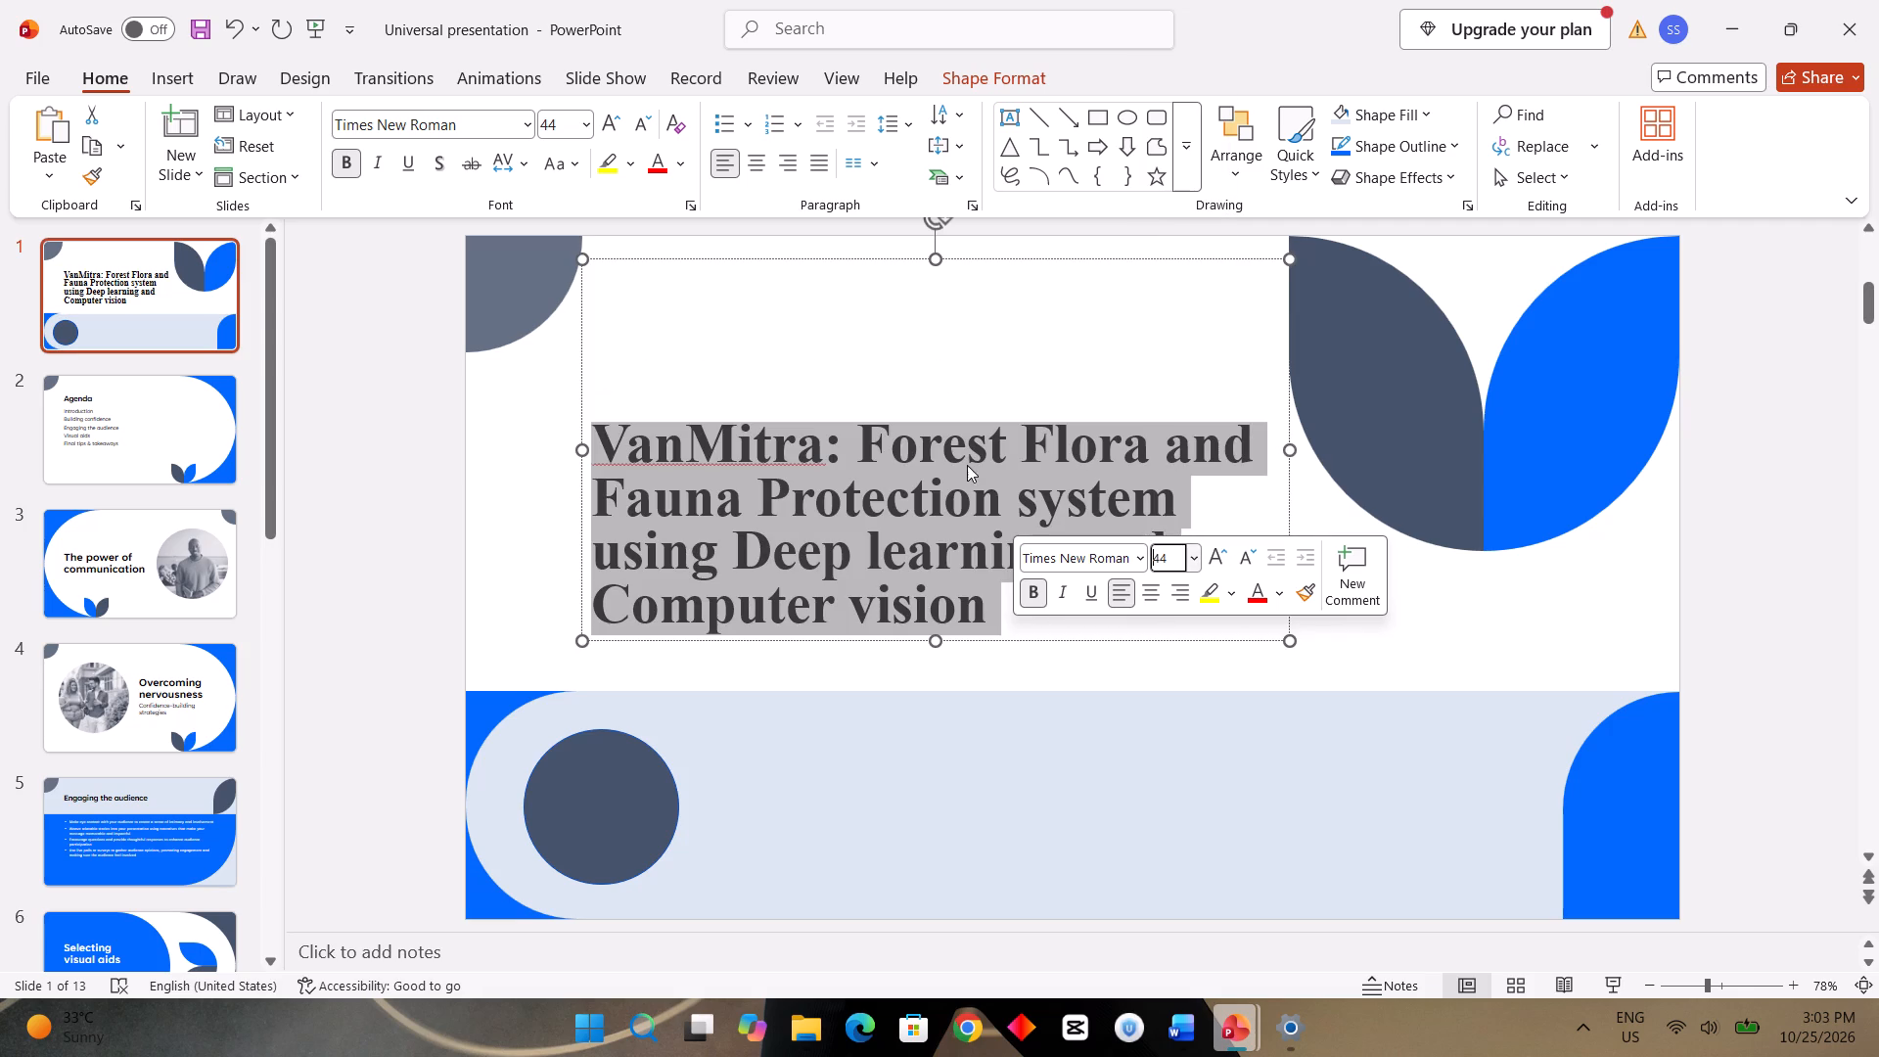
Centre-align the VanMitra title text.
click(1147, 589)
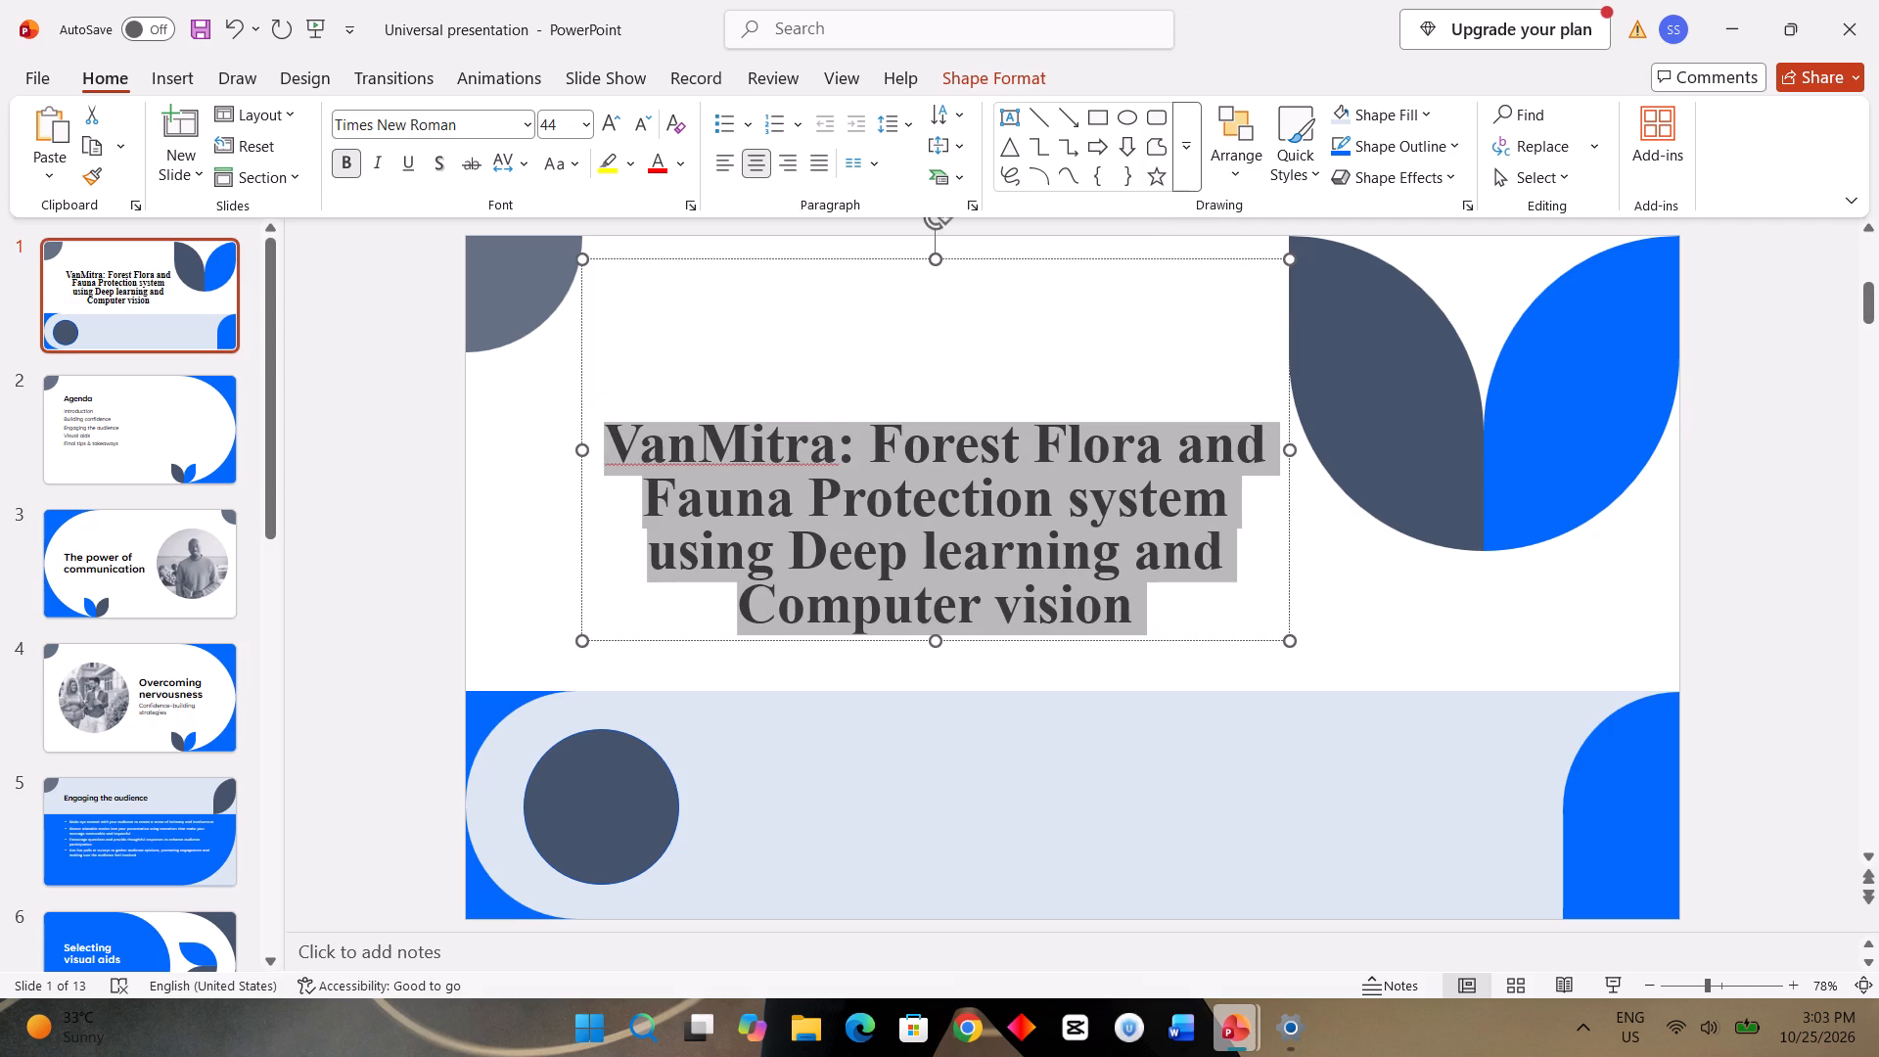
double_click(1089, 572)
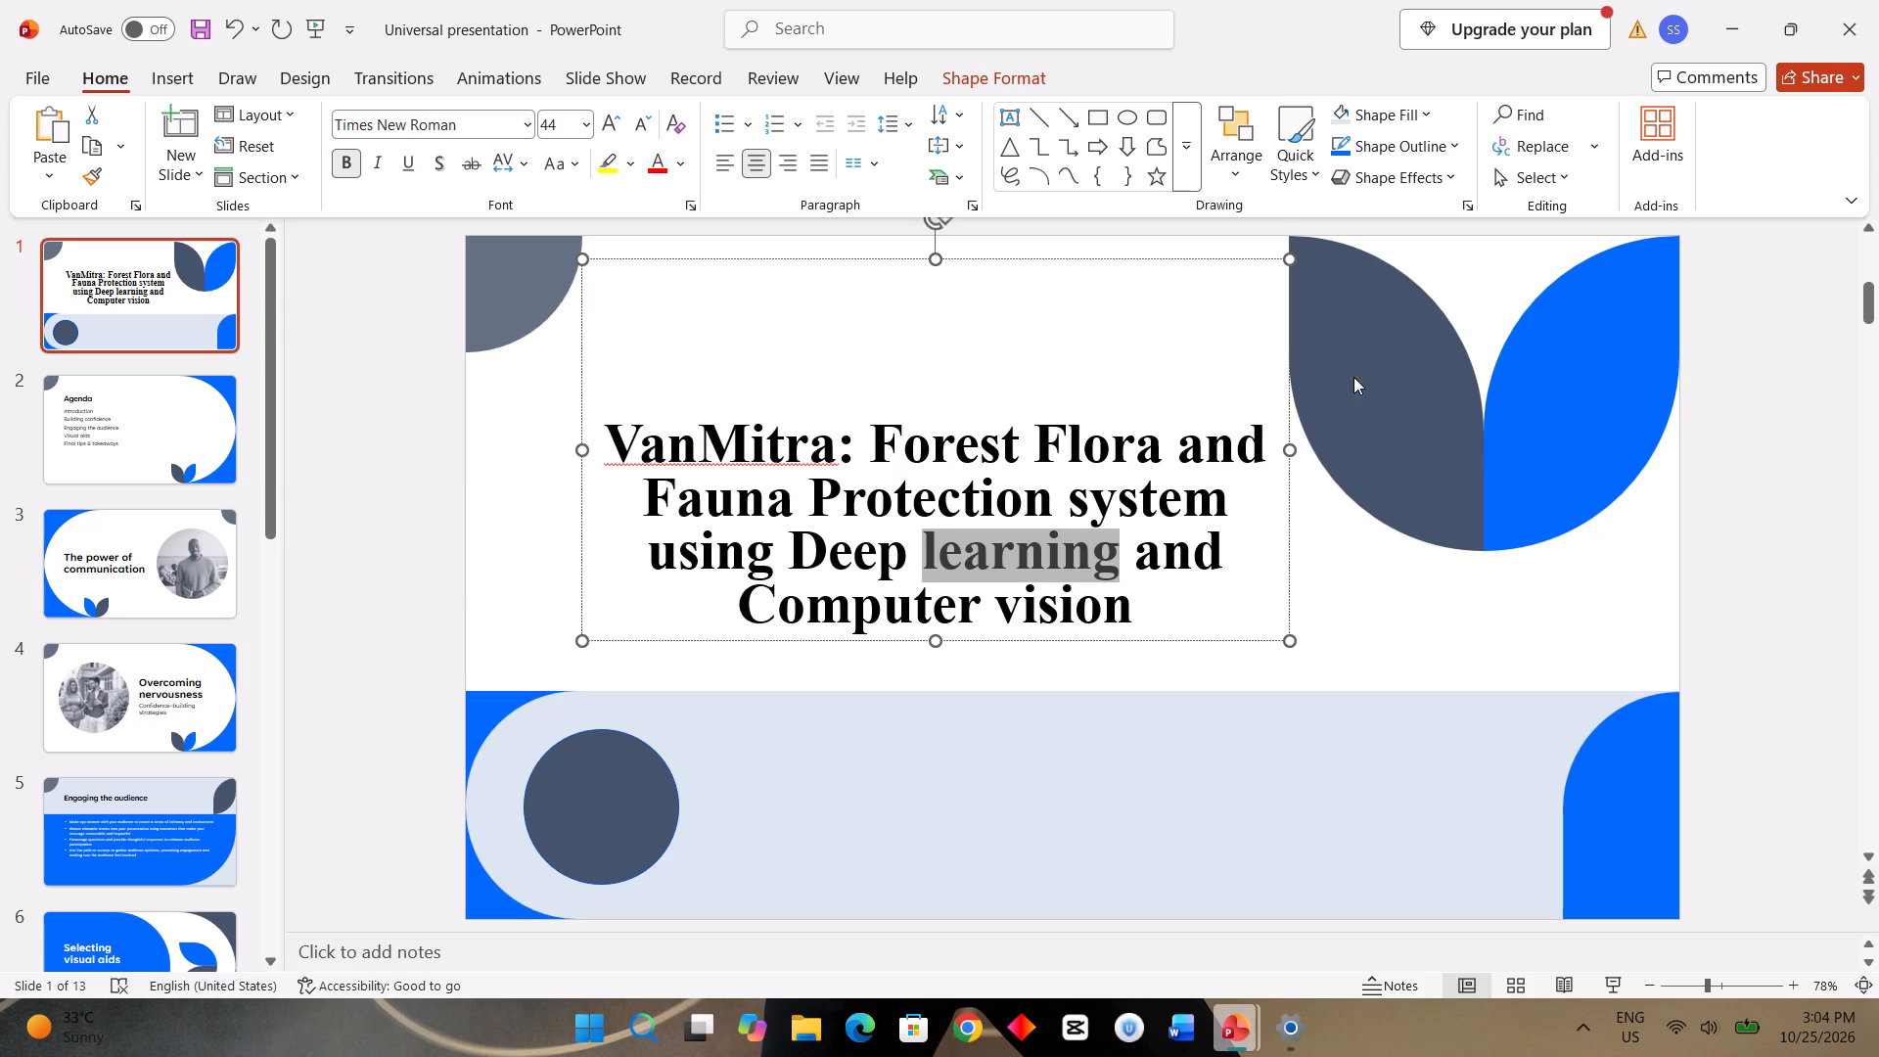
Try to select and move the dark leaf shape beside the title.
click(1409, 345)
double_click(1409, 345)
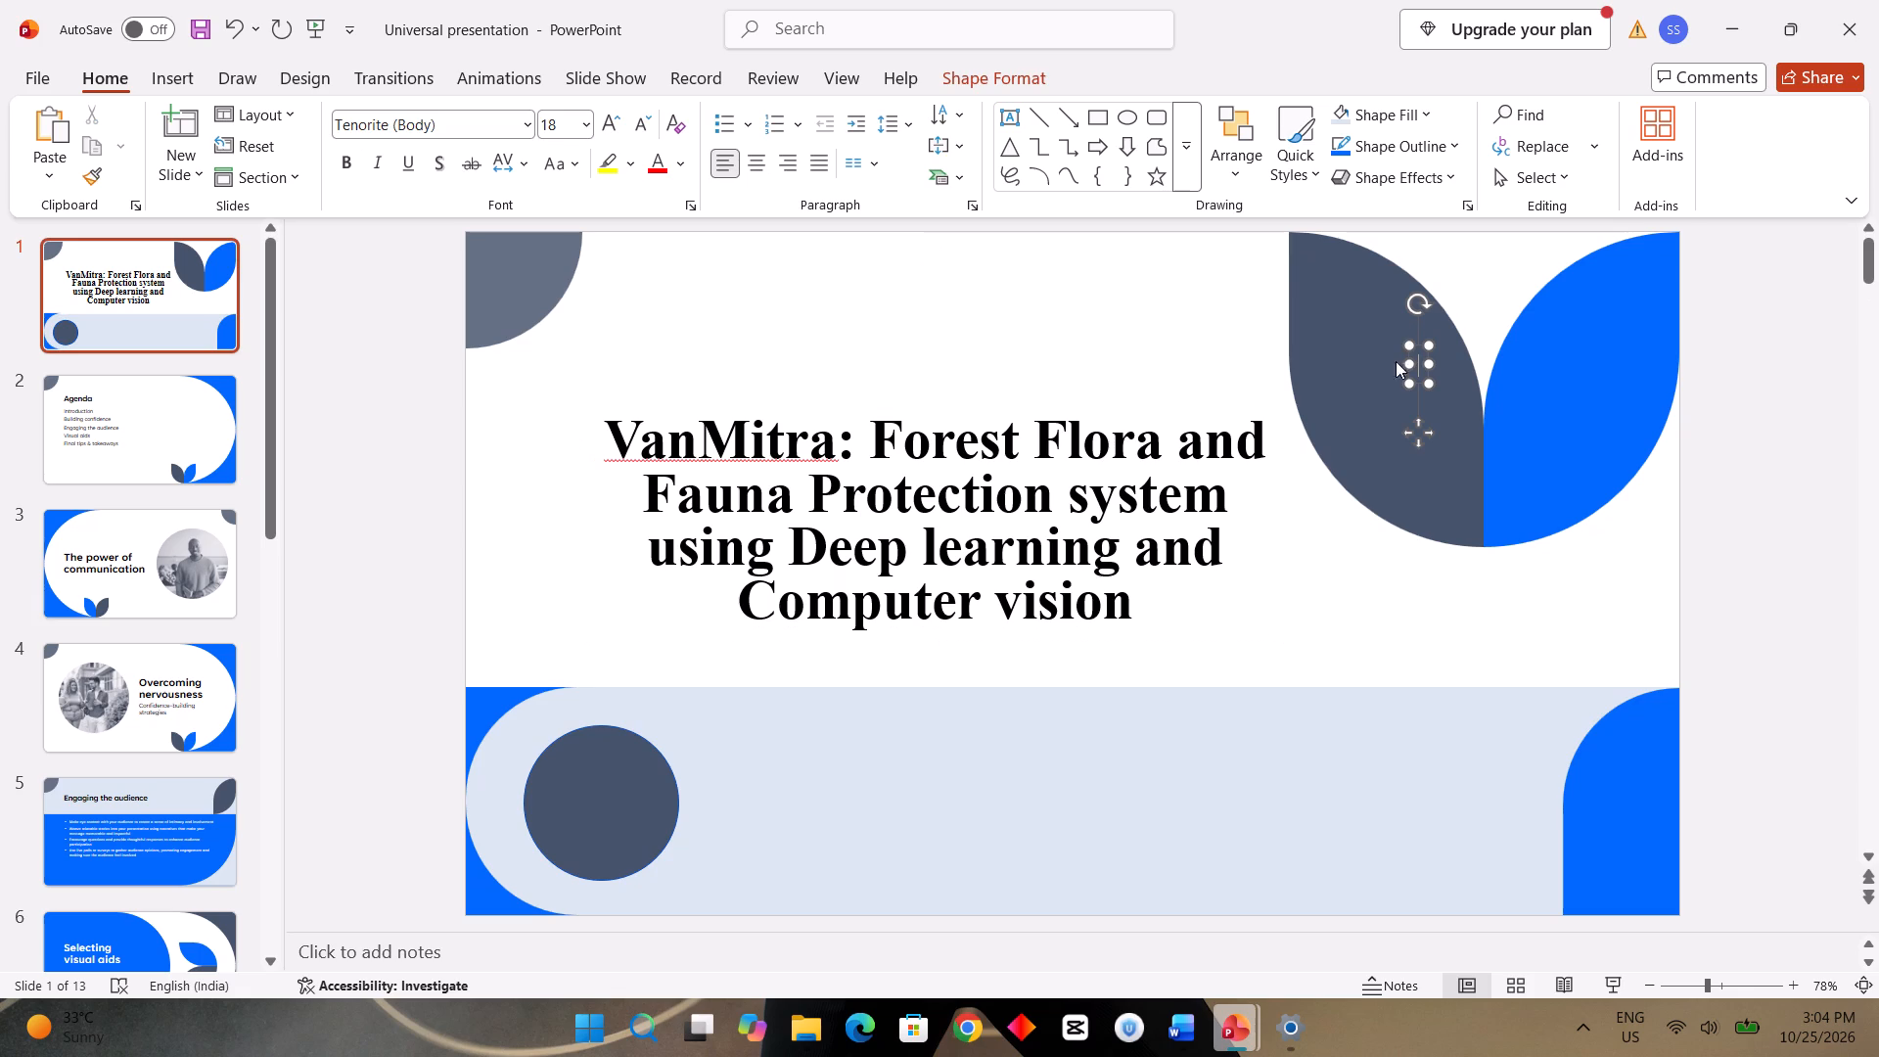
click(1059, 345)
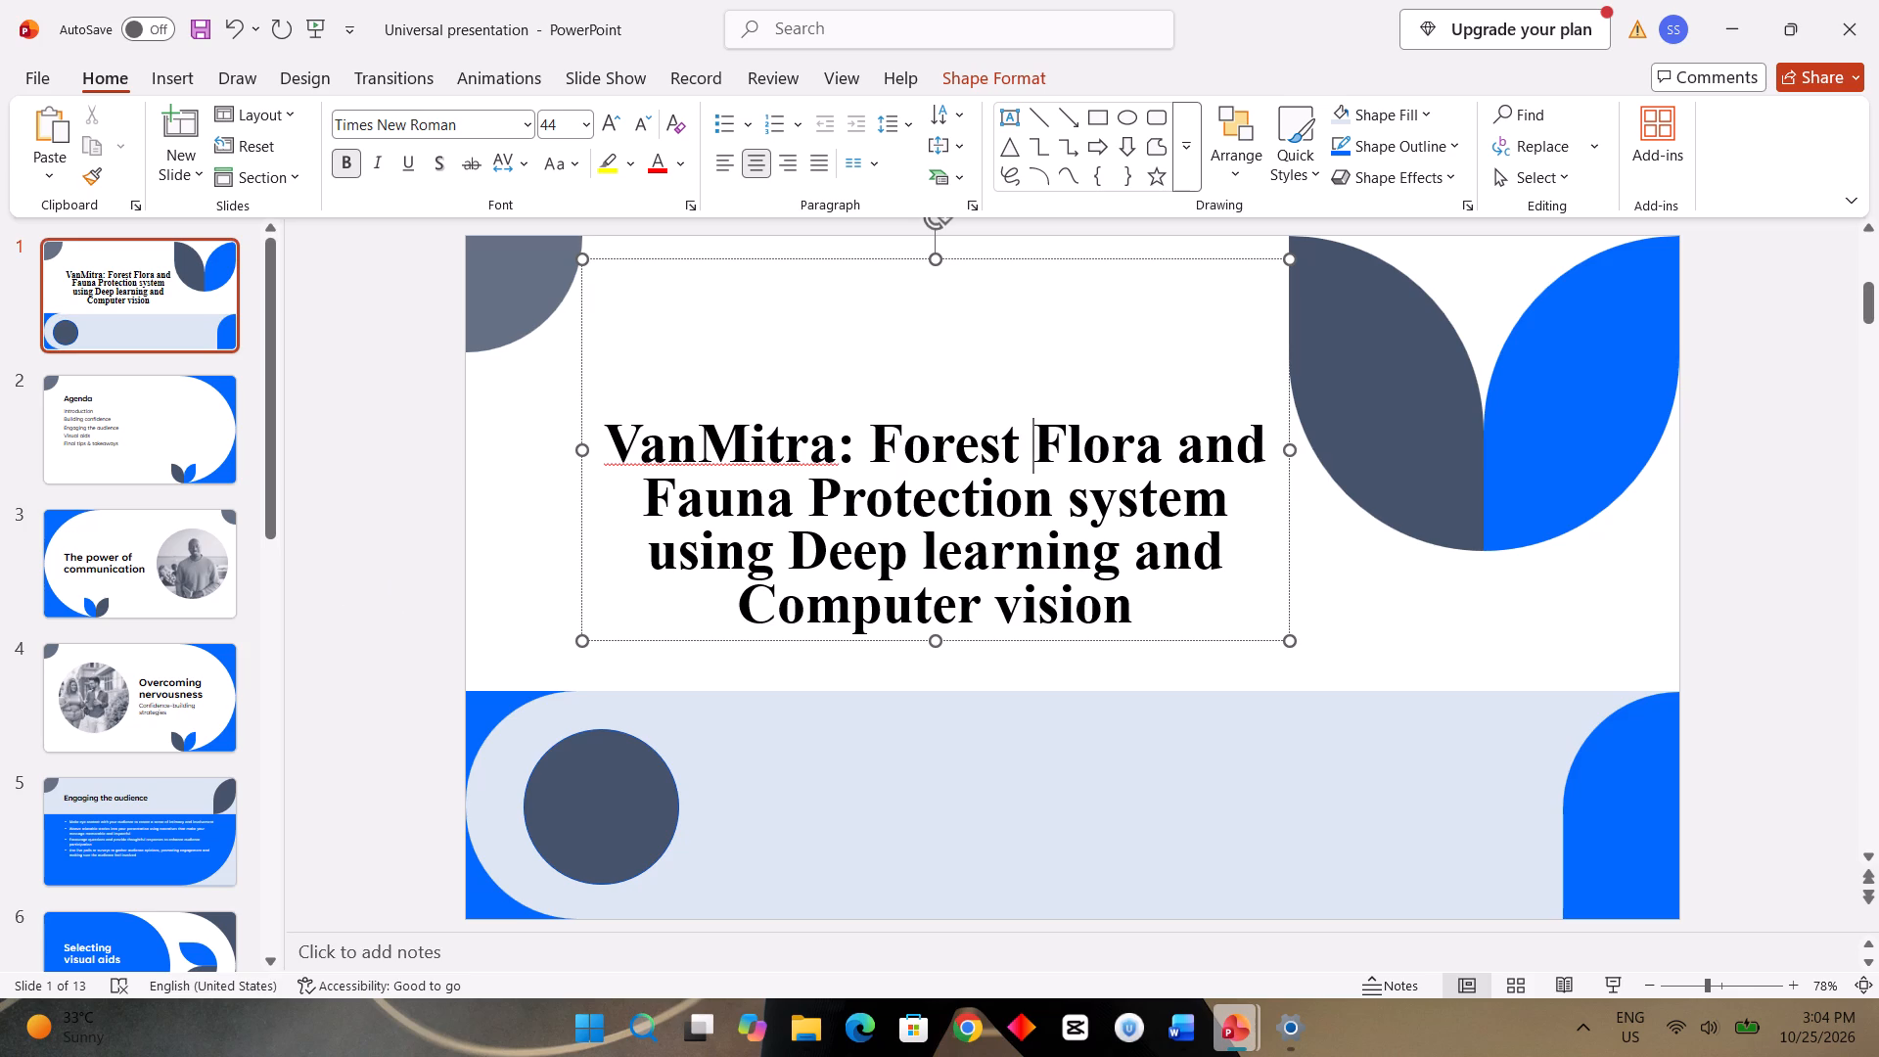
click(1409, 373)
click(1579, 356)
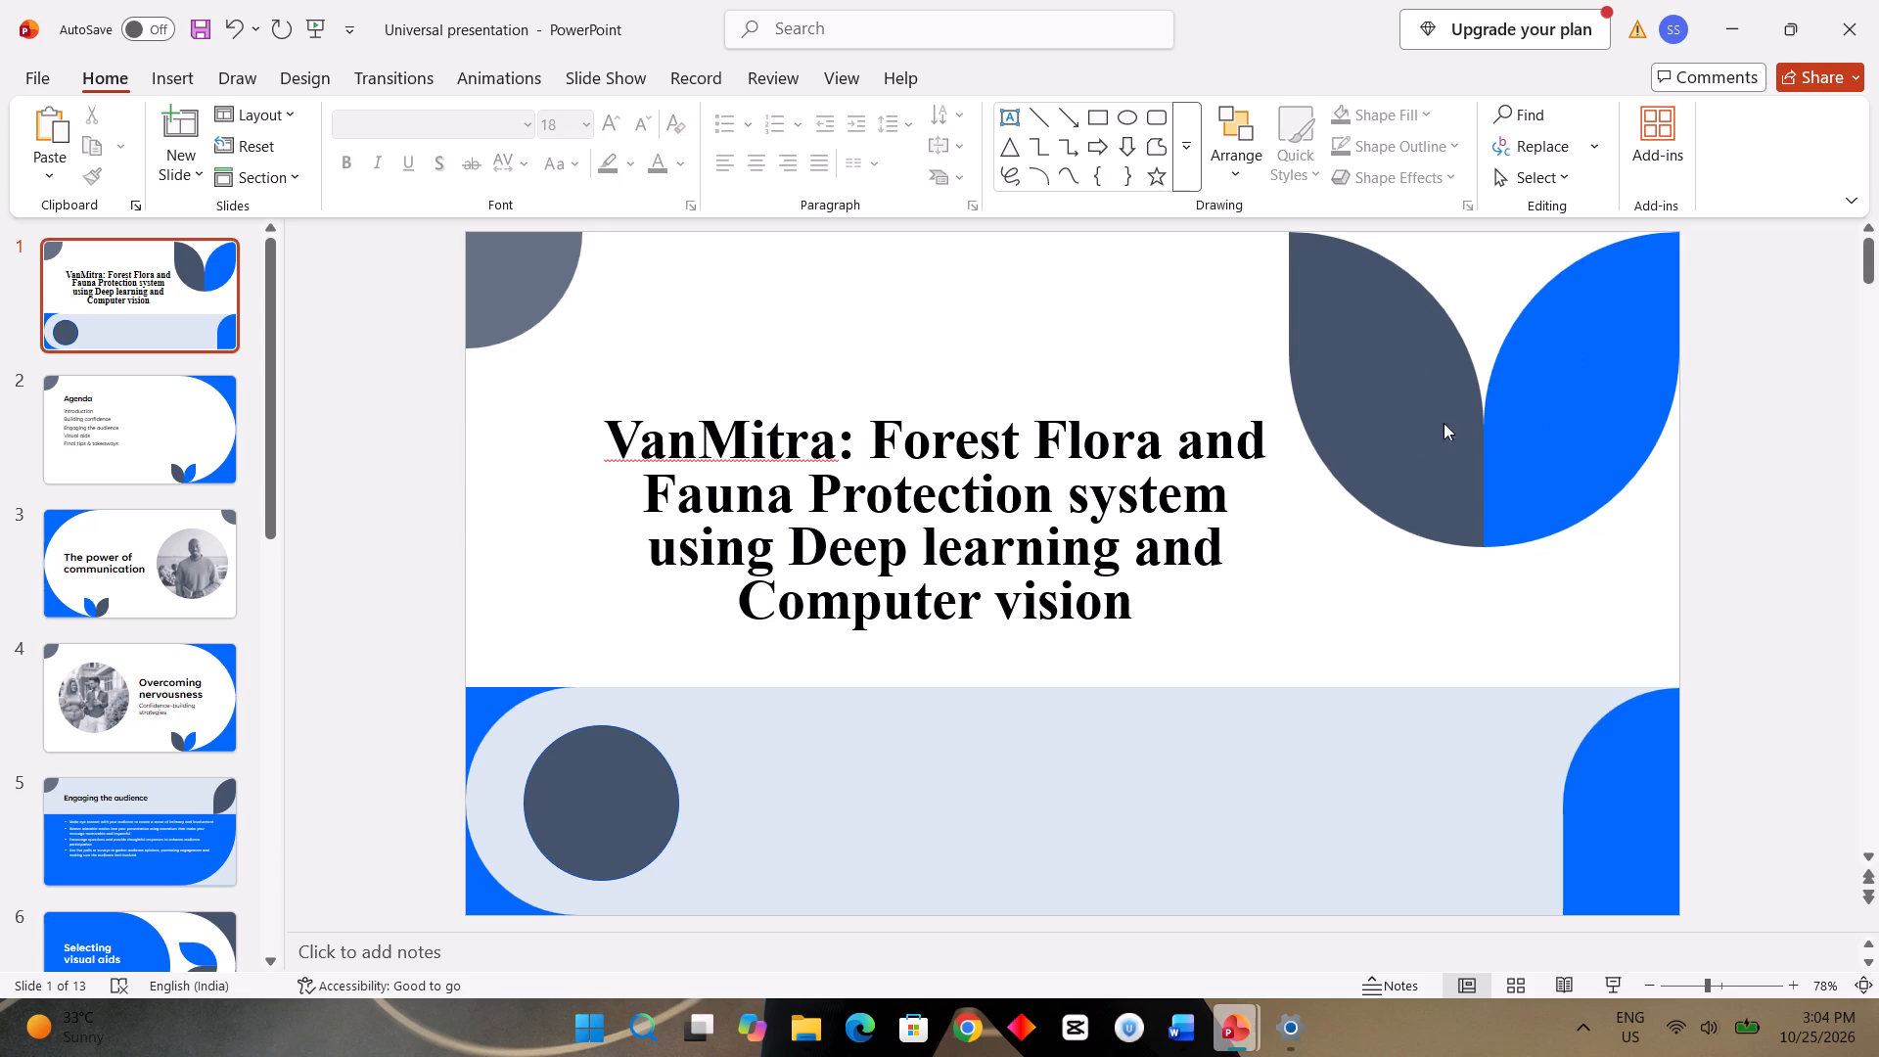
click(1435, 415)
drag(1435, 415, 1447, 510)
Shrink the title text box from its lower corner, making it slightly narrower and about a third shorter.
click(752, 459)
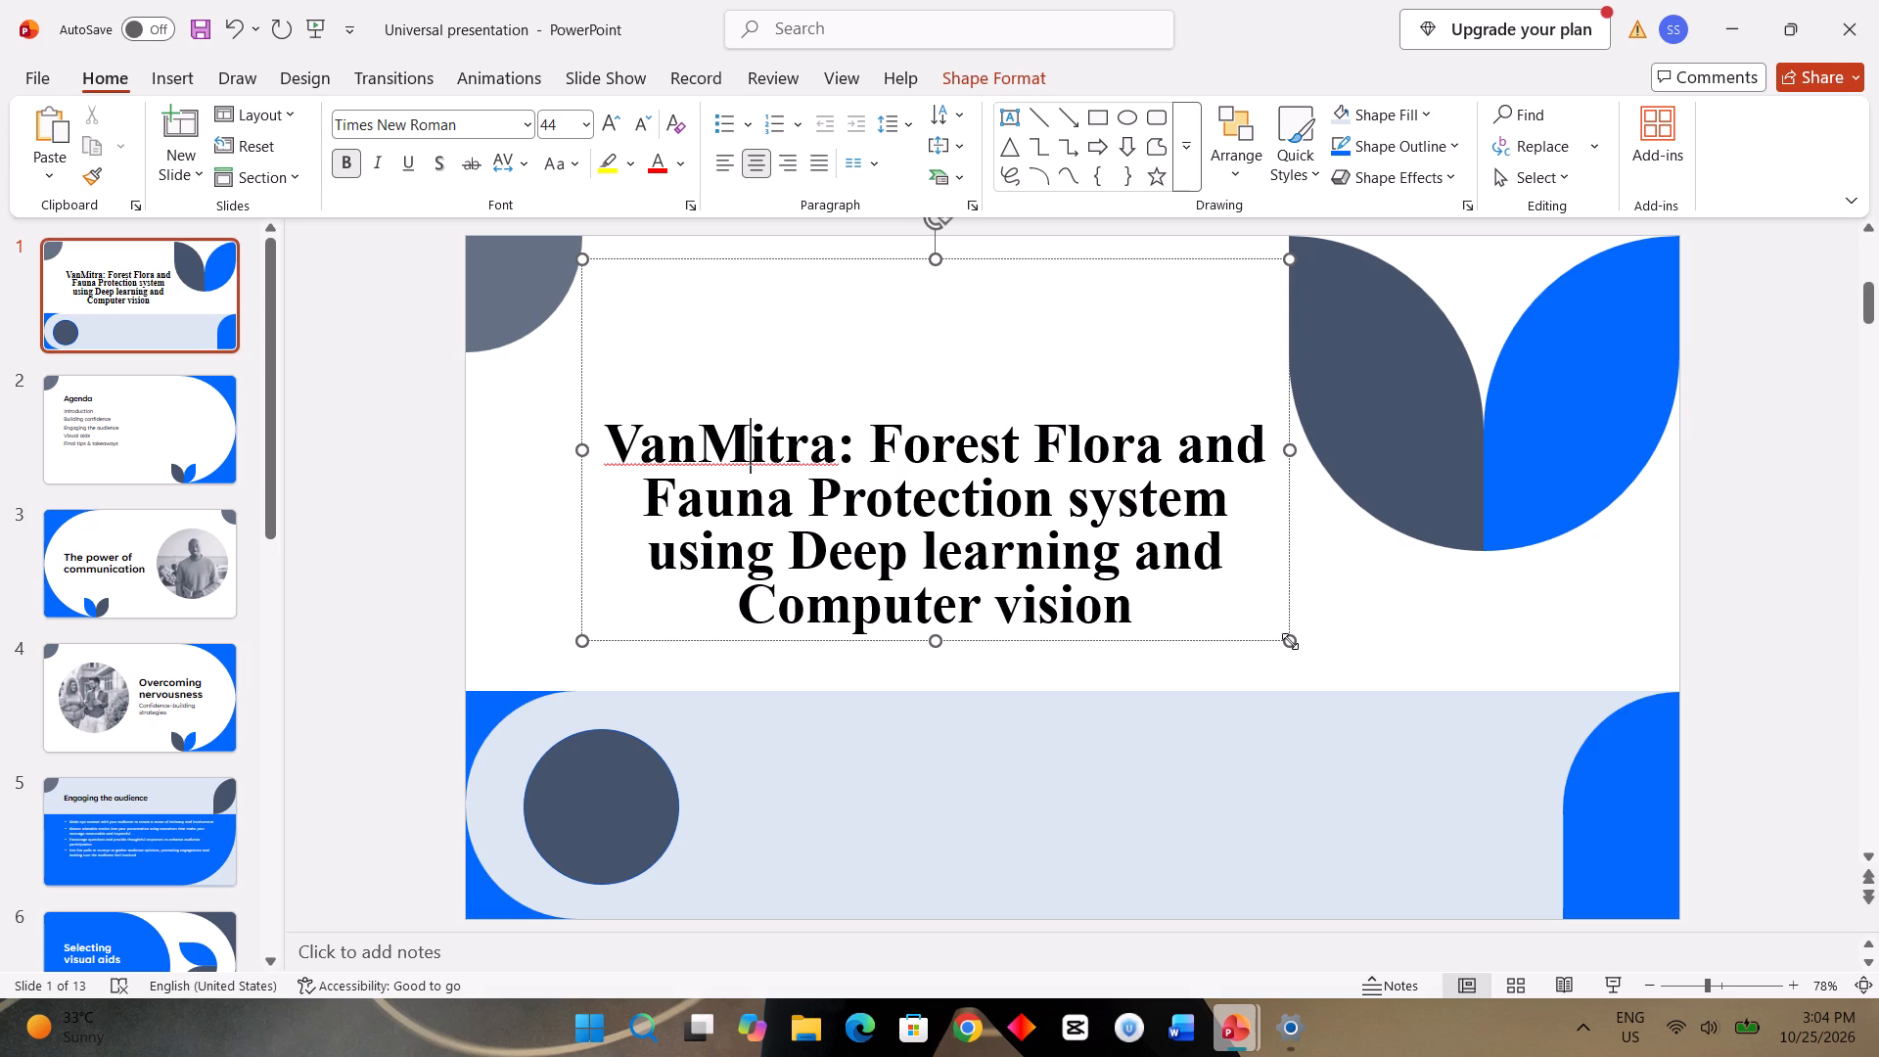
drag(1290, 641, 1206, 466)
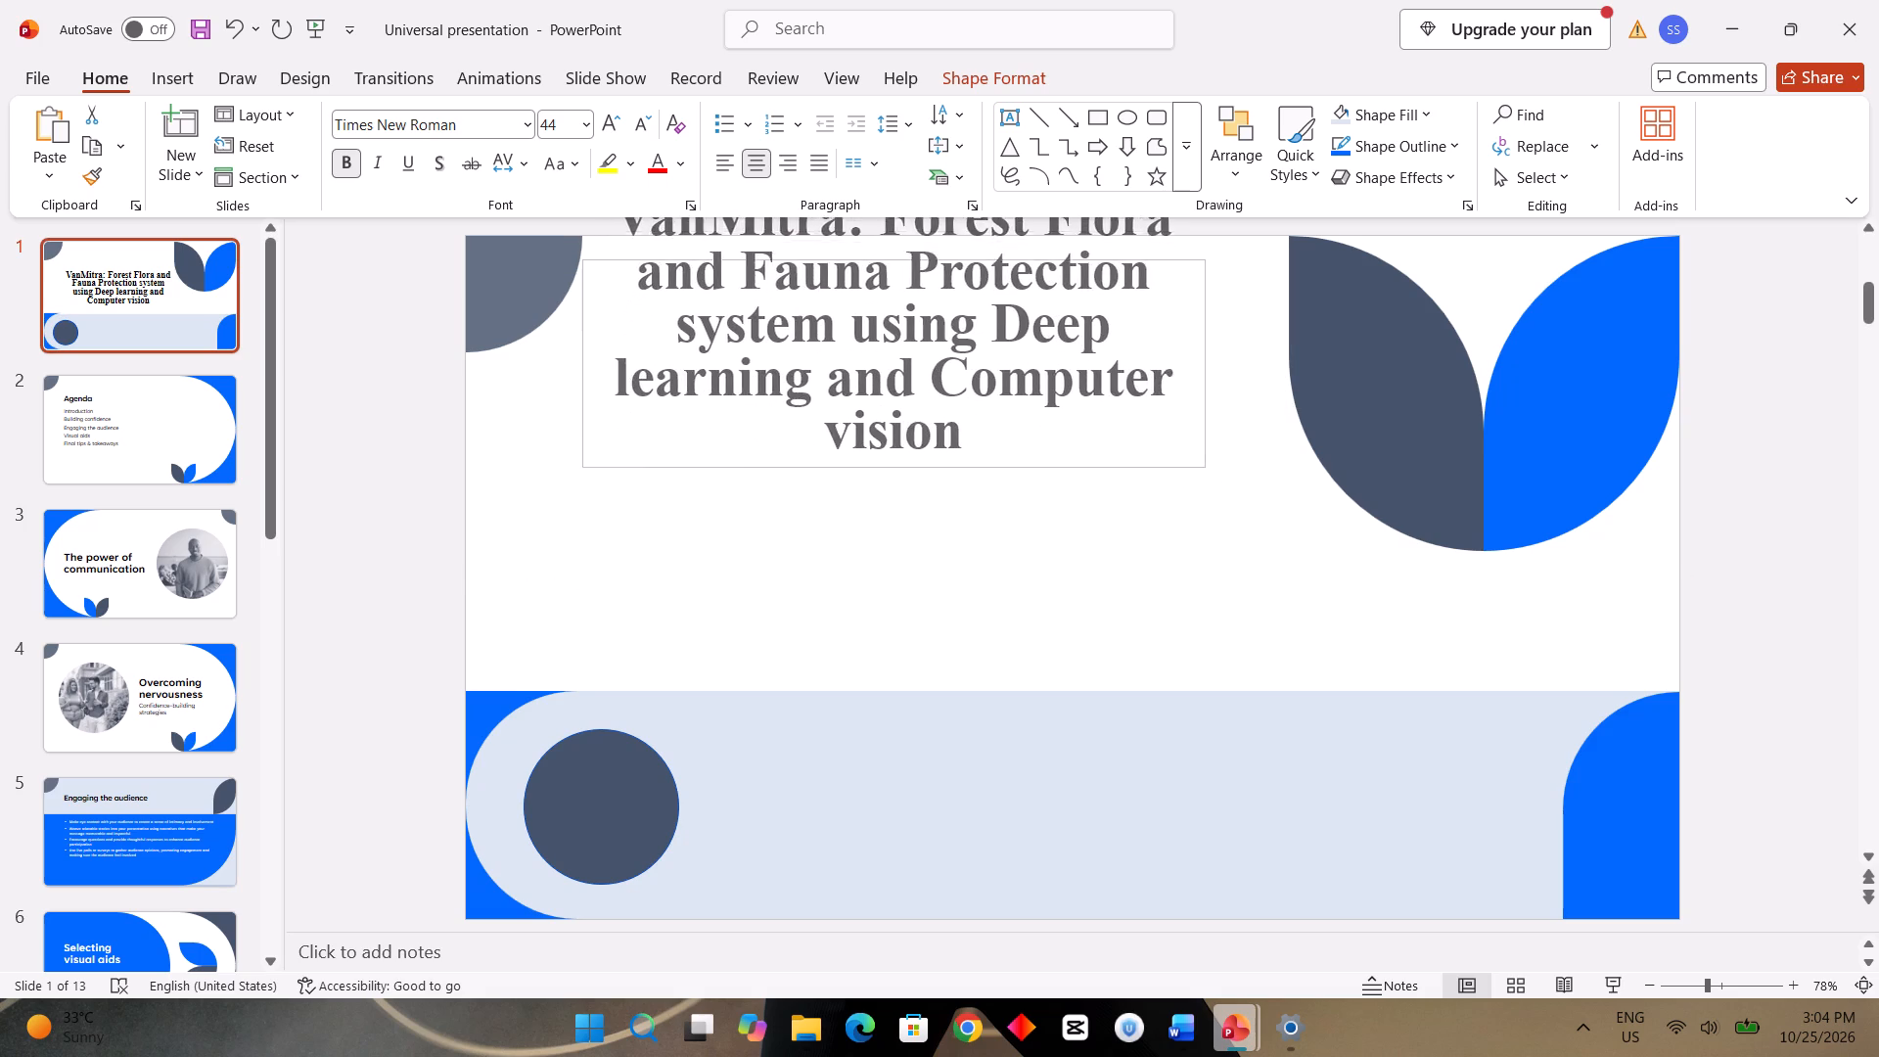
drag(1206, 466, 1242, 513)
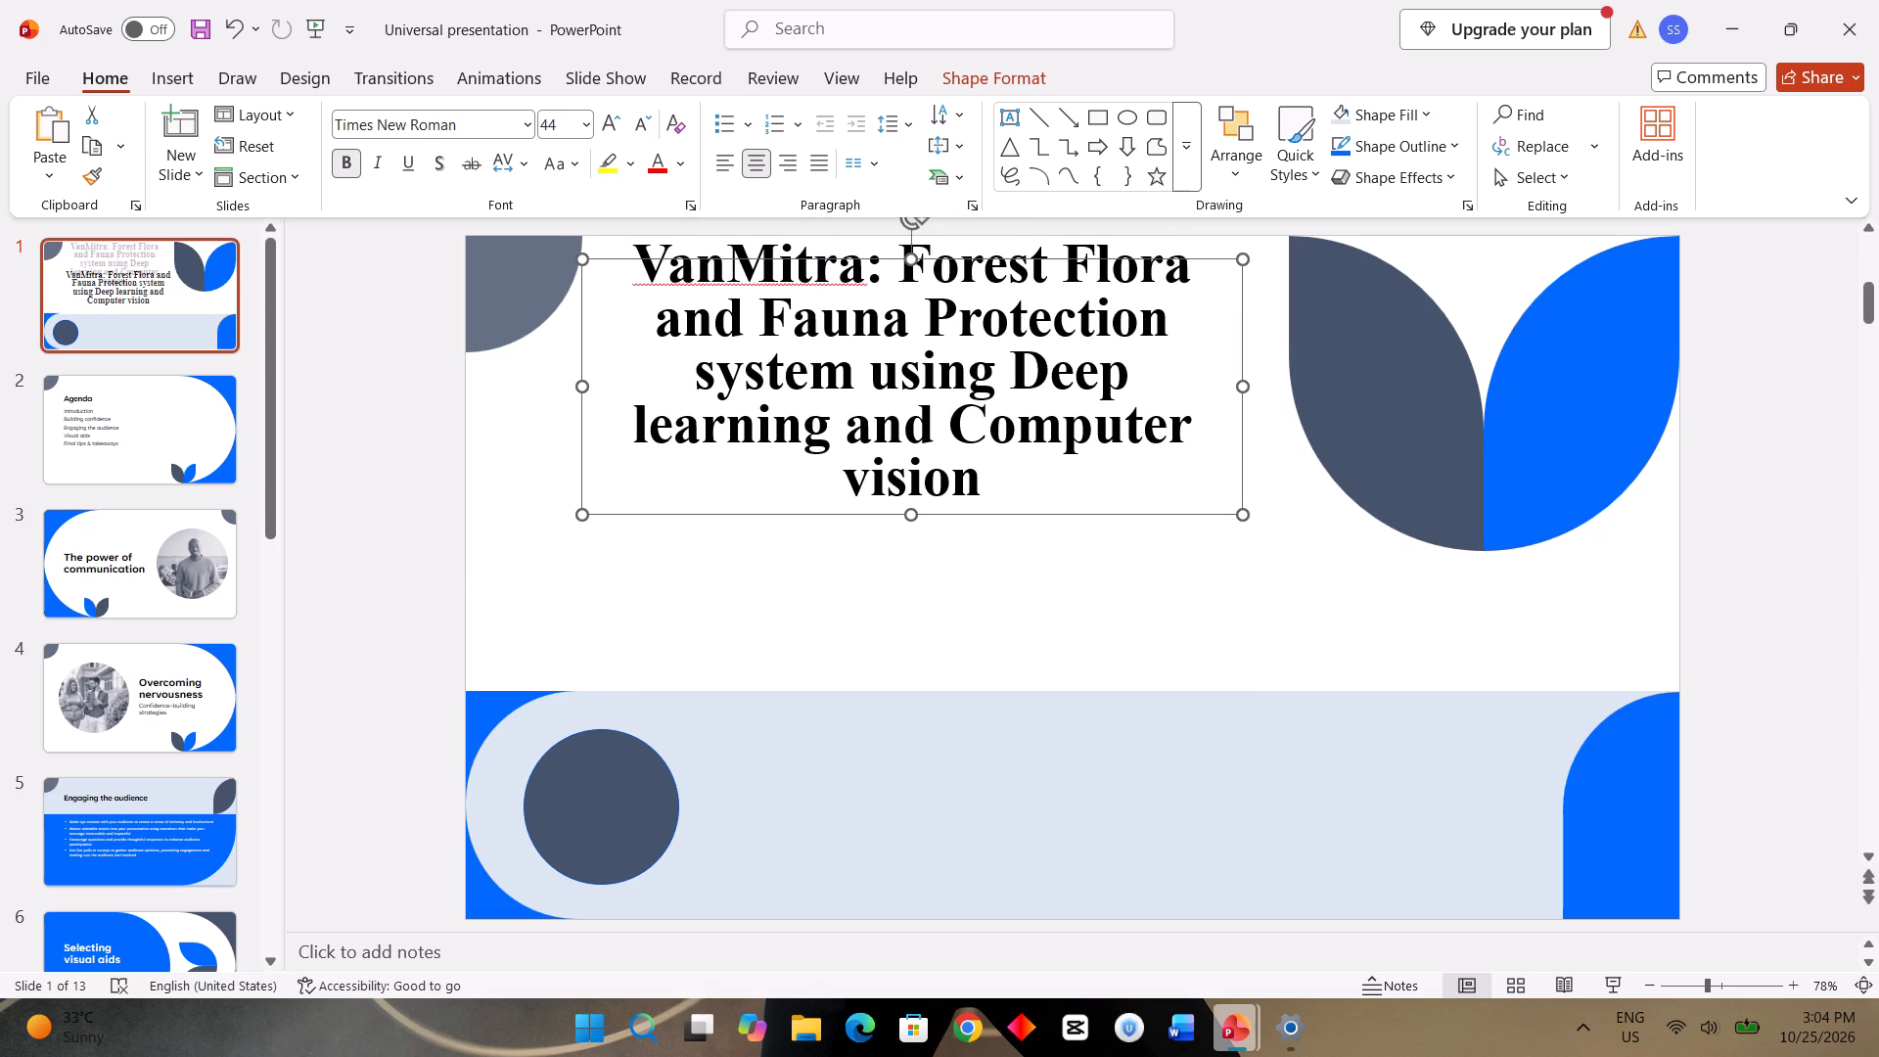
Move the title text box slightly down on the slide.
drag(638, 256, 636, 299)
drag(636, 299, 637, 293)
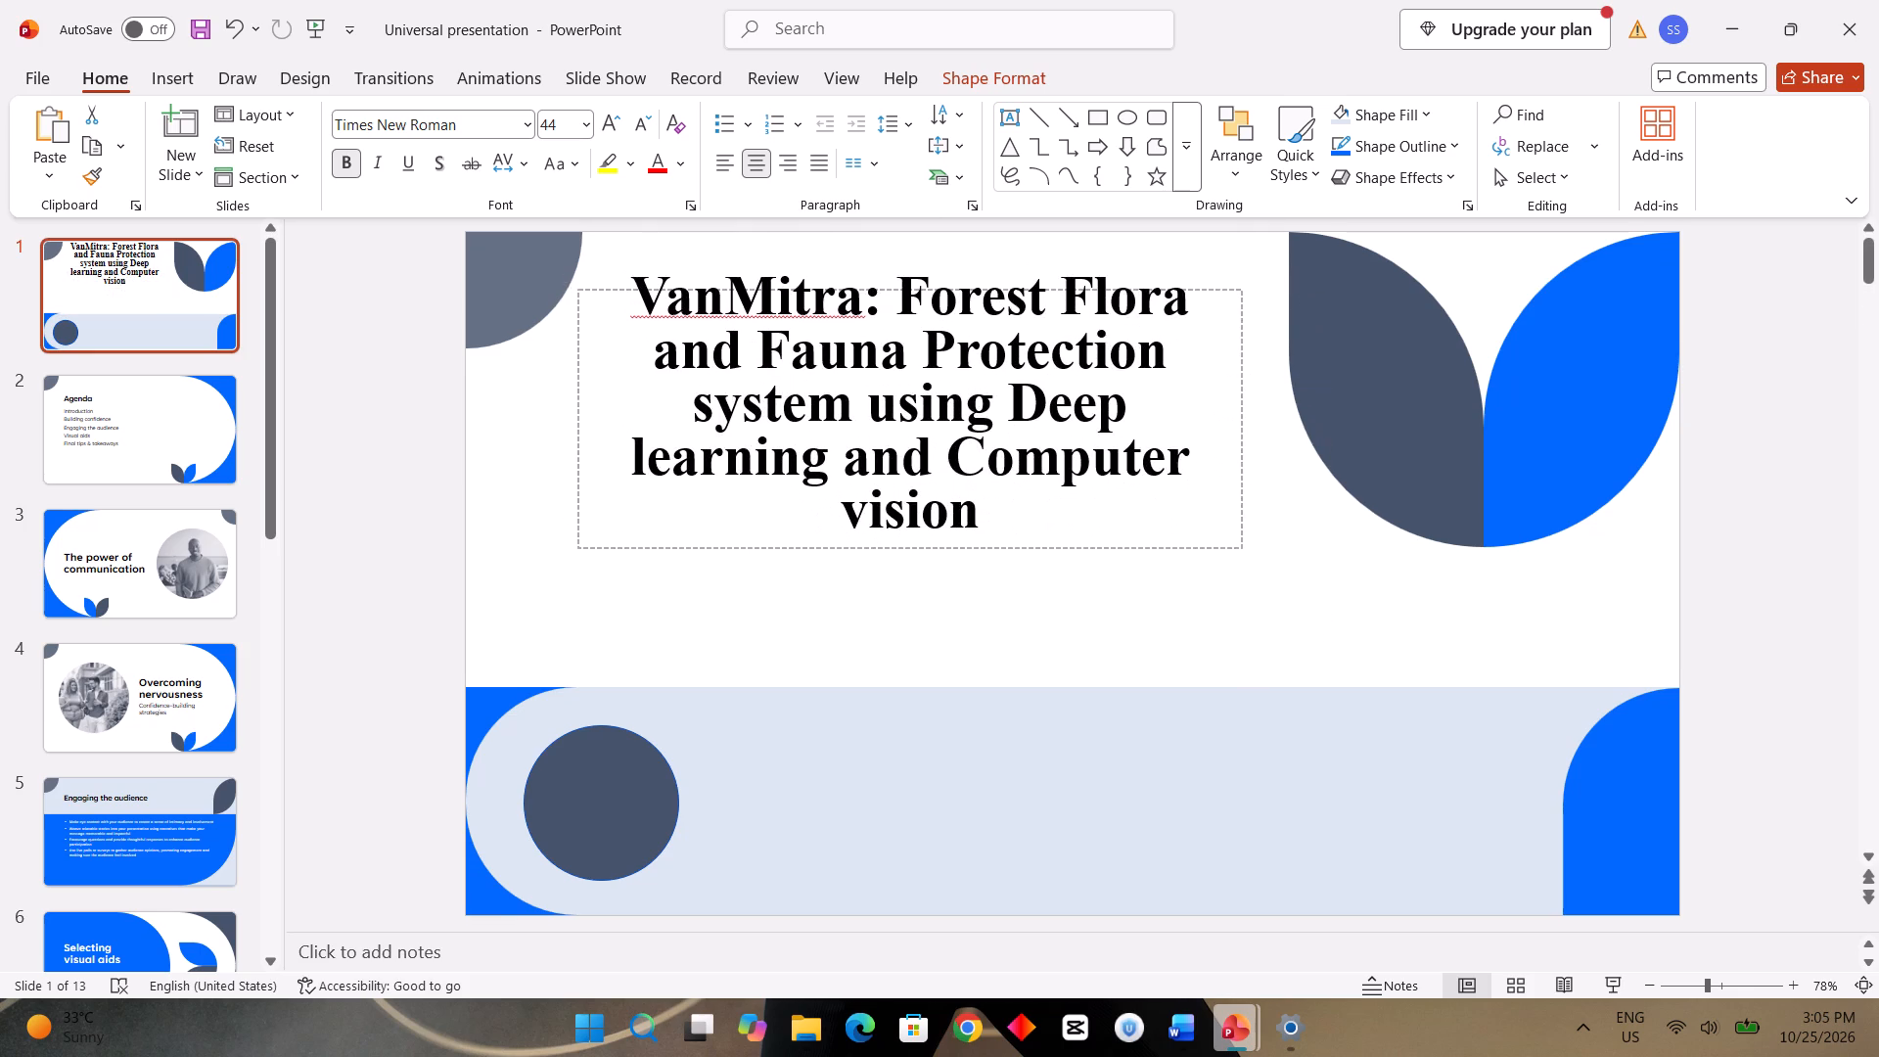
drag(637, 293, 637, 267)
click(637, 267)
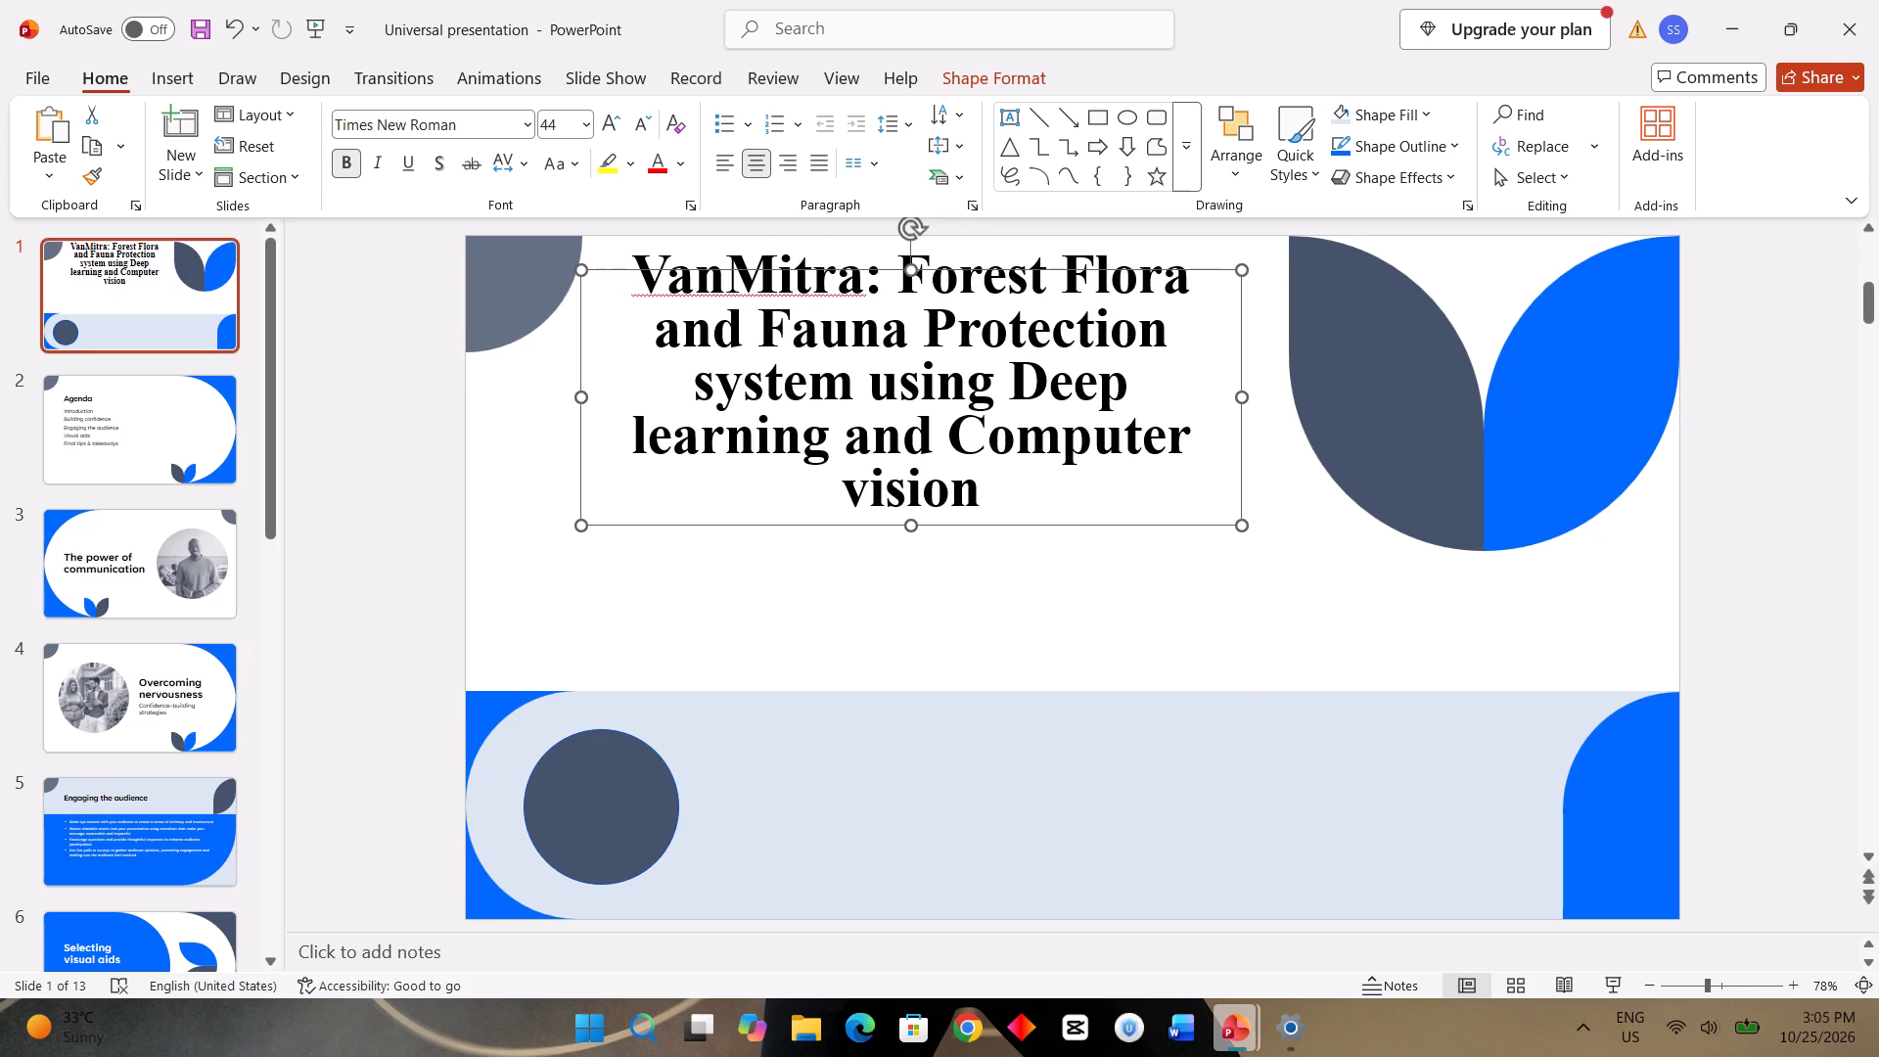
Set the font size of the whole VanMitra title to 32.
click(670, 300)
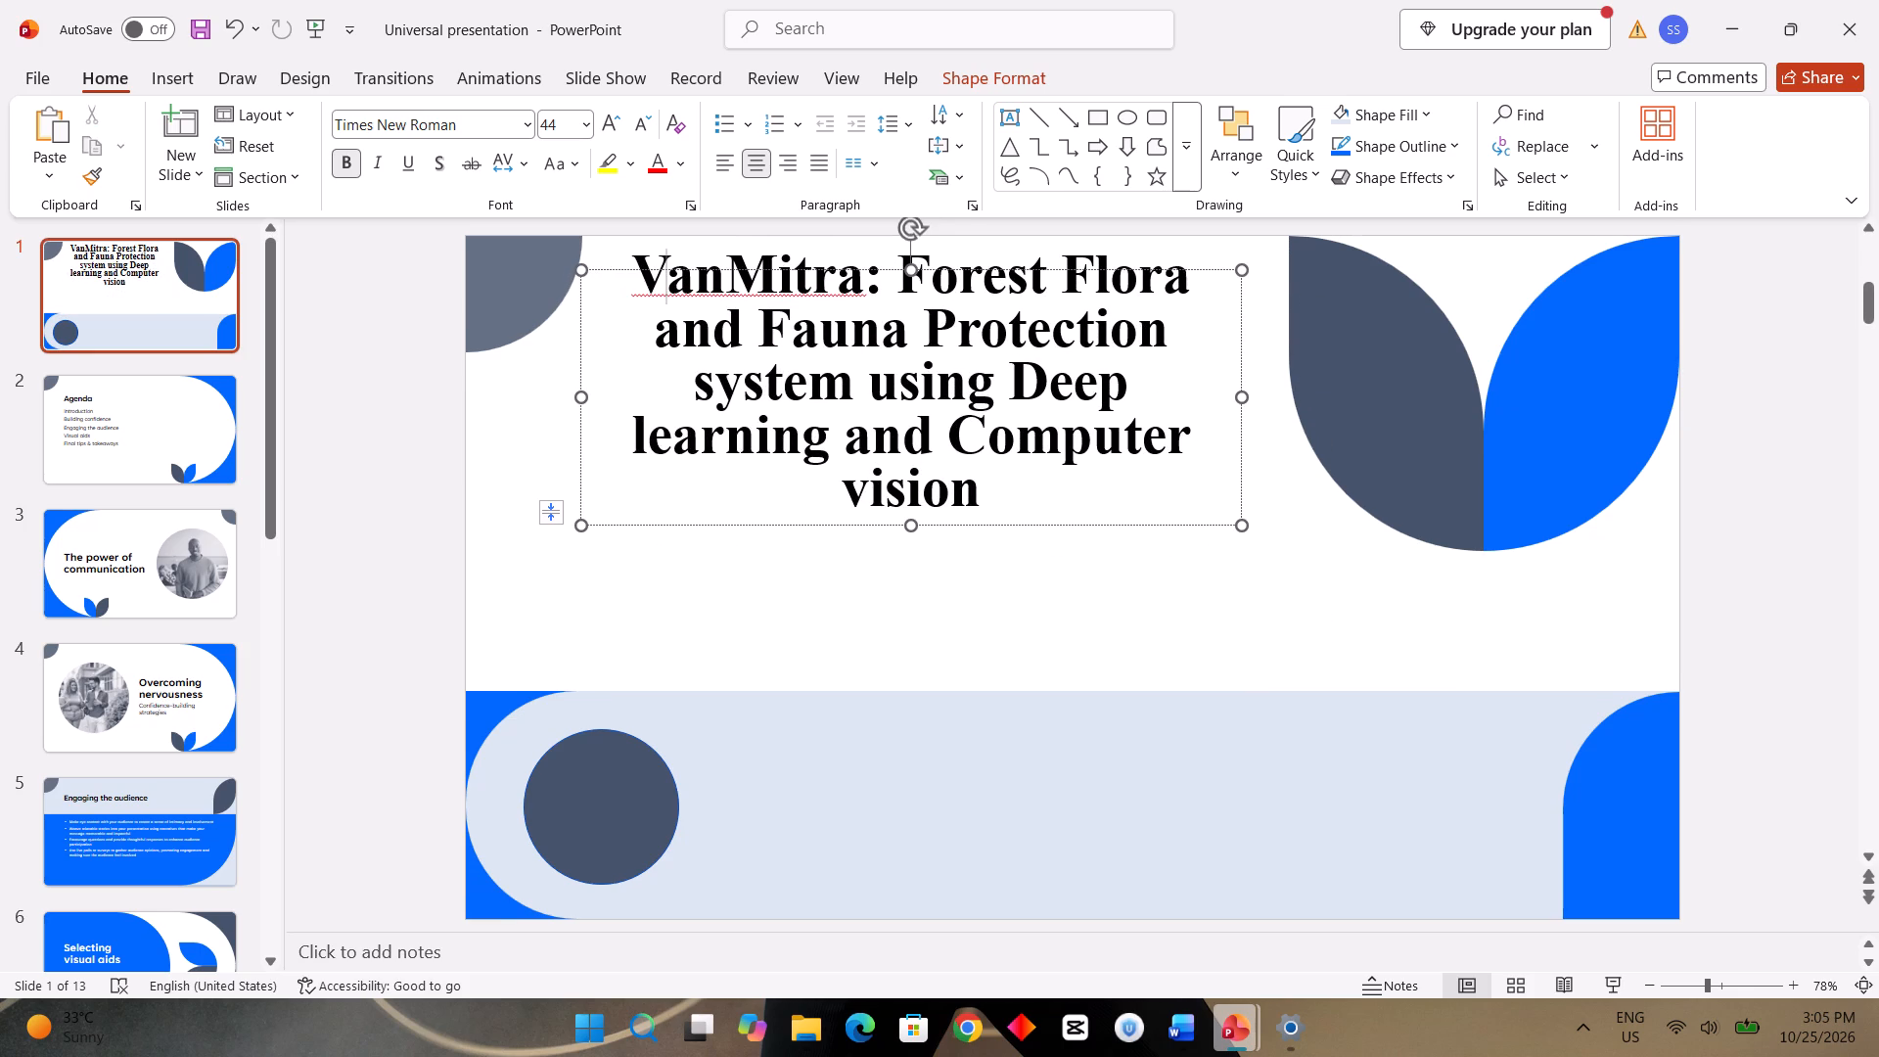
drag(694, 333, 1146, 515)
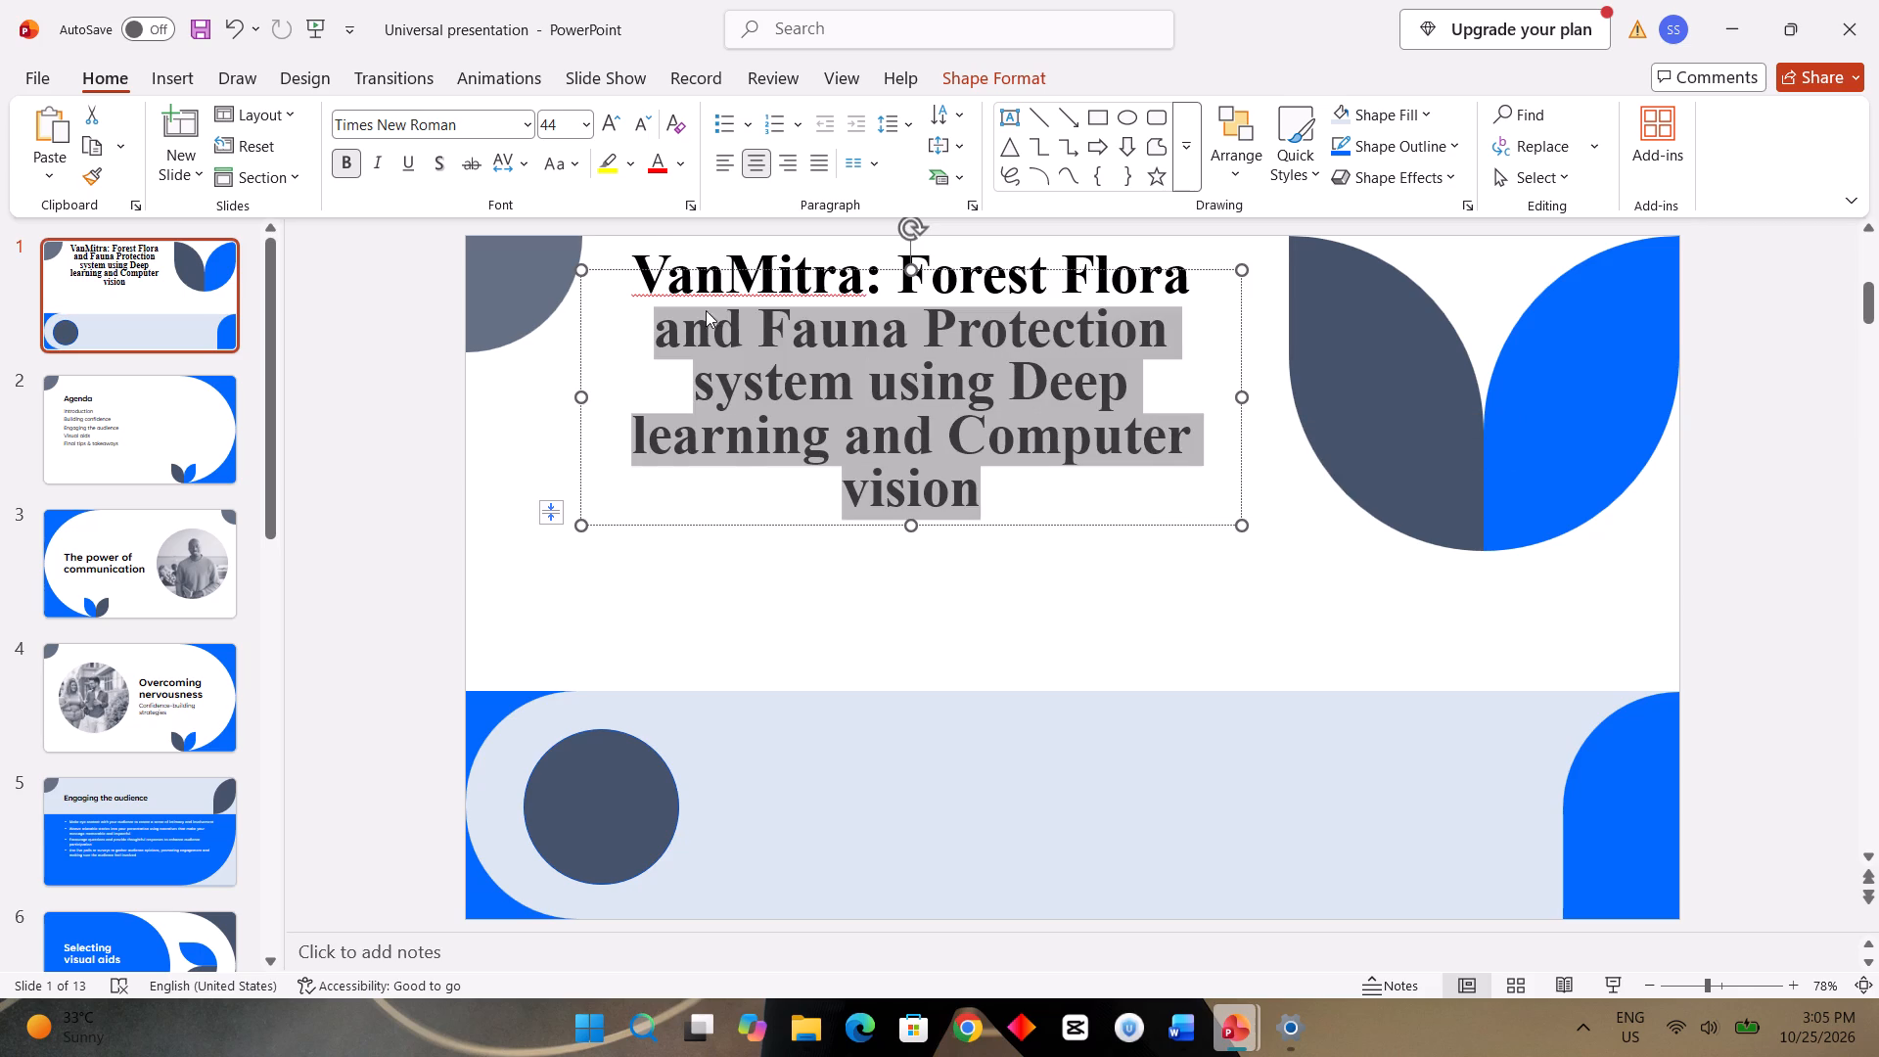
double_click(994, 500)
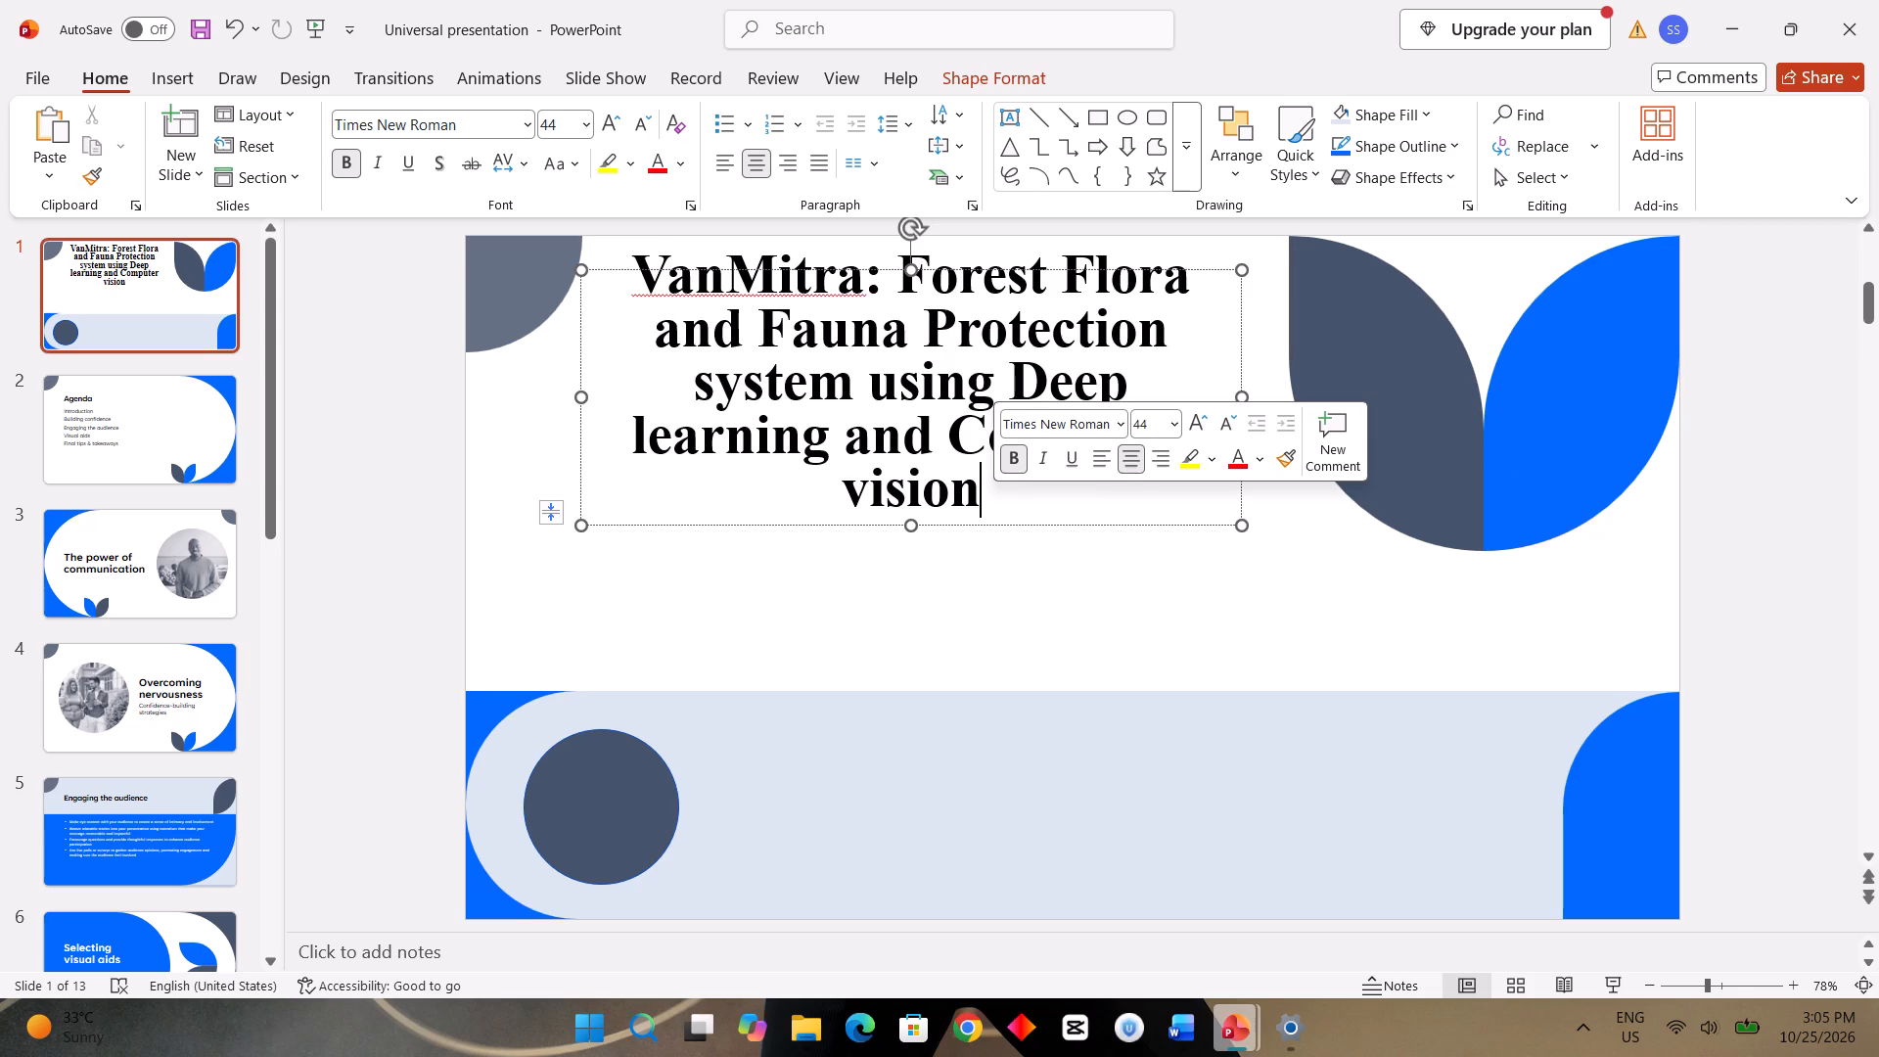
drag(978, 499, 665, 307)
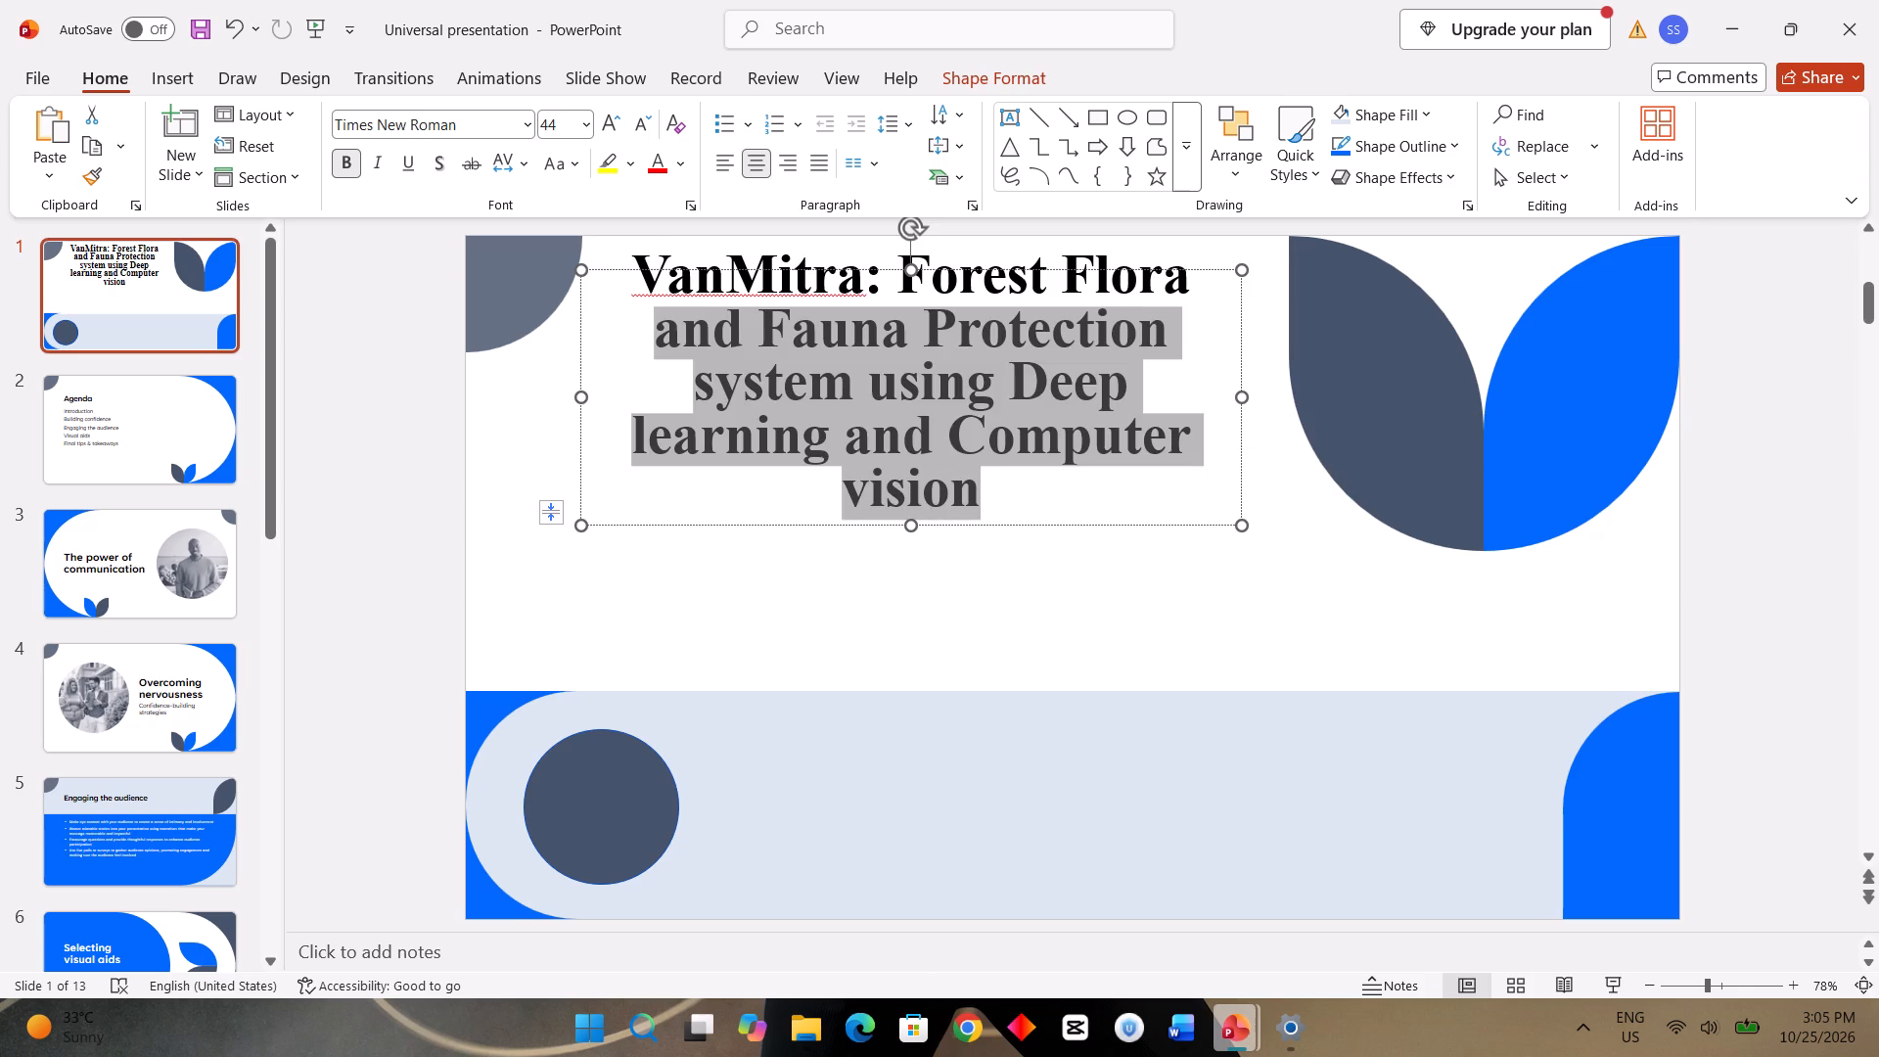
drag(665, 307, 638, 253)
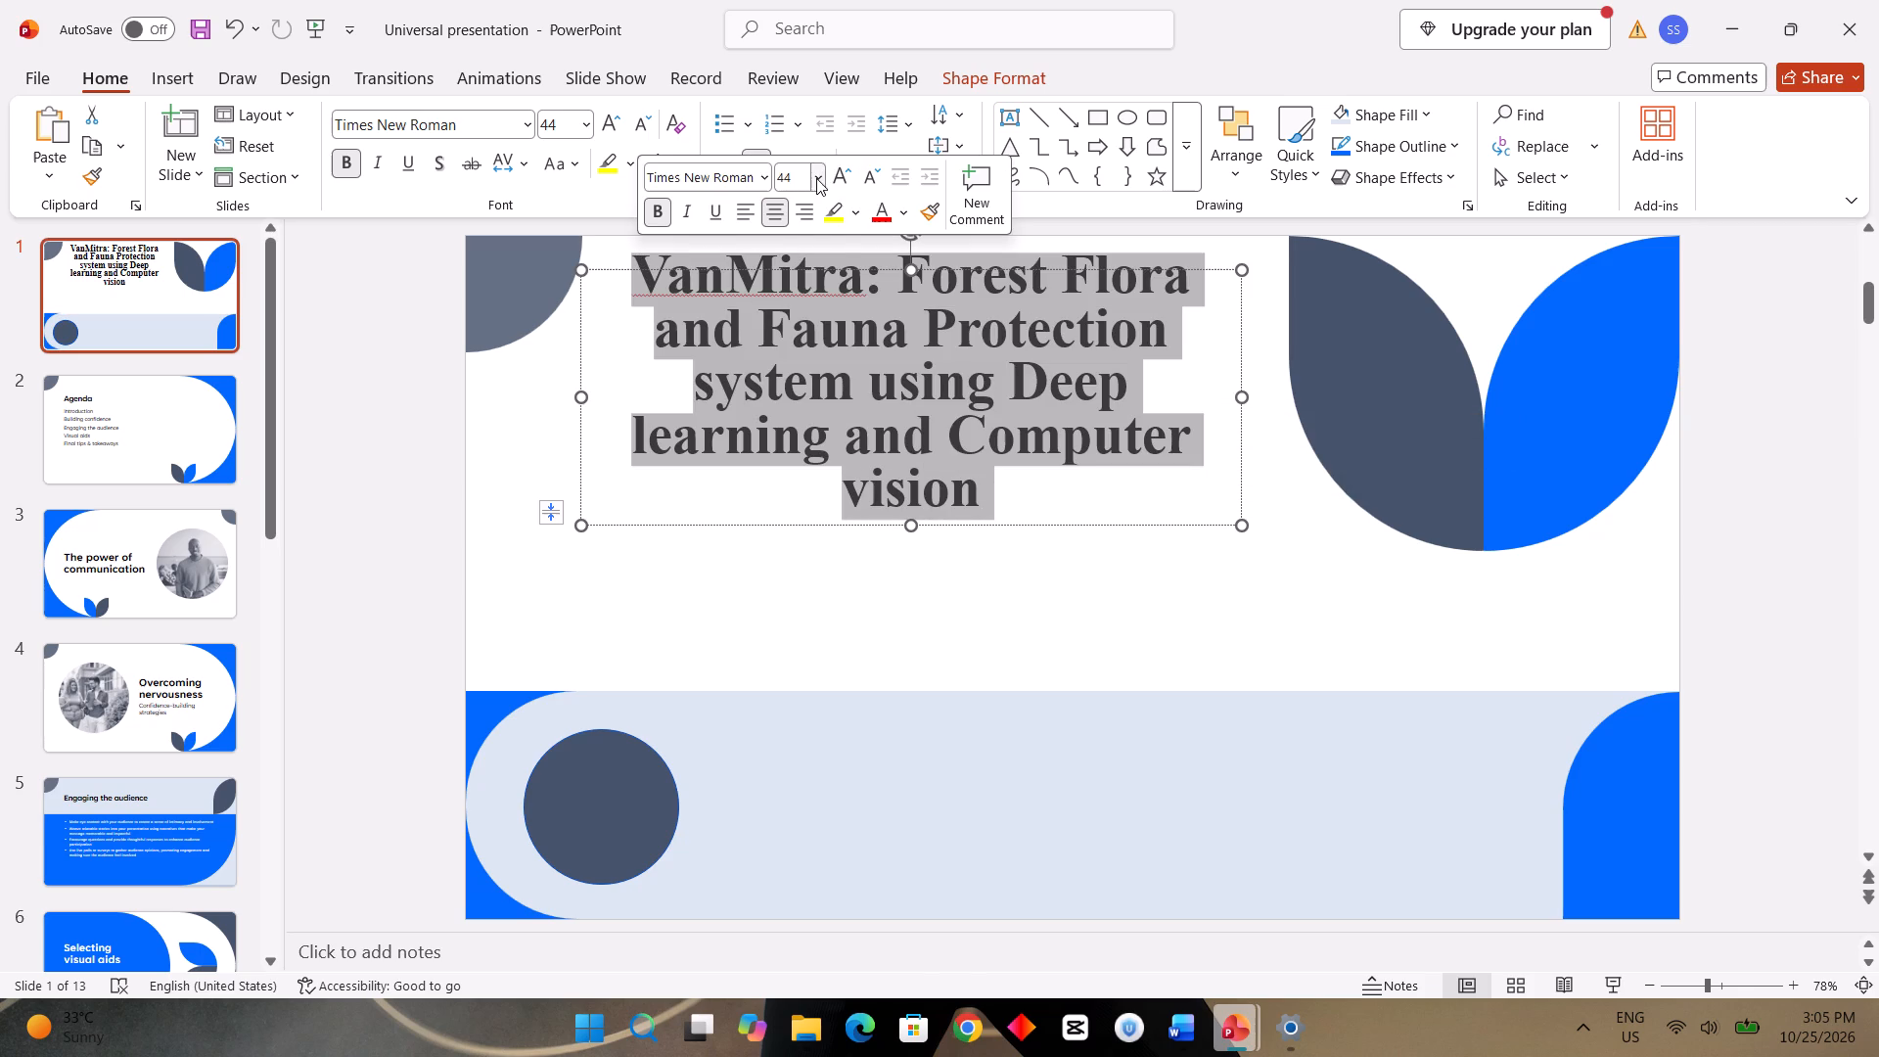
click(815, 178)
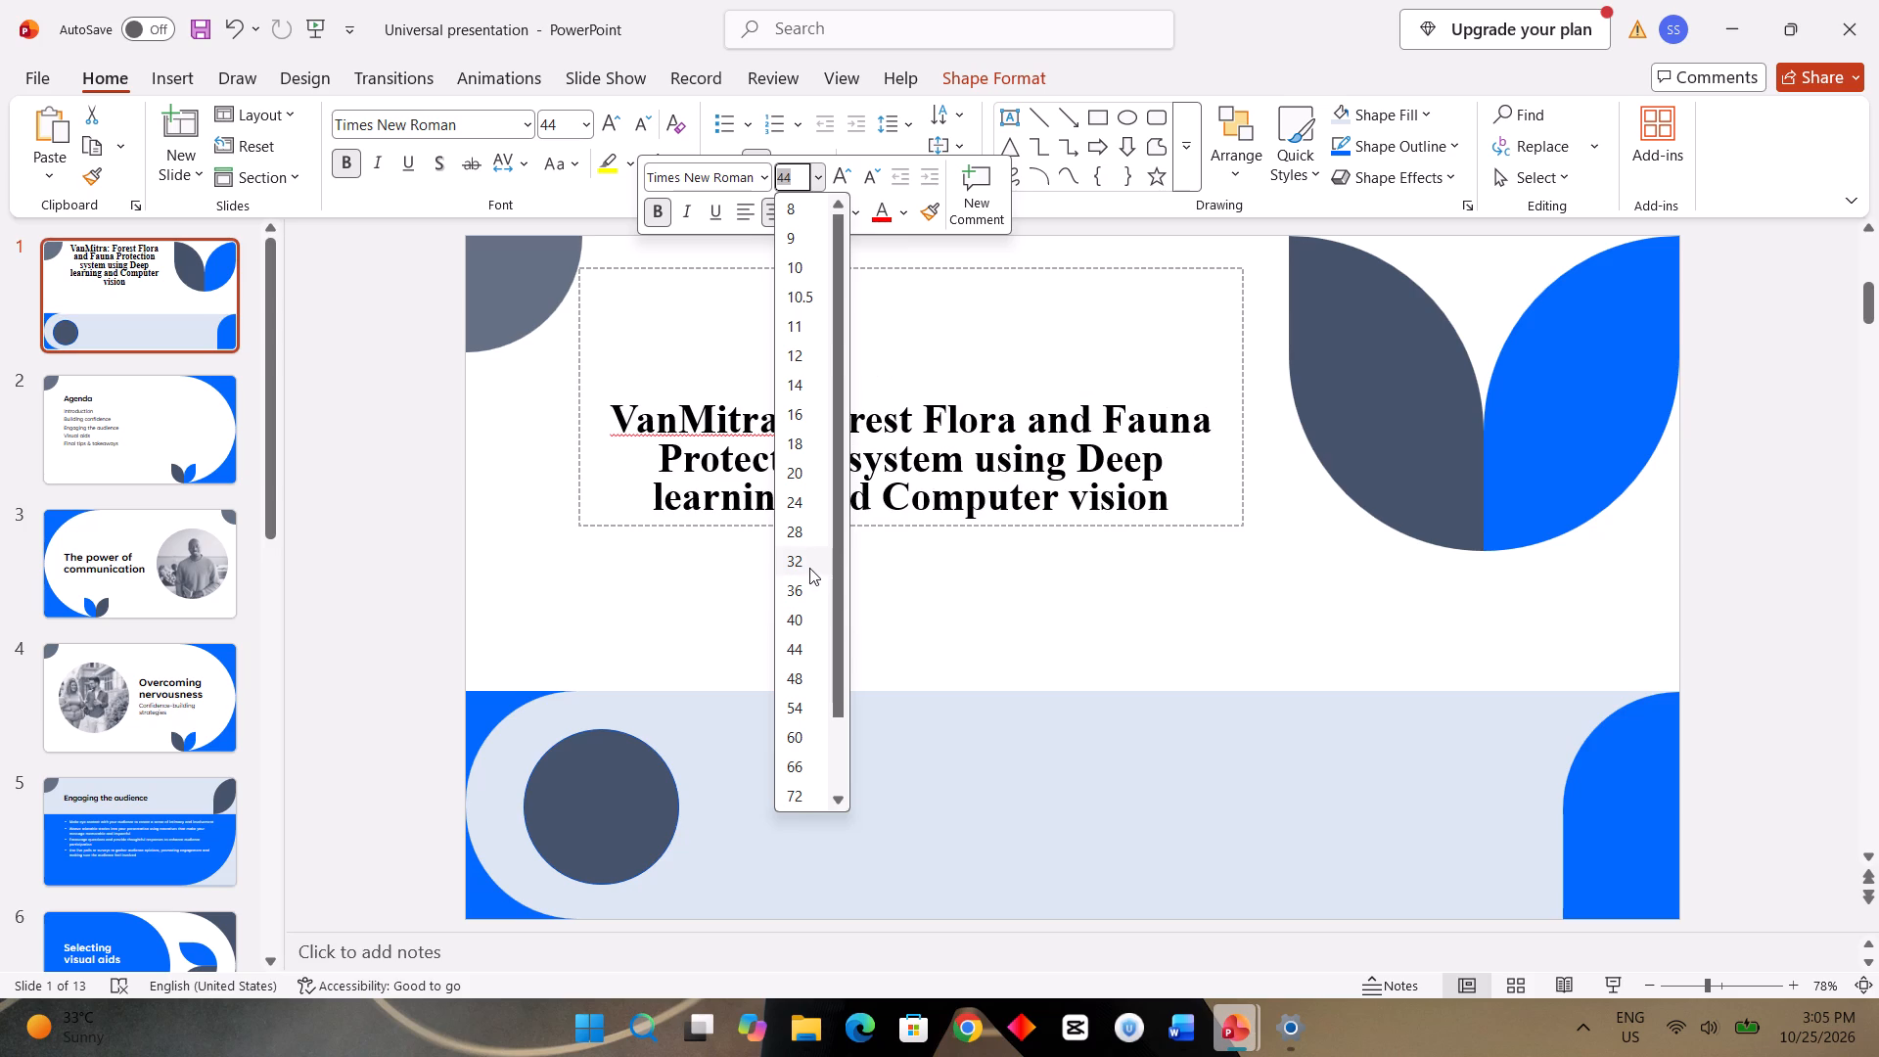
click(809, 571)
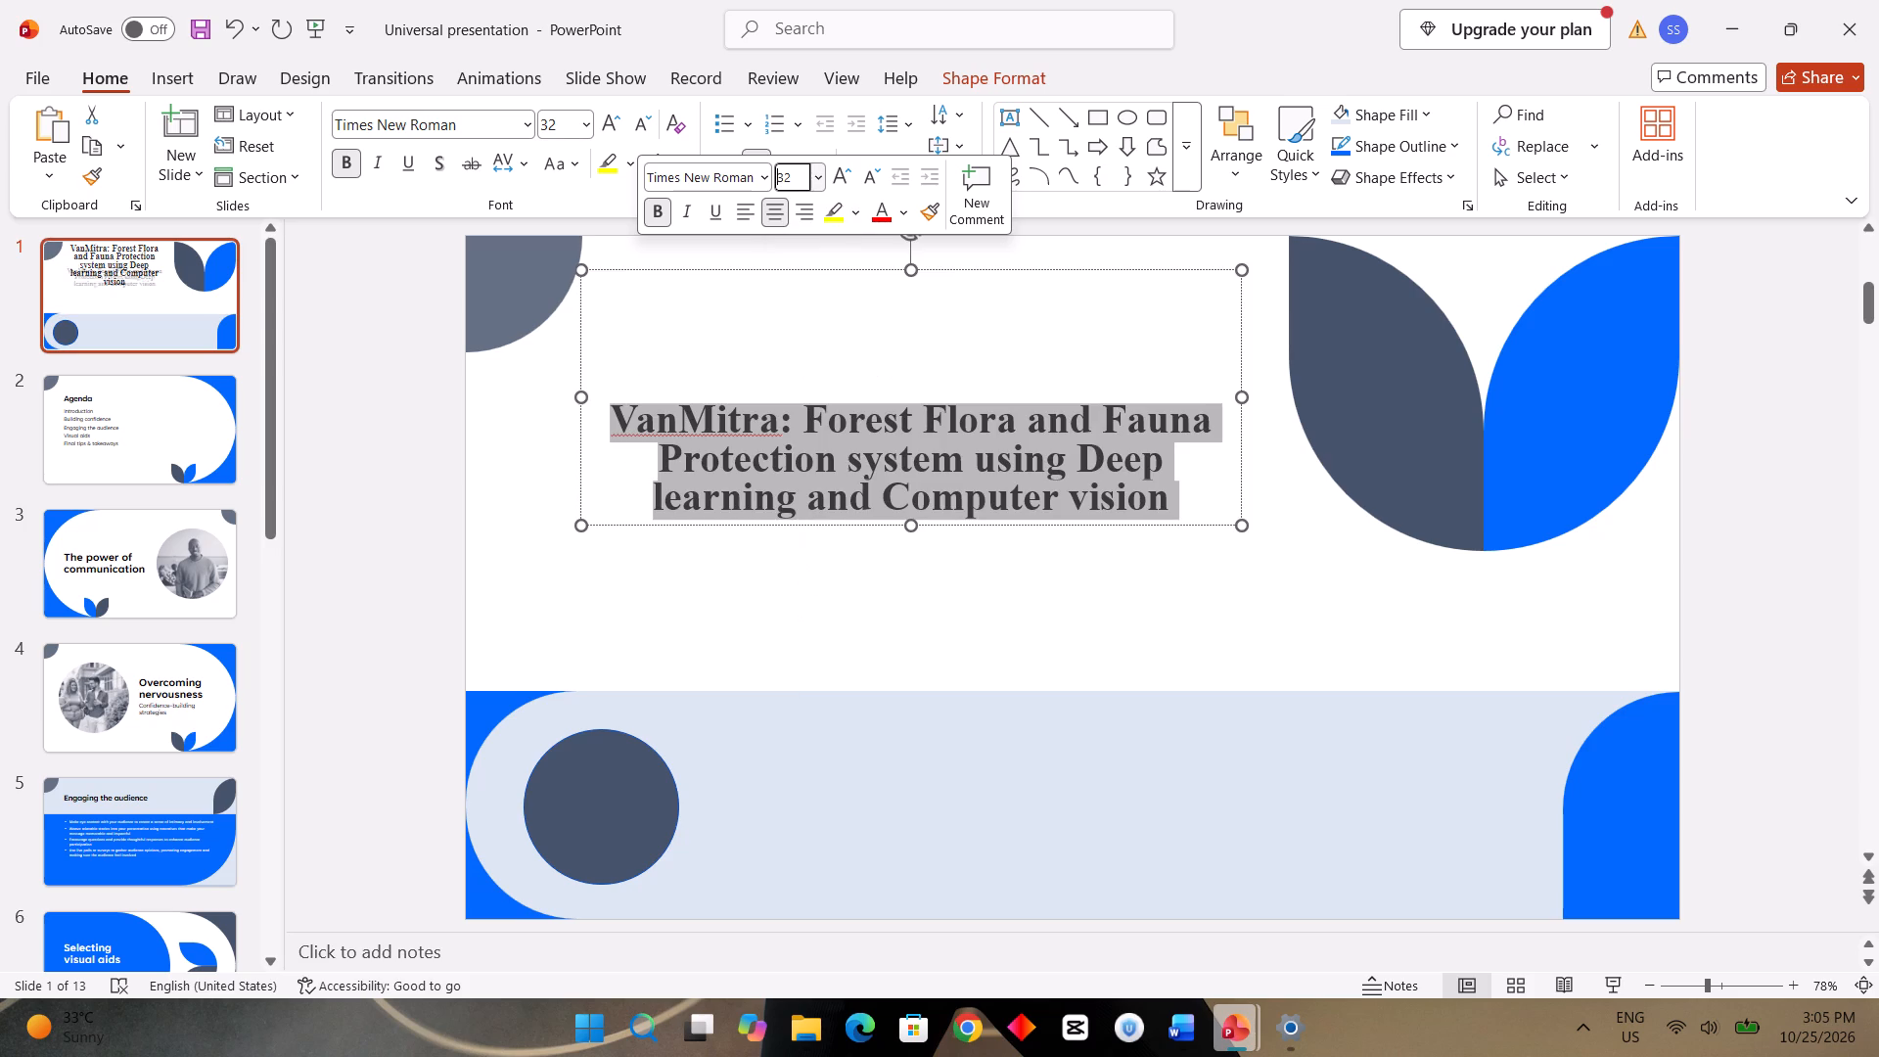
click(821, 469)
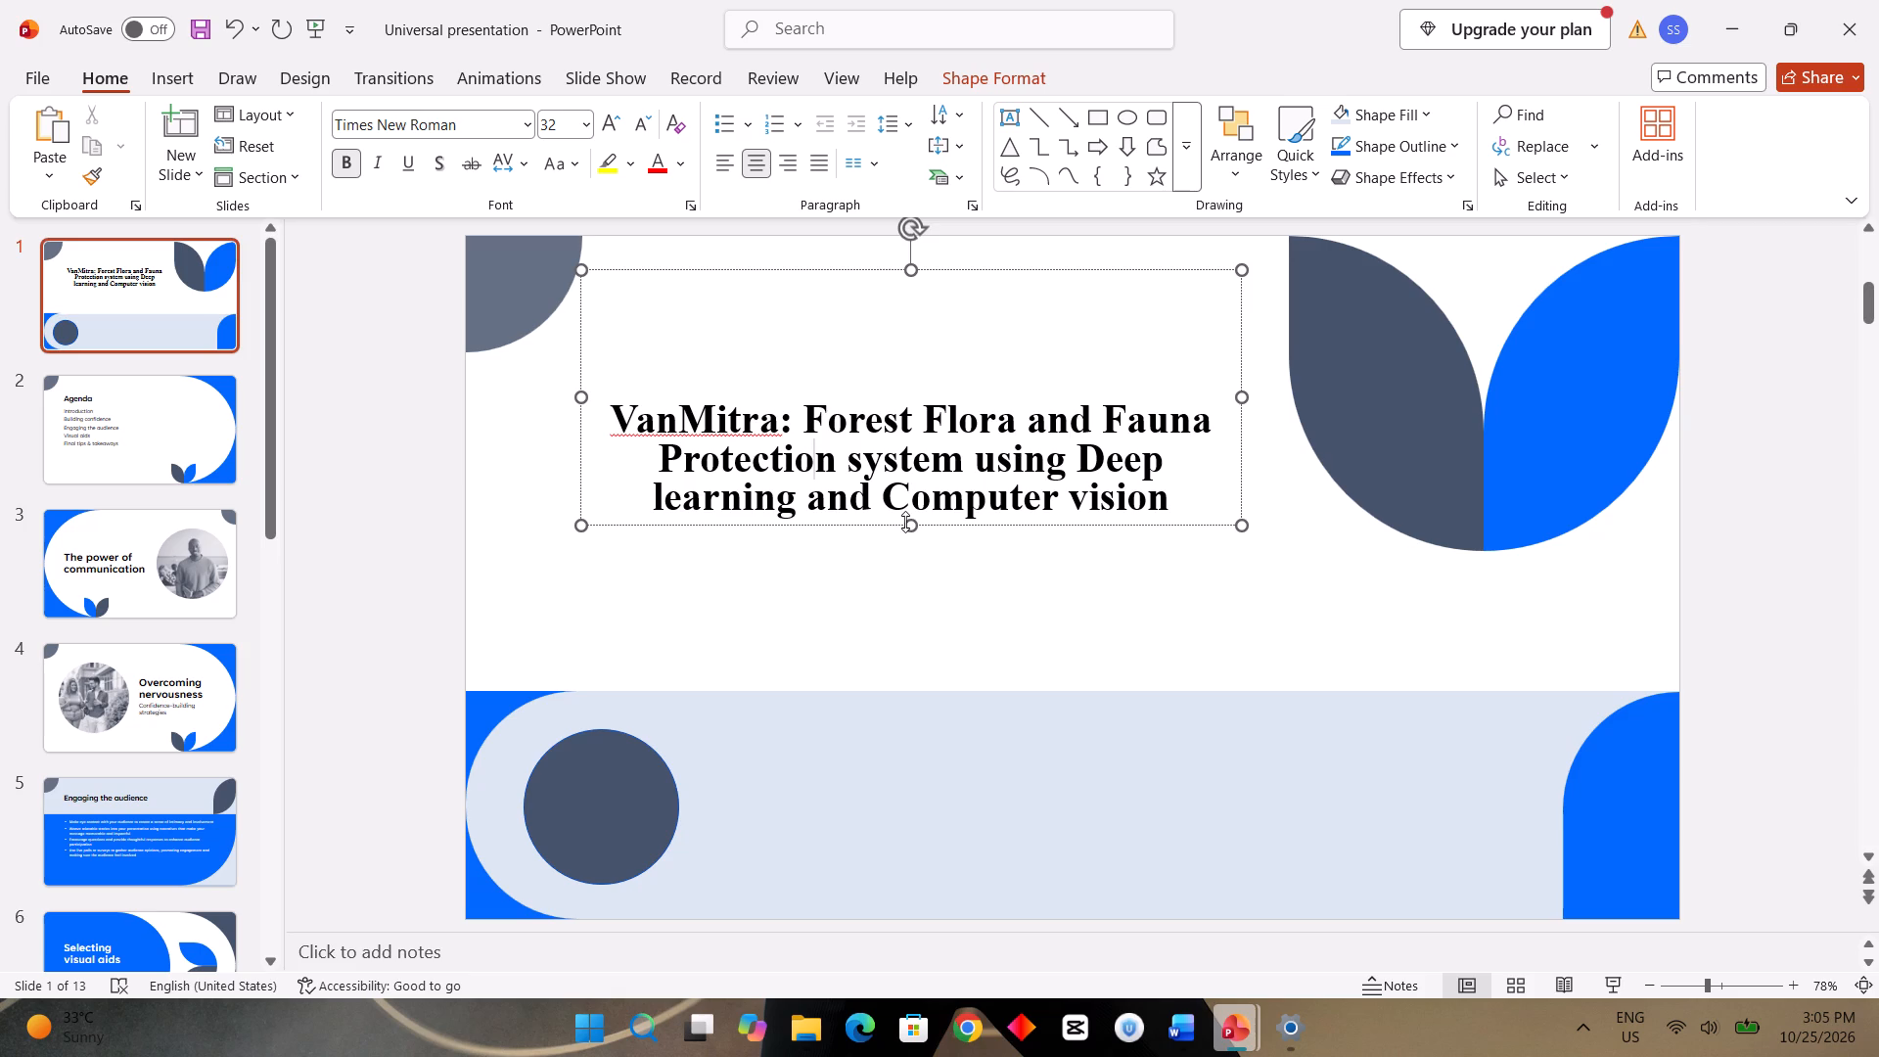
Lower the top edge of the title text box to just above the three-line title.
drag(911, 266, 911, 368)
Move the title text box up to just below the slide's top edge.
drag(896, 429, 792, 364)
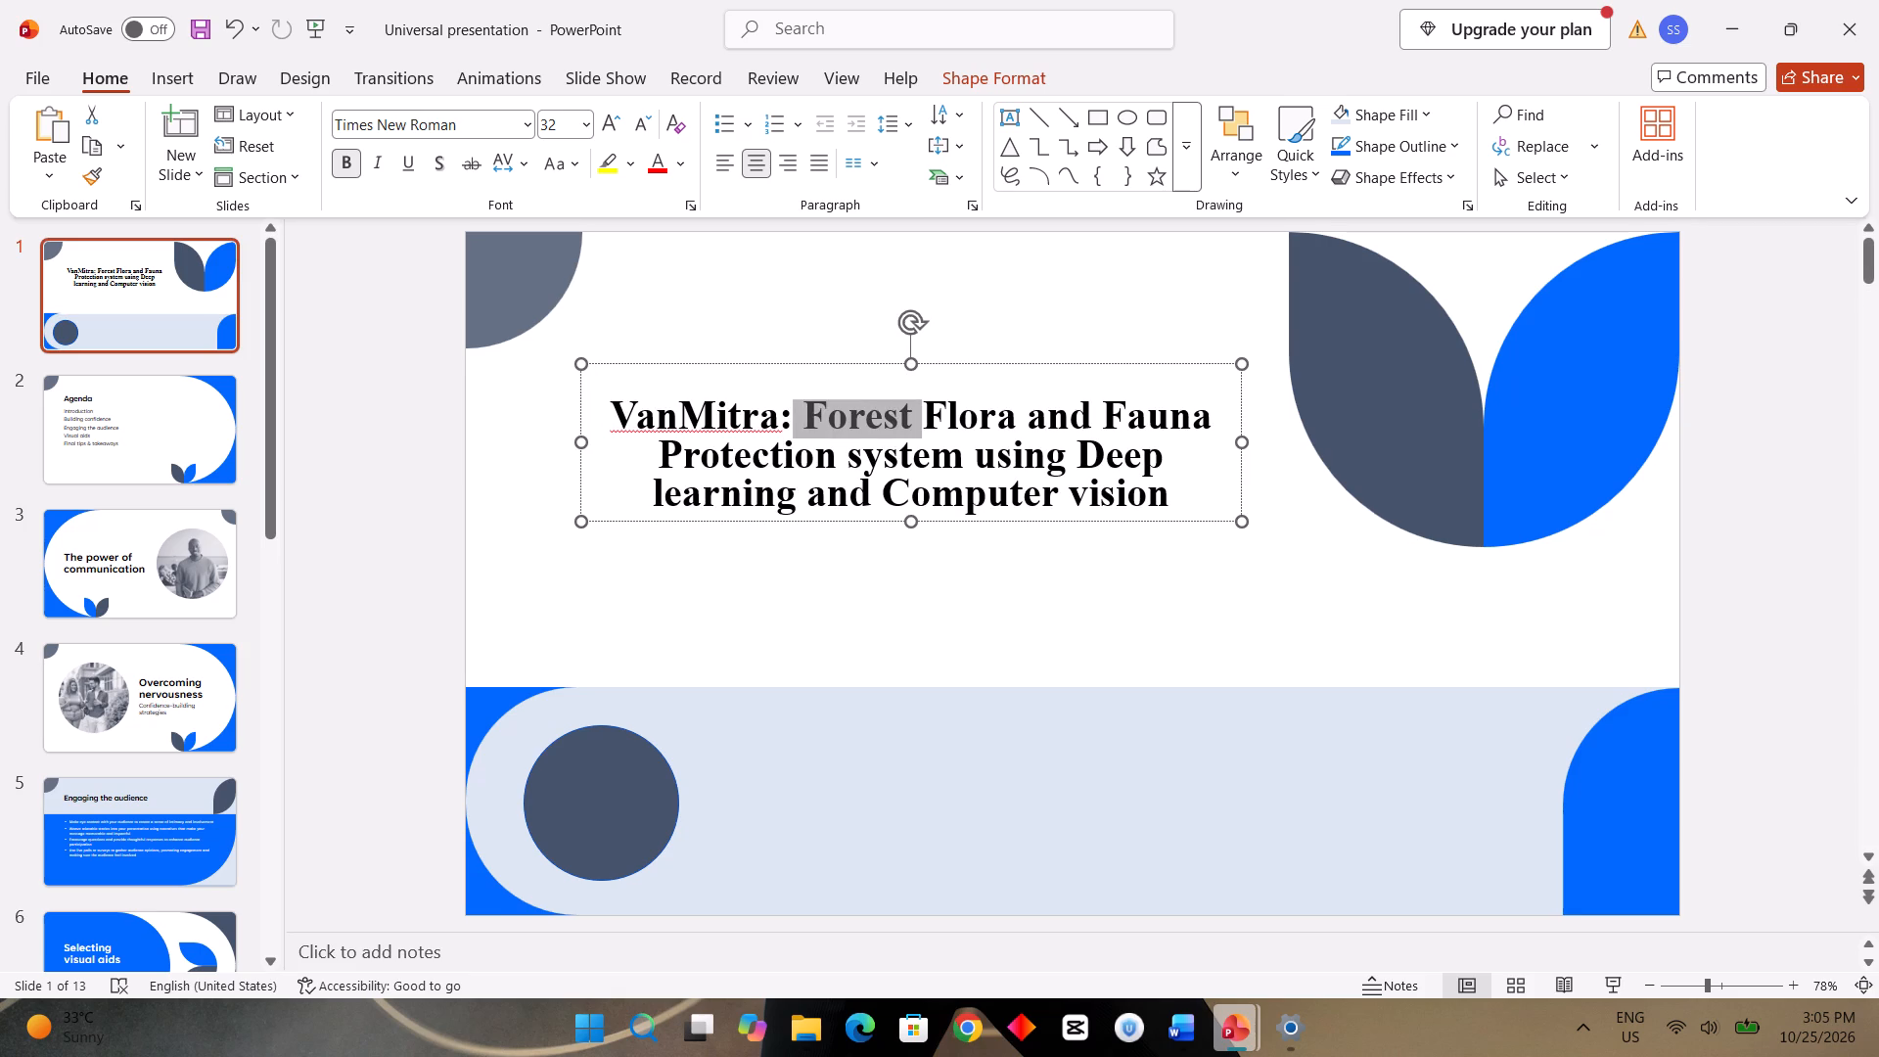
drag(792, 364, 792, 366)
drag(792, 366, 795, 261)
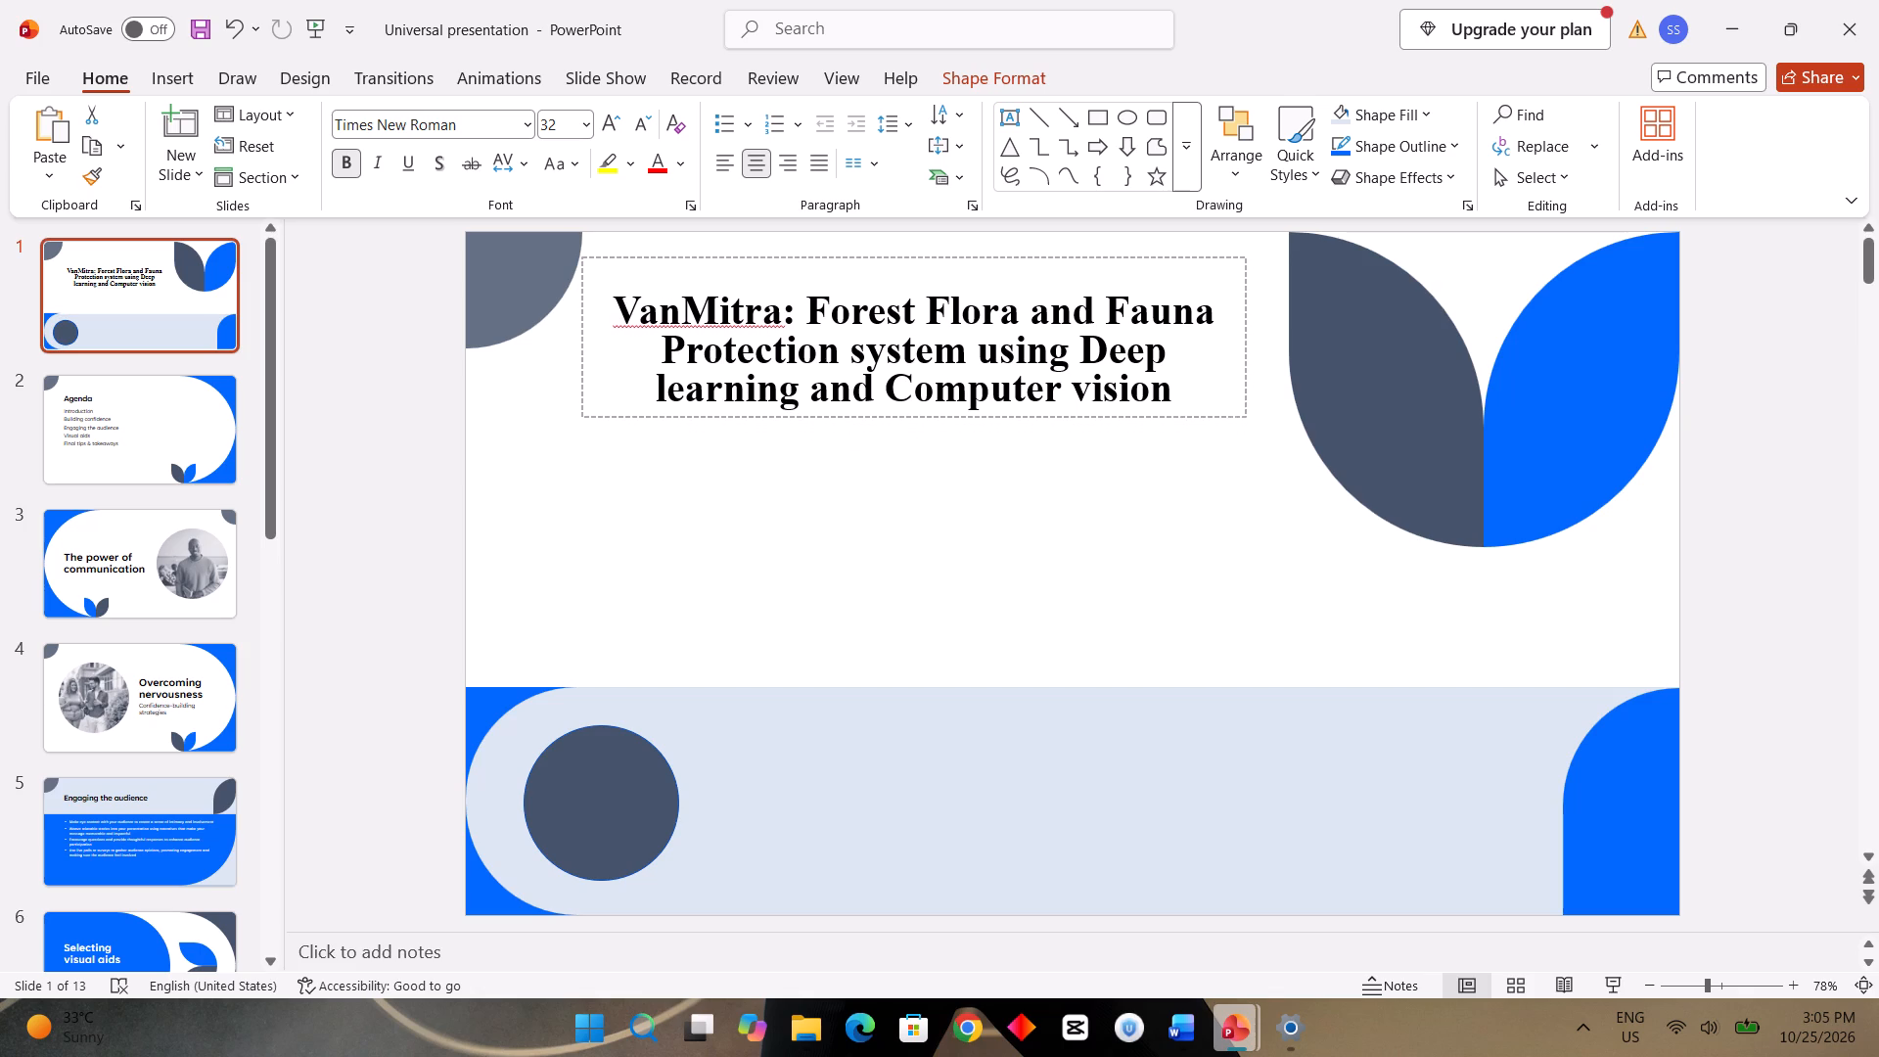
drag(795, 261, 798, 252)
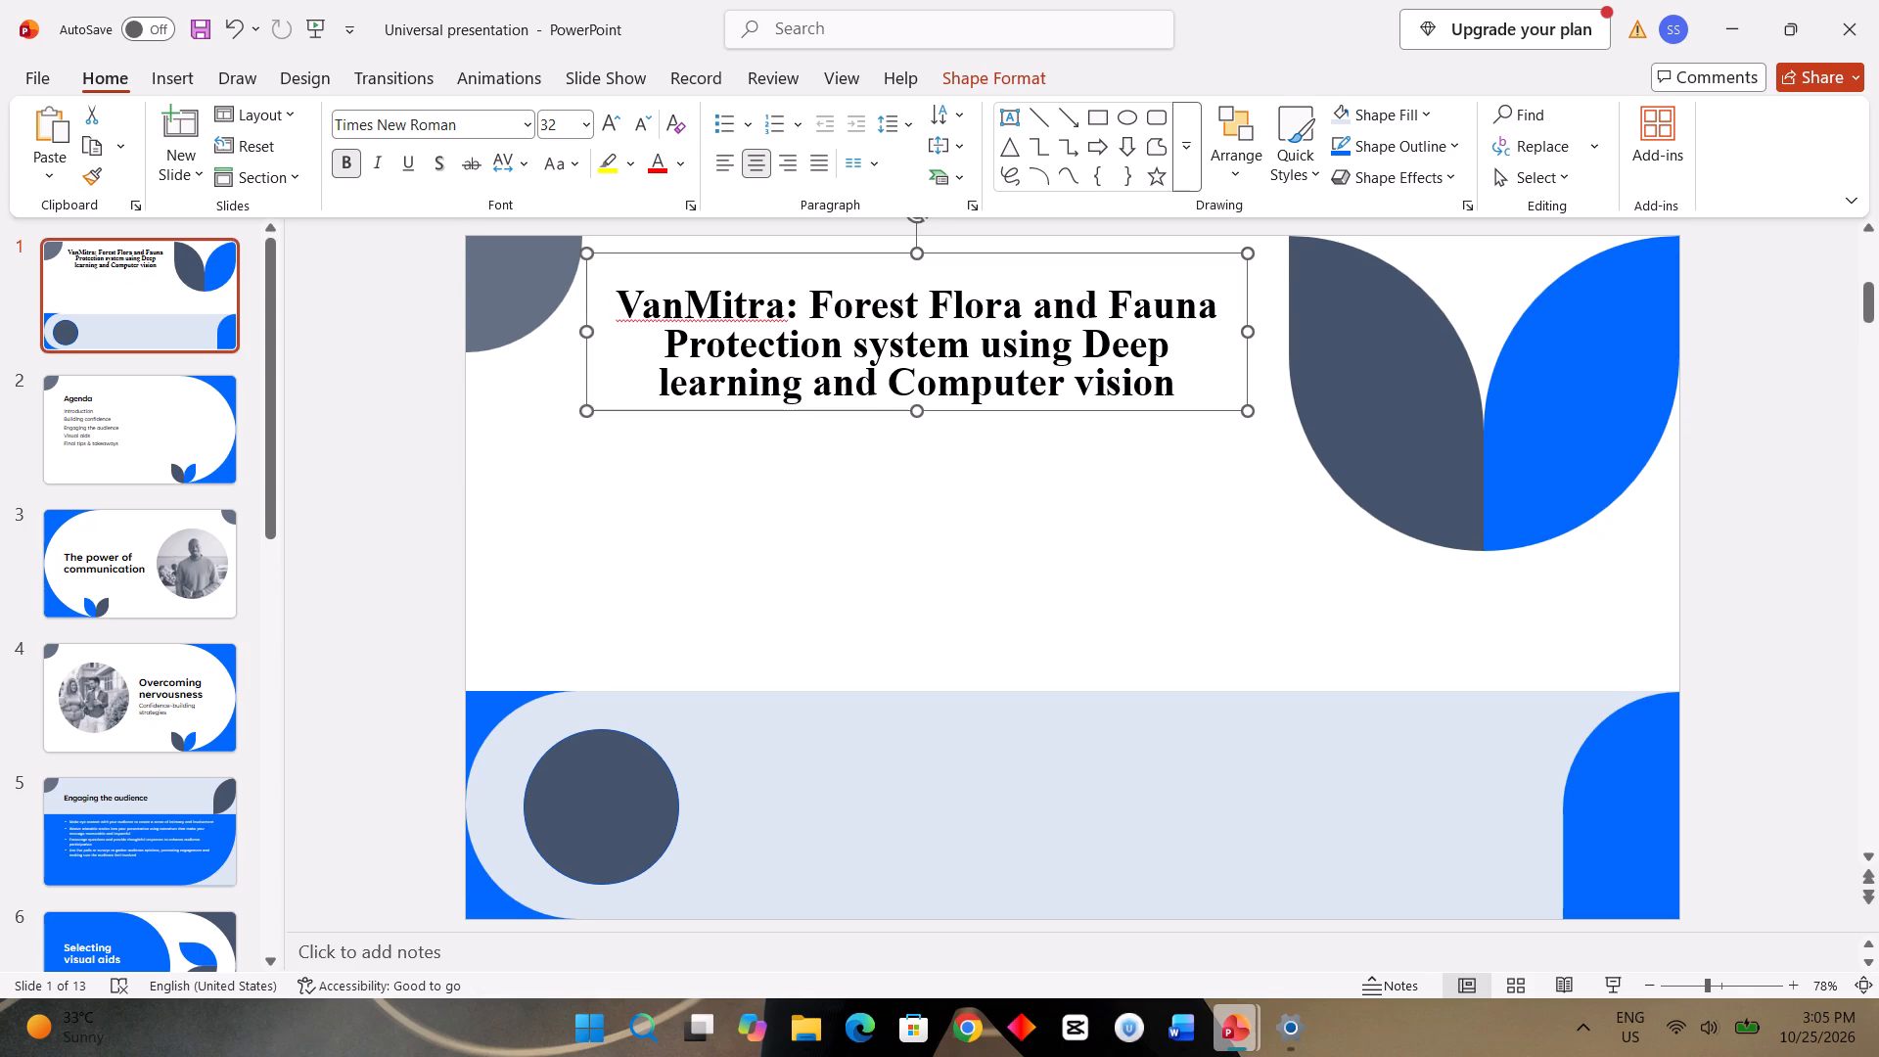
Widen the title text box on both sides to fill the space between the corner shape and the dark leaf.
click(863, 360)
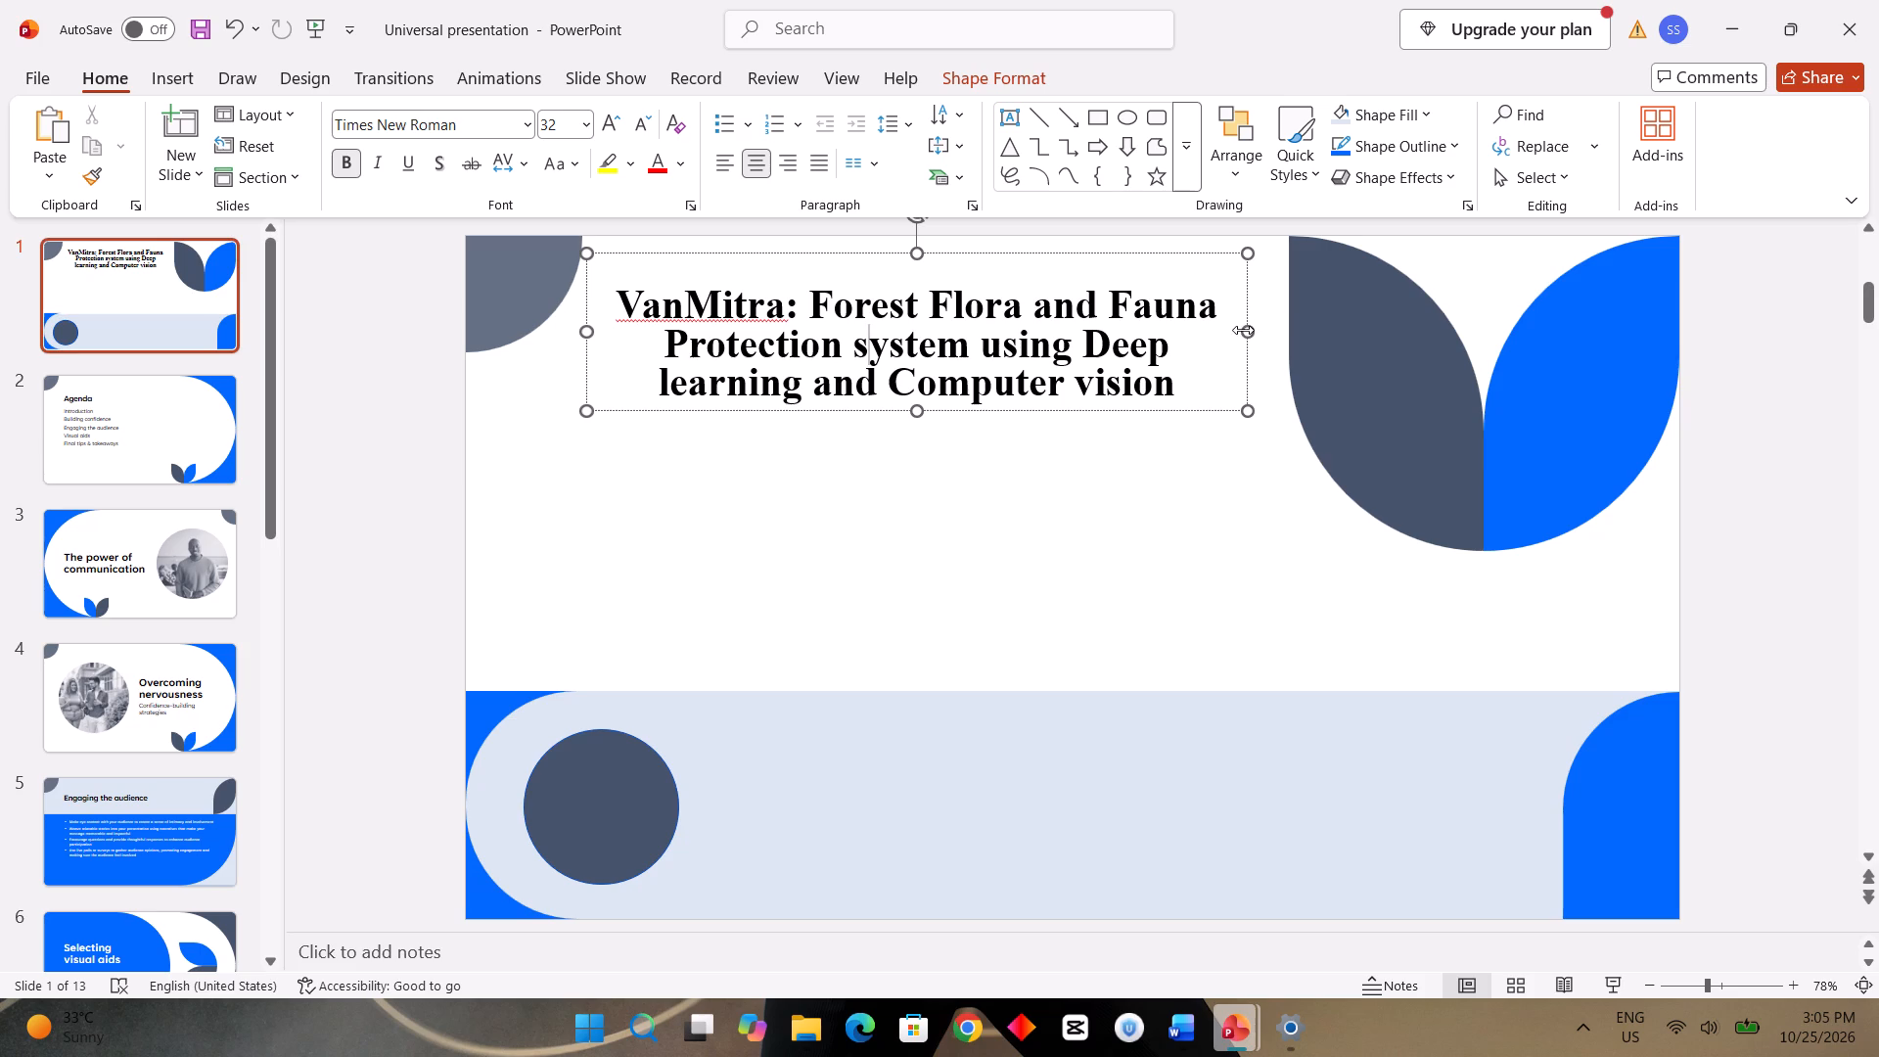
drag(1246, 331, 1282, 330)
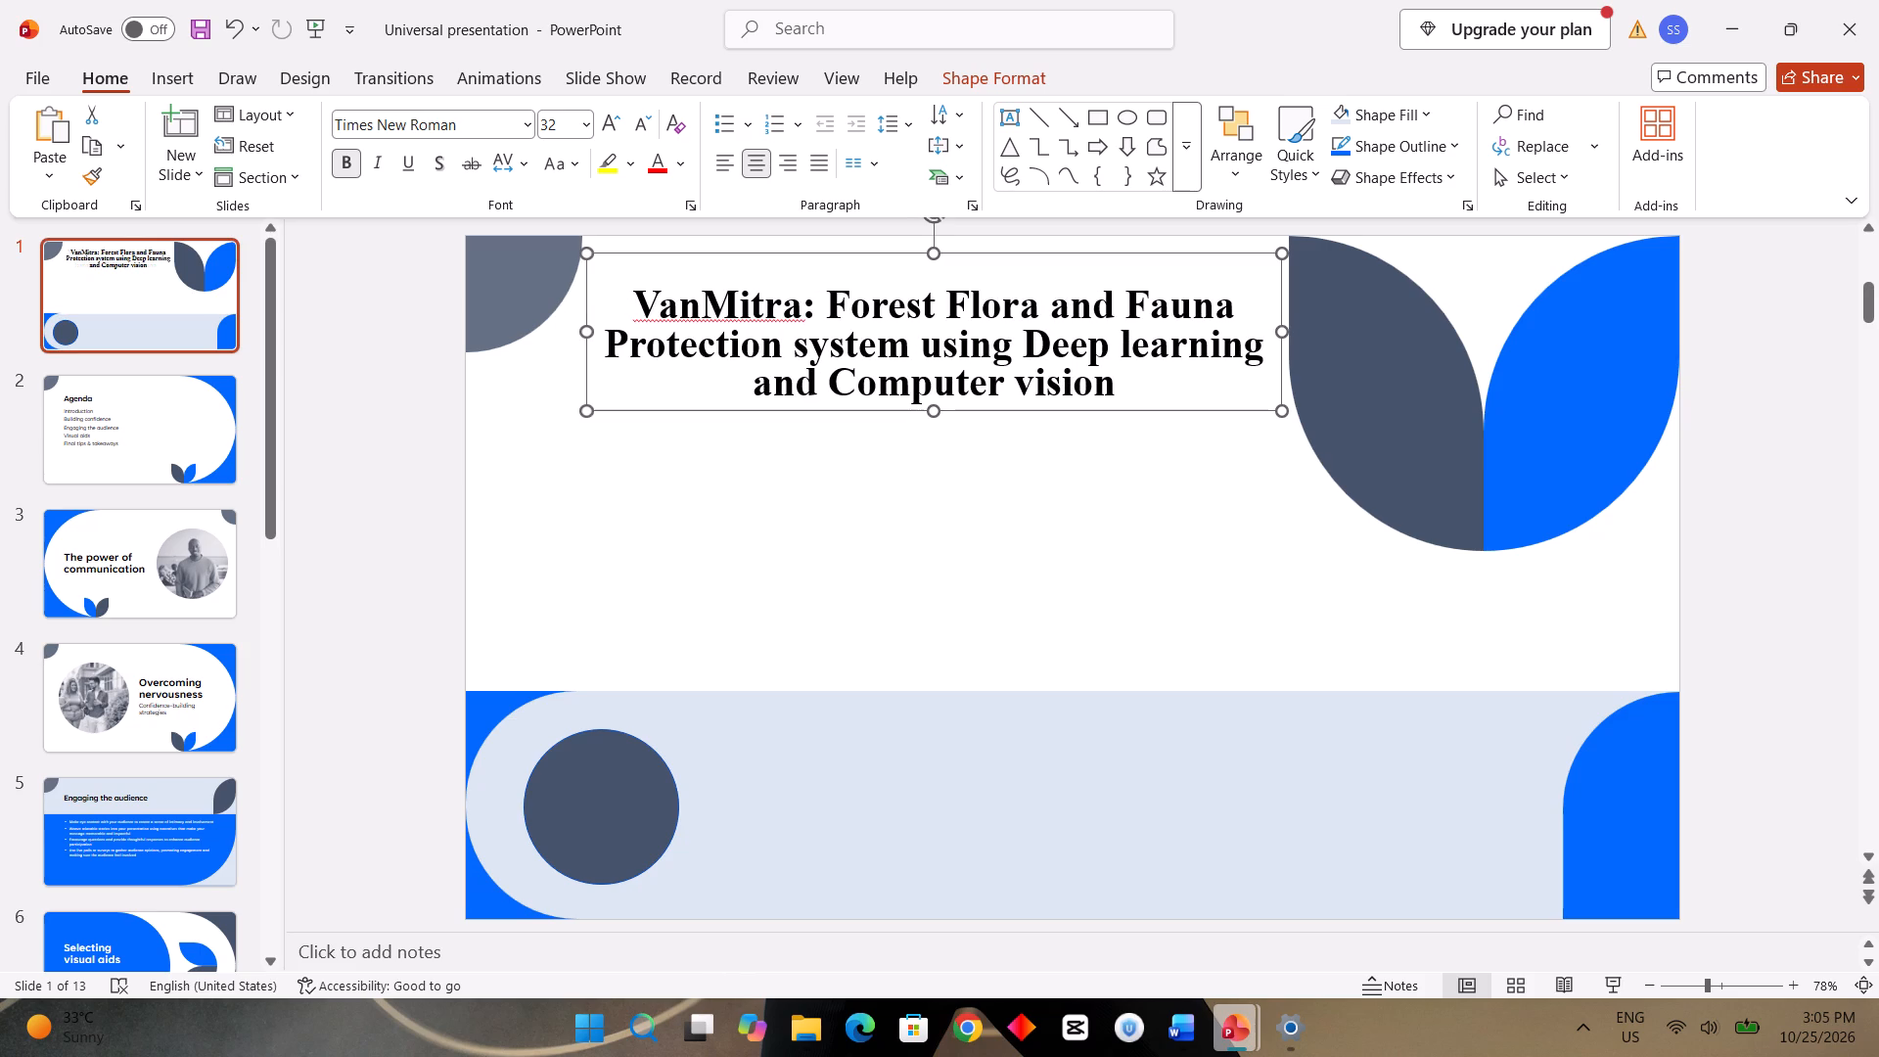
click(589, 330)
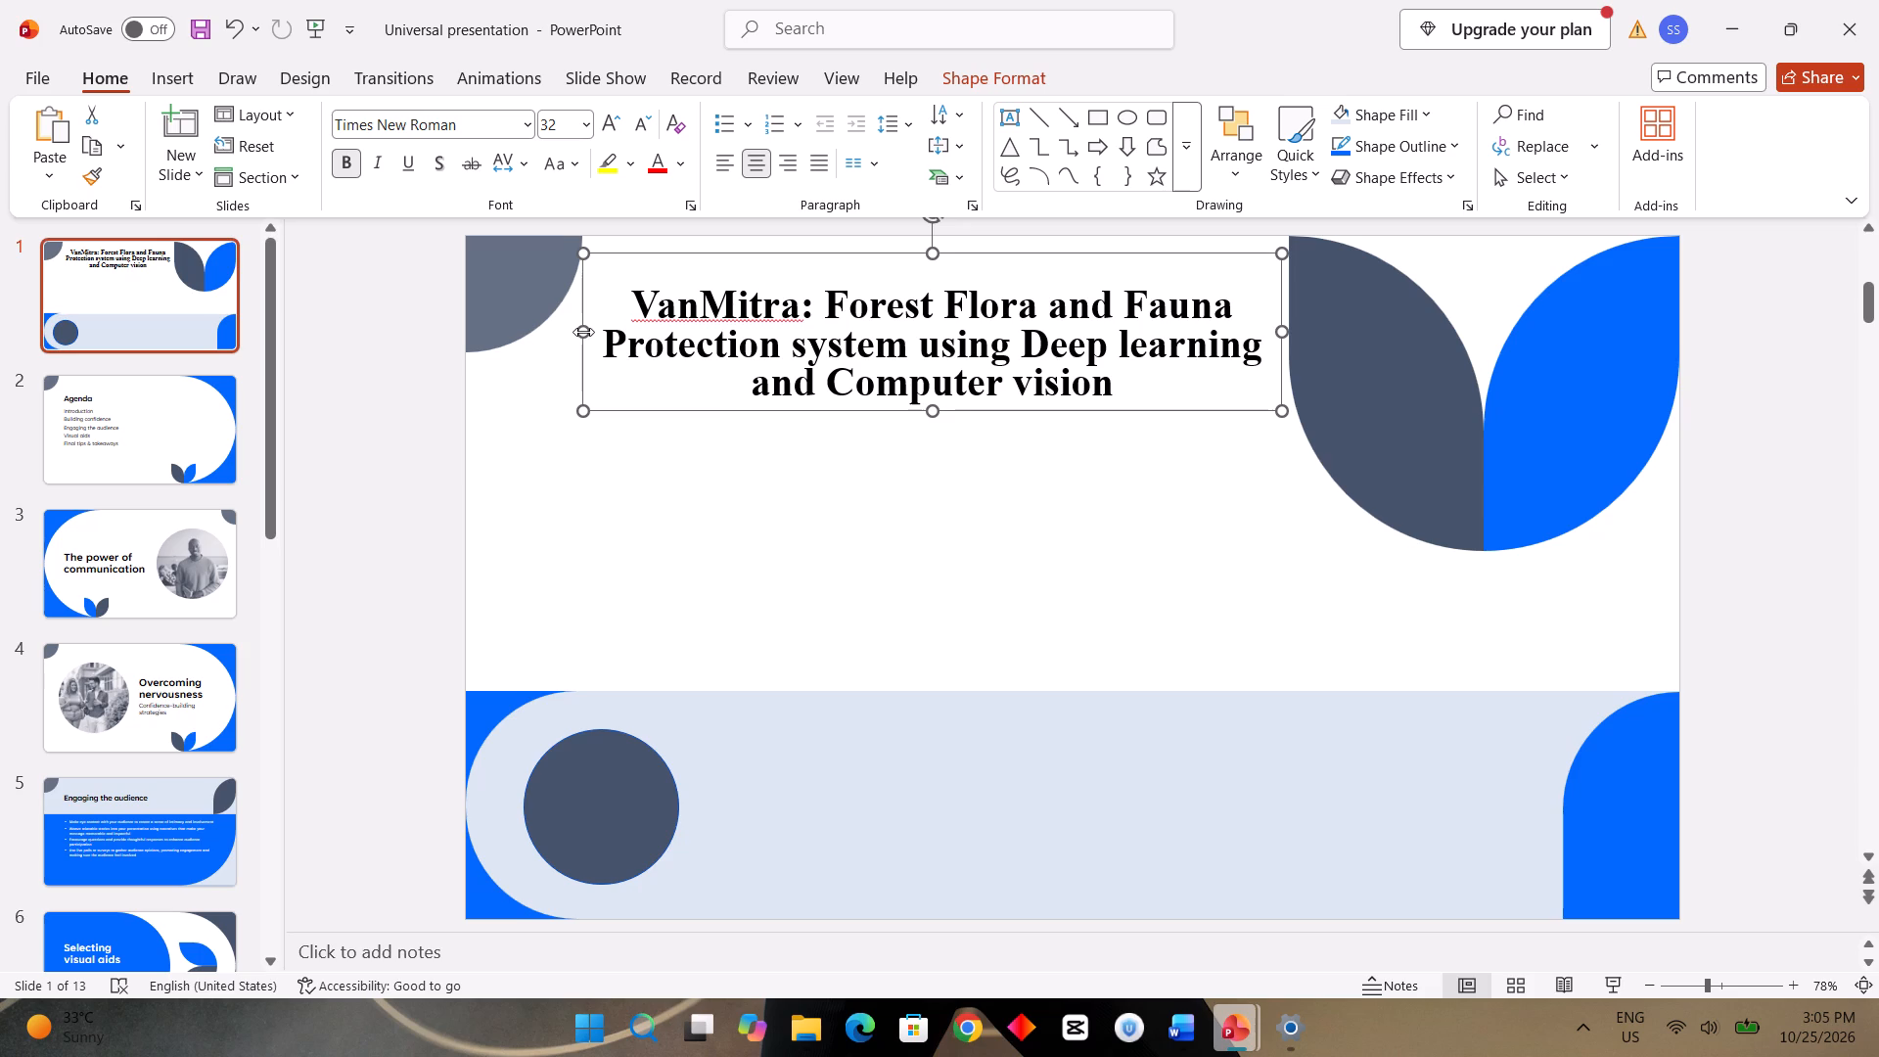
drag(583, 332, 574, 332)
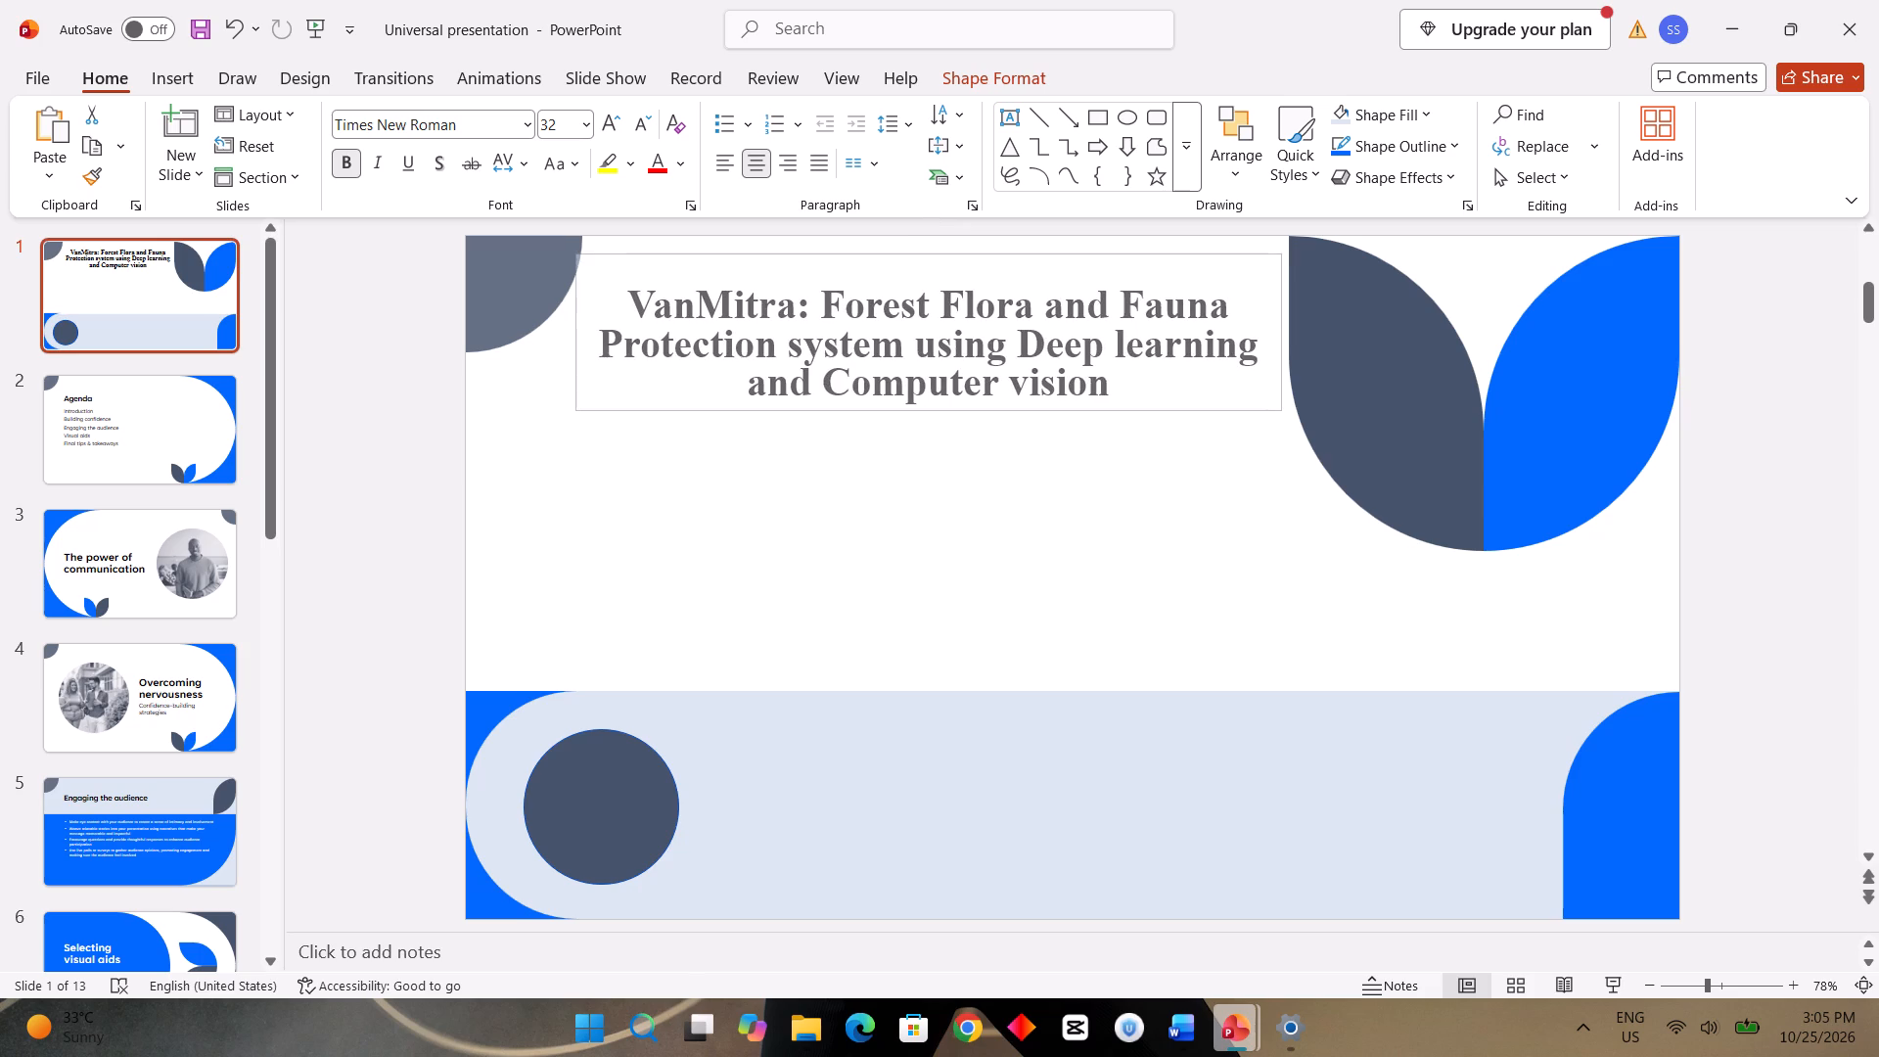
Widen the title text box toward the corner shape, extending its left edge to about the middle of that shape.
drag(574, 332, 522, 343)
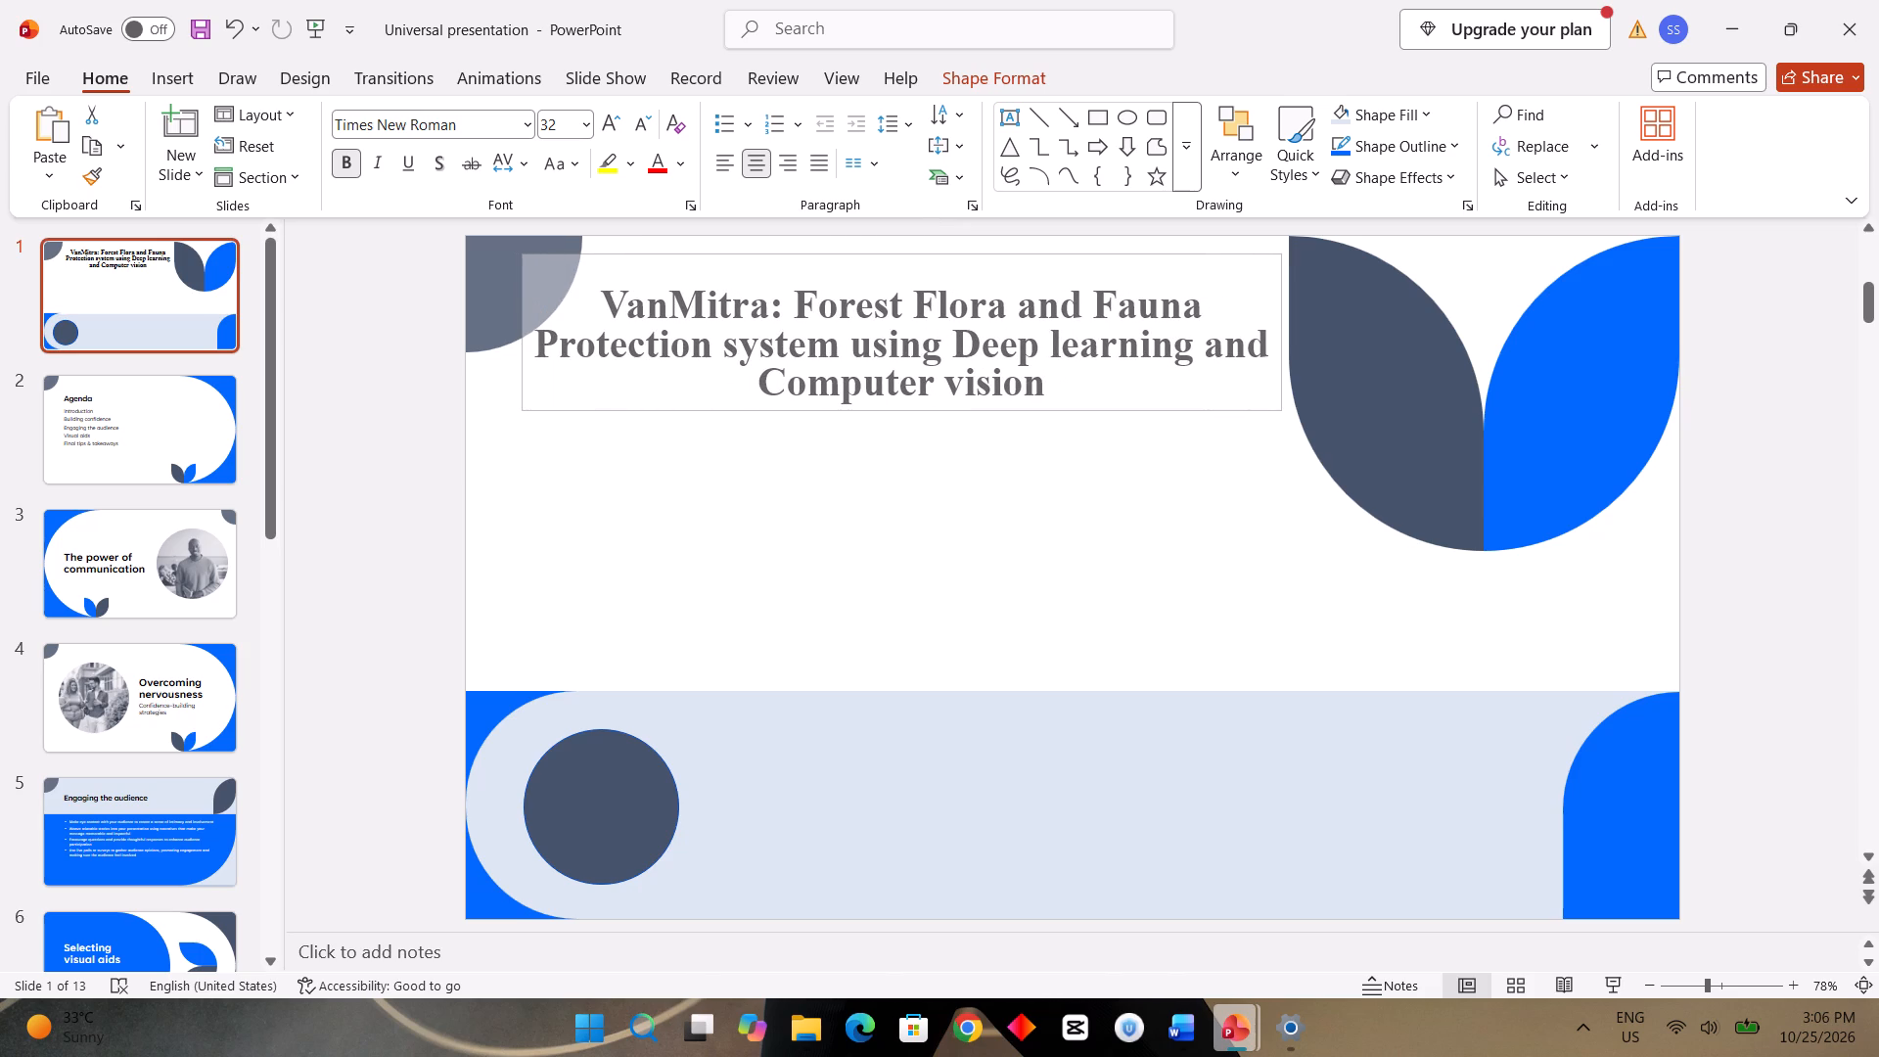
drag(522, 343, 523, 344)
click(978, 342)
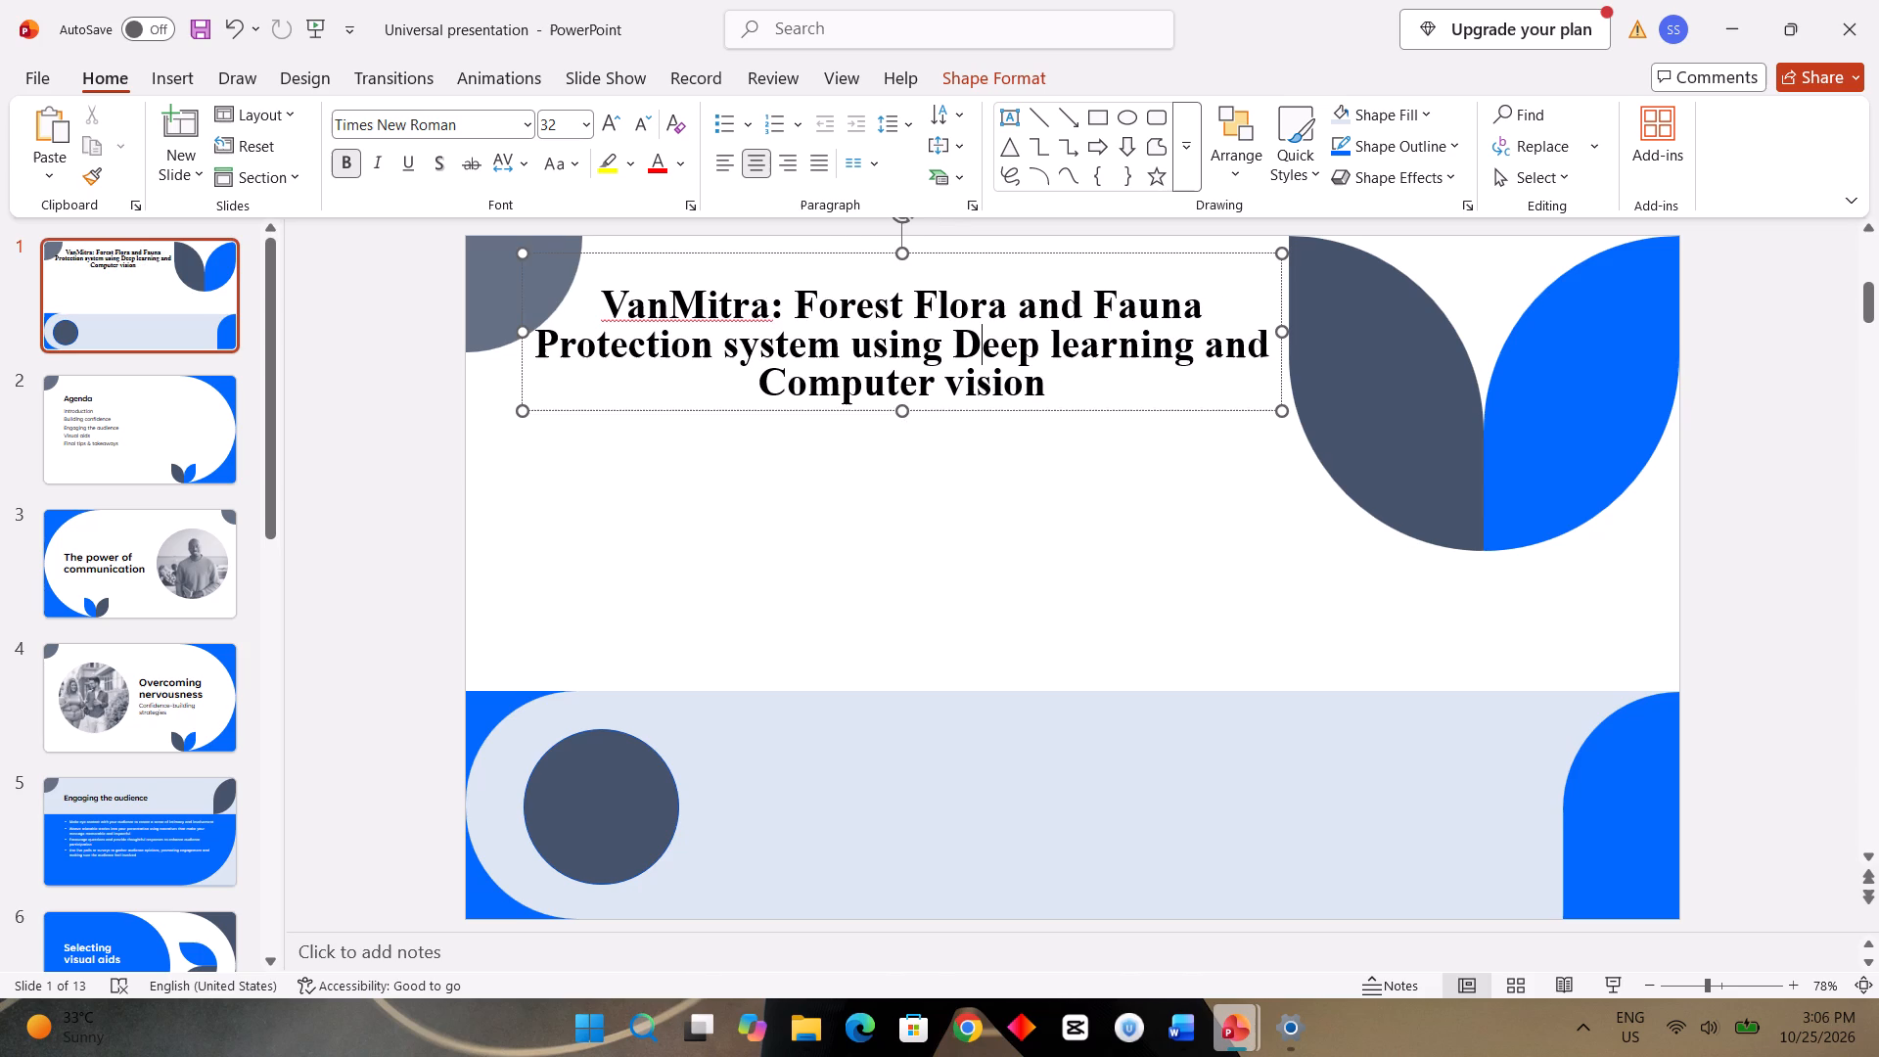
click(848, 410)
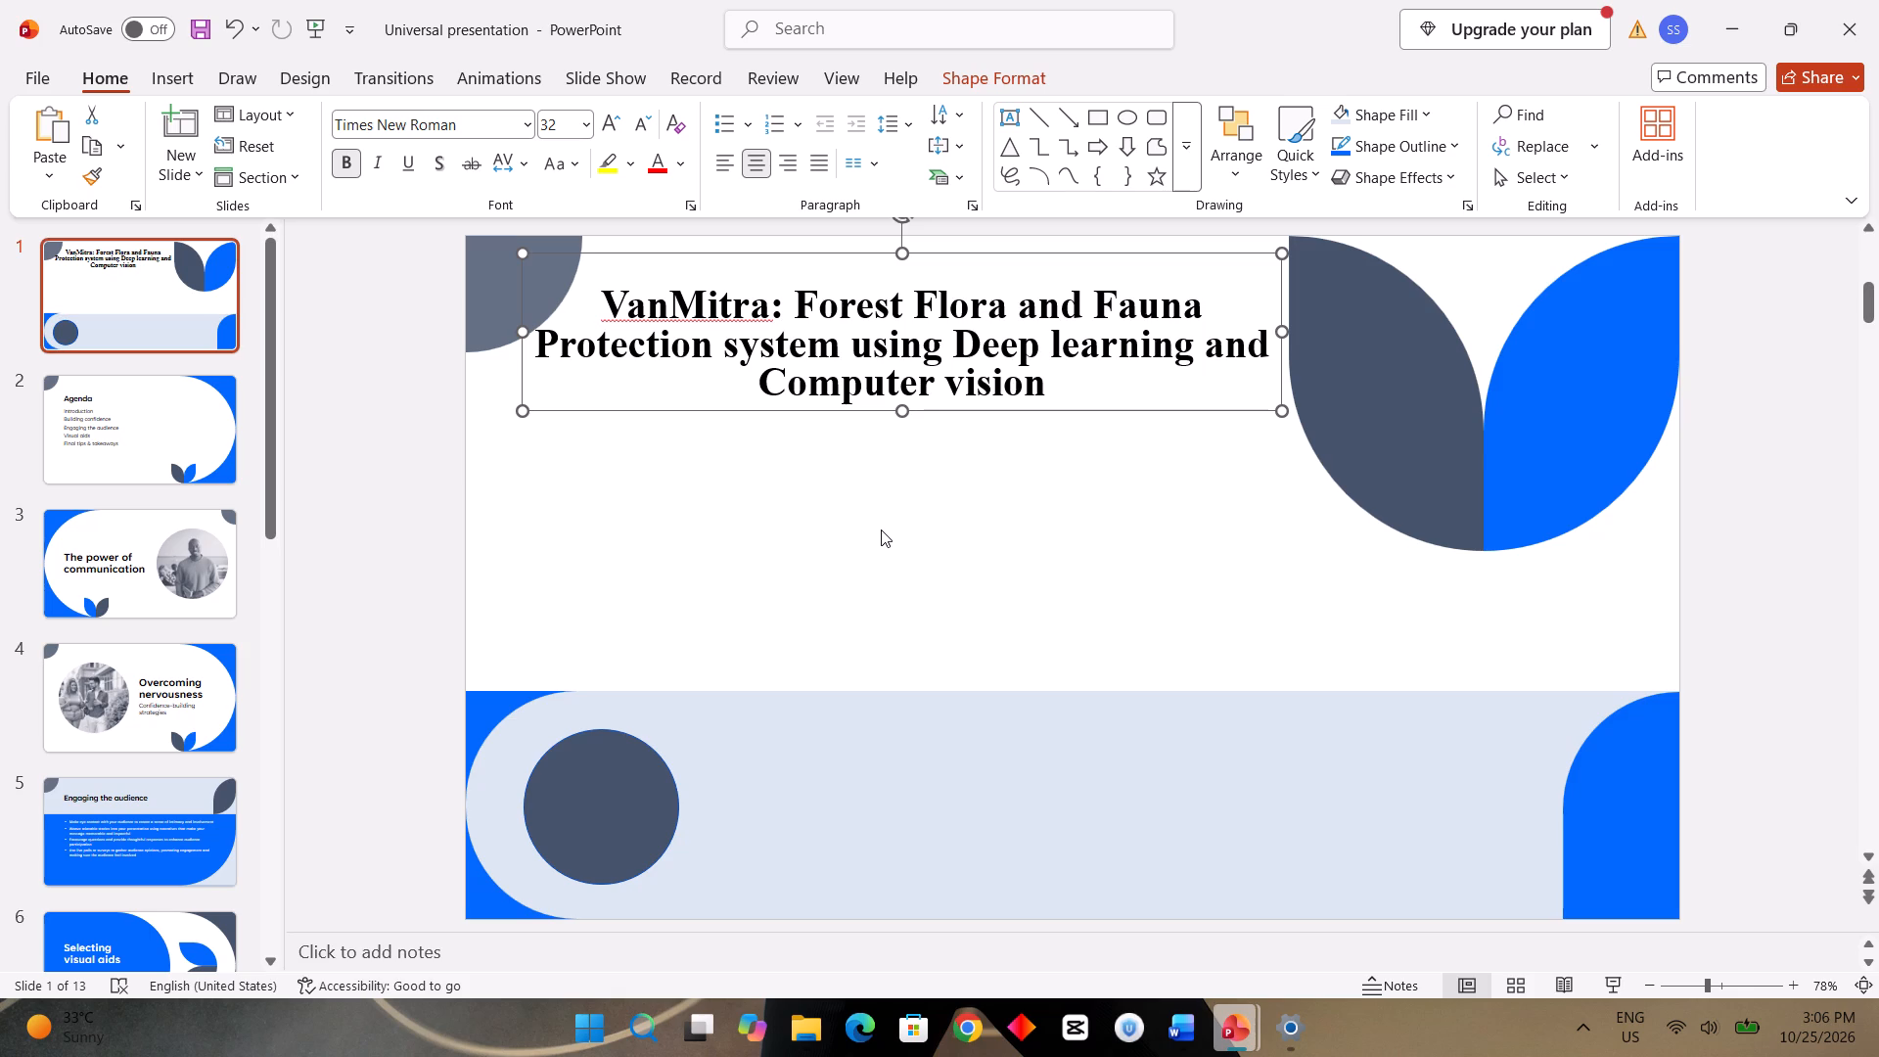
click(933, 542)
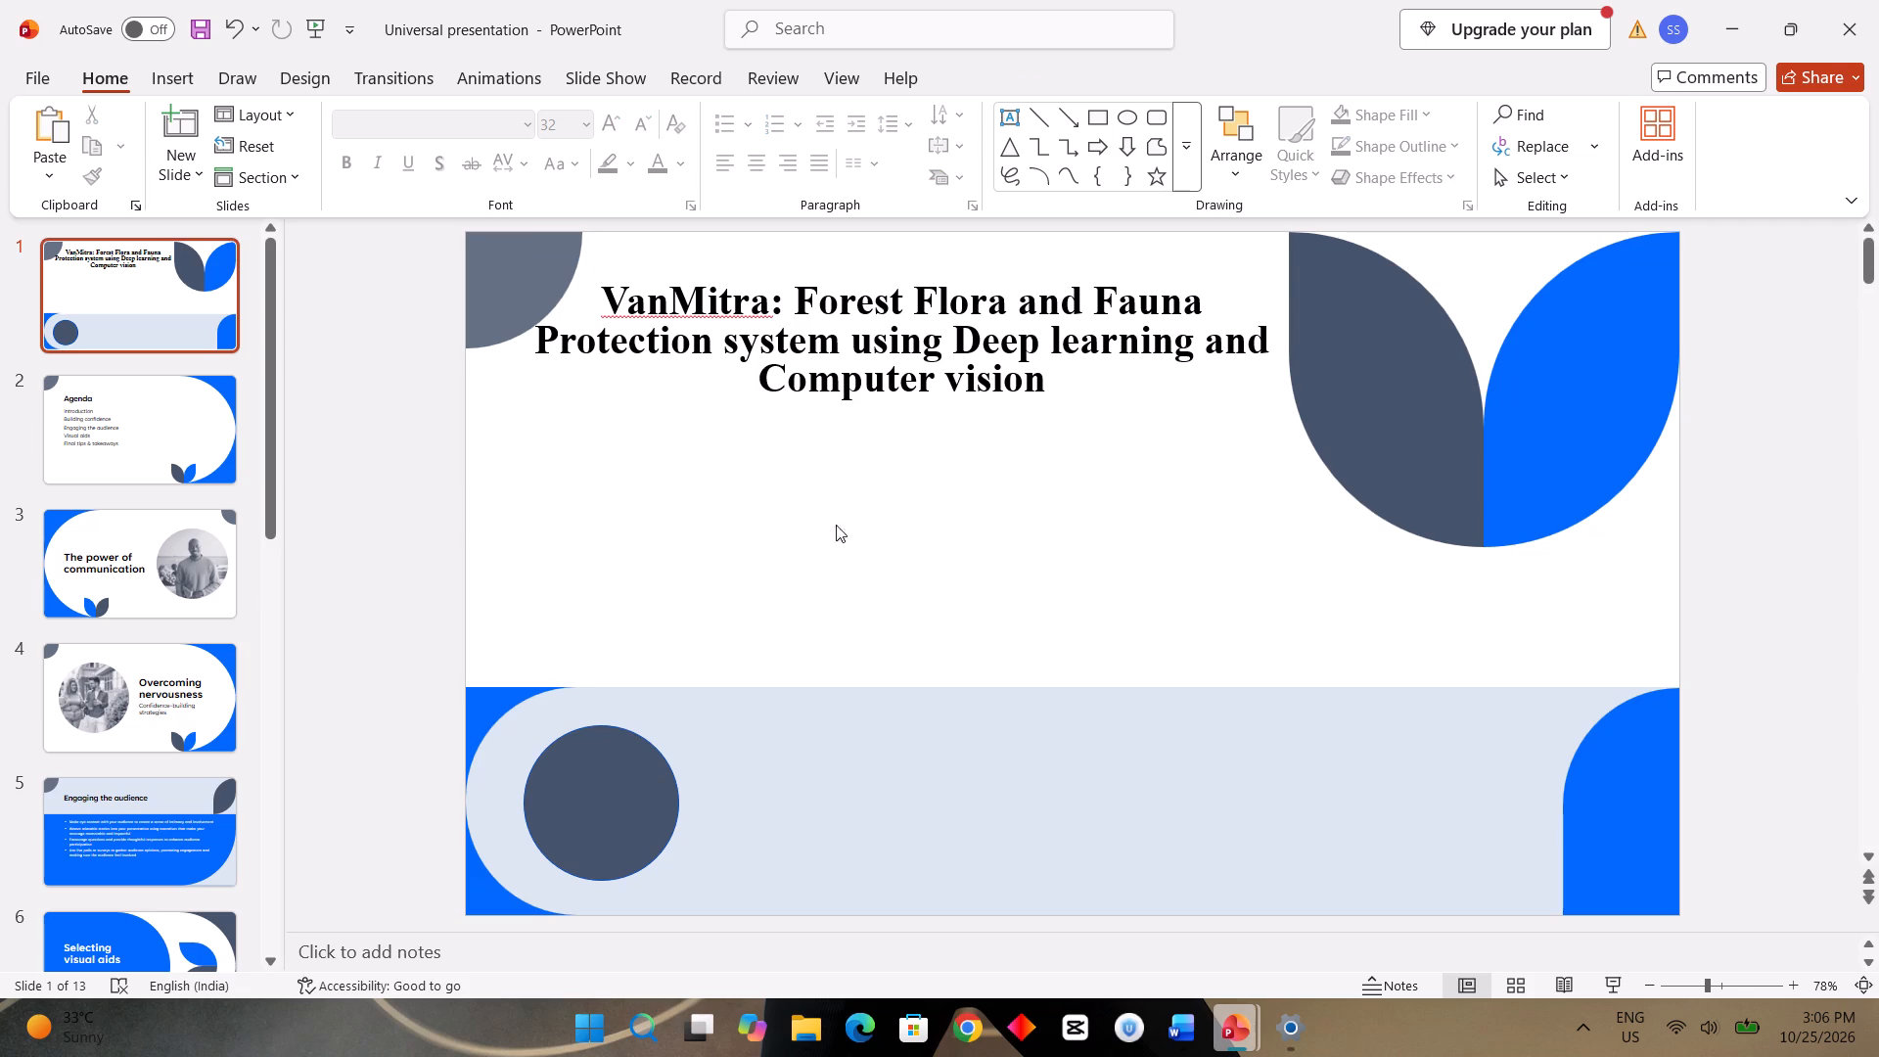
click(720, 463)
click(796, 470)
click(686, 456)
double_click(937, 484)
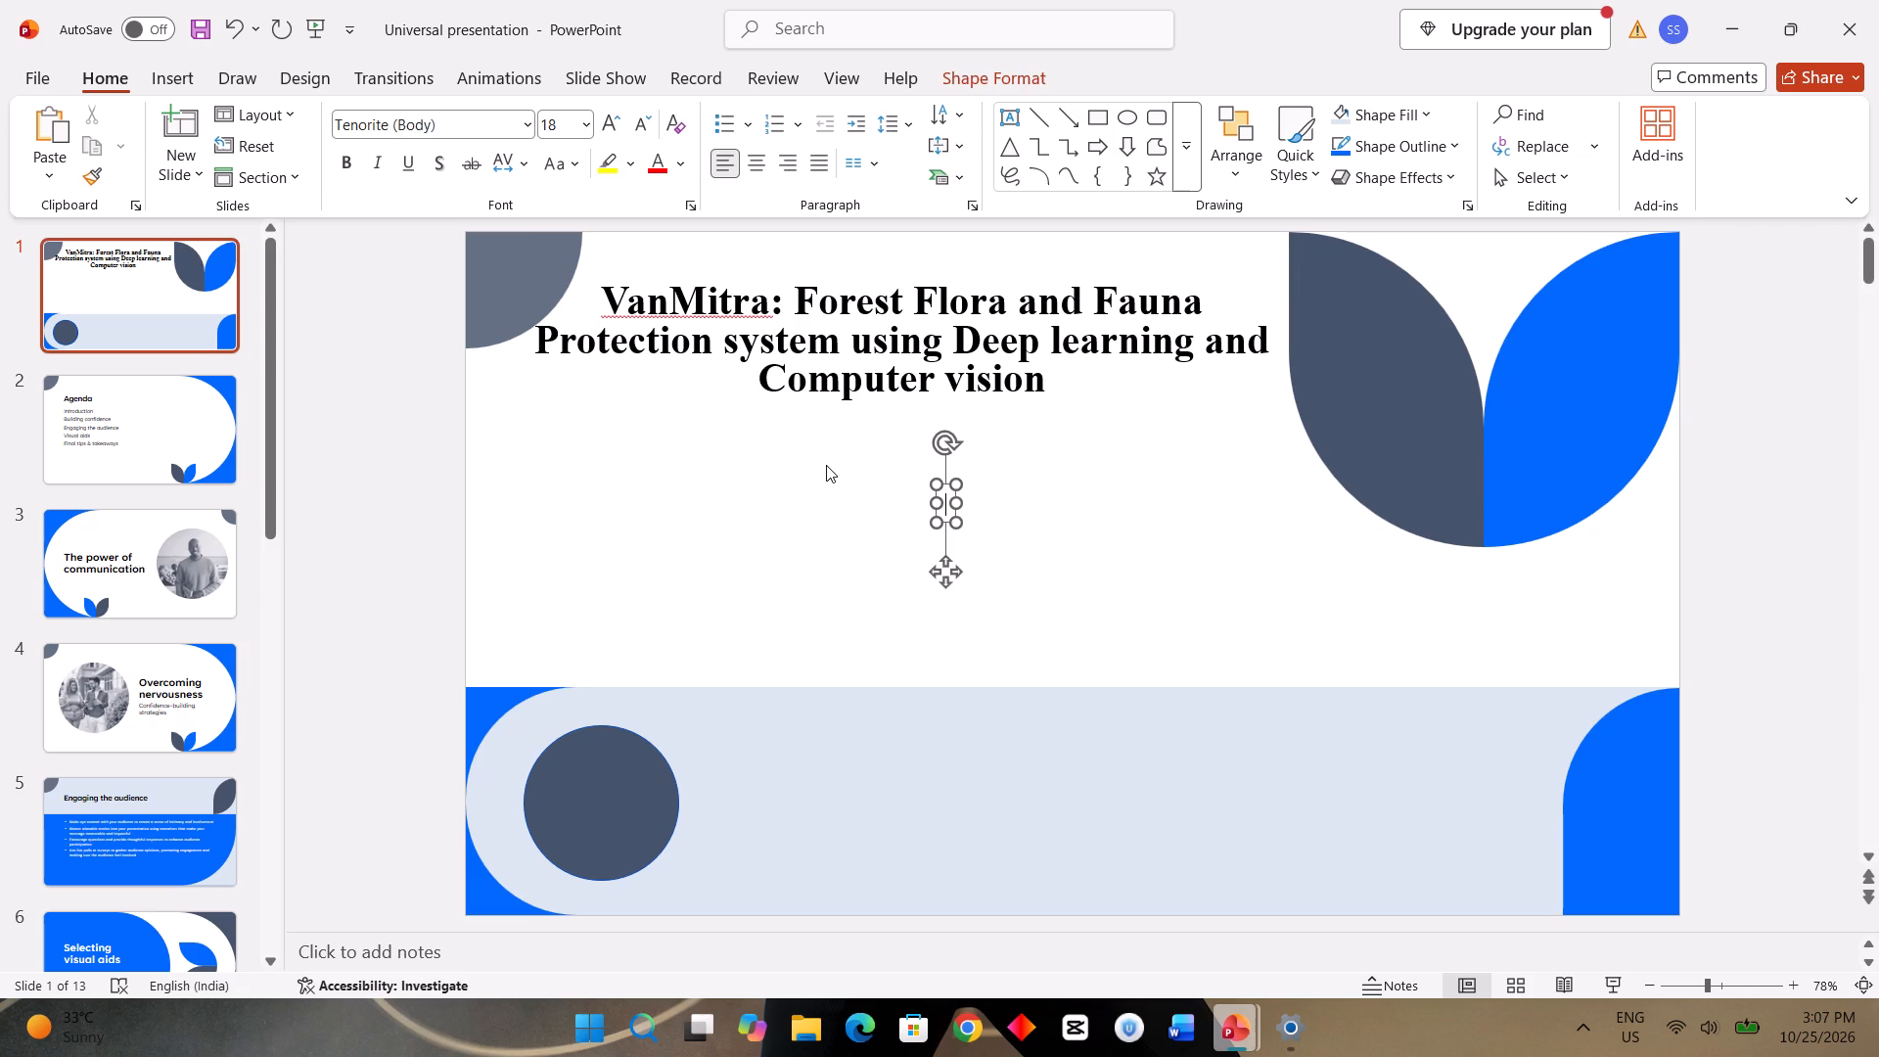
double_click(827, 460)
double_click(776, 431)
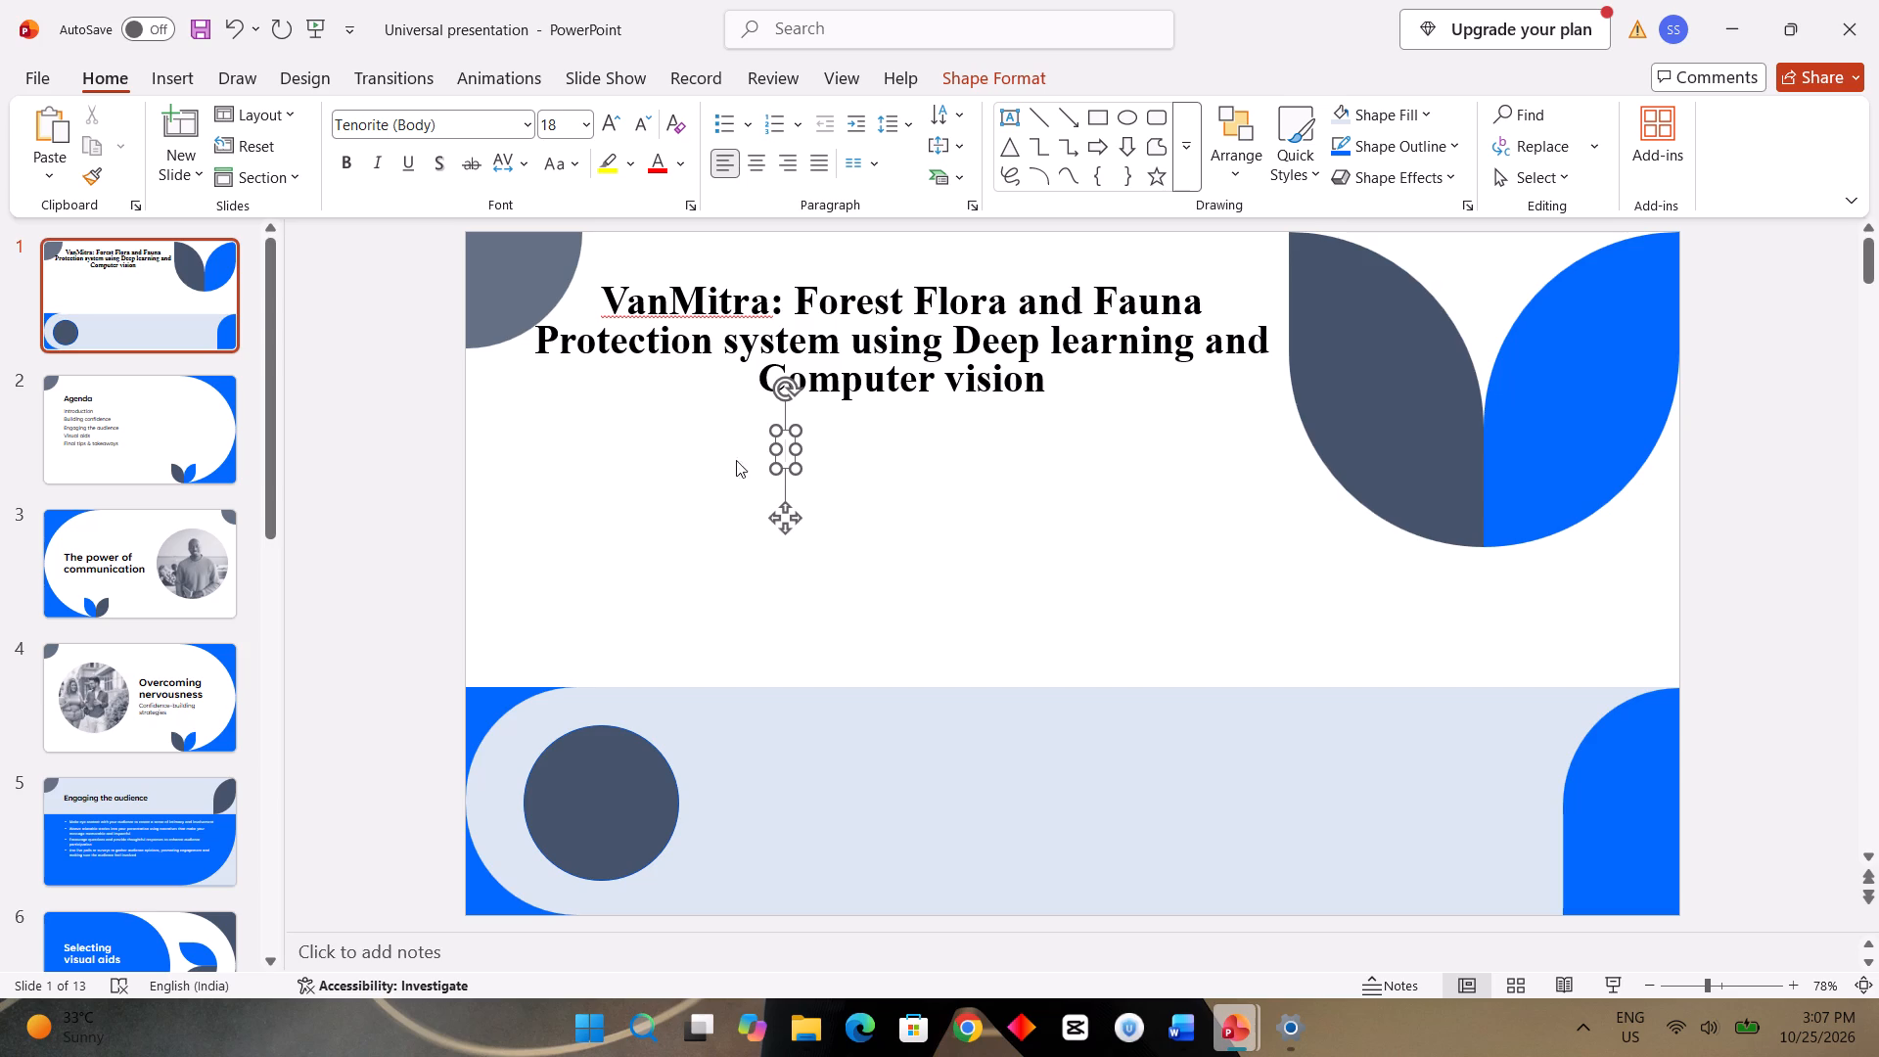
Switch to 2_PPT Van Mitra and copy all agenda items, from Abstract to References, on its AGENDA slide.
click(168, 442)
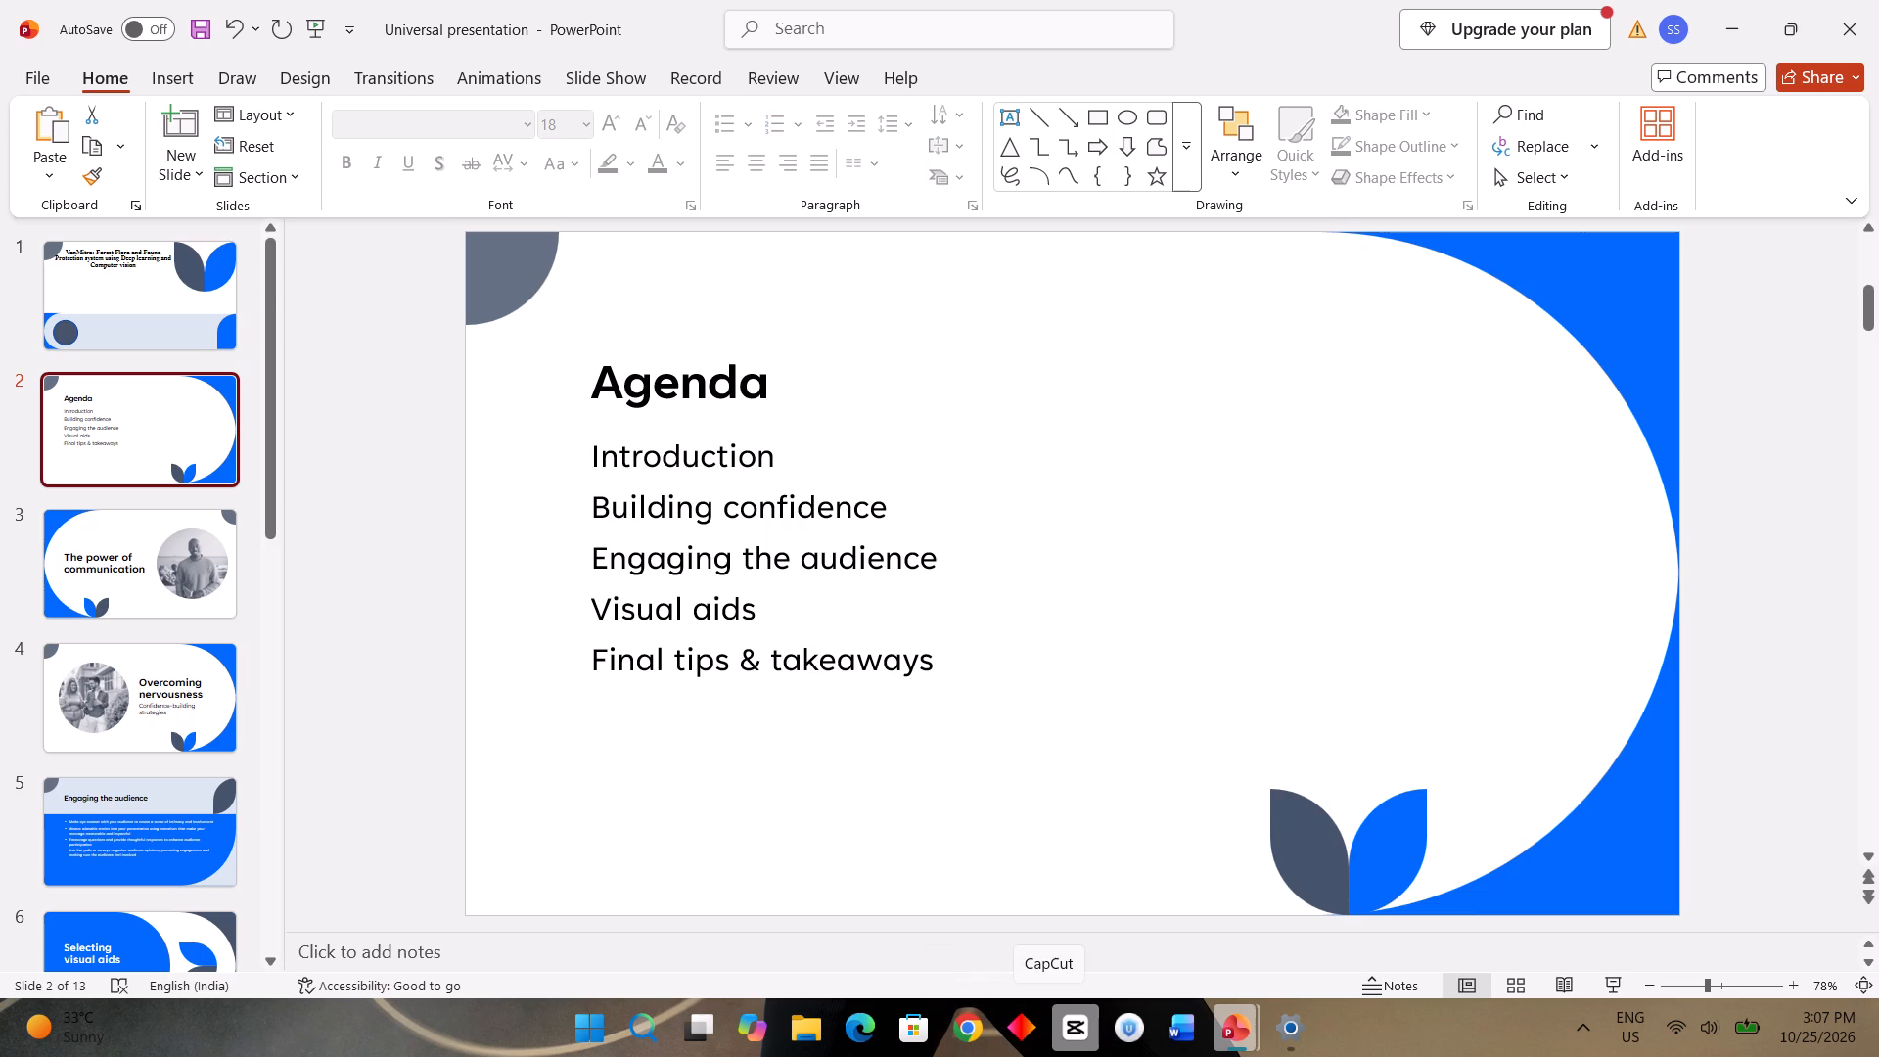
click(1736, 20)
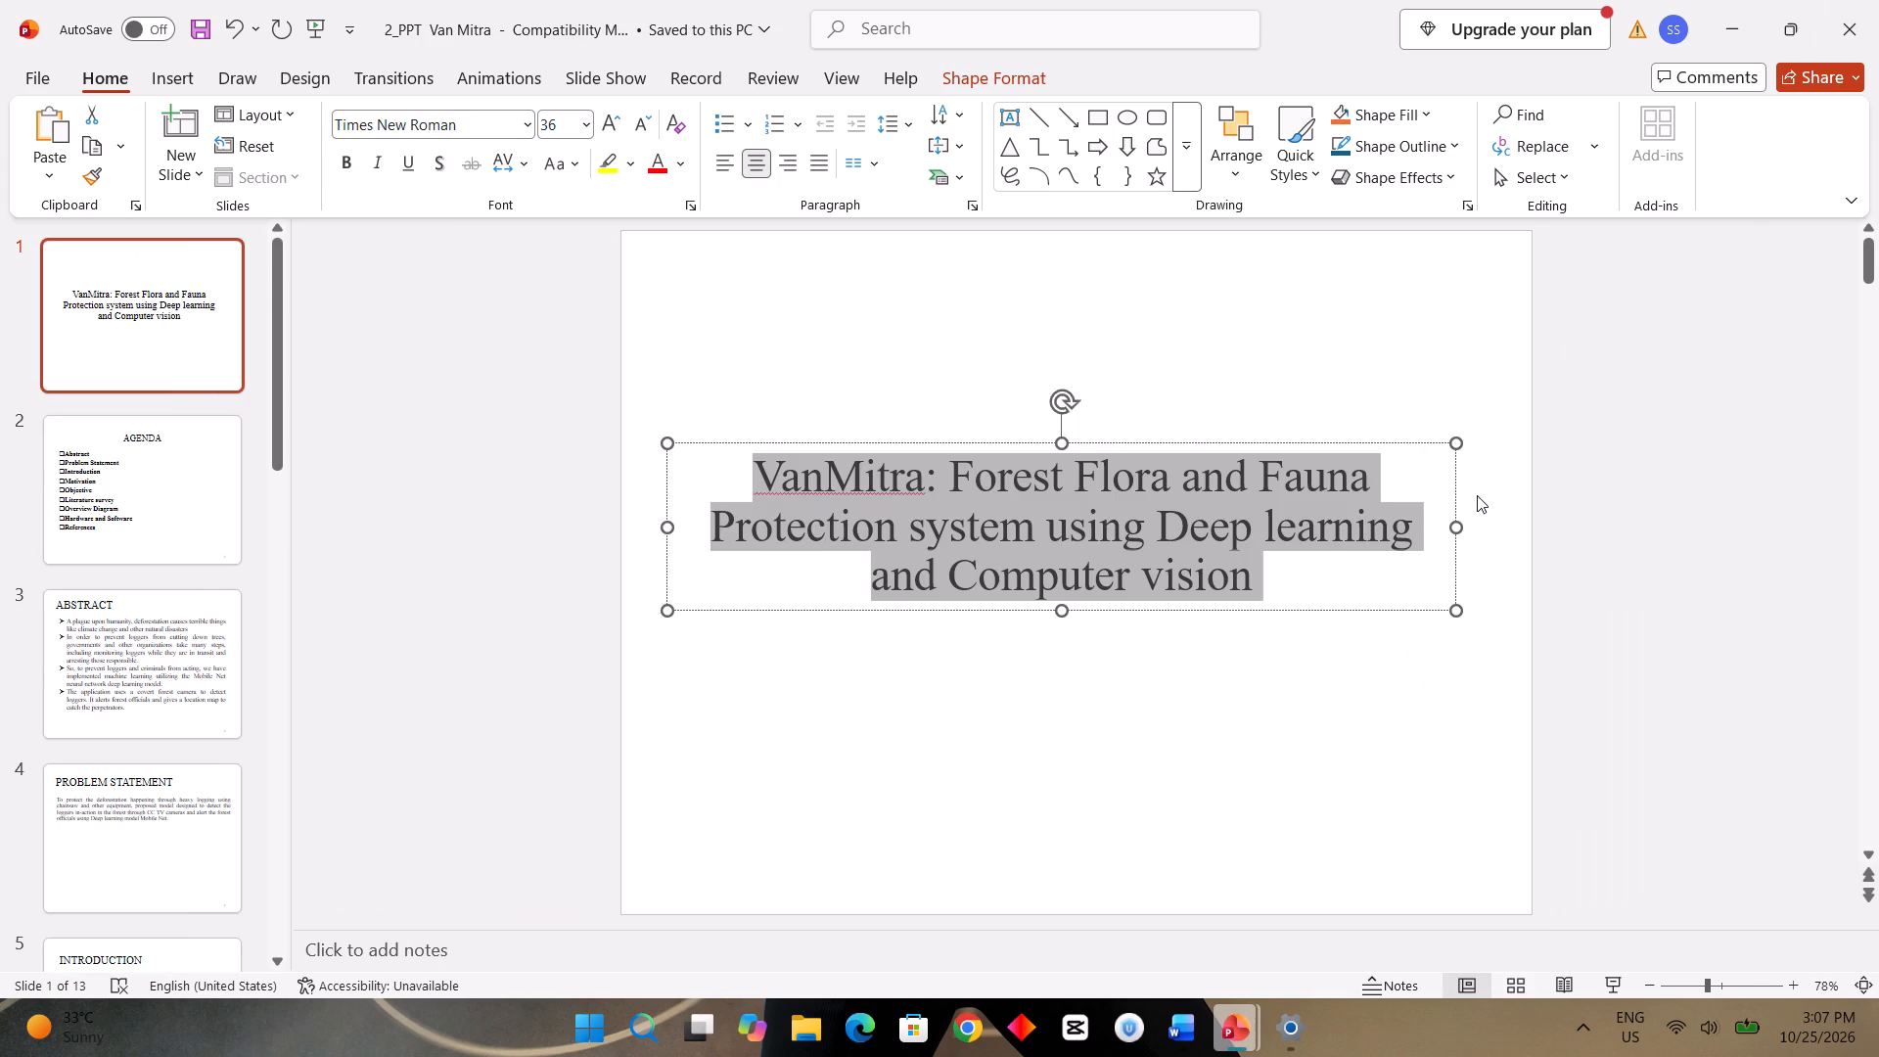
scroll(1477, 495, down, 5)
click(1477, 495)
scroll(1477, 495, up, 4)
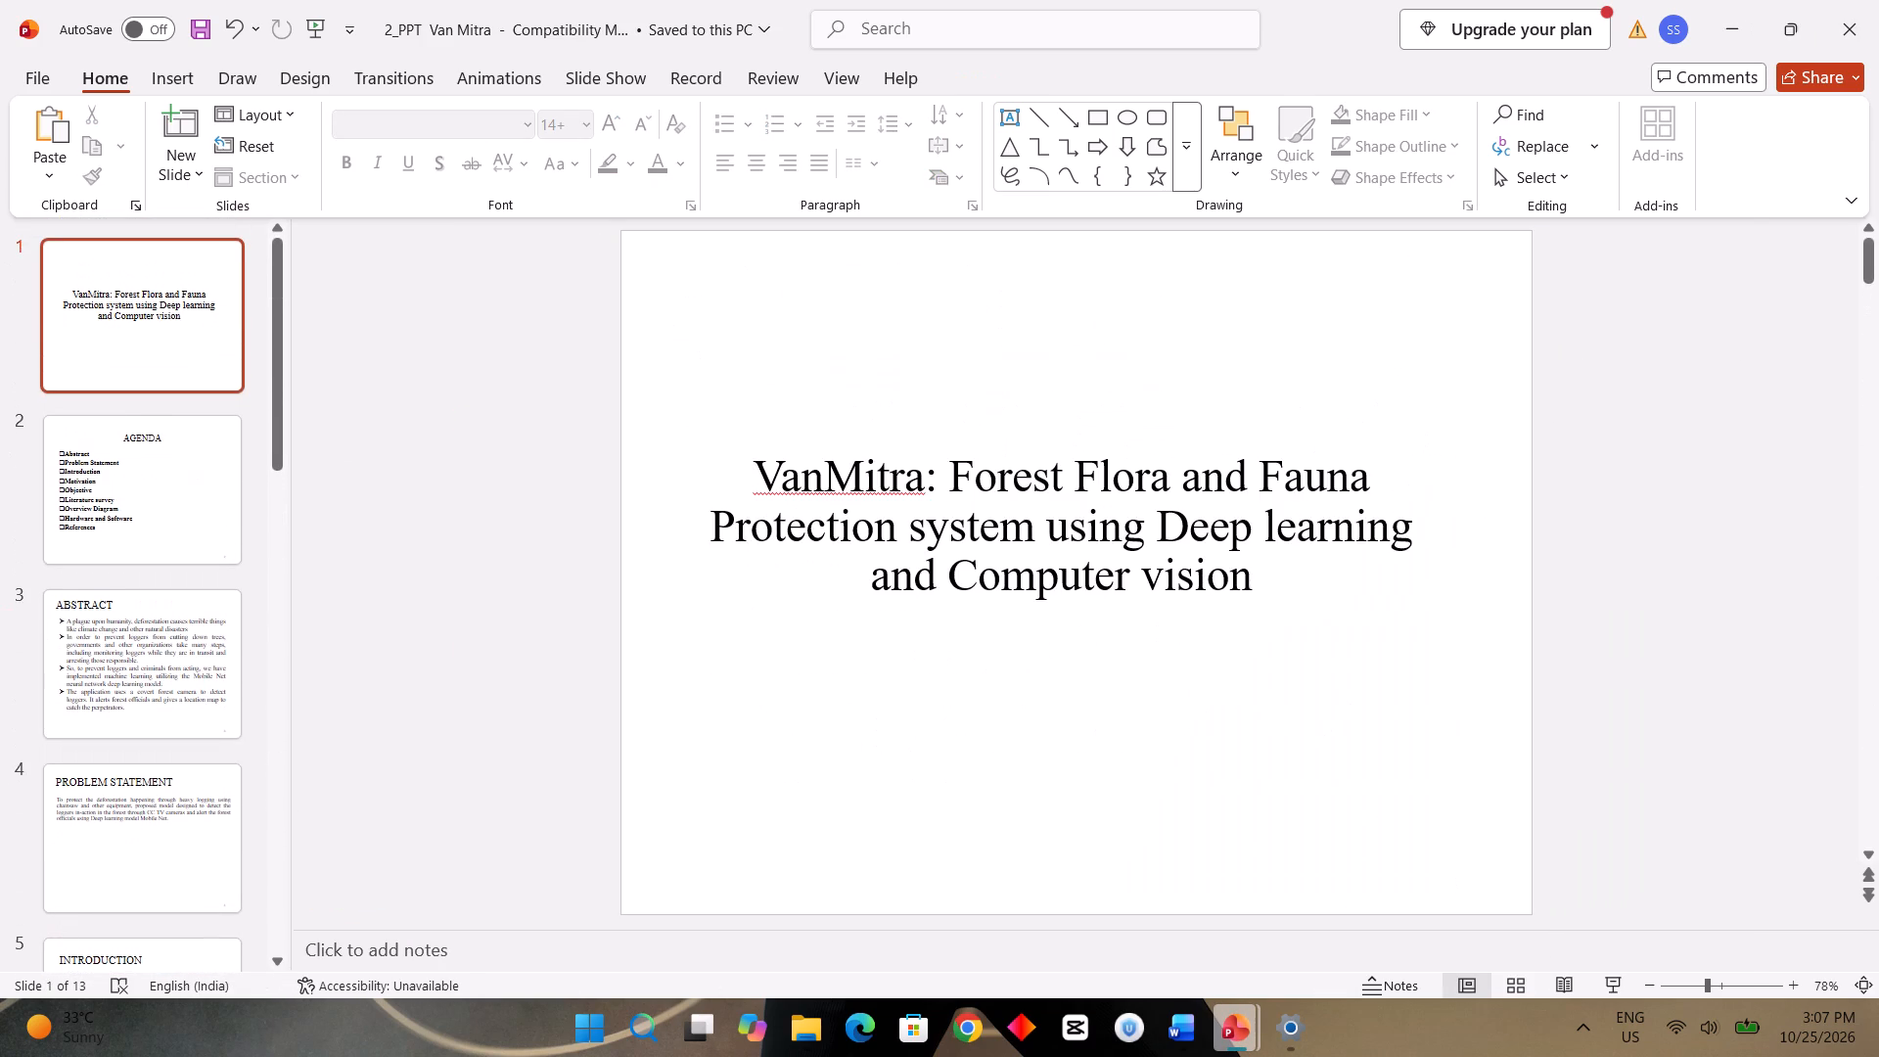
scroll(1134, 507, down, 1)
key(Down)
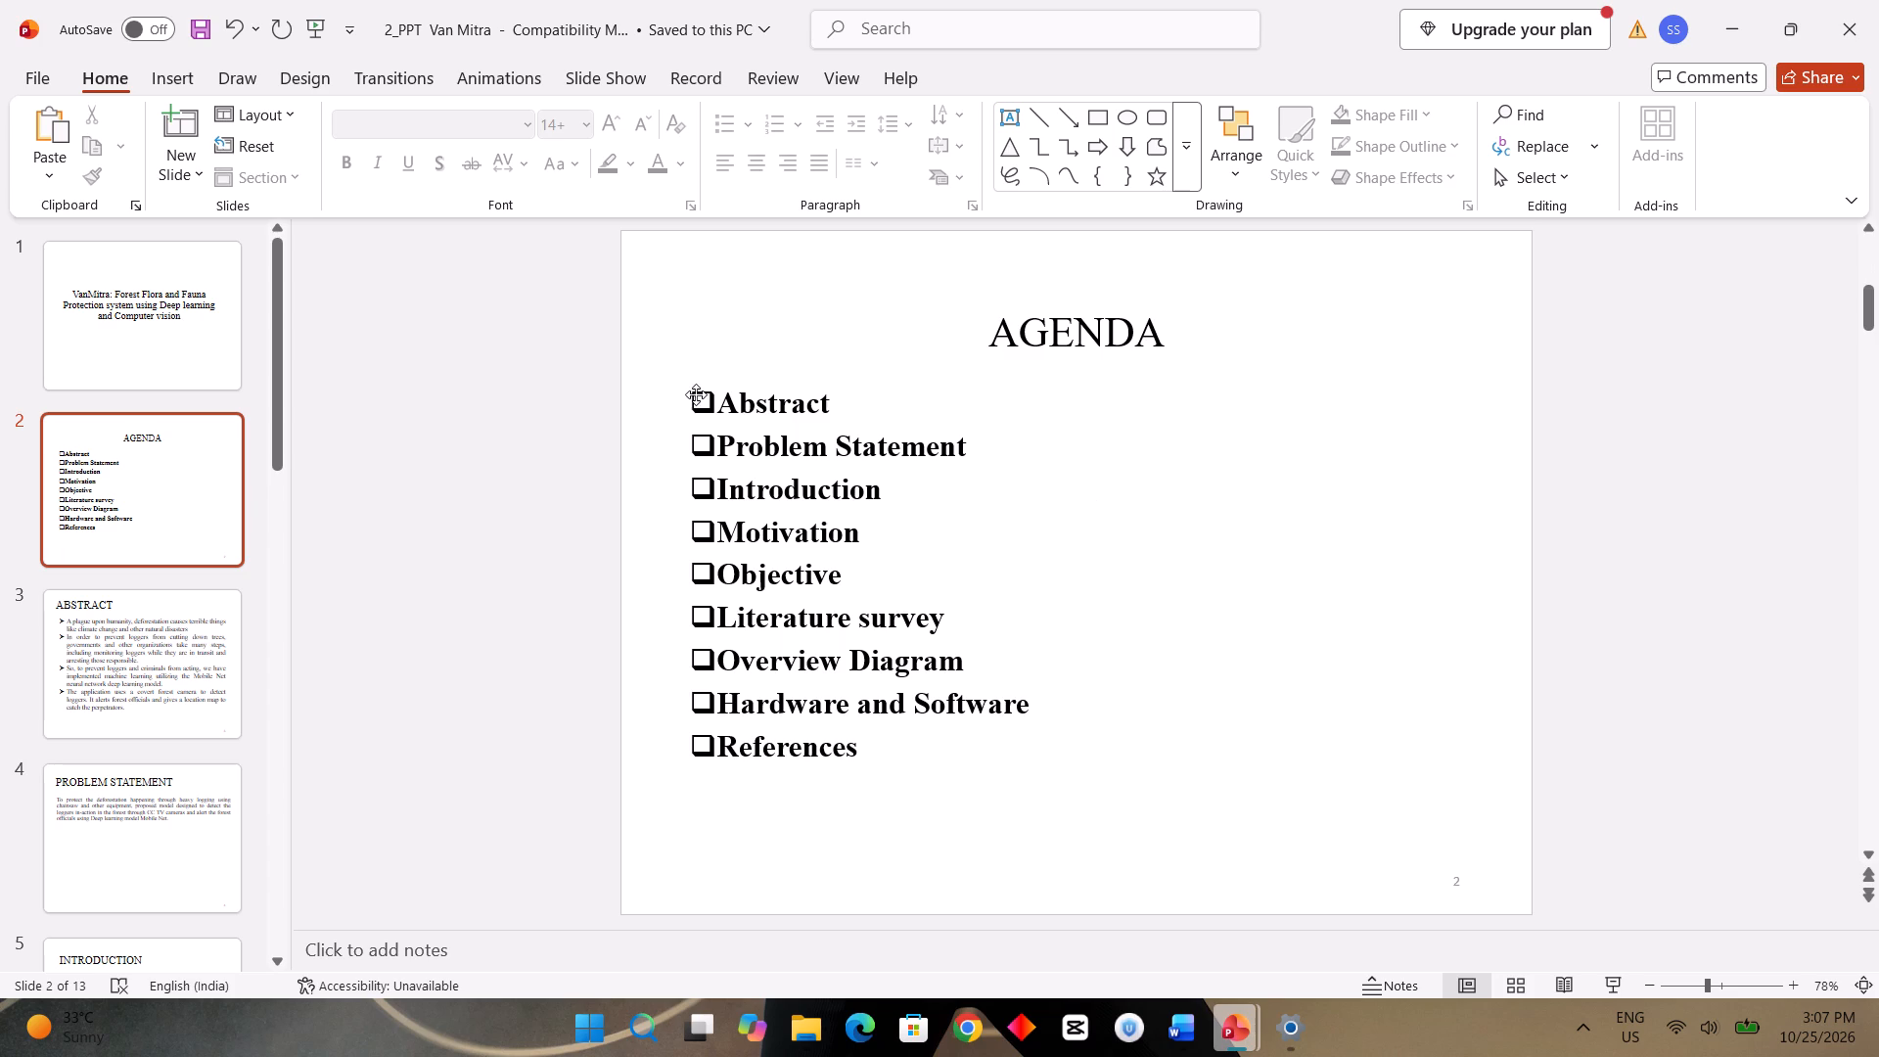
drag(725, 389, 726, 415)
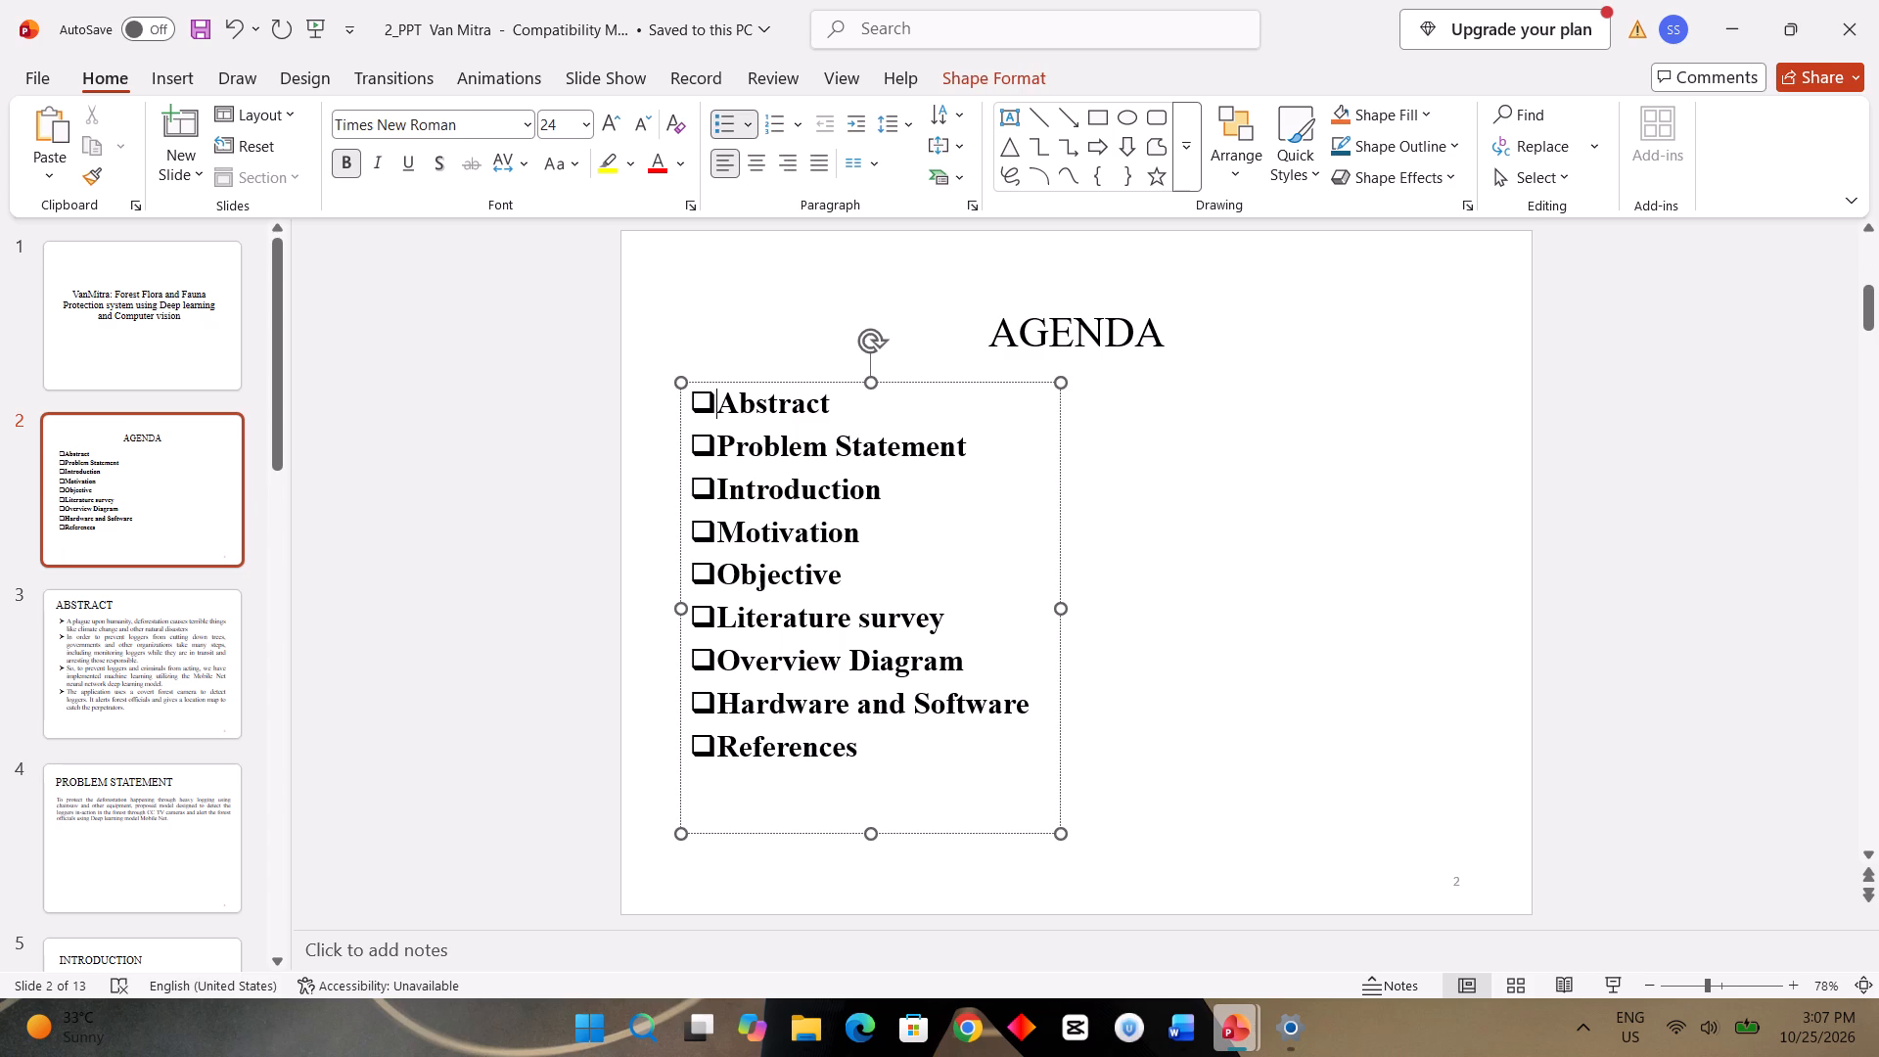
drag(726, 415, 879, 708)
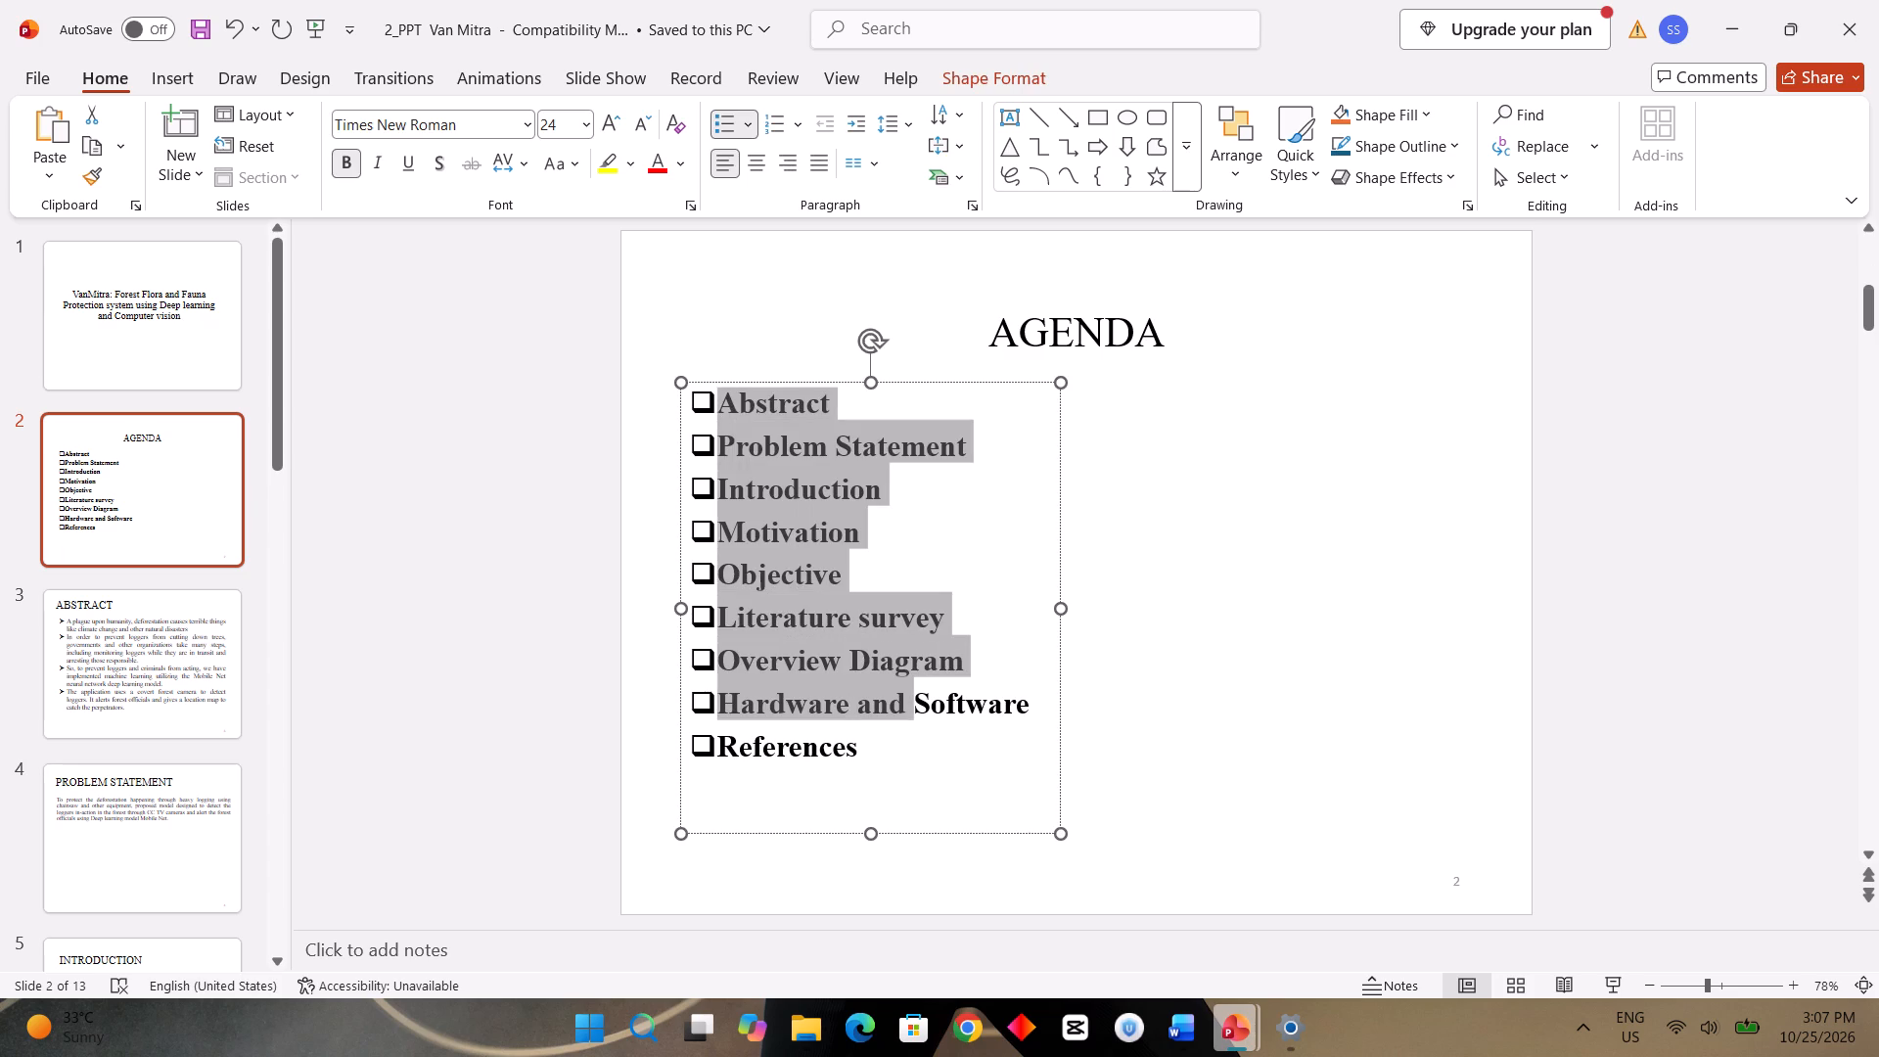
drag(879, 708, 885, 736)
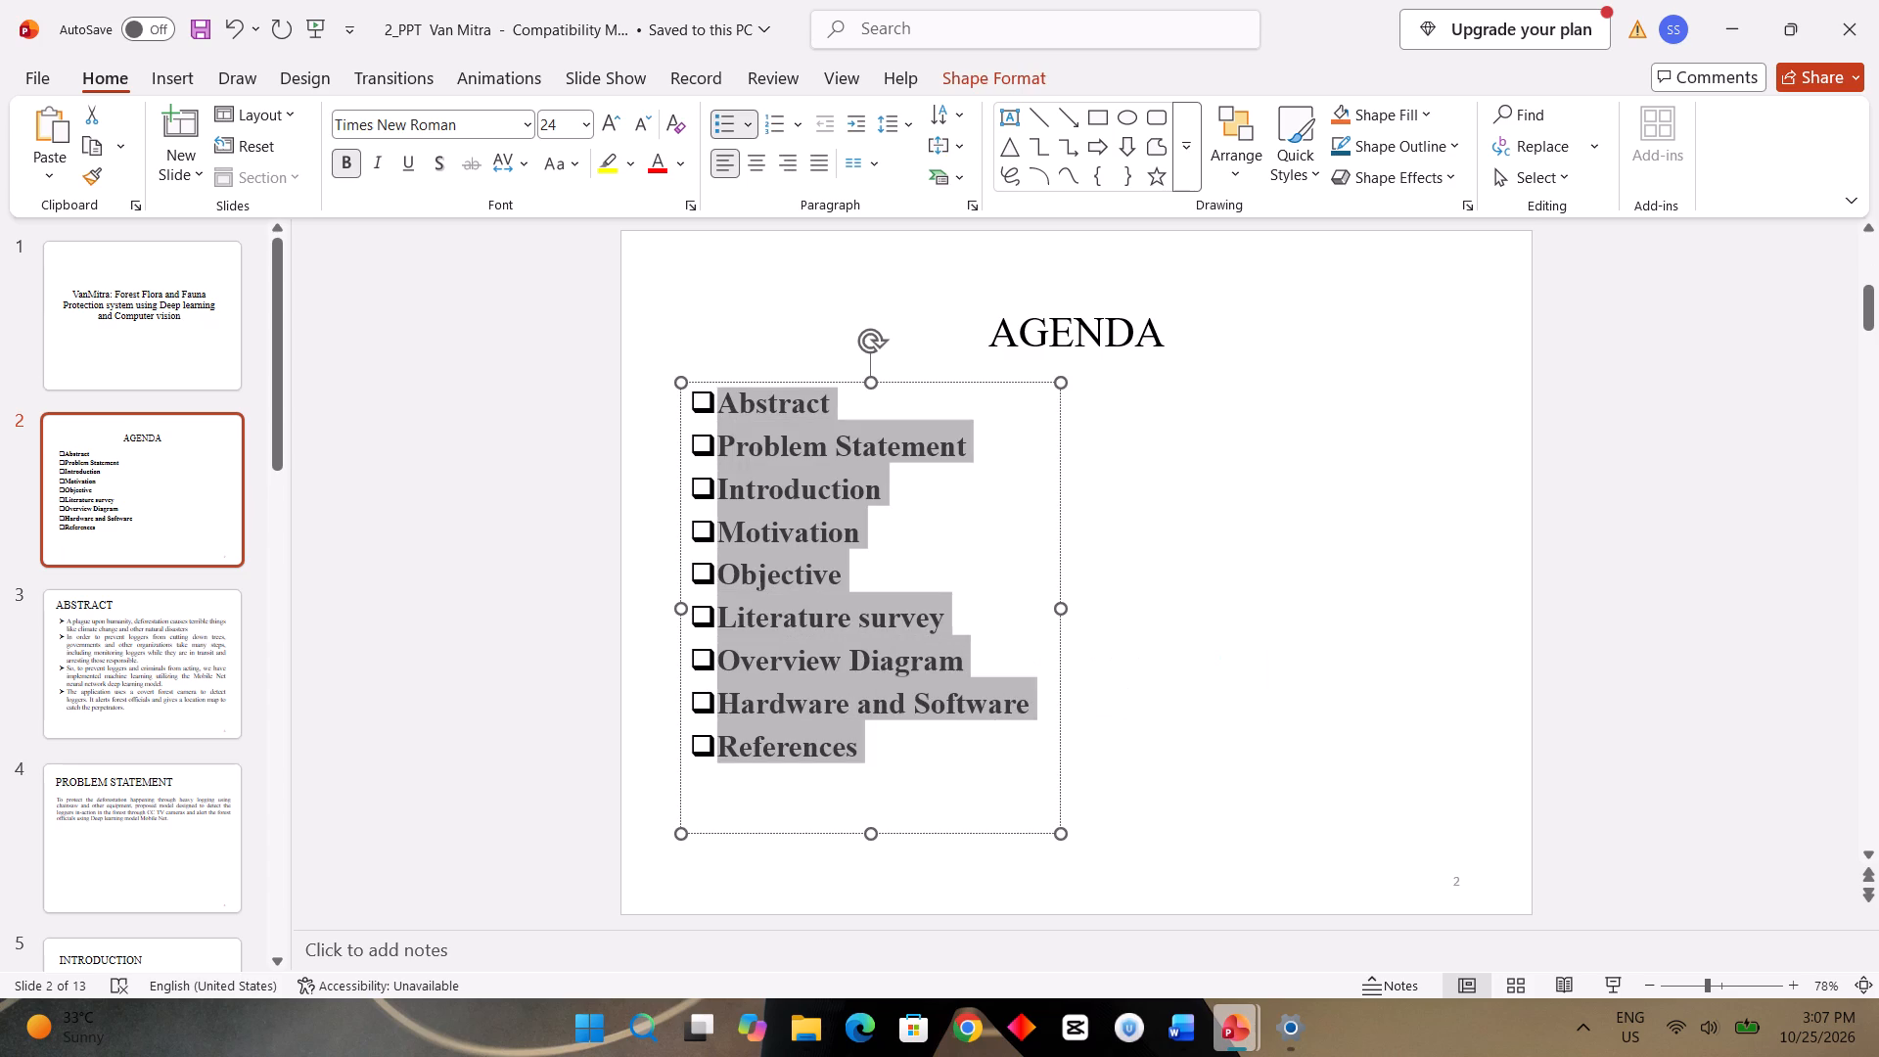
key(ctrl+c)
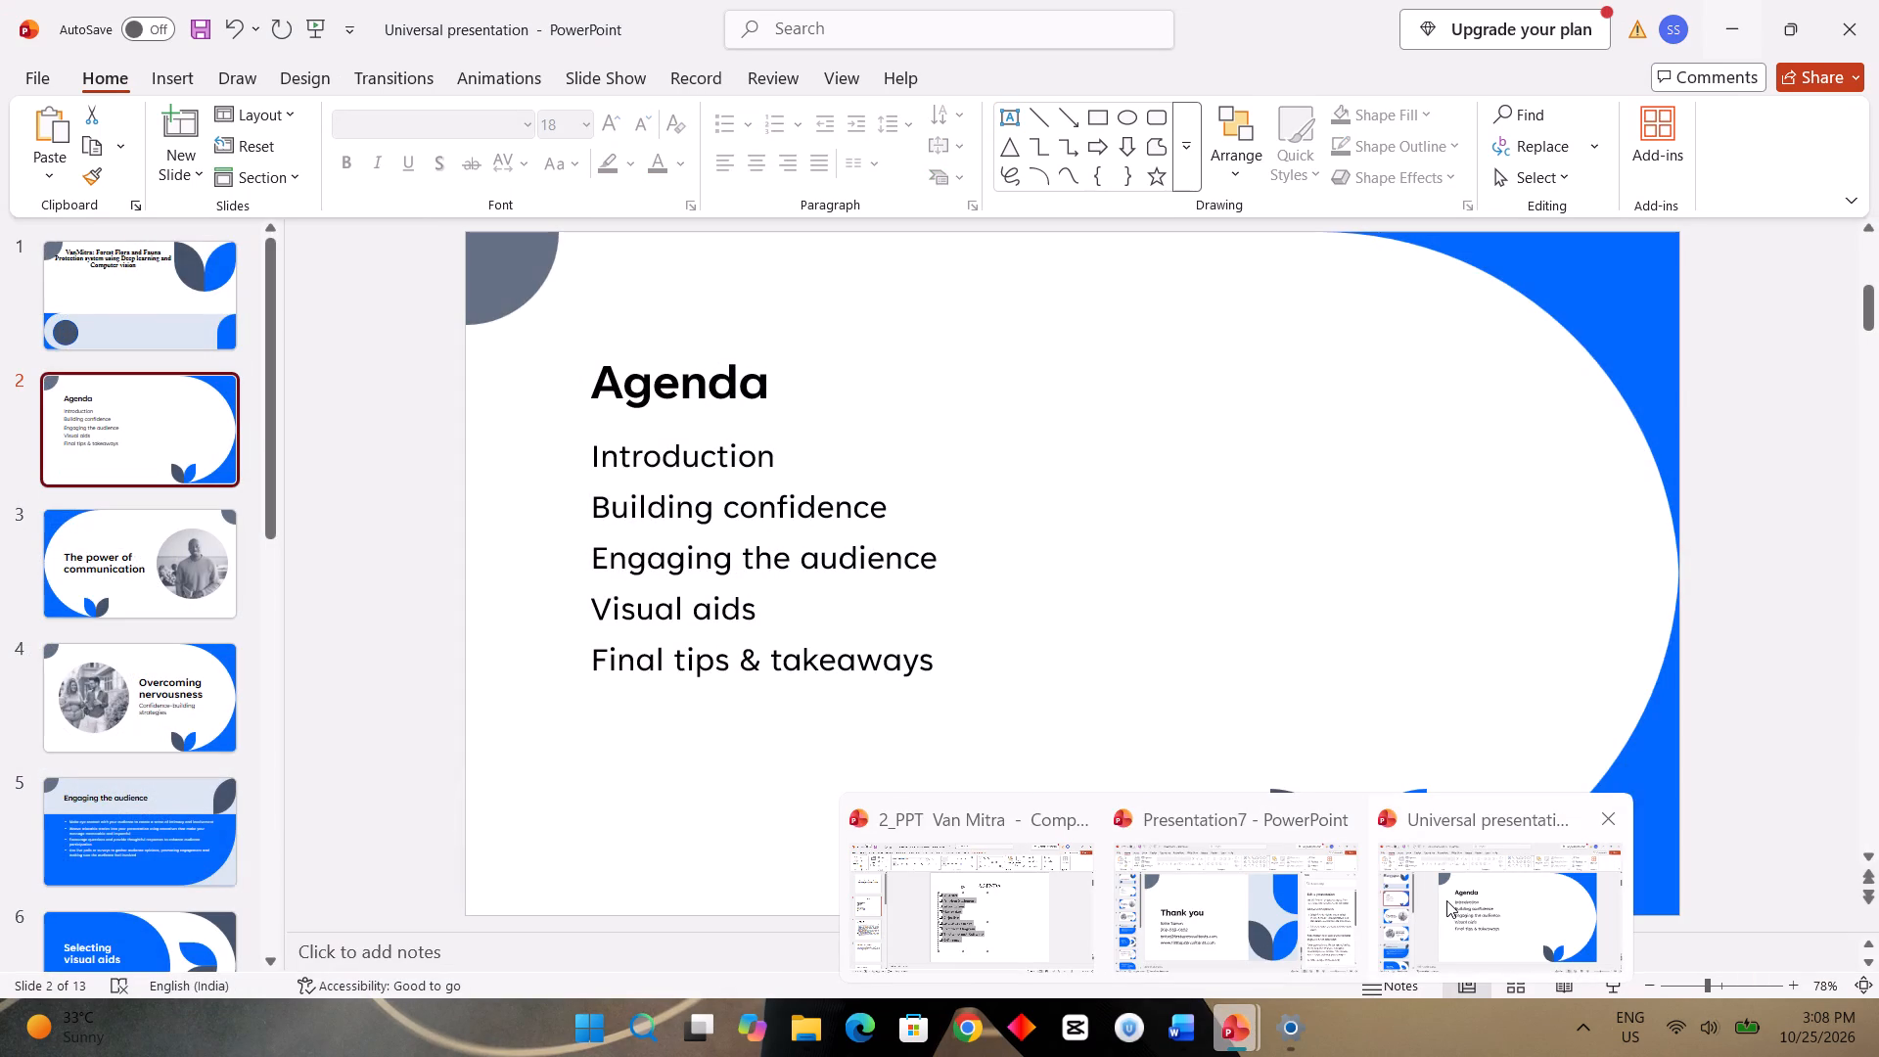
In Universal presentation, delete all the placeholder agenda items under the Agenda heading on slide 2.
click(1446, 901)
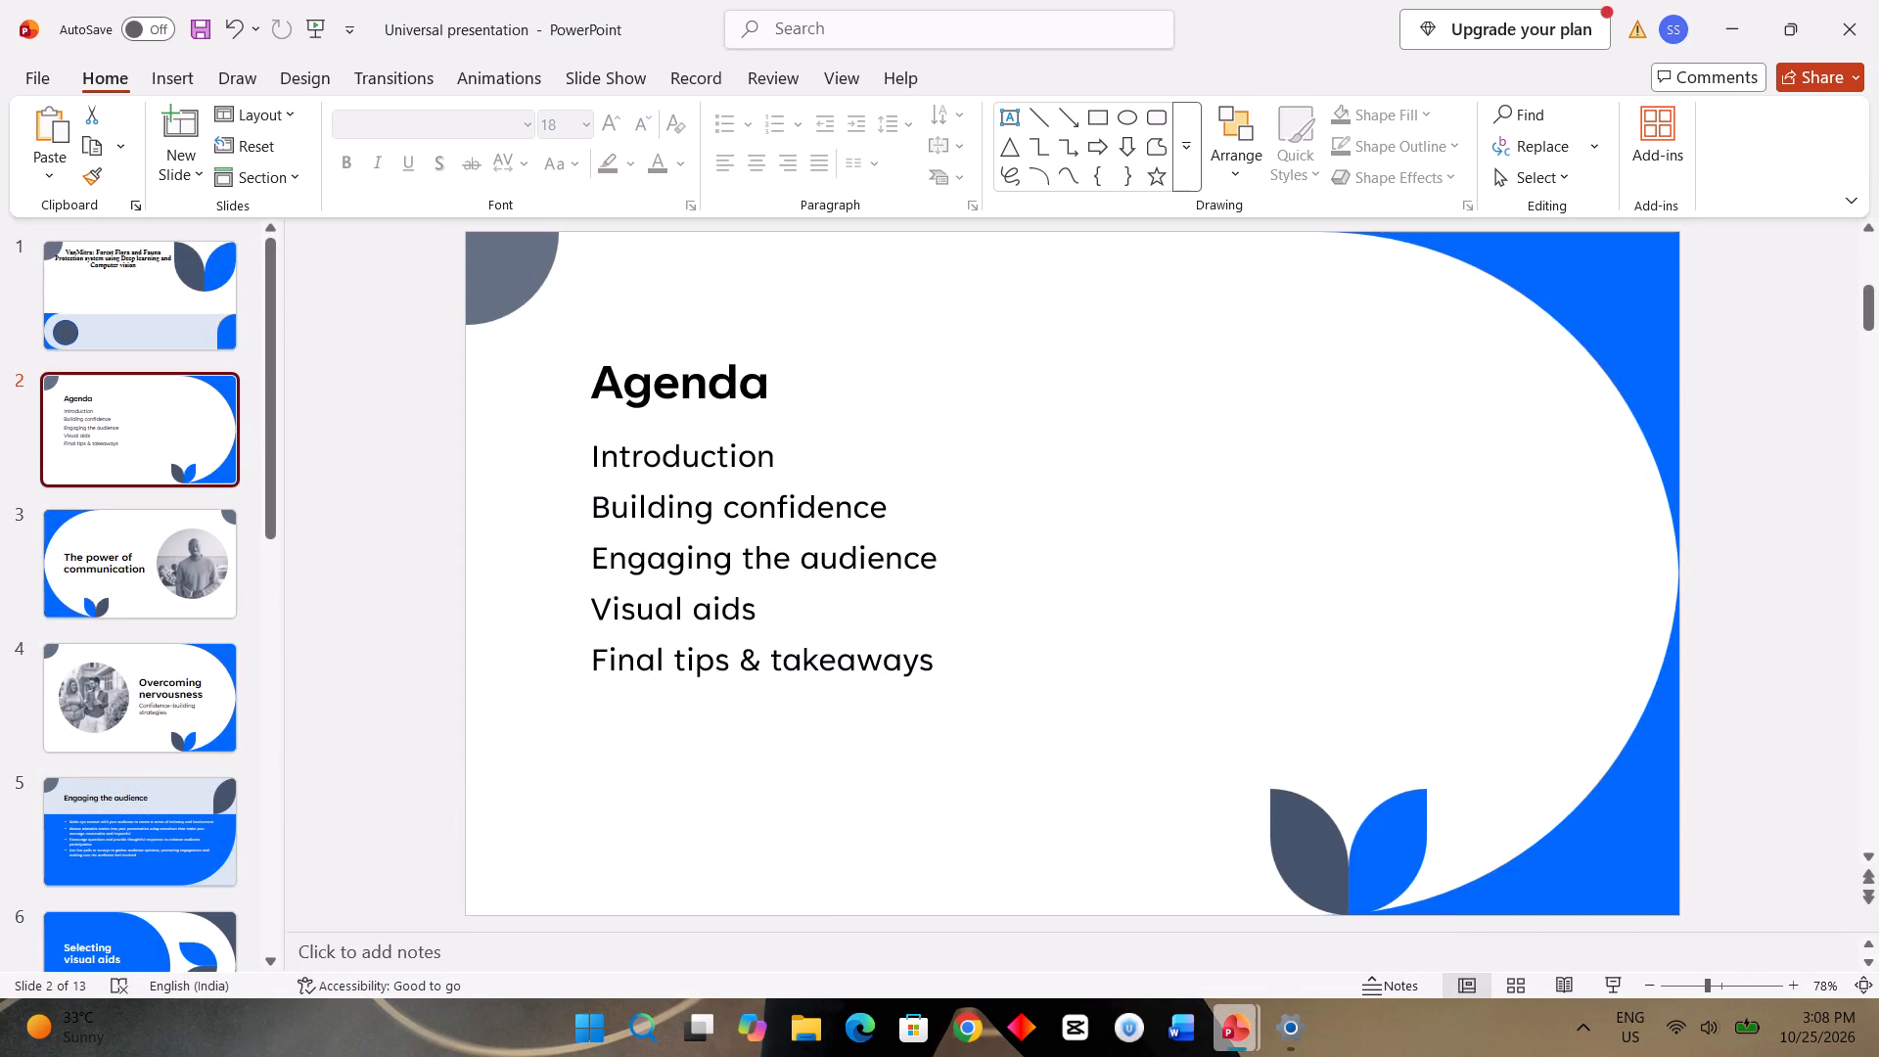
drag(590, 452, 888, 698)
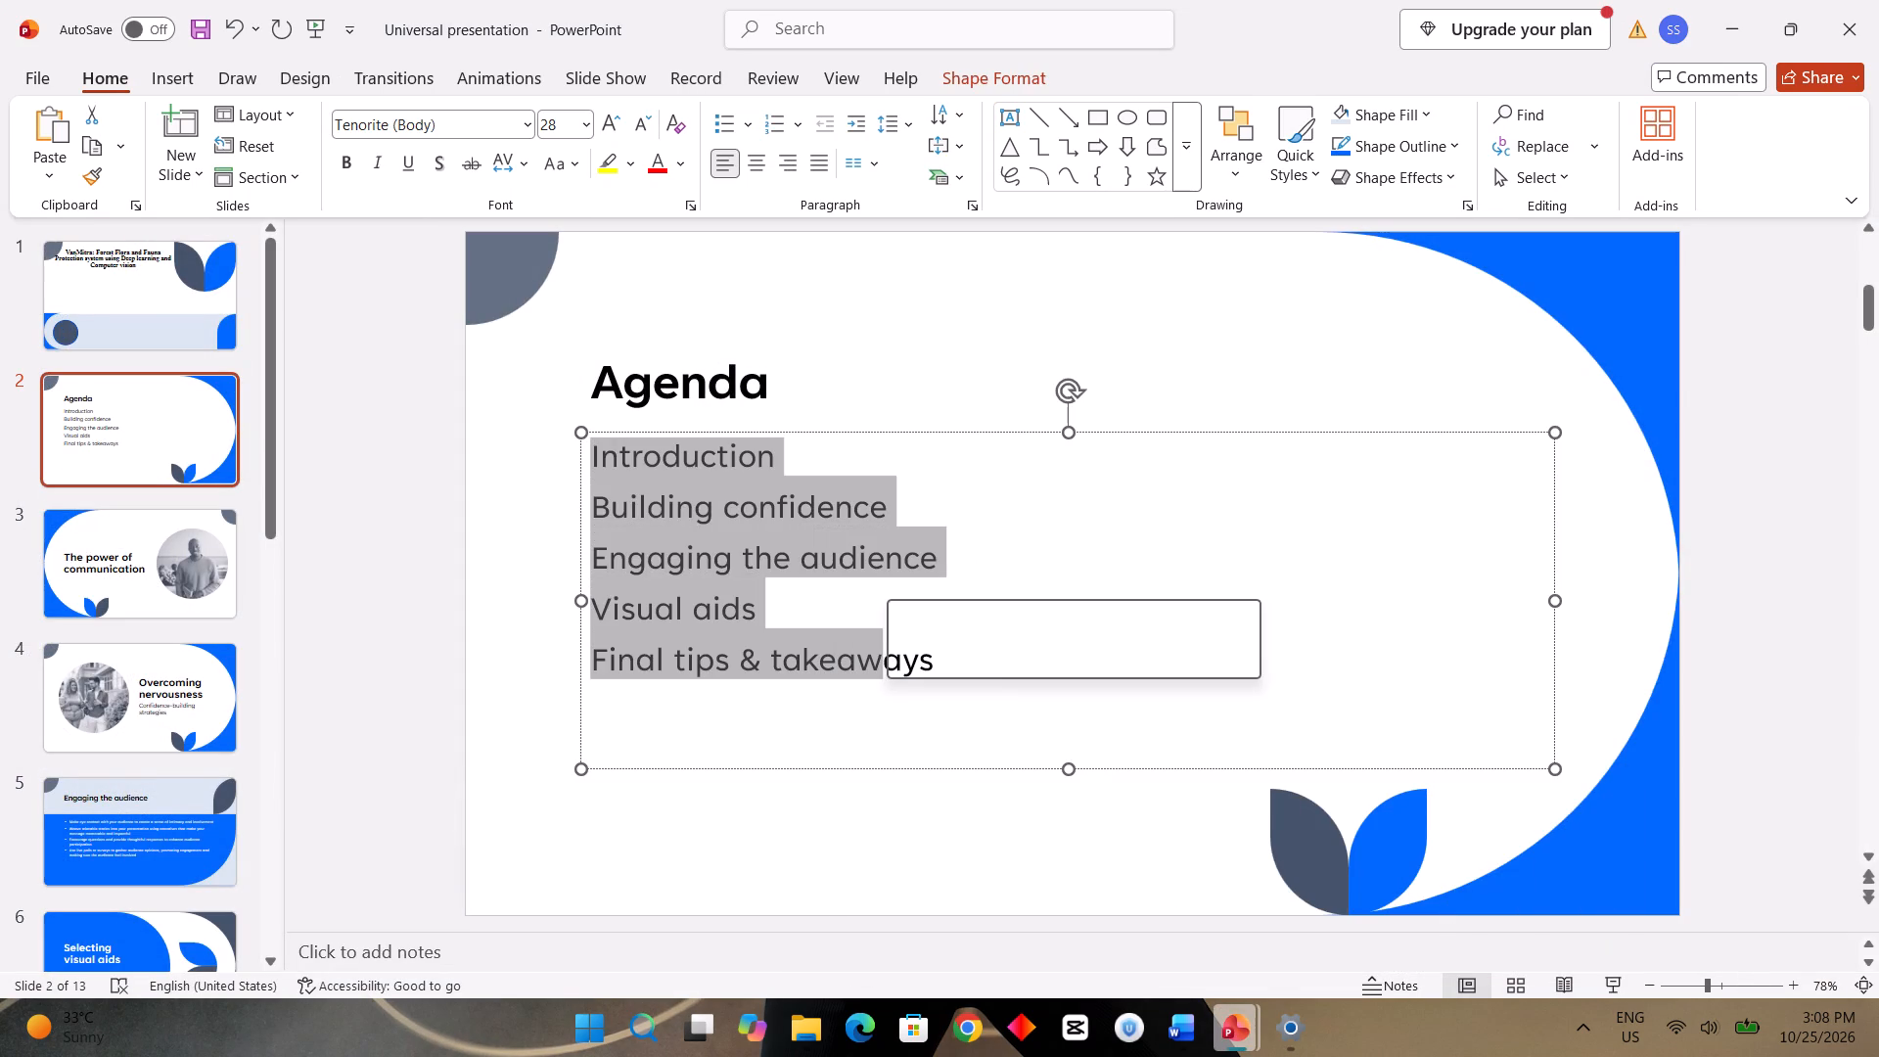
click(960, 699)
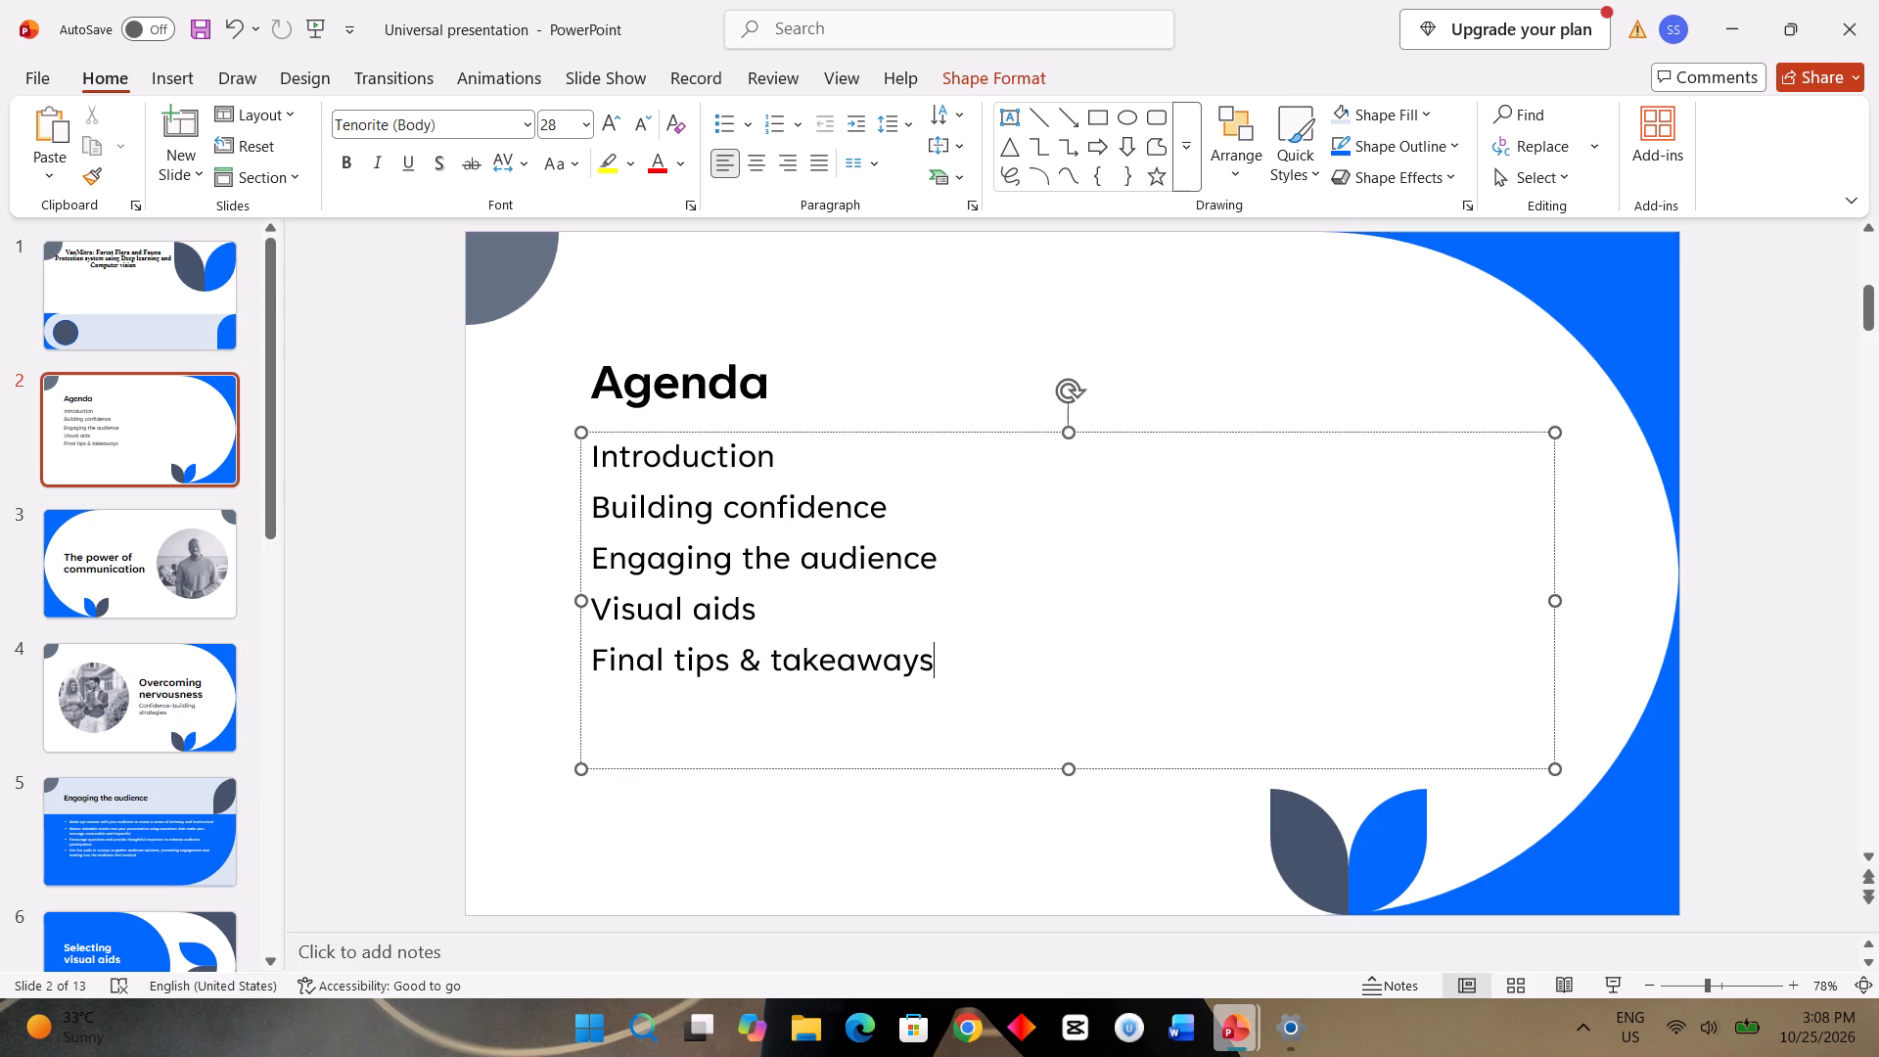
key(BackSpace)
key(BackSpace)
key(BackSpace)
key(BackSpace)
key(BackSpace)
key(BackSpace)
key(BackSpace)
key(BackSpace)
key(BackSpace)
key(BackSpace)
key(BackSpace)
key(BackSpace)
key(BackSpace)
key(BackSpace)
key(BackSpace)
key(BackSpace)
key(BackSpace)
key(BackSpace)
key(BackSpace)
key(BackSpace)
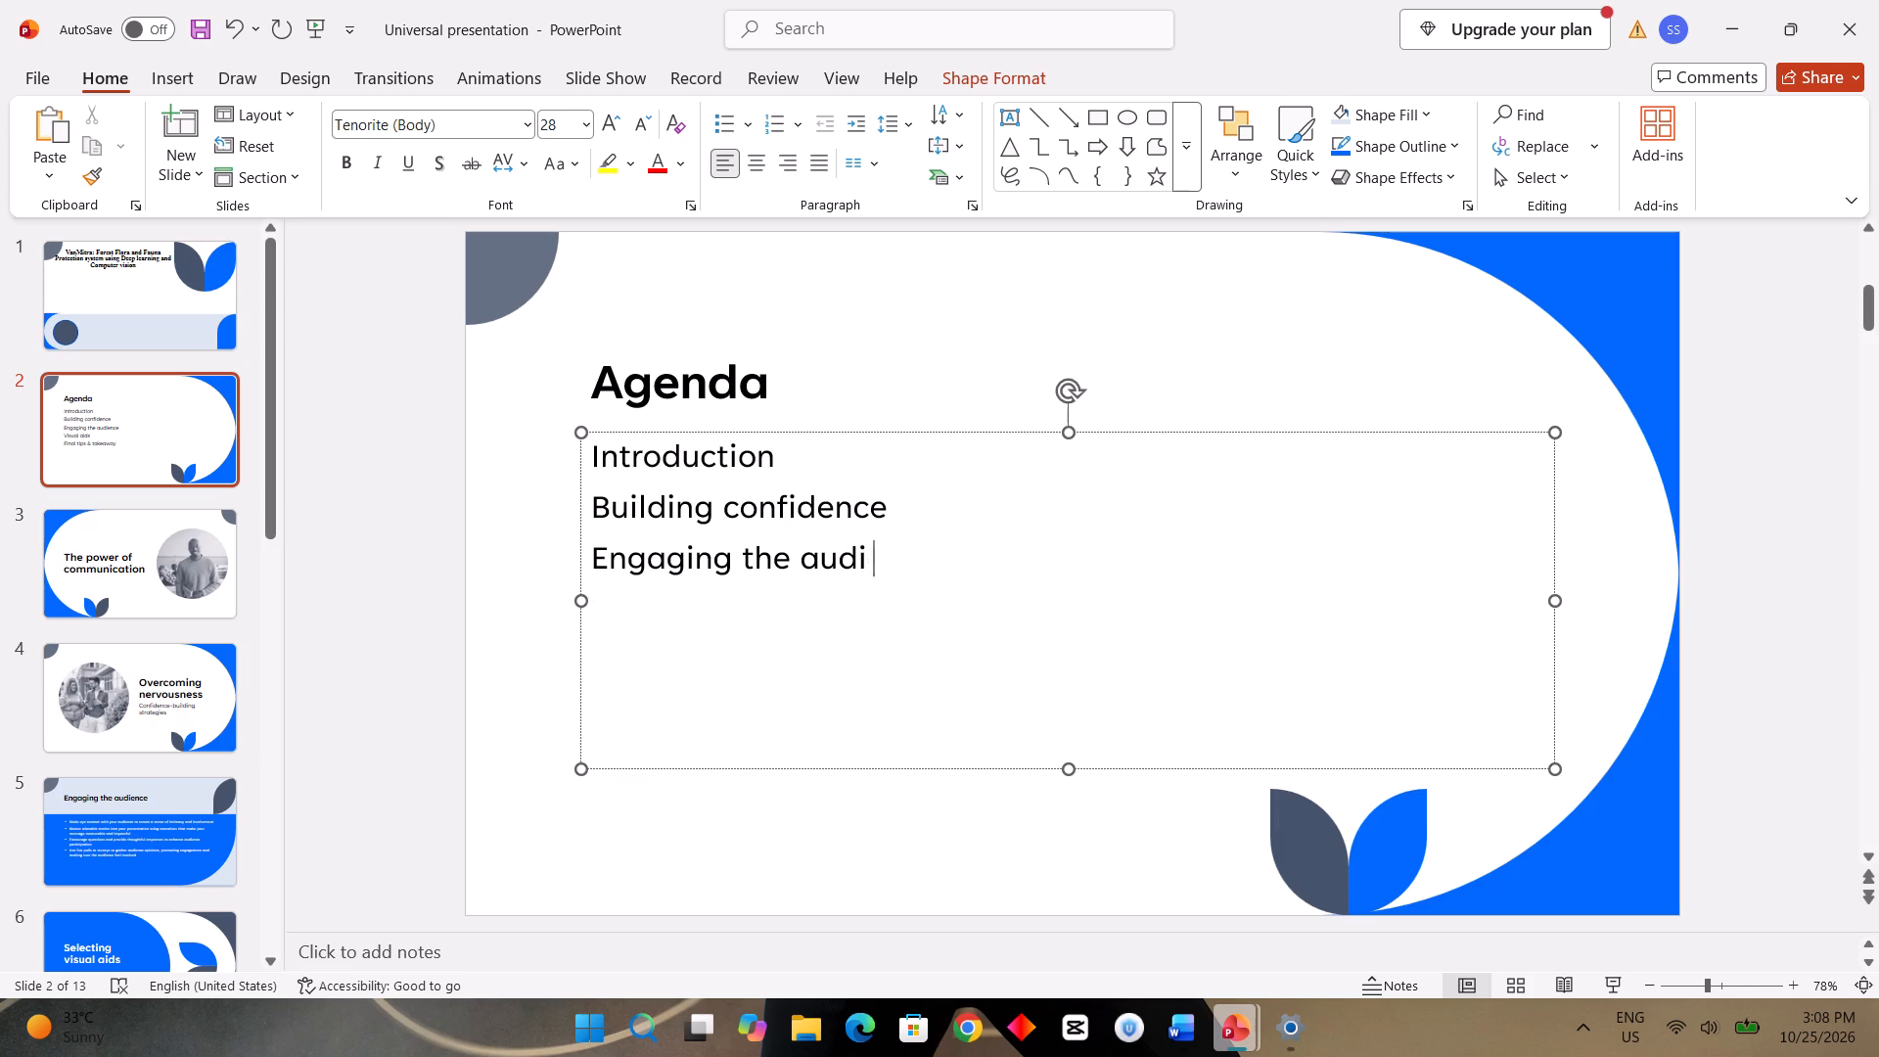
key(BackSpace)
key(BackSpace)
key(BackSpace)
key(BackSpace)
key(BackSpace)
key(BackSpace)
key(BackSpace)
key(BackSpace)
key(BackSpace)
key(BackSpace)
key(BackSpace)
key(BackSpace)
key(BackSpace)
key(BackSpace)
key(BackSpace)
key(BackSpace)
key(BackSpace)
key(BackSpace)
key(BackSpace)
key(BackSpace)
key(BackSpace)
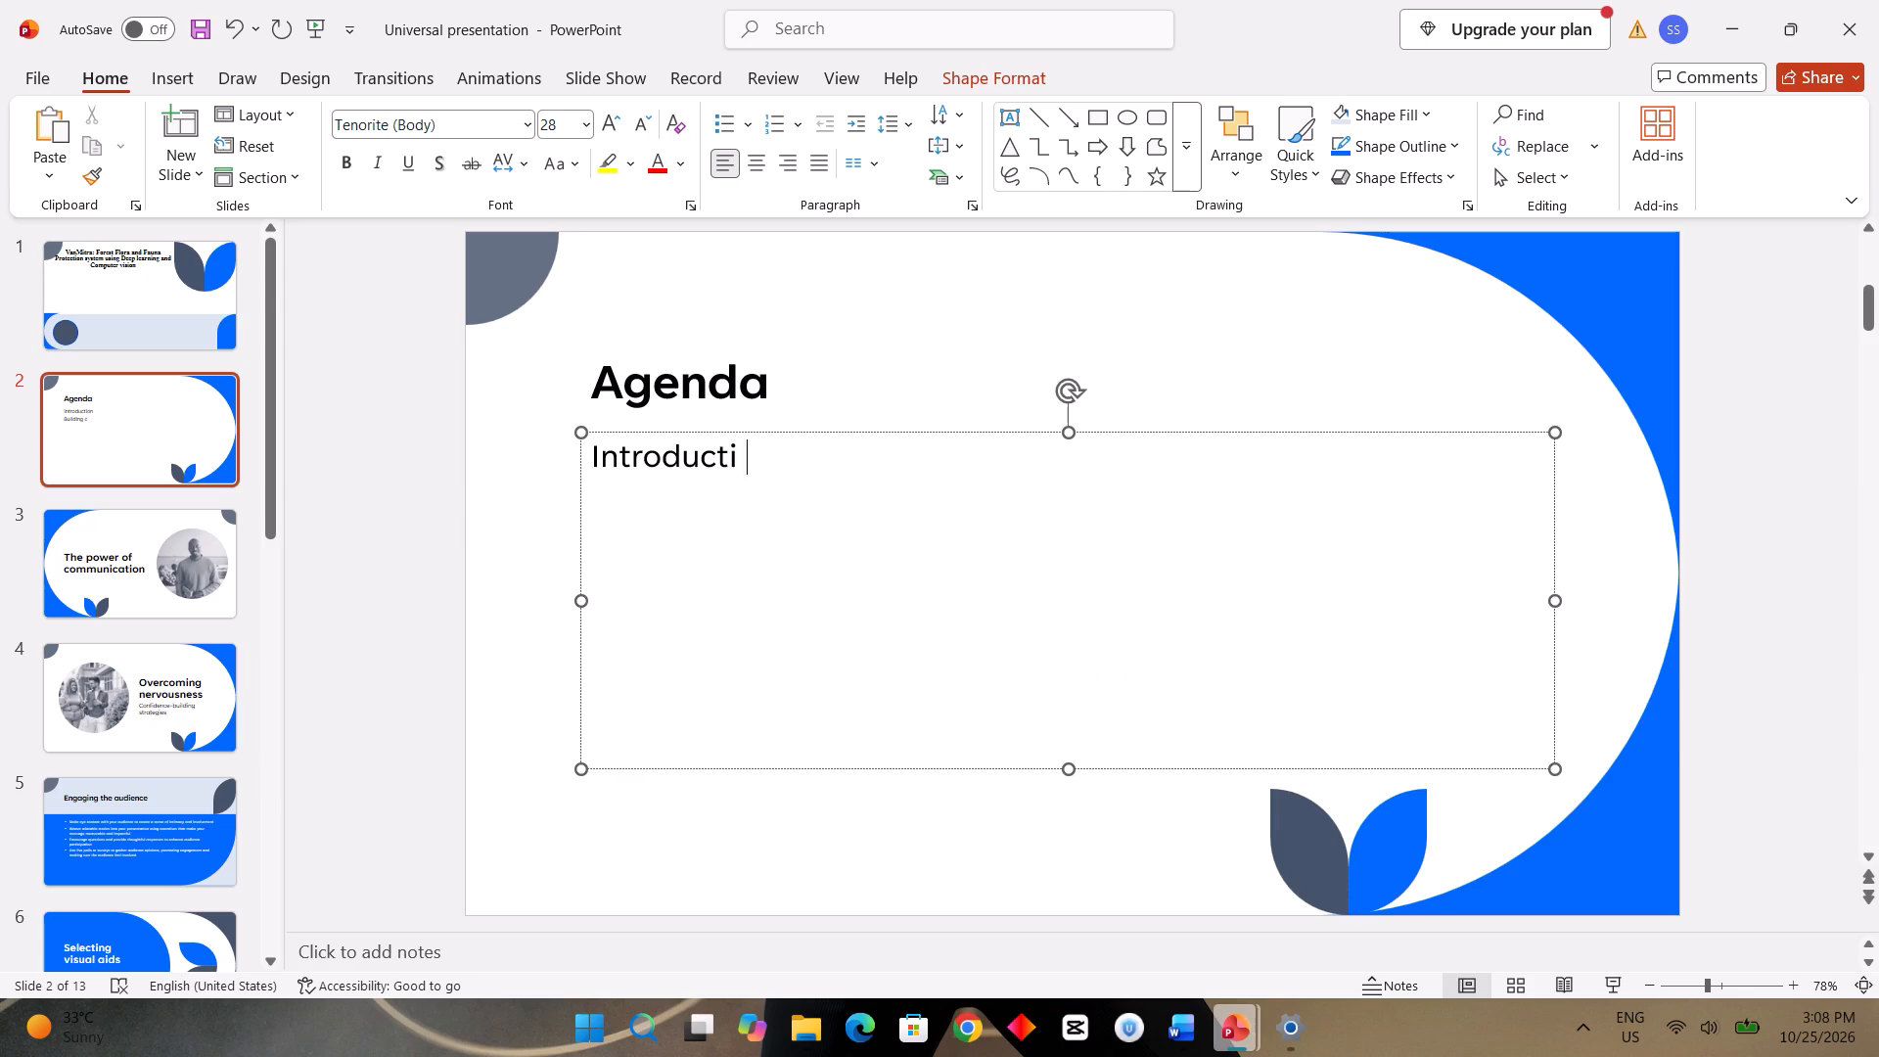
key(BackSpace)
key(BackSpace)
key(BackSpace)
key(BackSpace)
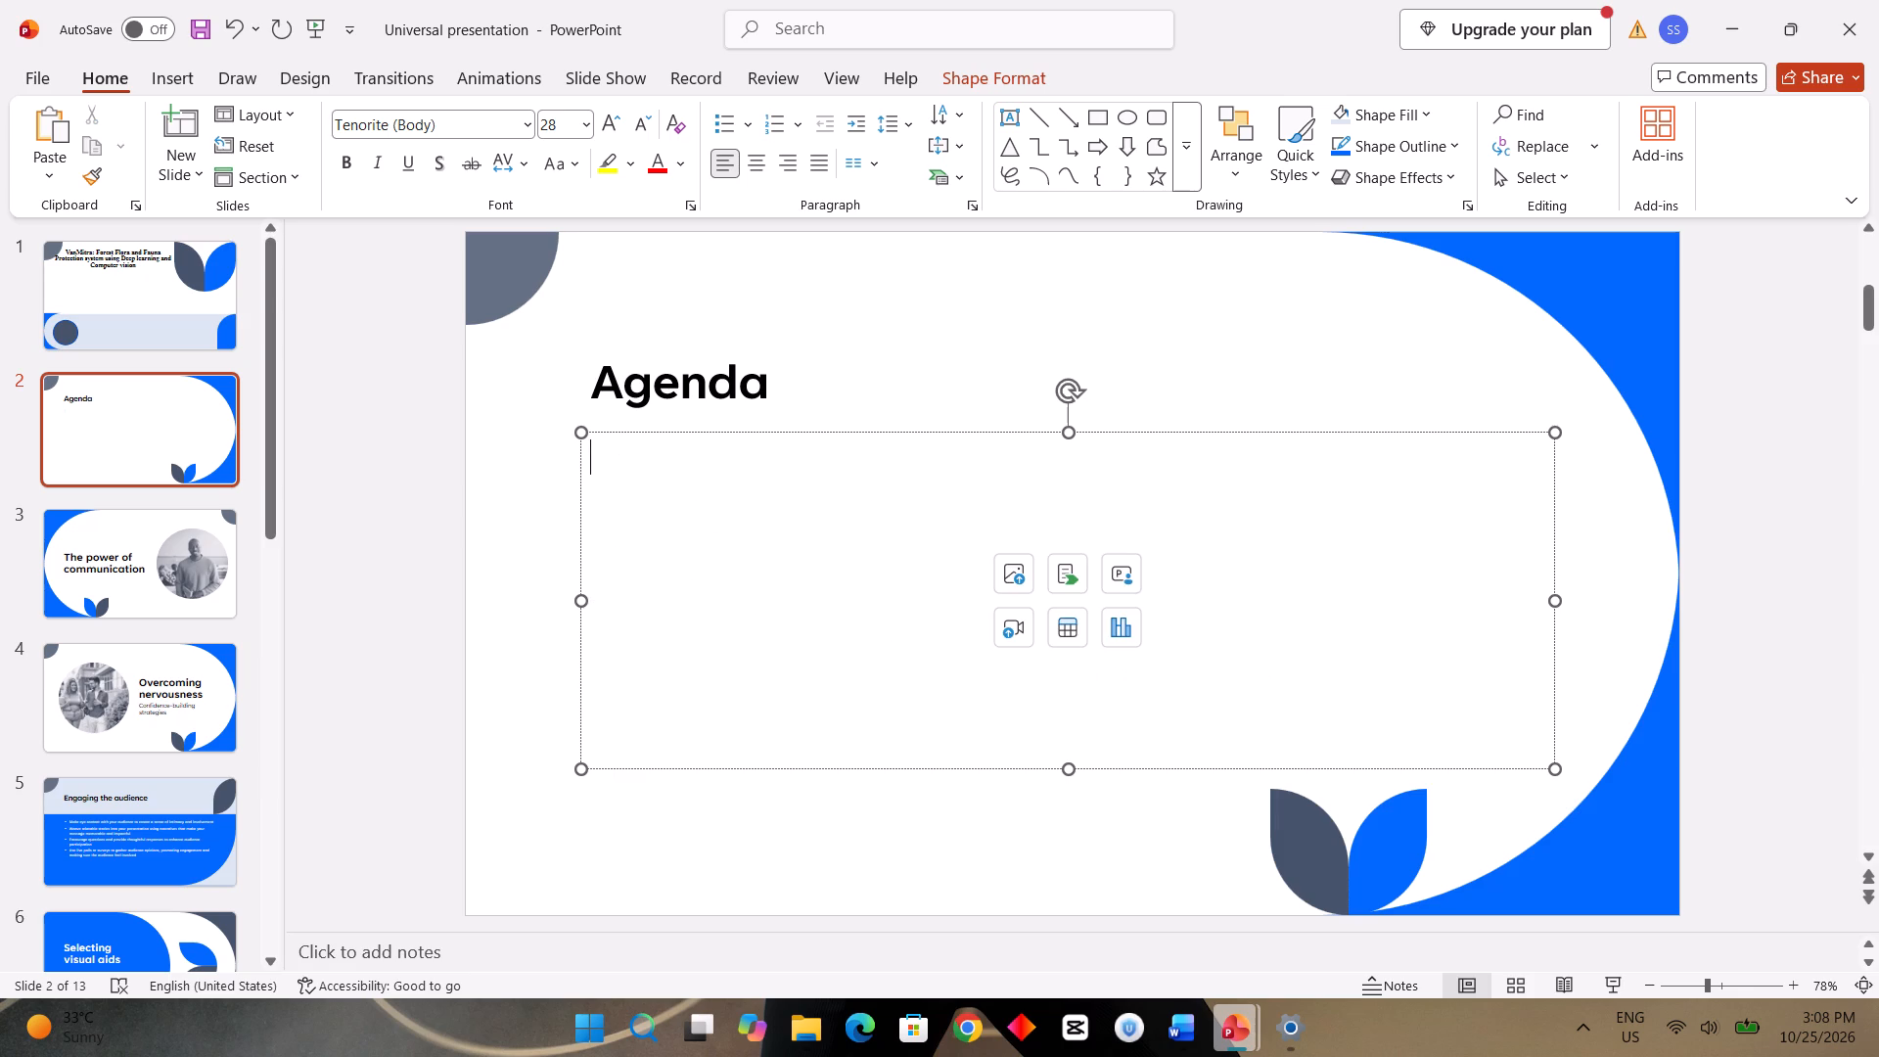
Paste the copied agenda list into the emptied content box under the Agenda heading.
key(ctrl+v)
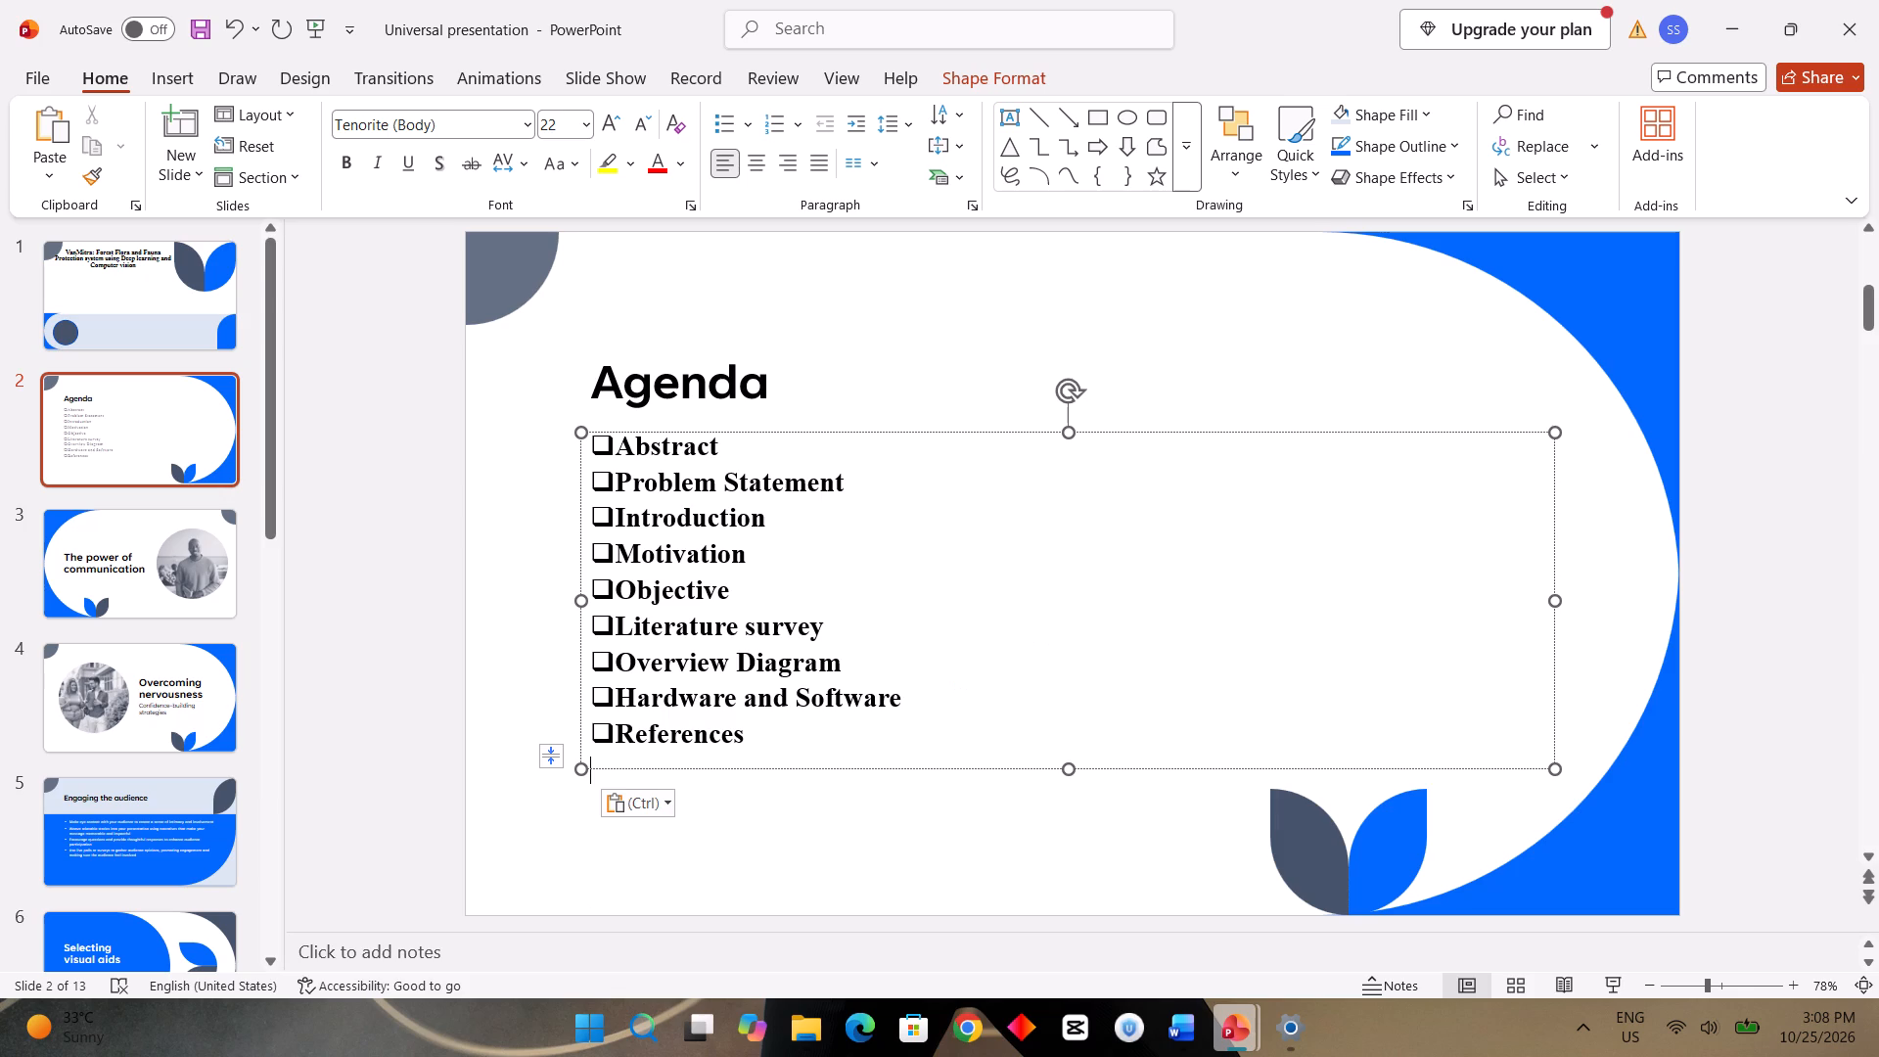
click(925, 383)
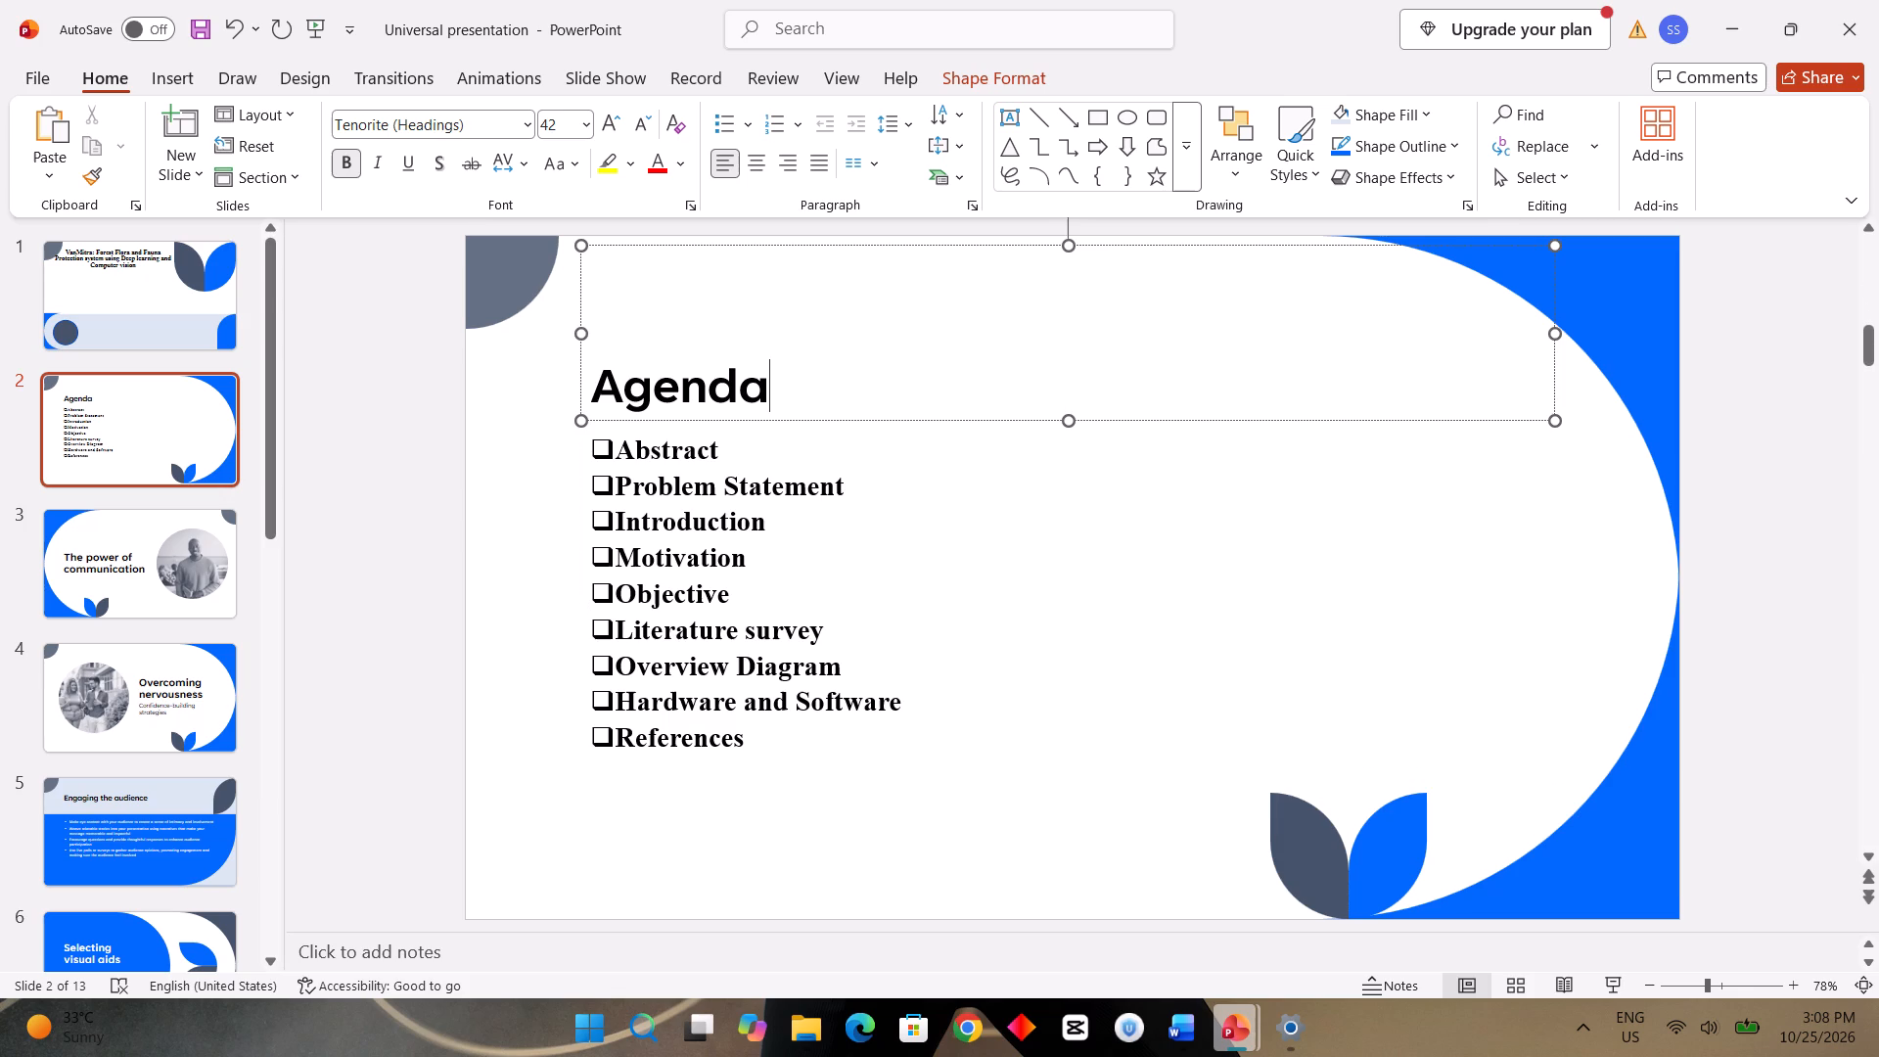
Delete the round photo of the man from slide 3, "The power of communication".
scroll(934, 619, down, 2)
scroll(934, 619, up, 3)
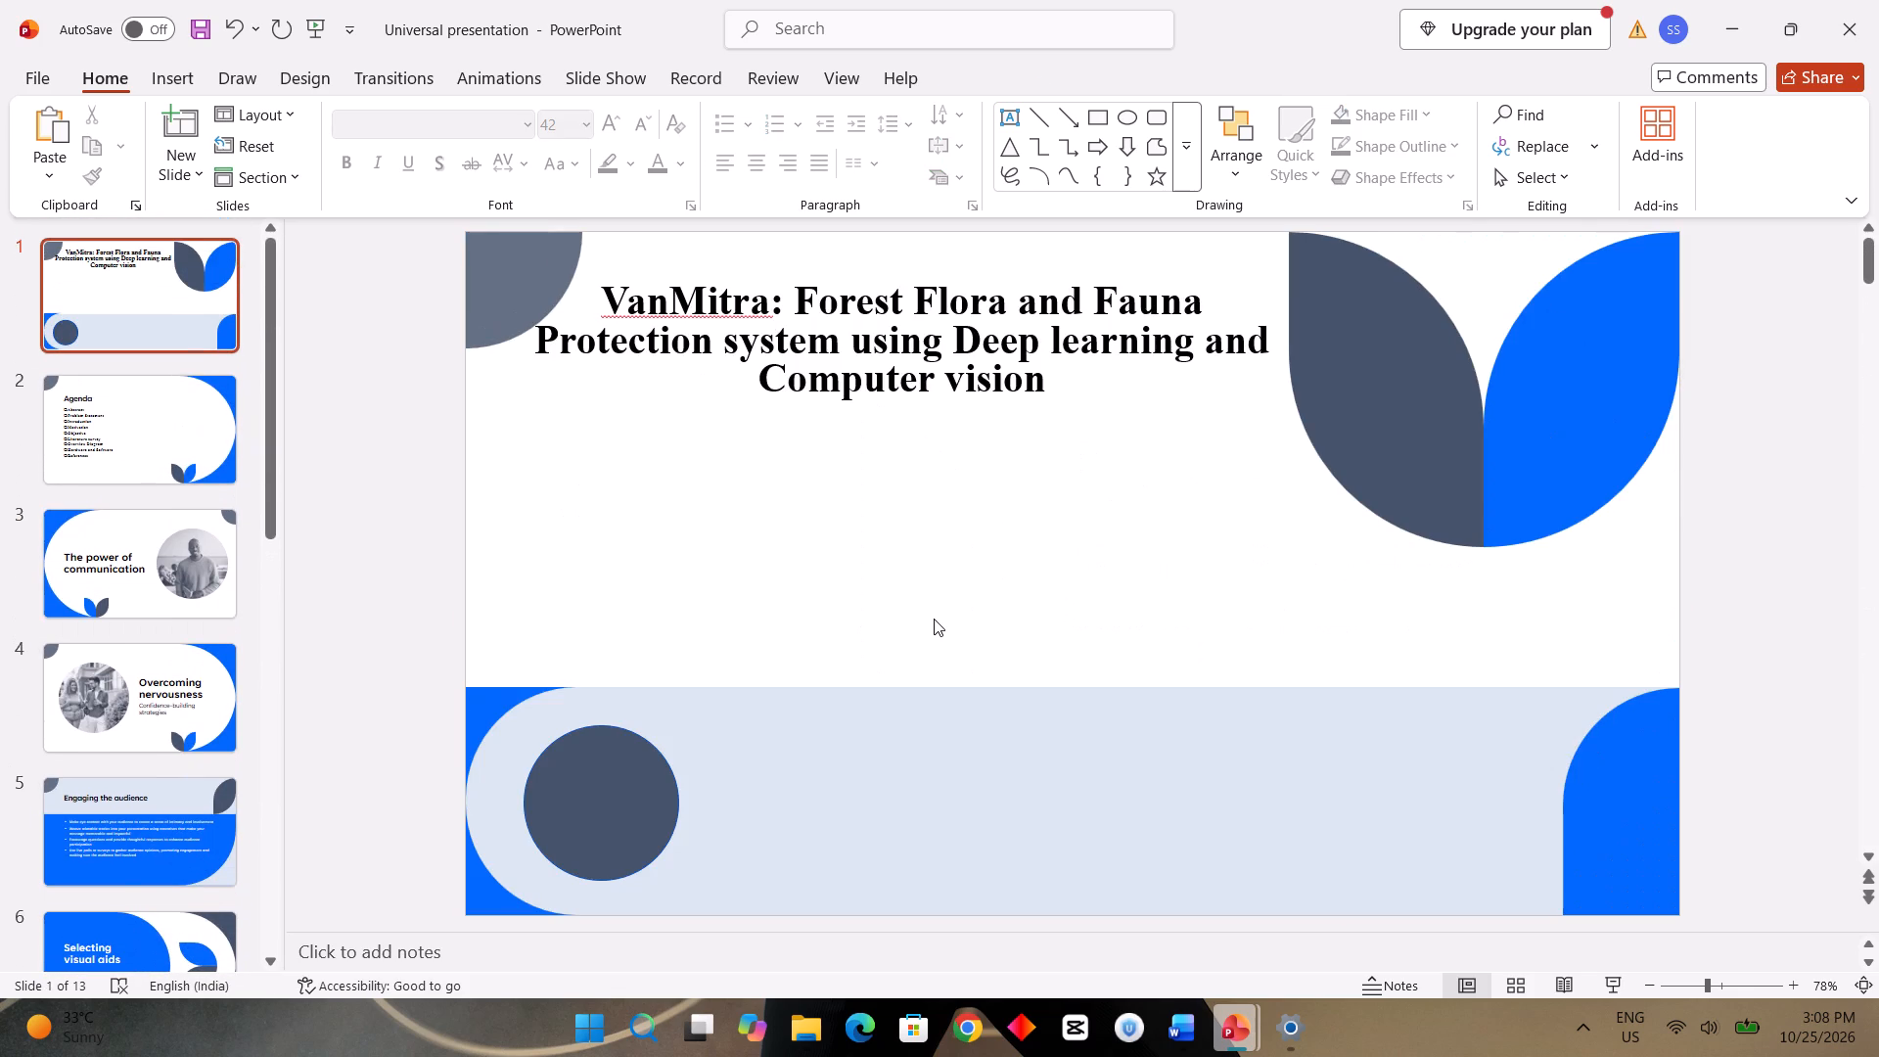
scroll(934, 619, down, 1)
scroll(934, 619, up, 5)
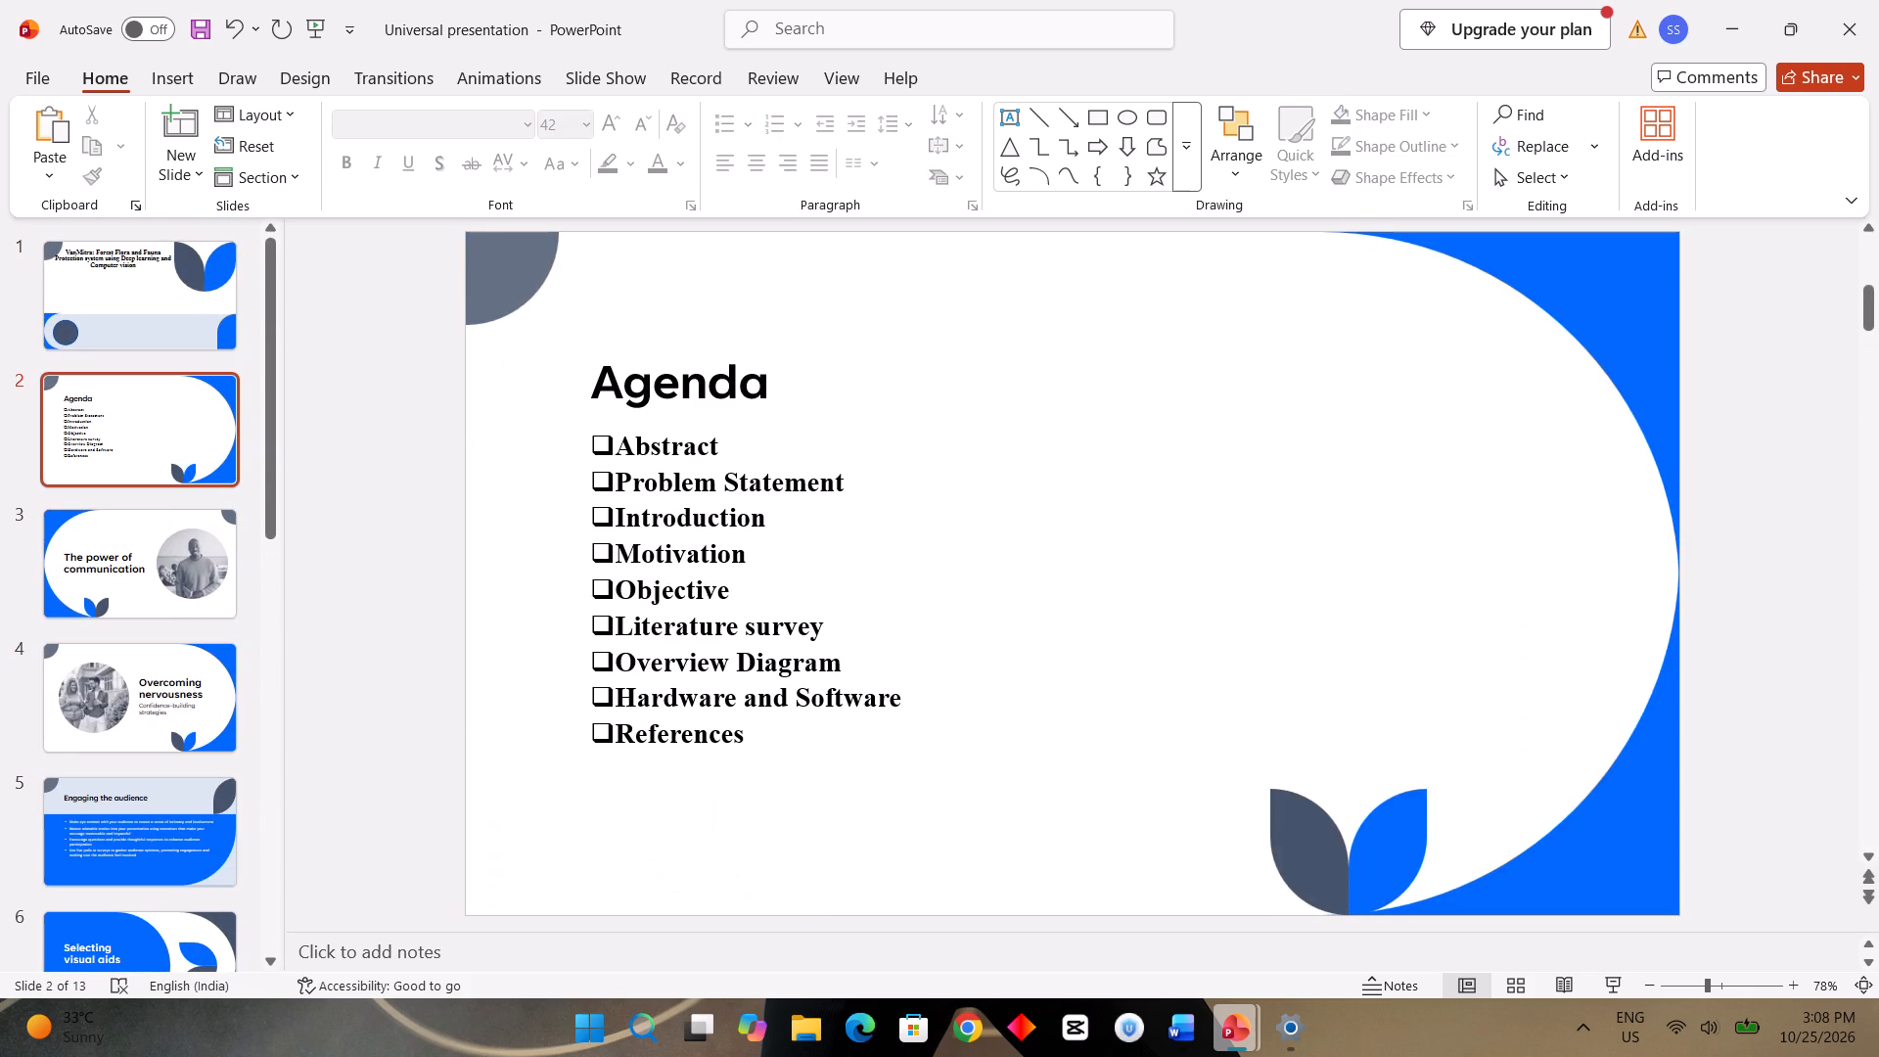
key(Down)
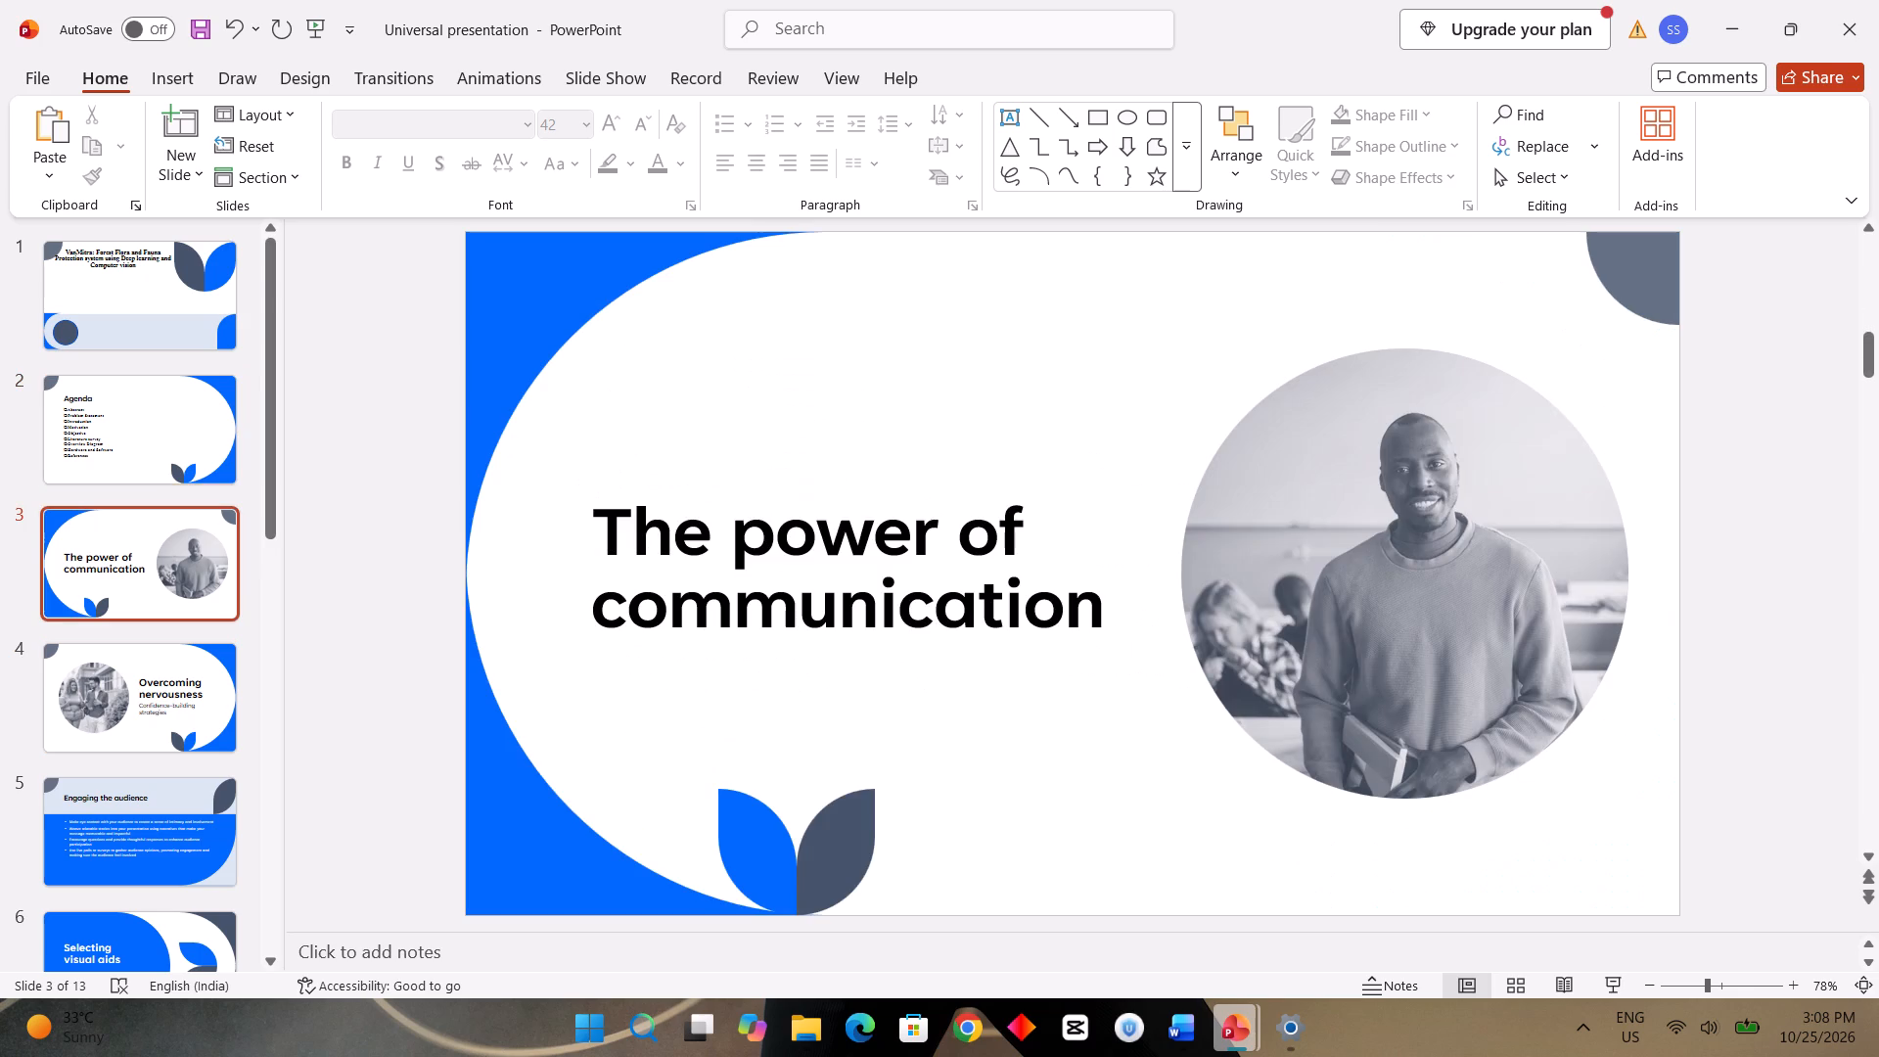
click(1330, 526)
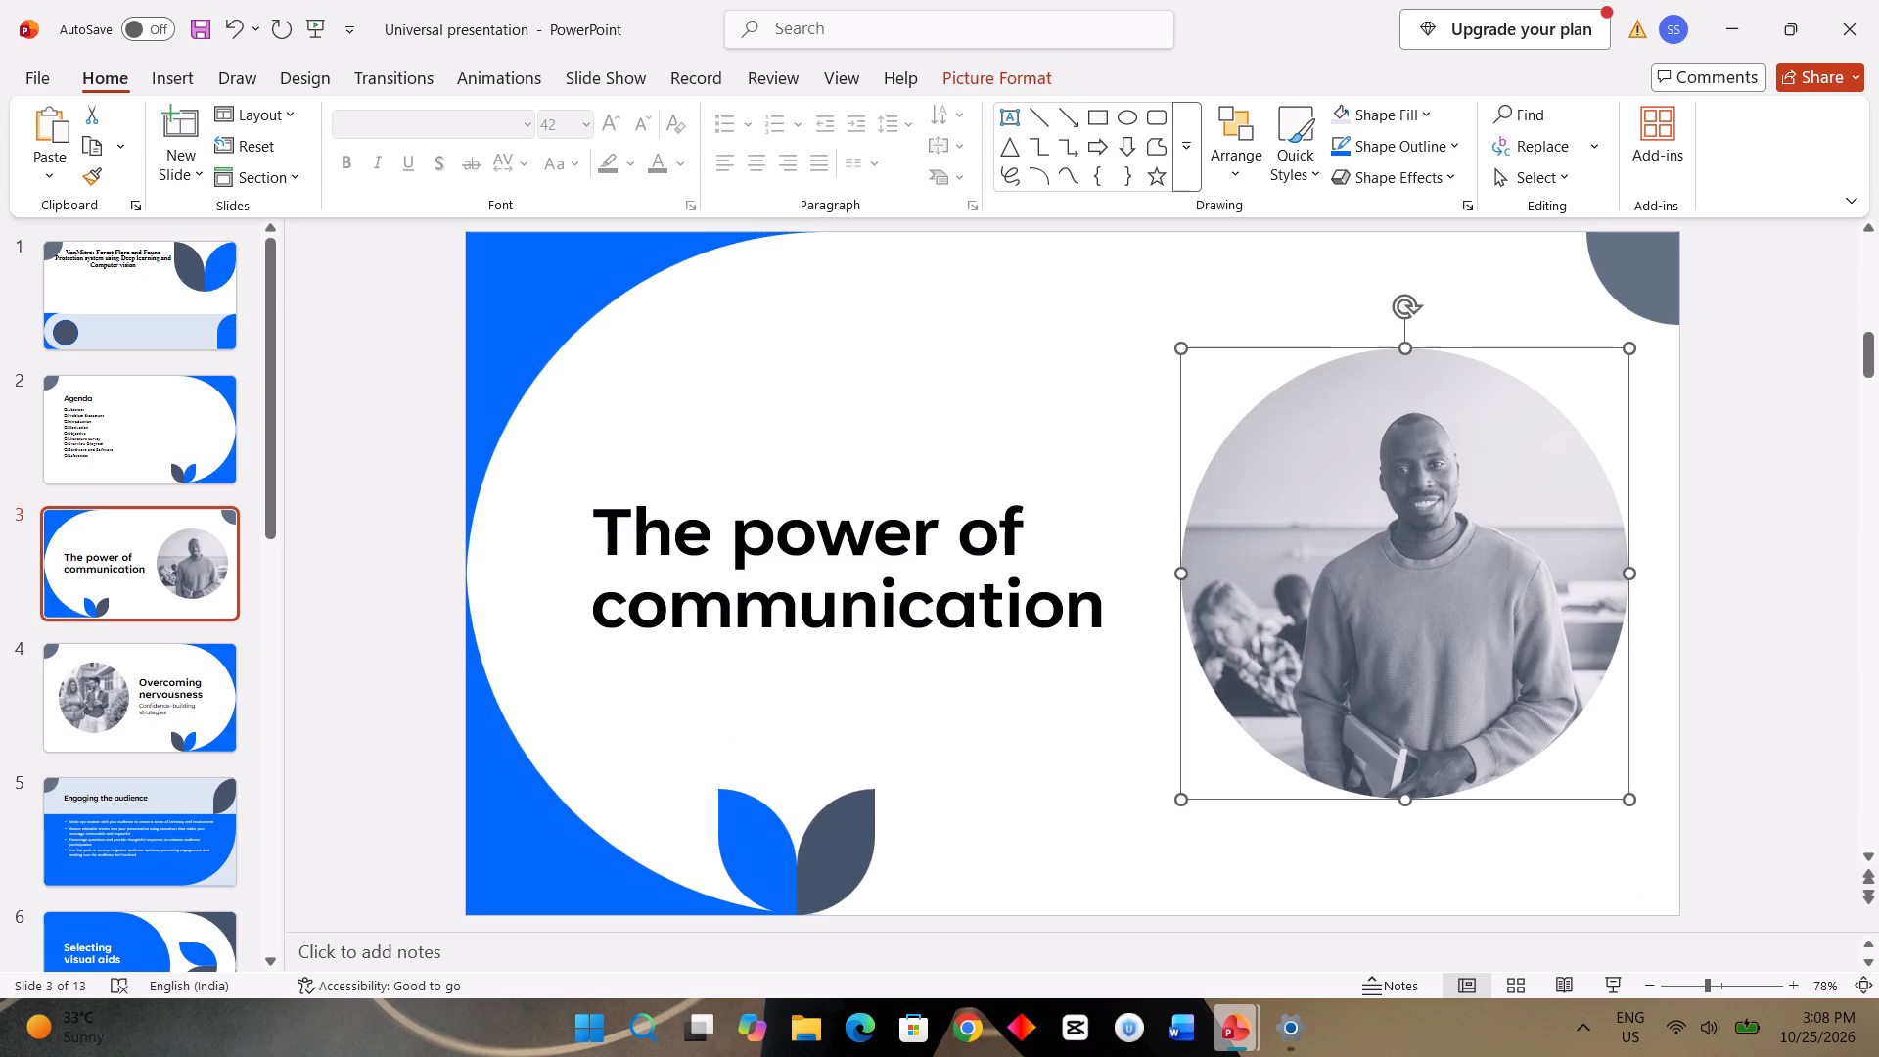
key(Delete)
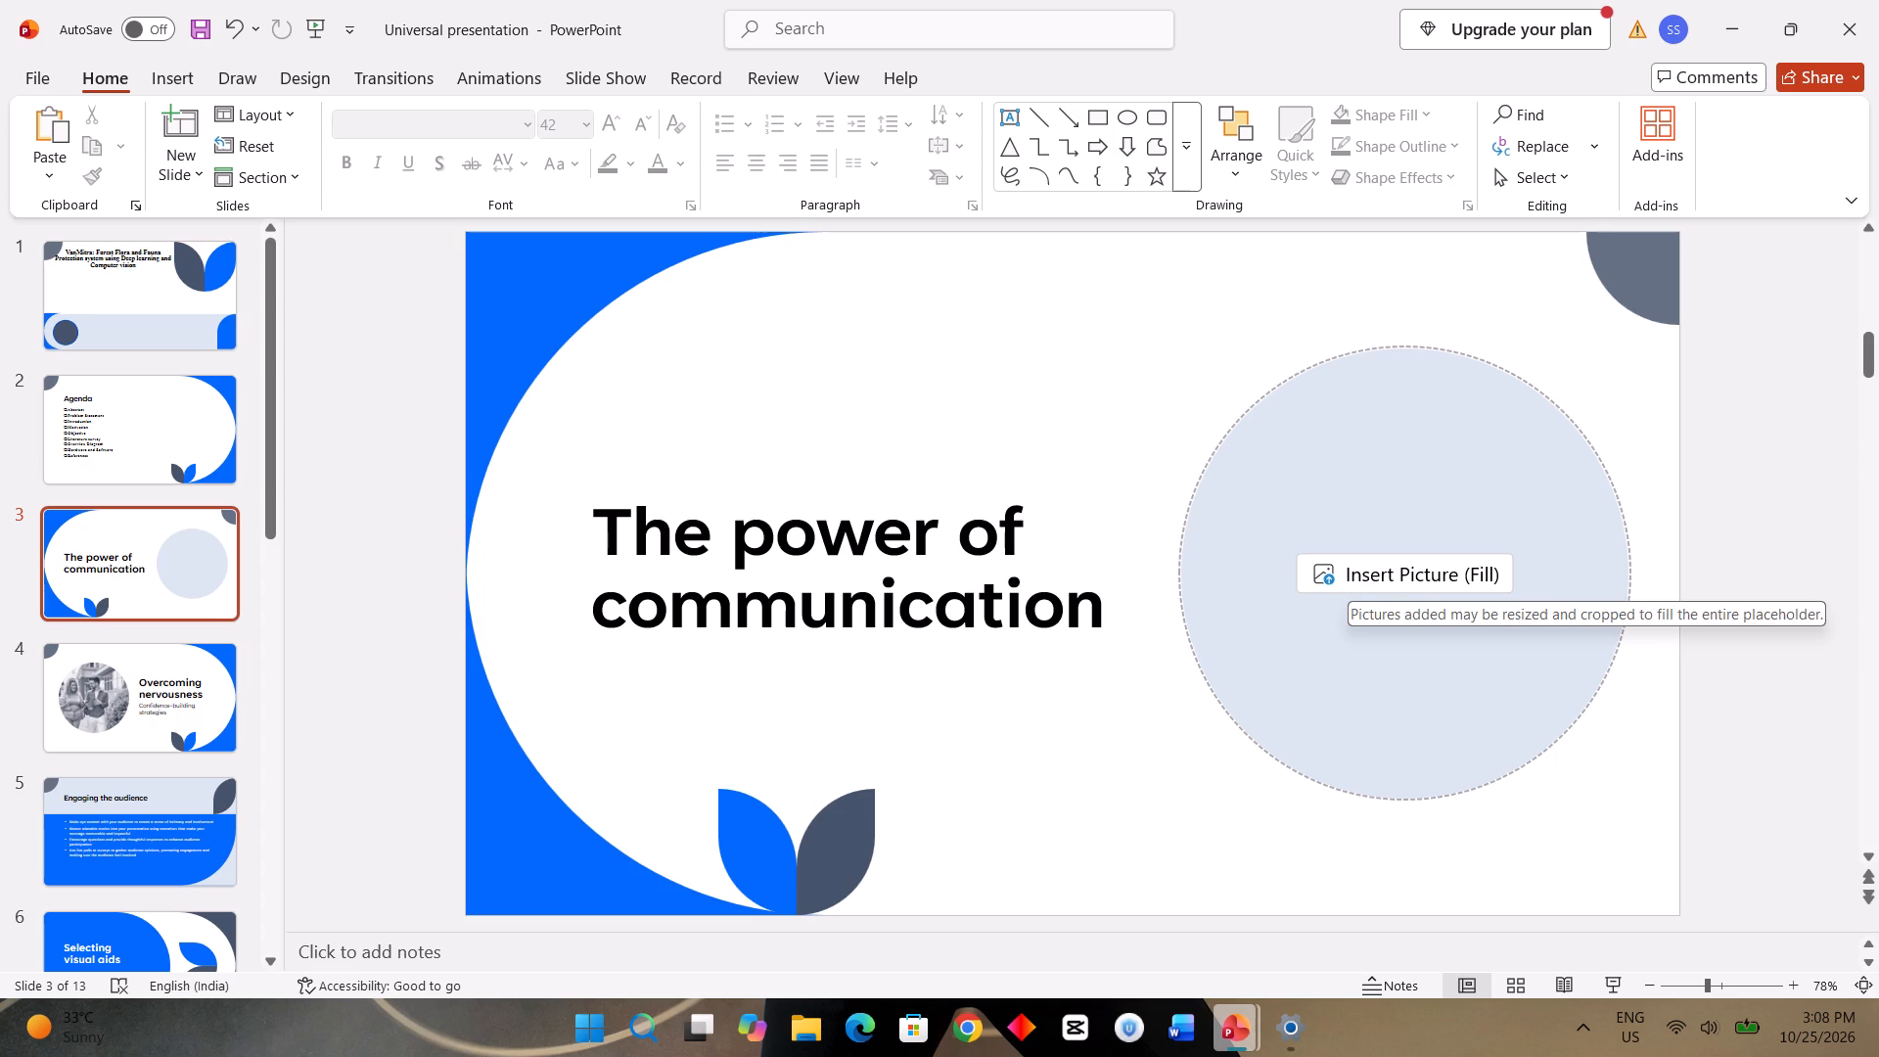
click(1247, 403)
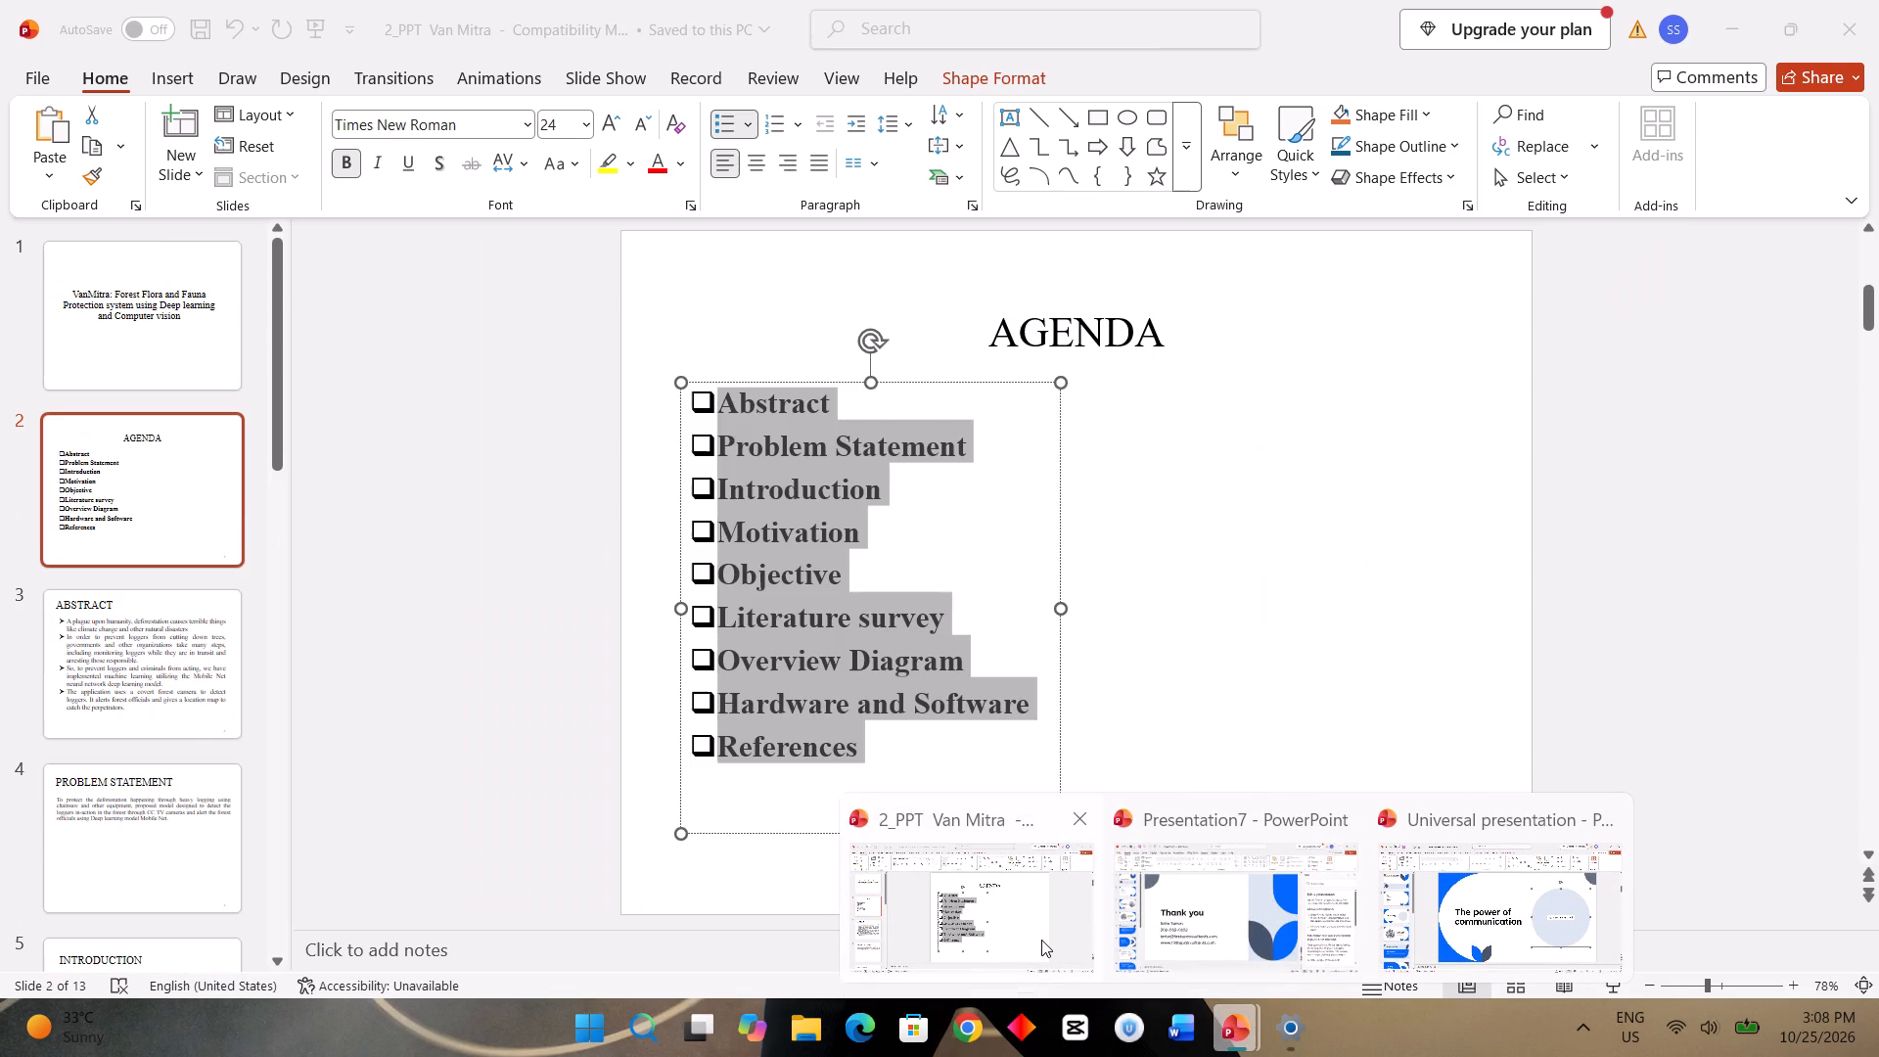
Switch to 2_PPT Van Mitra and copy all four body paragraphs of the ABSTRACT slide.
click(1041, 940)
scroll(1133, 657, down, 2)
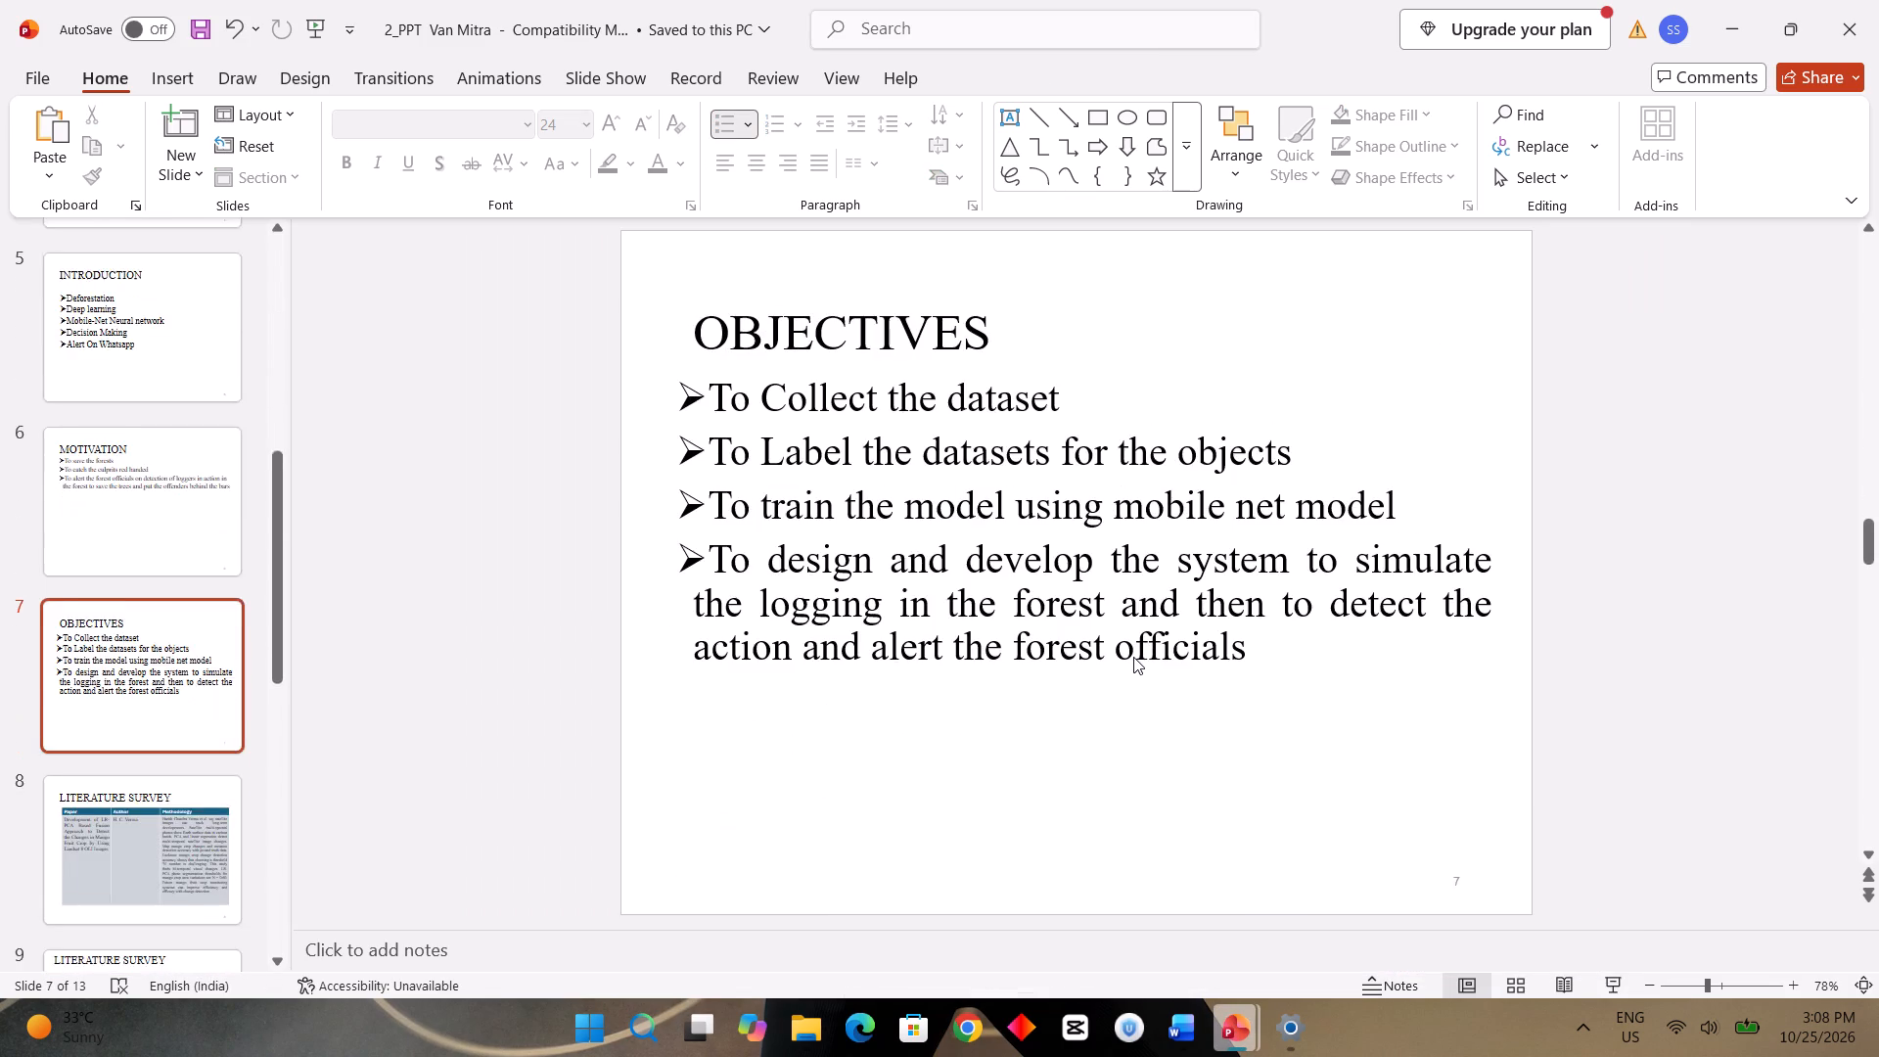
scroll(1133, 657, up, 1)
scroll(985, 656, down, 1)
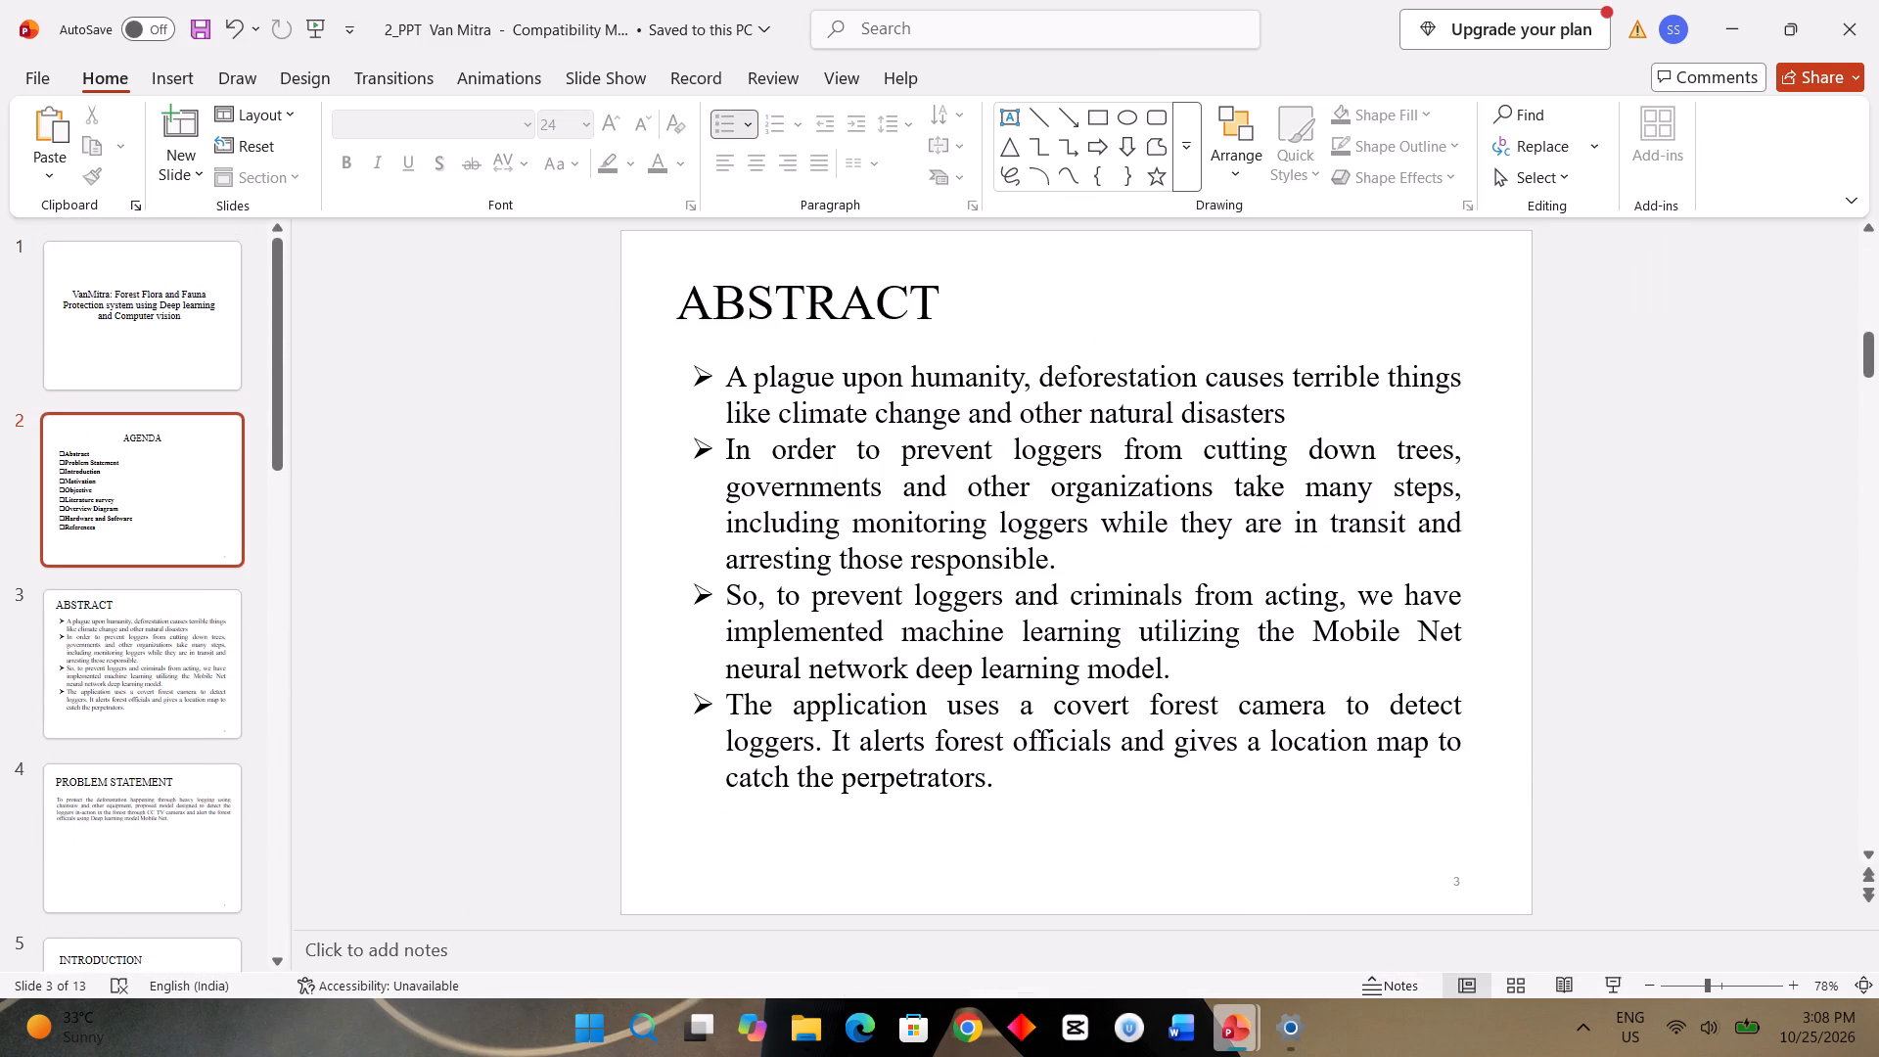
scroll(985, 656, up, 1)
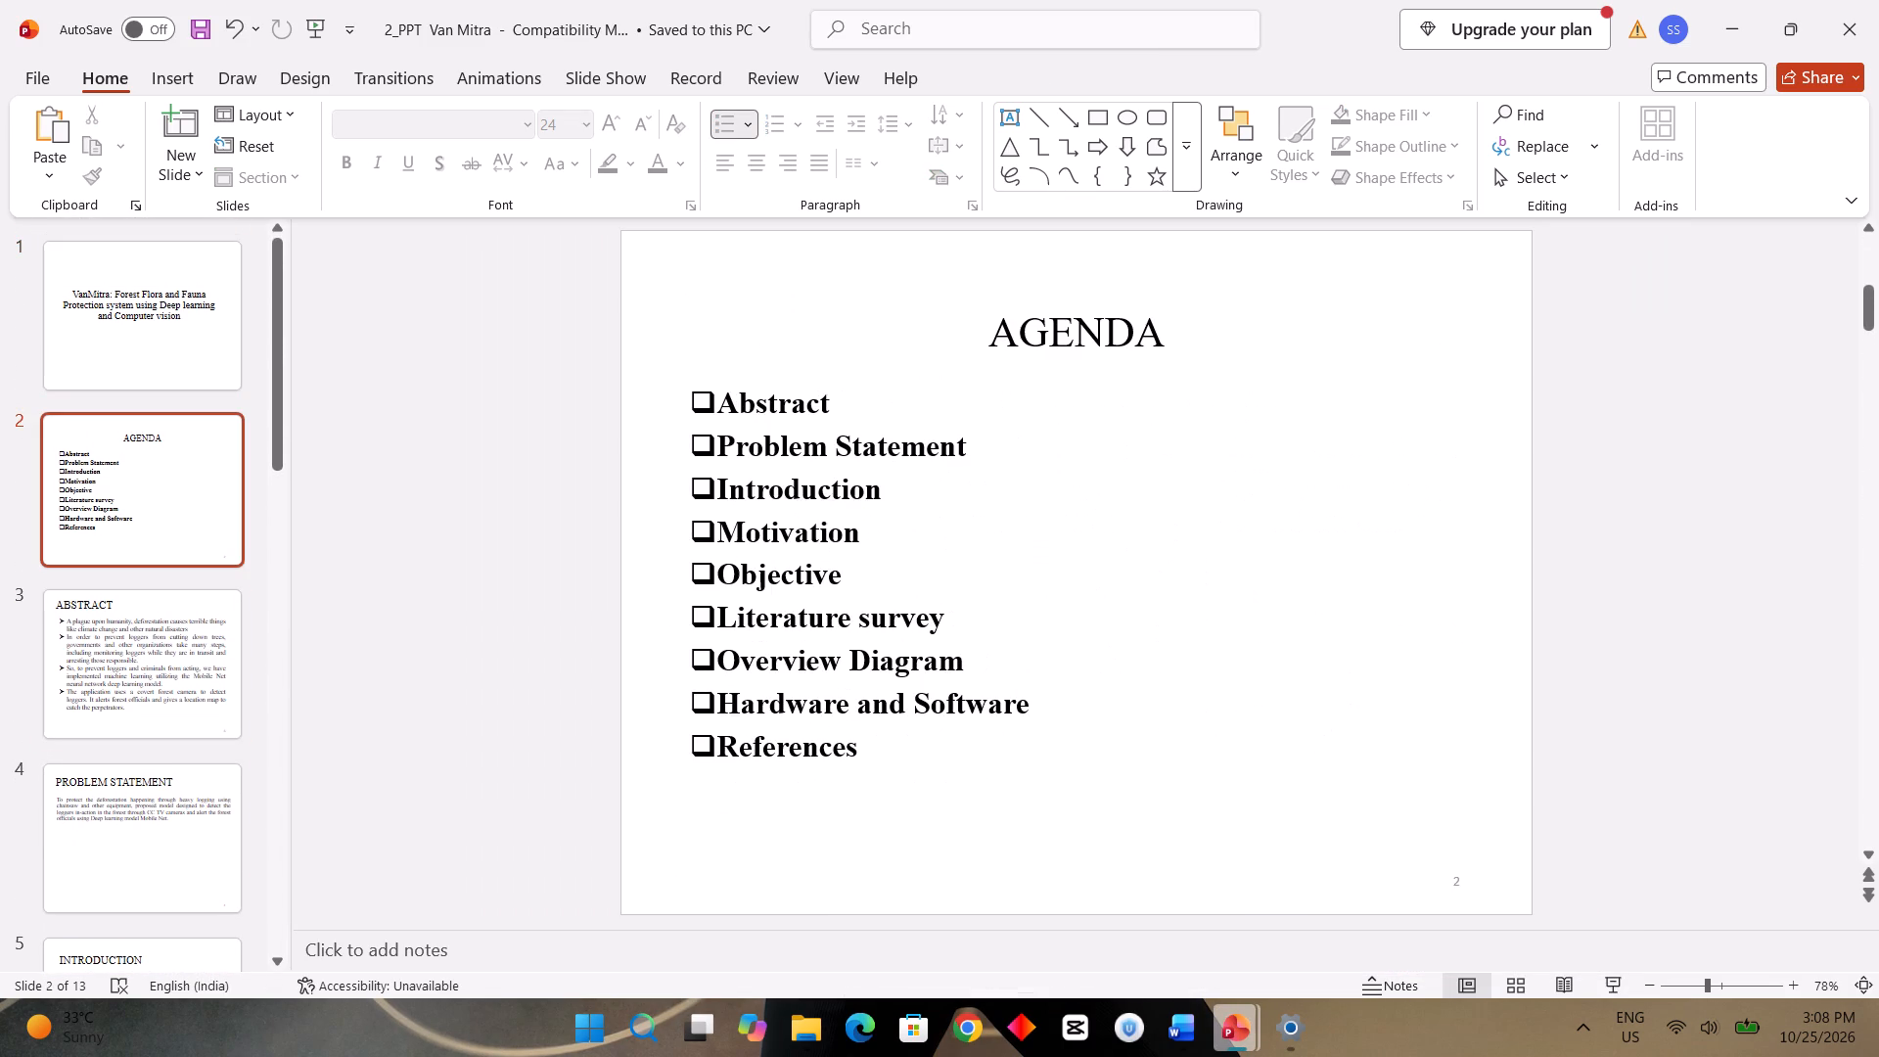
key(Down)
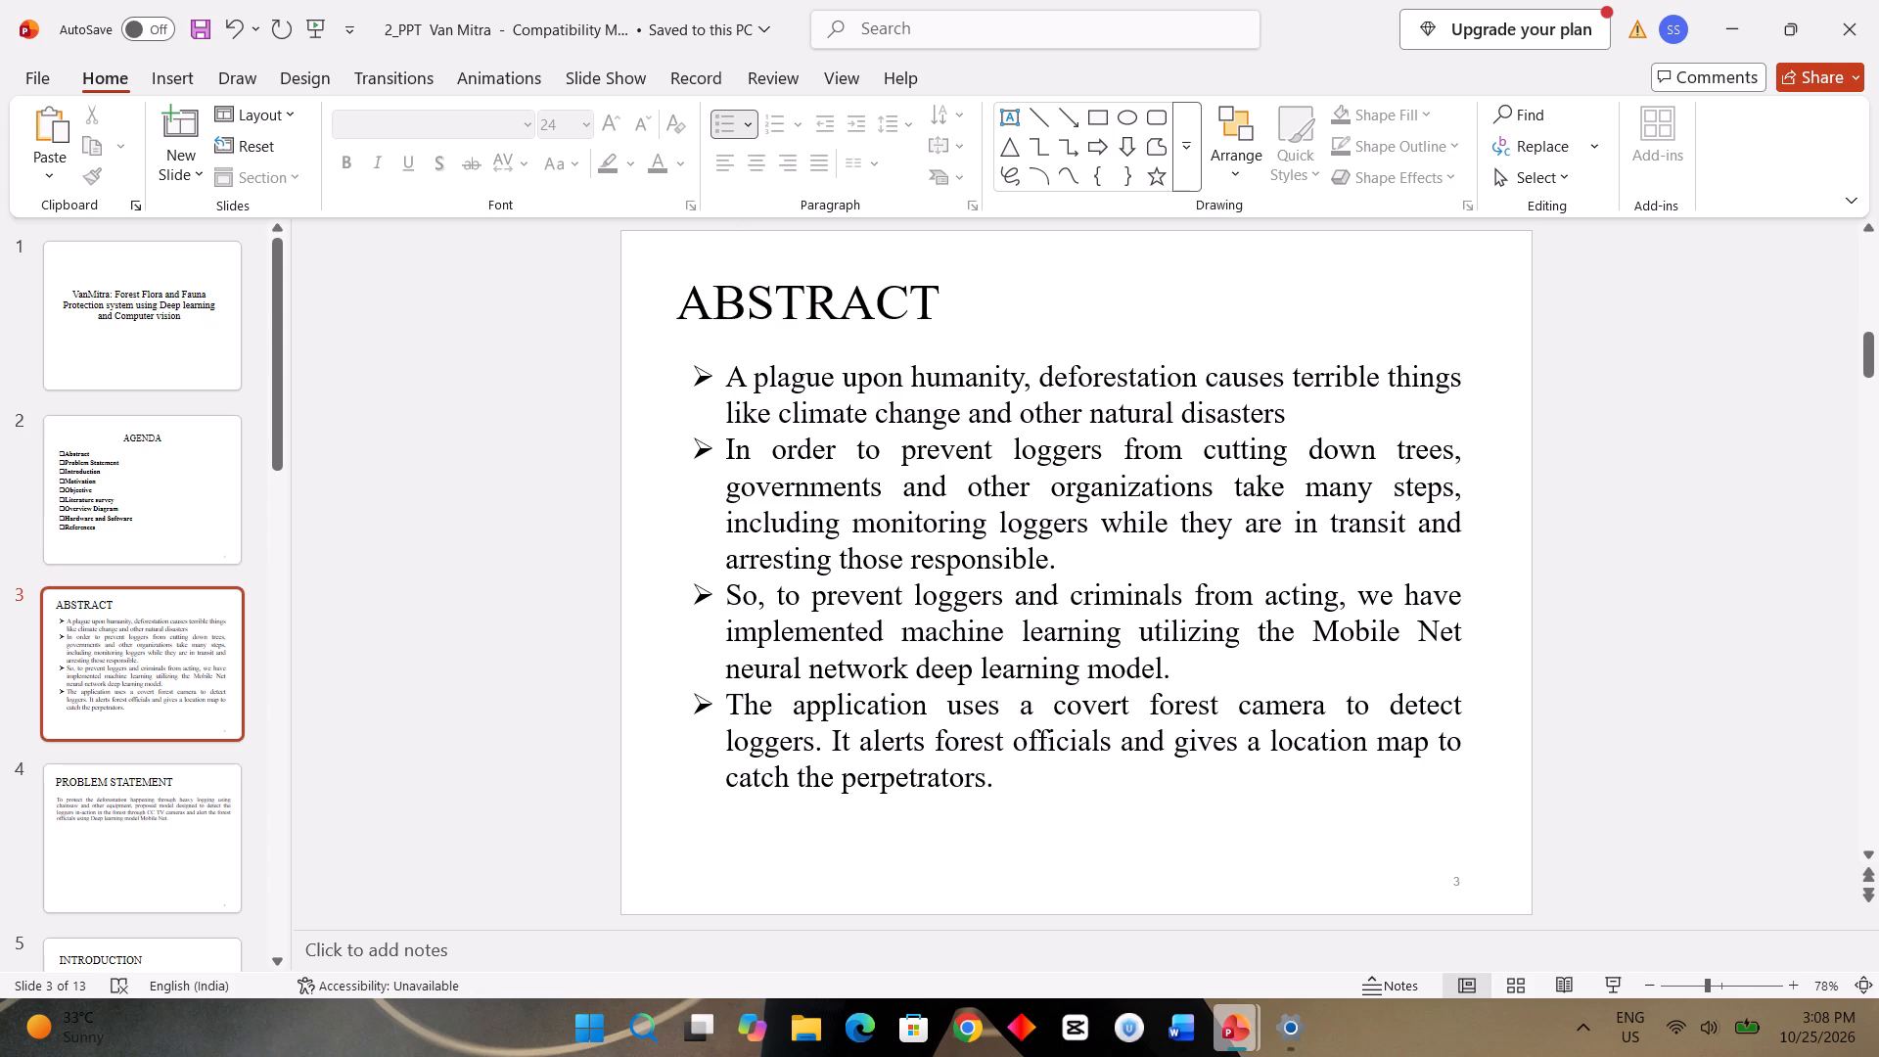
drag(679, 292, 939, 555)
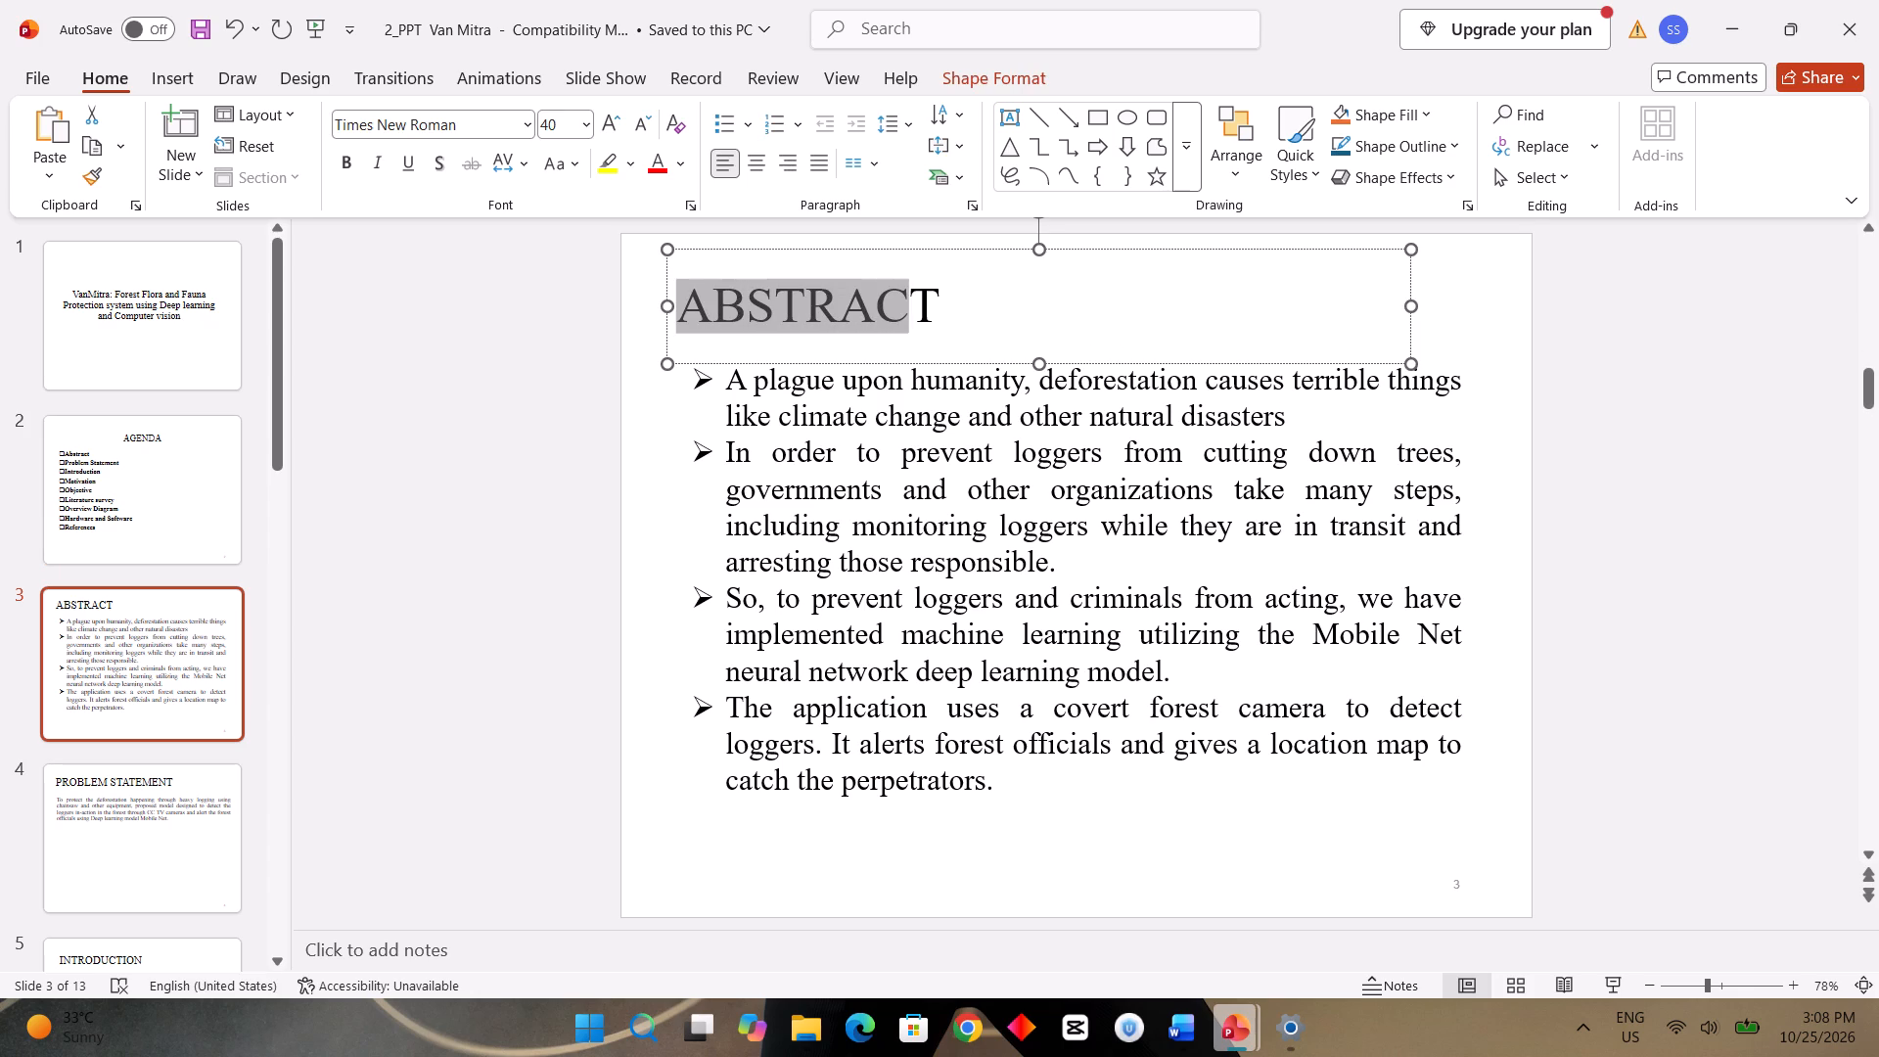
drag(939, 555, 954, 551)
drag(636, 437, 721, 371)
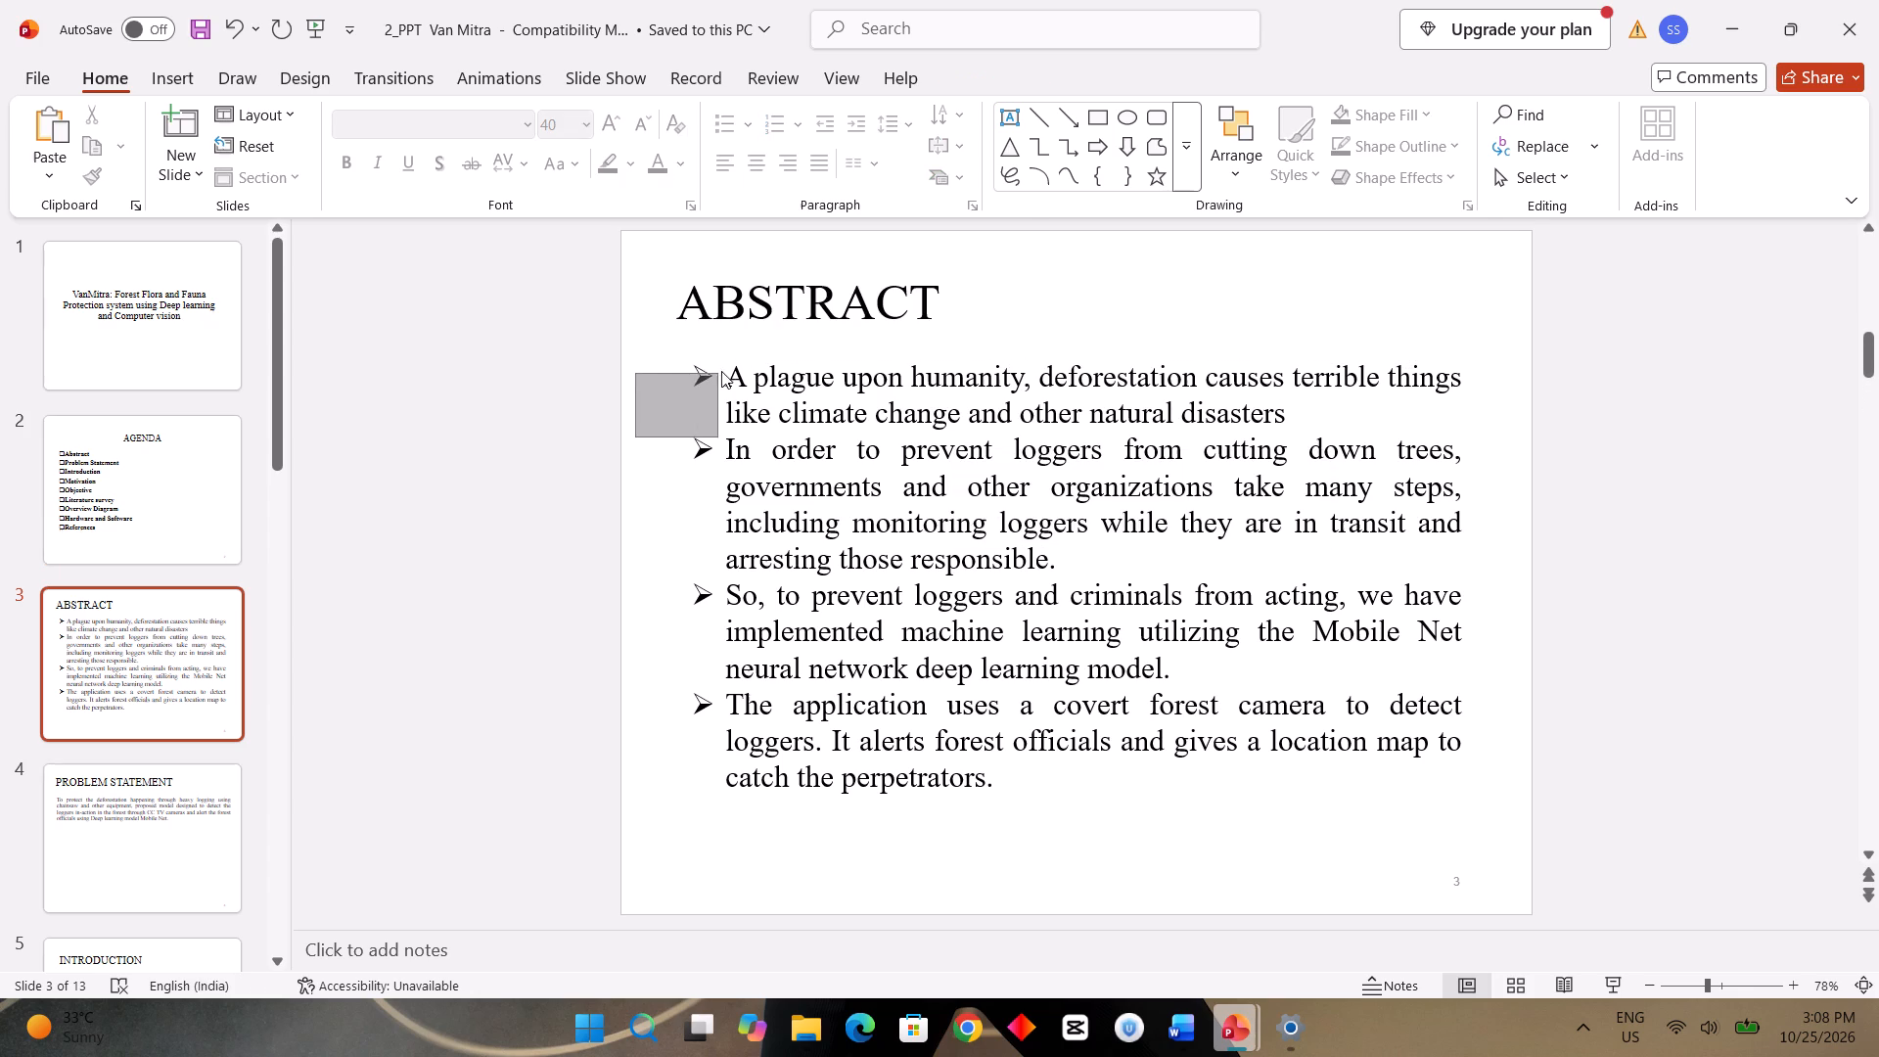
drag(721, 371, 722, 371)
drag(722, 371, 961, 723)
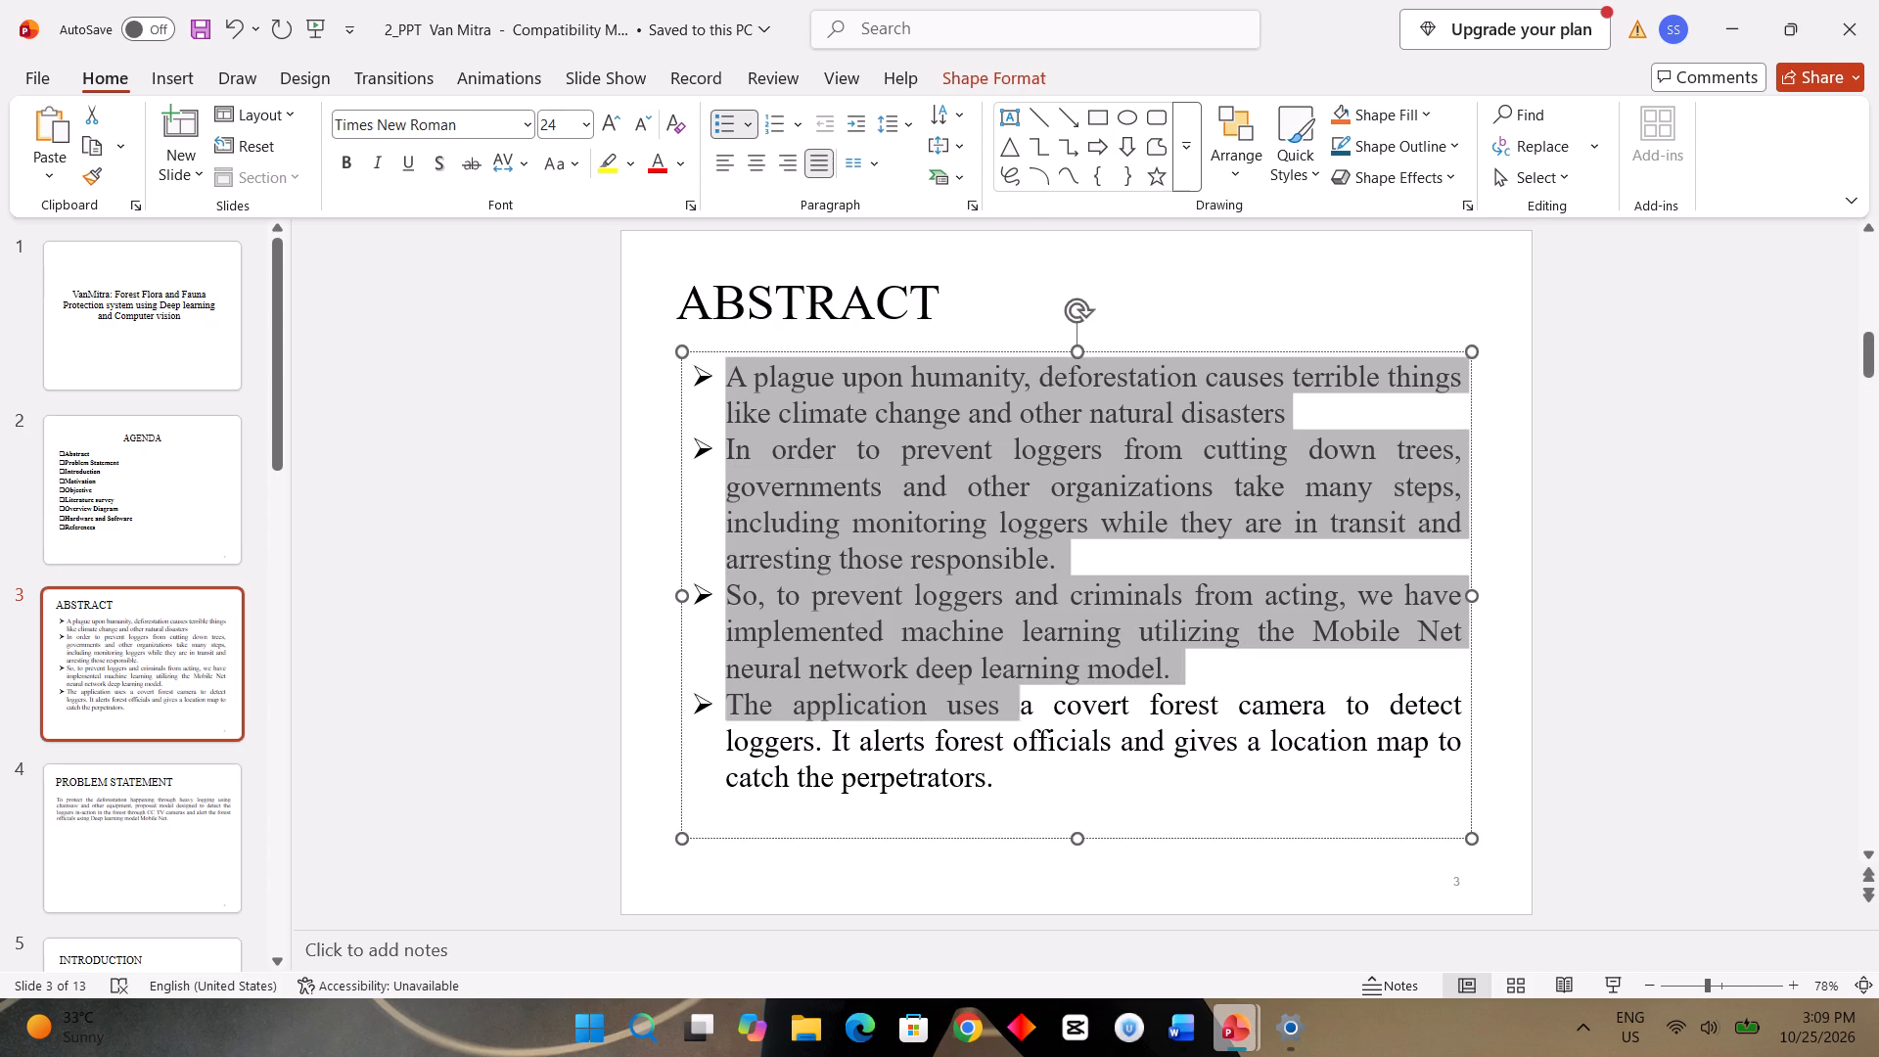
drag(961, 723, 997, 780)
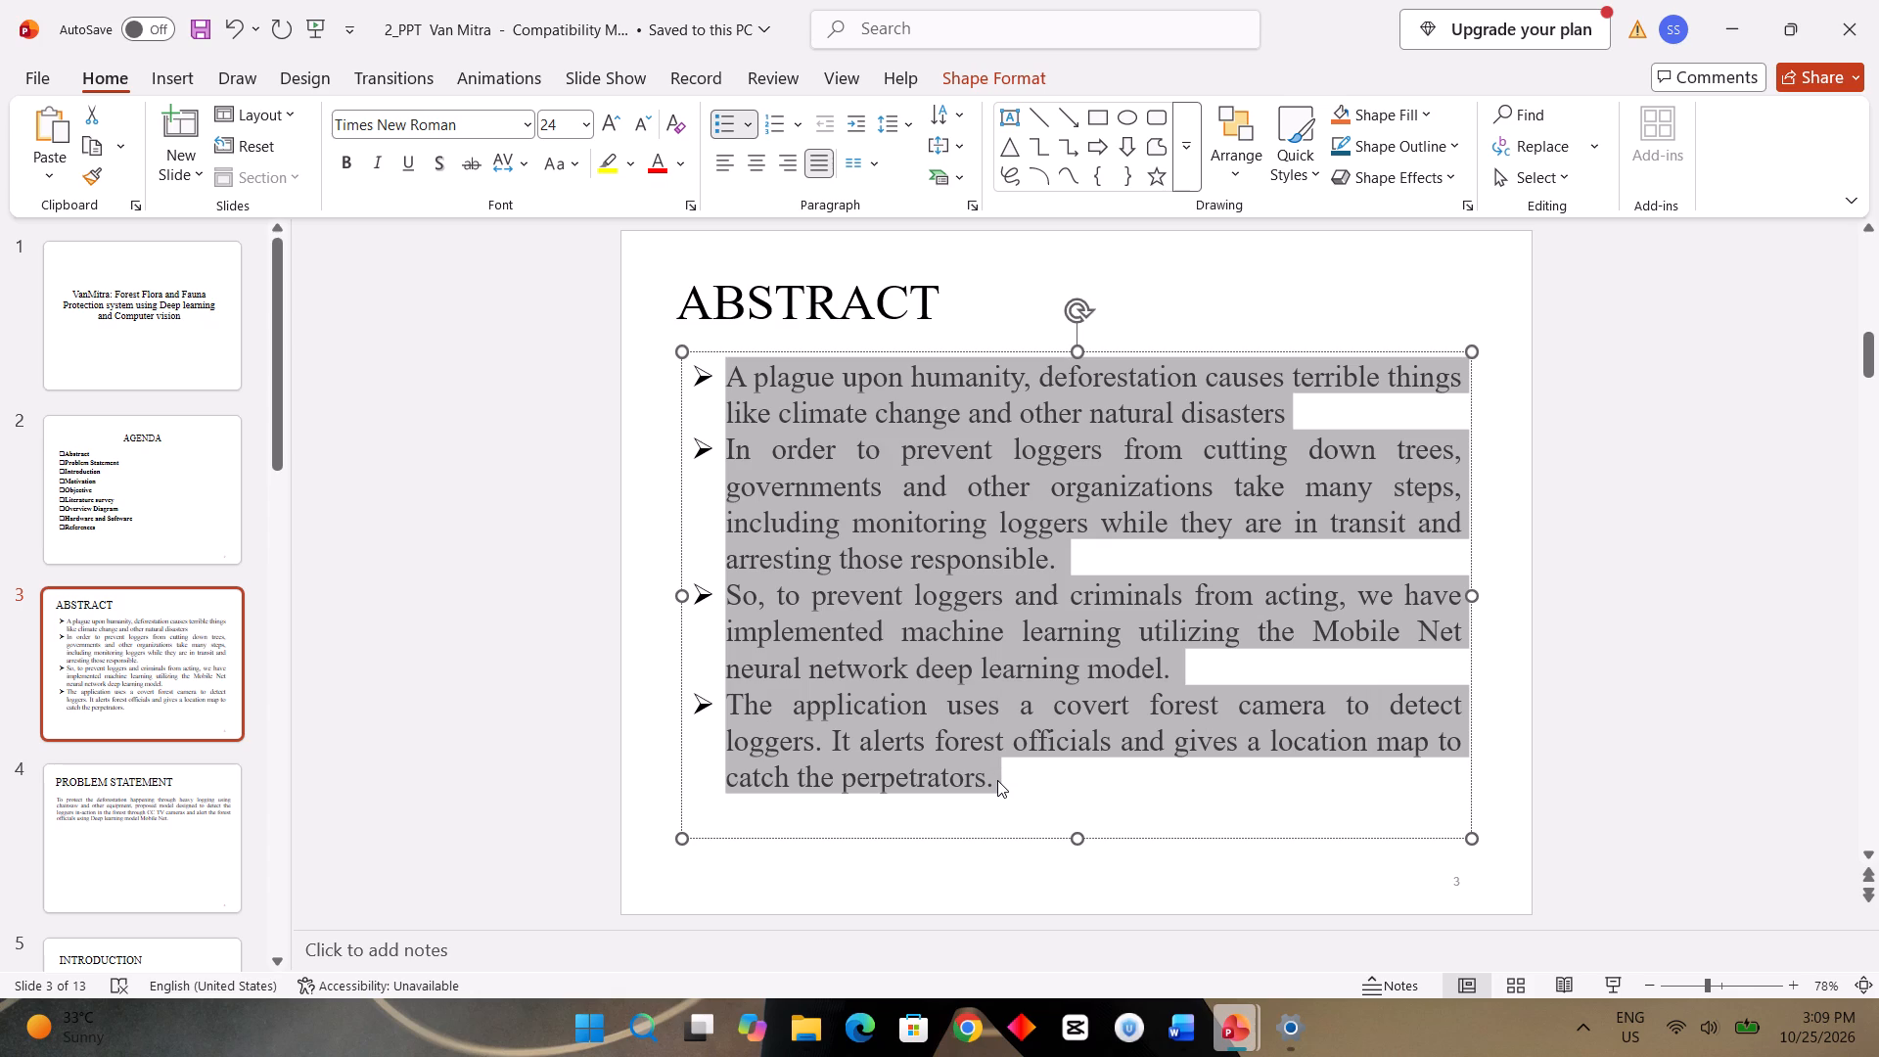
key(ctrl+c)
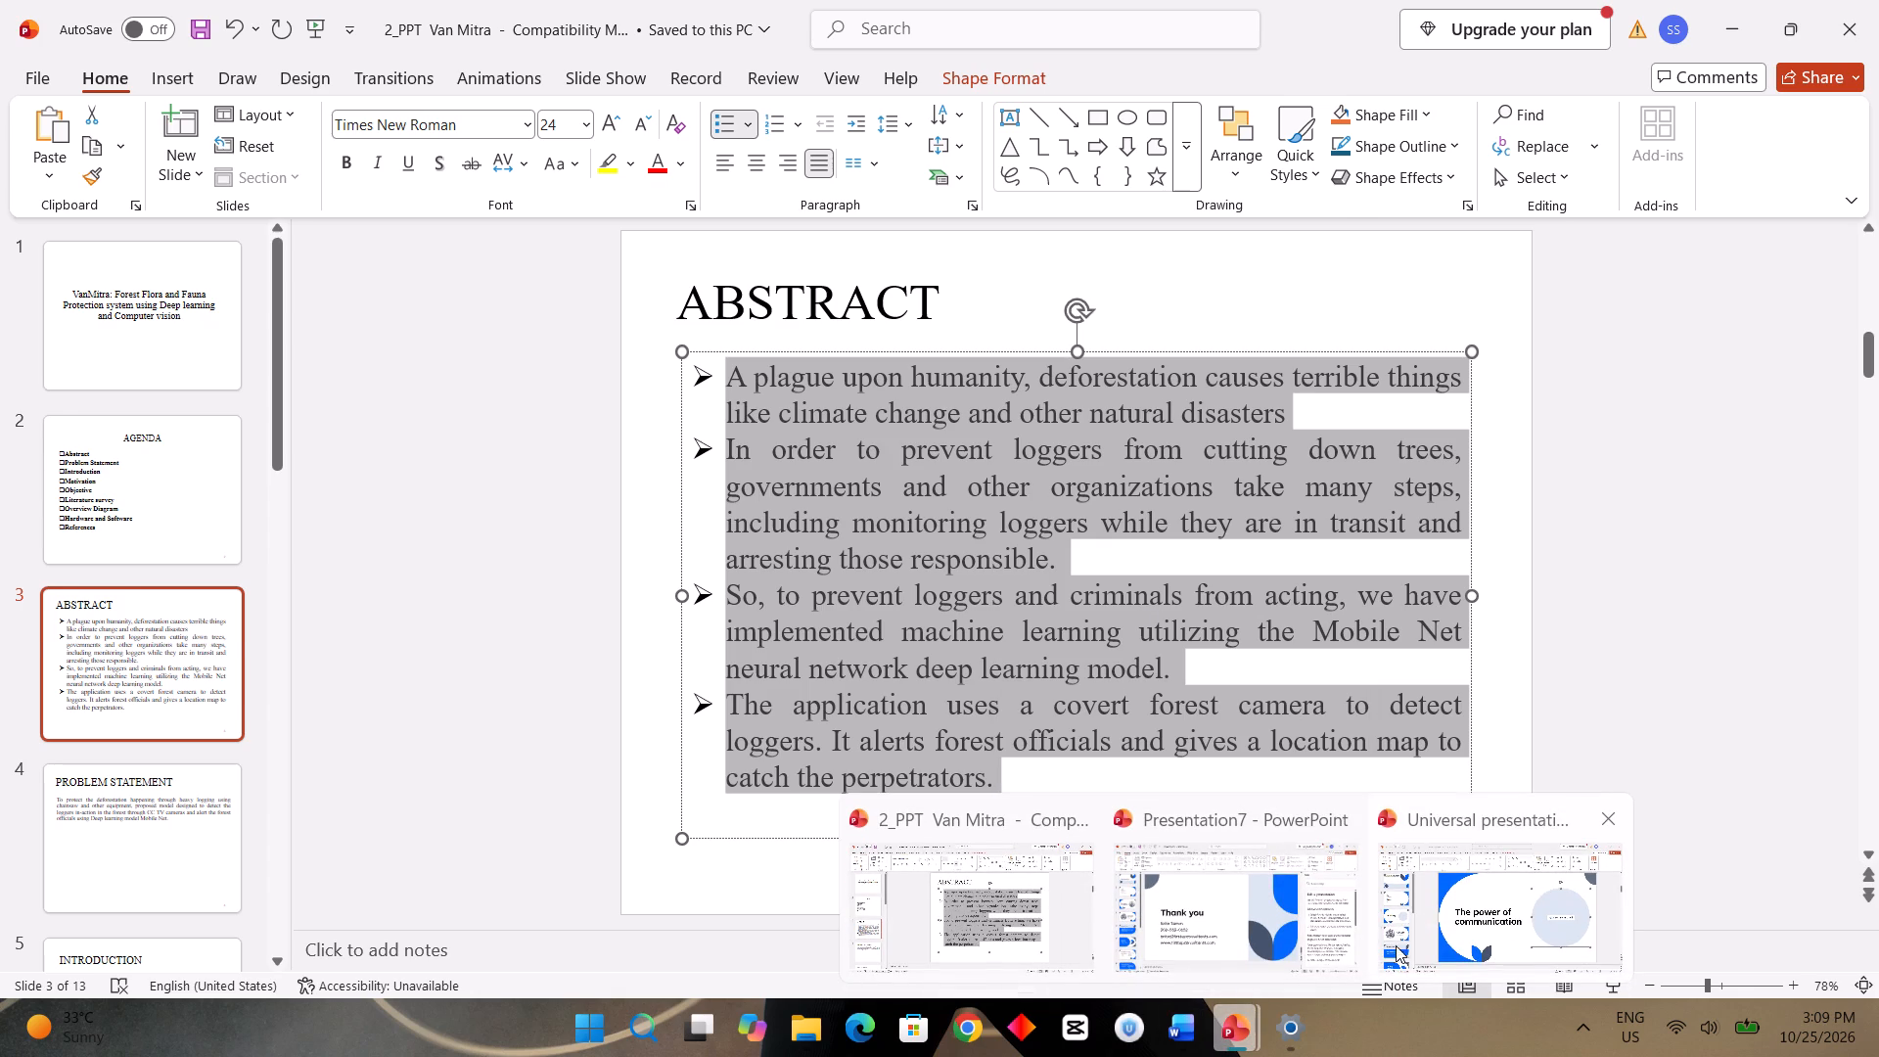
Switch to Universal presentation and delete the whole title text "The power of communication" on slide 3.
drag(1407, 945, 948, 574)
click(948, 574)
click(1459, 932)
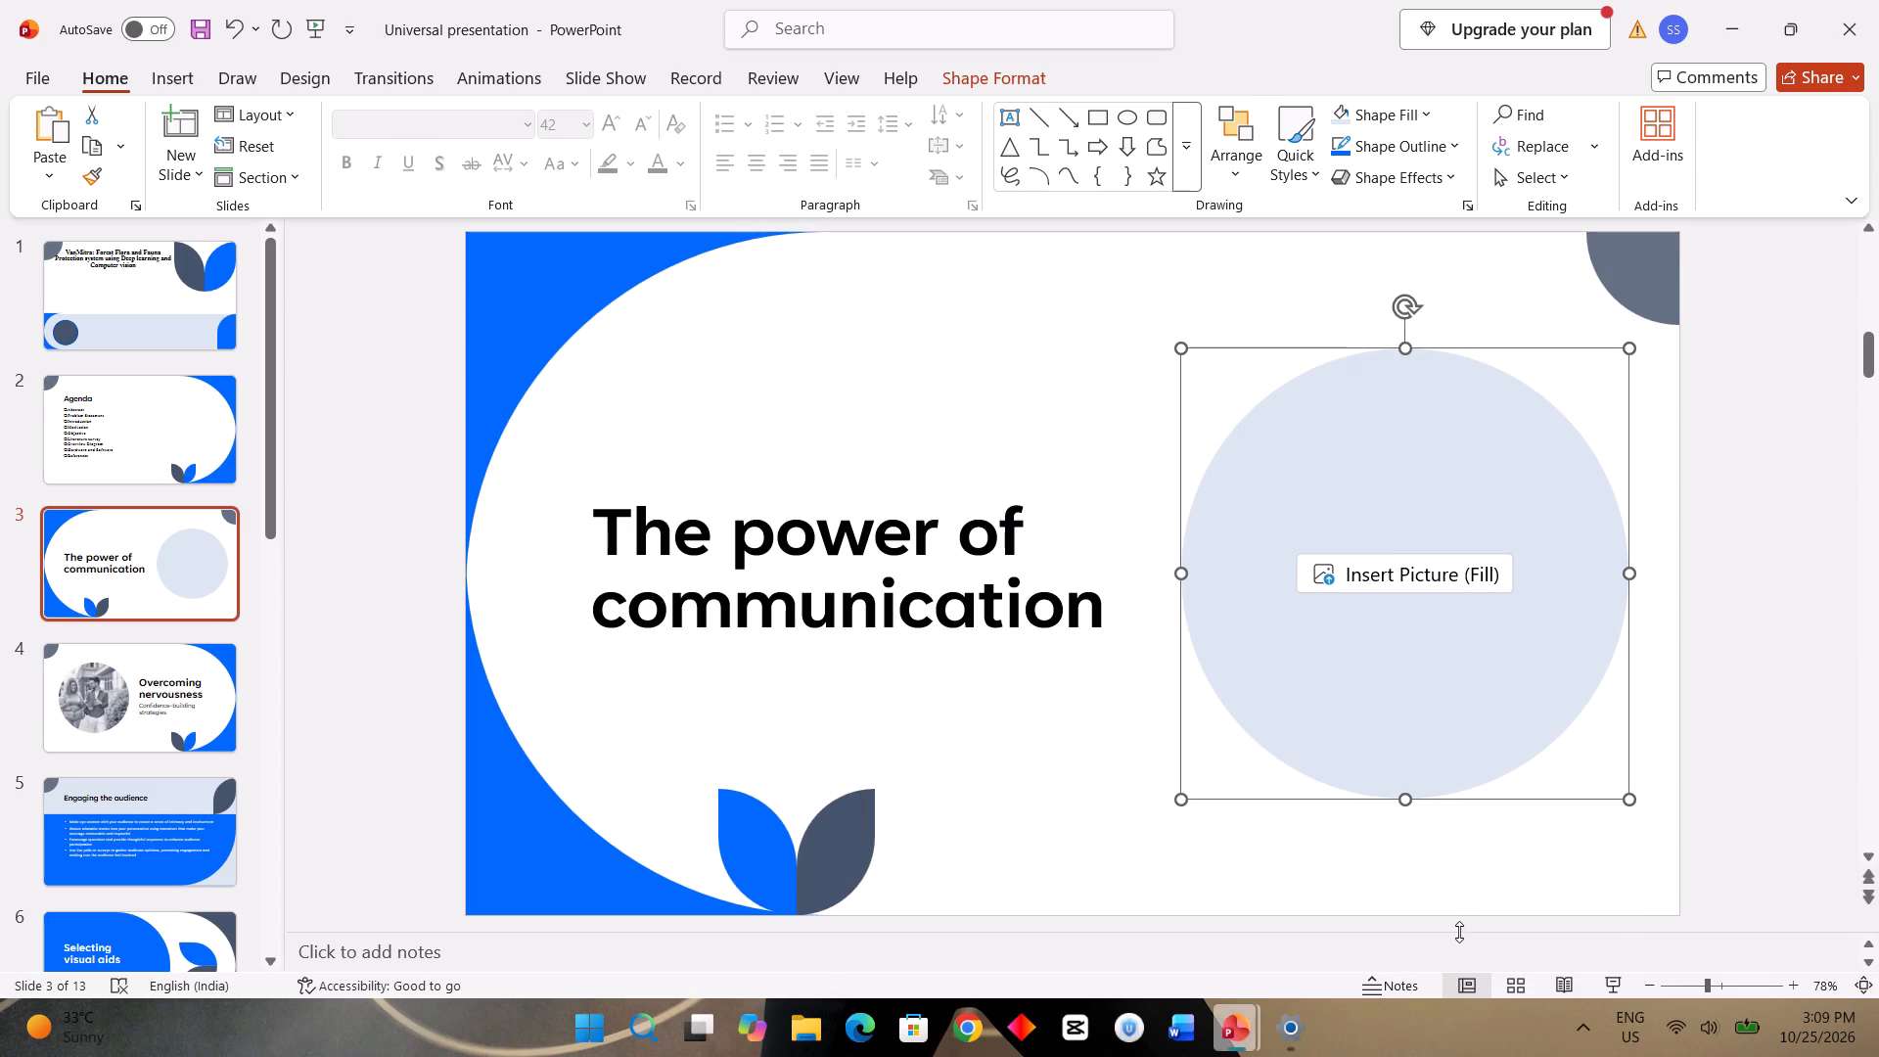
click(836, 538)
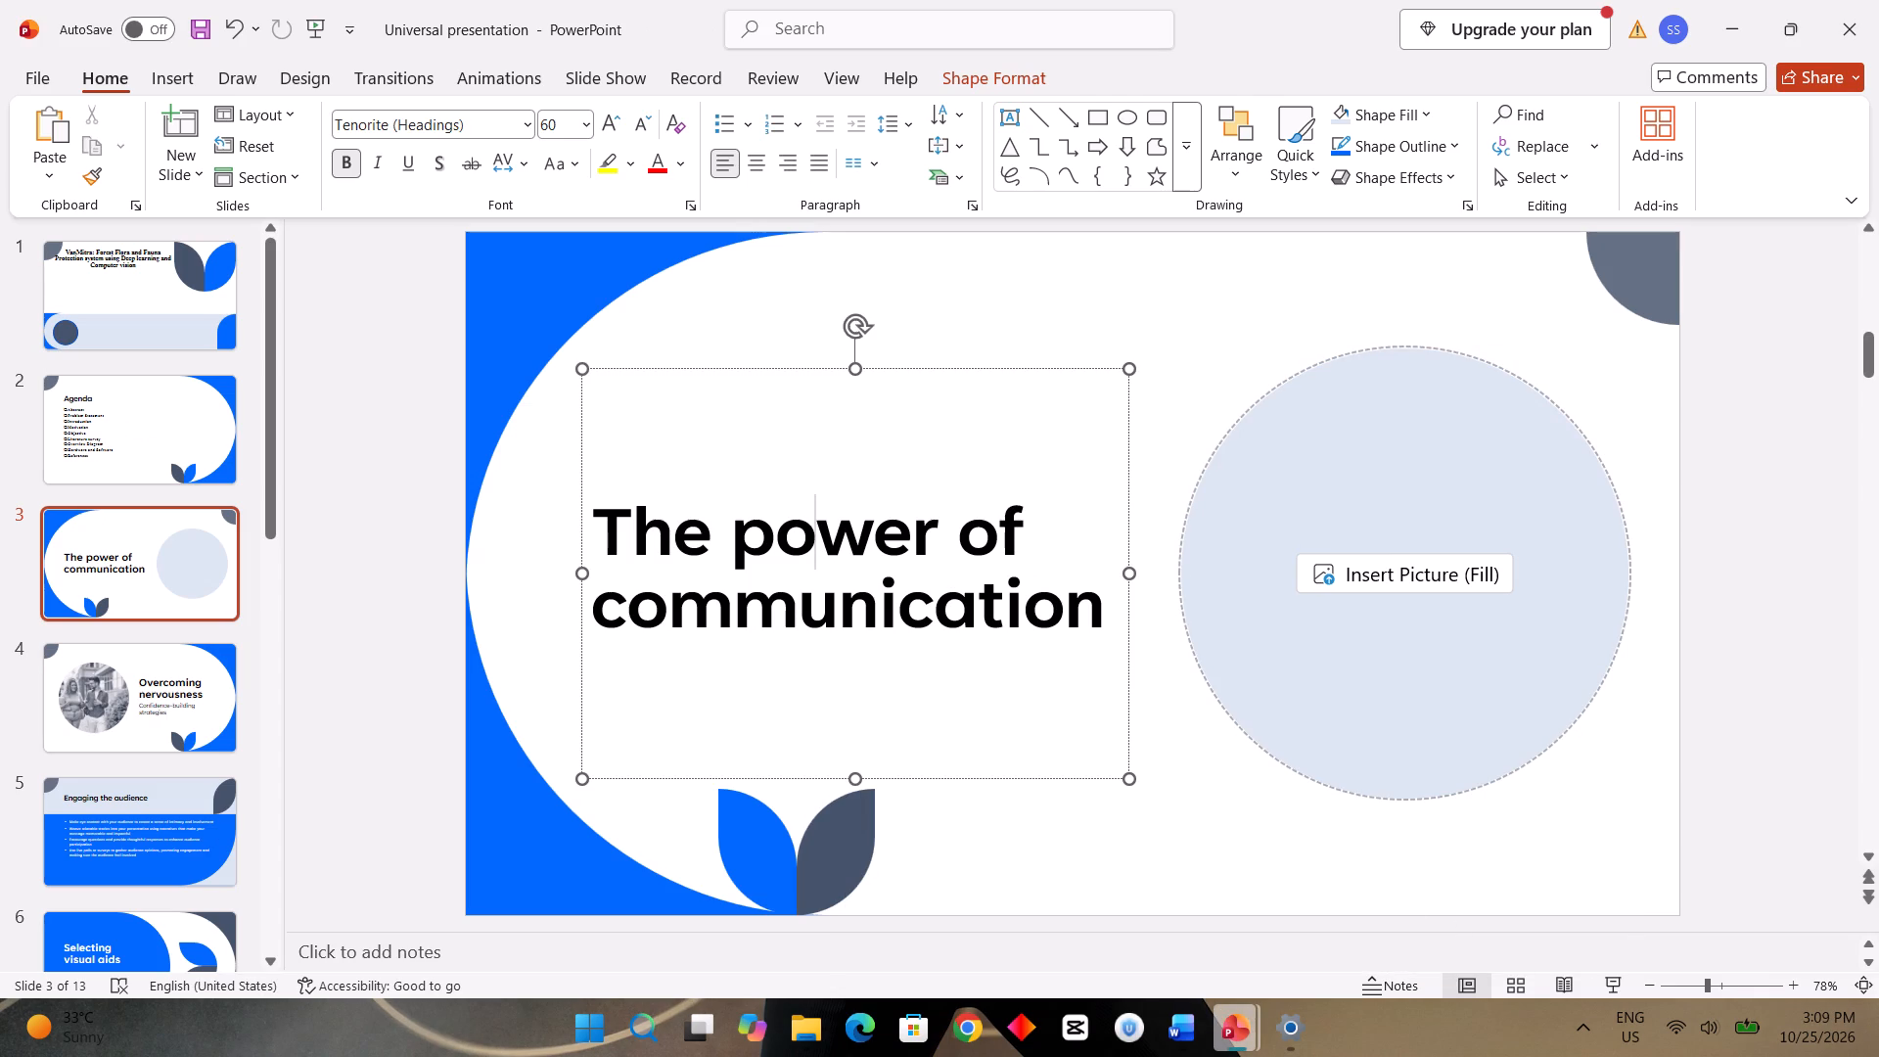
click(1100, 617)
key(BackSpace)
key(BackSpace)
key(BackSpace)
key(BackSpace)
key(BackSpace)
key(BackSpace)
key(BackSpace)
key(BackSpace)
key(BackSpace)
key(BackSpace)
key(BackSpace)
key(BackSpace)
key(BackSpace)
key(BackSpace)
key(BackSpace)
key(BackSpace)
key(BackSpace)
key(BackSpace)
key(BackSpace)
key(BackSpace)
key(BackSpace)
key(BackSpace)
key(BackSpace)
key(BackSpace)
key(BackSpace)
key(BackSpace)
key(BackSpace)
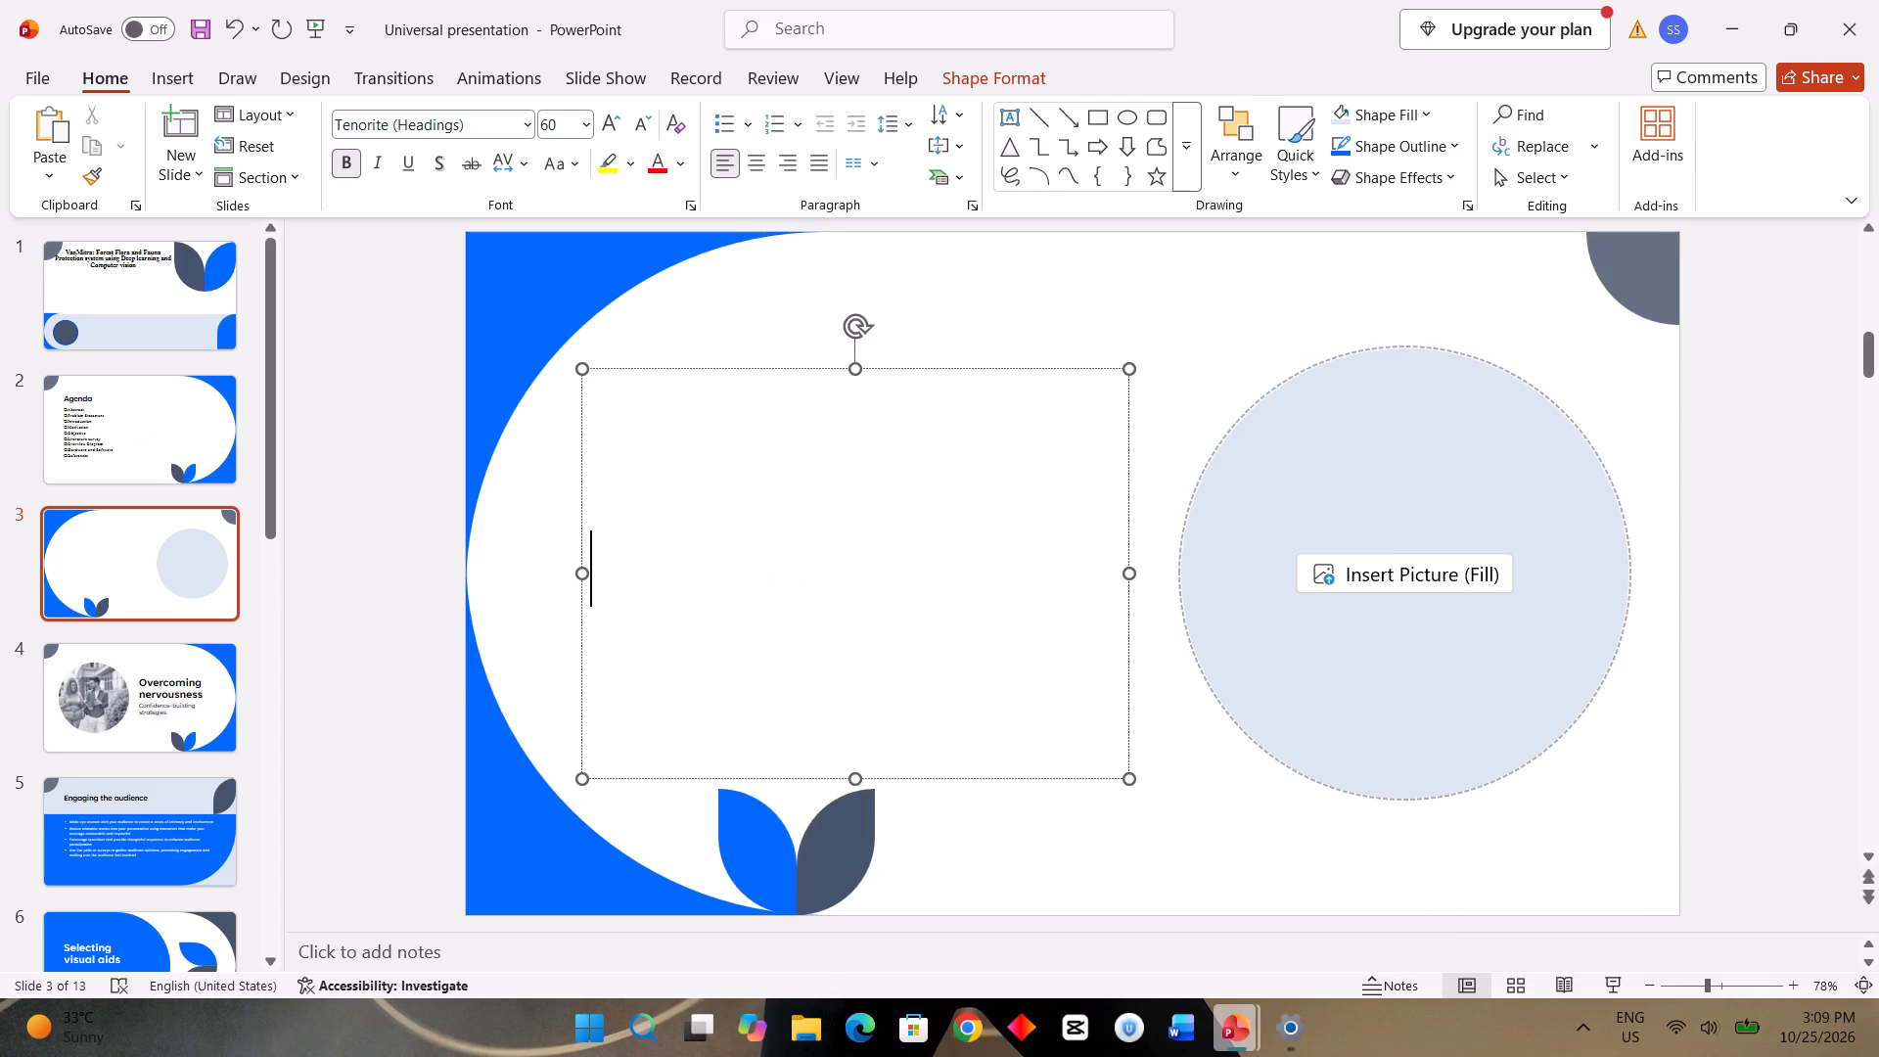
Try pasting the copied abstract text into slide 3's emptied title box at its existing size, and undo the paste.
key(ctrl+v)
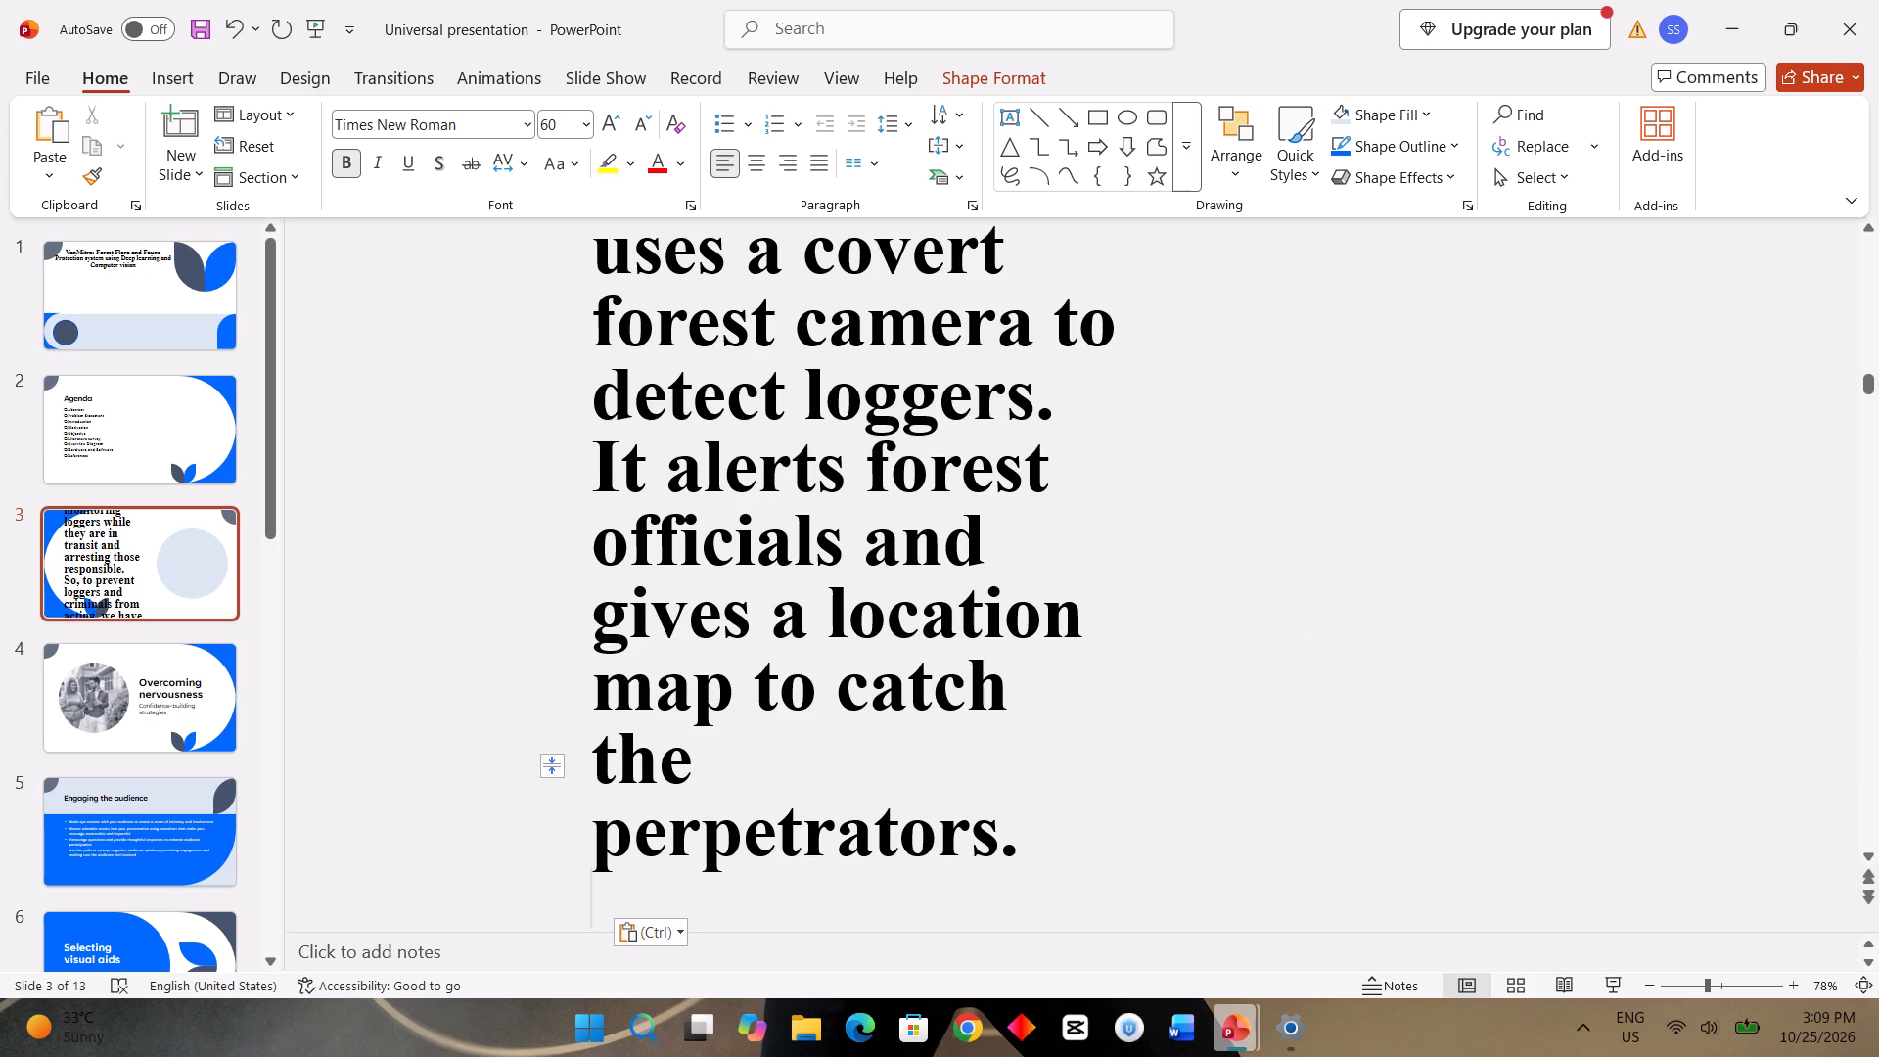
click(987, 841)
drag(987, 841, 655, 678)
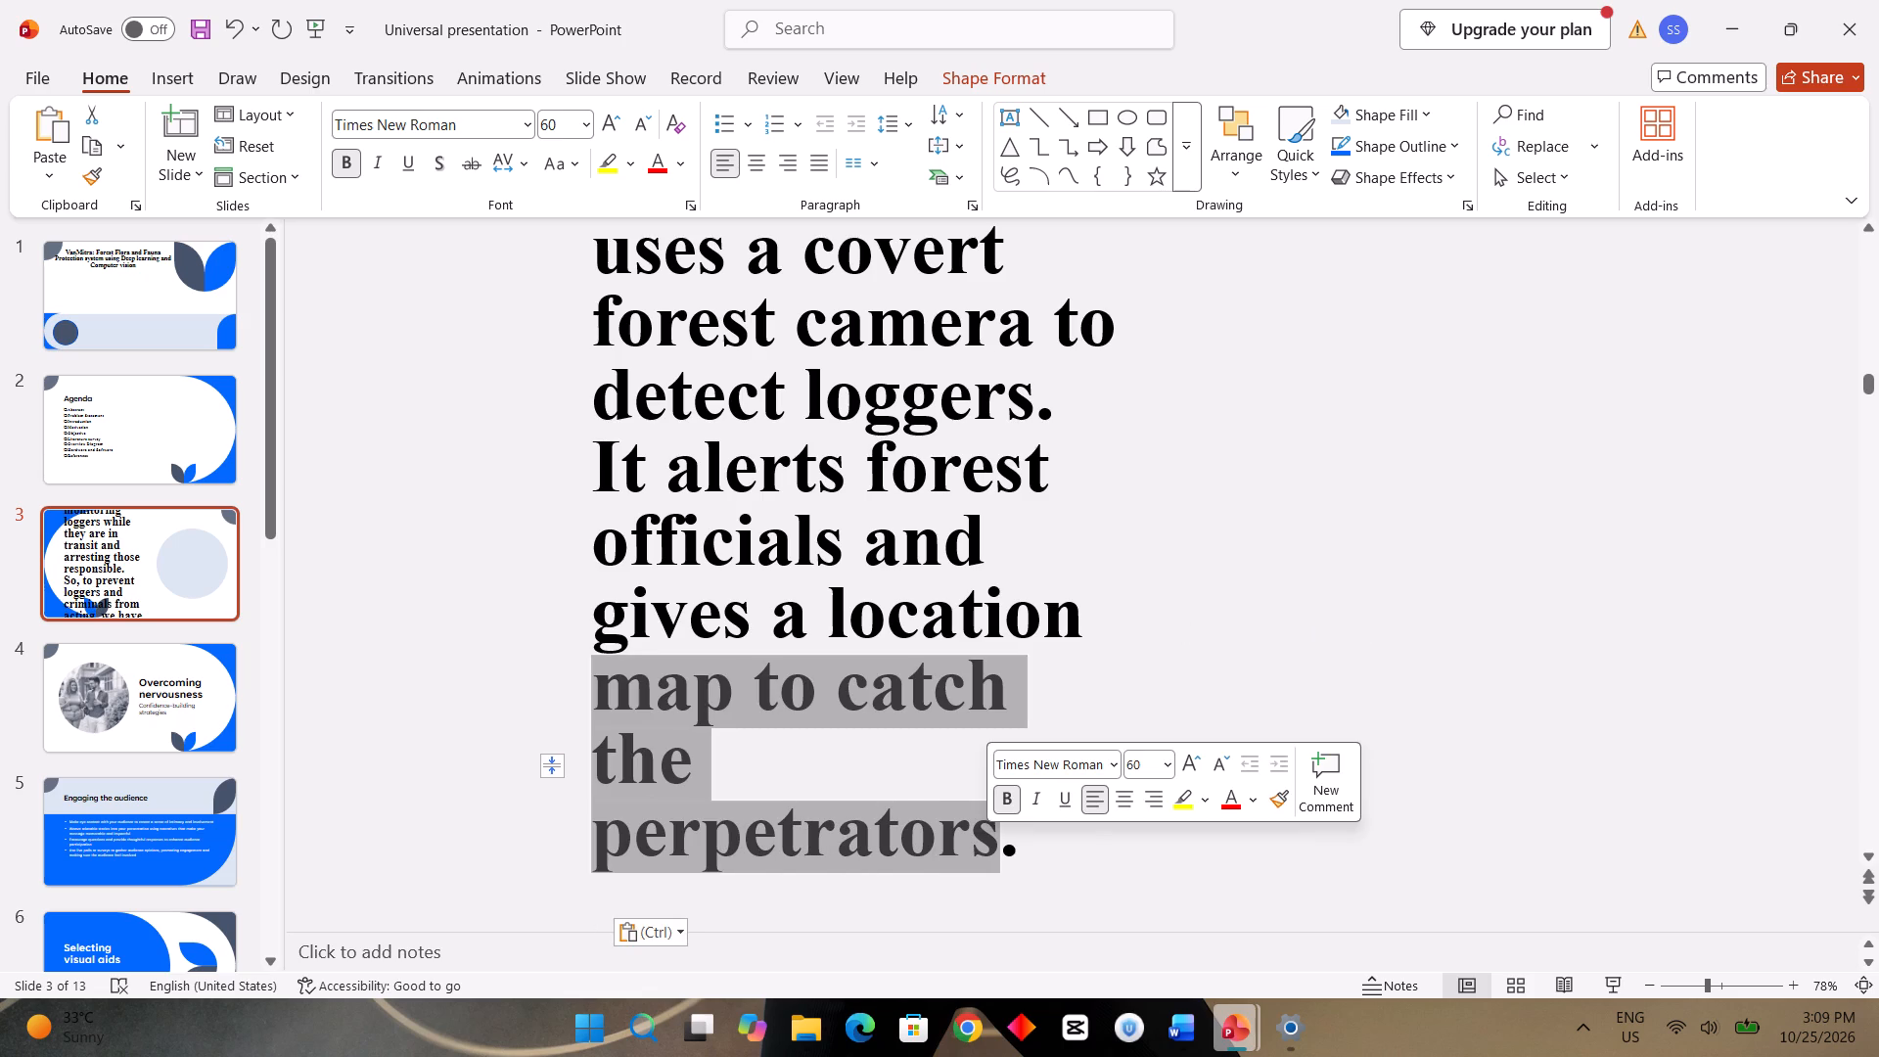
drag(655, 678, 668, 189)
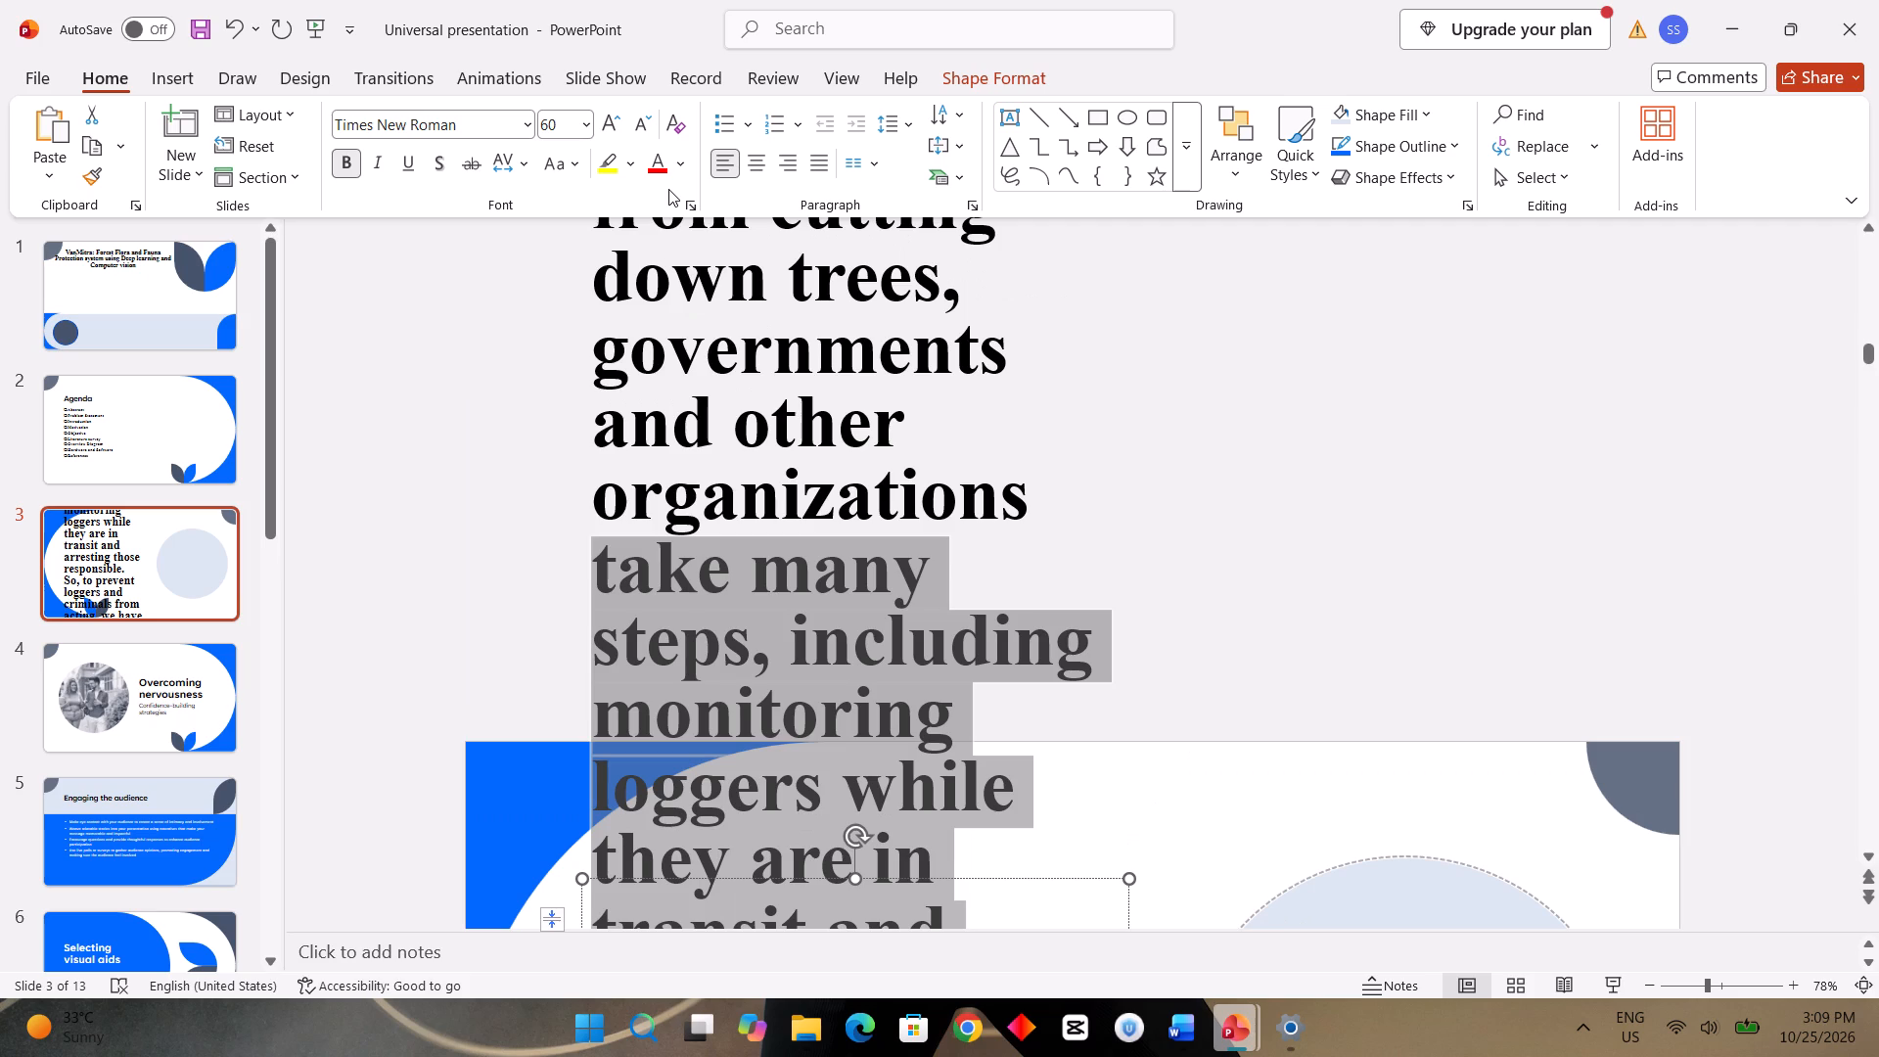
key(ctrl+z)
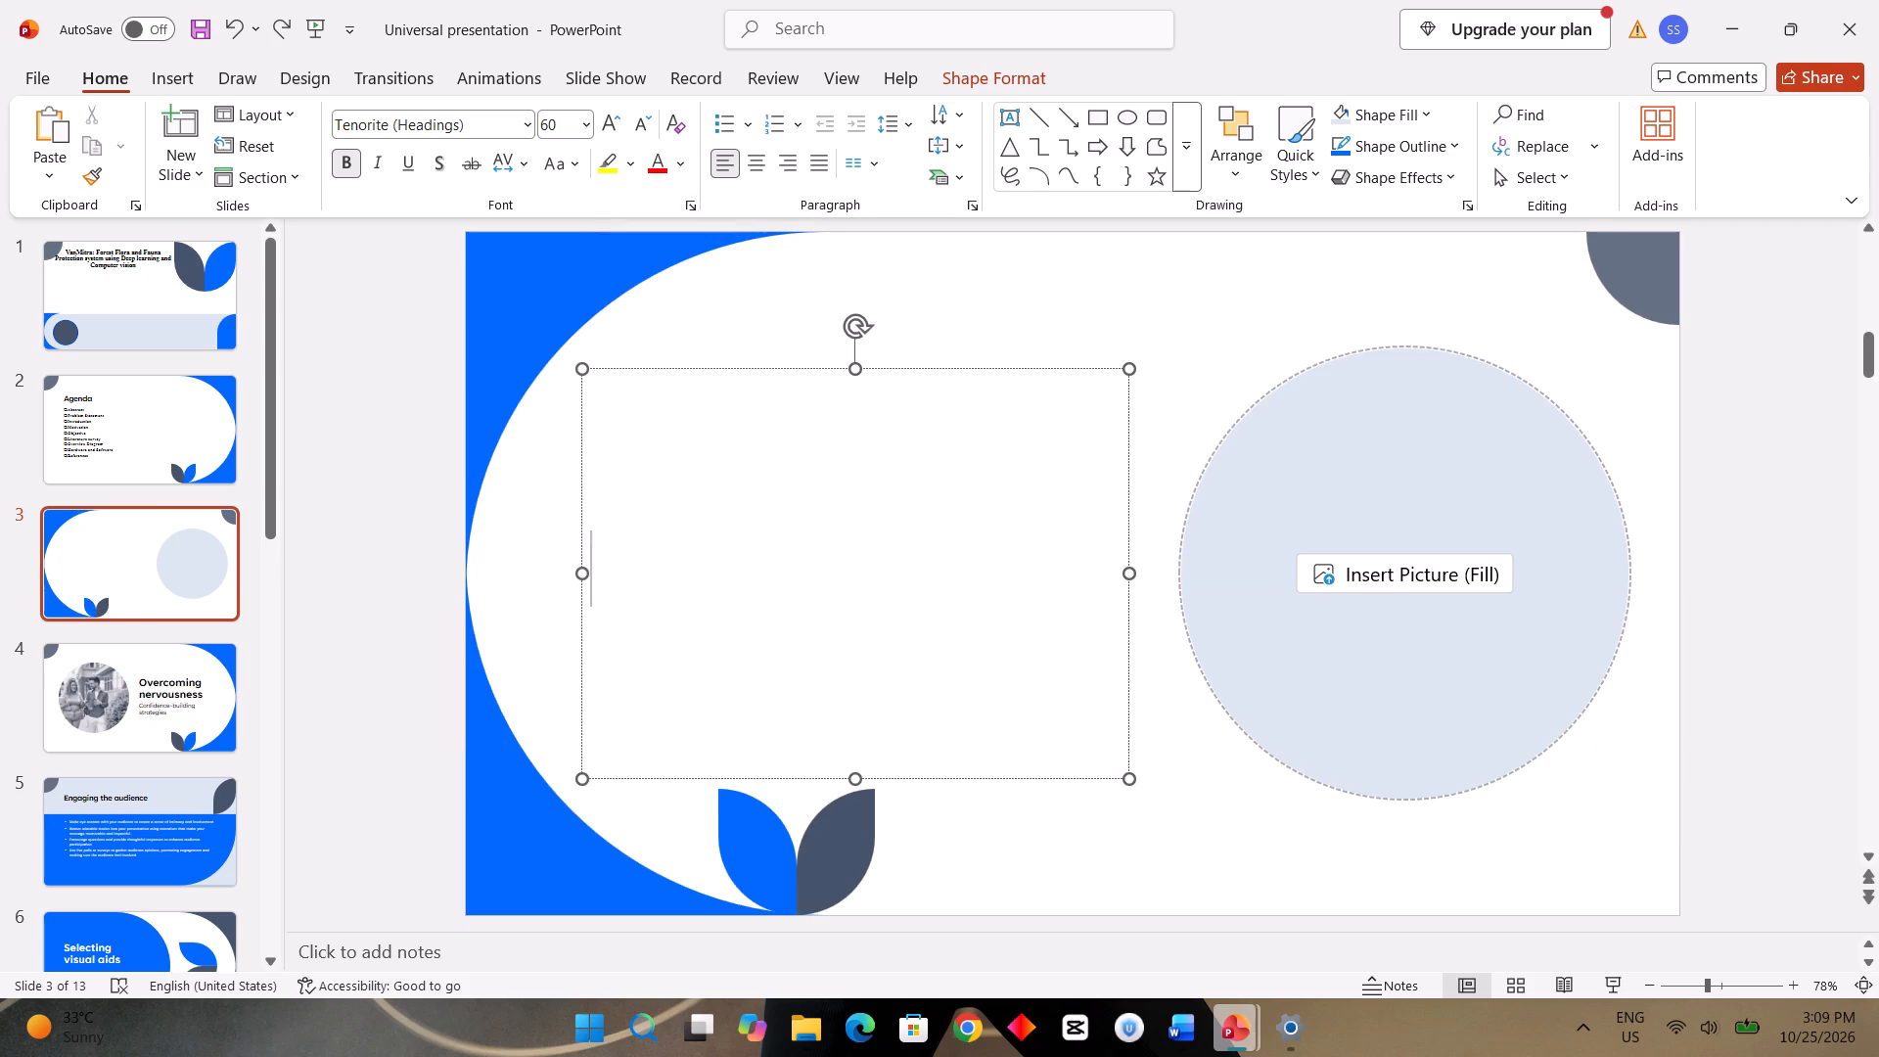
Set the font size of slide 3's empty title box to 18.
click(588, 128)
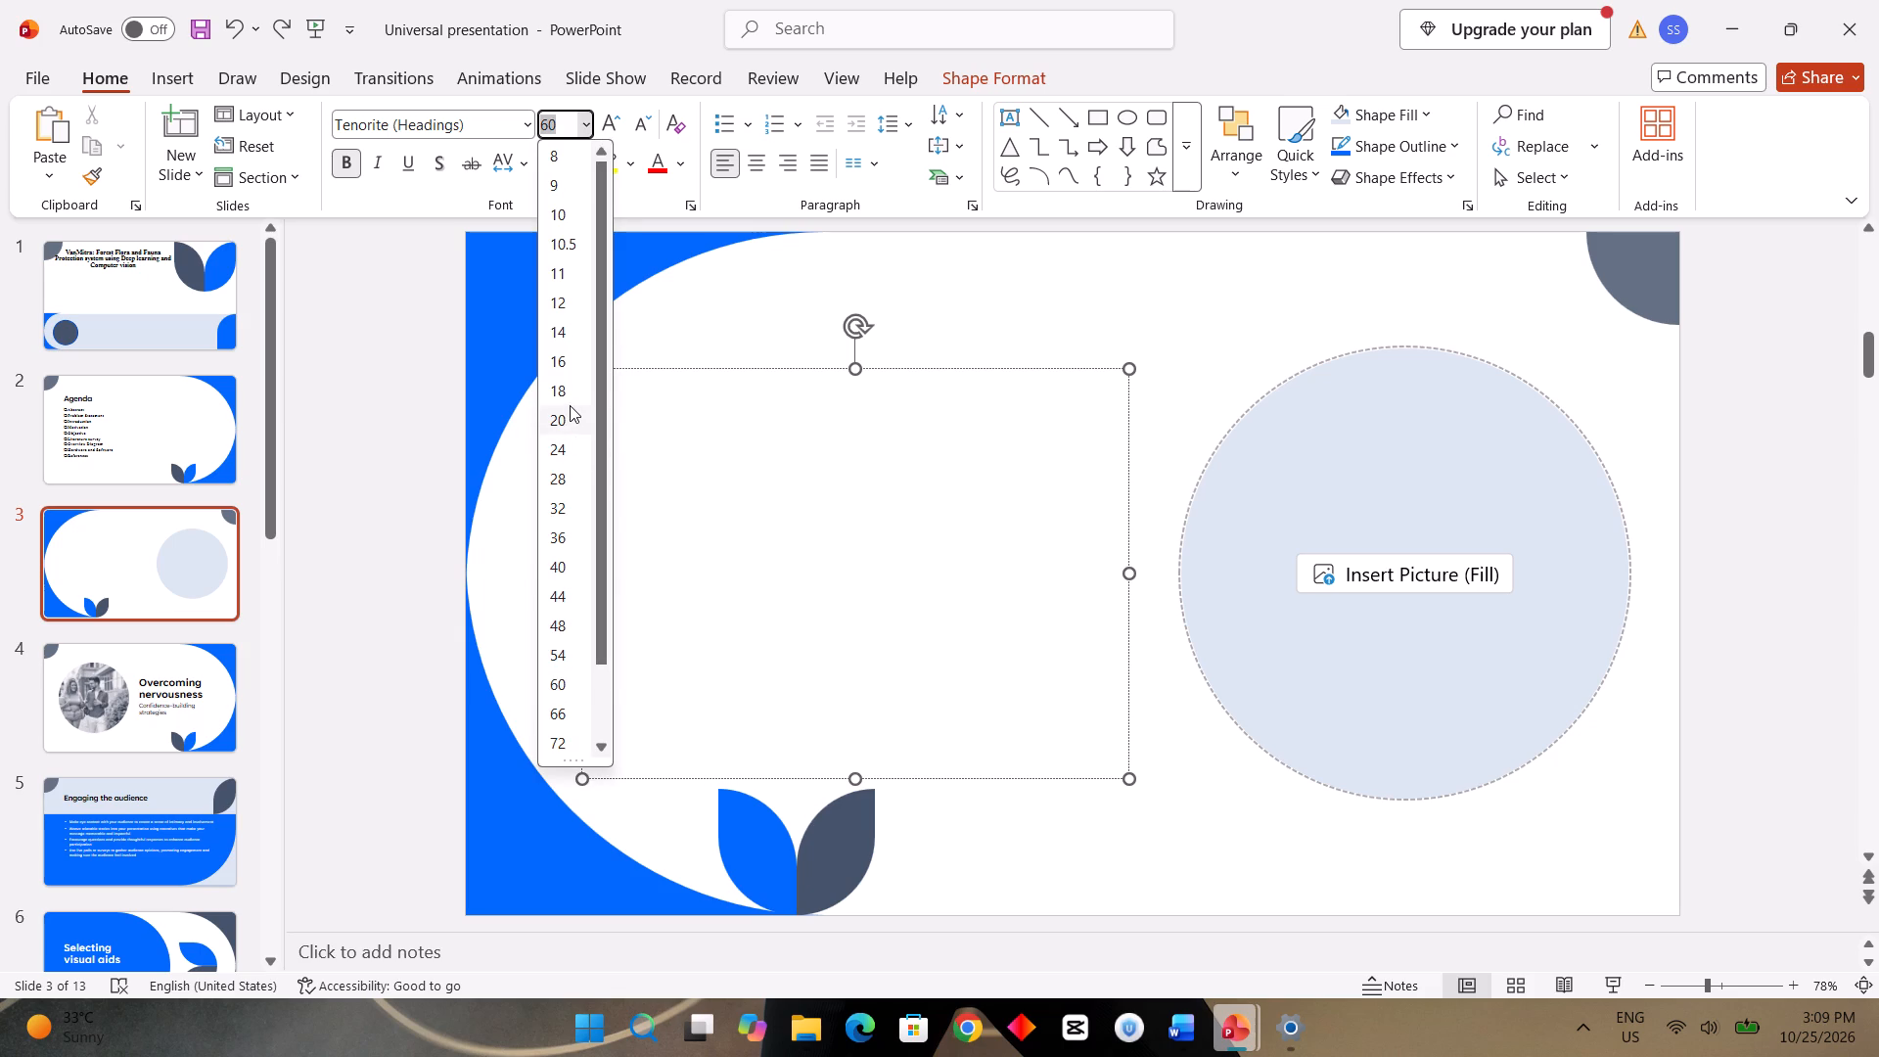
click(568, 391)
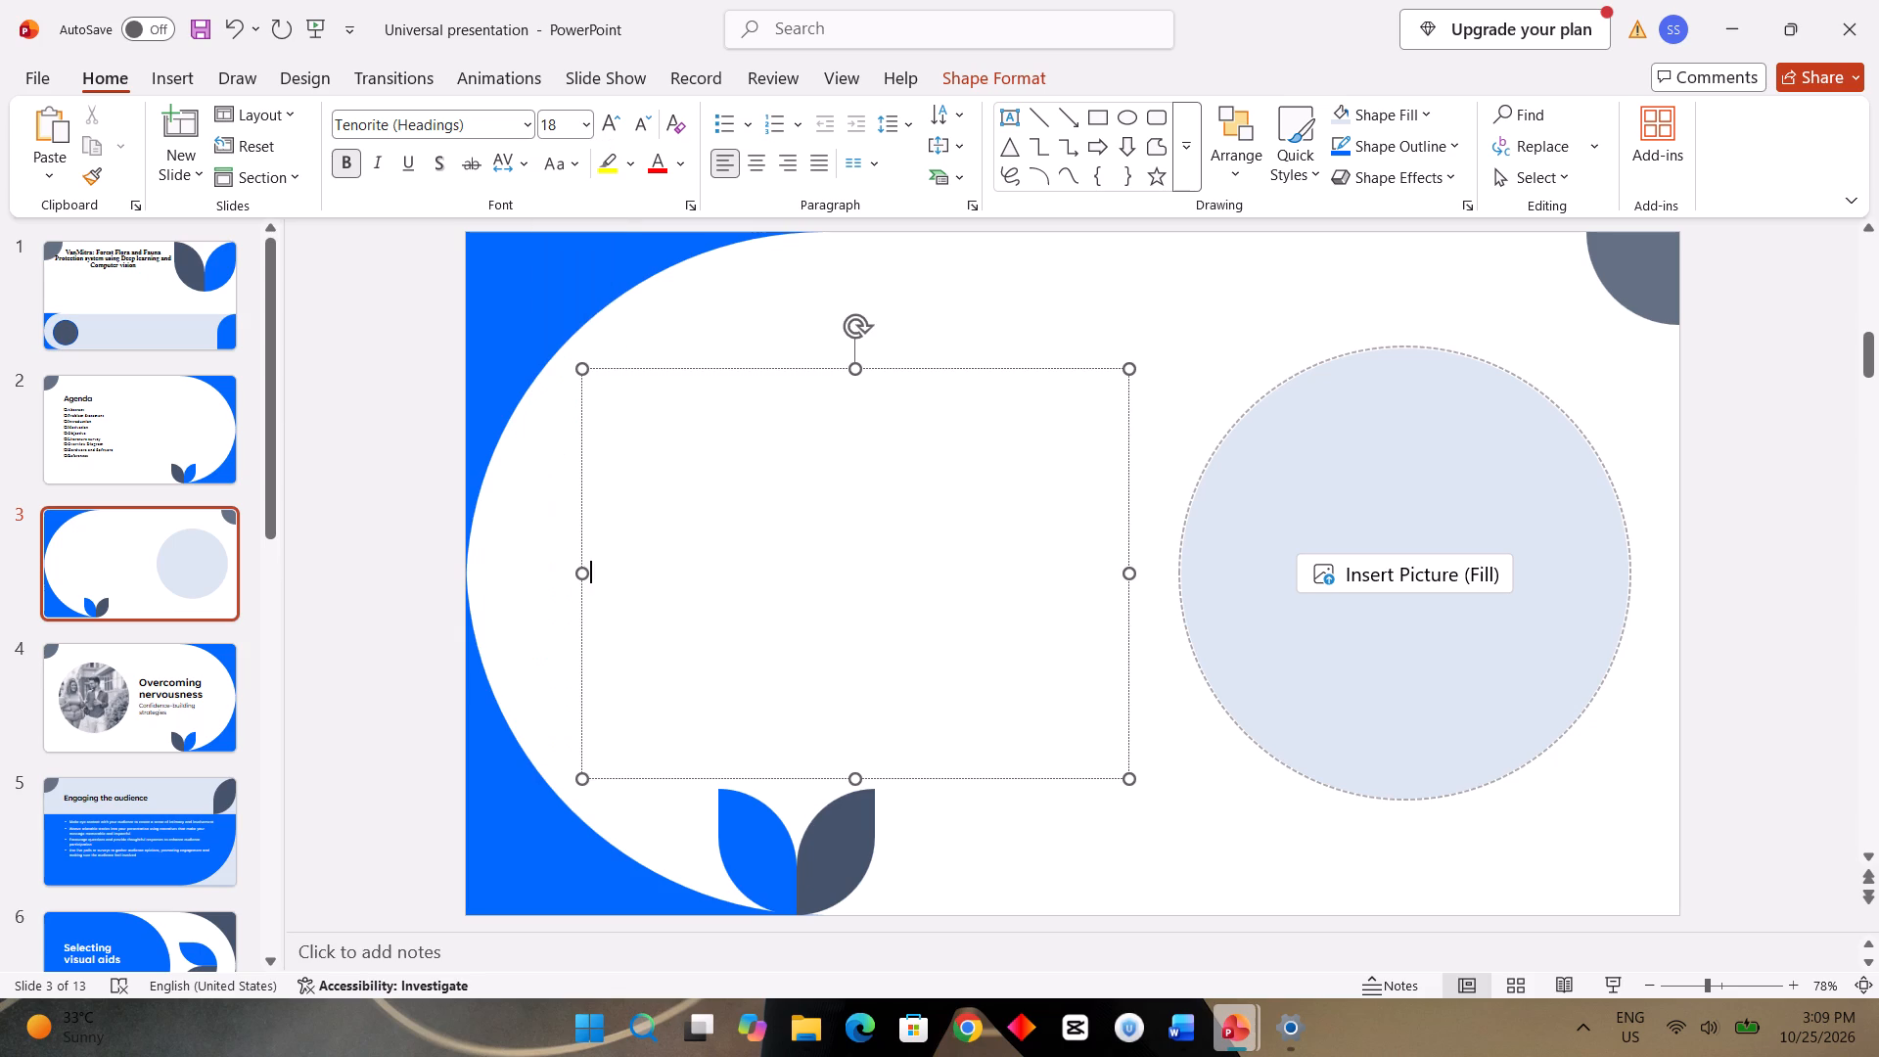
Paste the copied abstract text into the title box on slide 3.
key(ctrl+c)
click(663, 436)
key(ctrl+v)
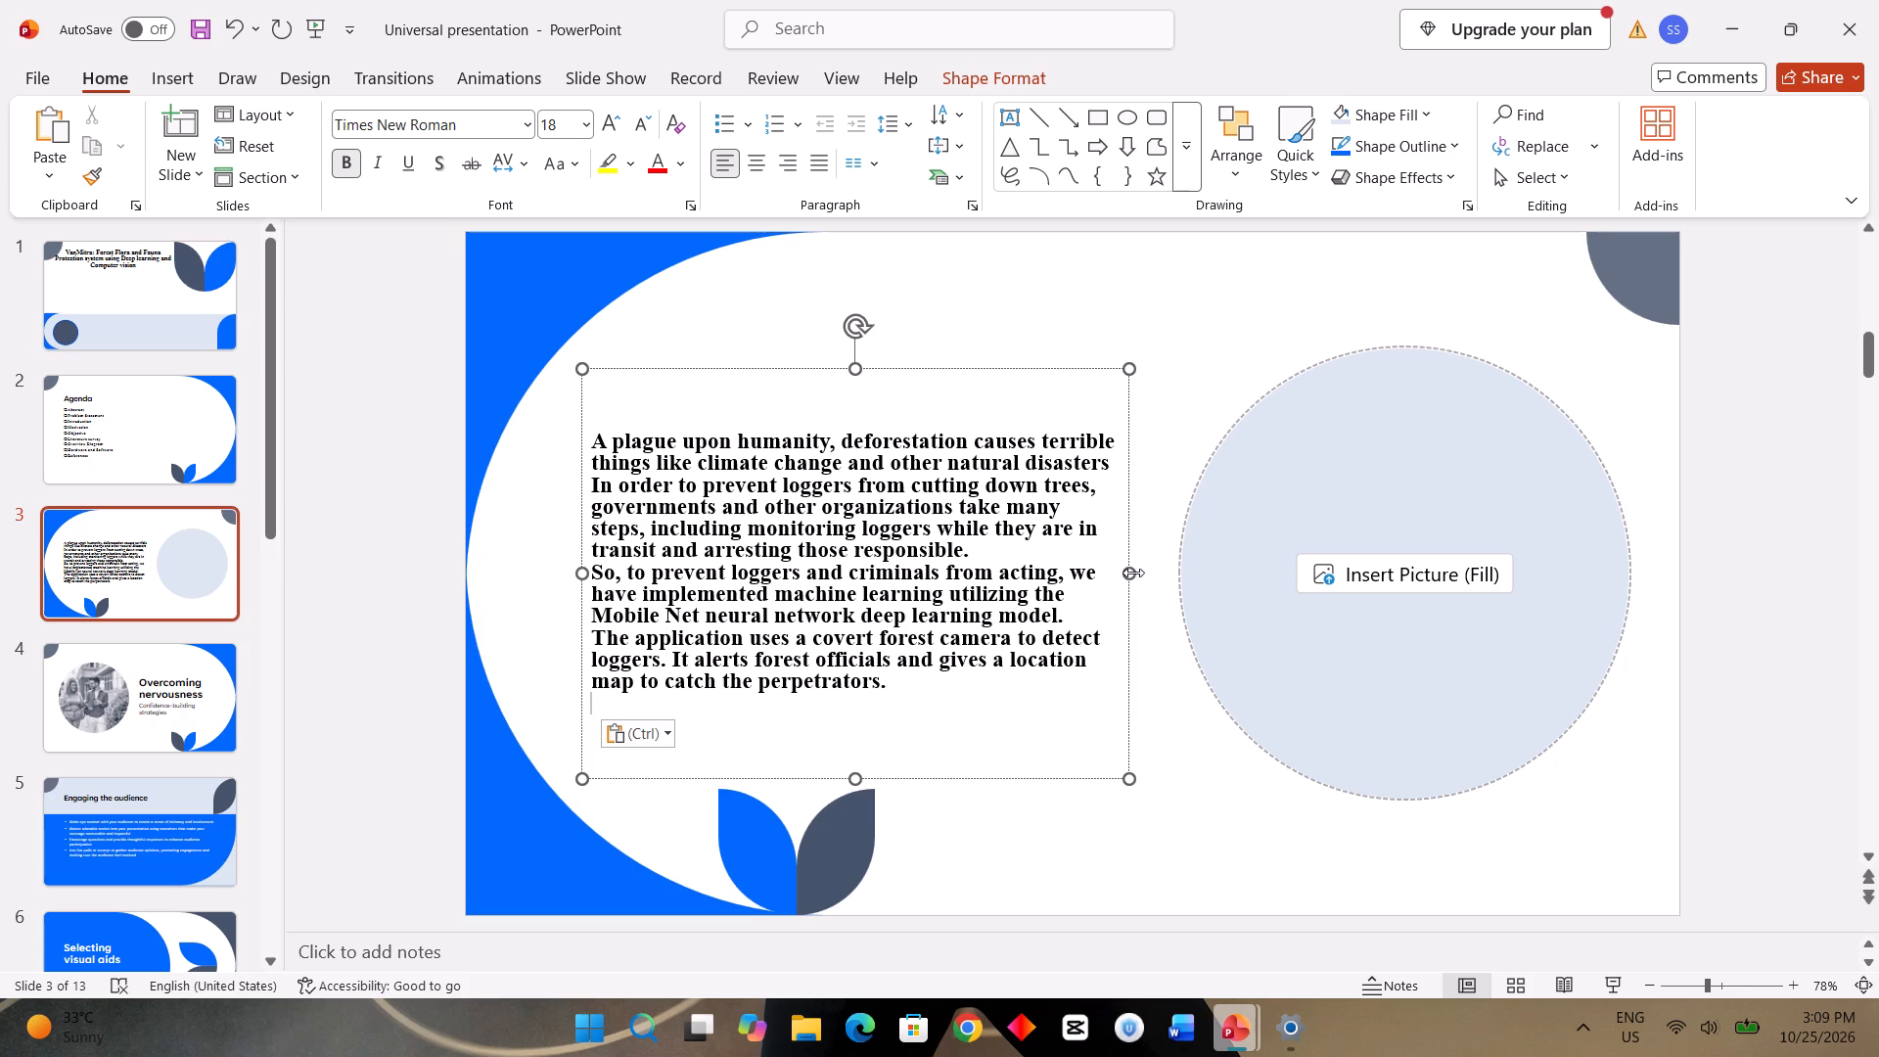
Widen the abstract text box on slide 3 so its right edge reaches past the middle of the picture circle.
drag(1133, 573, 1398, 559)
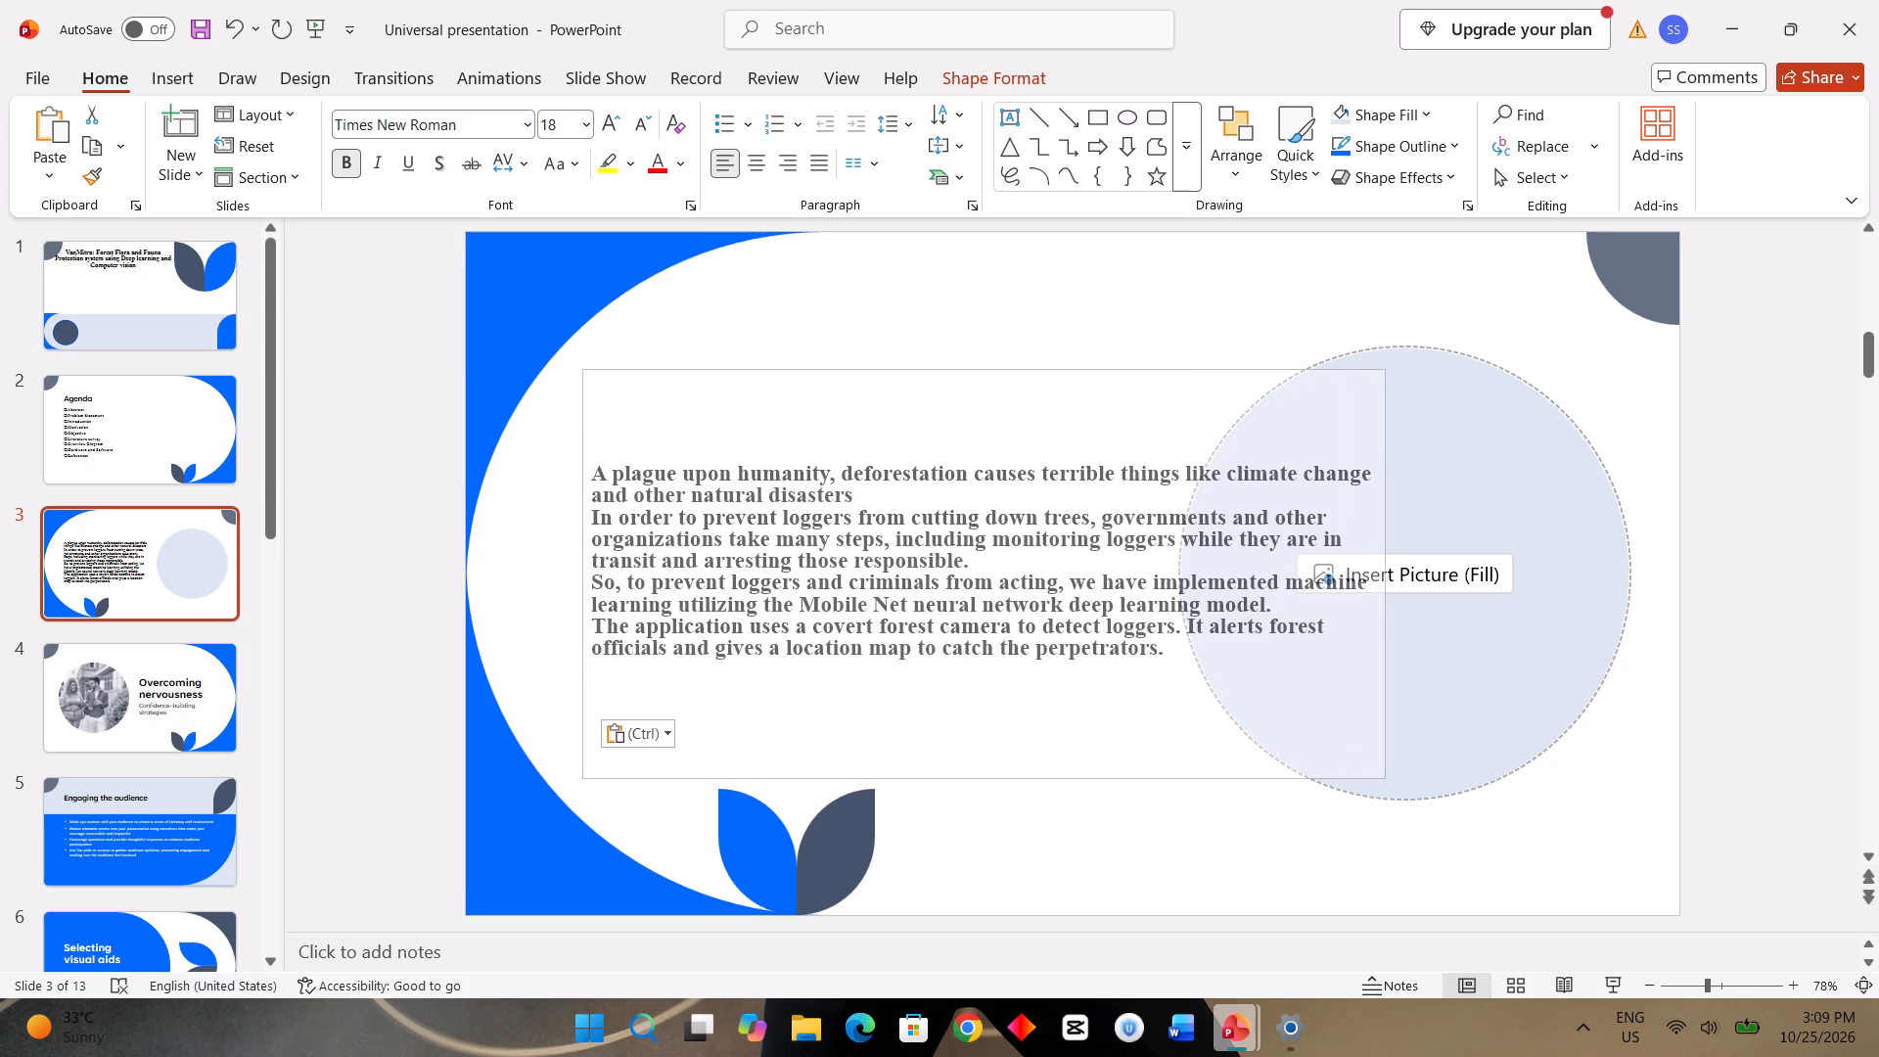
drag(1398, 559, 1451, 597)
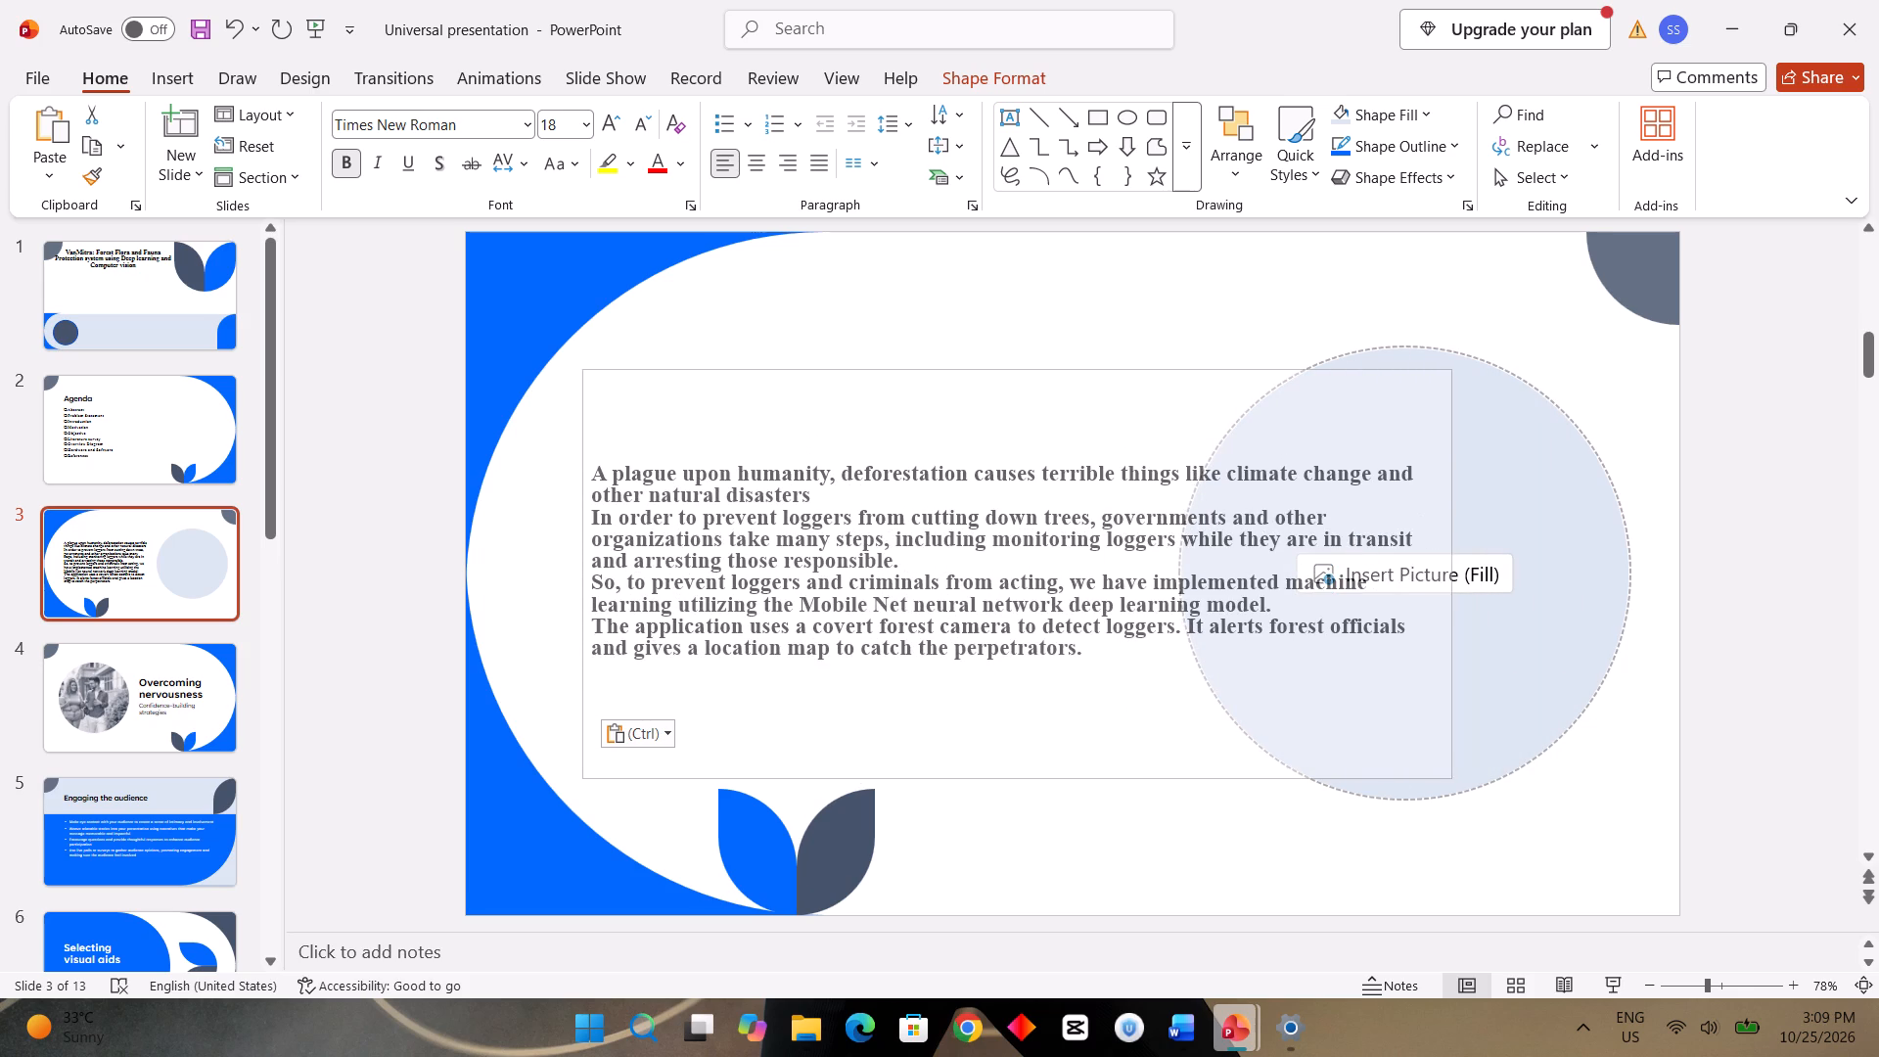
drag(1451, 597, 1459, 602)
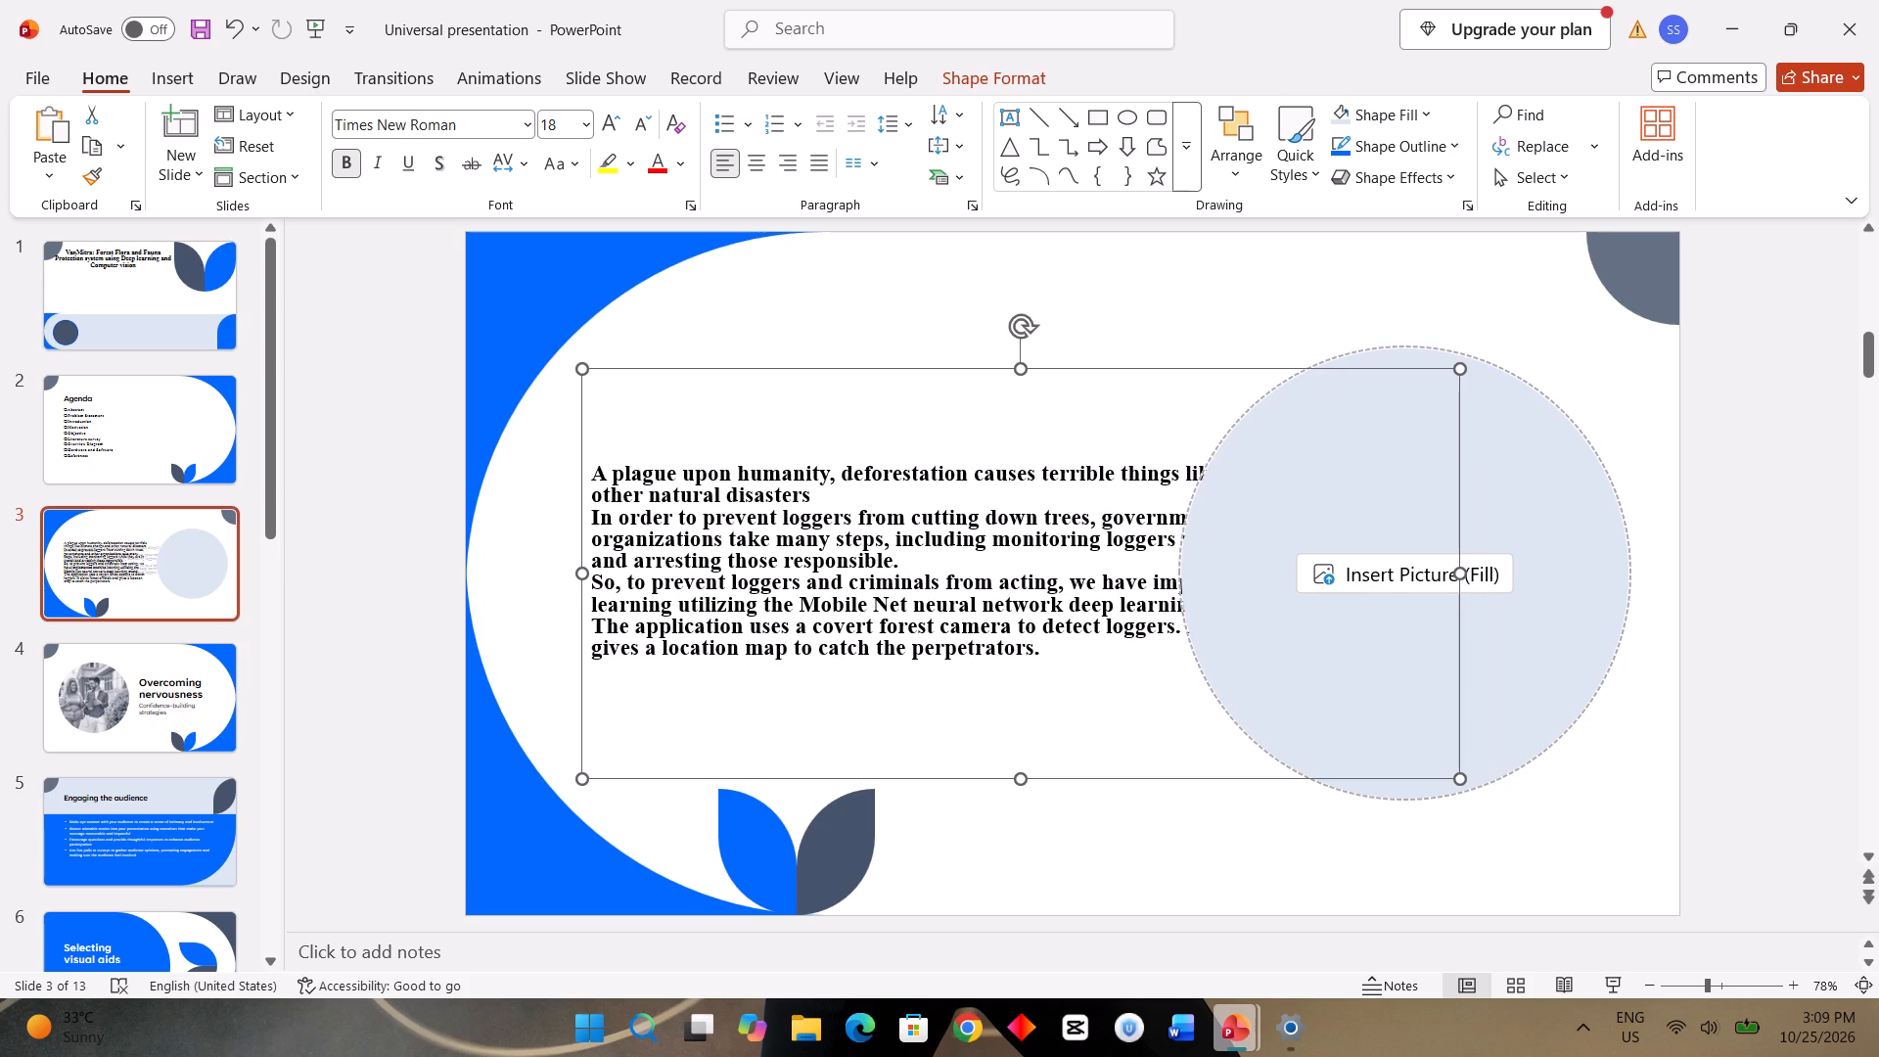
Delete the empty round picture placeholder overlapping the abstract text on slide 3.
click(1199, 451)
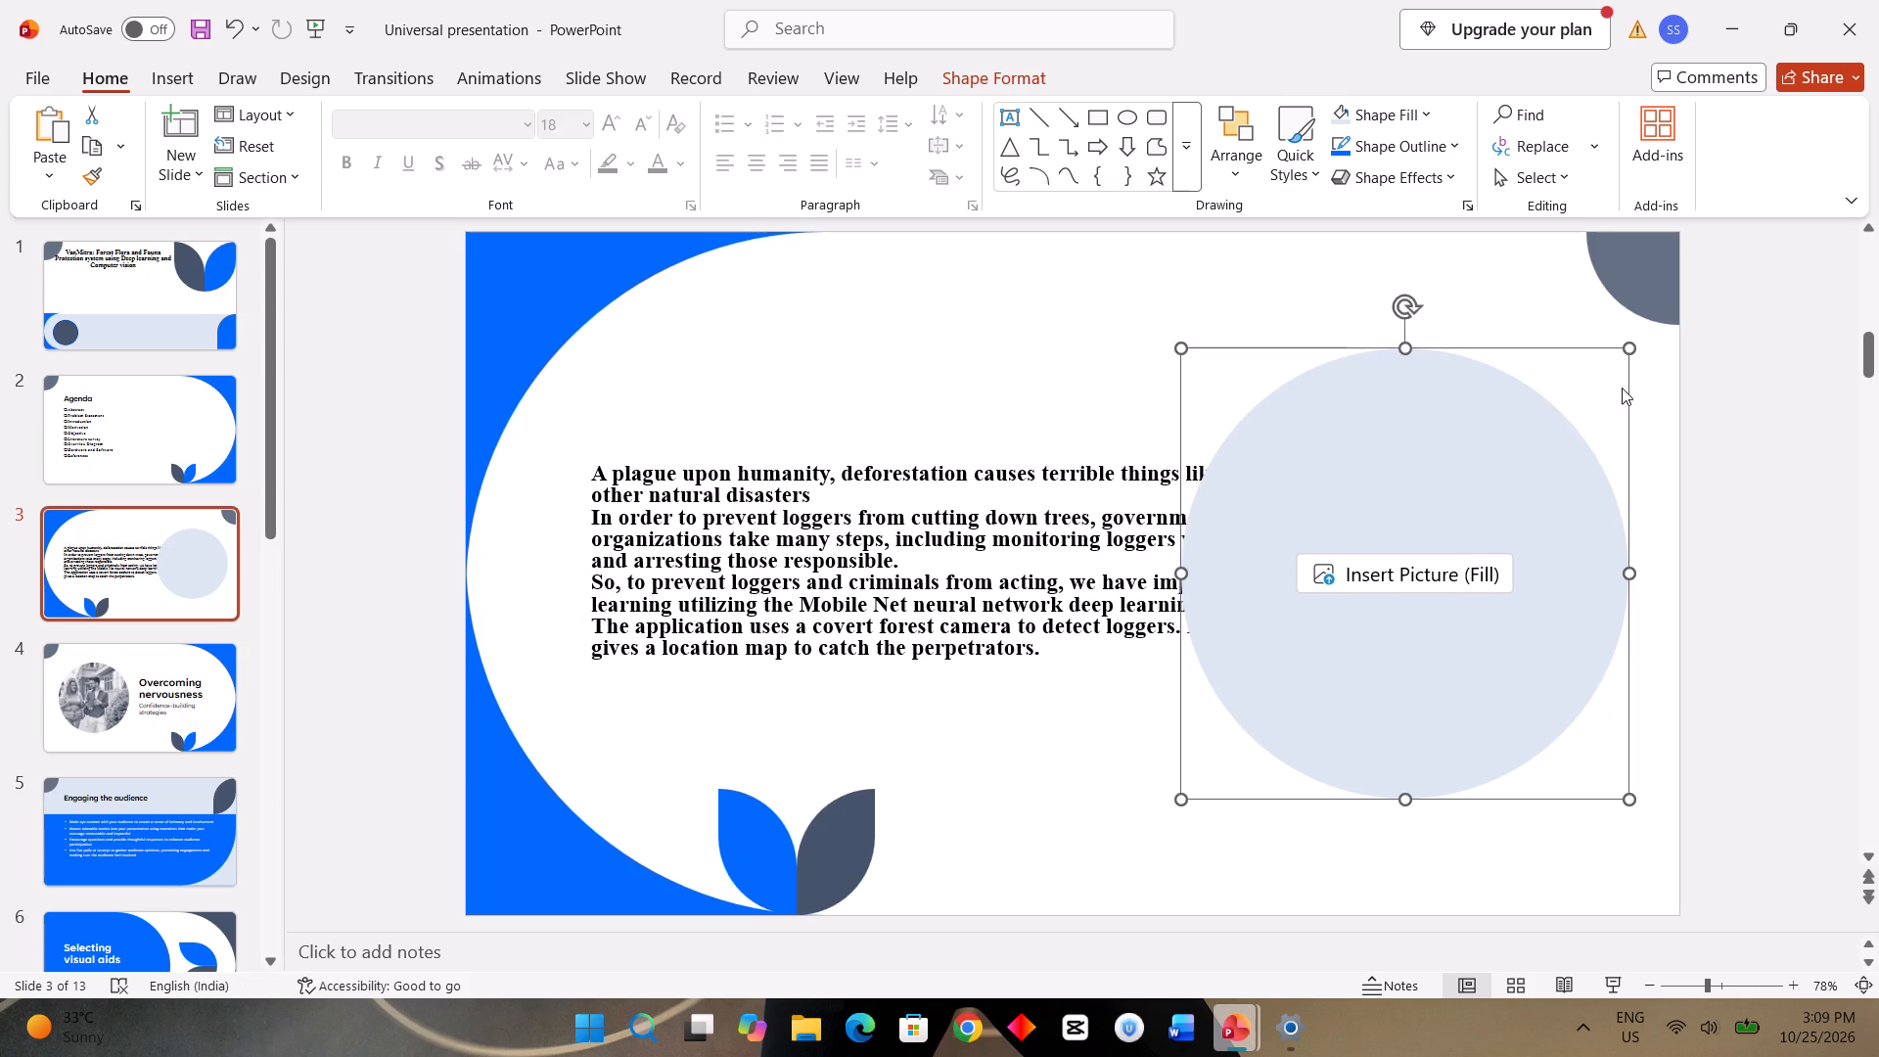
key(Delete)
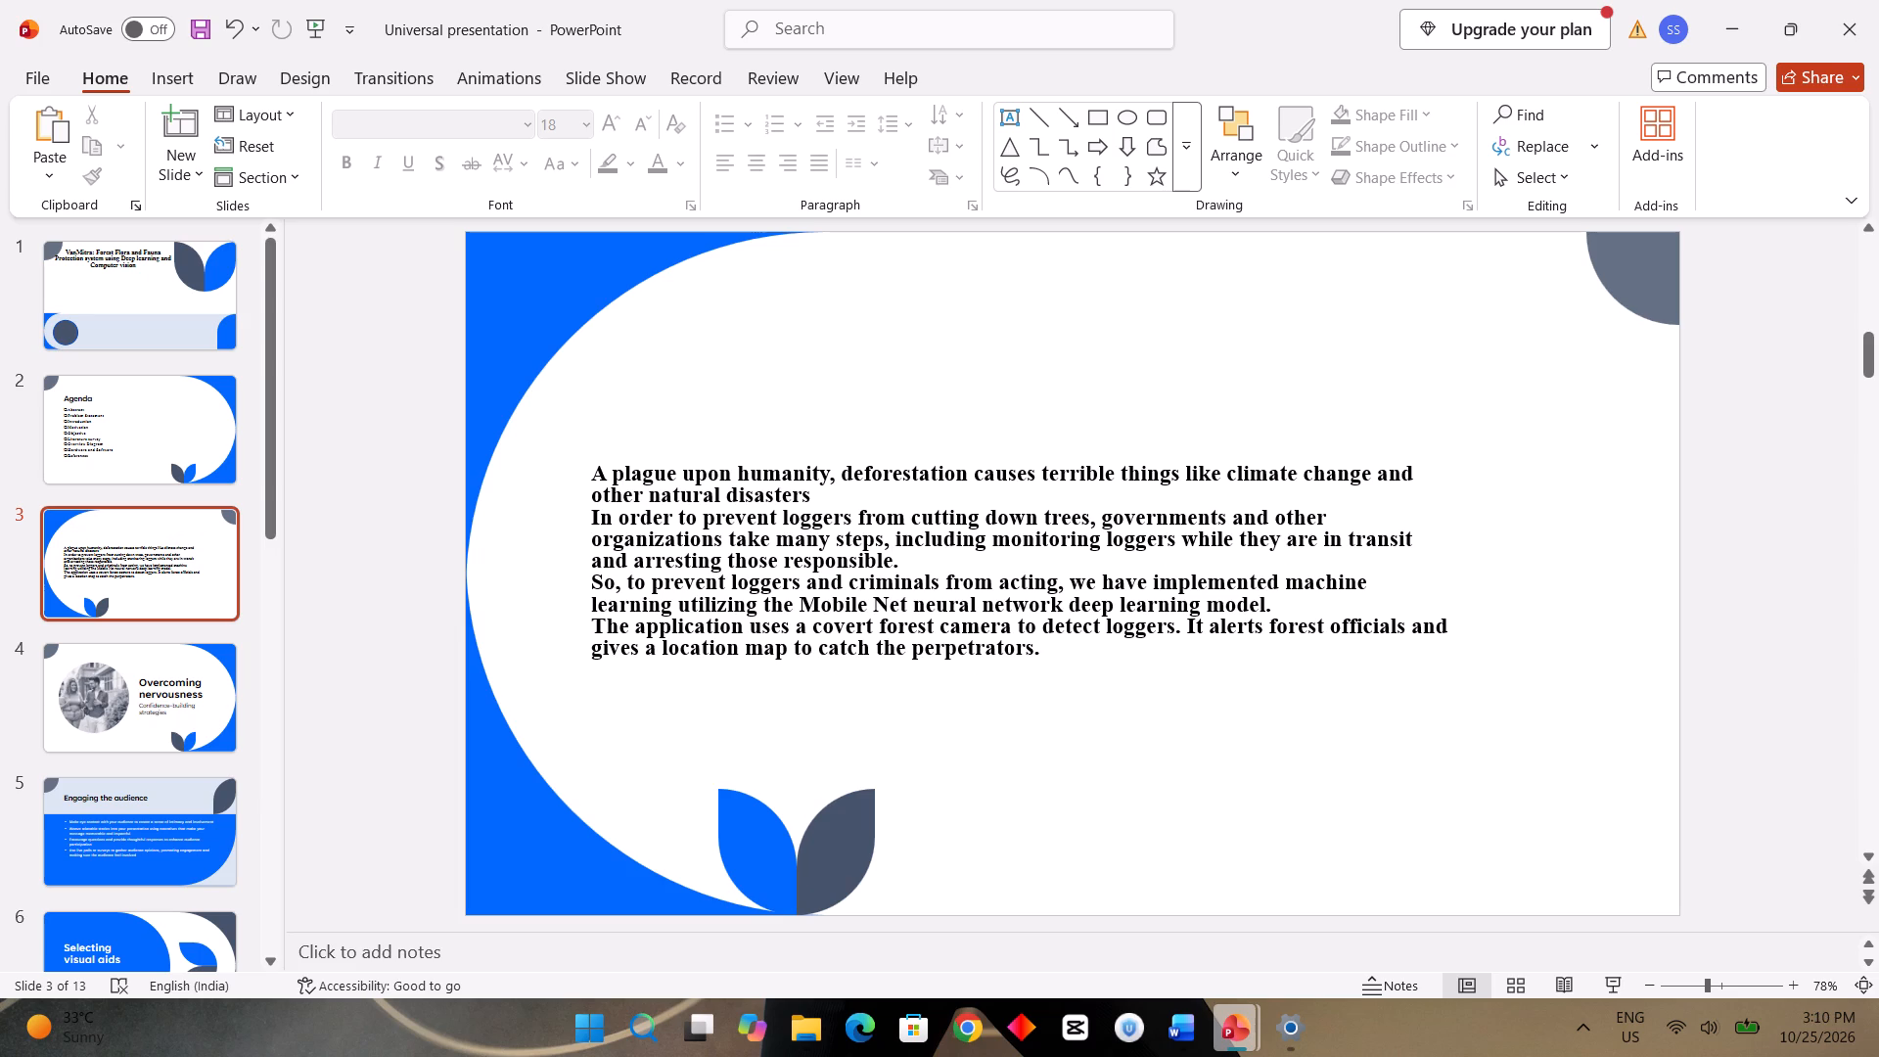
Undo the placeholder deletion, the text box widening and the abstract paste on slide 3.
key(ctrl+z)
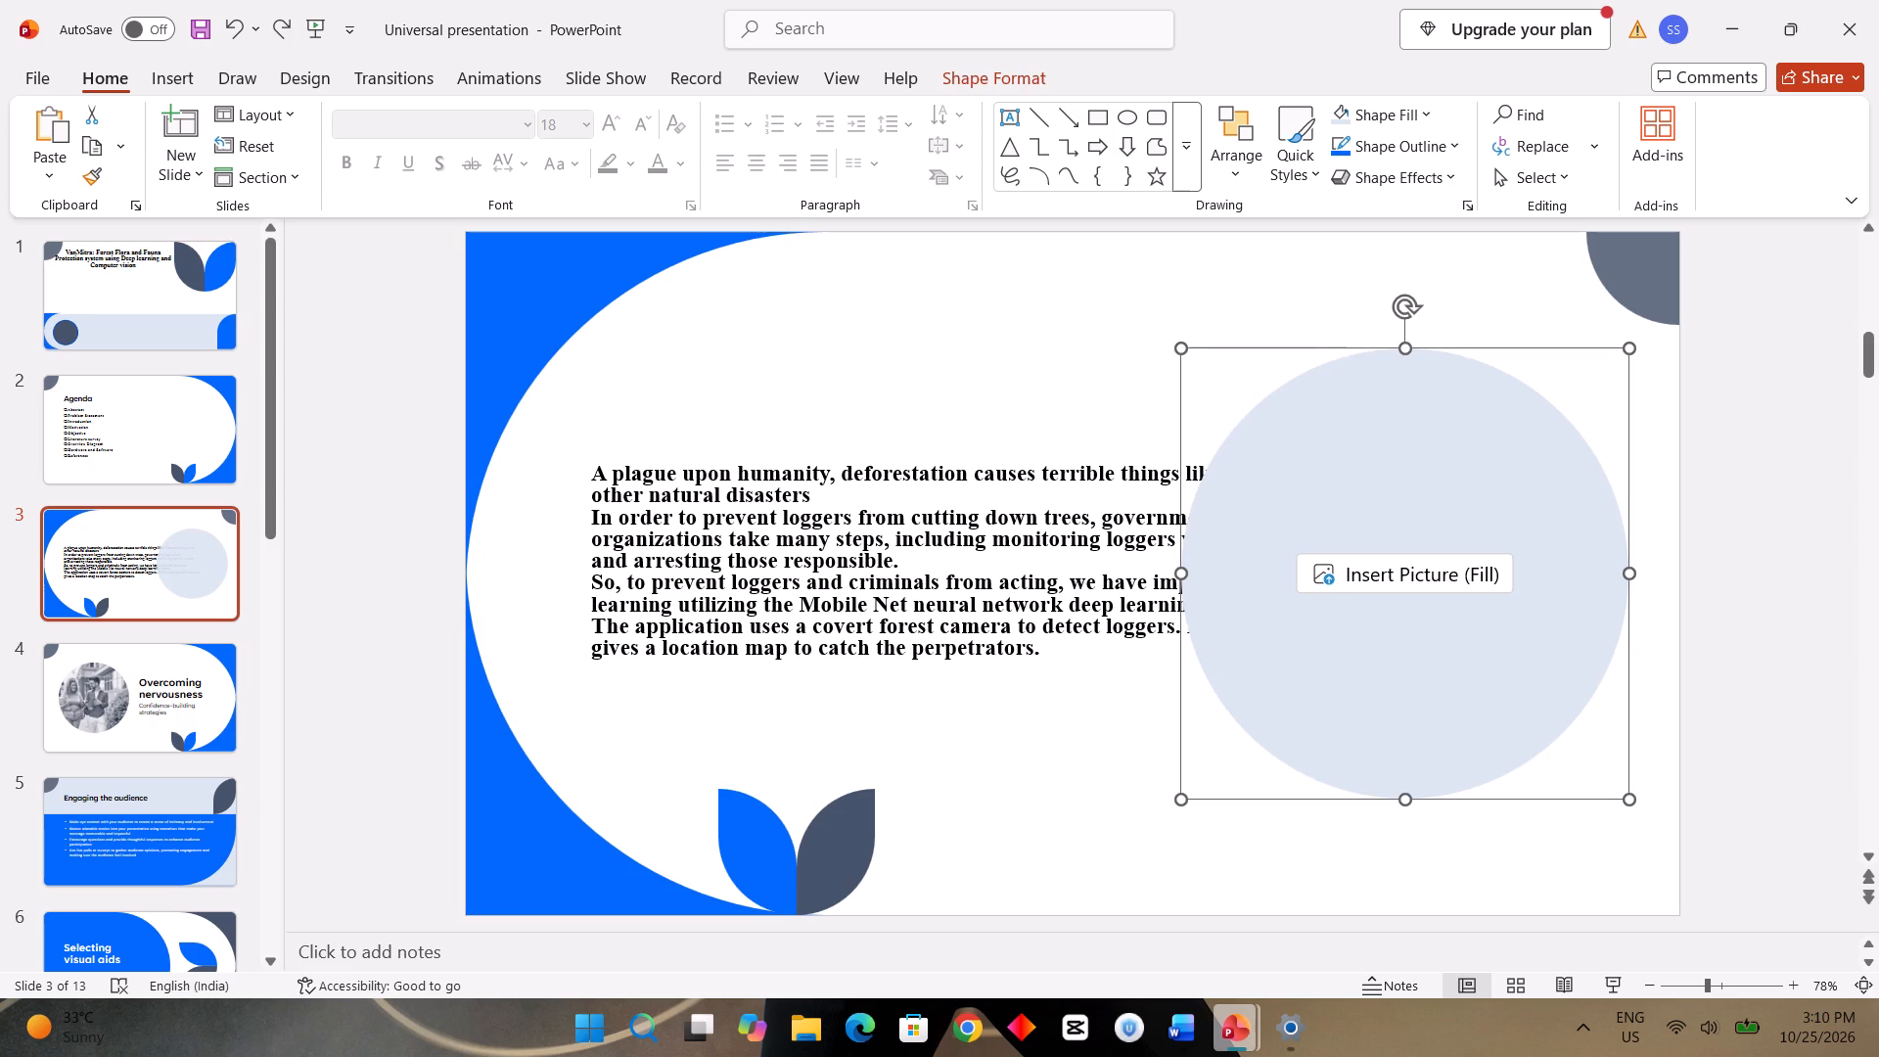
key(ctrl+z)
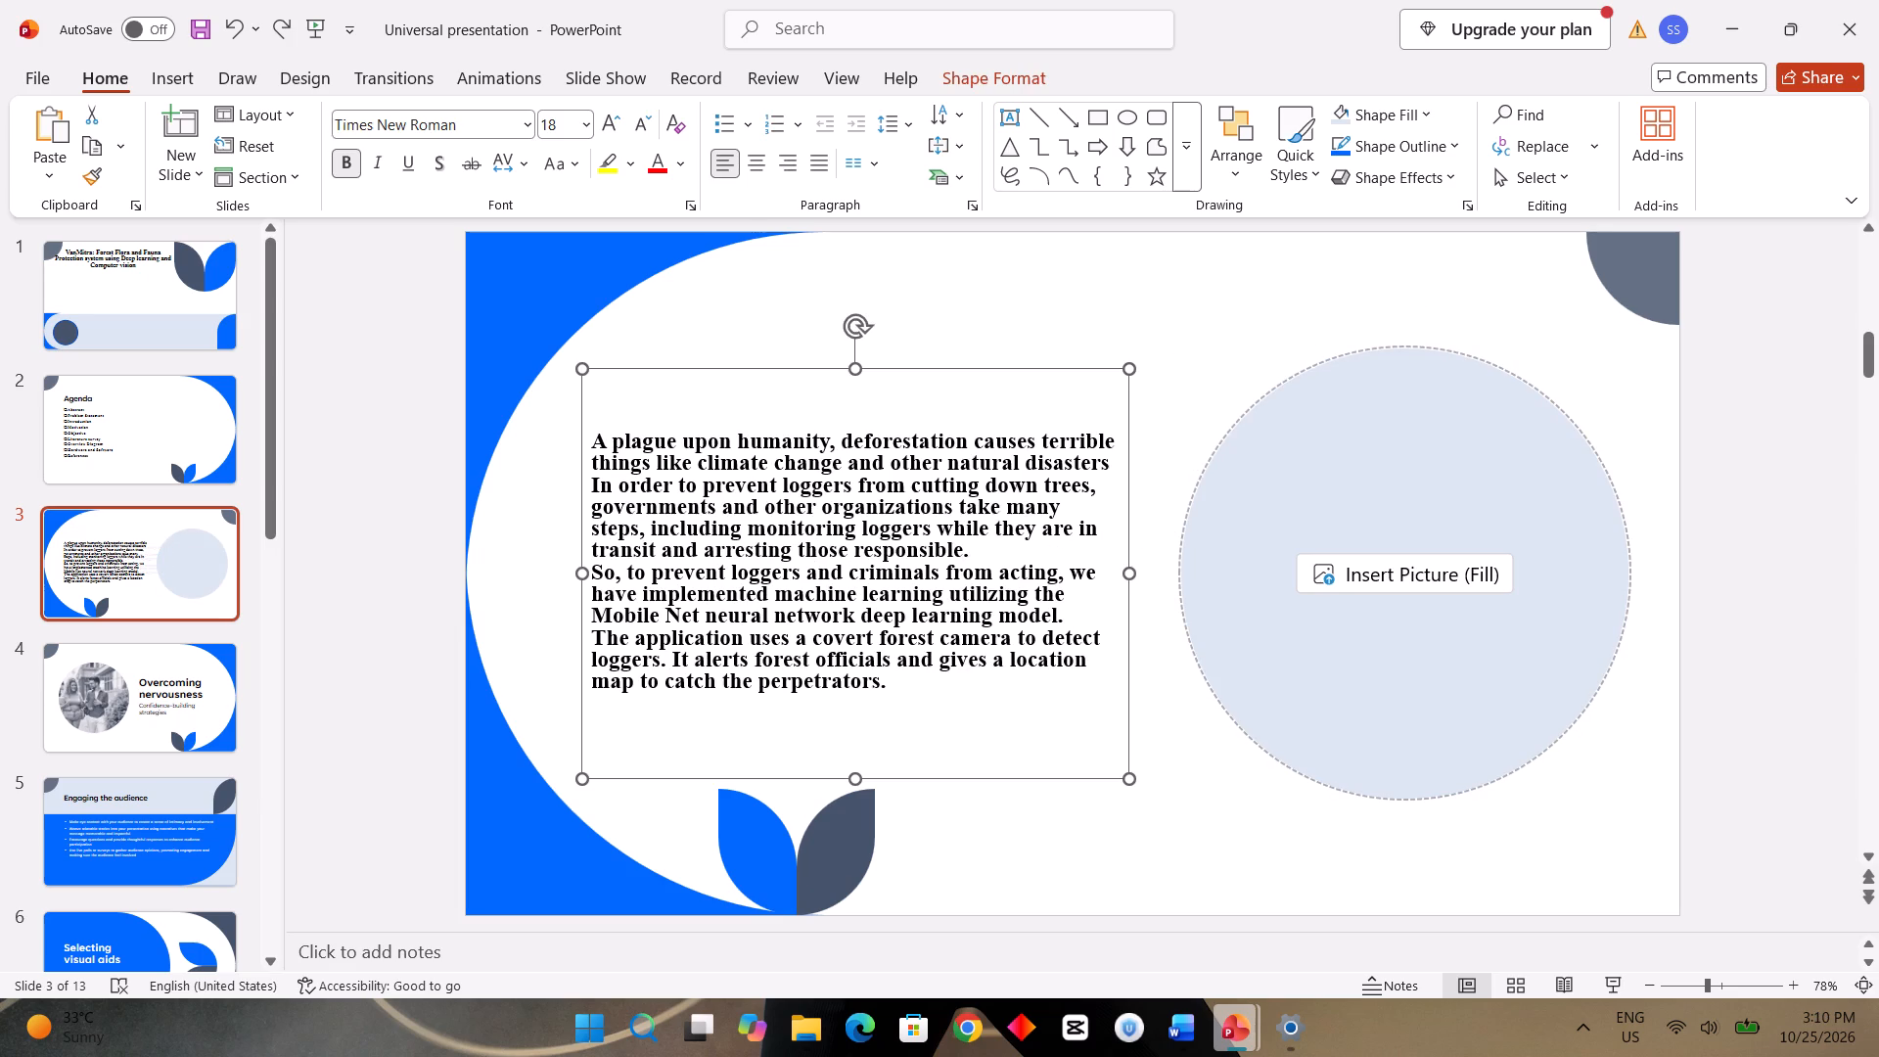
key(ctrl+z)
Delete the empty round picture placeholder from slide 3.
click(1554, 418)
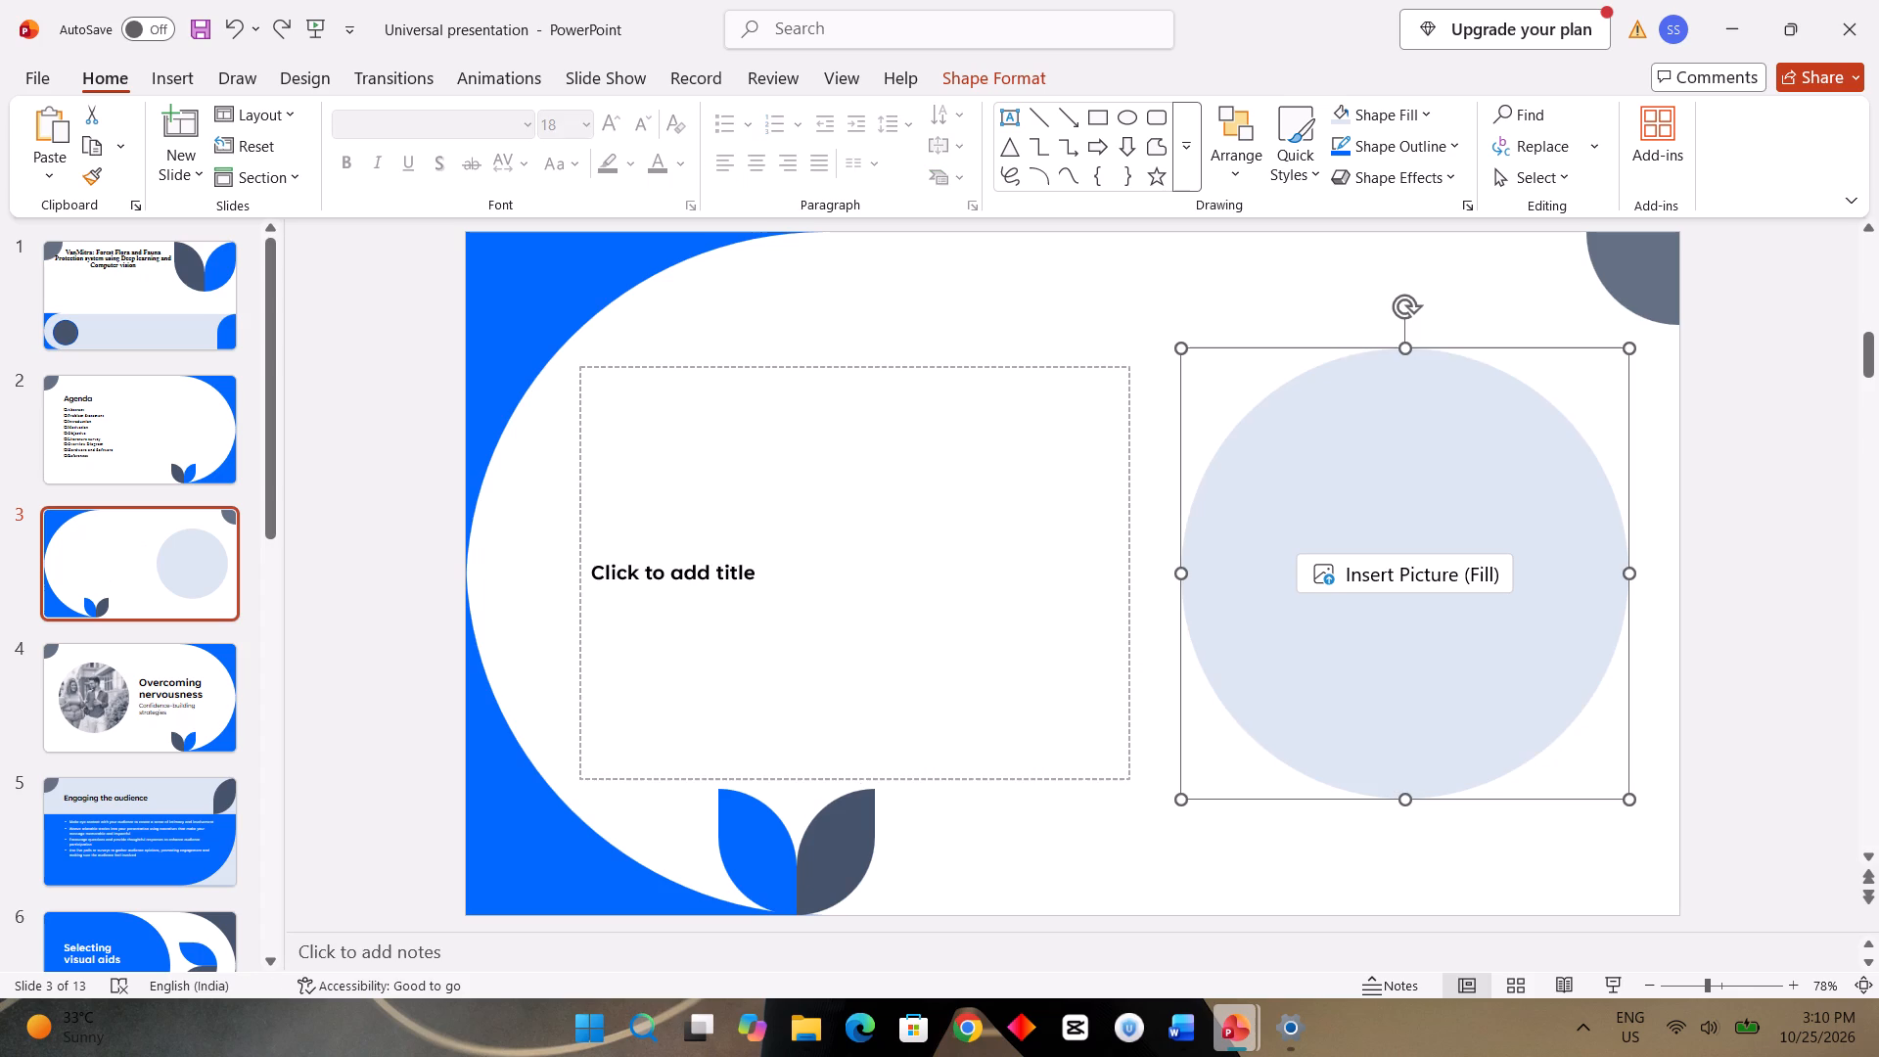
key(Delete)
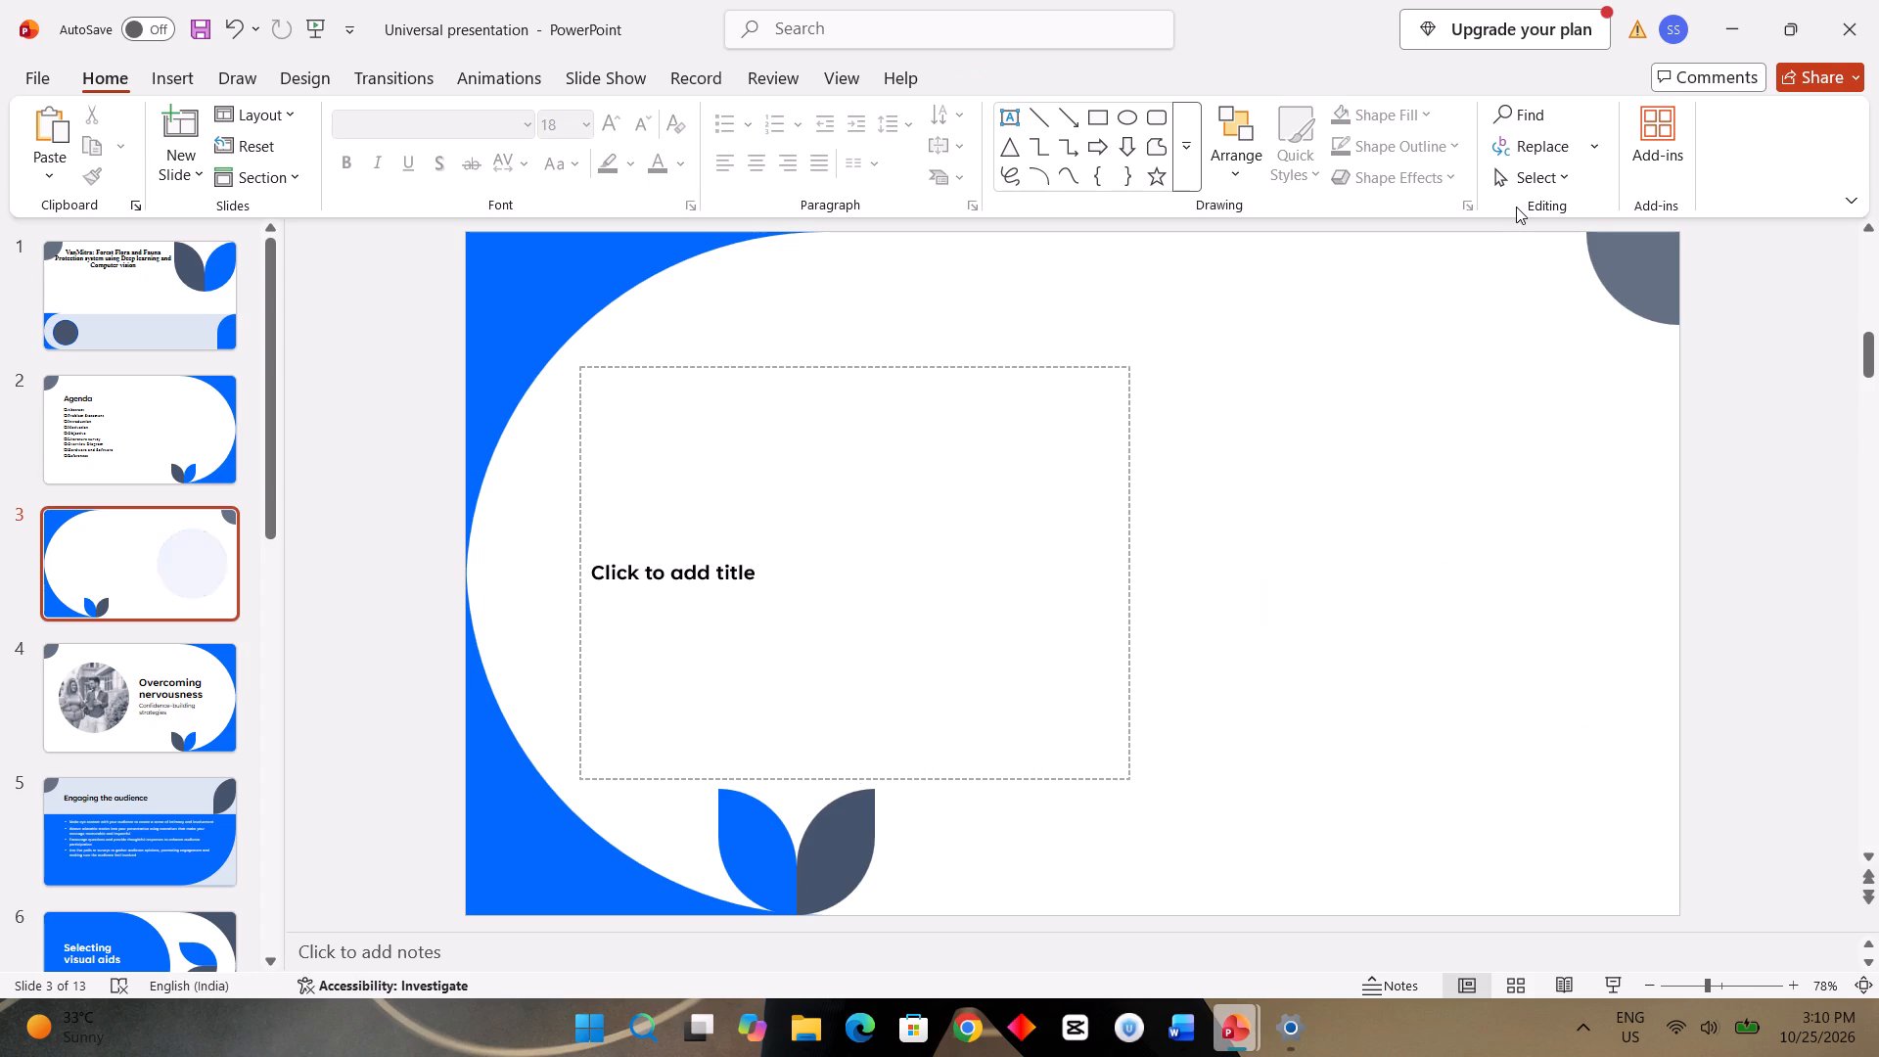
Widen slide 3's empty title box so it extends nearly to the slide's right edge.
click(827, 557)
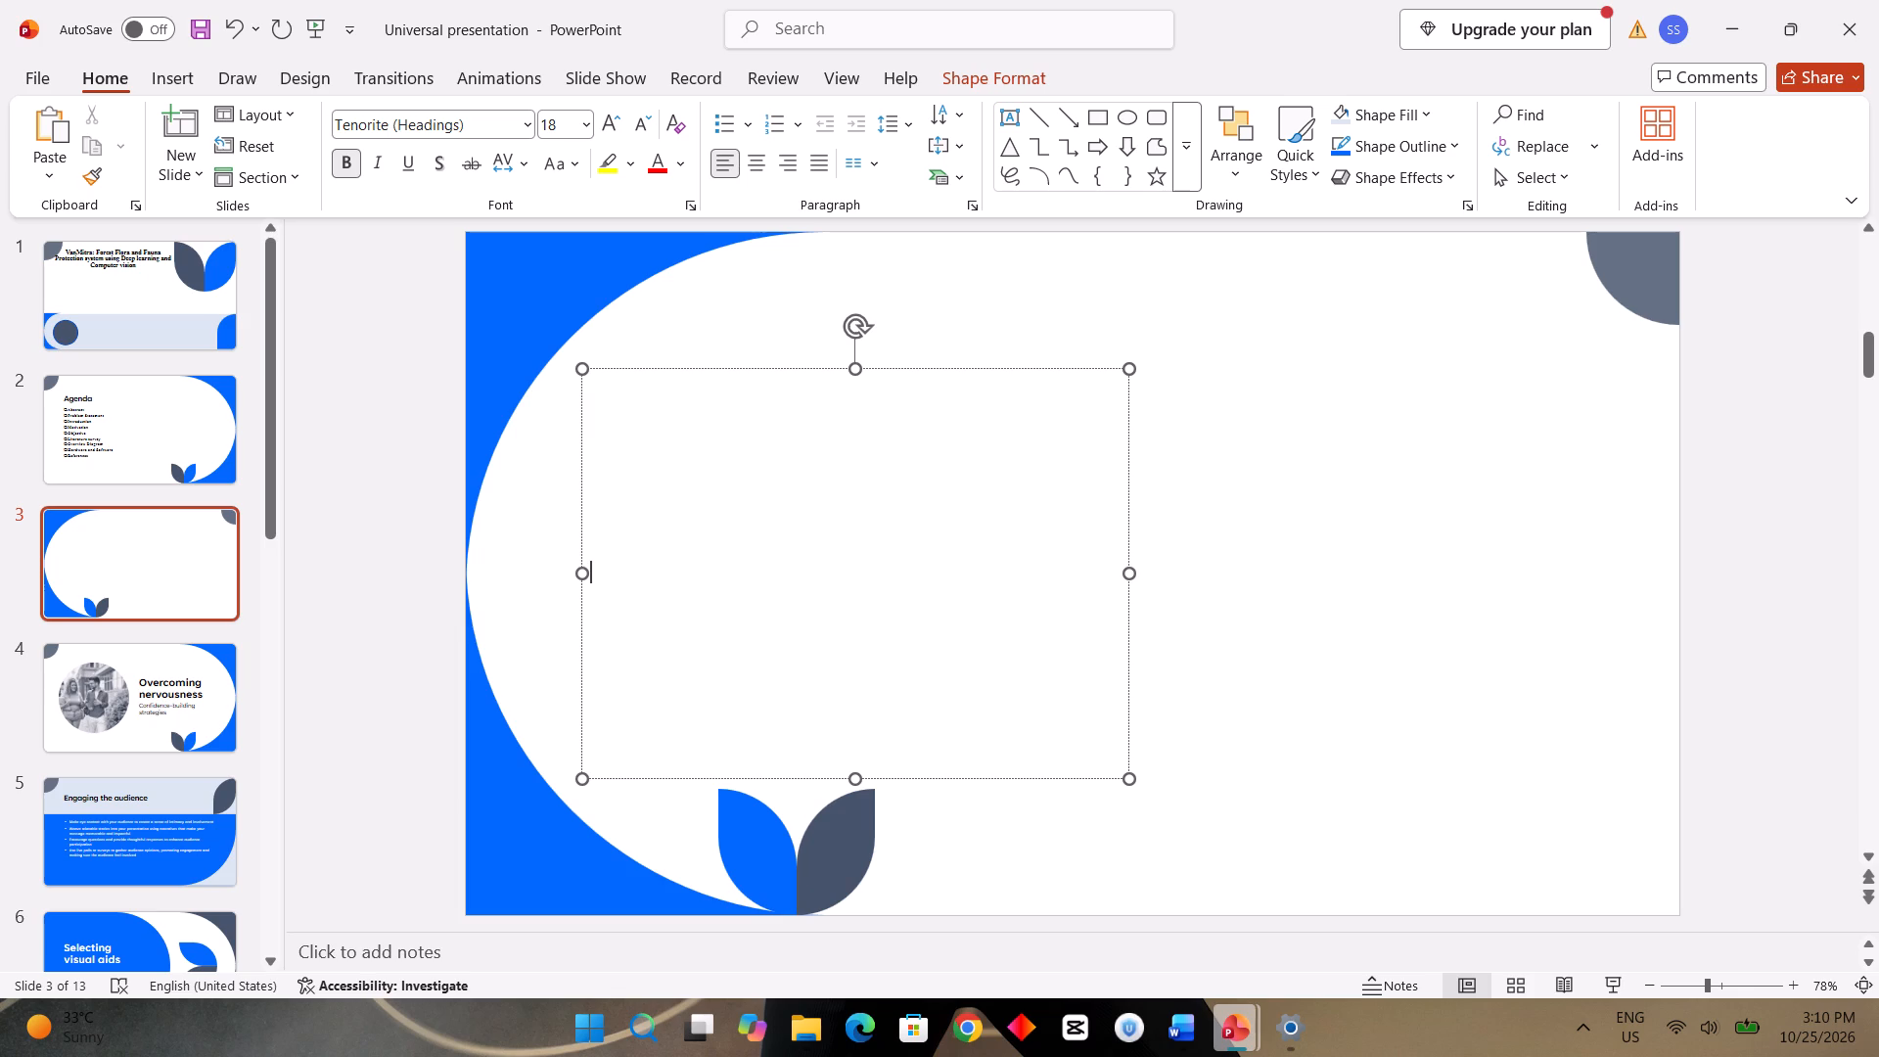
drag(1133, 572, 1653, 582)
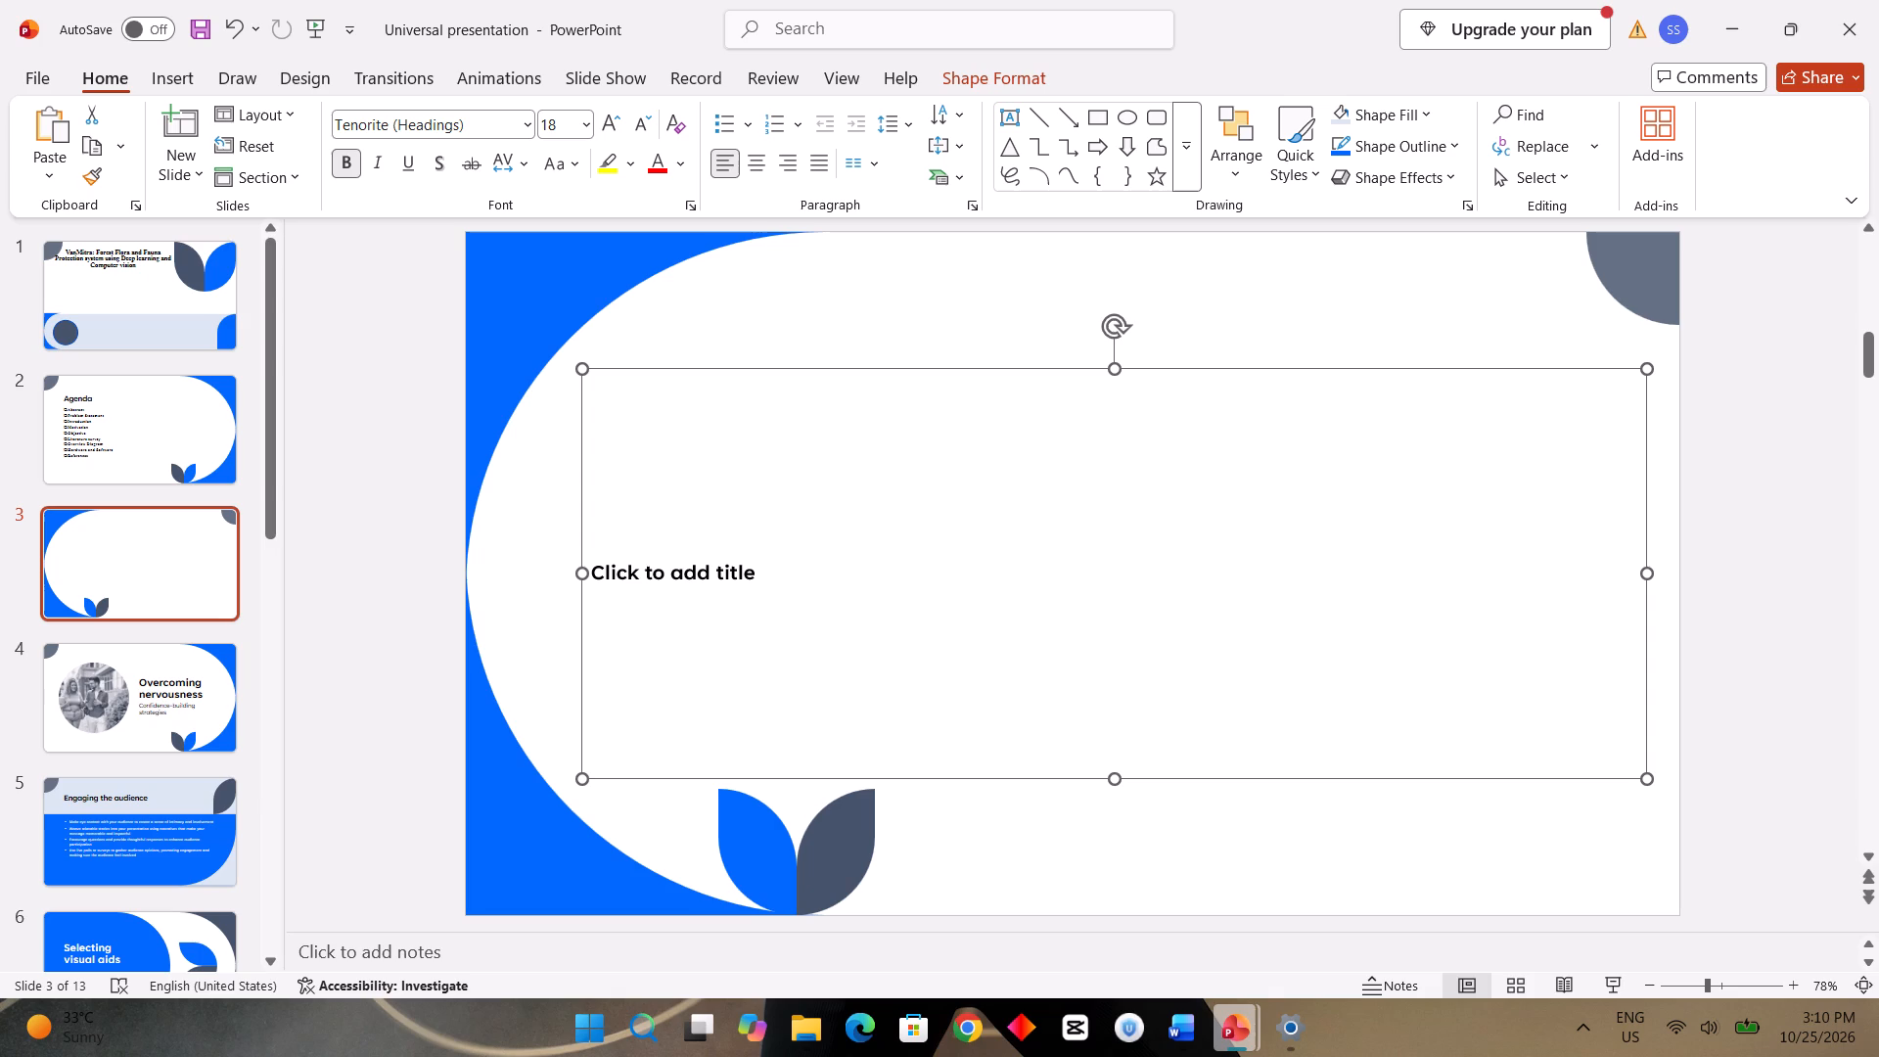
Copy the four abstract bullets from slide 3 of 2_PPT Van Mitra into slide 3's empty title box in Universal presentation.
click(1235, 1031)
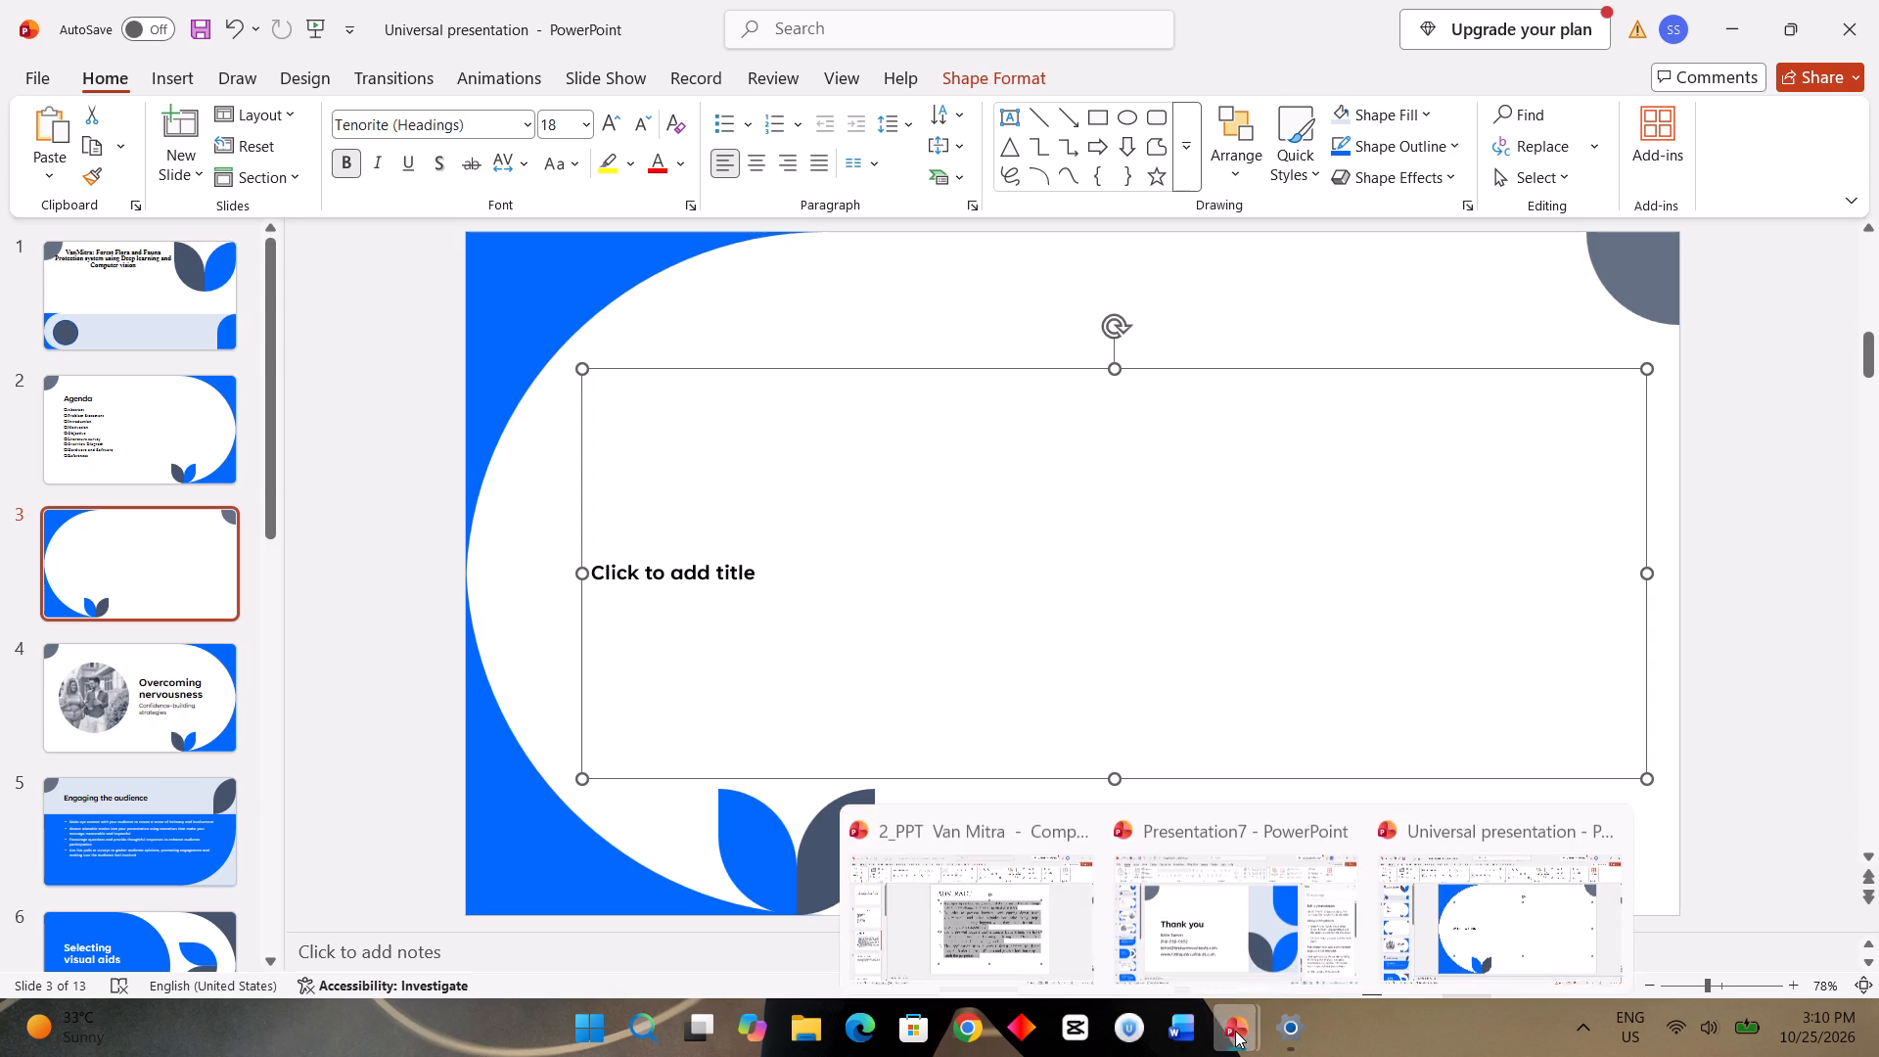
drag(1021, 921, 794, 660)
click(1016, 942)
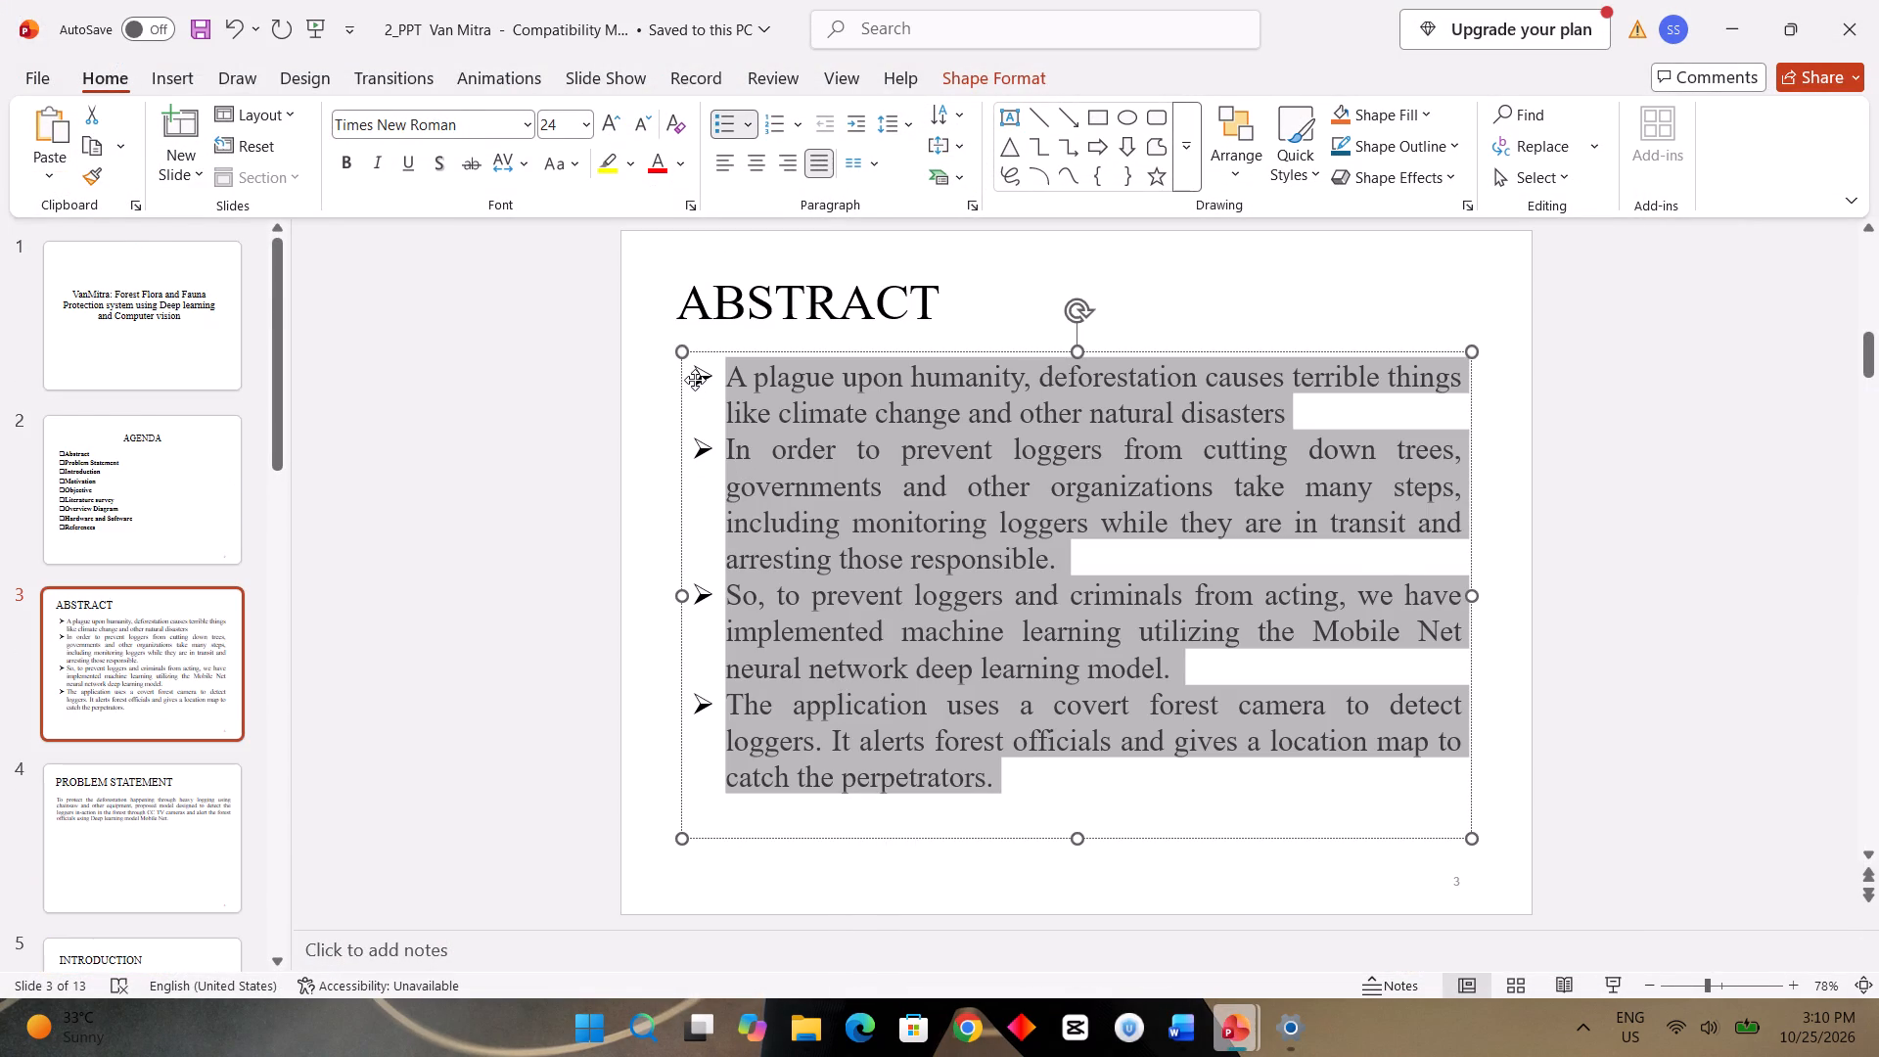
drag(695, 380, 705, 457)
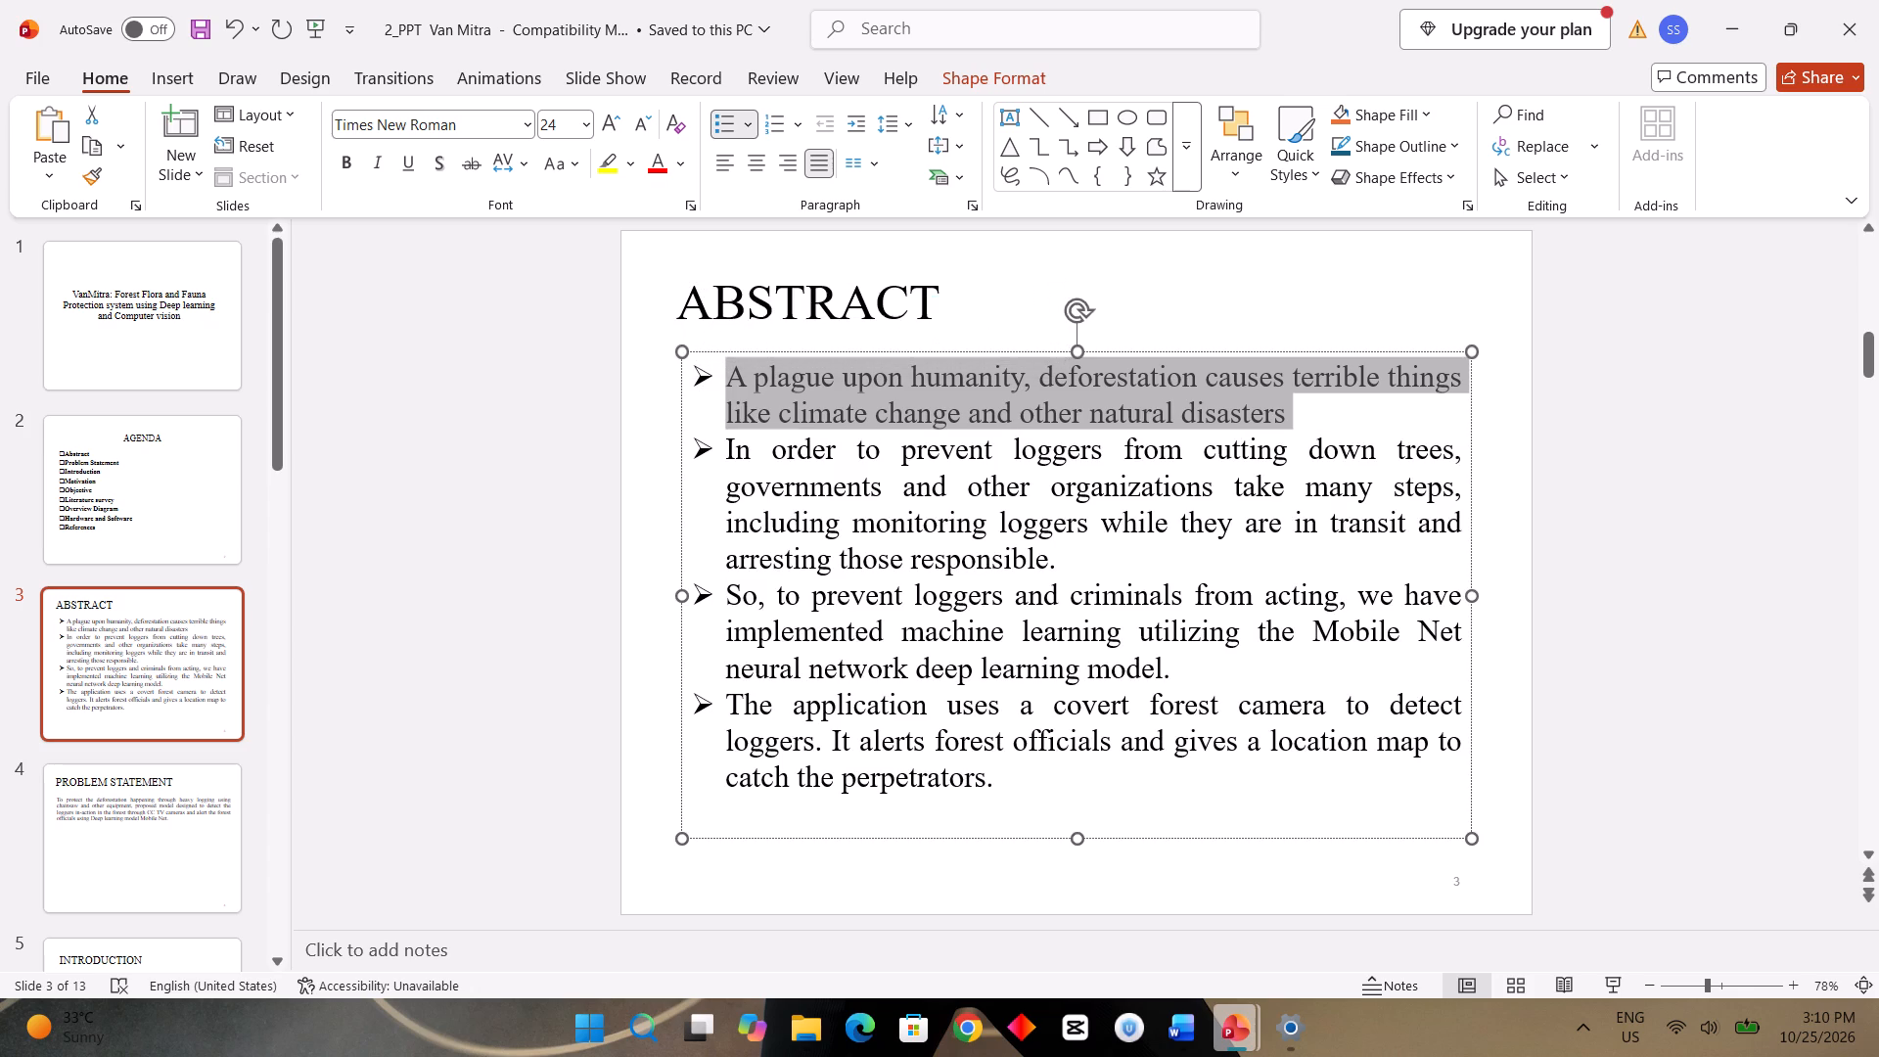
click(665, 442)
click(688, 423)
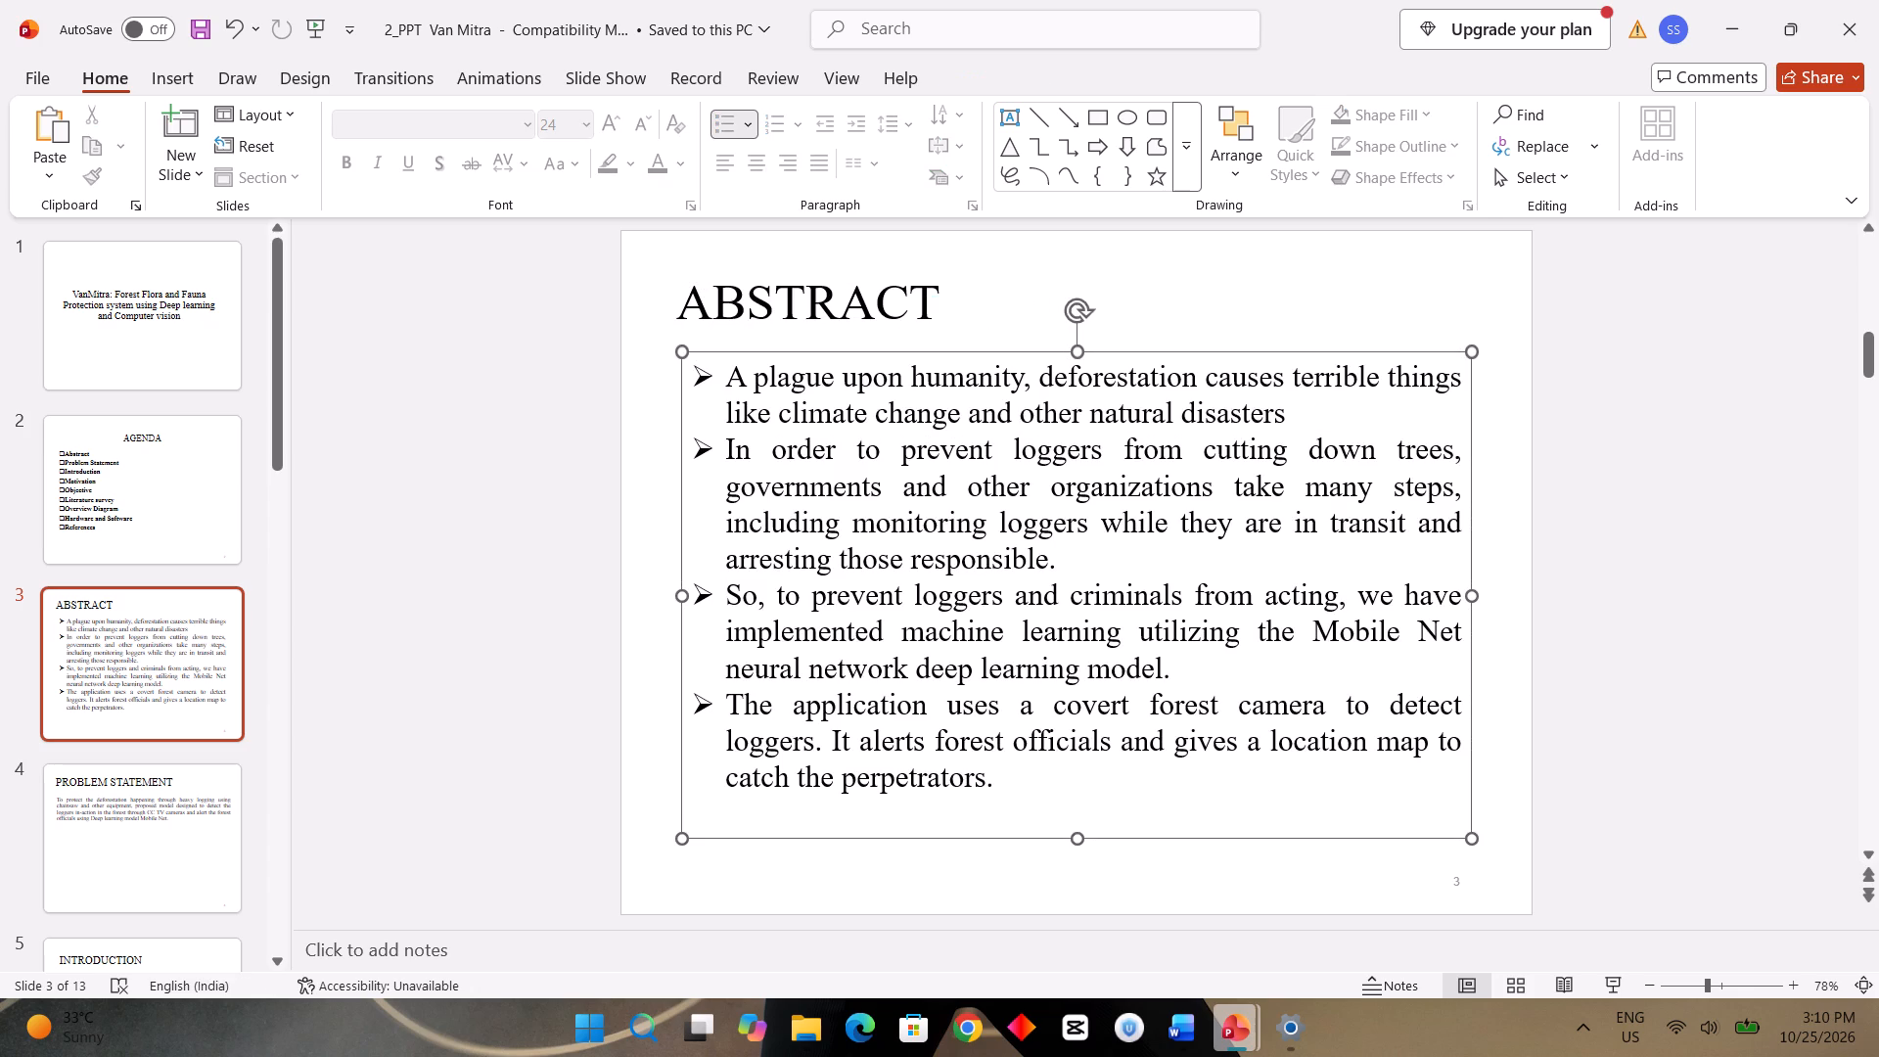
key(ctrl+c)
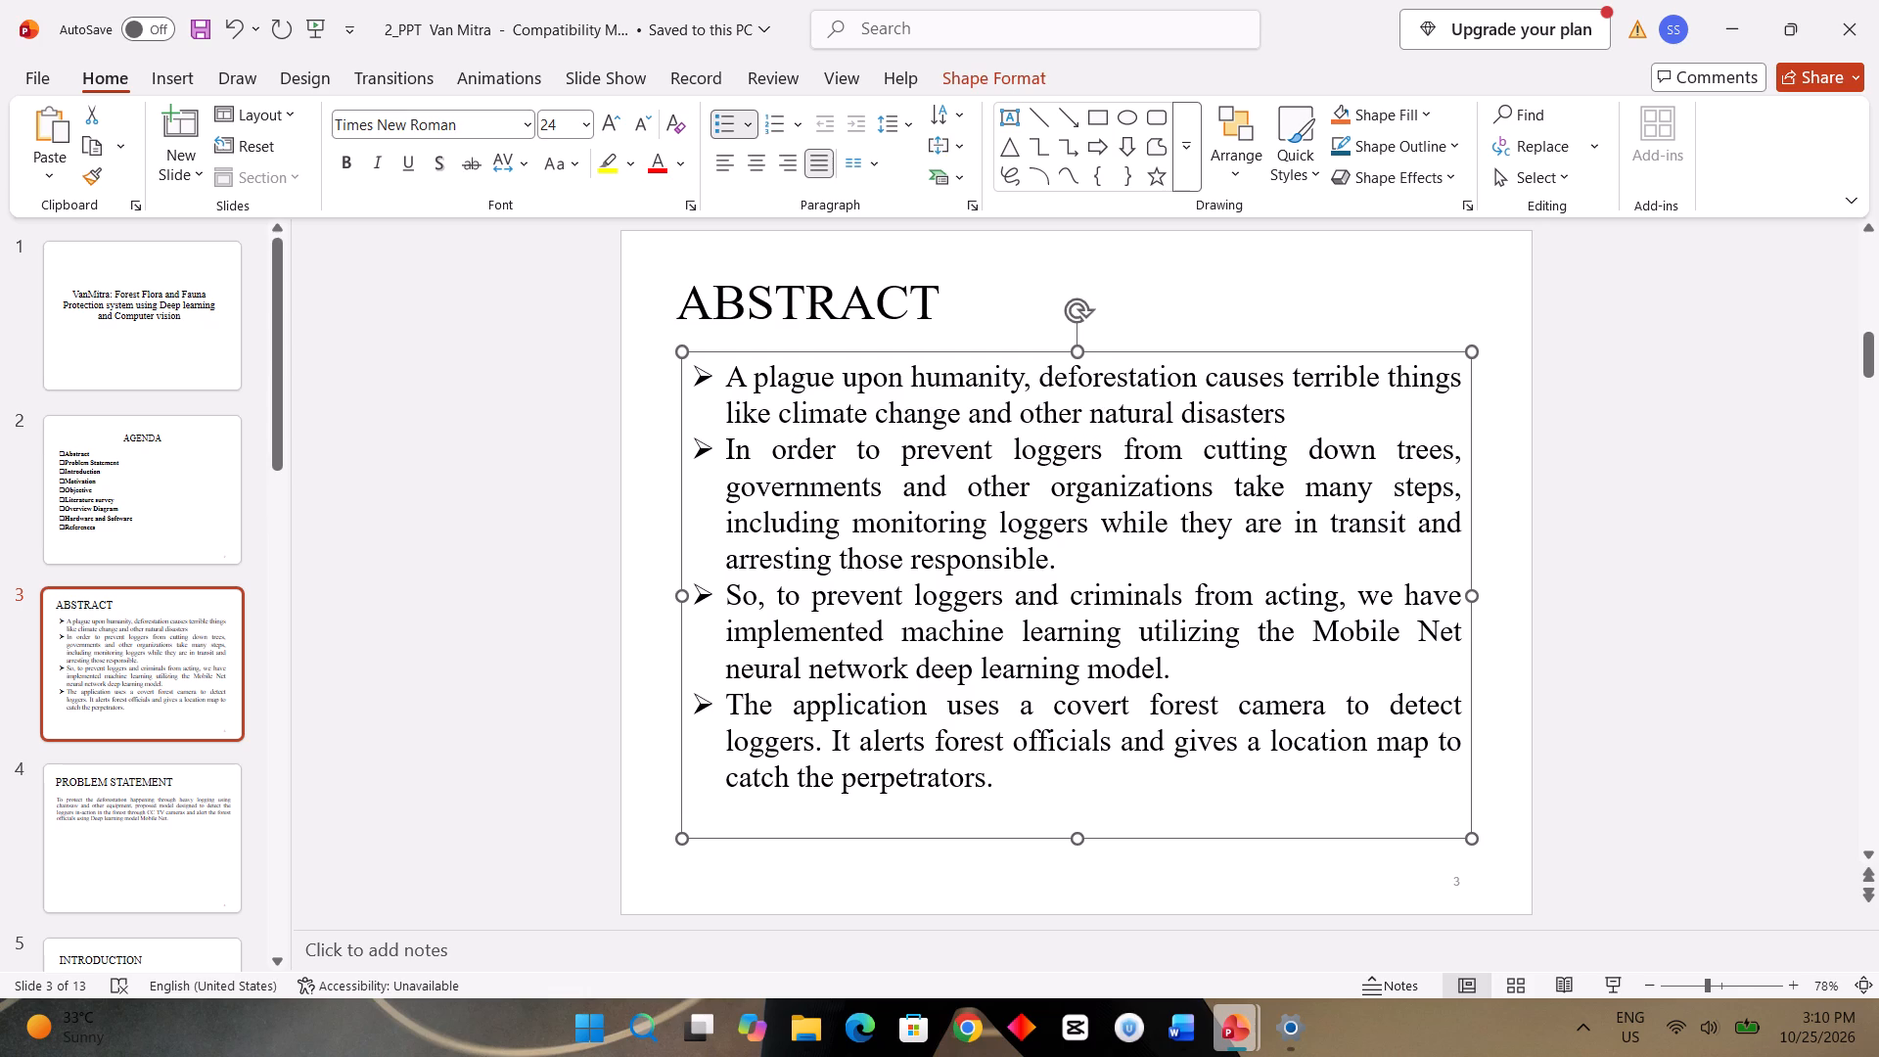
click(1210, 1048)
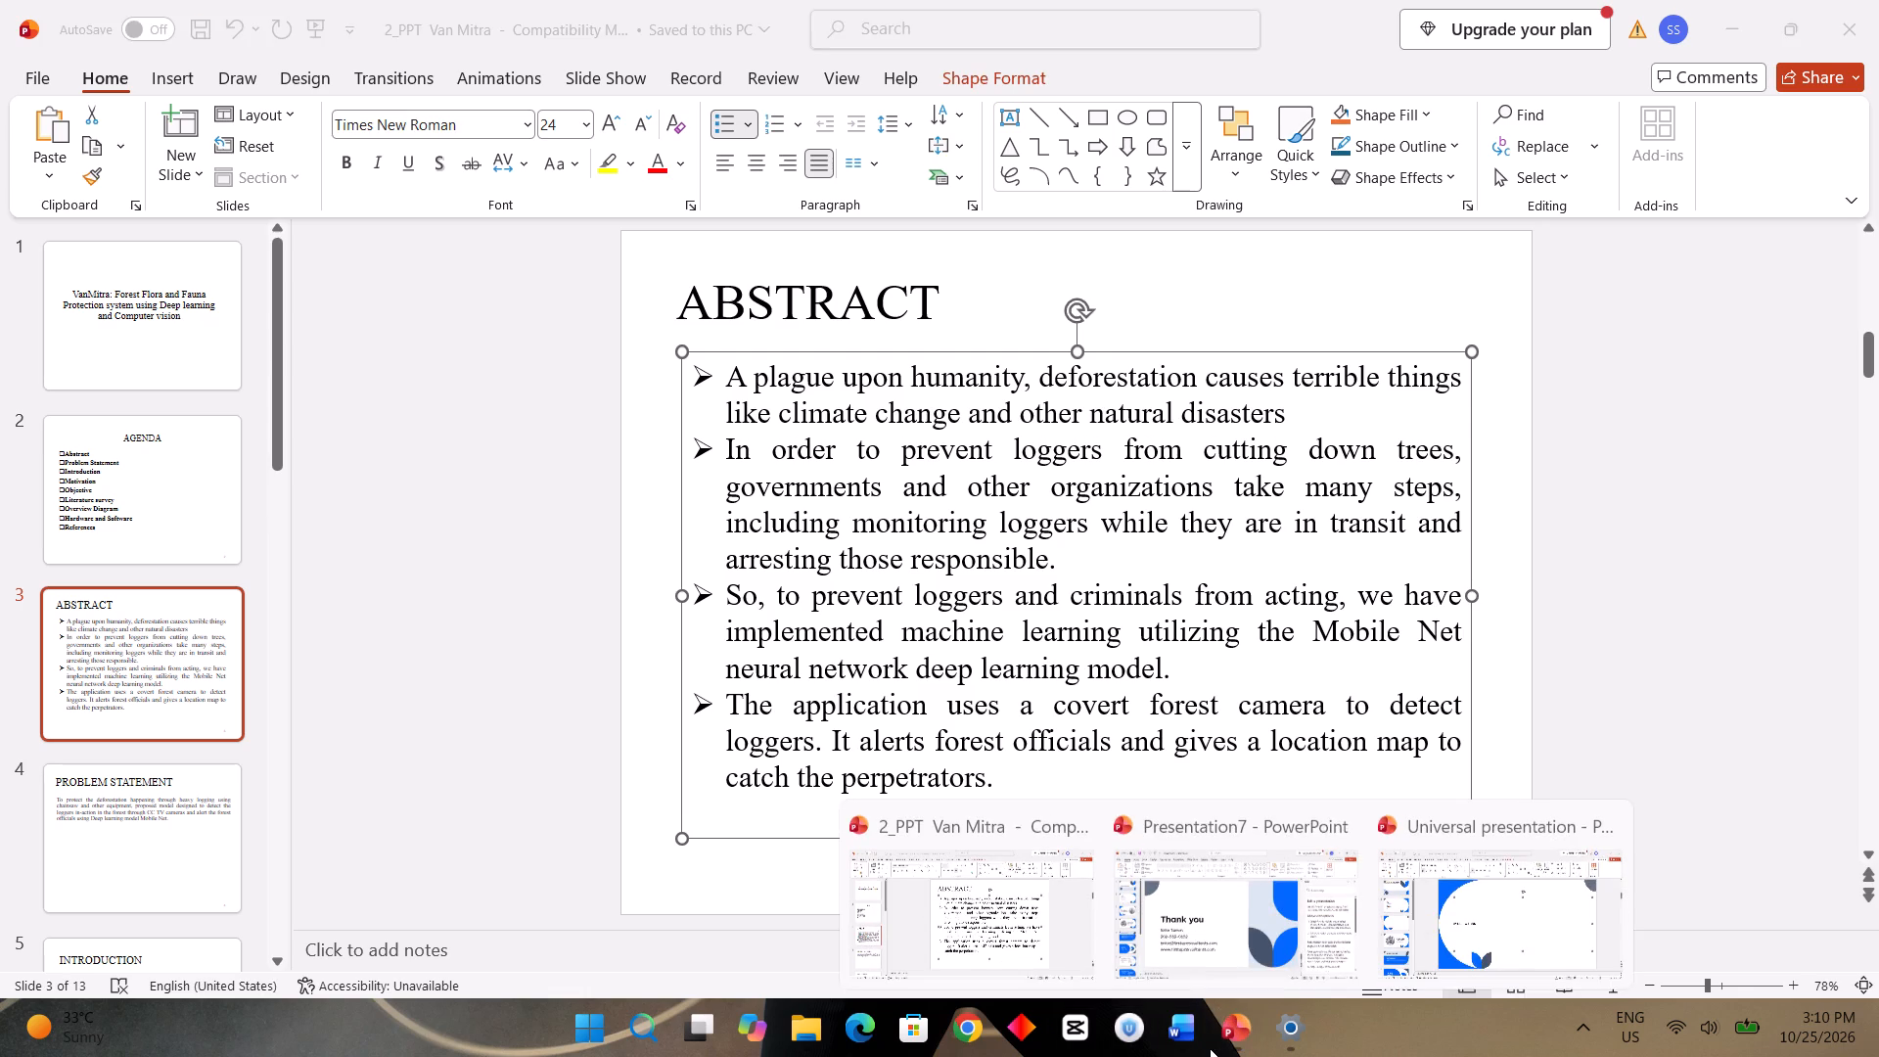
click(1436, 900)
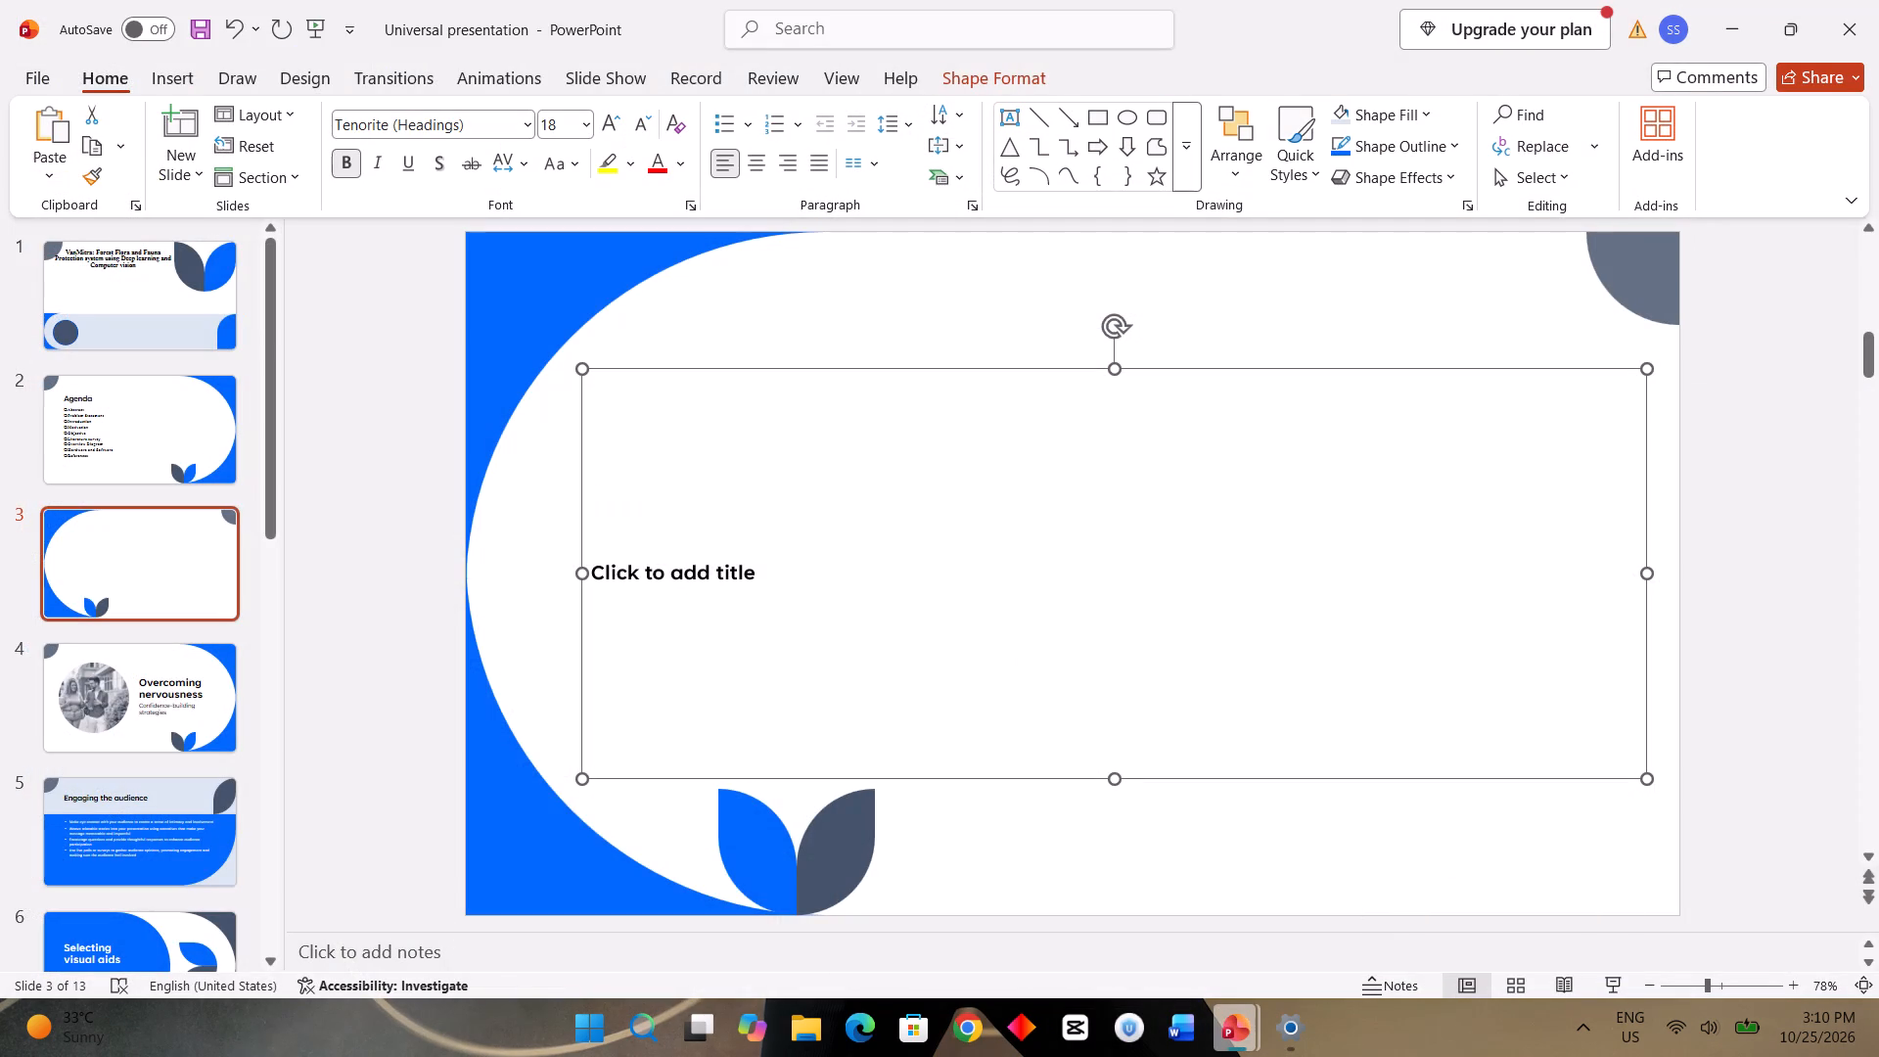
click(750, 506)
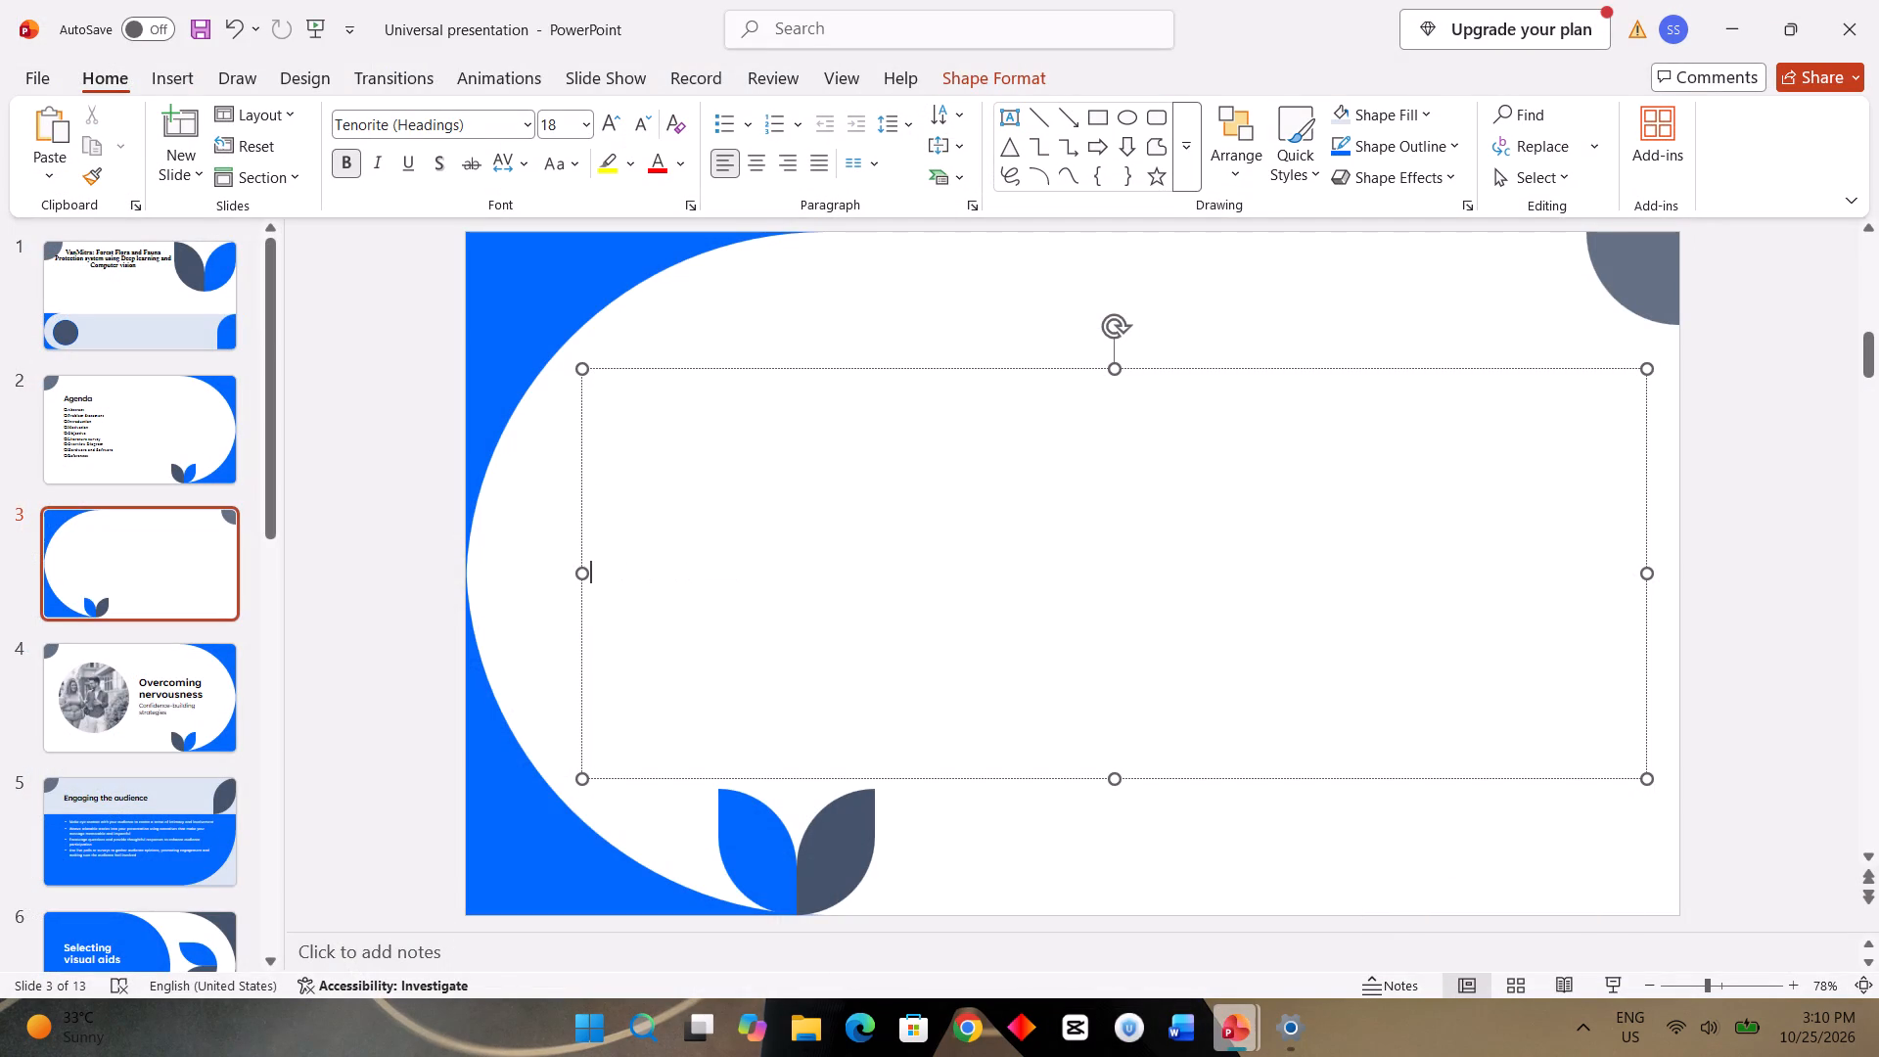
key(ctrl+v)
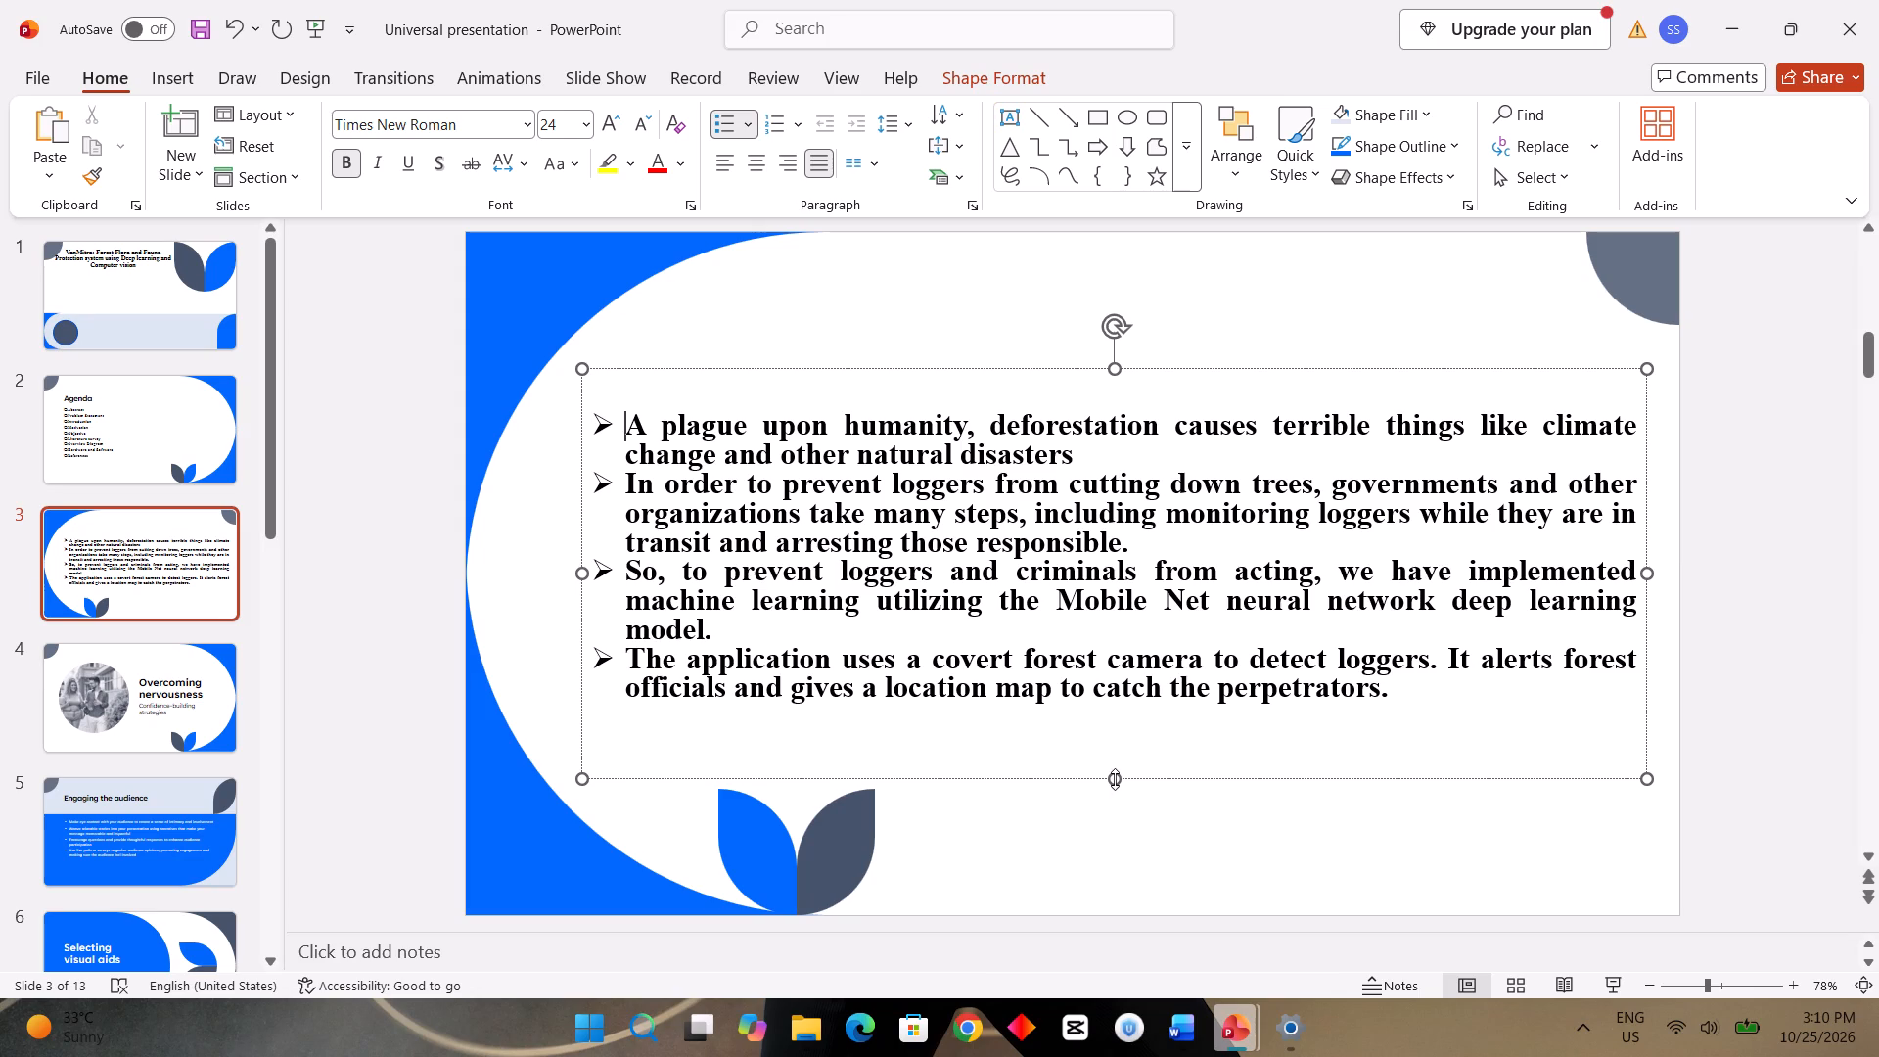
Extend the abstract text box's bottom edge slightly downward and lower its top edge a little on slide 3.
drag(1115, 778, 1115, 802)
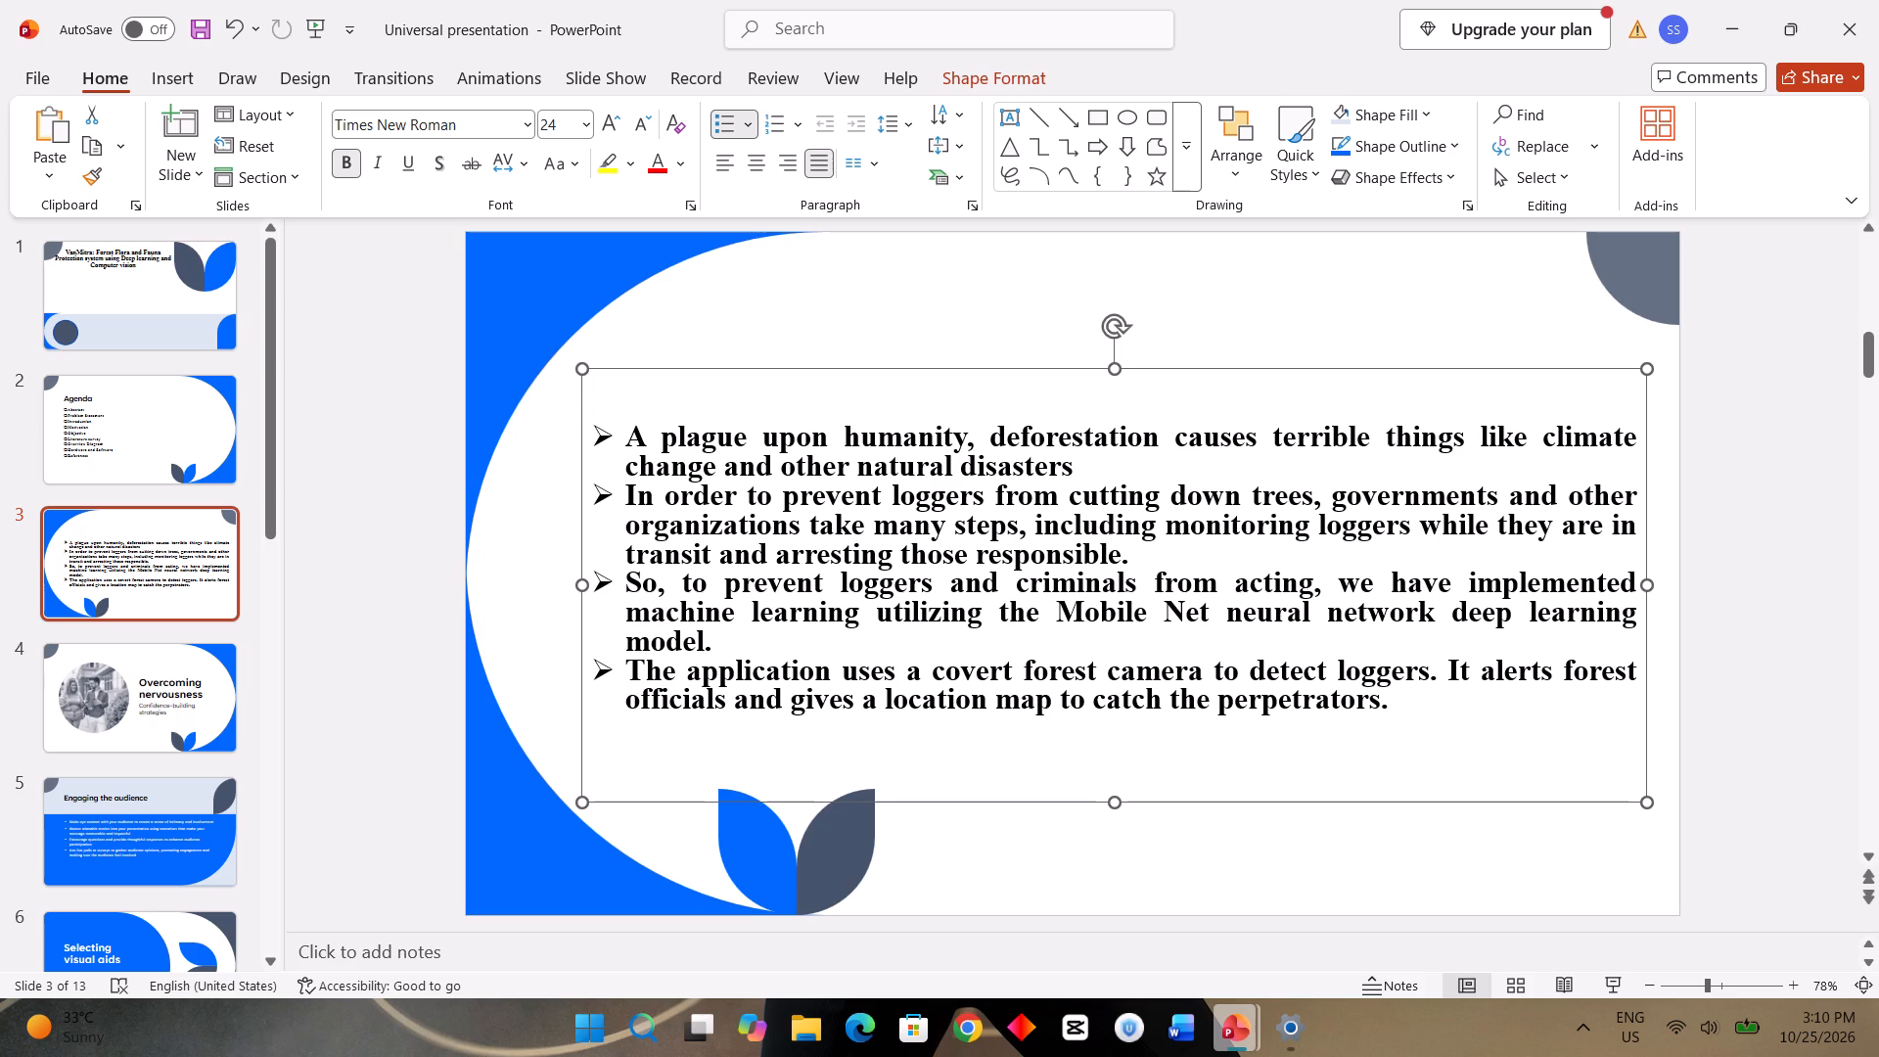
drag(1116, 367, 1116, 377)
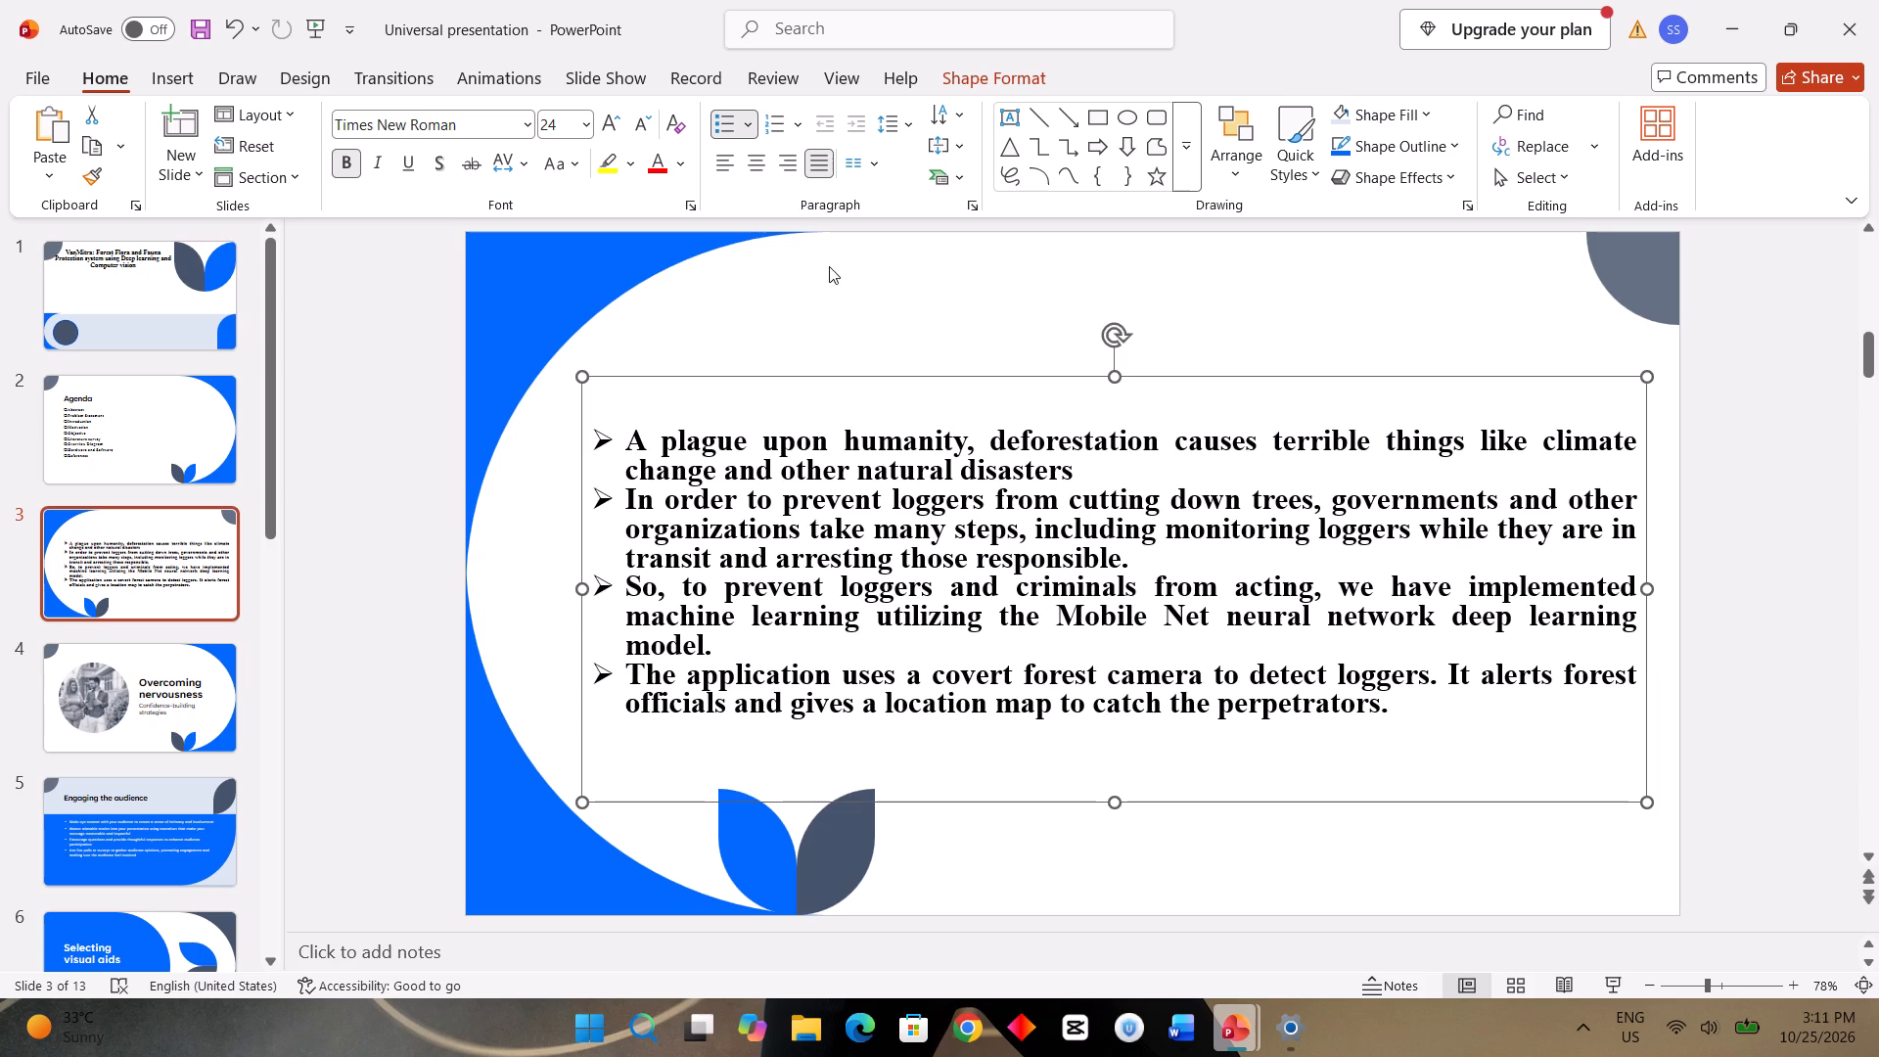
click(764, 304)
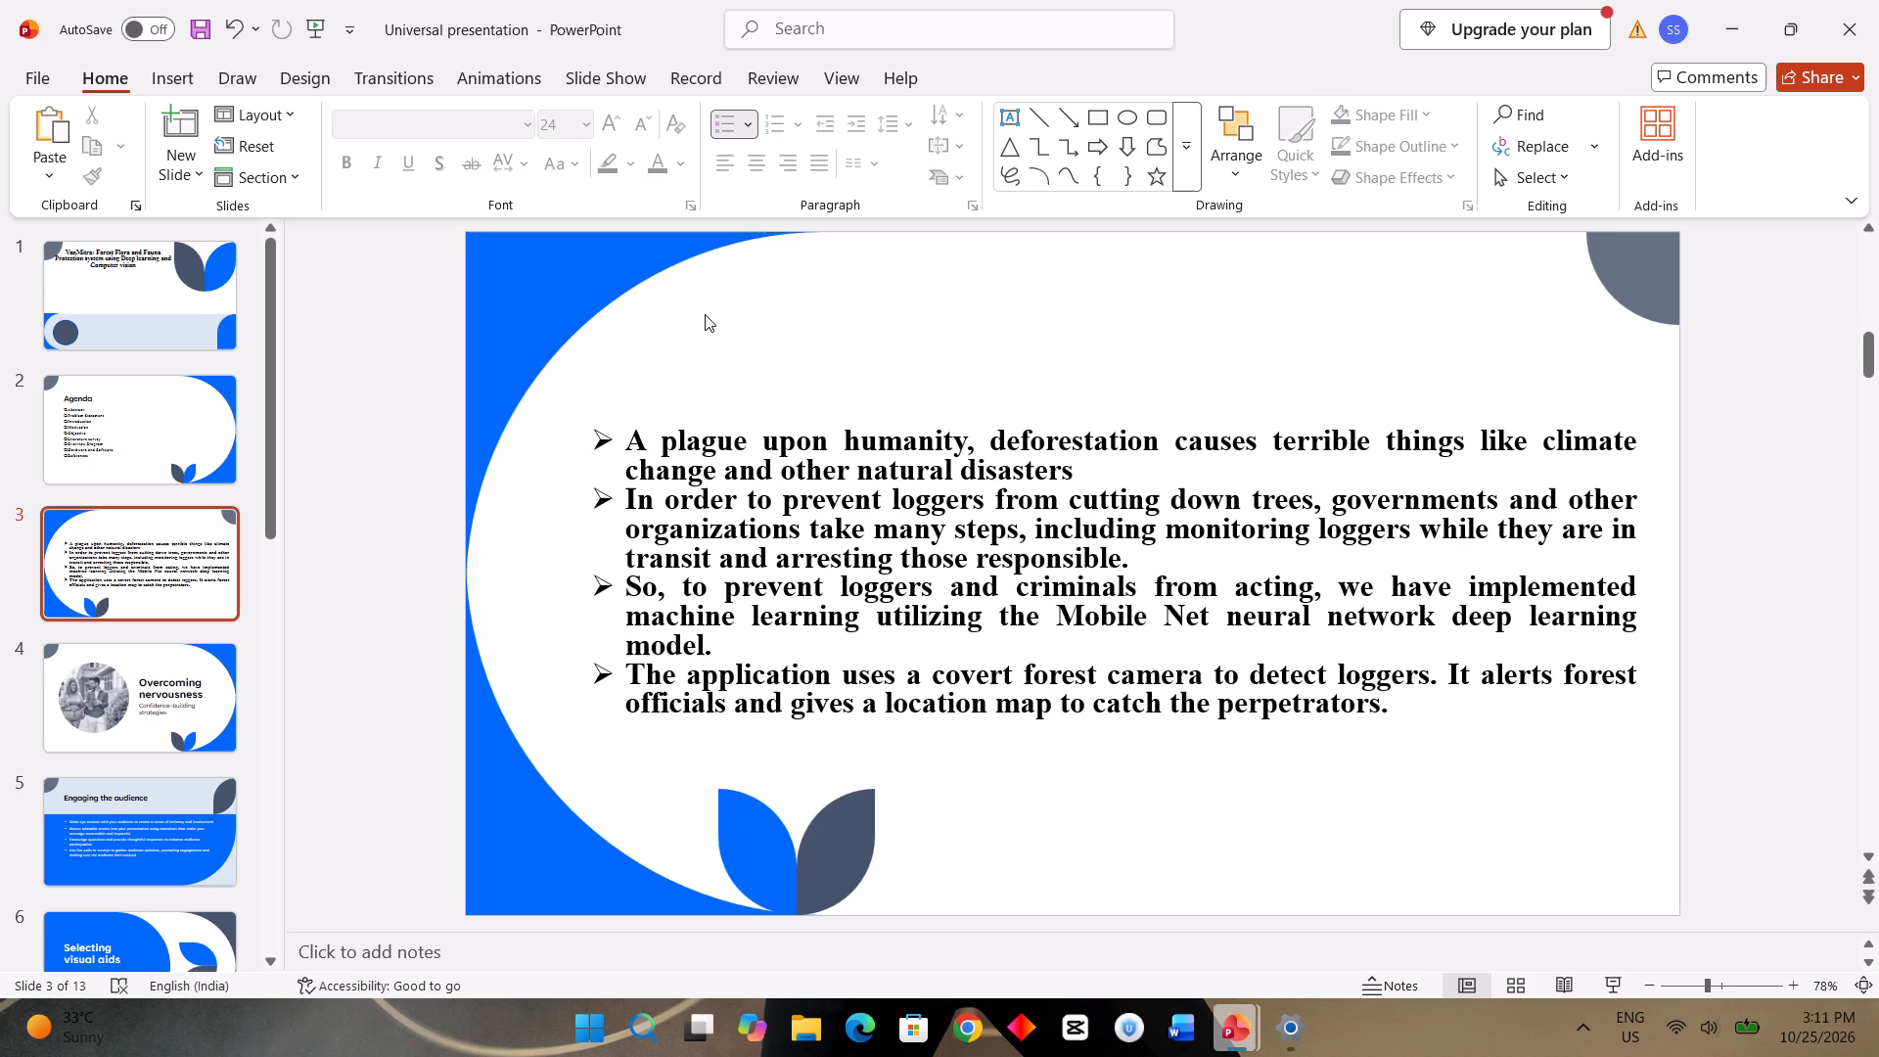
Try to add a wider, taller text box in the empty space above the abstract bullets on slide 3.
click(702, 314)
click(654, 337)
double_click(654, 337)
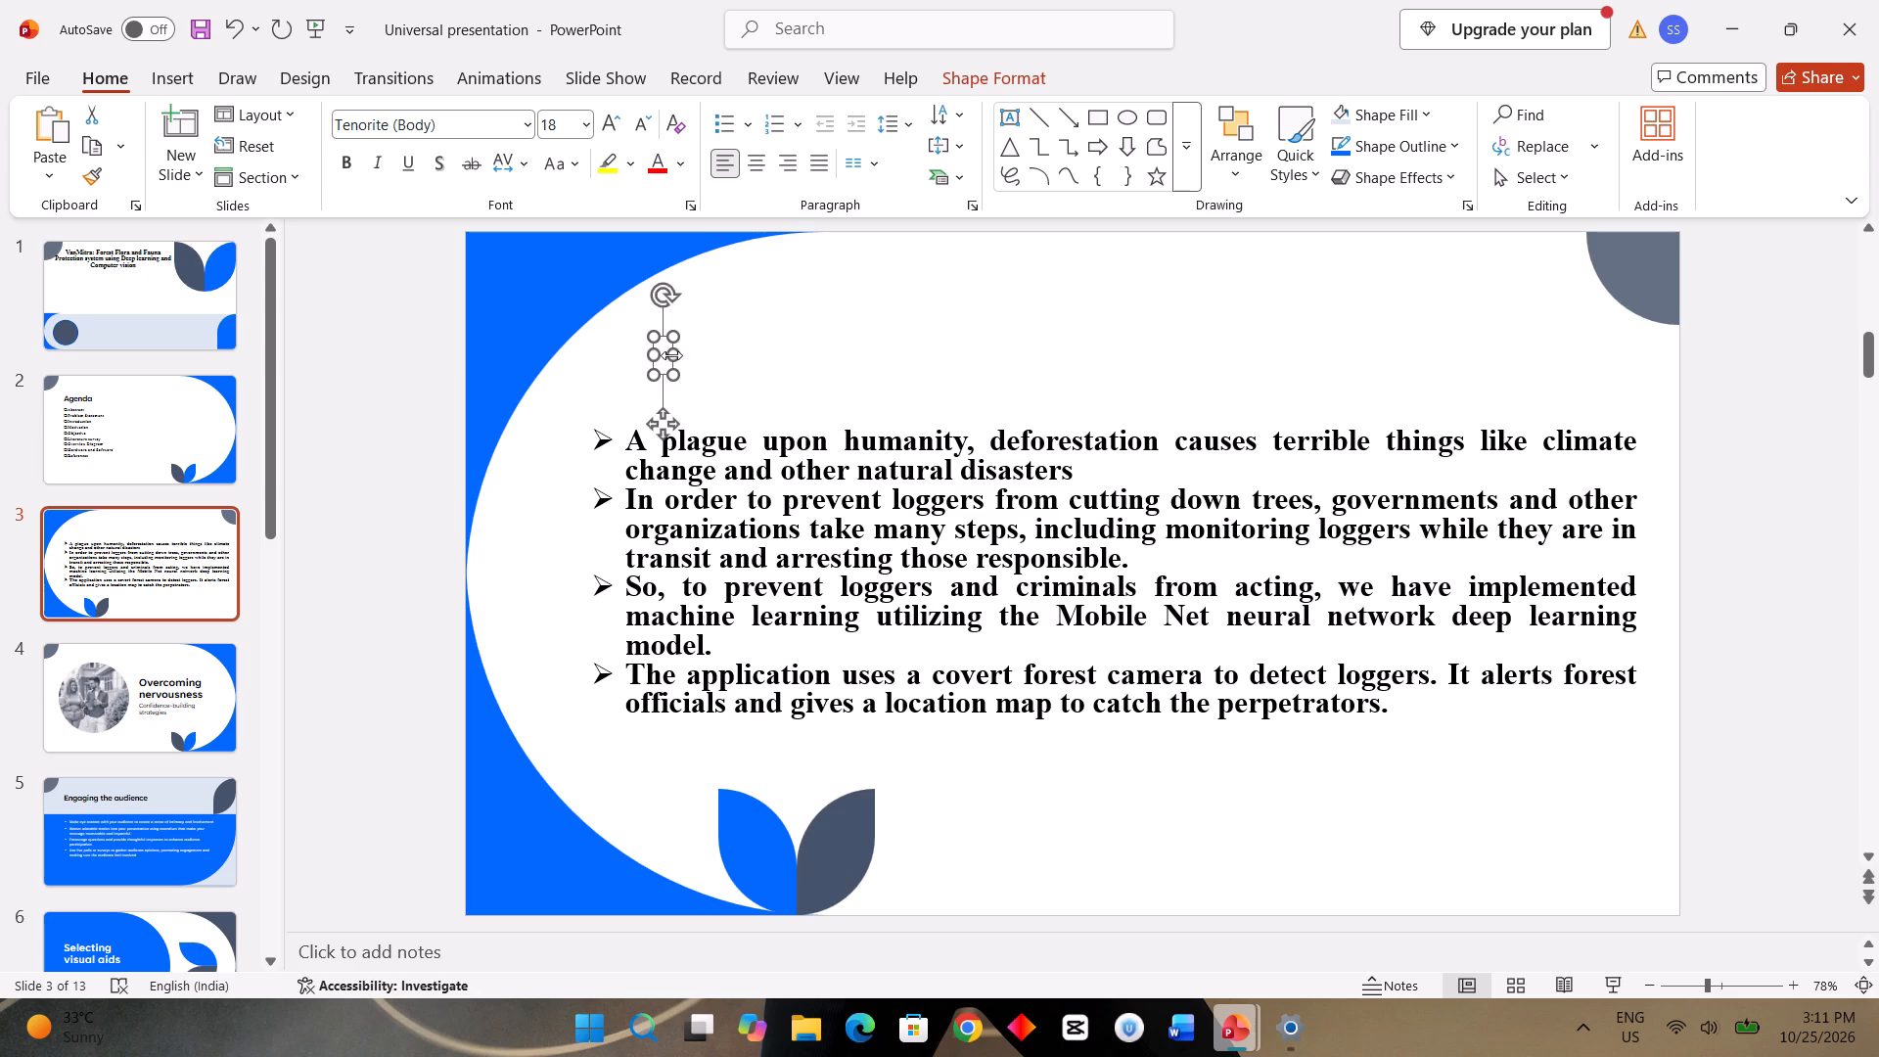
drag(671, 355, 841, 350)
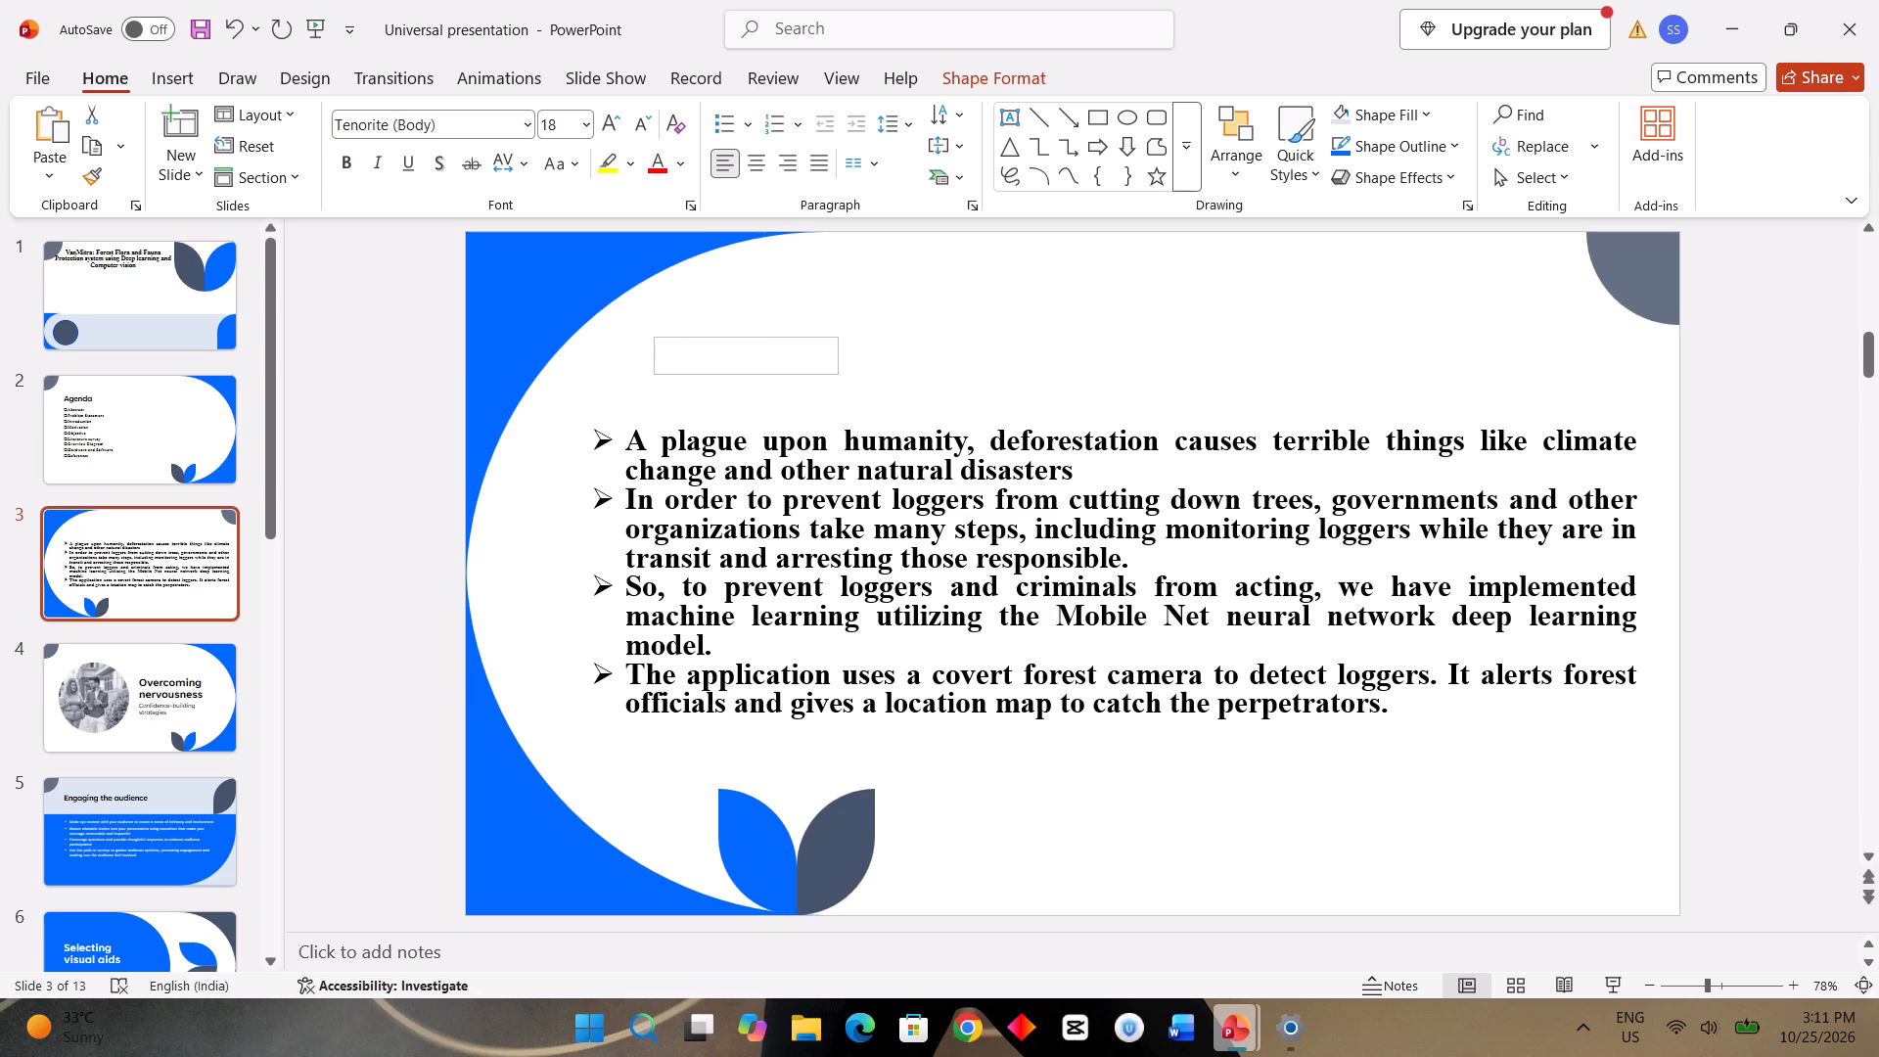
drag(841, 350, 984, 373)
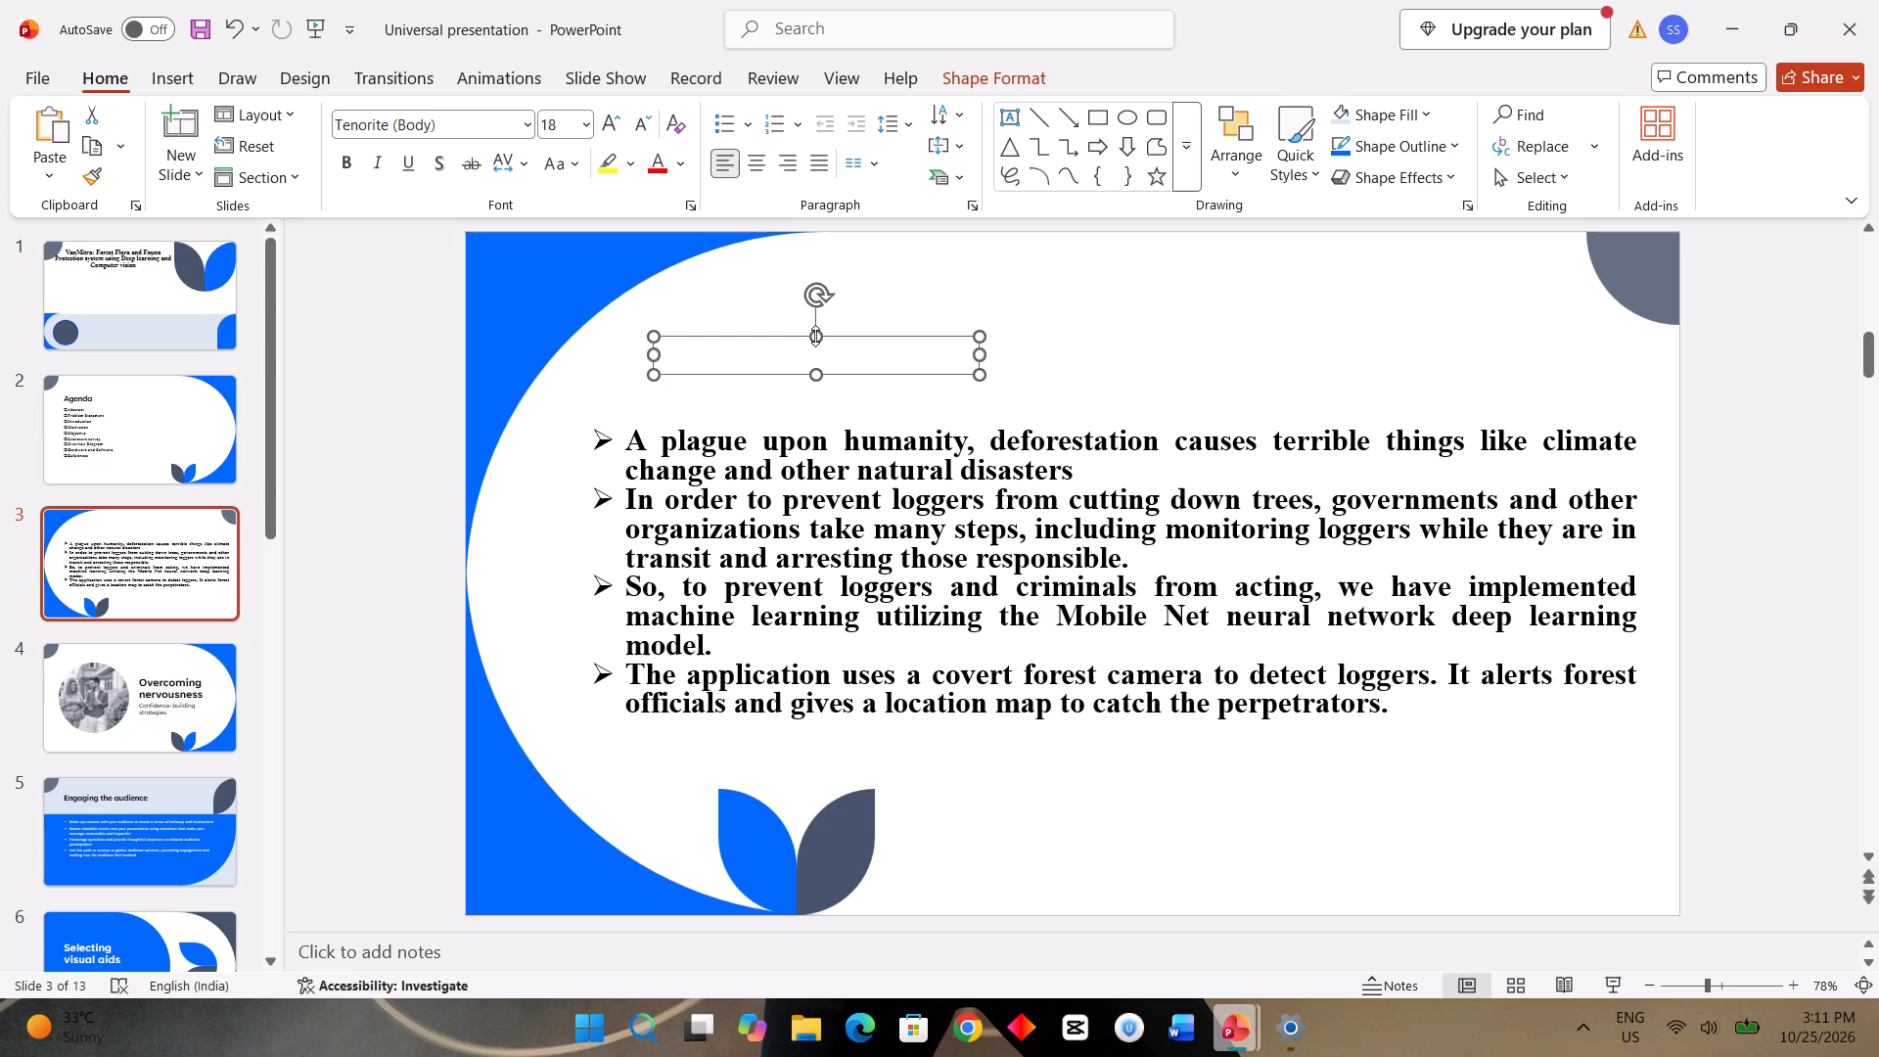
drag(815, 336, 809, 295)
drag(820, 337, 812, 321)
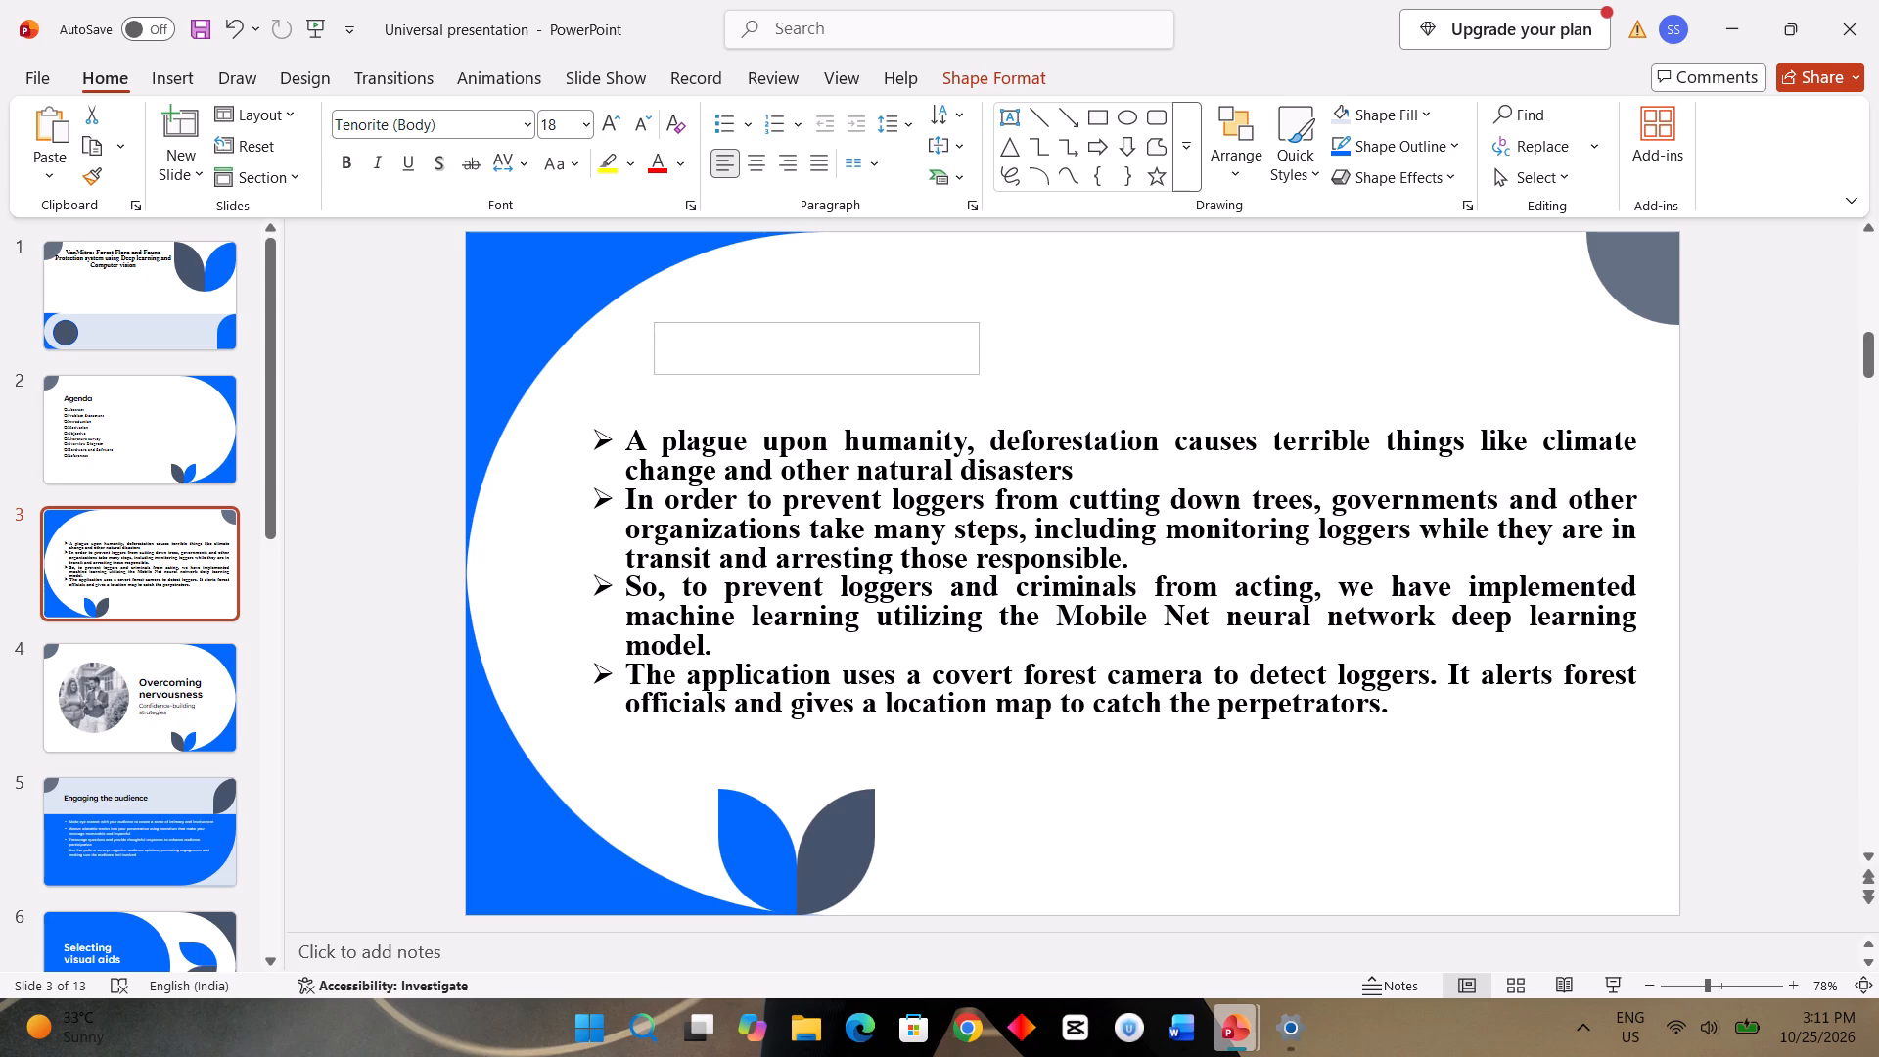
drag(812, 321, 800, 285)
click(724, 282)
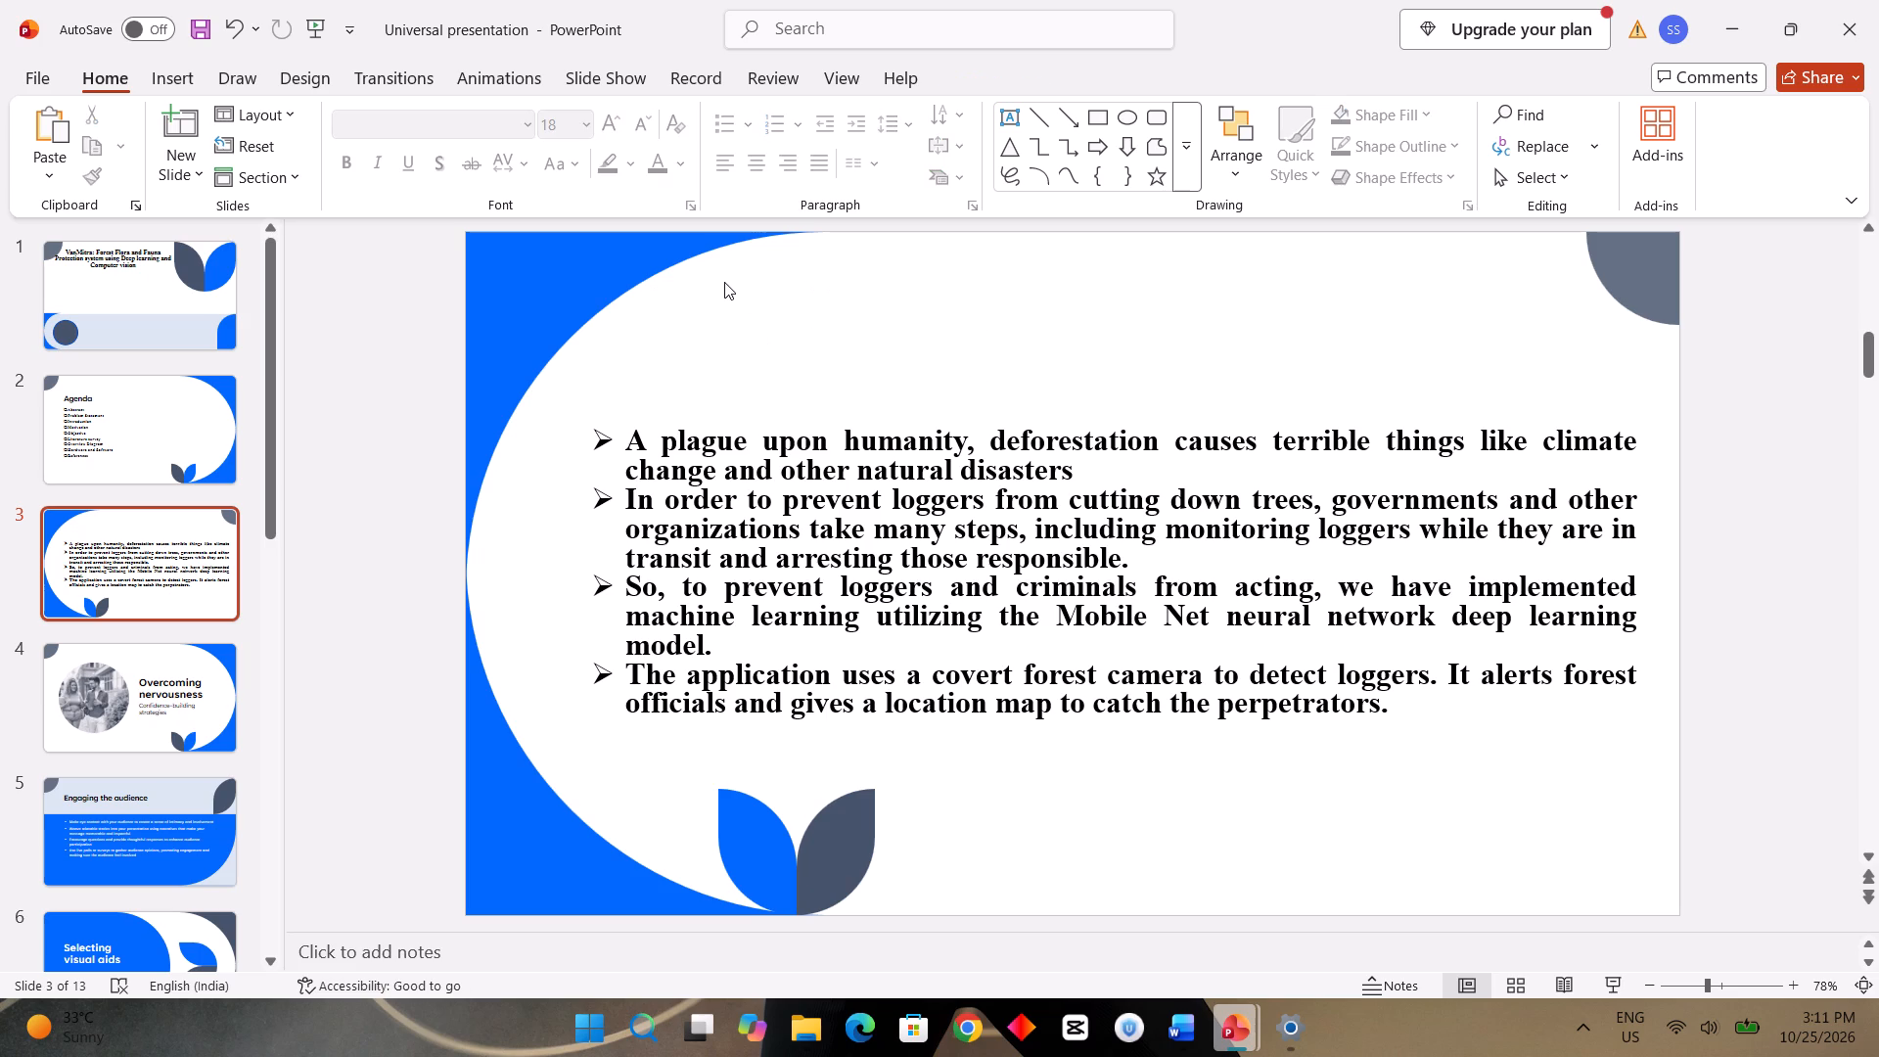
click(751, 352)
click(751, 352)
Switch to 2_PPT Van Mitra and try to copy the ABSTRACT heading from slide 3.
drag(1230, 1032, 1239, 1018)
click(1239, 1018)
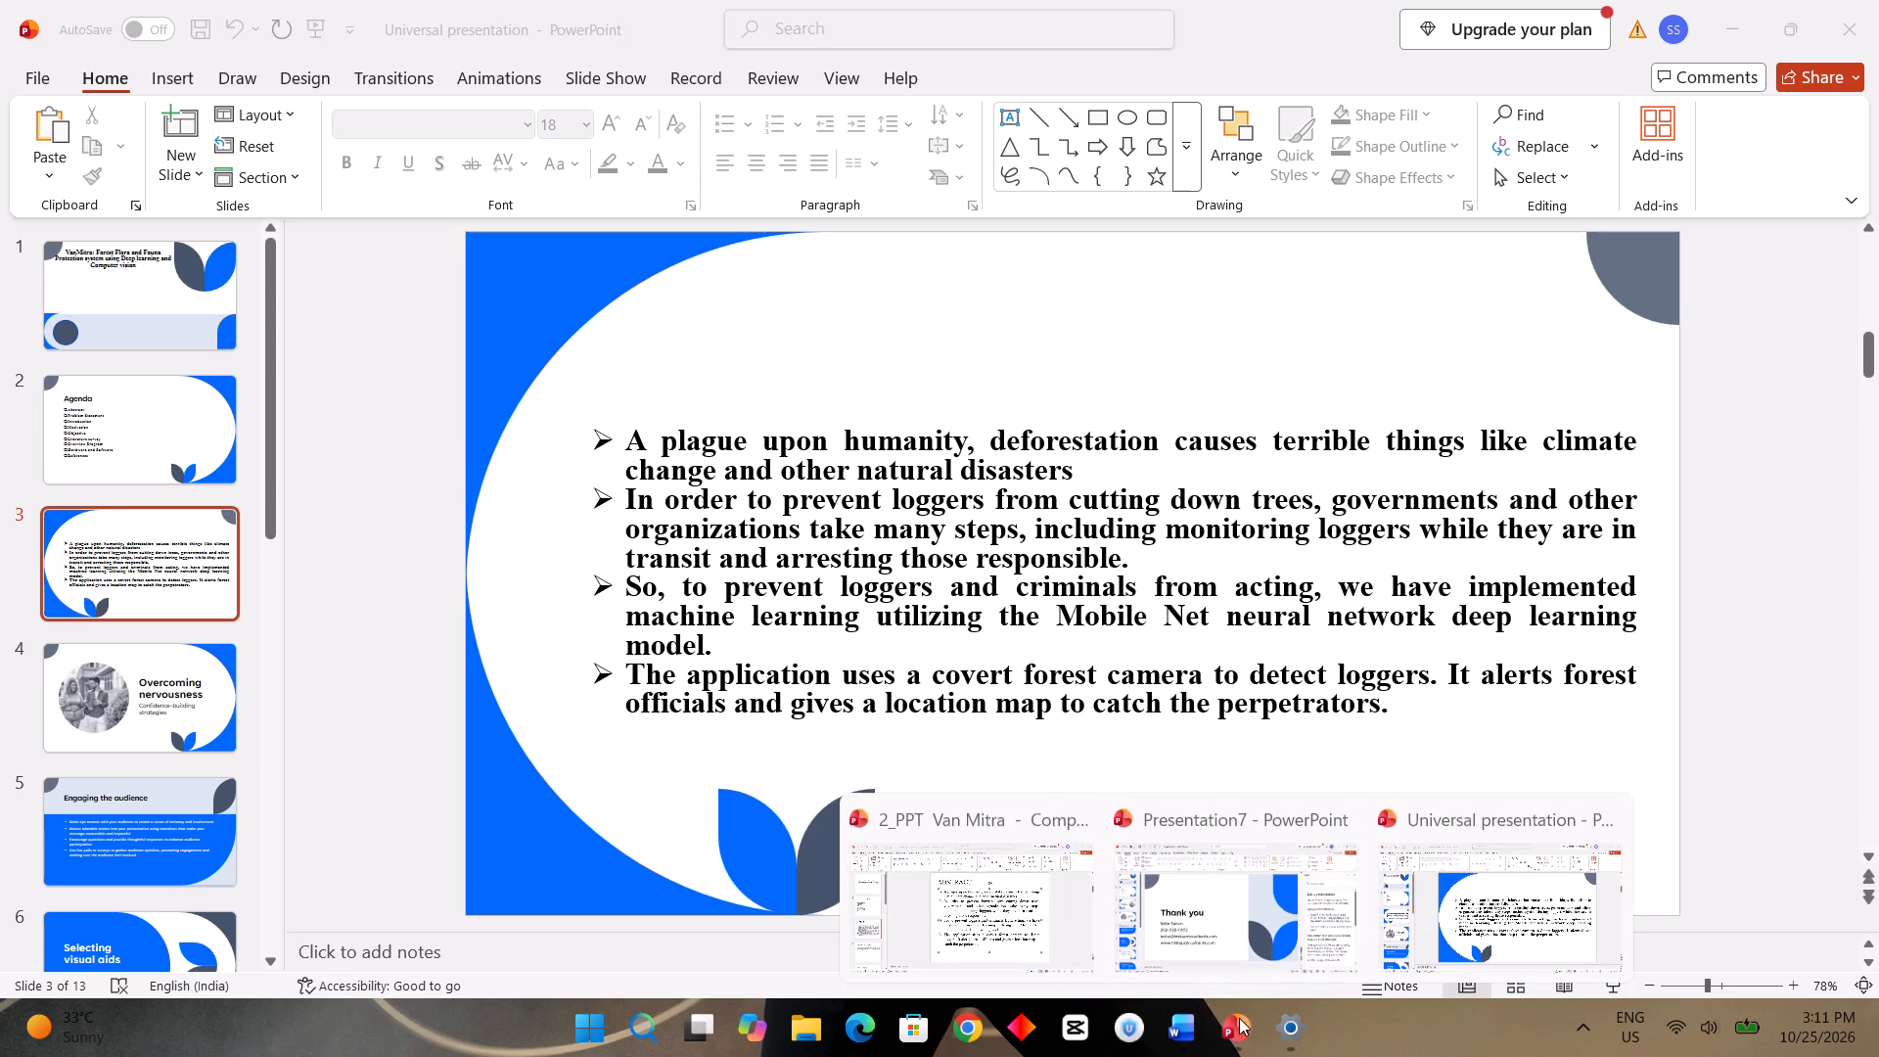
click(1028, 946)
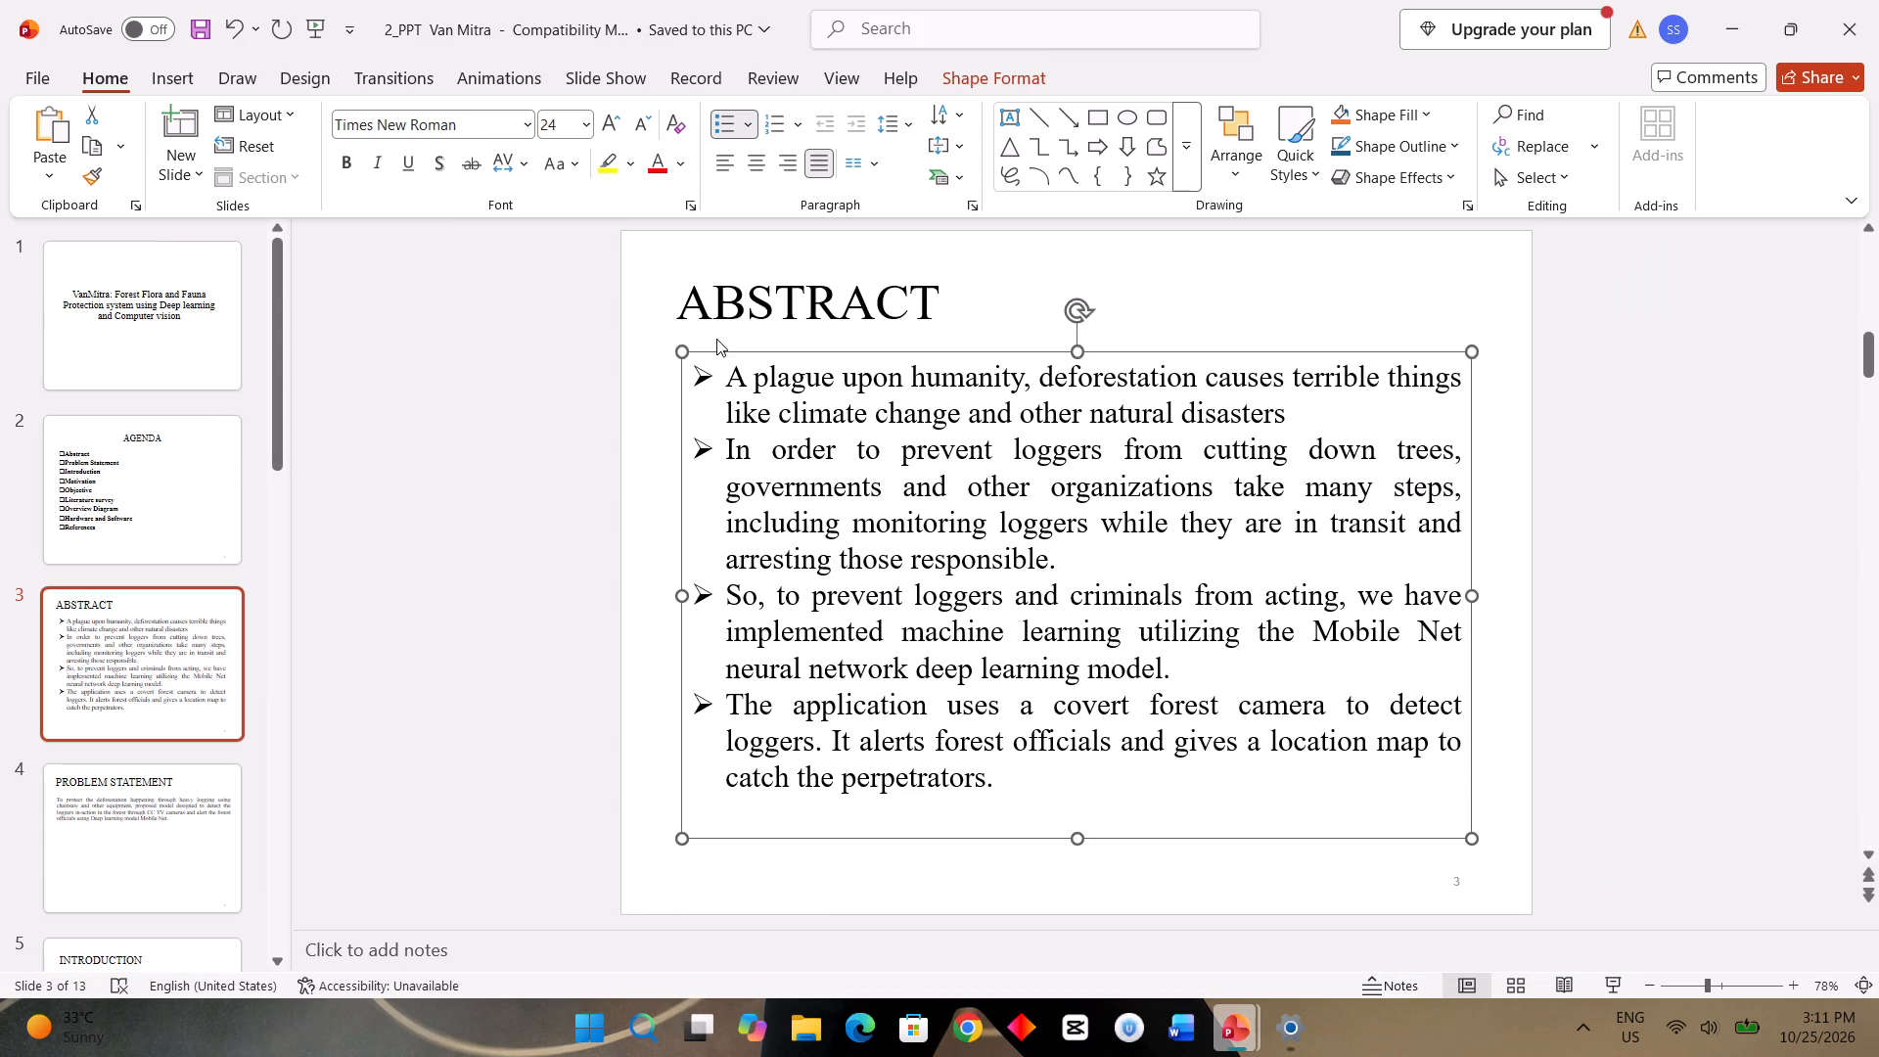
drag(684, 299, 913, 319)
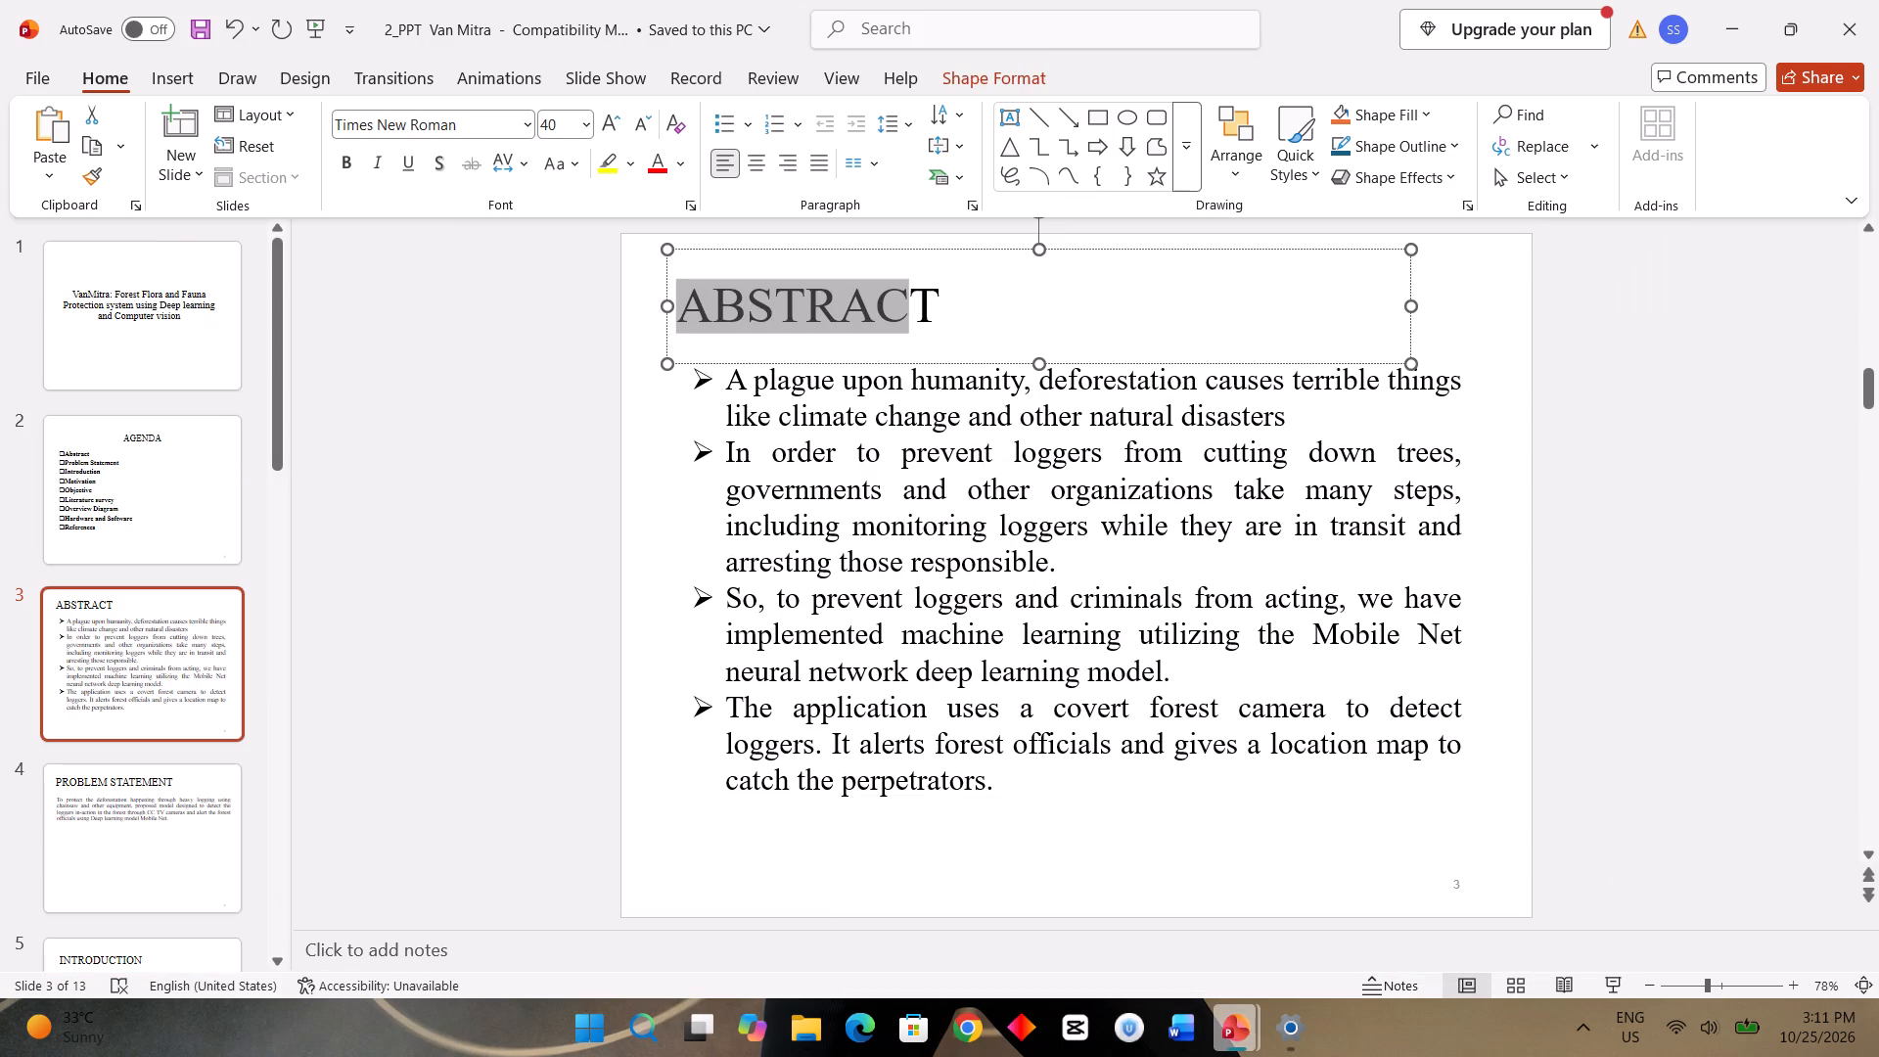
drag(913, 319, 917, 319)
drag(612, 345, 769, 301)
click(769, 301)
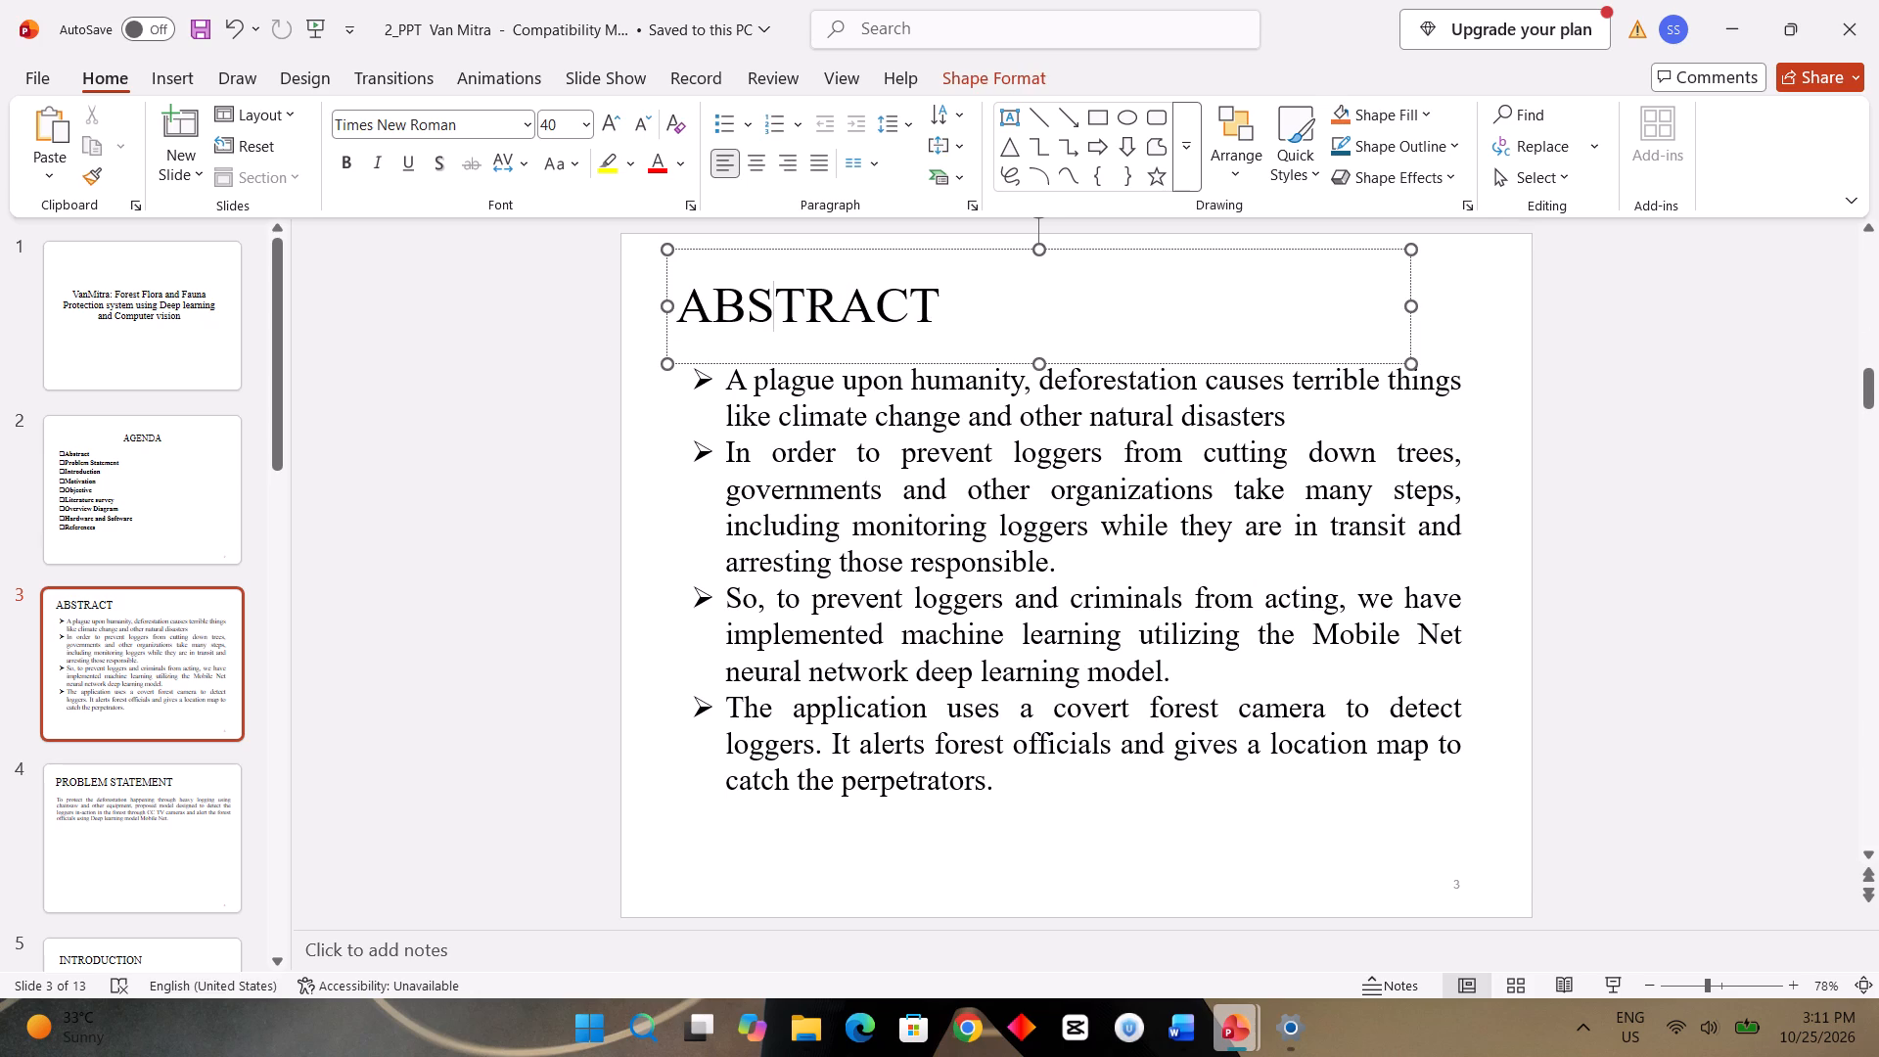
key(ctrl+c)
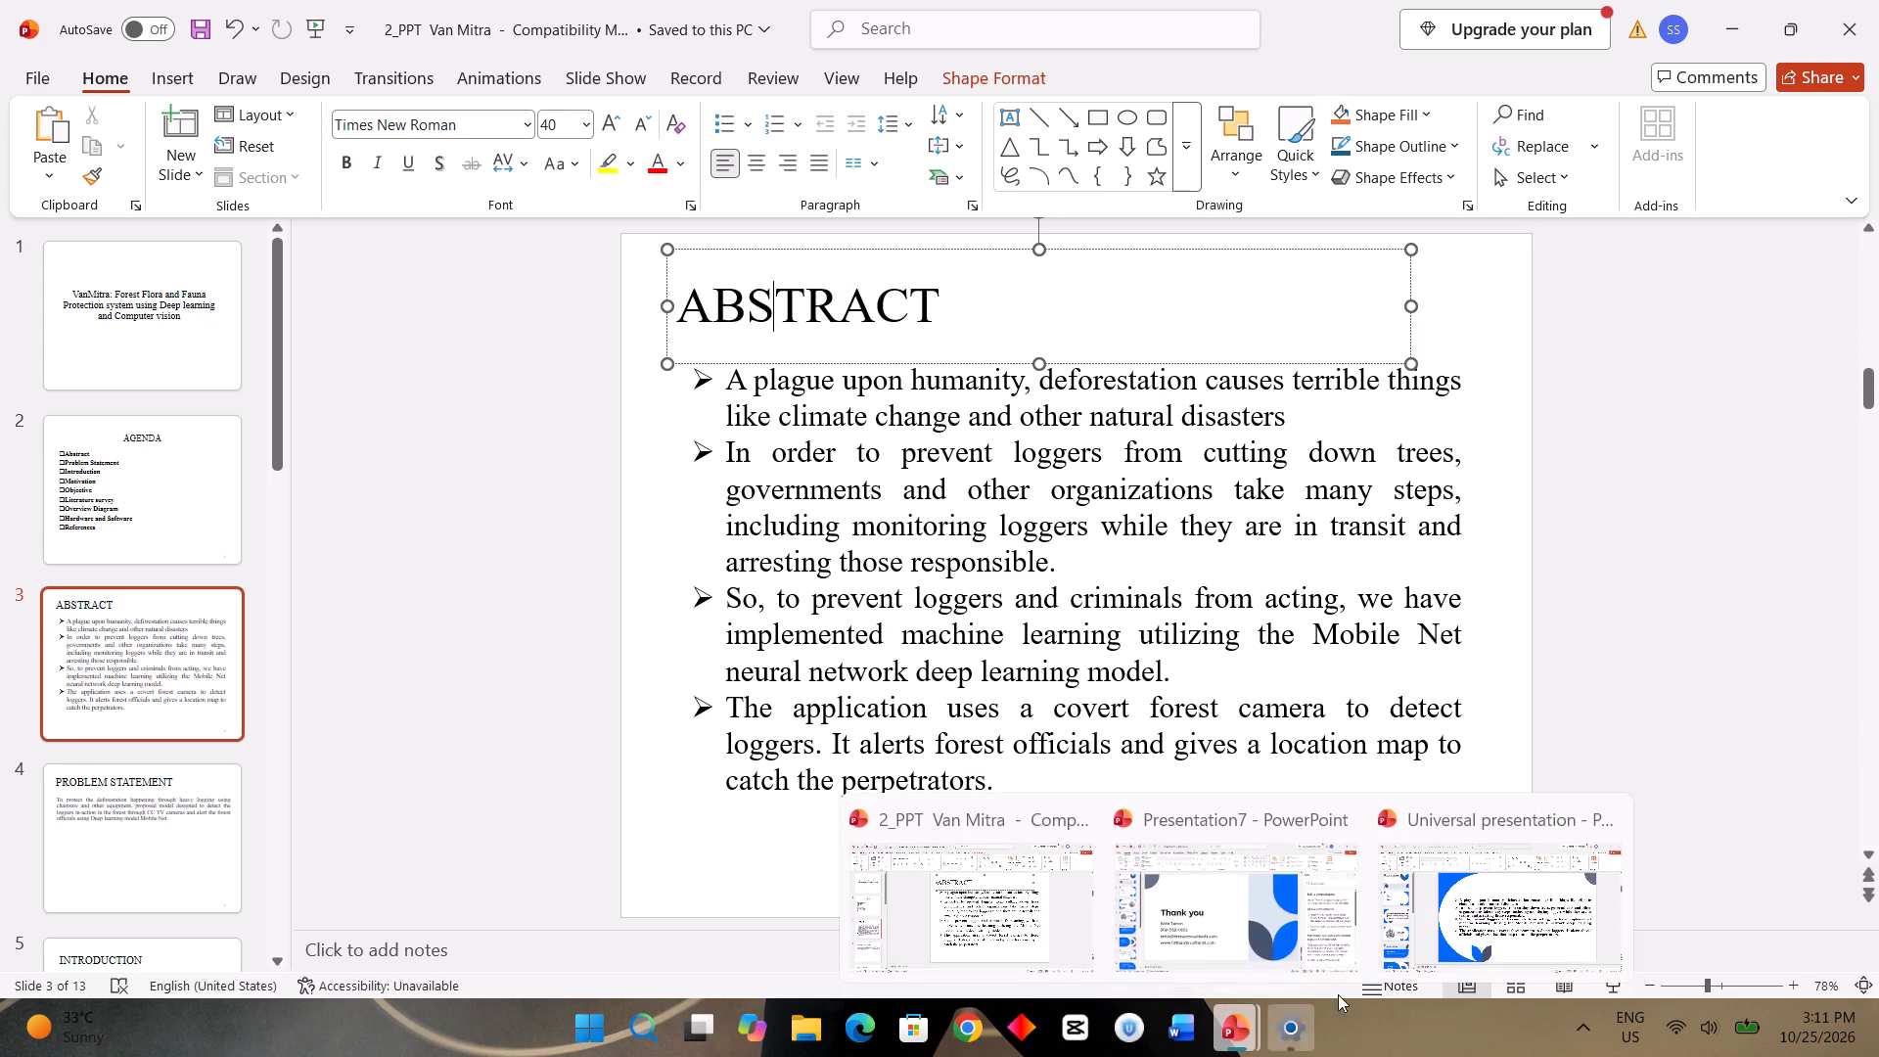
Return to Universal presentation and insert an empty text box above the abstract bullets on slide 3.
click(1437, 952)
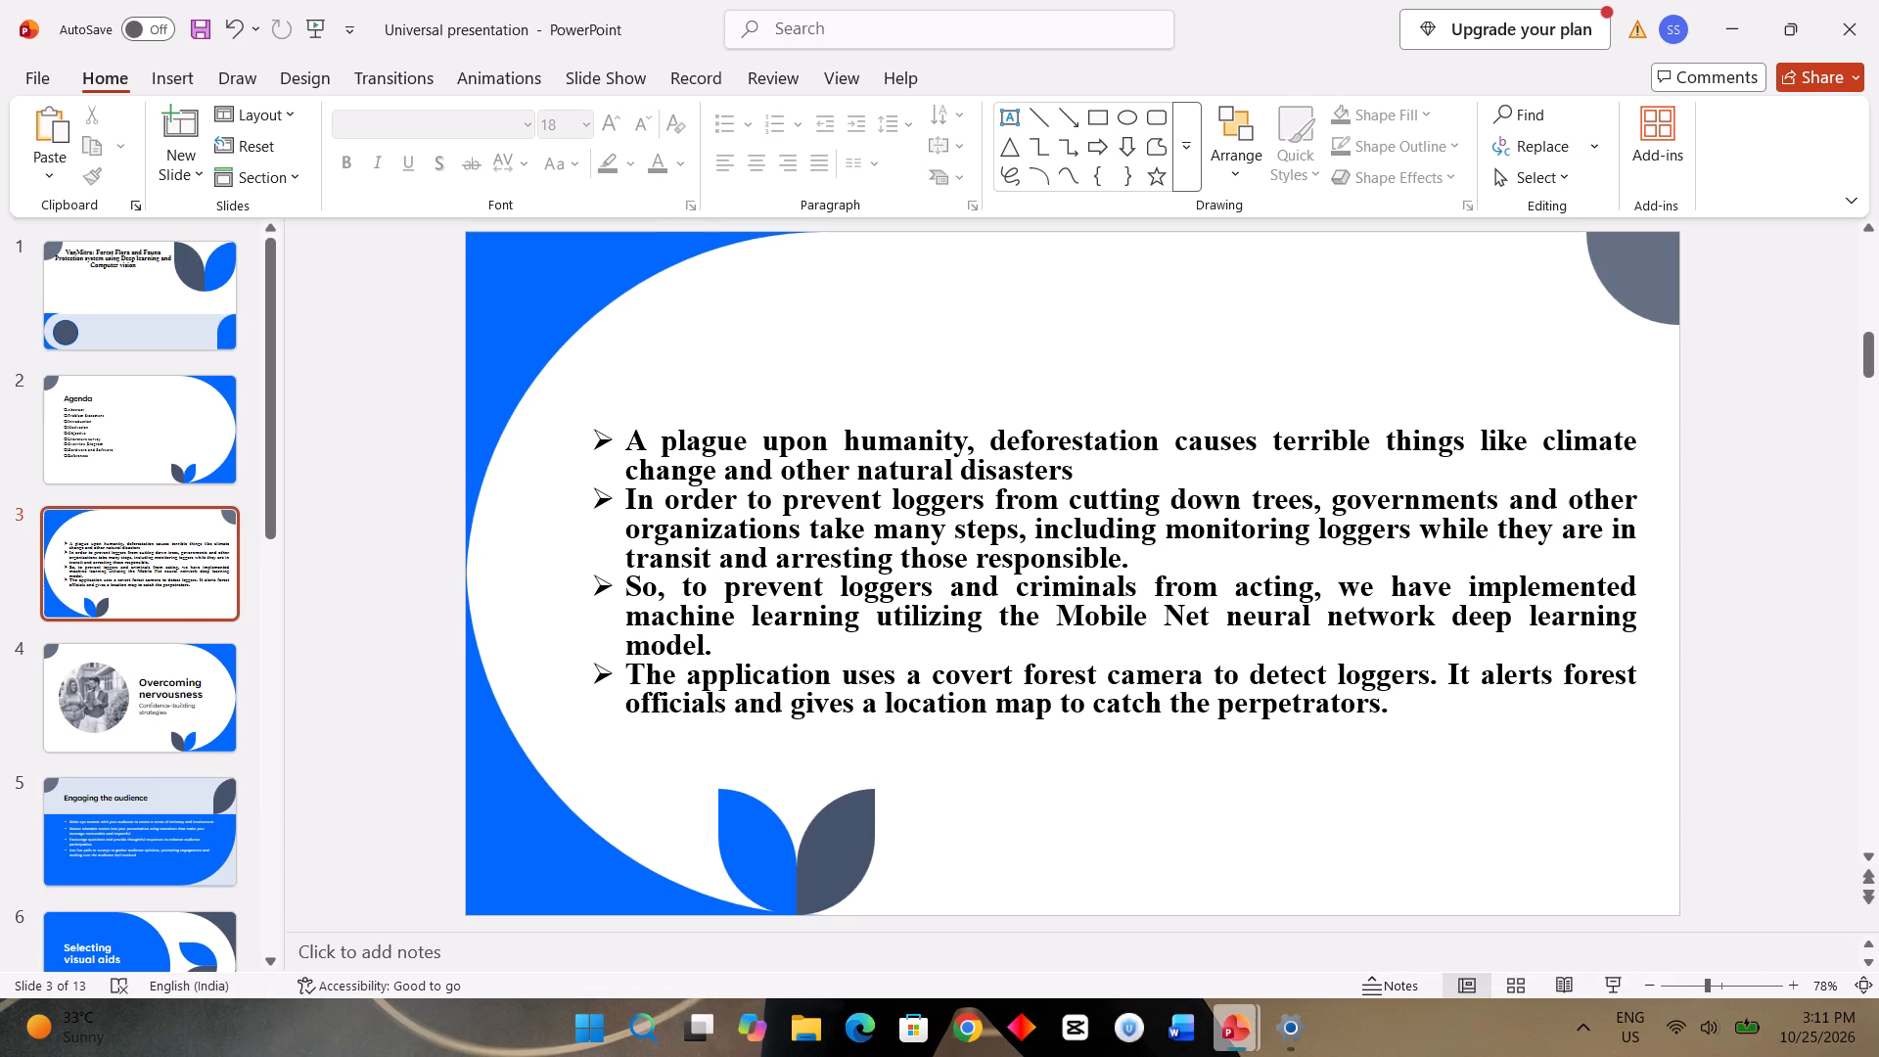
click(664, 300)
click(664, 313)
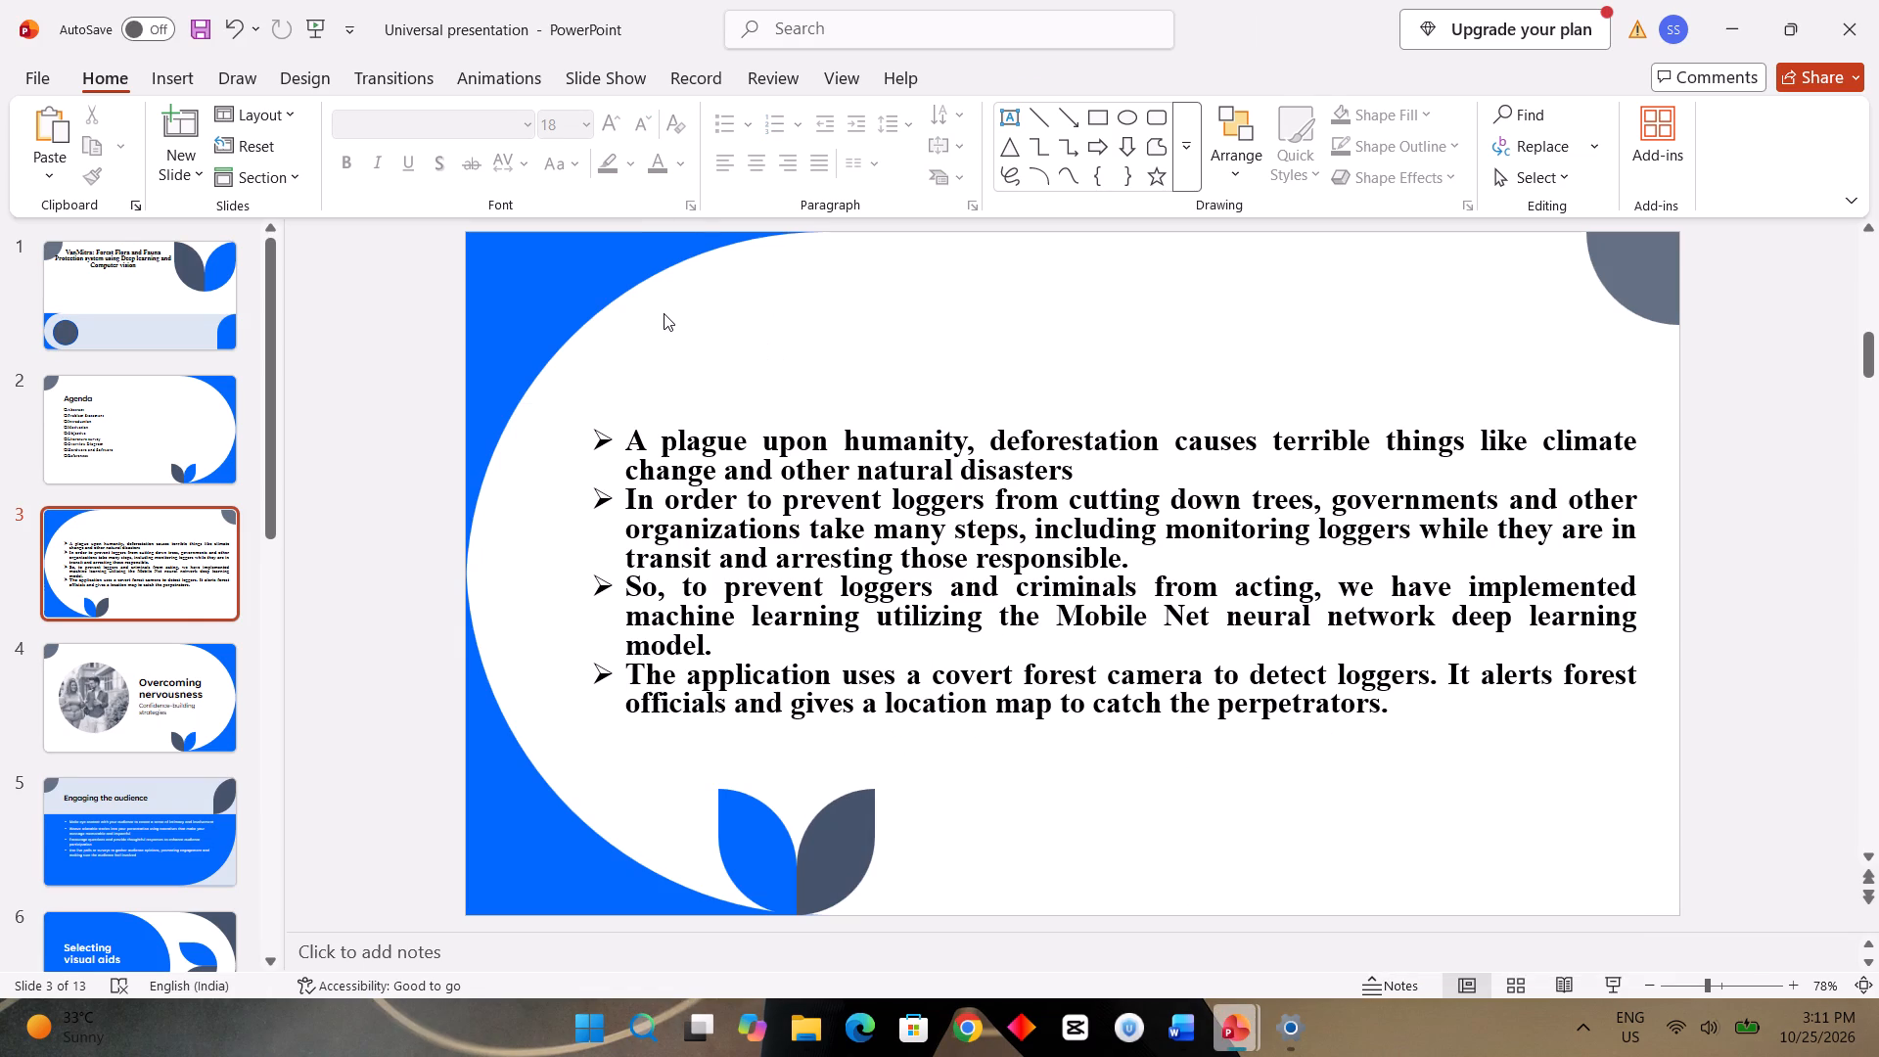
double_click(664, 313)
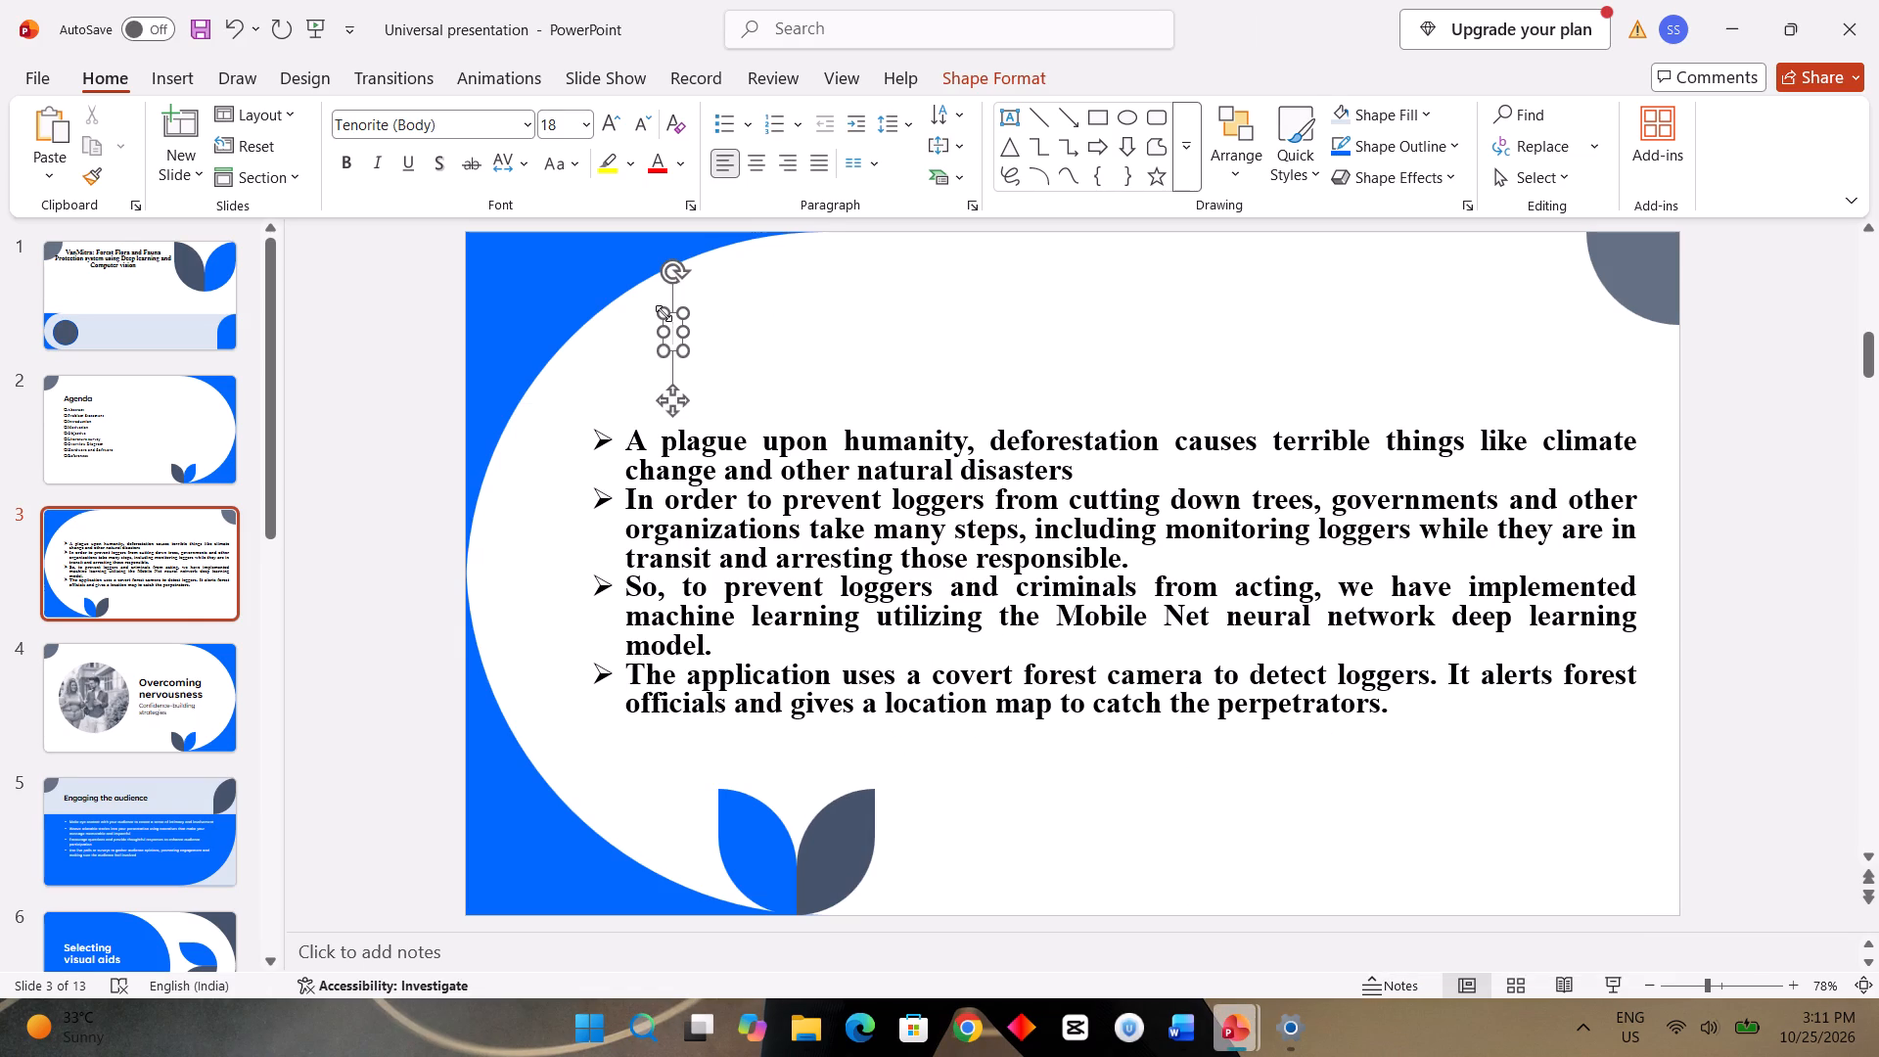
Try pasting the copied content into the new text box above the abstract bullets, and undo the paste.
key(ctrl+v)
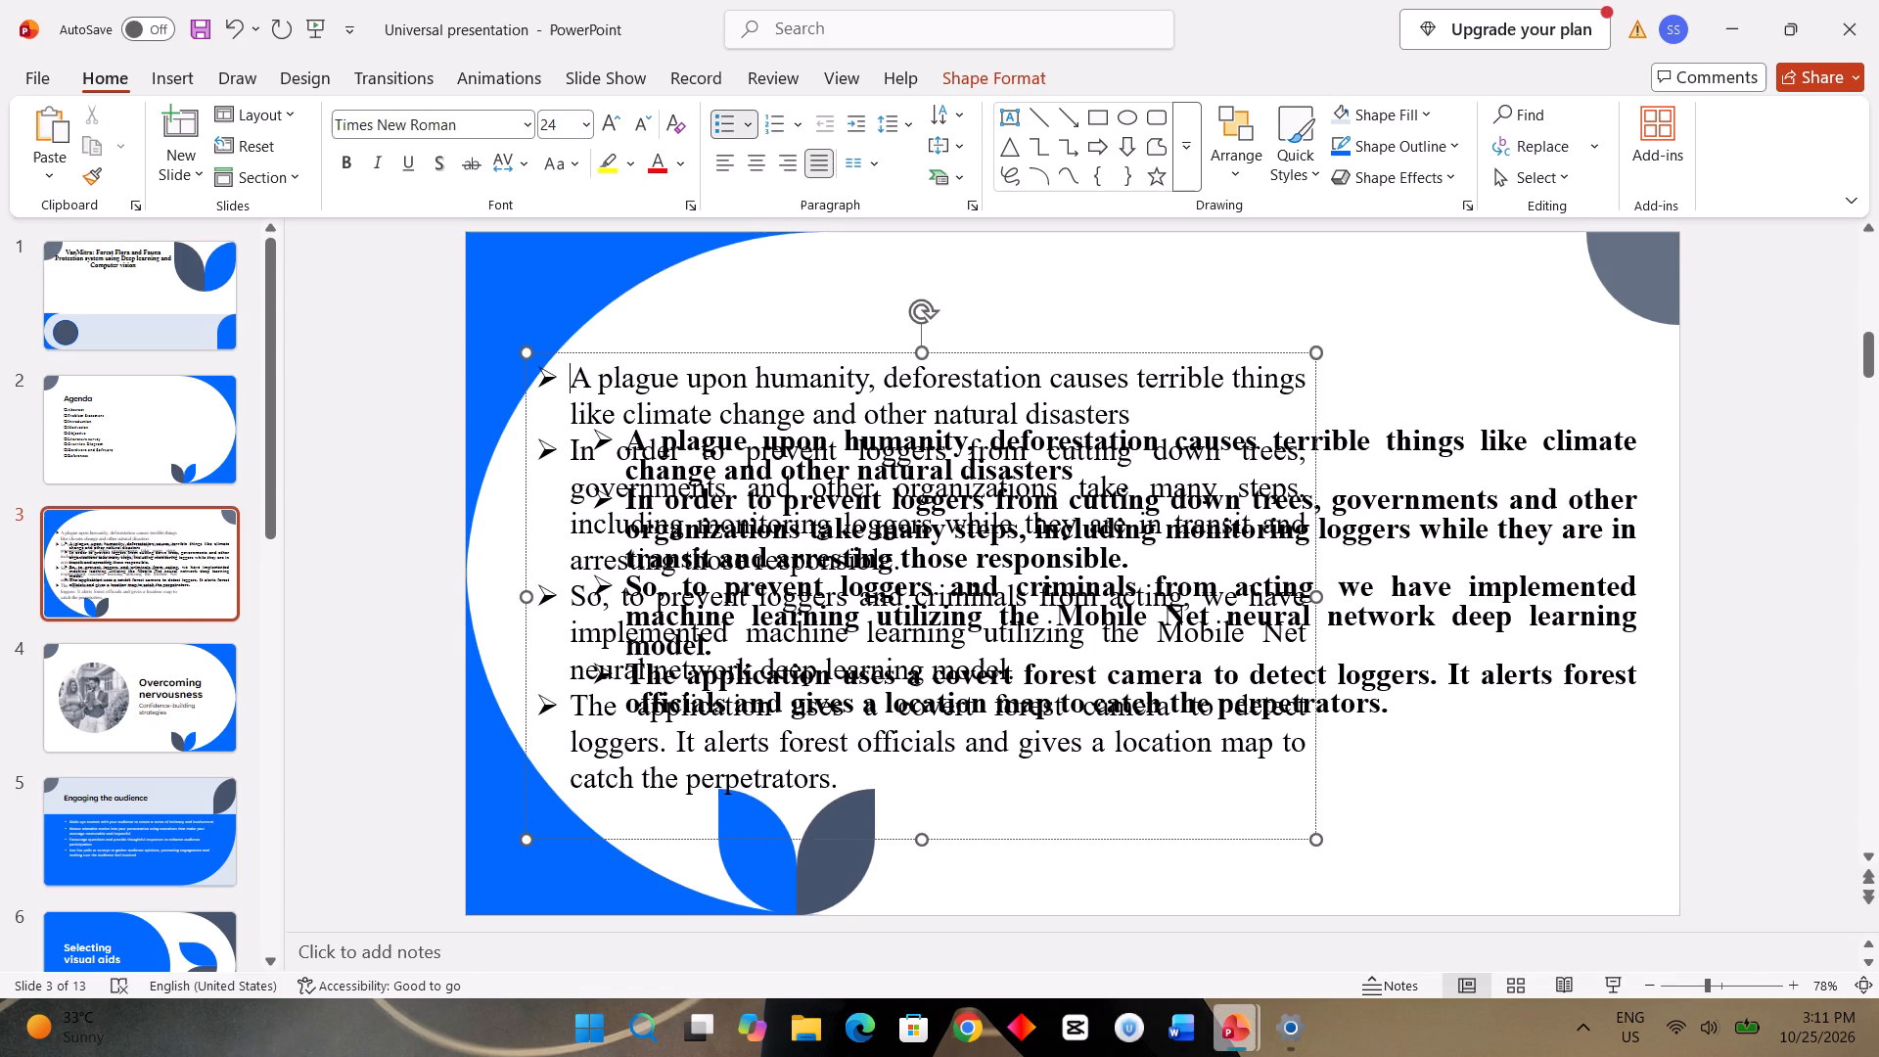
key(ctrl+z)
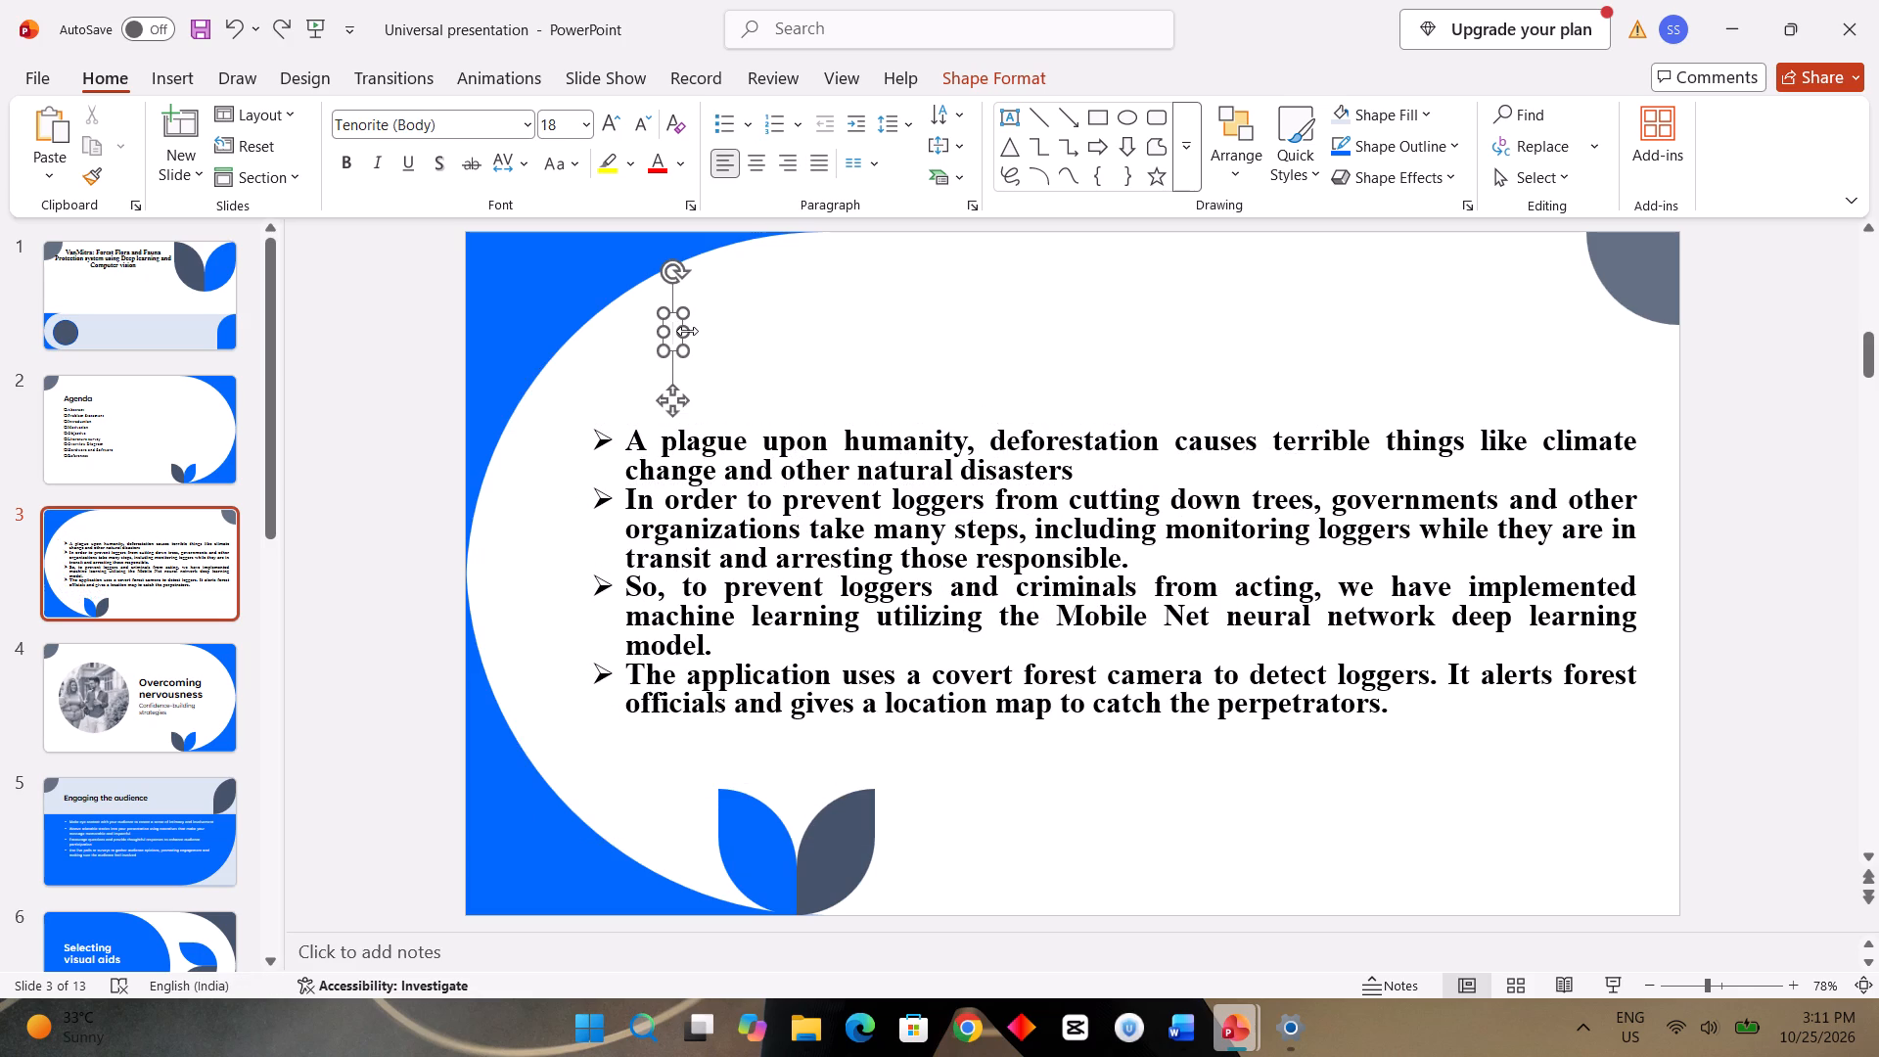
Widen the empty text box above the abstract bullets to about one fifth of the slide's width.
drag(687, 331, 909, 334)
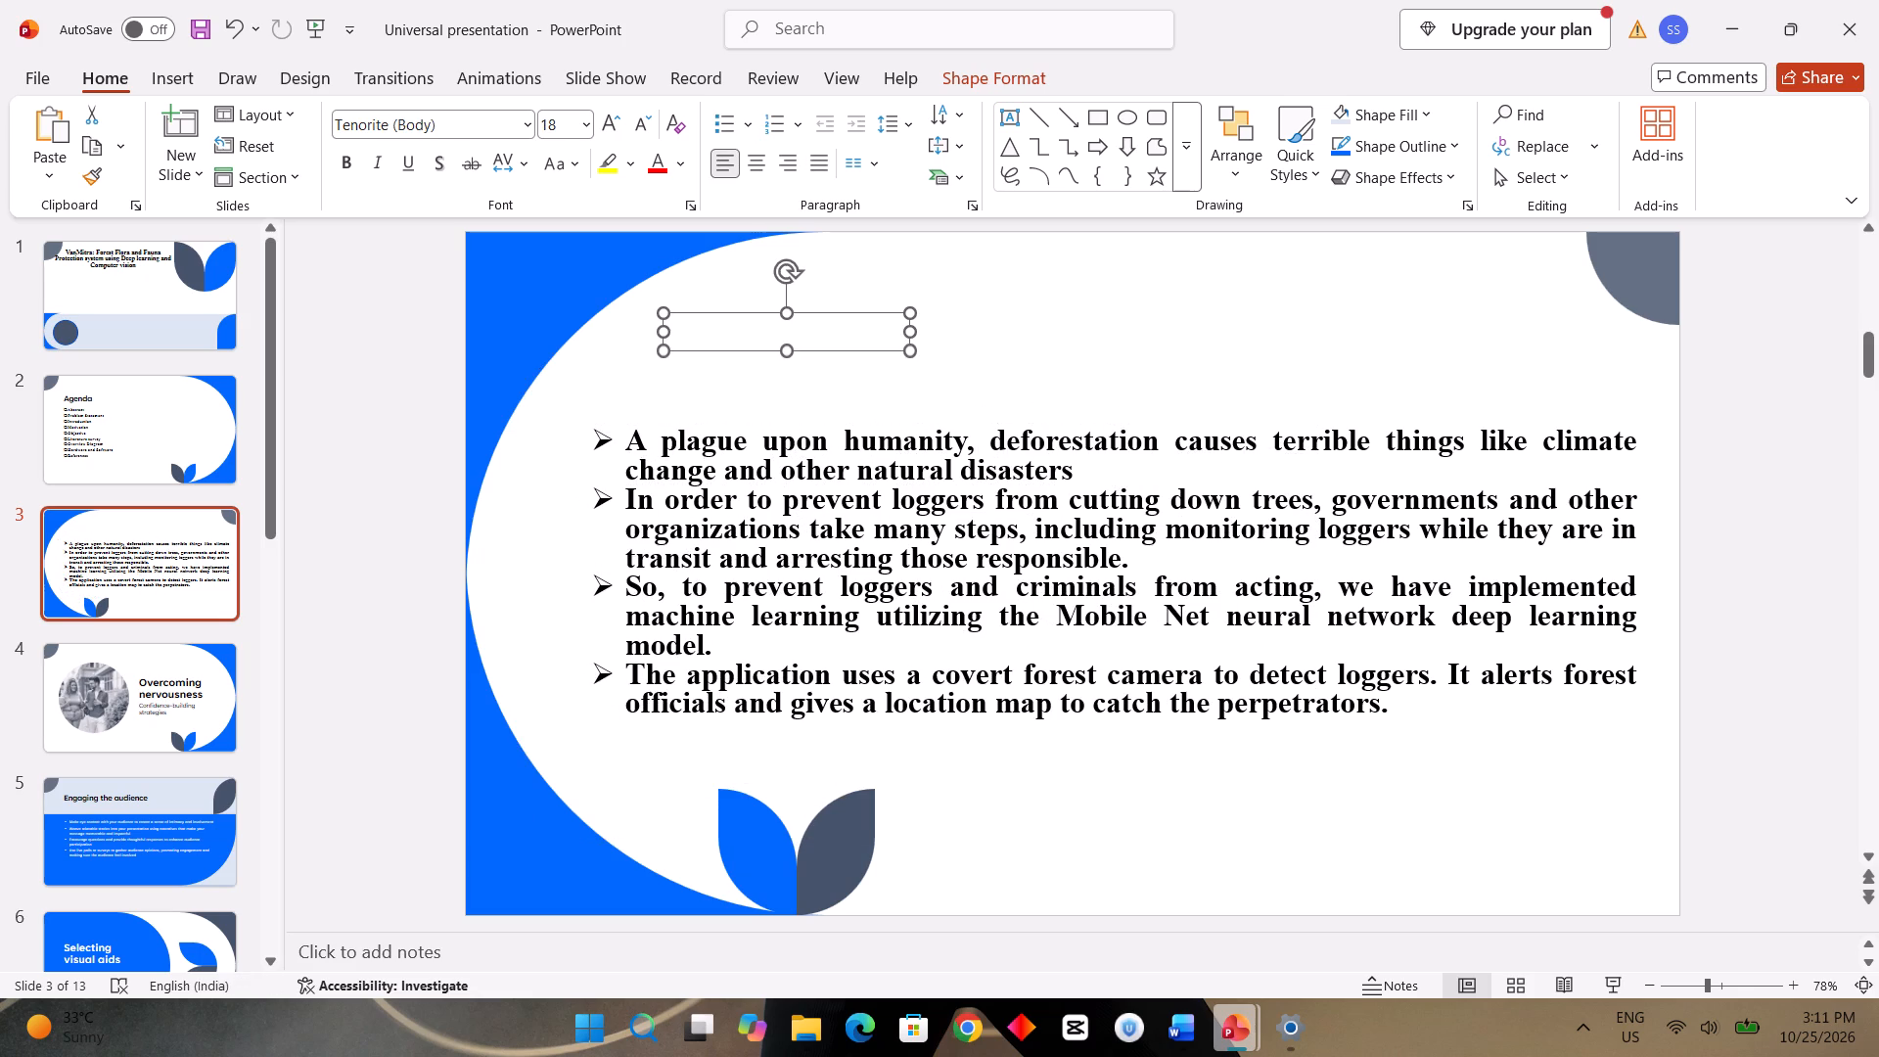
Switch to 2_PPT Van Mitra and copy the ABSTRACT heading text from slide 3.
click(1236, 1034)
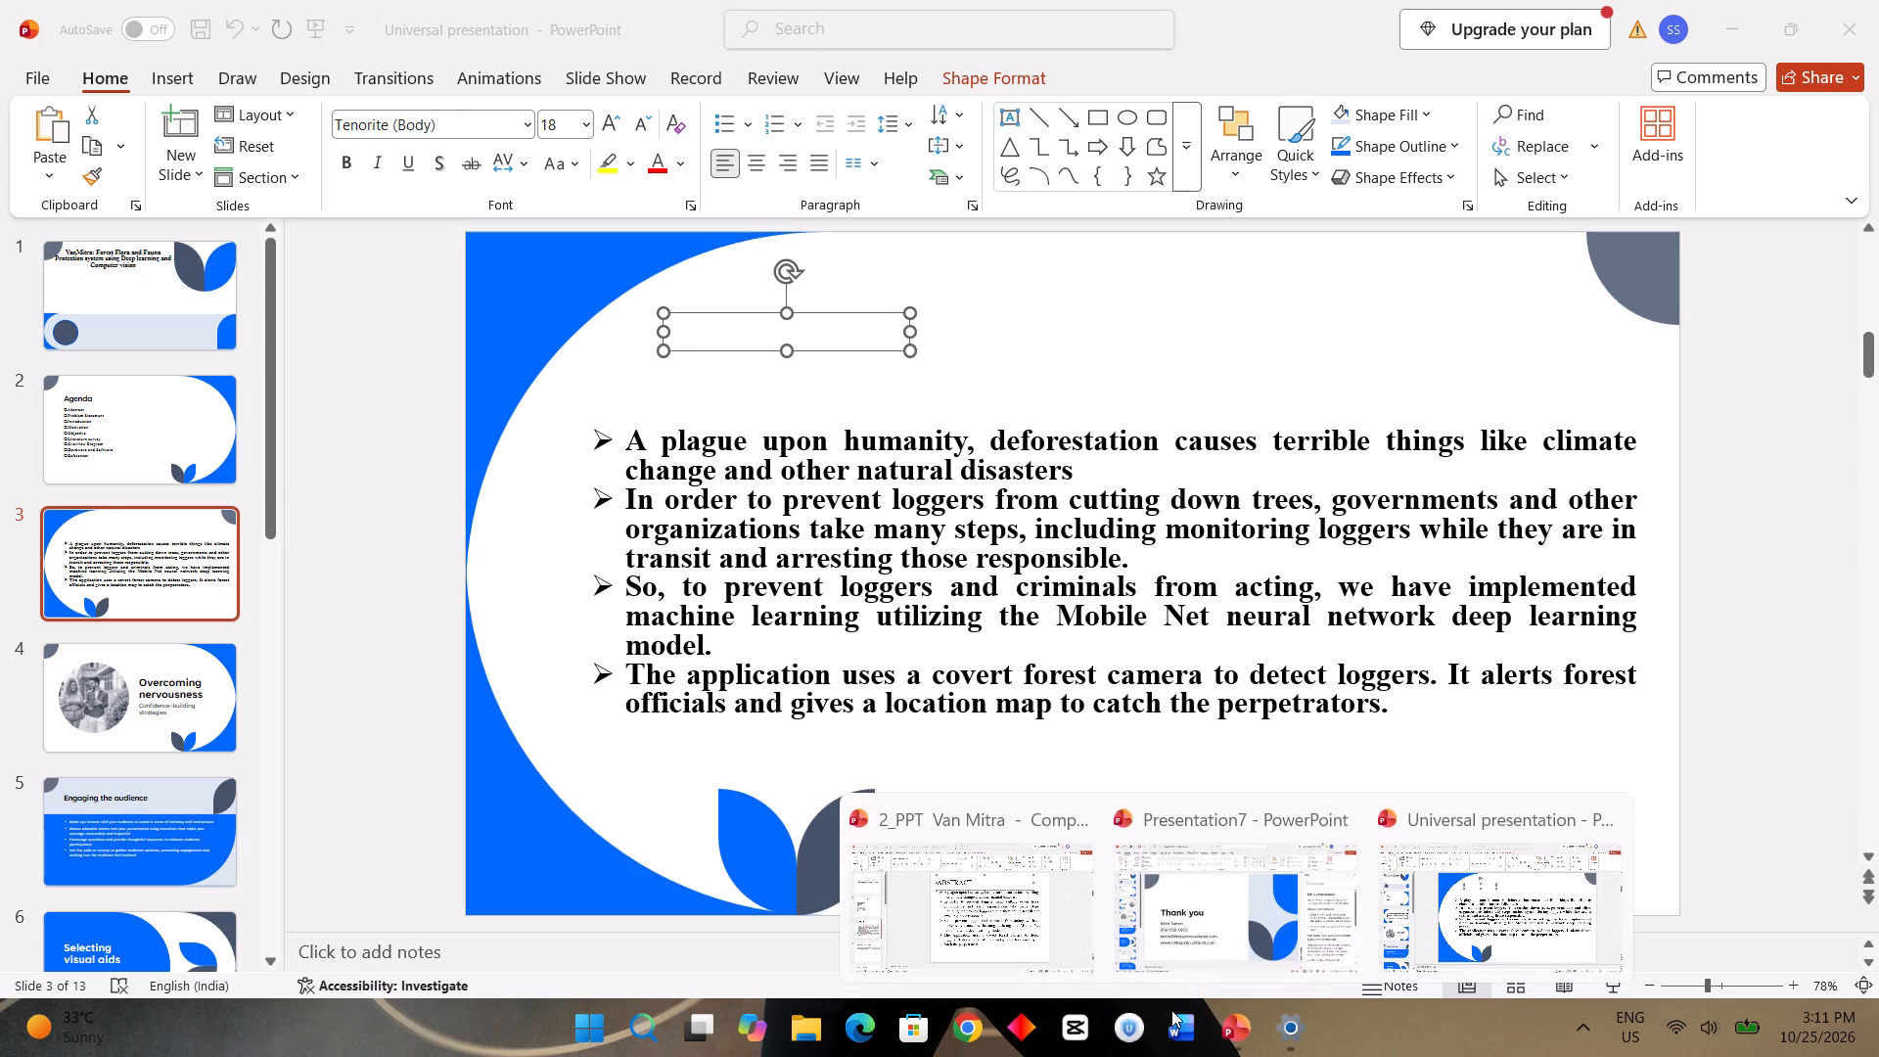
click(1009, 910)
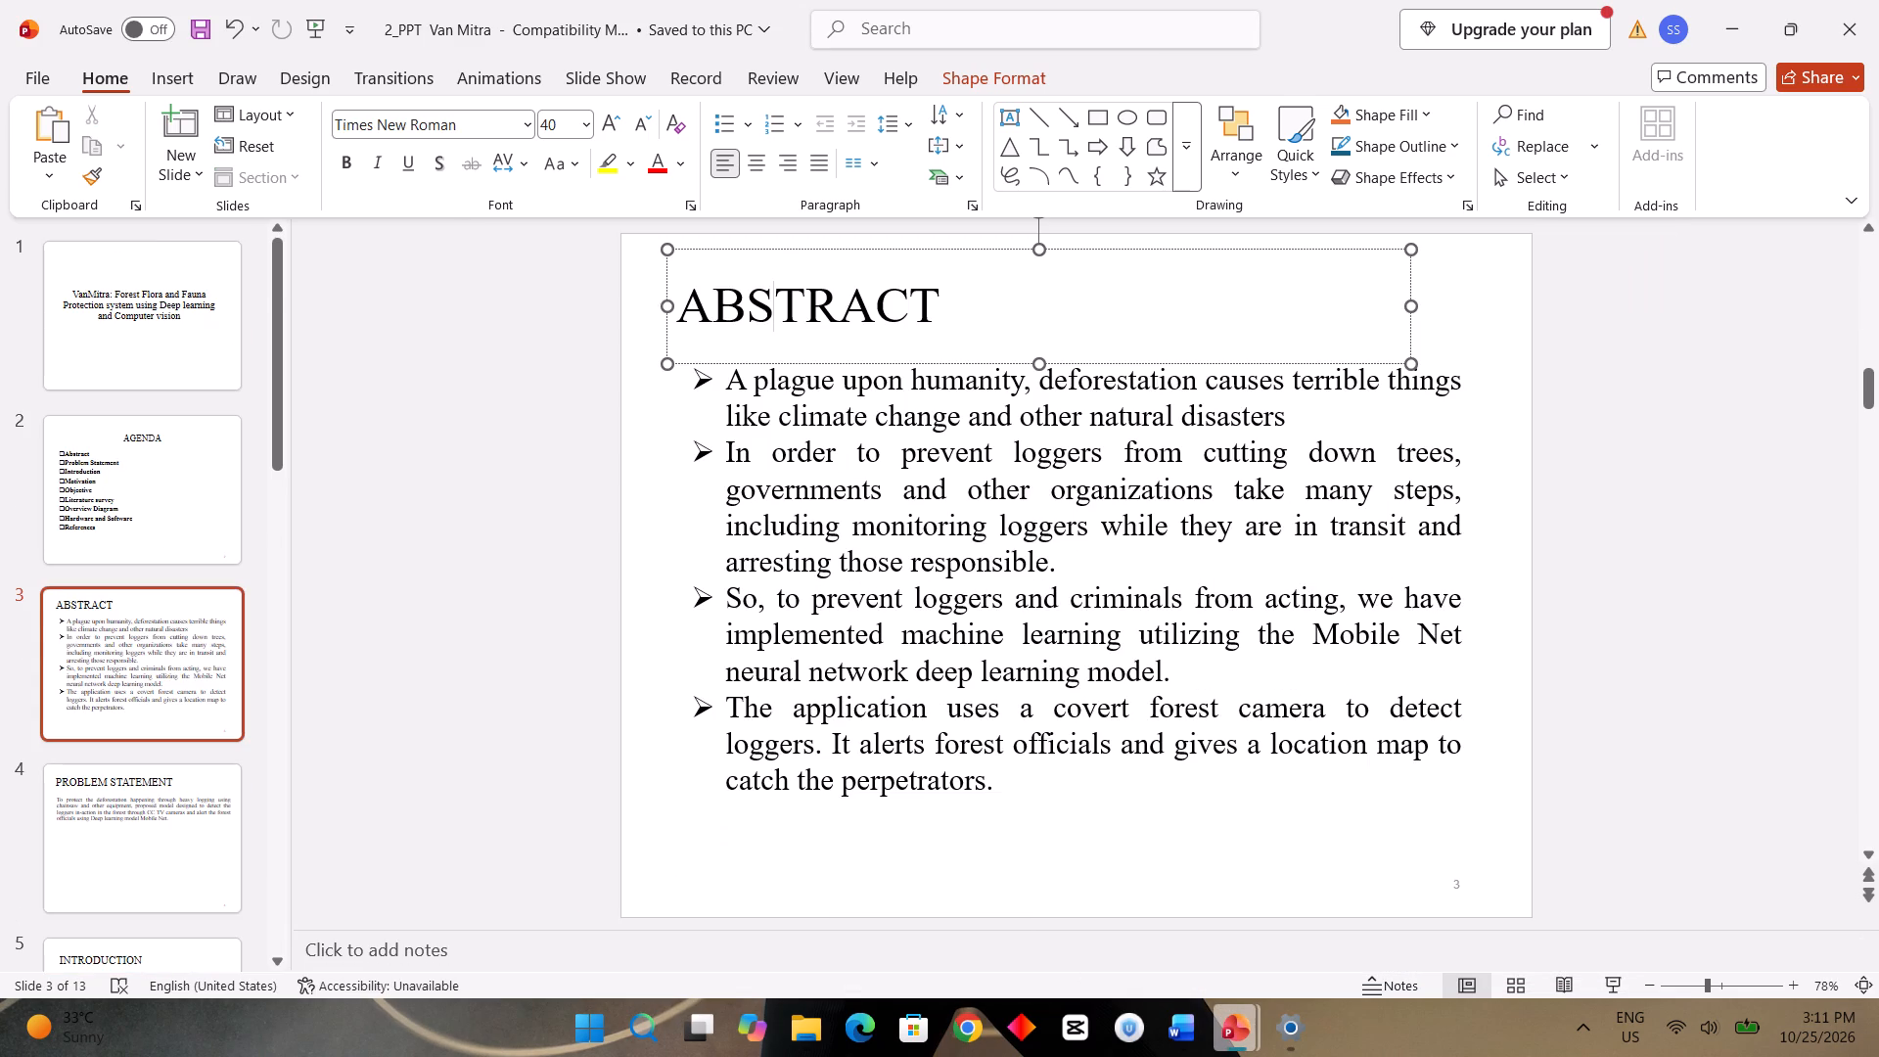
drag(688, 297, 929, 299)
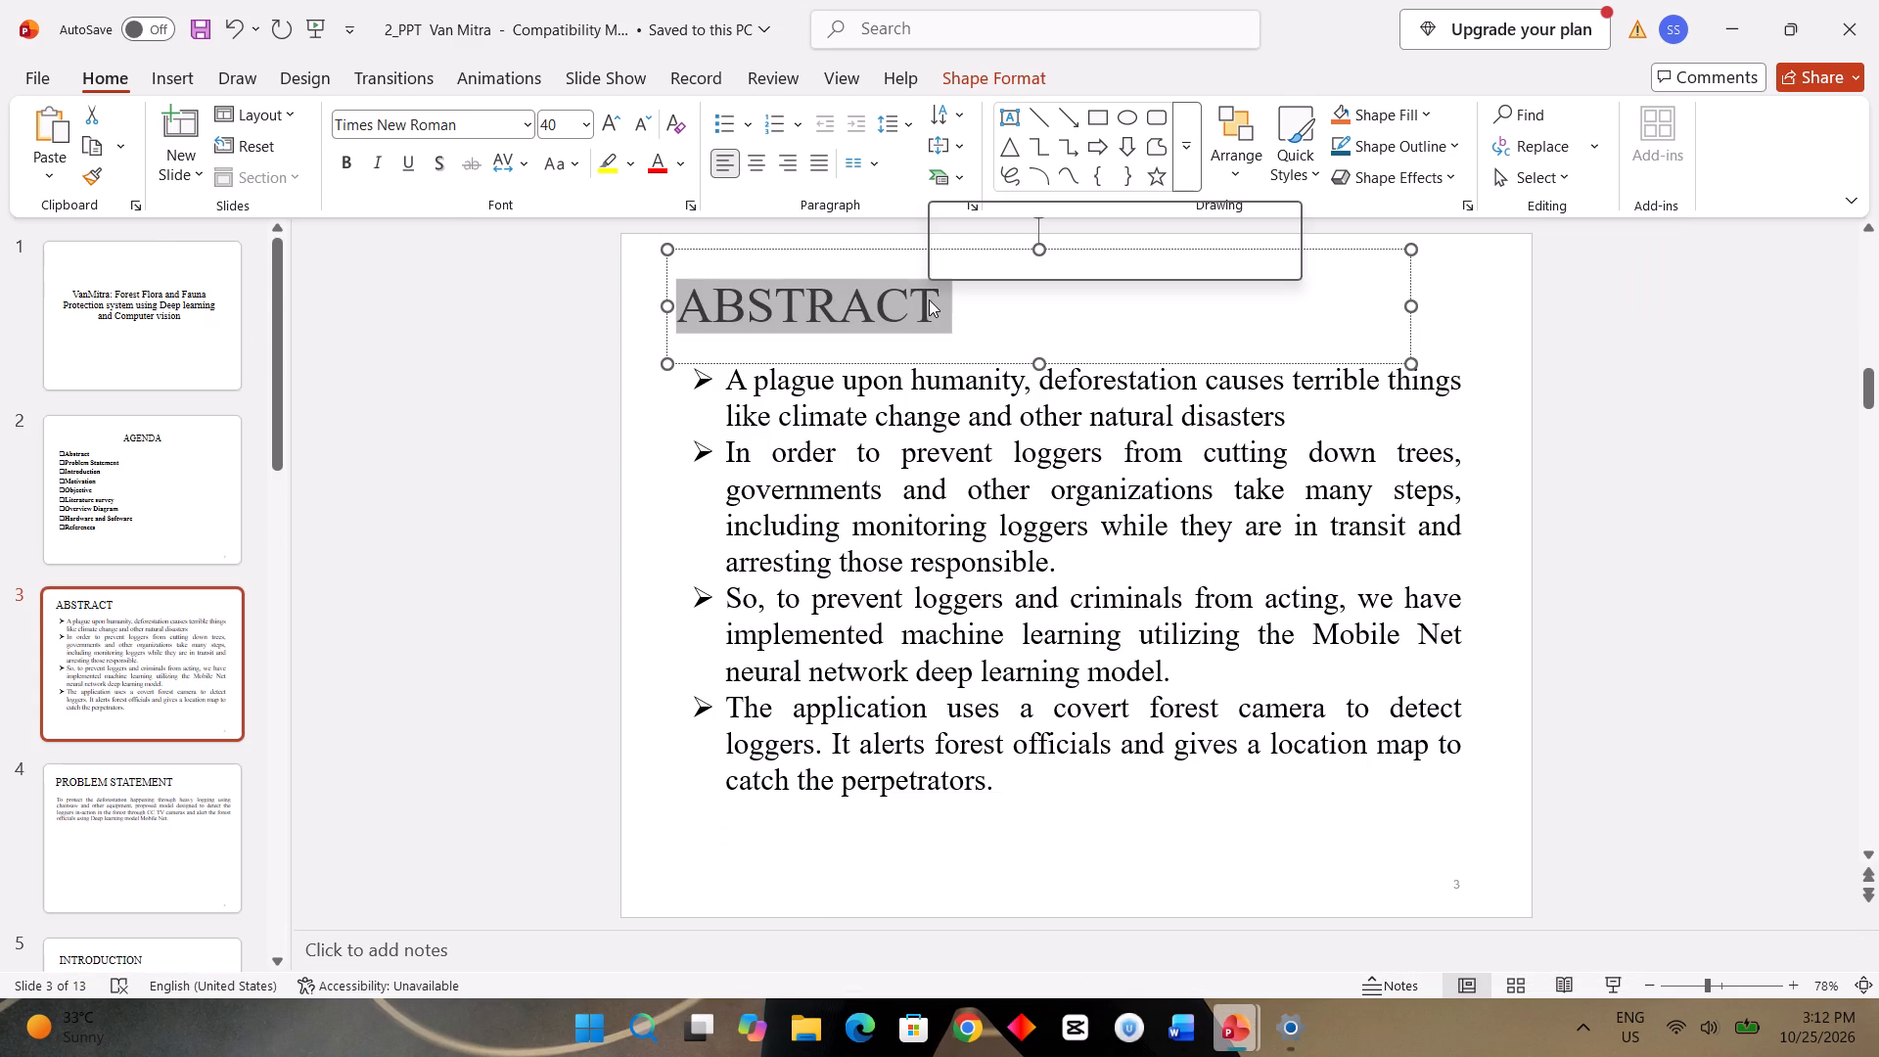
key(ctrl+c)
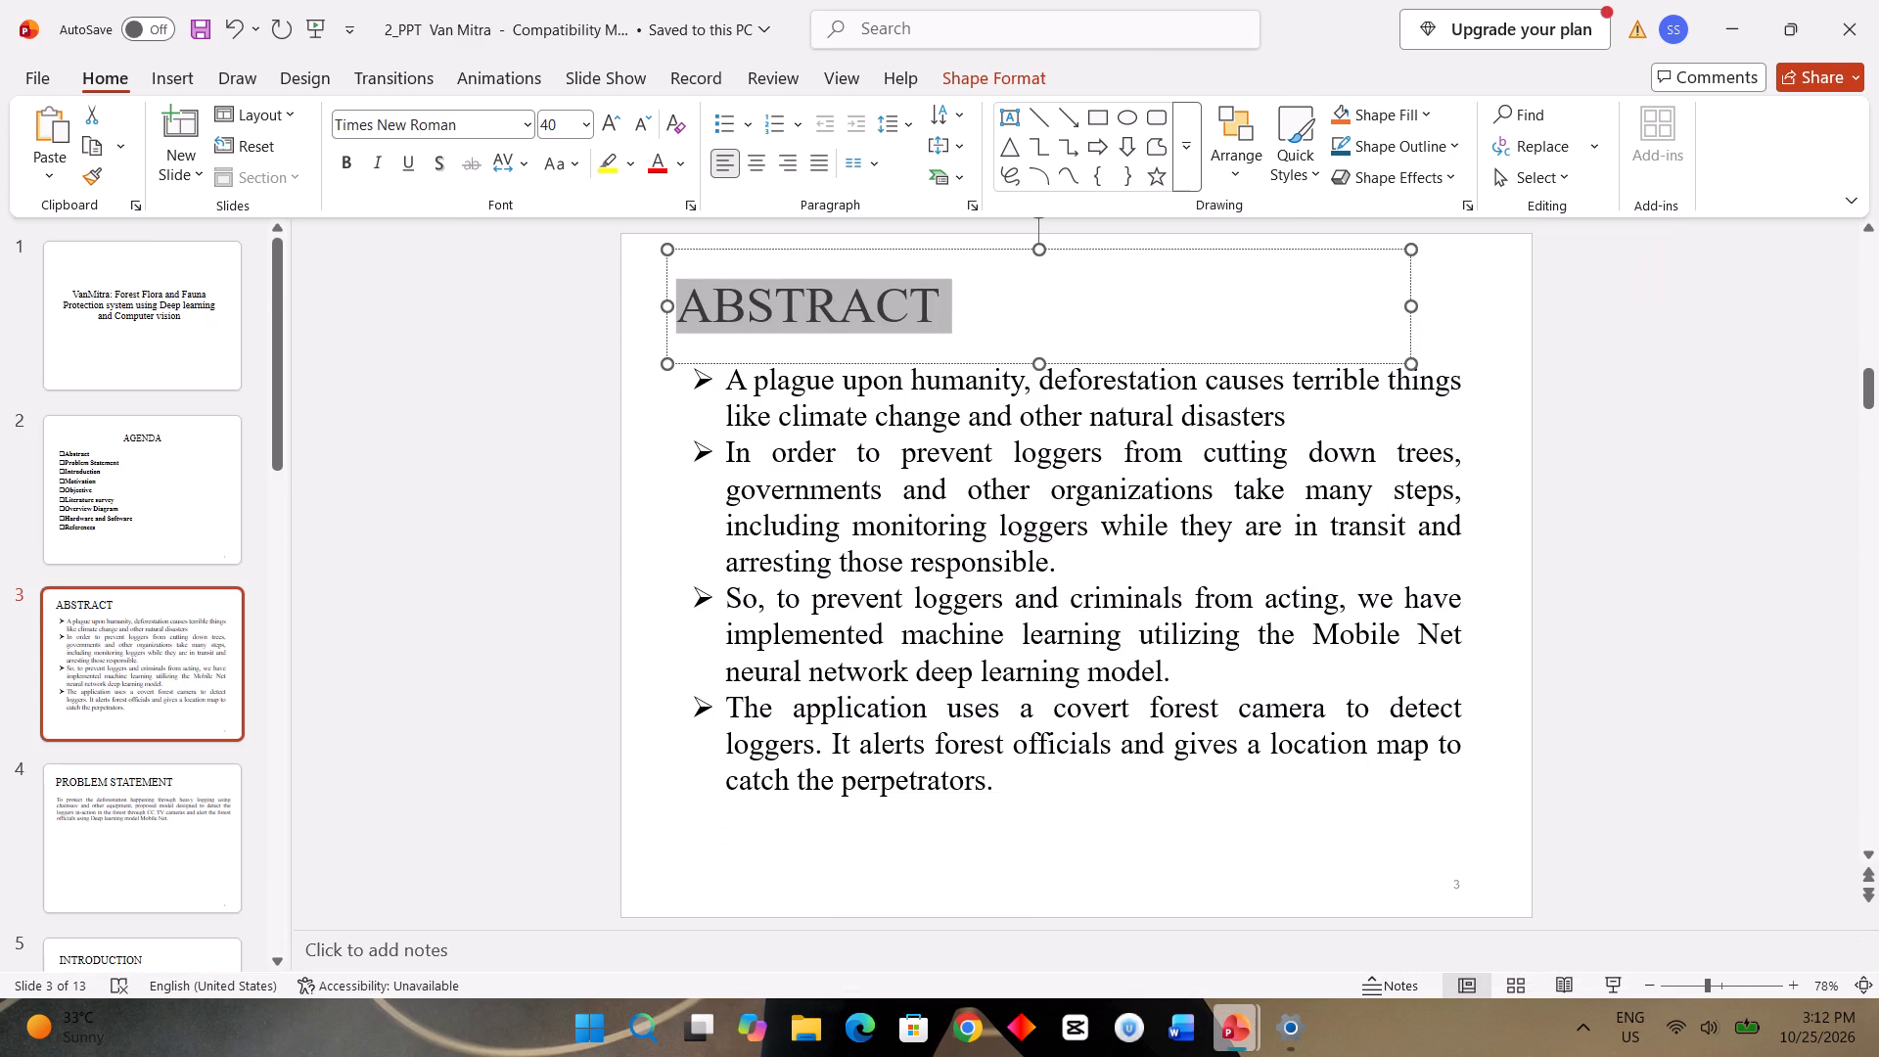
Return to Universal presentation and insert an empty text box about a quarter of the slide's width above the abstract bullets on slide 3.
click(1234, 998)
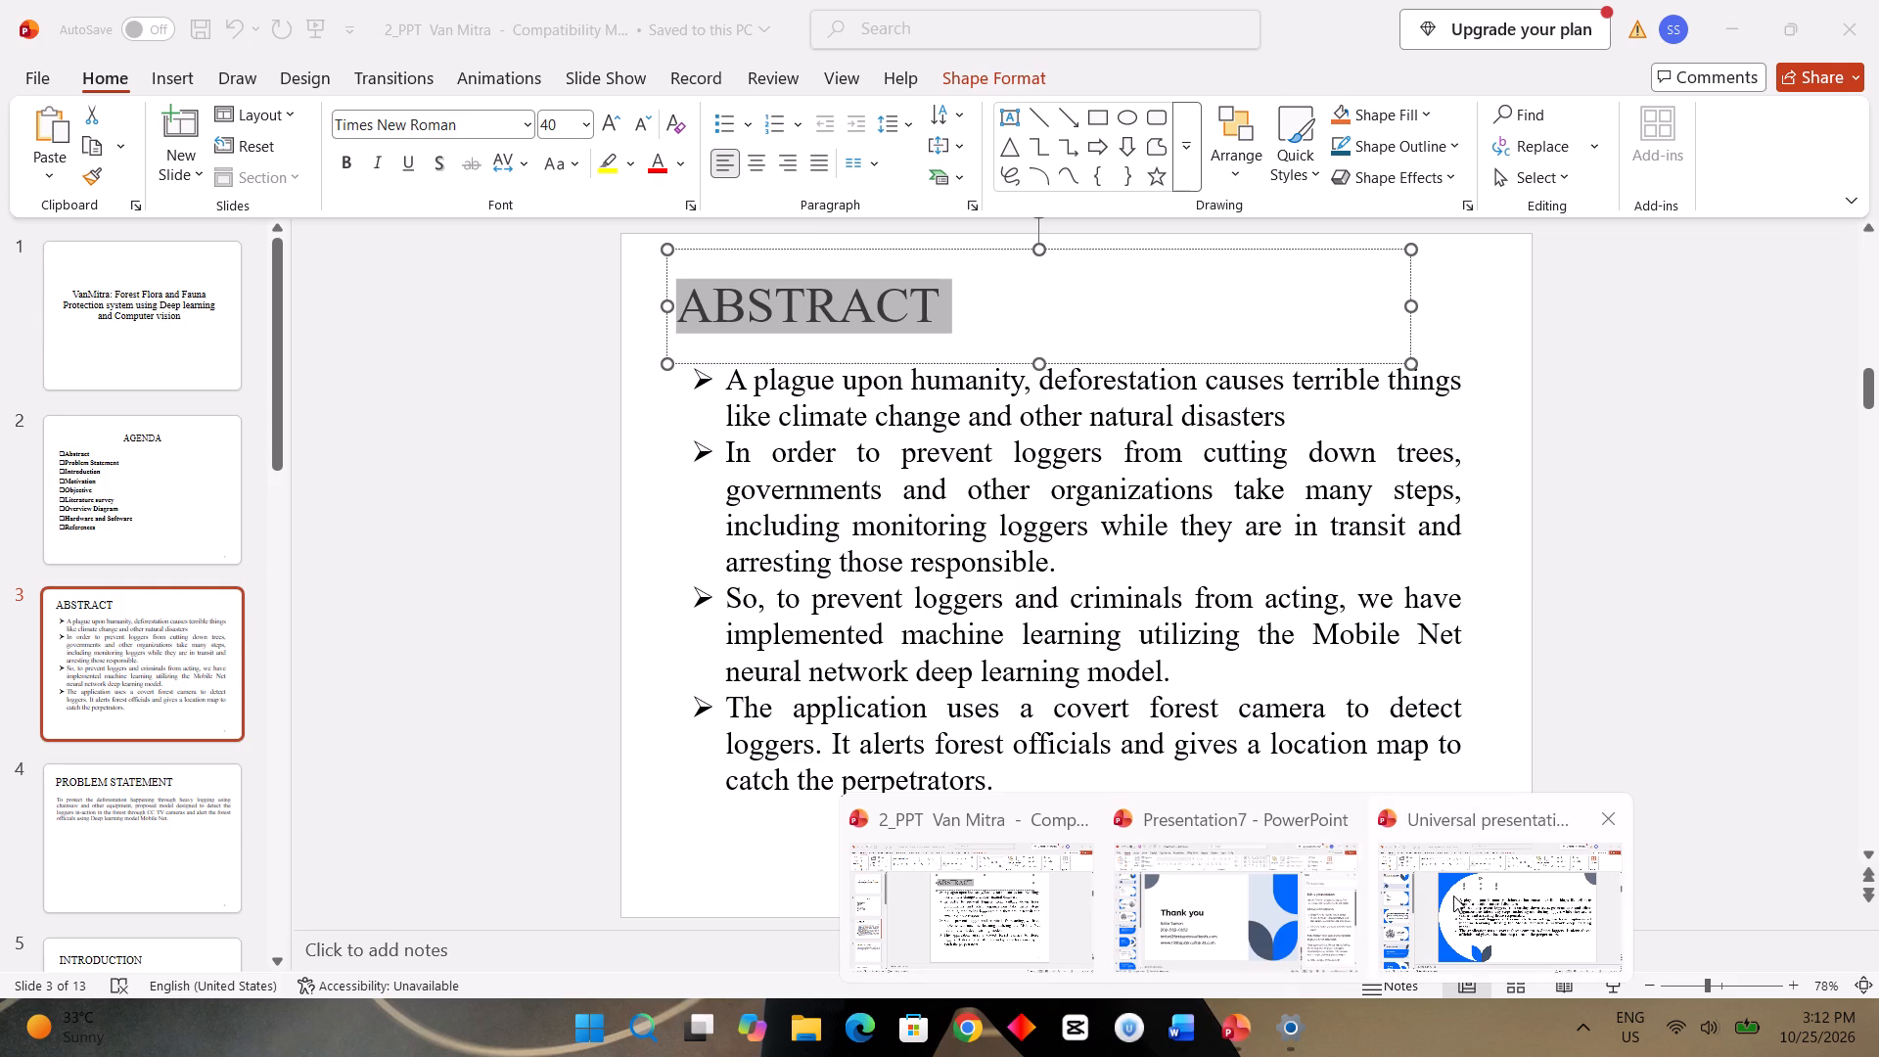
click(1453, 896)
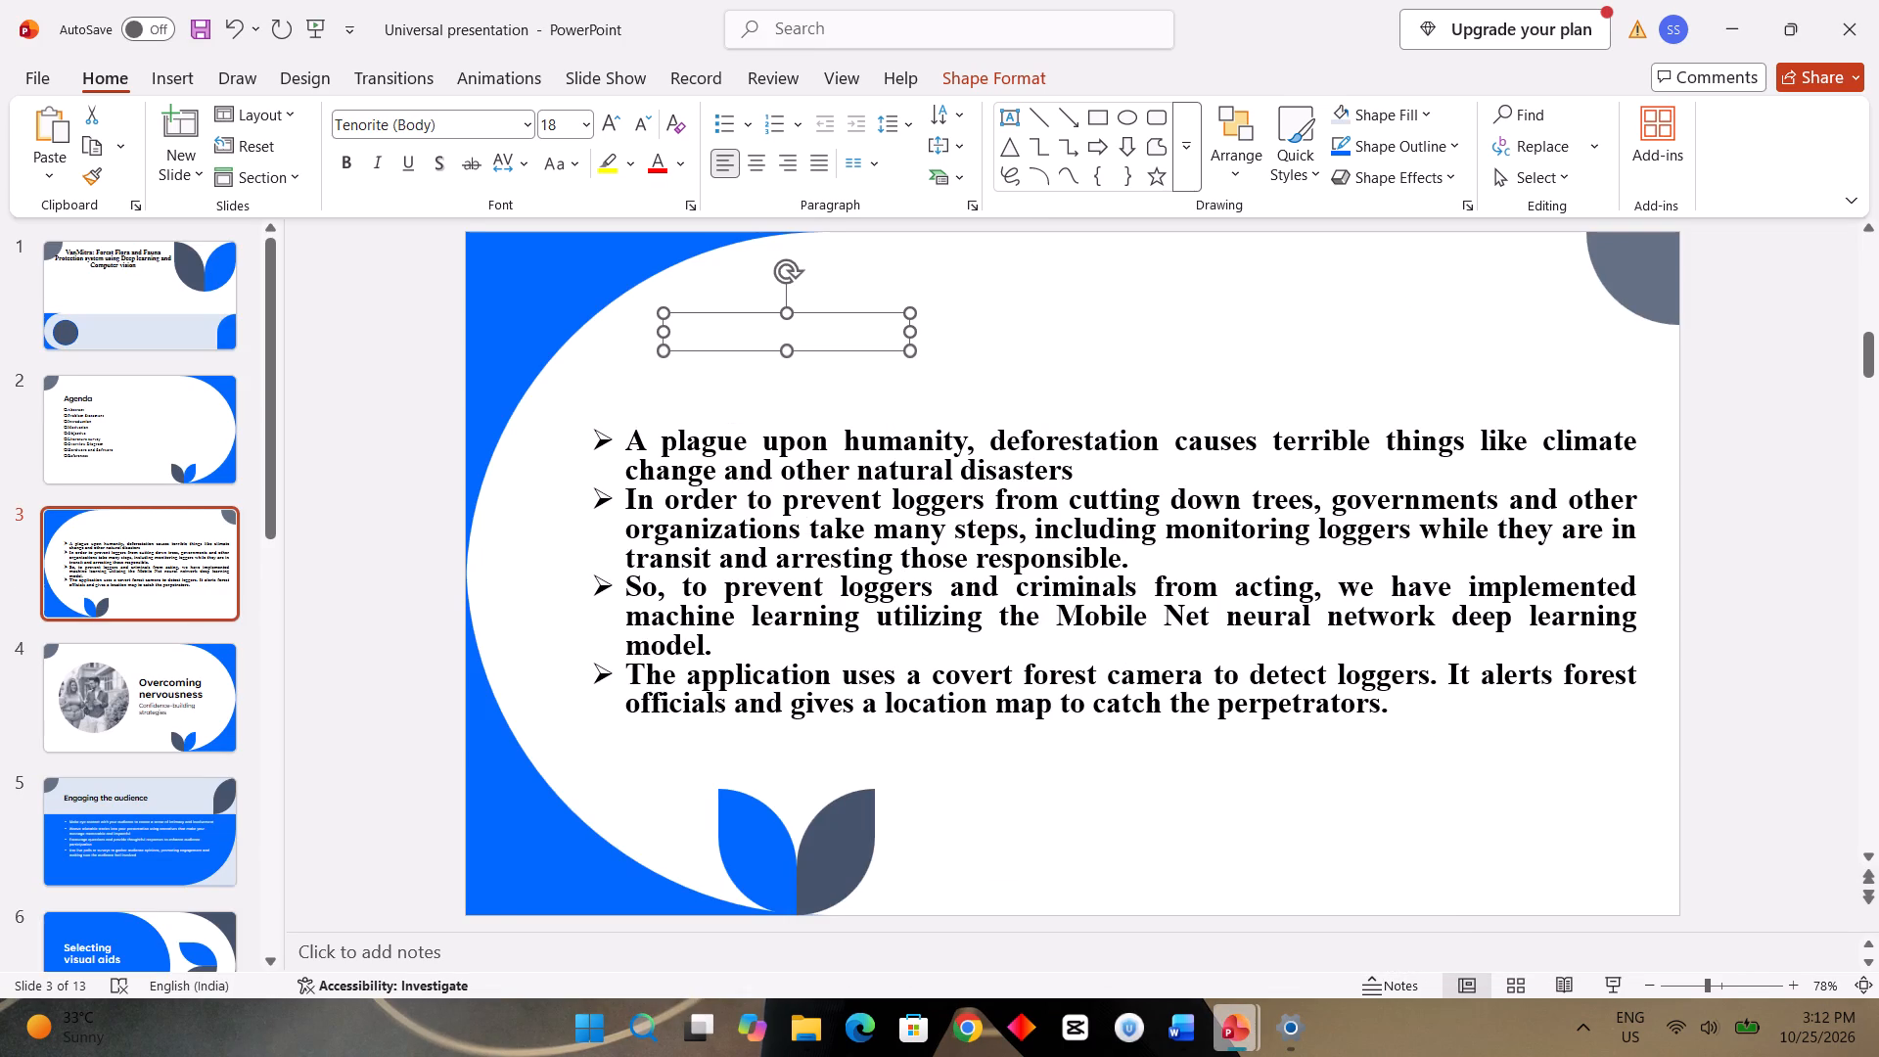
click(709, 337)
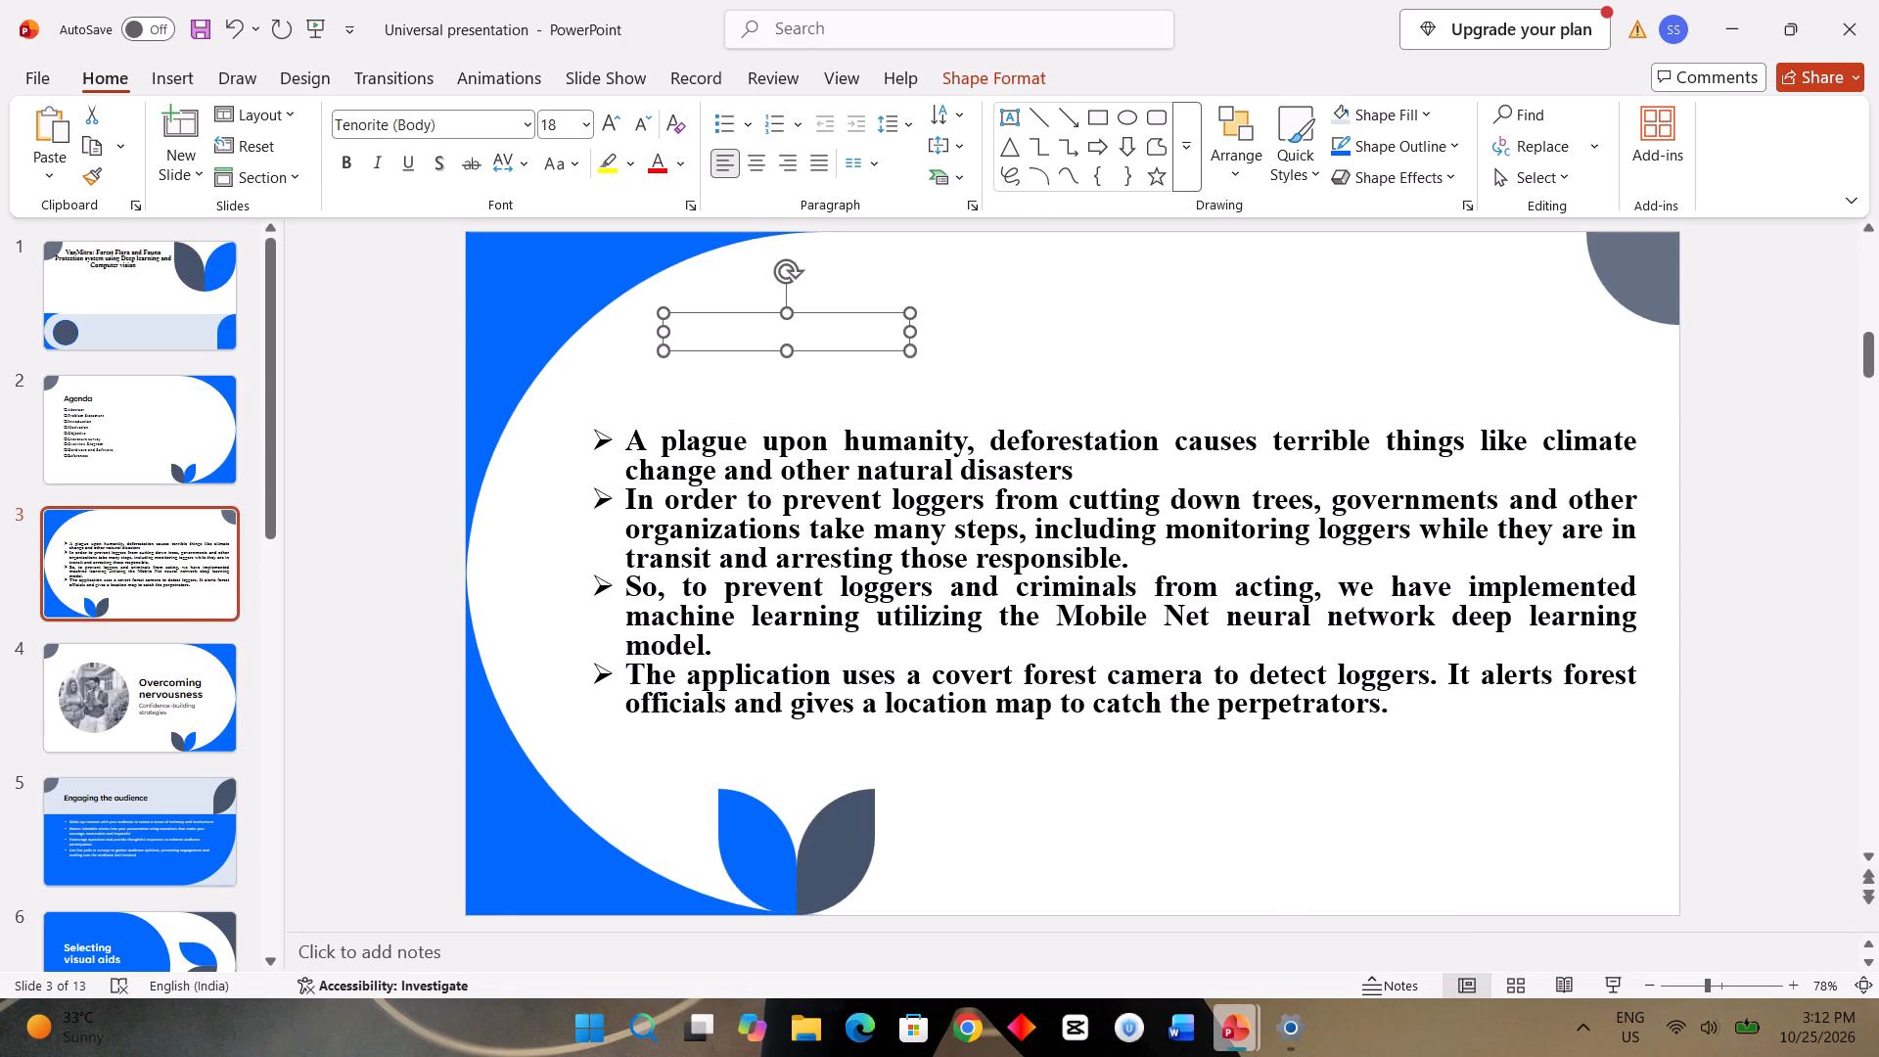
ctrl+click(709, 337)
click(709, 337)
click(709, 337)
double_click(709, 337)
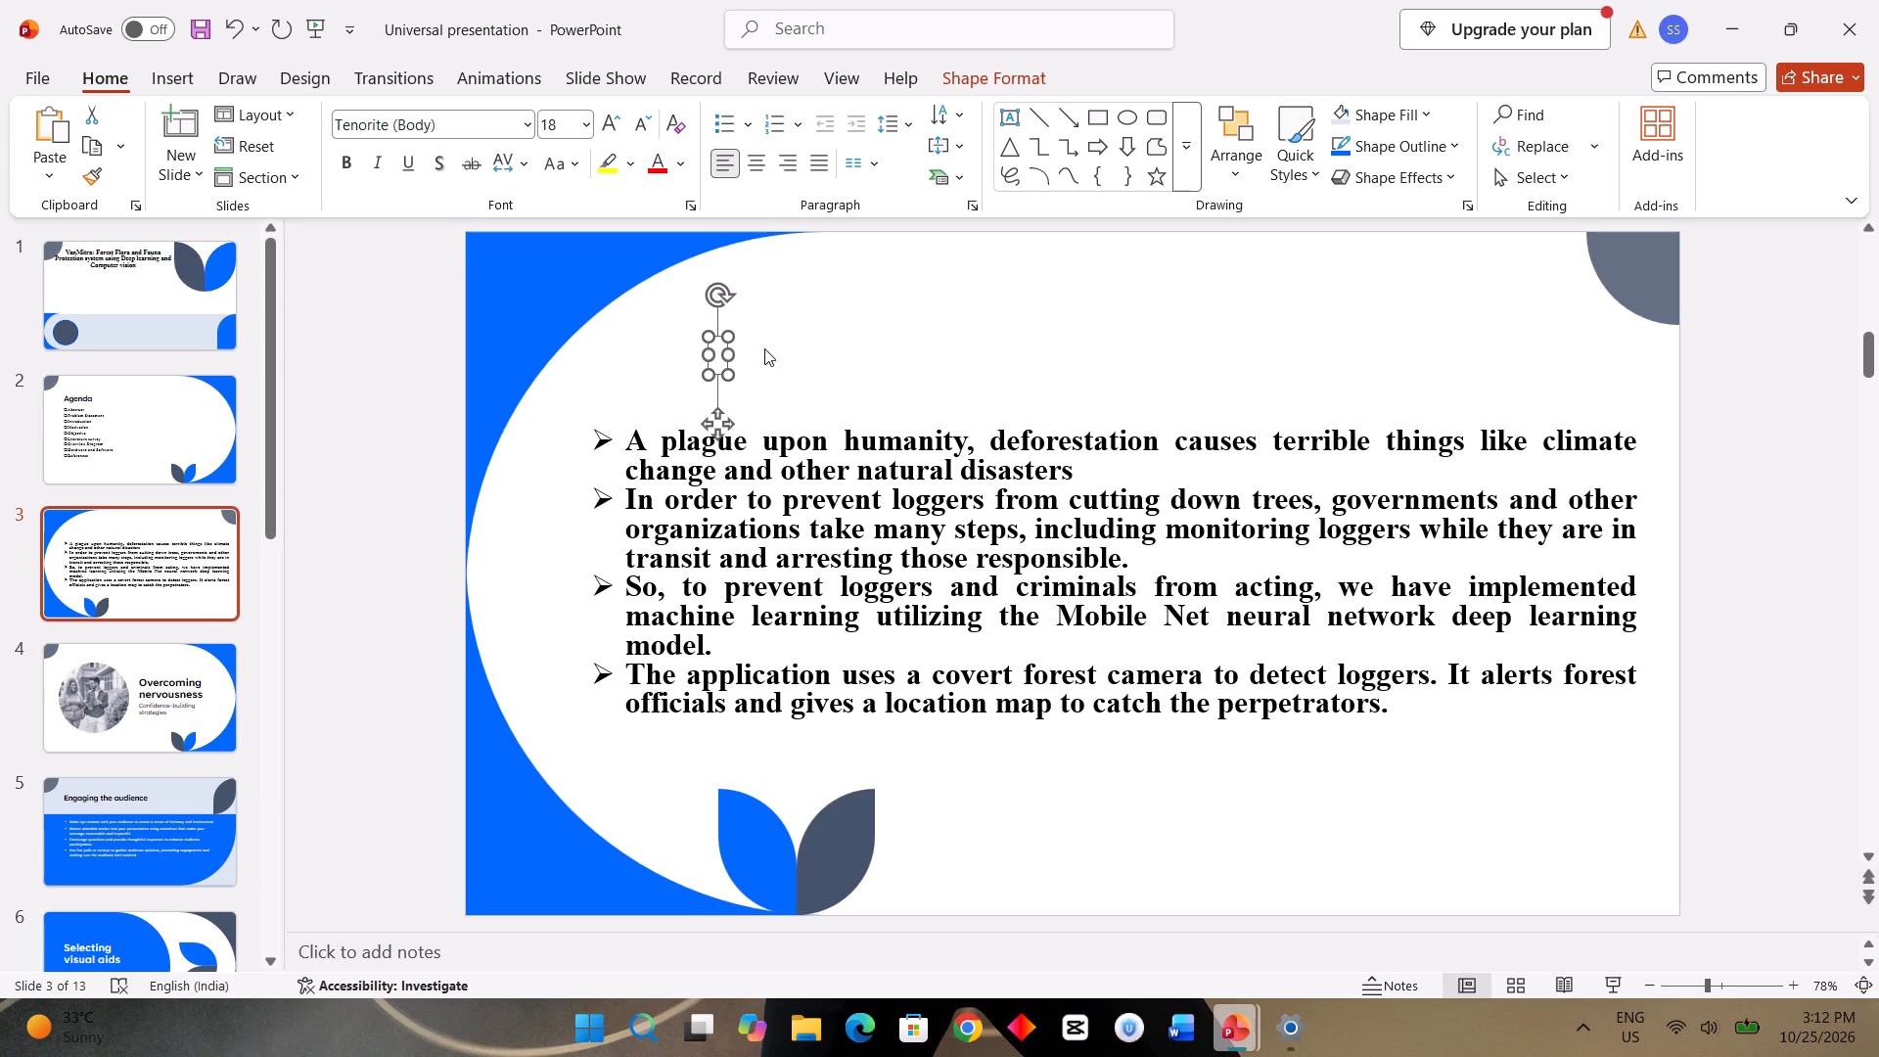
drag(729, 355, 848, 346)
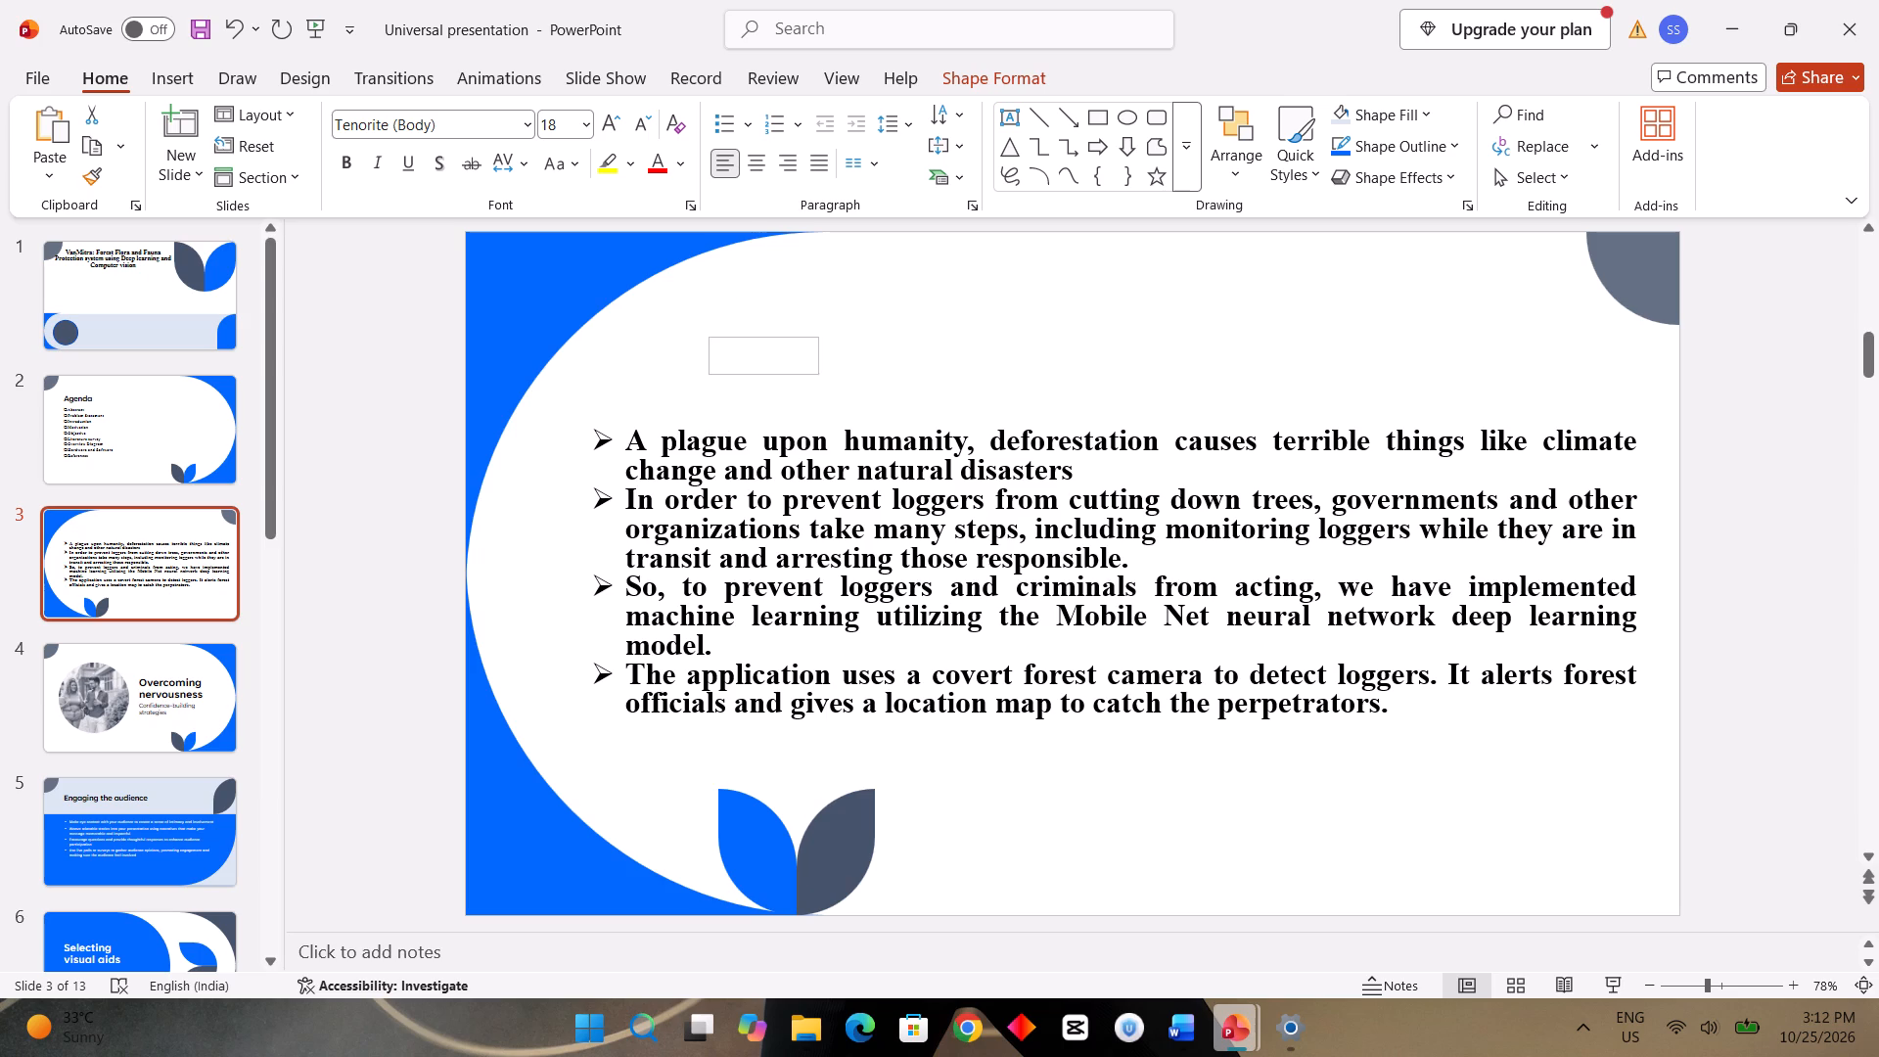
drag(848, 346, 1014, 348)
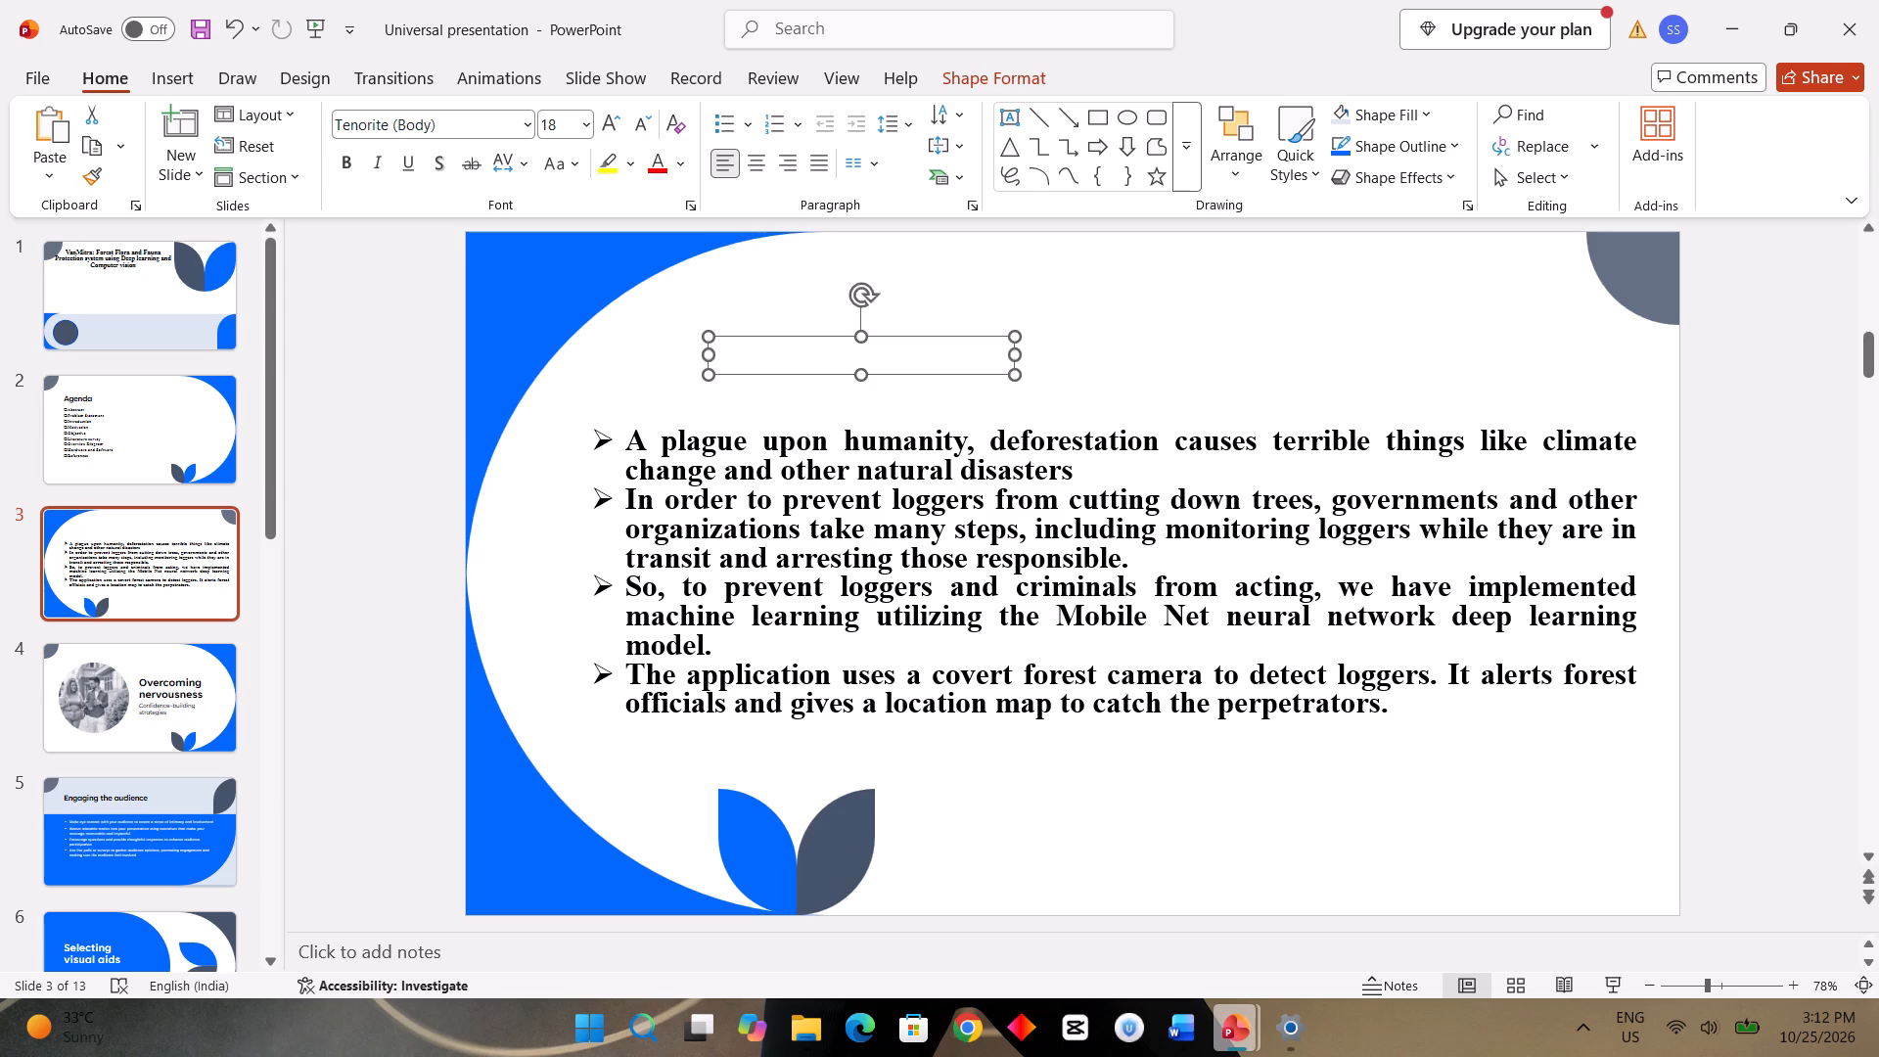
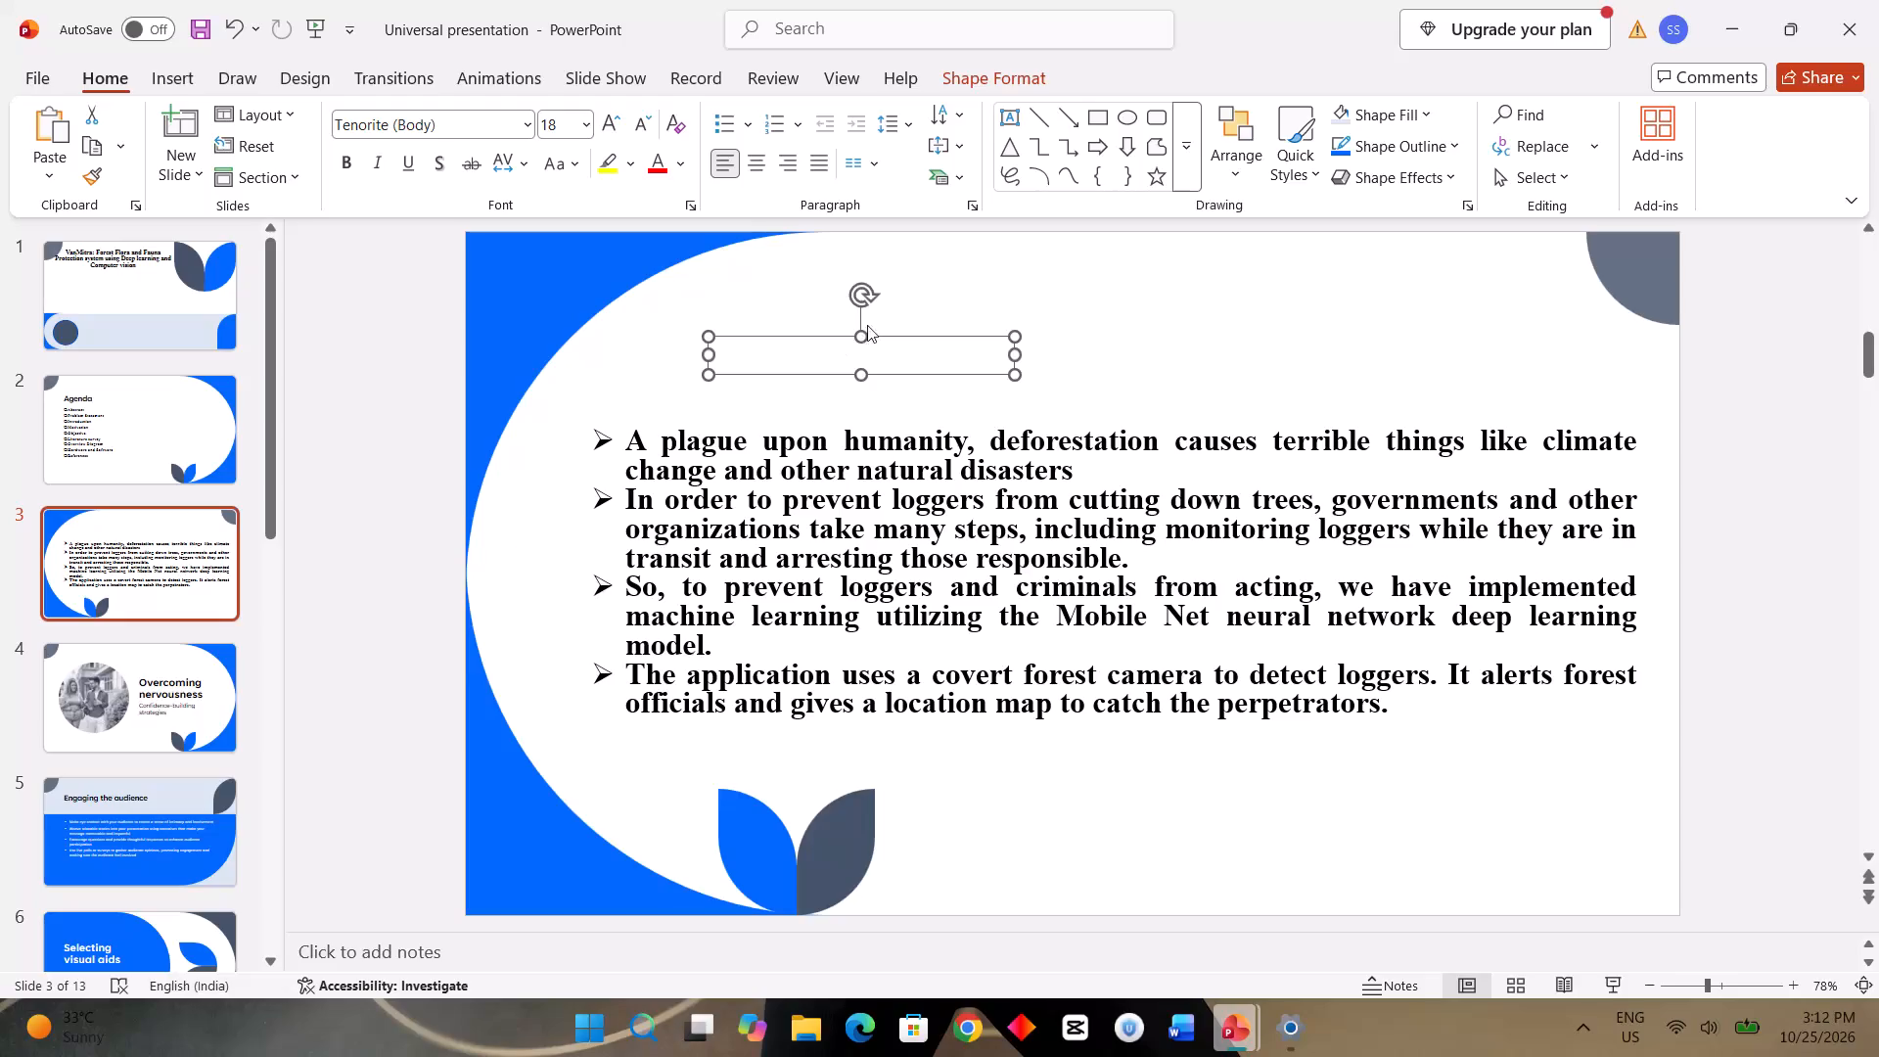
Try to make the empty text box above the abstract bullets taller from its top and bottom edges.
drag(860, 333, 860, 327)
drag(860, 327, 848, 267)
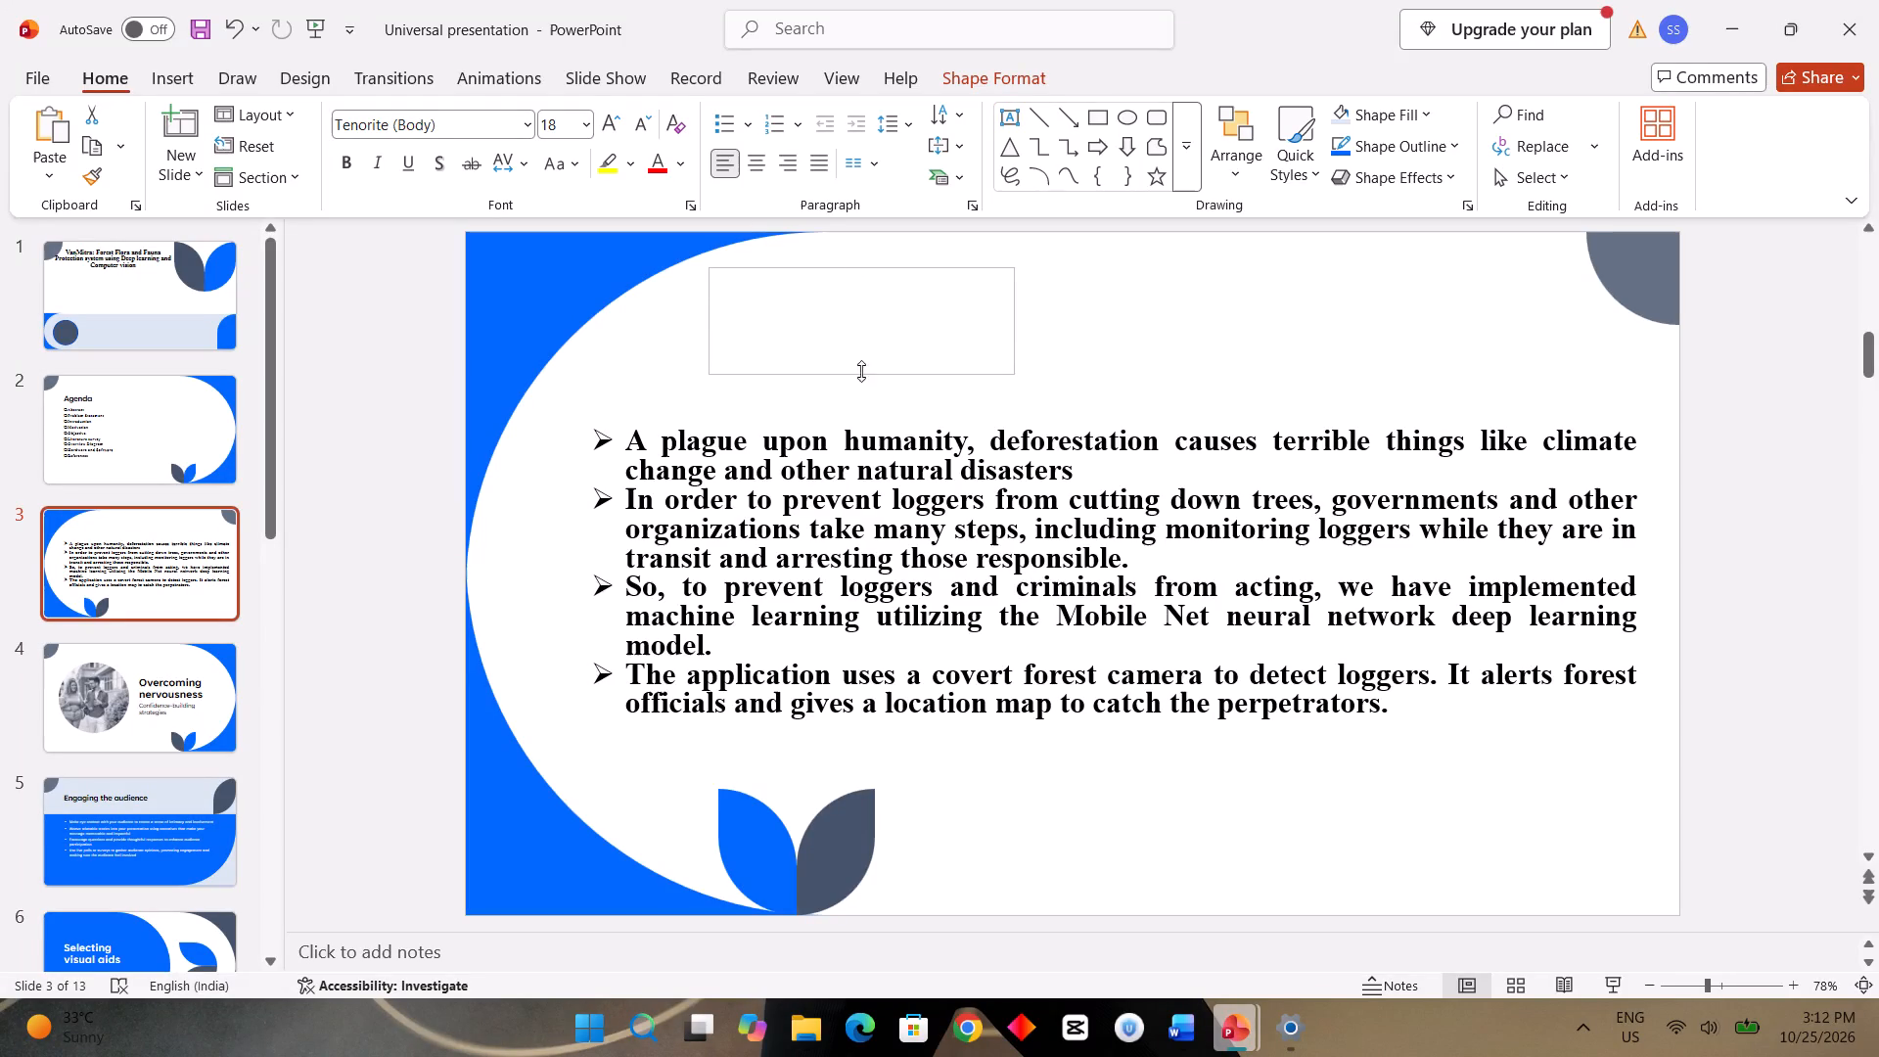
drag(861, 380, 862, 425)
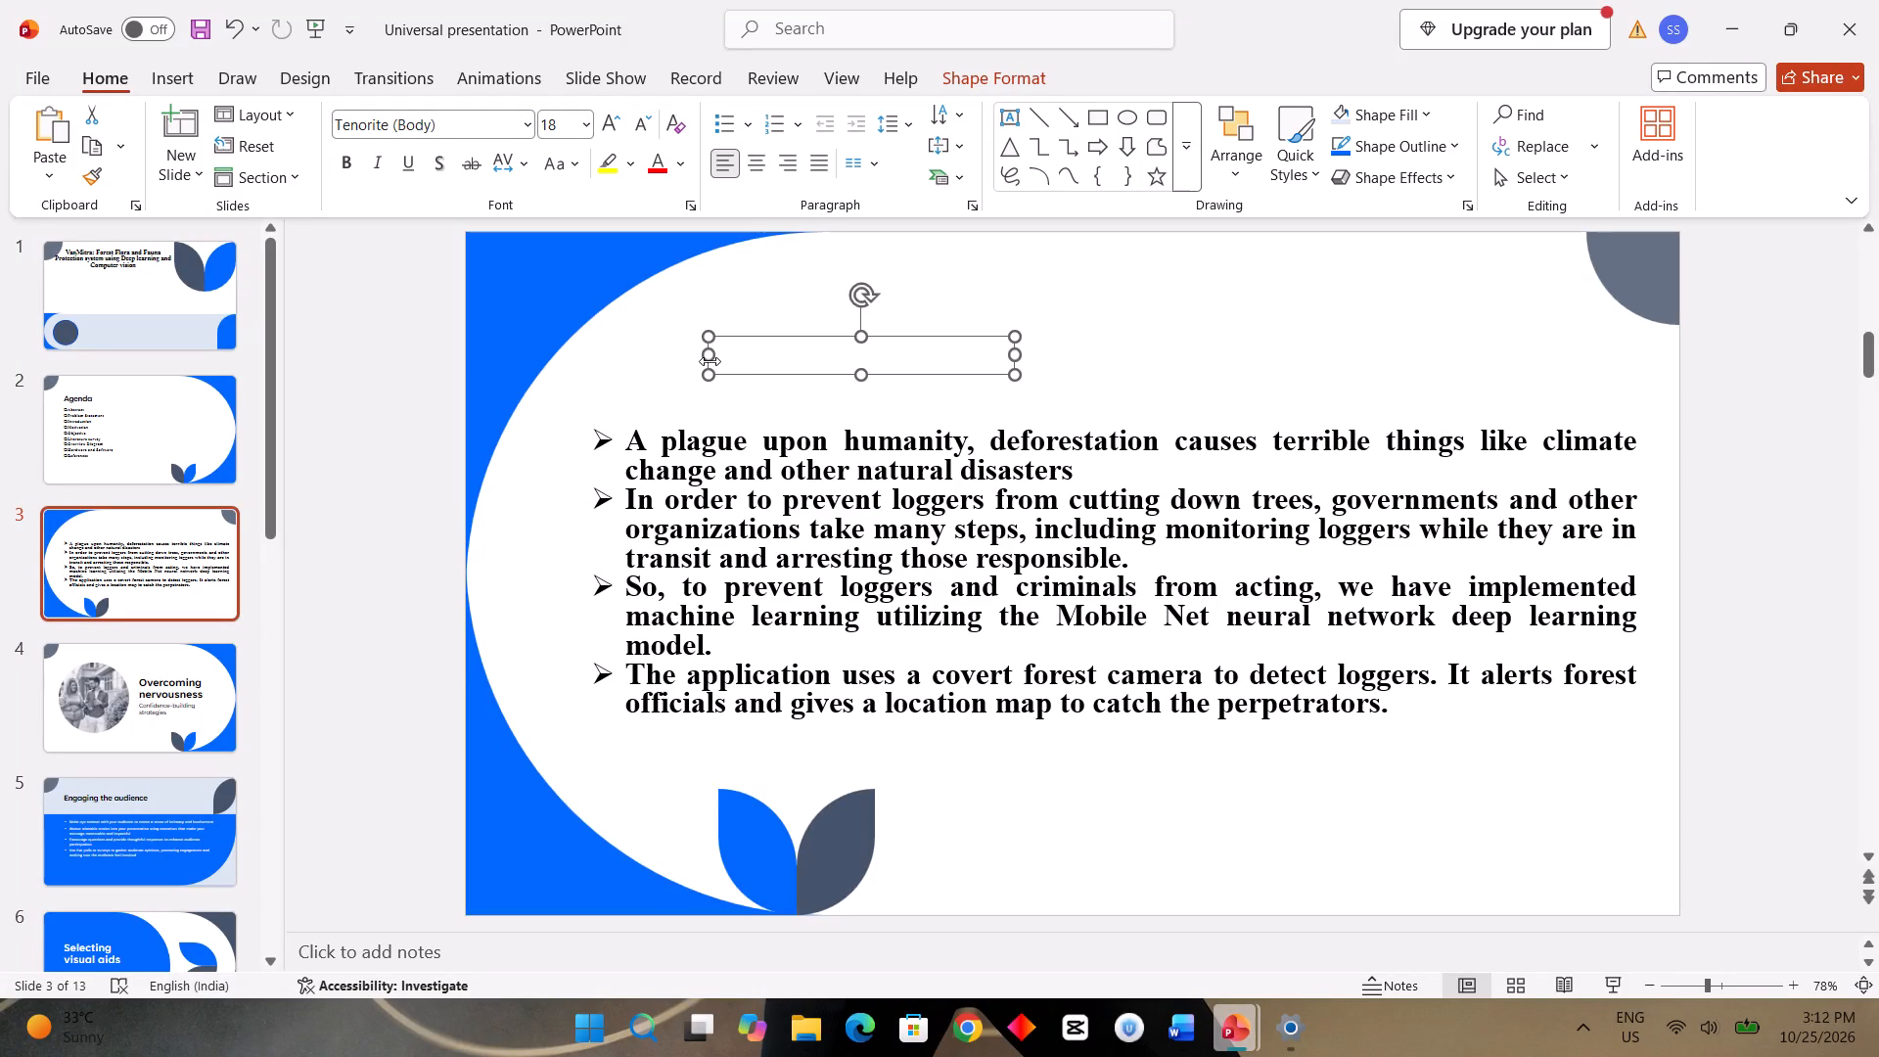
Paste the copied ABSTRACT heading into the empty text box and widen the box to over a third of the slide's width.
click(751, 360)
key(ctrl+v)
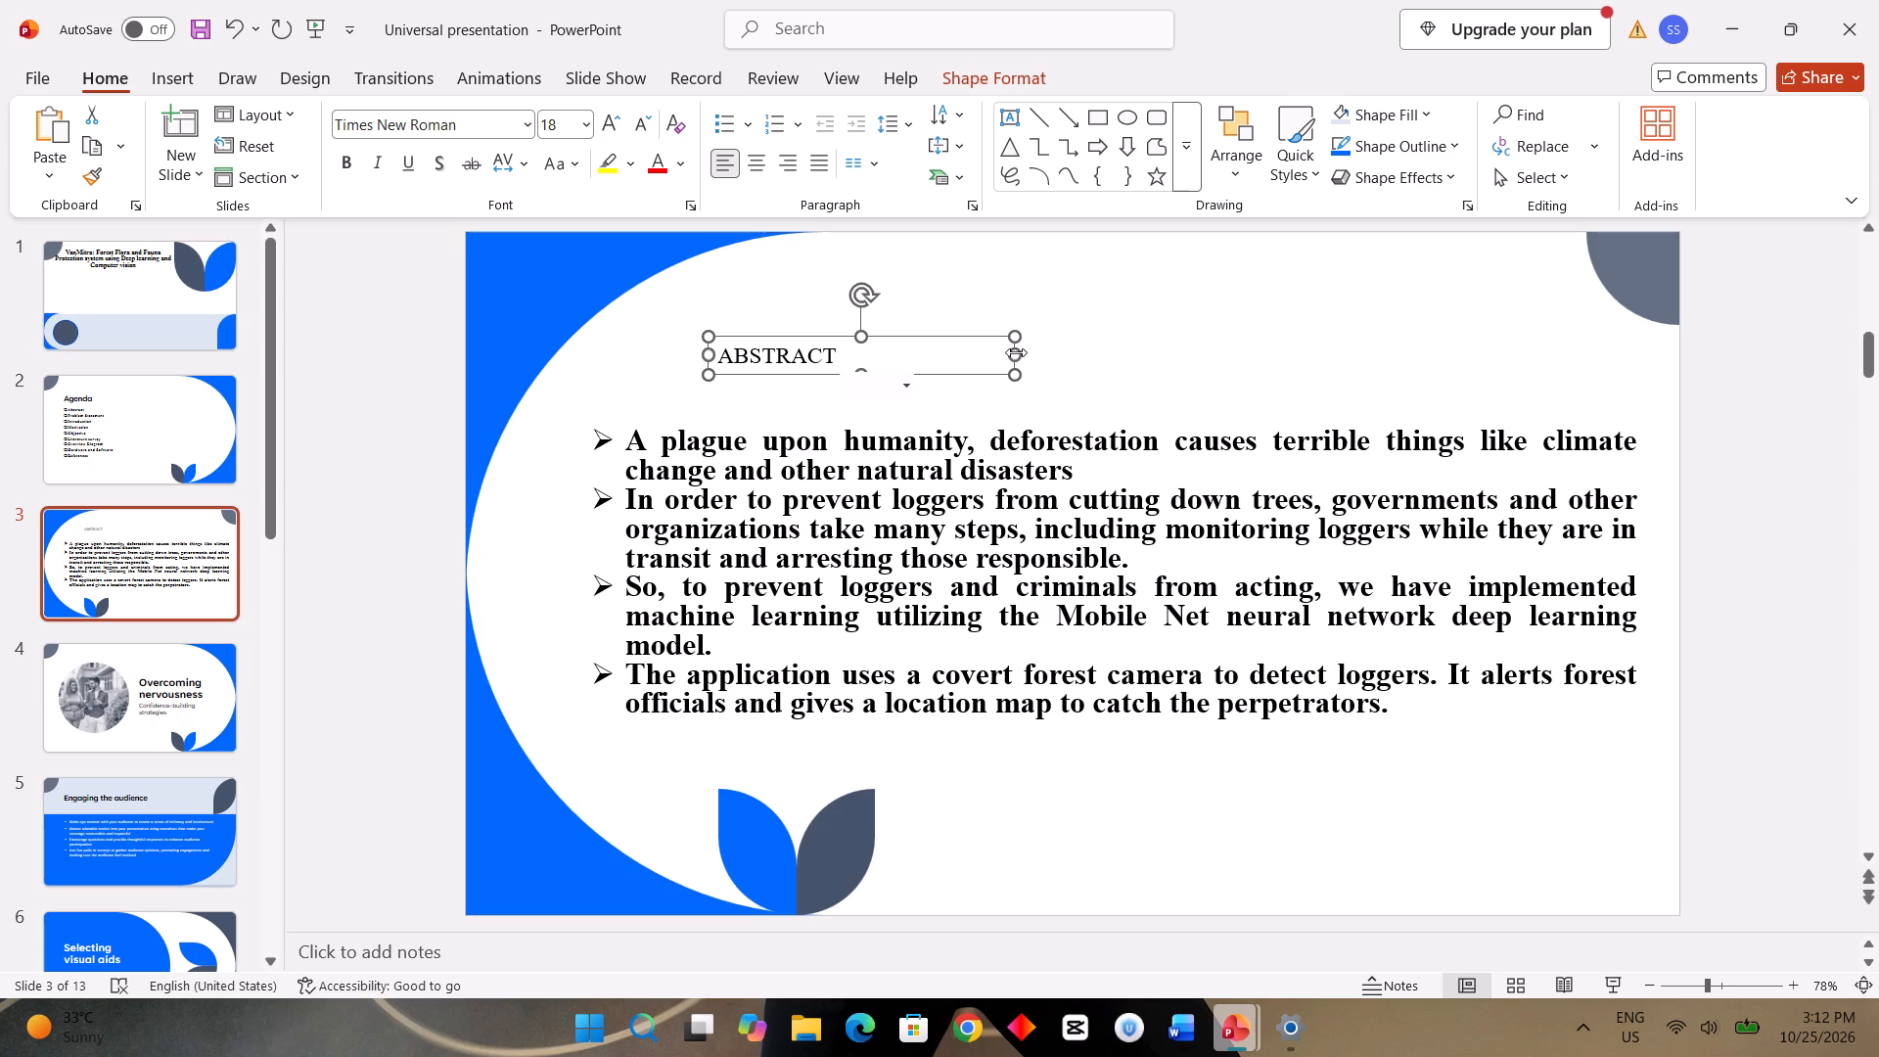
drag(1016, 352, 1165, 344)
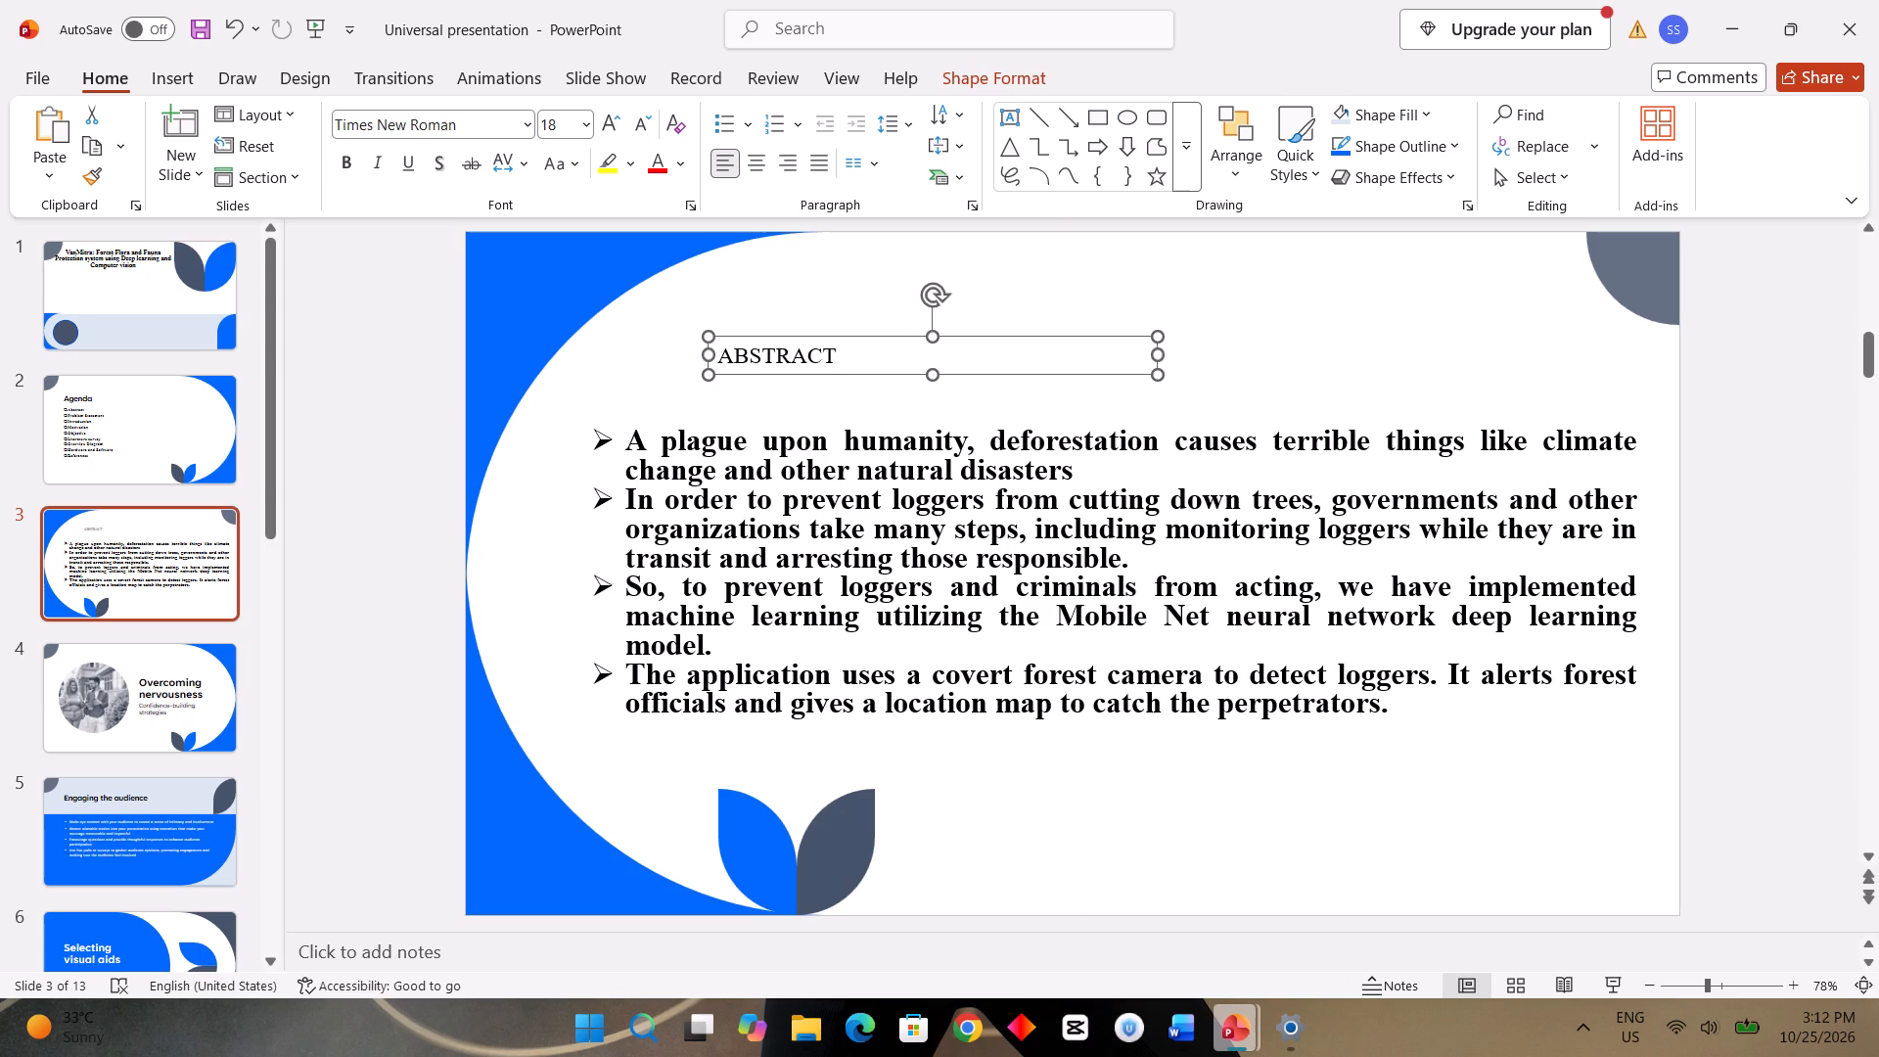
Set the font size of the ABSTRACT heading to 36.
click(790, 360)
drag(718, 355, 842, 360)
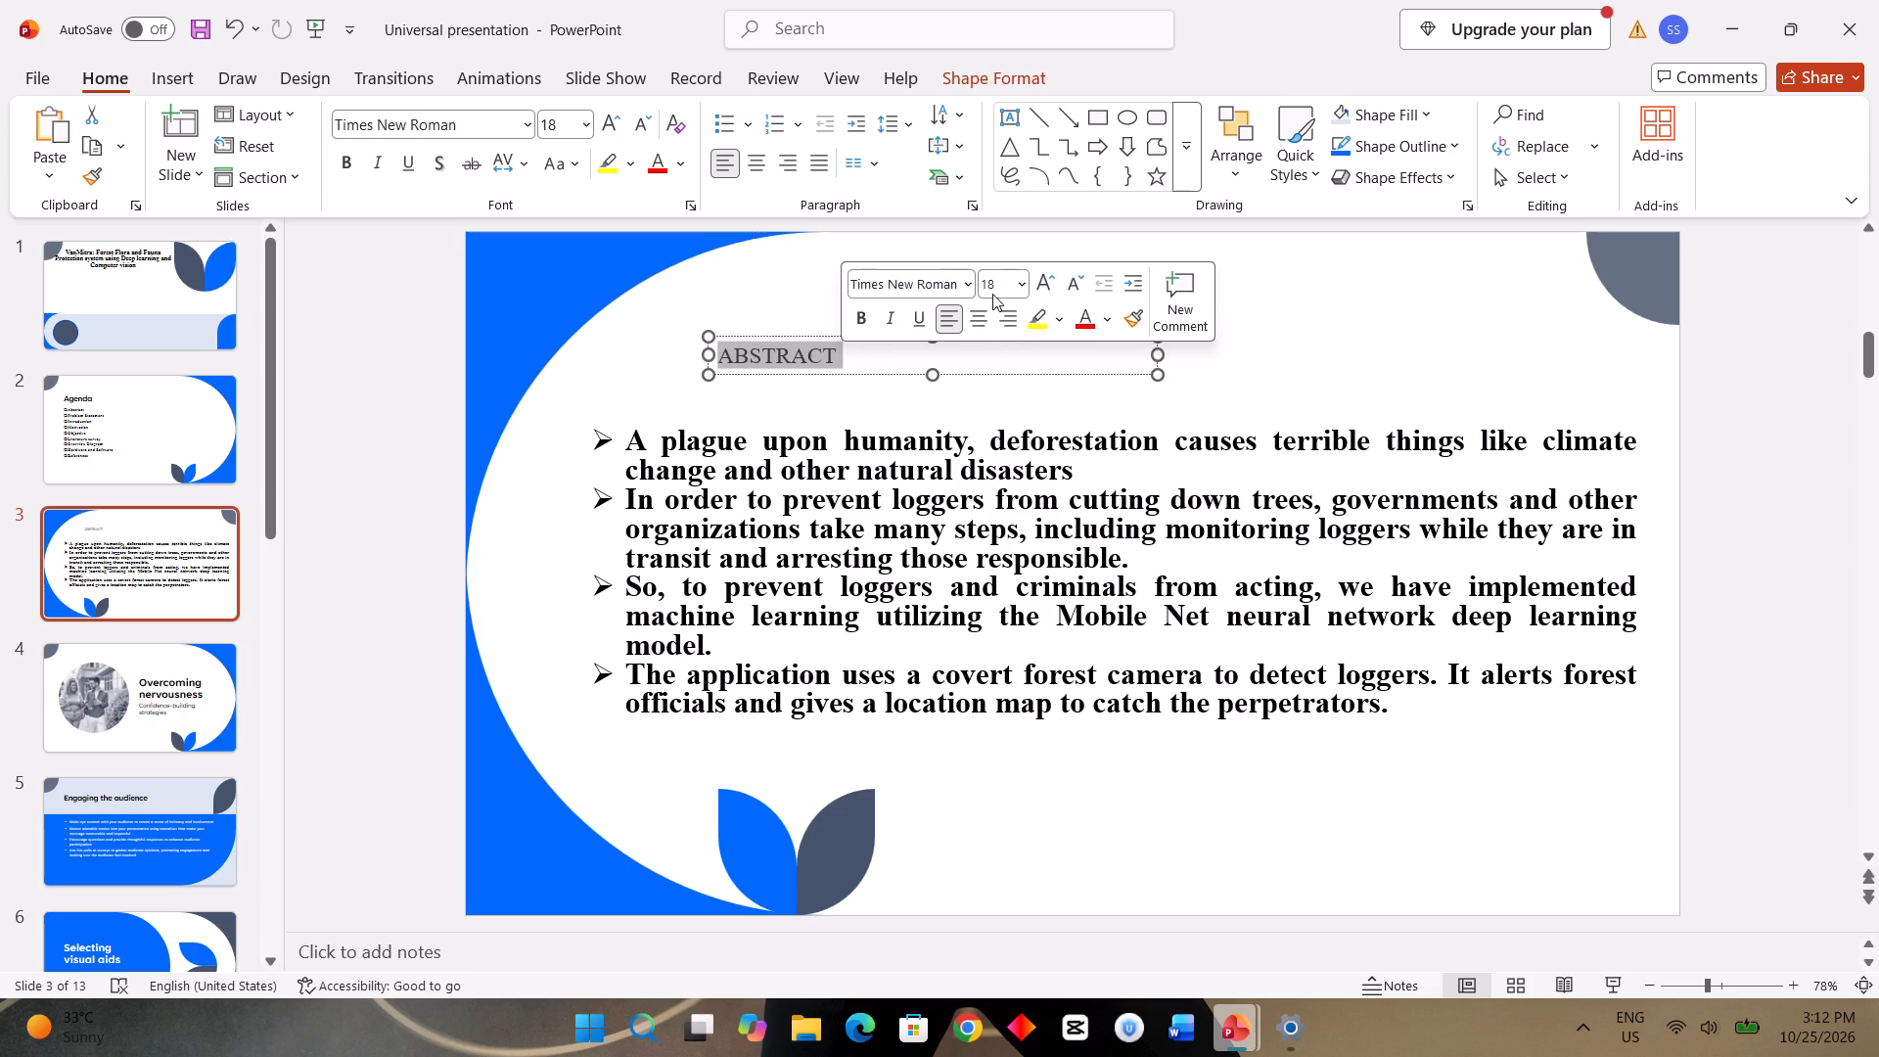
click(1017, 290)
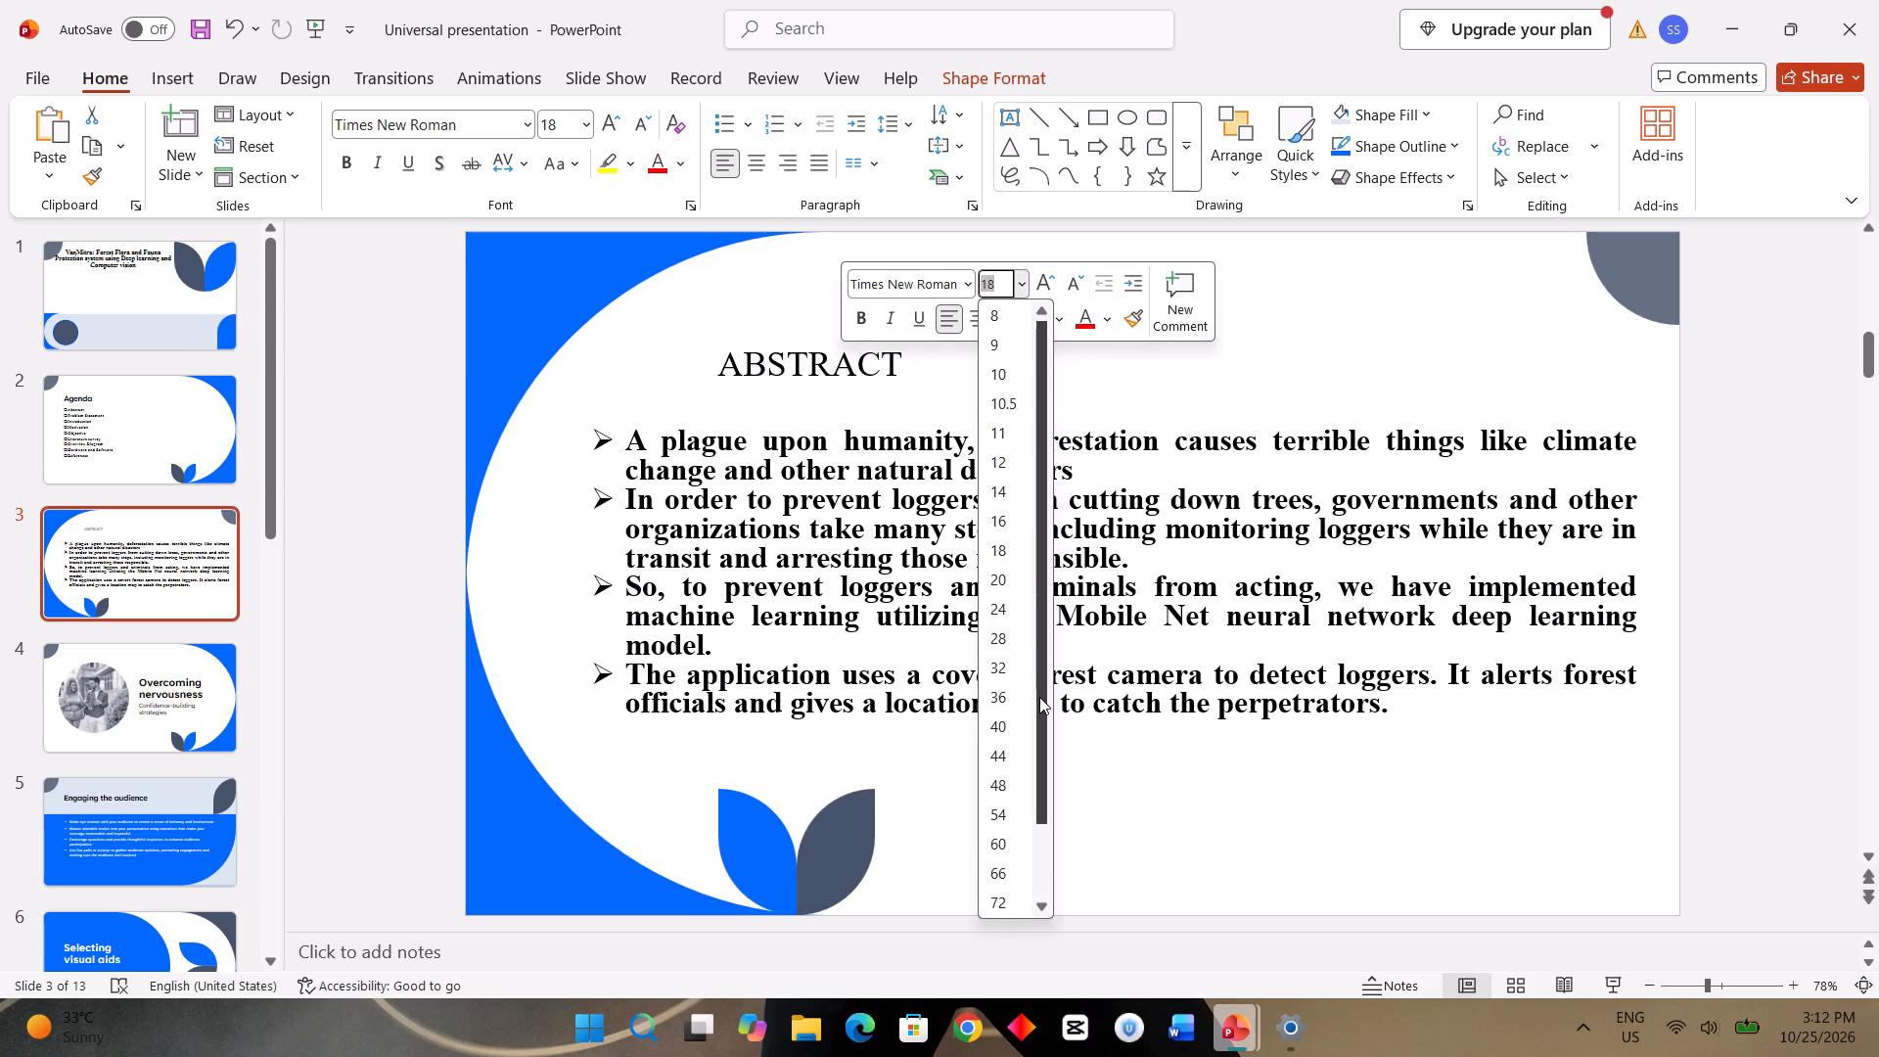
click(1004, 692)
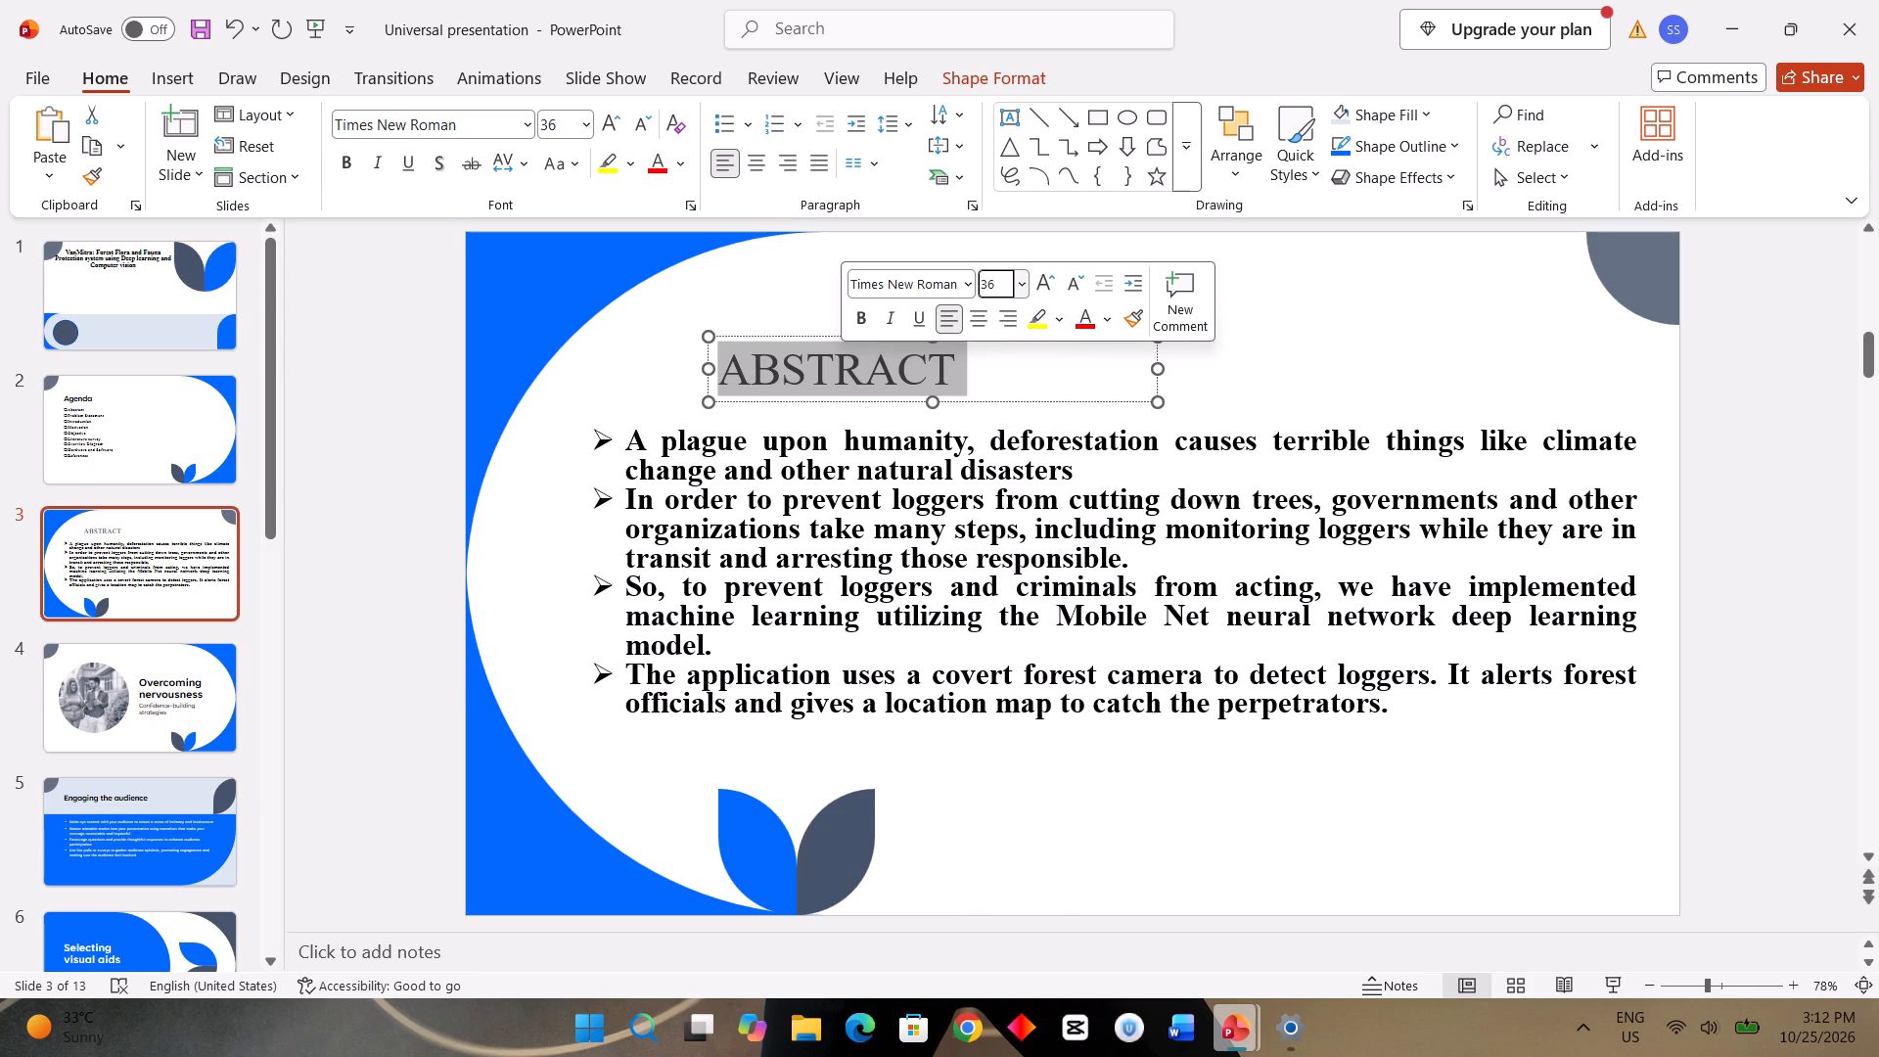
Move the ABSTRACT heading just above the bullet text, with its left edge aligned to the bullet text box.
drag(707, 383, 629, 374)
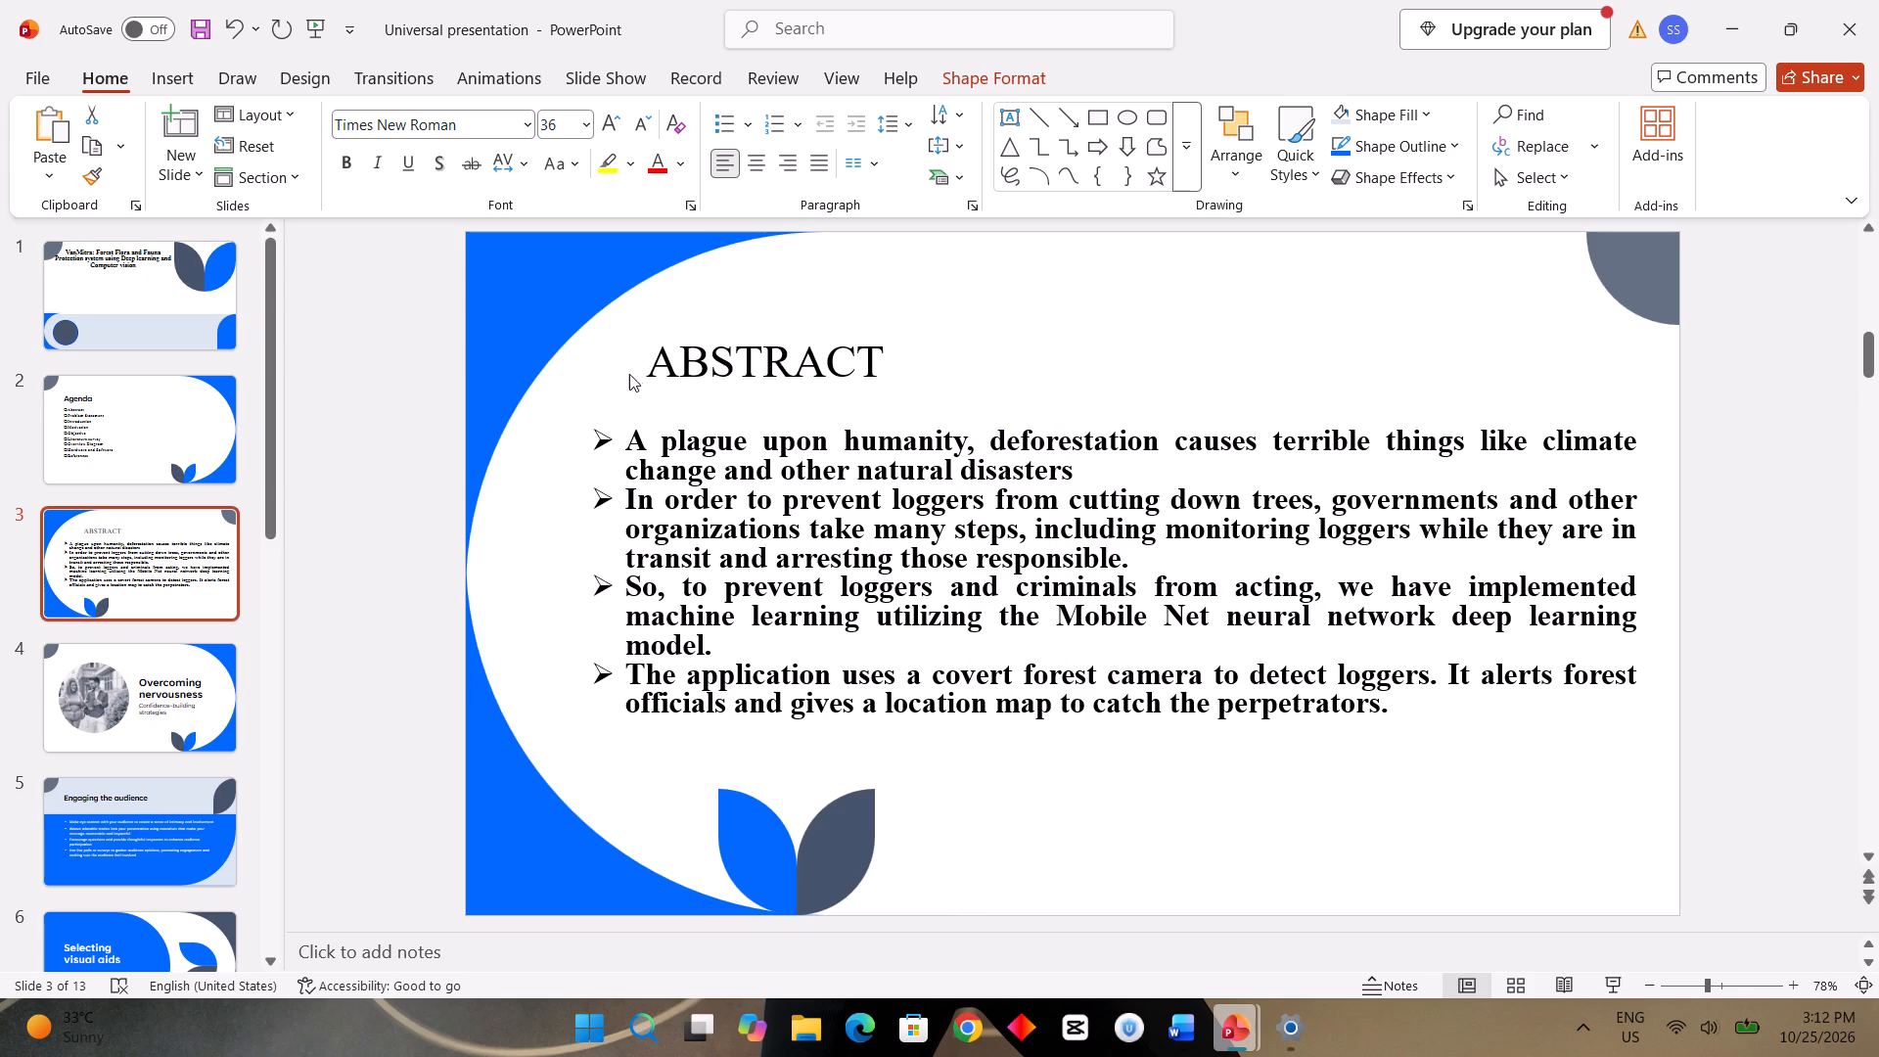
drag(629, 374, 576, 338)
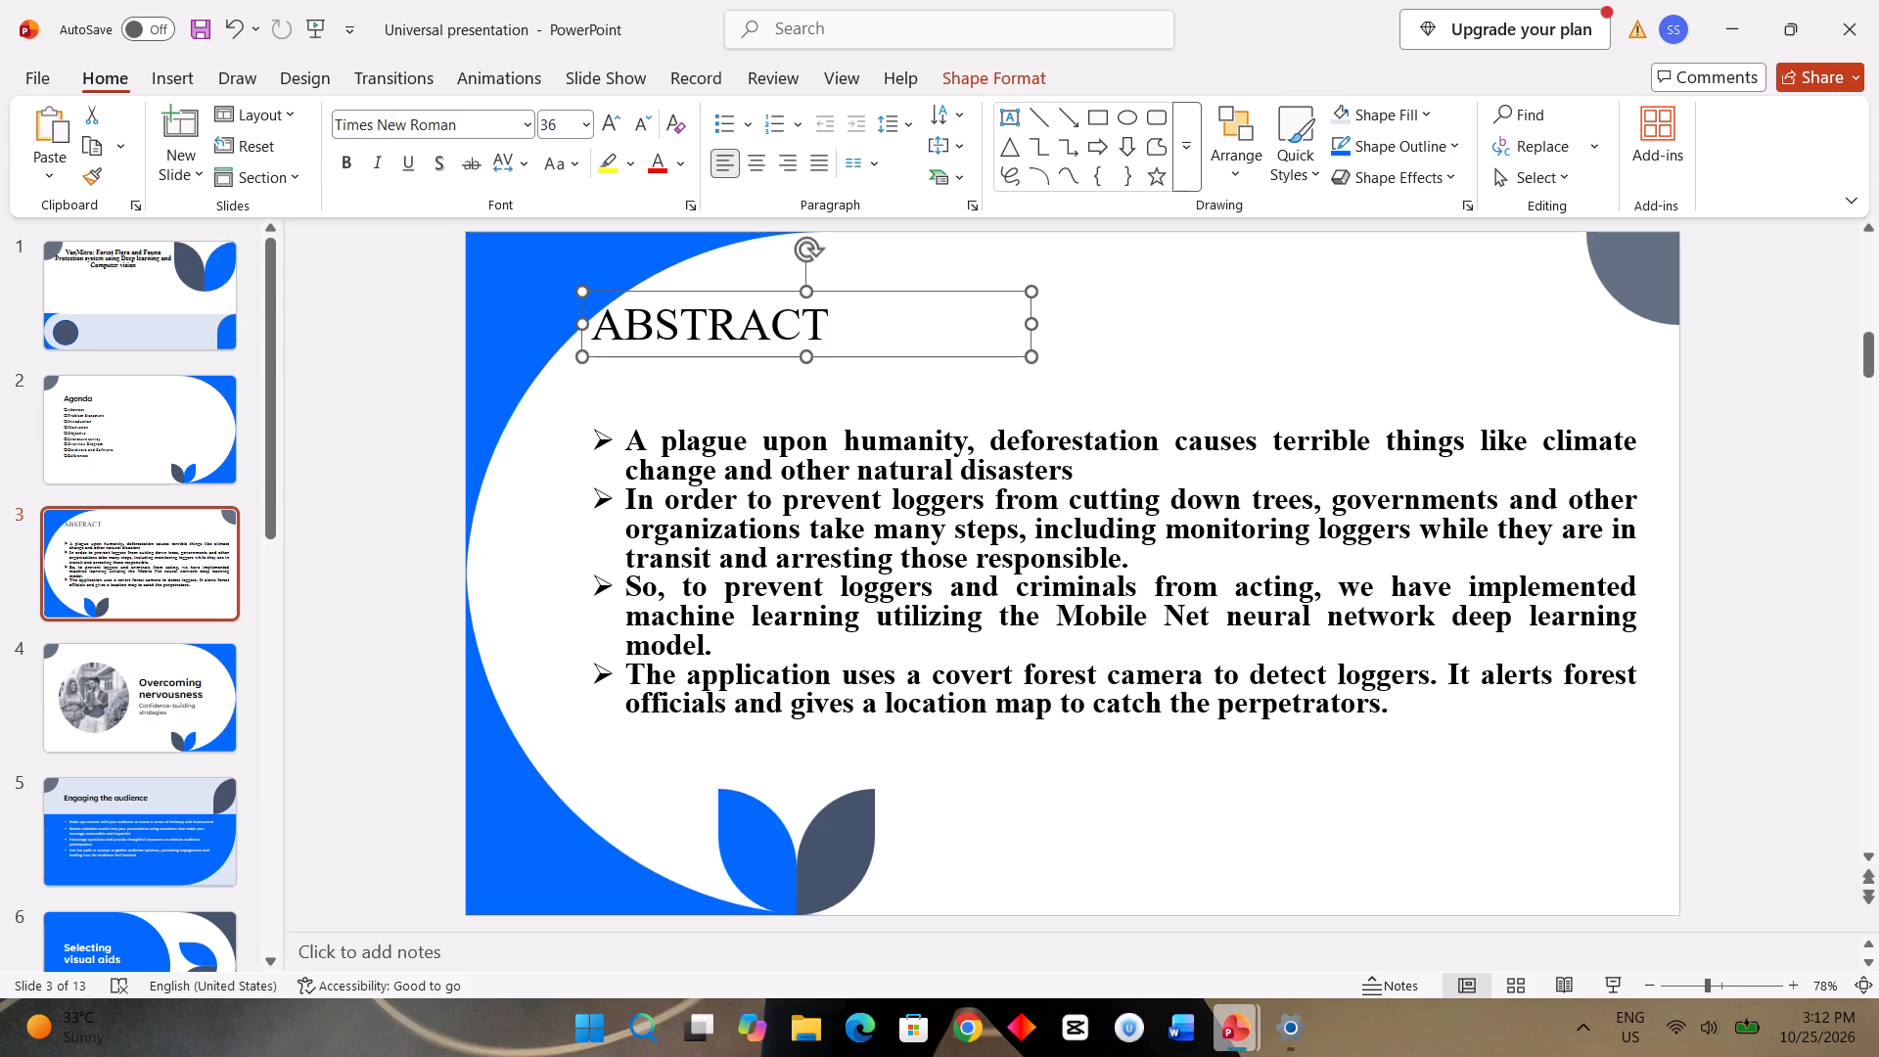
drag(659, 336, 604, 332)
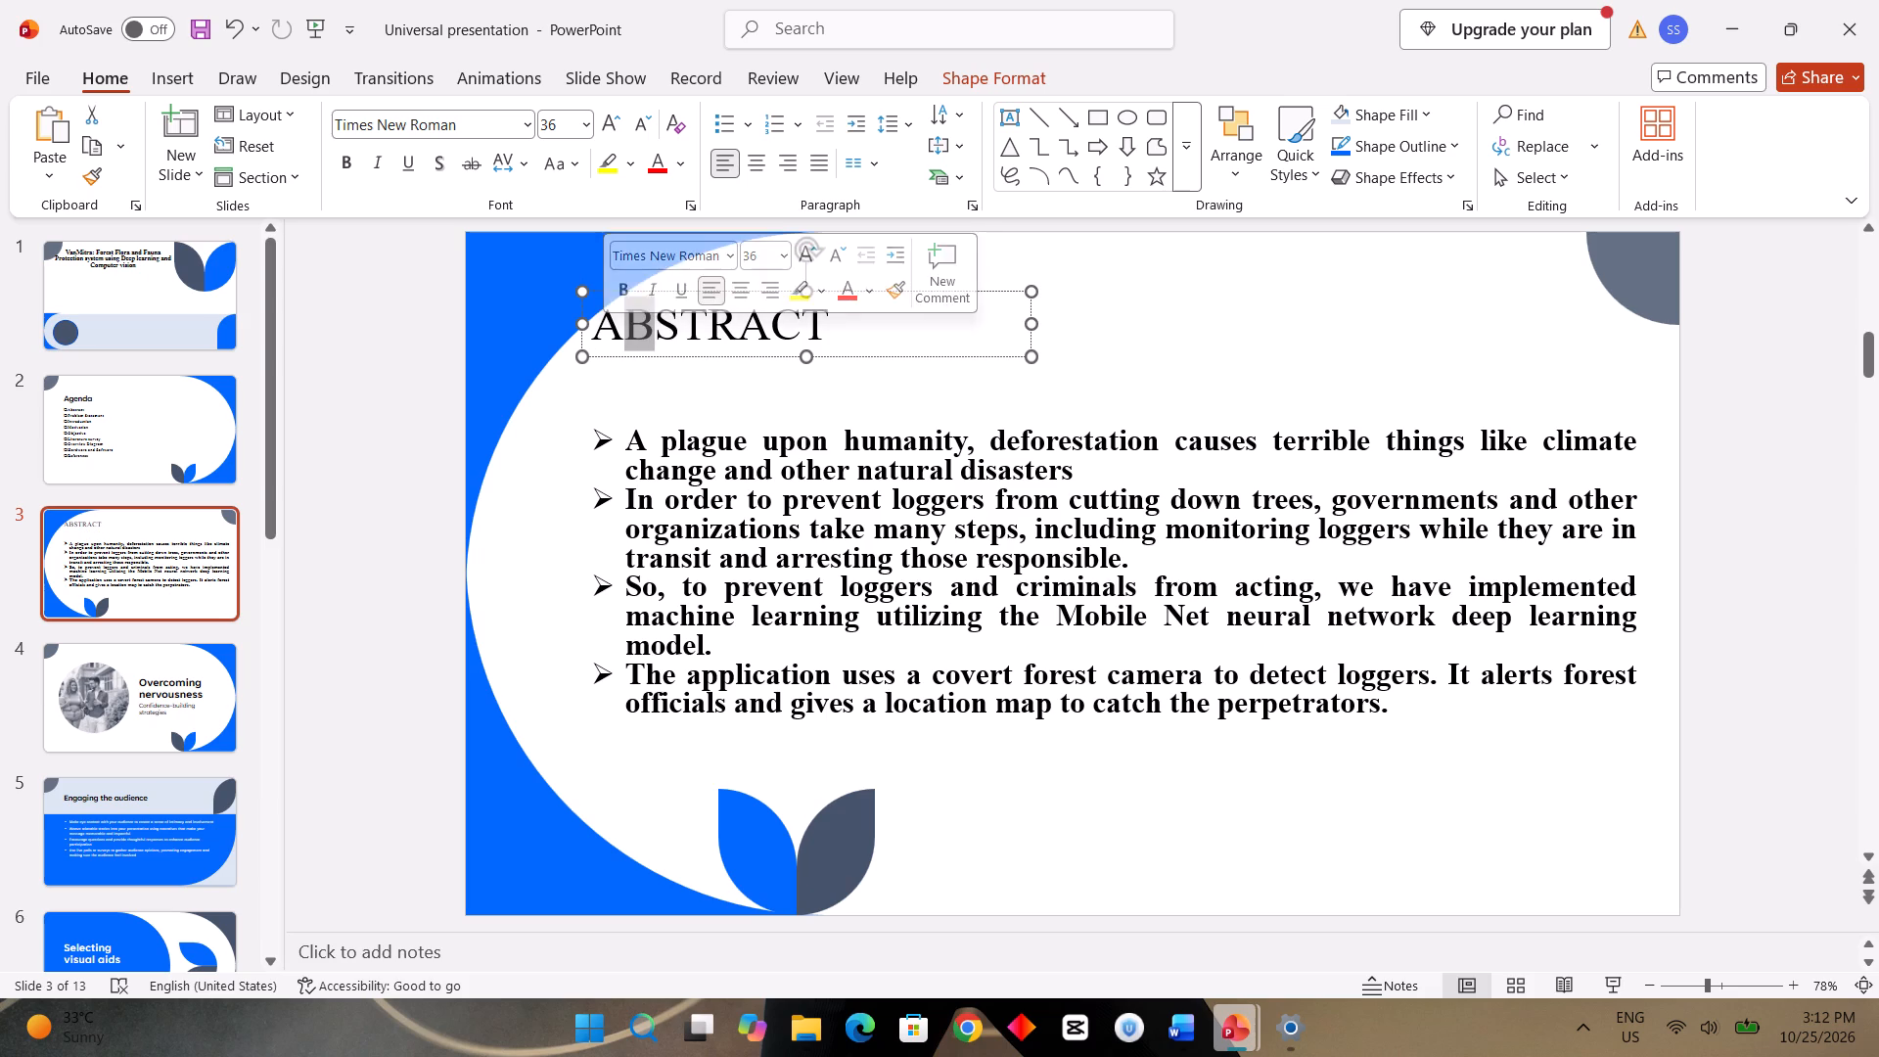
drag(652, 362, 644, 384)
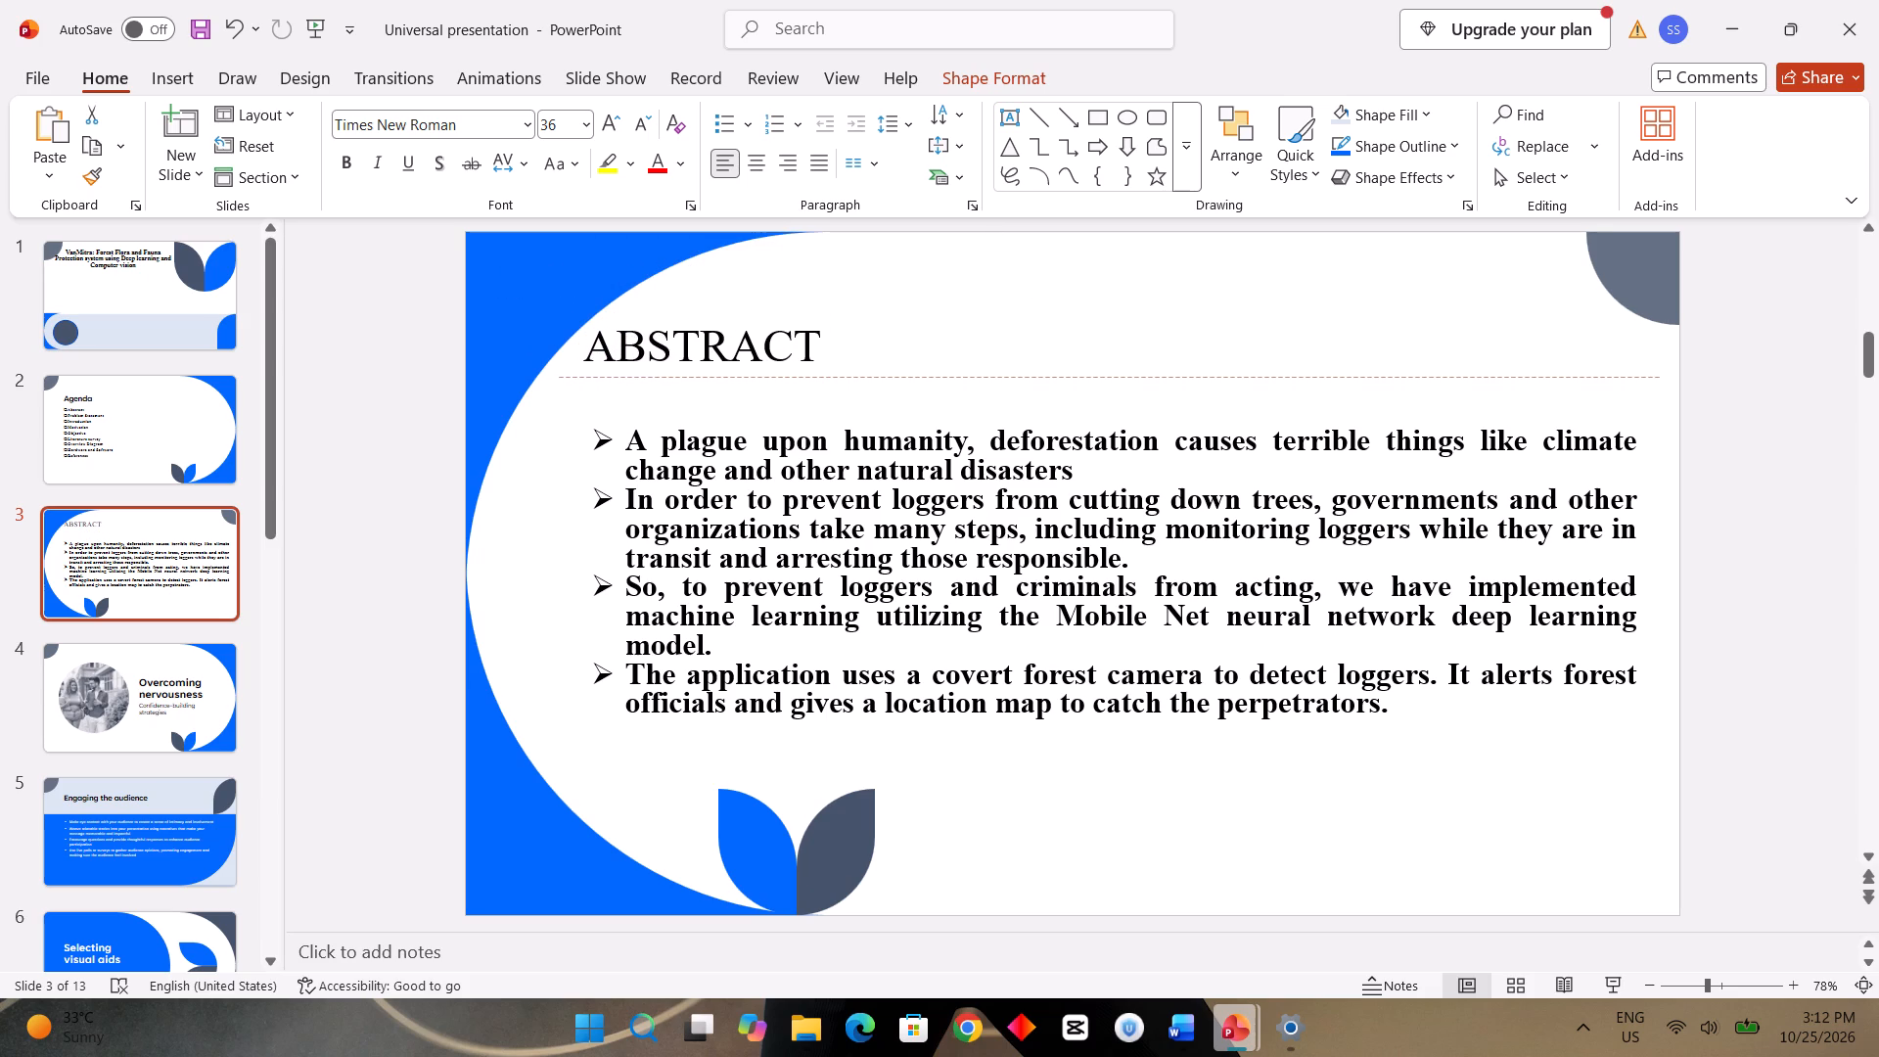
drag(644, 384, 656, 393)
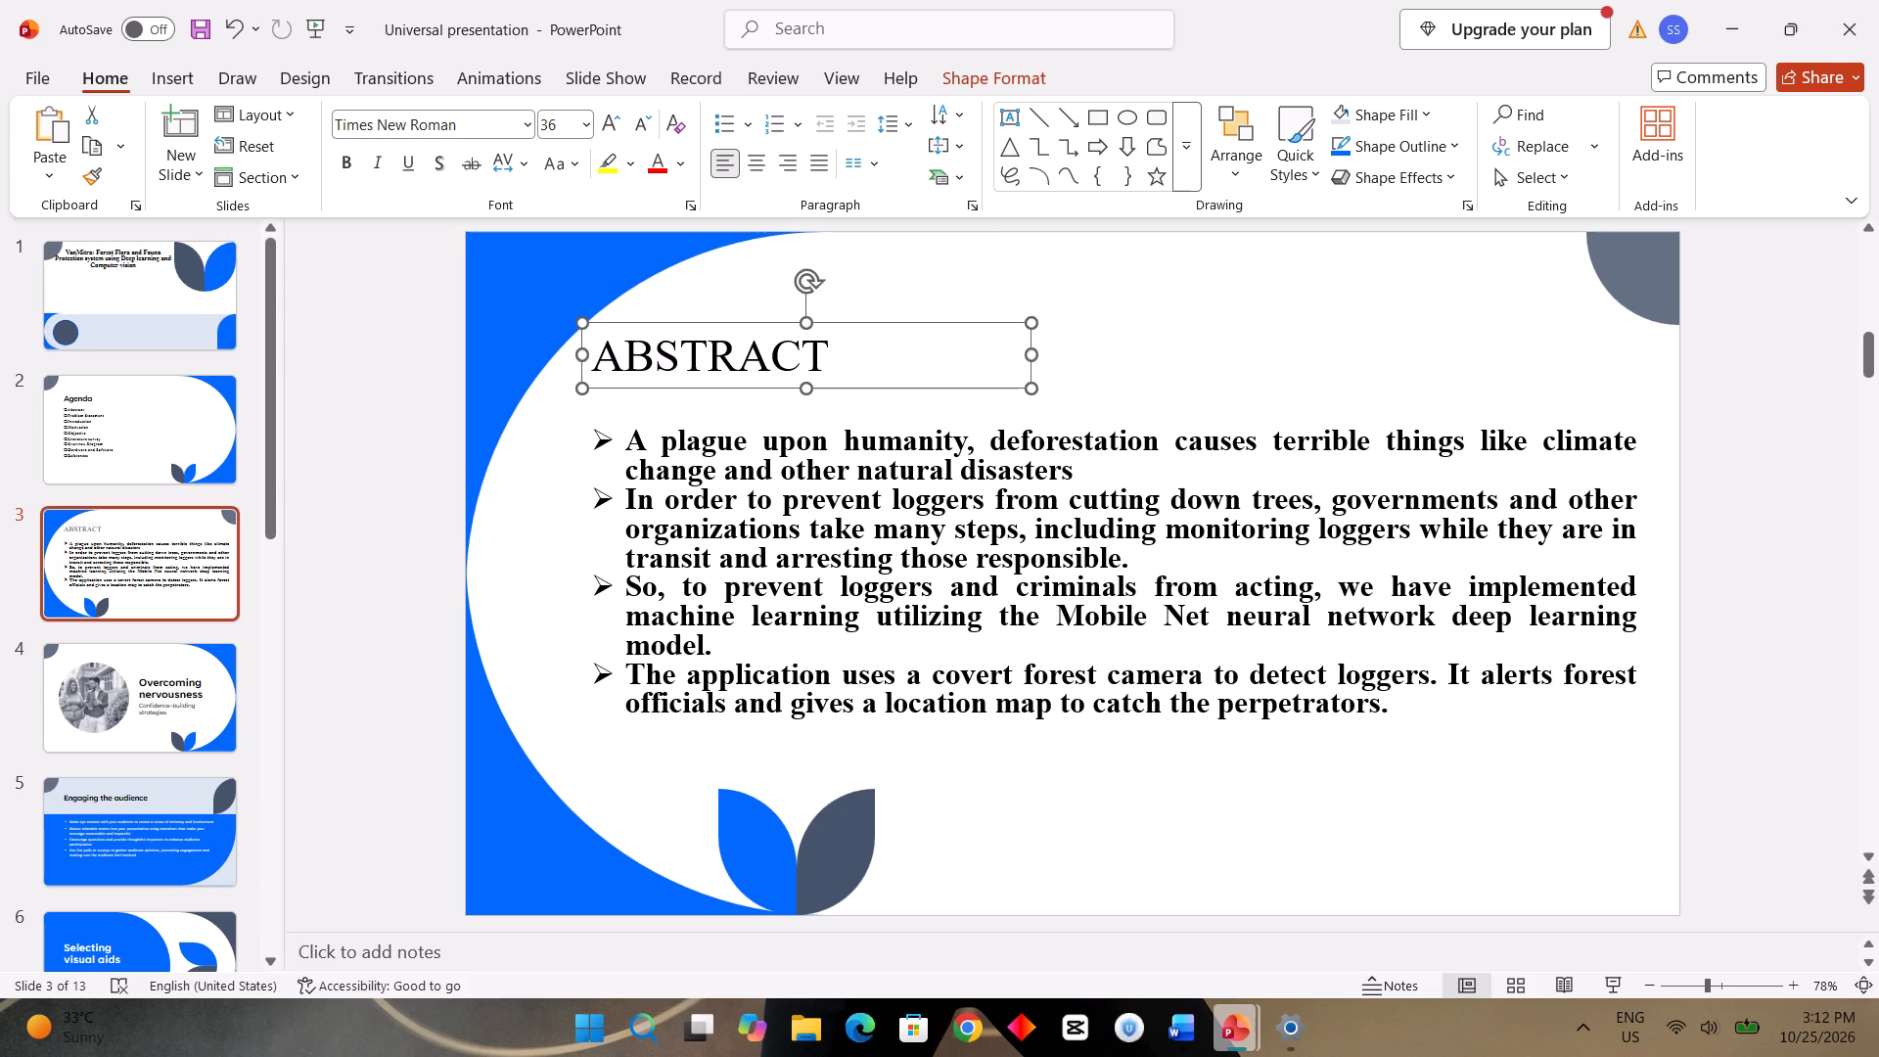
Remove the bold formatting from all four abstract bullets on slide 3.
drag(627, 433, 1132, 752)
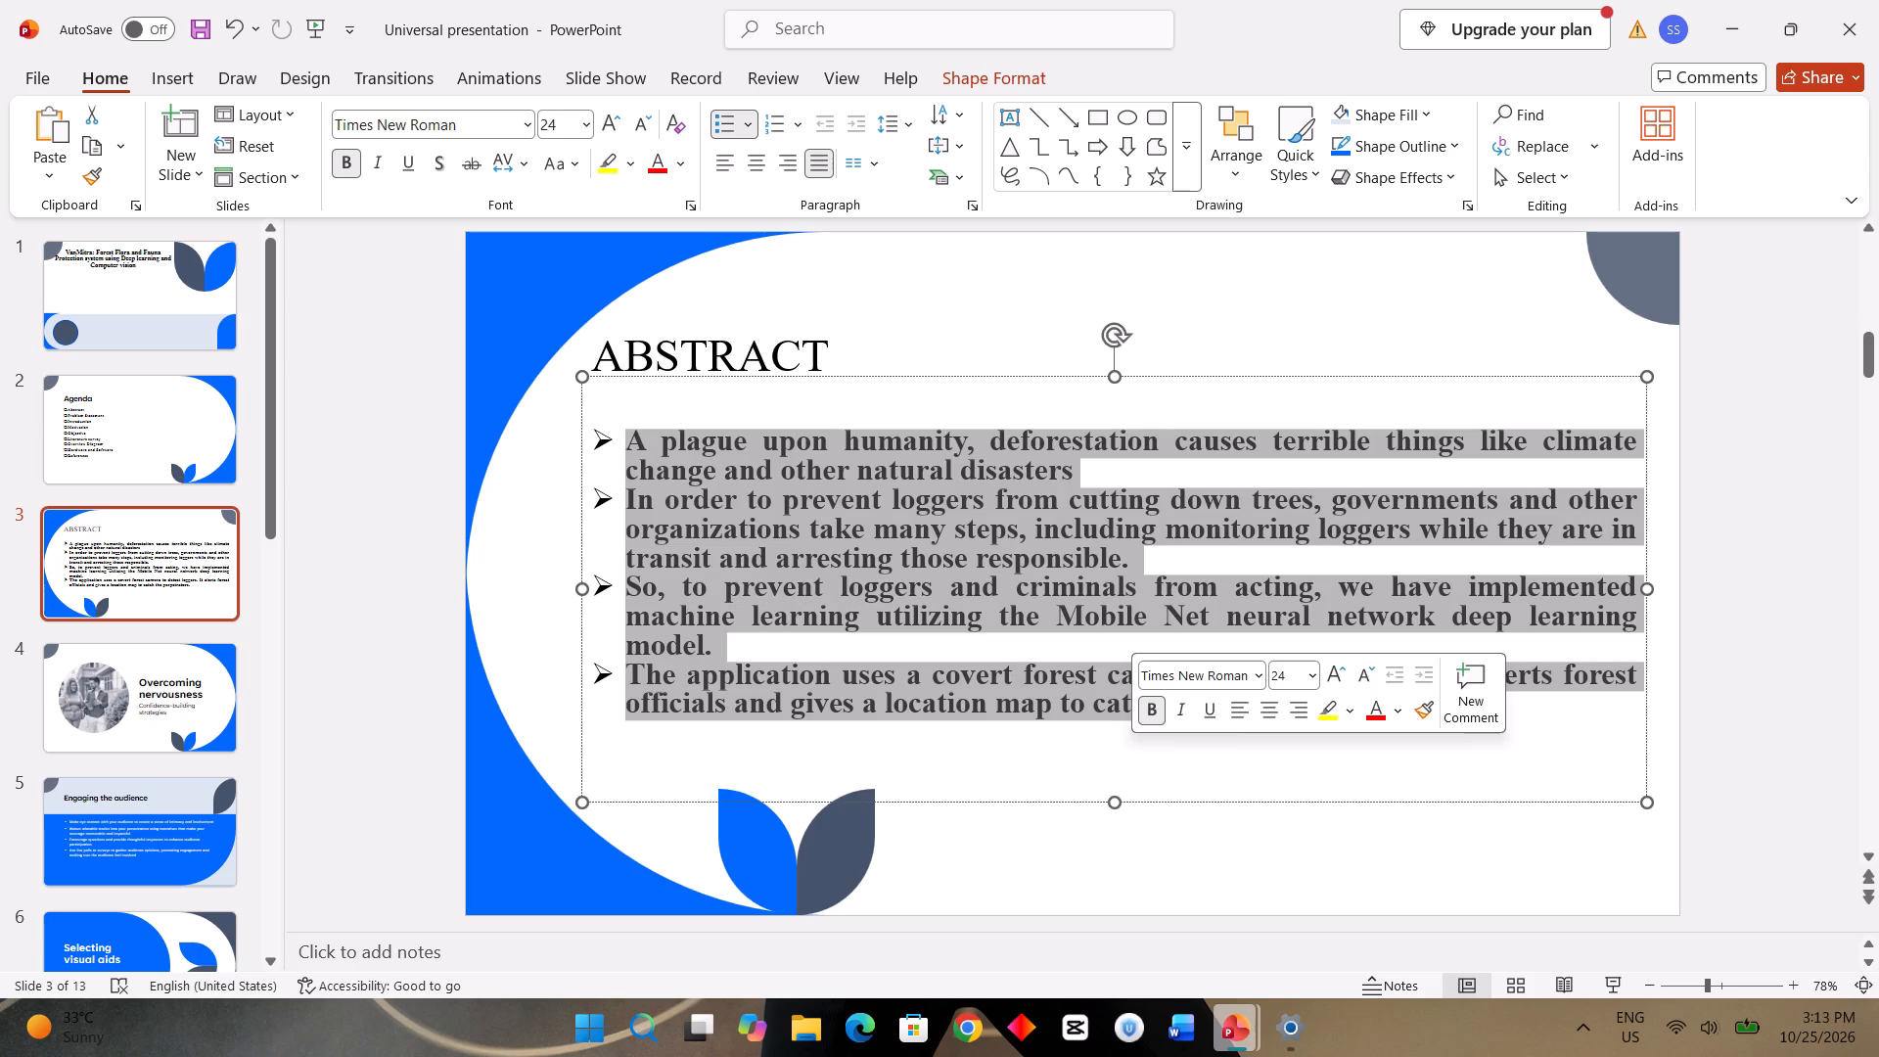
click(1311, 683)
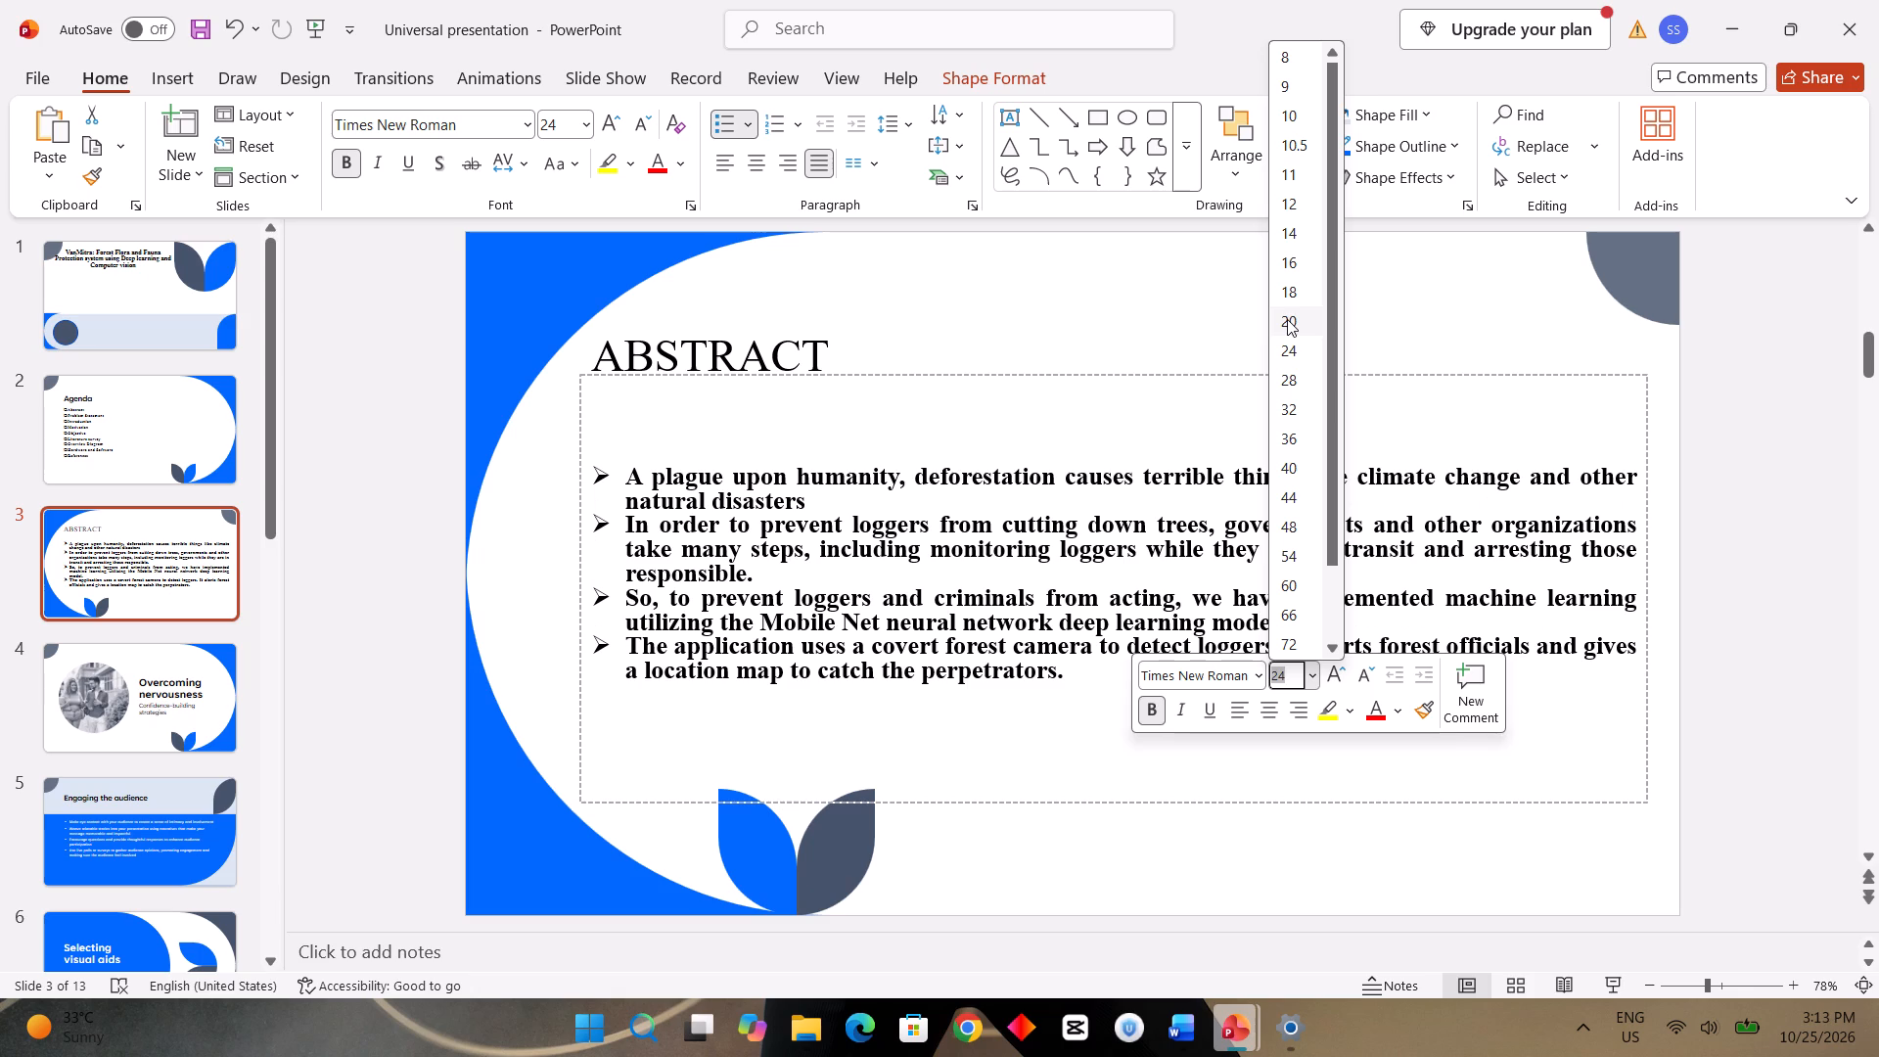
drag(1288, 320, 1144, 689)
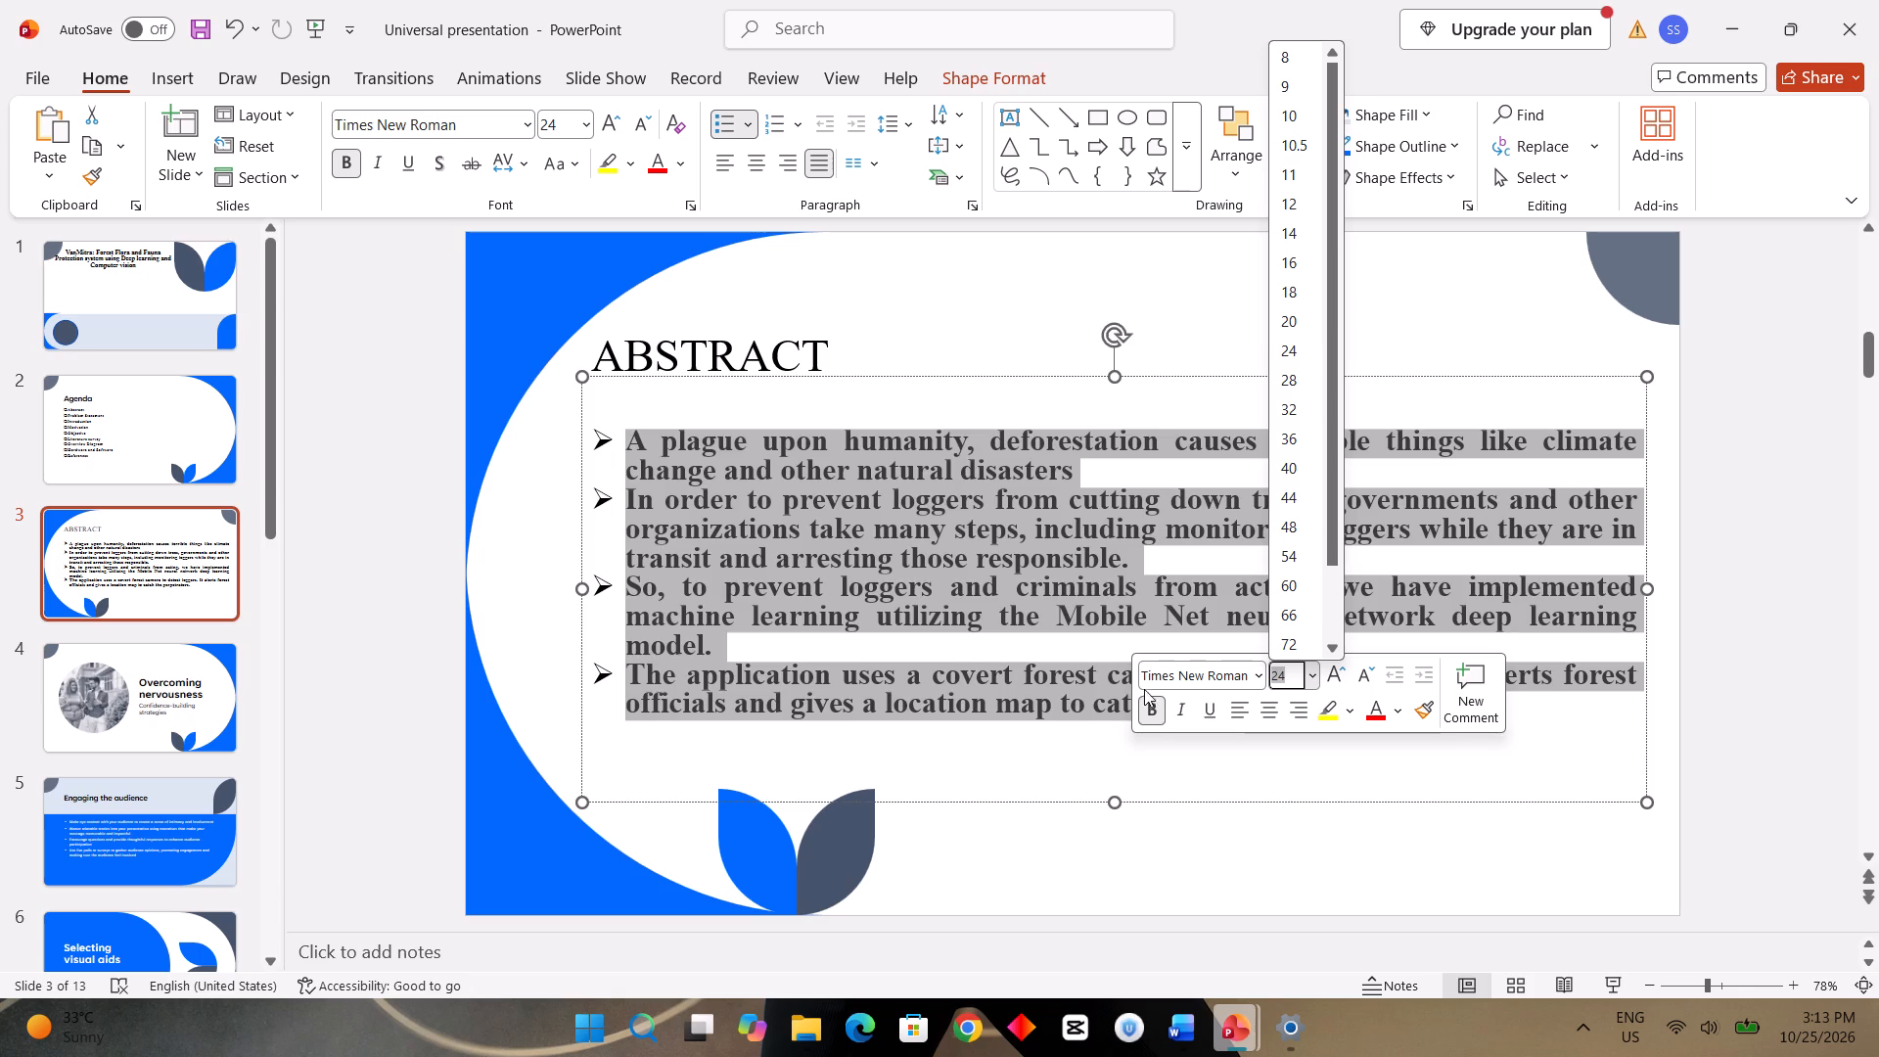
drag(1144, 689, 1149, 708)
click(1149, 708)
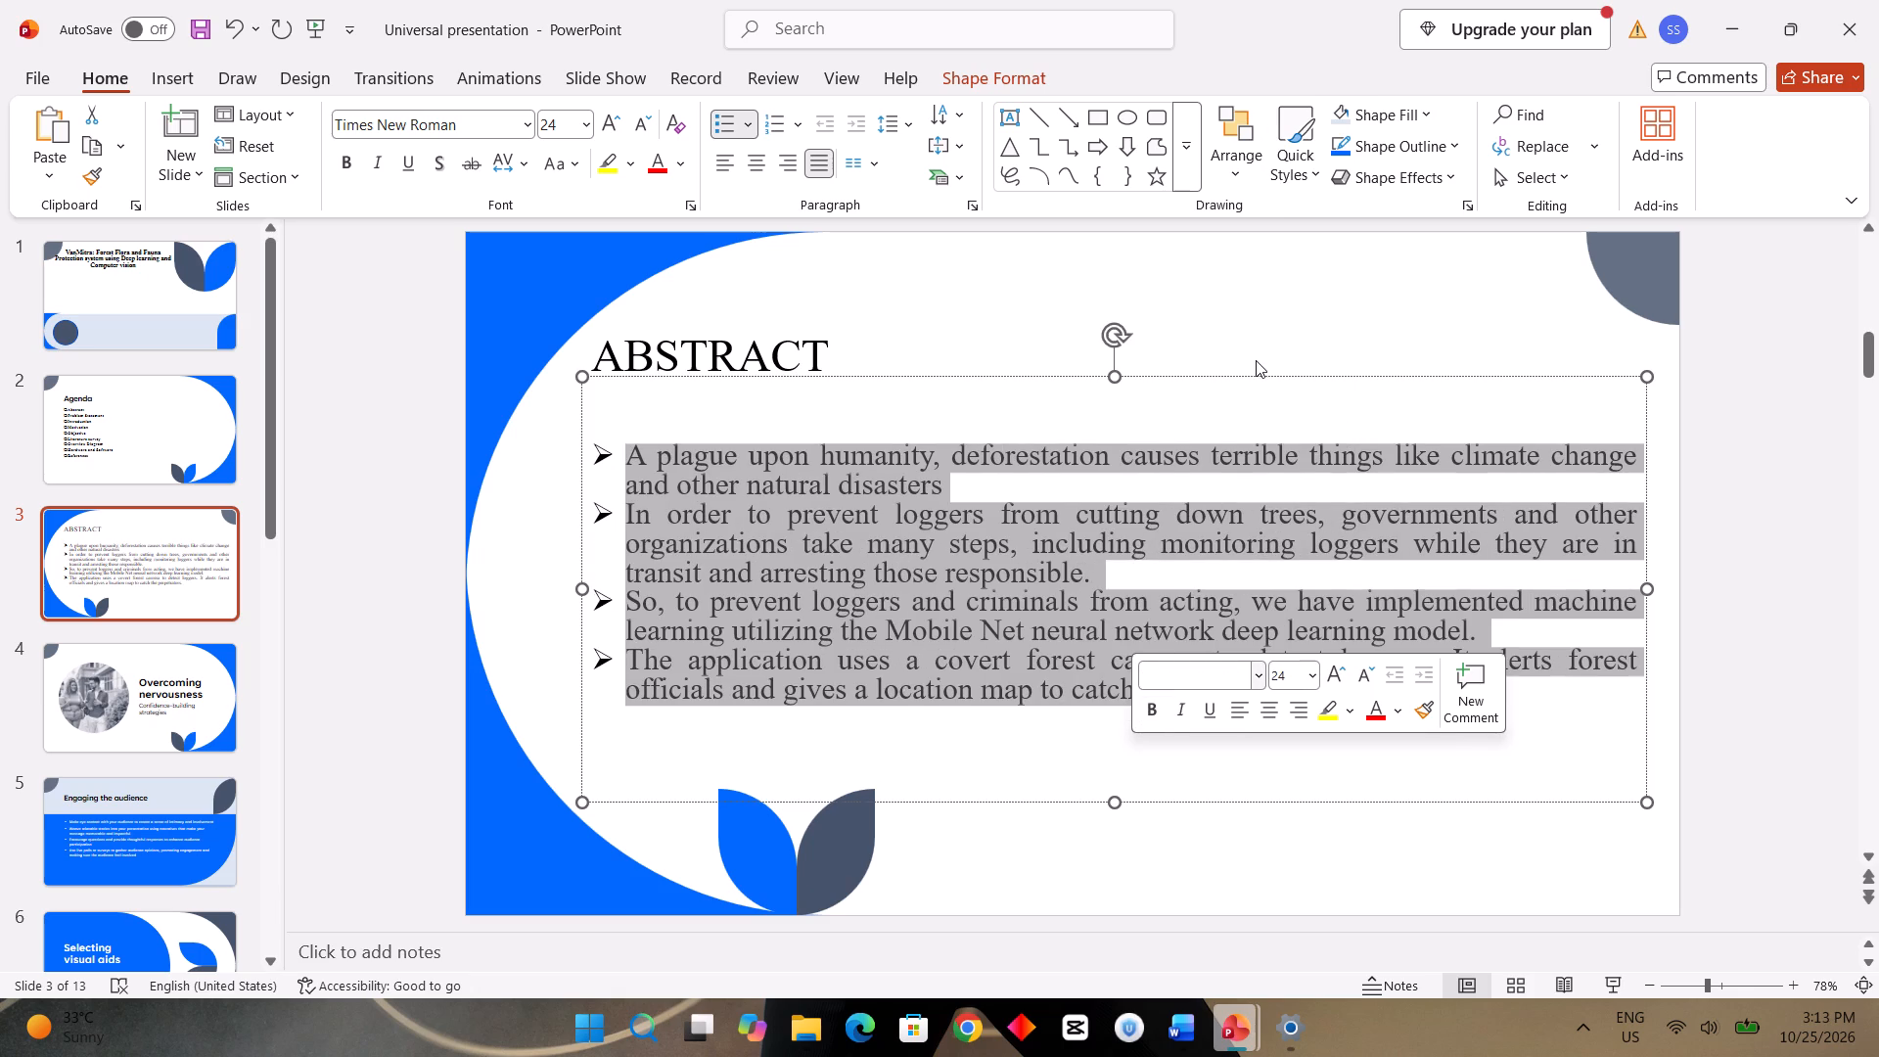
click(1256, 359)
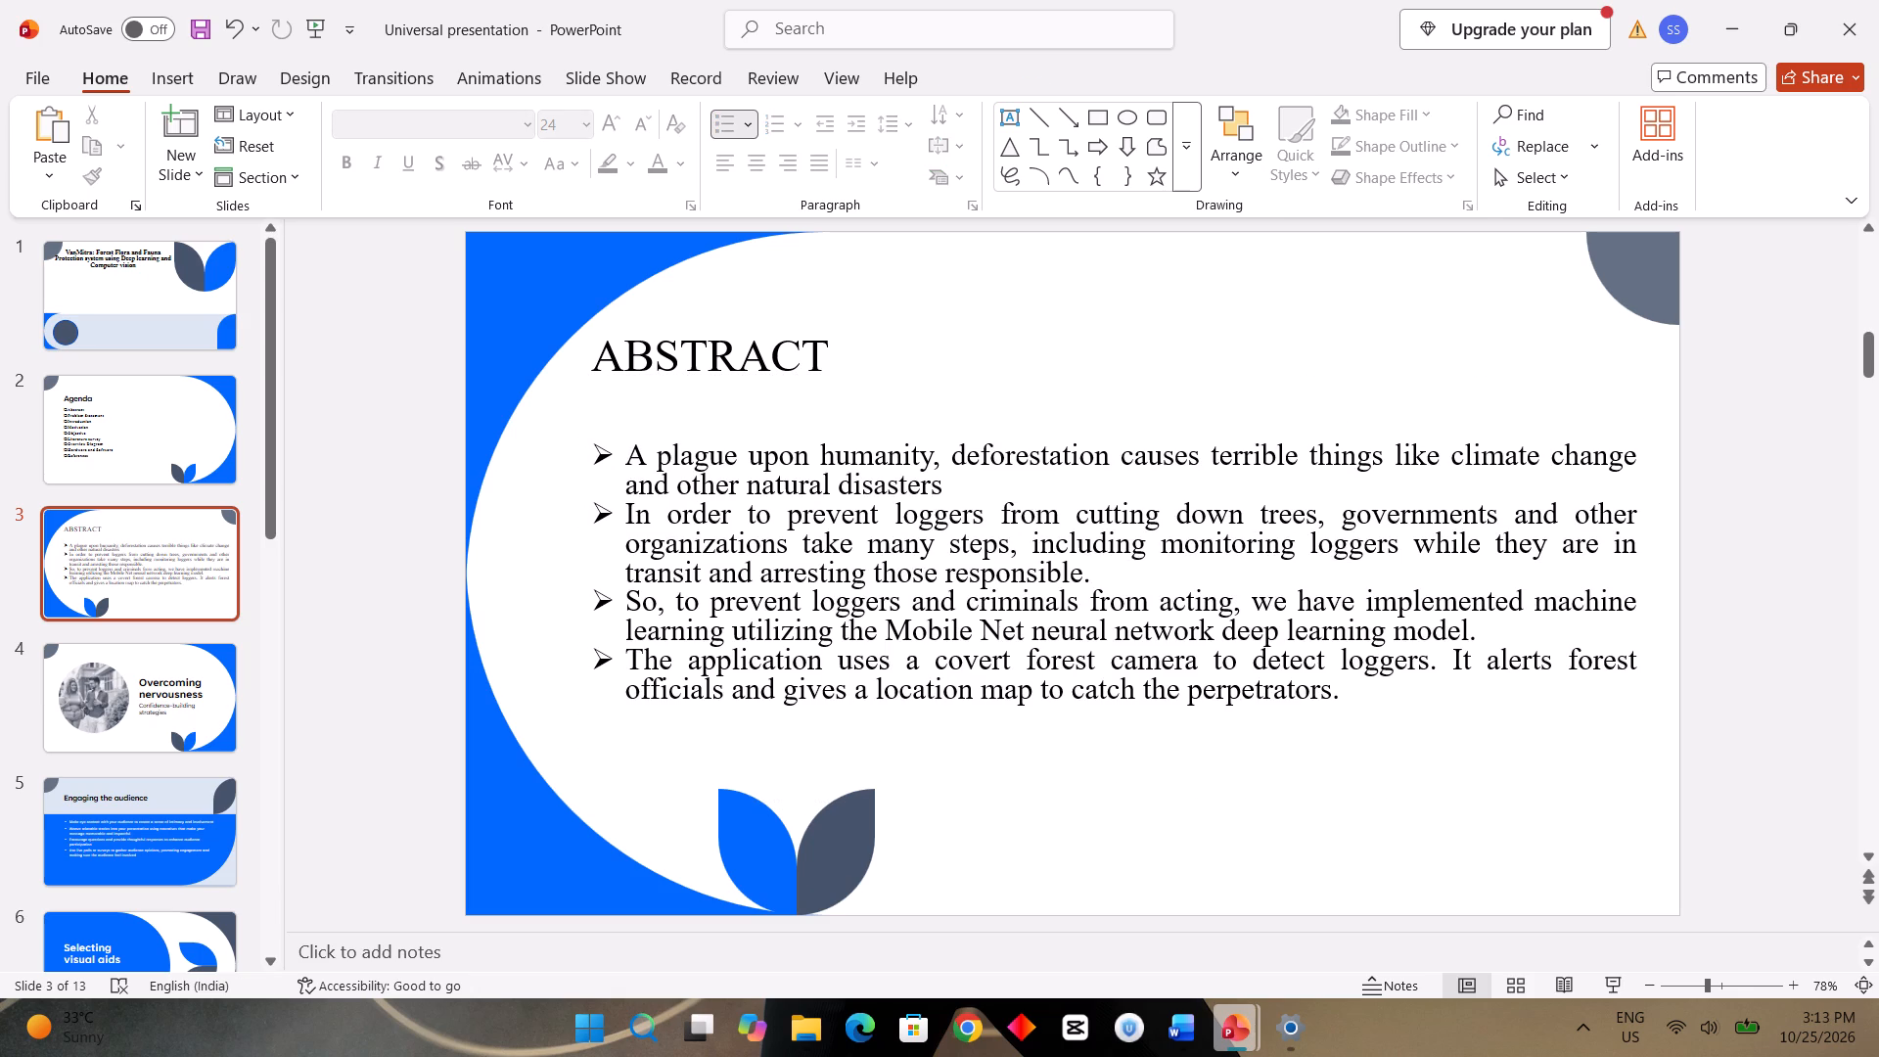
Add a full stop after "natural disasters" at the end of the first abstract bullet.
click(944, 489)
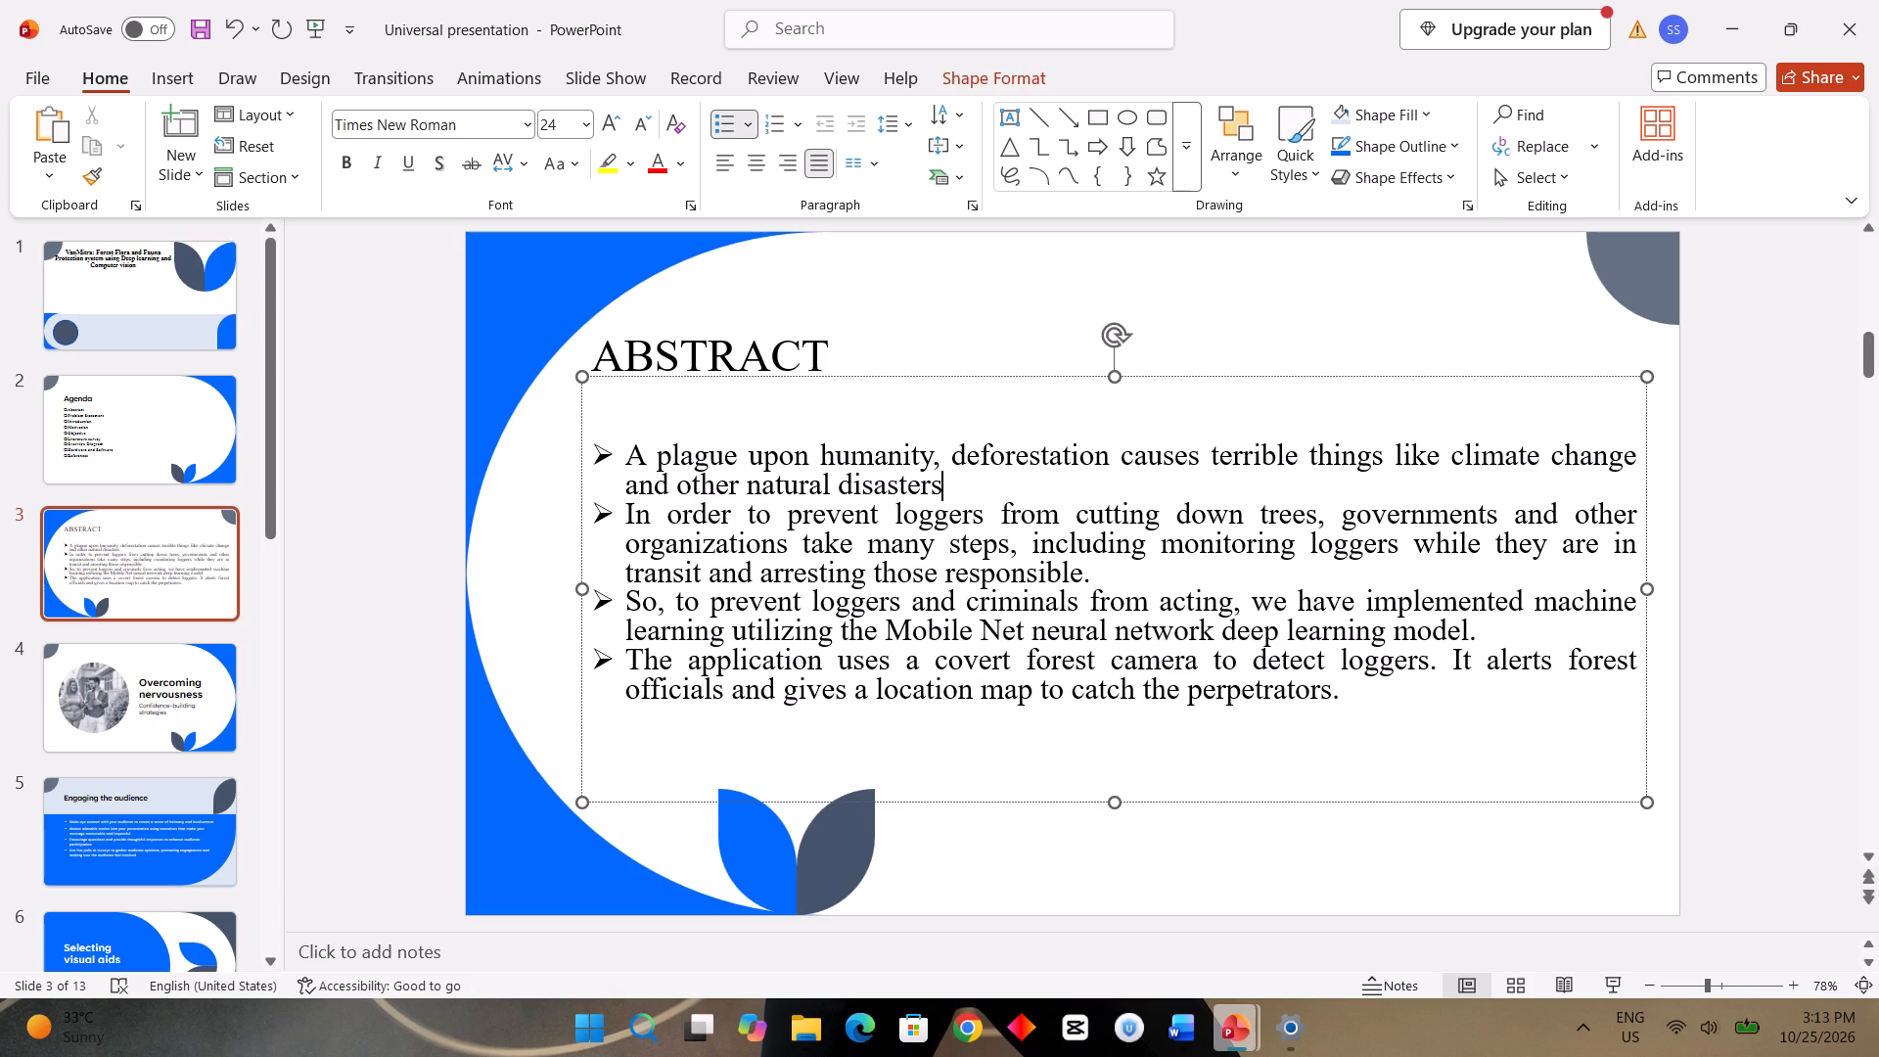
key(period)
click(889, 273)
Delete the circular photo and its empty picture placeholder from slide 4.
key(Down)
click(839, 534)
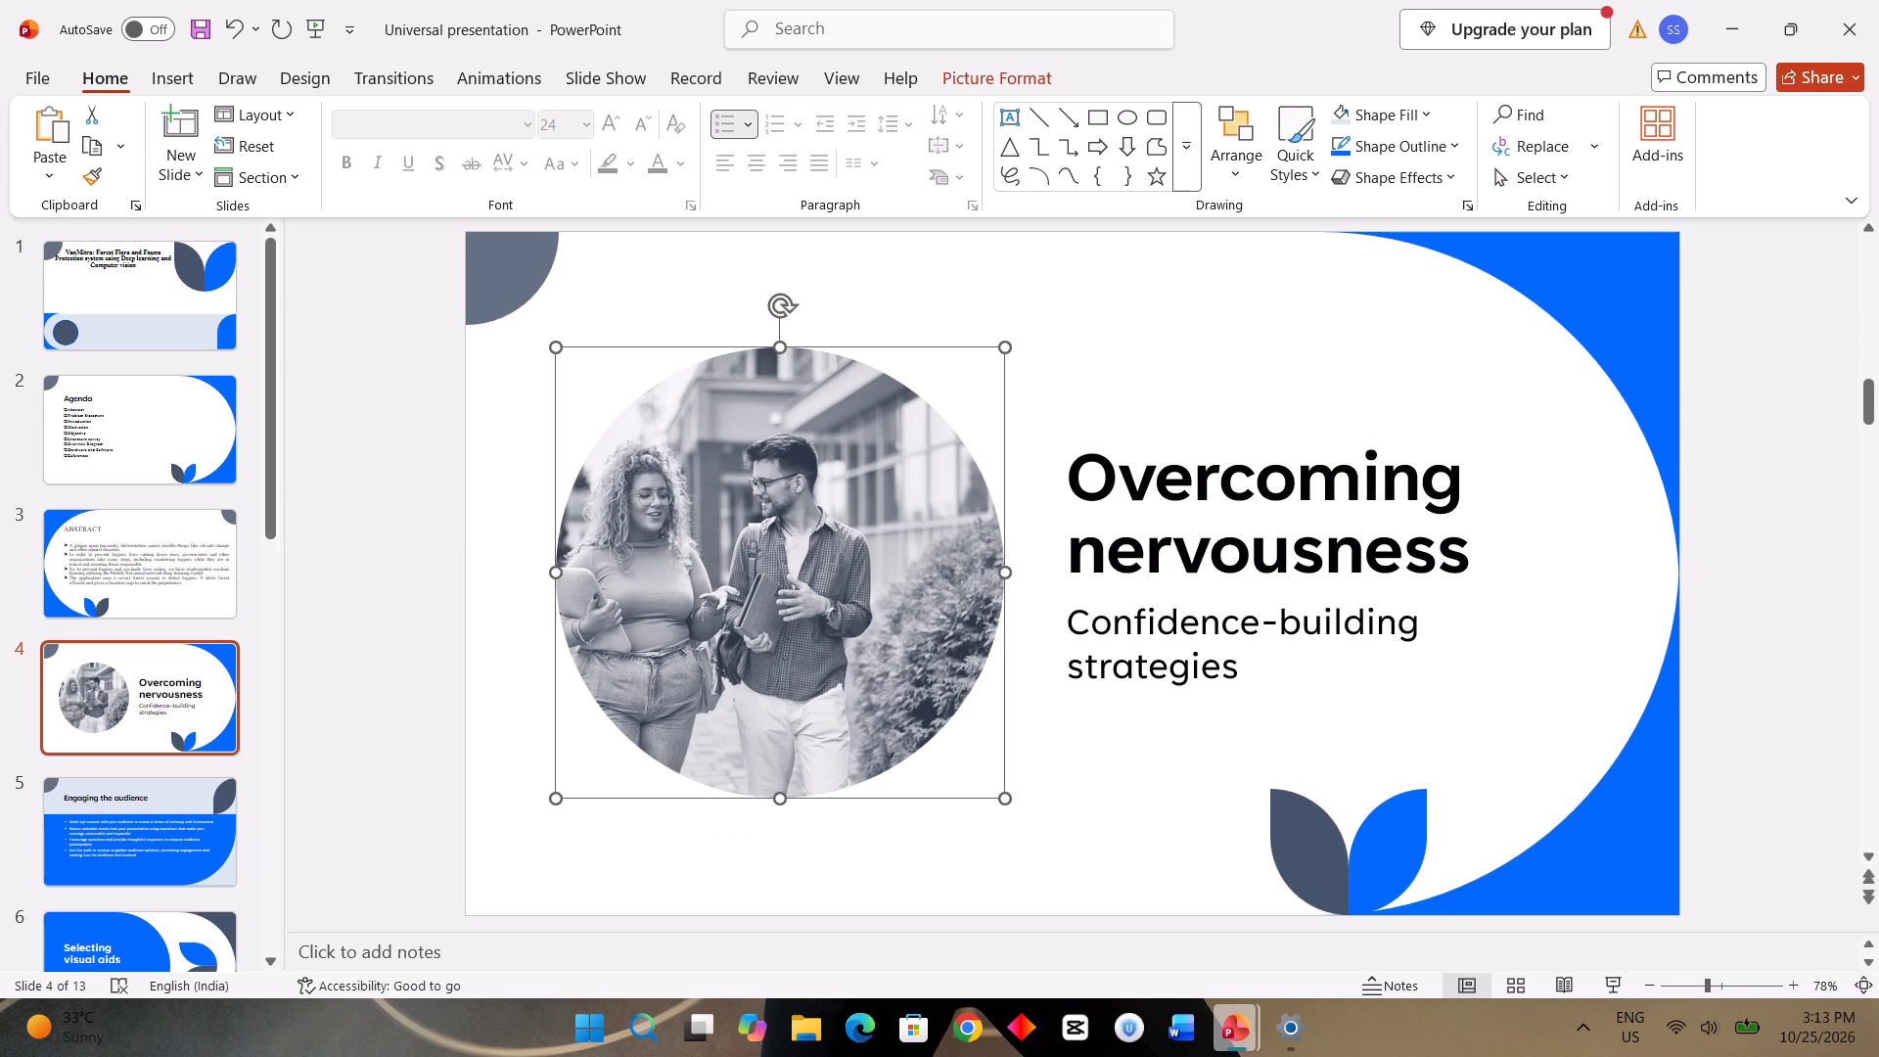
key(Delete)
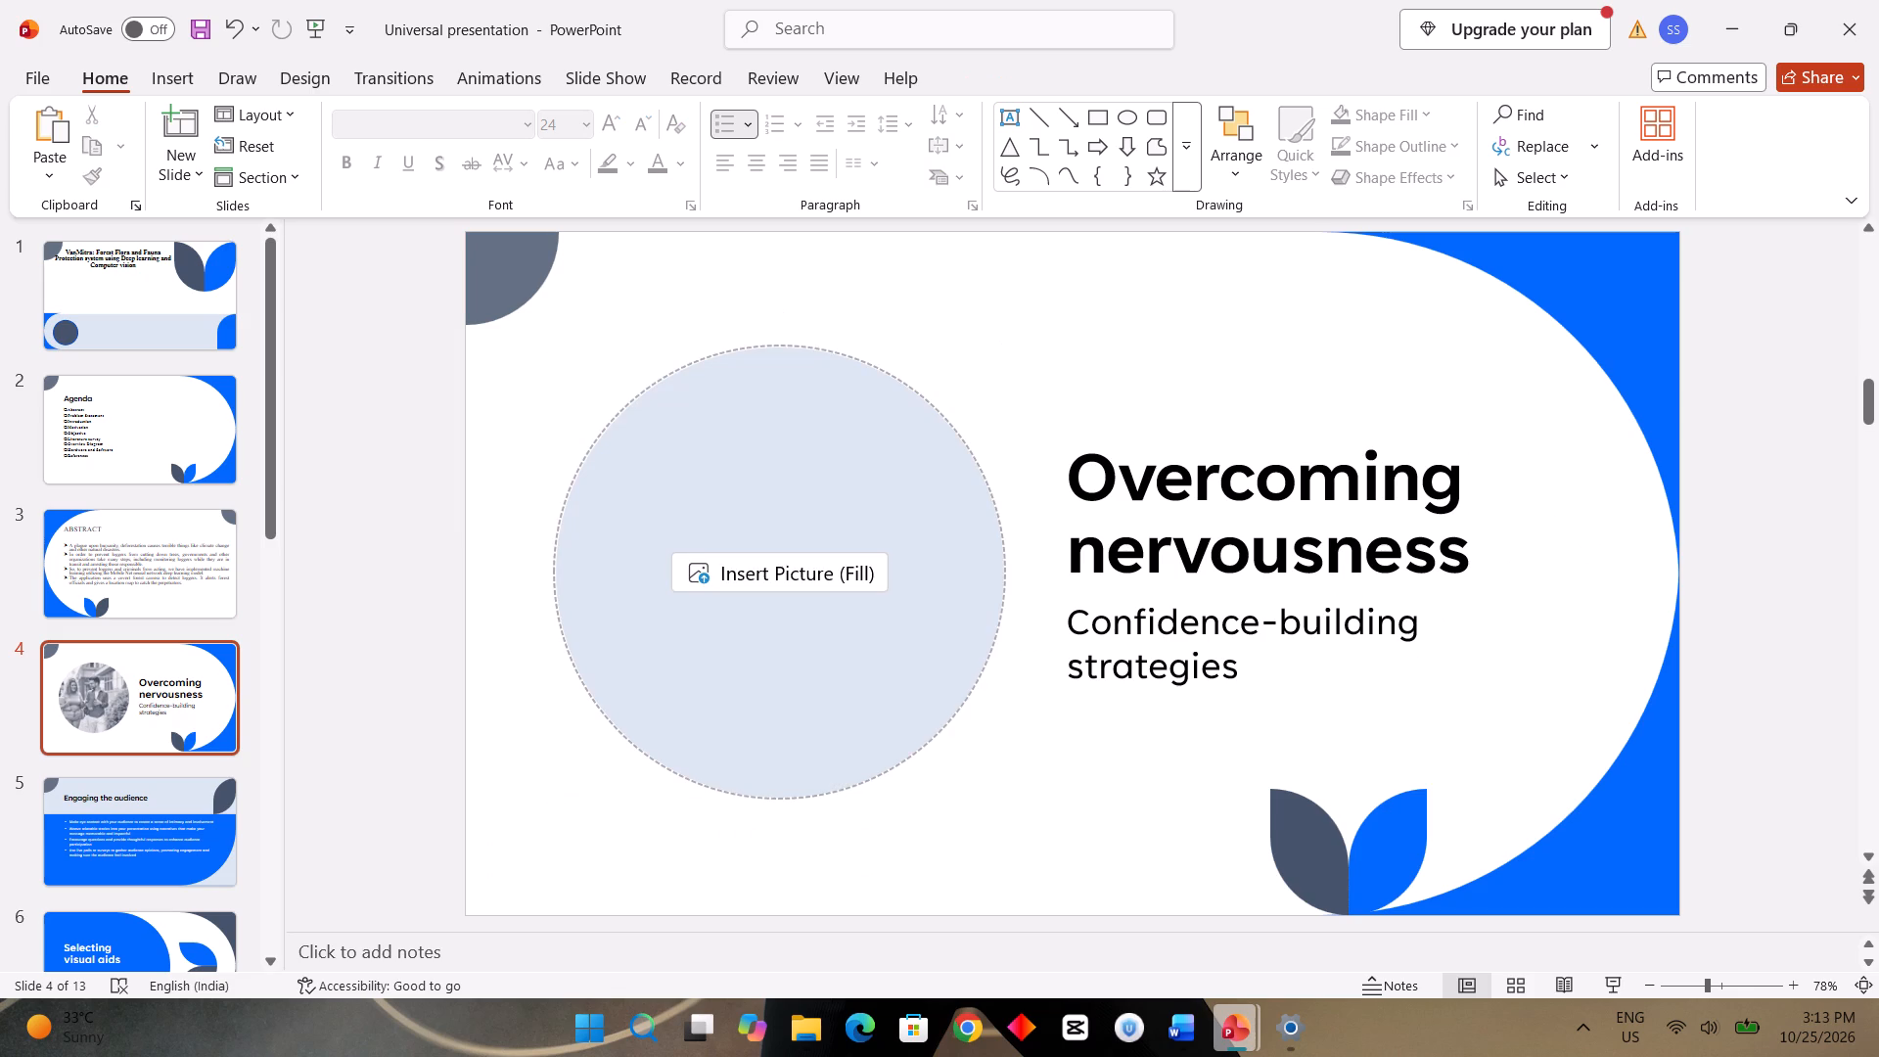
click(938, 461)
key(Delete)
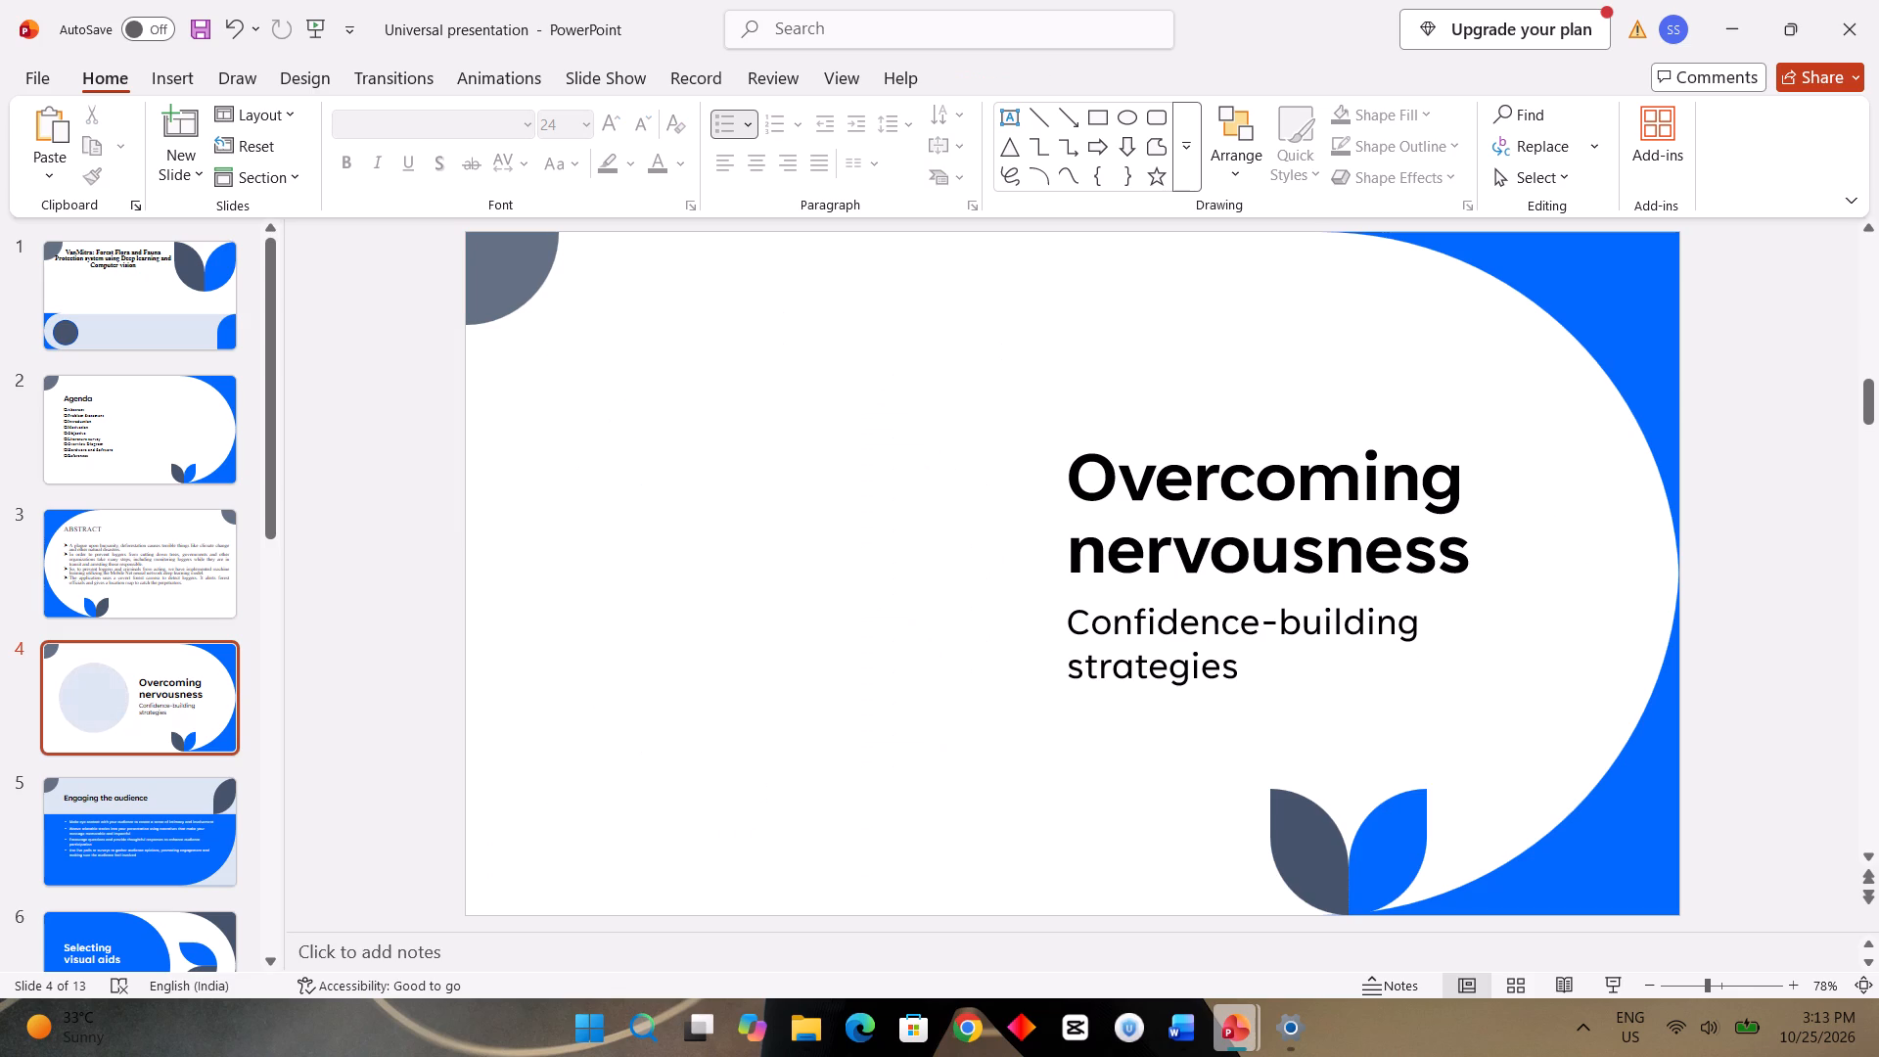
Set the font size to 18 at the start of the "Overcoming nervousness" title on slide 4.
click(1075, 473)
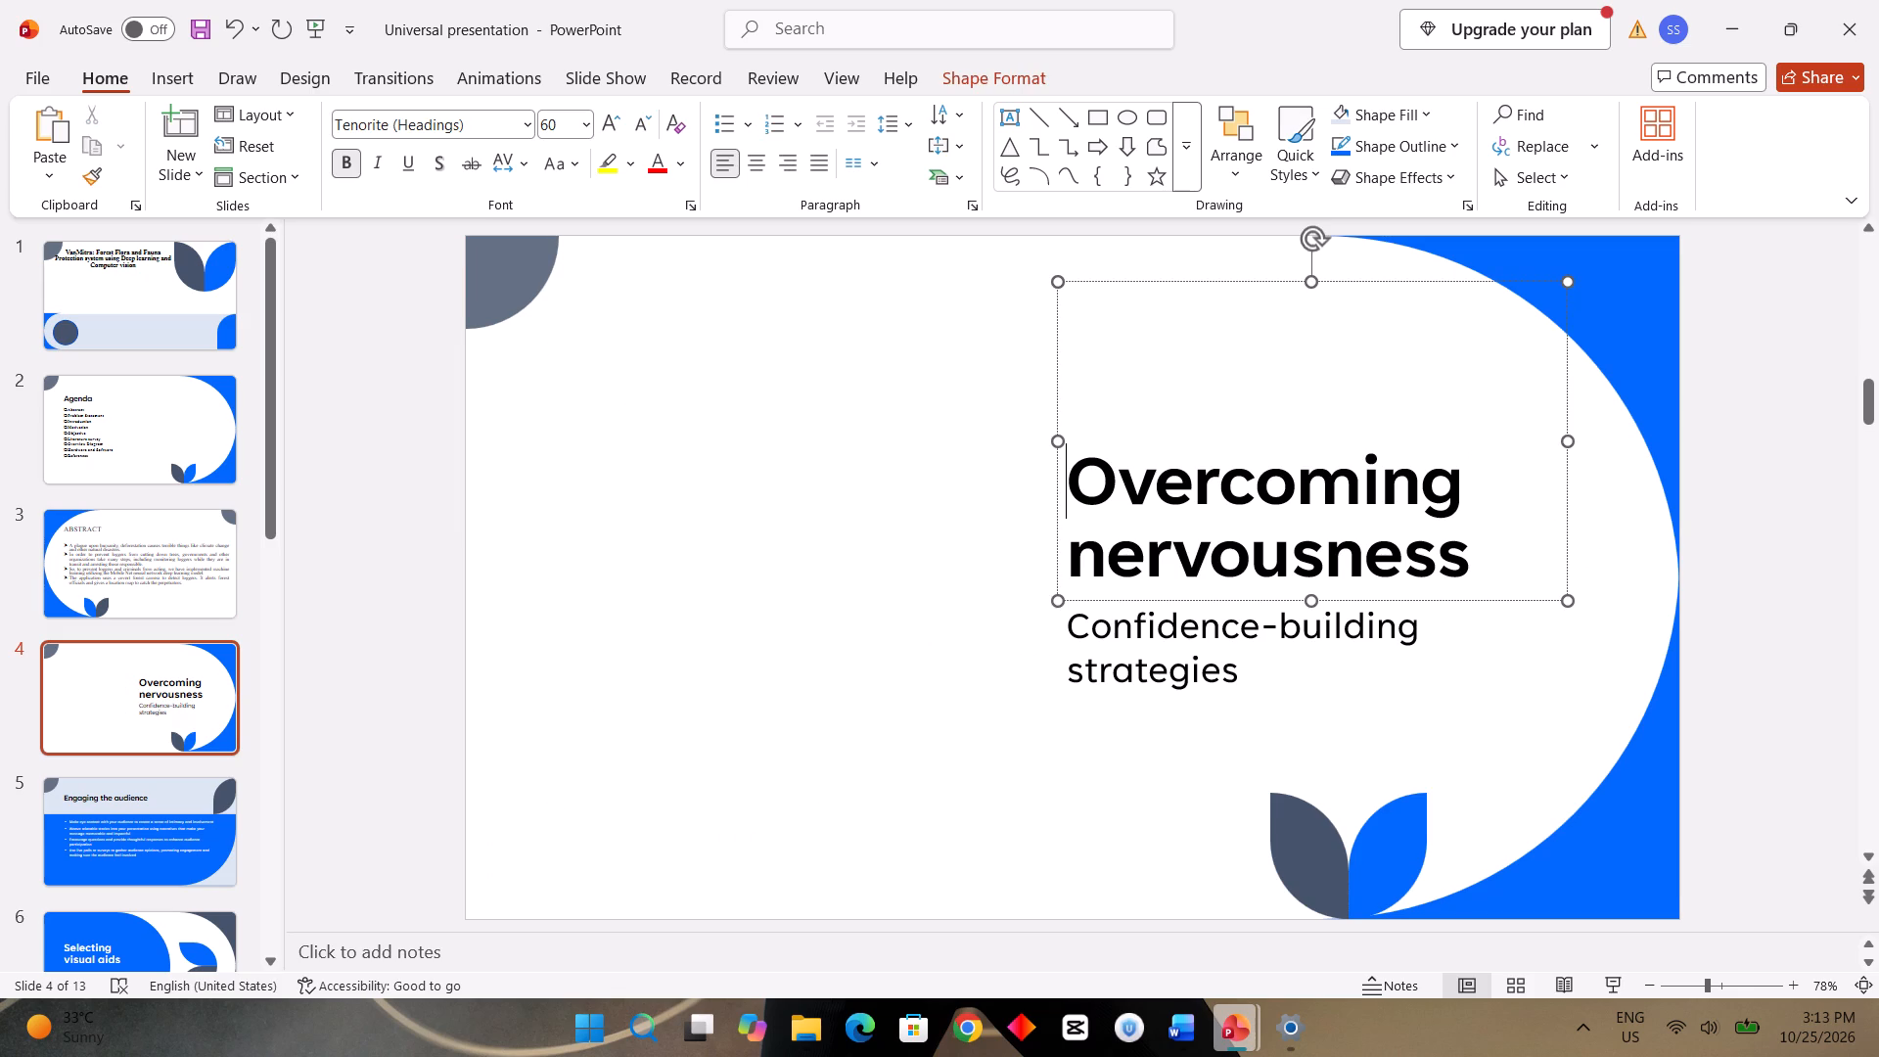
click(586, 121)
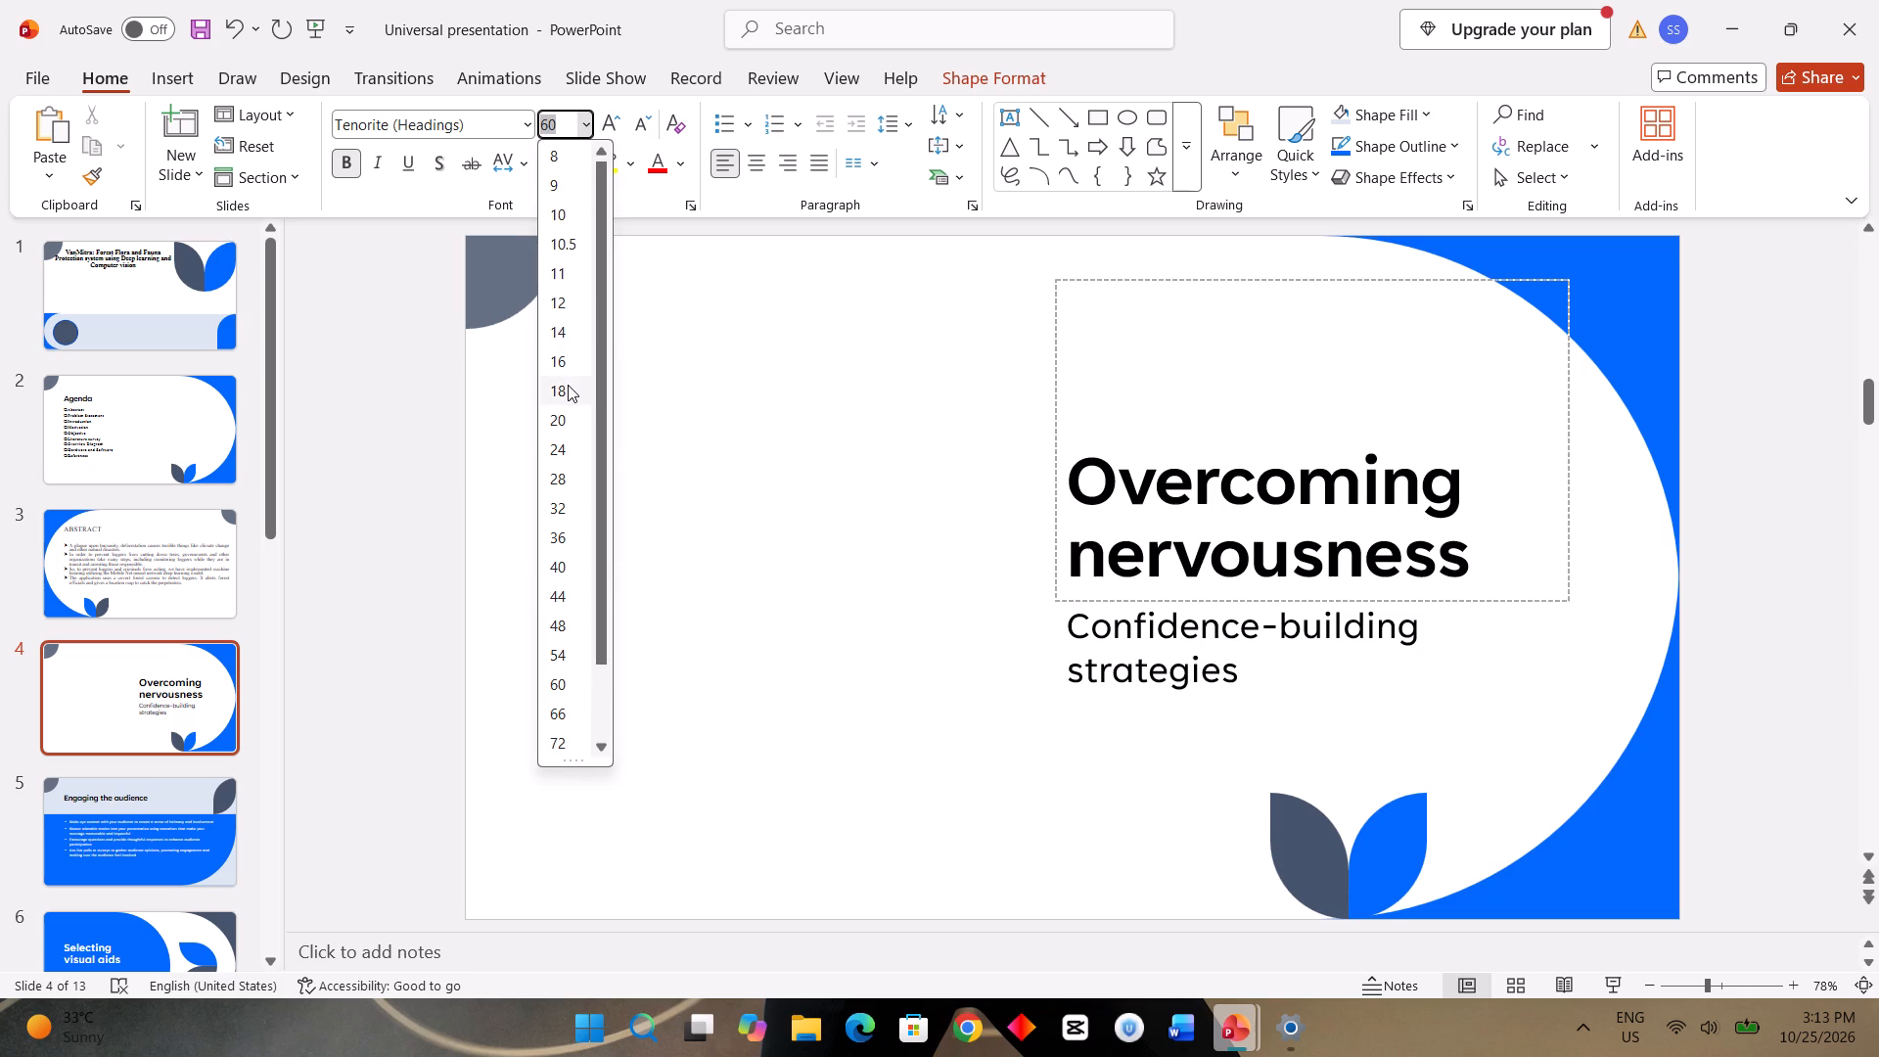
click(568, 385)
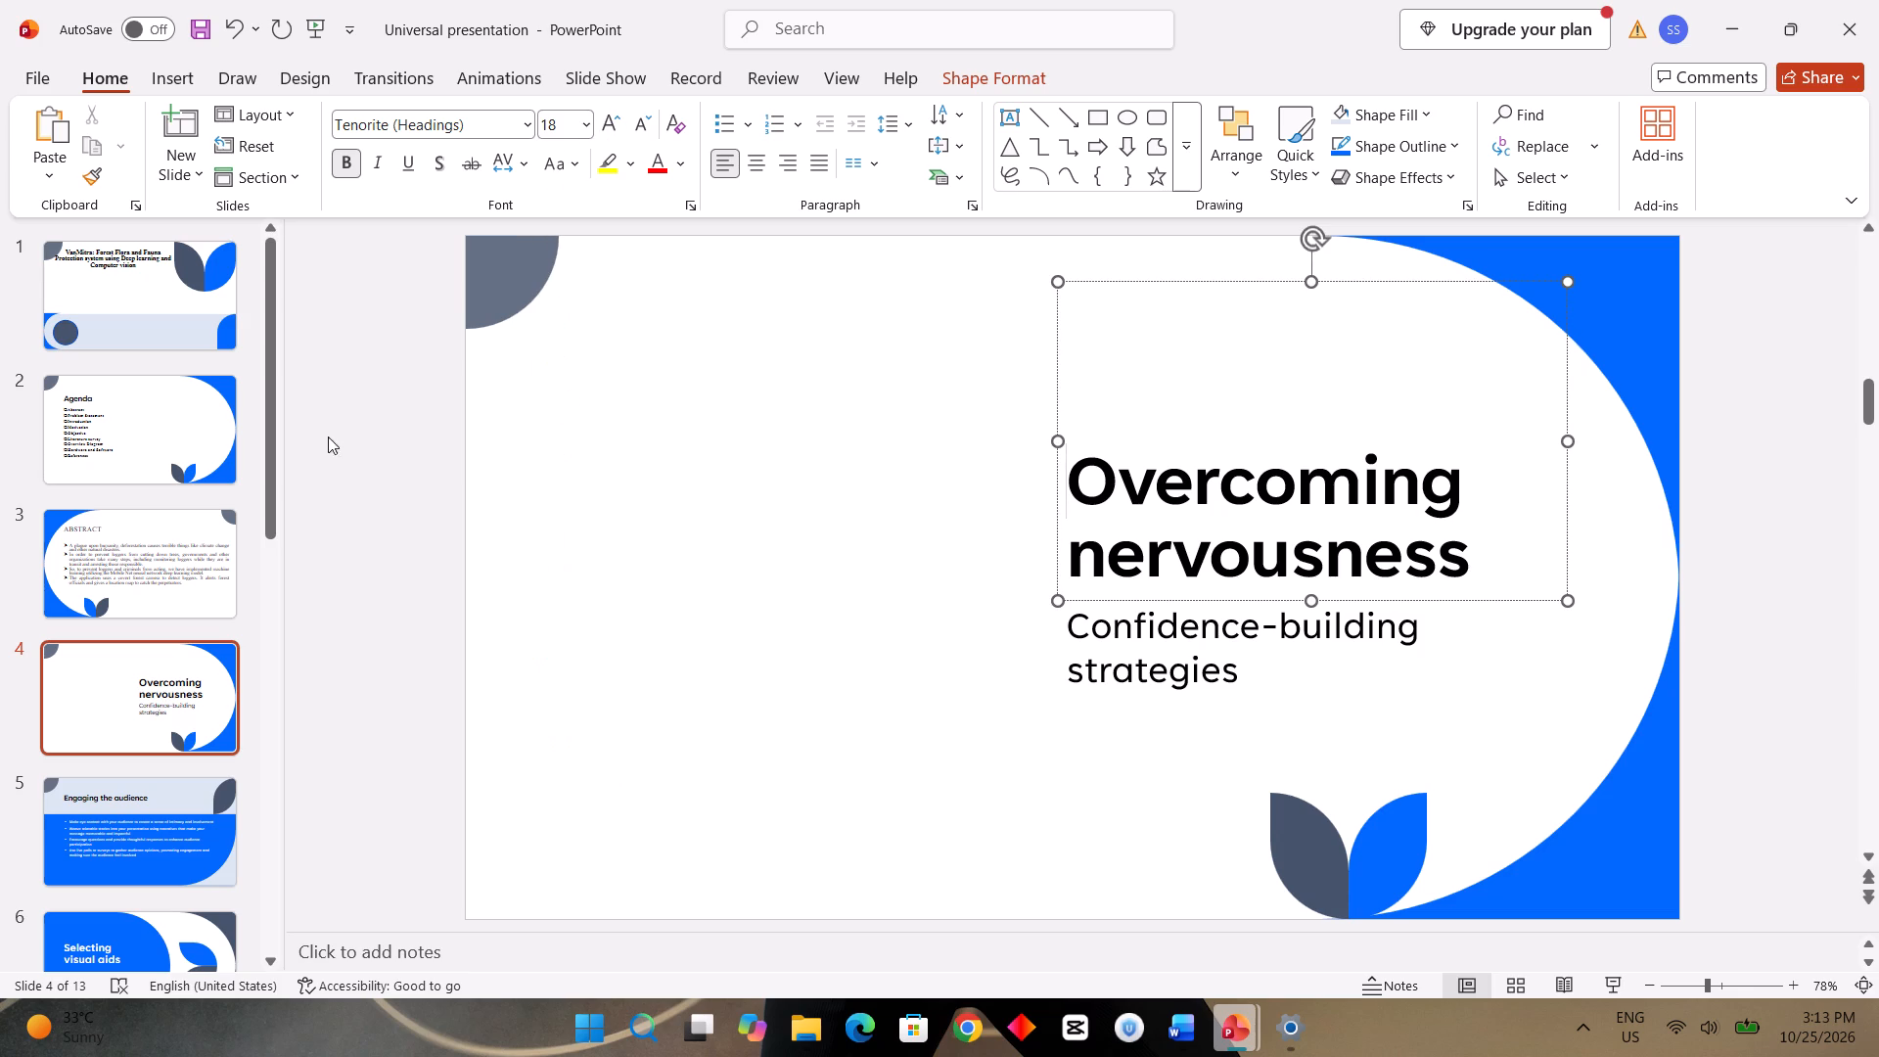
Switch to 2_PPT Van Mitra and copy the PROBLEM STATEMENT heading from slide 4.
click(1230, 1022)
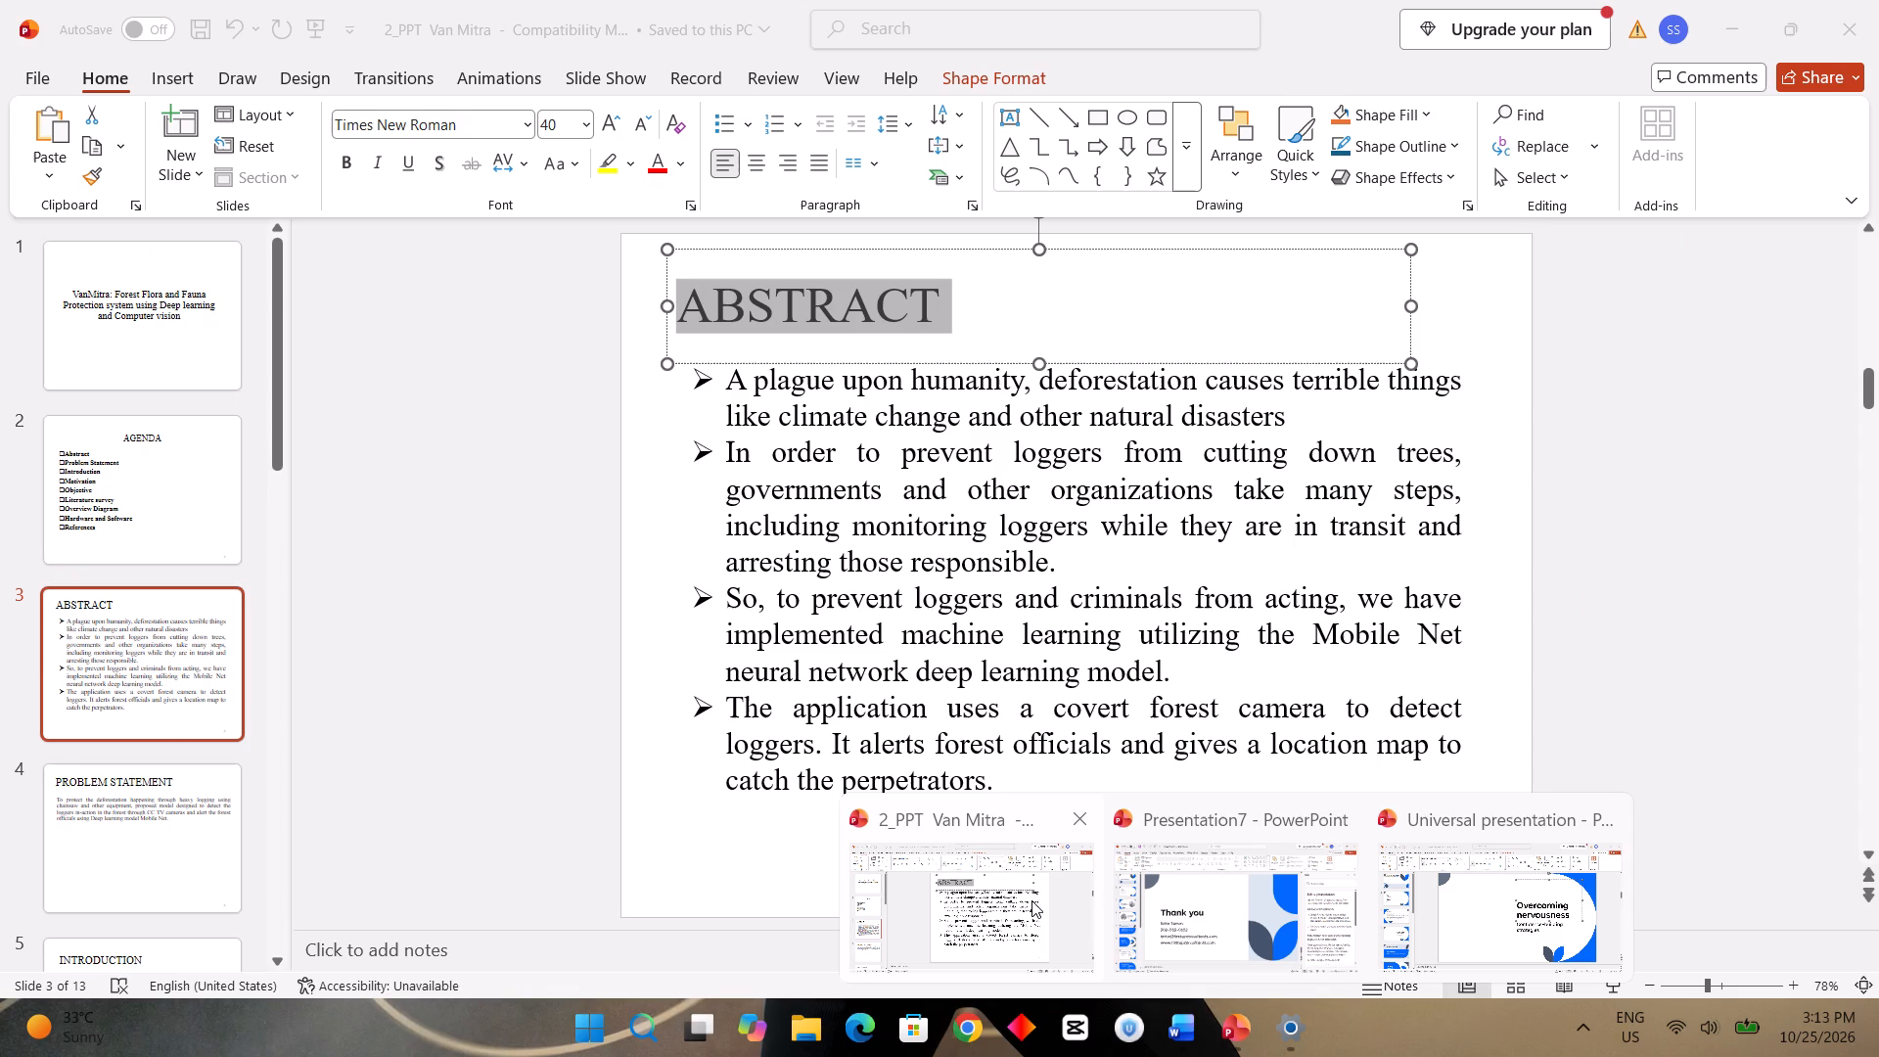
click(1031, 900)
key(Down)
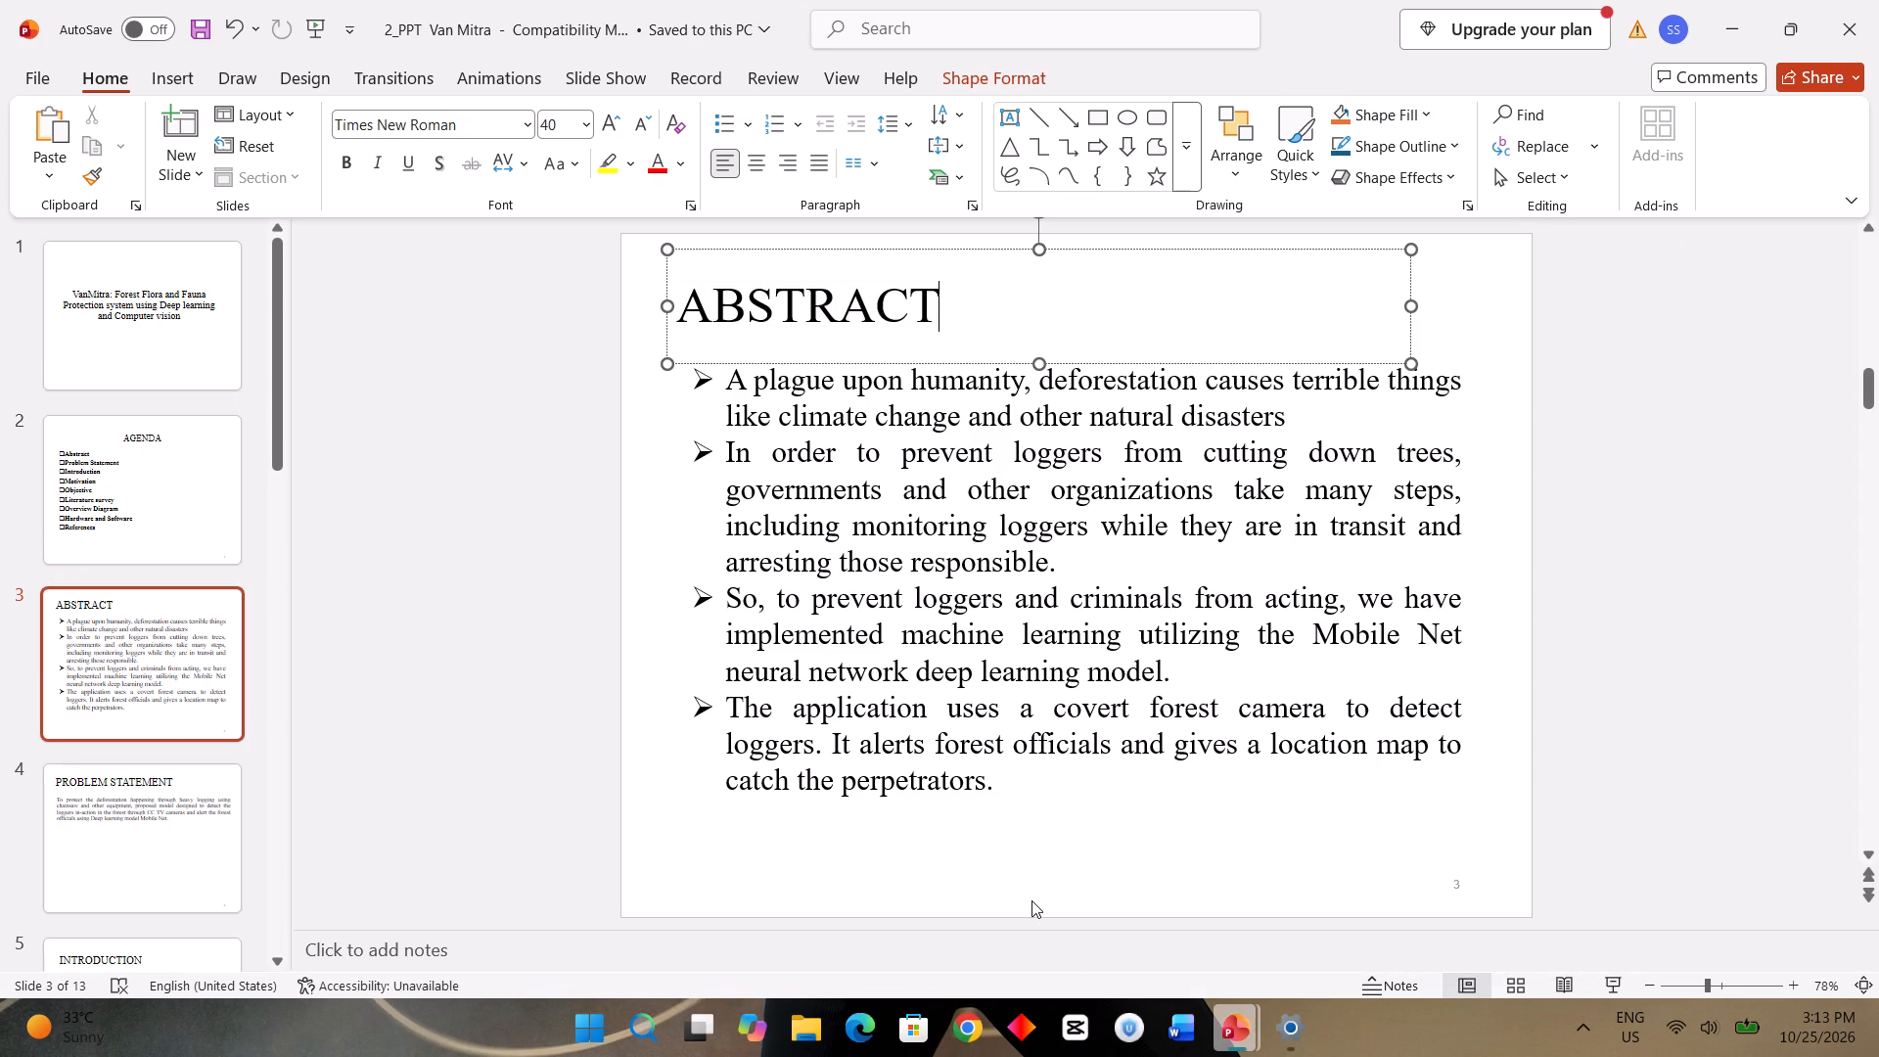
click(1037, 827)
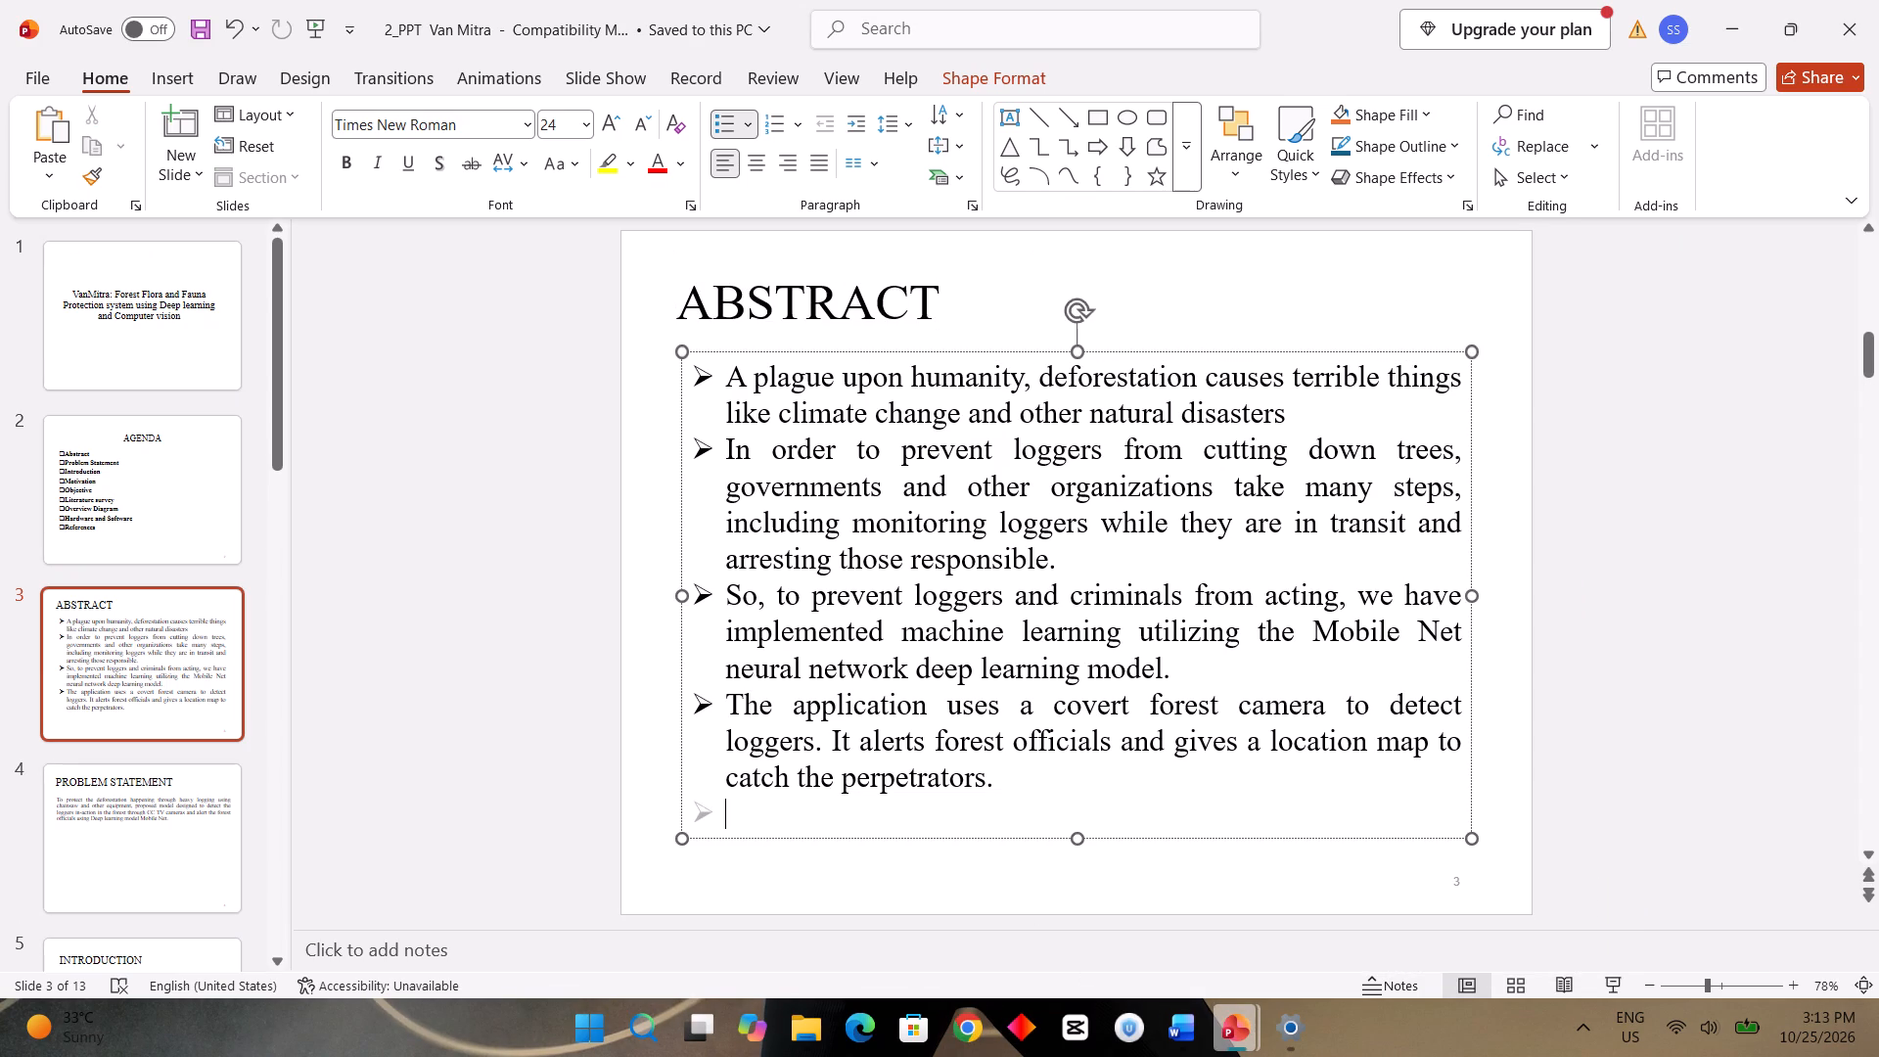
key(Down)
click(542, 798)
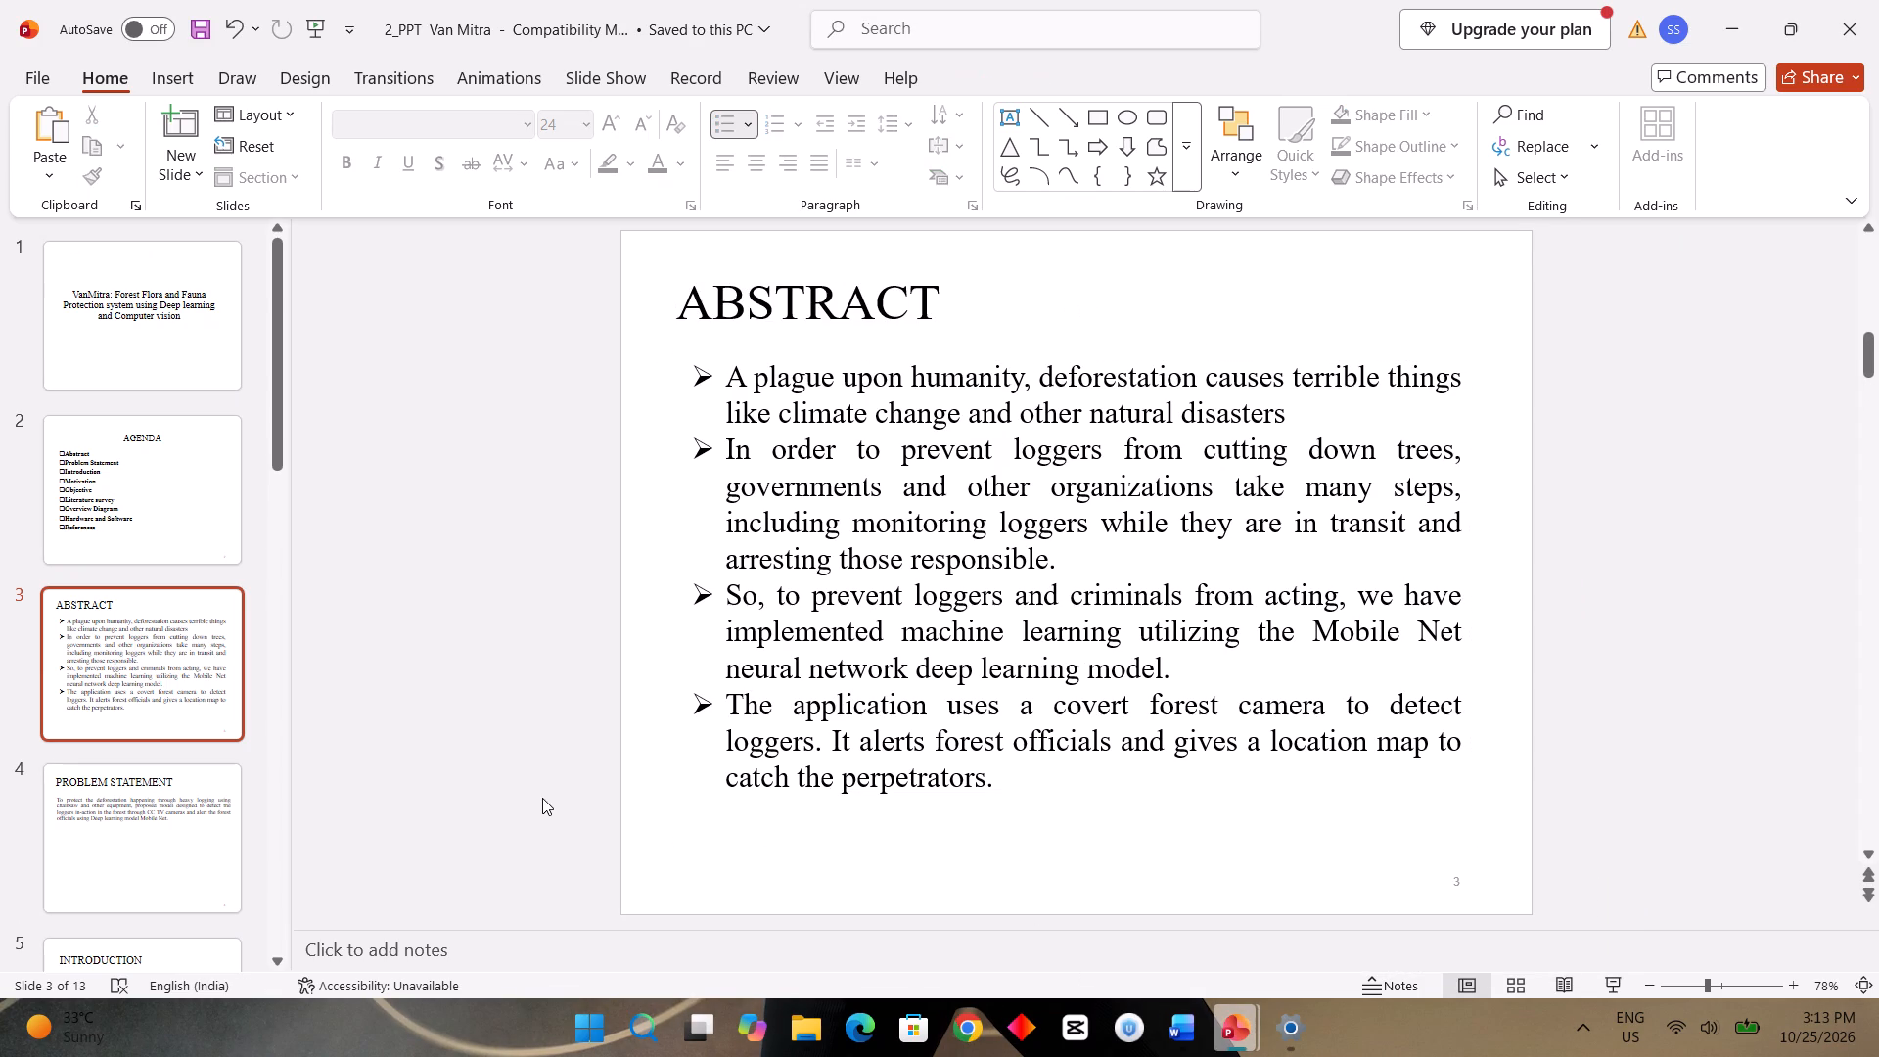
key(Down)
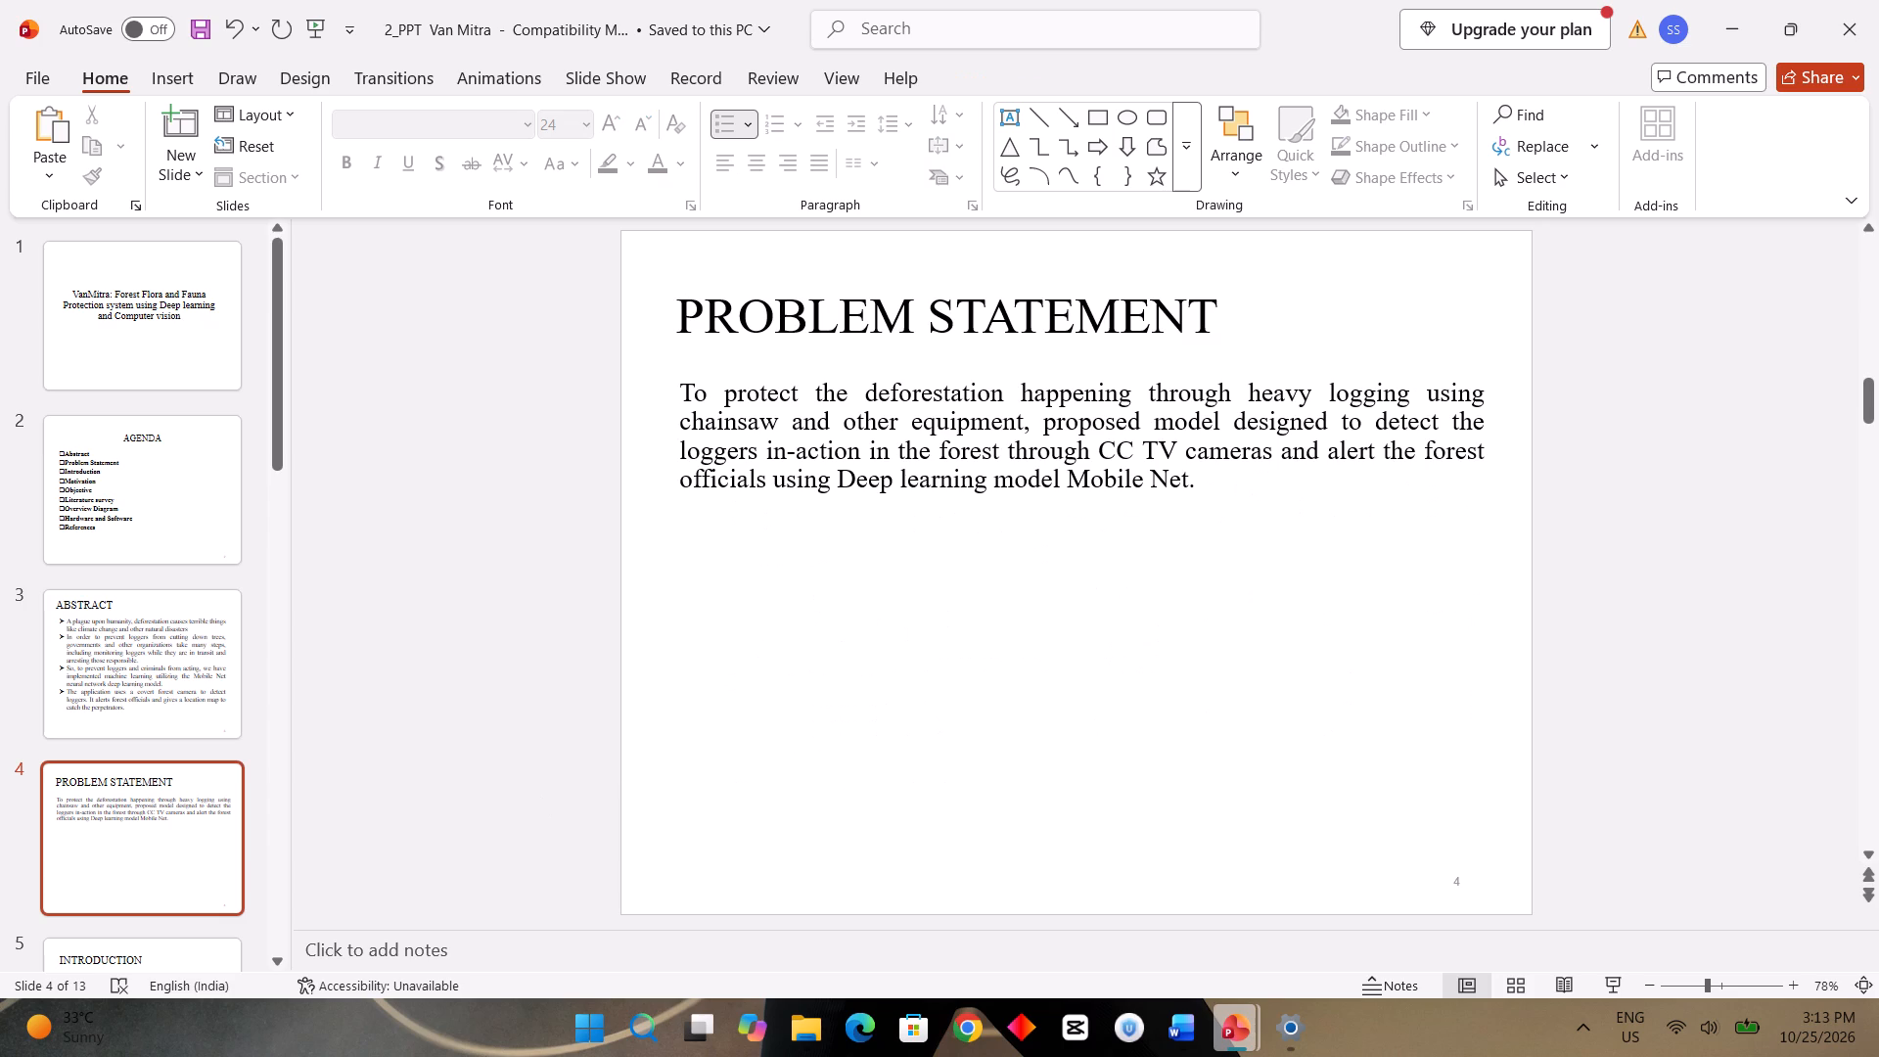
drag(679, 310, 1097, 315)
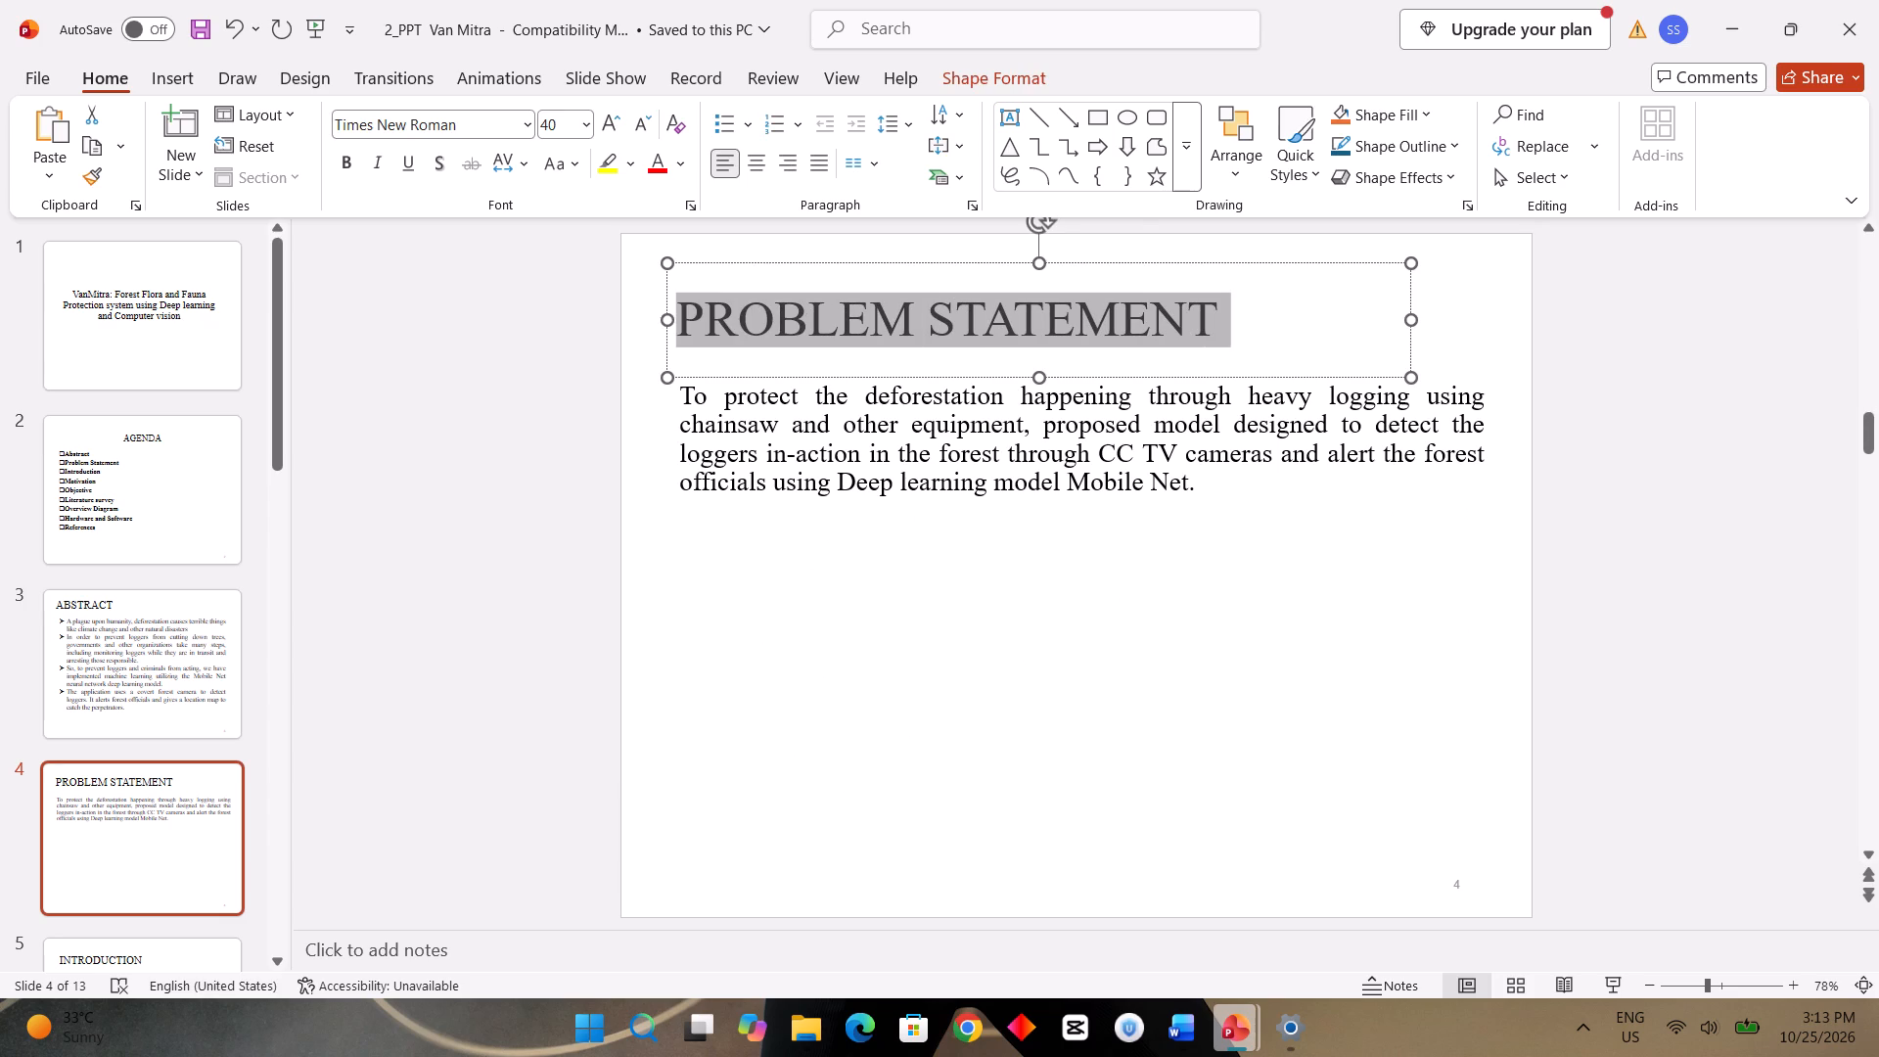
drag(1097, 315, 1141, 317)
key(ctrl+c)
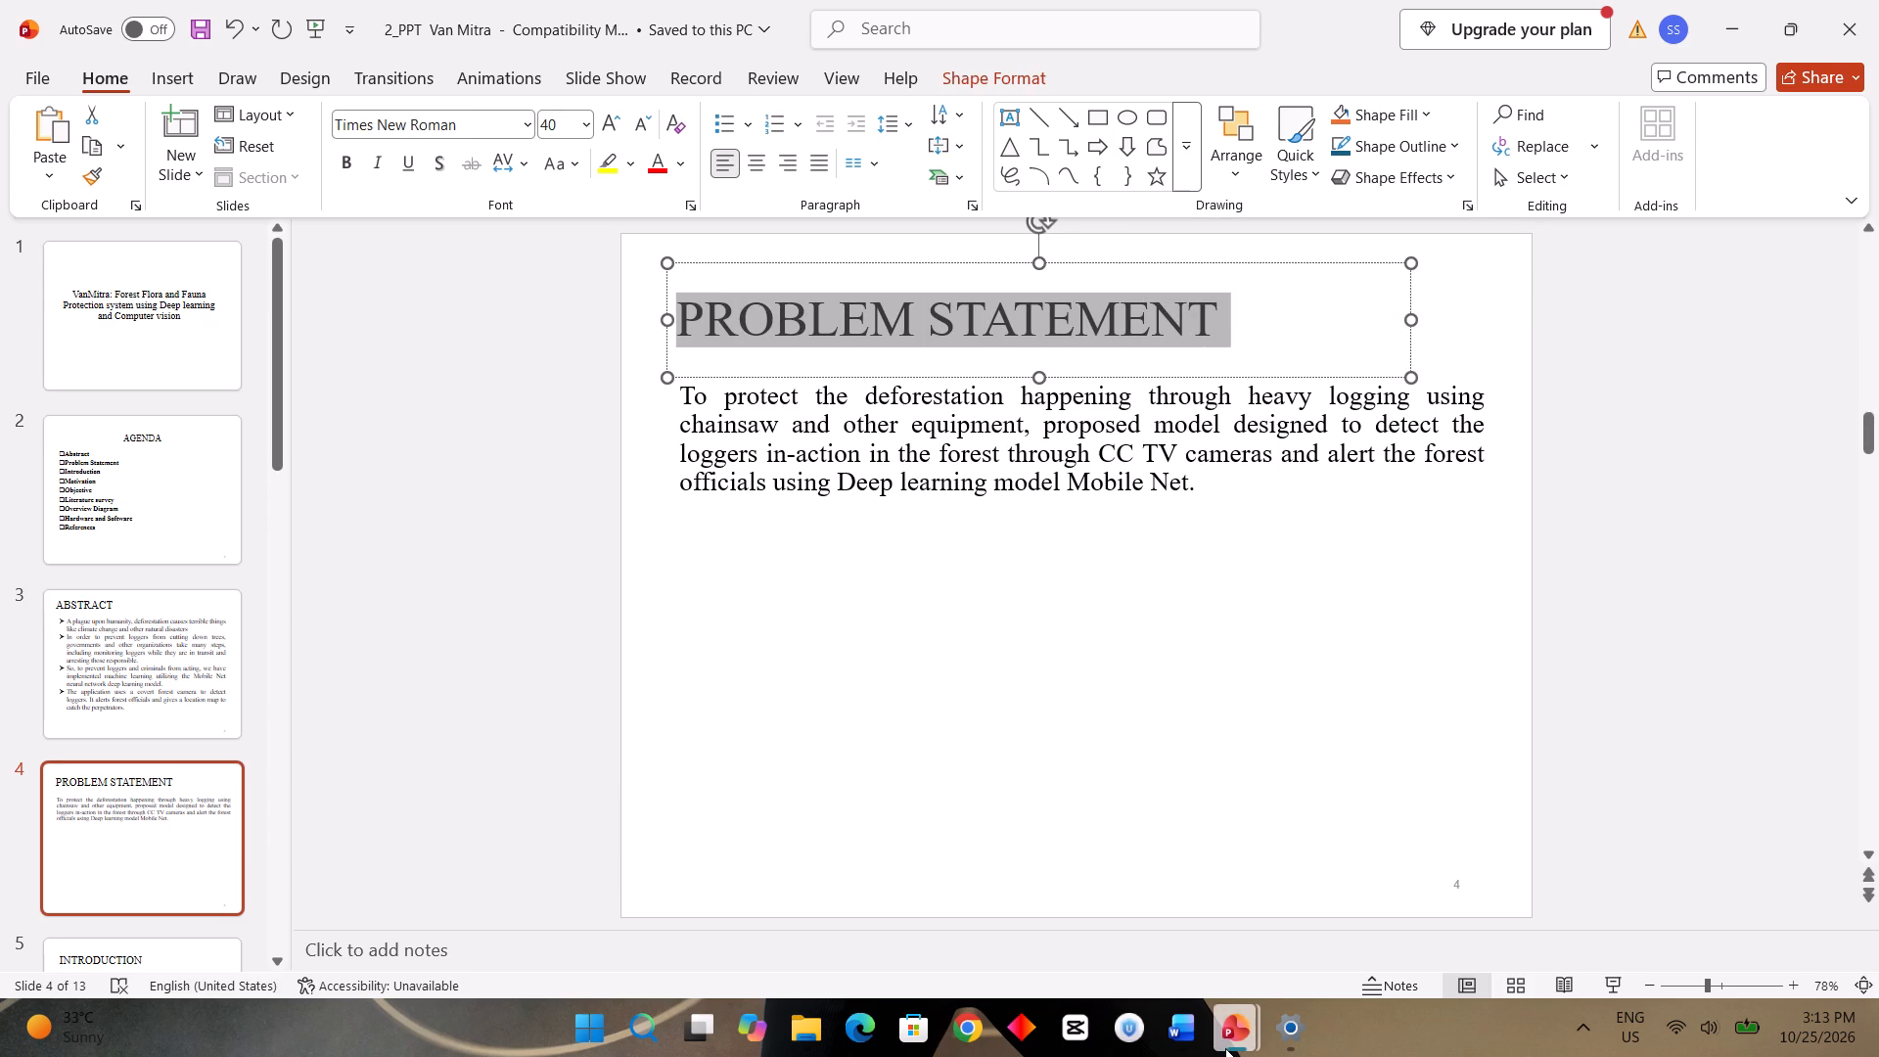
In Universal presentation, replace slide 4's title "Overcoming nervousness" with the copied PROBLEM STATEMENT heading at font size 32.
click(1225, 1048)
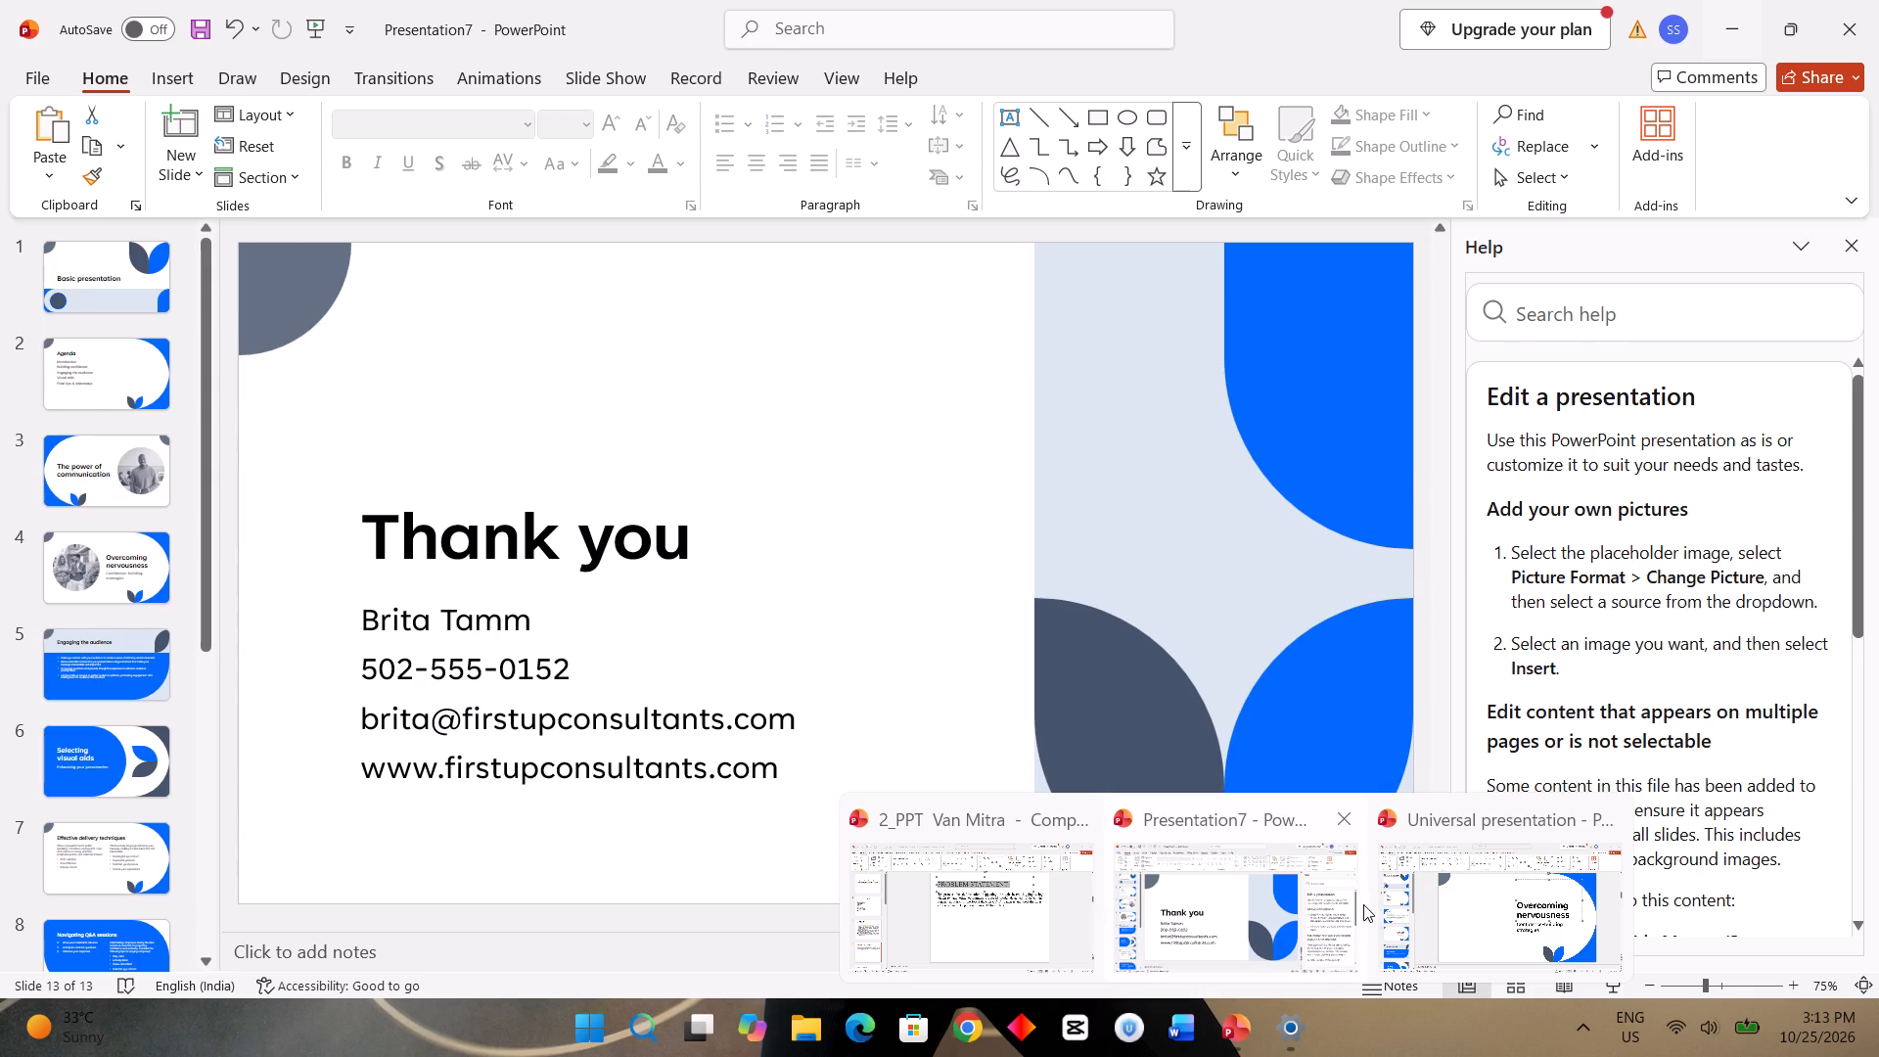
click(1444, 904)
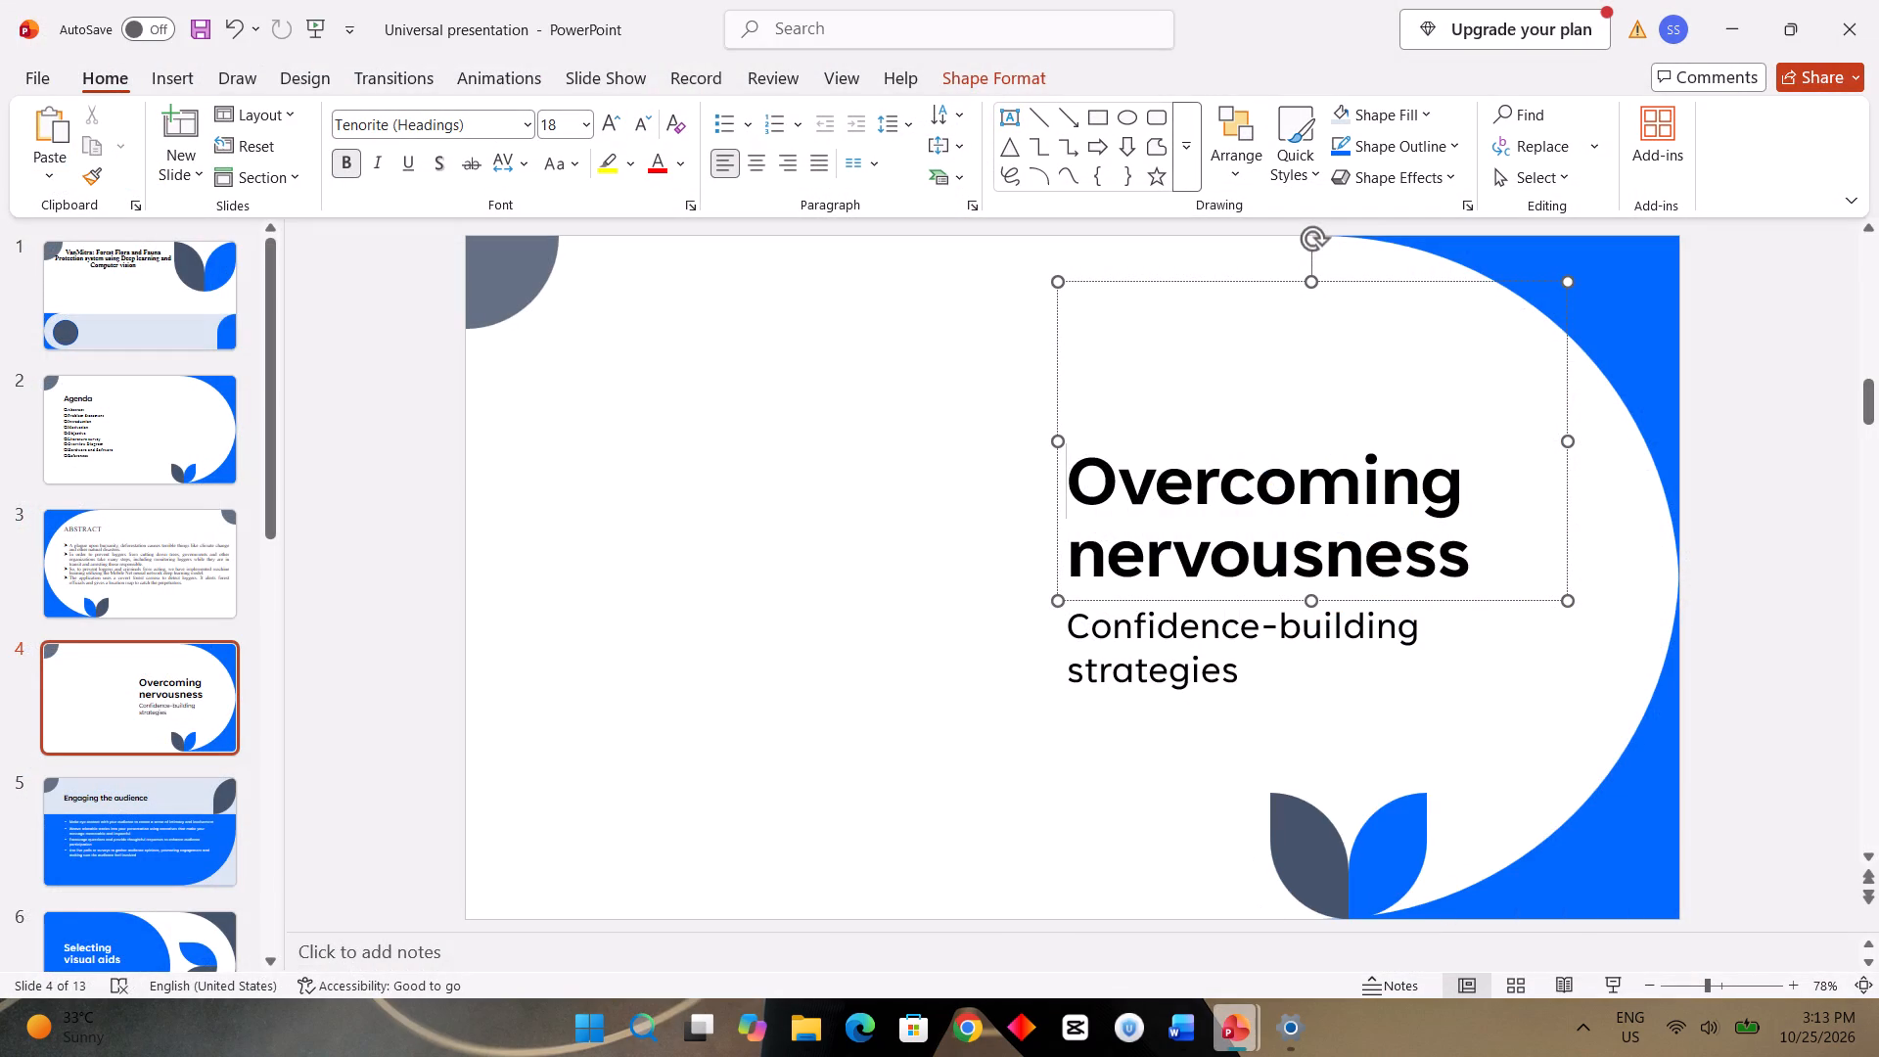
click(1480, 560)
key(BackSpace)
key(BackSpace)
key(BackSpace)
key(BackSpace)
key(BackSpace)
key(BackSpace)
key(BackSpace)
key(BackSpace)
key(BackSpace)
key(BackSpace)
key(BackSpace)
key(BackSpace)
key(BackSpace)
key(BackSpace)
key(BackSpace)
key(BackSpace)
key(BackSpace)
key(BackSpace)
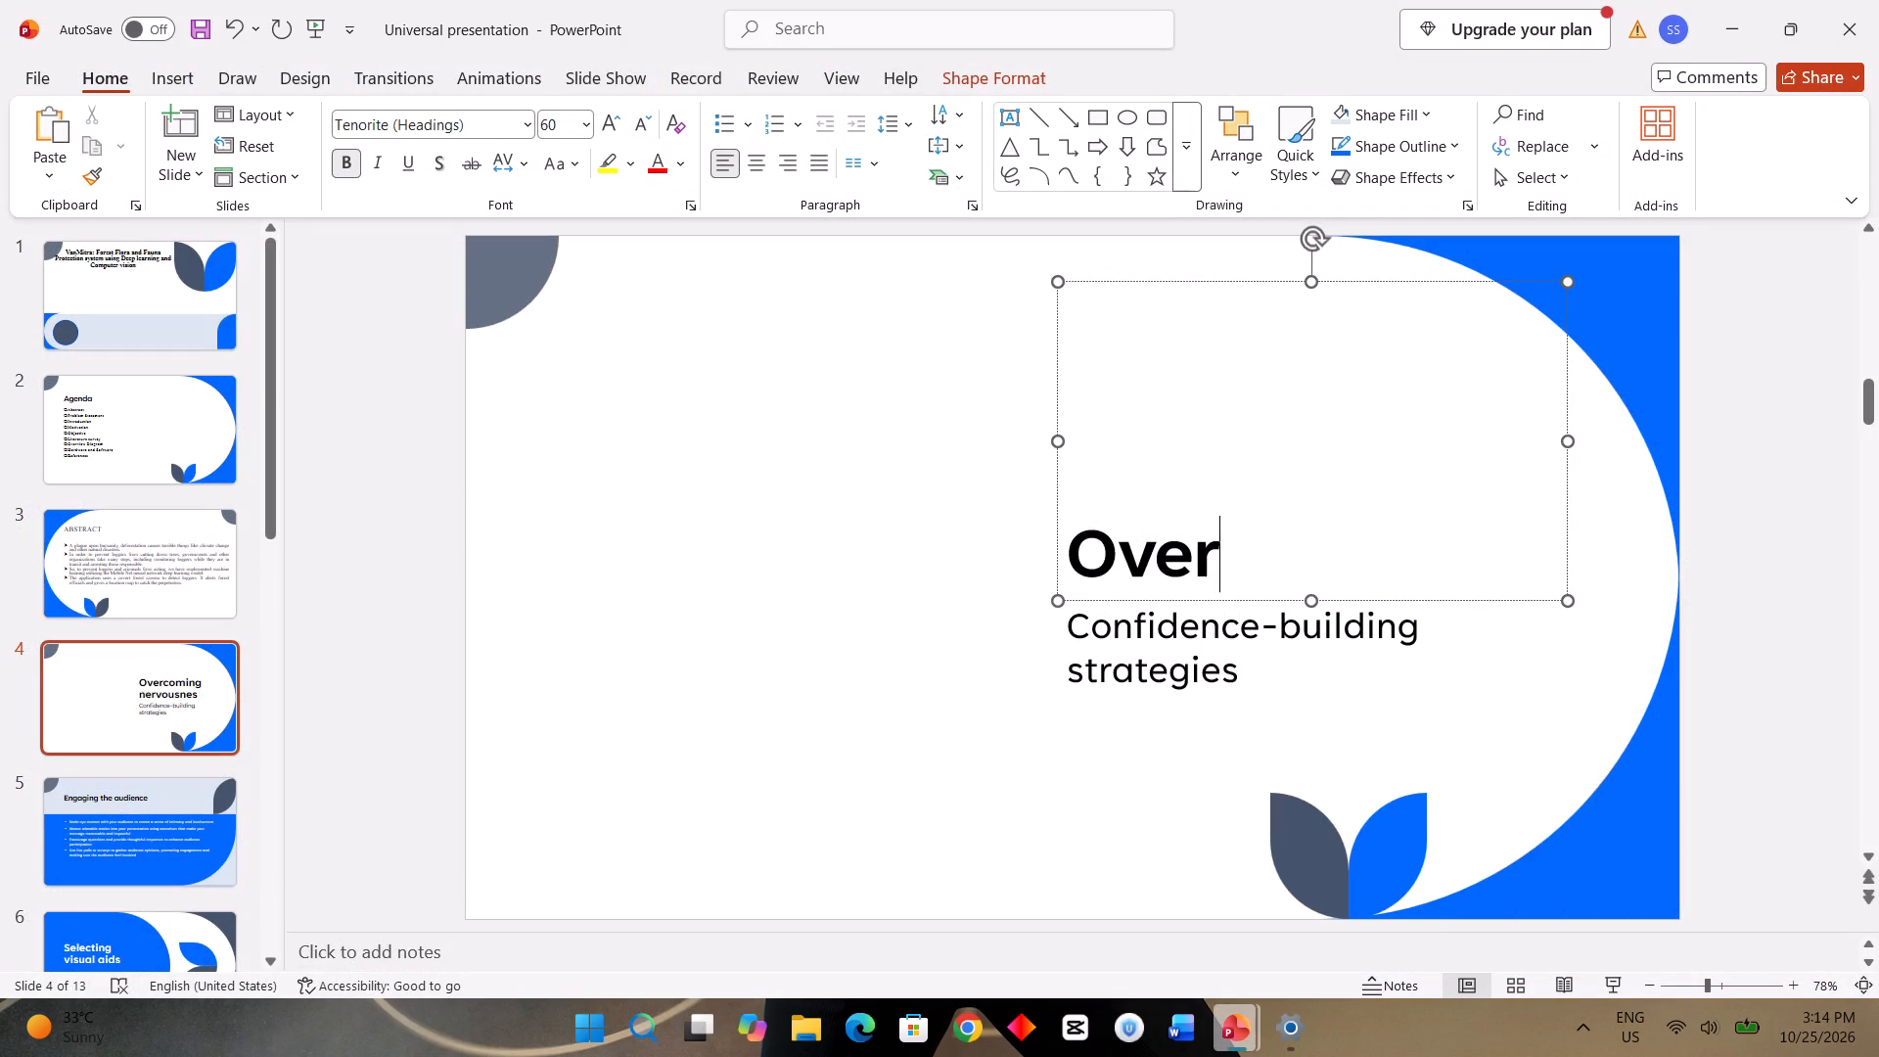
key(BackSpace)
key(BackSpace)
key(BackSpace)
key(BackSpace)
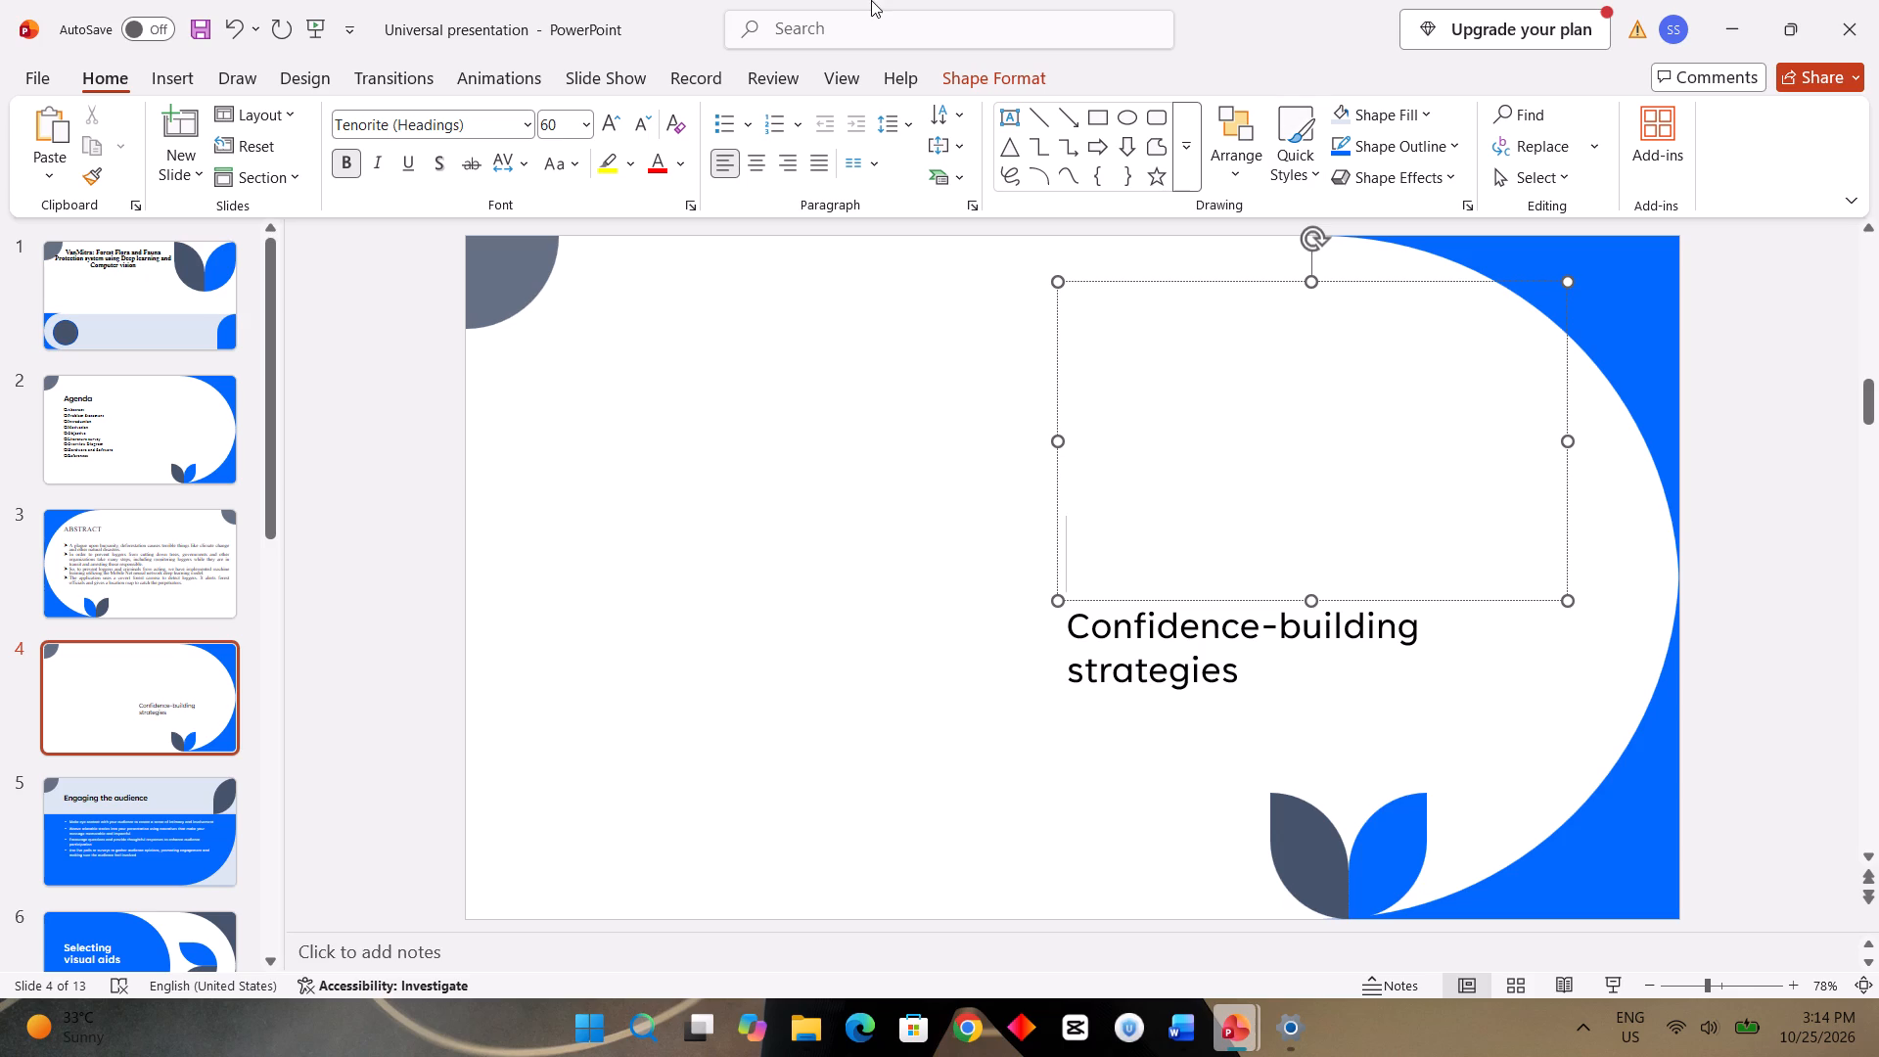
click(589, 125)
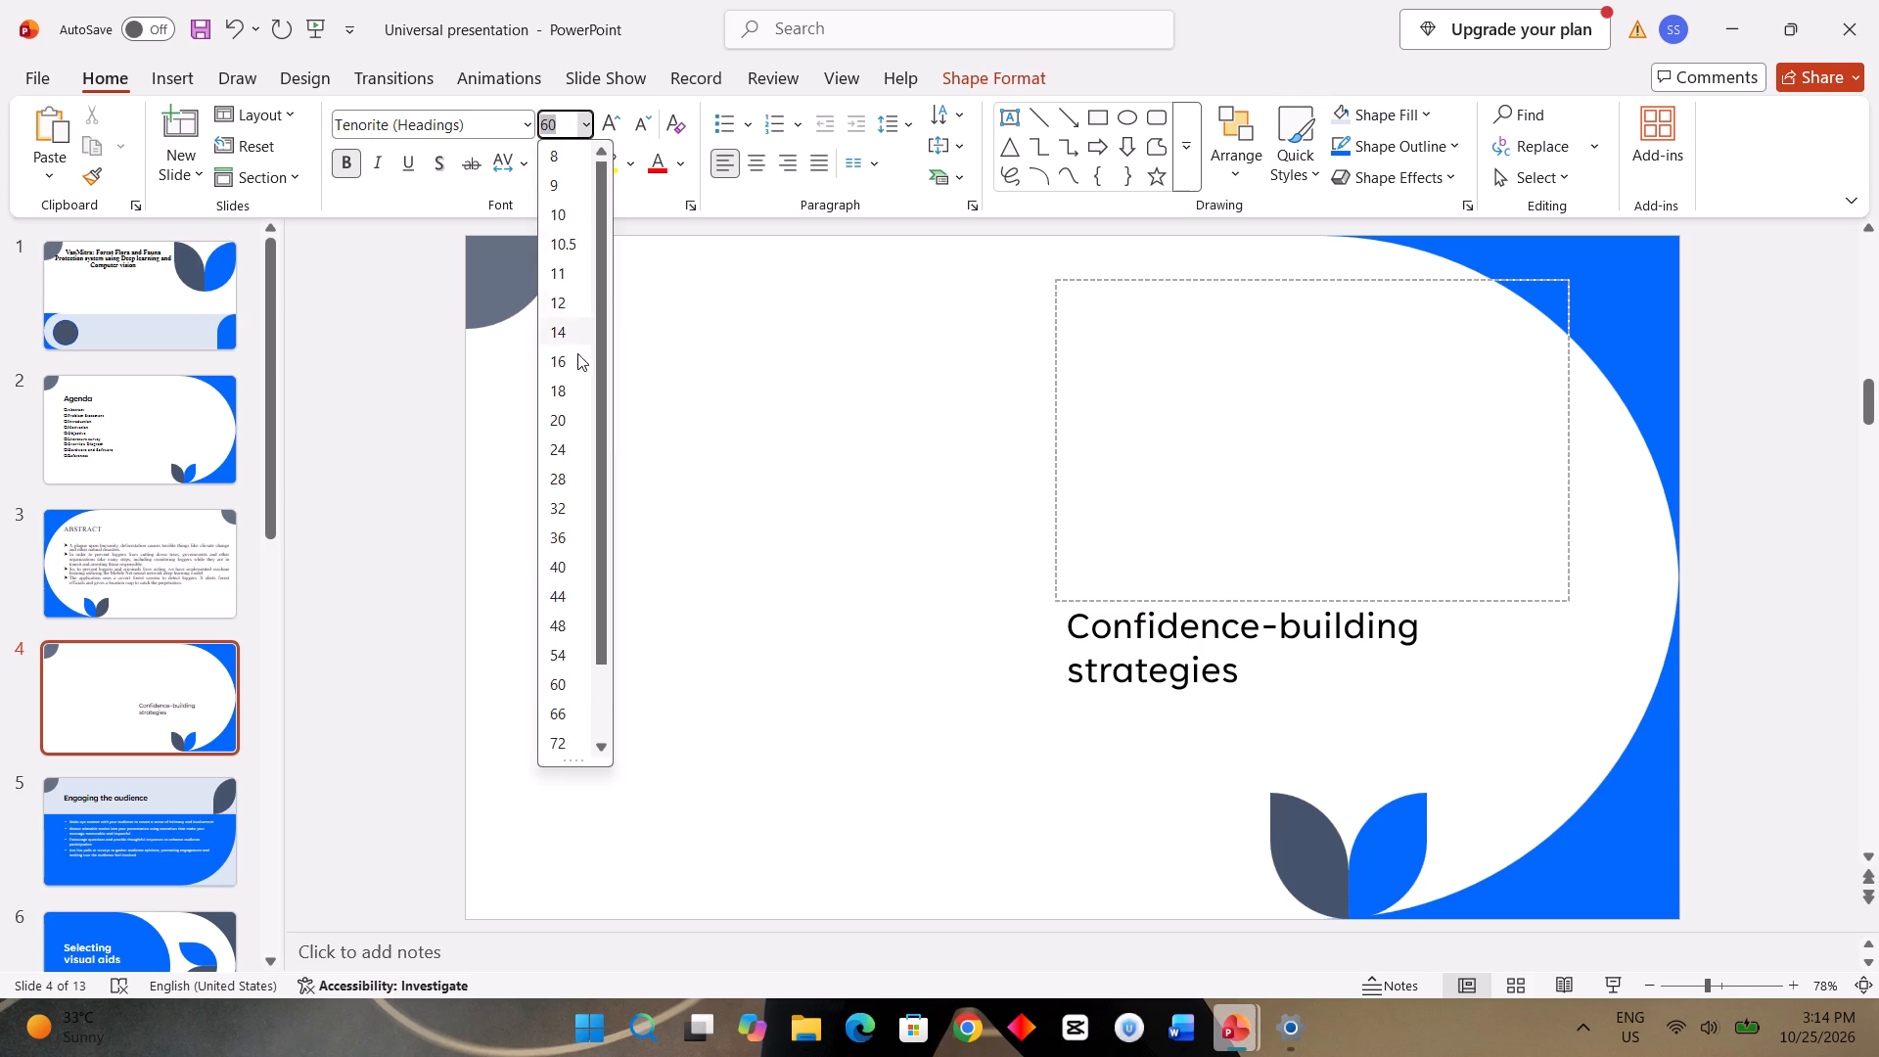
click(557, 515)
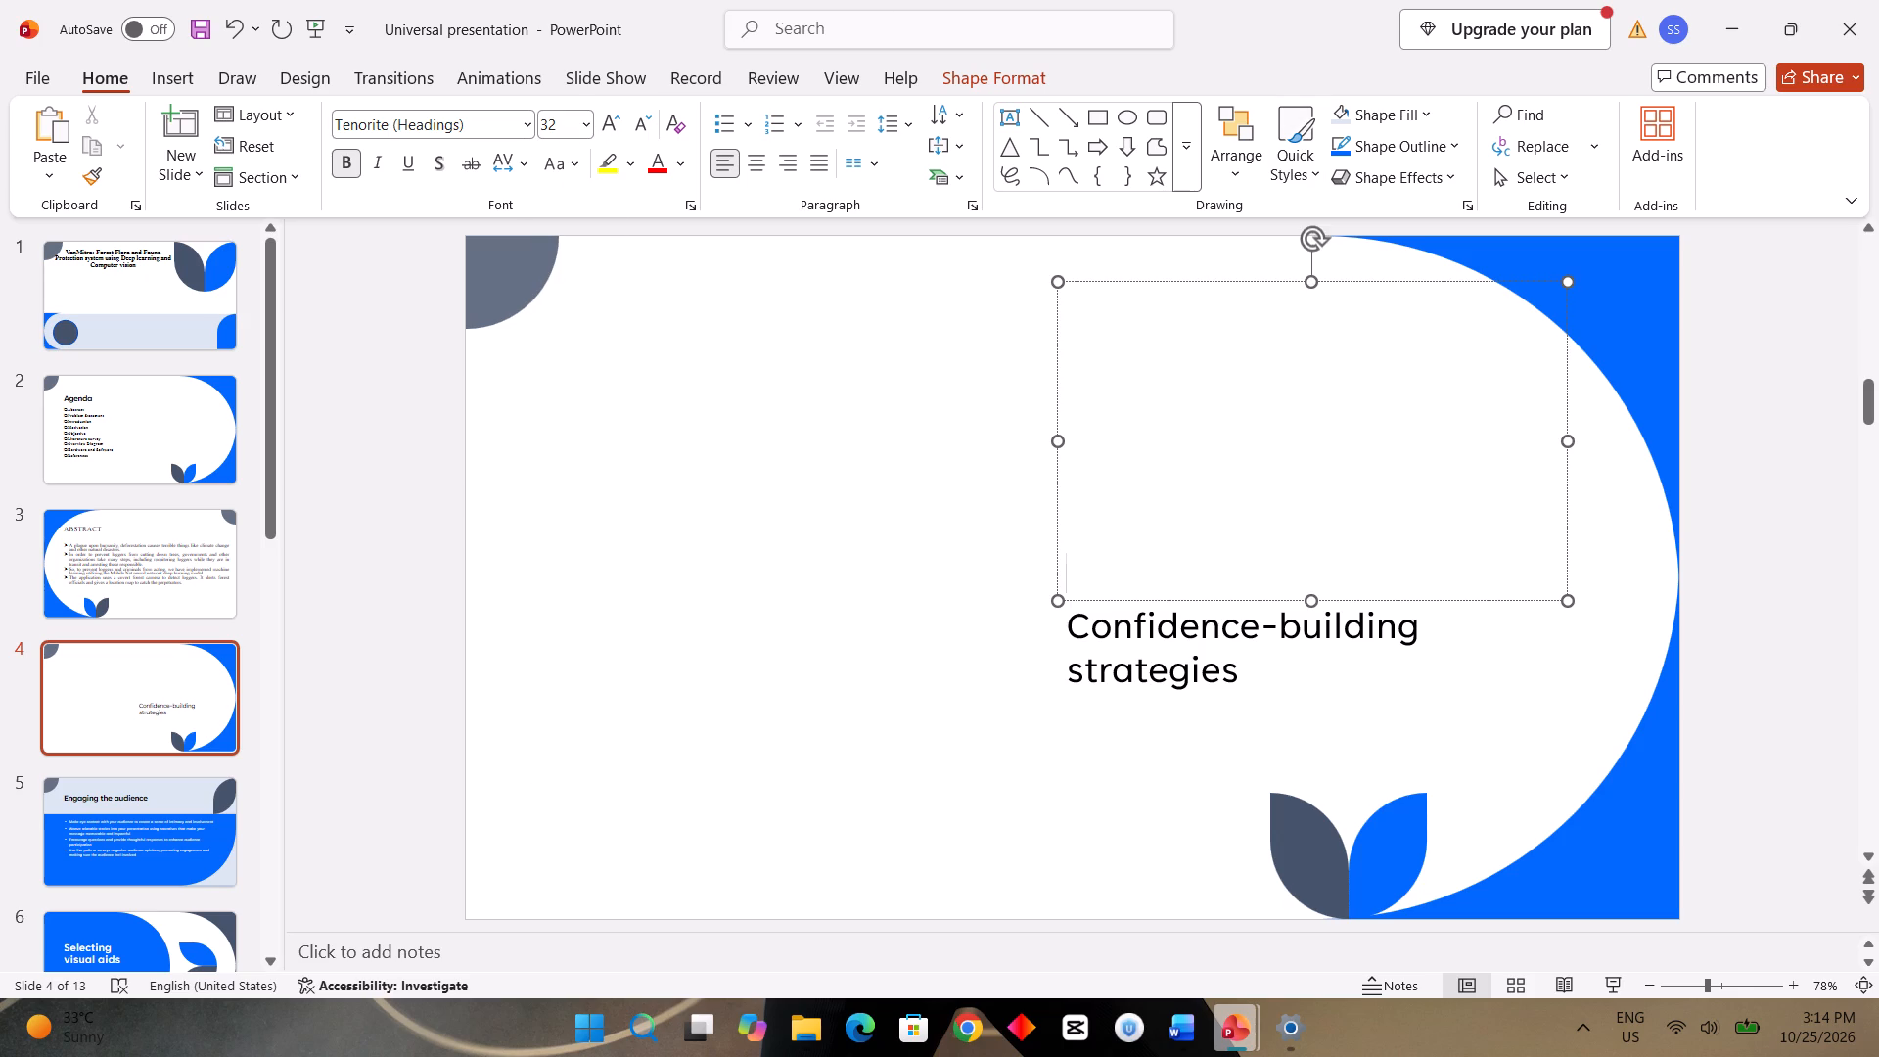
key(ctrl+v)
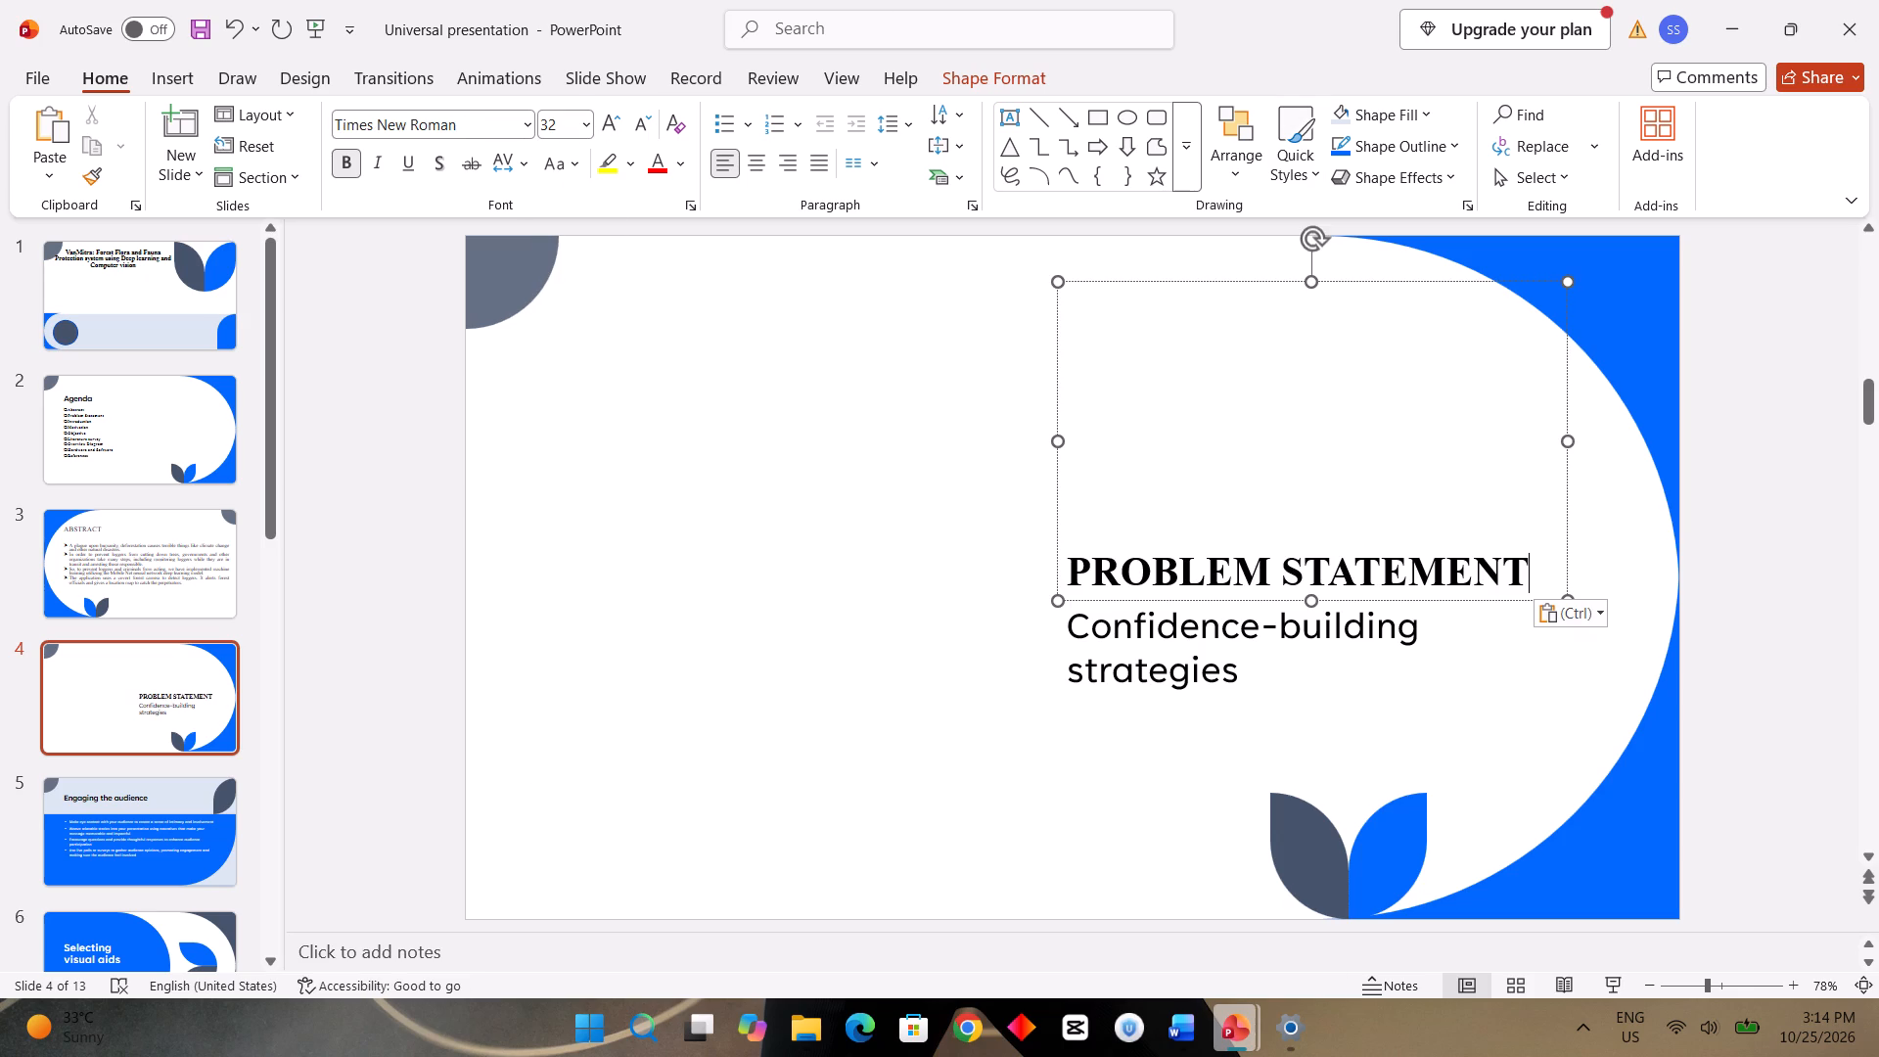
Resize the PROBLEM STATEMENT title box on slide 4, shifting its side edges toward the slide's left and reducing its height to one line.
drag(1055, 442, 1032, 449)
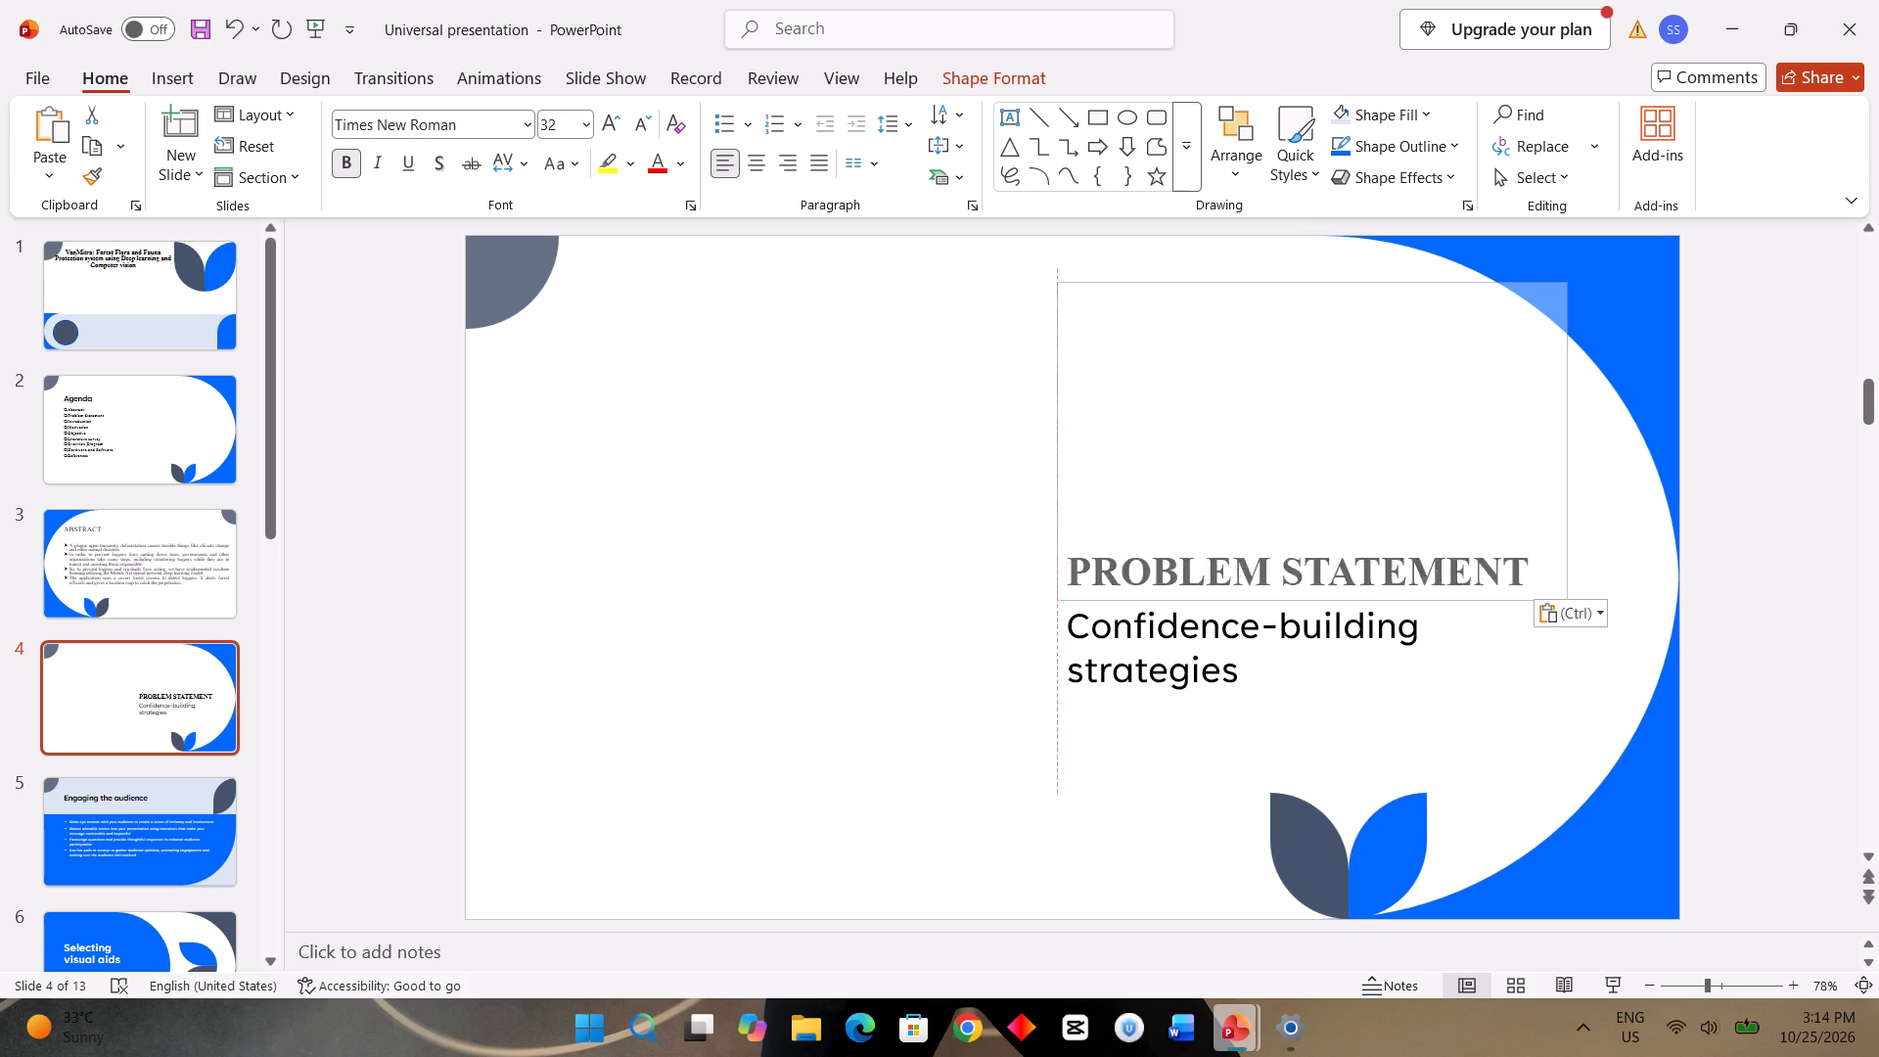
drag(1032, 449, 617, 499)
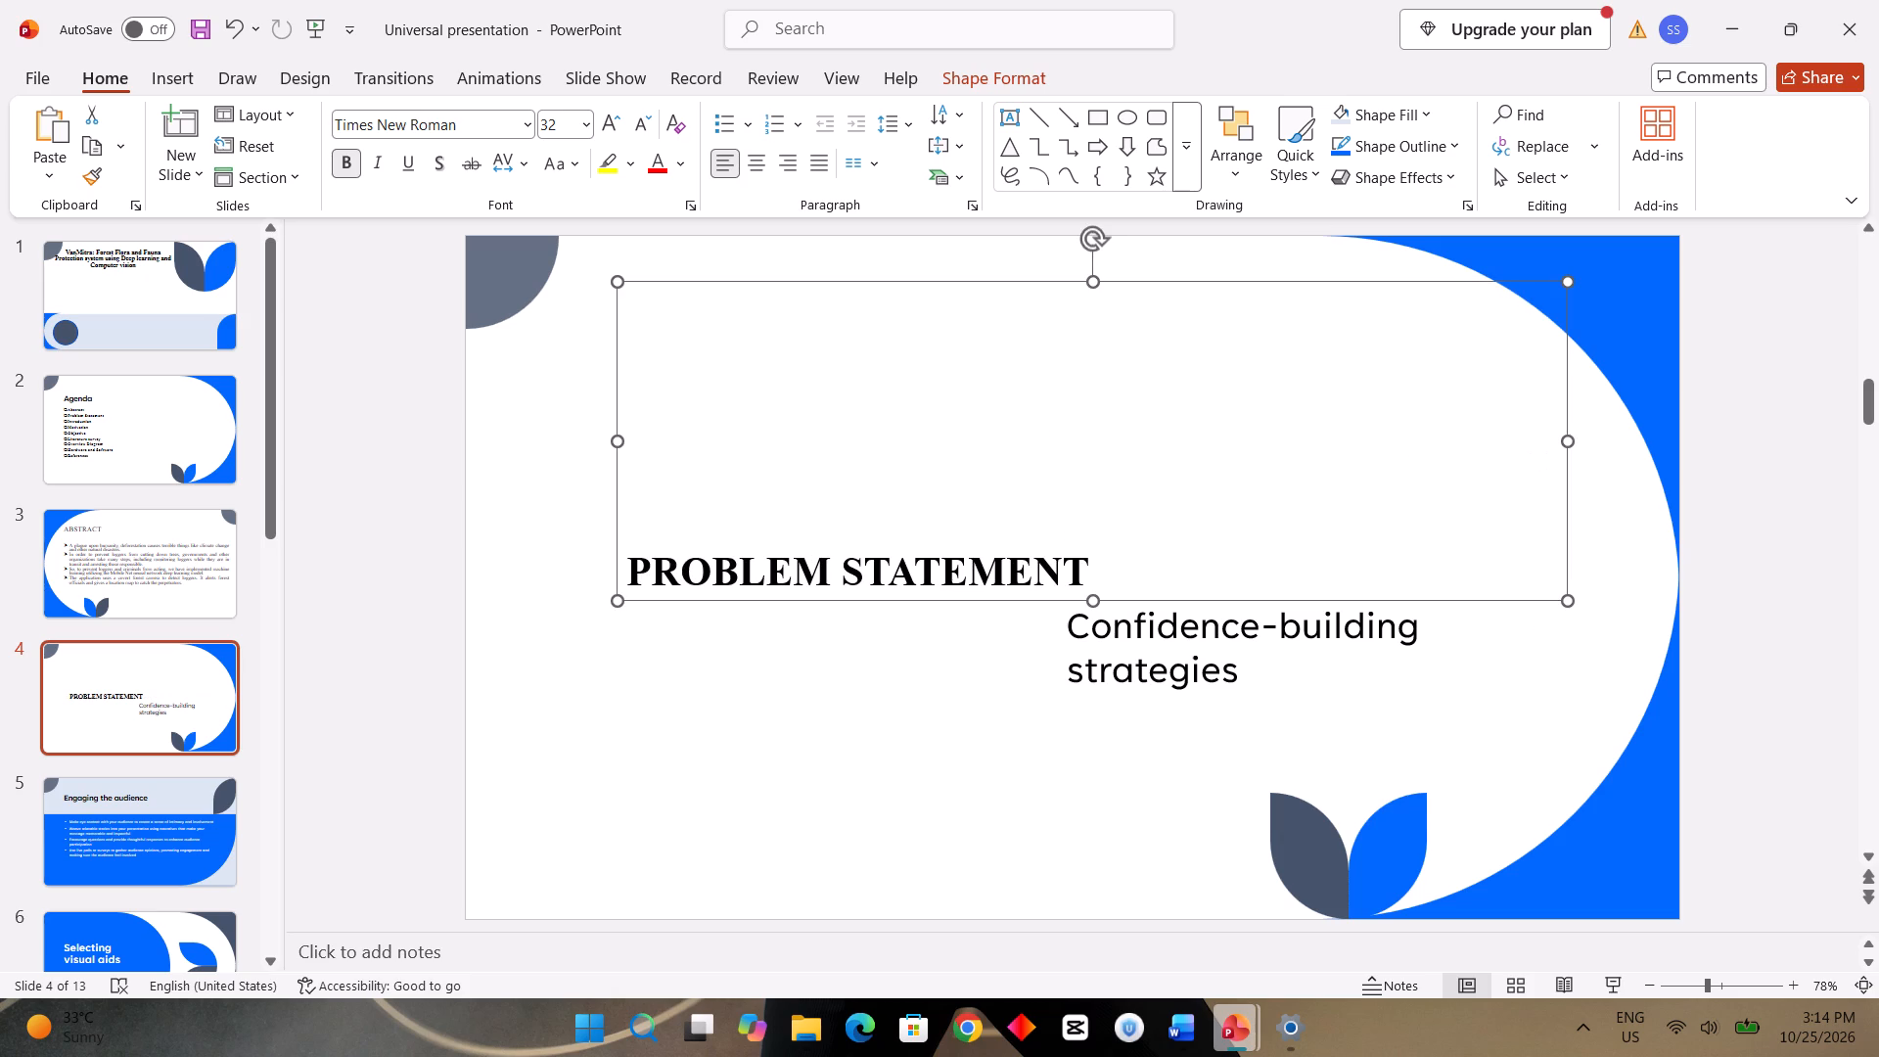
drag(1568, 441, 1163, 464)
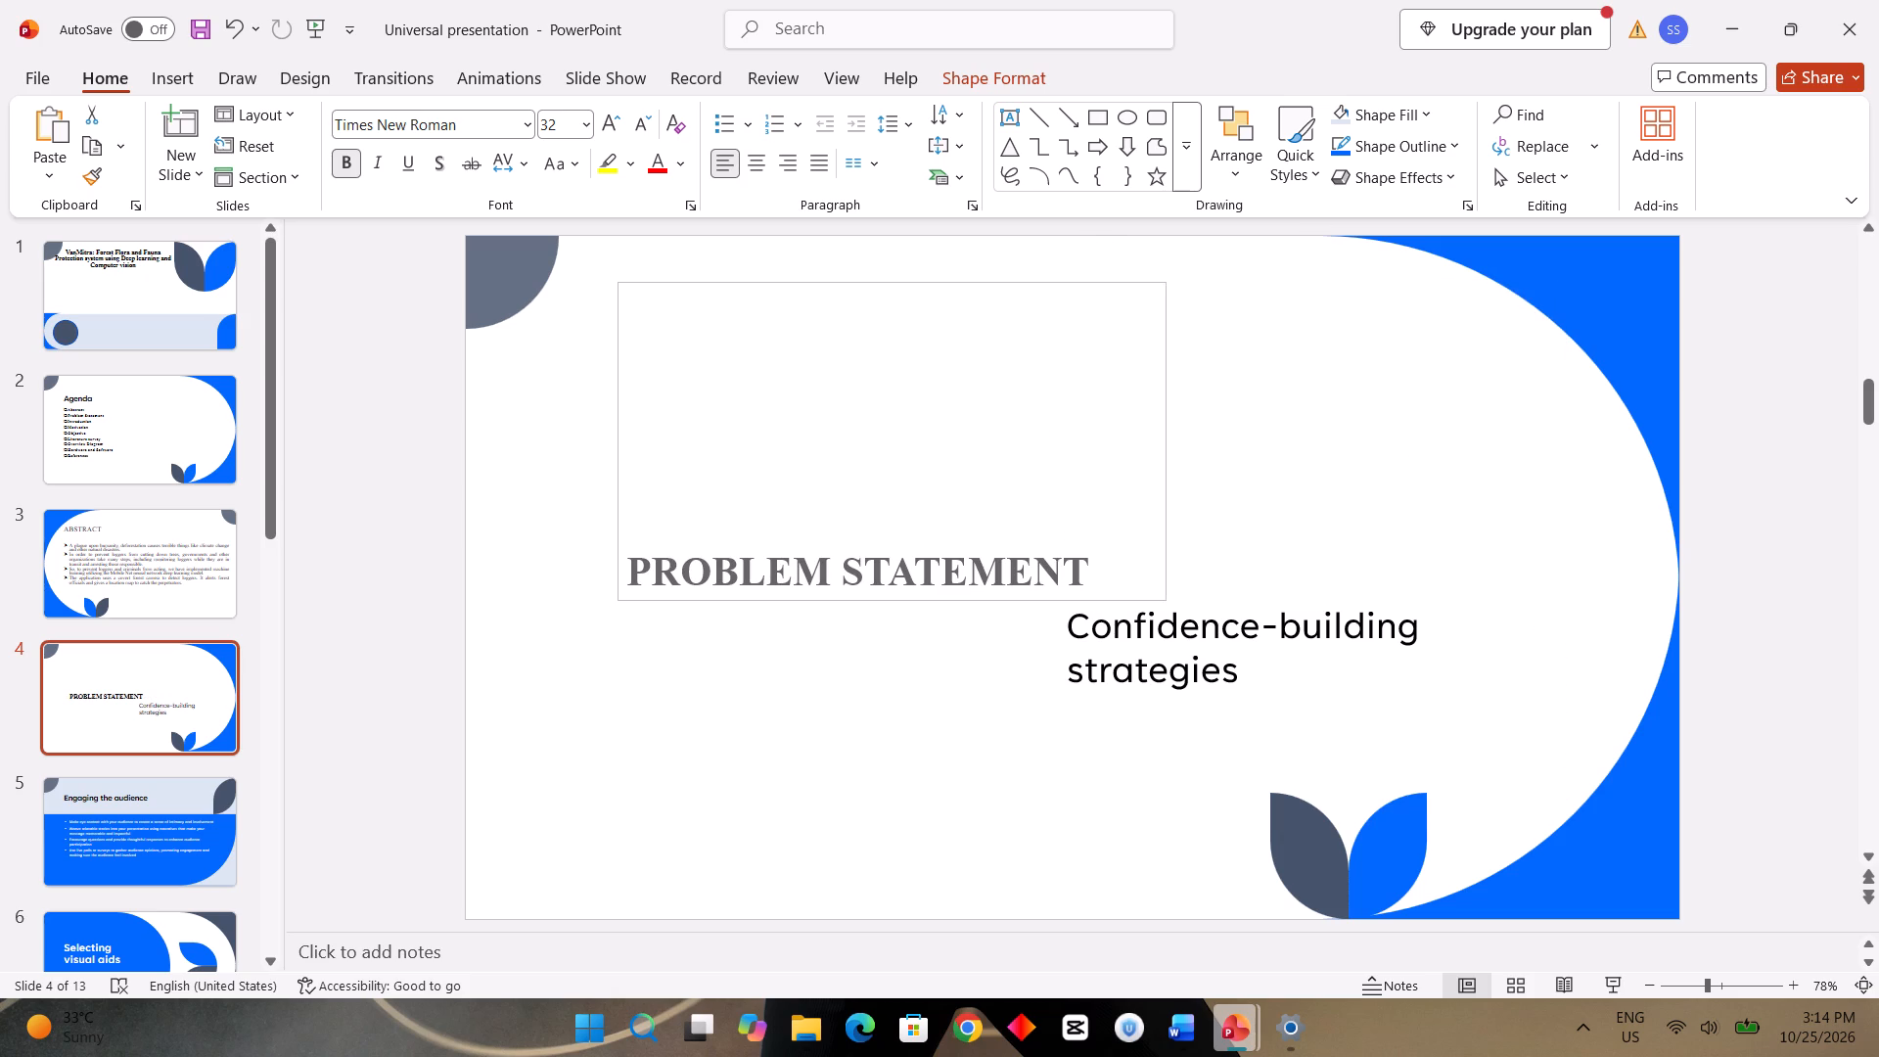
drag(1163, 464, 1152, 467)
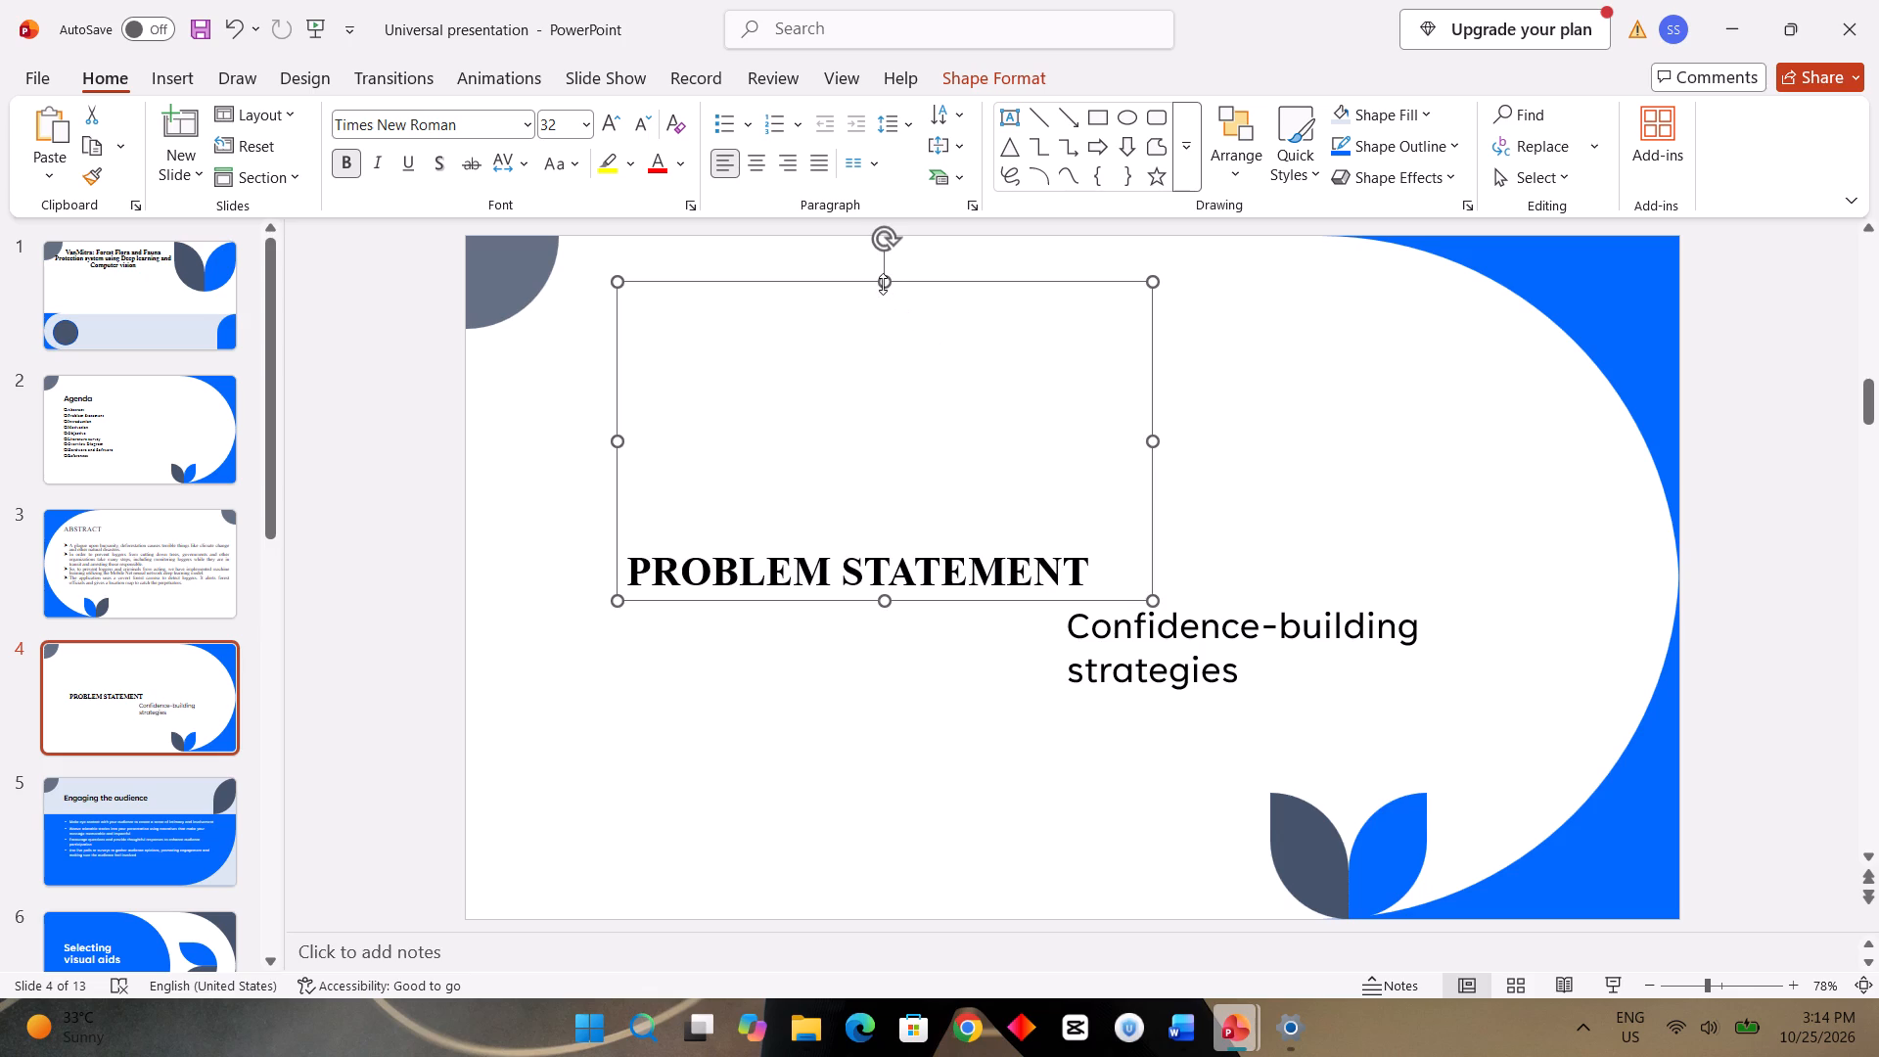
drag(883, 284, 925, 512)
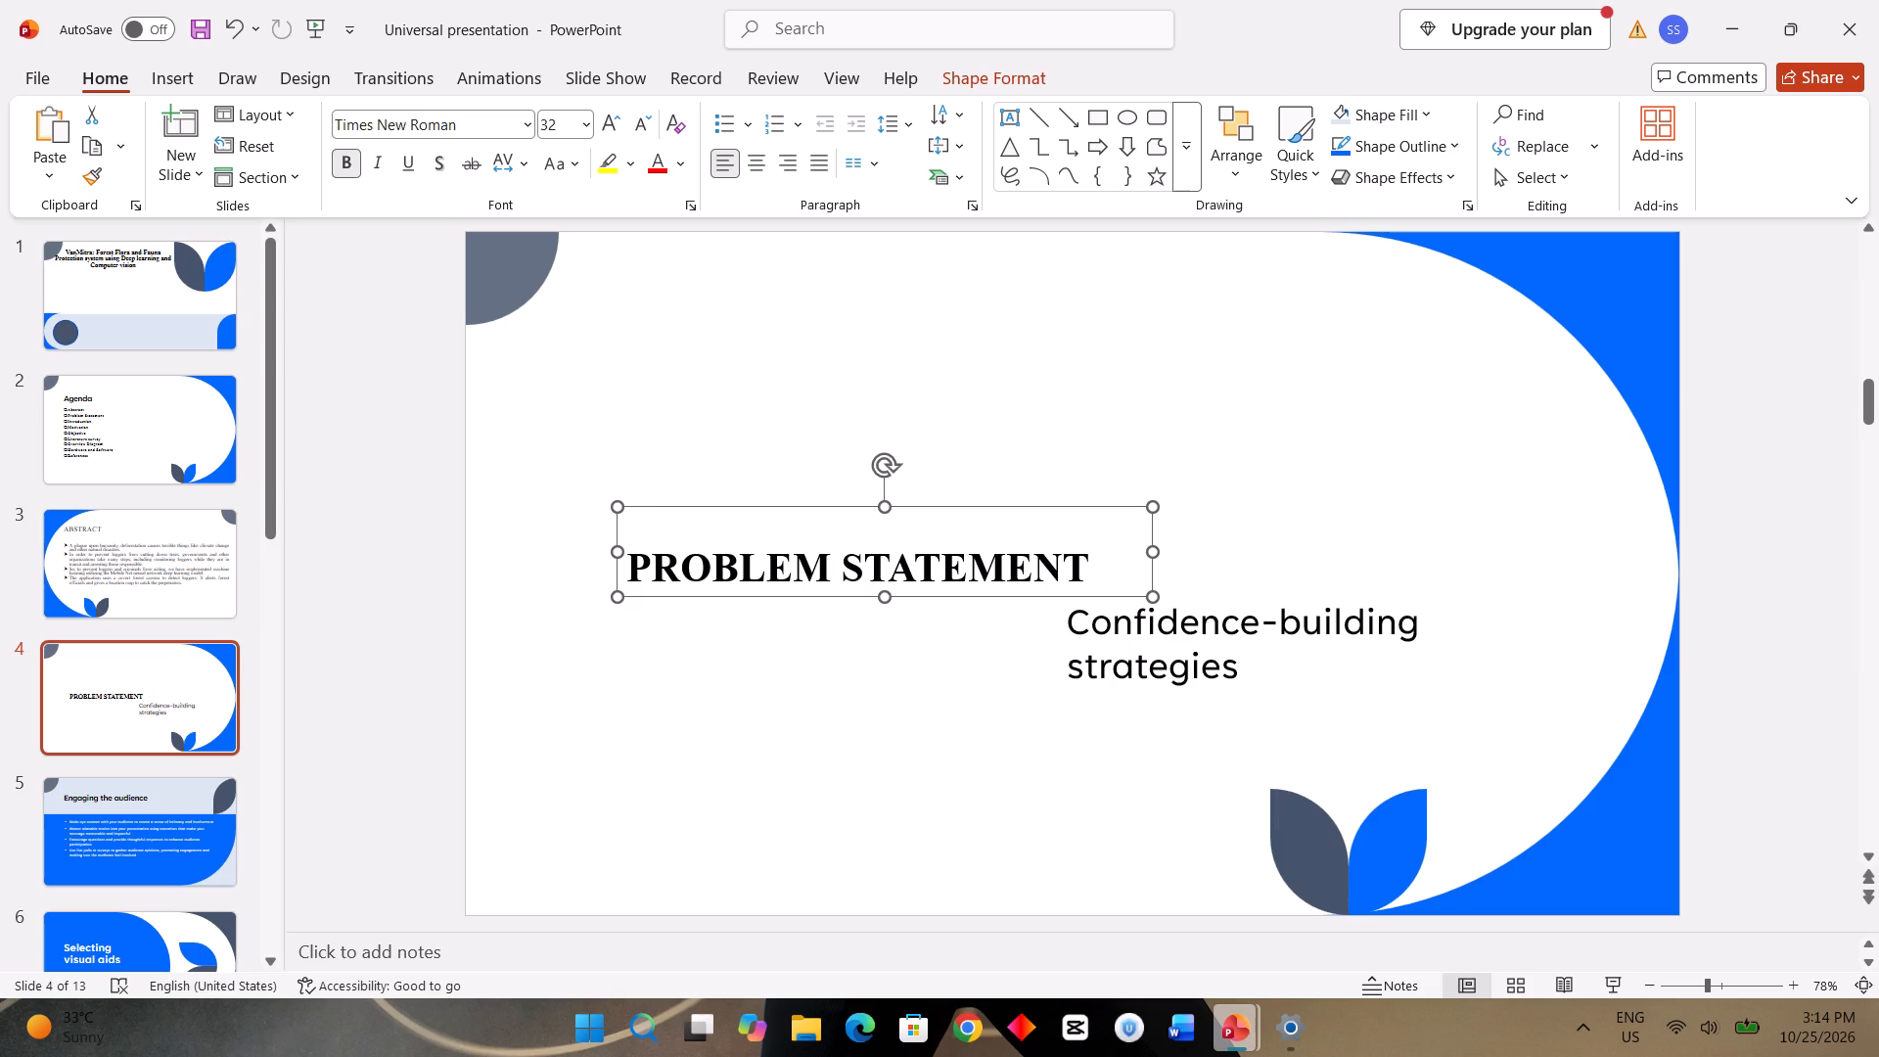
Move the PROBLEM STATEMENT title to the slide's upper left, beside the grey corner shape.
drag(676, 506, 579, 325)
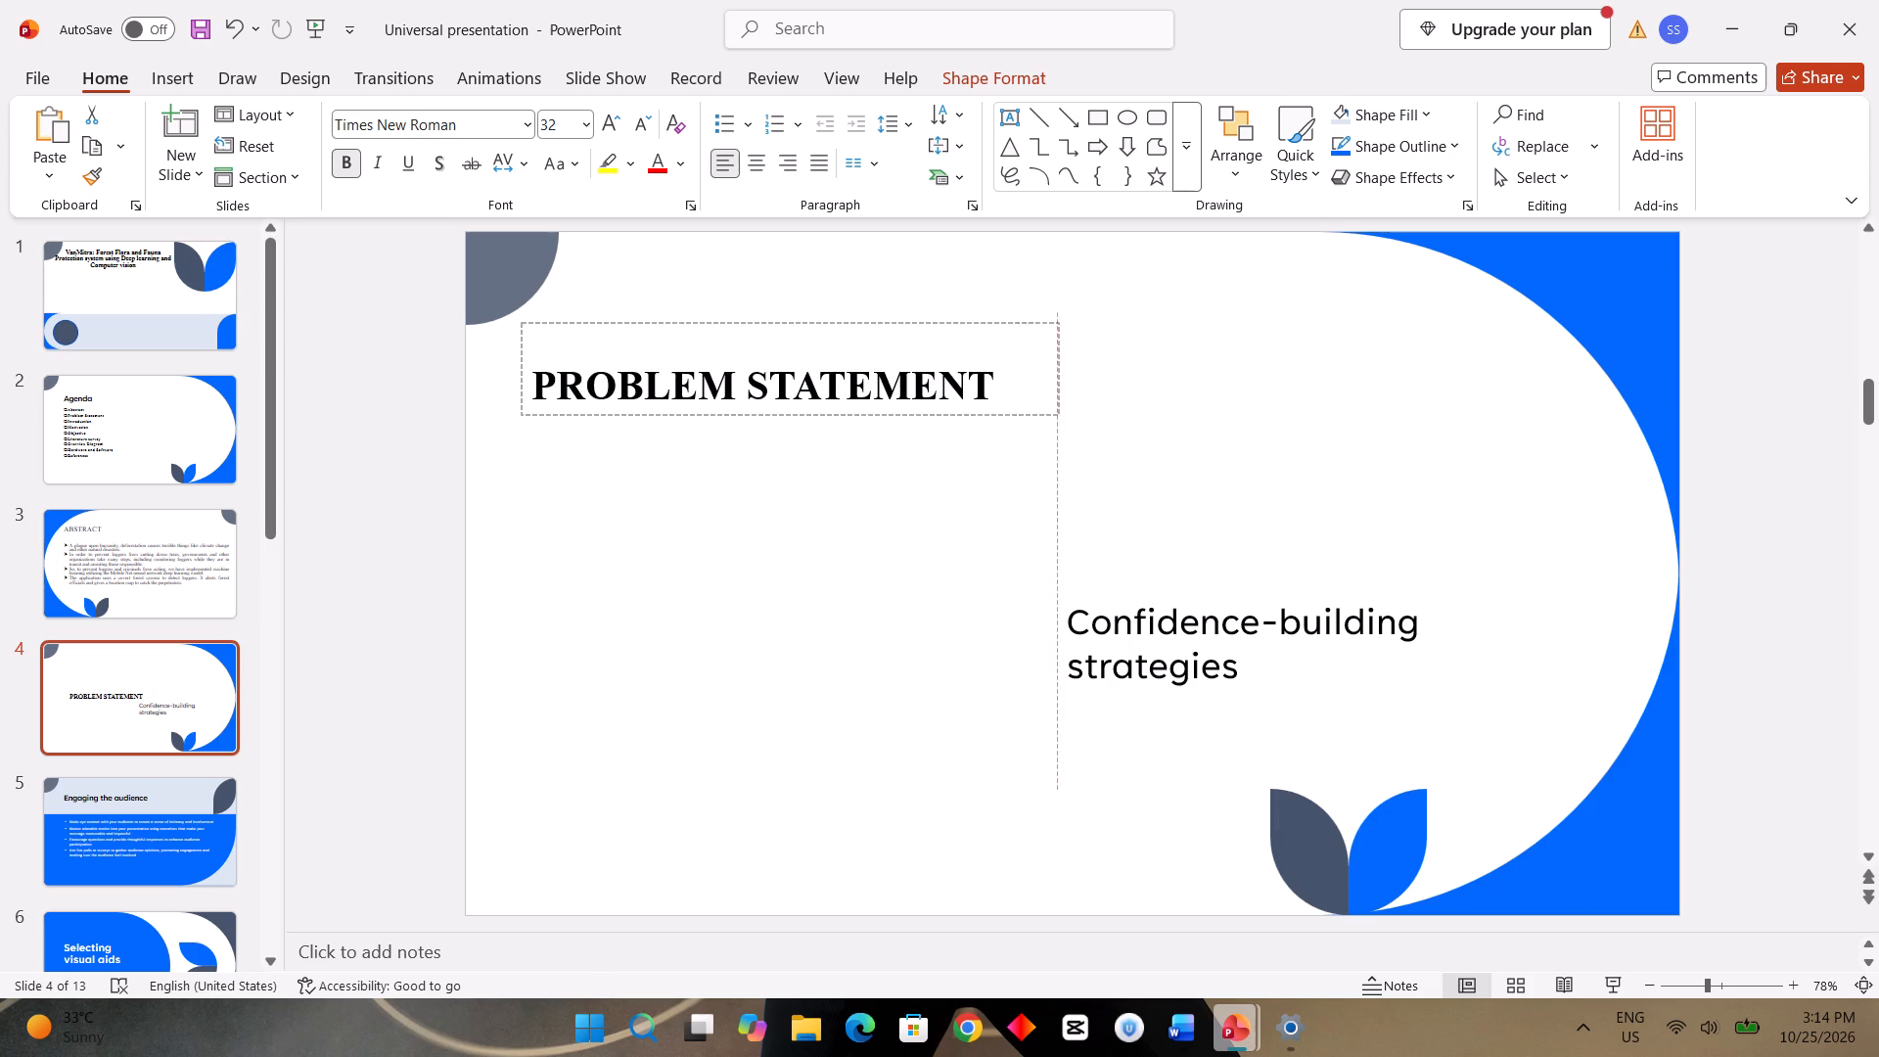
drag(579, 325, 603, 273)
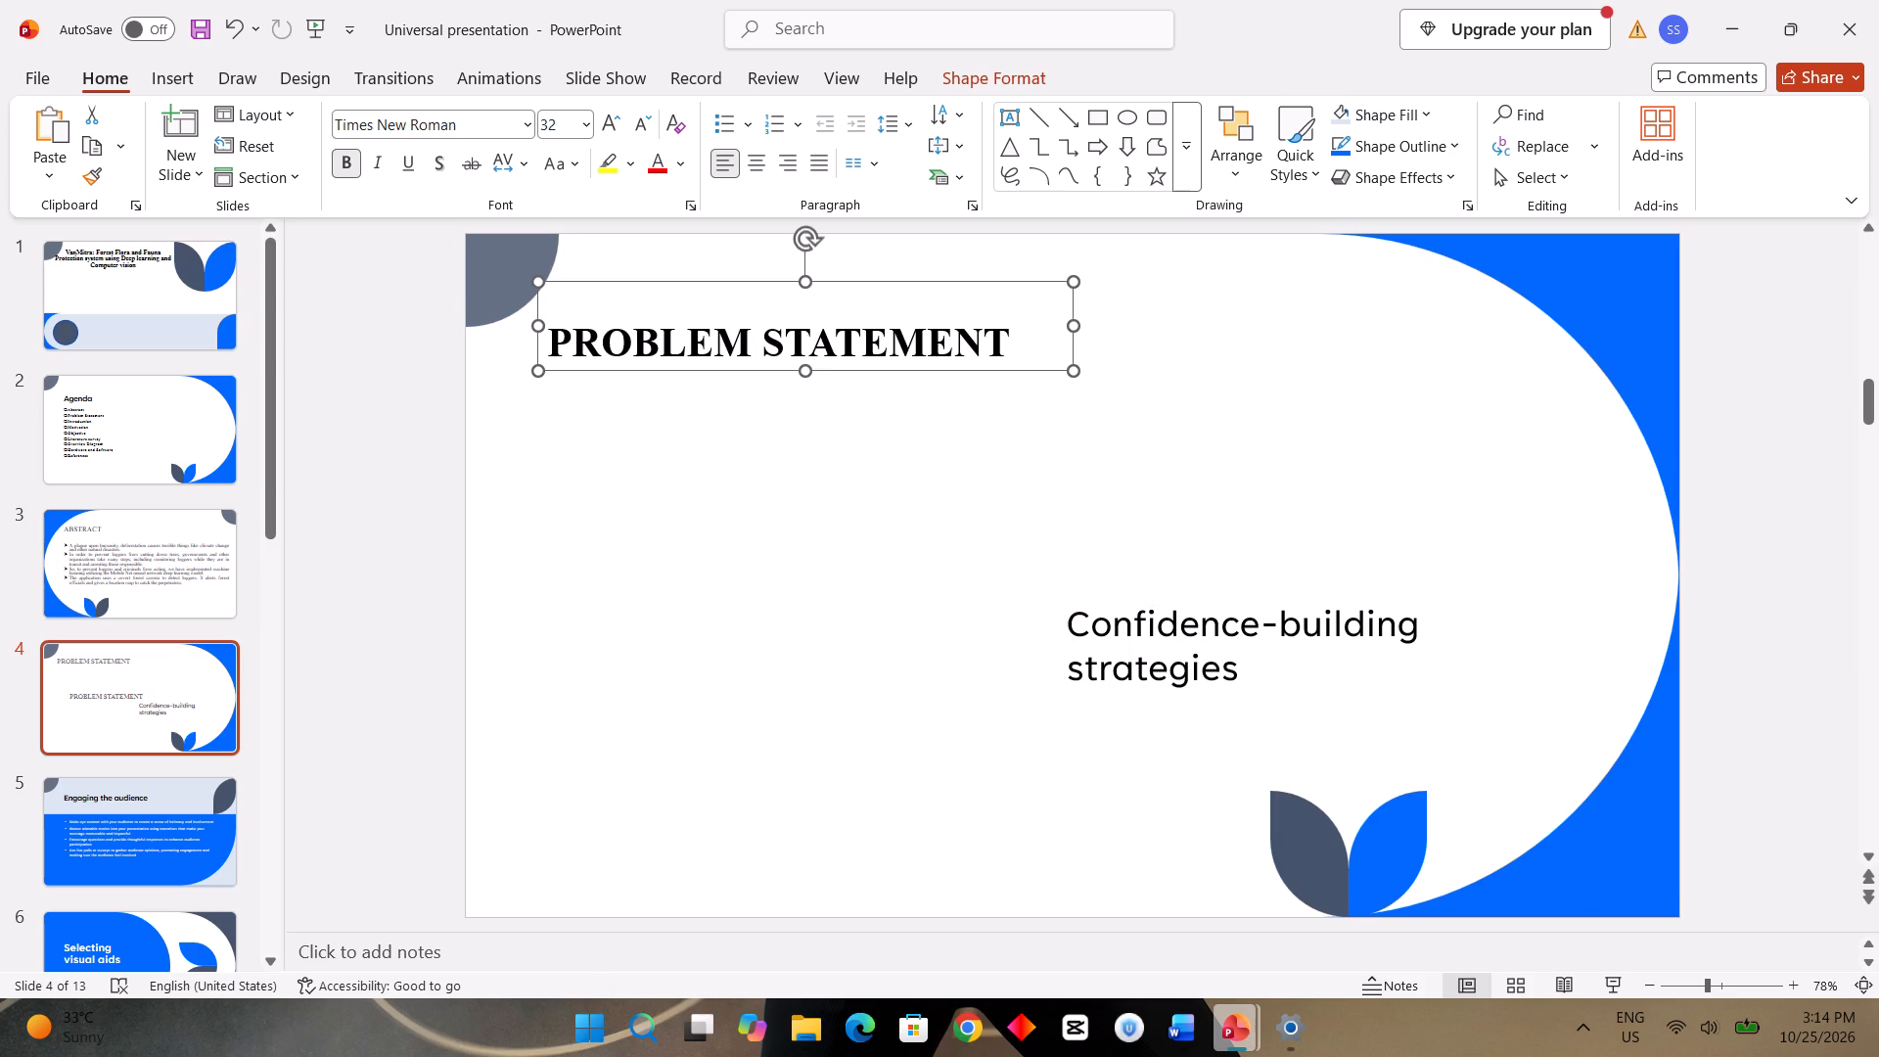
Move the "Confidence-building strategies" subtitle box beneath the PROBLEM STATEMENT title, near its left edge.
click(1151, 638)
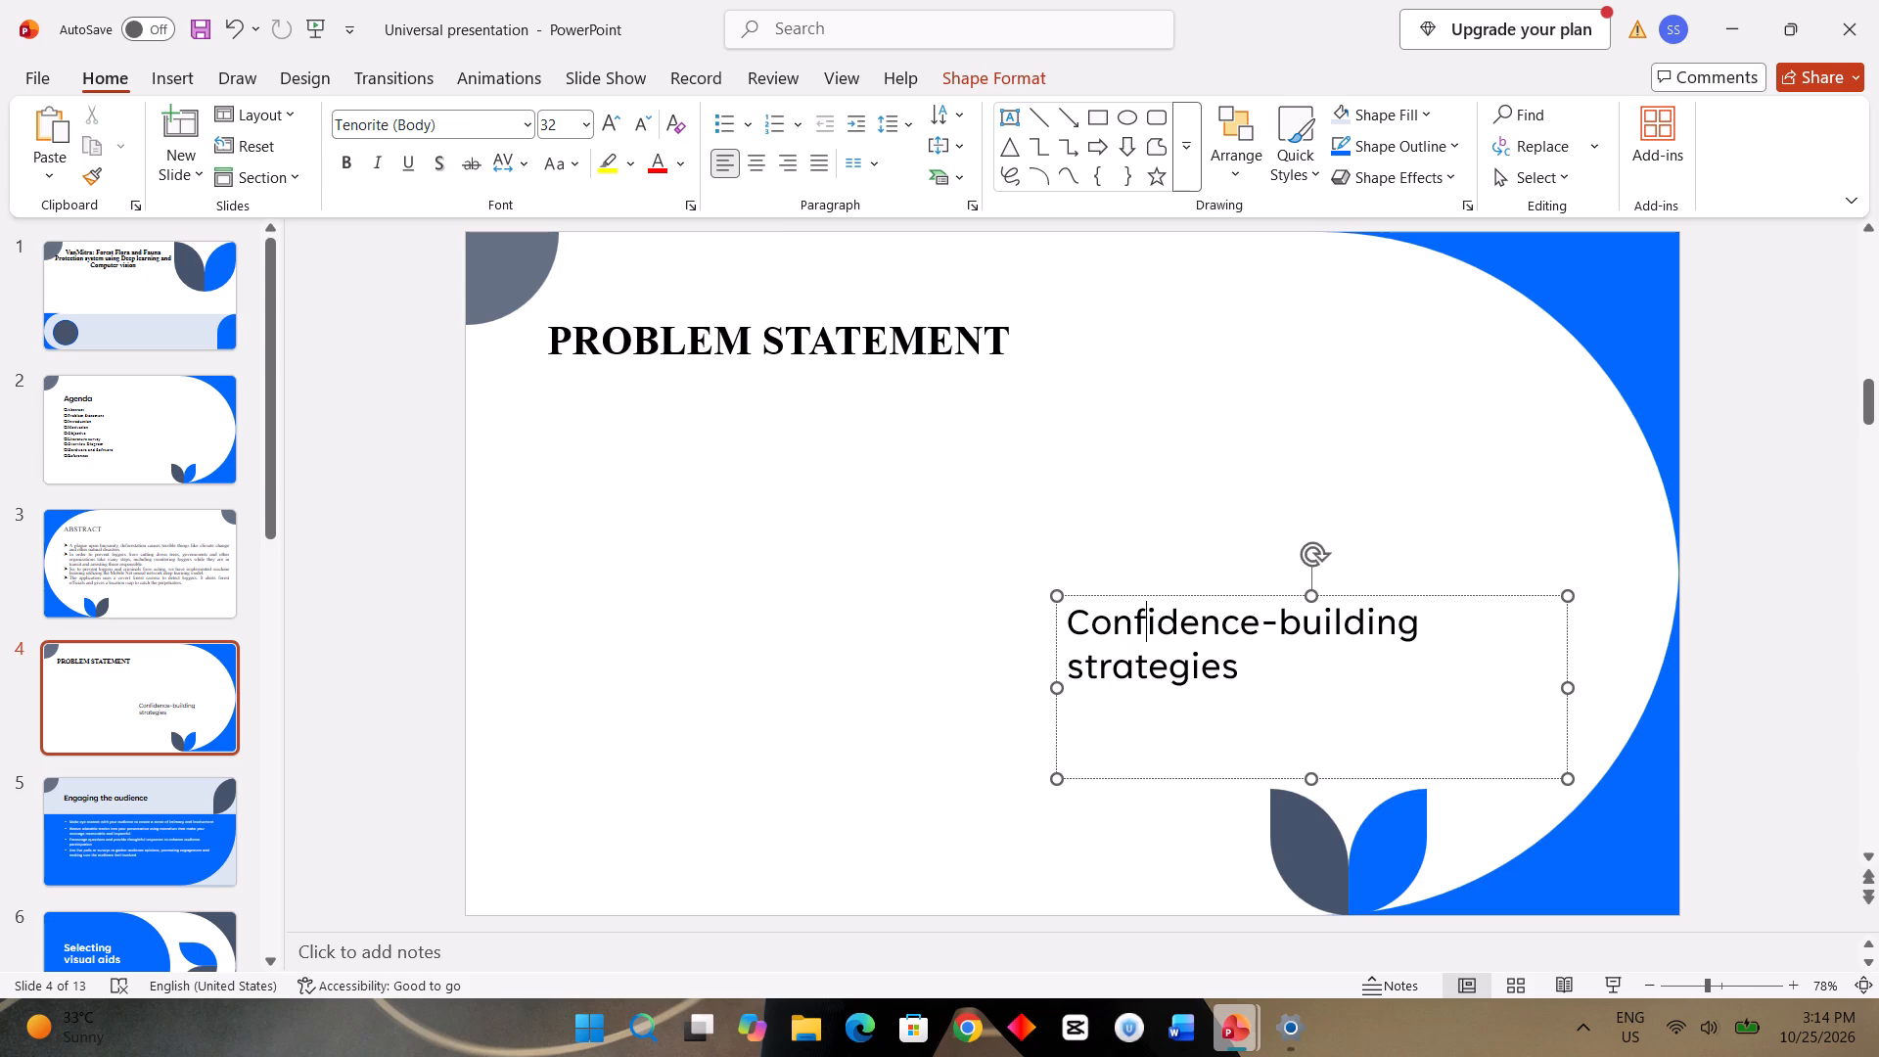
drag(1155, 597, 895, 587)
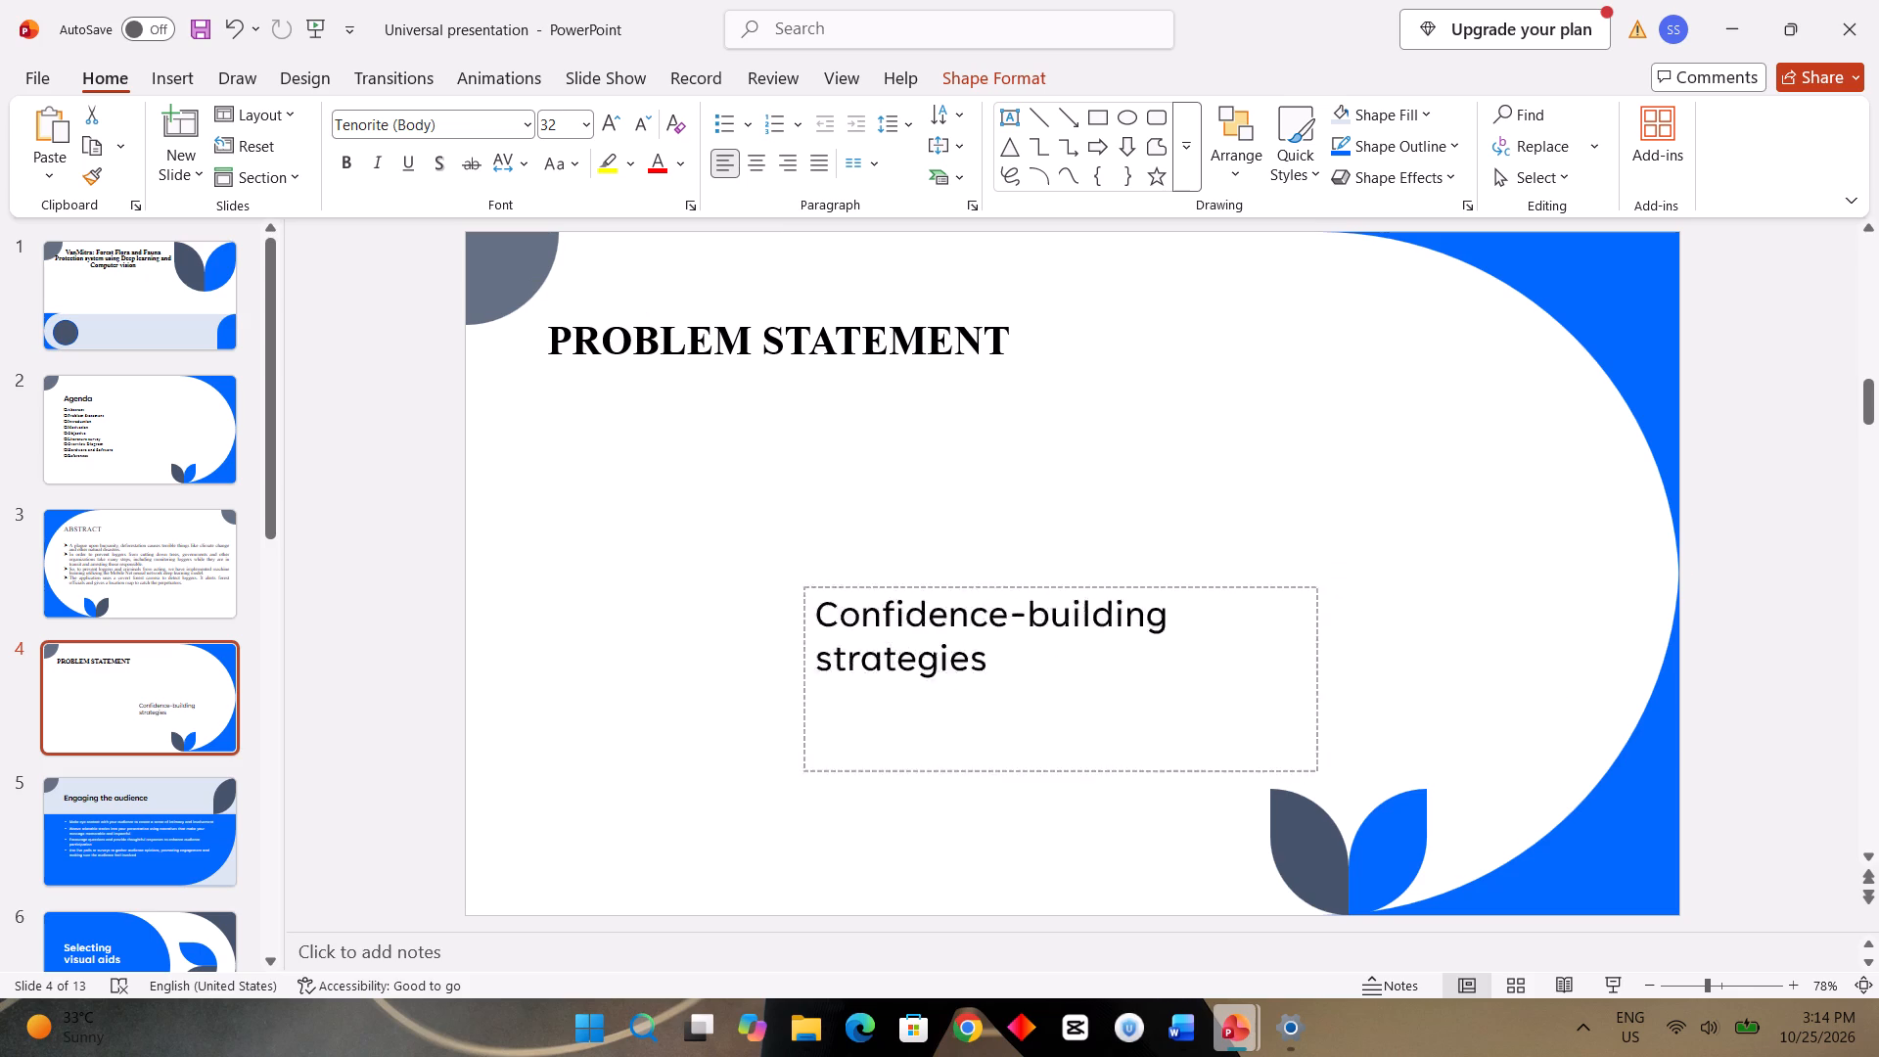
drag(895, 587, 661, 446)
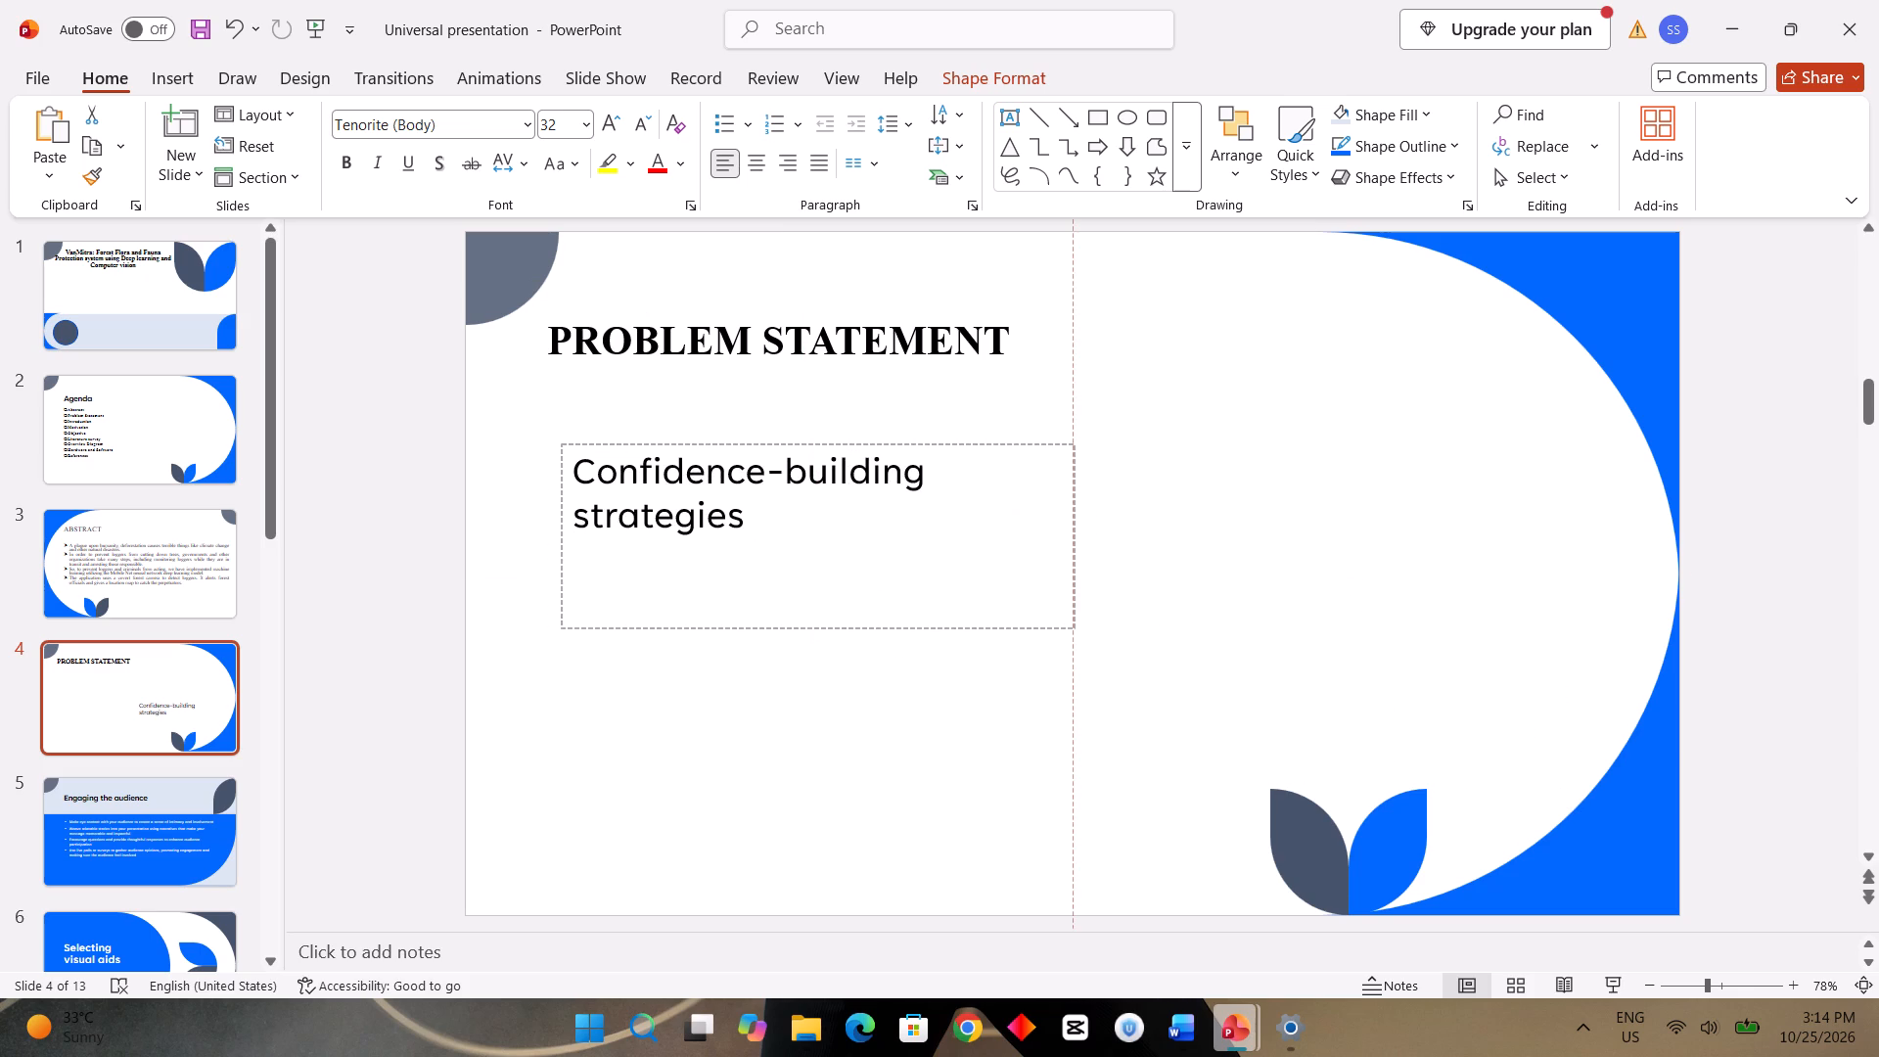
drag(661, 446, 649, 441)
Clear the "Confidence-building strategies" text from the subtitle box and set its font size to 18.
click(738, 528)
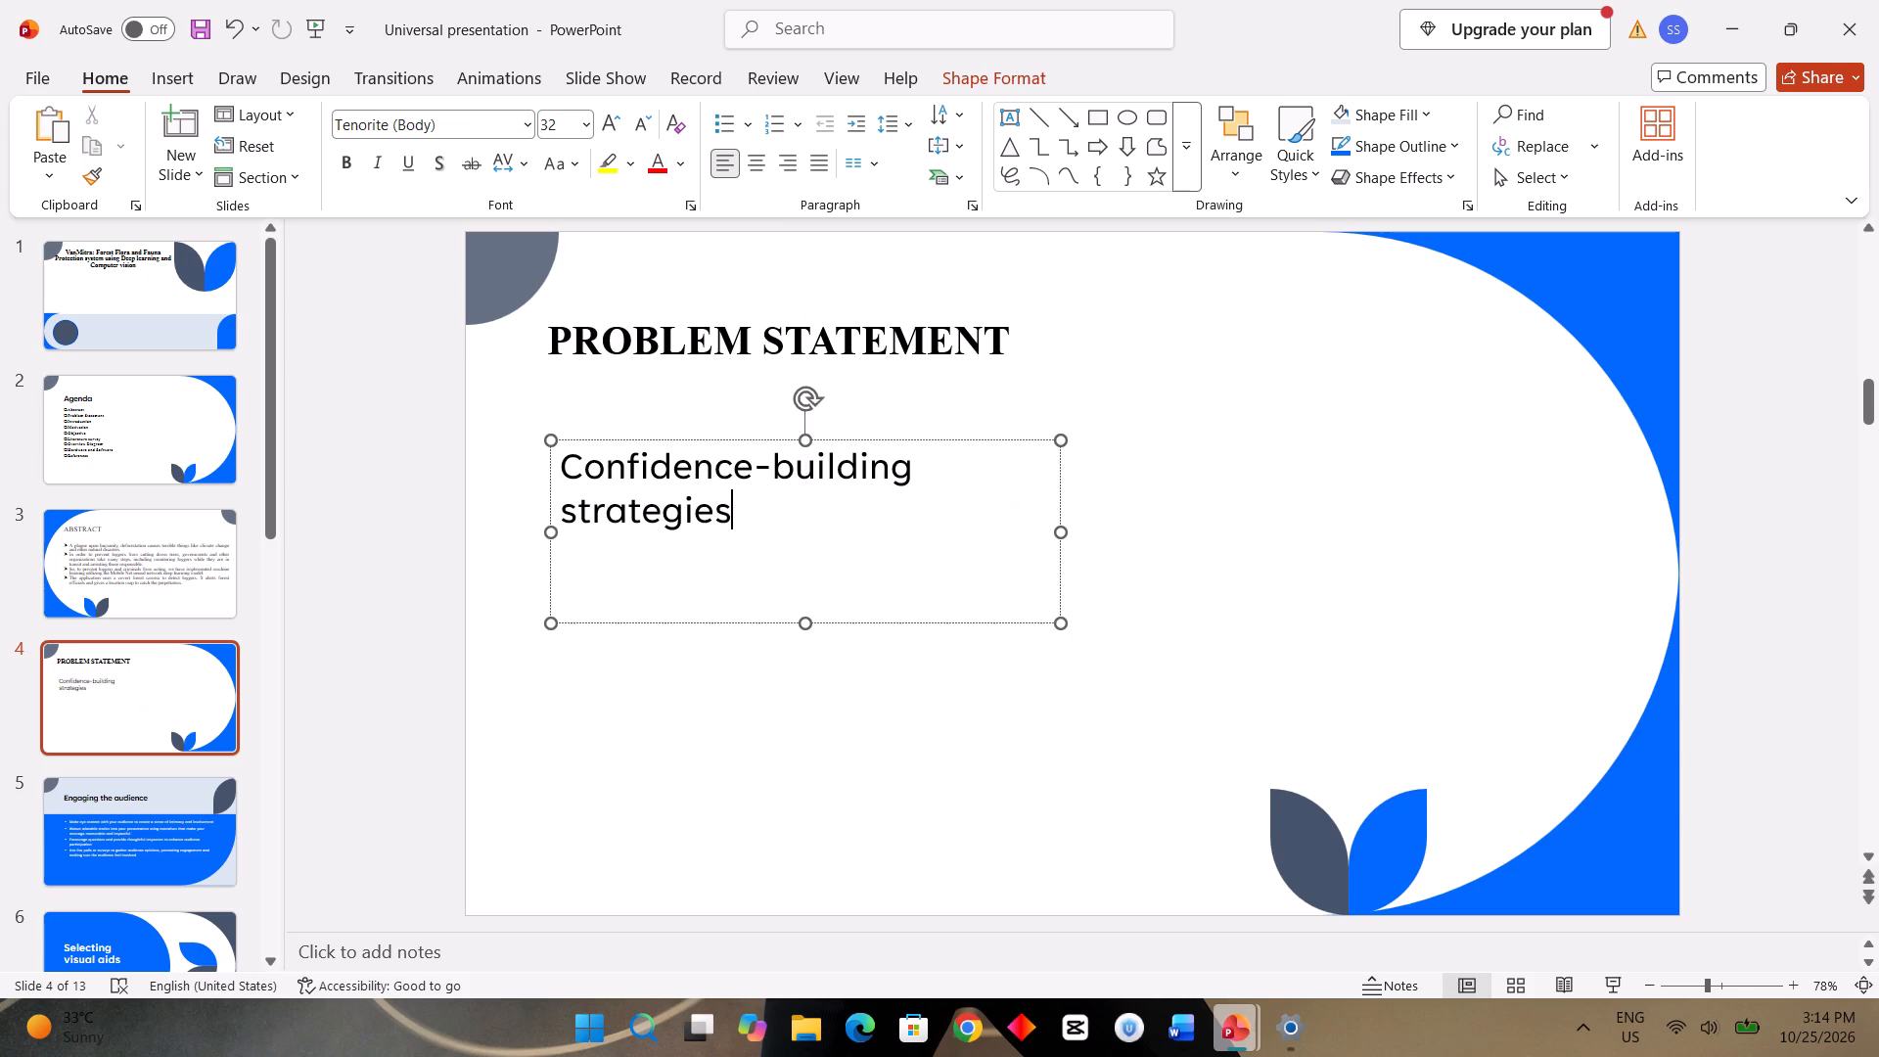
key(BackSpace)
key(BackSpace)
key(BackSpace)
key(BackSpace)
key(BackSpace)
key(BackSpace)
key(BackSpace)
key(BackSpace)
key(BackSpace)
key(BackSpace)
key(BackSpace)
key(BackSpace)
key(BackSpace)
key(BackSpace)
key(BackSpace)
key(BackSpace)
key(BackSpace)
key(BackSpace)
key(BackSpace)
key(BackSpace)
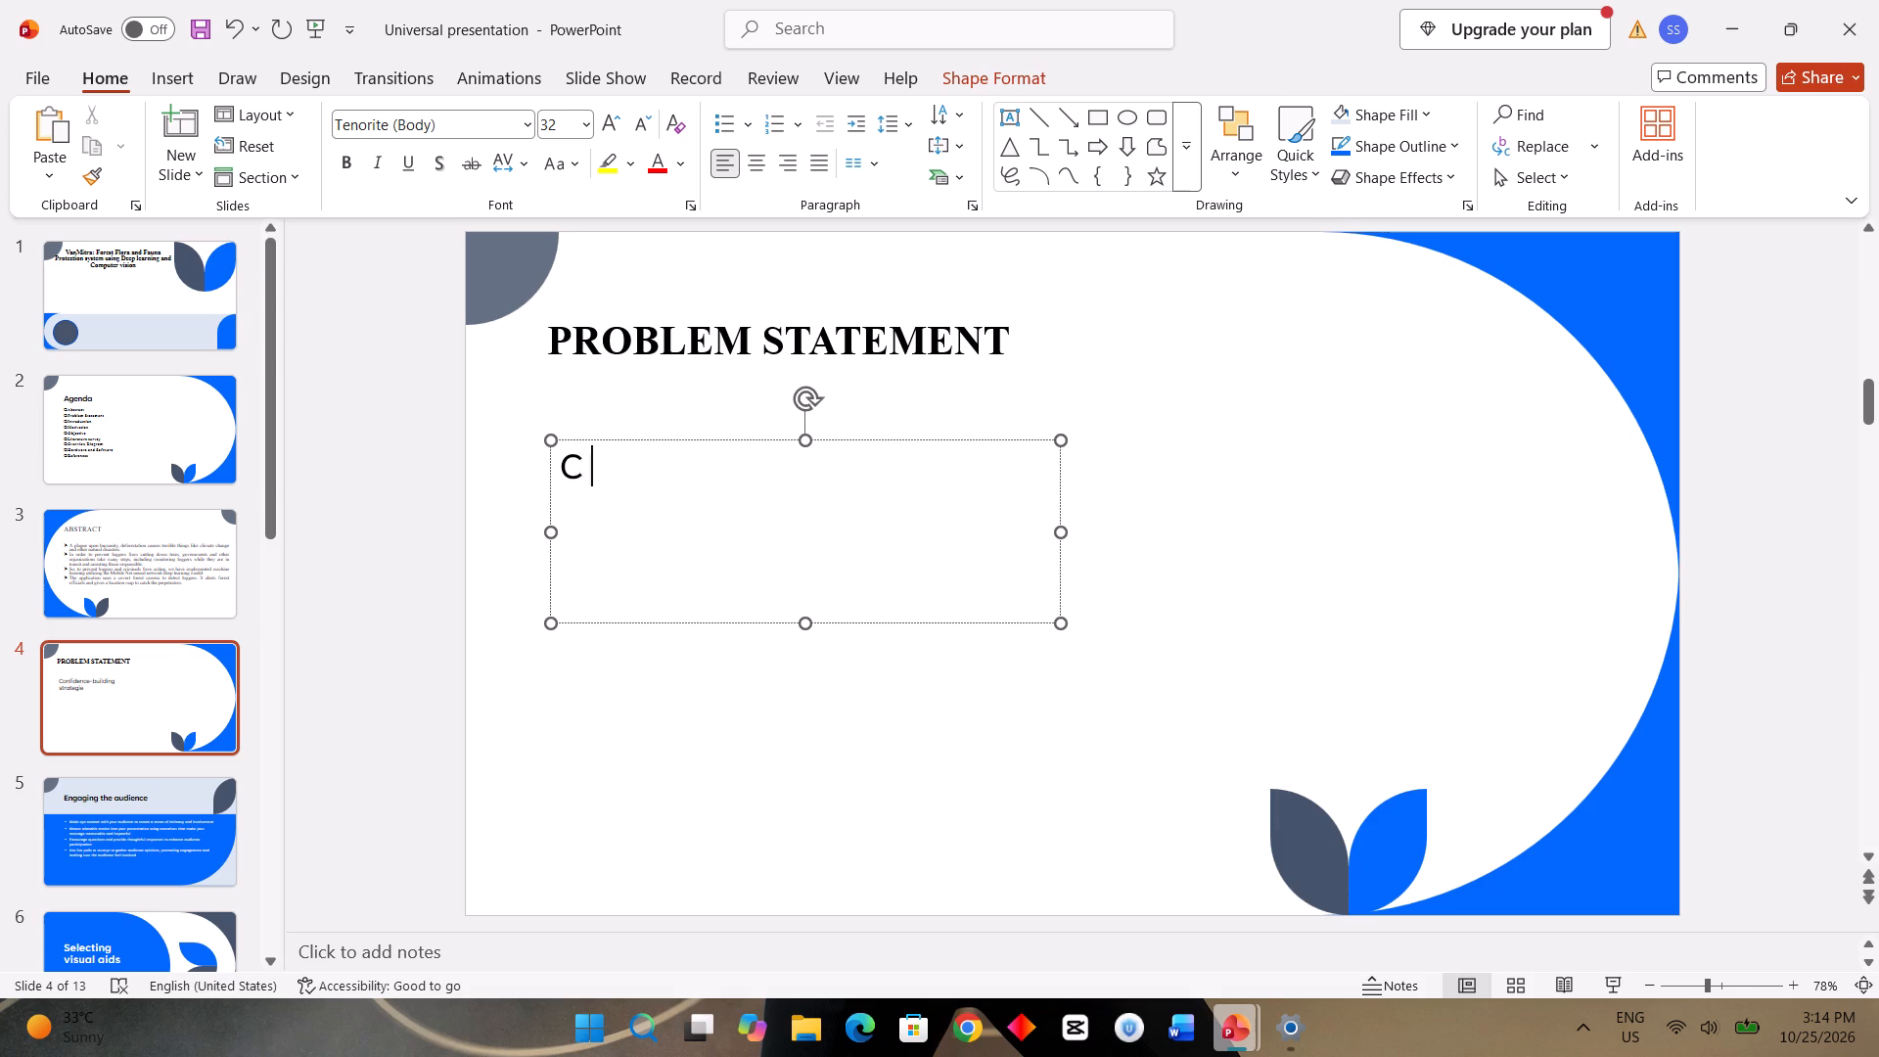
click(585, 122)
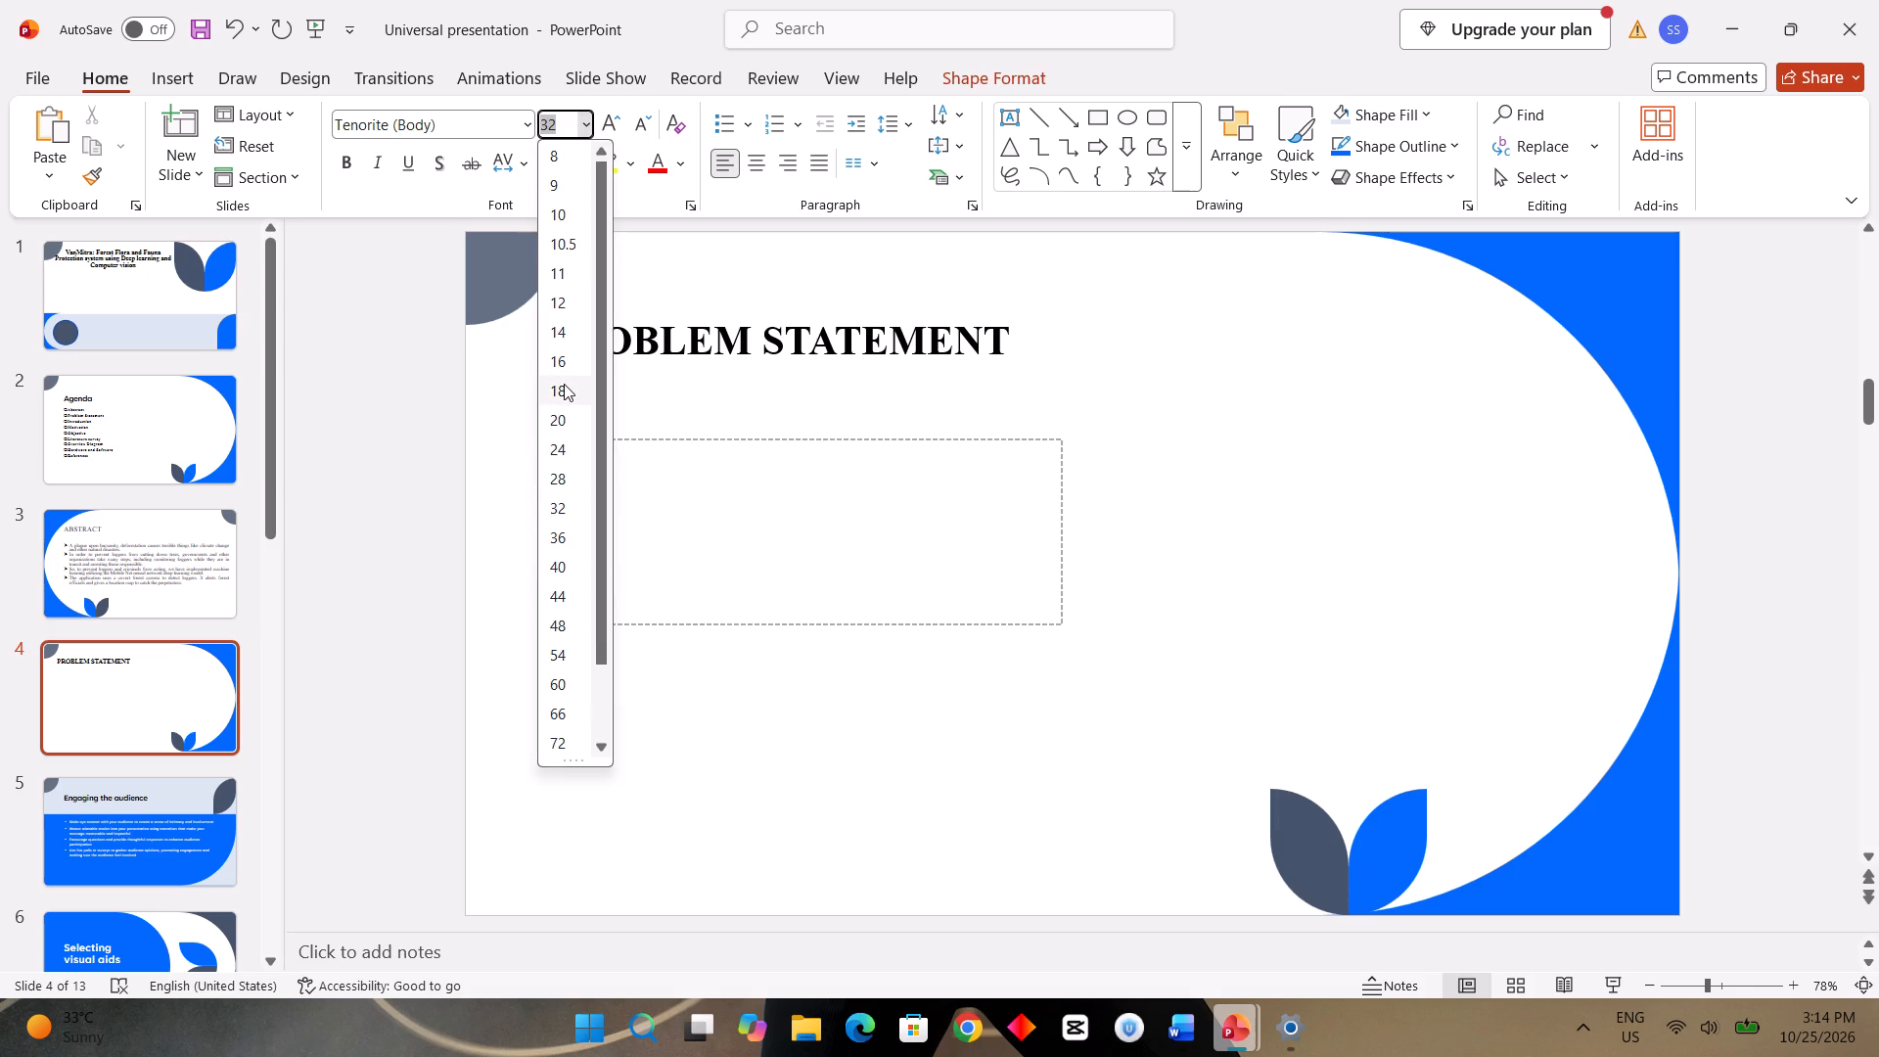
click(564, 384)
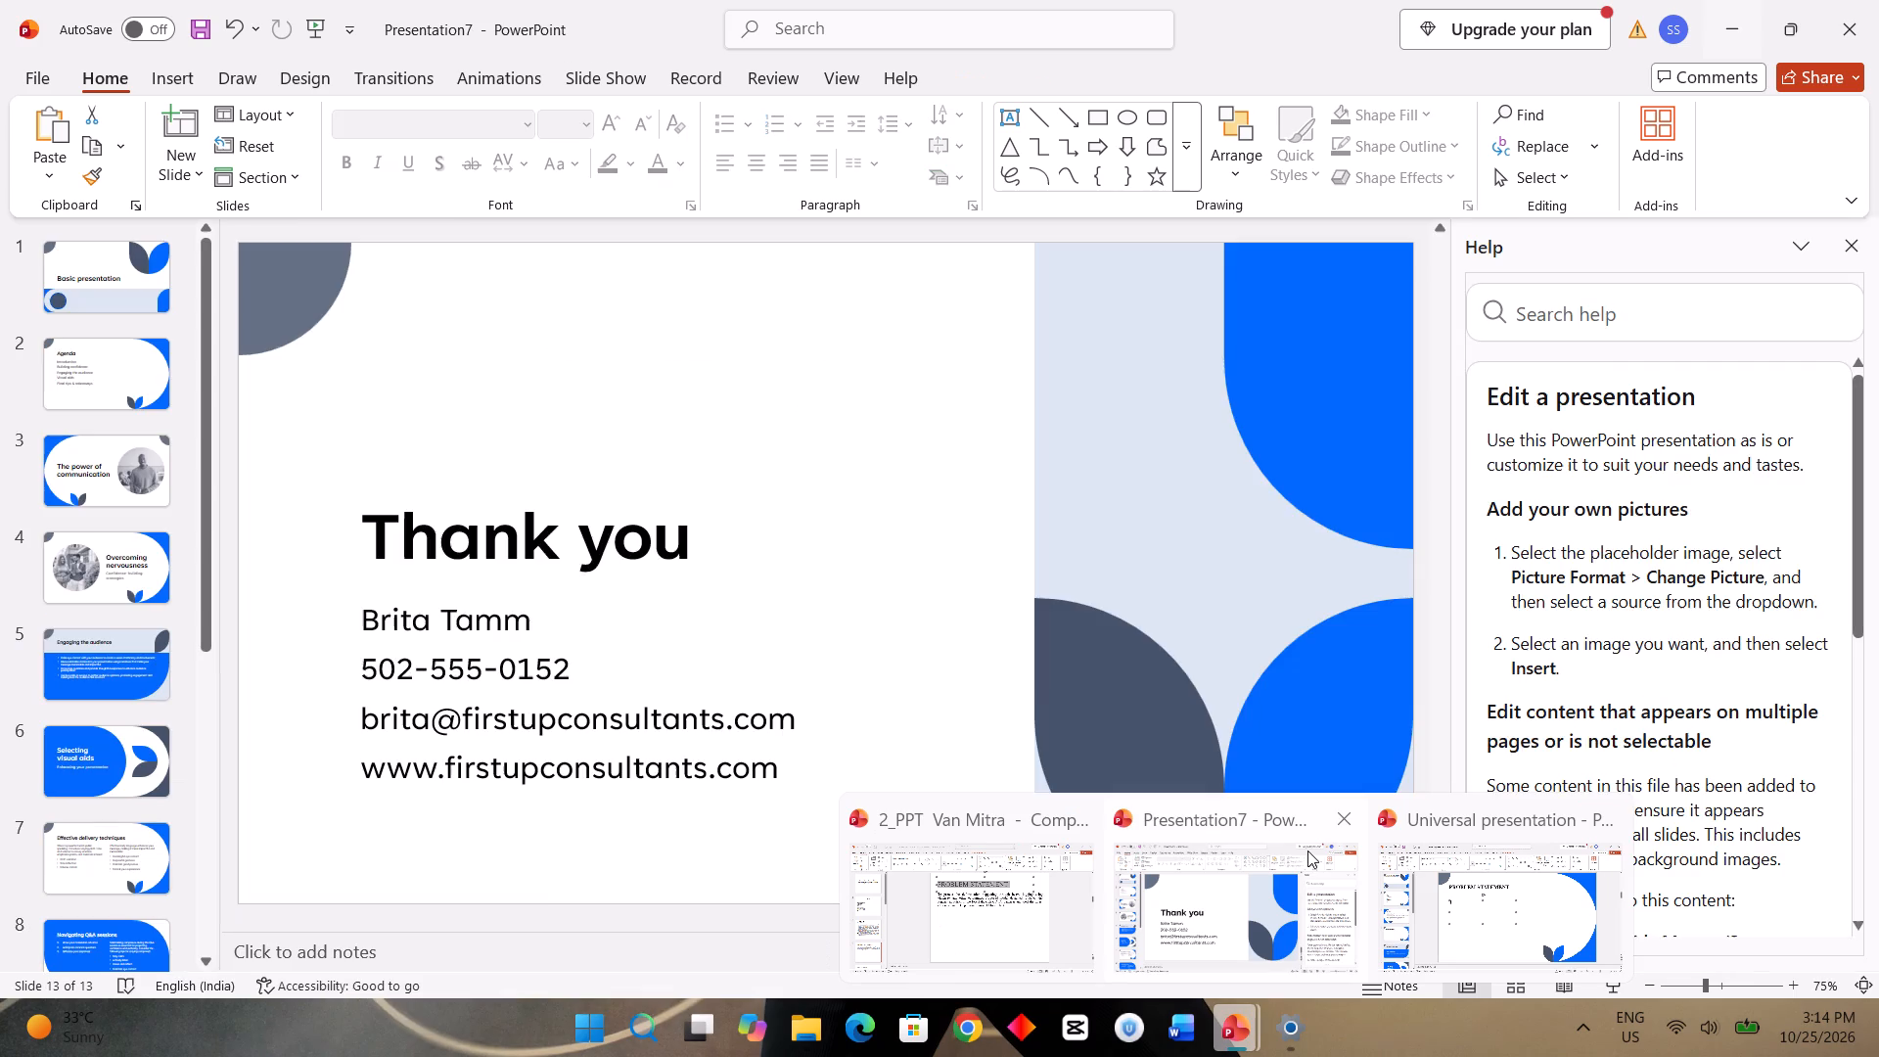
Close Presentation7 without saving its changes.
click(1347, 821)
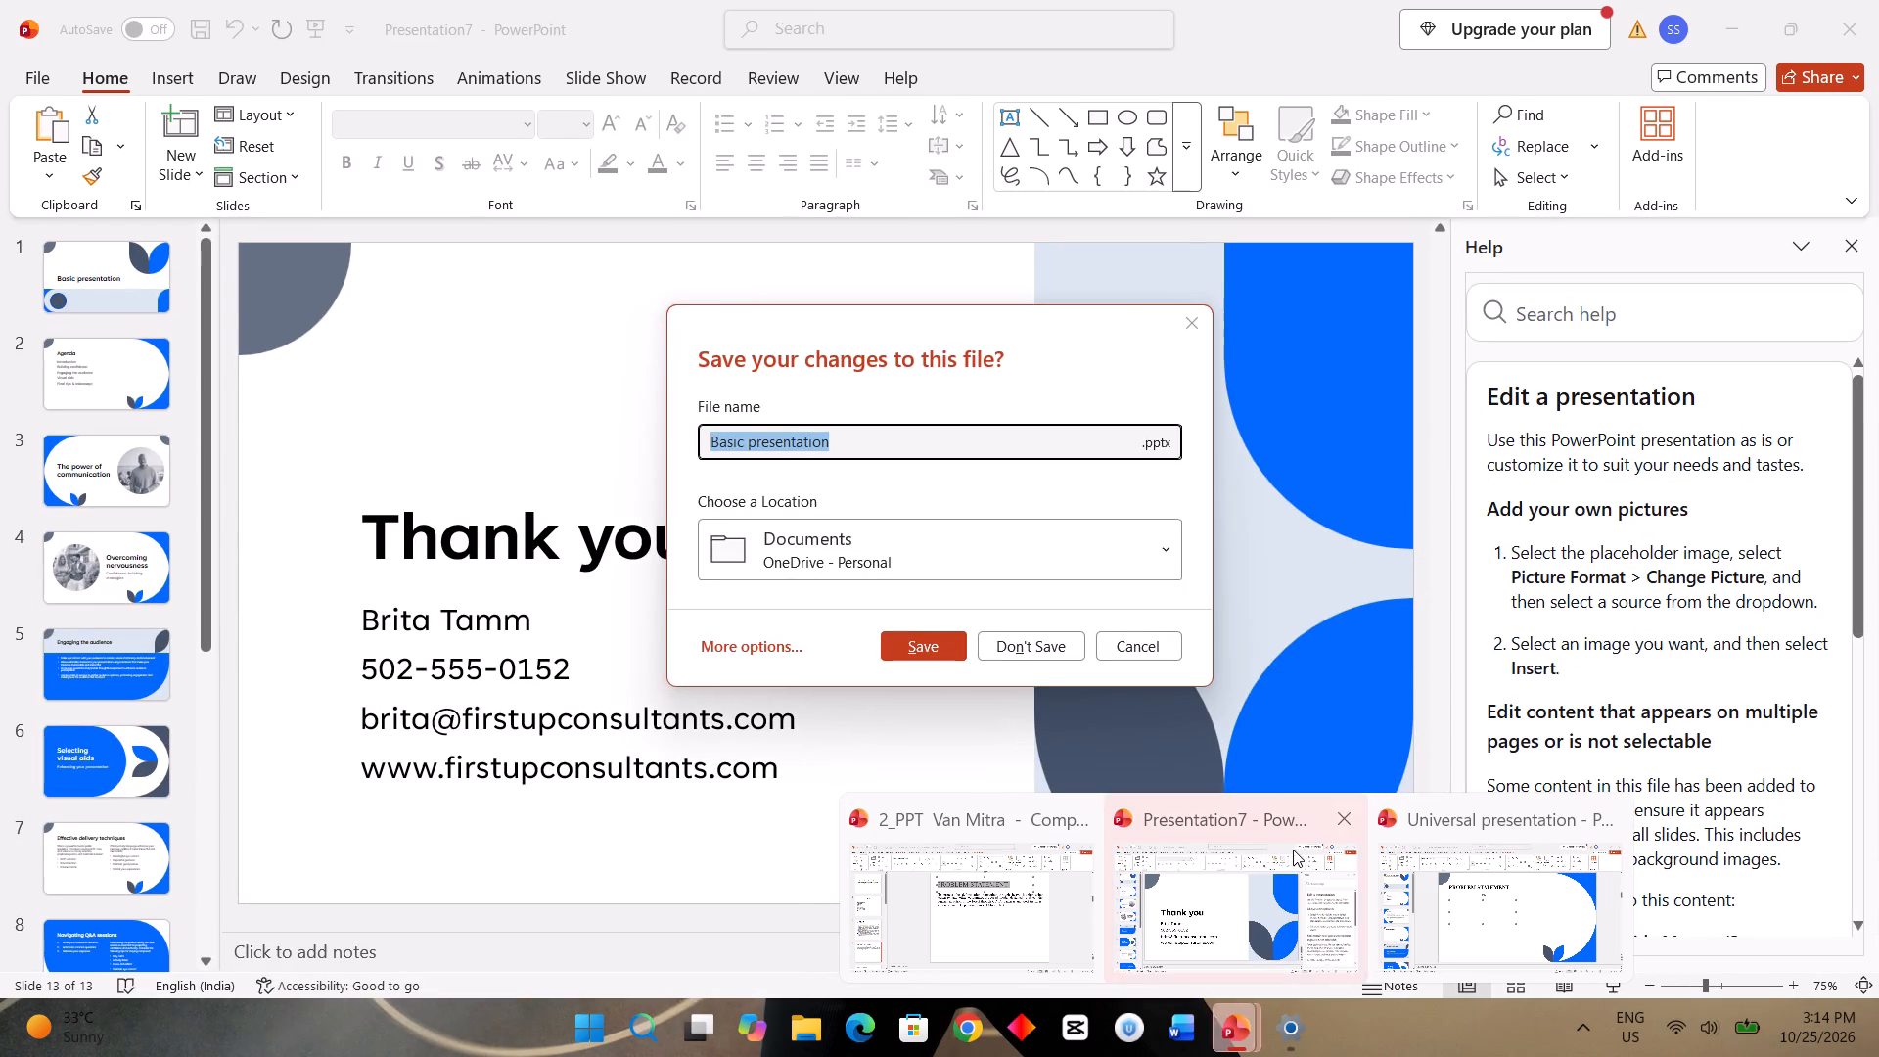
click(1033, 649)
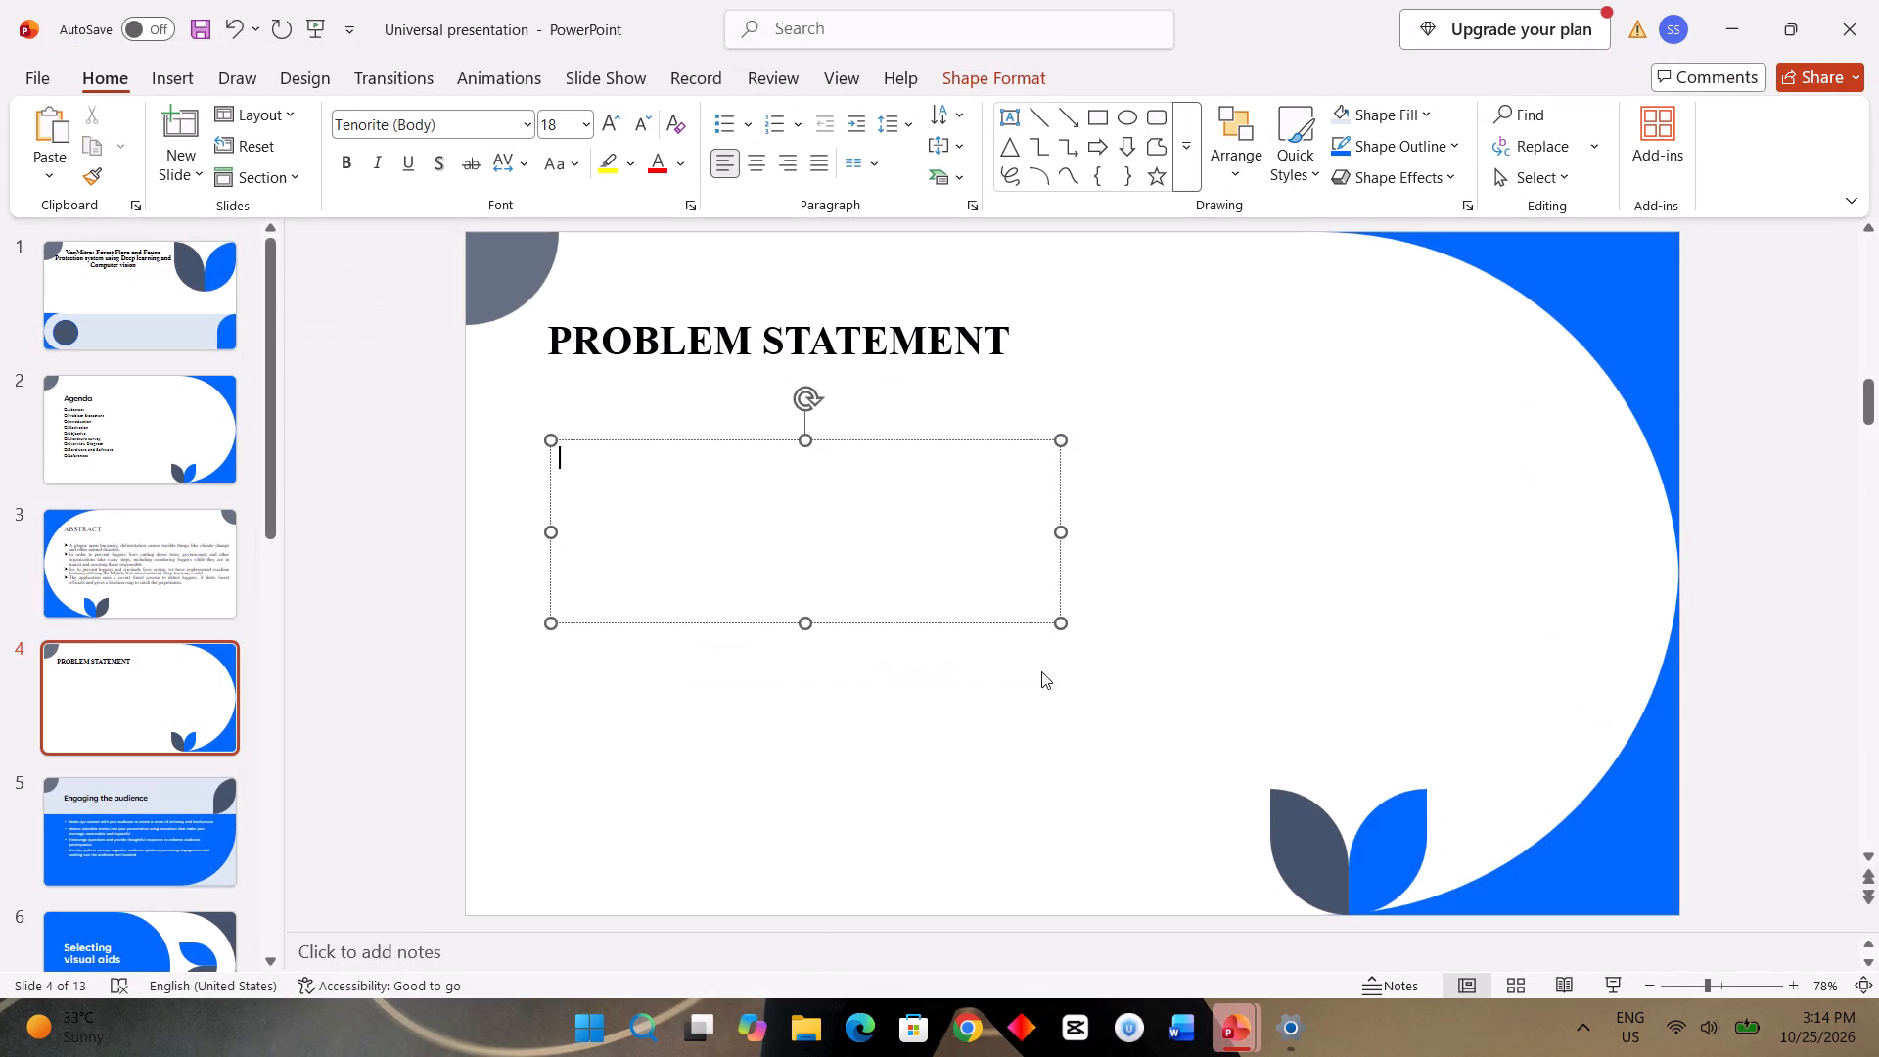
Switch to the 2_PPT Van Mitra presentation at its PROBLEM STATEMENT slide.
drag(1229, 1056, 1217, 1008)
drag(1217, 1008, 1226, 1038)
click(1226, 1038)
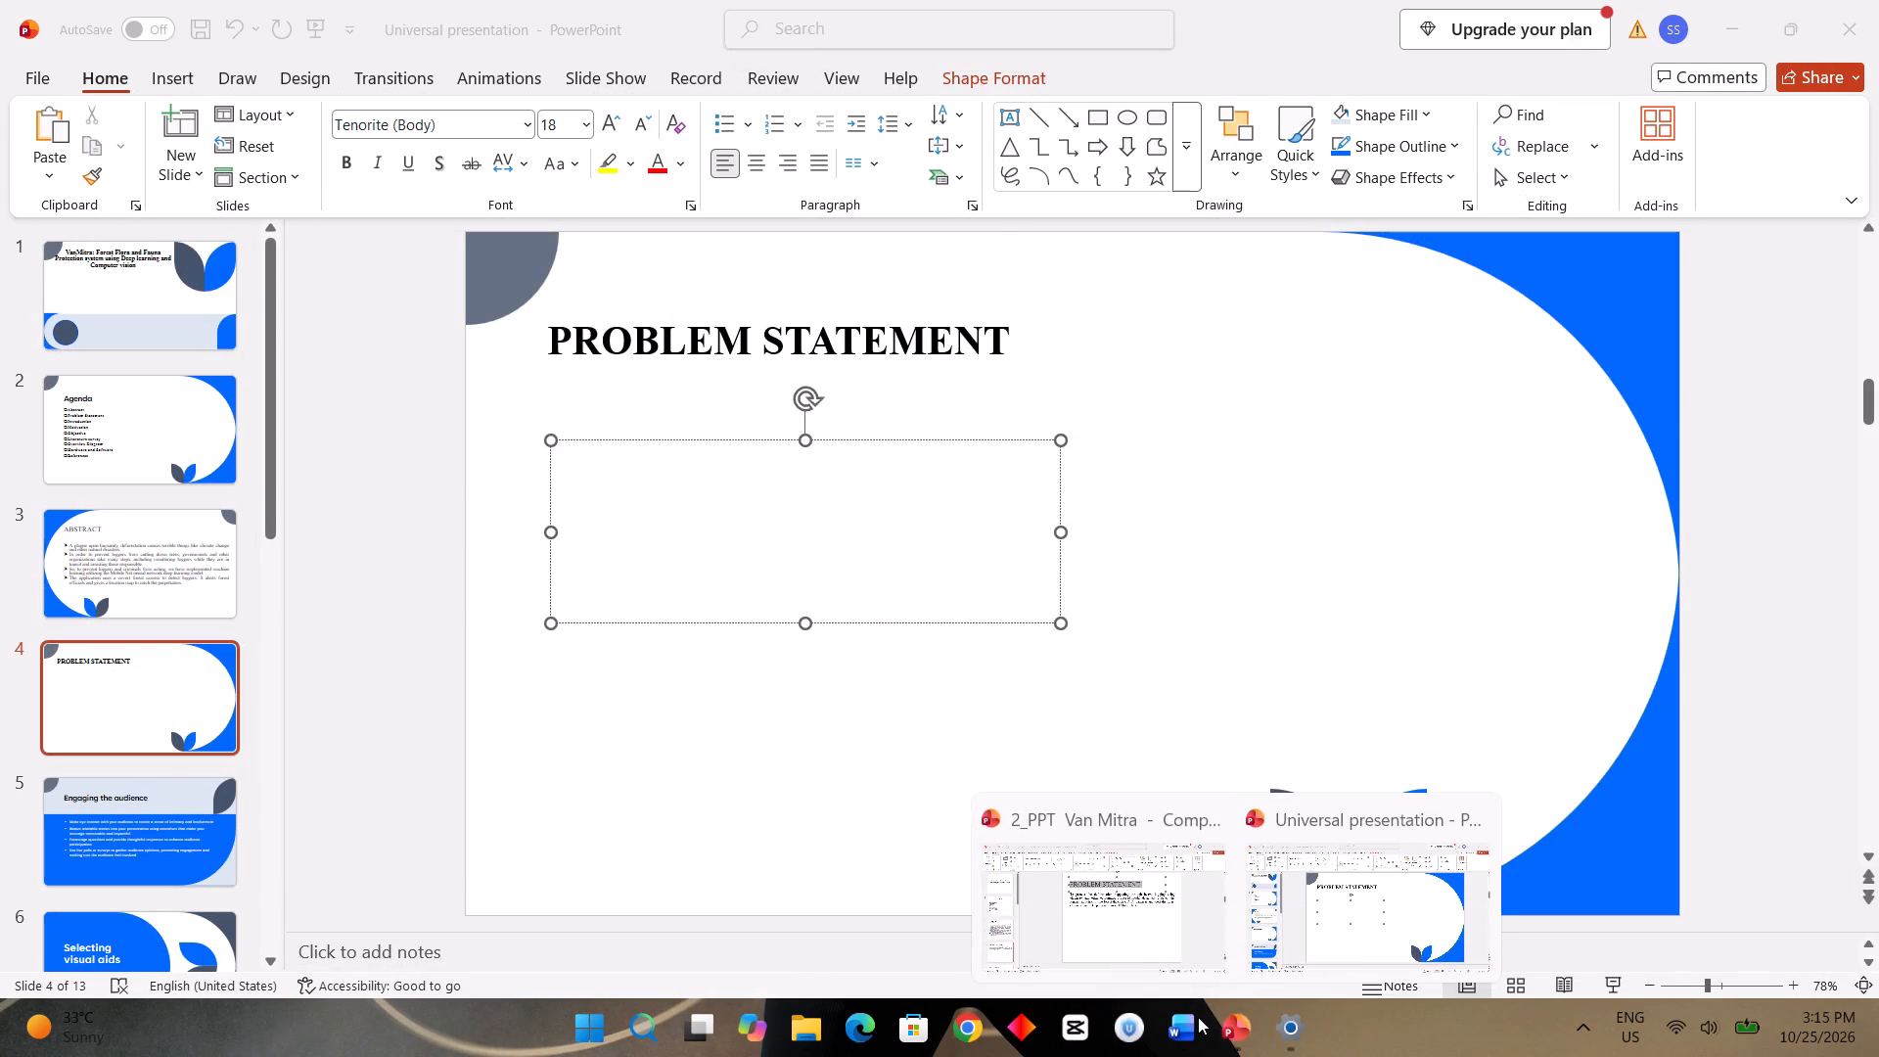
click(1101, 885)
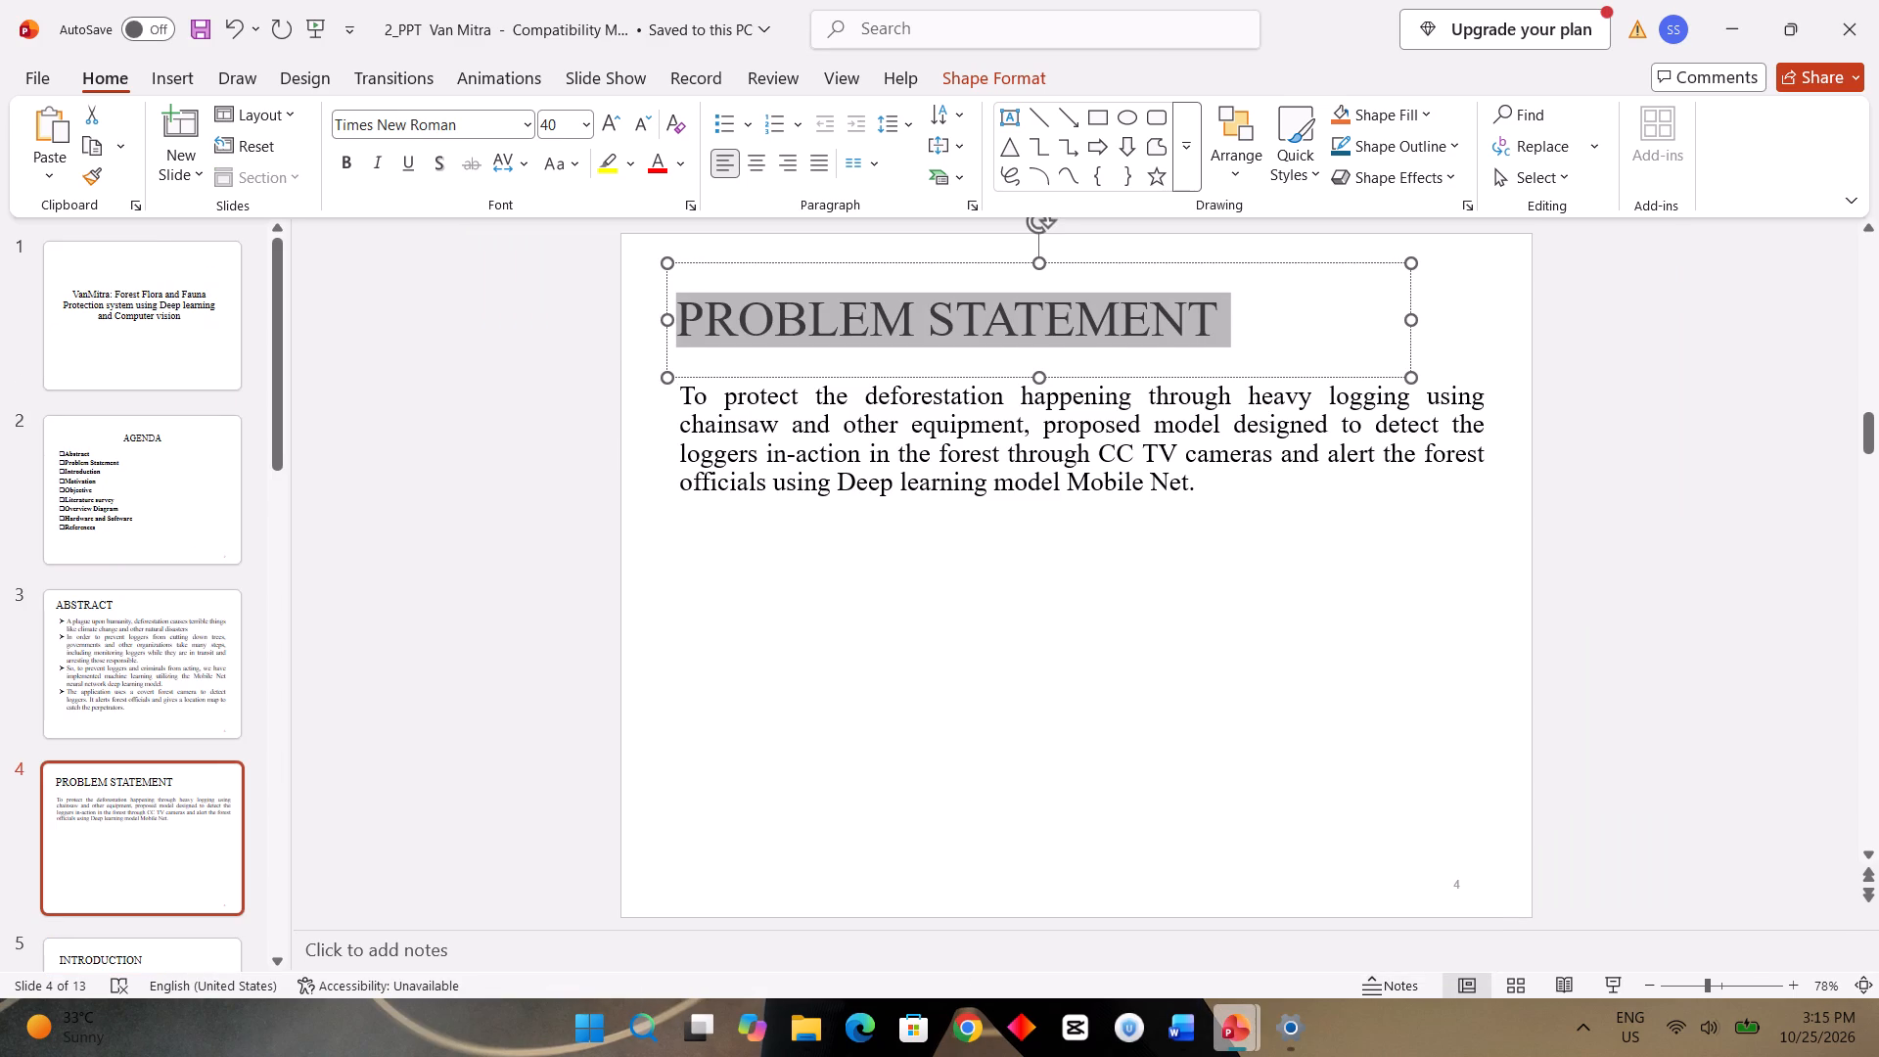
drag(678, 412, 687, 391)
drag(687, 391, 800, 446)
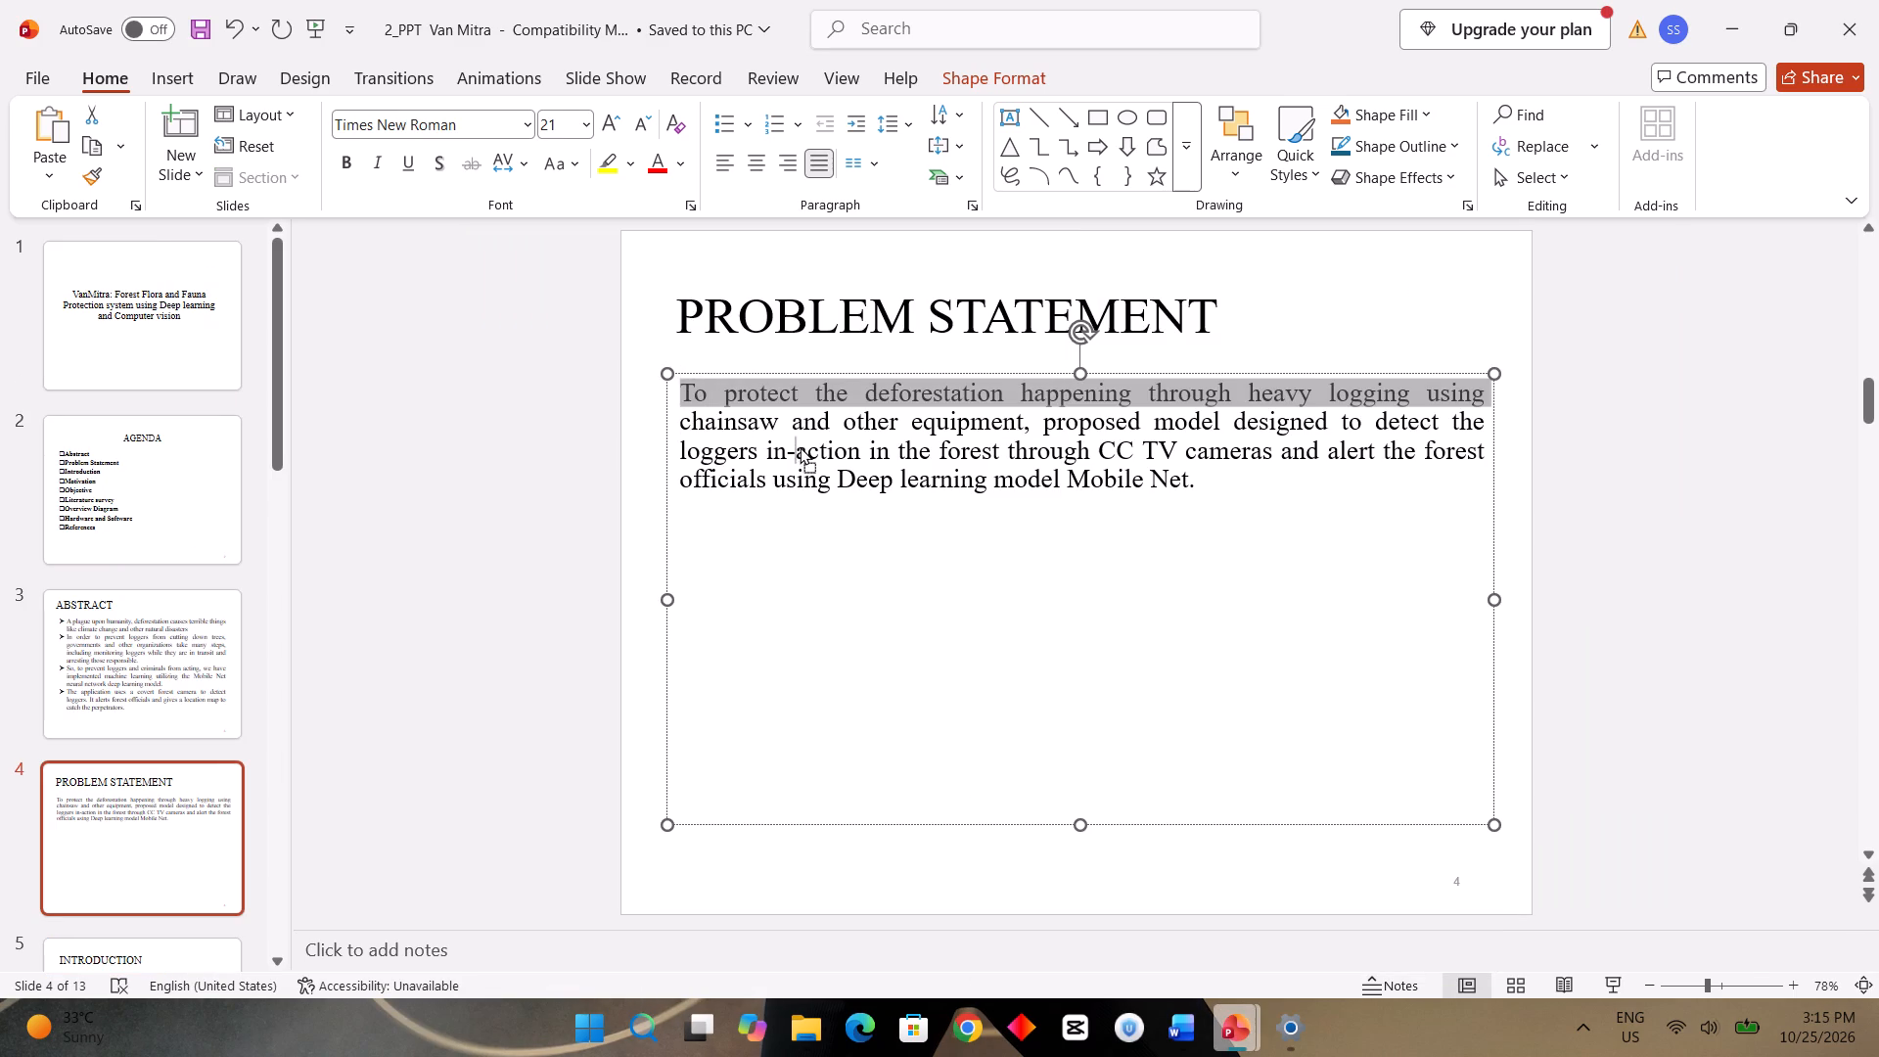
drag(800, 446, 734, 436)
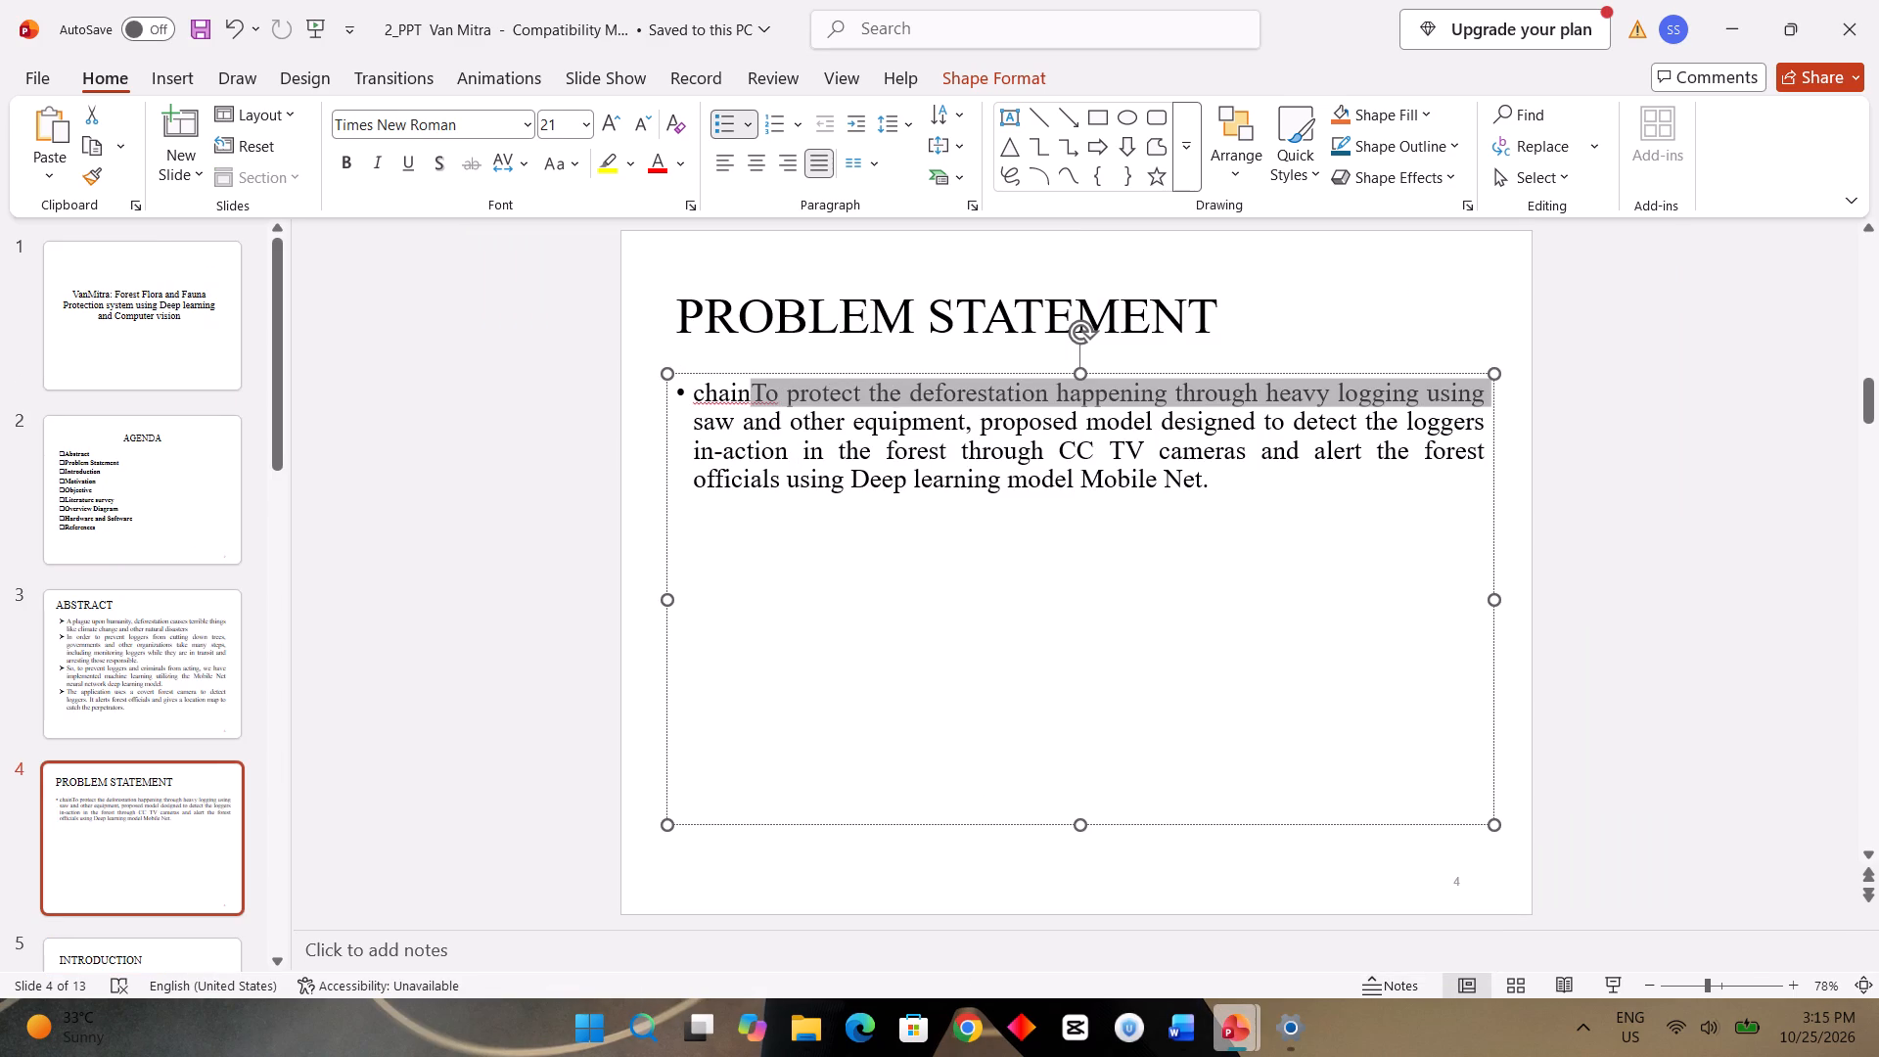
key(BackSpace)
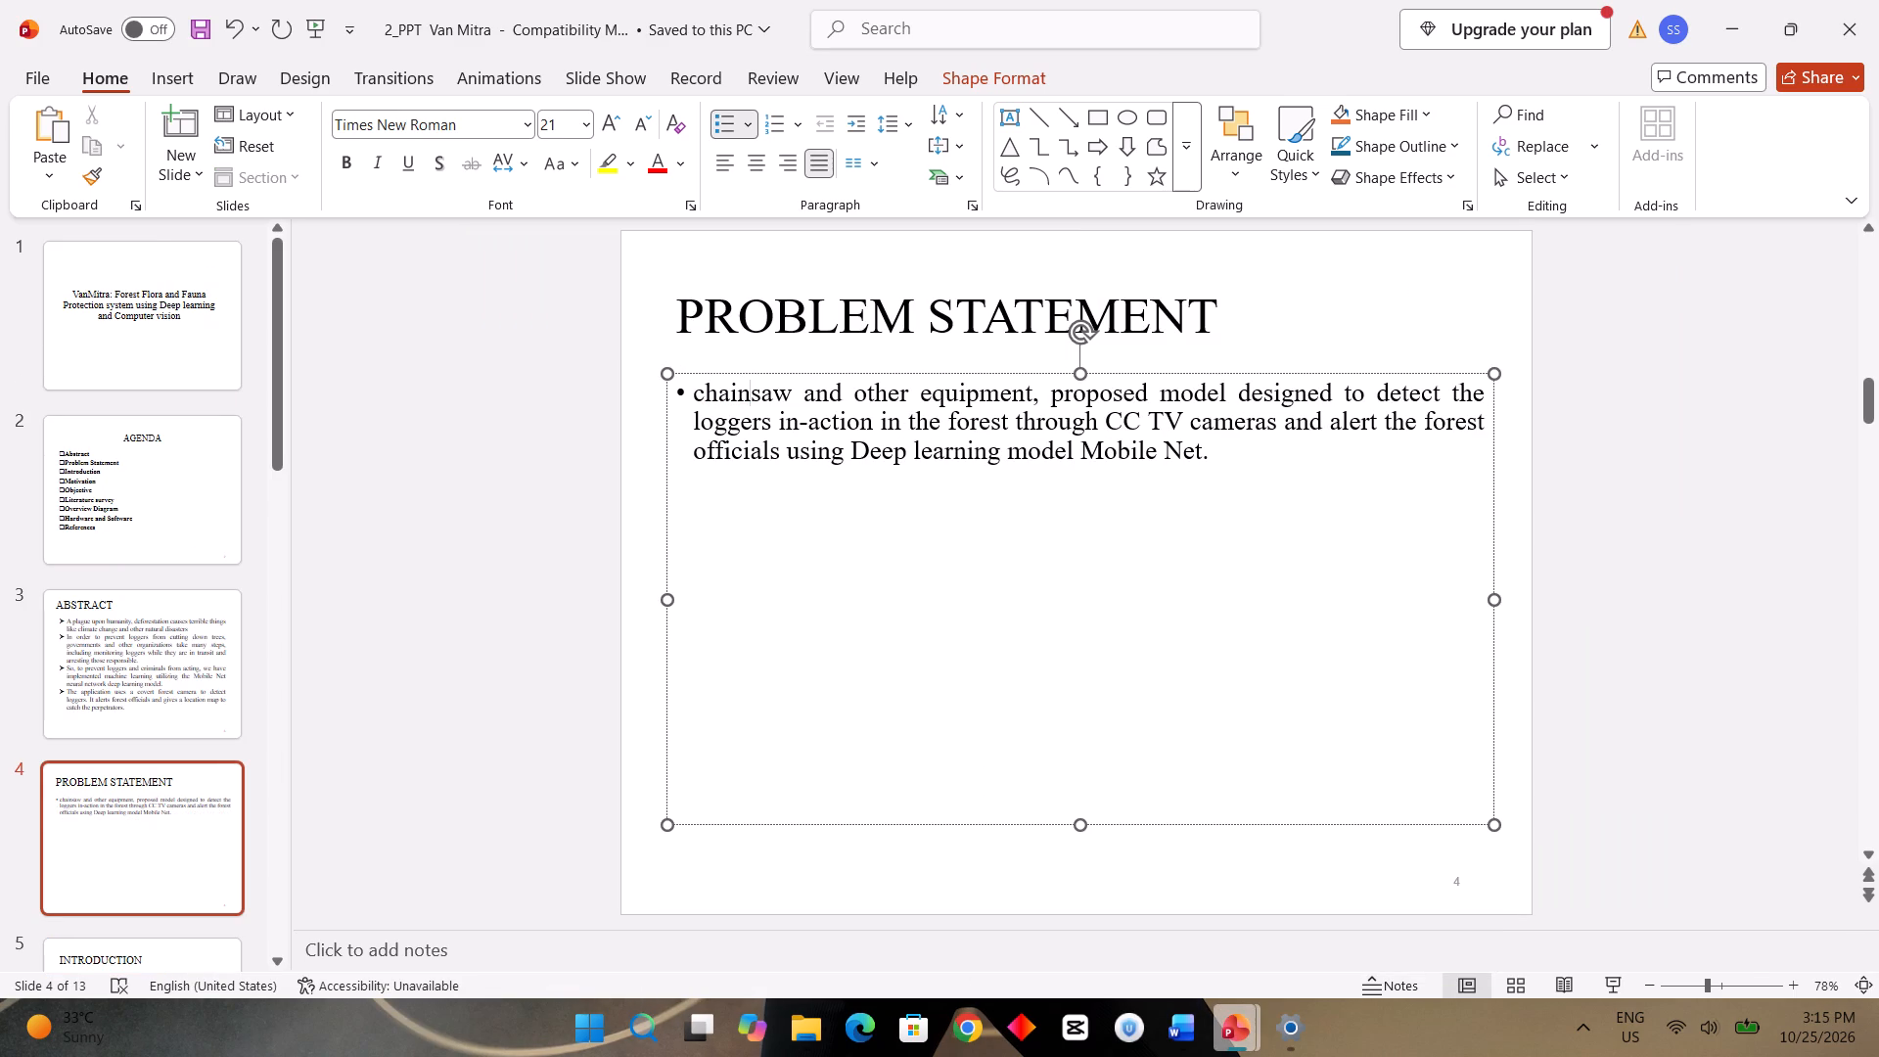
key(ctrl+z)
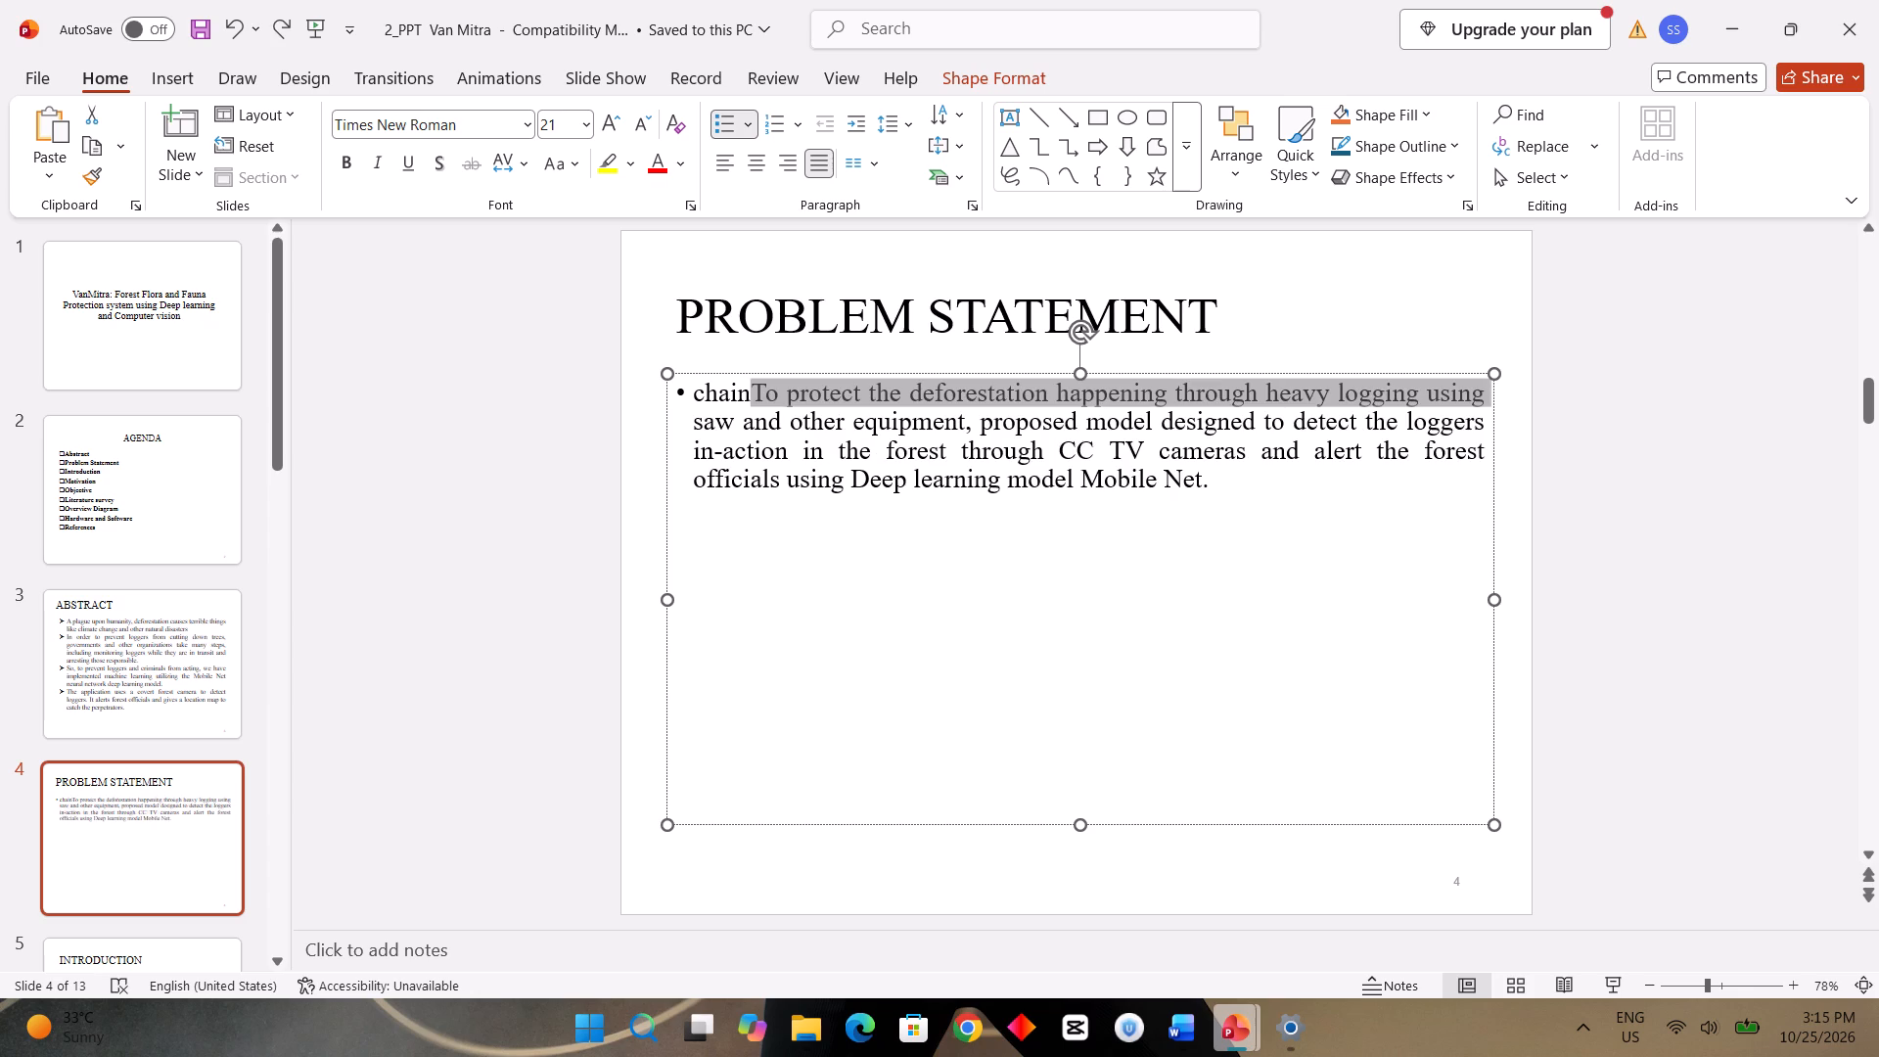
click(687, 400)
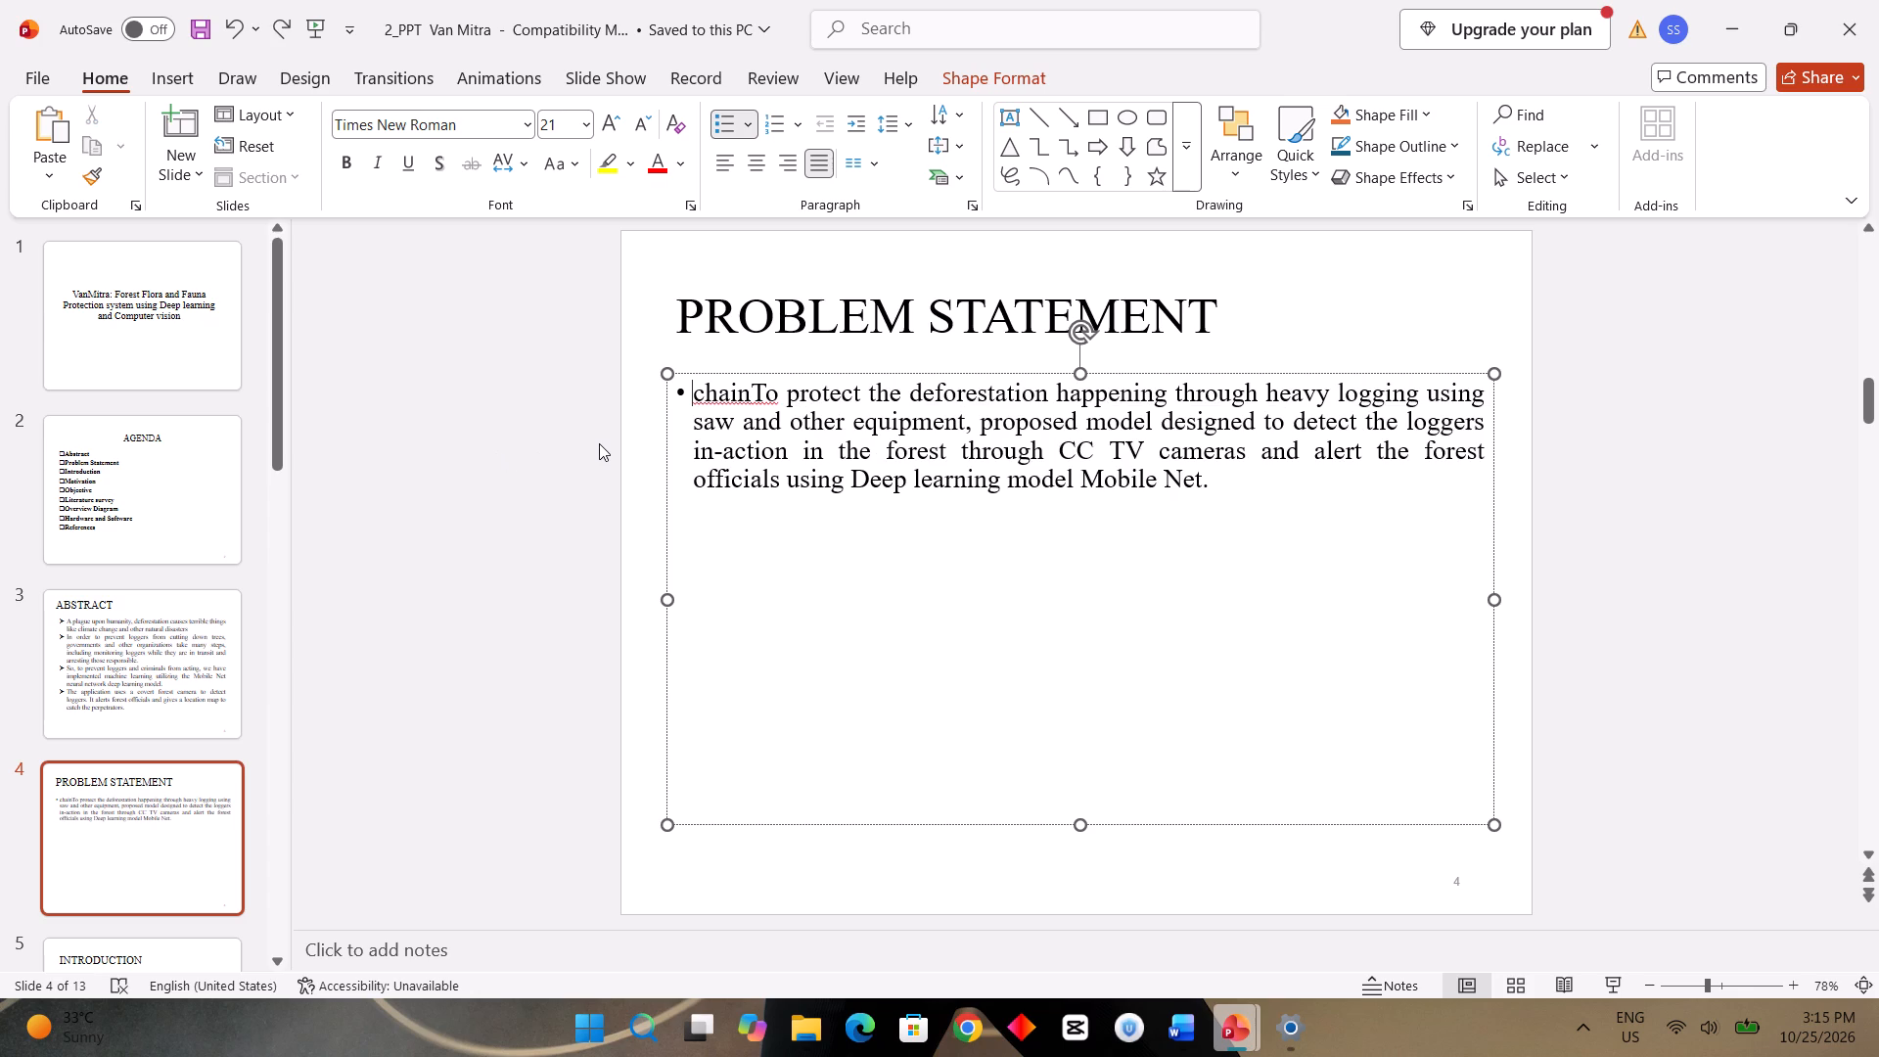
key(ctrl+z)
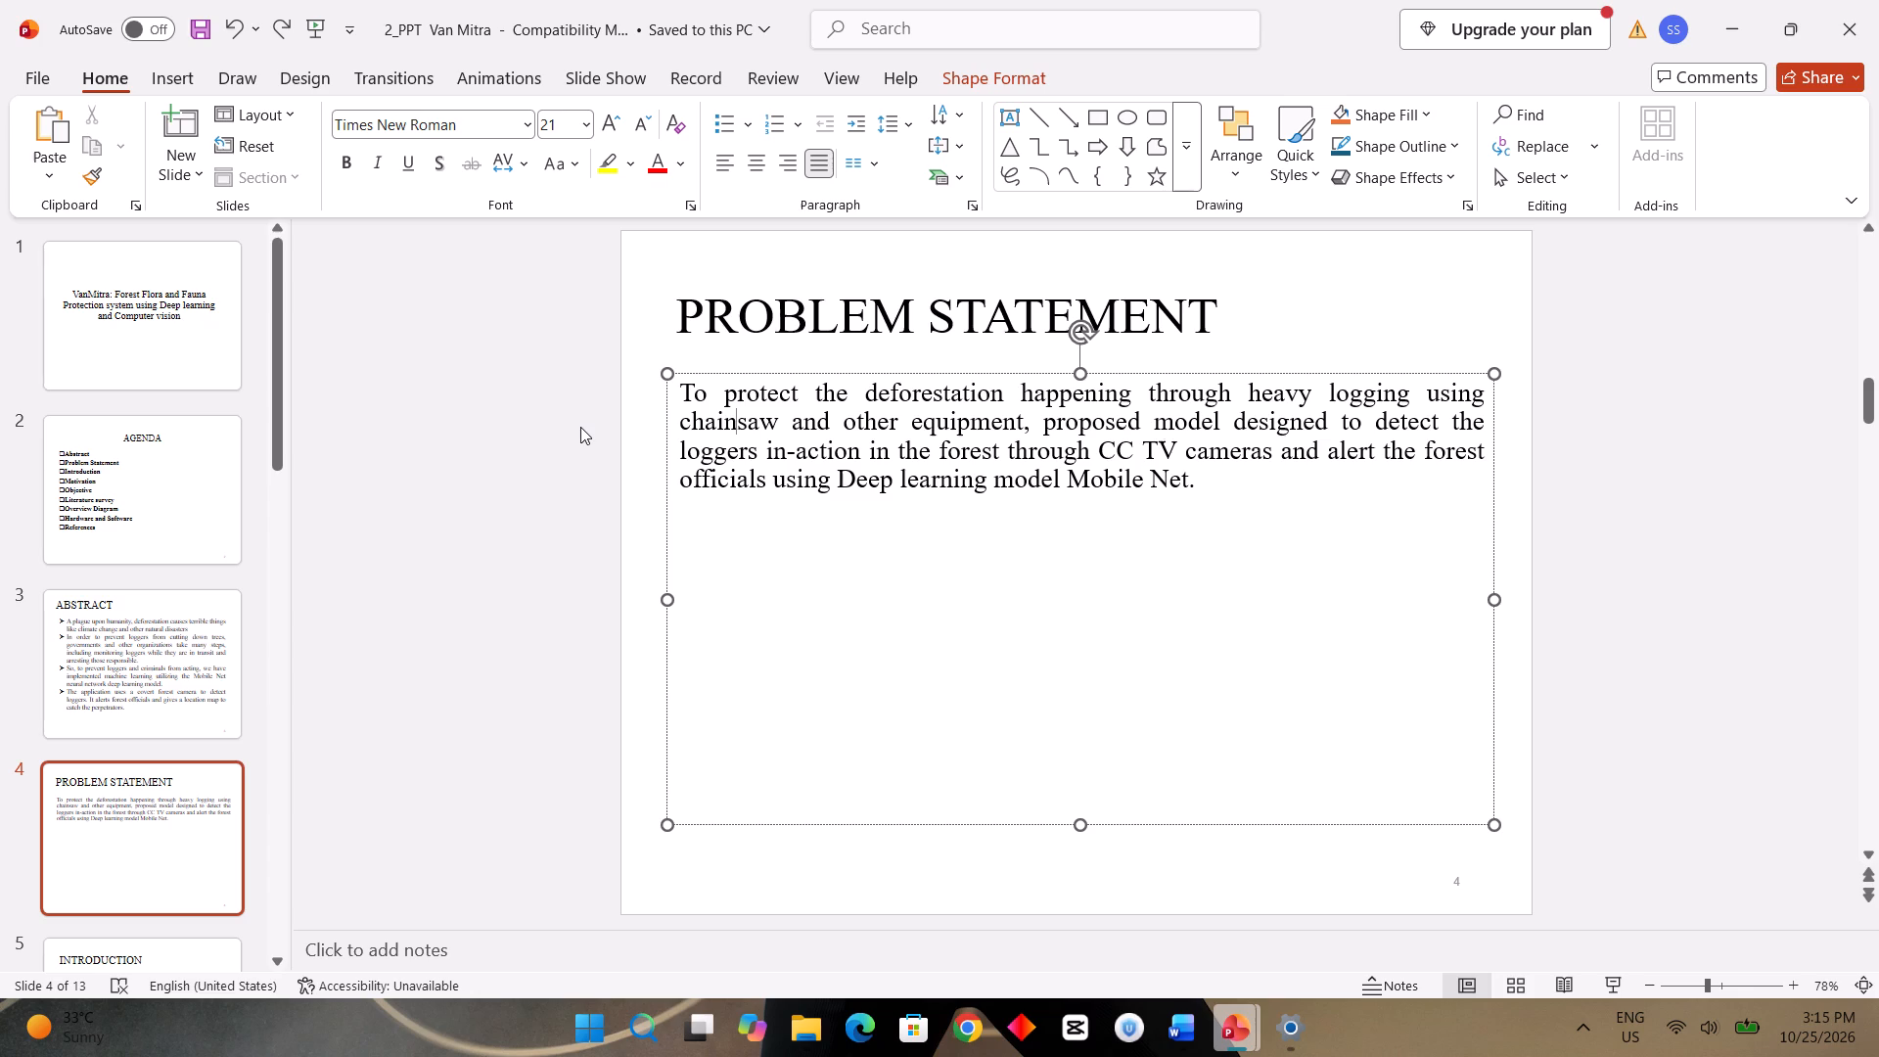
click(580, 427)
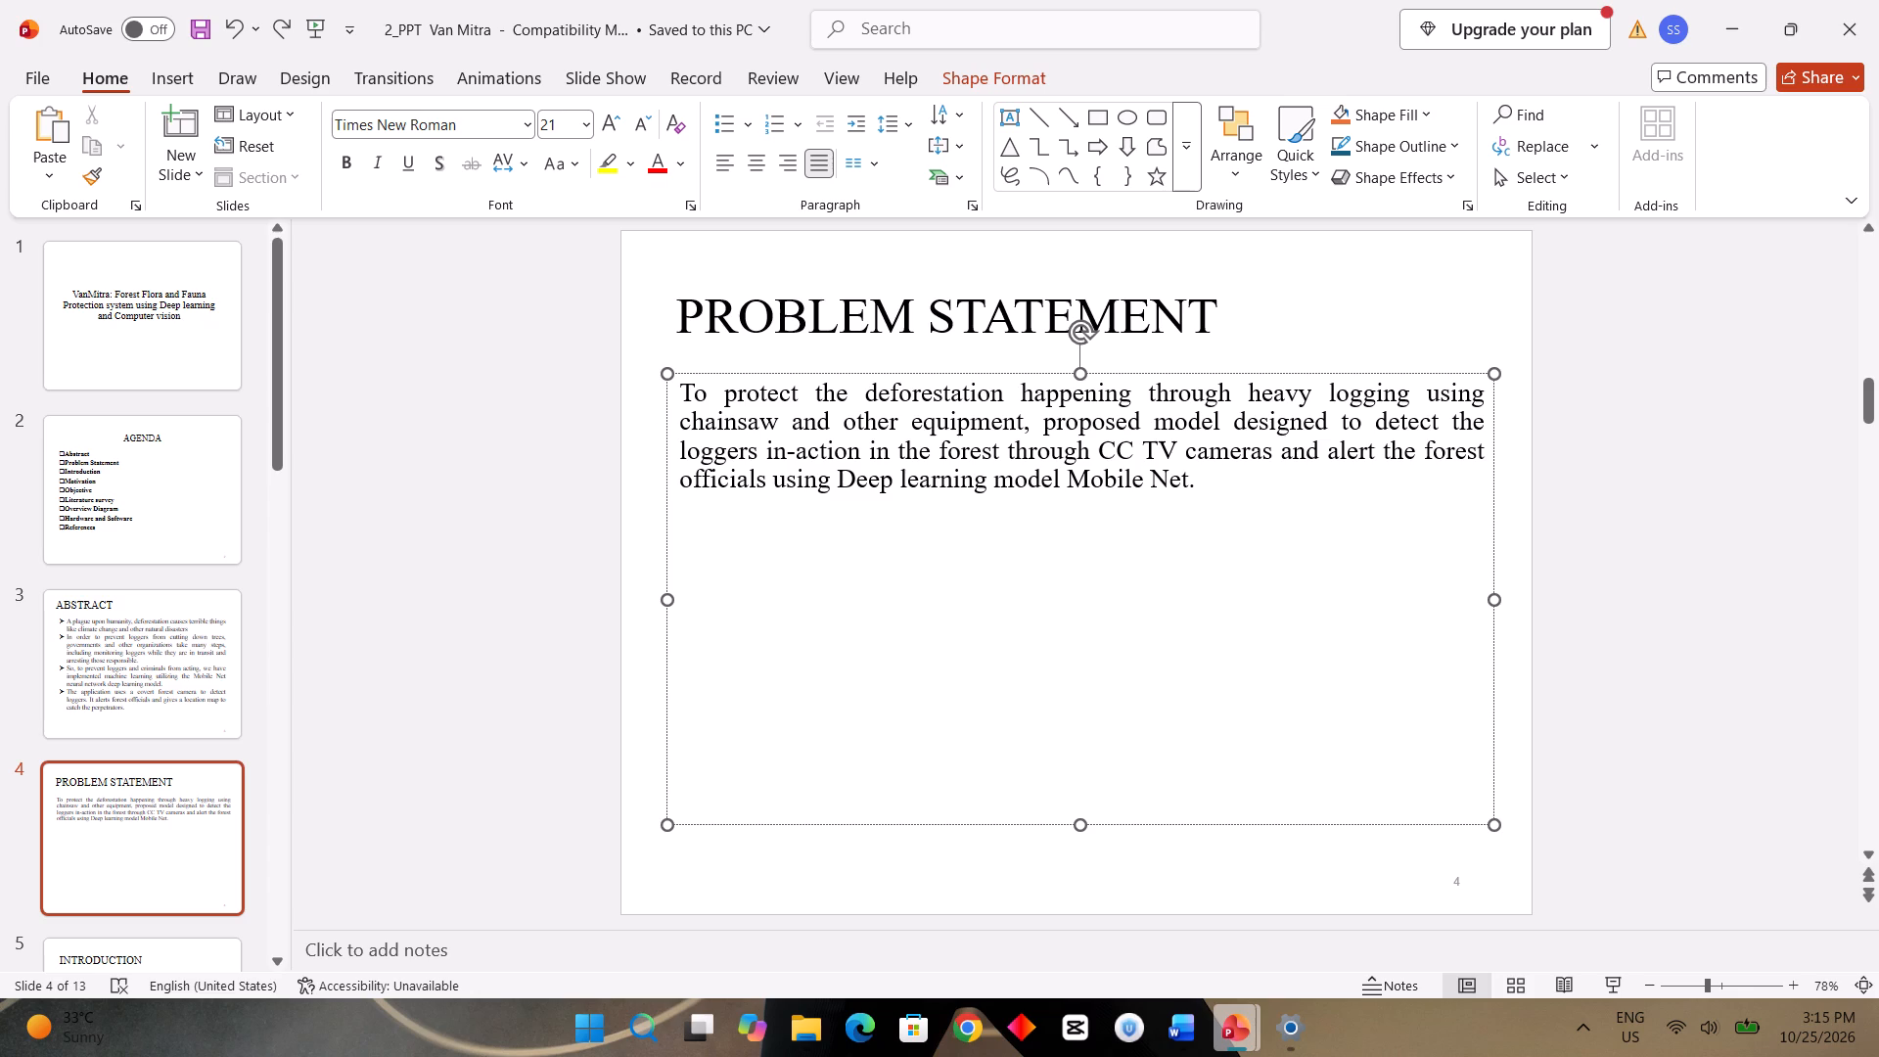
Copy the whole paragraph from "To protect the deforestation" through "Mobile Net." on the PROBLEM STATEMENT slide.
click(683, 391)
triple_click(683, 391)
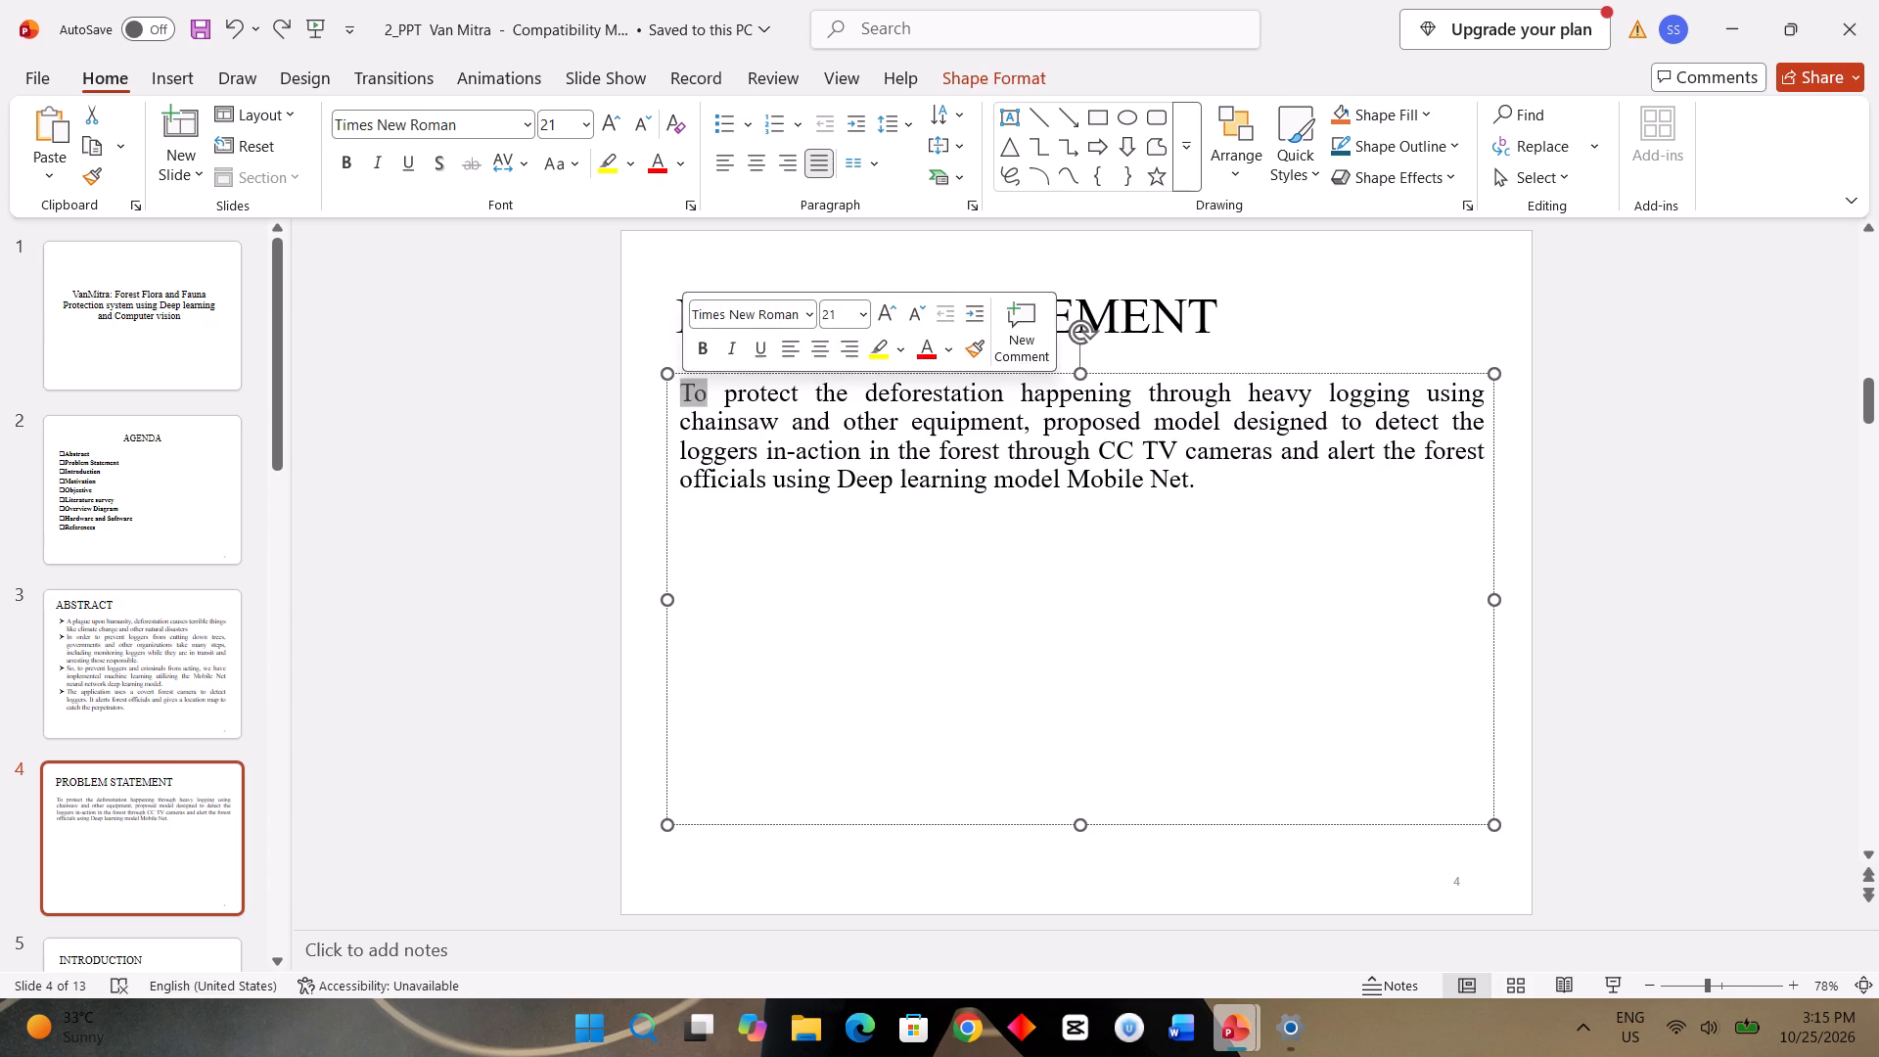
double_click(683, 391)
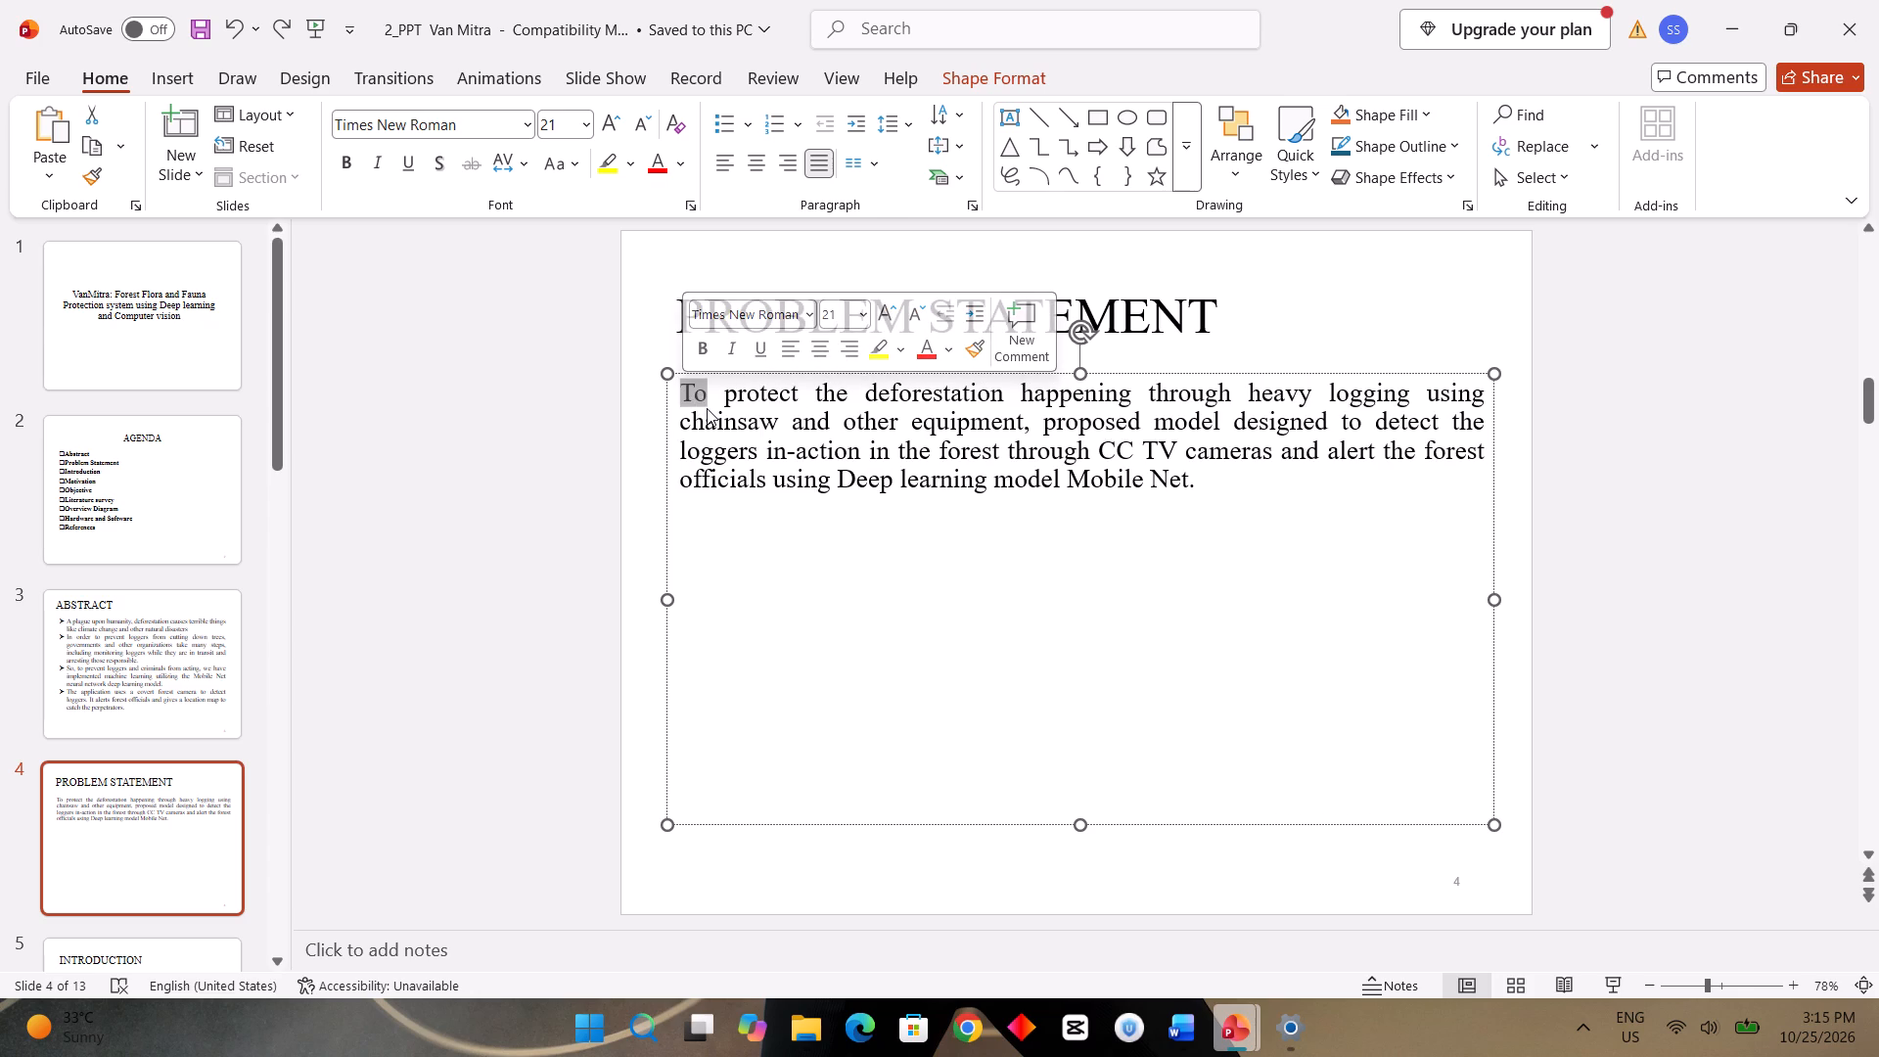
click(684, 393)
drag(684, 393, 1088, 507)
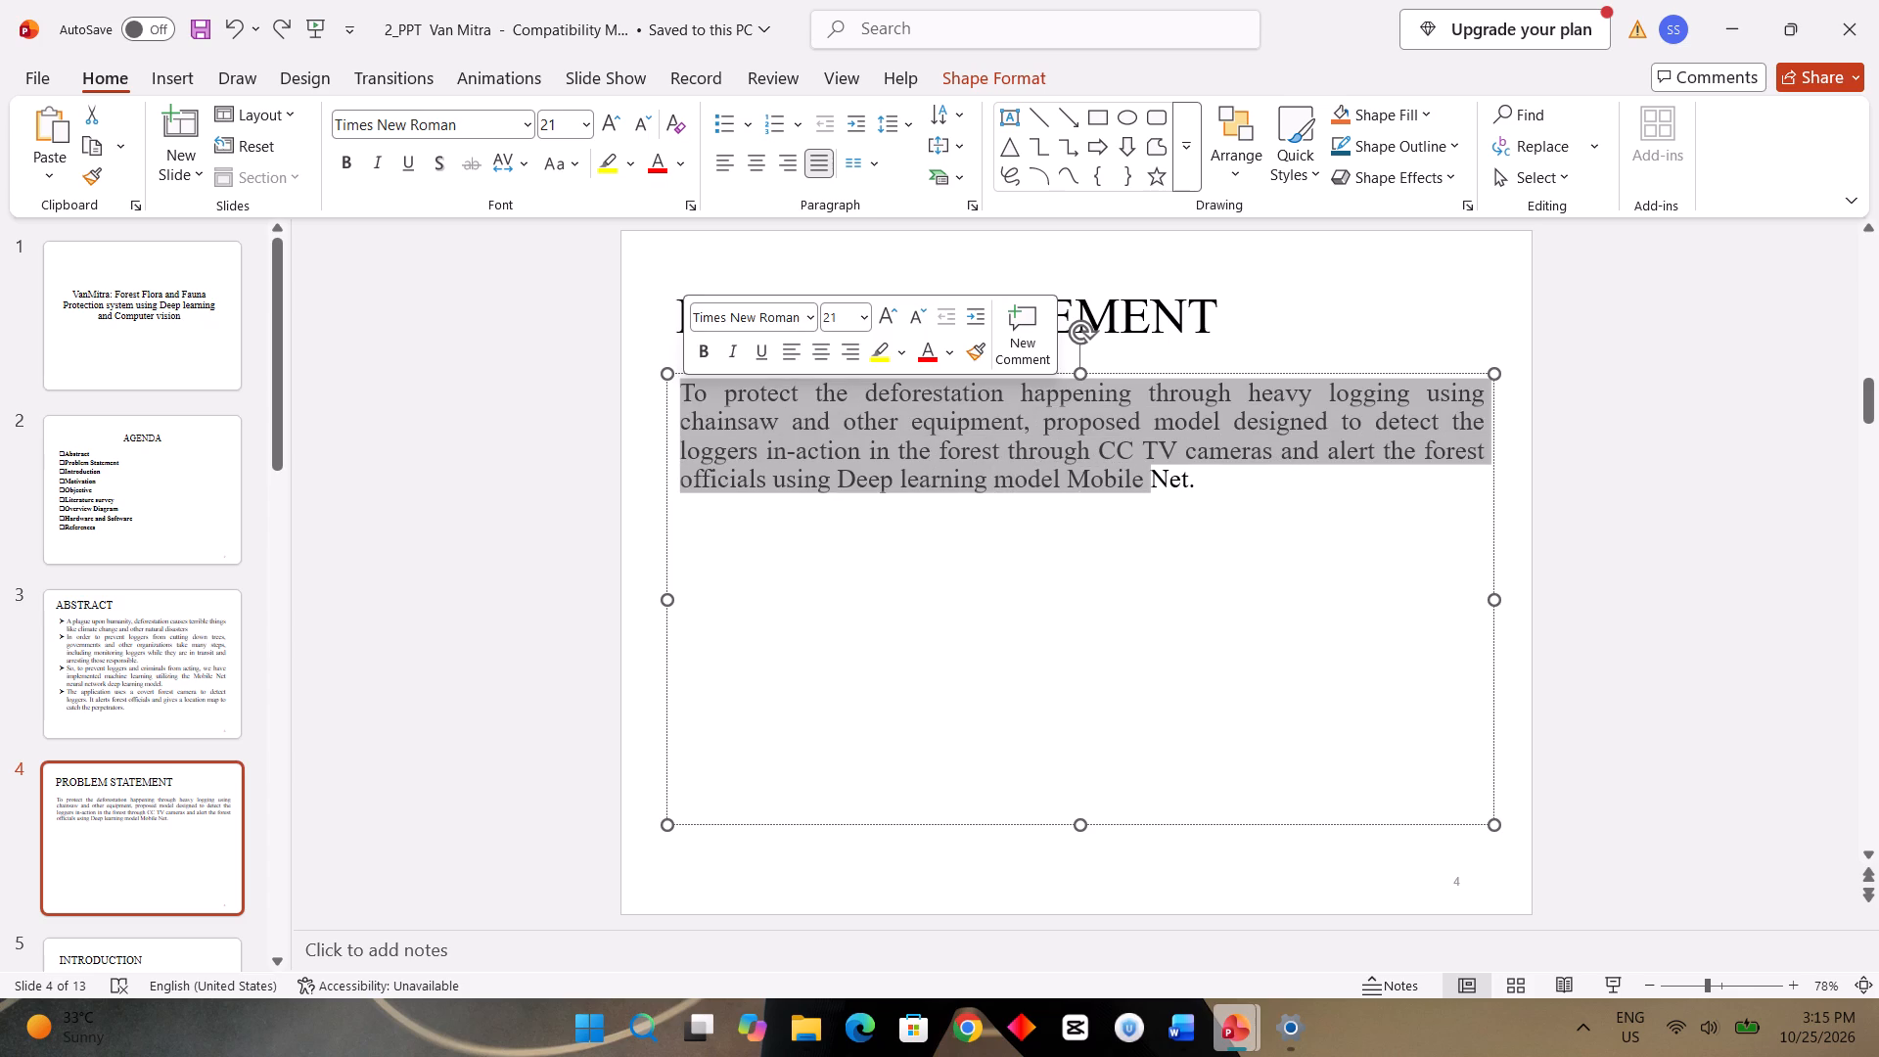
drag(1088, 507, 1212, 509)
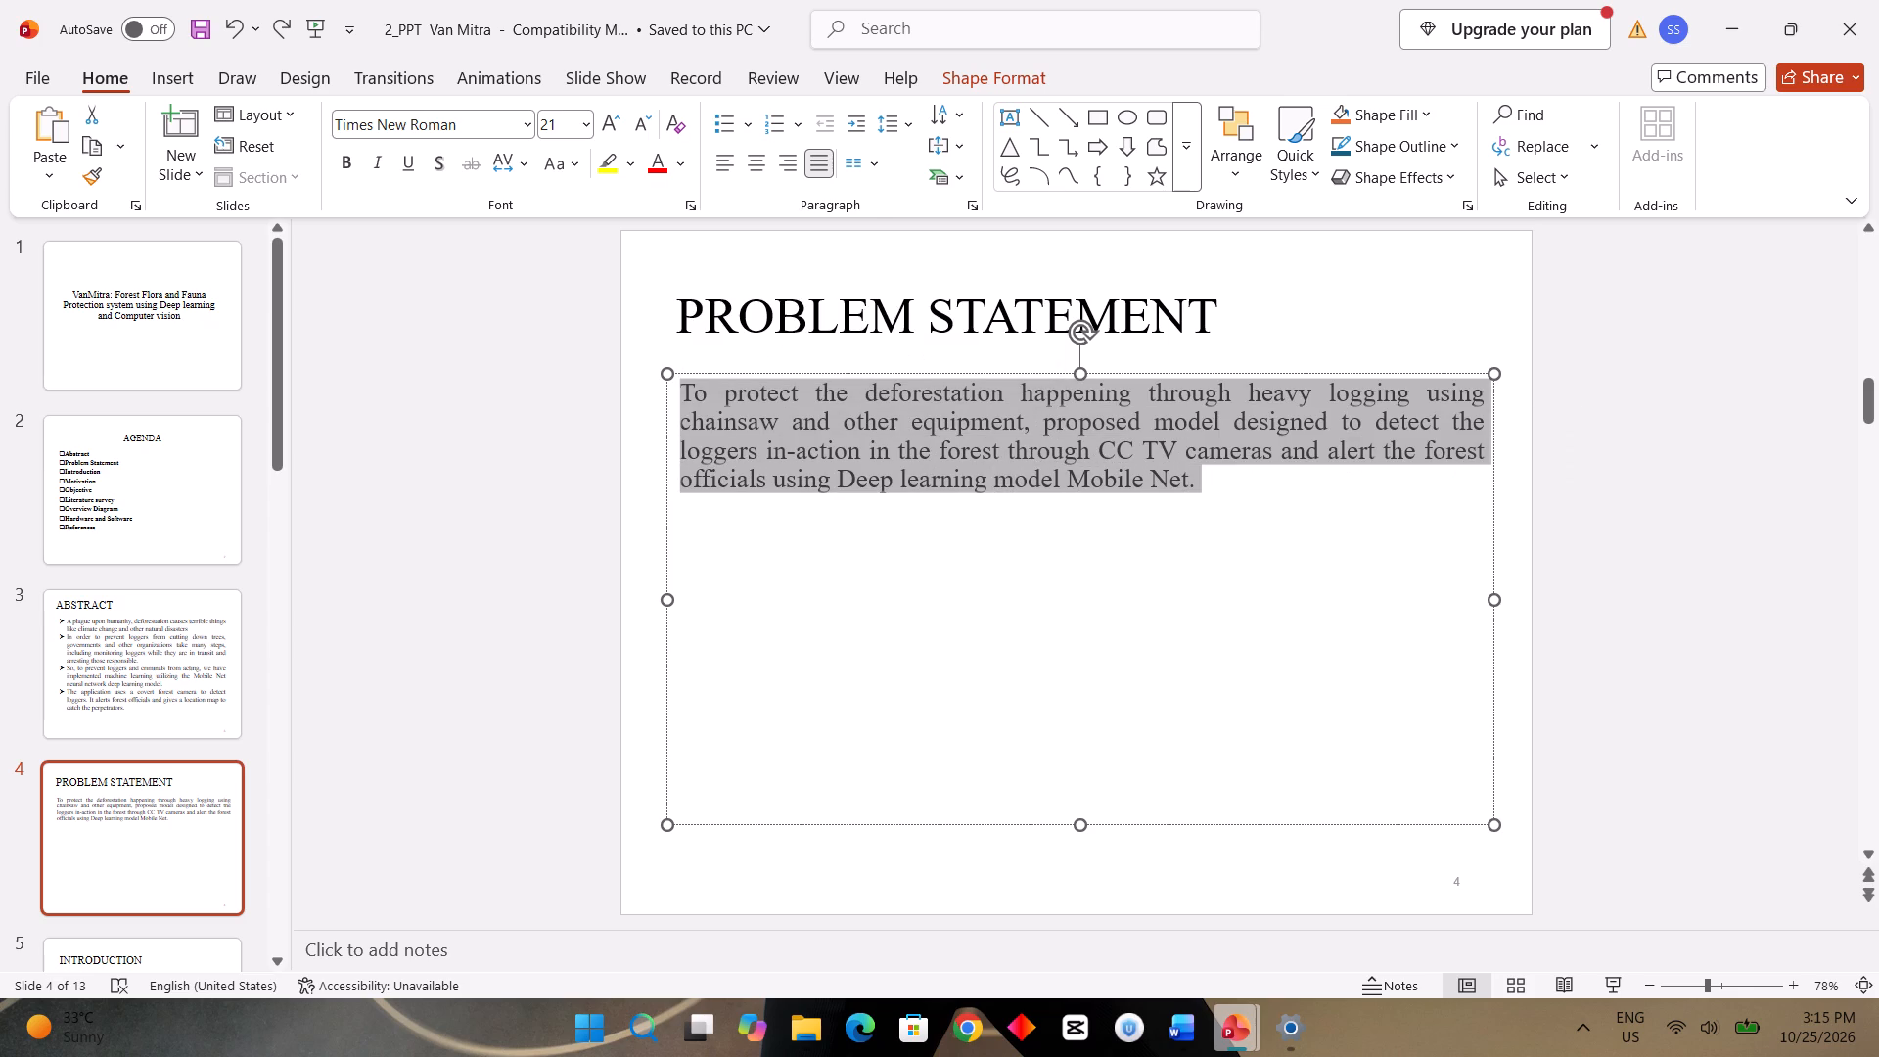
key(ctrl+c)
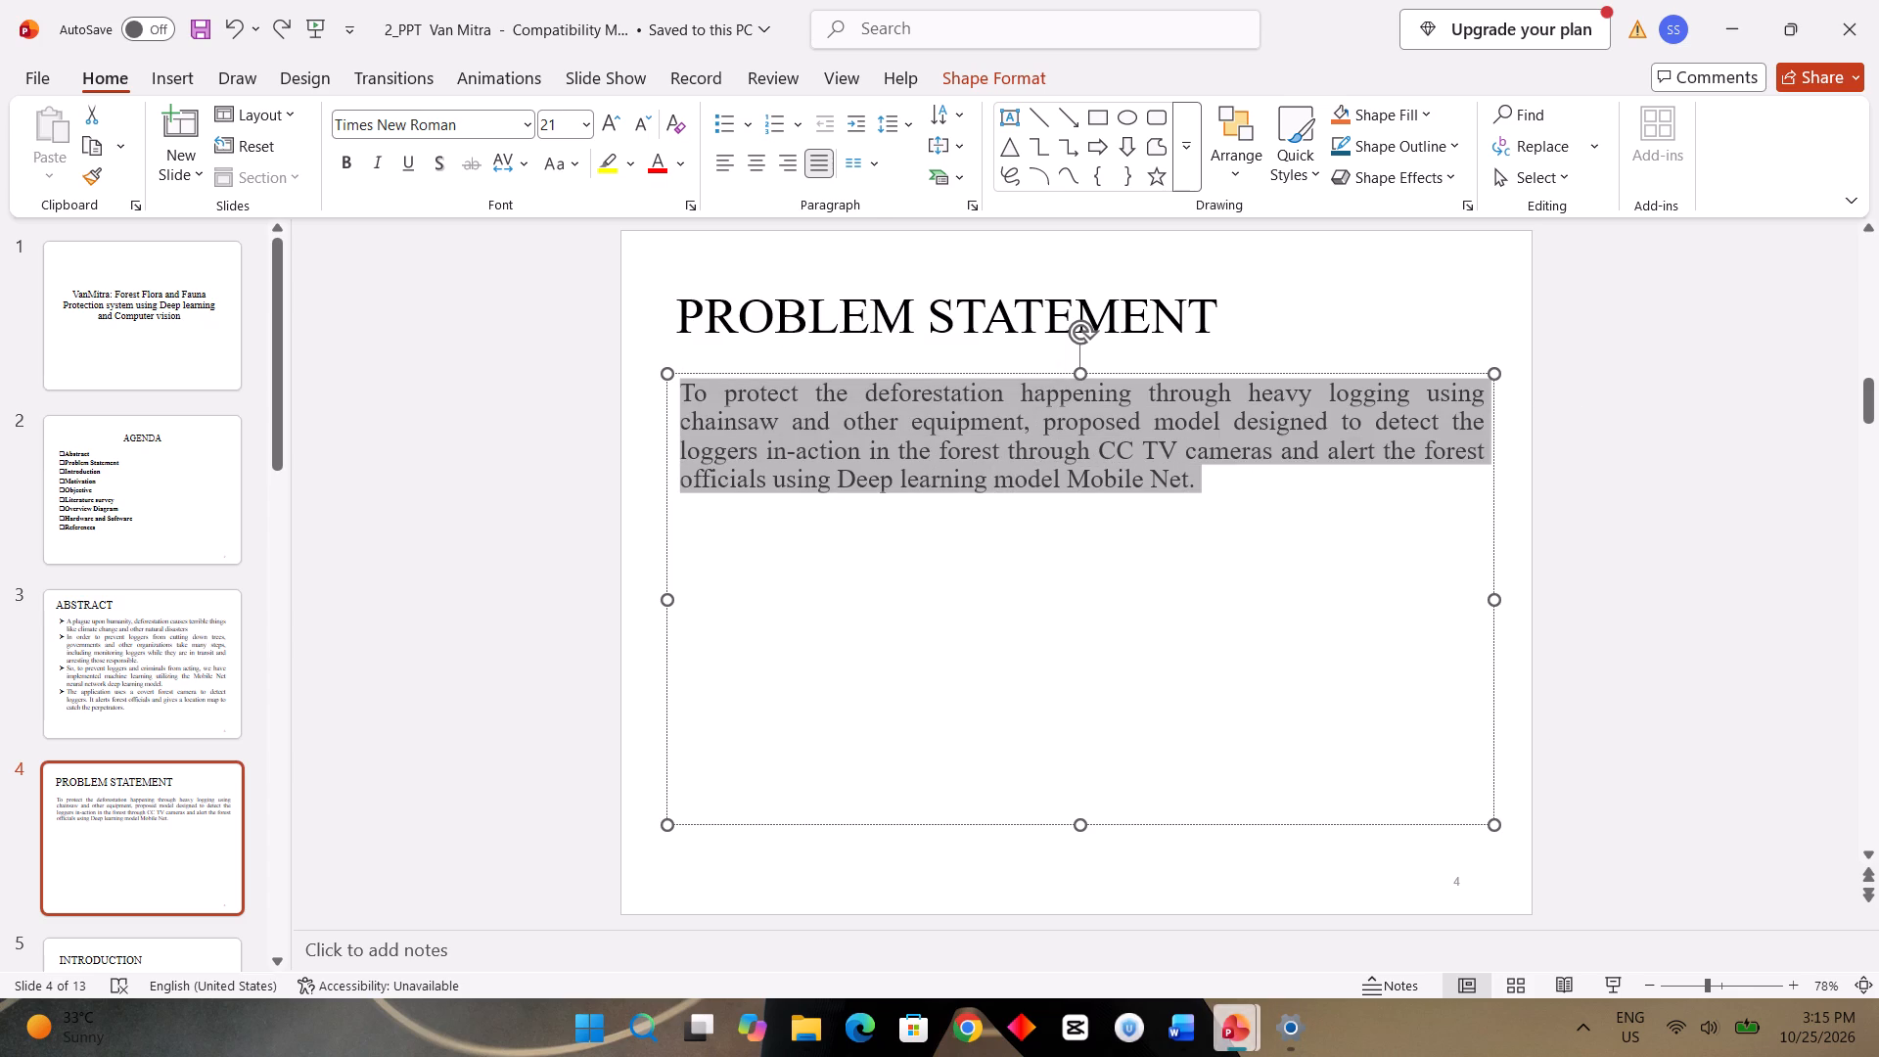
Paste the copied paragraph into the empty text box on slide 4 of Universal presentation.
click(1233, 1010)
click(1306, 916)
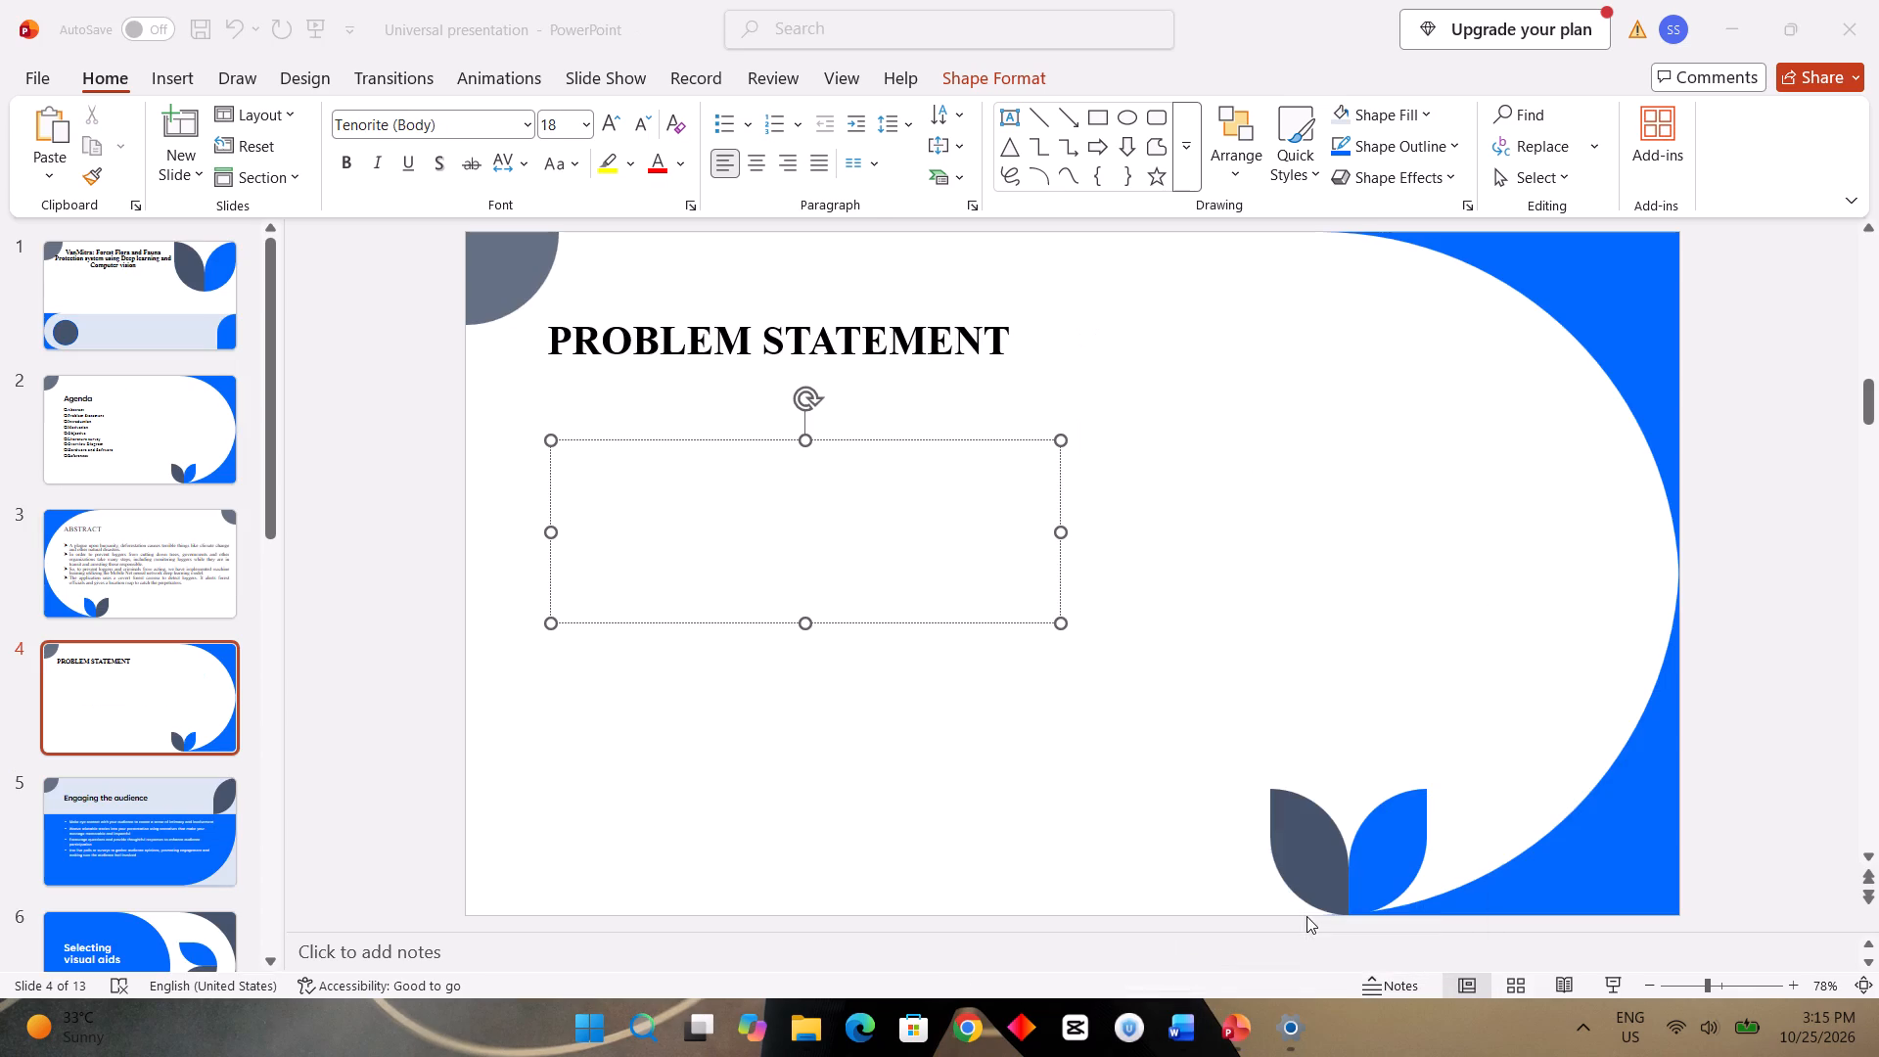
click(618, 469)
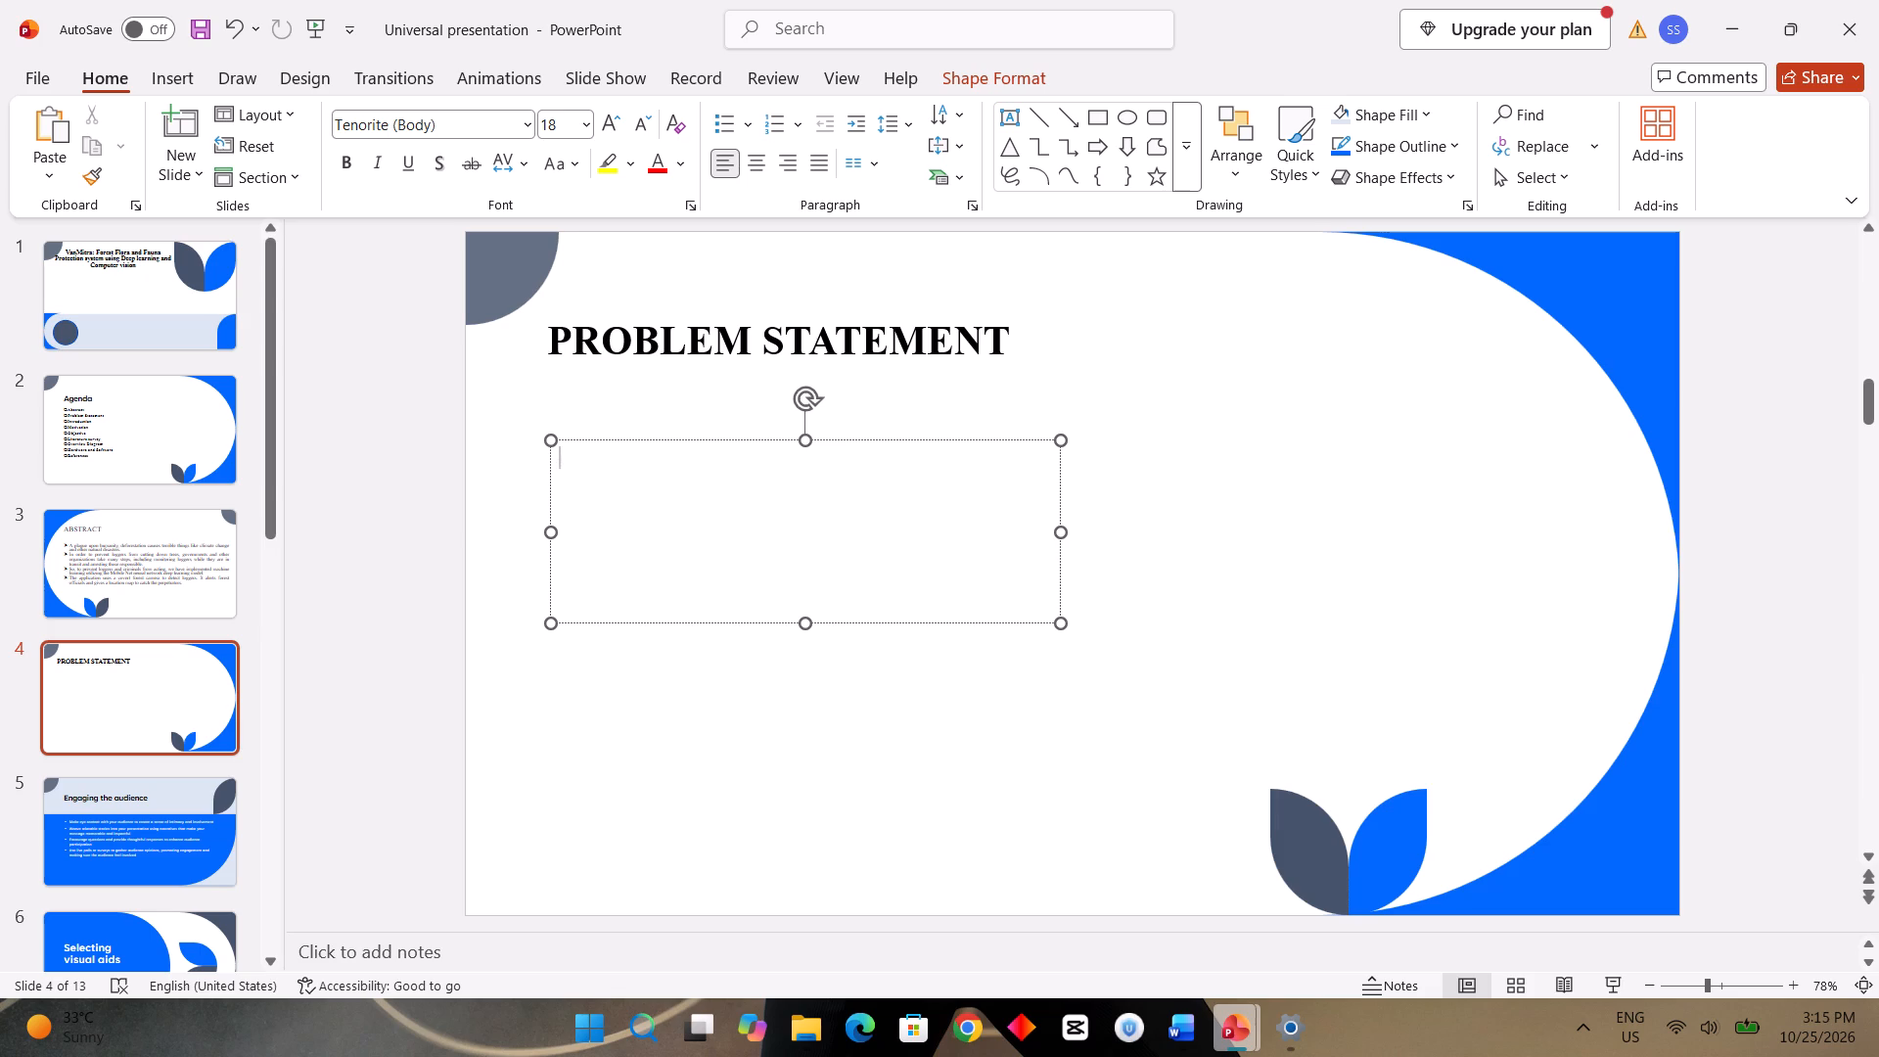
key(ctrl+v)
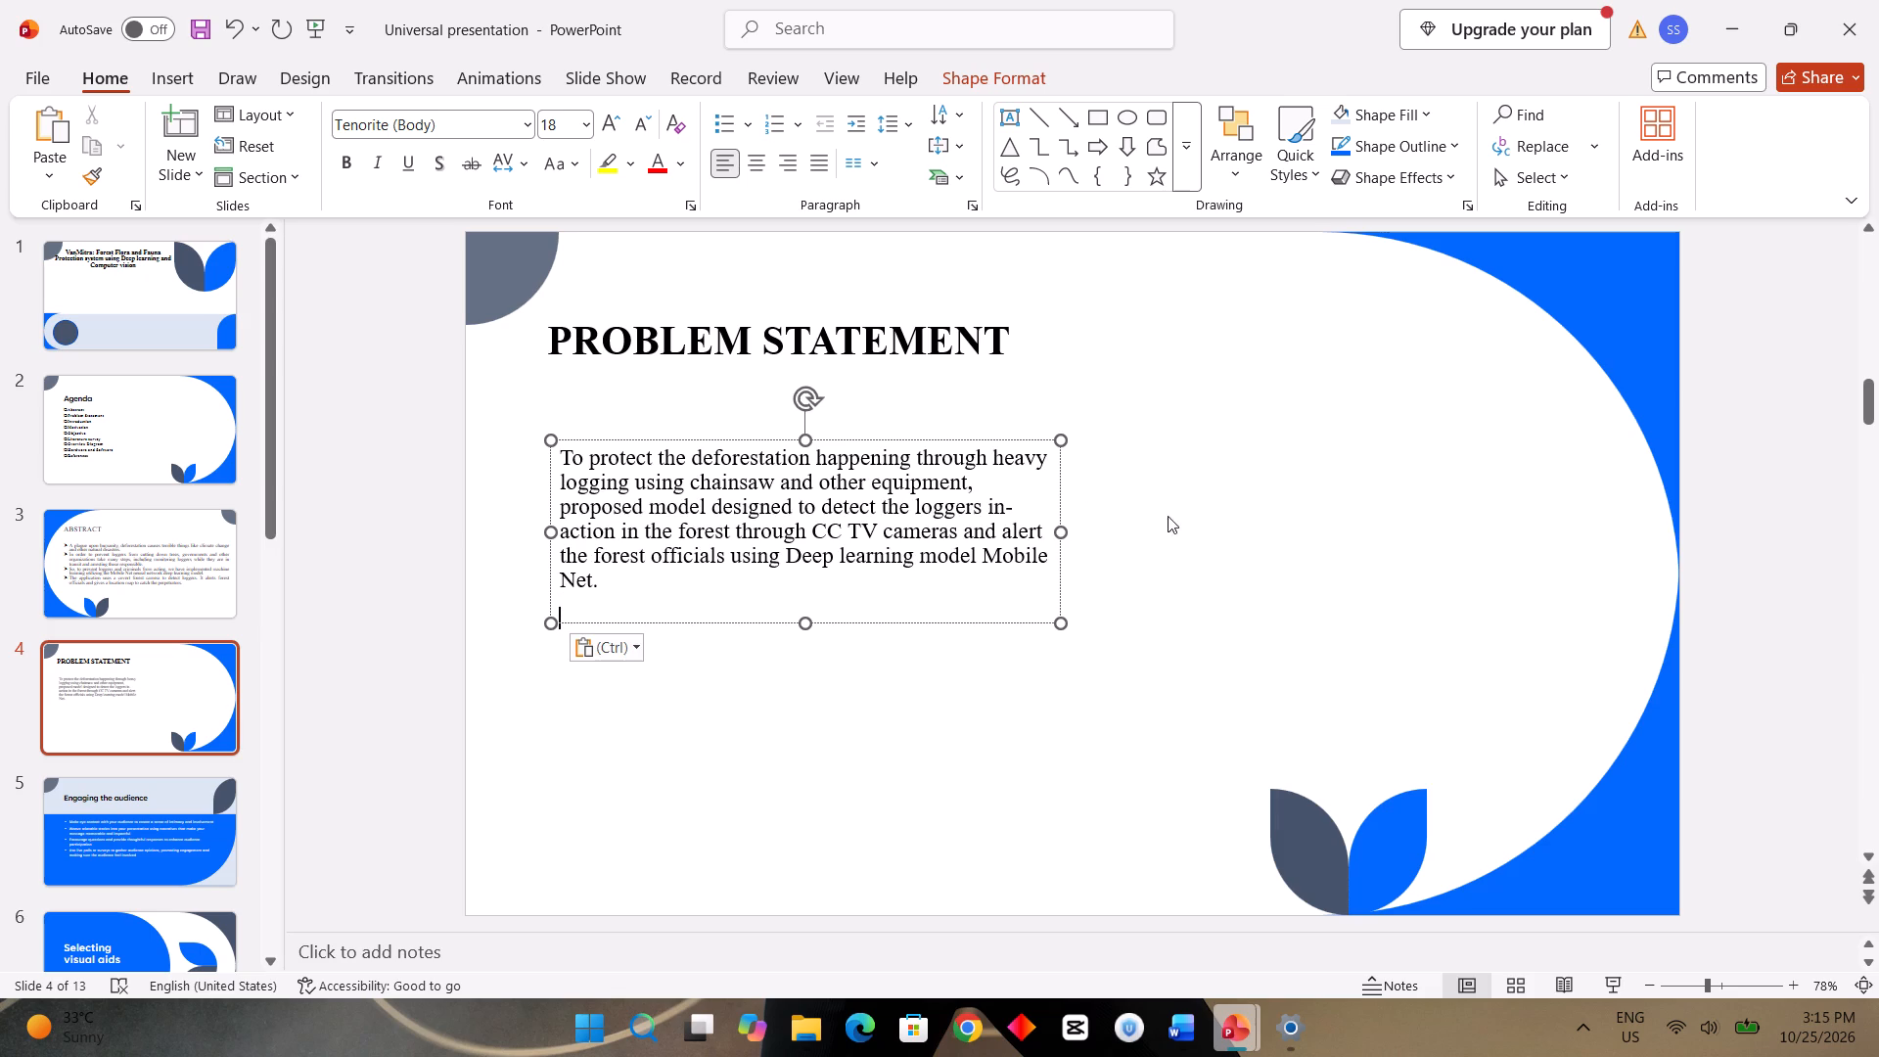
Widen slide 4's body text box by extending its right edge across most of the white area.
drag(1061, 534, 1095, 532)
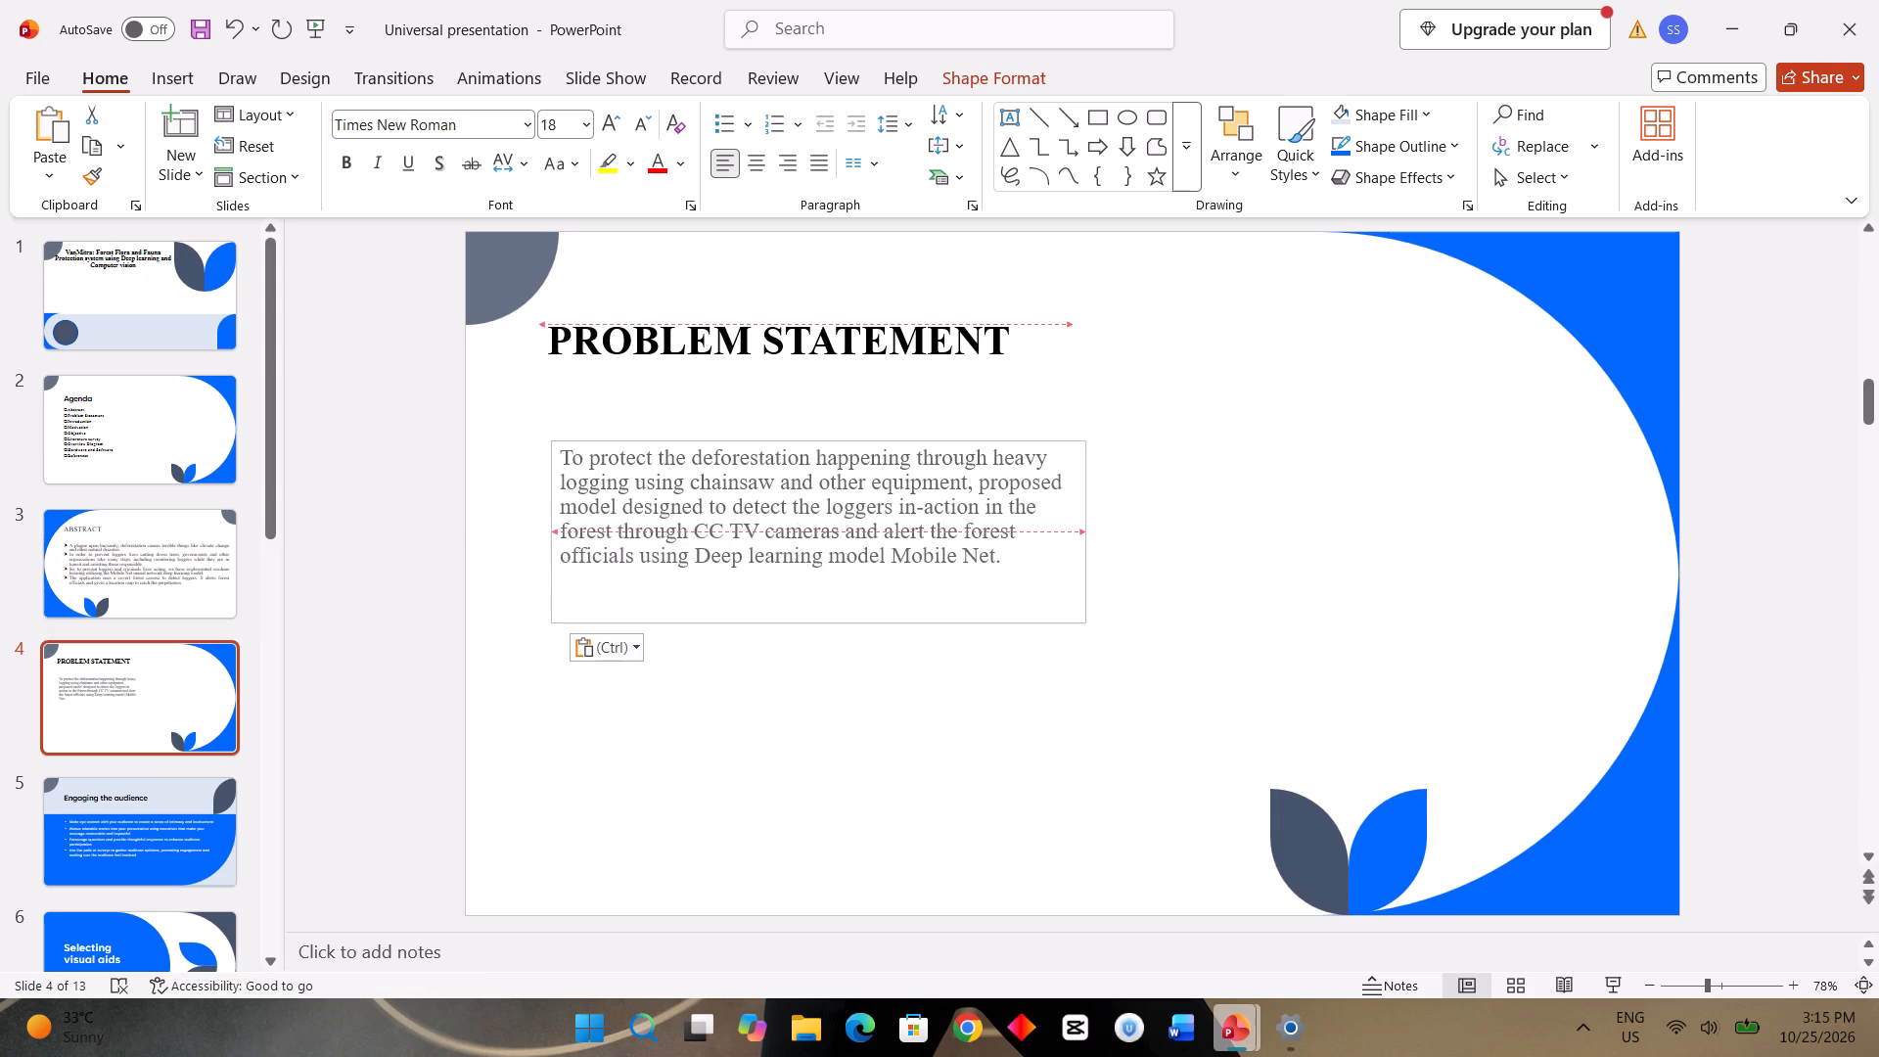
drag(1095, 532, 1429, 534)
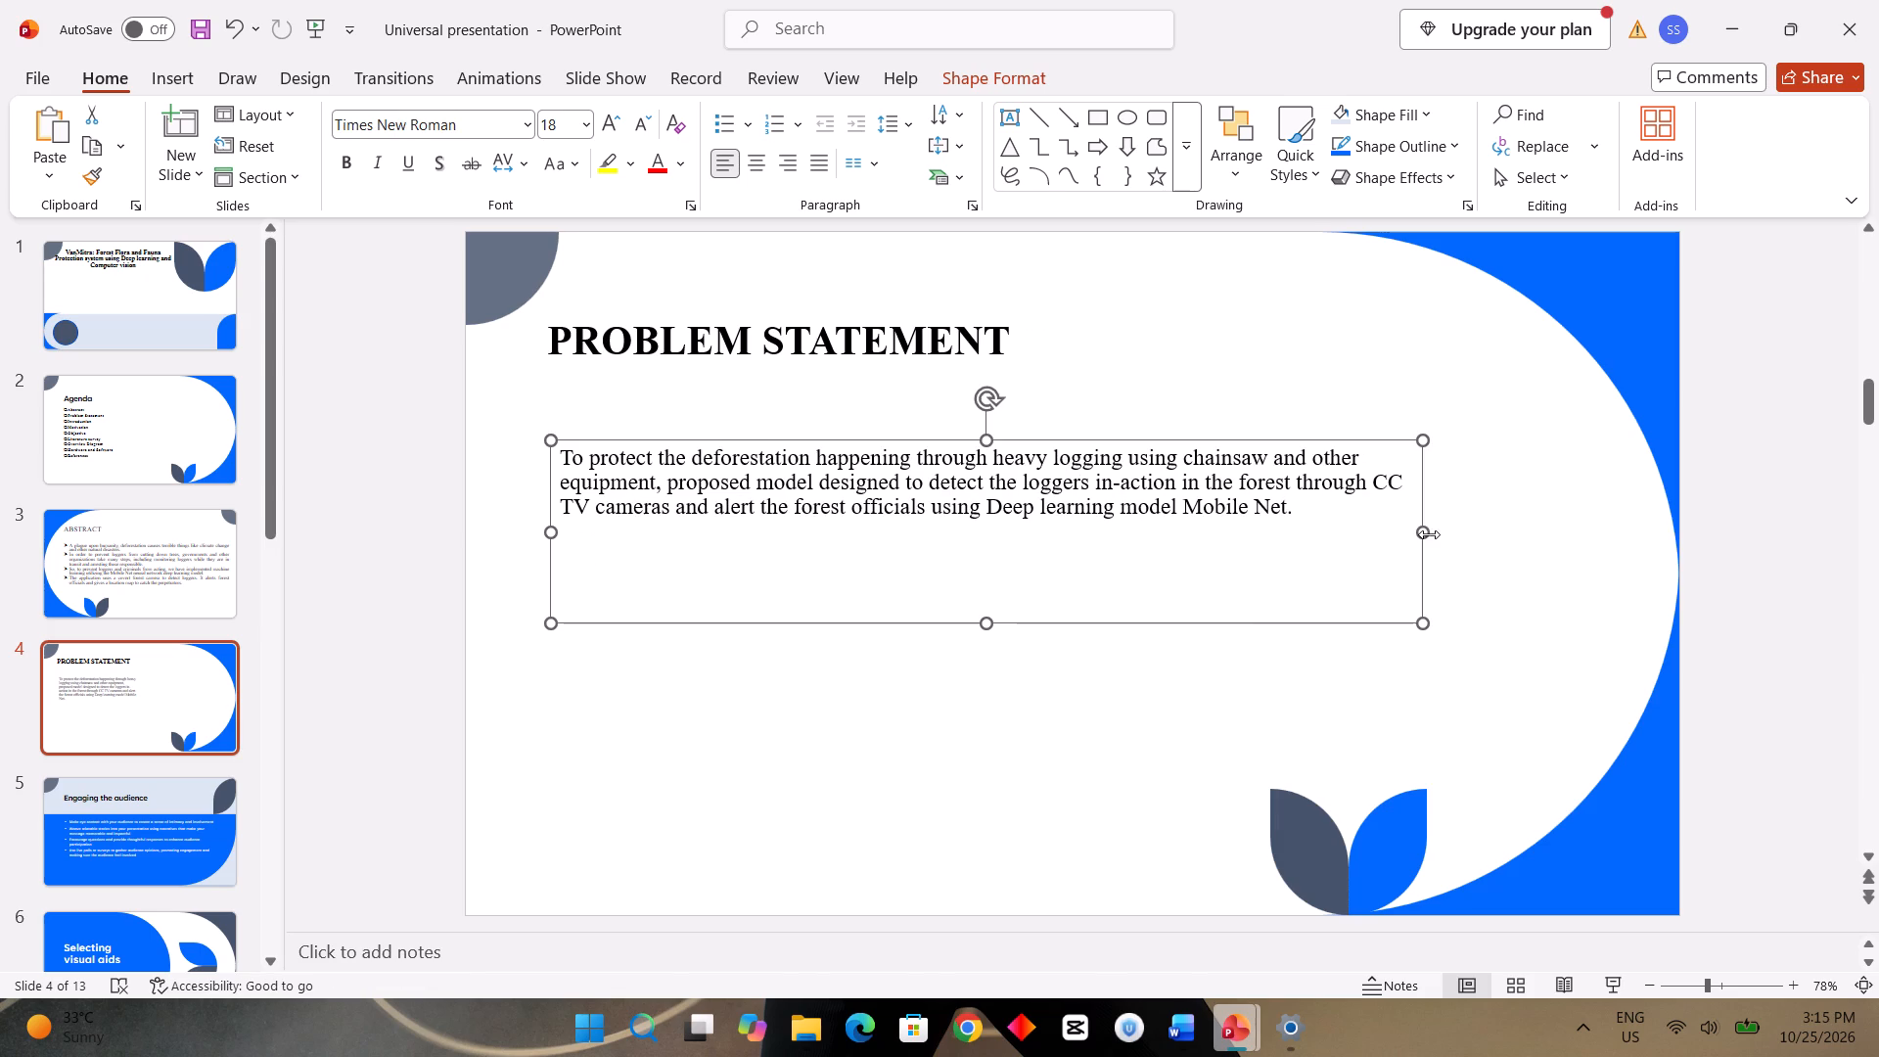
click(920, 730)
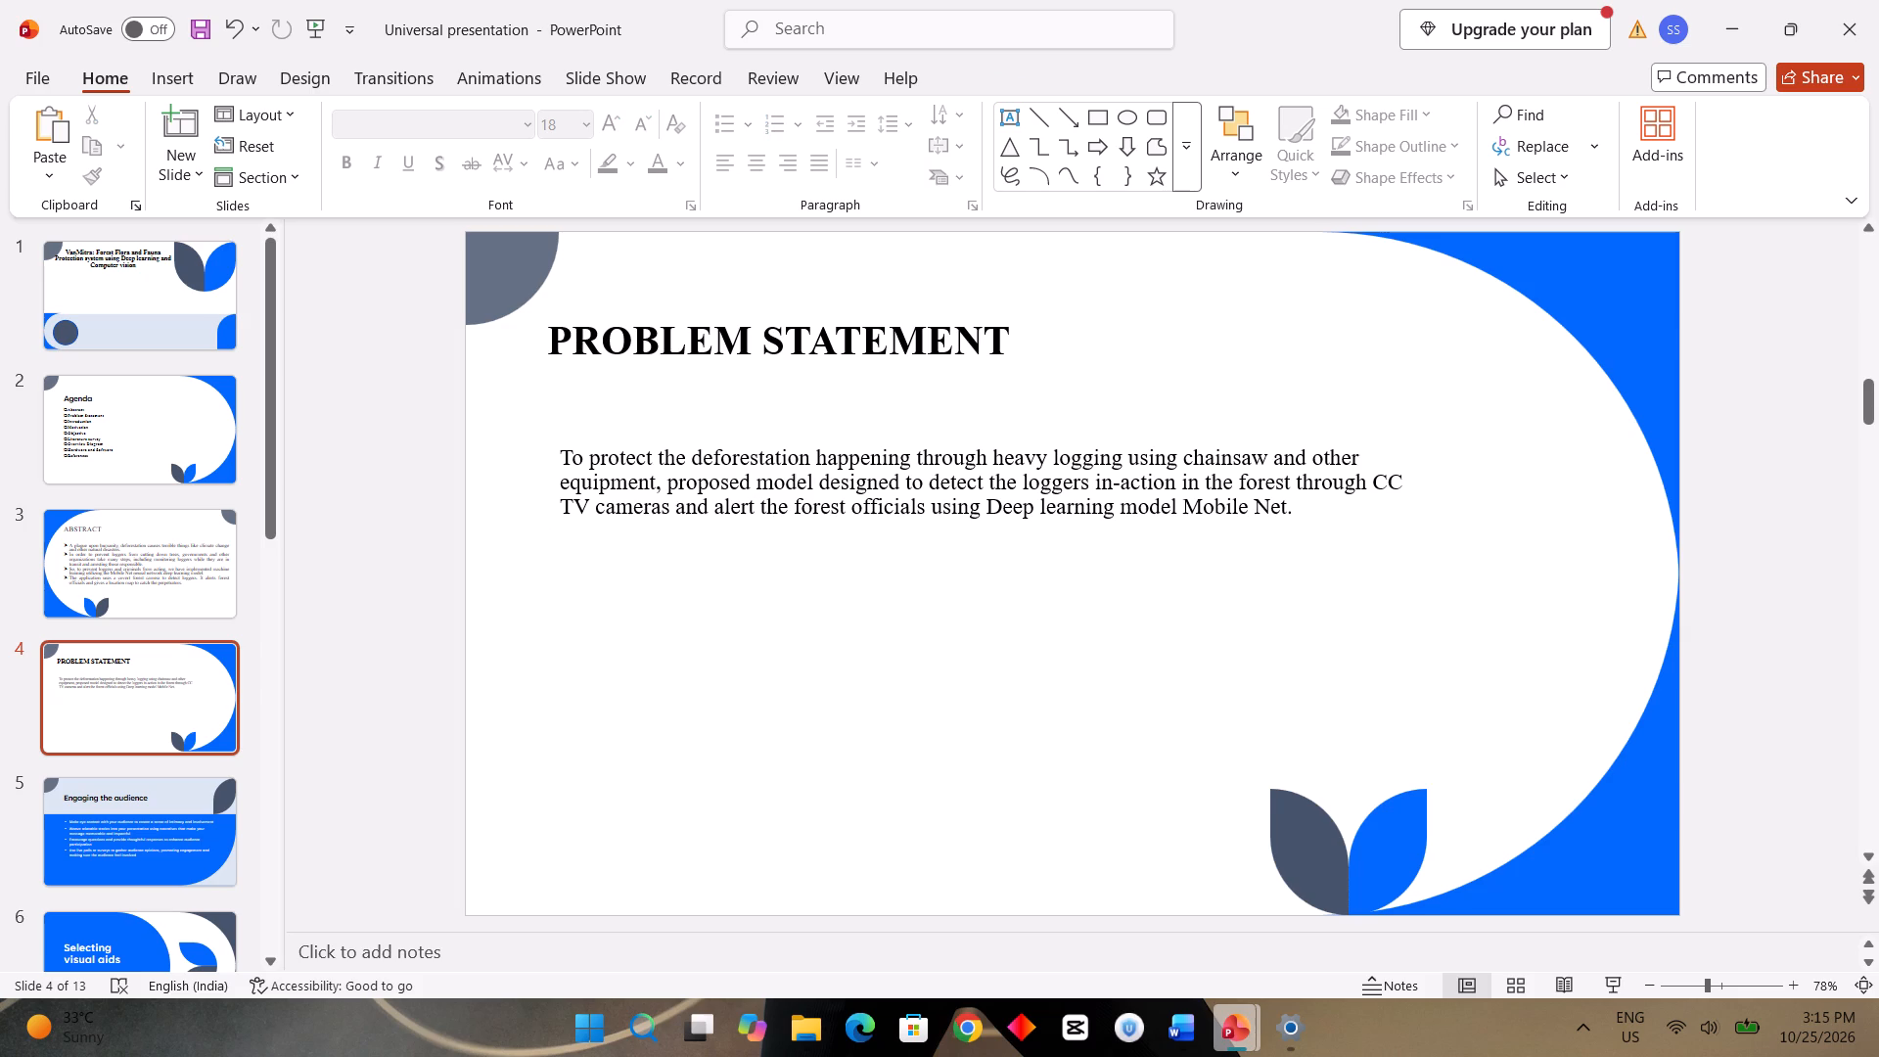
Copy the title INTRODUCTION from slide 5 of the 2_PPT Van Mitra presentation.
key(Down)
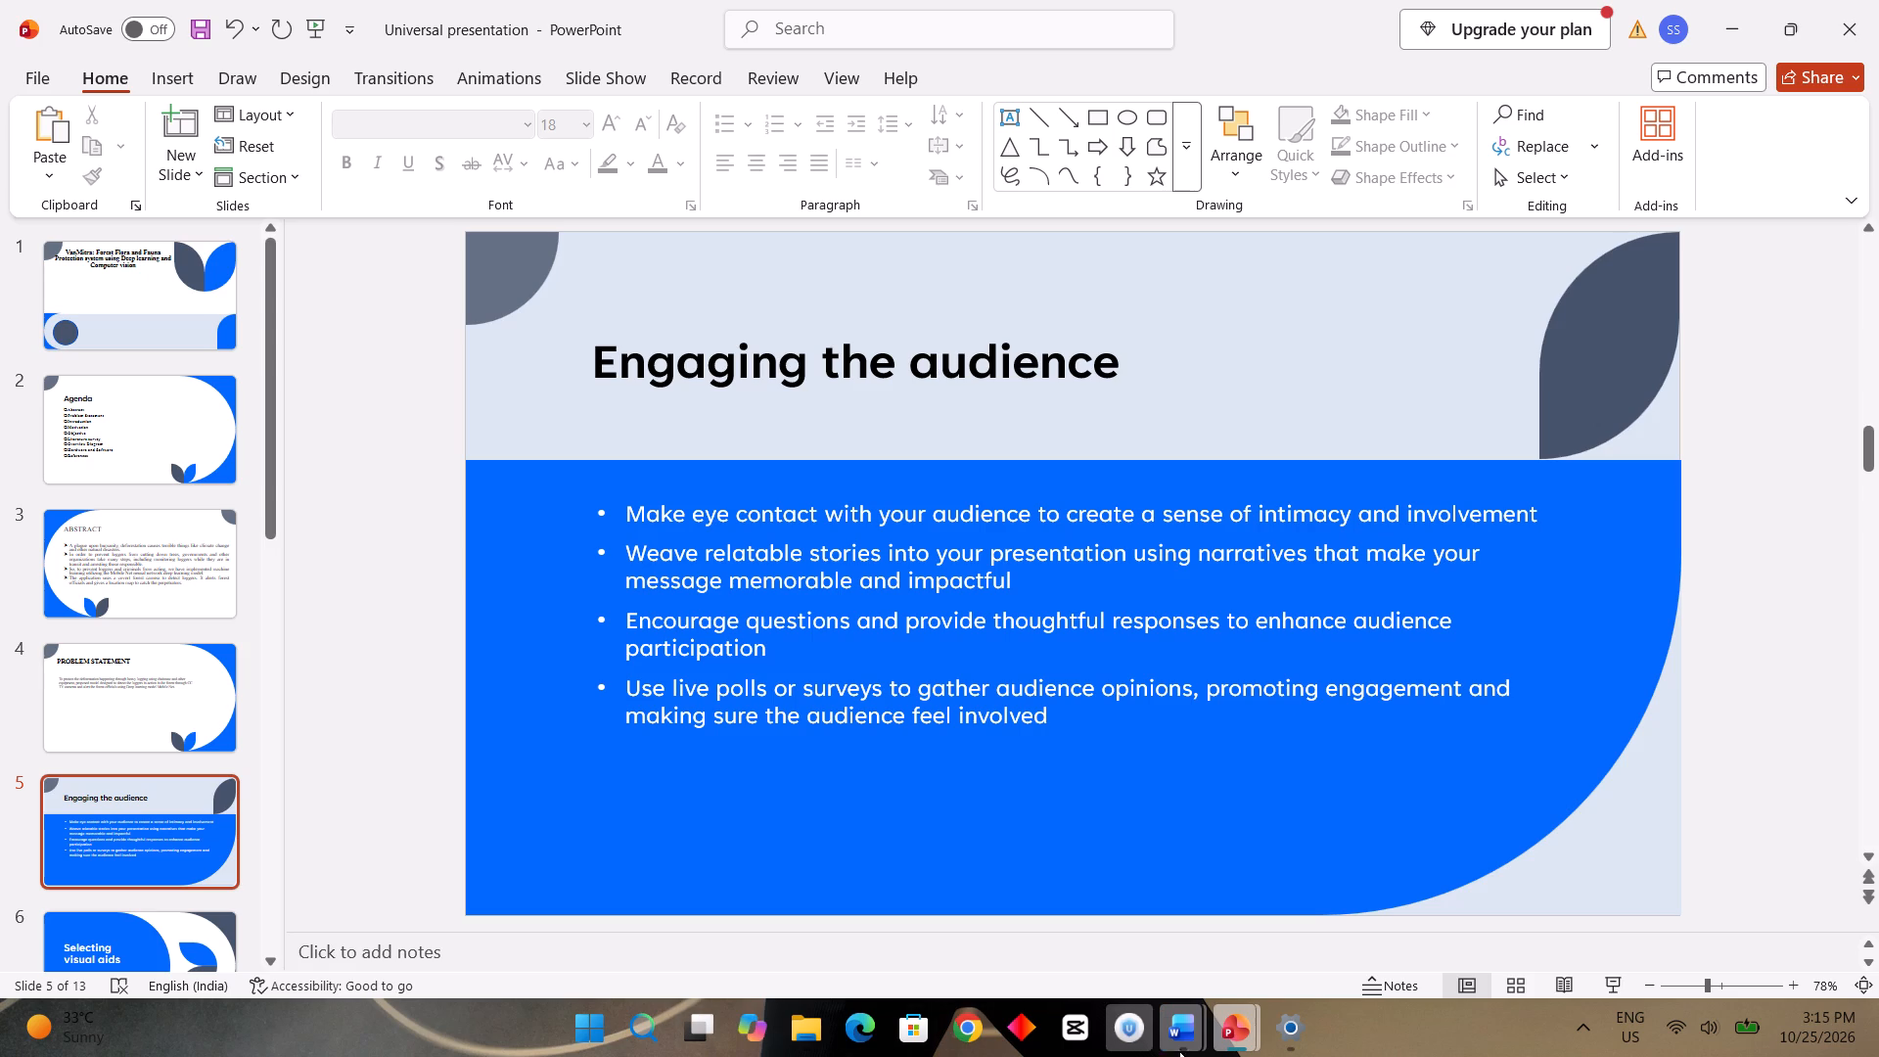
click(1232, 1040)
click(1129, 933)
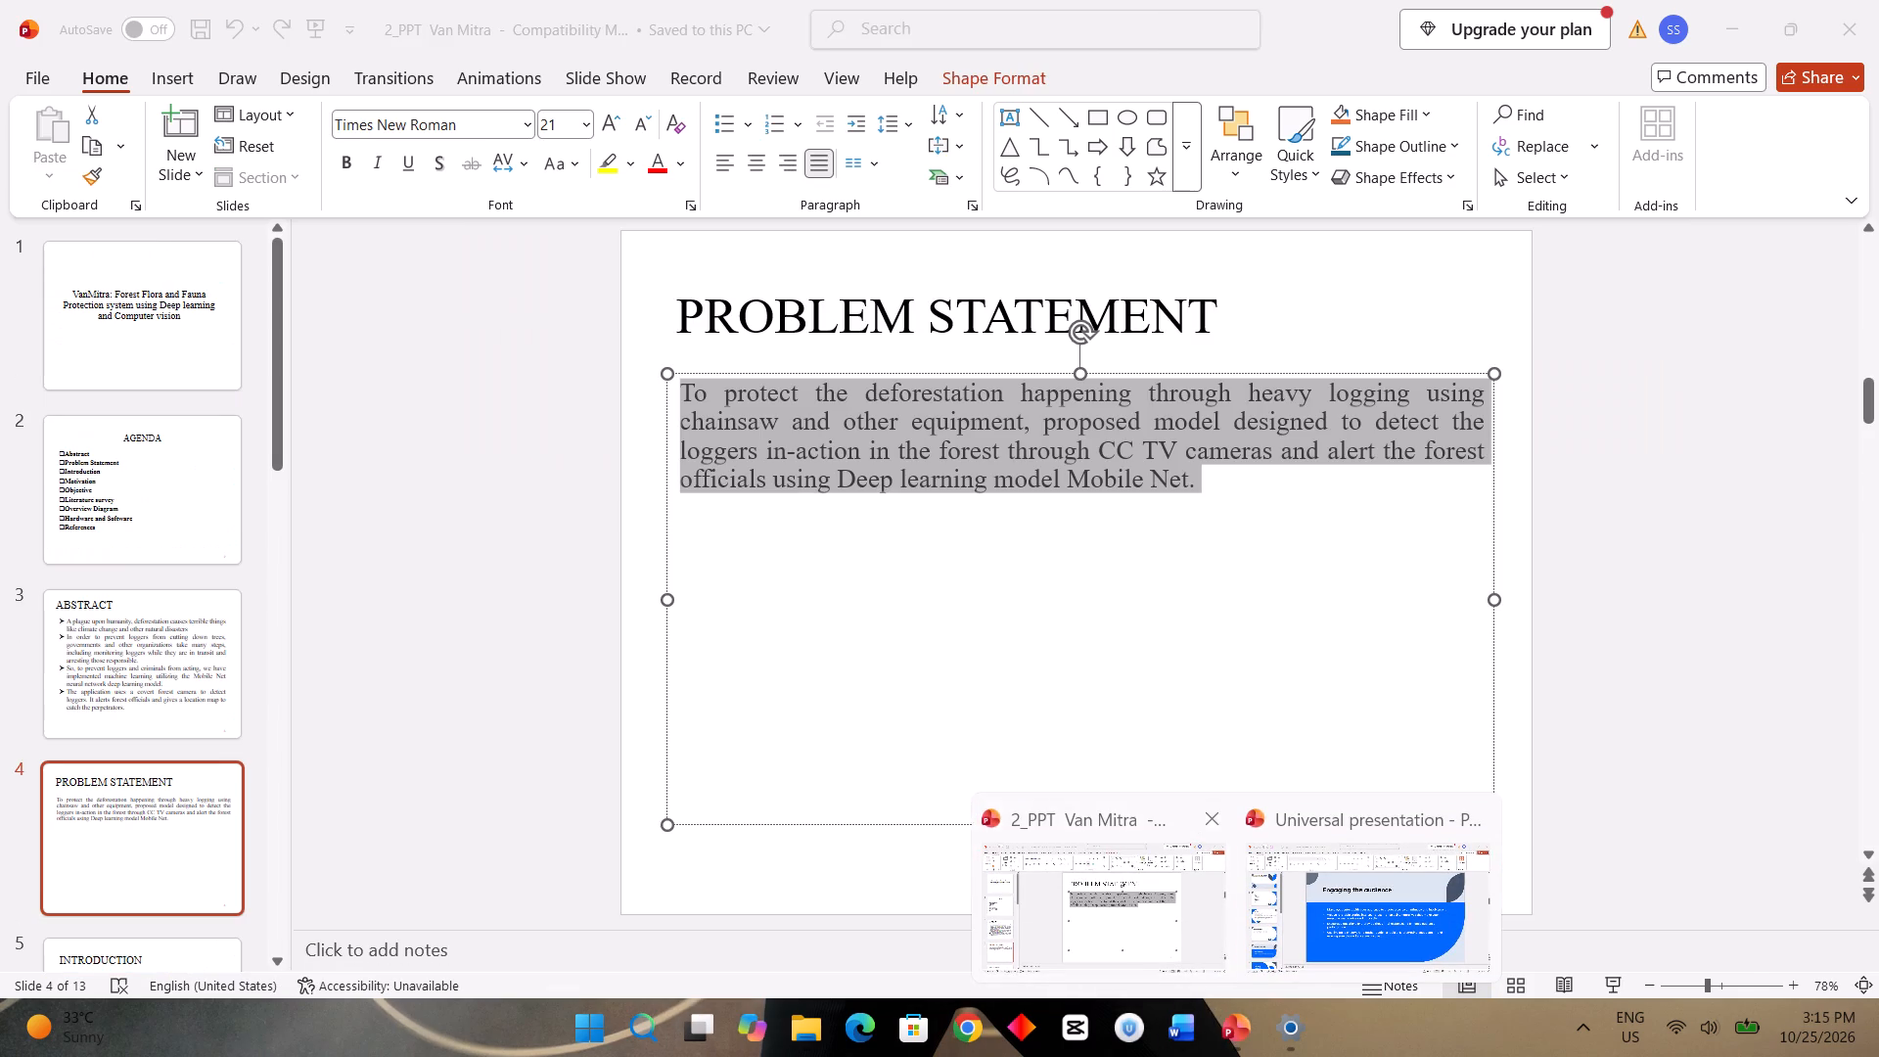
click(704, 673)
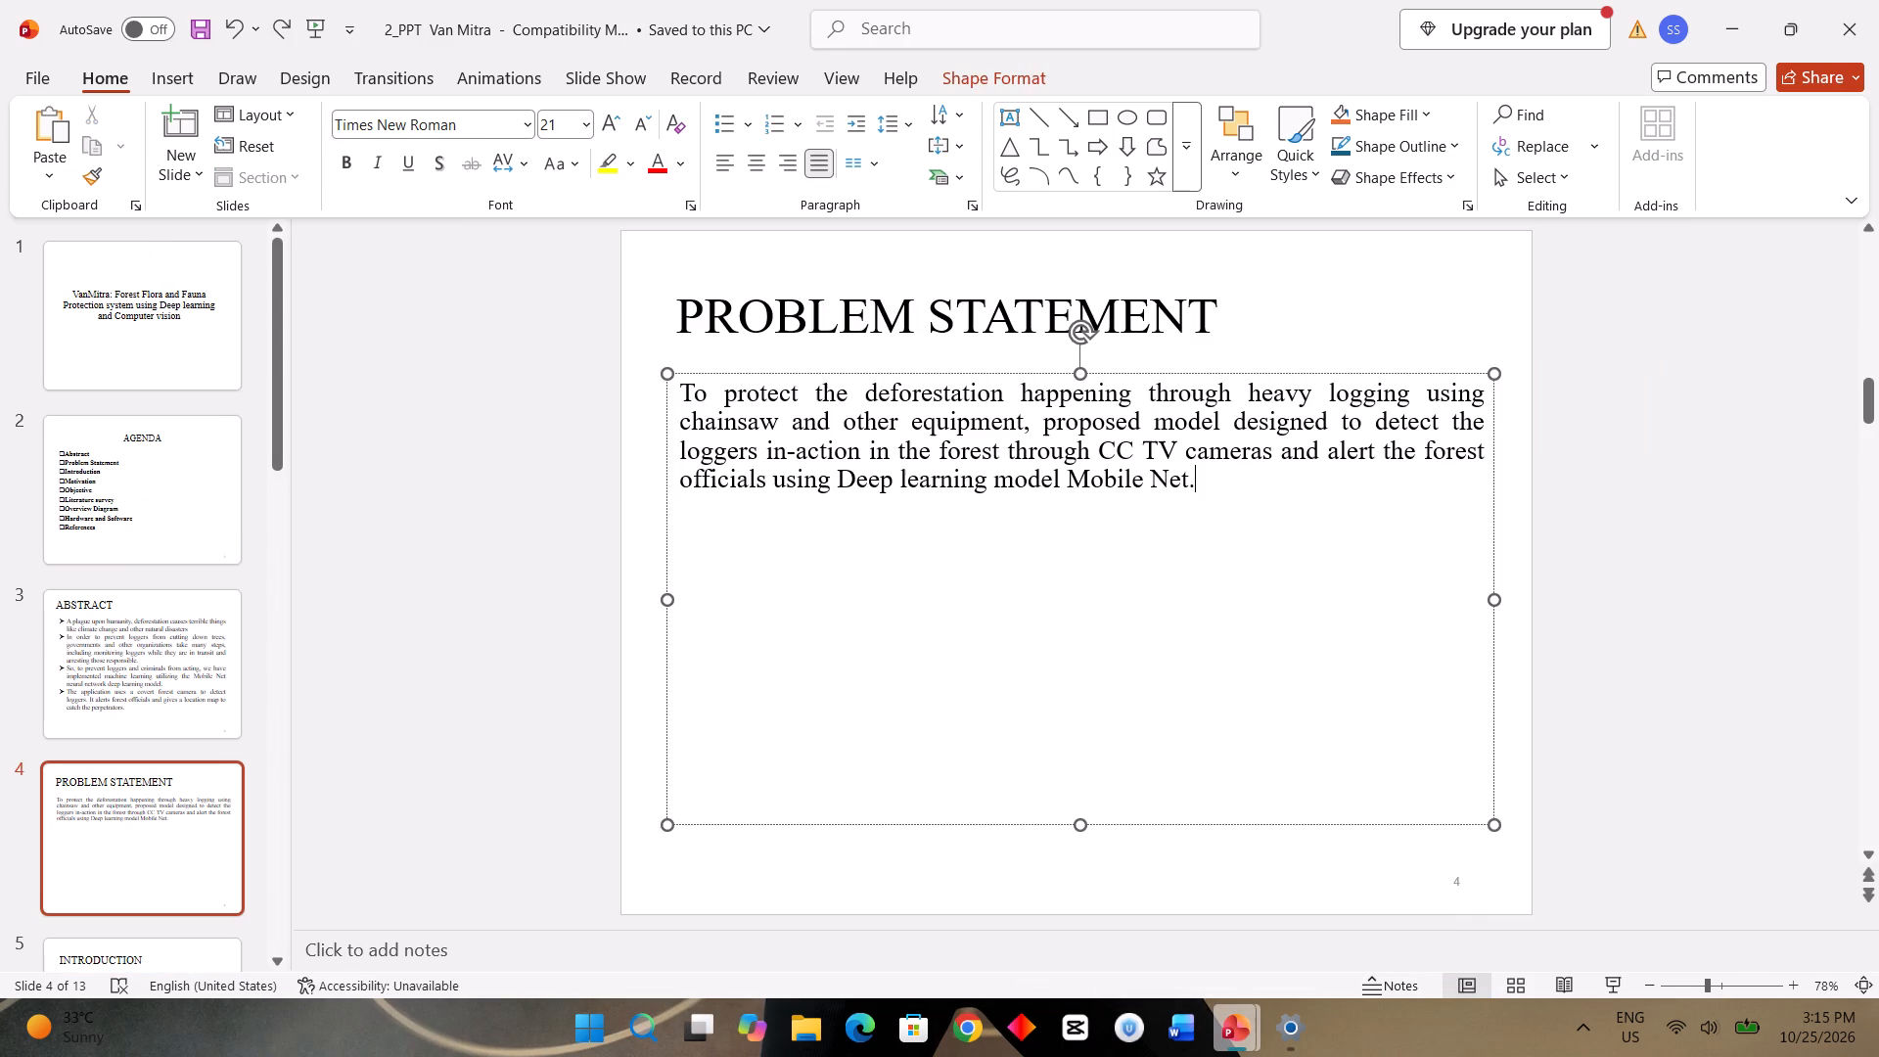
click(436, 675)
key(Down)
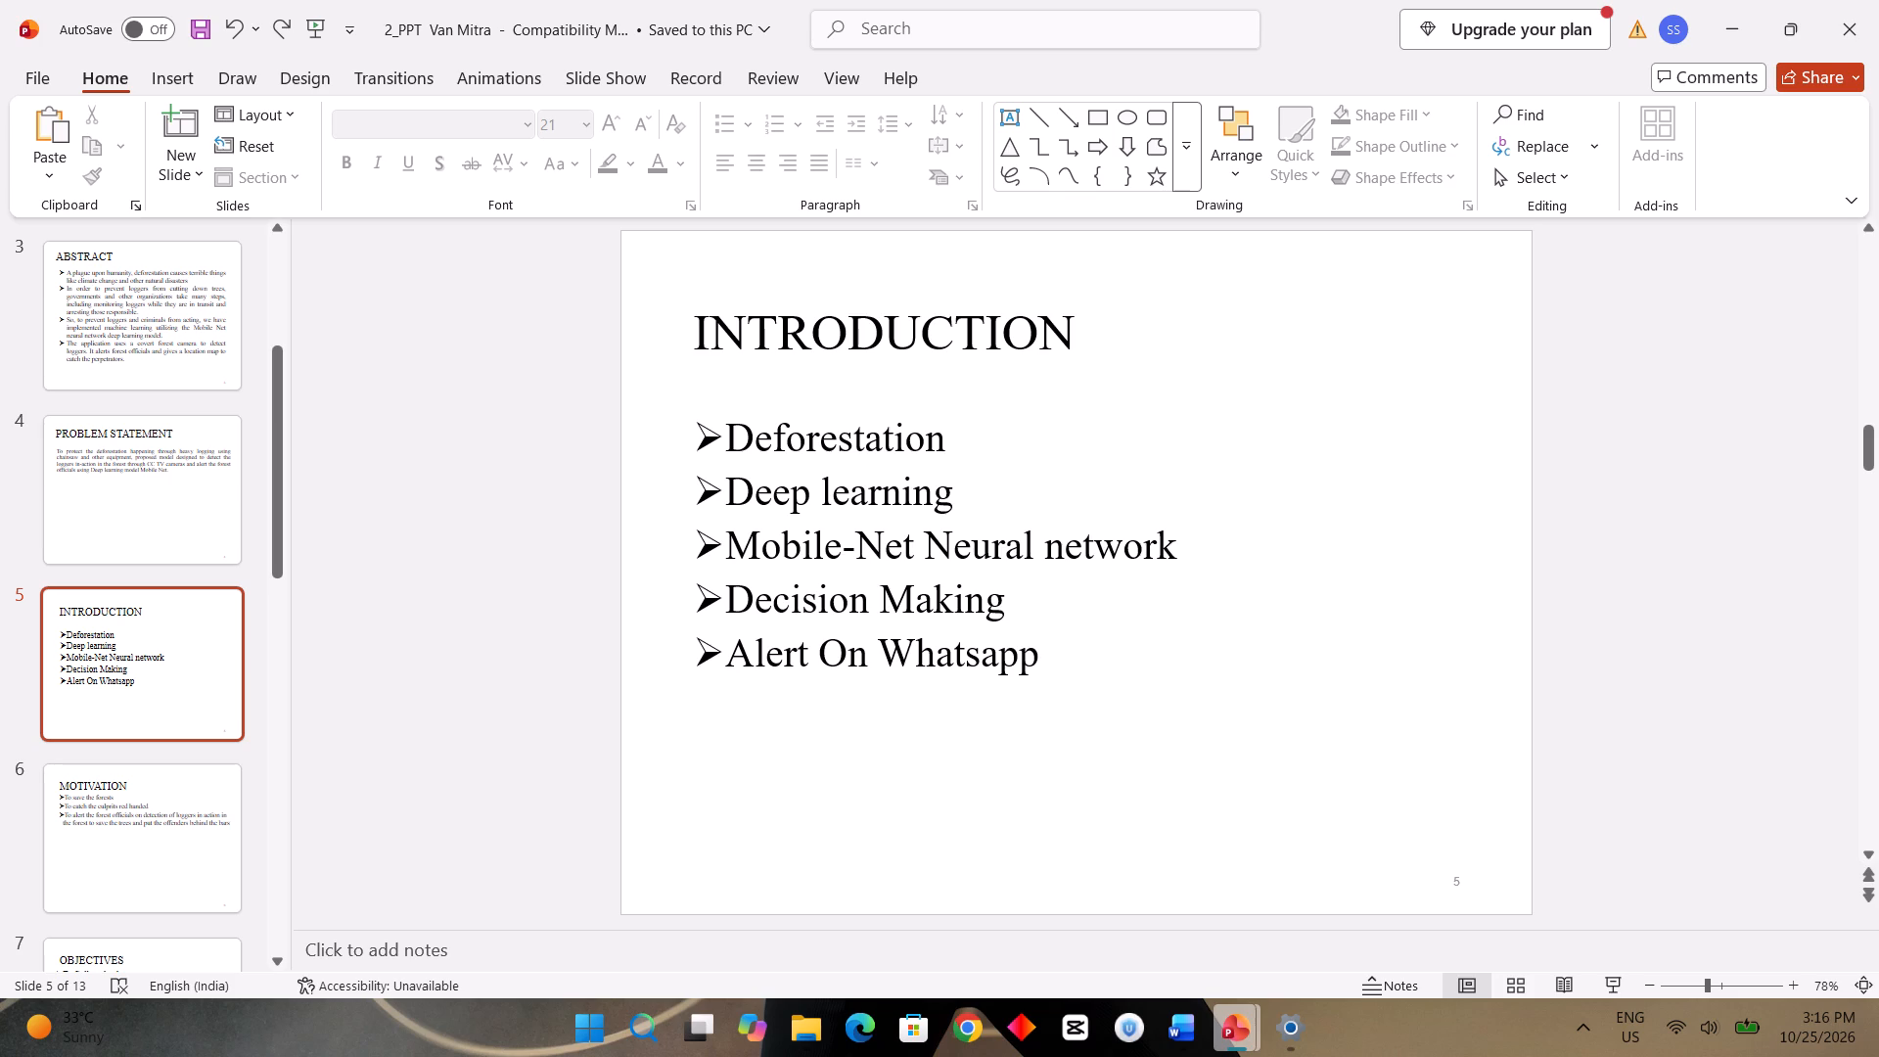
drag(689, 316, 664, 297)
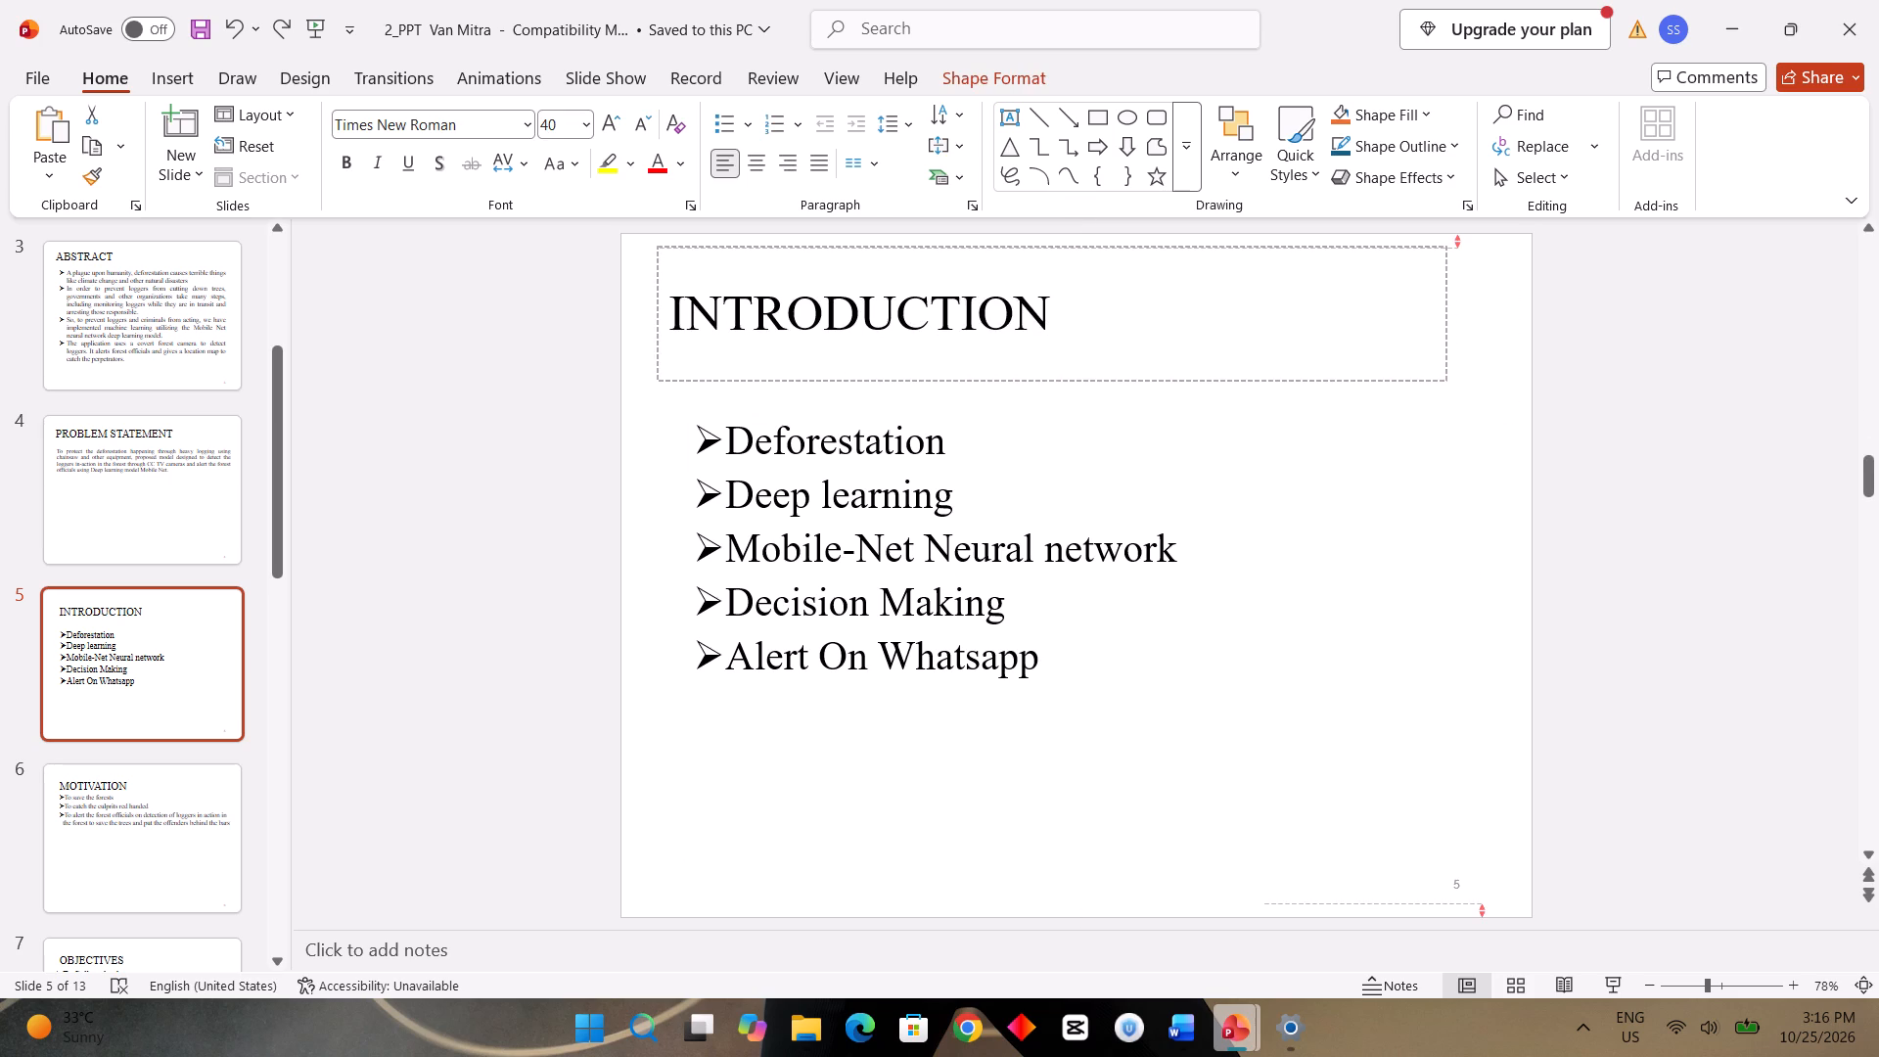
drag(664, 297, 651, 314)
double_click(671, 315)
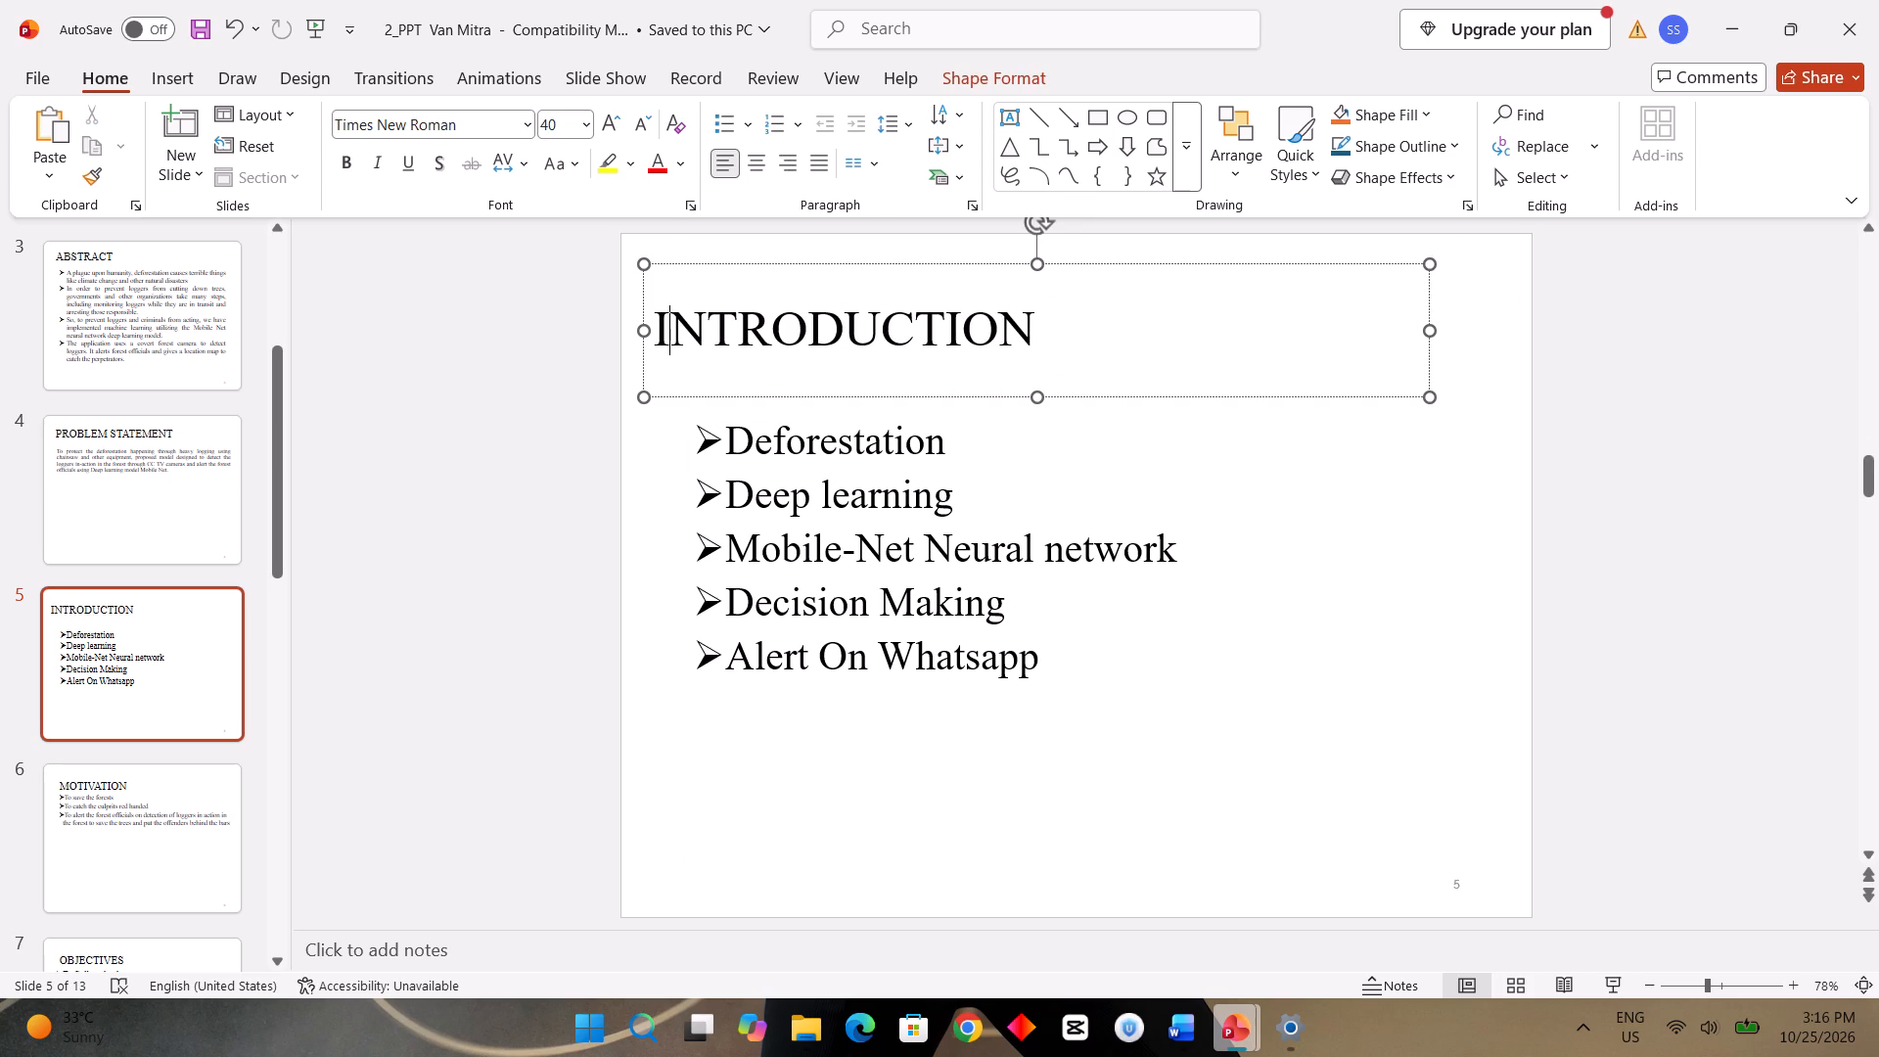
click(671, 315)
double_click(671, 315)
key(ctrl+c)
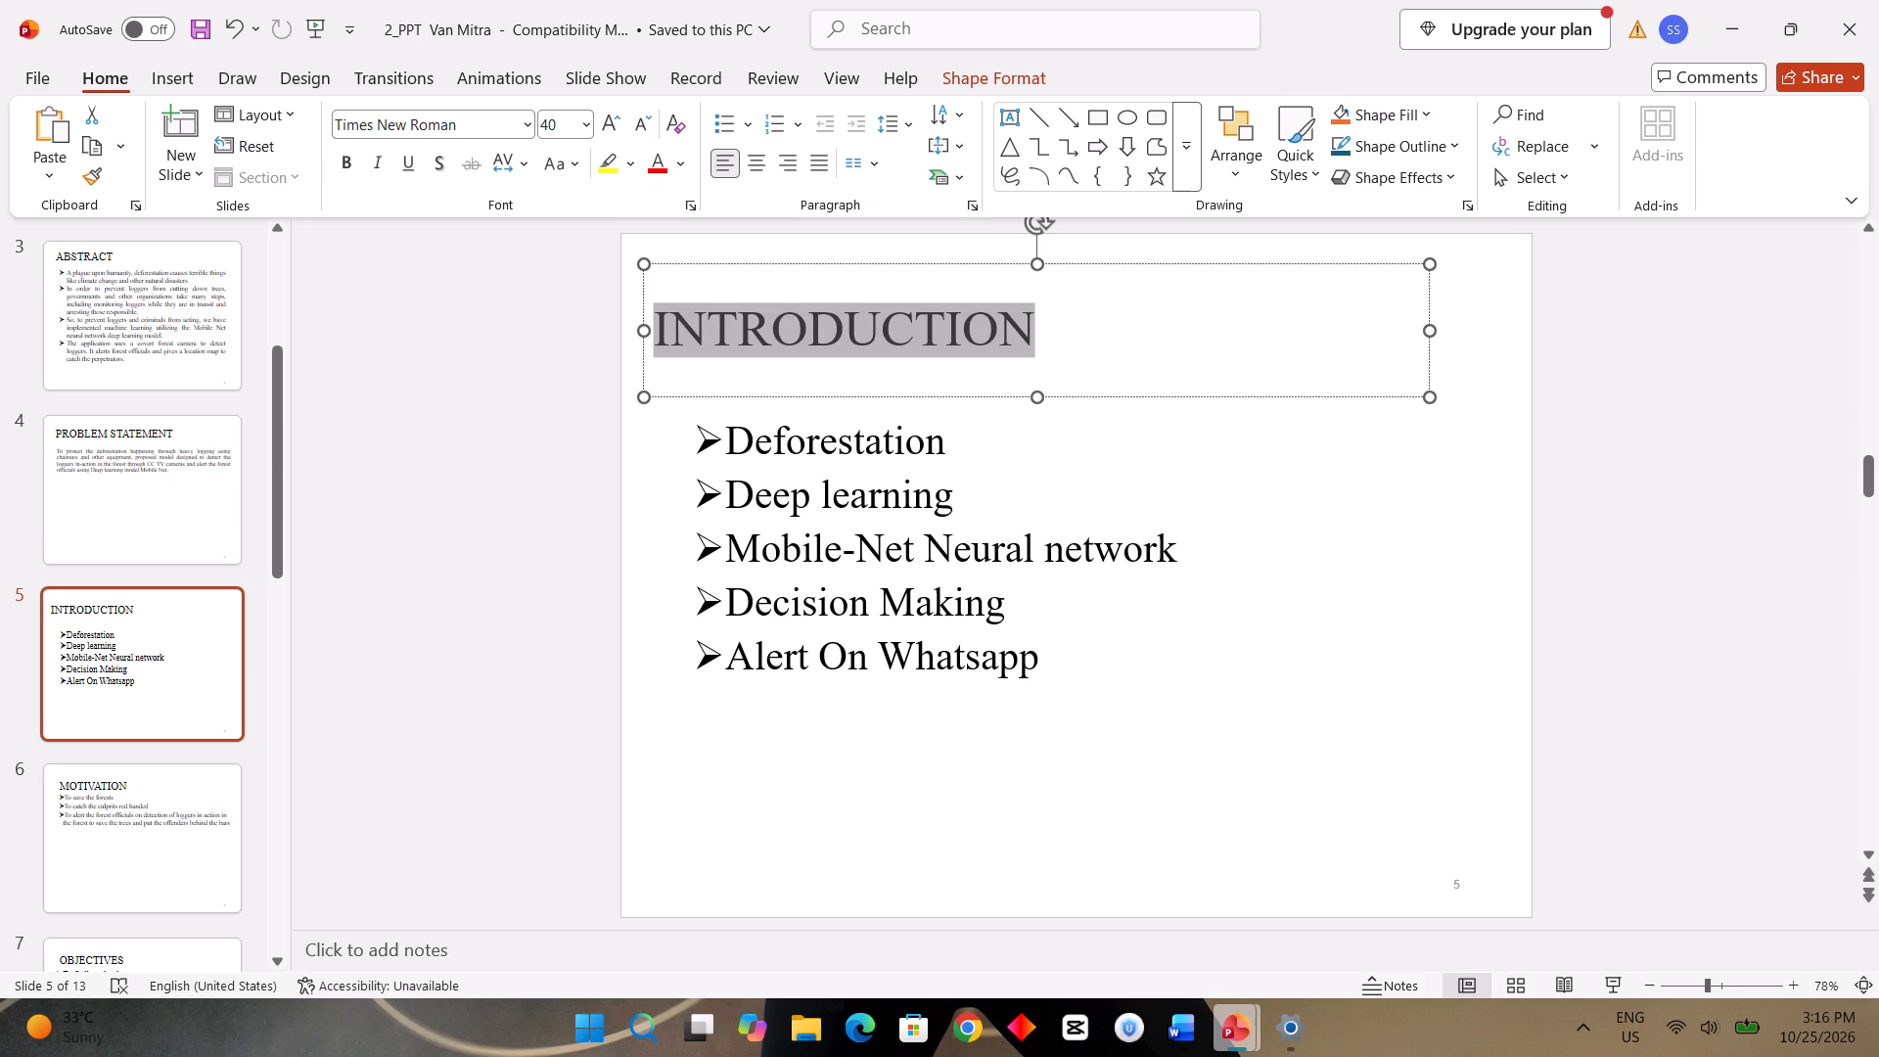
Replace the "Engaging the audience" title on slide 5 of Universal presentation with the copied INTRODUCTION title.
click(1232, 1026)
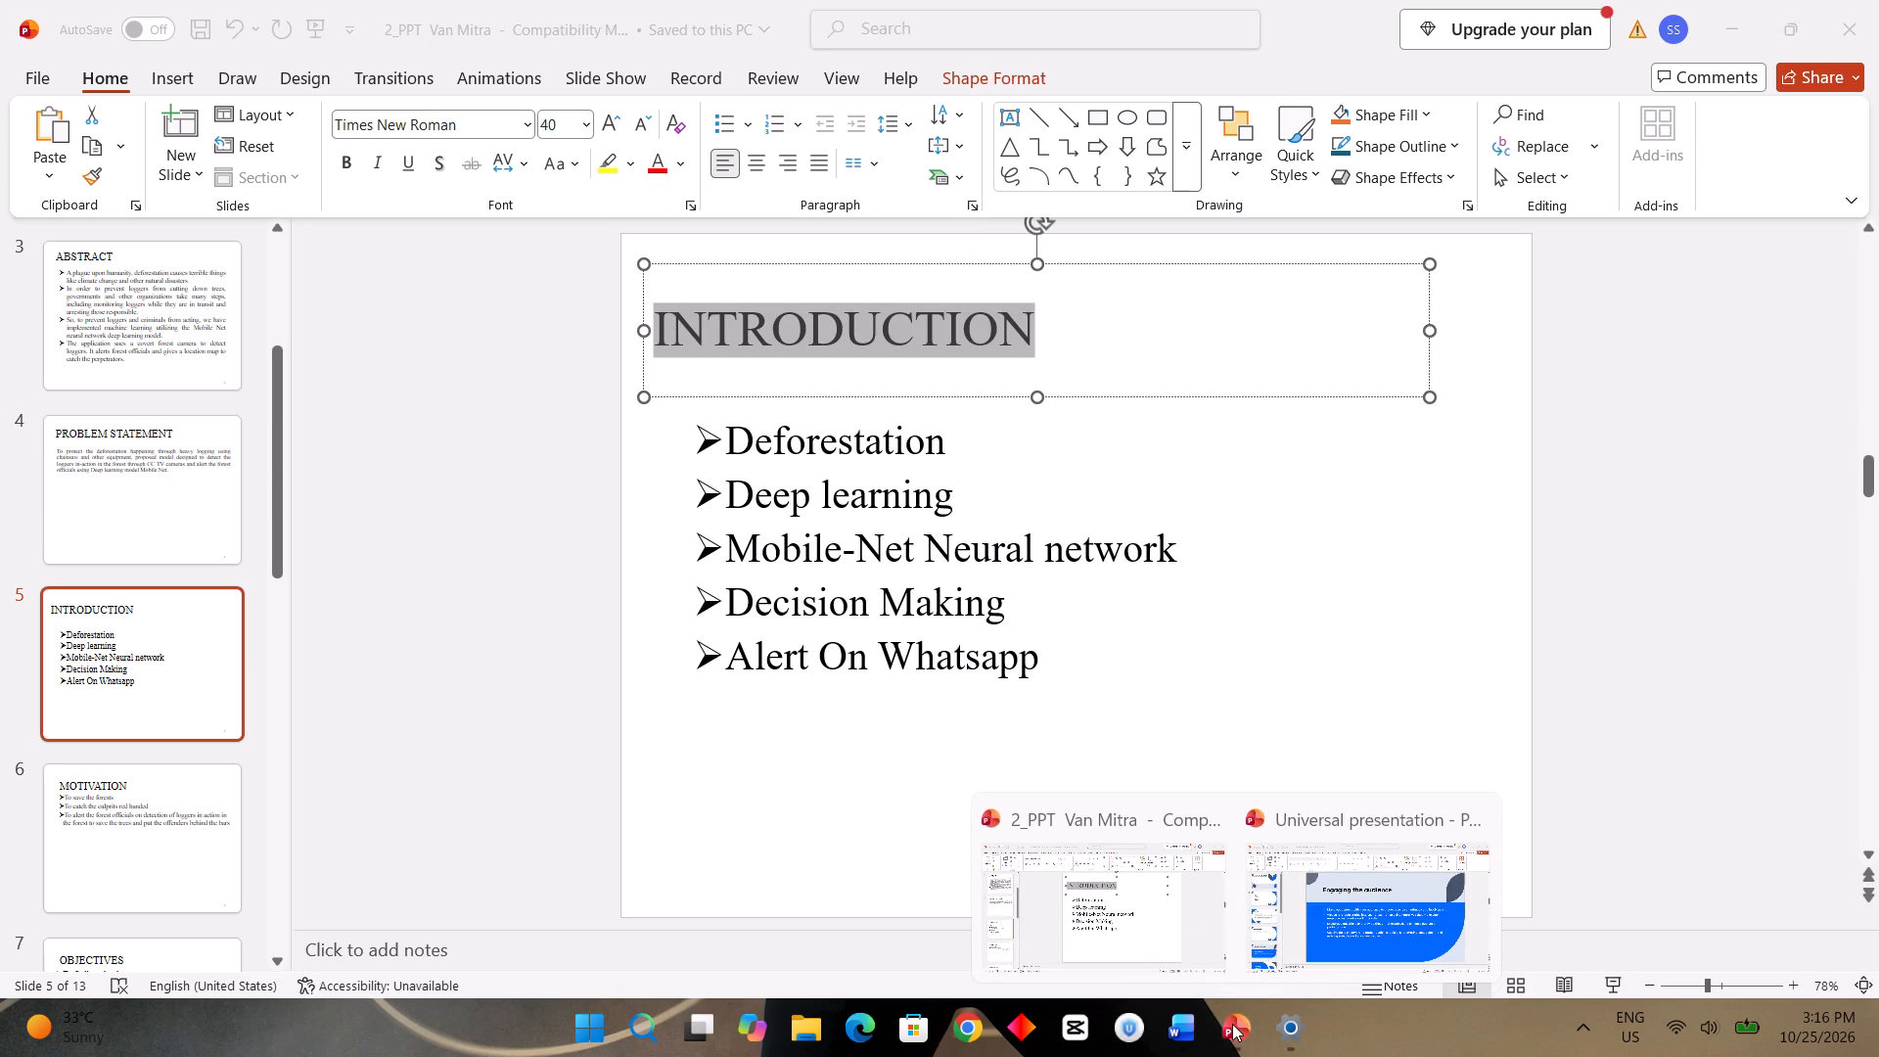
click(1332, 937)
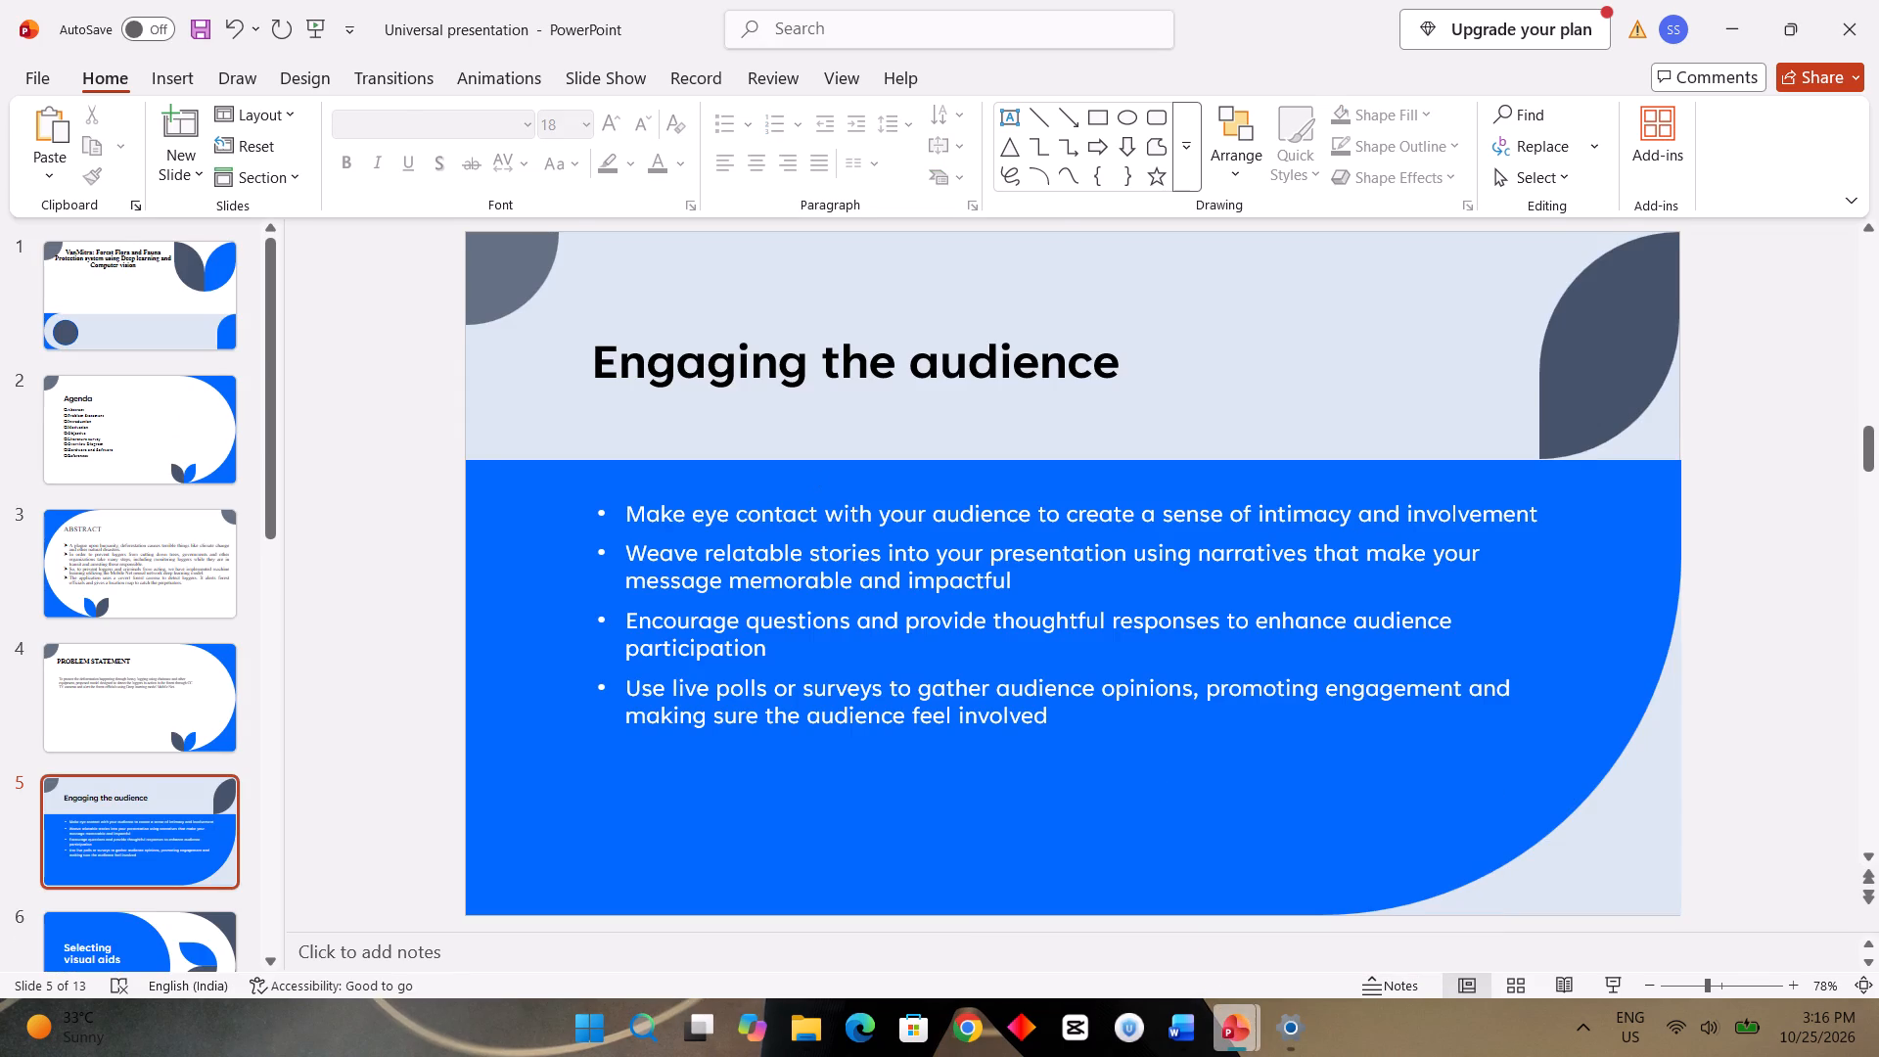
click(756, 386)
click(1151, 376)
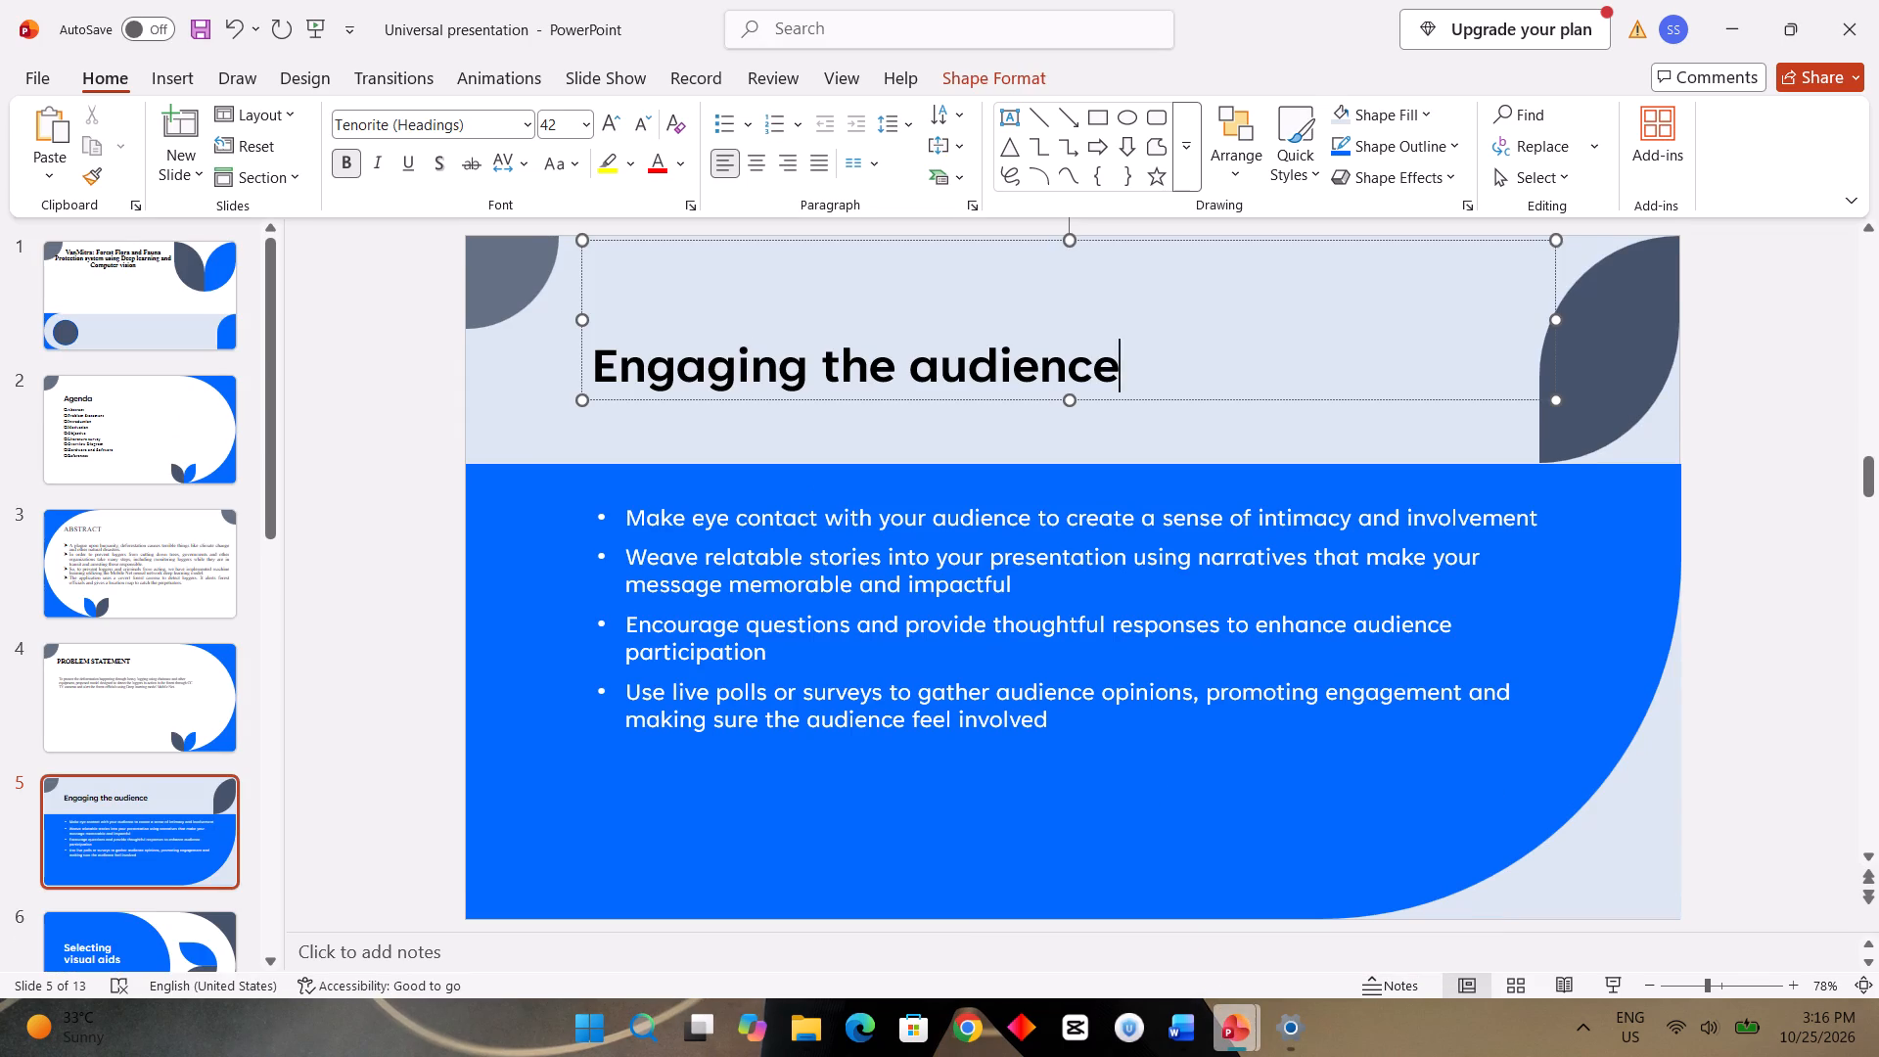
key(BackSpace)
key(BackSpace)
key(BackSpace)
key(BackSpace)
key(BackSpace)
key(BackSpace)
key(BackSpace)
key(BackSpace)
key(BackSpace)
key(BackSpace)
key(BackSpace)
key(BackSpace)
key(BackSpace)
key(BackSpace)
key(BackSpace)
key(BackSpace)
key(BackSpace)
key(BackSpace)
key(BackSpace)
key(BackSpace)
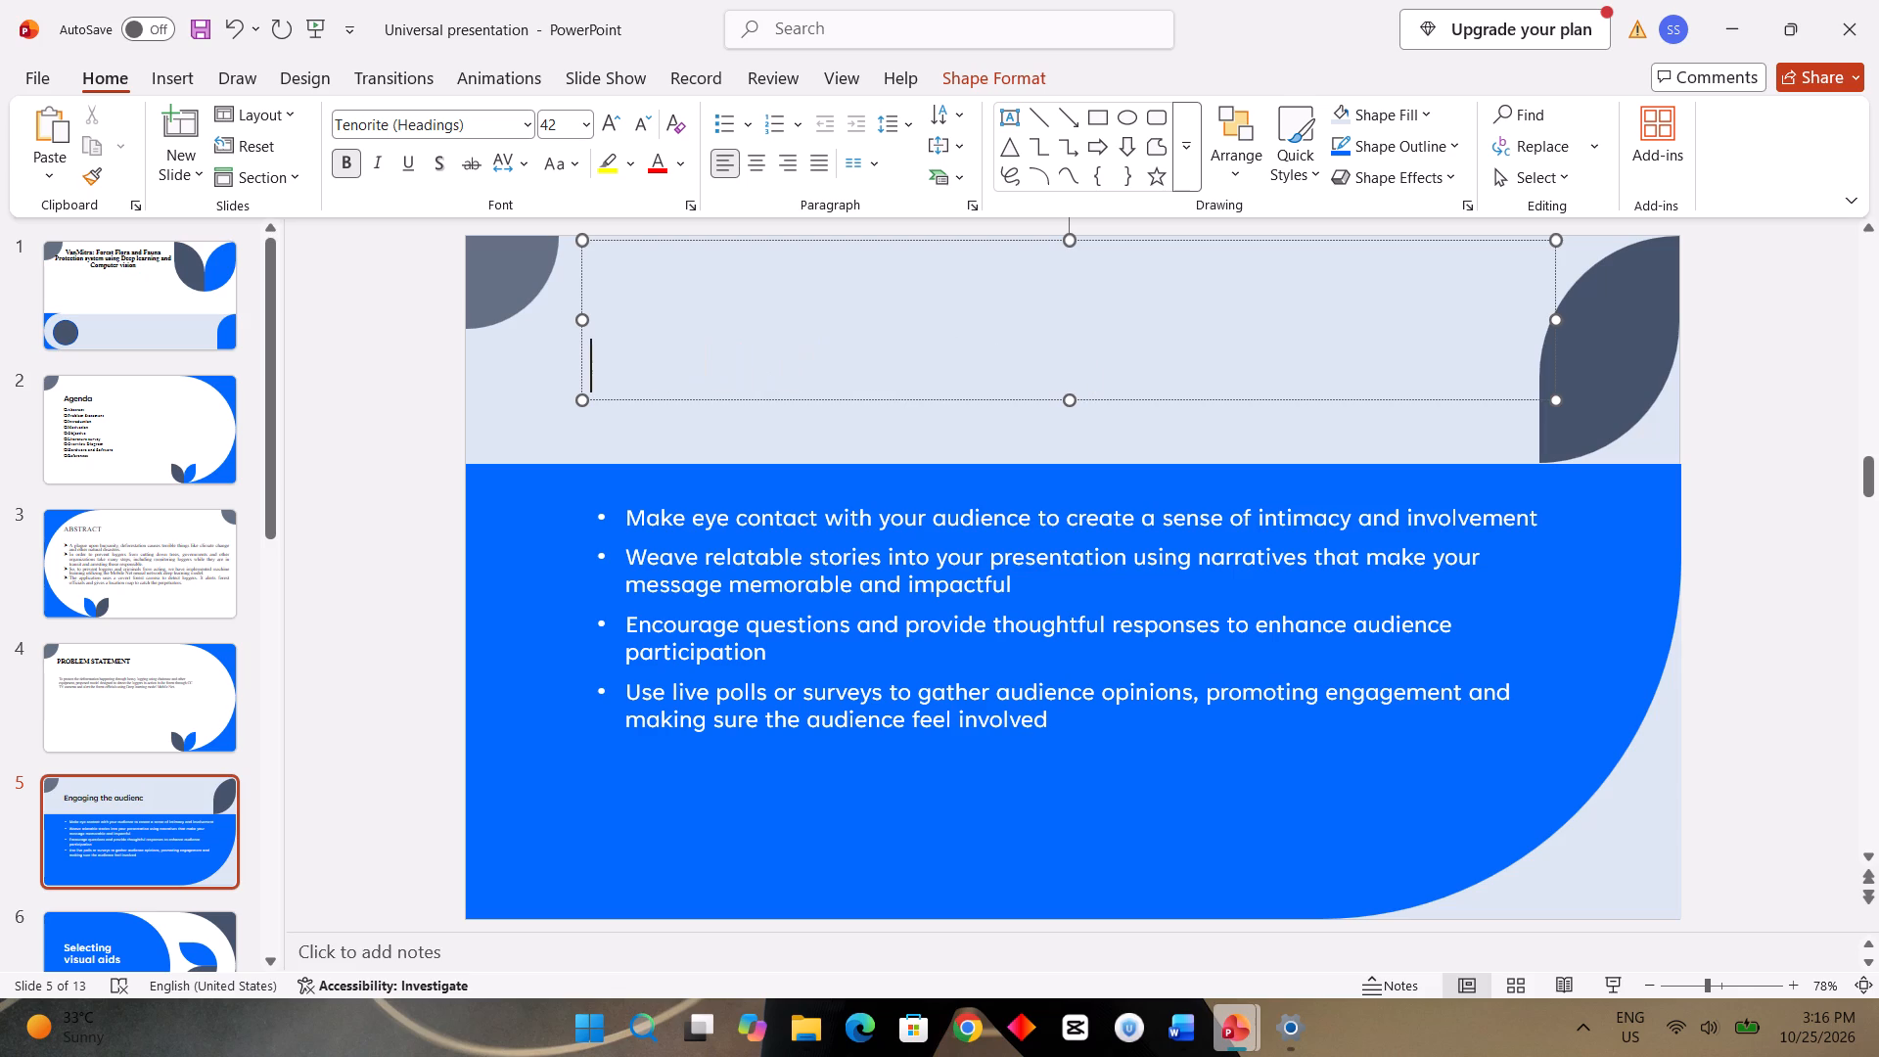
key(ctrl+v)
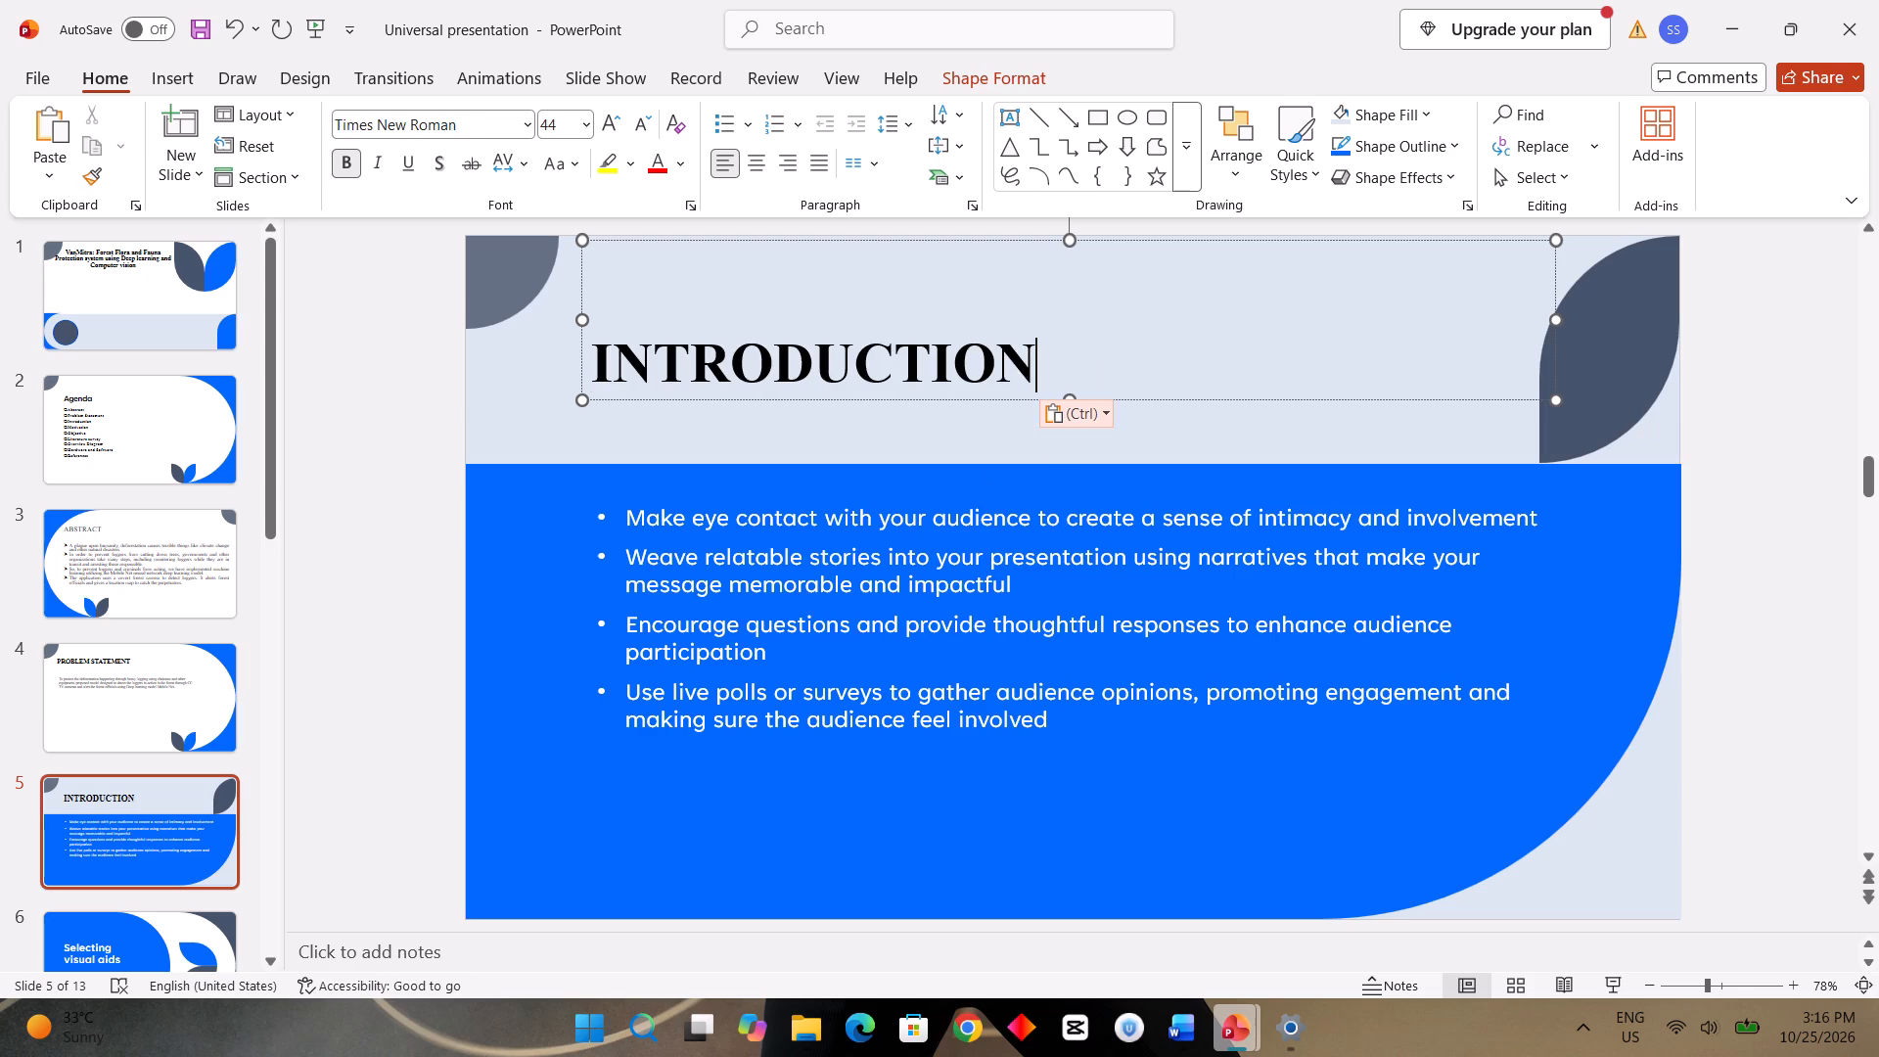
Try to select the placeholder bullet text in the body of Universal presentation's slide 5.
click(601, 516)
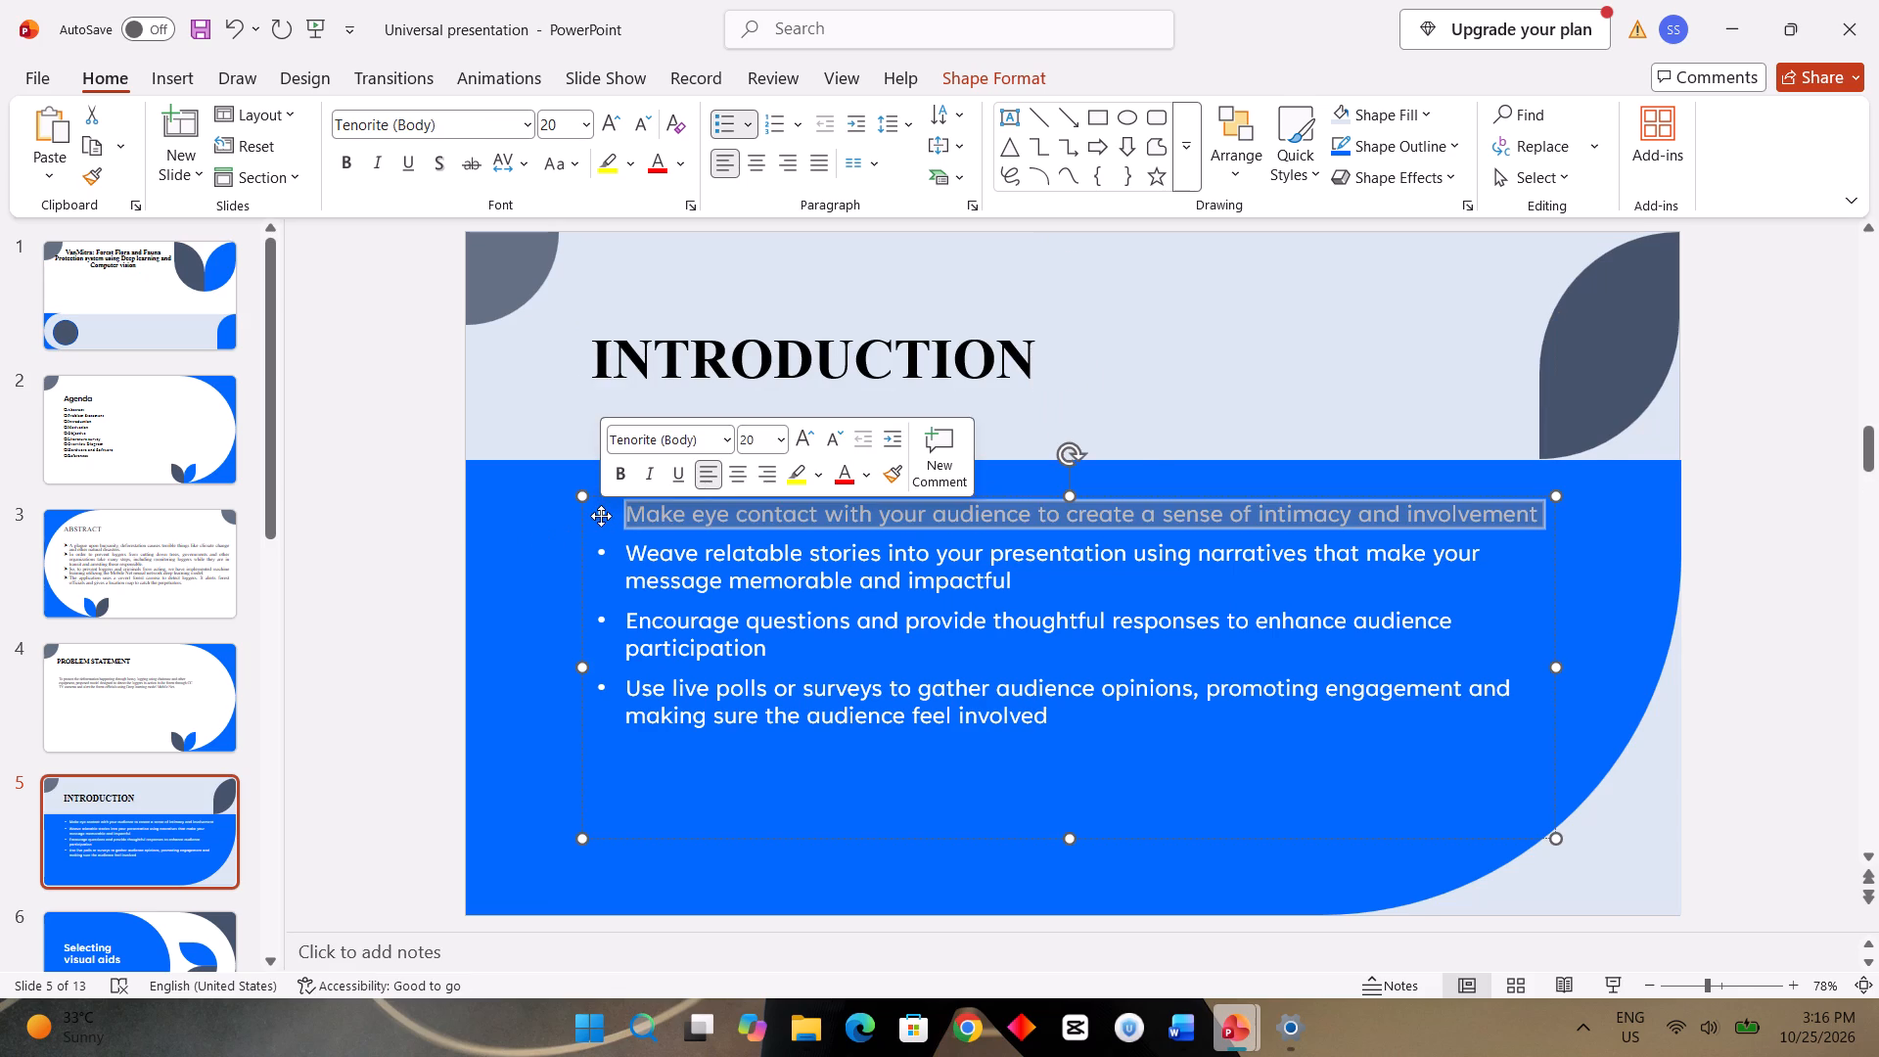
drag(601, 516, 641, 548)
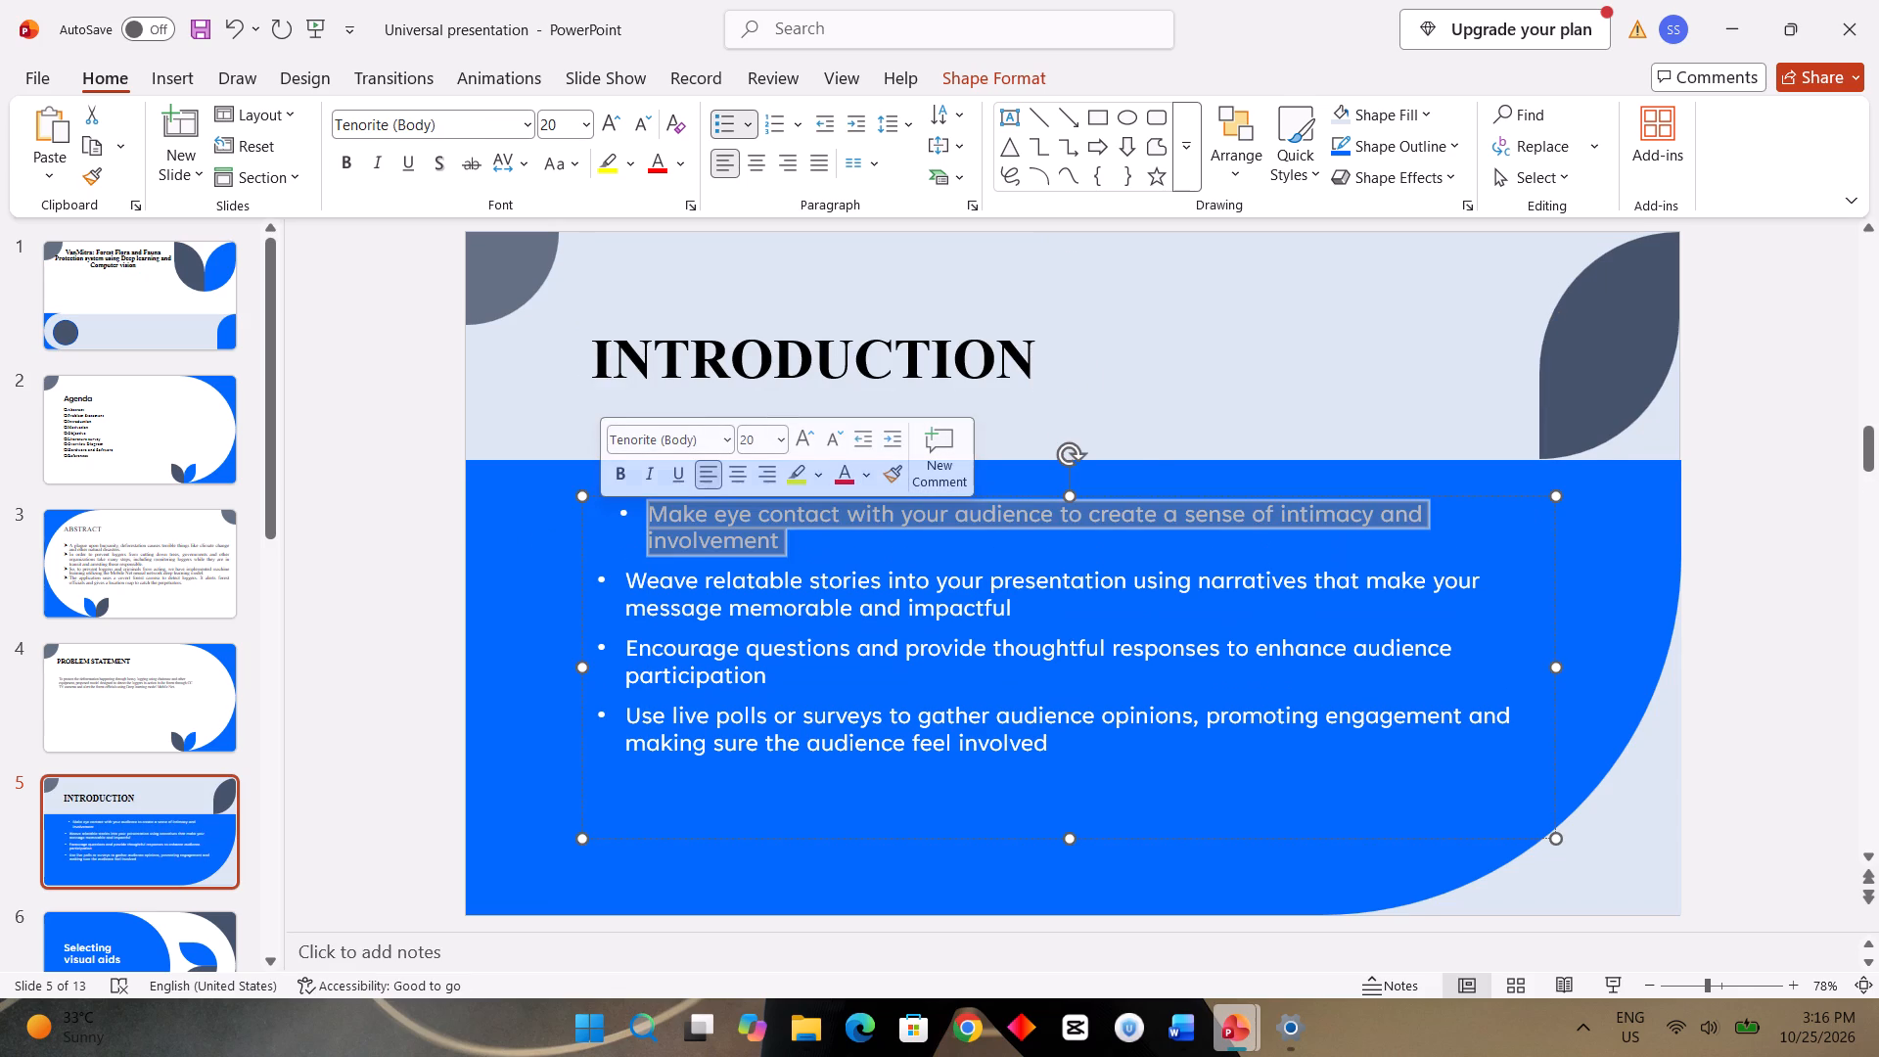
double_click(616, 515)
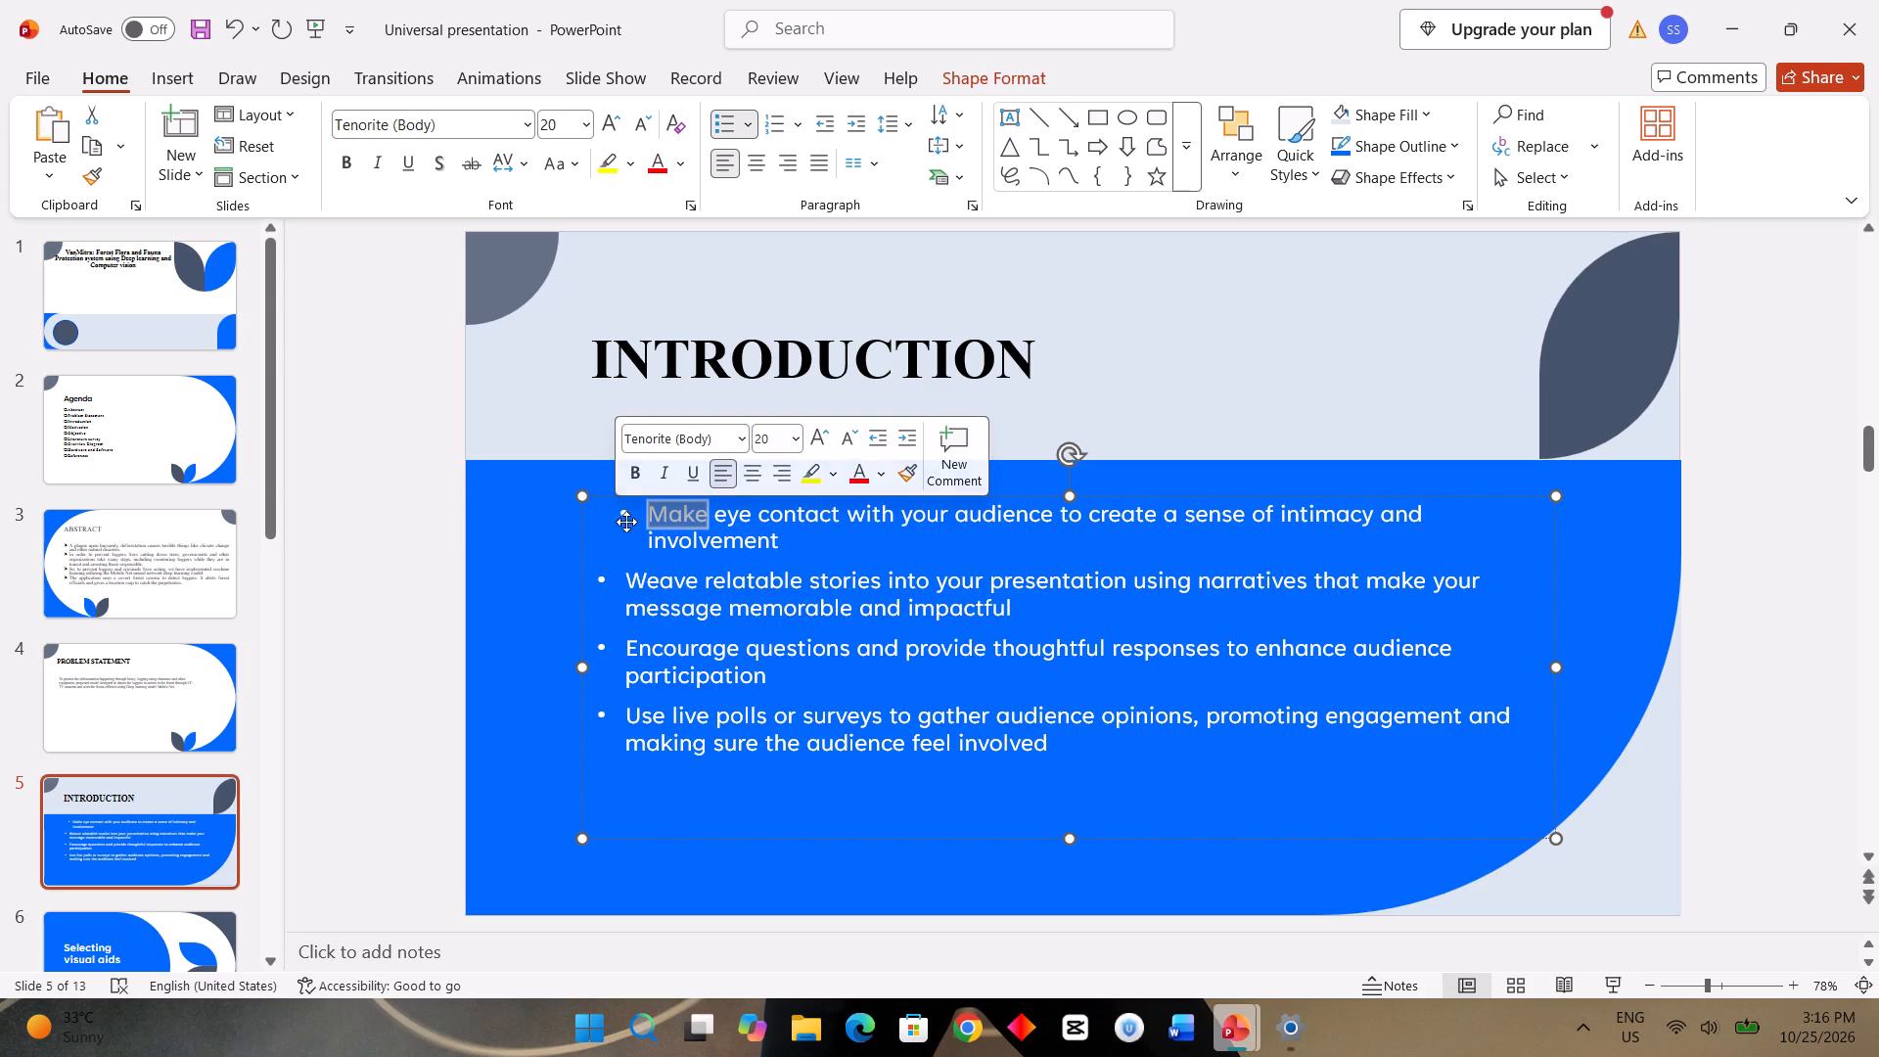
drag(687, 562, 627, 530)
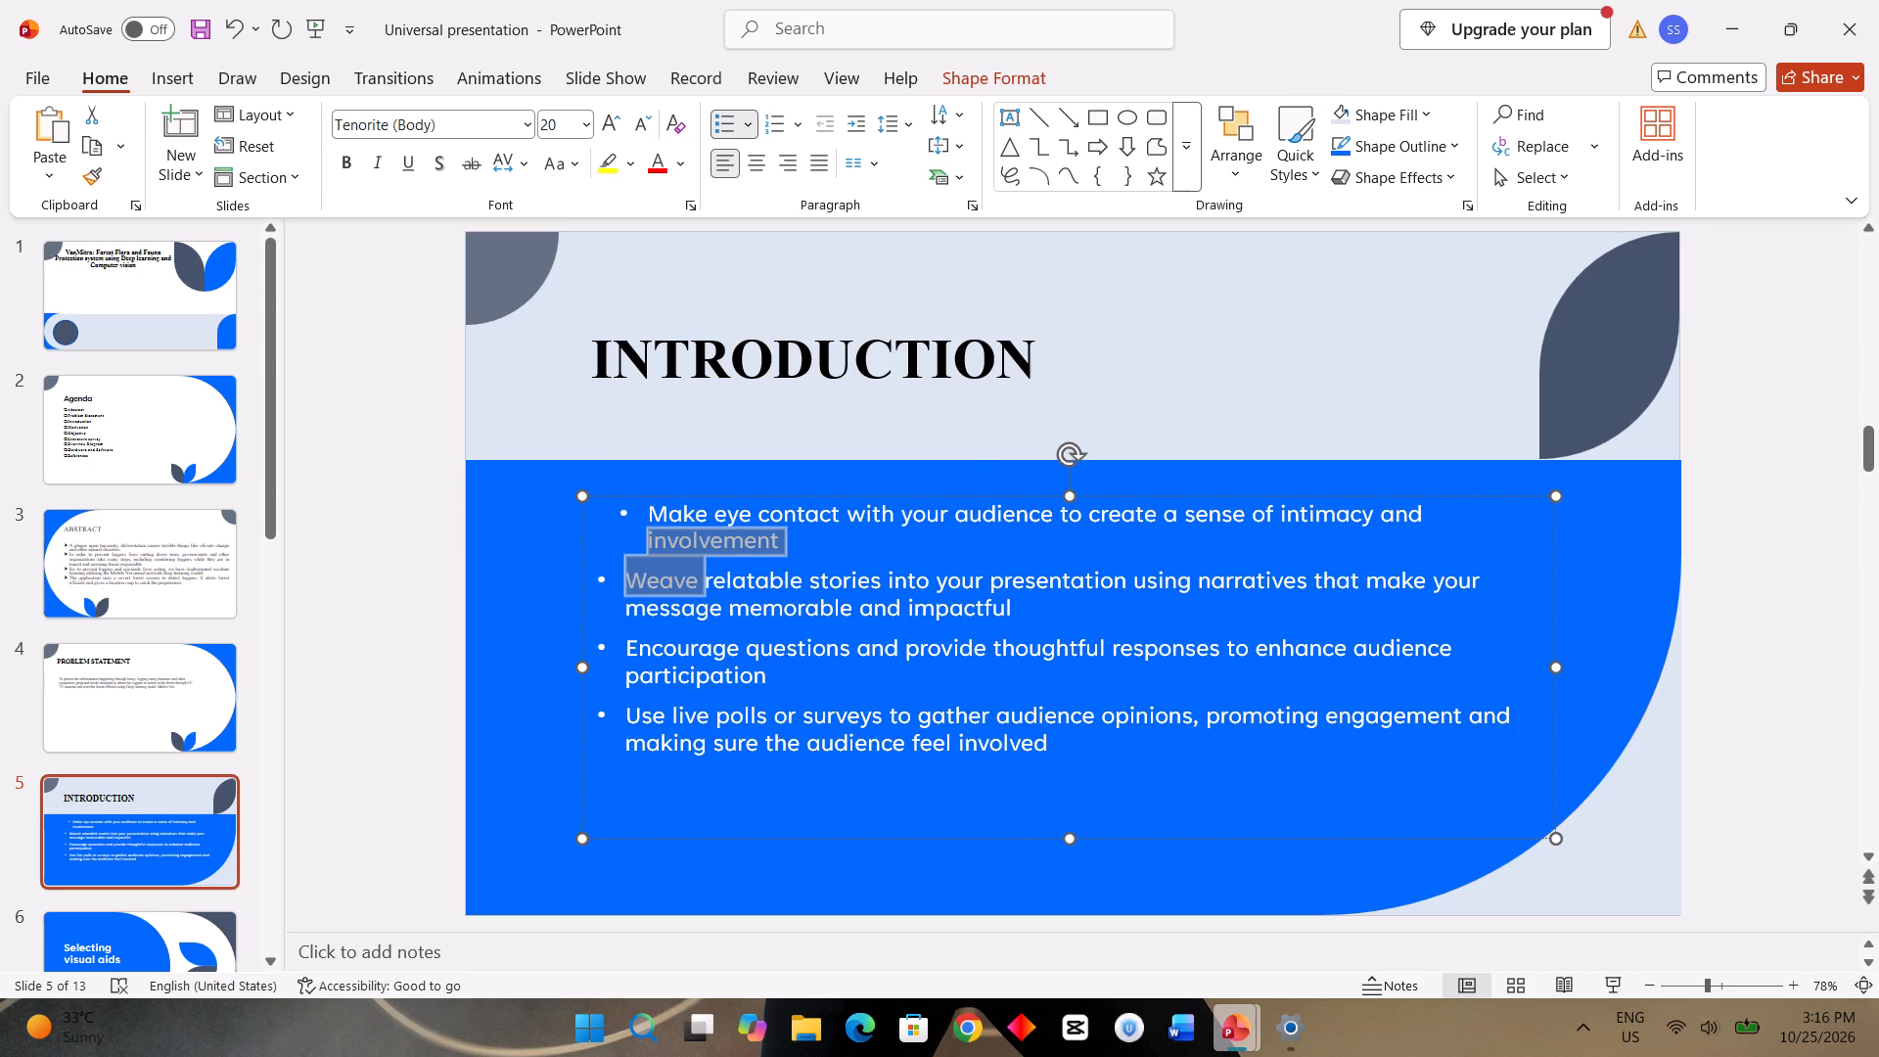
drag(627, 530, 823, 1056)
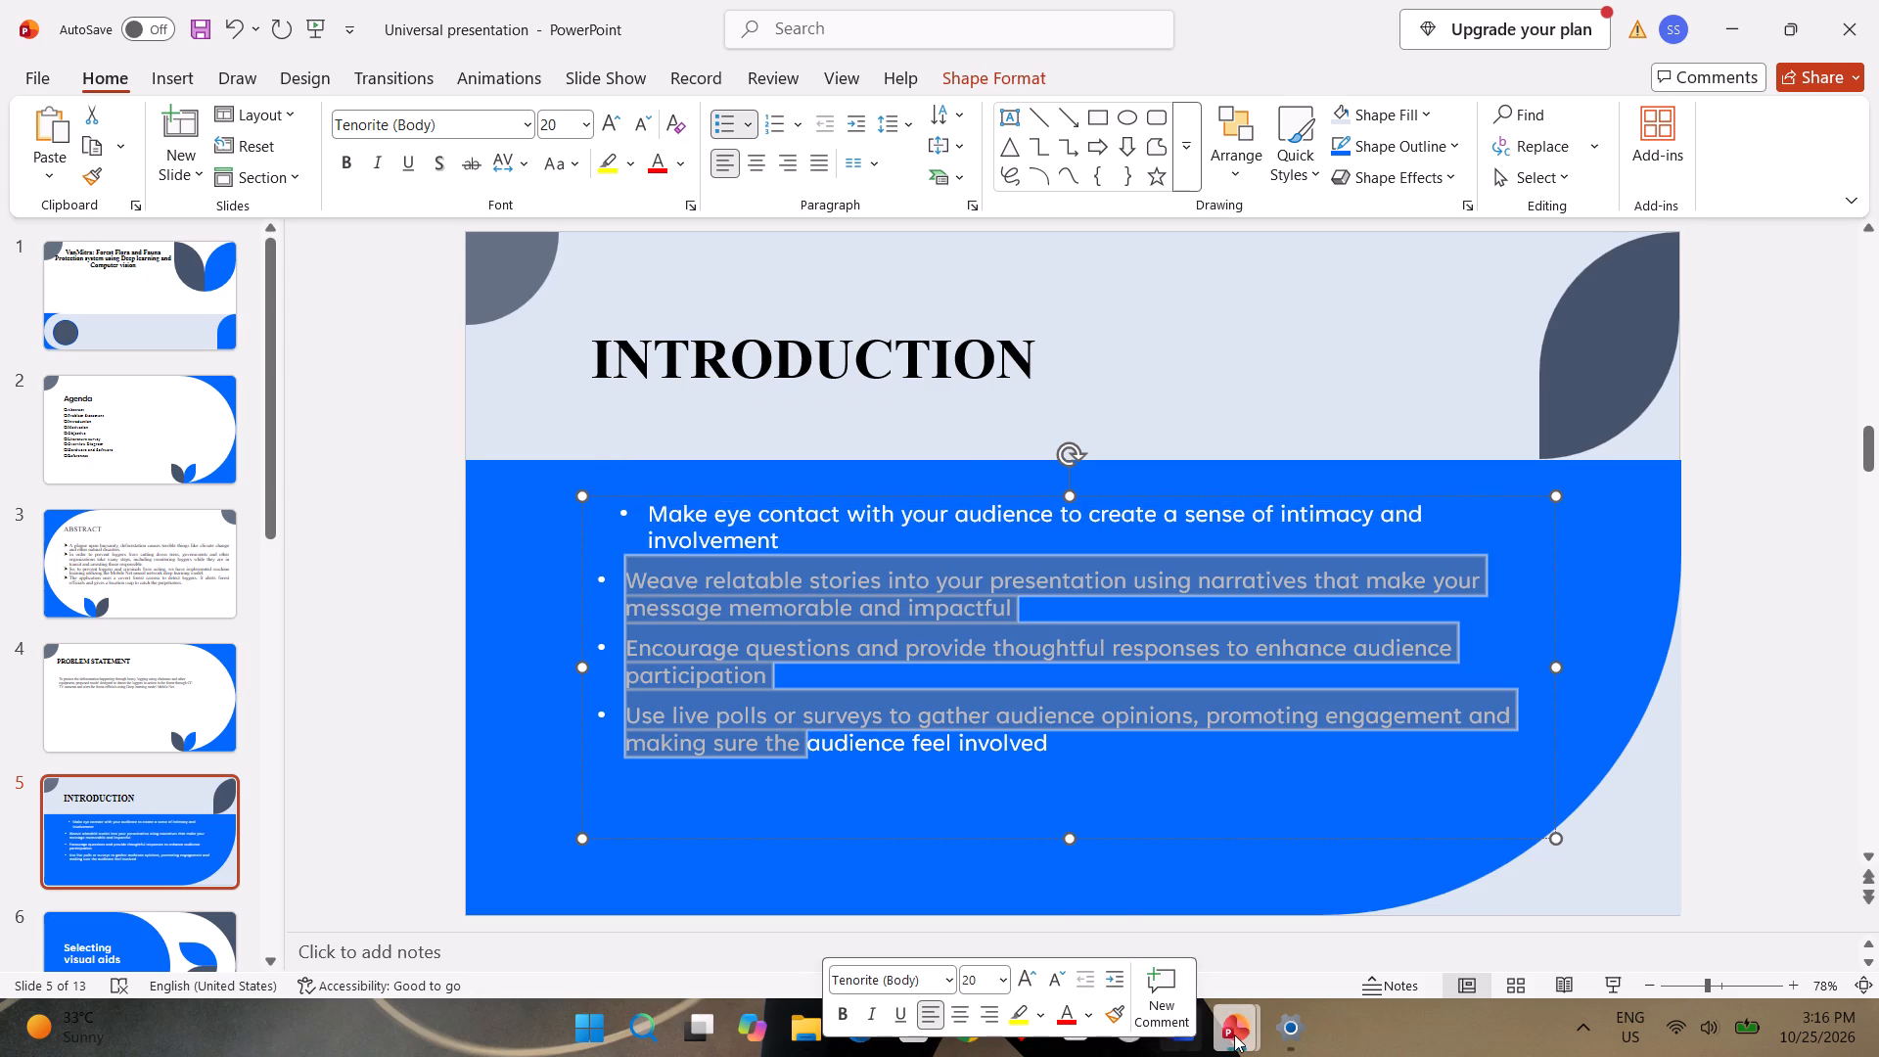
Switch to the 2_PPT Van Mitra presentation at its INTRODUCTION slide.
click(1234, 1034)
click(1144, 884)
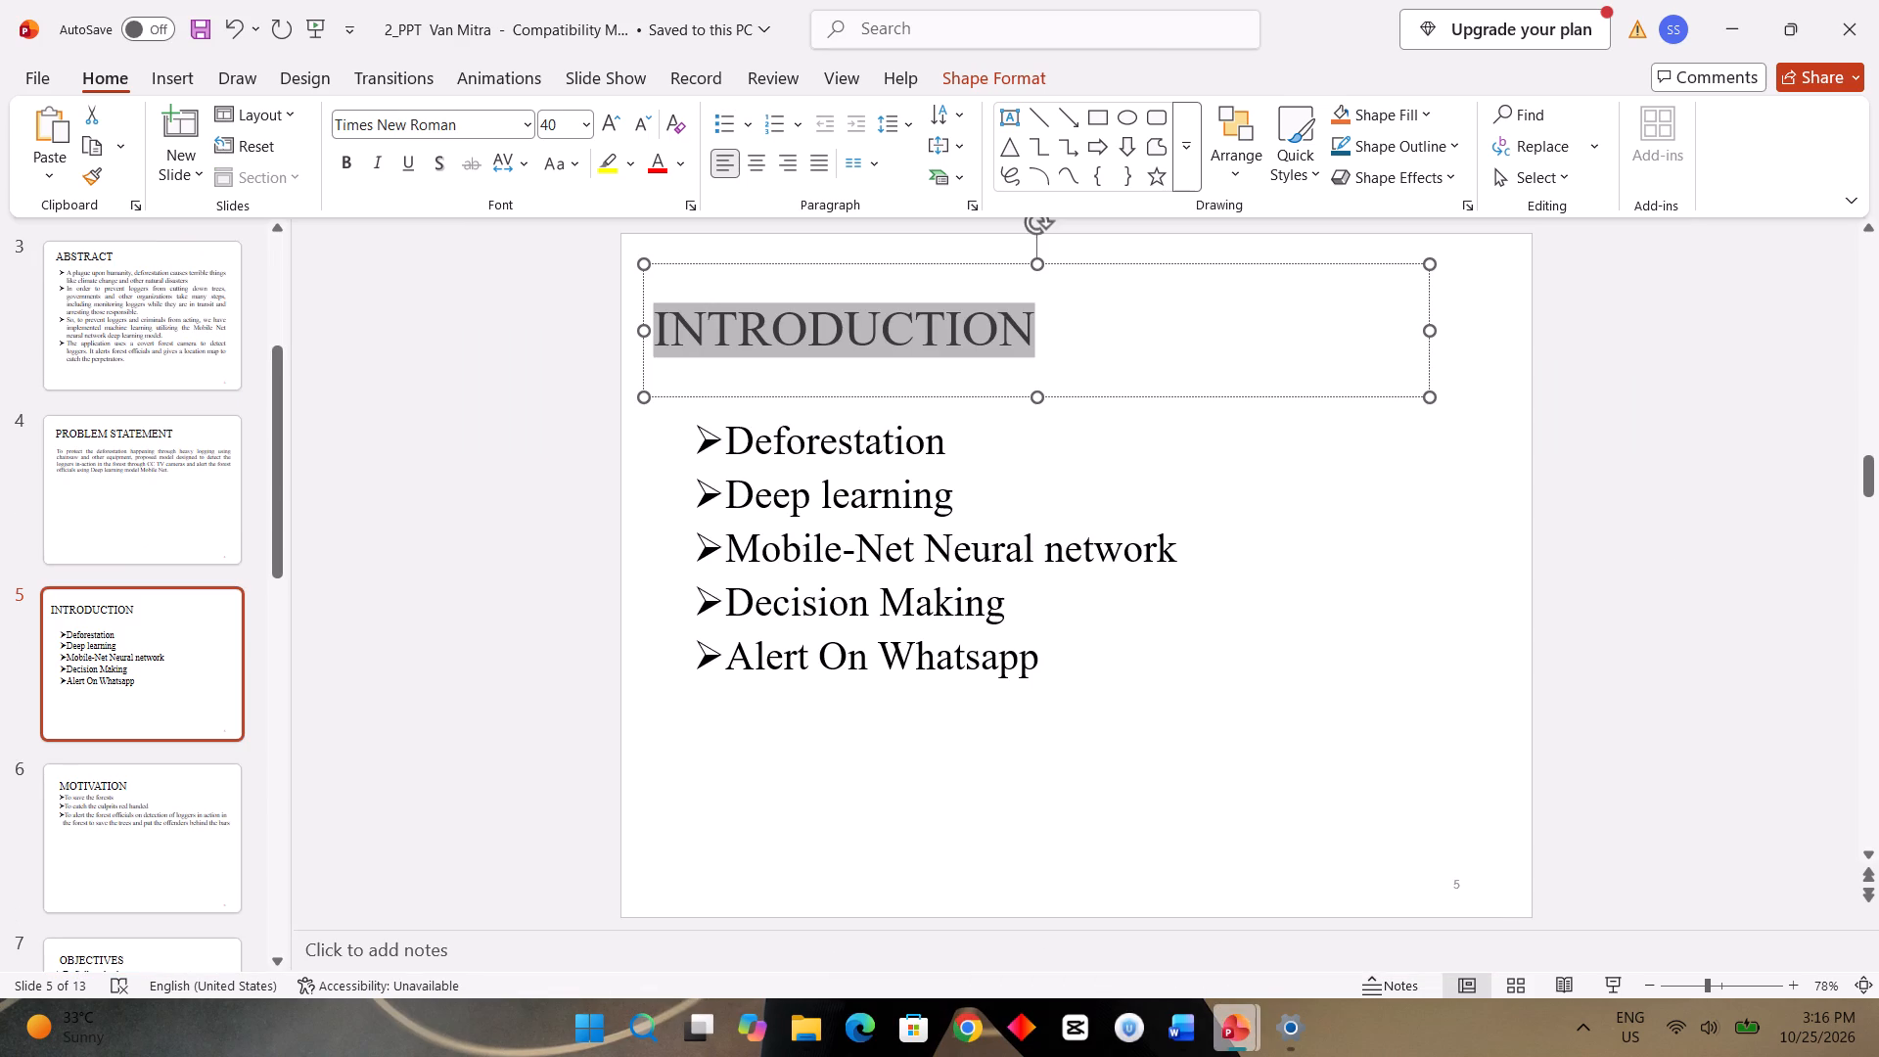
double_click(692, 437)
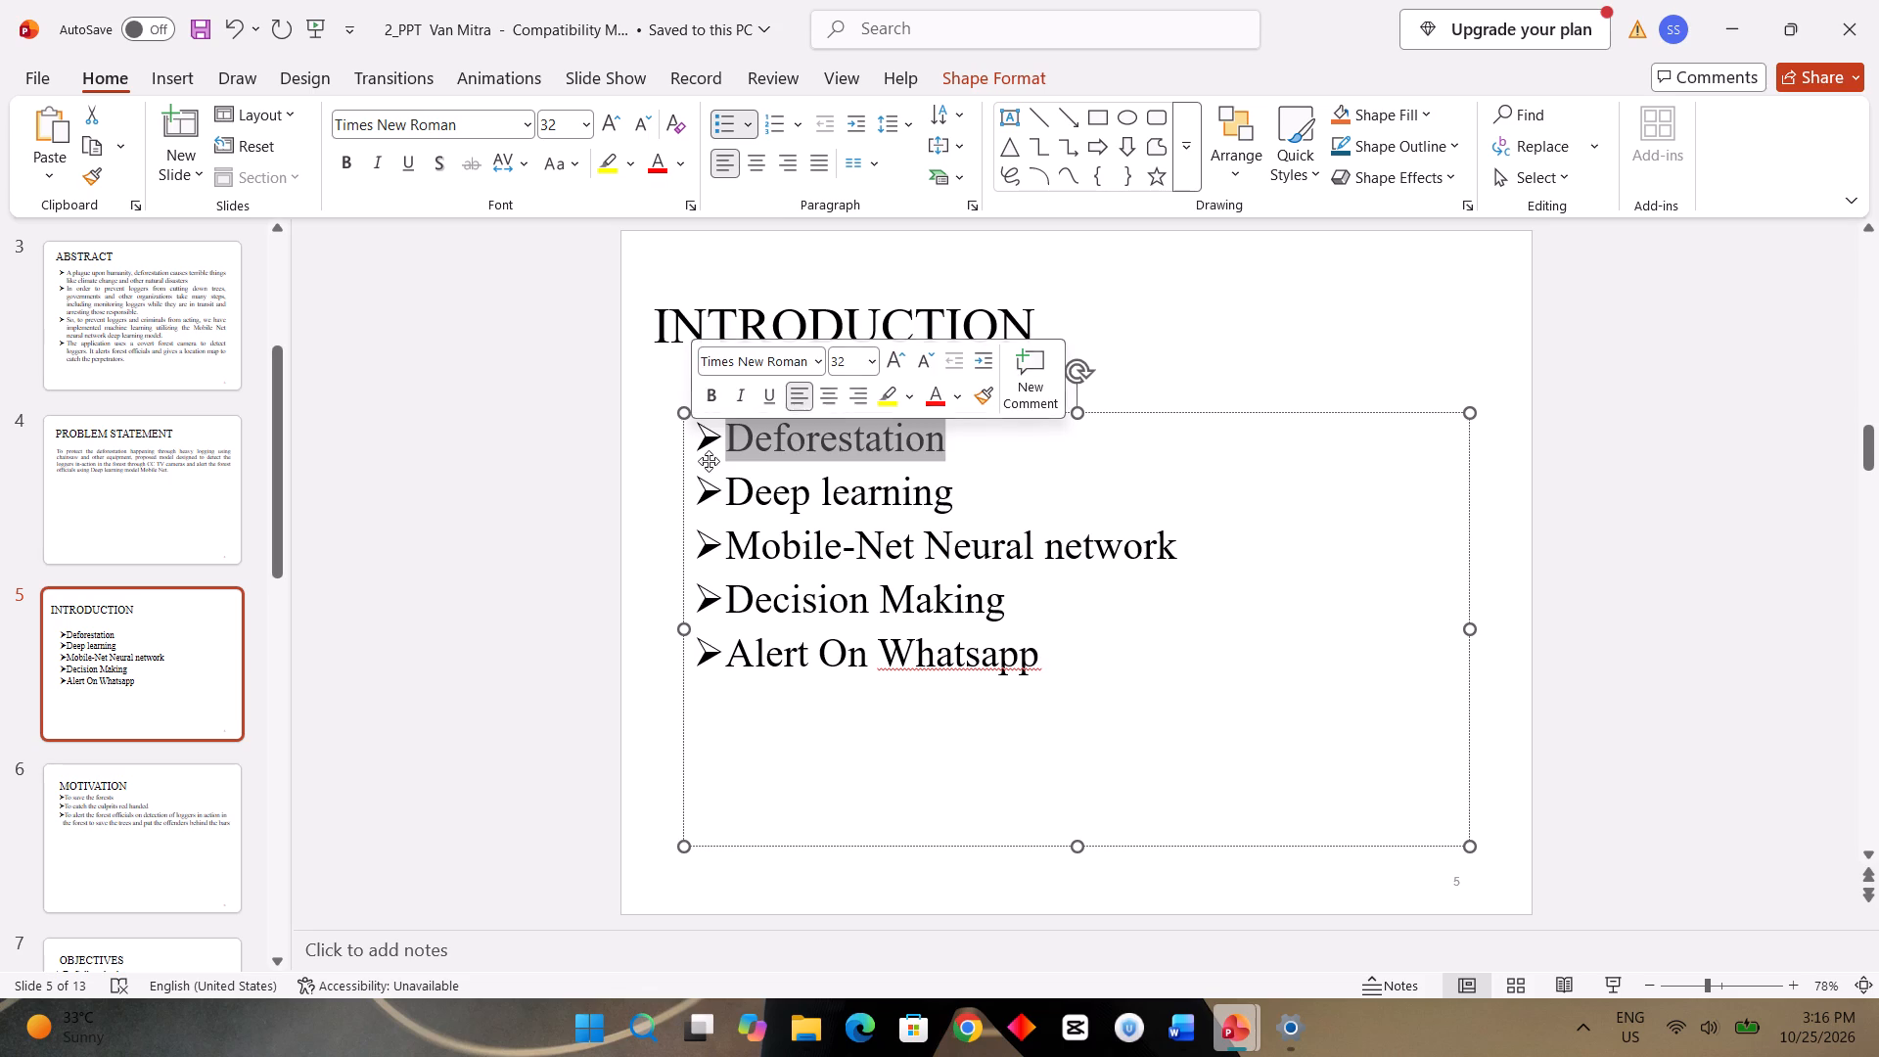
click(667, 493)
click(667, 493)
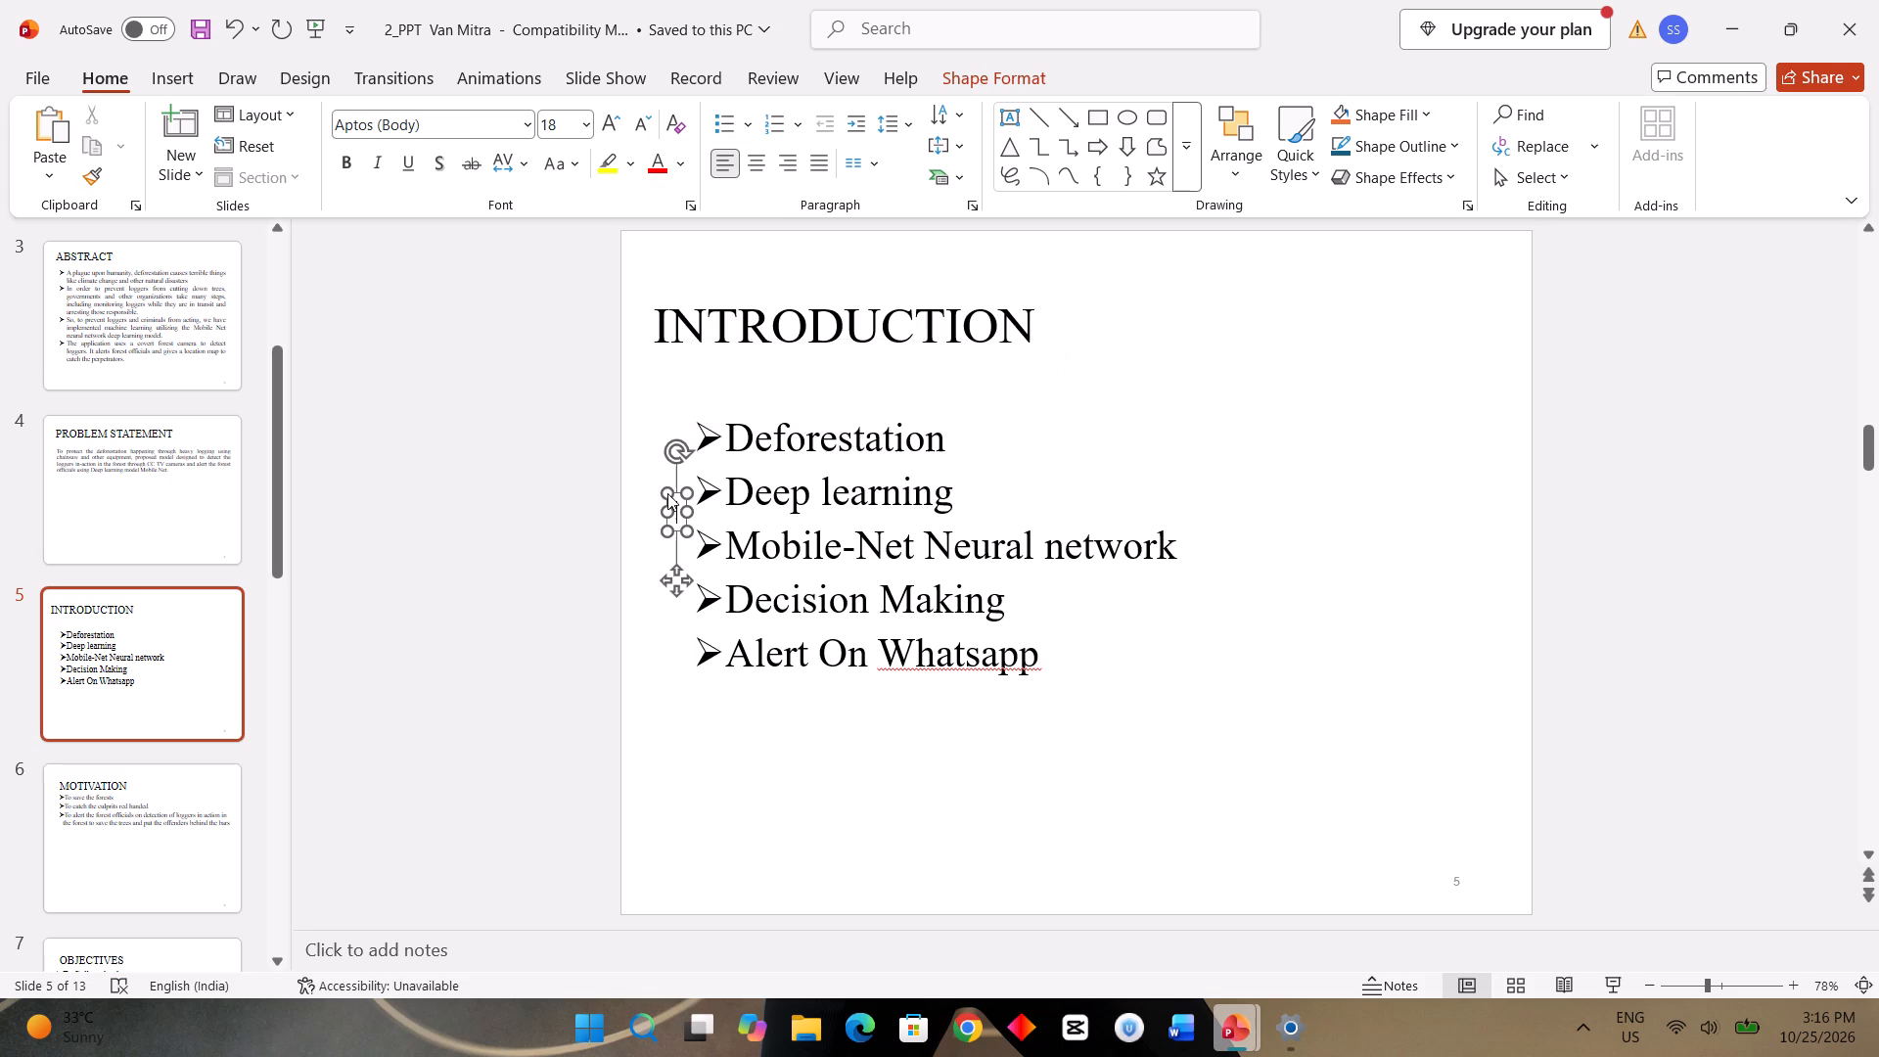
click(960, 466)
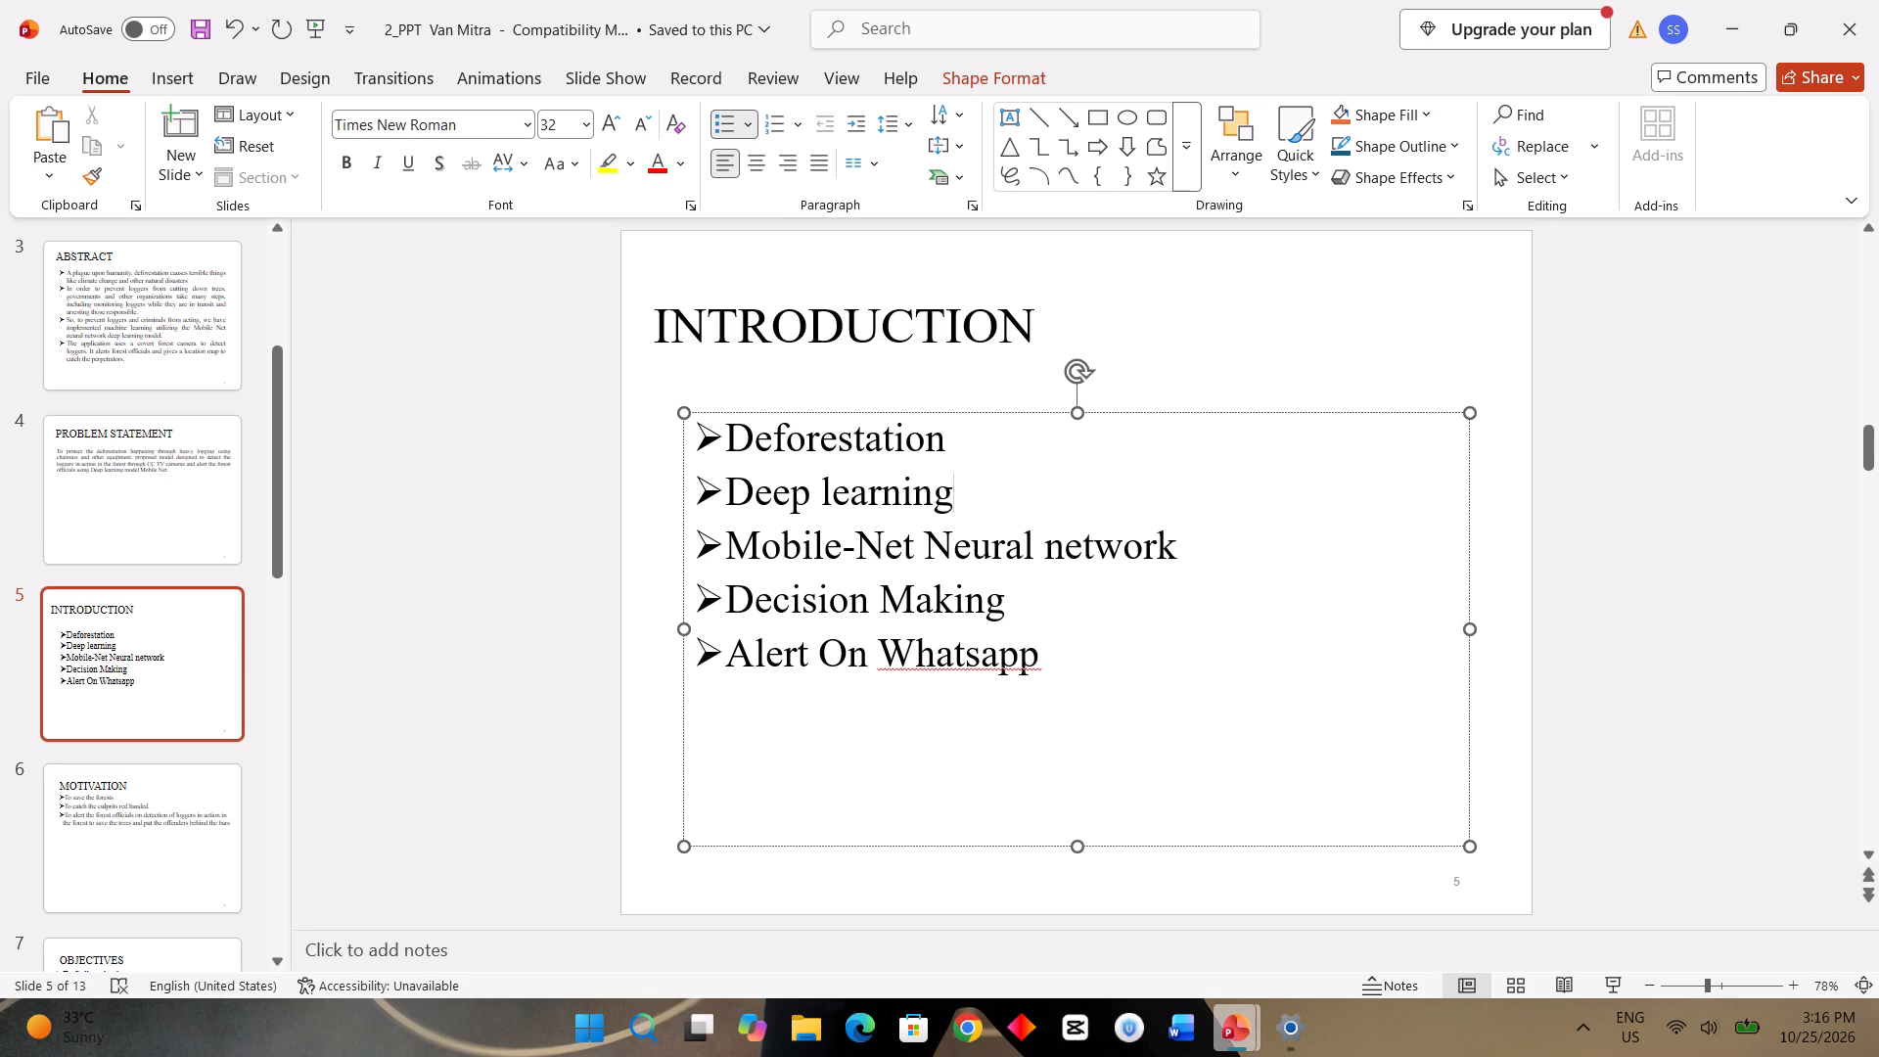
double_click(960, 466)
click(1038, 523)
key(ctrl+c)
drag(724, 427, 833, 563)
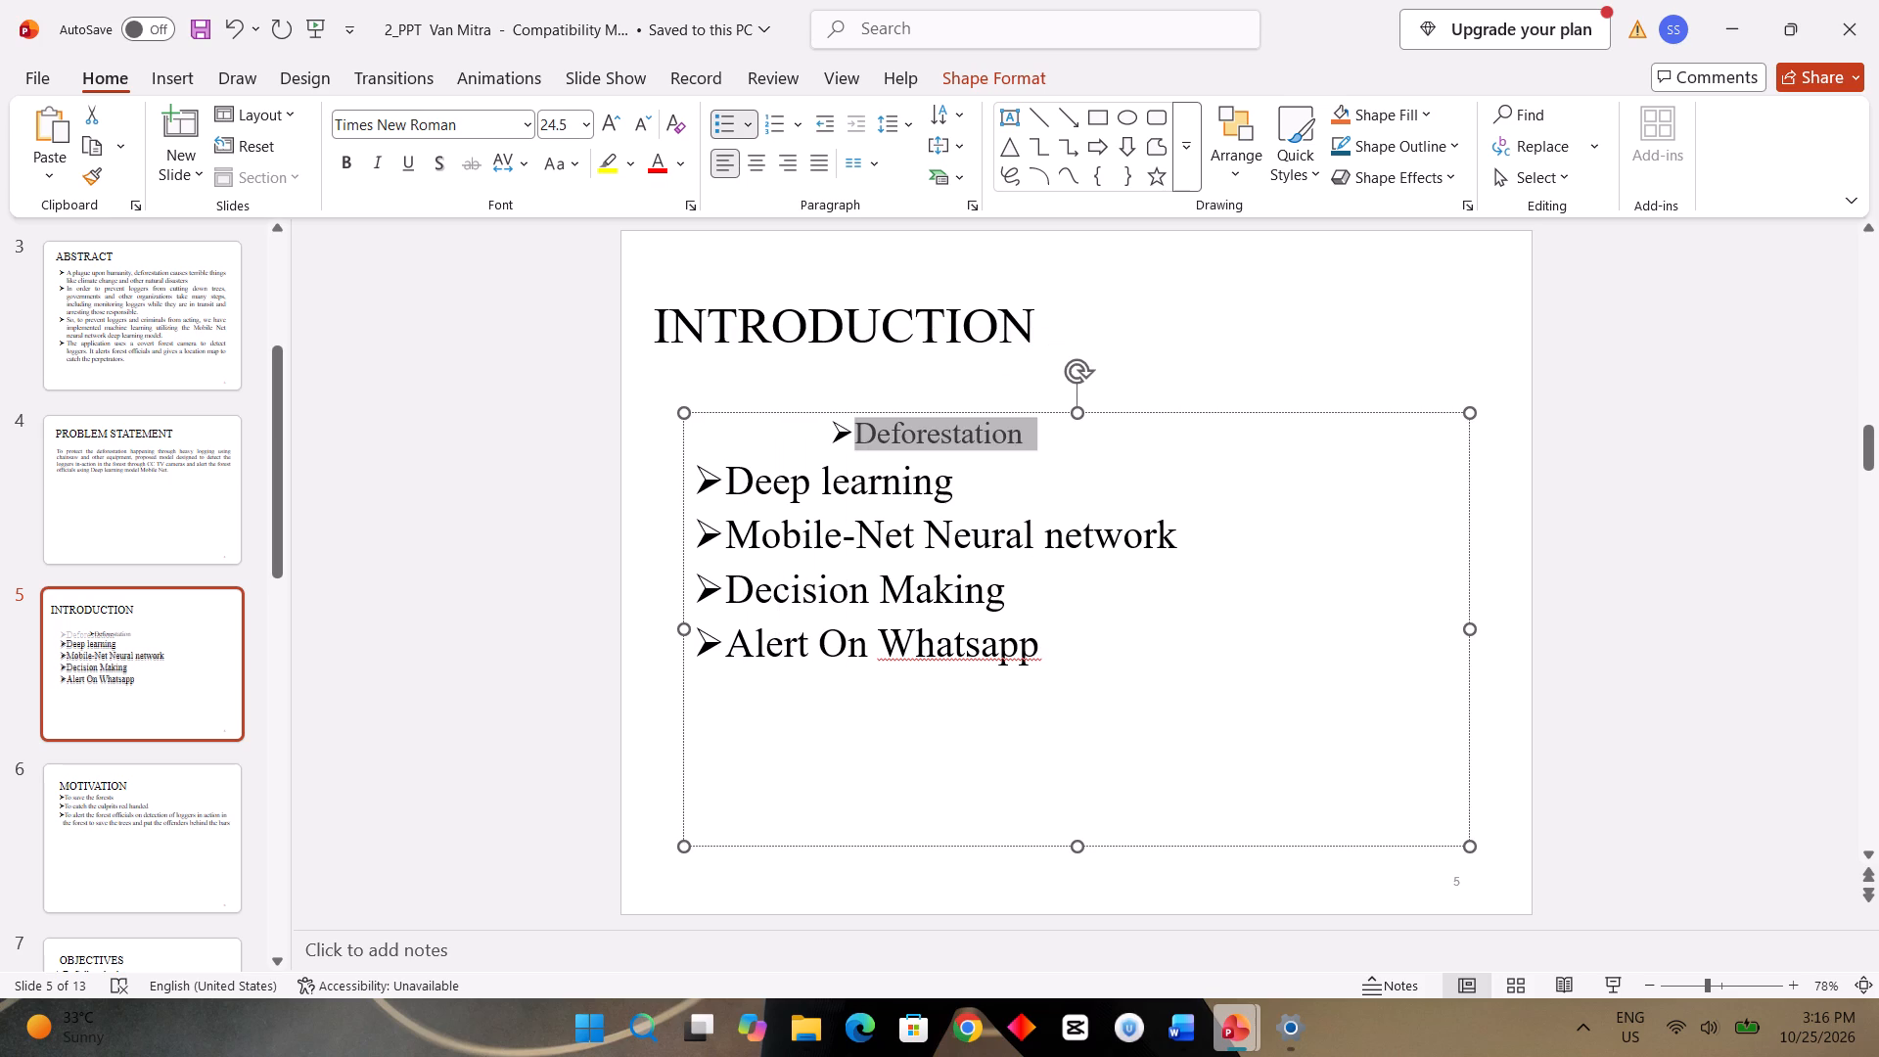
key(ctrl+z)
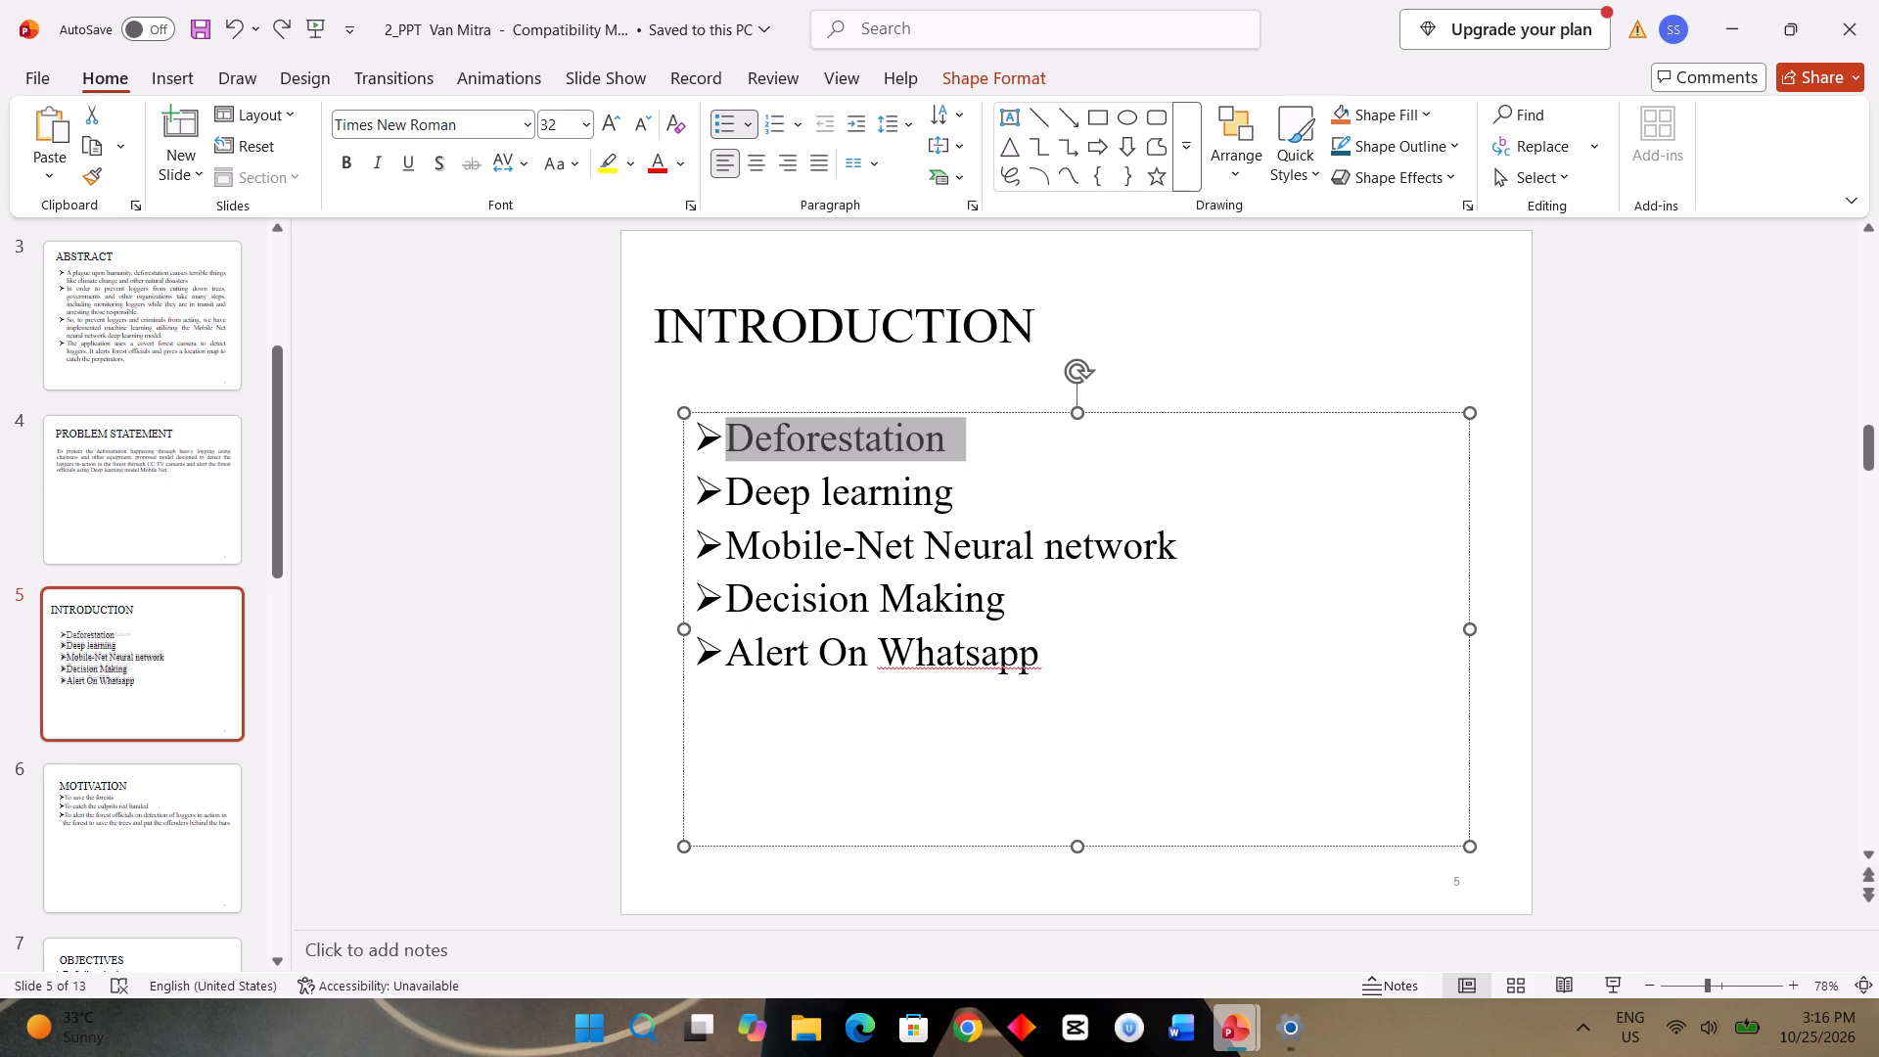
Copy all five bullets from "Deforestation" through "Alert On Whatsapp" on the INTRODUCTION slide.
drag(1157, 682, 1052, 657)
drag(1052, 657, 1043, 657)
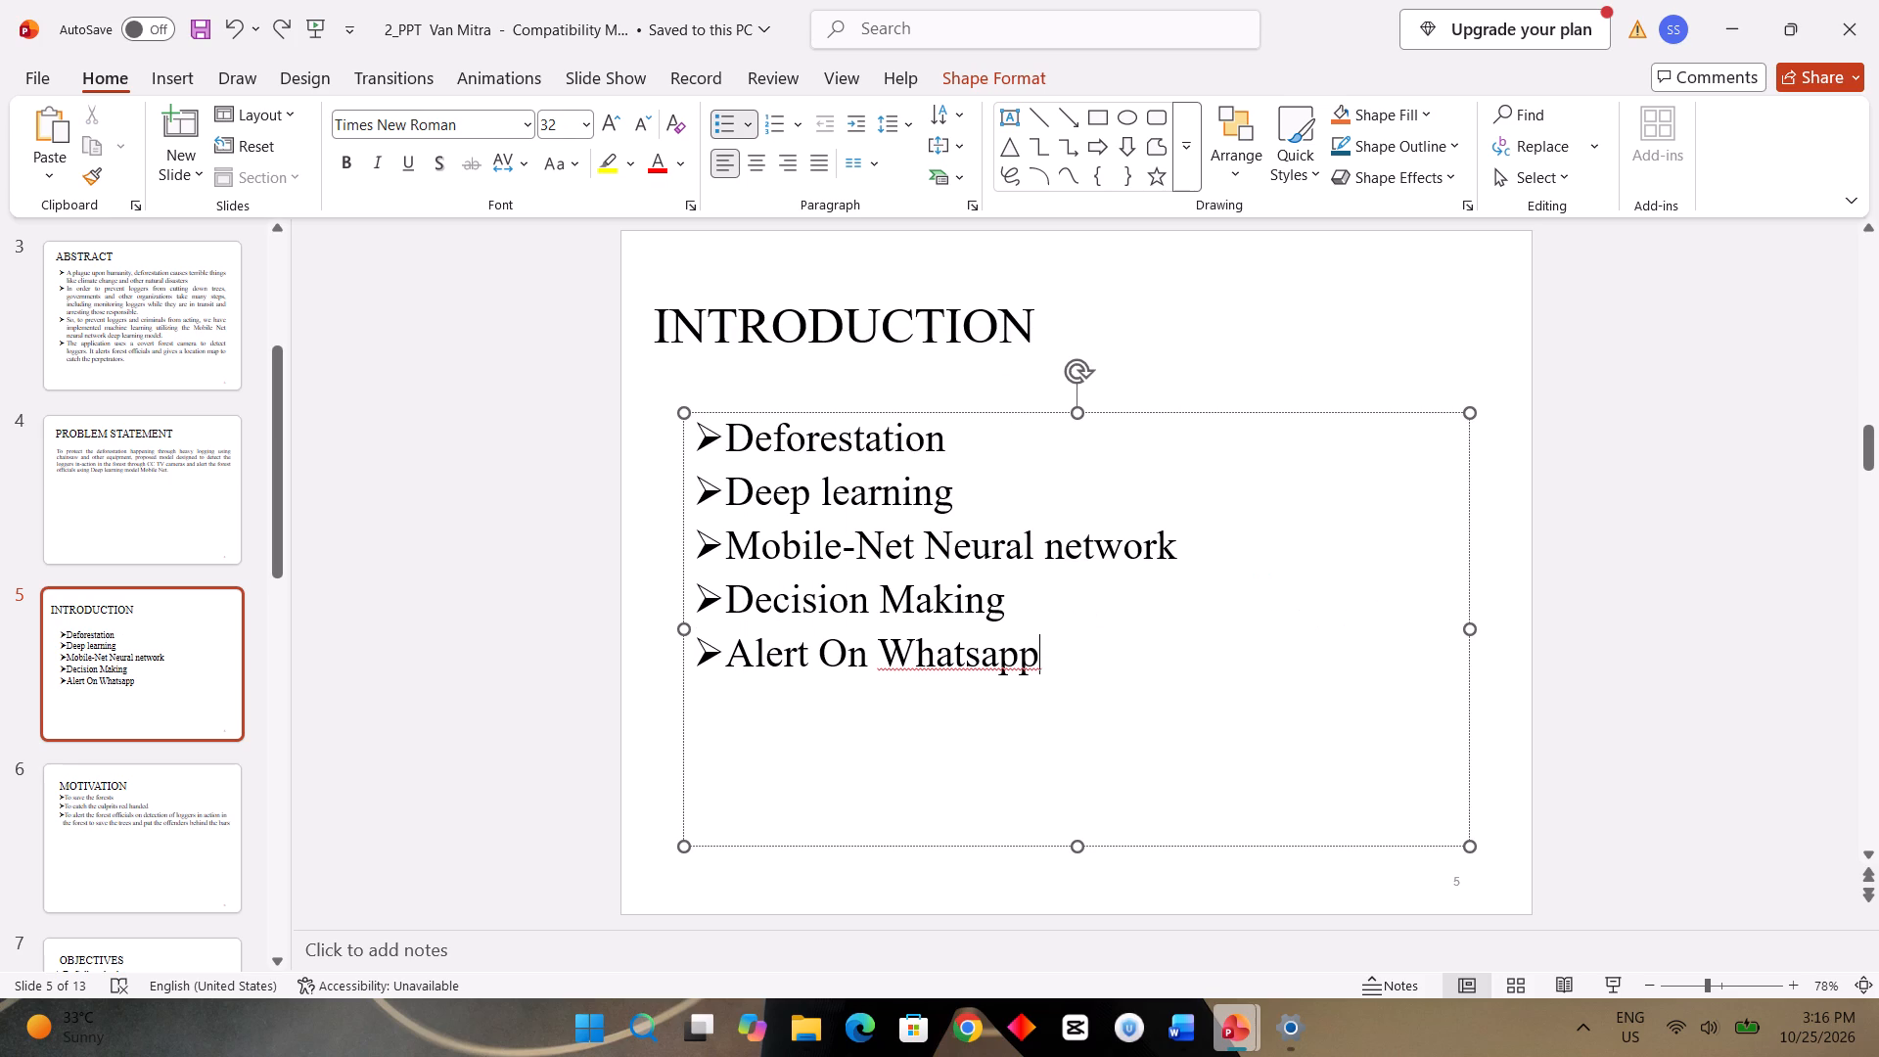
drag(1043, 657, 790, 378)
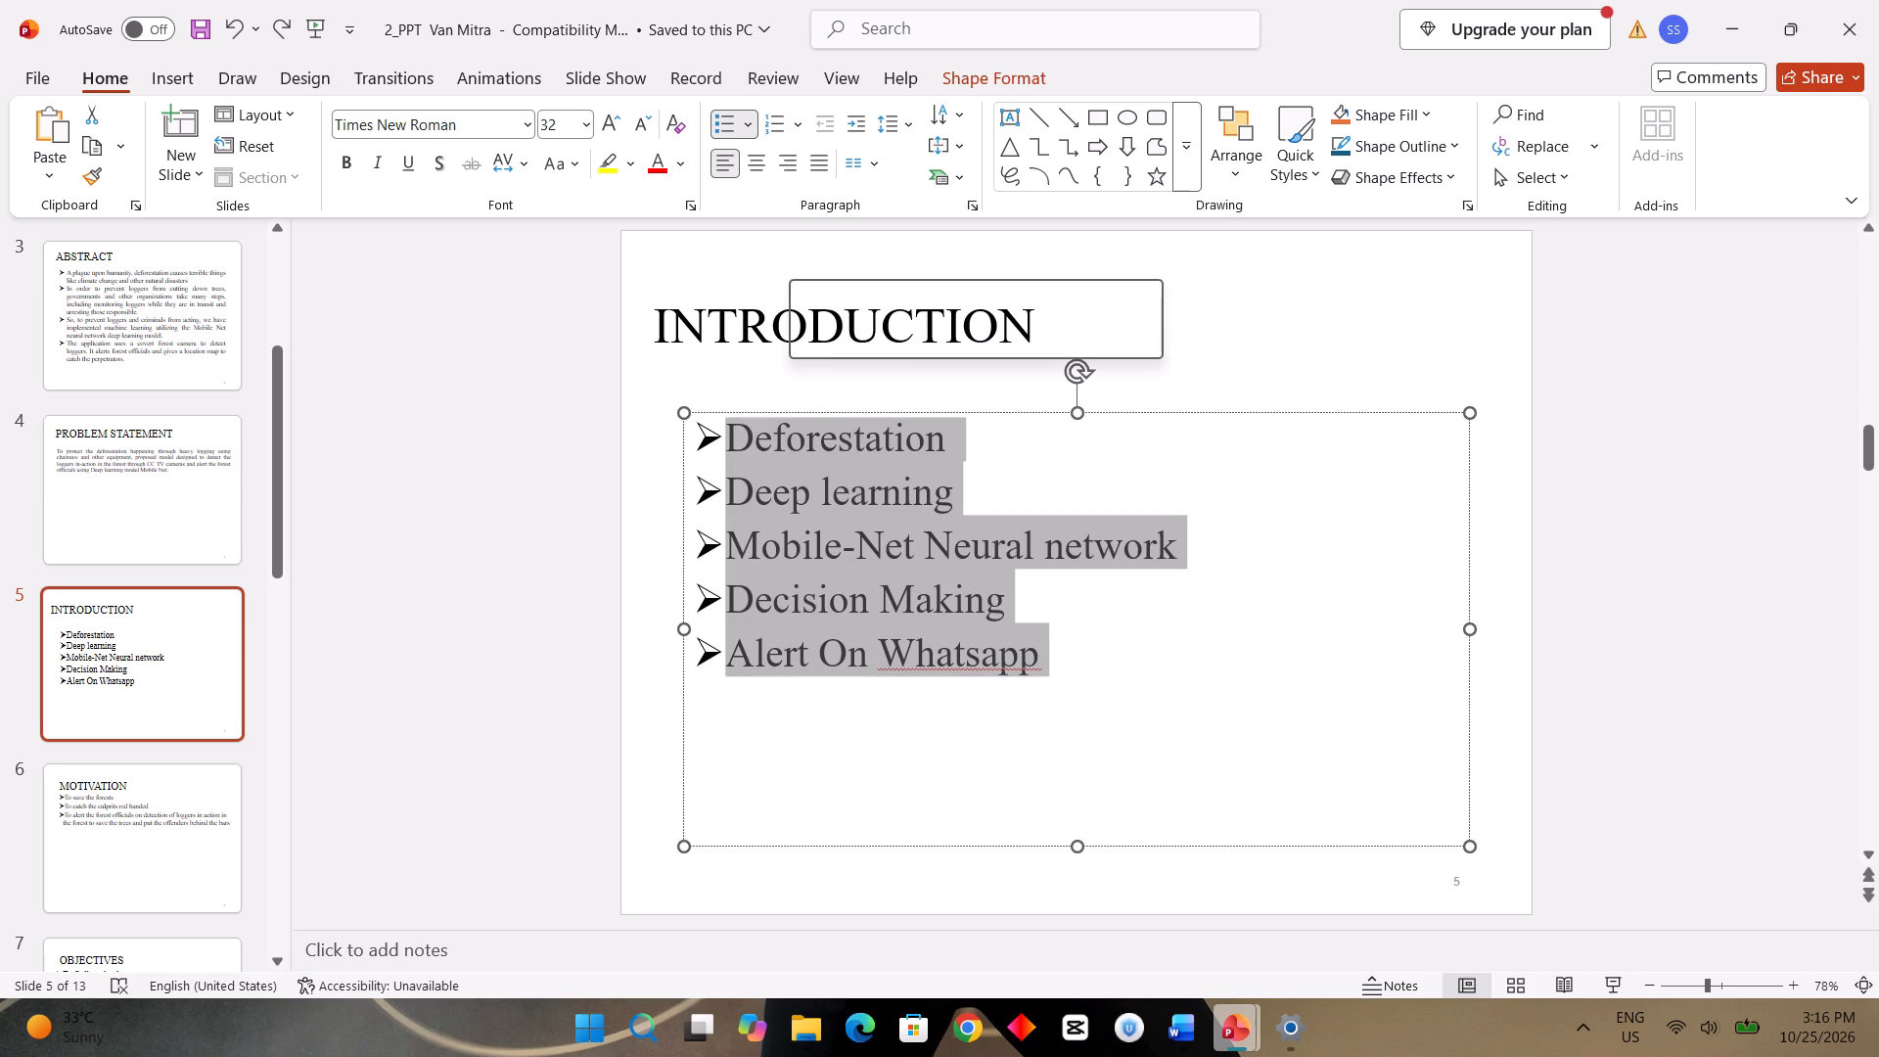
key(ctrl+c)
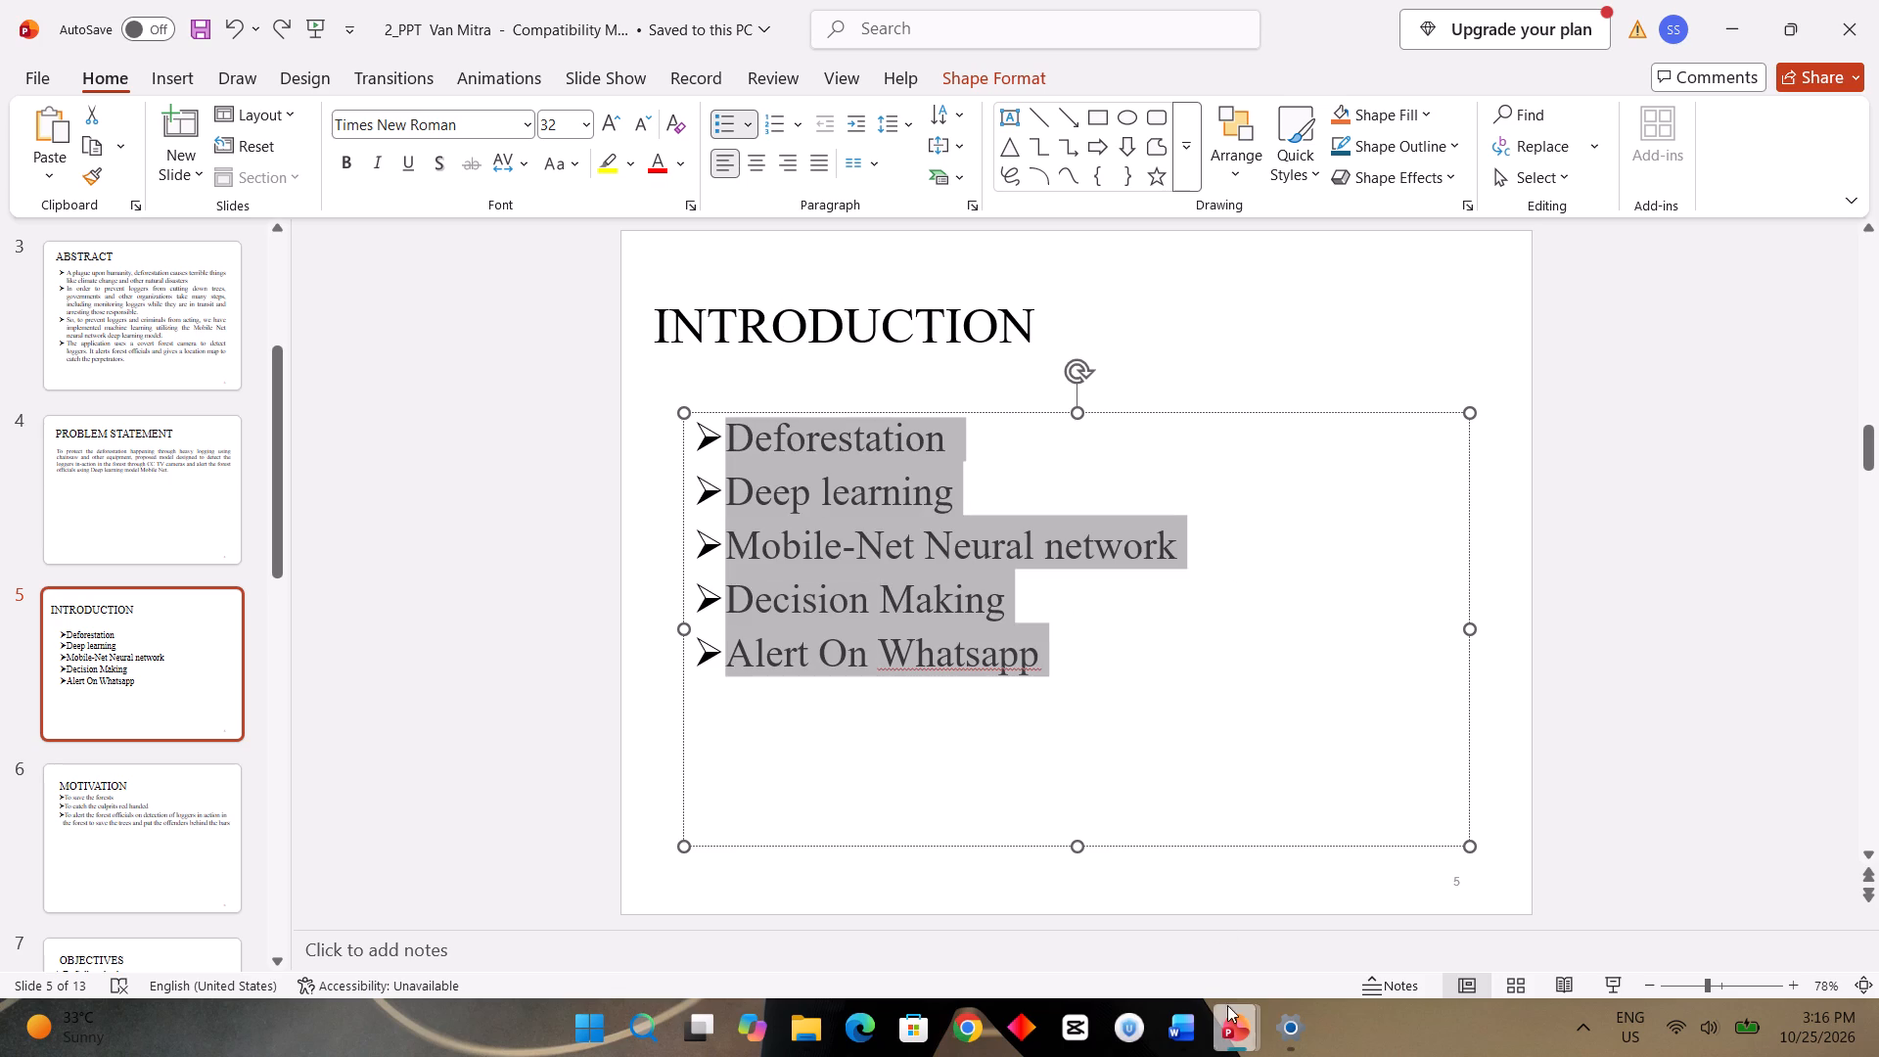
Switch back to Universal presentation at its INTRODUCTION slide.
drag(1228, 1018, 1228, 1033)
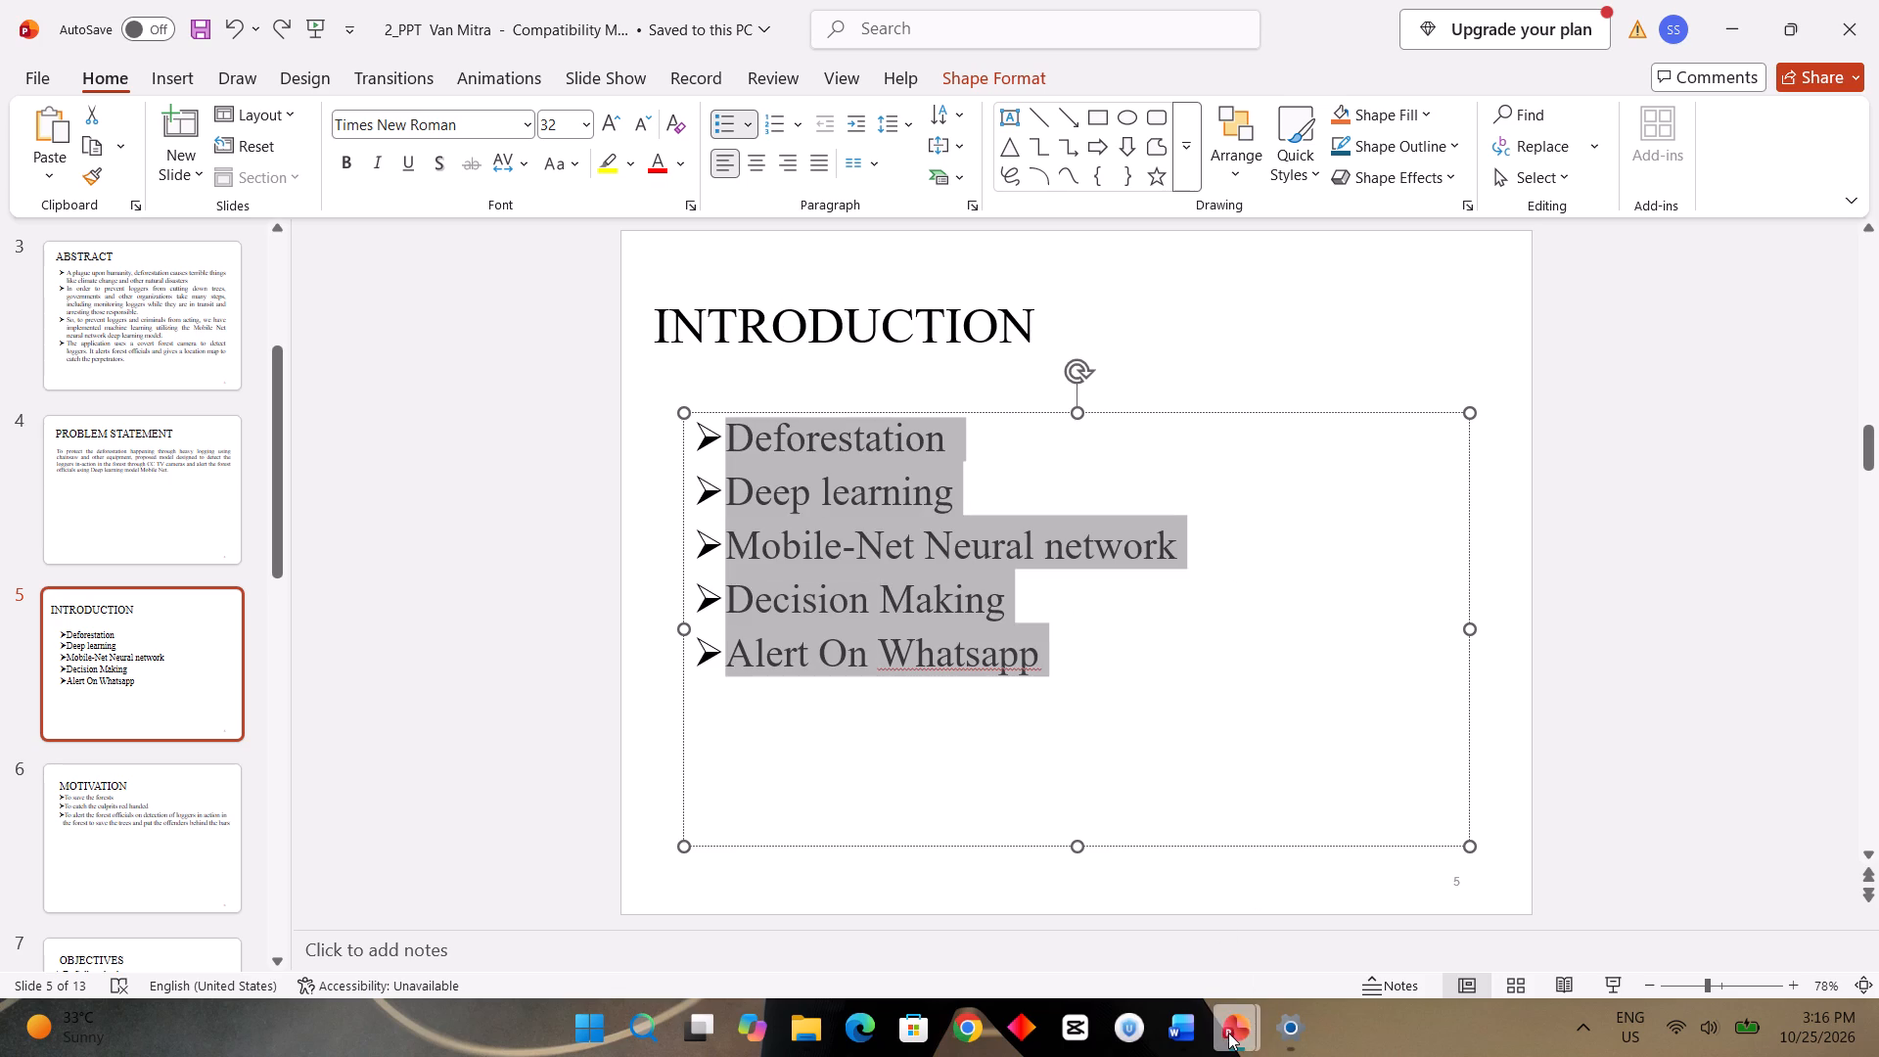
click(1228, 1033)
click(1320, 930)
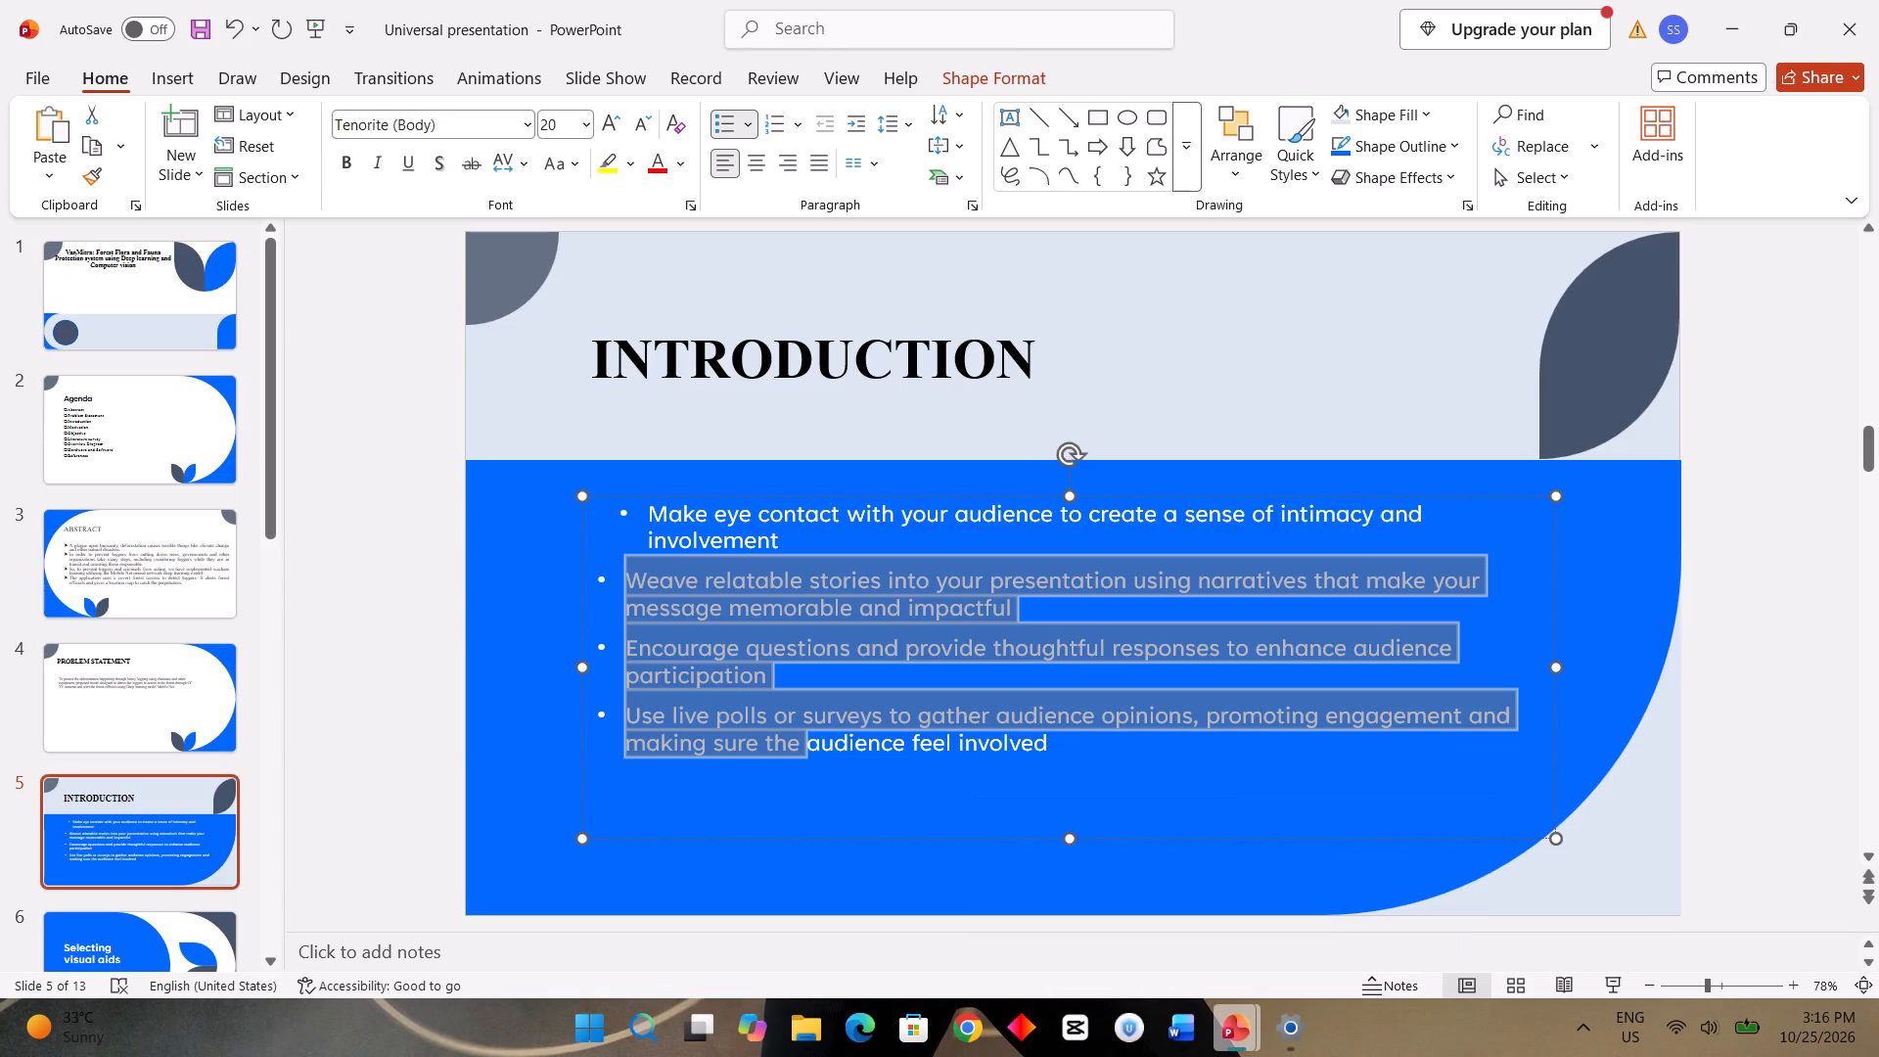
Replace all placeholder bullets on the INTRODUCTION slide with the copied list running from "Deforestation" to "Alert On Whatsapp".
click(1084, 758)
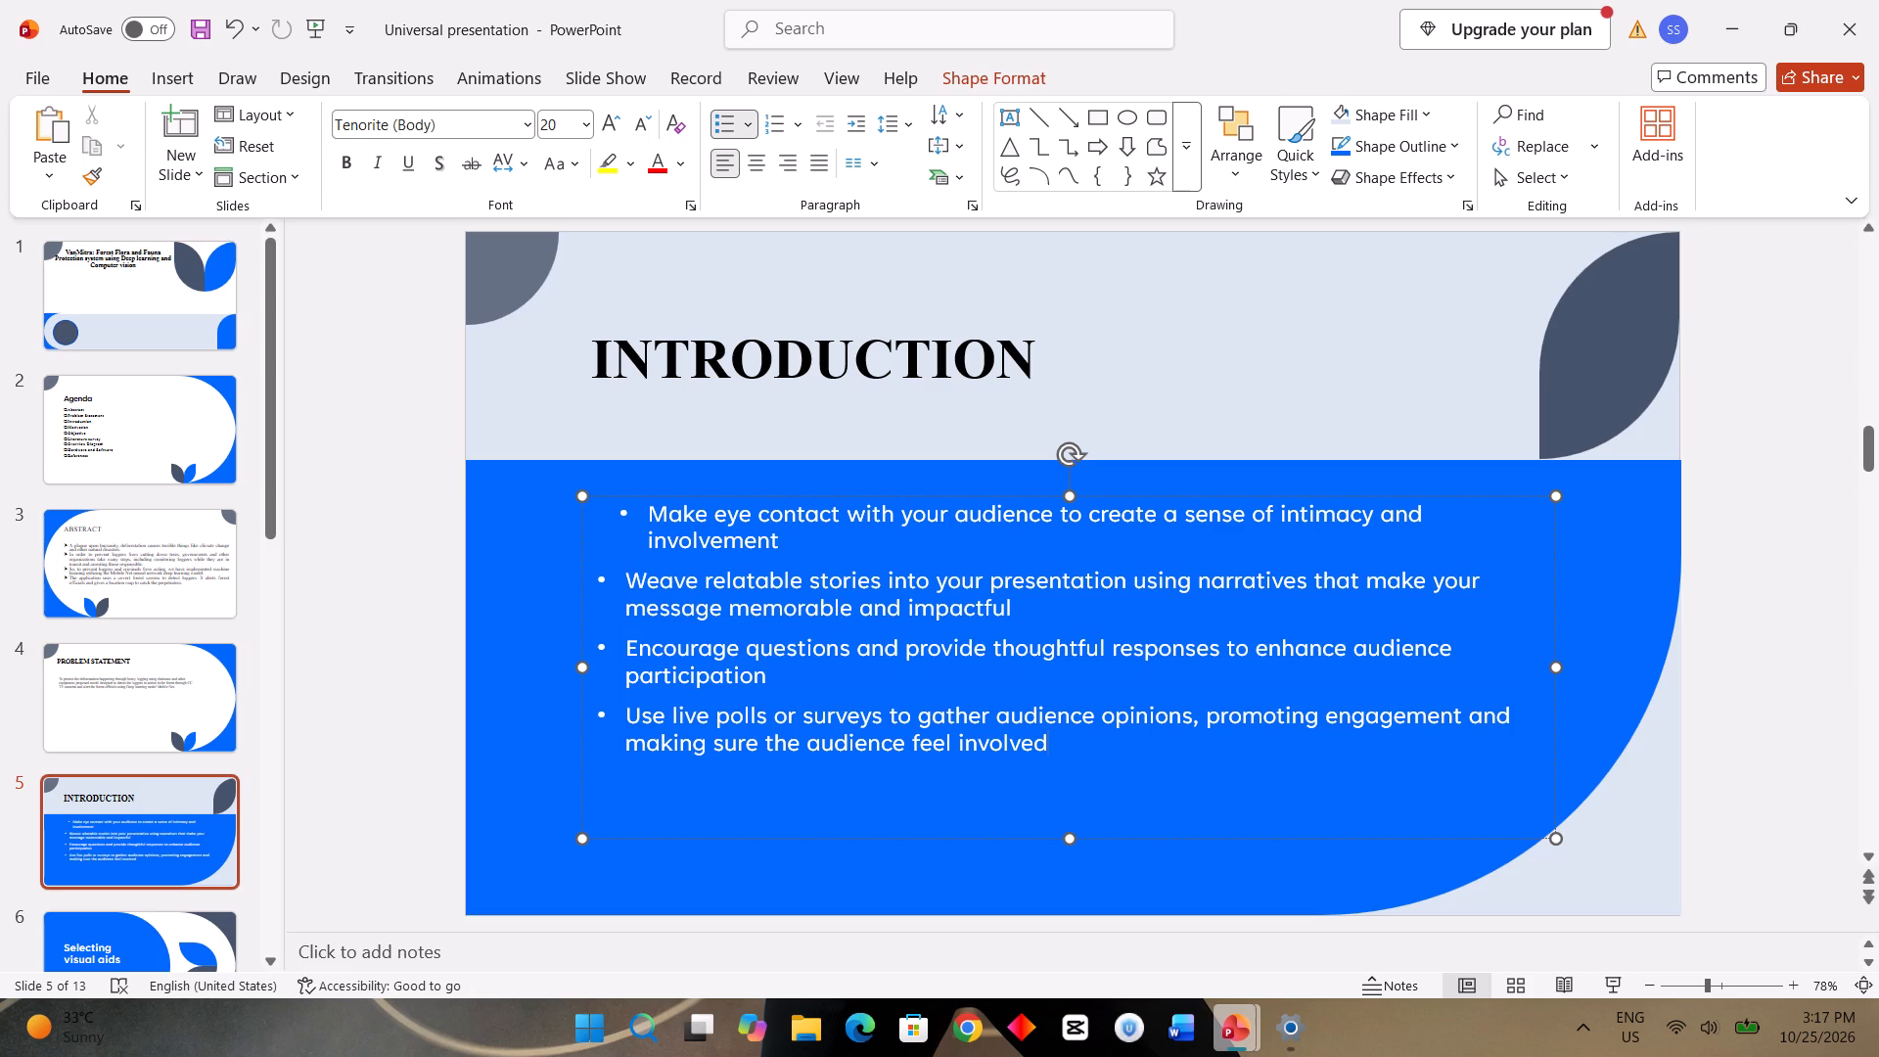
drag(1046, 749, 856, 674)
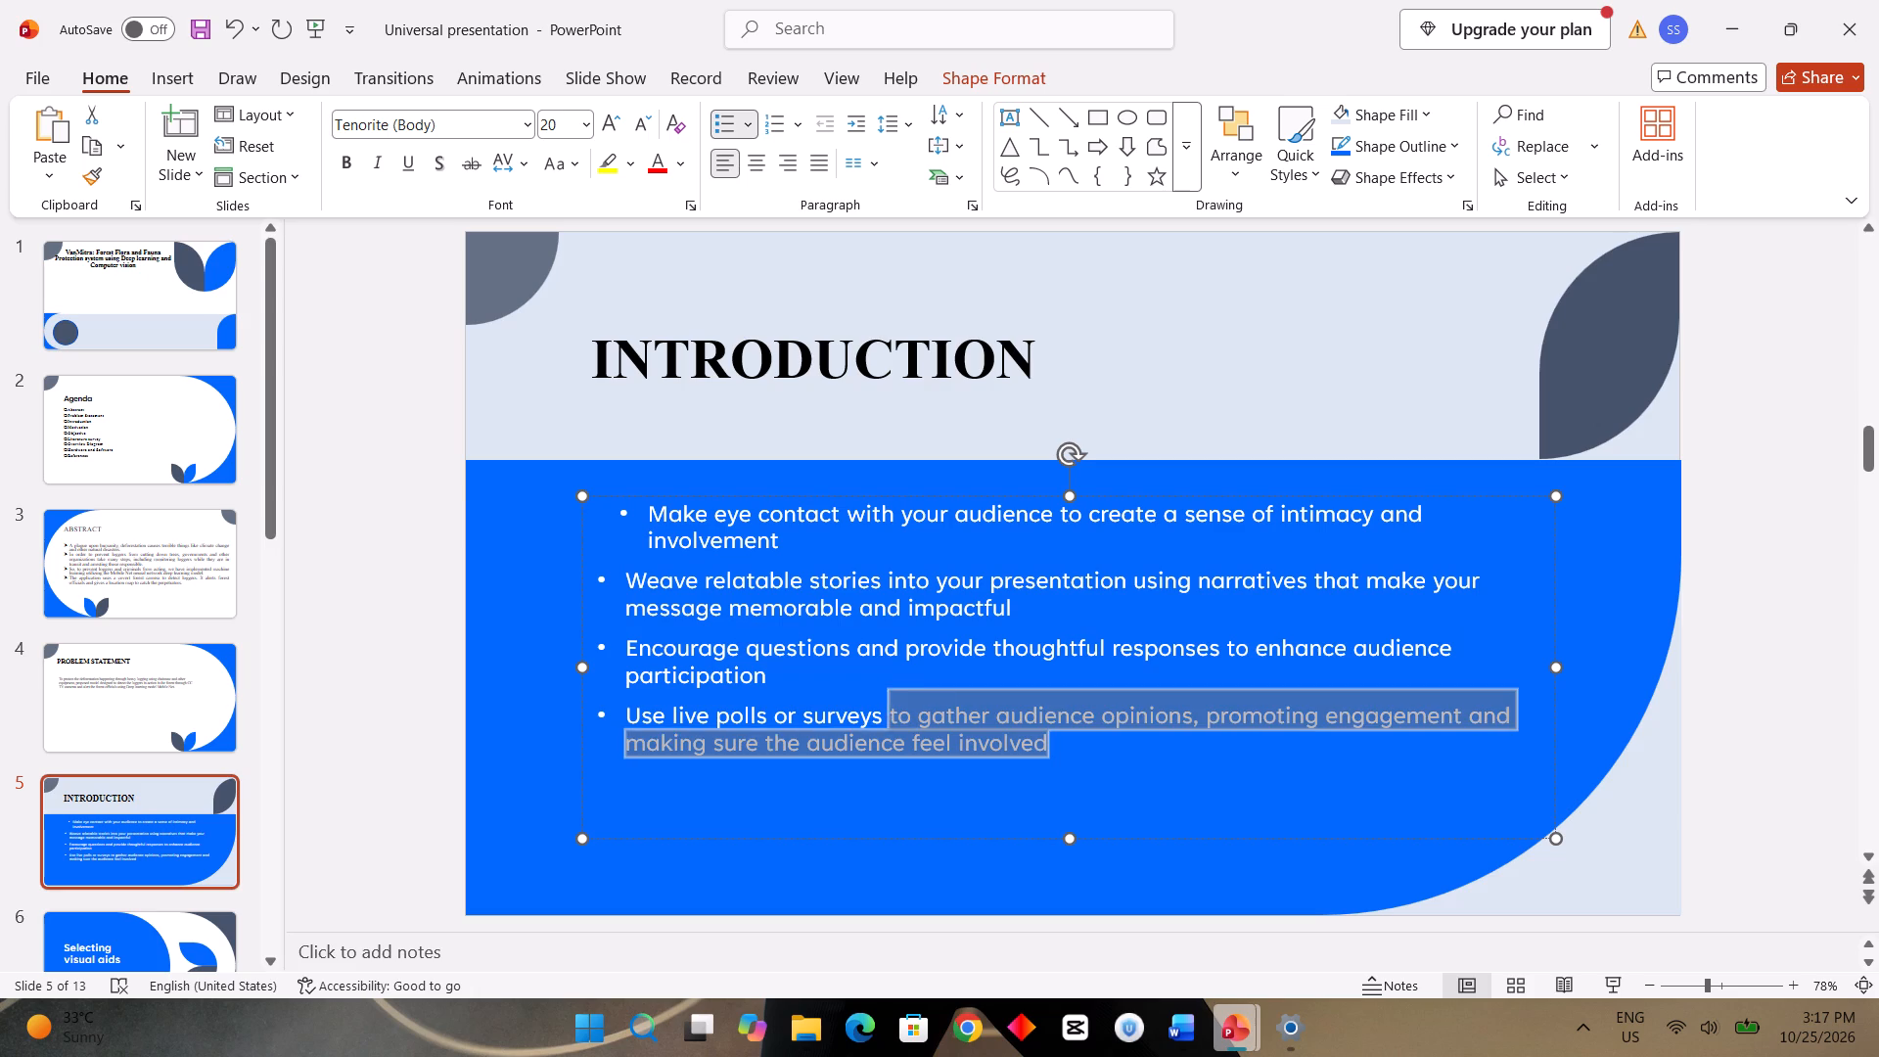
drag(856, 674, 660, 520)
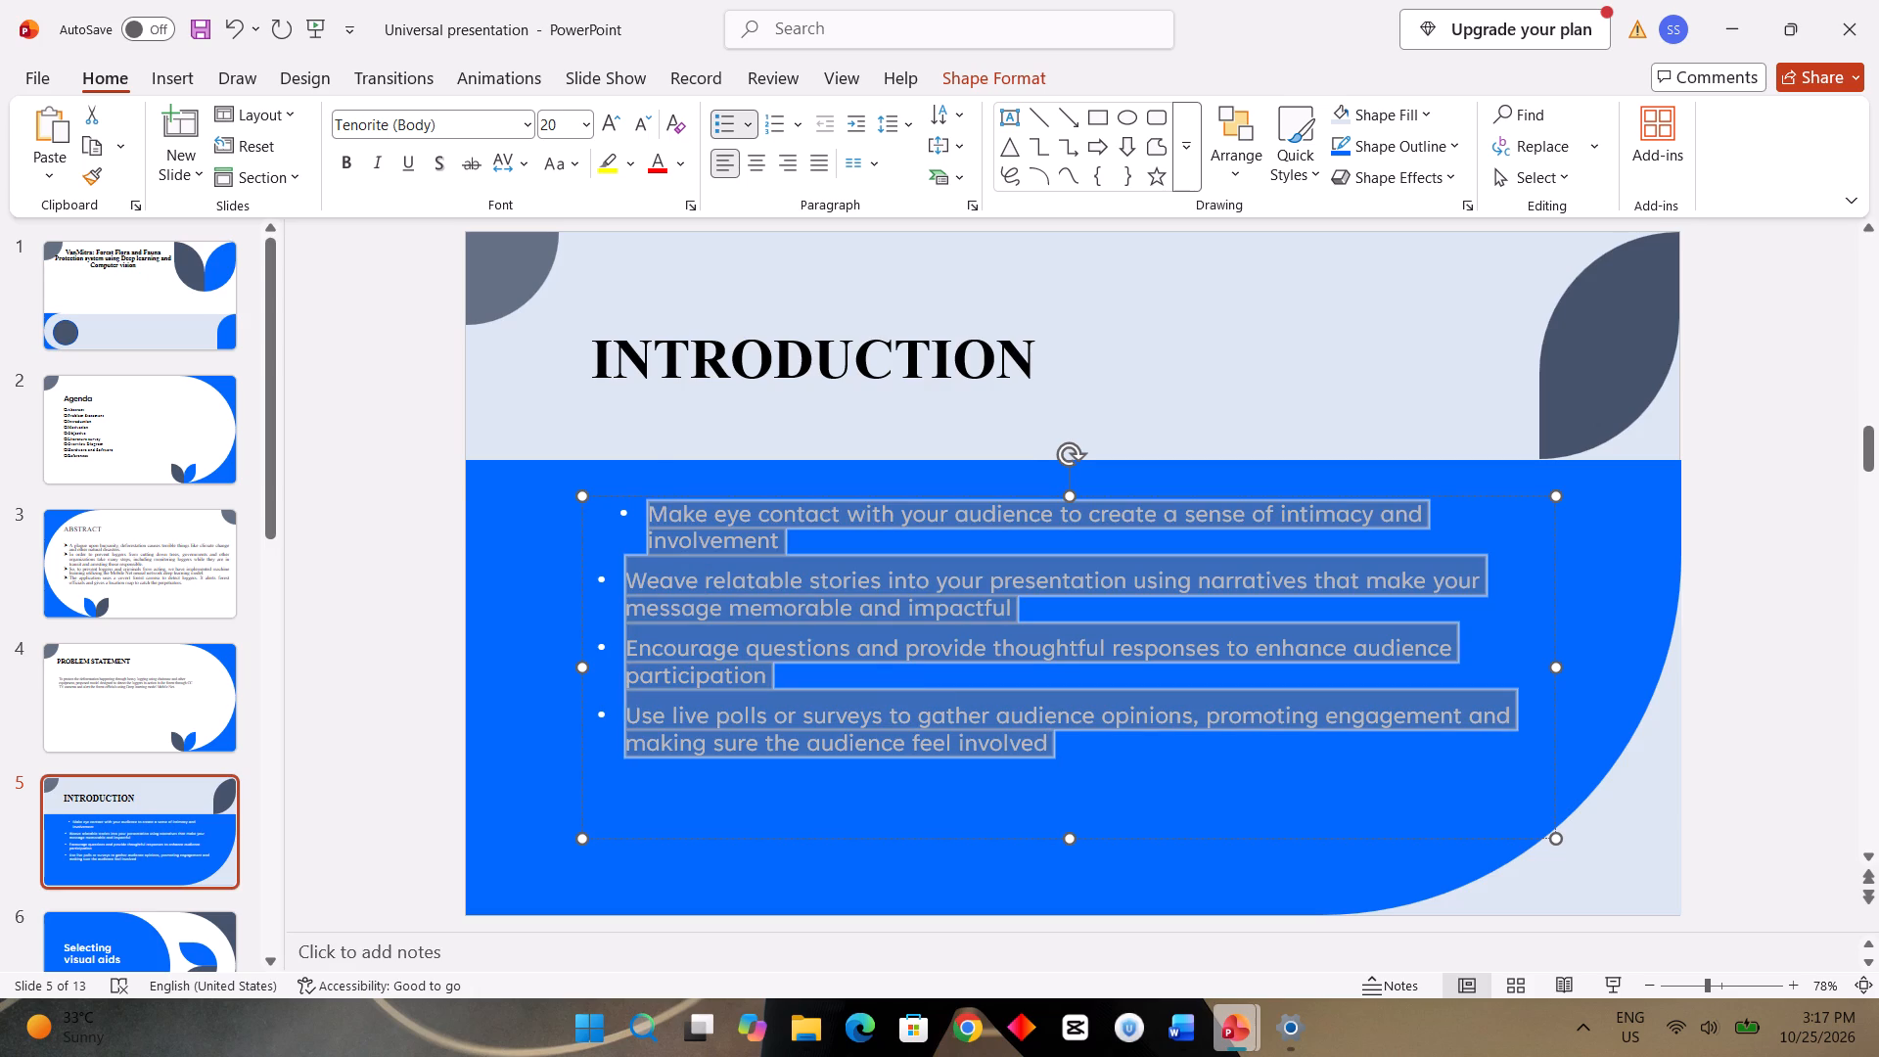
drag(660, 520, 660, 480)
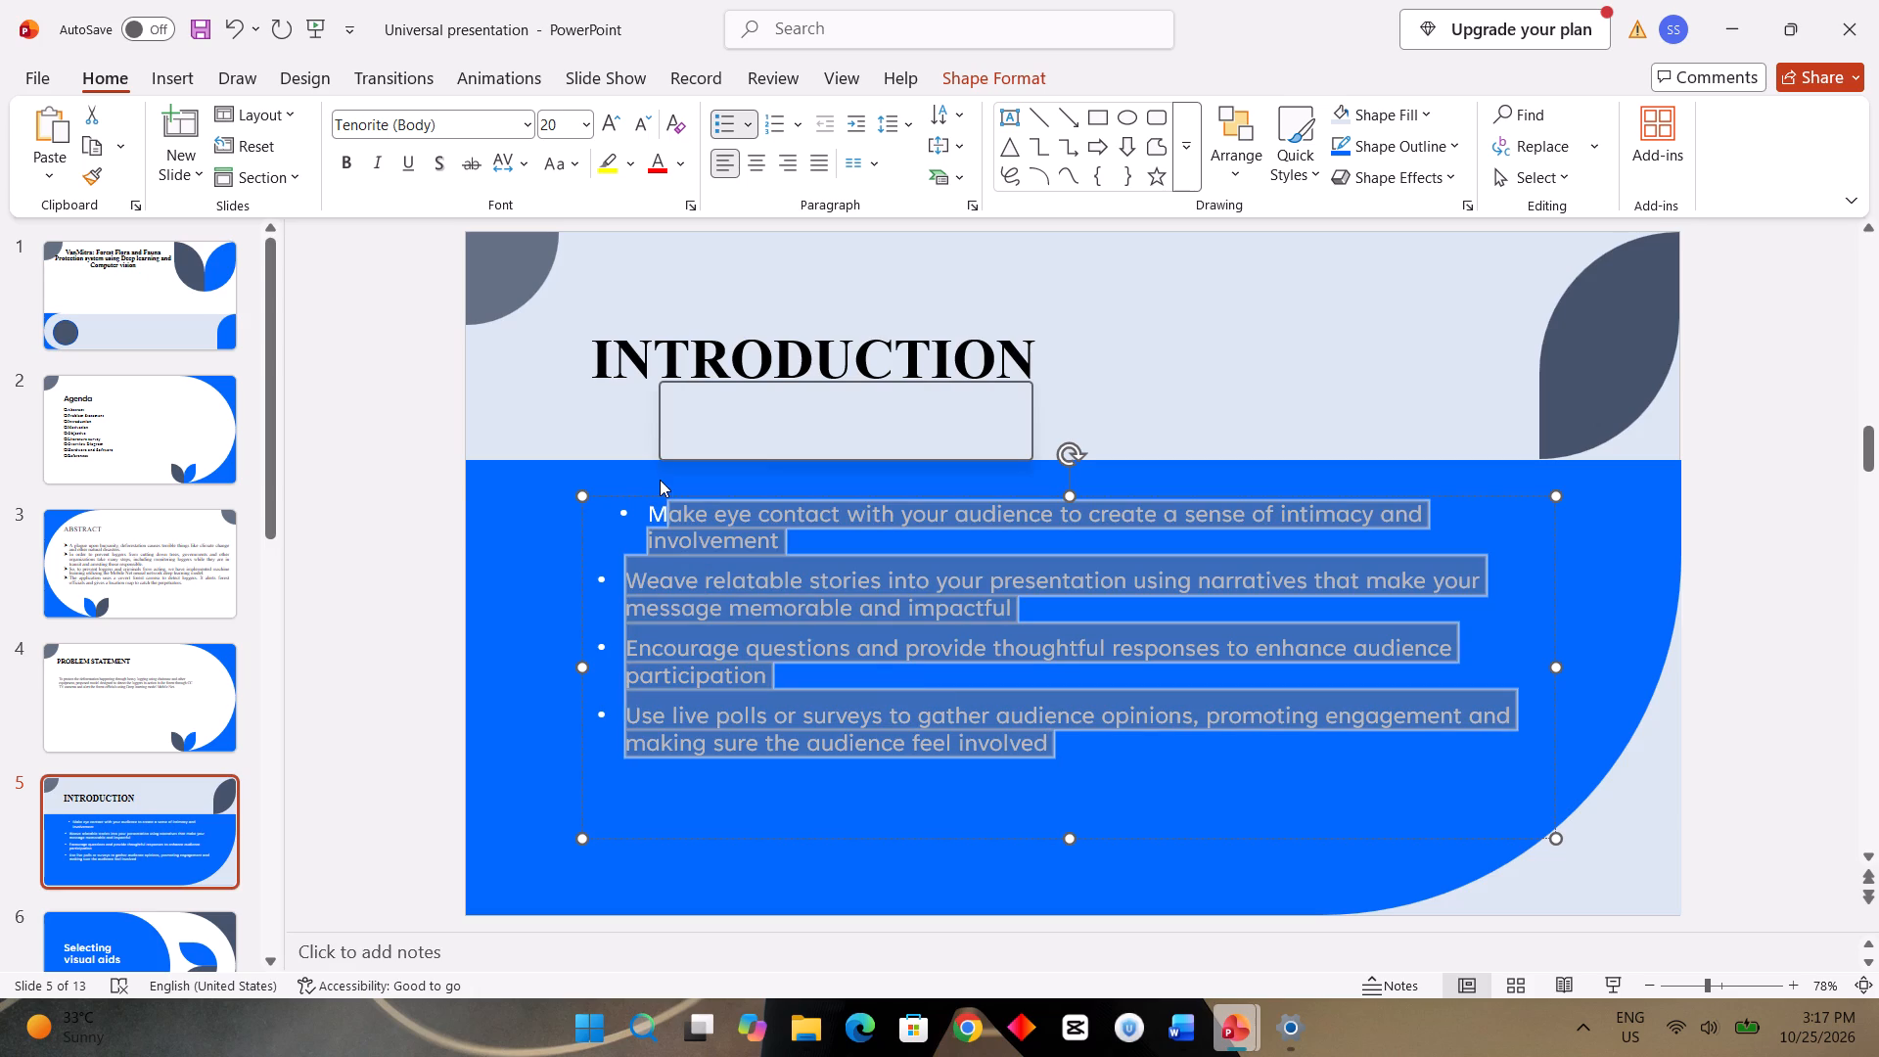
key(Delete)
key(BackSpace)
key(BackSpace)
key(BackSpace)
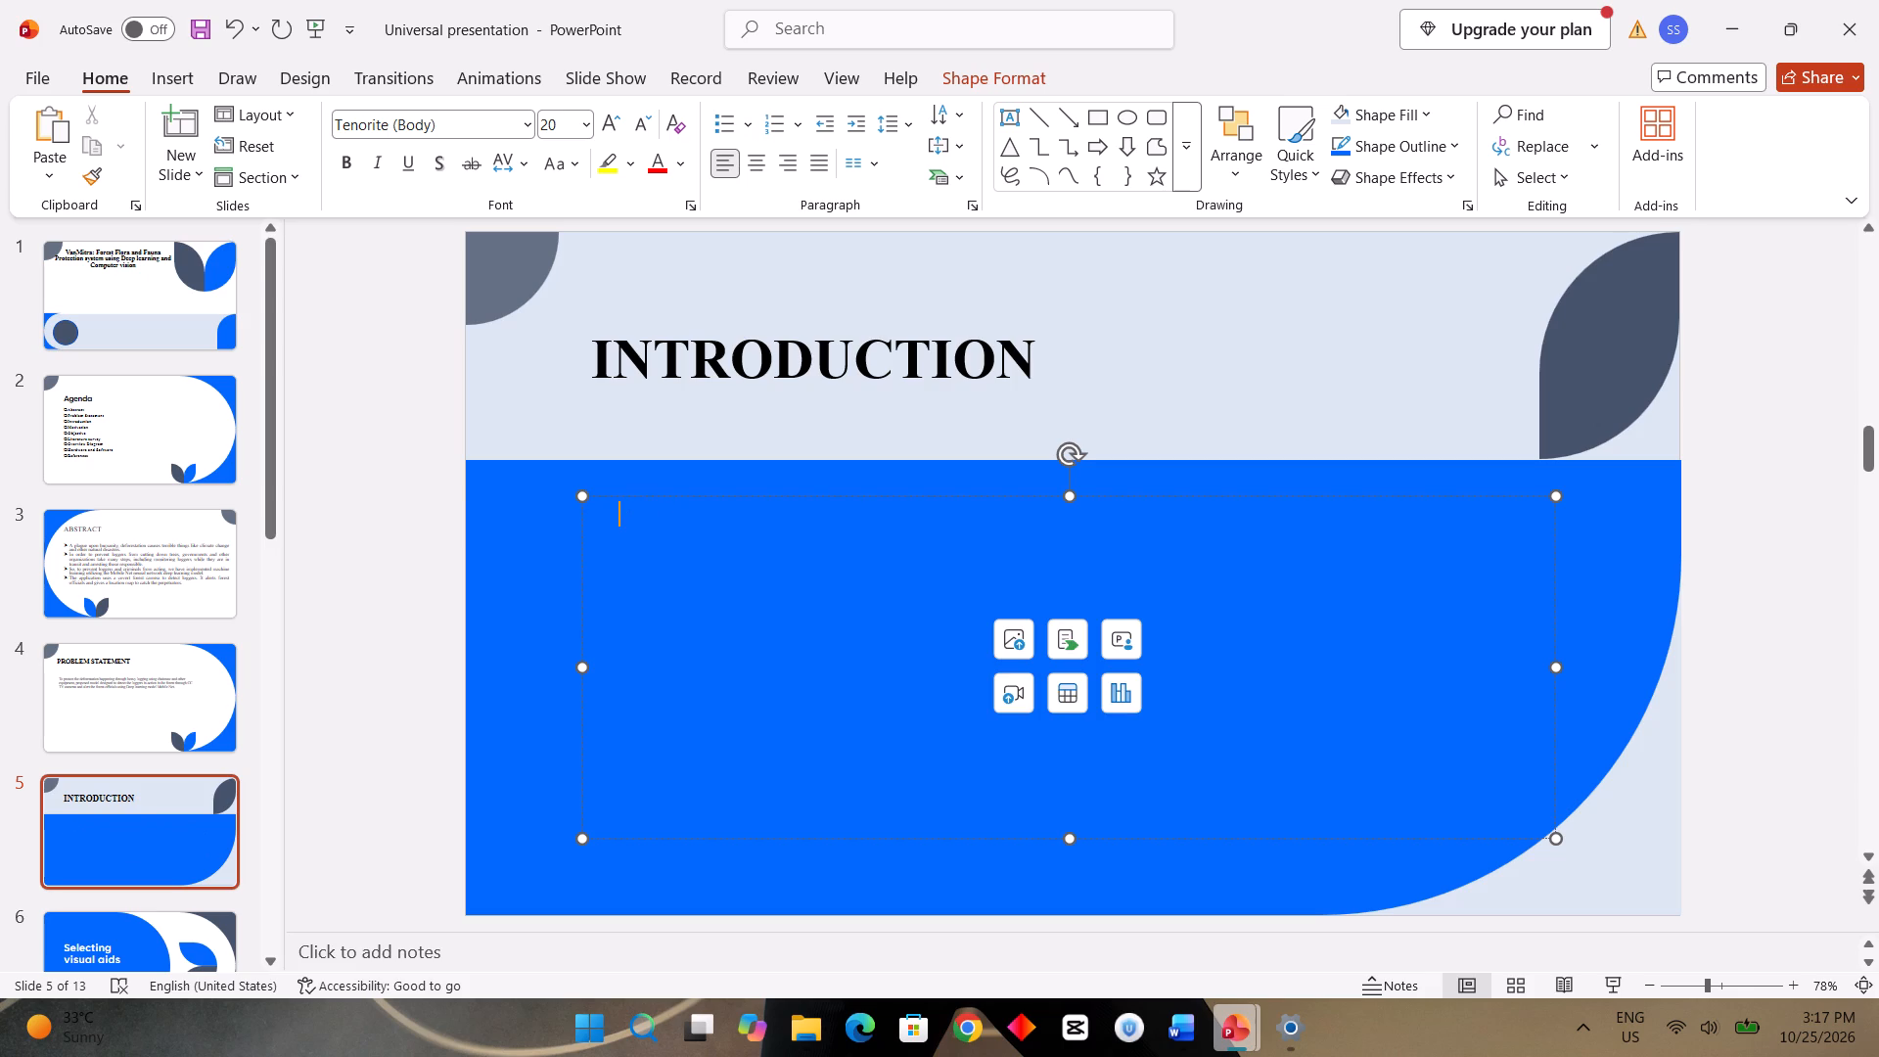
key(ctrl+v)
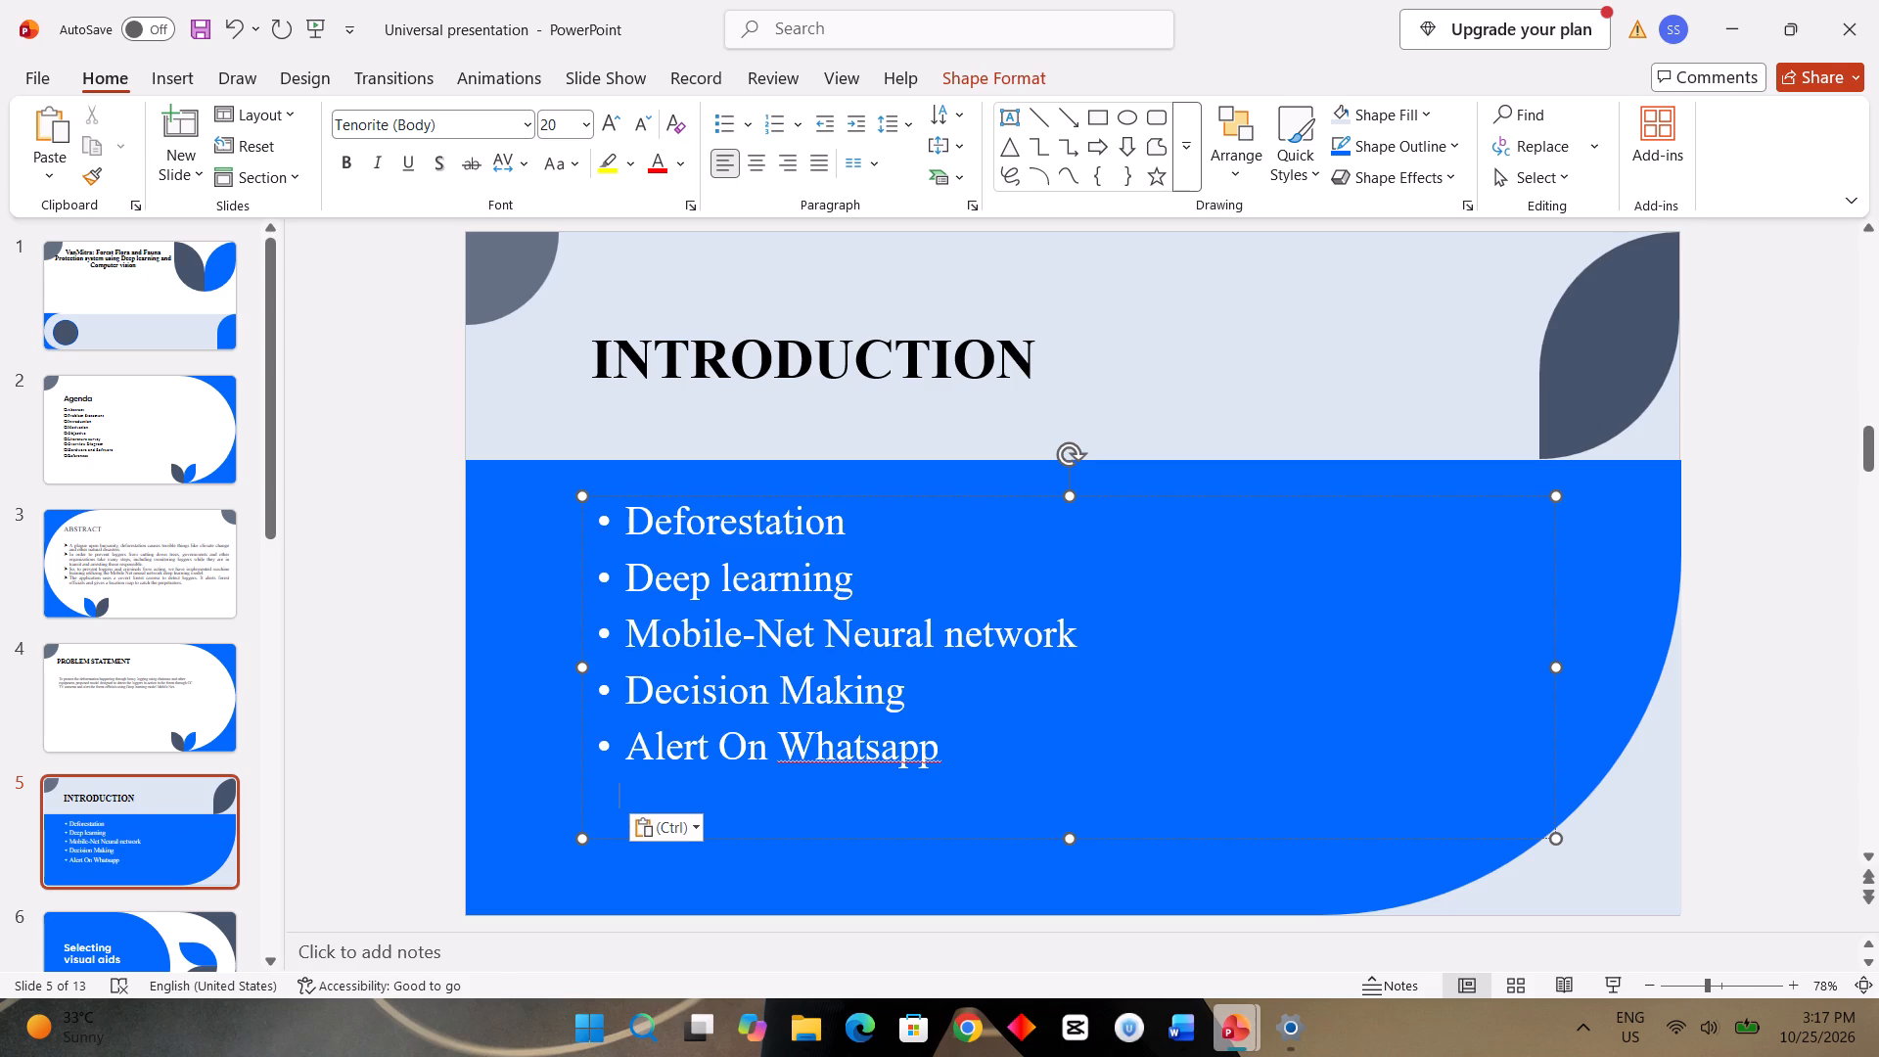
key(Down)
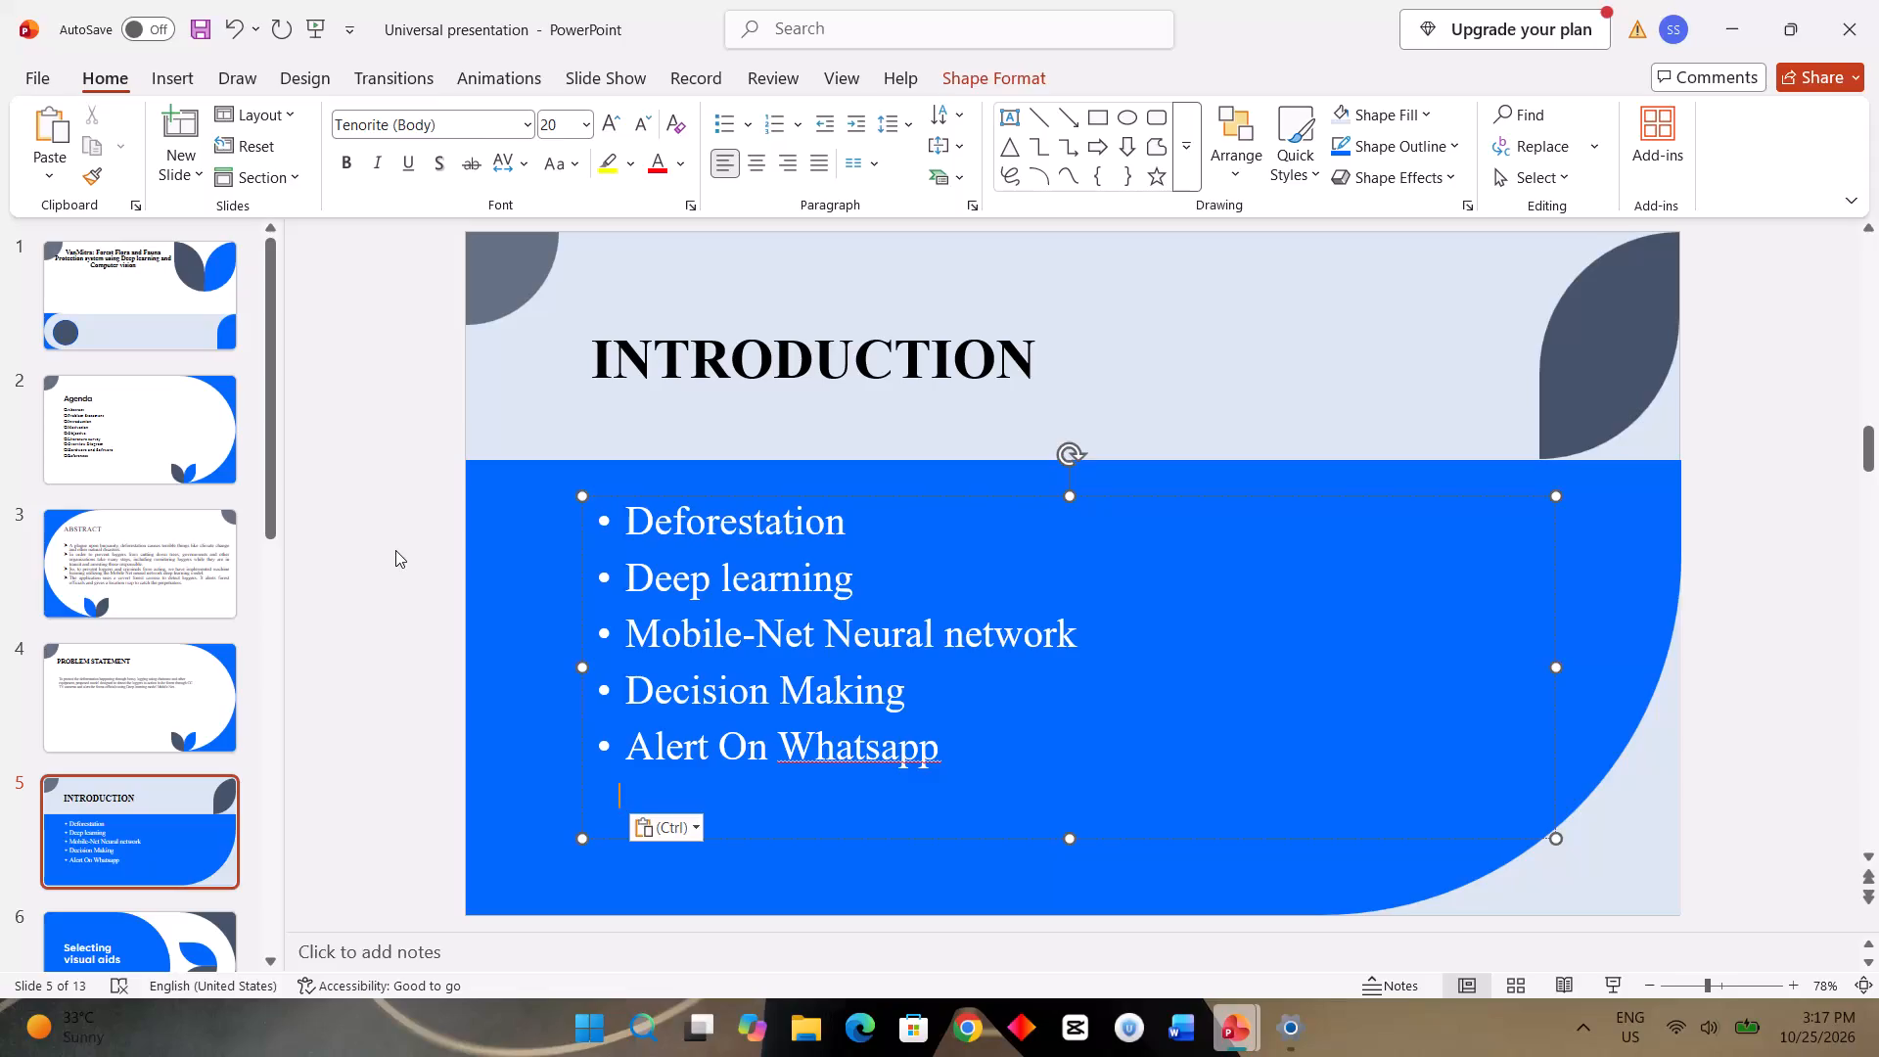
click(395, 550)
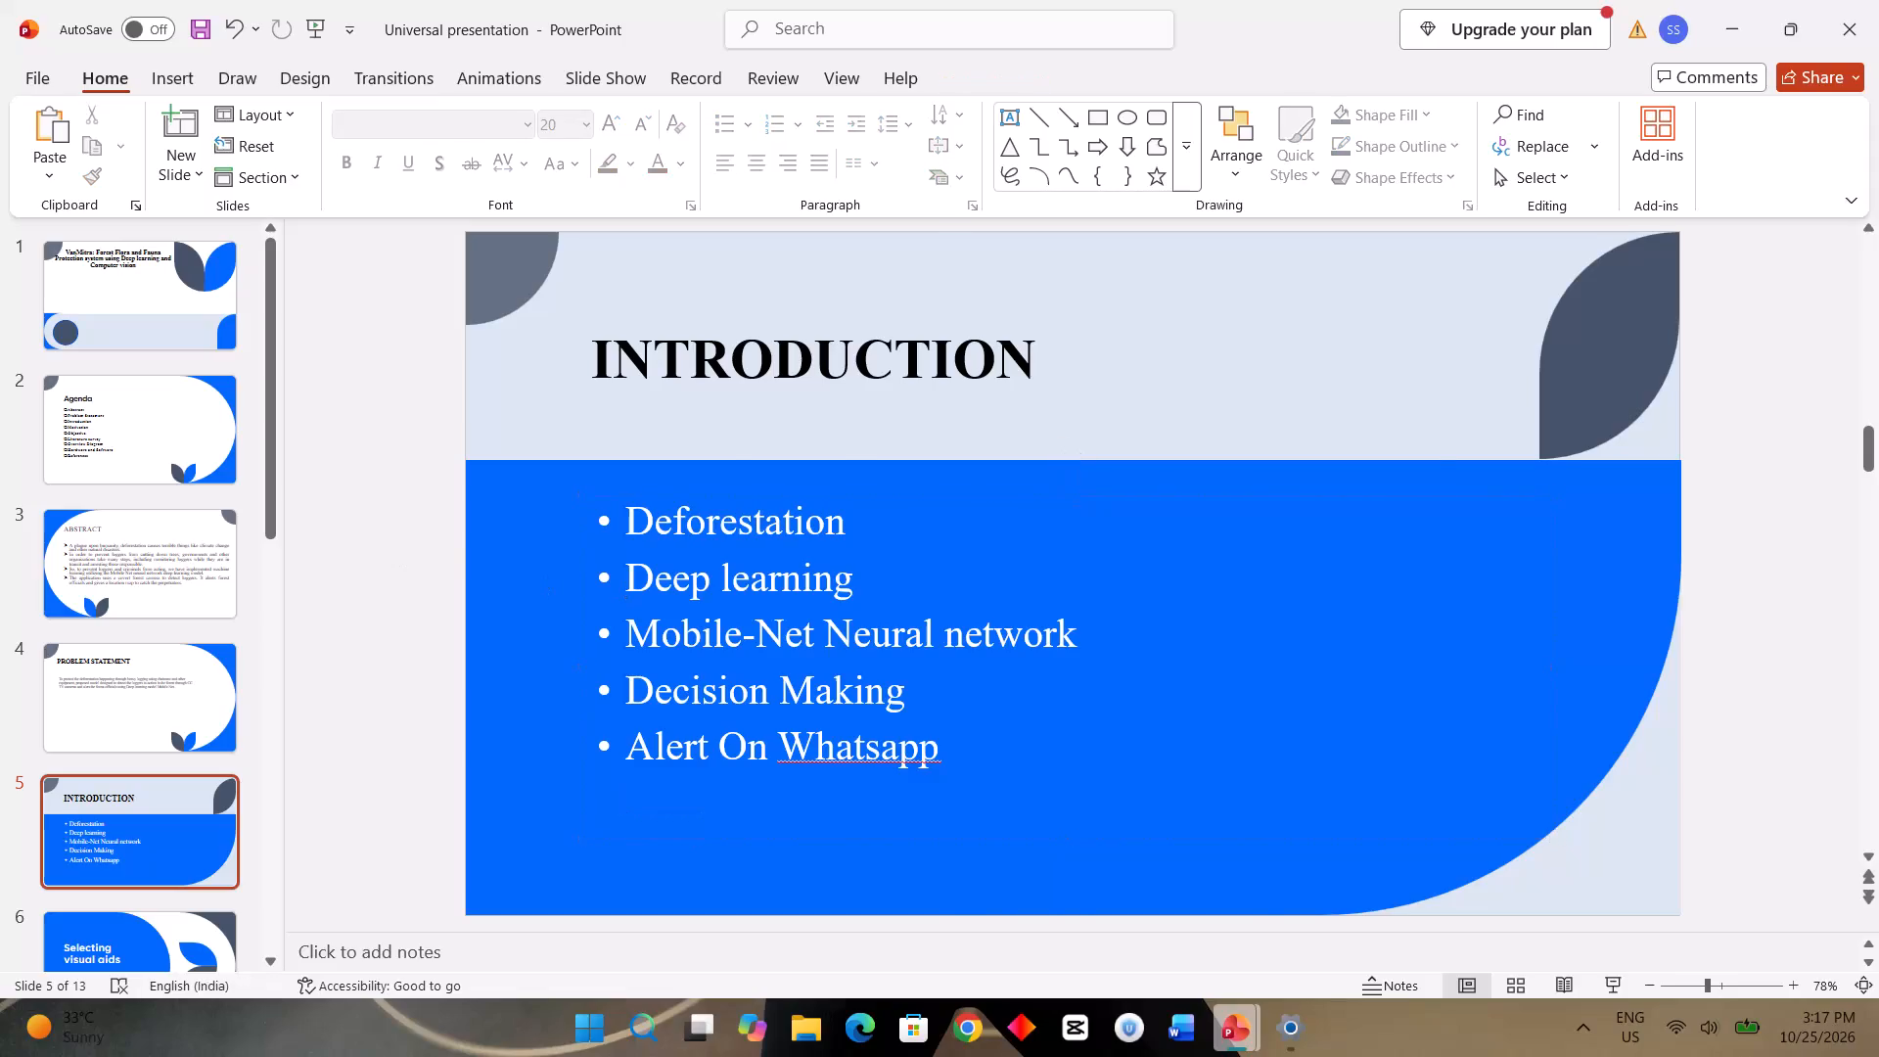
Copy the heading "MOTIVATION" from slide 6 of 2_PPT Van Mitra.
key(Down)
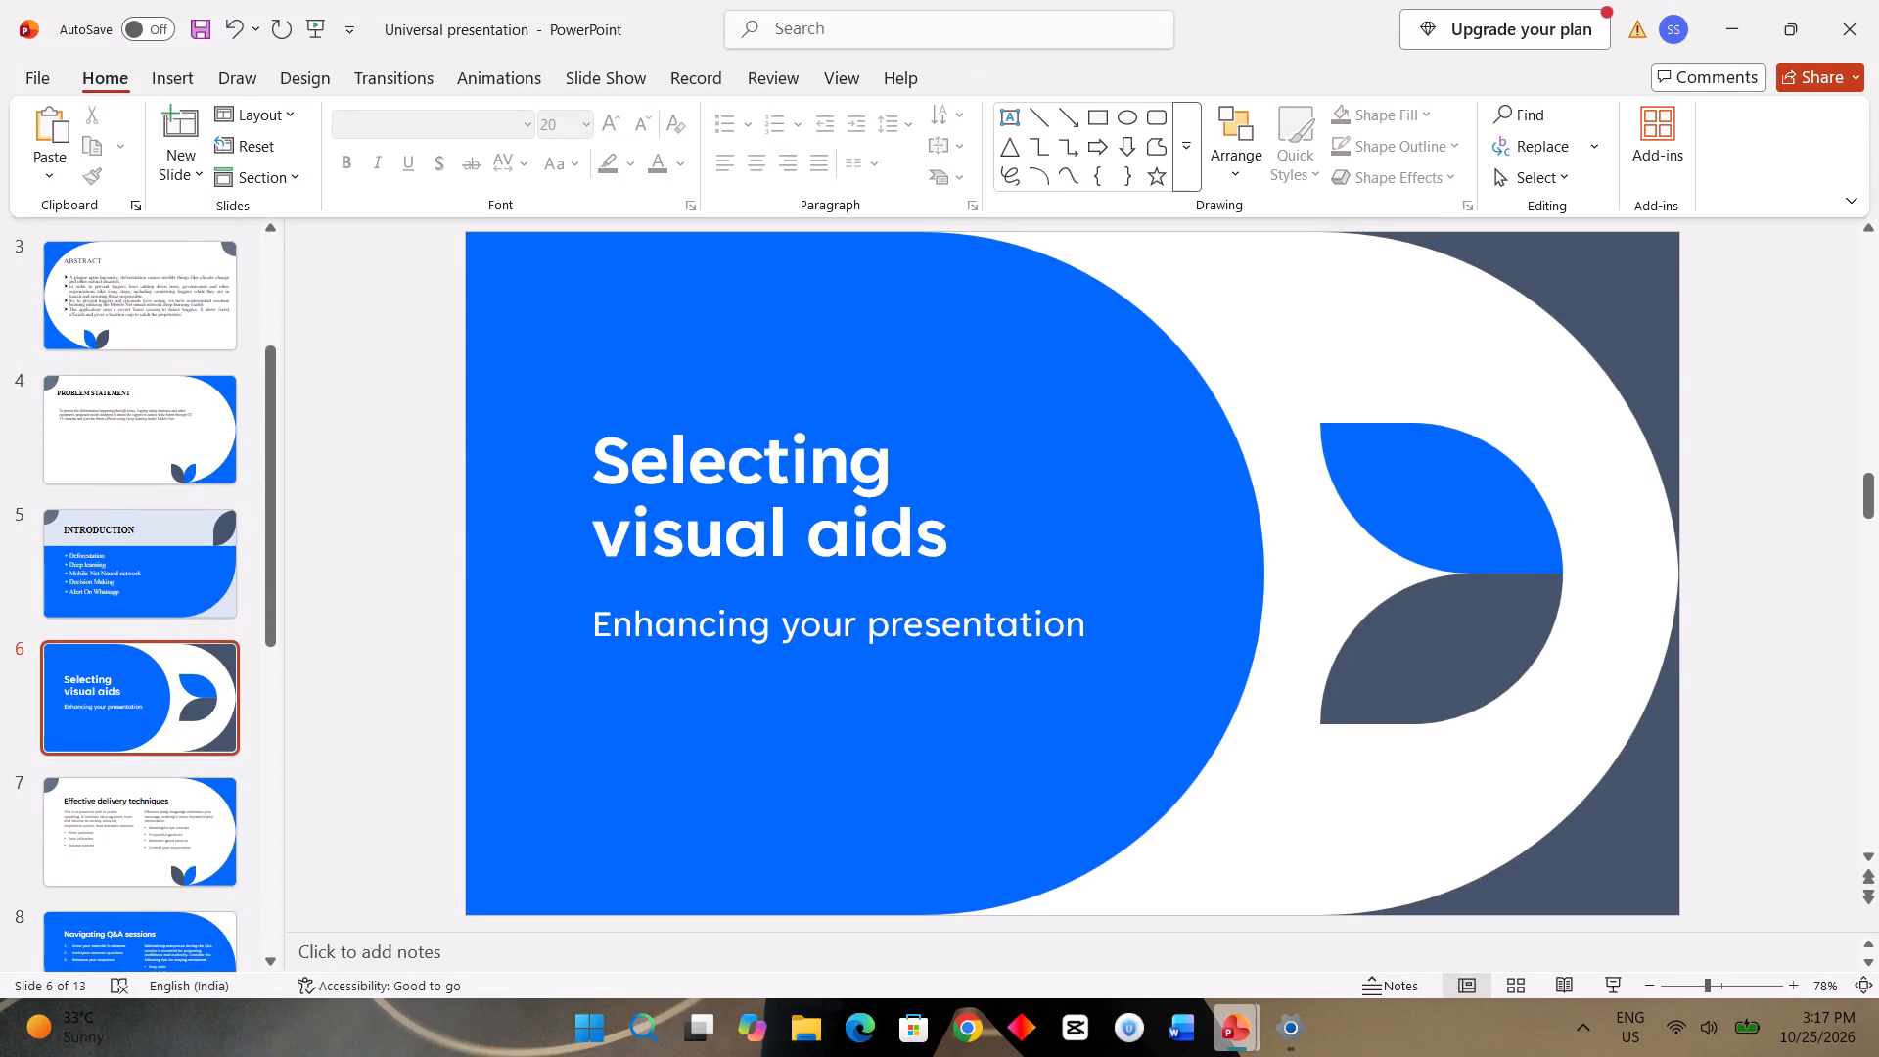
drag(1190, 1044, 1225, 1031)
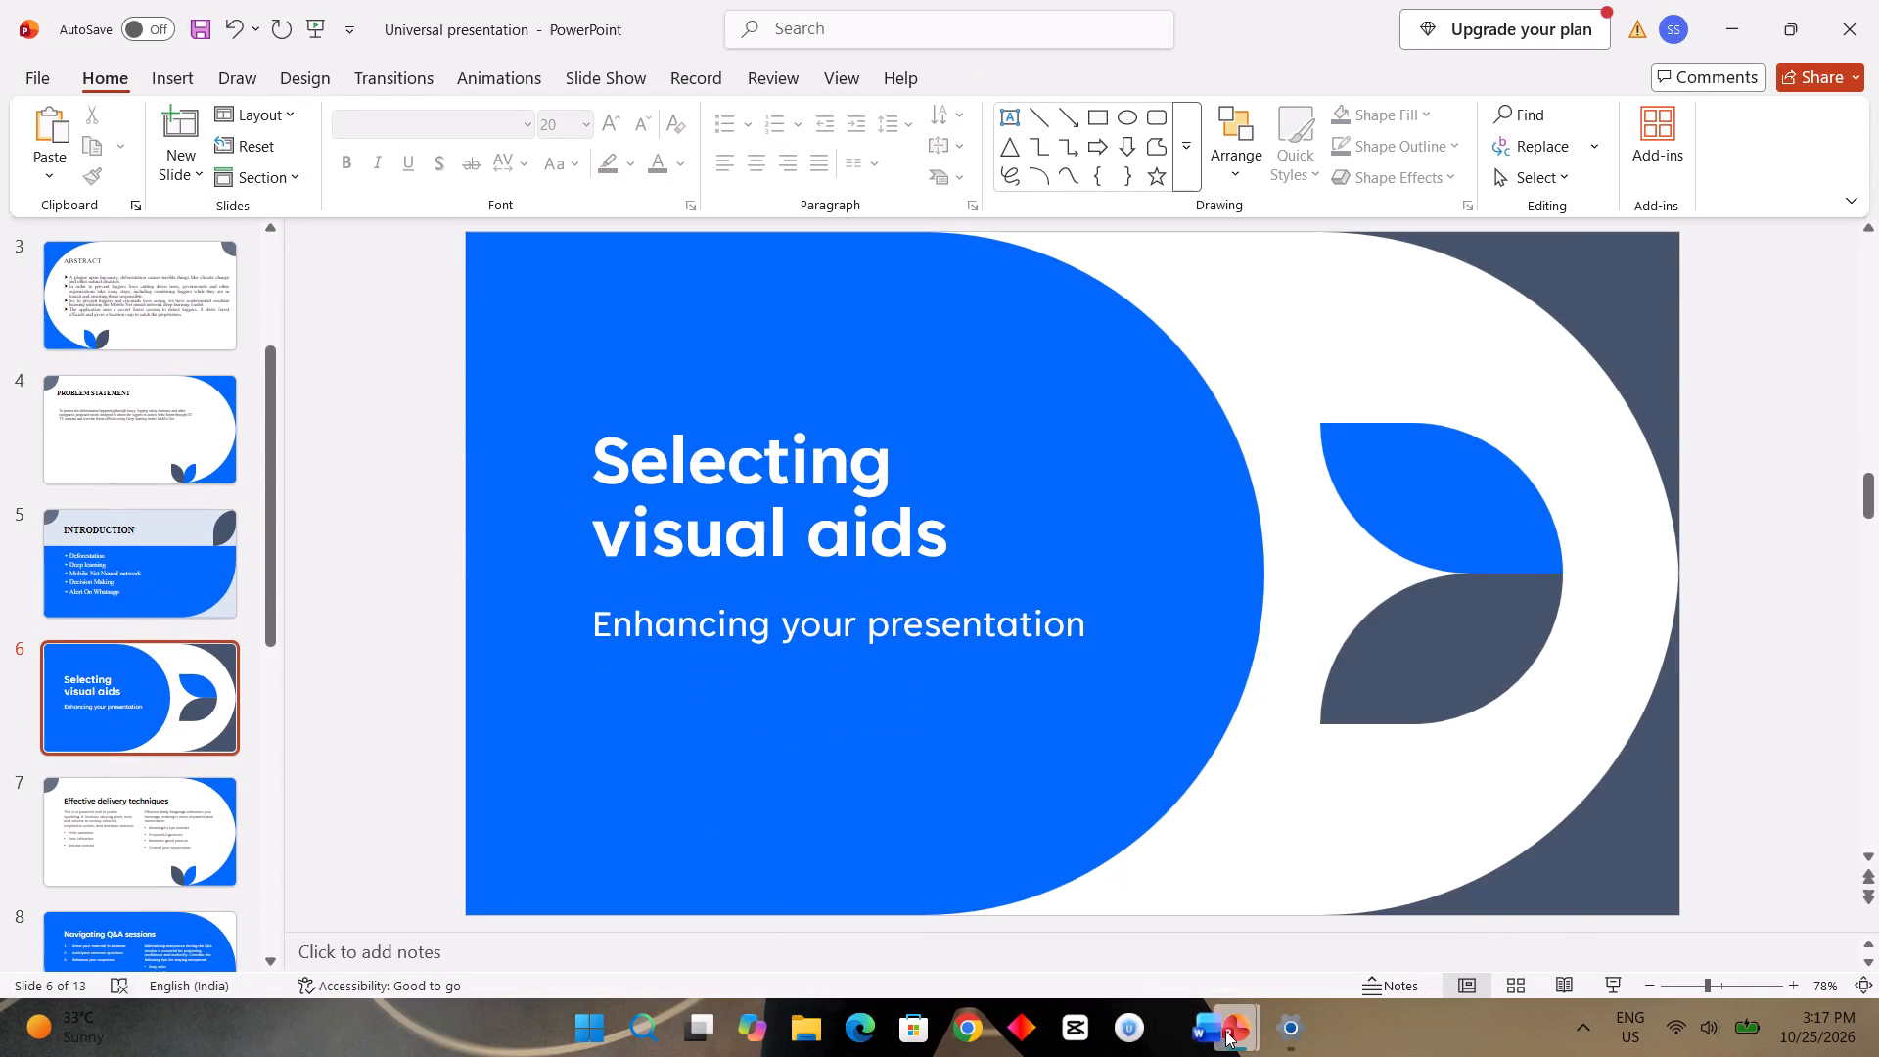
drag(1225, 1031, 1227, 1028)
click(1195, 1042)
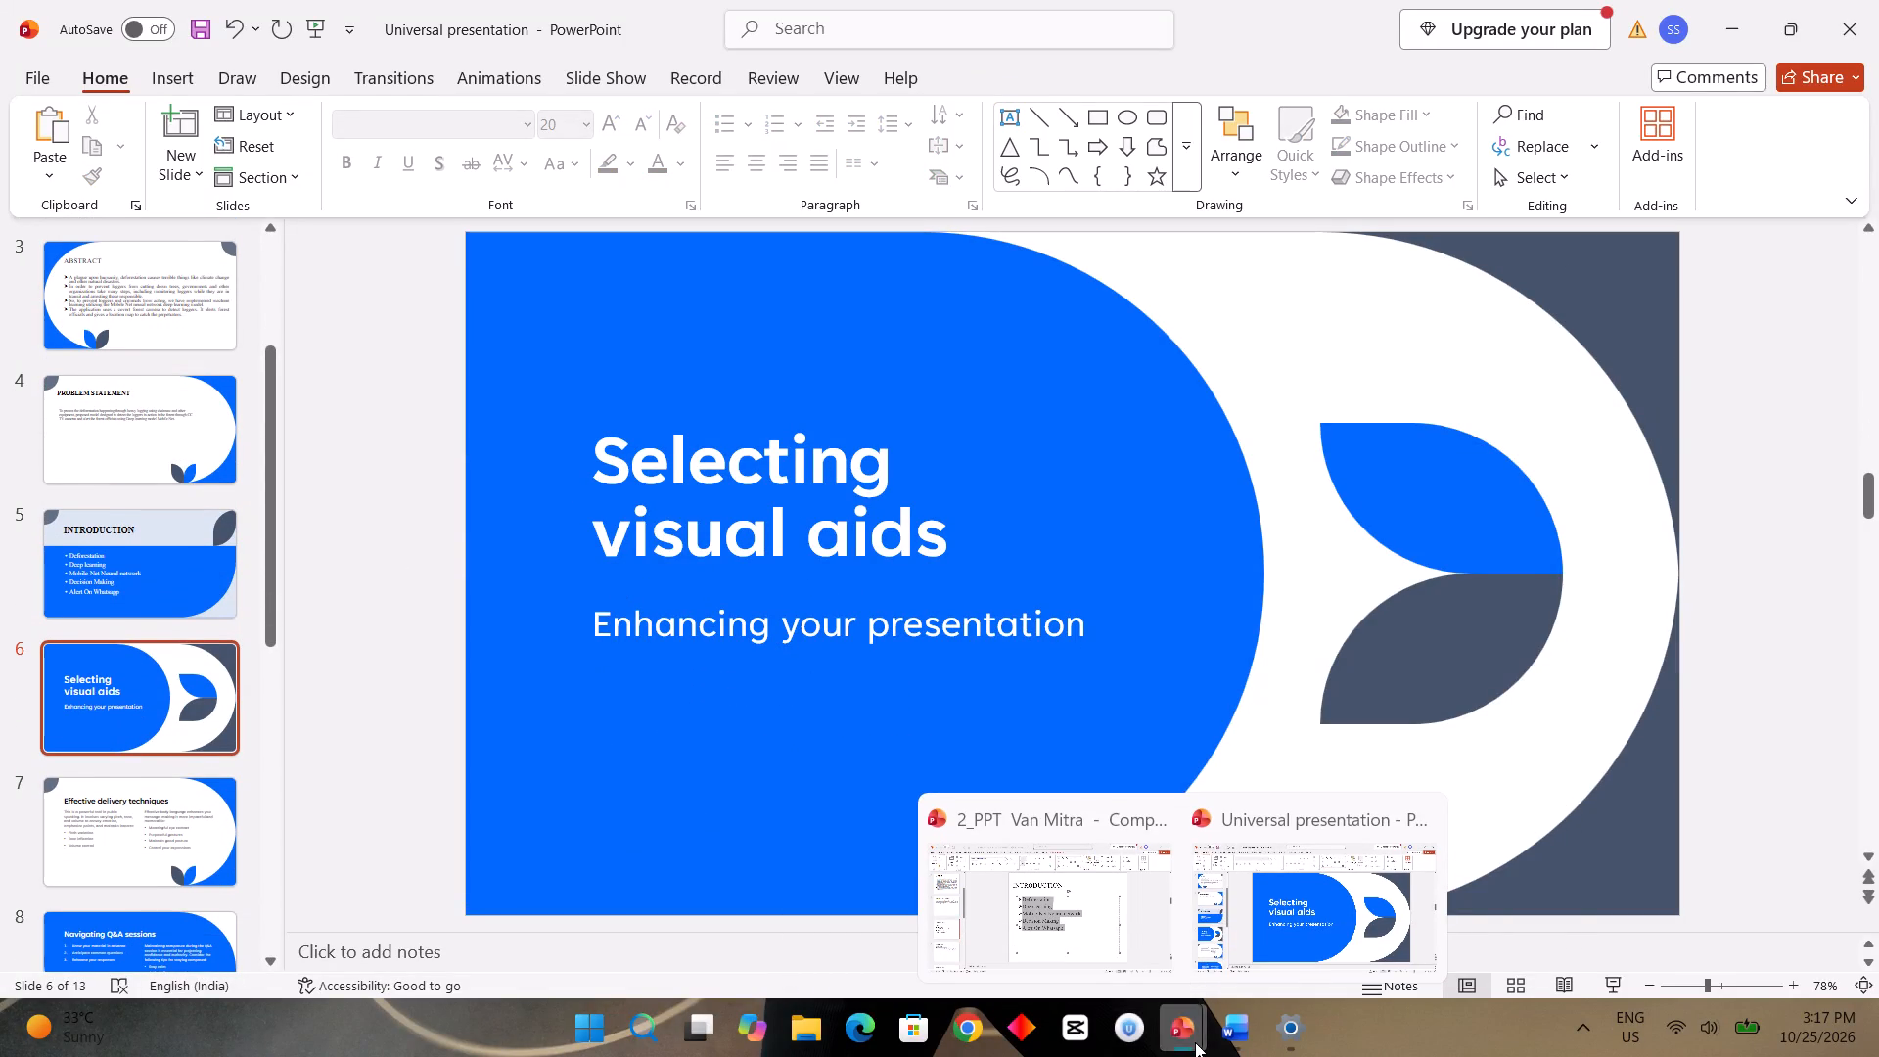
click(1088, 910)
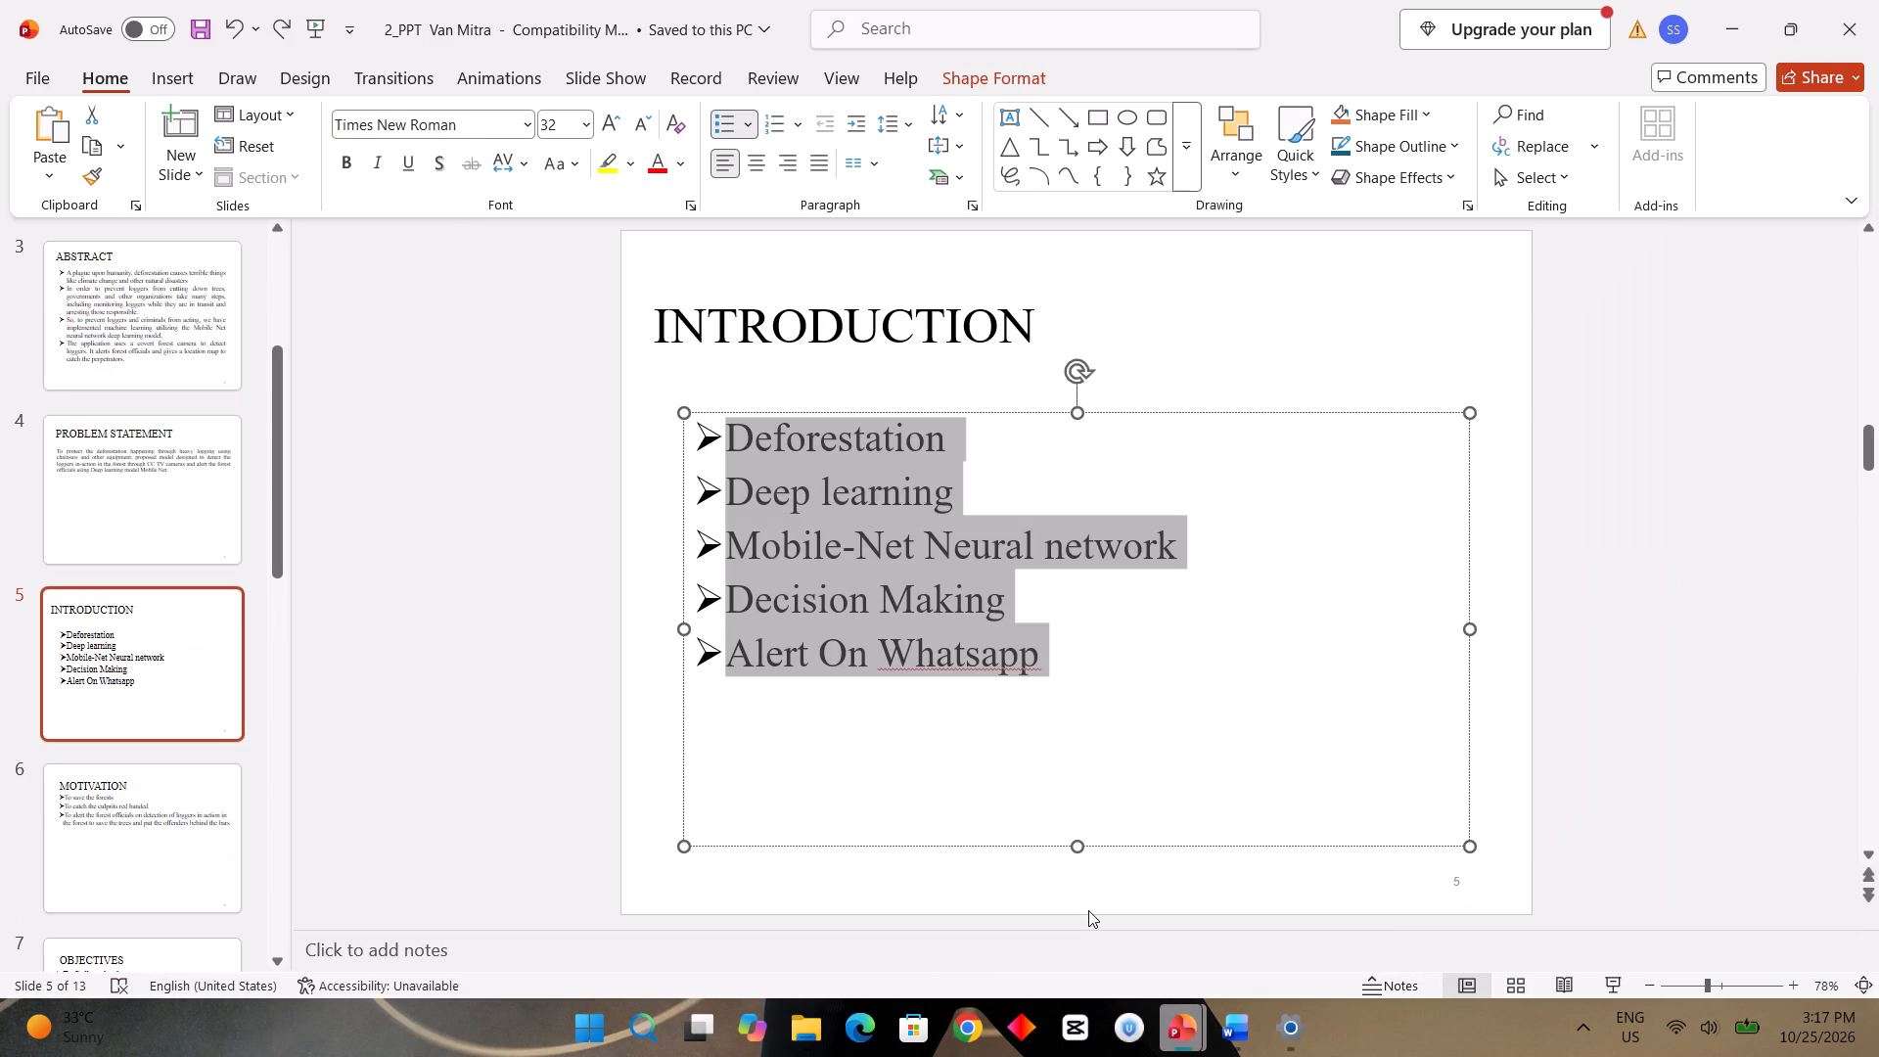
click(552, 875)
key(Down)
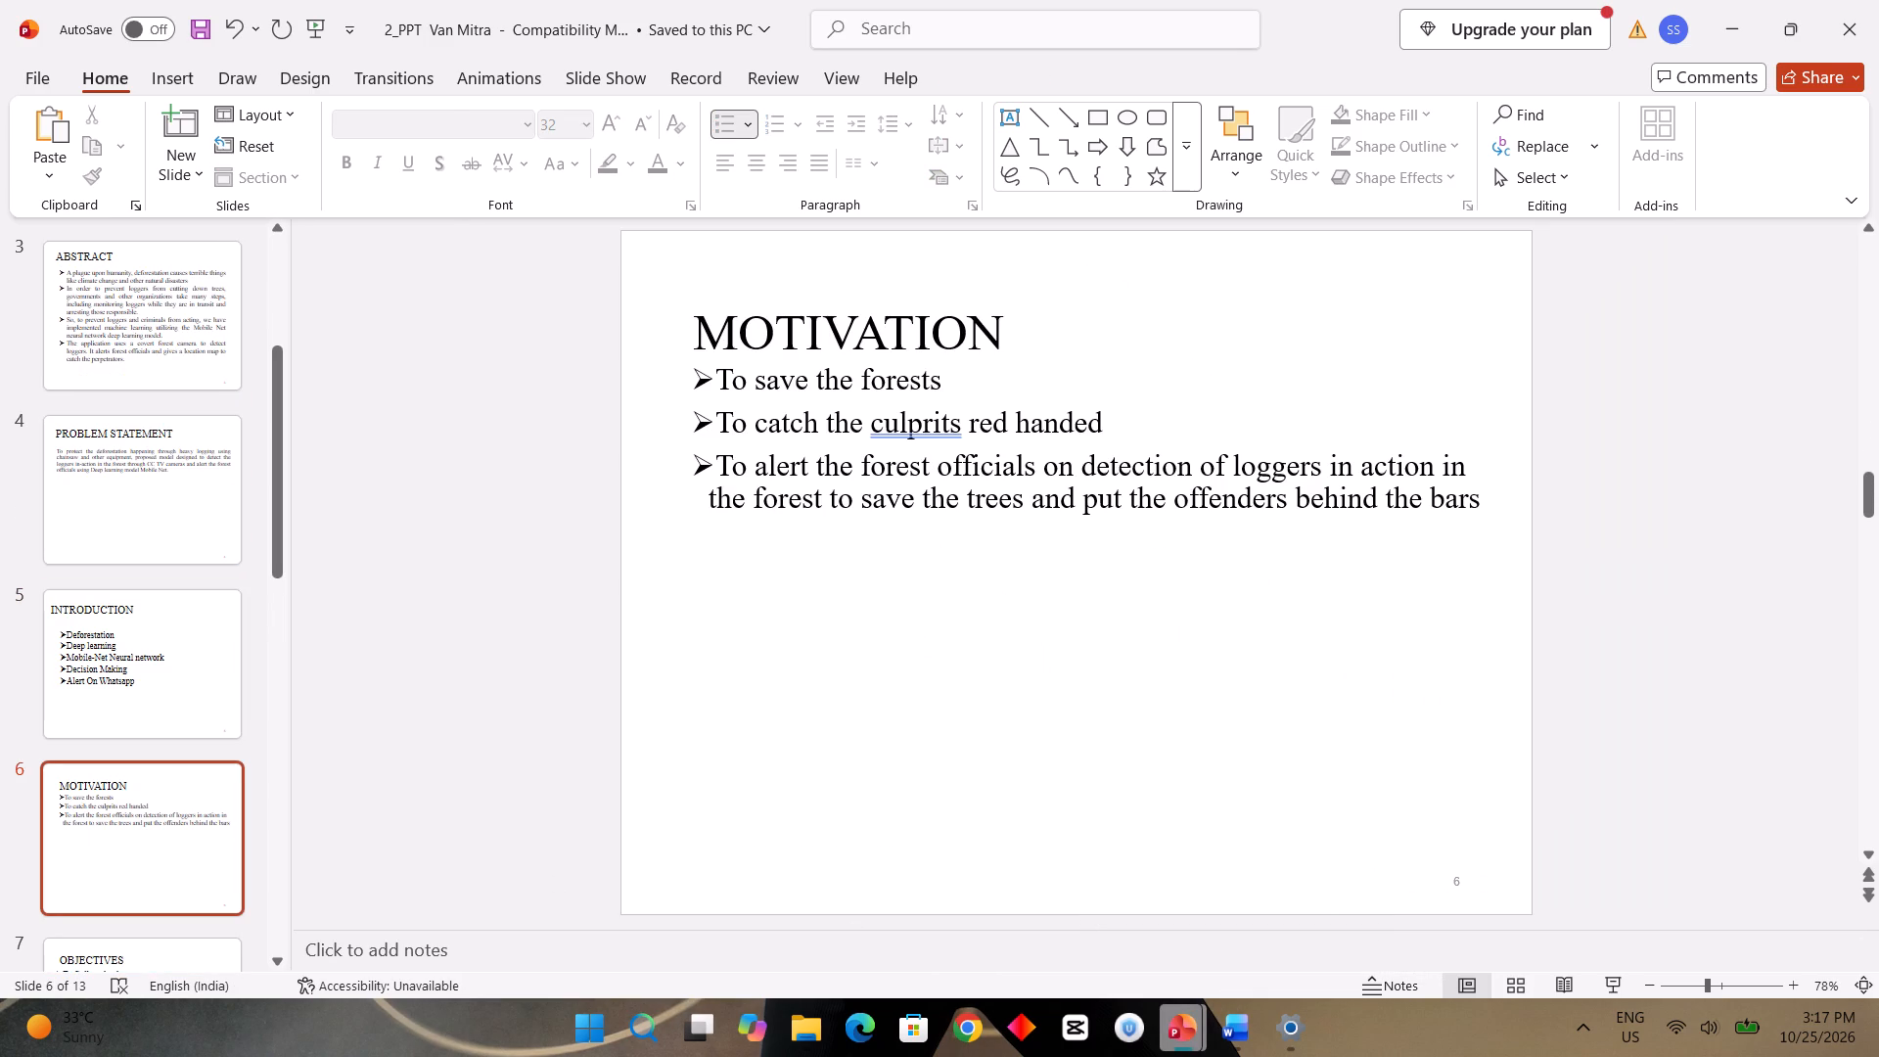
drag(691, 318, 680, 306)
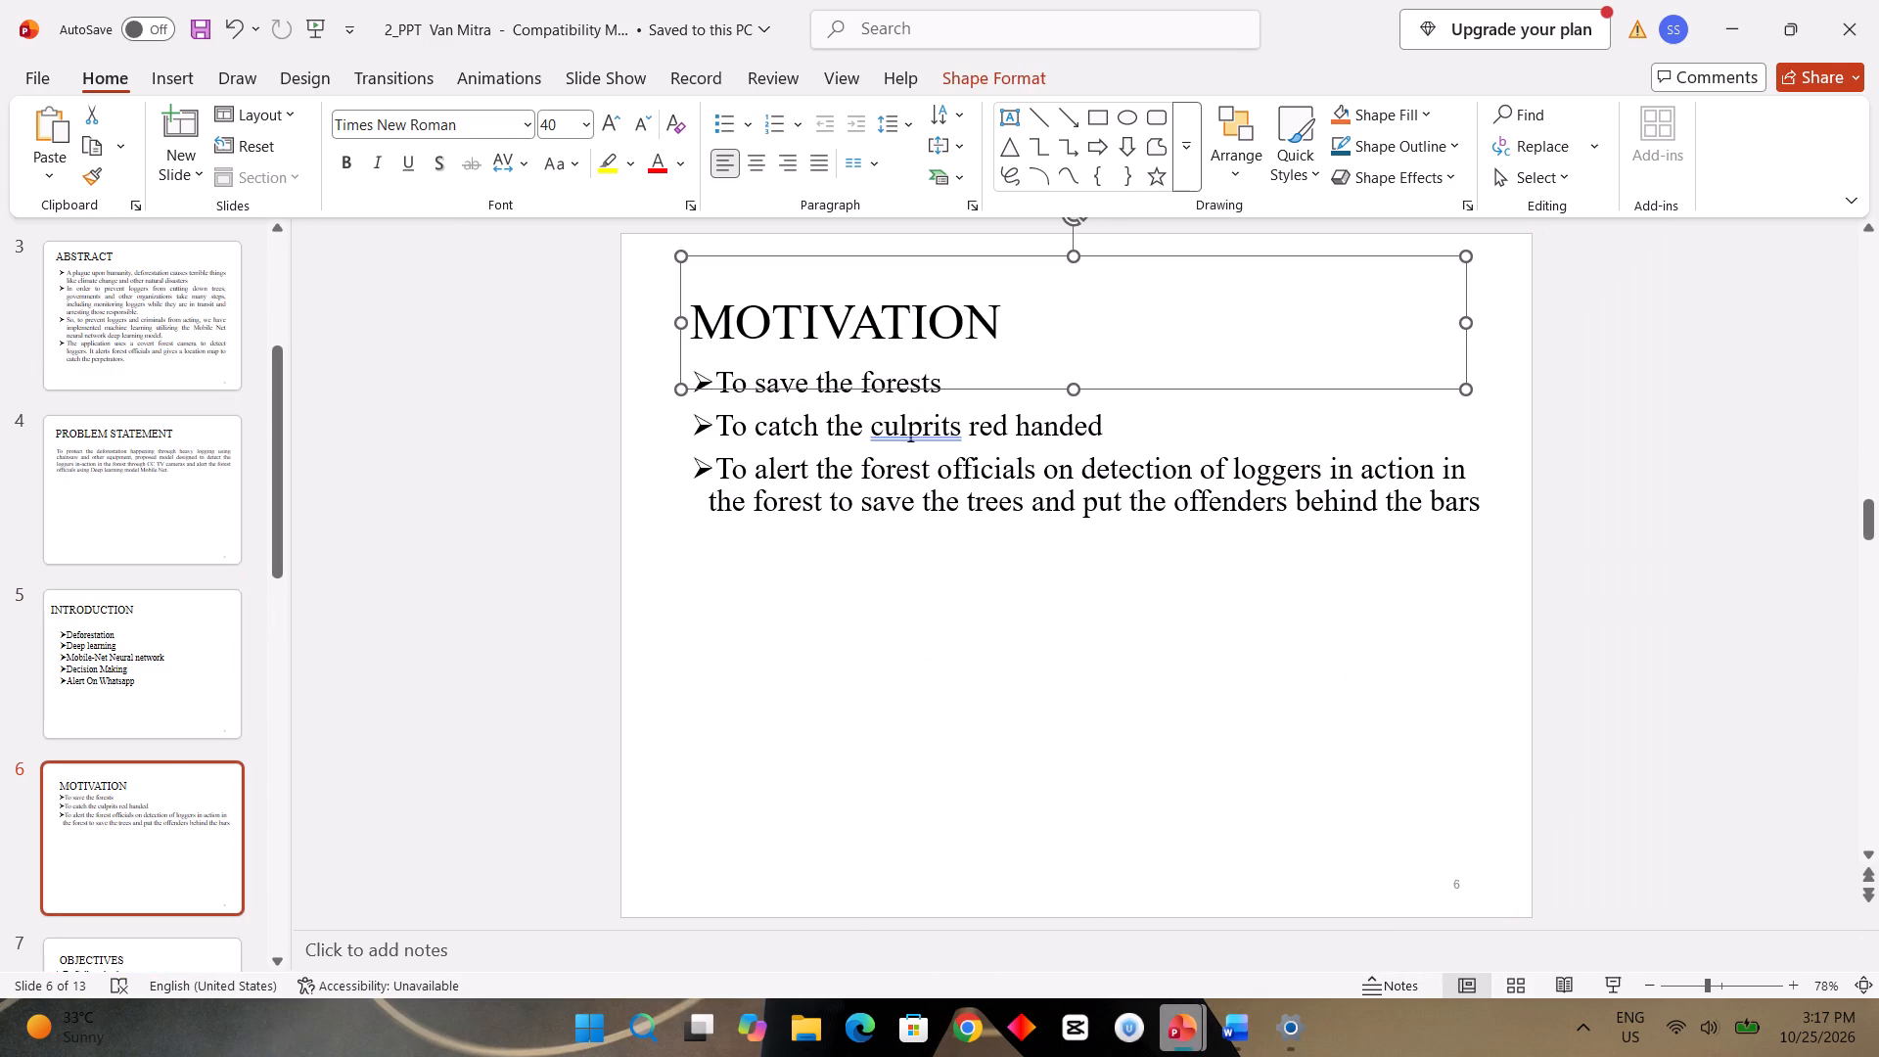
drag(690, 313, 1010, 323)
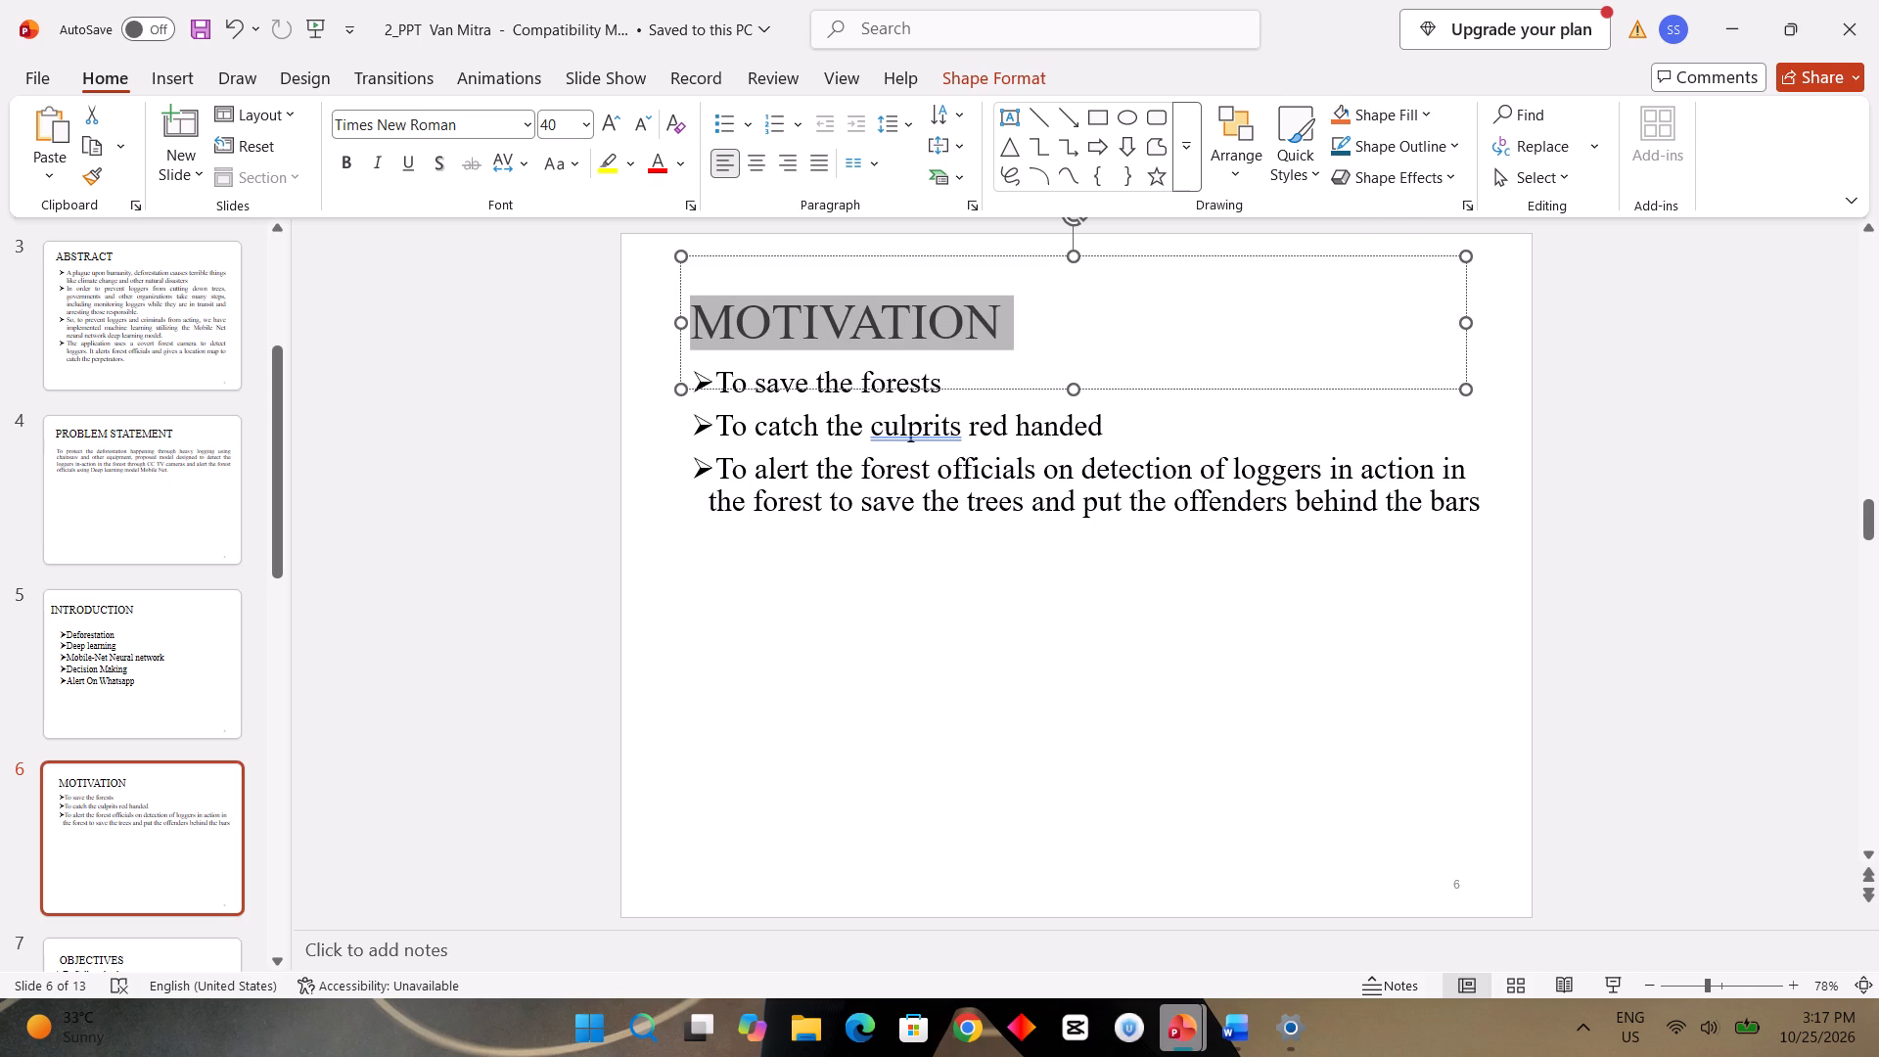
drag(1010, 323, 1039, 325)
key(ctrl+c)
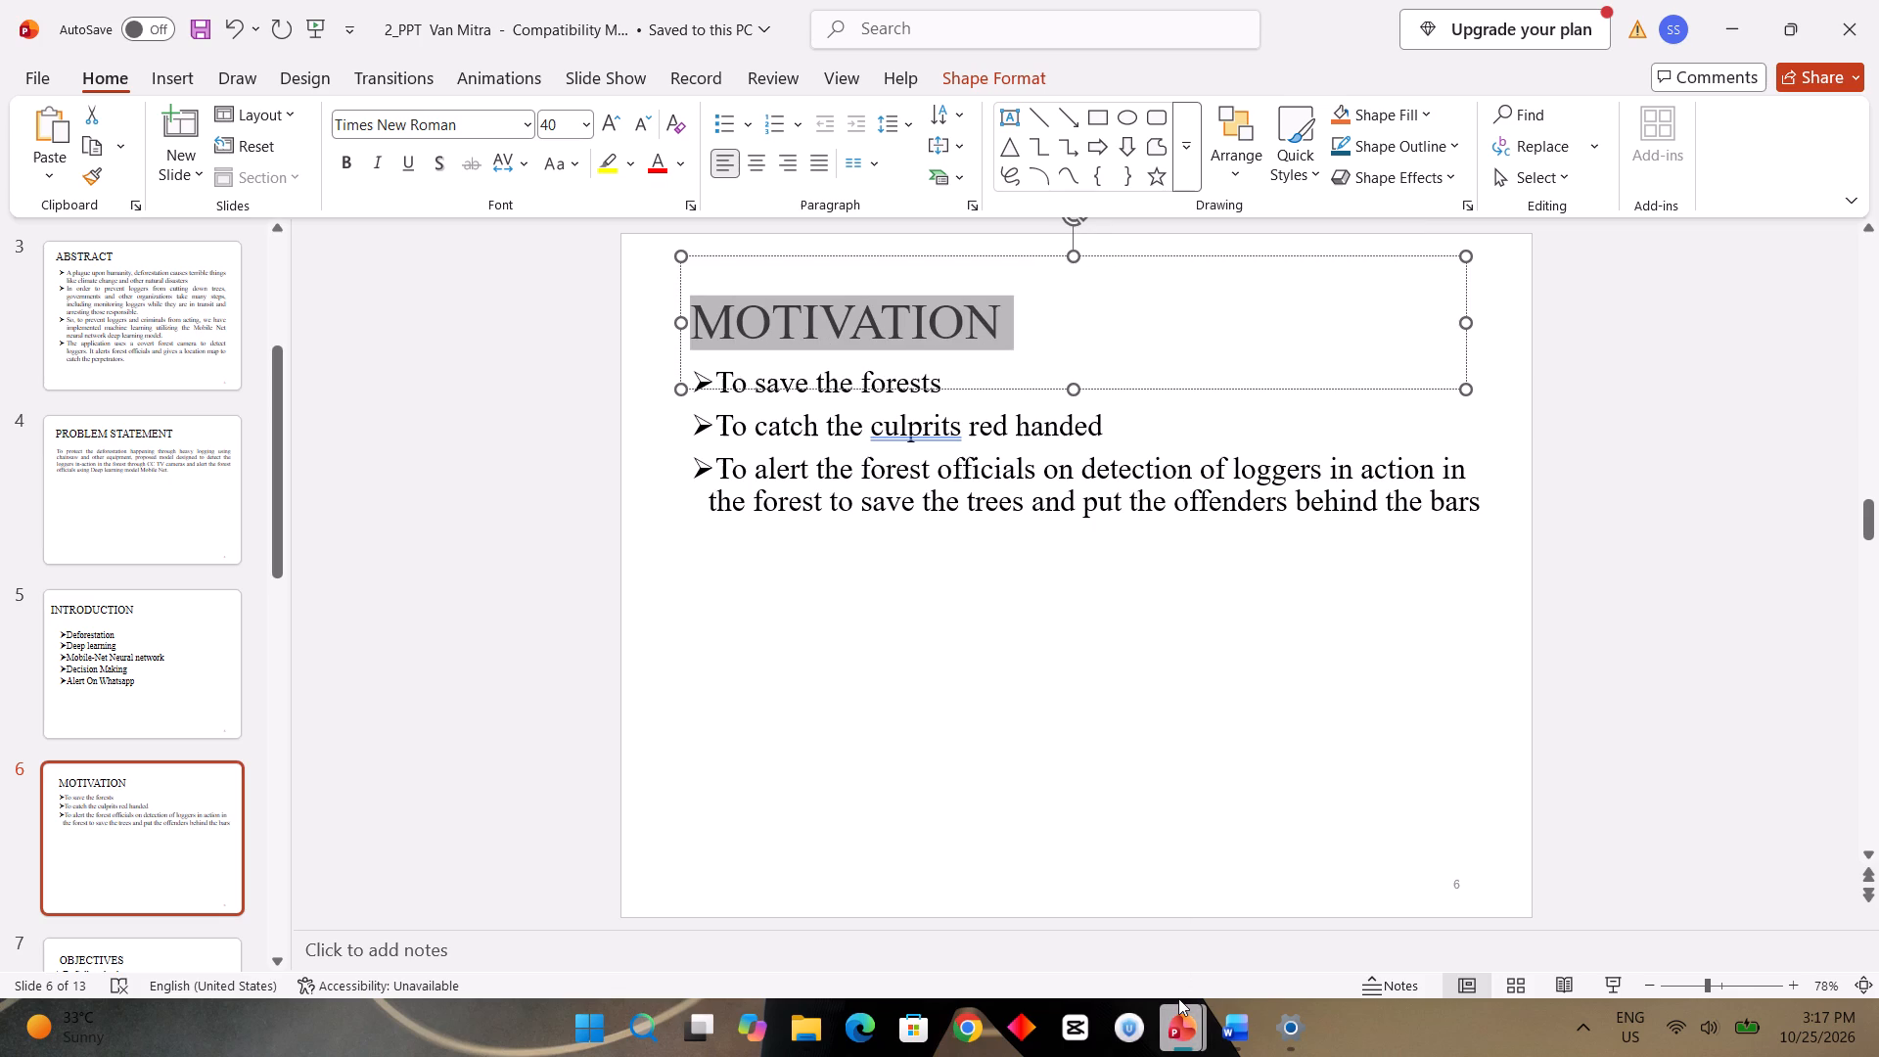
Replace the title "Selecting visual aids" on slide 6 of Universal presentation with the copied heading "MOTIVATION".
click(1177, 1003)
click(1262, 896)
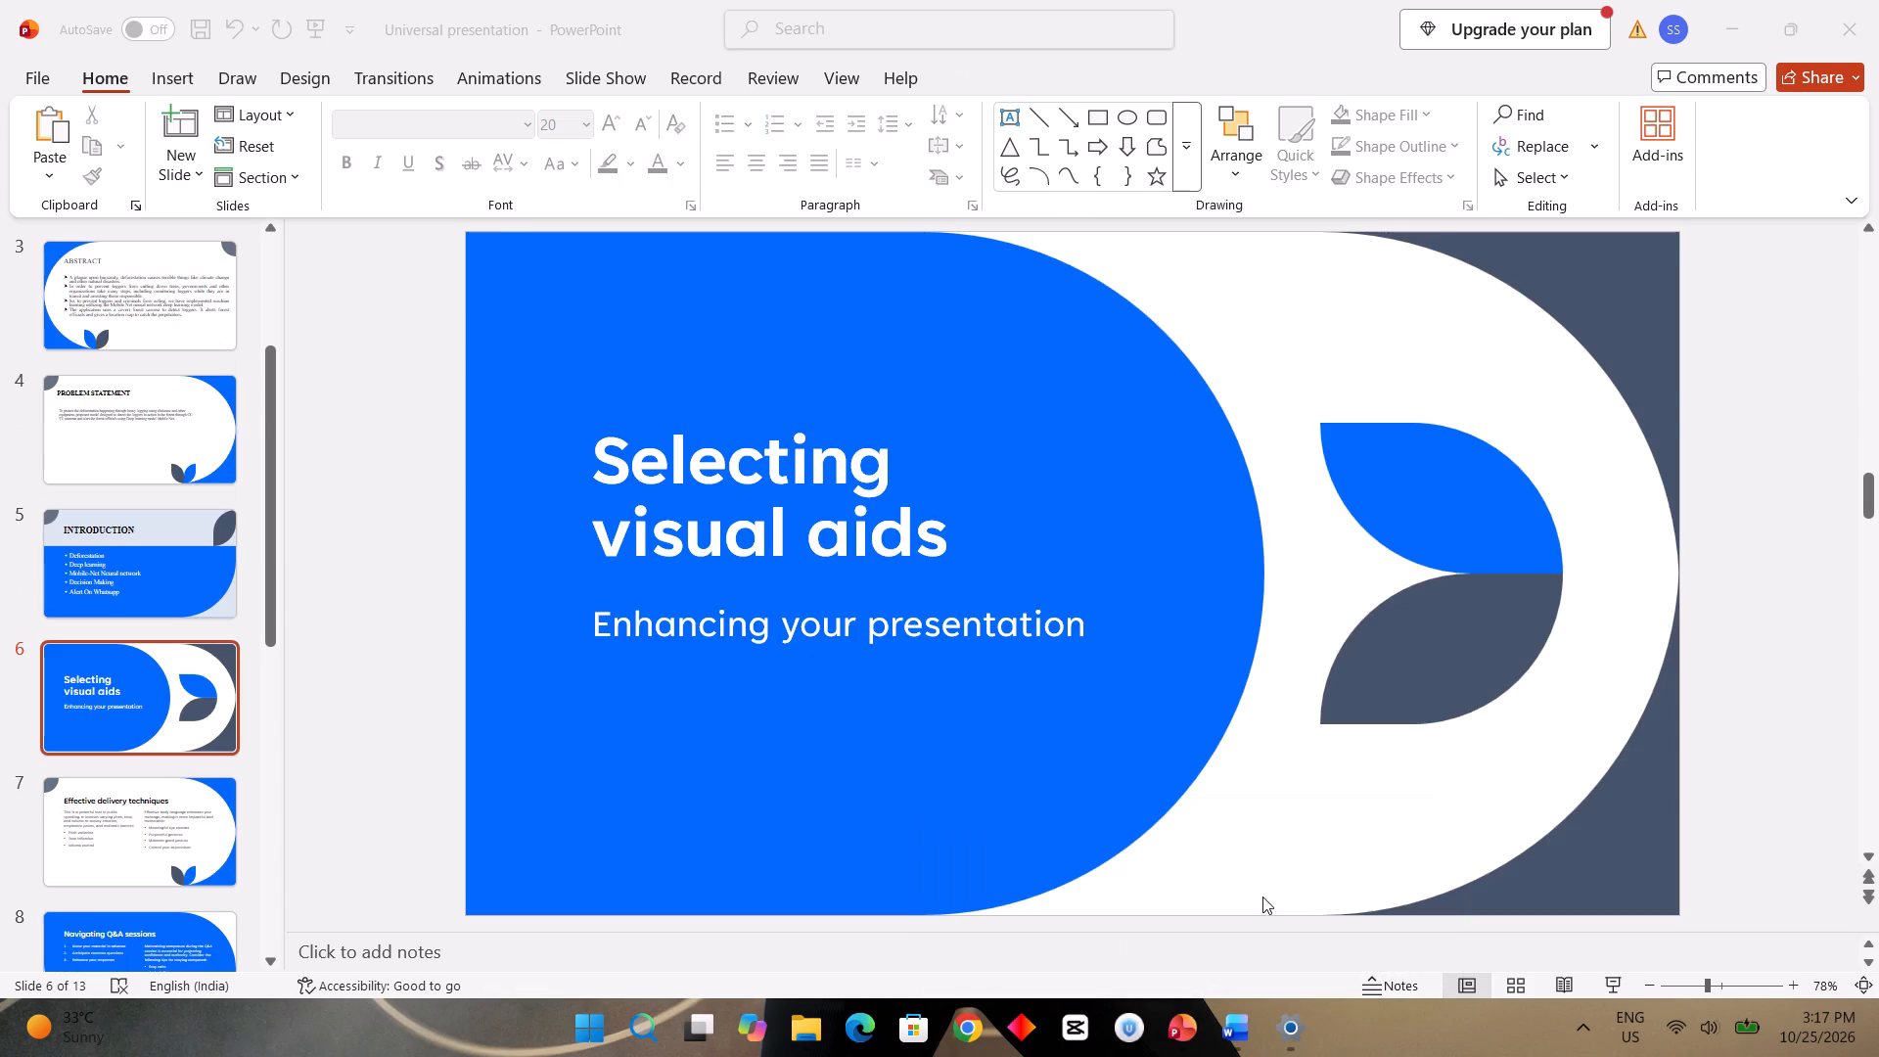
click(599, 449)
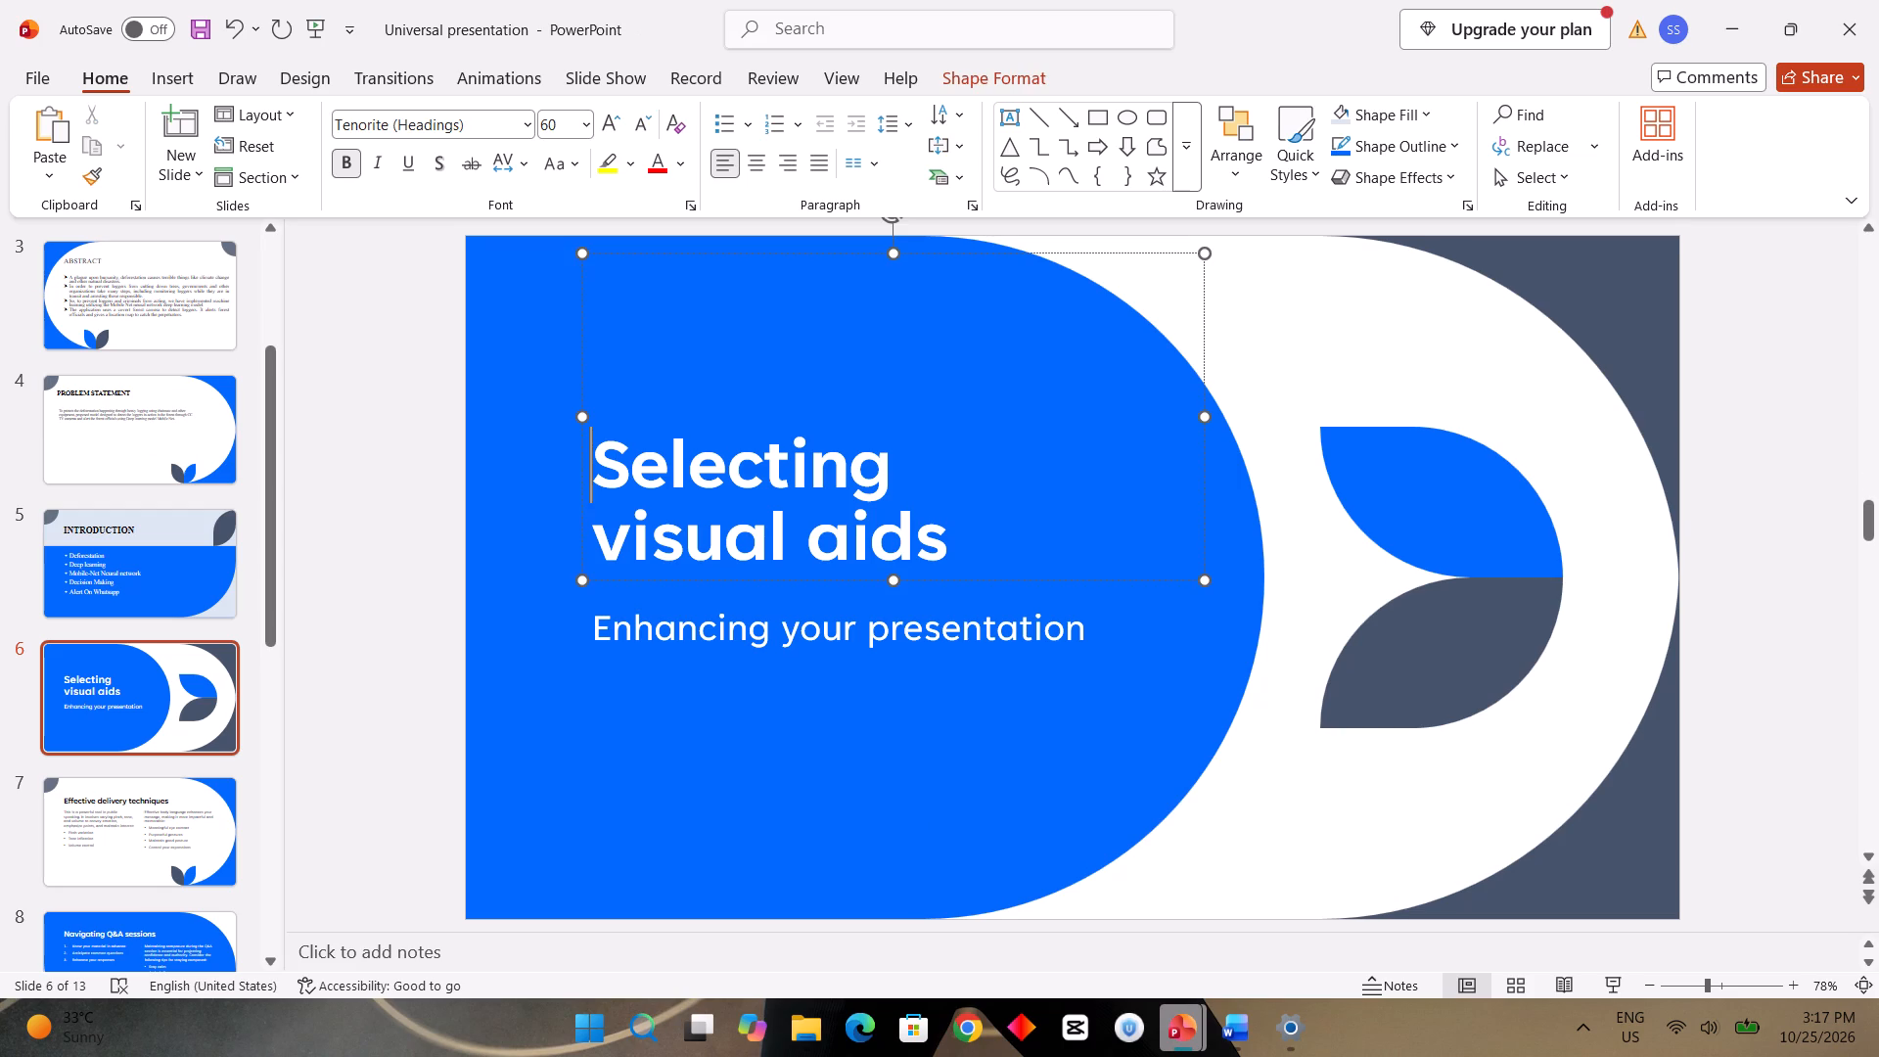
double_click(613, 465)
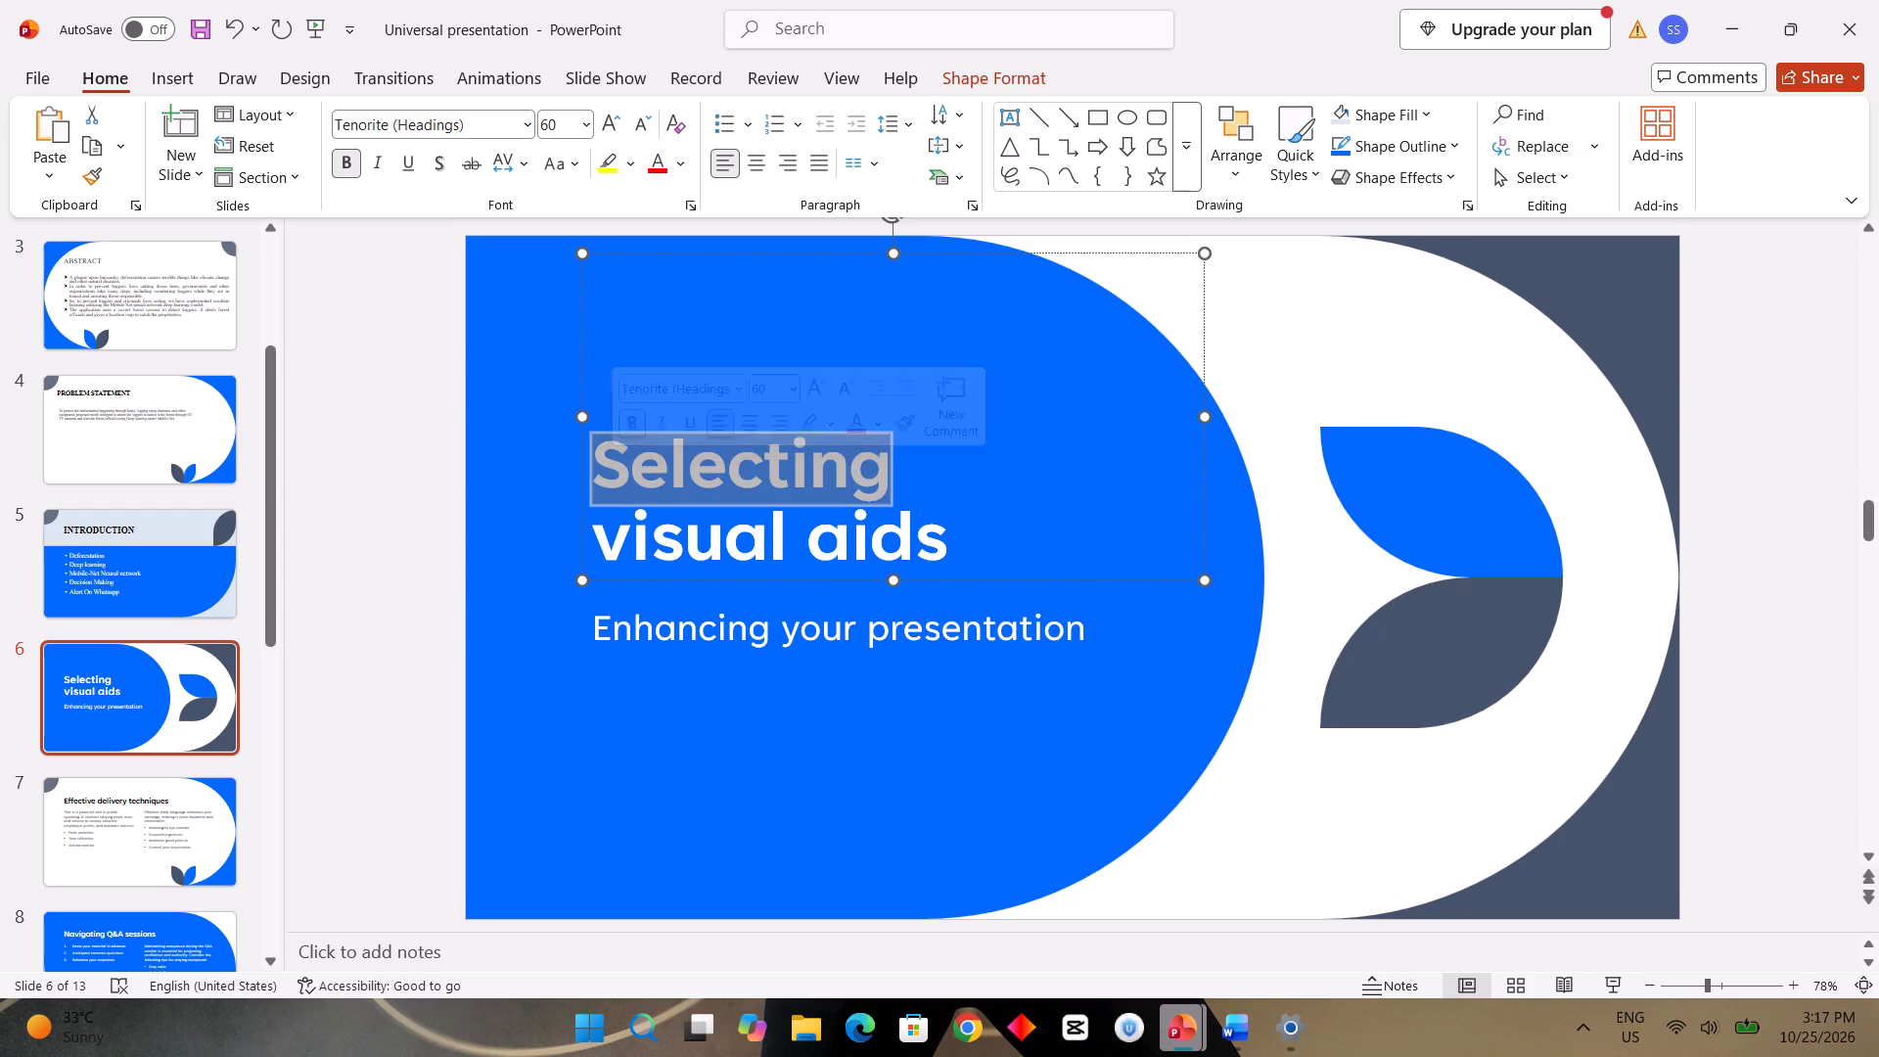
click(934, 528)
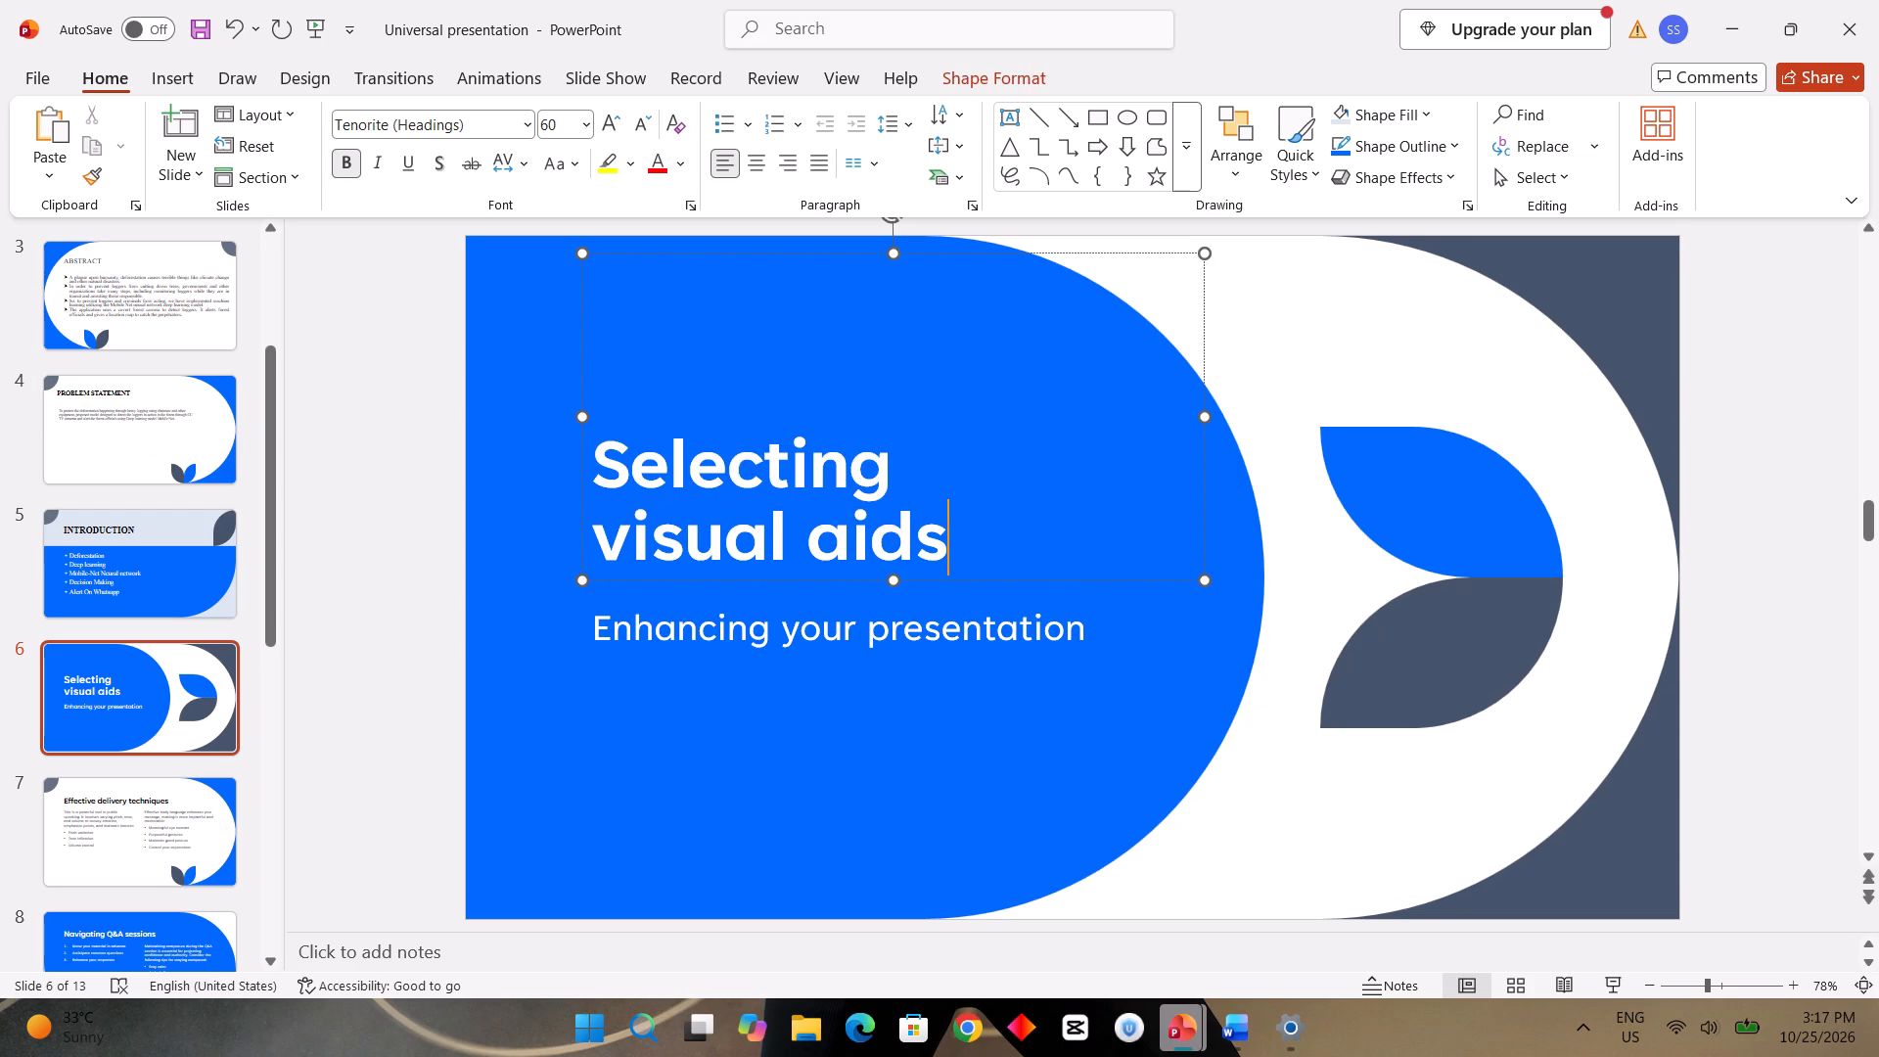
key(BackSpace)
key(BackSpace)
key(BackSpace)
key(BackSpace)
key(BackSpace)
key(BackSpace)
key(BackSpace)
key(BackSpace)
key(BackSpace)
key(BackSpace)
key(BackSpace)
key(BackSpace)
key(BackSpace)
key(BackSpace)
key(BackSpace)
key(BackSpace)
key(BackSpace)
key(BackSpace)
key(BackSpace)
key(BackSpace)
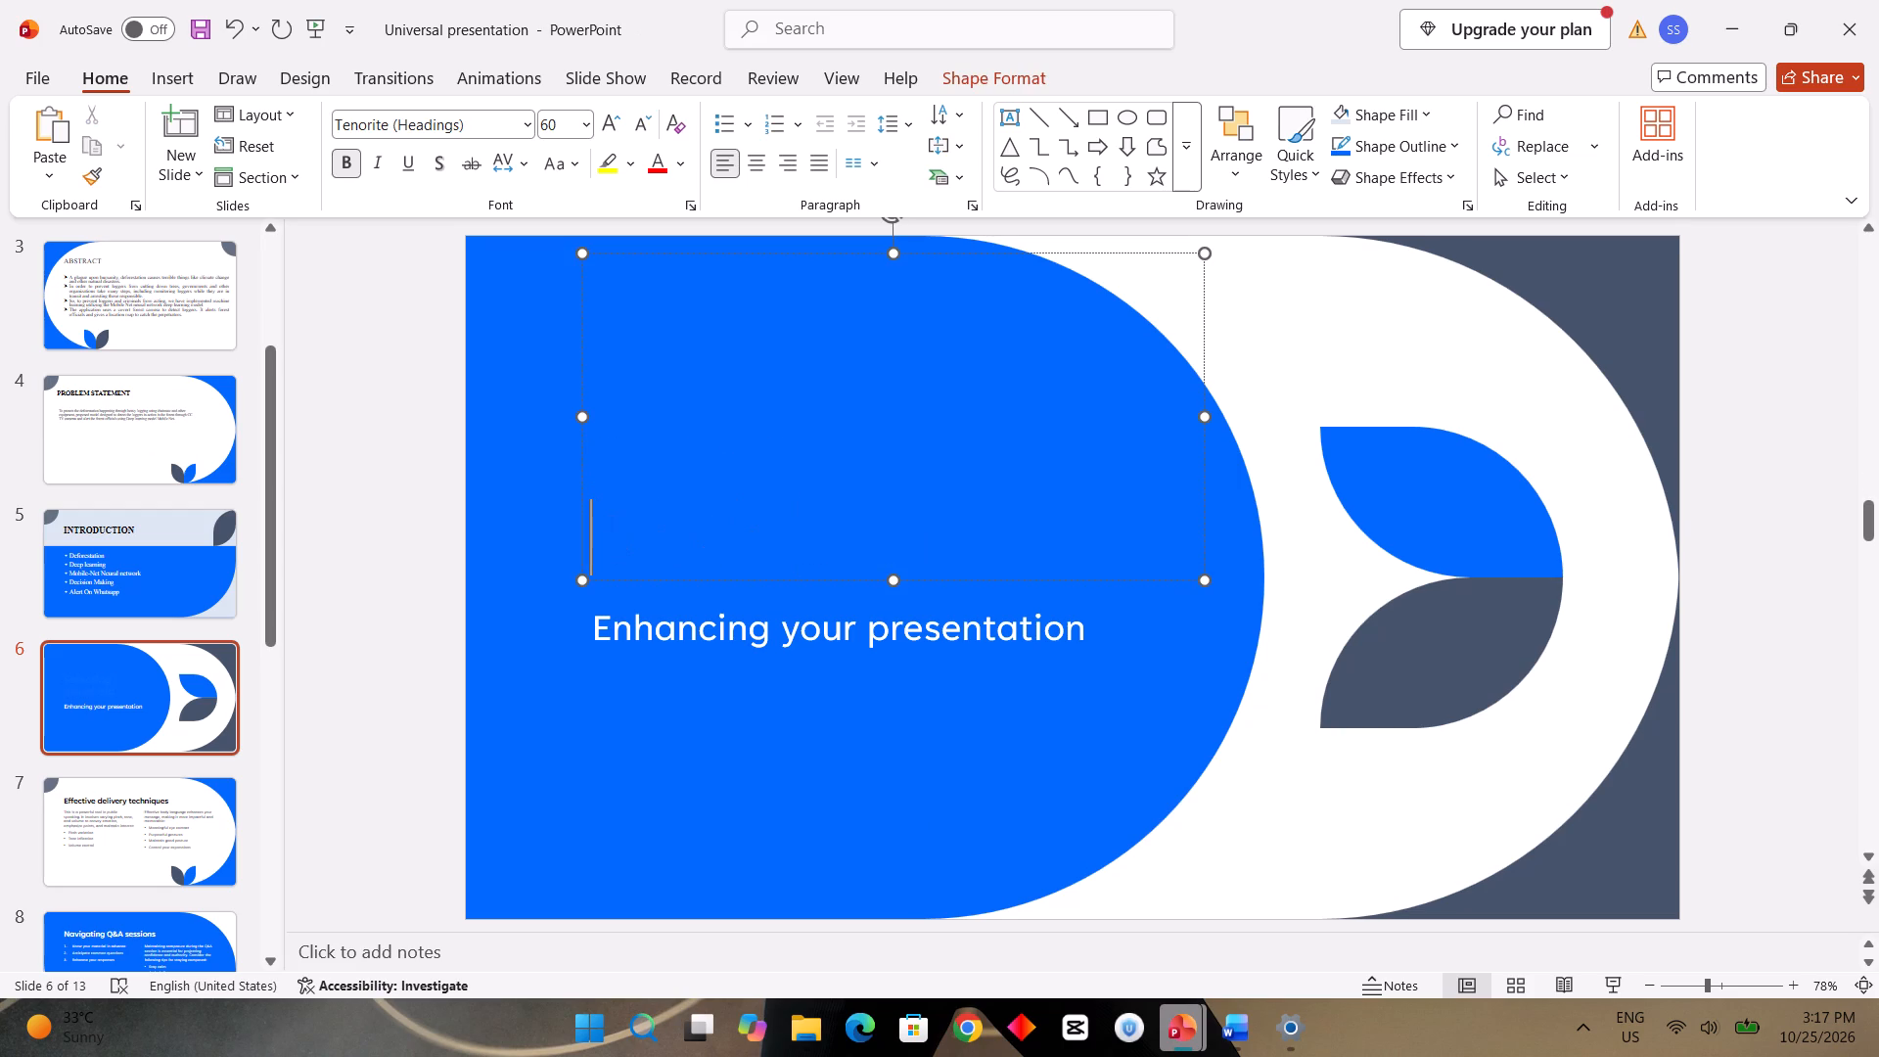
key(ctrl+v)
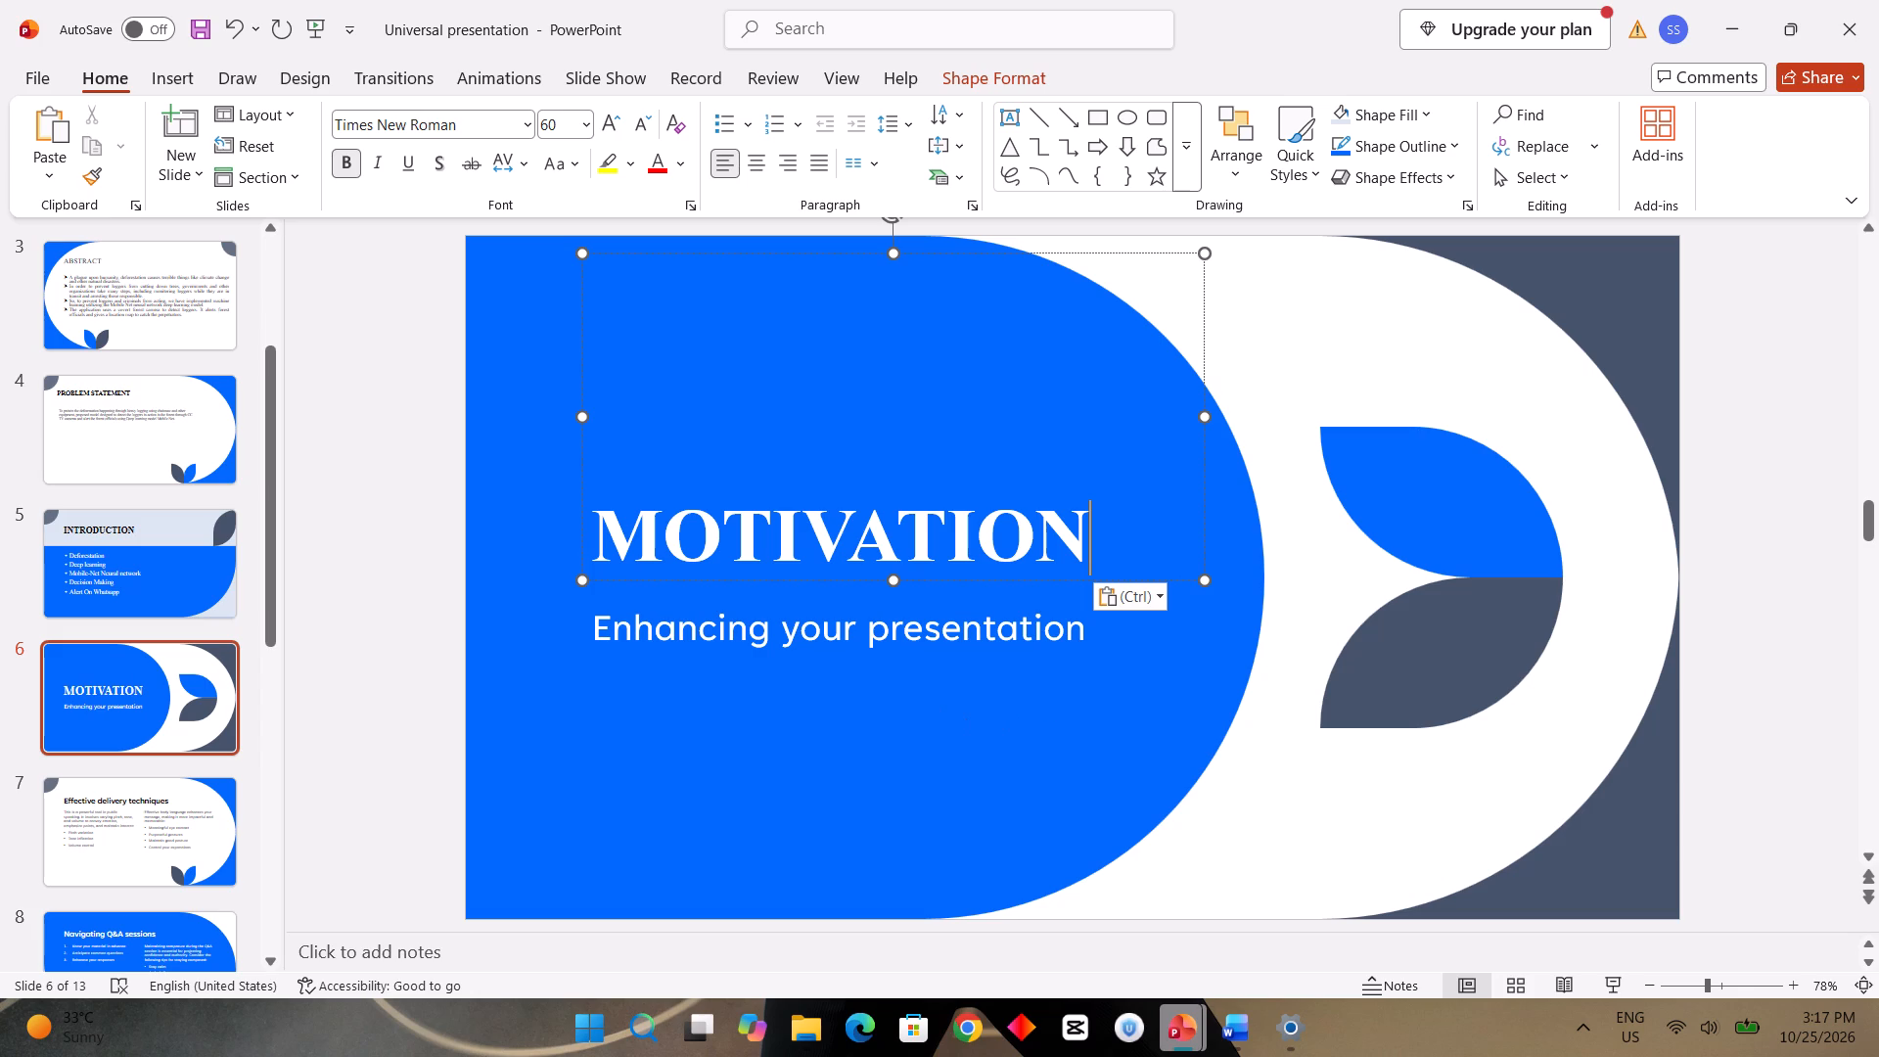
Shorten the MOTIVATION title box from its top edge and move it up and left within the blue area.
drag(895, 255, 902, 444)
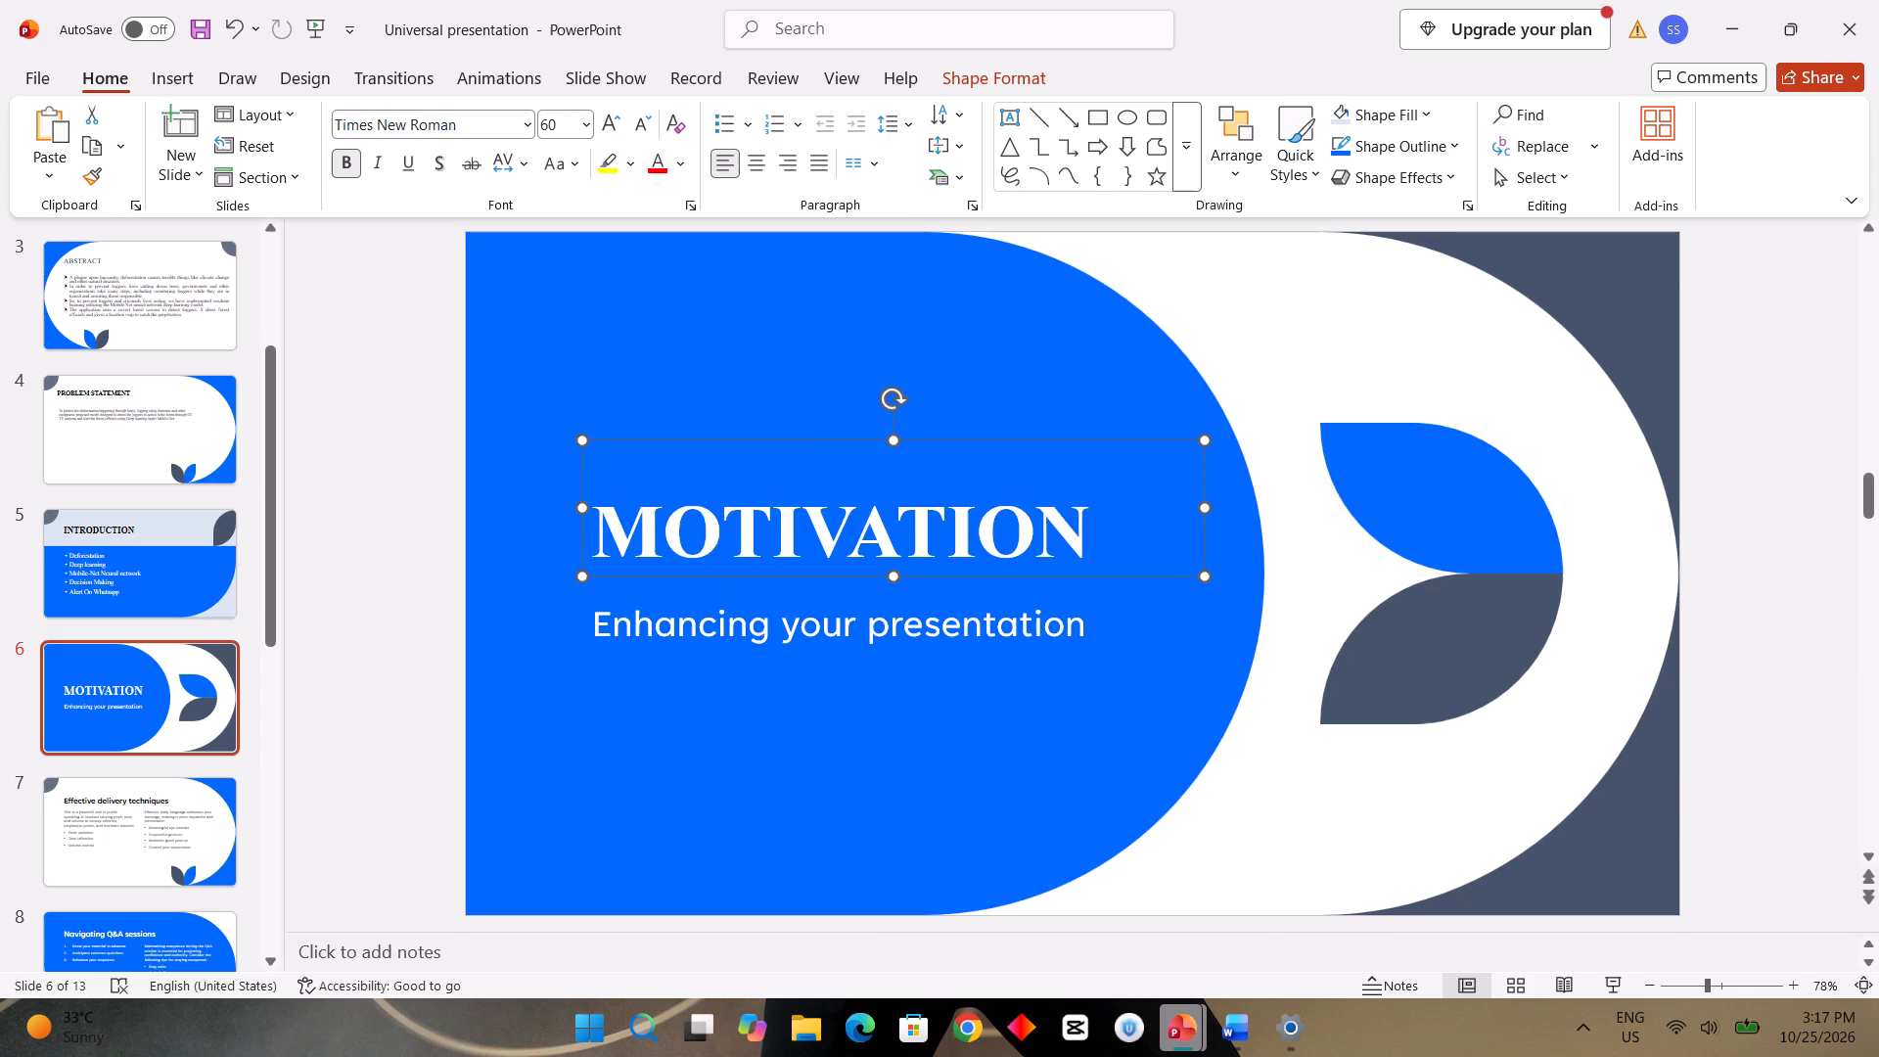
drag(677, 438, 583, 304)
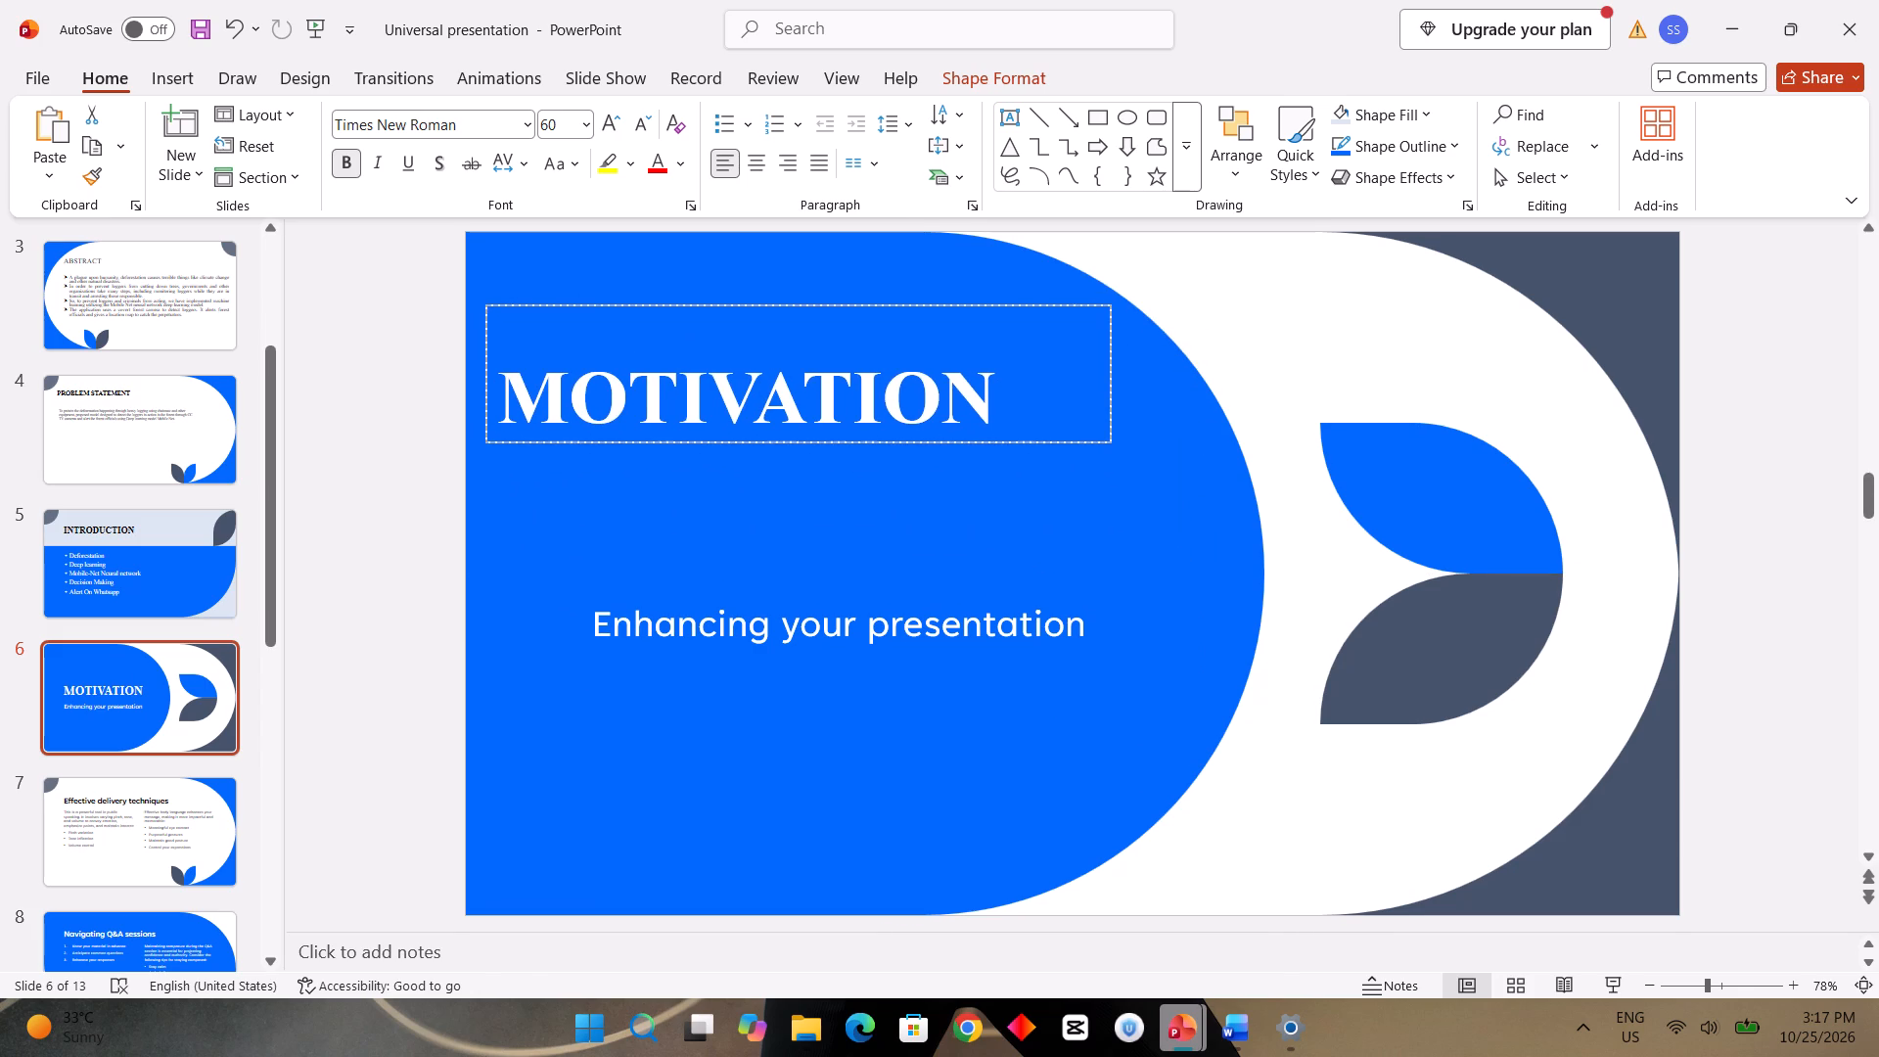
drag(583, 304, 586, 299)
click(711, 555)
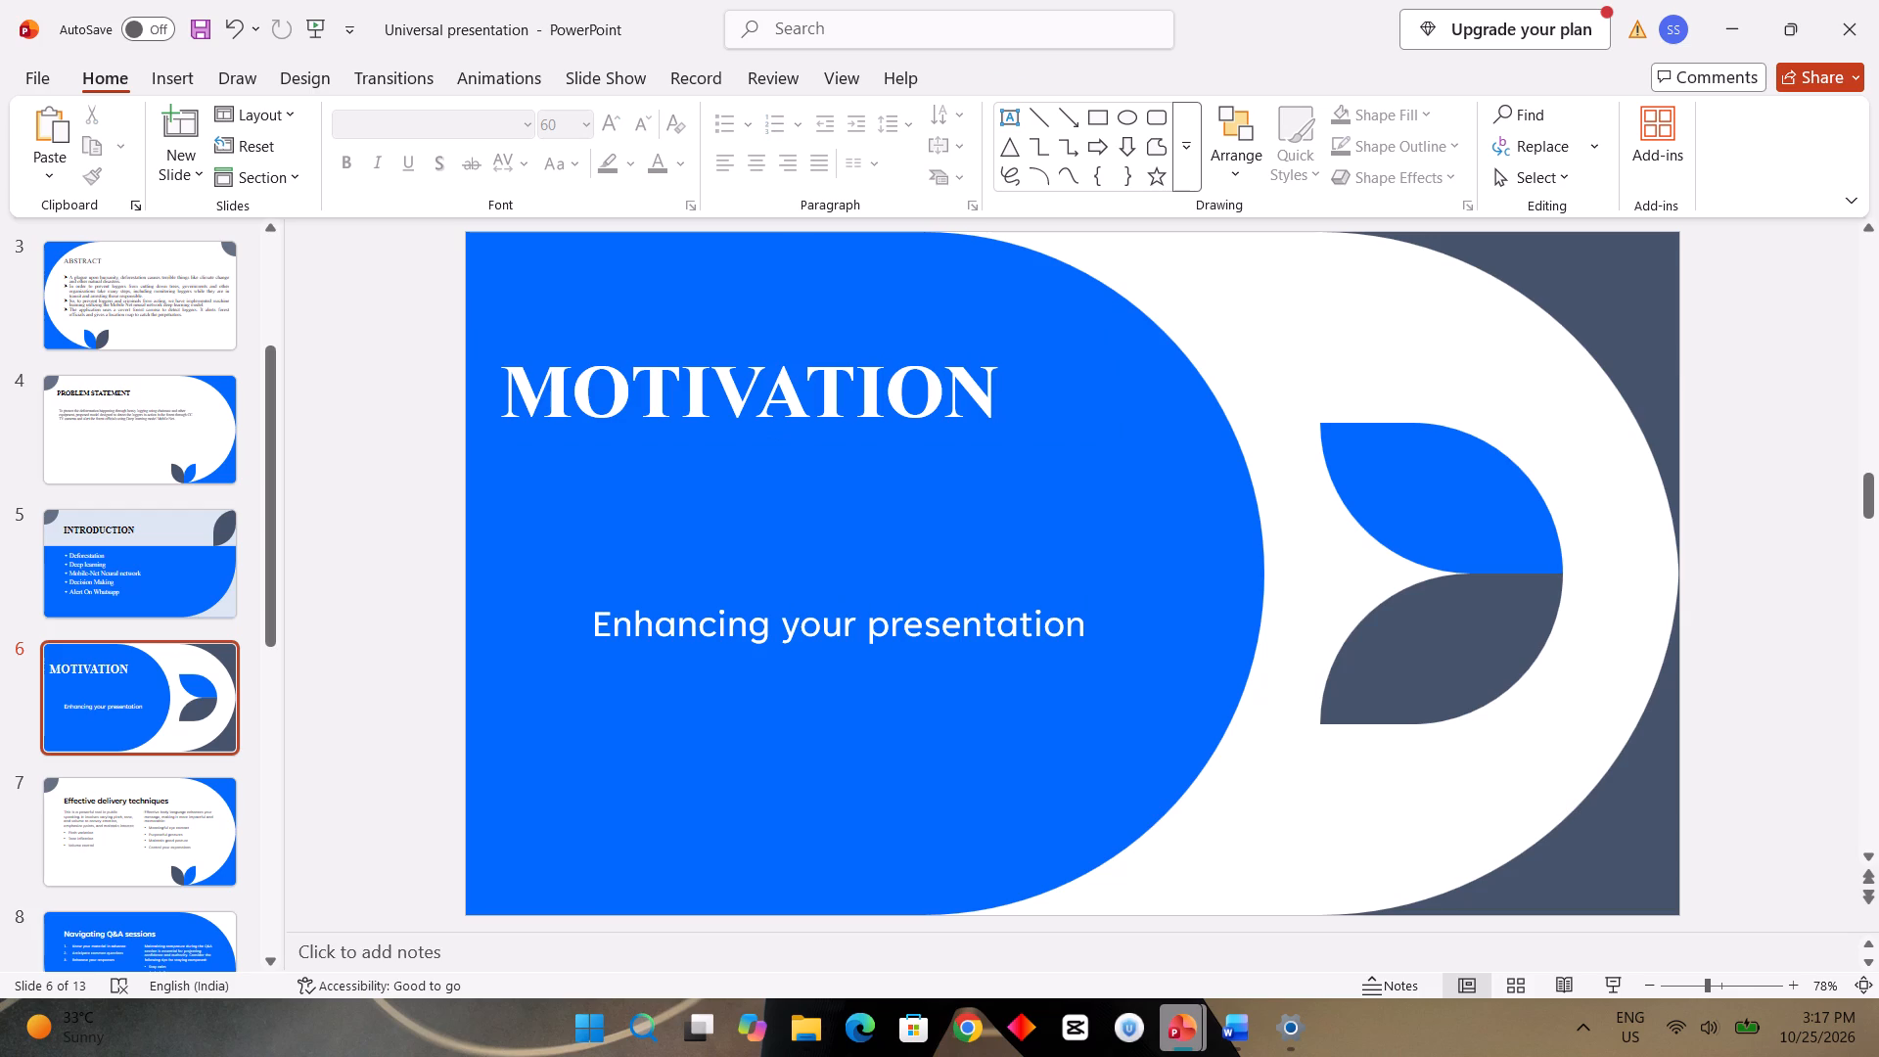
In 2_PPT Van Mitra, move the "To alert the forest officials" bullet to the top of the MOTIVATION list.
click(787, 638)
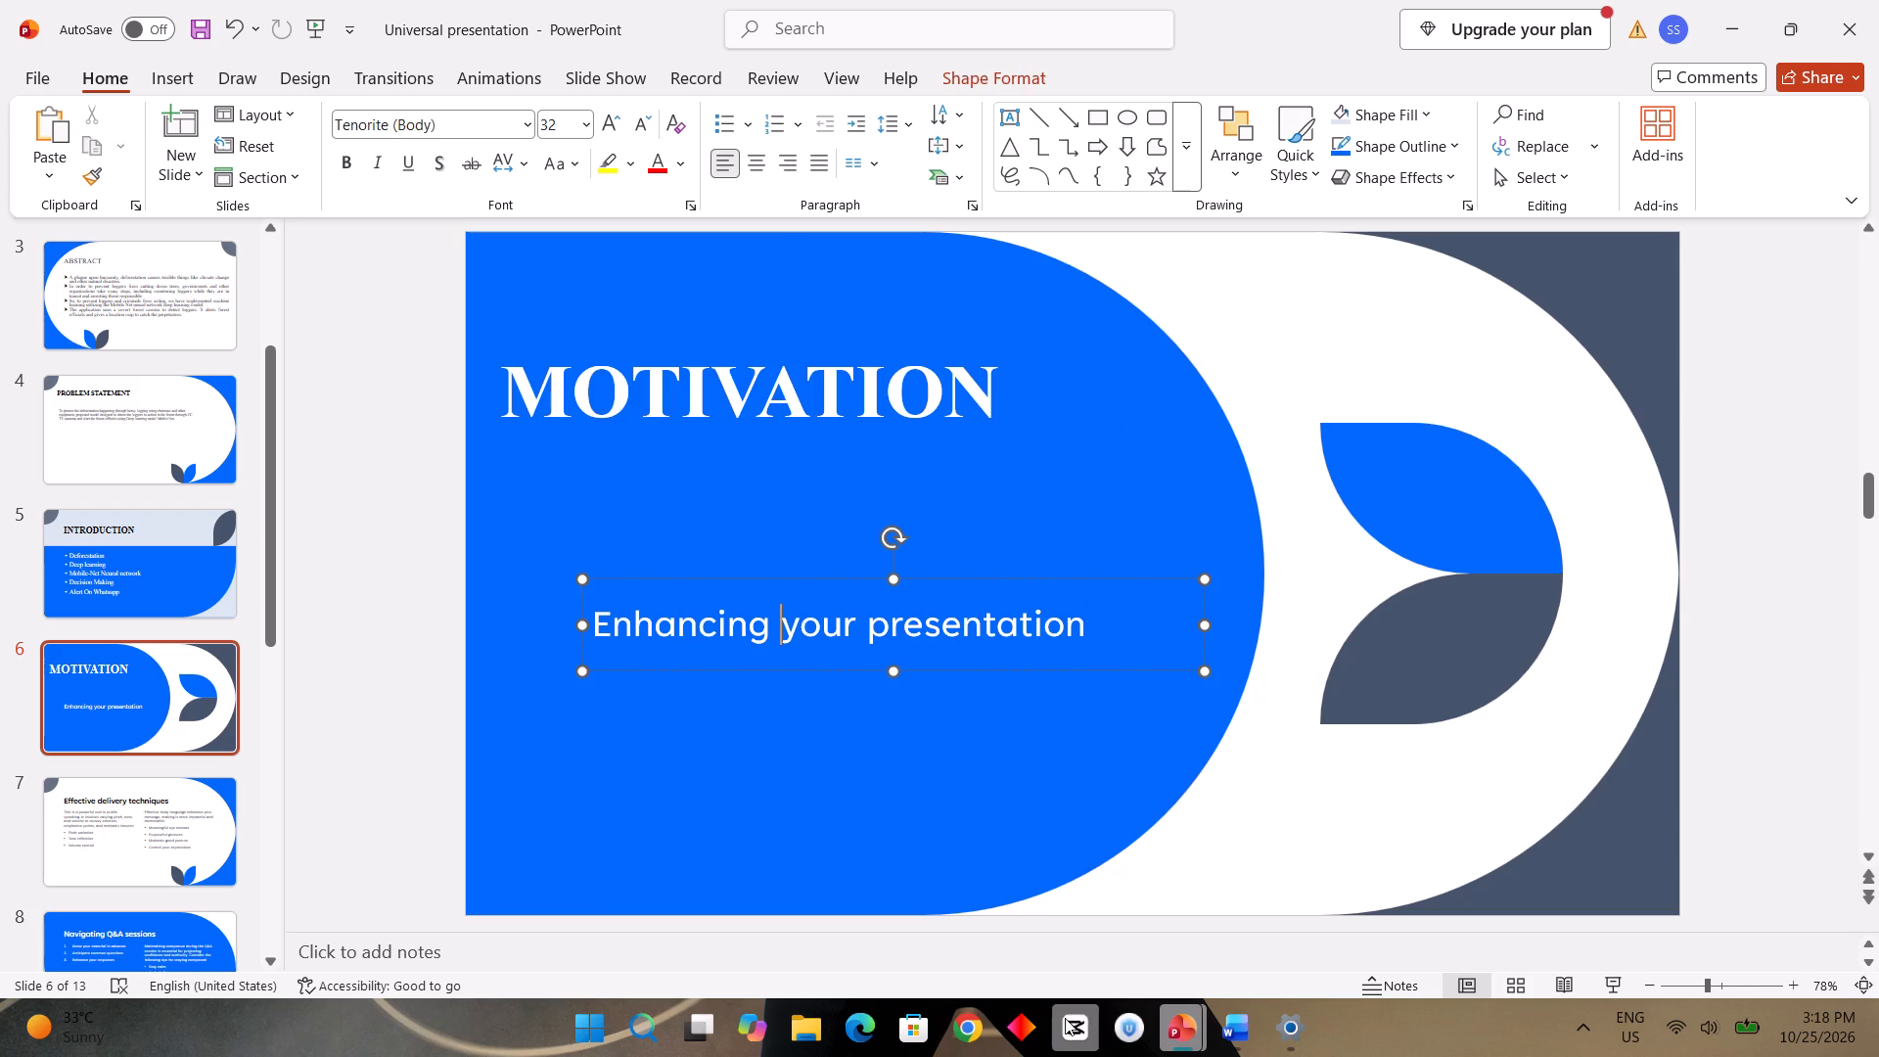
drag(1177, 1016, 1202, 1050)
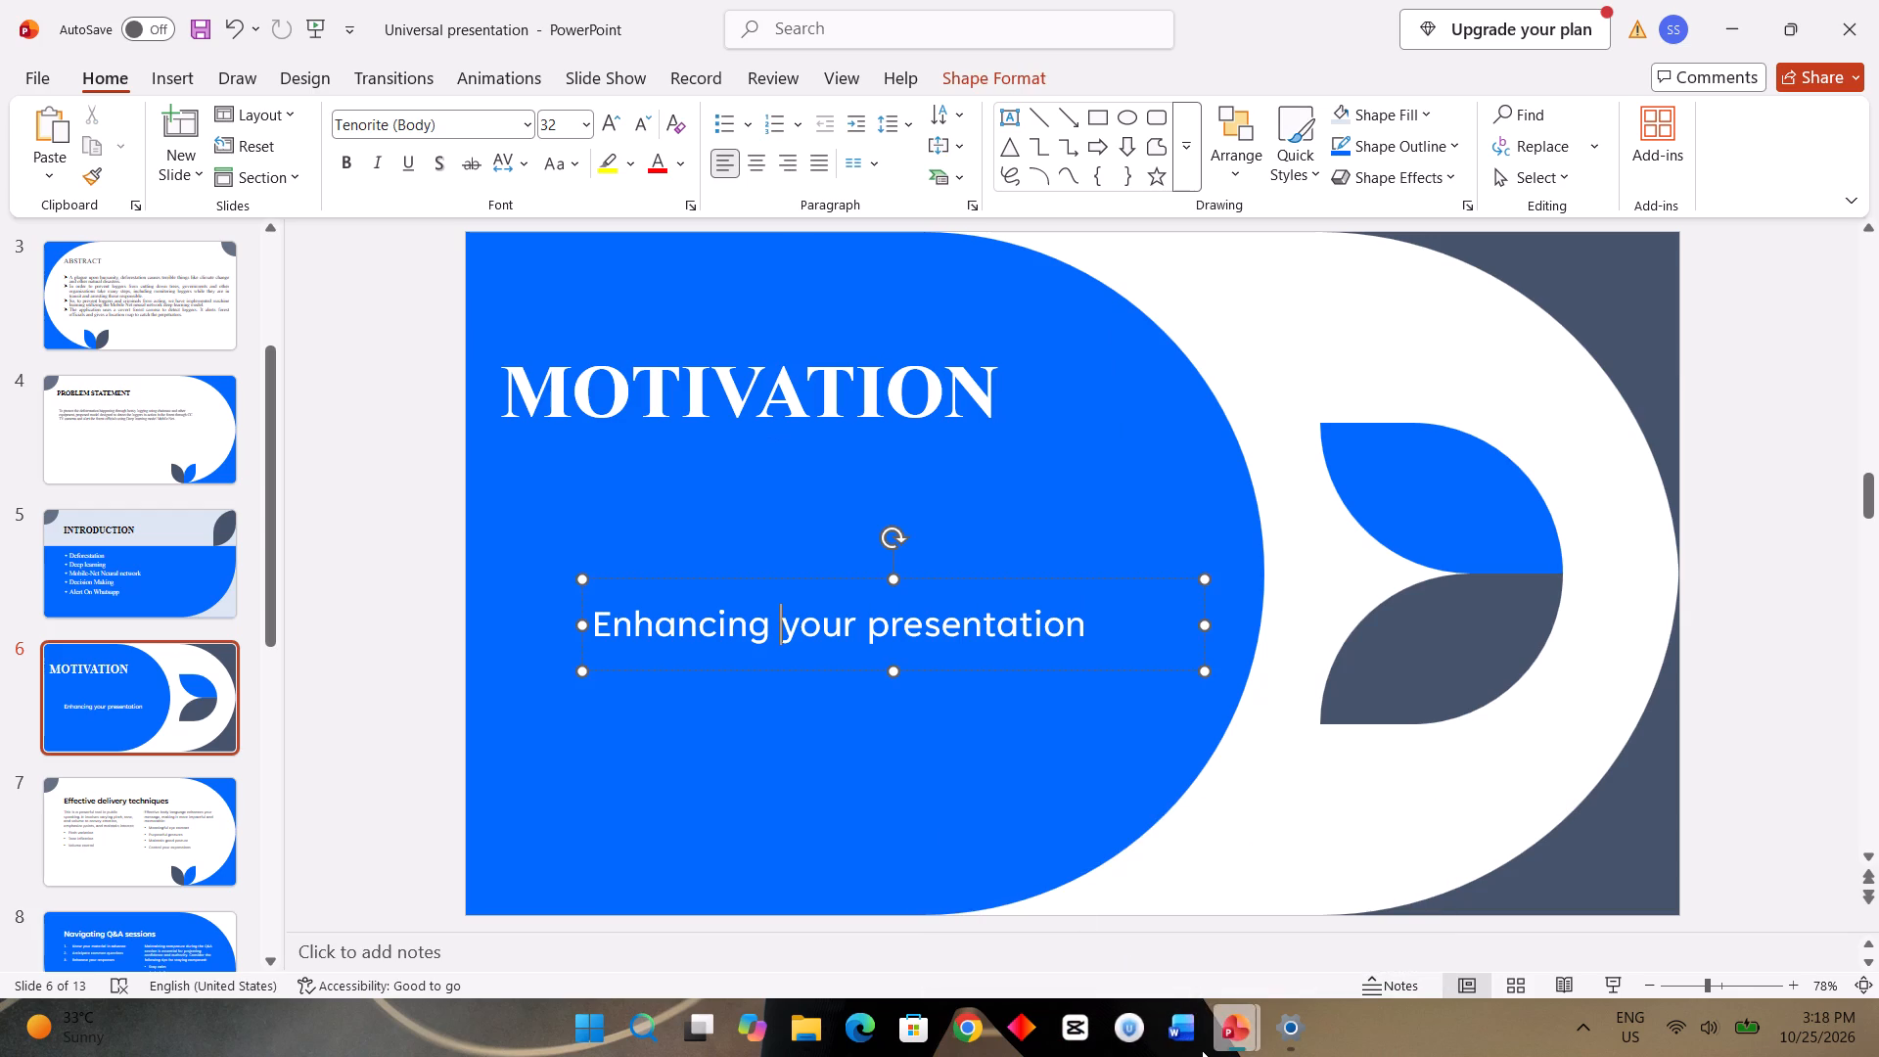
click(1218, 1040)
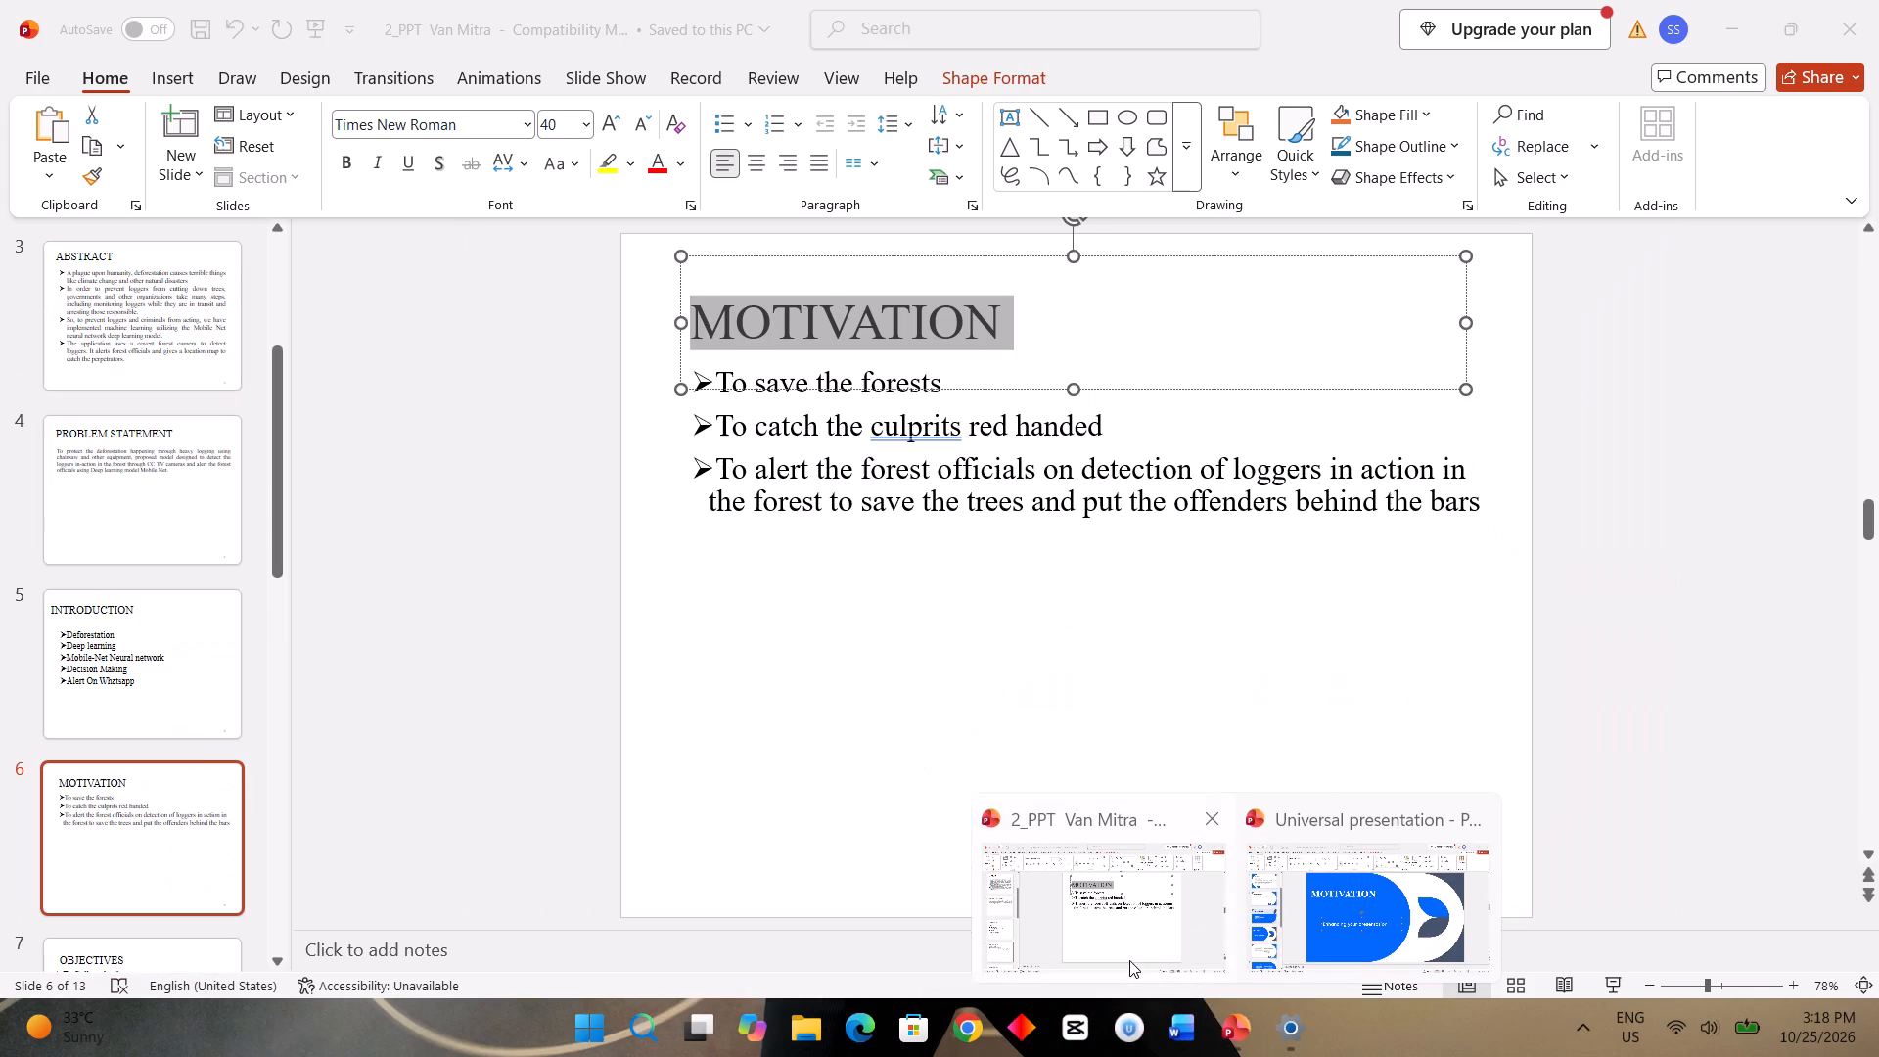
click(1129, 960)
drag(715, 468, 716, 476)
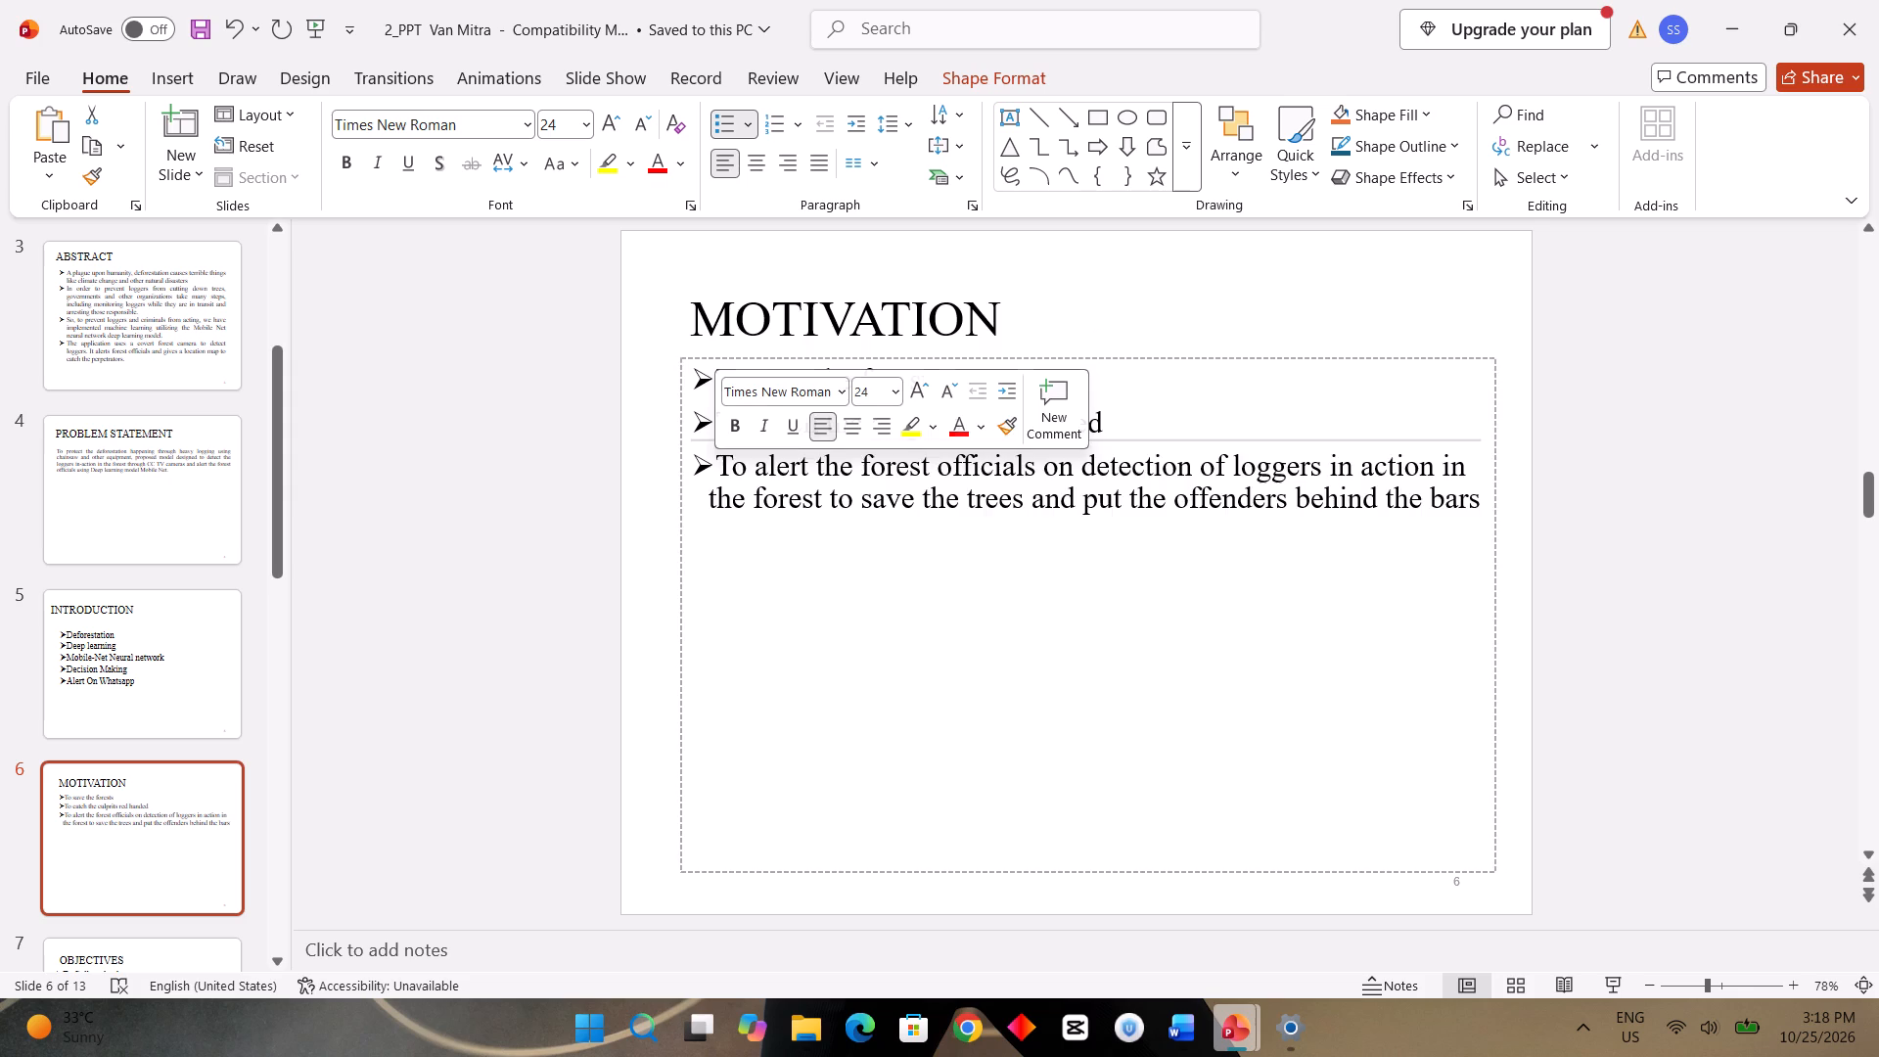
drag(716, 476, 716, 479)
drag(716, 479, 715, 376)
drag(715, 376, 746, 435)
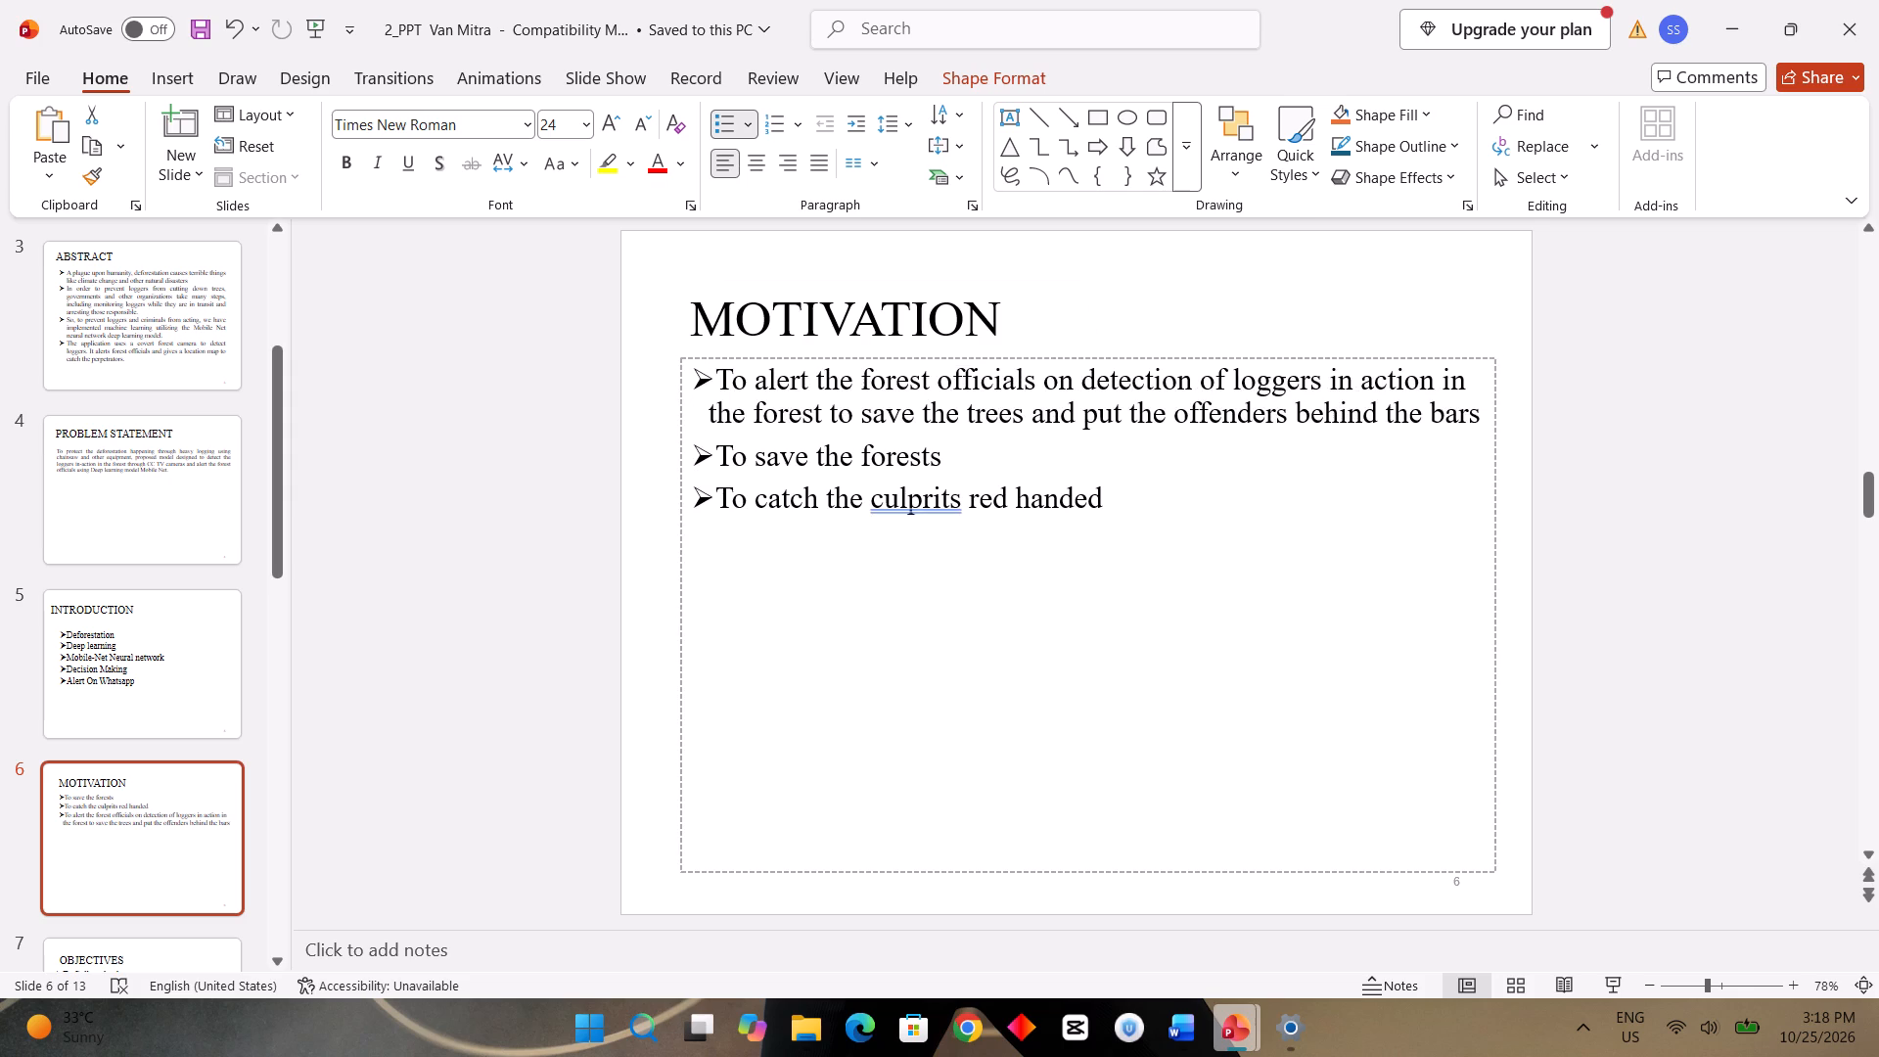
drag(746, 435, 770, 473)
Copy all three MOTIVATION bullets, from "To alert the forest officials" through "red handed".
click(725, 375)
drag(725, 375, 755, 402)
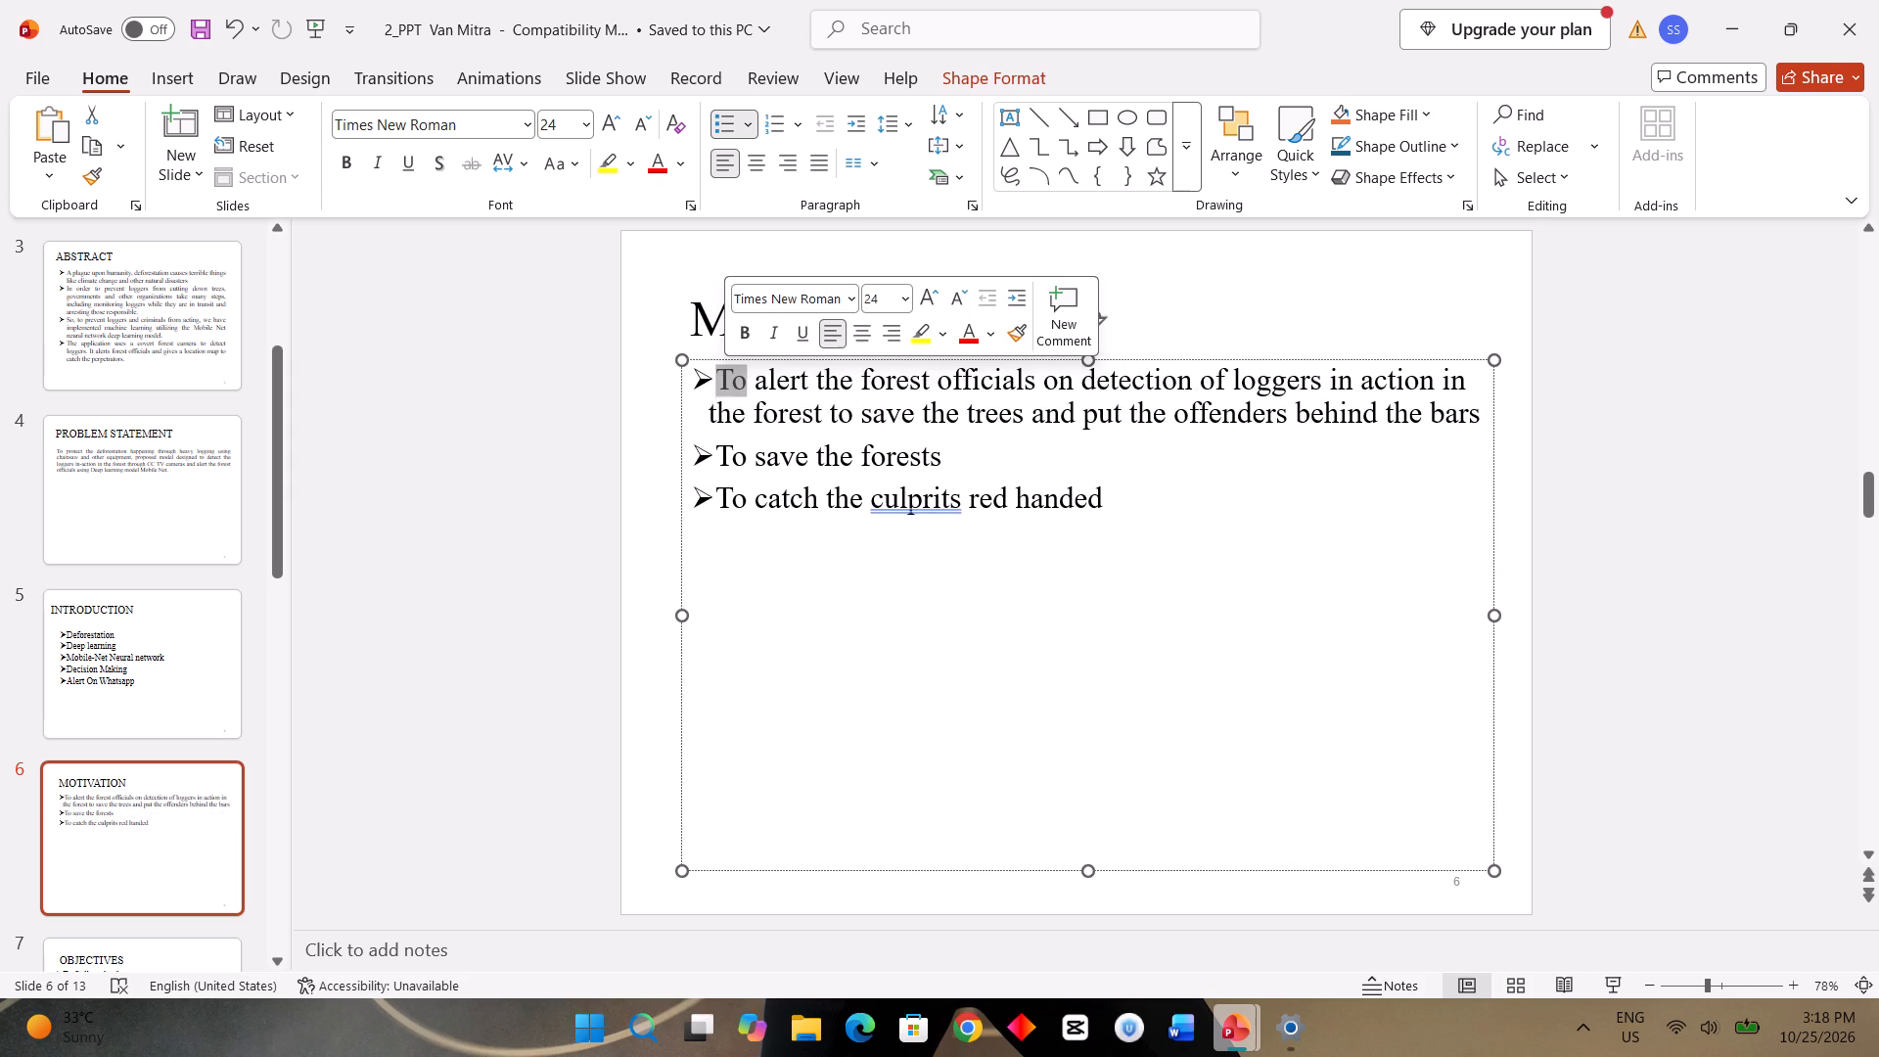
drag(755, 402, 1030, 545)
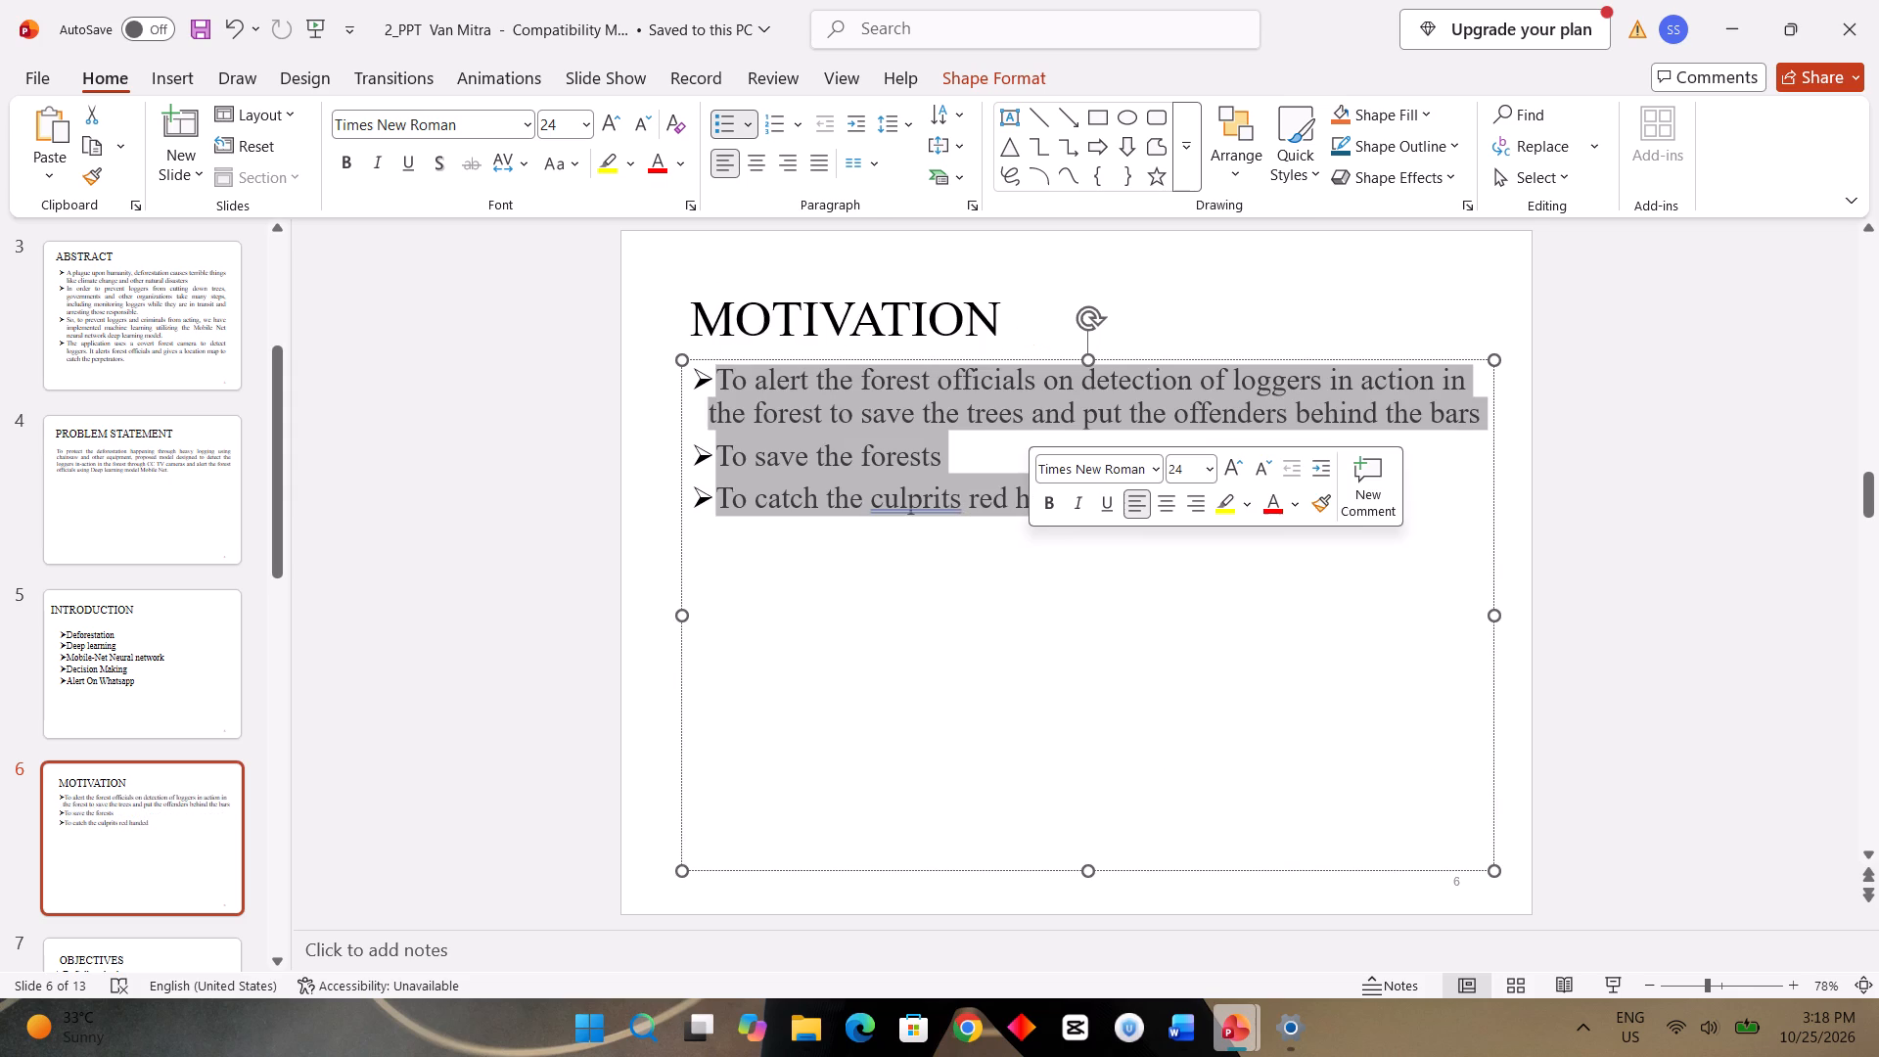
key(ctrl+c)
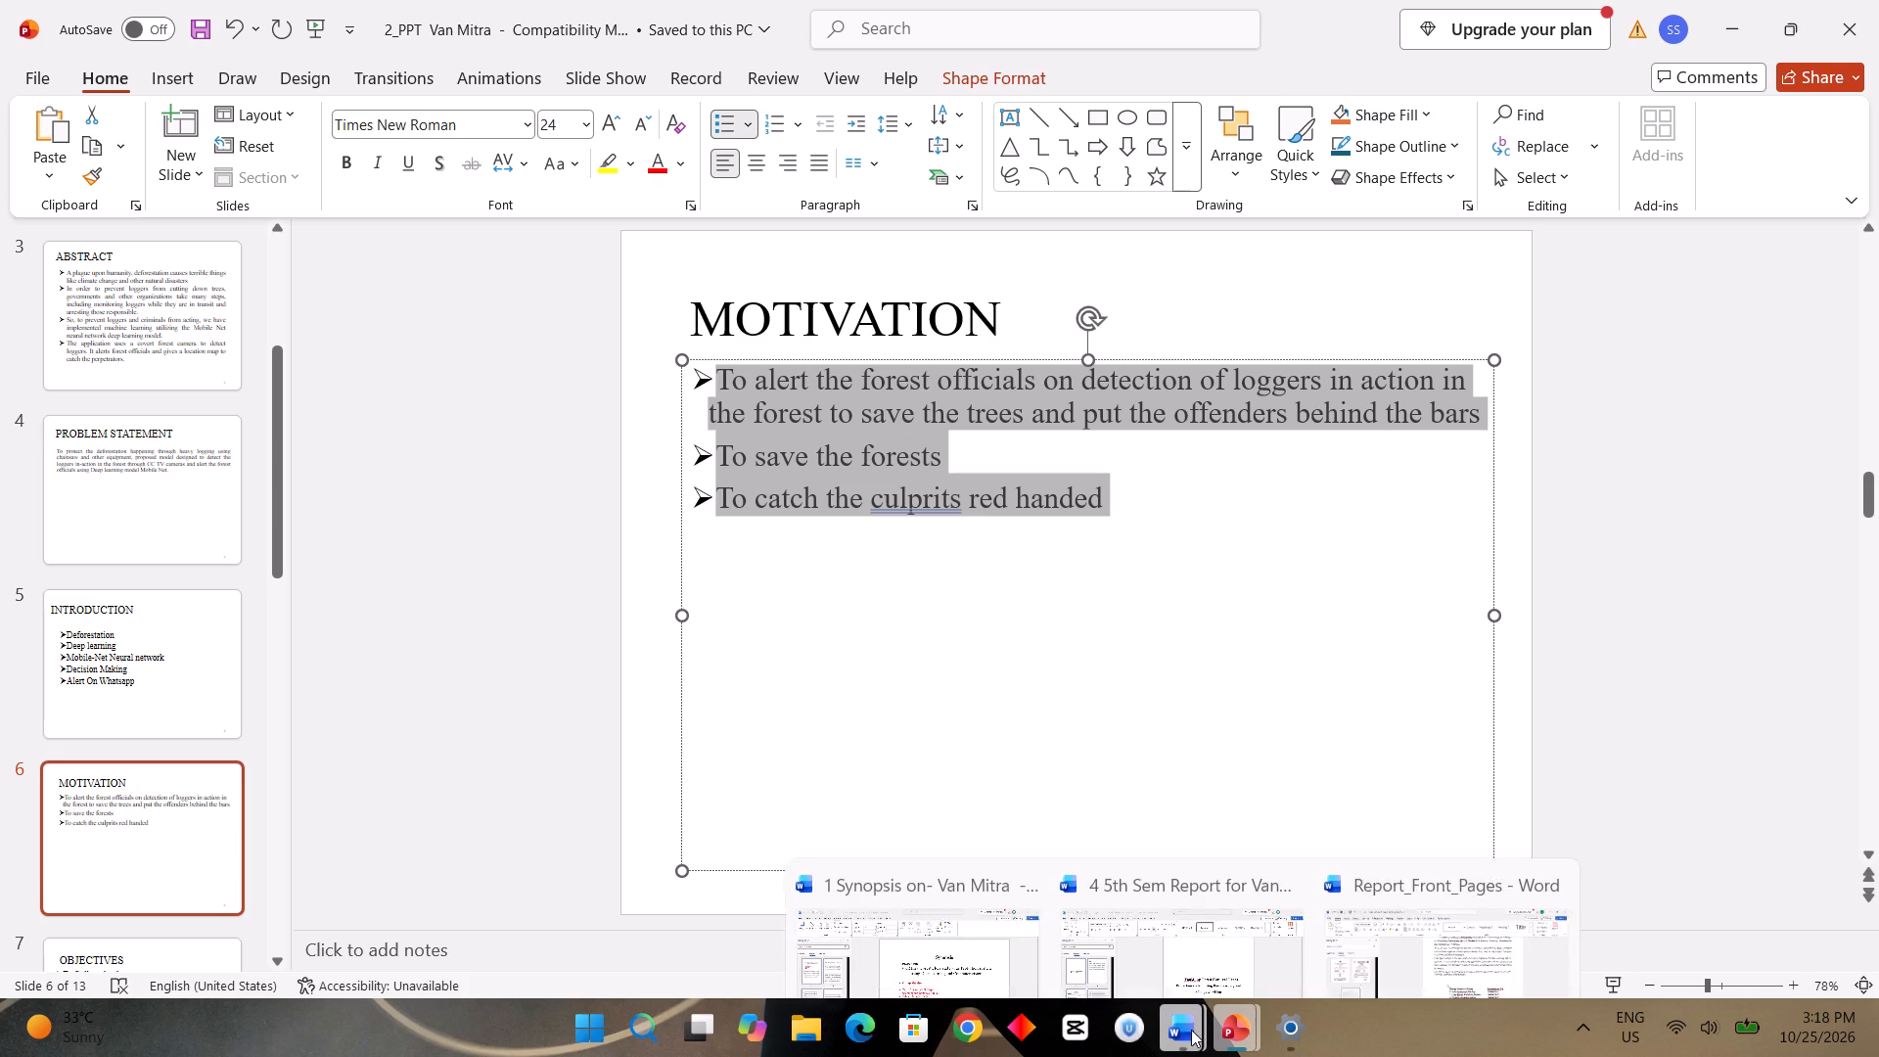
Replace the subtitle "Enhancing your presentation" on slide 6 of Universal presentation with the three copied MOTIVATION bullets.
click(1225, 1031)
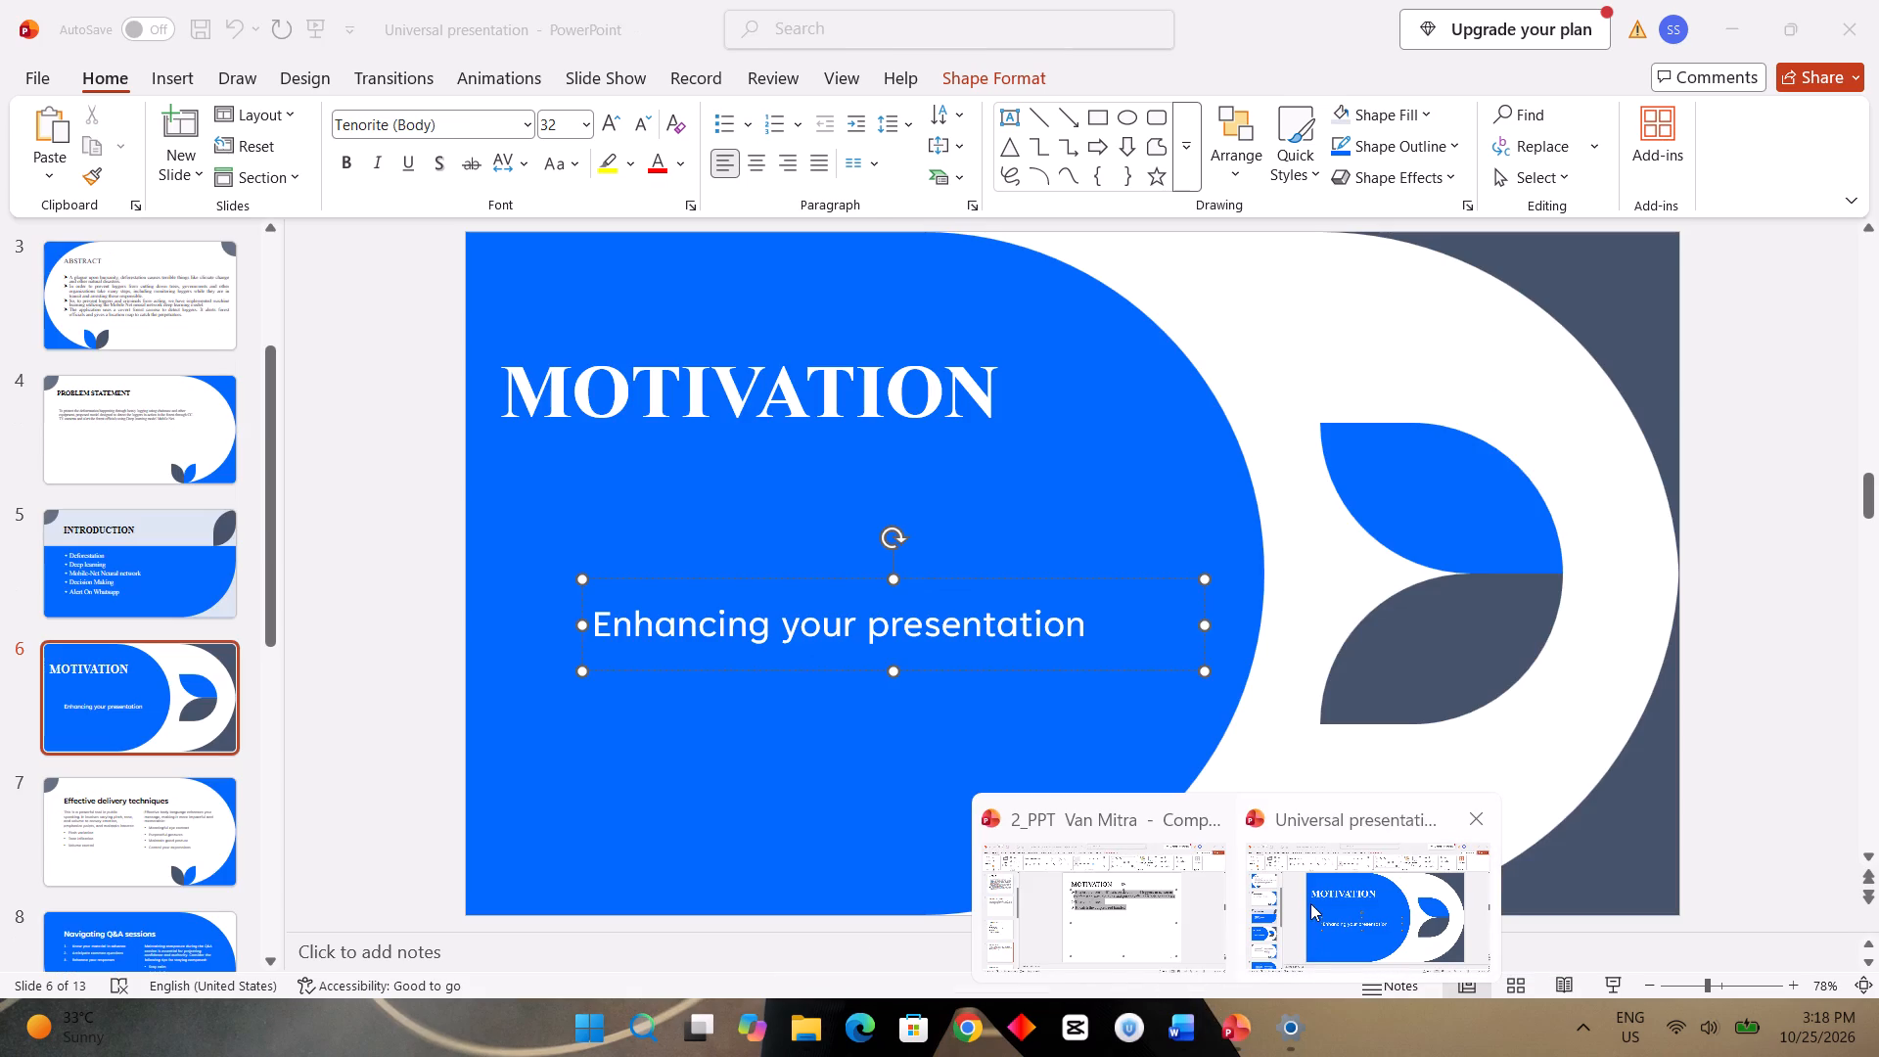
click(1310, 903)
click(1077, 622)
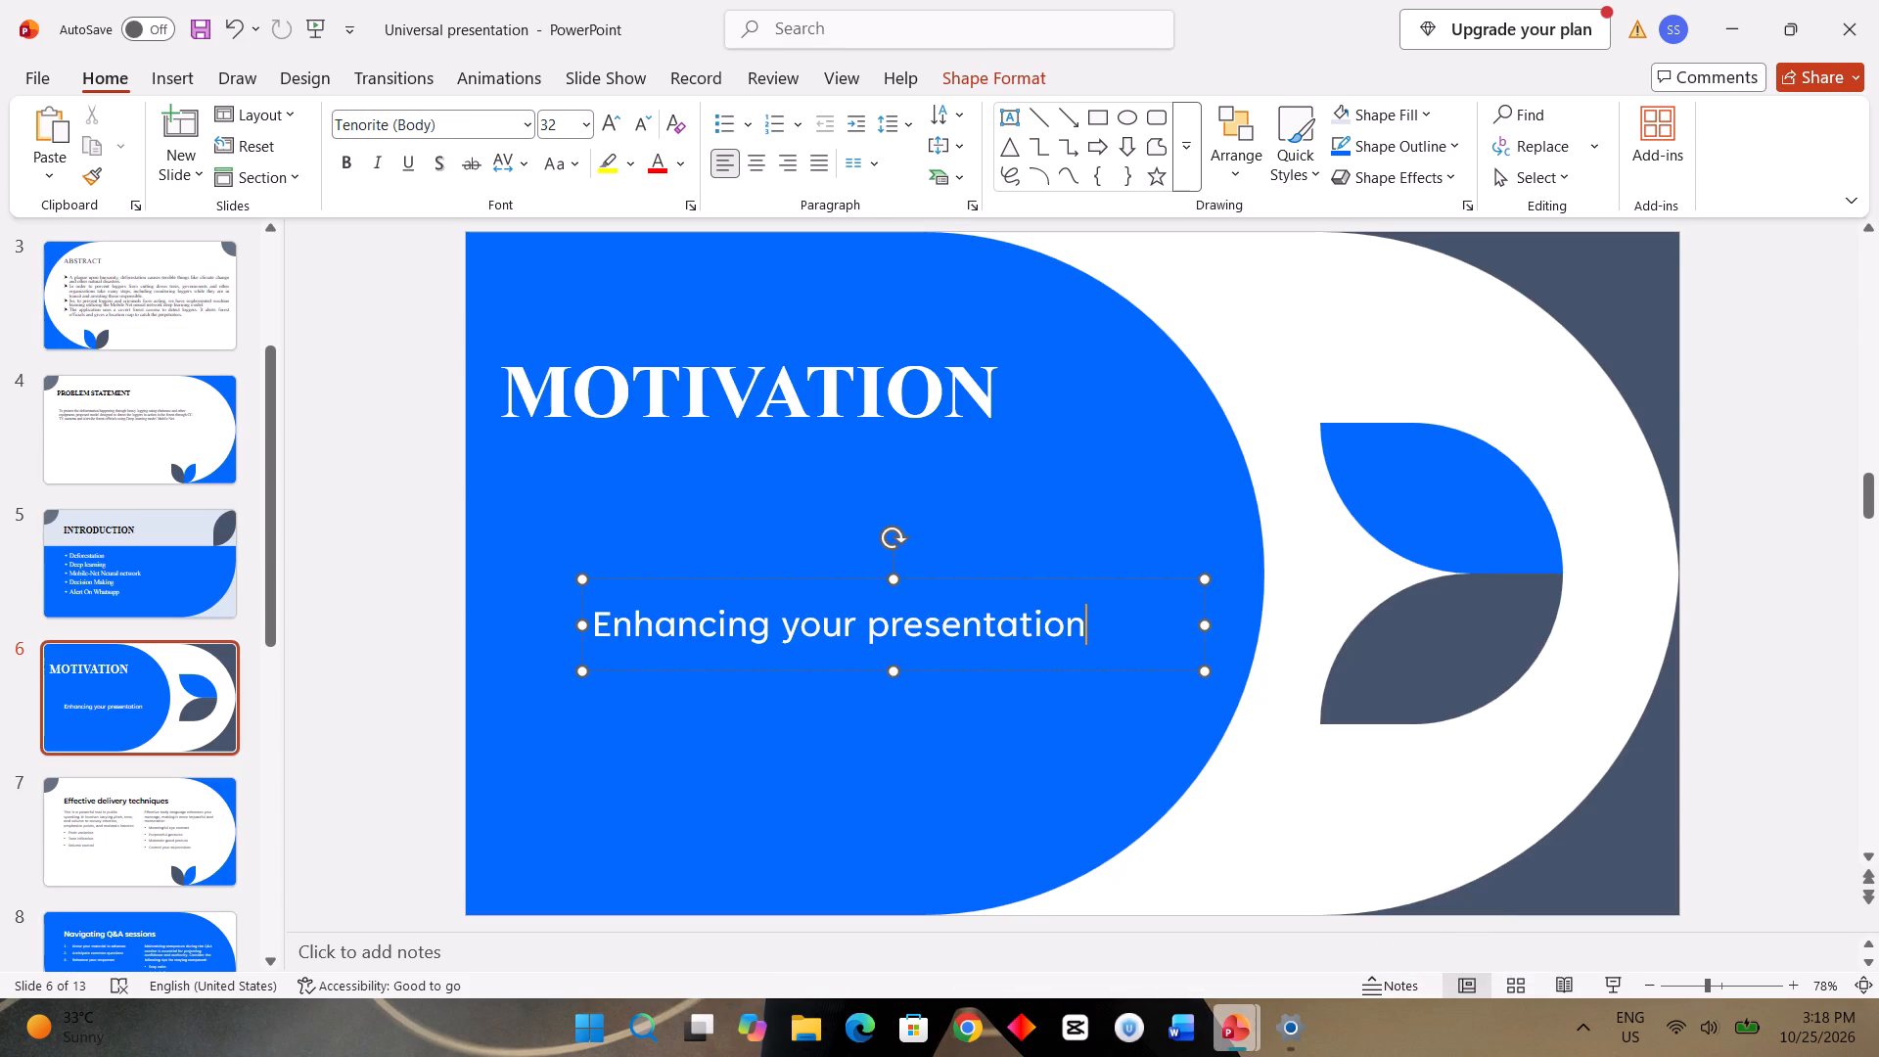
key(BackSpace)
key(BackSpace)
key(BackSpace)
key(BackSpace)
key(BackSpace)
key(BackSpace)
key(BackSpace)
key(BackSpace)
key(BackSpace)
key(BackSpace)
key(BackSpace)
key(BackSpace)
key(BackSpace)
key(BackSpace)
key(BackSpace)
key(BackSpace)
key(BackSpace)
key(BackSpace)
key(BackSpace)
key(BackSpace)
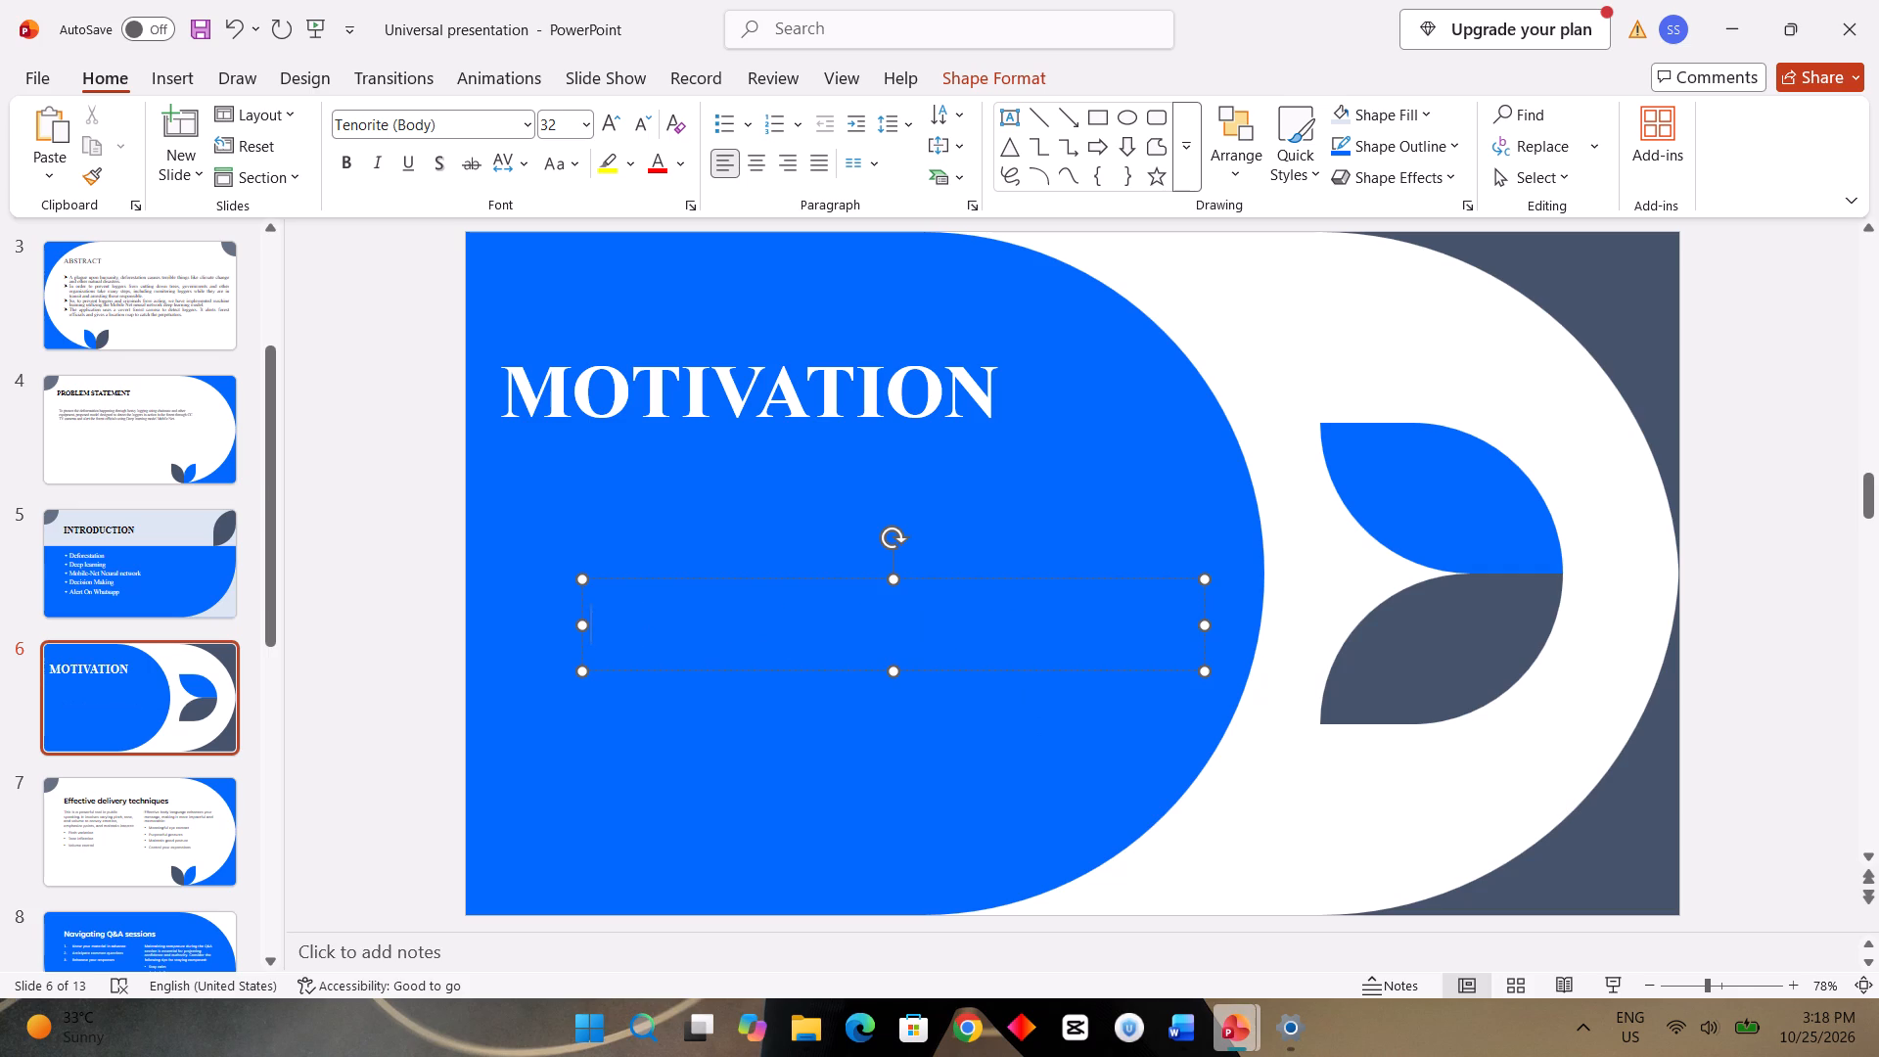
key(ctrl+v)
click(1260, 550)
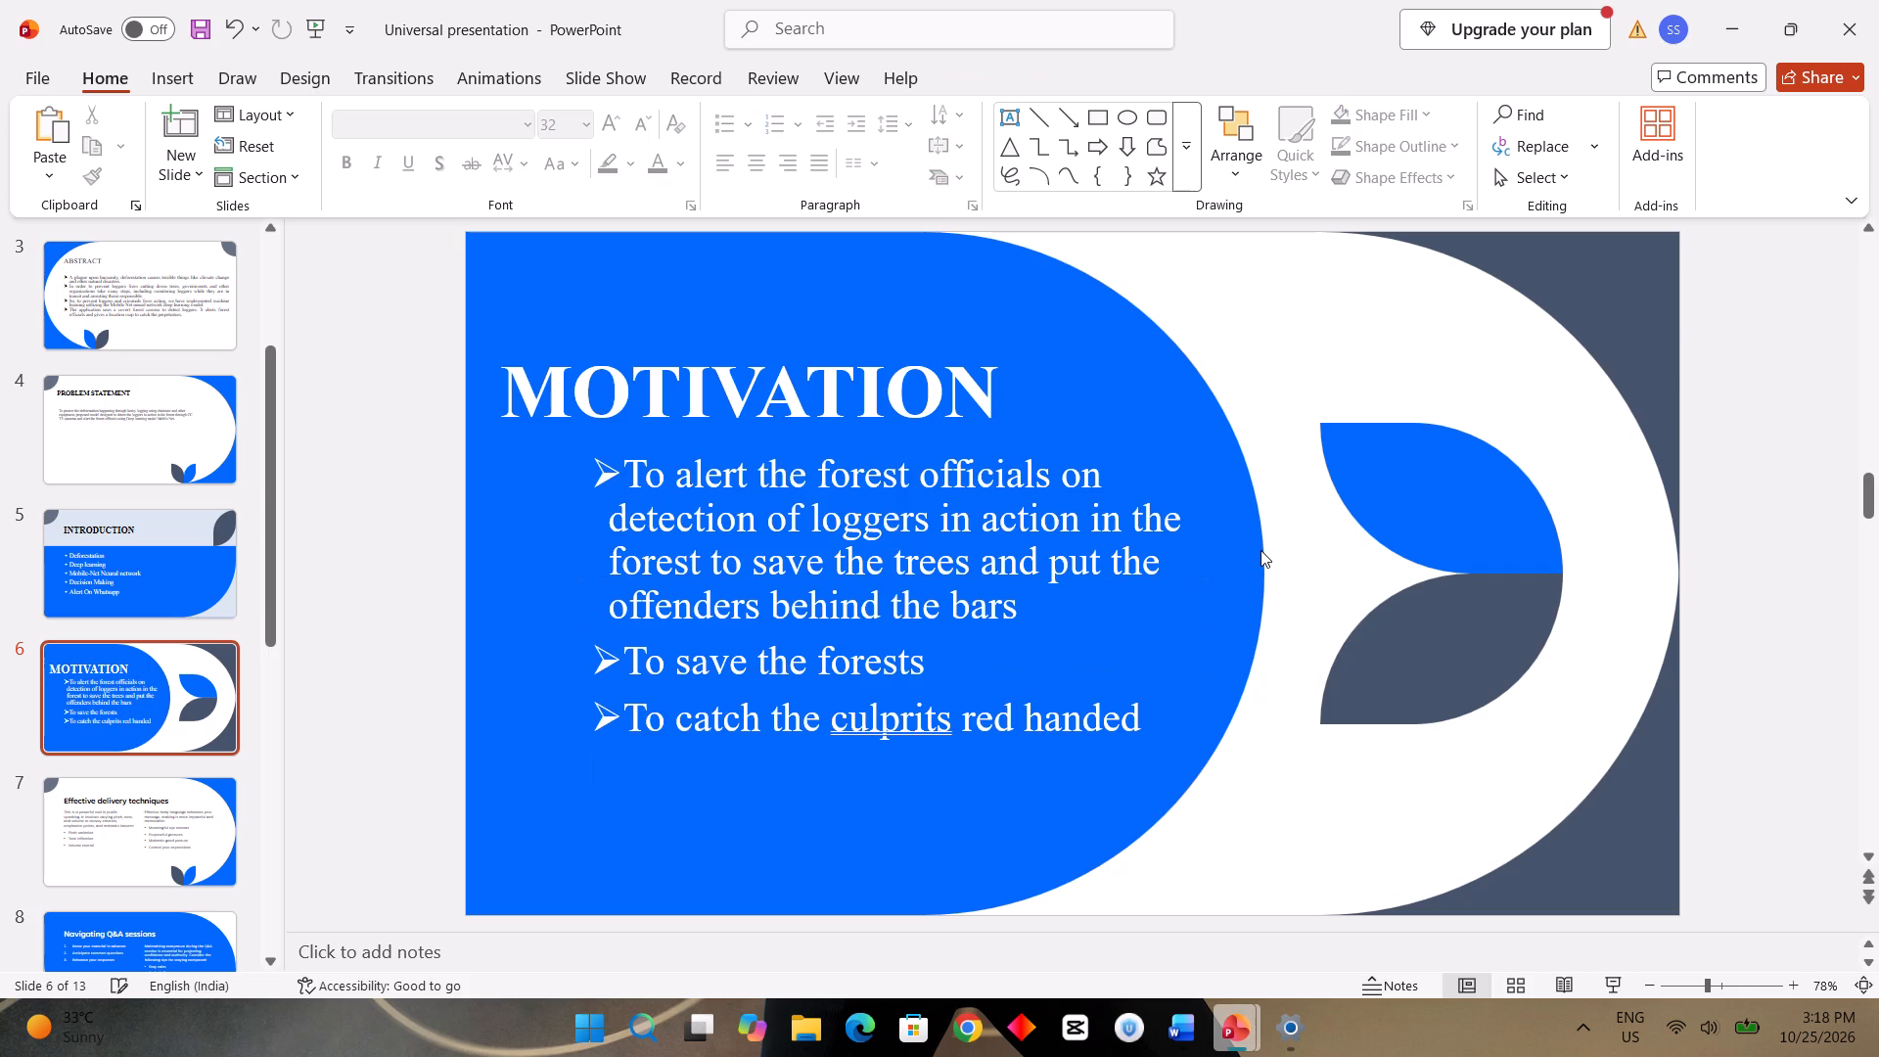
Add a period after "behind the bars" at the end of the first MOTIVATION bullet.
click(1025, 612)
key(period)
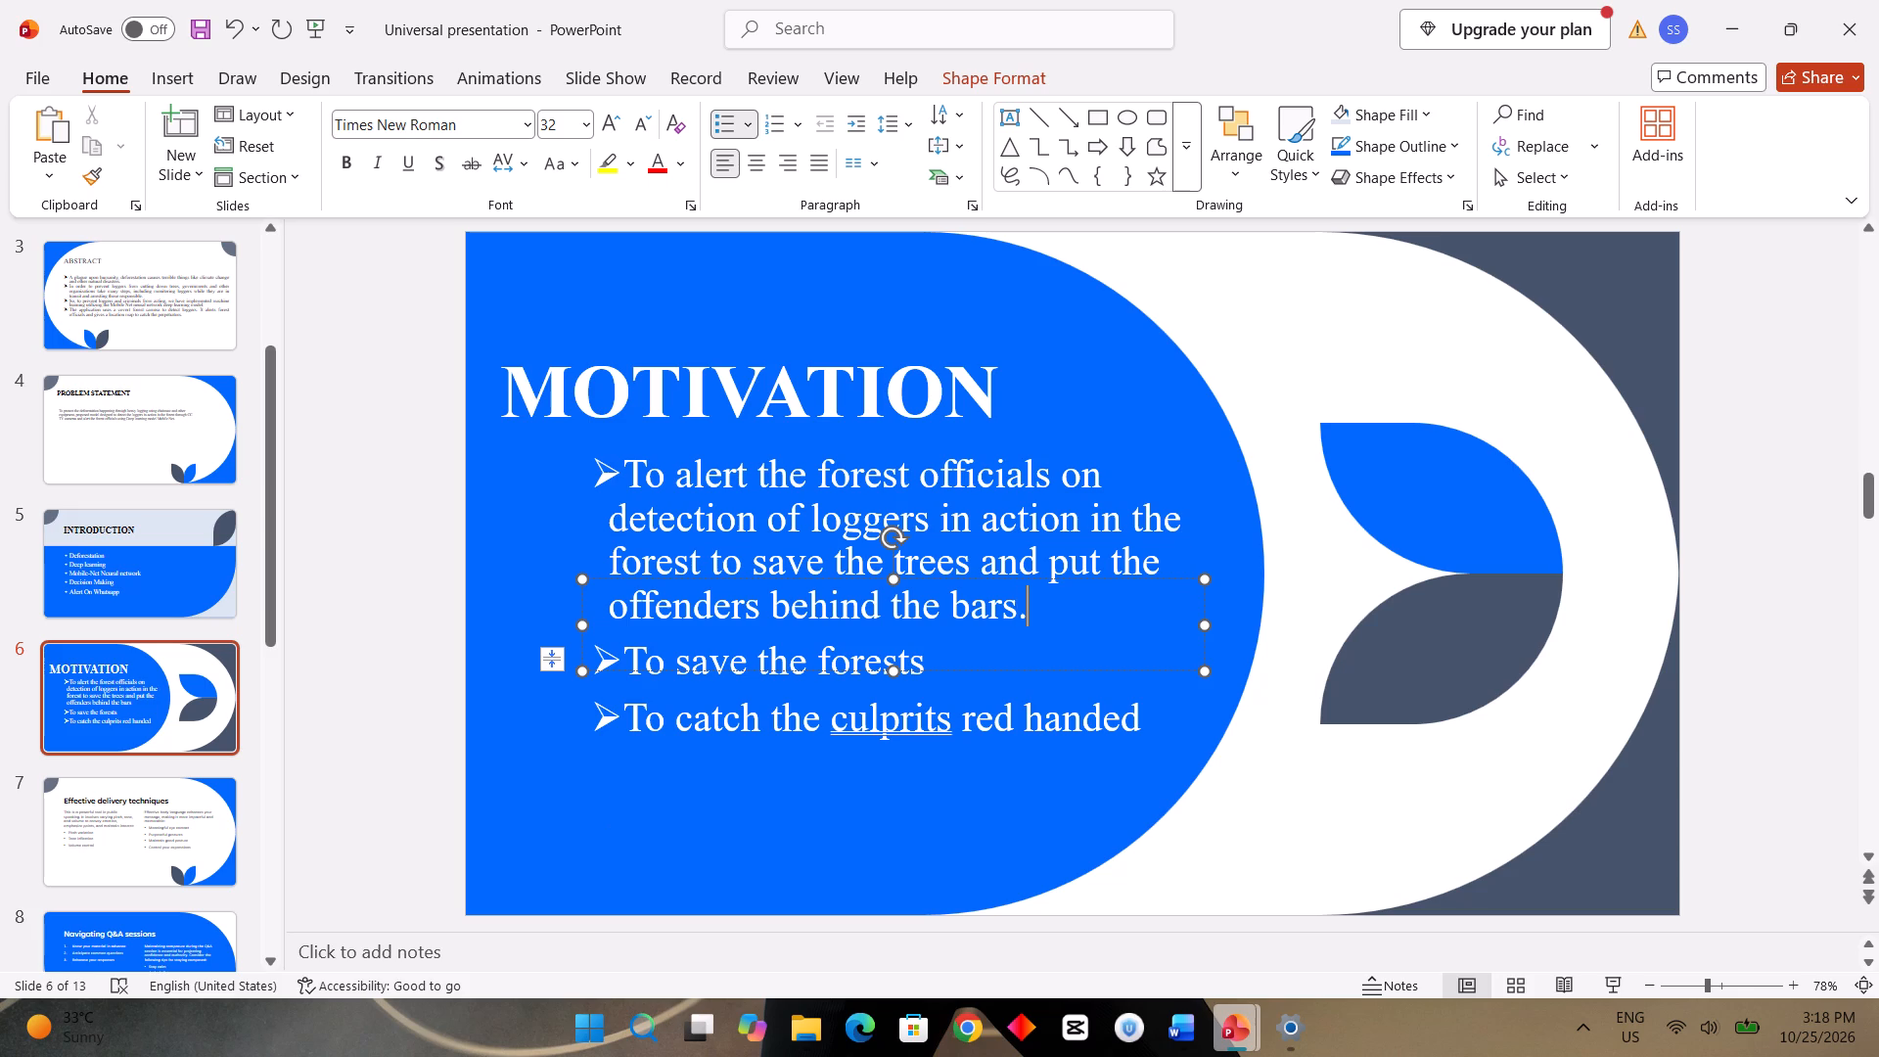
click(930, 671)
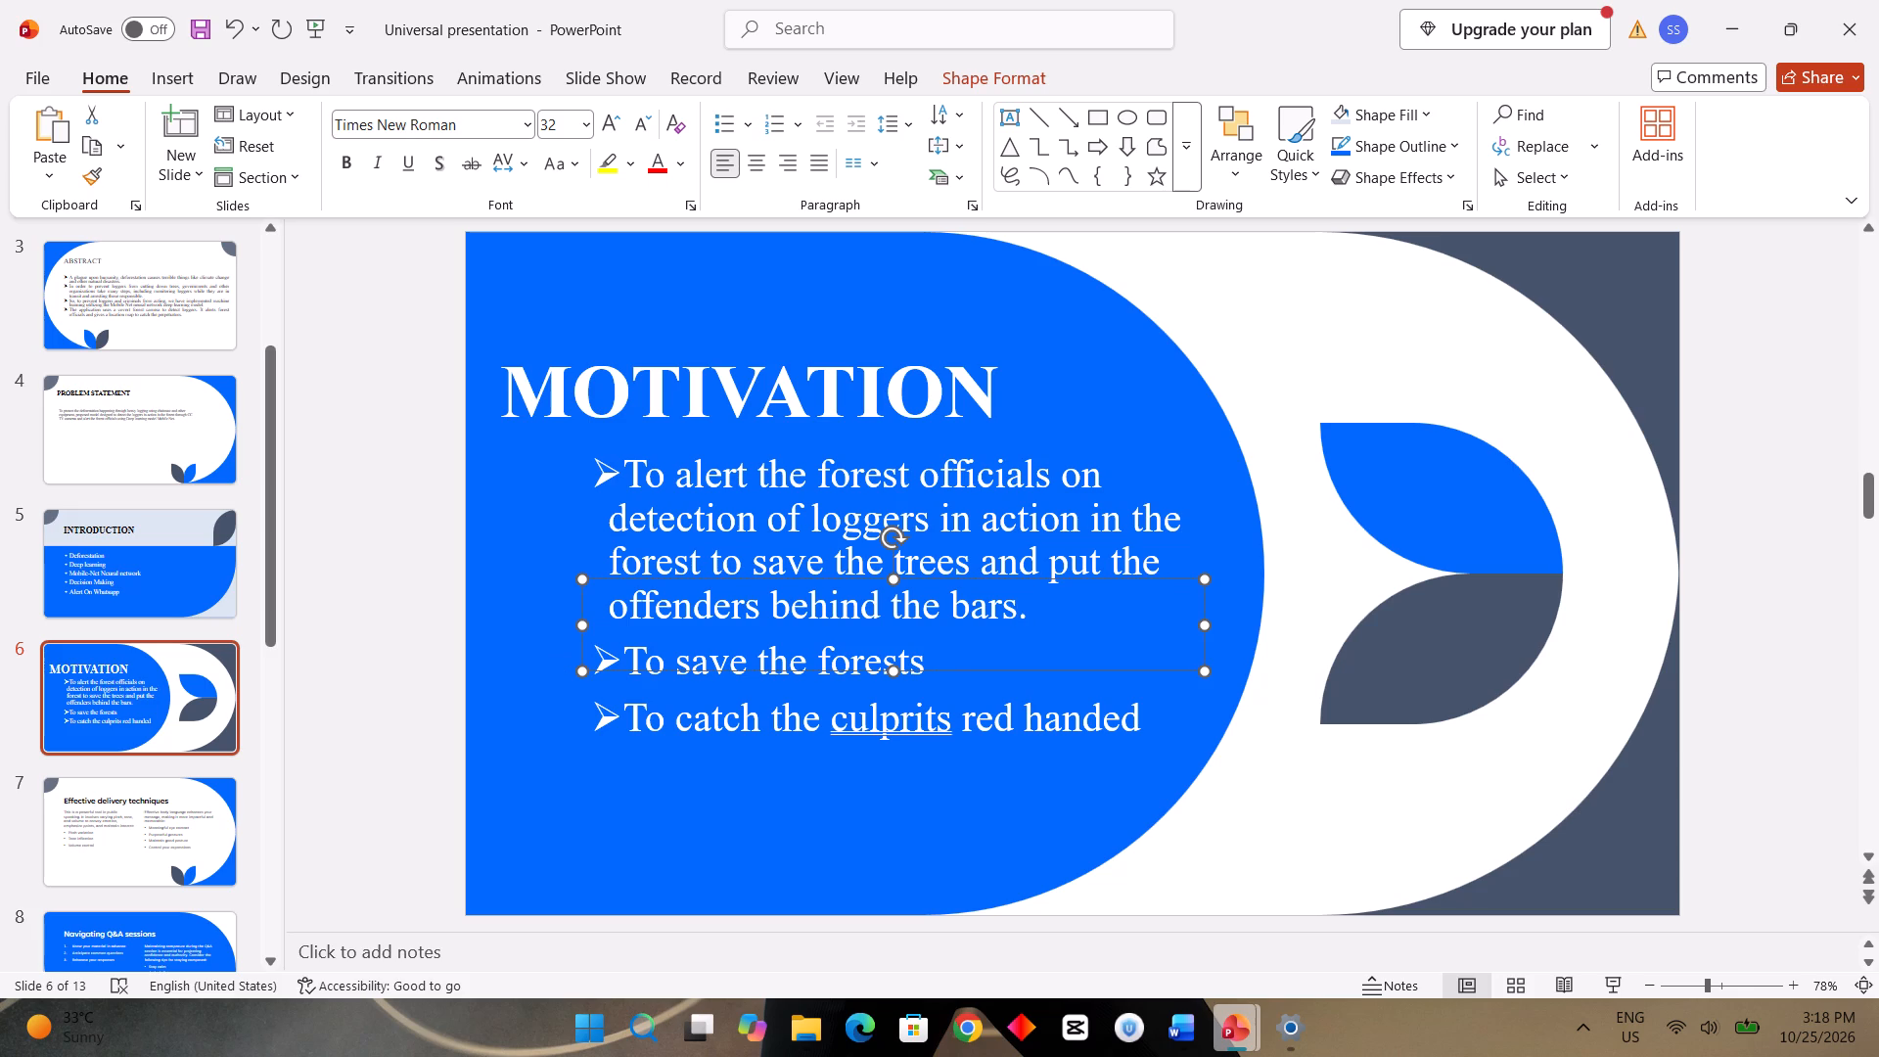
Enlarge the bullet text box on slide 6 to enclose all three bullets and place it below the MOTIVATION title.
drag(889, 672, 888, 682)
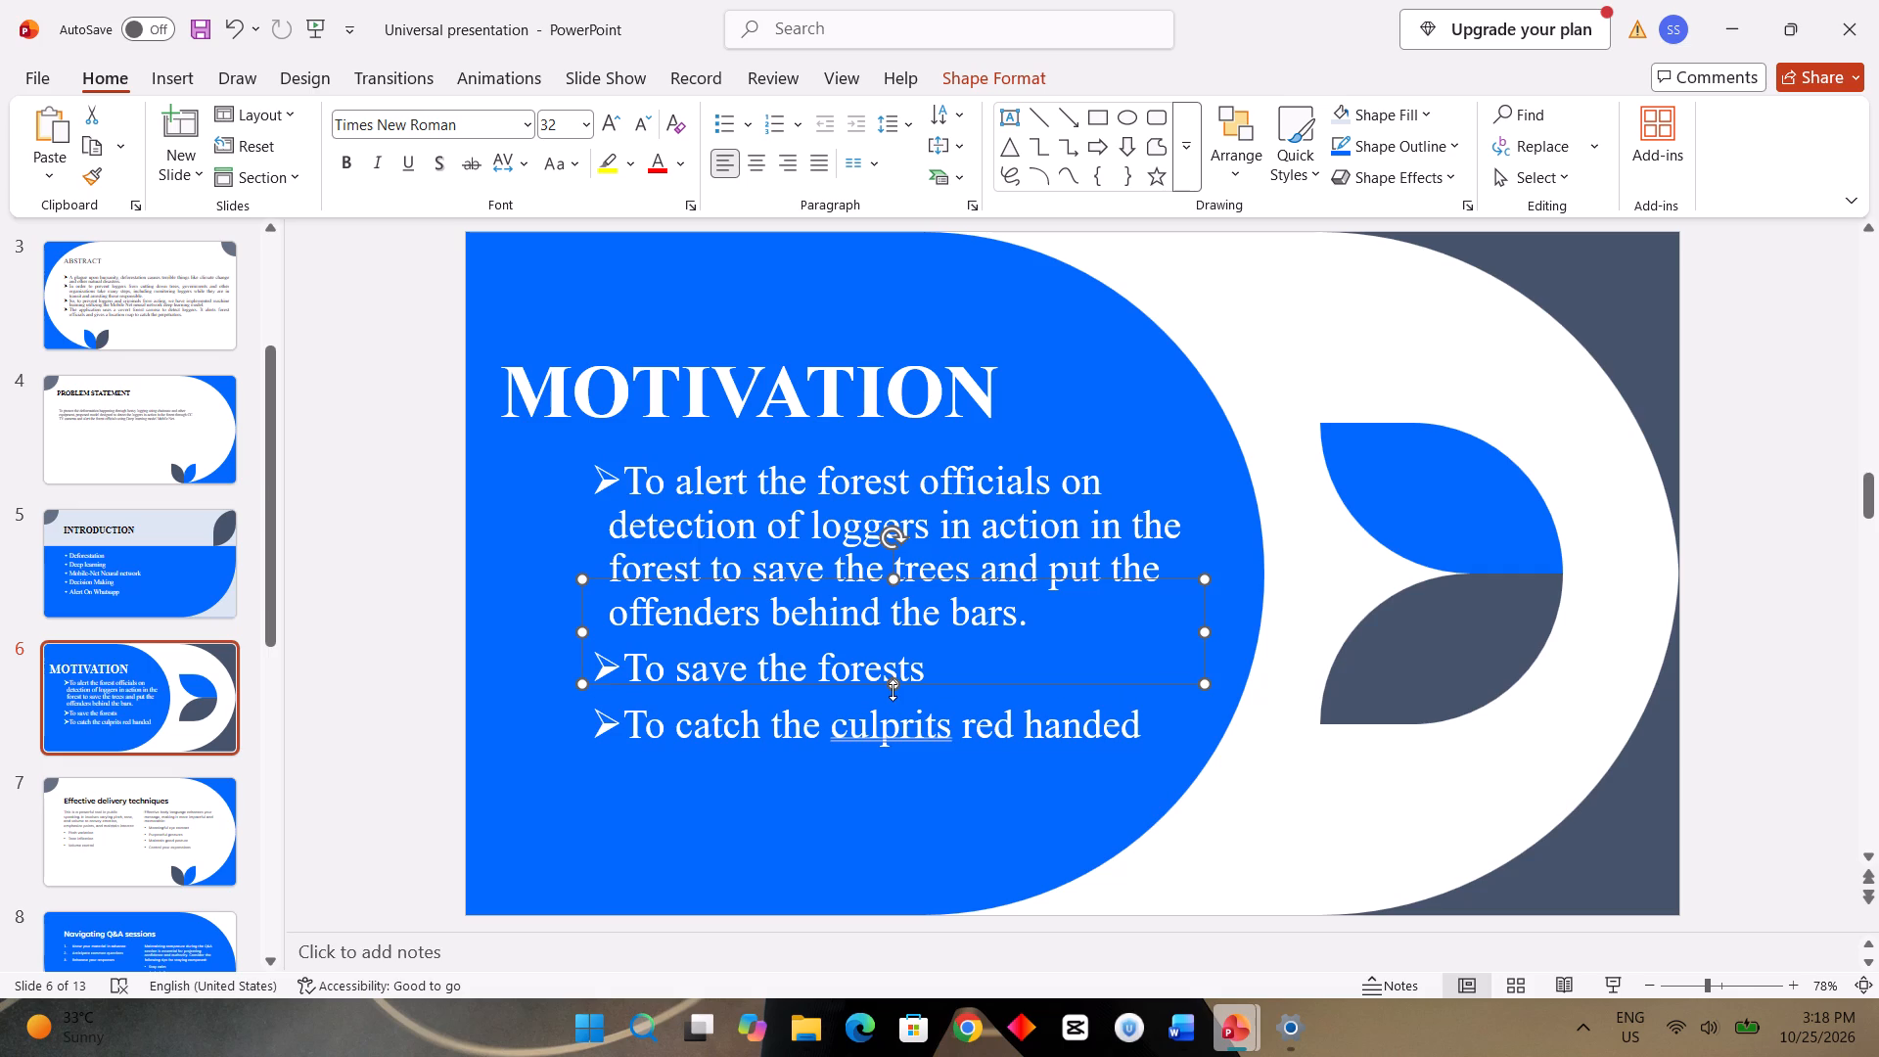
click(893, 683)
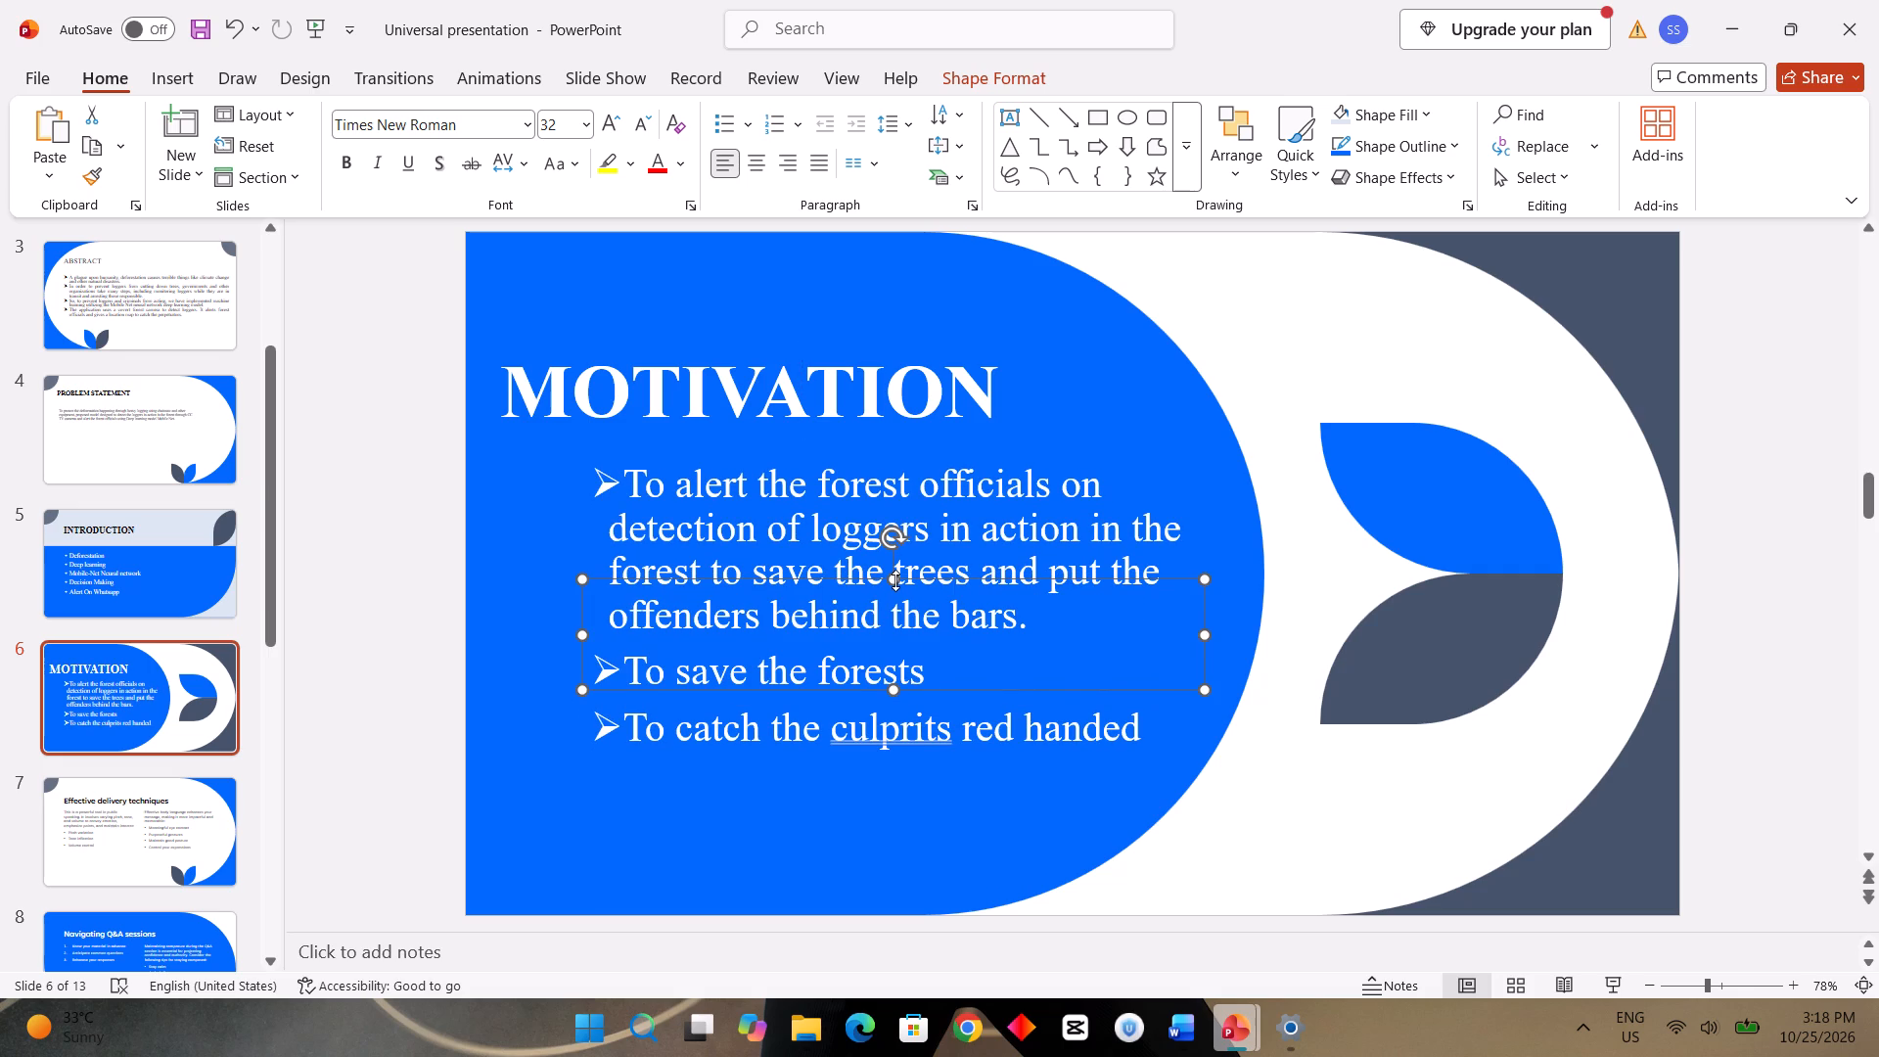
drag(895, 580, 898, 660)
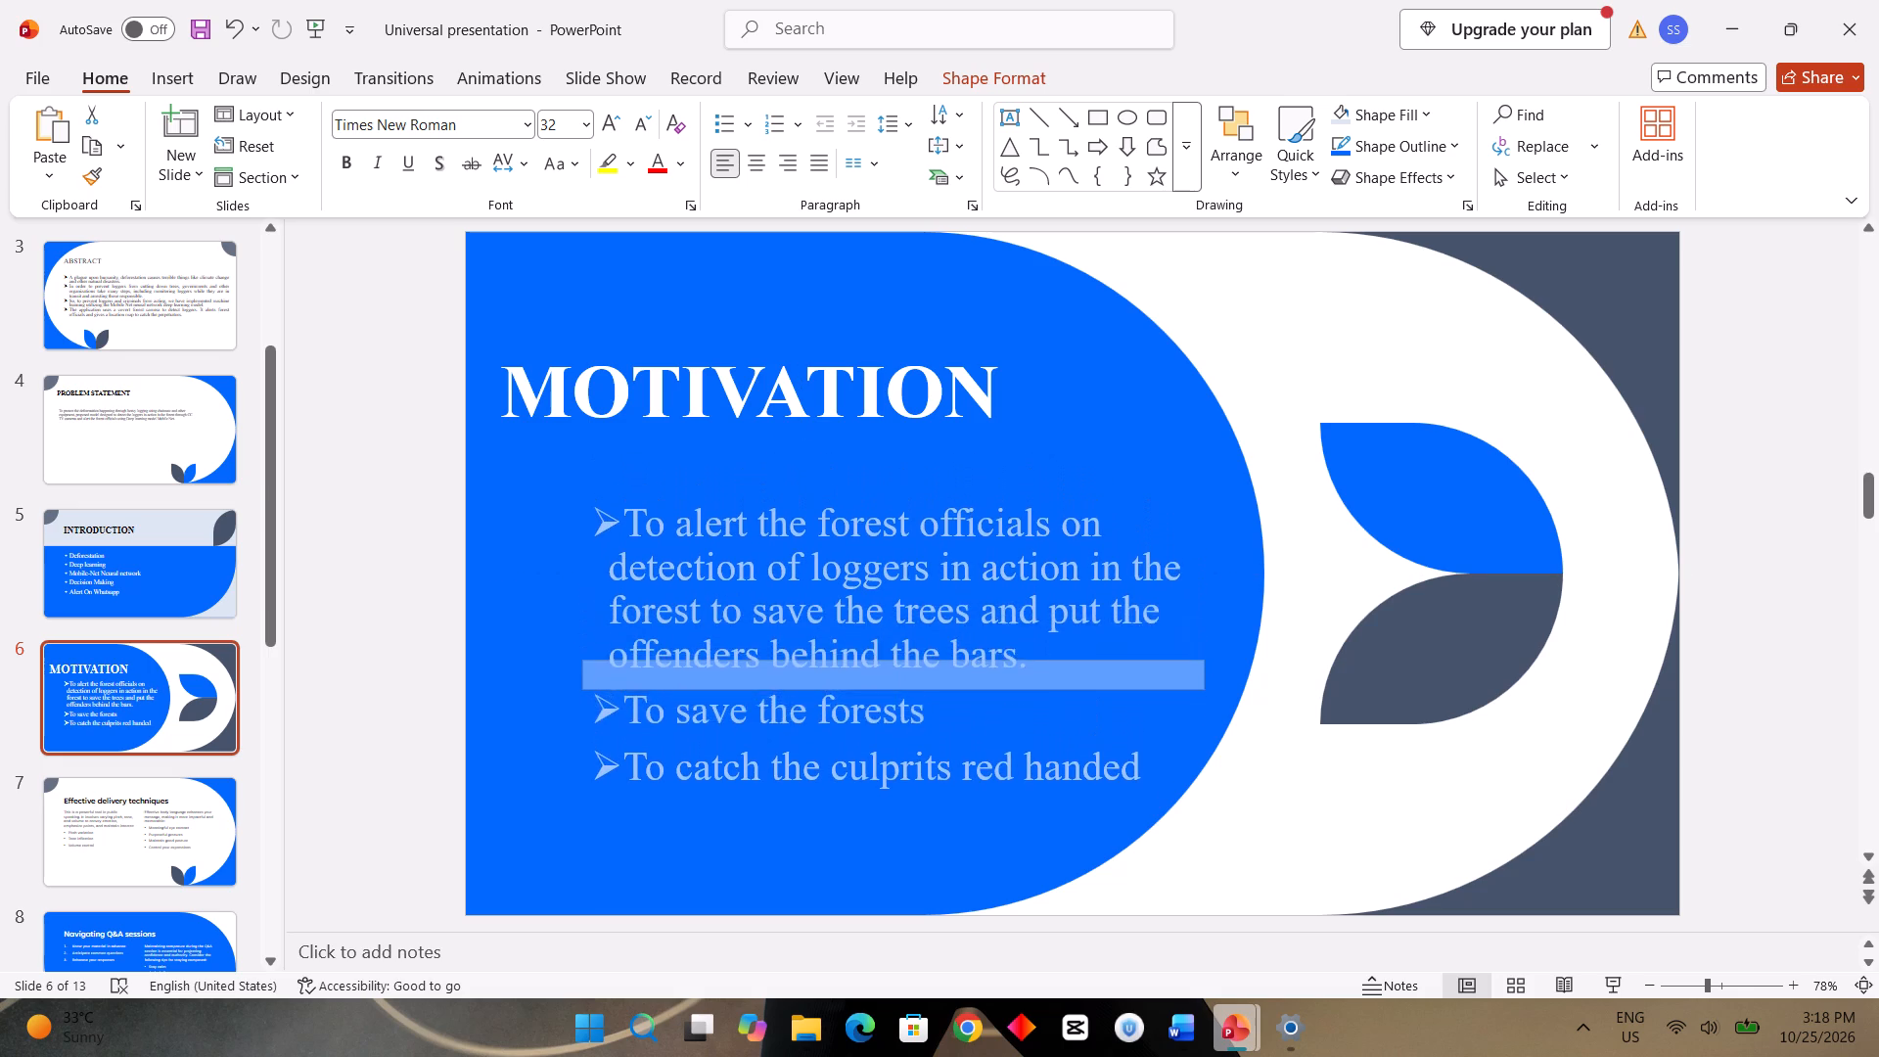
drag(898, 660, 871, 357)
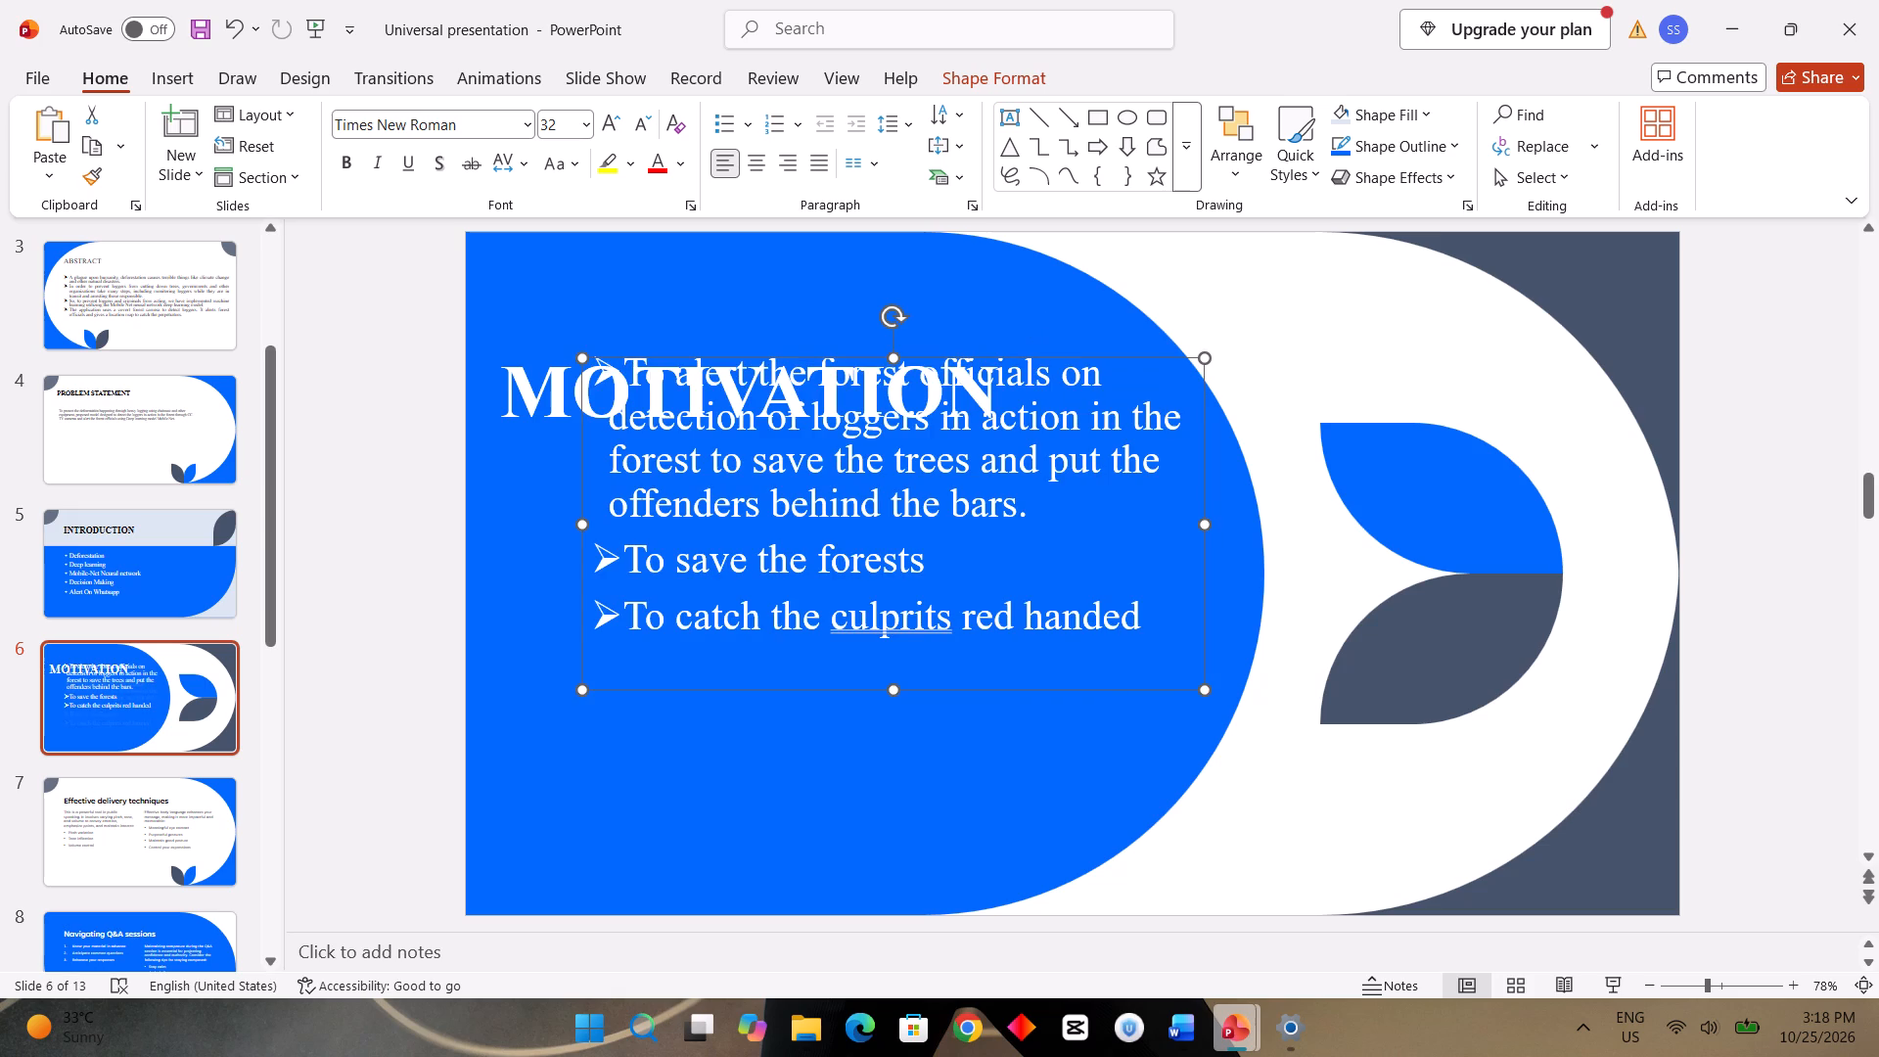
drag(1035, 356, 1035, 362)
drag(1035, 362, 989, 475)
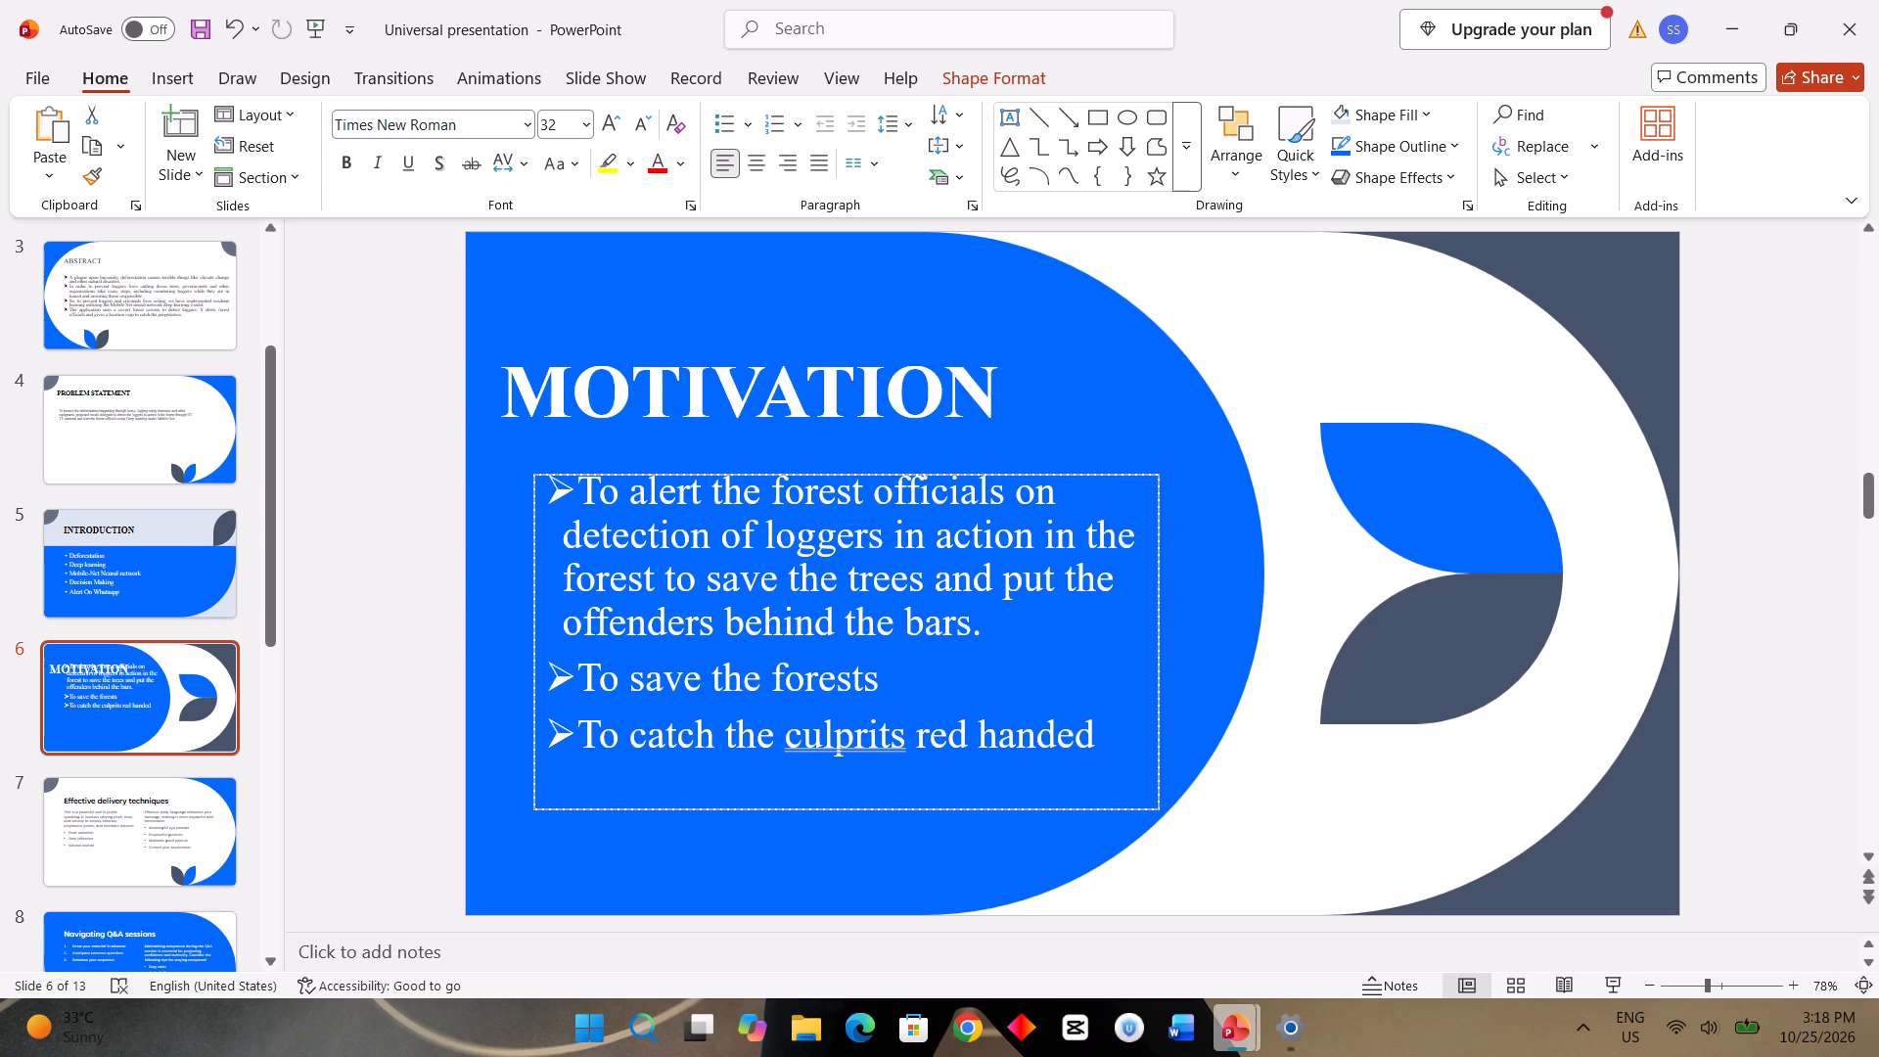
drag(989, 475, 988, 475)
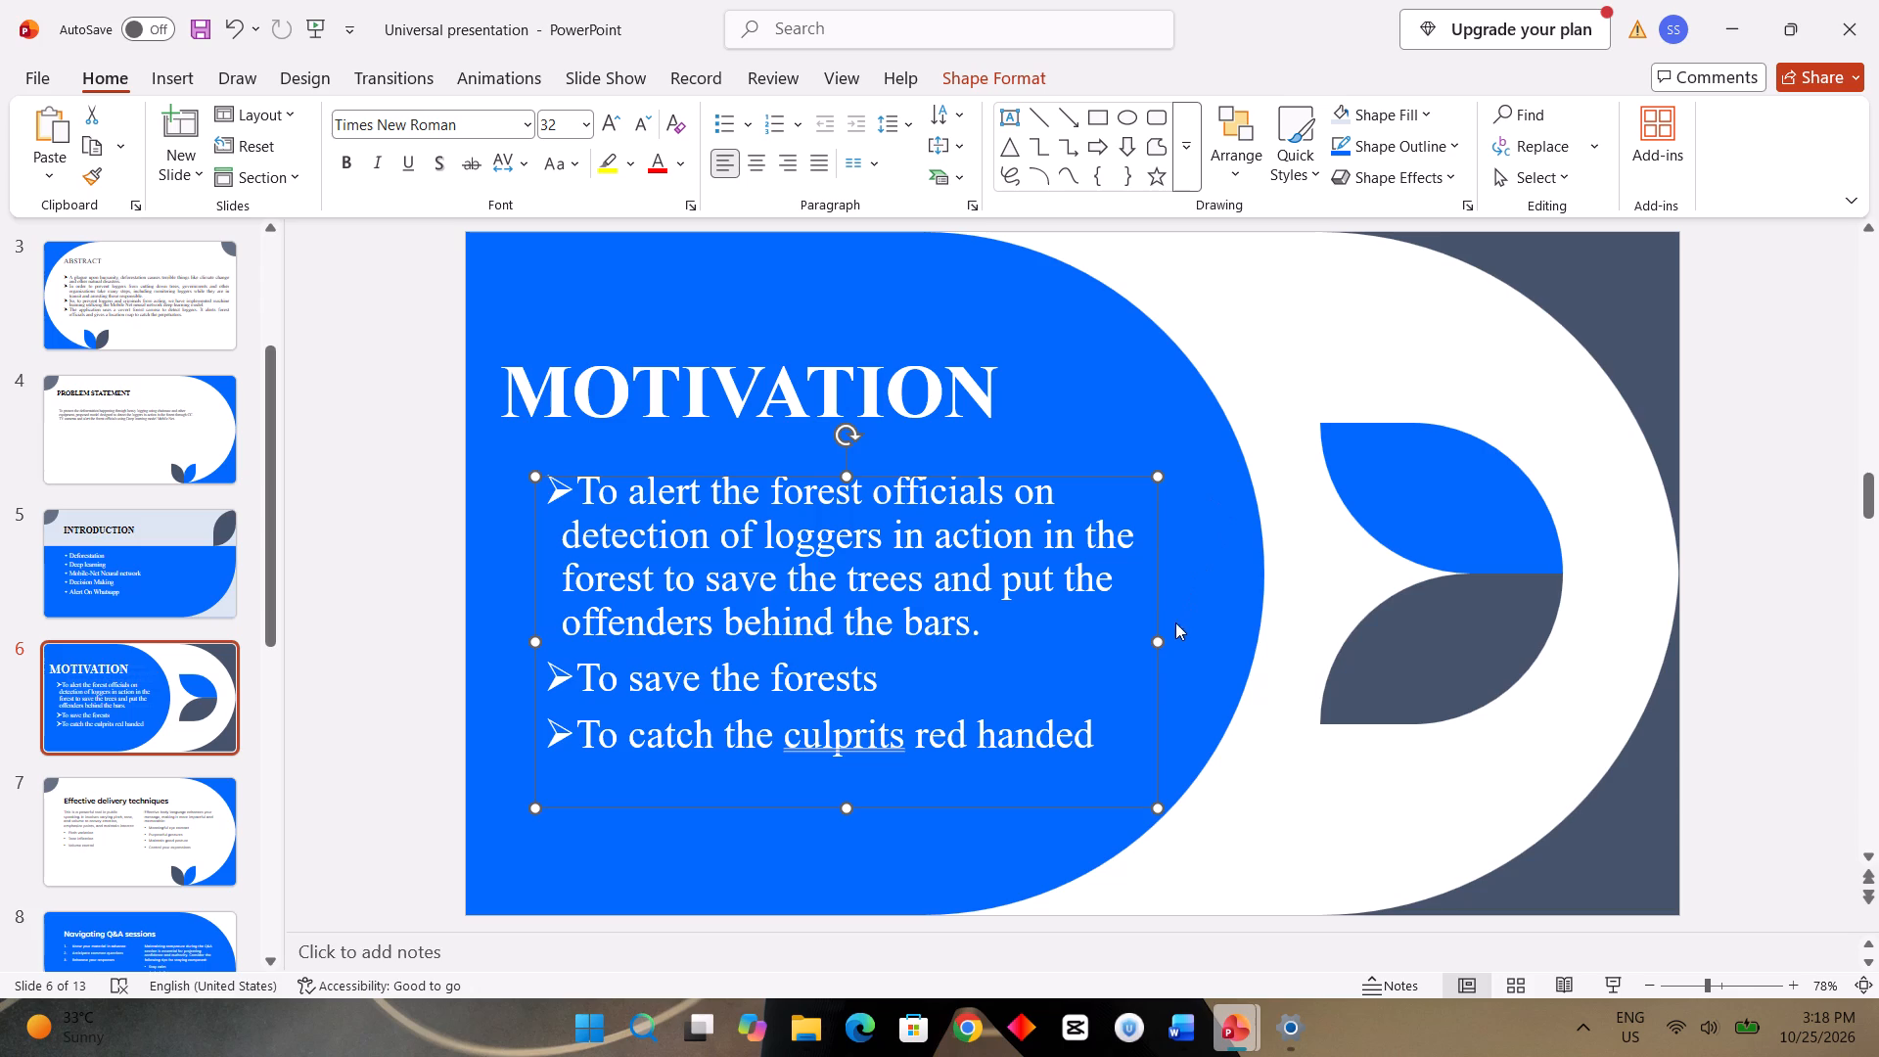
Widen the MOTIVATION bullet text box toward the curved edge of the blue shape.
drag(1163, 646, 1216, 633)
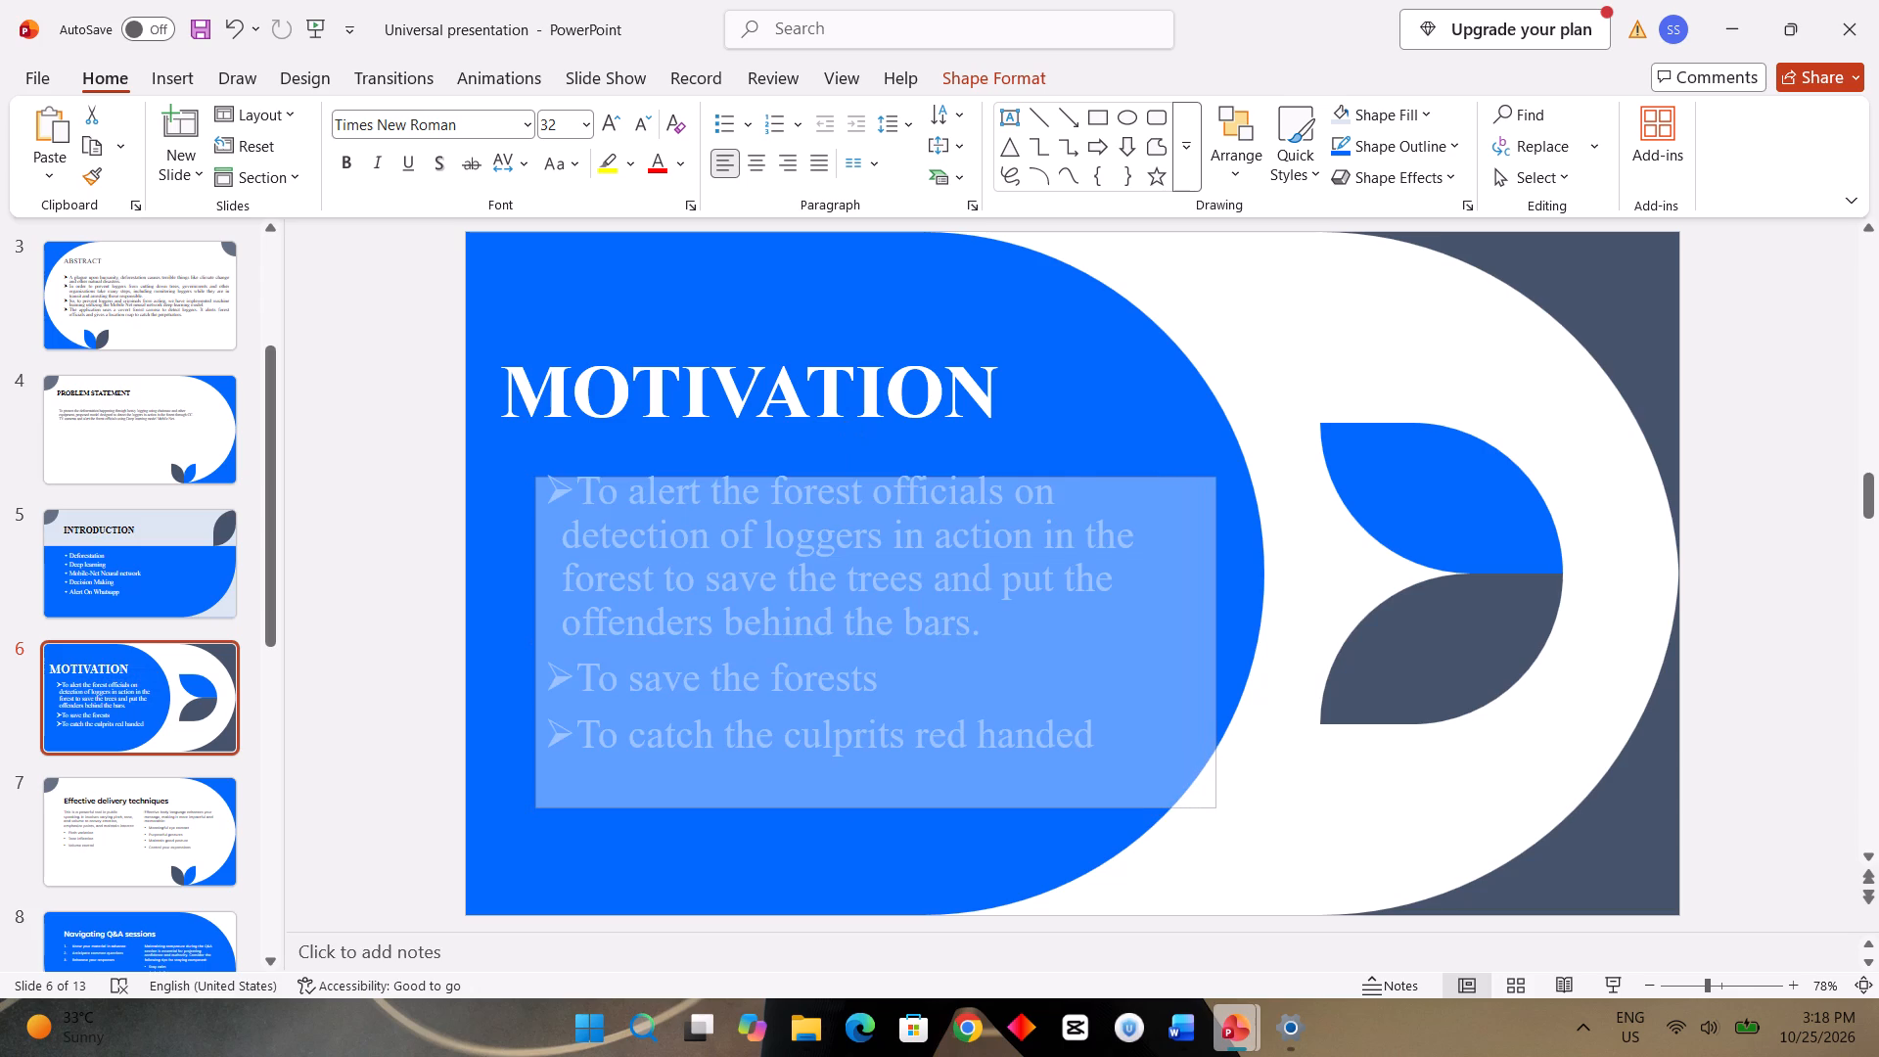
drag(1216, 633, 1232, 630)
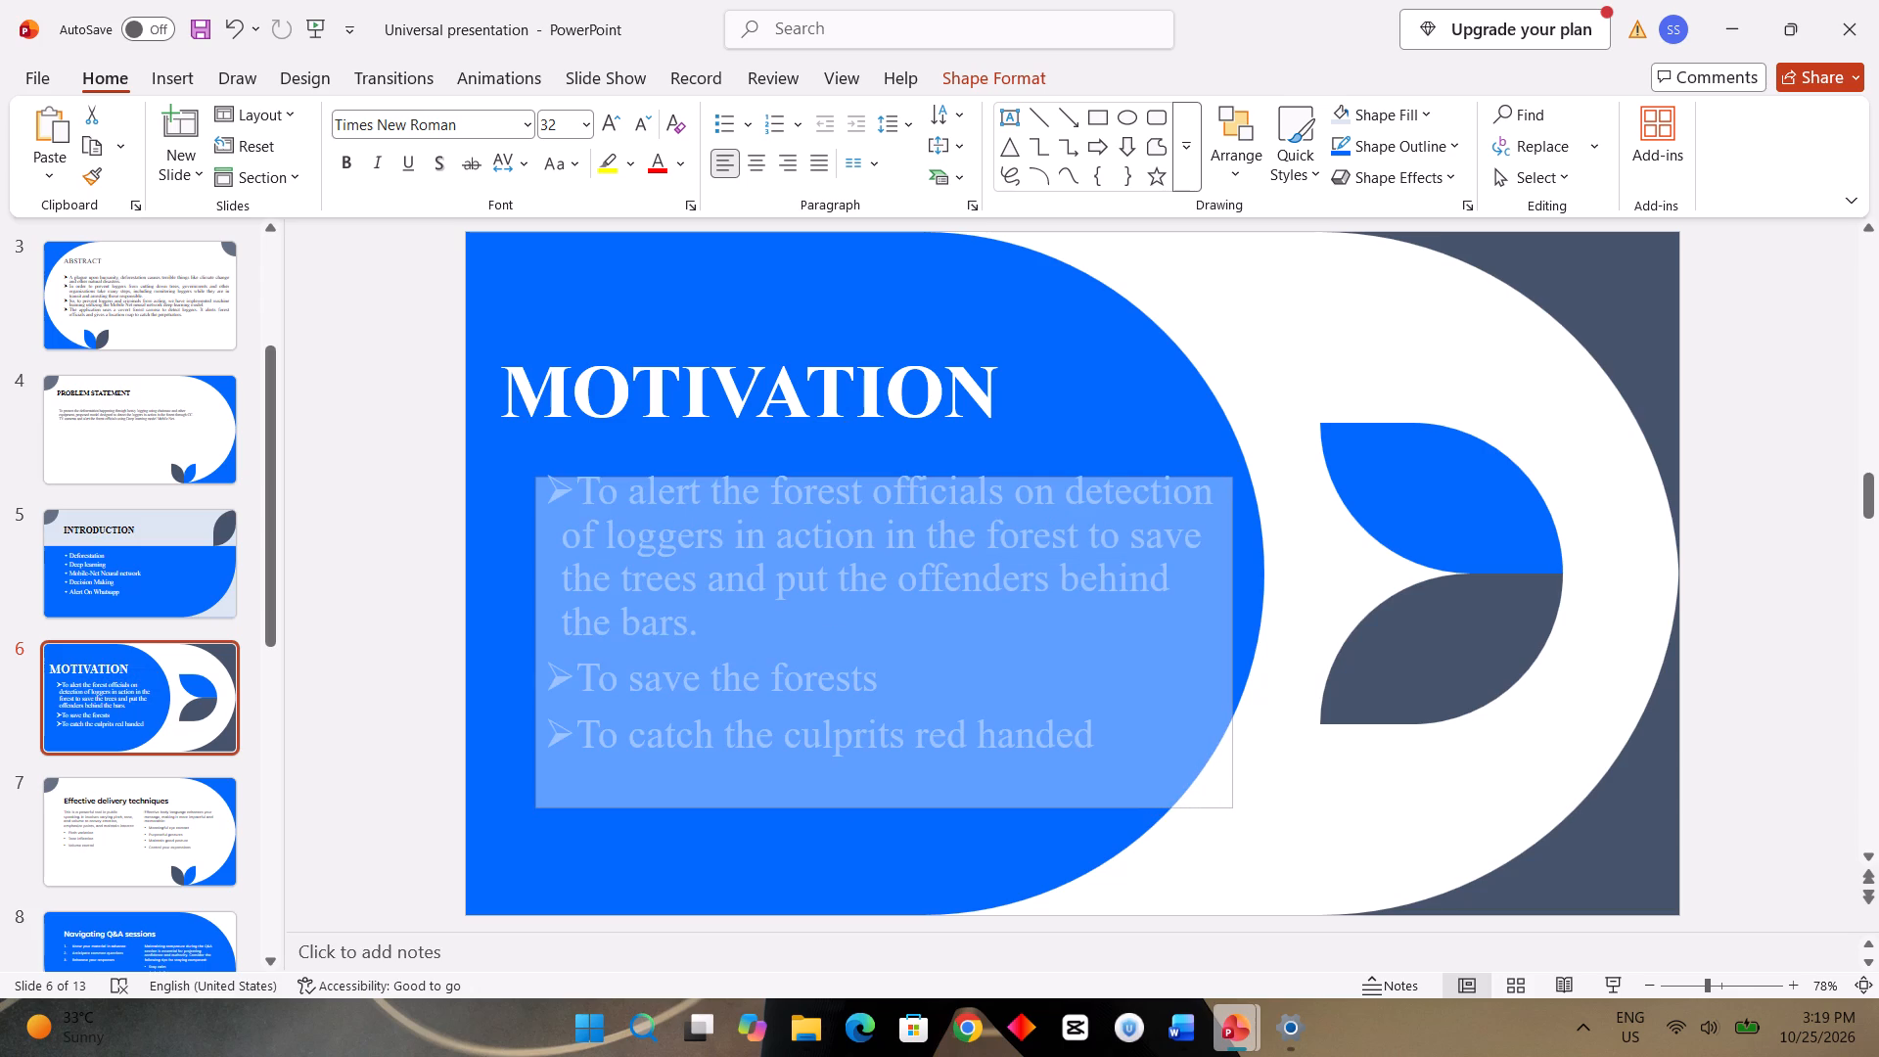
drag(1232, 630, 1244, 629)
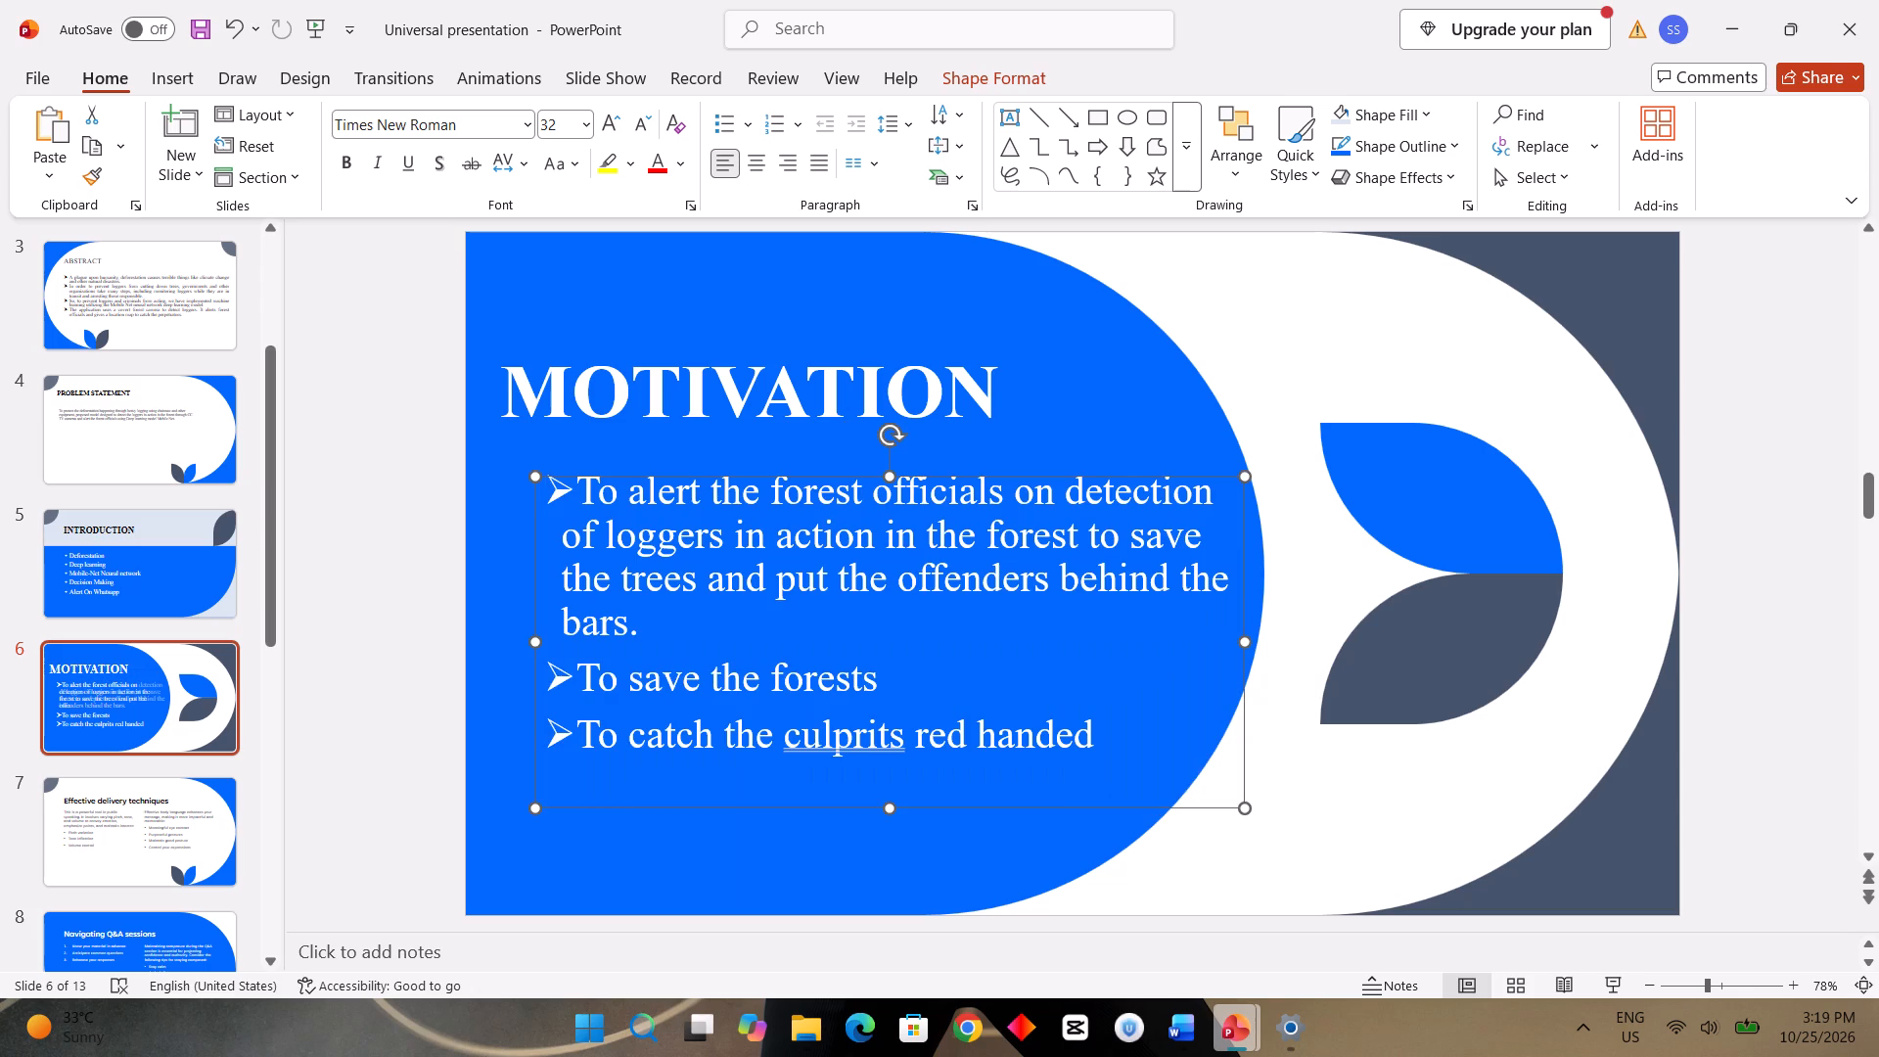
click(728, 599)
click(728, 599)
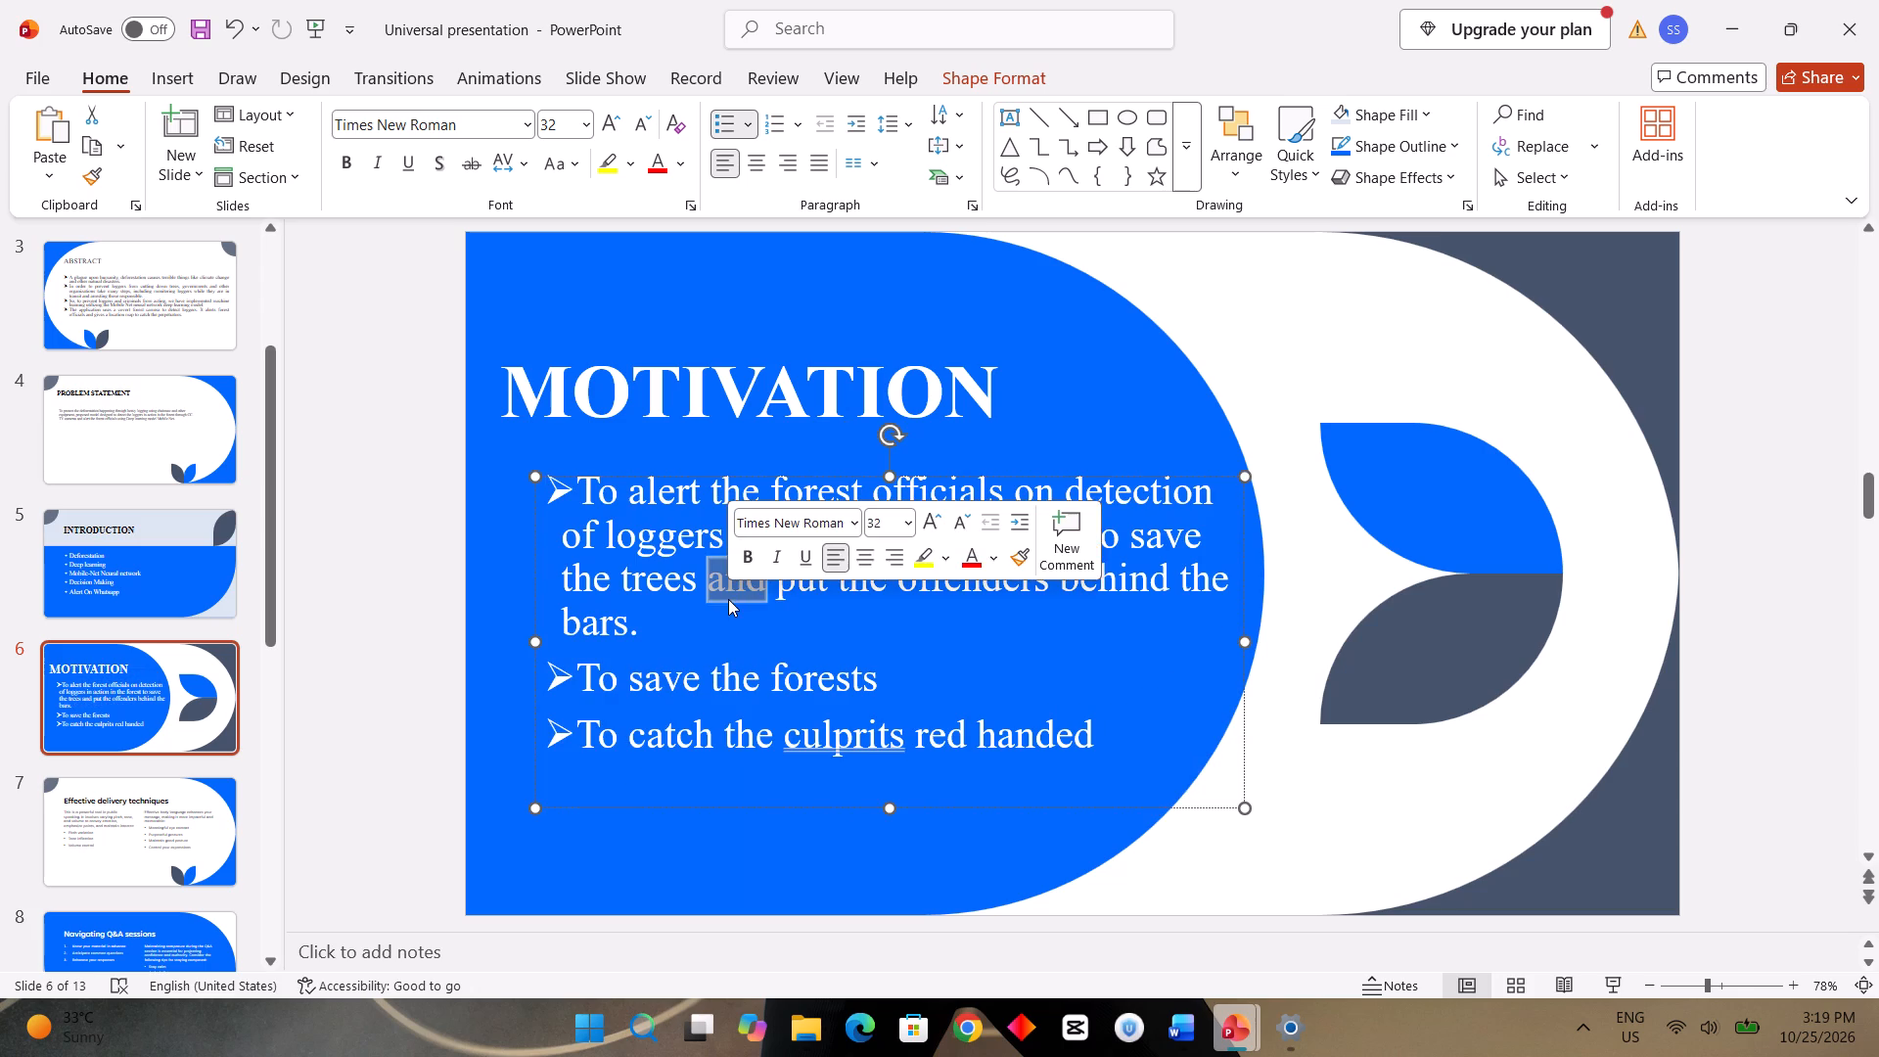
click(728, 599)
click(1113, 709)
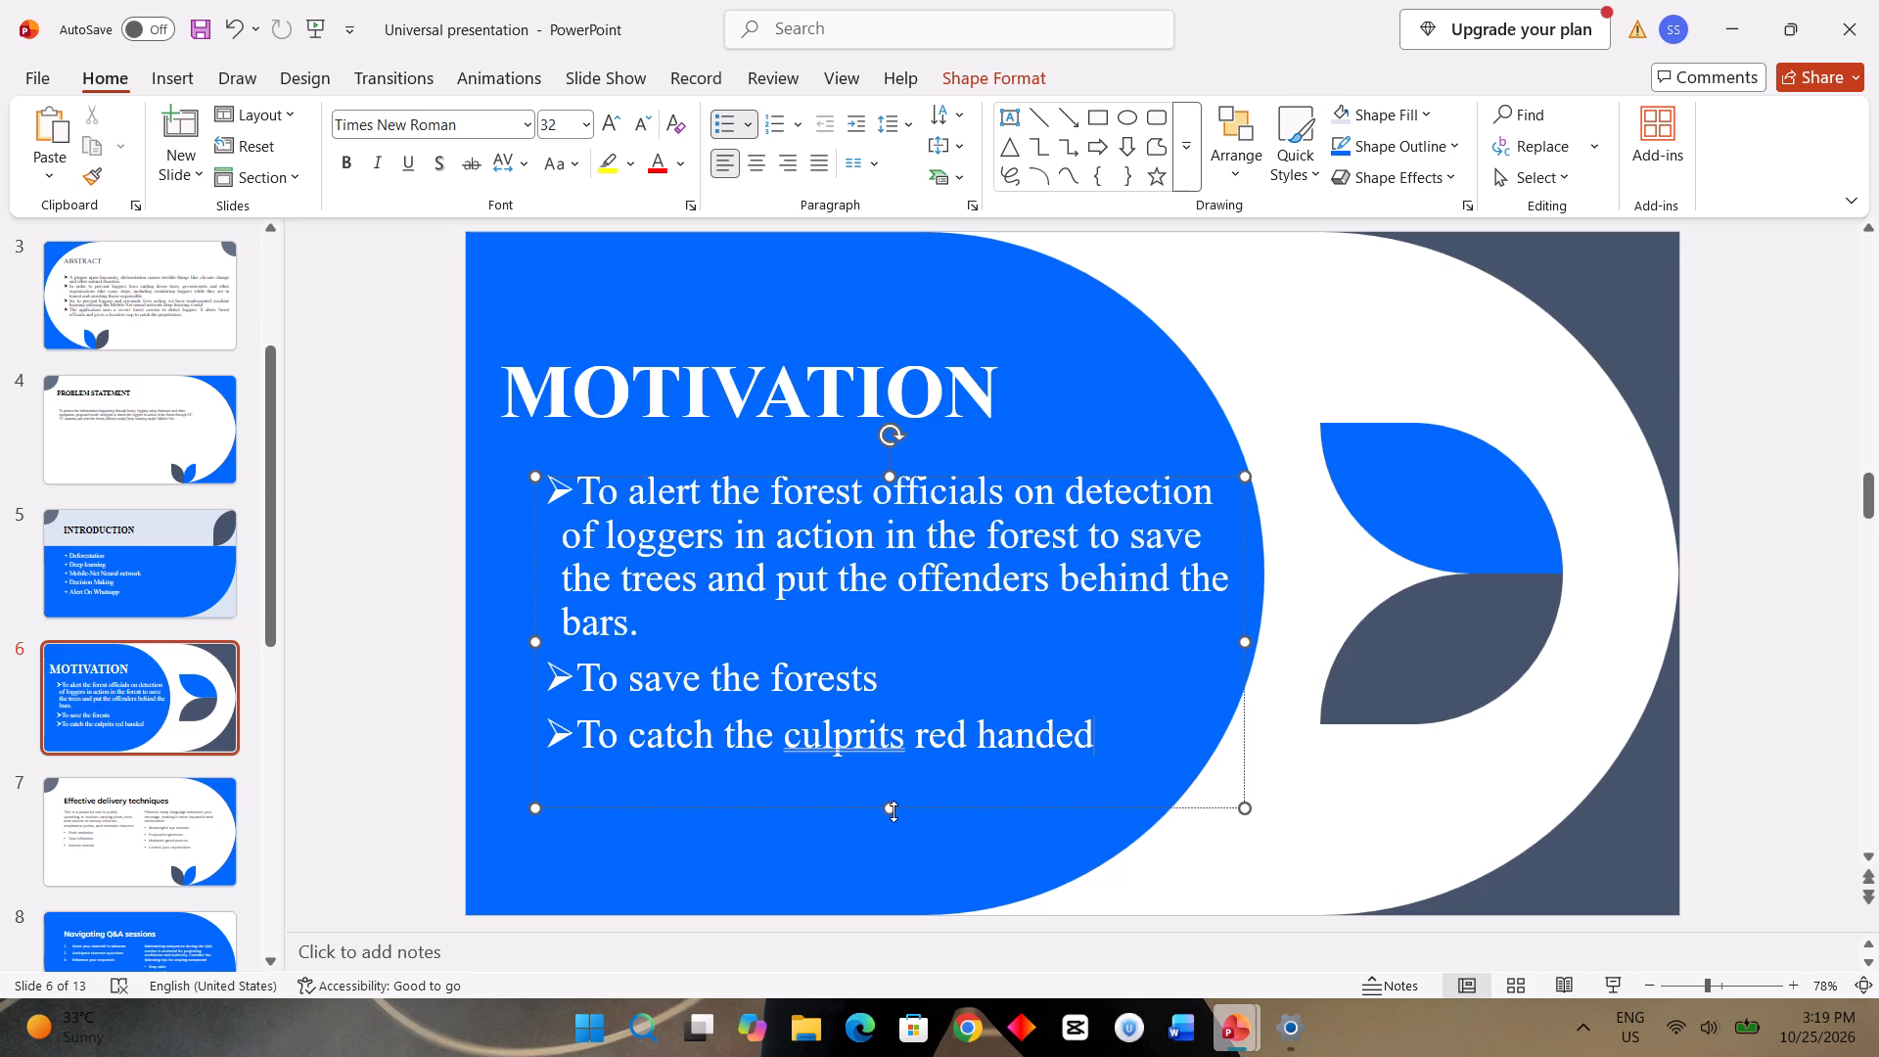
Shorten the MOTIVATION bullet box, lower it slightly beneath the title, and widen it until the first bullet wraps onto three lines.
drag(894, 811, 891, 772)
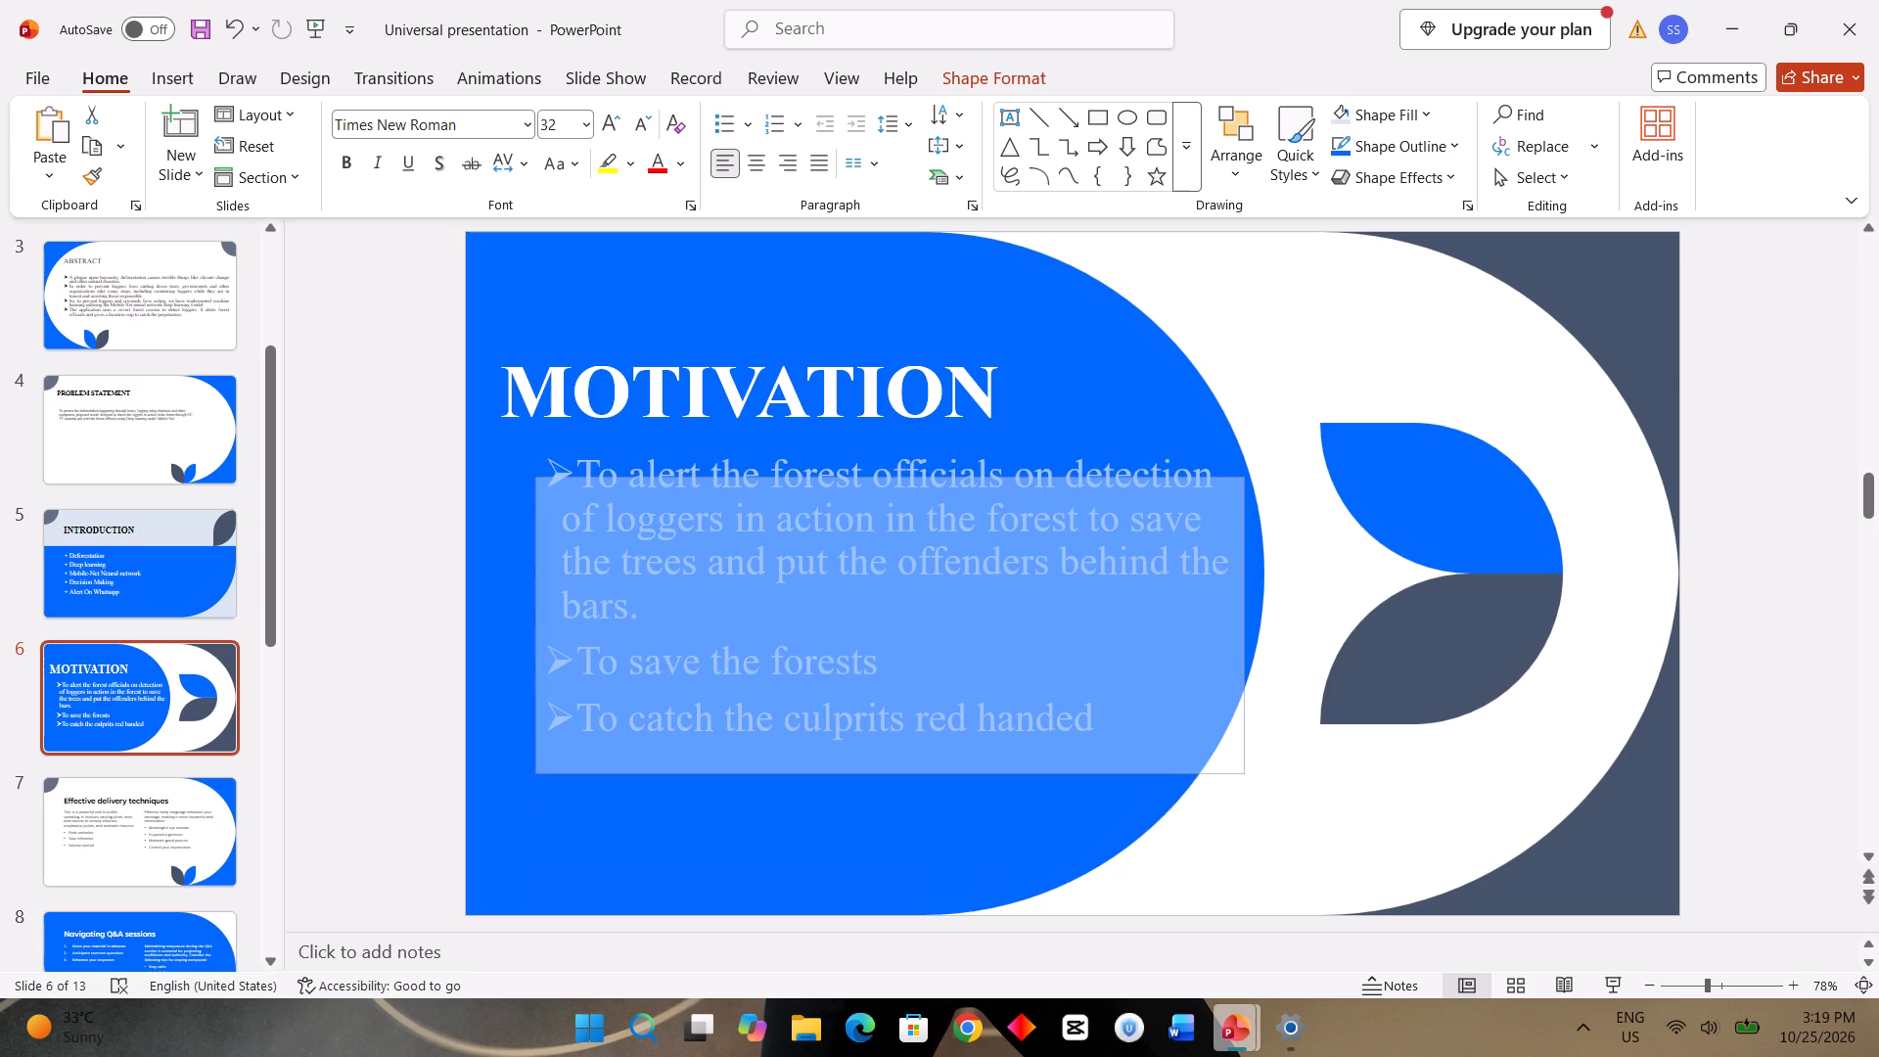
drag(891, 772, 890, 802)
drag(890, 802, 879, 737)
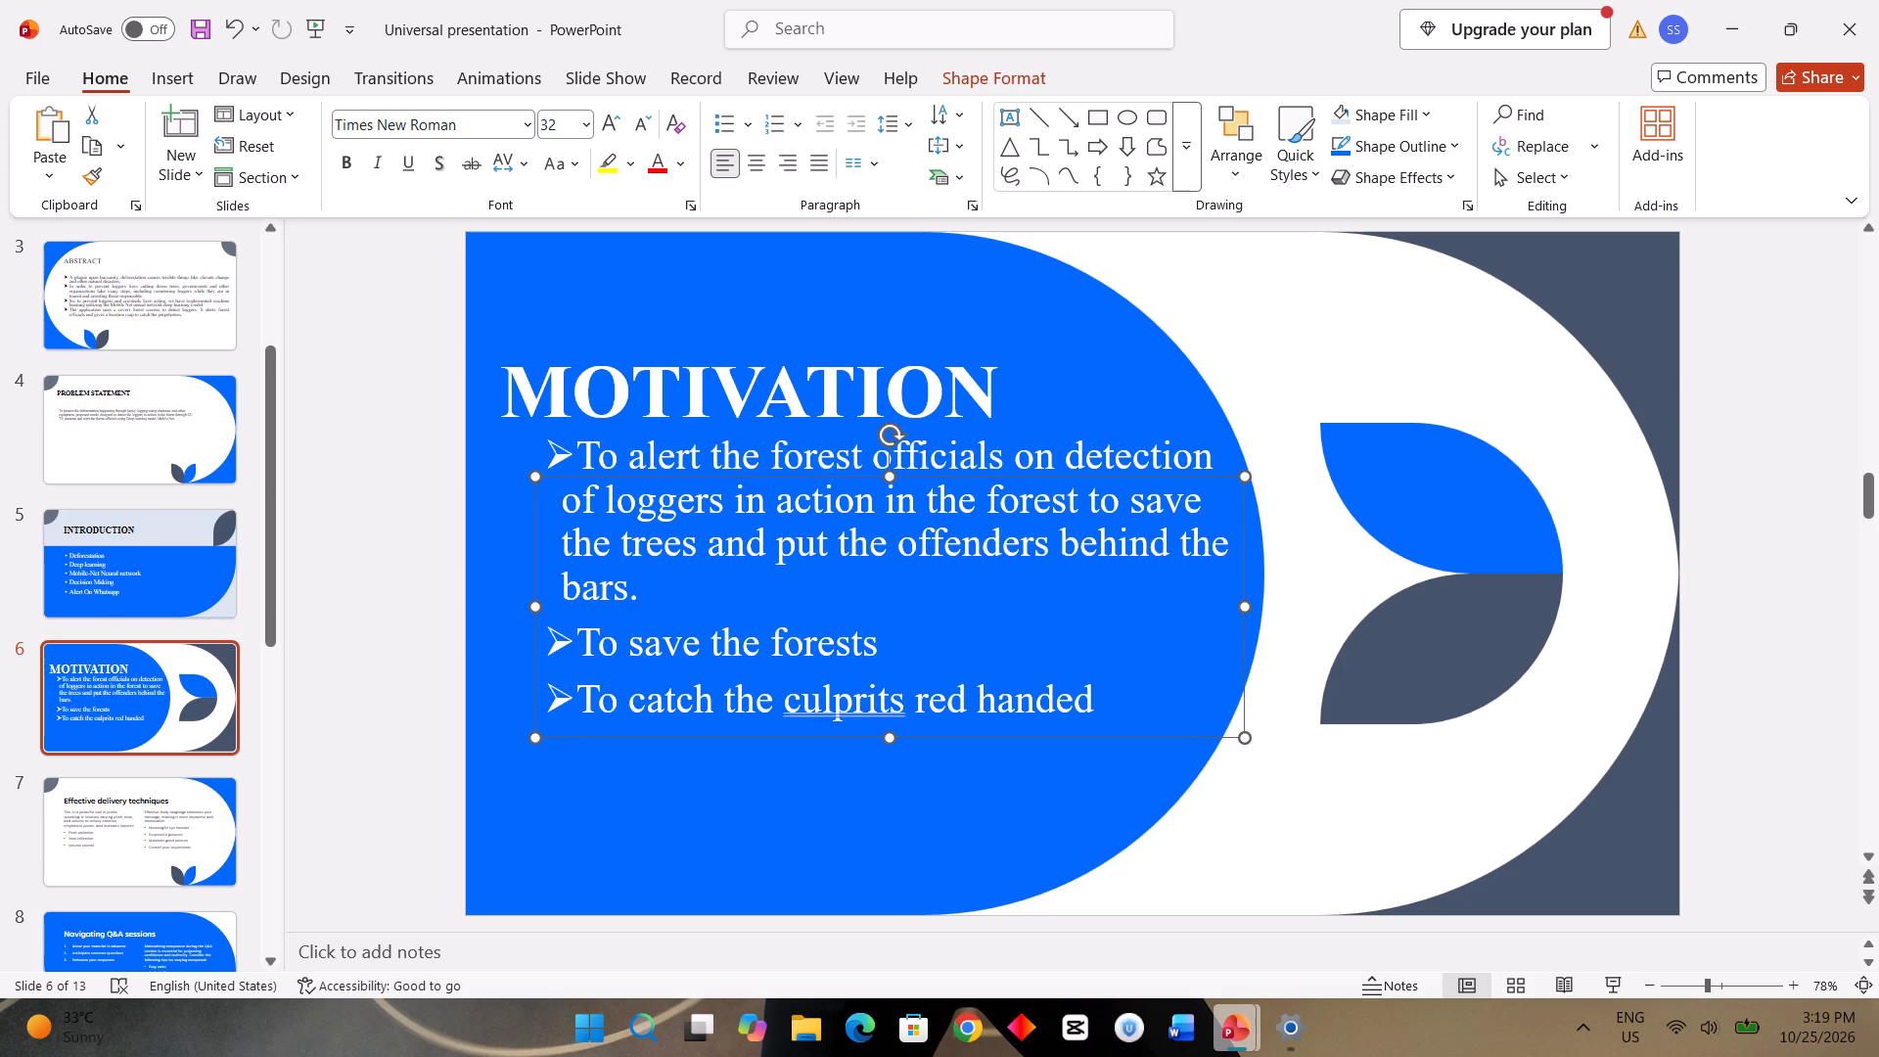
drag(948, 478, 947, 490)
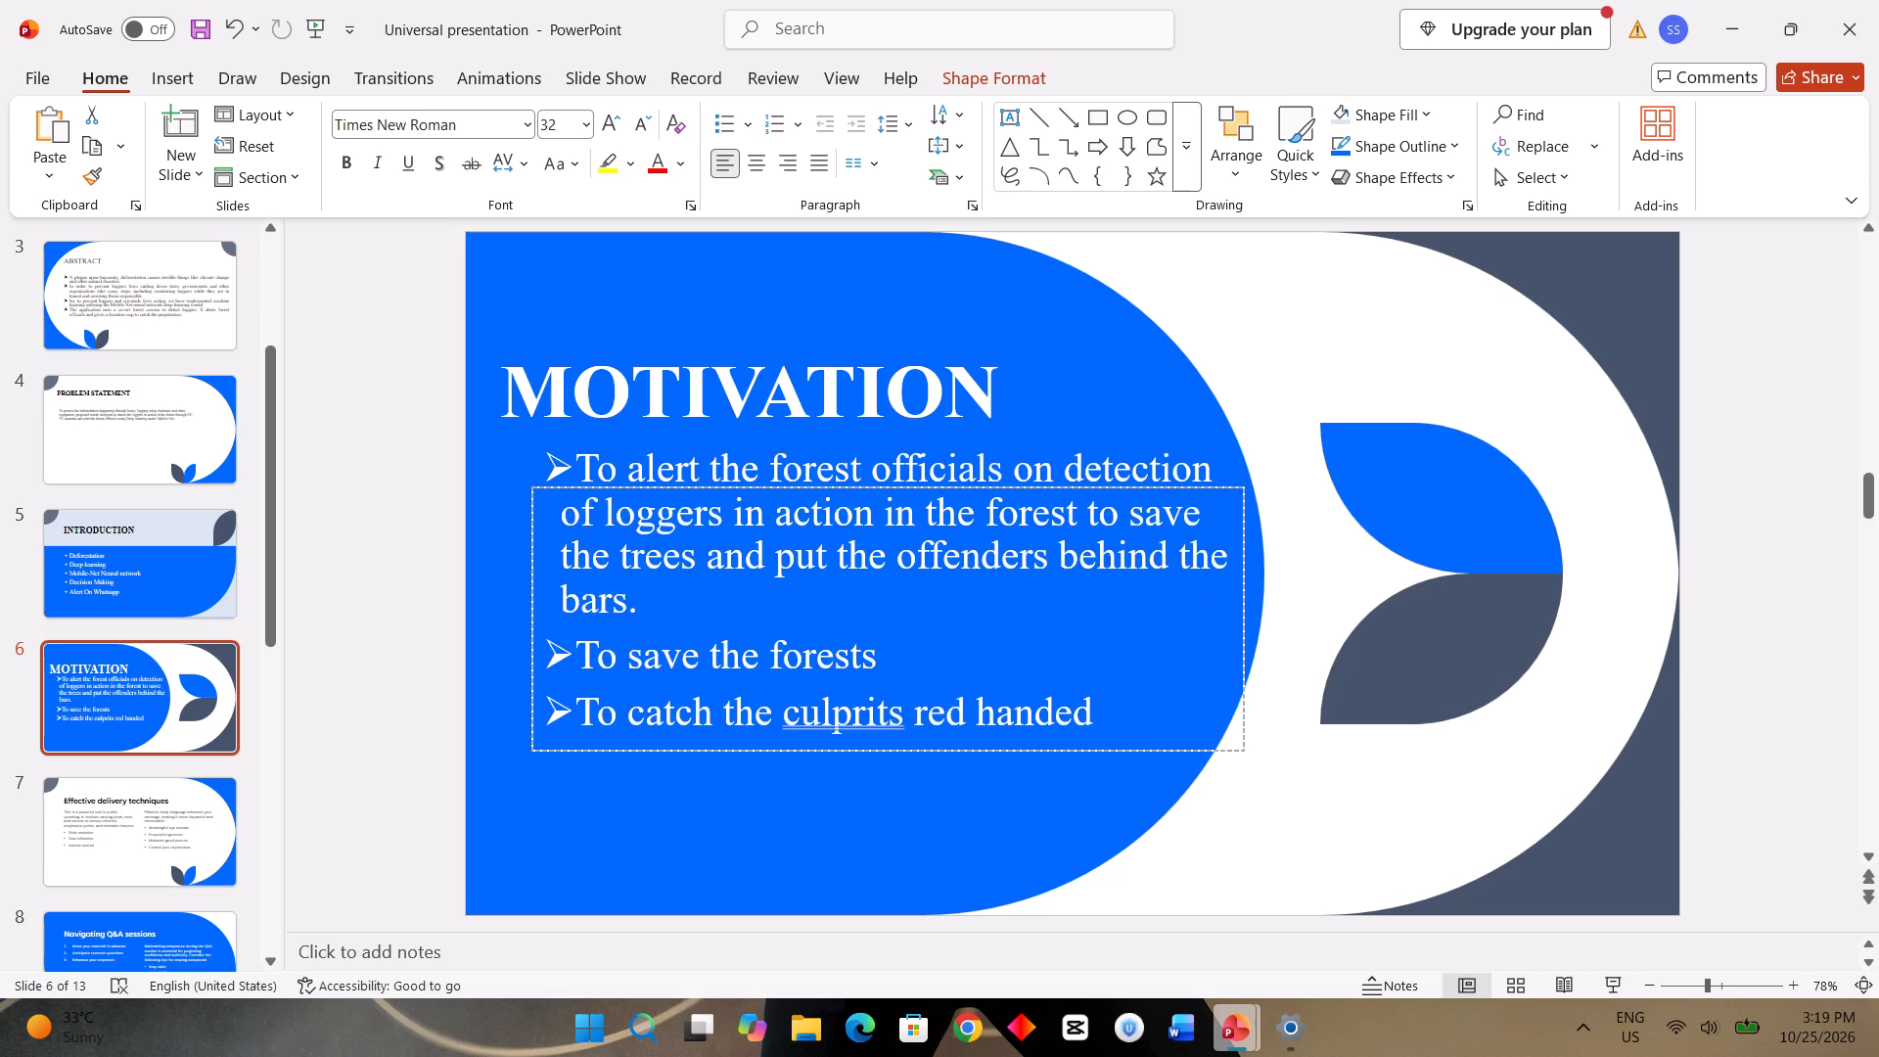
drag(947, 490, 939, 526)
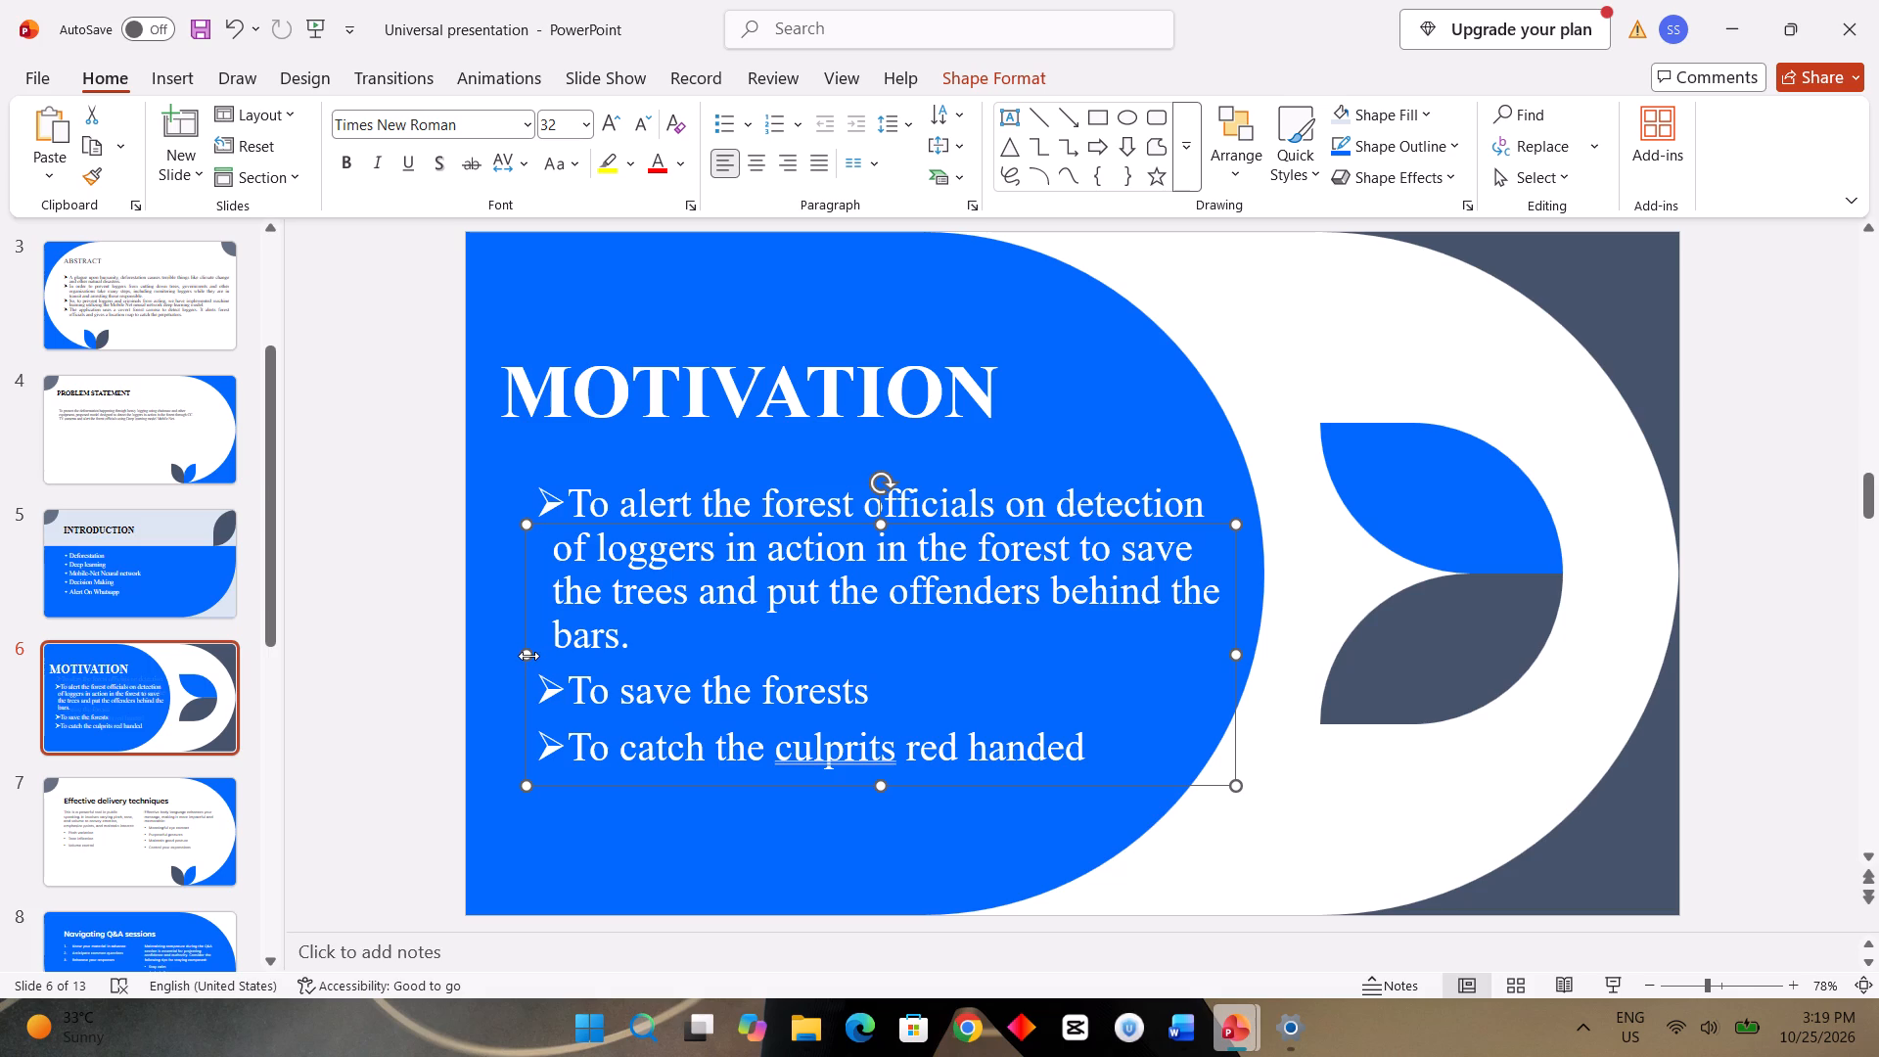
drag(528, 655, 514, 656)
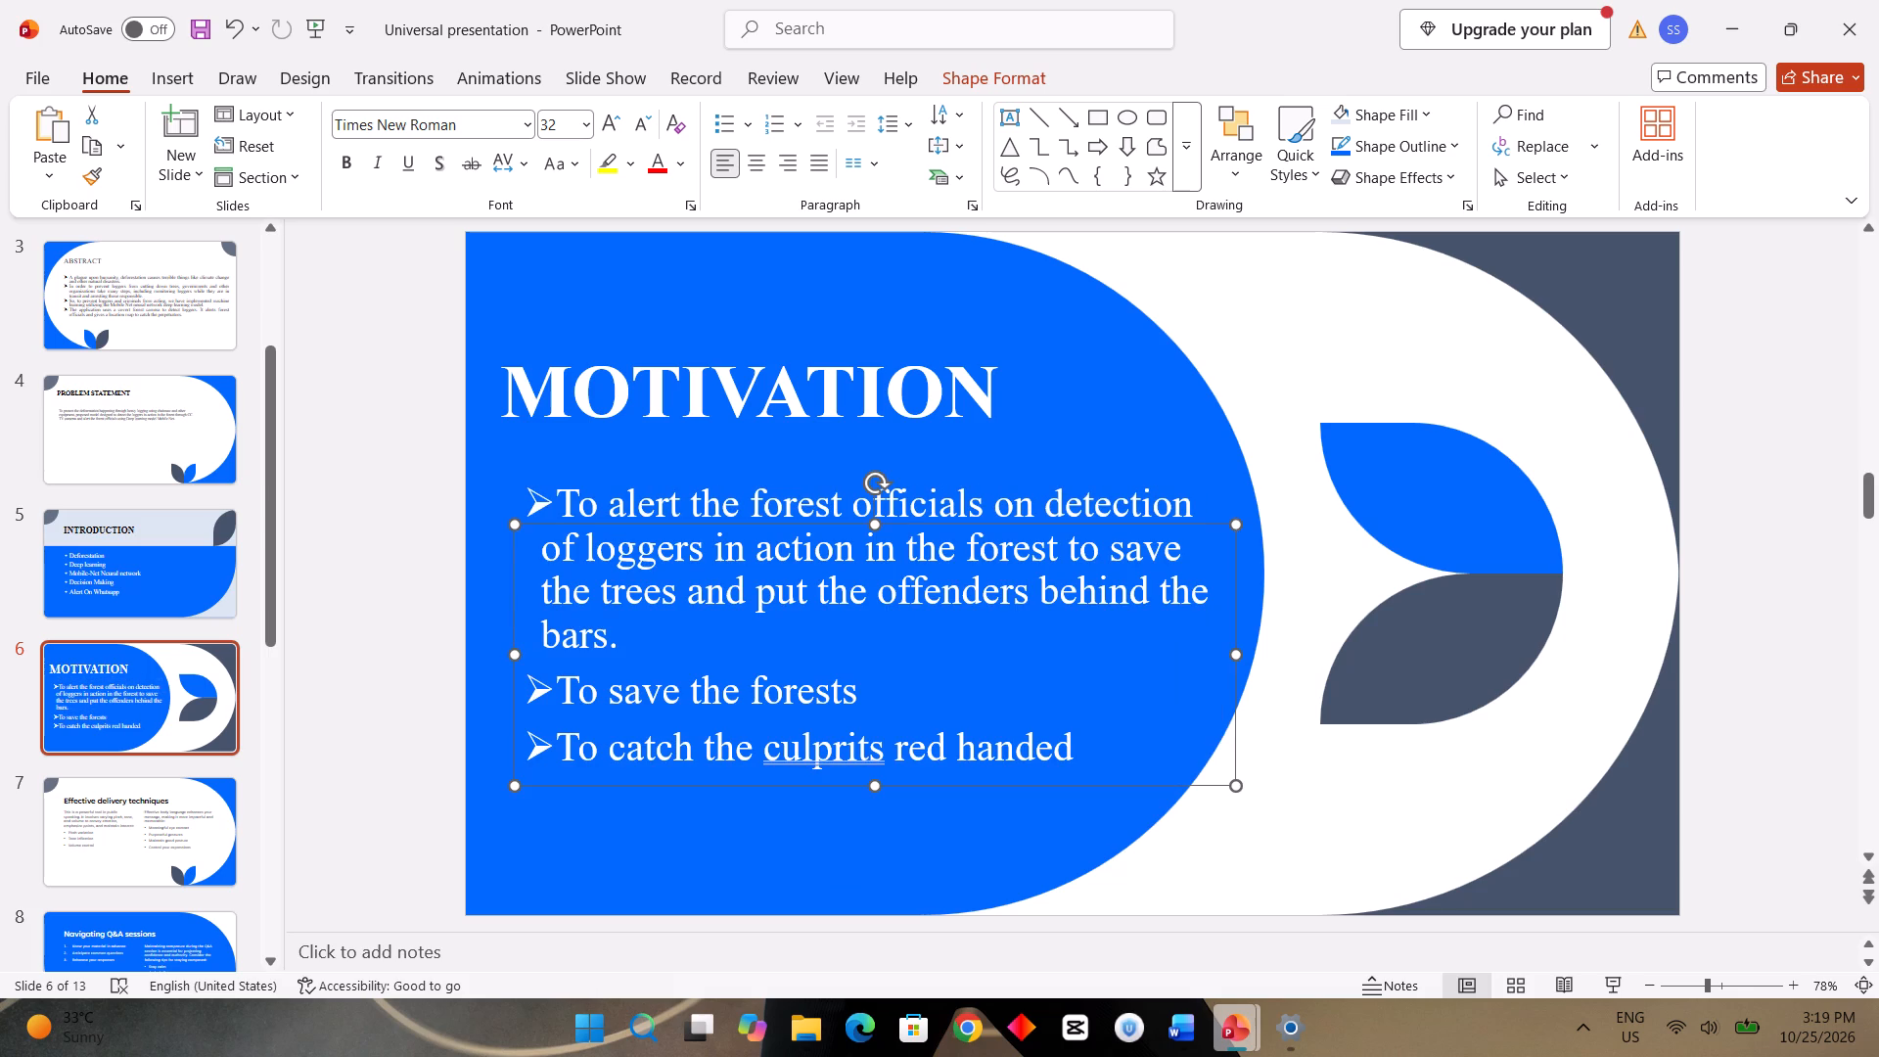
drag(1239, 656, 1263, 654)
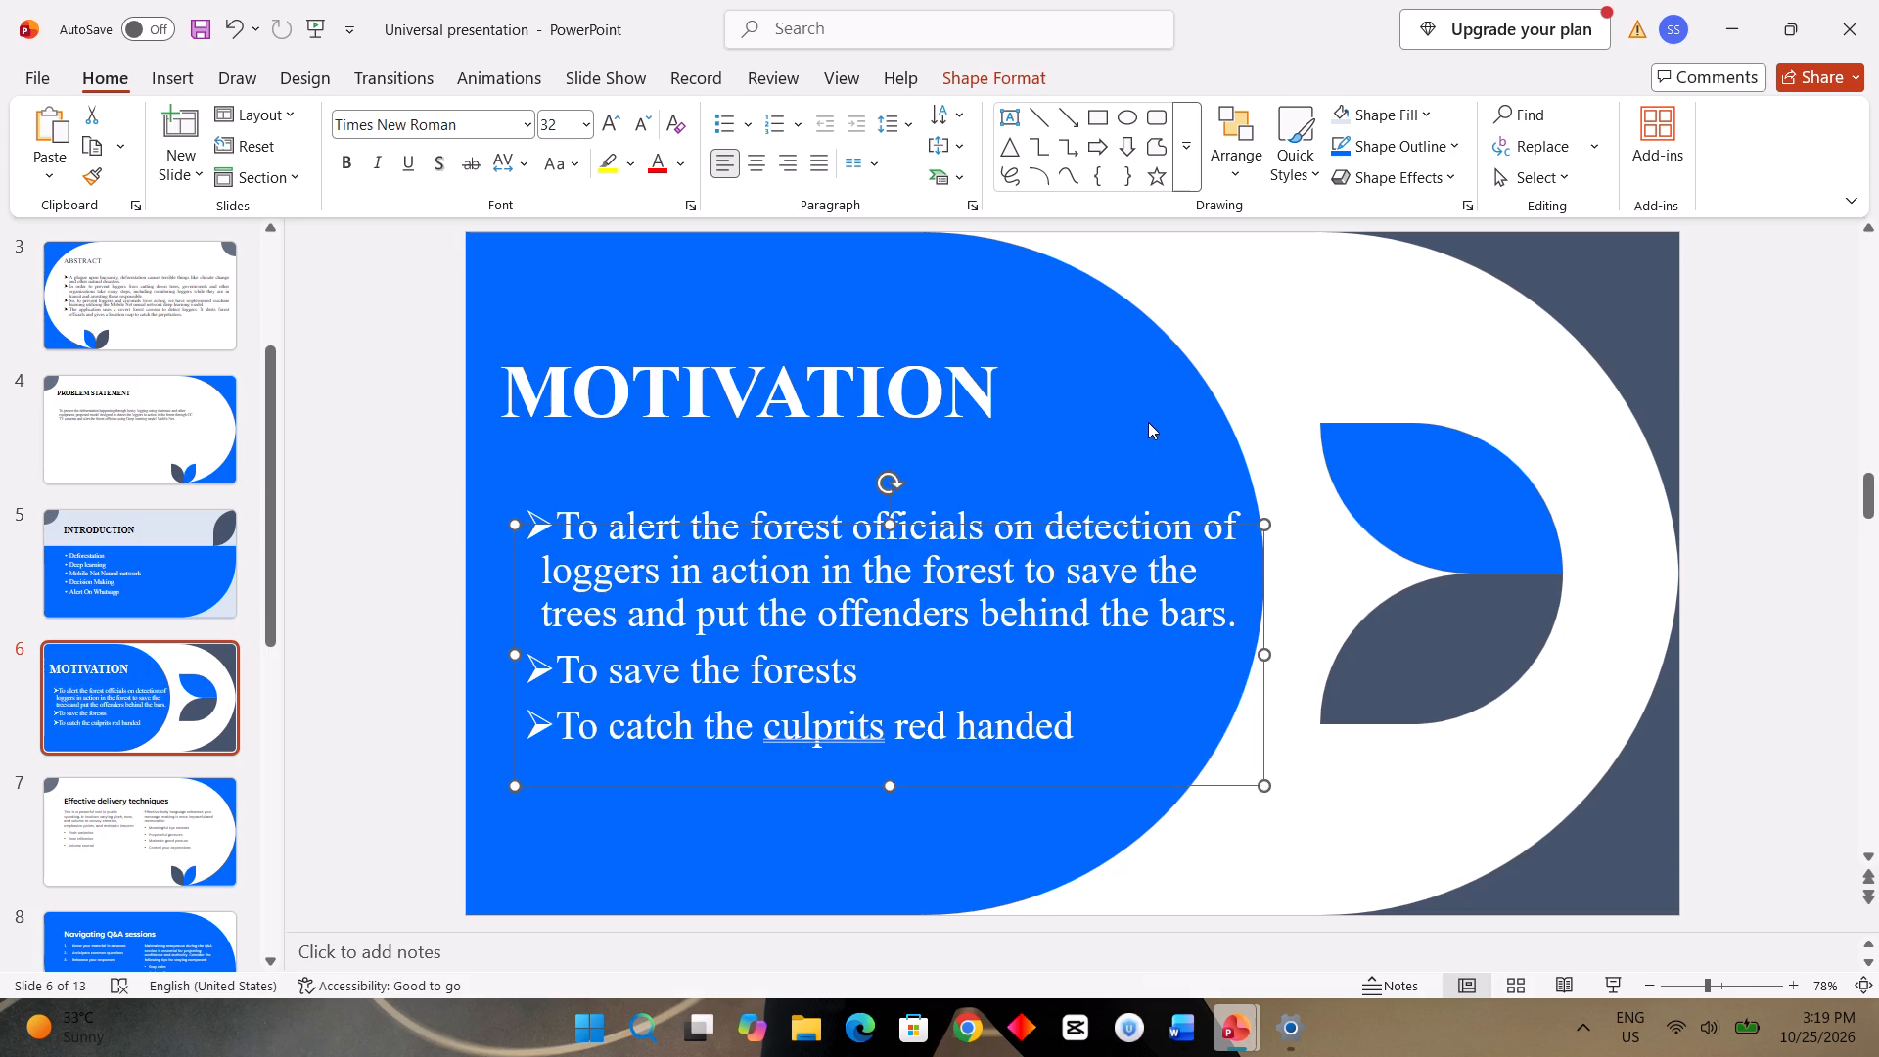
click(1147, 421)
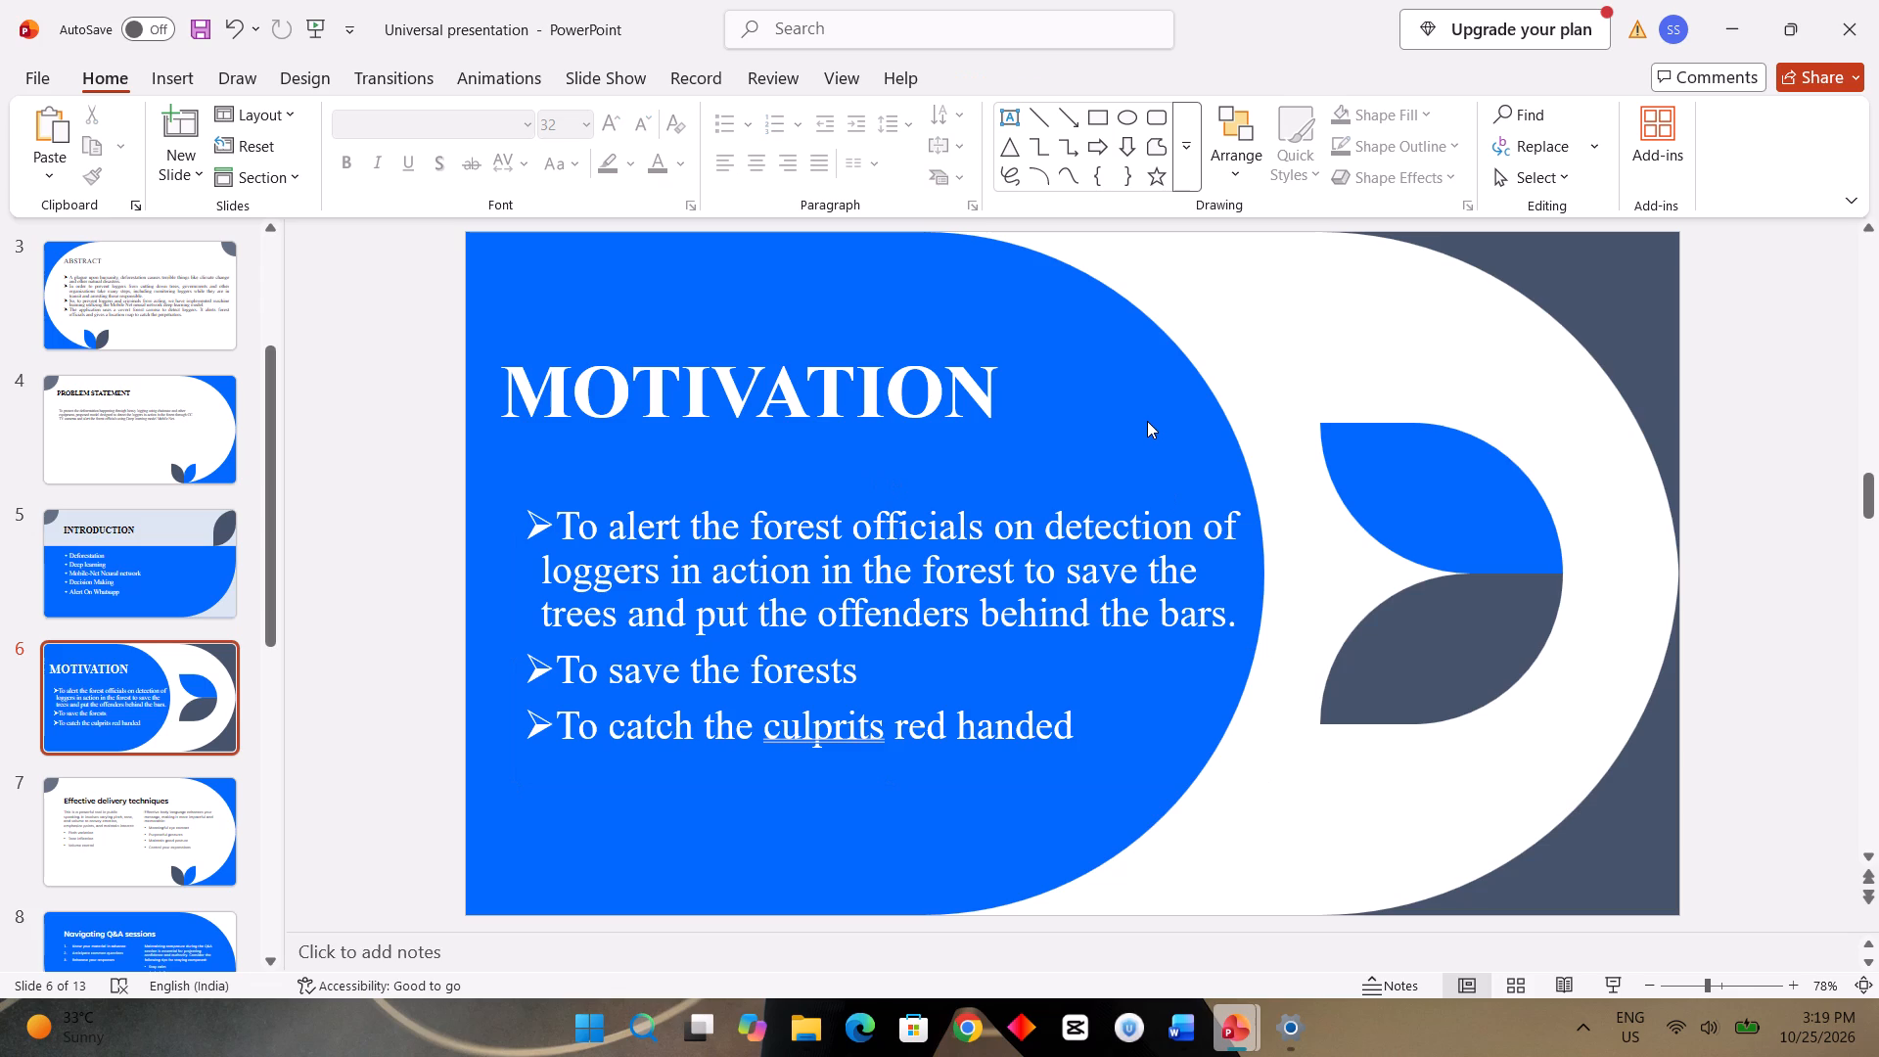
Switch to 2_PPT Van Mitra and copy the OBJECTIVES title from slide 7.
key(Down)
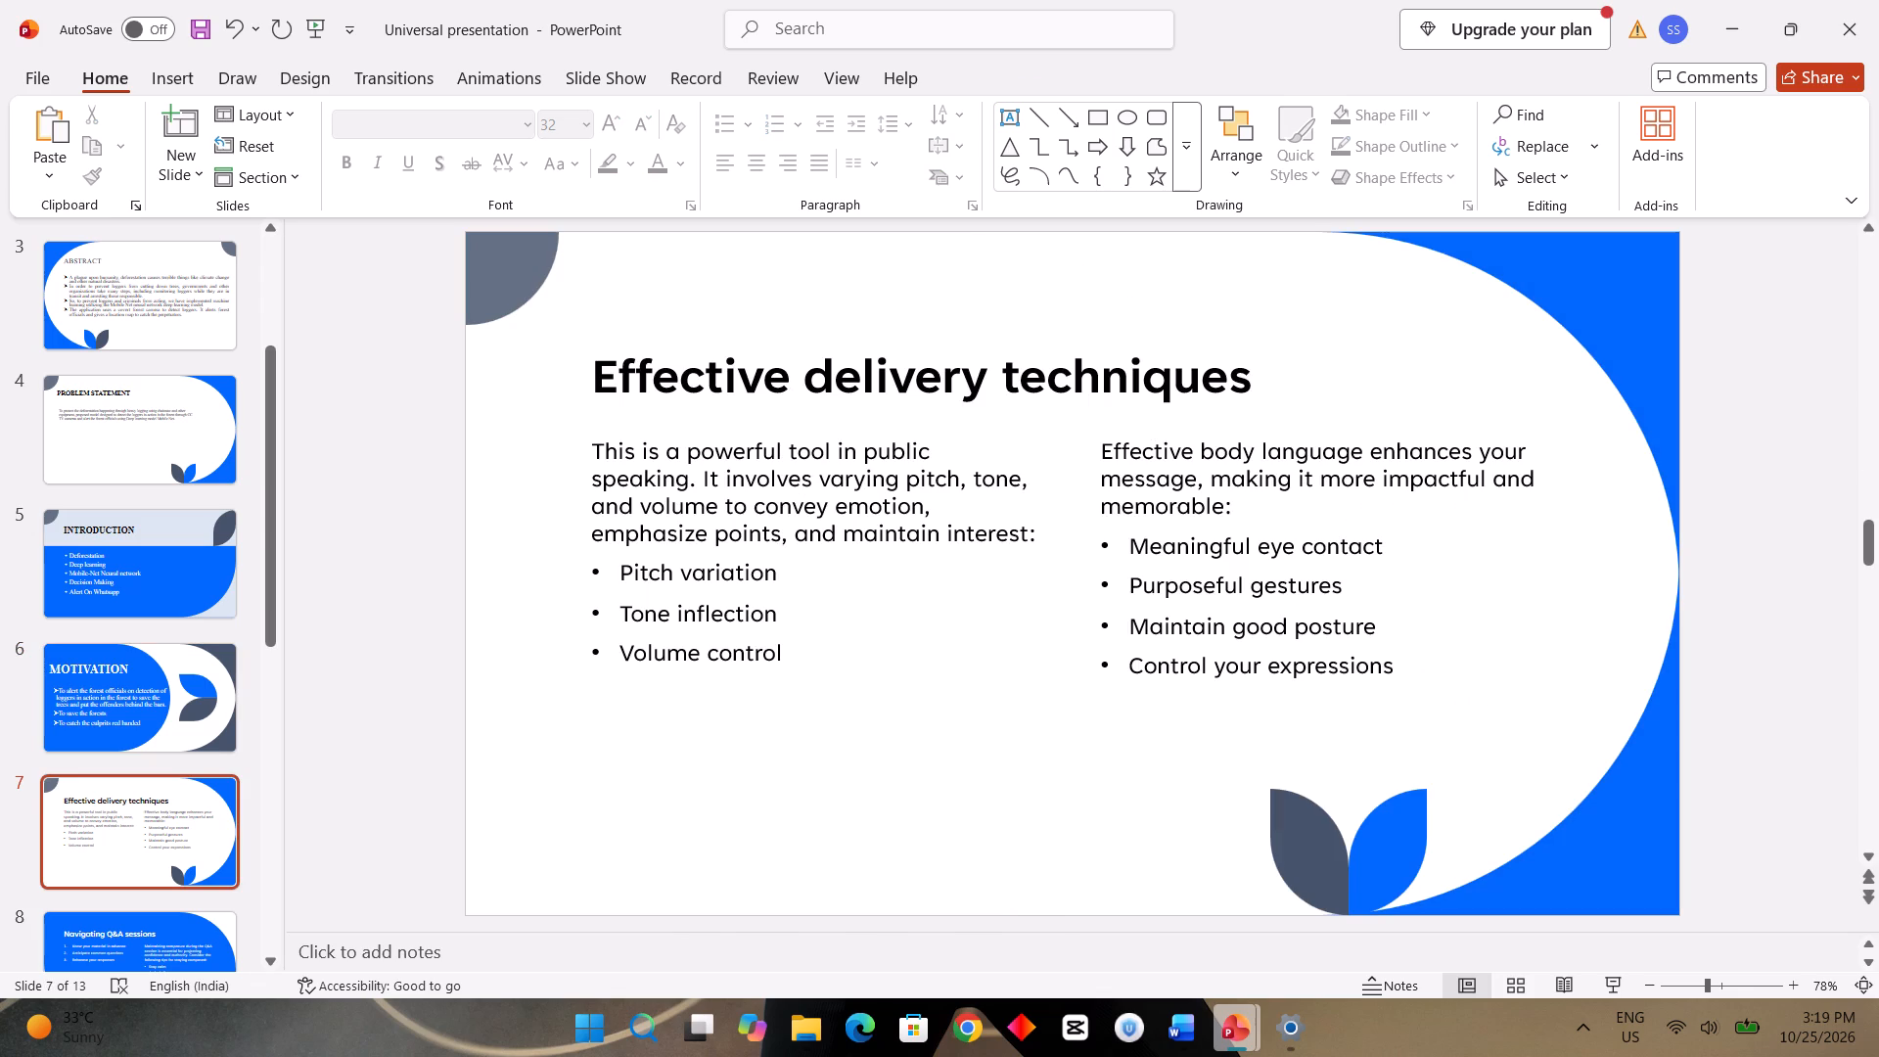
click(1240, 1026)
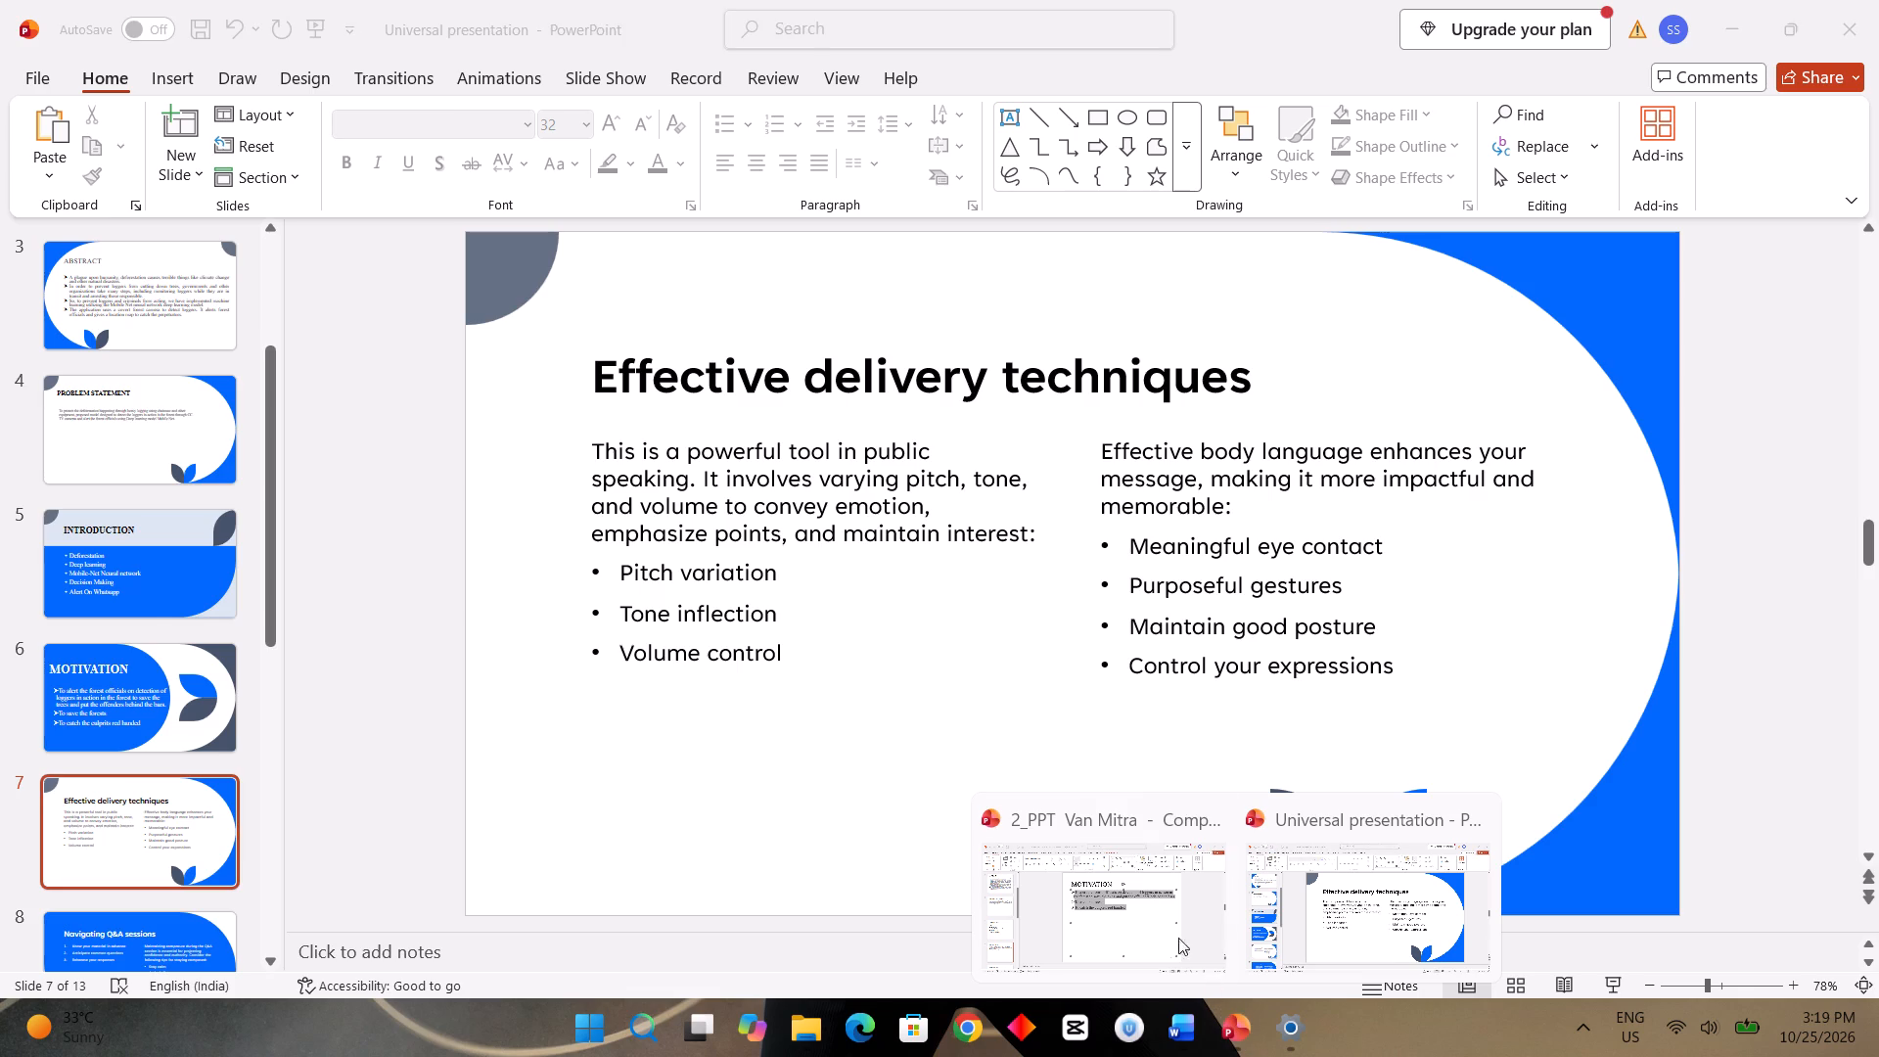
click(1119, 863)
click(533, 690)
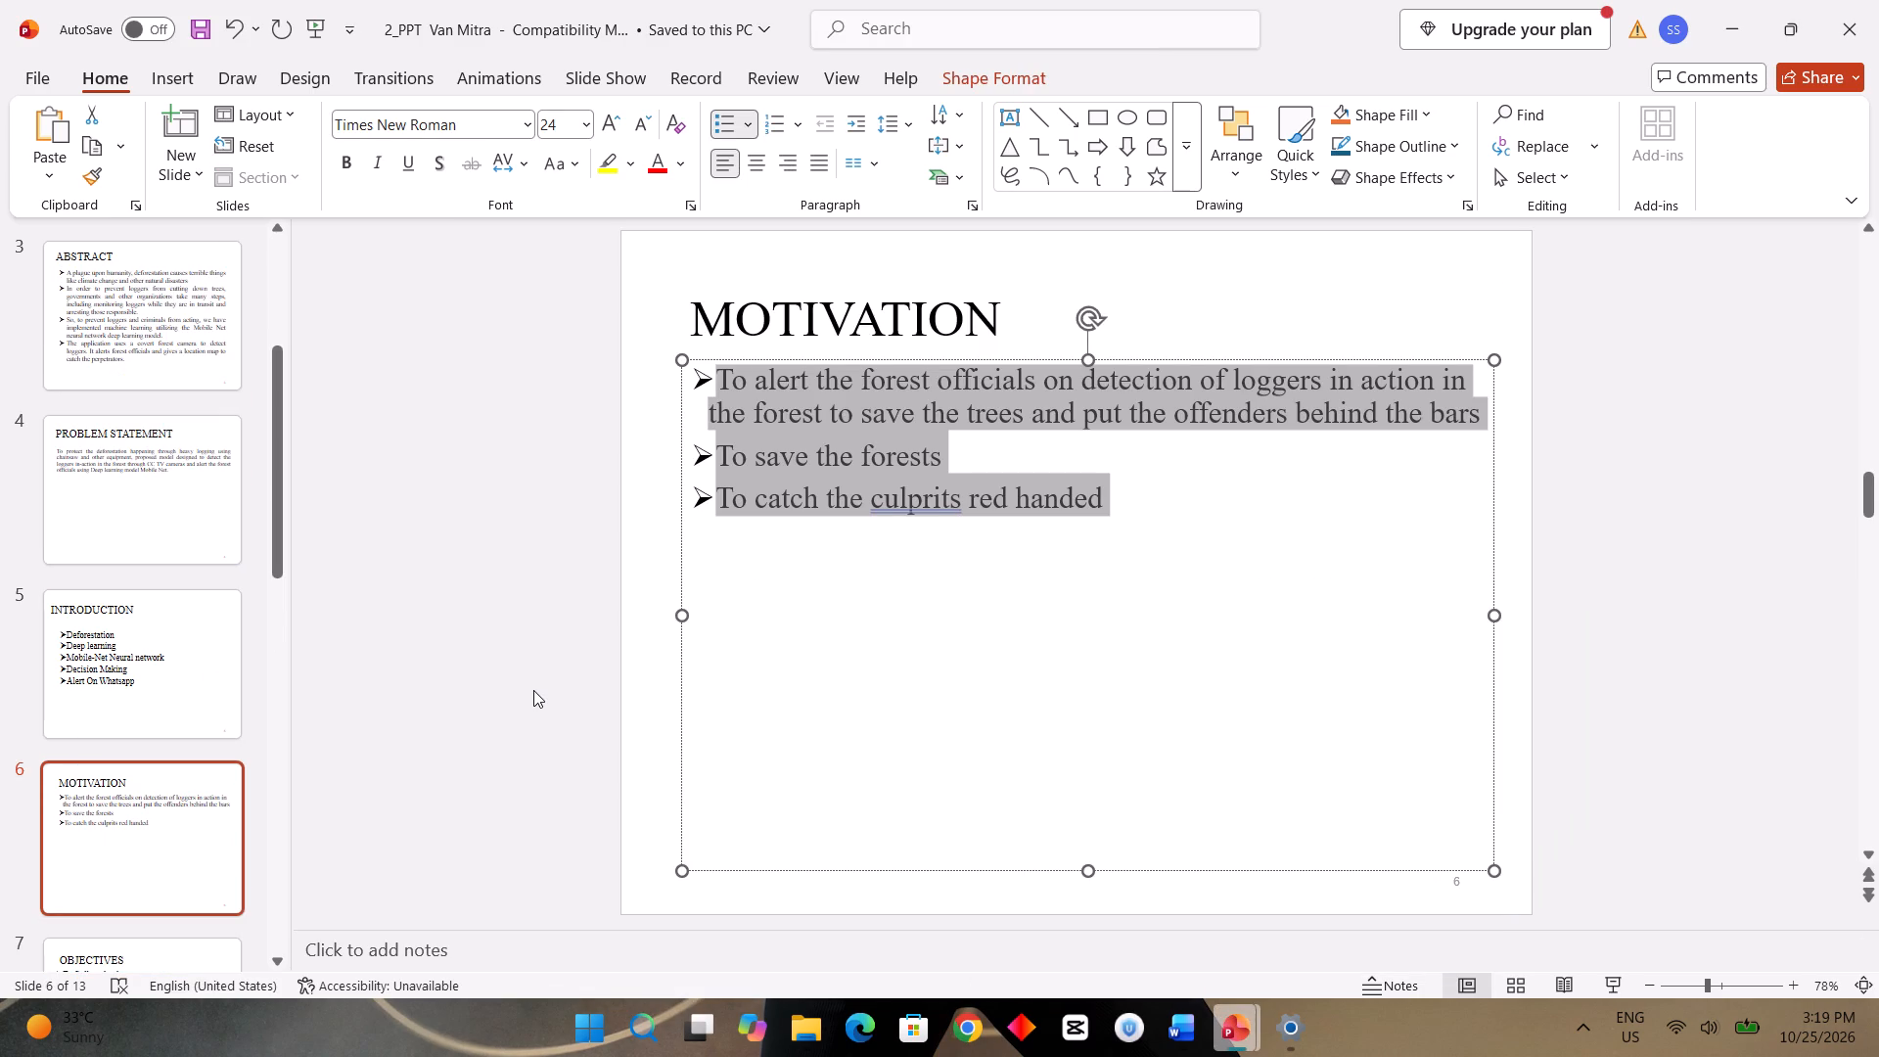
key(Down)
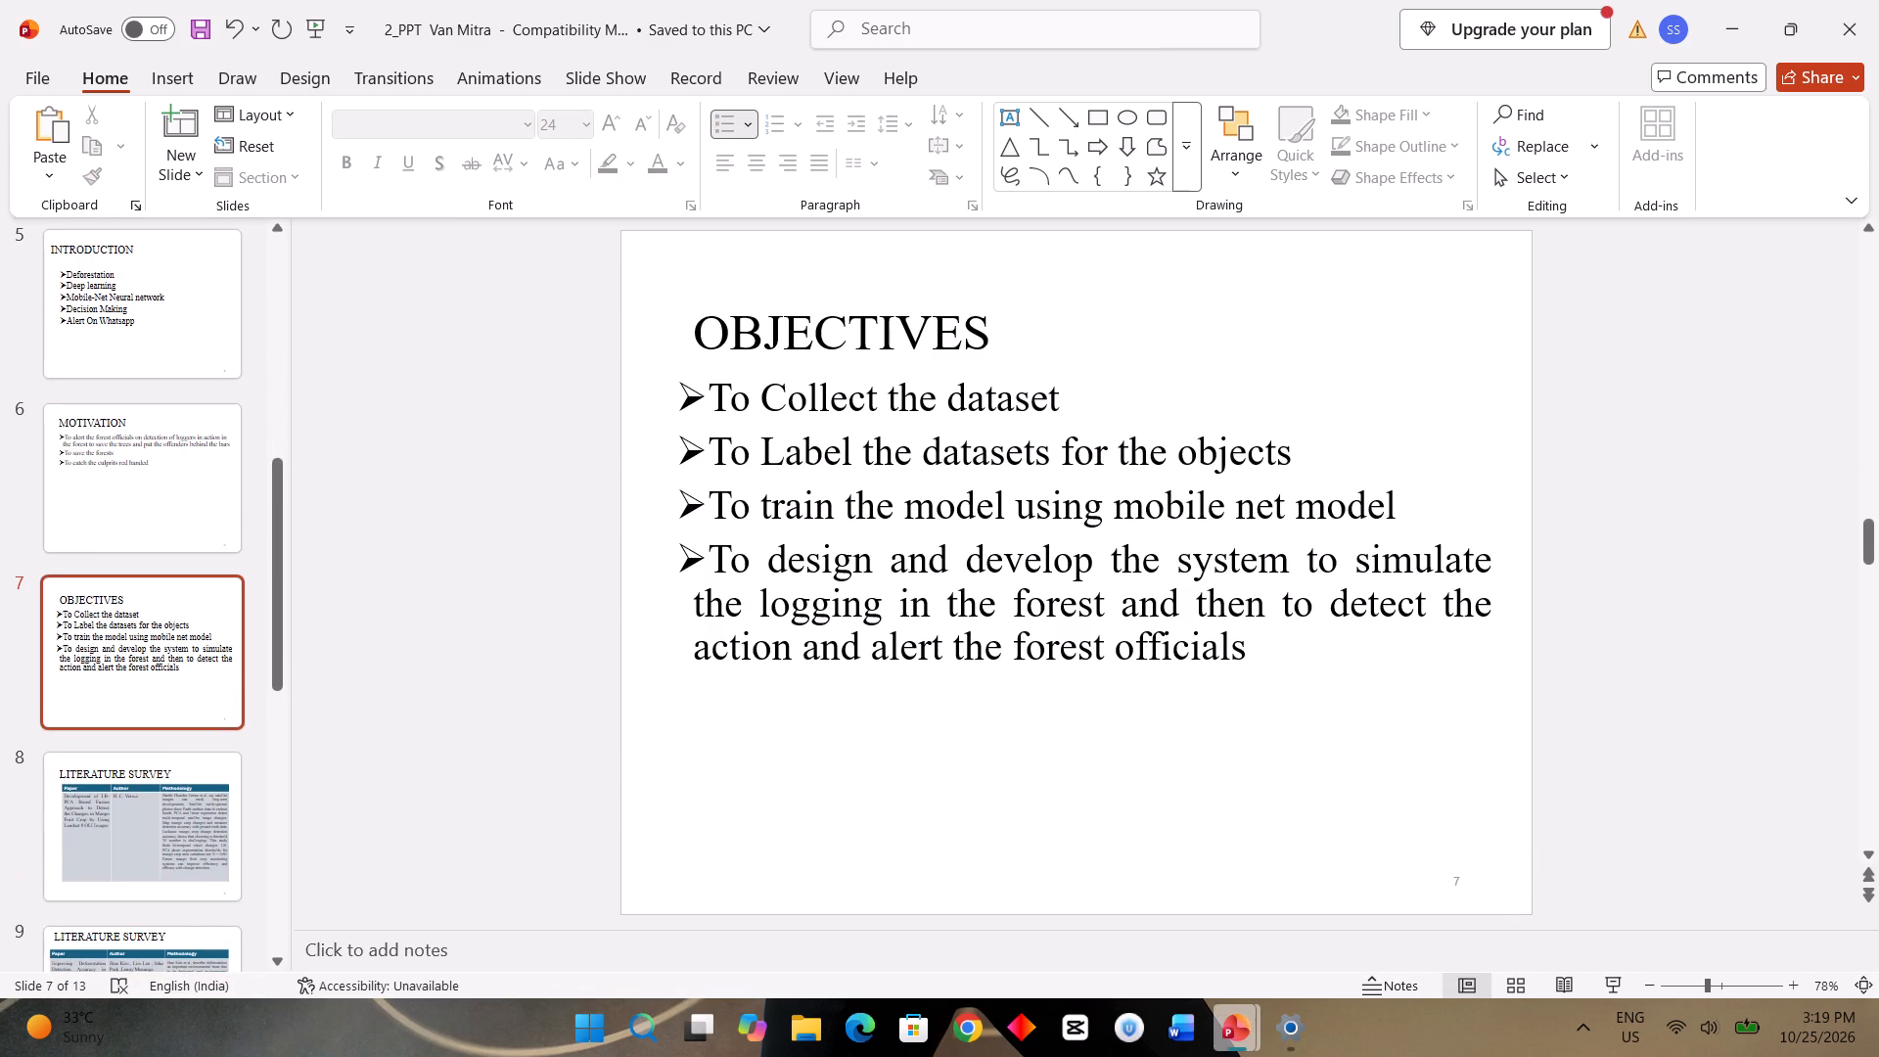
drag(692, 329, 671, 326)
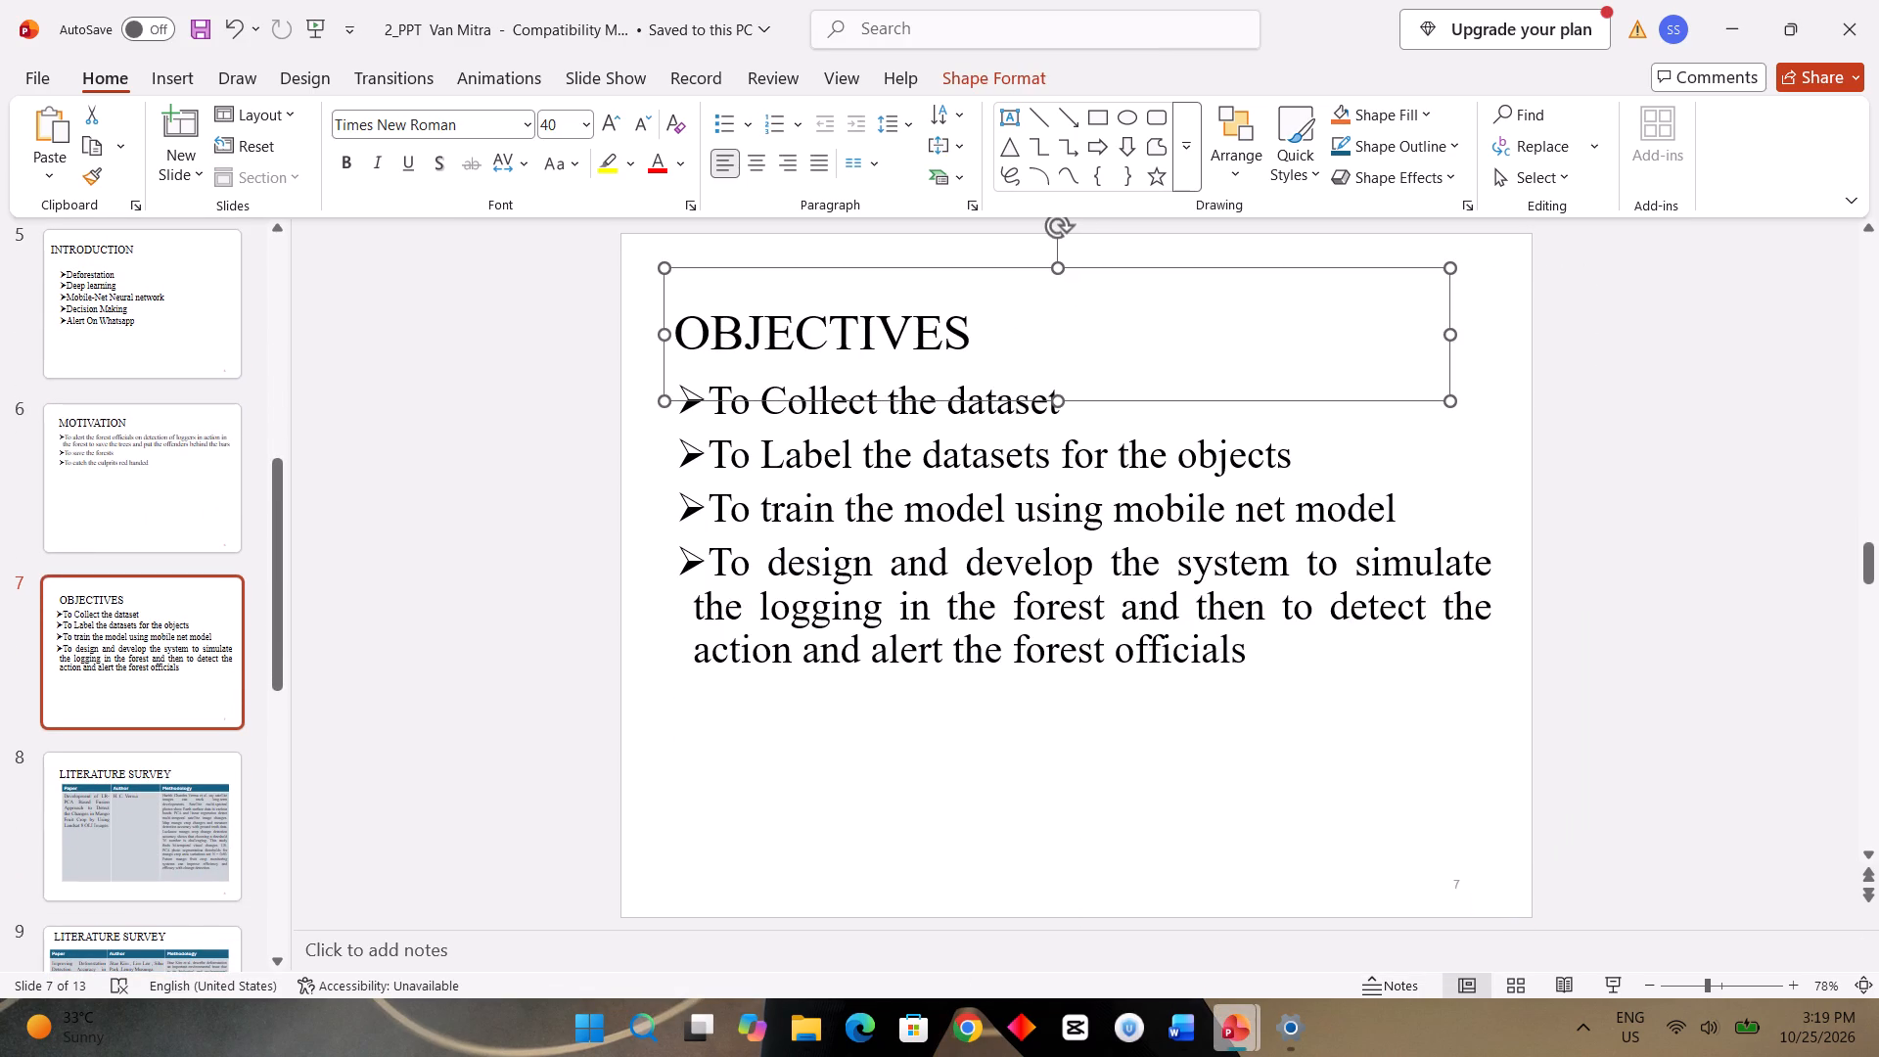
click(690, 325)
drag(690, 325, 999, 343)
key(ctrl+c)
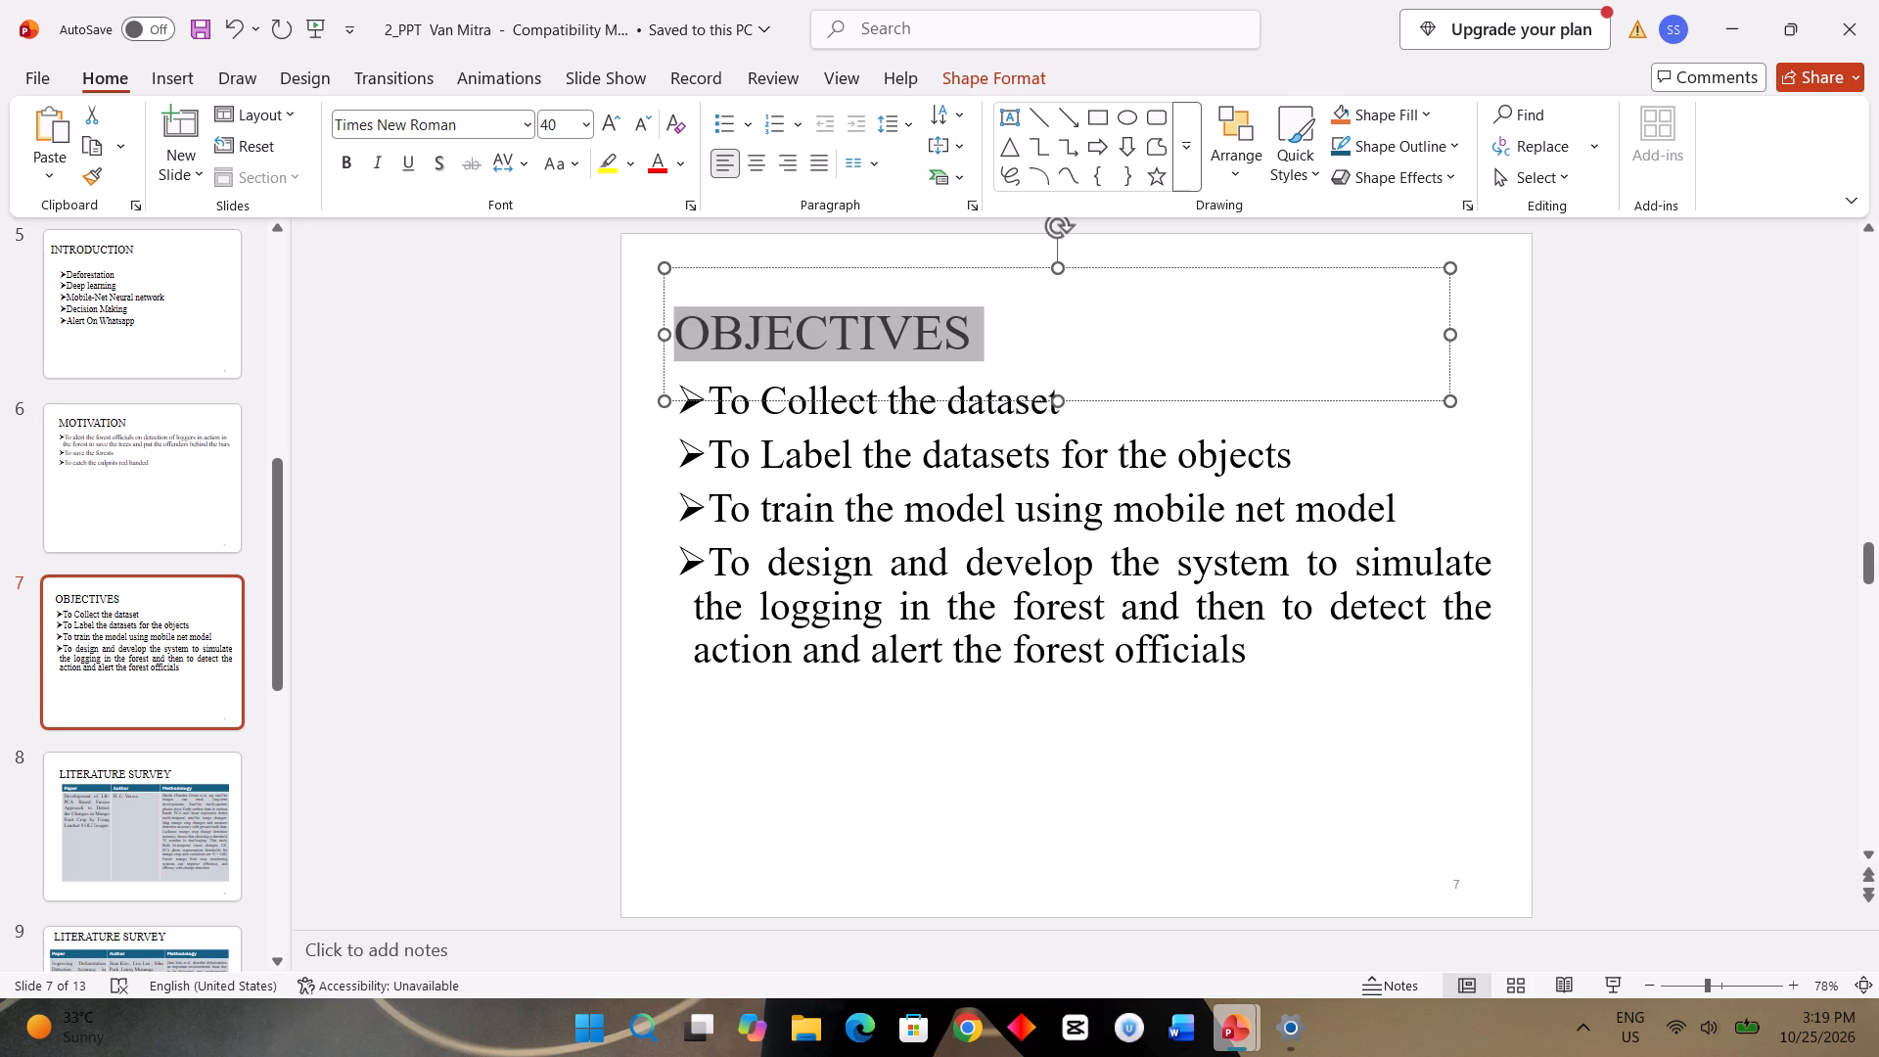
Switch to Universal presentation and replace the slide 7 title "Effective delivery techniques" with the copied OBJECTIVES title.
click(1226, 1022)
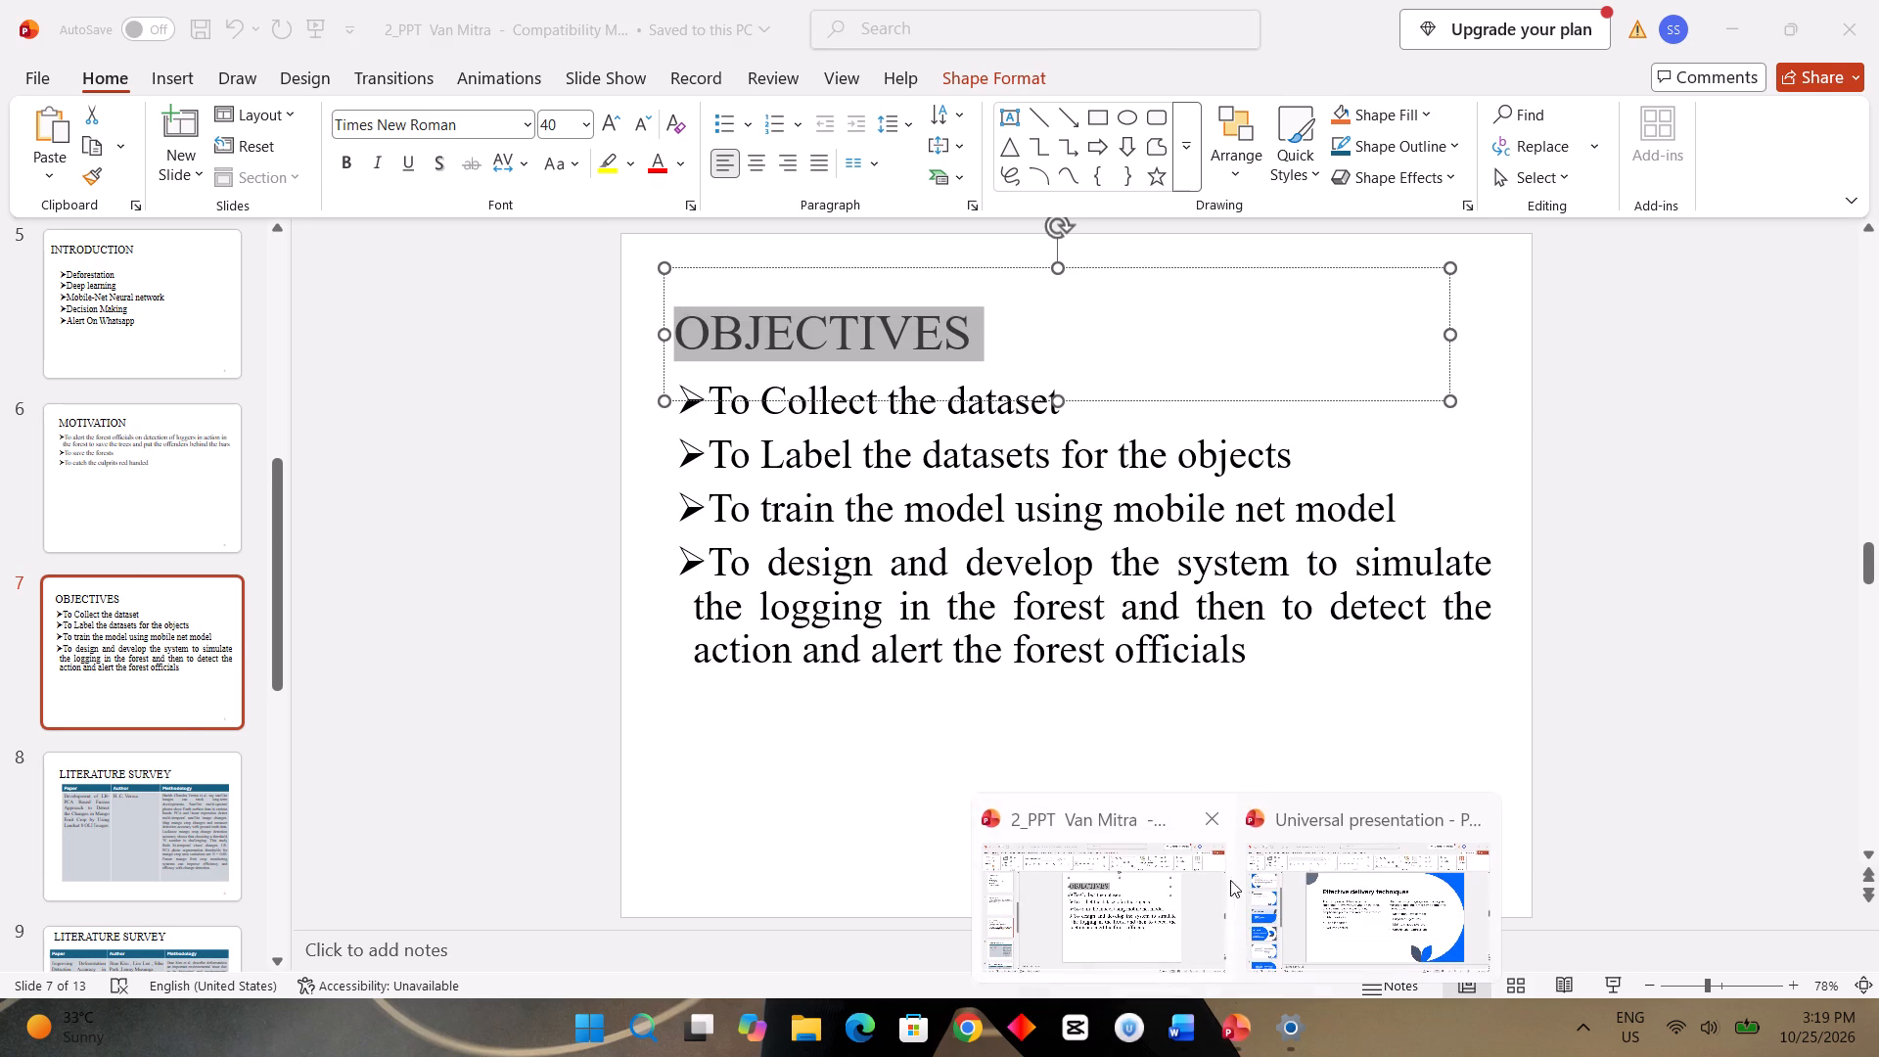
click(1295, 896)
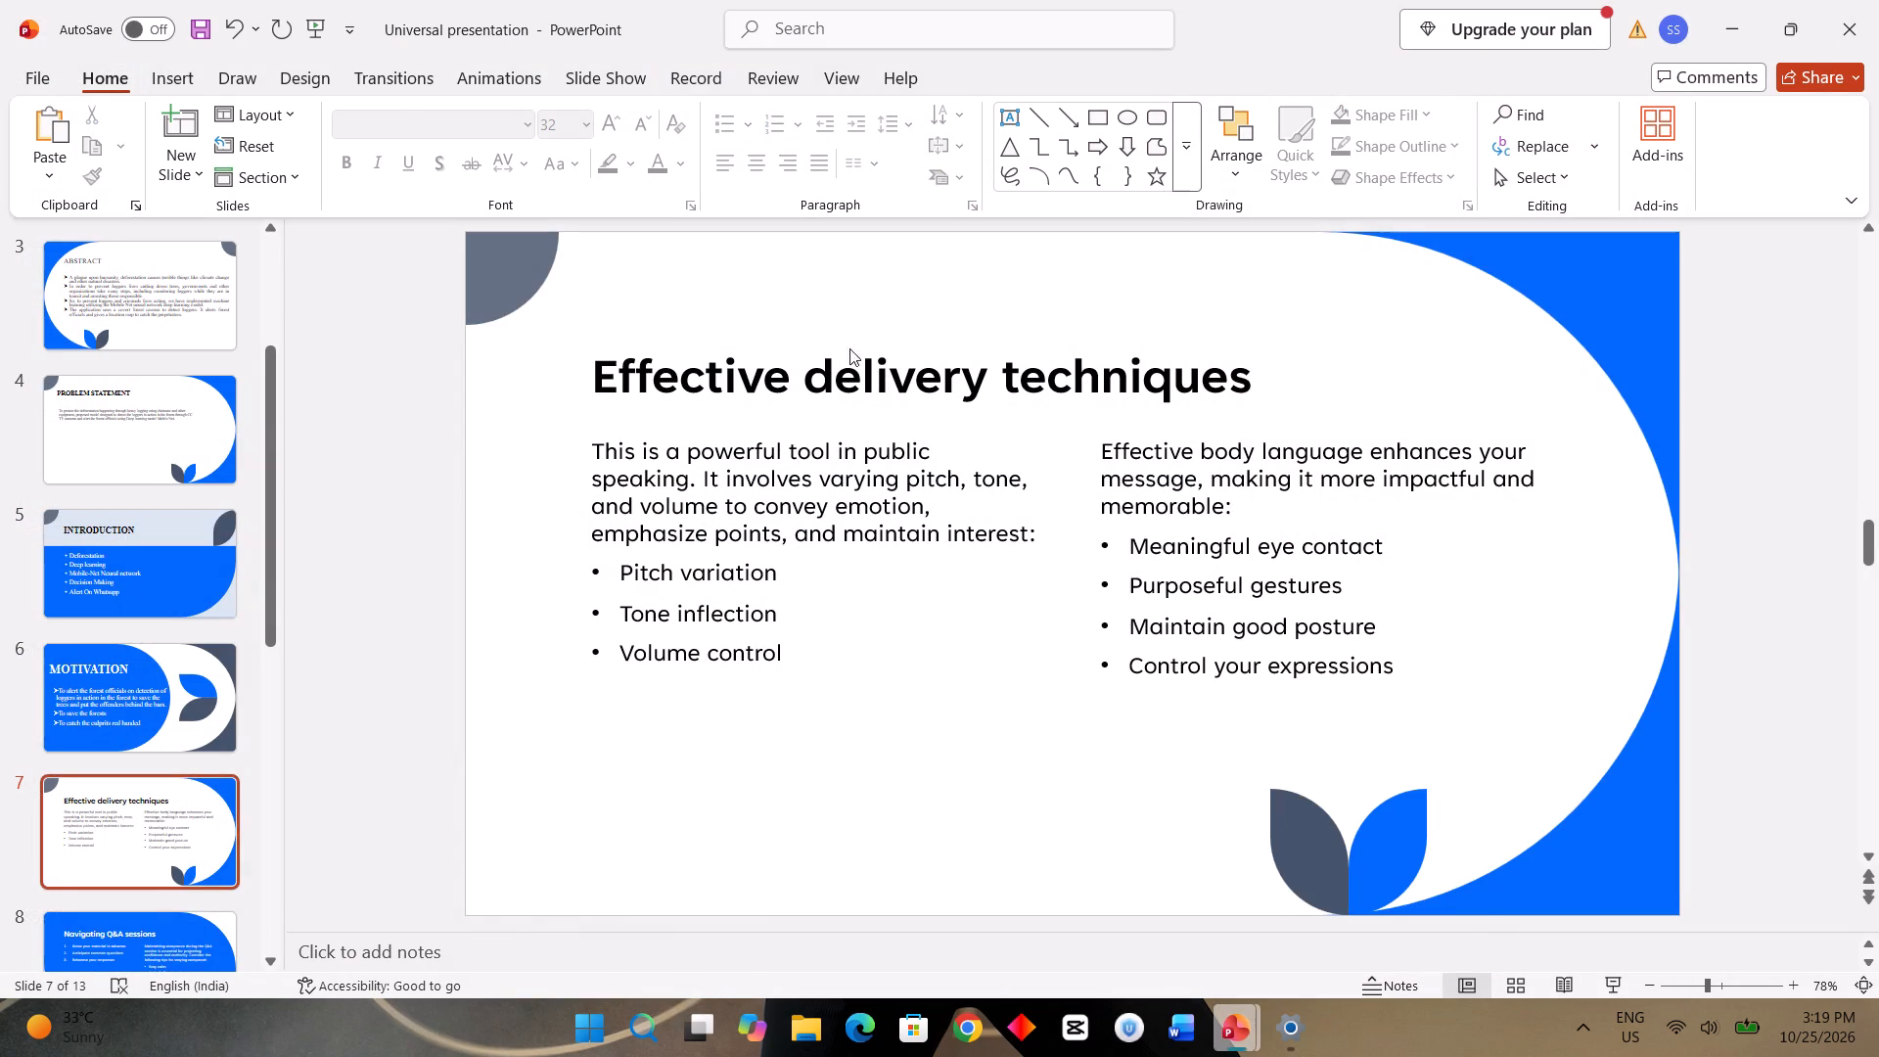
click(851, 354)
click(1249, 405)
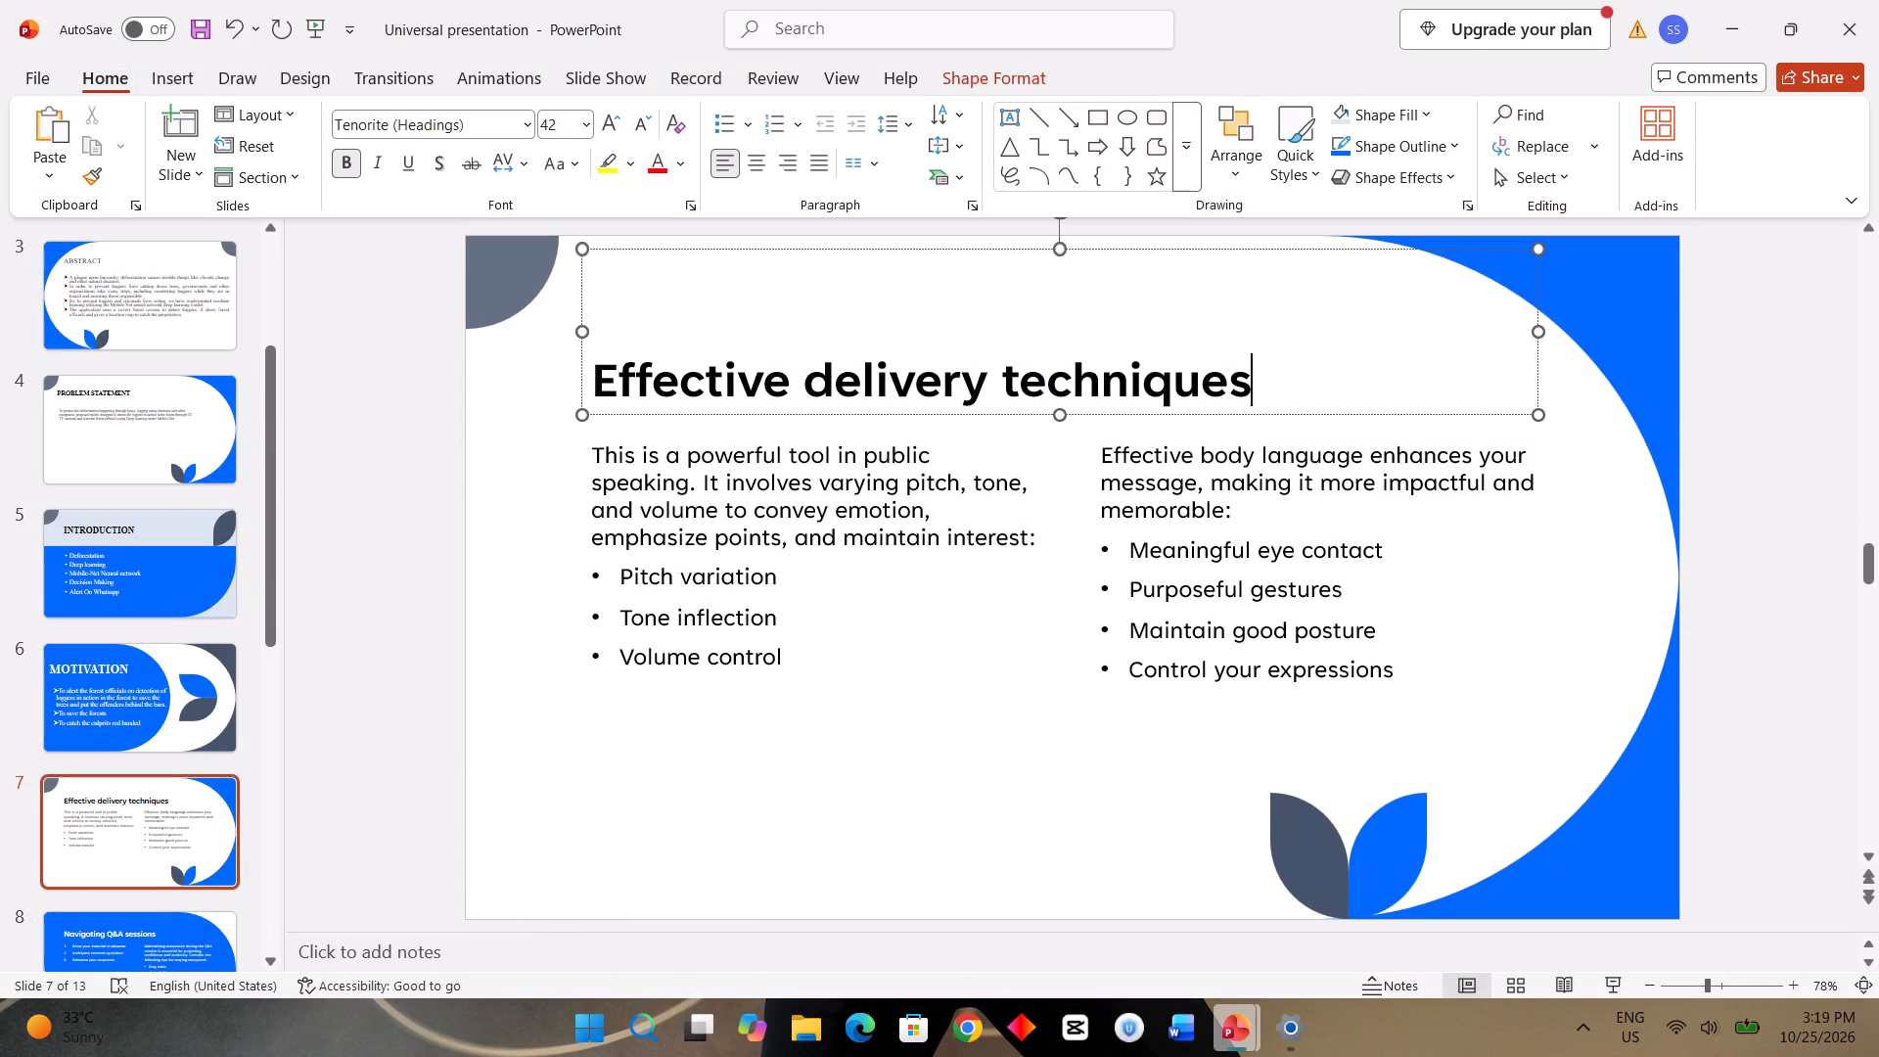
key(BackSpace)
key(BackSpace)
key(BackSpace)
key(BackSpace)
key(BackSpace)
key(BackSpace)
key(BackSpace)
key(BackSpace)
key(BackSpace)
key(BackSpace)
key(BackSpace)
key(BackSpace)
key(BackSpace)
key(BackSpace)
key(BackSpace)
key(BackSpace)
key(BackSpace)
key(BackSpace)
key(BackSpace)
key(BackSpace)
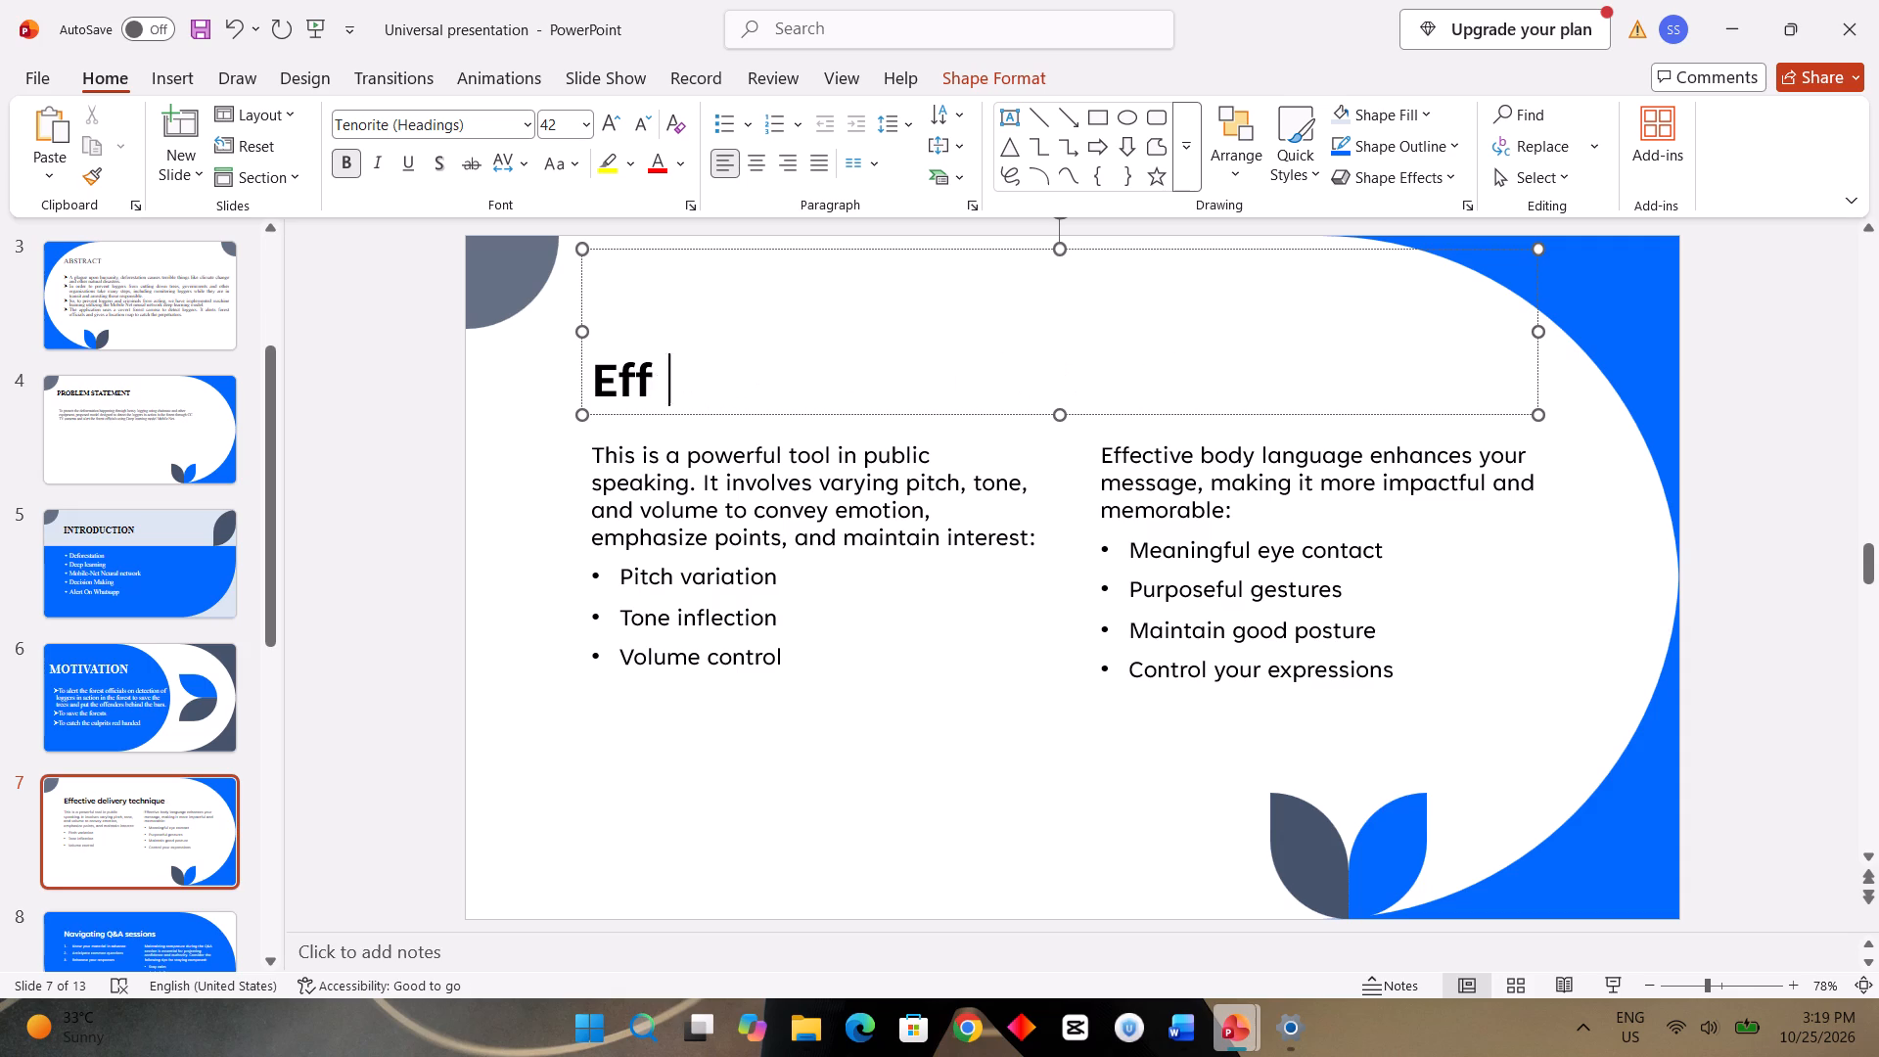
key(ctrl+v)
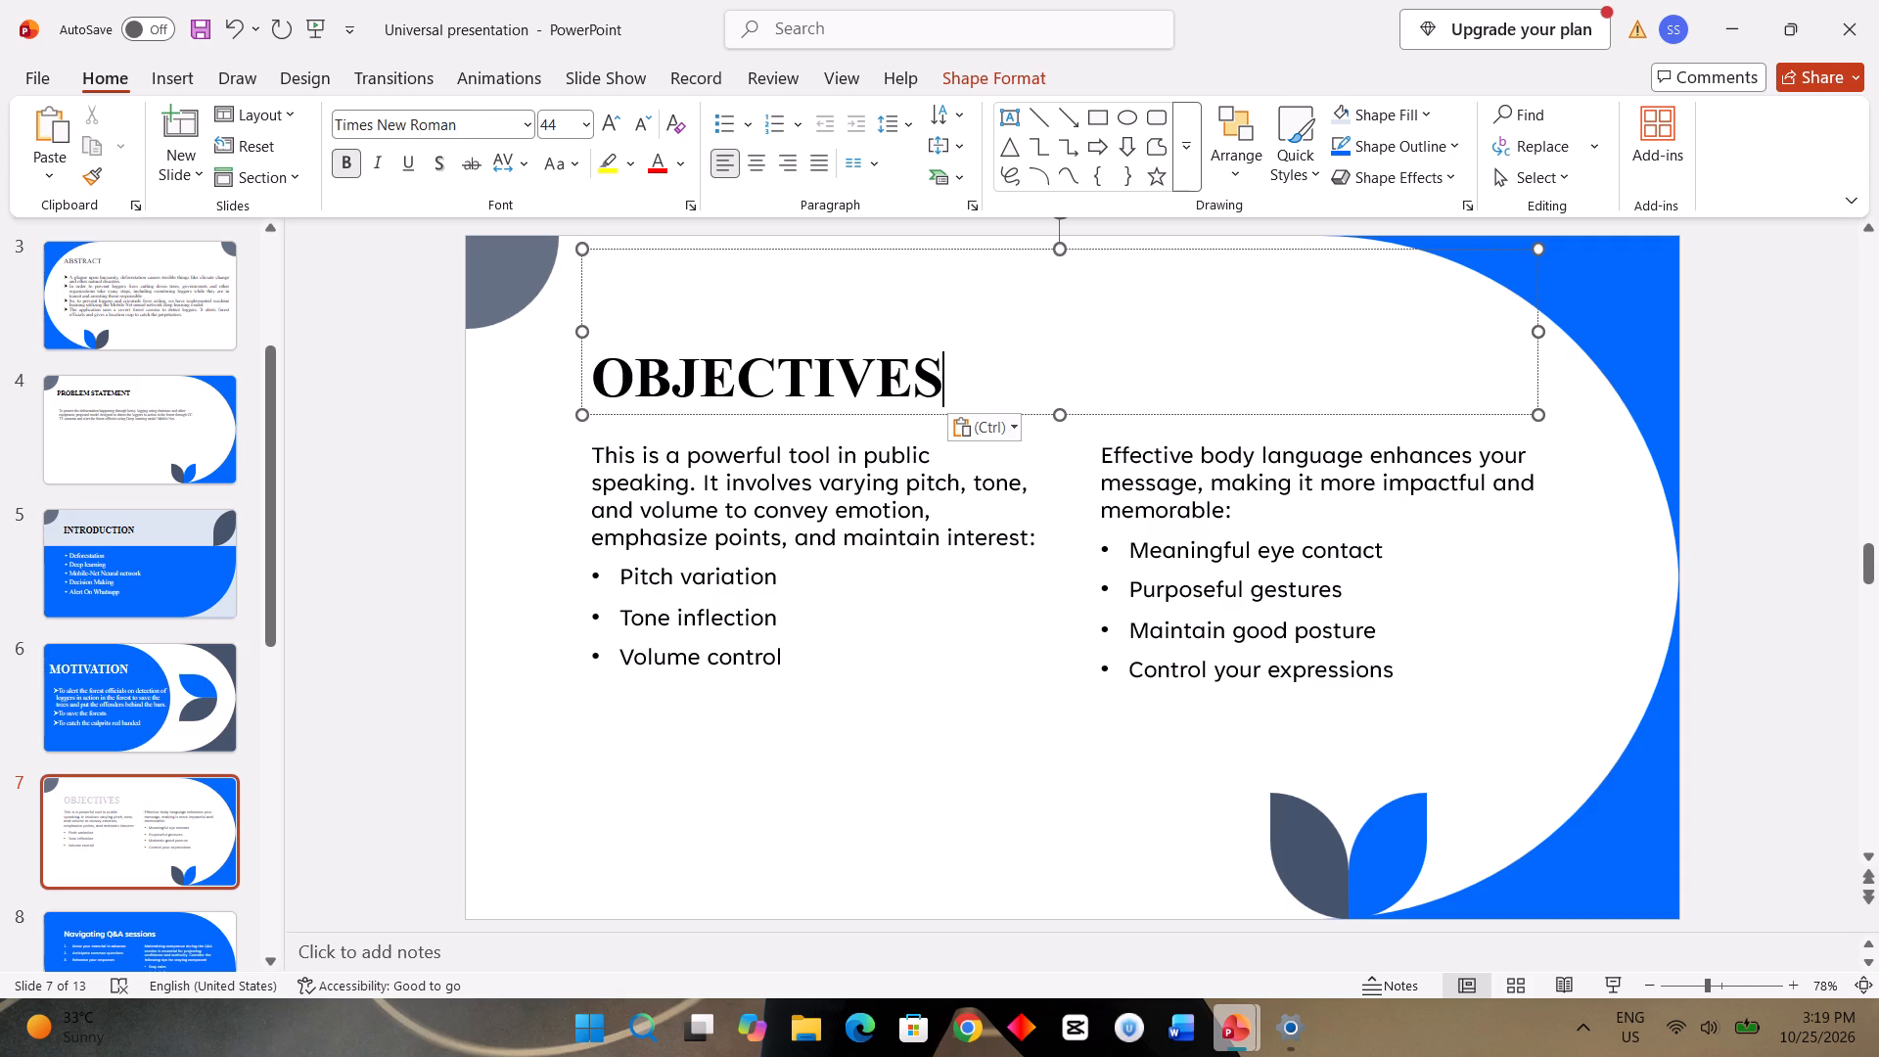
Delete the public speaking paragraph and its three bullets from the first column of slide 7.
click(639, 485)
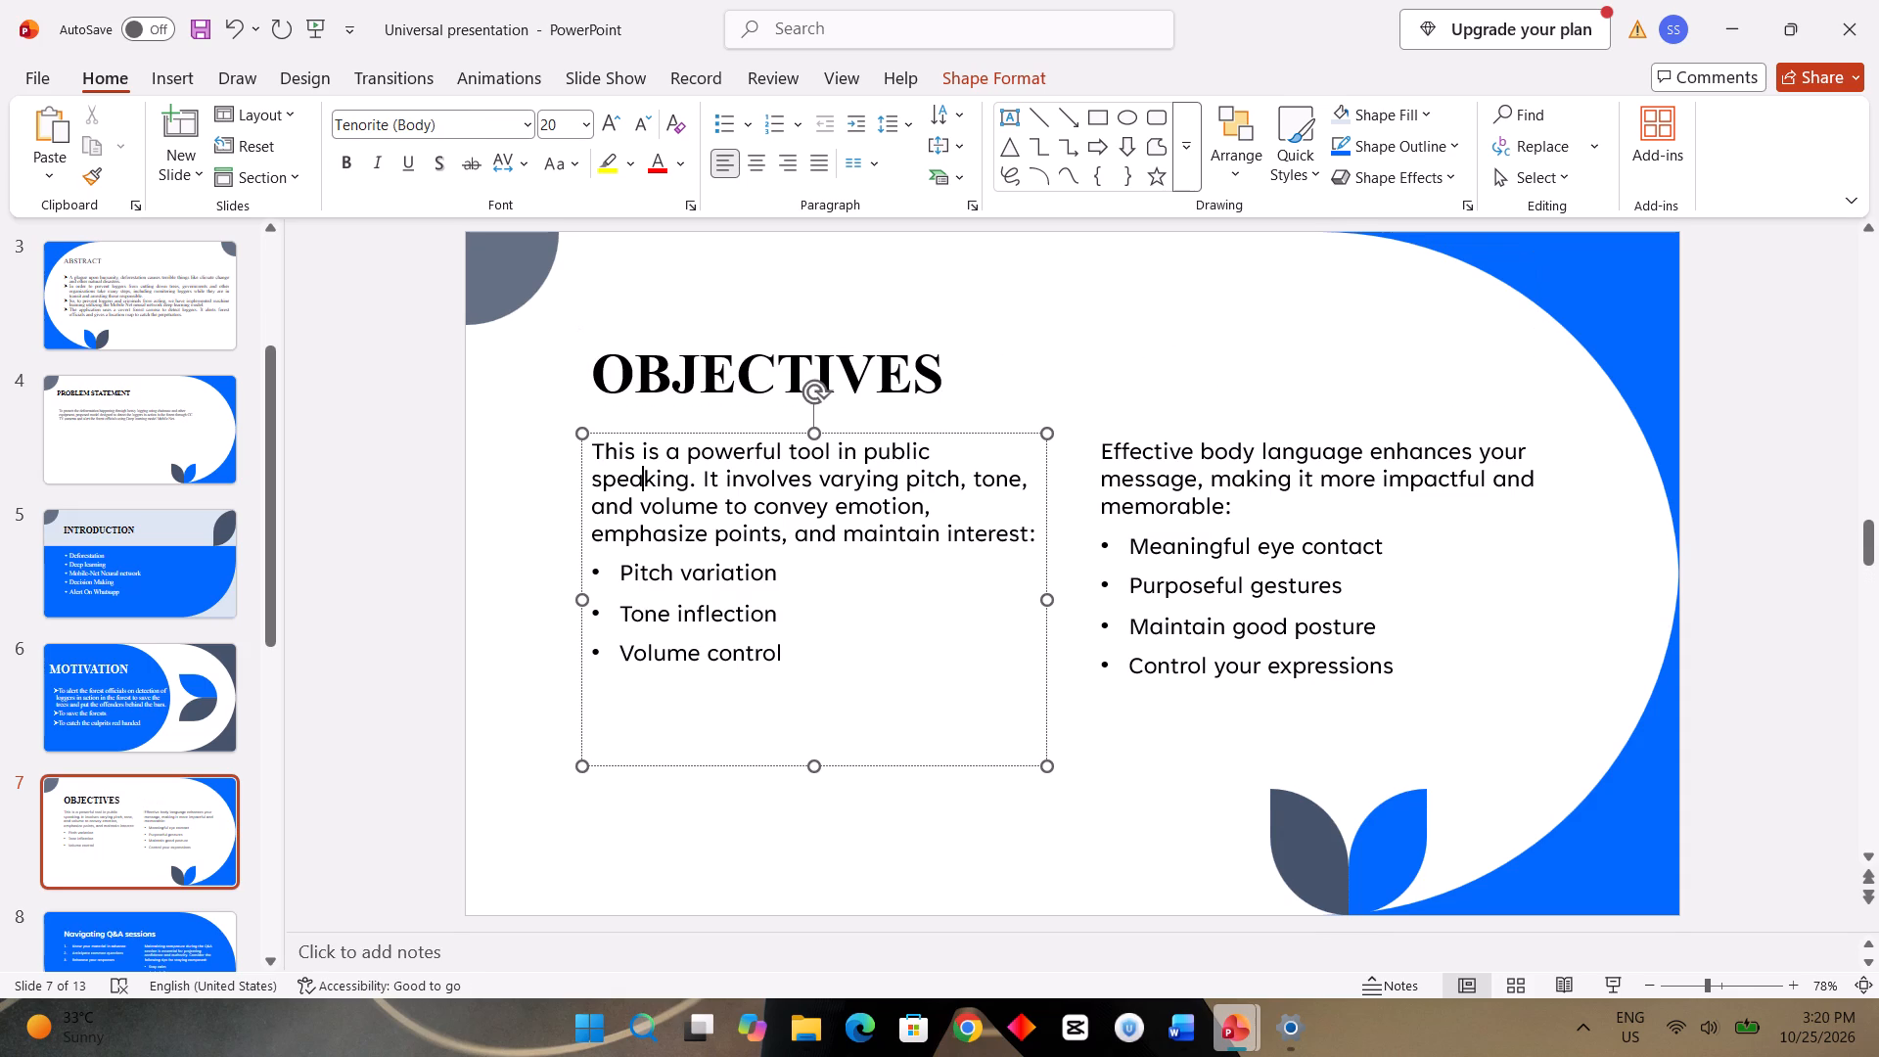
drag(590, 450, 710, 508)
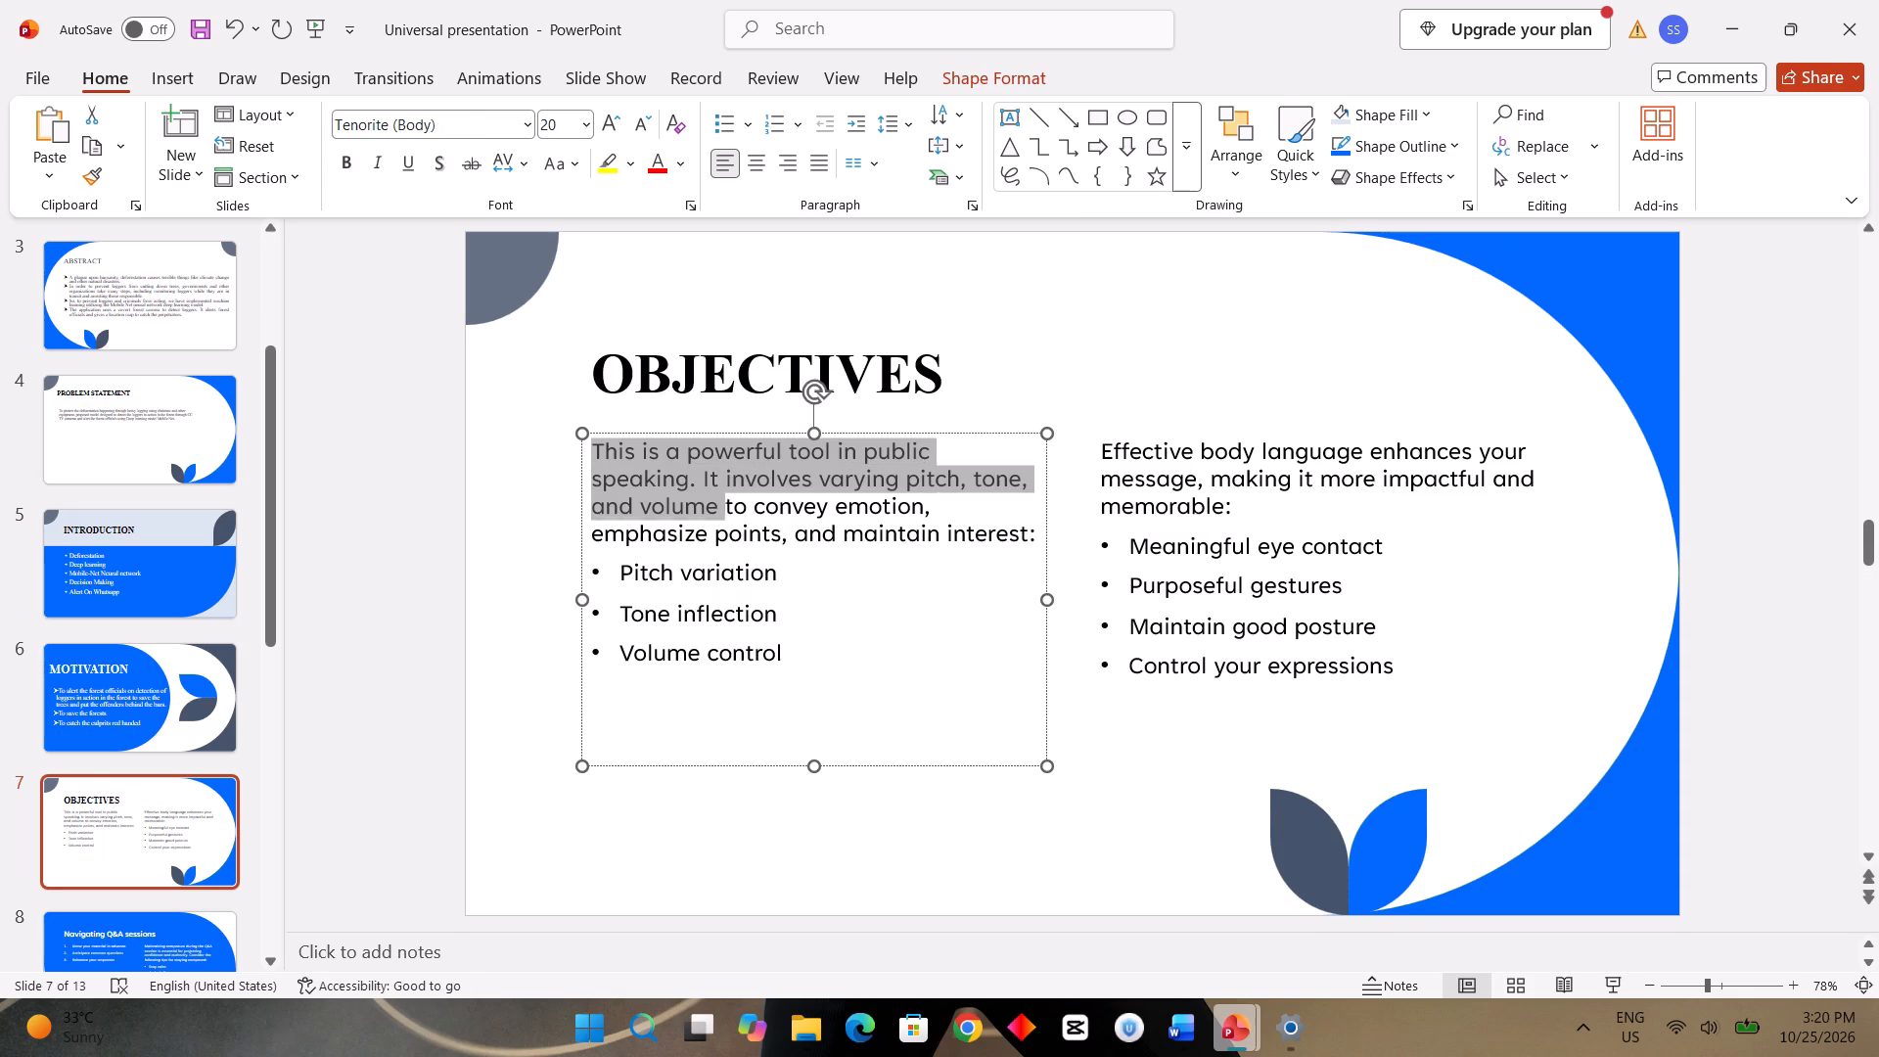
drag(710, 508, 856, 697)
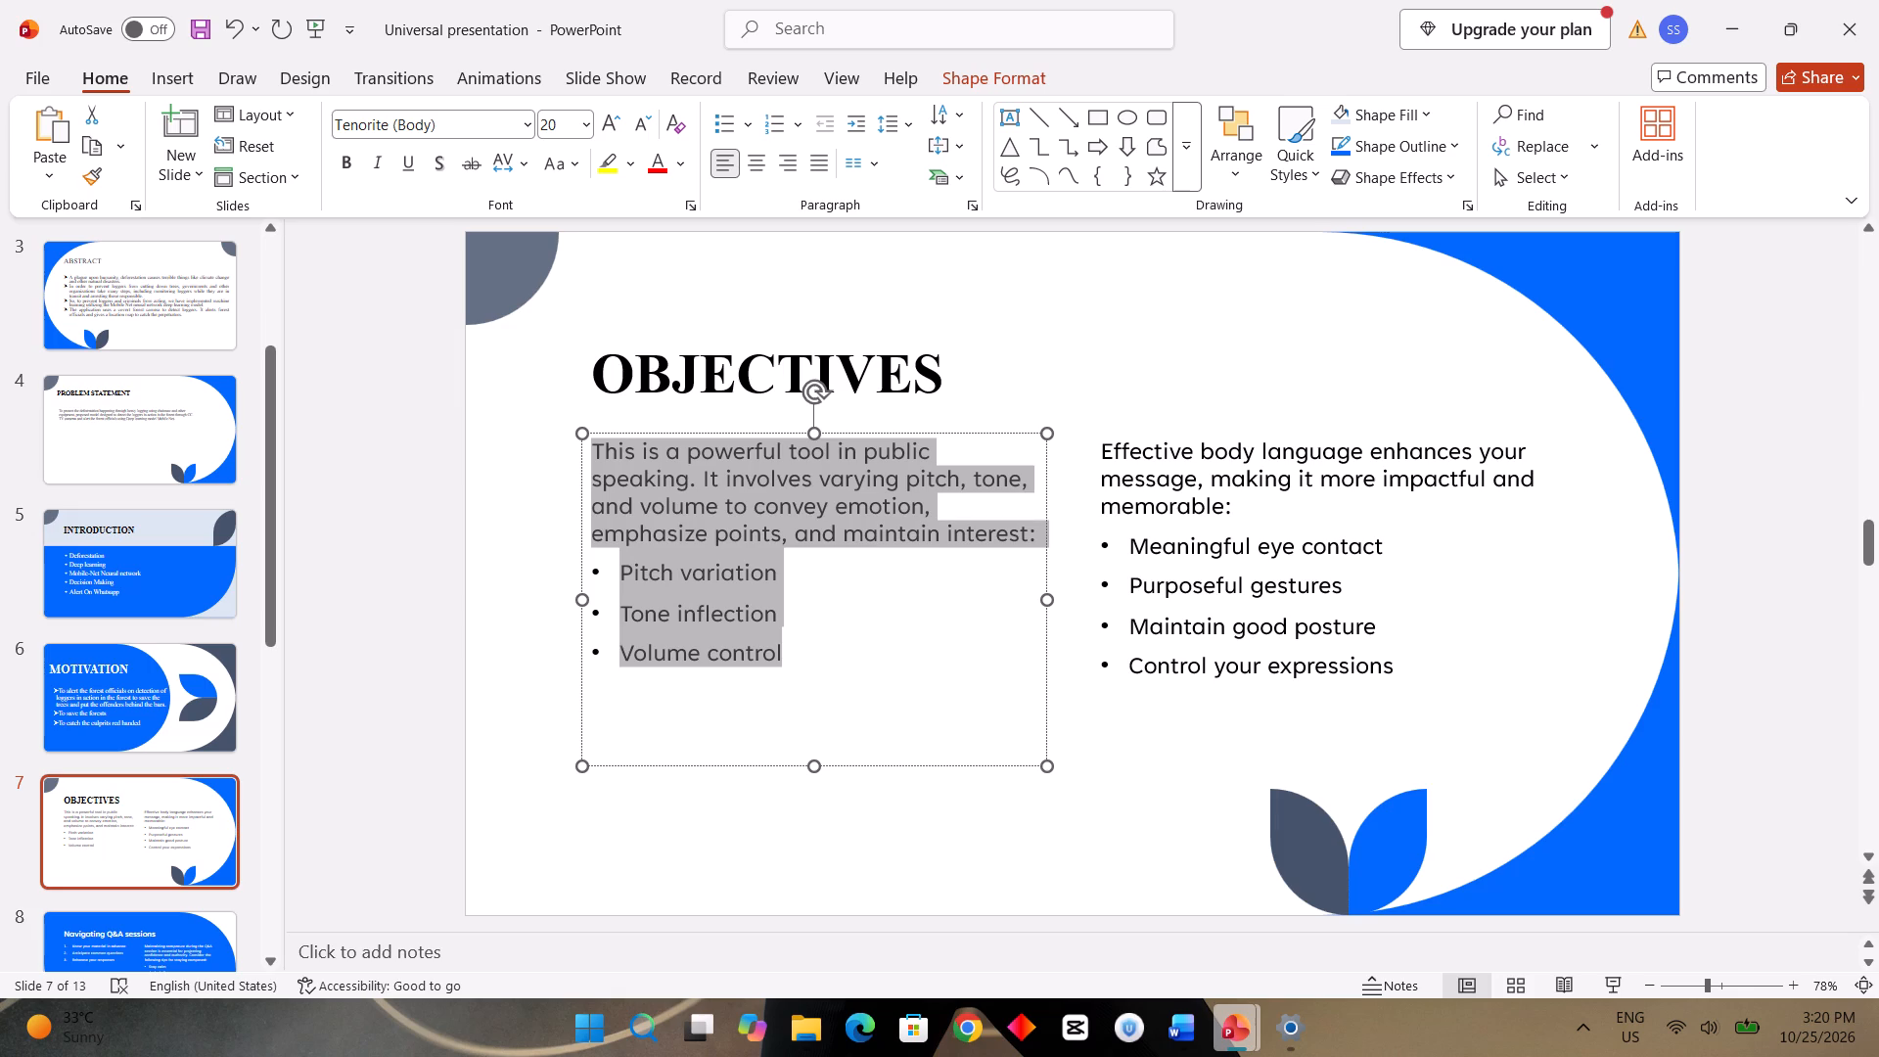
key(BackSpace)
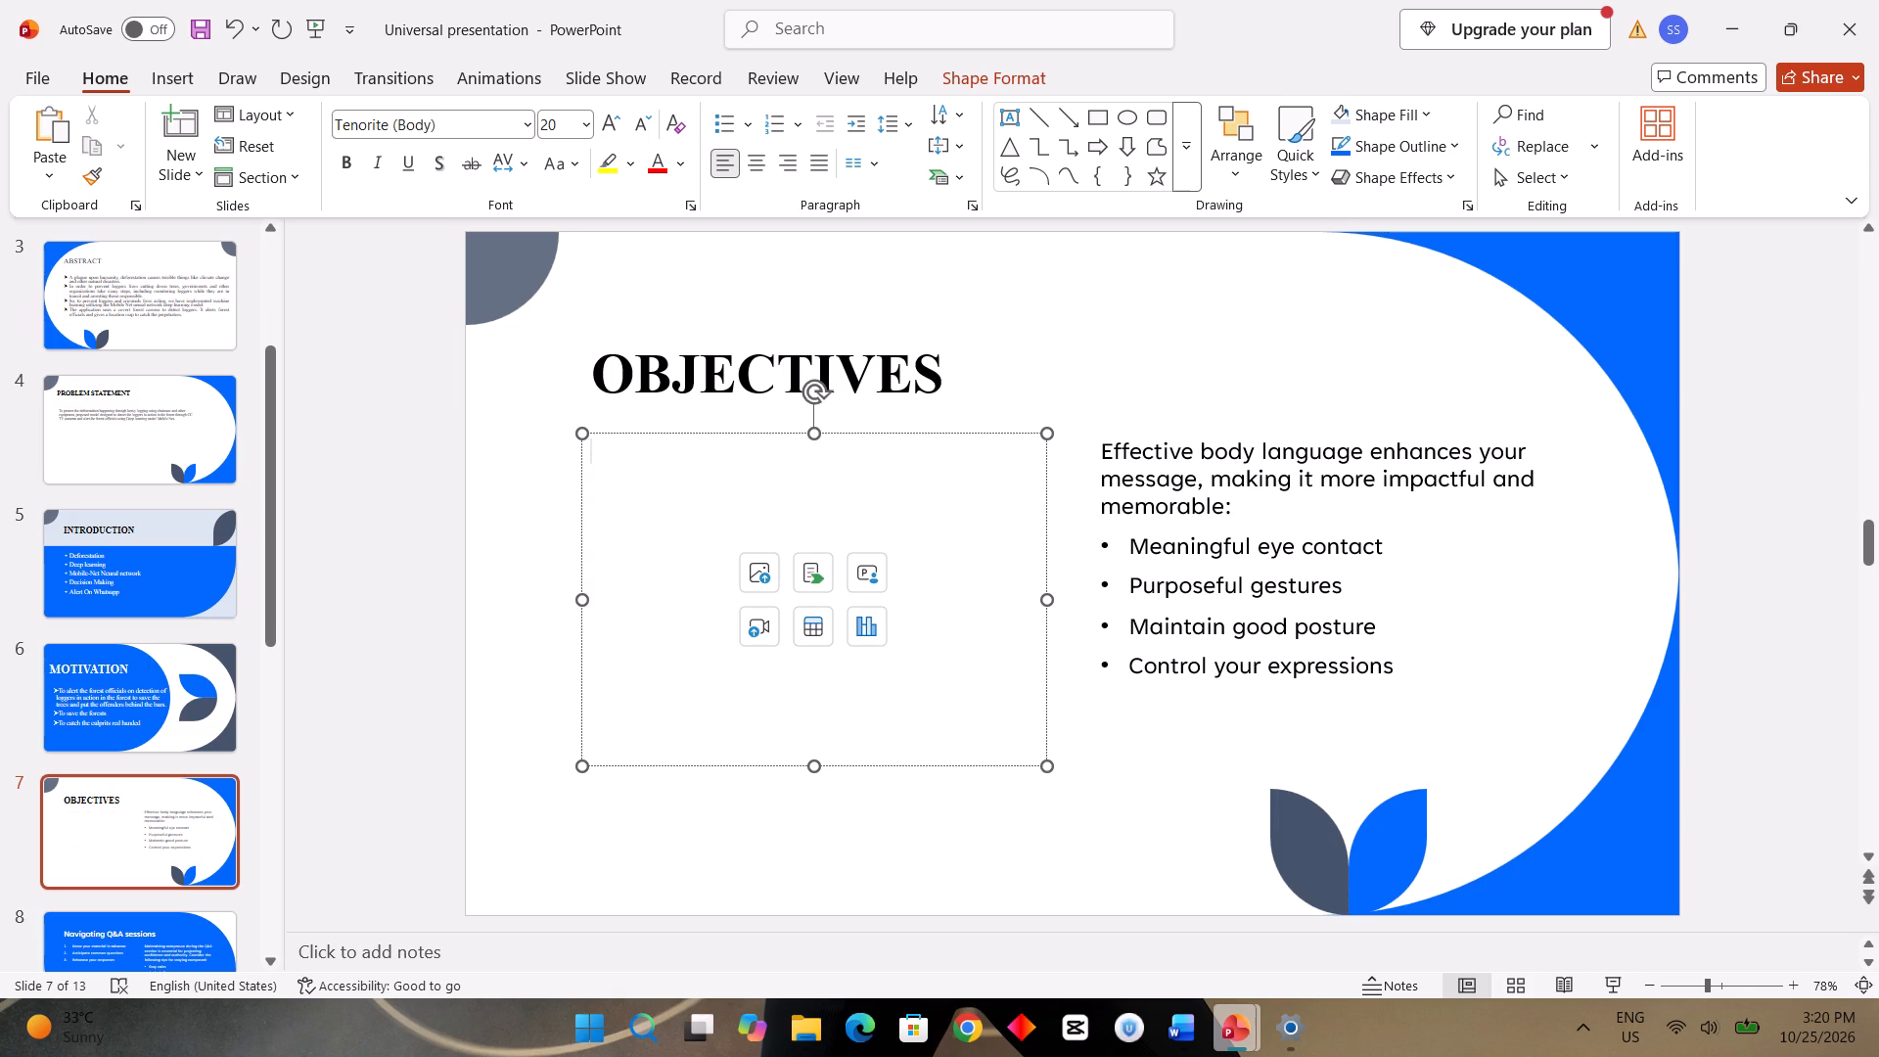
Delete the body language paragraph and its four bullets from slide 7's second column, and remove the emptied placeholder.
click(1165, 552)
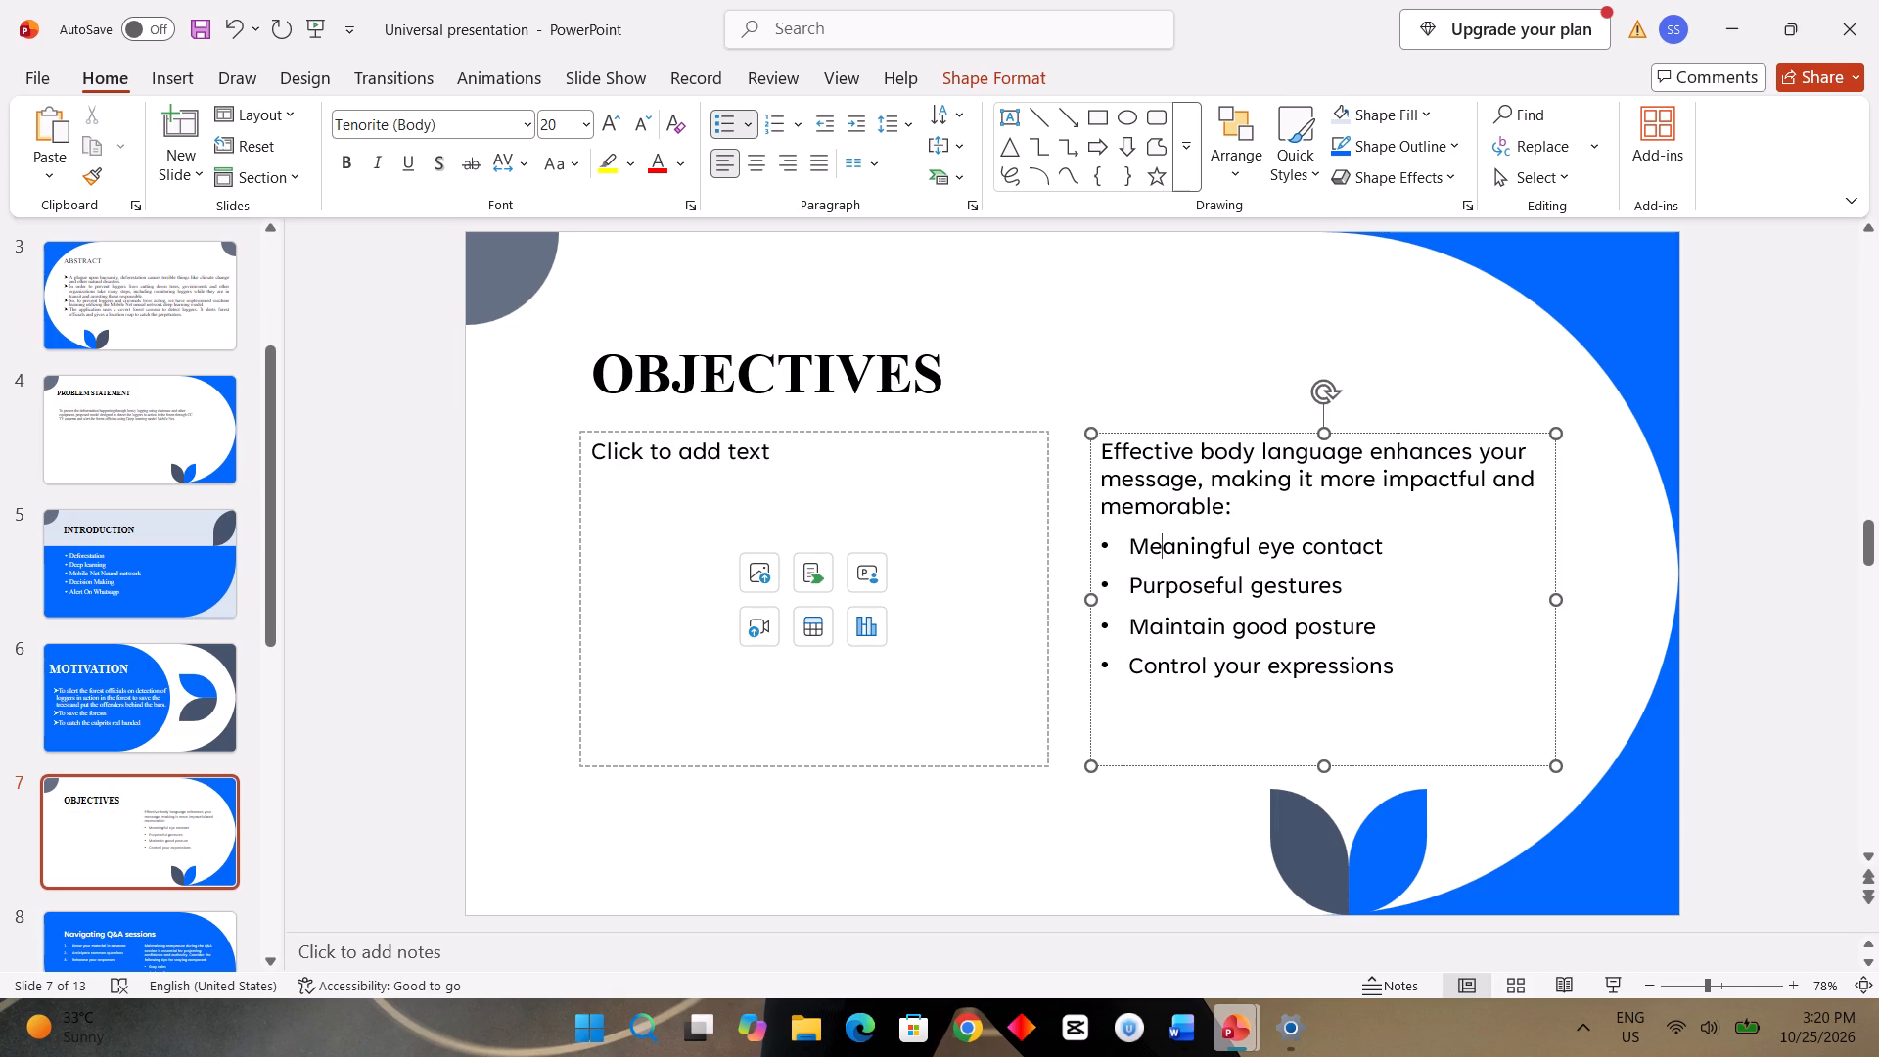
key(Delete)
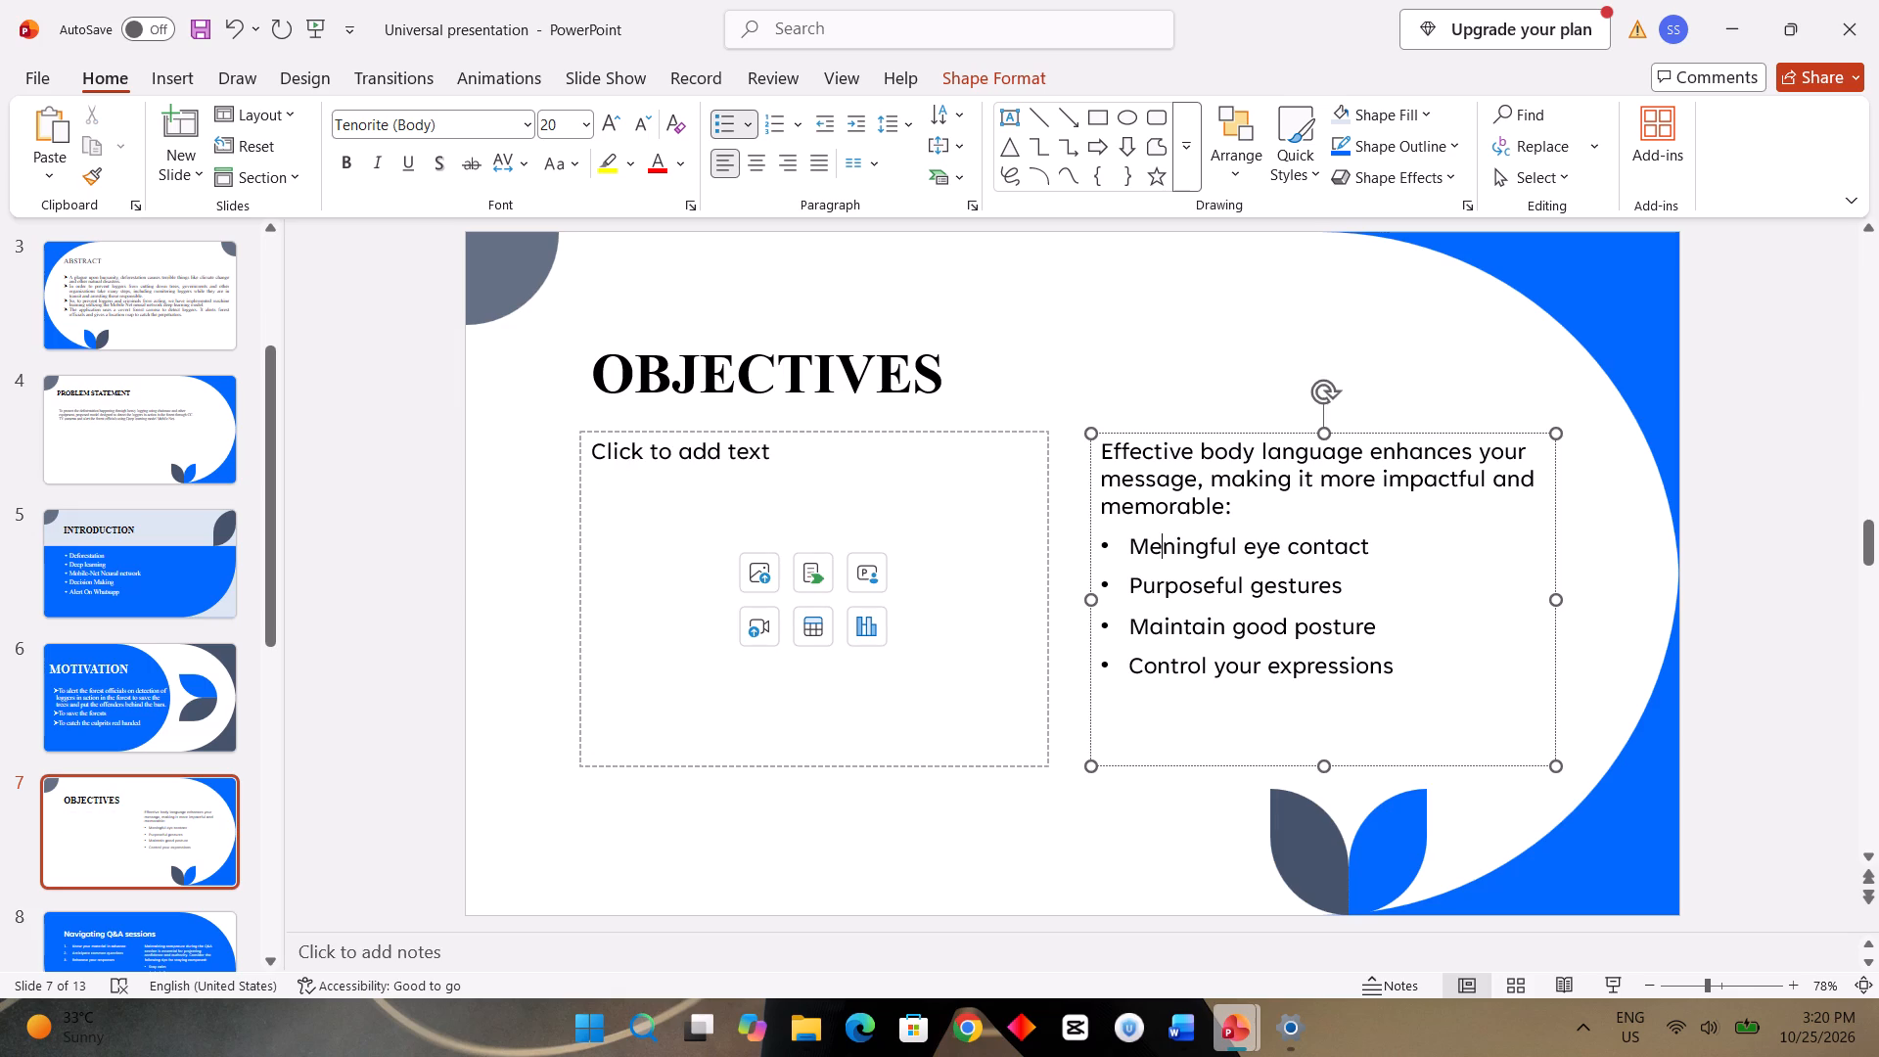
drag(1389, 669, 1058, 448)
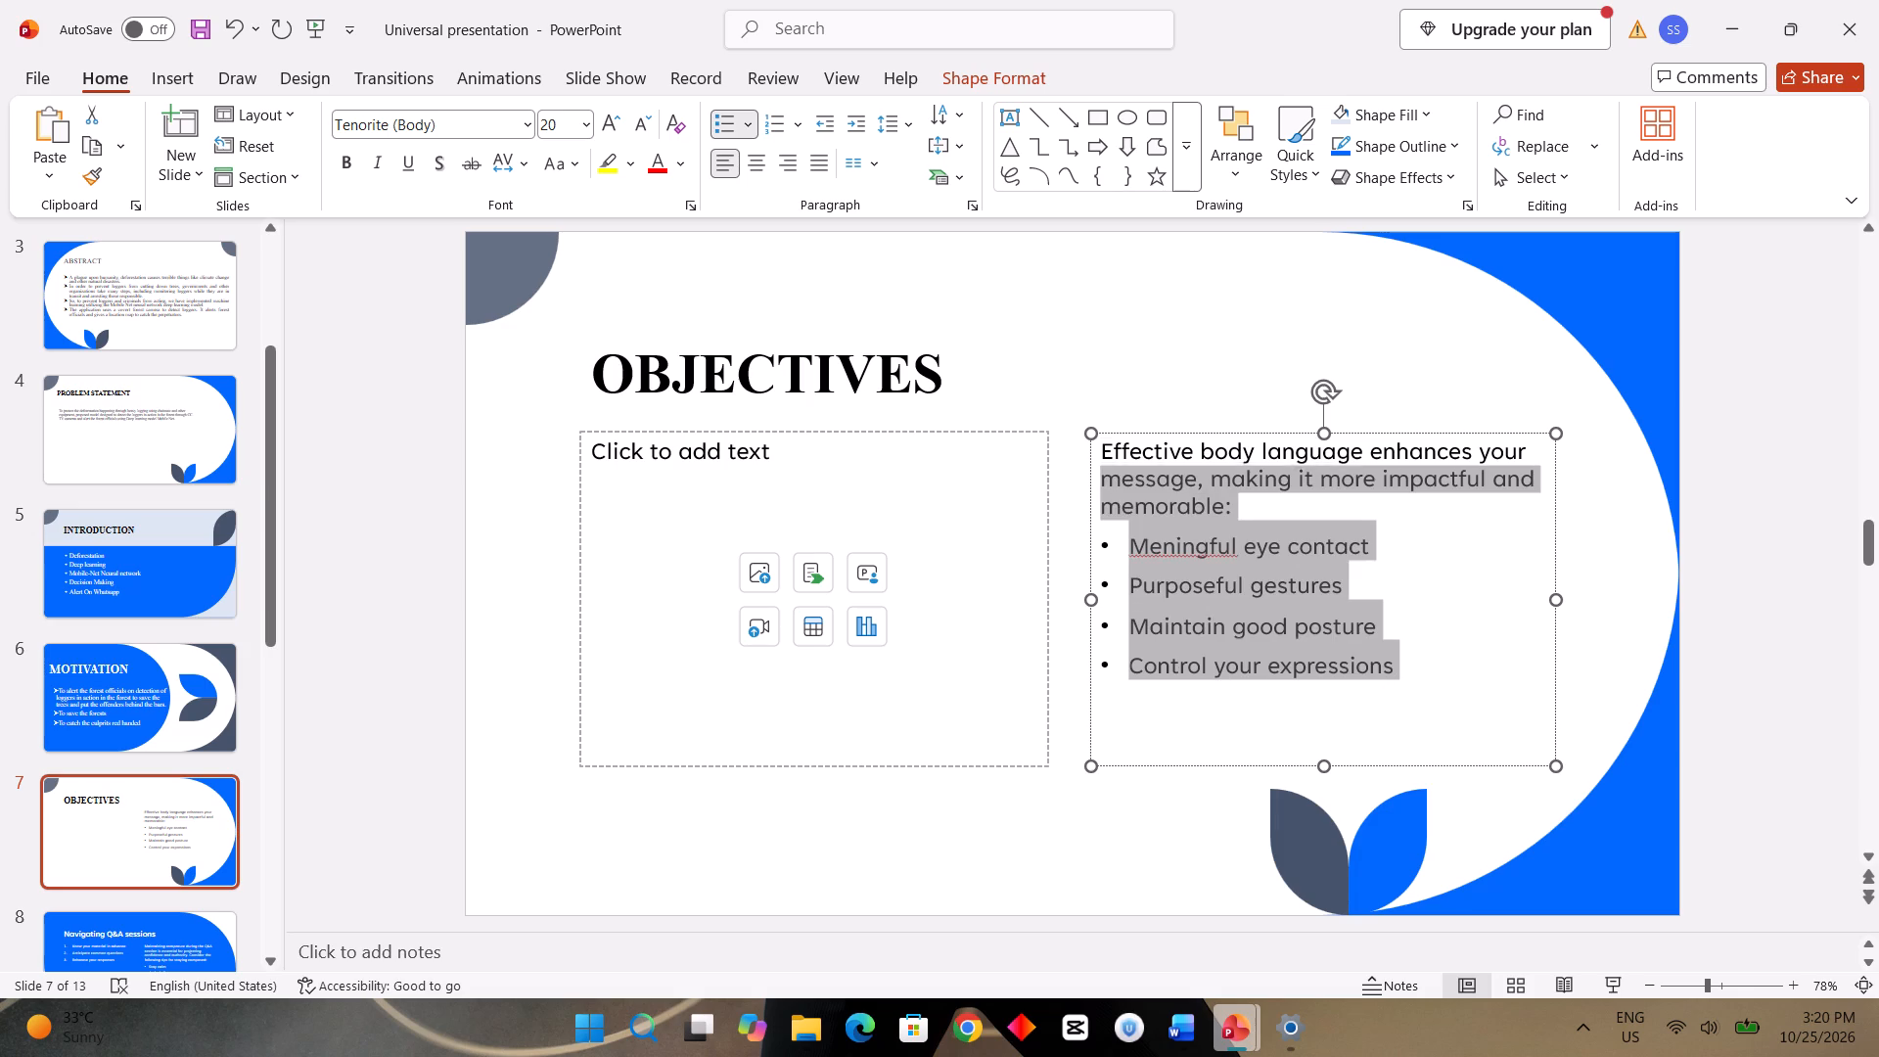
drag(1058, 448, 1040, 405)
key(Delete)
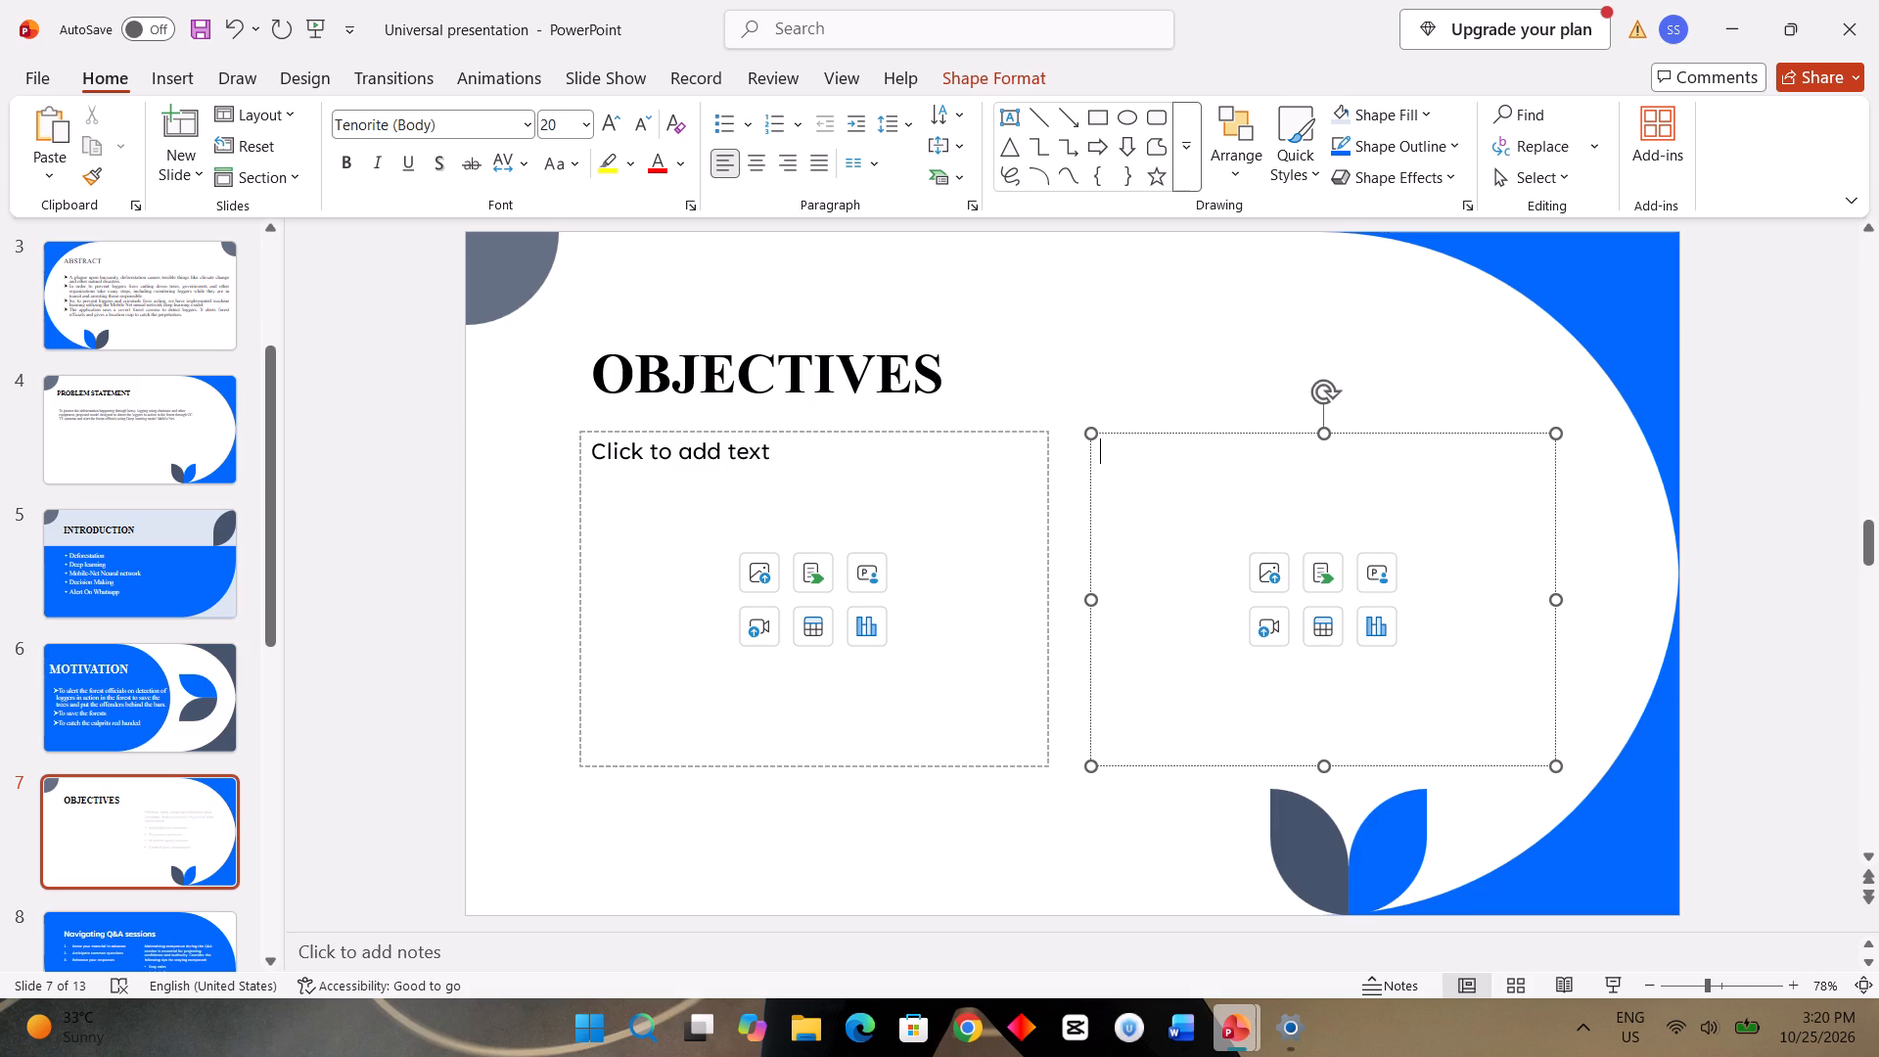
click(1040, 405)
click(1185, 530)
key(Delete)
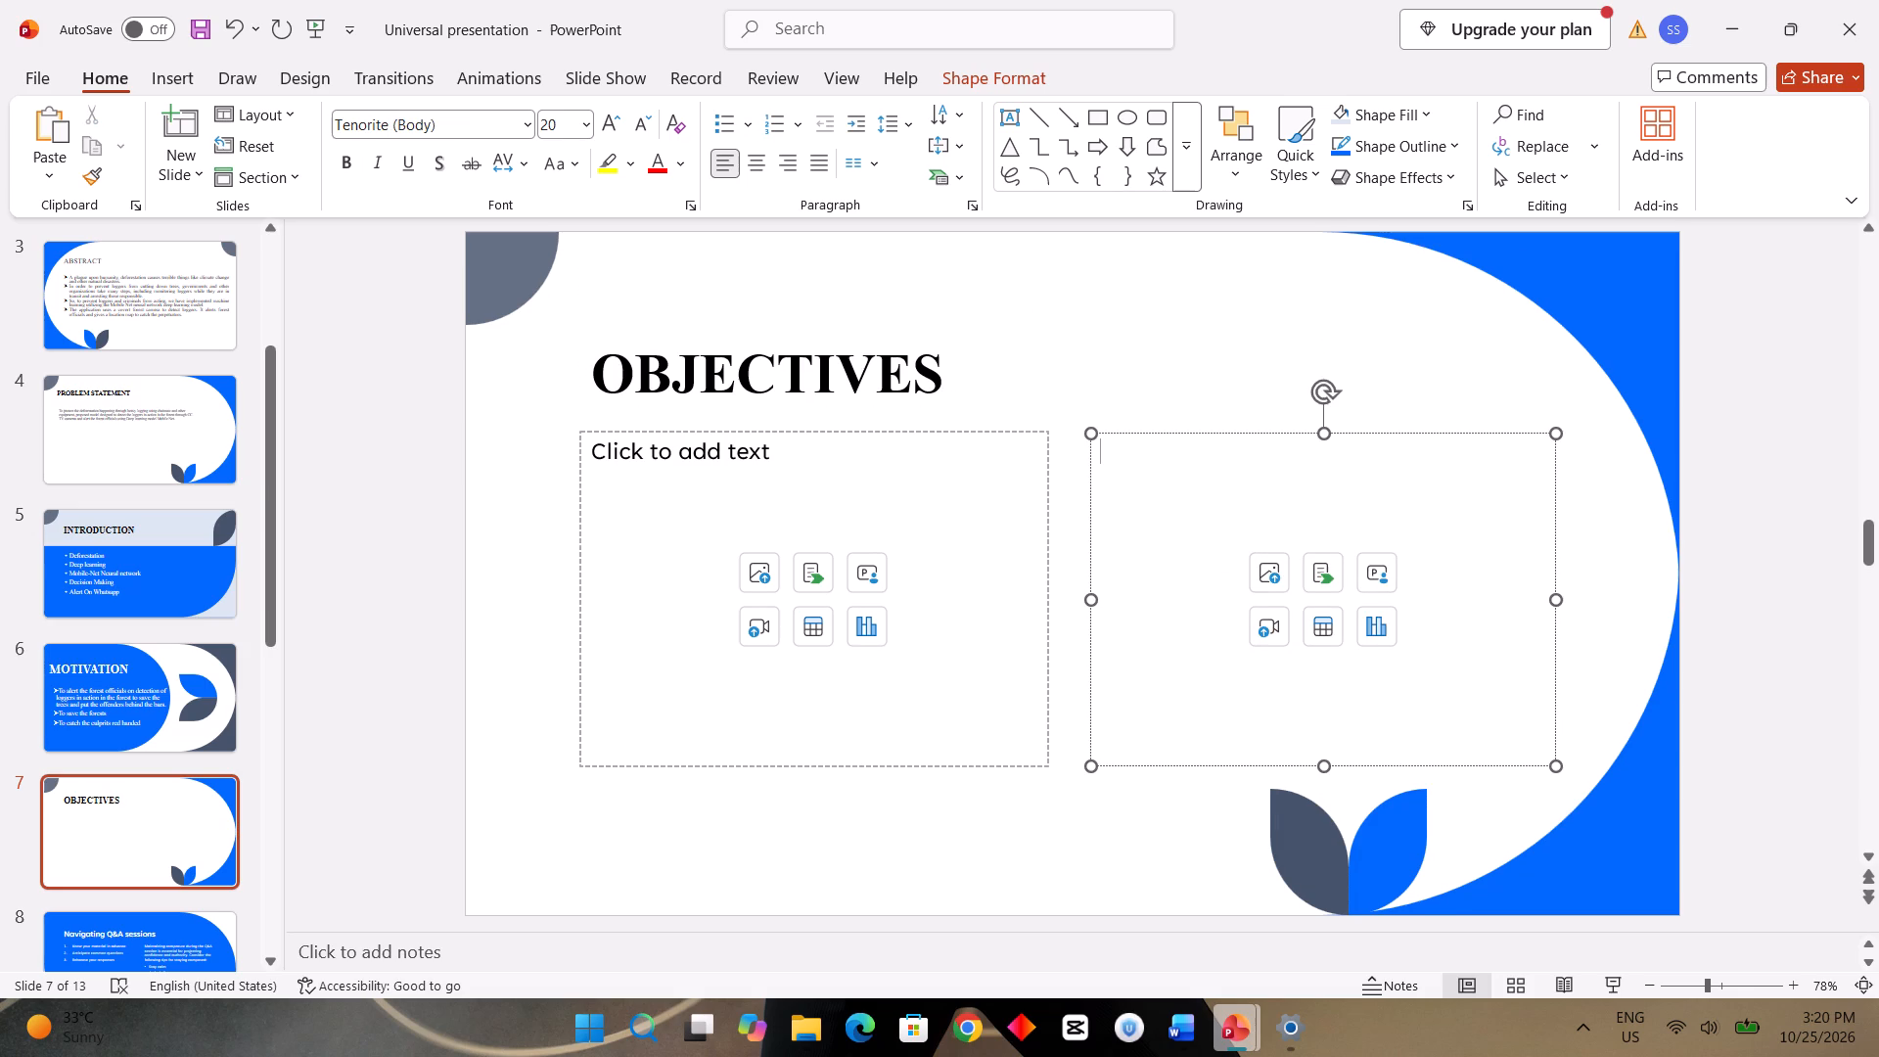
click(1453, 432)
key(Delete)
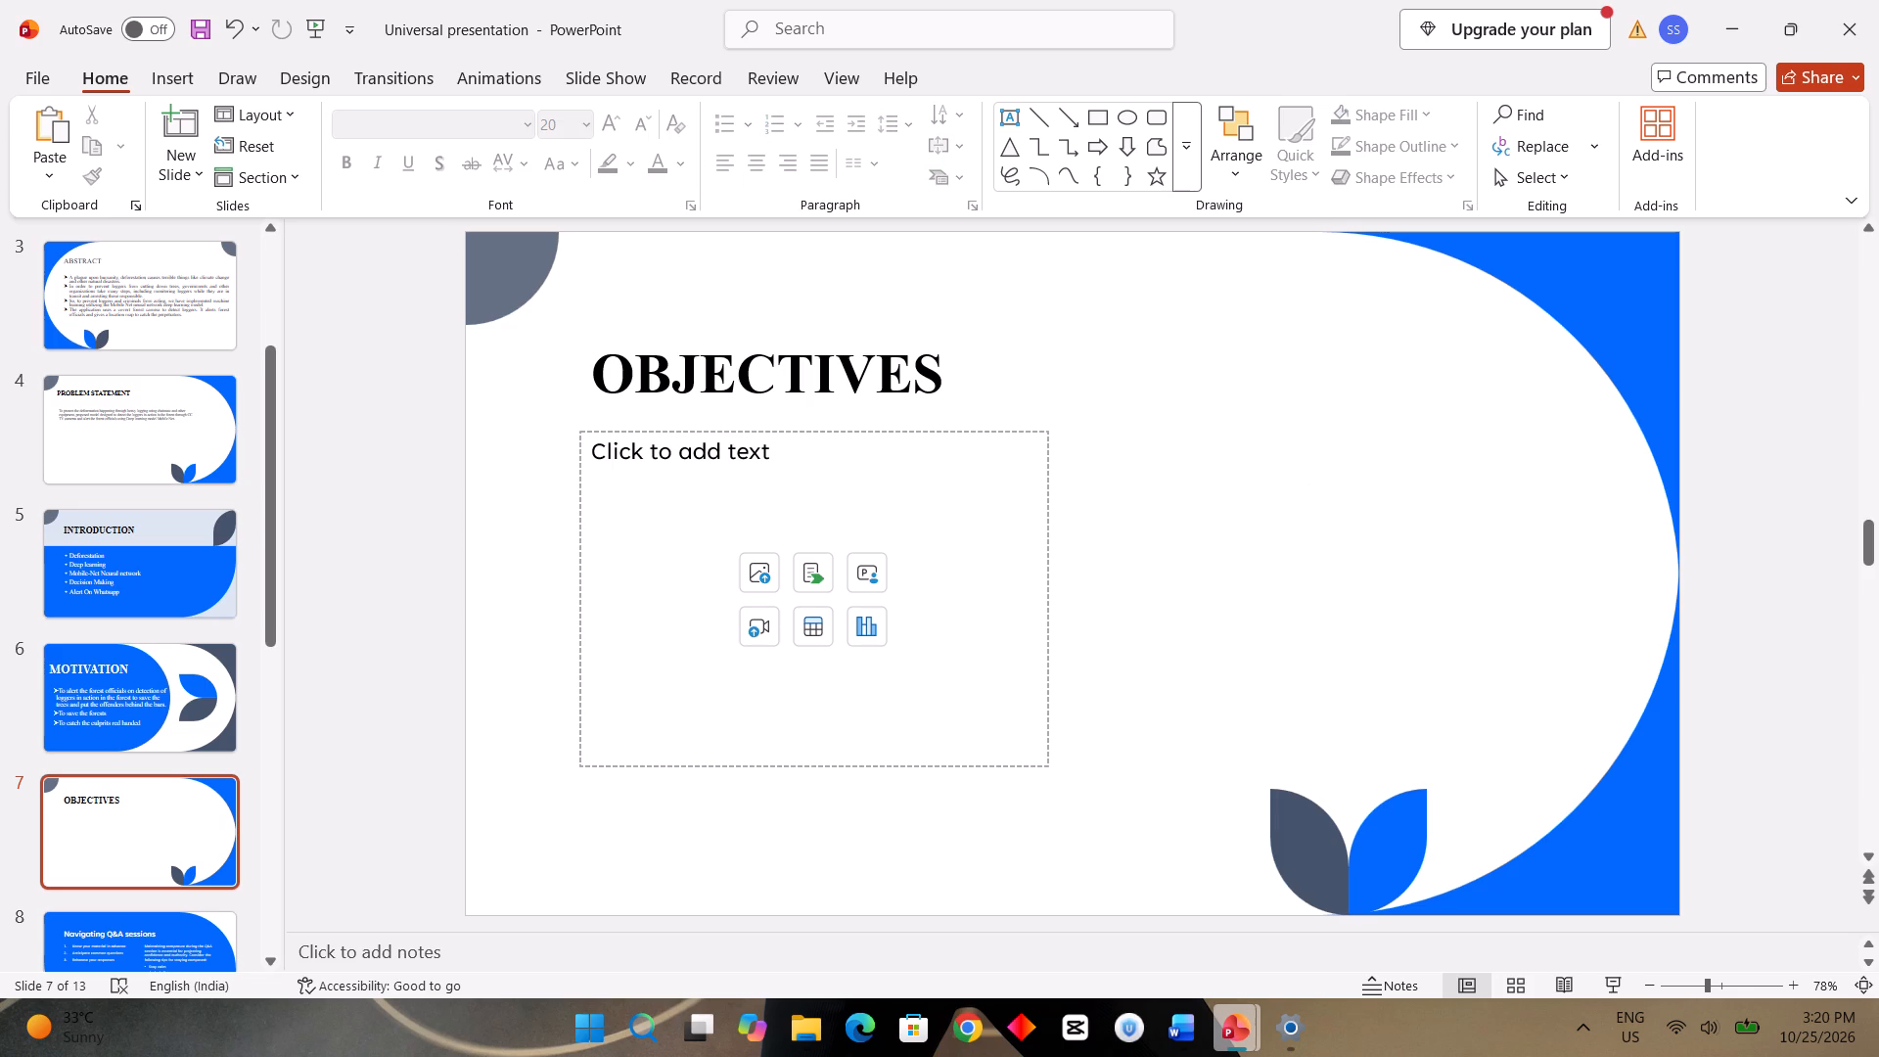
Switch to 2_PPT Van Mitra and copy all four OBJECTIVES bullets from slide 7.
click(1232, 1034)
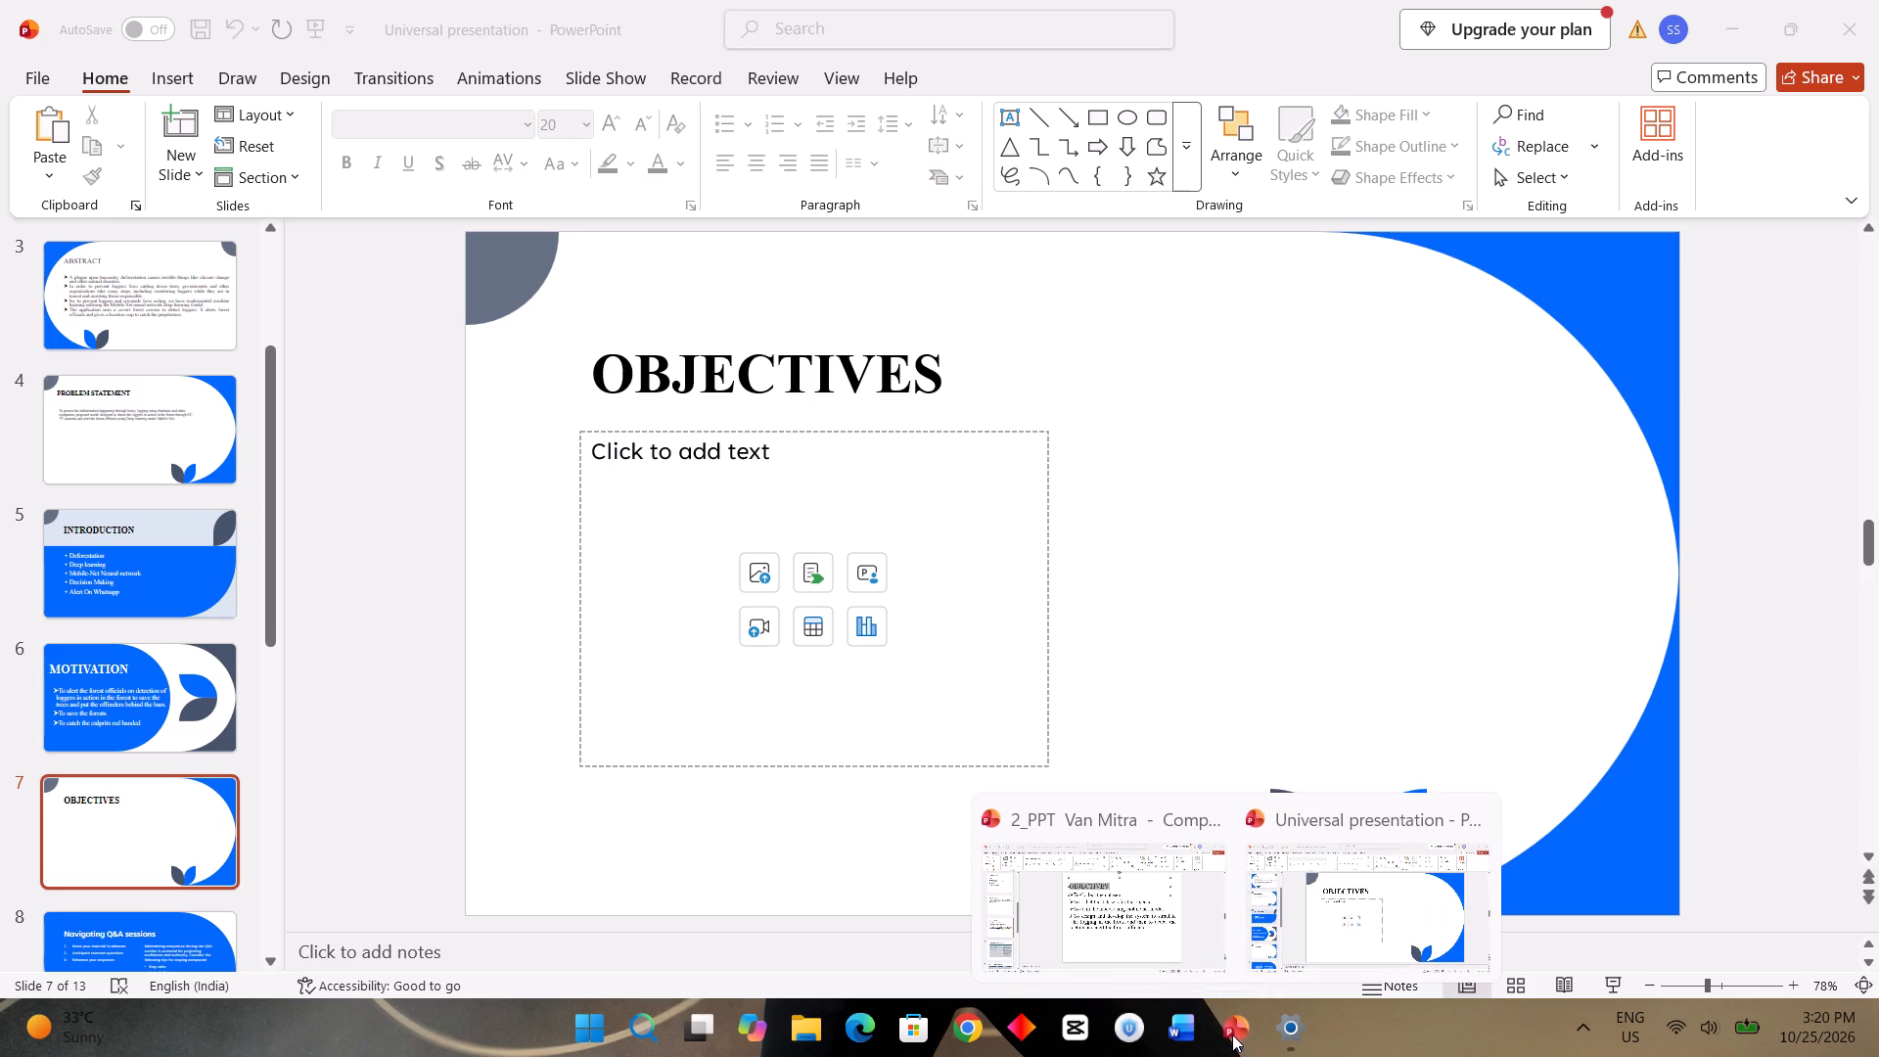
click(1141, 927)
drag(769, 784, 704, 370)
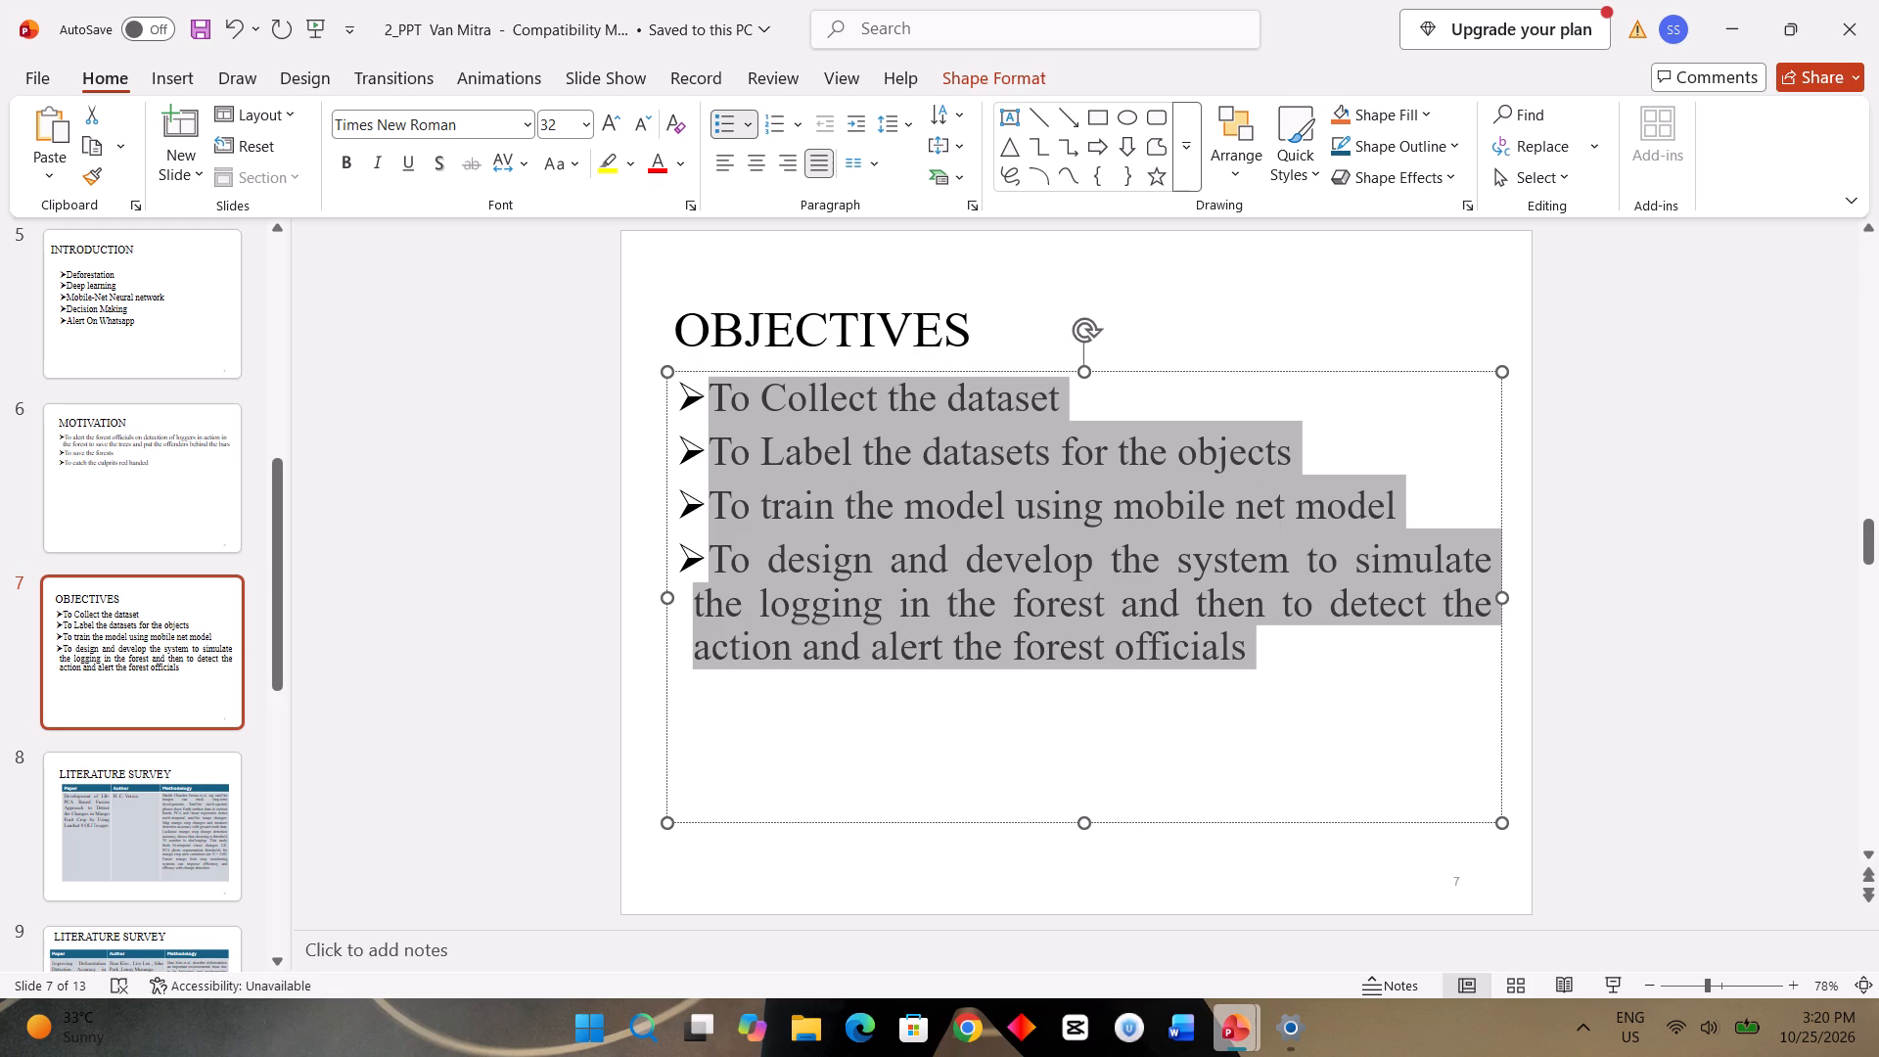
key(ctrl+c)
Switch to Universal presentation and paste the copied bullets into the empty placeholder below the OBJECTIVES title.
click(1229, 1031)
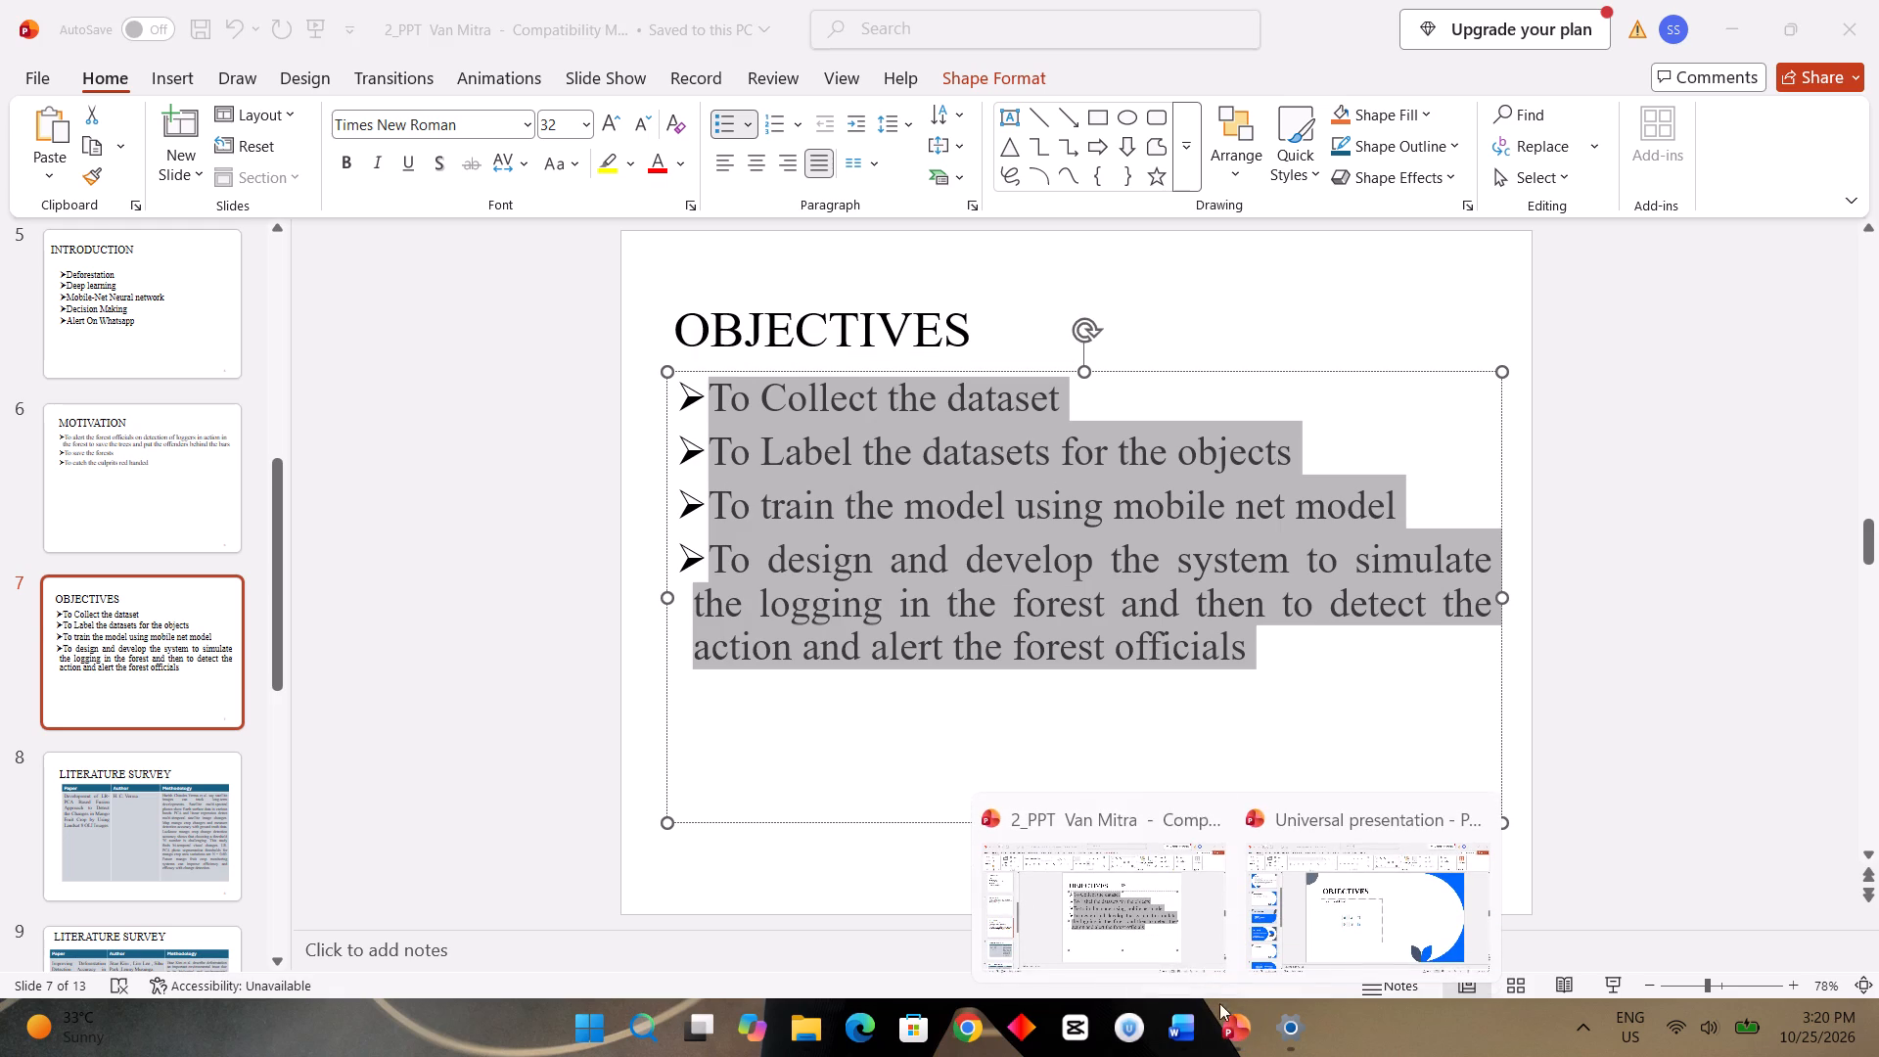
click(1289, 933)
click(719, 540)
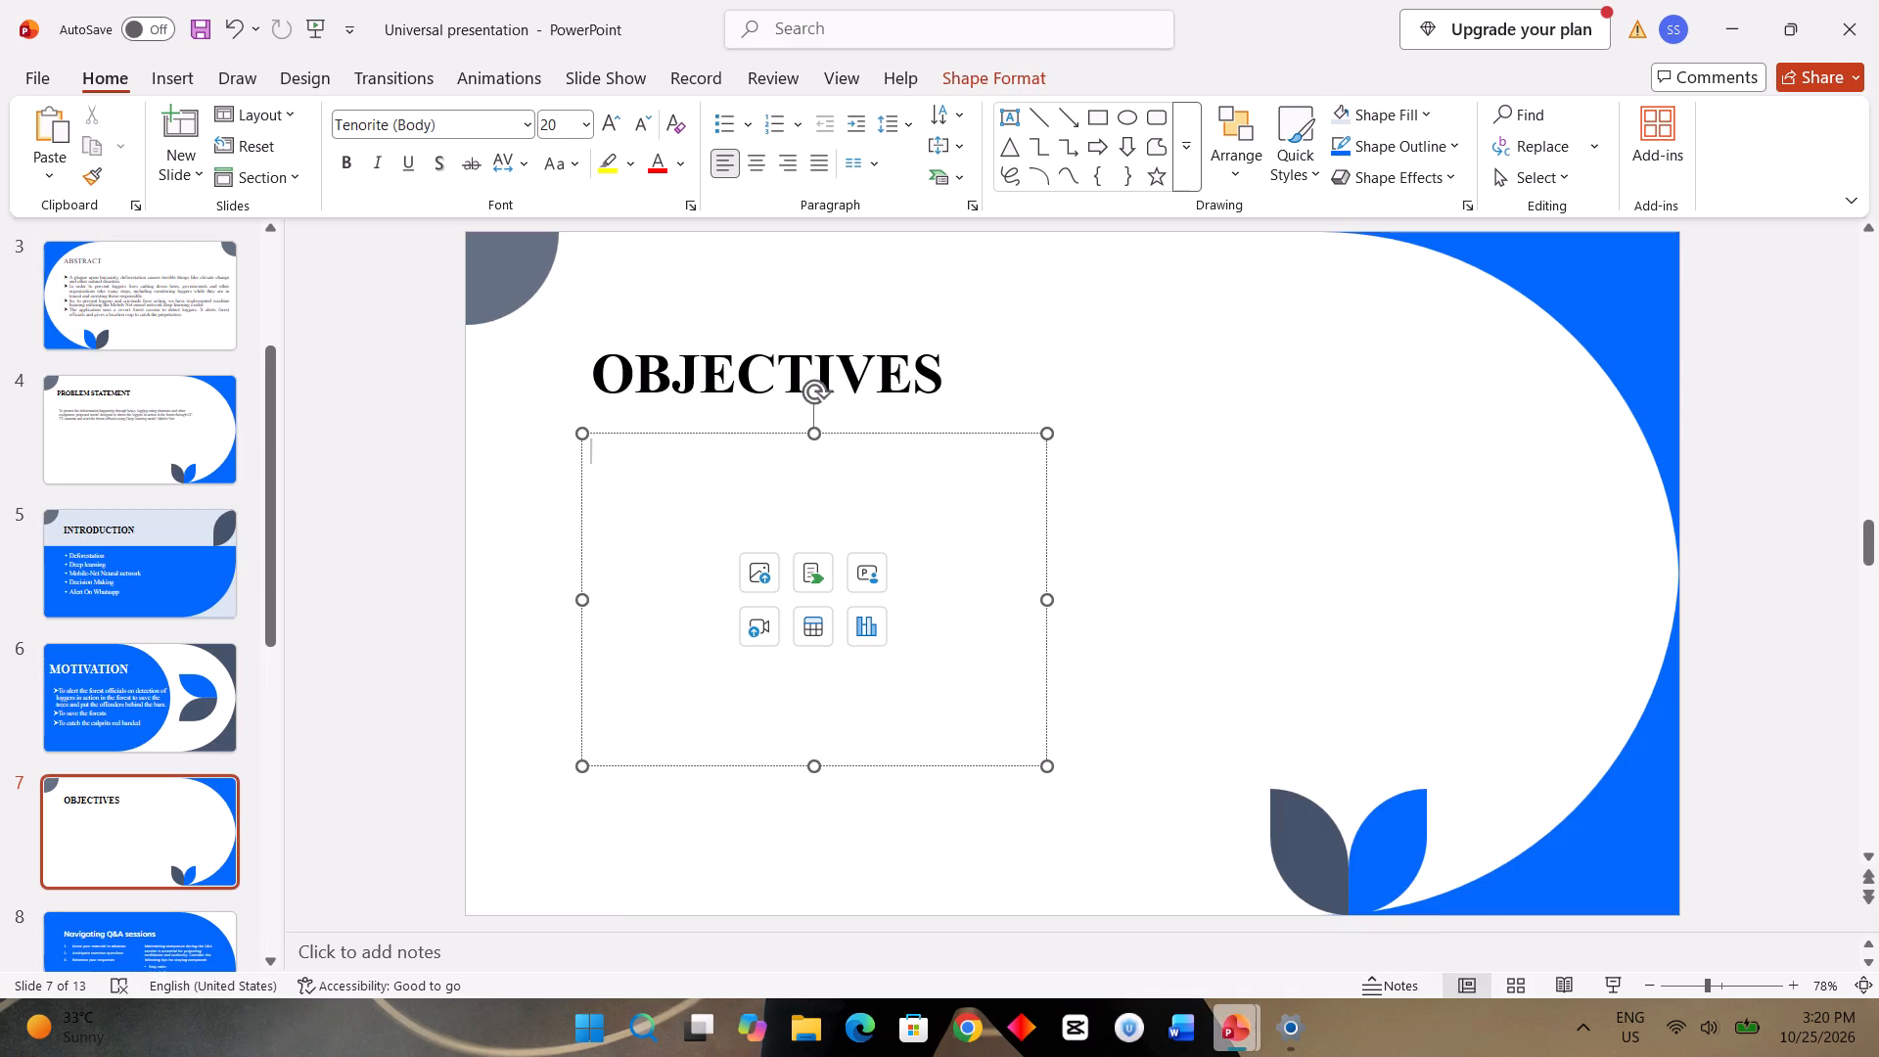
key(ctrl+v)
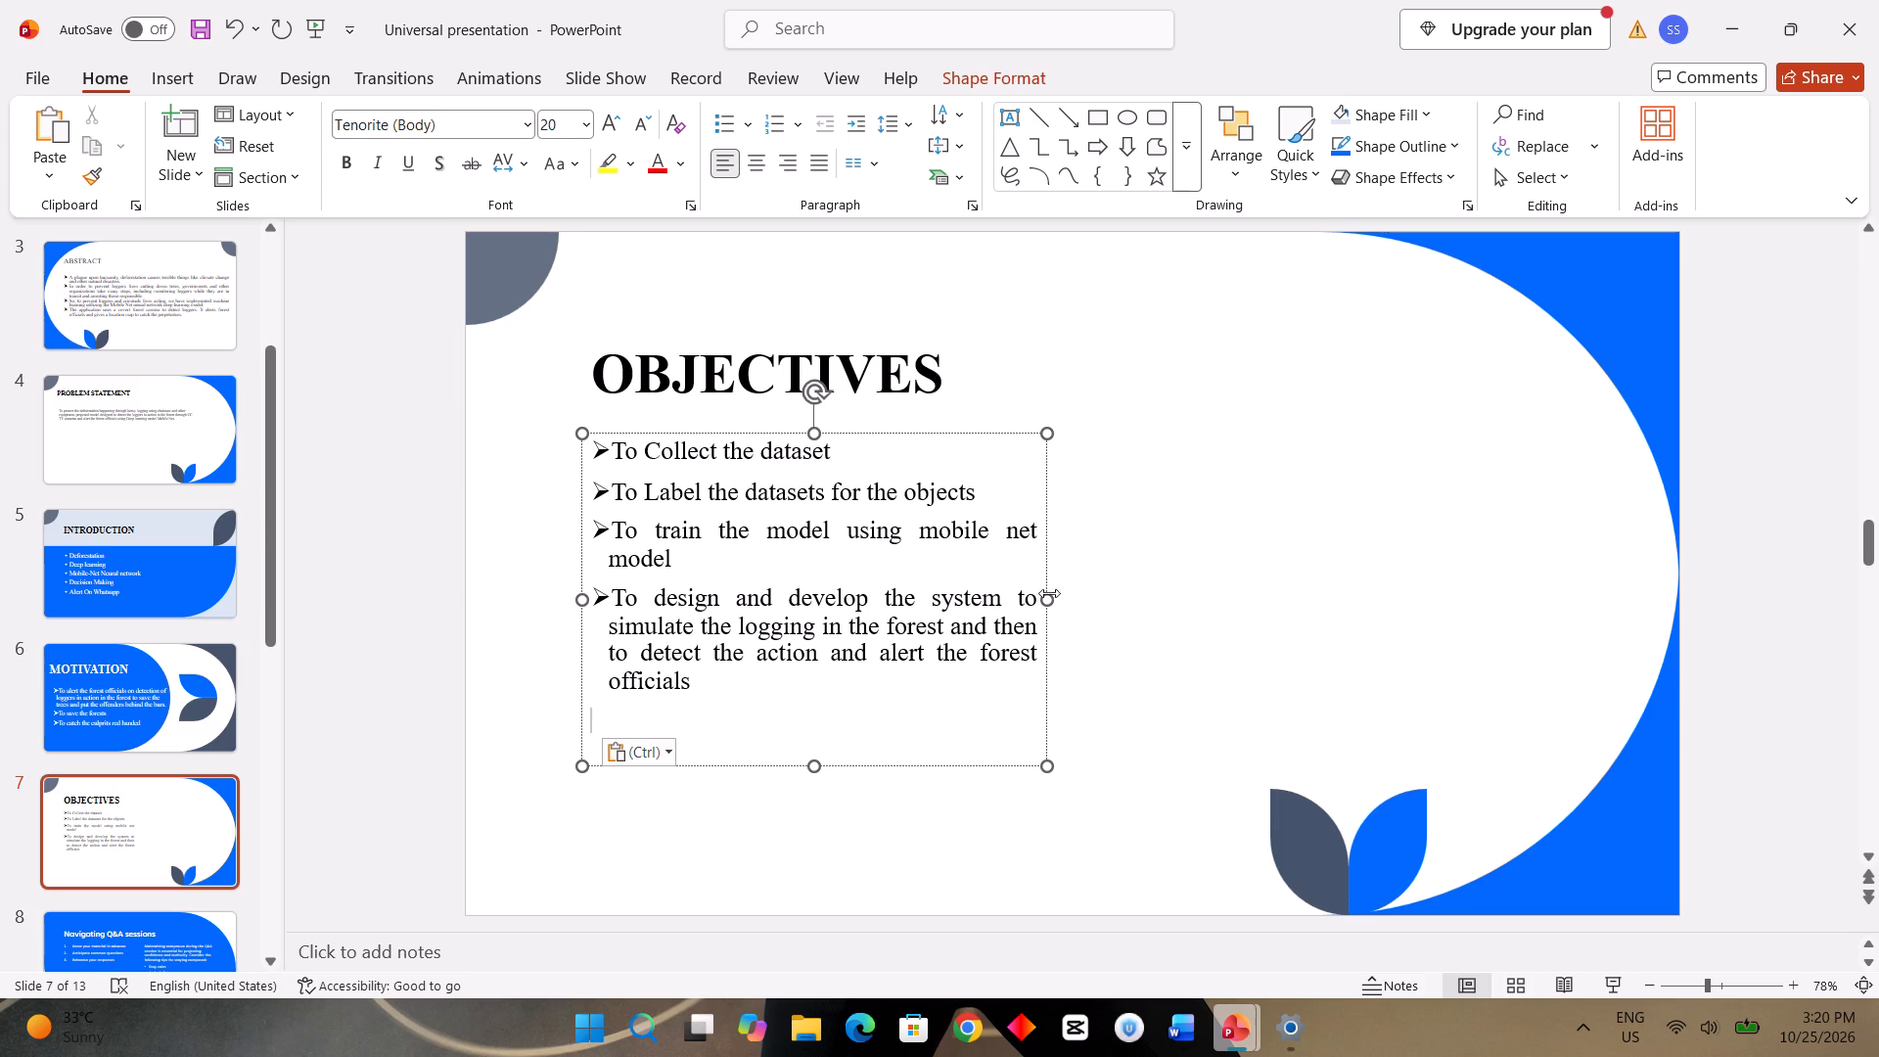
Widen the OBJECTIVES bullet box across the empty second column, almost to the curved blue edge.
drag(1049, 599, 1343, 584)
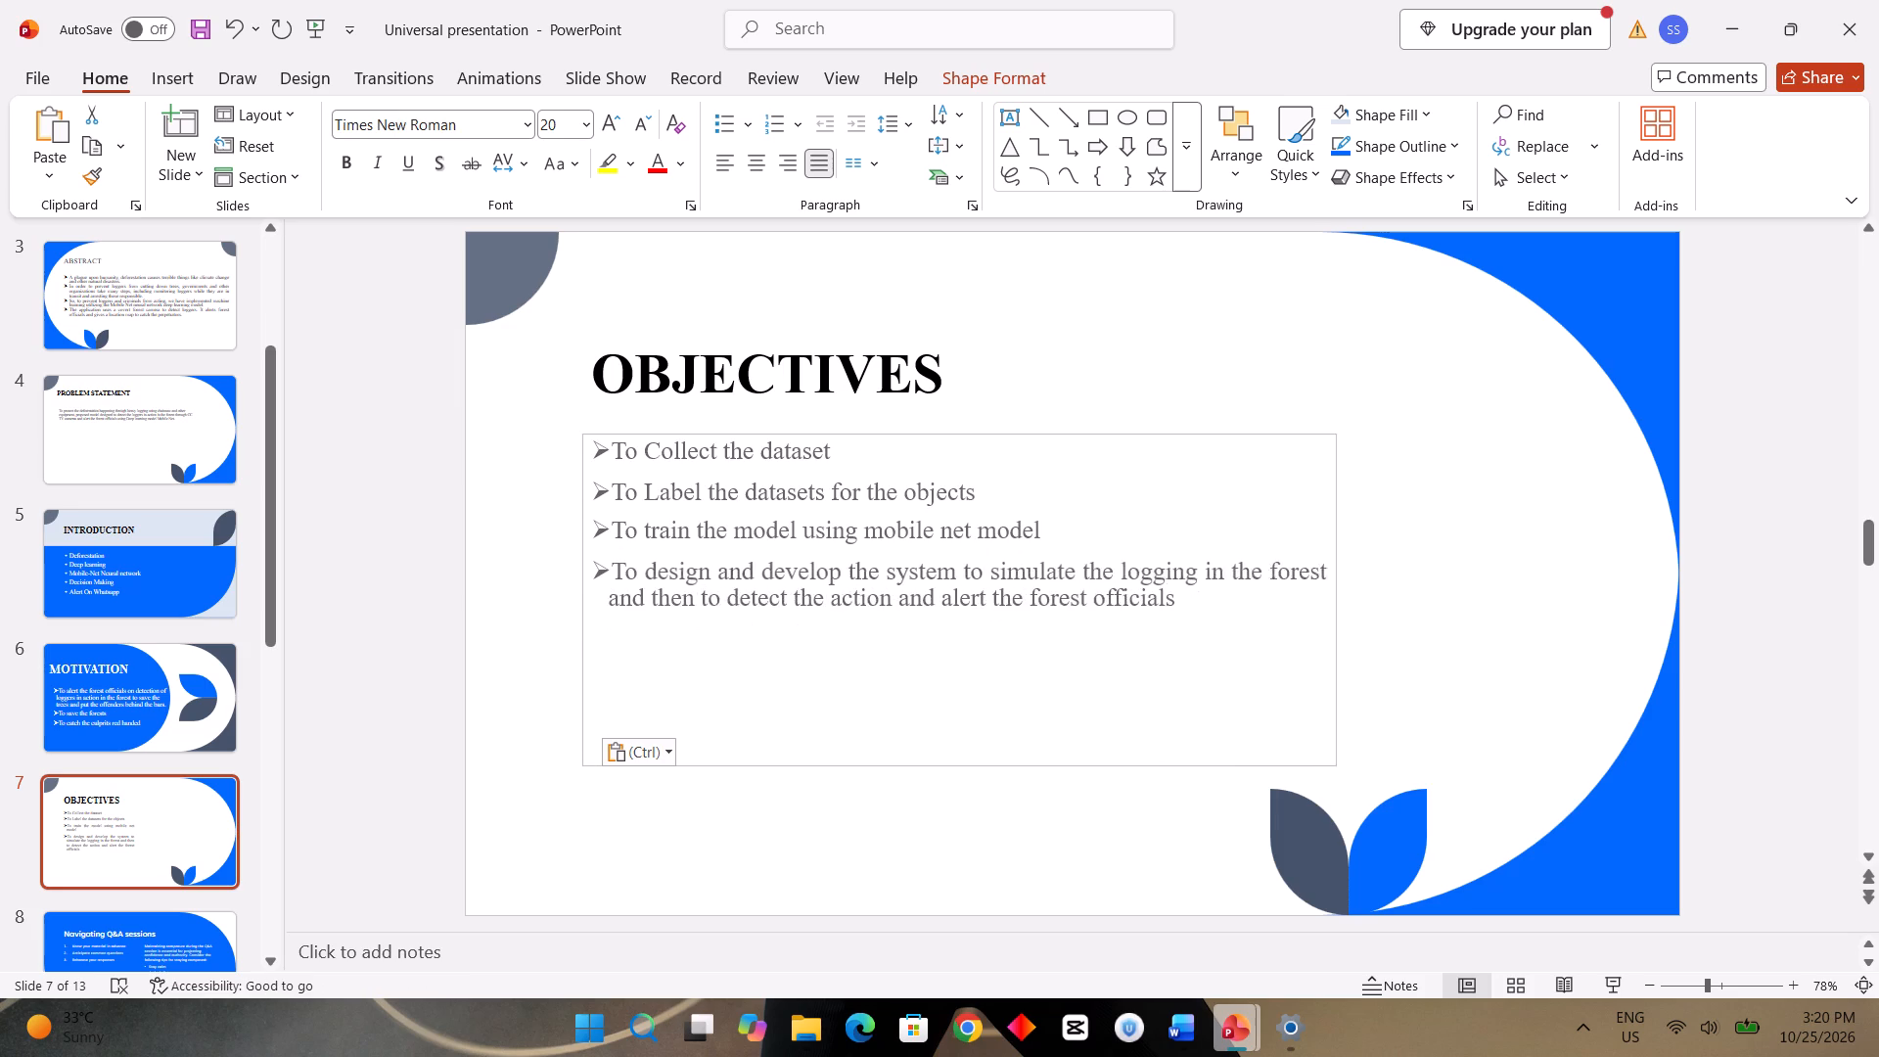
drag(1343, 584, 1476, 583)
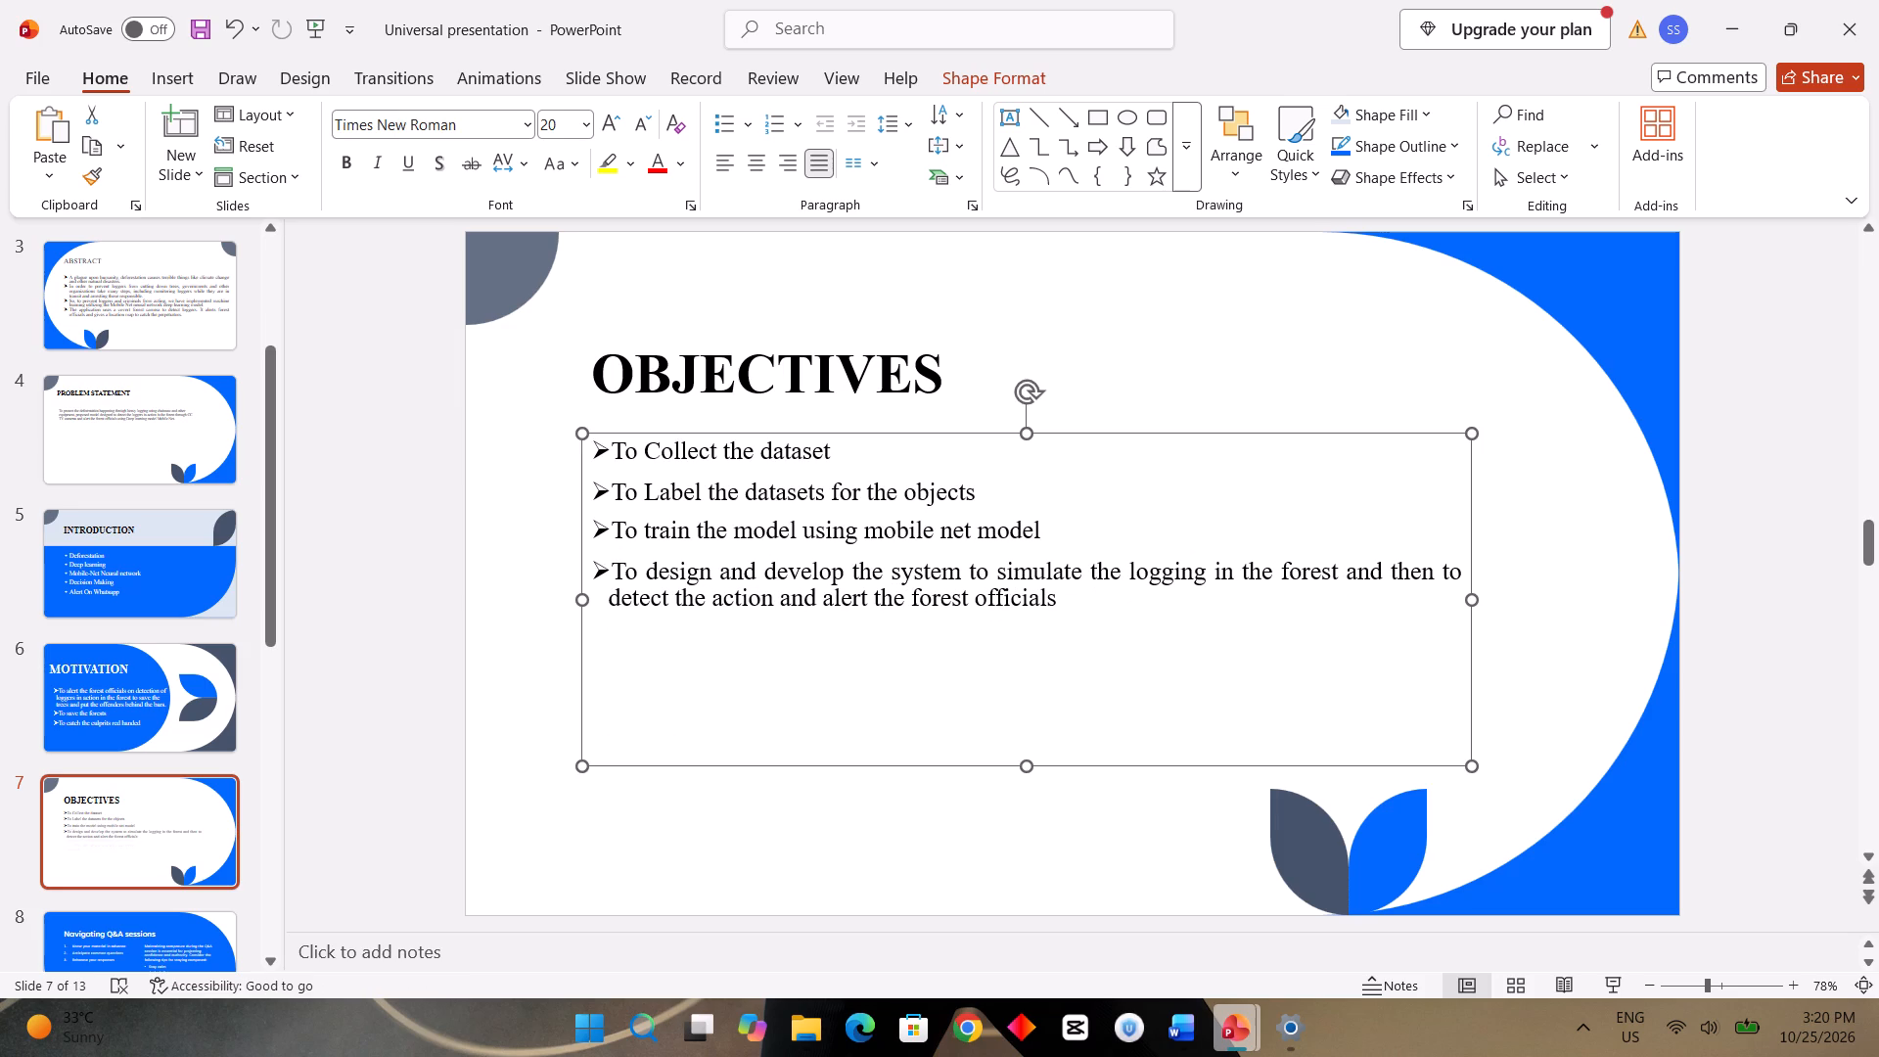
drag(972, 897, 990, 742)
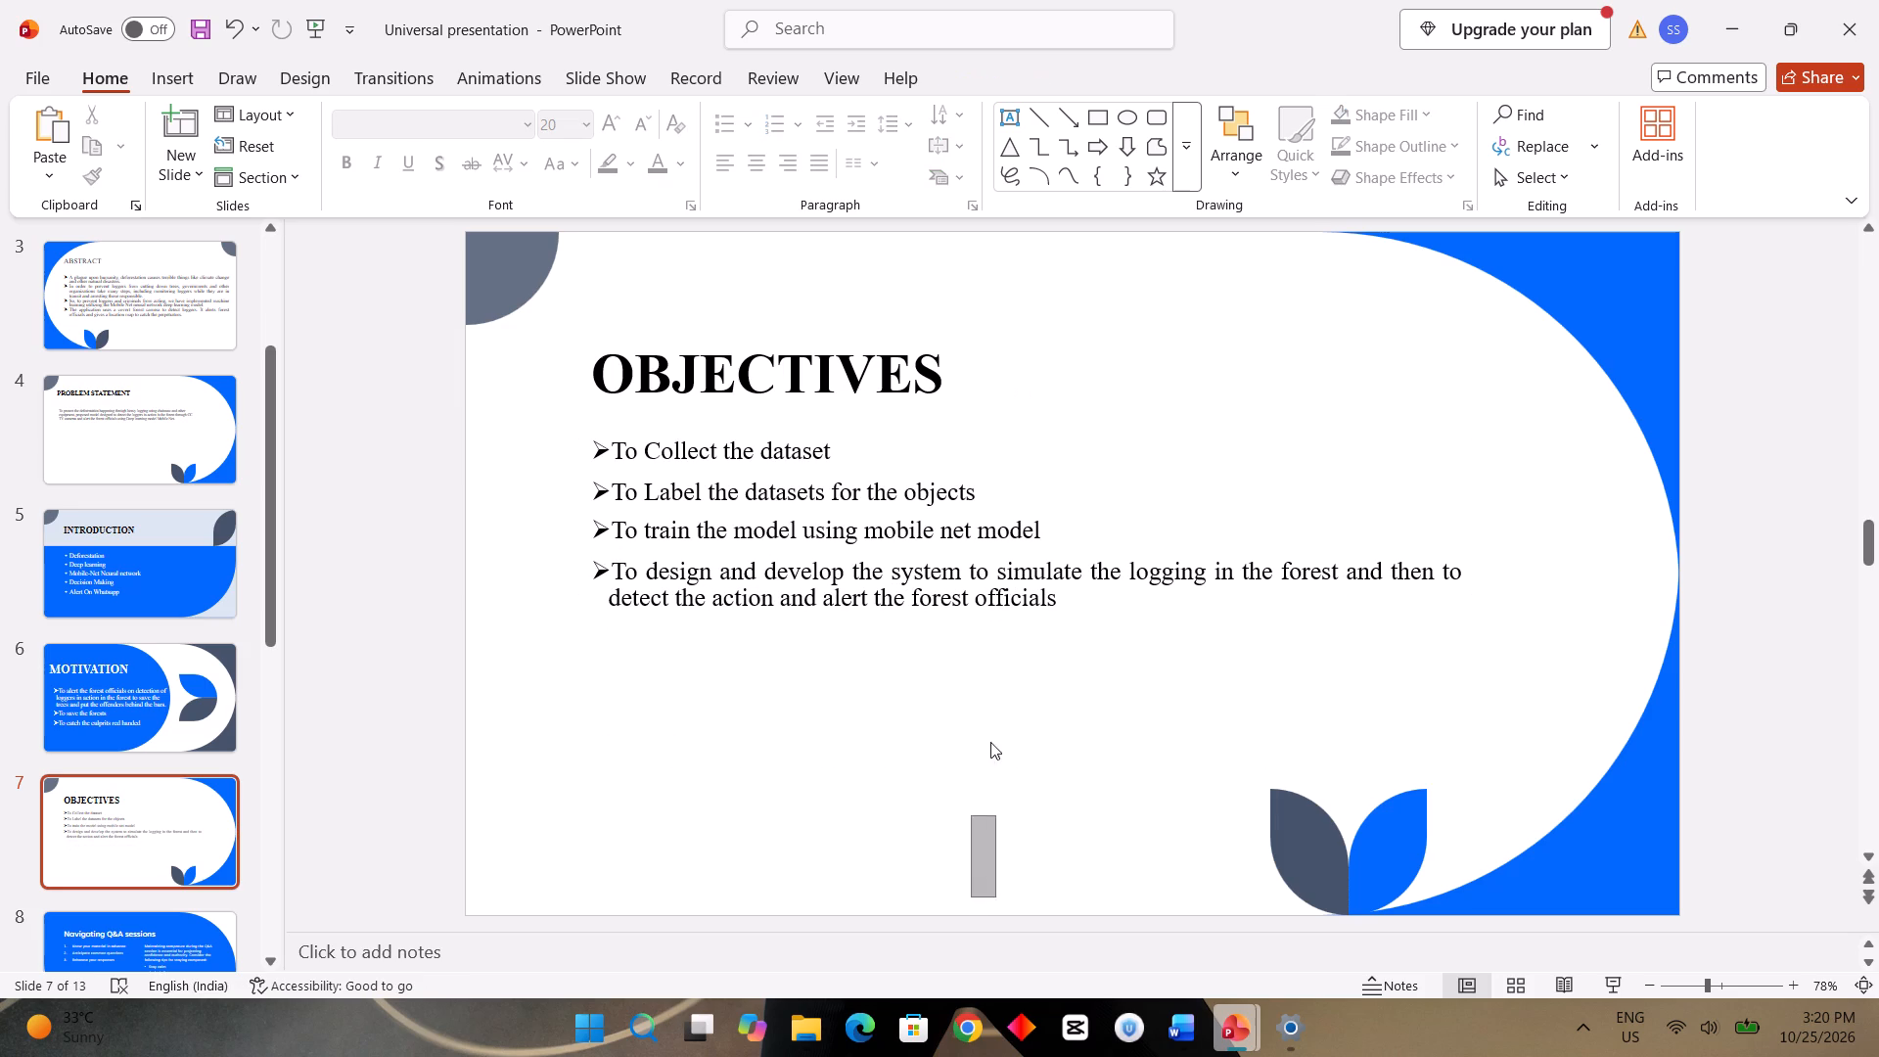
drag(990, 742, 645, 622)
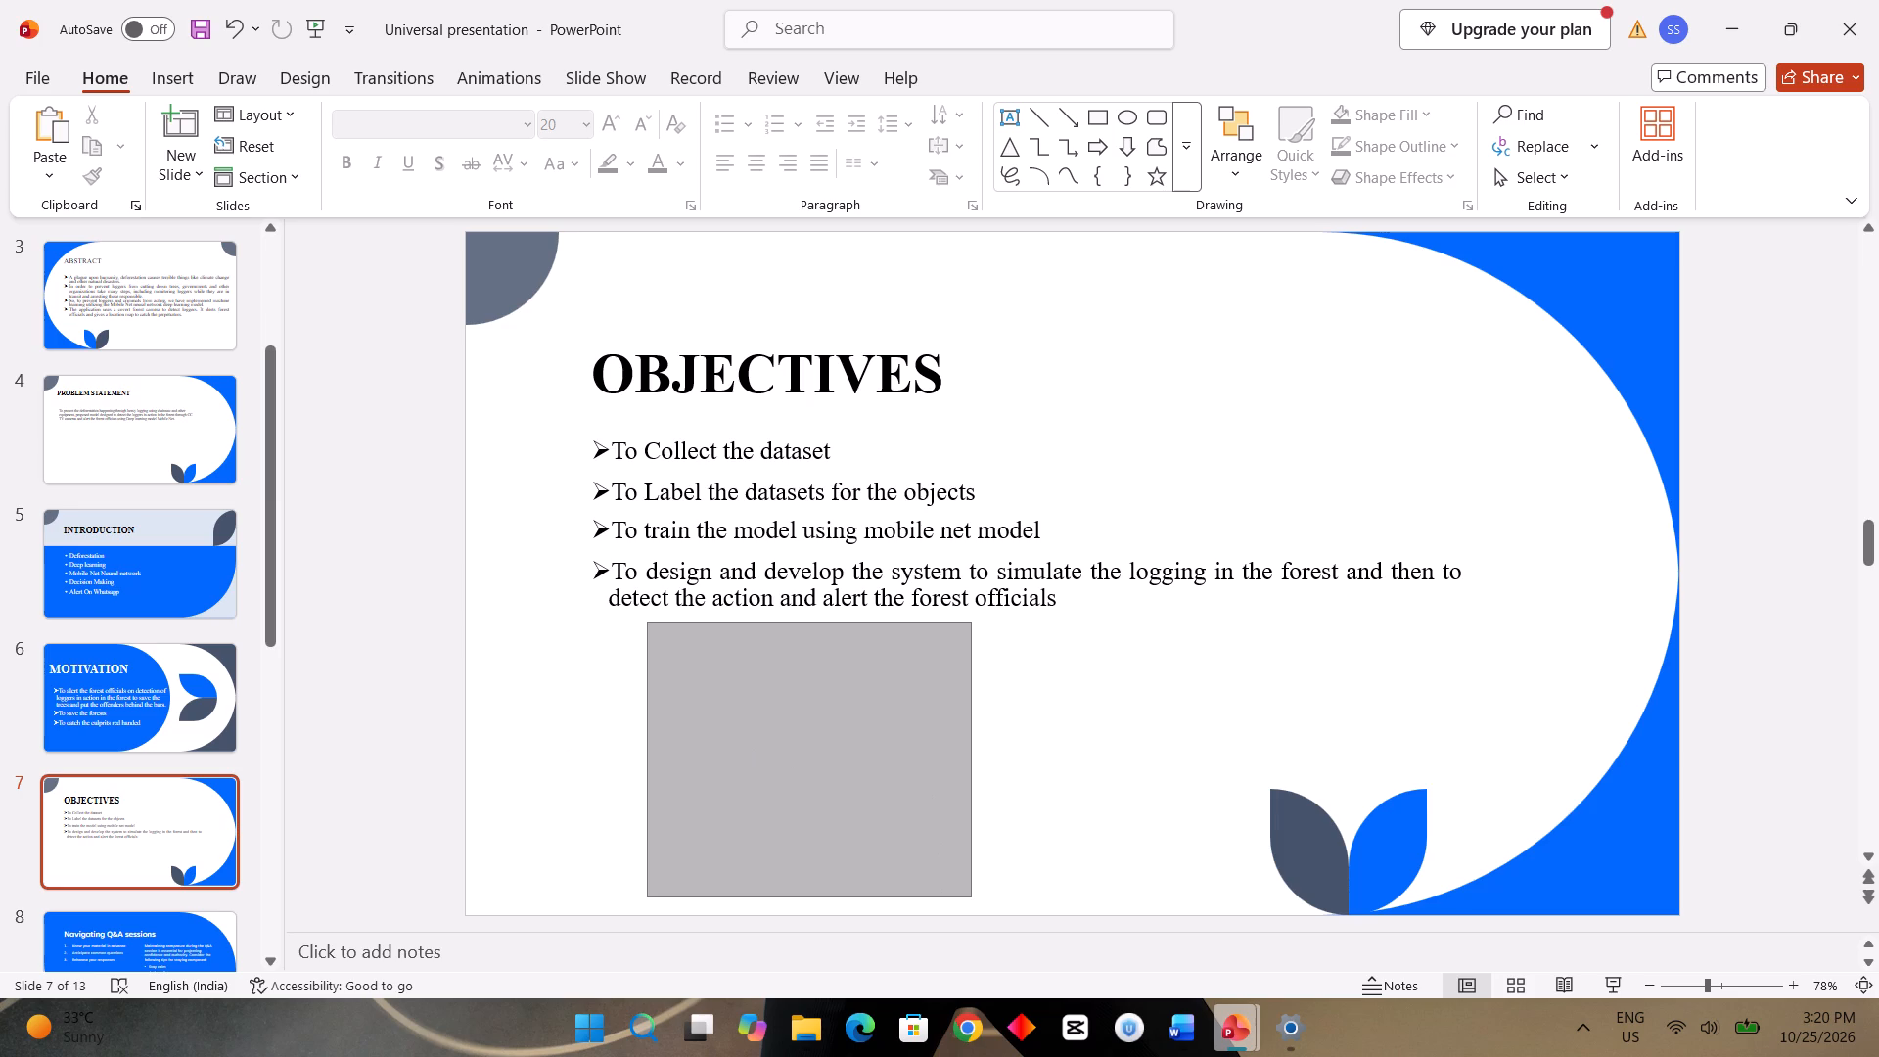
Look through the remaining template slides 8 to 13 to examine their layouts, and return to slide 7.
key(Down)
key(Down)
key(Down)
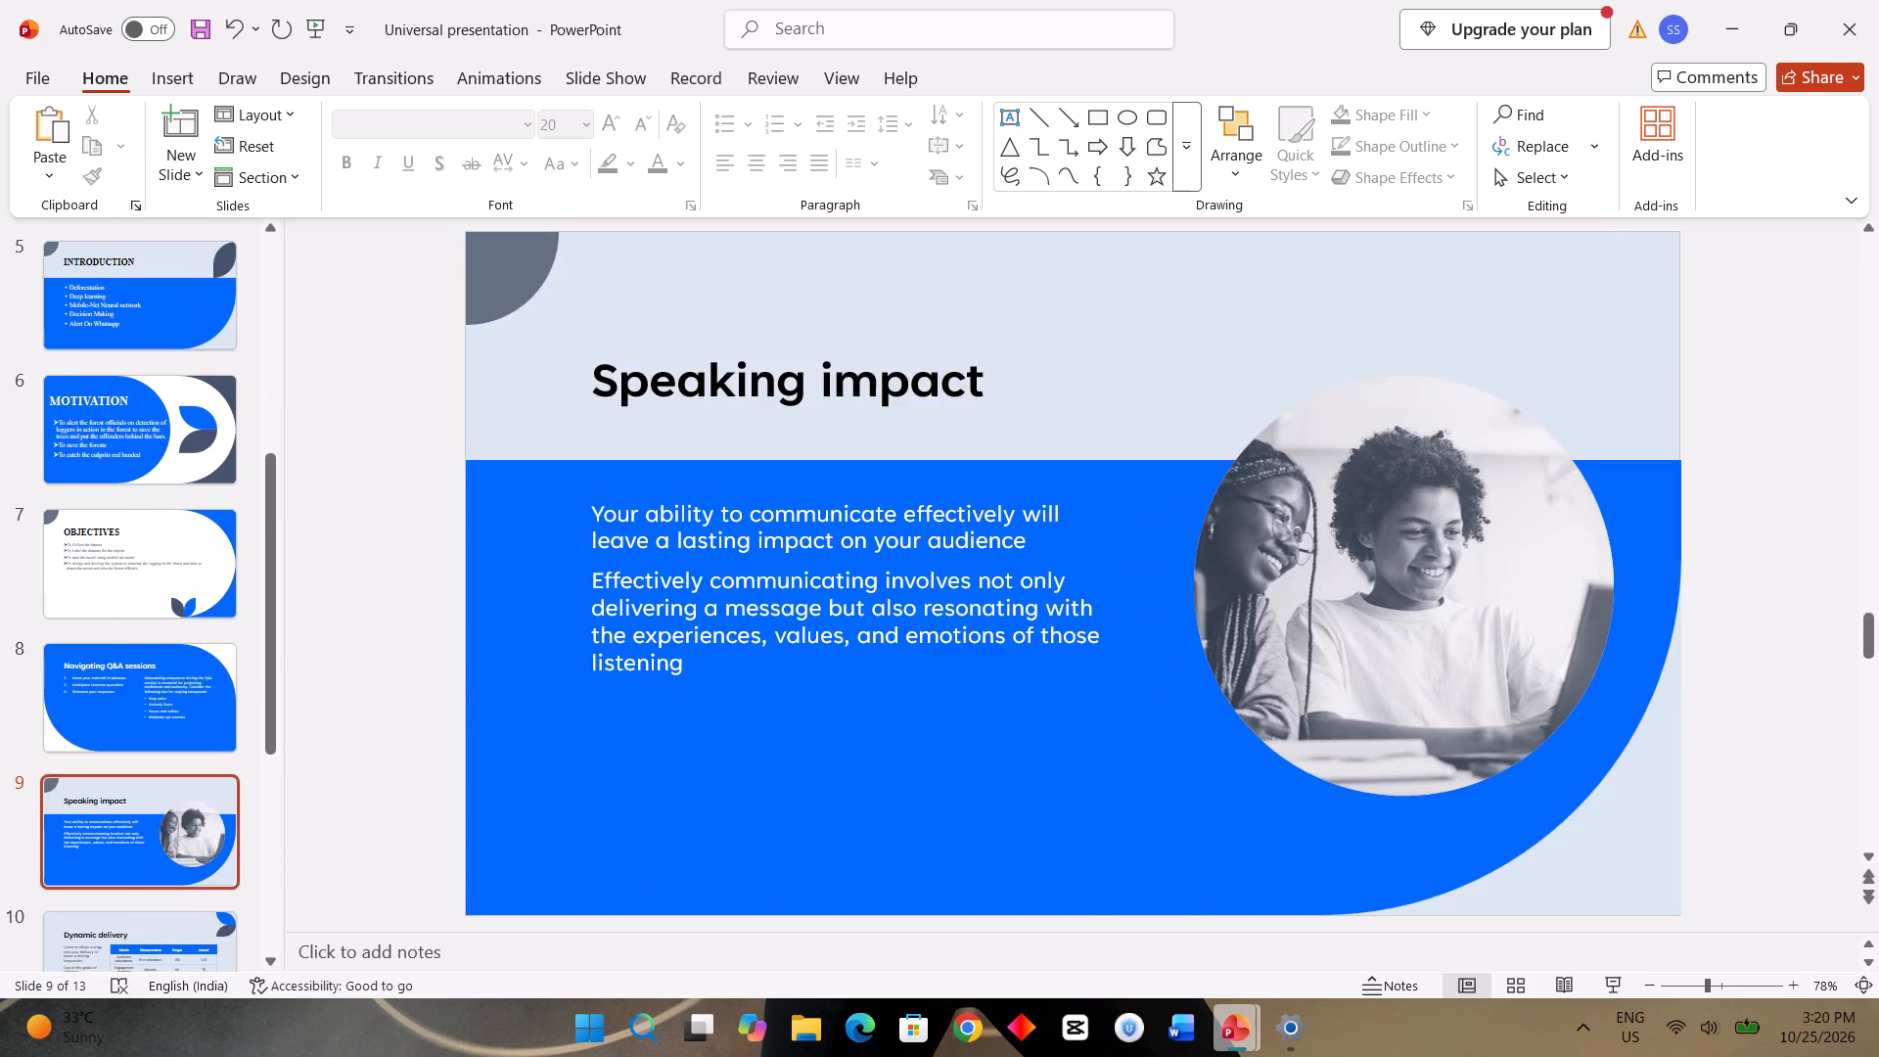
key(Down)
key(Down)
key(Down)
key(Down)
key(Down)
key(Down)
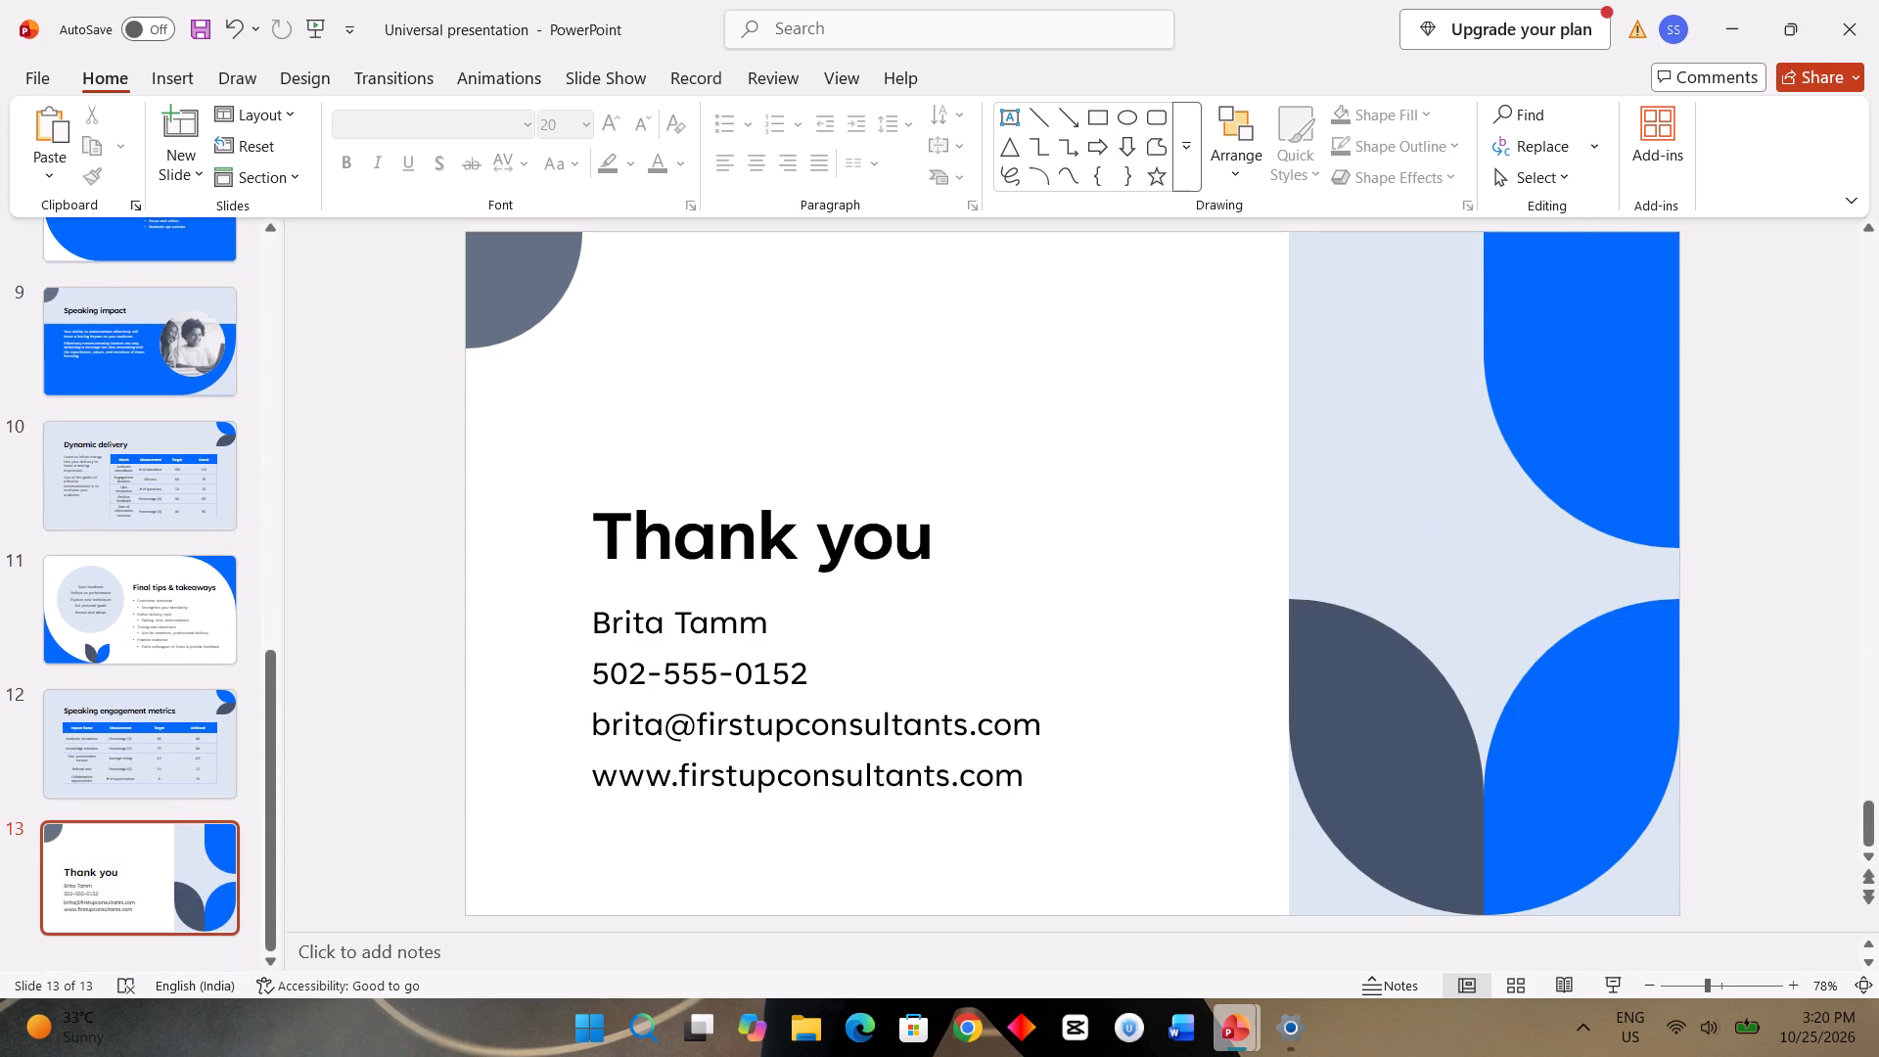
key(Up)
key(Up)
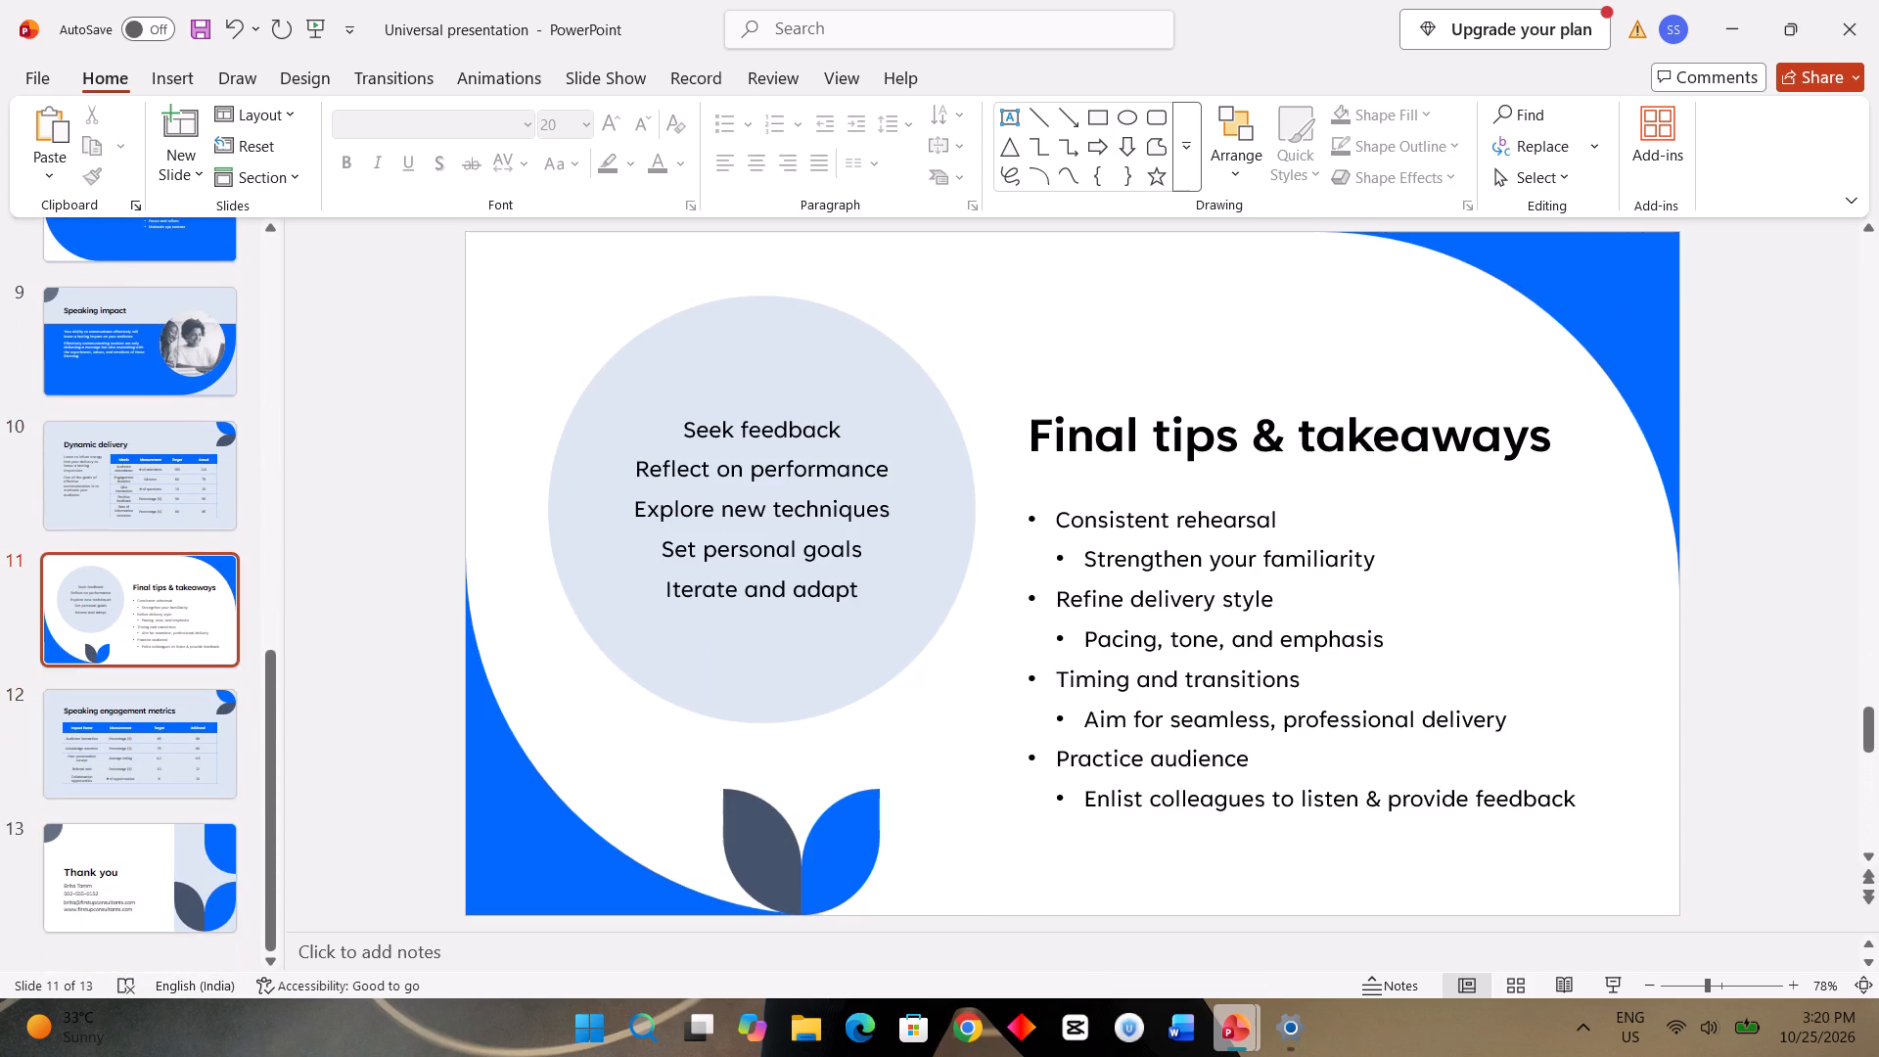
key(Up)
key(Up)
key(Up)
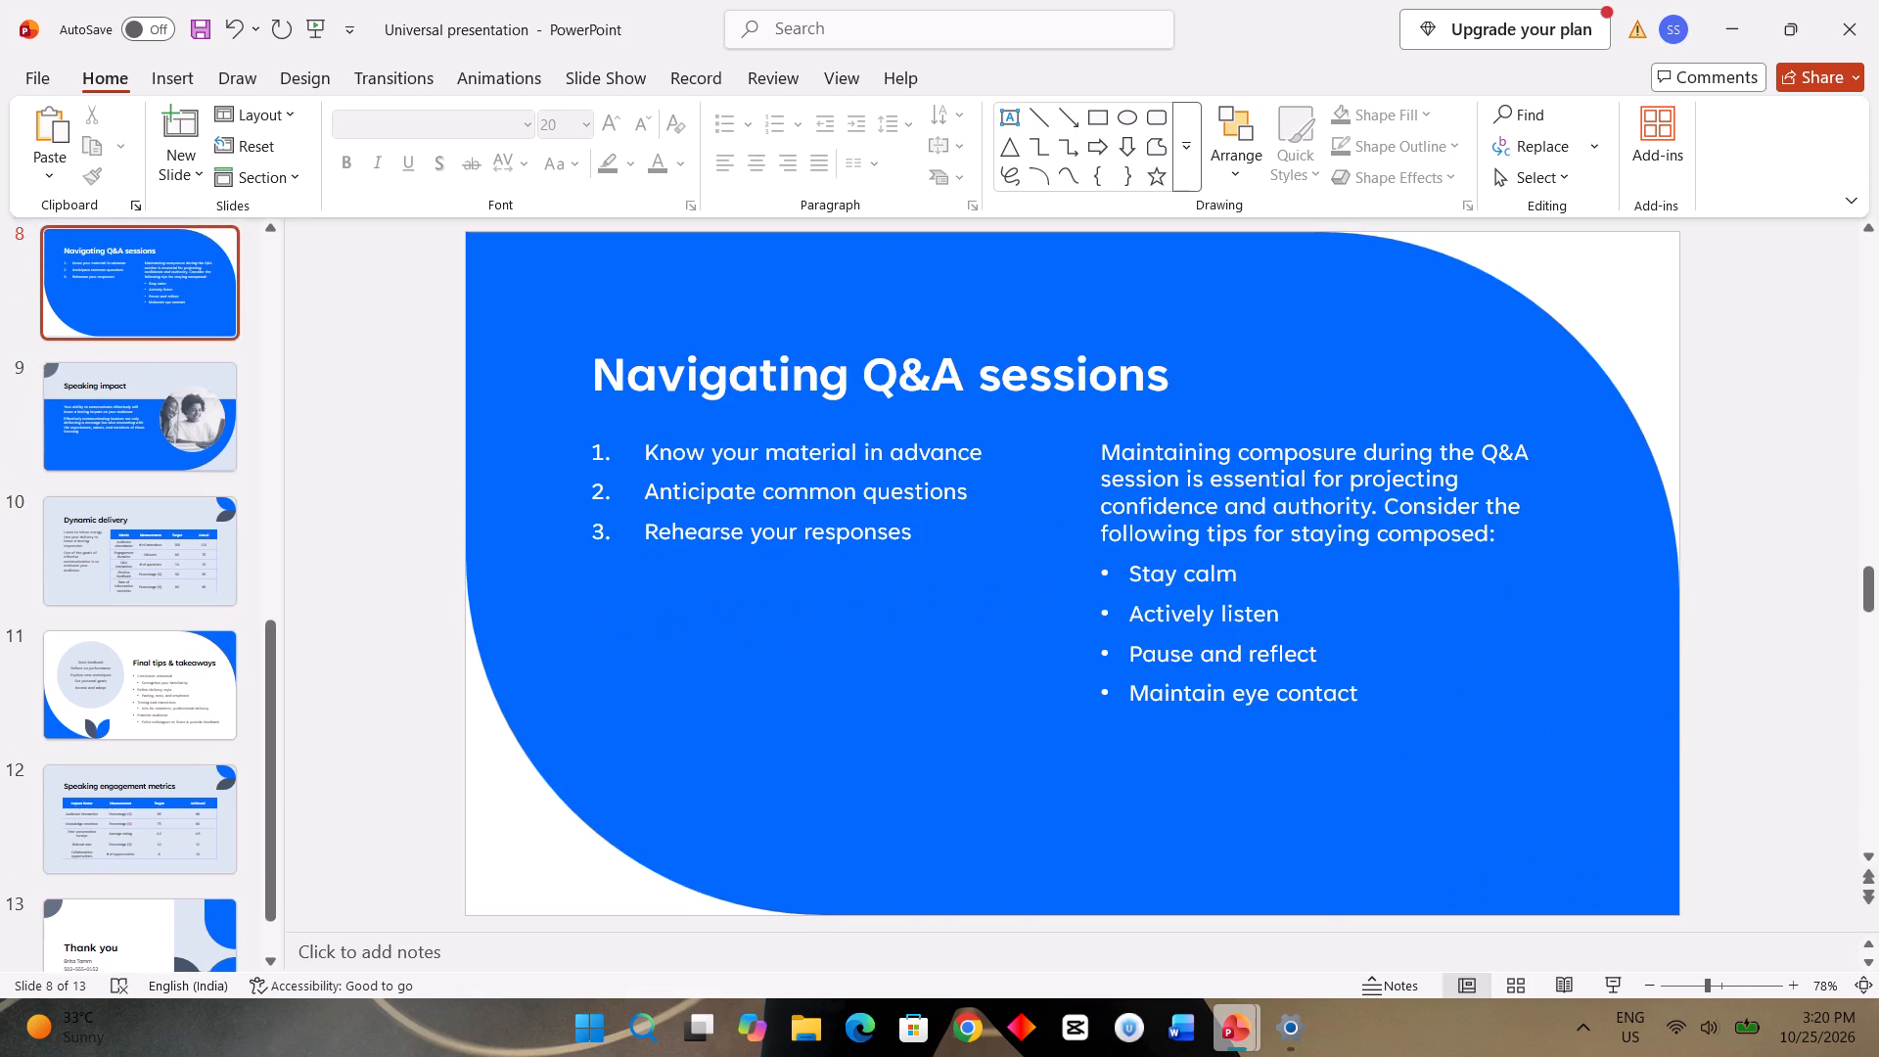
key(Up)
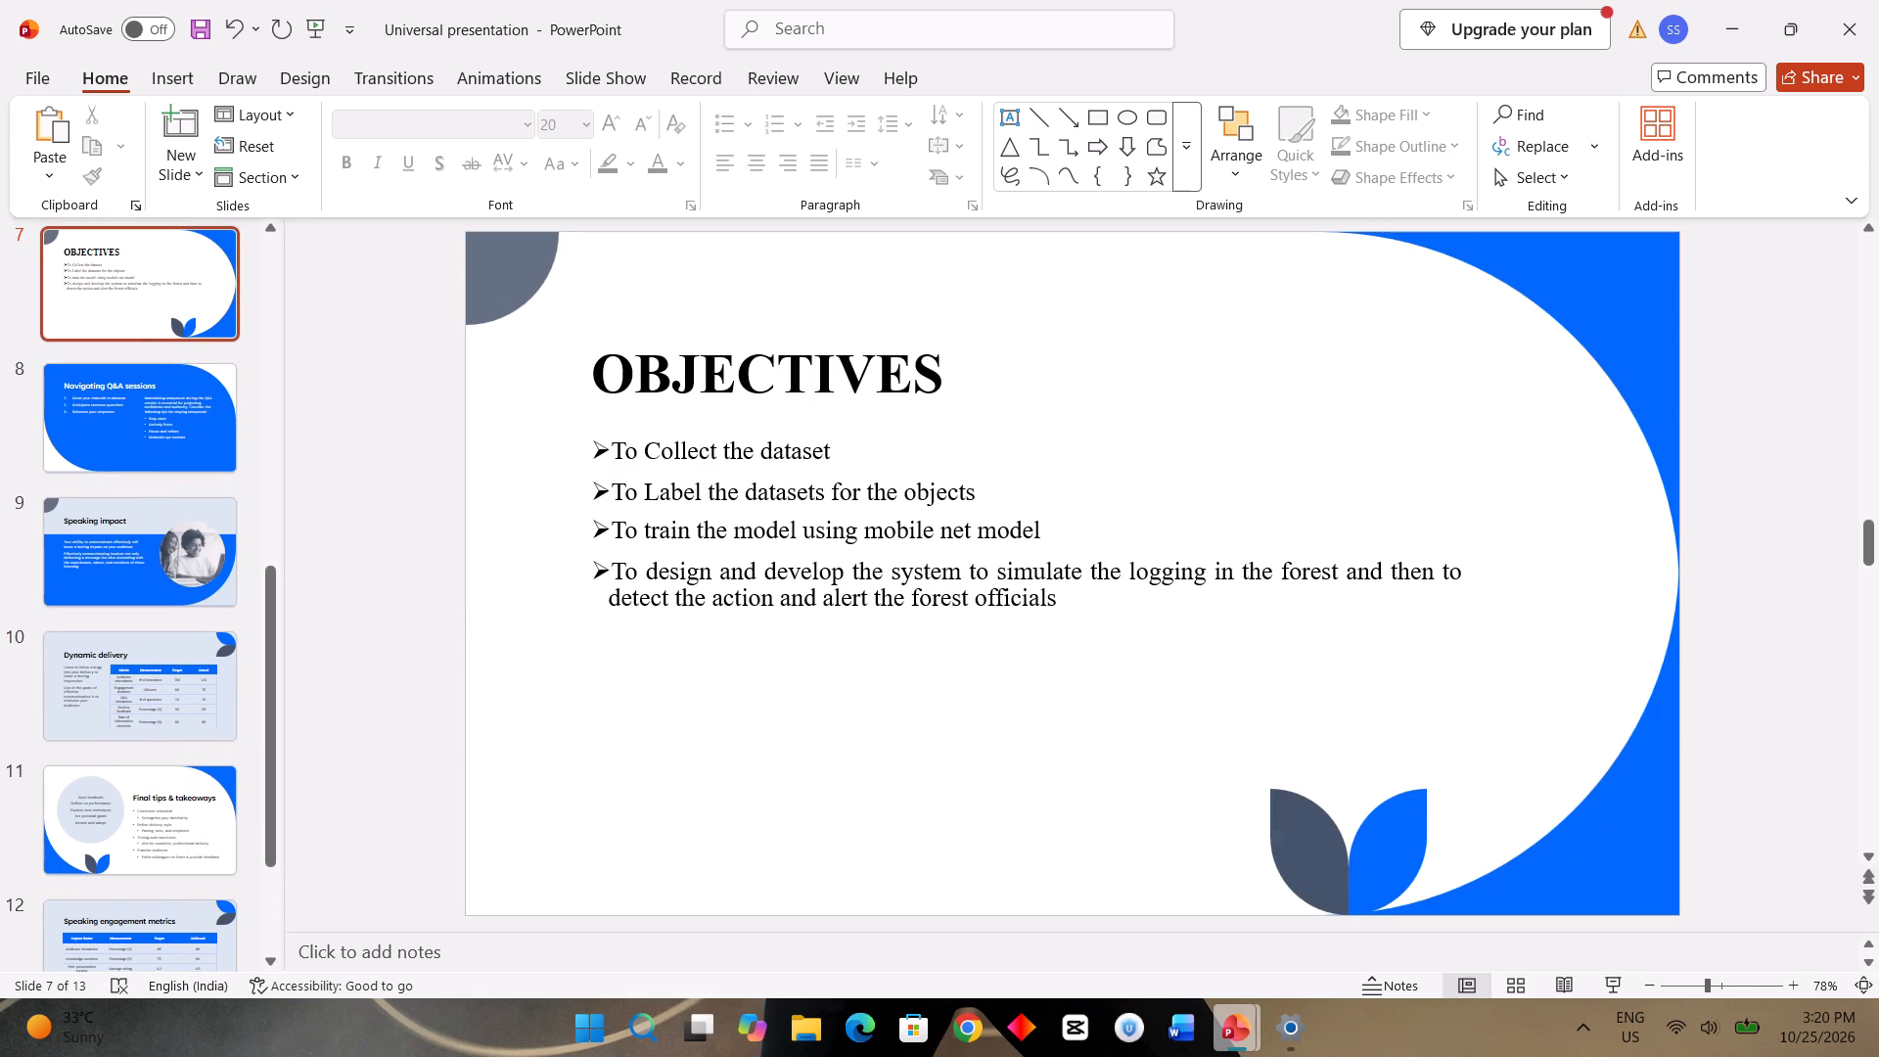
Switch to 2_PPT Van Mitra and copy the LITERATURE SURVEY title from slide 8.
click(1234, 1018)
click(1118, 893)
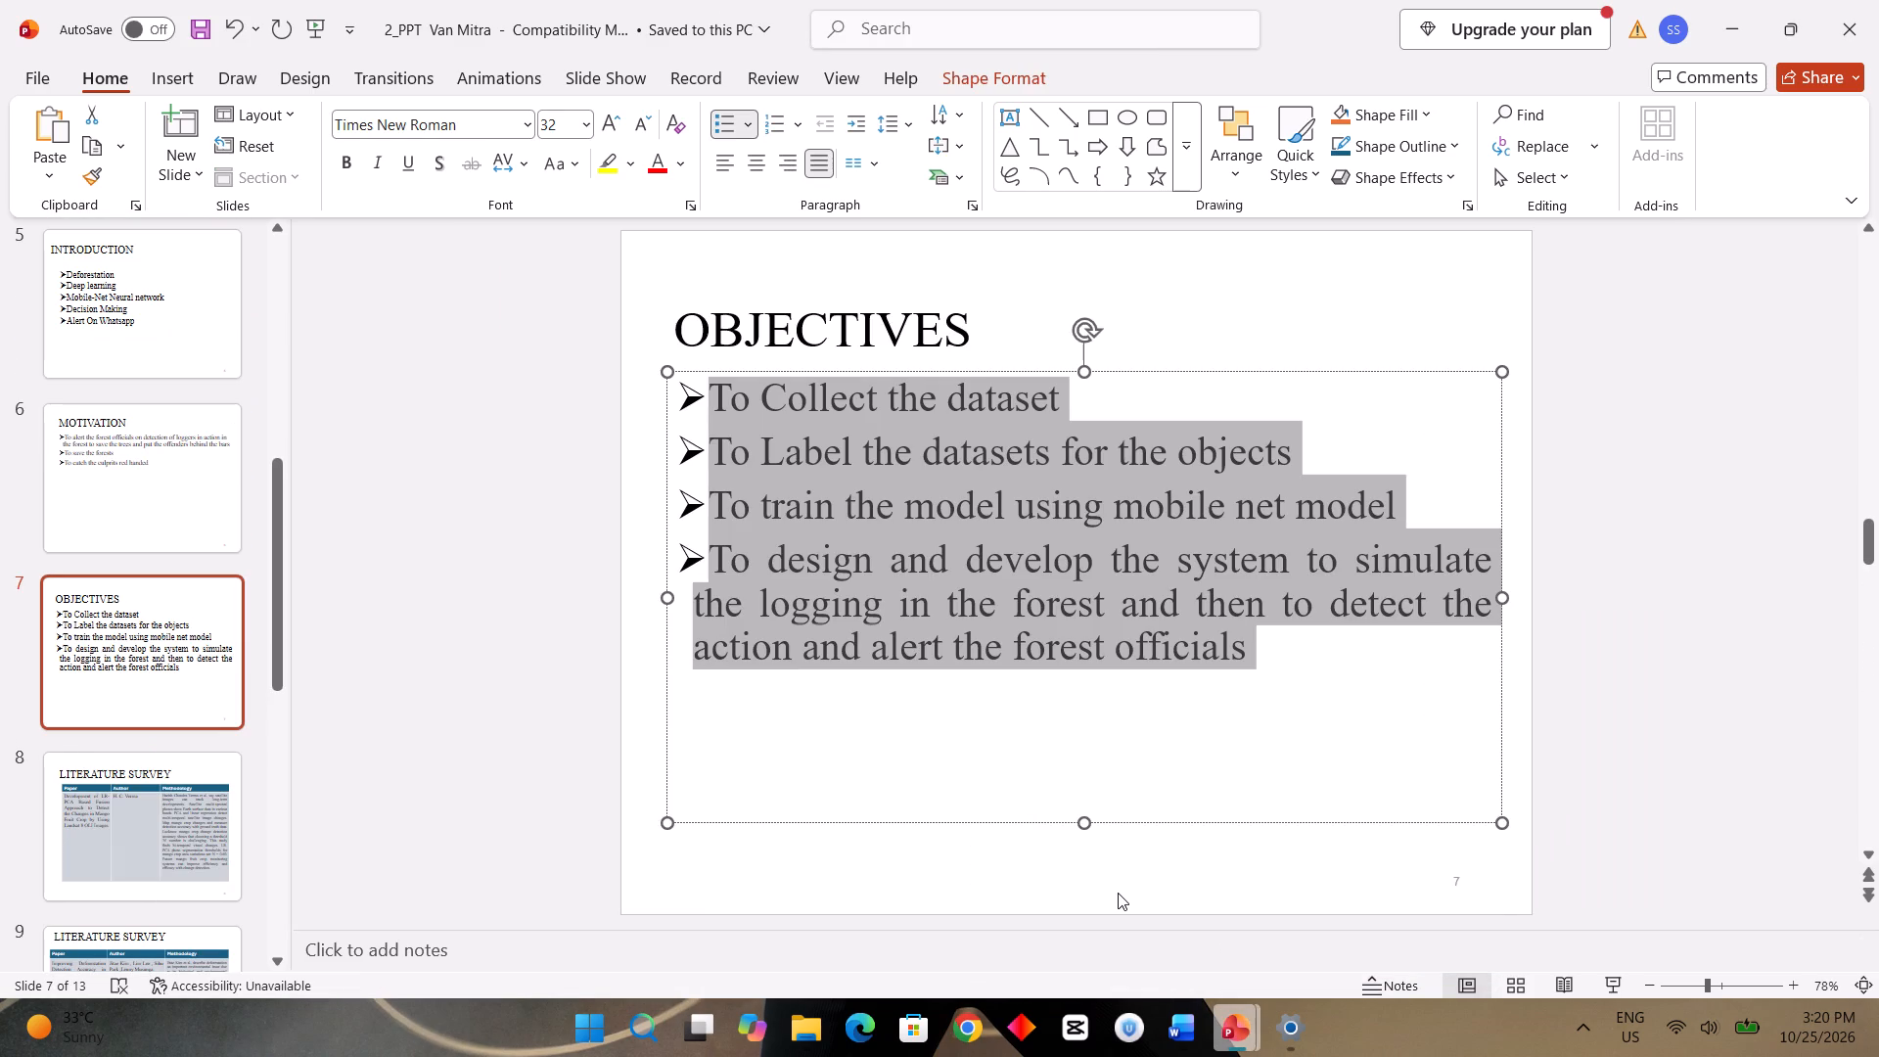
click(675, 788)
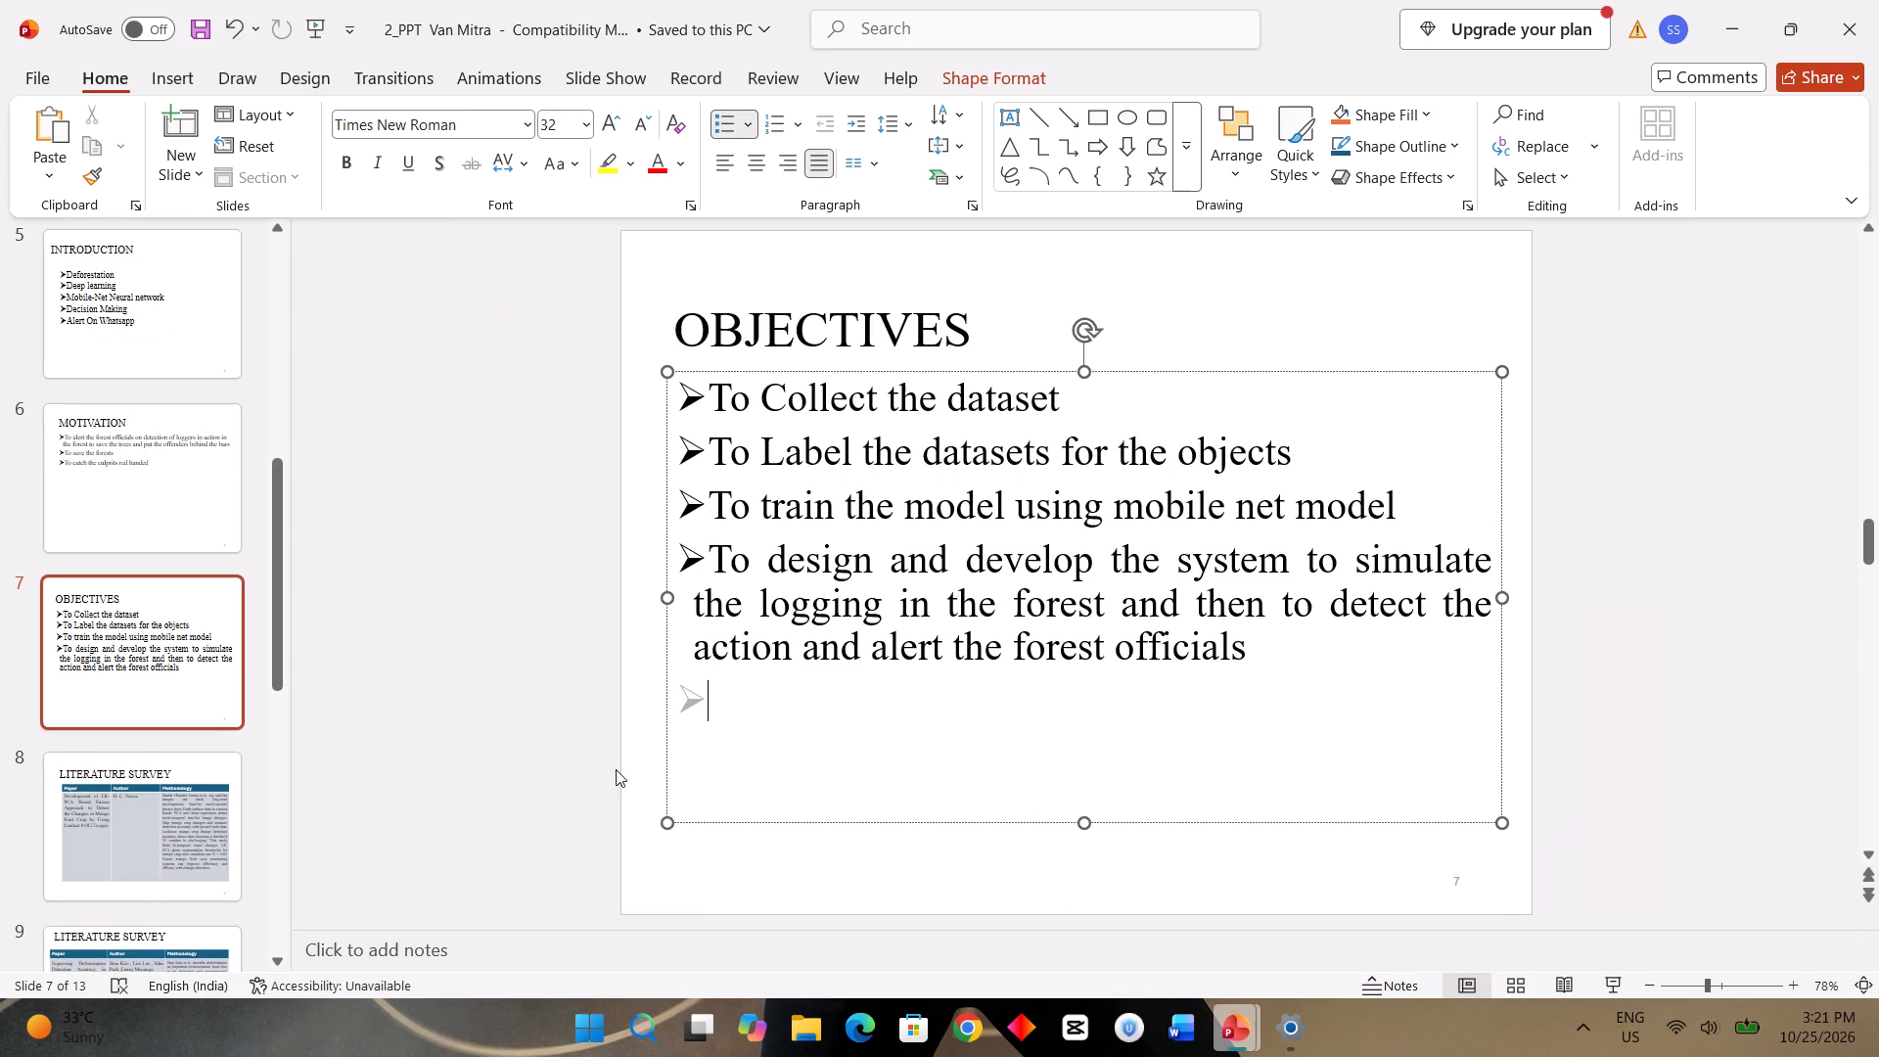
click(560, 748)
key(Down)
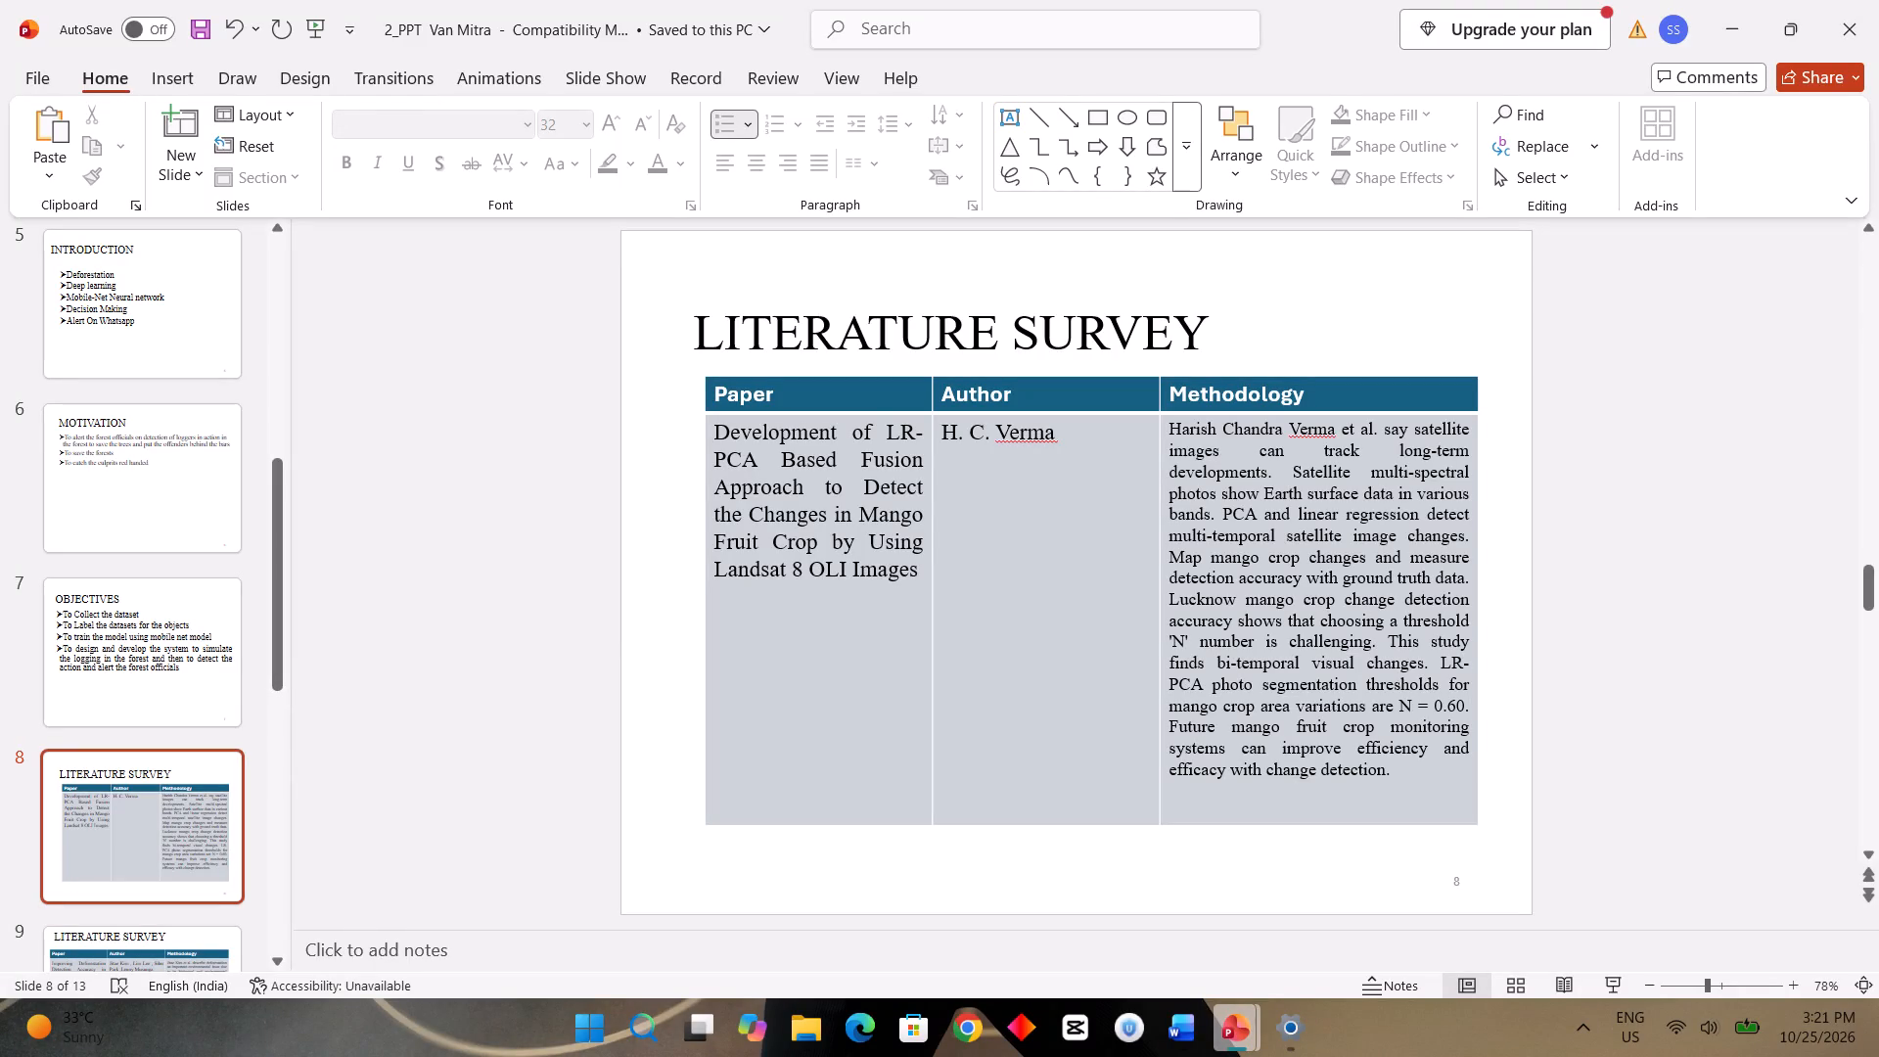
click(1242, 1021)
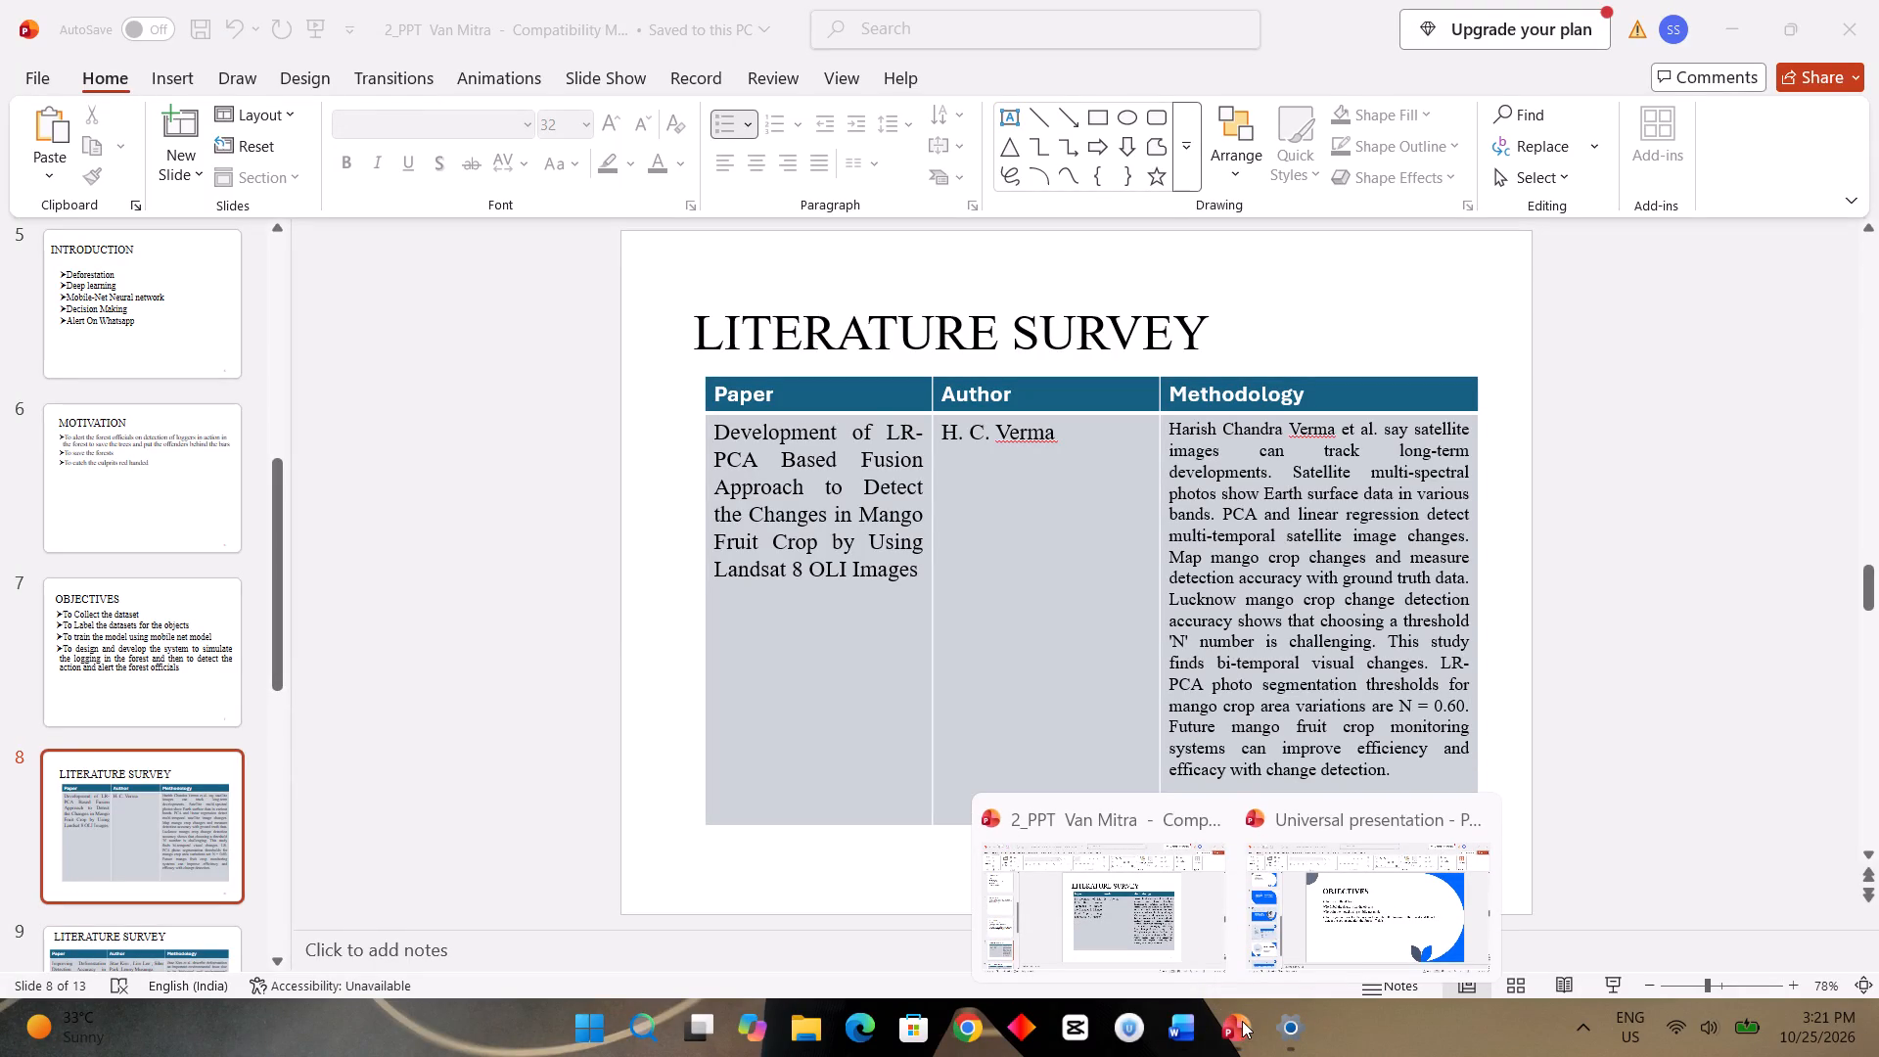
drag(696, 330, 773, 346)
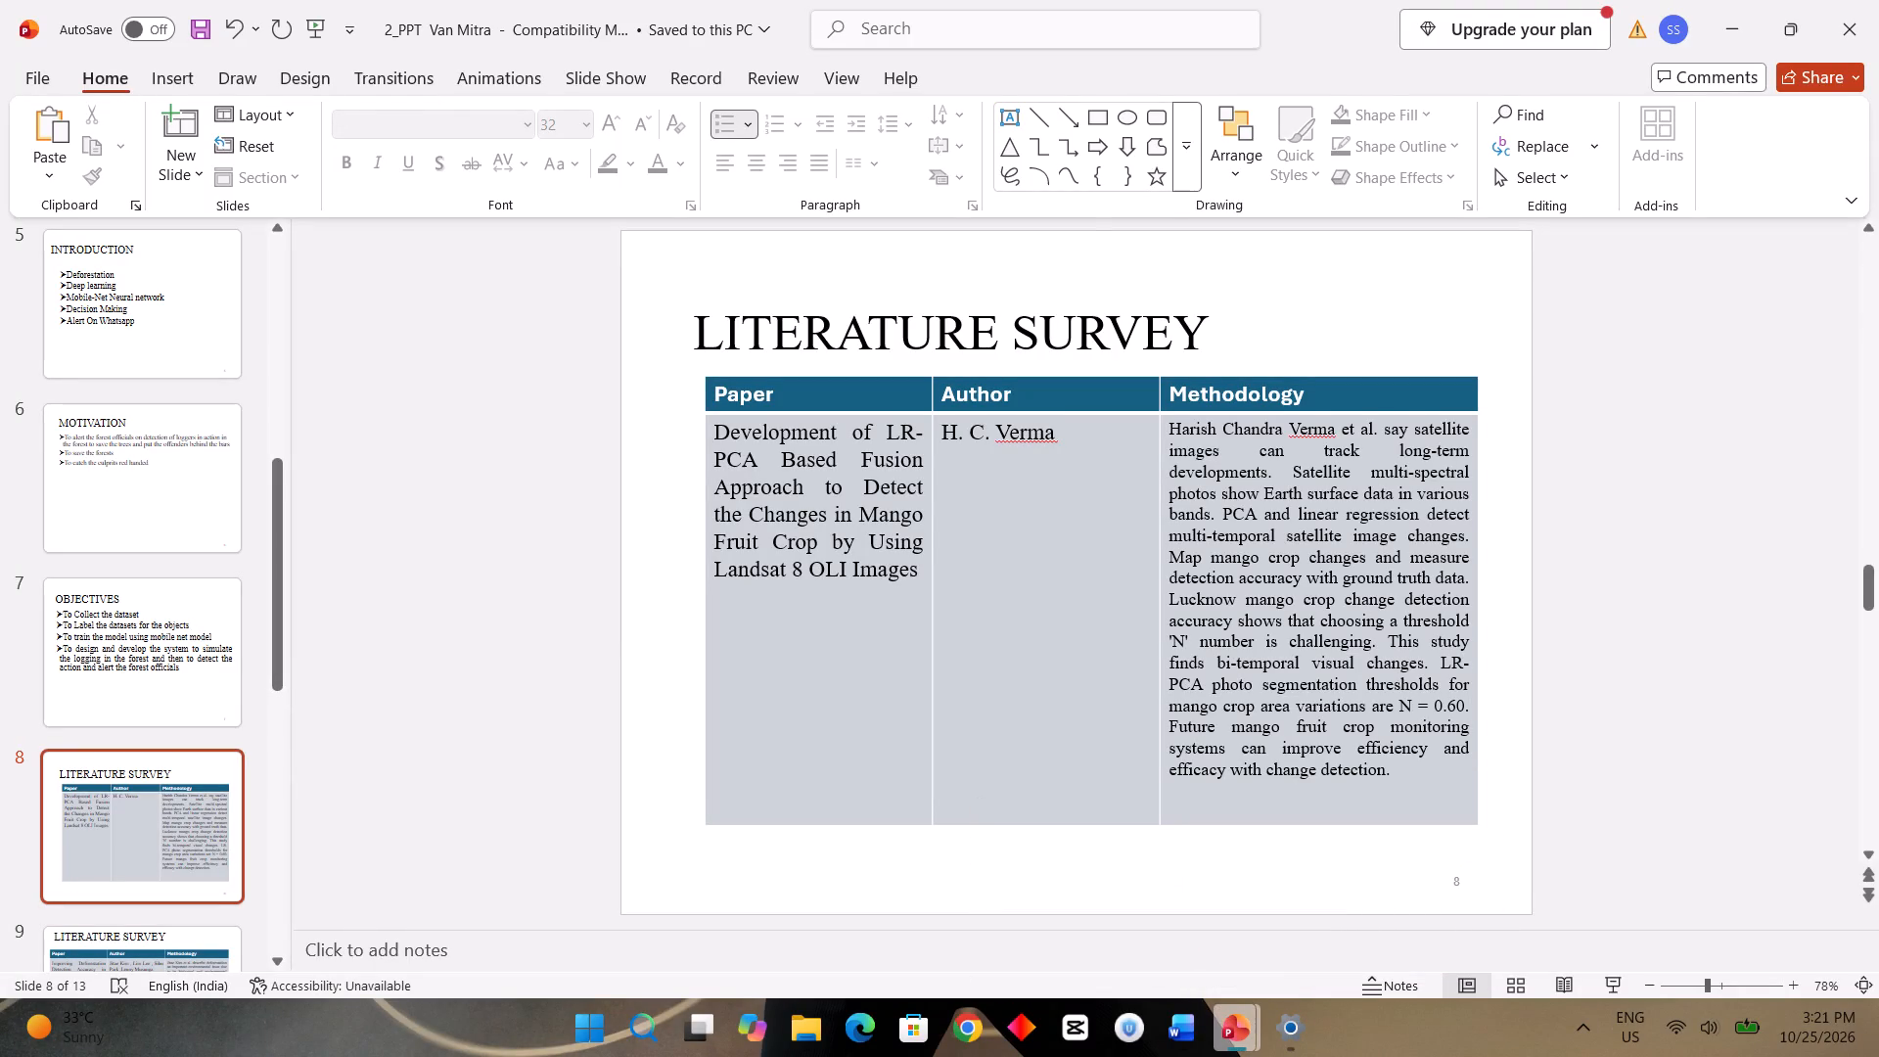
drag(773, 346, 754, 344)
click(754, 344)
drag(693, 330, 823, 345)
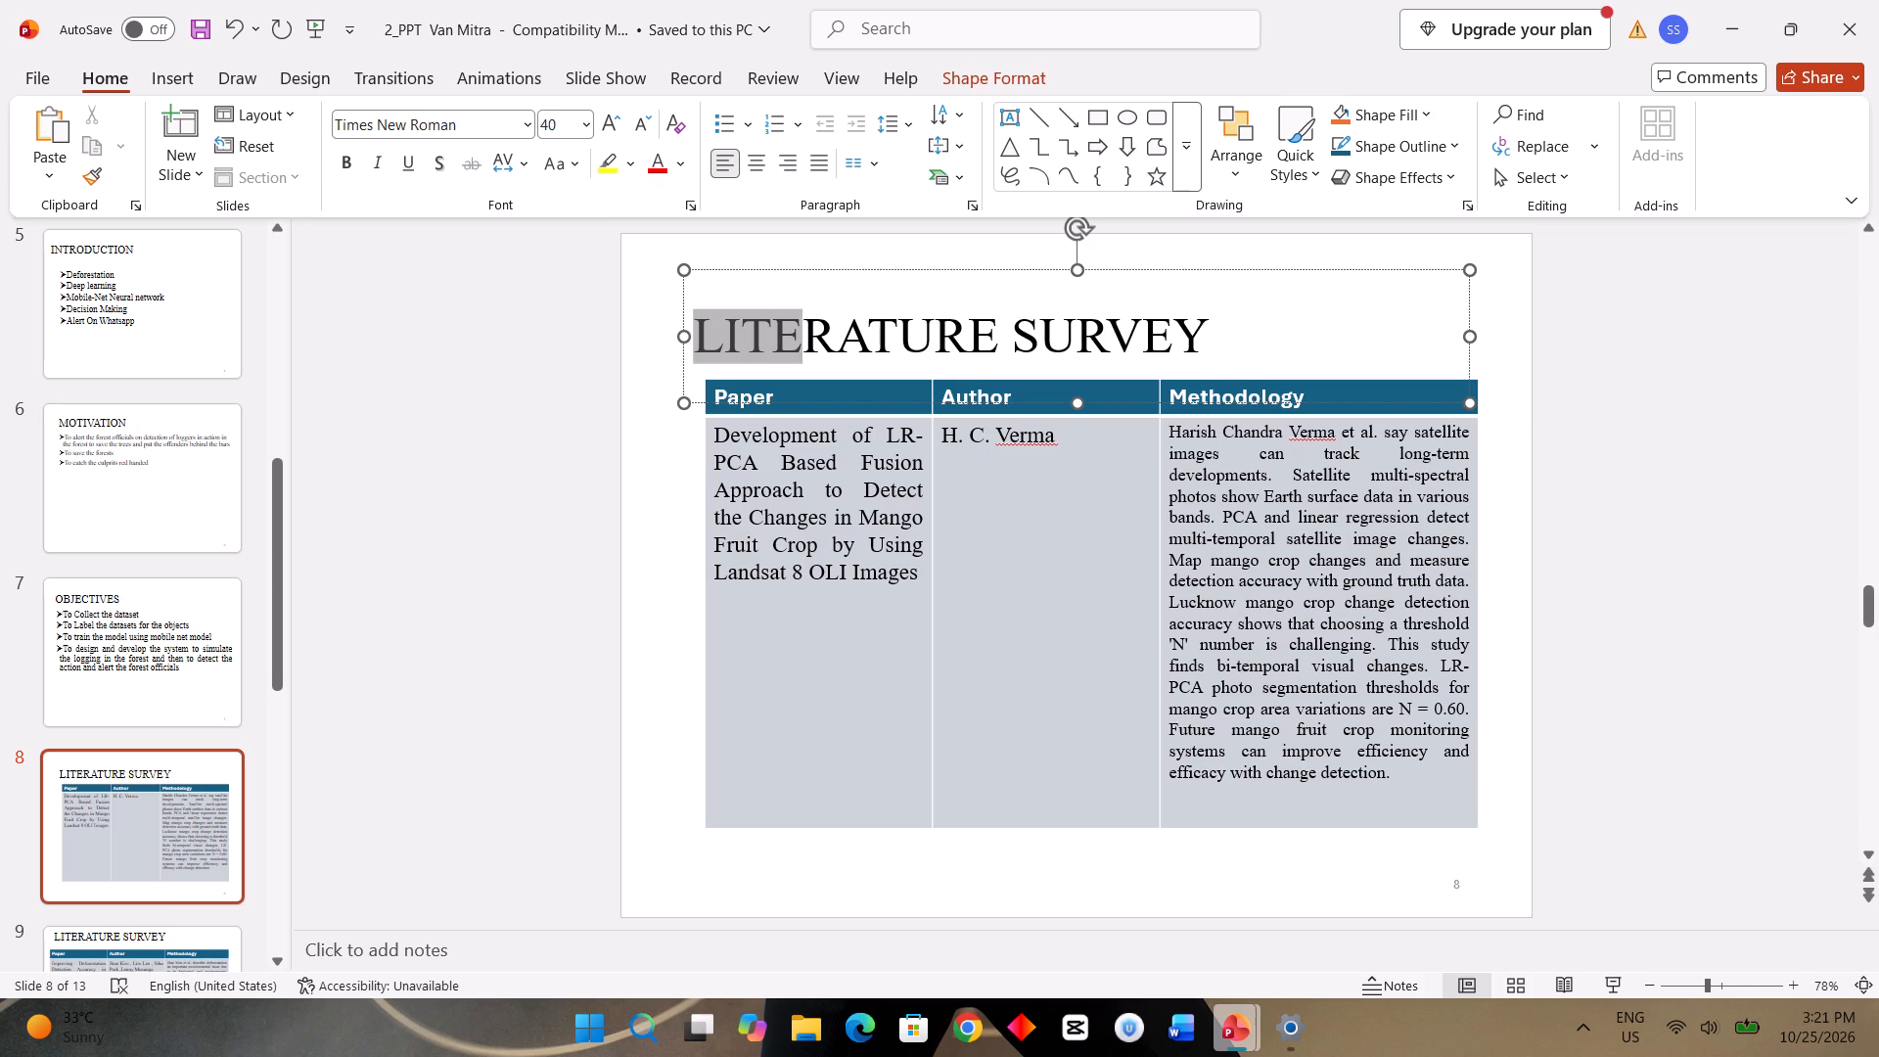
drag(823, 345, 1103, 359)
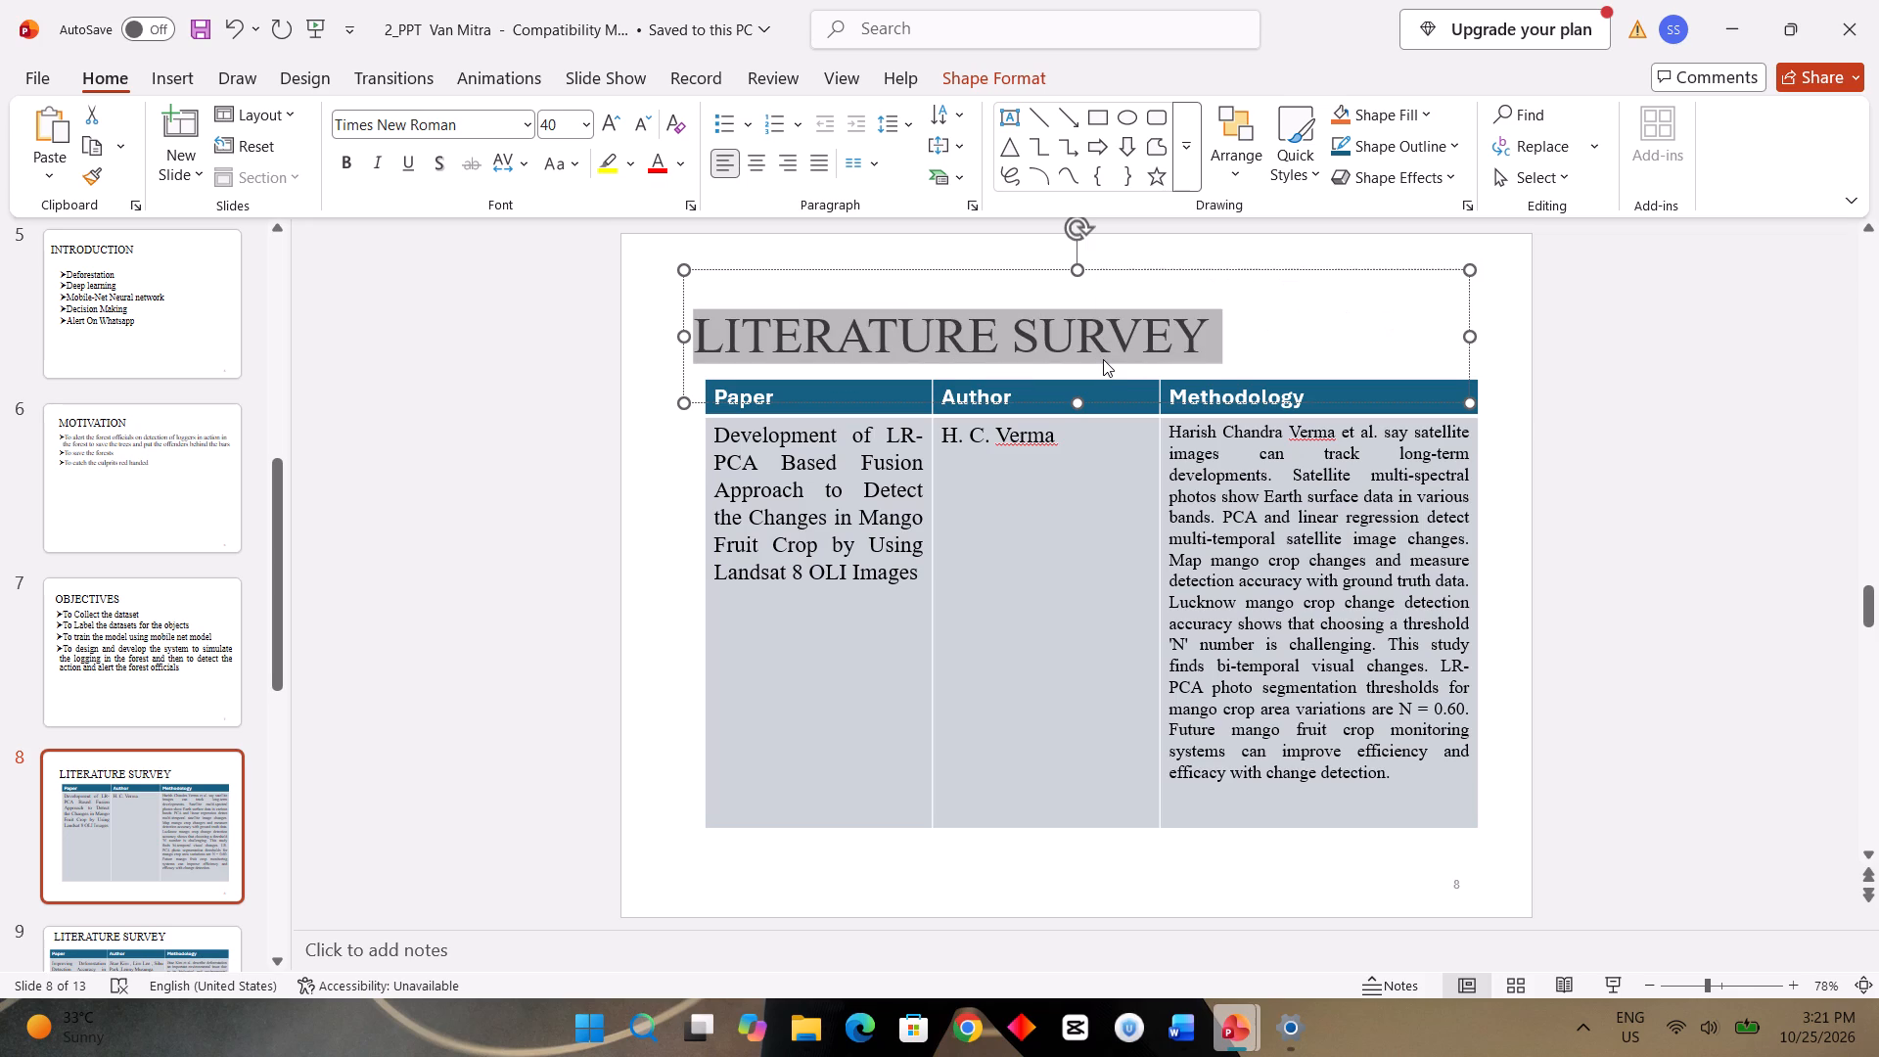
key(ctrl+c)
Switch to Universal presentation and replace the slide 8 title "Navigating Q&A sessions" with the copied LITERATURE SURVEY title.
drag(1219, 1029, 1211, 1026)
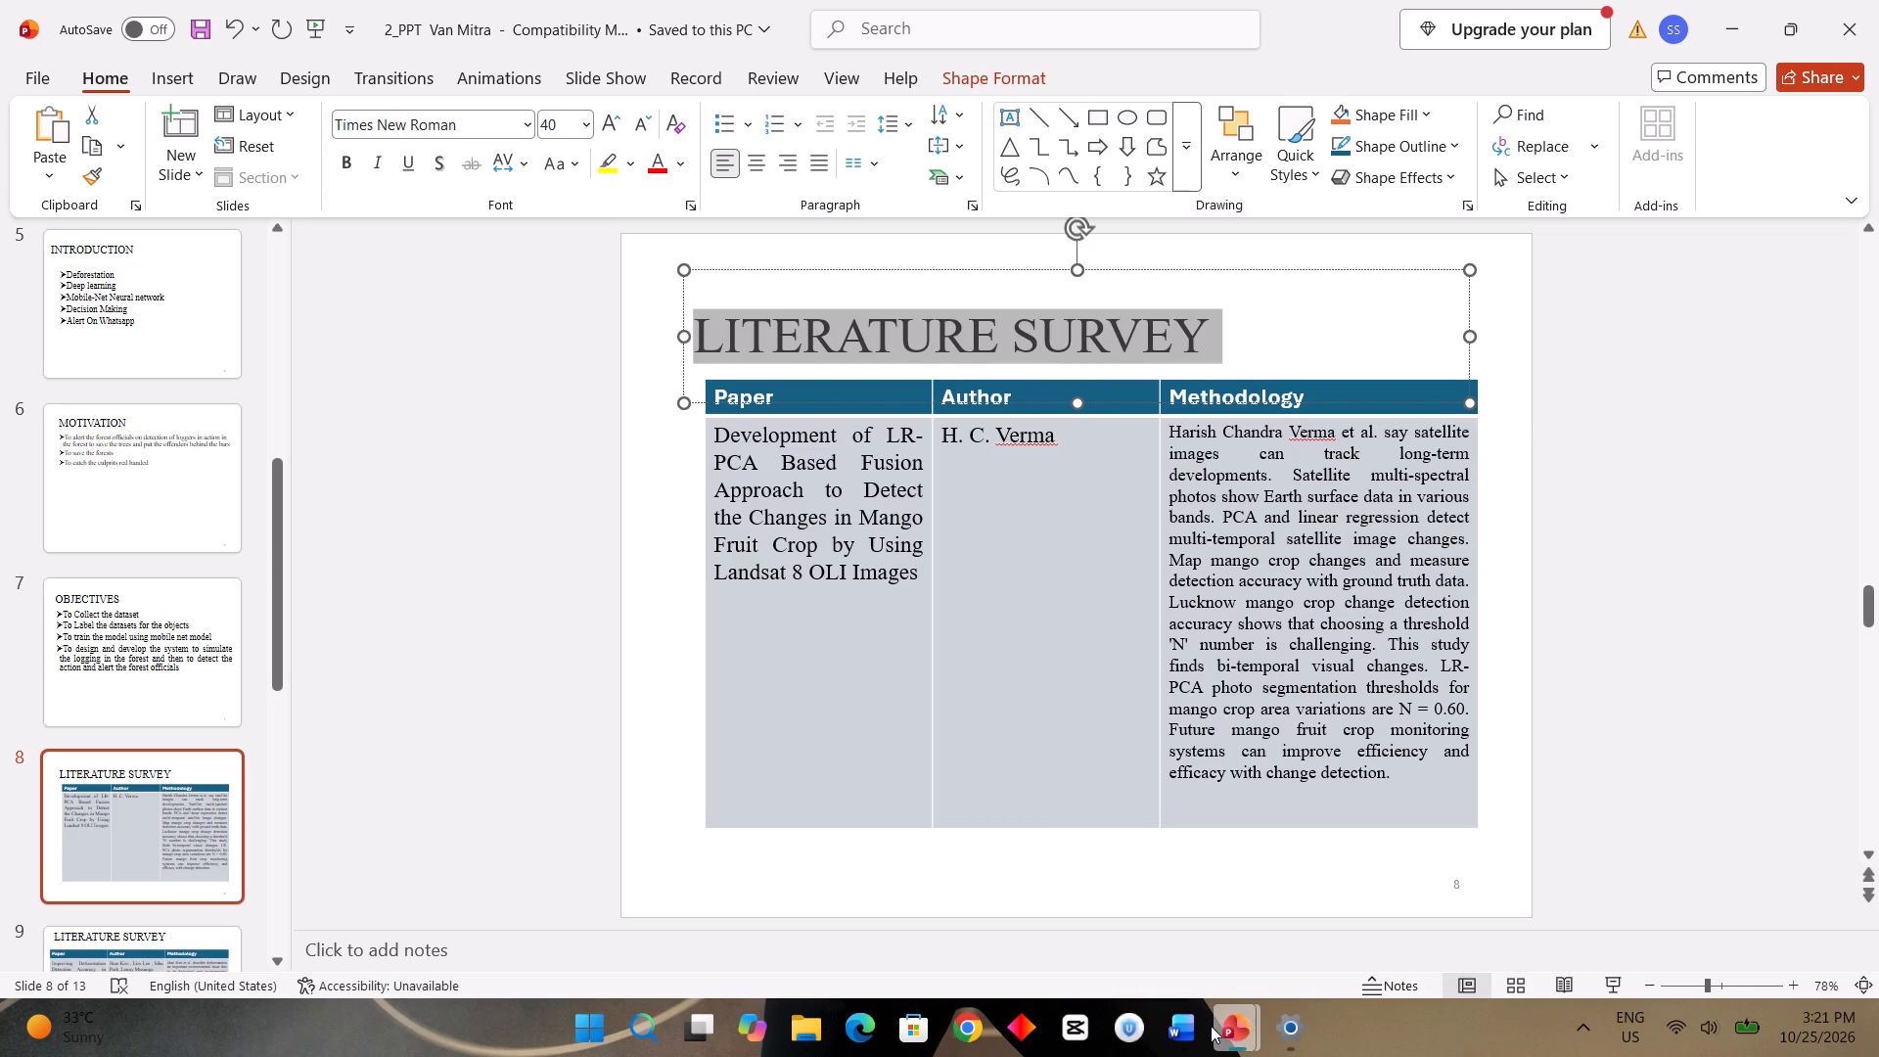
click(1211, 1026)
click(1313, 927)
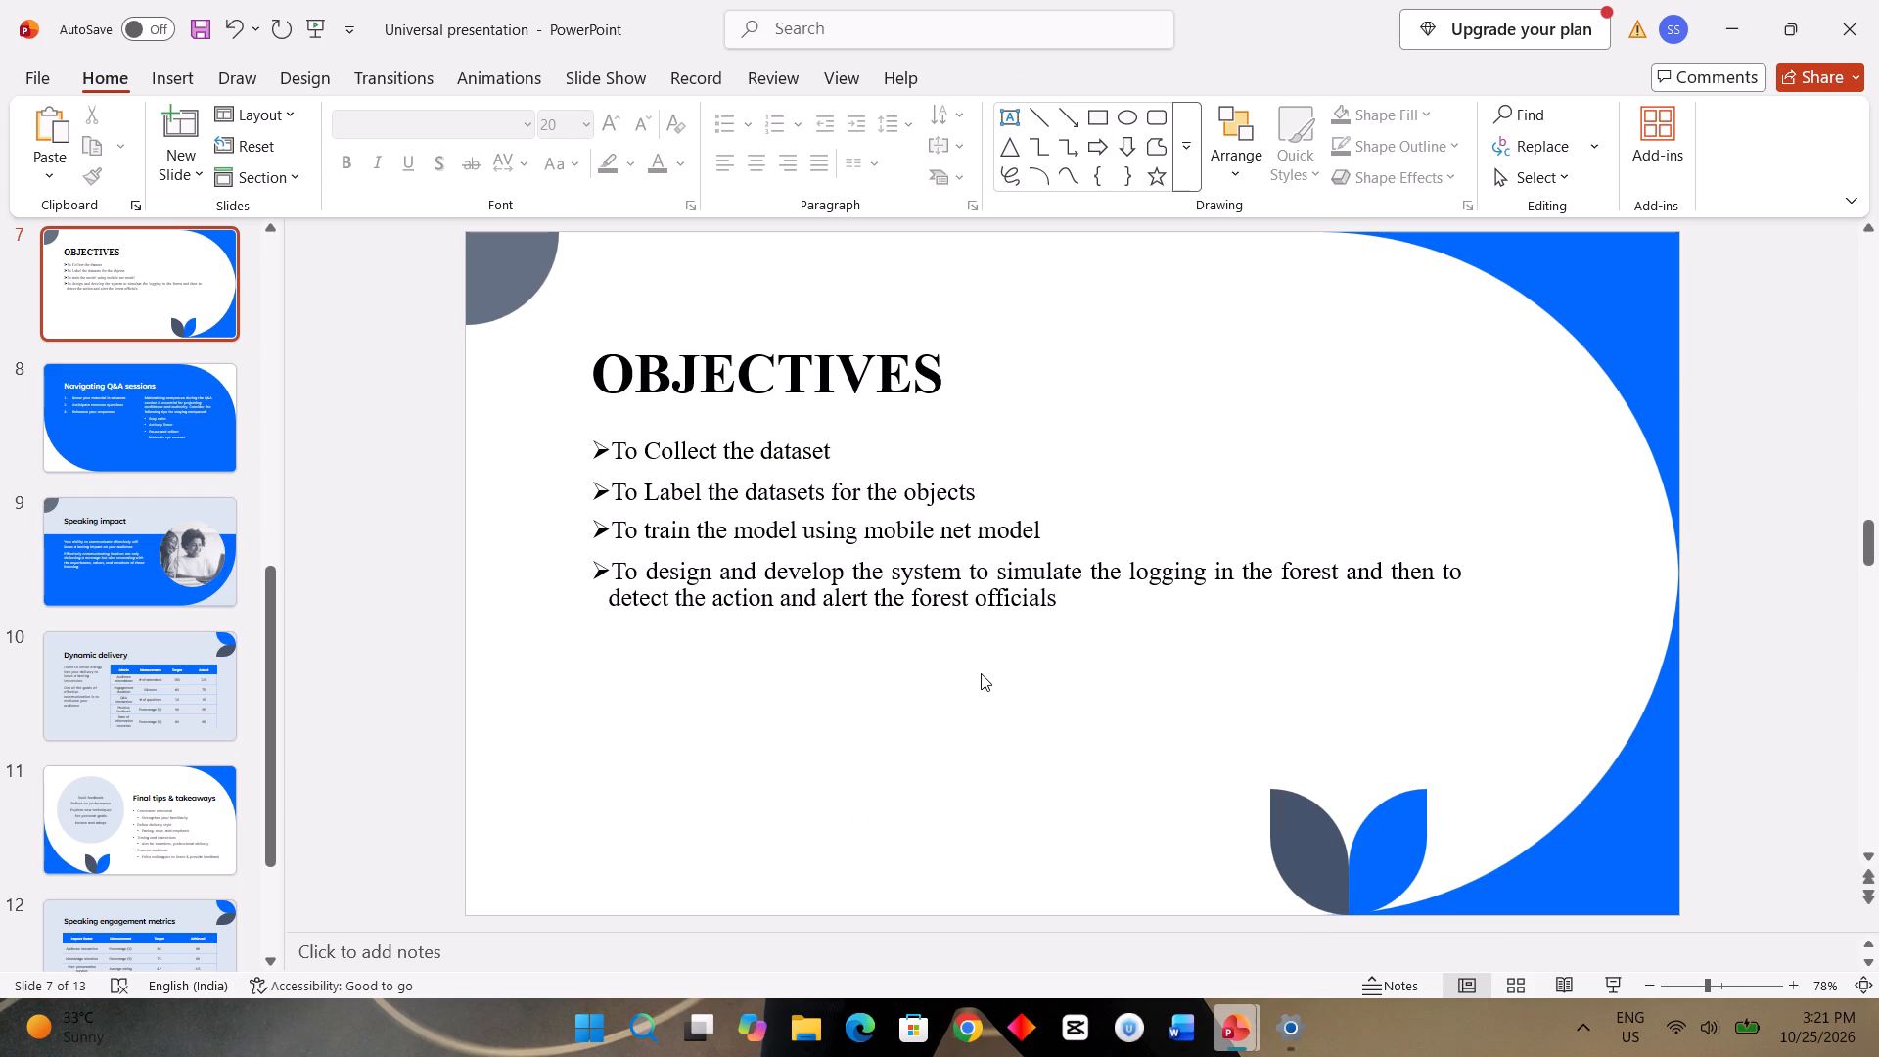
click(981, 673)
key(Down)
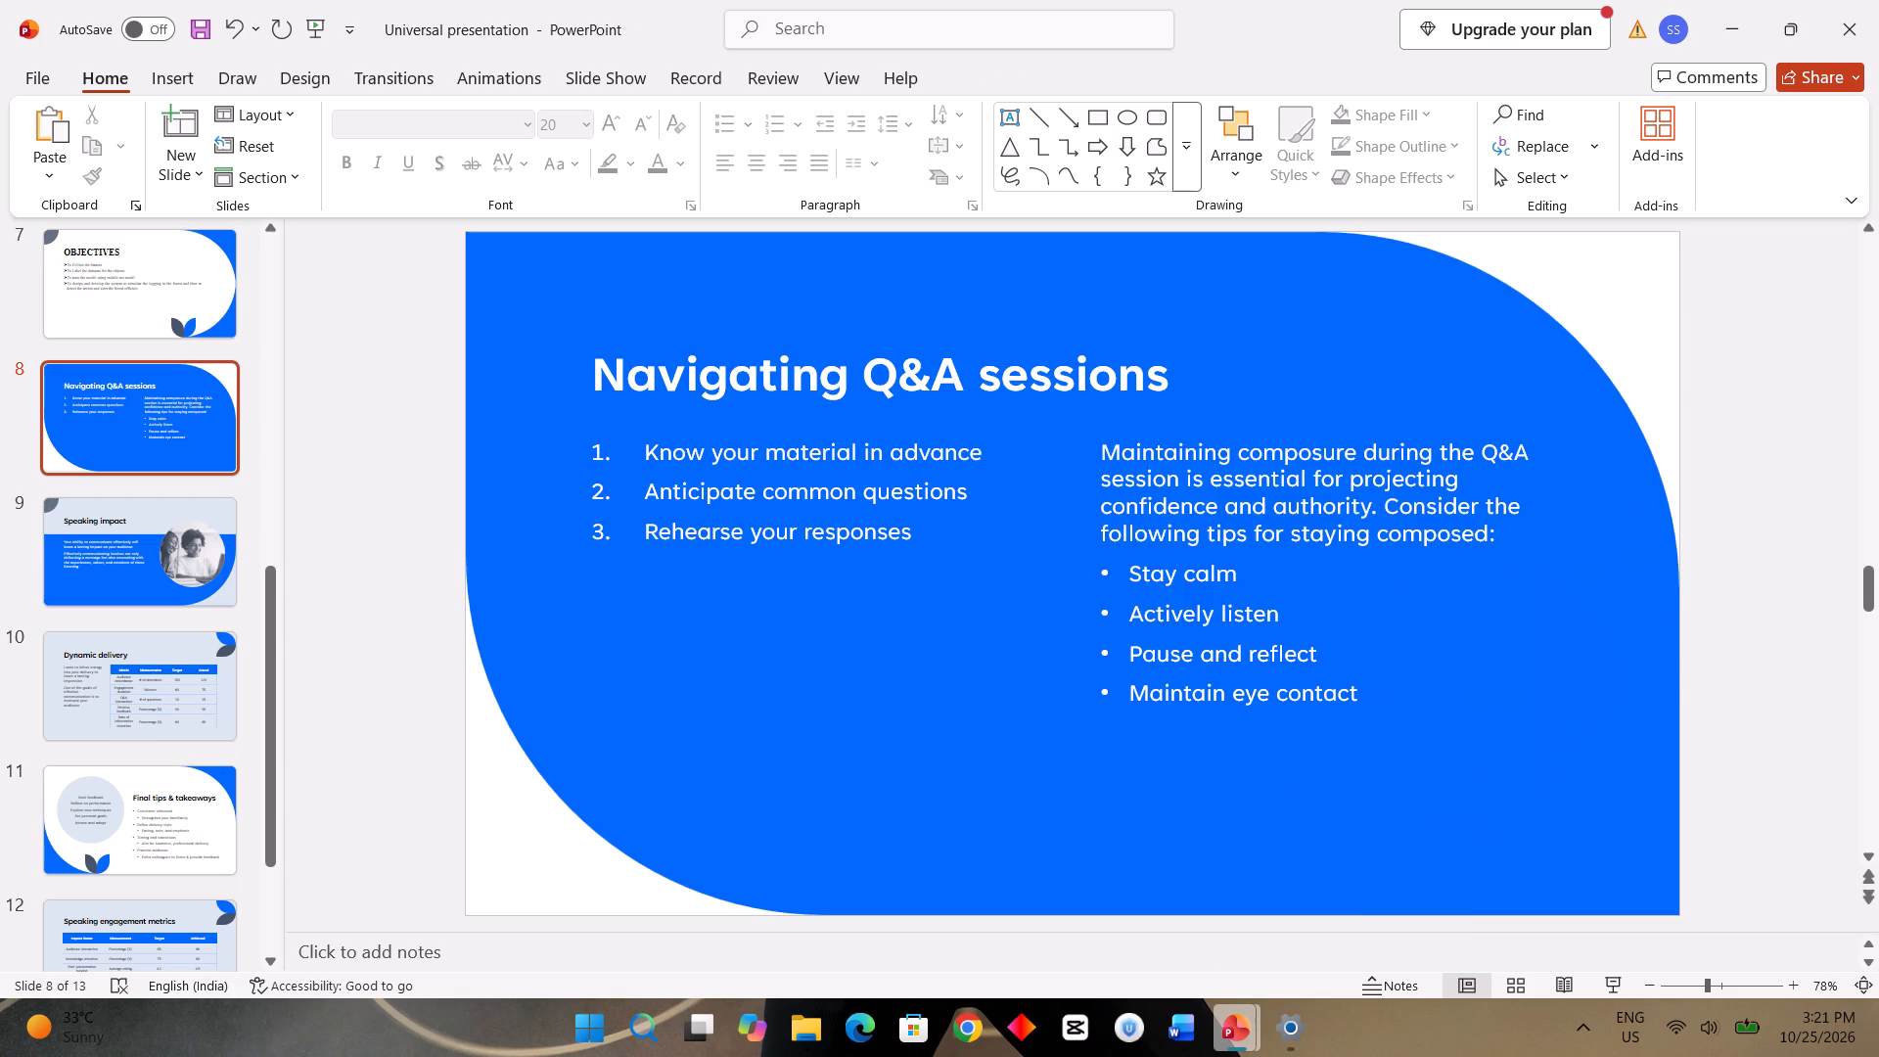
click(641, 376)
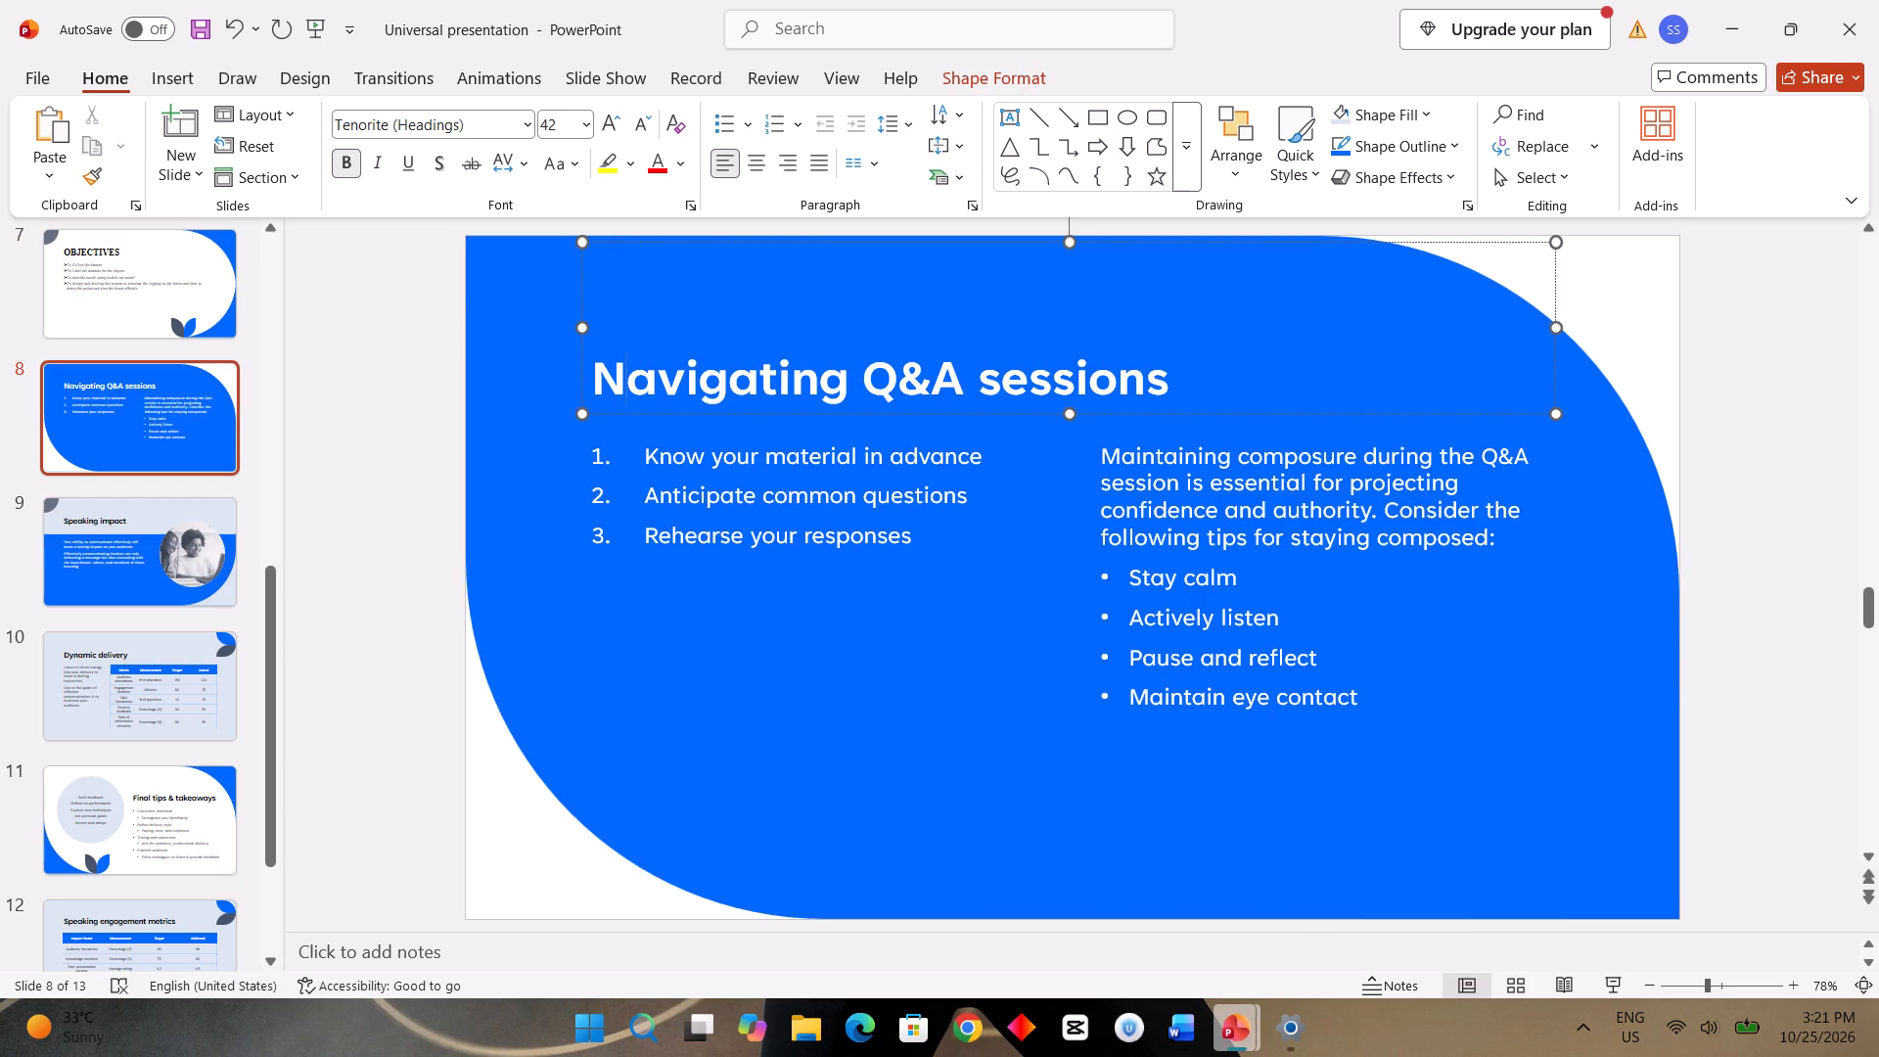
click(1177, 374)
key(BackSpace)
key(BackSpace)
key(BackSpace)
key(BackSpace)
key(BackSpace)
key(BackSpace)
key(BackSpace)
key(BackSpace)
key(BackSpace)
key(BackSpace)
key(BackSpace)
key(BackSpace)
key(BackSpace)
key(BackSpace)
key(BackSpace)
key(BackSpace)
key(BackSpace)
key(BackSpace)
key(BackSpace)
key(BackSpace)
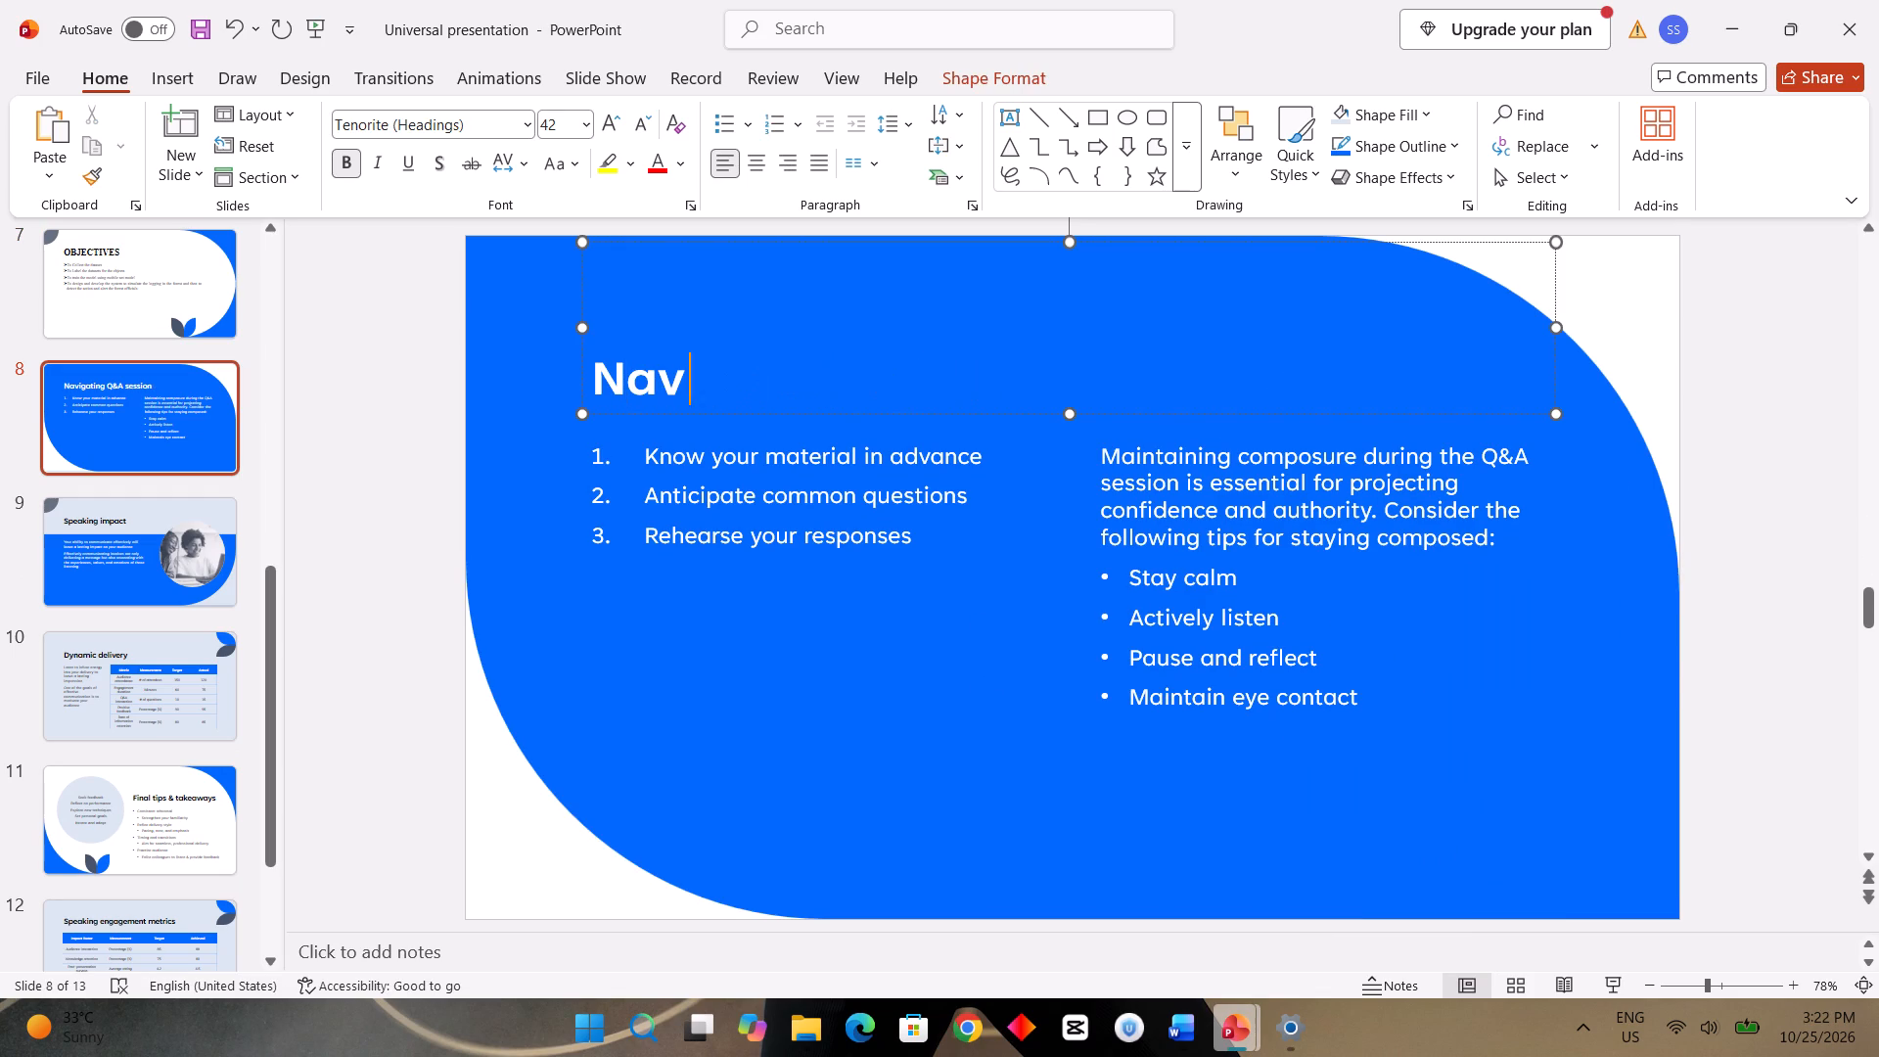
key(ctrl+v)
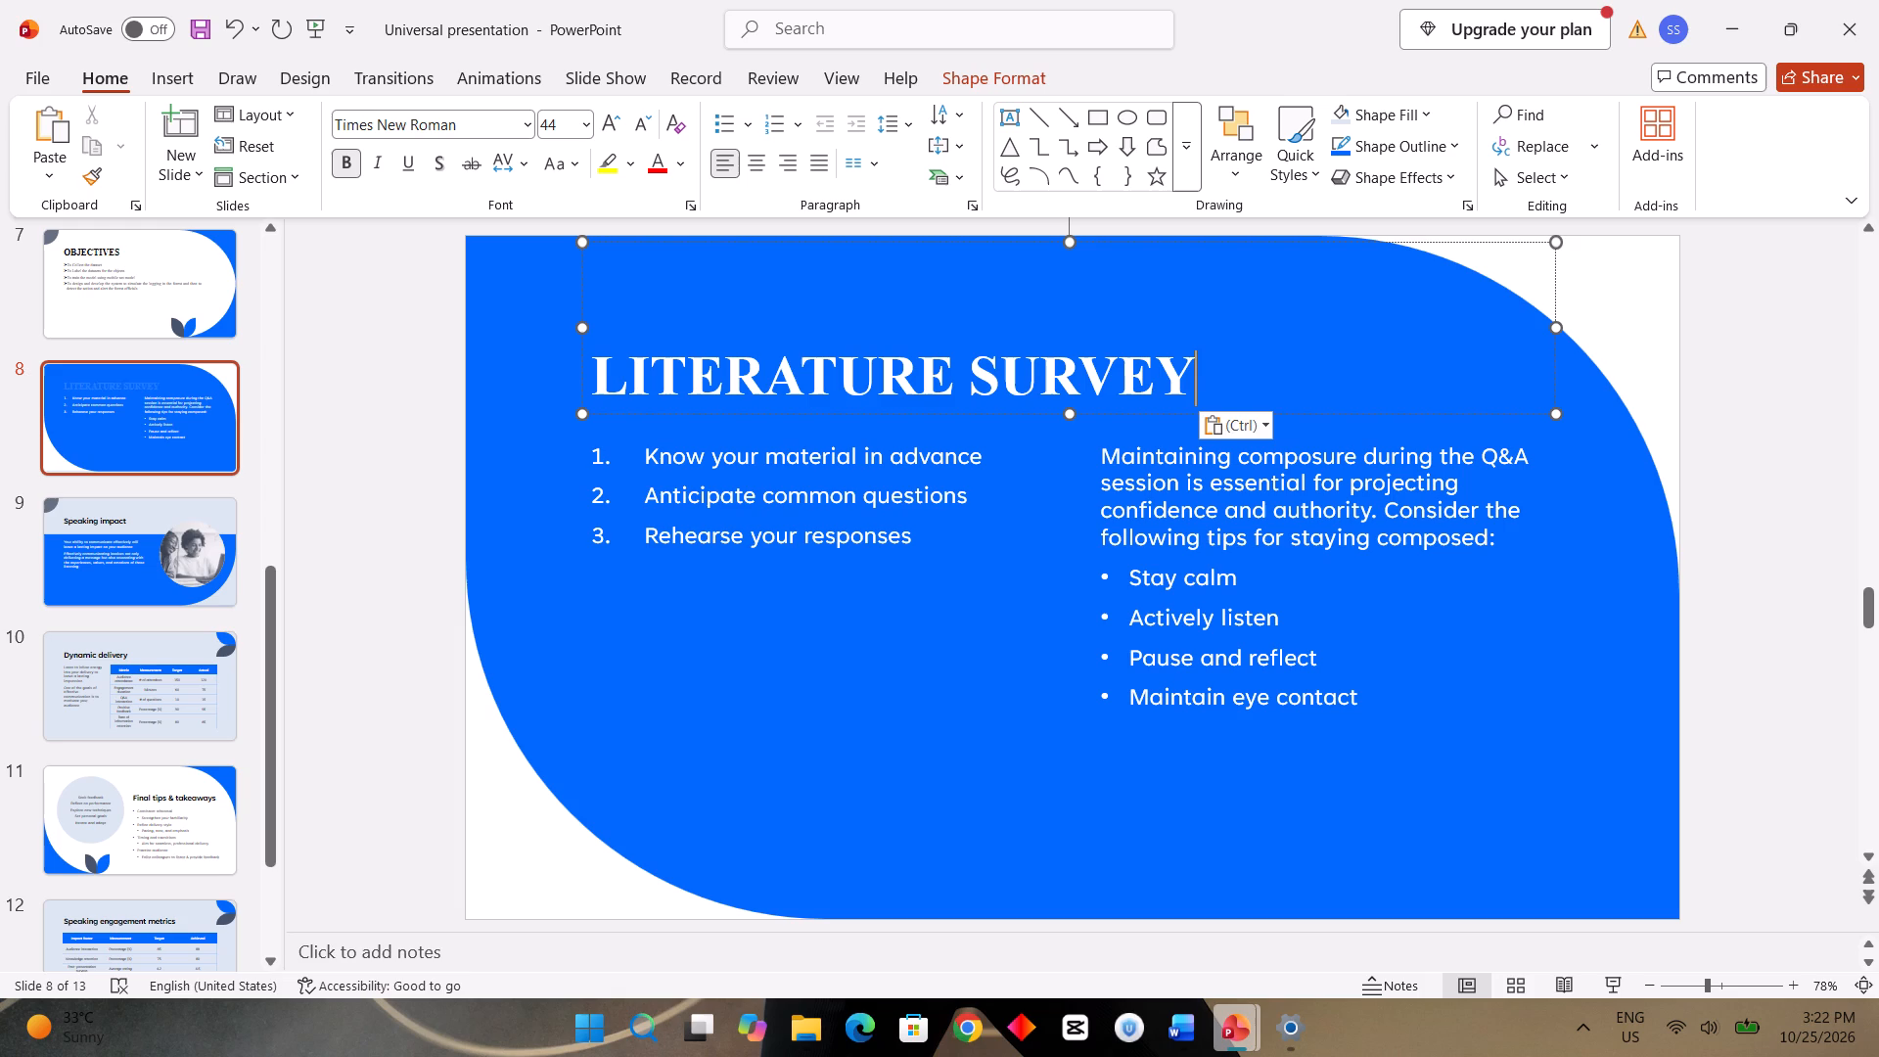
Delete the numbered list starting "Know your material in advance" from slide 8, along with its emptied placeholder.
click(595, 461)
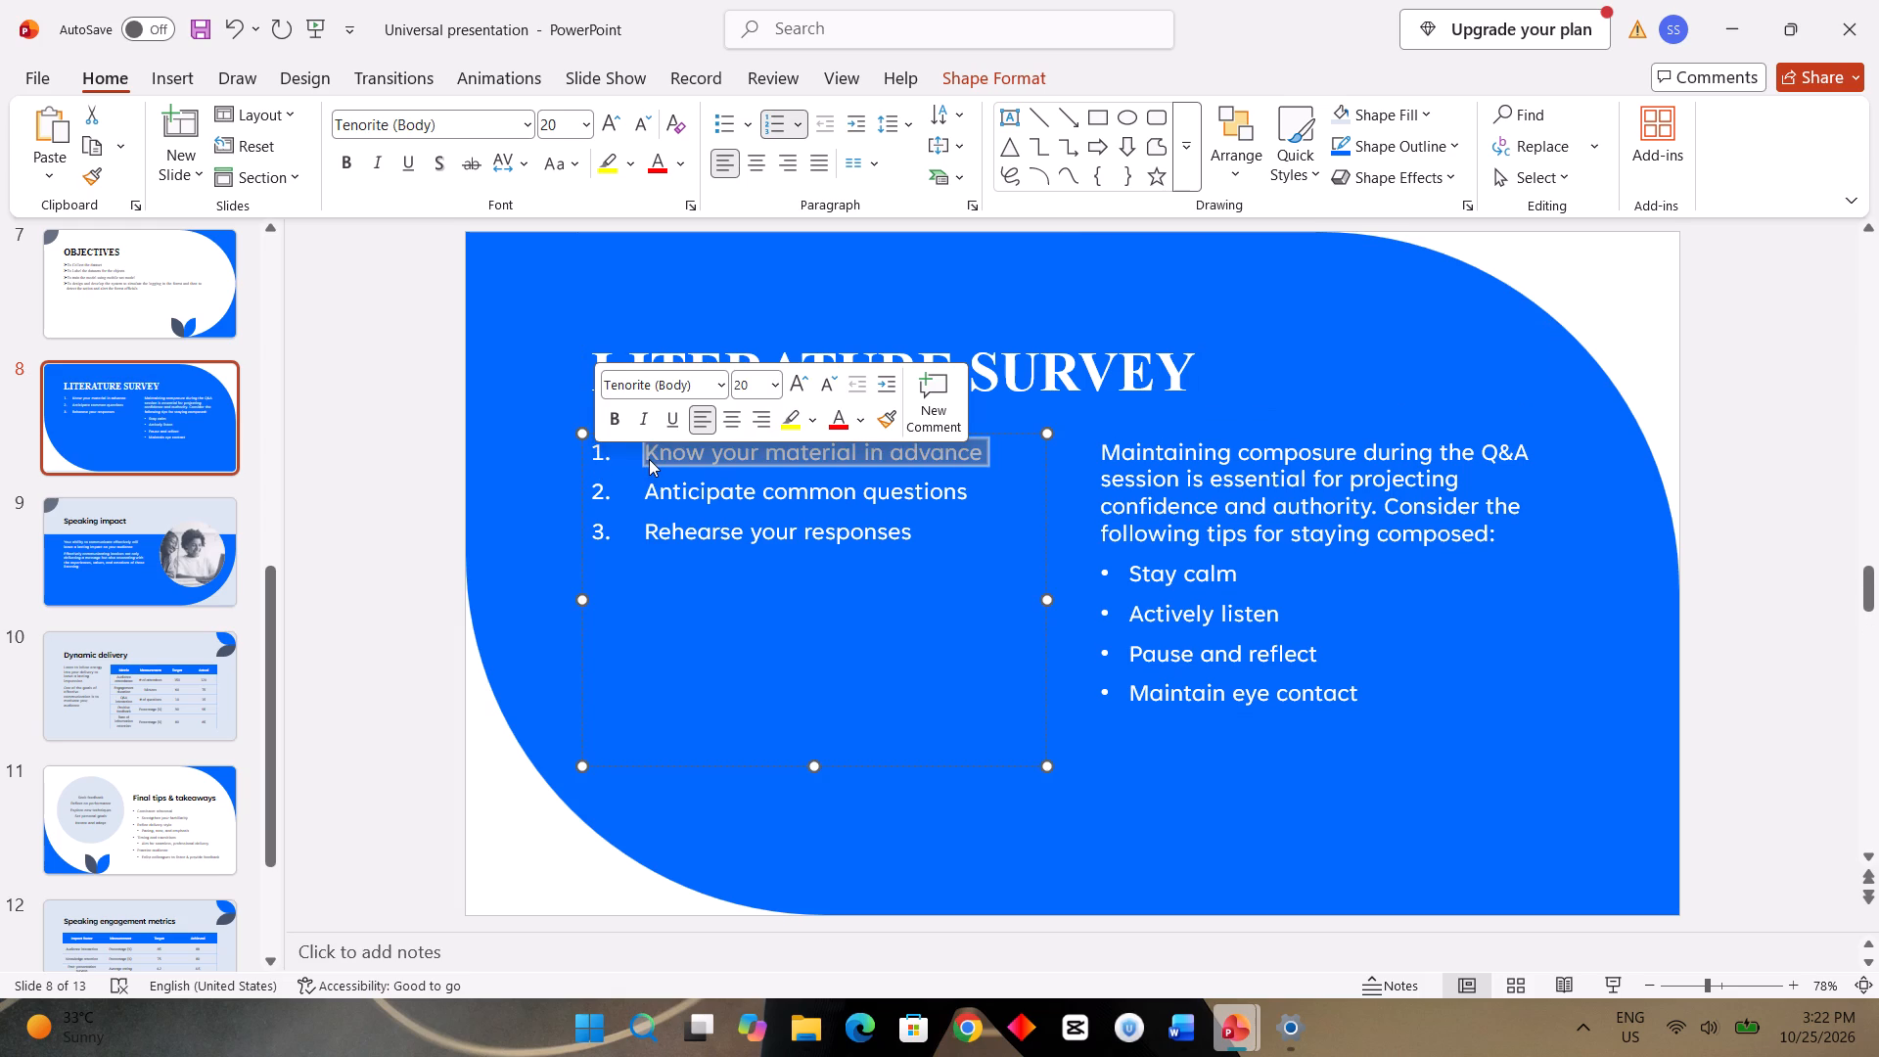
key(Delete)
key(Delete)
key(Delete)
key(Delete)
key(Delete)
key(Delete)
key(Delete)
key(Delete)
key(Delete)
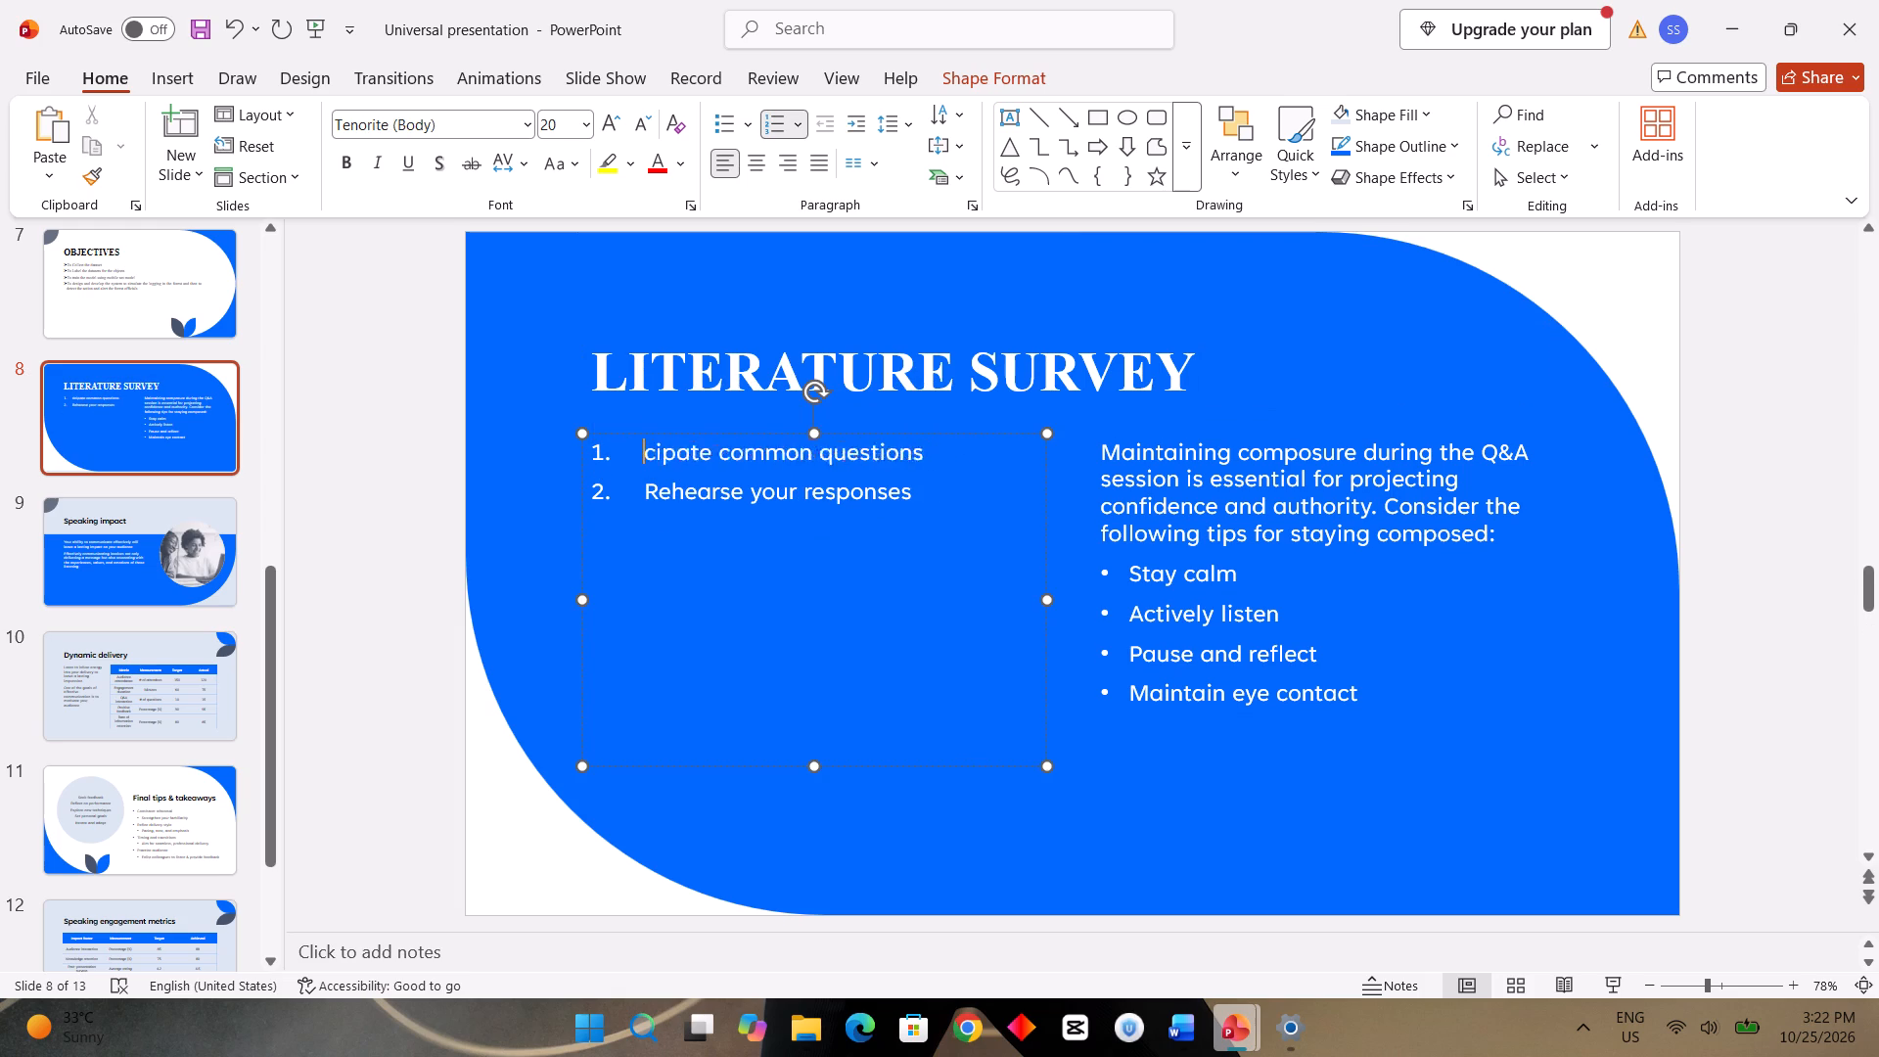
click(966, 433)
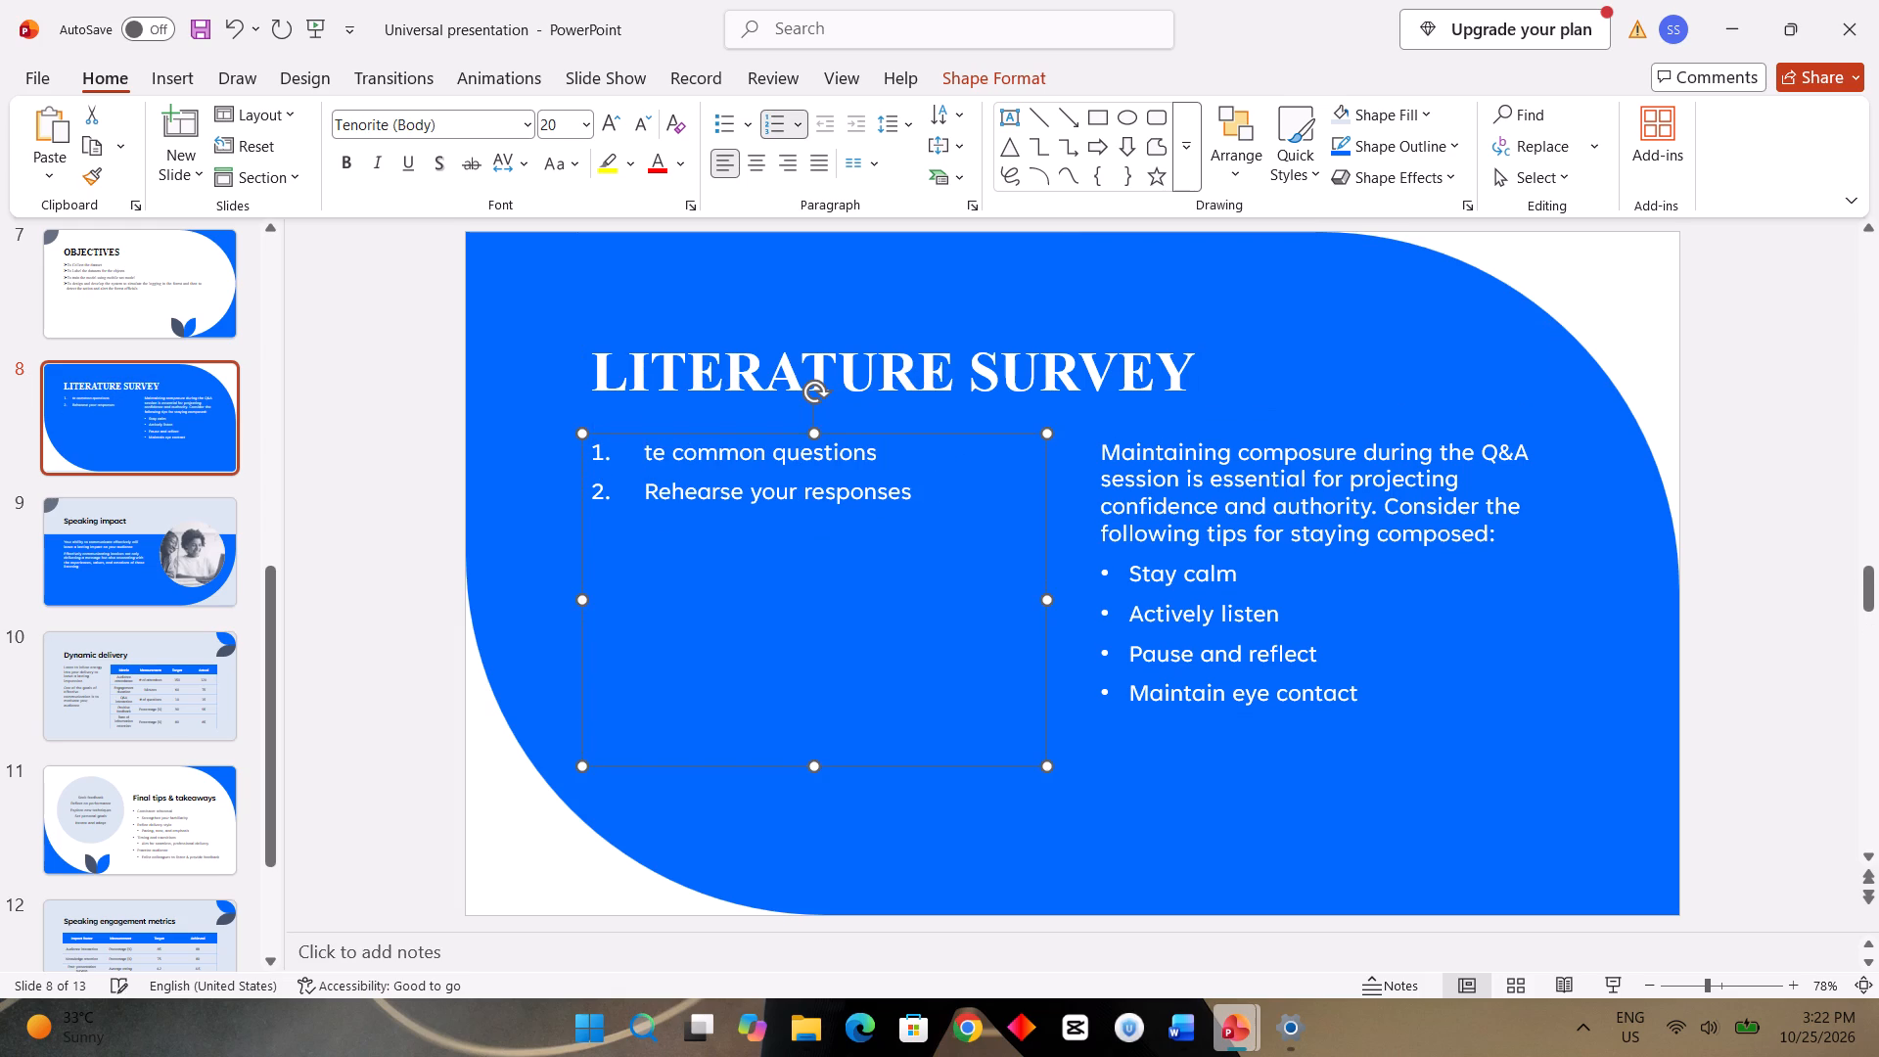
click(966, 433)
key(Delete)
key(Delete)
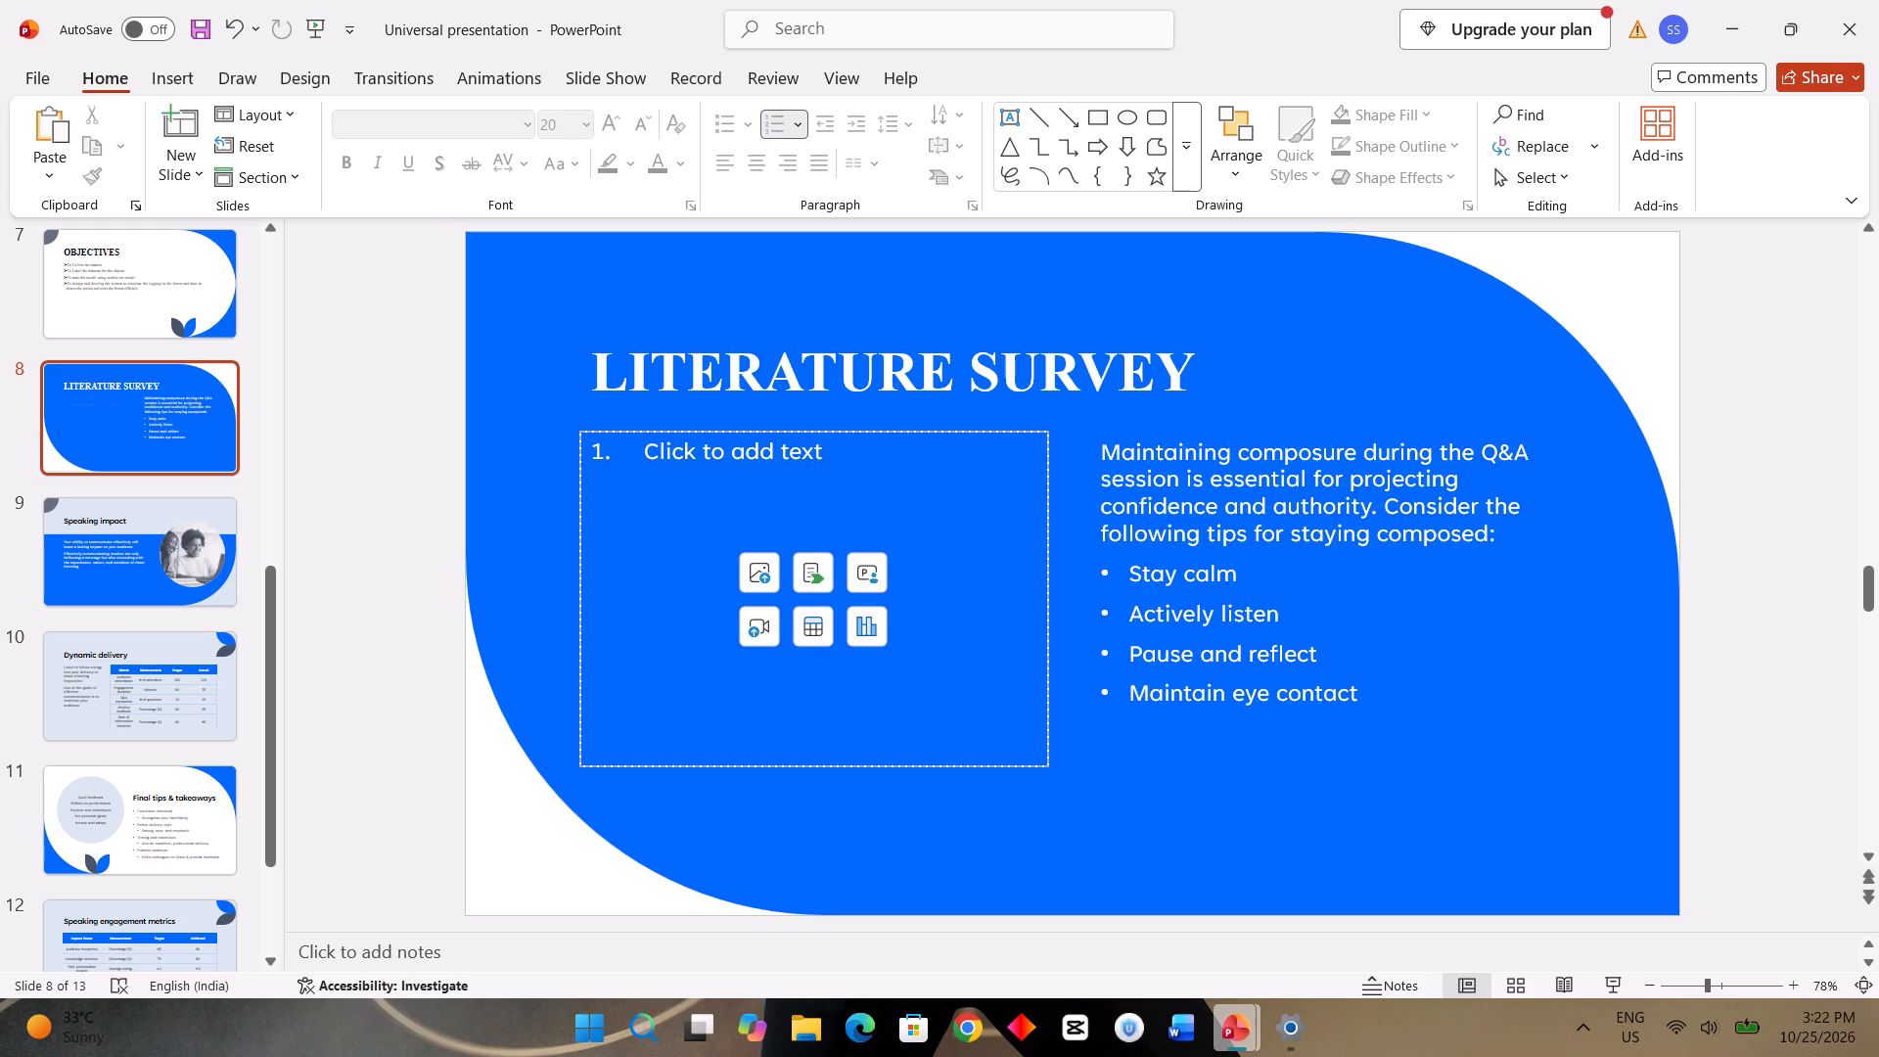
click(931, 427)
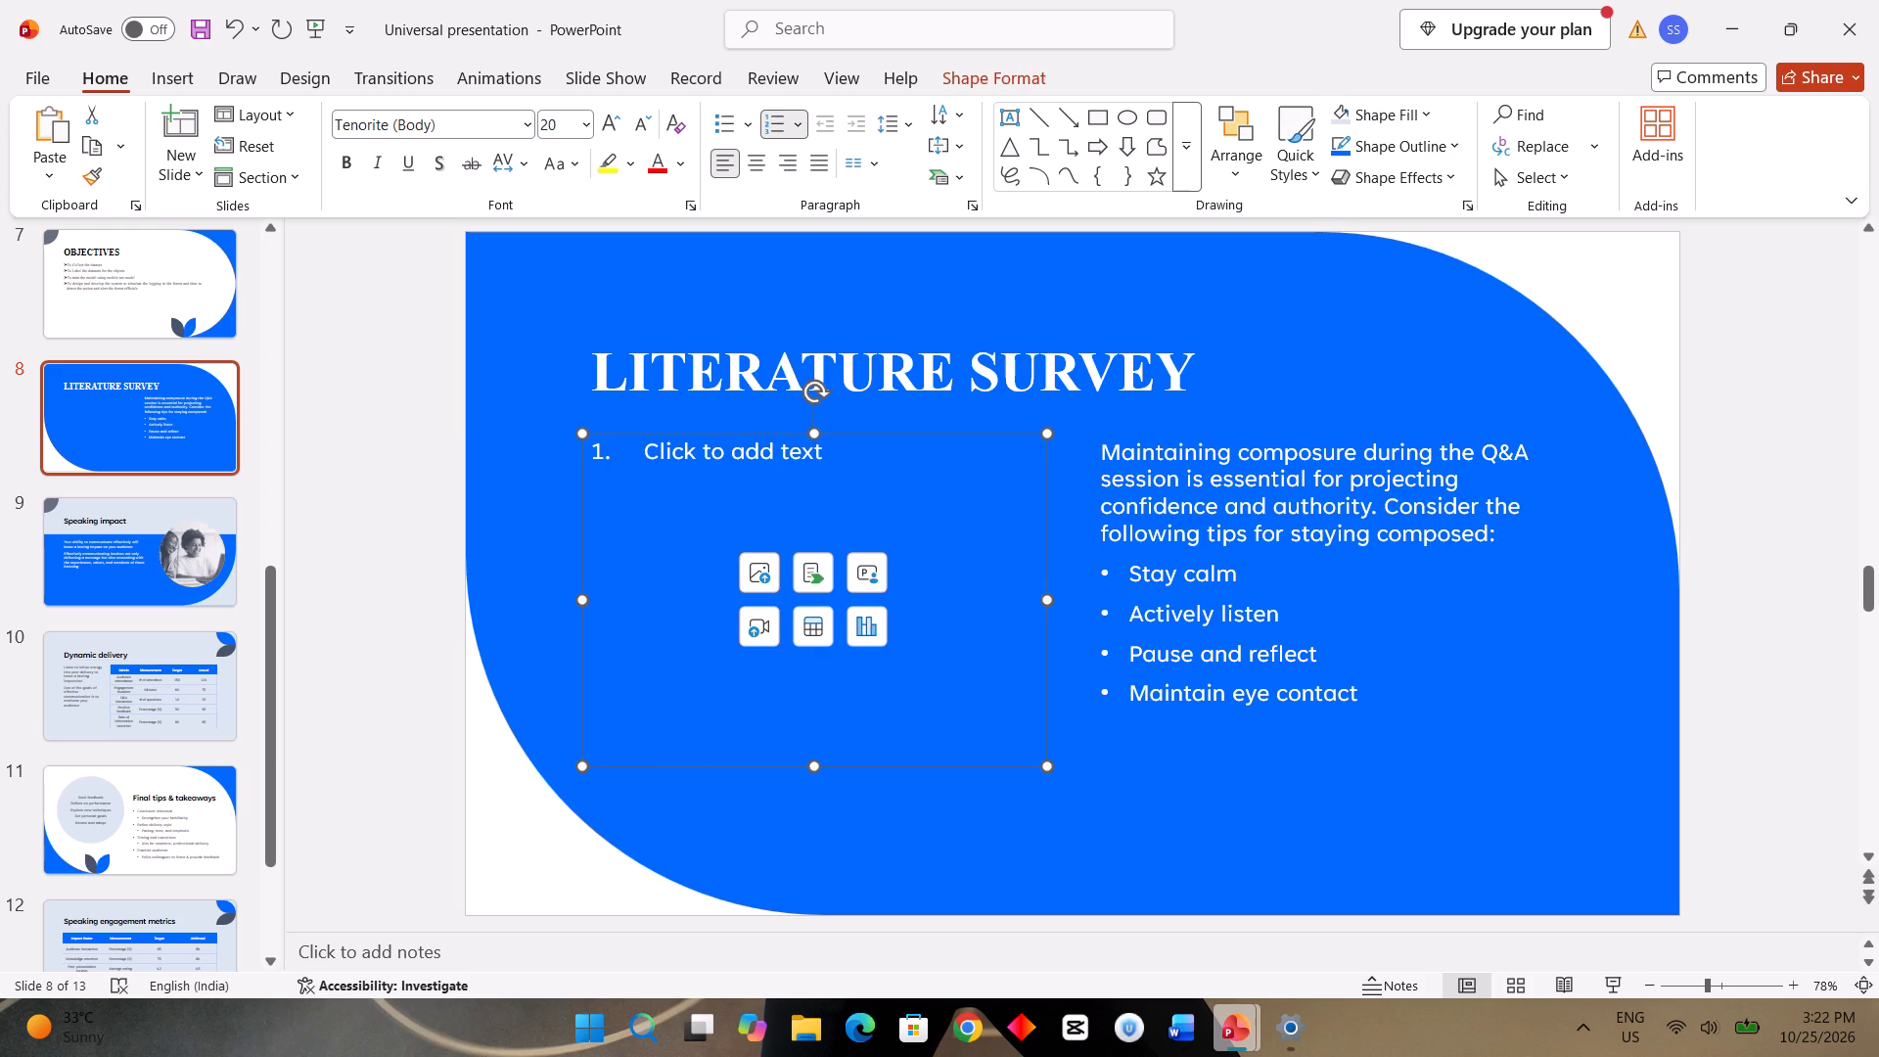
key(Delete)
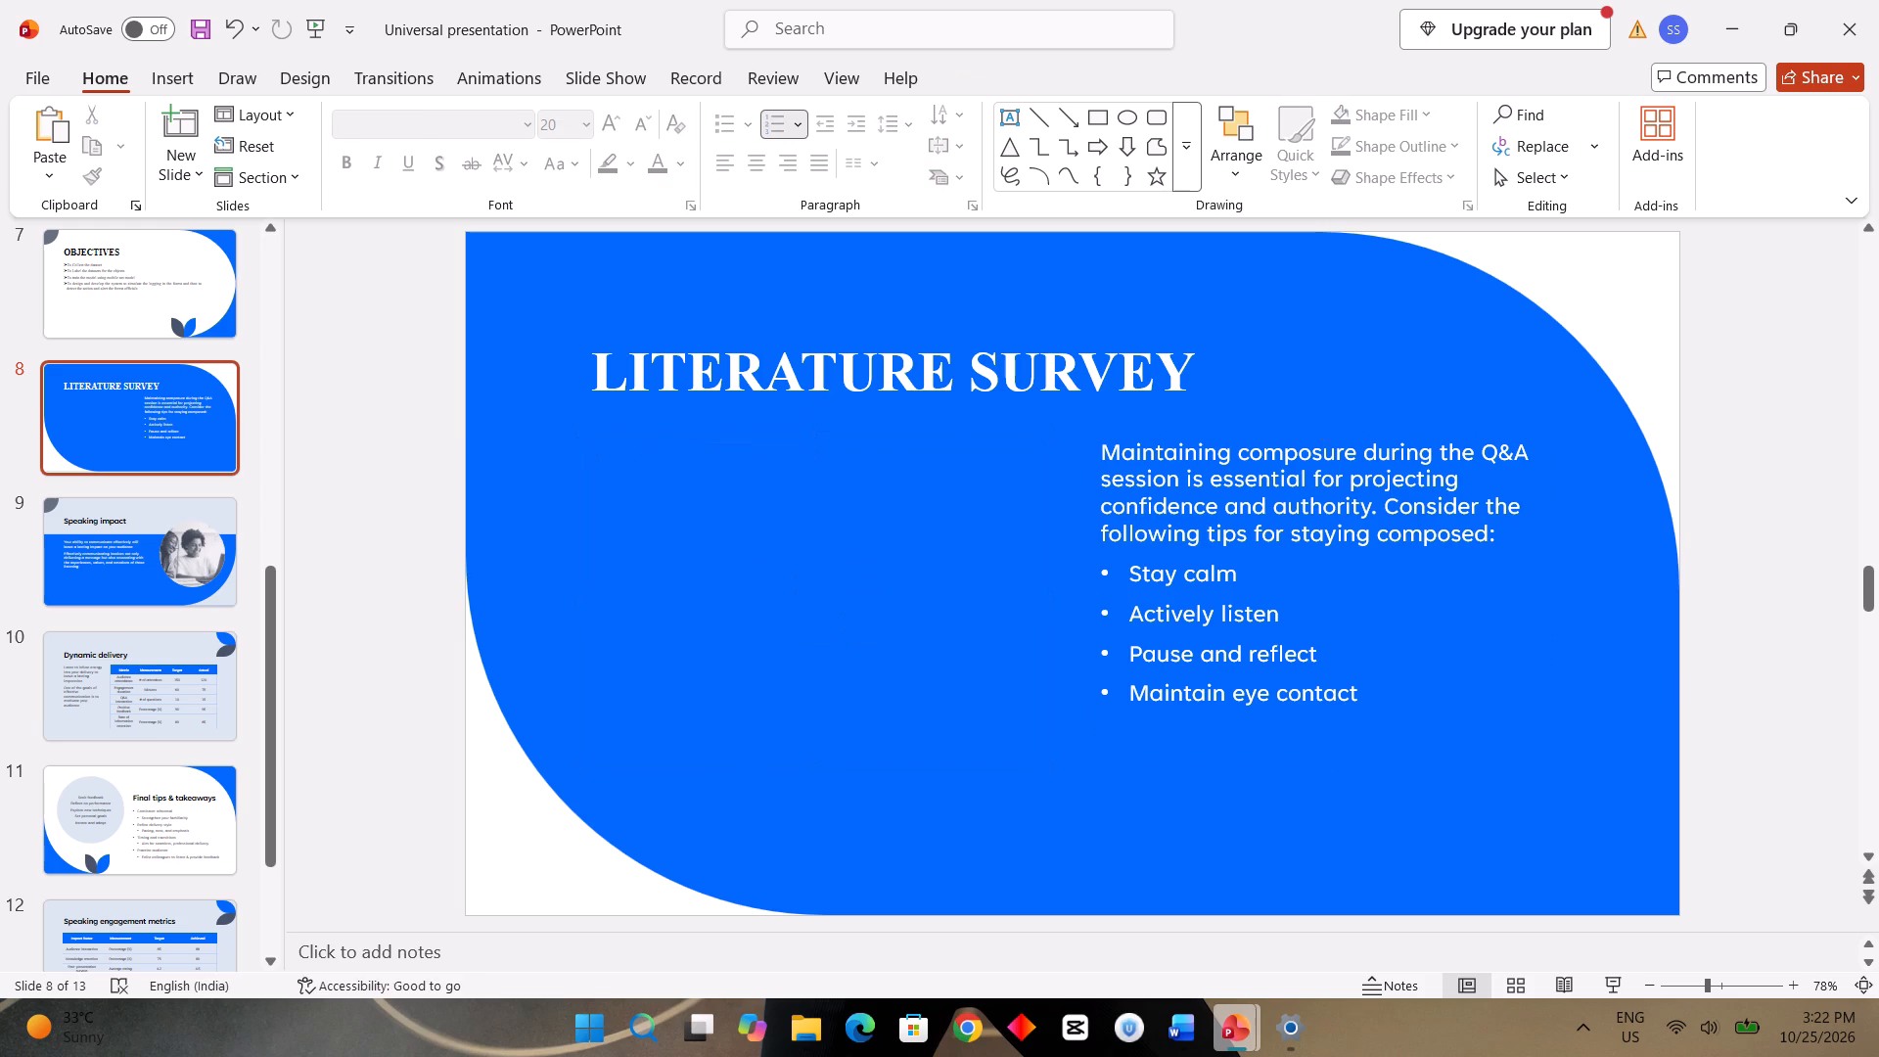
Clear all the "Maintaining composure" paragraph and bullet text from the second column of slide 8.
click(1254, 438)
key(Delete)
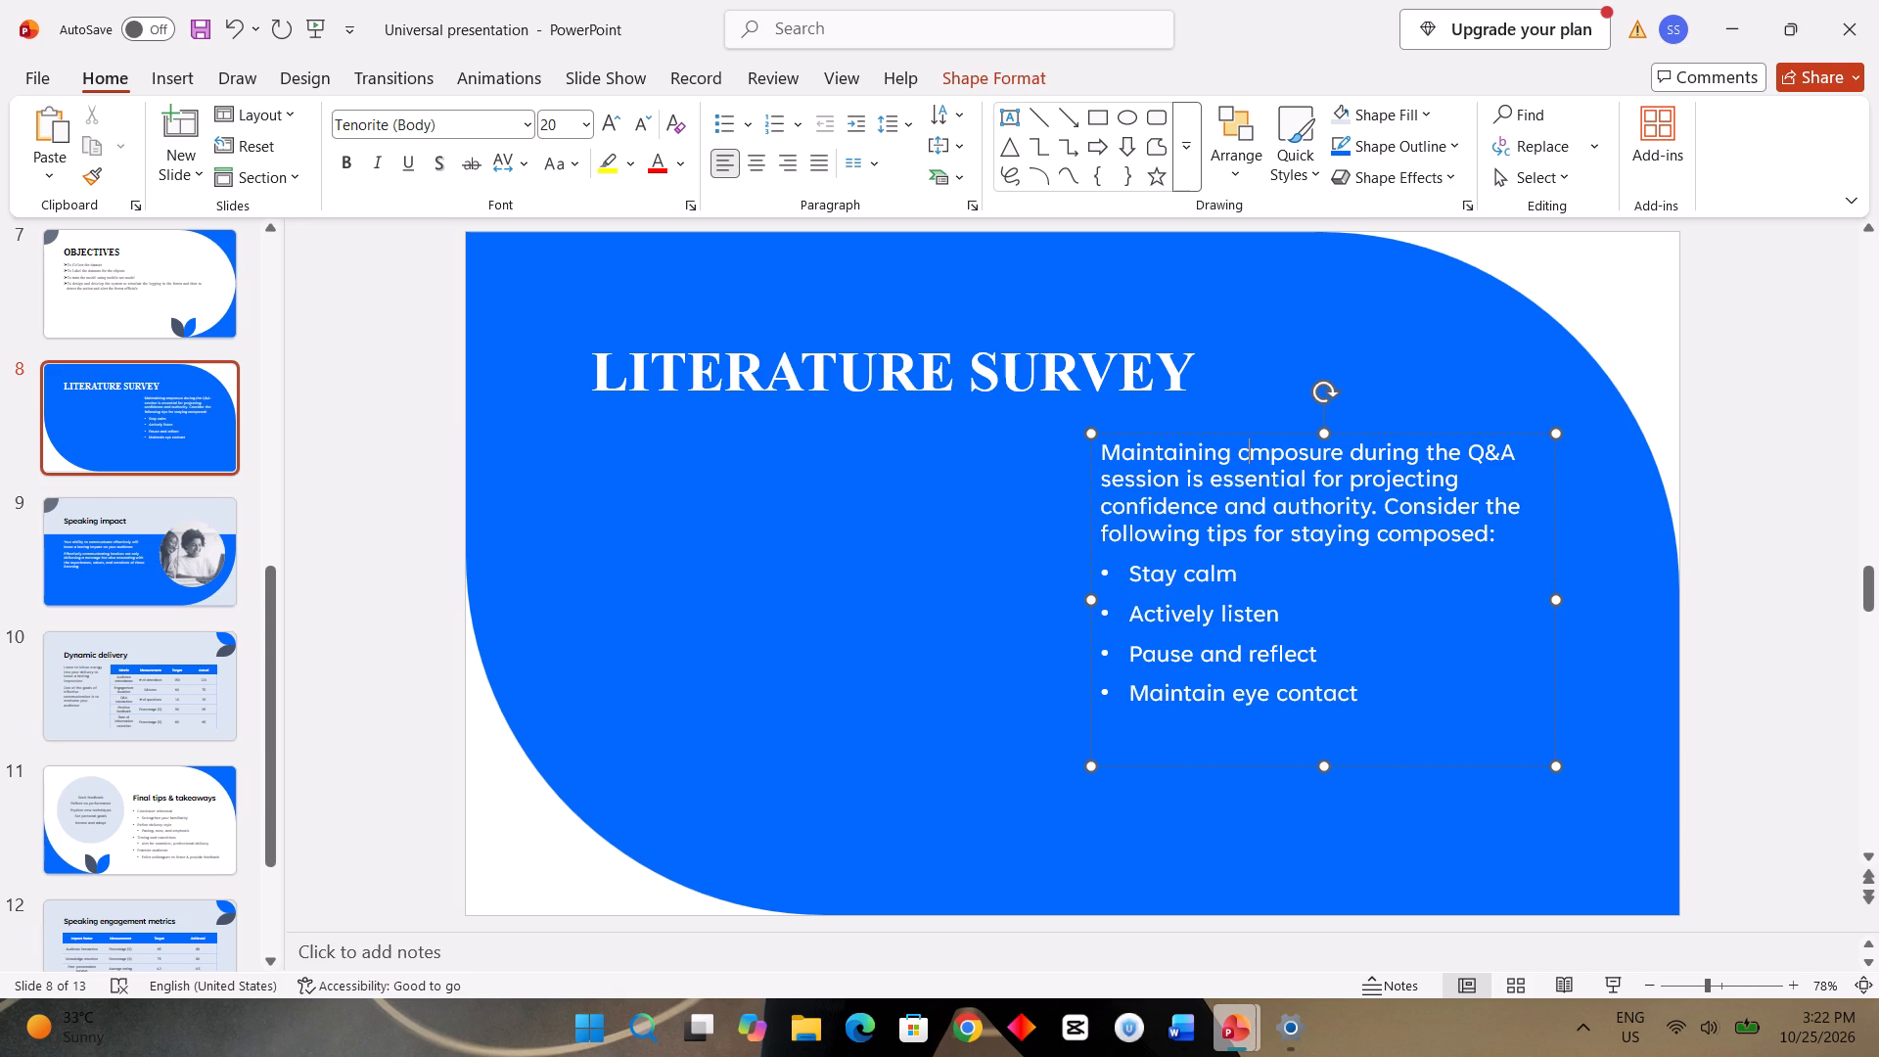
click(1372, 697)
key(BackSpace)
key(BackSpace)
key(BackSpace)
key(BackSpace)
key(BackSpace)
key(BackSpace)
key(BackSpace)
key(BackSpace)
key(BackSpace)
key(BackSpace)
key(BackSpace)
key(BackSpace)
key(BackSpace)
key(BackSpace)
key(BackSpace)
key(BackSpace)
key(BackSpace)
key(BackSpace)
key(BackSpace)
key(BackSpace)
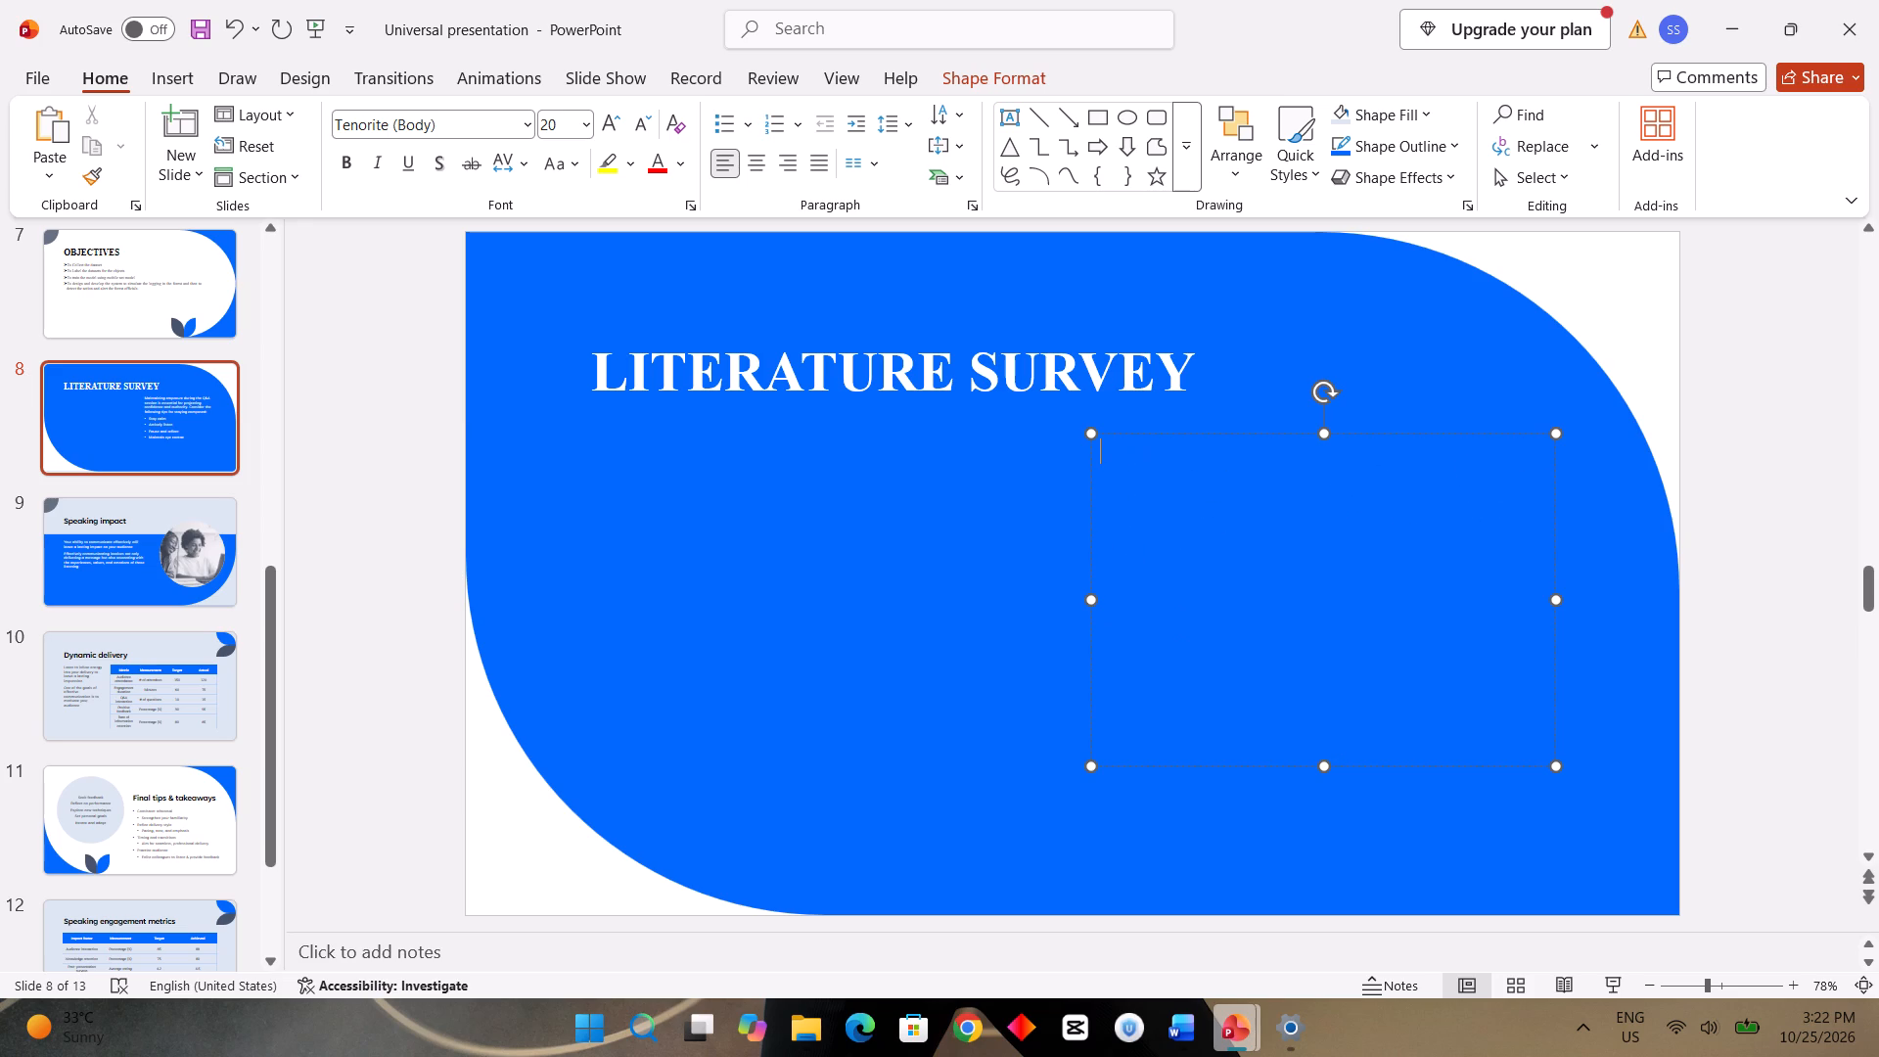
Delete the empty second-column content placeholder so that only the LITERATURE SURVEY title remains on slide 8.
click(1372, 441)
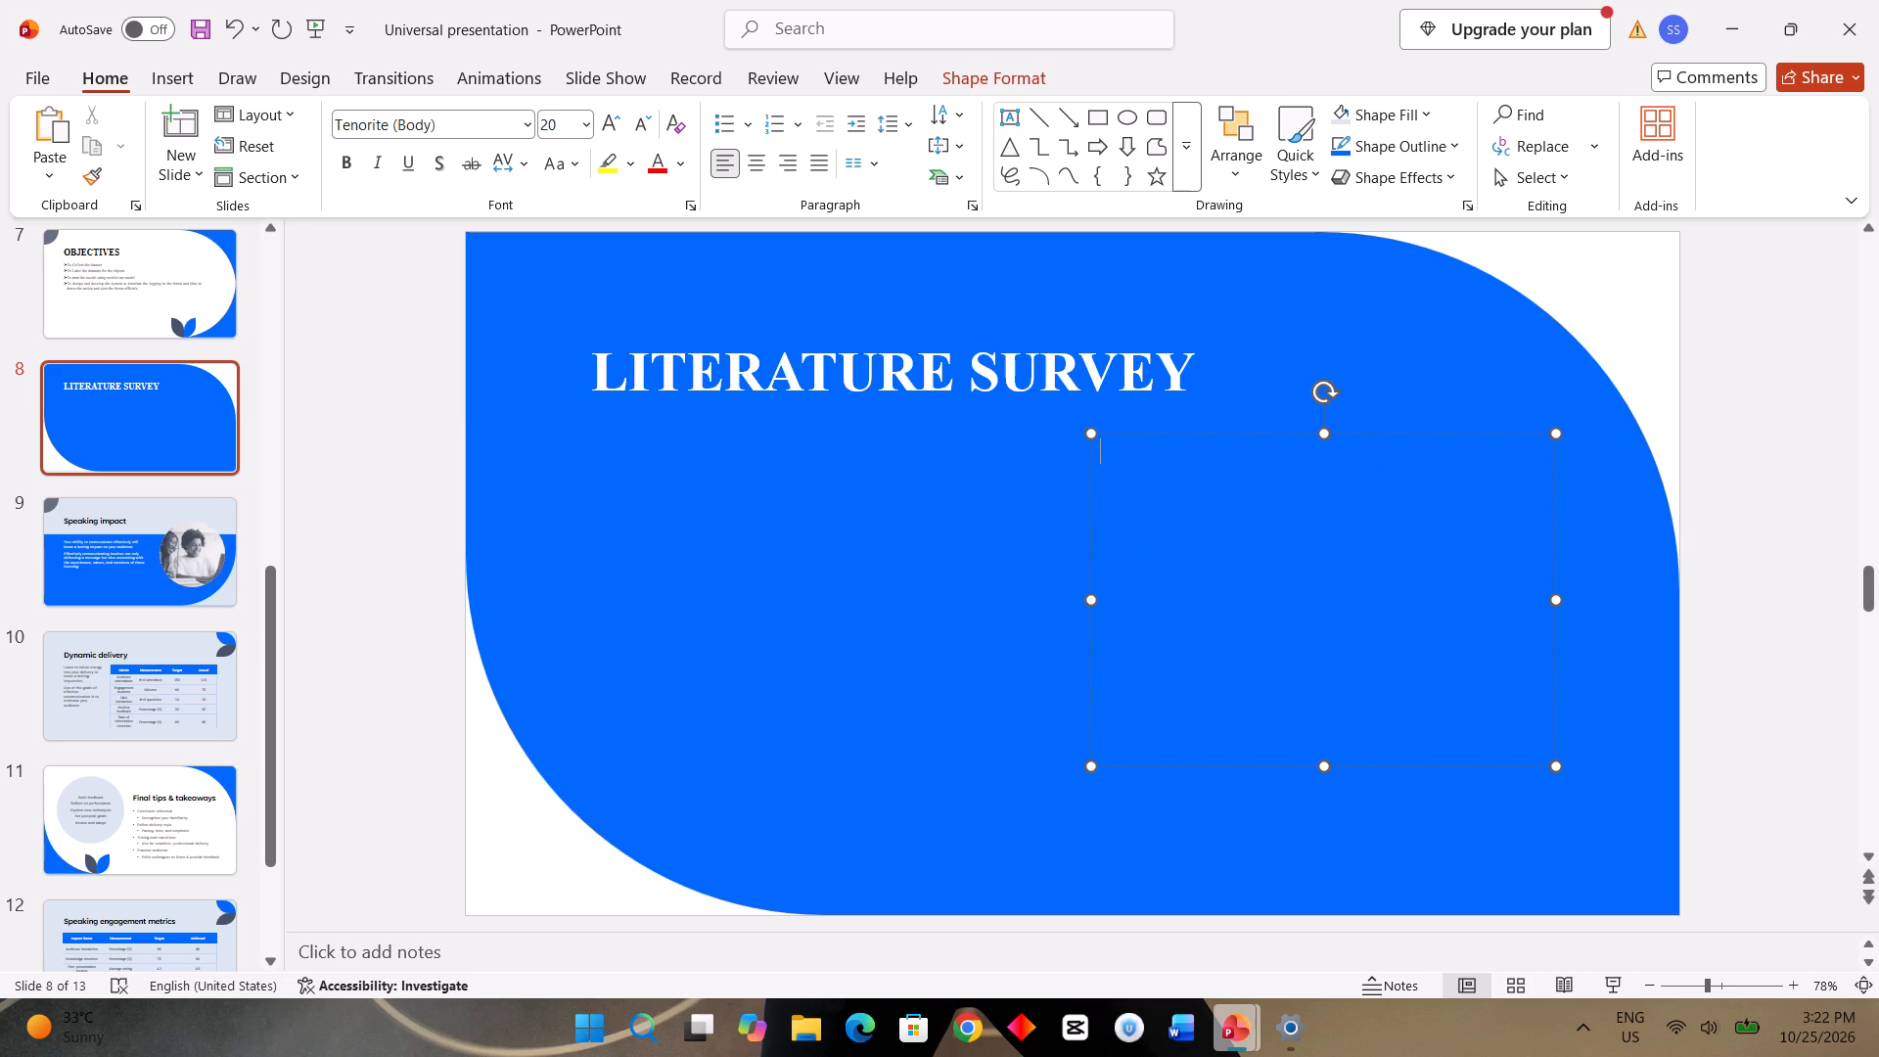
click(1377, 434)
key(Delete)
key(Delete)
key(Delete)
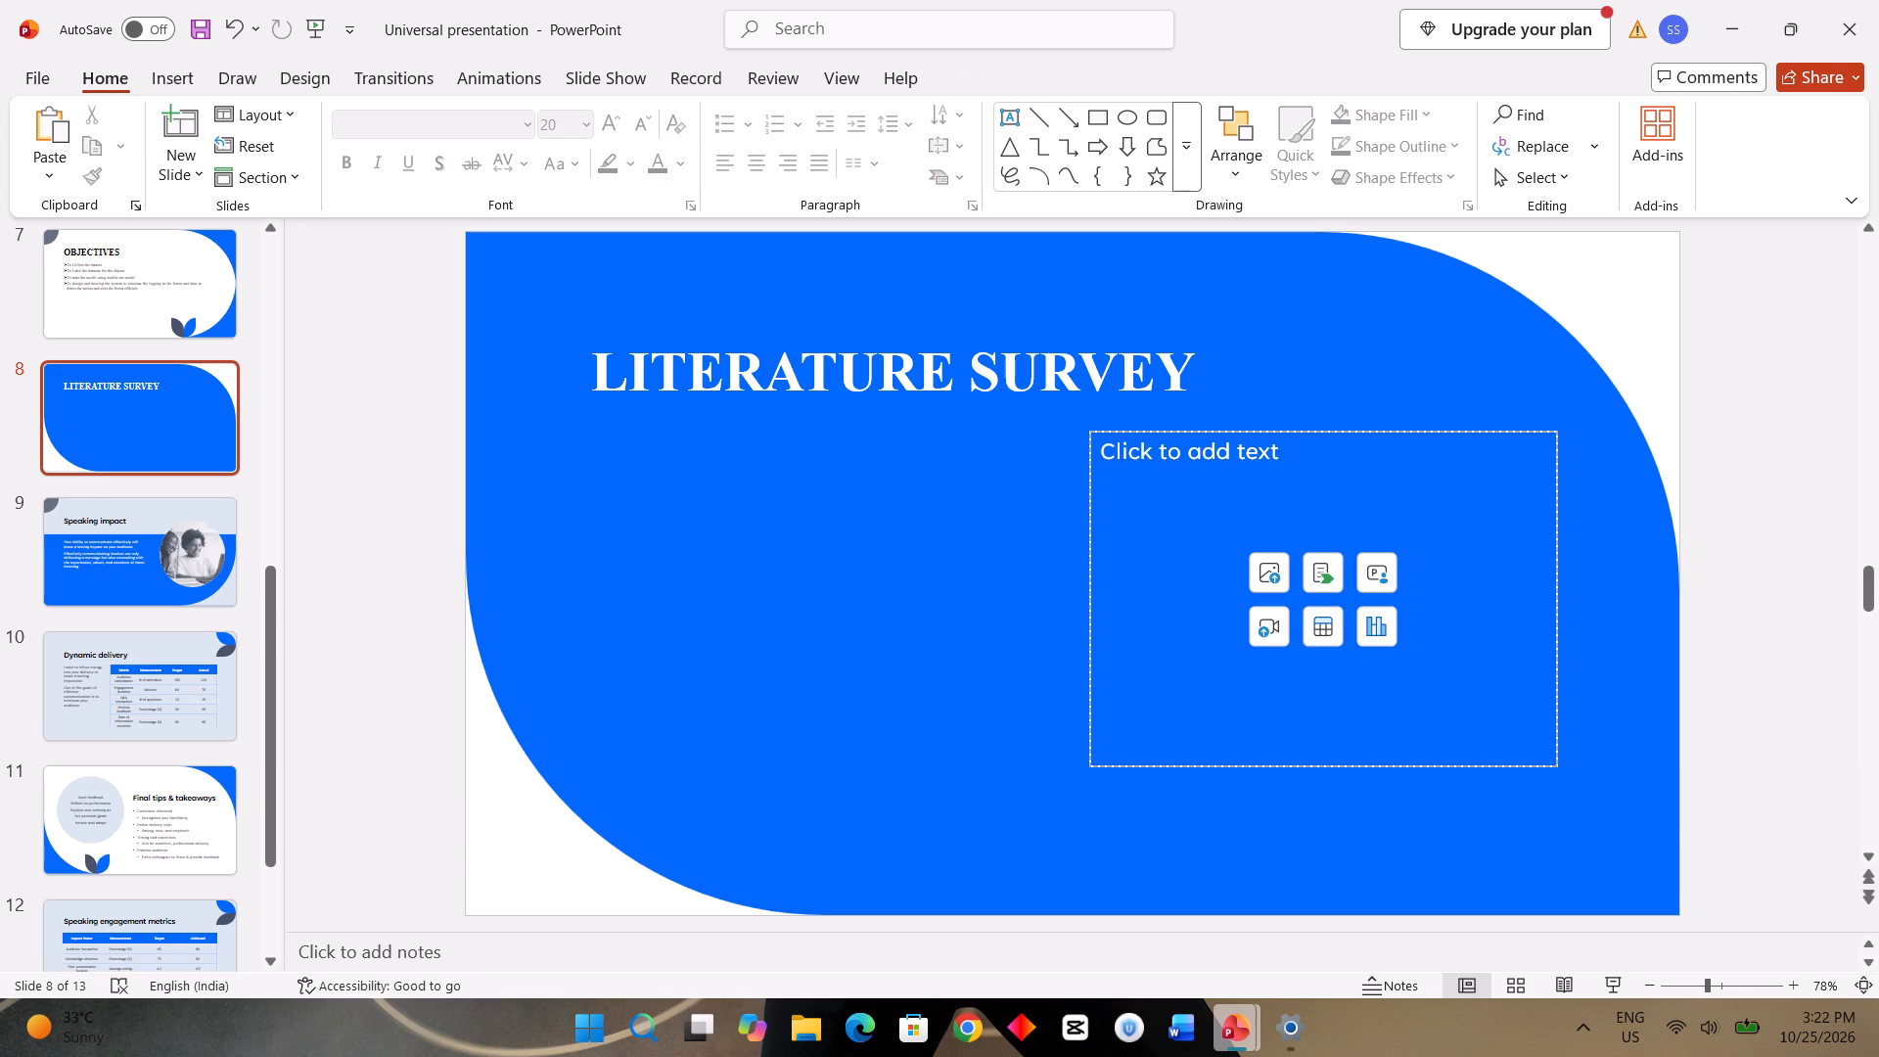
drag(1407, 425, 1403, 436)
click(1403, 436)
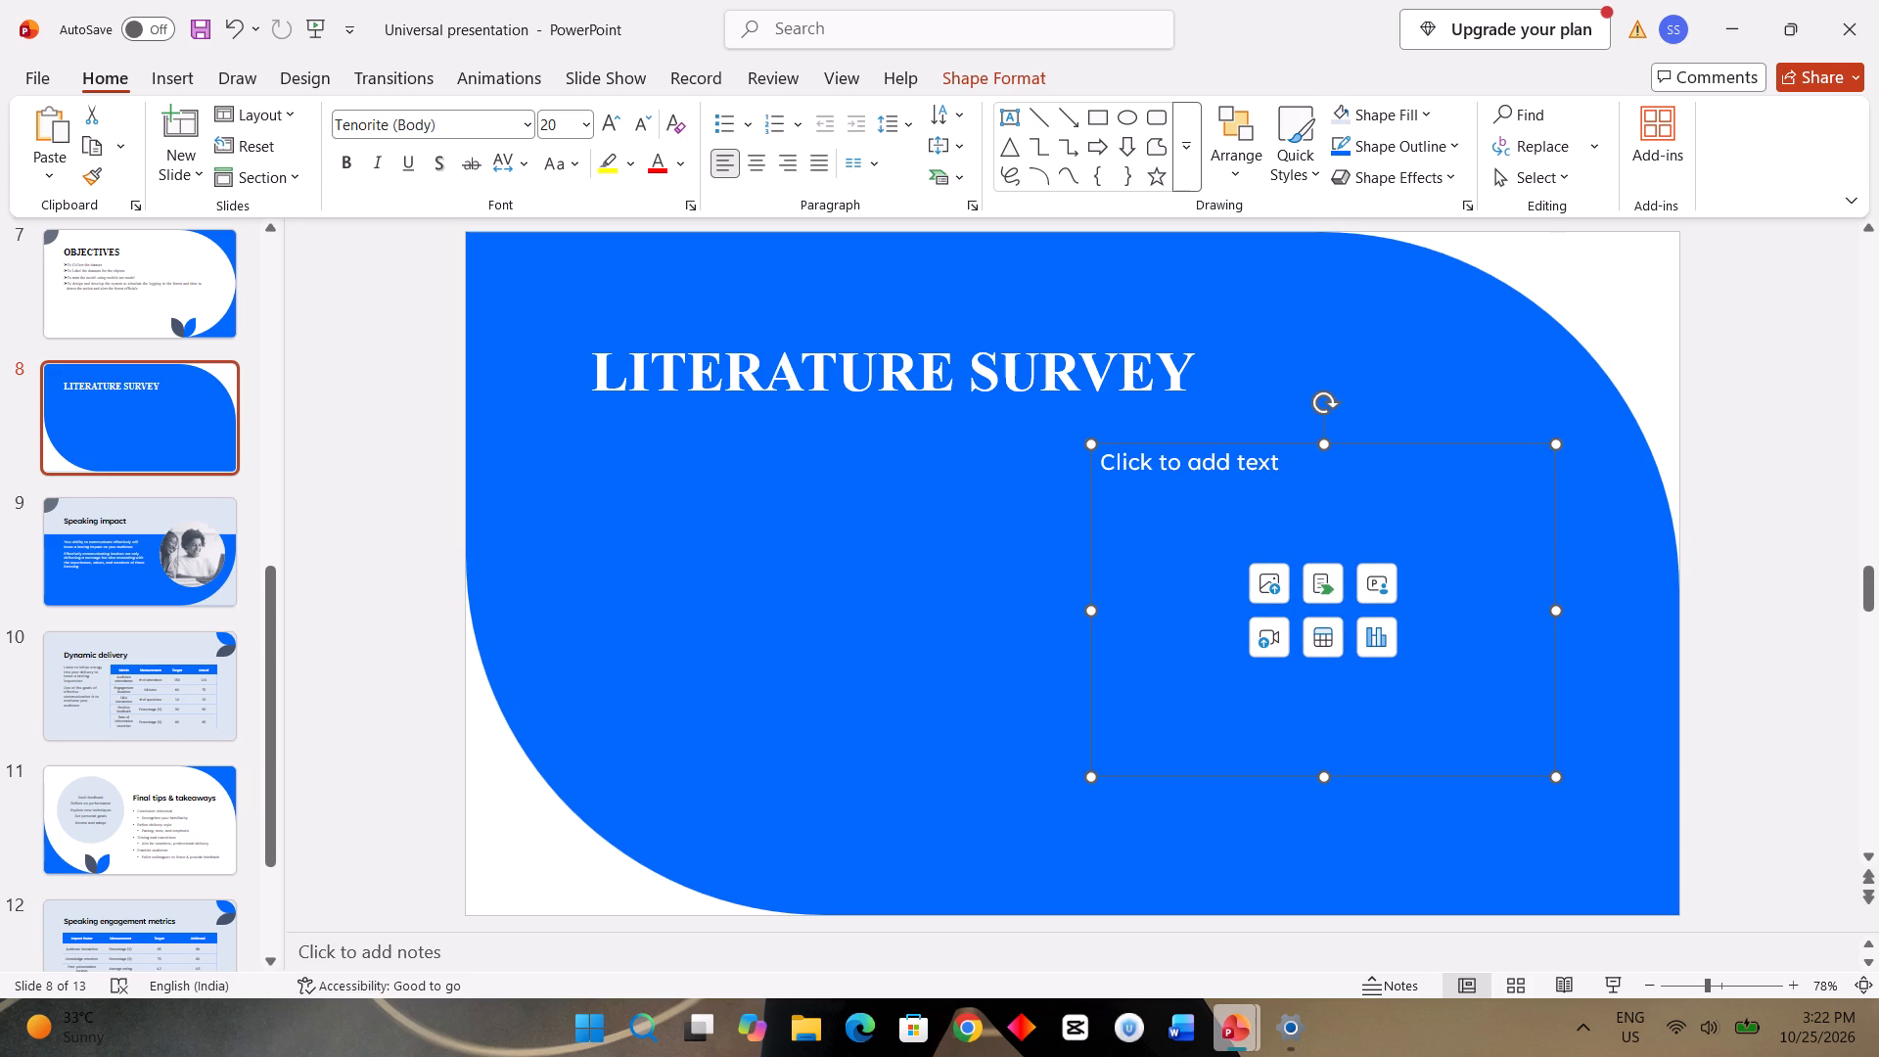
click(1405, 444)
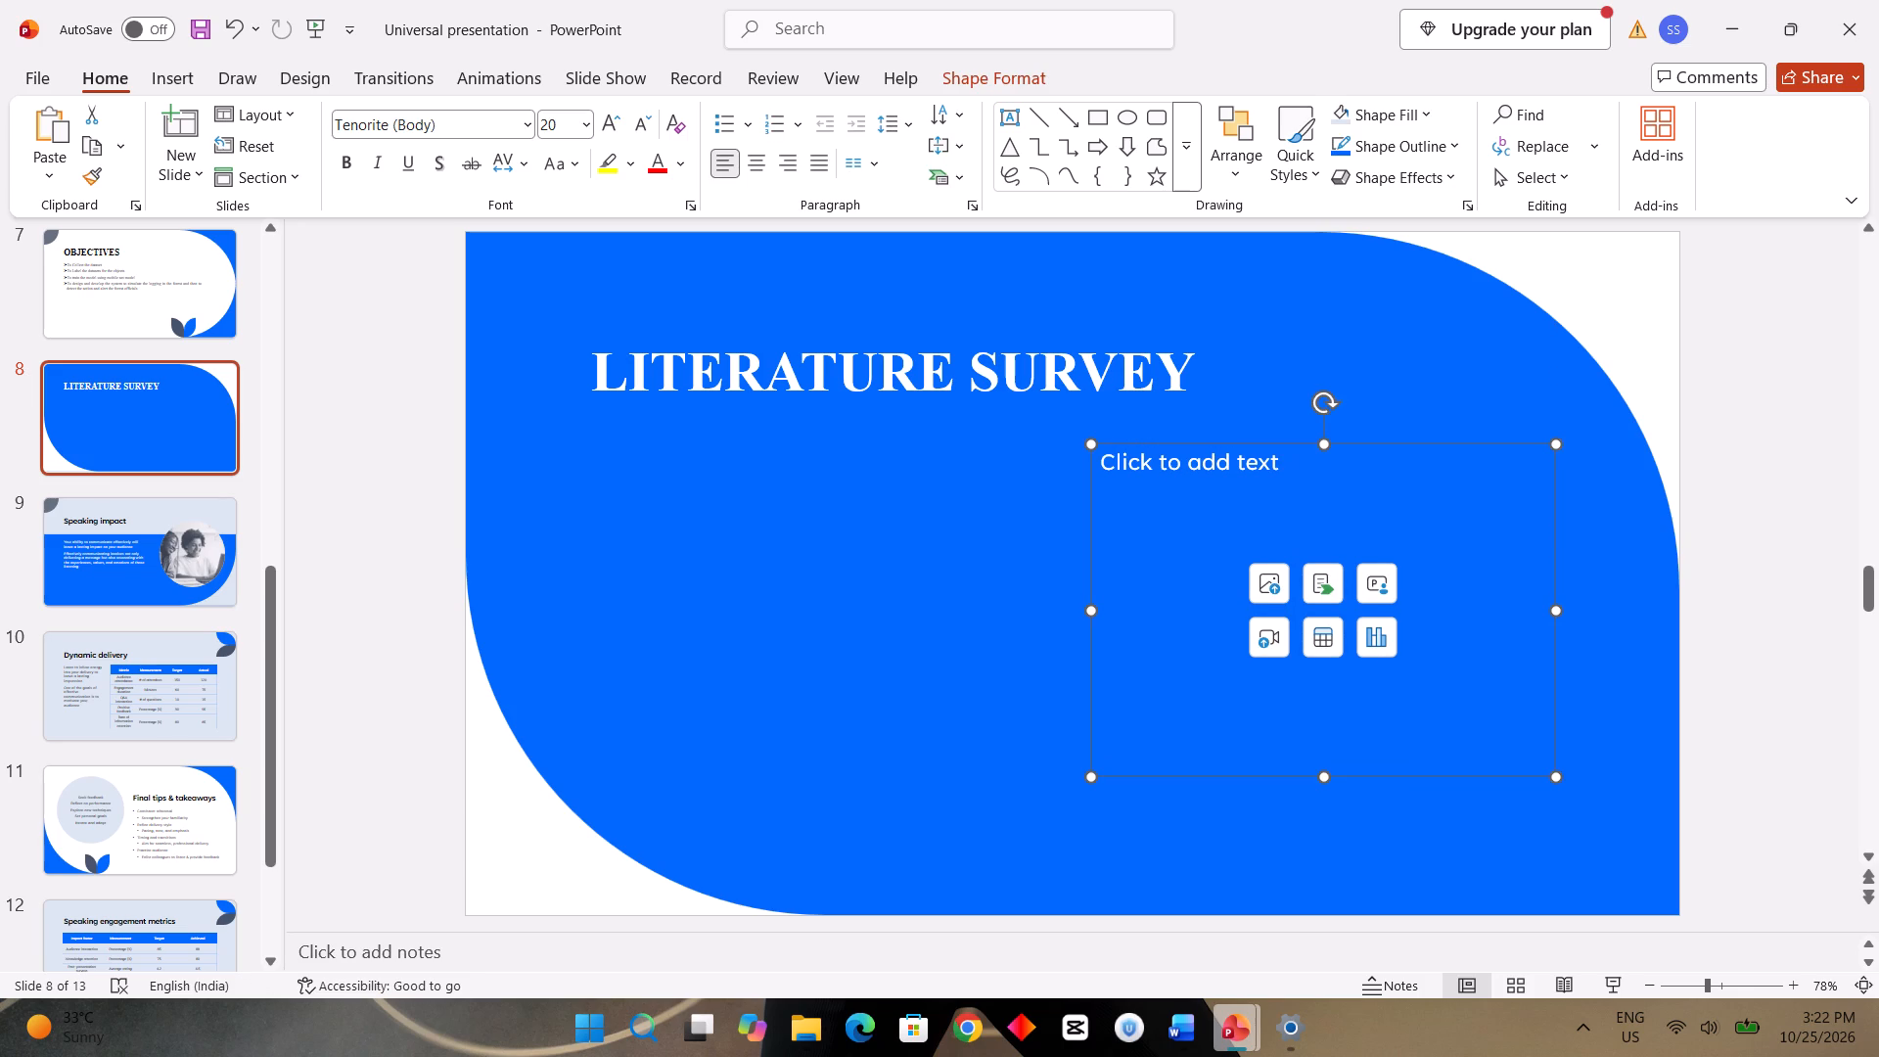
click(1355, 439)
click(1512, 440)
key(Delete)
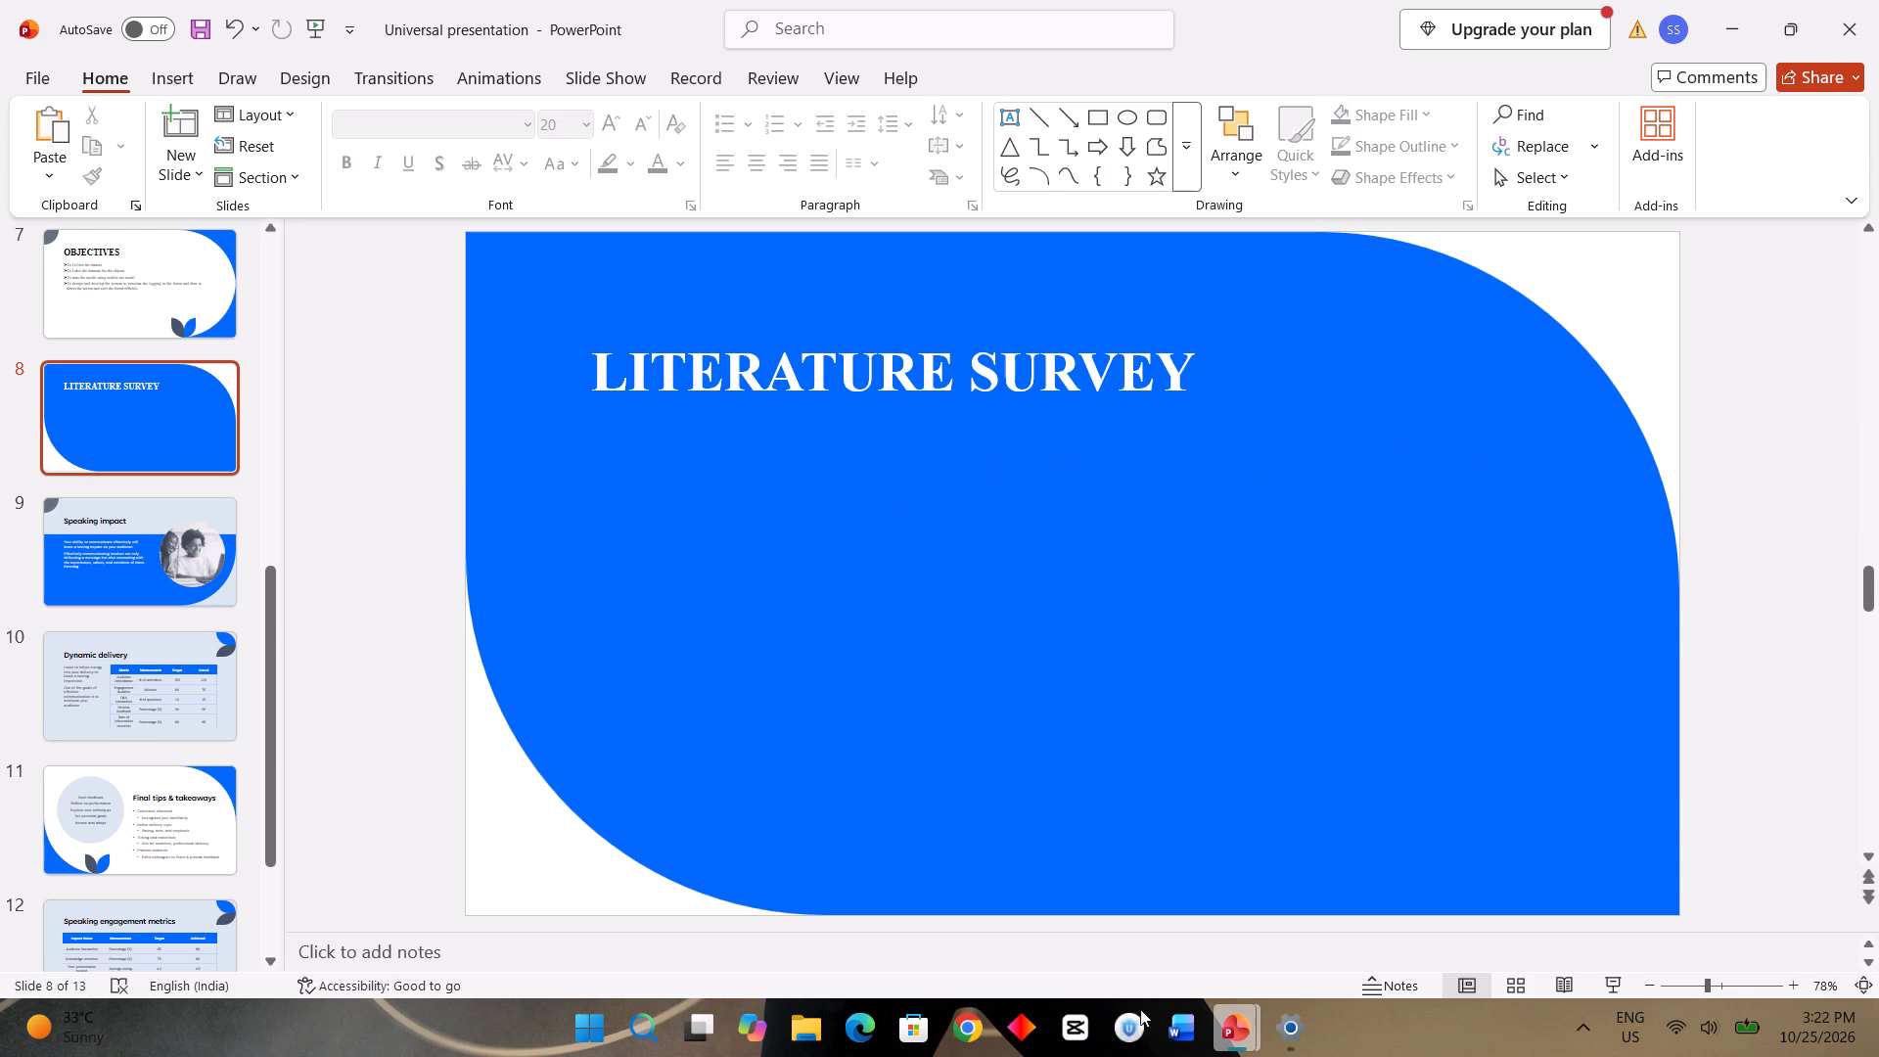
Switch to 2_PPT Van Mitra and copy all cells of the Paper, Author and Methodology table on slide 8.
click(1239, 1042)
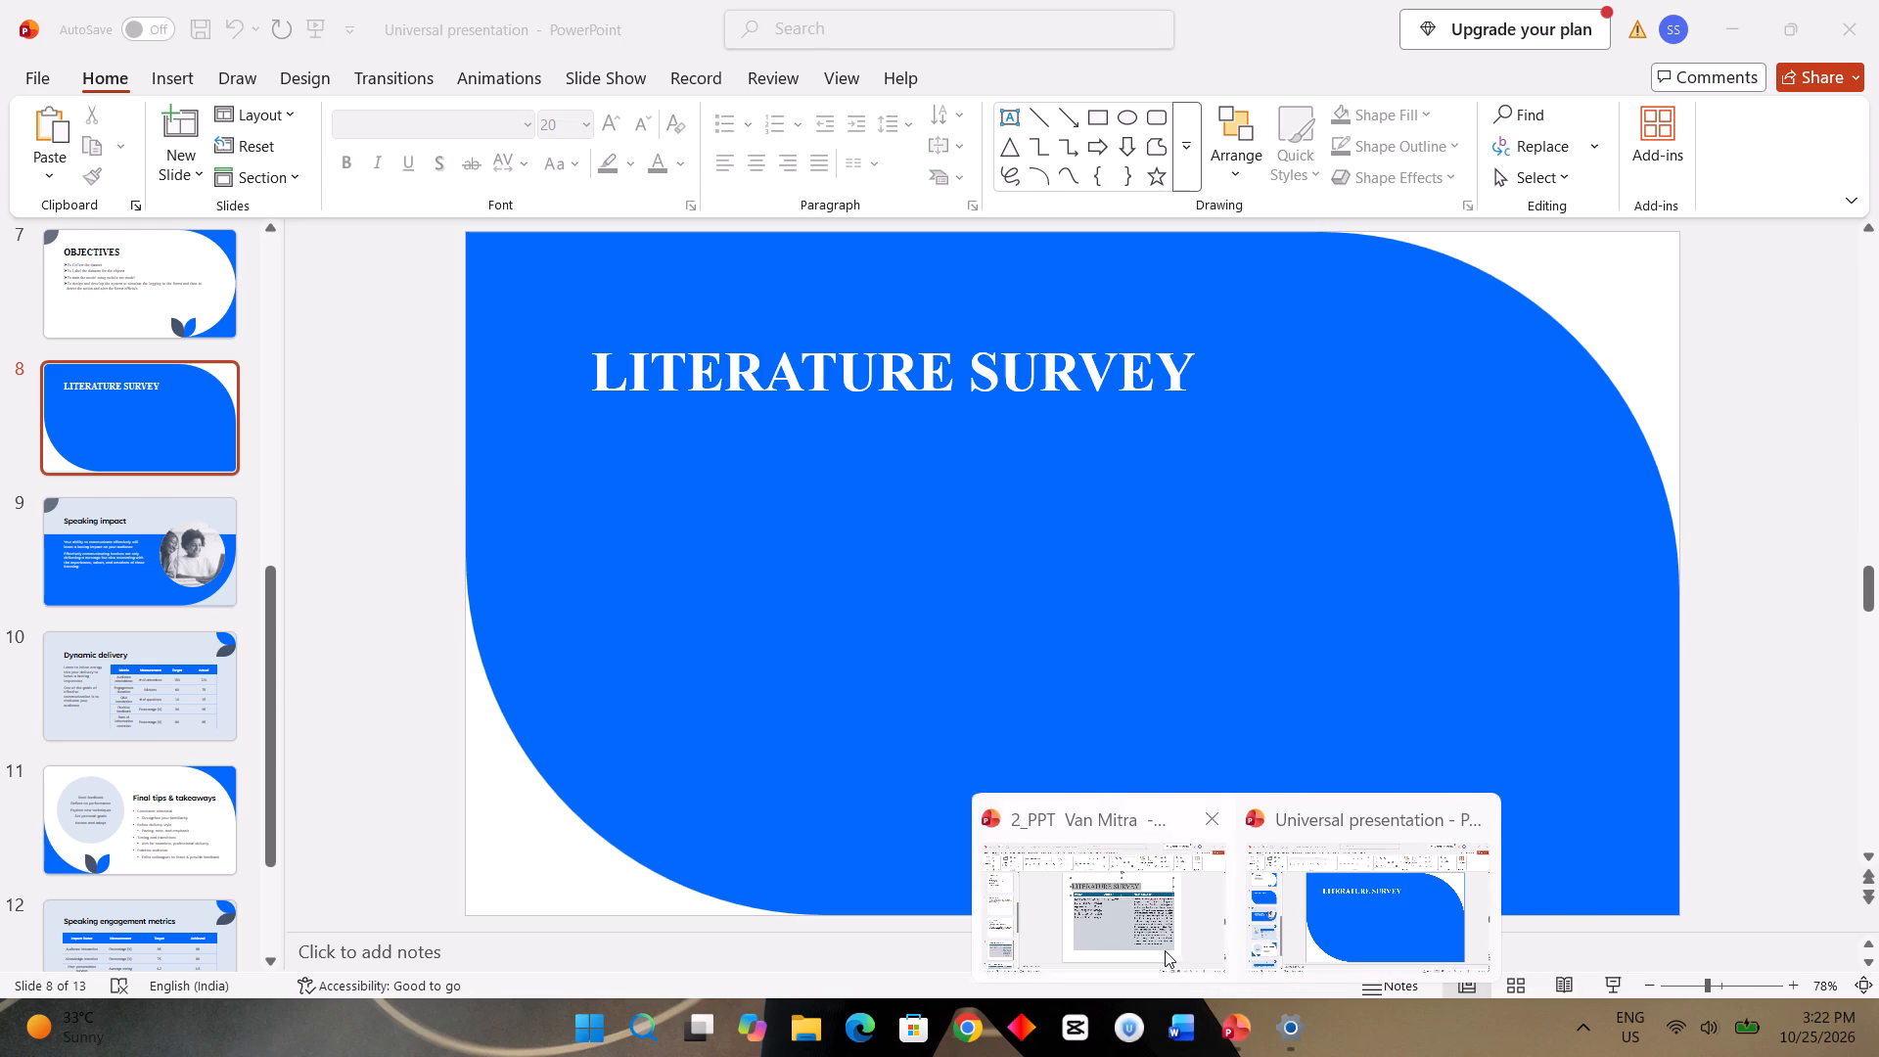
click(1164, 949)
drag(679, 509, 727, 502)
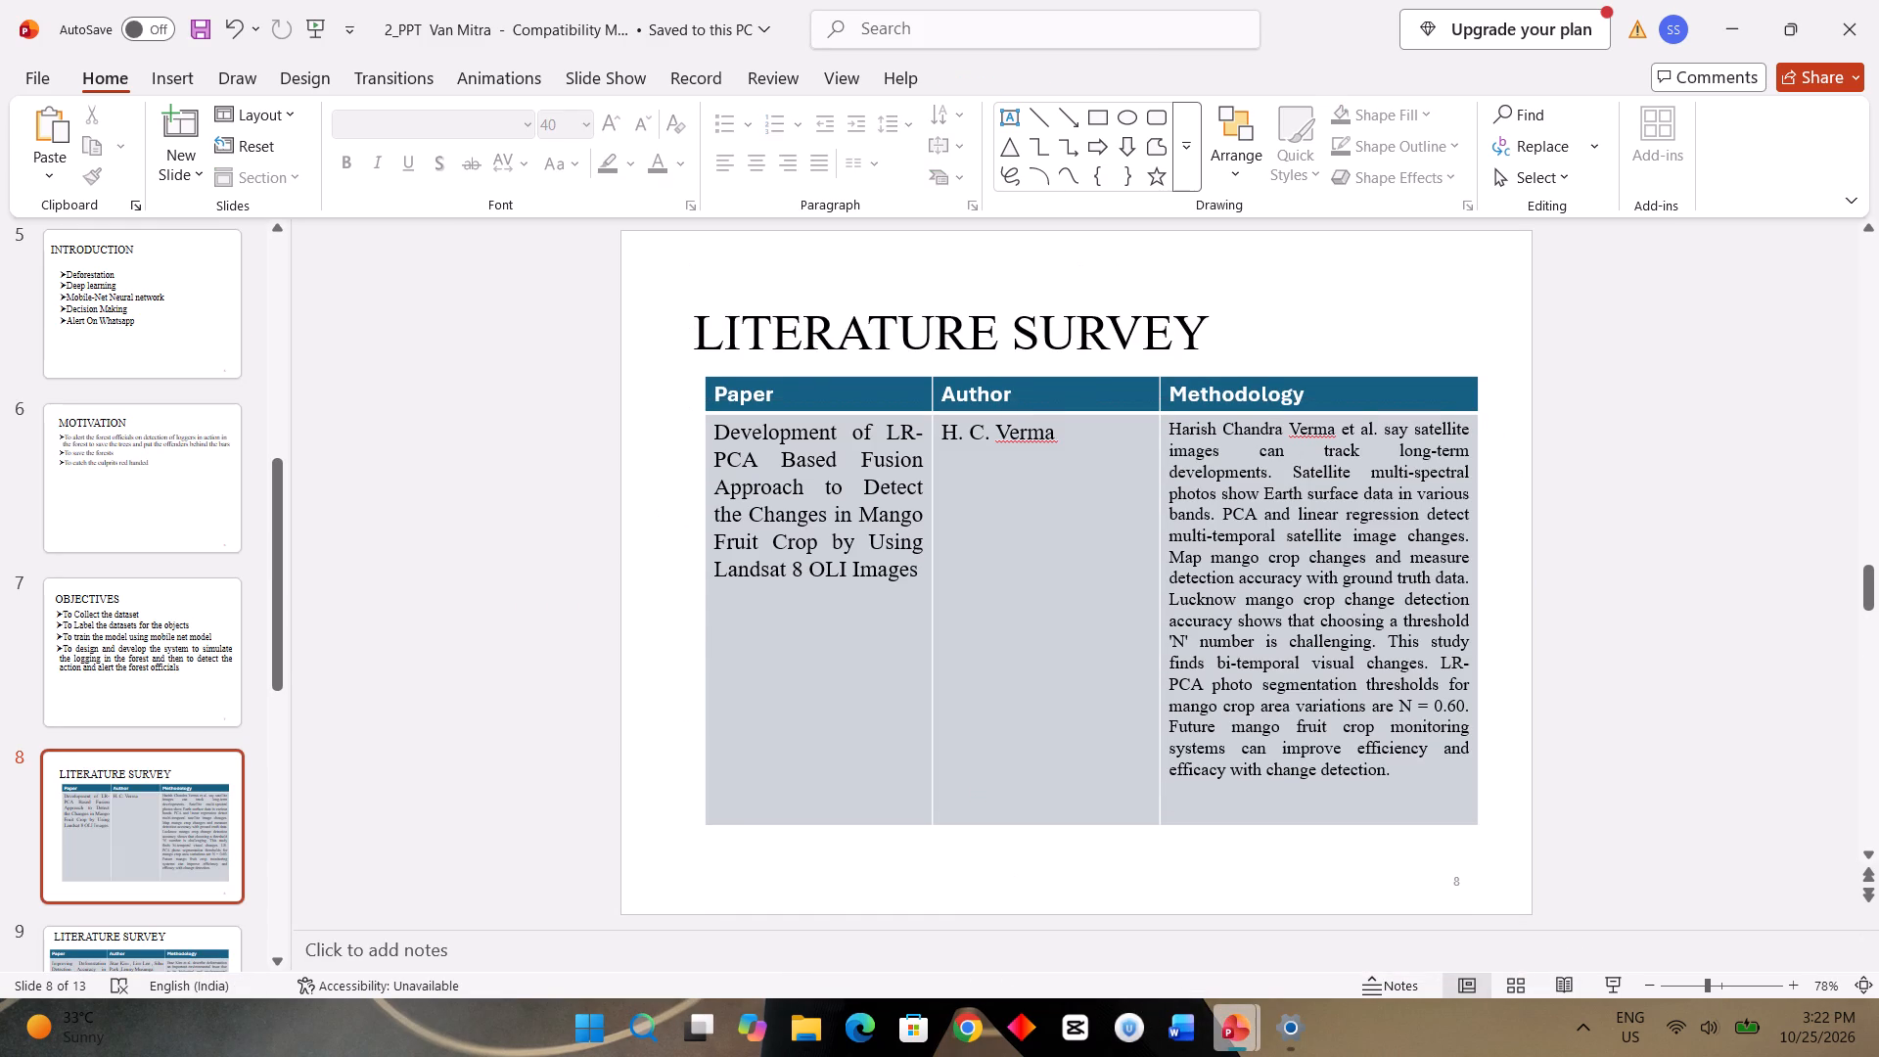
click(727, 502)
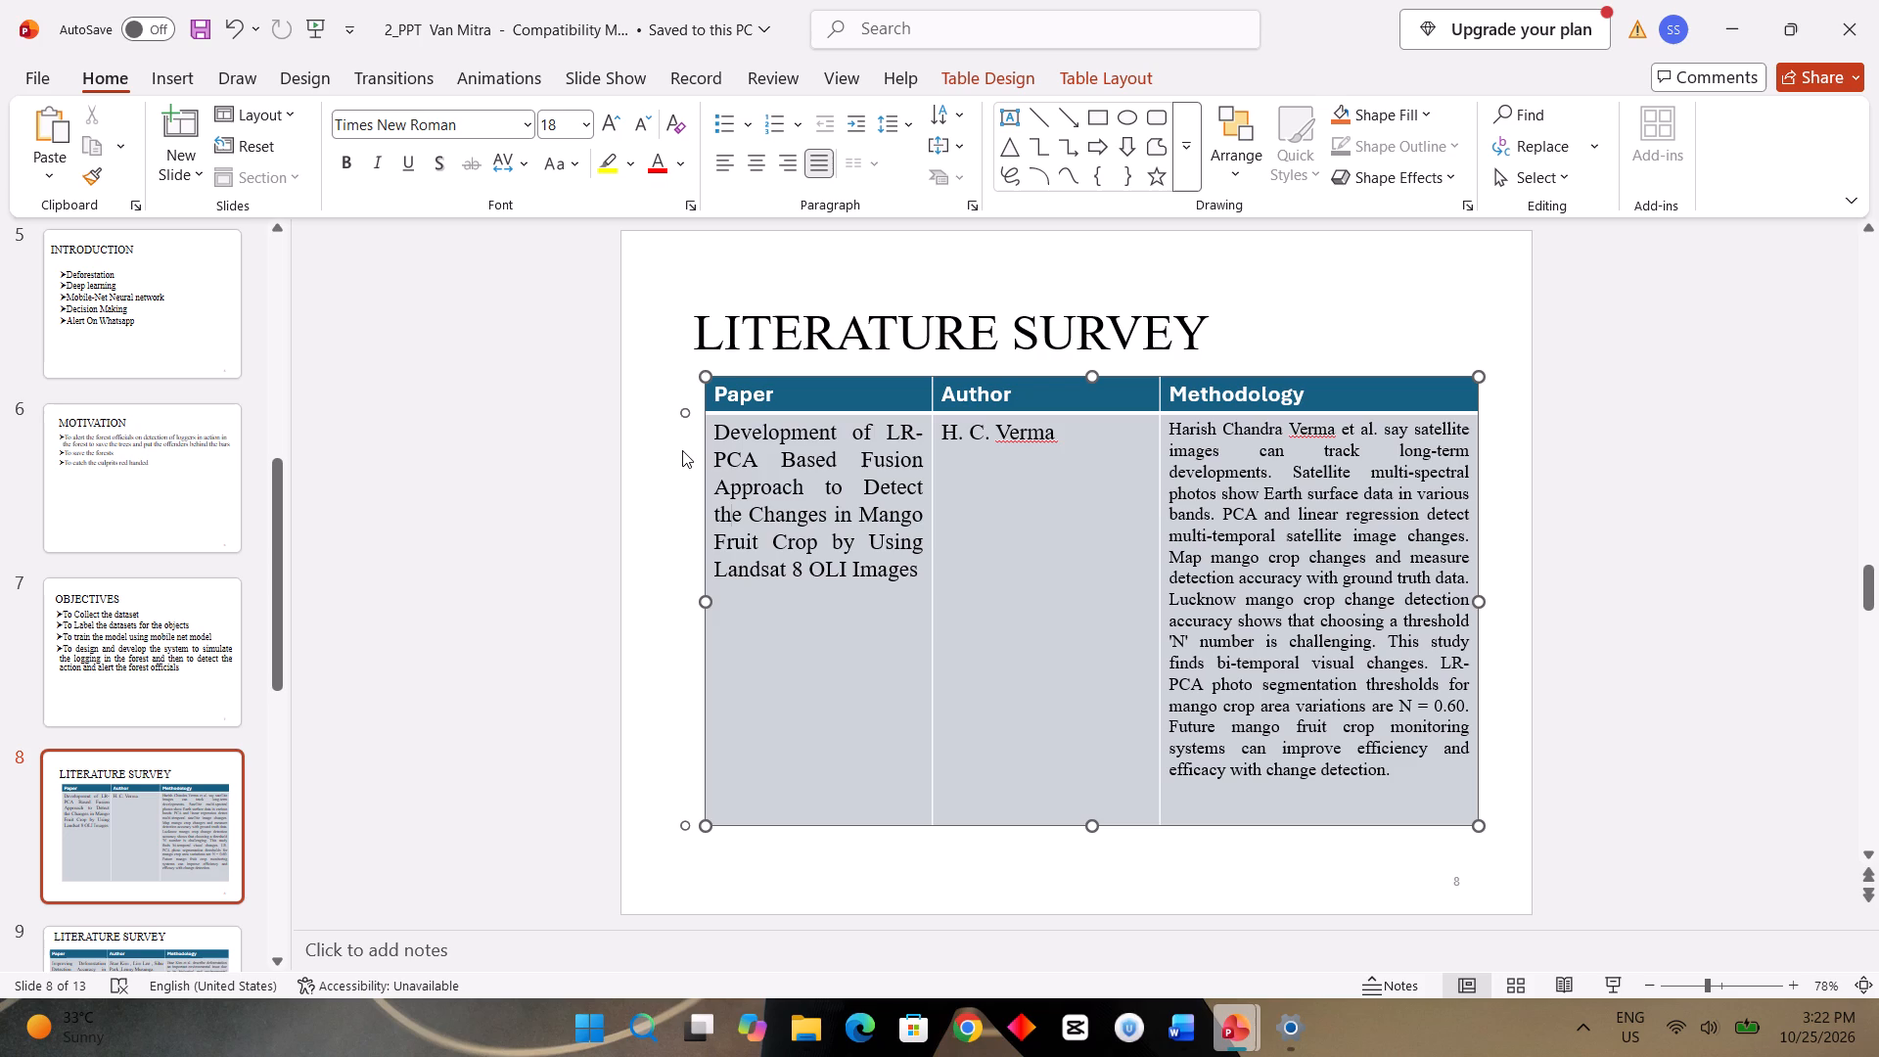
key(ctrl+c)
drag(716, 386, 731, 401)
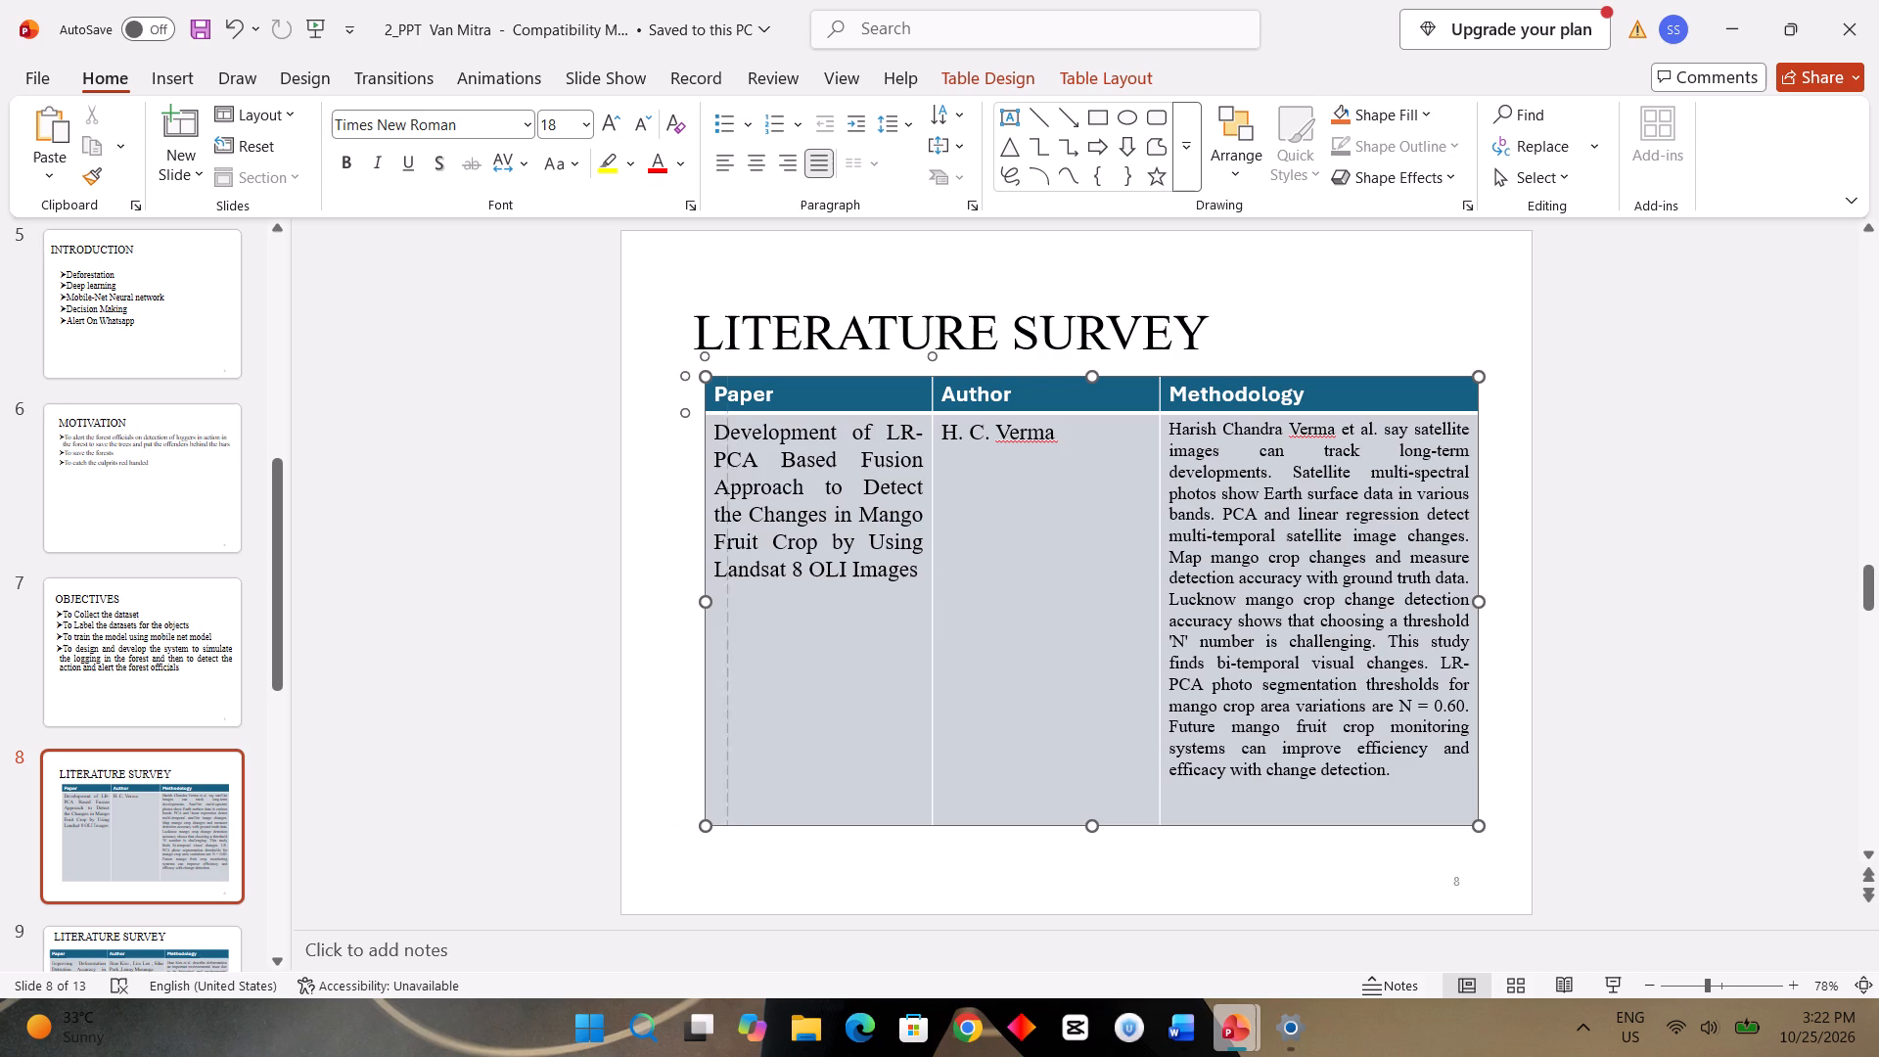
drag(731, 401, 706, 406)
drag(795, 397, 1241, 512)
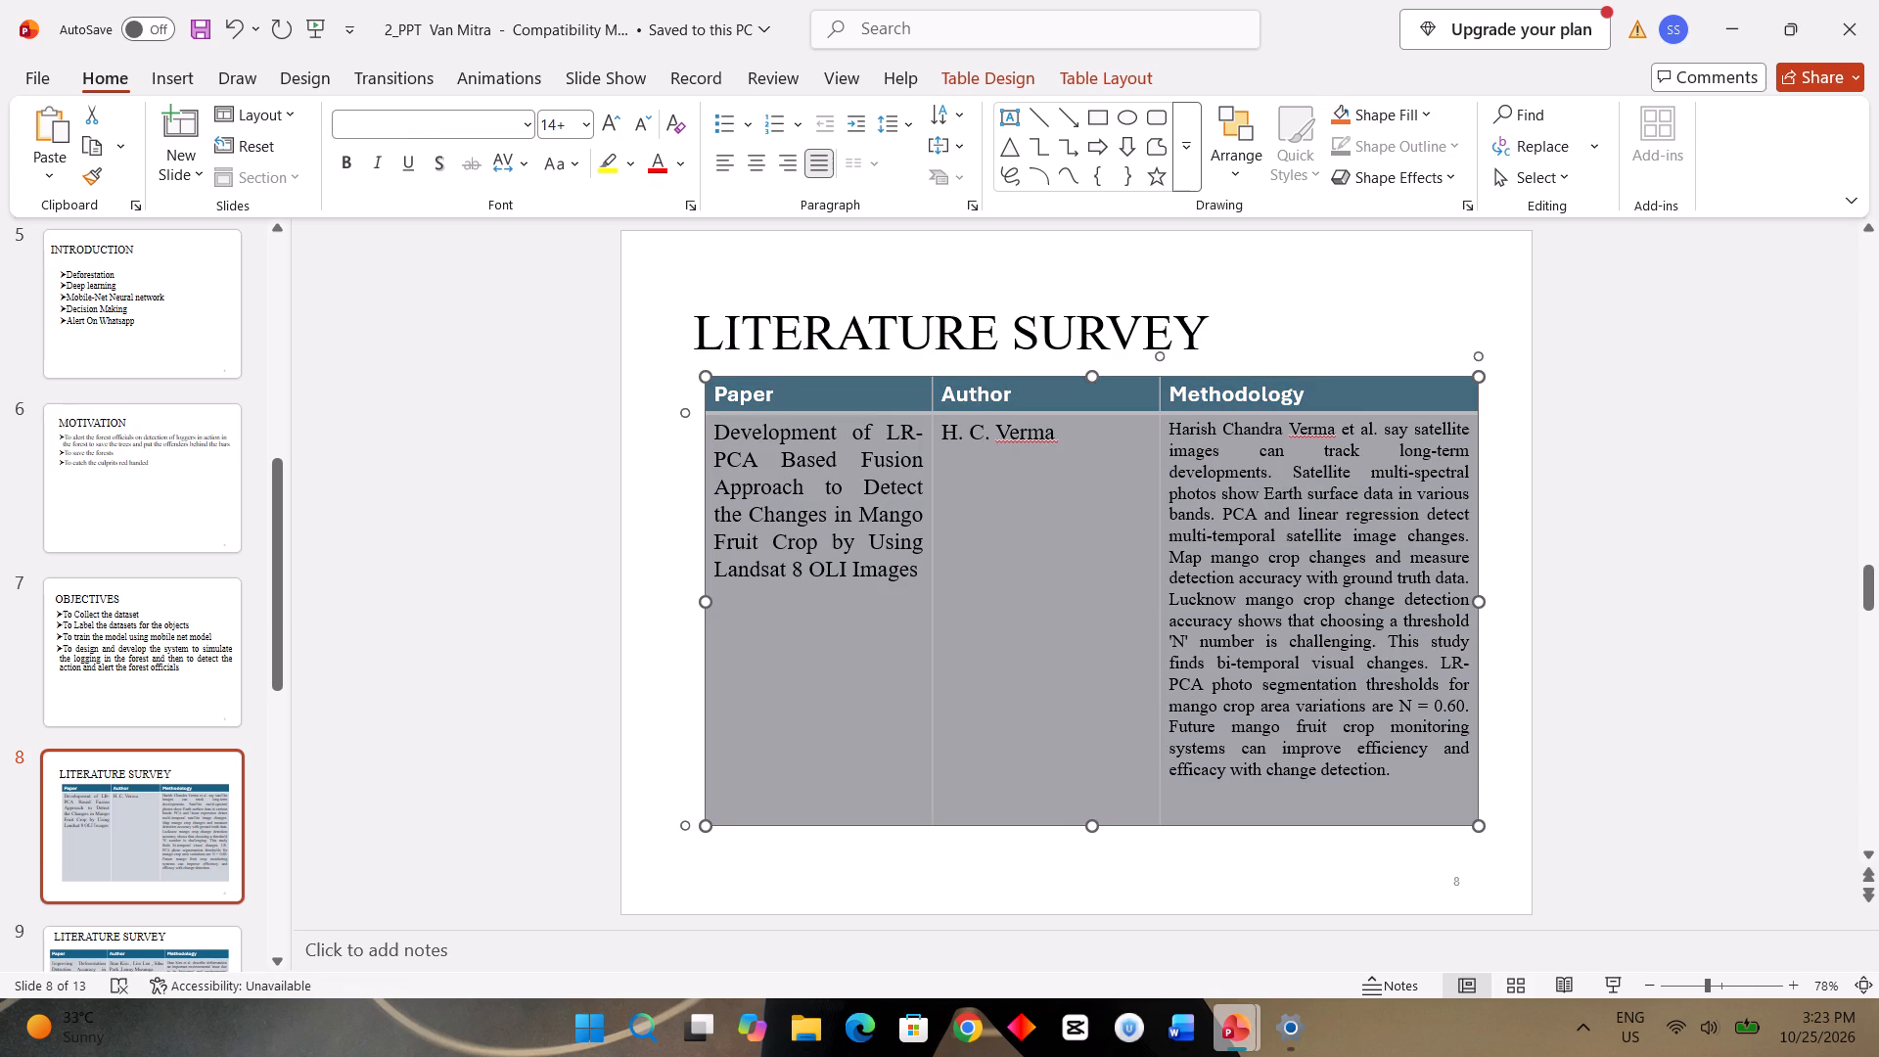
key(ctrl+c)
Switch to Universal presentation and paste the copied table contents into a new text box below the LITERATURE SURVEY title.
drag(1243, 1031, 1308, 860)
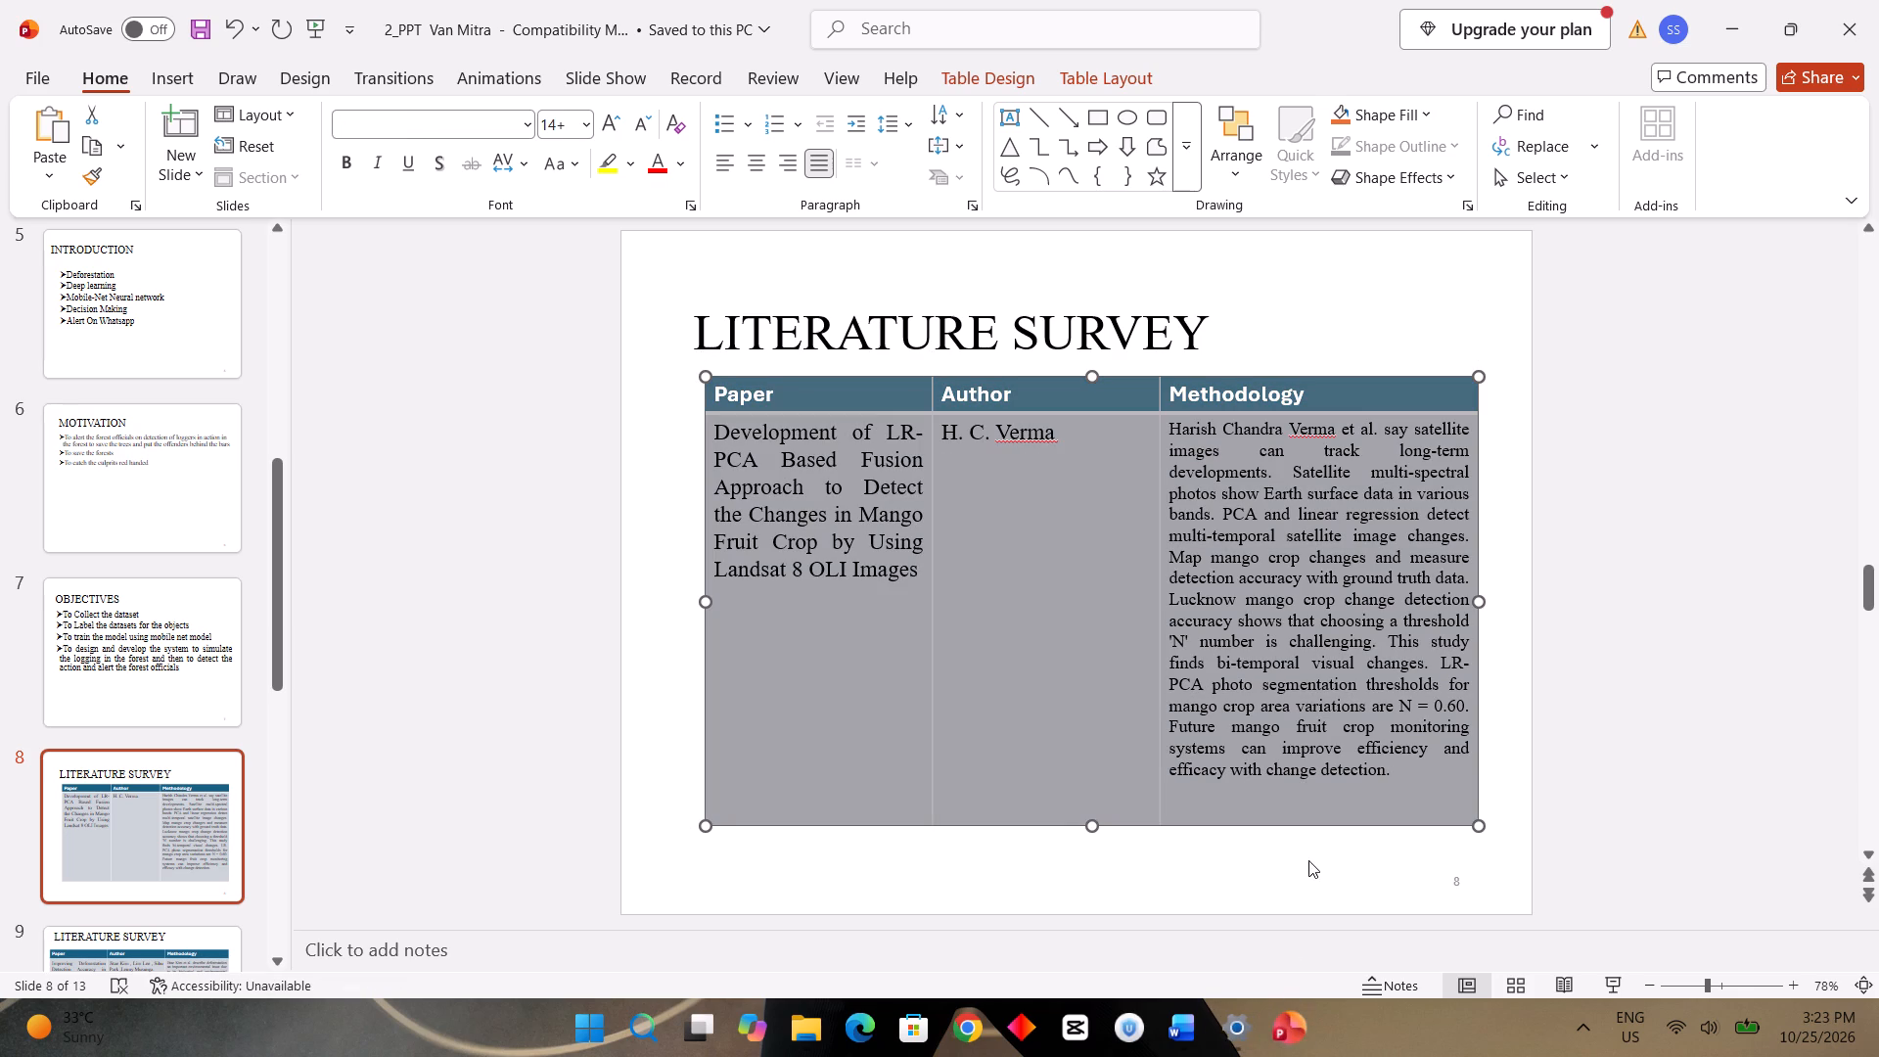
drag(1308, 860, 1233, 1037)
click(1233, 1037)
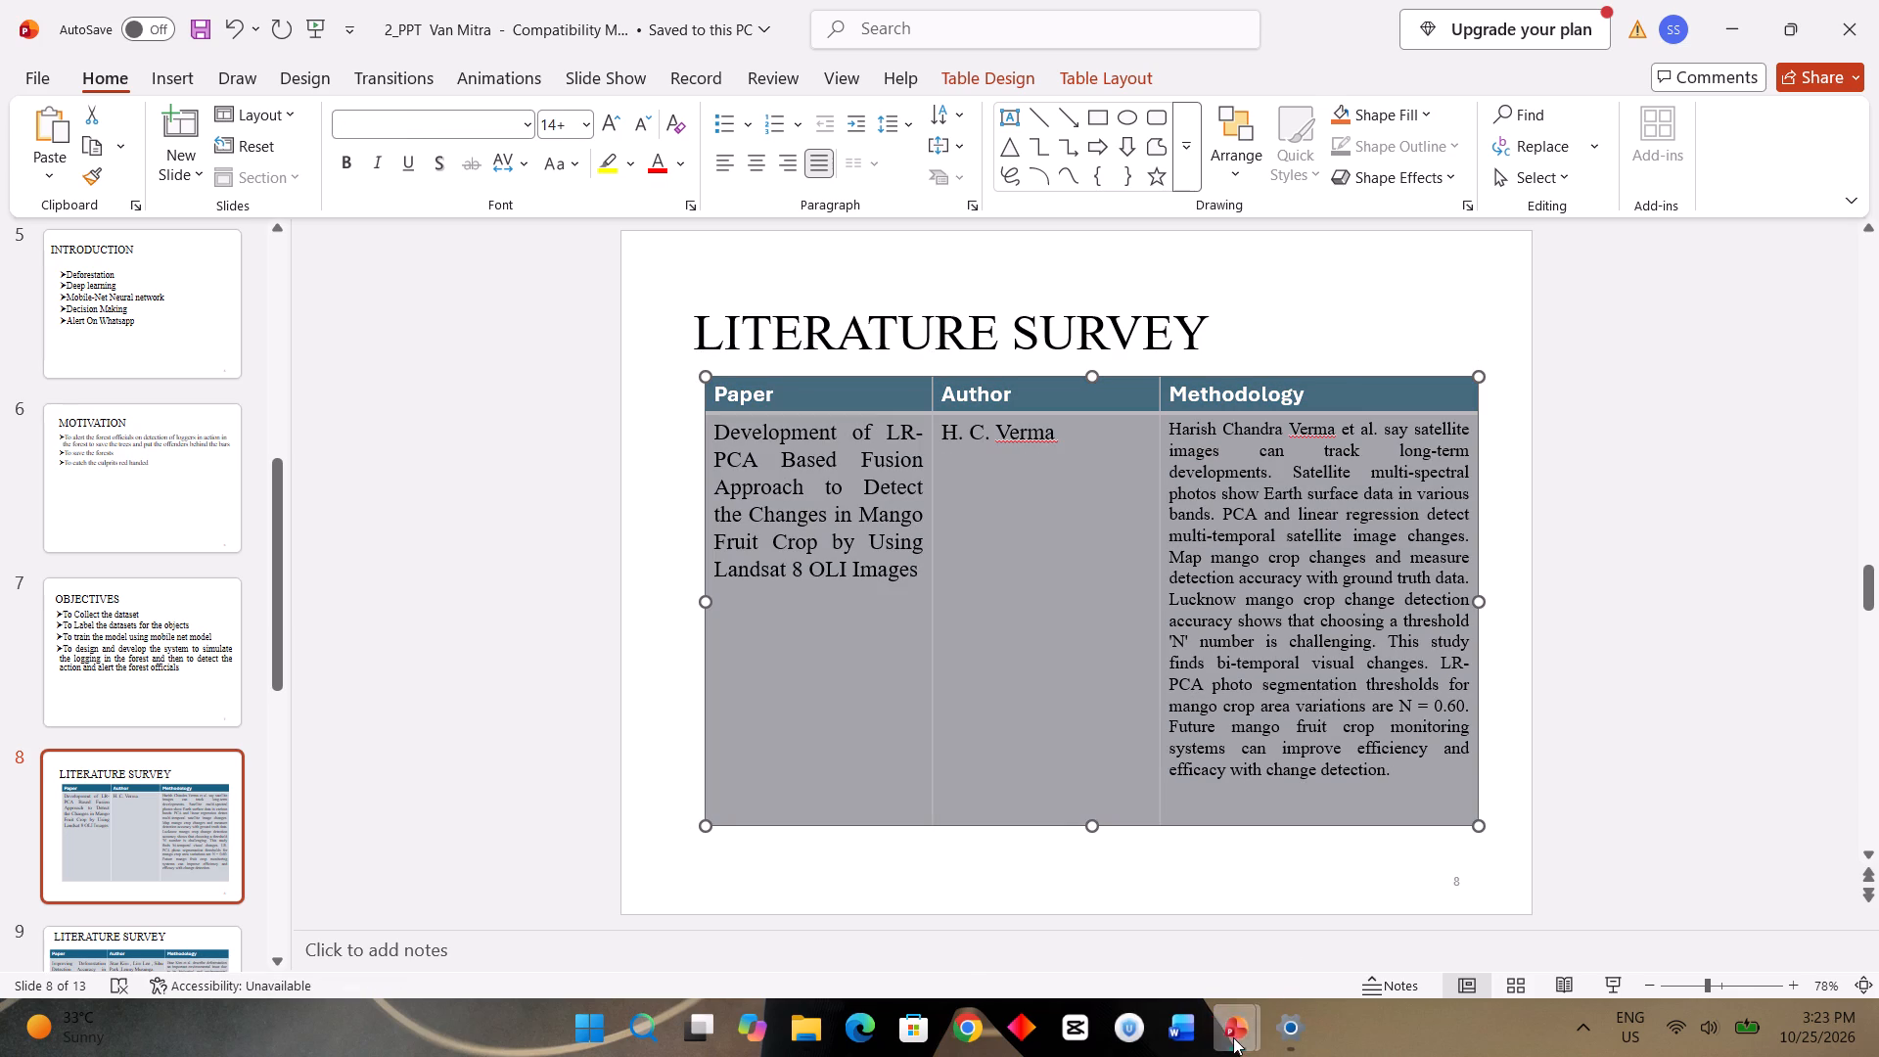
click(1342, 889)
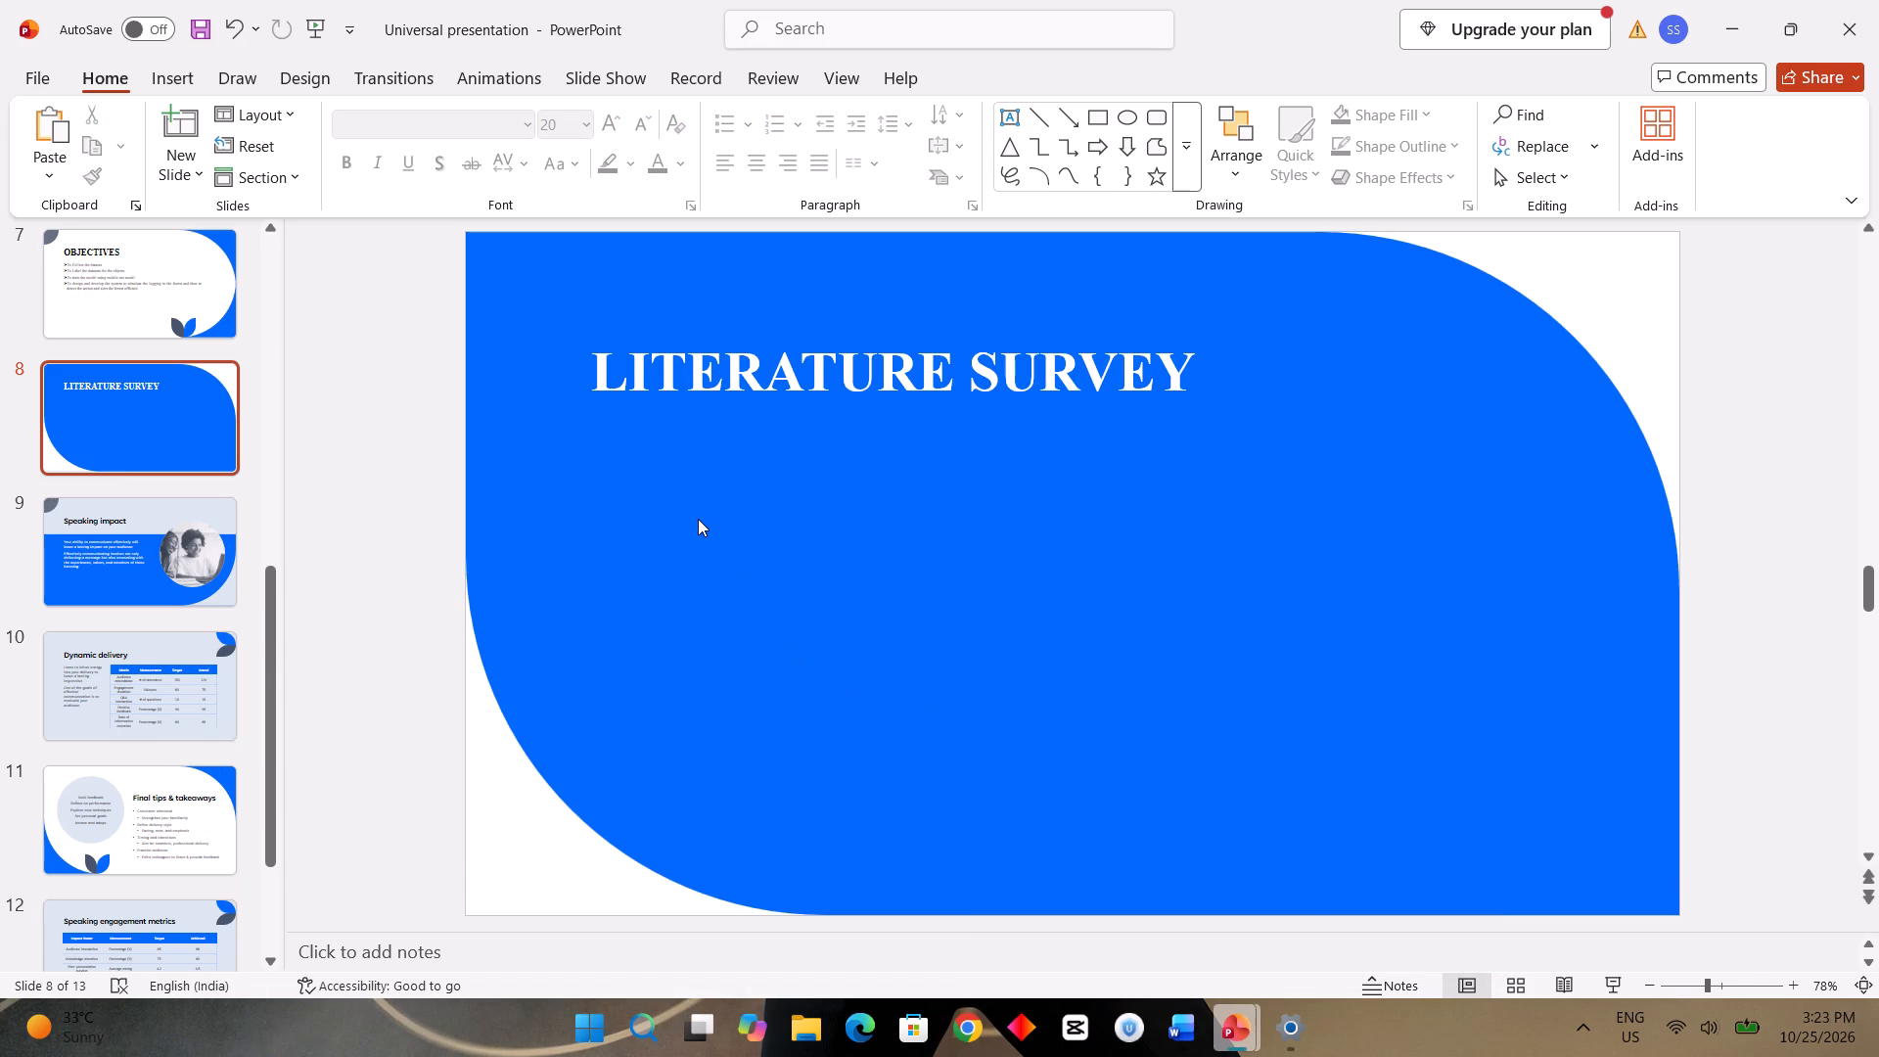
click(698, 519)
click(698, 519)
double_click(698, 519)
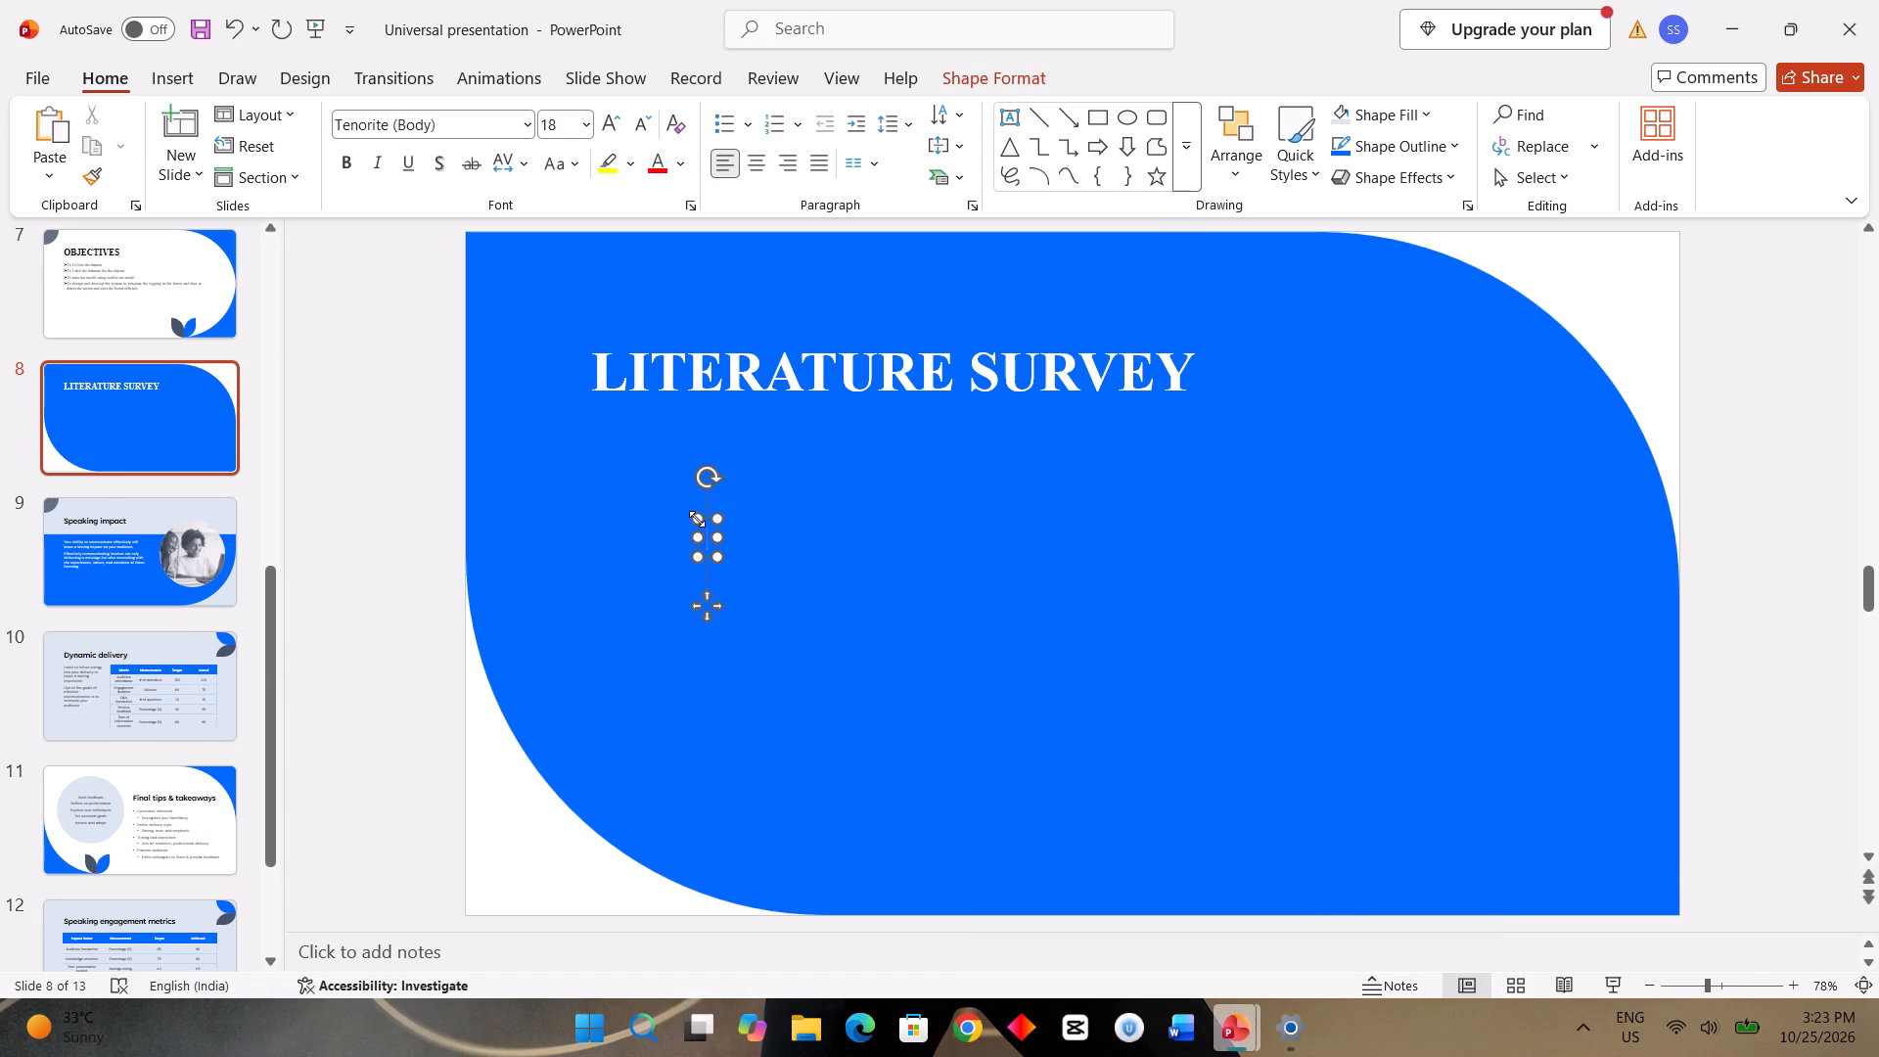
key(ctrl+v)
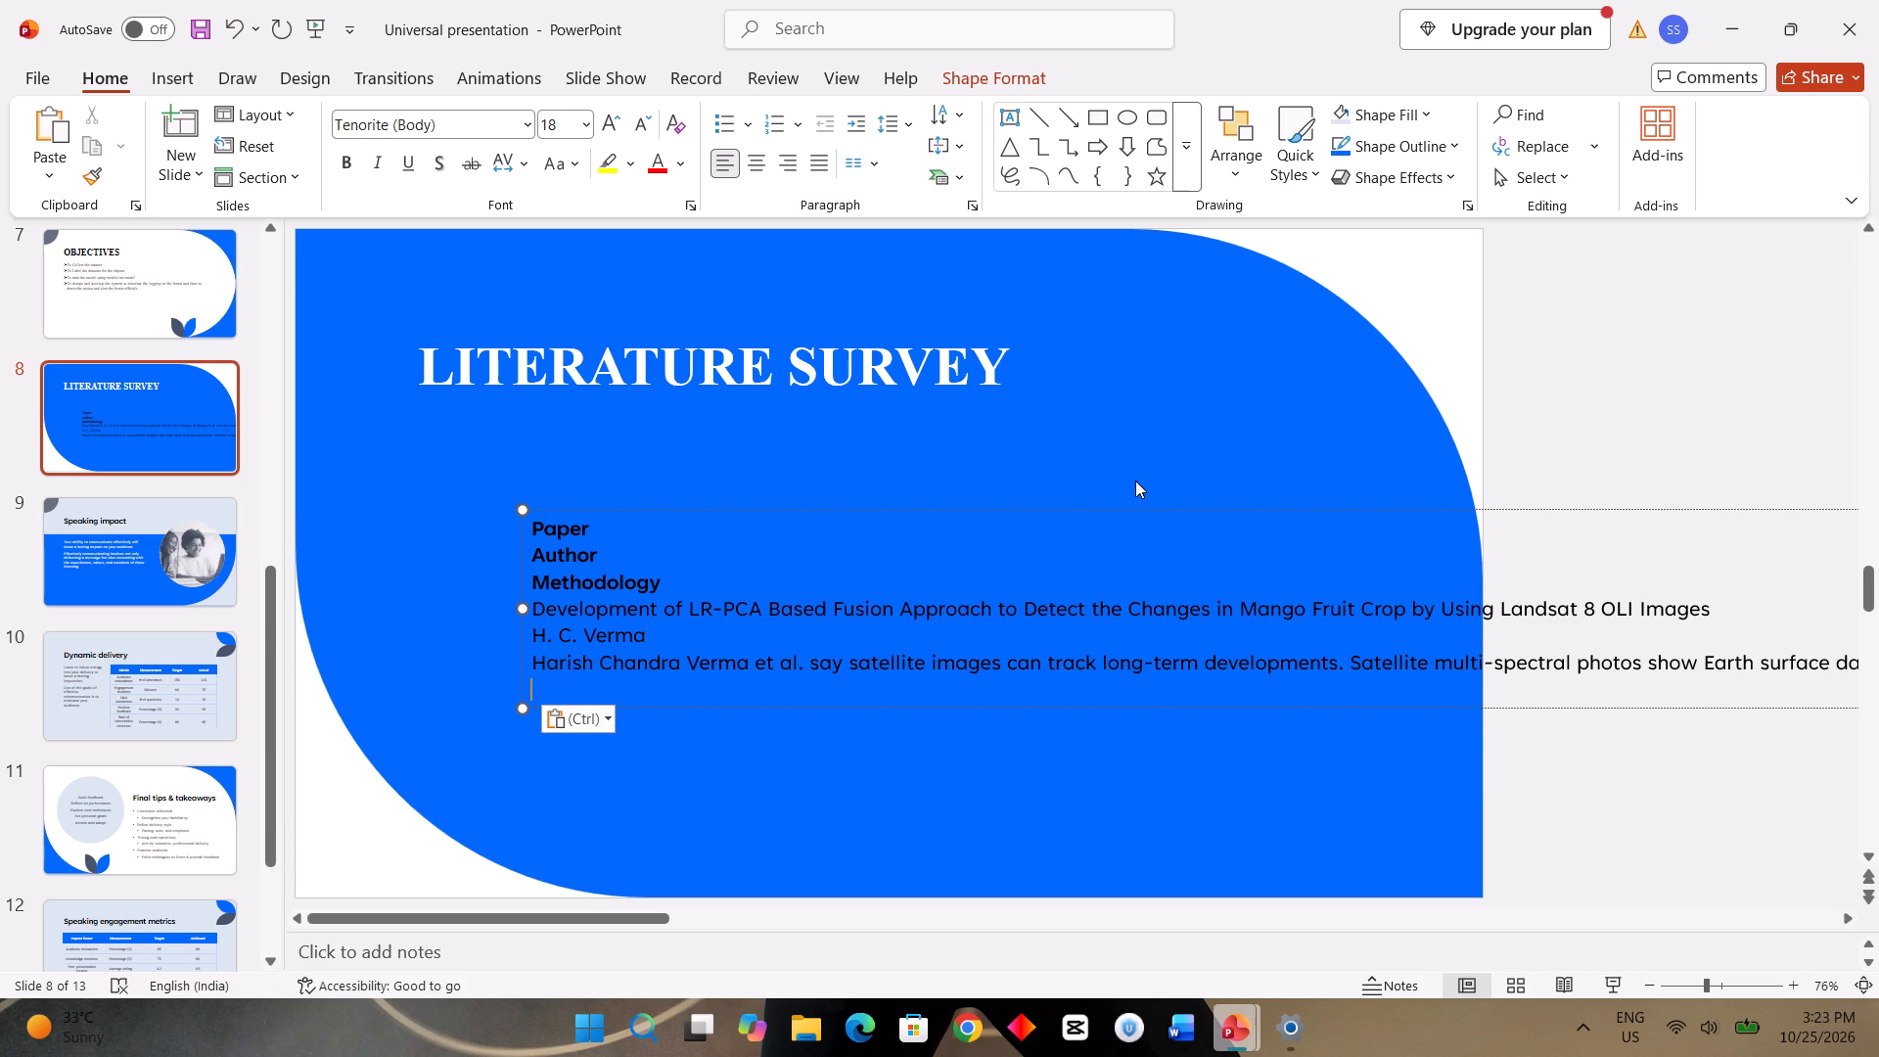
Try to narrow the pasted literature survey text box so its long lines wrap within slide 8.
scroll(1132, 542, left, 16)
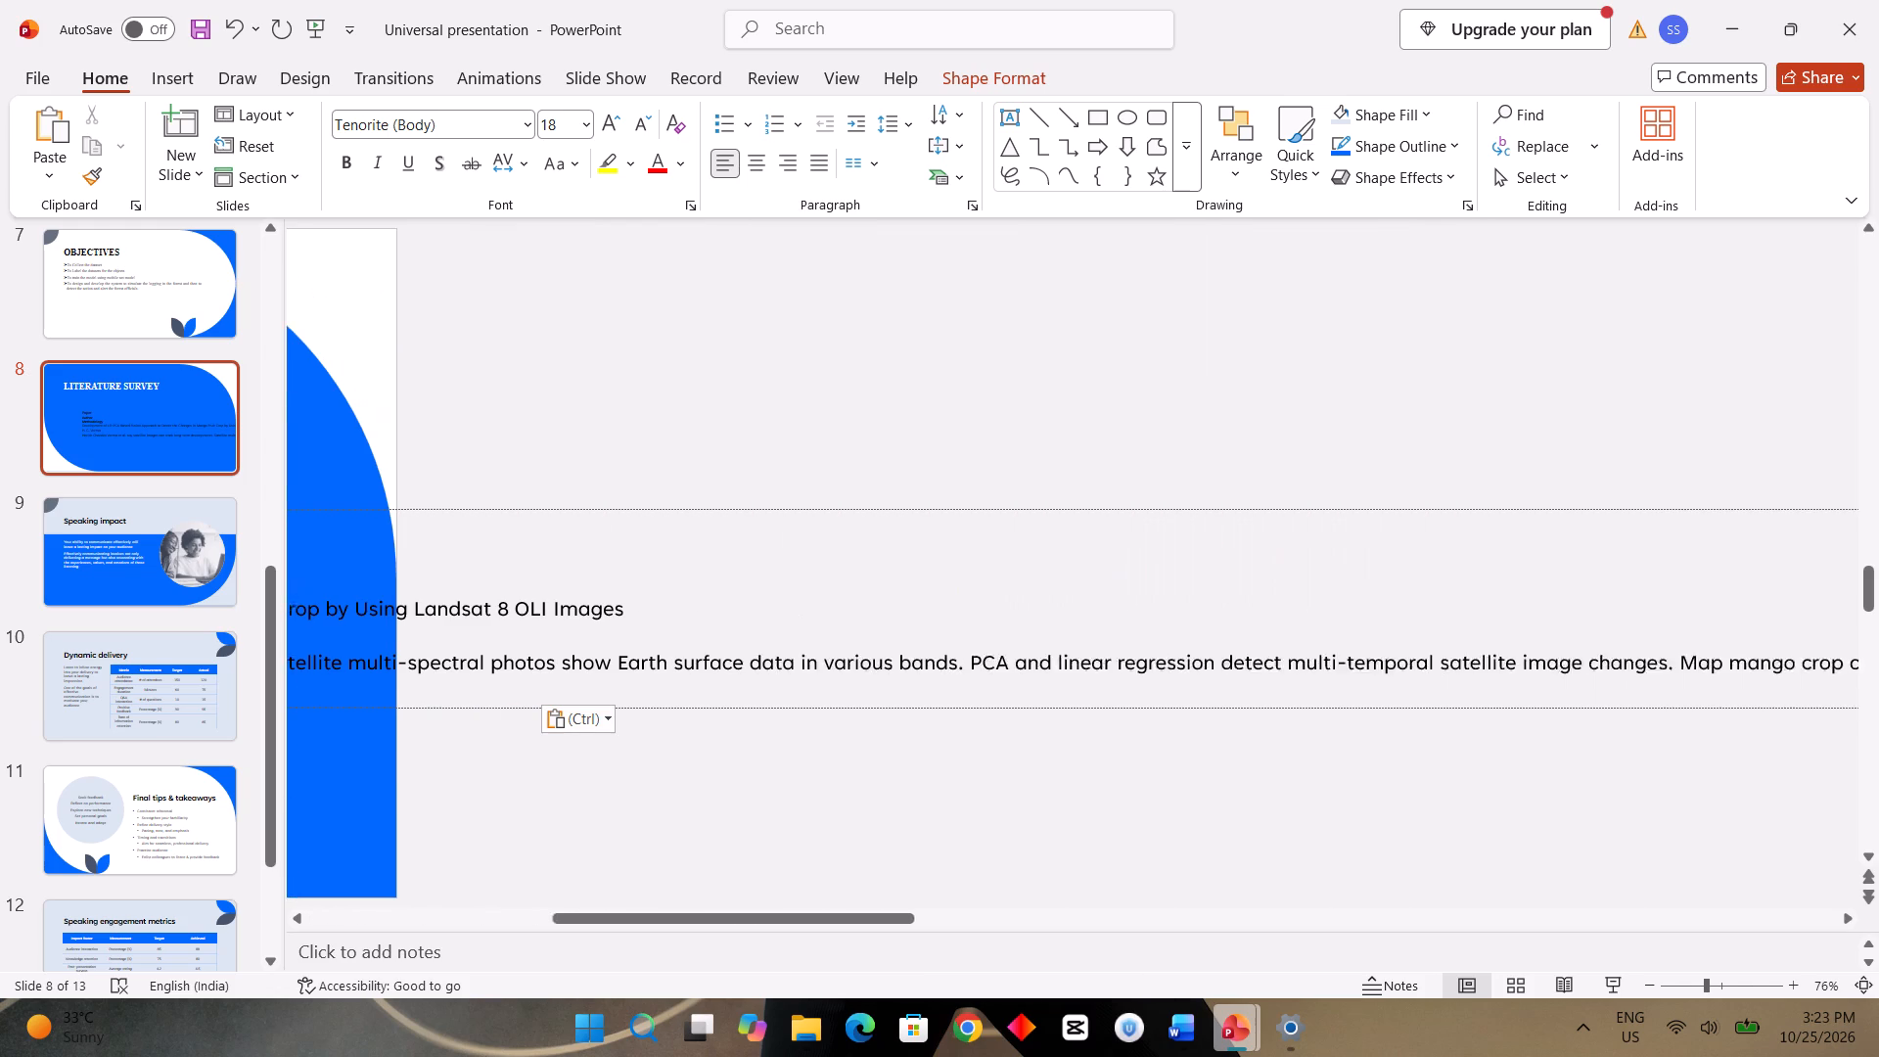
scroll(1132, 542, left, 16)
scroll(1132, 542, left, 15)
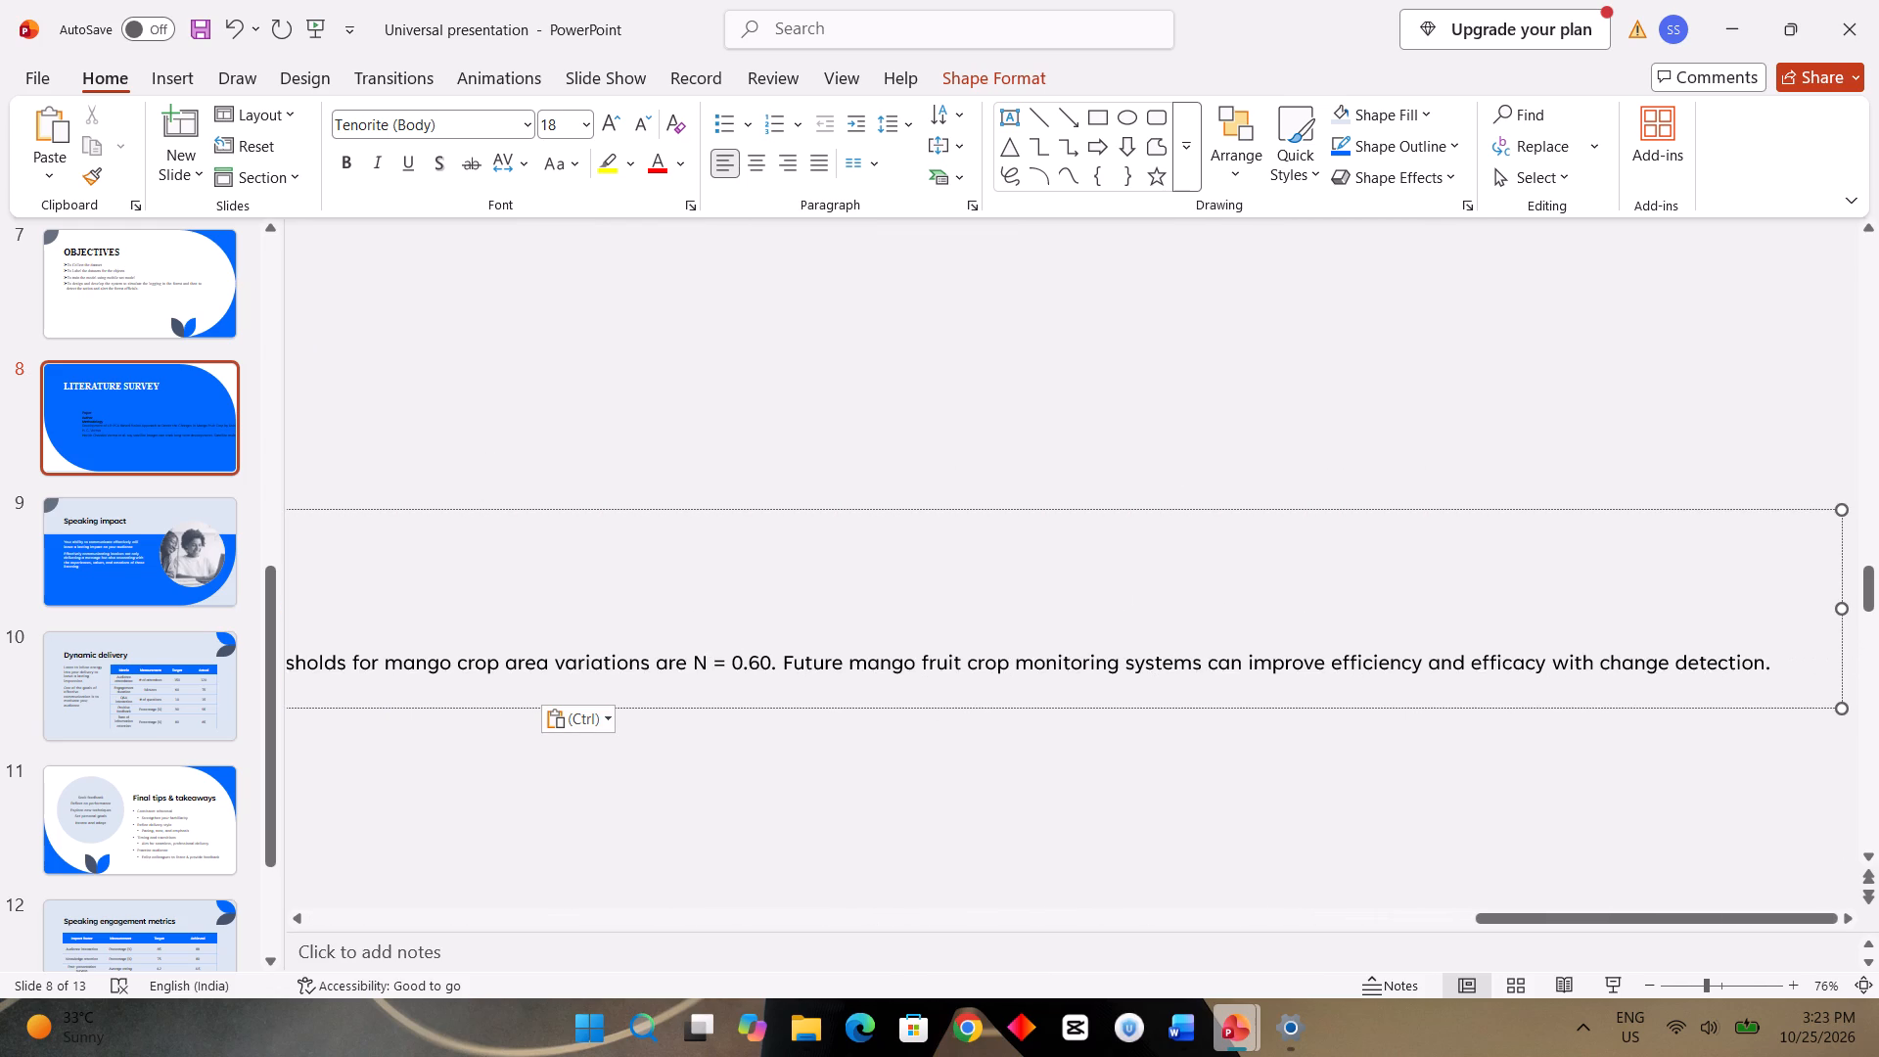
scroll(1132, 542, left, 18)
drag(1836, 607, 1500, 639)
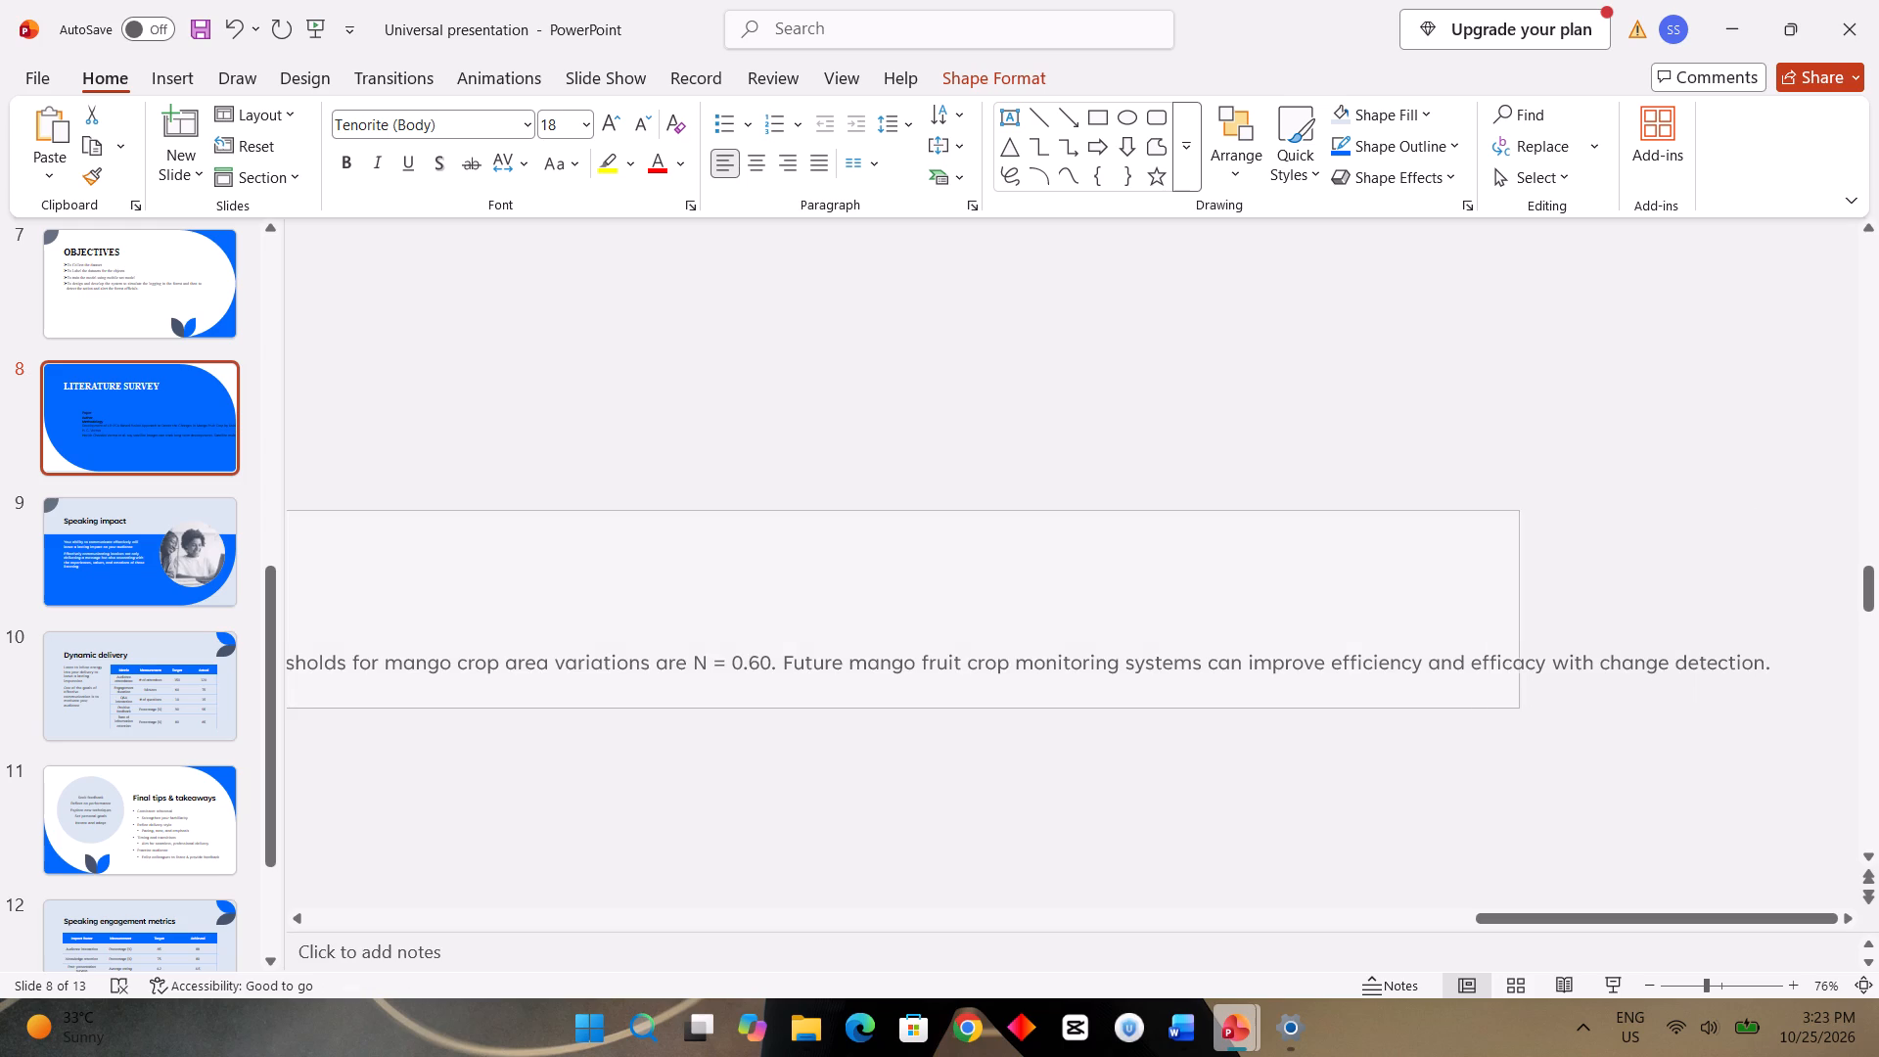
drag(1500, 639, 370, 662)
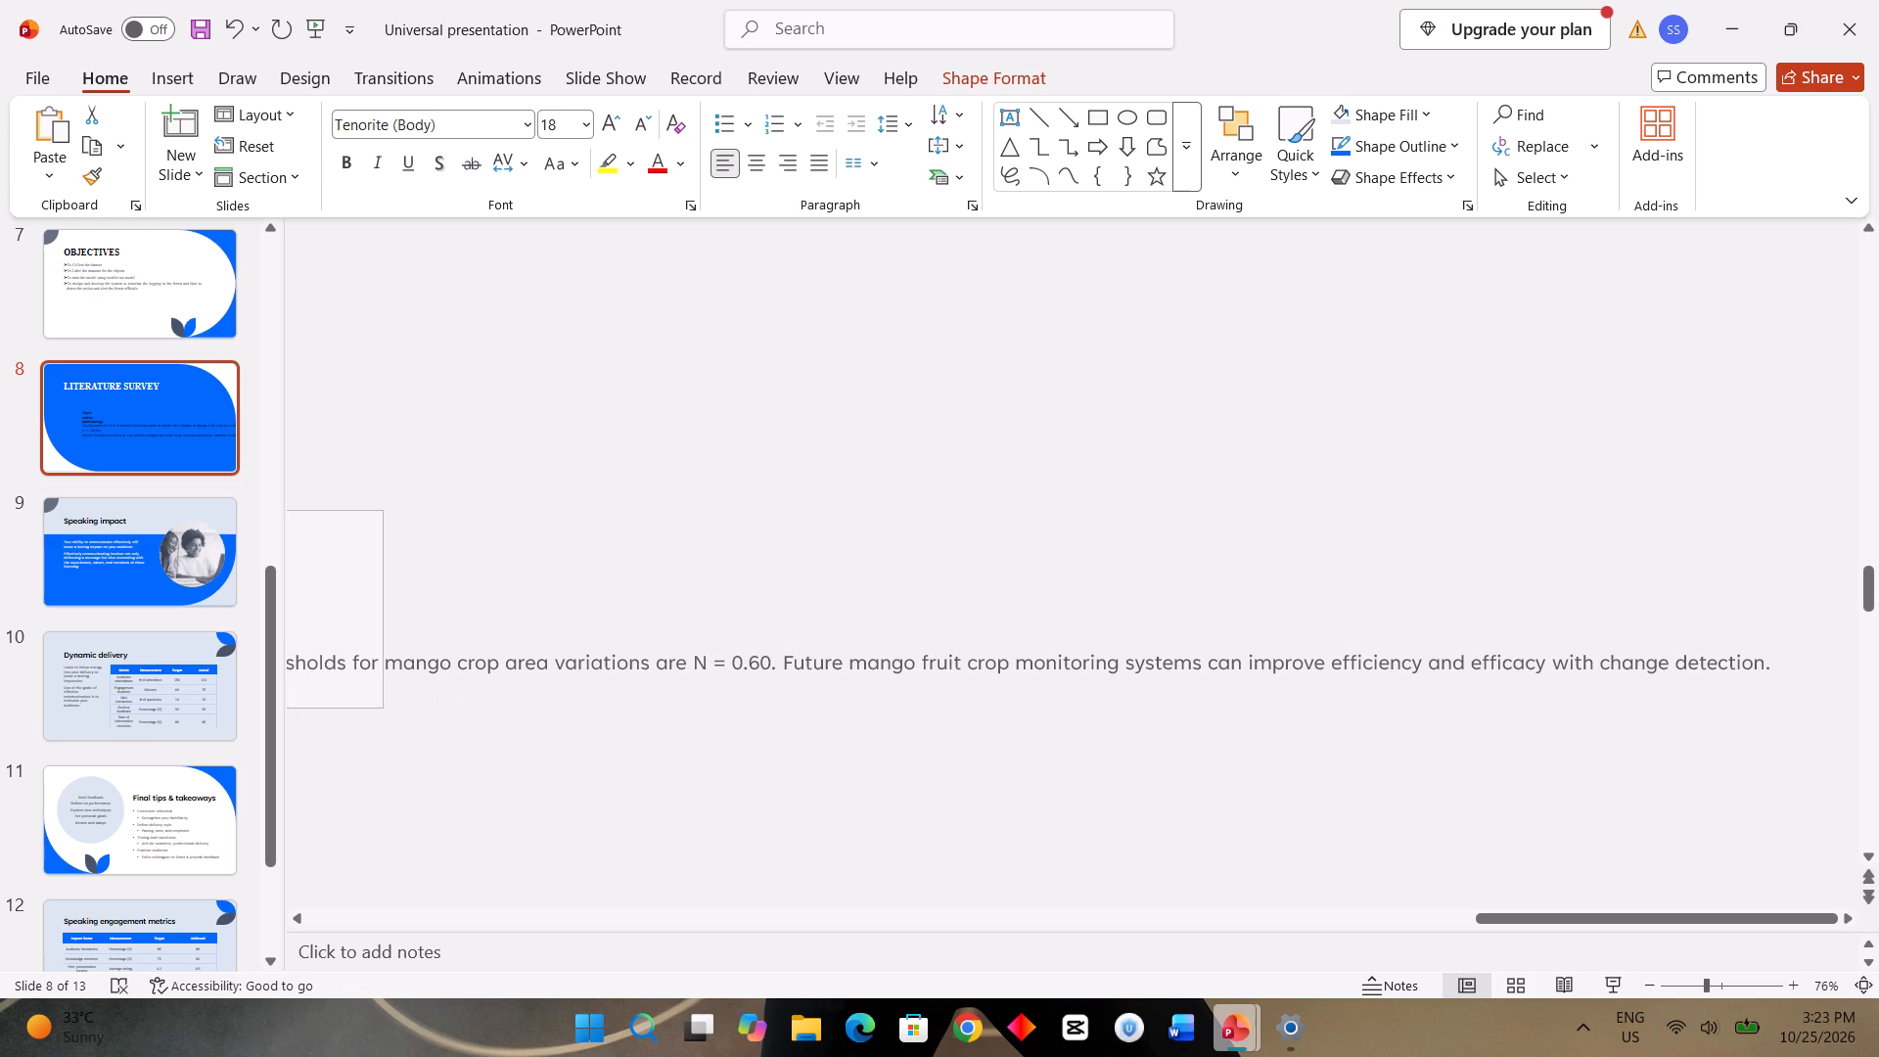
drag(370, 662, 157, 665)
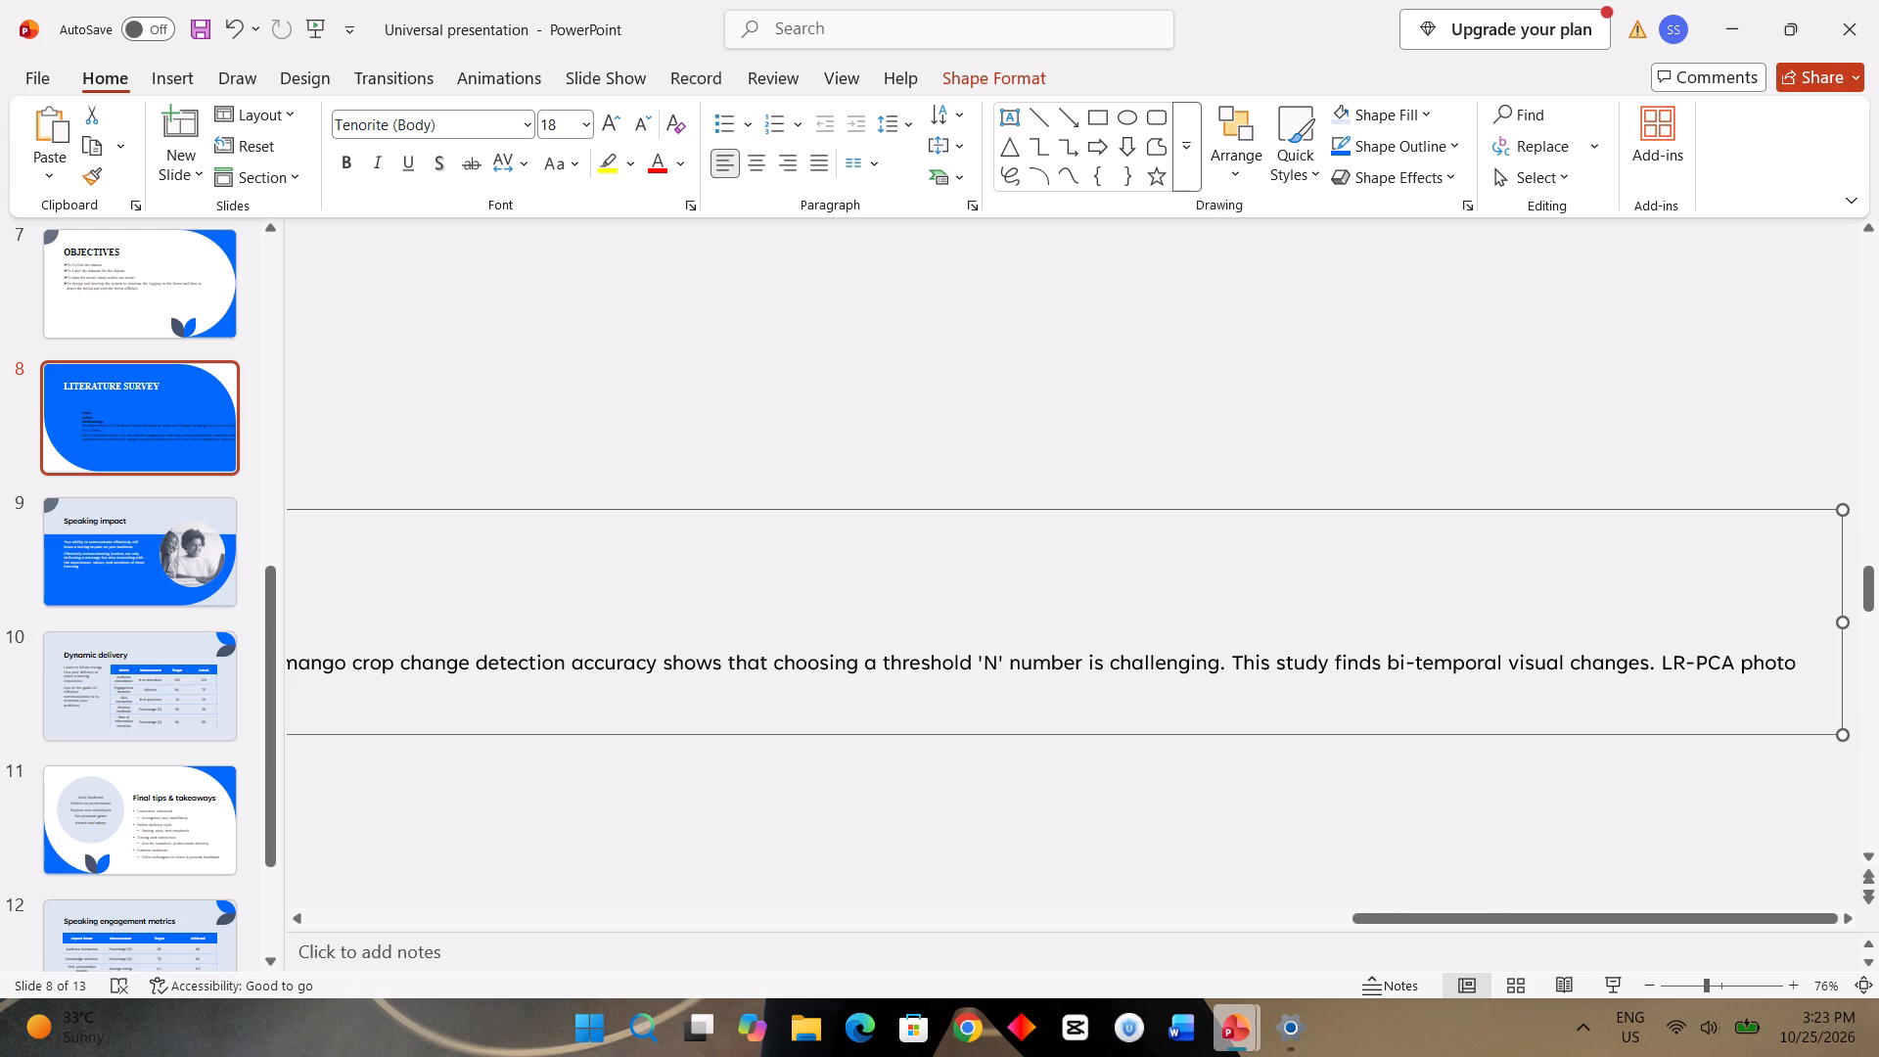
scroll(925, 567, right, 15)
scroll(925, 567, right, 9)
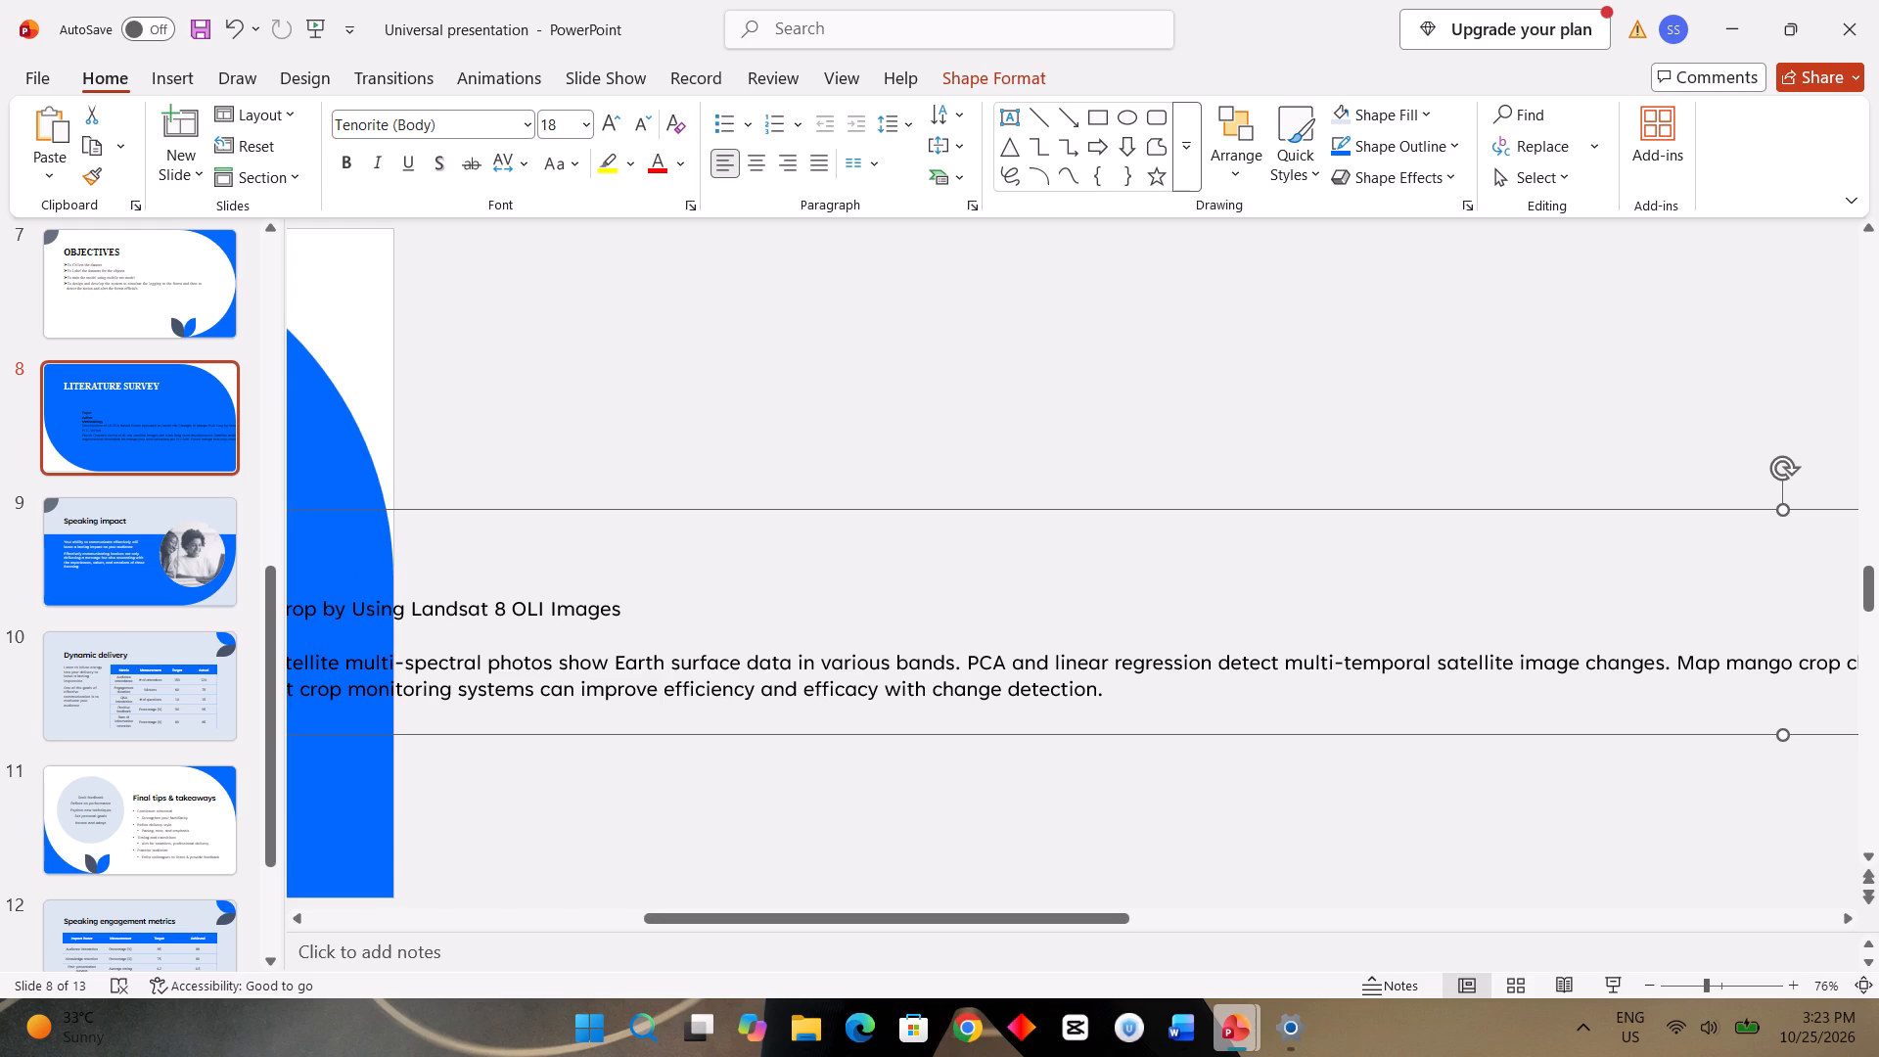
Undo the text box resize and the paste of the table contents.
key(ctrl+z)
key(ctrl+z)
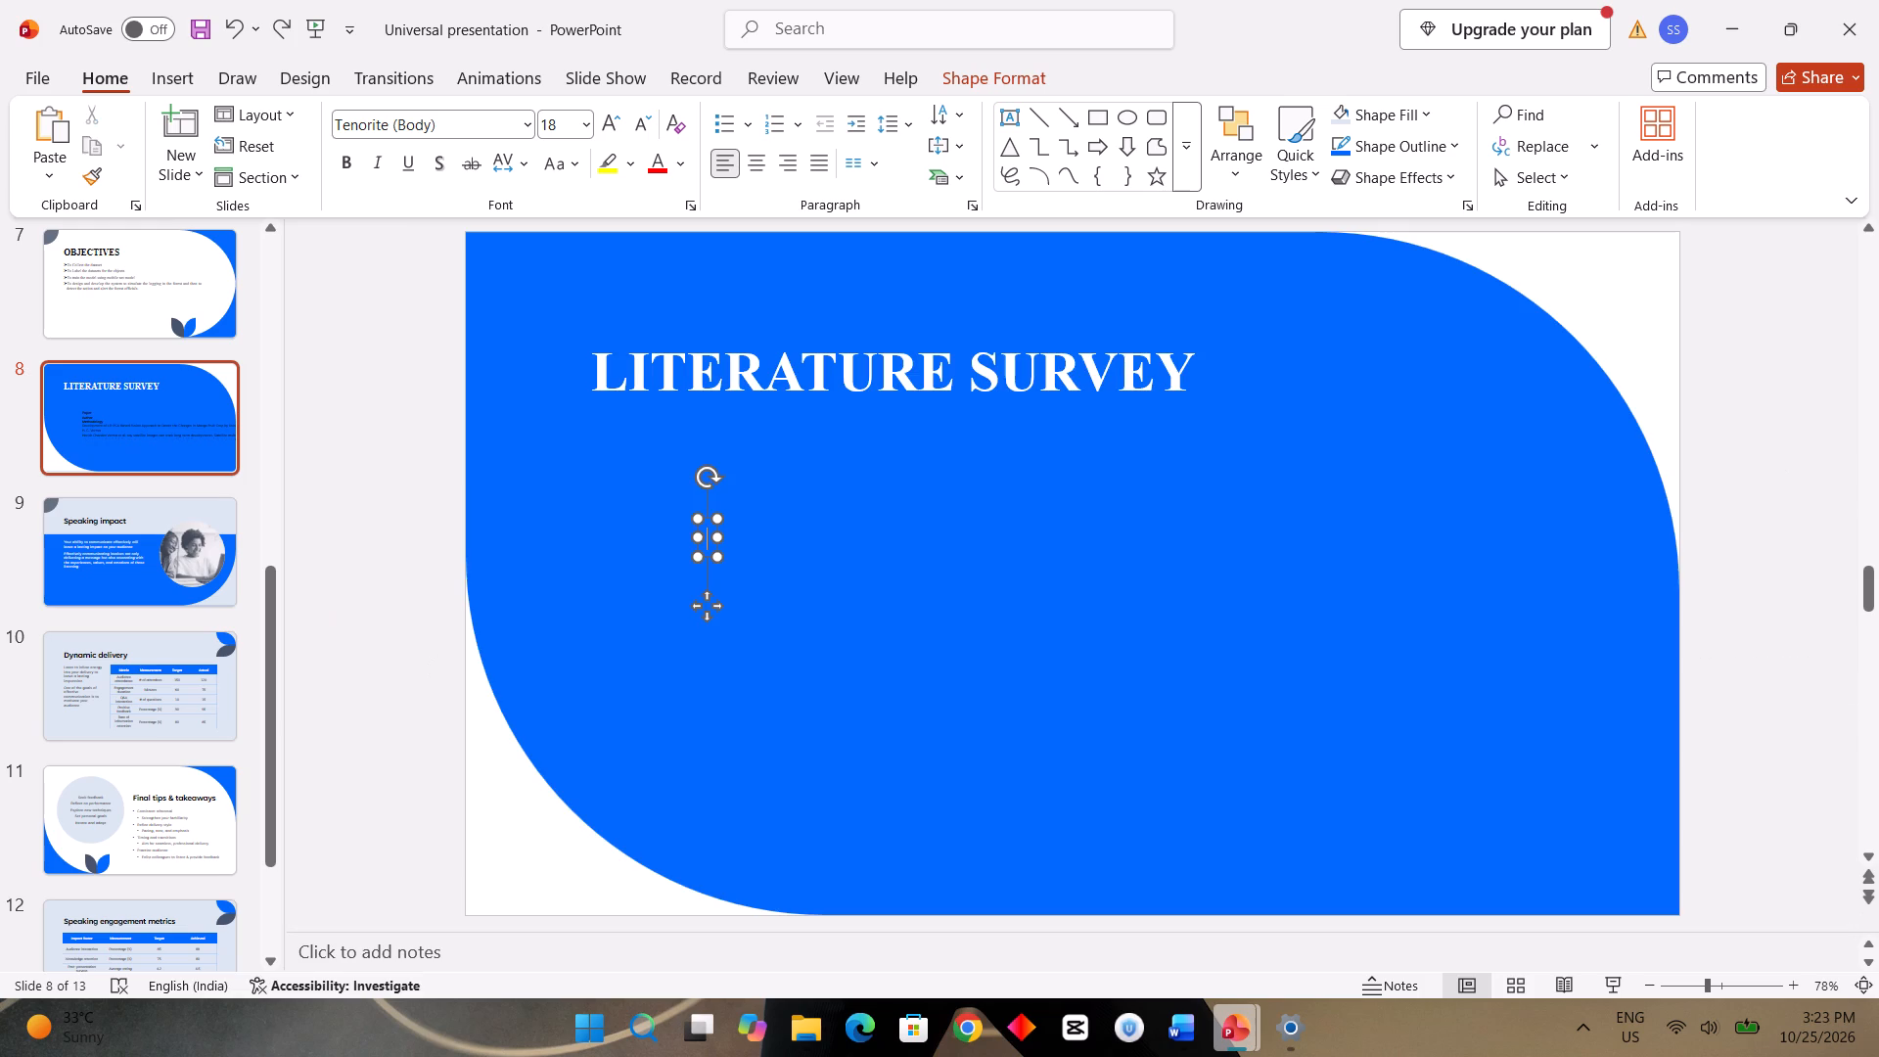
Move the LITERATURE SURVEY title box up and across into the upper-left corner of slide 8.
drag(648, 439, 649, 441)
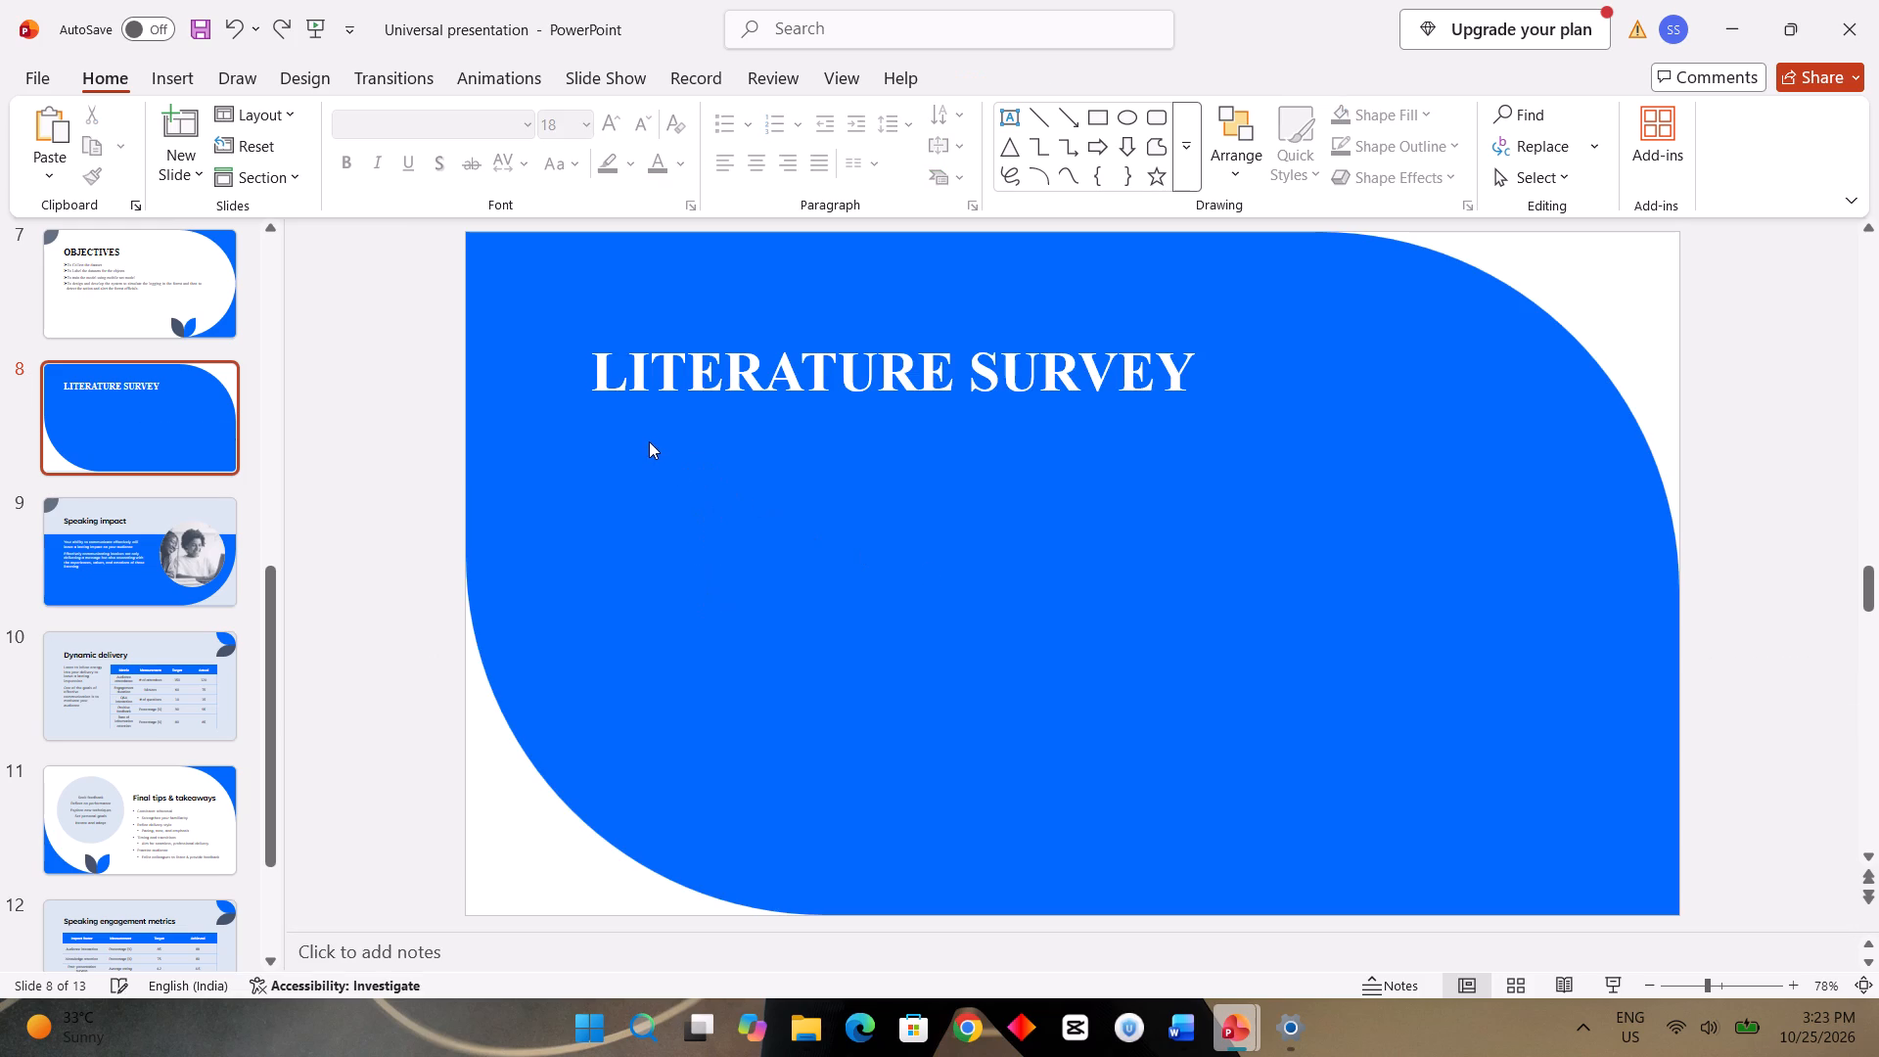
drag(649, 441, 632, 414)
drag(632, 414, 586, 380)
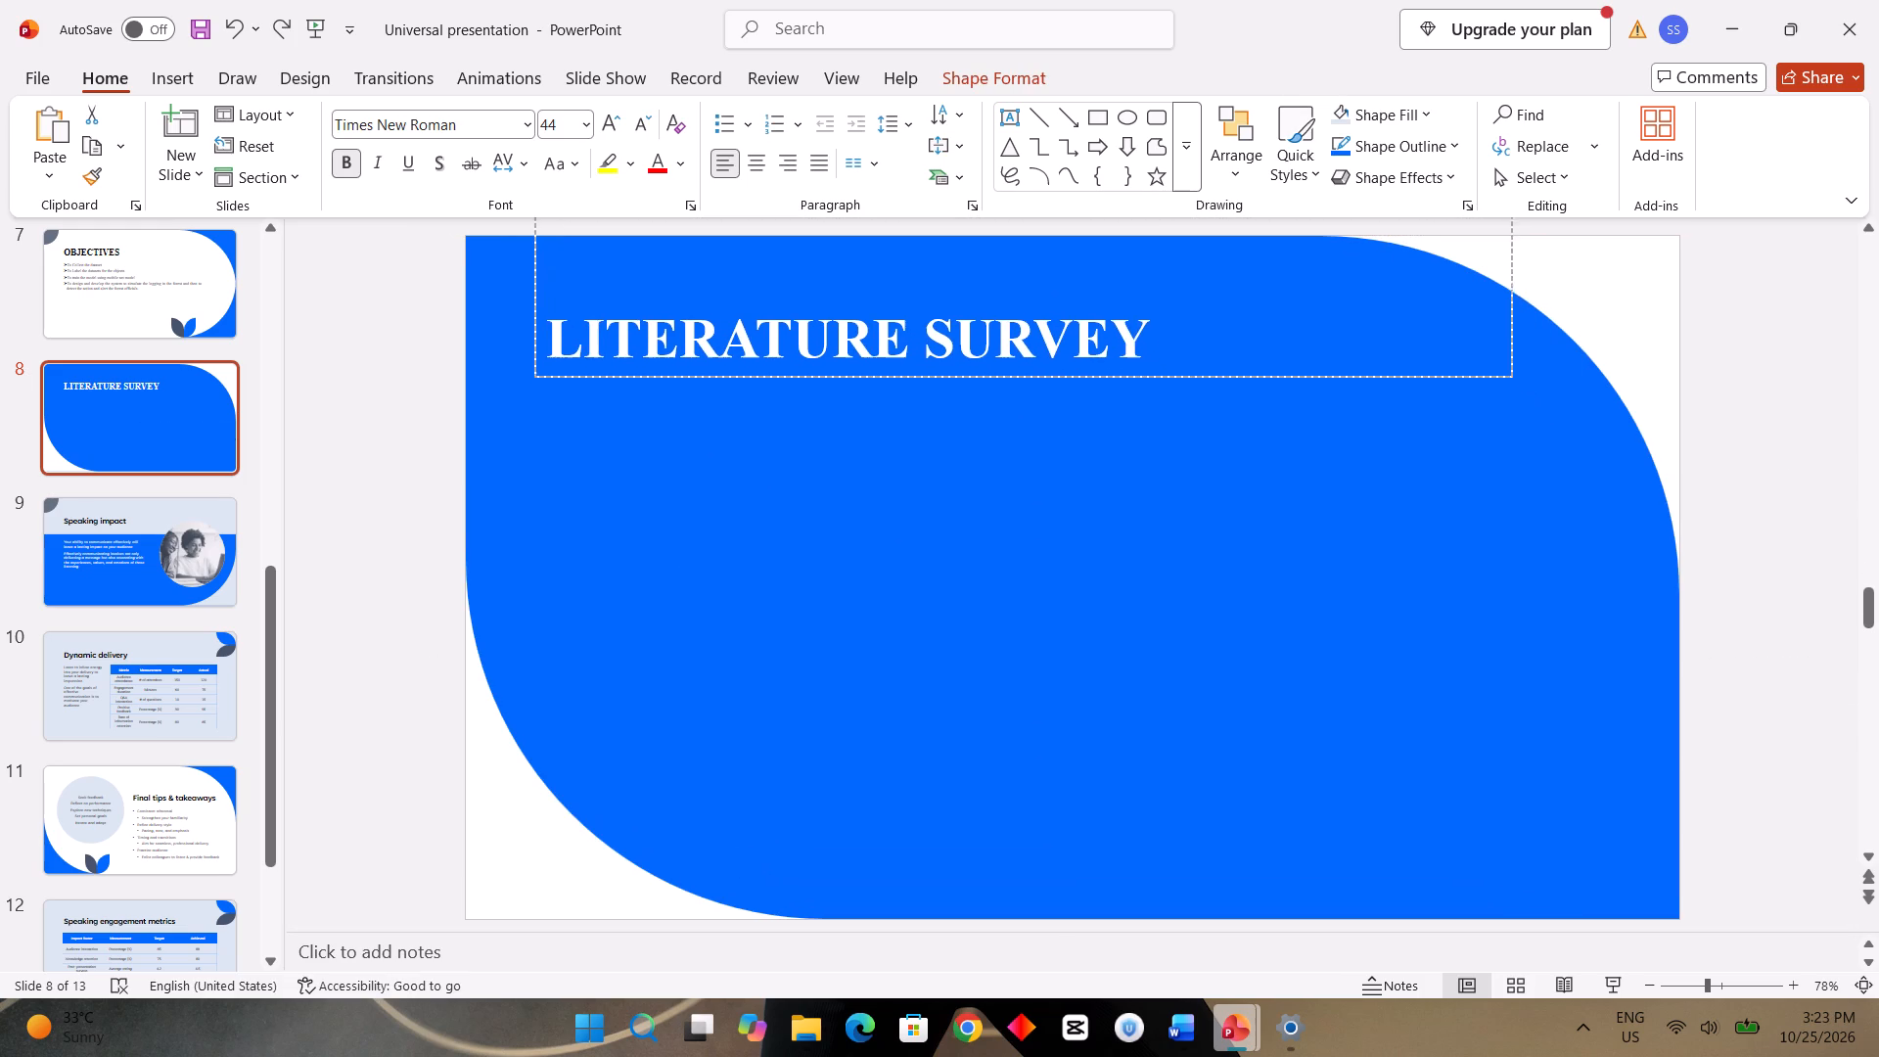
drag(586, 380, 550, 349)
drag(550, 349, 576, 422)
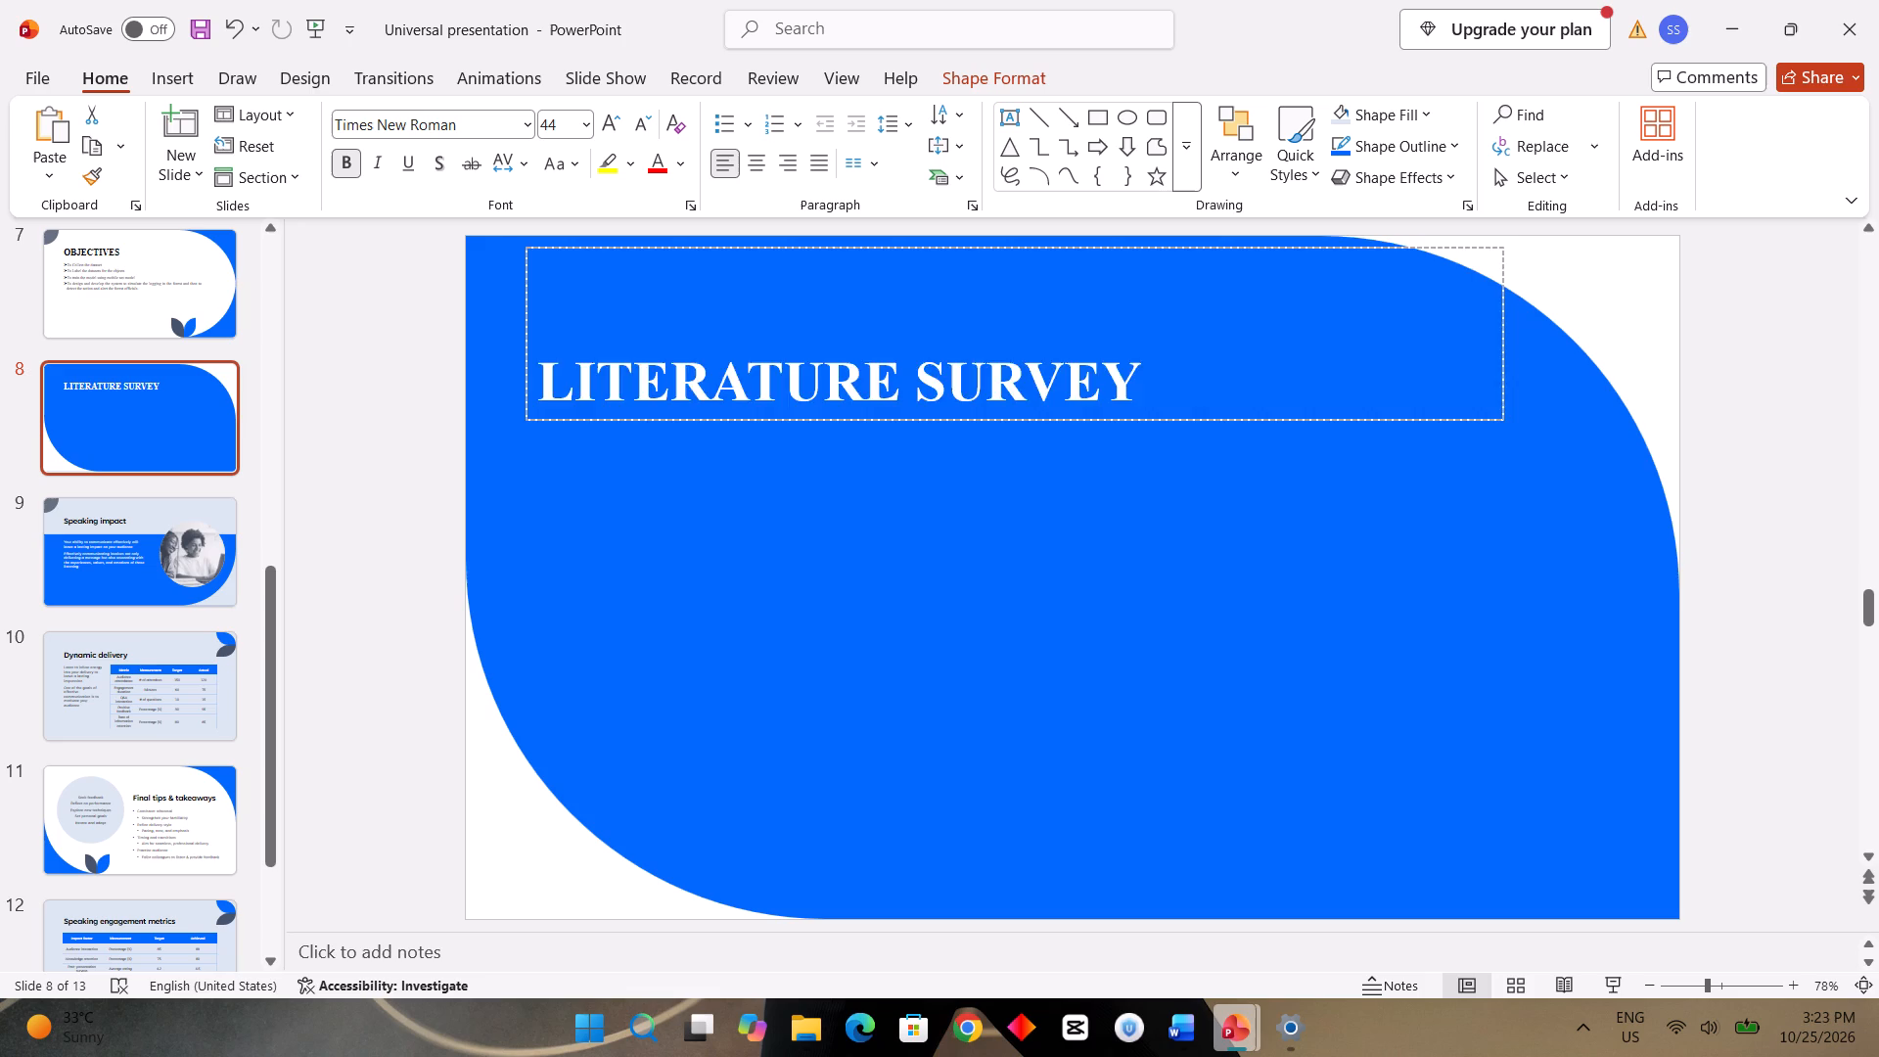
drag(576, 422, 531, 337)
click(531, 337)
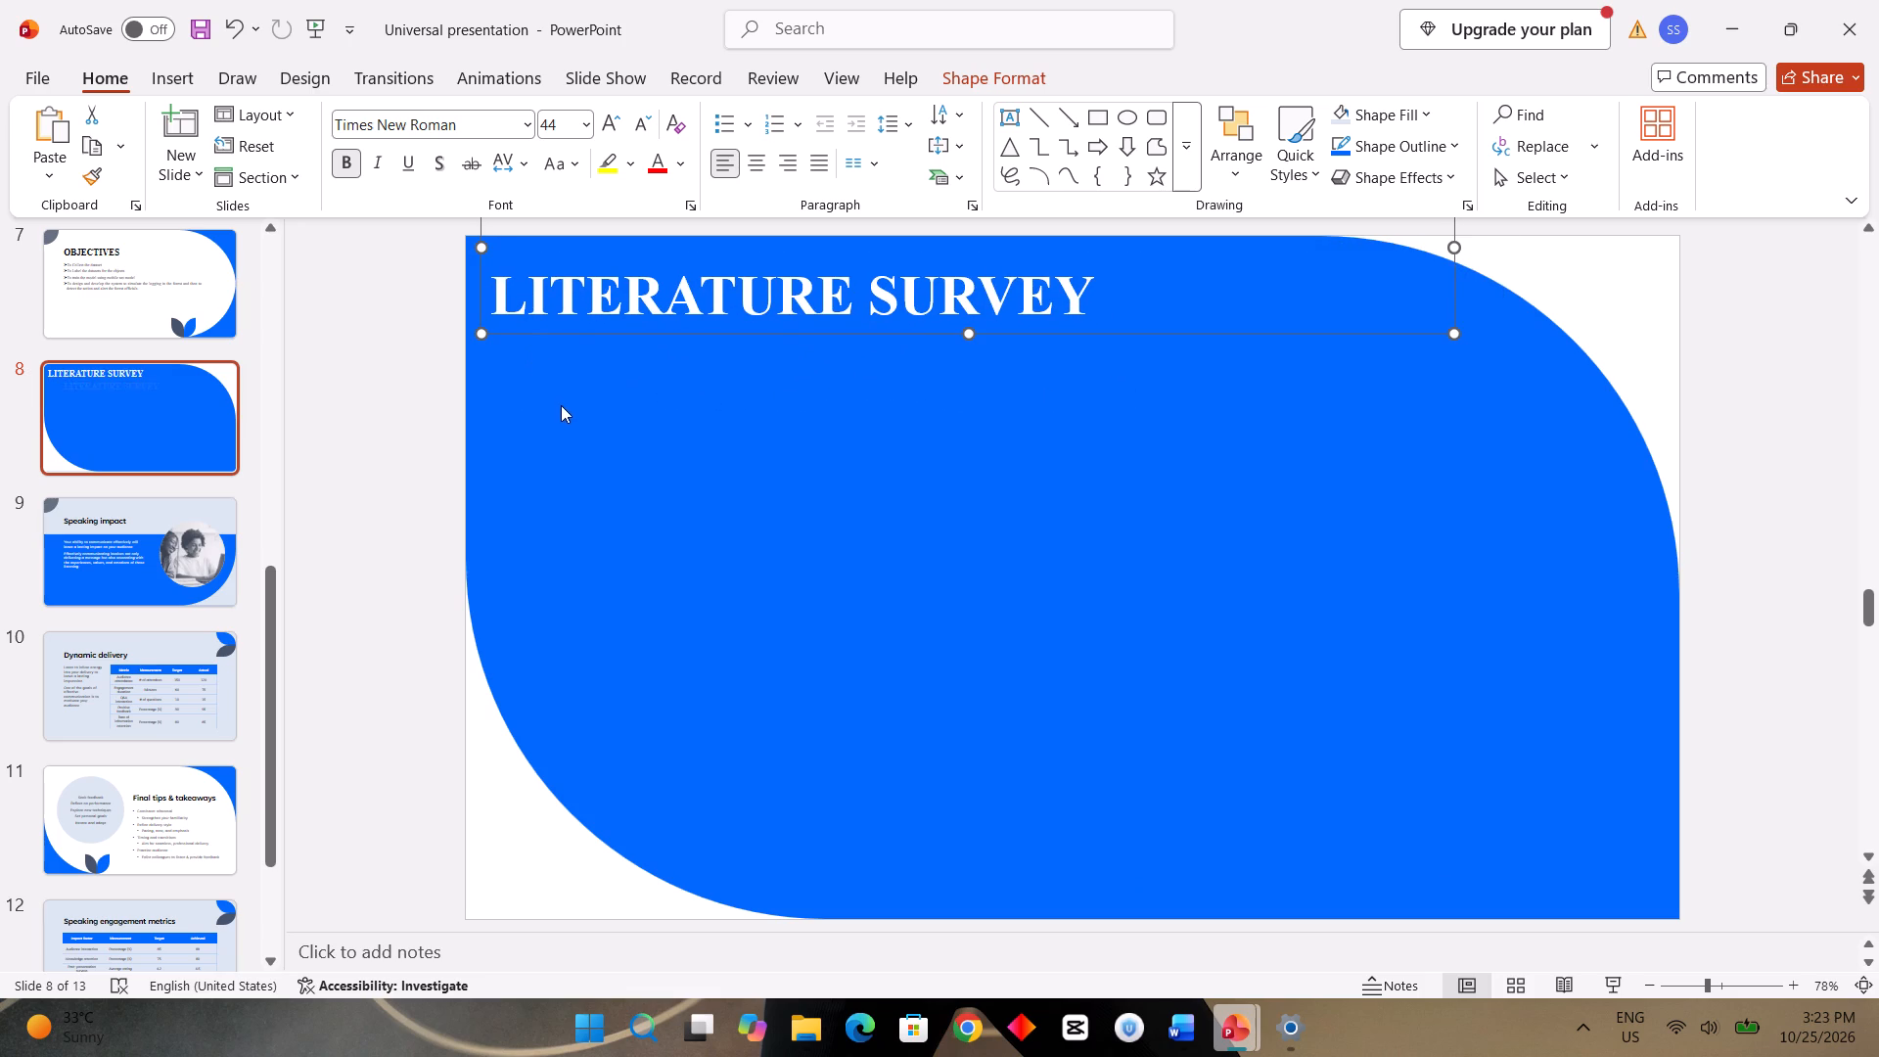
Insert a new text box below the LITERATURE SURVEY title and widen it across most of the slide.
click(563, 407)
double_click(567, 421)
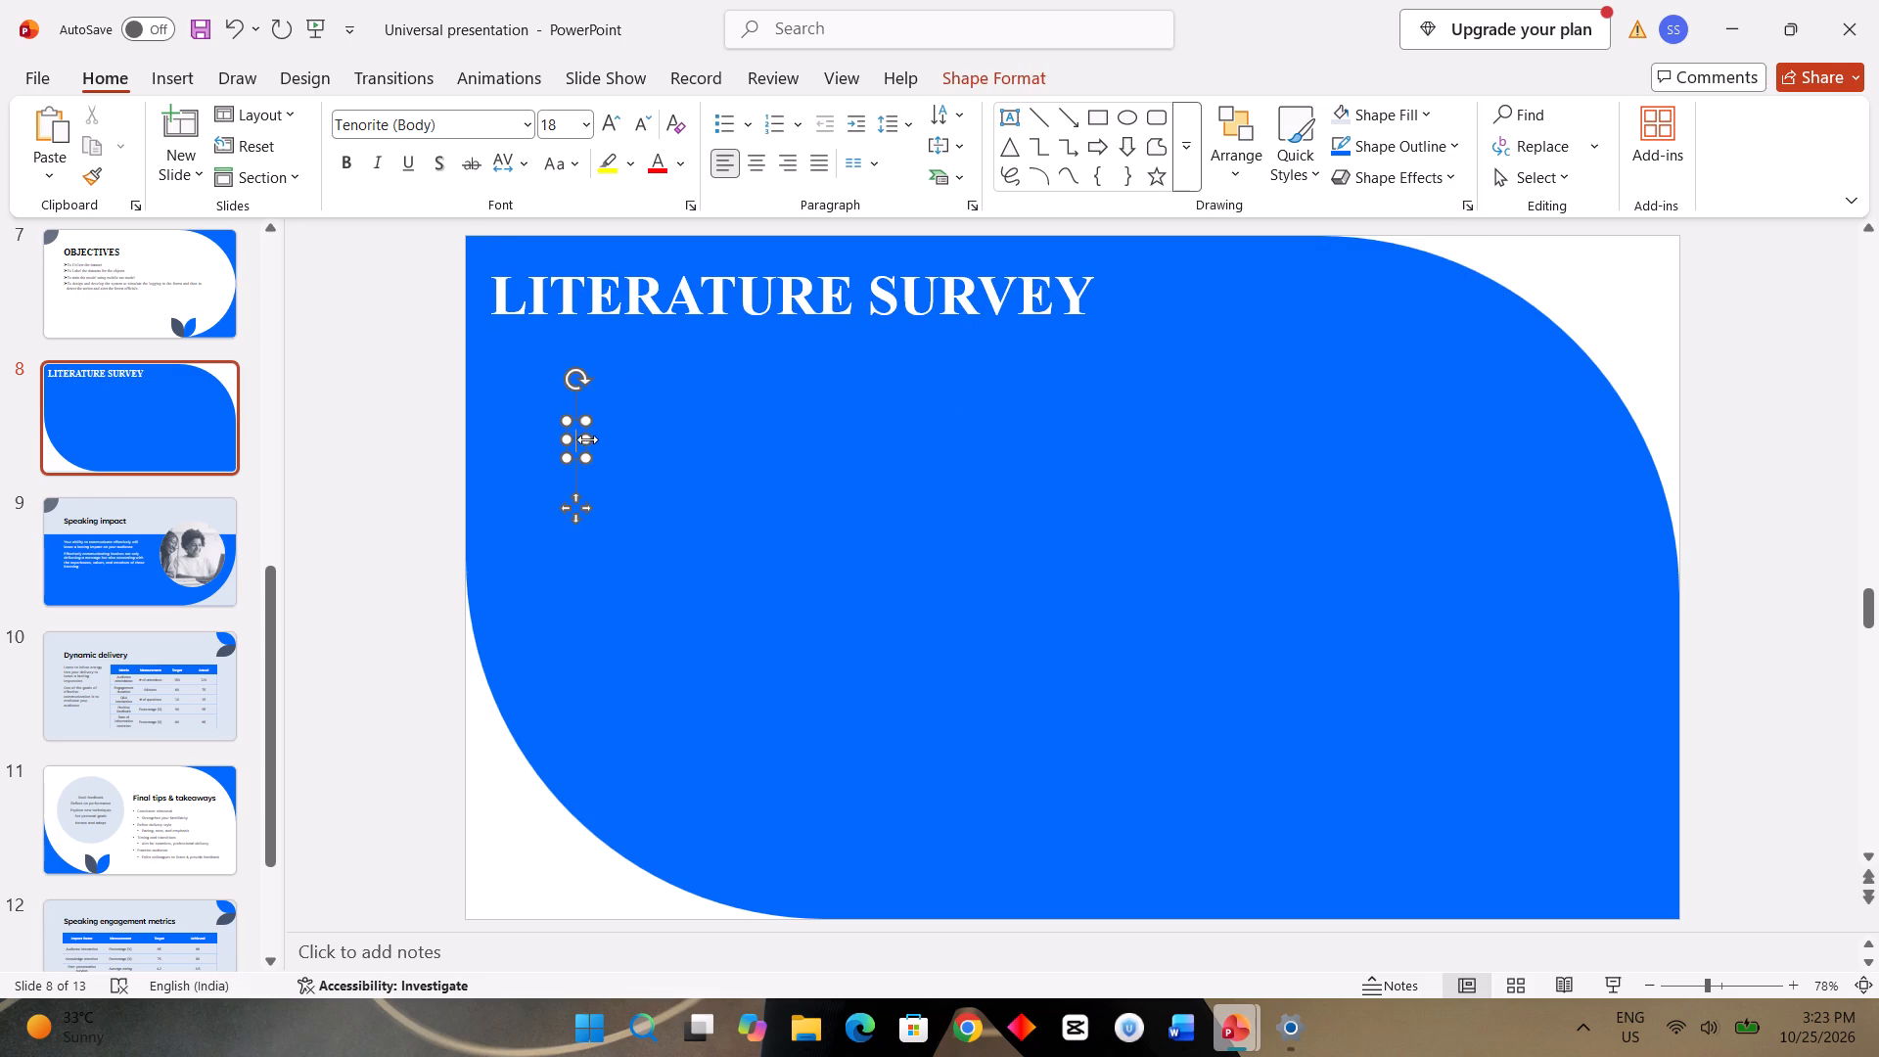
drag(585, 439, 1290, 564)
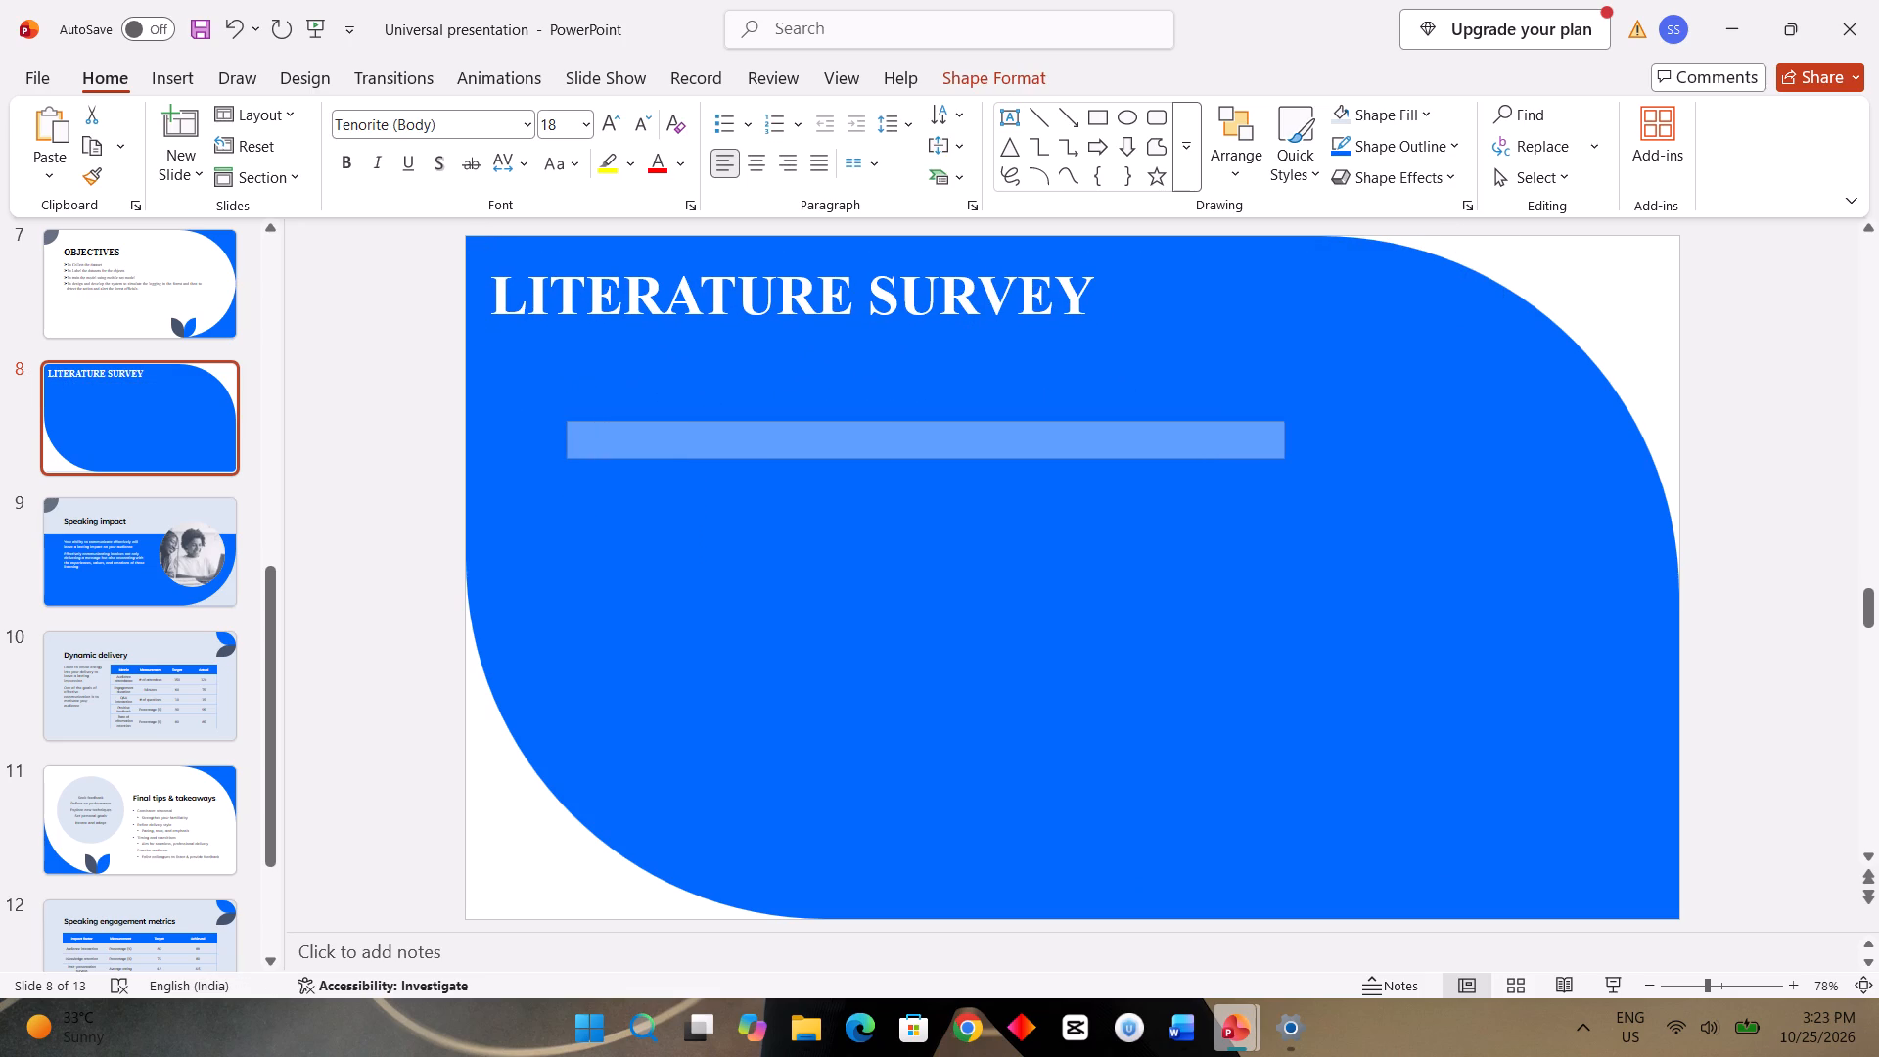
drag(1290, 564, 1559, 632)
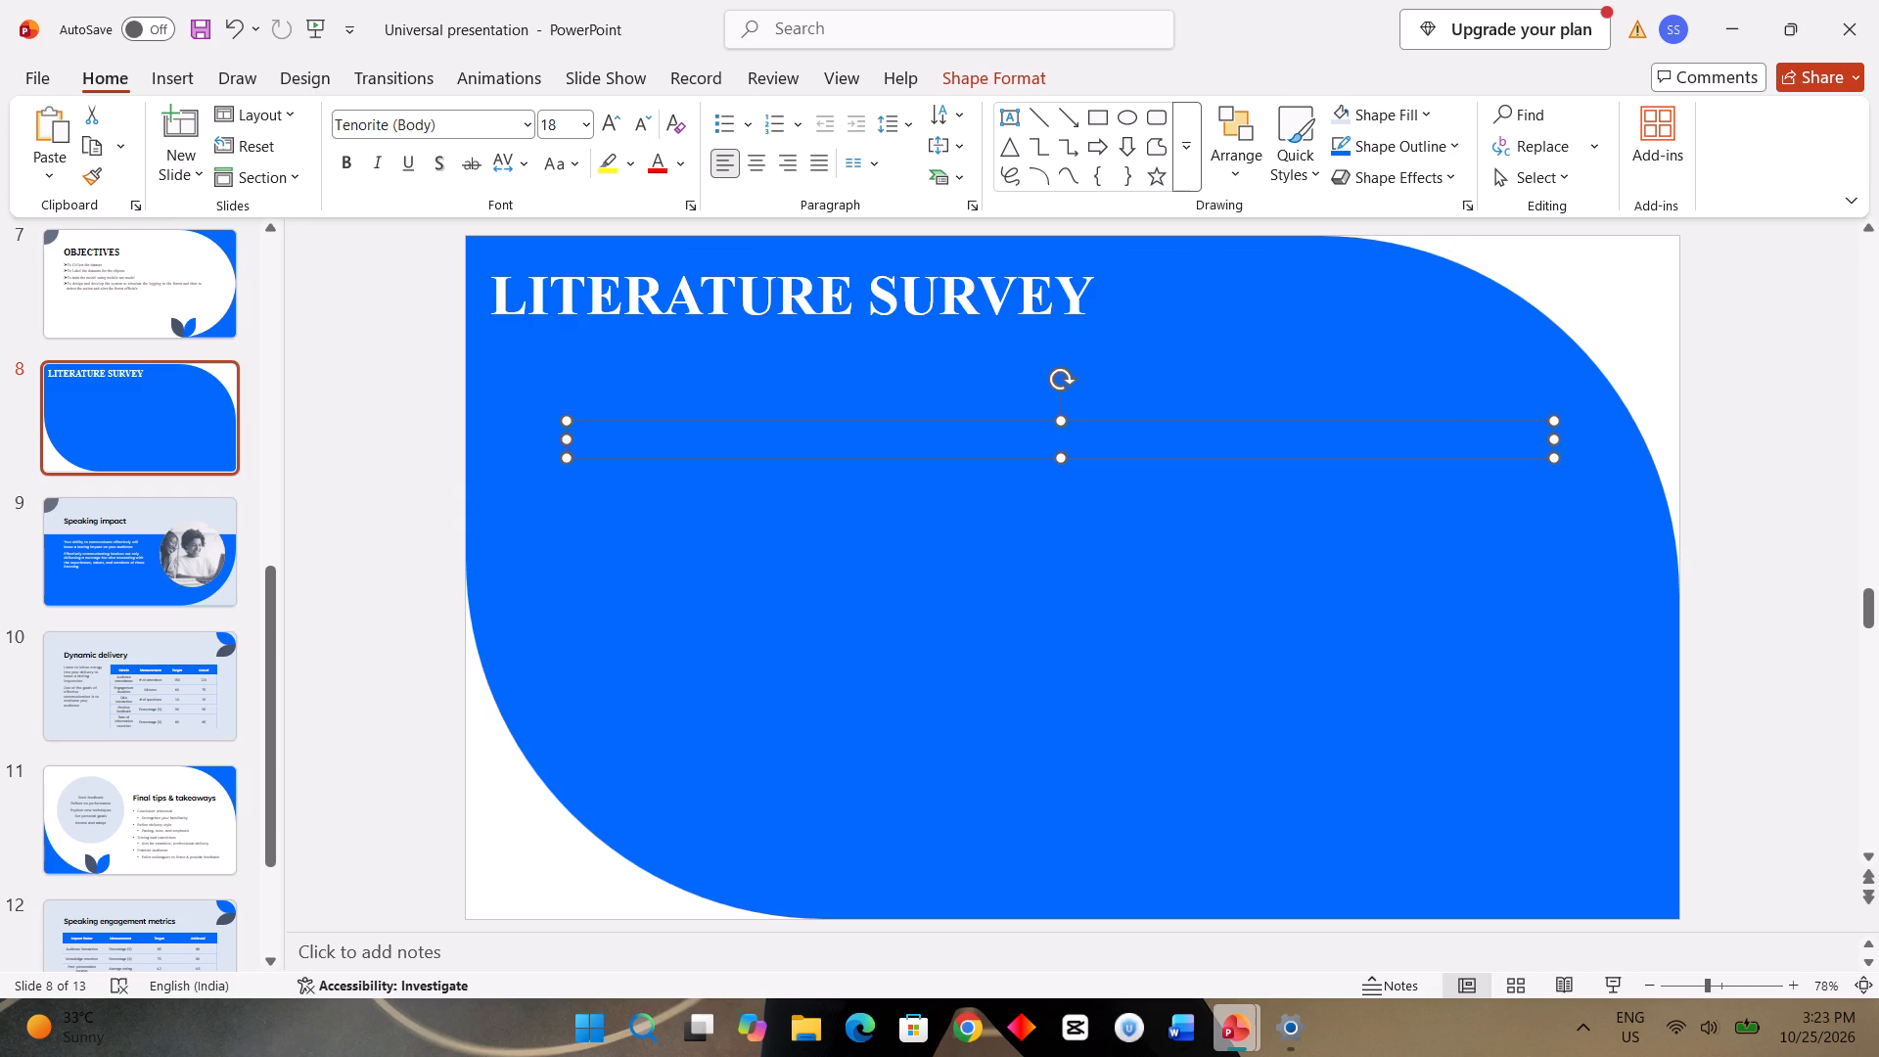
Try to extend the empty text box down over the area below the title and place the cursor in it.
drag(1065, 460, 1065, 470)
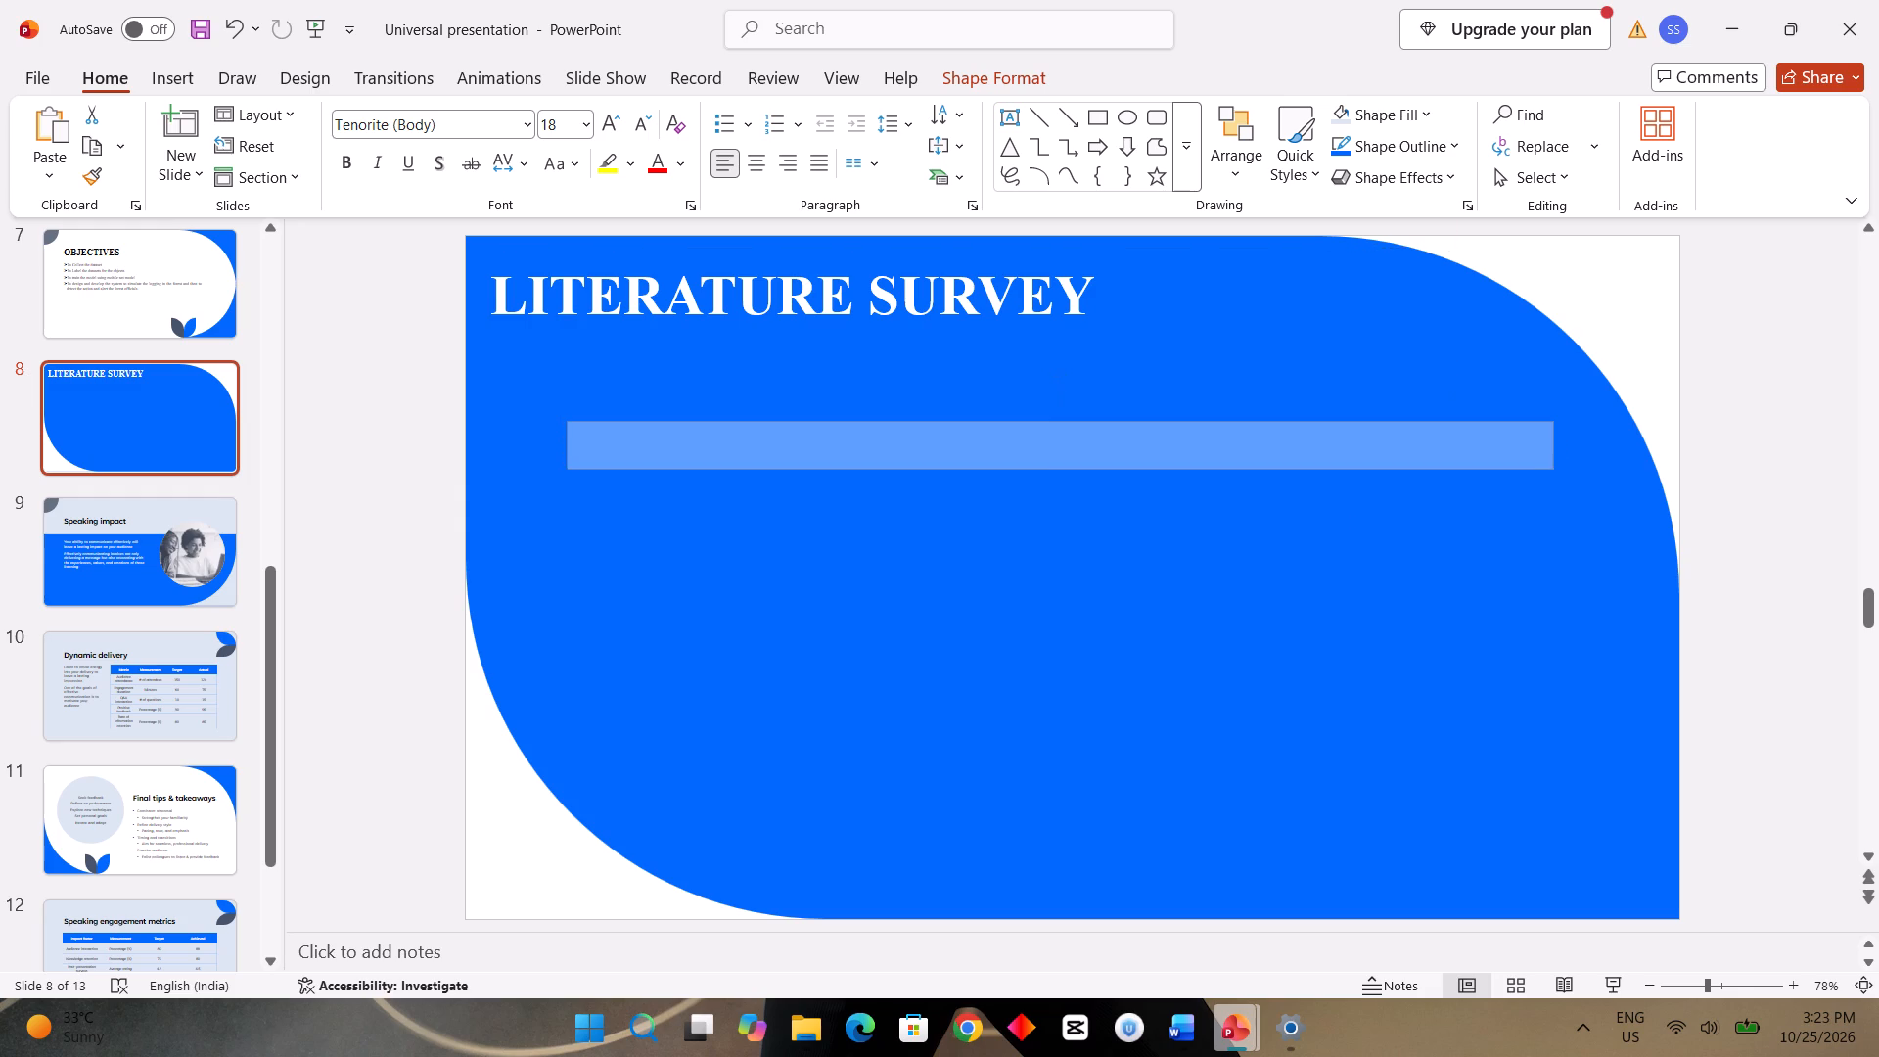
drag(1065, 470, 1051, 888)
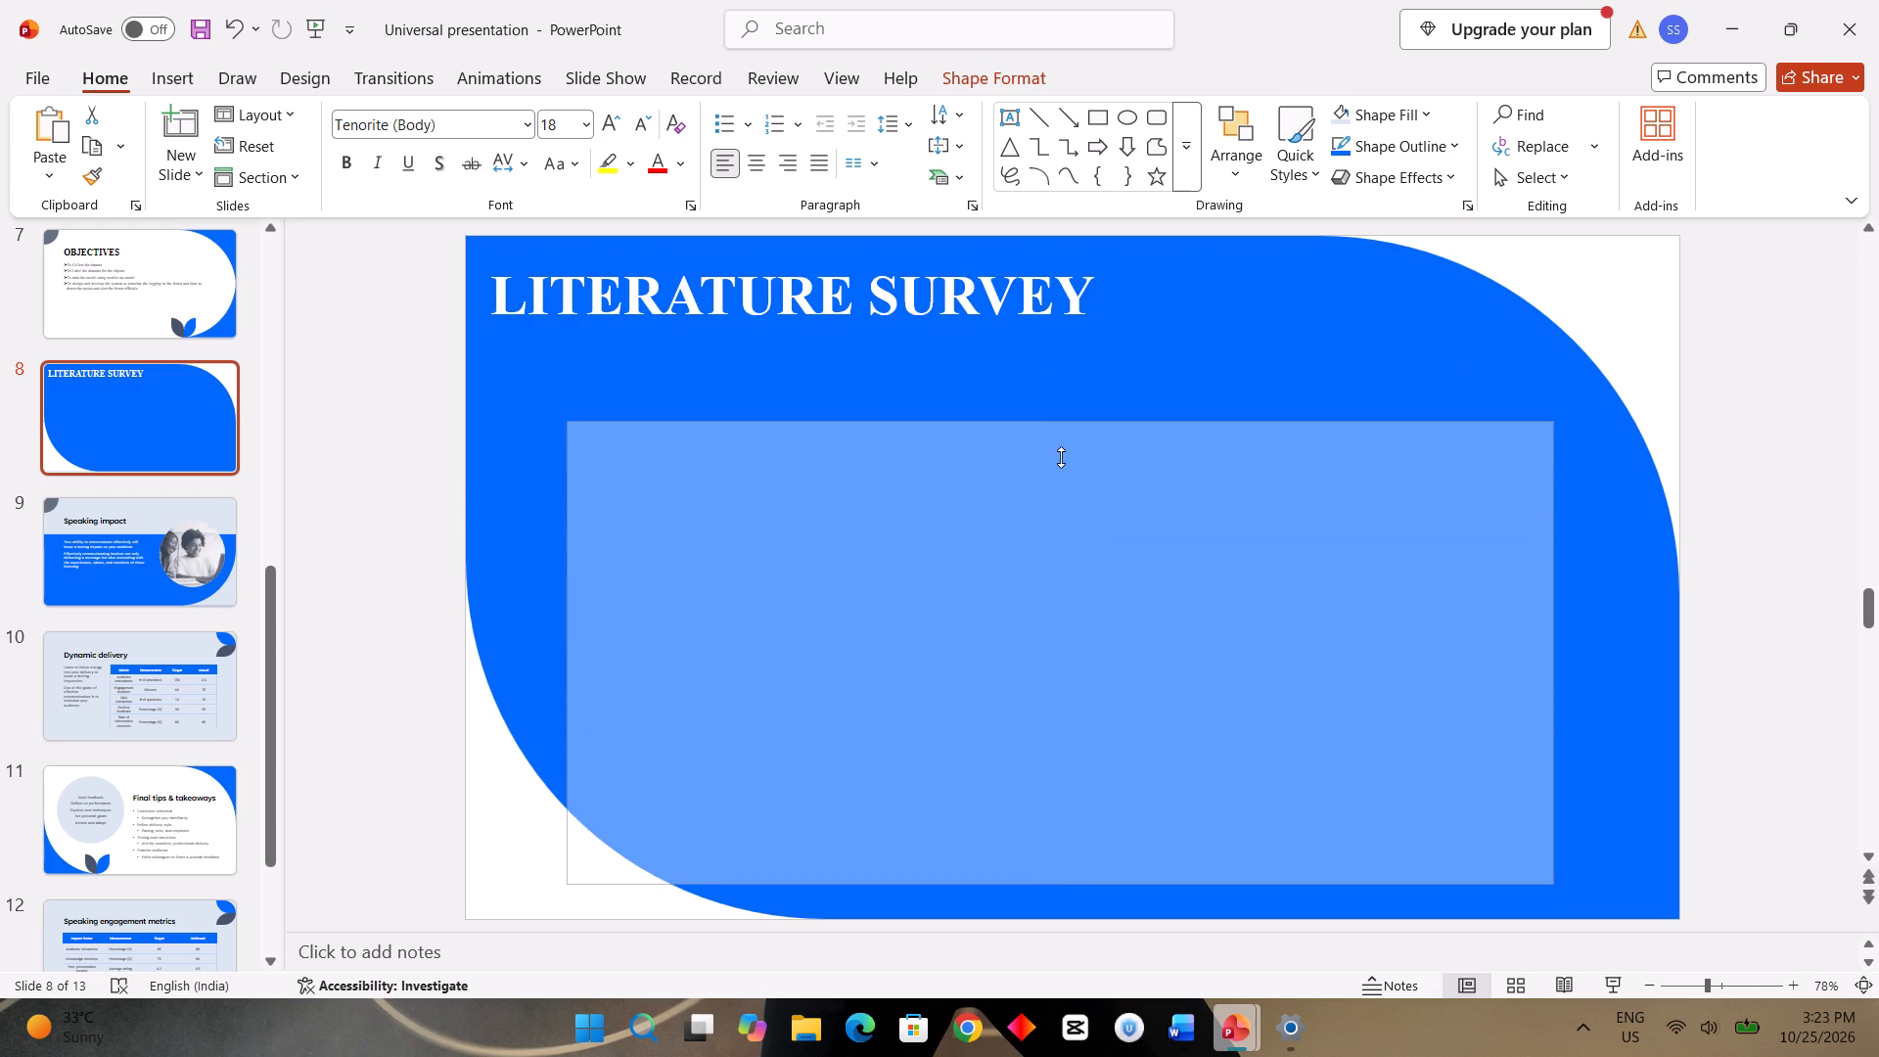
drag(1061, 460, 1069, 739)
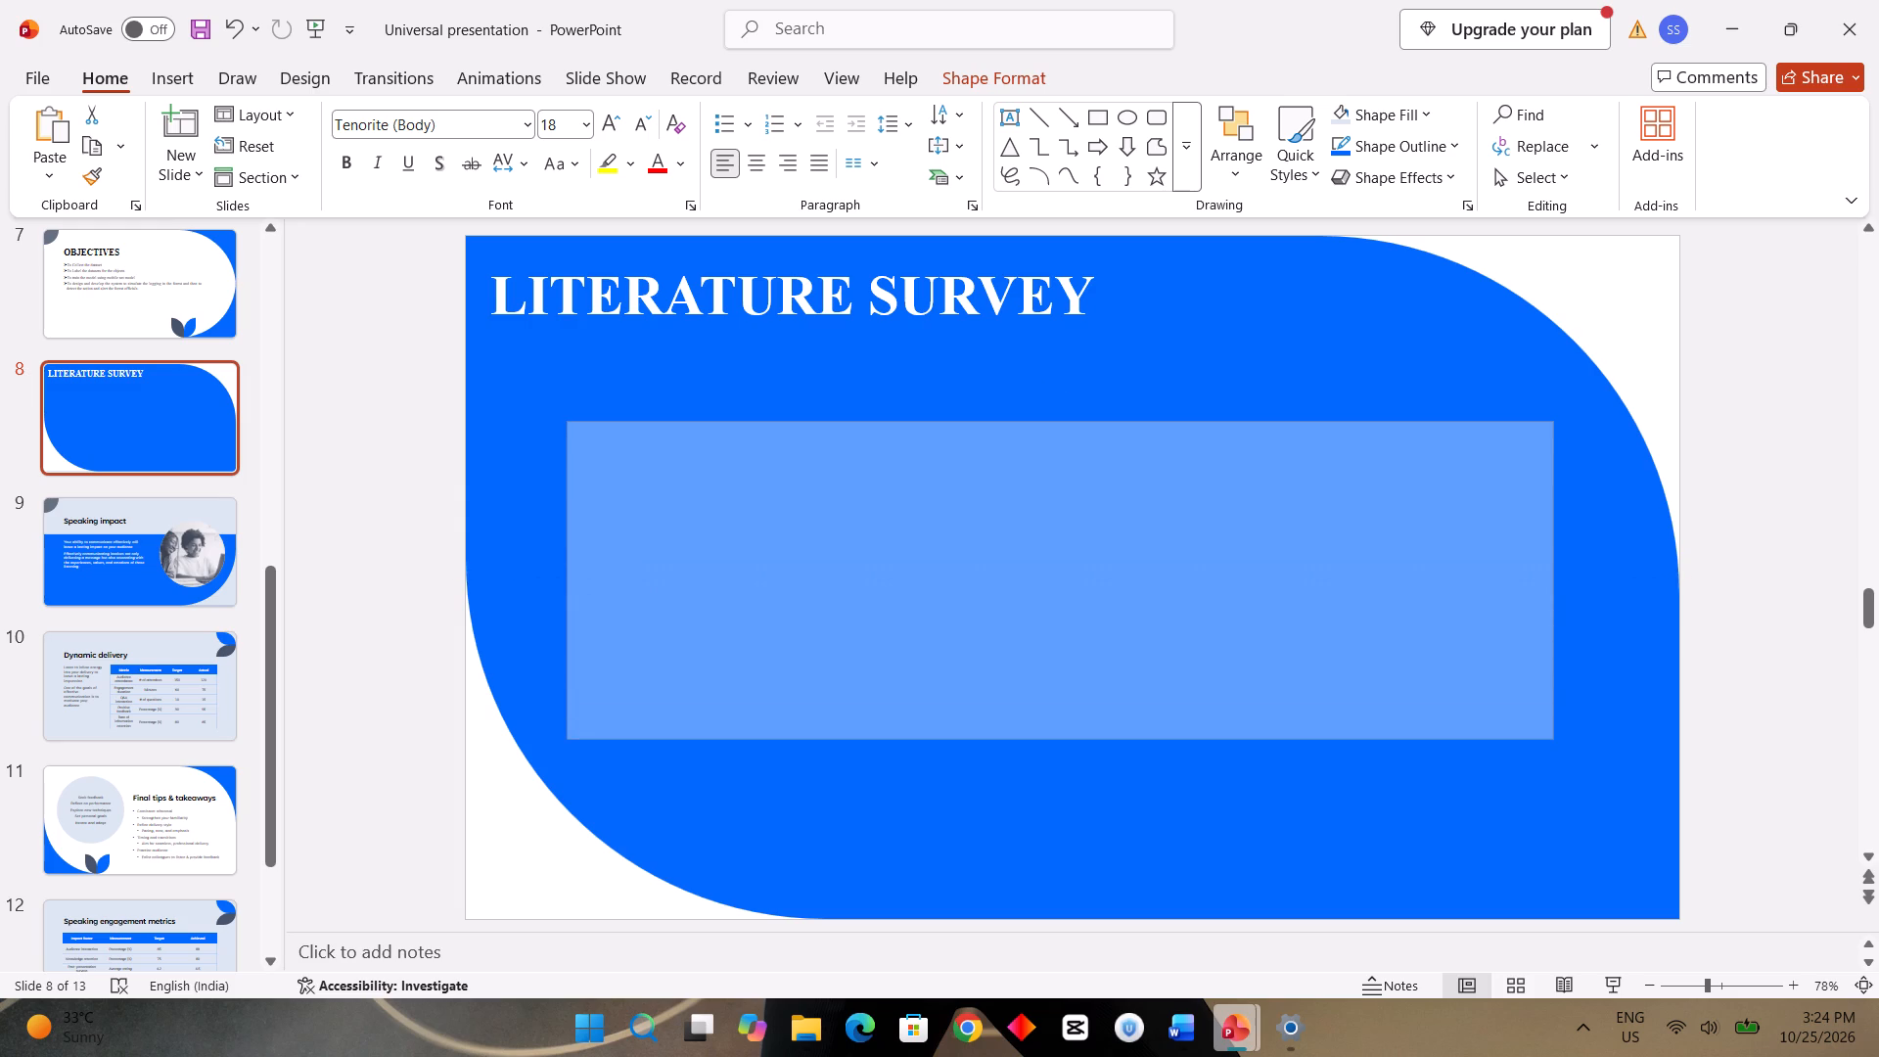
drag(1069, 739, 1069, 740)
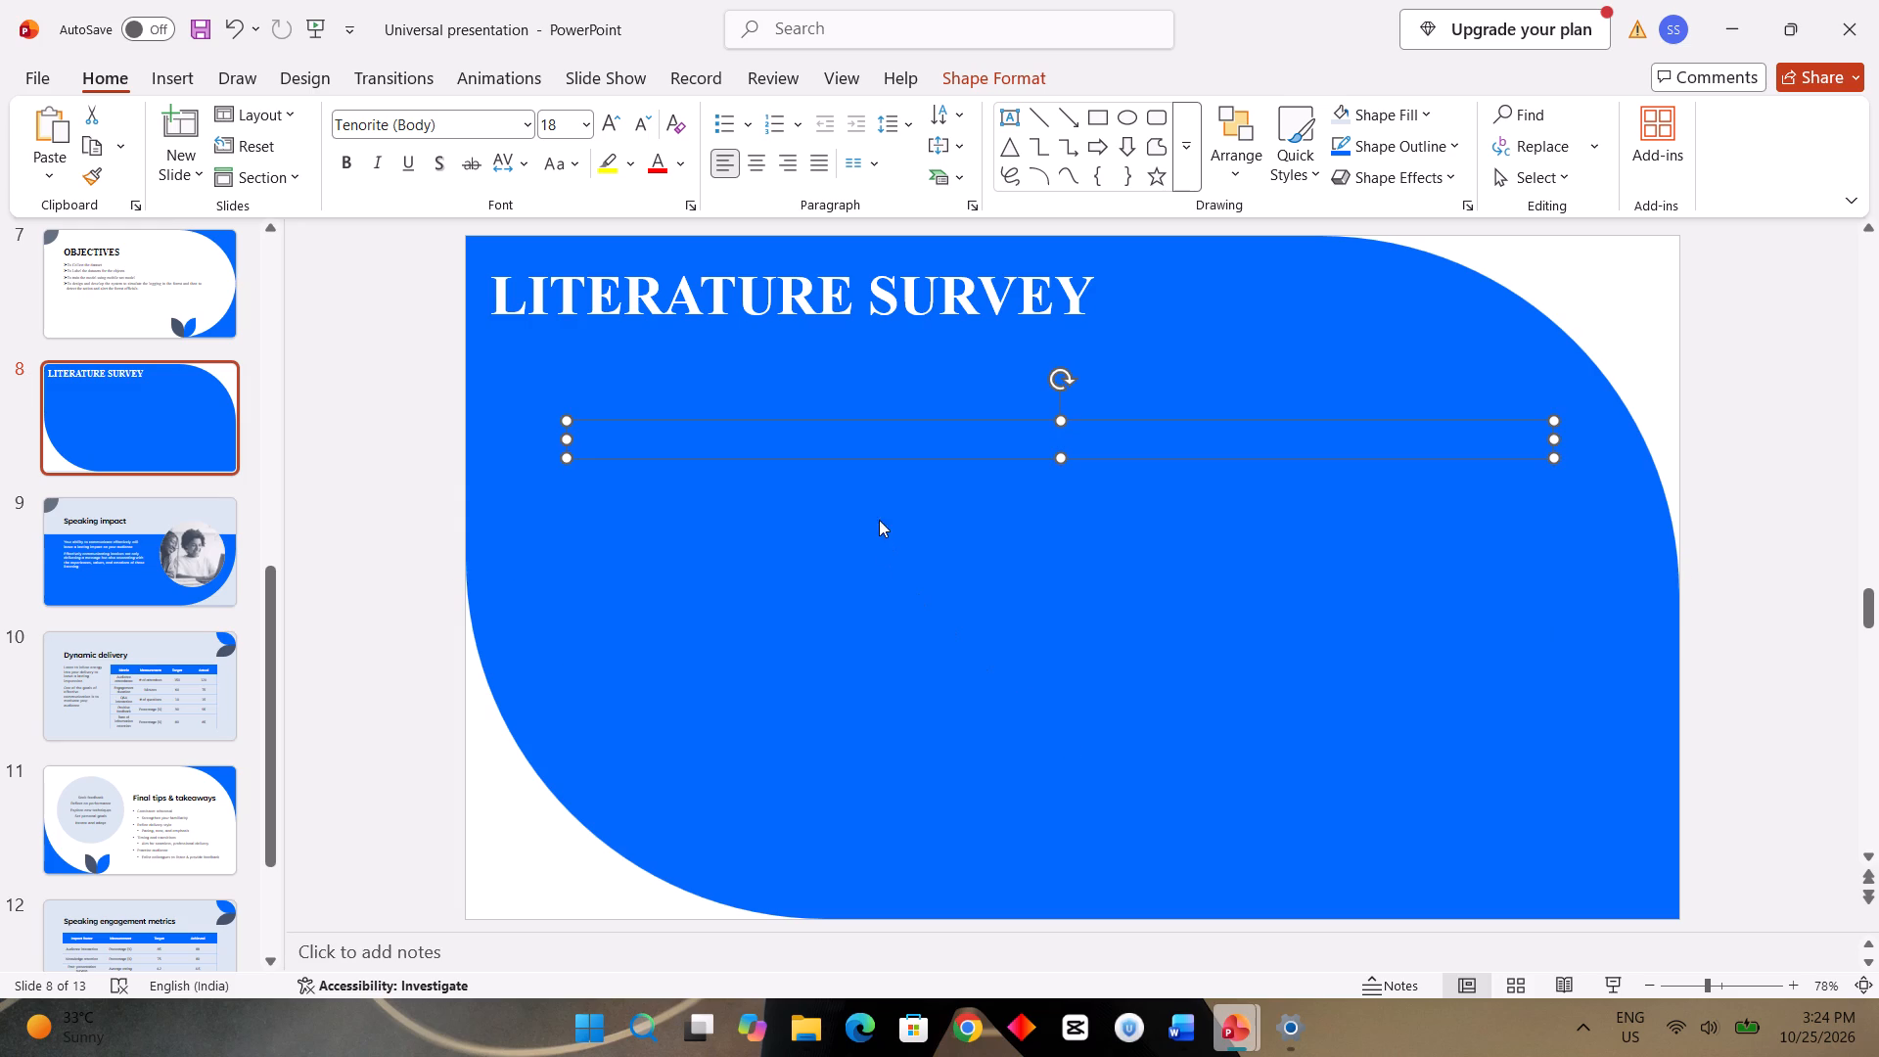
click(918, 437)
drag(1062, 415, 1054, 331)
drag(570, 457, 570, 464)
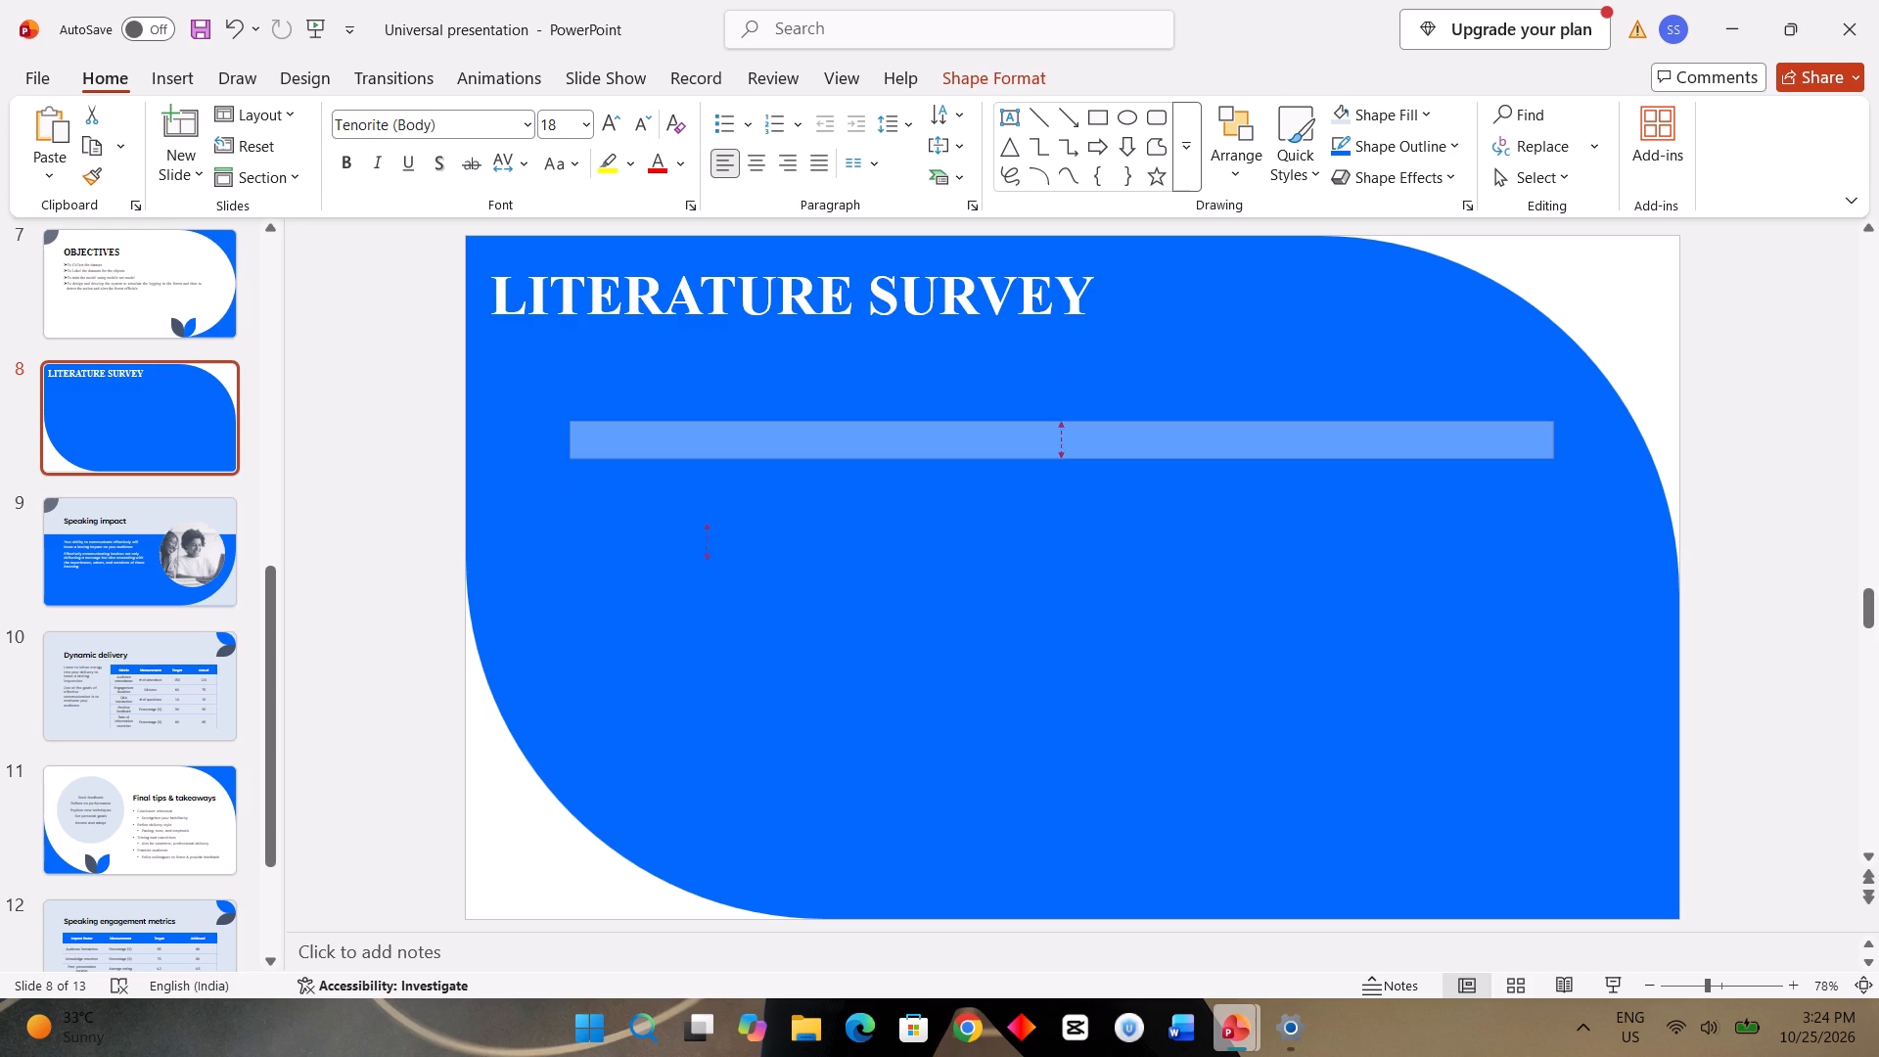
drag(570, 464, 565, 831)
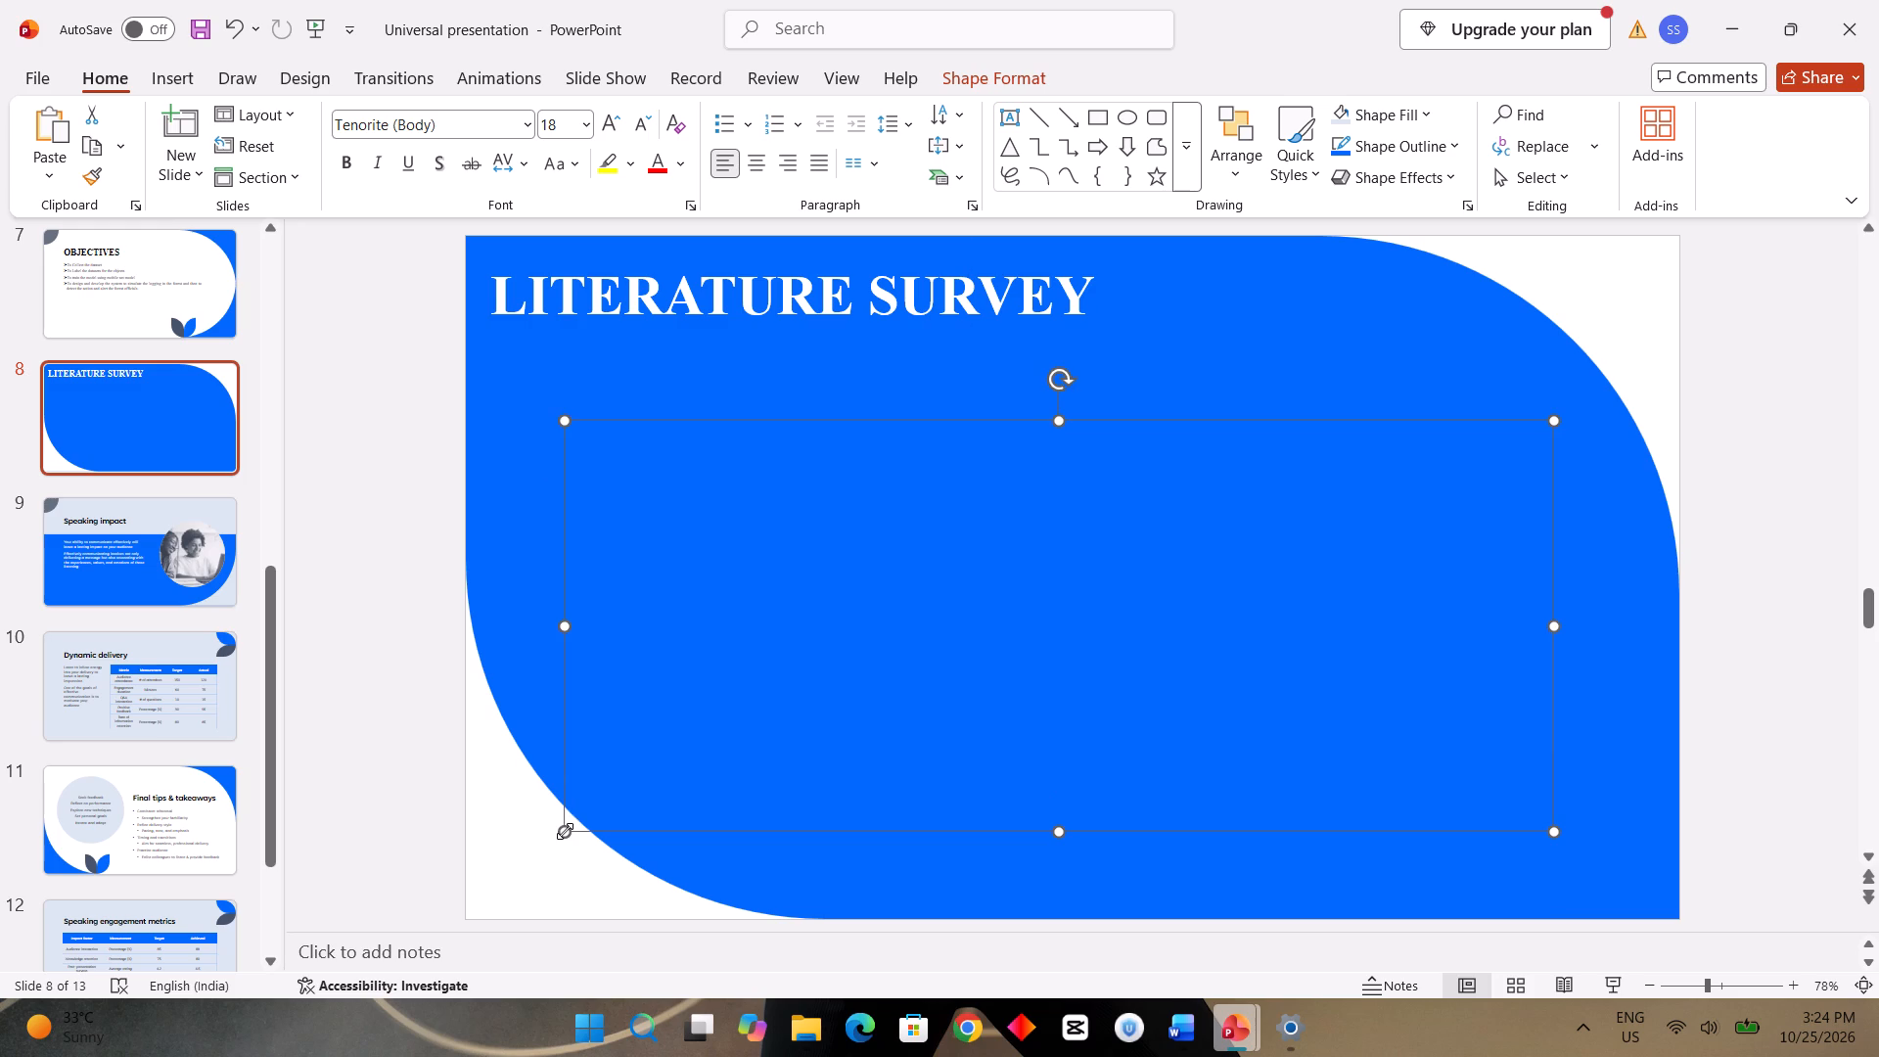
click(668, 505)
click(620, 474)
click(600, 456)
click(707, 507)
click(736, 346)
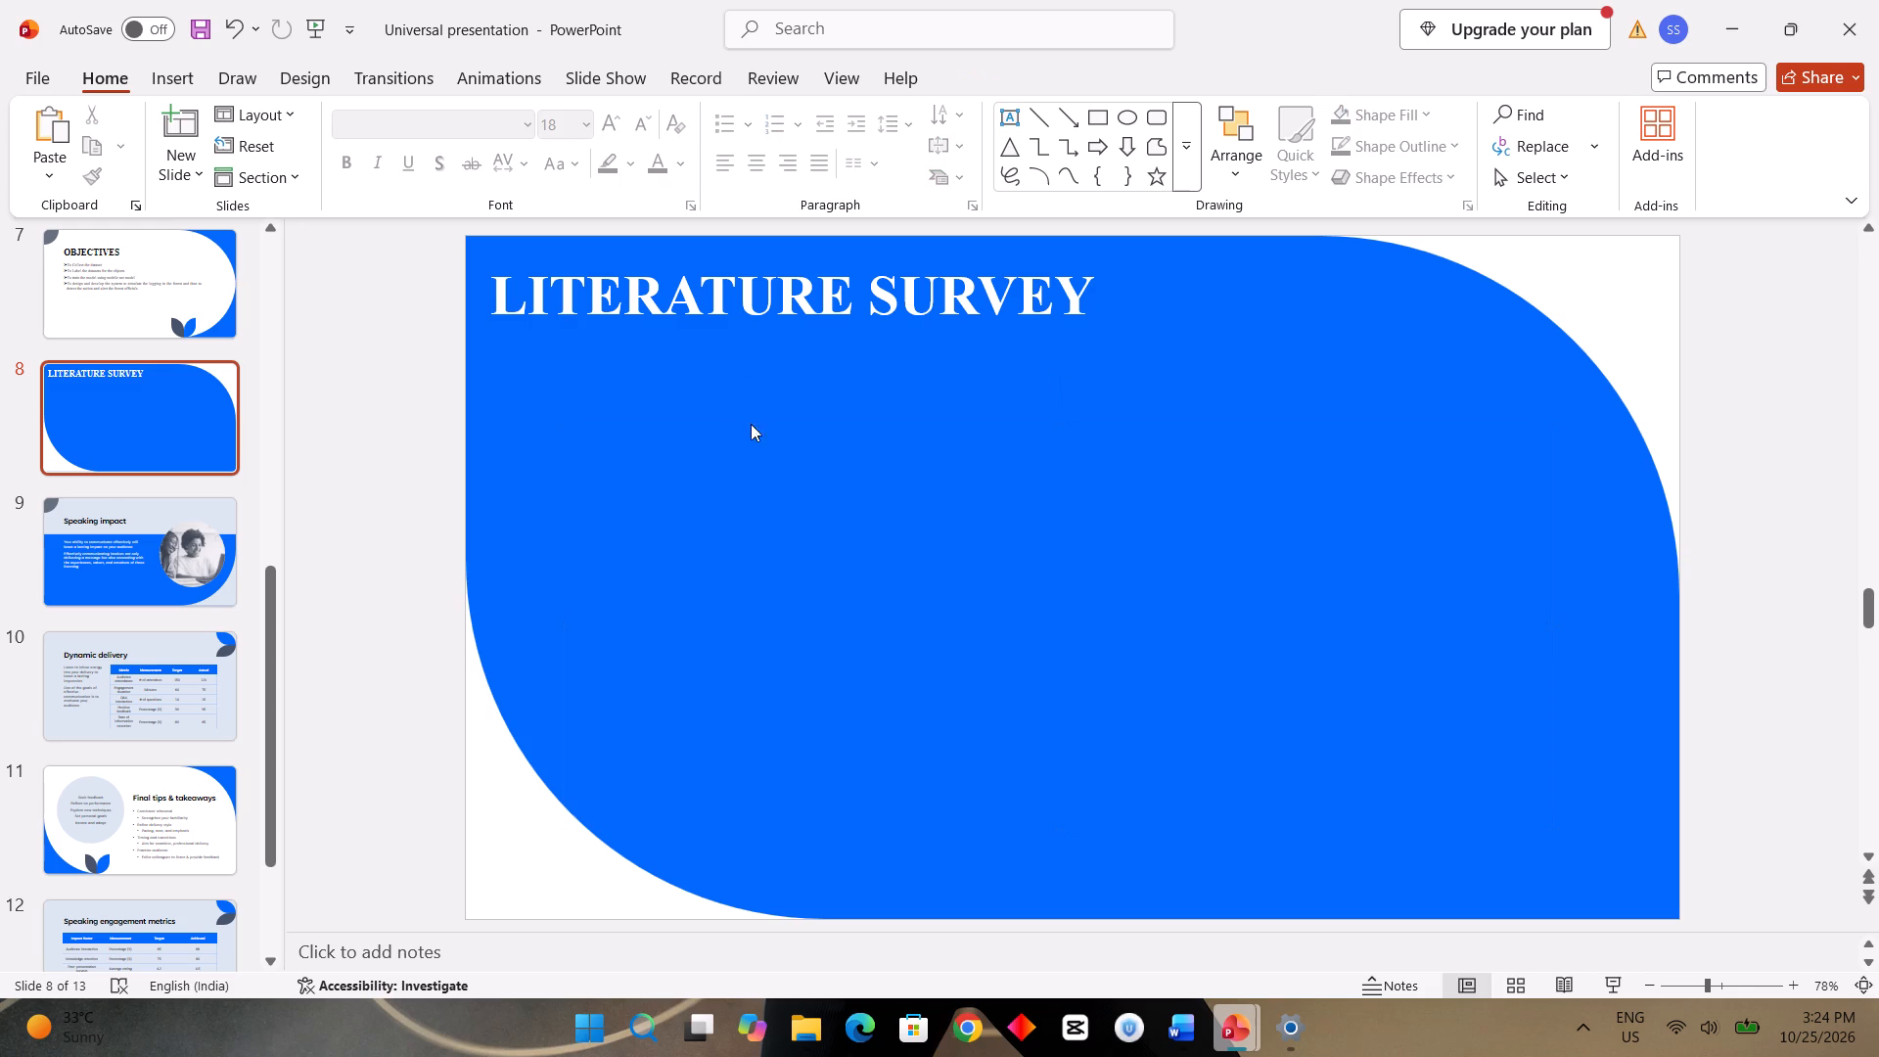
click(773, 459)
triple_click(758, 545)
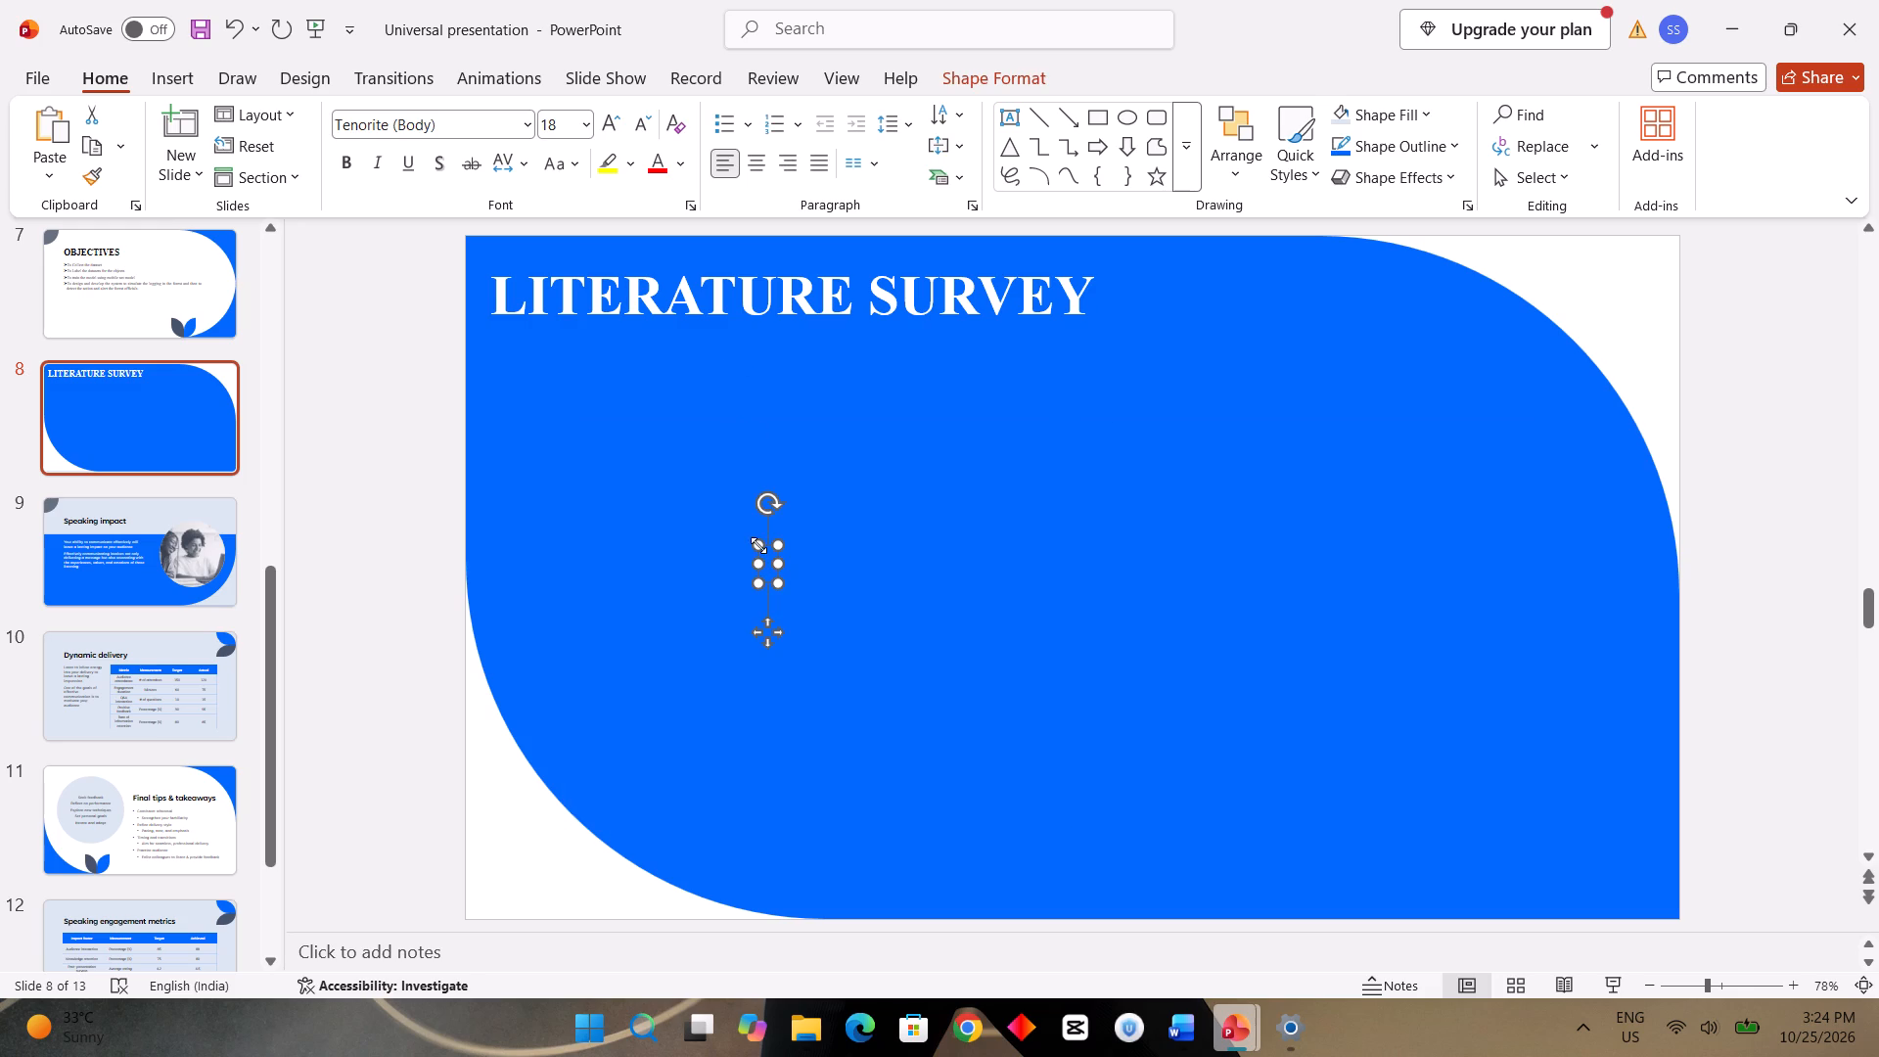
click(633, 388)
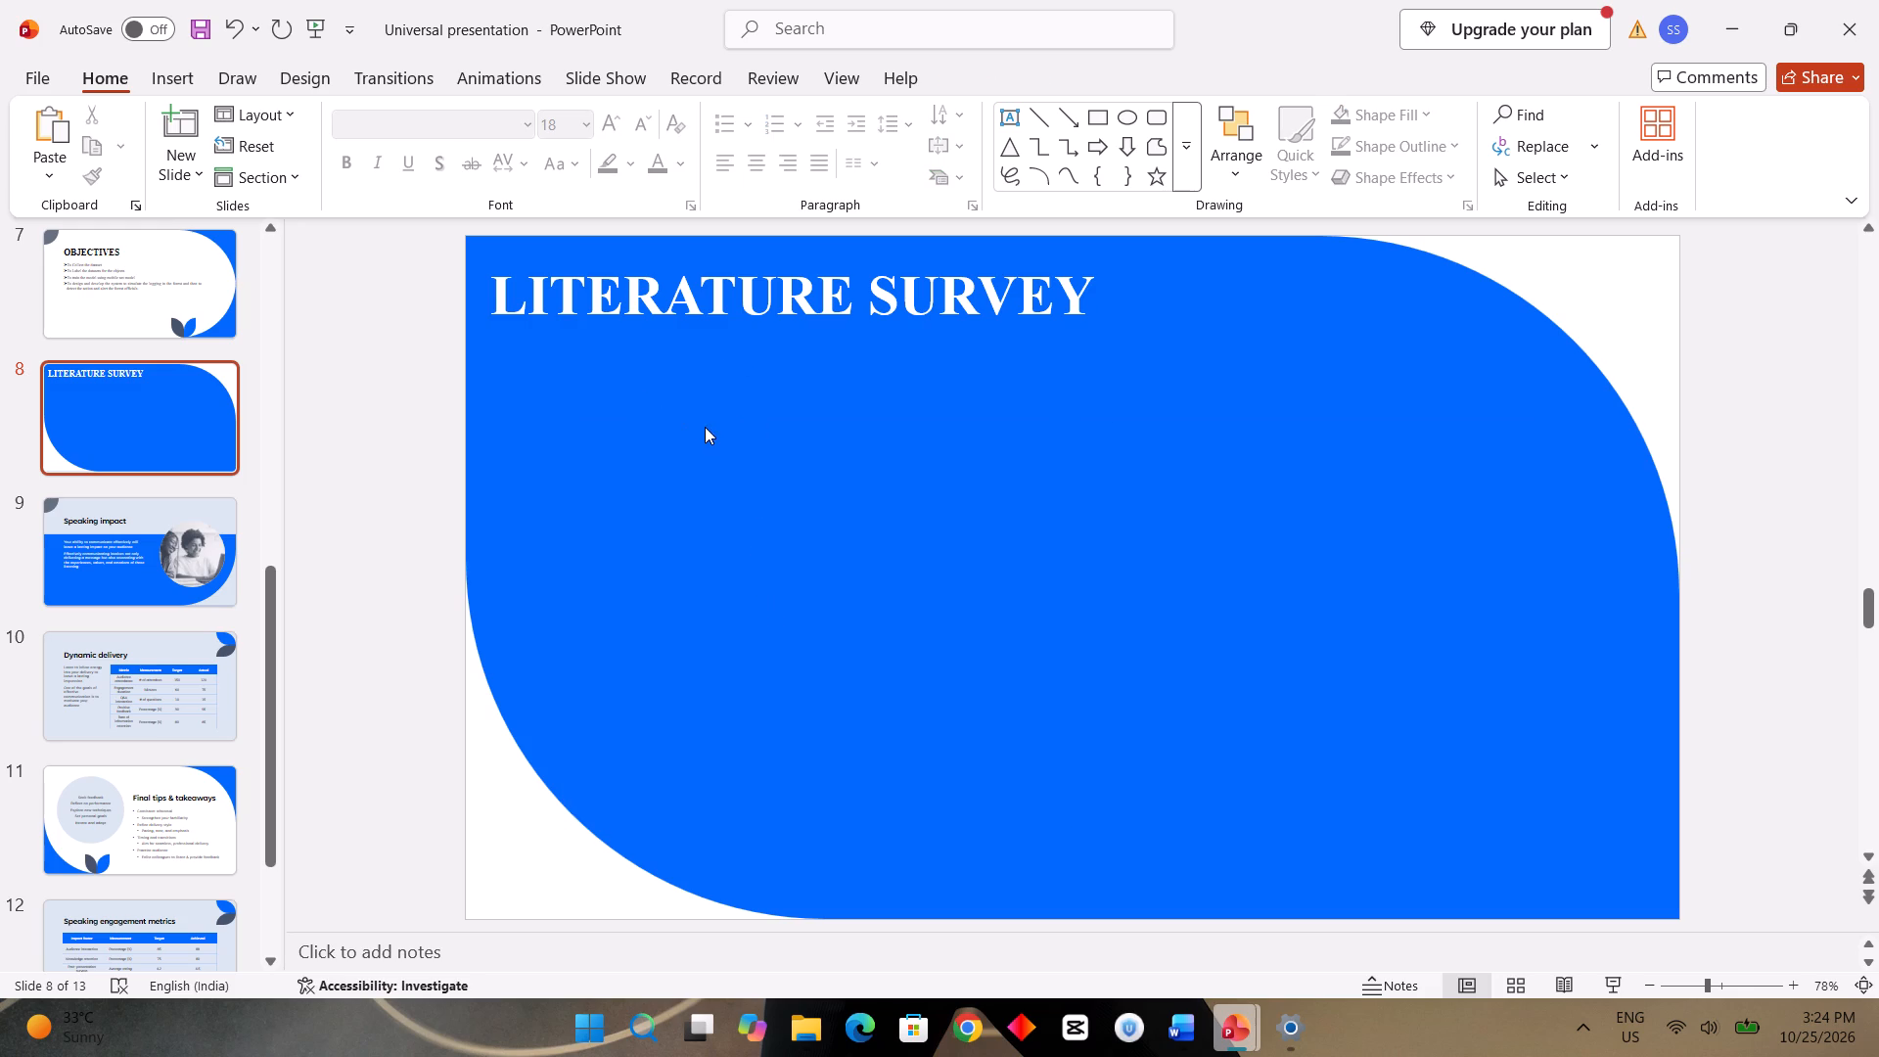
Insert a text box below the LITERATURE SURVEY title and enlarge it to cover most of the slide's empty area.
click(705, 427)
click(706, 470)
double_click(706, 470)
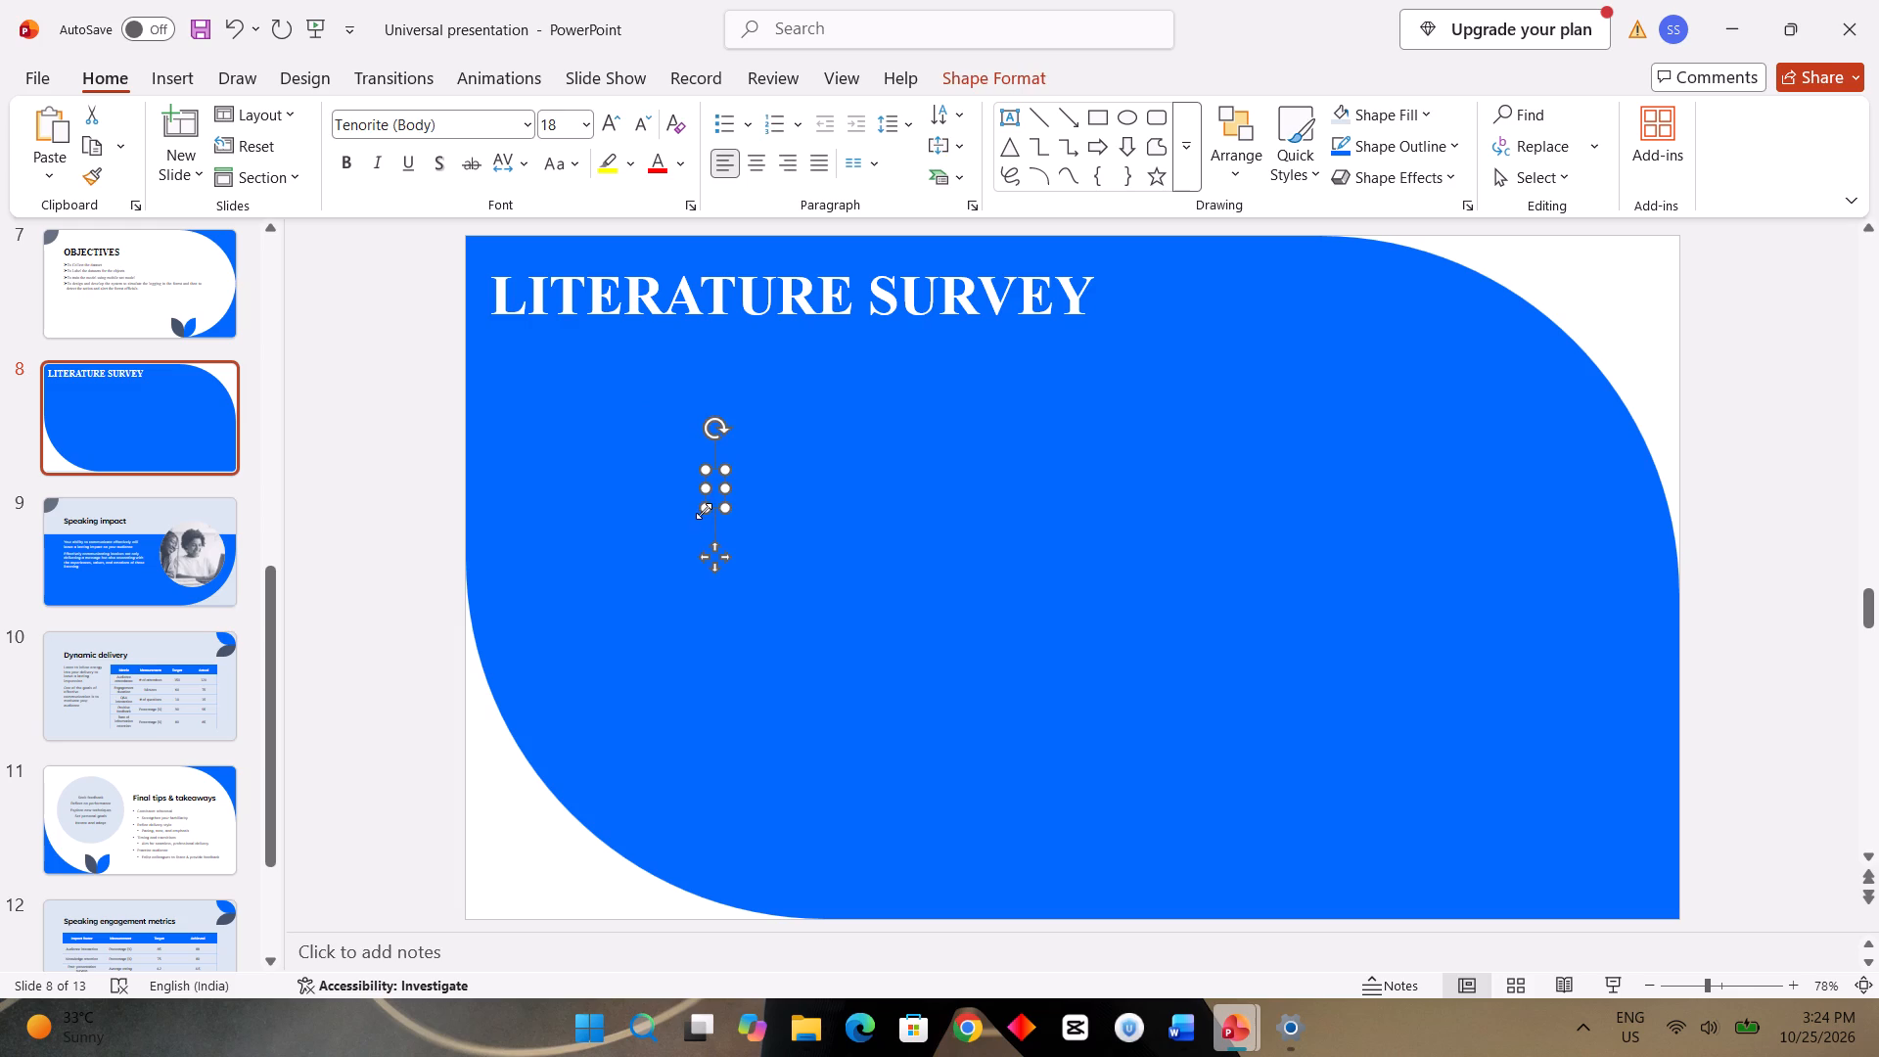
drag(703, 511, 563, 740)
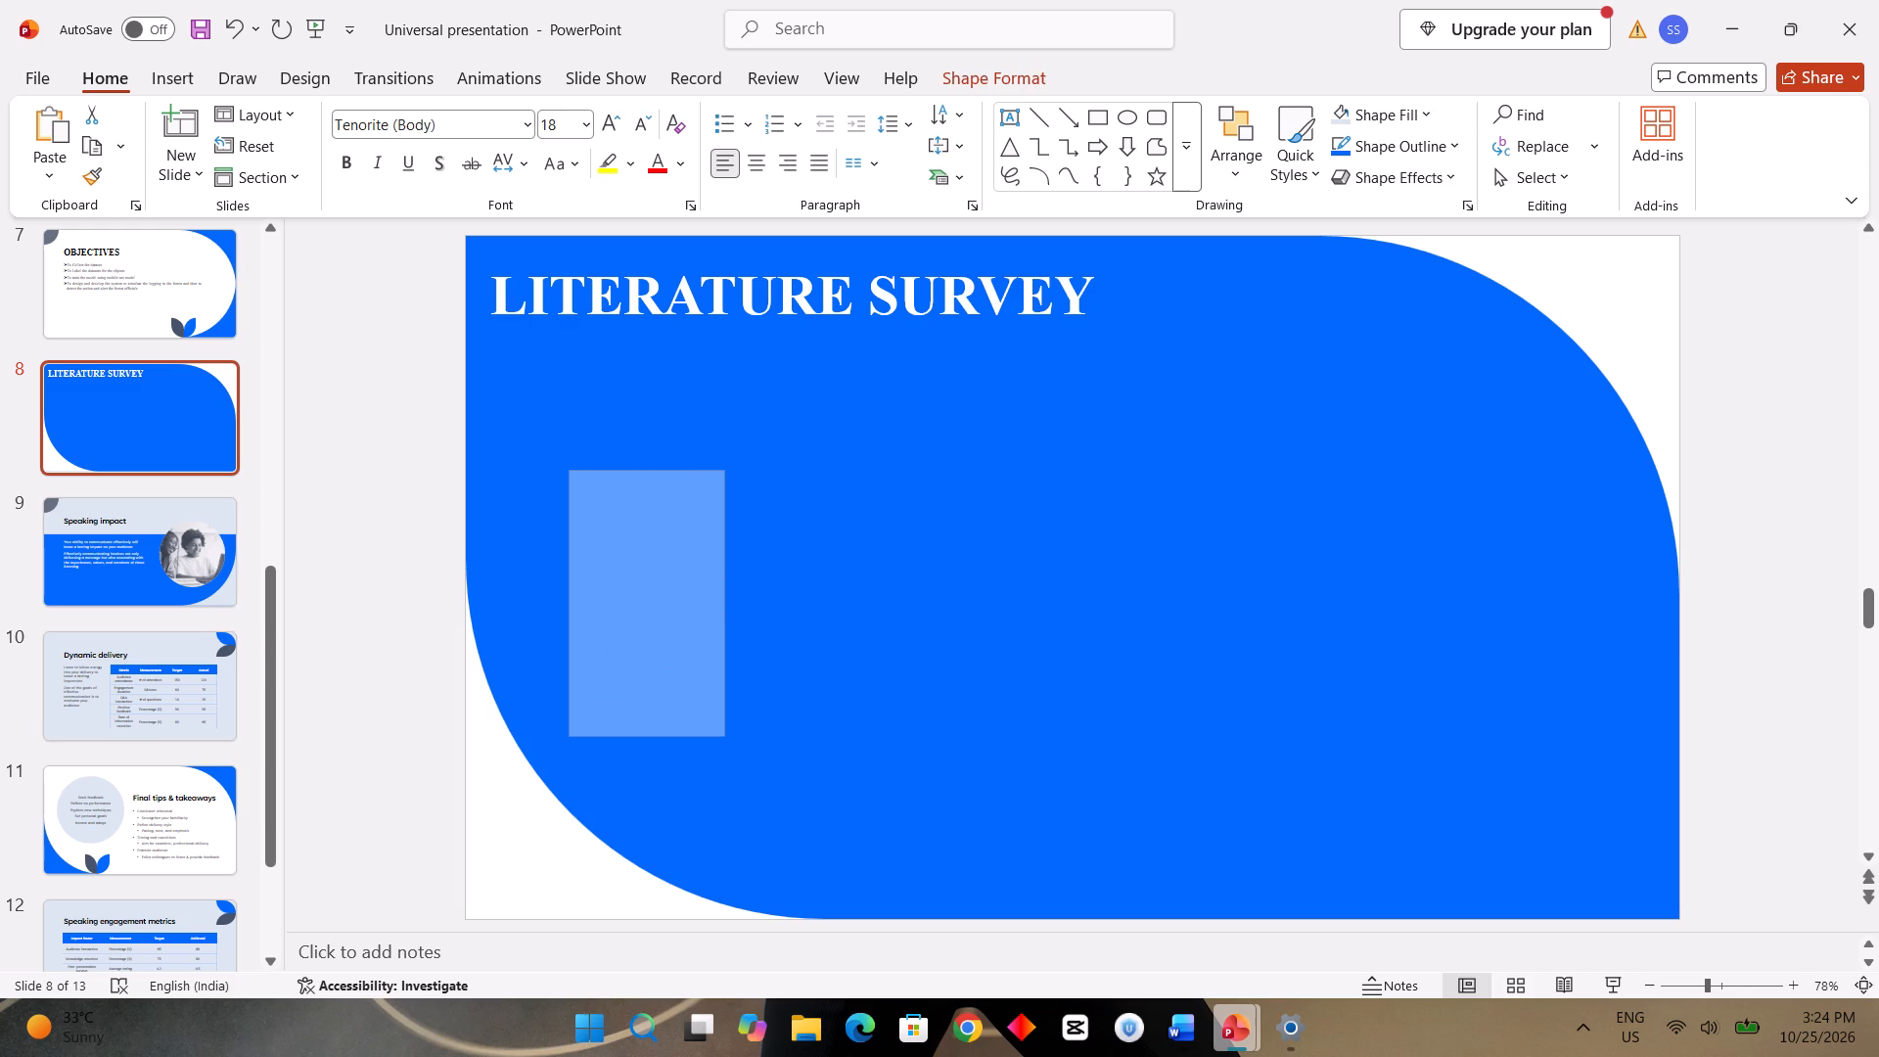
drag(563, 740, 523, 849)
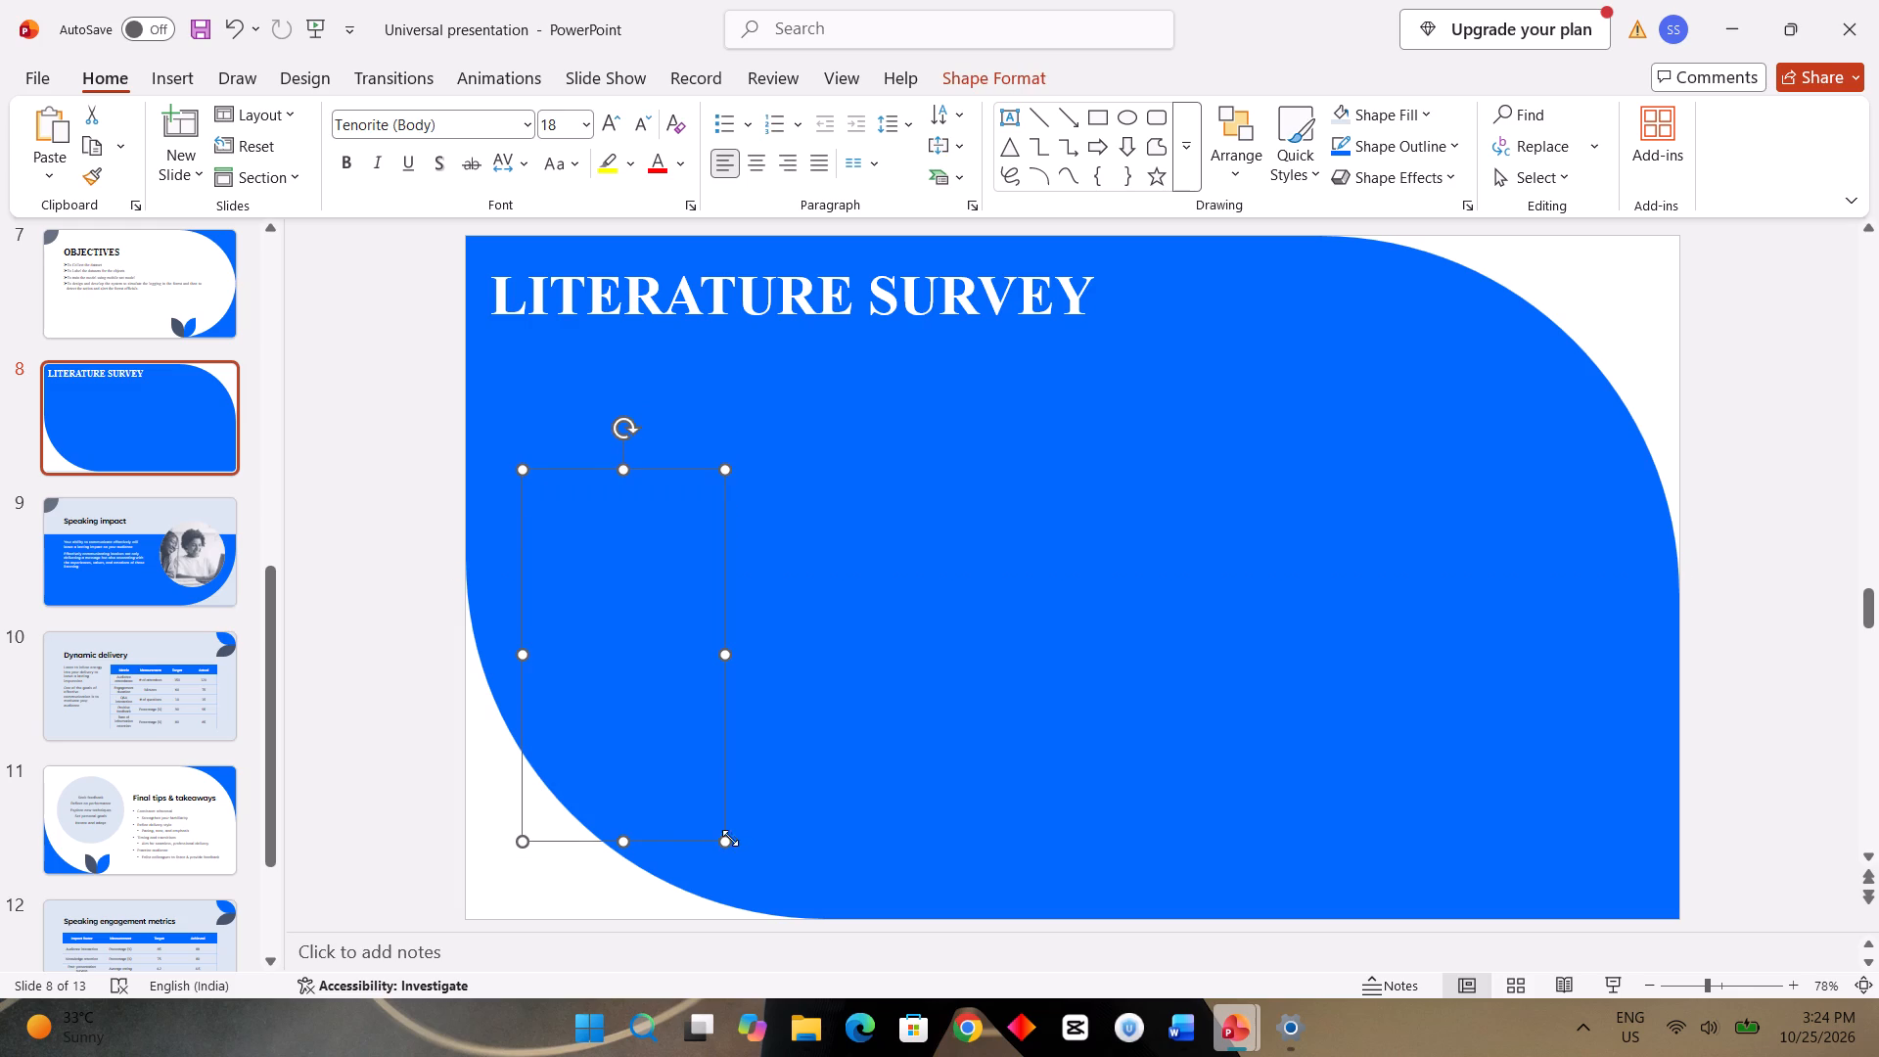
drag(723, 840, 1177, 800)
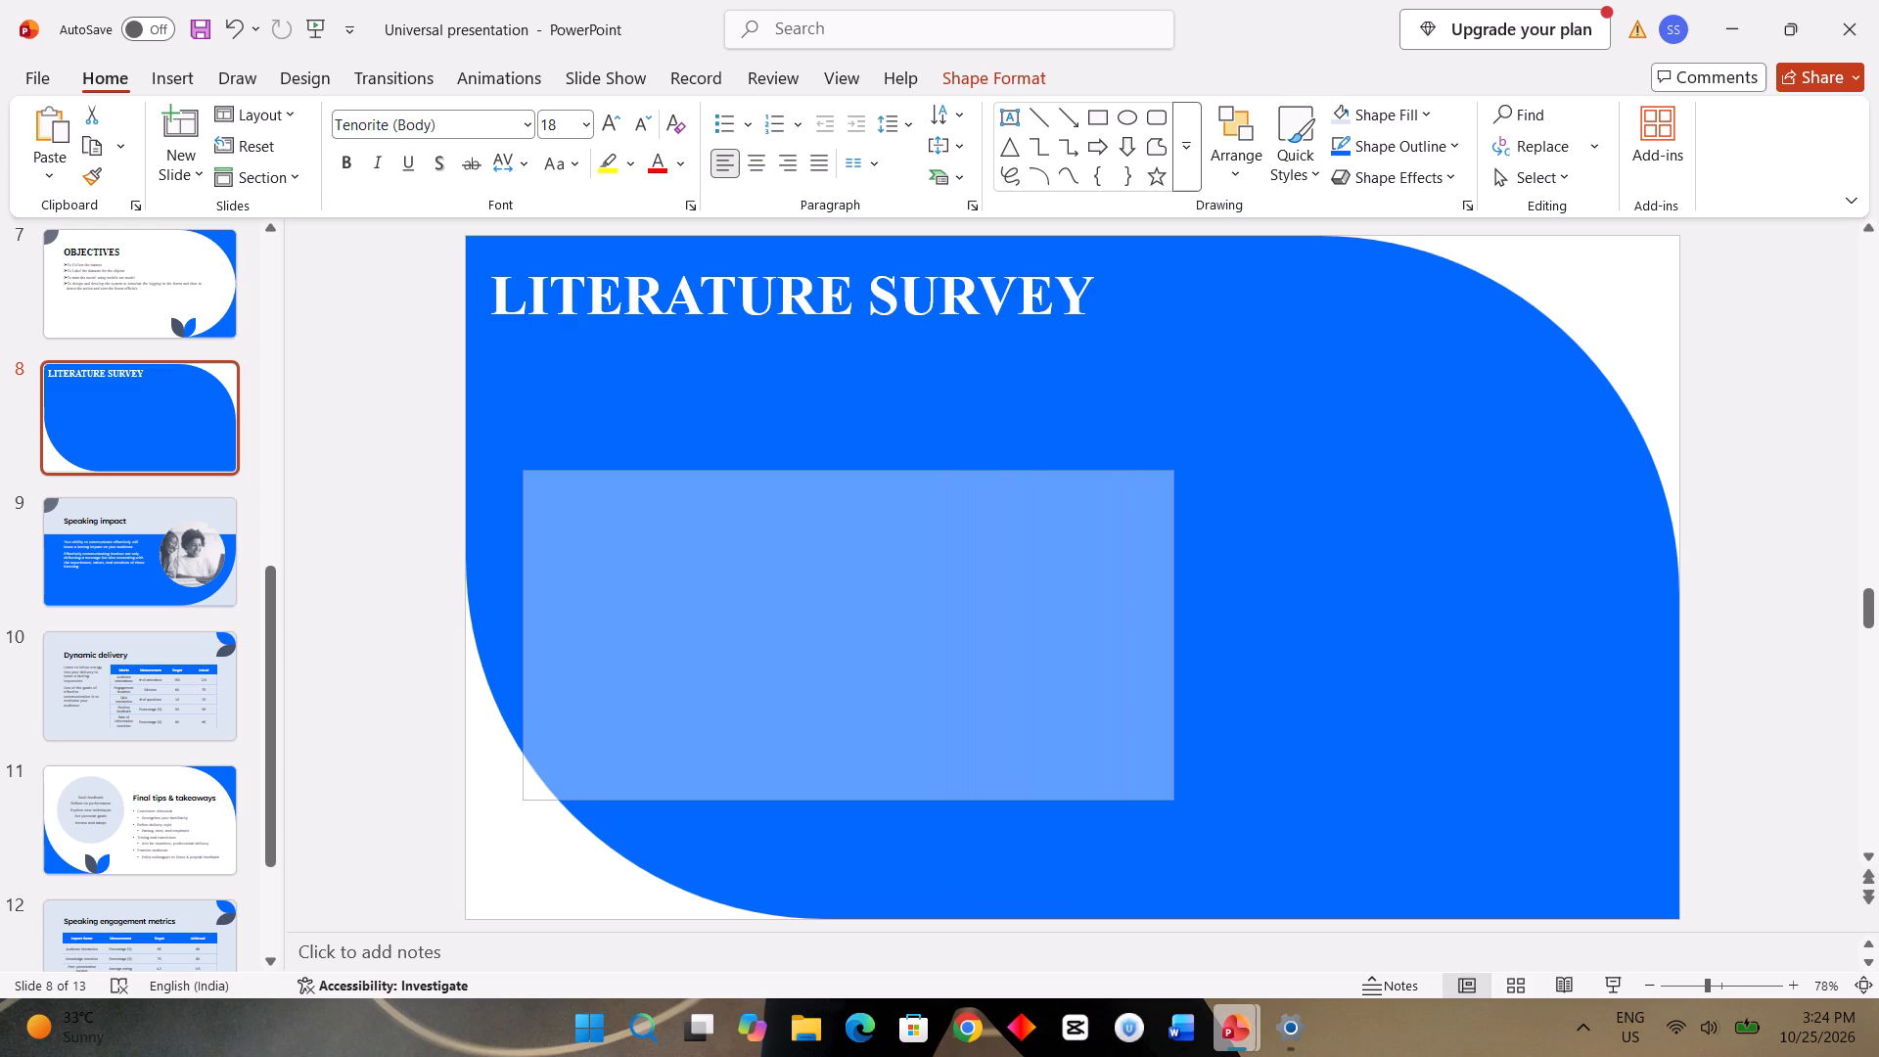
drag(1177, 800, 1495, 801)
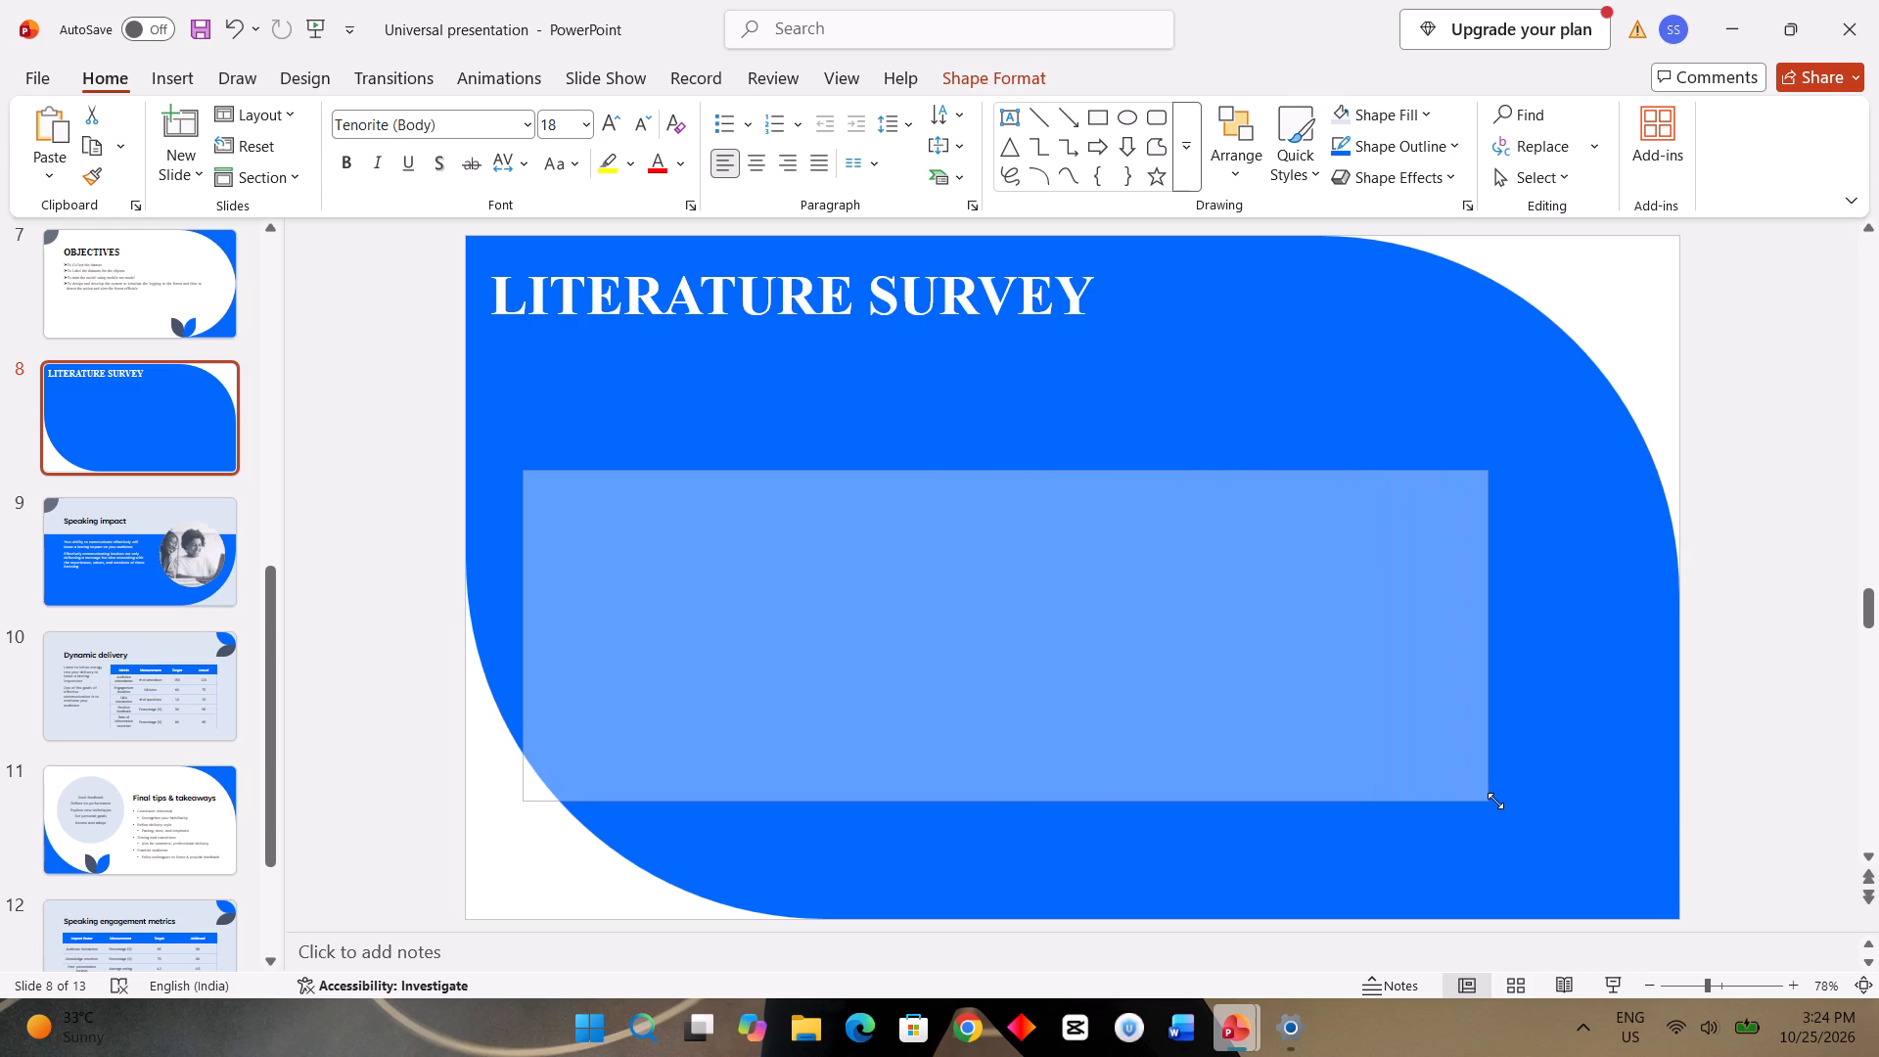
drag(1010, 467, 1010, 395)
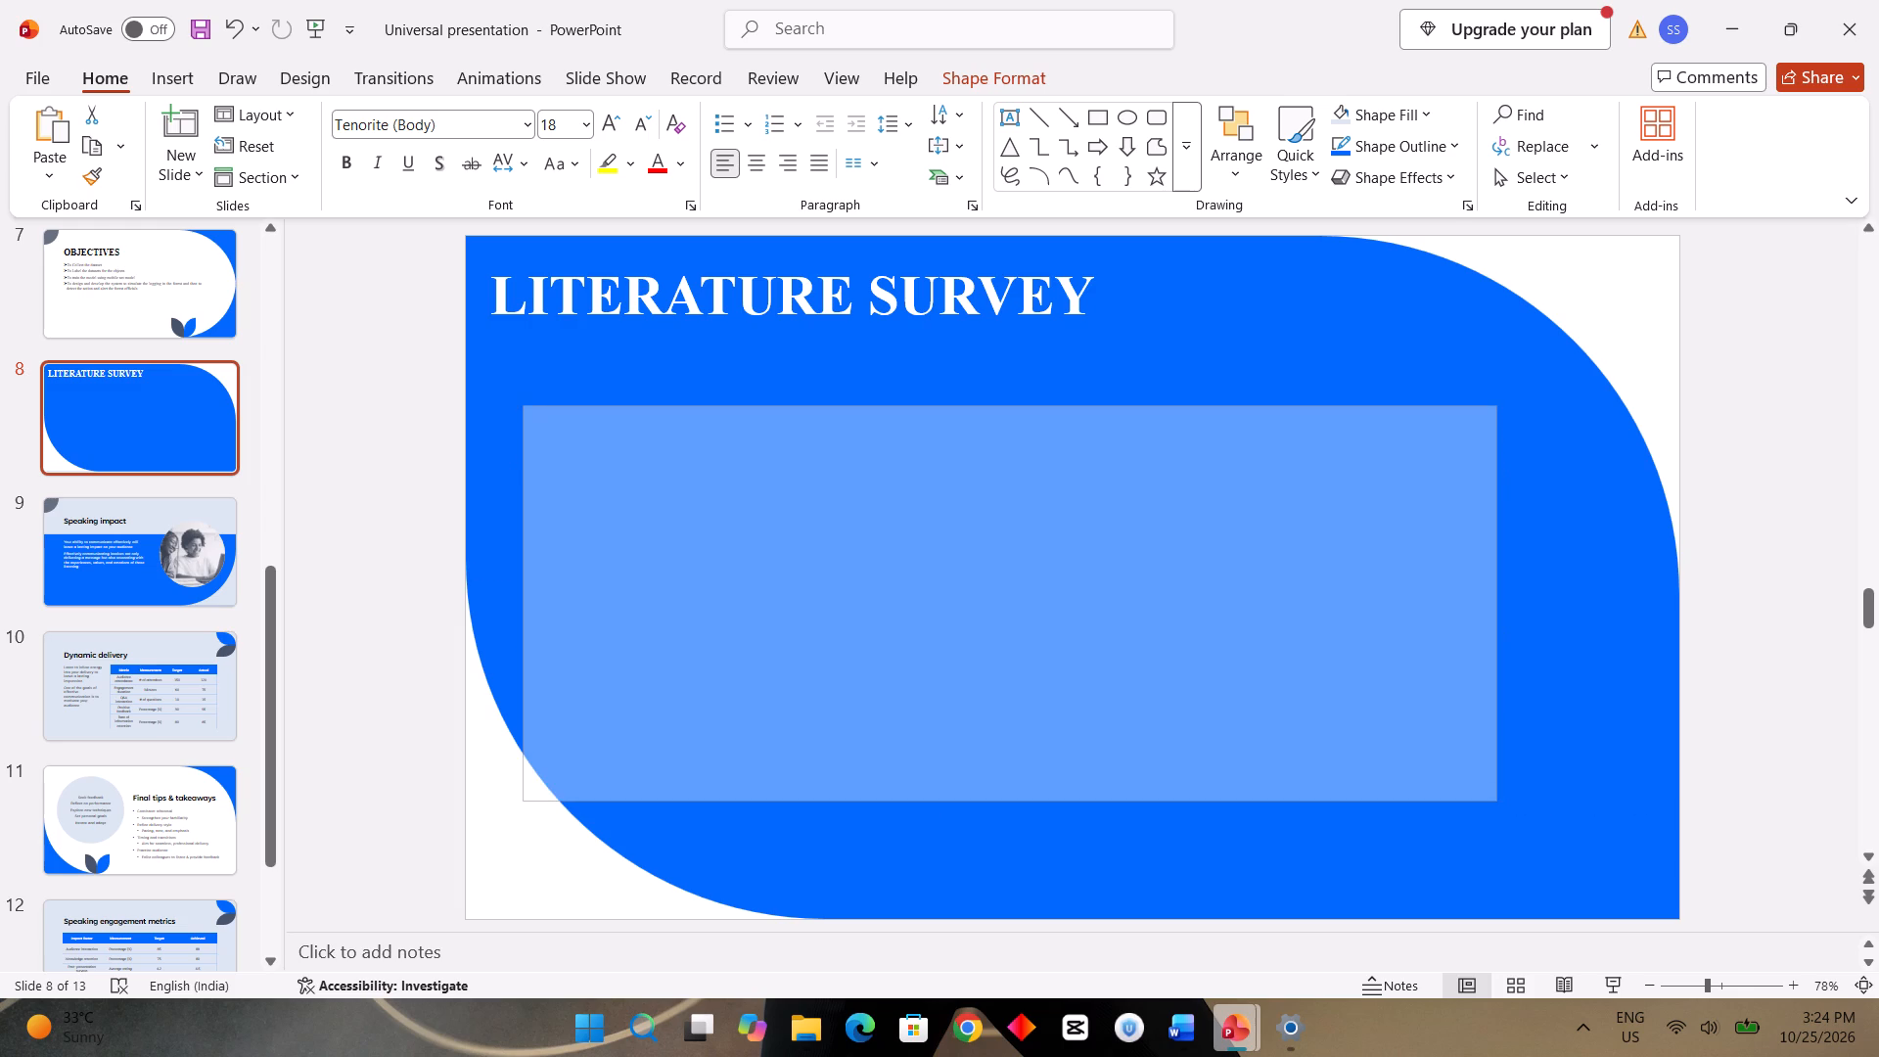
drag(1010, 395, 1006, 378)
click(845, 593)
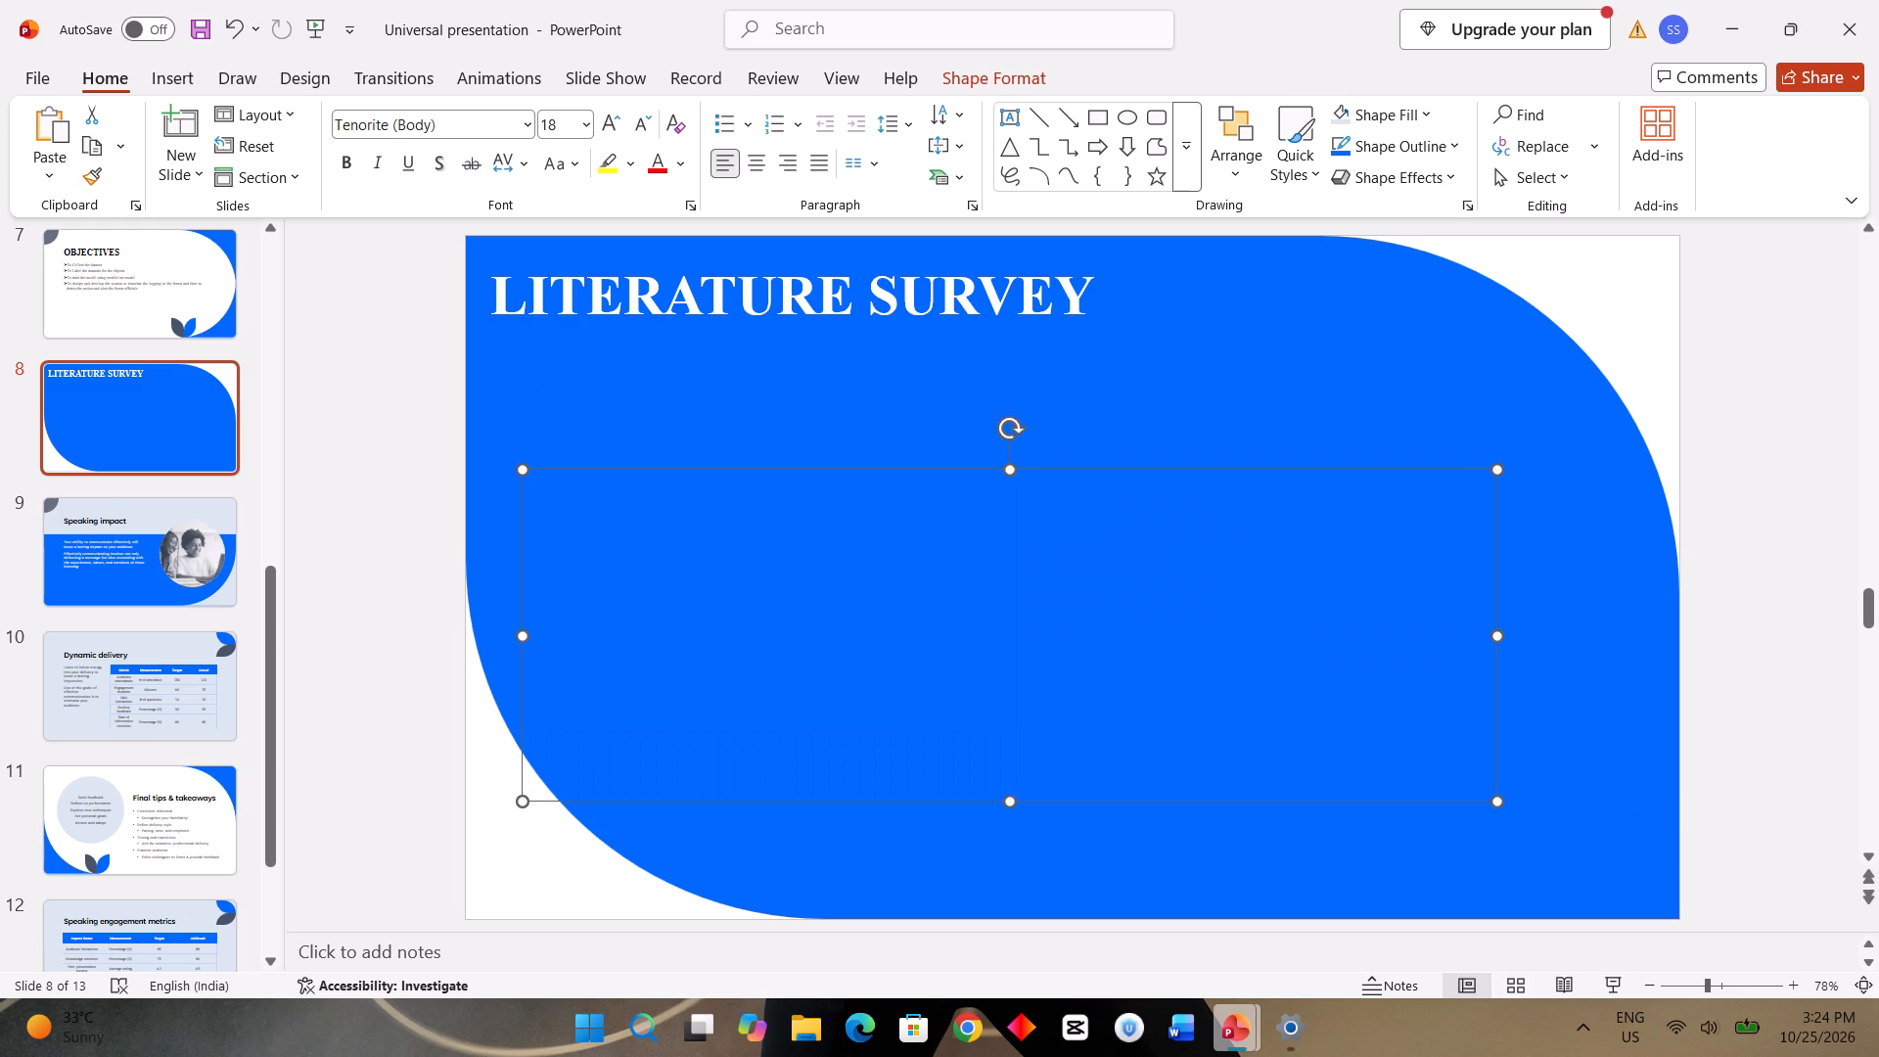
Paste the copied literature survey table contents into the empty text box on slide 8.
key(ctrl+v)
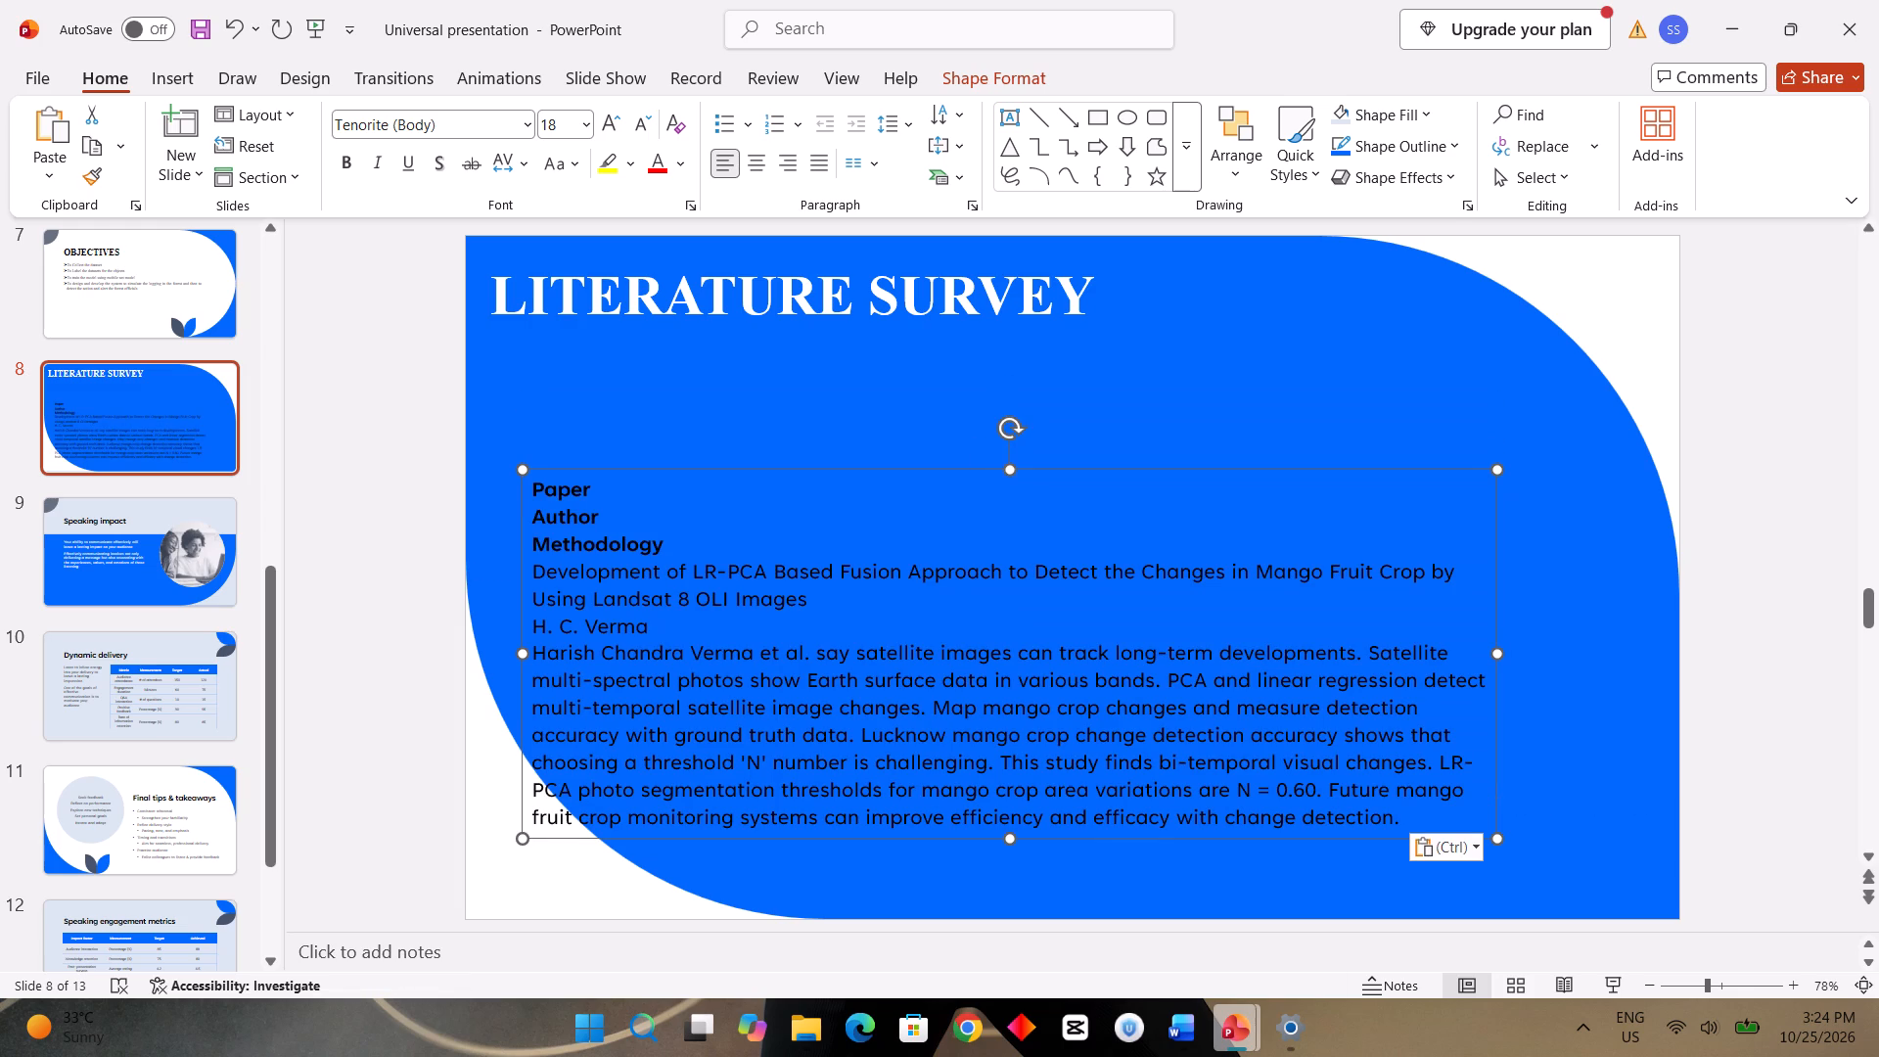
Move the pasted literature survey text box up so it sits directly beneath the LITERATURE SURVEY title.
drag(1012, 472, 1010, 370)
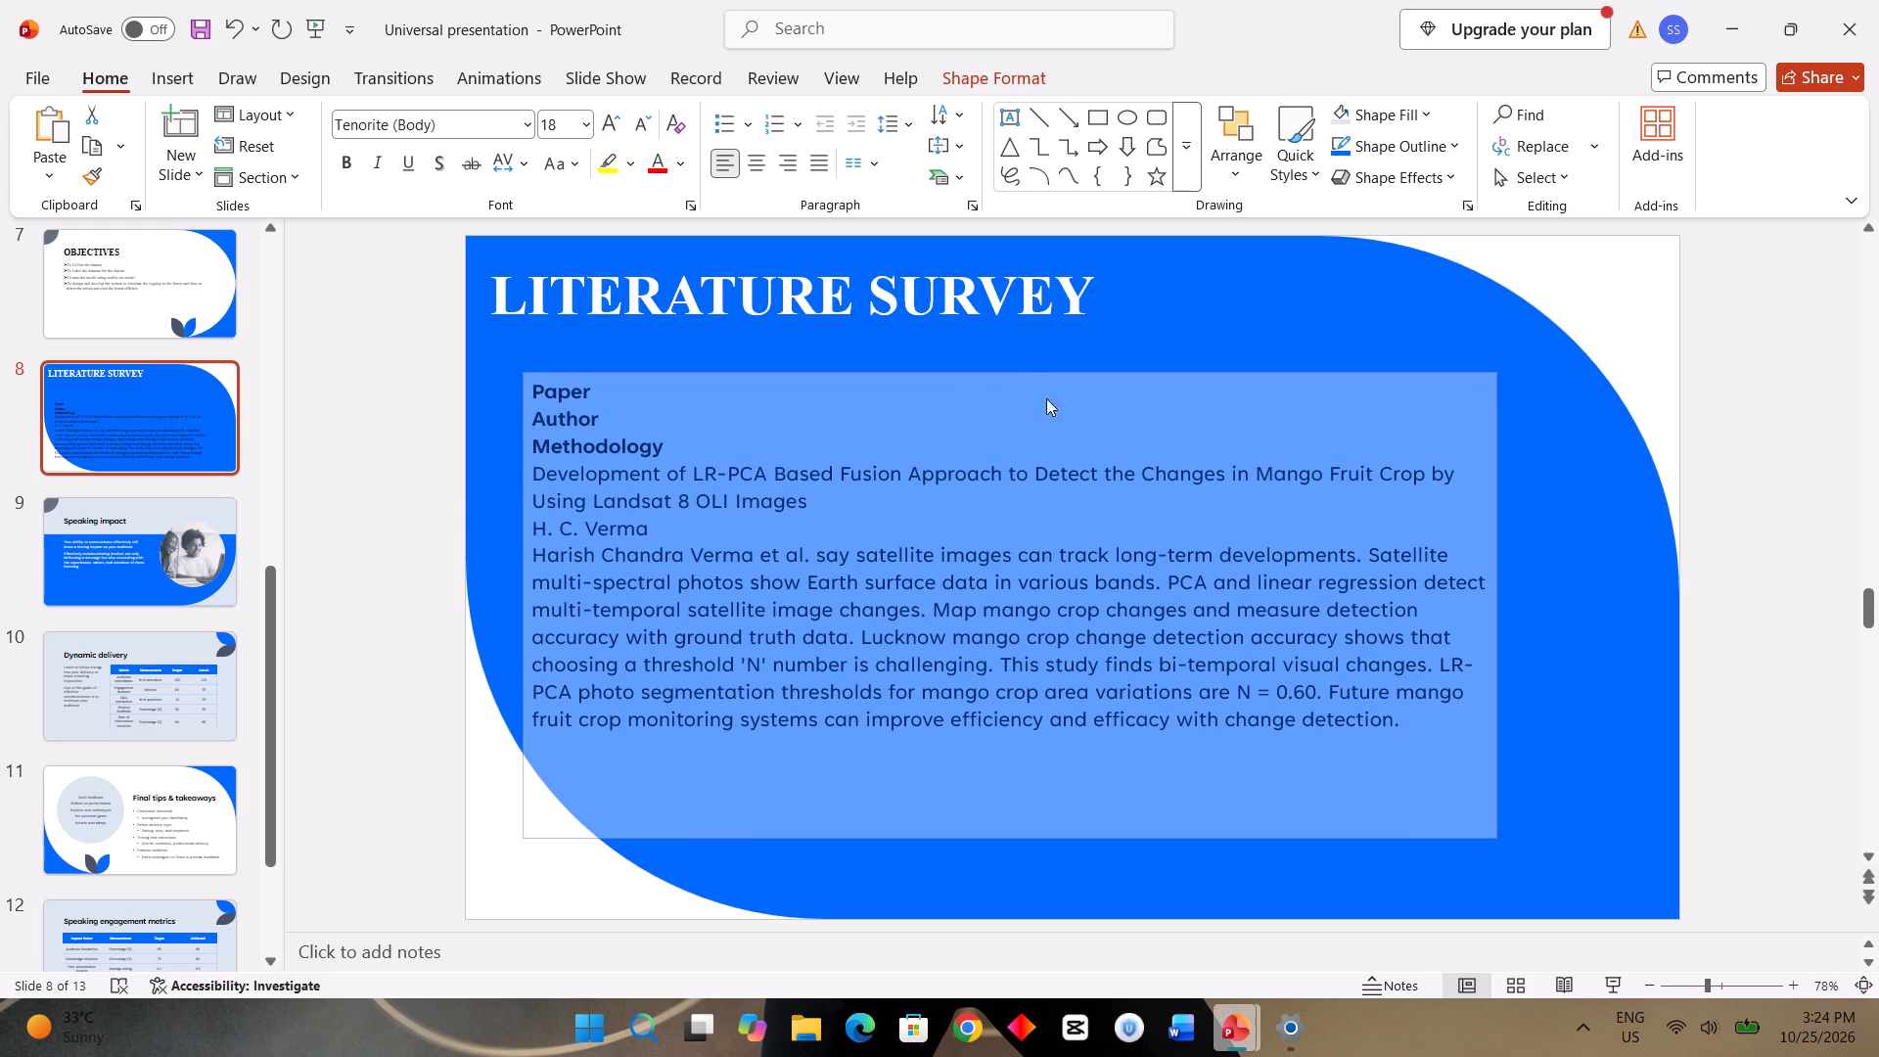
click(1020, 498)
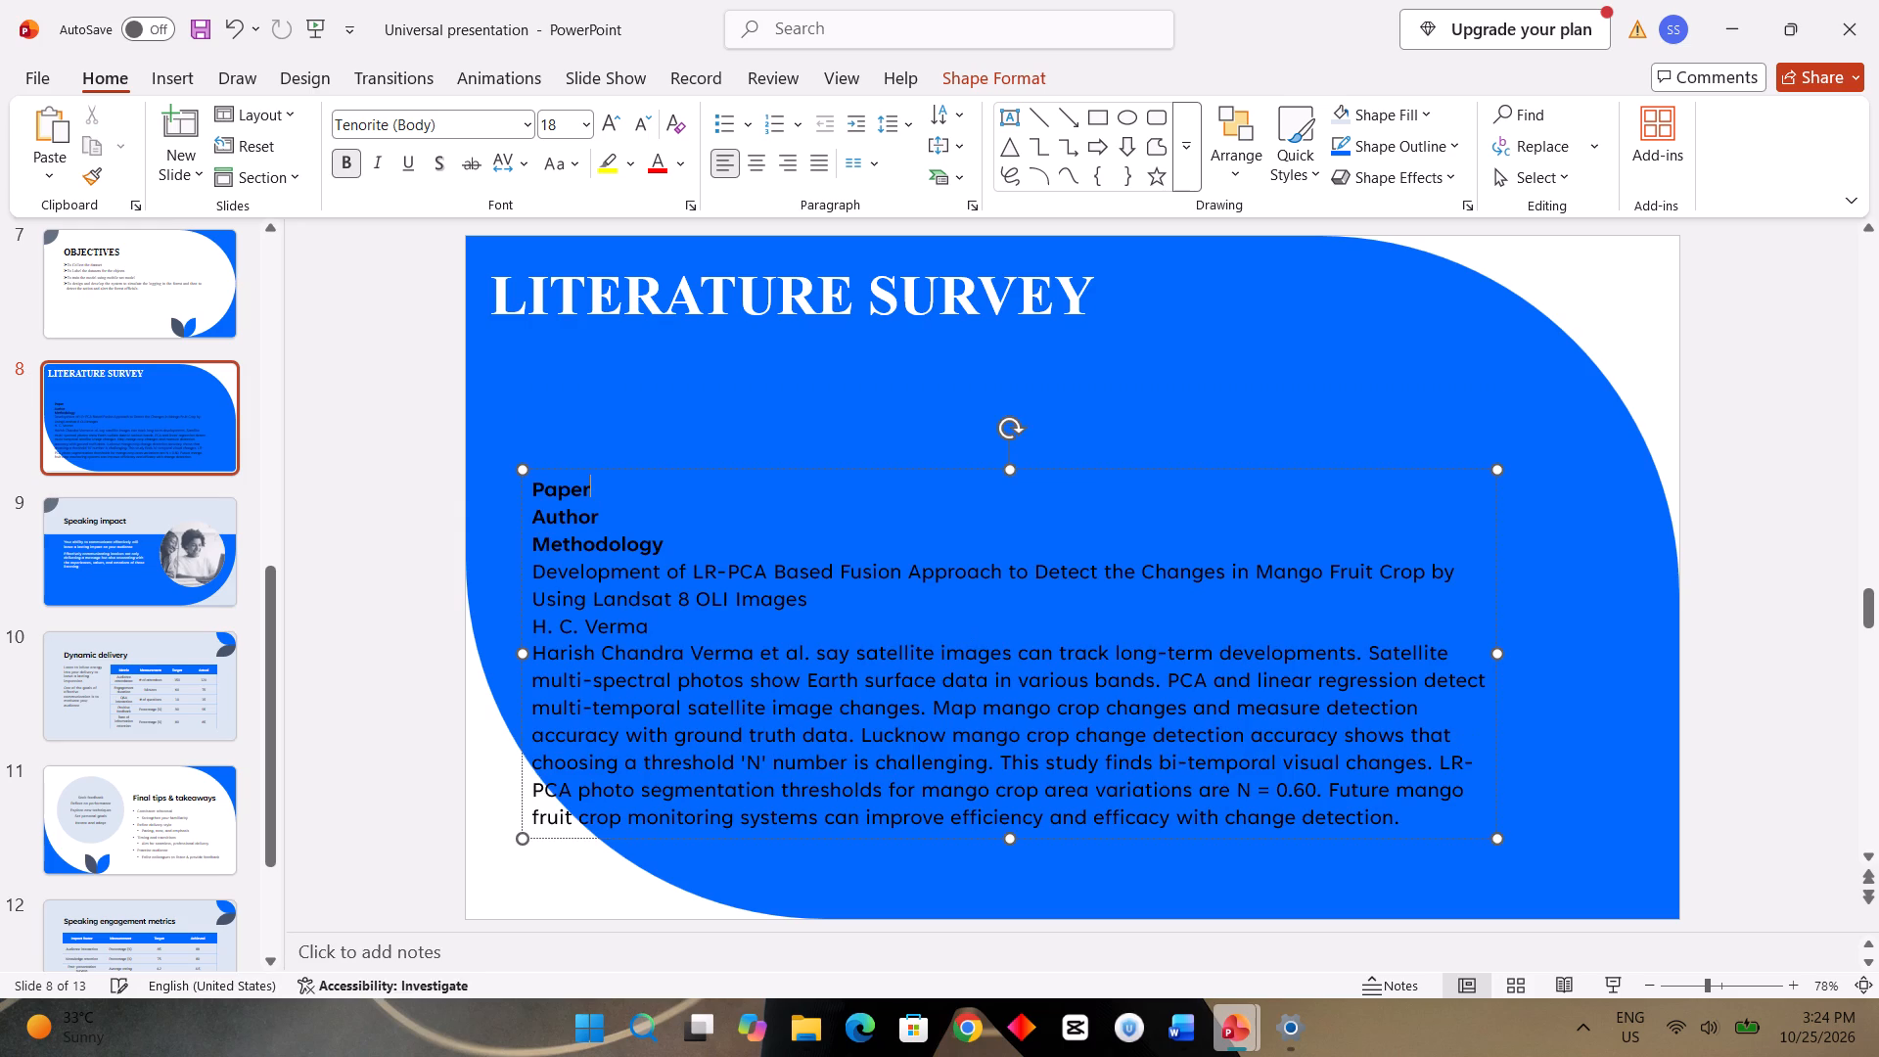
drag(1020, 498, 1010, 499)
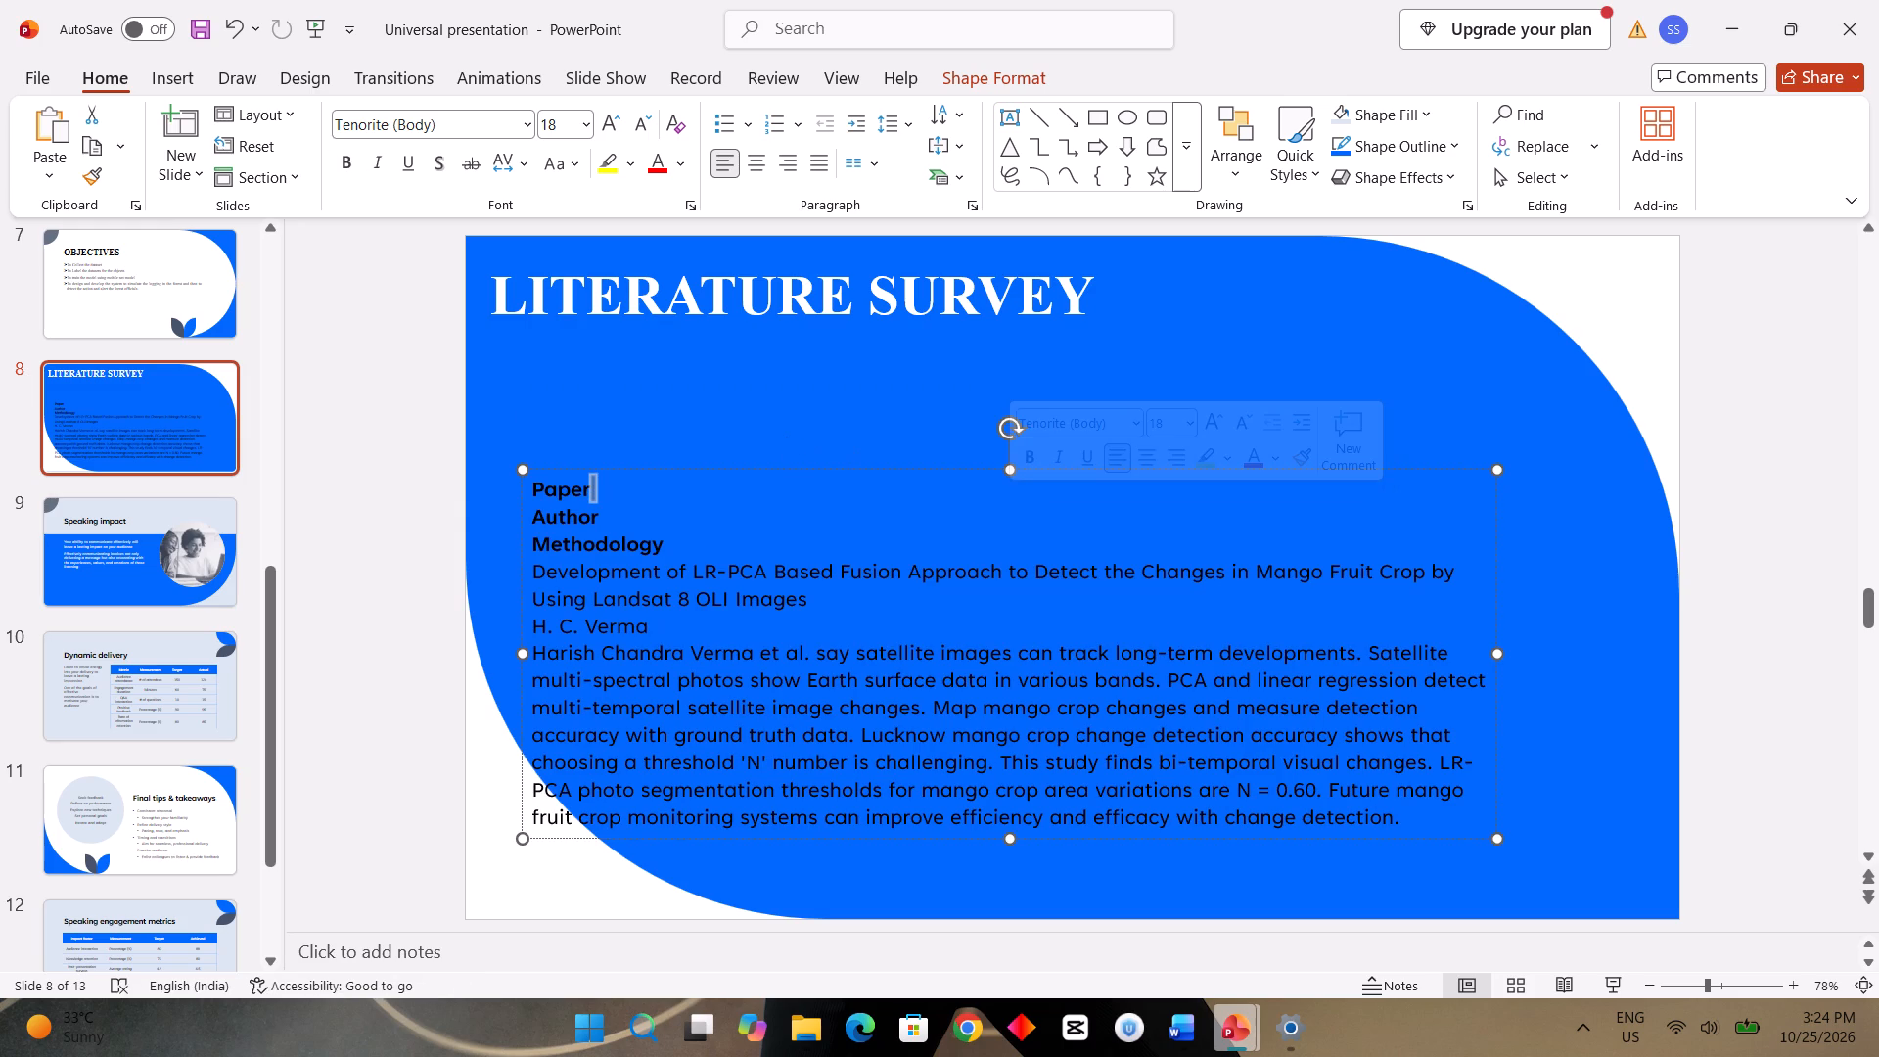
drag(788, 468, 788, 370)
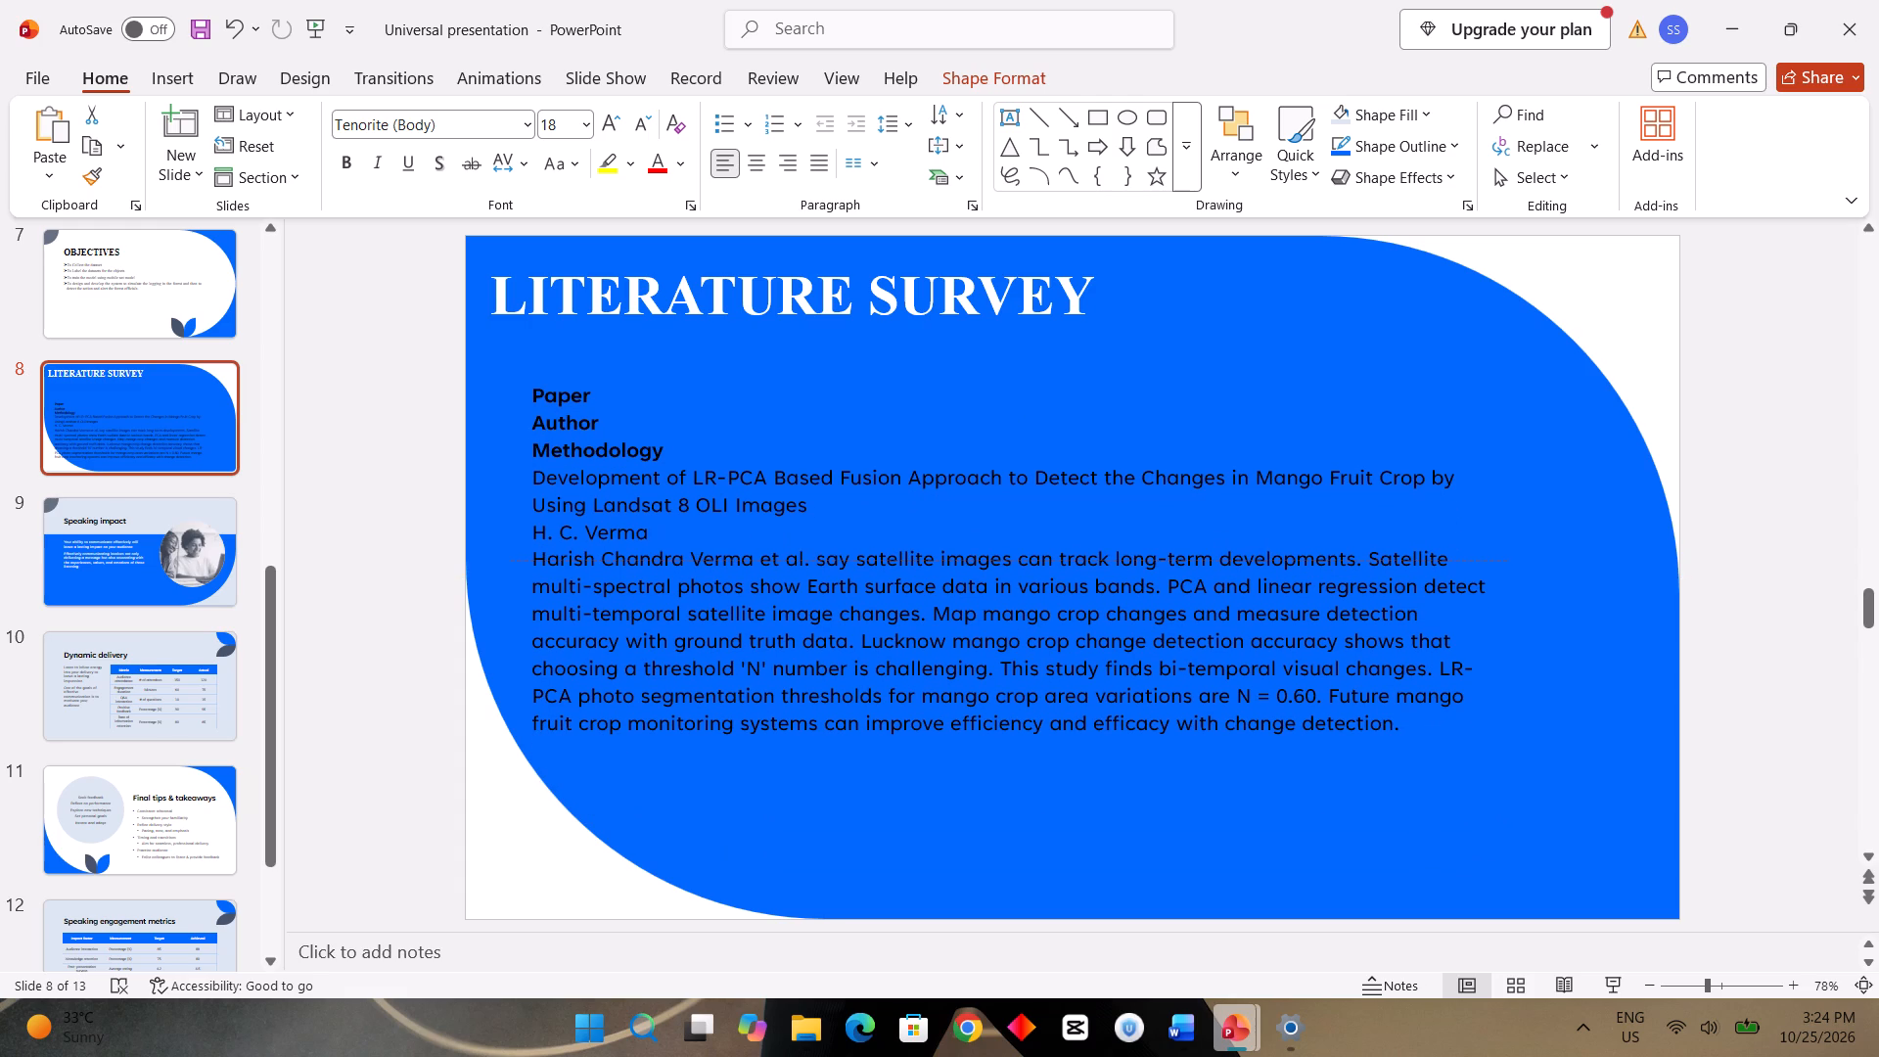
drag(788, 370, 788, 369)
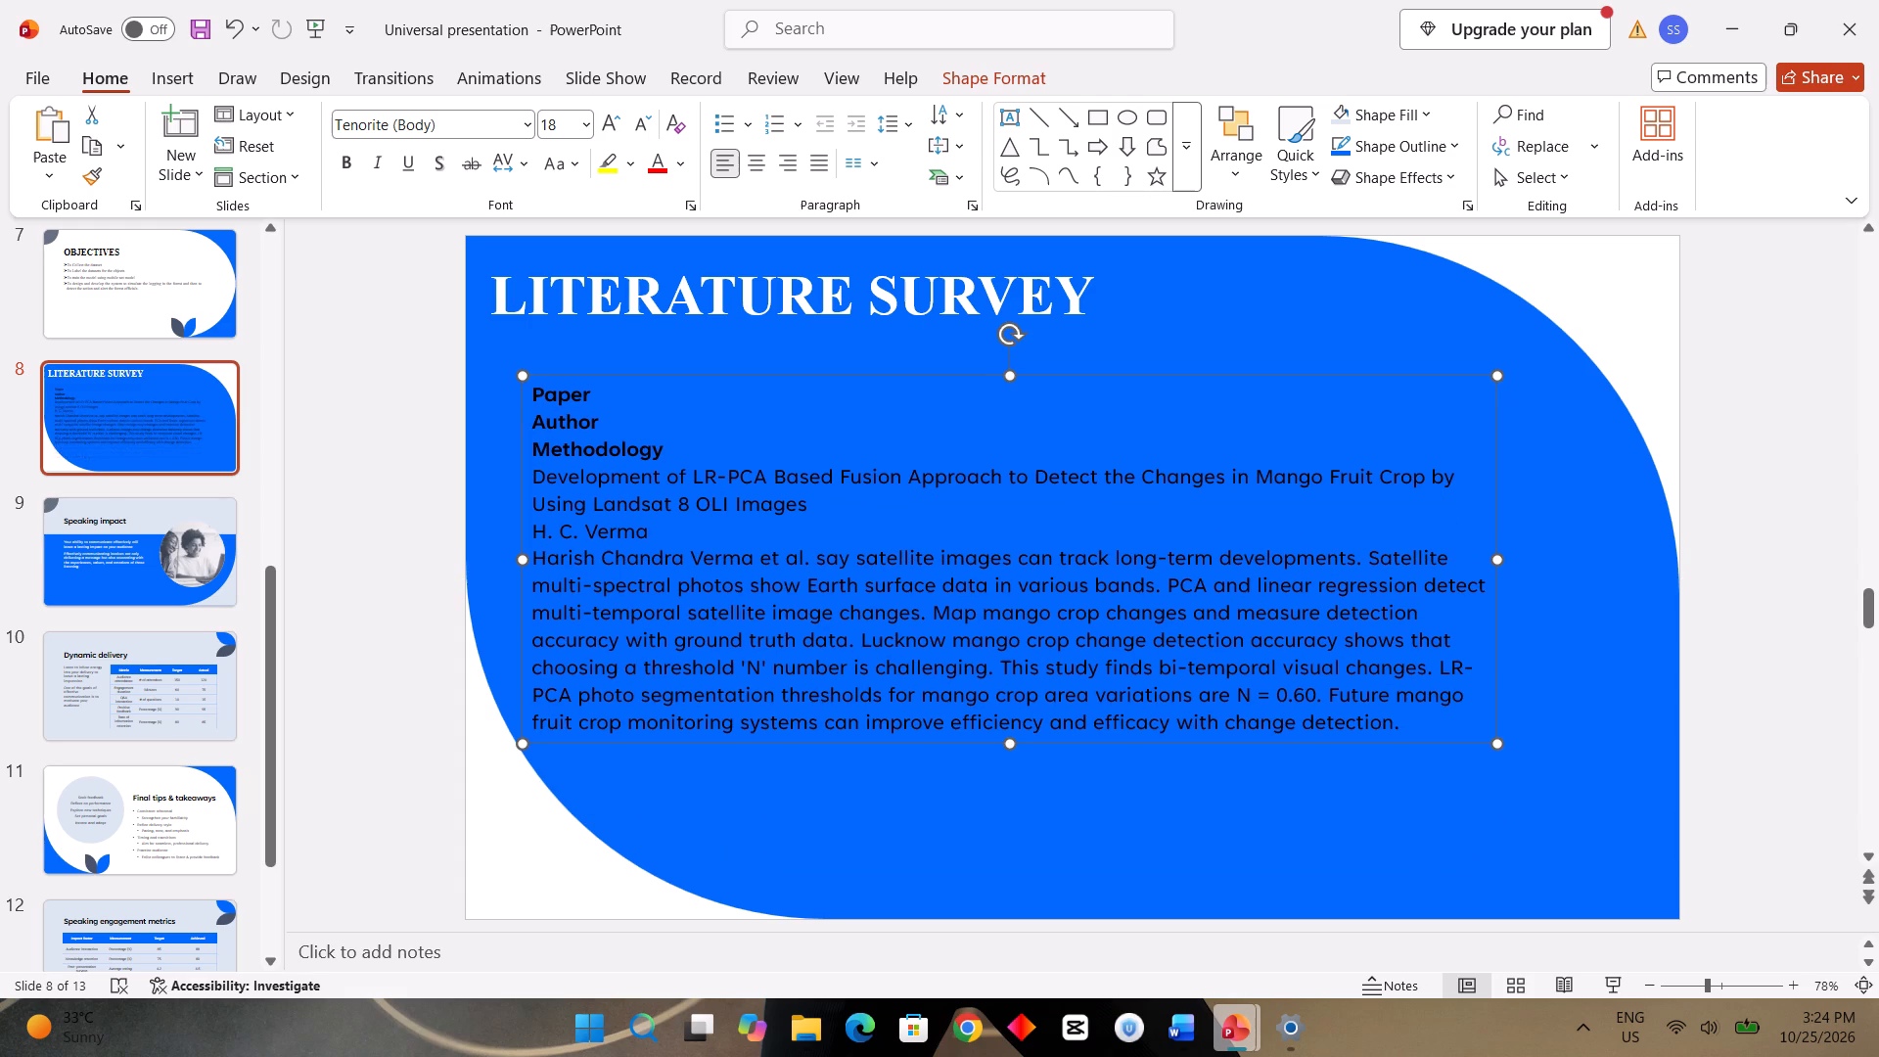
click(596, 447)
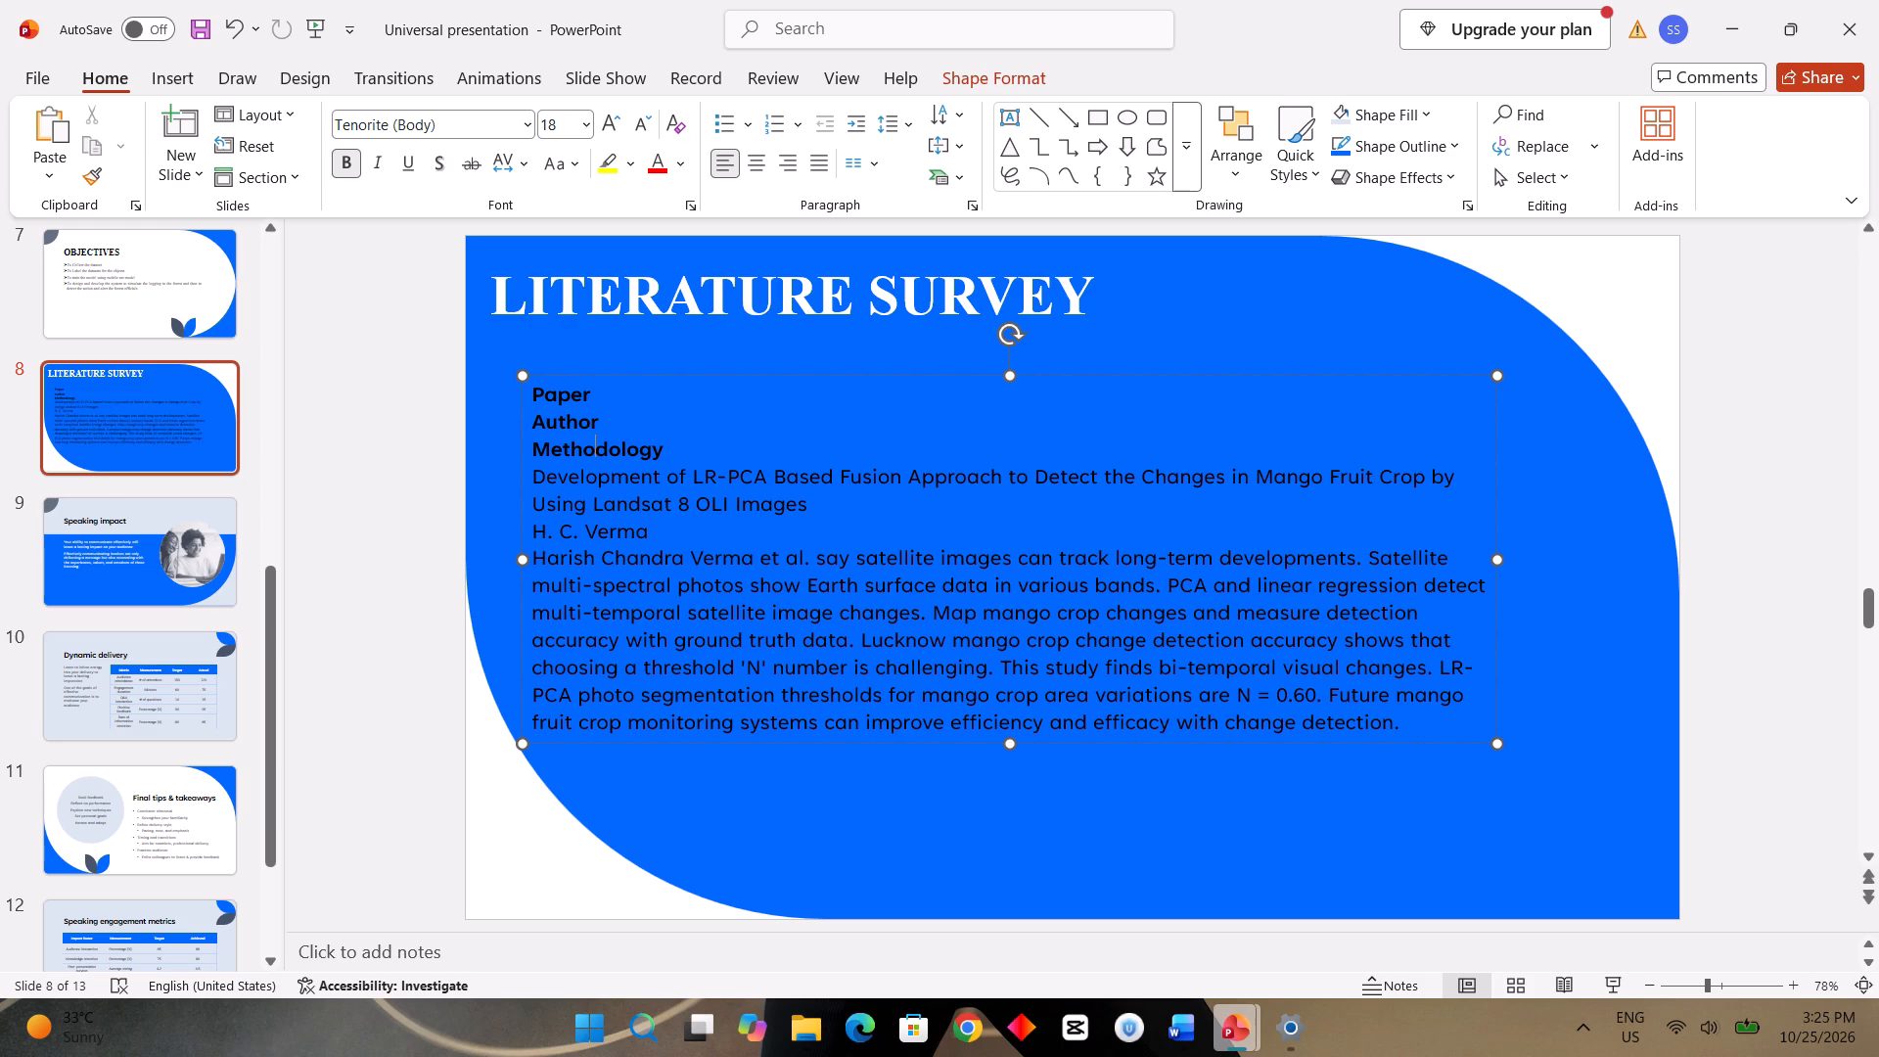
drag(528, 393, 553, 366)
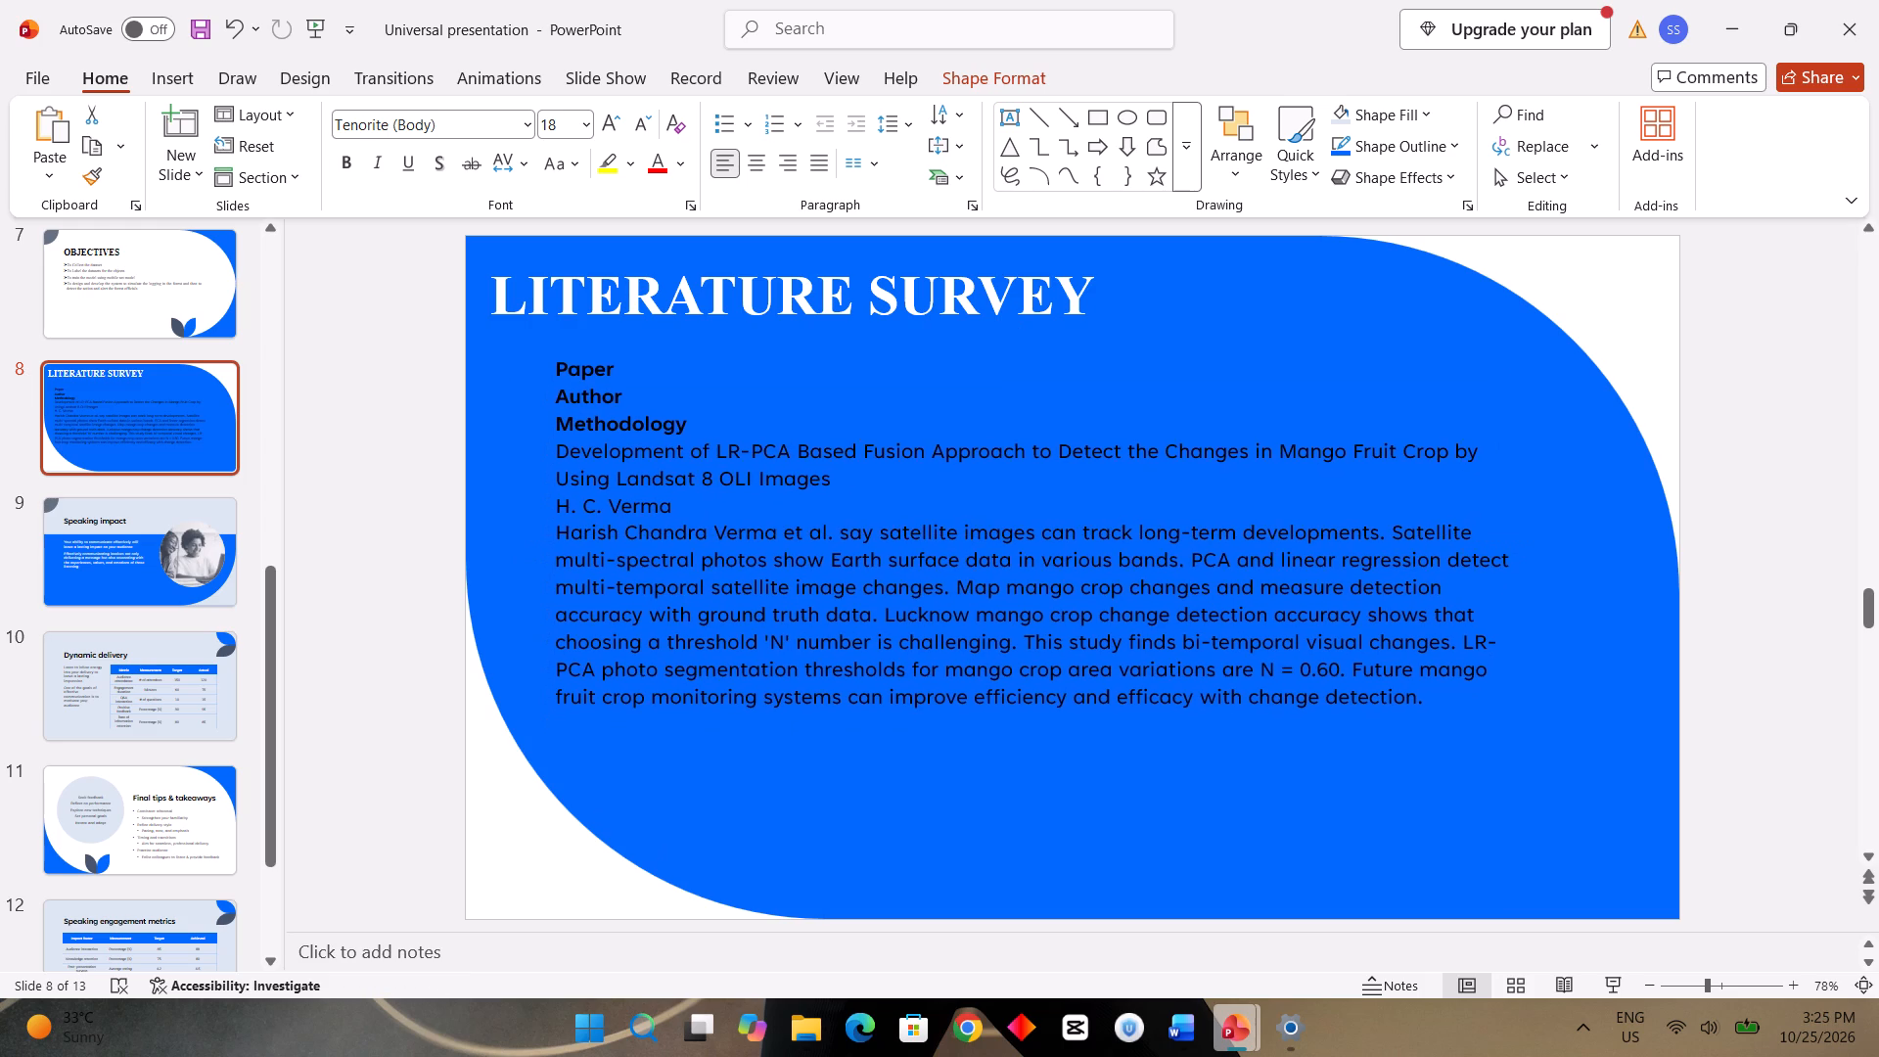
drag(553, 366, 553, 358)
click(553, 358)
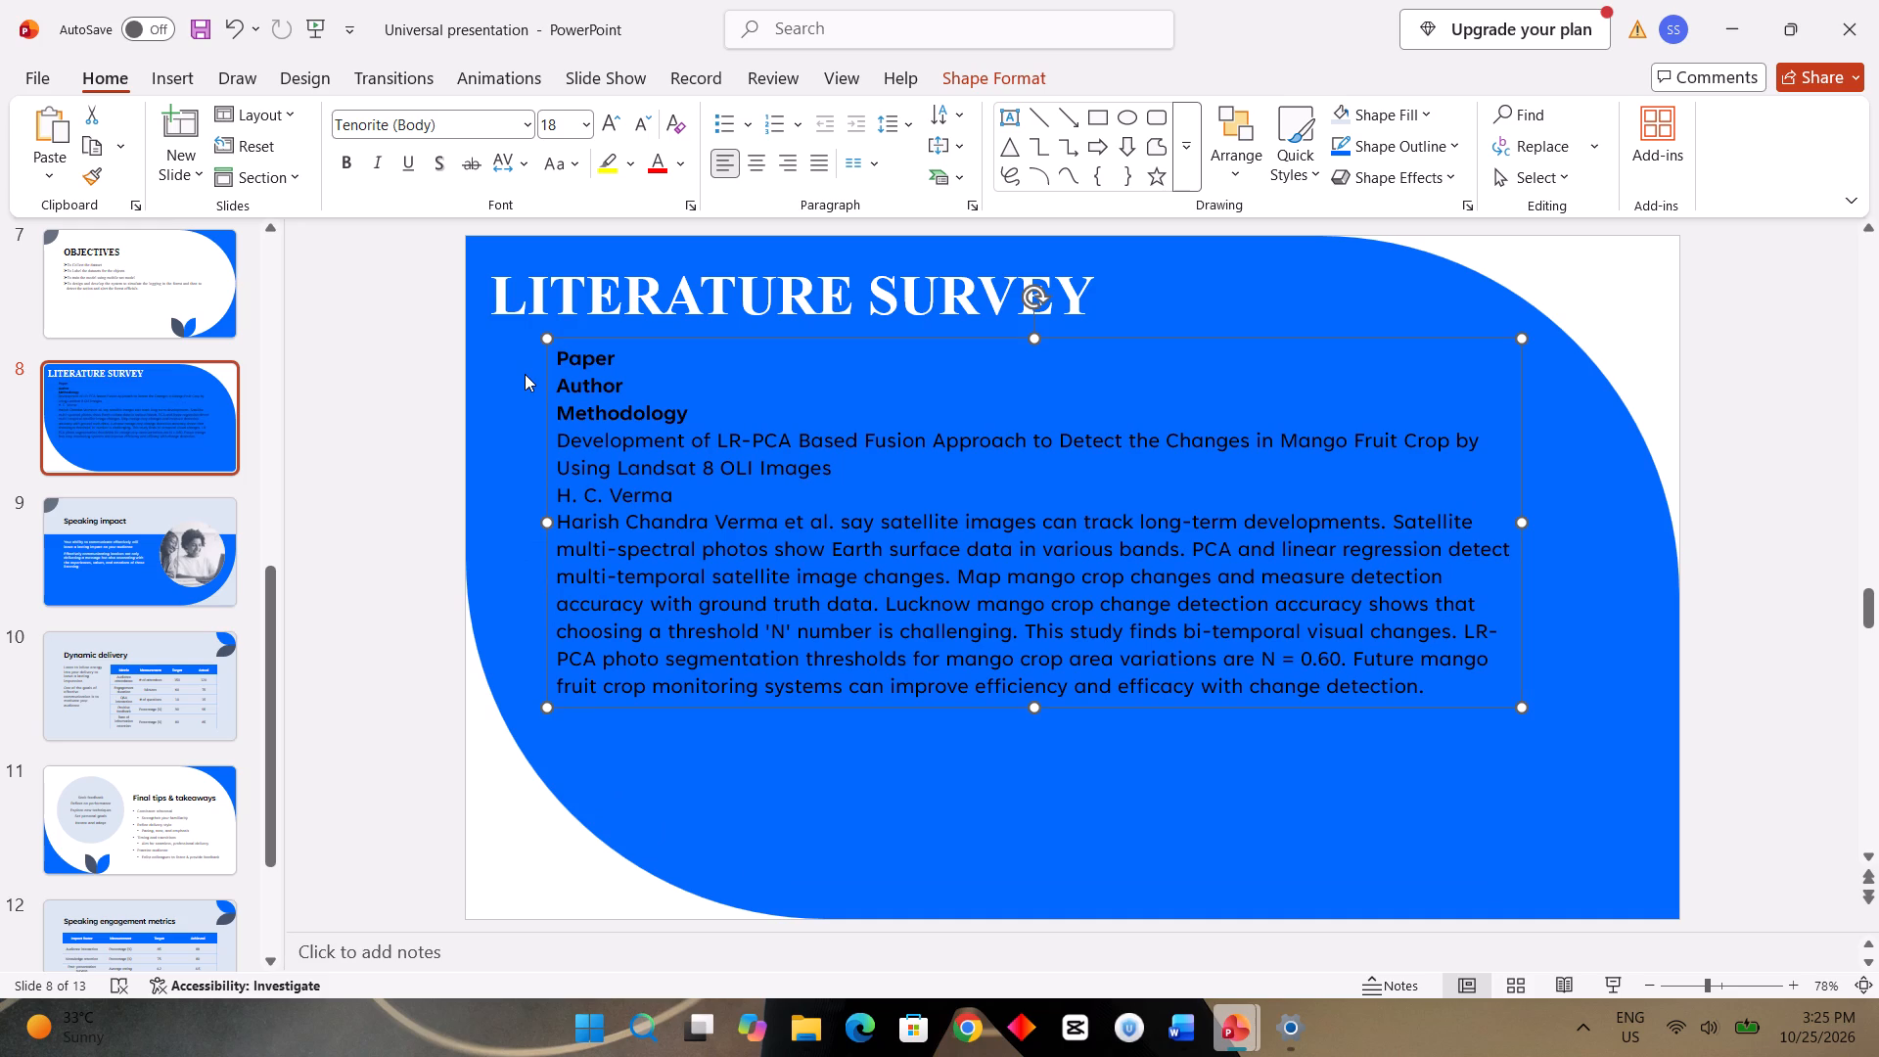
click(525, 374)
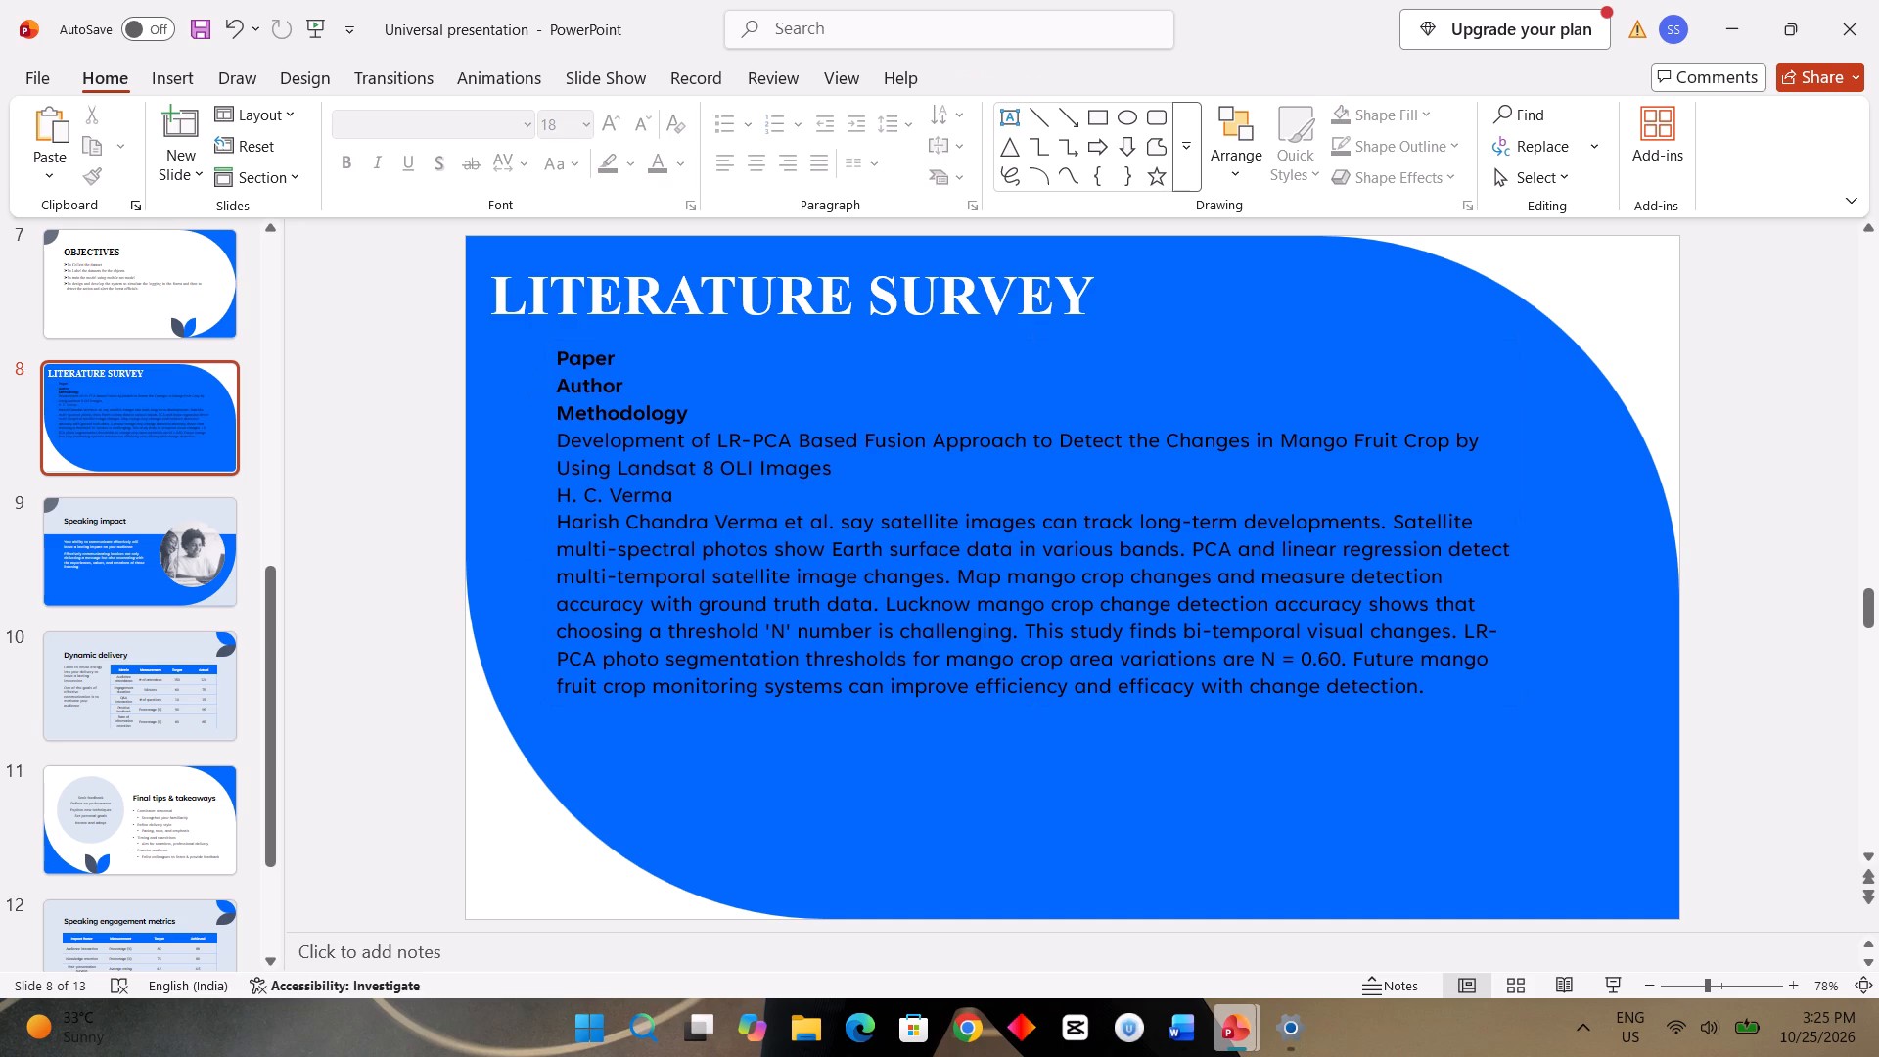
Copy the Paper heading and add a separate line of spaces above the "Development of LR-PCA Based Fusion Approach" paper title.
drag(558, 356, 609, 355)
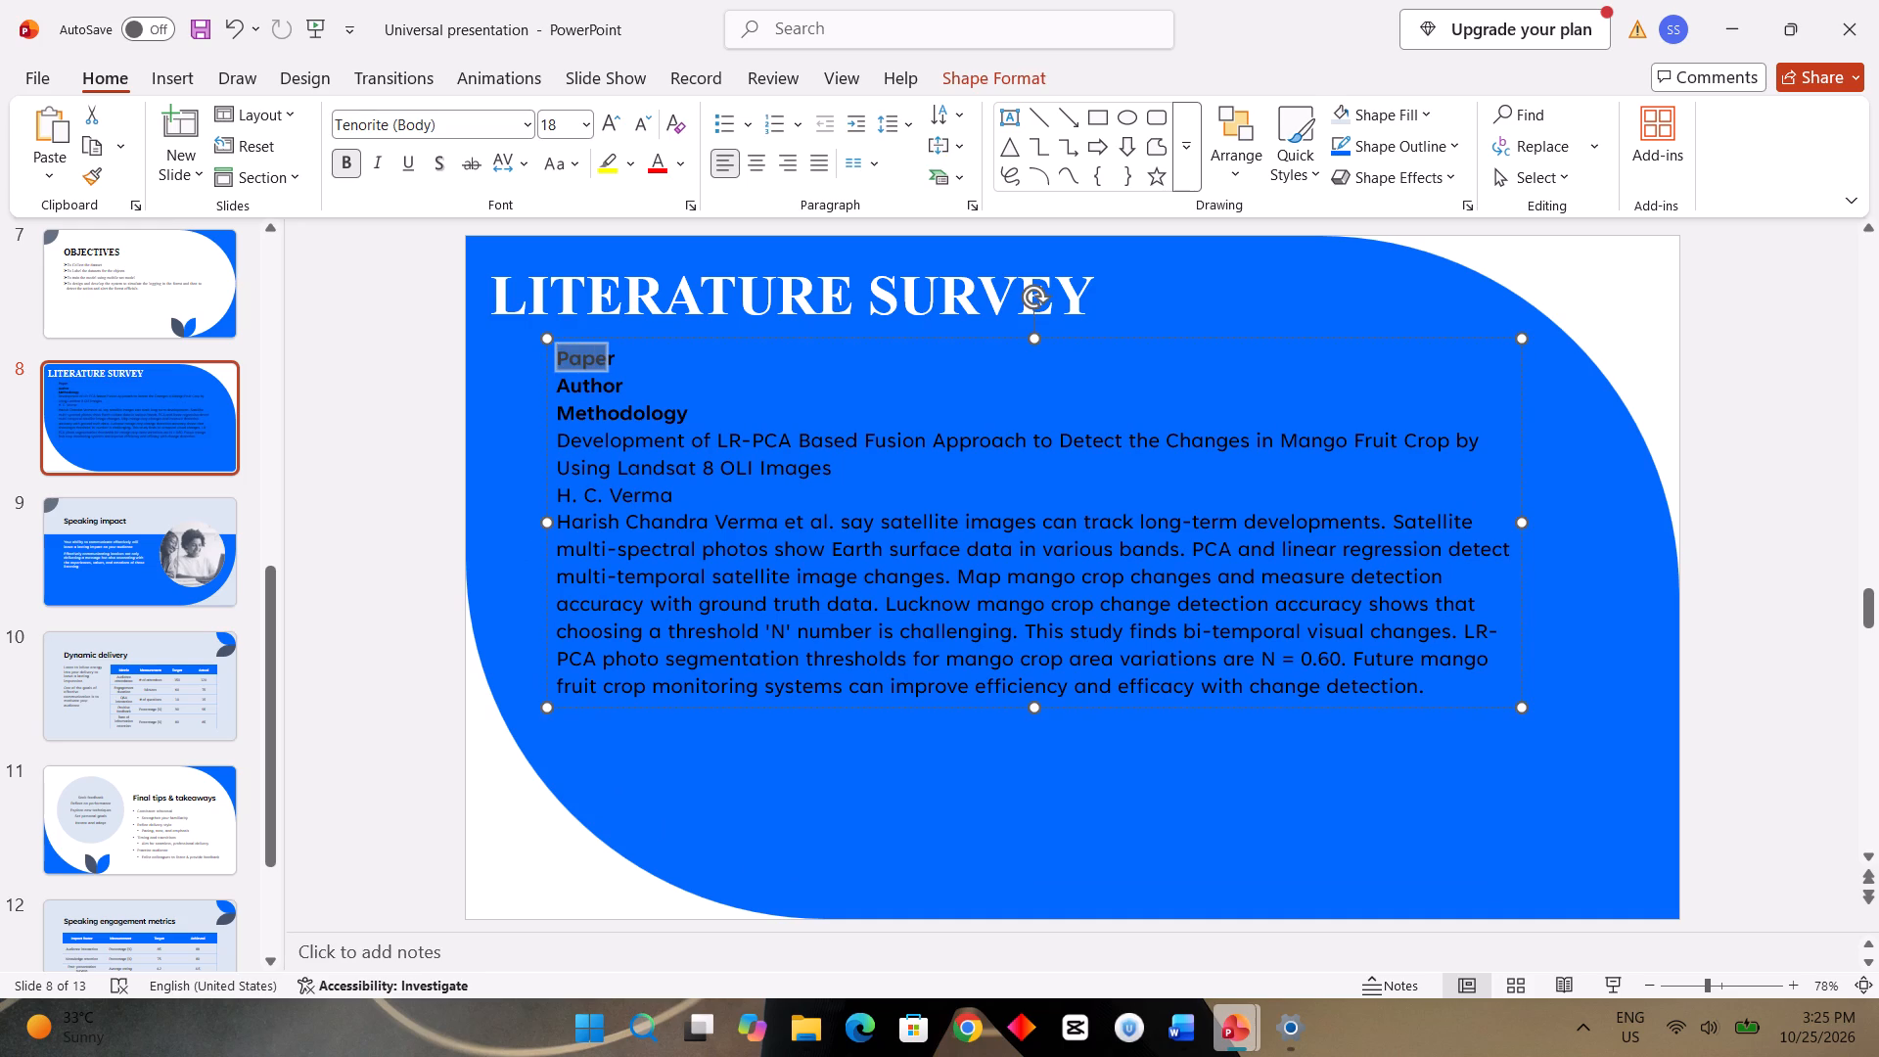
drag(609, 355, 617, 355)
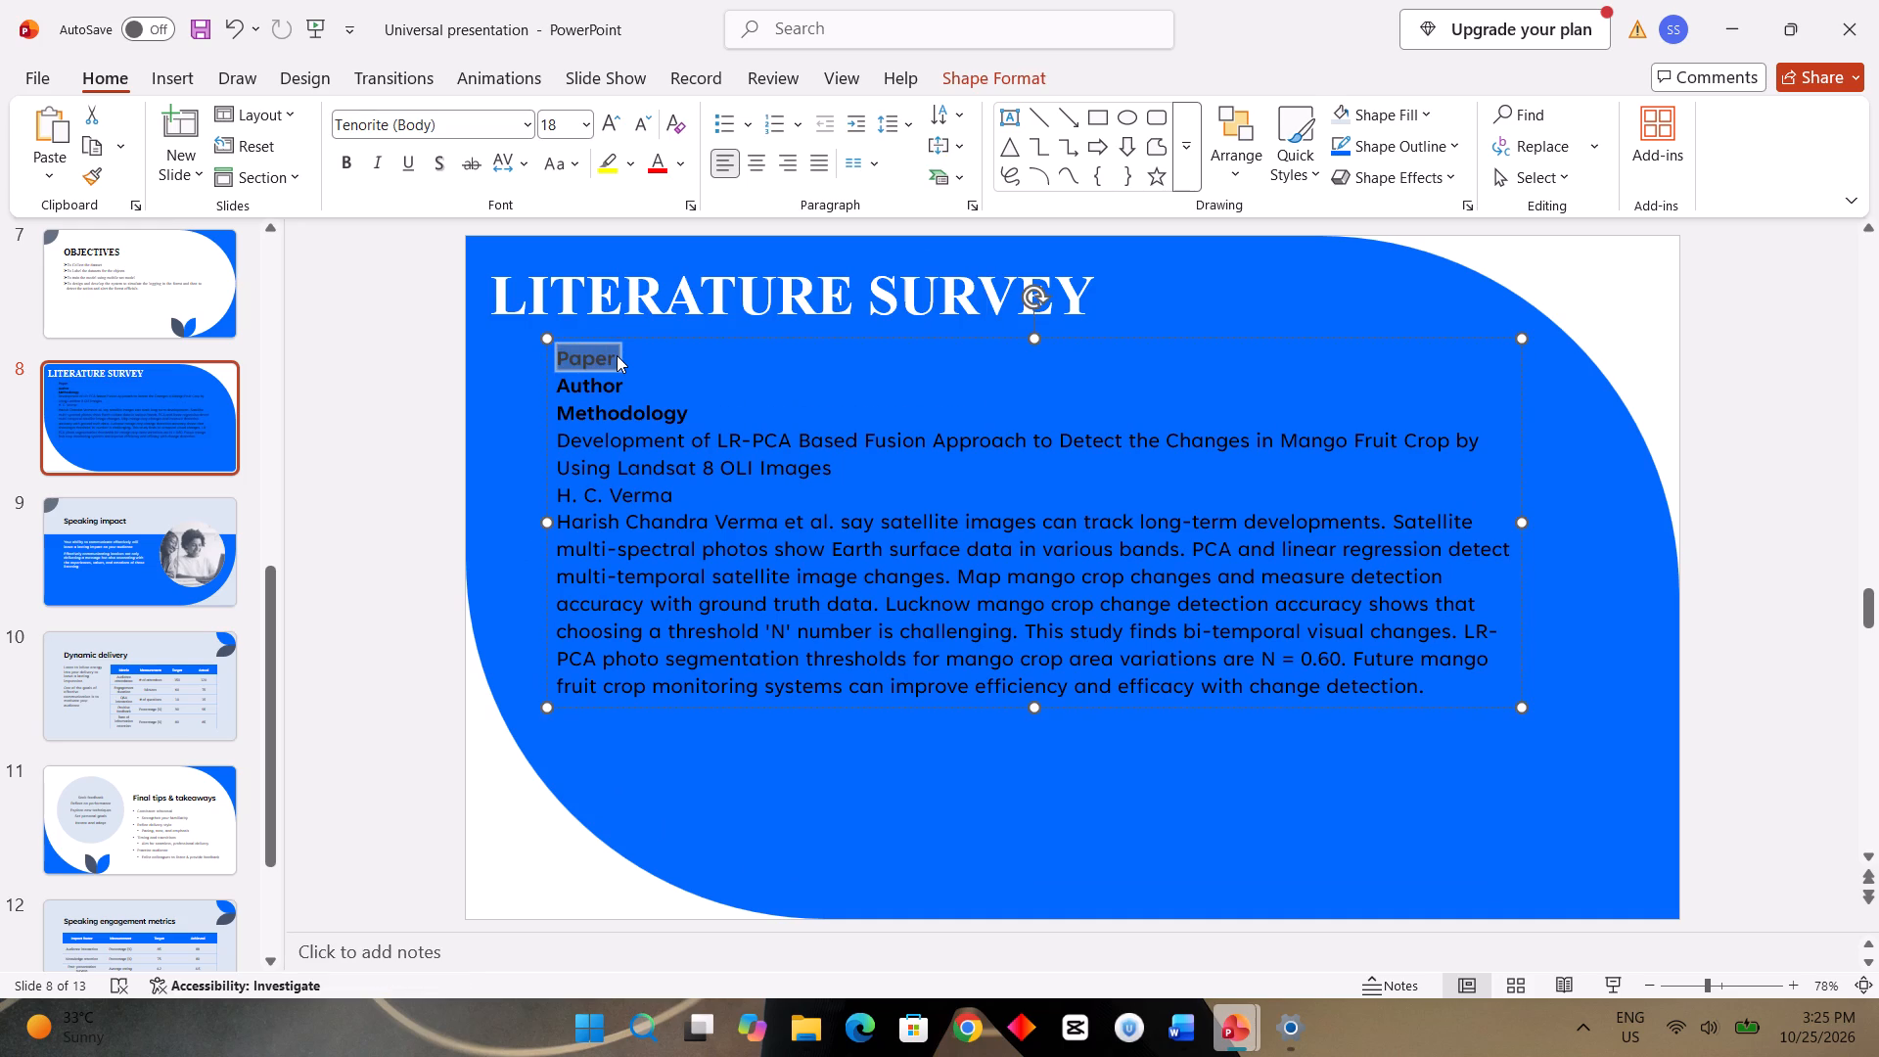
key(ctrl+c)
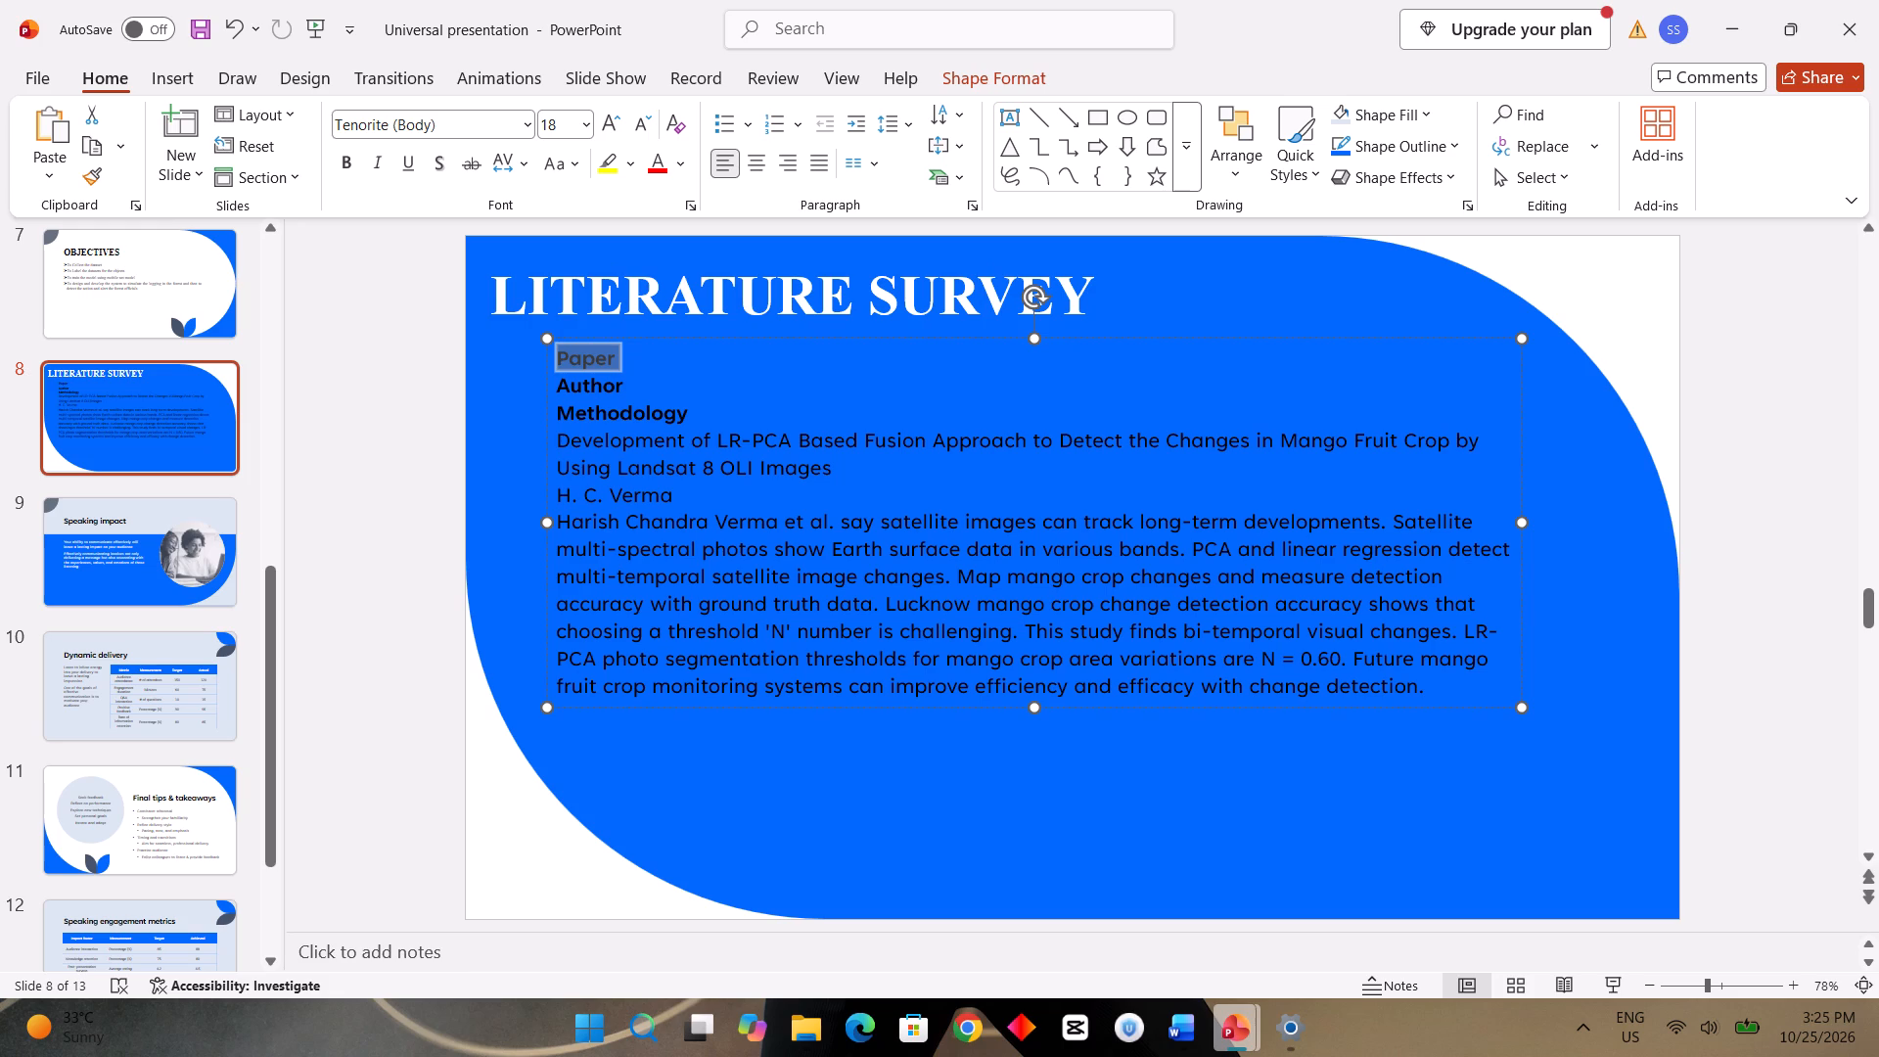
click(553, 439)
drag(553, 439, 564, 438)
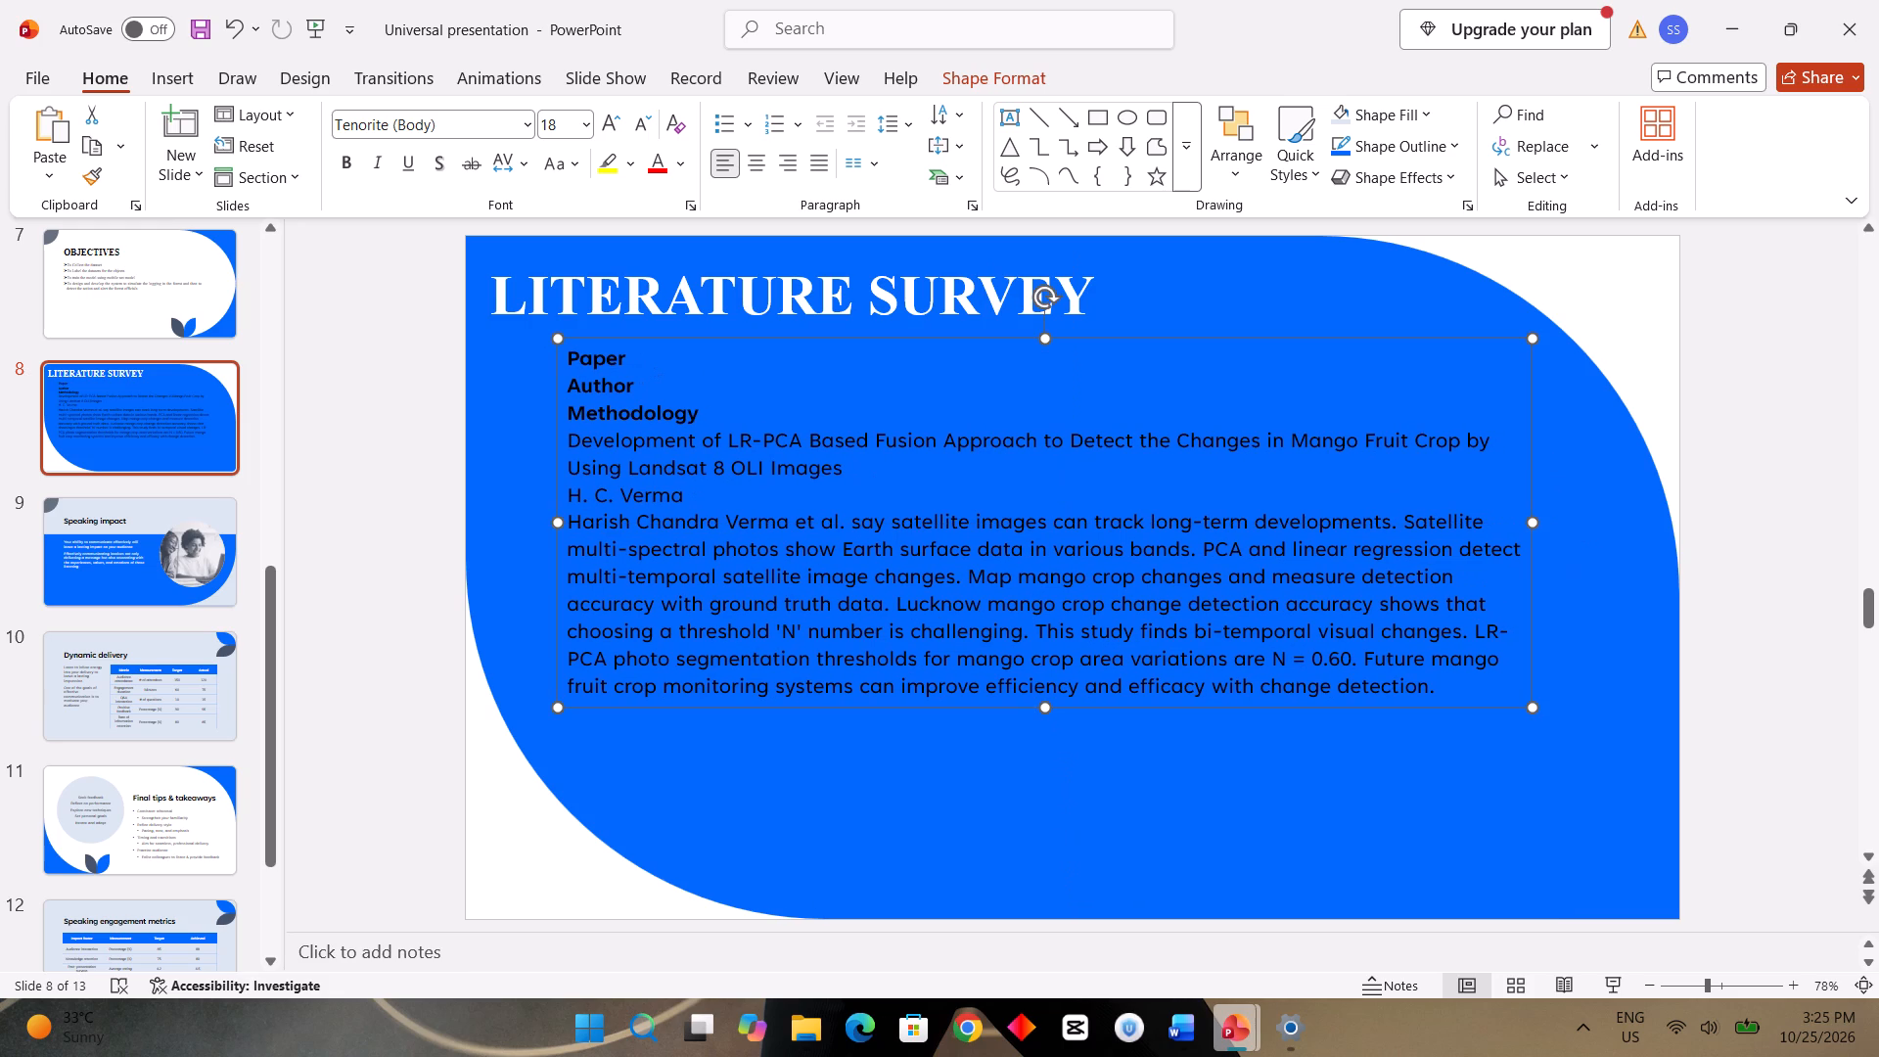
drag(729, 401, 669, 441)
click(669, 441)
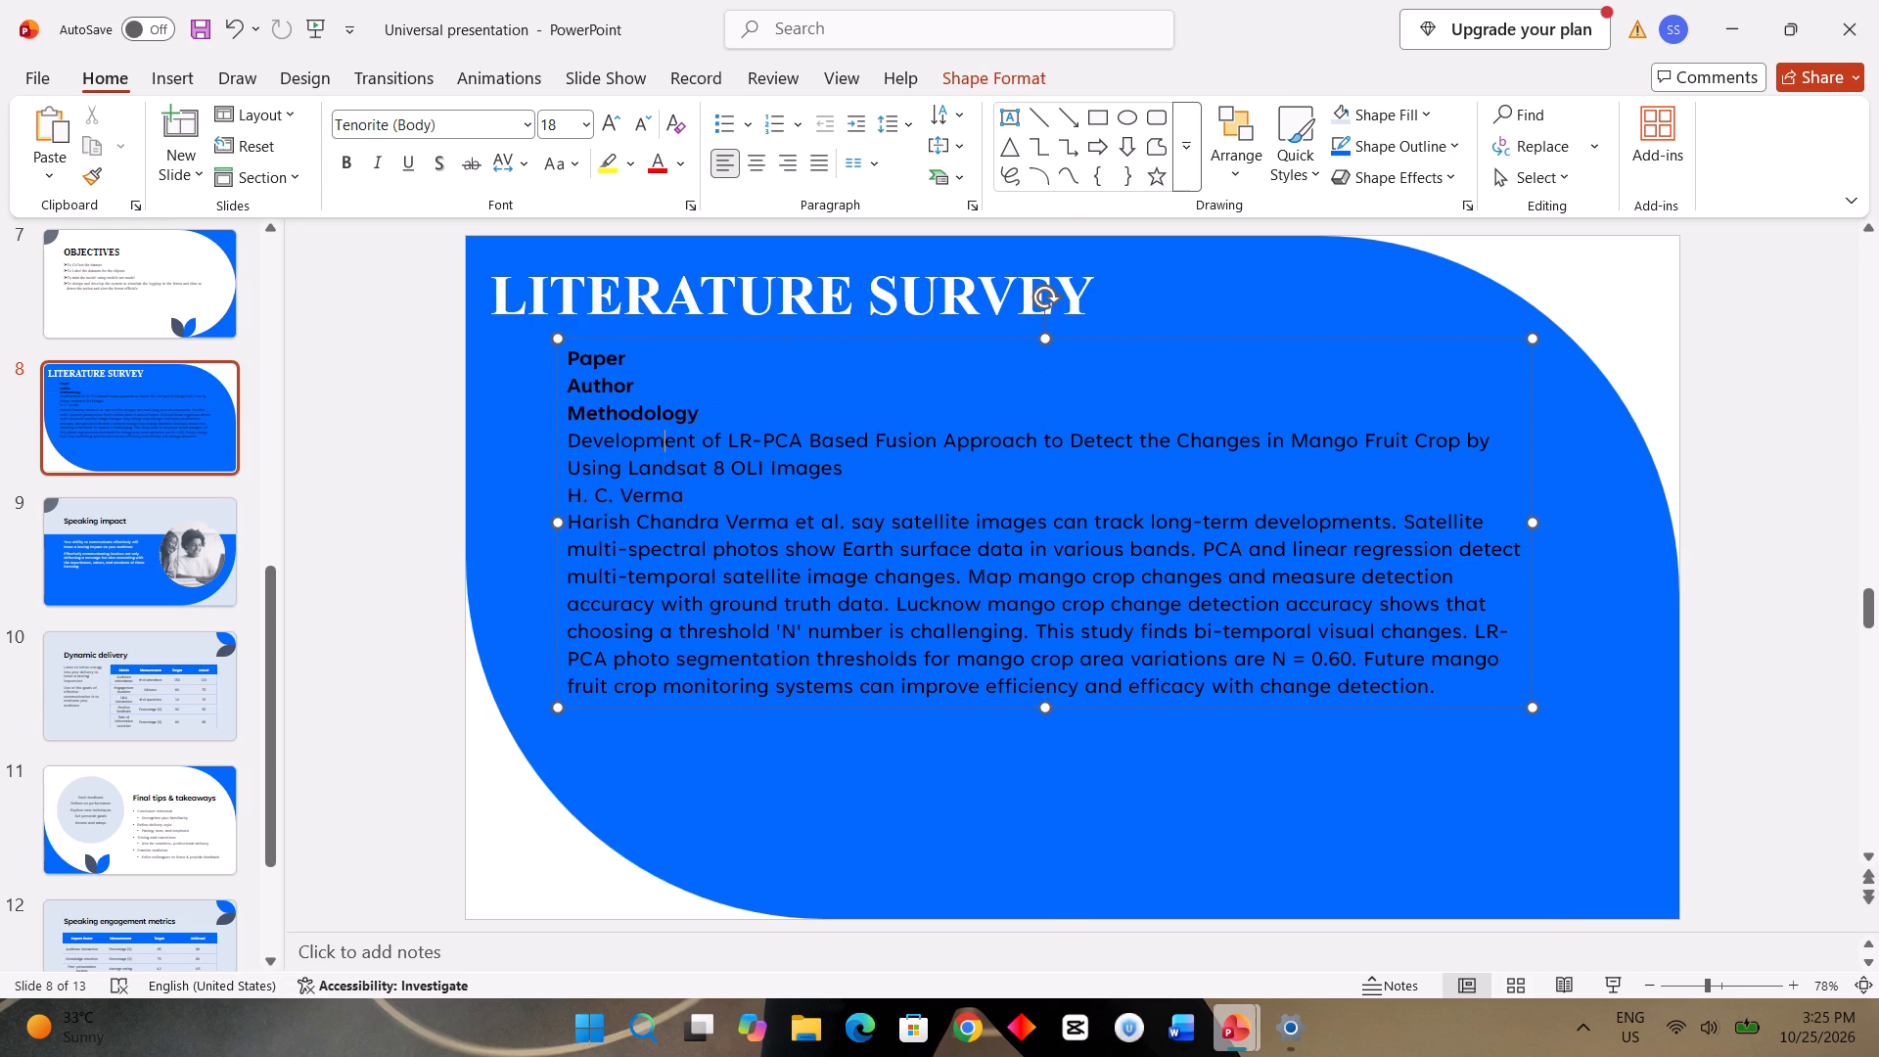
key(Left)
key(Left)
key(Left)
key(Left)
key(Left)
key(Left)
key(Left)
key(Left)
key(space)
key(space)
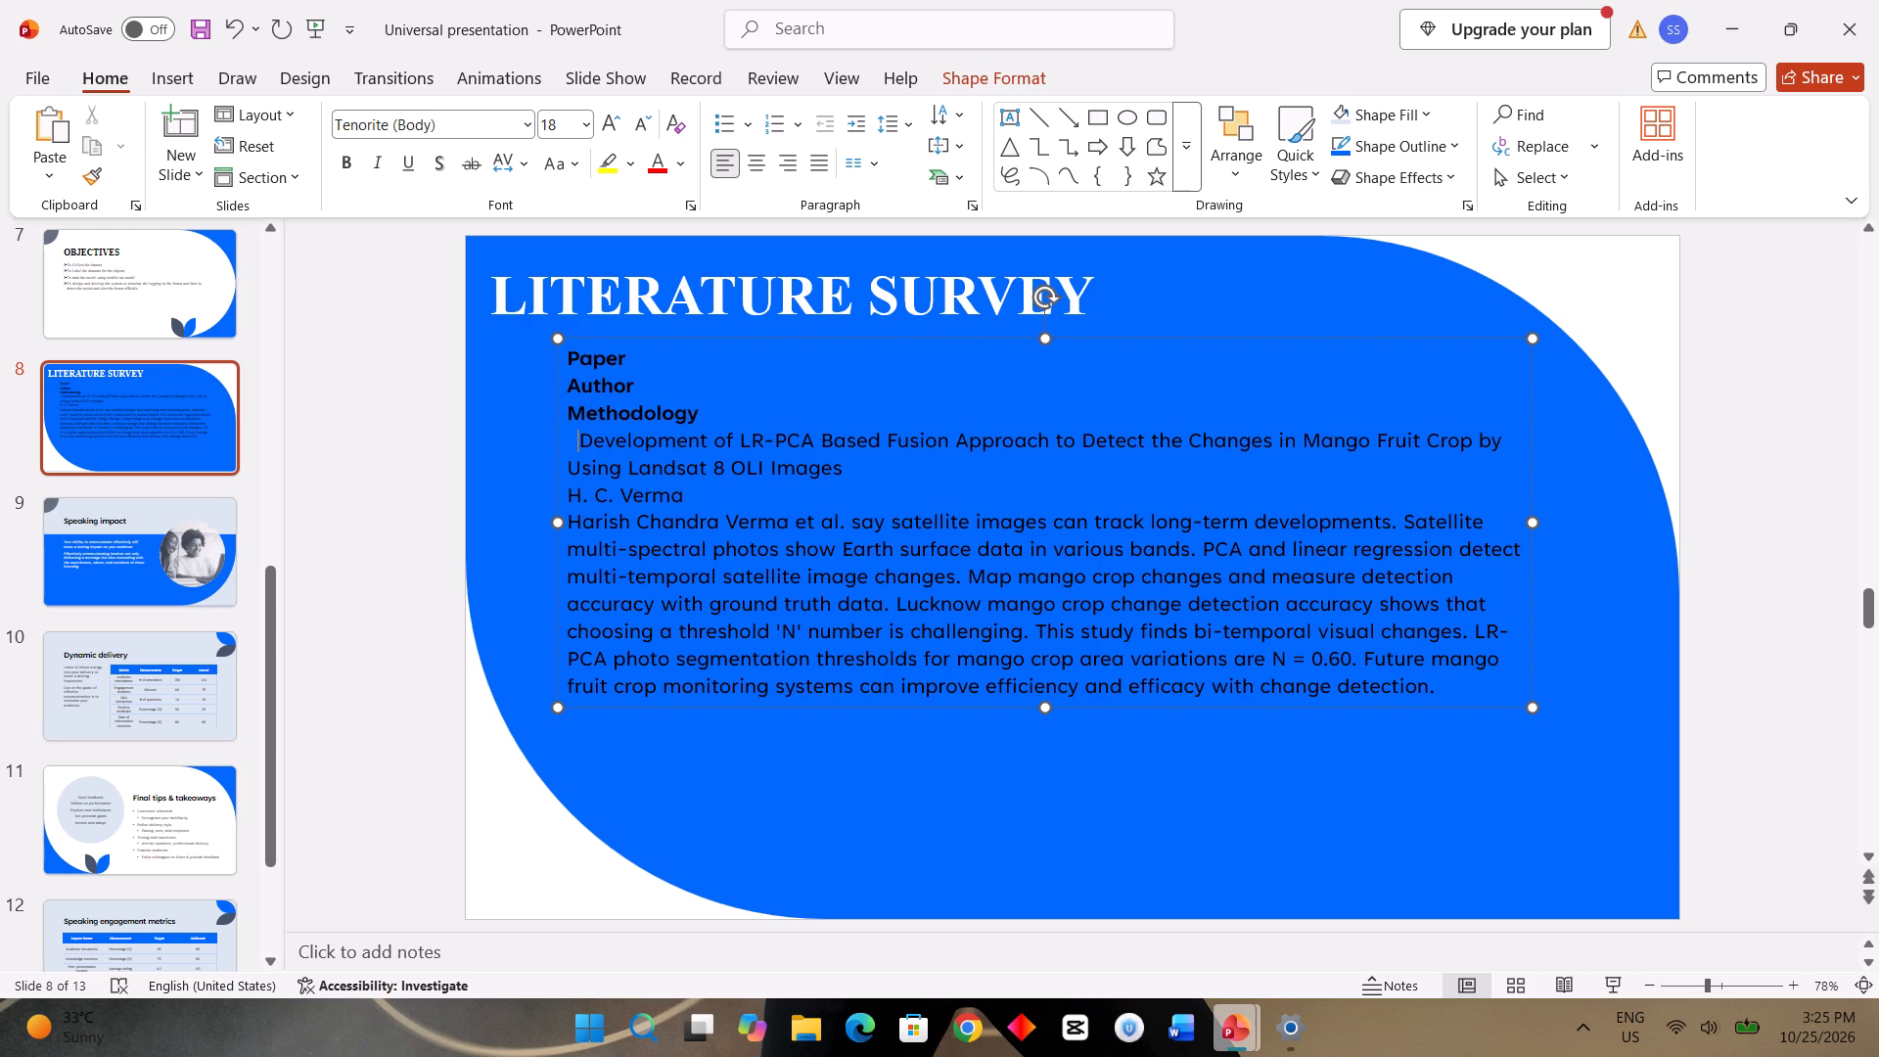
key(space)
key(space)
key(space)
key(space)
key(space)
key(space)
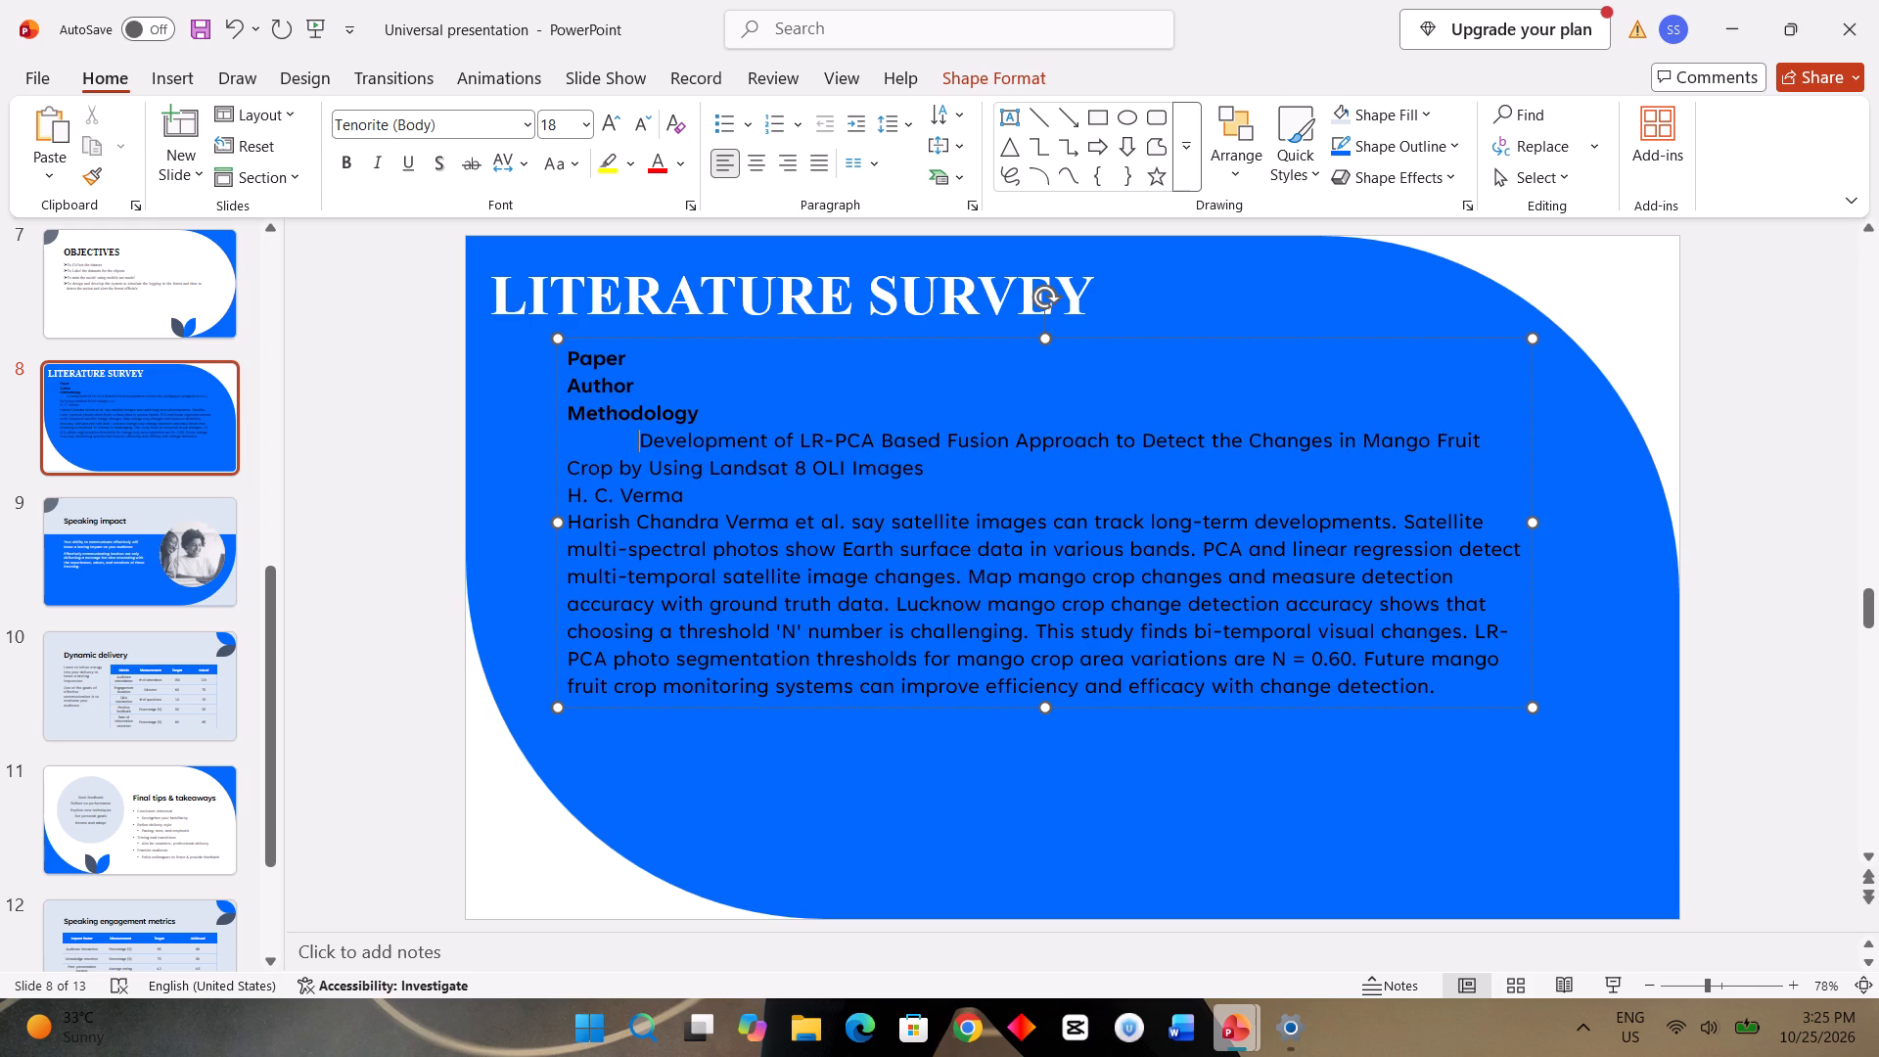
key(space)
key(space)
key(space)
key(space)
key(space)
key(space)
key(space)
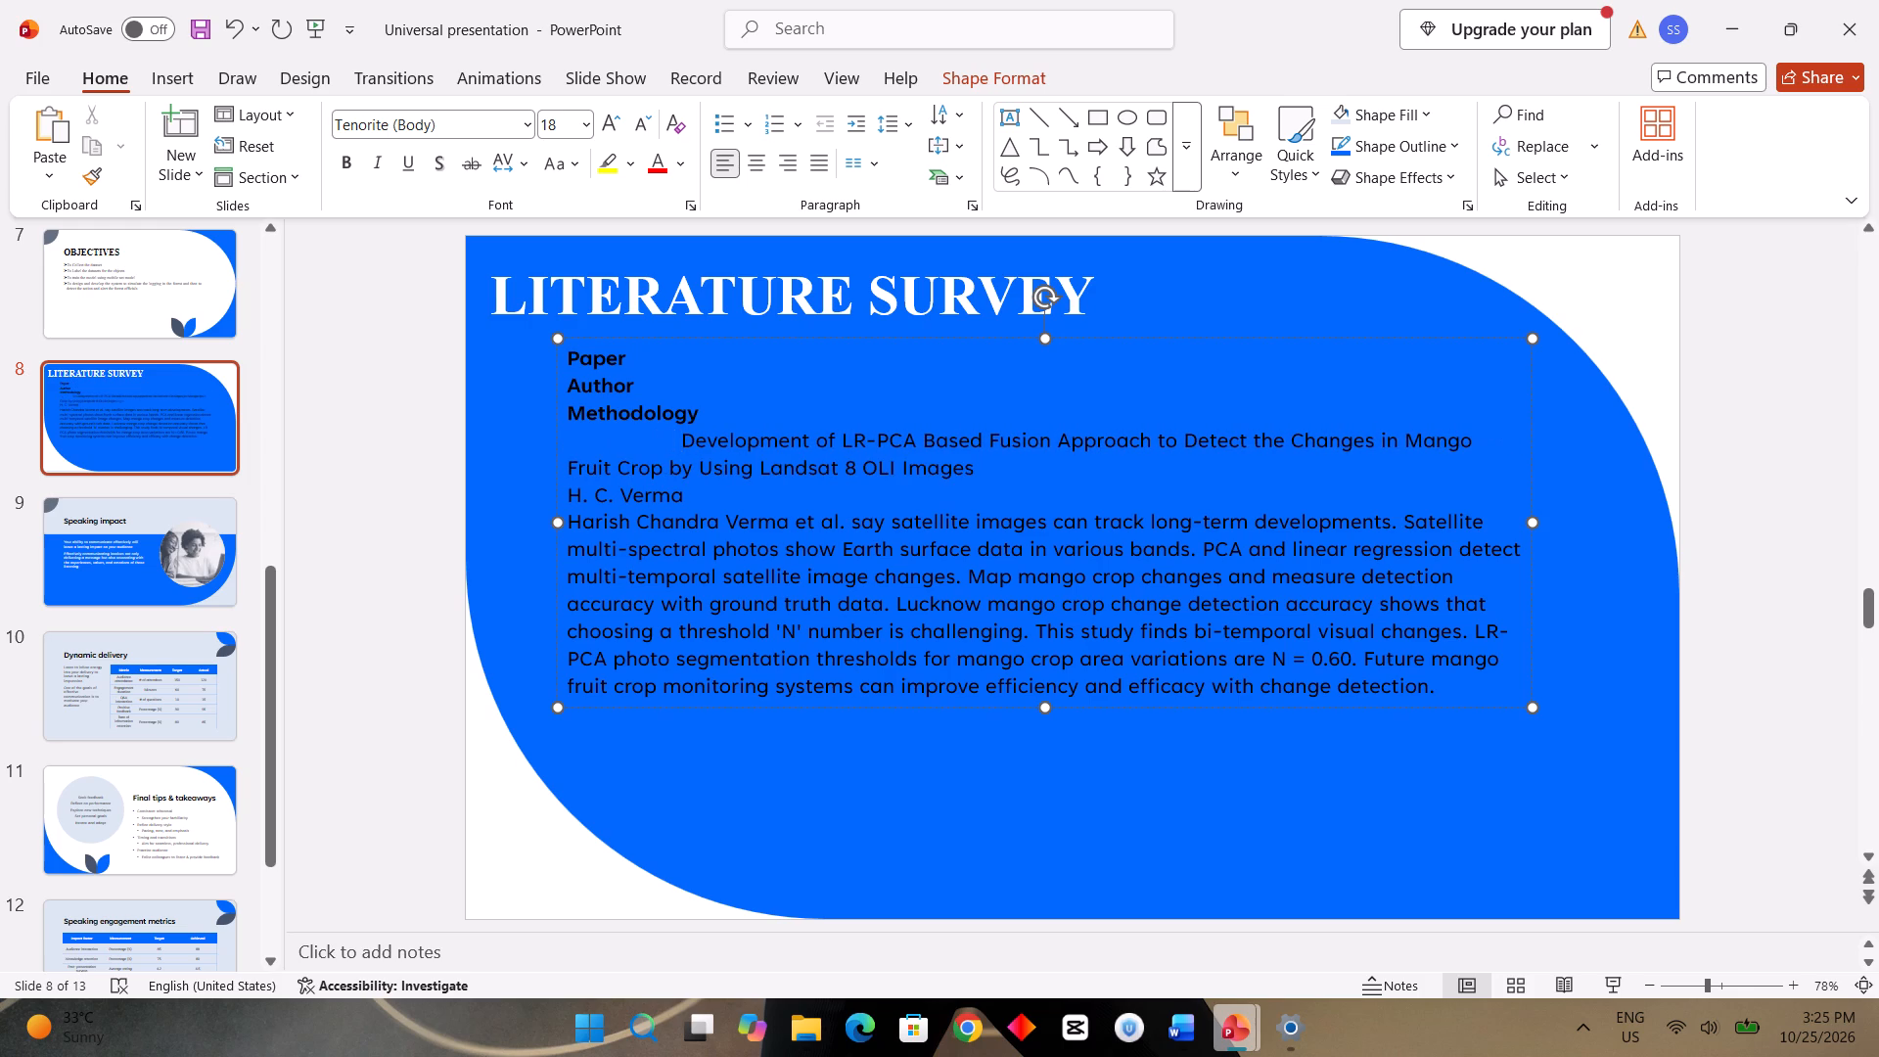
key(Return)
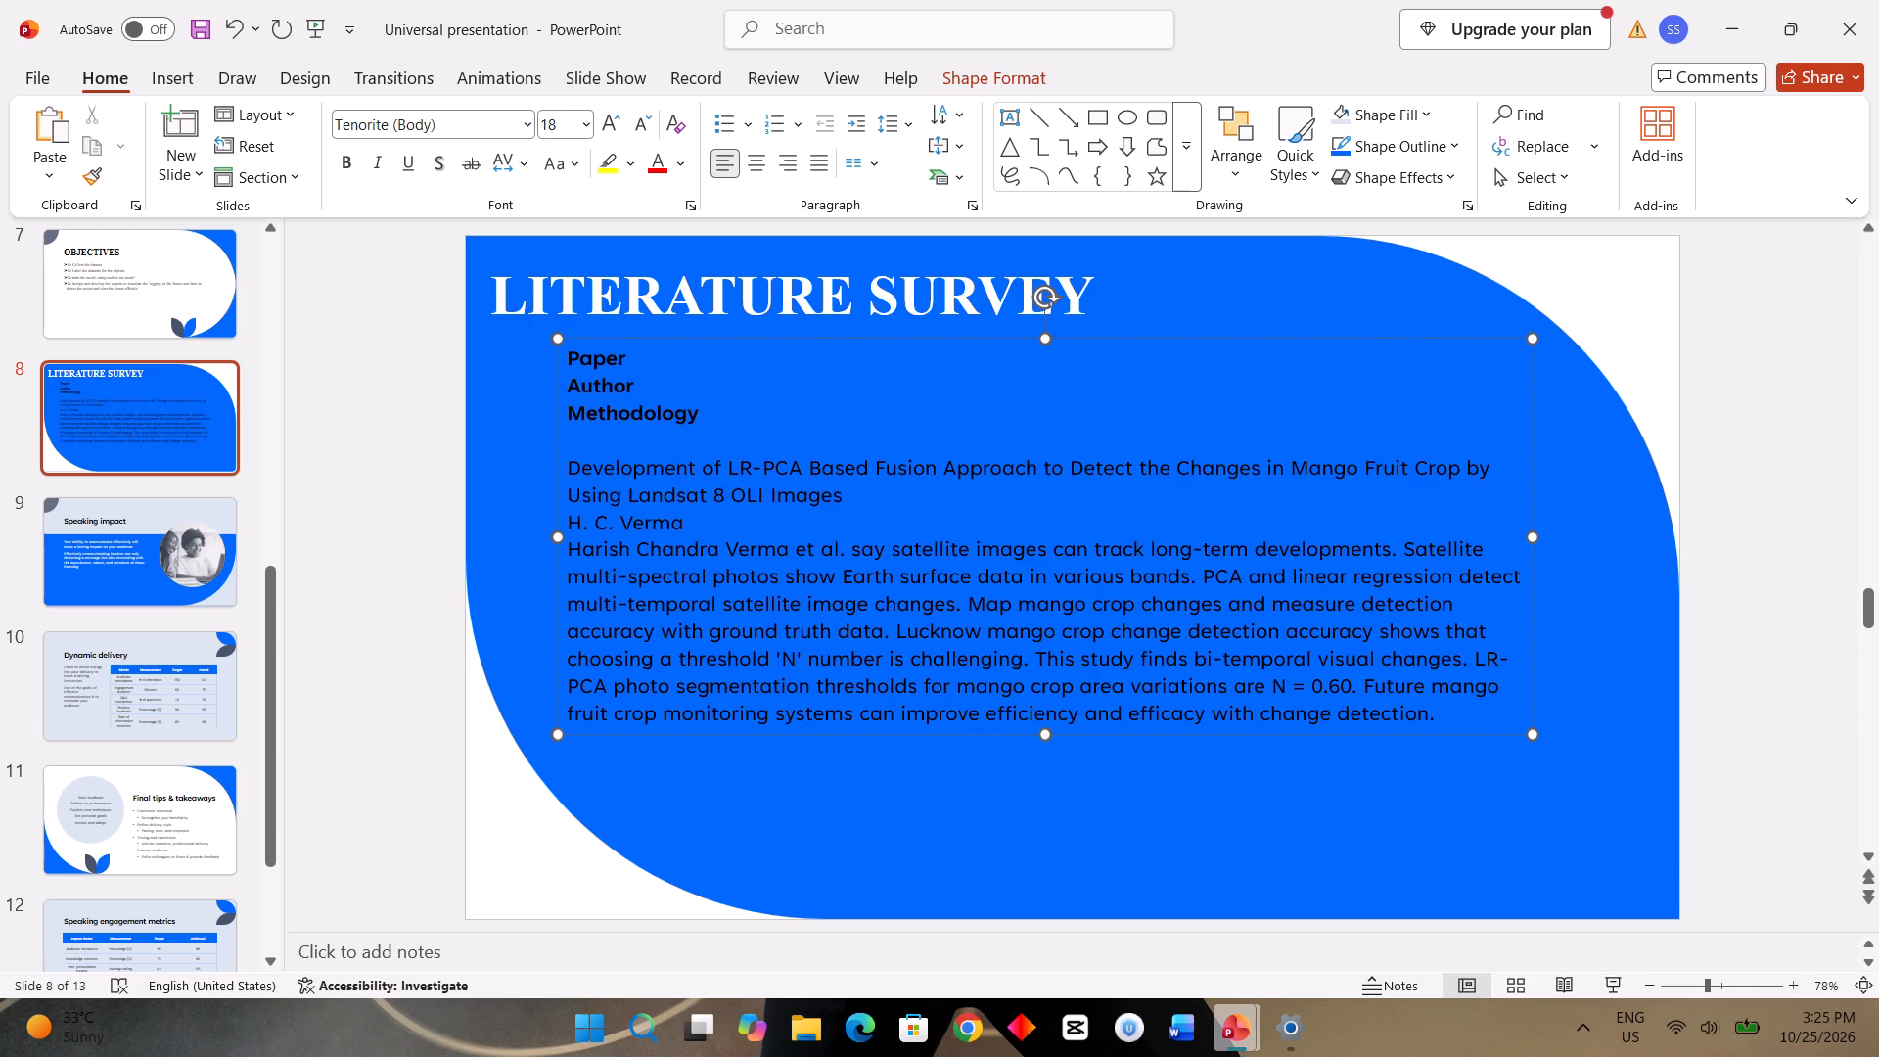
Paste the Paper heading into the blank line between Methodology and the LR-PCA paper title.
click(582, 438)
drag(582, 438, 673, 452)
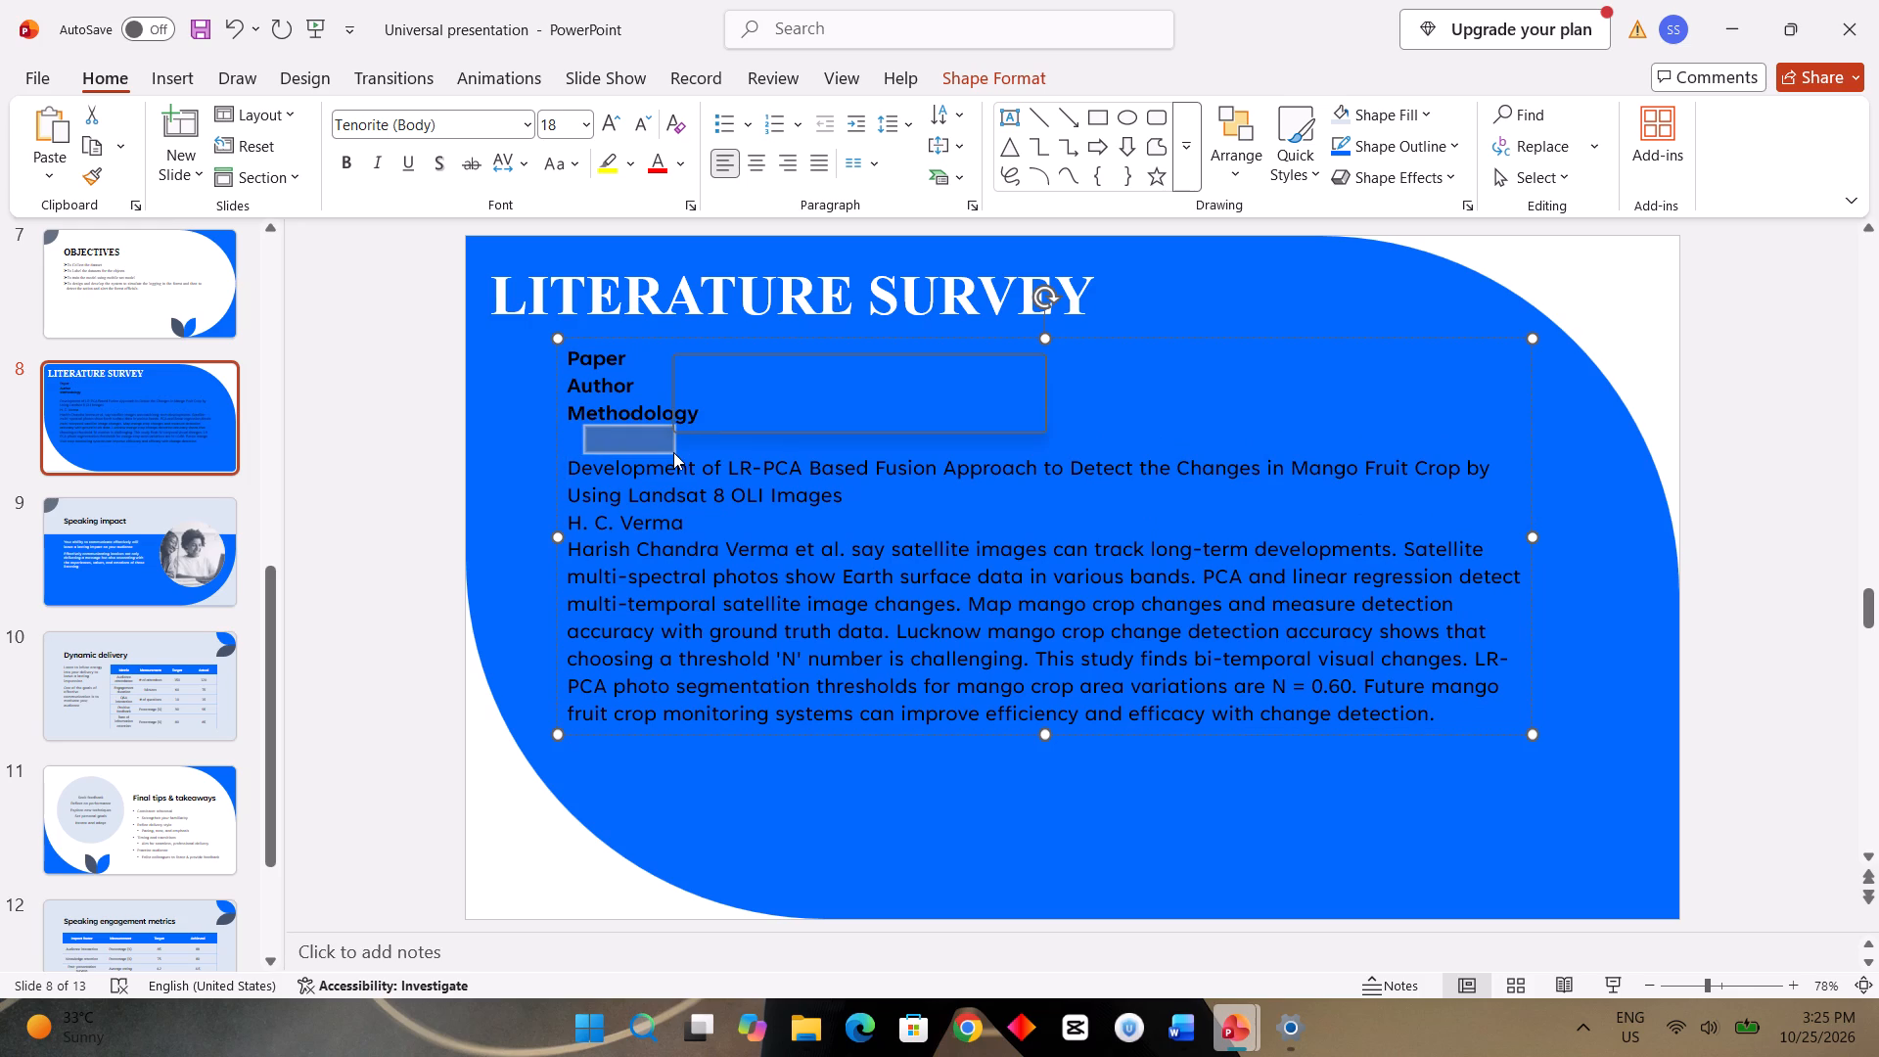
click(748, 426)
click(1145, 397)
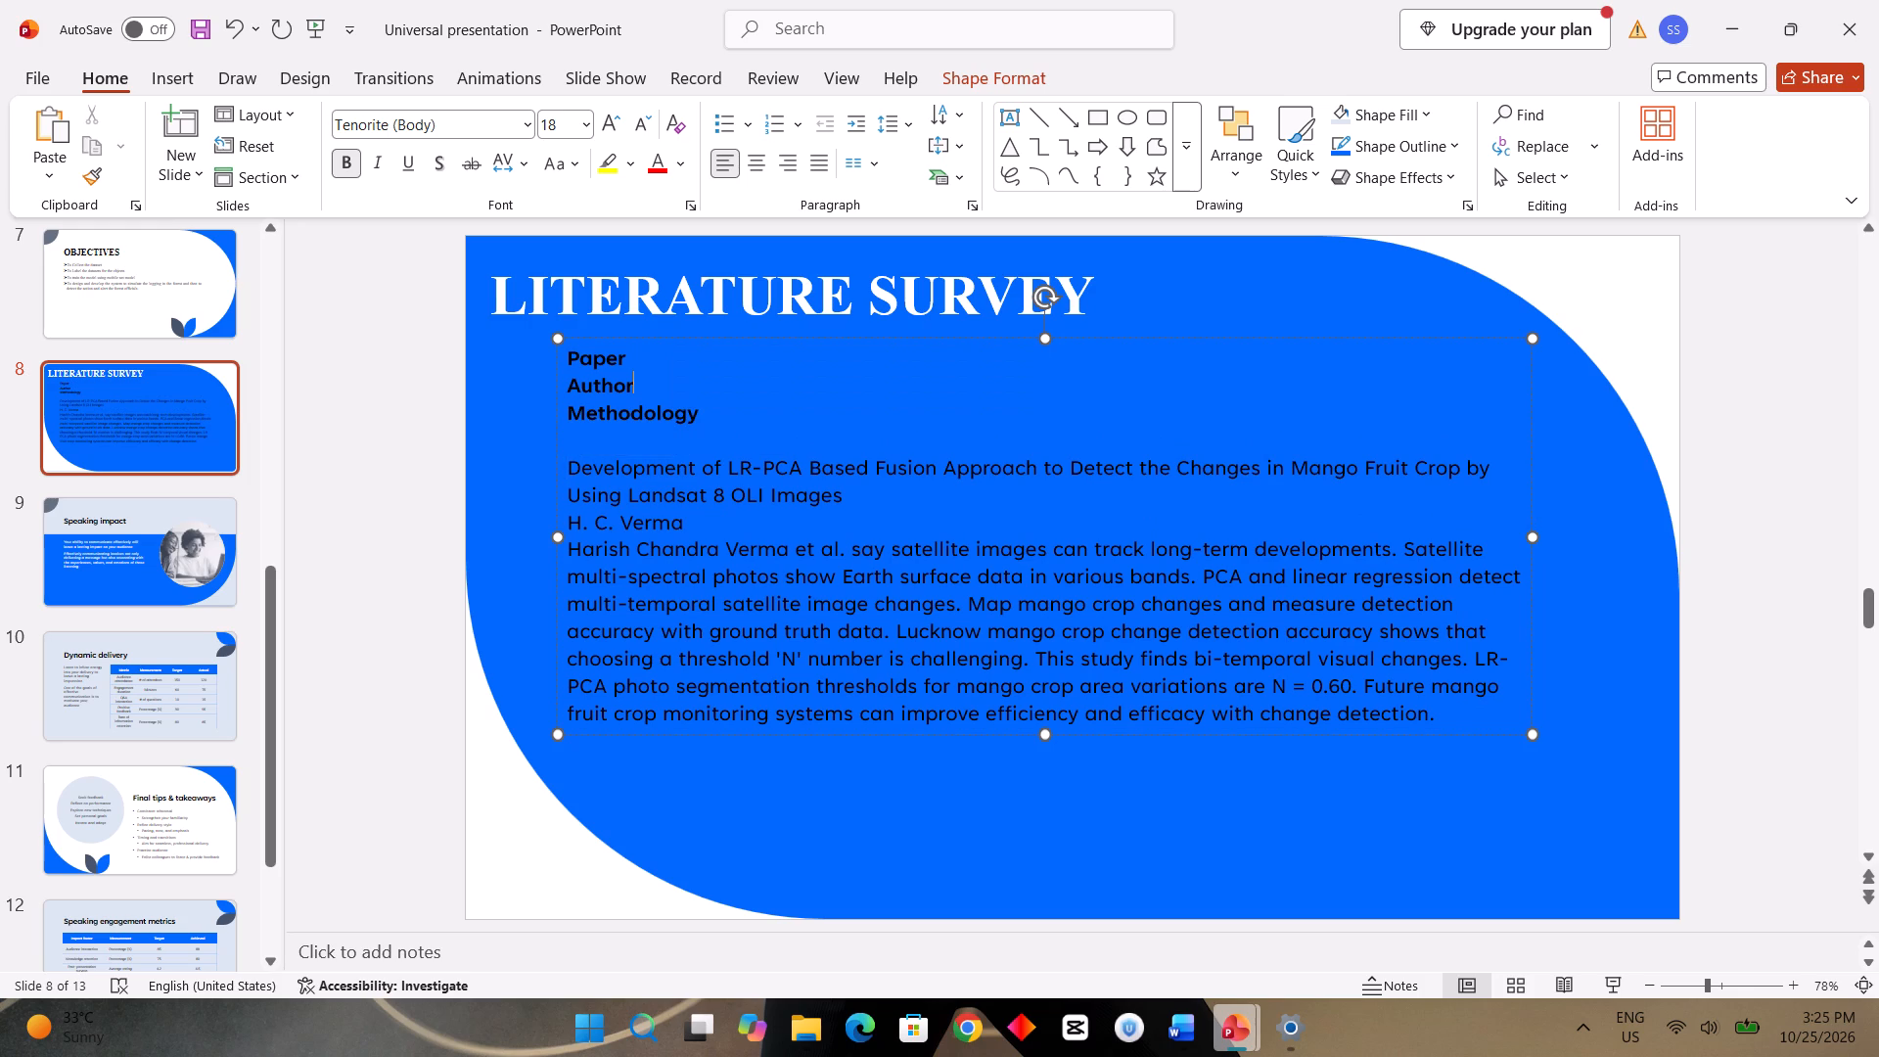
key(Down)
key(Down)
key(Left)
key(Left)
key(Left)
key(Left)
key(Left)
key(Left)
key(Left)
key(Left)
key(Left)
key(Left)
key(ctrl+v)
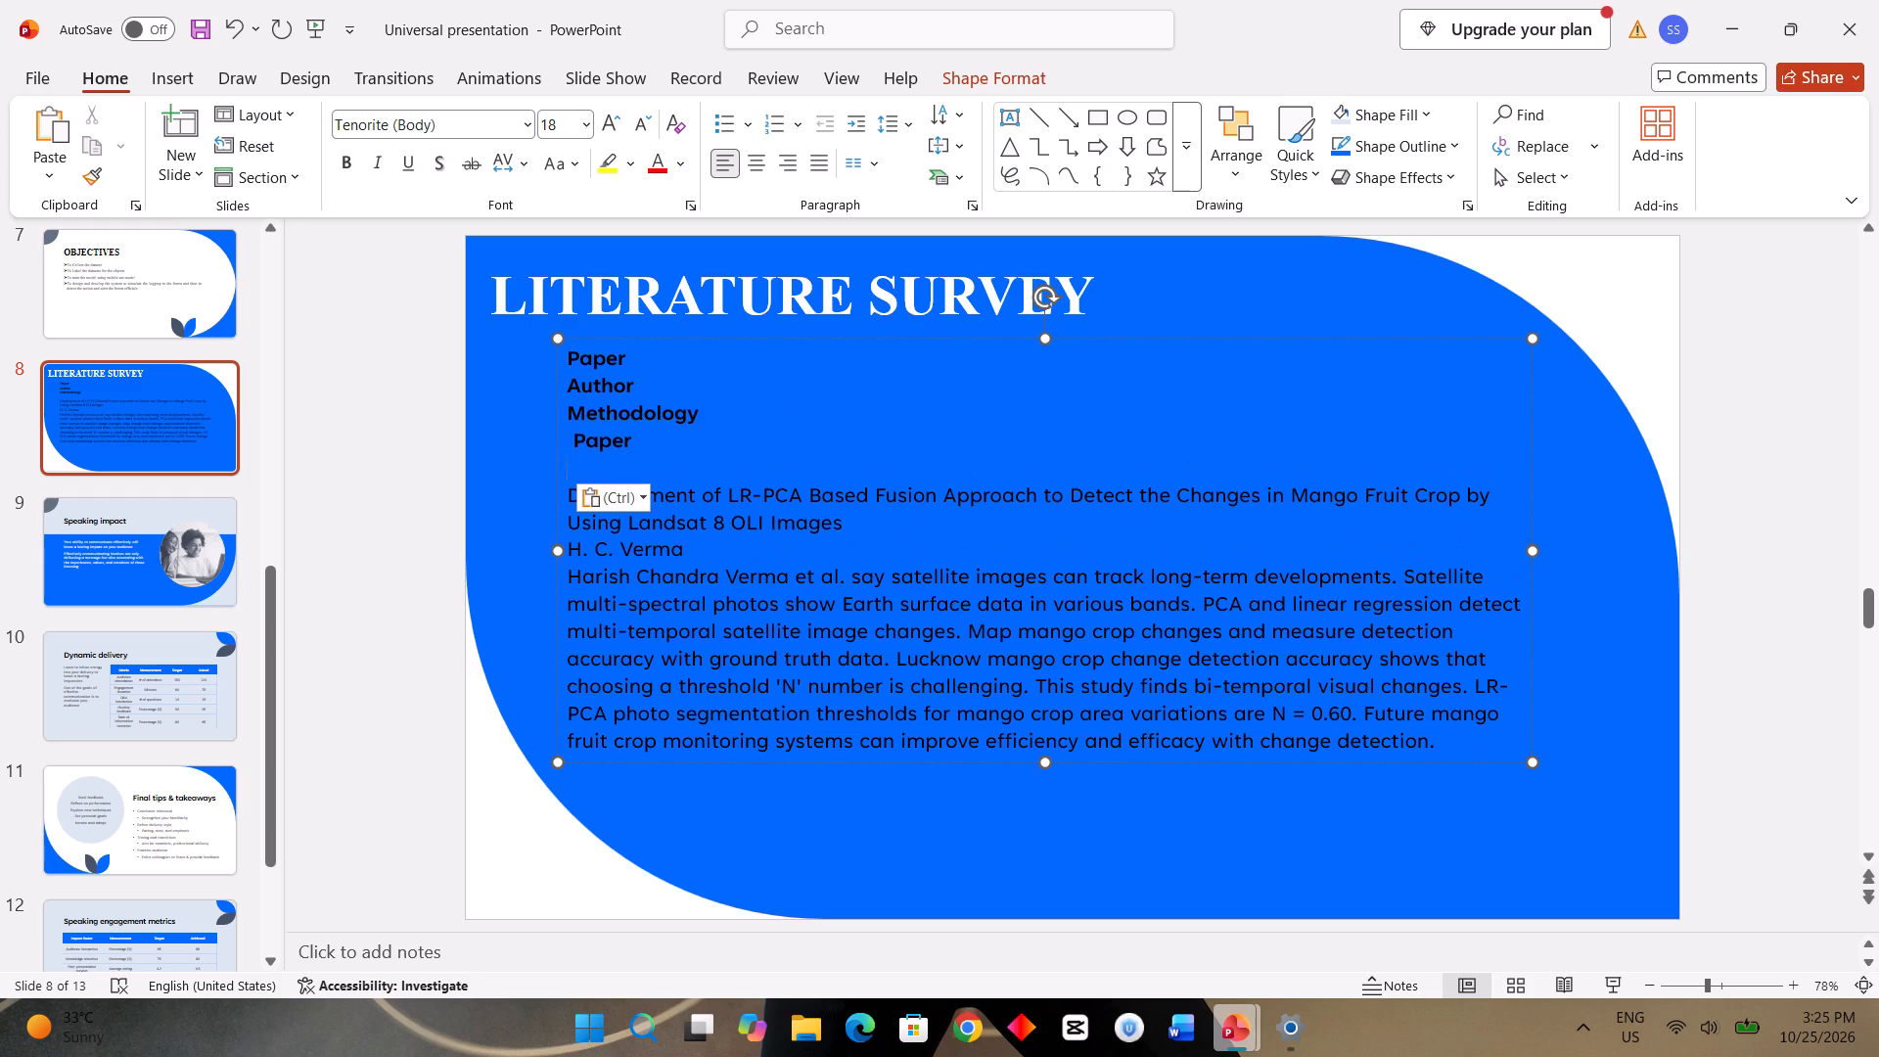
click(943, 392)
drag(896, 420, 936, 509)
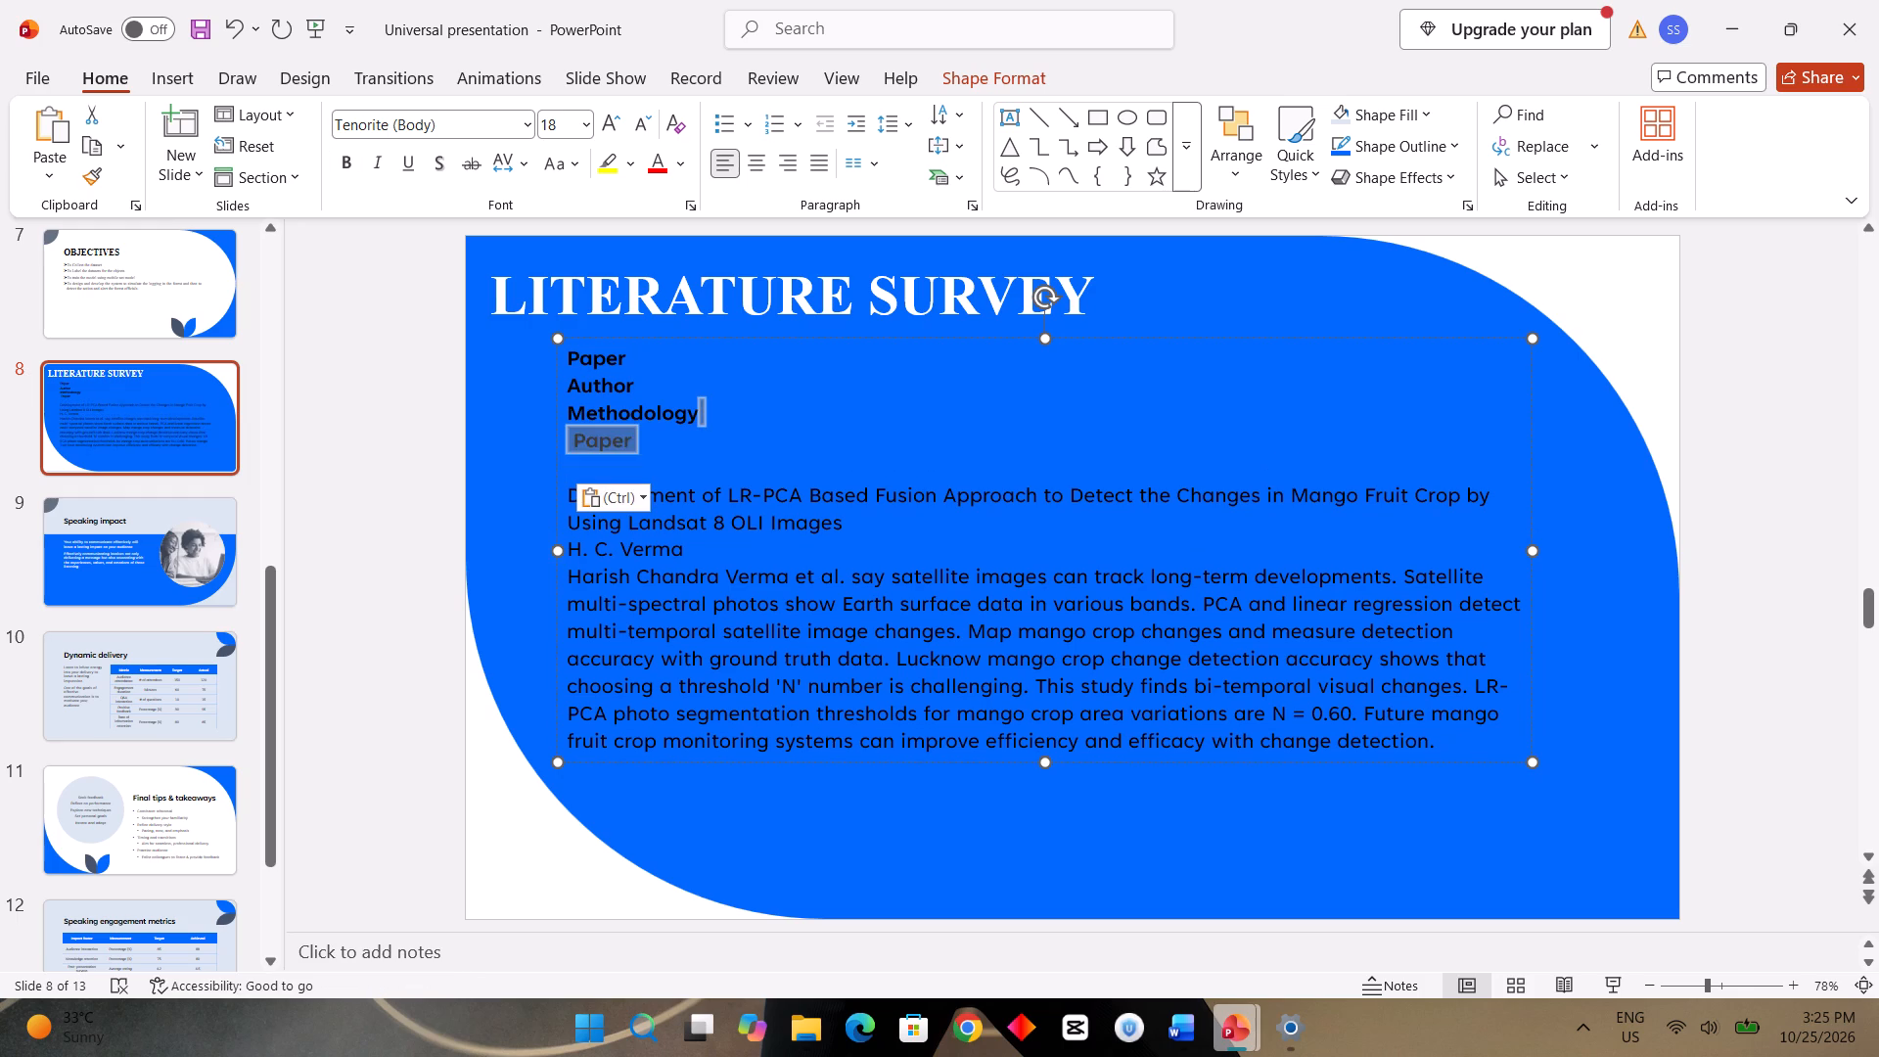
drag(936, 509, 962, 540)
click(962, 540)
drag(496, 531, 591, 525)
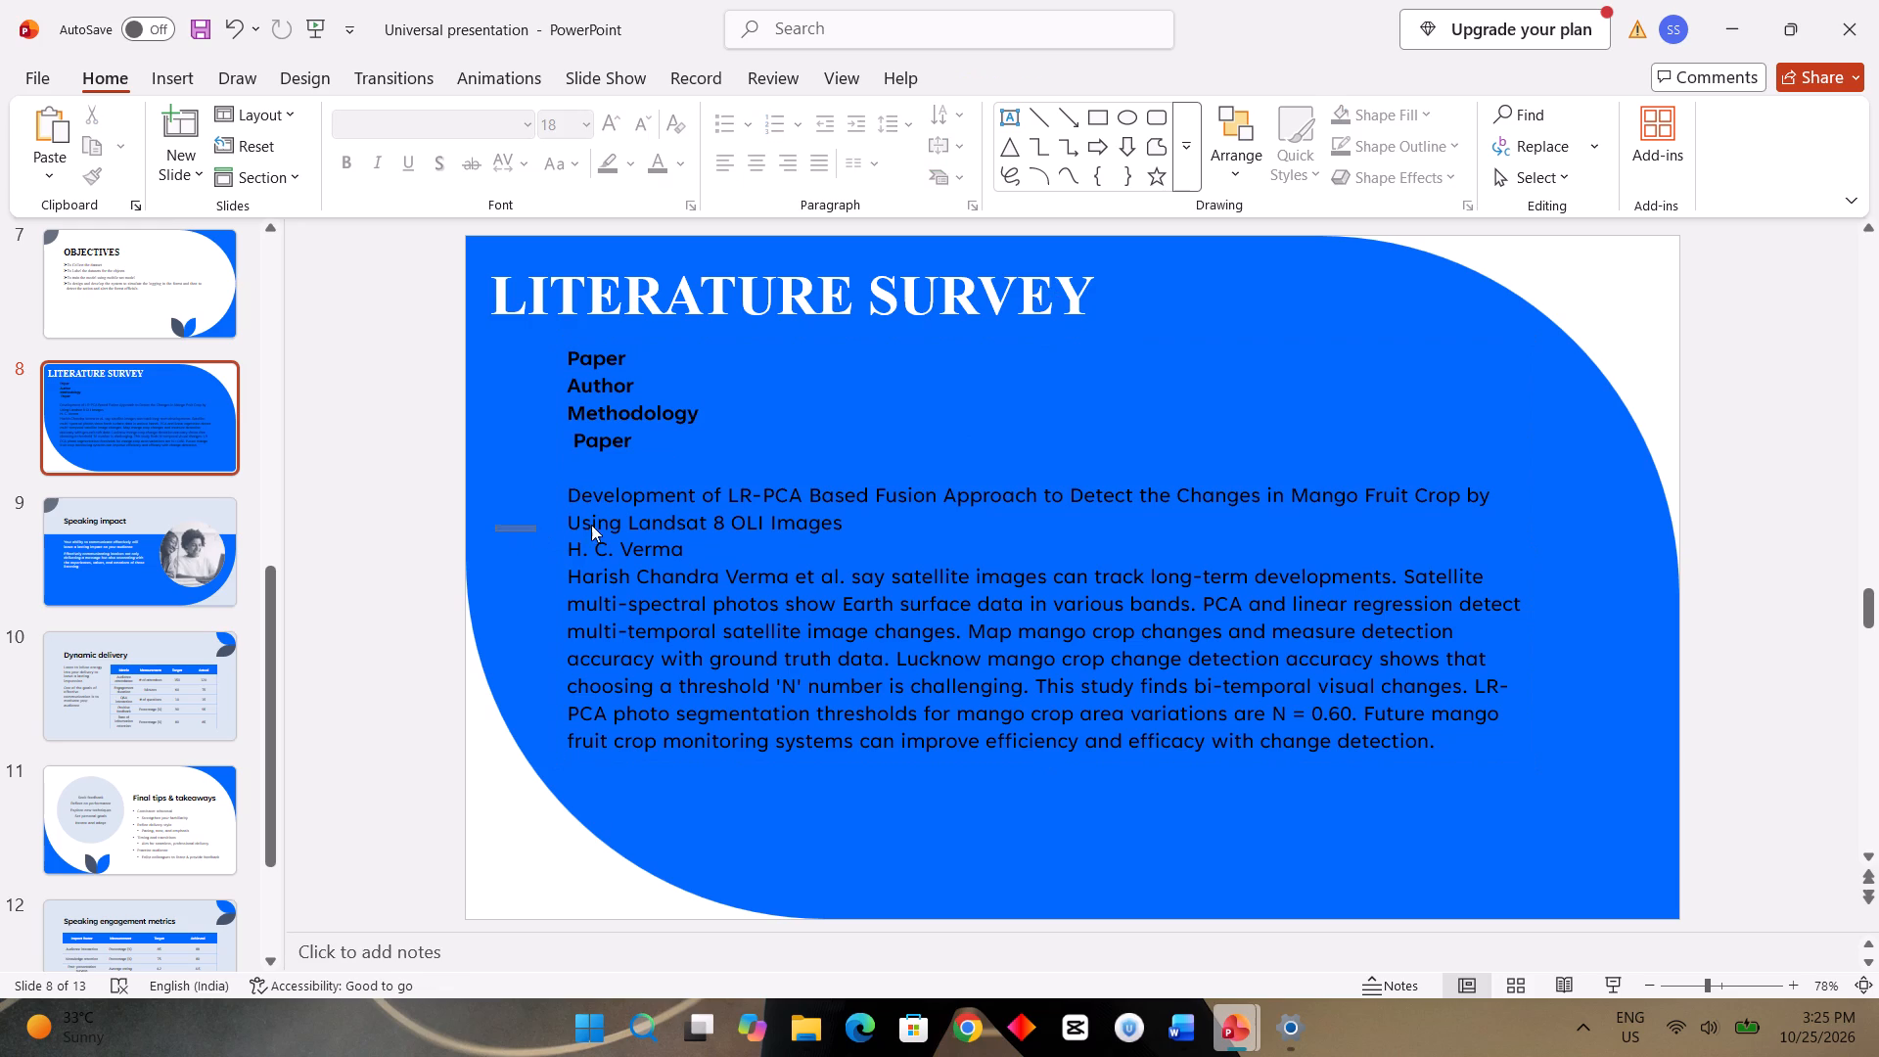
drag(591, 525, 629, 528)
Copy the Author heading and paste it on a new line between the paper title and the author's name.
drag(571, 387, 635, 391)
key(ctrl+c)
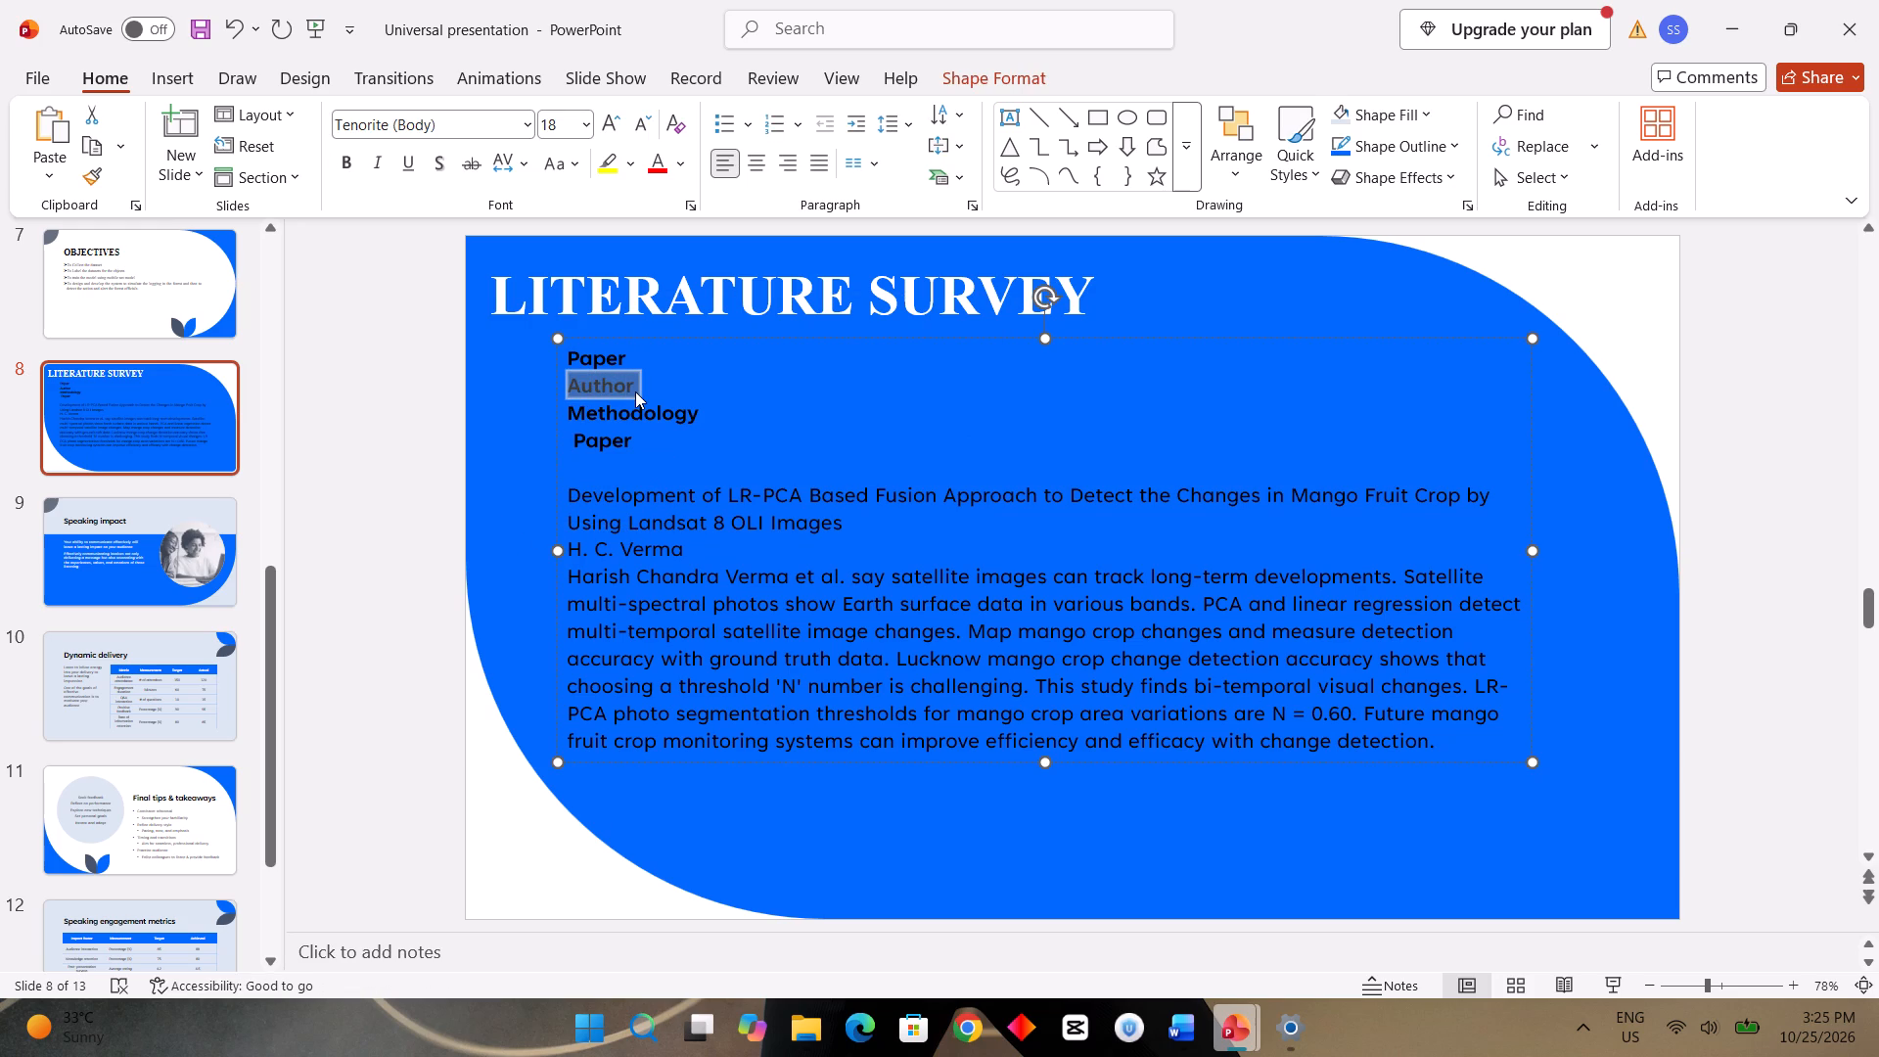
click(845, 523)
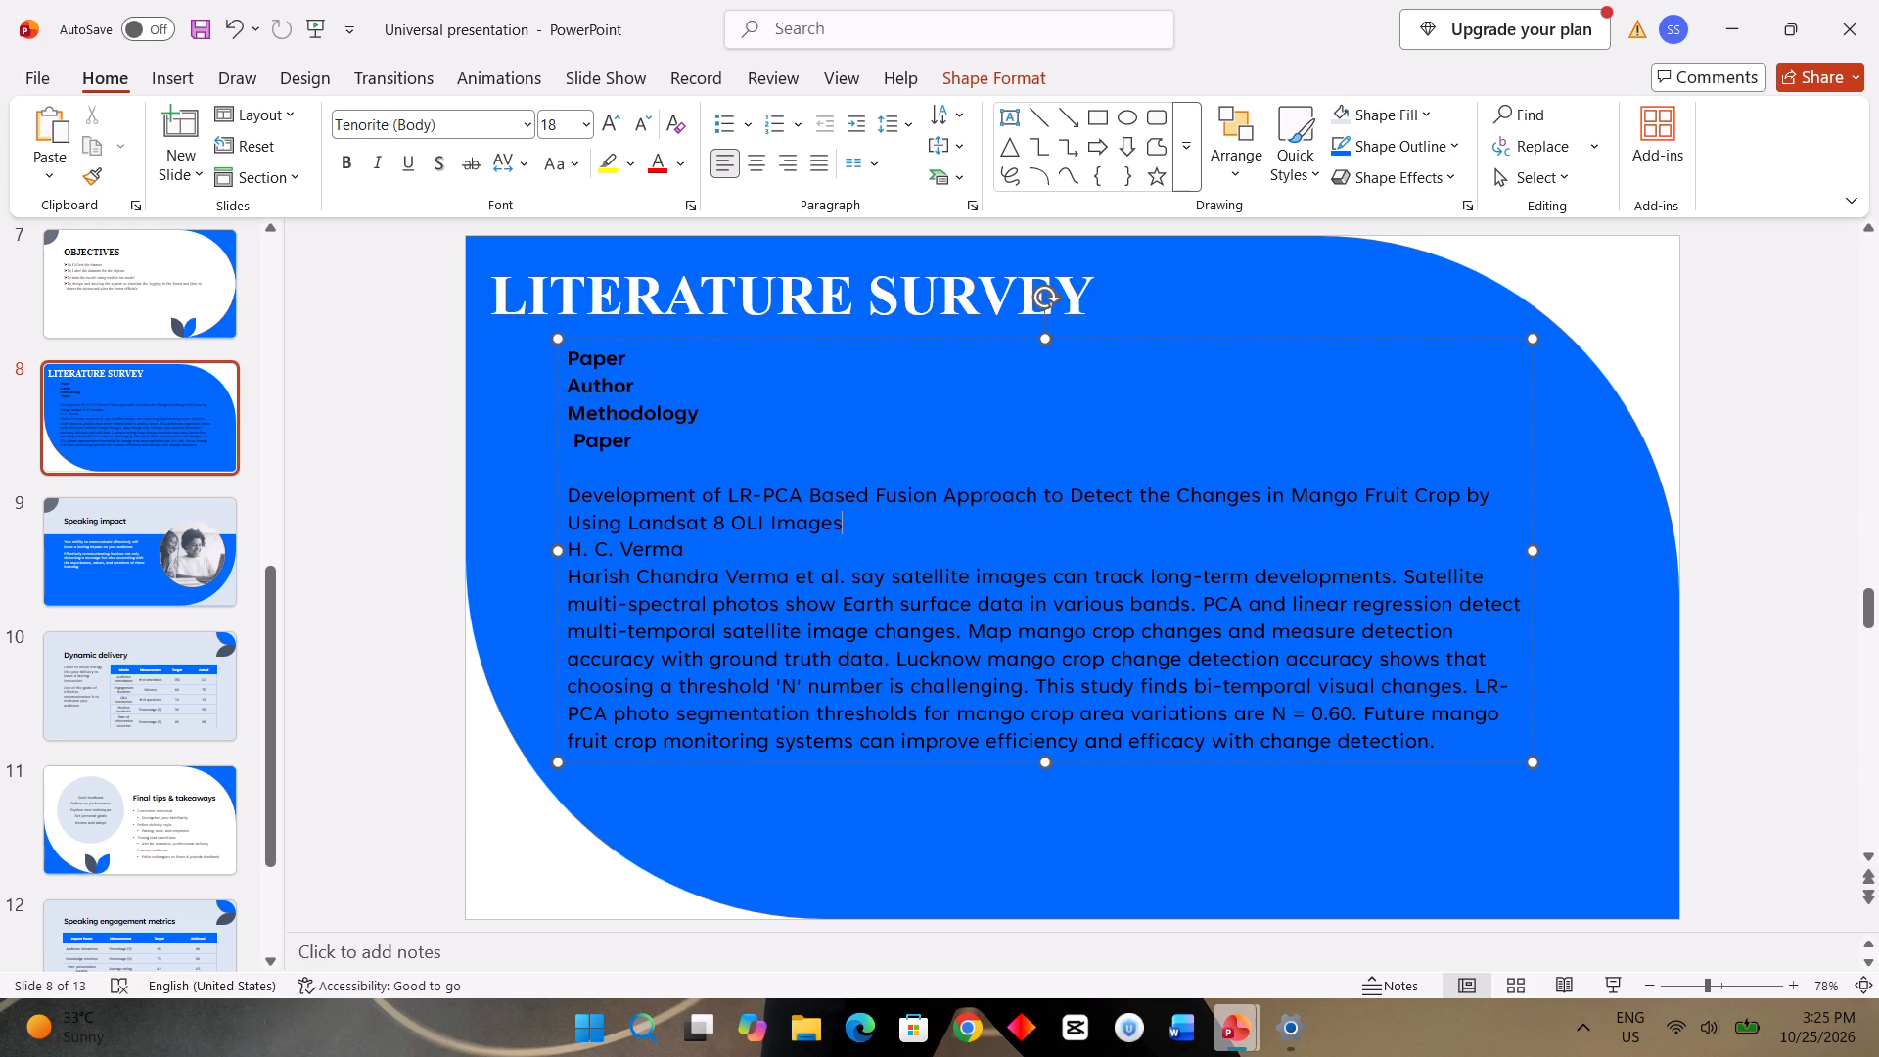
key(Return)
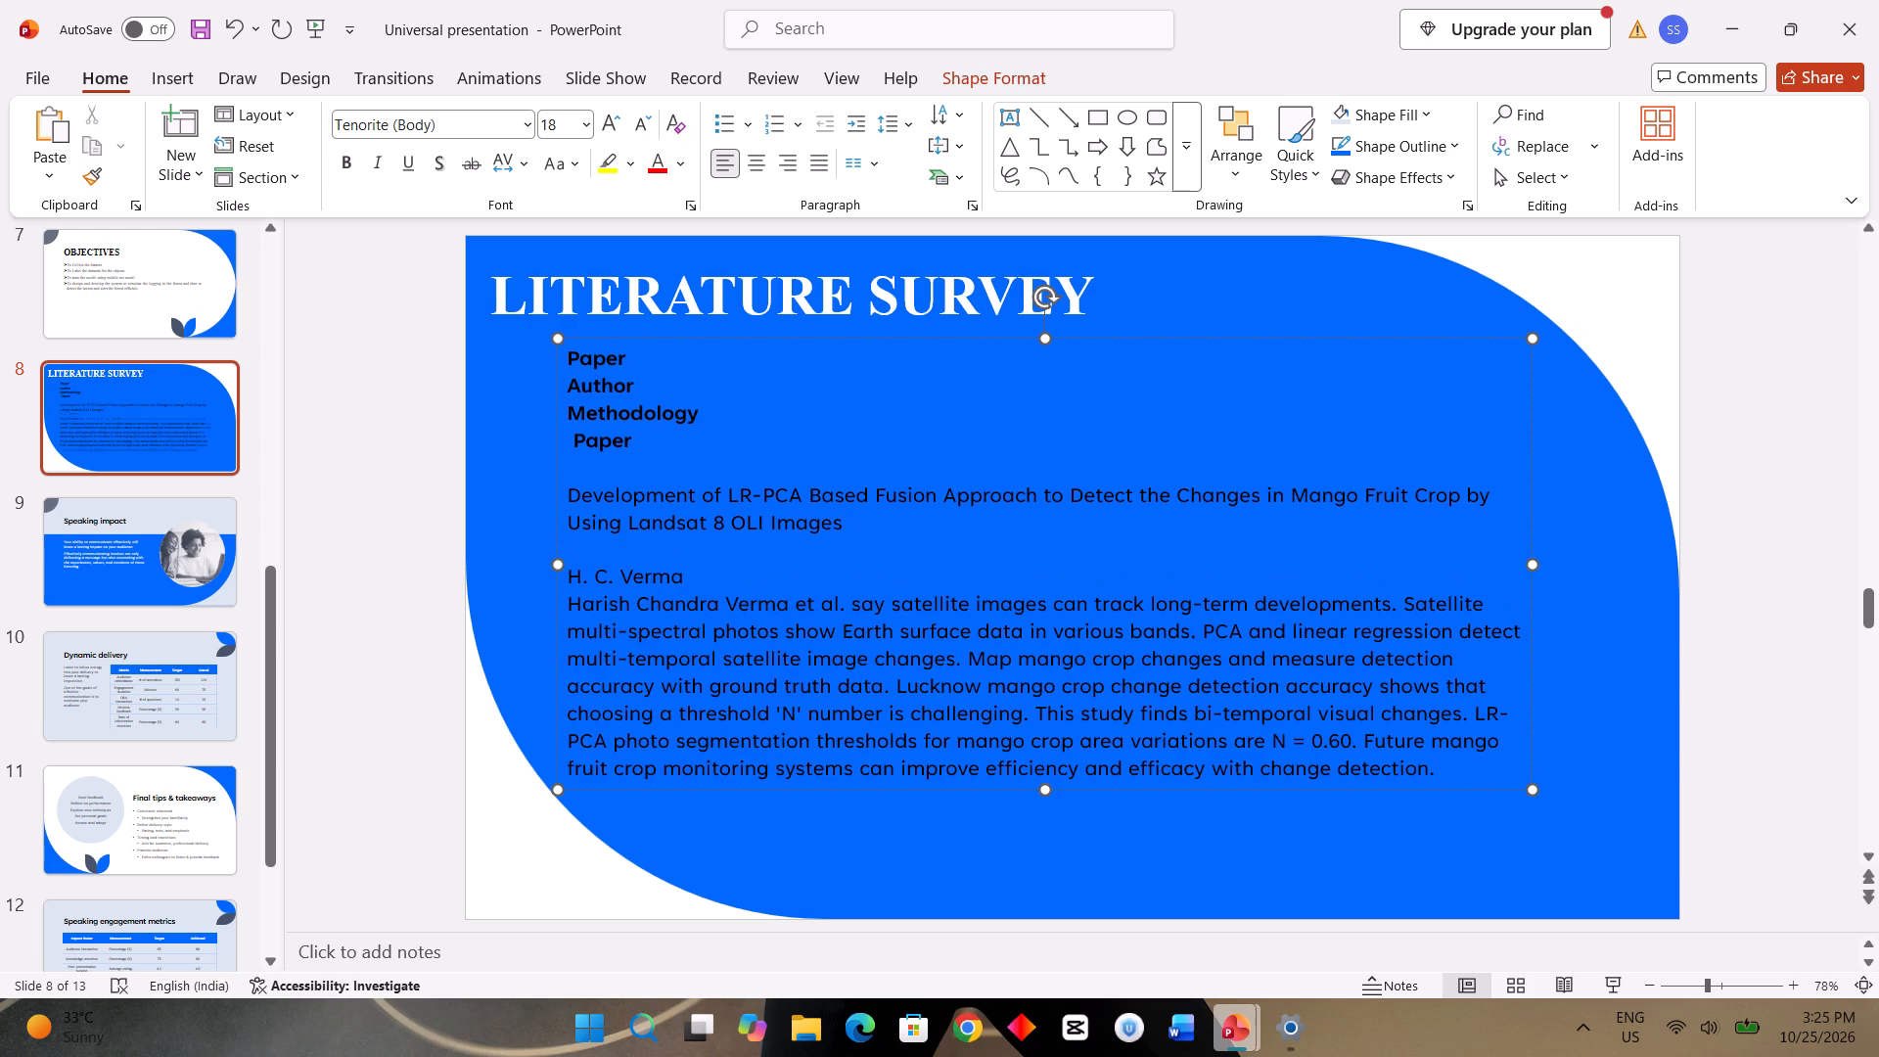
key(ctrl+v)
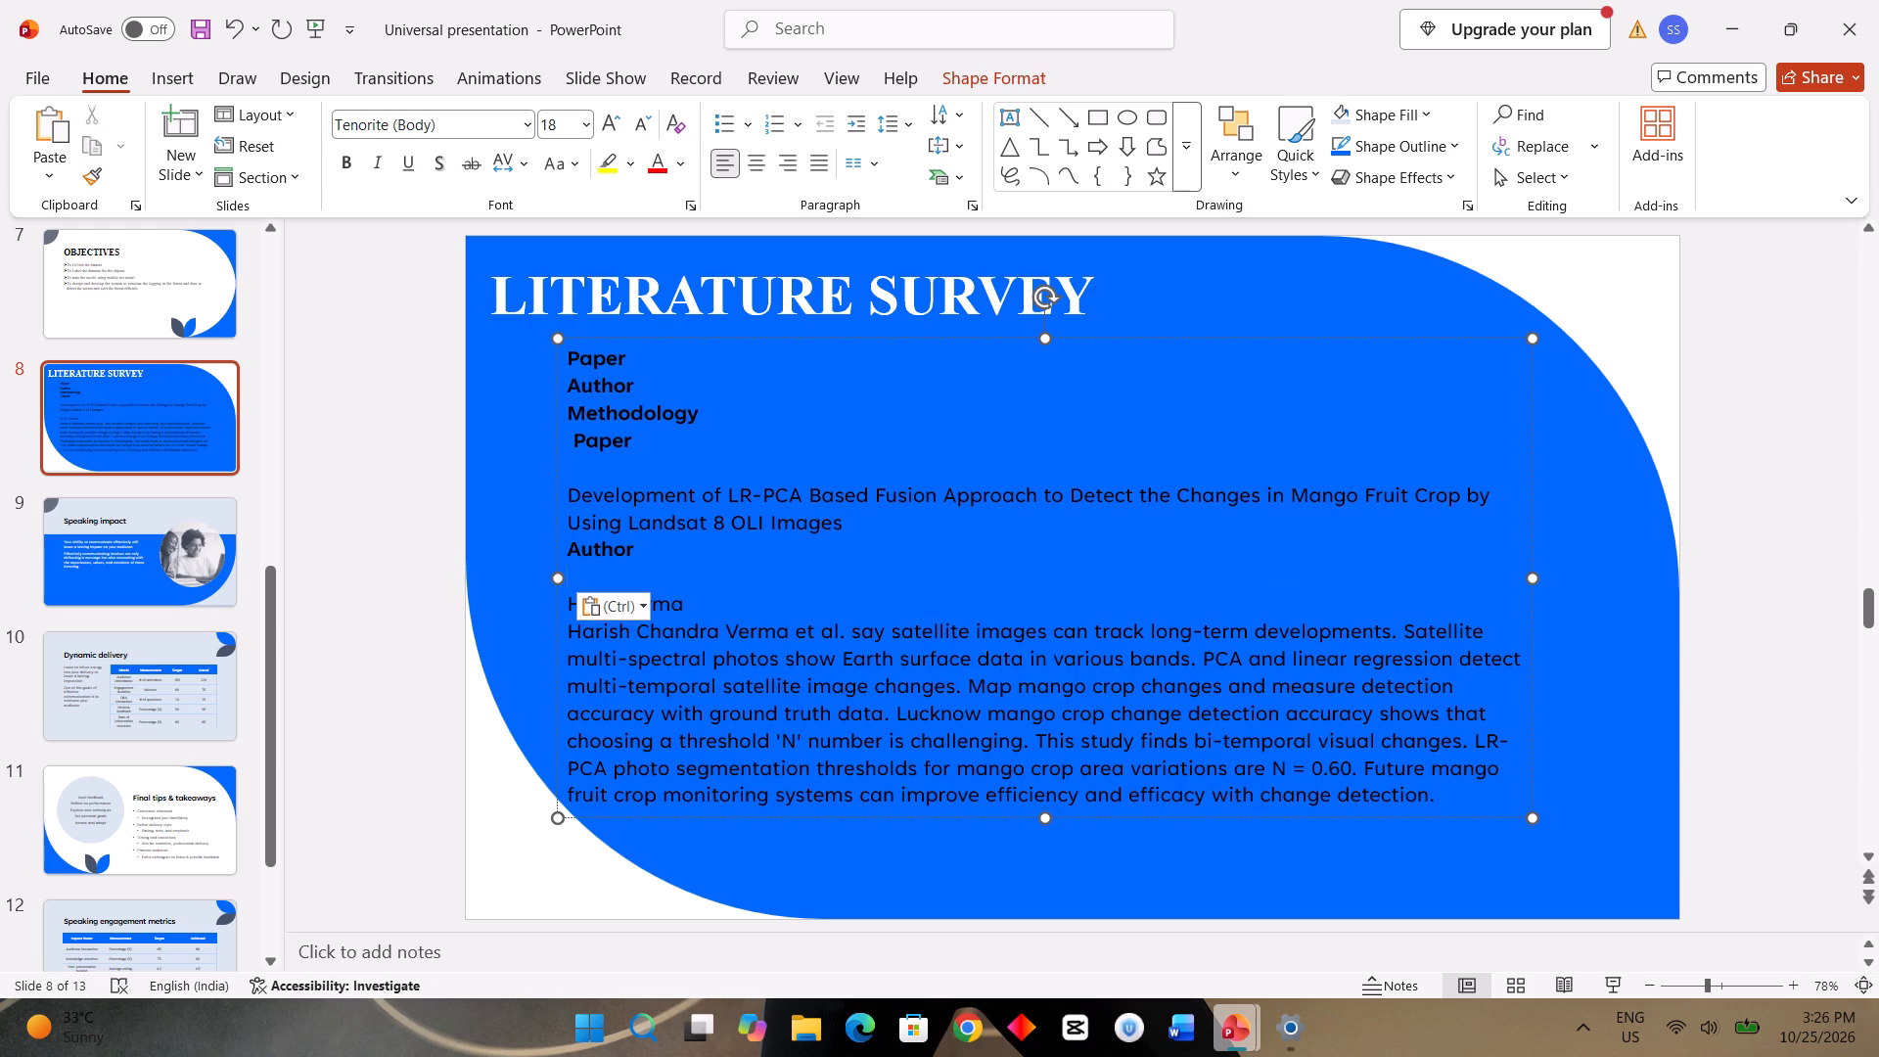
Copy the Methodology heading and paste it on a new line between the author's name and the summary paragraph.
click(705, 600)
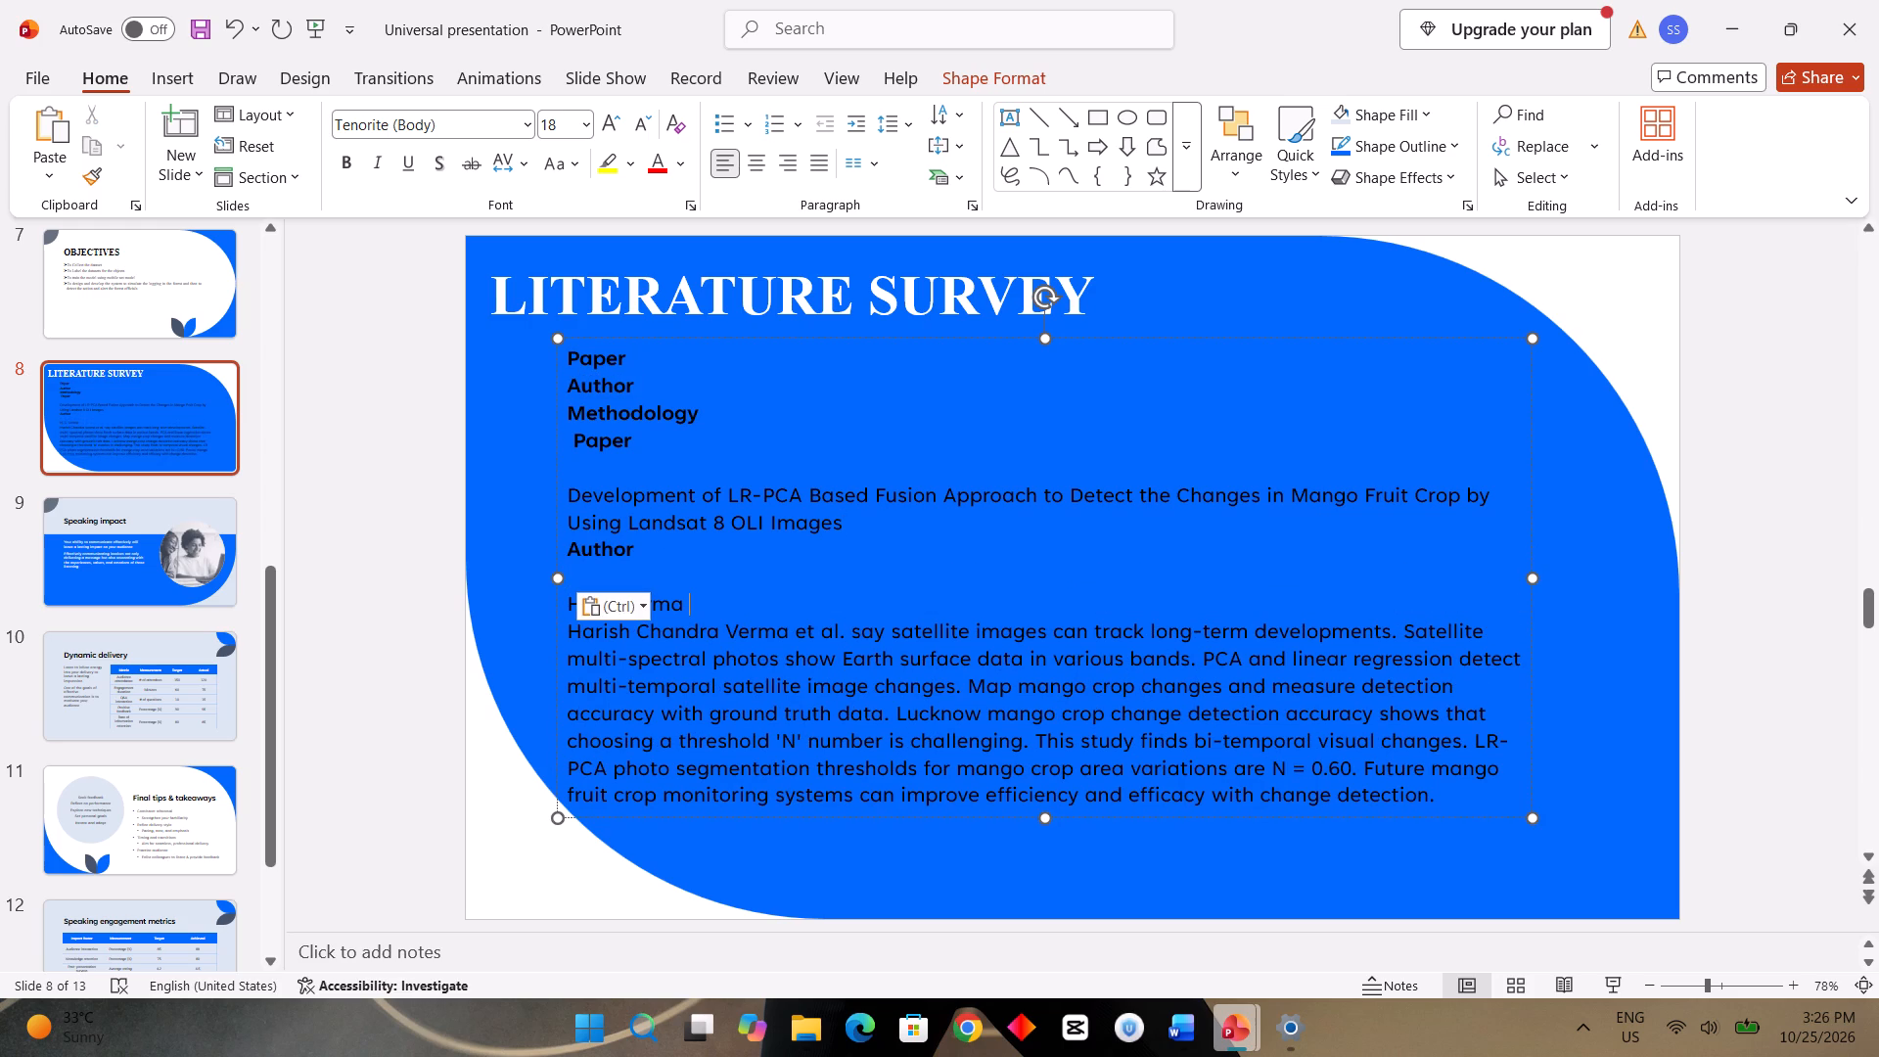
drag(570, 410, 609, 410)
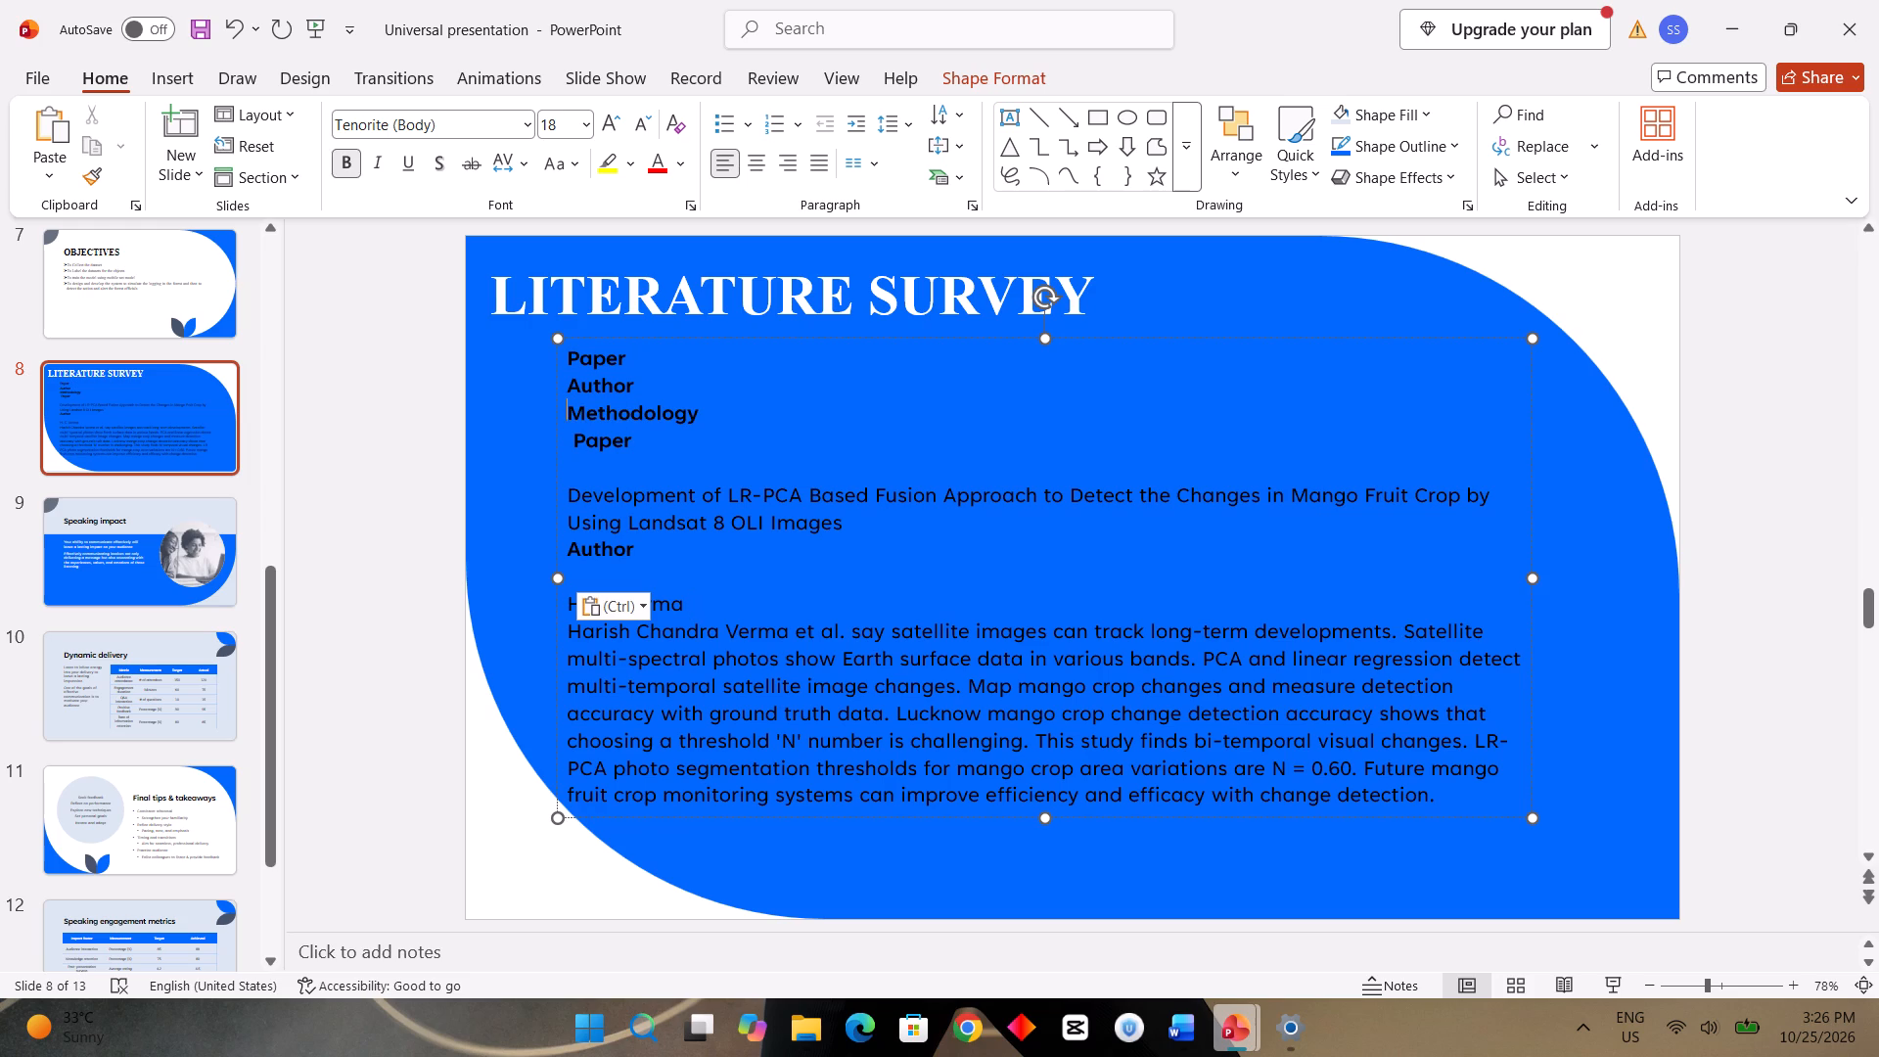
drag(609, 410, 701, 410)
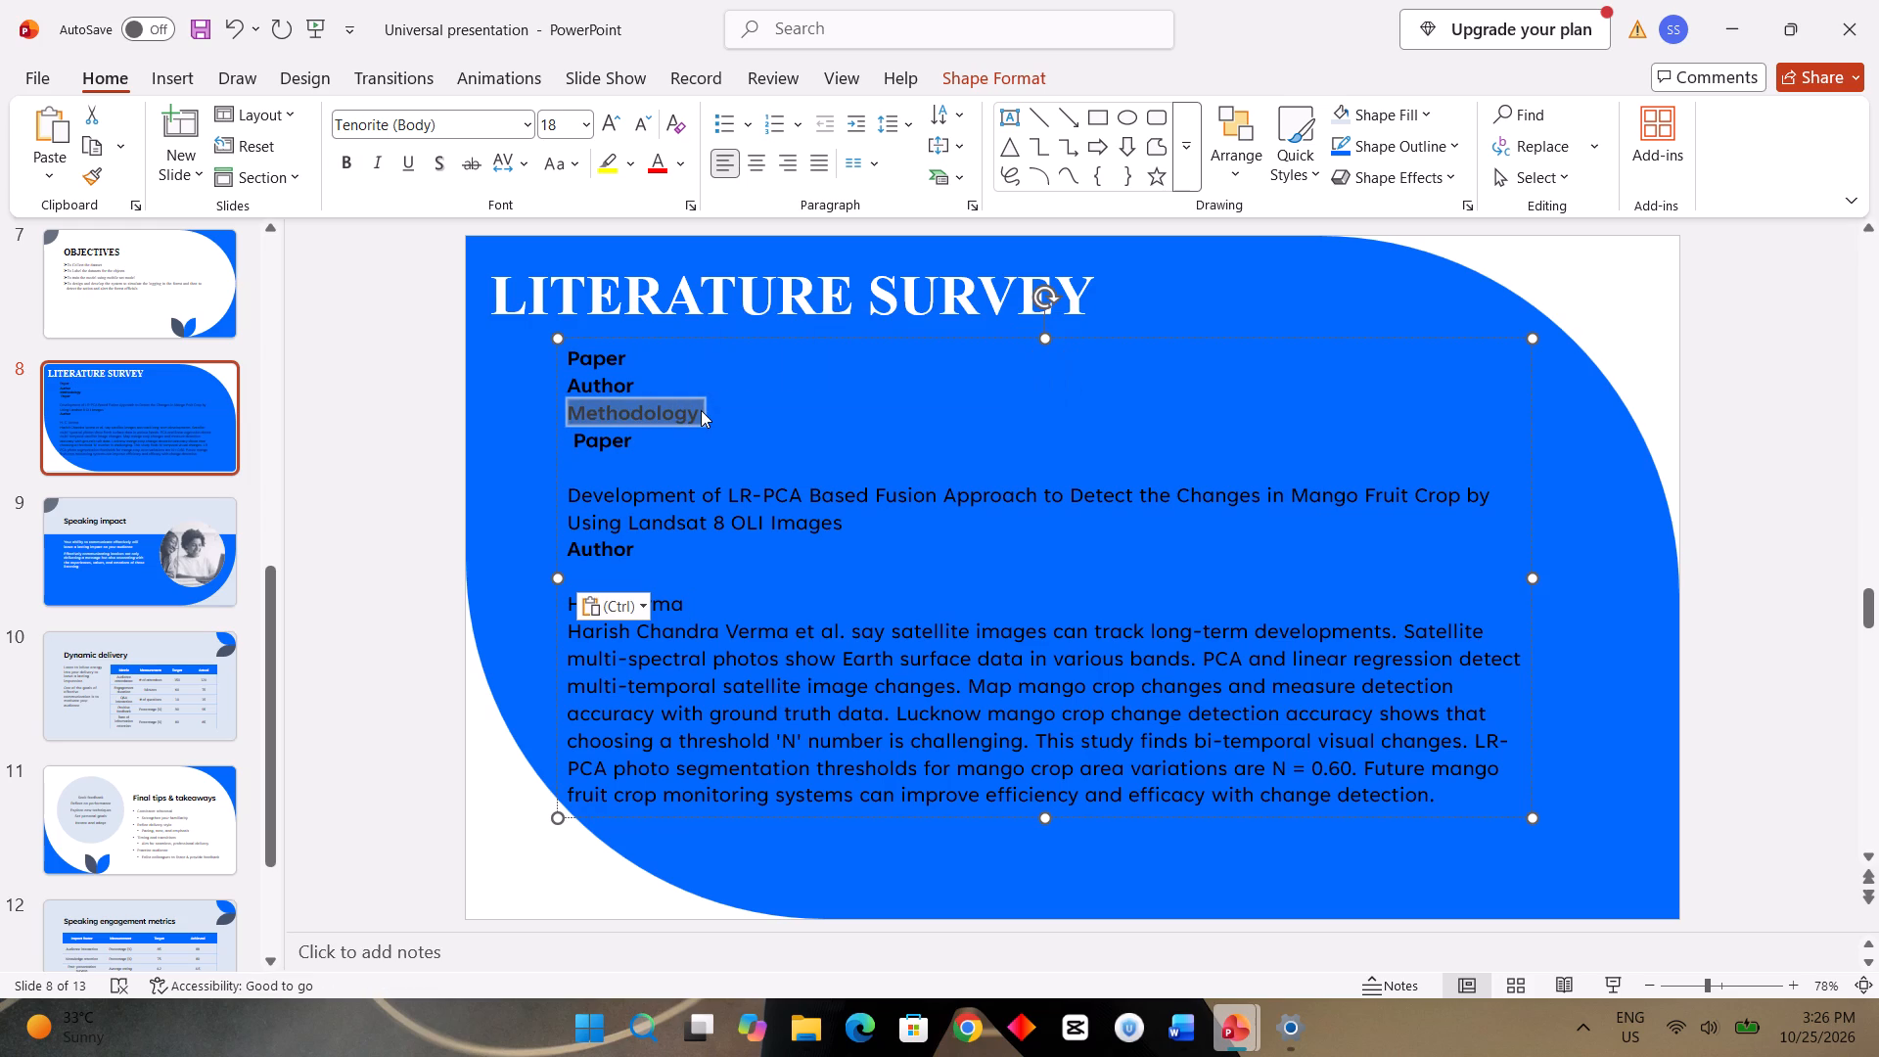
key(ctrl+c)
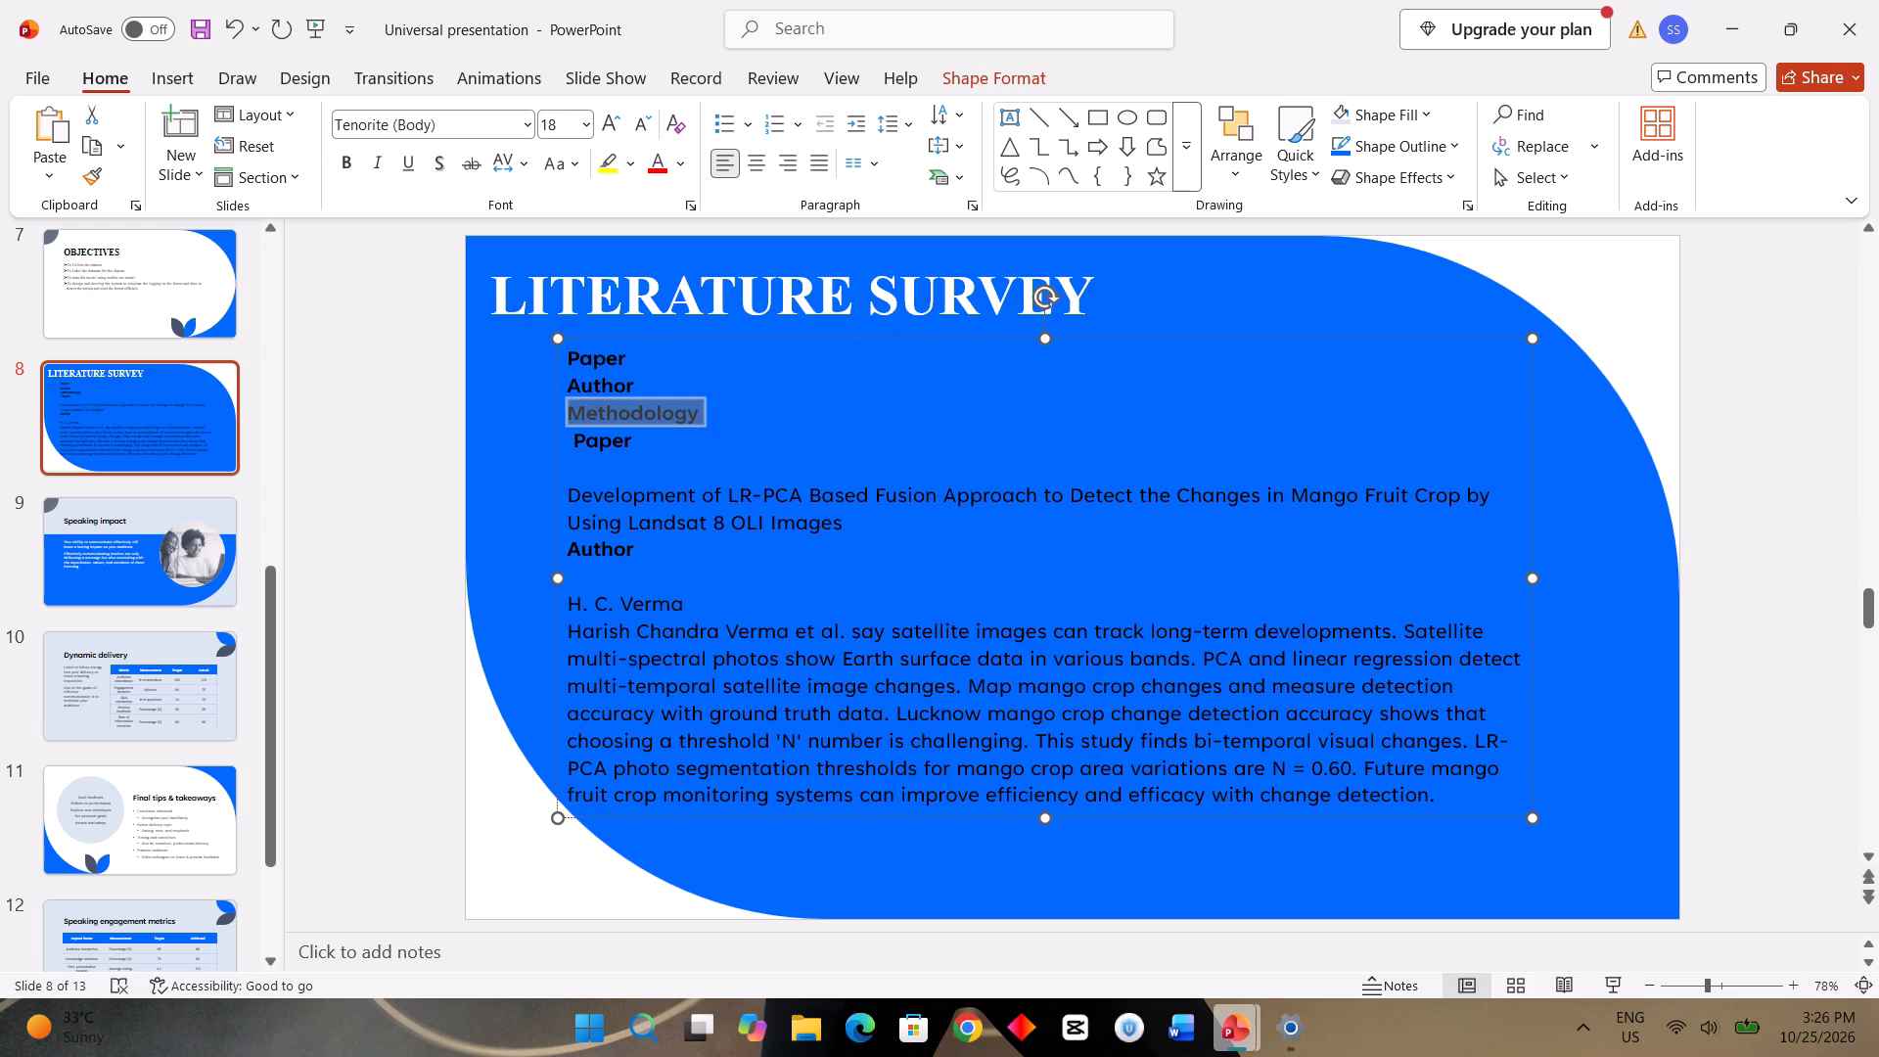
click(691, 607)
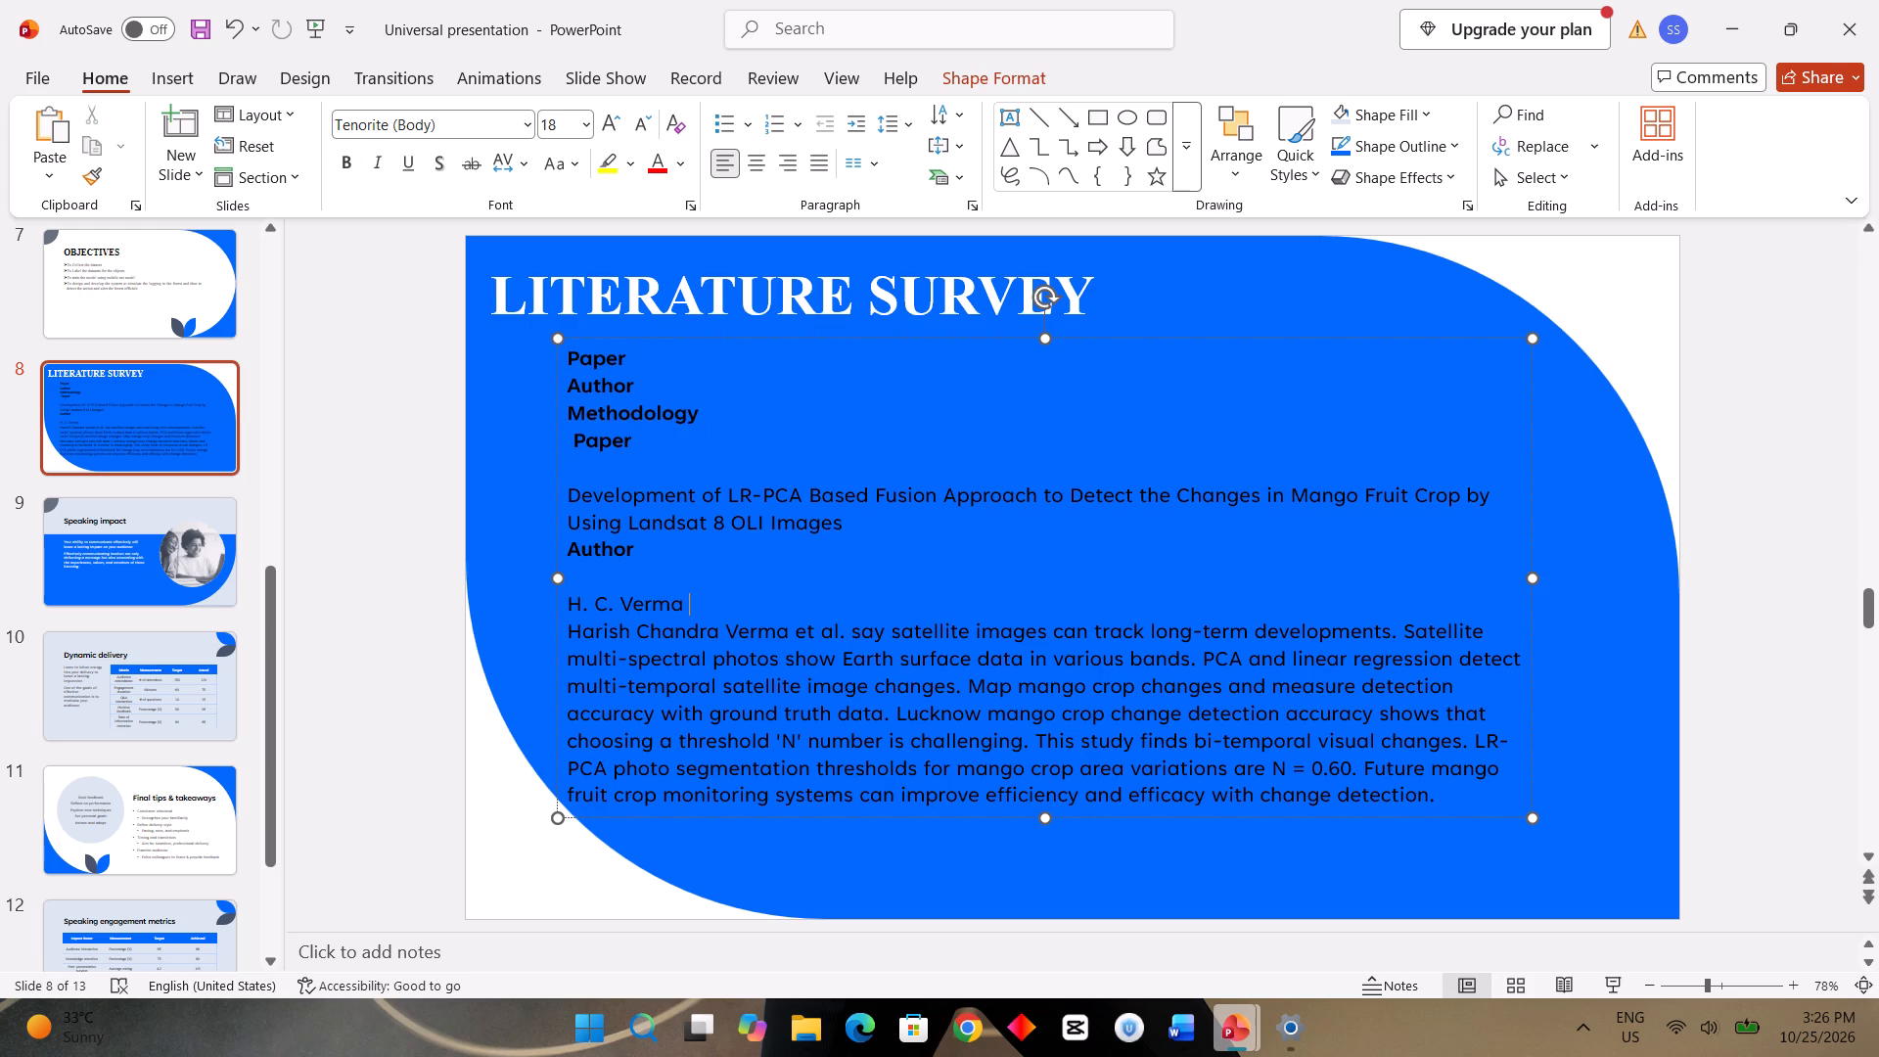
key(Return)
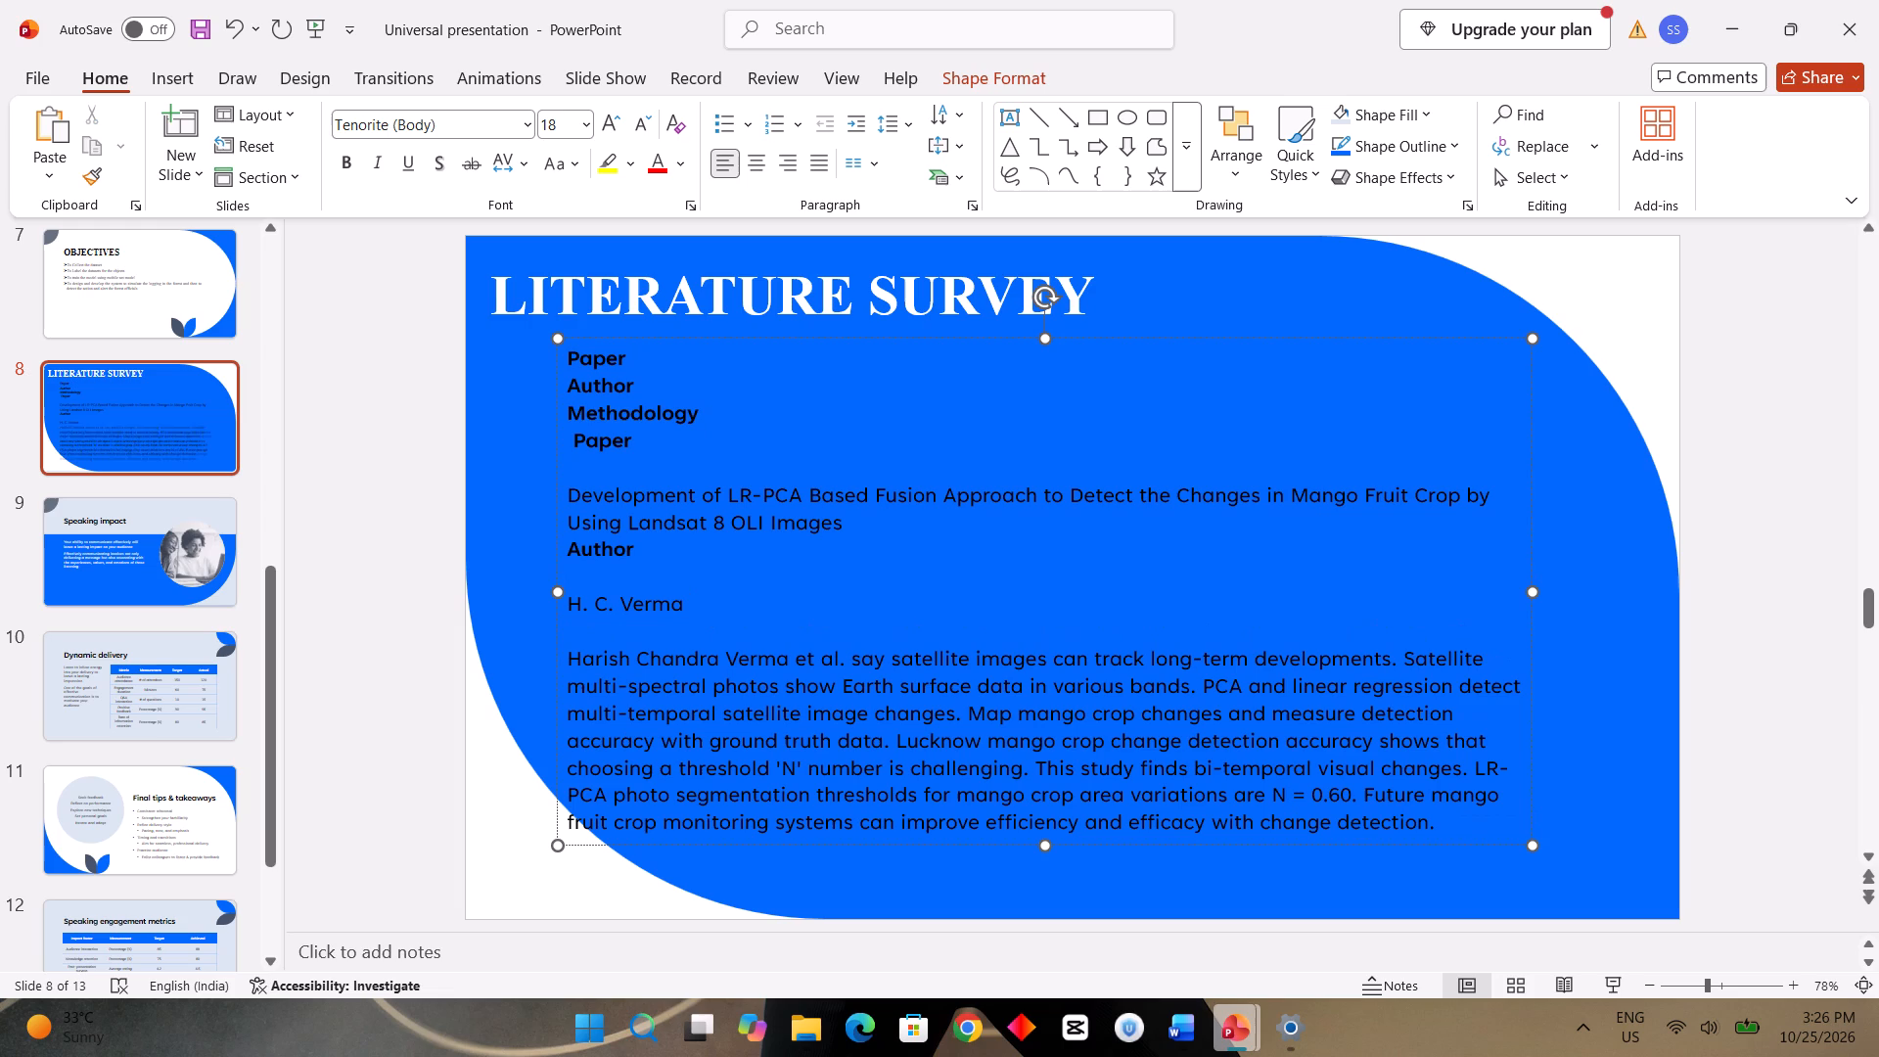
key(ctrl+v)
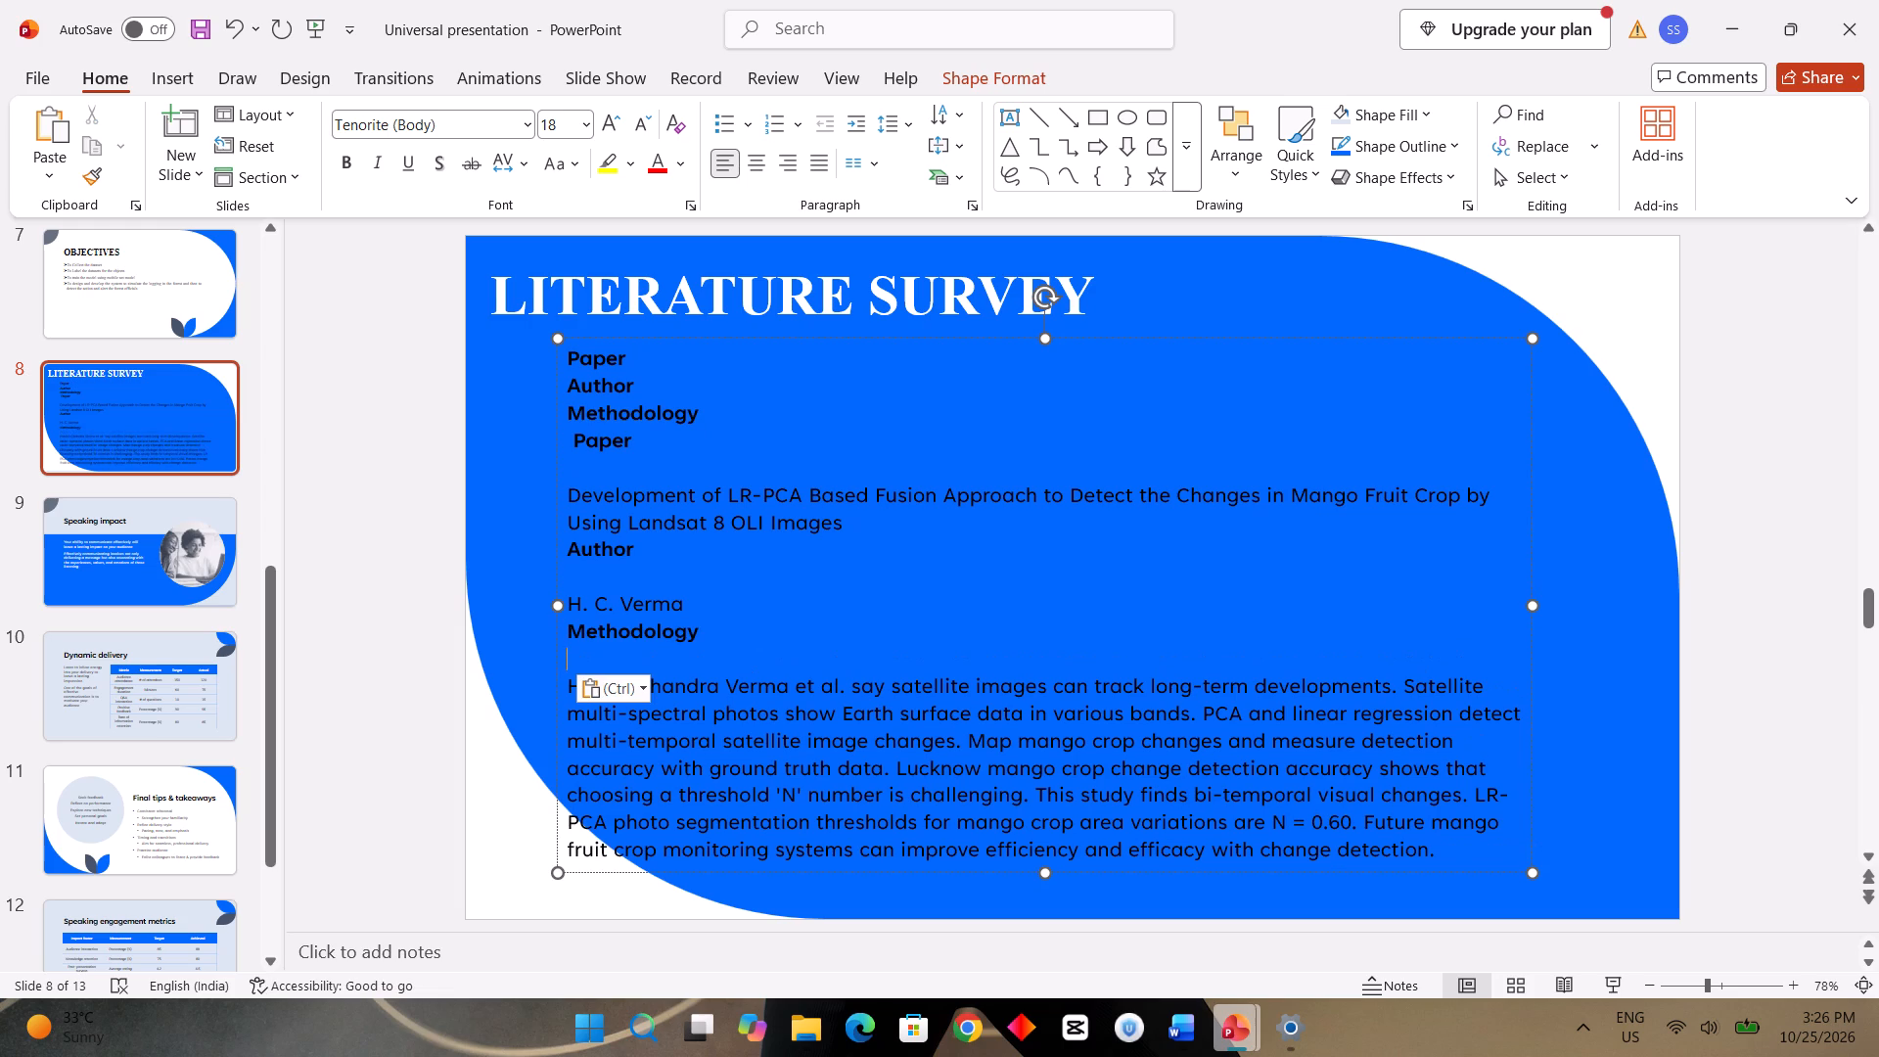
Remove the line of spaces between the Paper heading and the "Development of LR-PCA Based Fusion Approach" paper title.
click(605, 482)
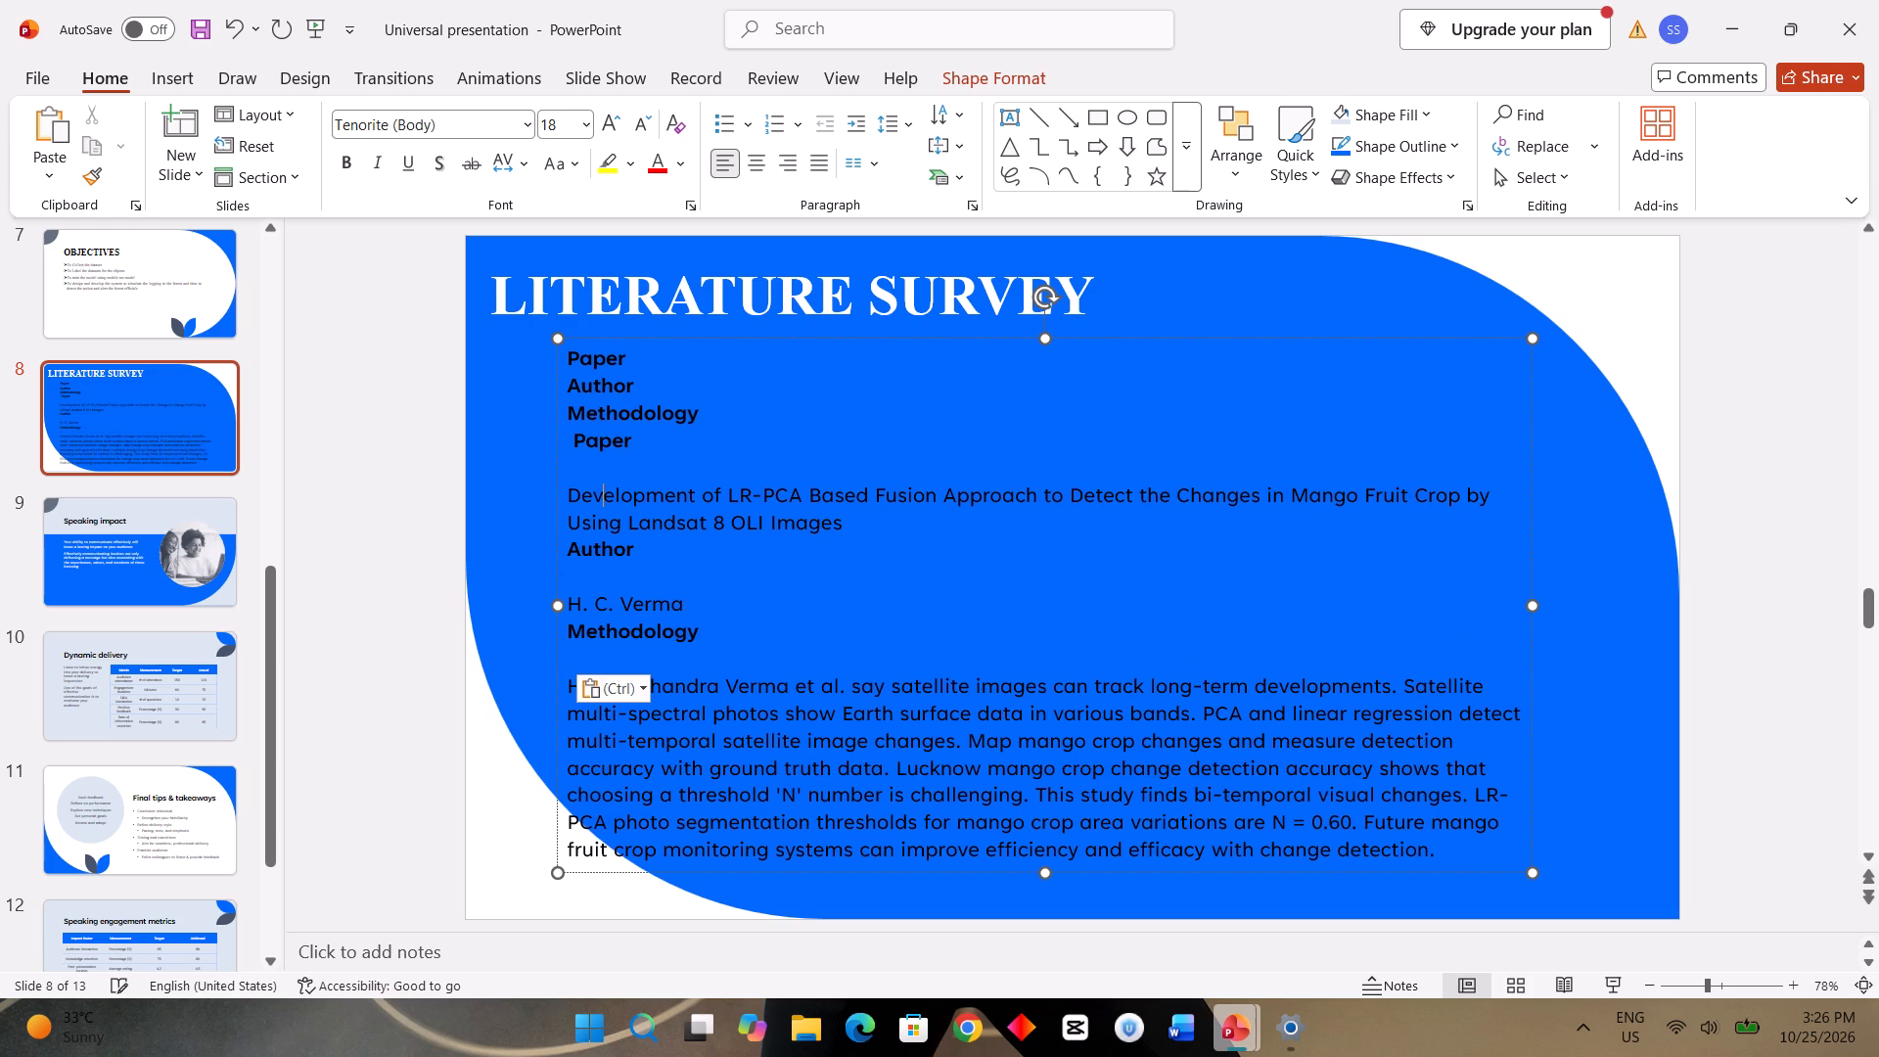
click(601, 474)
key(BackSpace)
key(BackSpace)
key(BackSpace)
key(BackSpace)
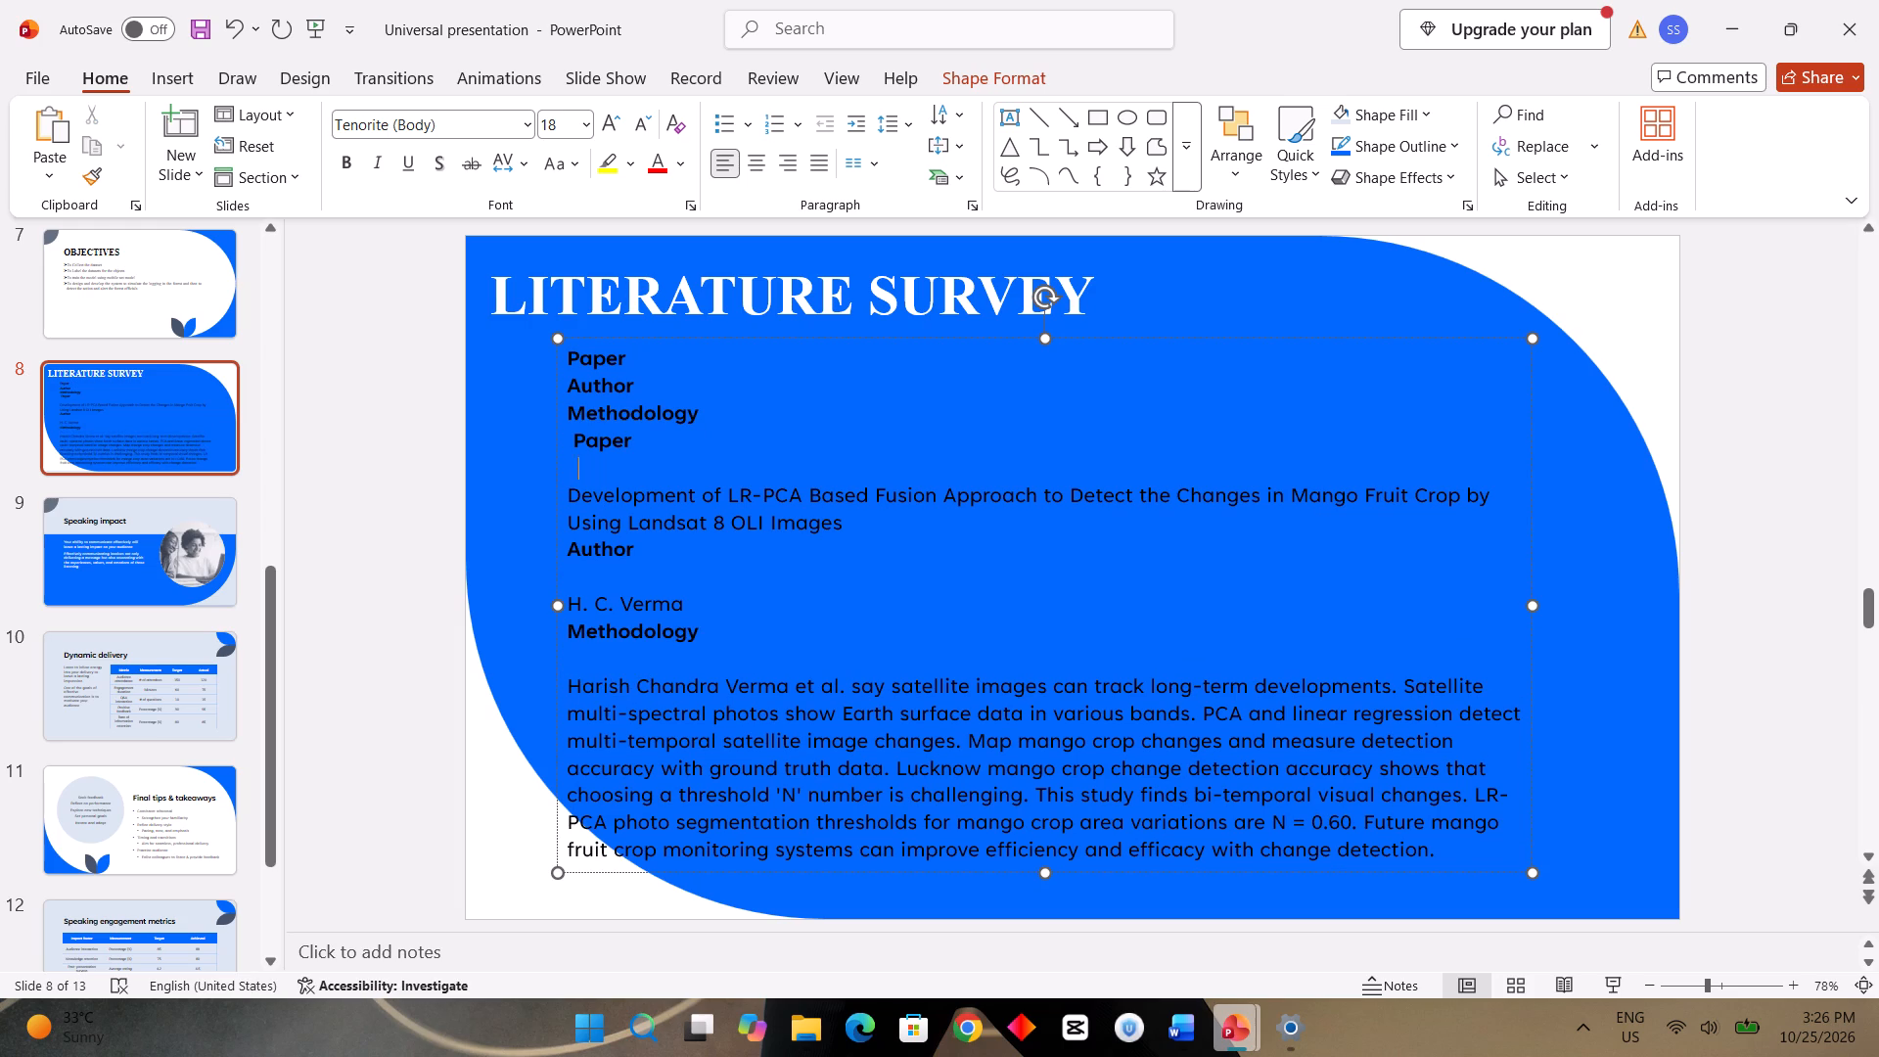
key(BackSpace)
key(BackSpace)
key(BackSpace)
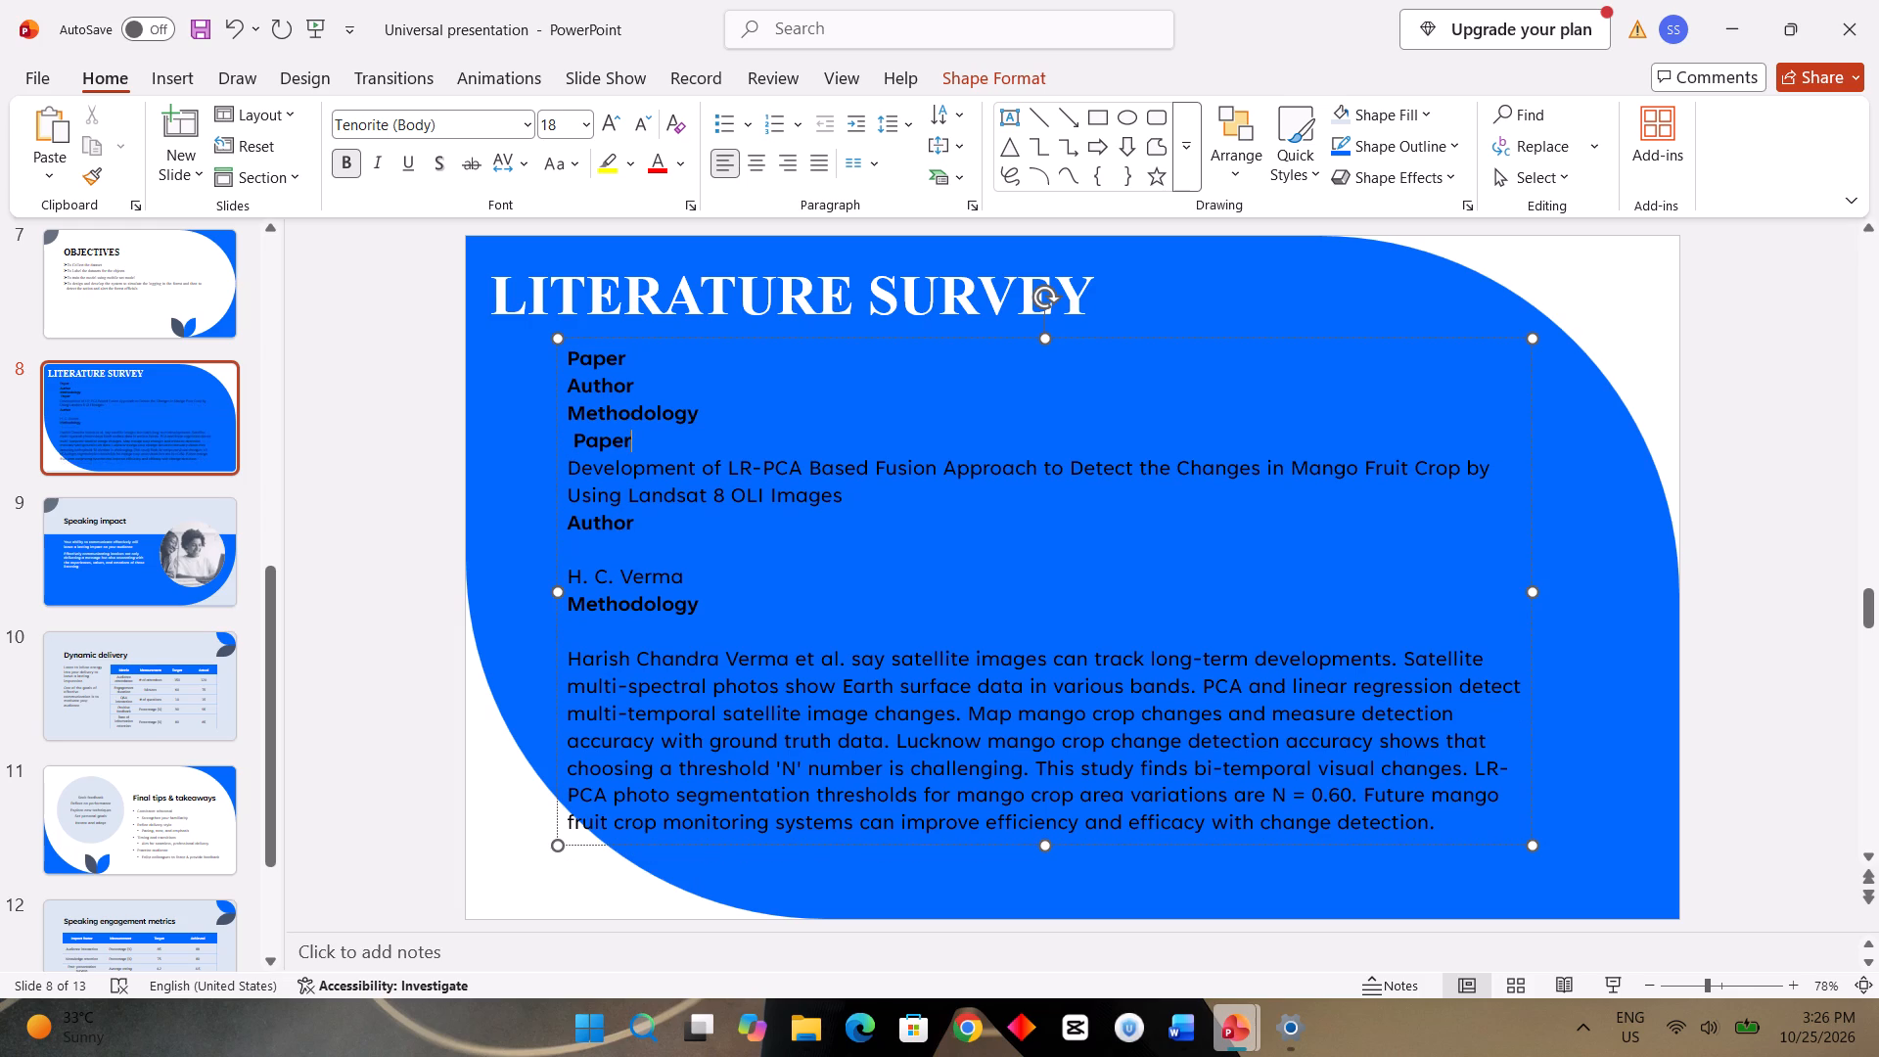
Delete the original stacked Paper, Author and Methodology headings at the start of the literature survey text.
click(698, 409)
key(BackSpace)
key(BackSpace)
key(BackSpace)
key(BackSpace)
key(BackSpace)
key(BackSpace)
key(BackSpace)
key(BackSpace)
key(BackSpace)
key(BackSpace)
key(BackSpace)
key(BackSpace)
key(BackSpace)
key(BackSpace)
key(BackSpace)
key(BackSpace)
key(BackSpace)
key(BackSpace)
key(BackSpace)
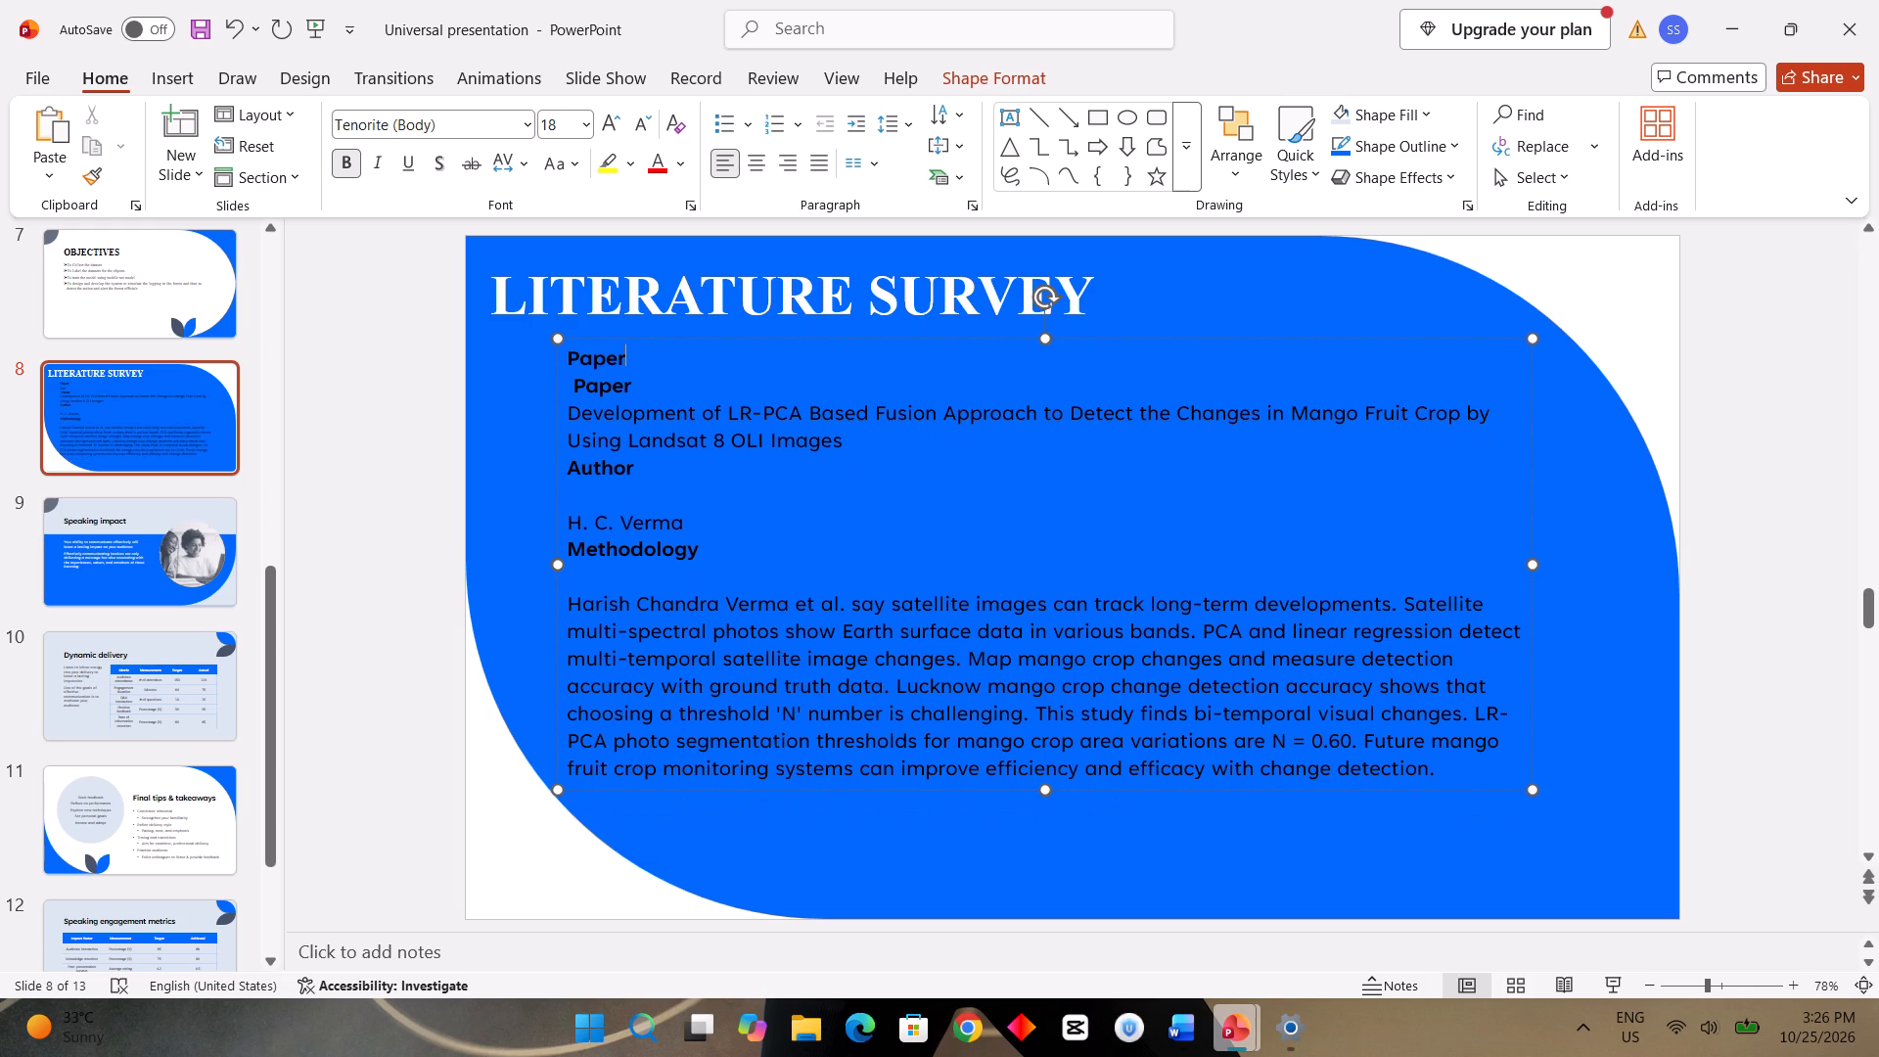
key(BackSpace)
key(BackSpace)
key(BackSpace)
key(BackSpace)
key(BackSpace)
key(BackSpace)
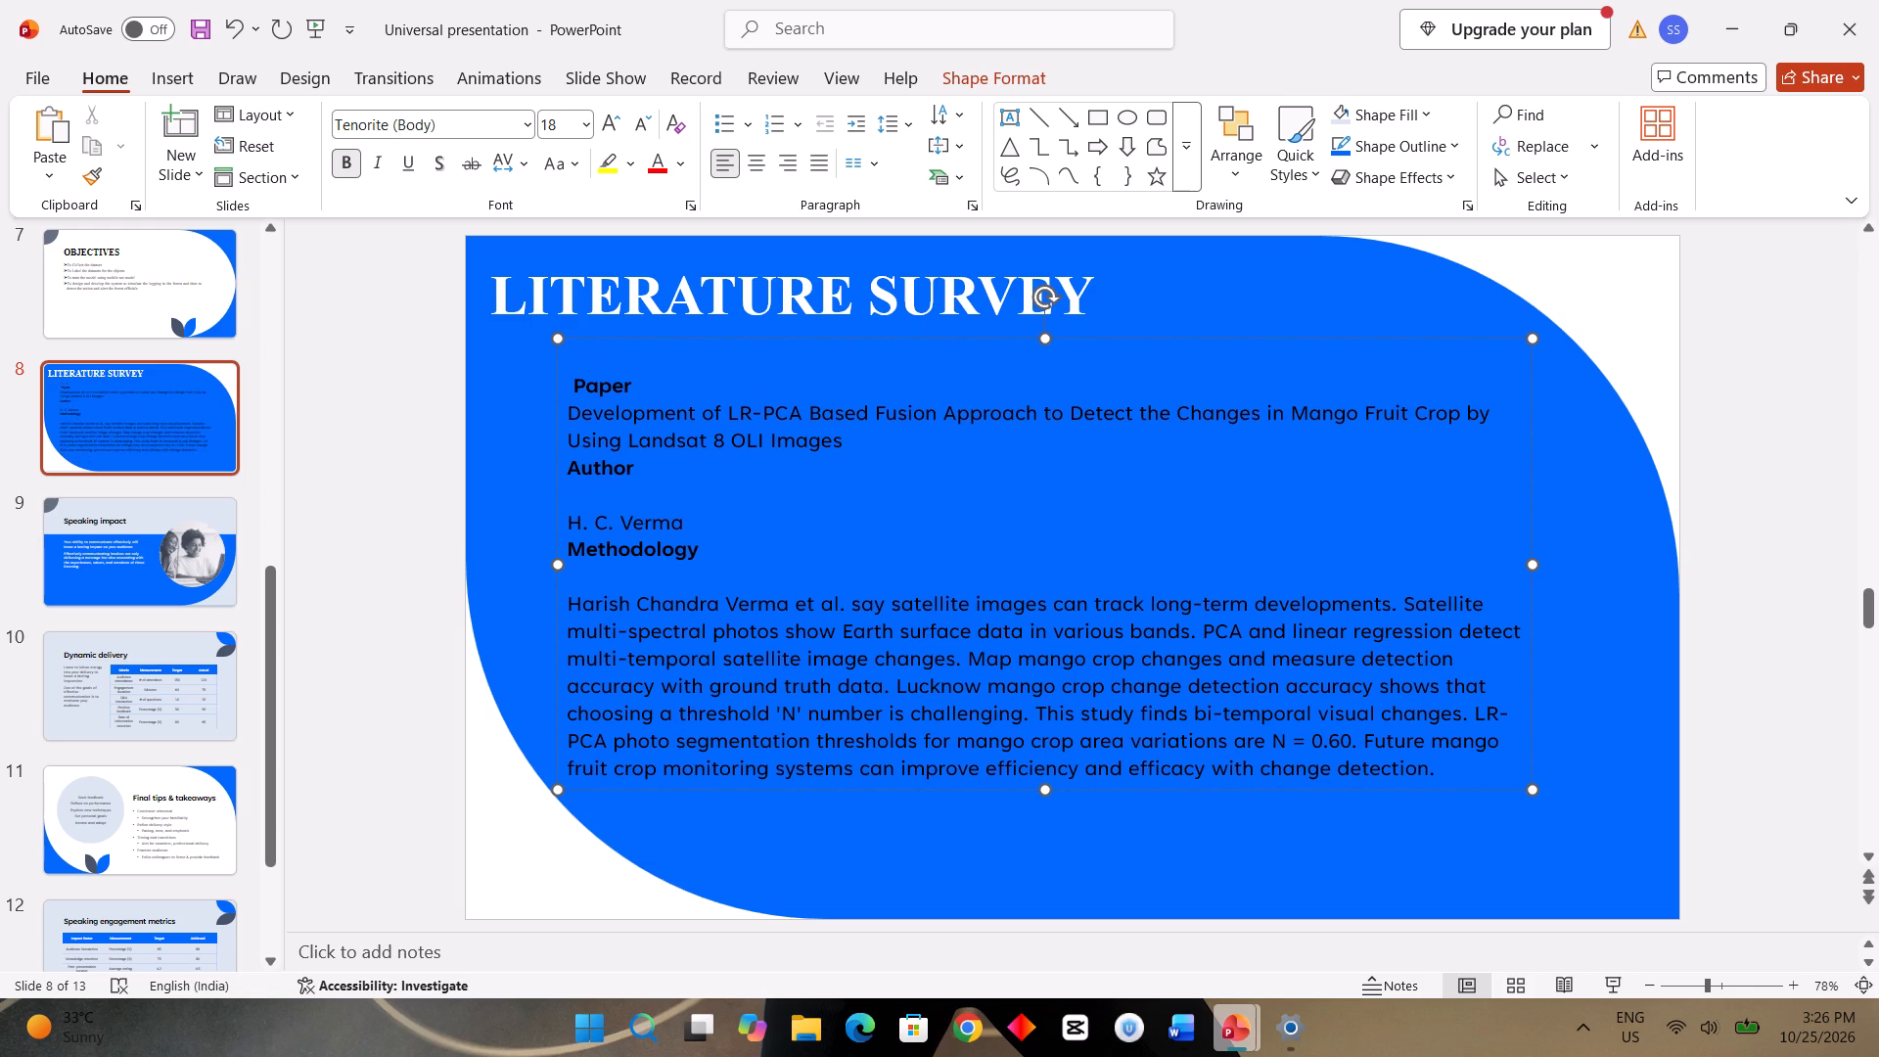
Remove the blank lines directly beneath the Author and Methodology headings, keeping both heading words intact.
click(573, 501)
key(BackSpace)
key(BackSpace)
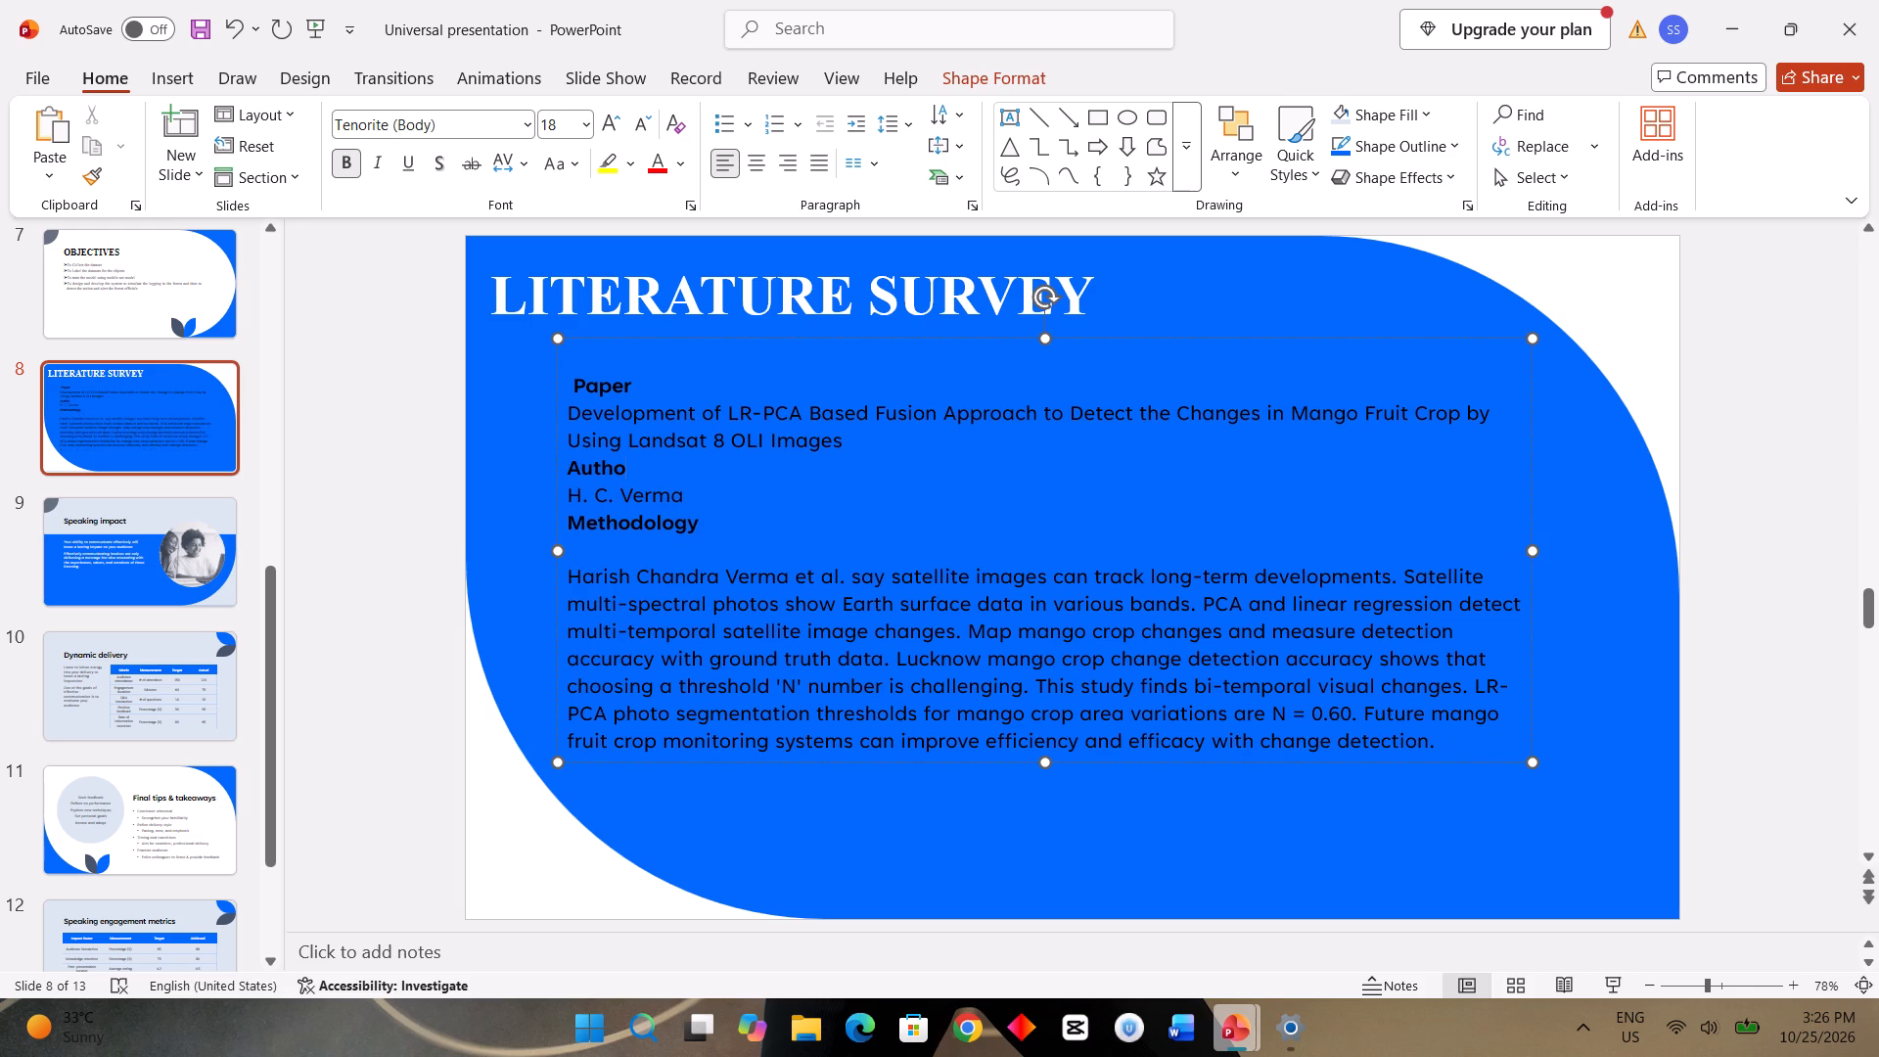
key(r)
click(584, 548)
key(BackSpace)
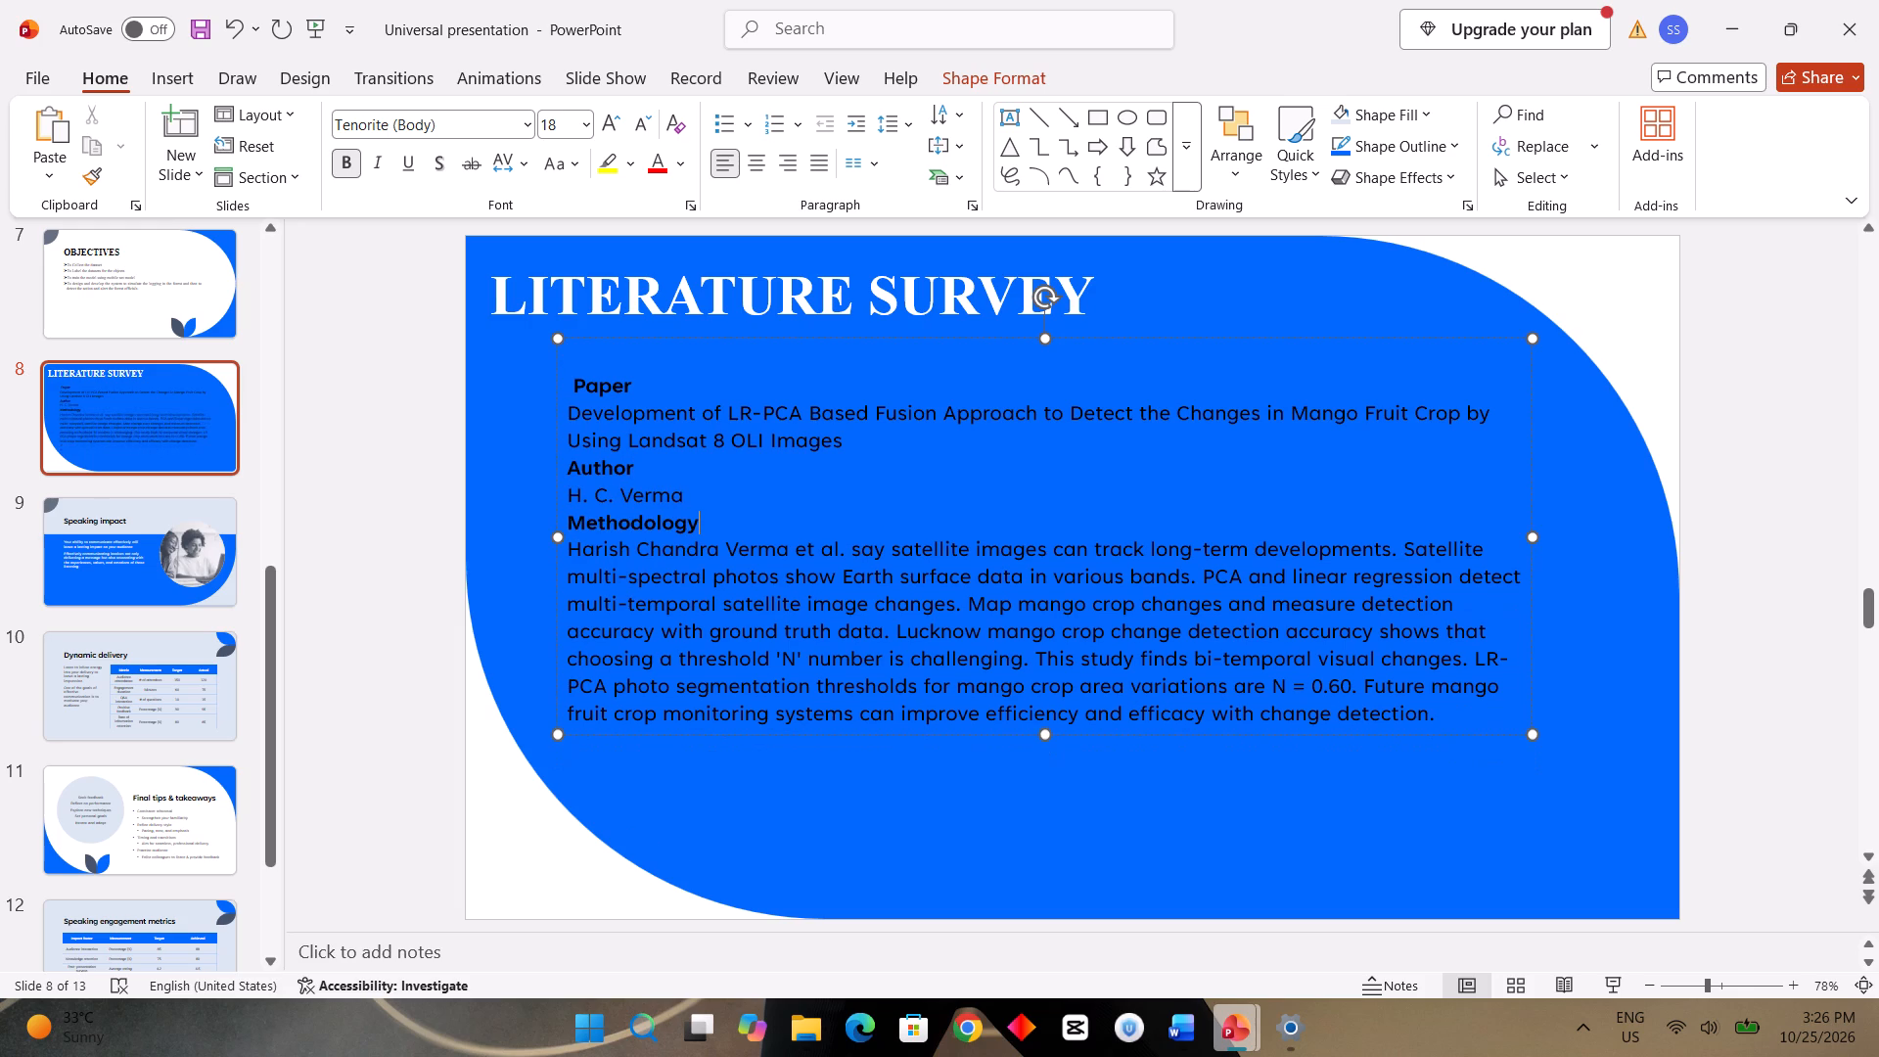
Add a blank line above the Author heading and another above the Methodology heading.
click(848, 445)
key(Return)
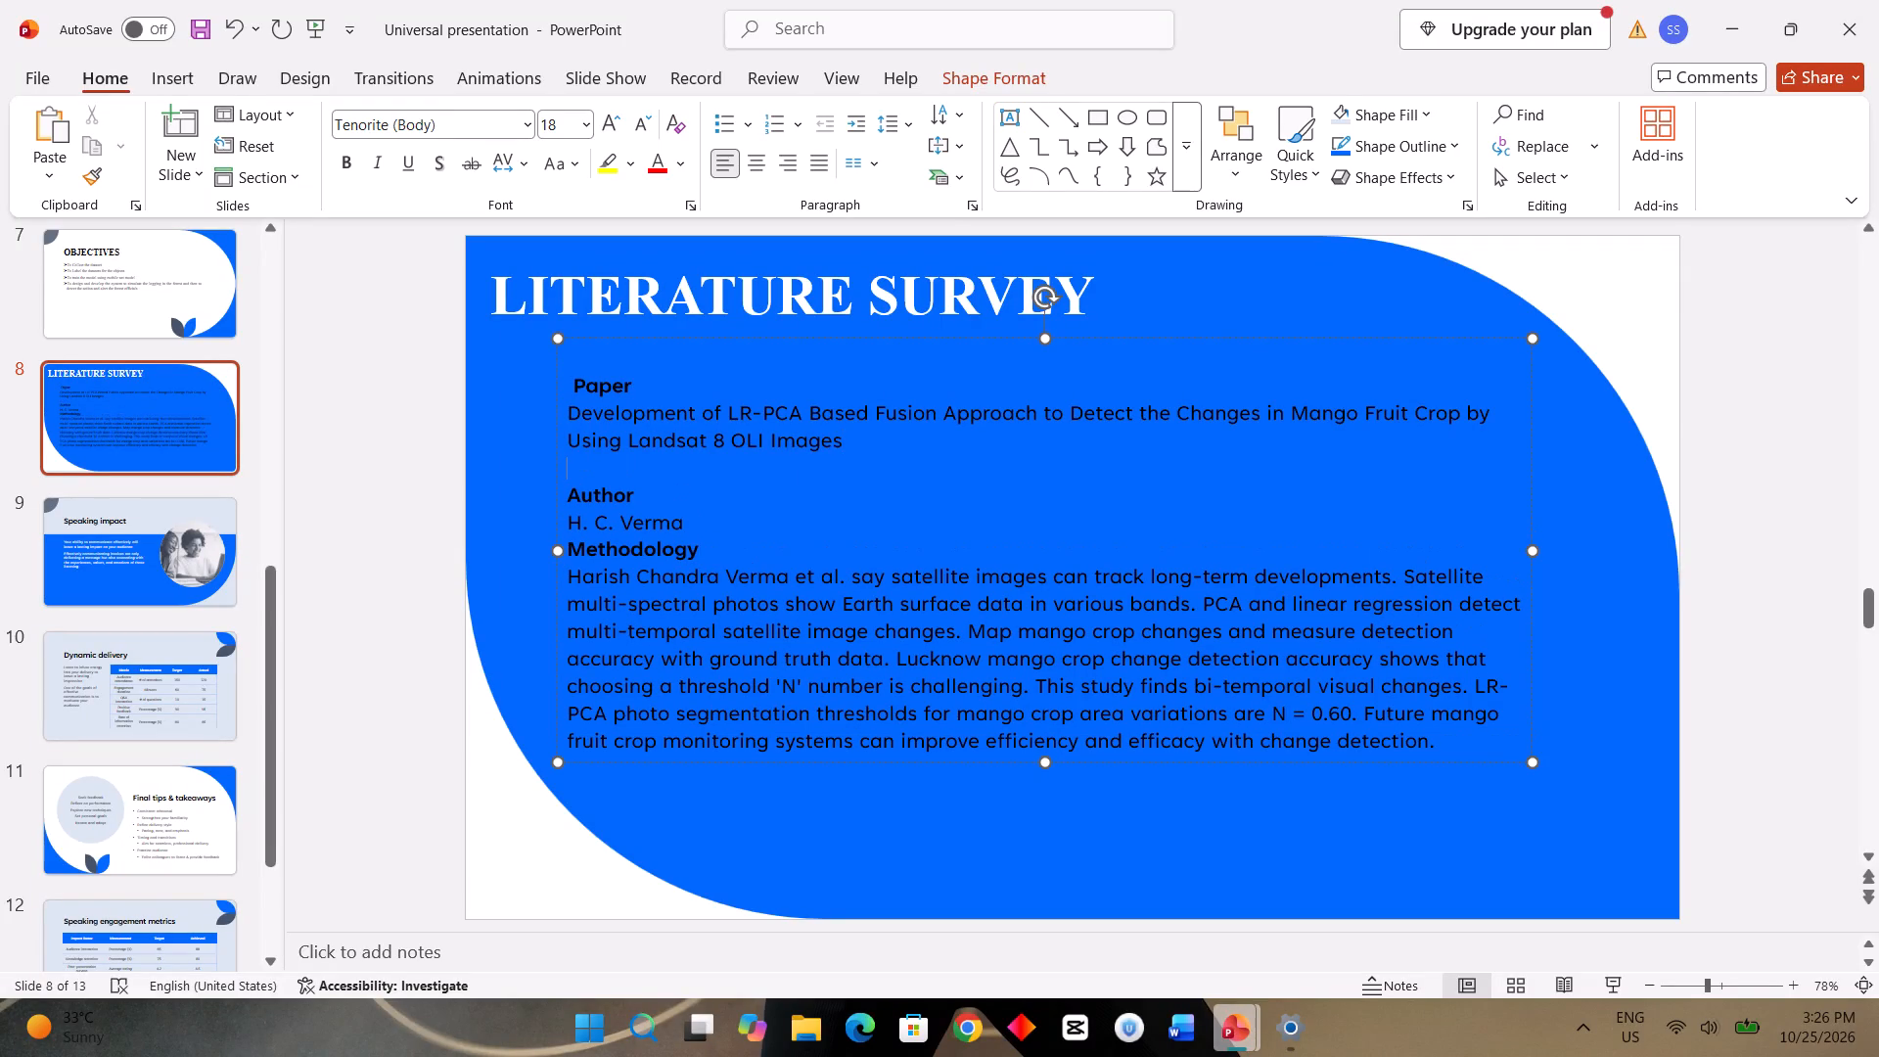
click(701, 524)
key(Return)
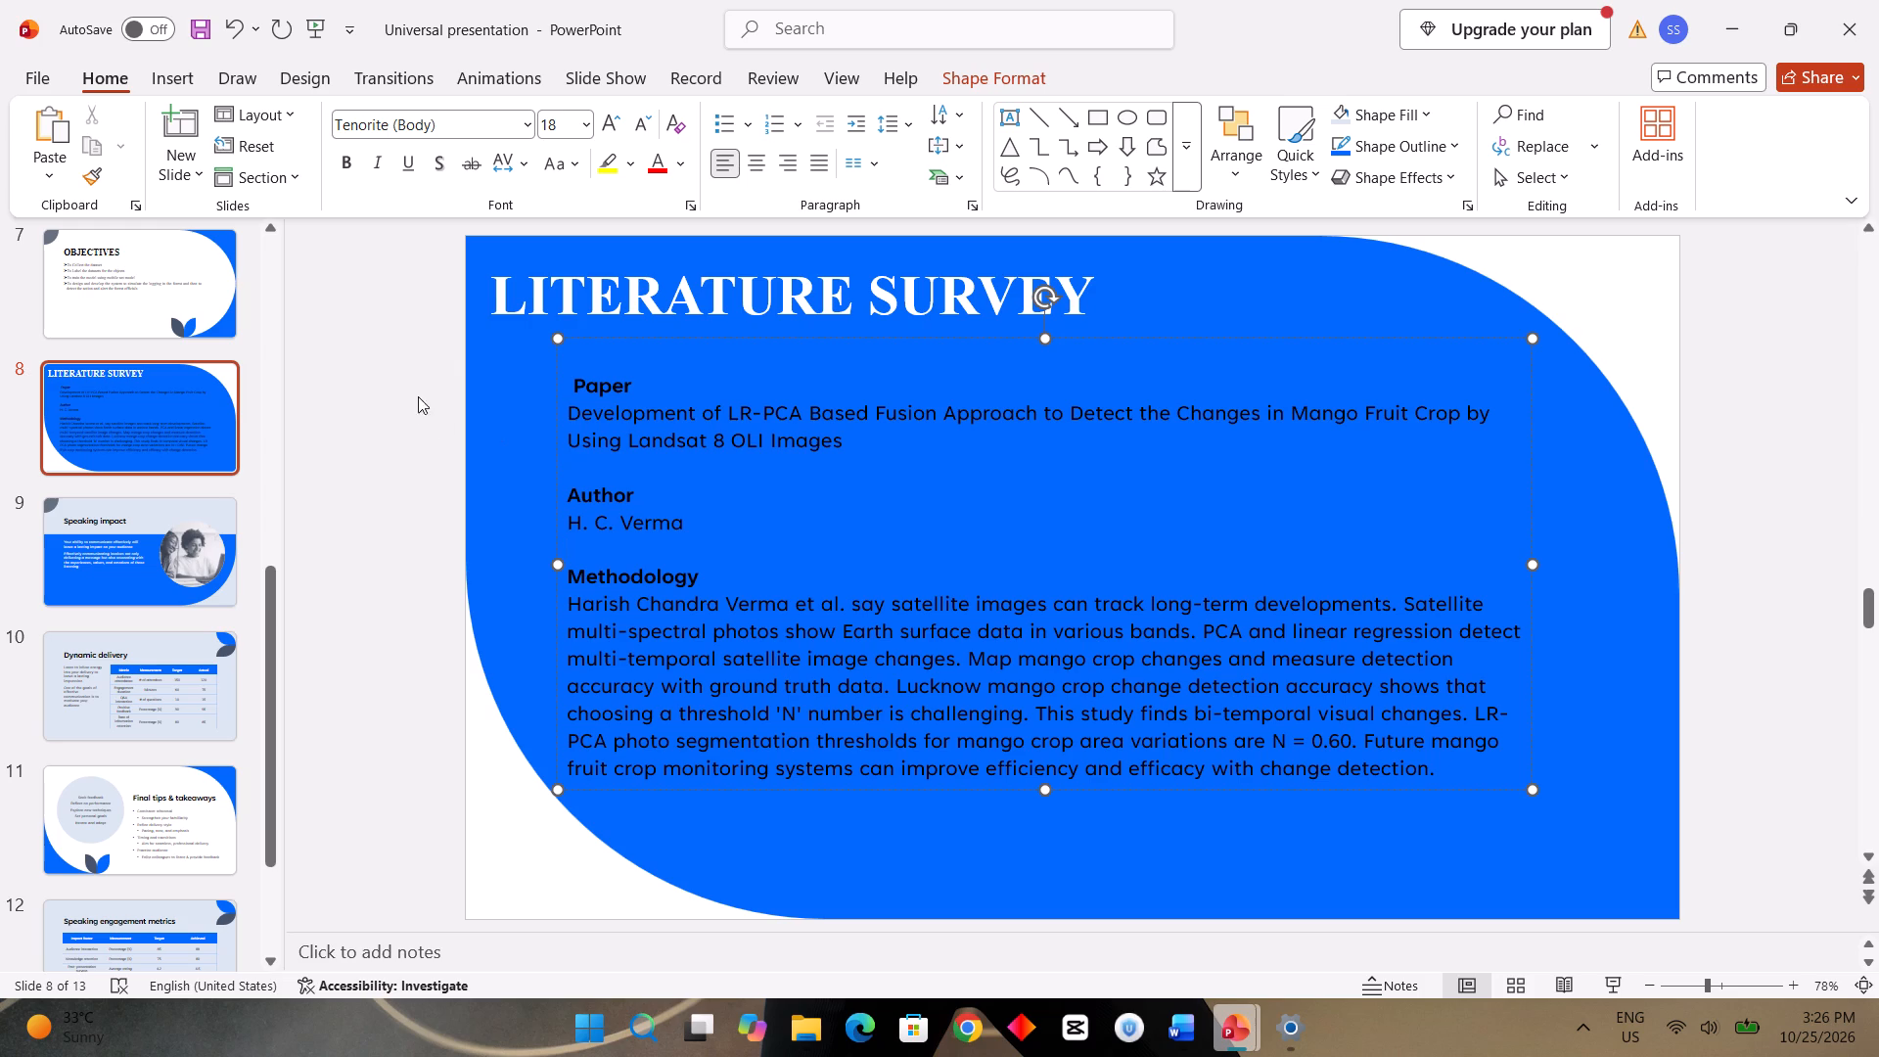
Remove the leading space before the Paper heading so it aligns with the other headings.
click(571, 388)
key(BackSpace)
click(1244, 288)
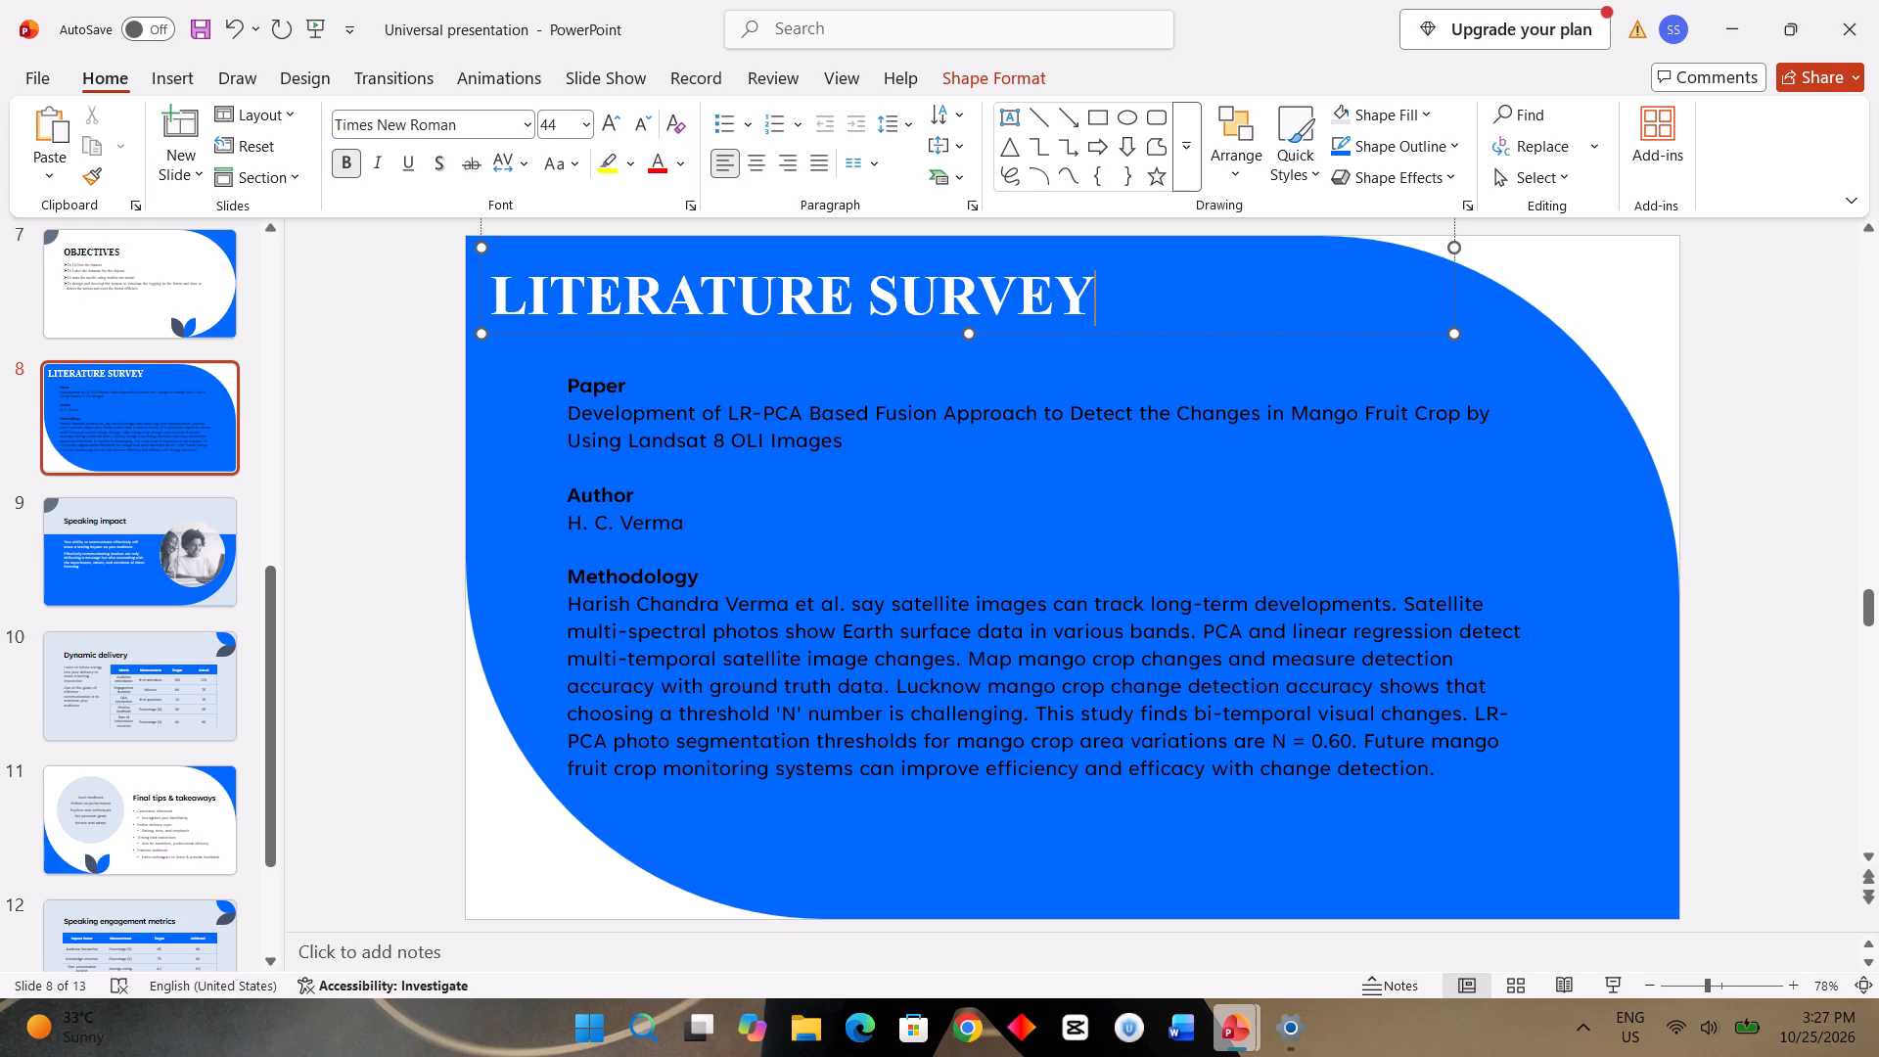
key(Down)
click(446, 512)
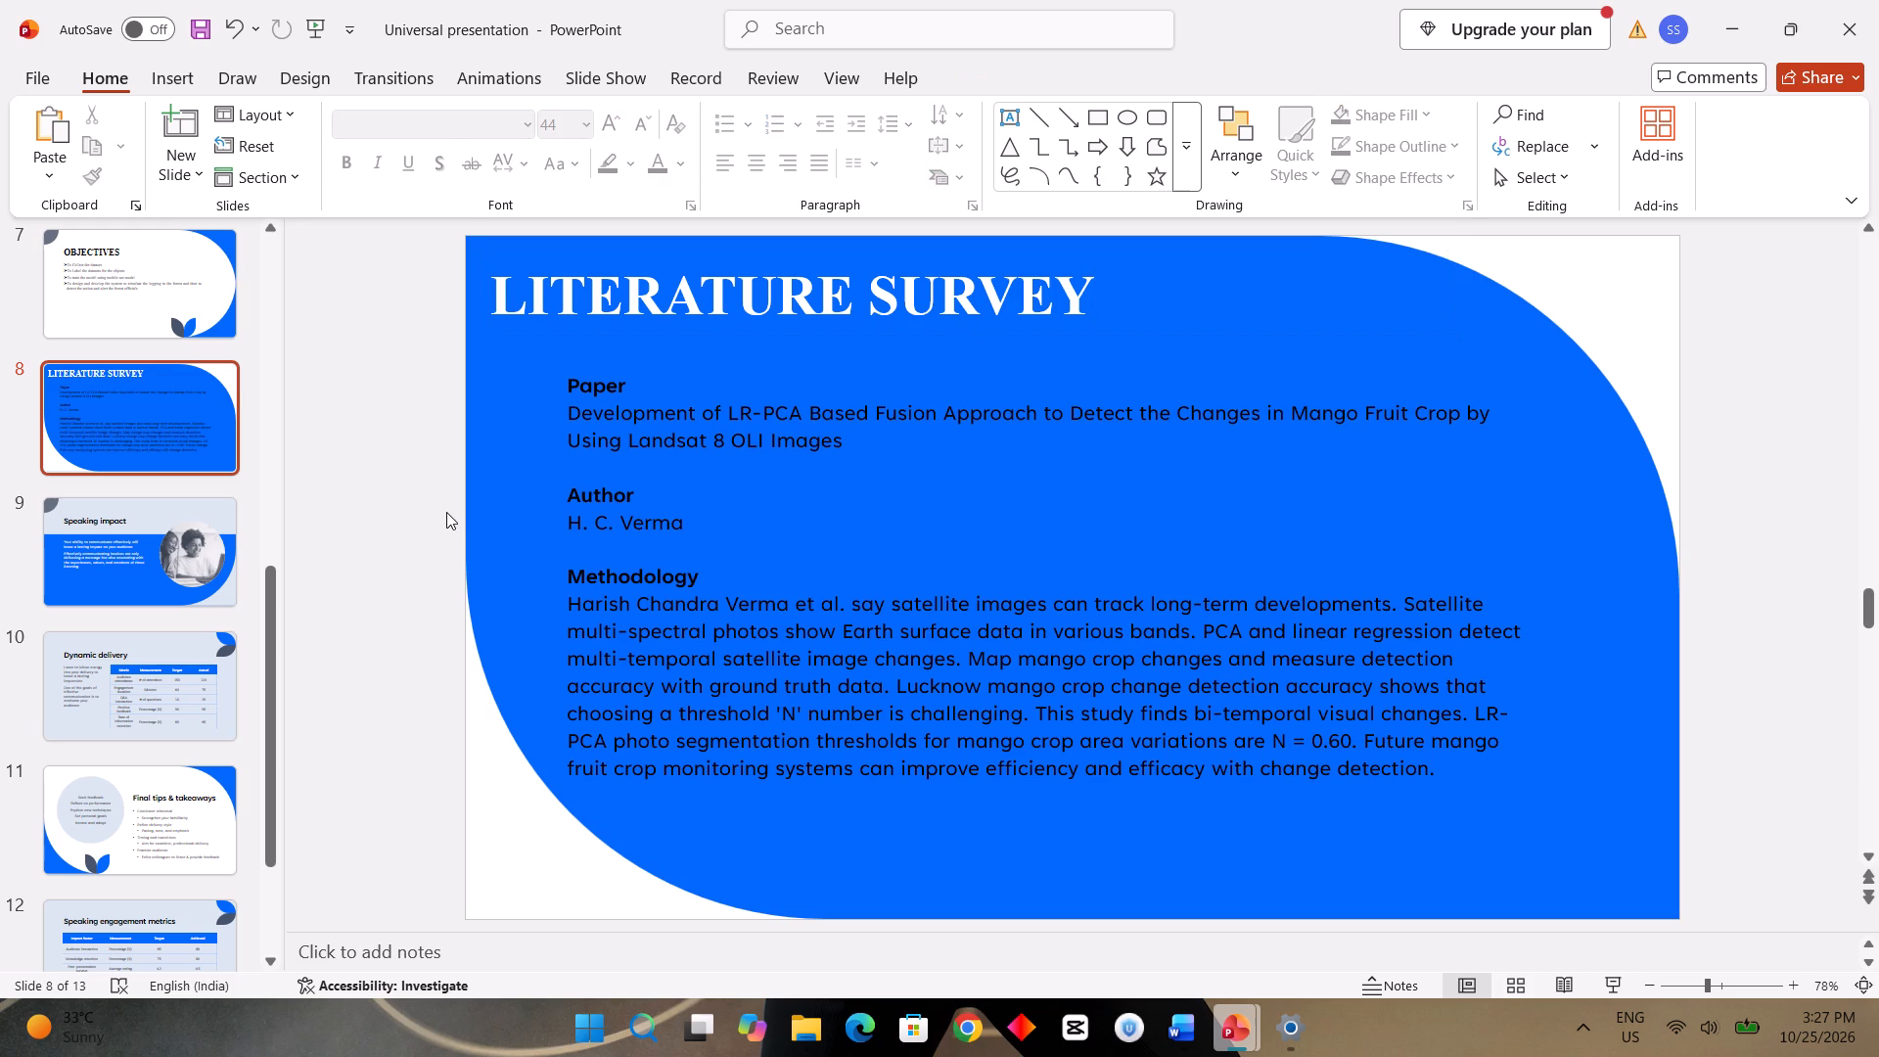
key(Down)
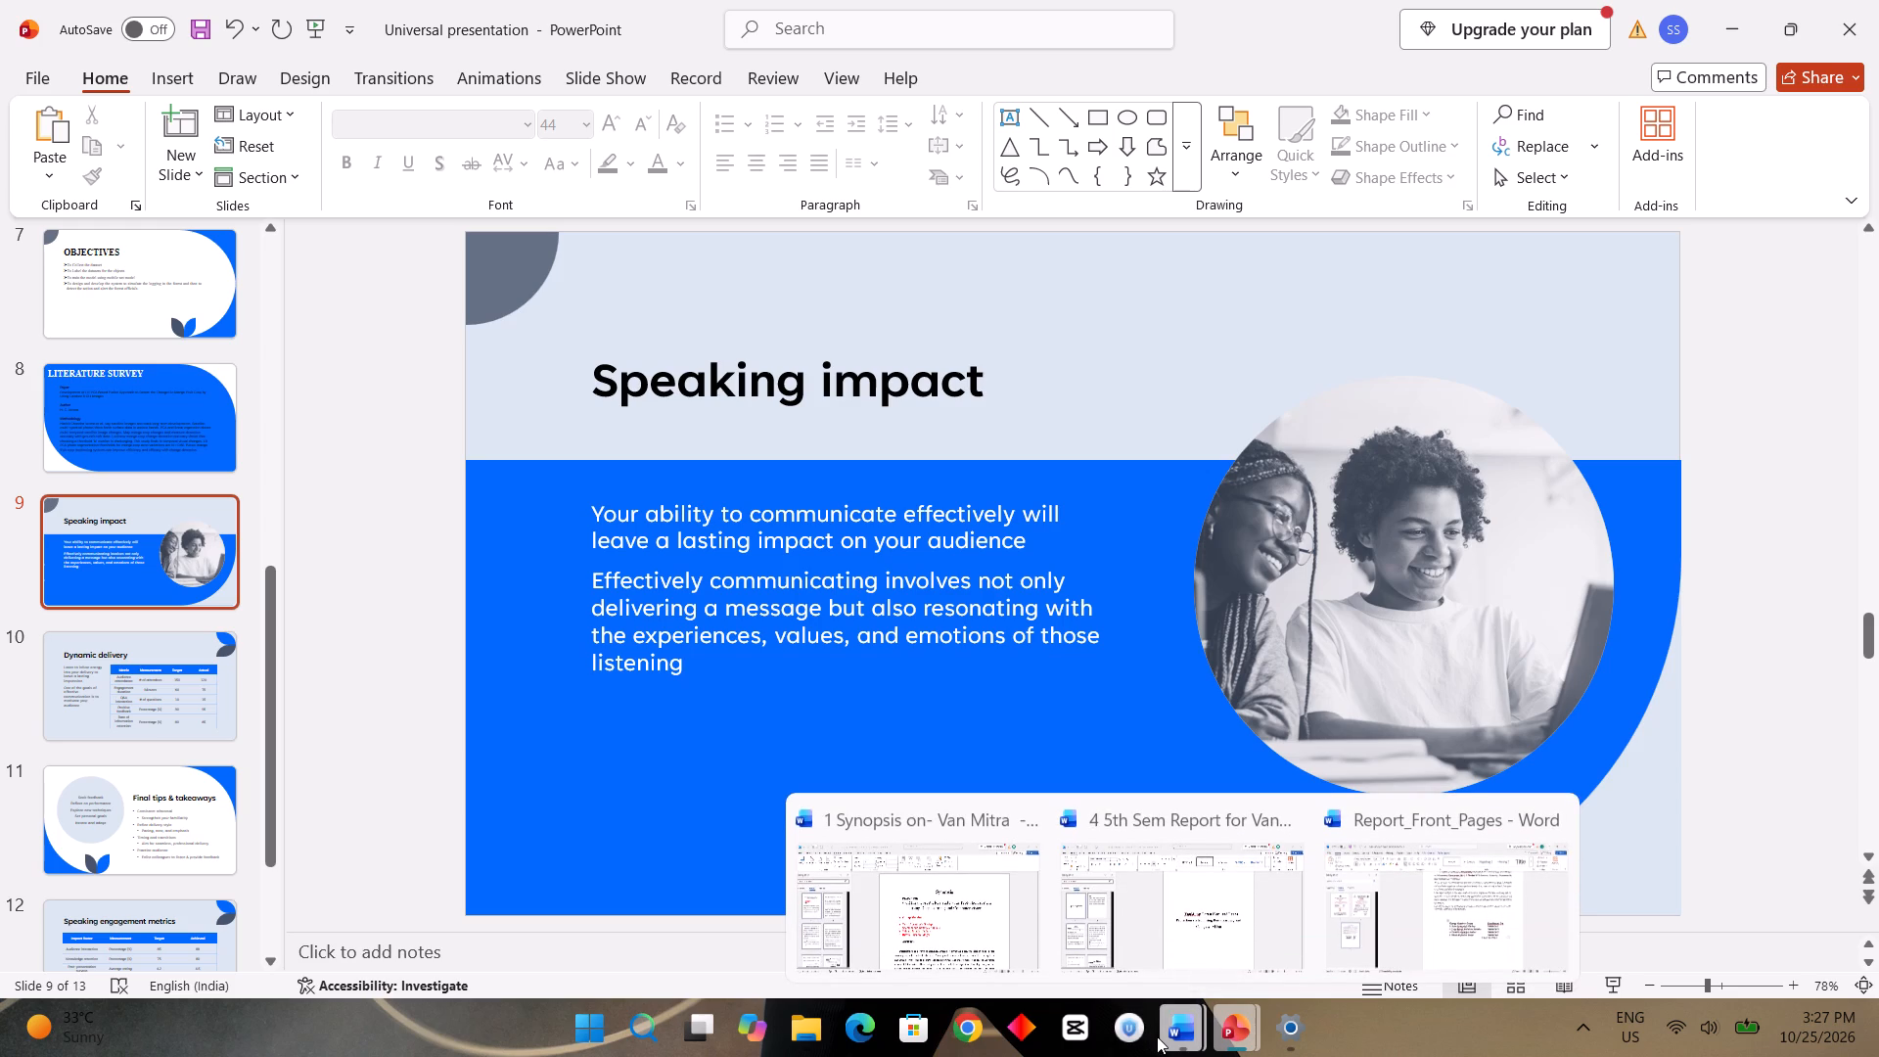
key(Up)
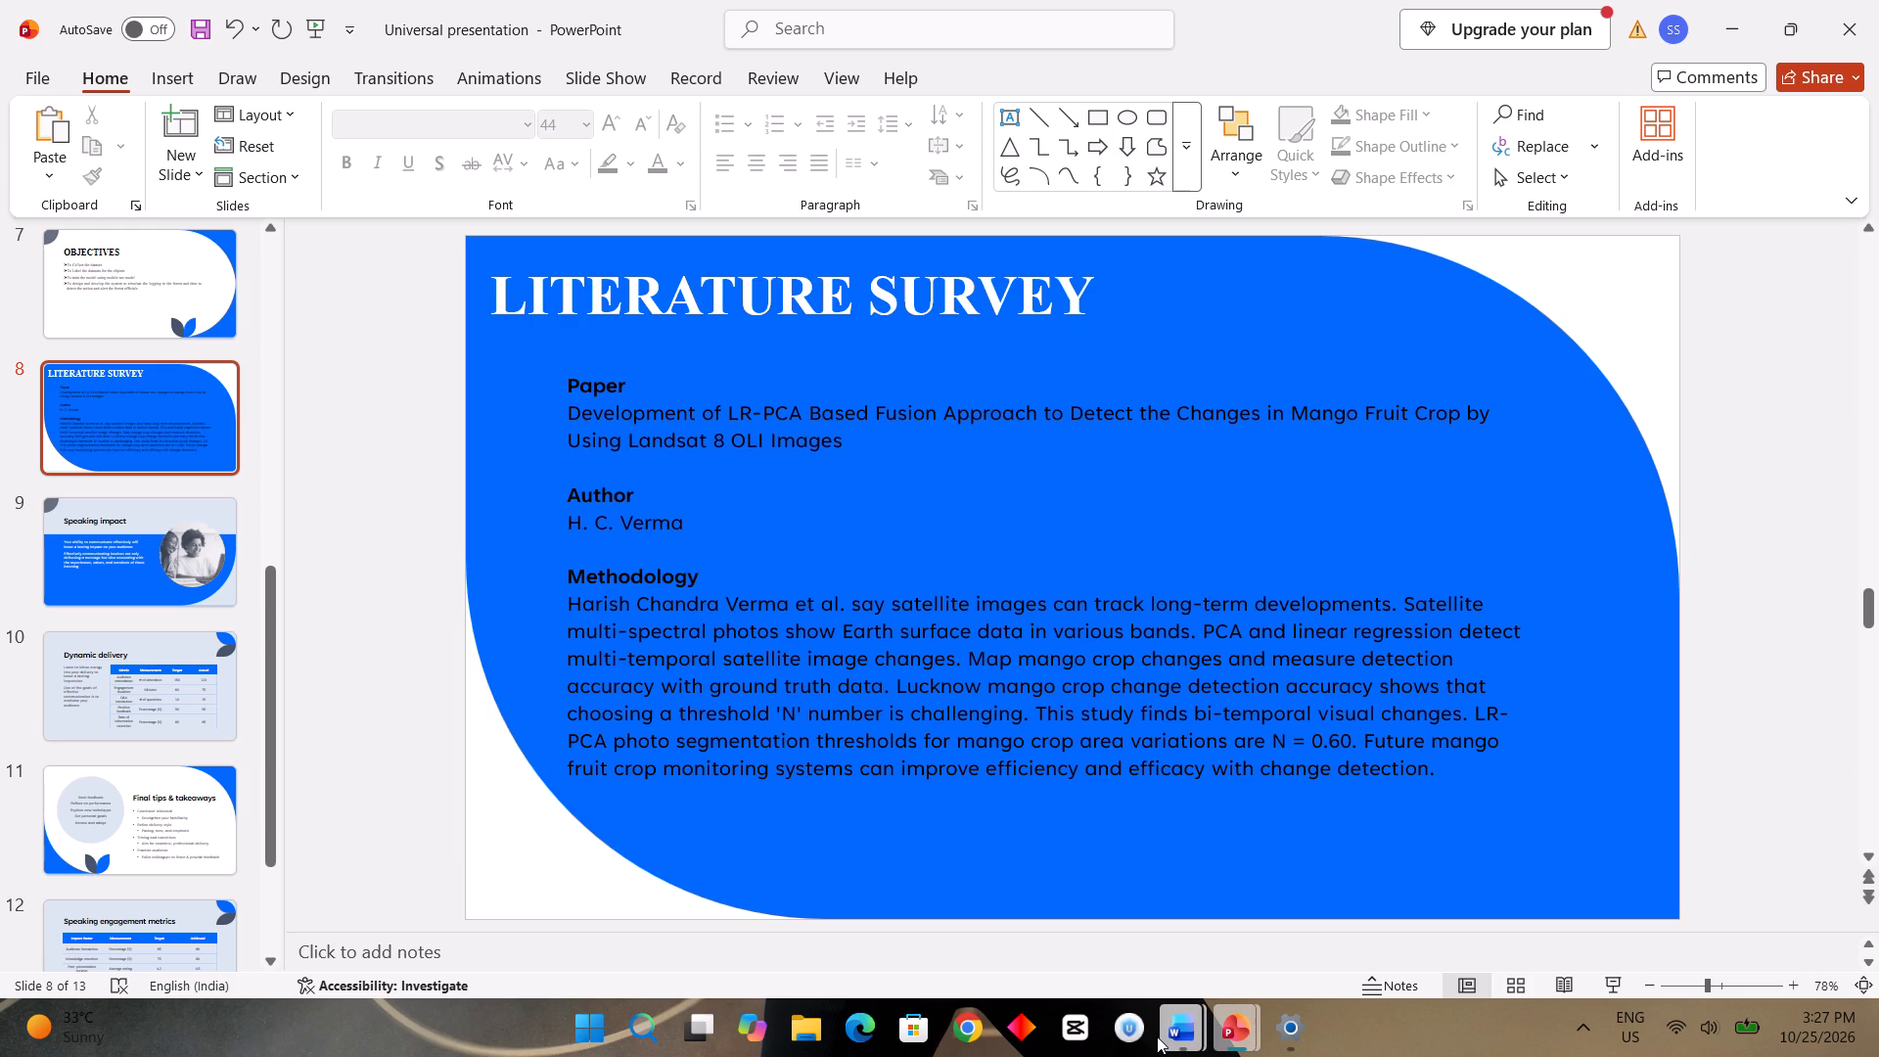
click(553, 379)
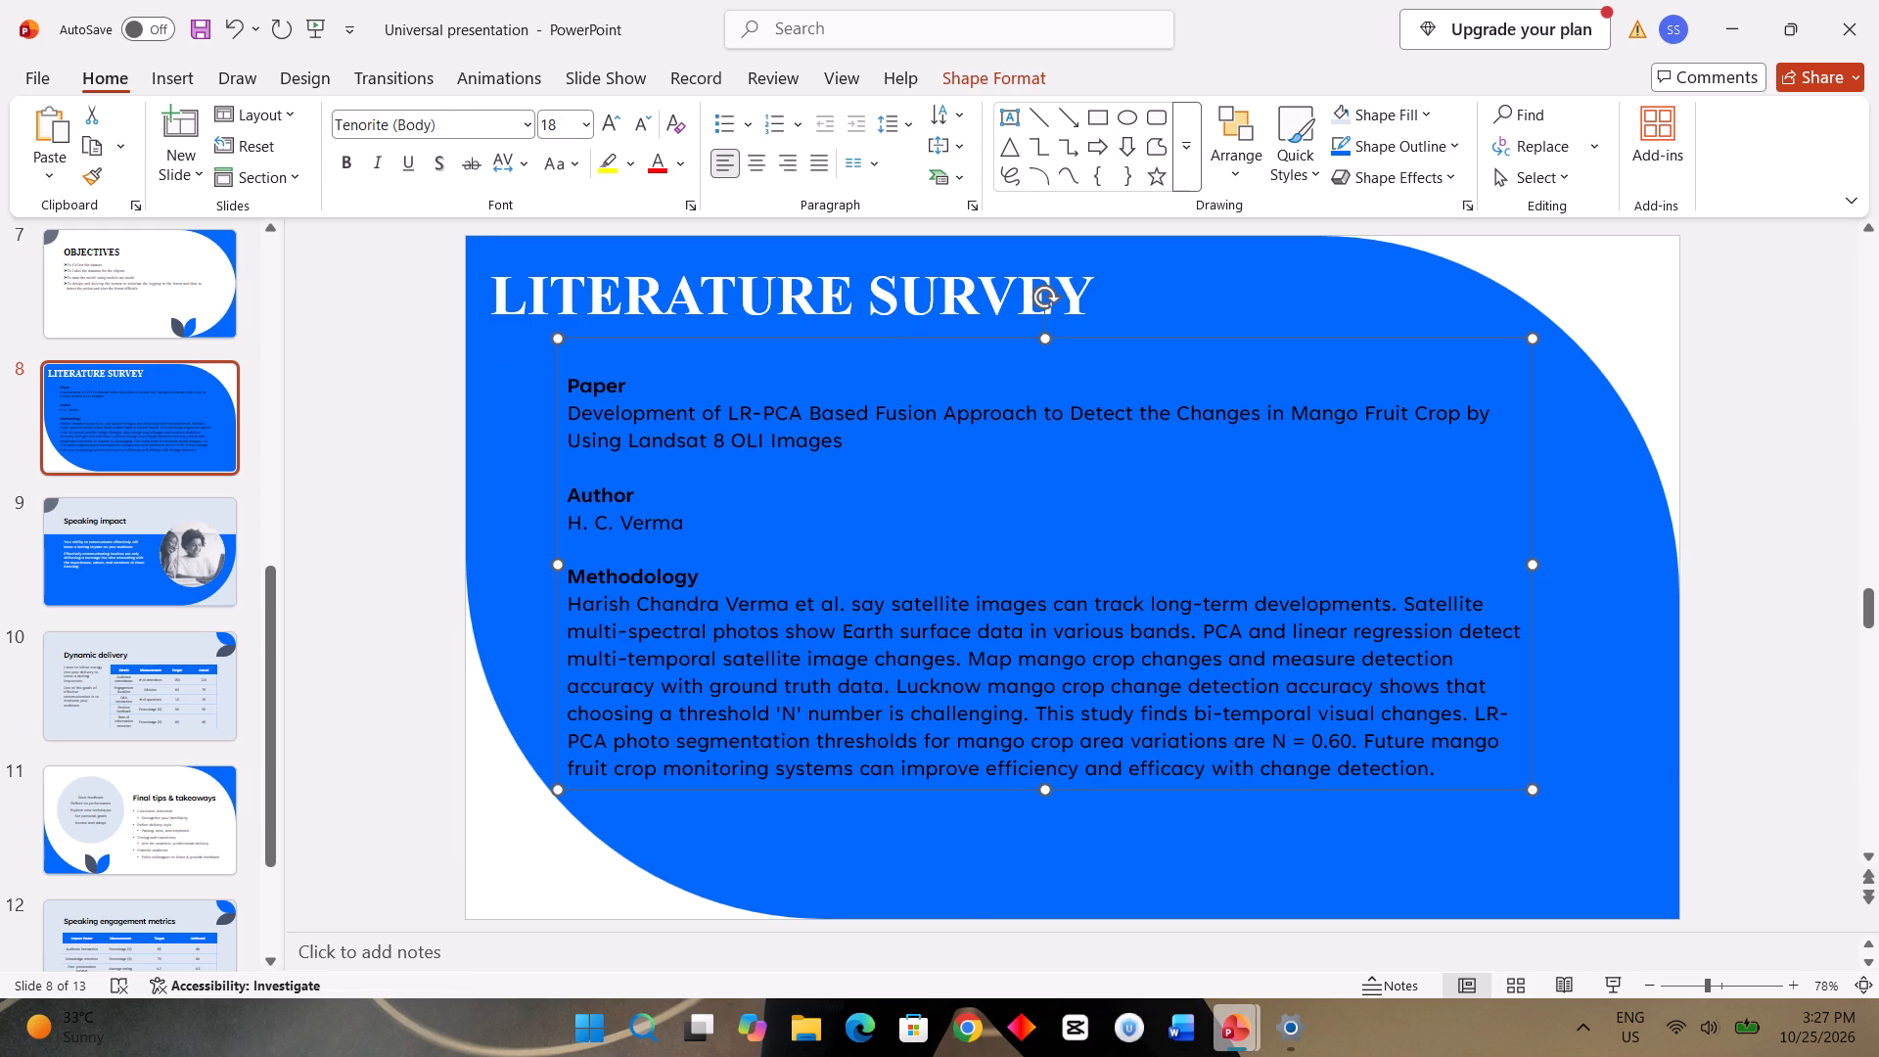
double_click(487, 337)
Copy slide 8 and insert a new slide after it using the Title and 2 content layout.
click(184, 432)
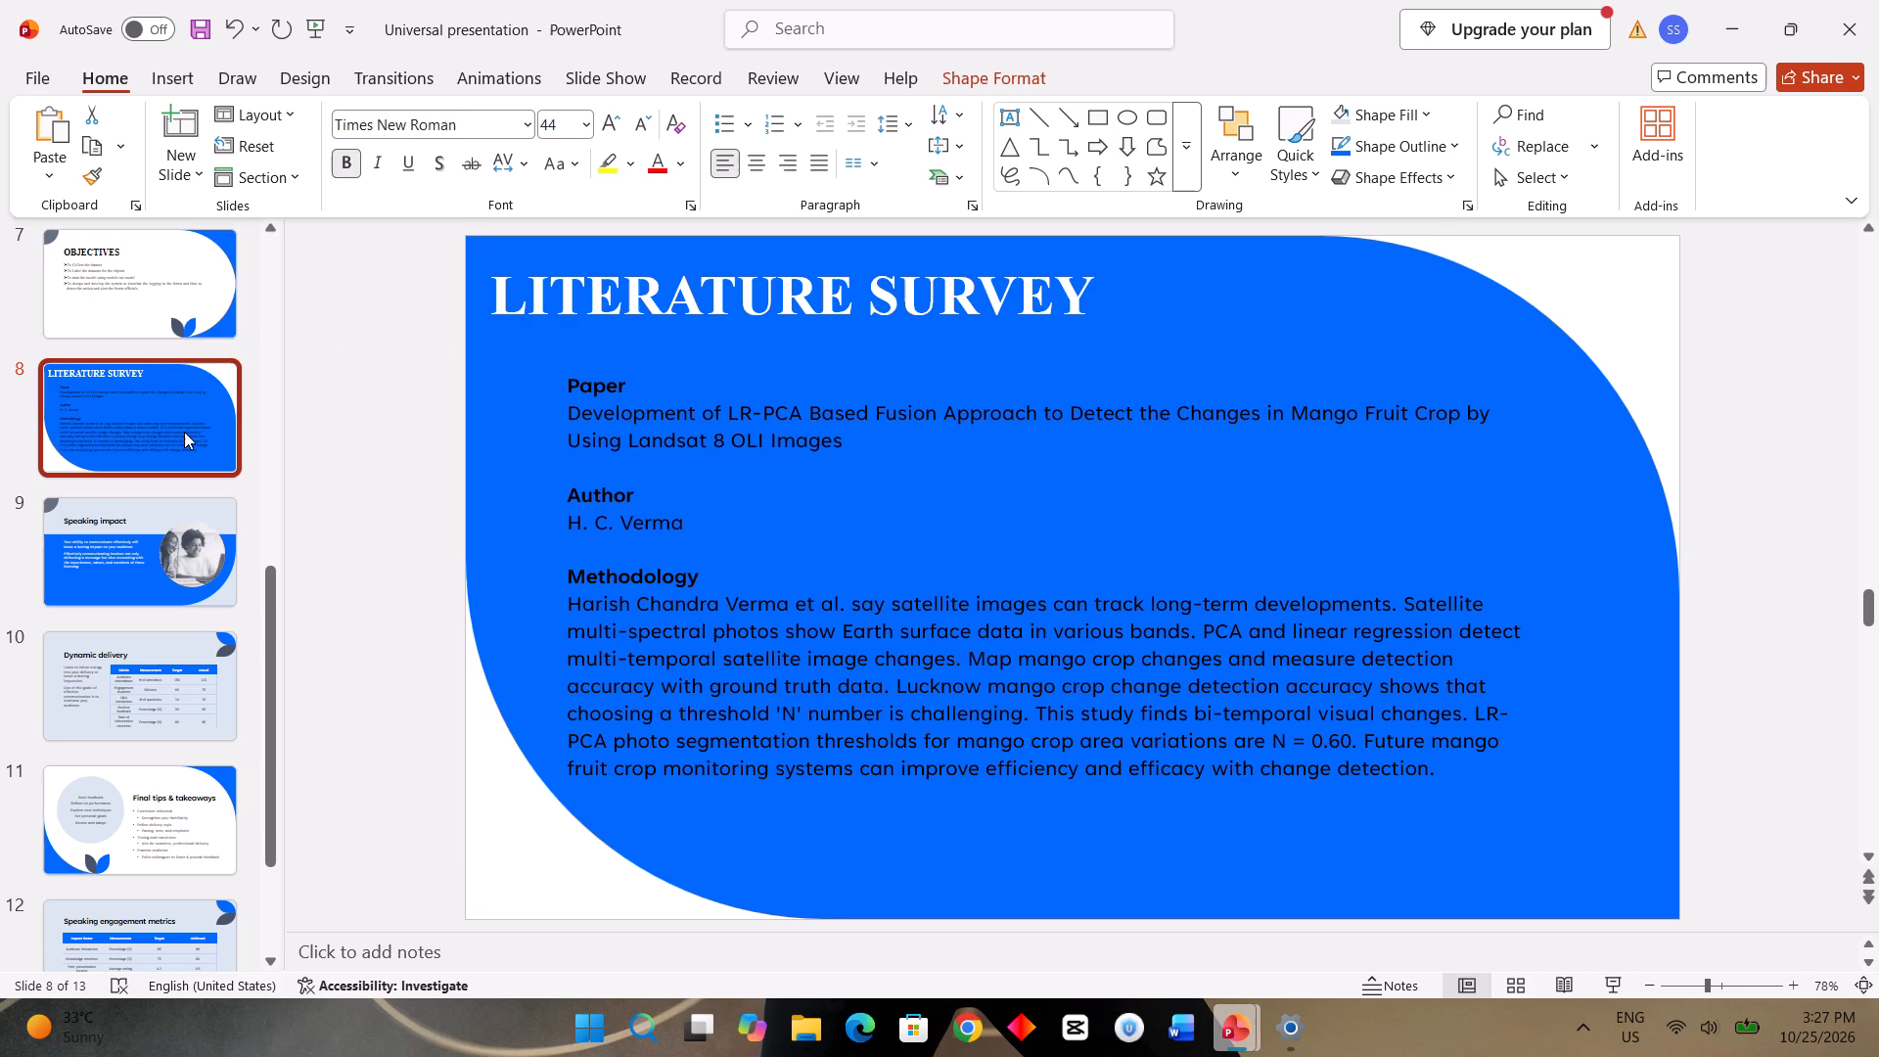
key(ctrl+c)
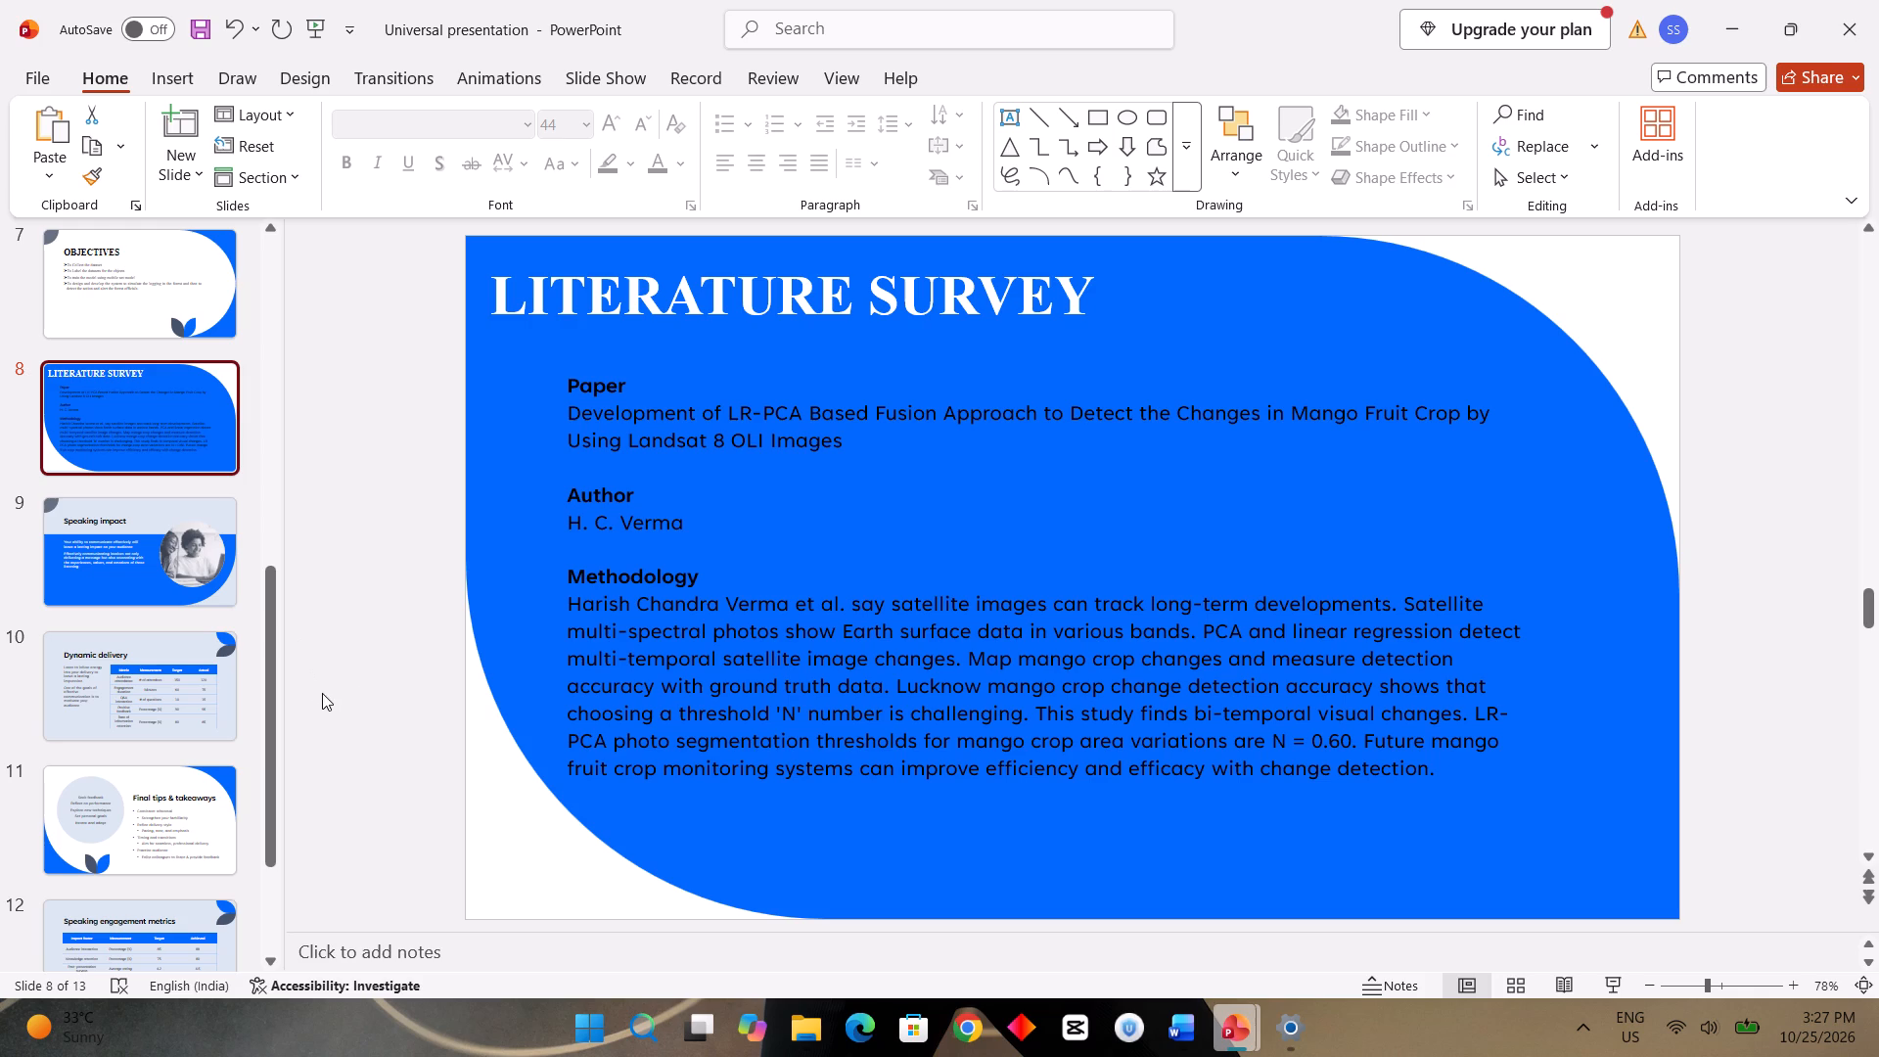
drag(240, 72, 267, 75)
click(267, 75)
click(513, 69)
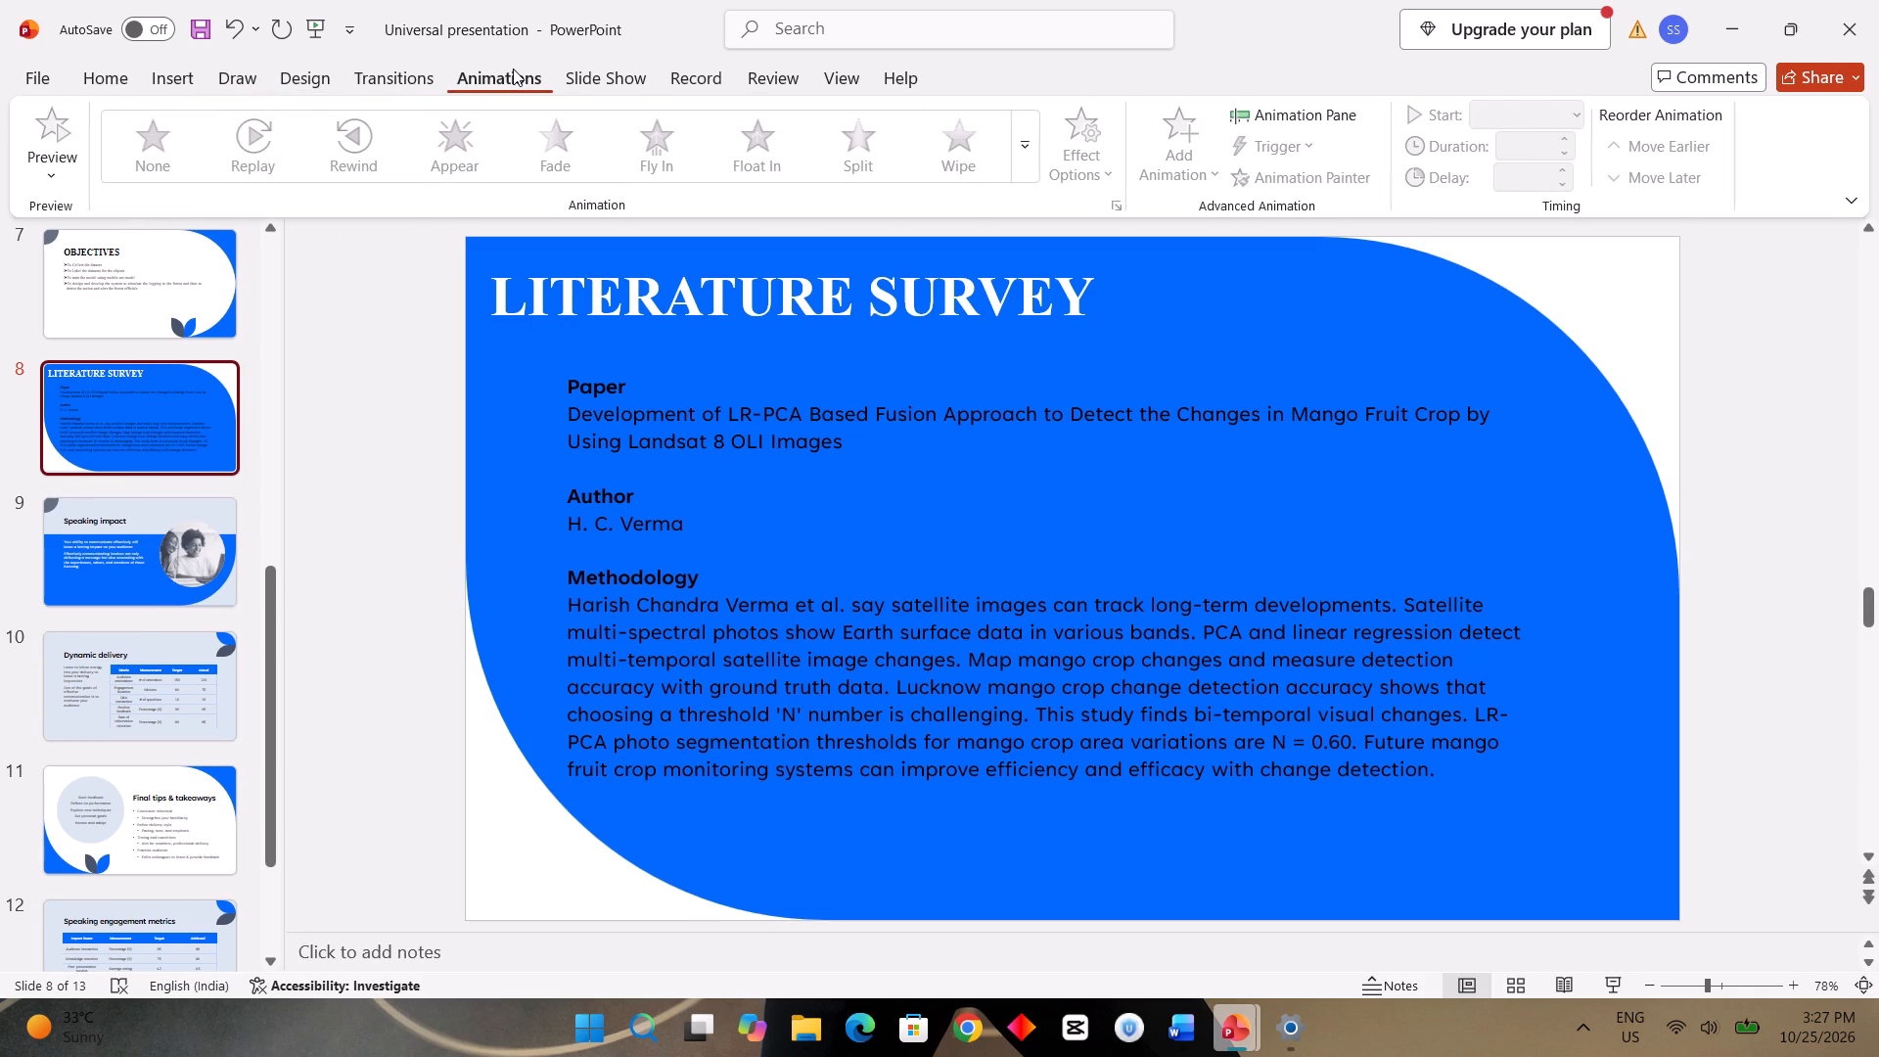
click(577, 66)
click(156, 87)
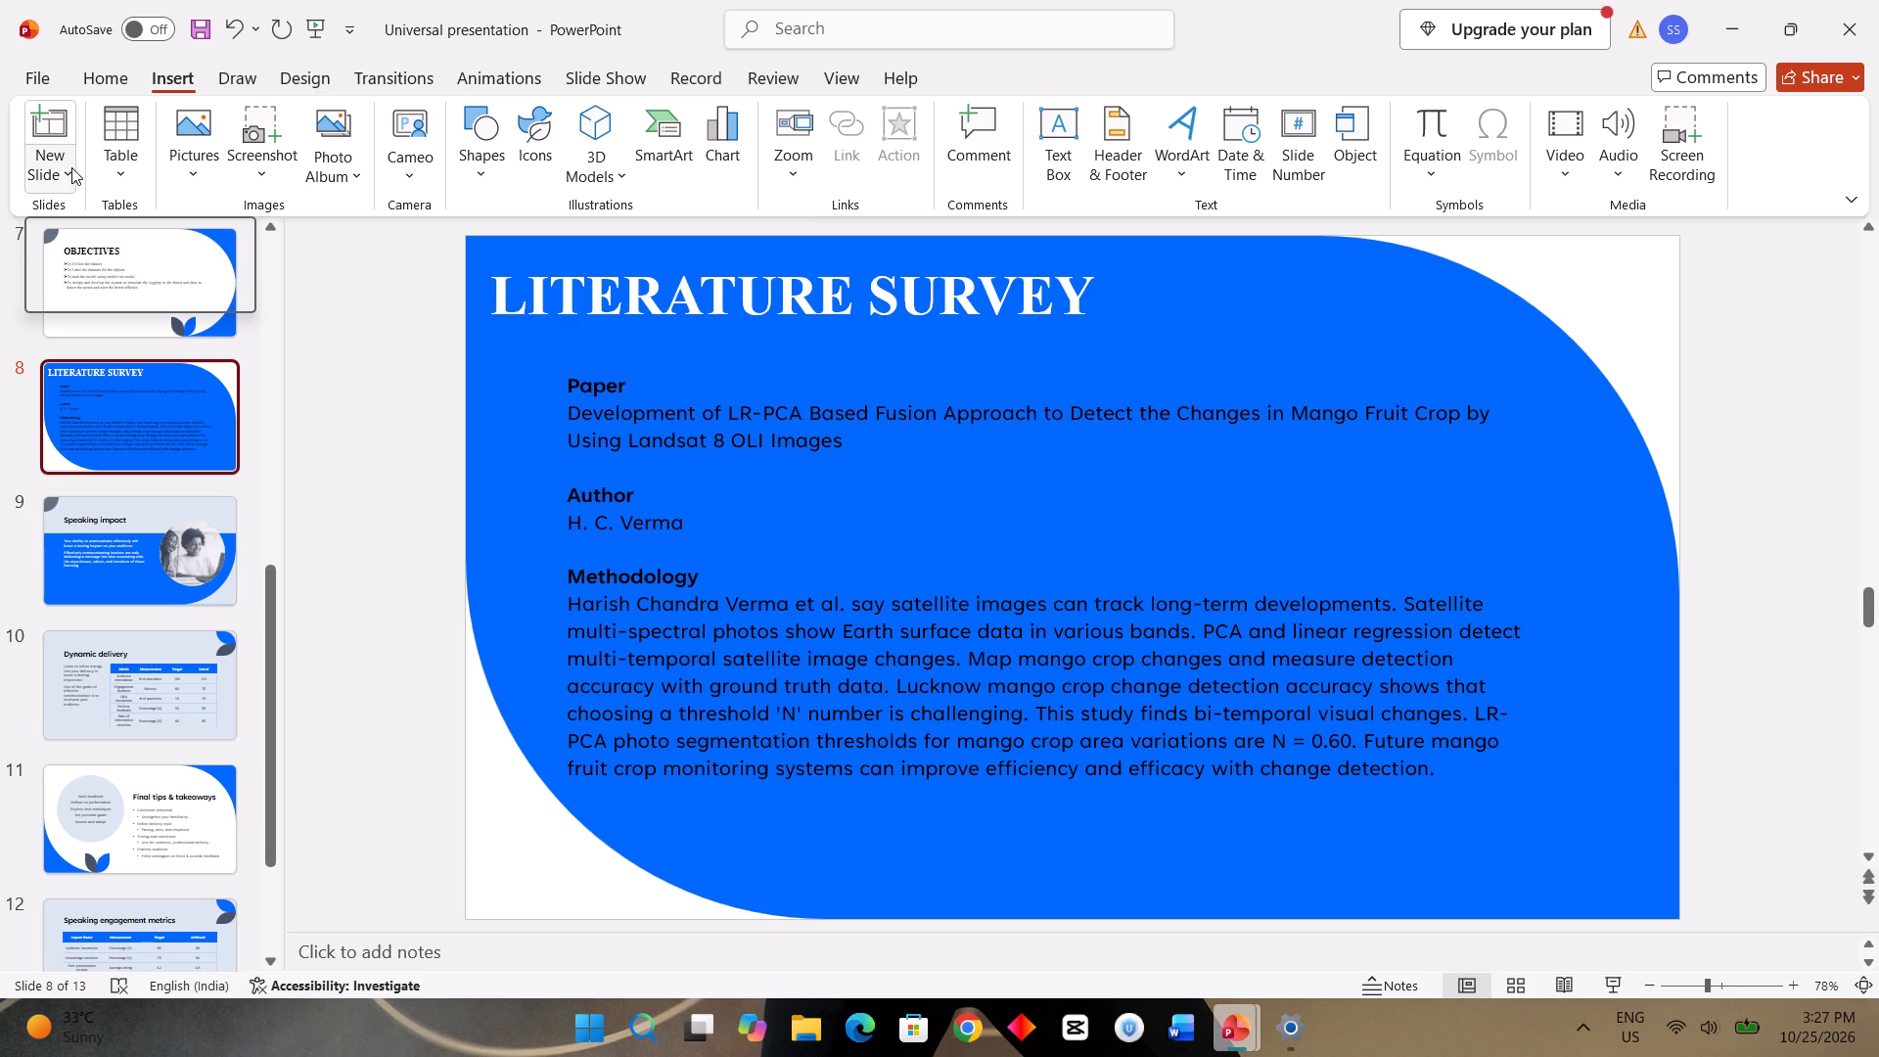
click(71, 167)
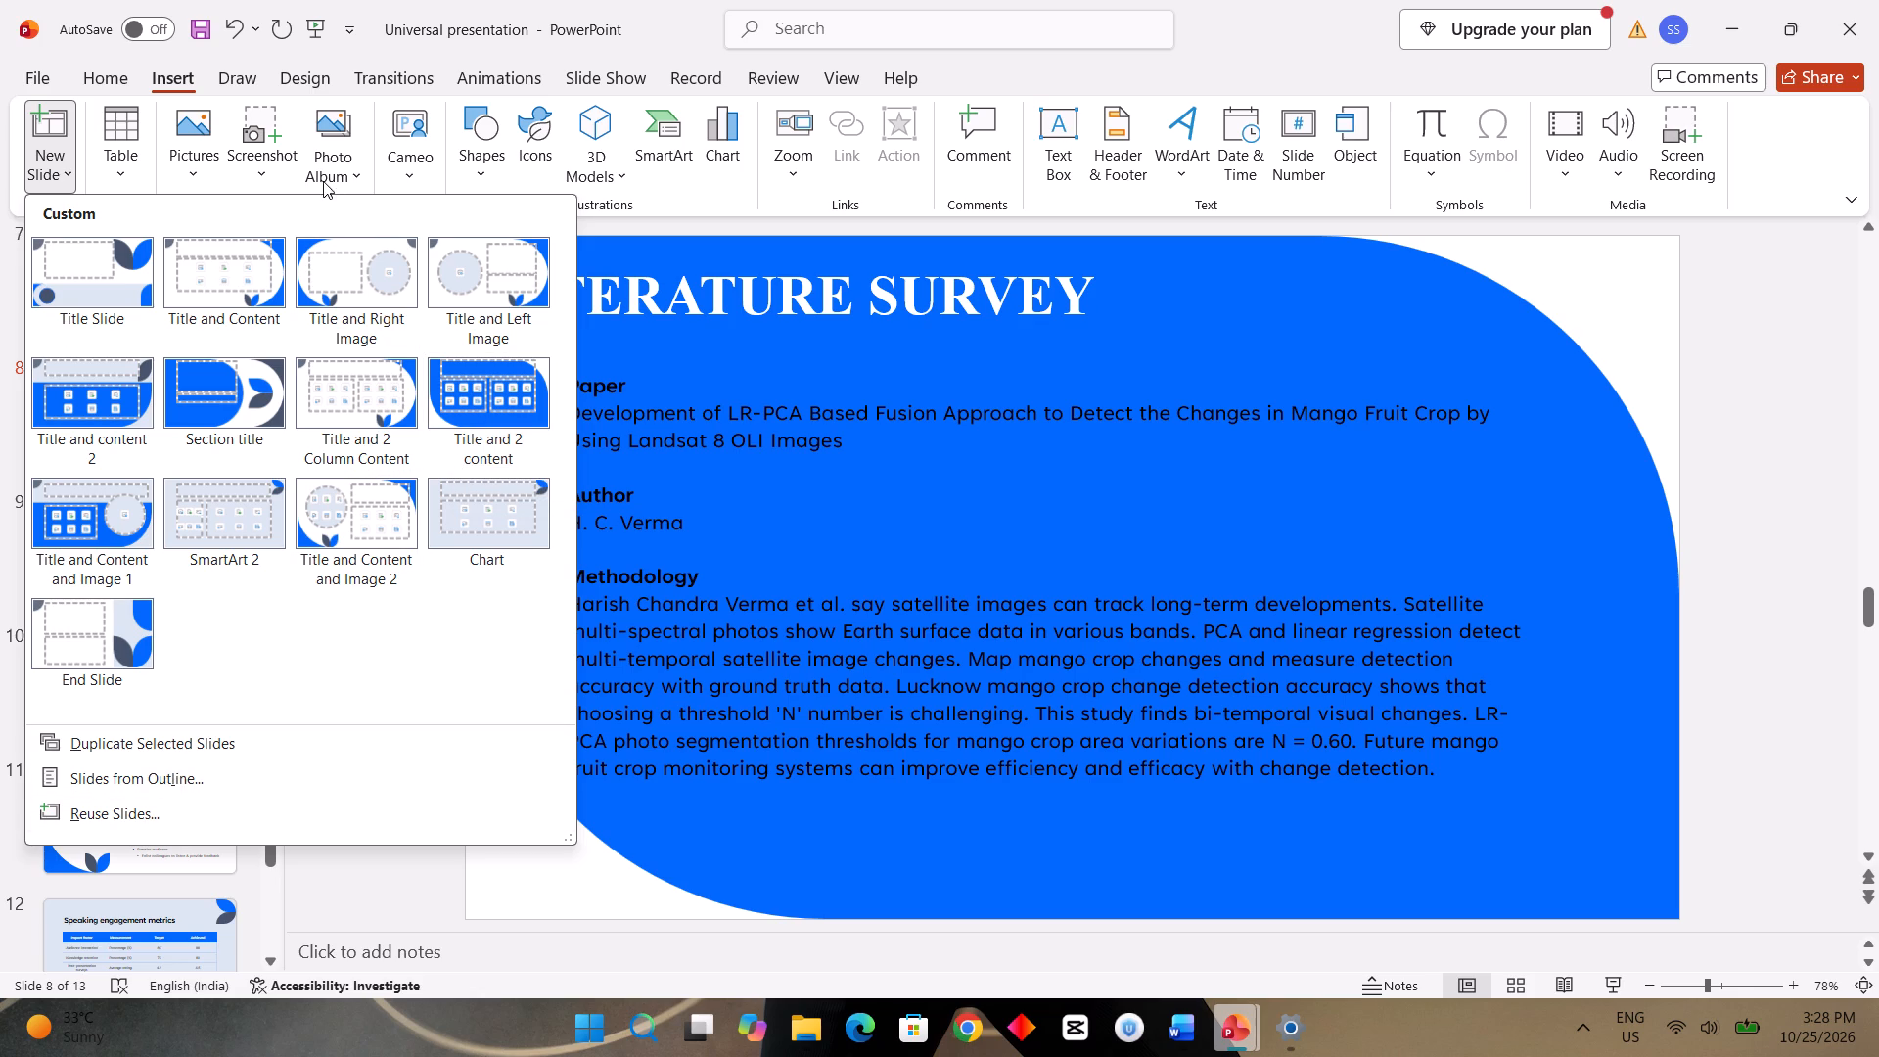
click(491, 425)
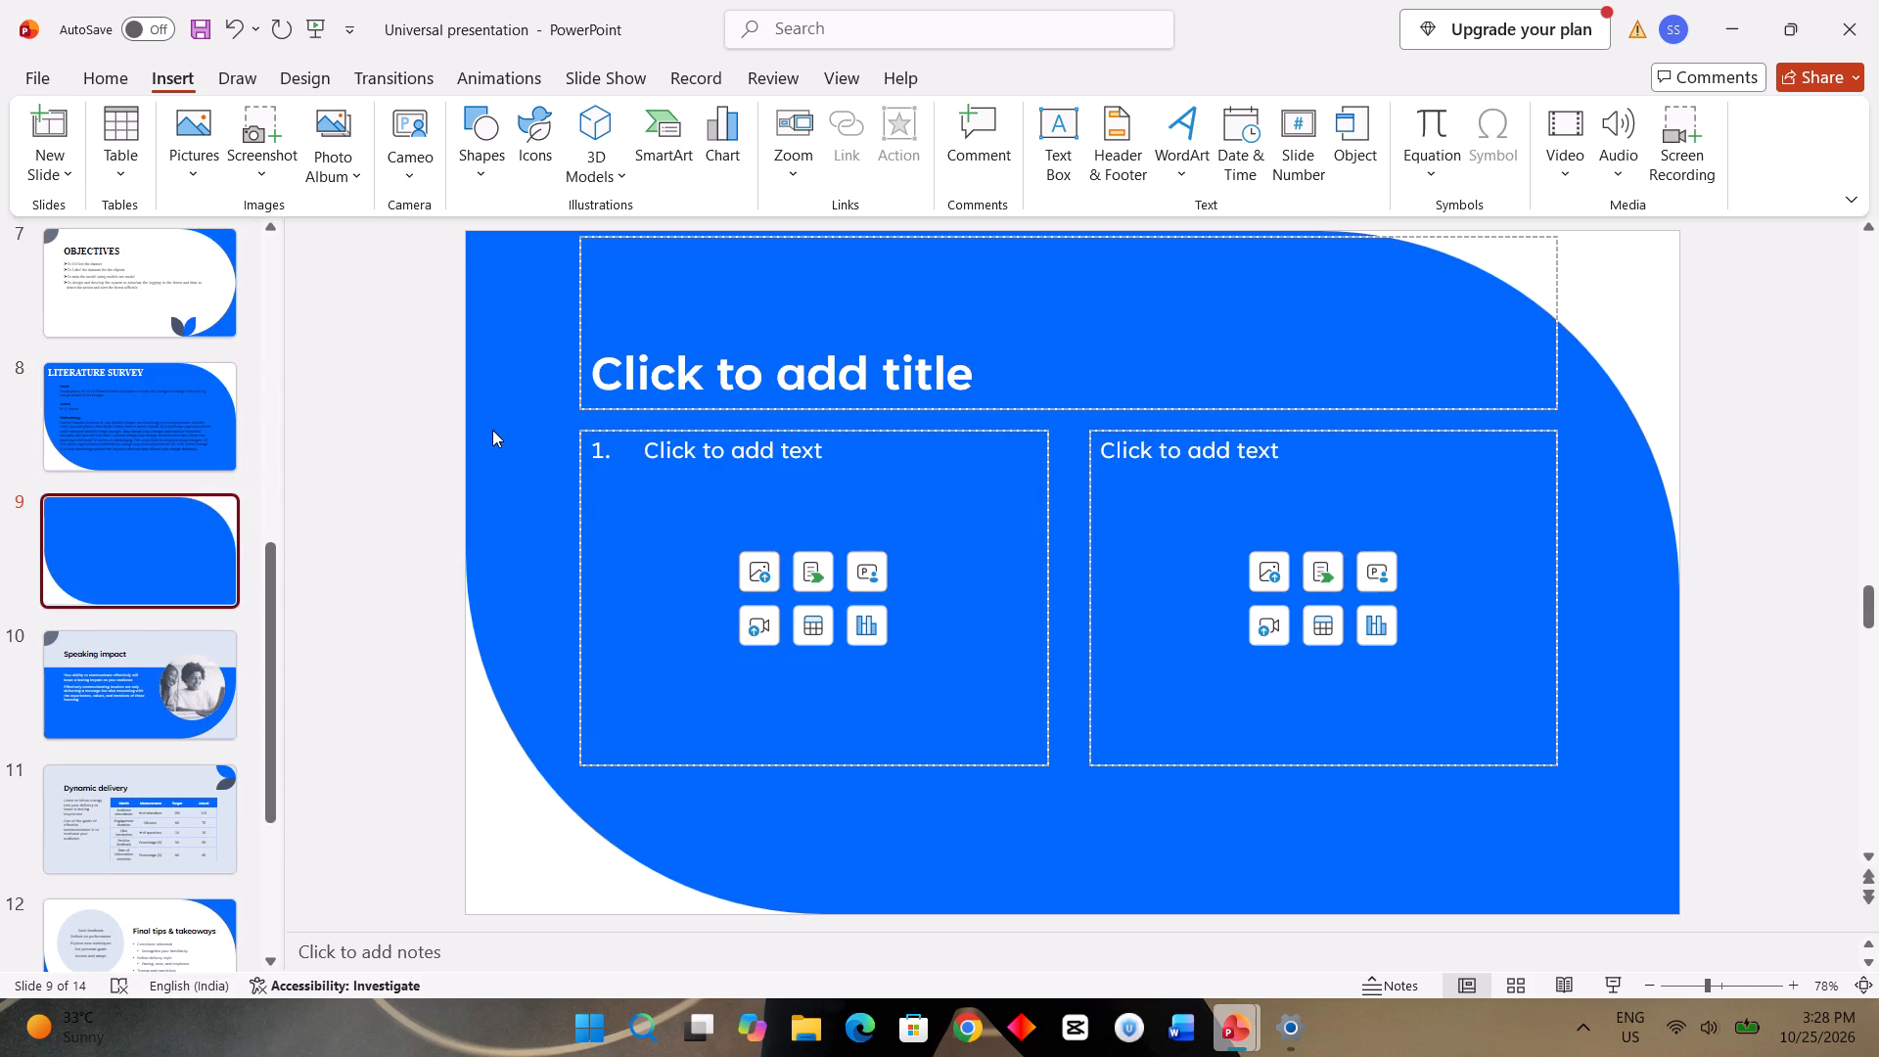
click(413, 524)
click(413, 524)
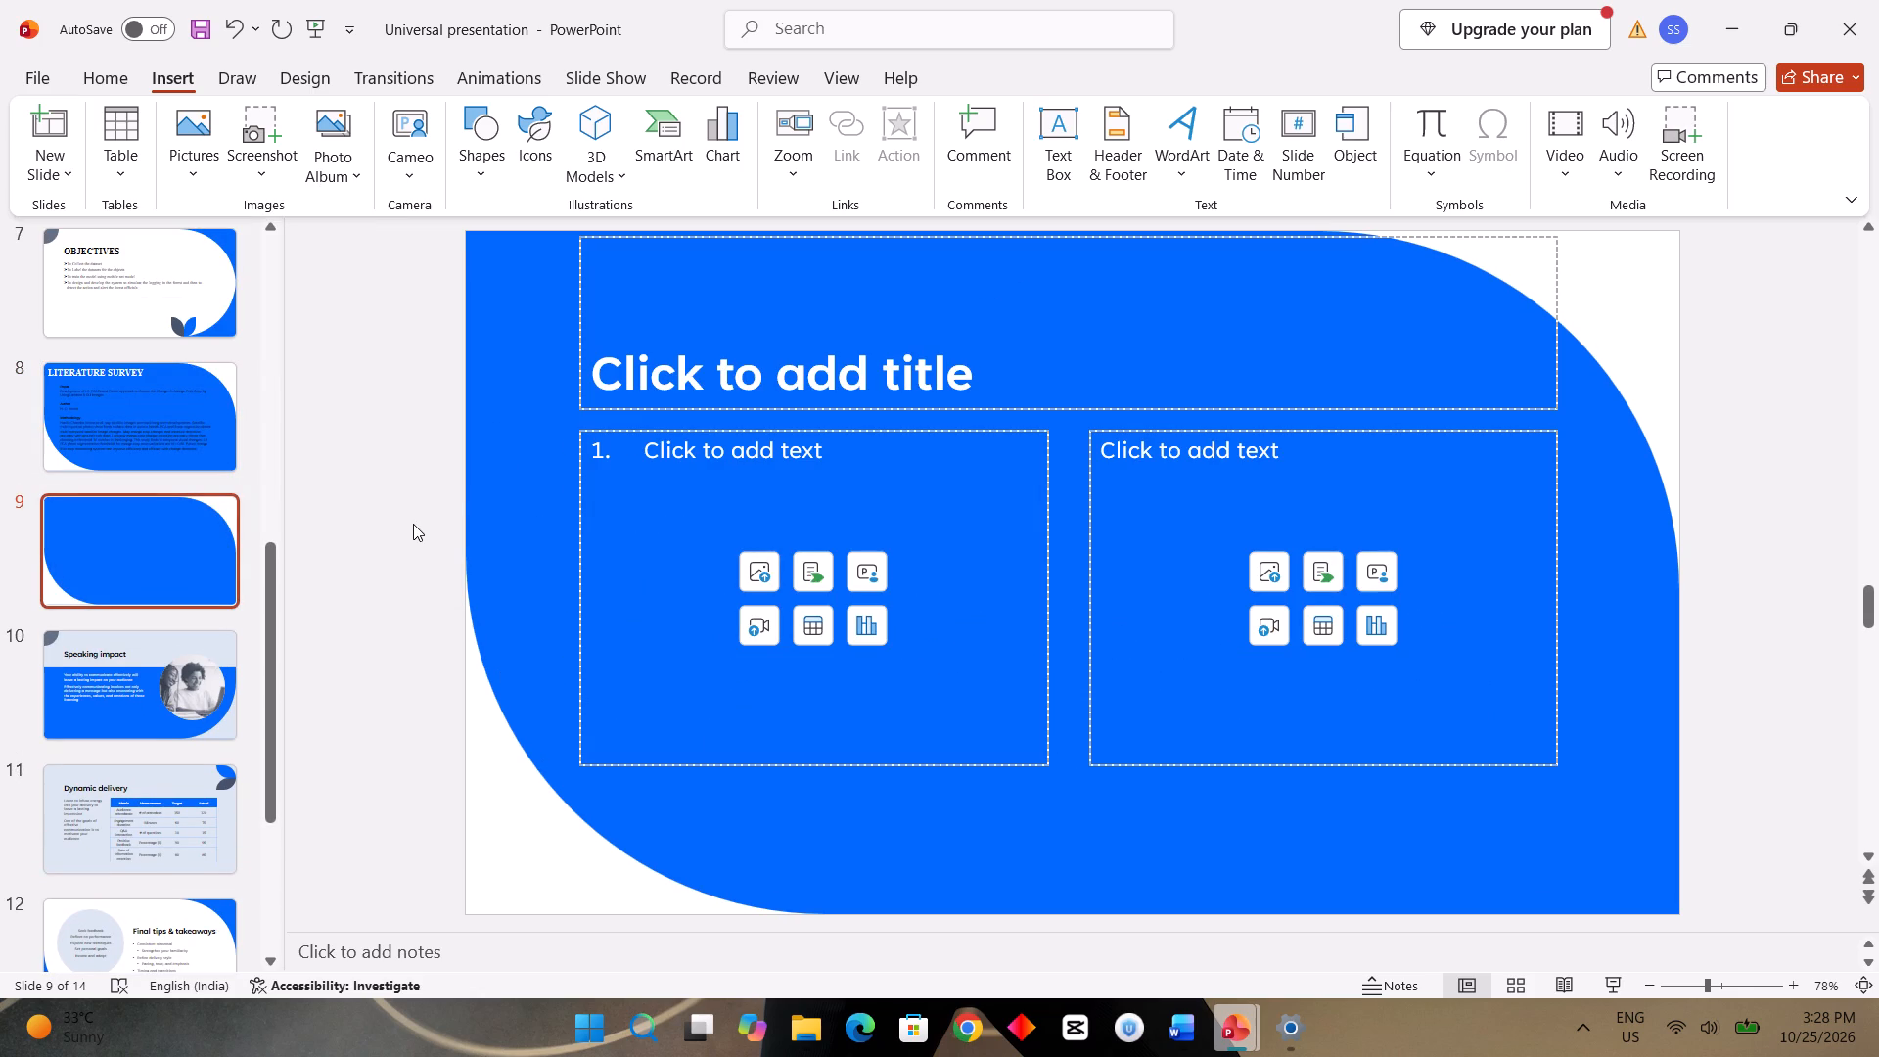
Delete both content placeholders from slide 9, leaving only the title placeholder.
click(871, 572)
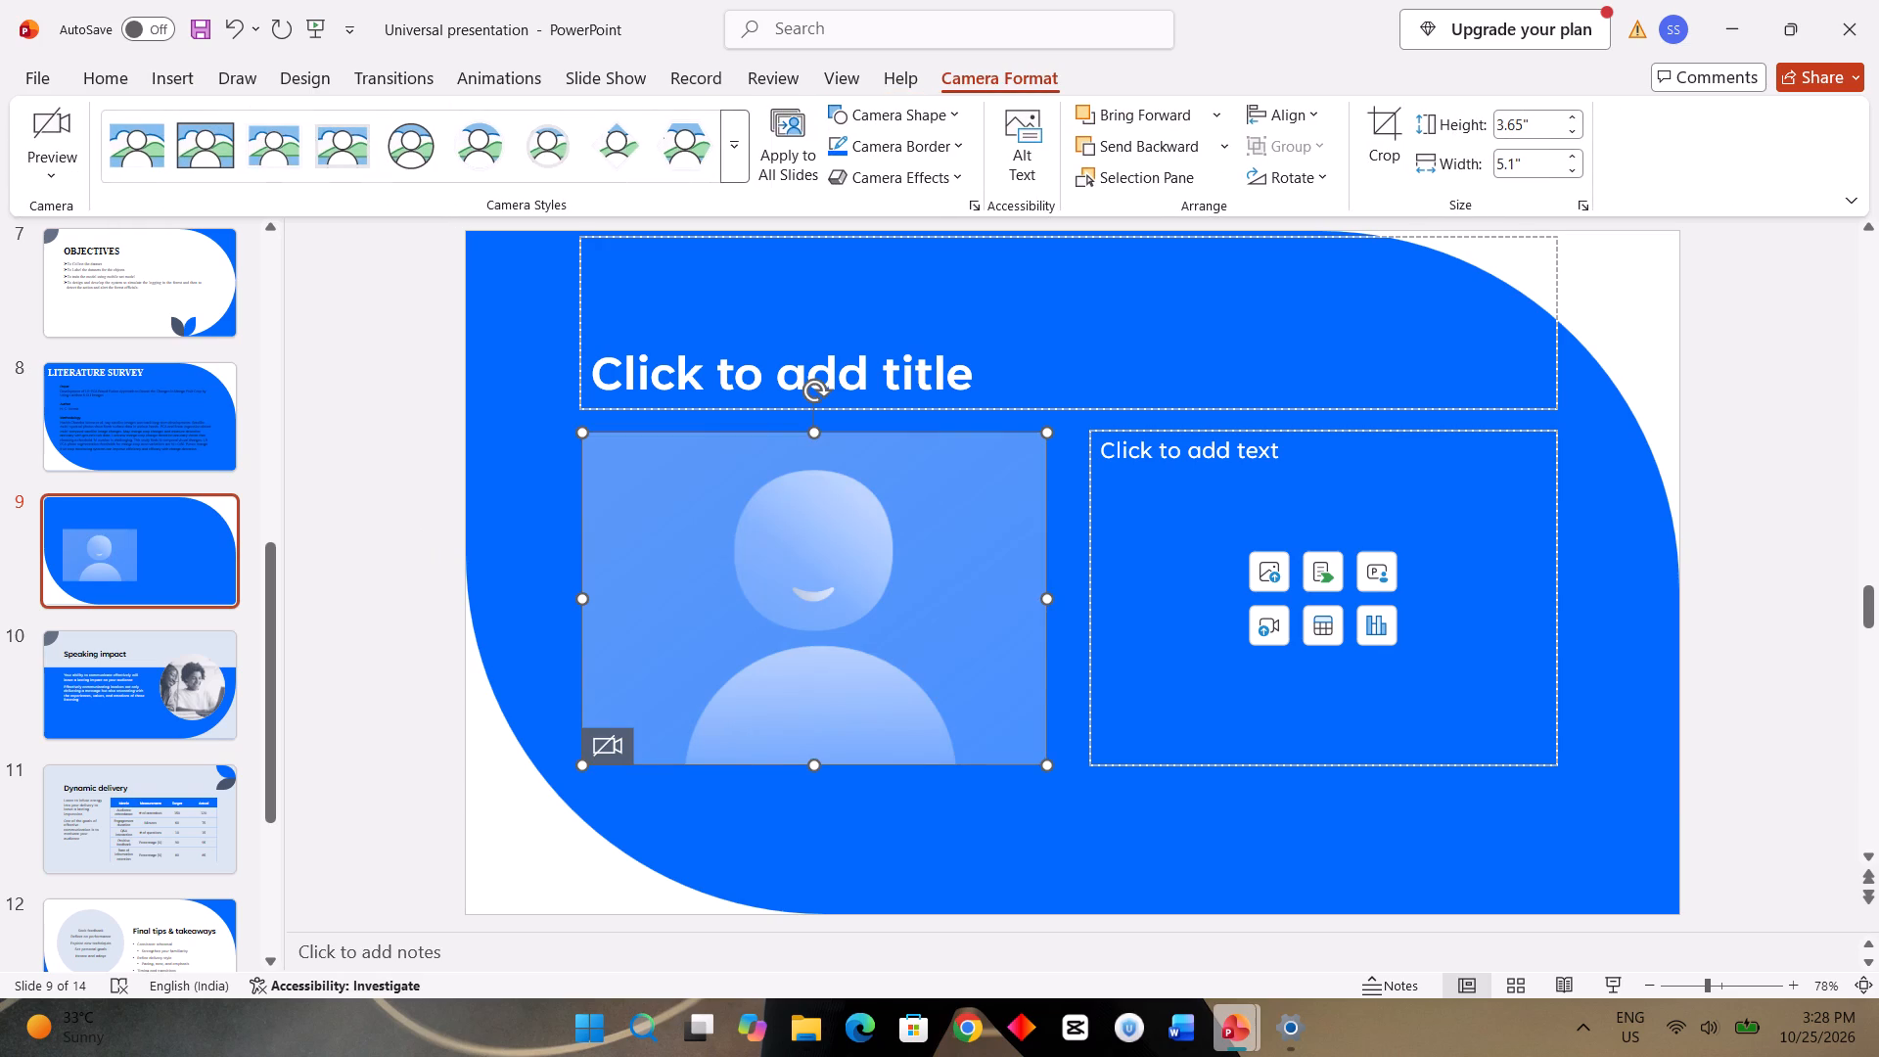
key(Delete)
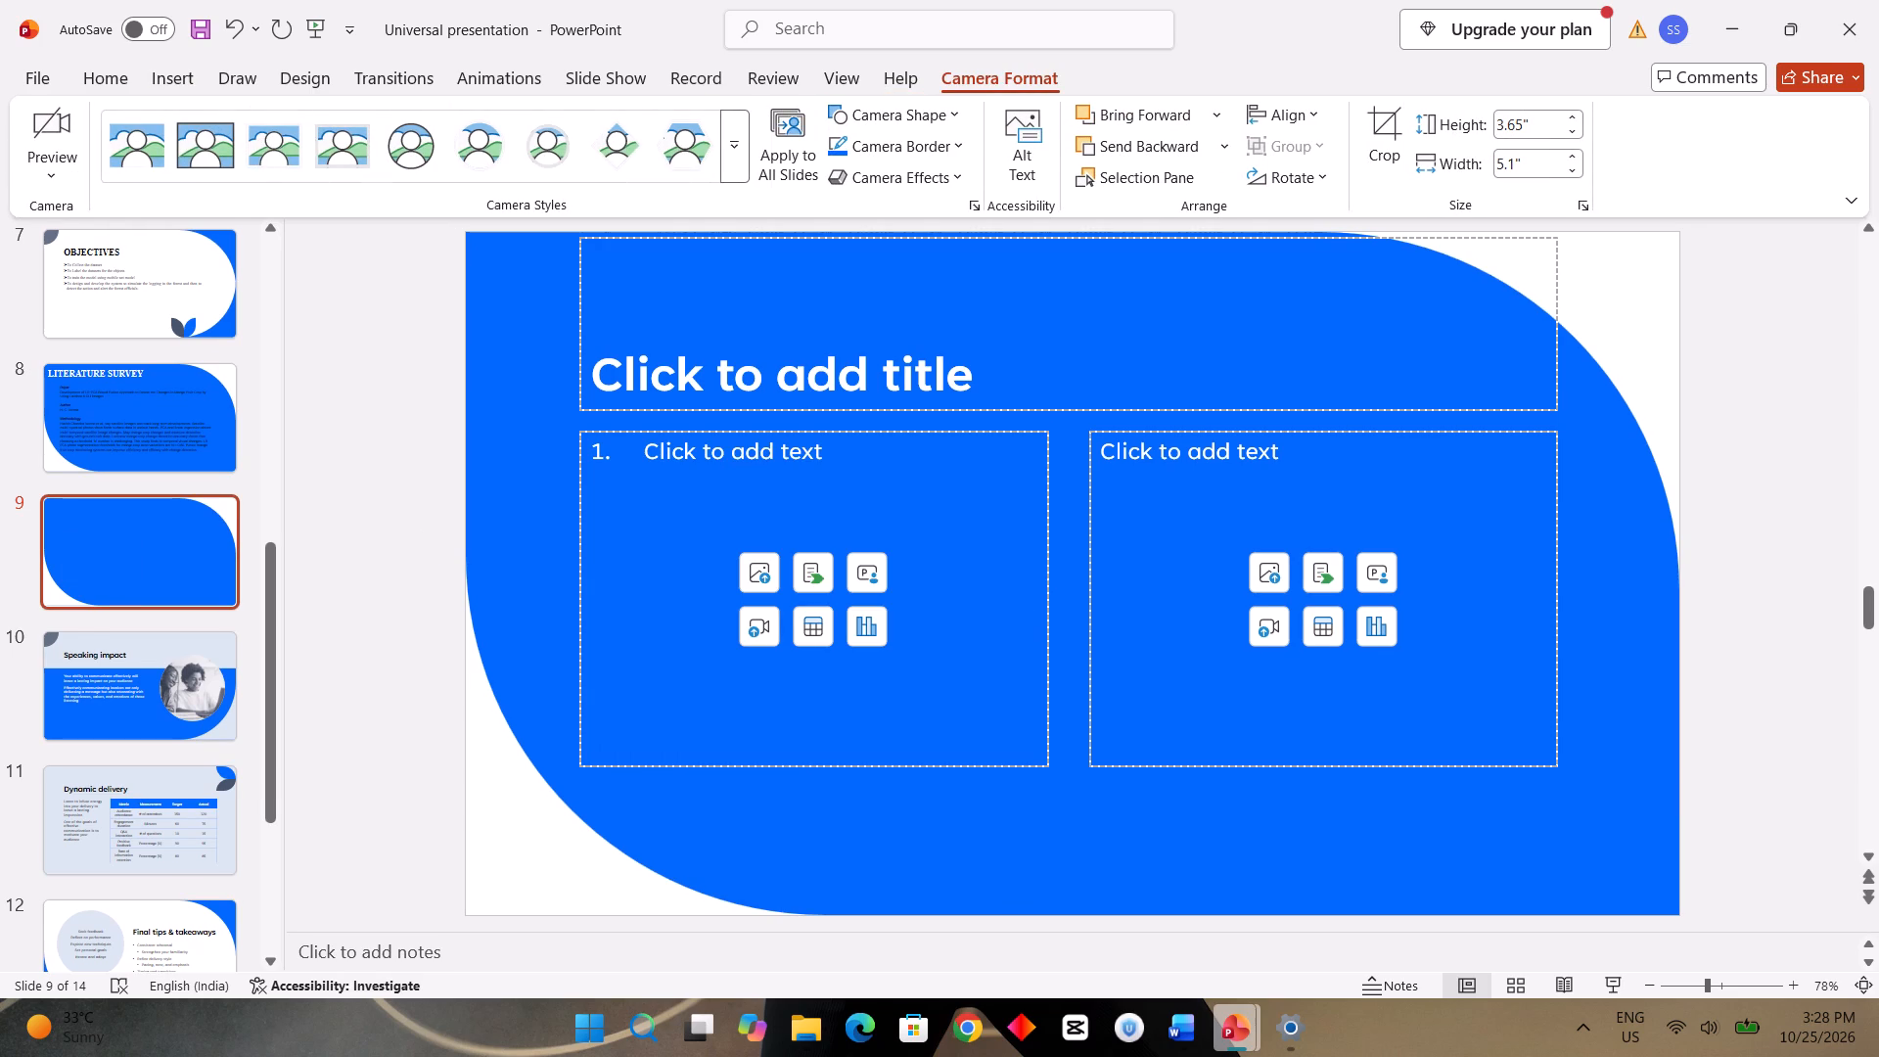
click(1044, 572)
key(Delete)
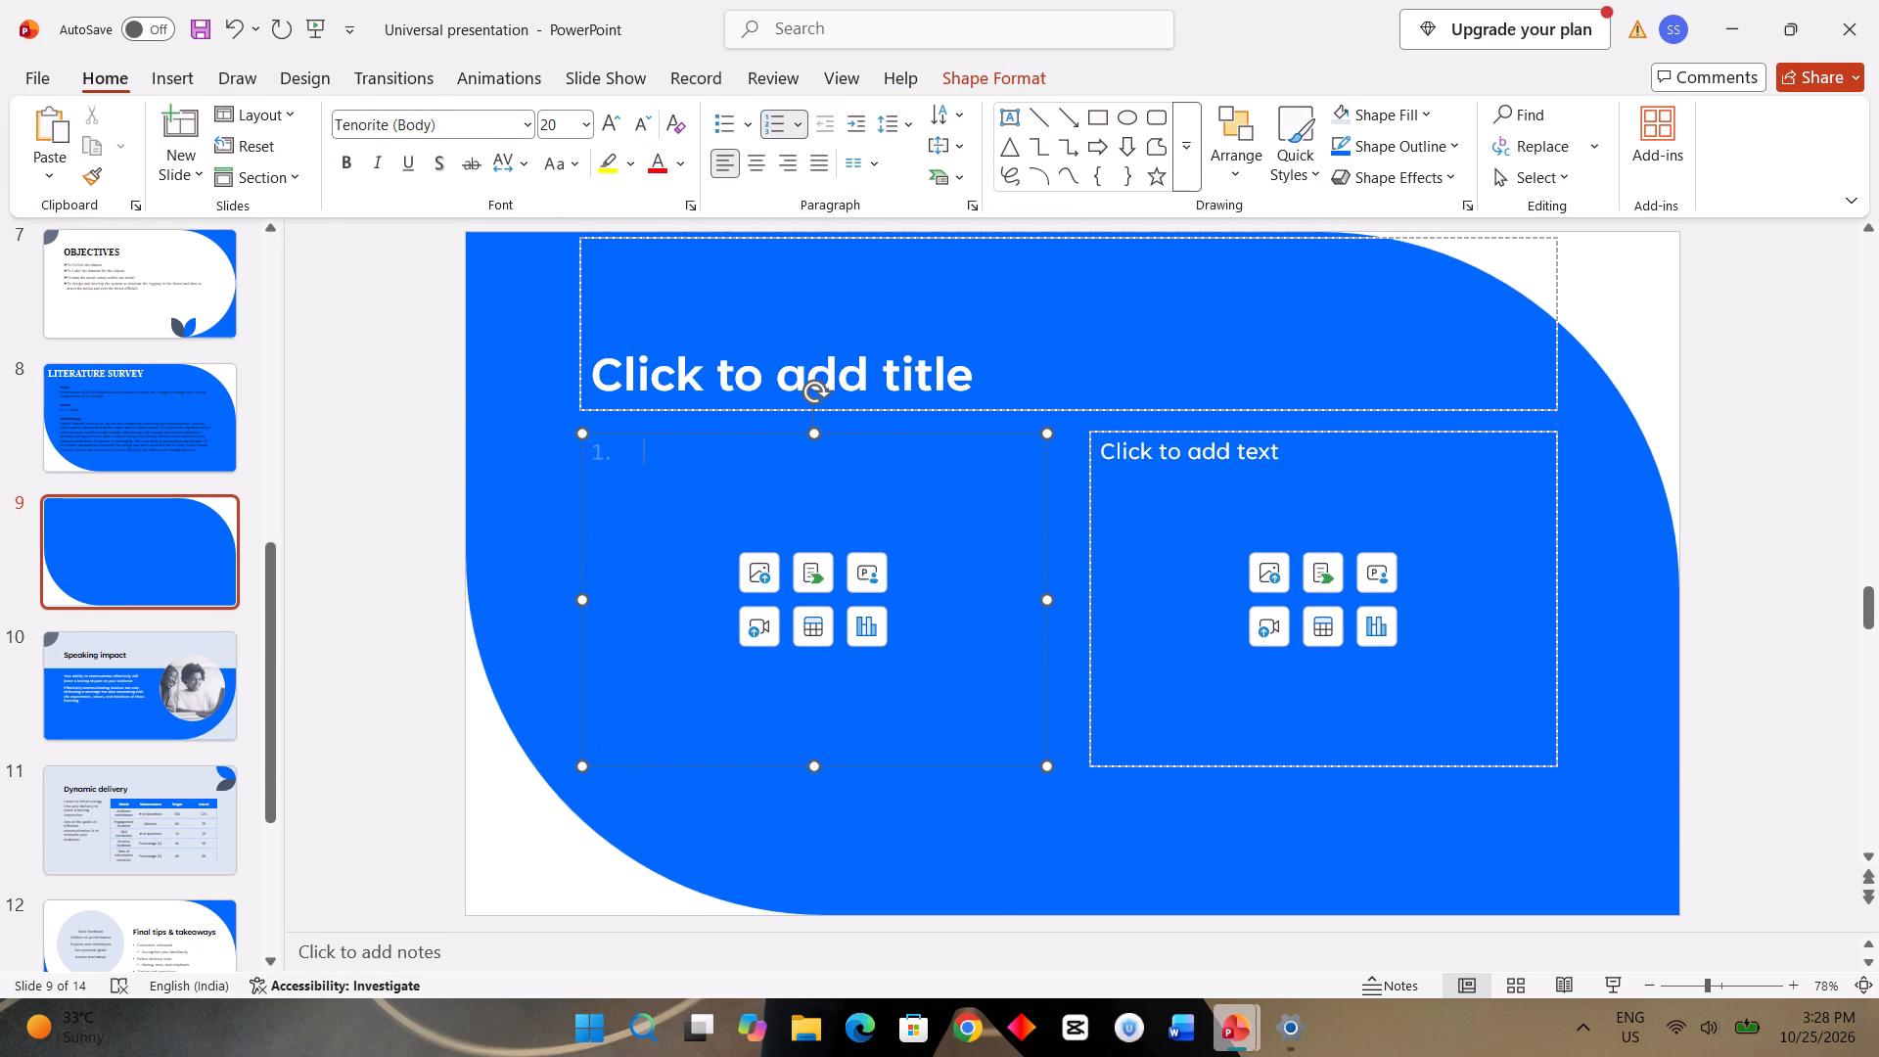
click(1028, 435)
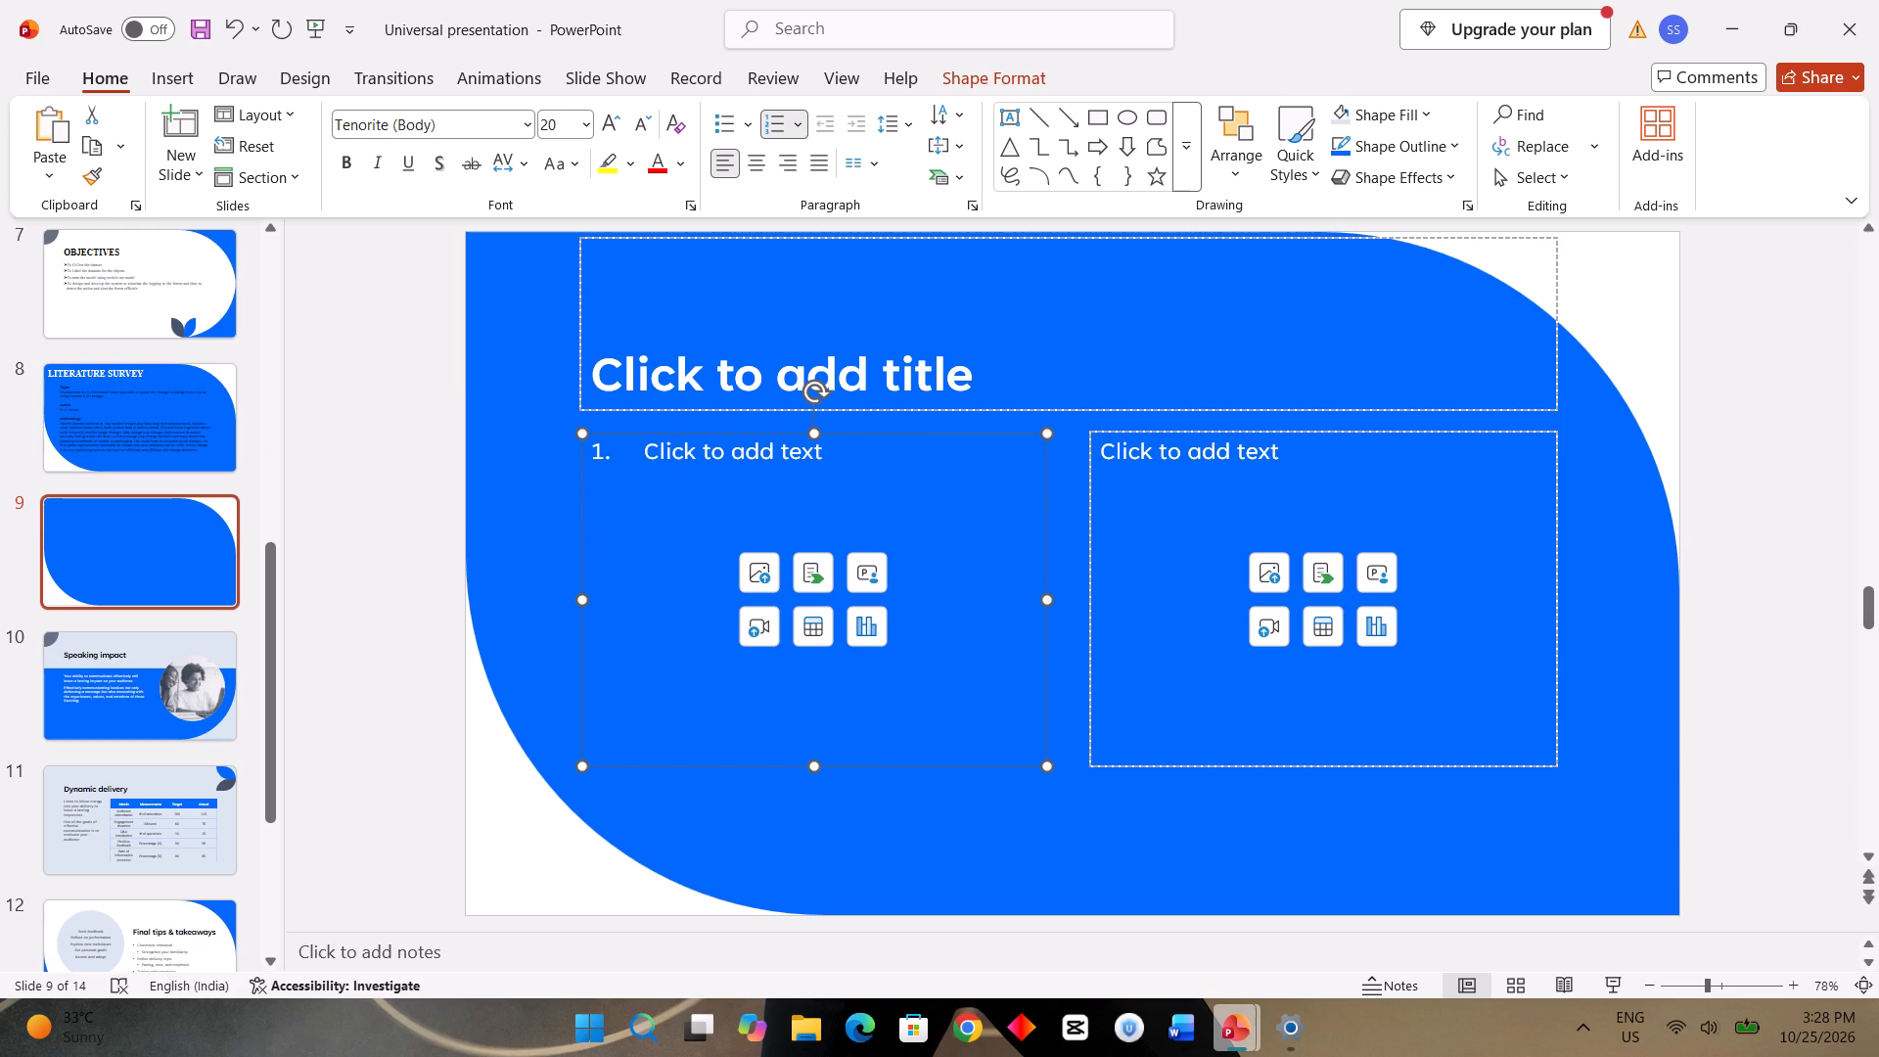
key(BackSpace)
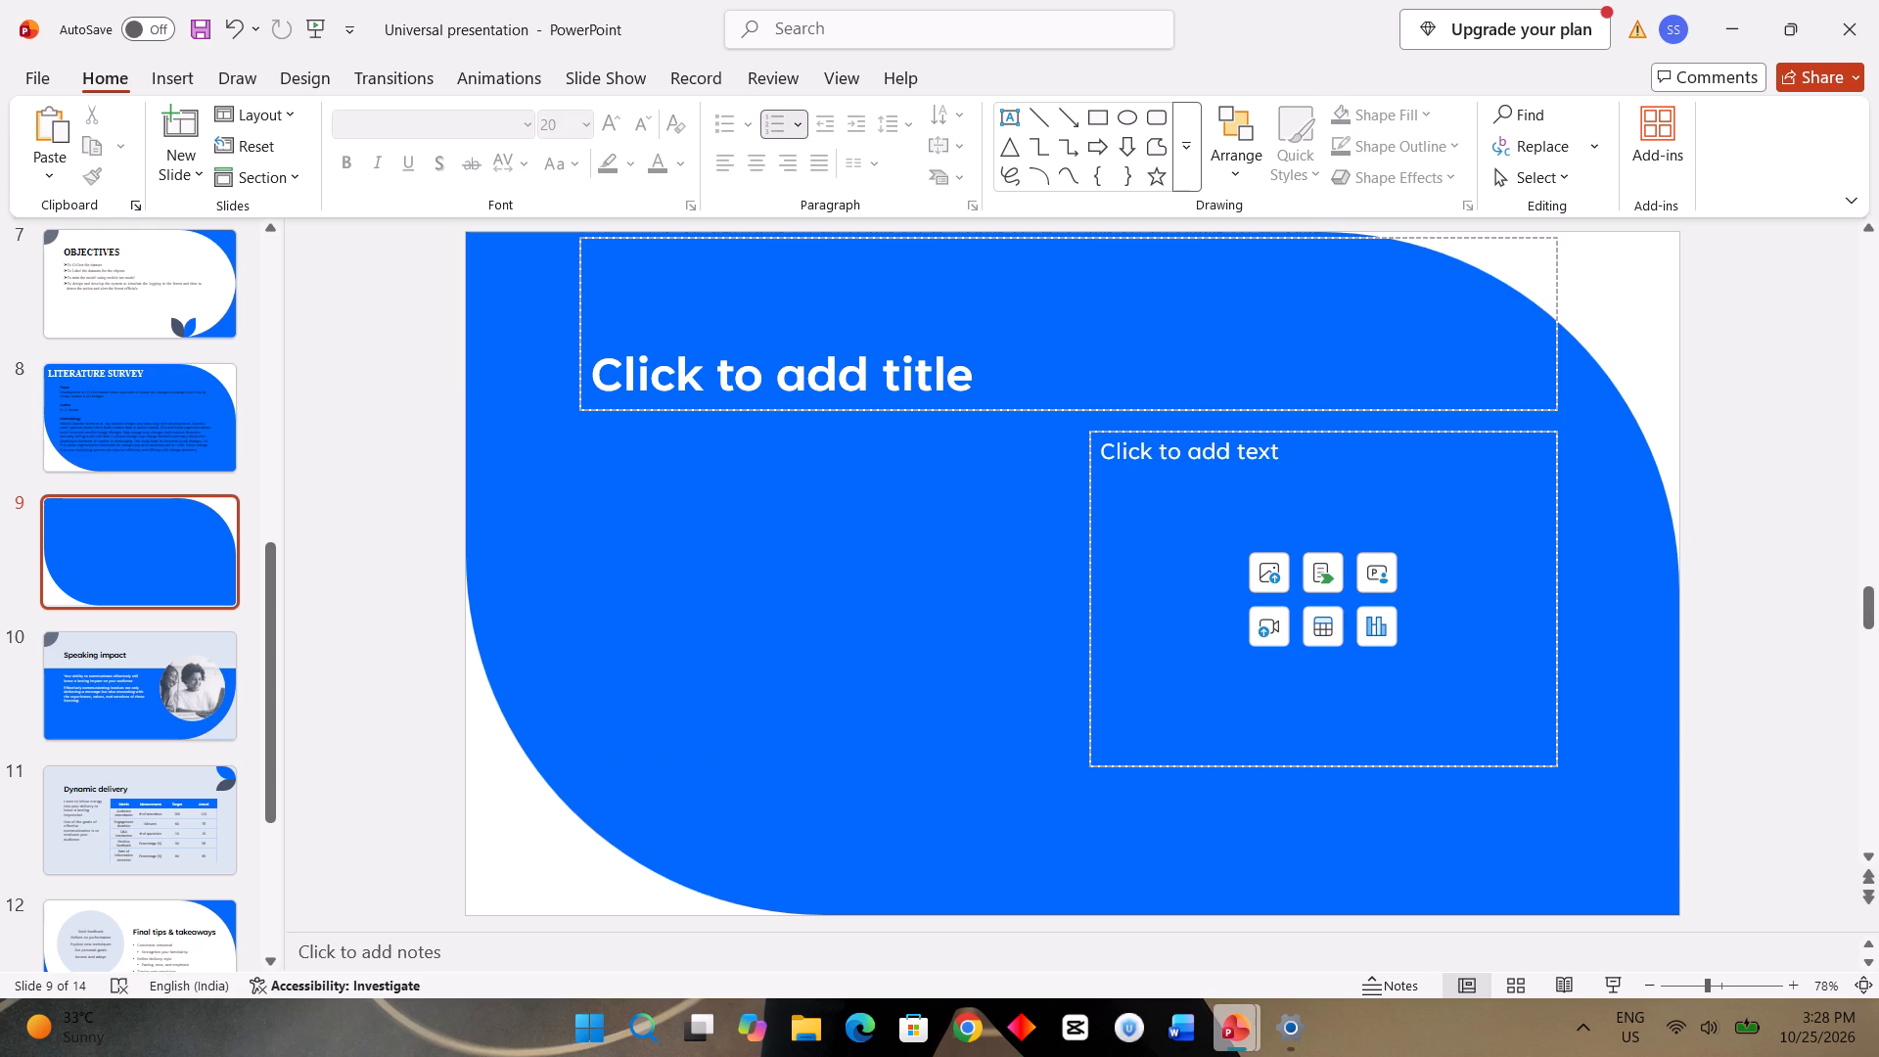
click(1298, 433)
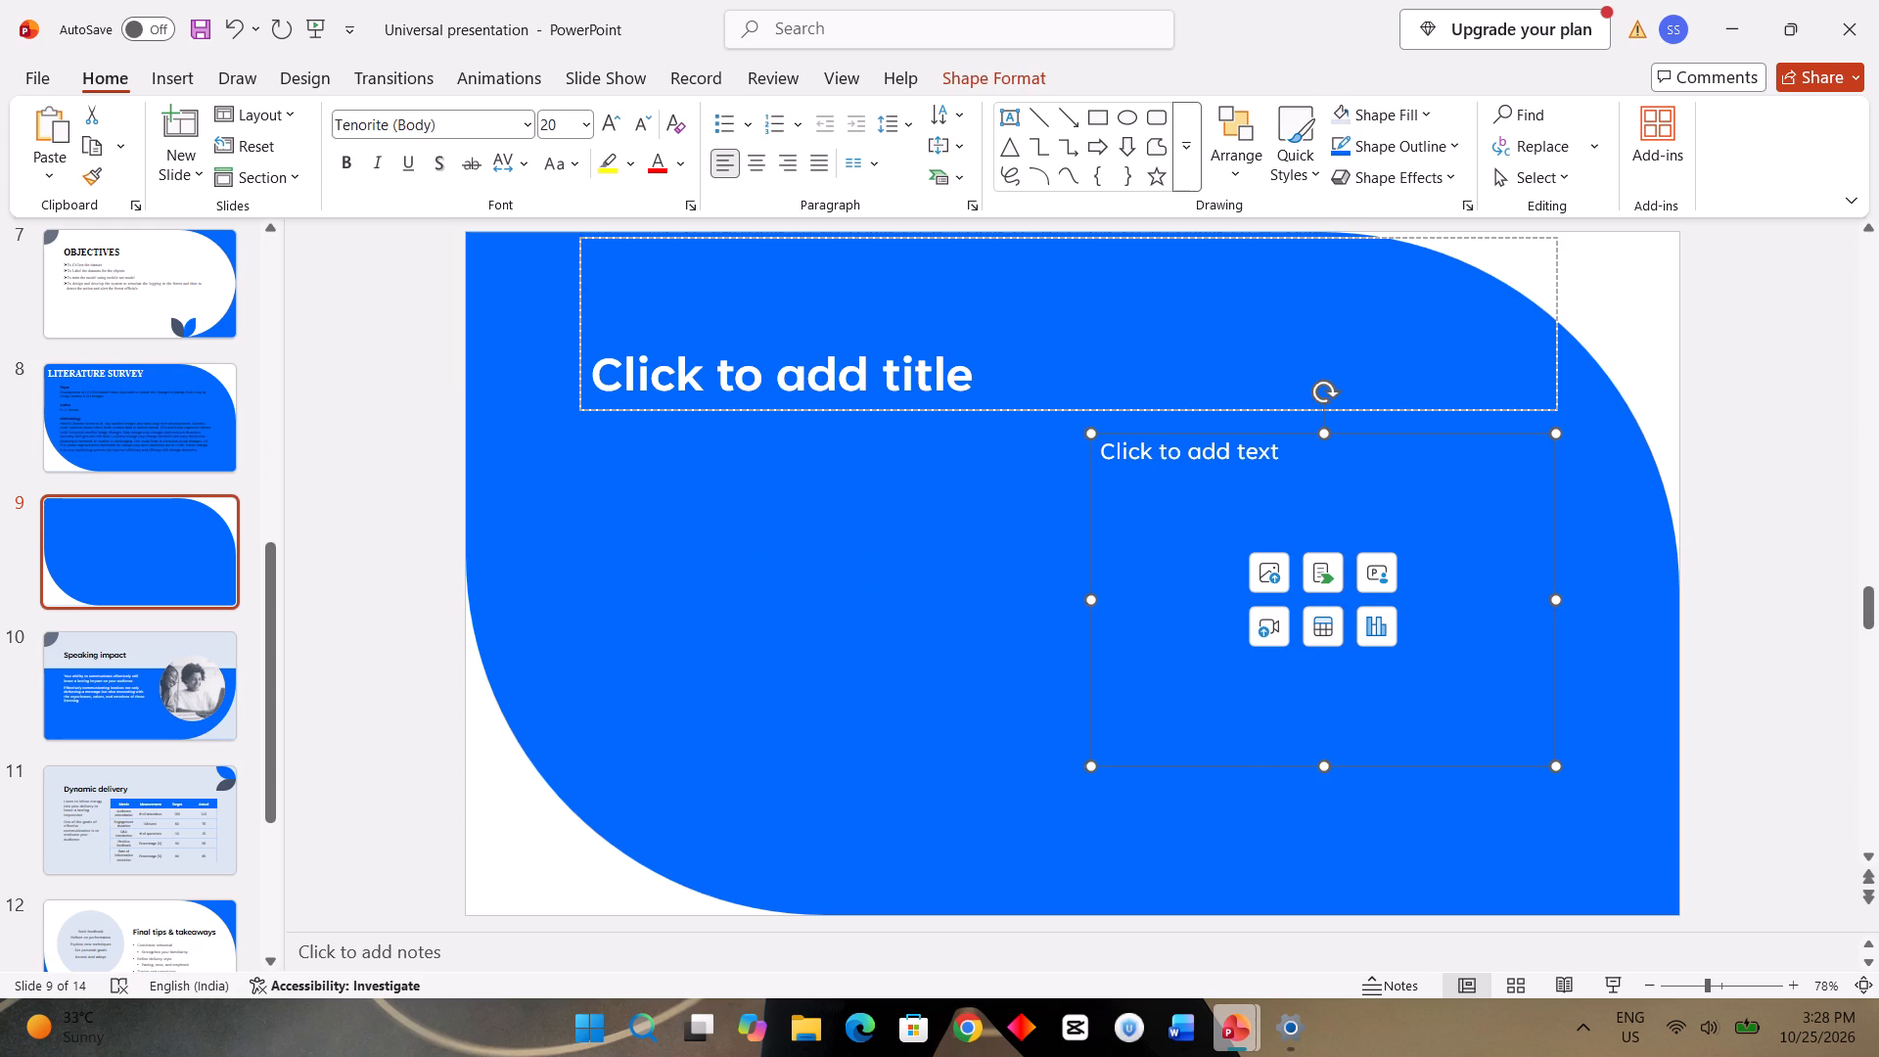
key(Delete)
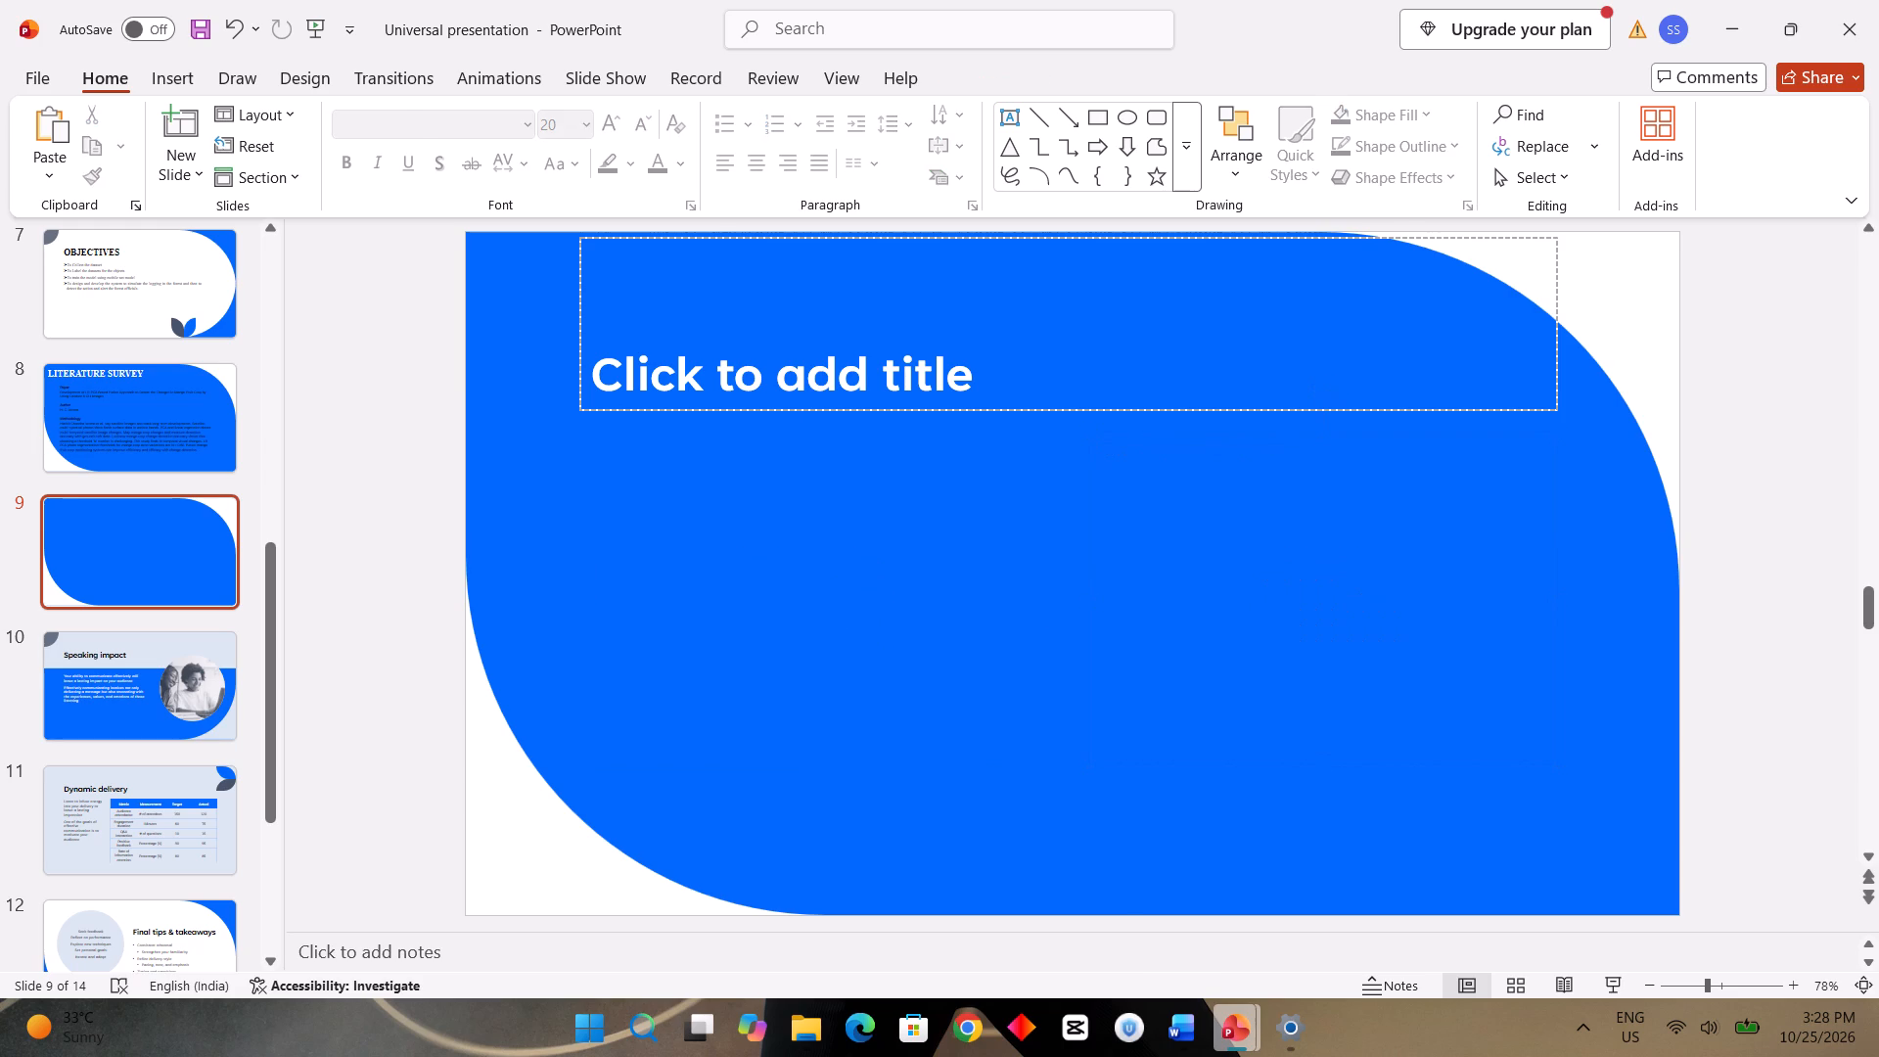
Delete the title placeholder from slide 9 so only the blue background shape remains.
right_click(1125, 409)
key(Up)
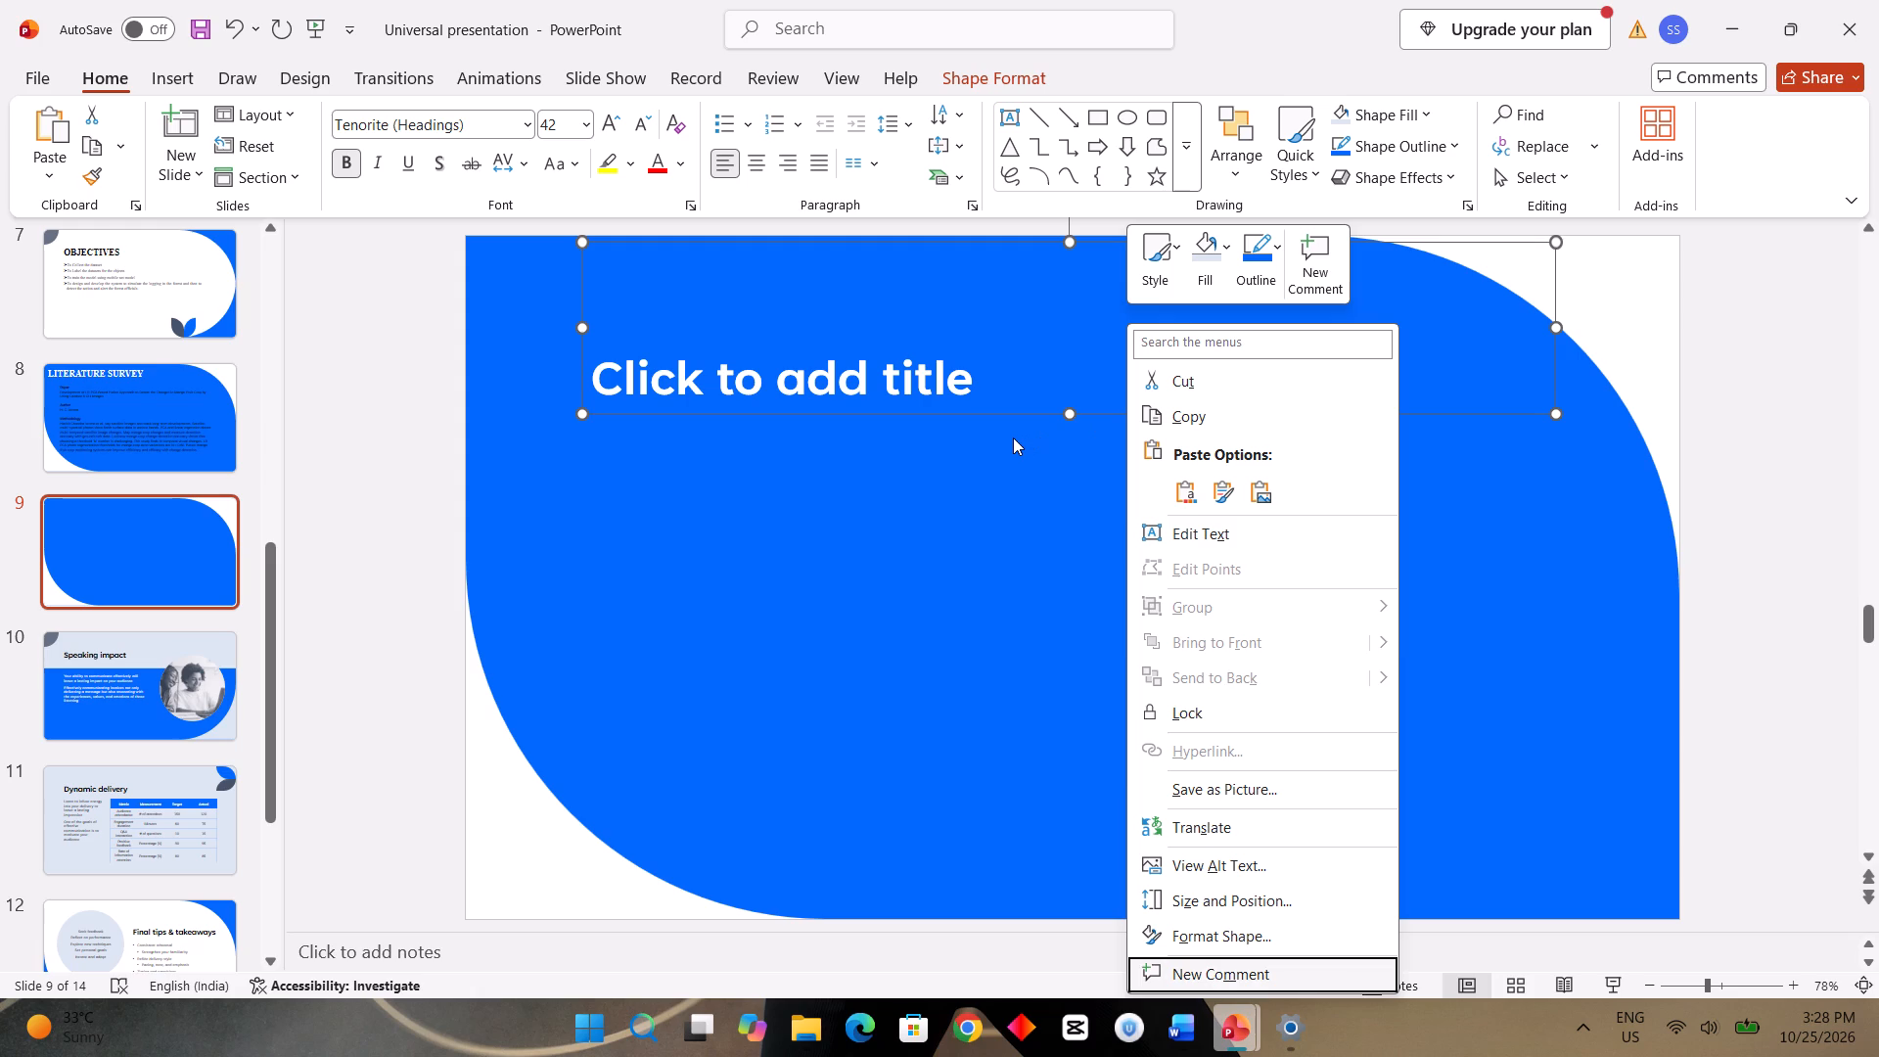
click(391, 366)
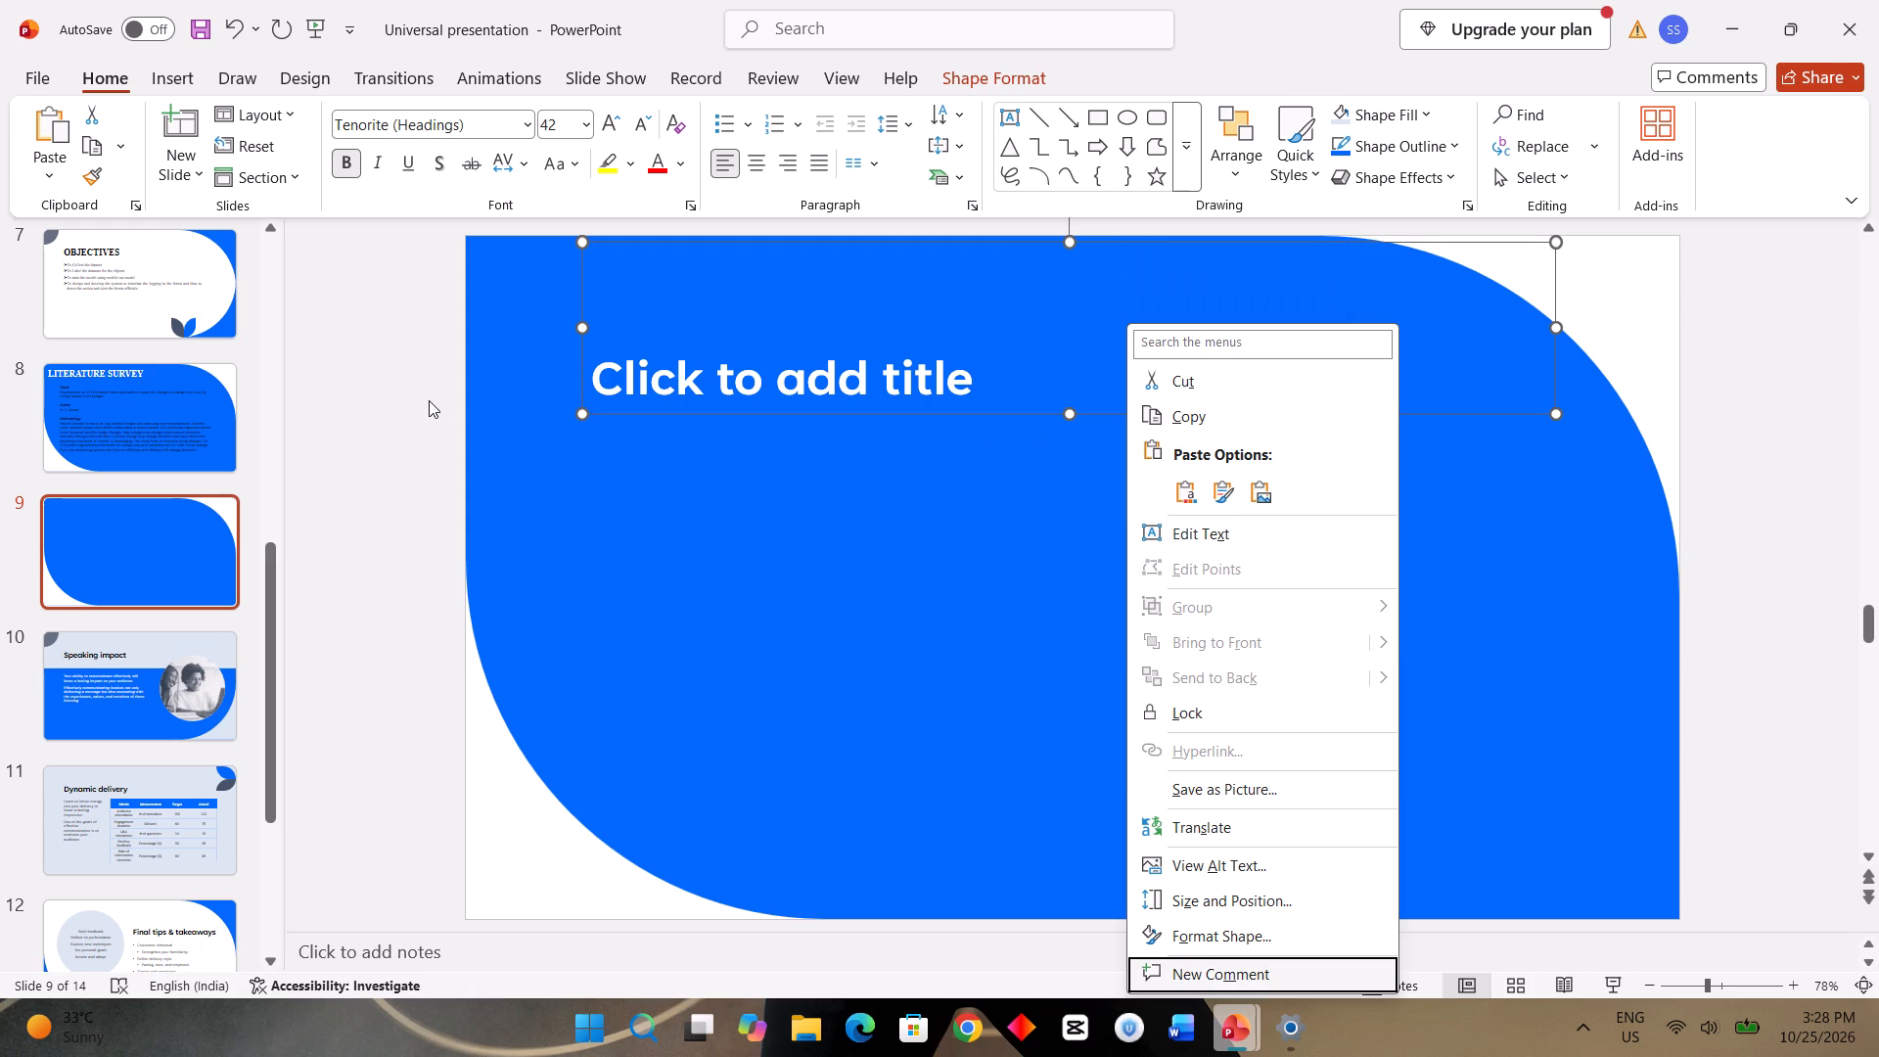
key(Up)
click(981, 388)
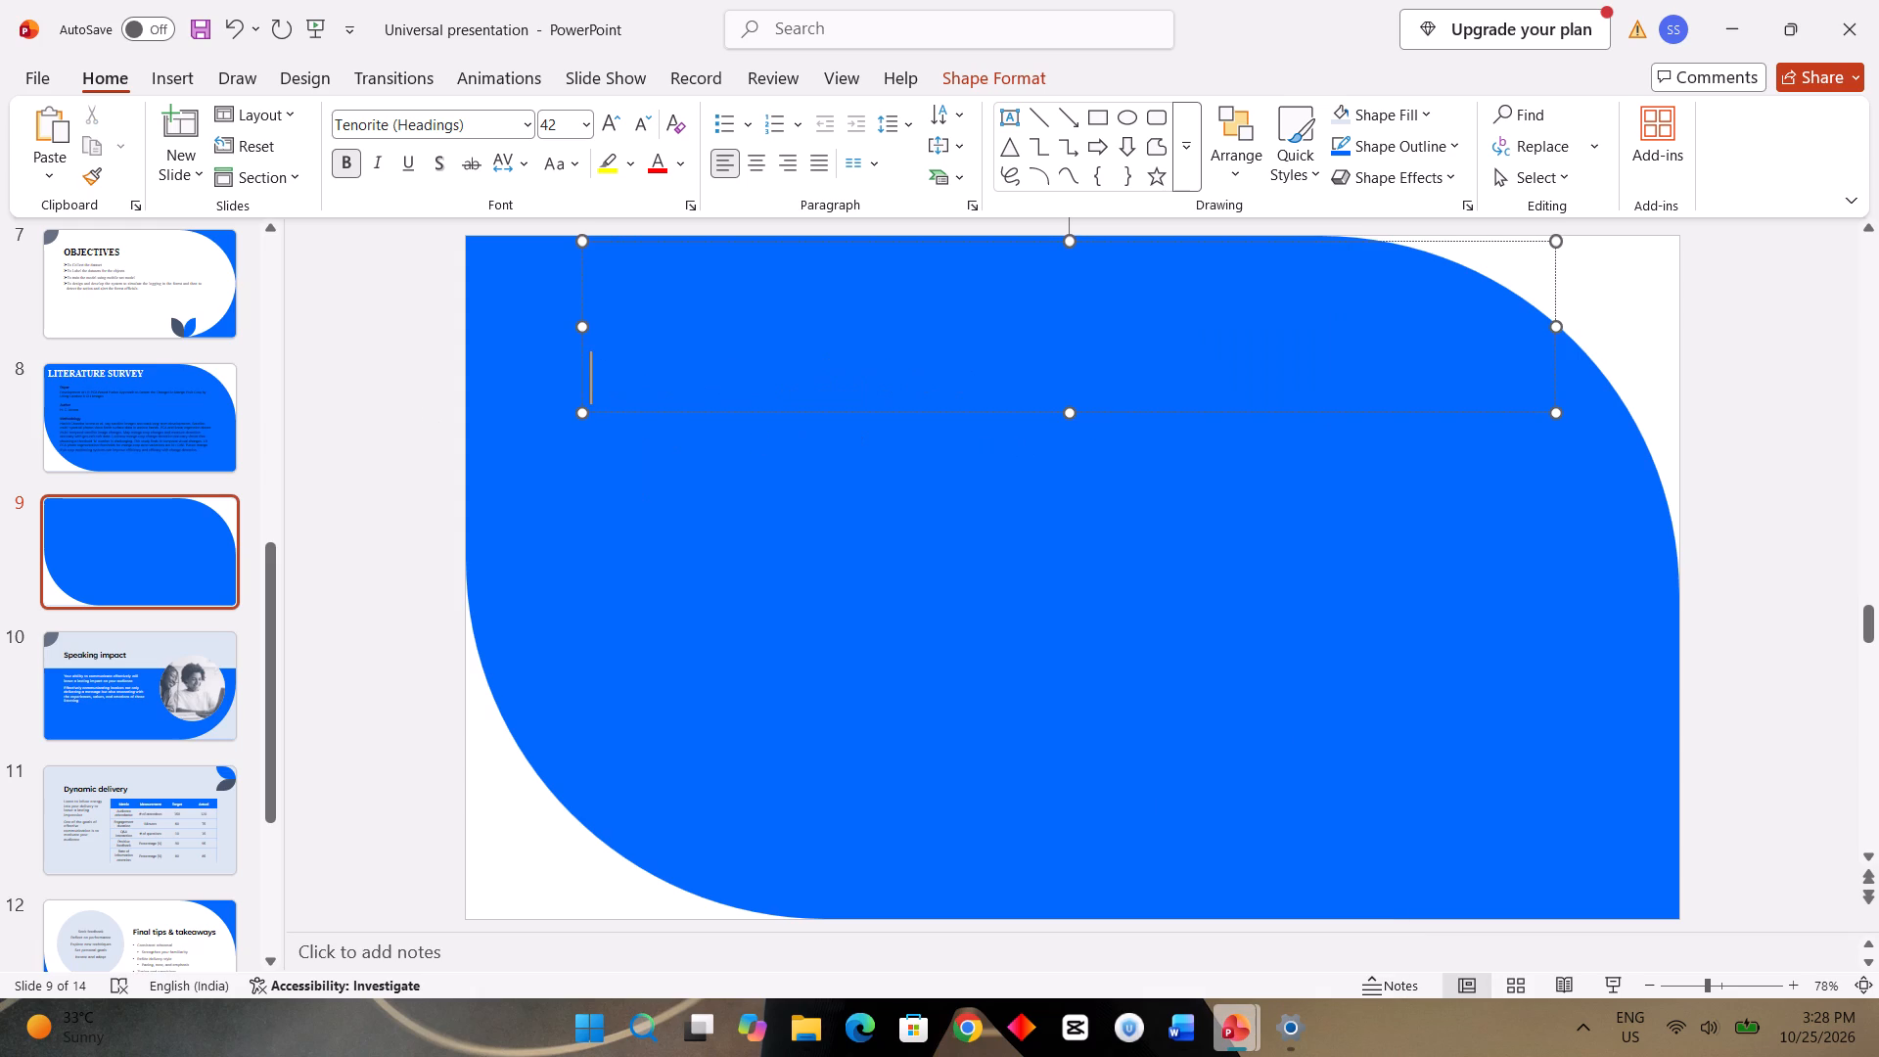
key(Up)
click(301, 341)
key(Up)
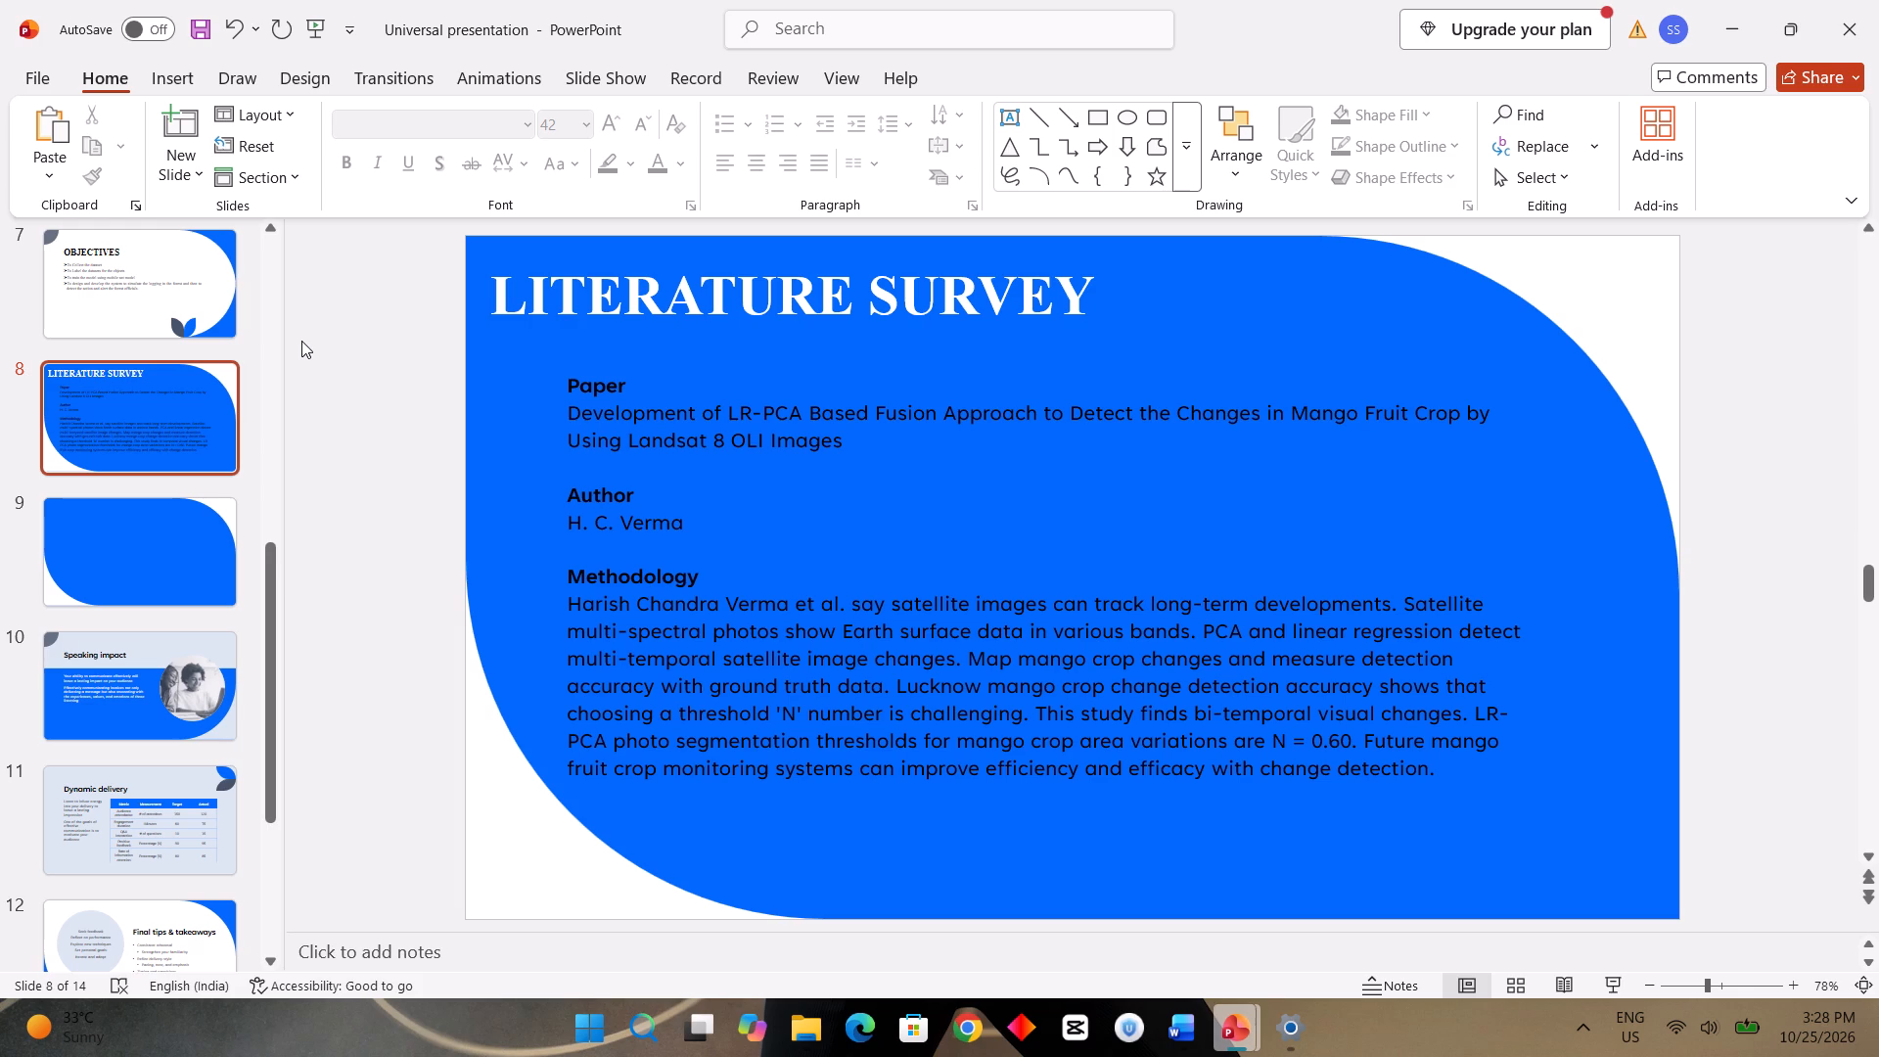
key(Down)
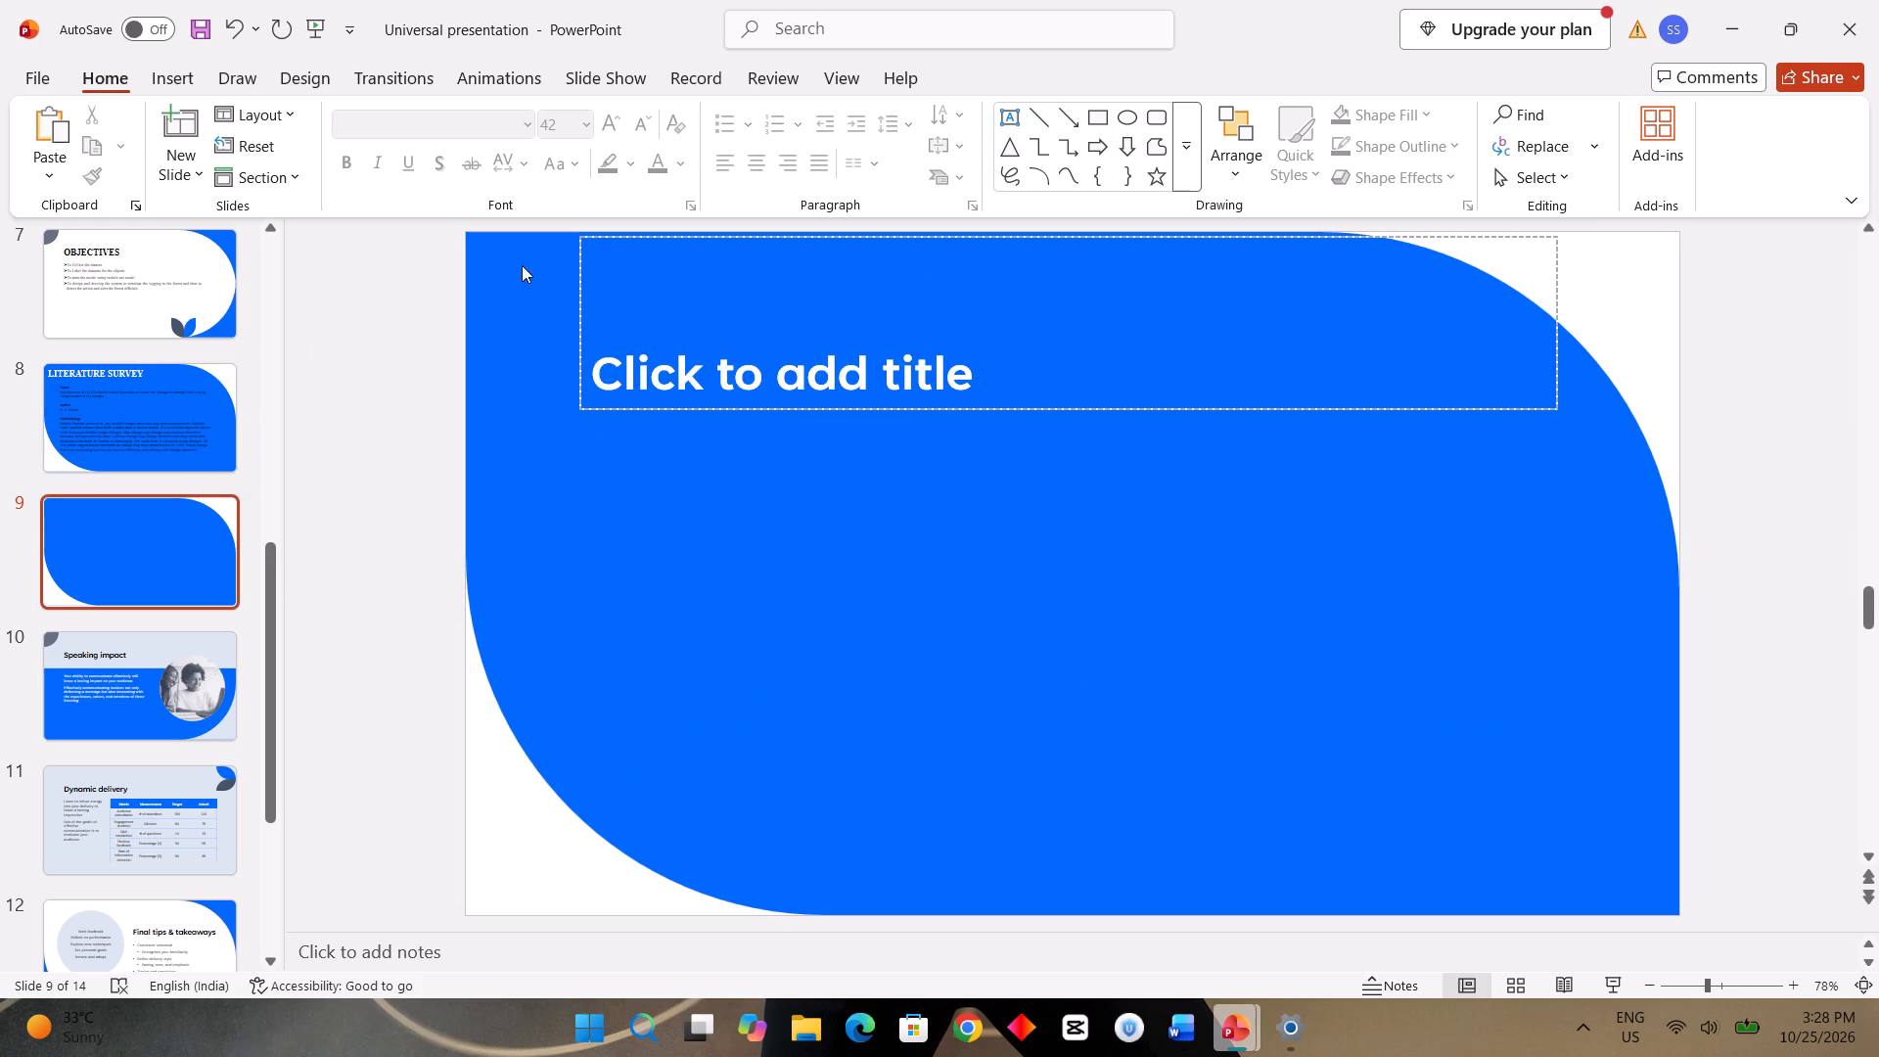
click(582, 303)
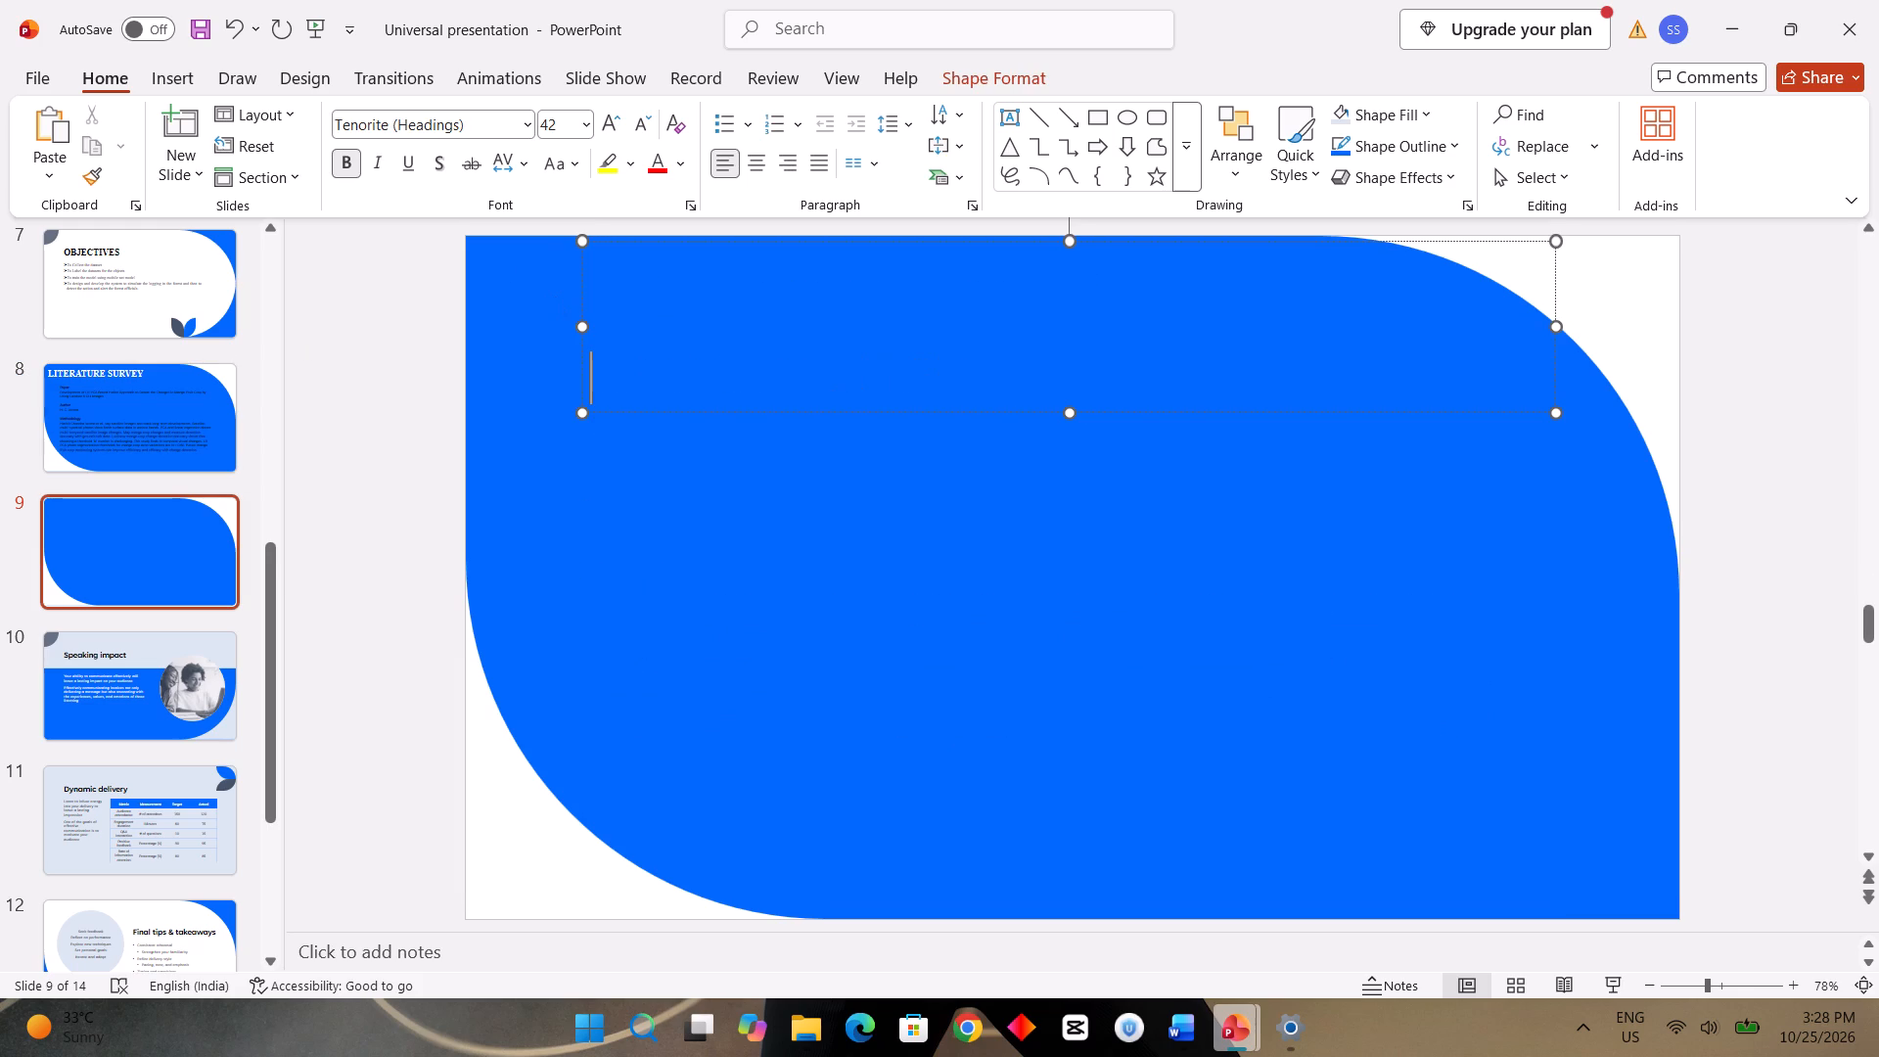
key(Delete)
key(Delete)
key(Delete)
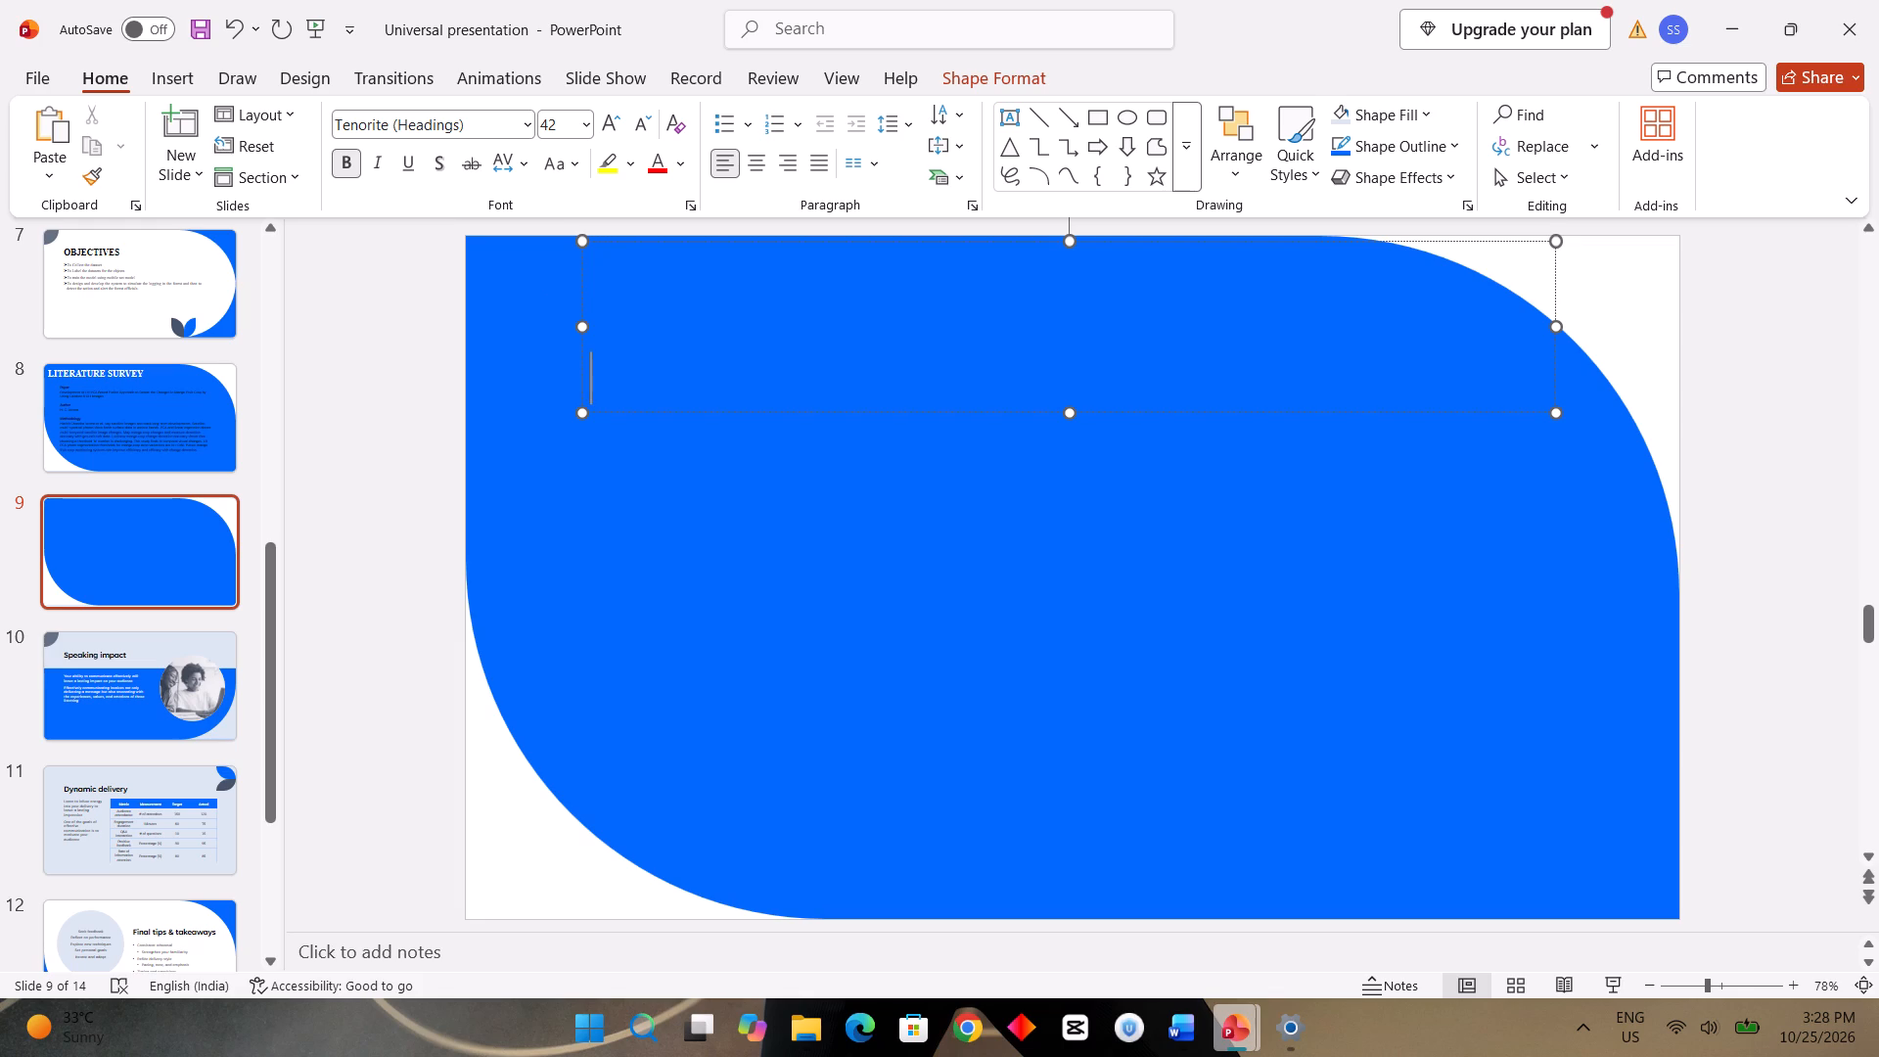
click(754, 411)
key(Delete)
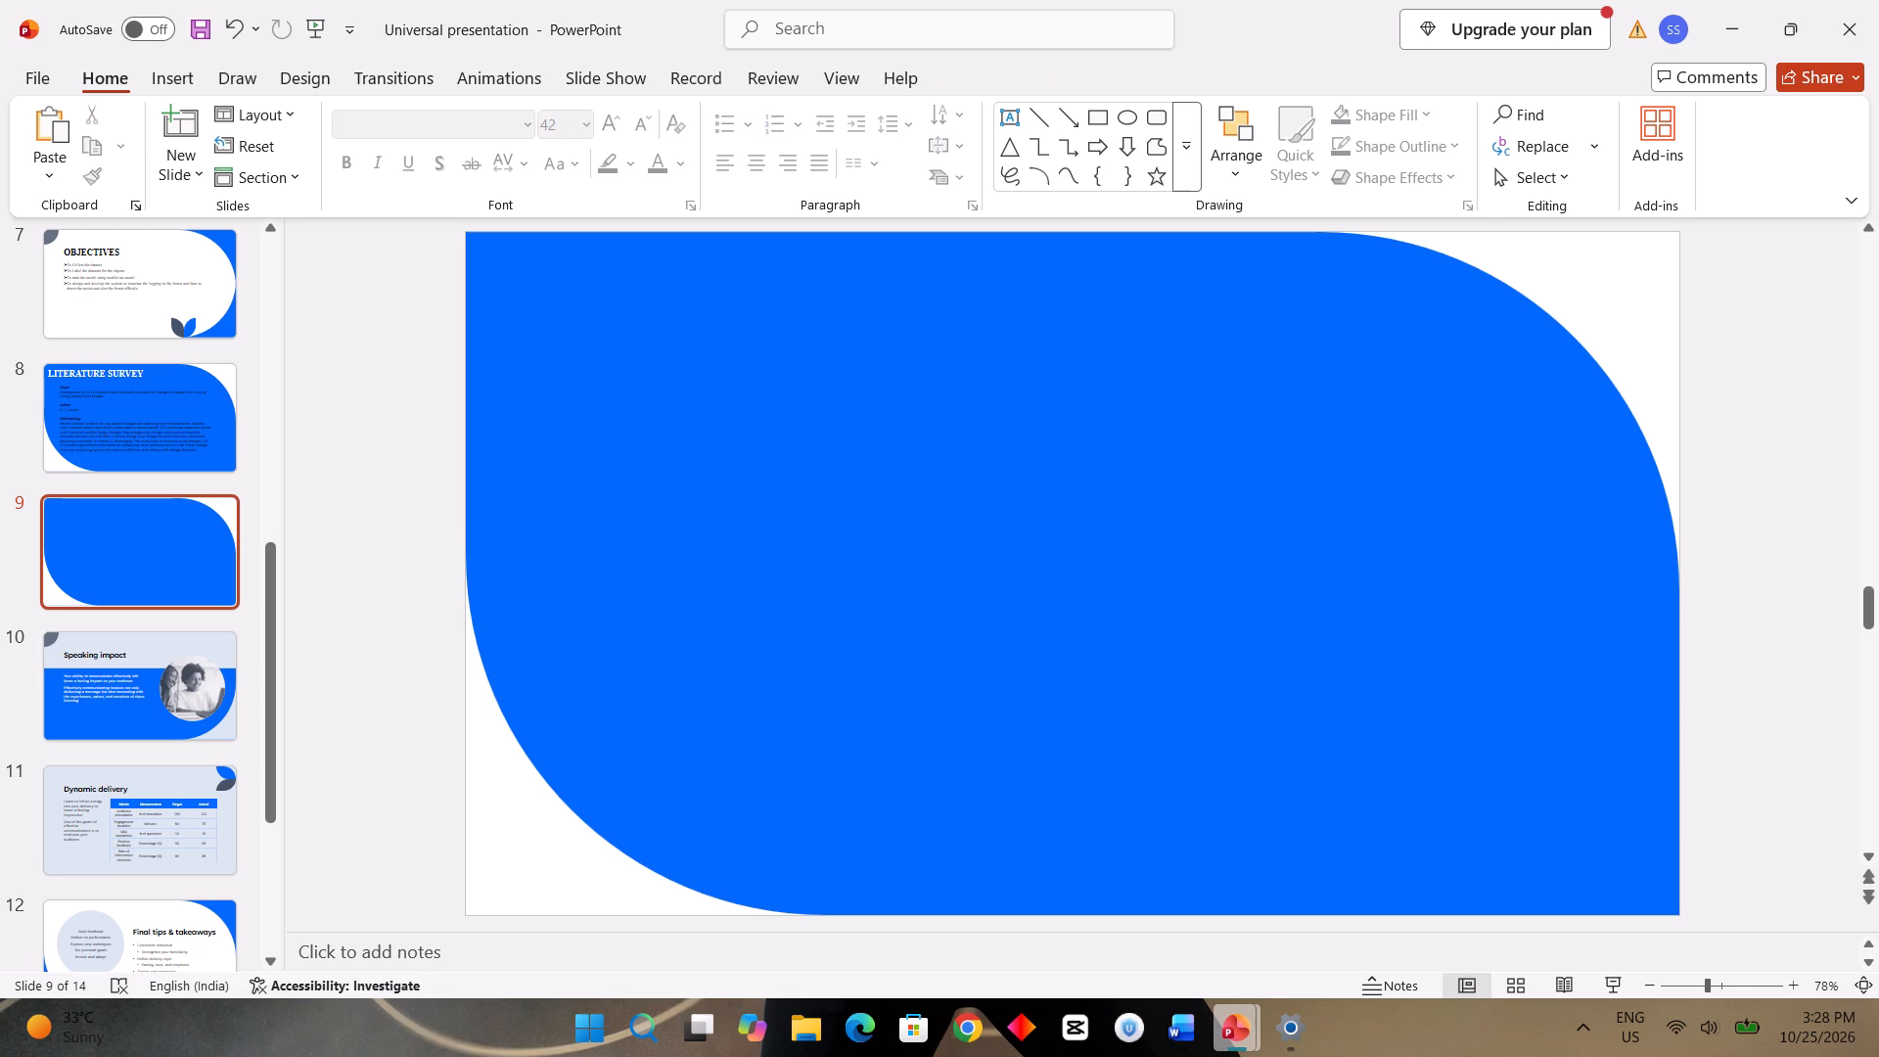
Nudge the body text box on slide 8, the literature survey slide, slightly upward.
click(570, 306)
key(Up)
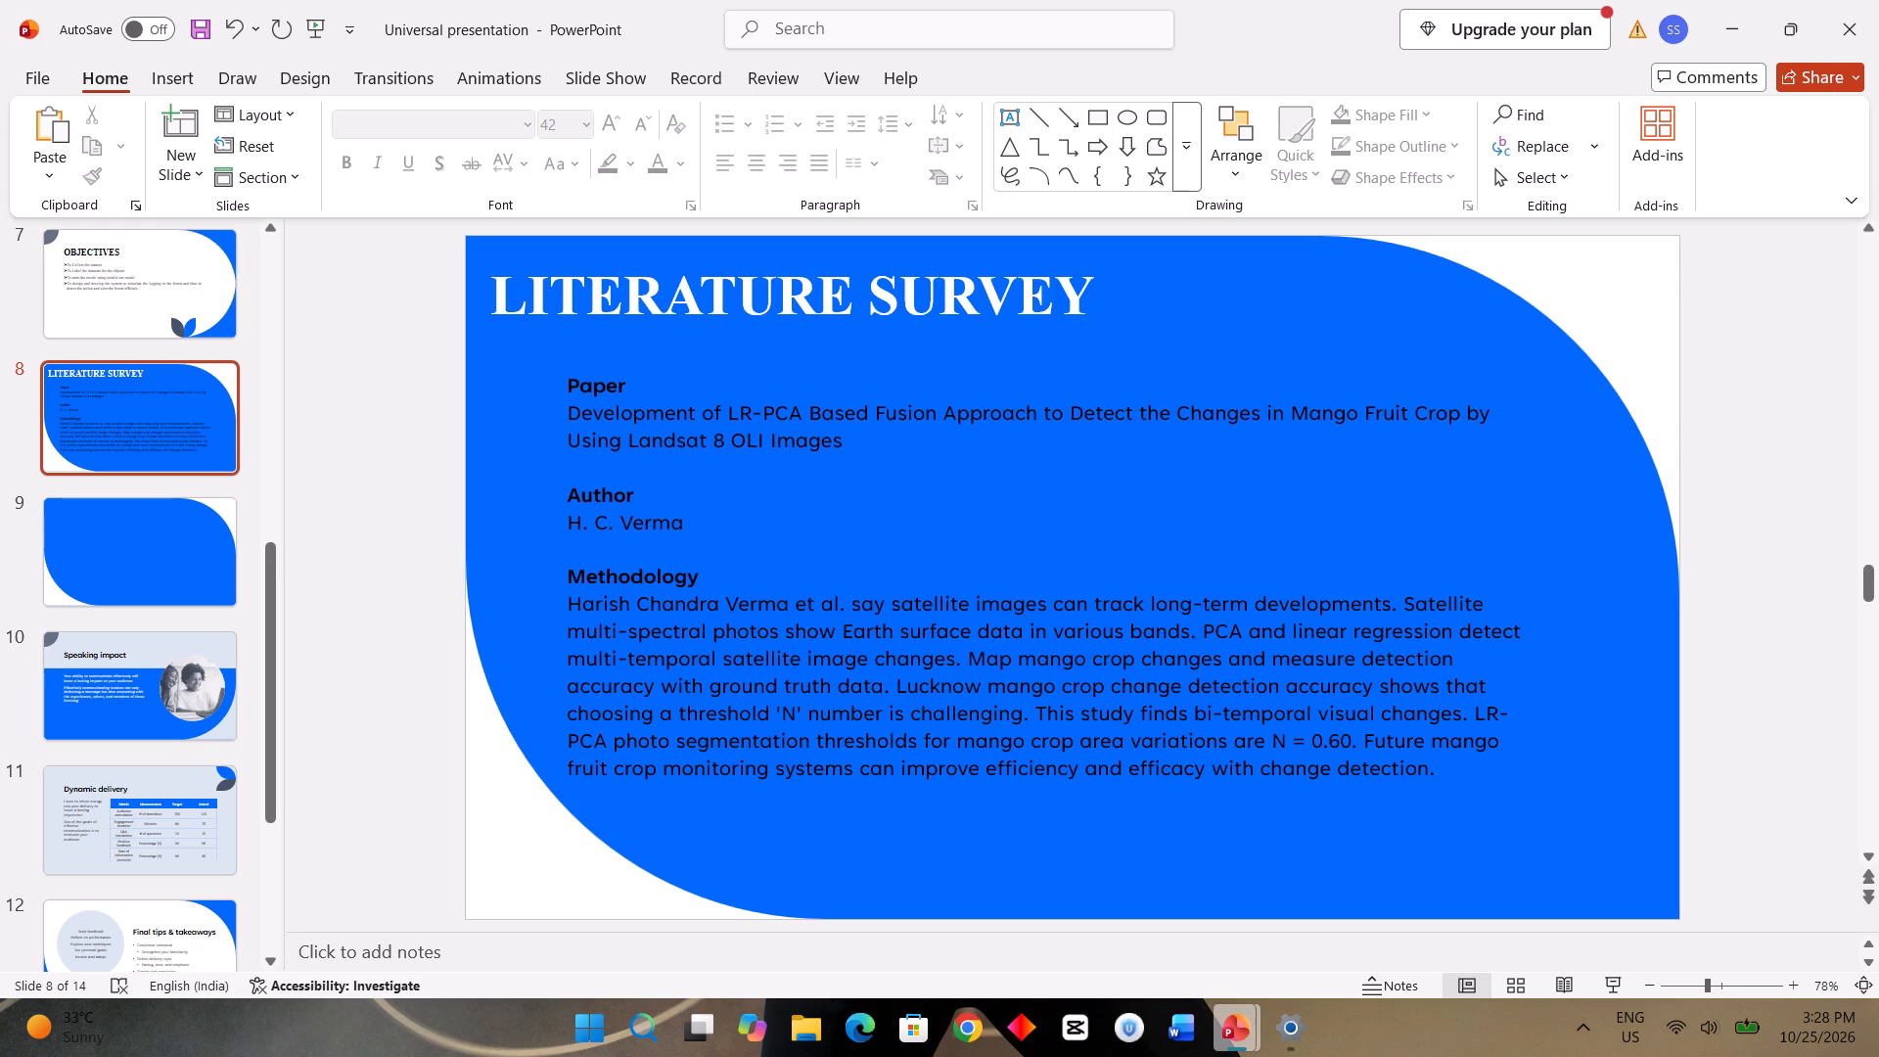
drag(565, 380, 567, 365)
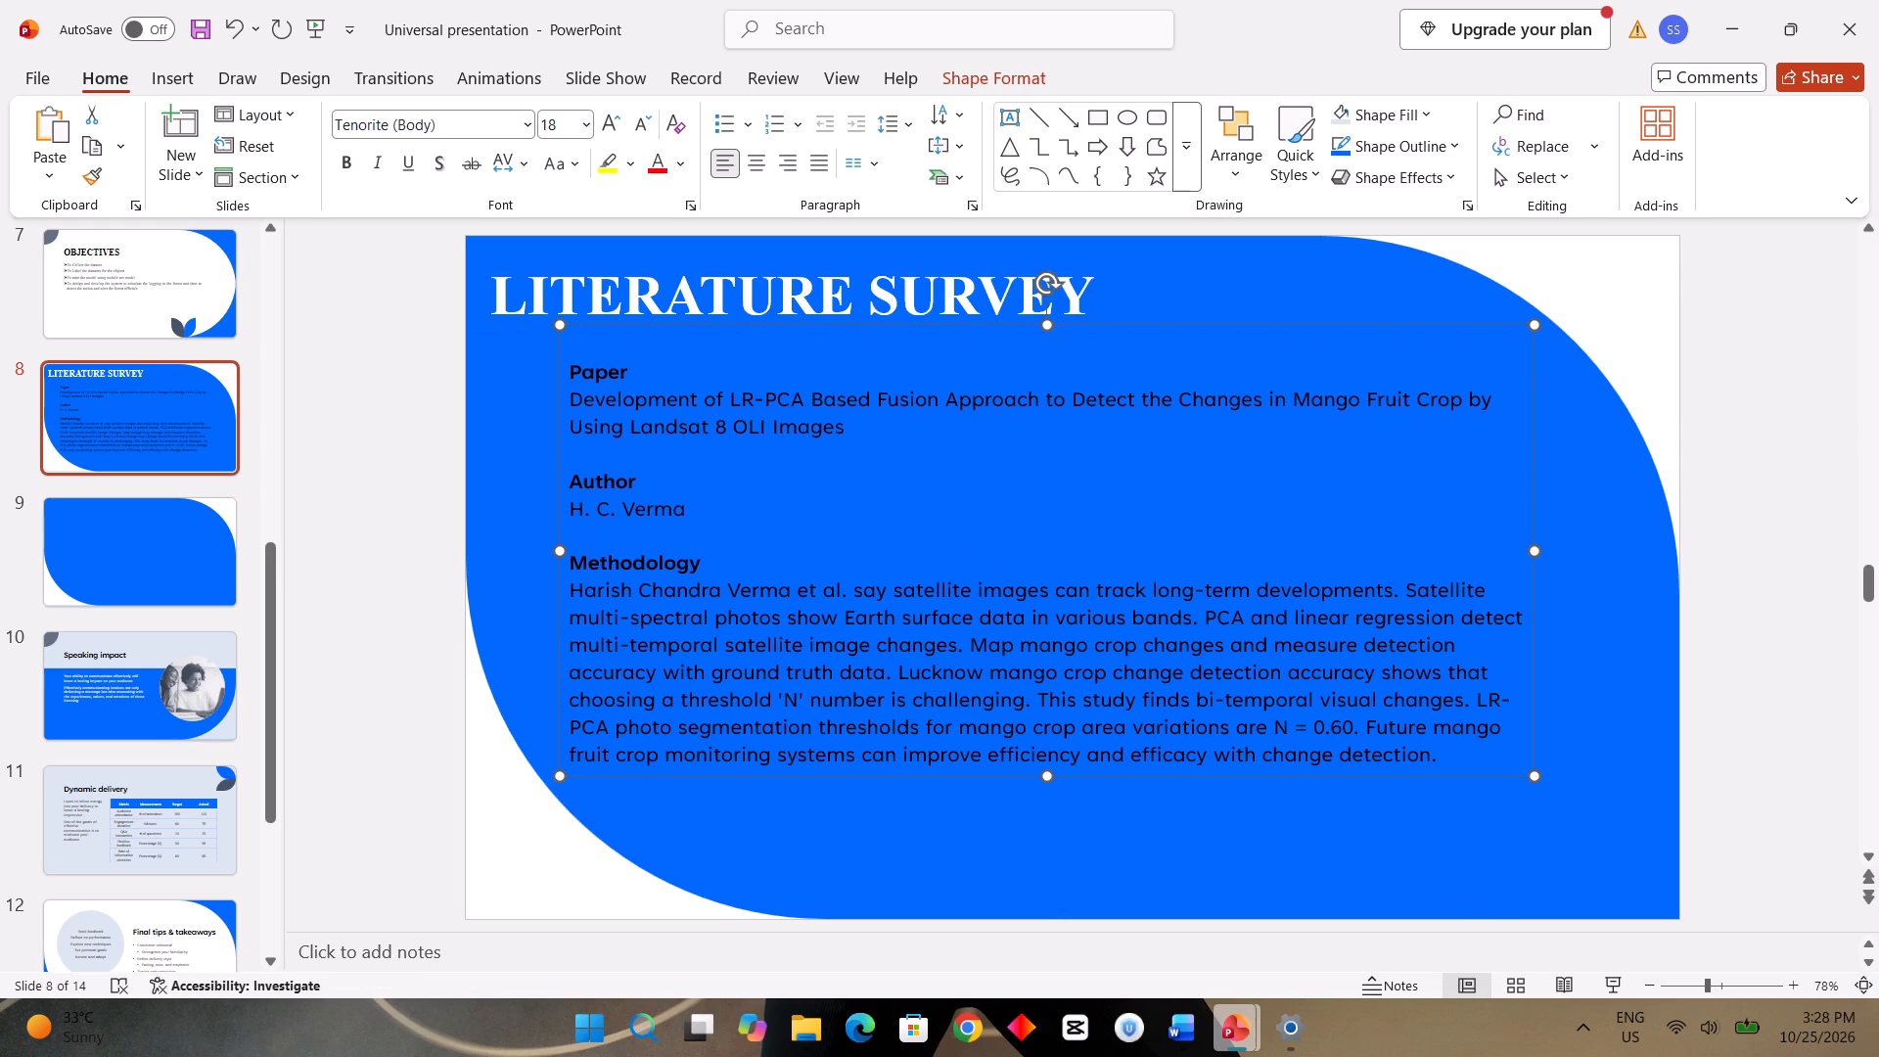
Copy the bold heading word Paper from slide 8's text box.
drag(649, 349, 616, 366)
click(616, 366)
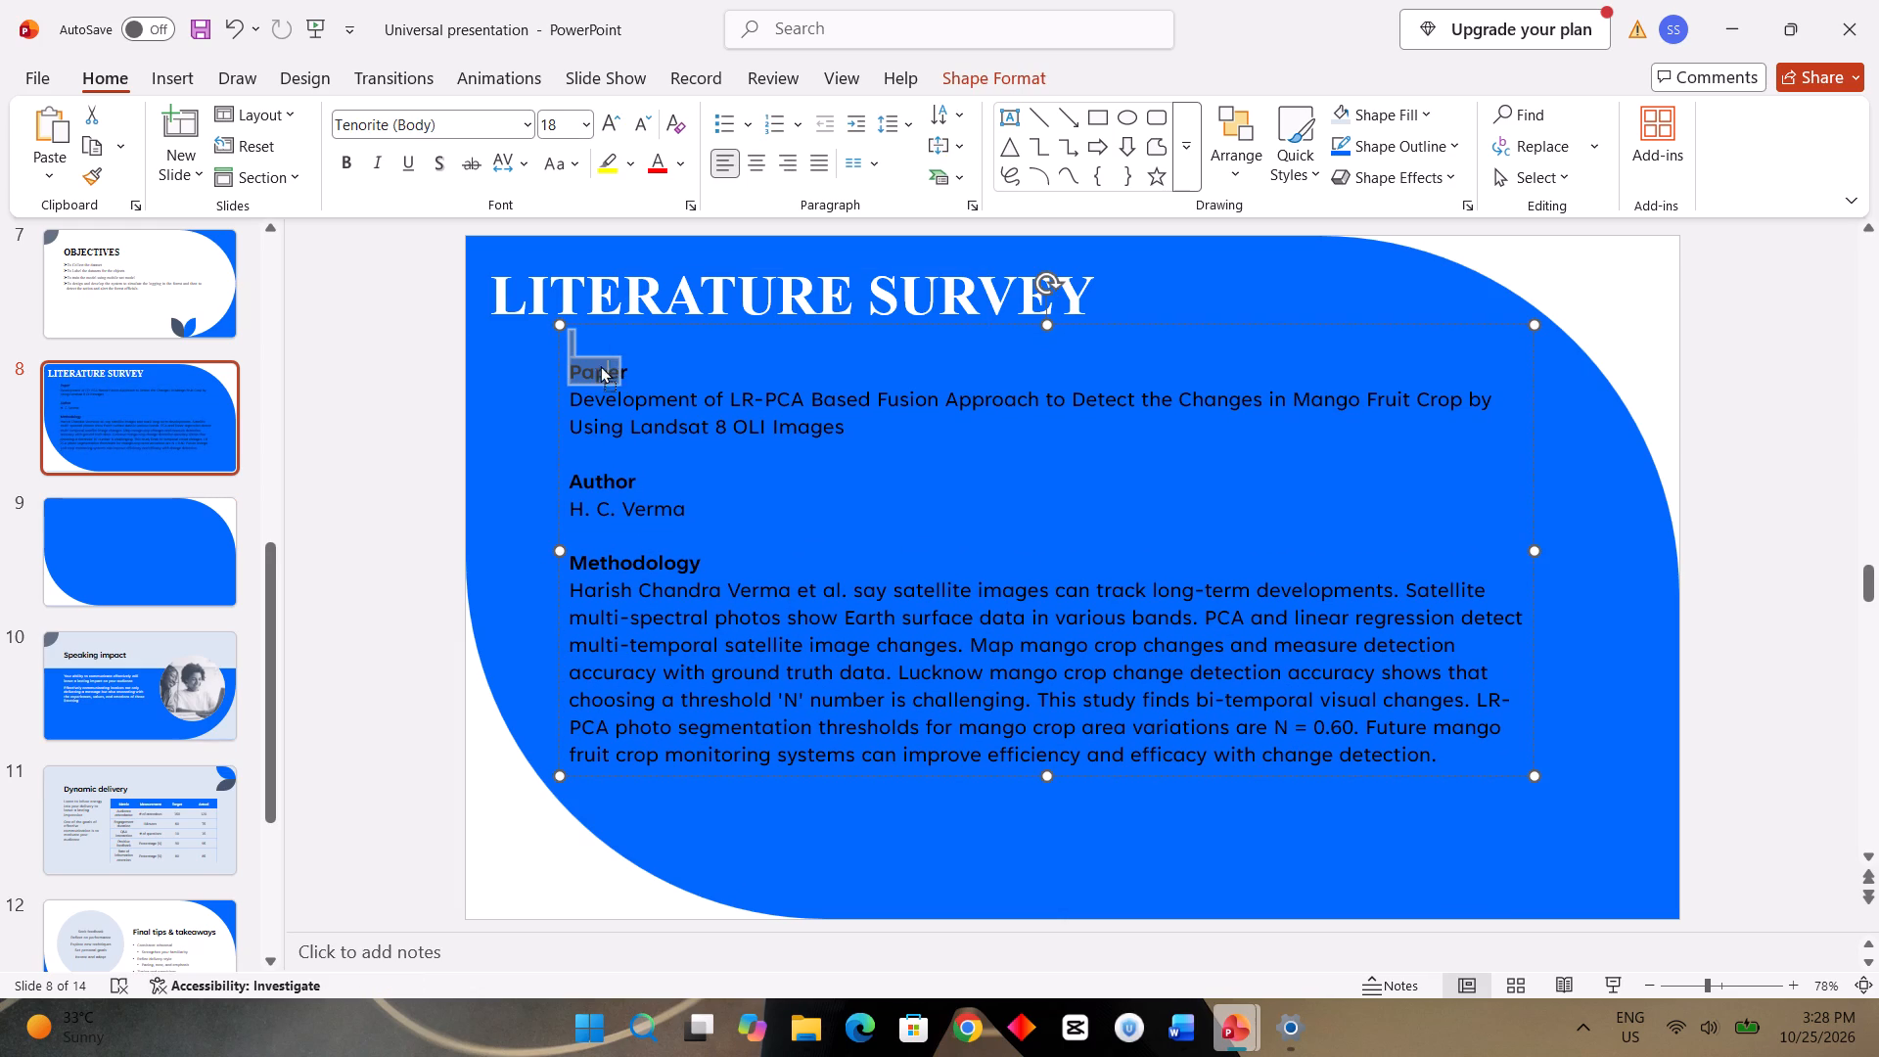
drag(622, 369, 602, 369)
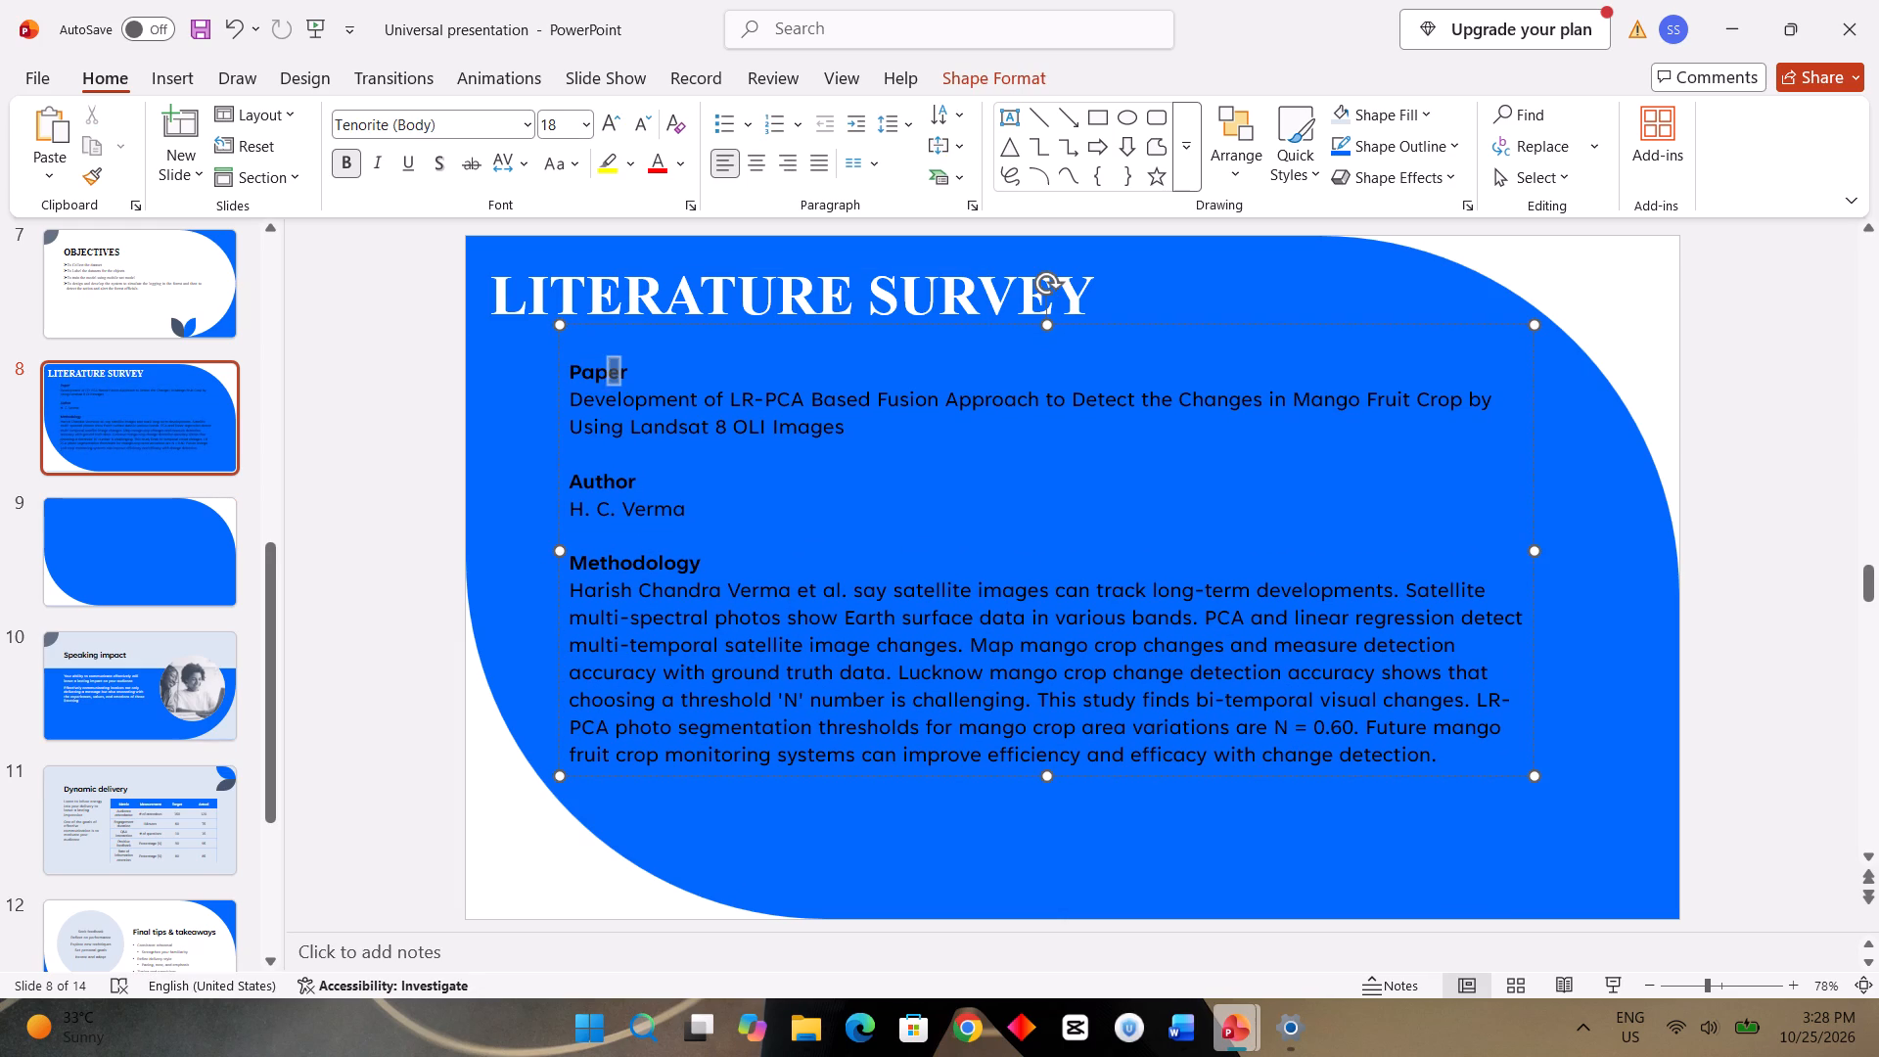
drag(602, 369, 576, 367)
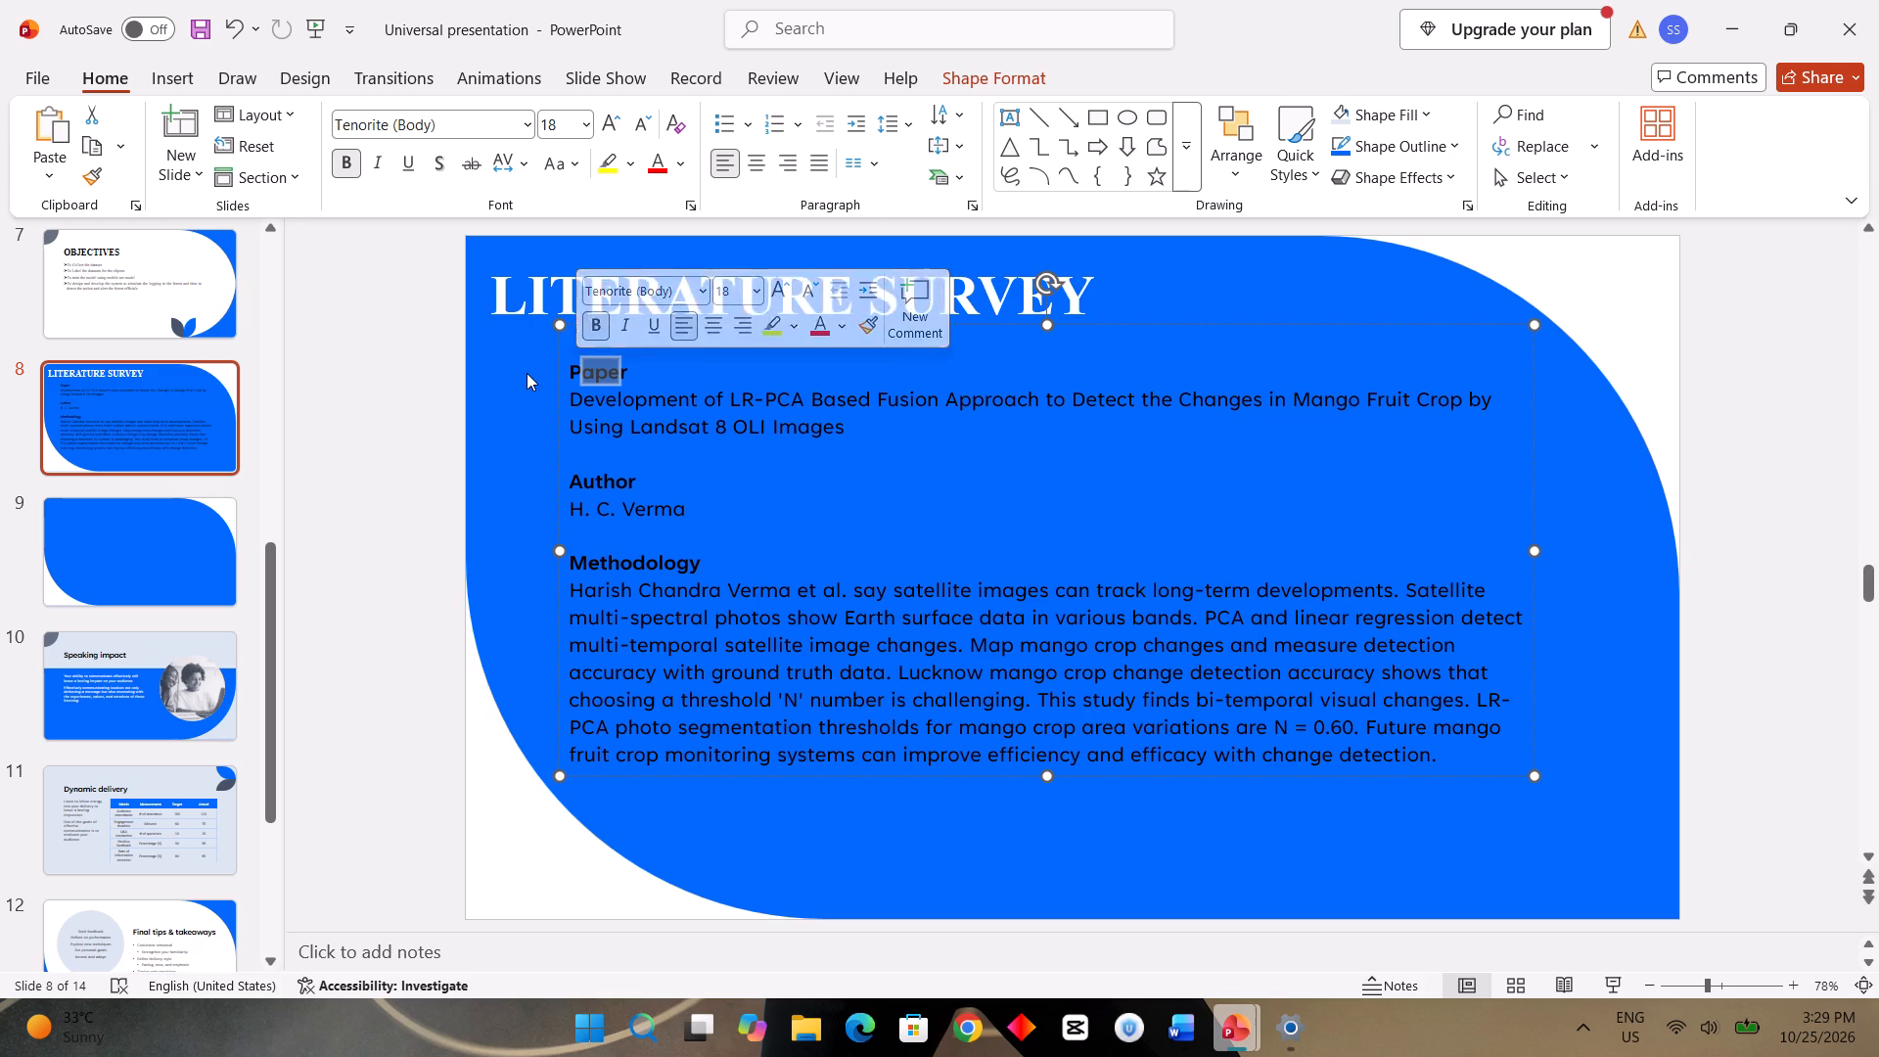
drag(527, 373, 573, 372)
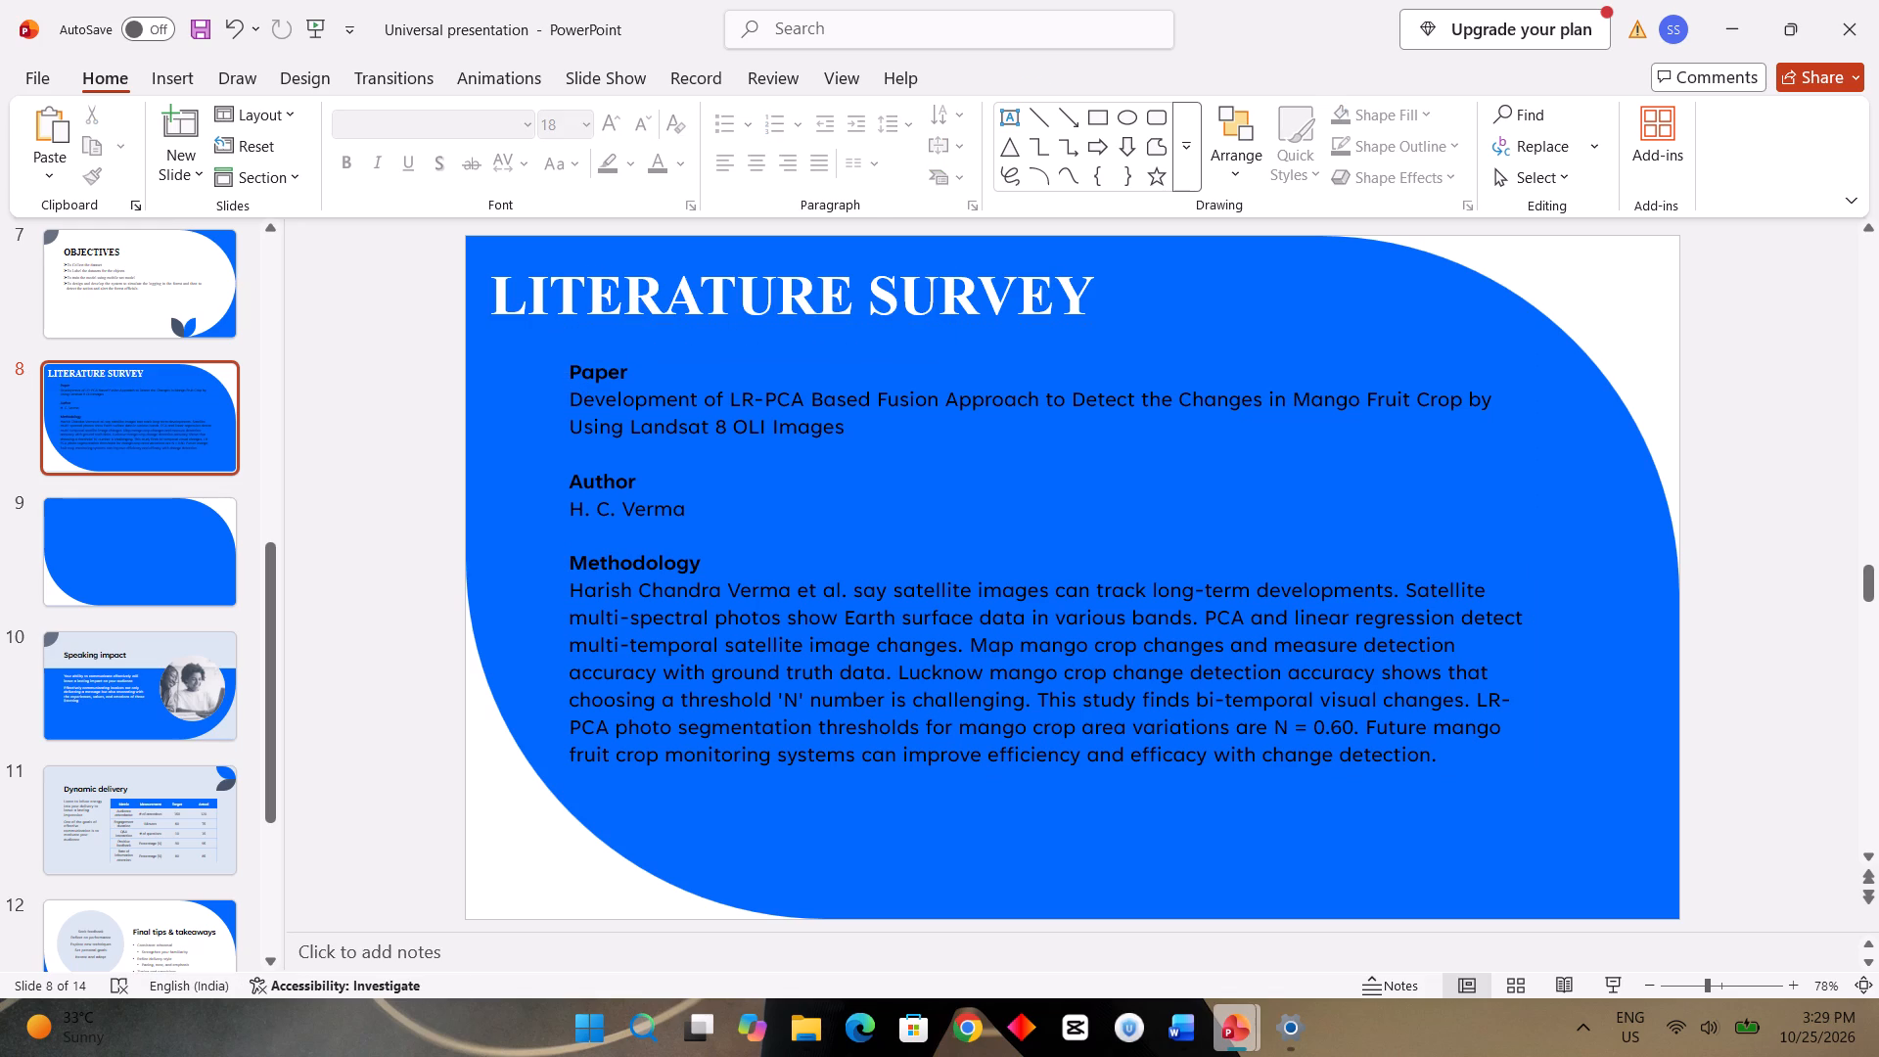
drag(571, 371, 627, 378)
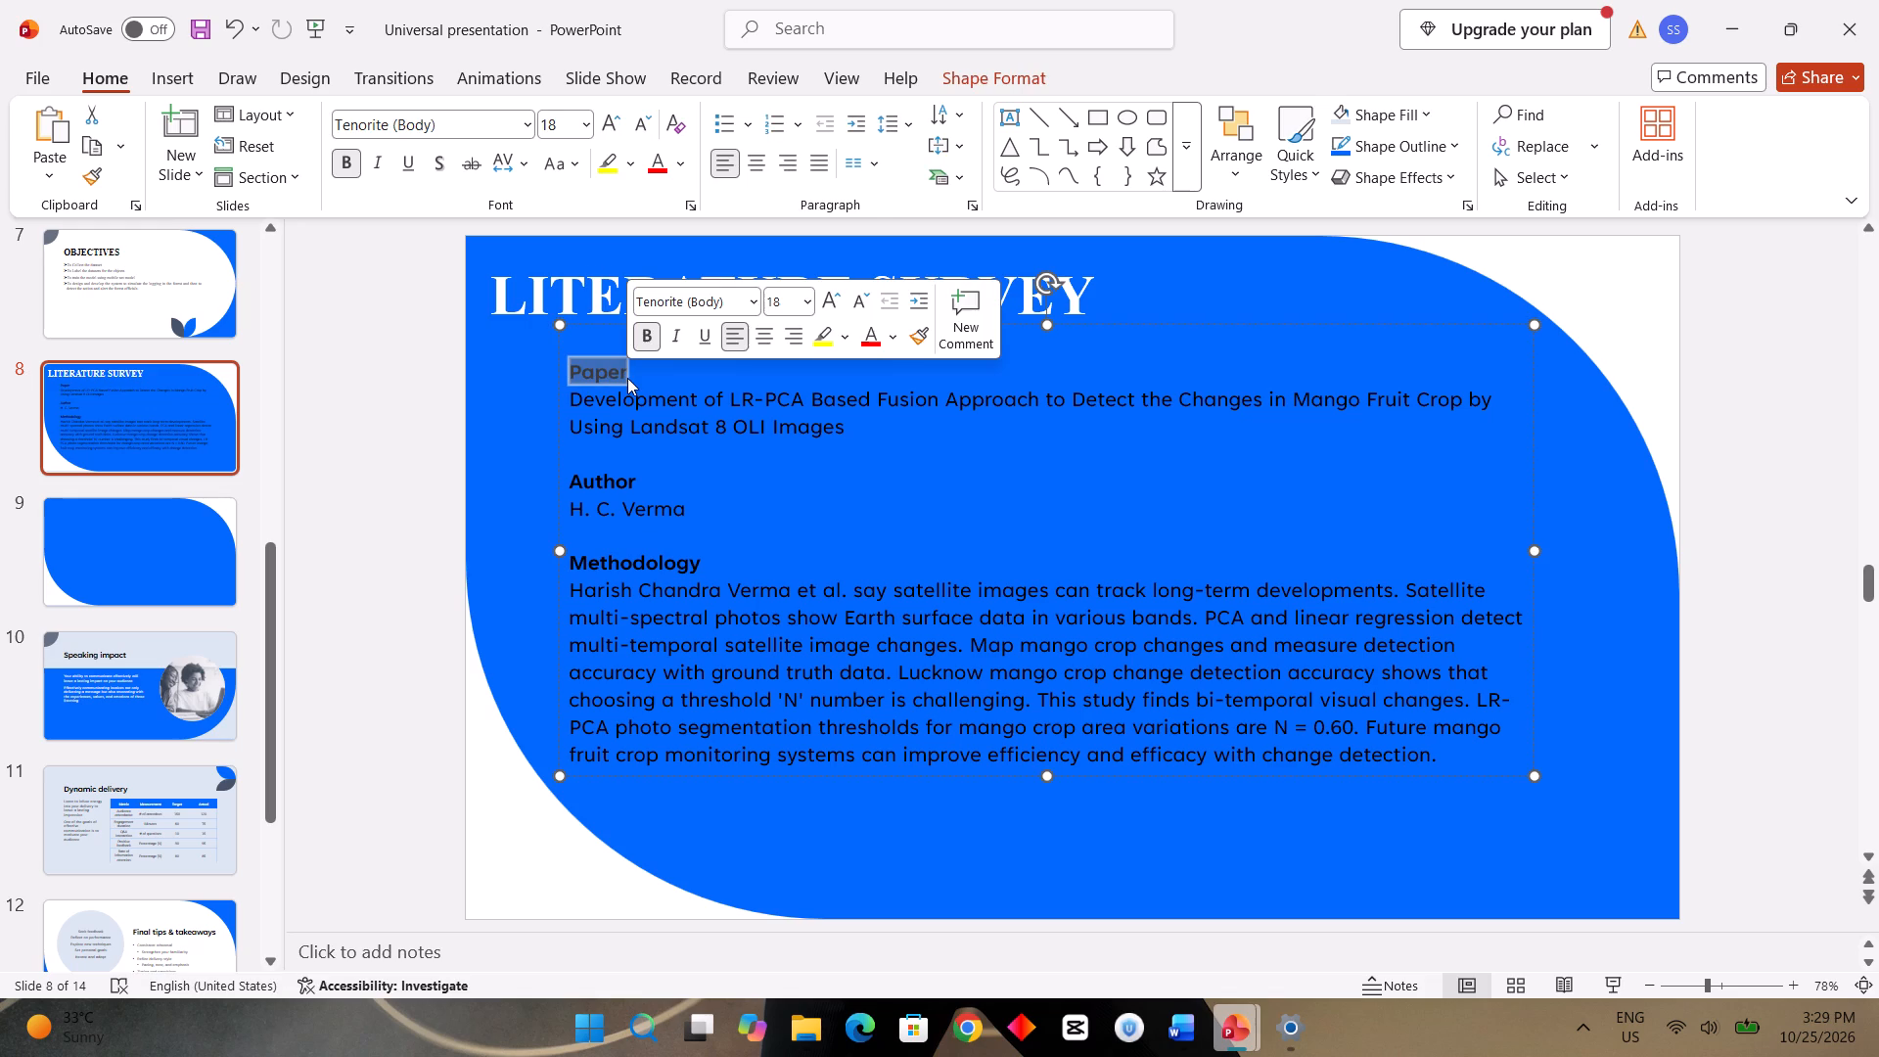
key(ctrl+c)
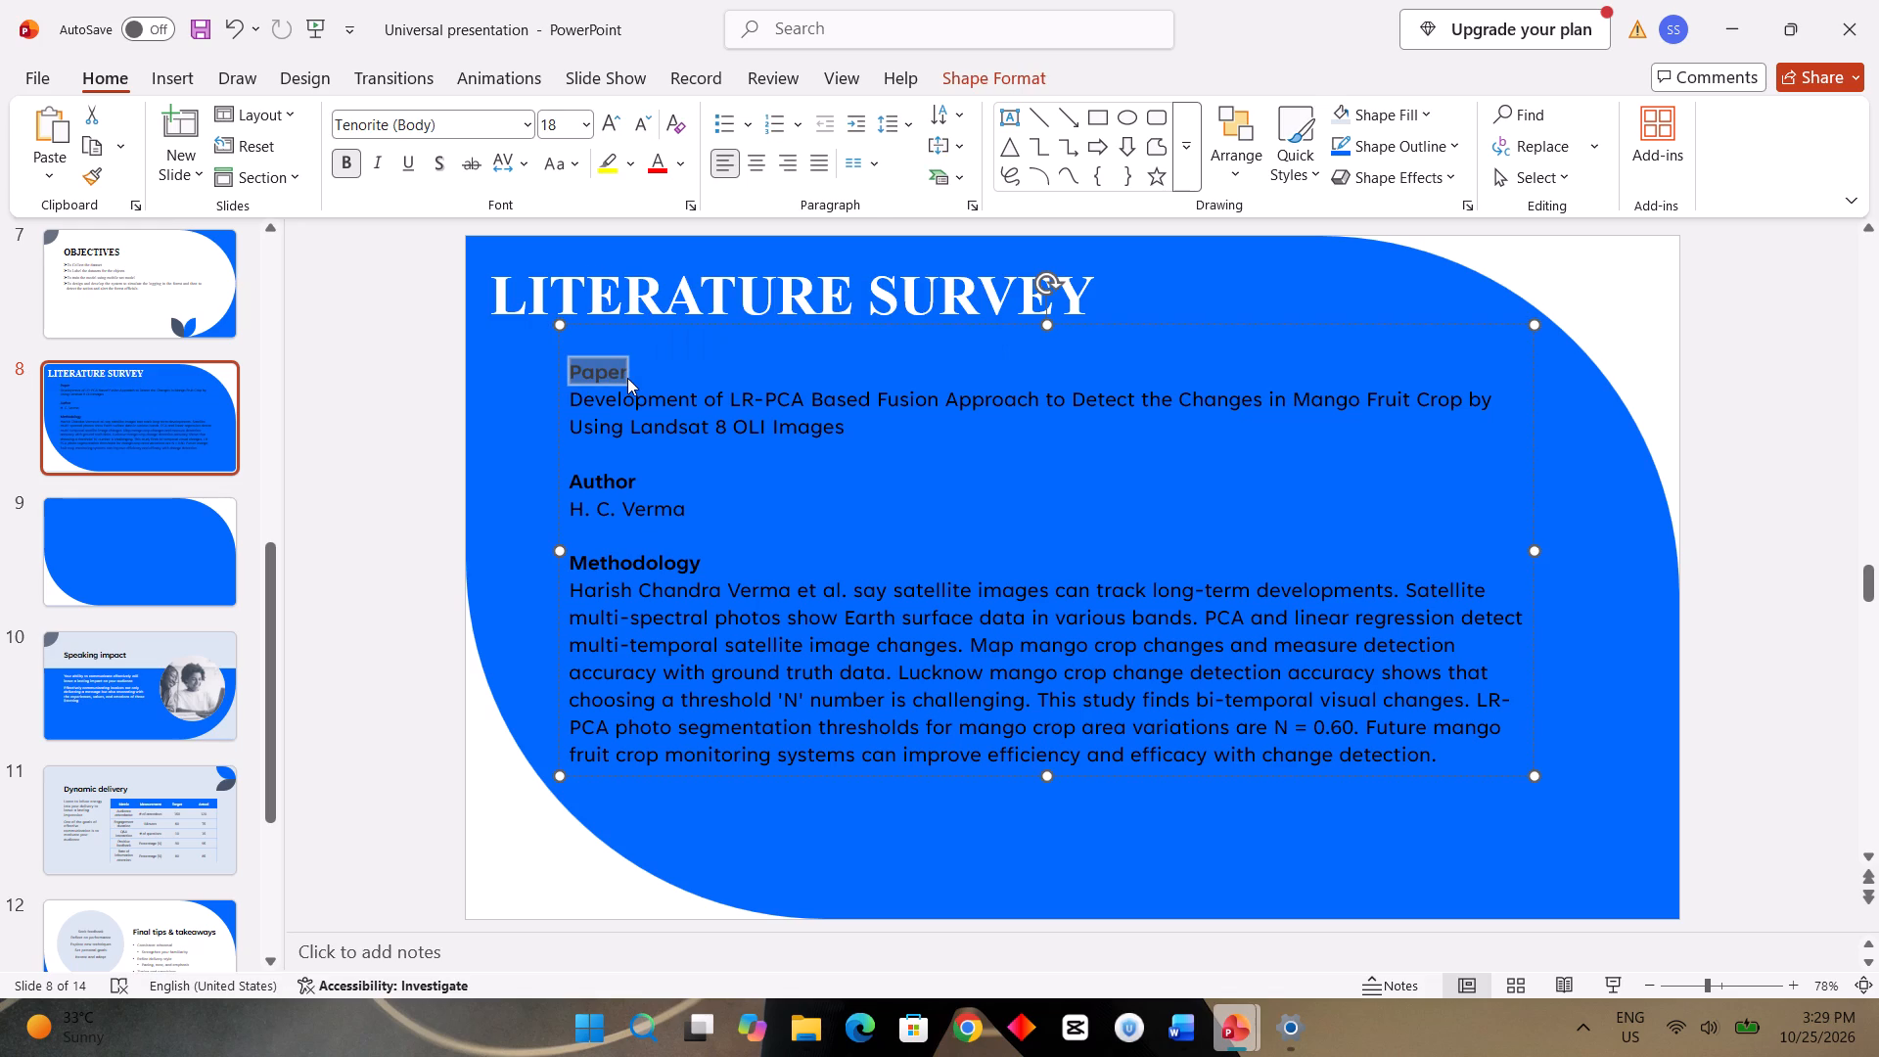
Create a text box on slide 9 and enlarge it across most of the blue shape.
key(Down)
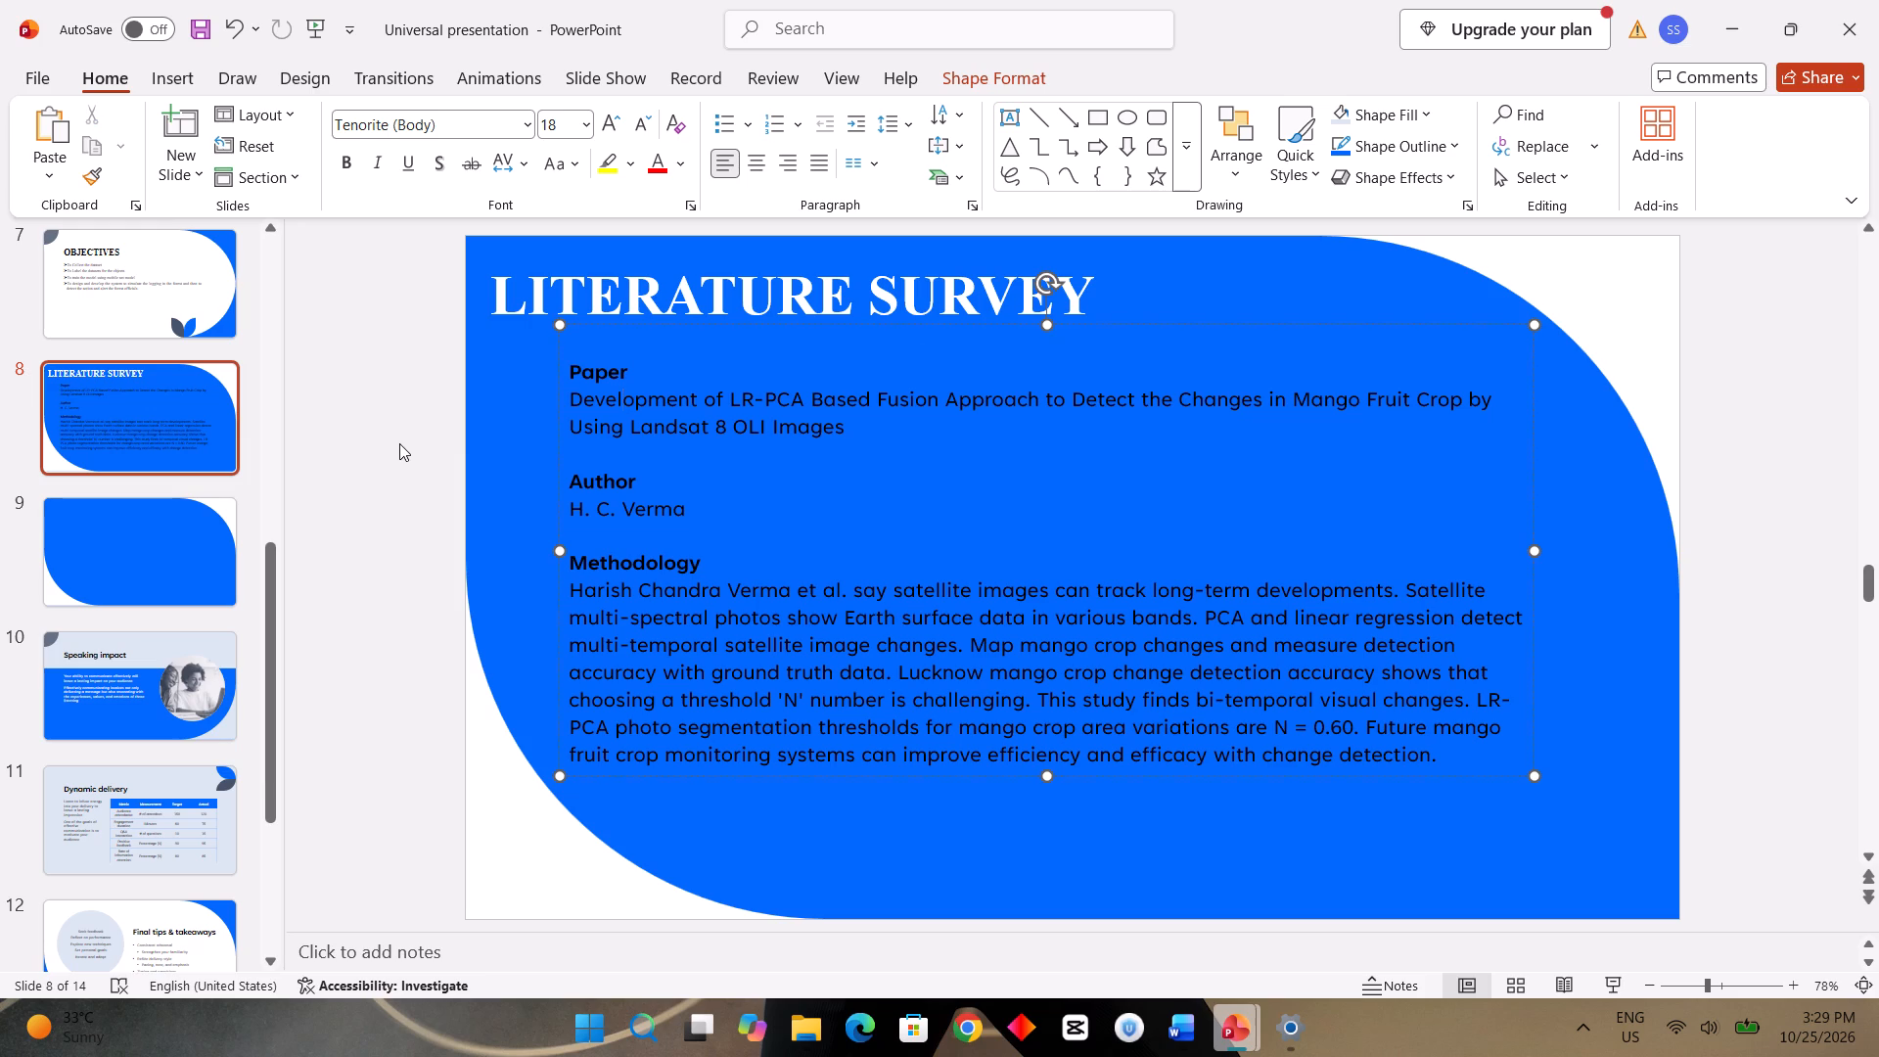
click(399, 443)
key(Down)
click(581, 363)
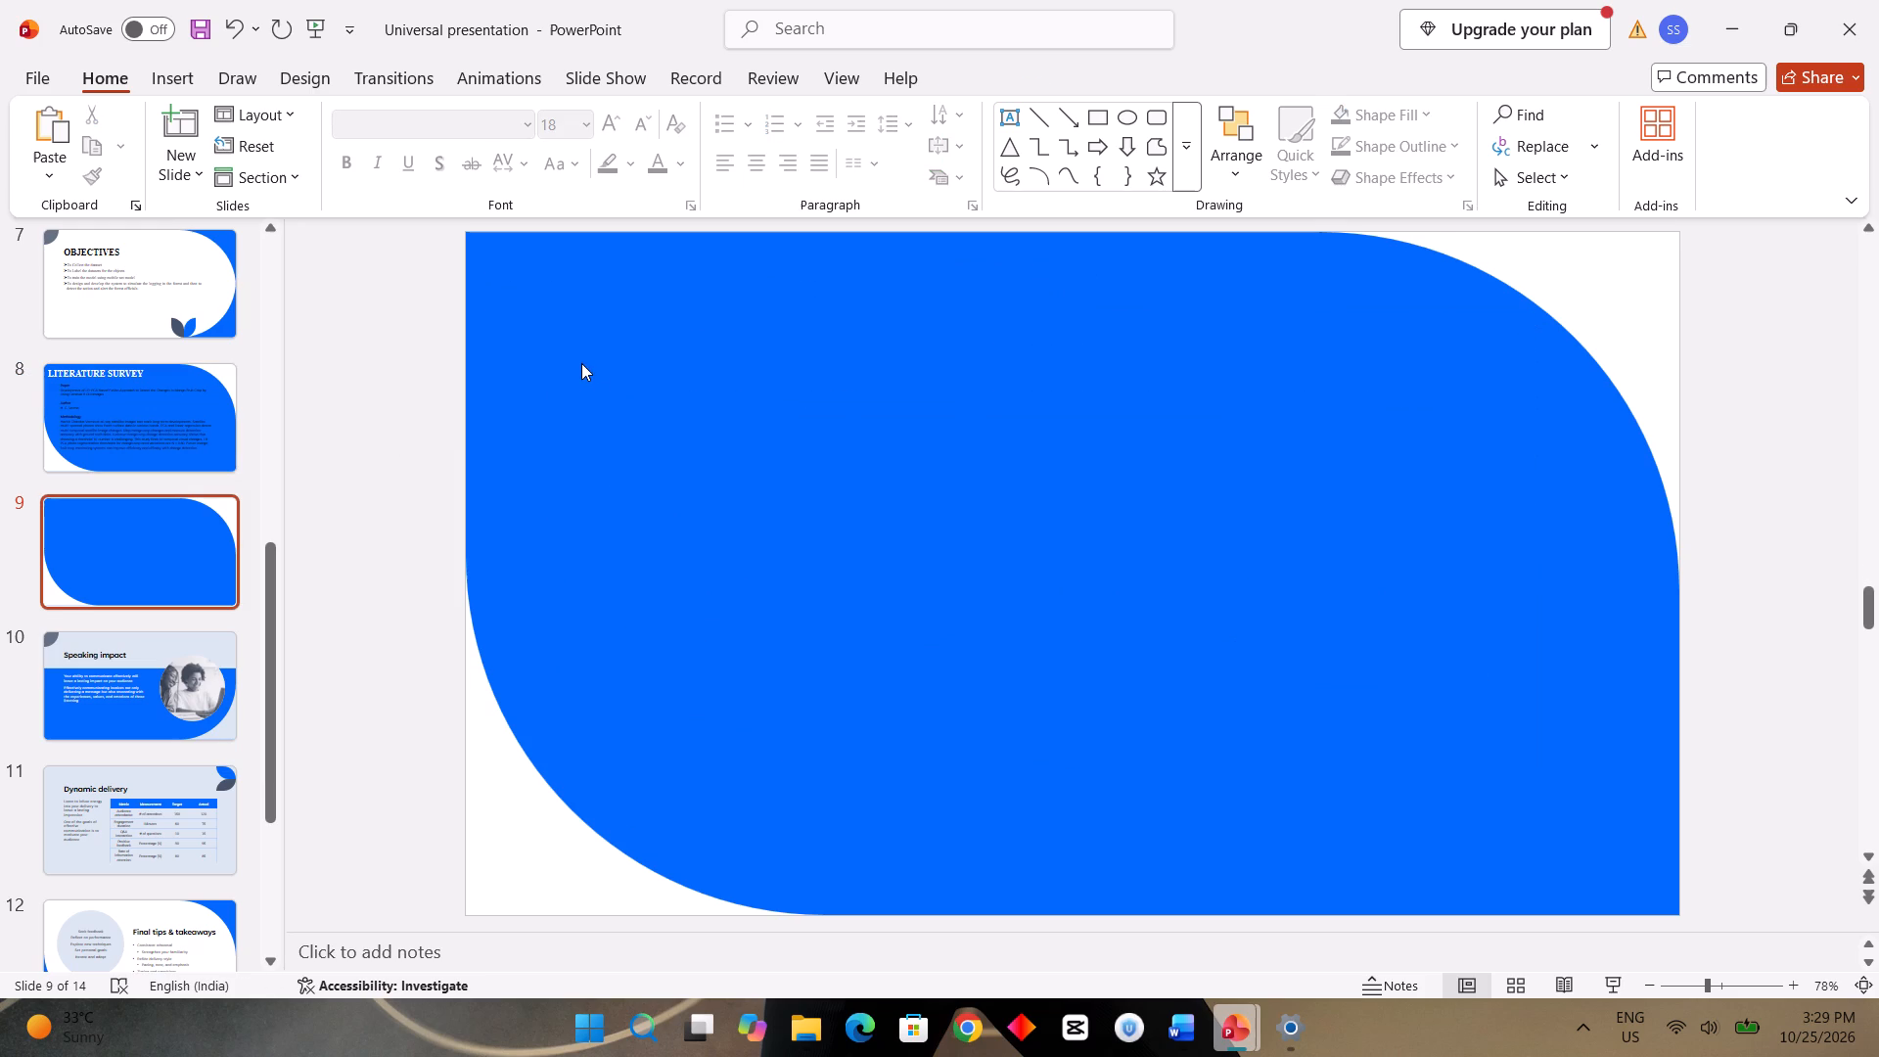
double_click(581, 363)
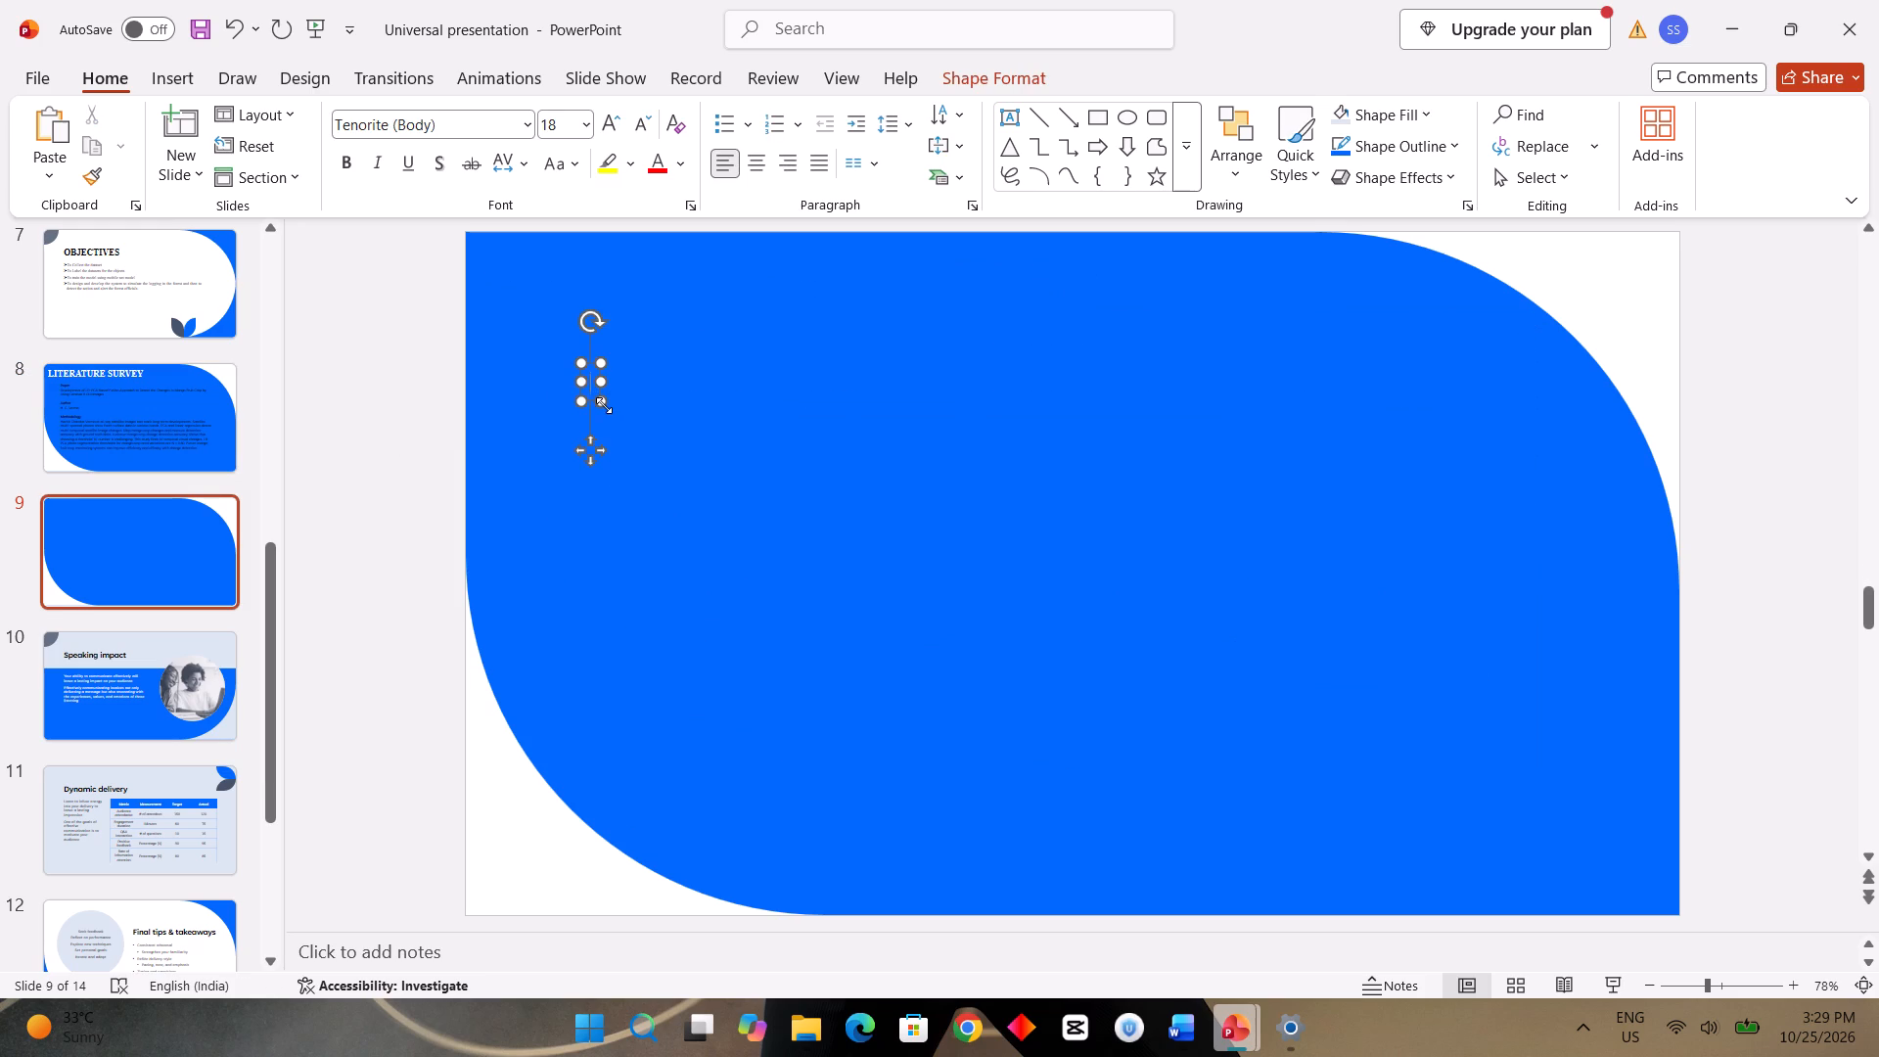
drag(604, 405, 829, 497)
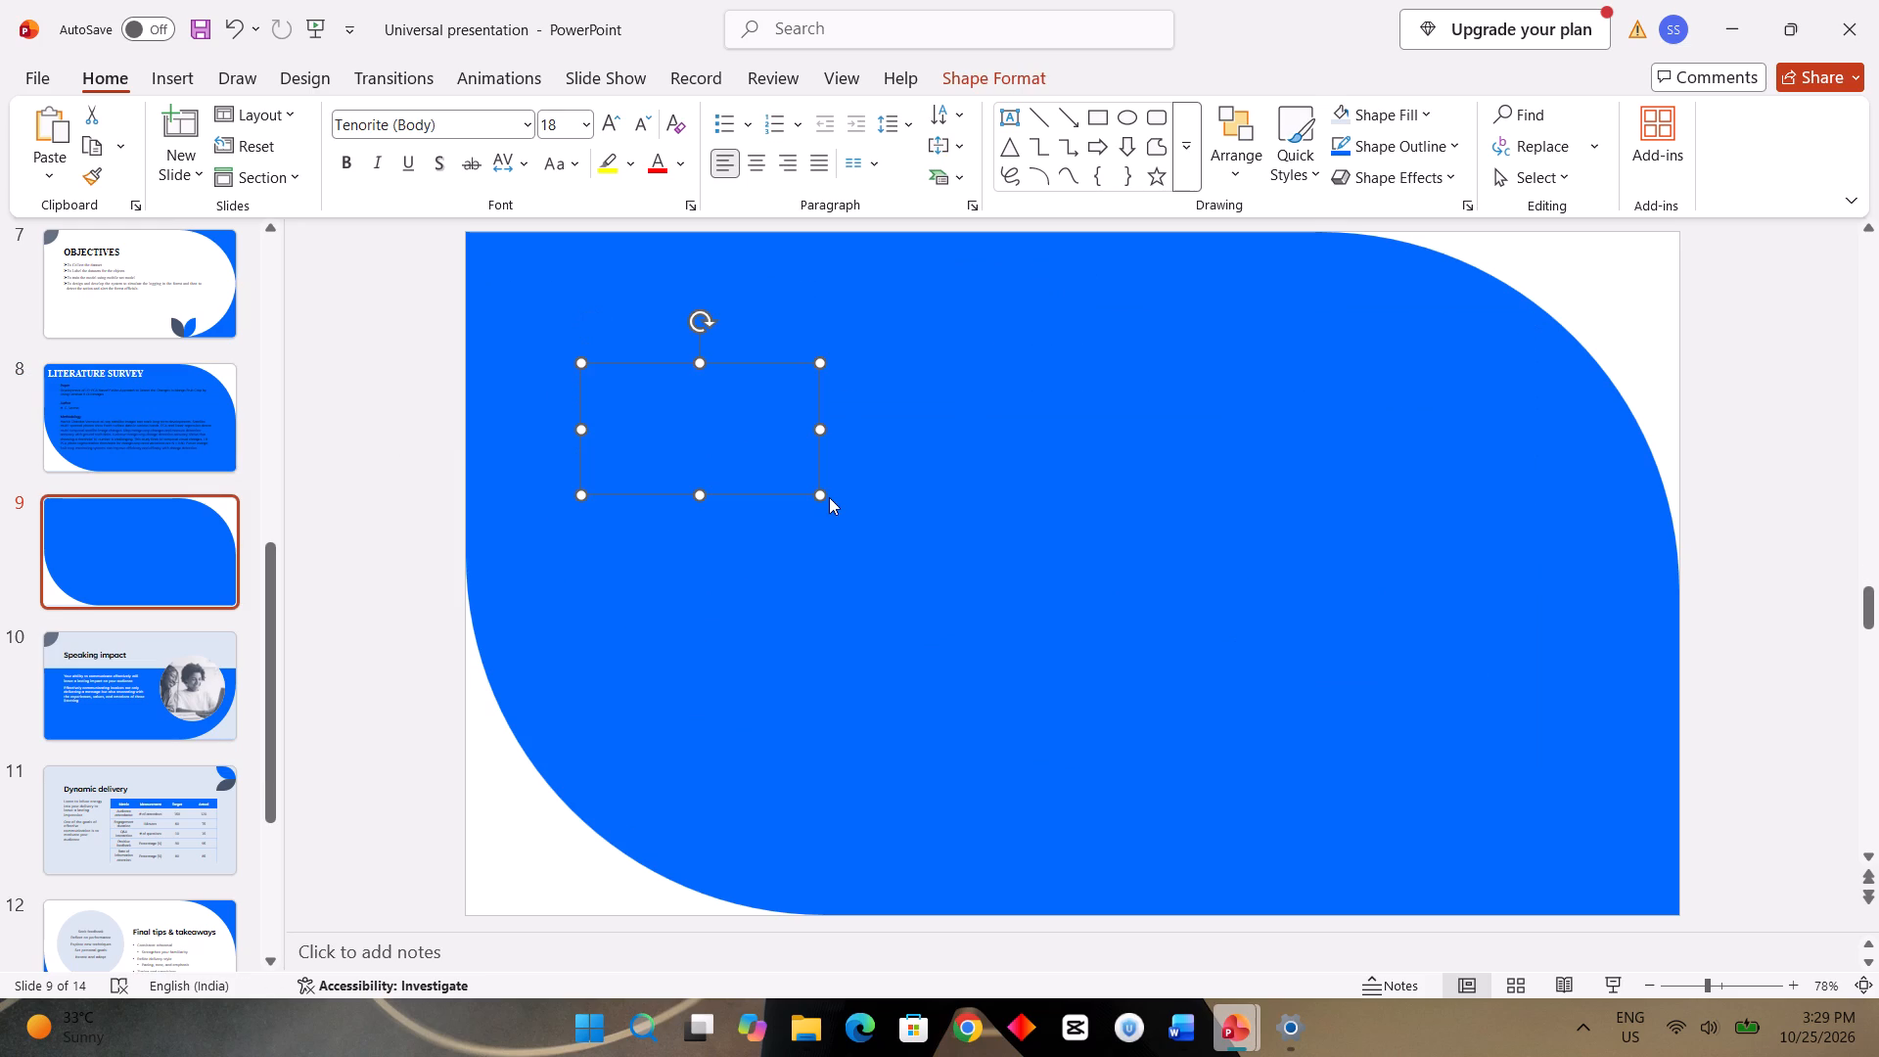
drag(820, 495, 886, 577)
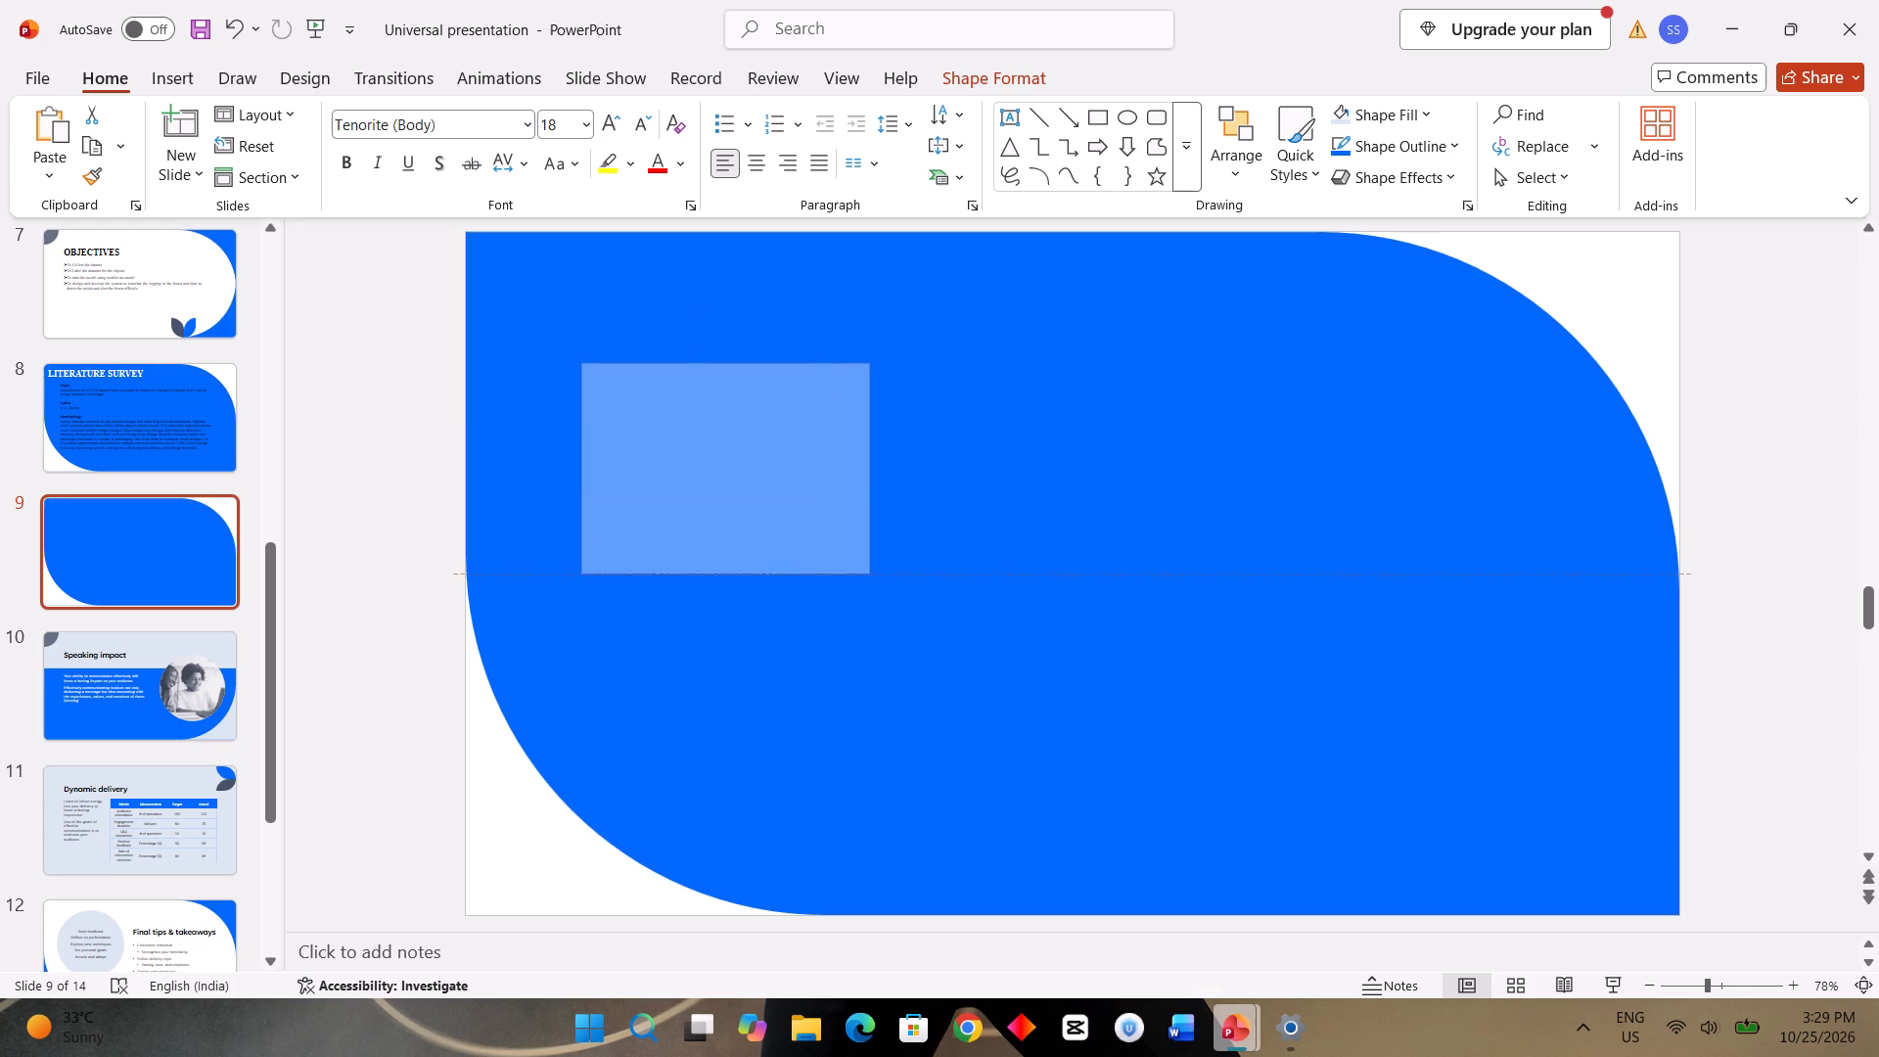
drag(886, 577, 1265, 644)
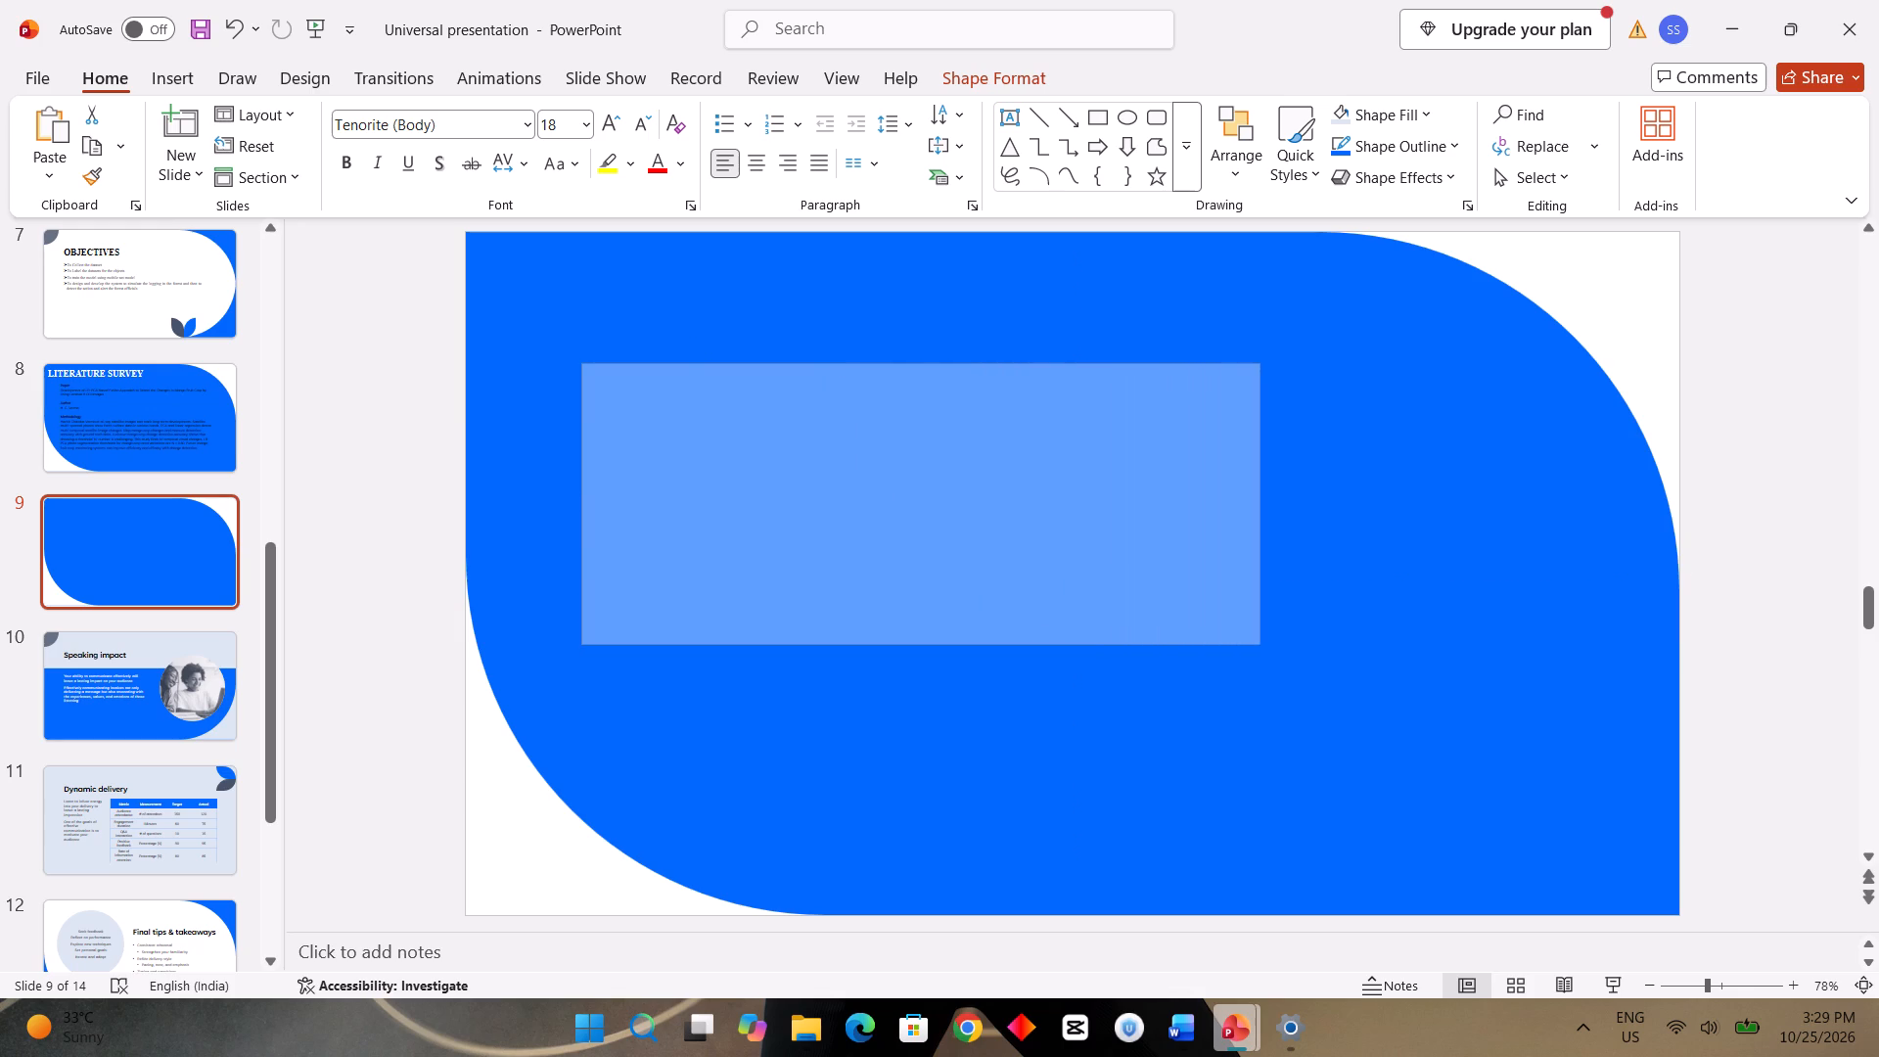
drag(1265, 644, 1581, 734)
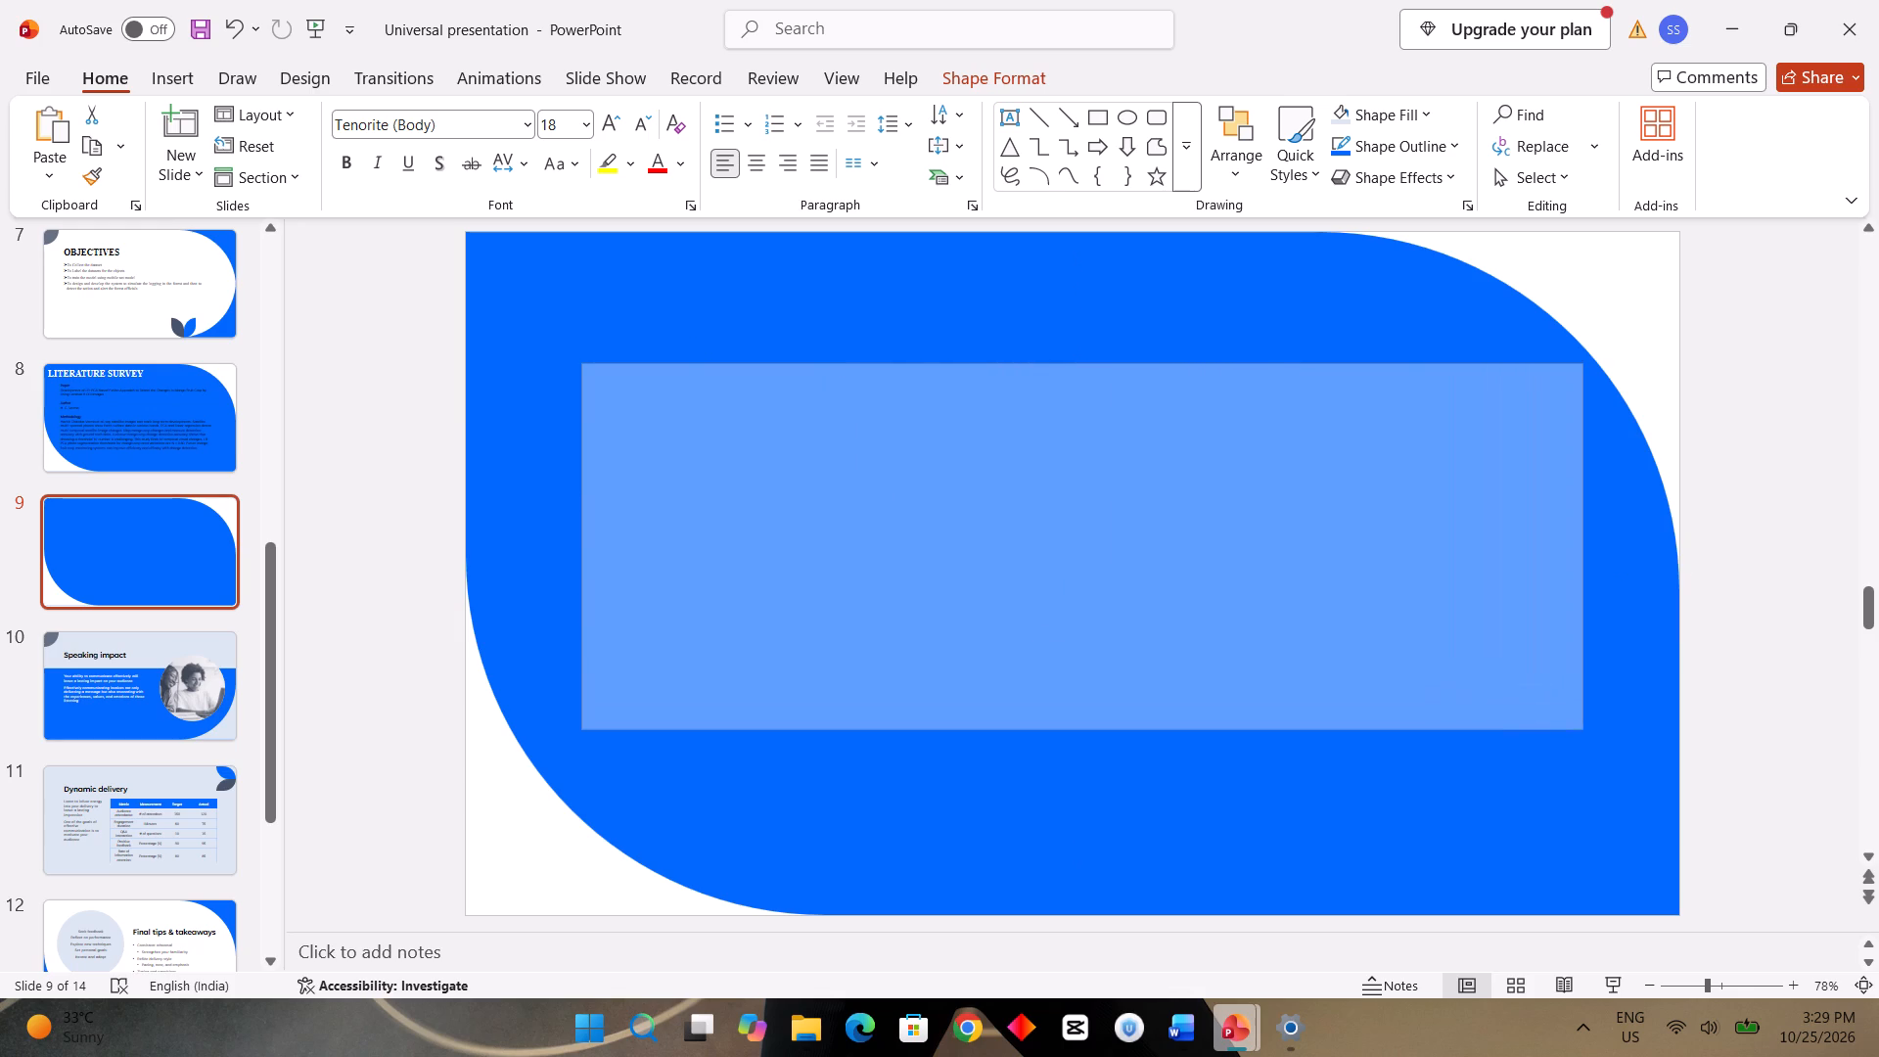
drag(1581, 734, 1577, 763)
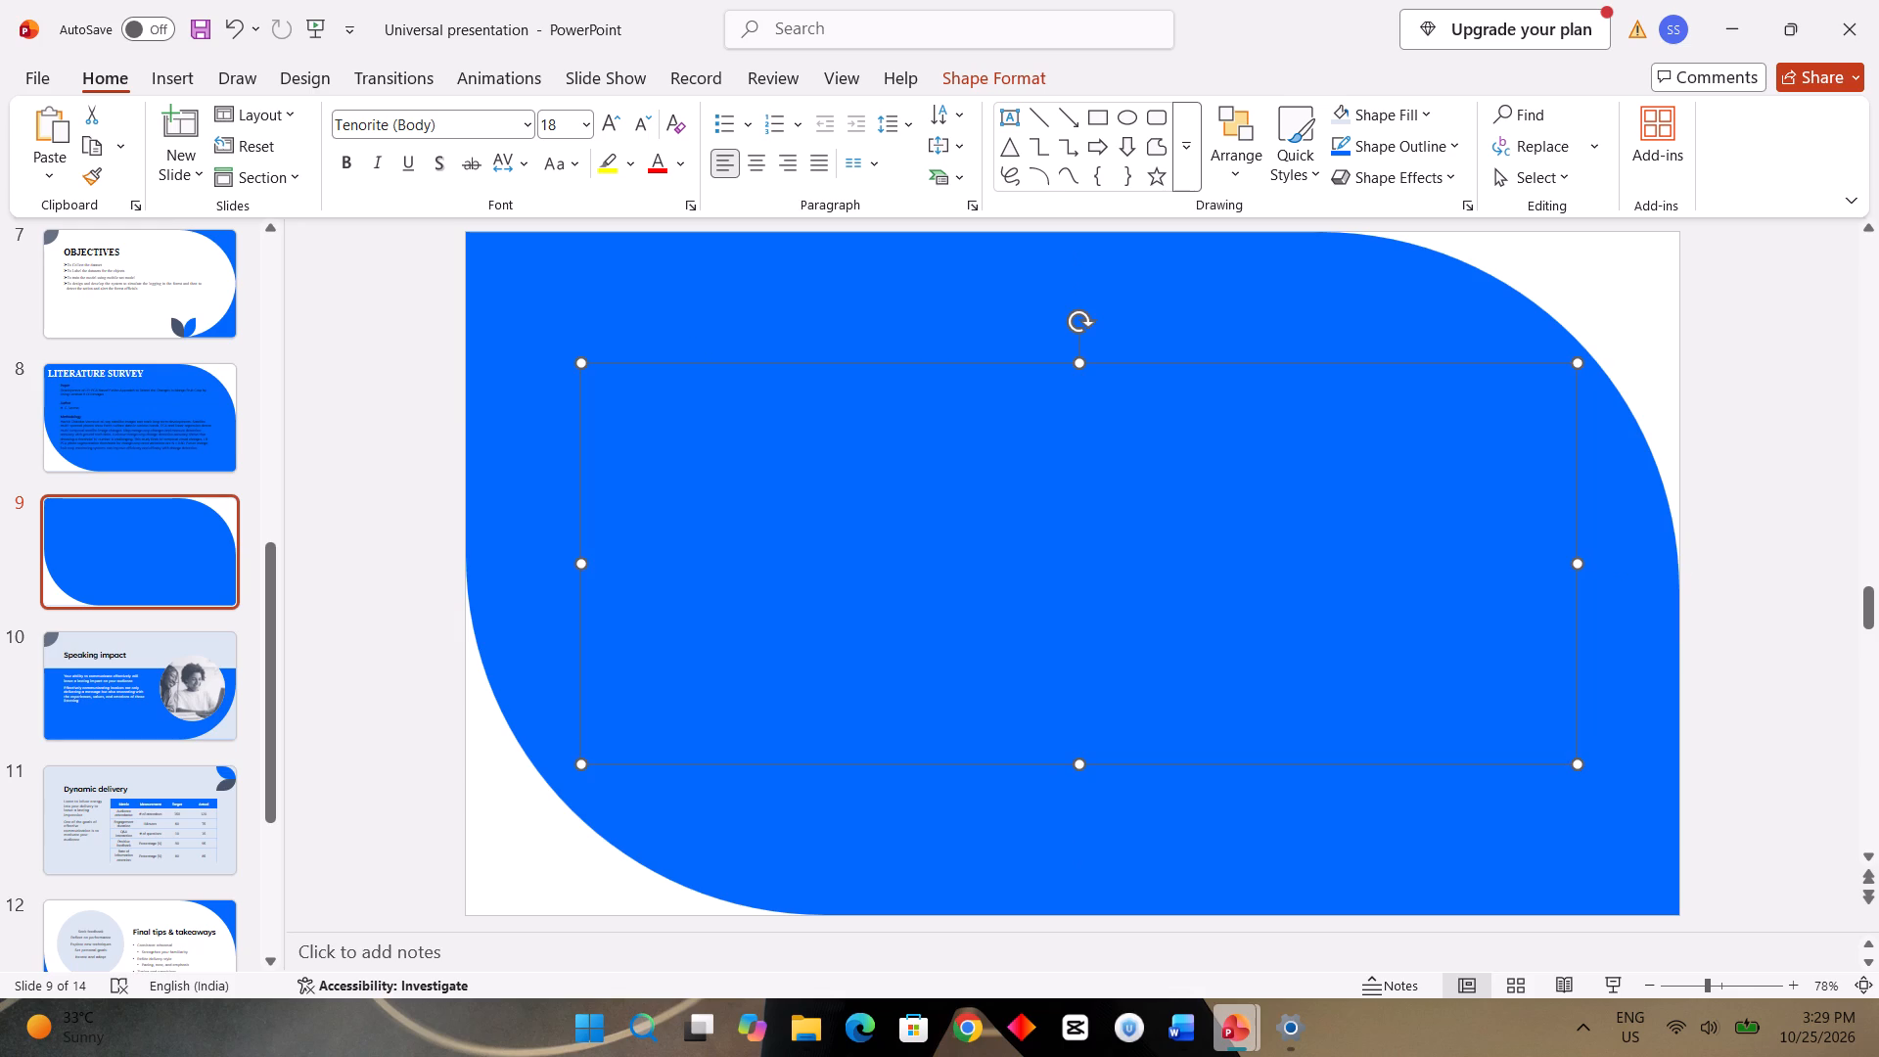
Paste the copied Paper heading into the text box on slide 9.
click(632, 396)
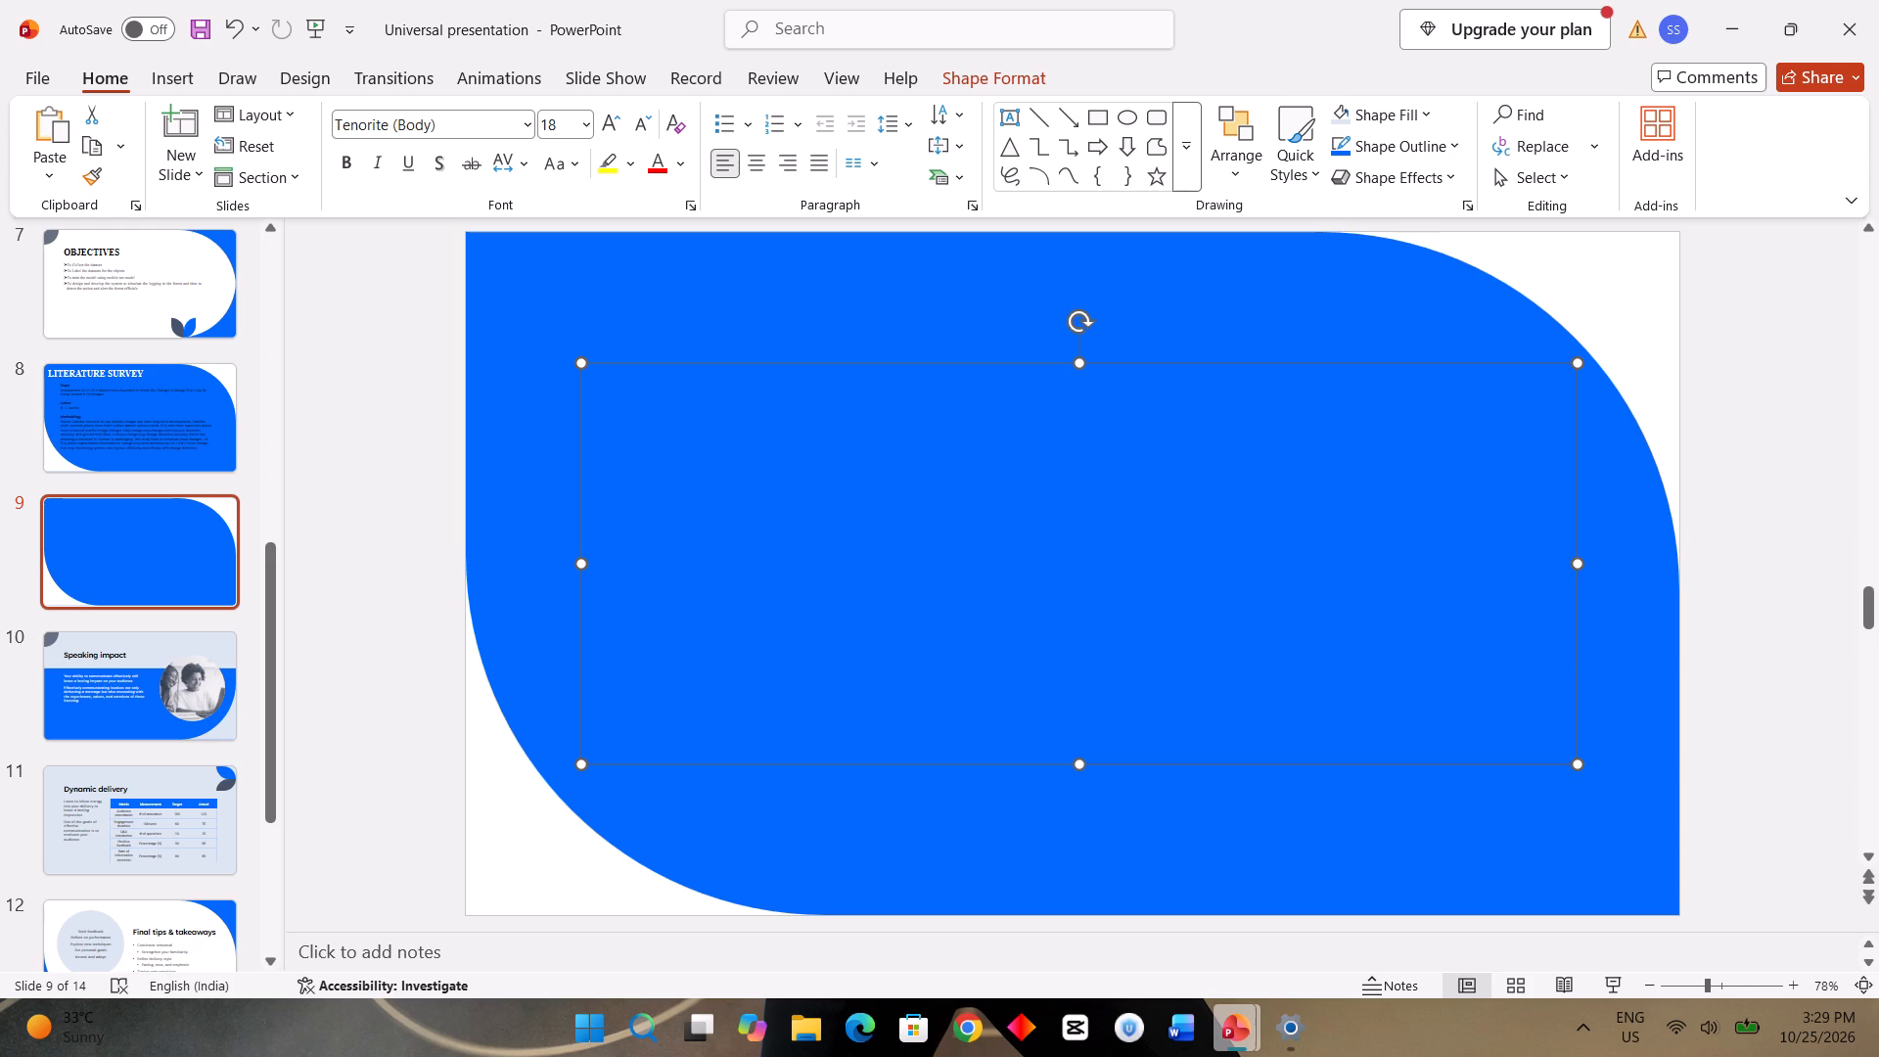
click(612, 398)
key(ctrl+v)
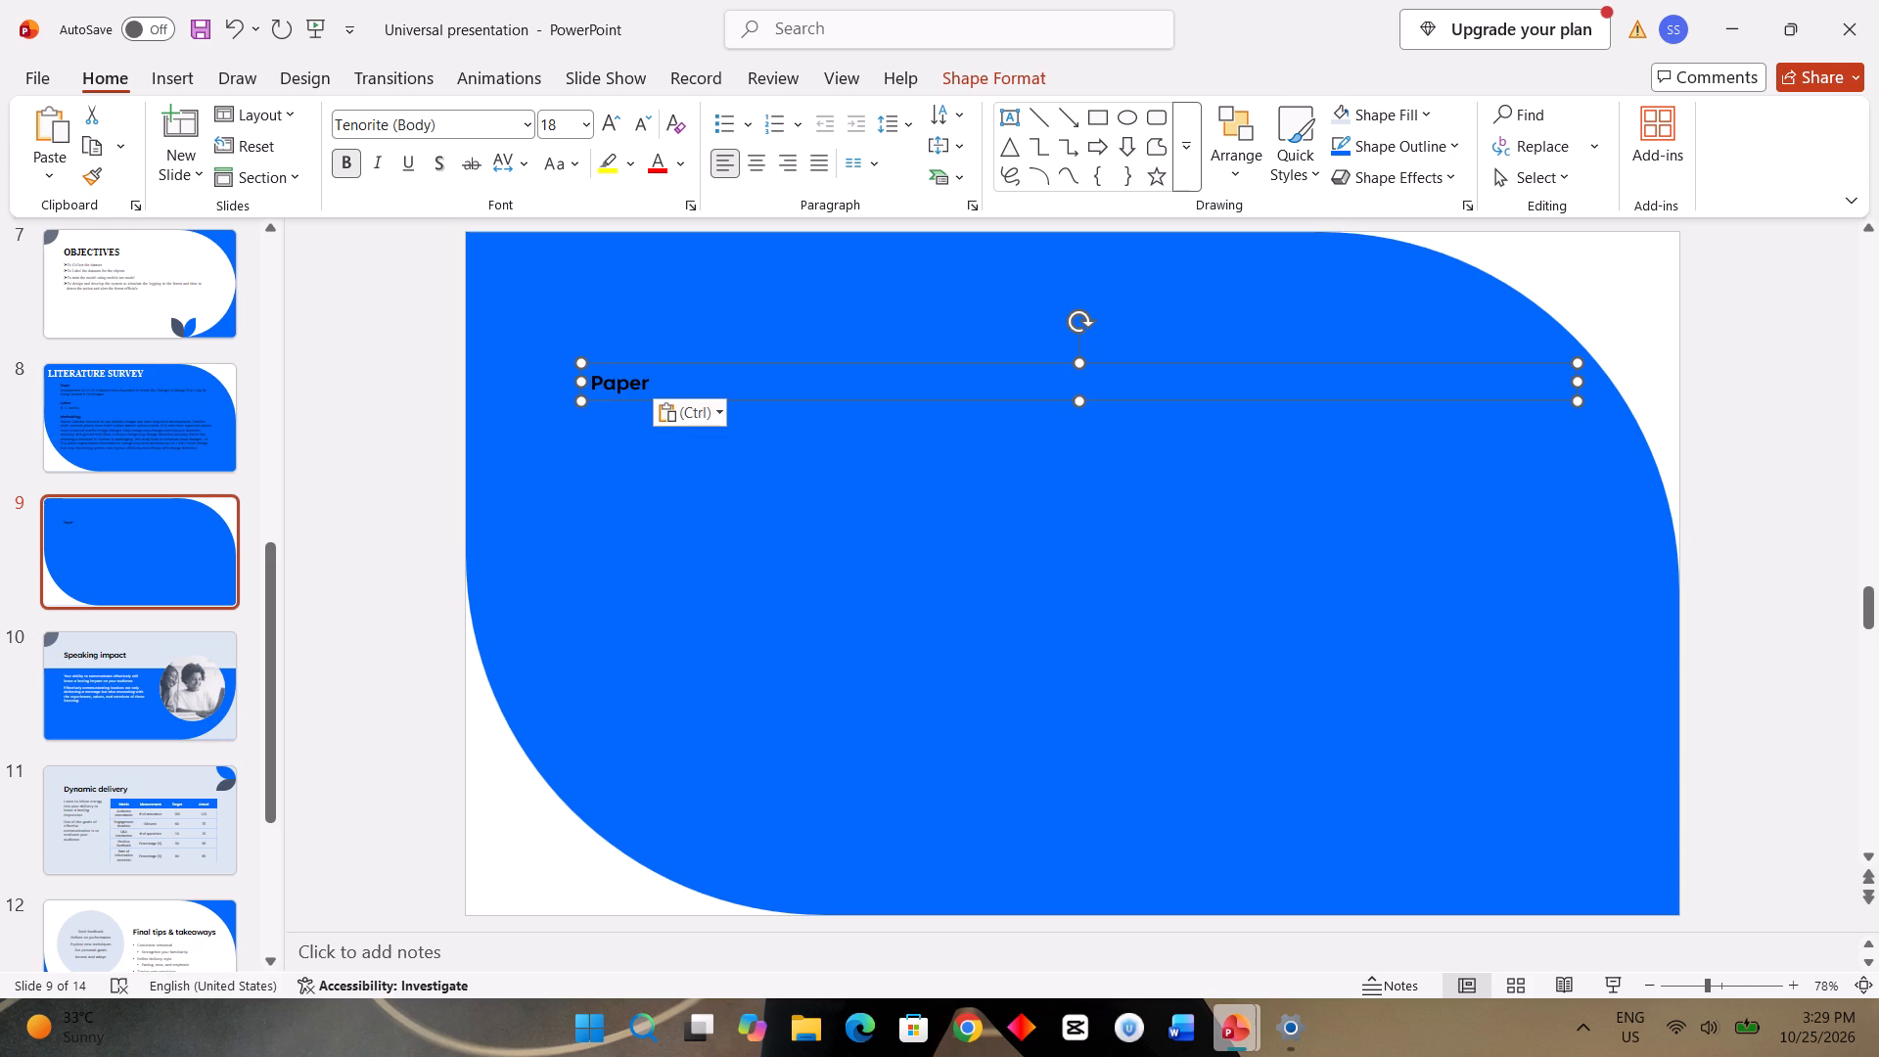
Shift slide 9's Paper text box slightly upward and try to stretch its lower edge further down.
drag(612, 398, 622, 383)
click(622, 383)
drag(592, 386, 580, 691)
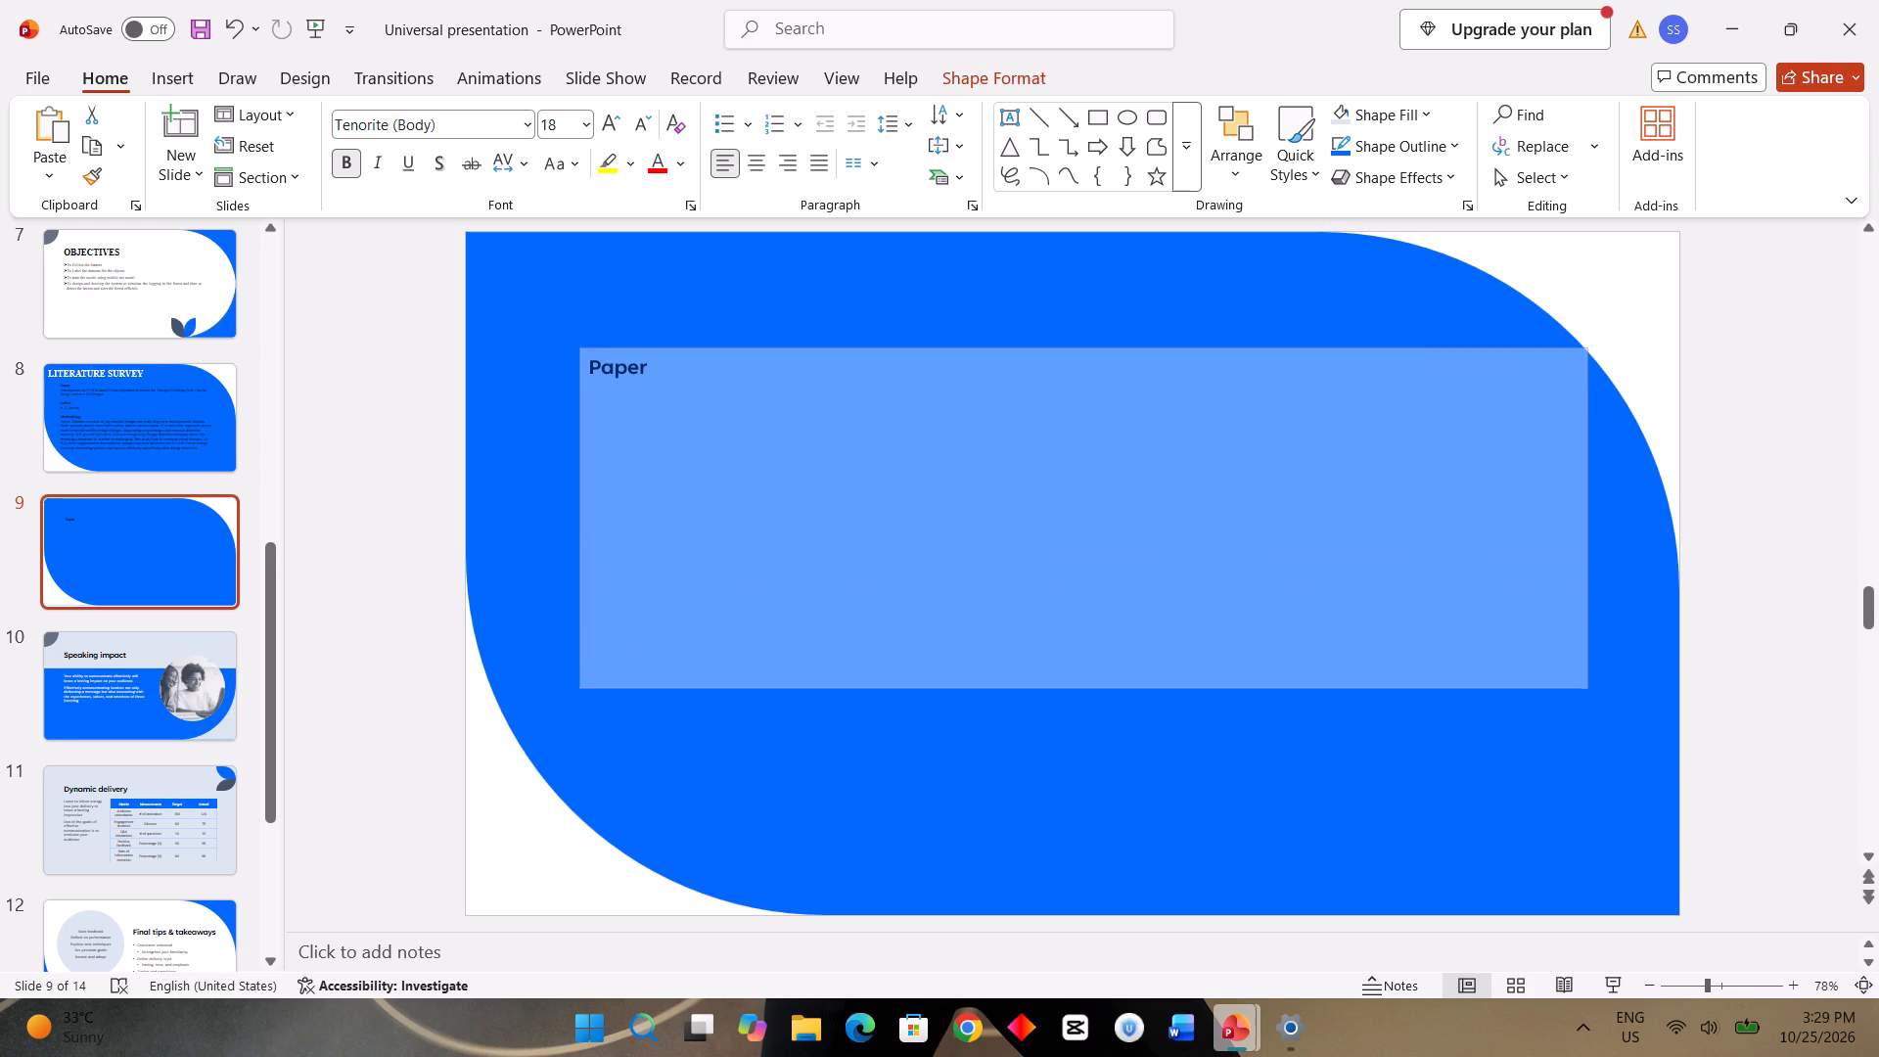
drag(580, 691, 576, 760)
drag(576, 760, 689, 406)
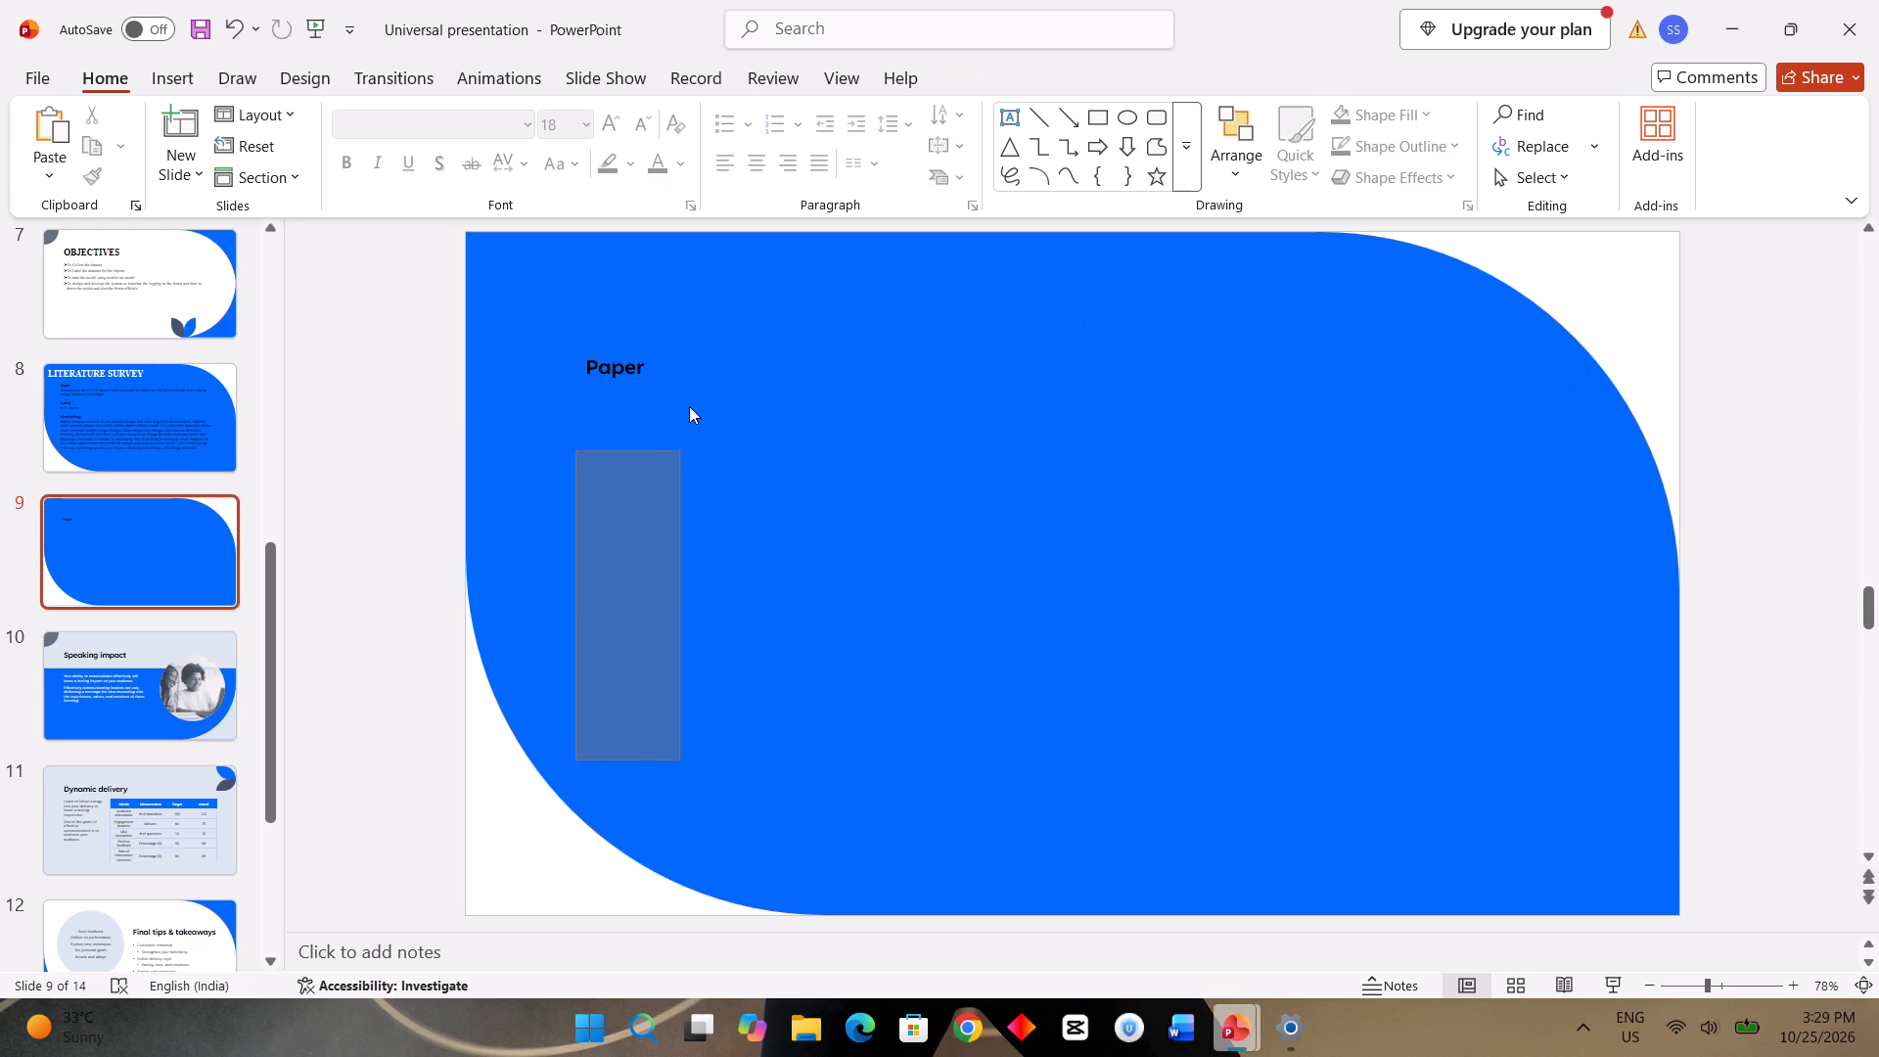
drag(689, 406, 669, 409)
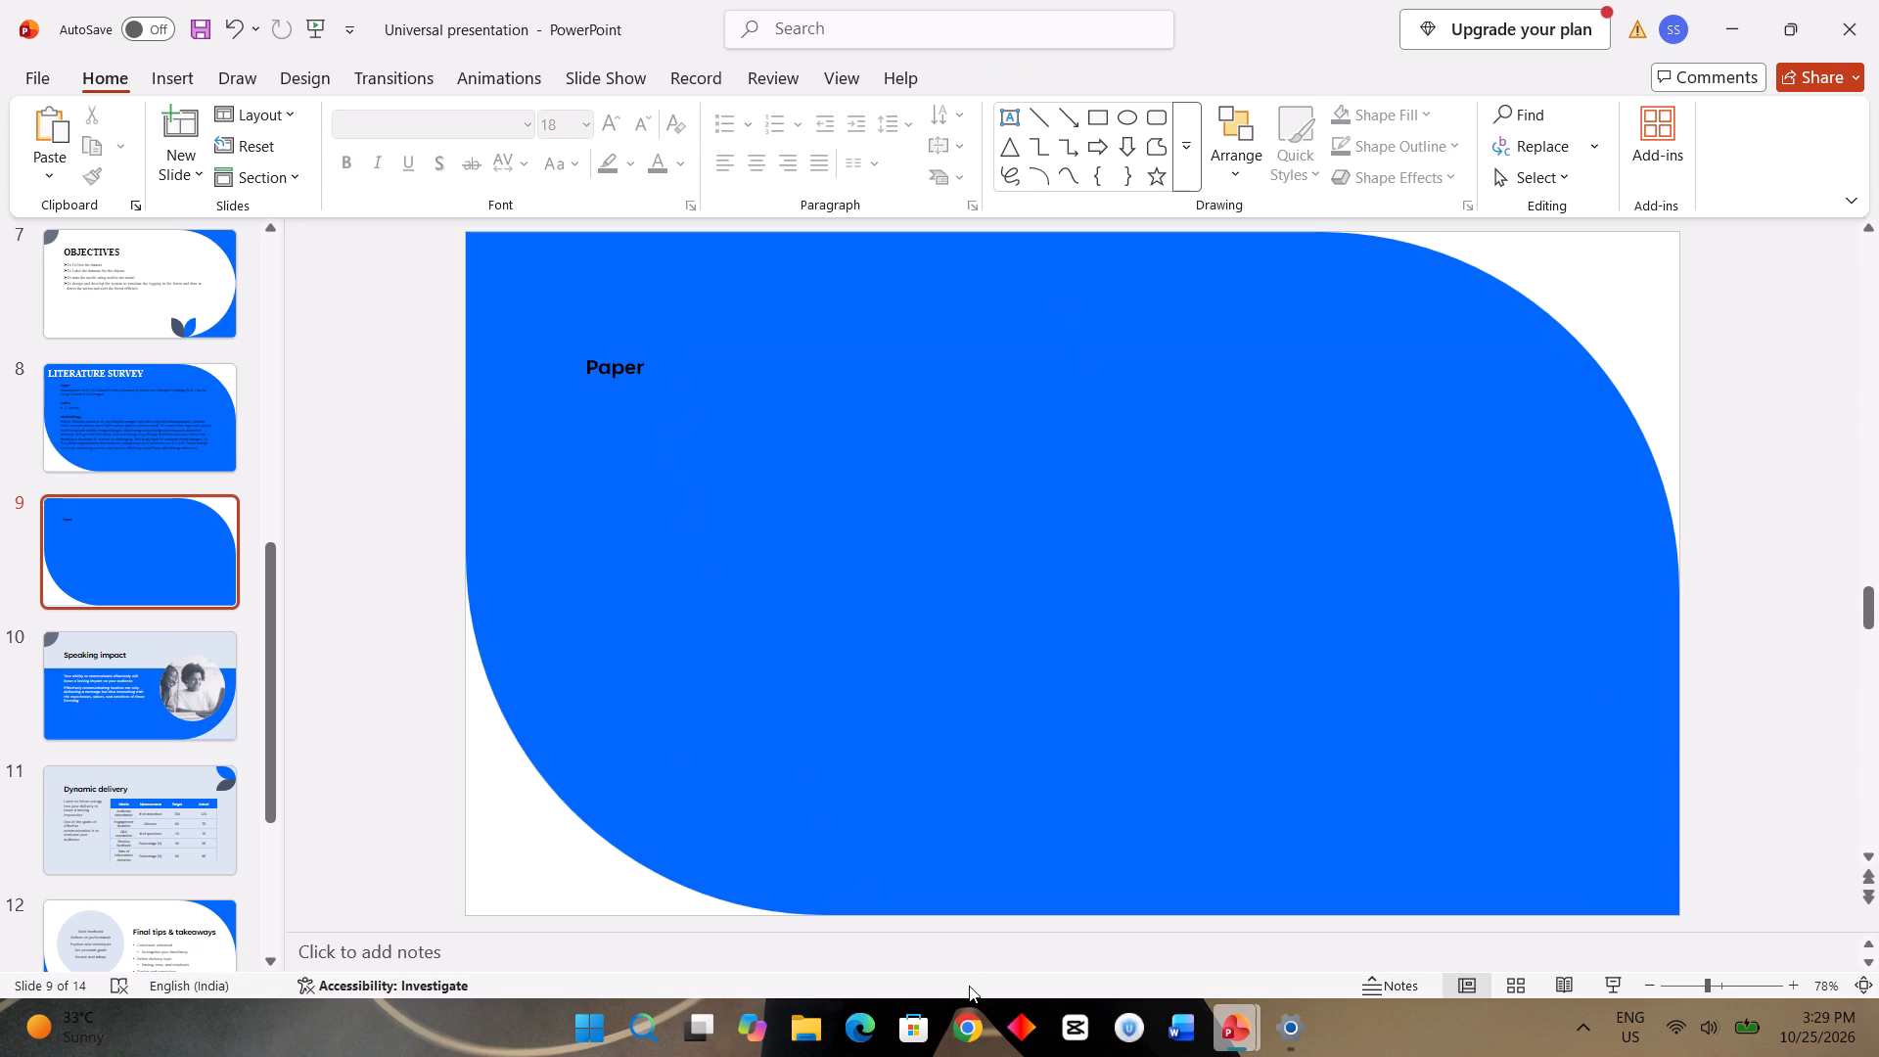
Switch to Google Chrome and open a browser window using the profile with the orange S avatar.
click(963, 1035)
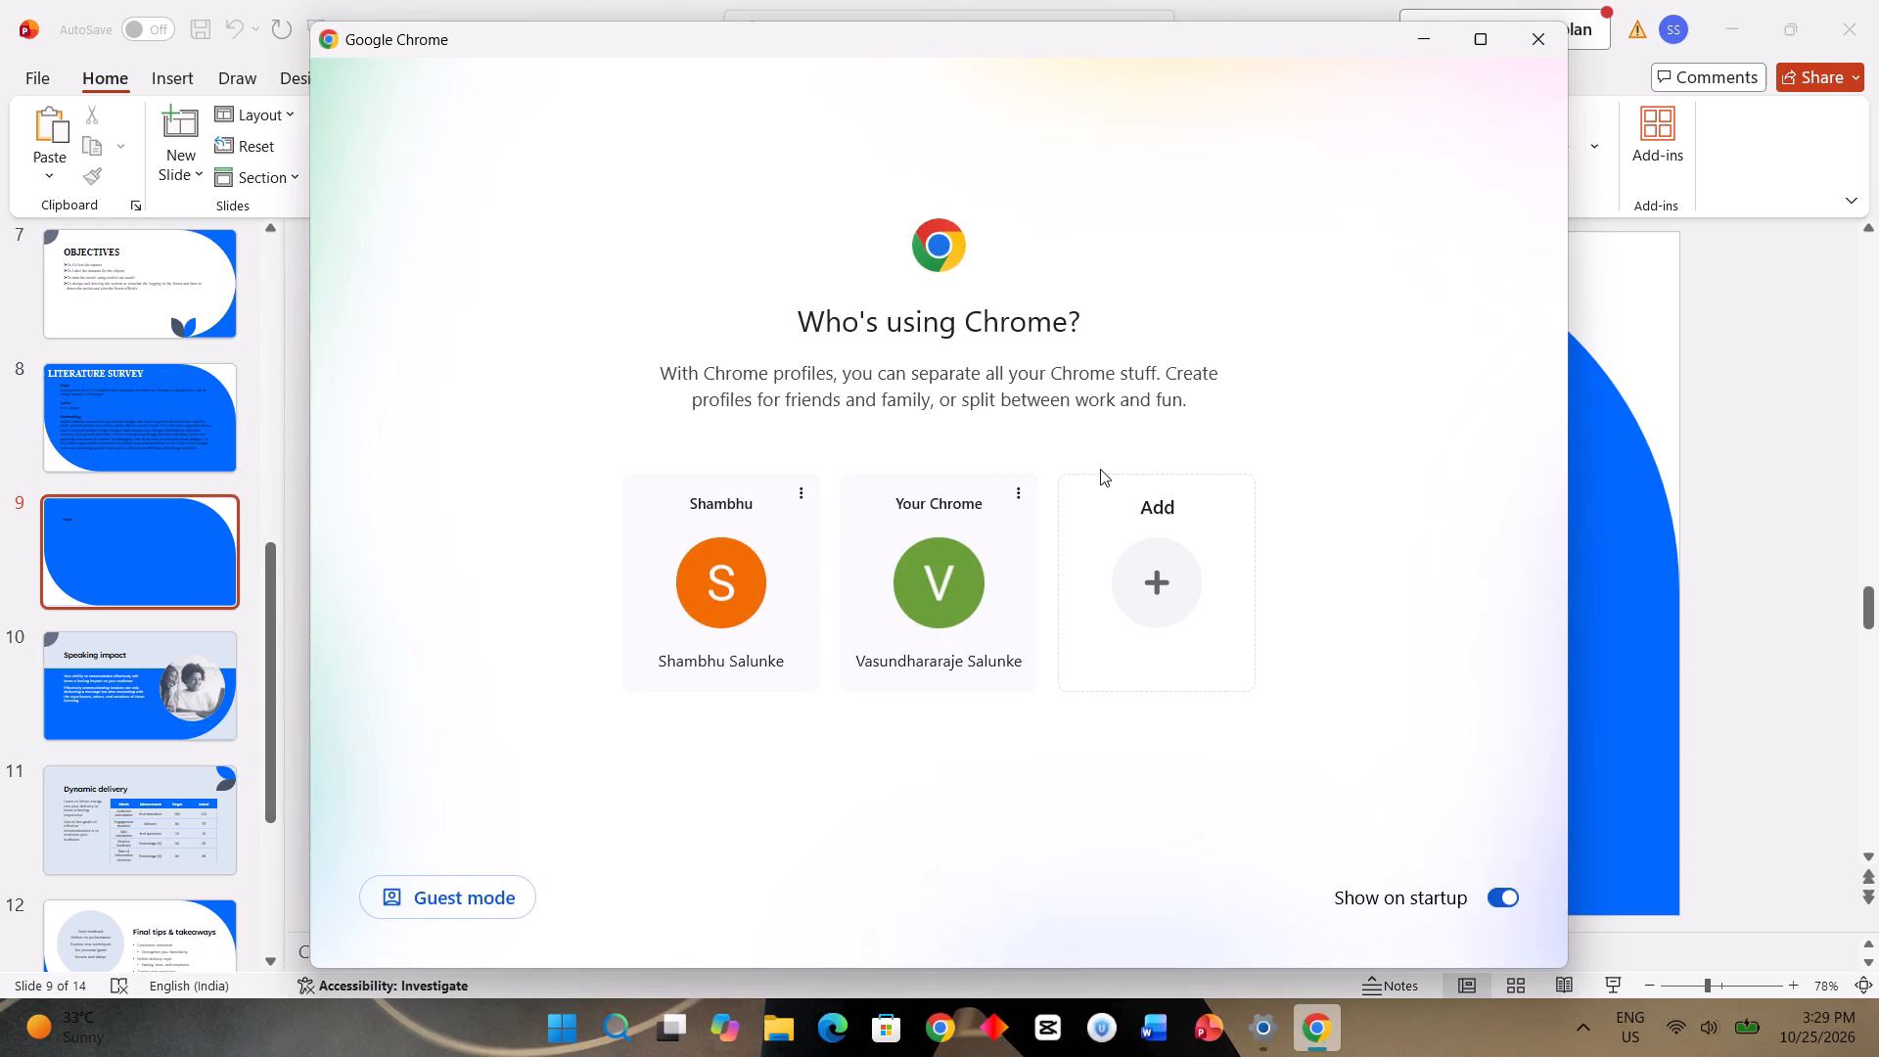
click(716, 596)
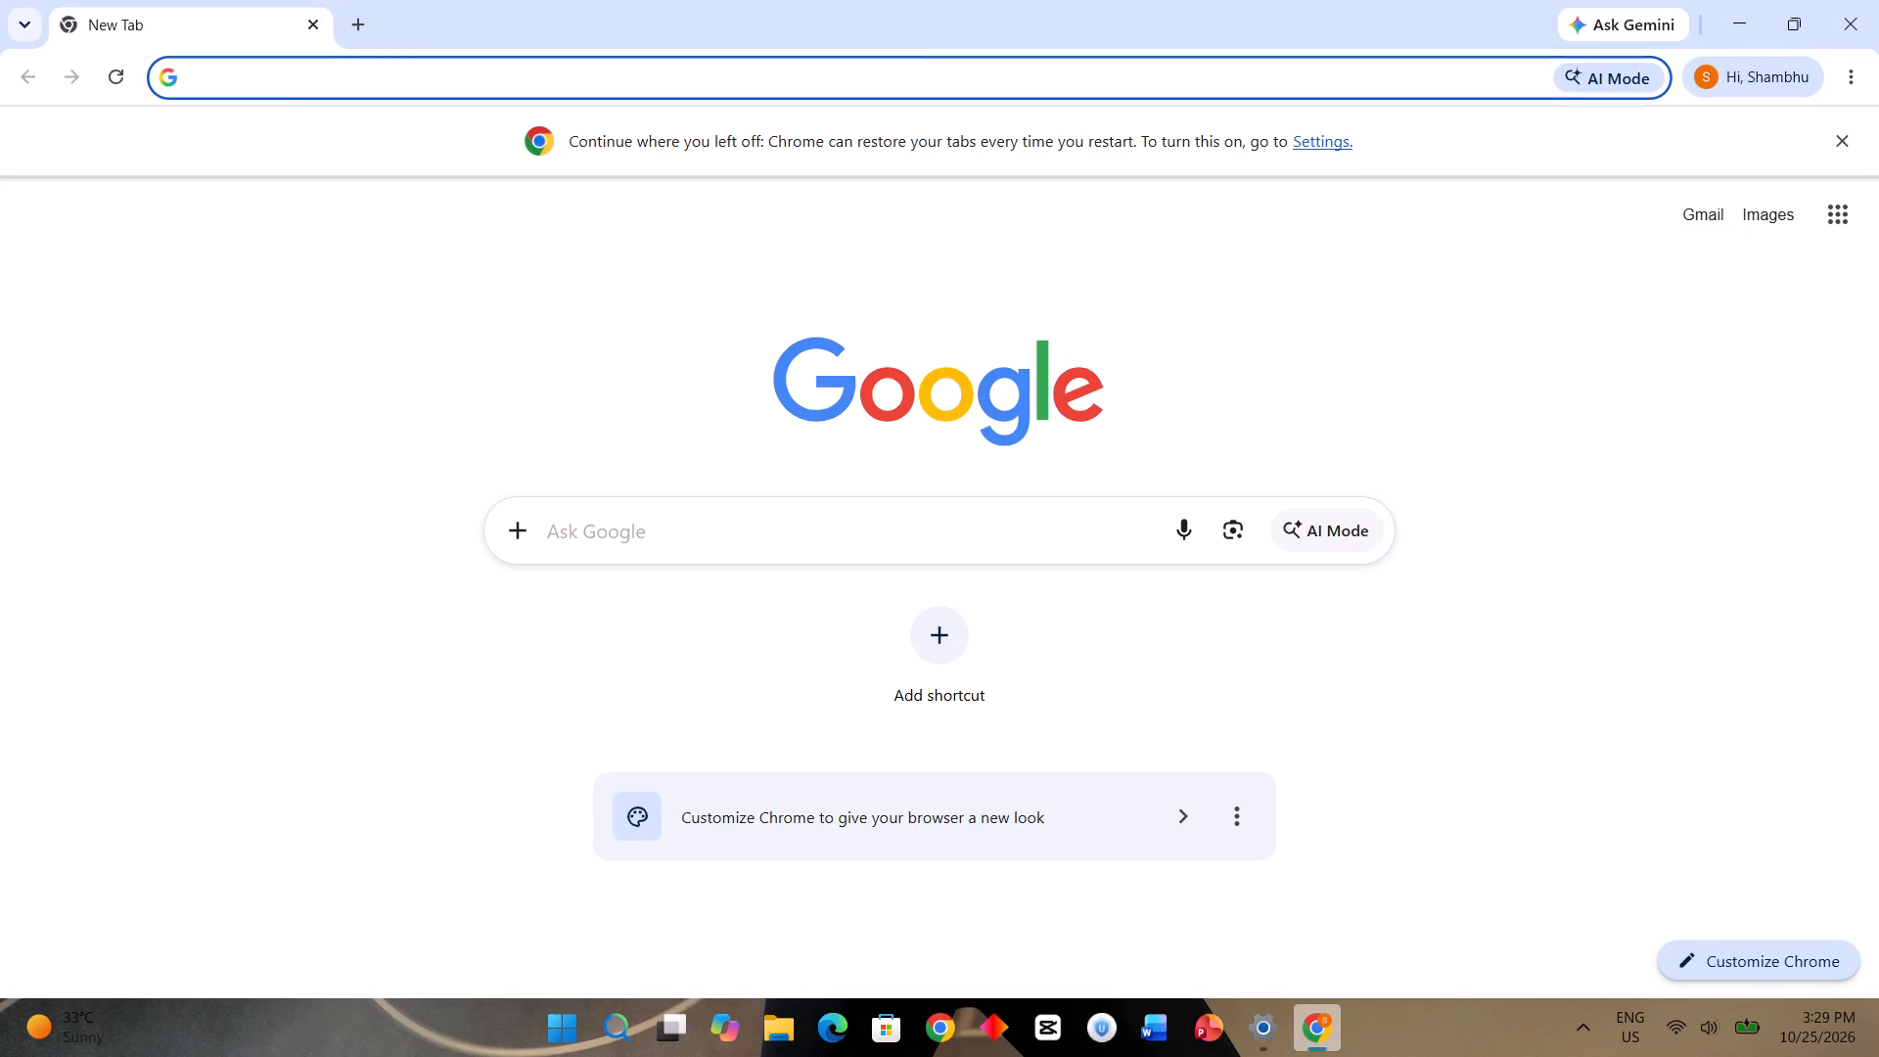
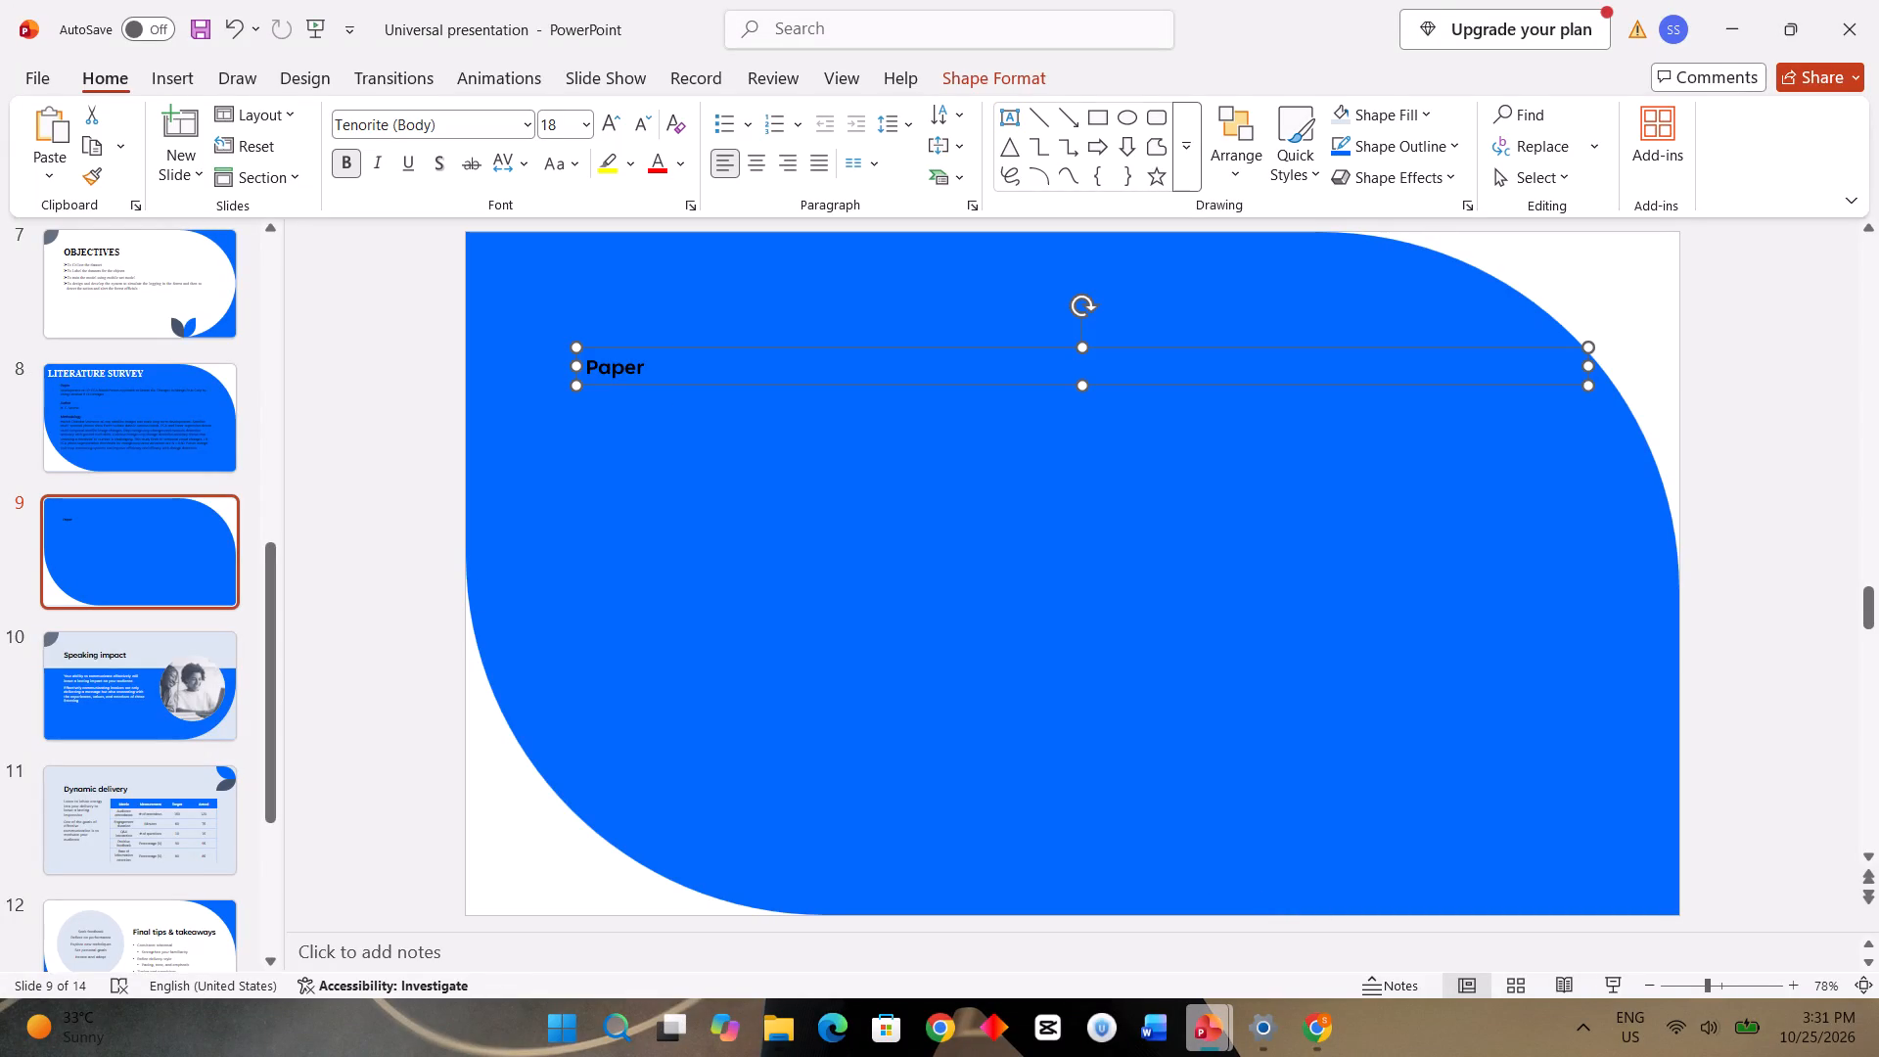
Paste the deforestation-detection paper's headings, title, authors and methodology text into slide 9's text box, following the Paper heading.
key(ctrl+v)
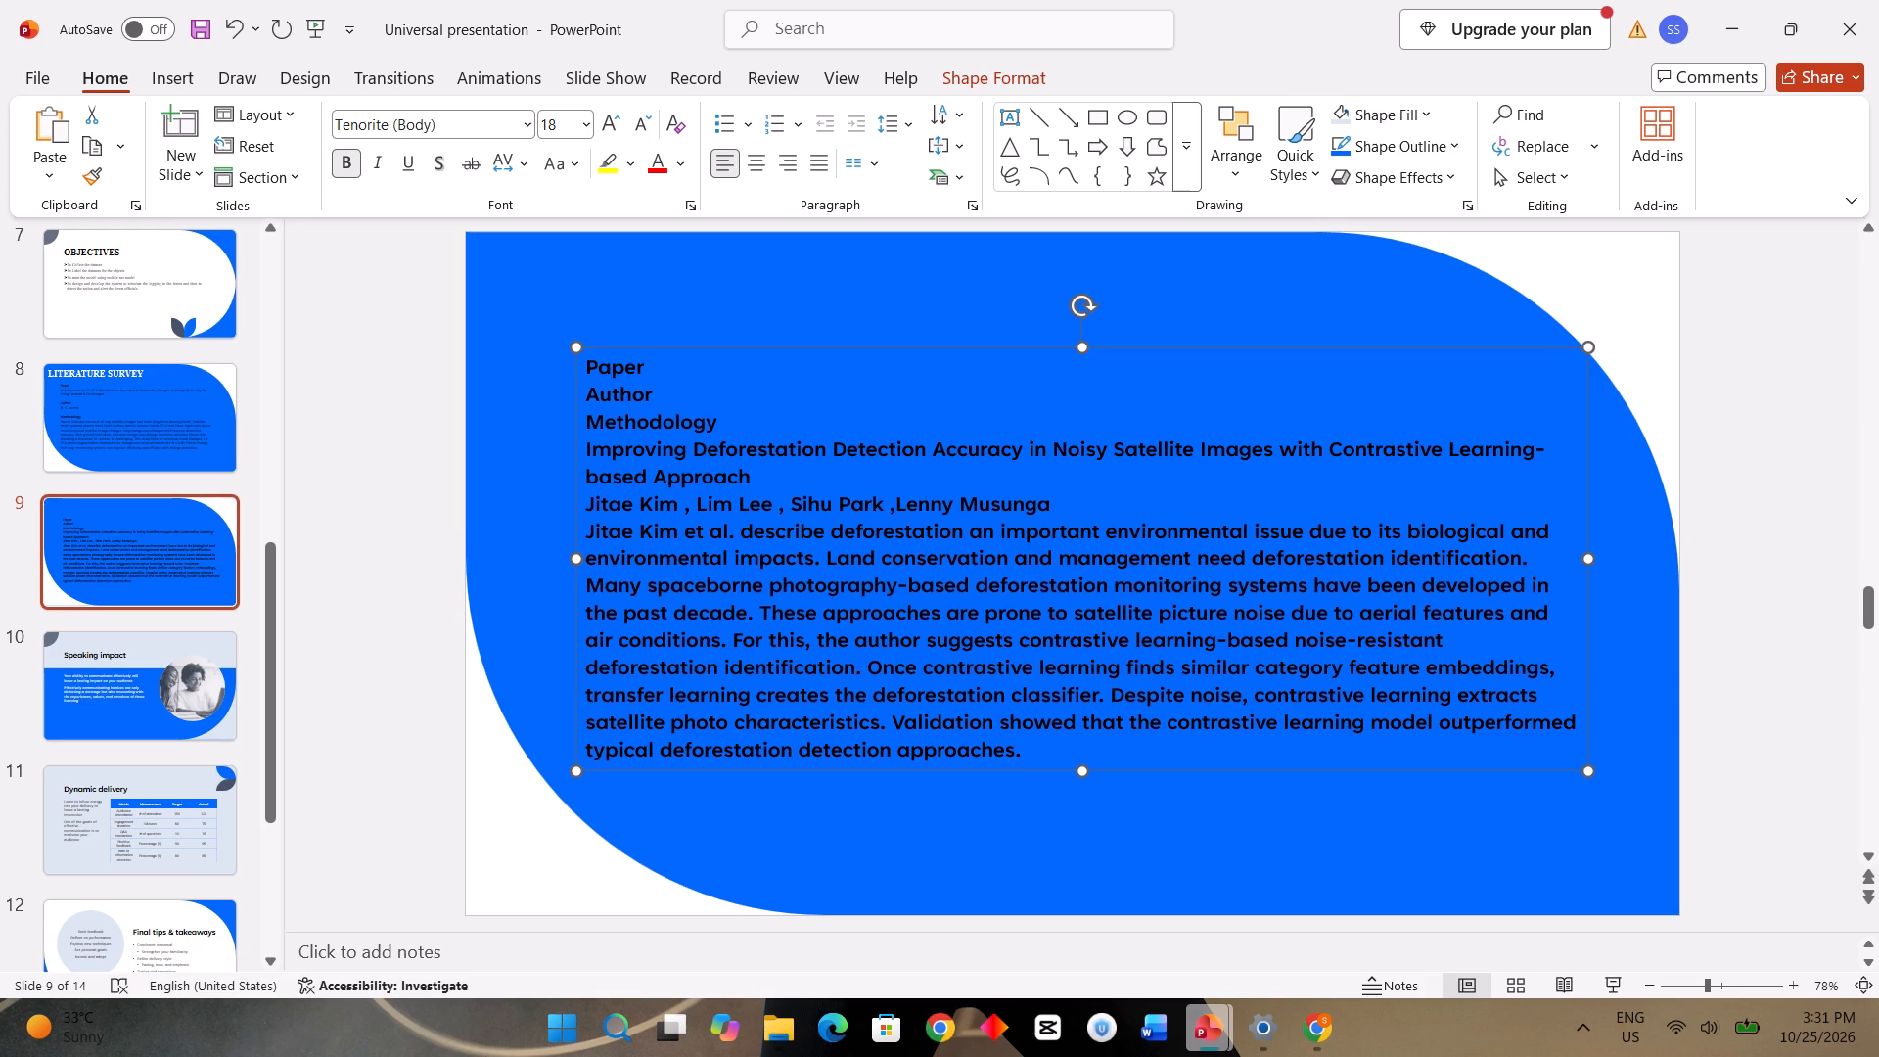
Copy the heading word Author and place the insertion point after "based Approach" at the end of the paper title on slide 9.
drag(586, 394, 654, 399)
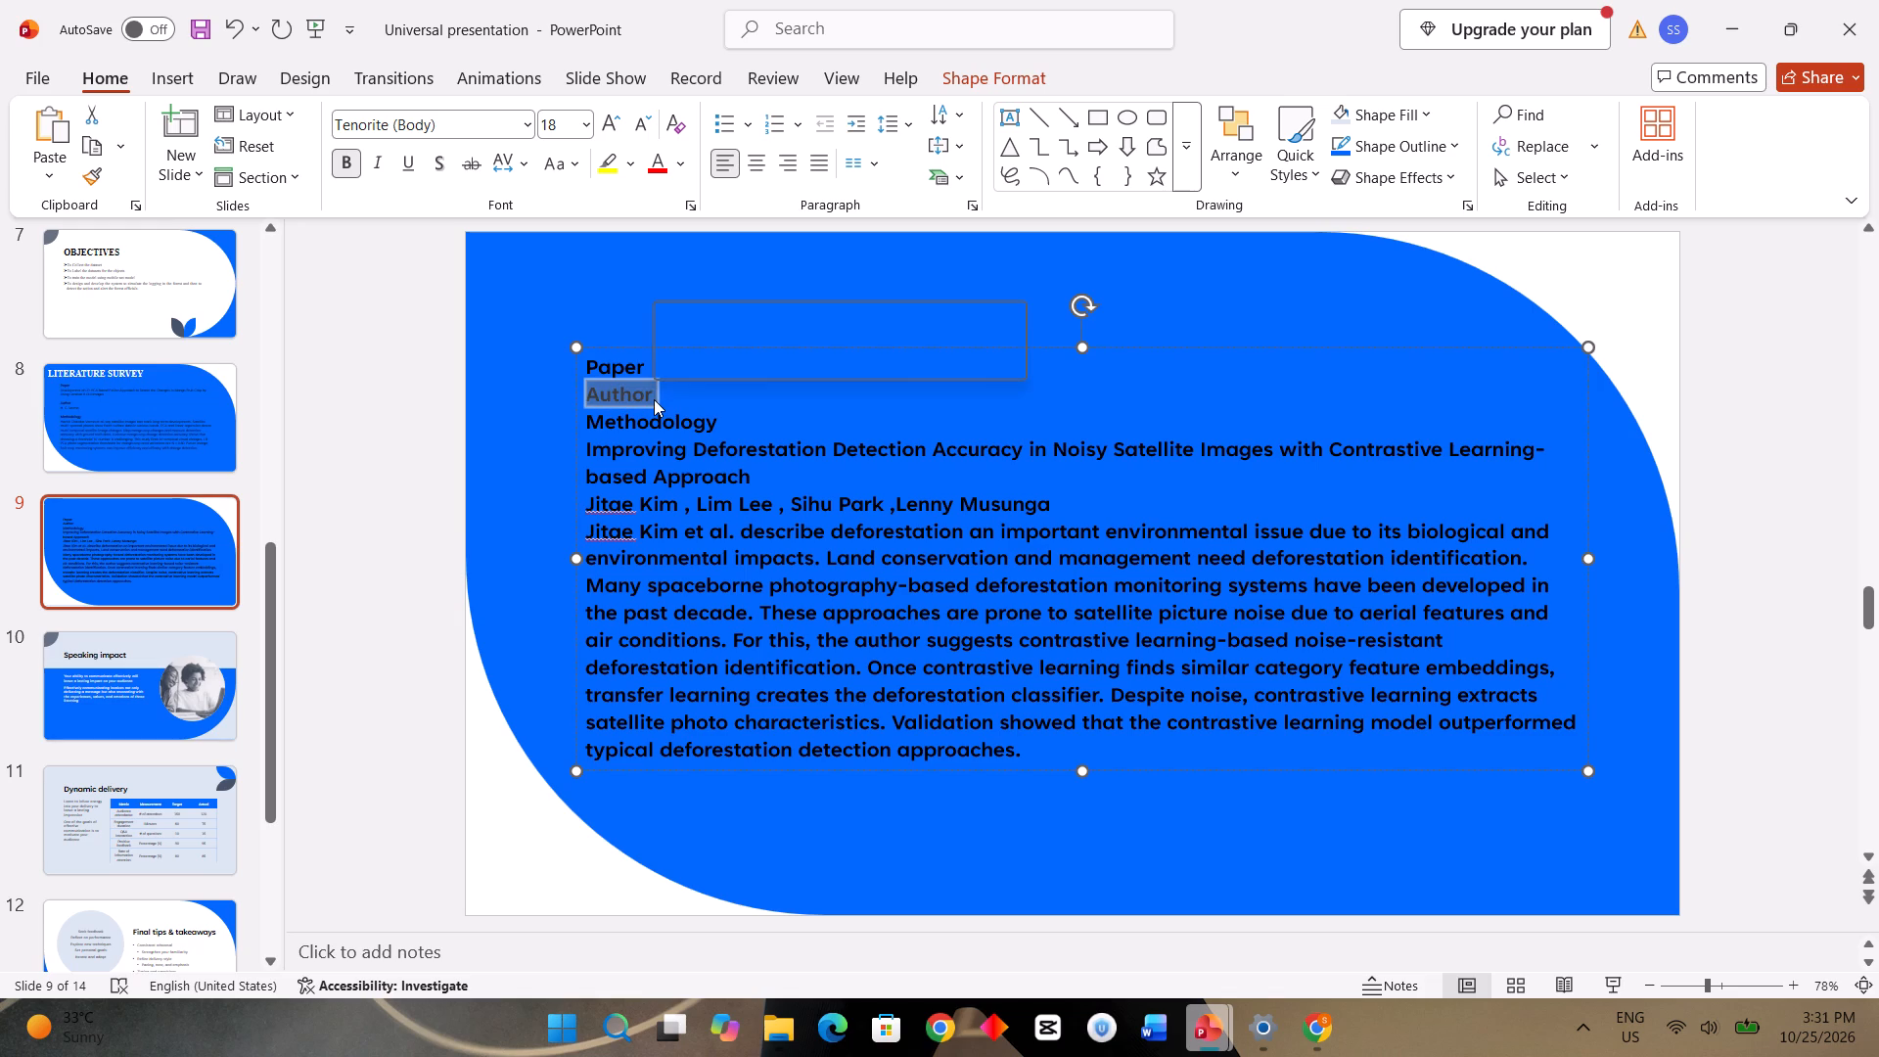
key(ctrl+c)
click(749, 474)
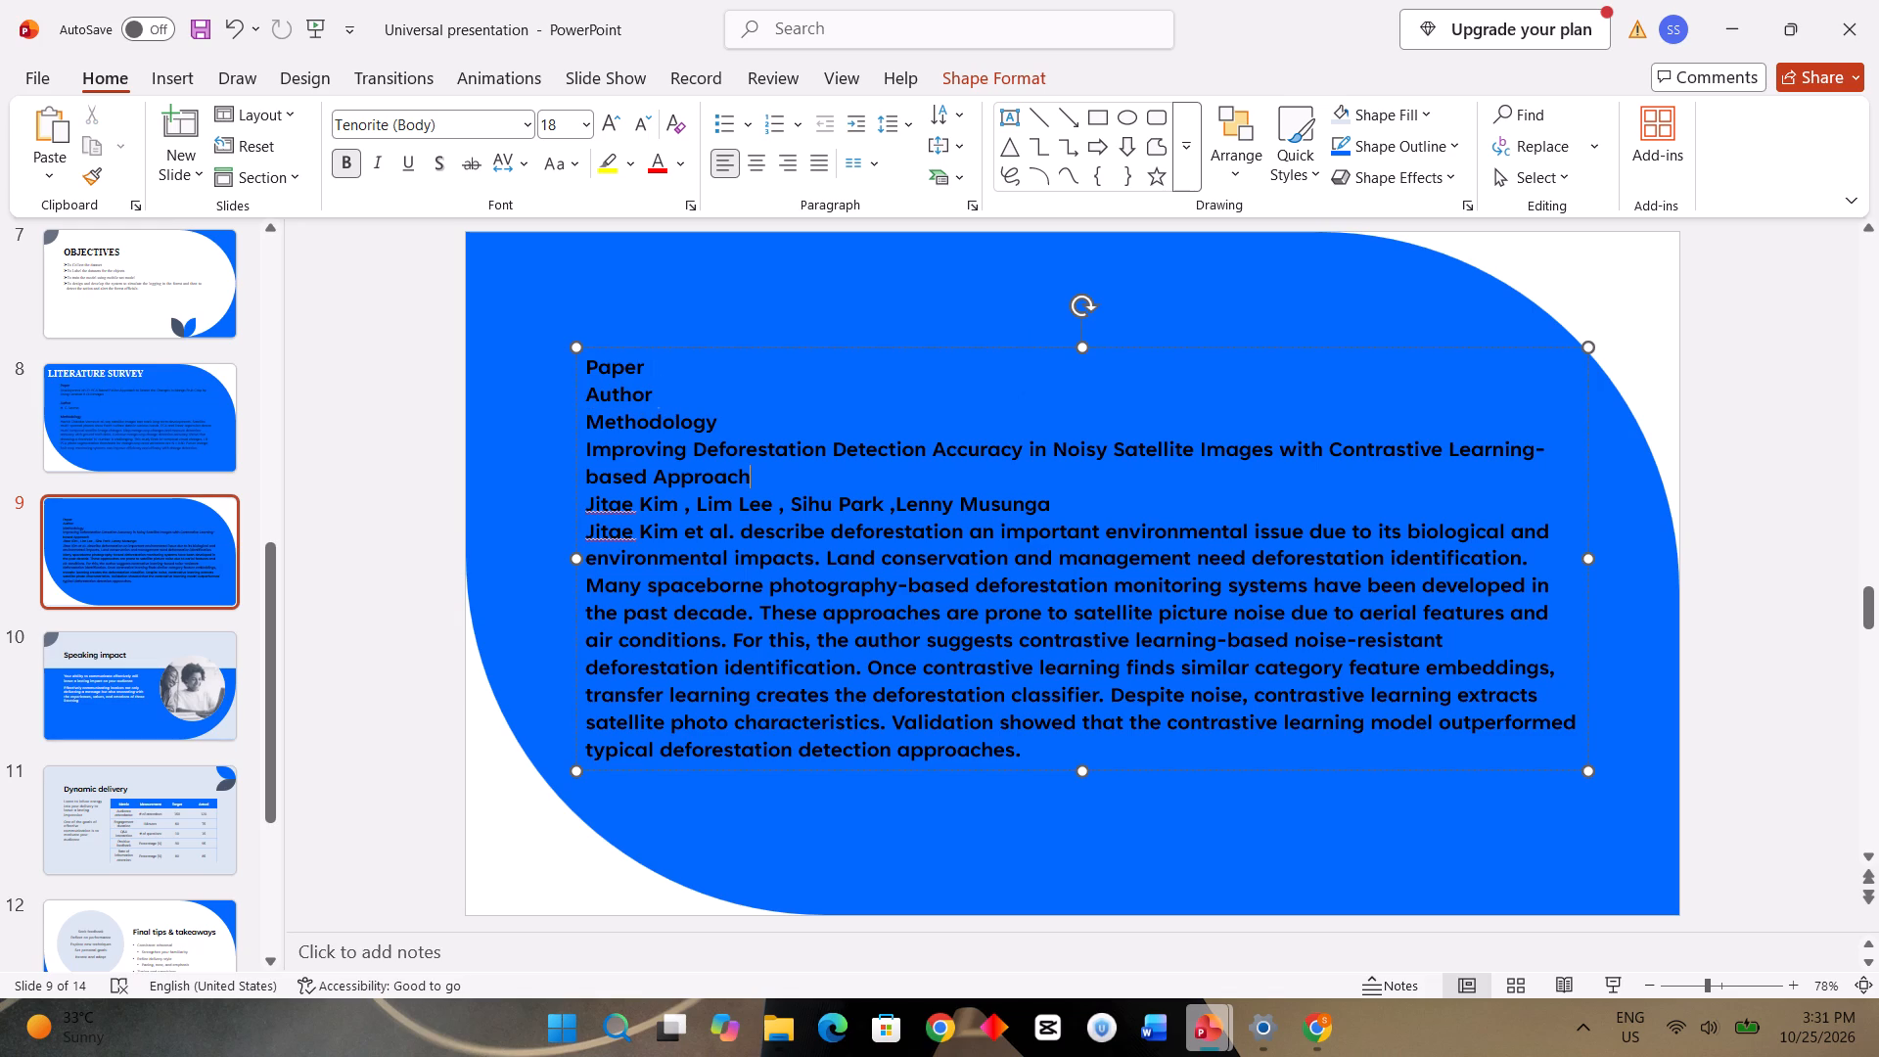
Paste the copied Author heading on a new line above the paper's author names on slide 9.
key(Return)
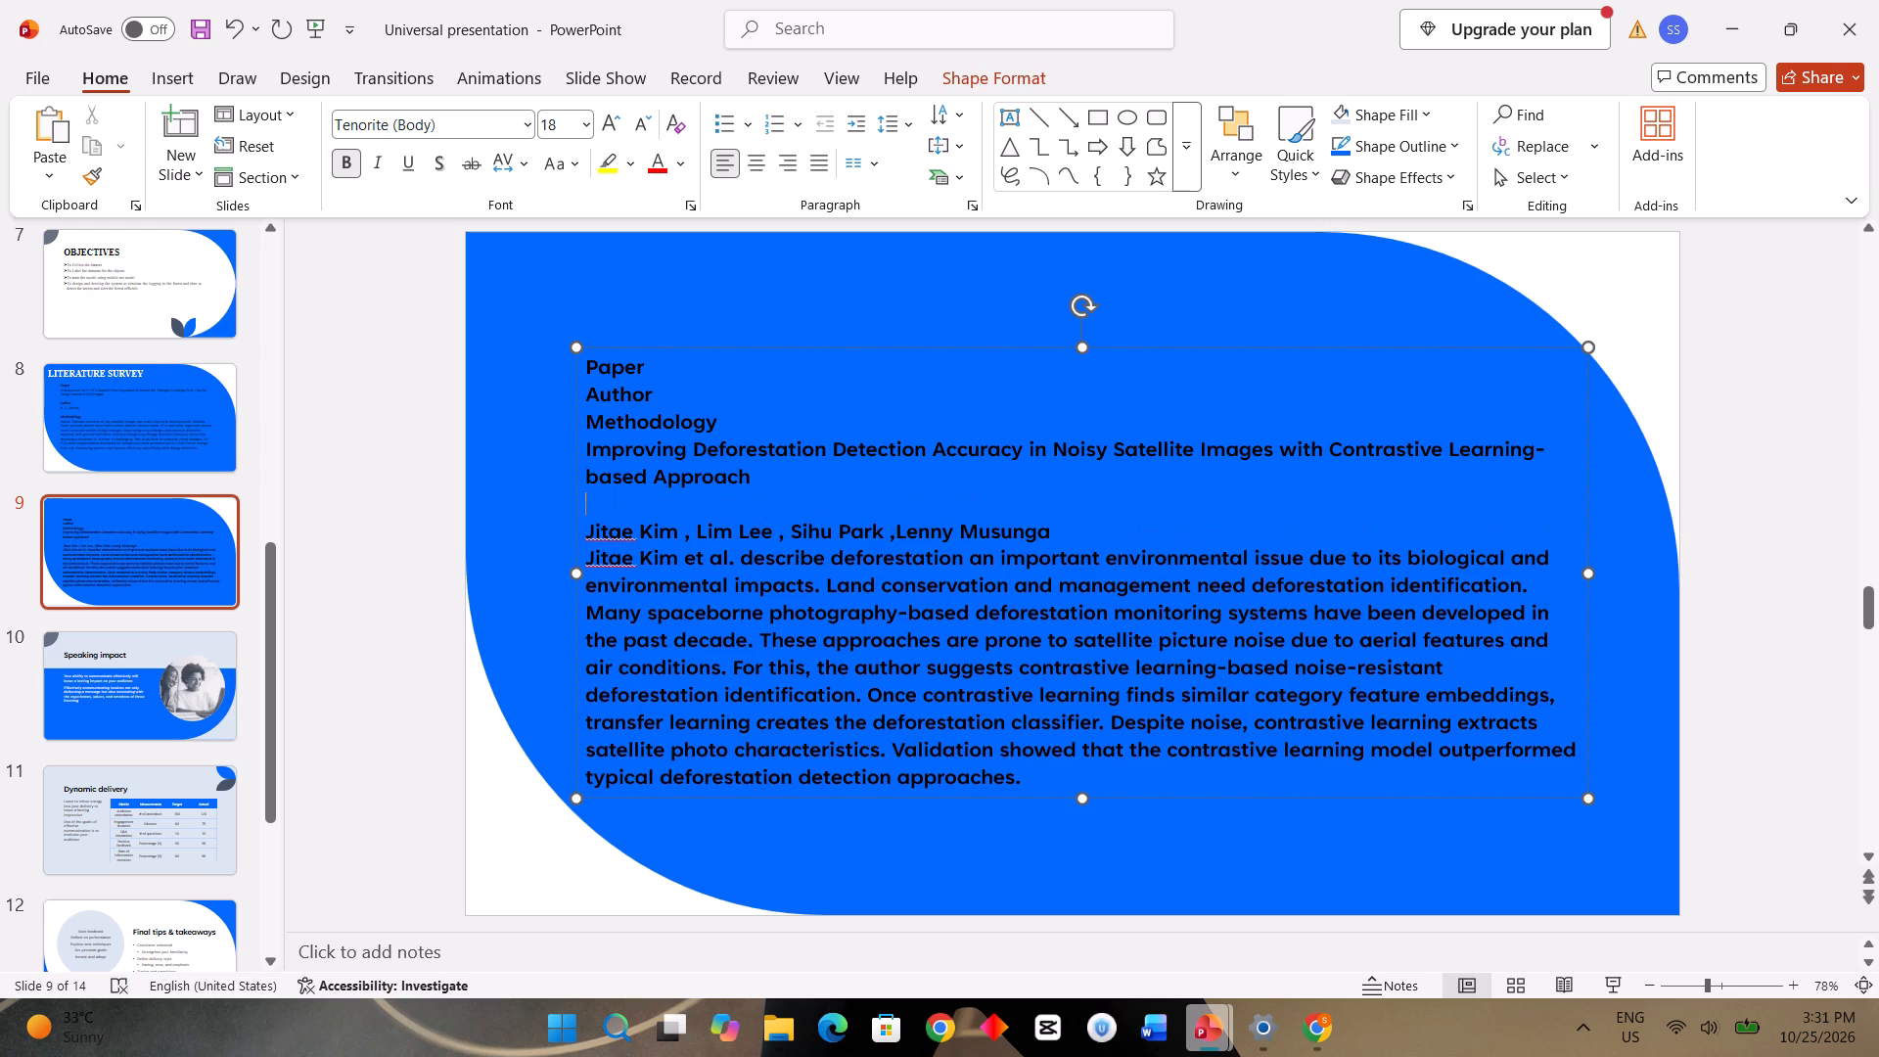
key(ctrl+v)
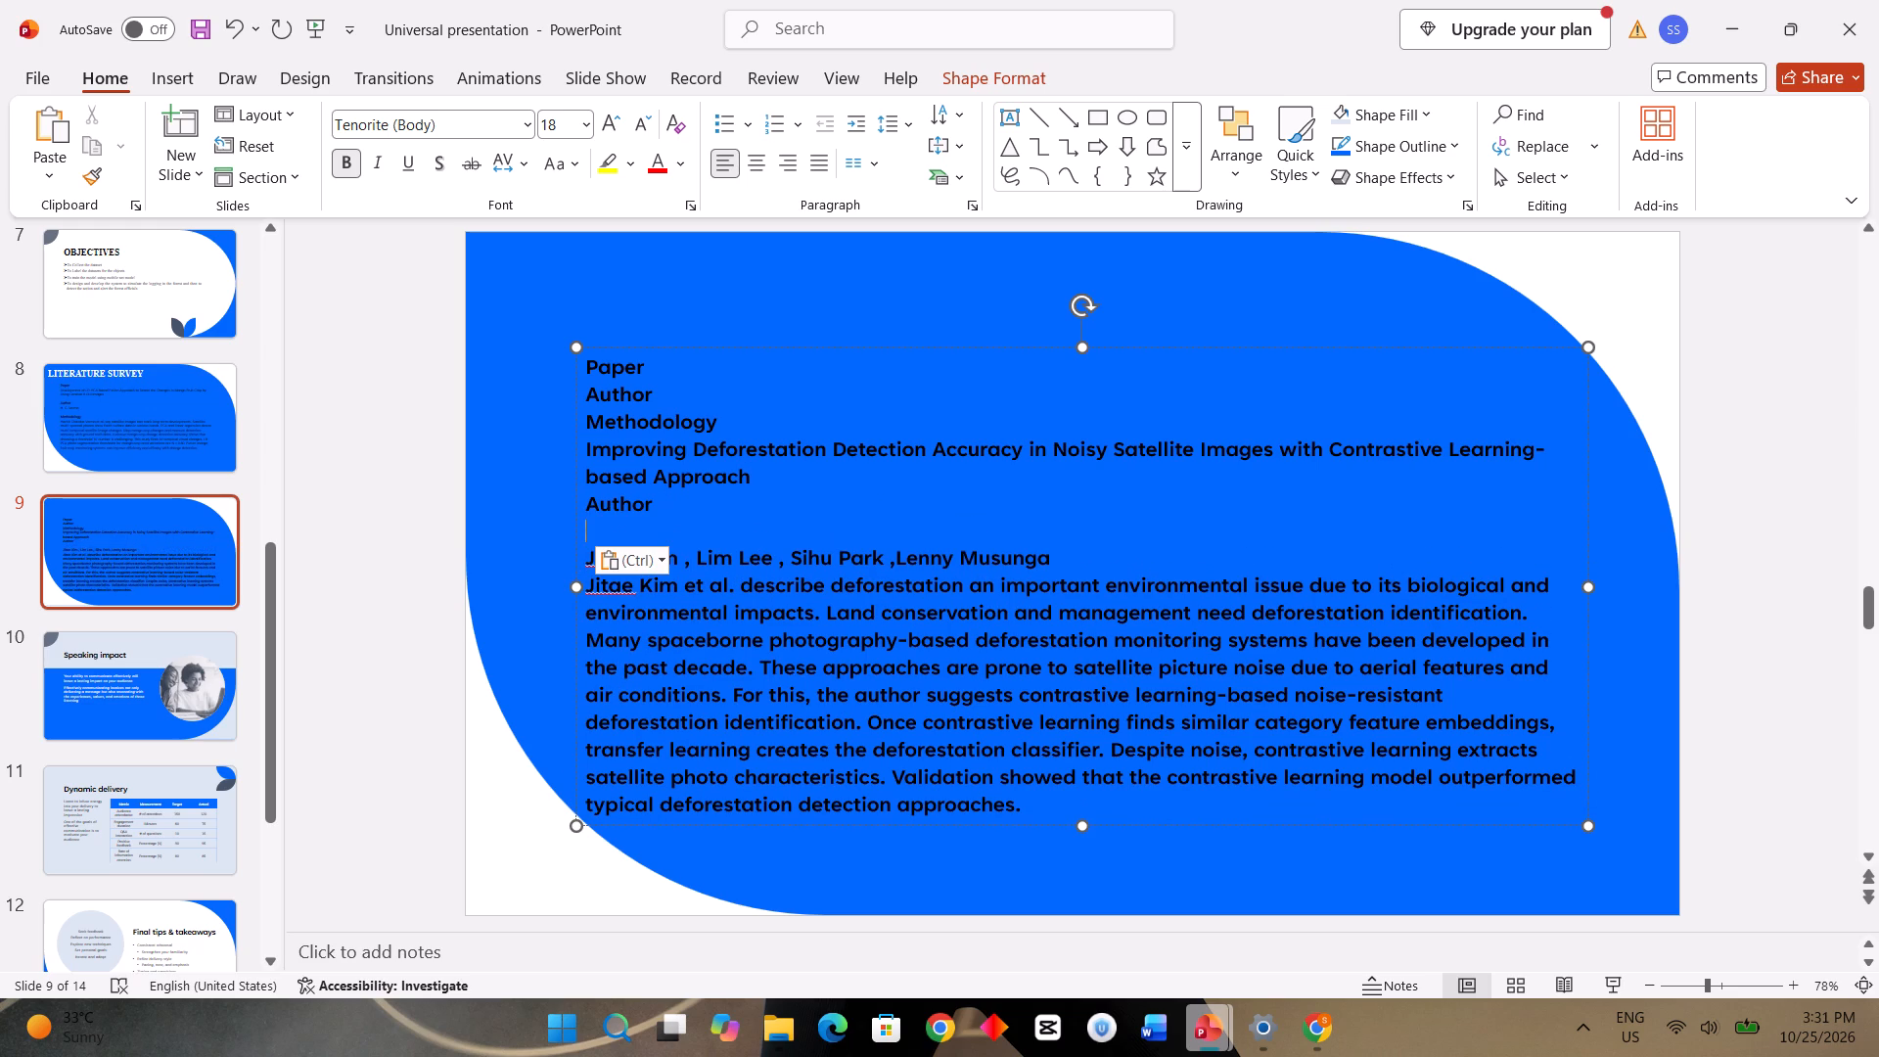
Copy the Methodology heading and paste it on a new line between the author names and the description paragraph.
drag(588, 423, 626, 427)
drag(626, 427, 723, 431)
key(ctrl+c)
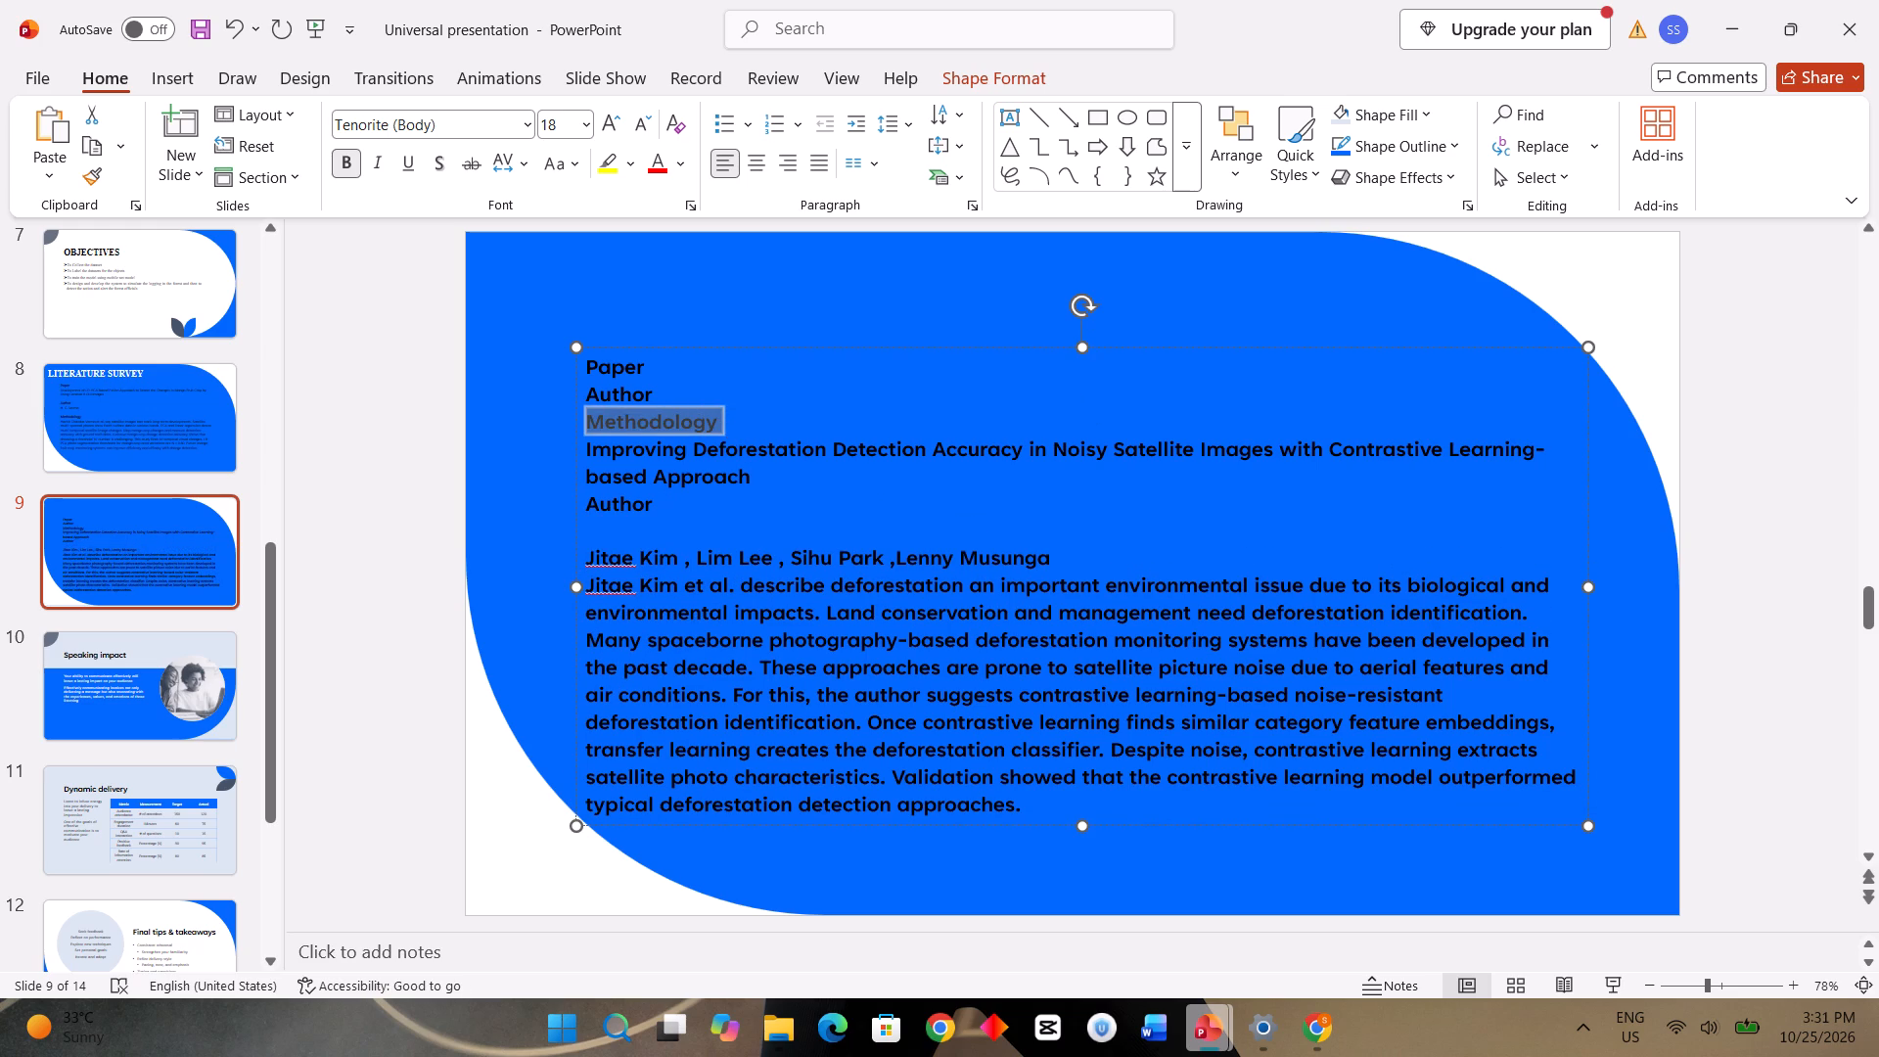
click(1059, 557)
key(Return)
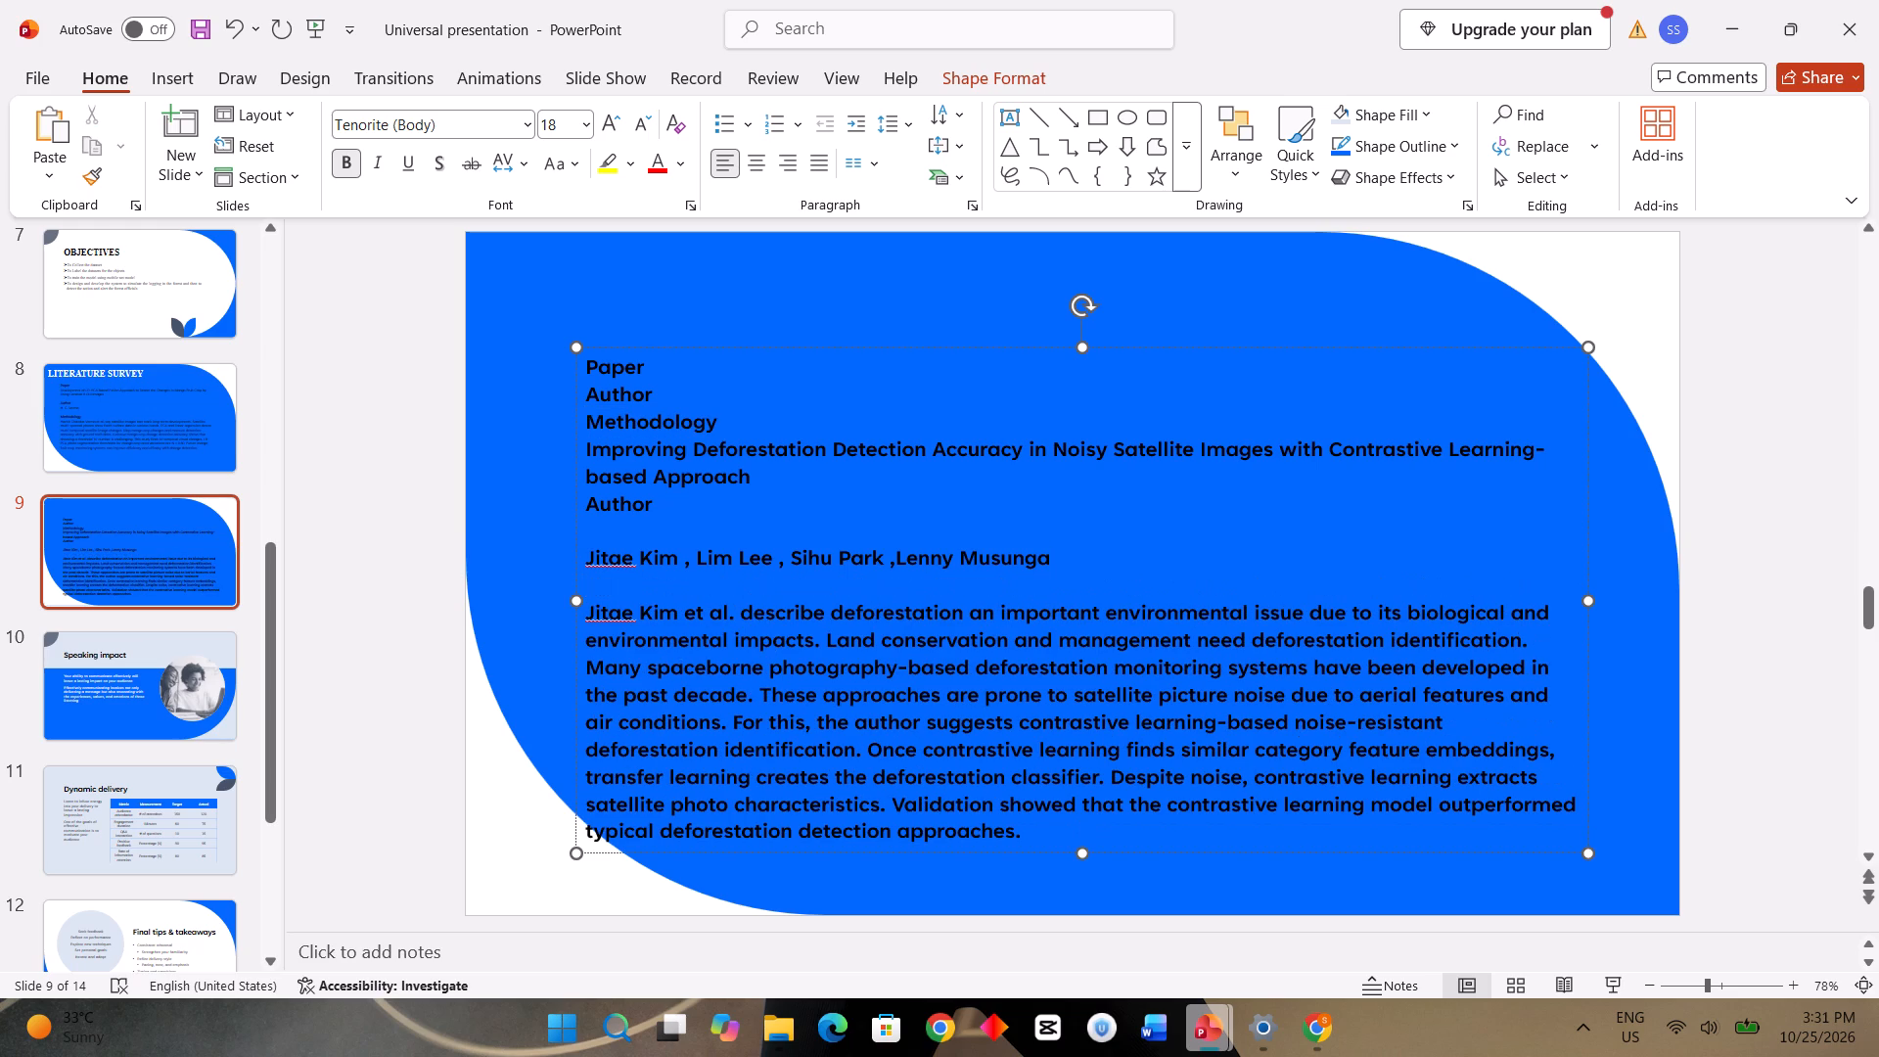
key(ctrl+v)
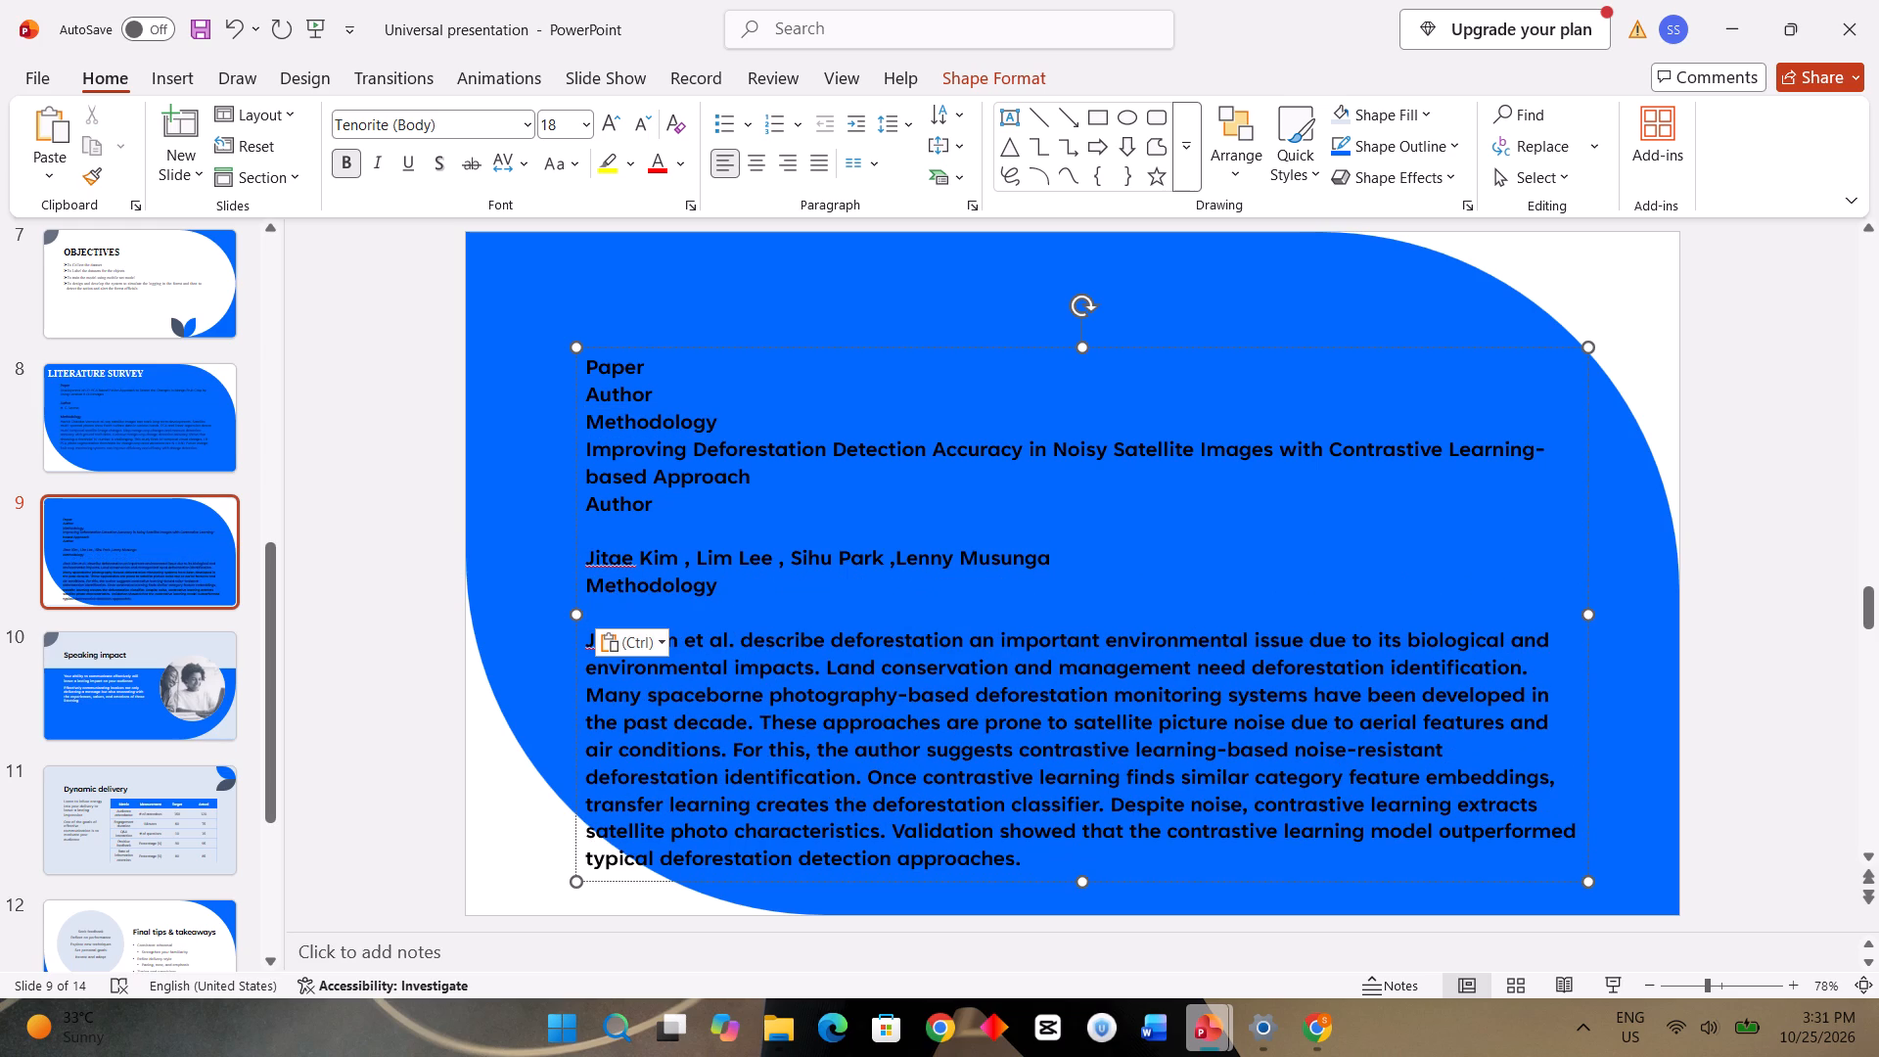
Put a blank line above the new Author heading and remove the empty line below it.
click(760, 486)
key(Return)
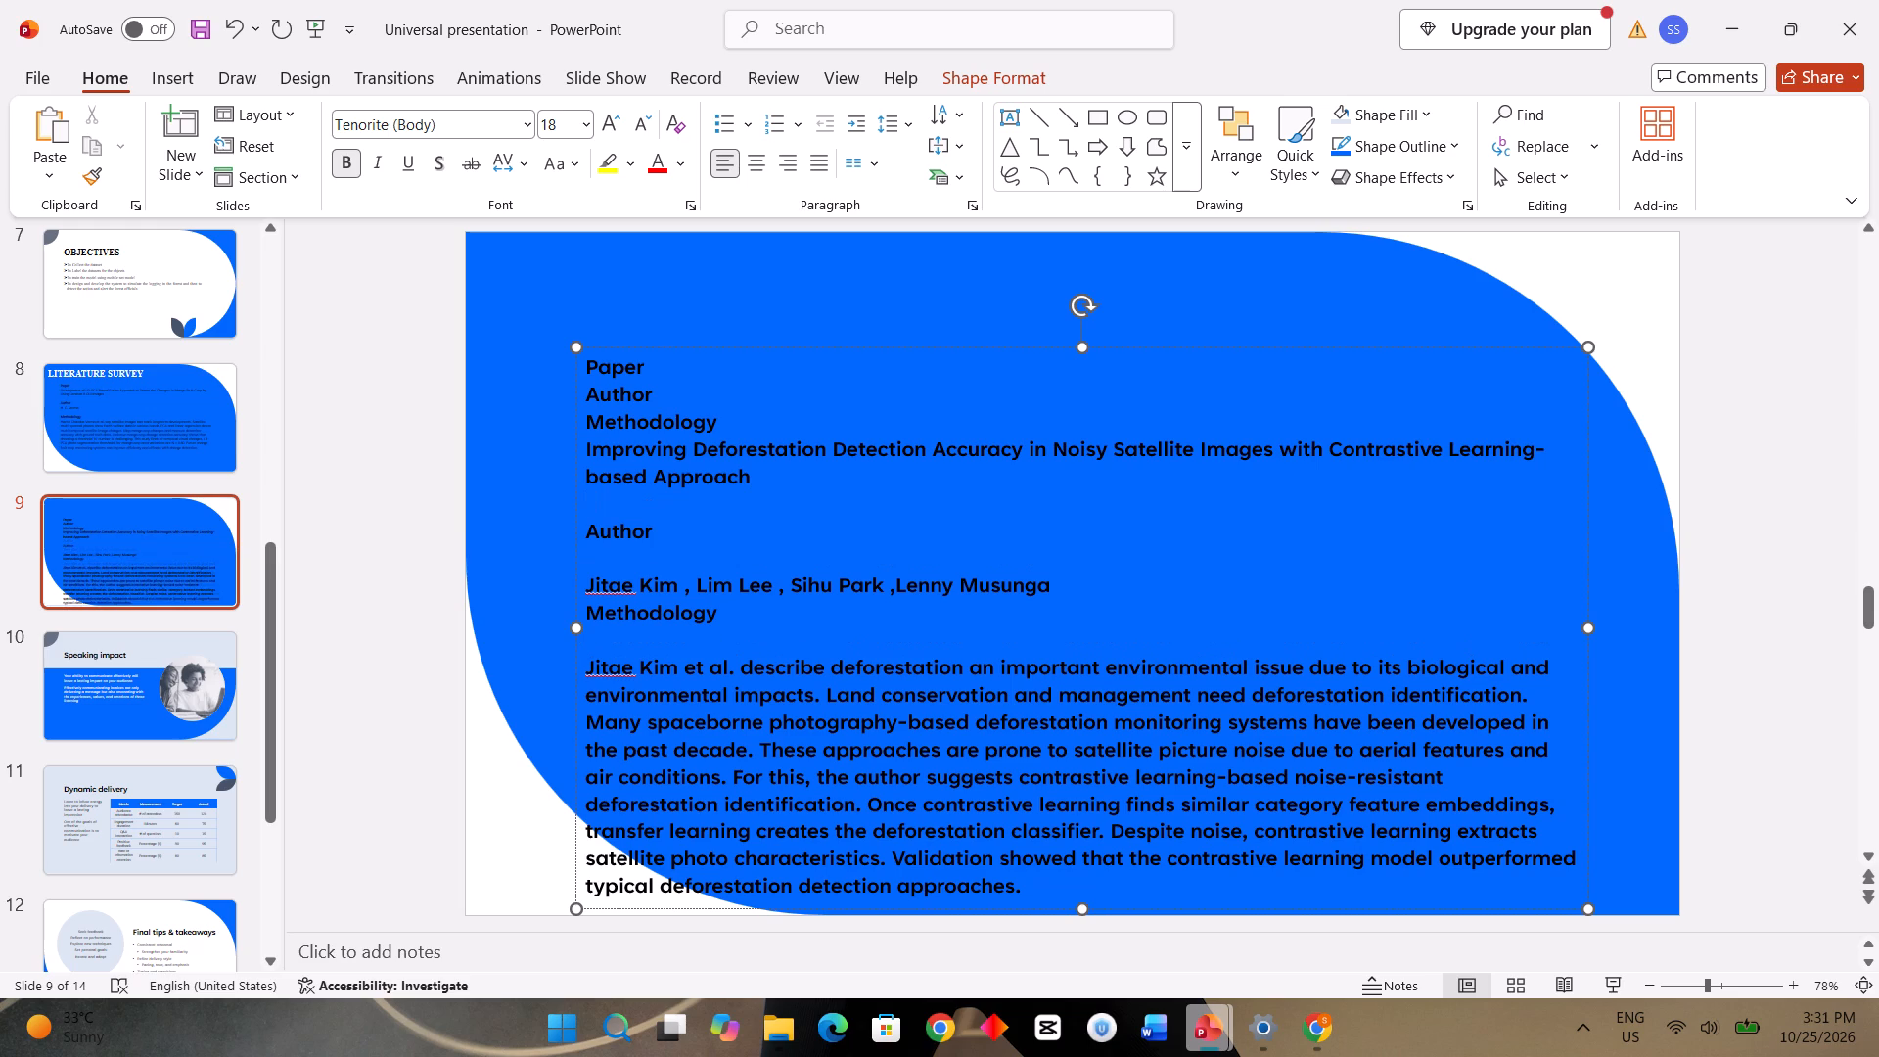
click(599, 558)
key(BackSpace)
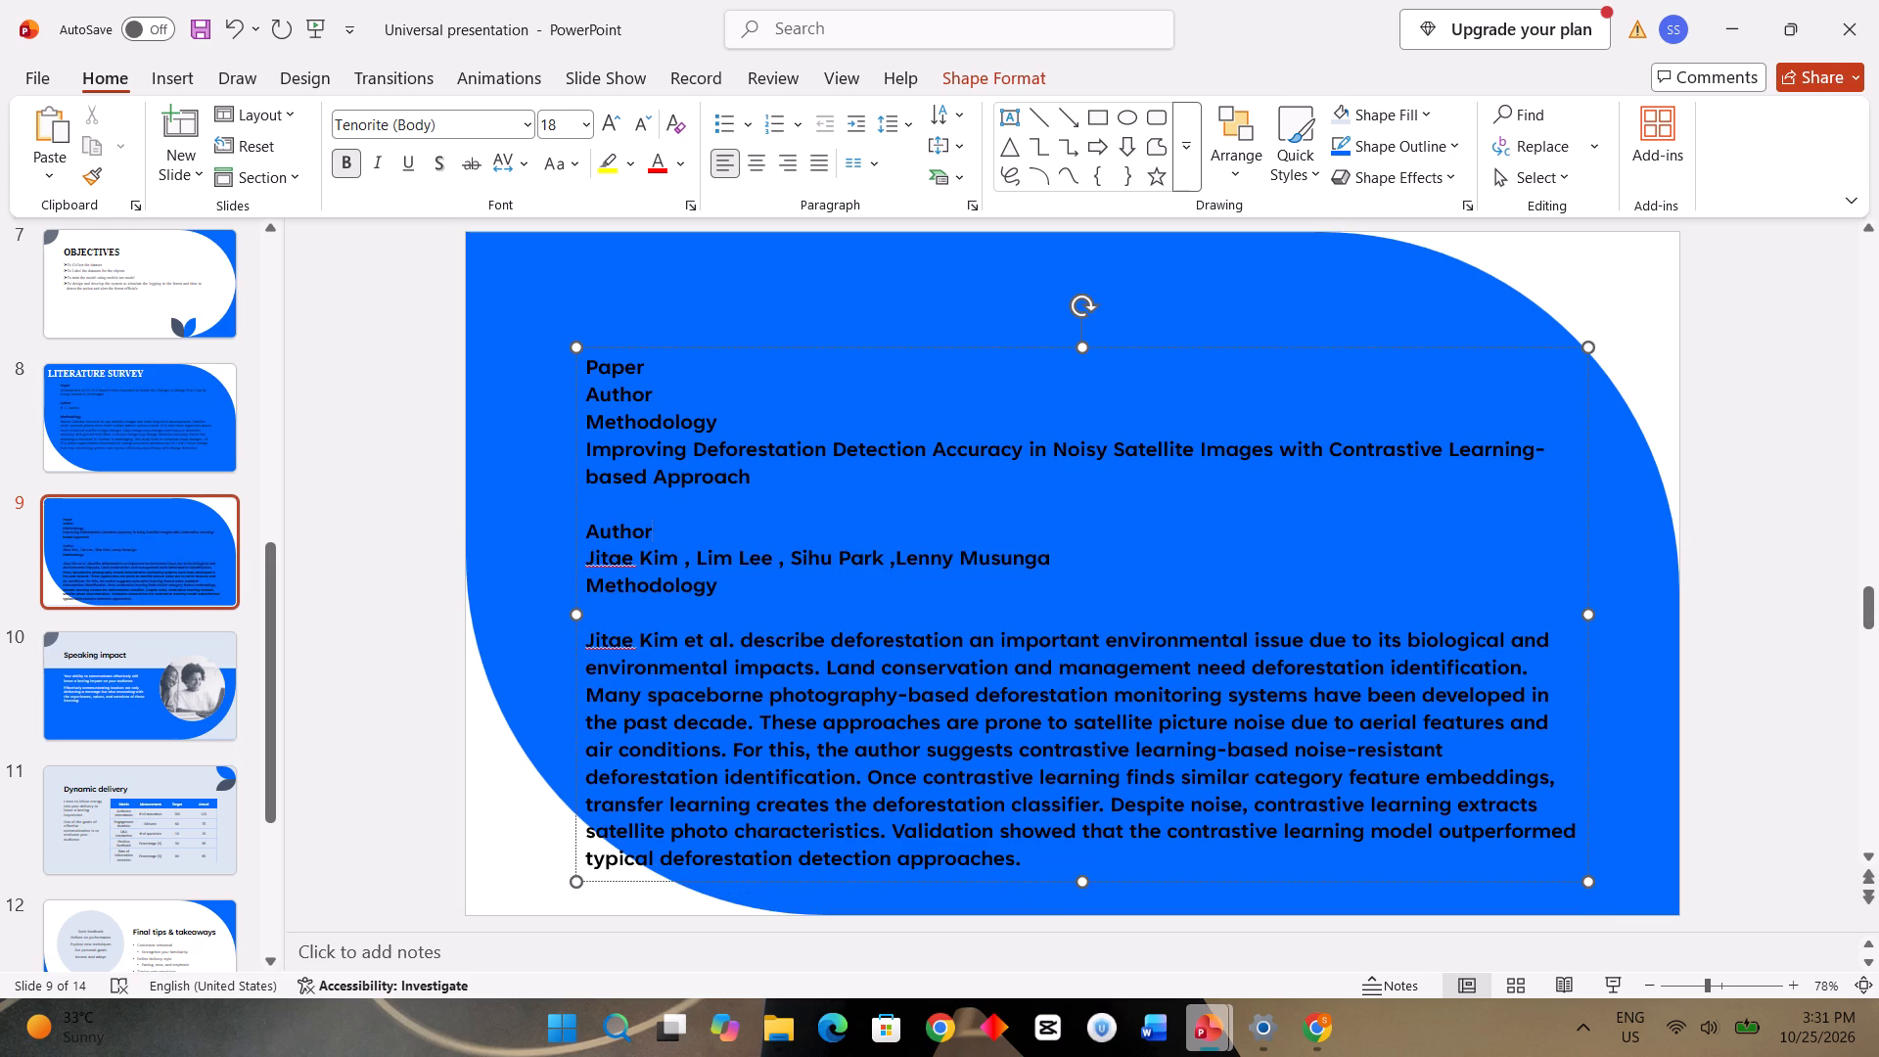
Delete the duplicate Author and Methodology headings directly beneath Paper, above the paper's title.
click(726, 423)
key(BackSpace)
key(BackSpace)
key(BackSpace)
key(BackSpace)
key(BackSpace)
key(BackSpace)
key(BackSpace)
key(BackSpace)
key(BackSpace)
key(BackSpace)
key(BackSpace)
key(BackSpace)
key(BackSpace)
key(BackSpace)
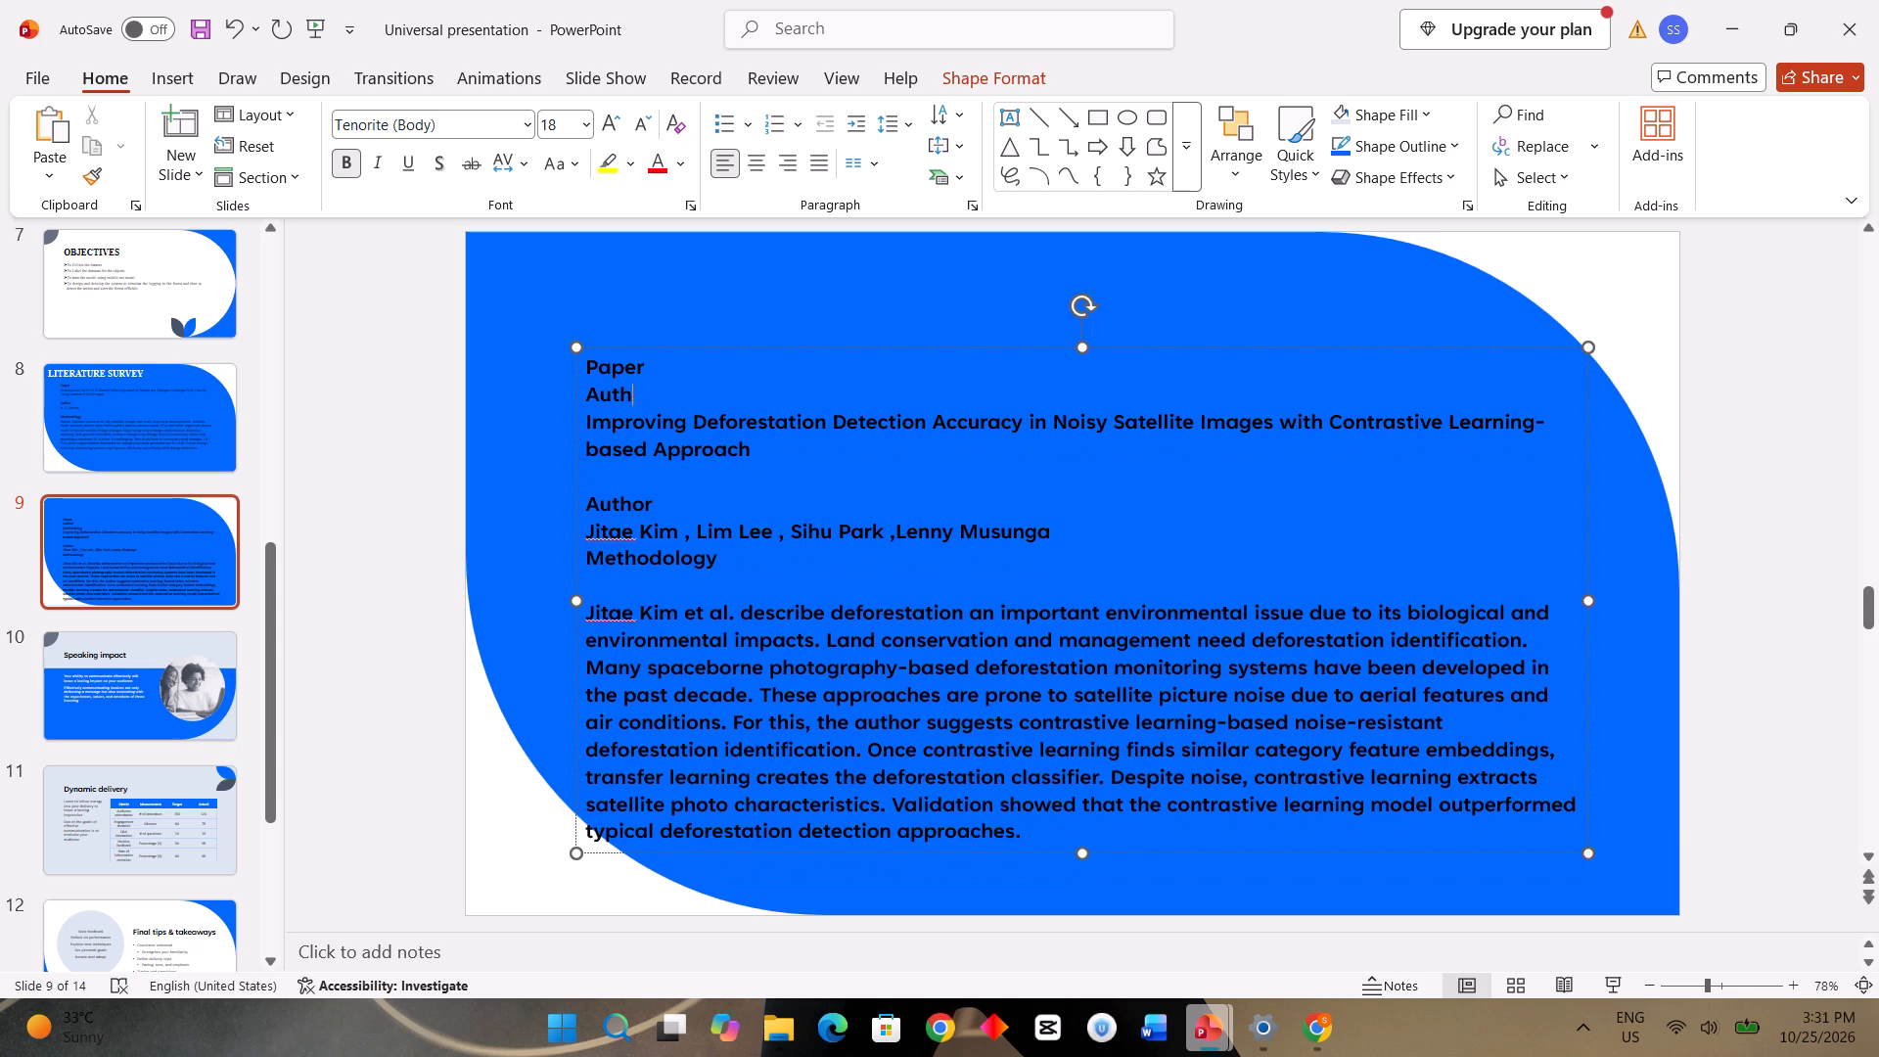
key(BackSpace)
key(BackSpace)
key(BackSpace)
key(BackSpace)
key(BackSpace)
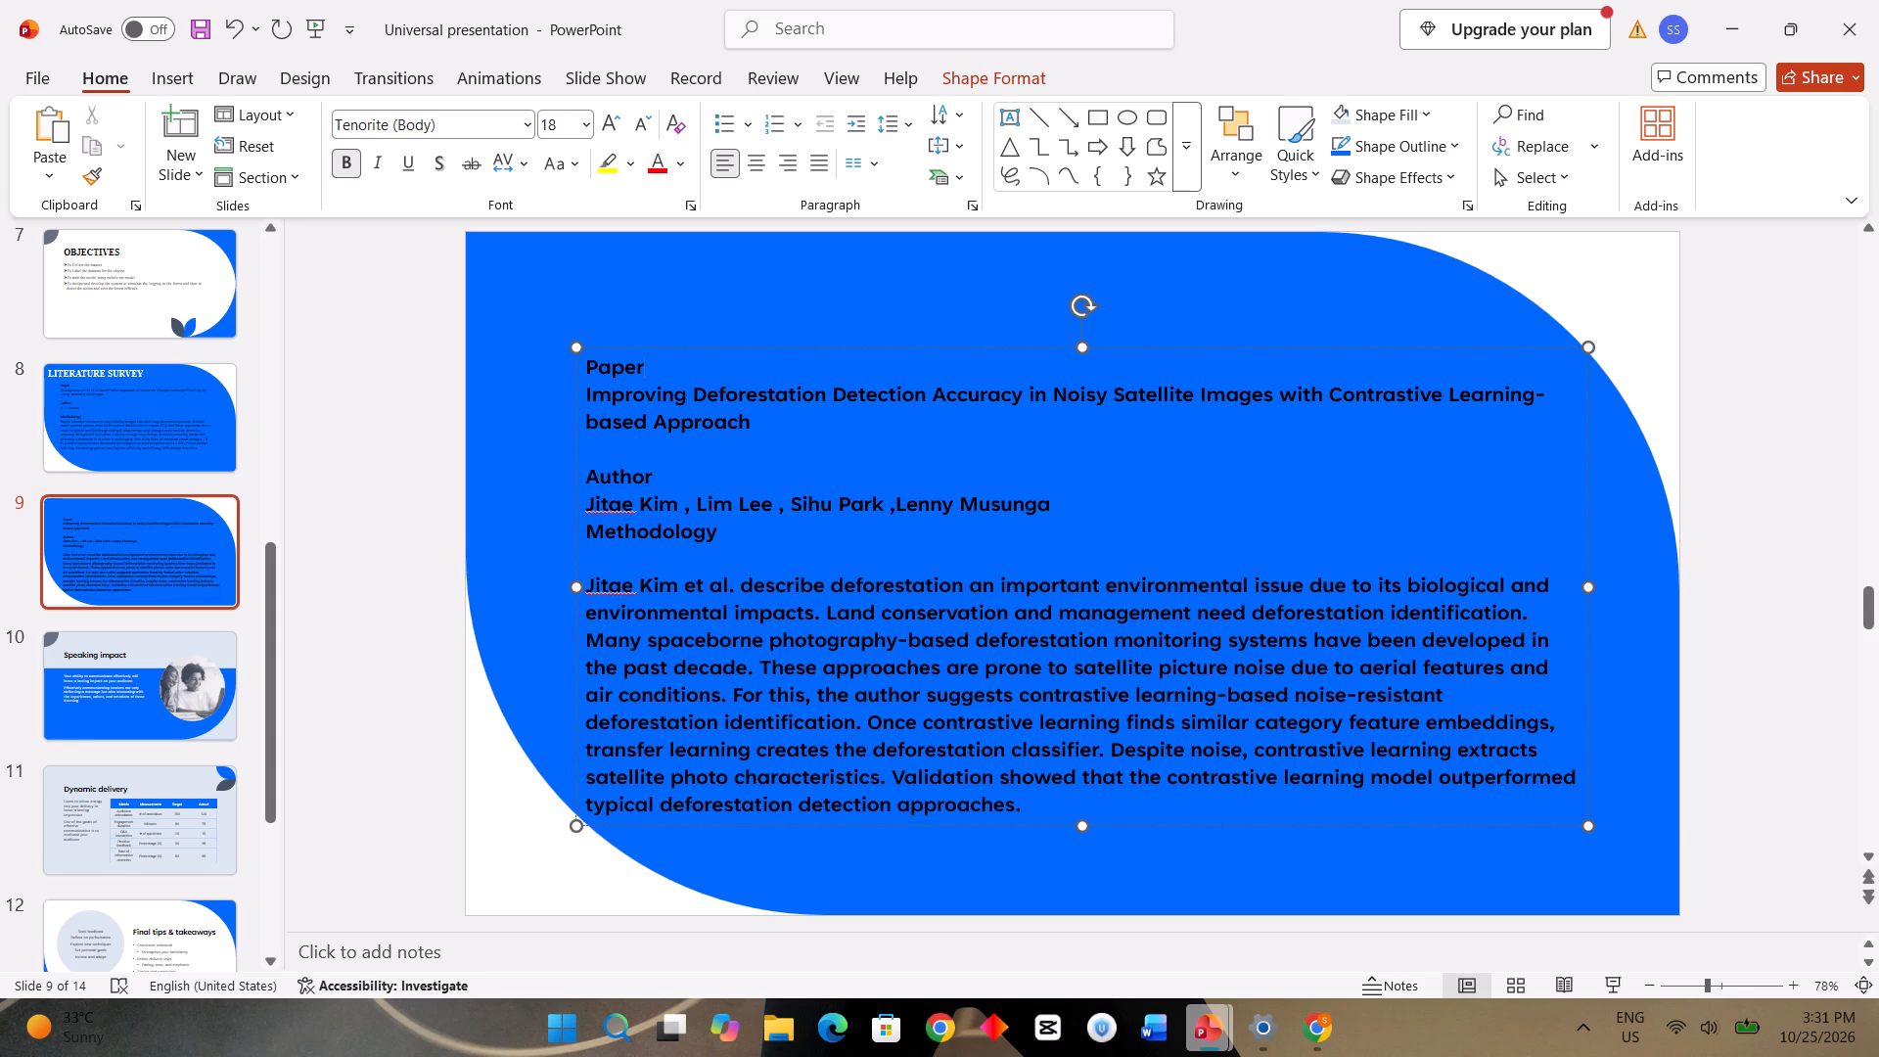
Put a blank line above the Methodology heading and remove the empty line below it.
click(1060, 503)
key(Return)
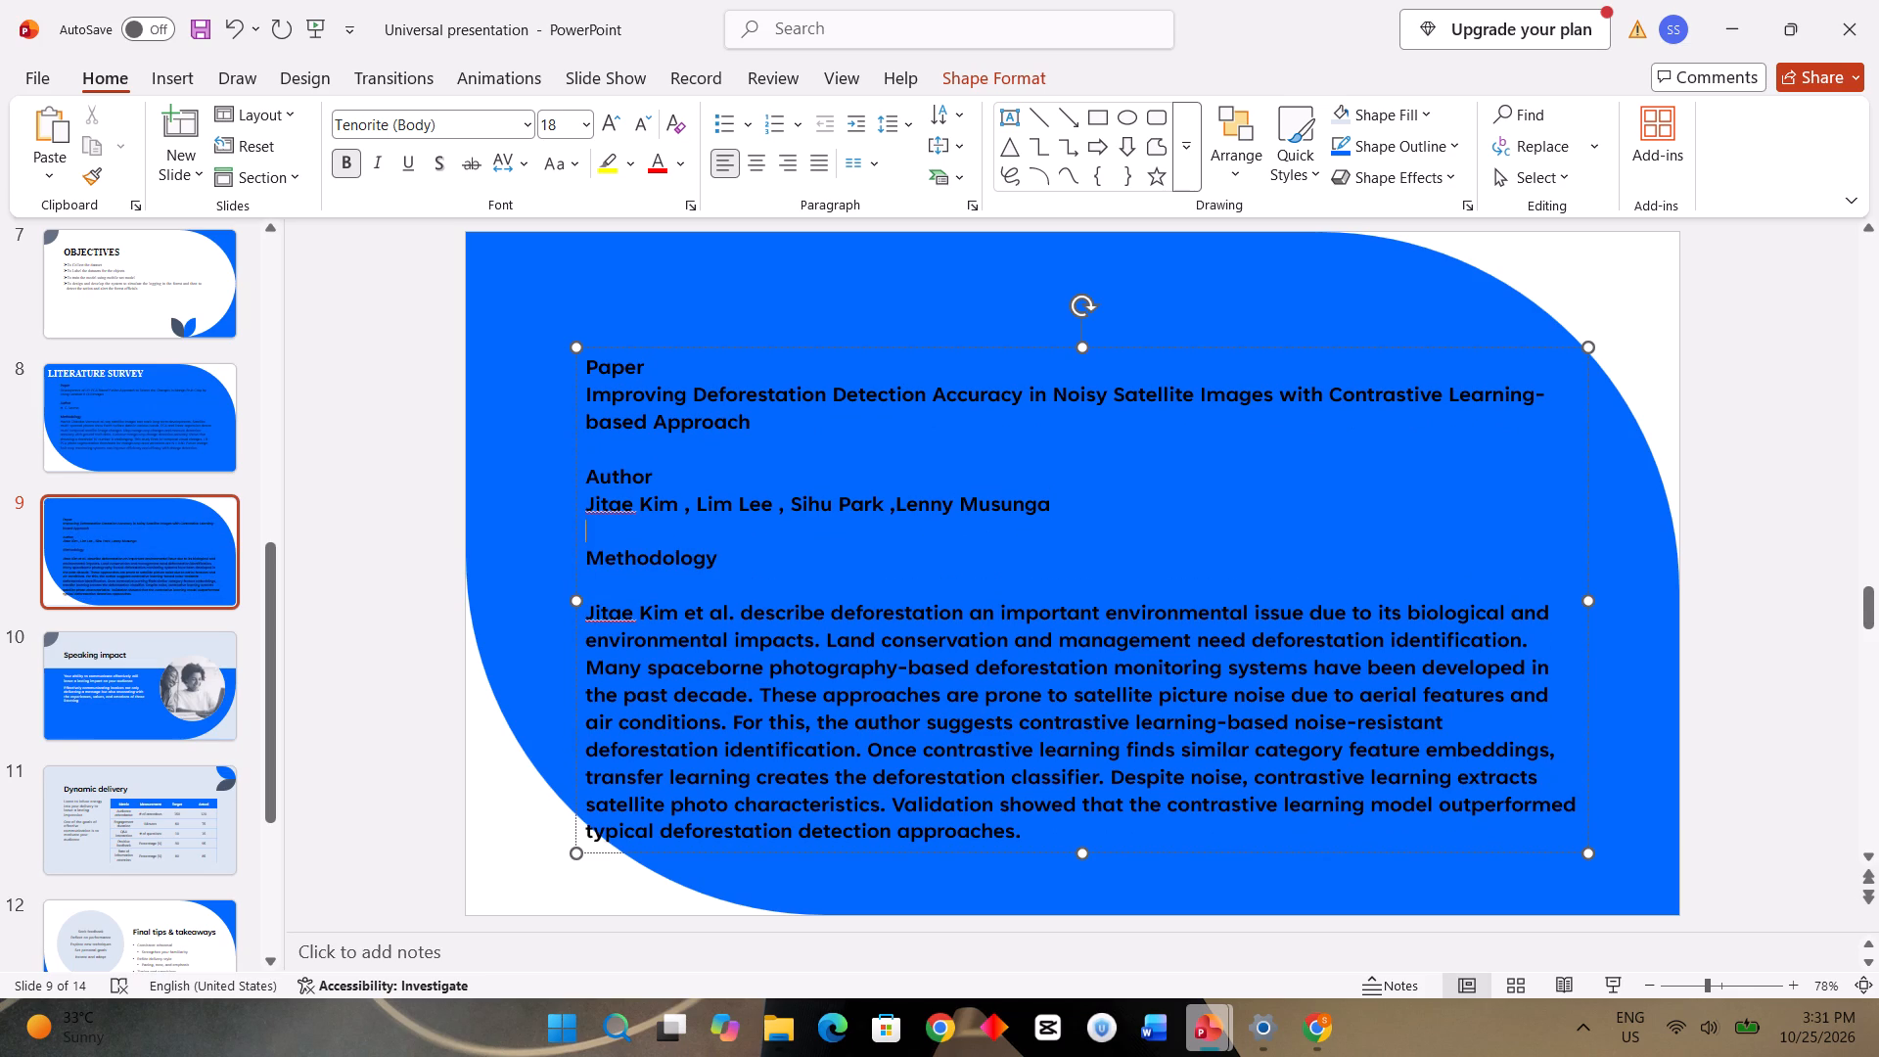
click(596, 587)
key(BackSpace)
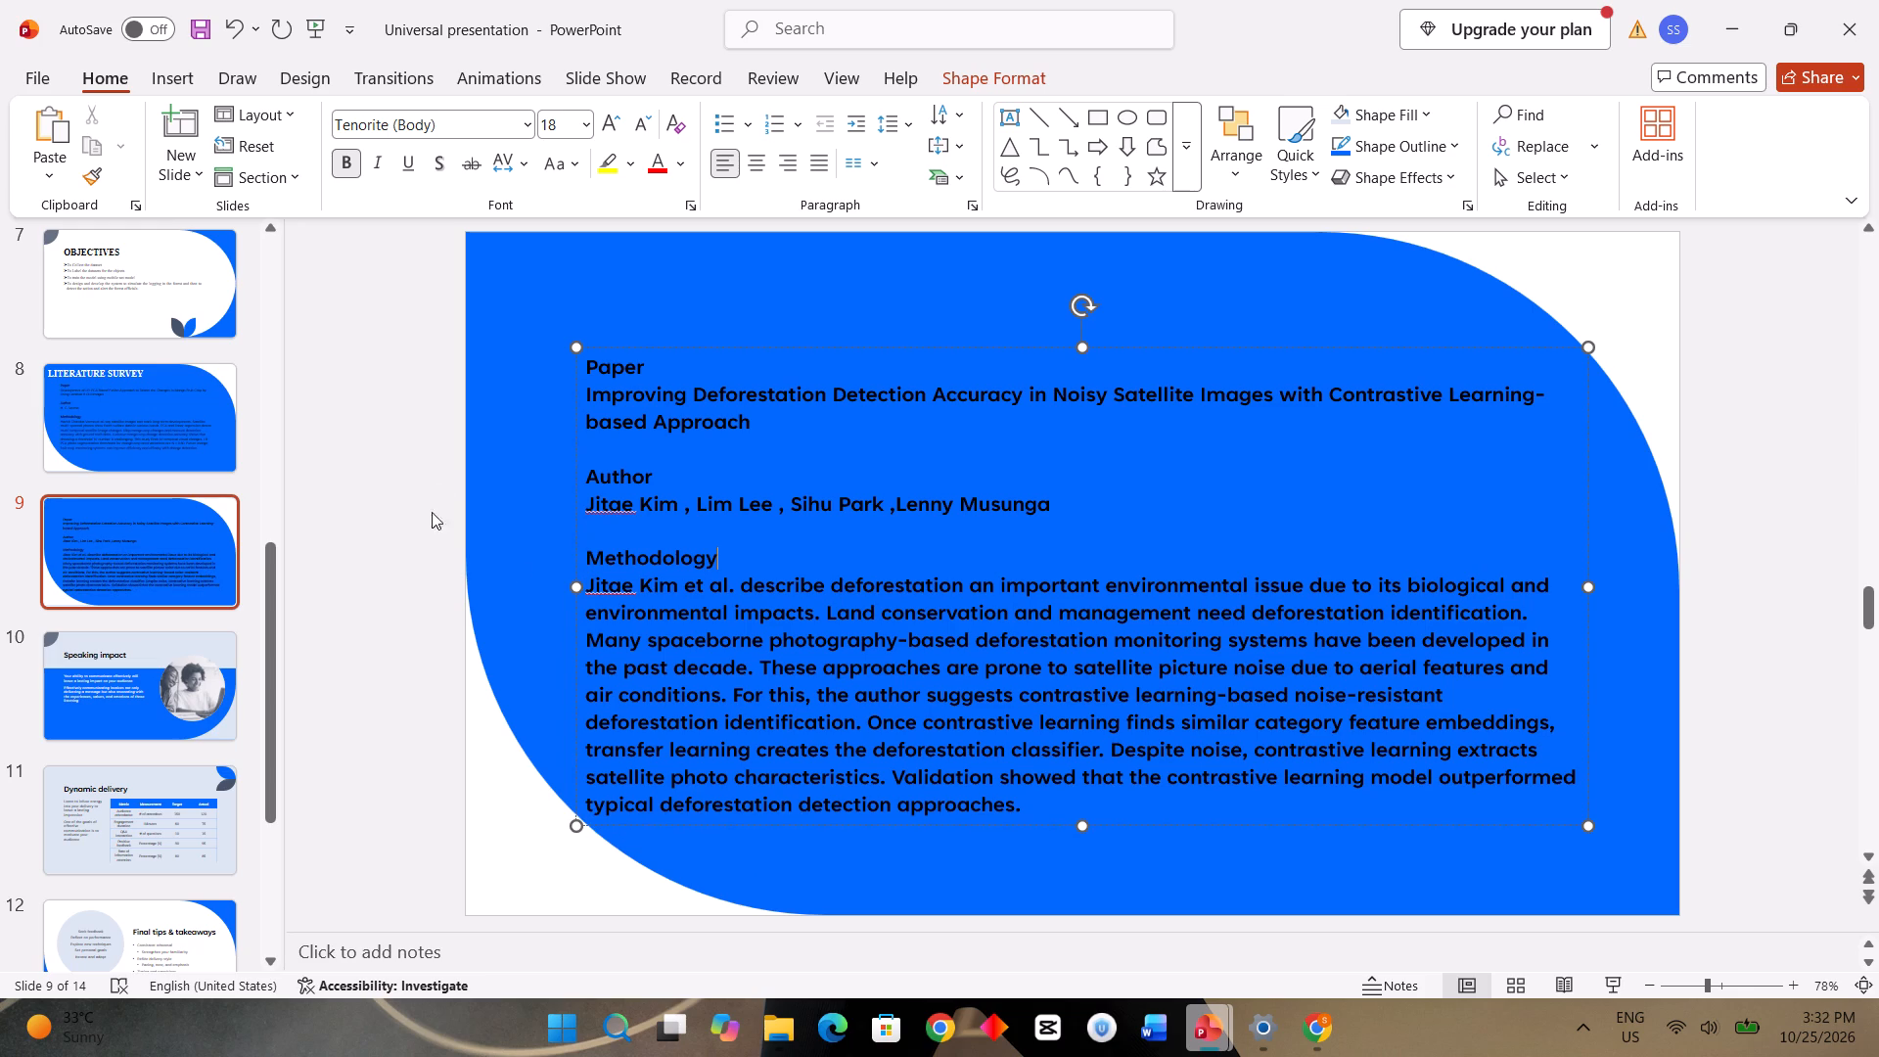
Move slide 9's text box upward so its text sits within the blue shape.
click(486, 474)
click(928, 345)
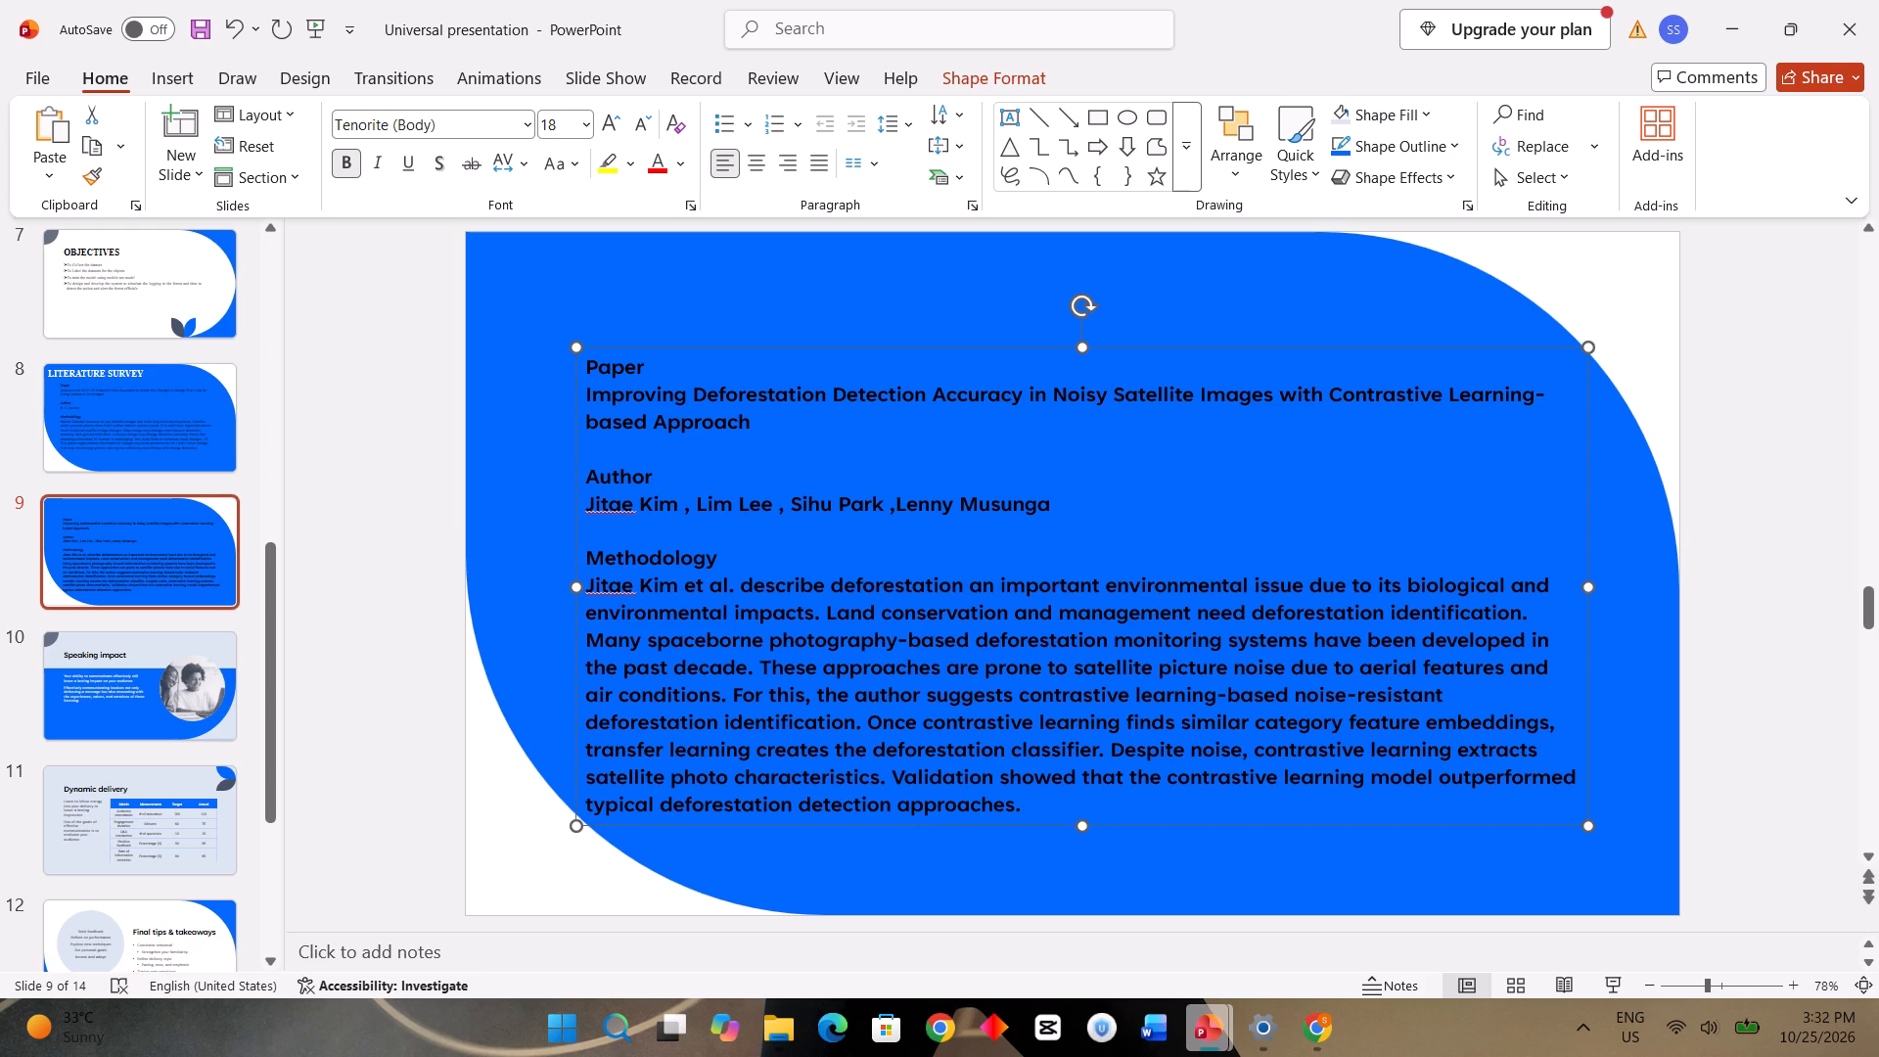
drag(932, 345, 916, 287)
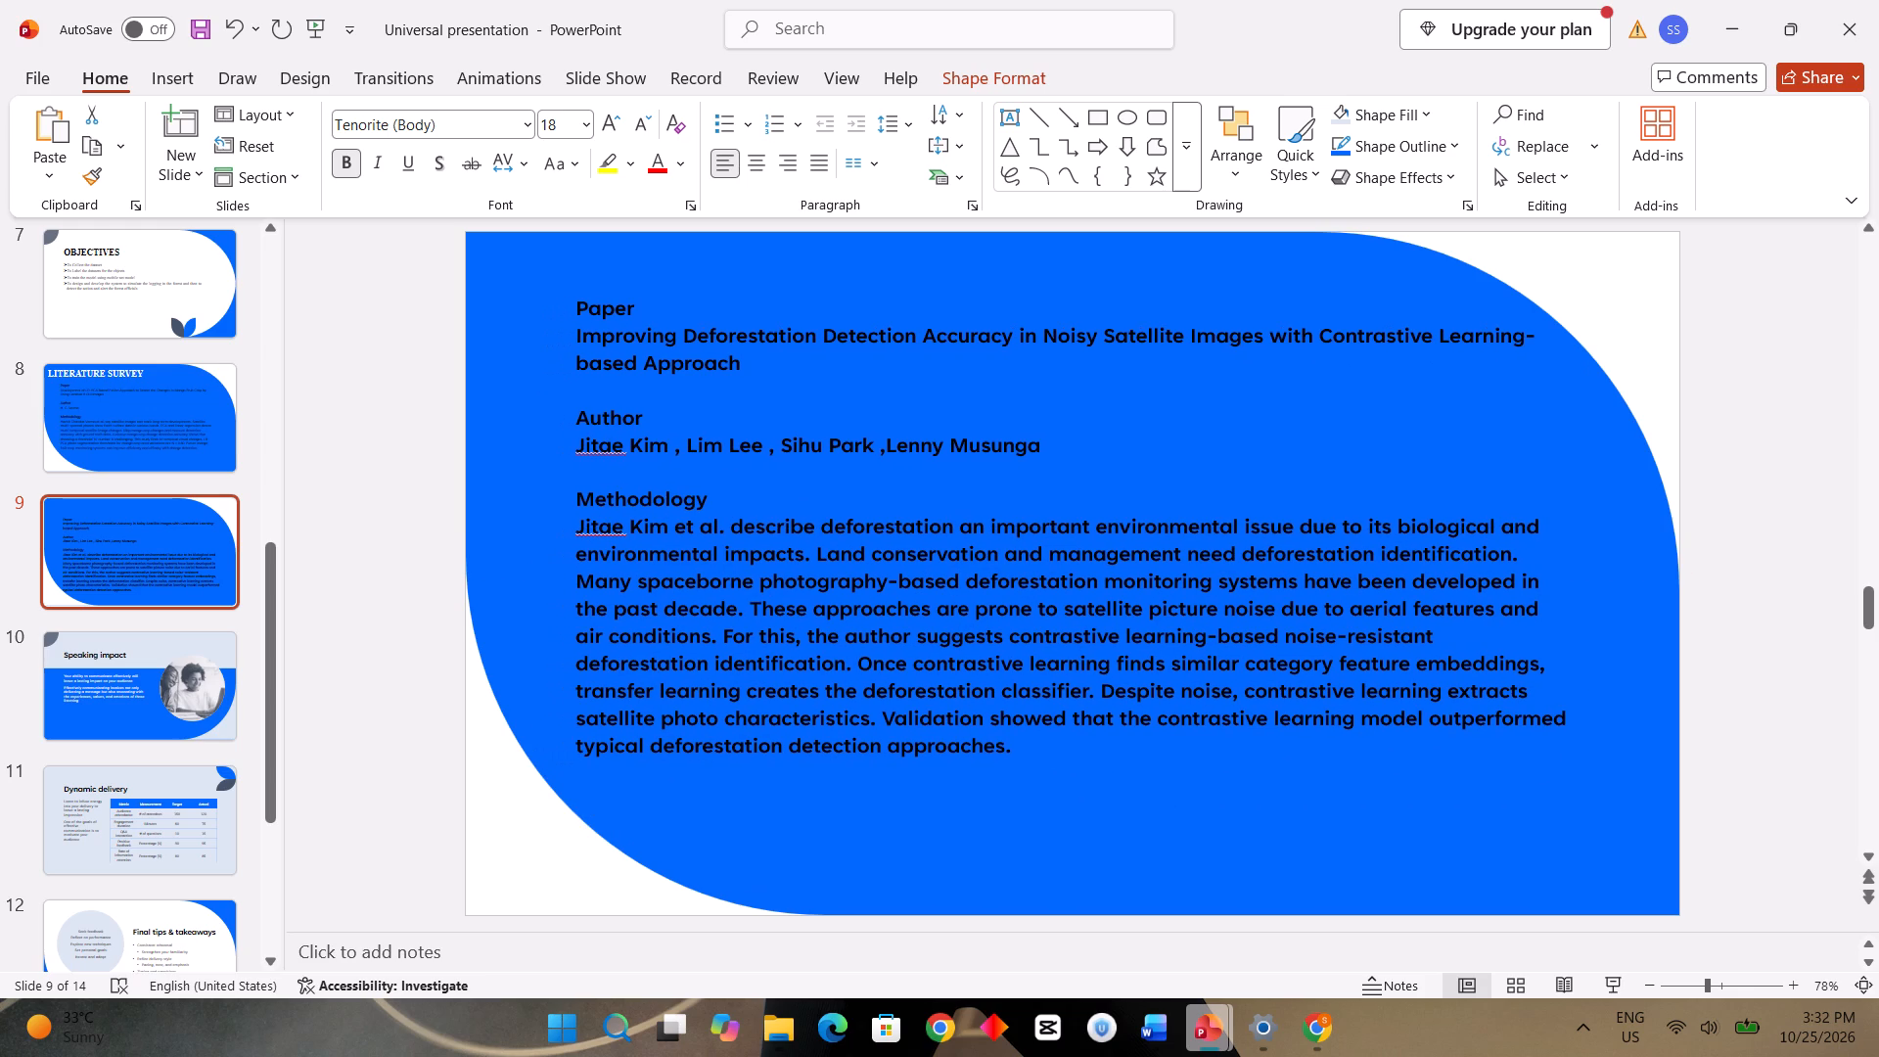
drag(916, 287, 919, 287)
click(511, 381)
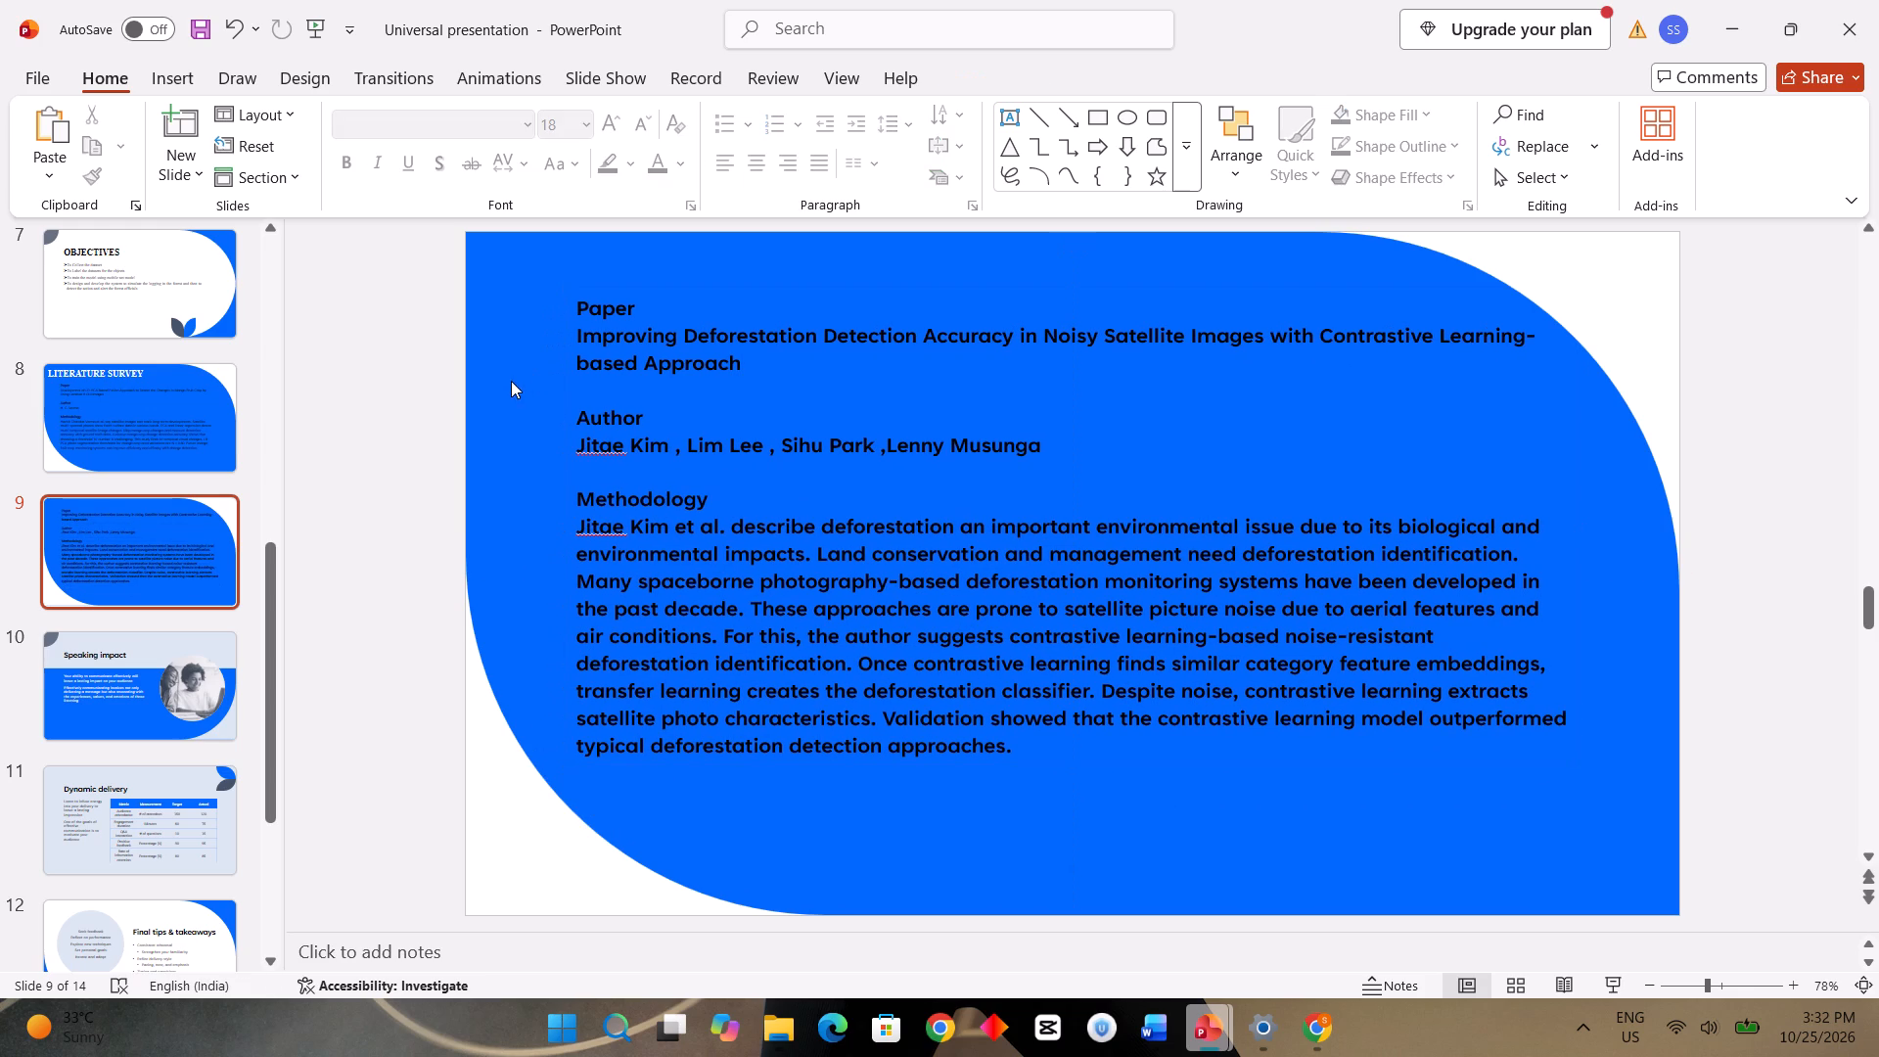
Switch to the 2_PPT Van Mitra presentation and copy the OVERVIEW DIAGRAM title from slide 11.
scroll(893, 495, down, 1)
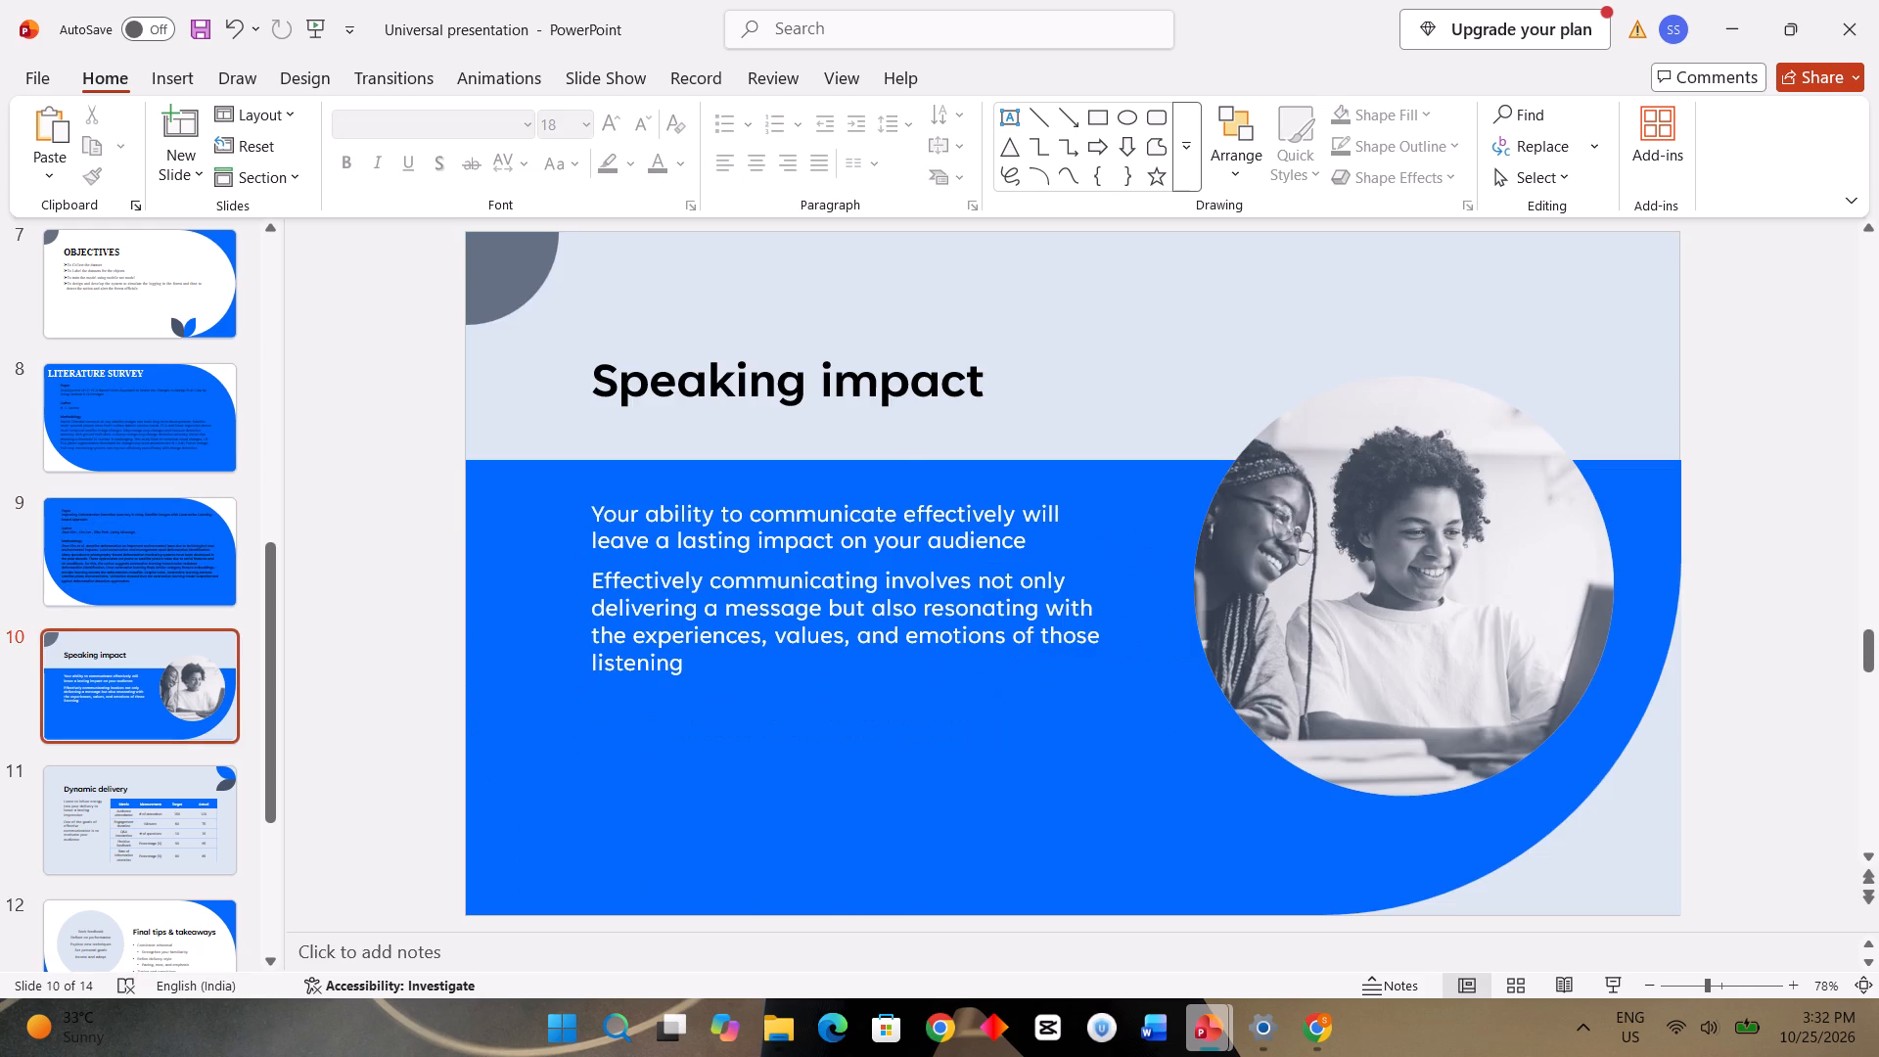
click(1198, 1014)
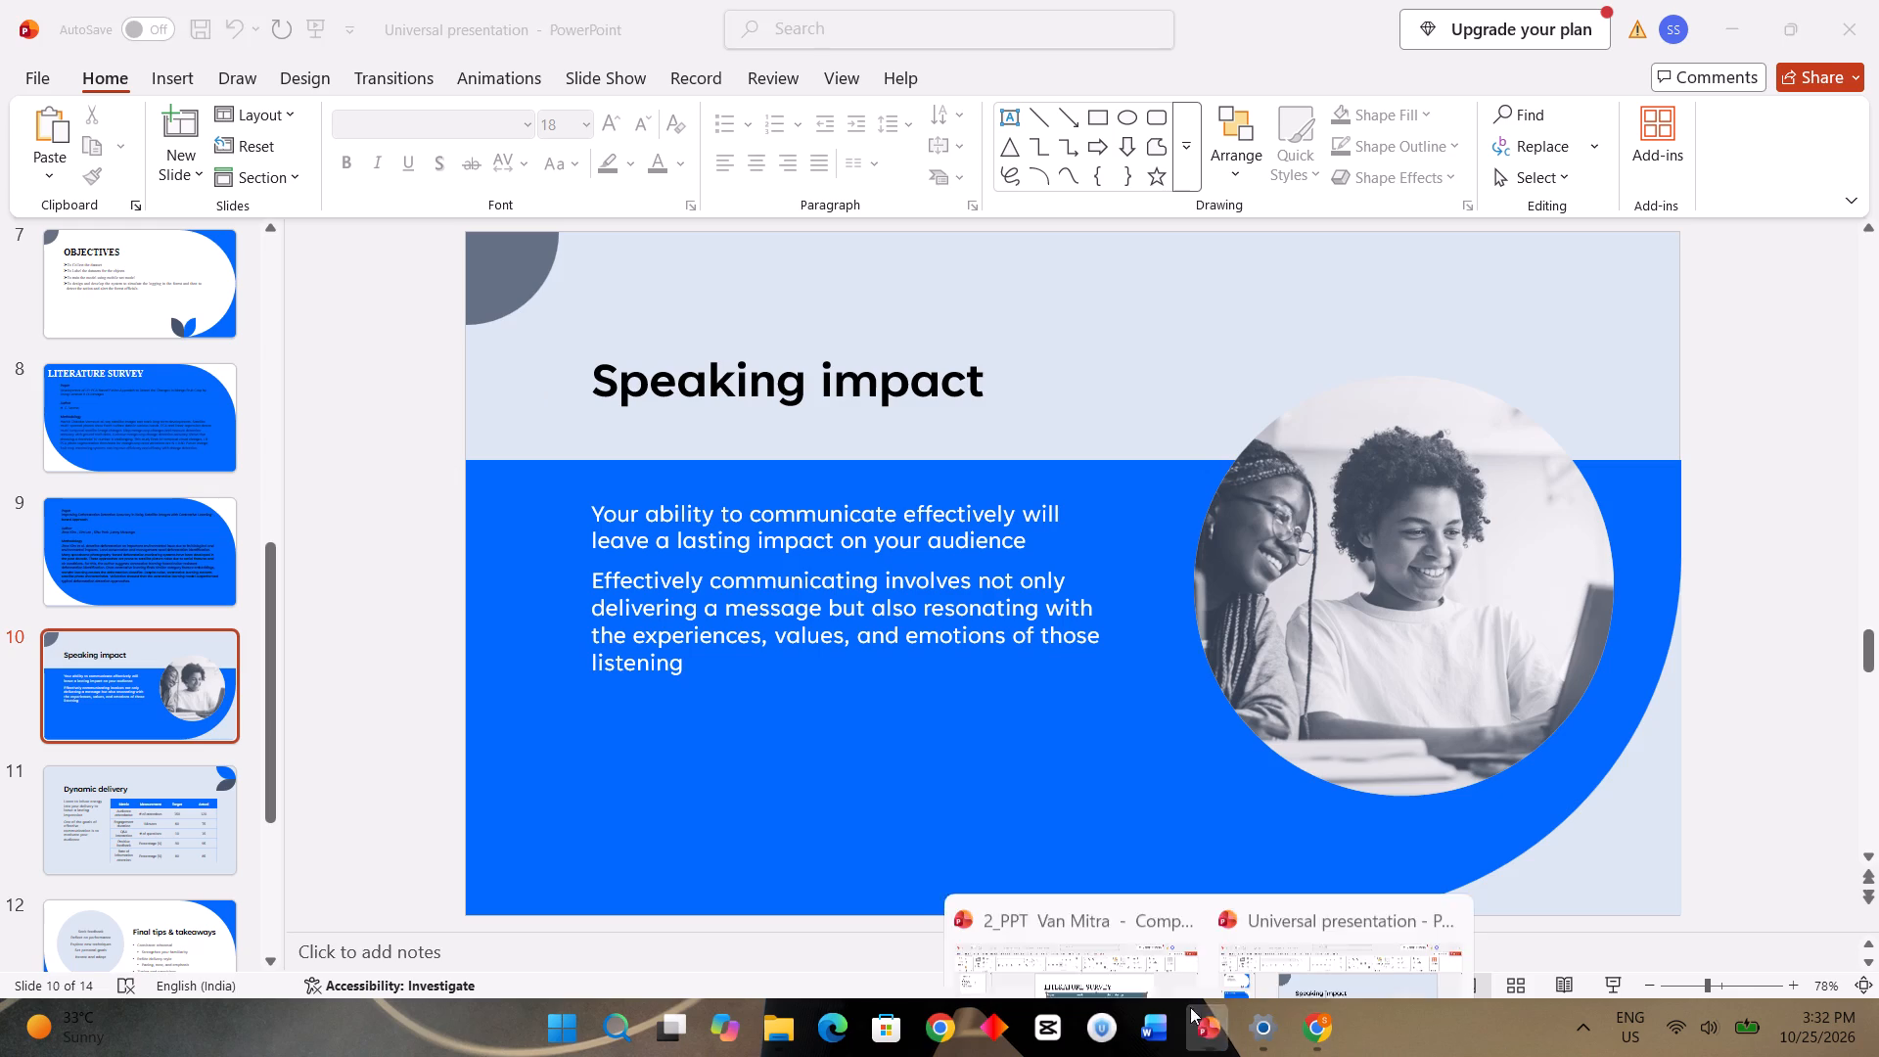
click(1086, 896)
scroll(600, 539, down, 2)
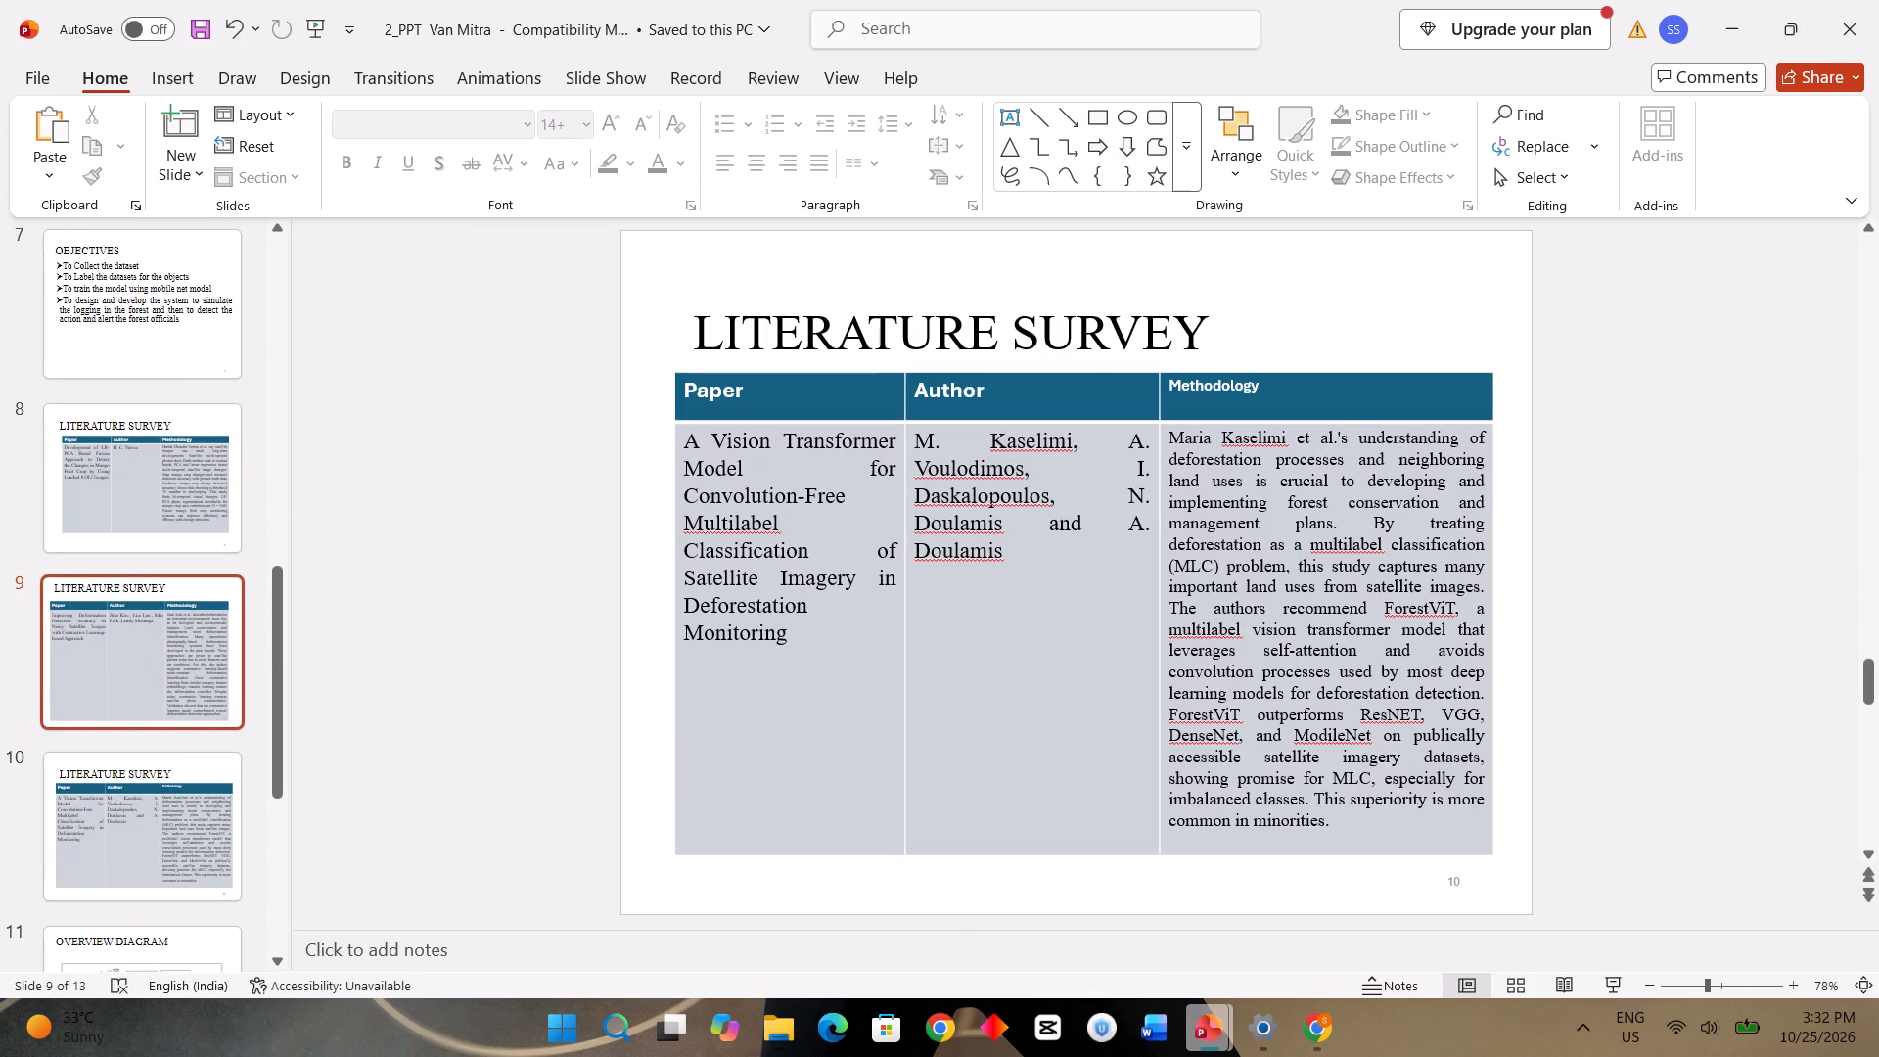
scroll(424, 520, down, 1)
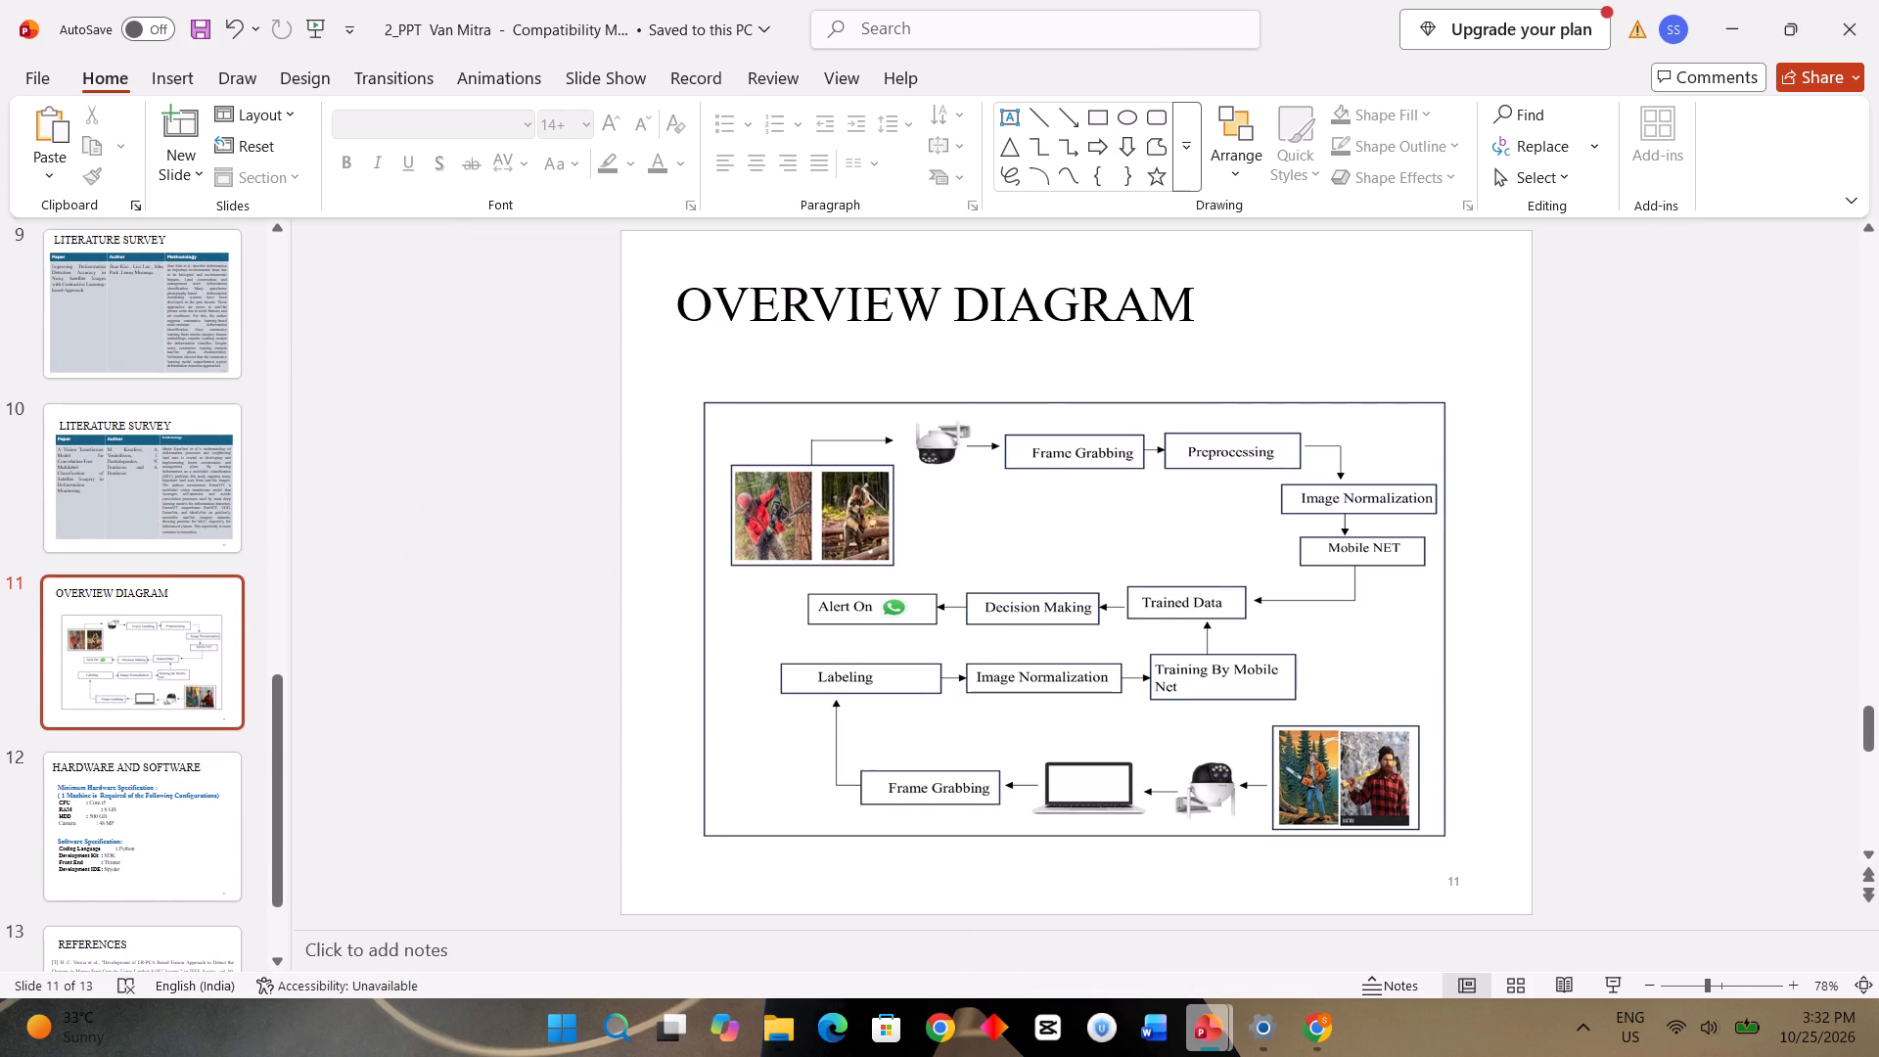
drag(683, 301, 1156, 311)
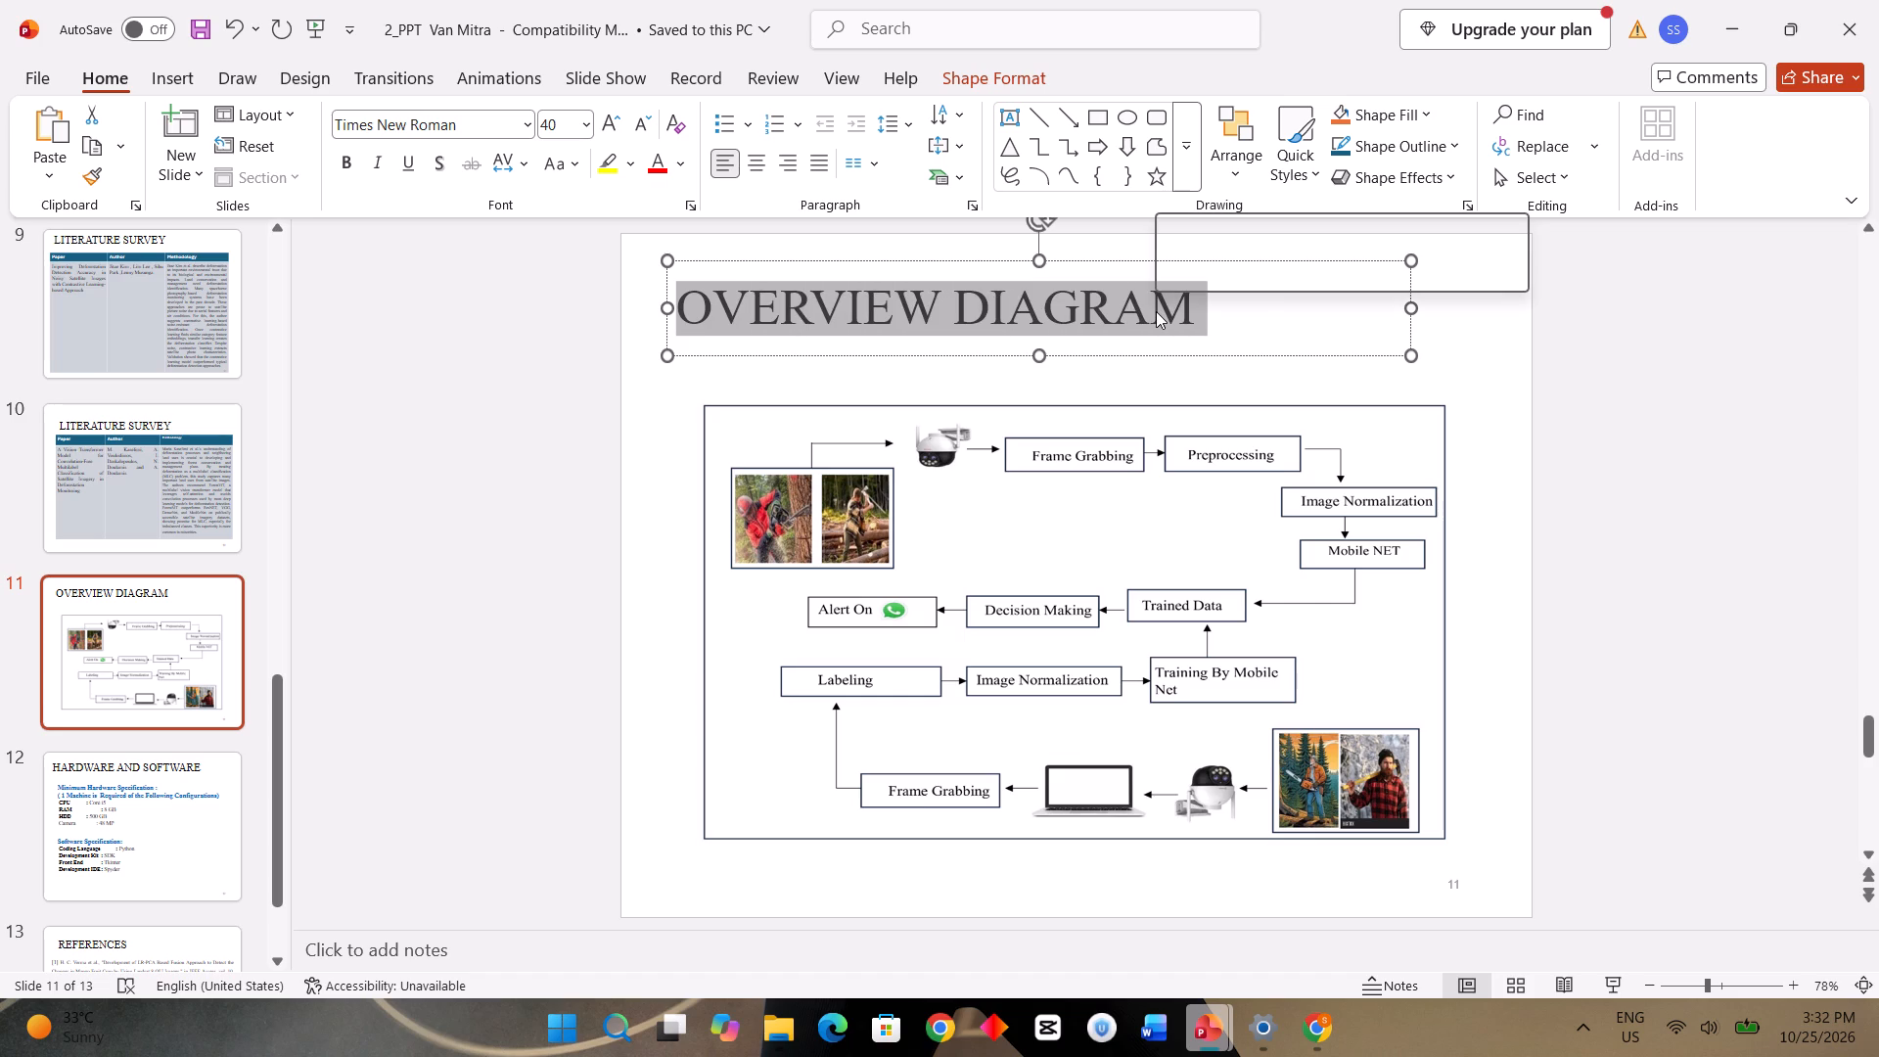
key(ctrl+c)
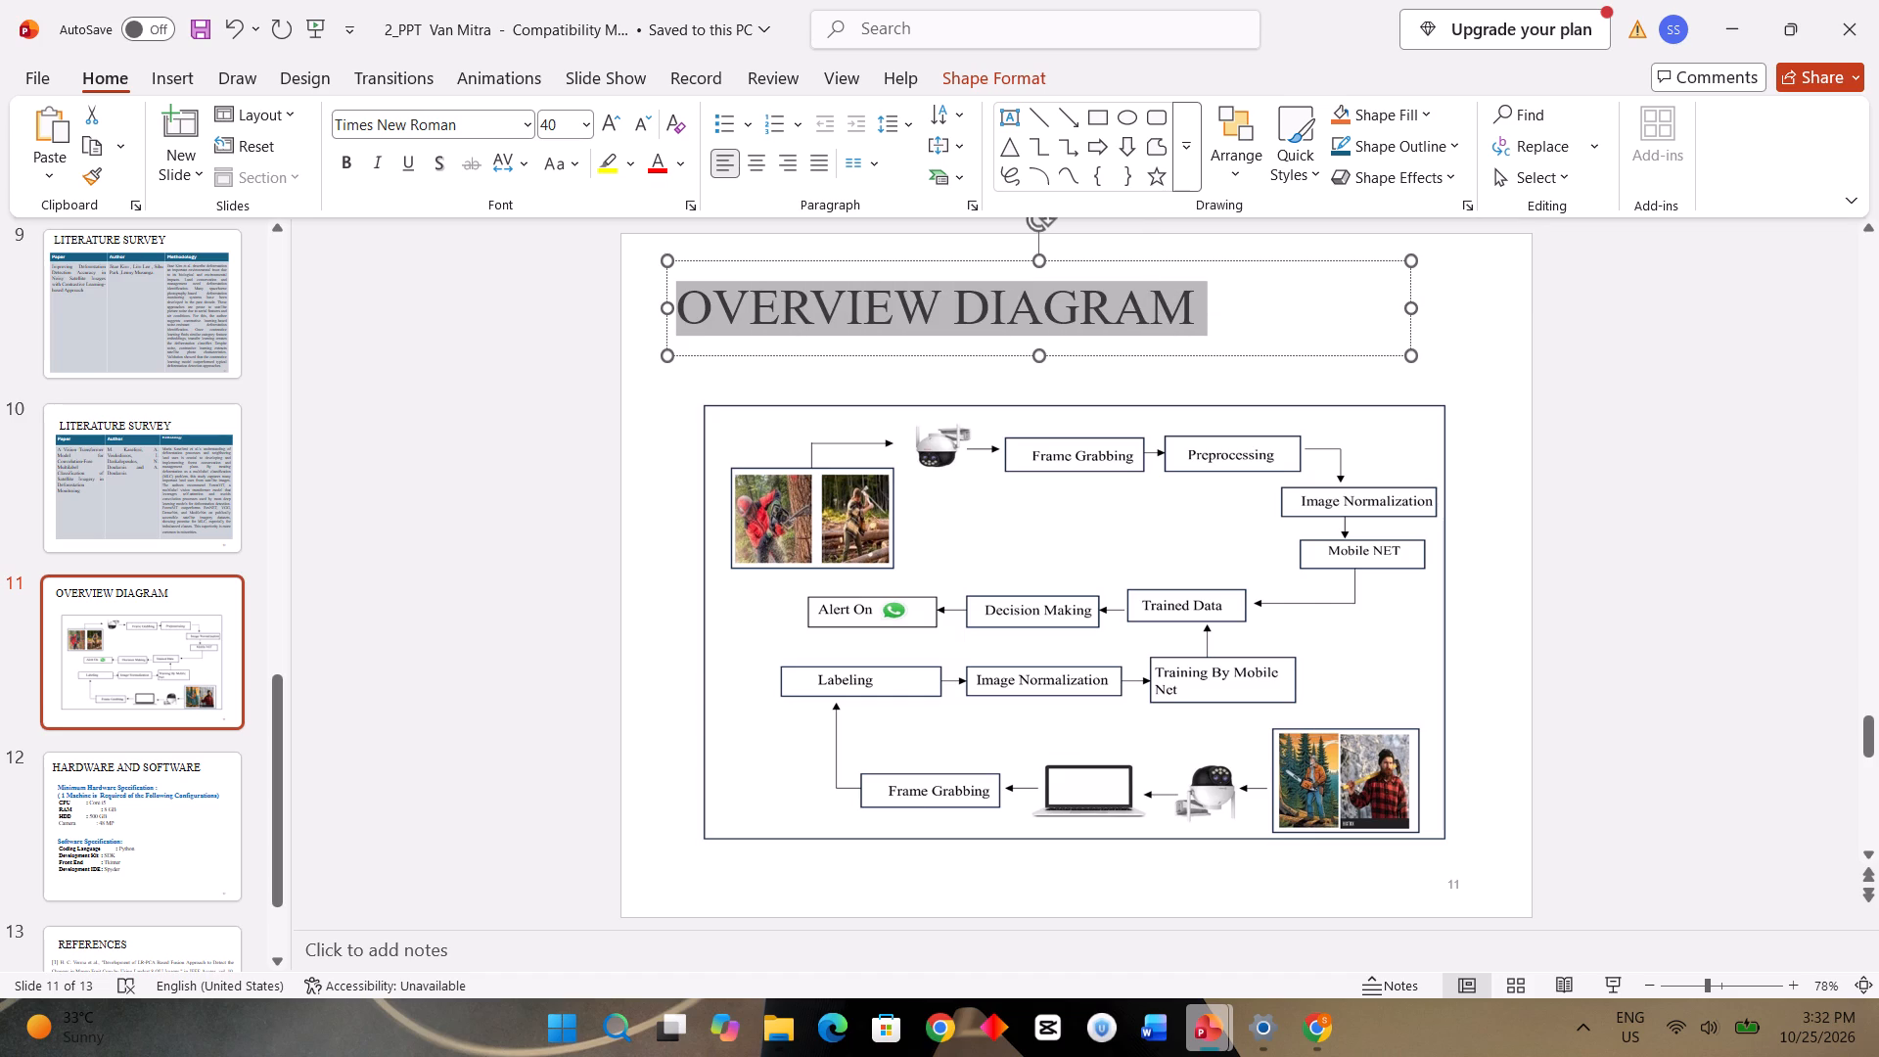
Return to Universal presentation and replace slide 10's Speaking impact title with the copied OVERVIEW DIAGRAM title.
click(1205, 1032)
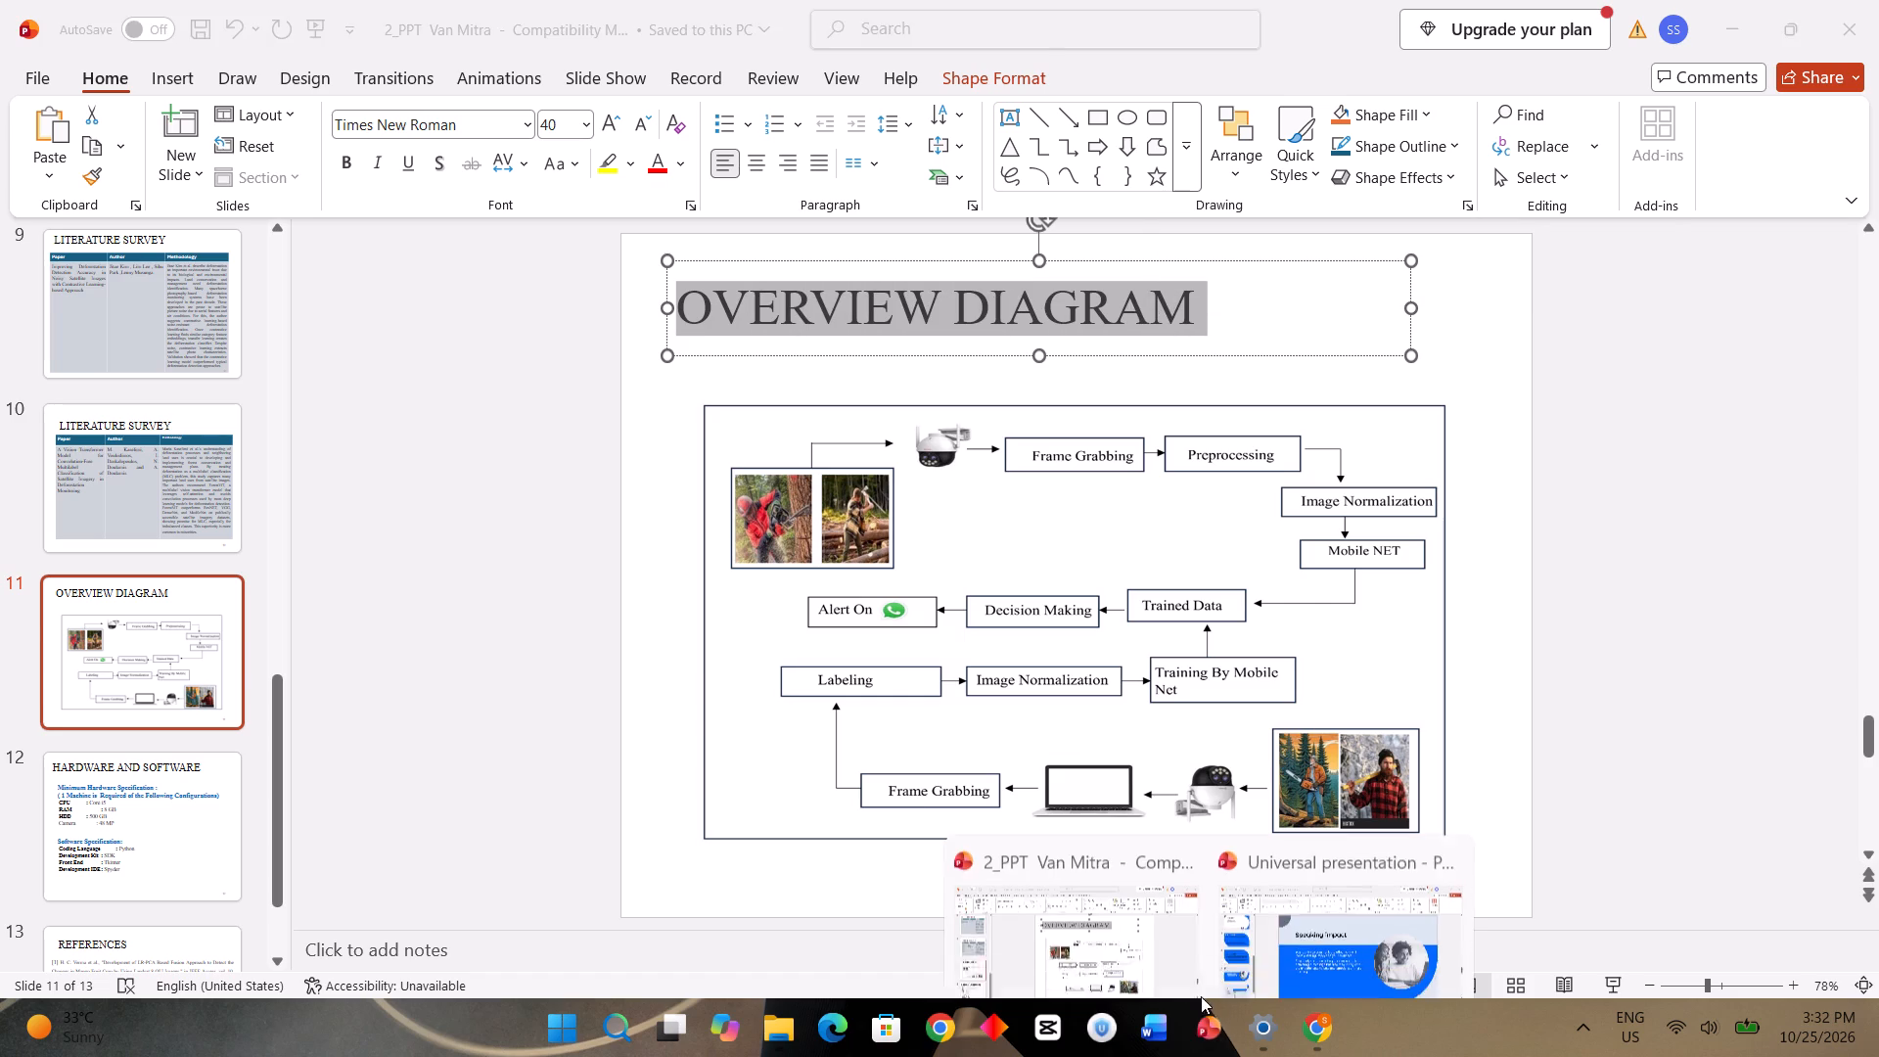
click(1294, 895)
drag(595, 373, 689, 391)
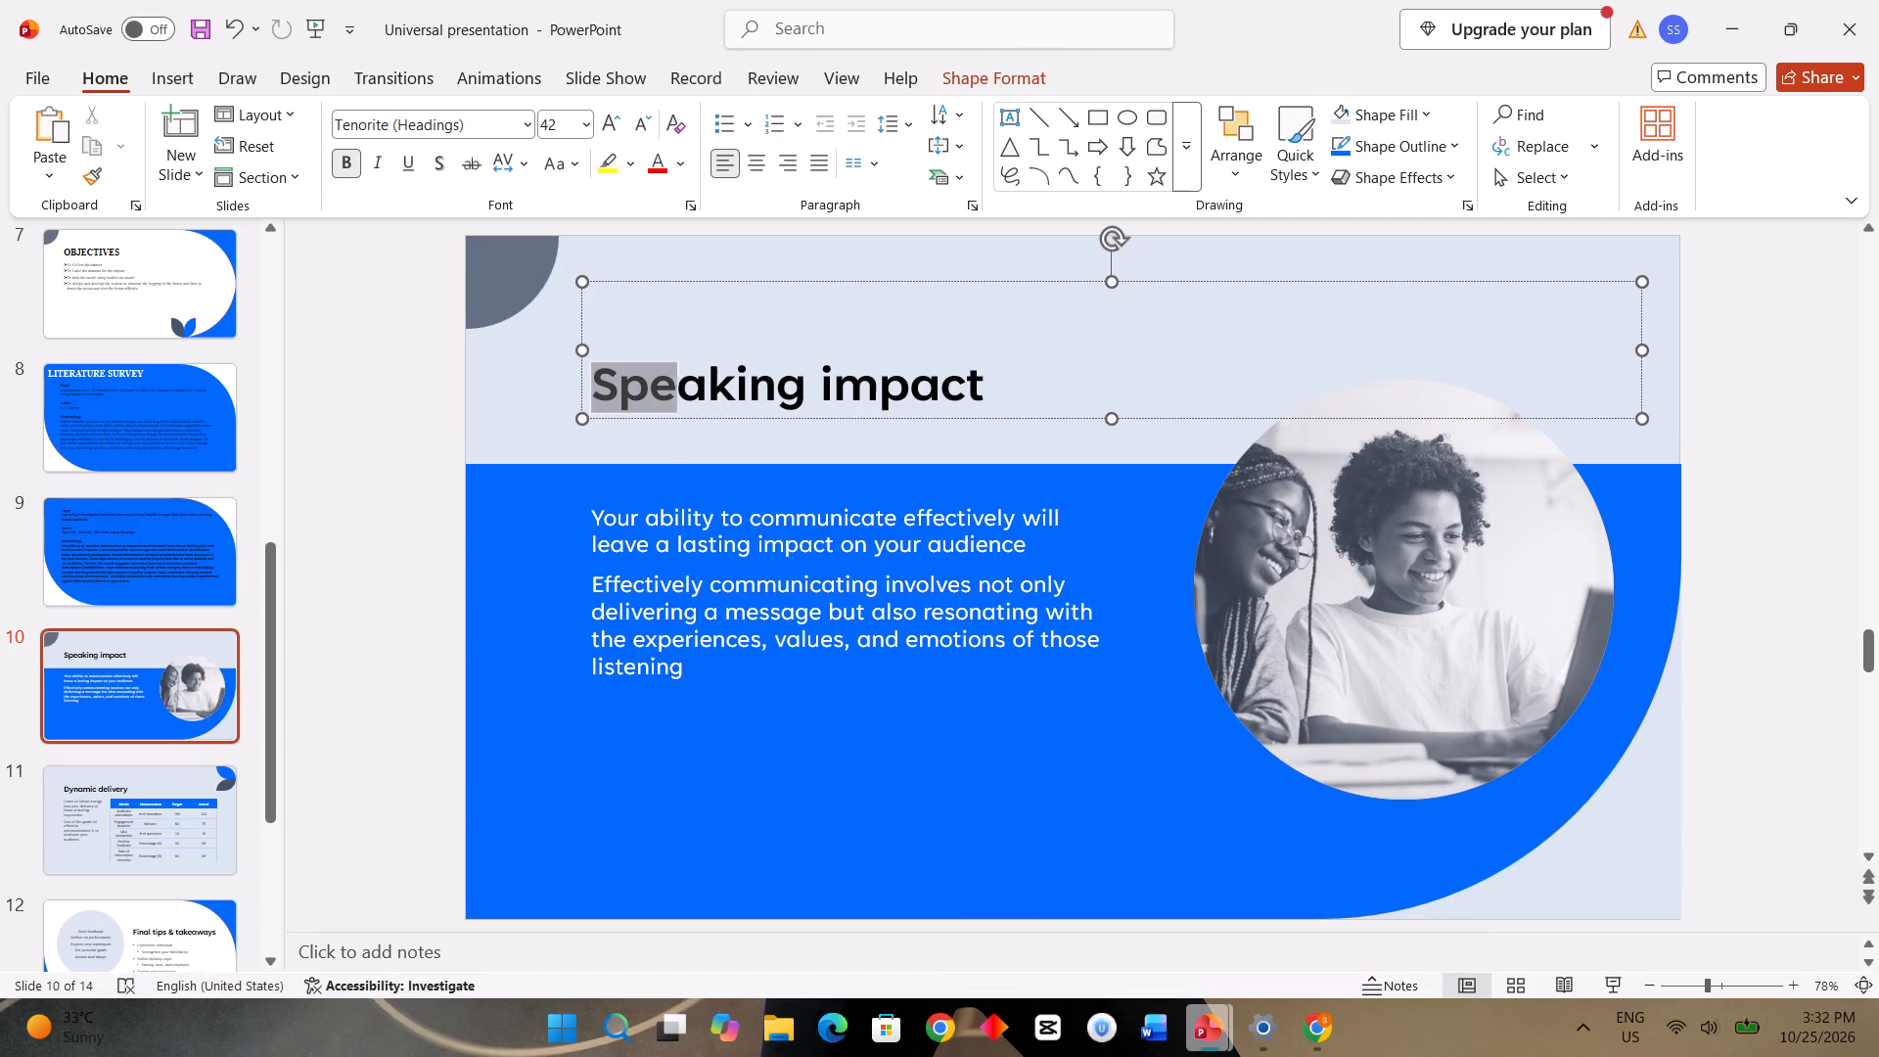
drag(689, 391, 995, 399)
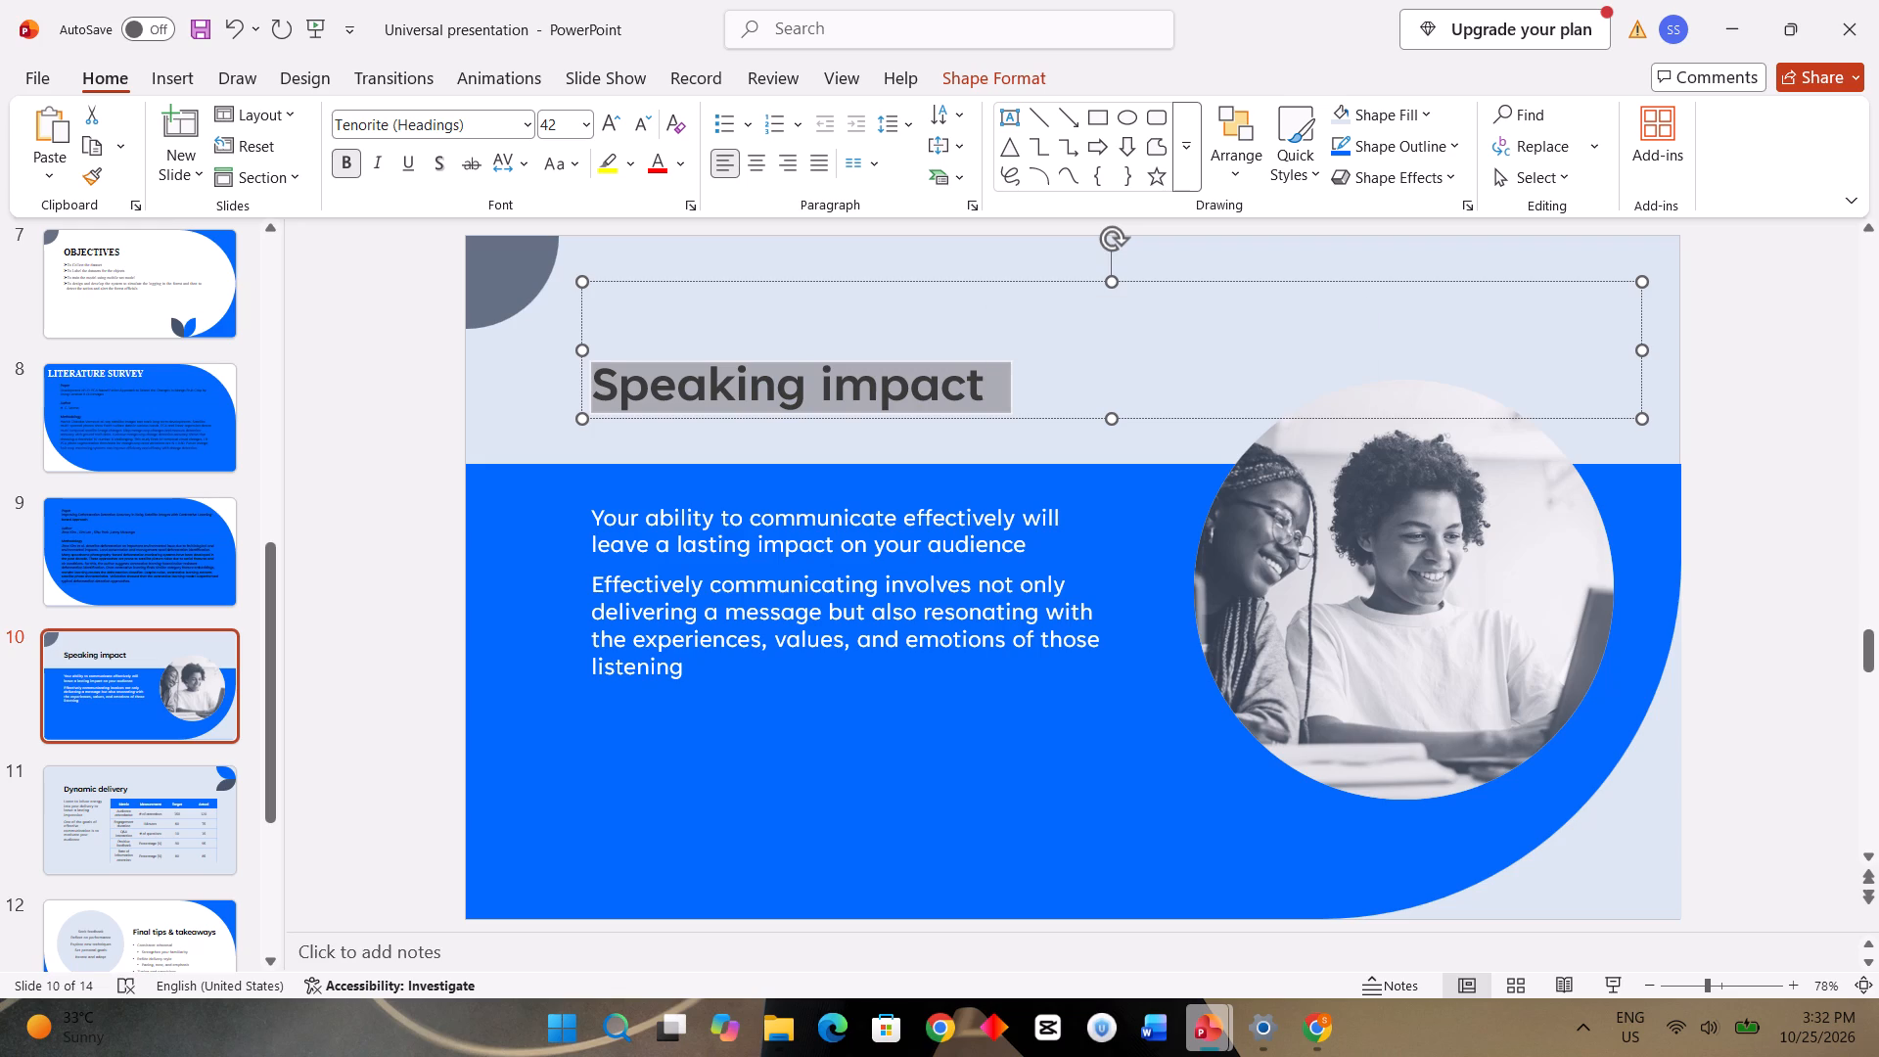
key(ctrl+v)
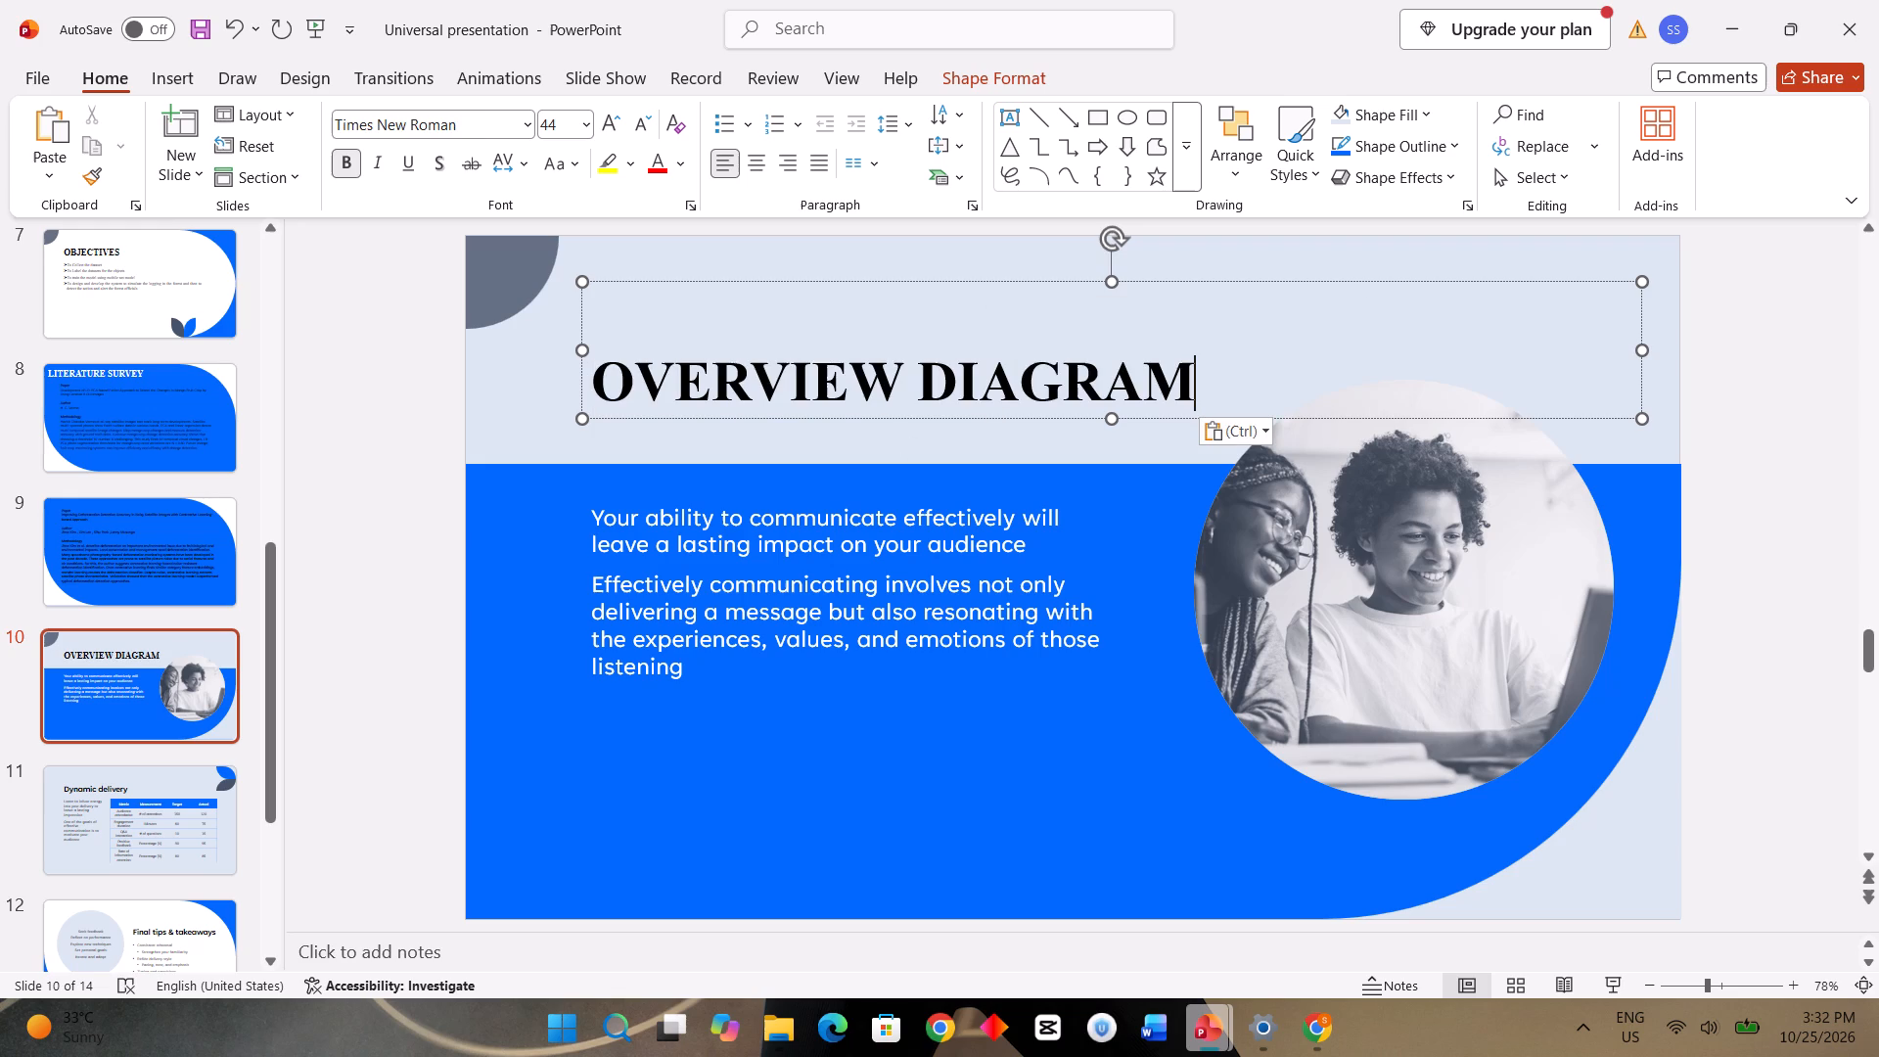
Cut the round photo from slide 10.
right_click(1275, 550)
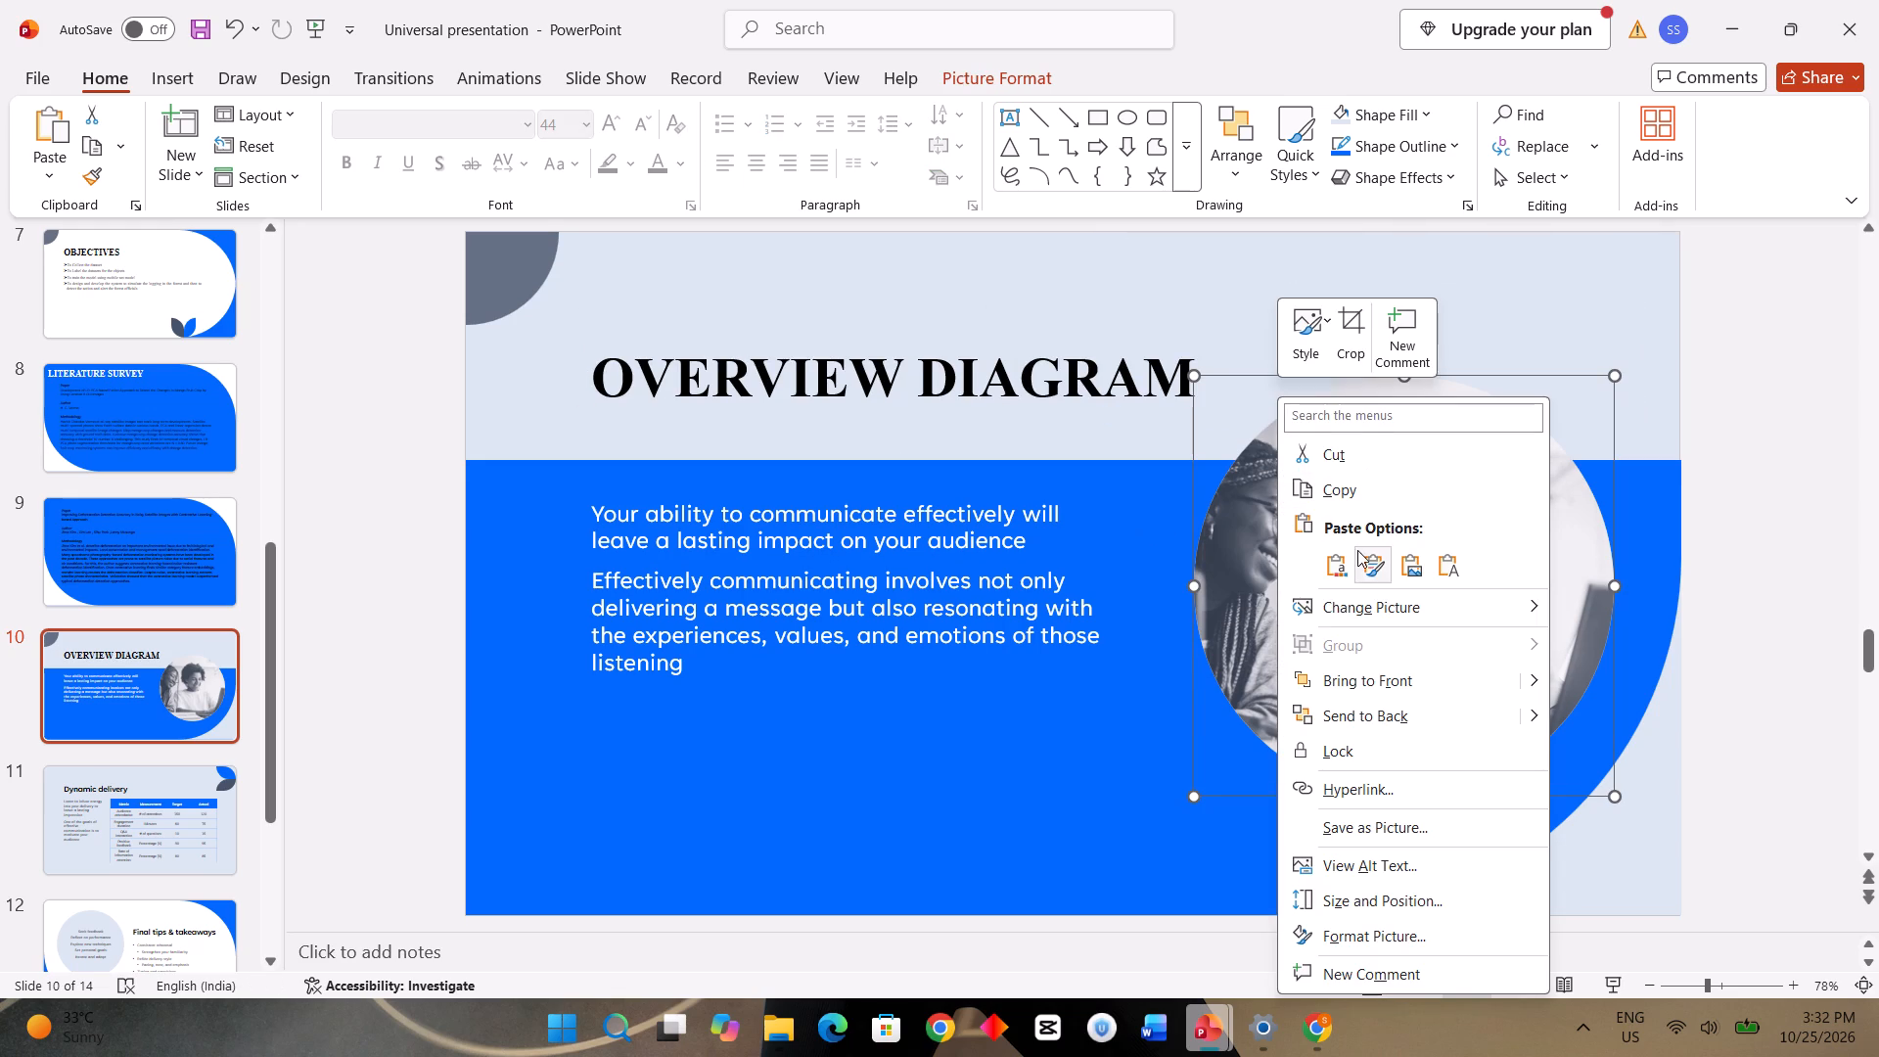
click(1336, 460)
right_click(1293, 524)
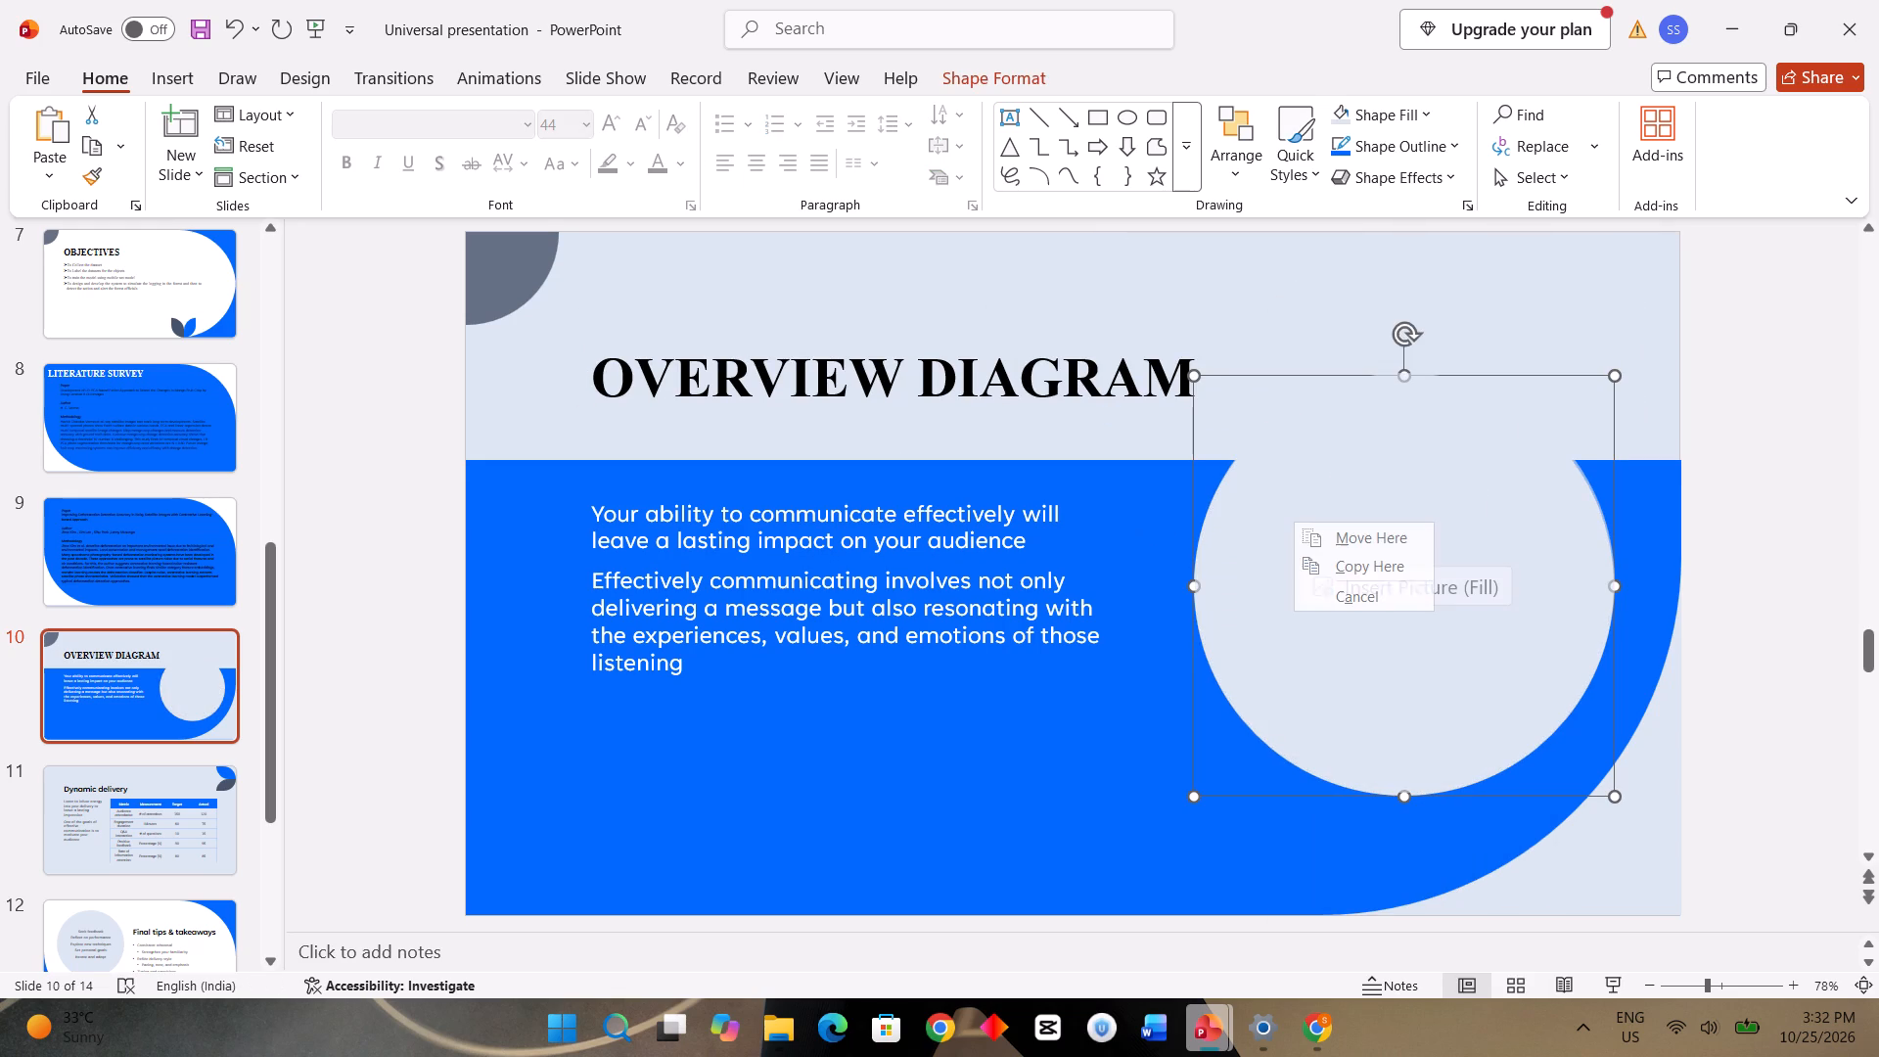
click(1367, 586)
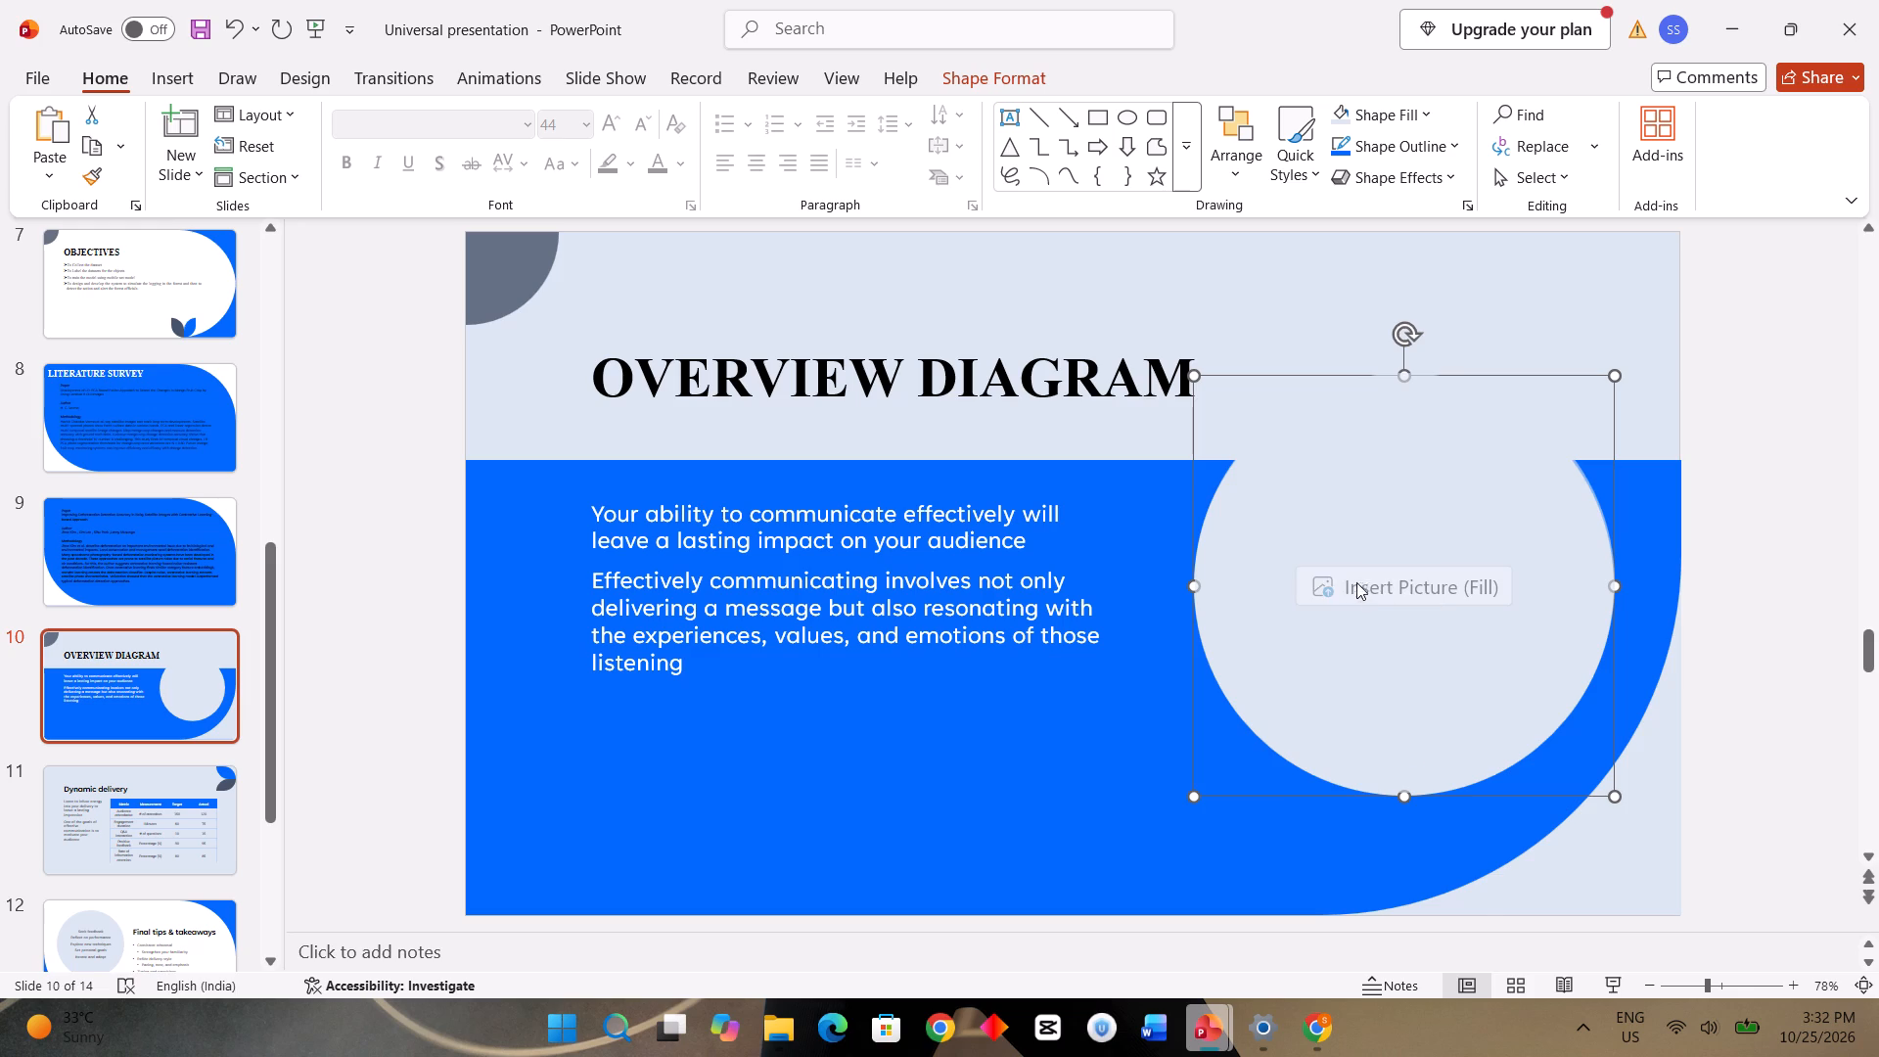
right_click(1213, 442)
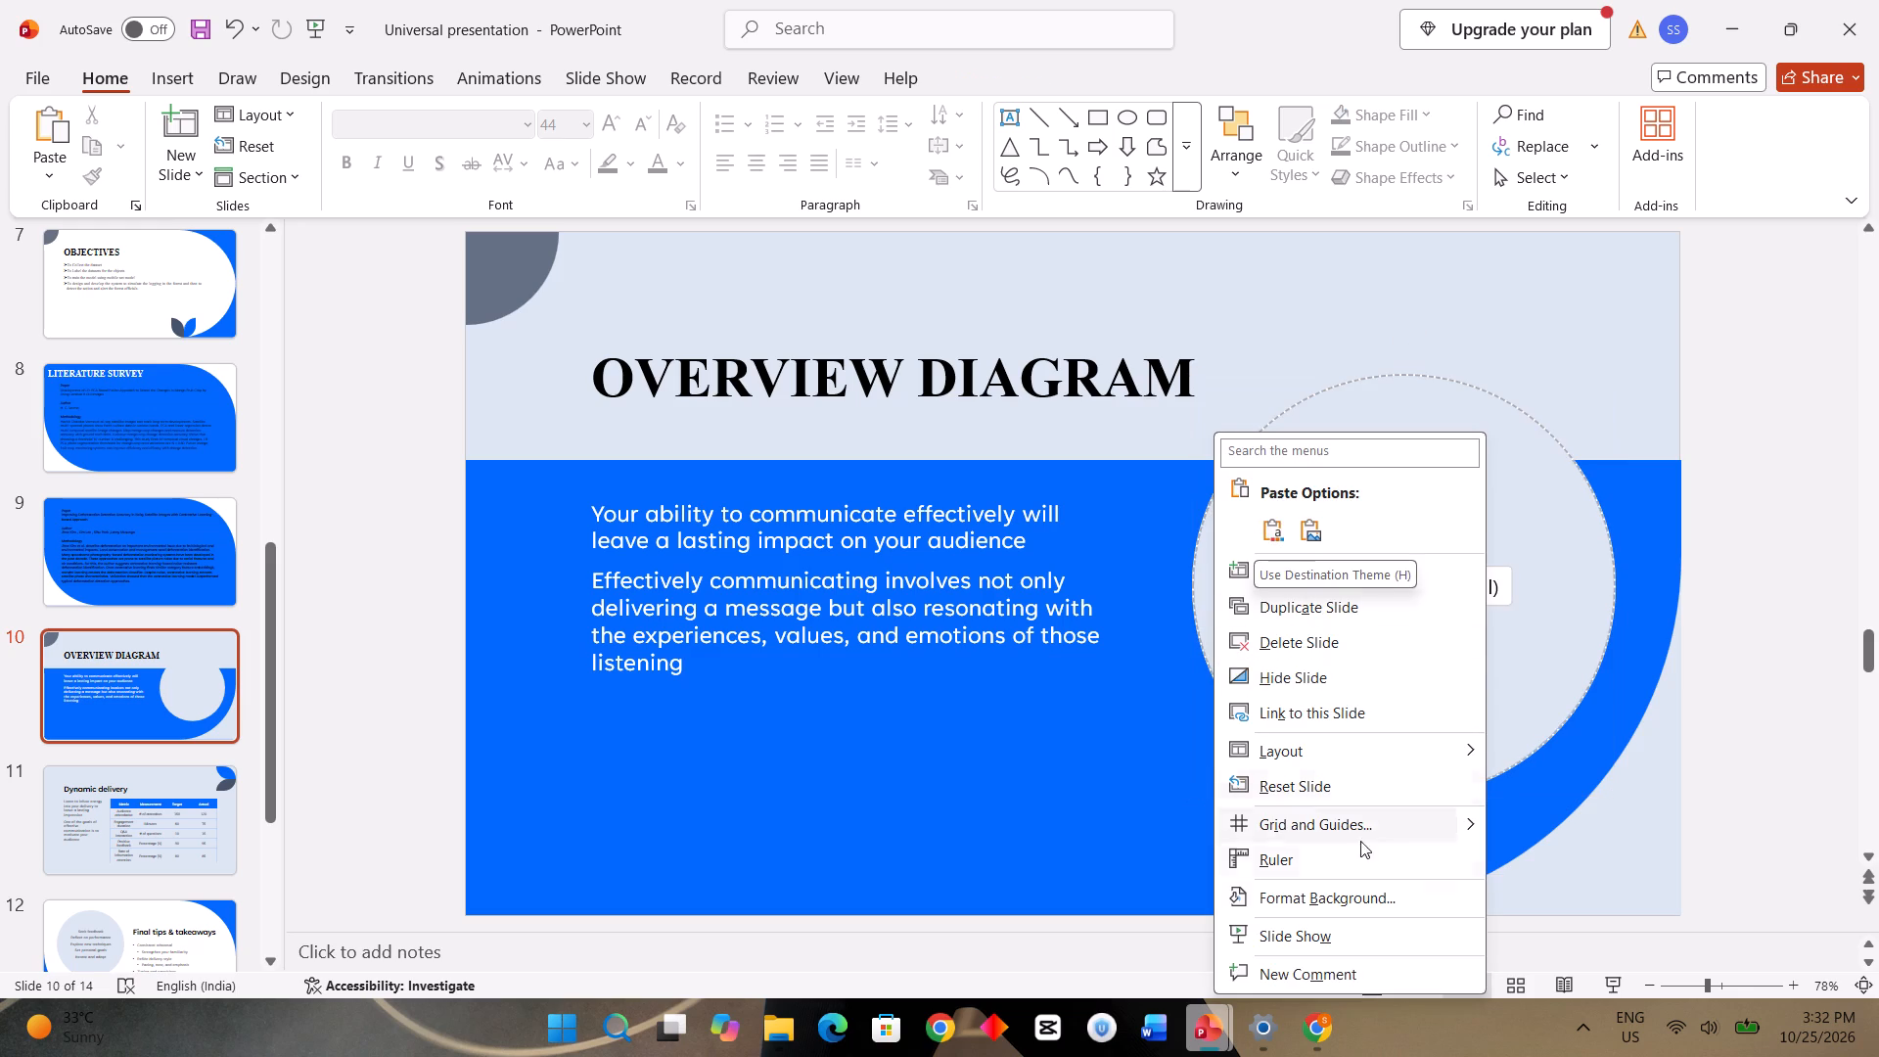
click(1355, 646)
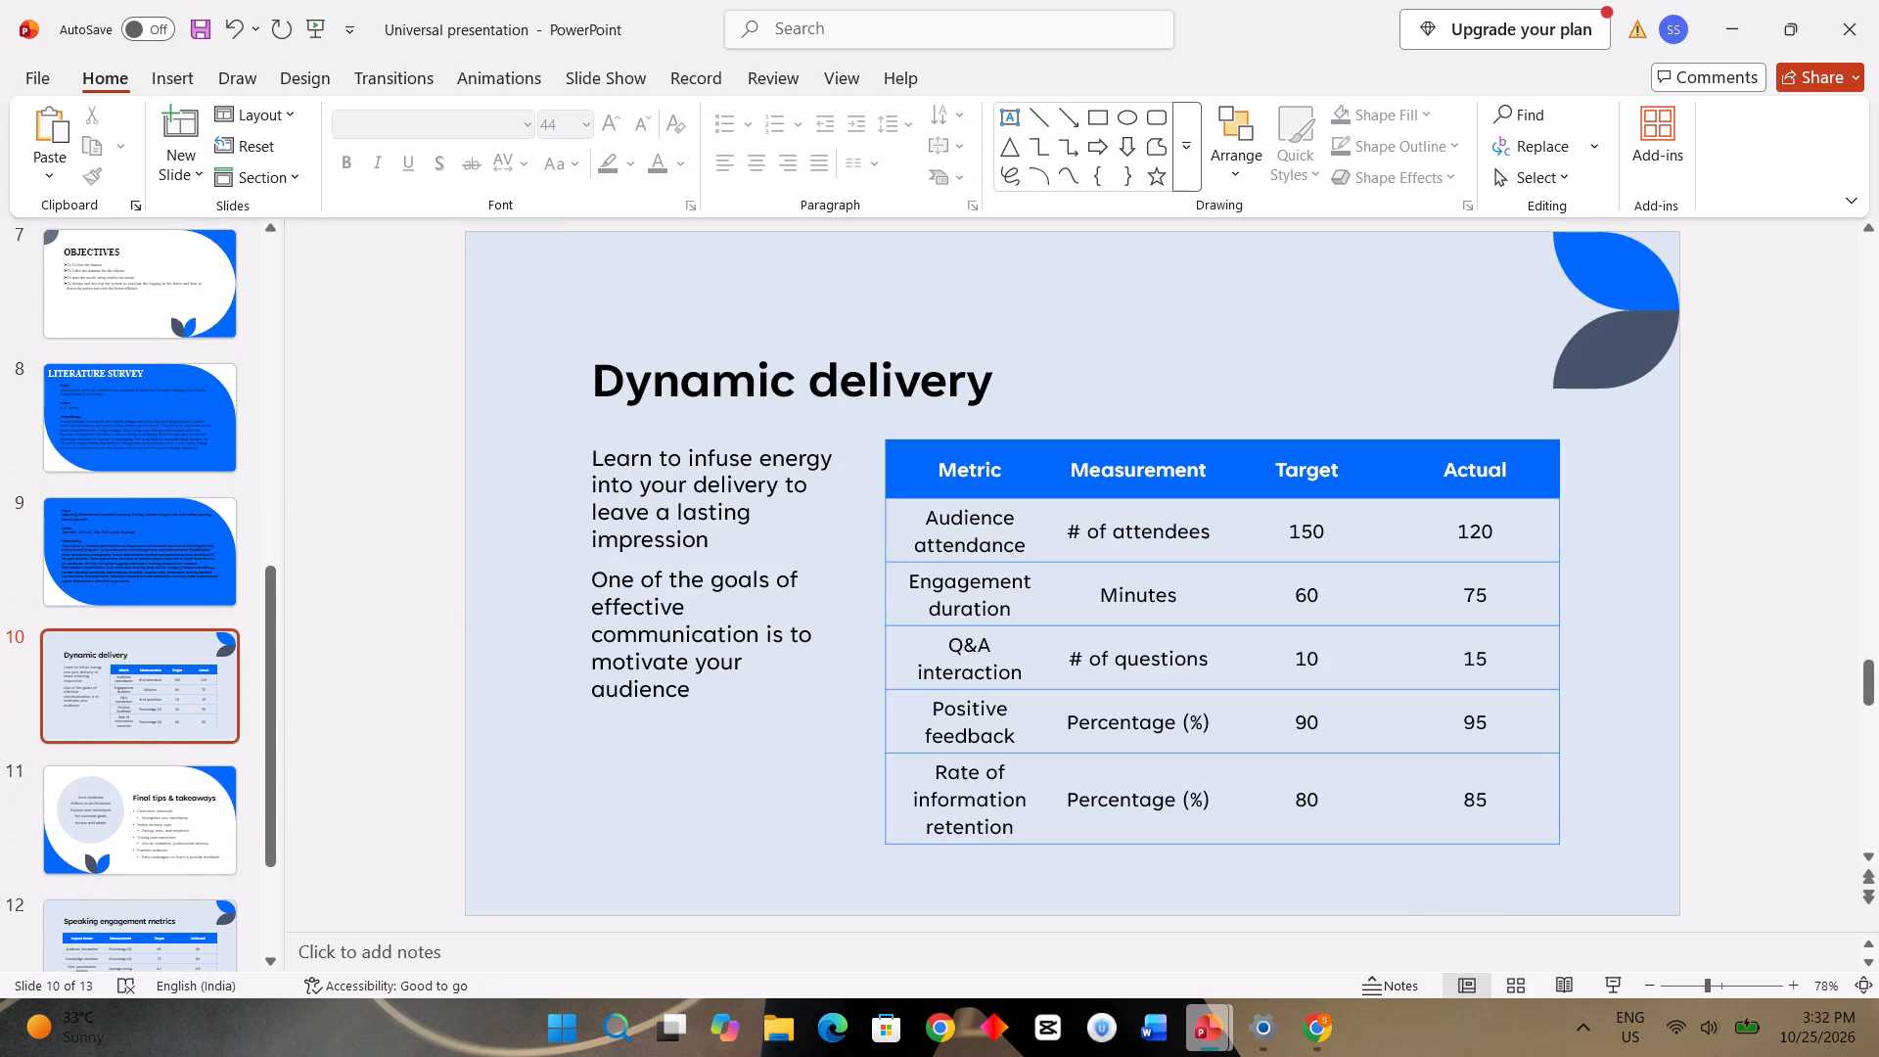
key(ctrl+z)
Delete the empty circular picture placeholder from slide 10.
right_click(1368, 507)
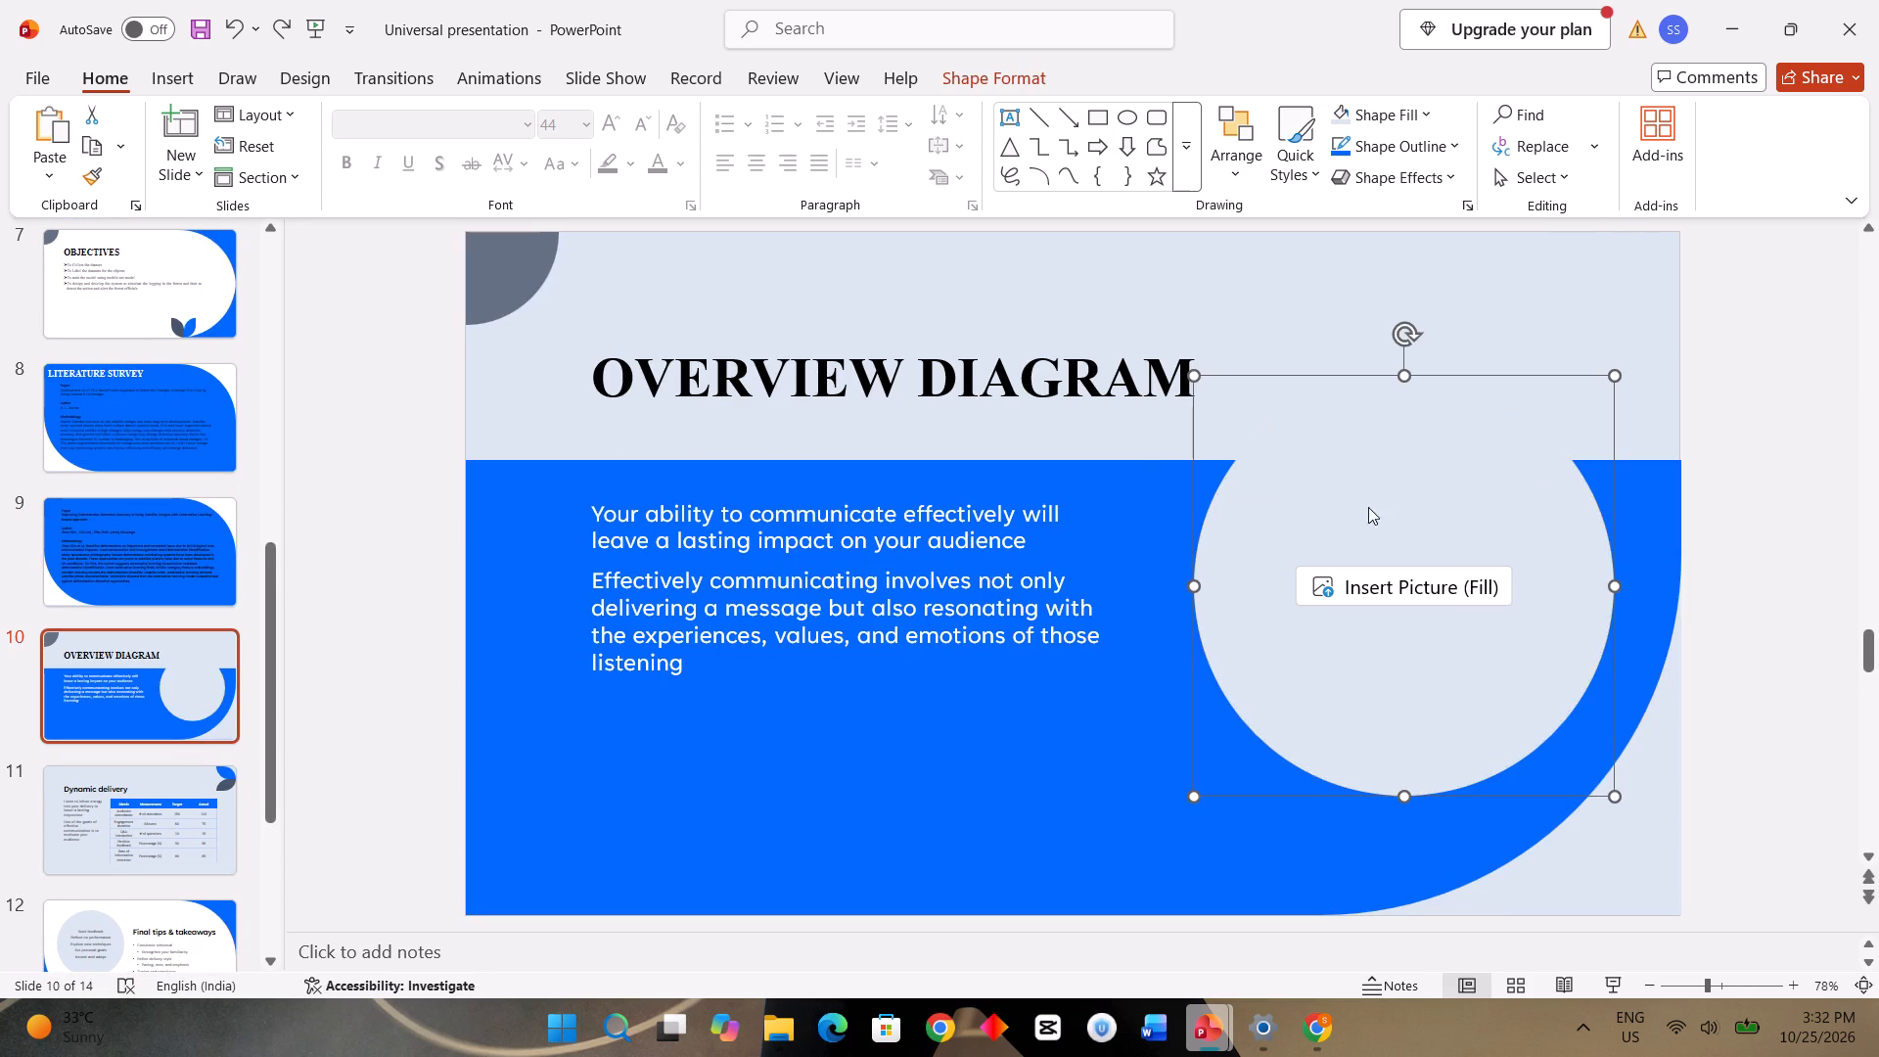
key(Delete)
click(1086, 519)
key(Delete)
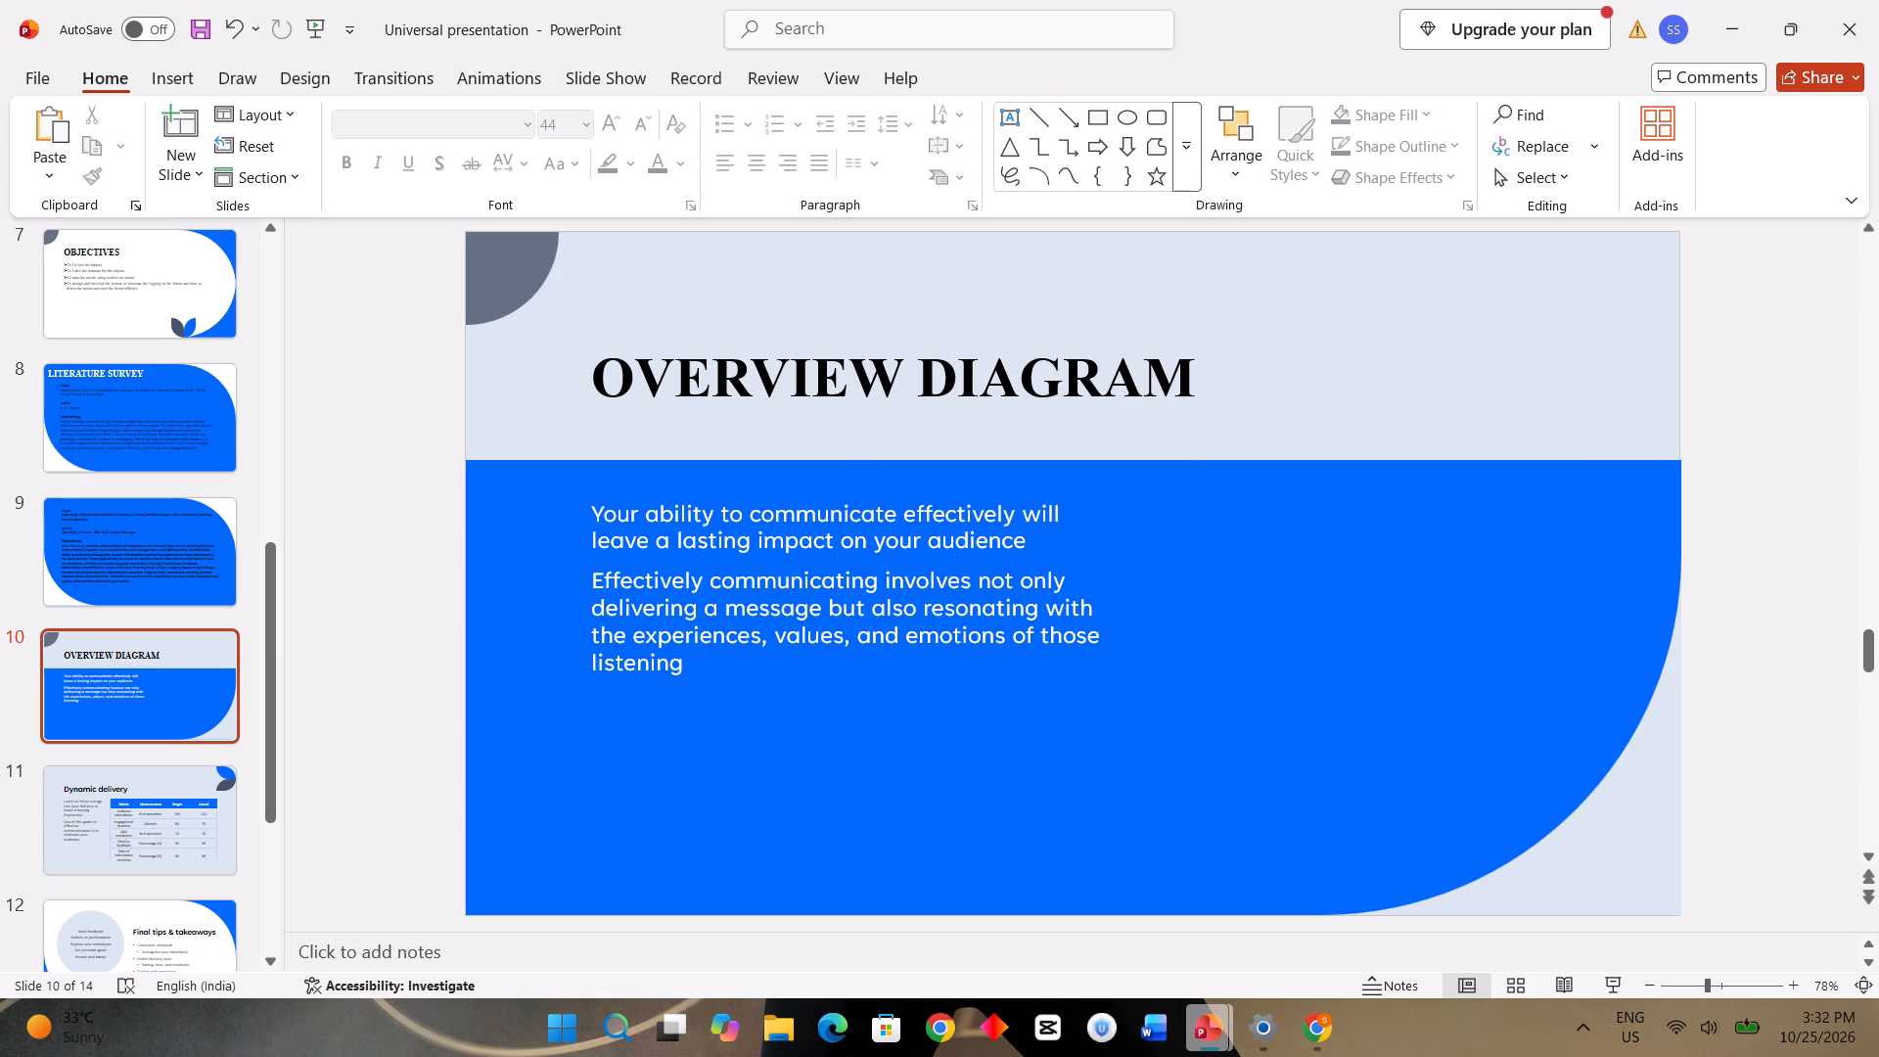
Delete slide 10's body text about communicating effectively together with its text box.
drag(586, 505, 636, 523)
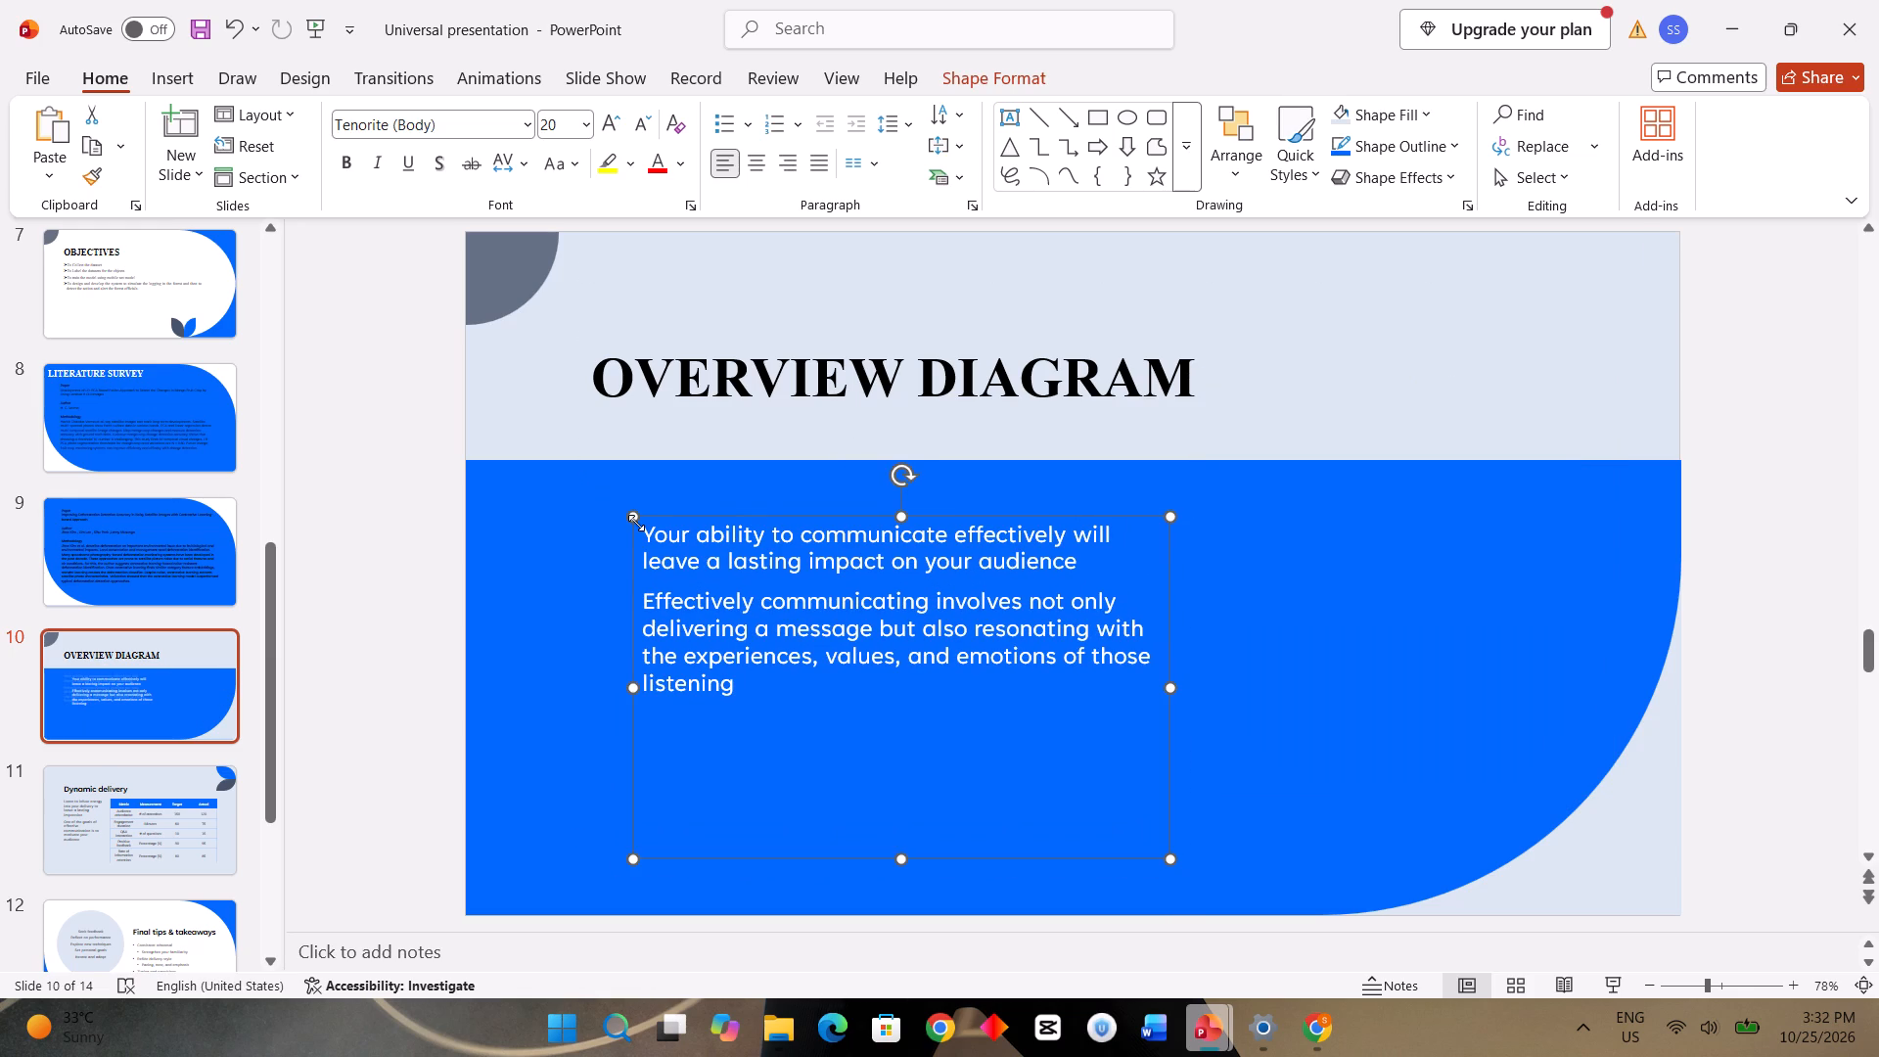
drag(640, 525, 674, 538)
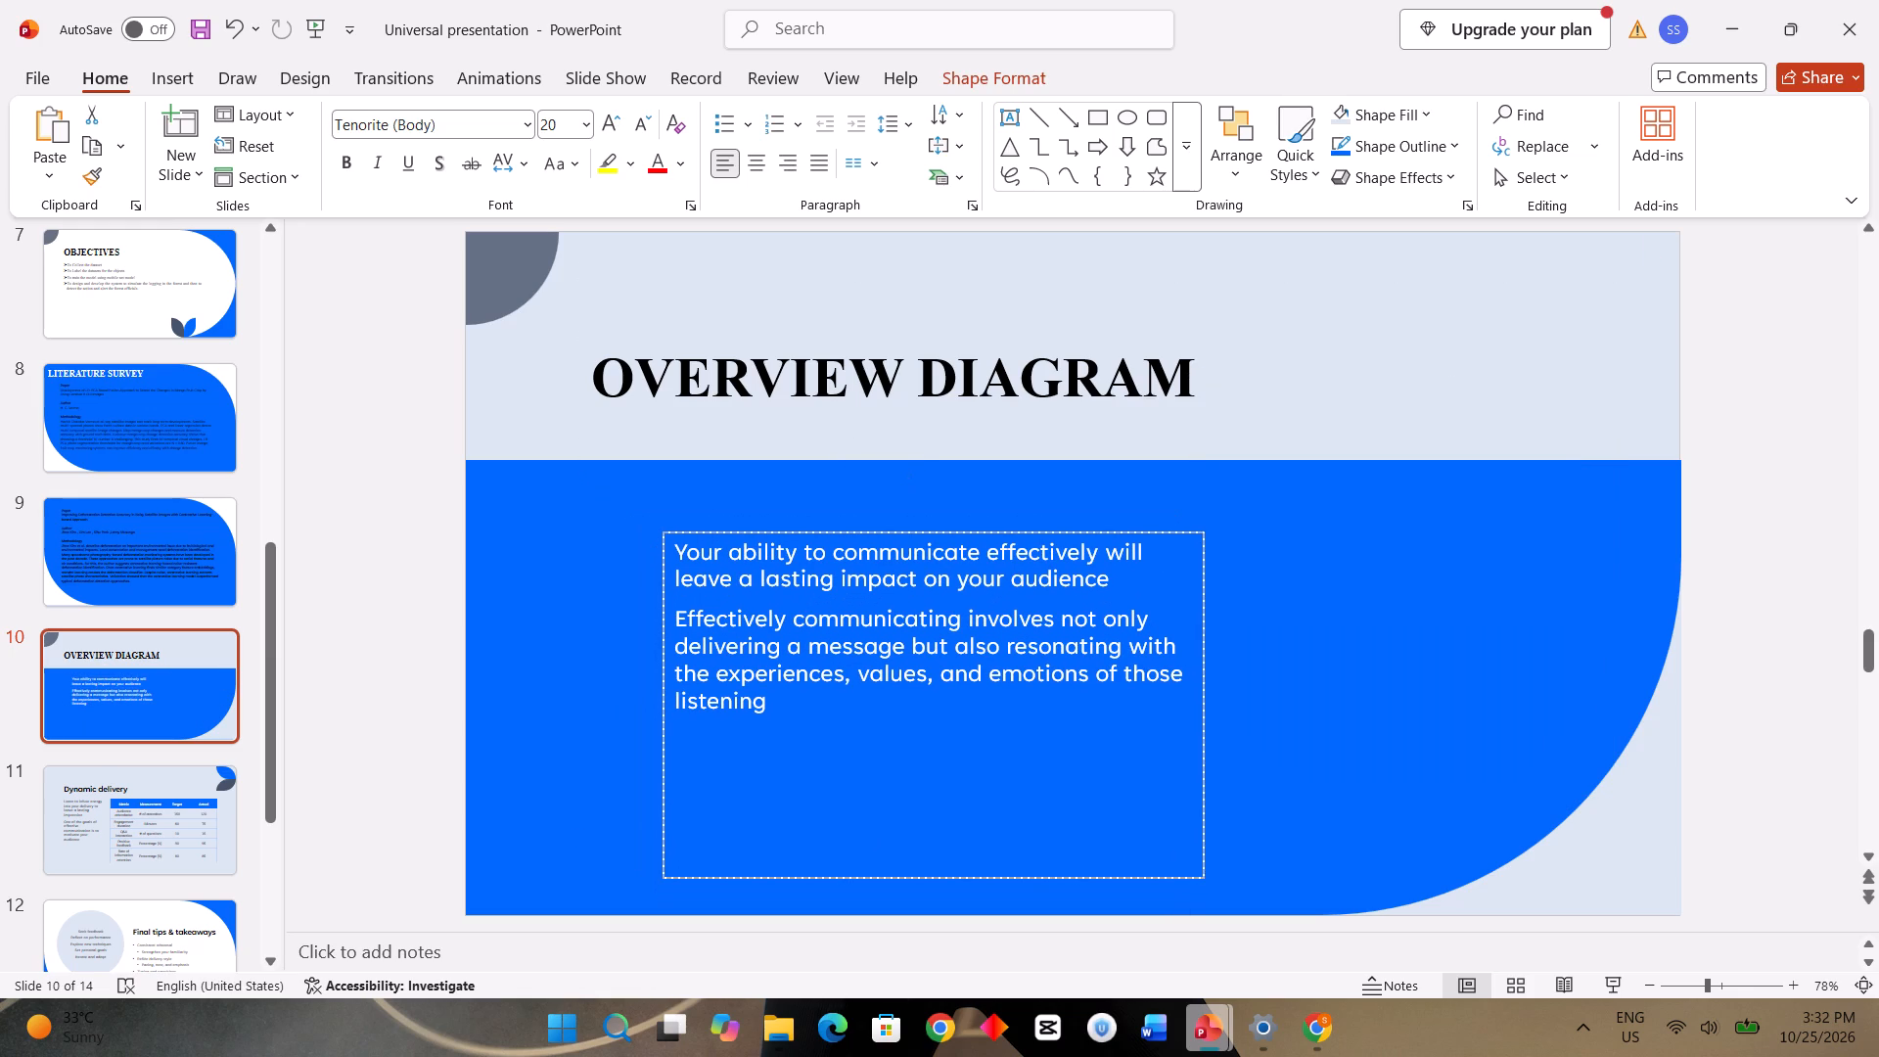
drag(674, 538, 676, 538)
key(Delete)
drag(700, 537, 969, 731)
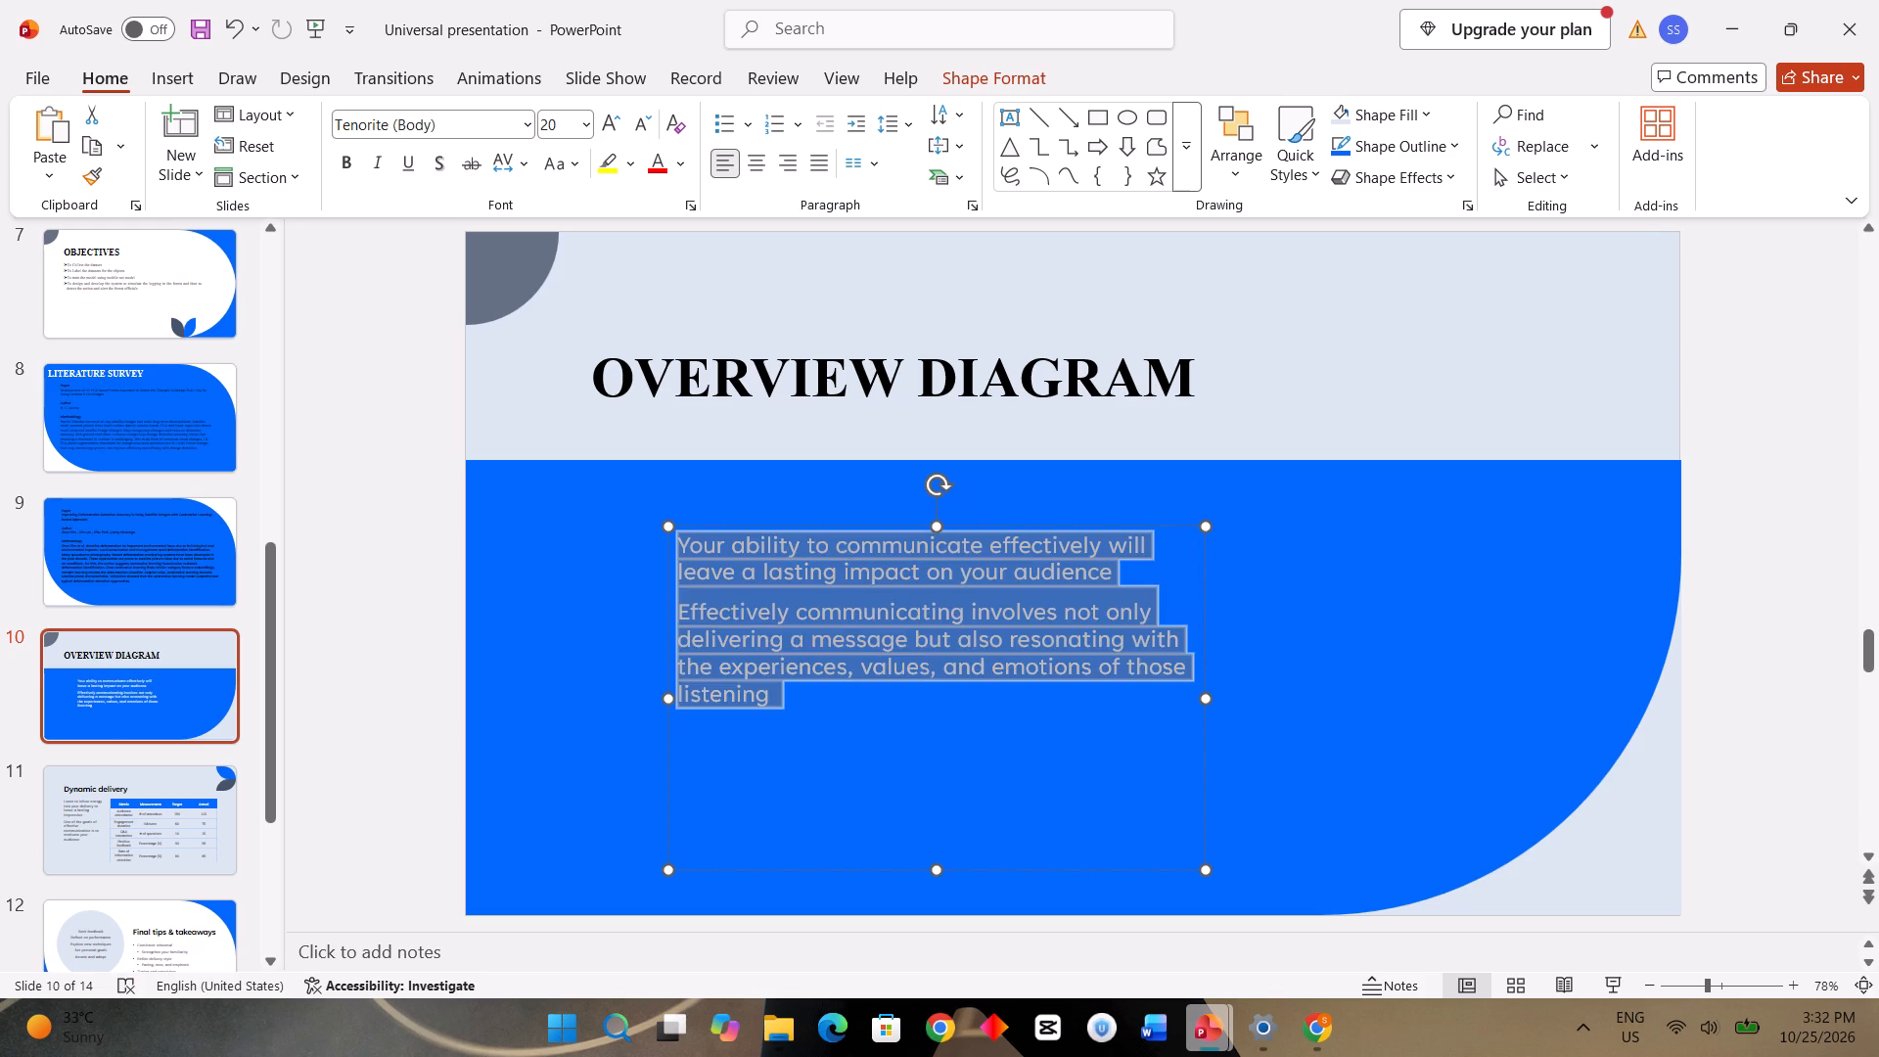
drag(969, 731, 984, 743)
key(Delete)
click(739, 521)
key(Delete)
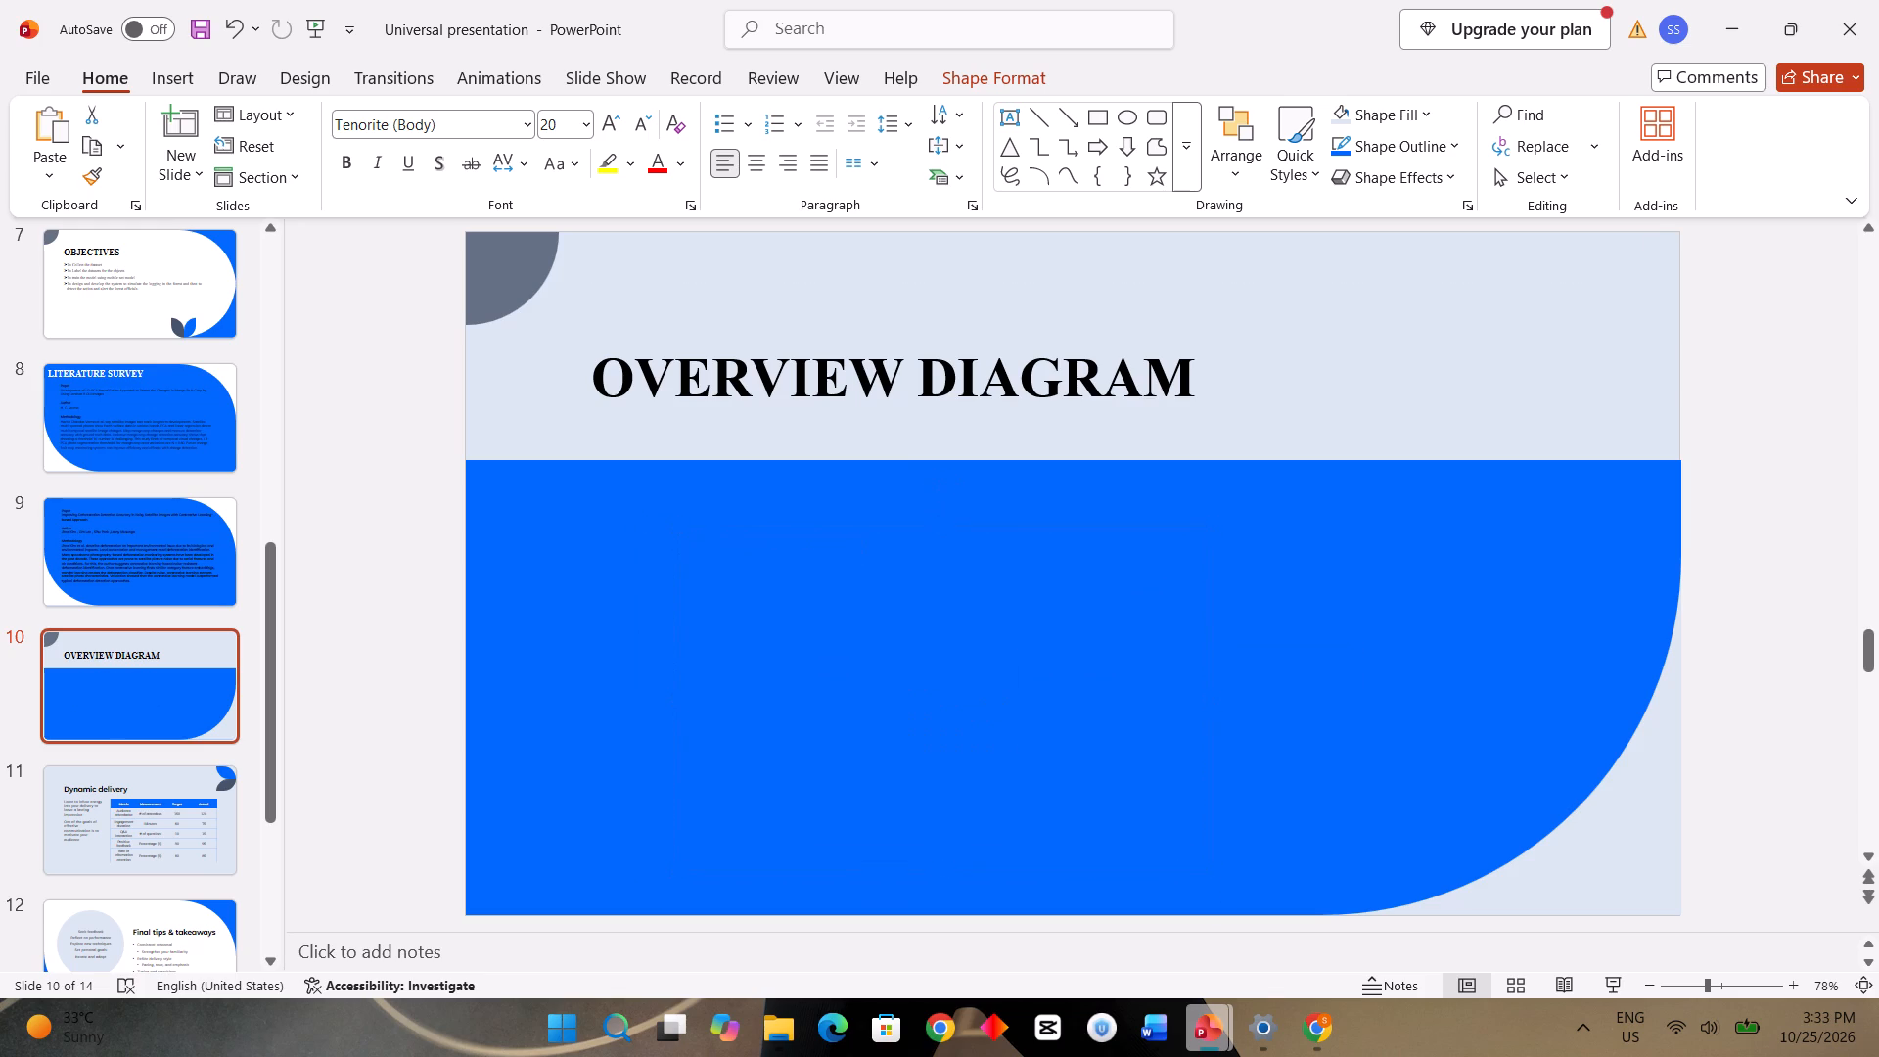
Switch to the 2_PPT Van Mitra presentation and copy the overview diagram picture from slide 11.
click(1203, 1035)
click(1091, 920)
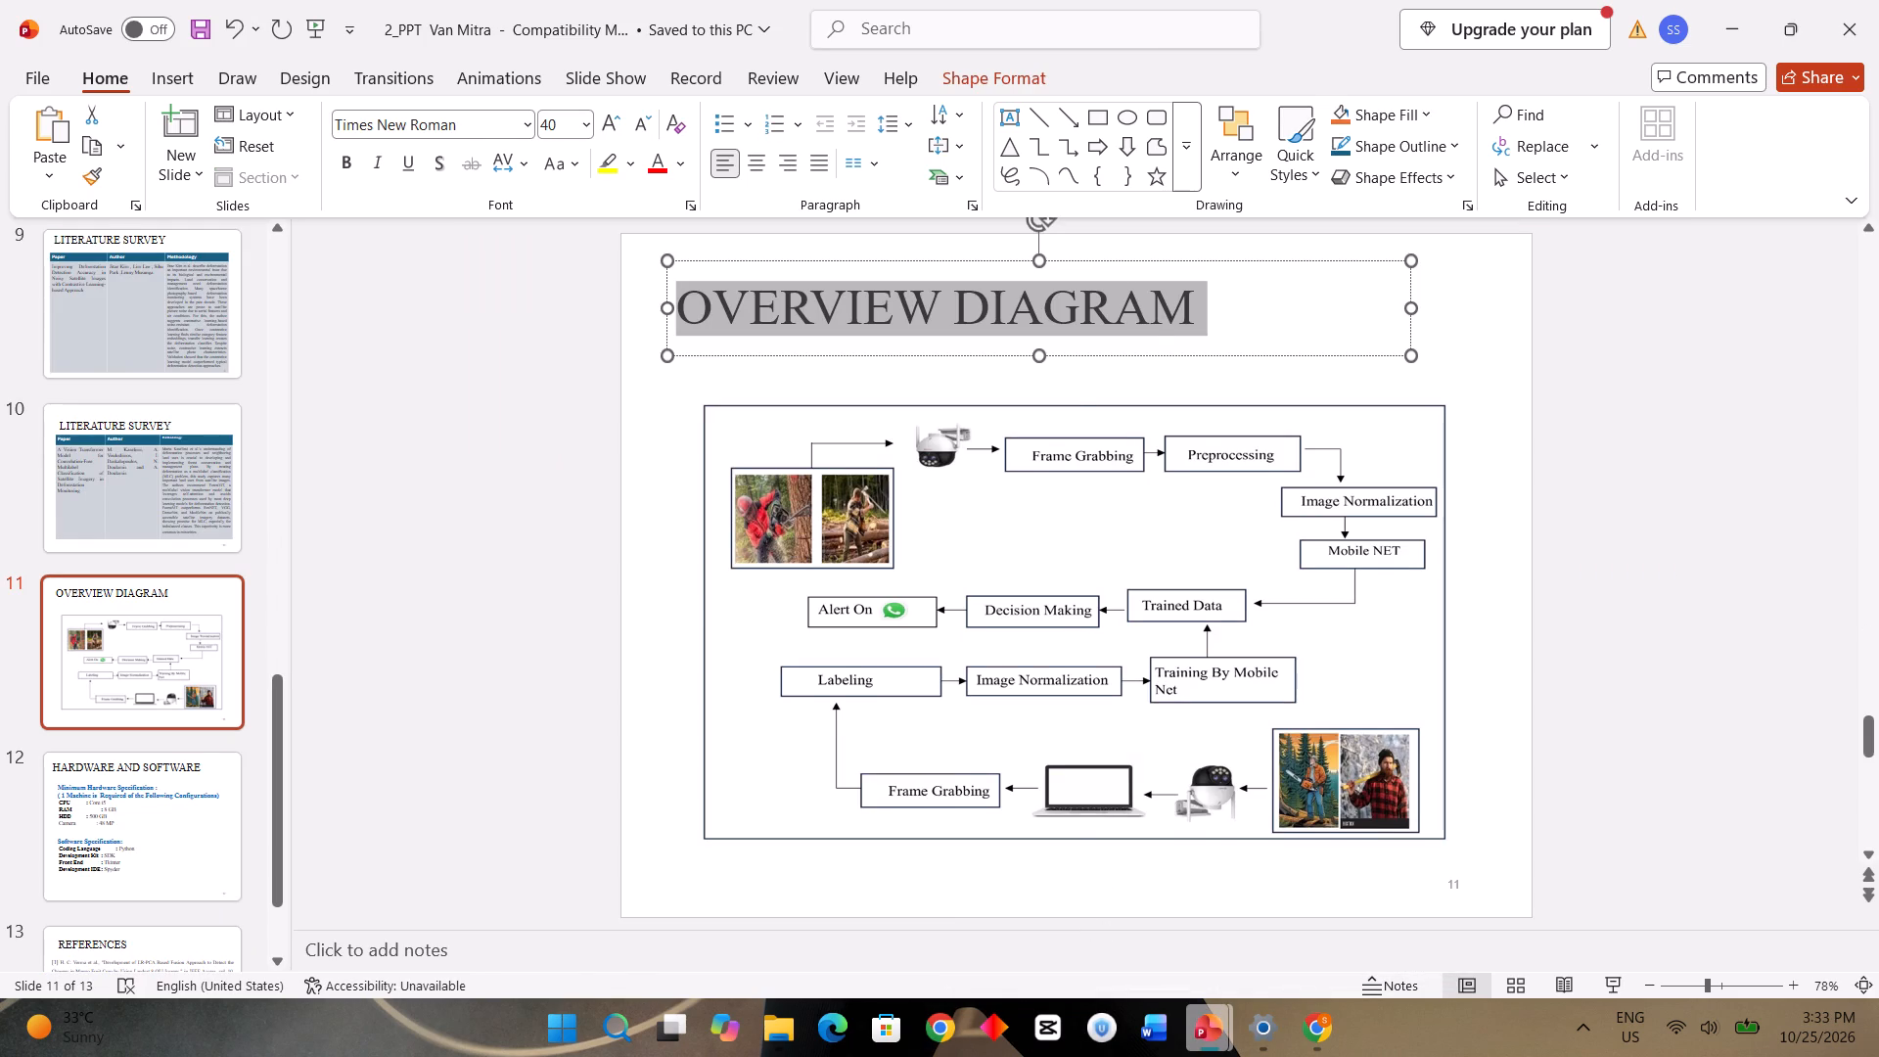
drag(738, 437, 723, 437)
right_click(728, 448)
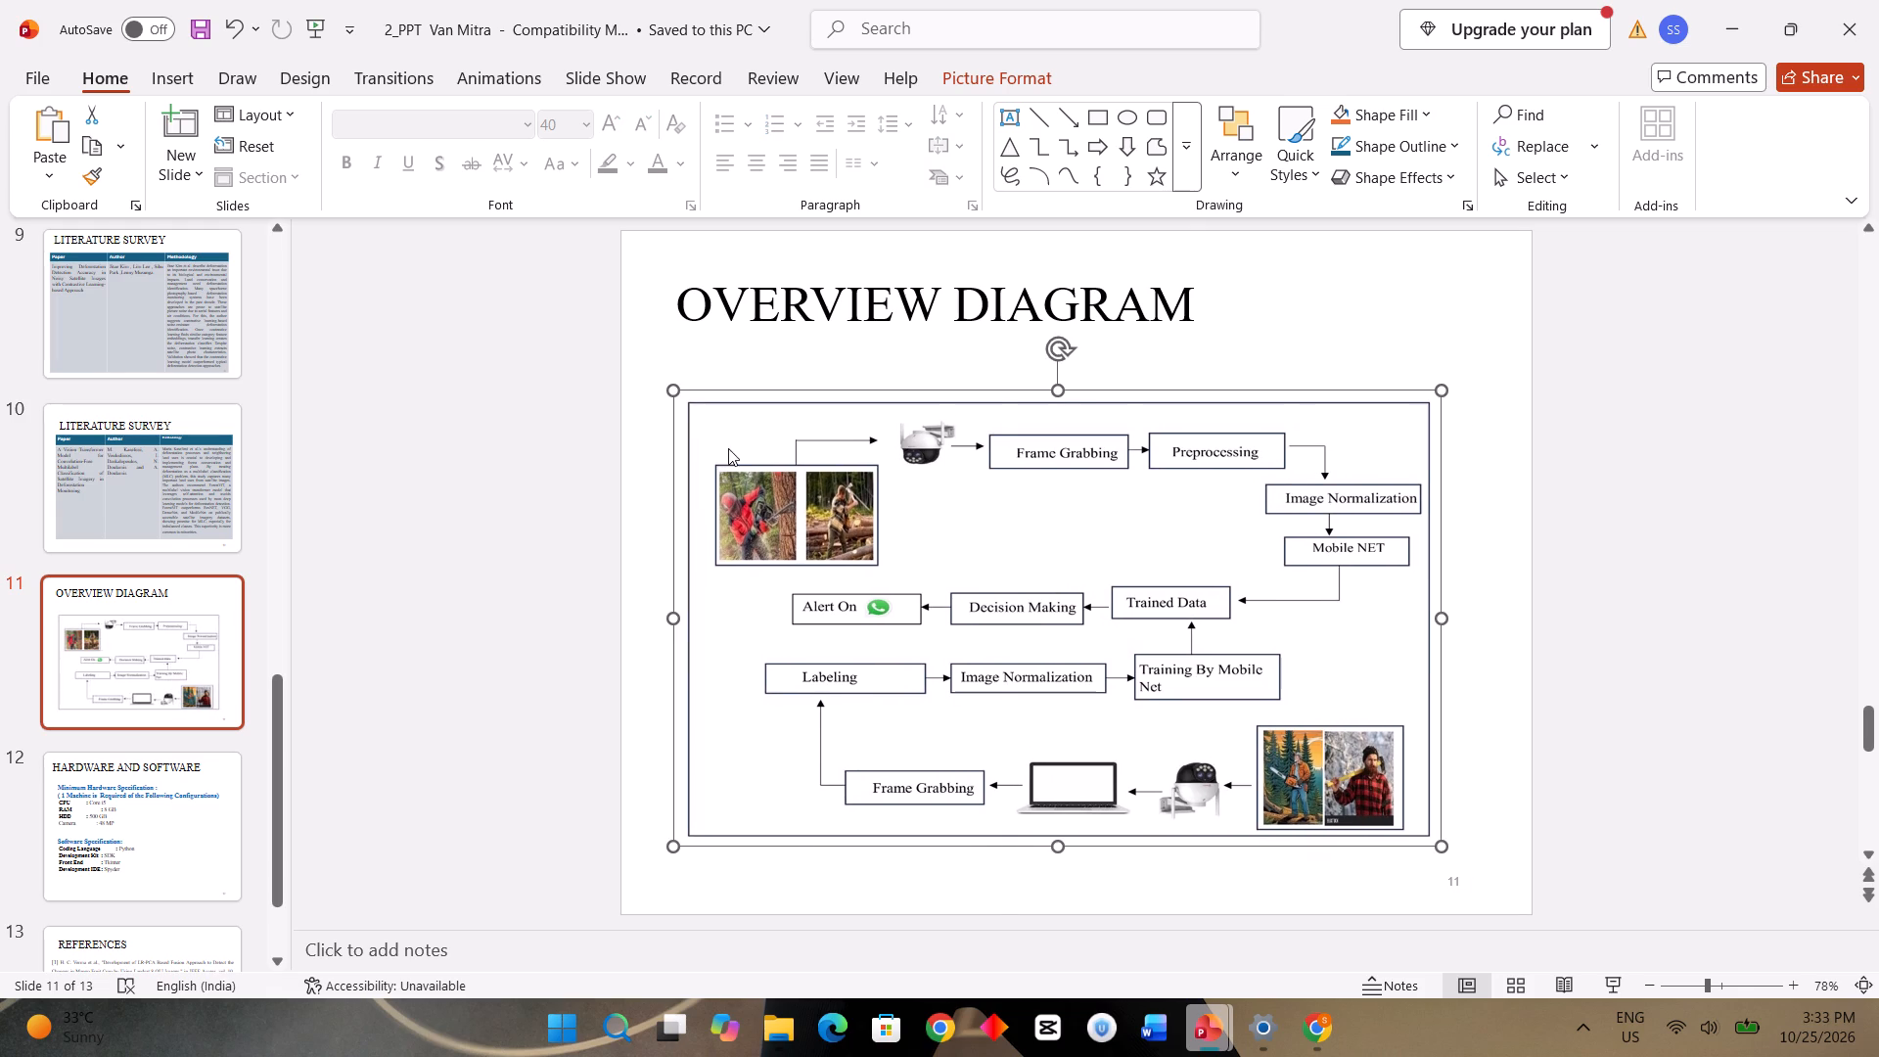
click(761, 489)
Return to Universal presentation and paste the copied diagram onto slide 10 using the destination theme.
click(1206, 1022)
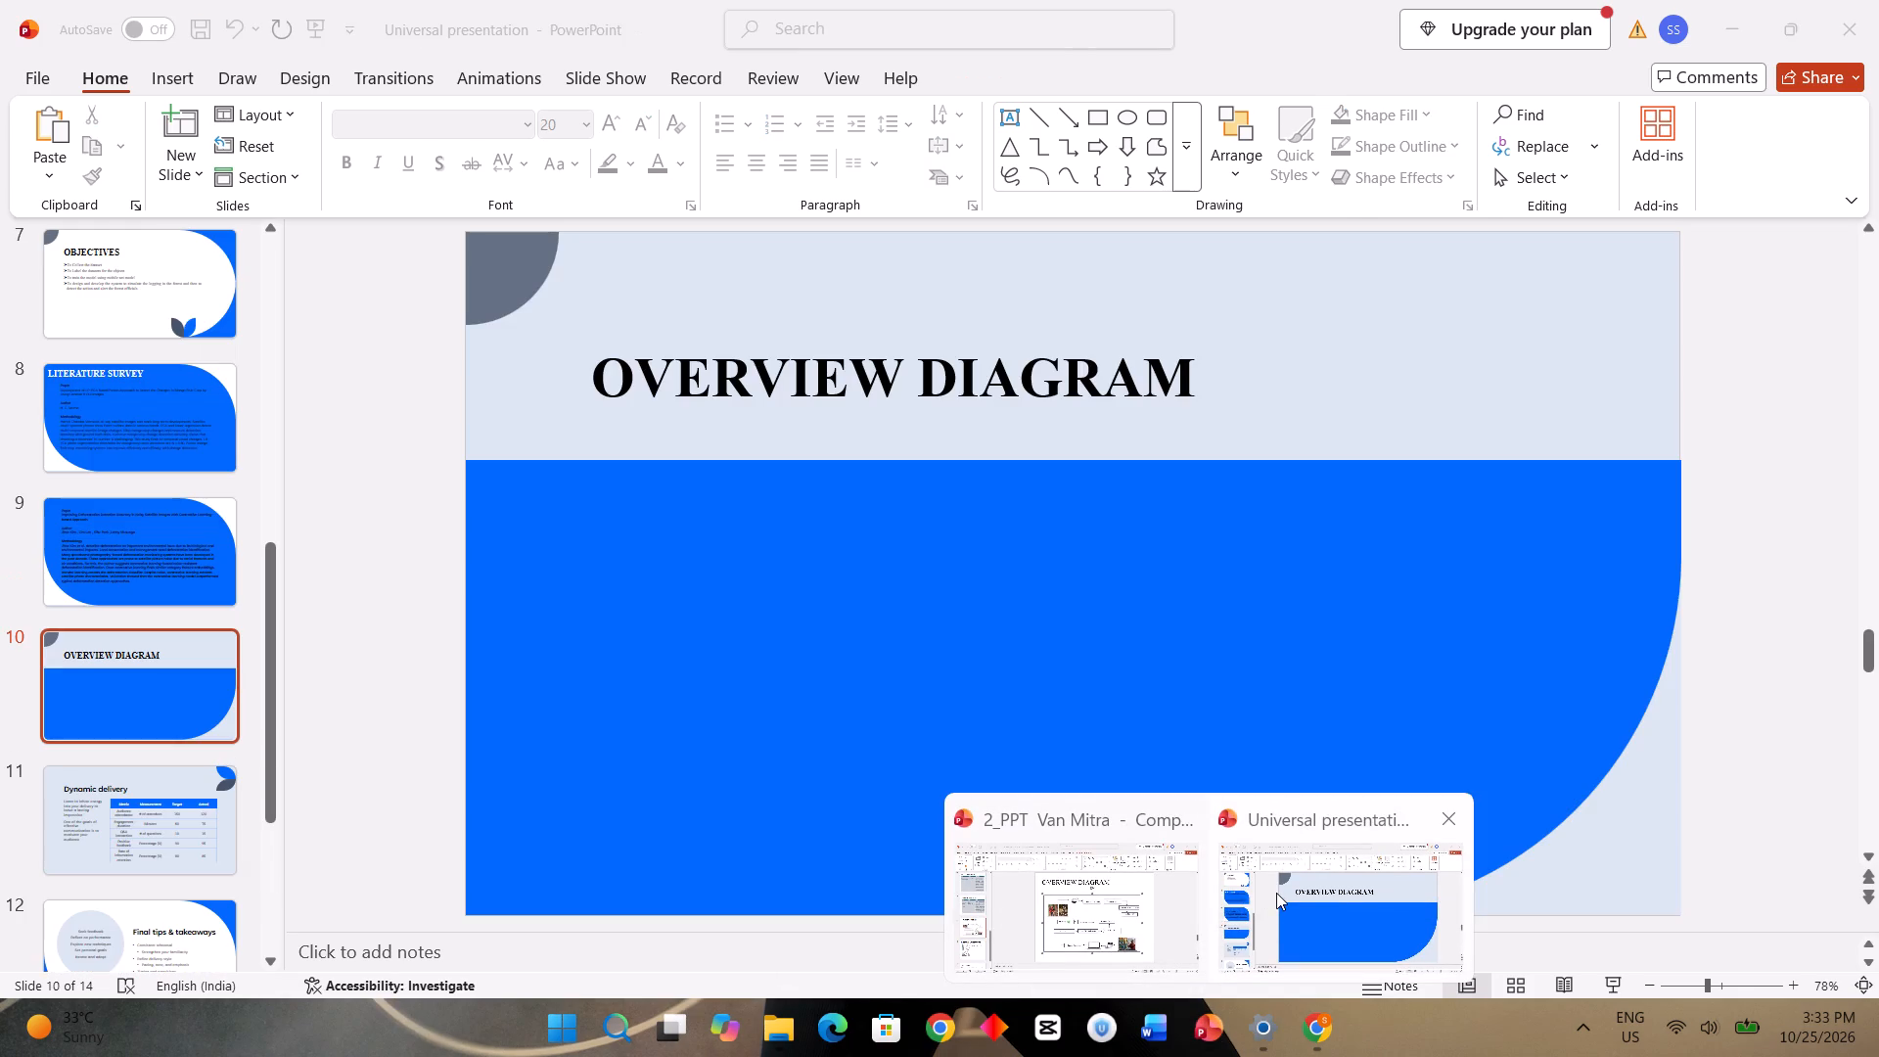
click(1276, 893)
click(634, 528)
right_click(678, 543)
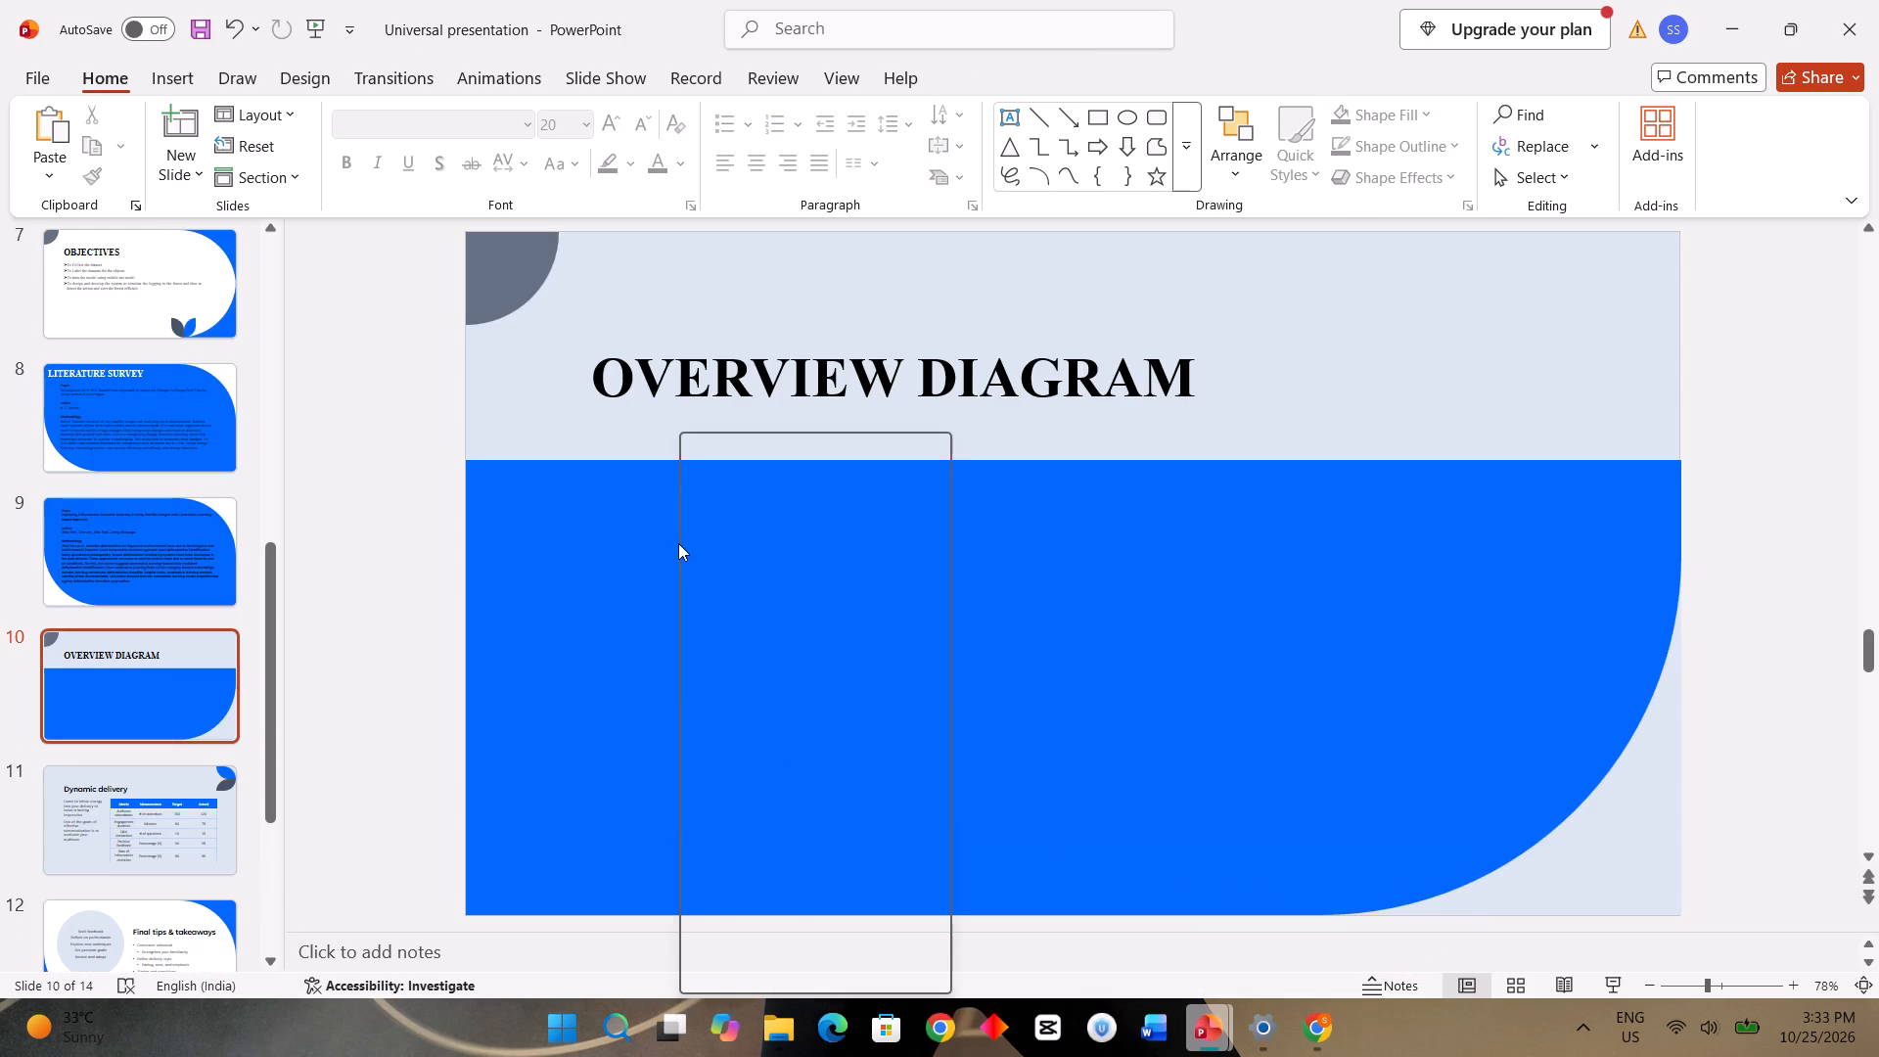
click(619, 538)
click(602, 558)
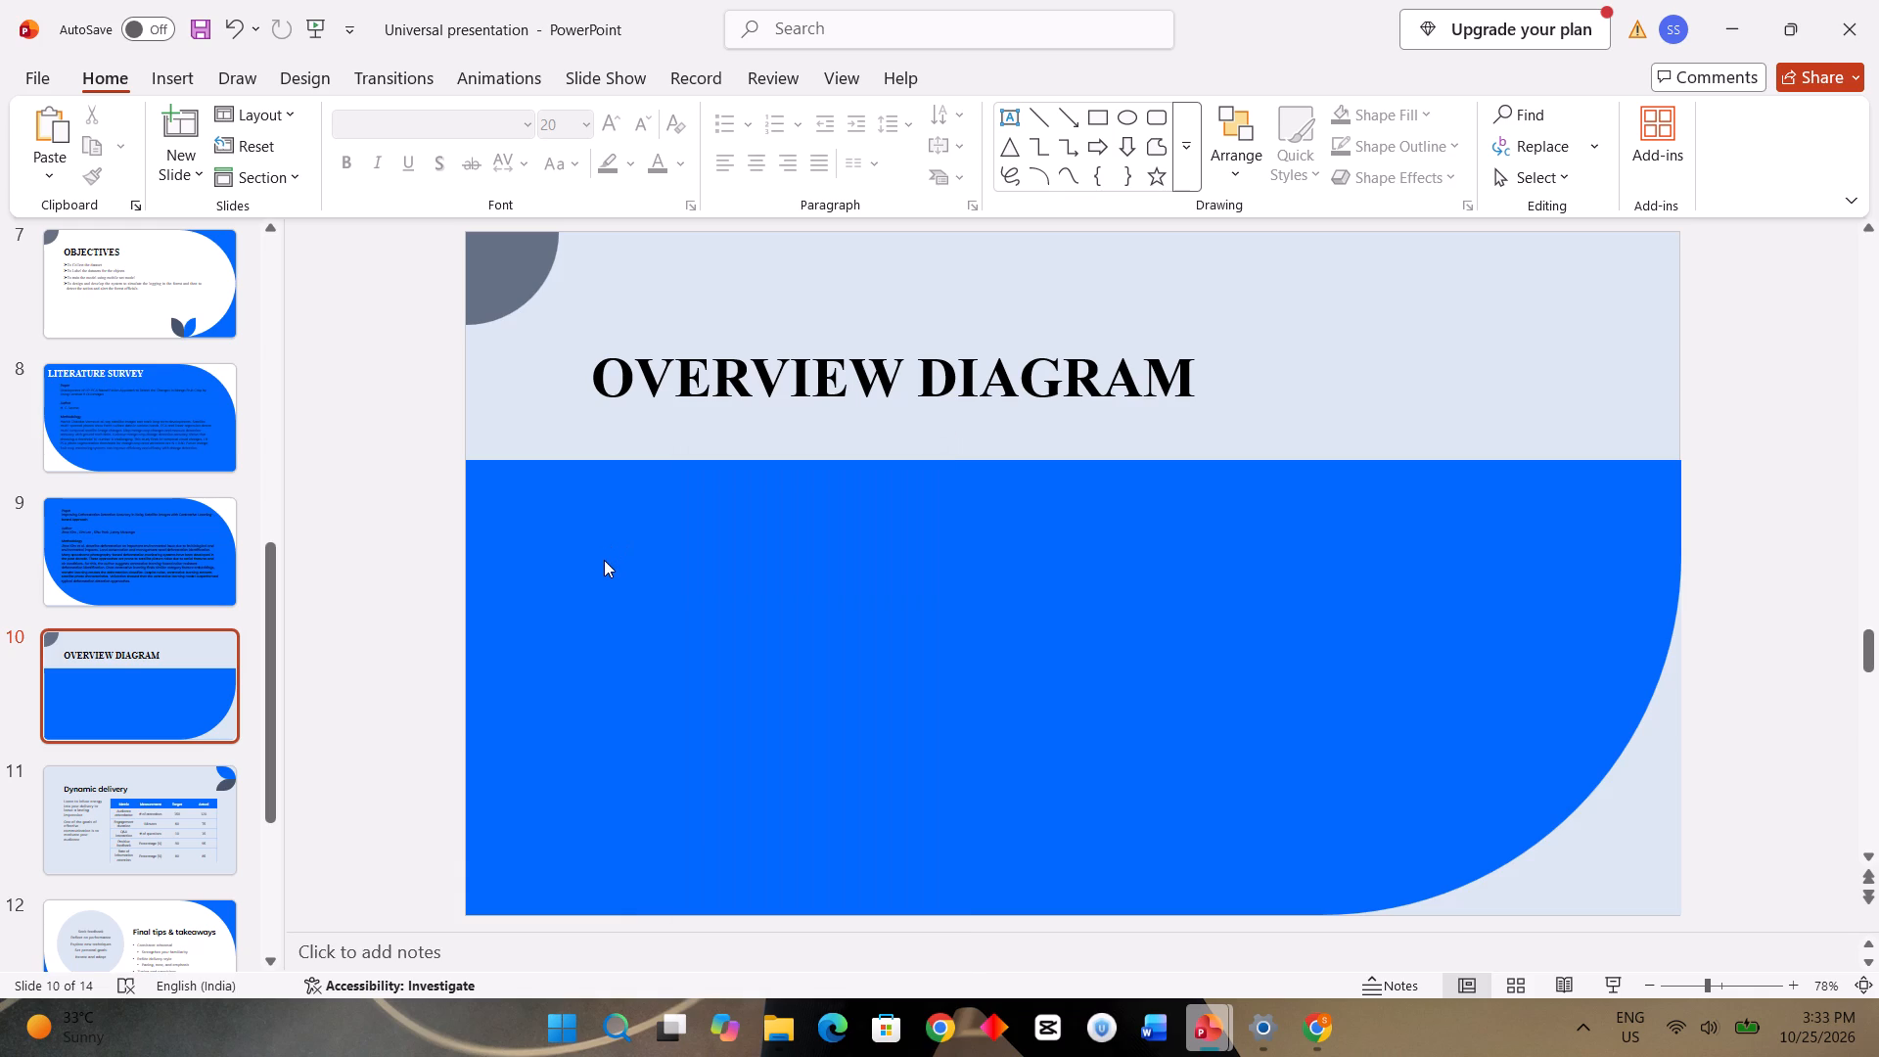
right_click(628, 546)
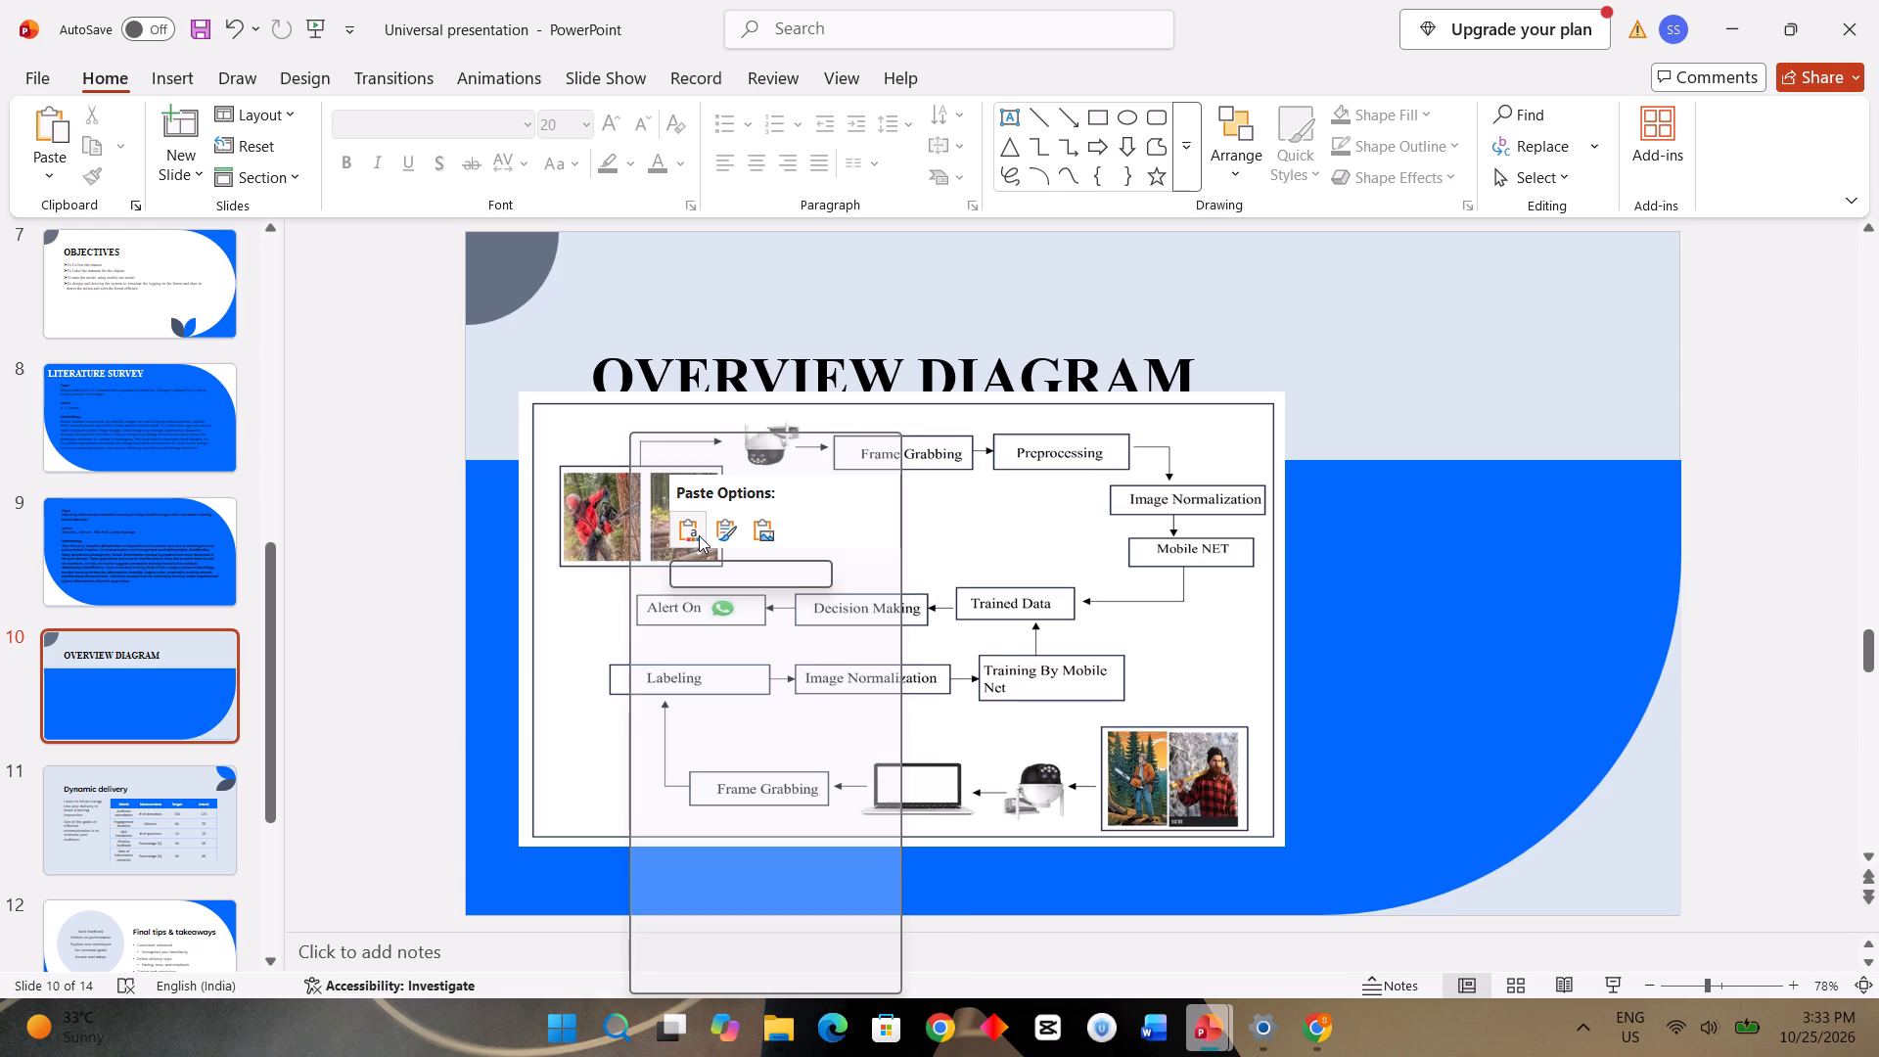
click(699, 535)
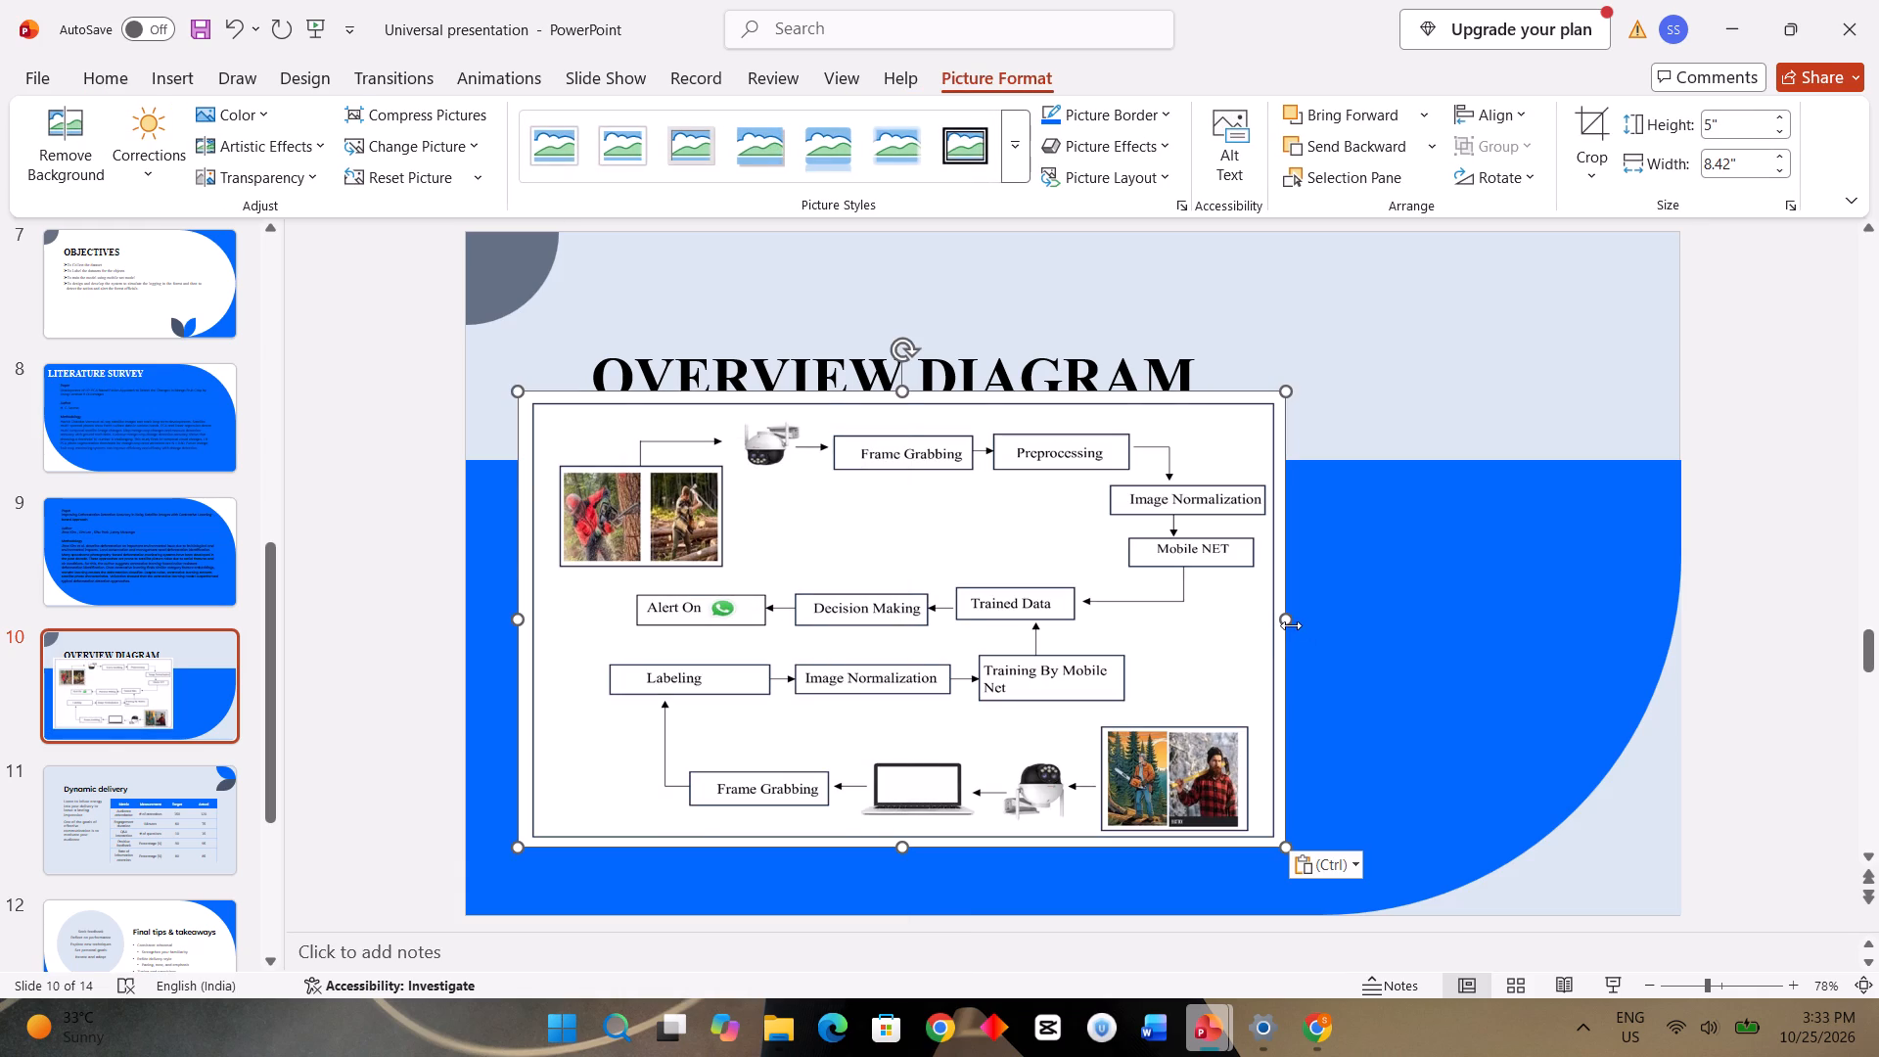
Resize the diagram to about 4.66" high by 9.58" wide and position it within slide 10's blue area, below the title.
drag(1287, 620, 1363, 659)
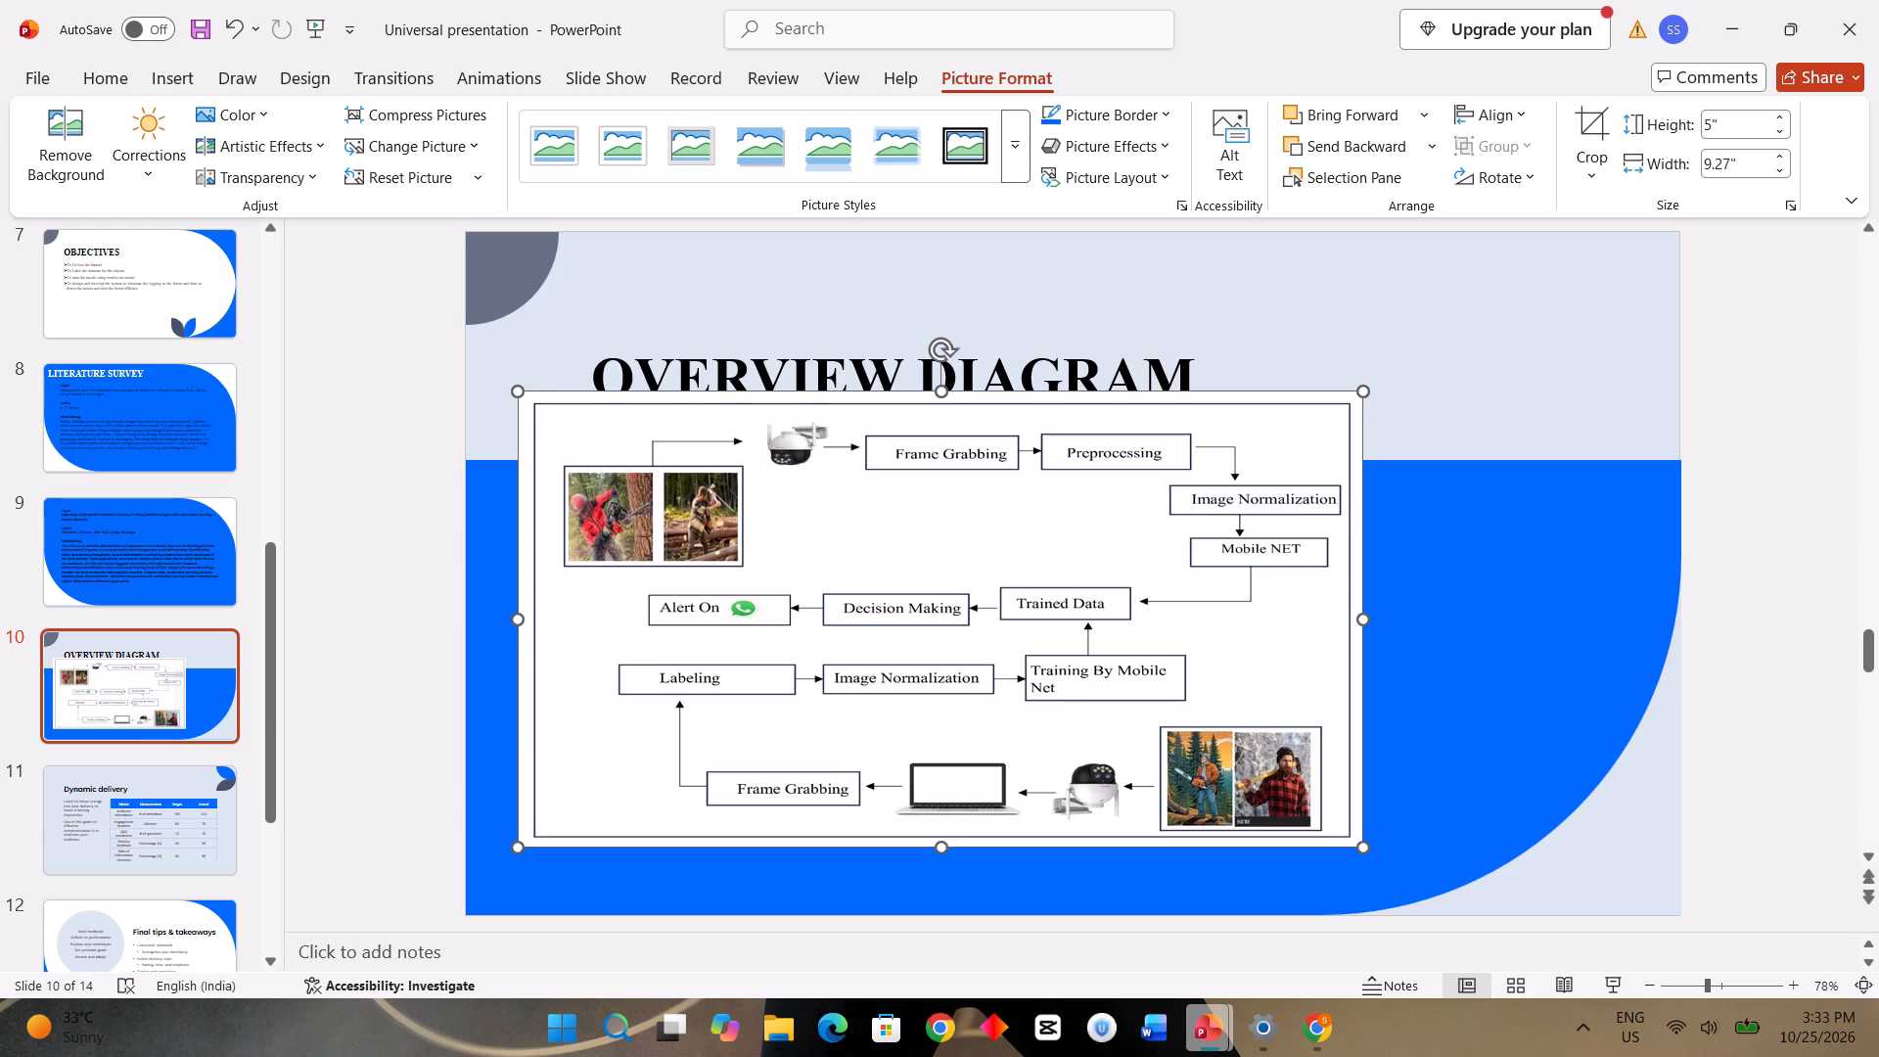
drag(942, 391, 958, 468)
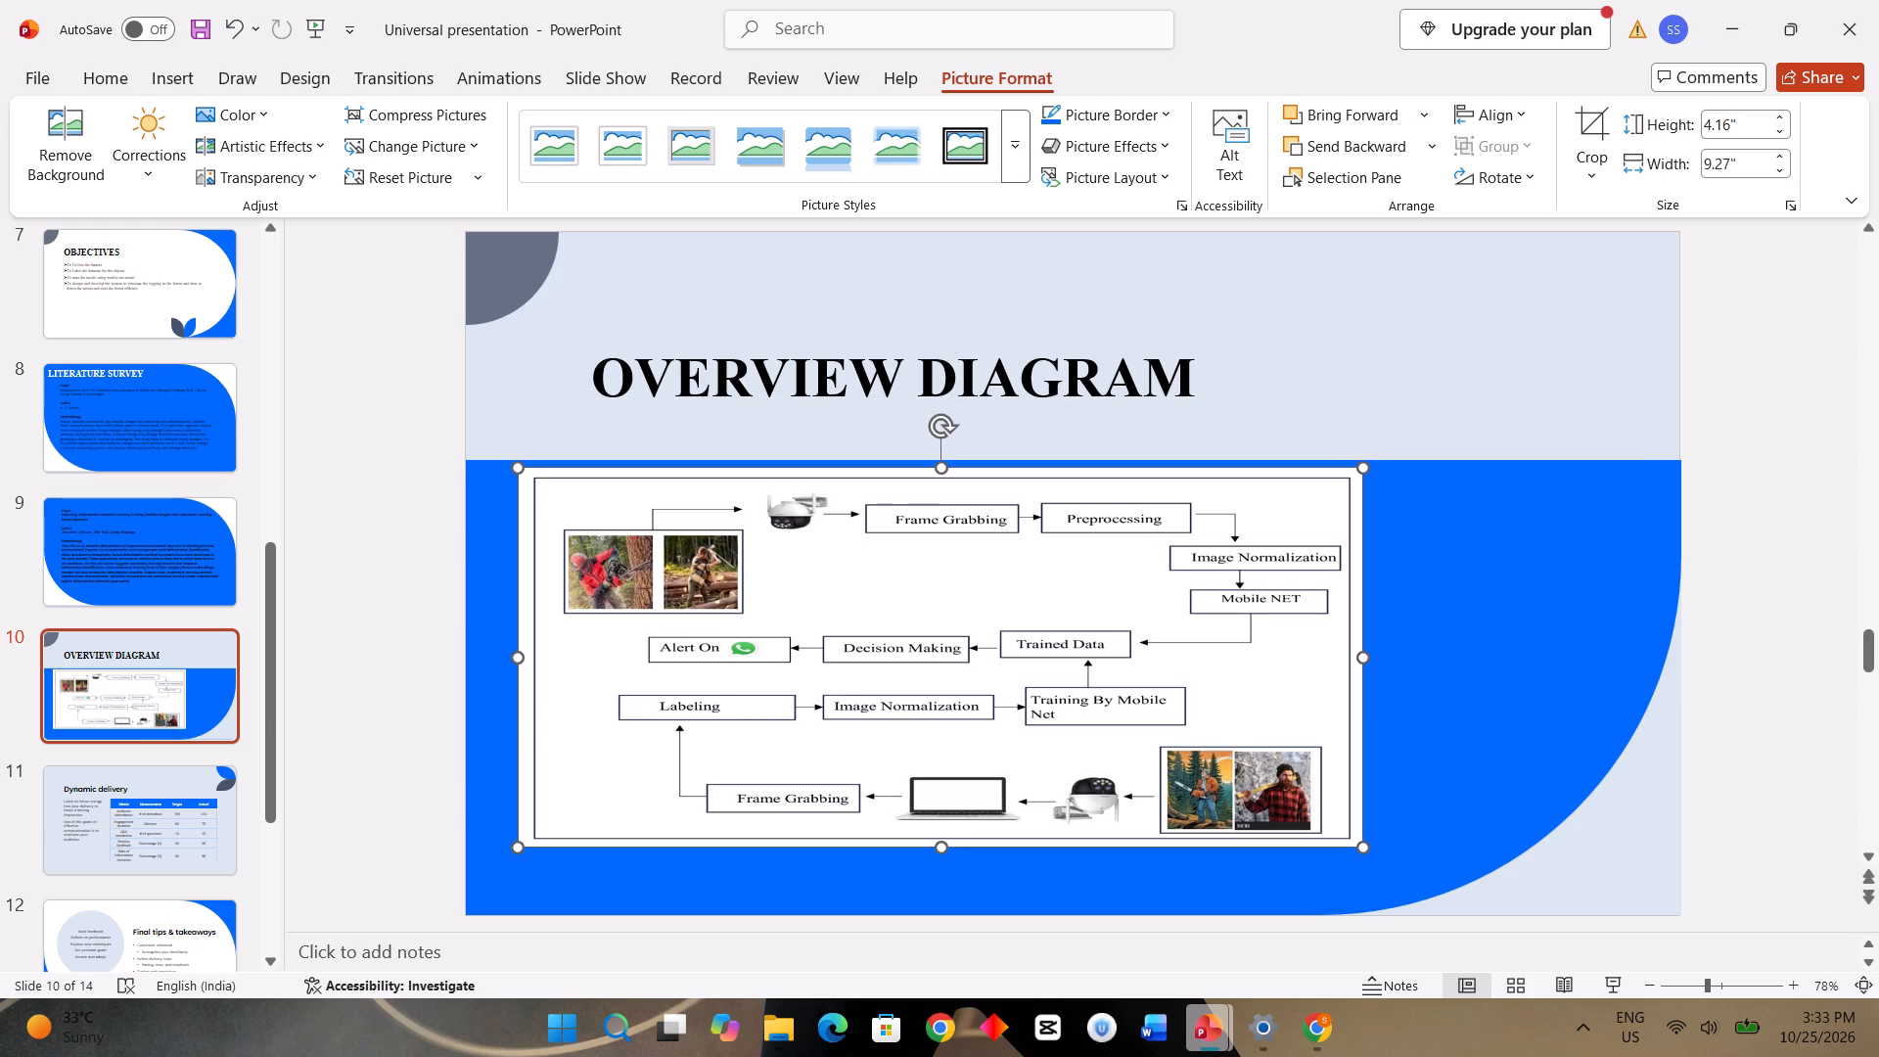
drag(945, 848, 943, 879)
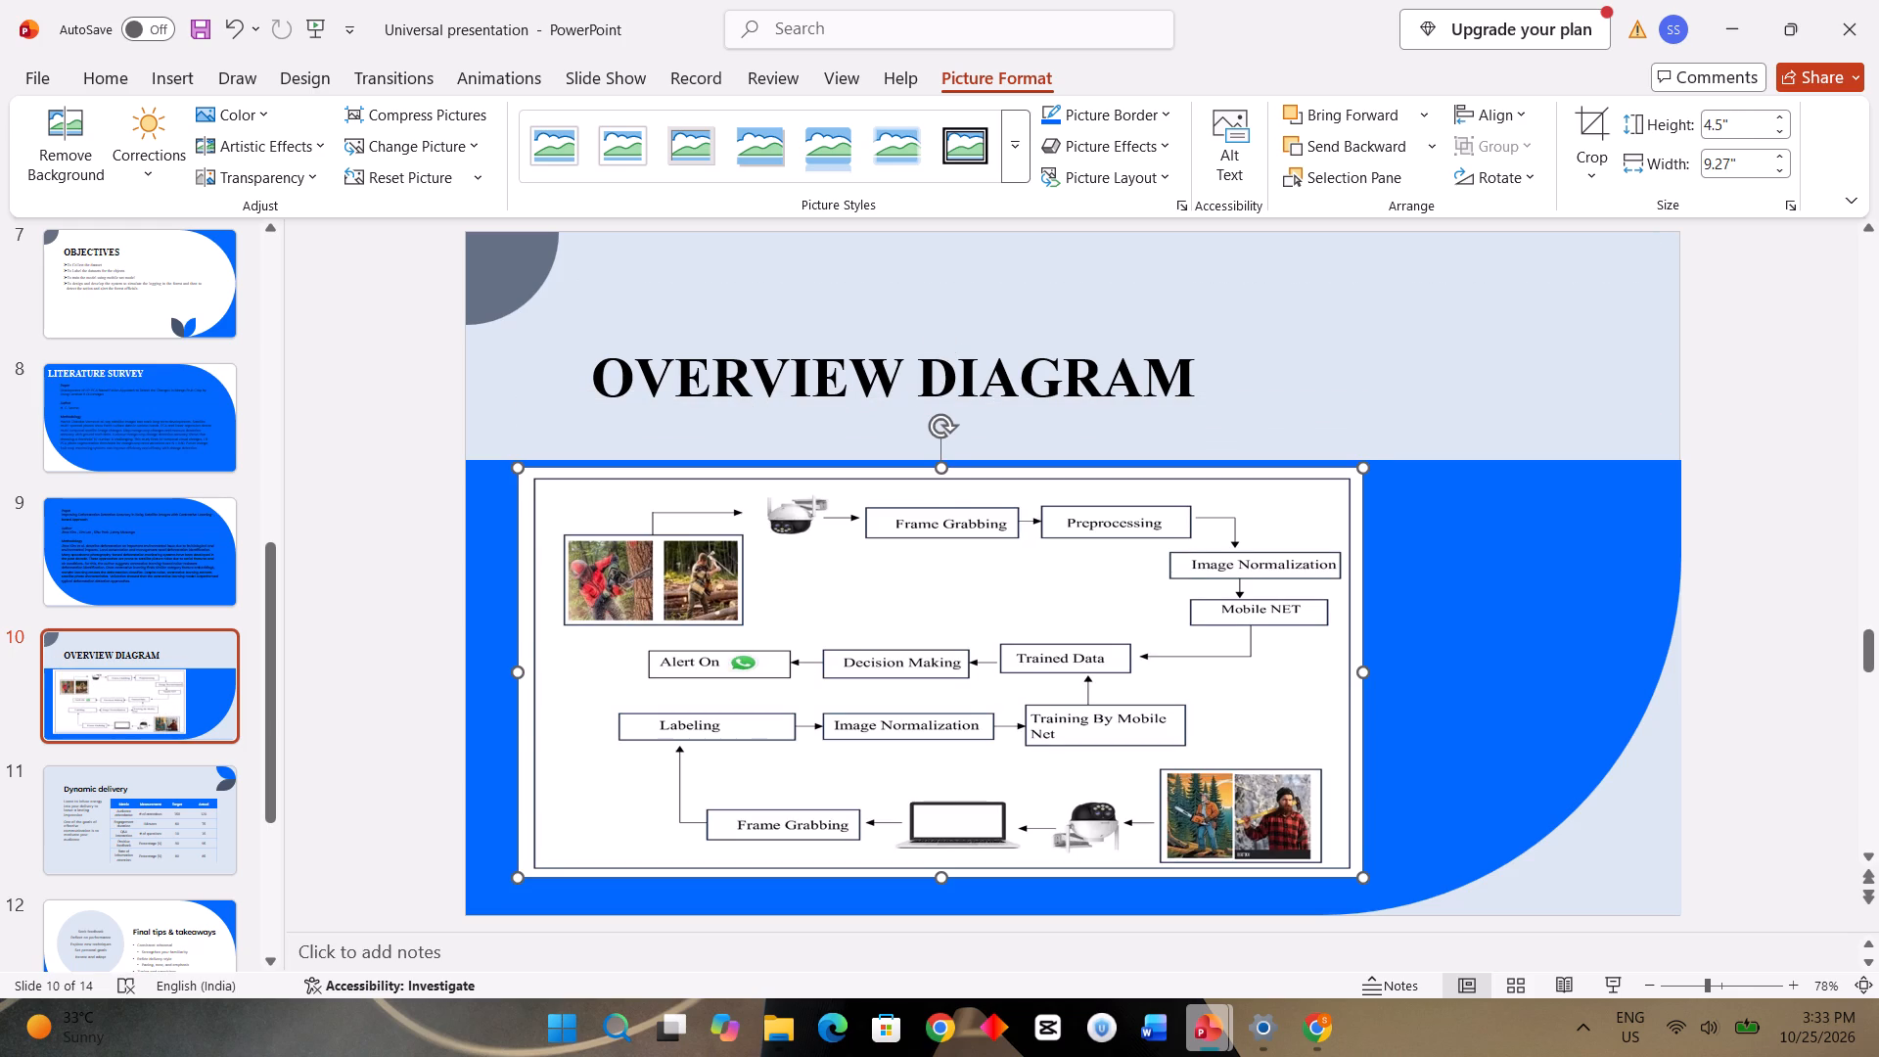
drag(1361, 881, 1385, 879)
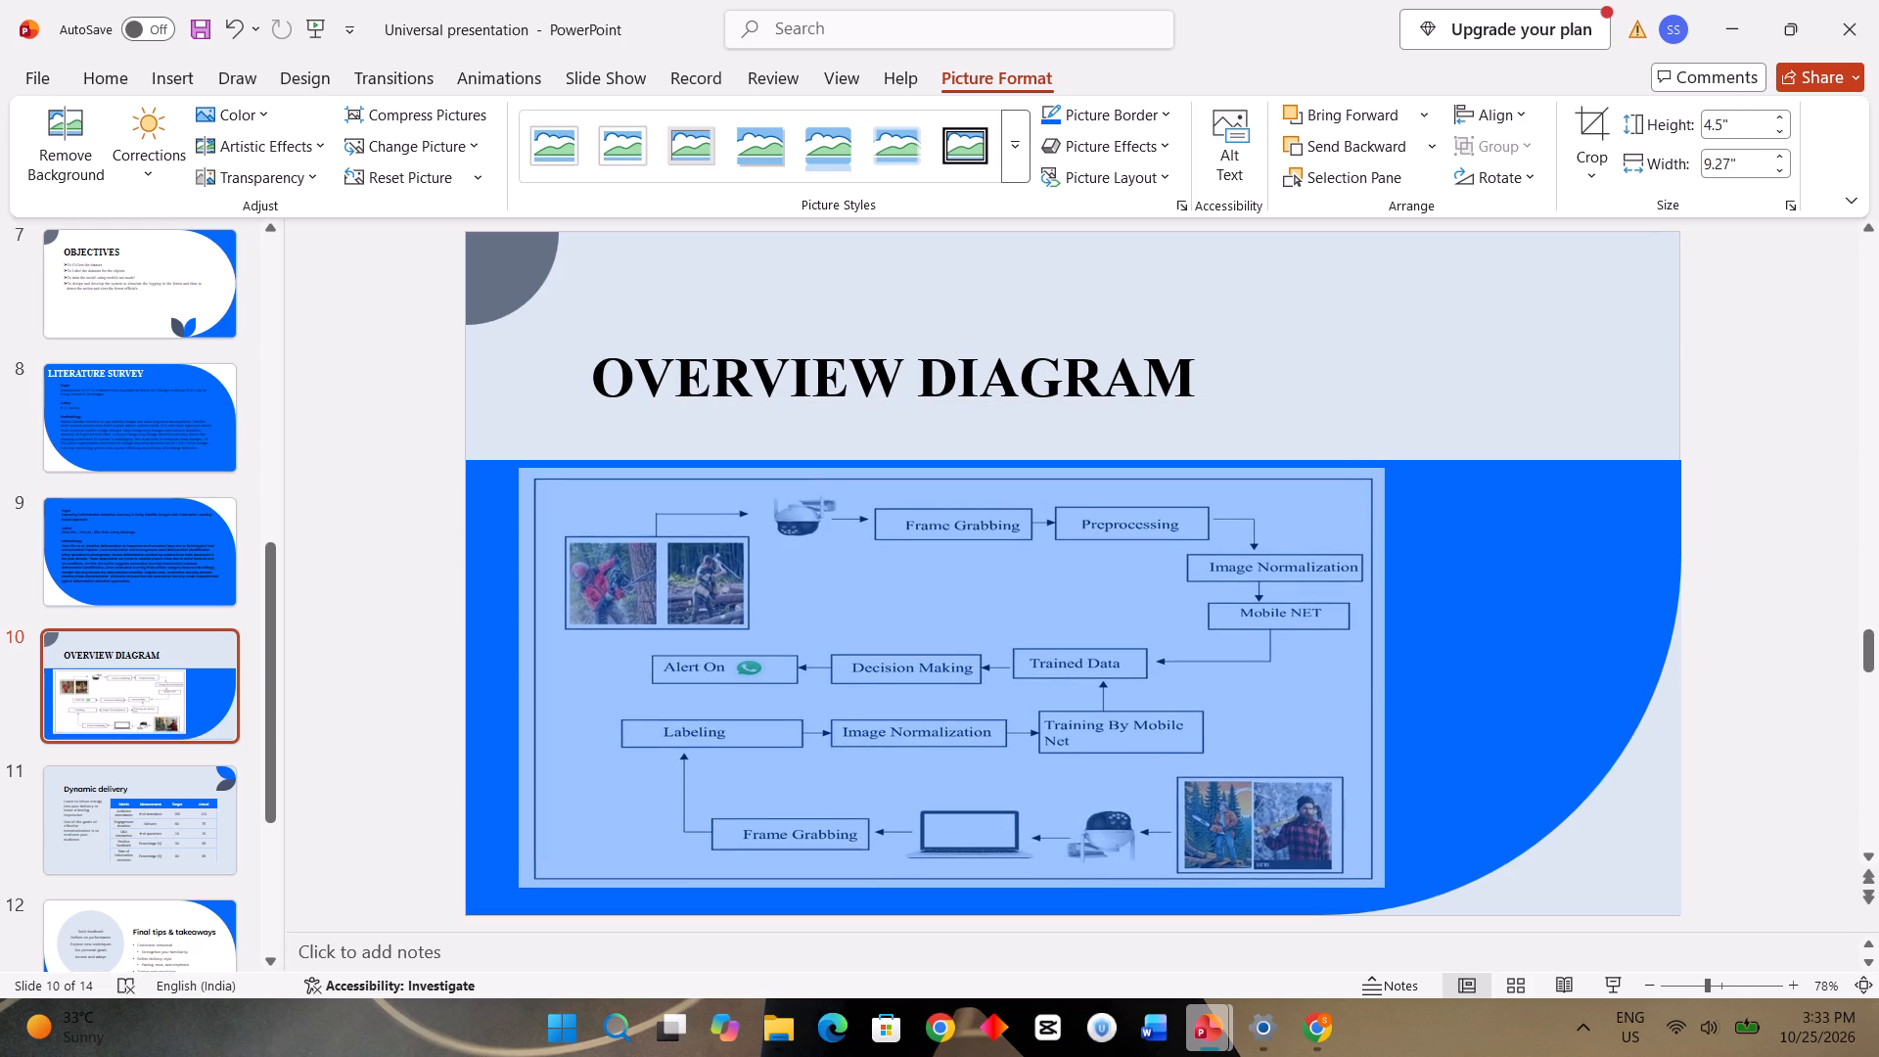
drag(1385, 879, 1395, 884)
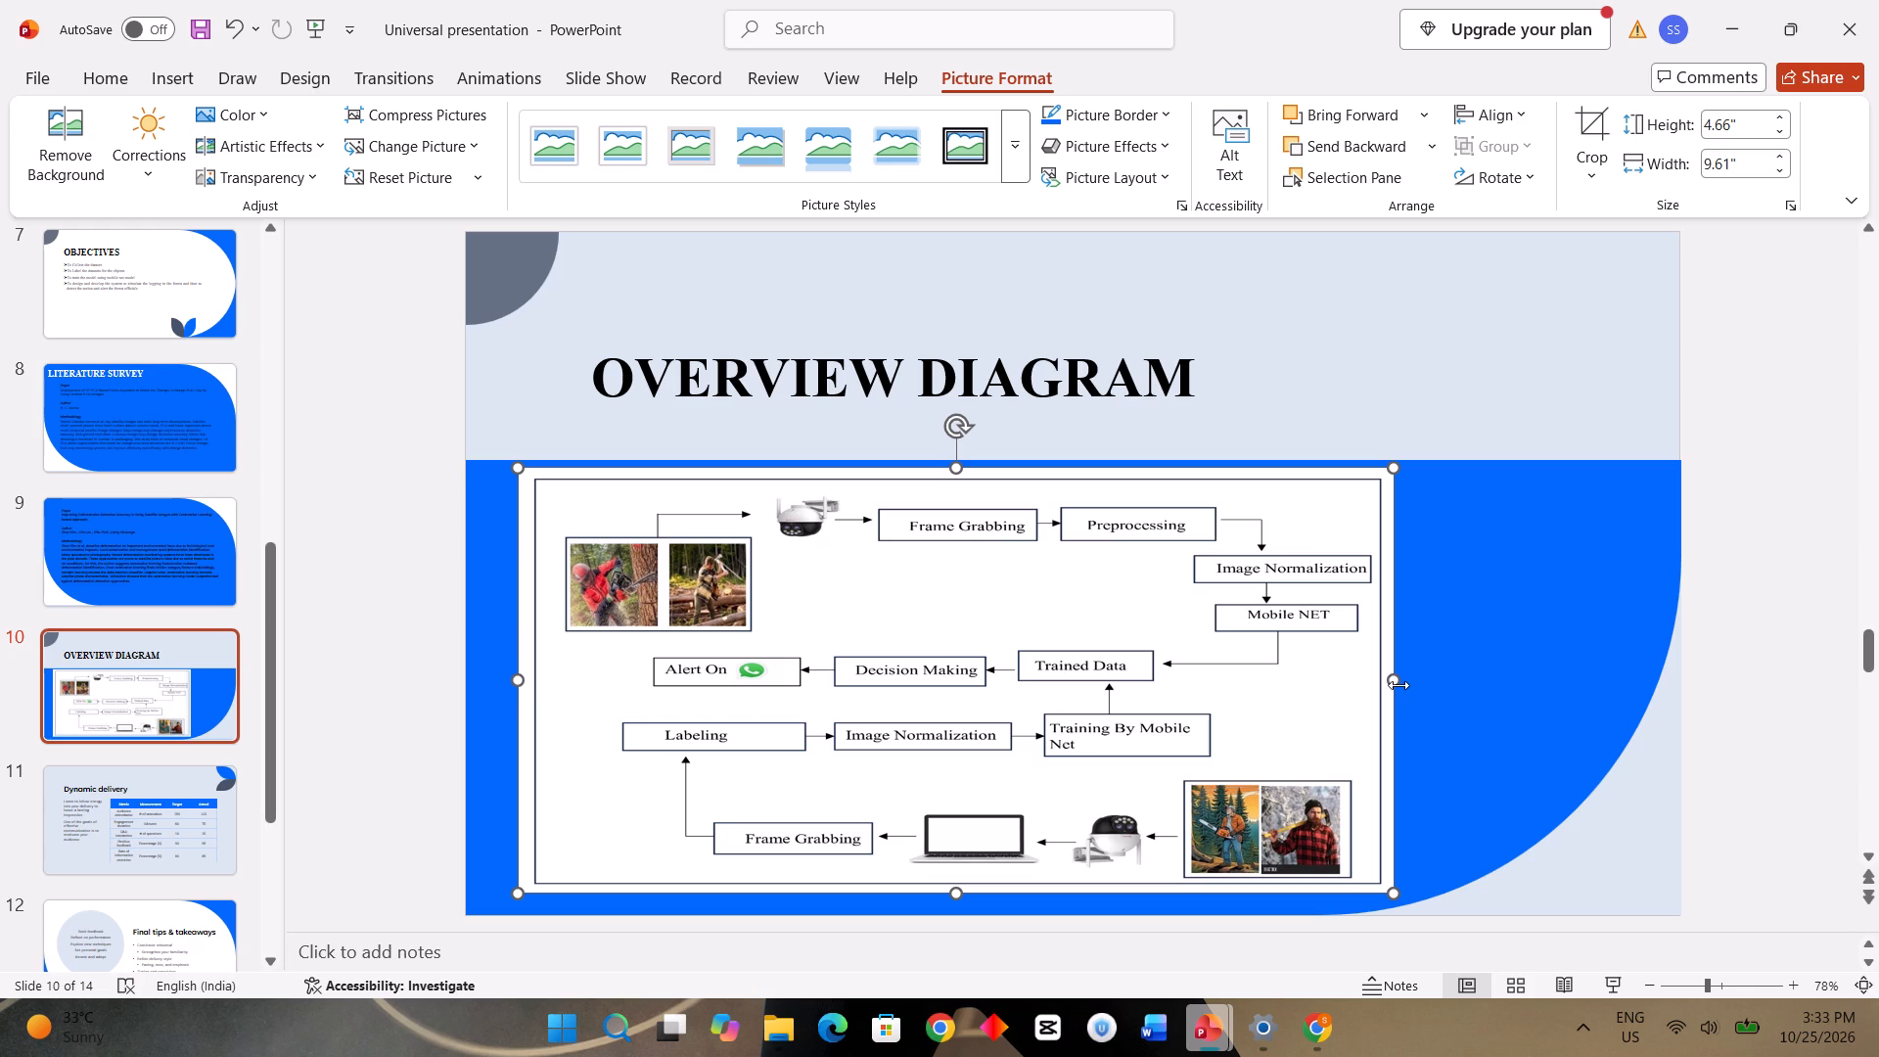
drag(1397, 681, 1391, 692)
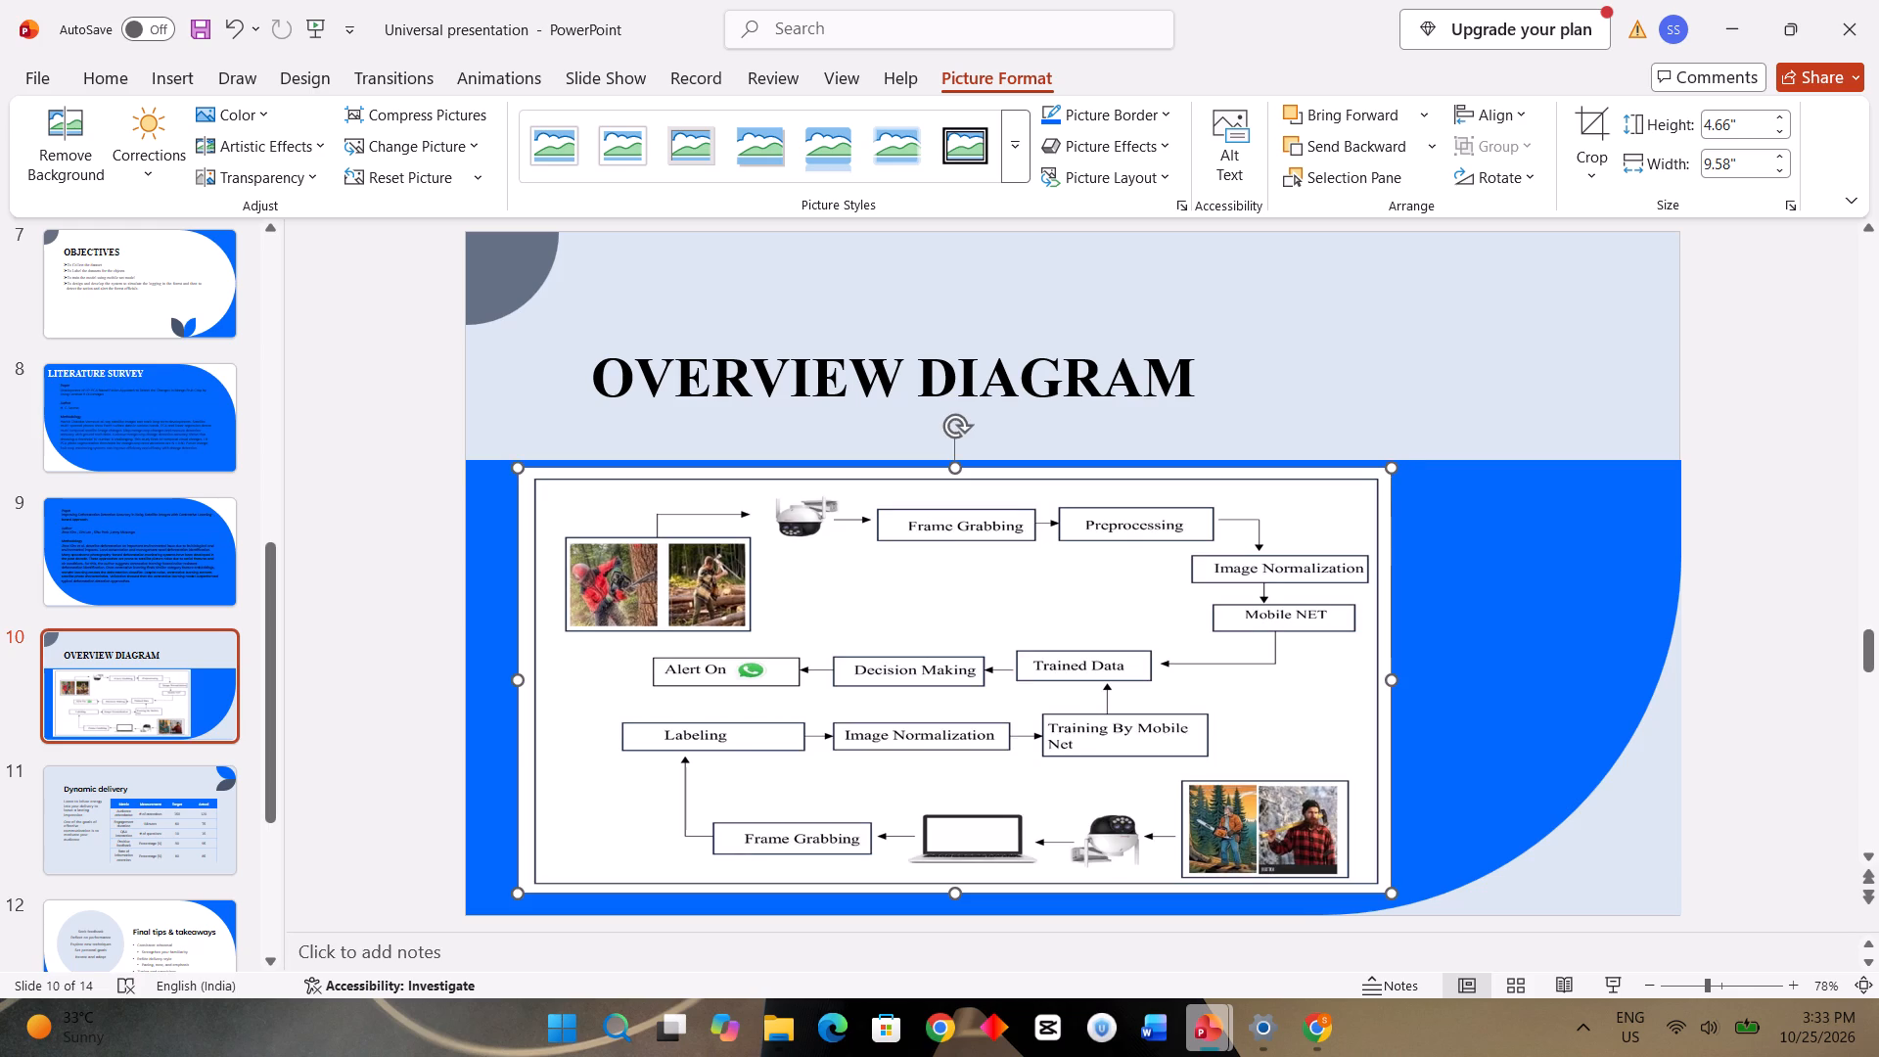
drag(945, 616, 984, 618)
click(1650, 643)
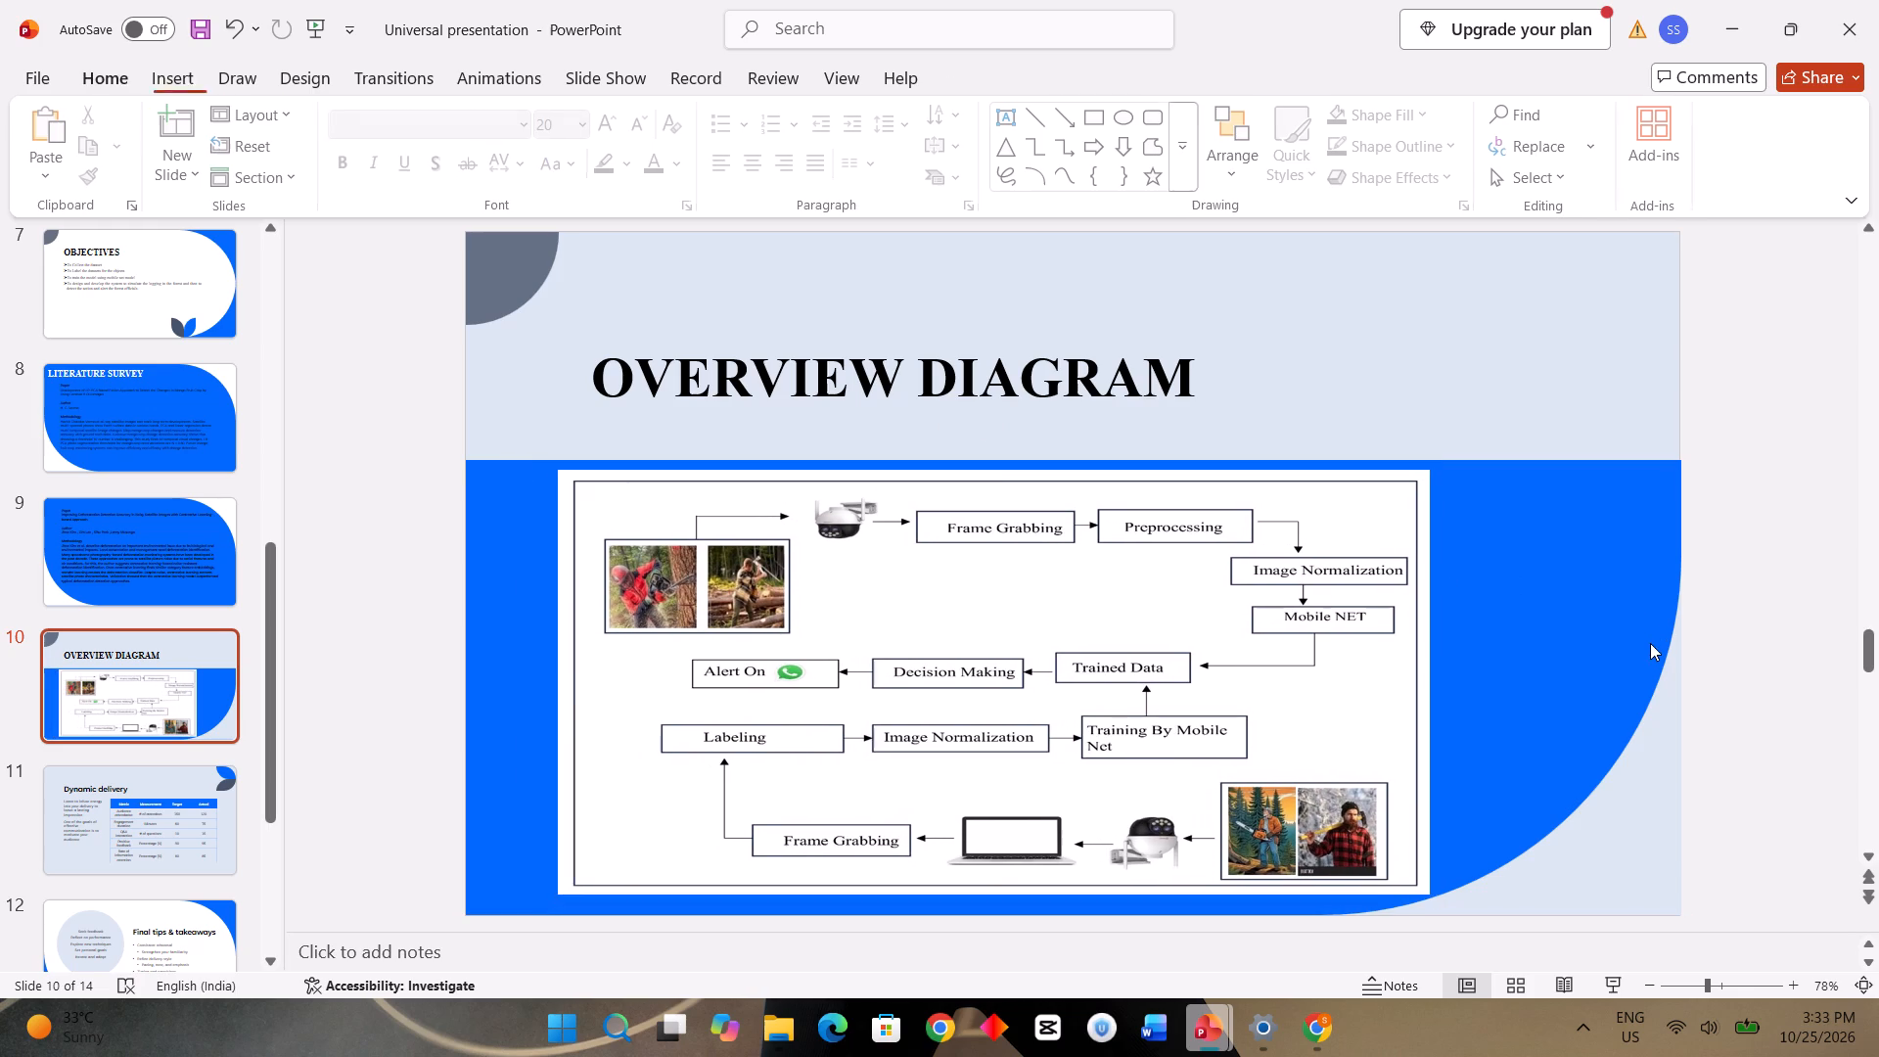
Delete the OVERVIEW DIAGRAM slide, slide 10, from Universal presentation.
click(152, 808)
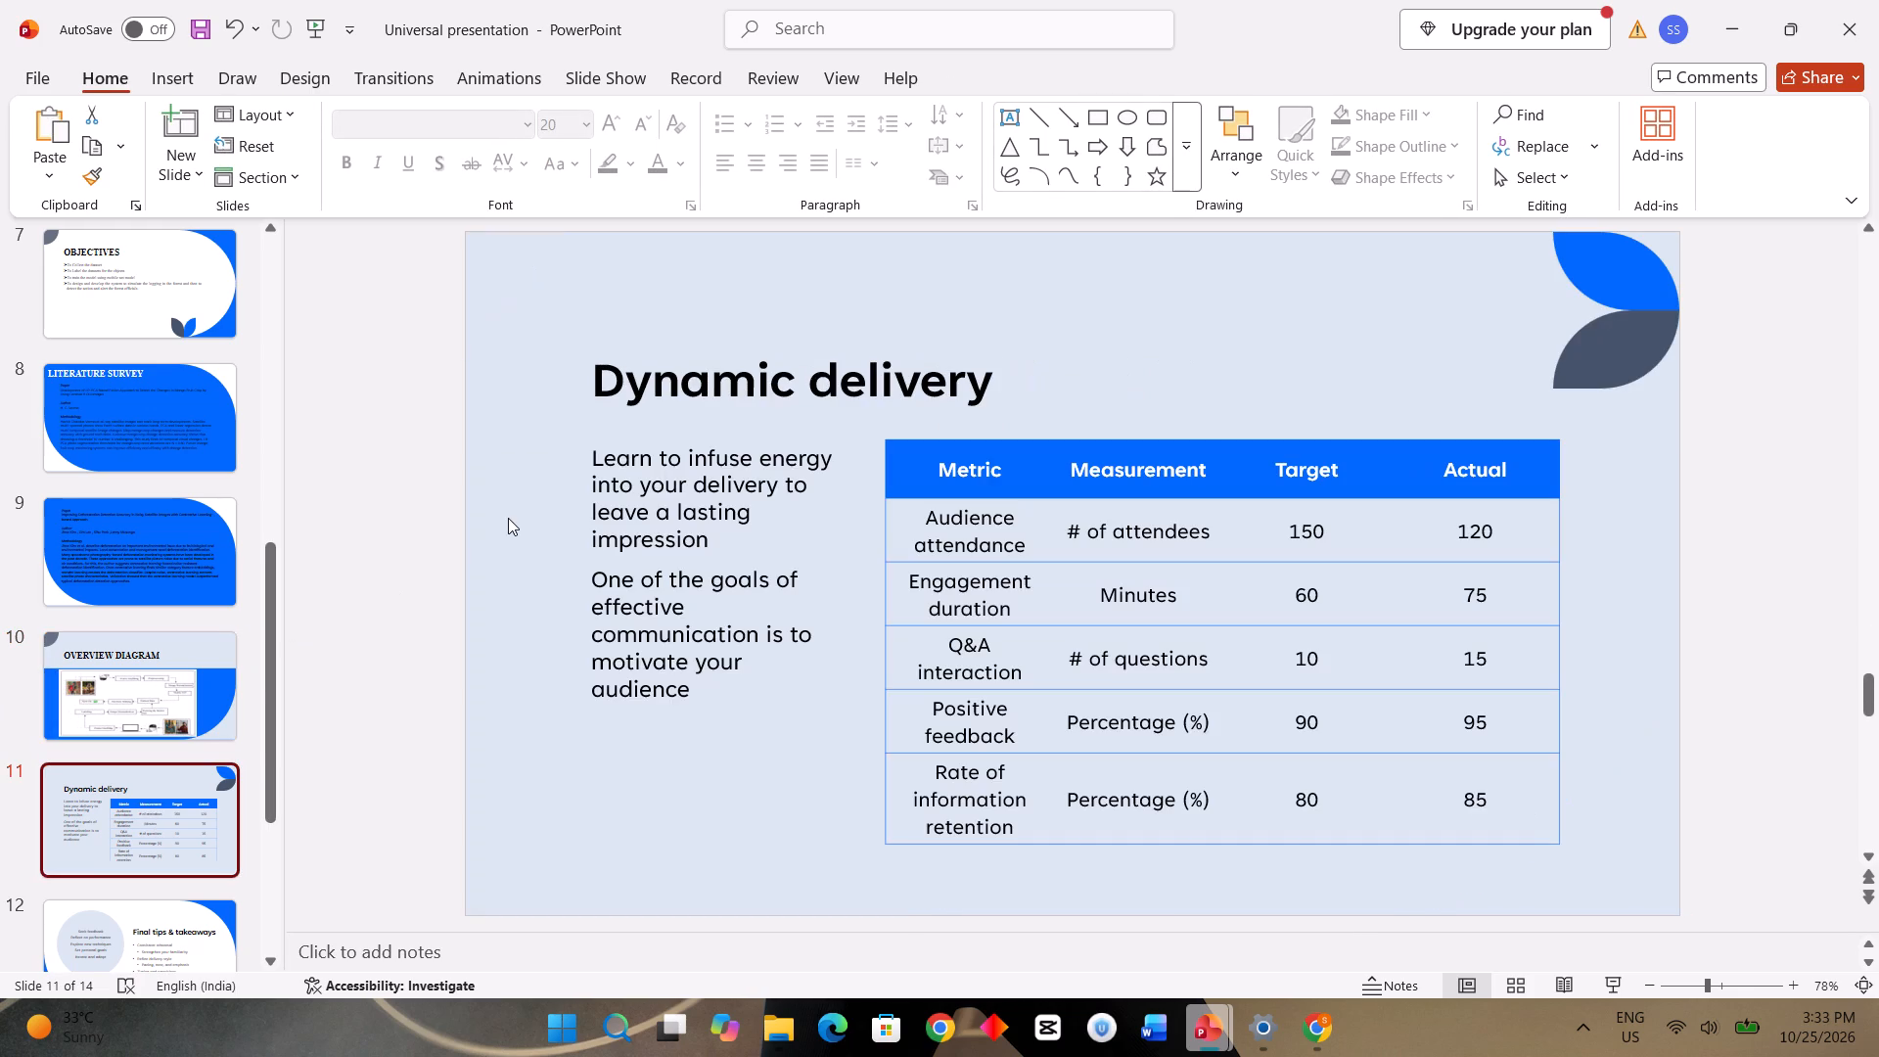
click(142, 666)
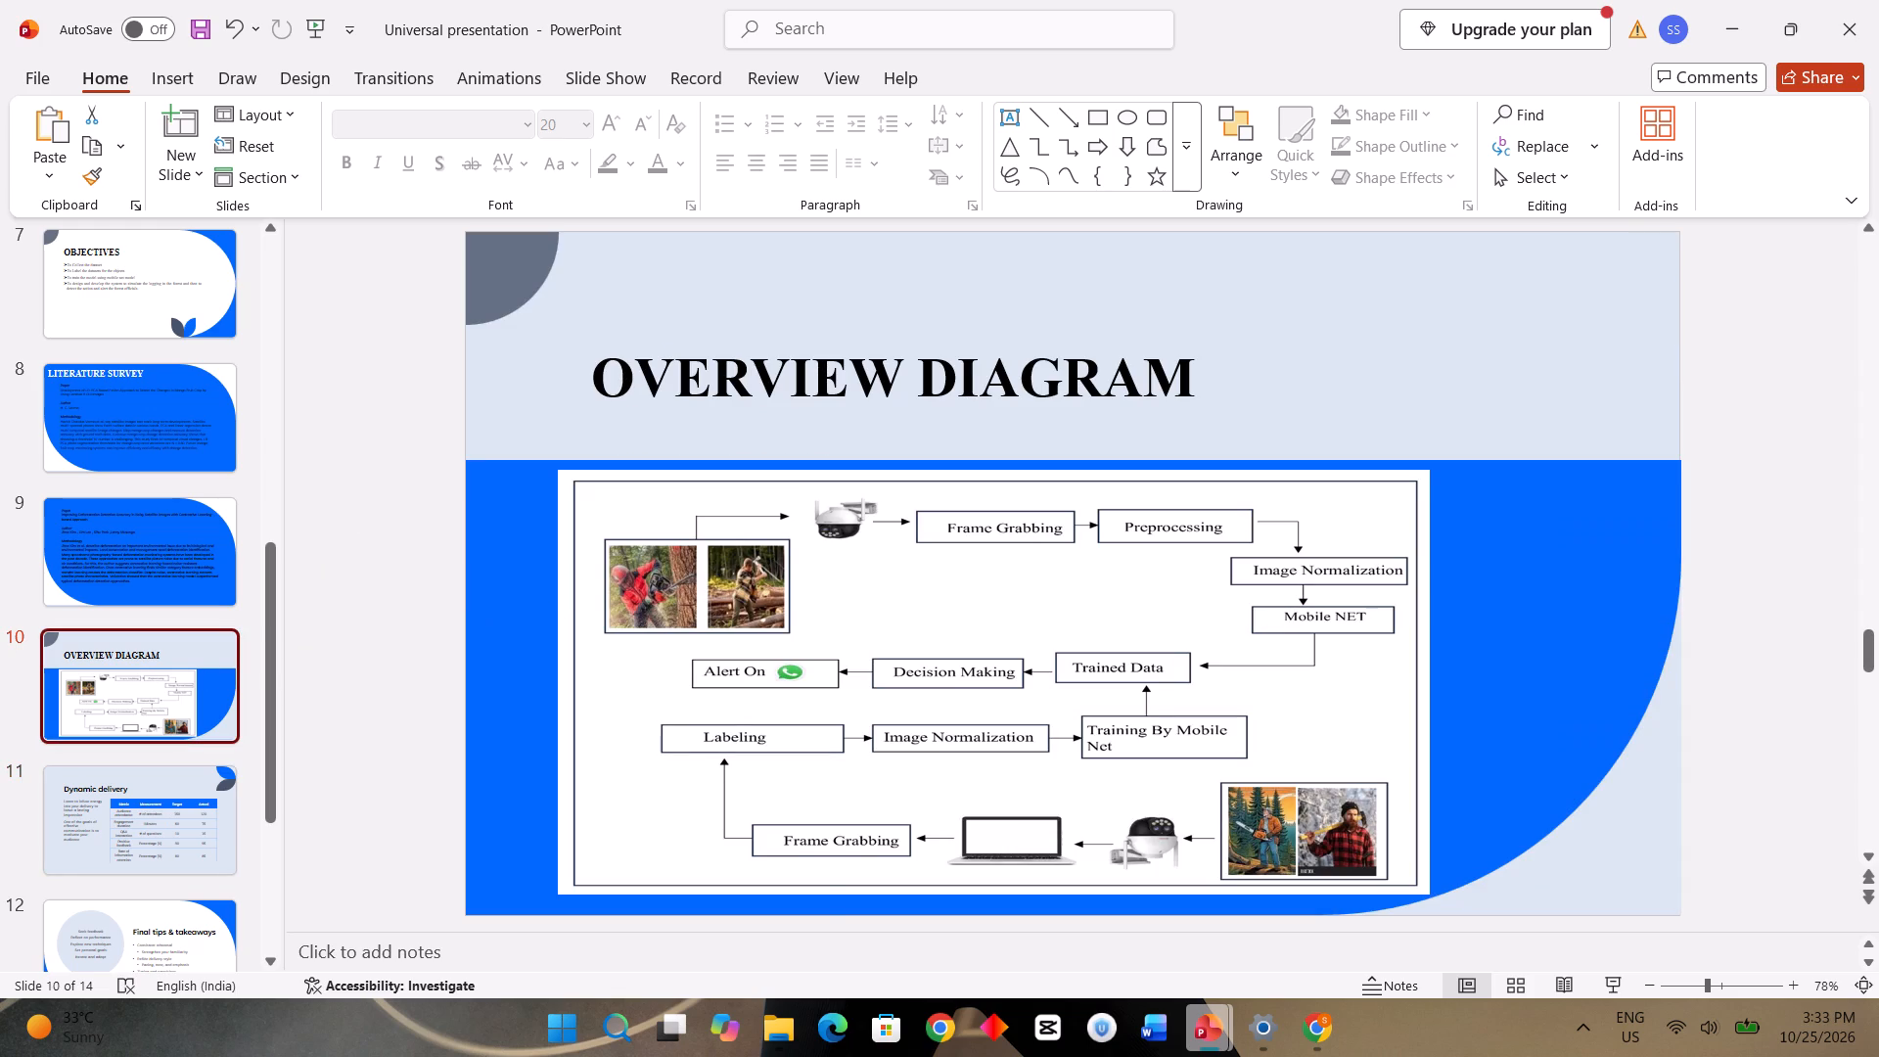
right_click(556, 416)
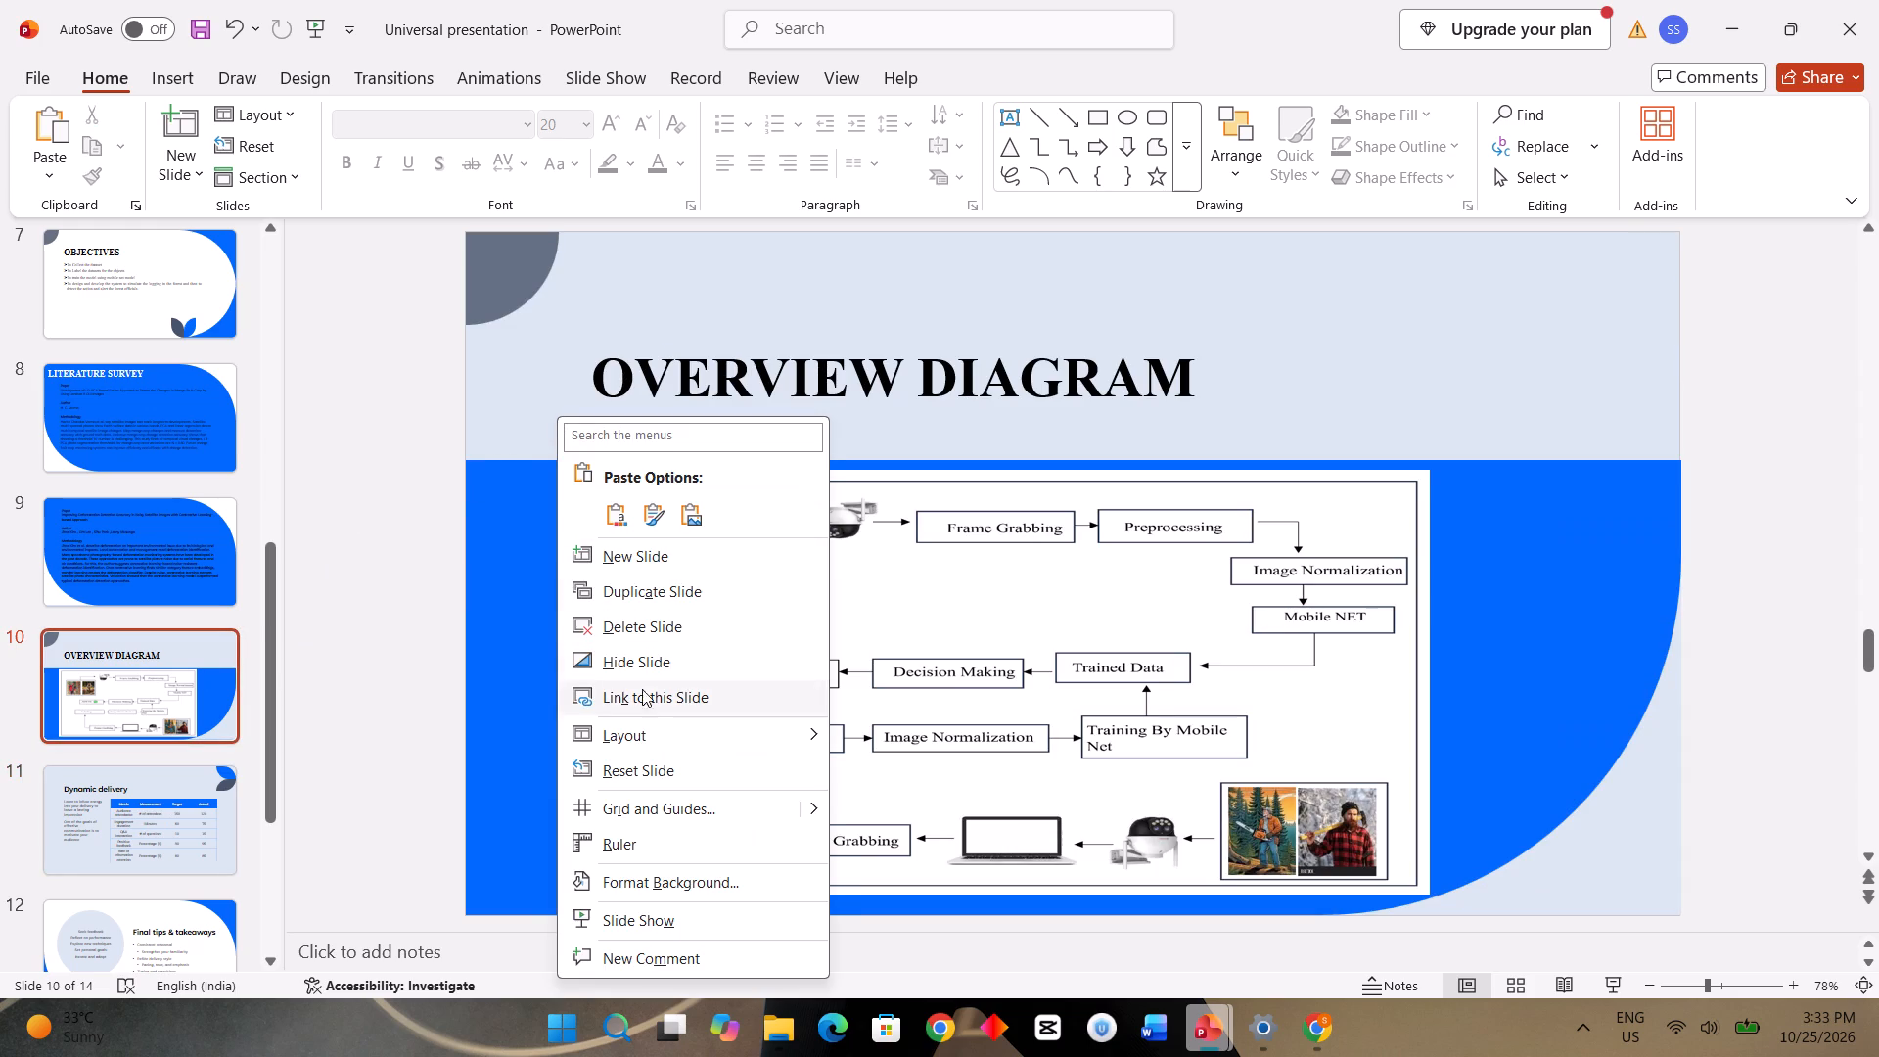
click(639, 635)
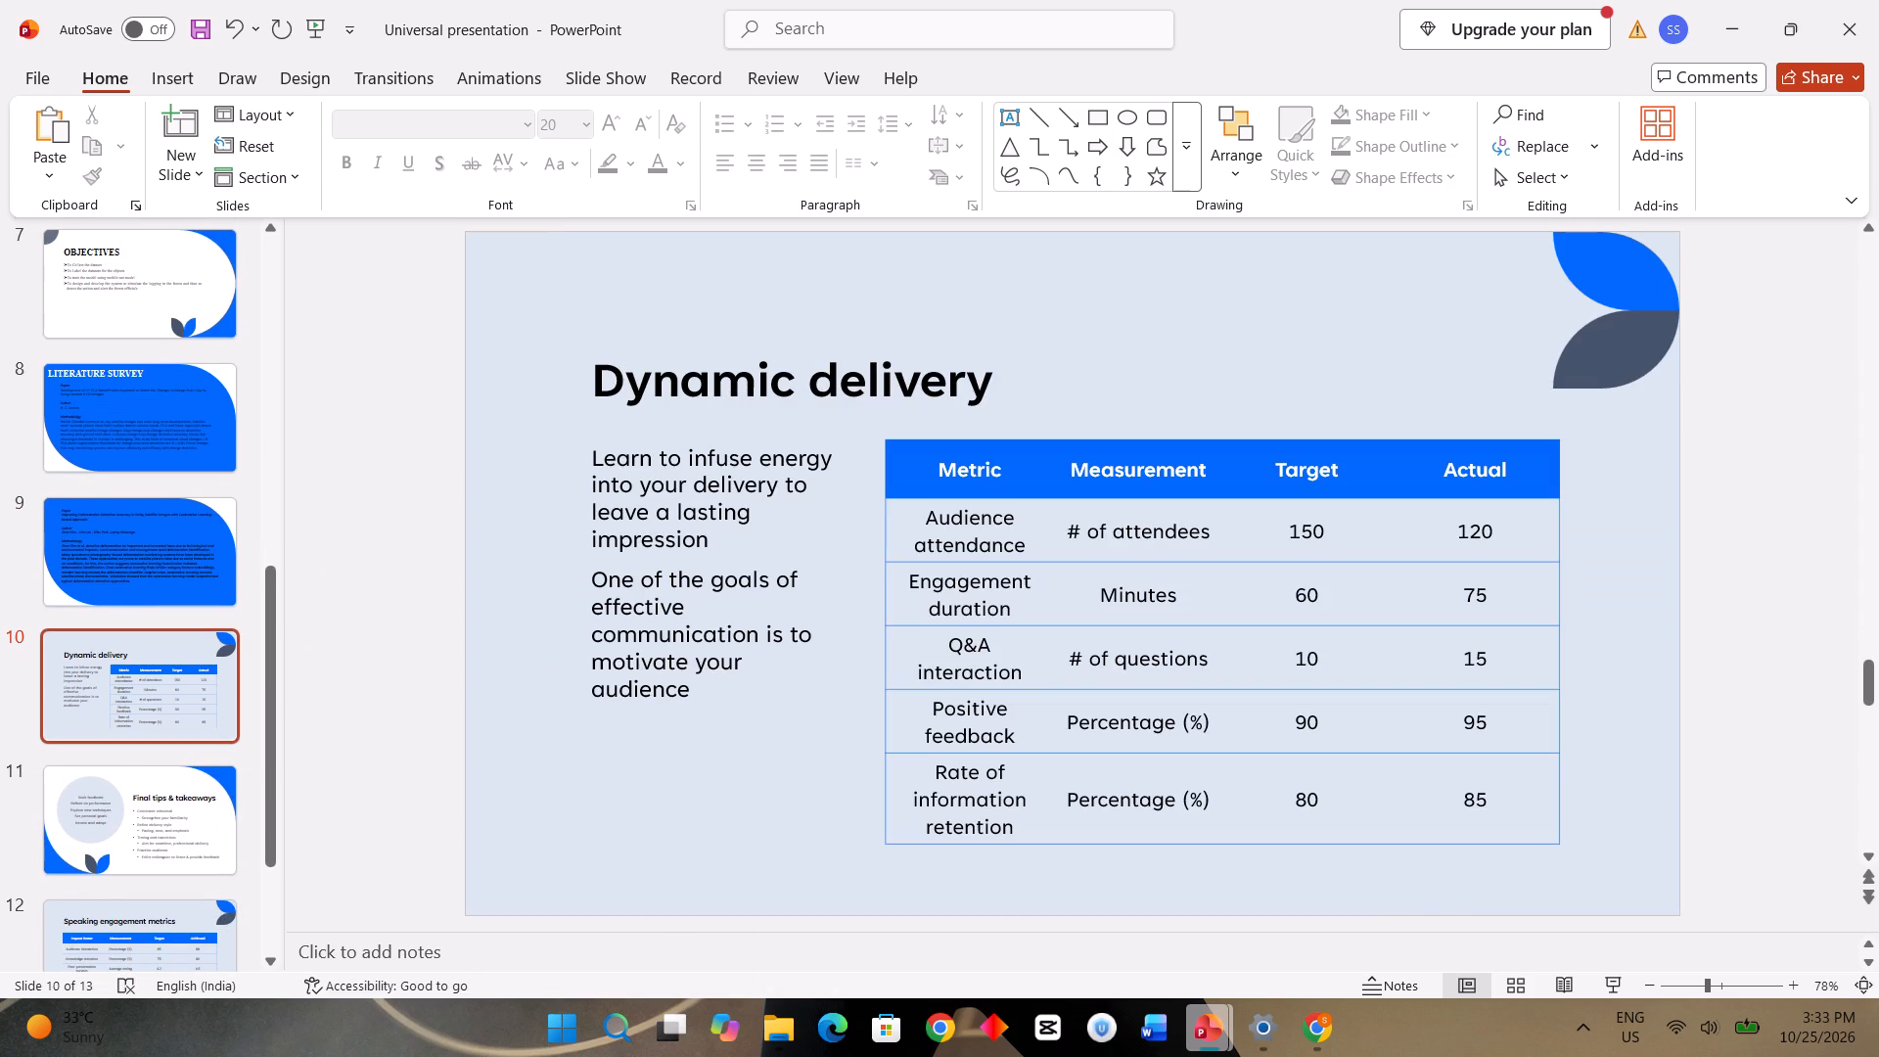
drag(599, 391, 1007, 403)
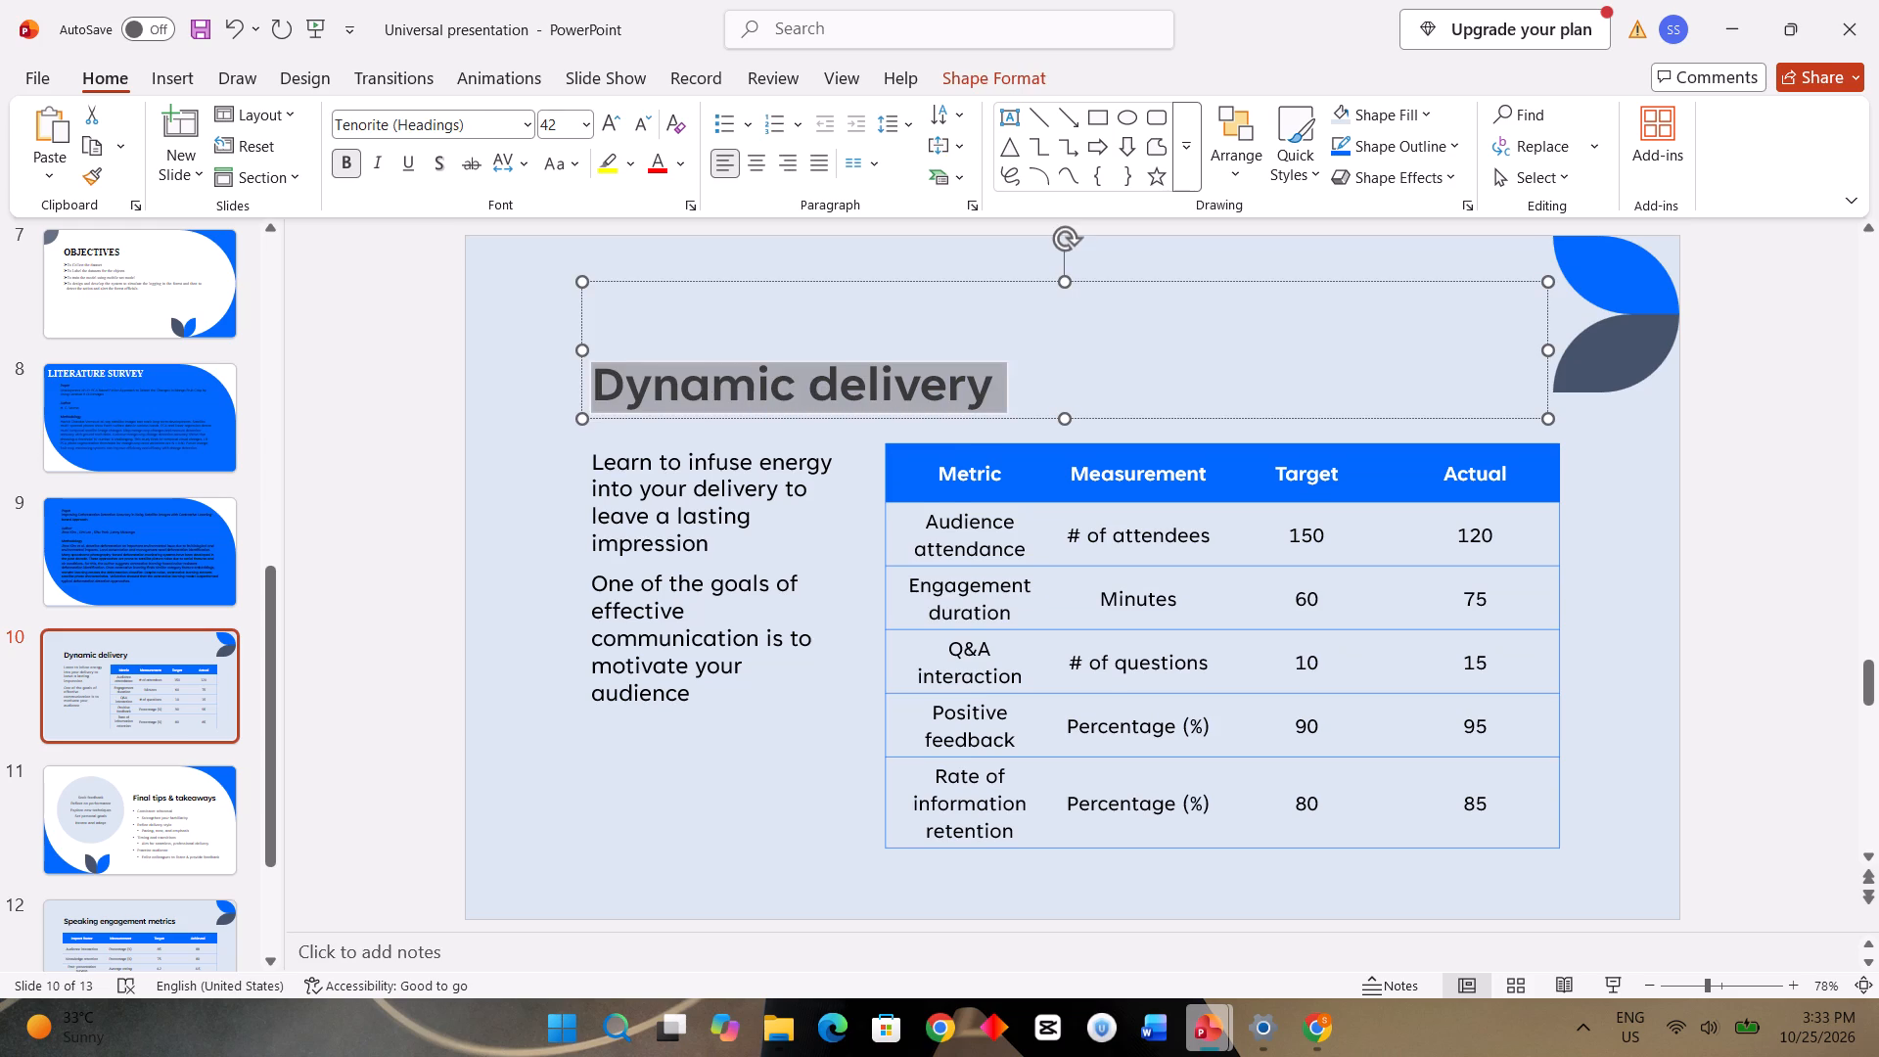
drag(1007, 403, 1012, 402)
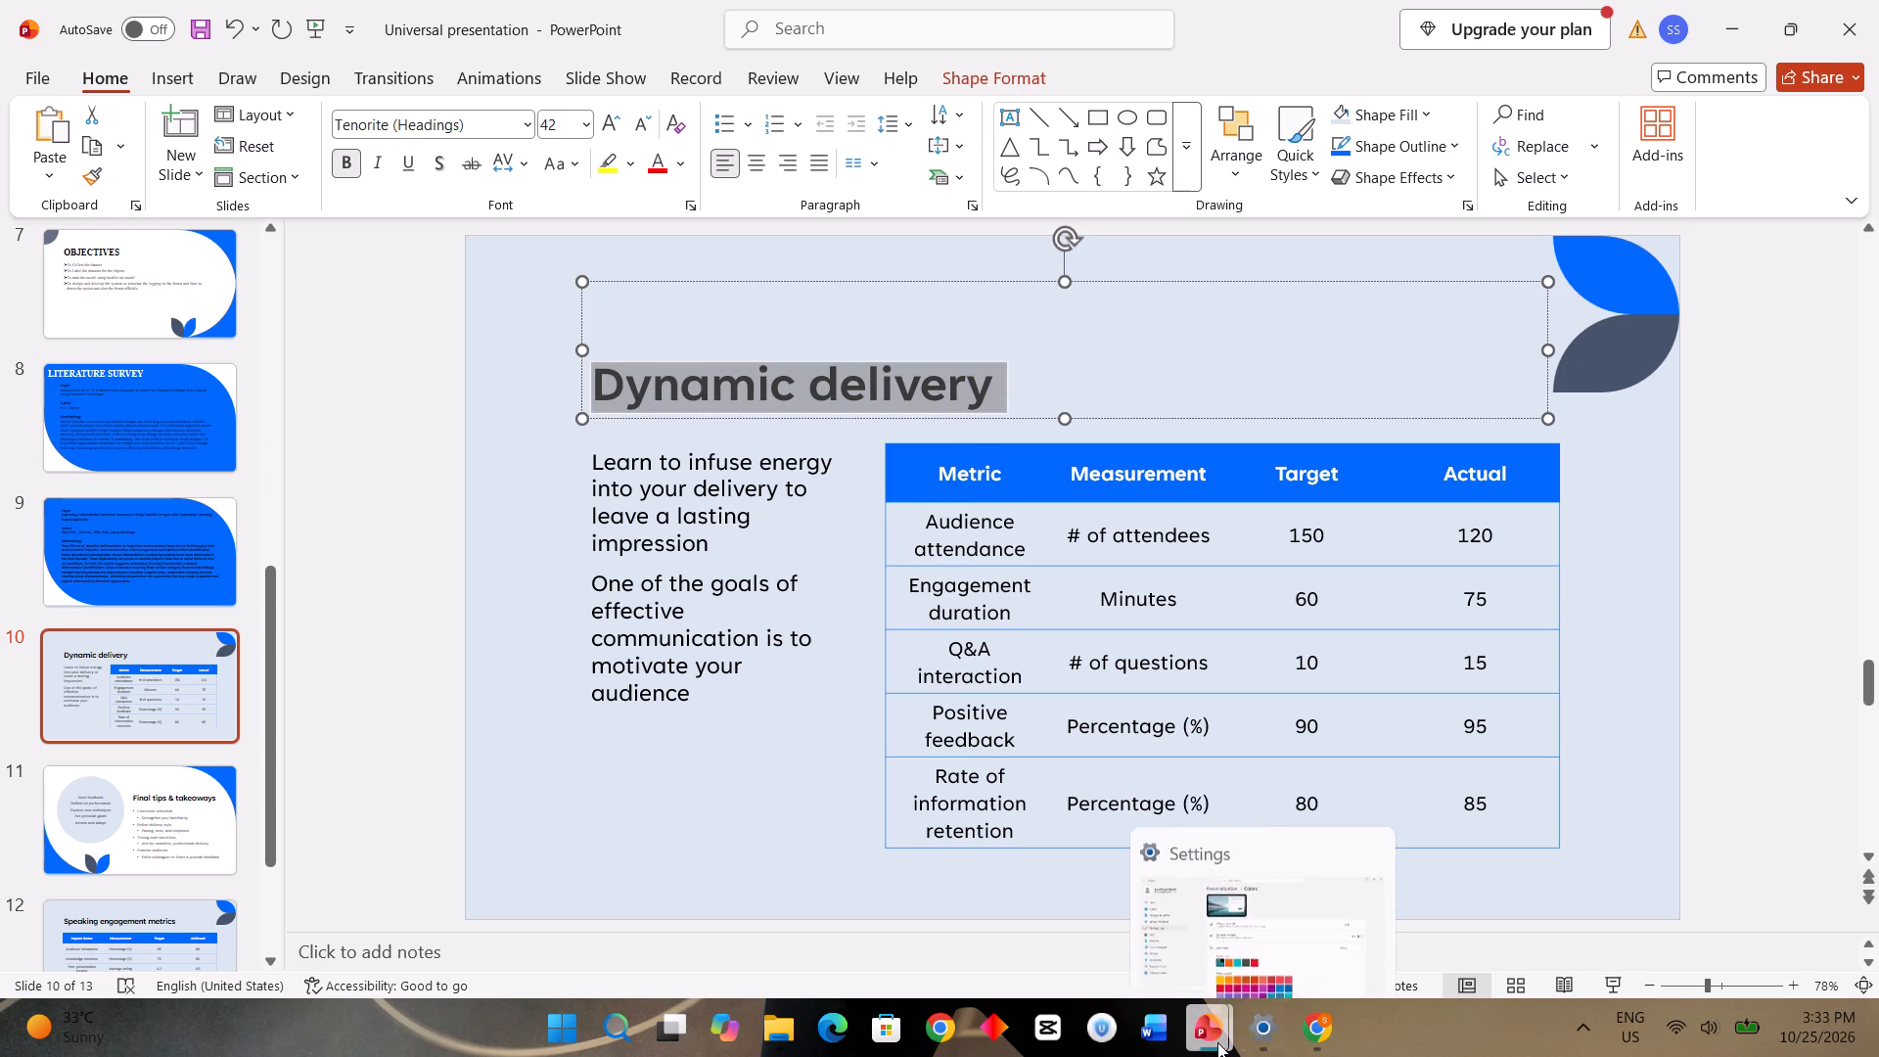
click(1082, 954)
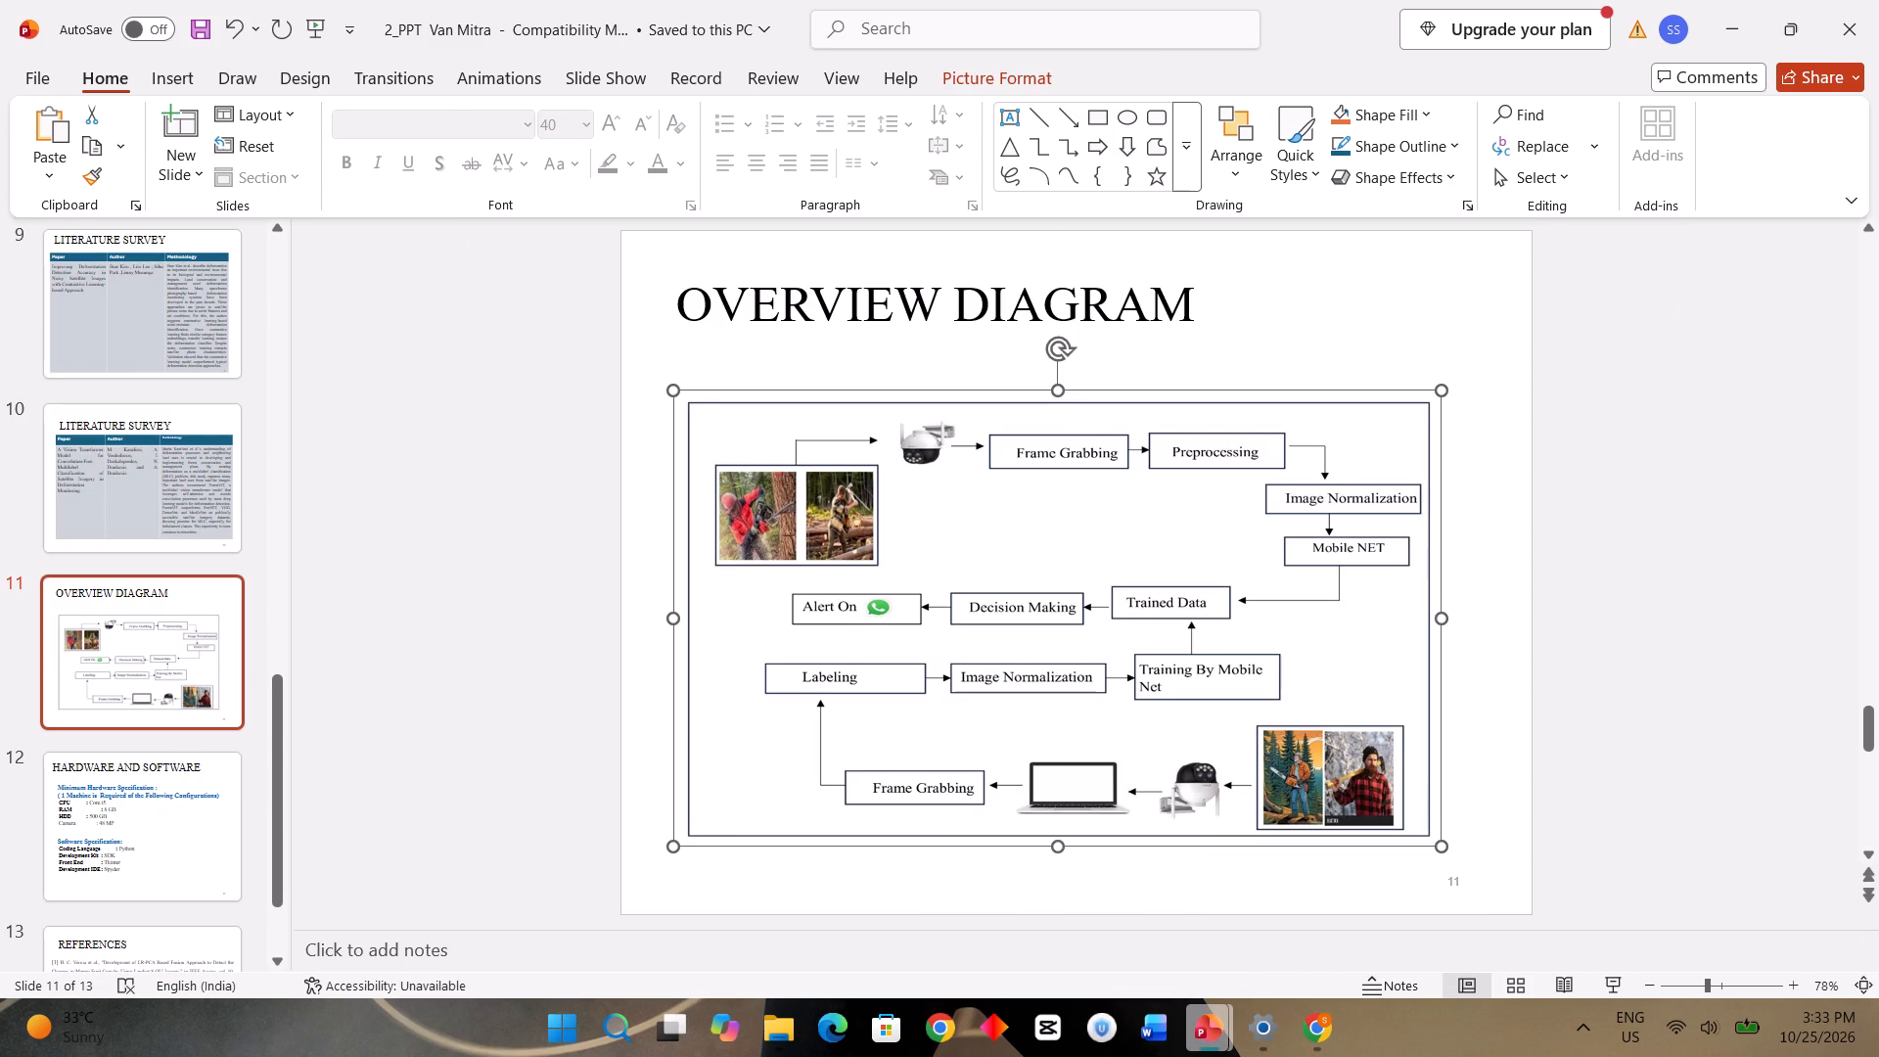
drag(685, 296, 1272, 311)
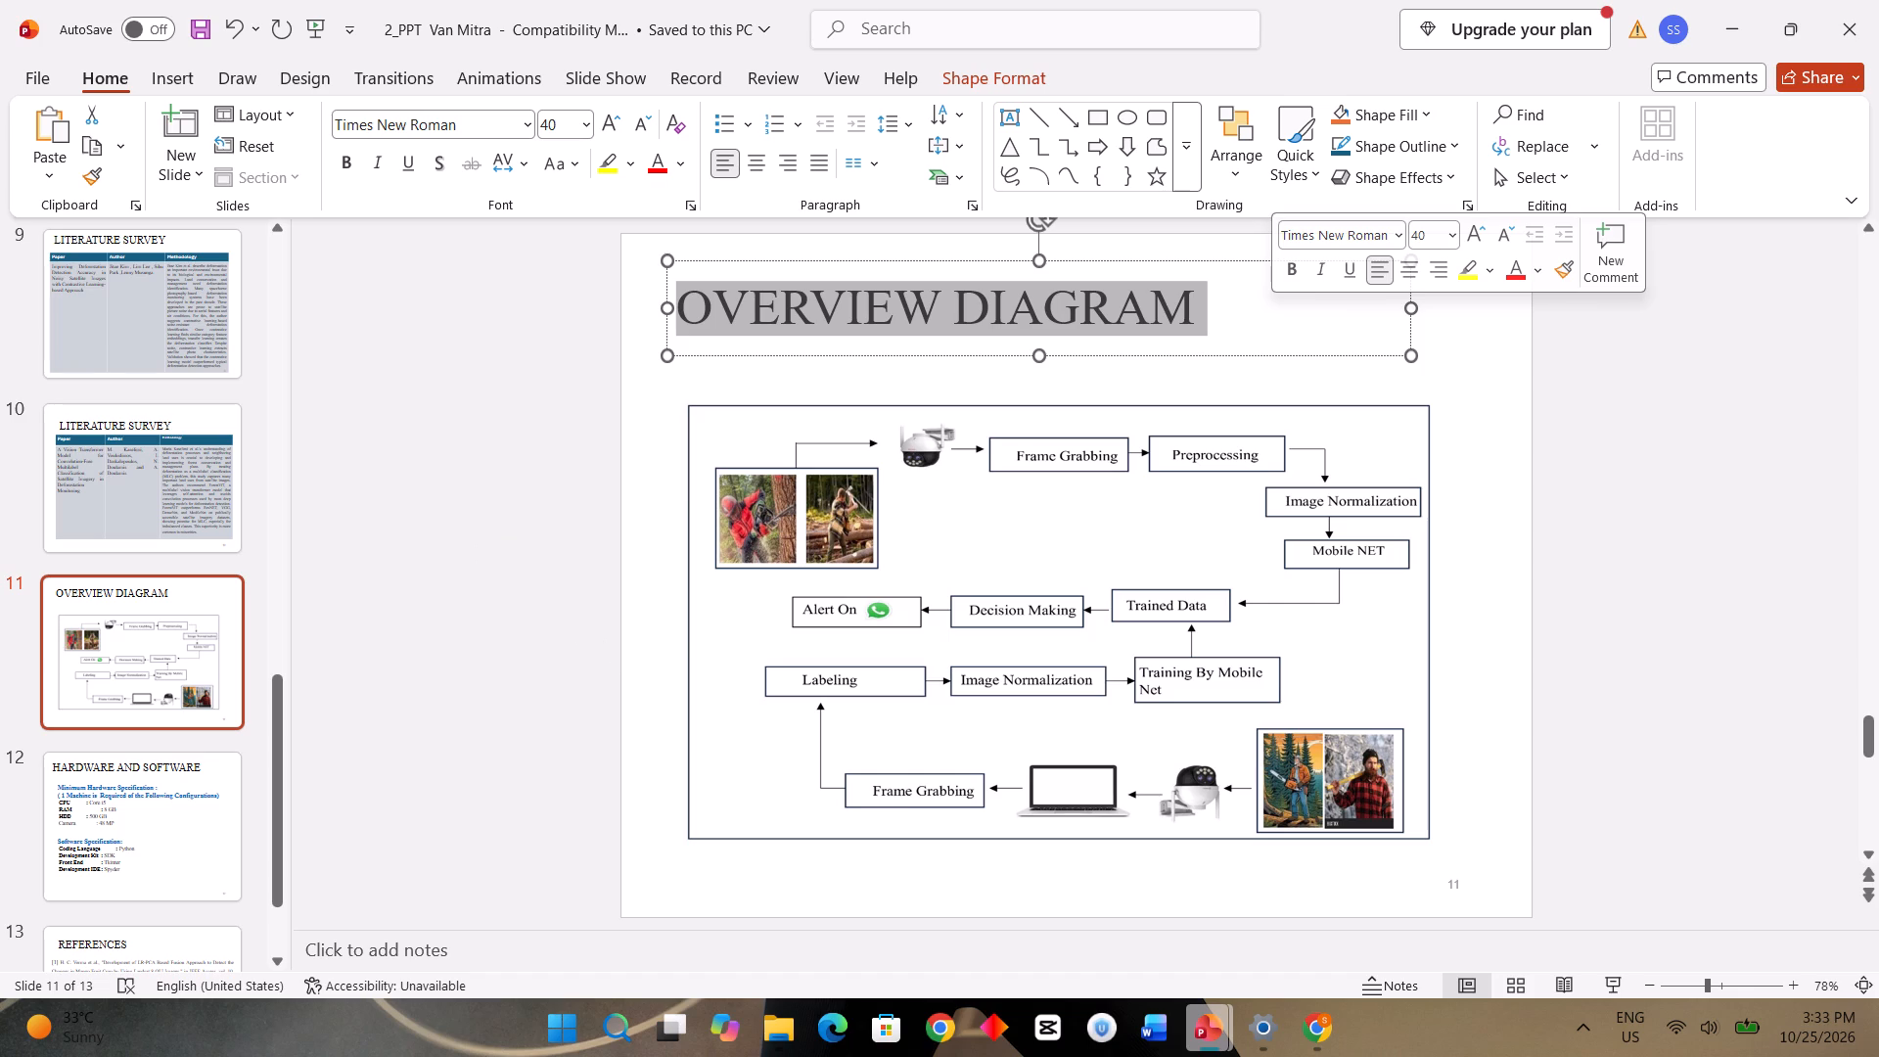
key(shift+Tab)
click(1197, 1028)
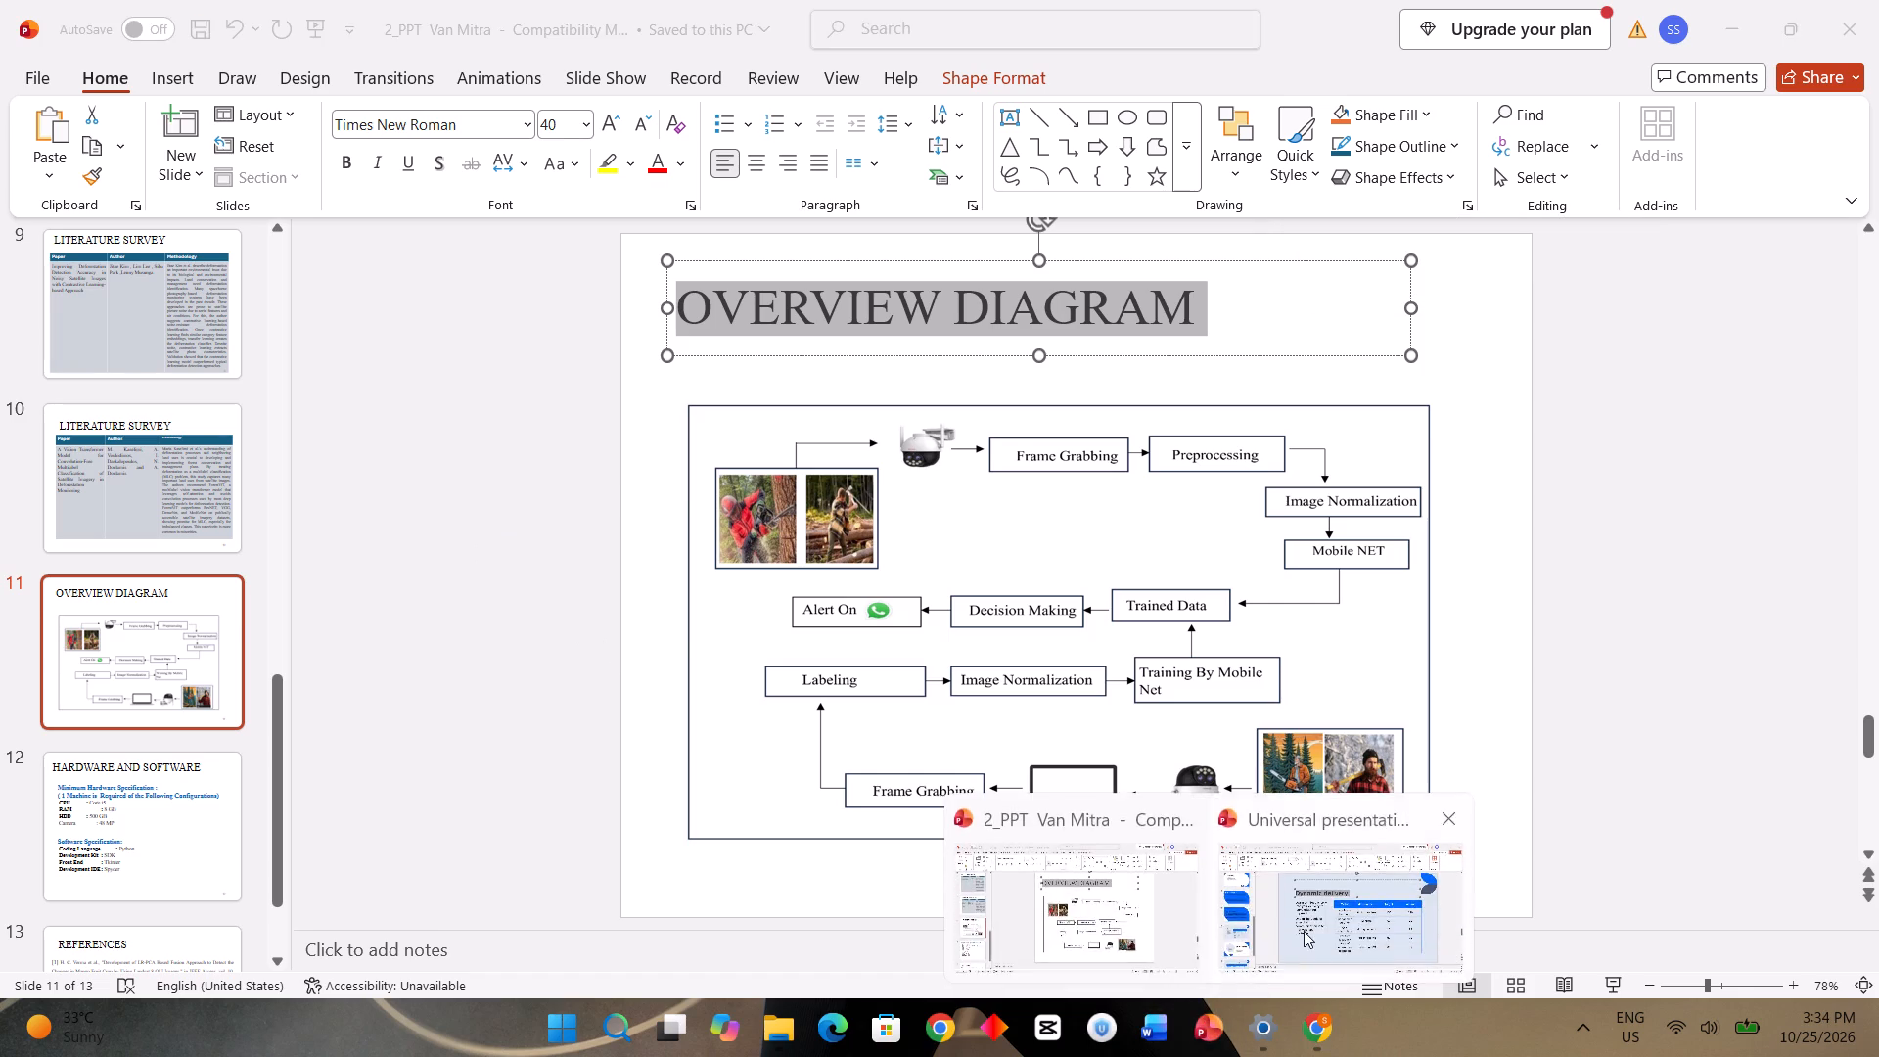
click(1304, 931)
Delete the body text beside the table on slide 10, along with its empty placeholder.
click(763, 543)
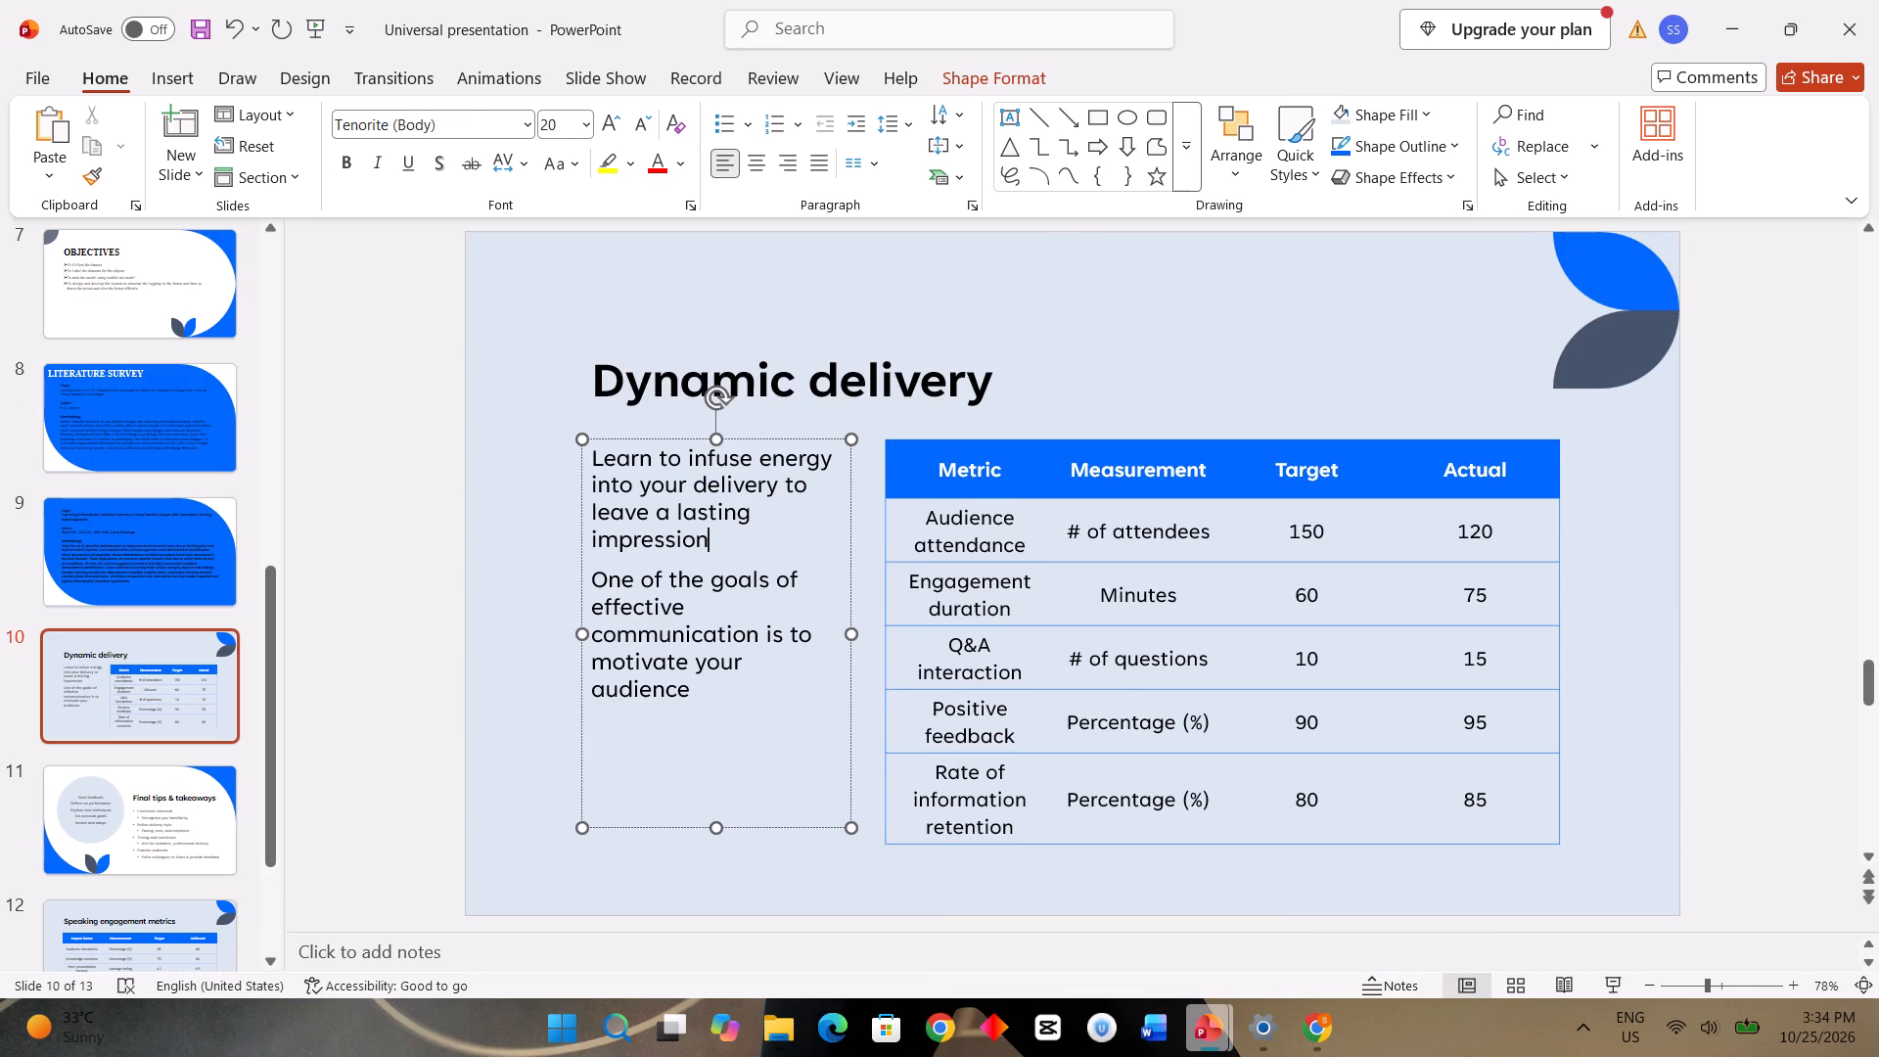
right_drag(882, 510, 654, 530)
drag(587, 461, 694, 530)
drag(541, 465, 1331, 623)
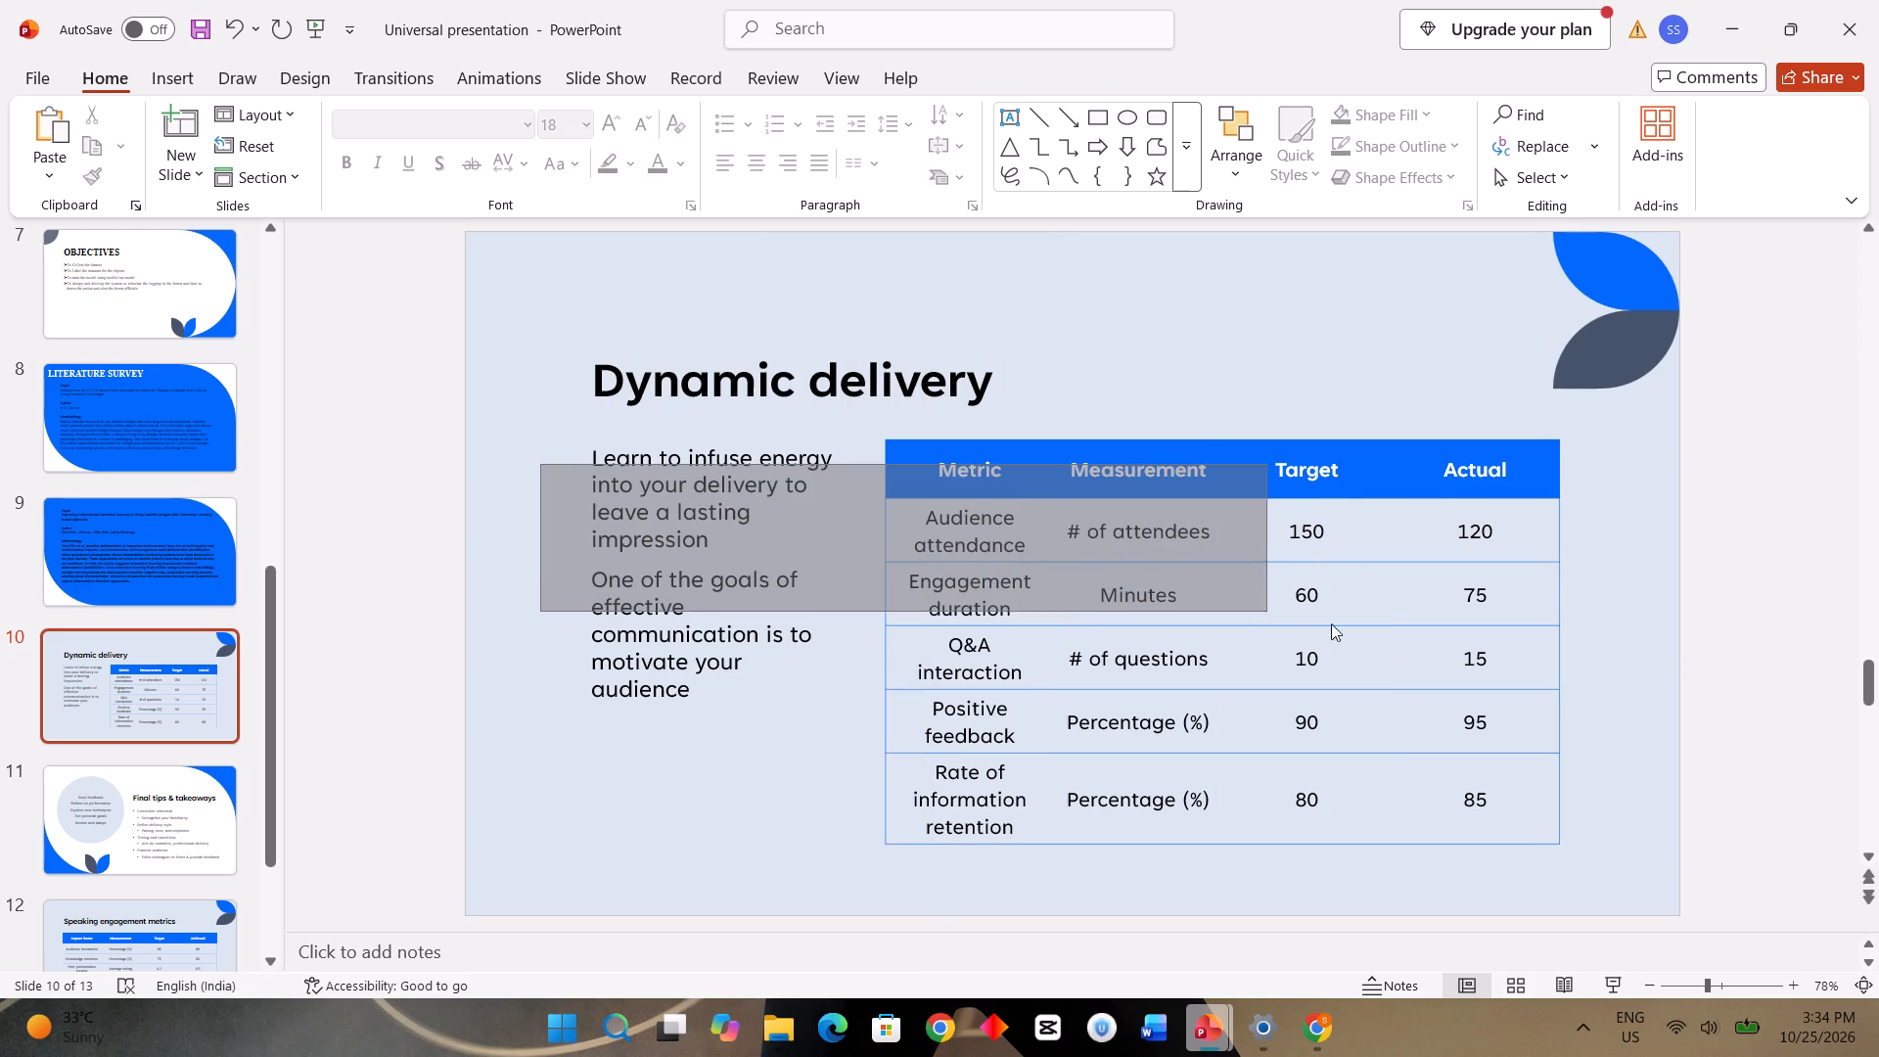
drag(1331, 623, 1677, 845)
key(Delete)
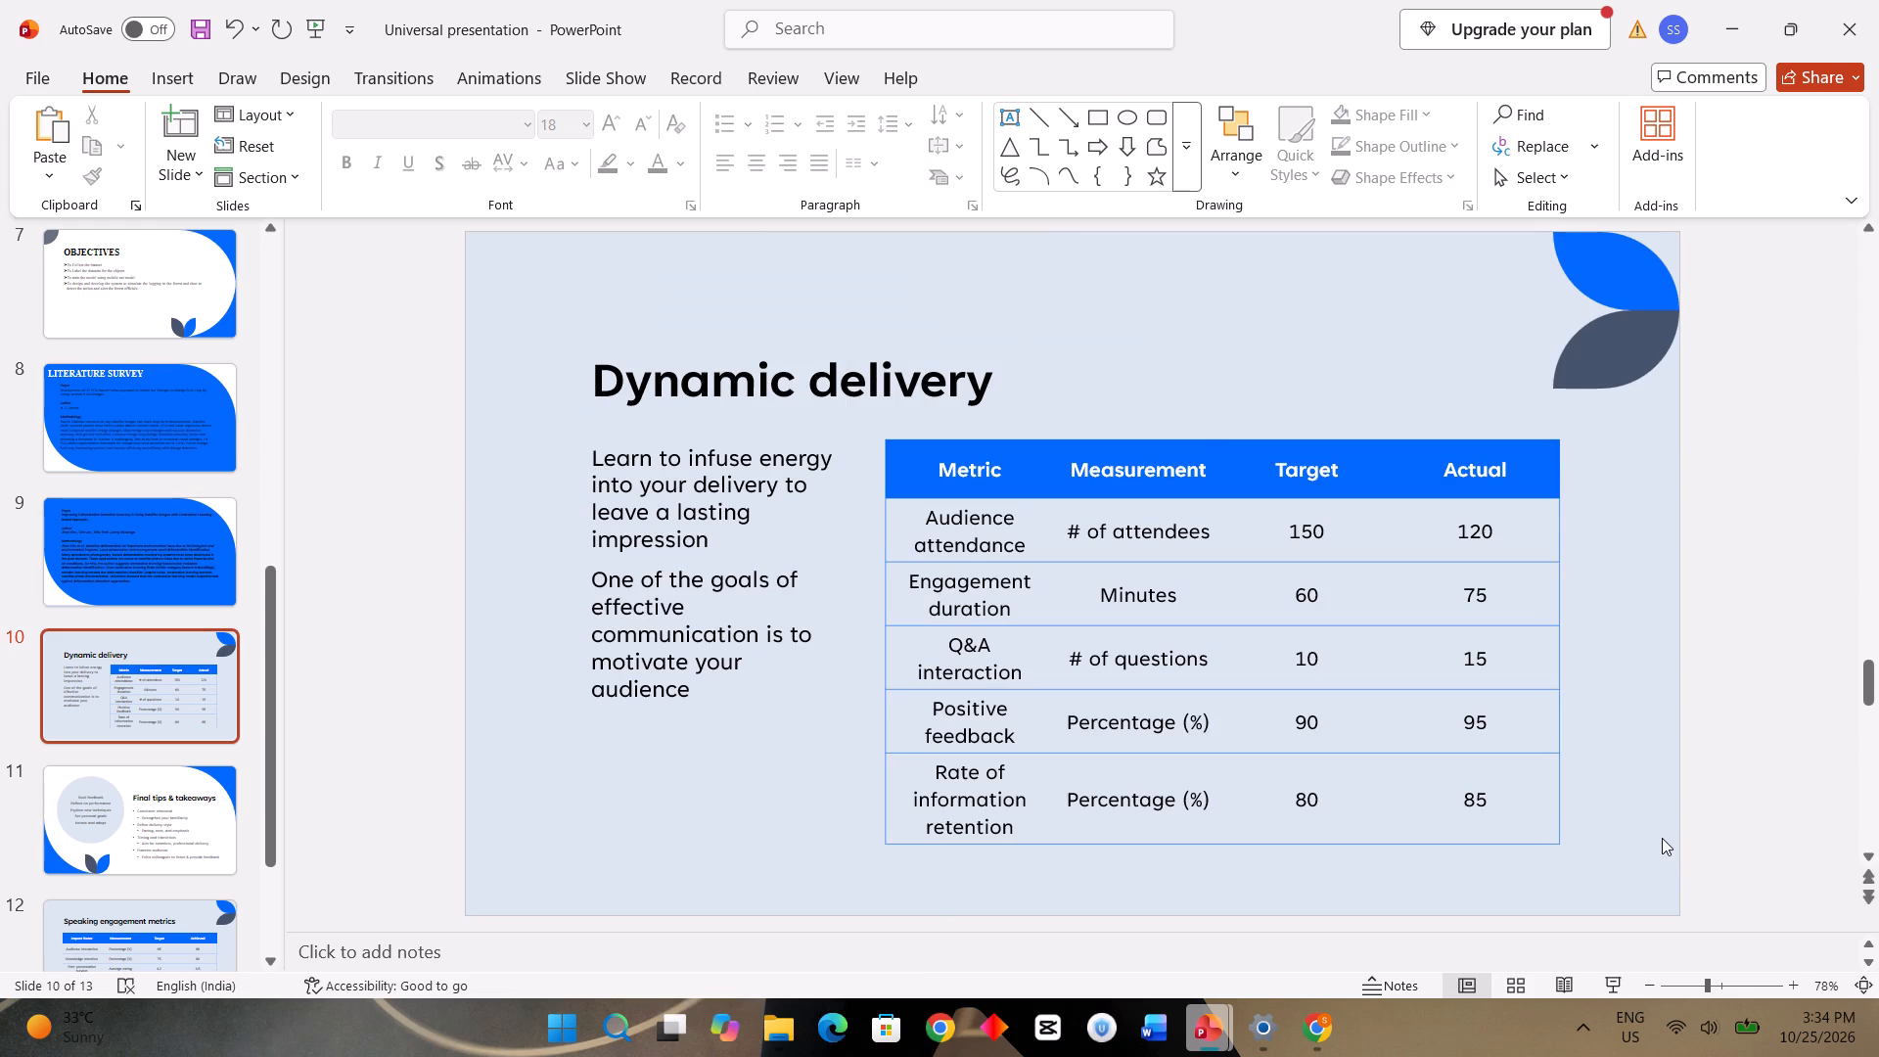
drag(597, 450, 849, 765)
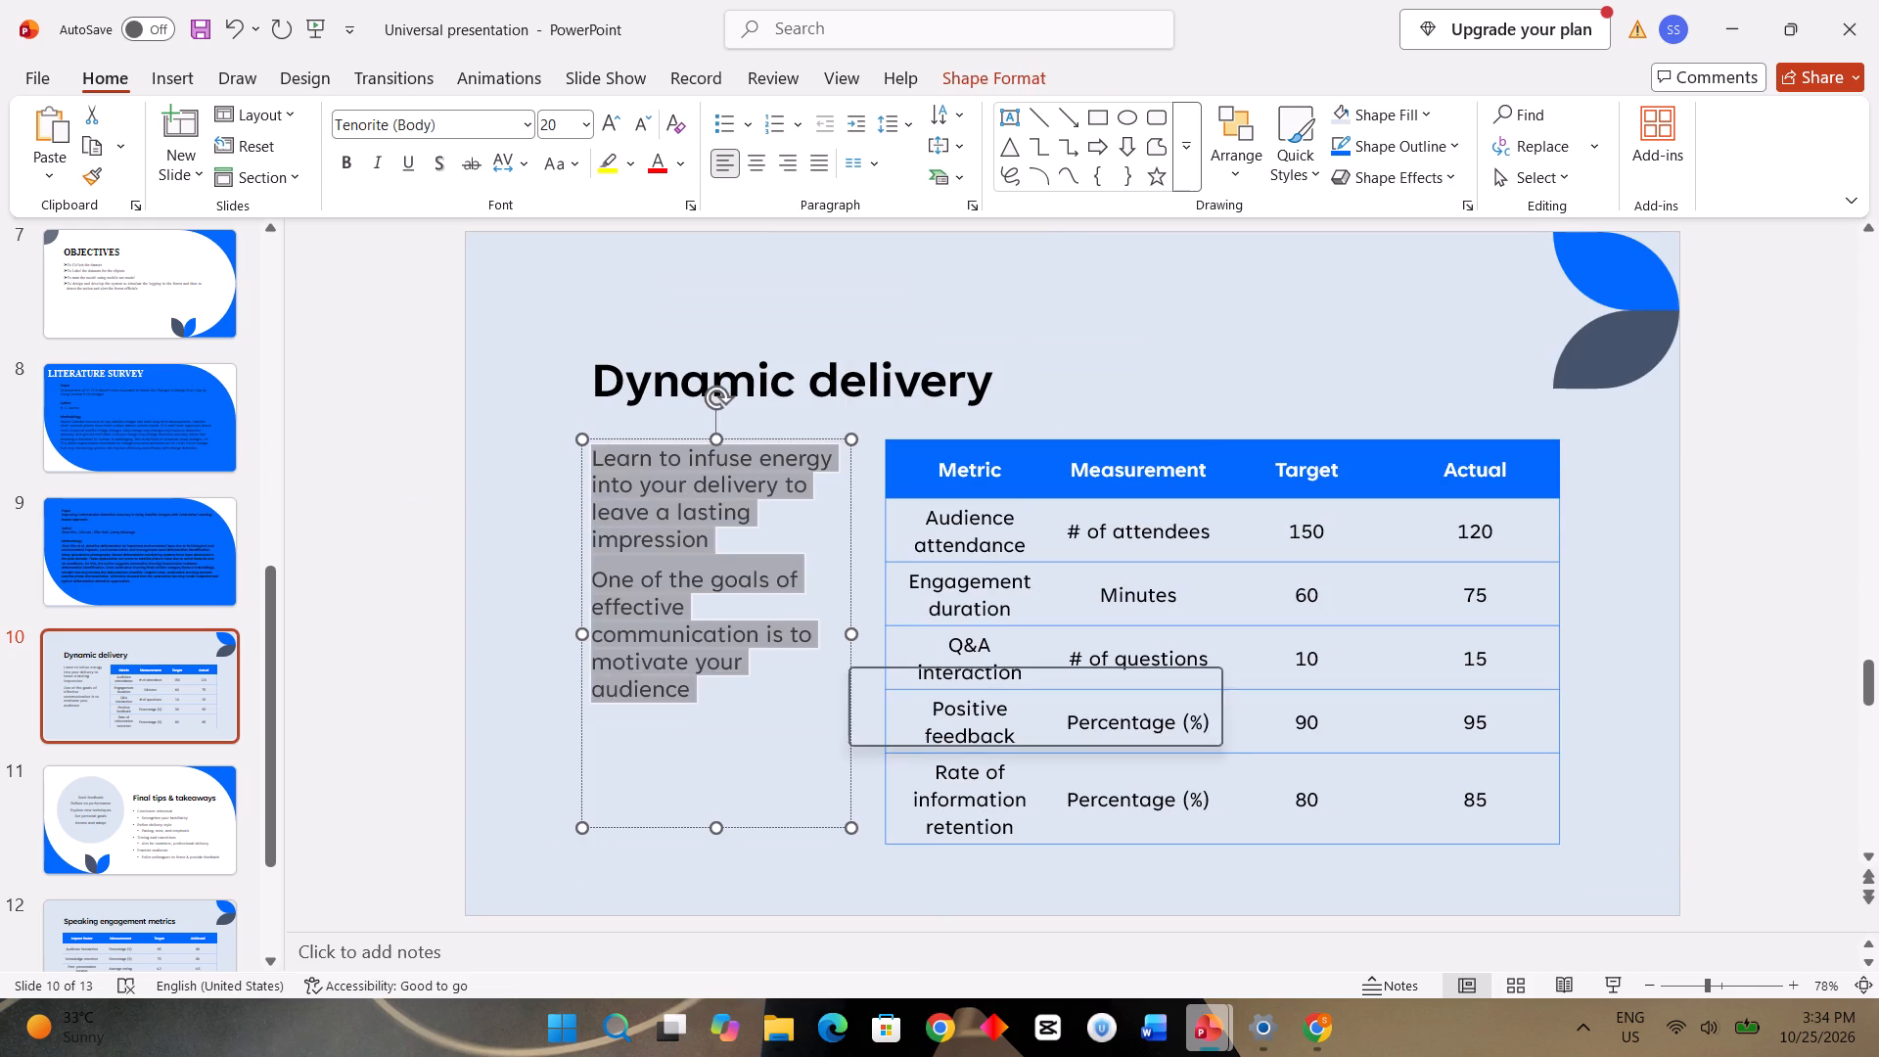
key(Delete)
right_click(802, 457)
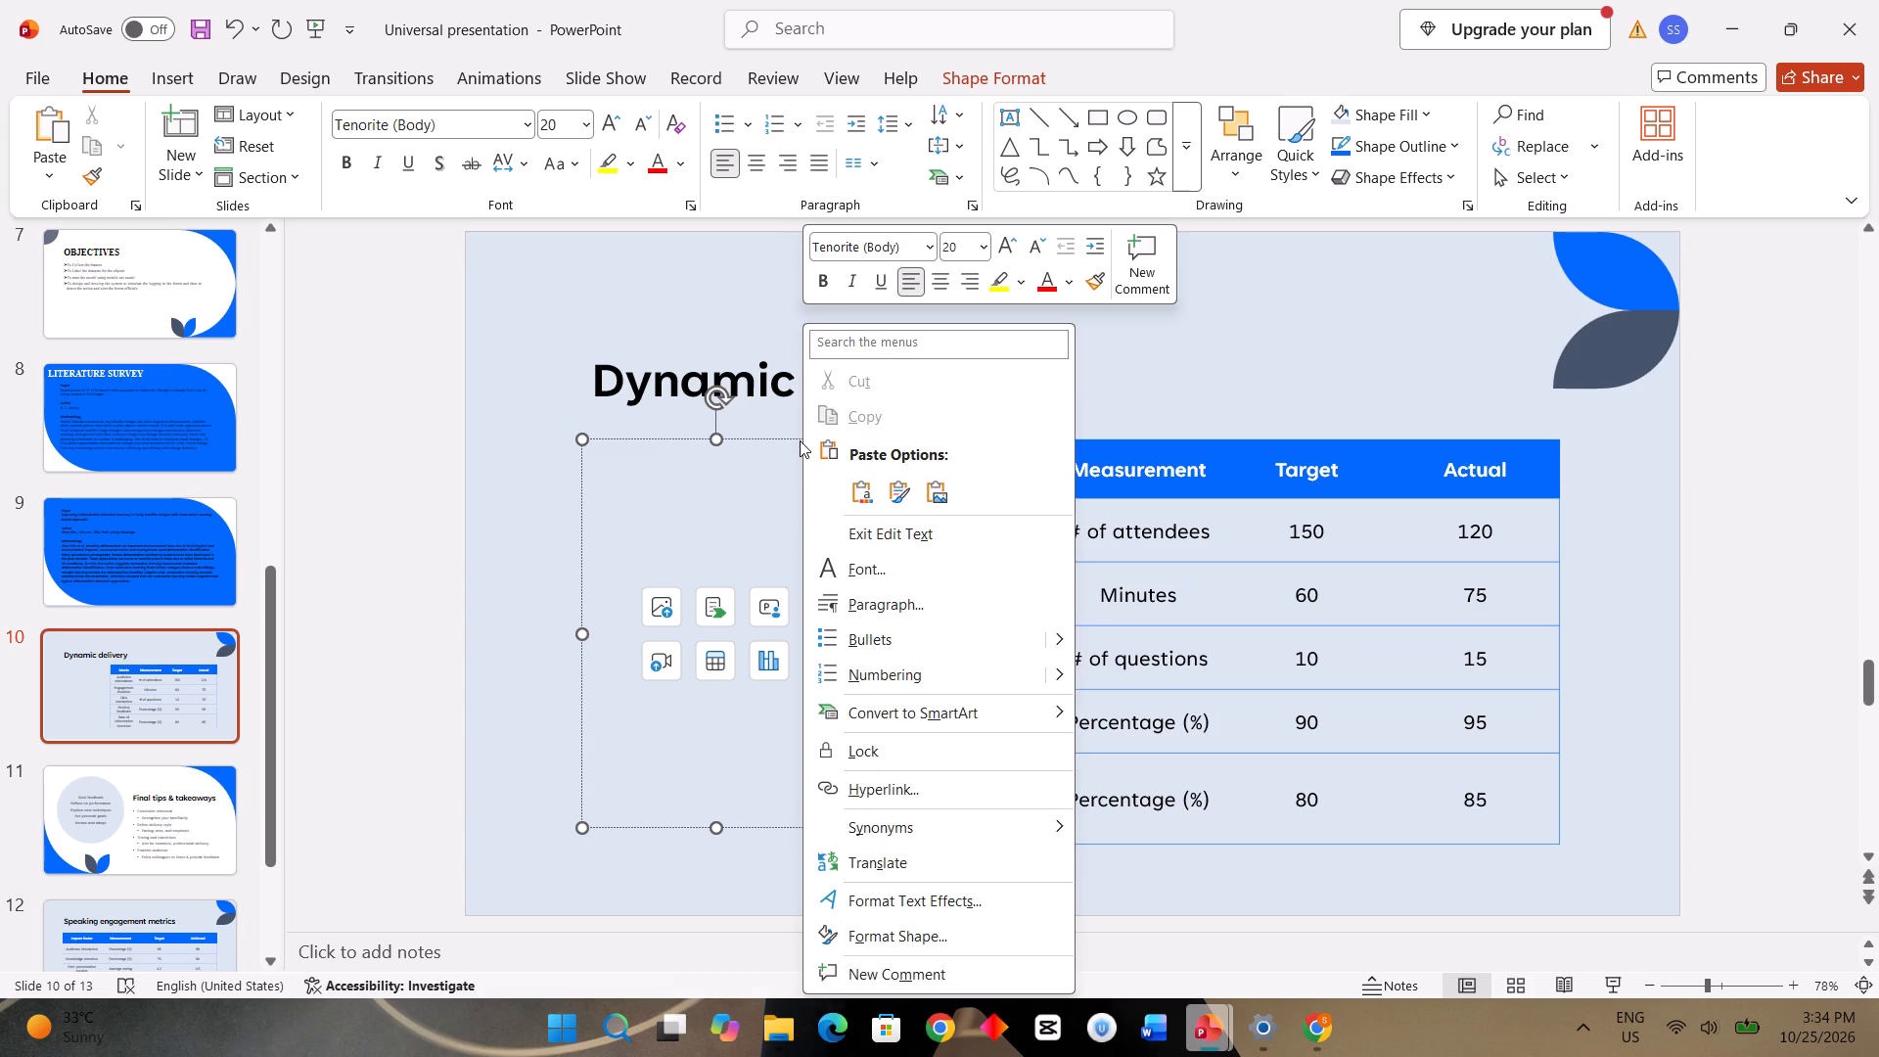
click(651, 437)
key(Delete)
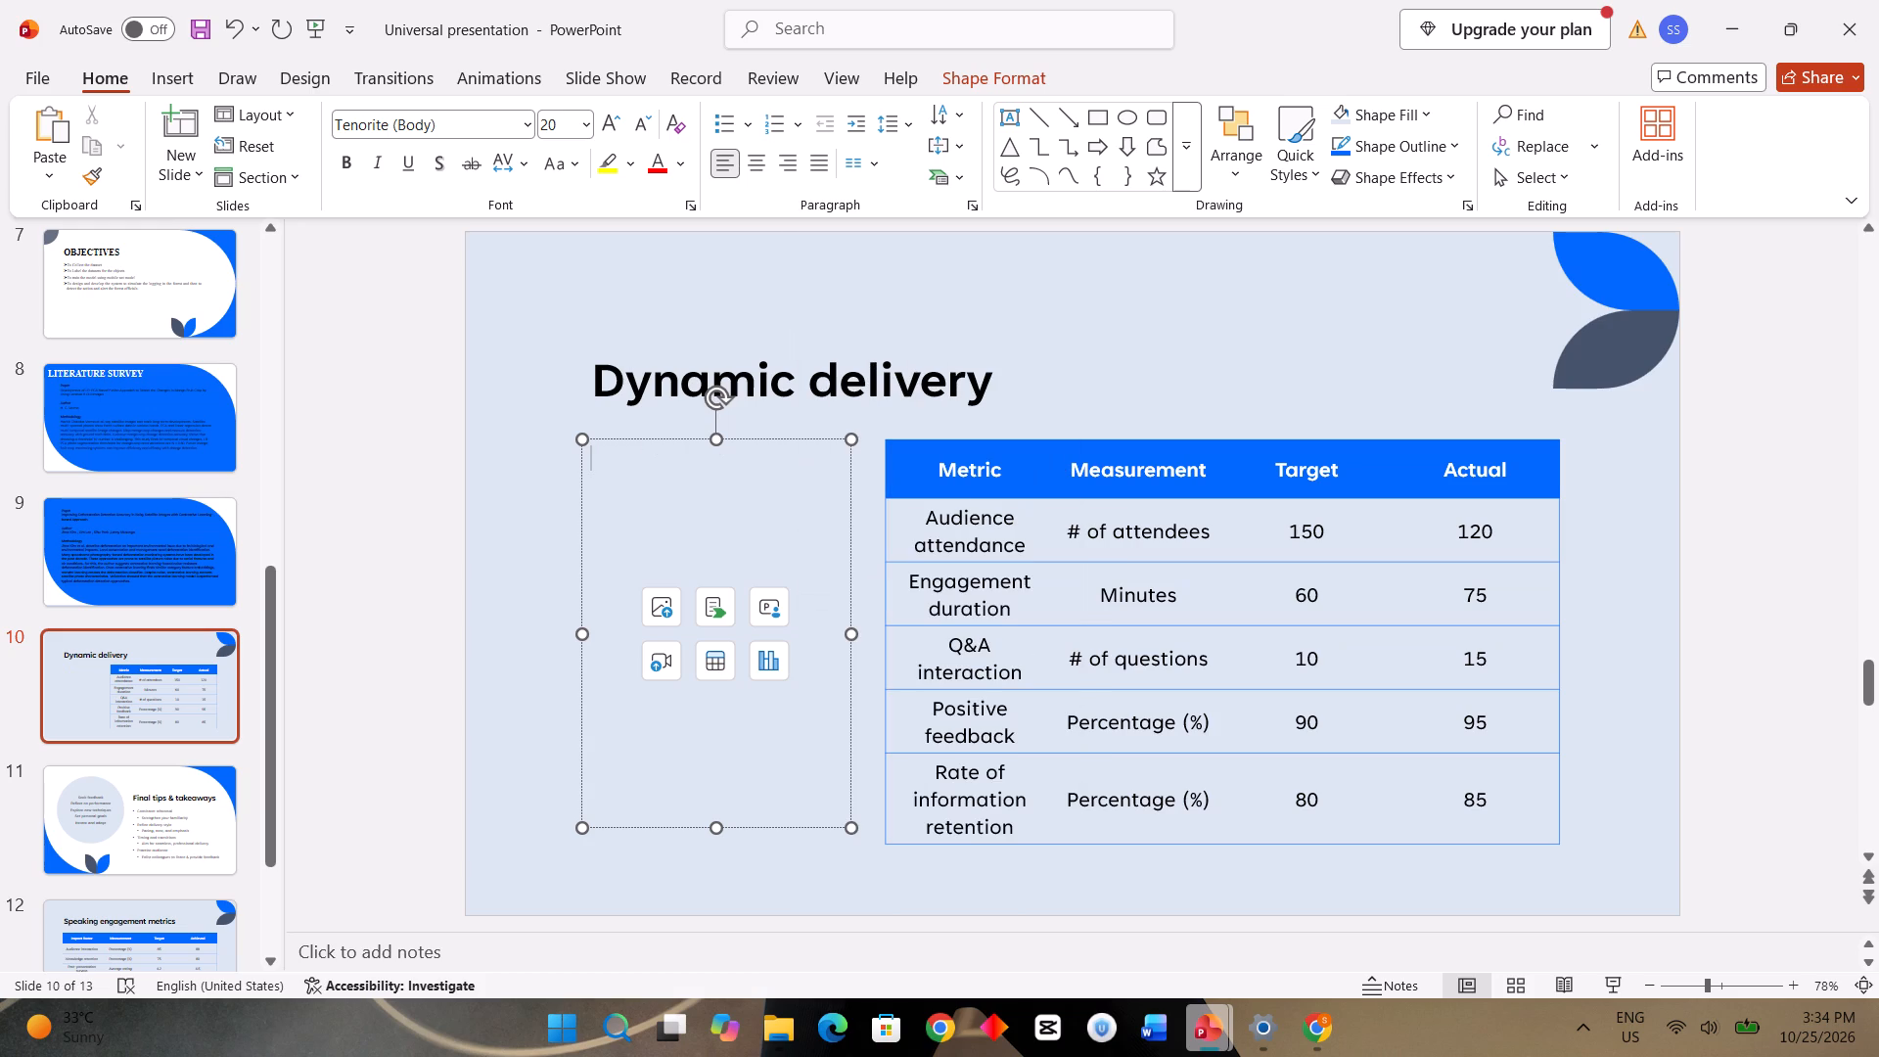
click(645, 437)
key(Delete)
Delete the metrics table from slide 10 and remove the empty content placeholder behind it.
click(945, 486)
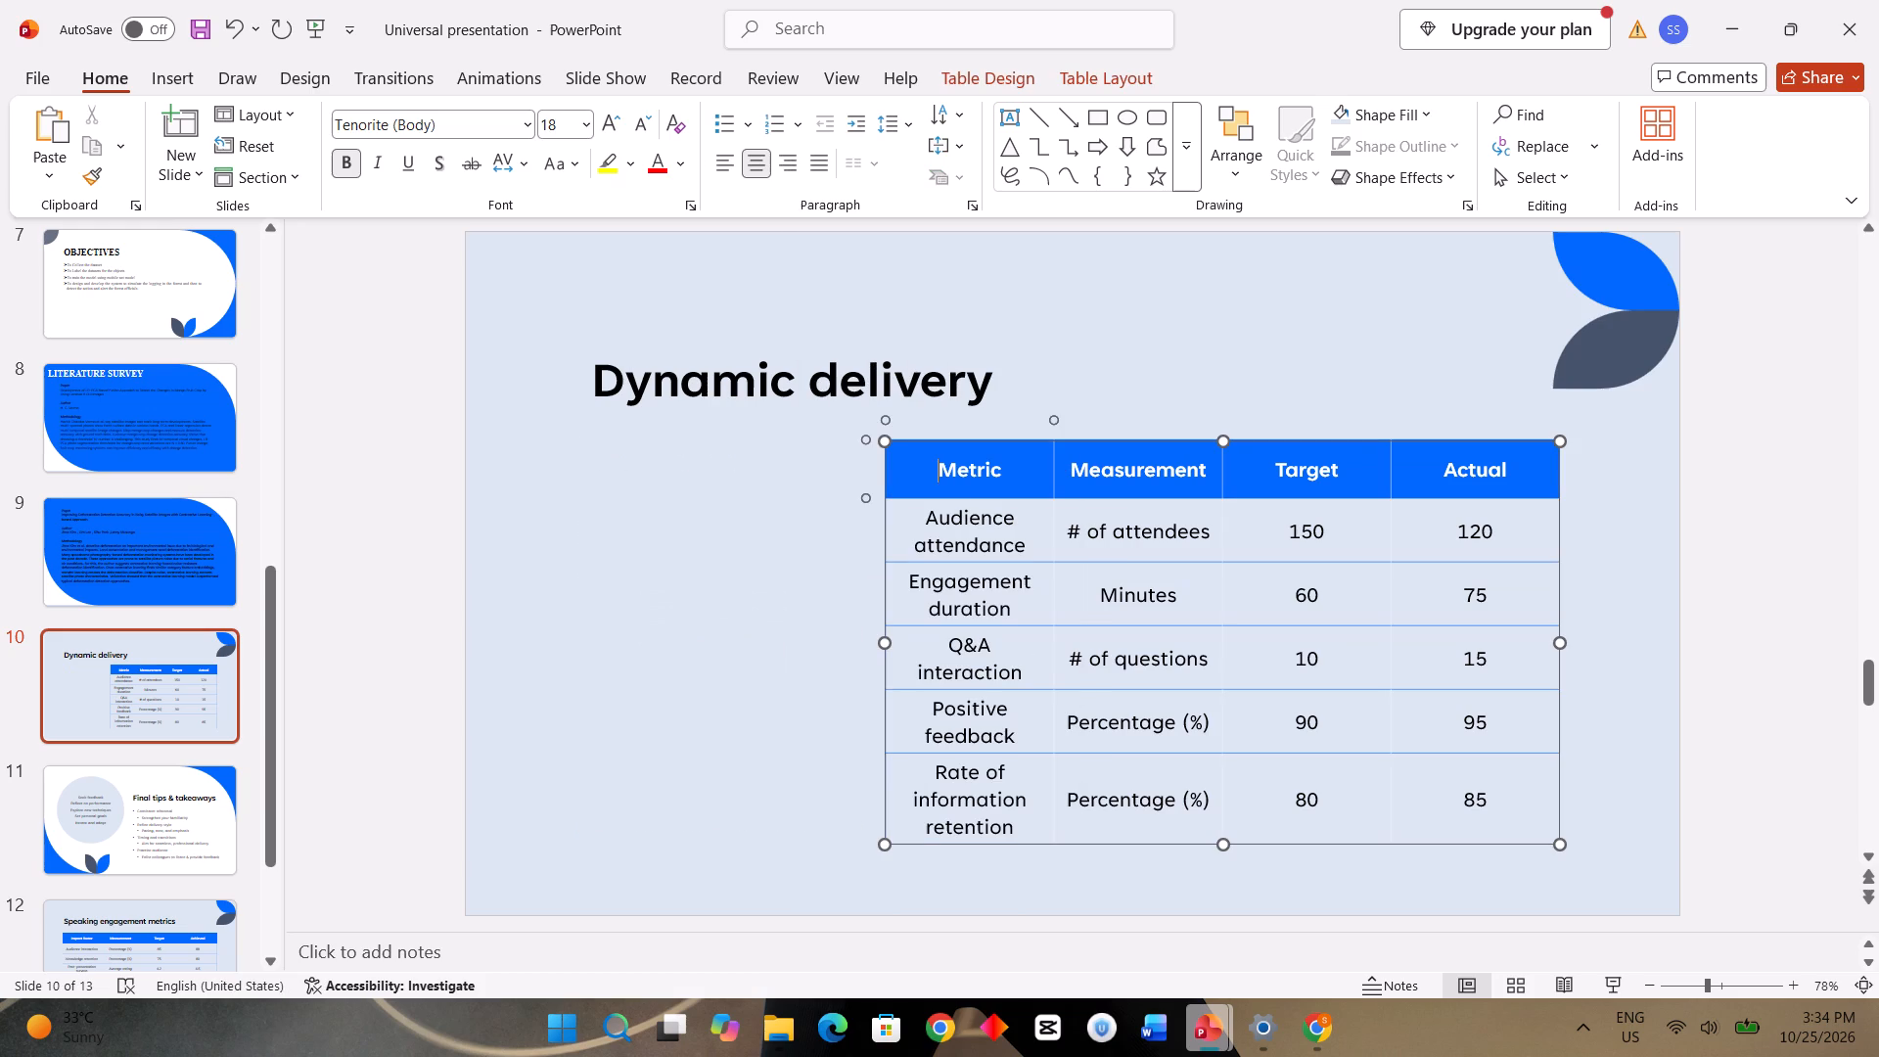
click(890, 451)
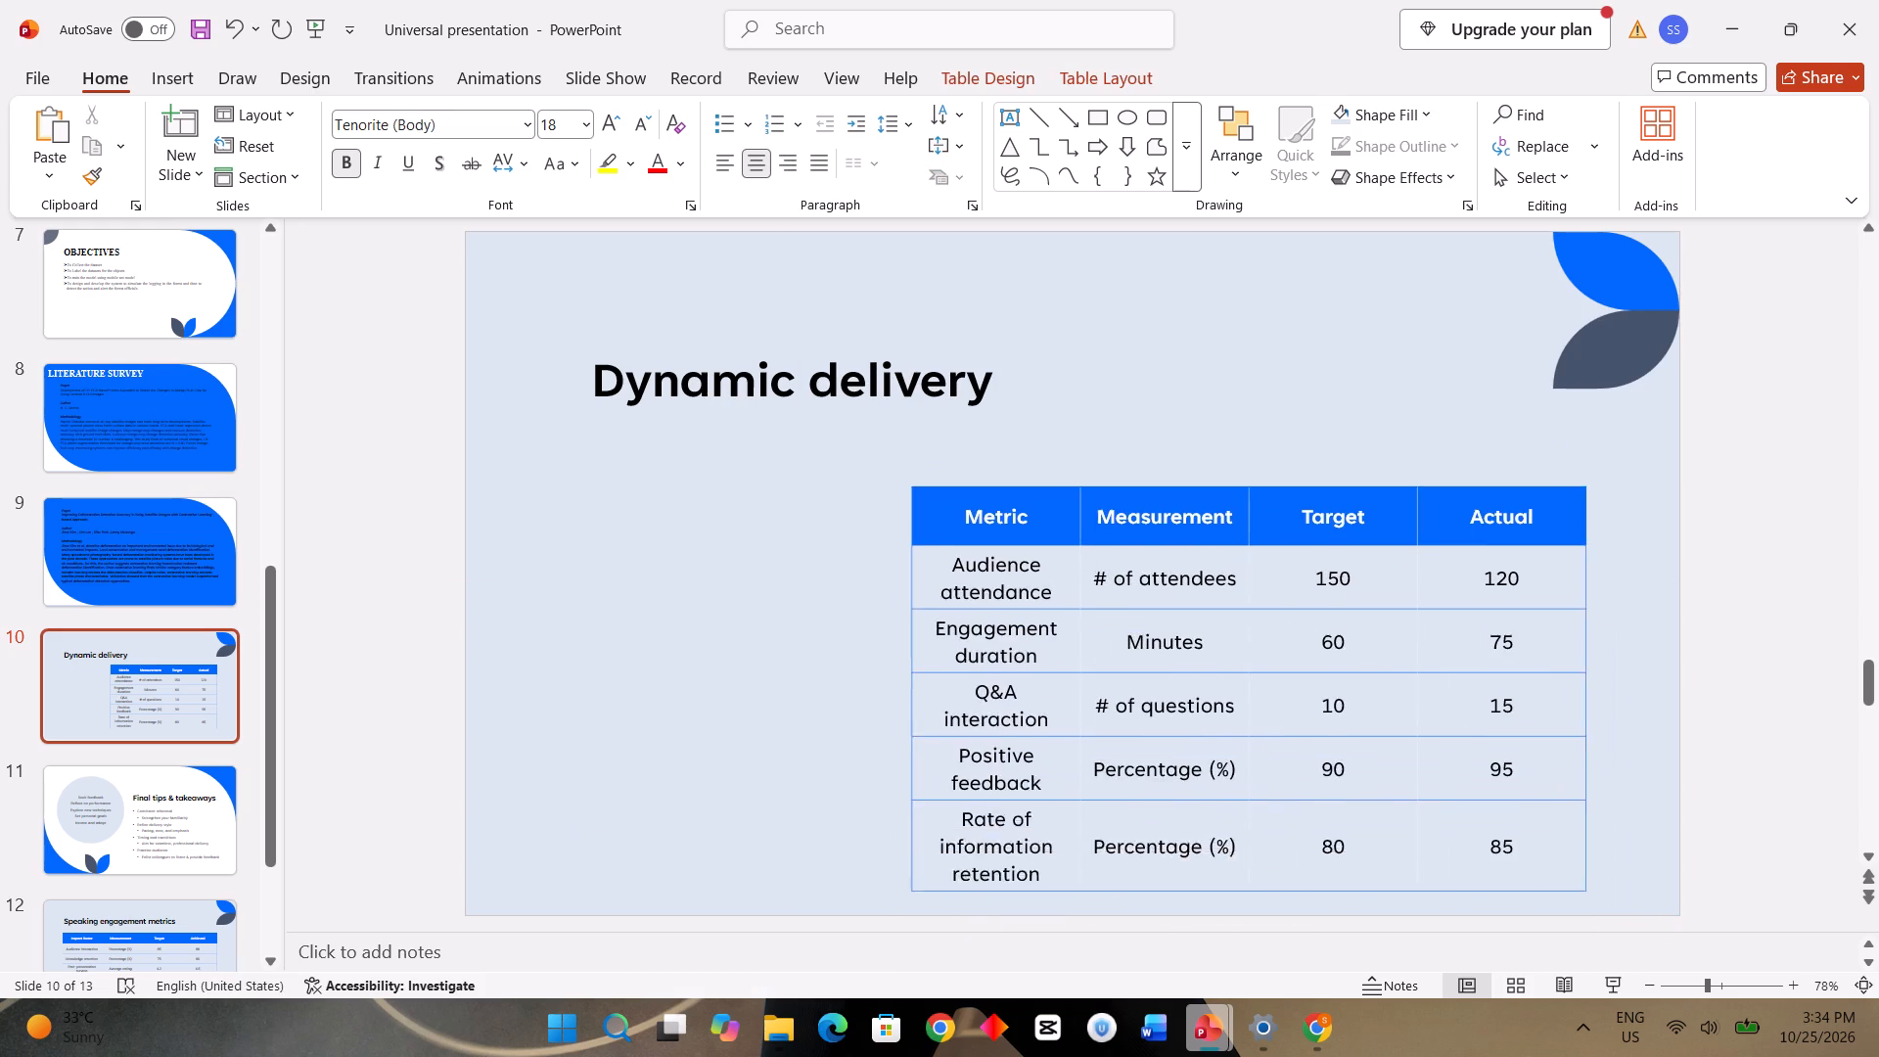
click(930, 447)
key(Delete)
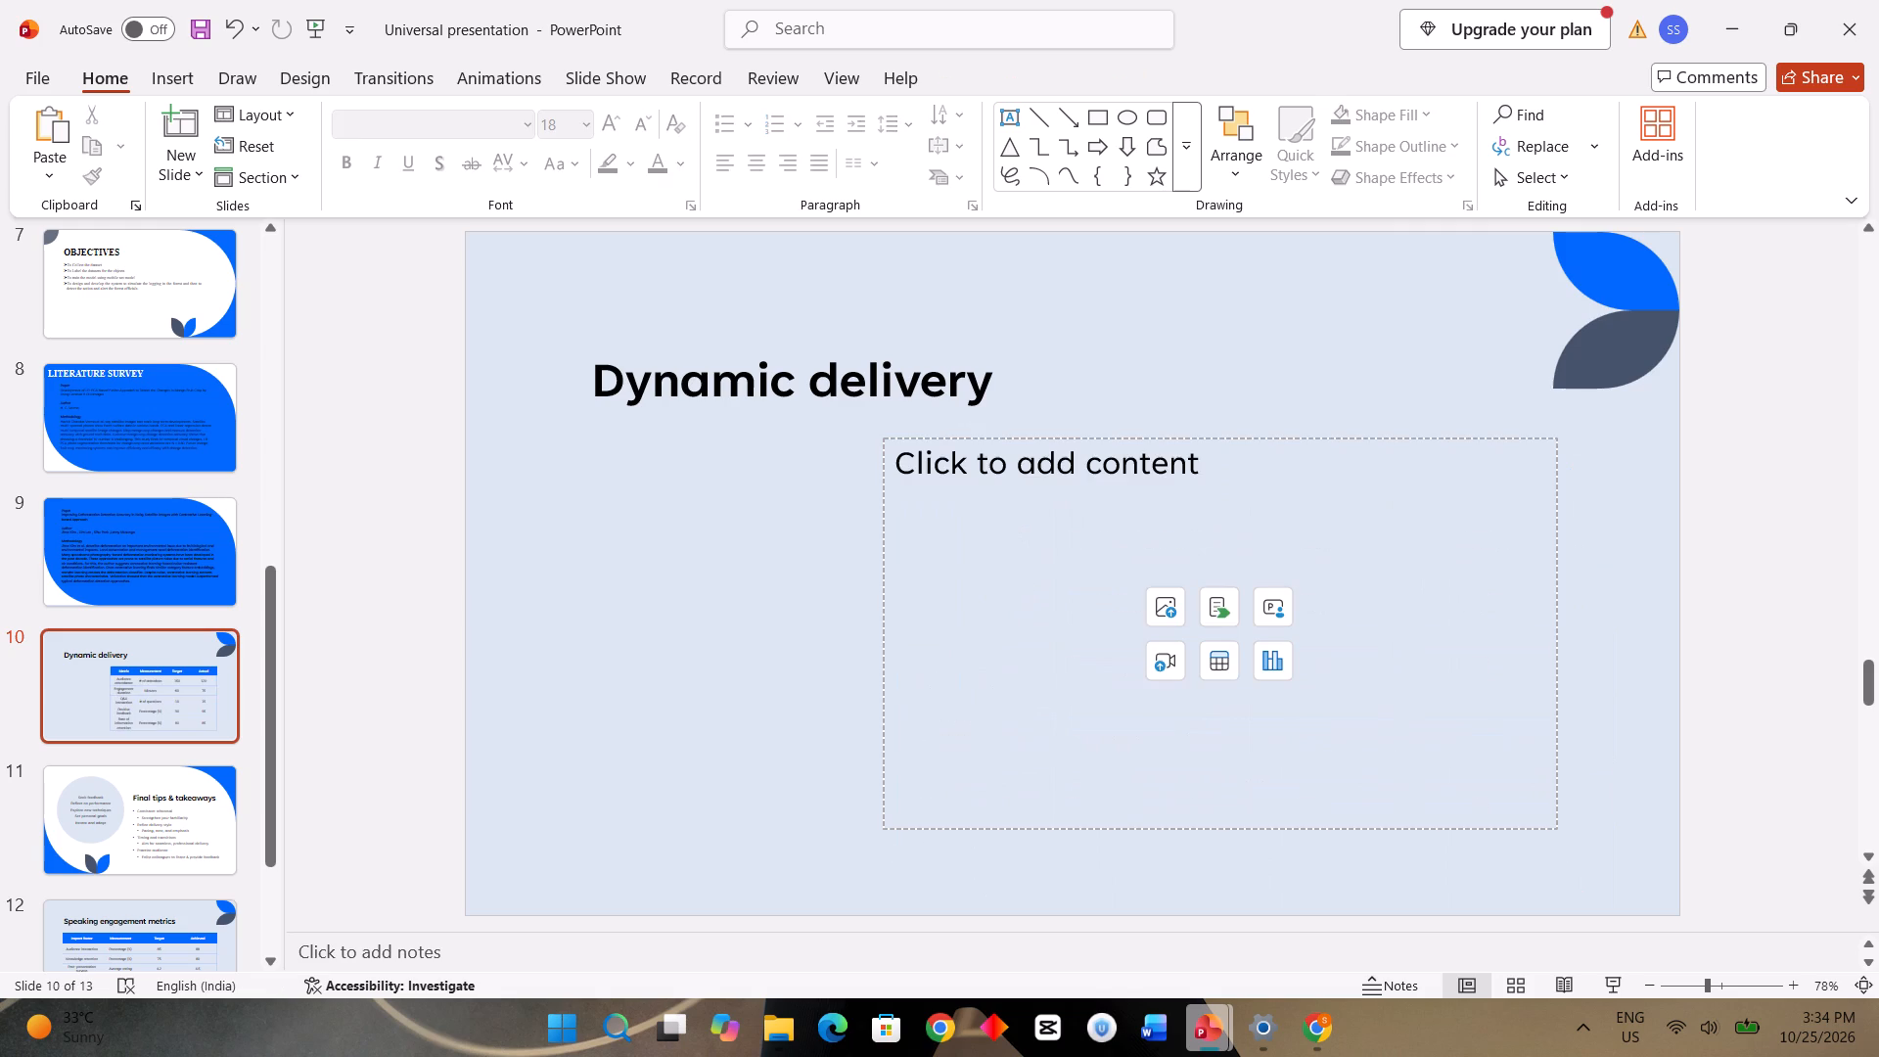
click(932, 440)
key(Delete)
click(887, 453)
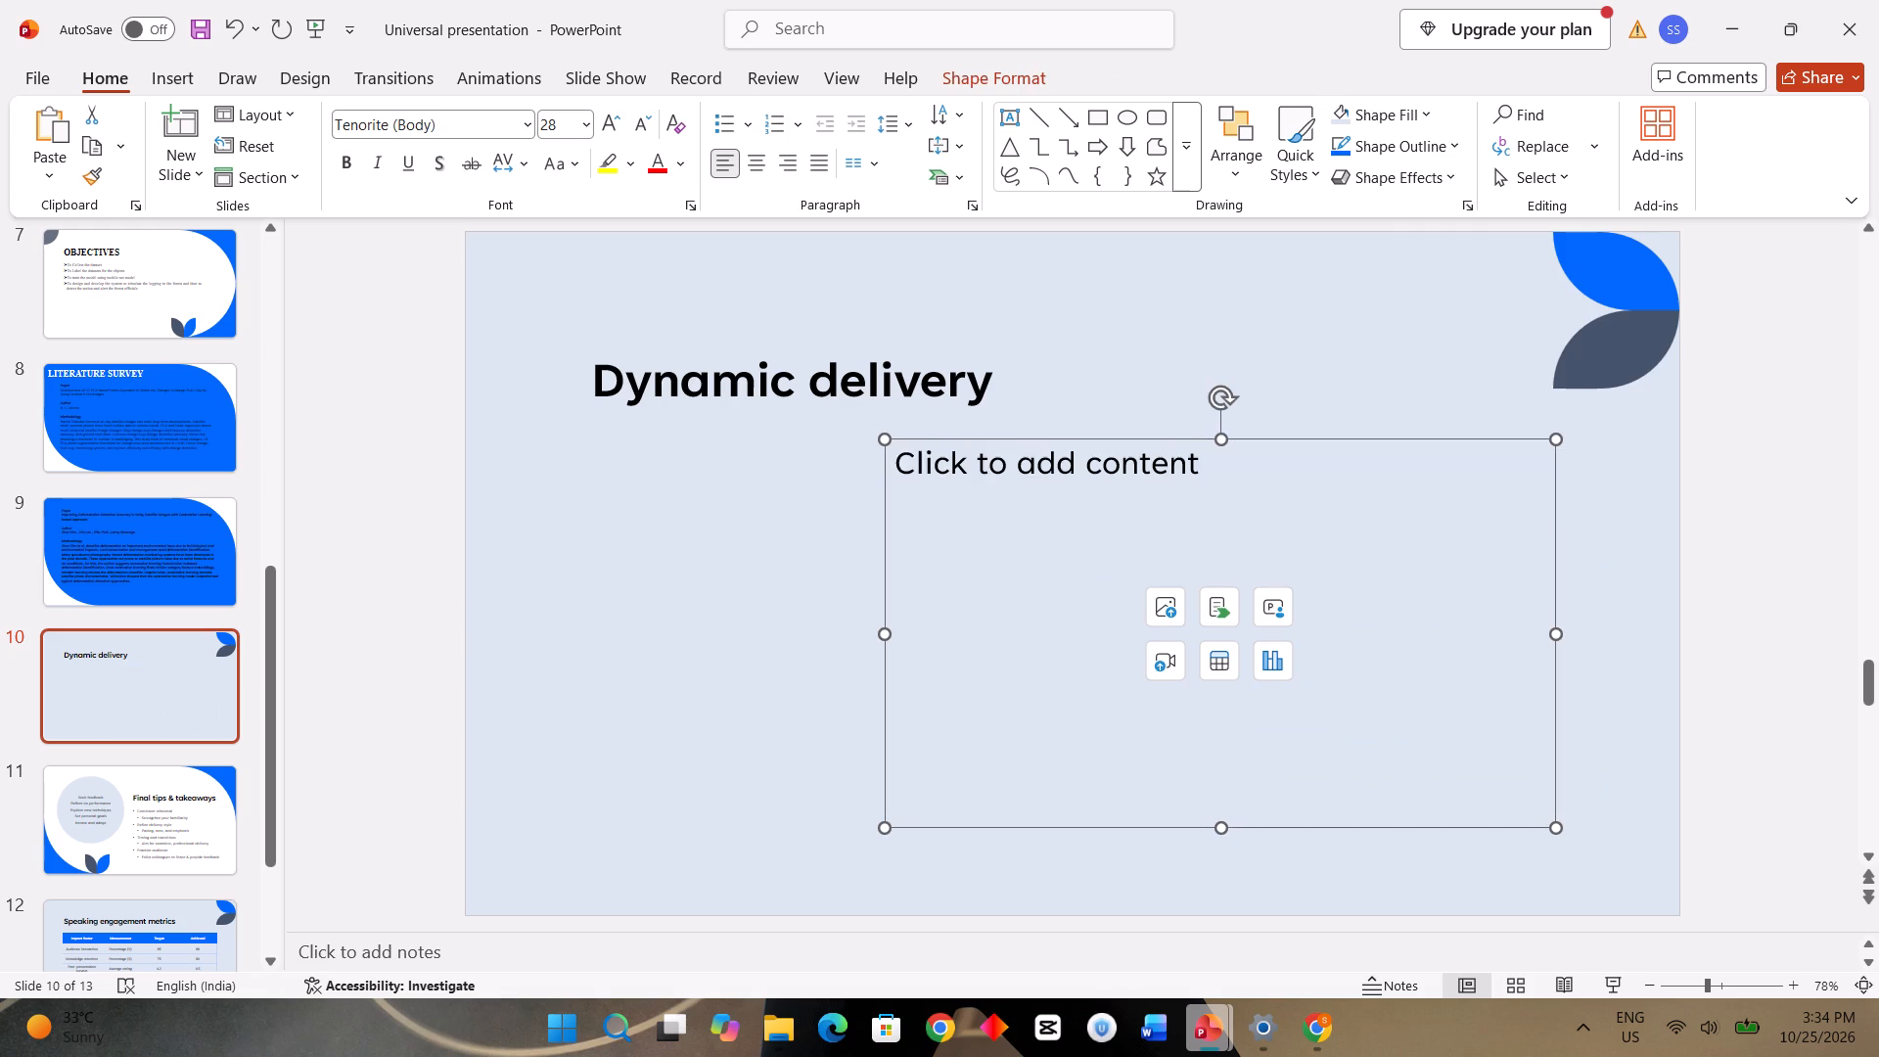
click(927, 437)
key(Delete)
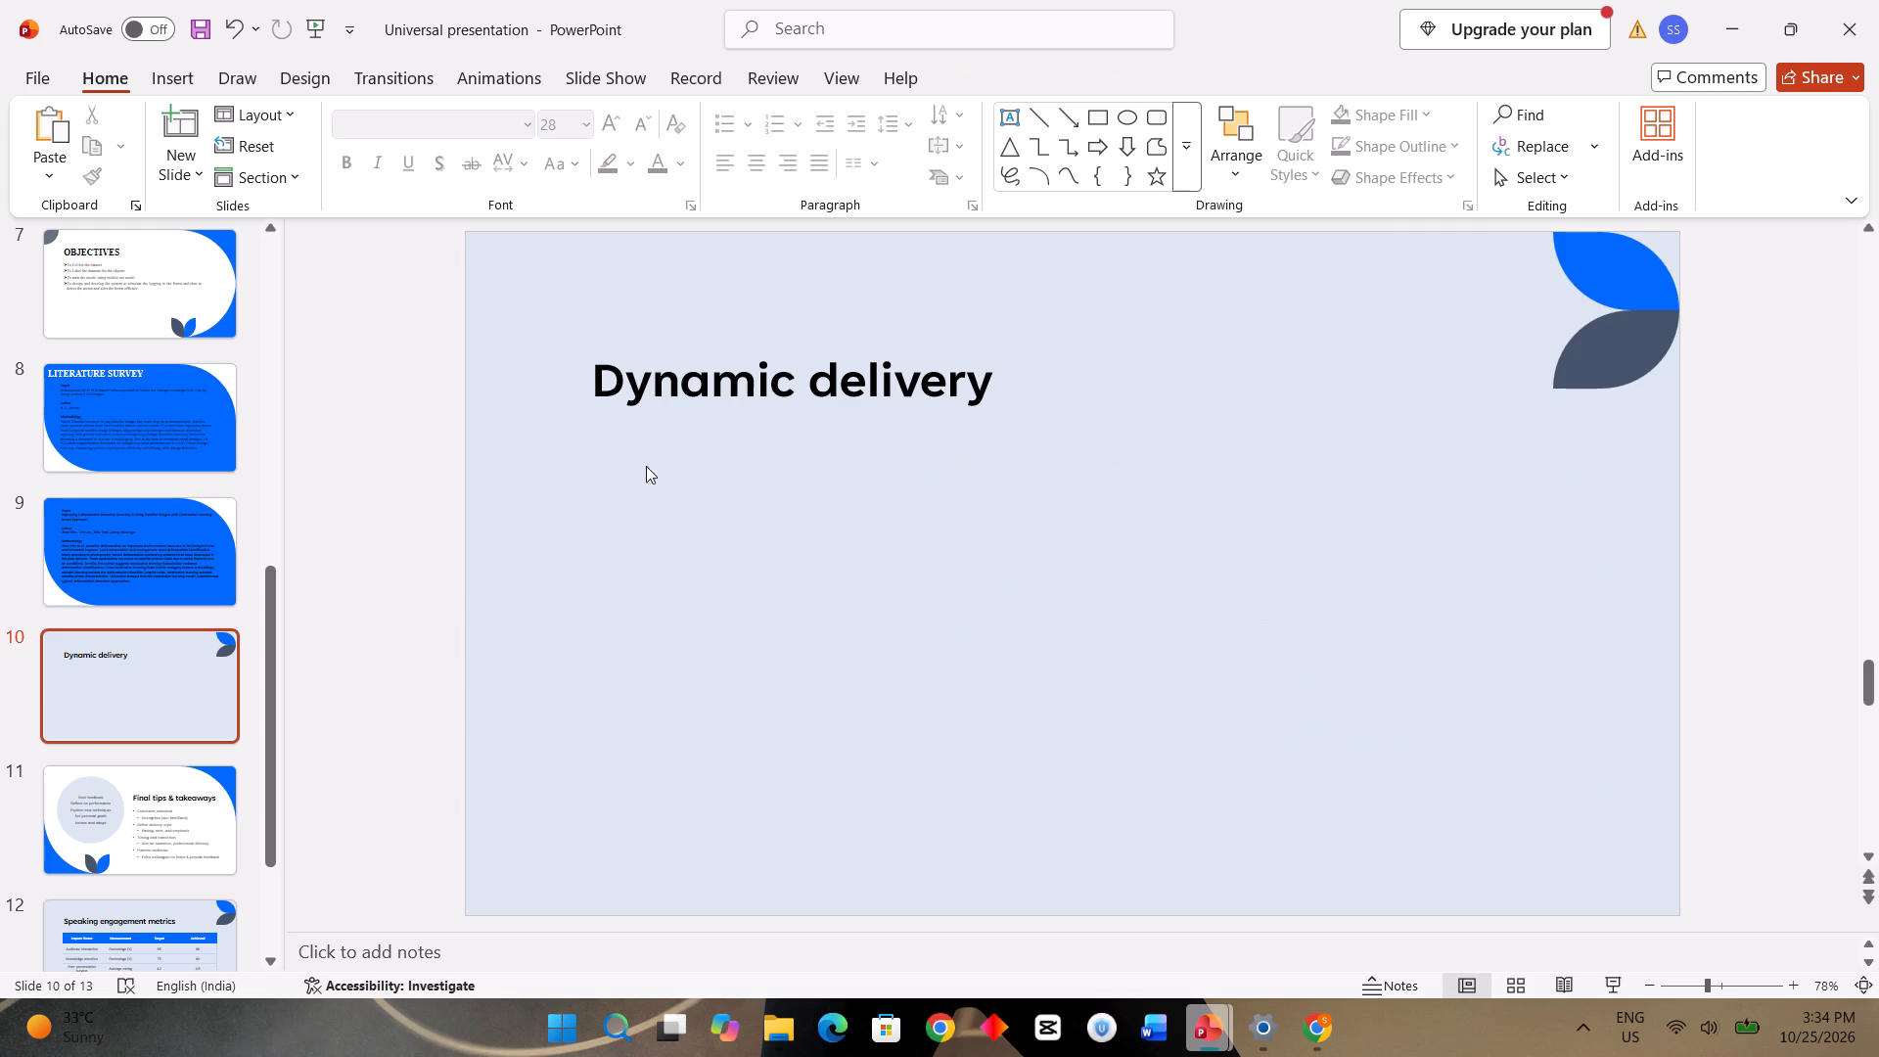
Paste the copied overview diagram onto slide 10 using the destination theme and place it centrally below the title.
click(635, 464)
right_click(644, 510)
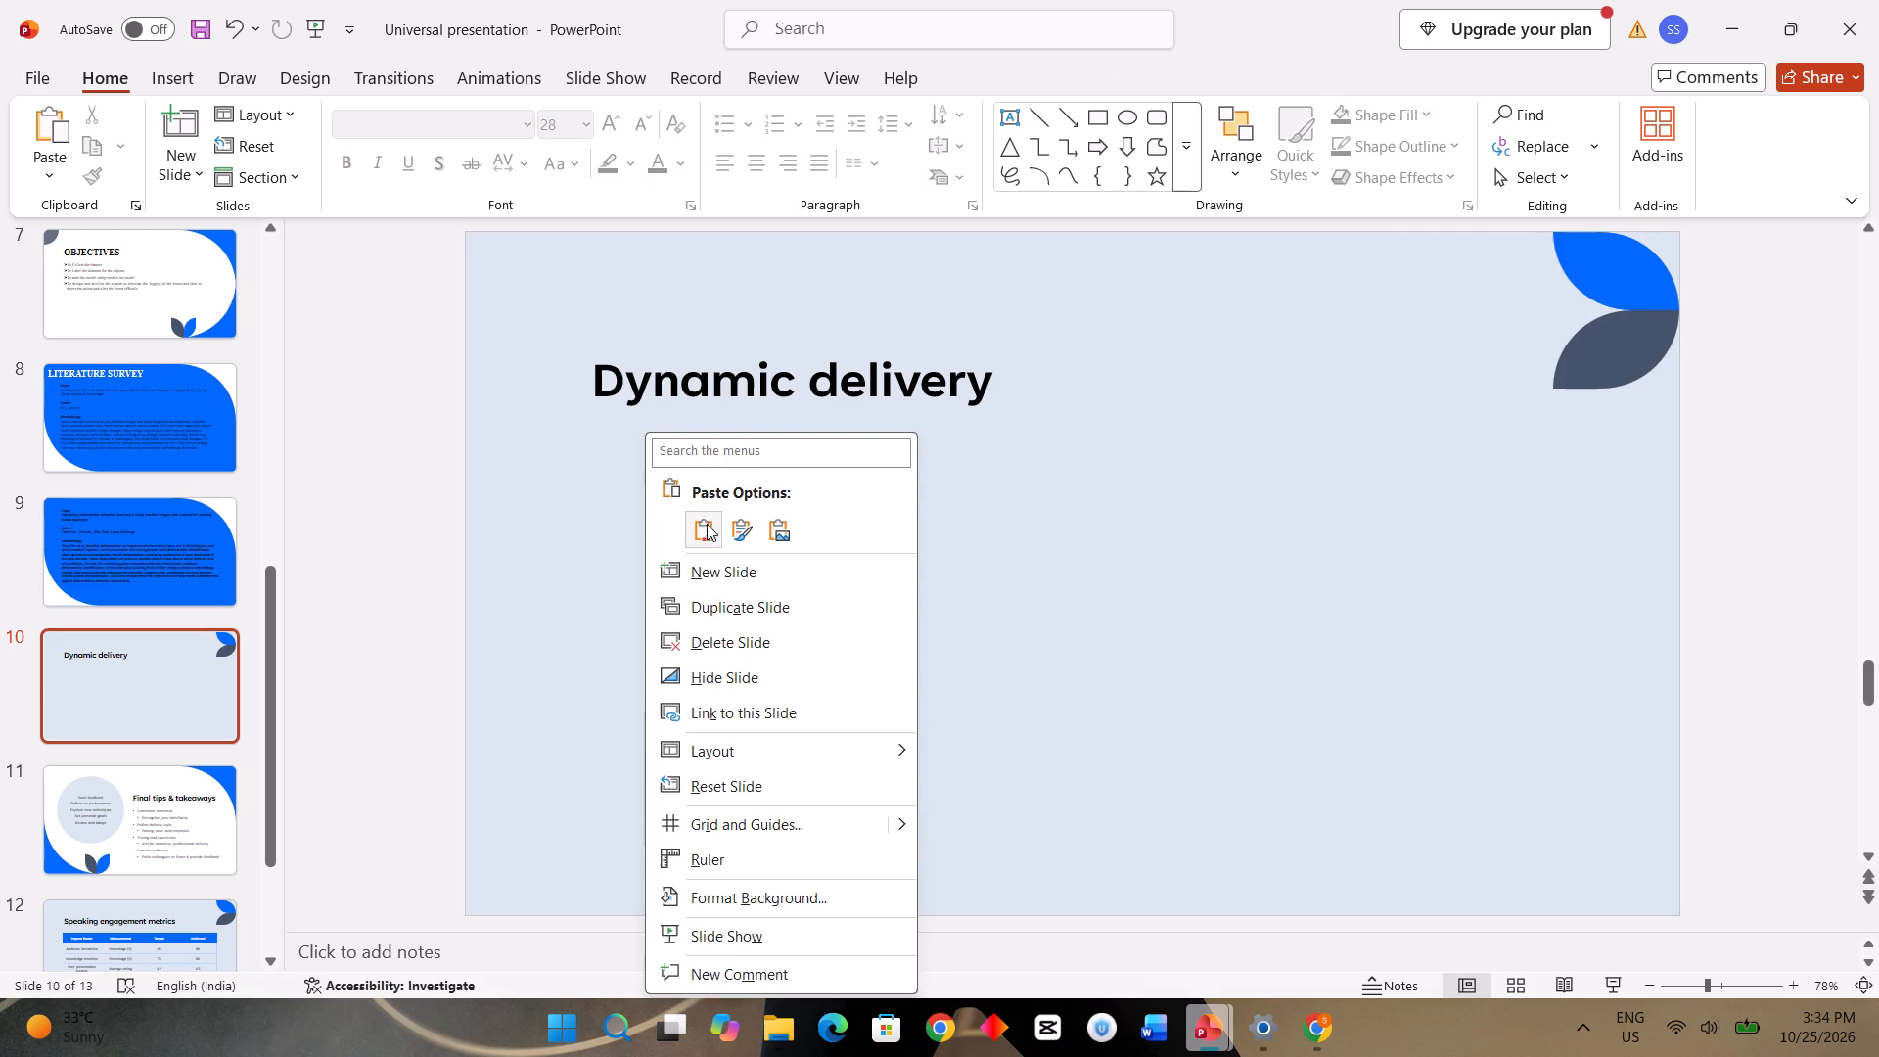
click(705, 527)
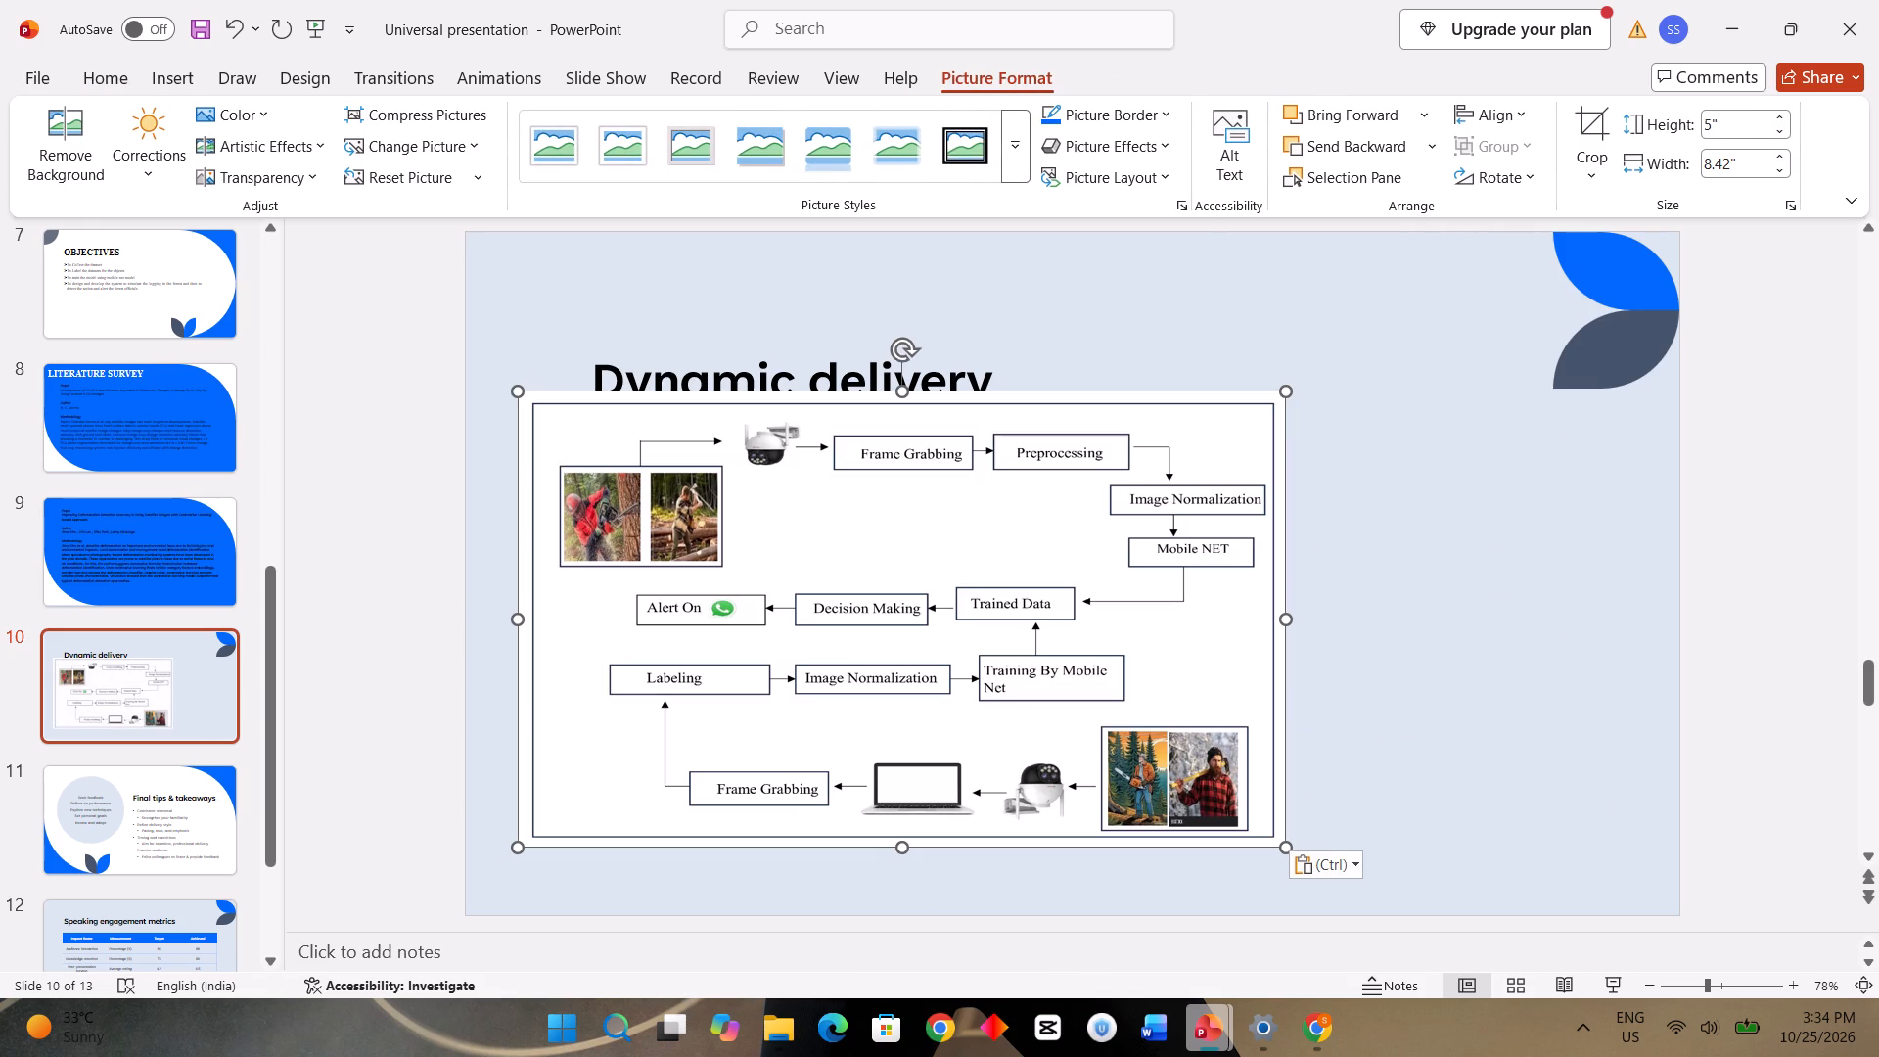
drag(900, 521, 985, 591)
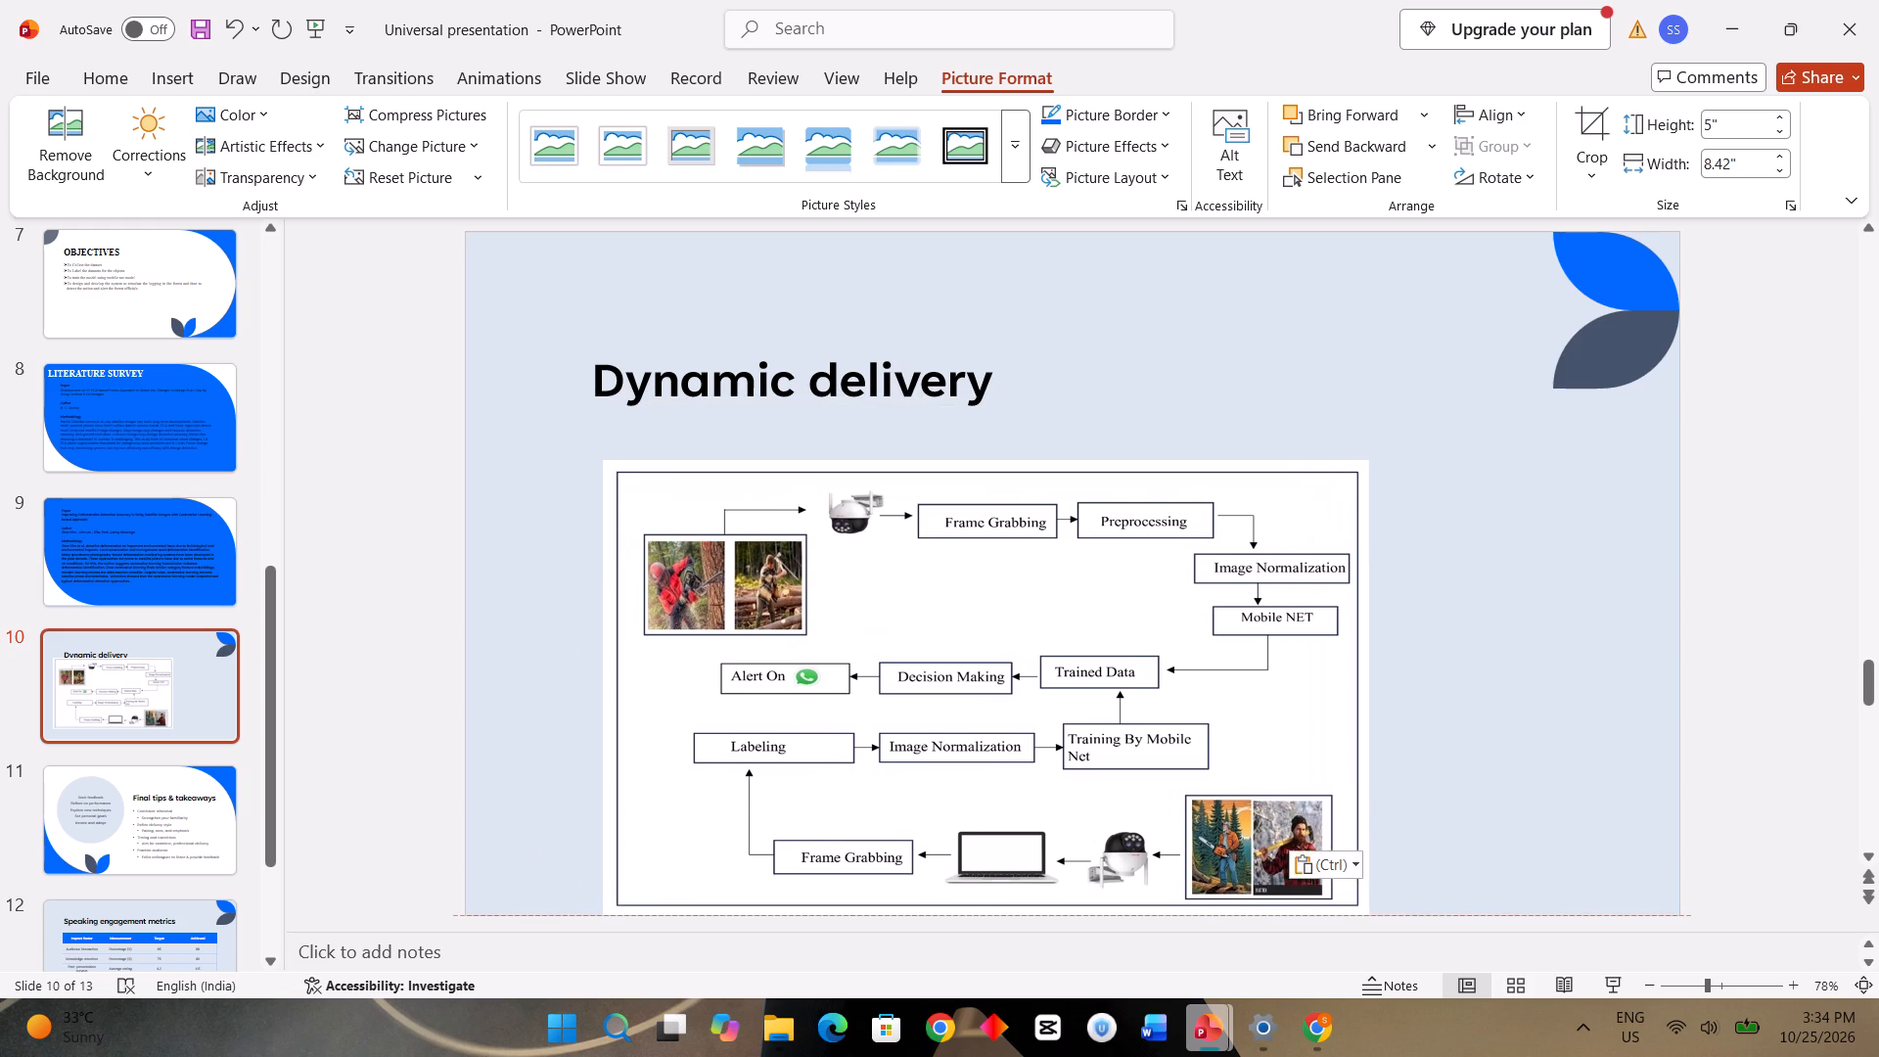
drag(985, 591, 1049, 570)
Erase the "Dynamic delivery" text from the slide 10 title.
drag(710, 380, 708, 346)
click(994, 383)
click(994, 383)
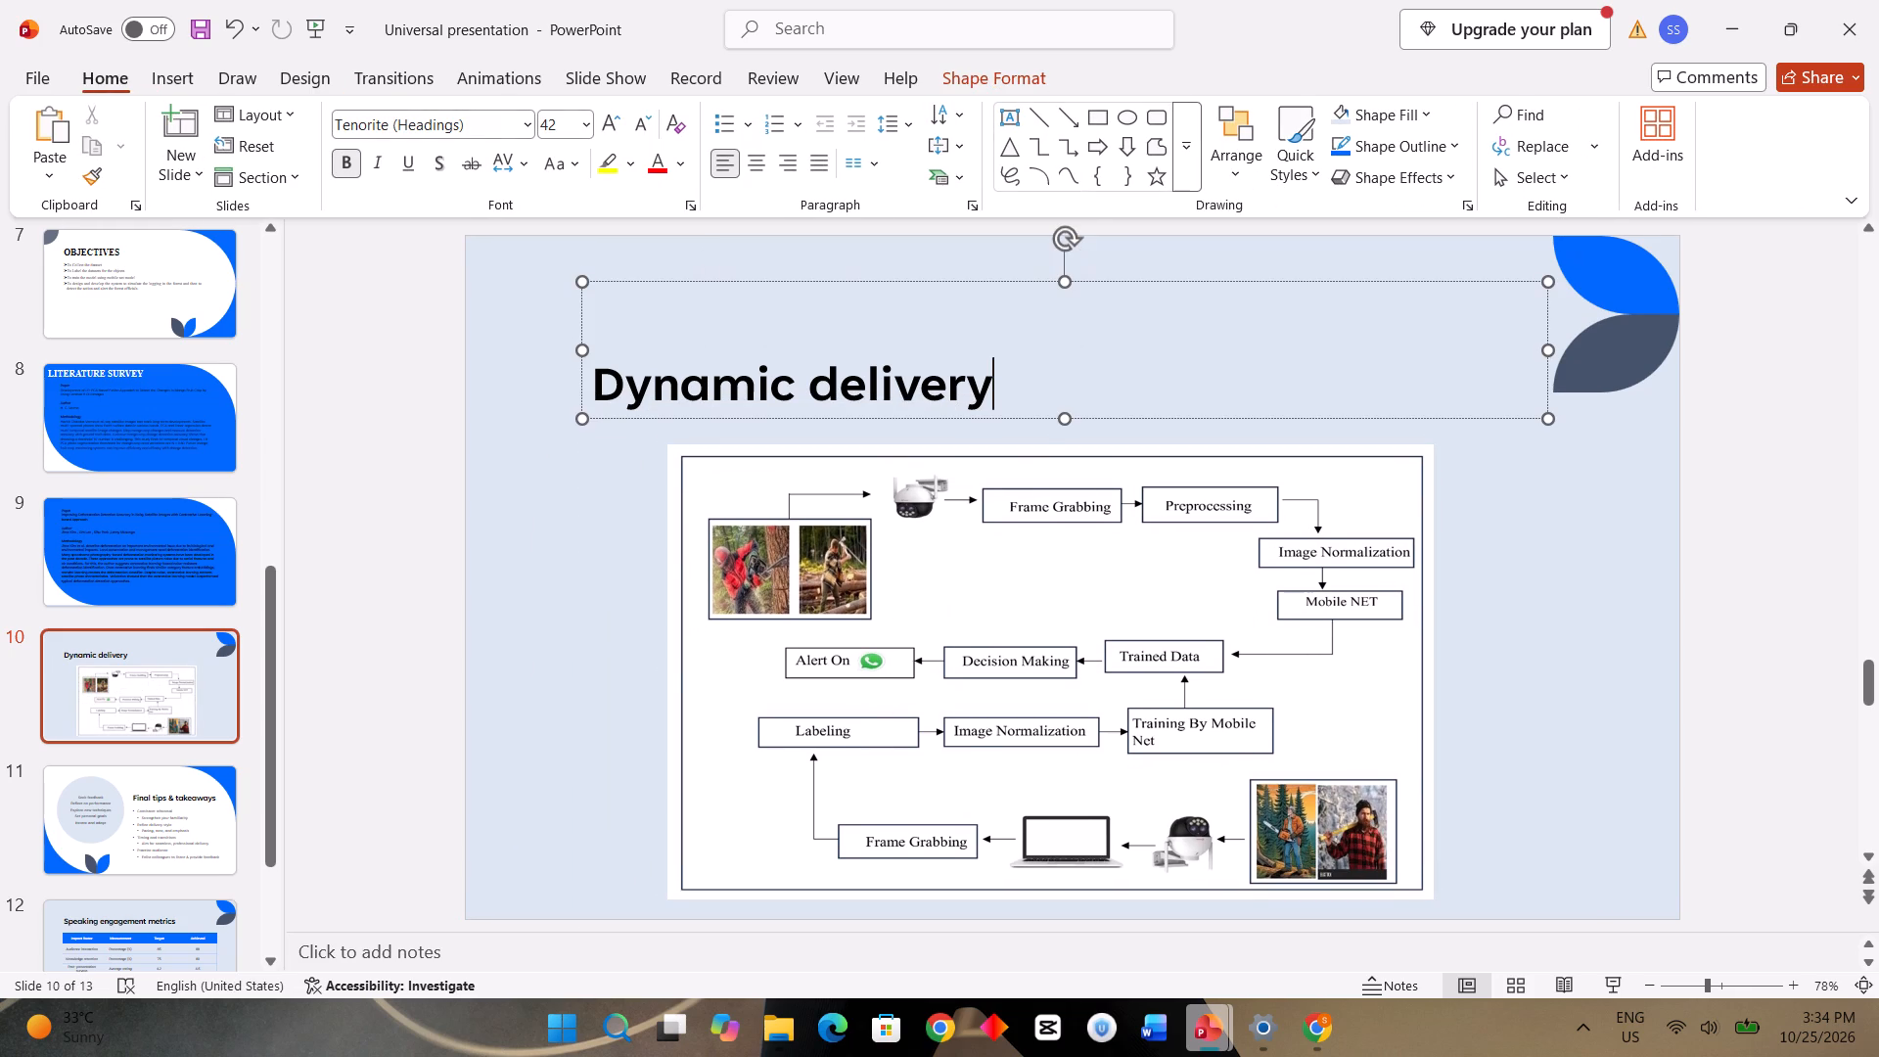
key(BackSpace)
key(BackSpace)
key(BackSpace)
key(BackSpace)
key(BackSpace)
key(BackSpace)
key(BackSpace)
key(BackSpace)
key(BackSpace)
key(BackSpace)
key(BackSpace)
key(BackSpace)
key(BackSpace)
key(BackSpace)
key(BackSpace)
key(BackSpace)
key(BackSpace)
key(BackSpace)
key(BackSpace)
key(BackSpace)
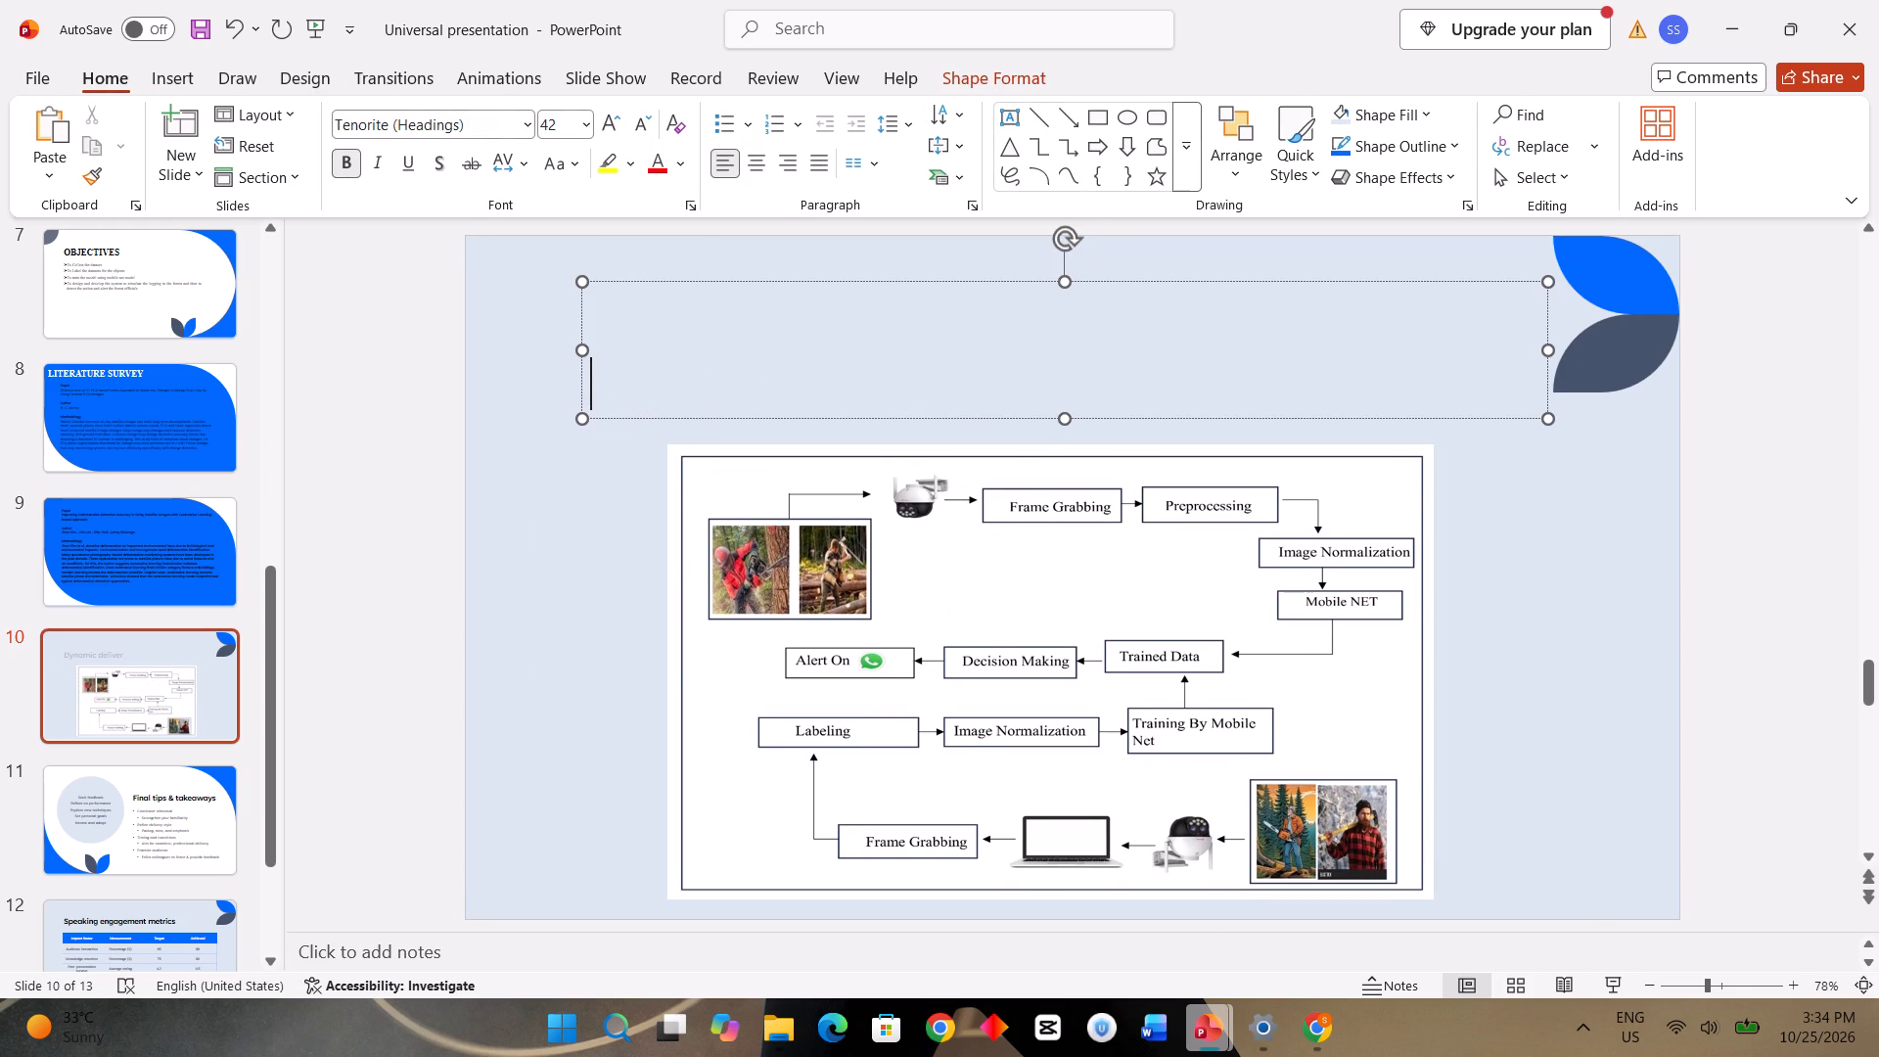
Switch to the 2_PPT Van Mitra presentation and copy the title text "OVERVIEW DIAGRAM" from slide 11.
click(1213, 1021)
click(1197, 1014)
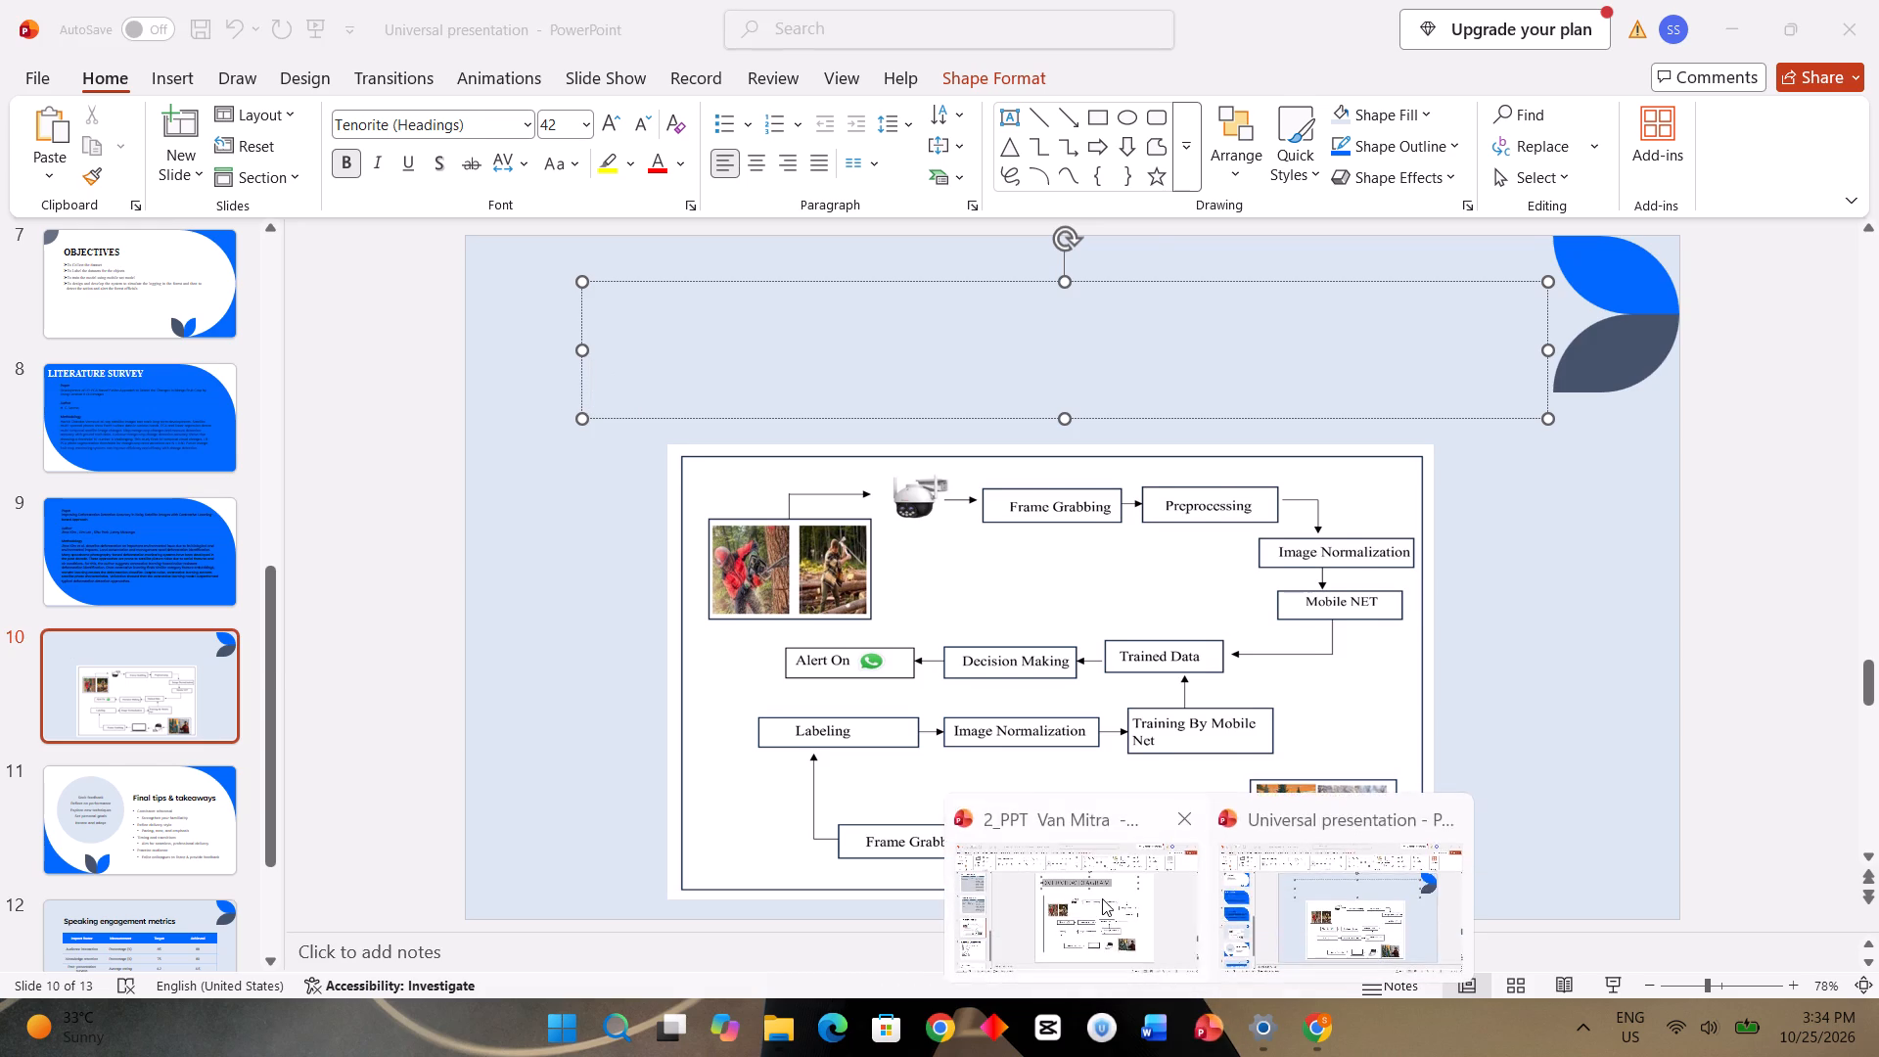
click(1102, 898)
click(722, 302)
drag(722, 302, 888, 310)
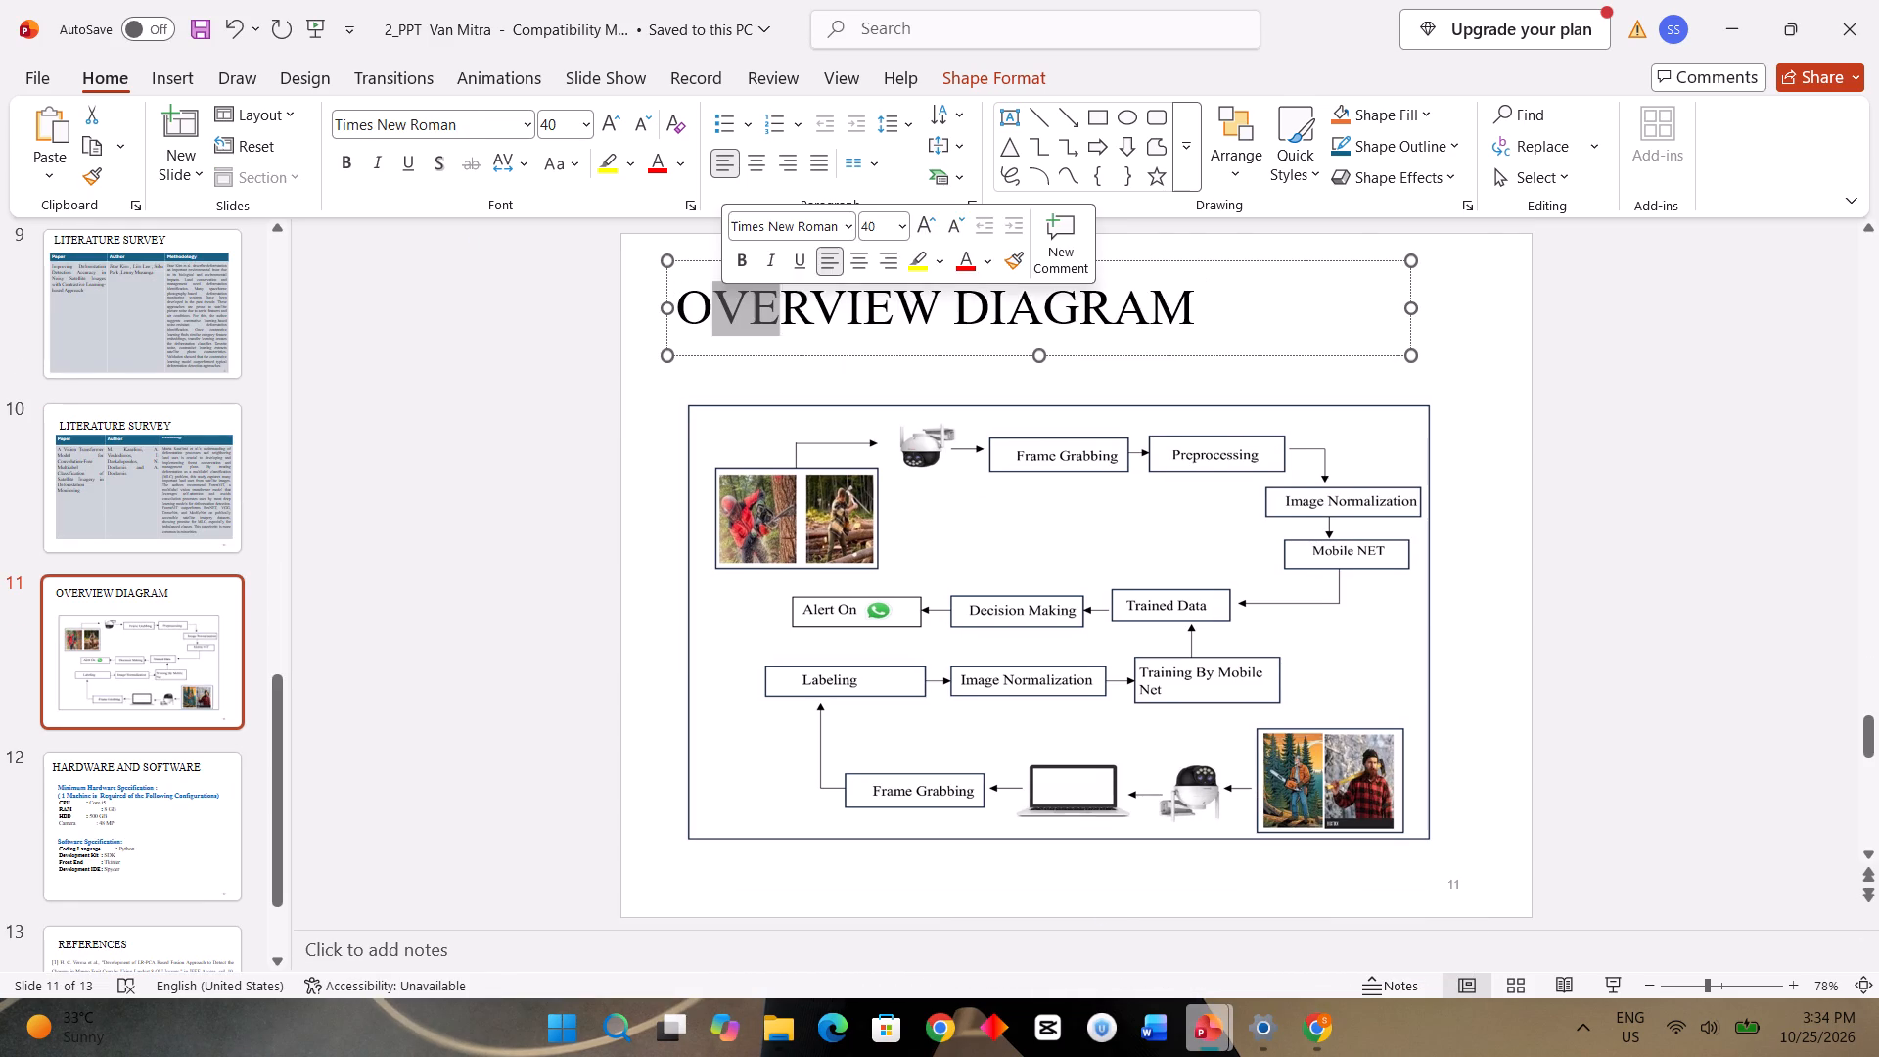
drag(888, 310, 1109, 310)
key(ctrl+c)
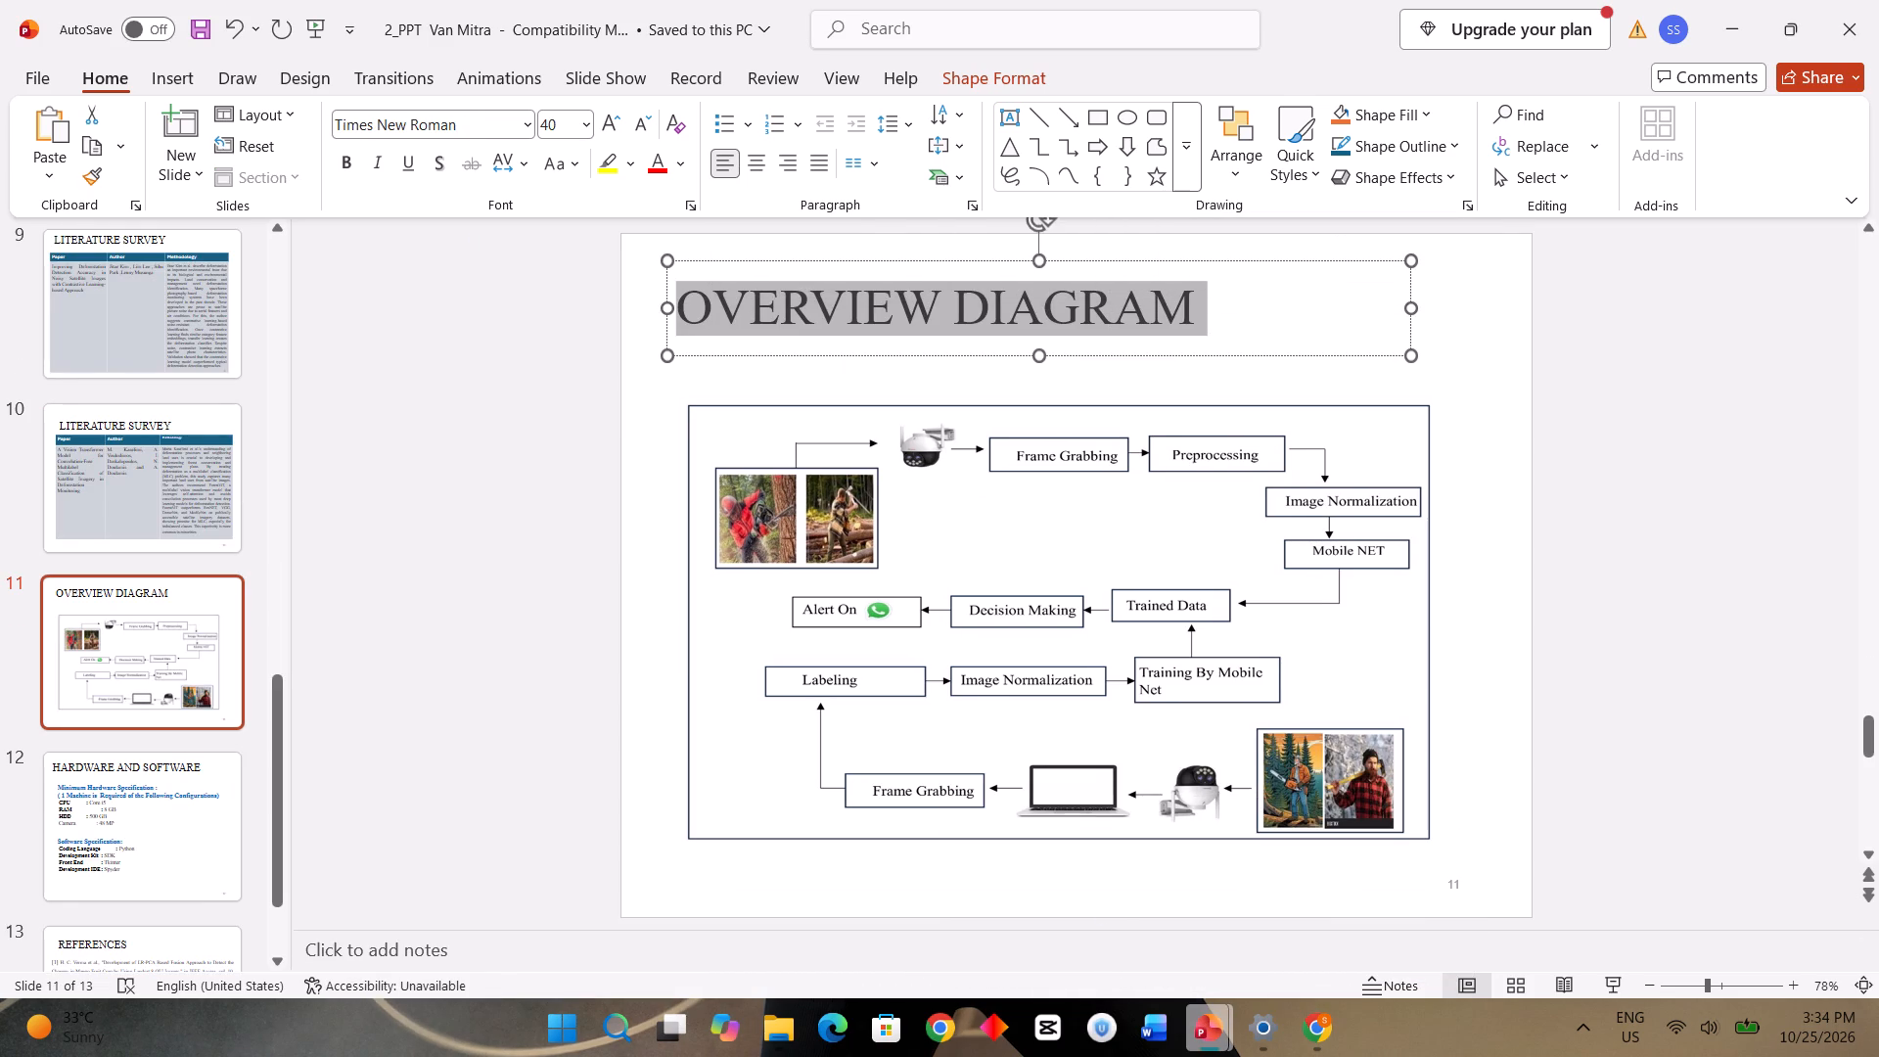
Return to Universal presentation and paste "OVERVIEW DIAGRAM" into the empty title of slide 10.
click(1215, 1029)
click(1260, 867)
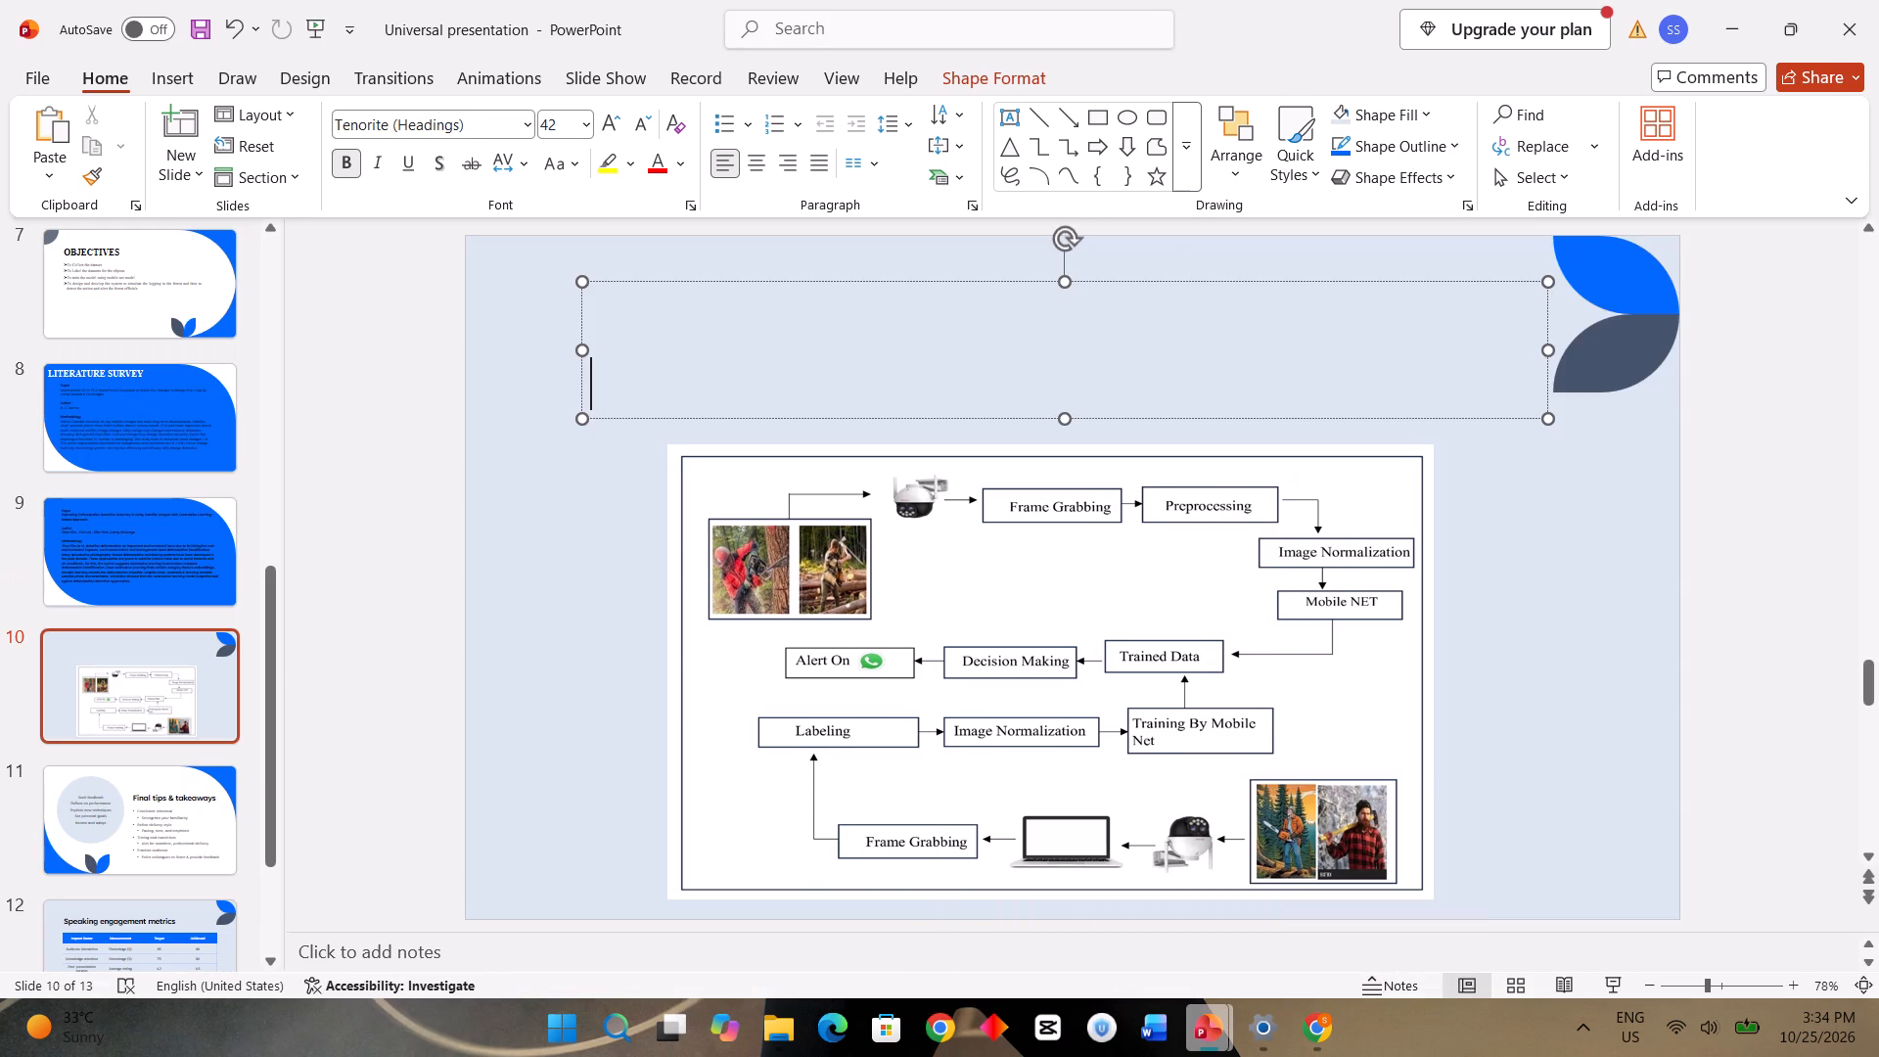
click(685, 335)
key(ctrl+v)
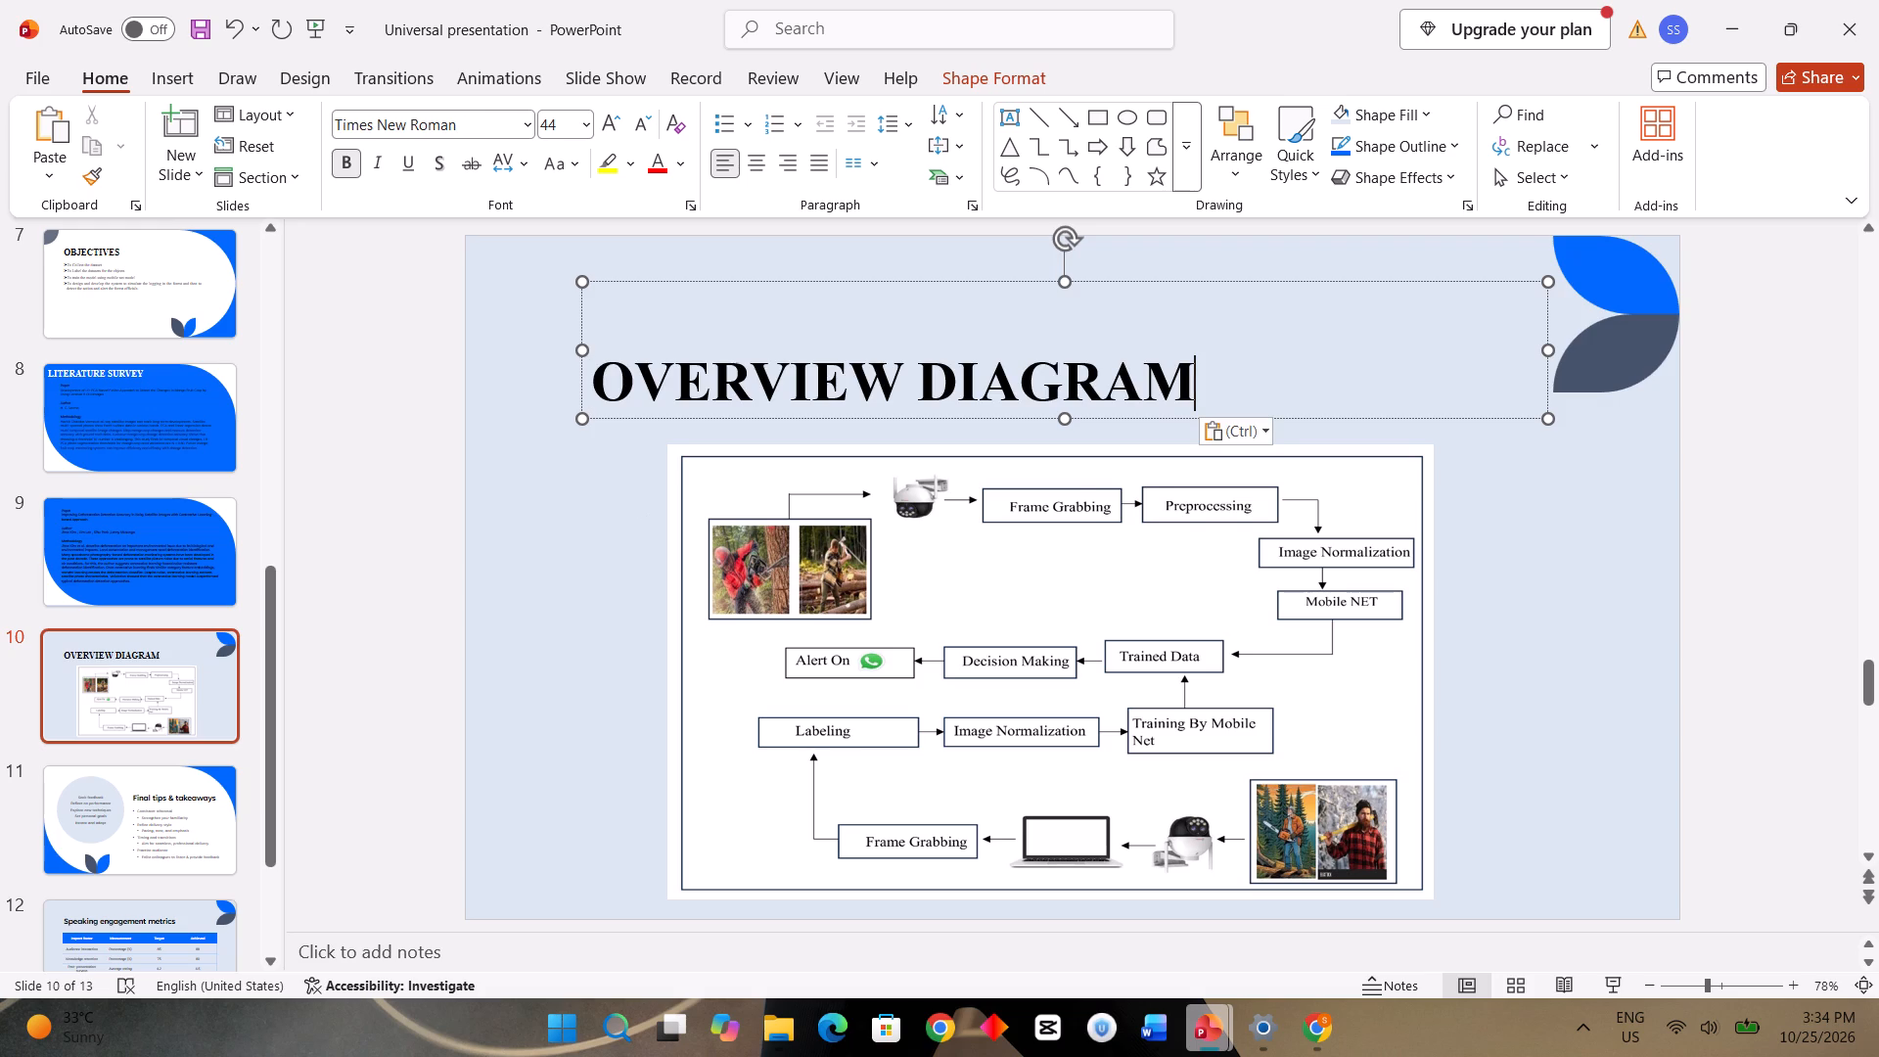
click(507, 690)
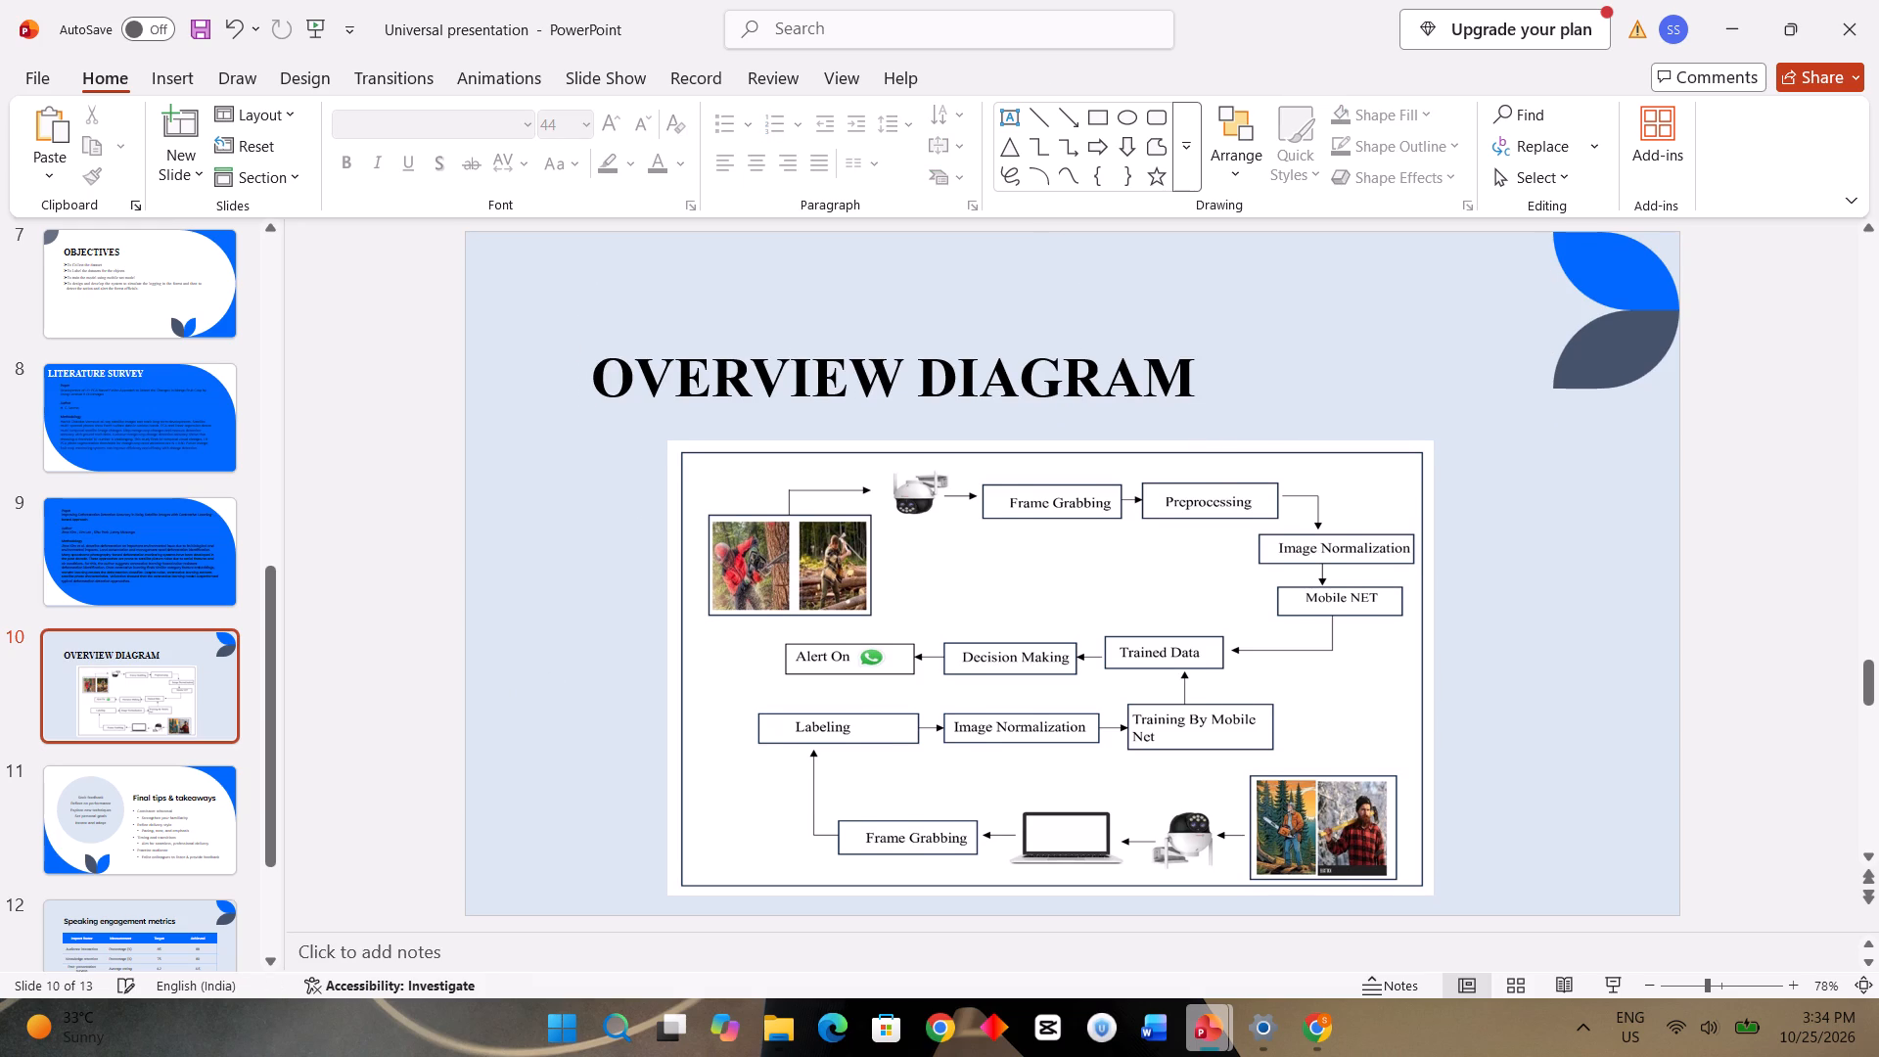
Move the OVERVIEW DIAGRAM title closer to the upper-left corner of slide 10.
click(794, 362)
drag(902, 327, 894, 318)
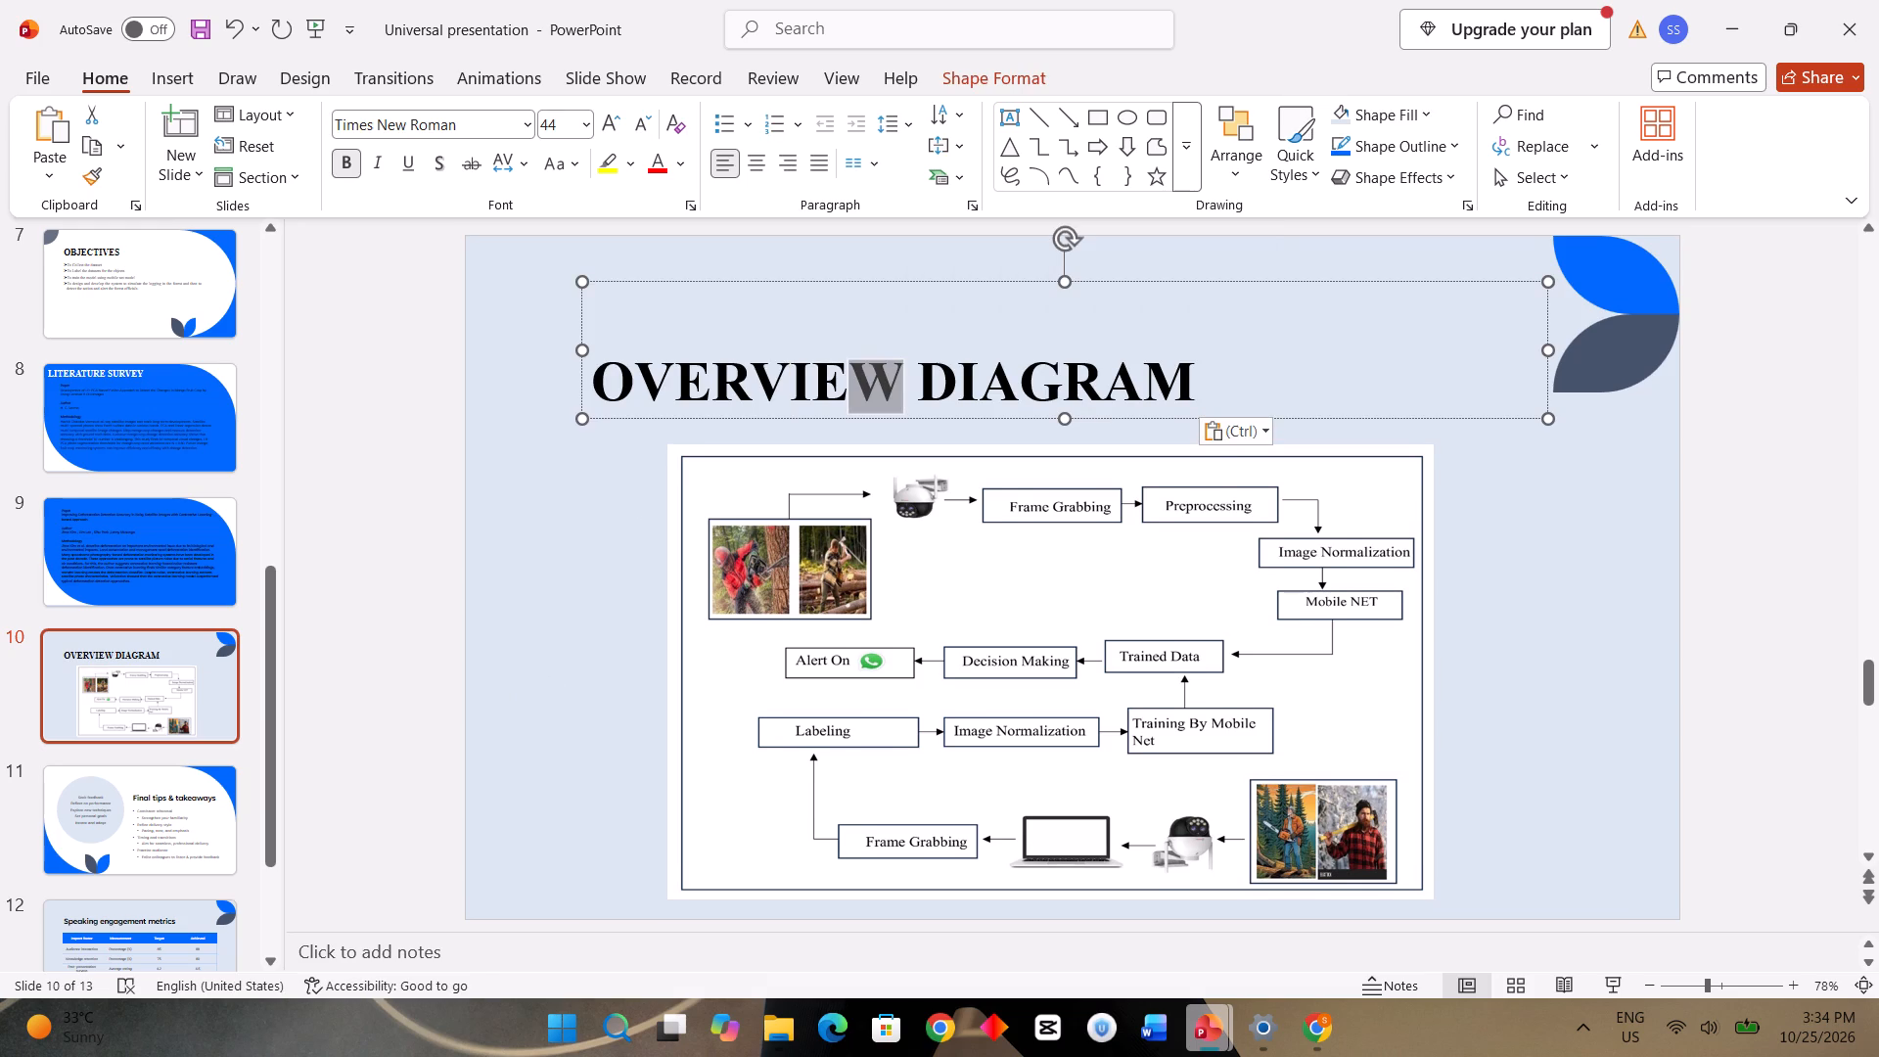
click(659, 308)
drag(756, 280, 675, 246)
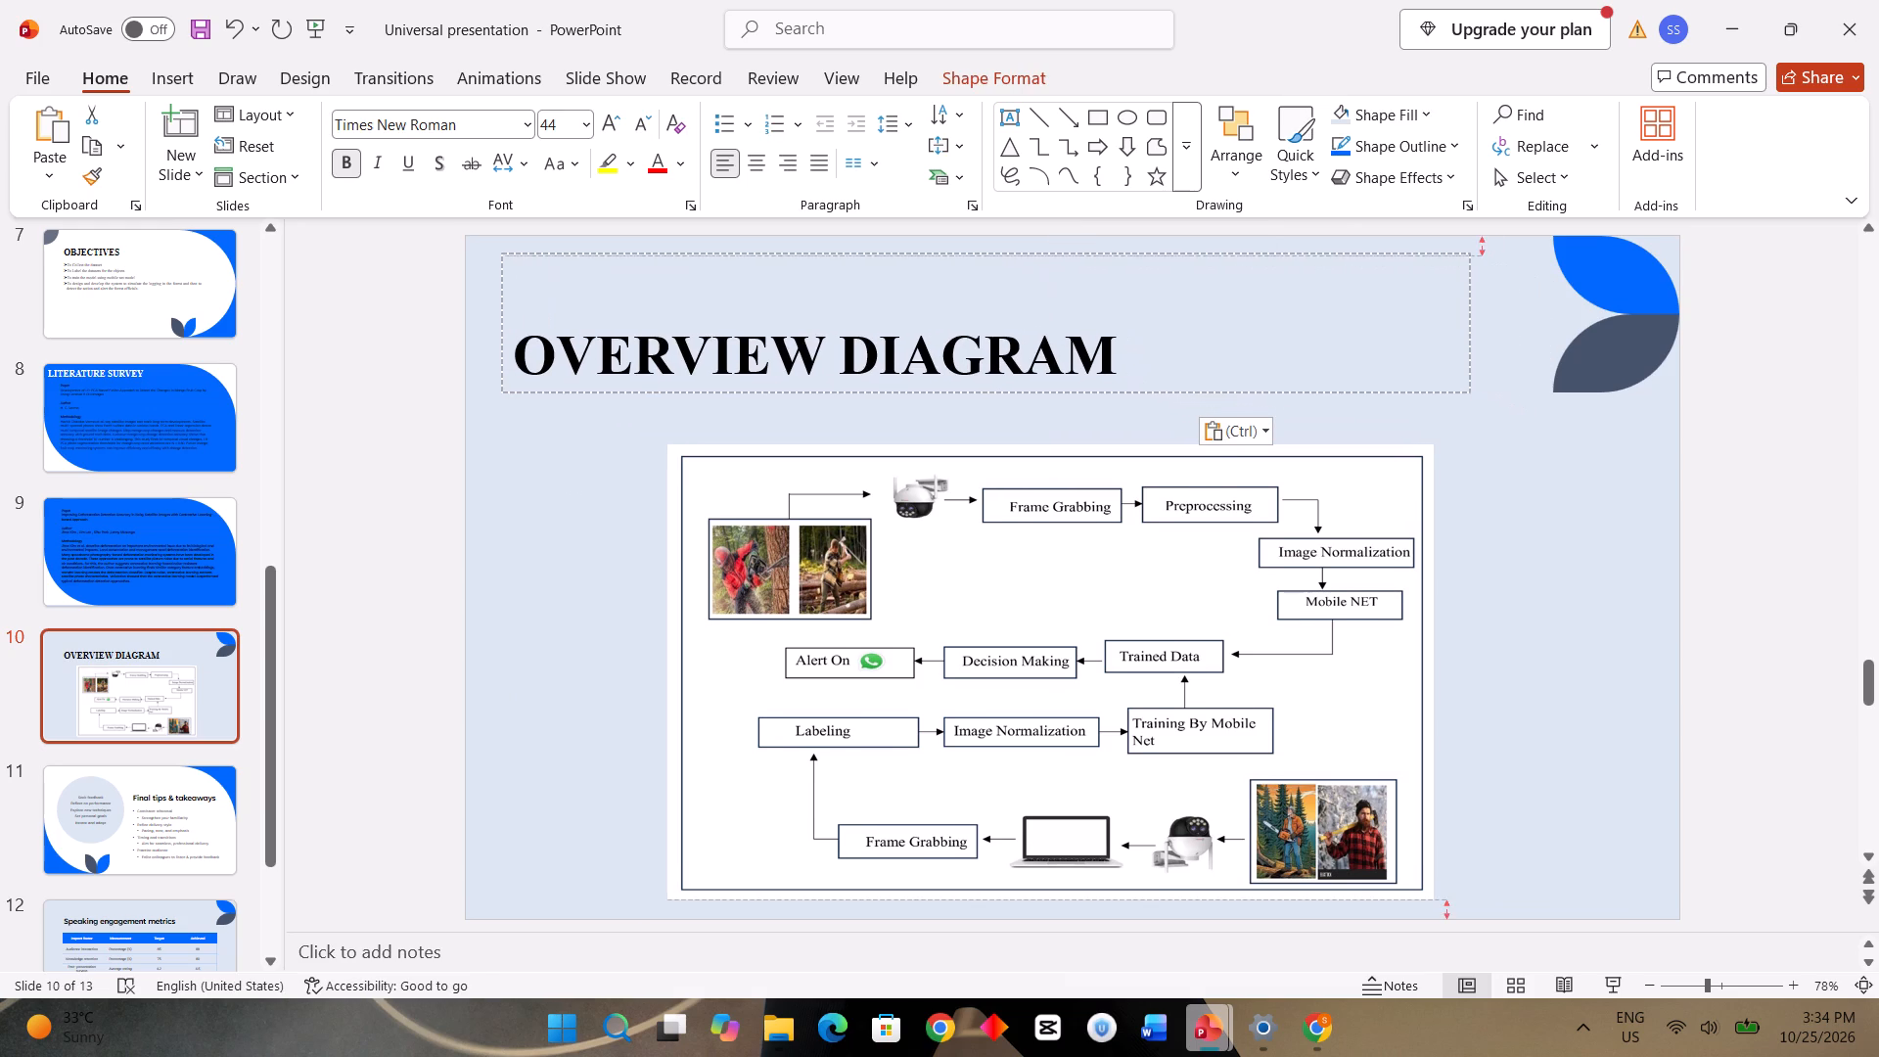
drag(675, 246, 672, 241)
Enlarge the overview diagram proportionally and position it between the title and the lower edge of slide 10.
click(969, 606)
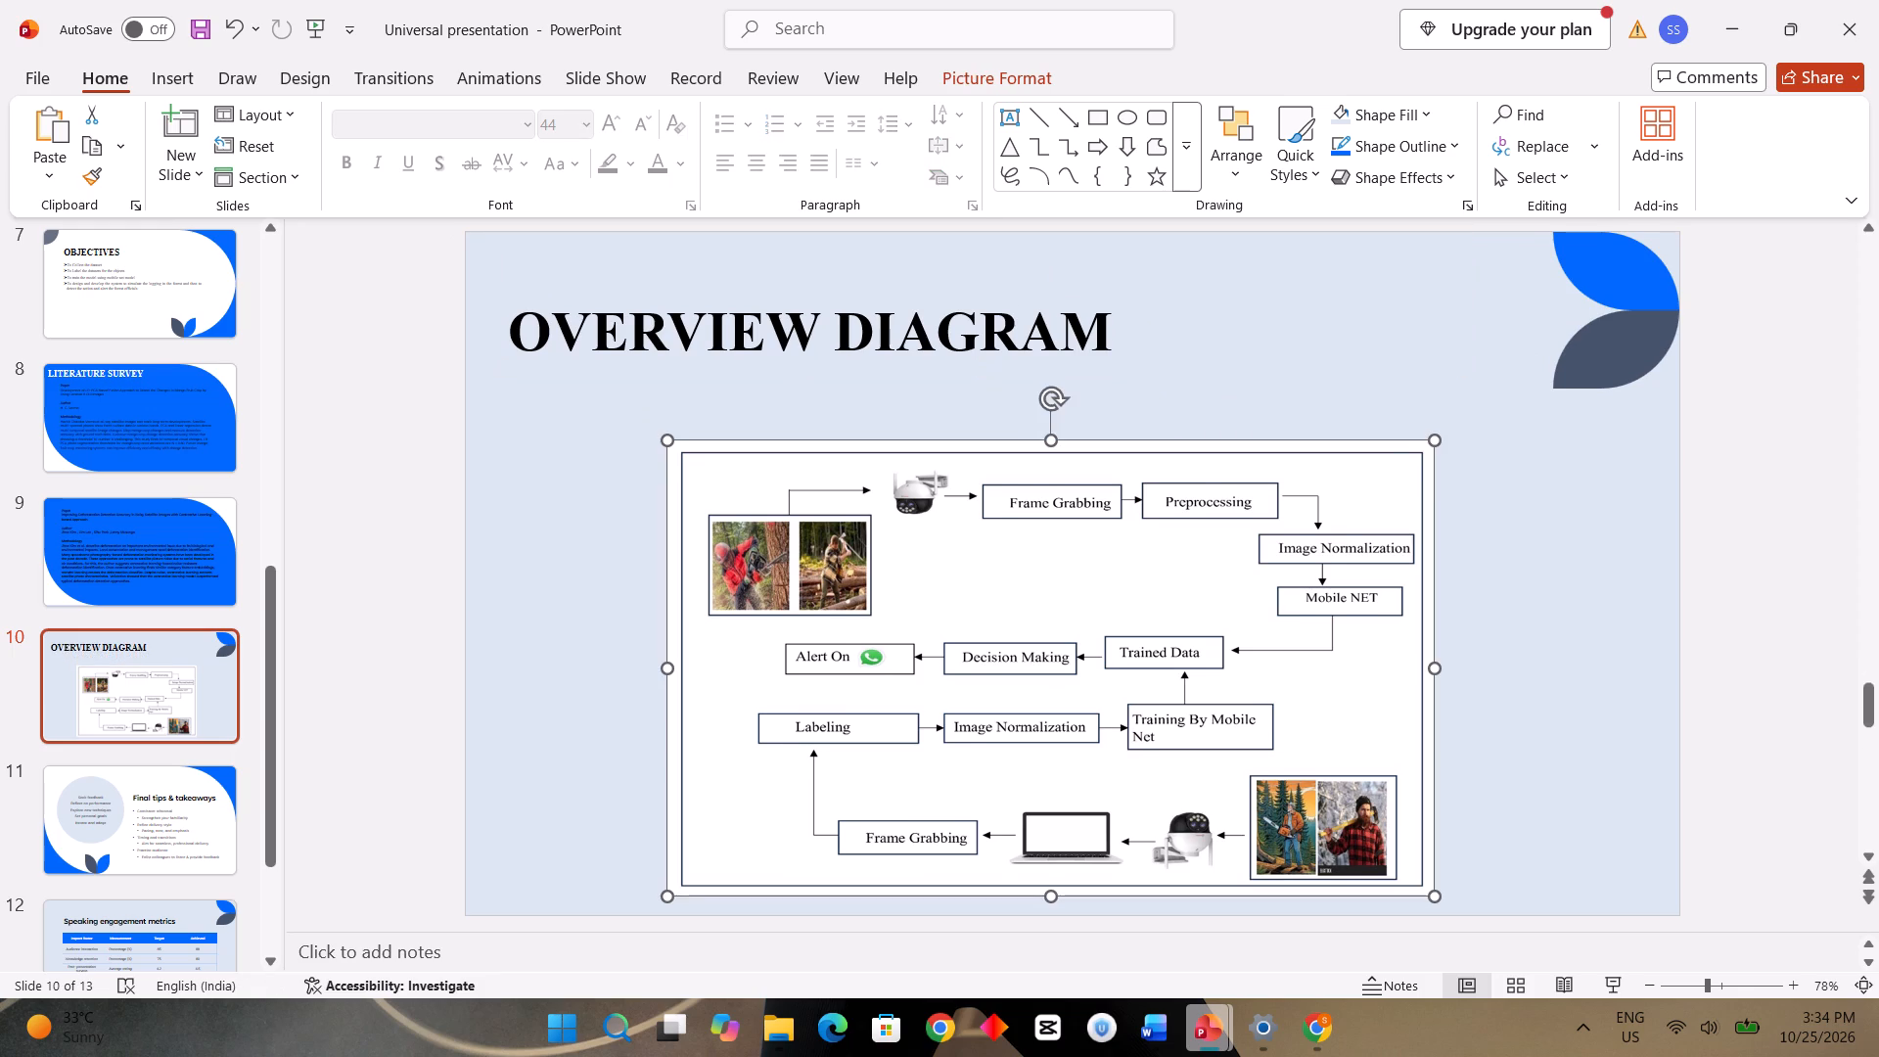
drag(961, 592, 1015, 593)
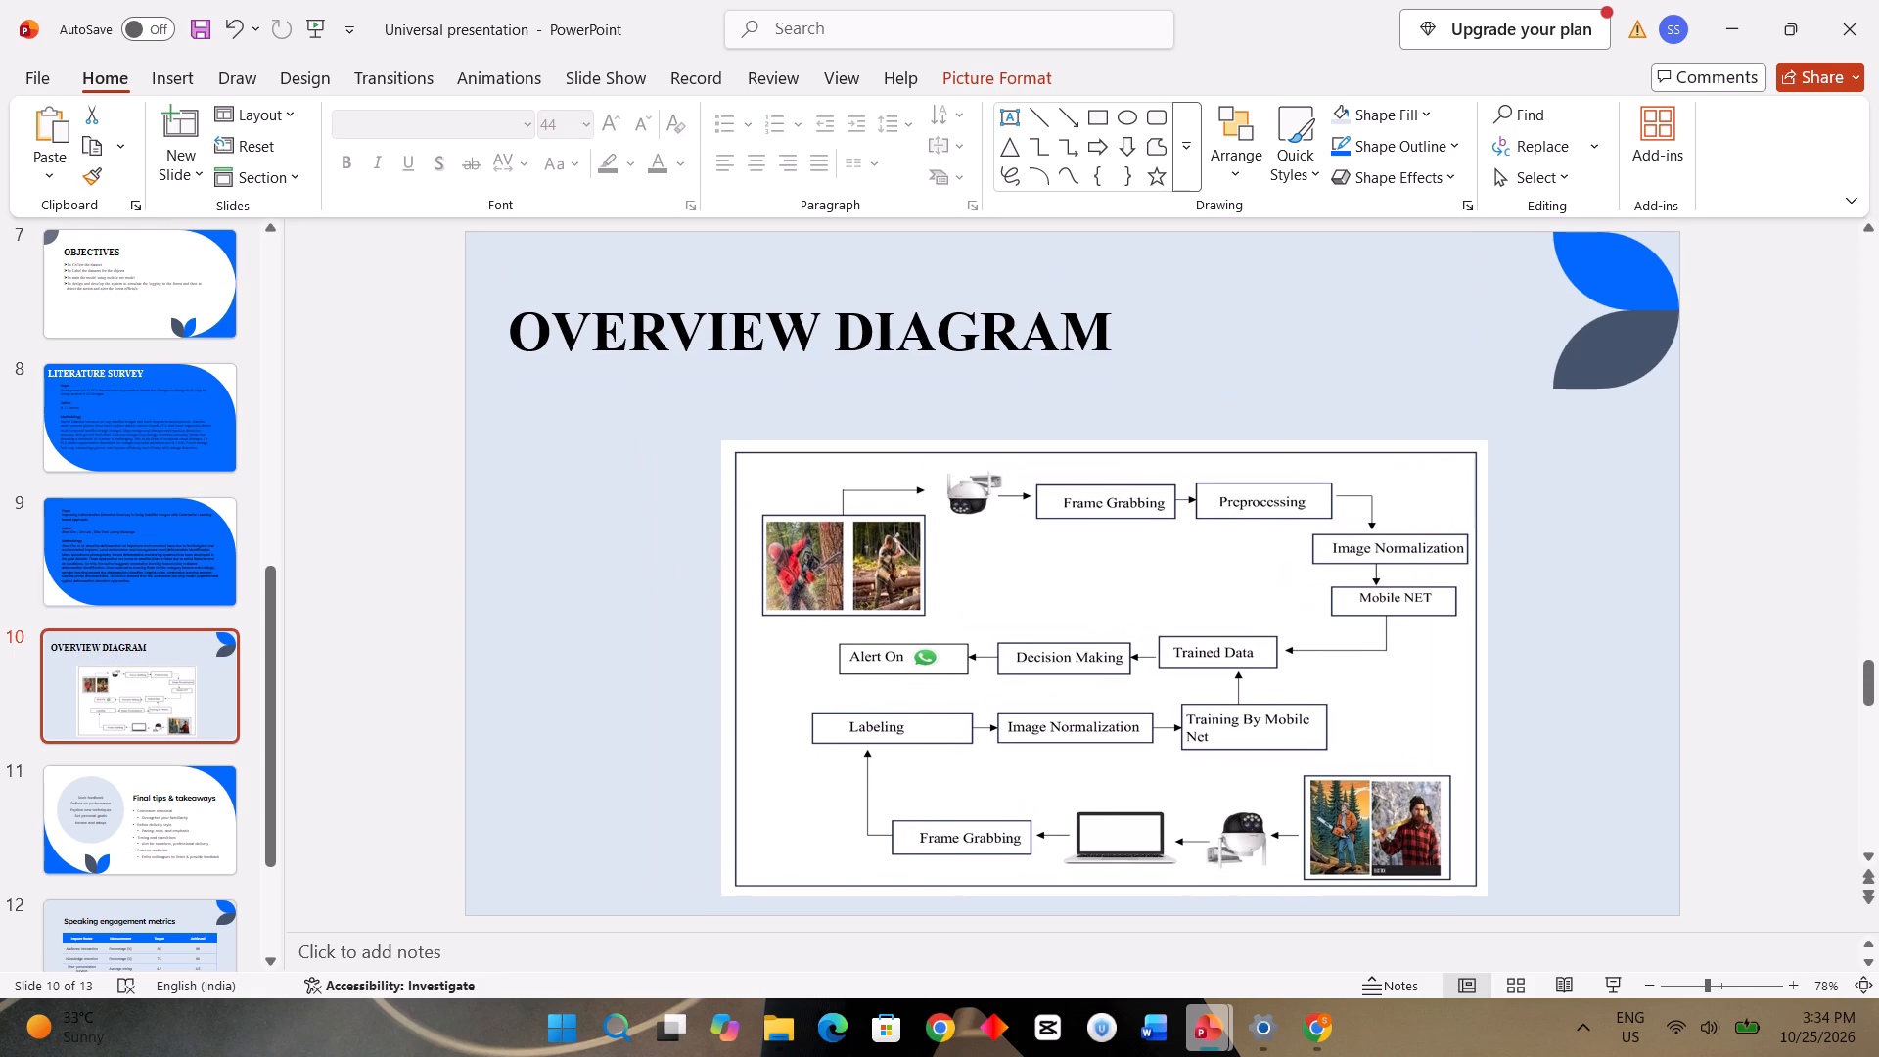
drag(1015, 593, 996, 574)
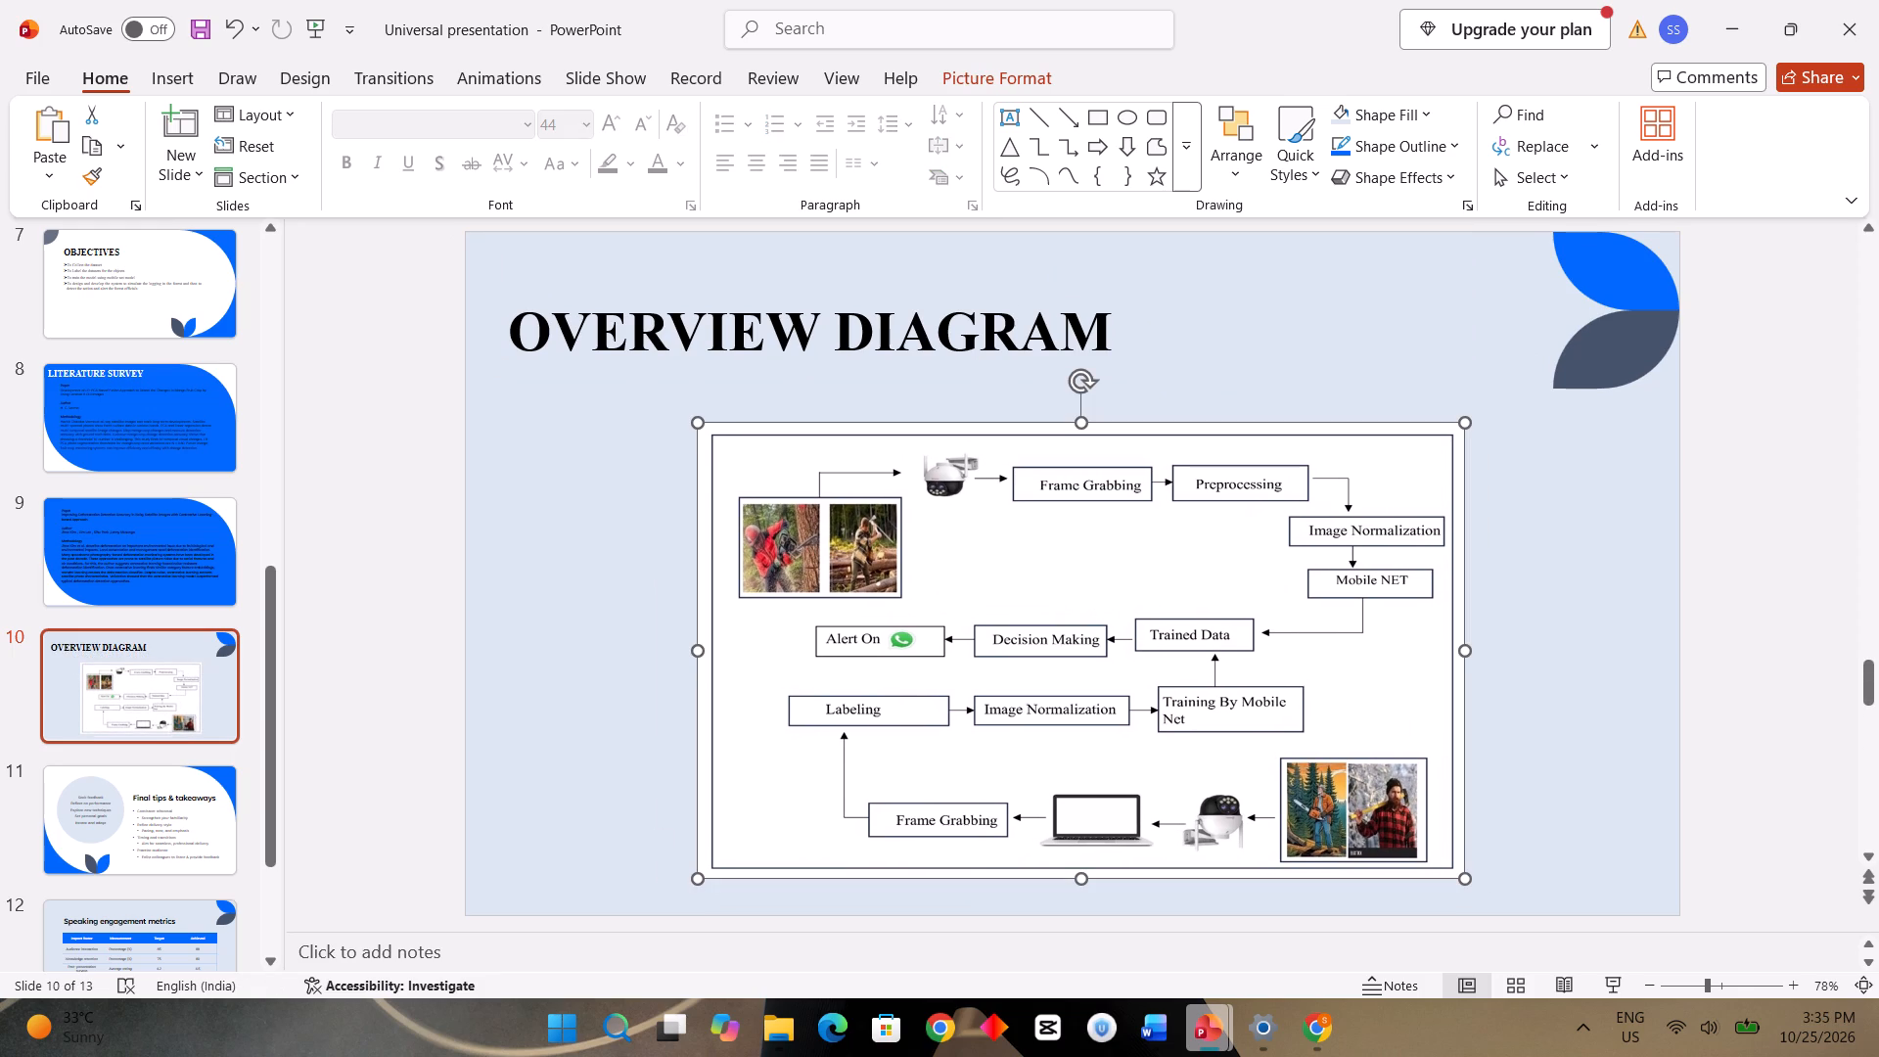
drag(699, 878, 581, 906)
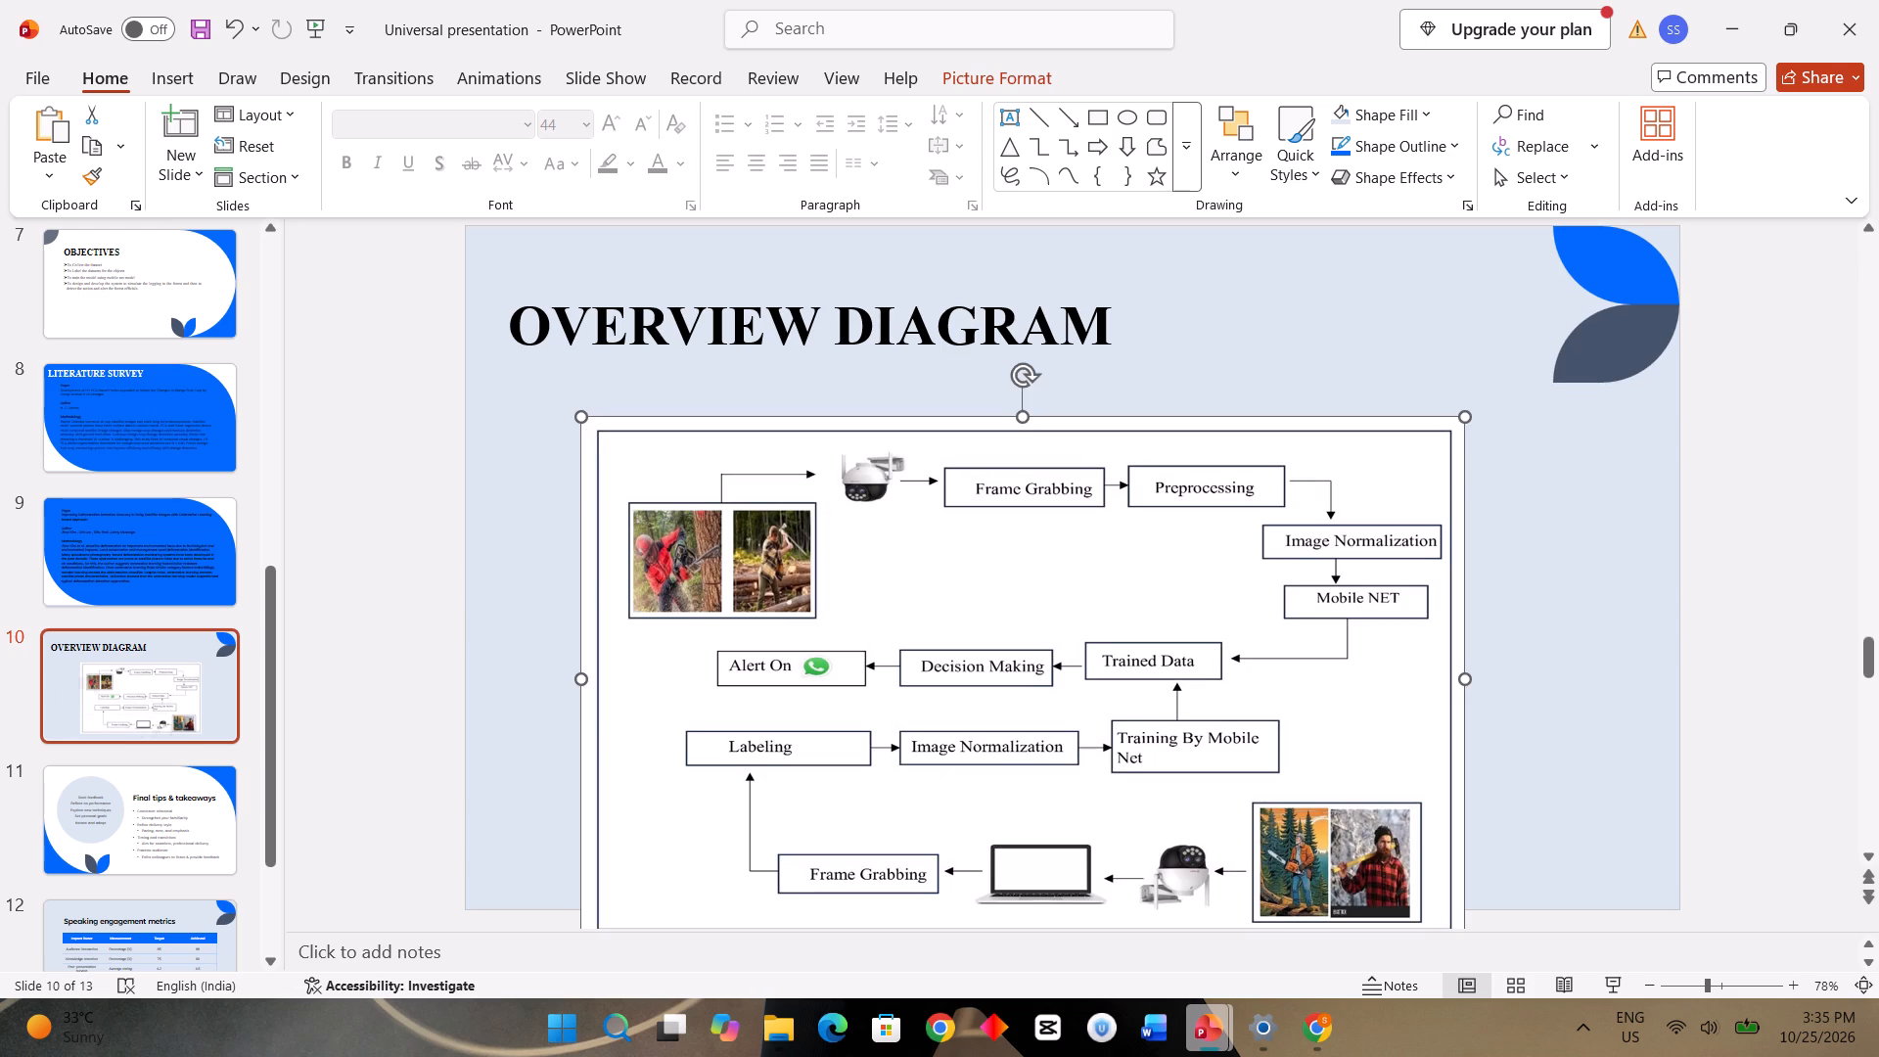
drag(1013, 608, 1025, 575)
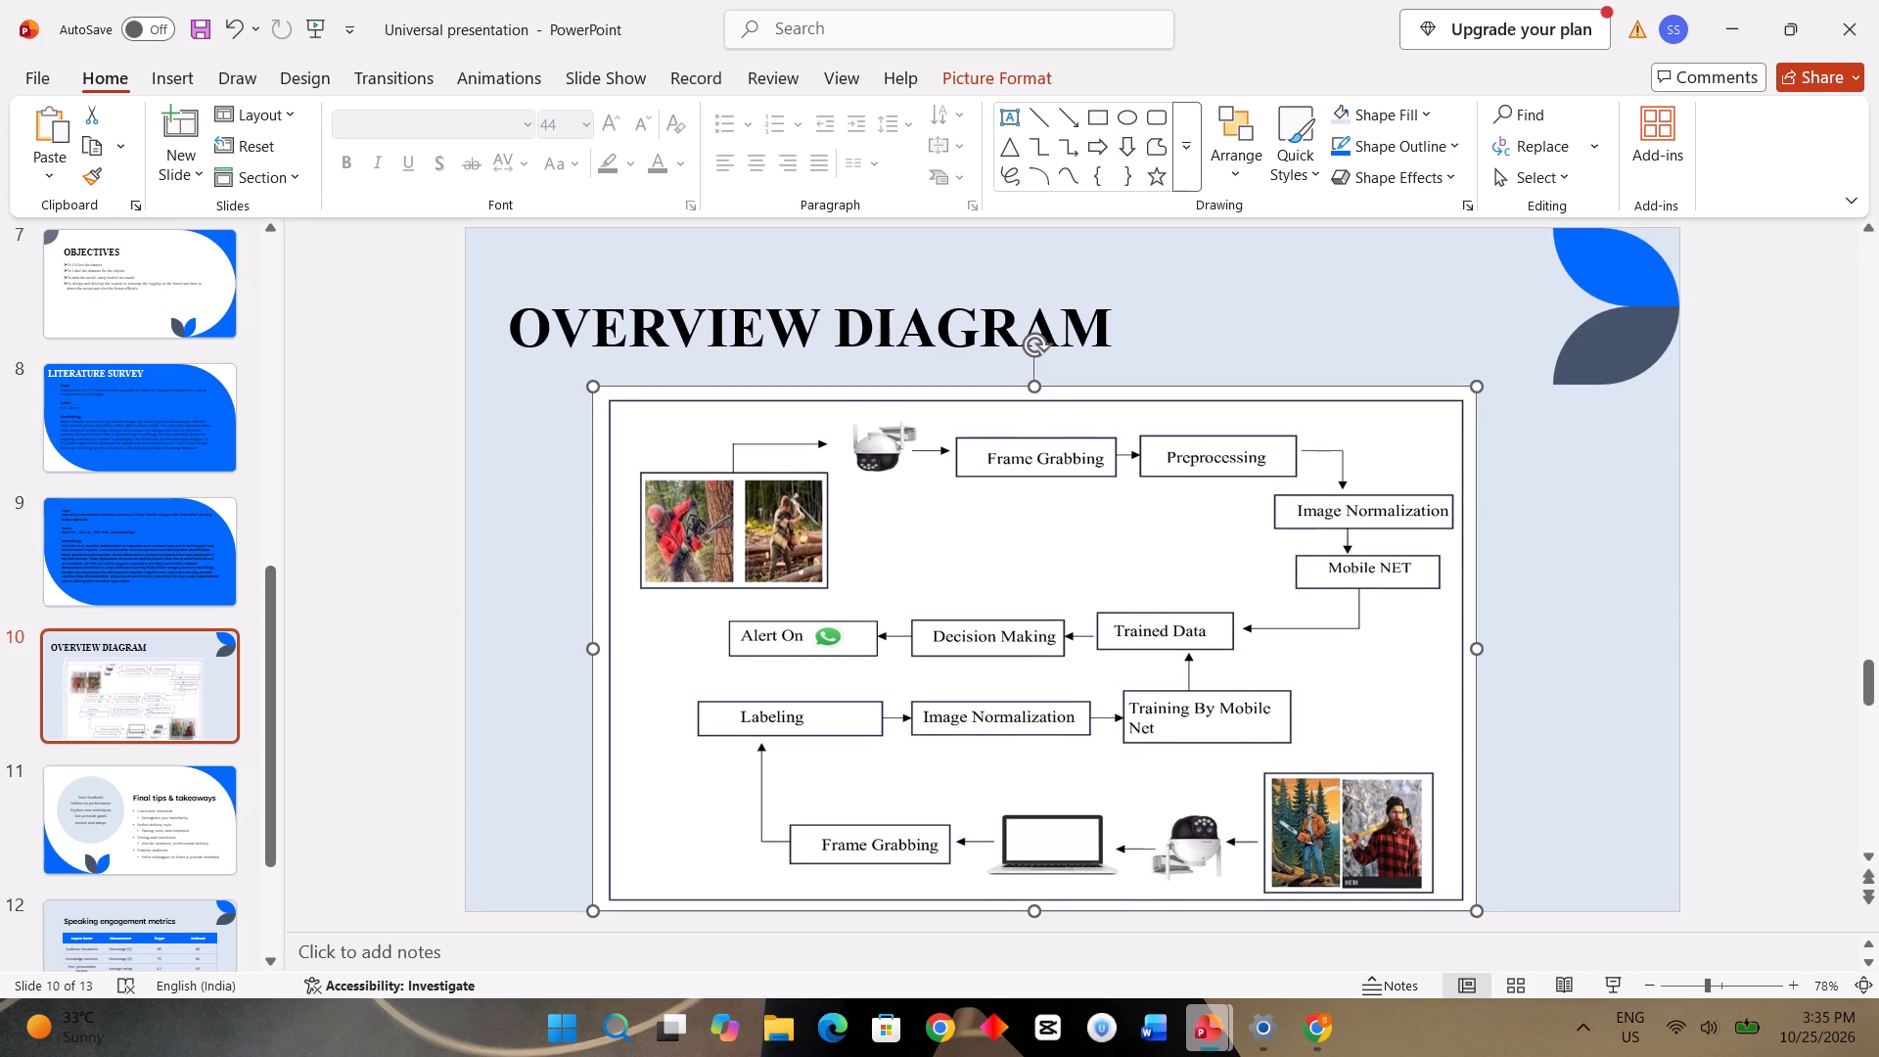
Switch to the 2_PPT Van Mitra presentation and copy the title text "HARDWARE AND SOFTWARE" from slide 12.
scroll(605, 676, down, 1)
scroll(605, 676, up, 1)
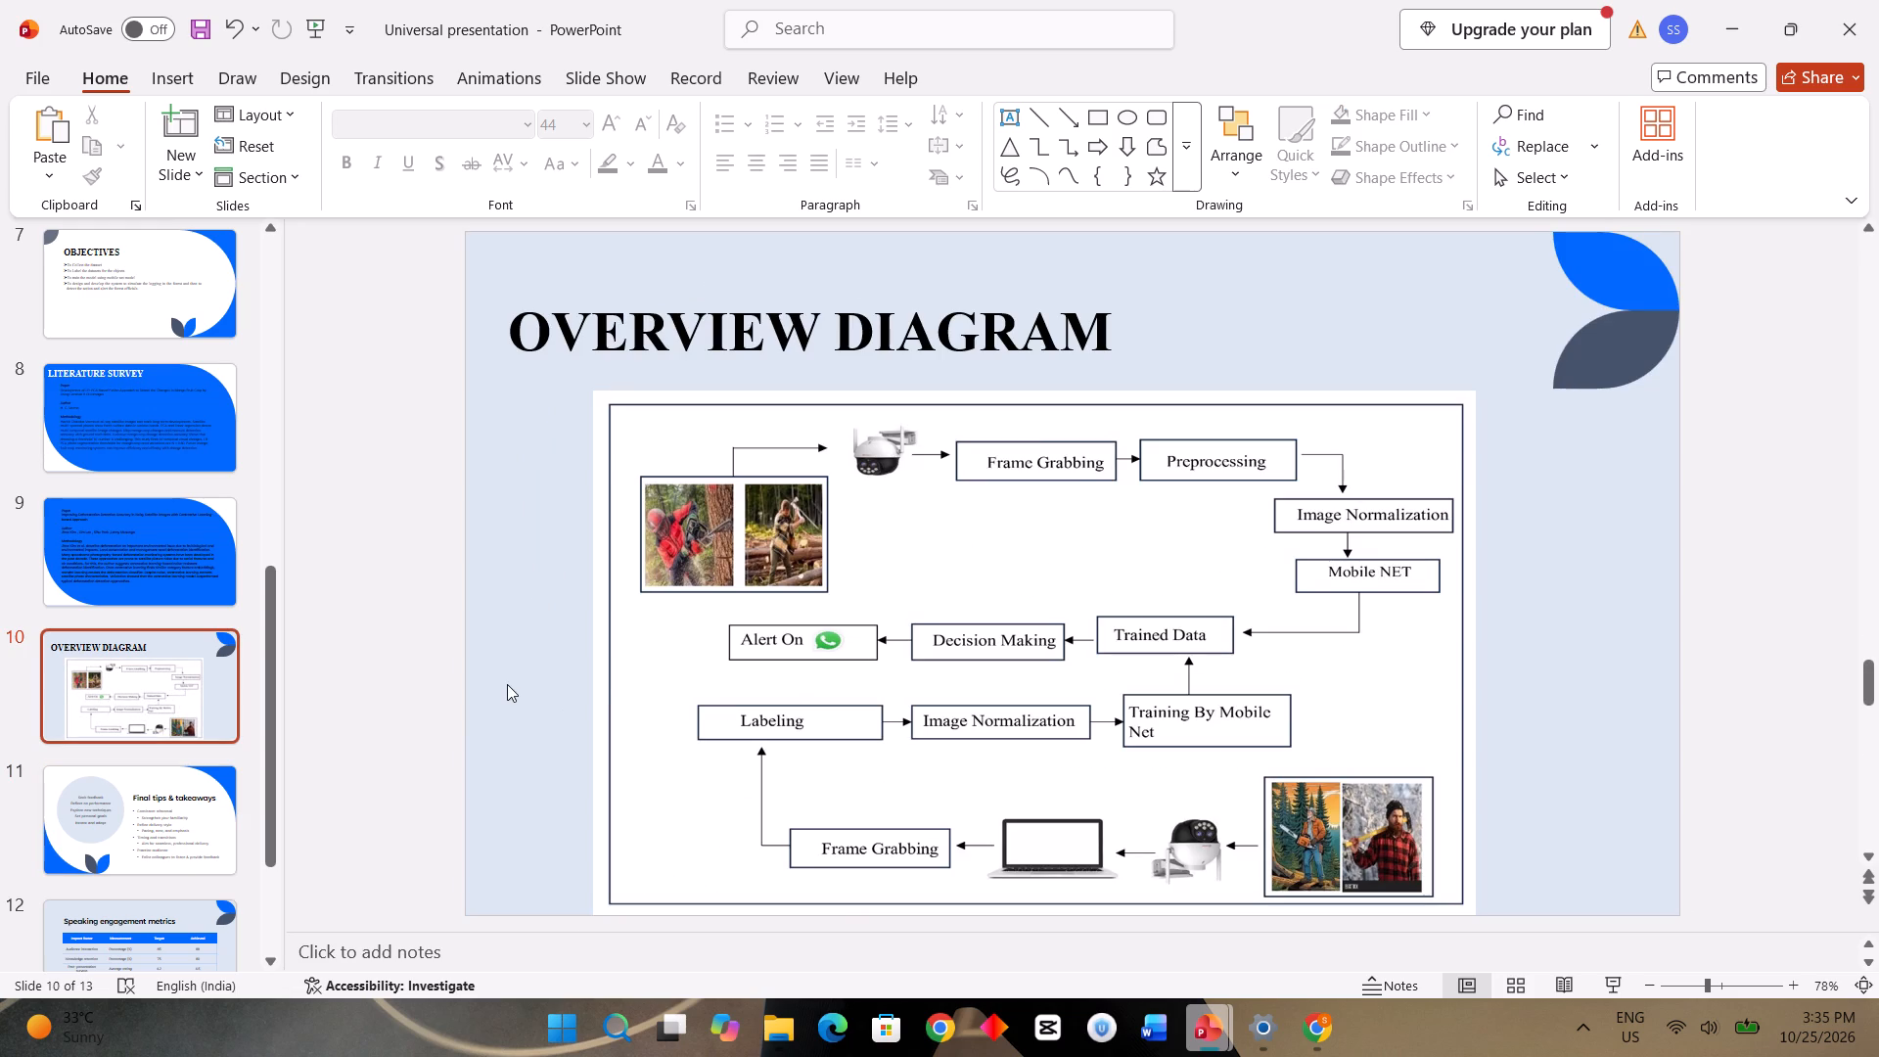
click(212, 791)
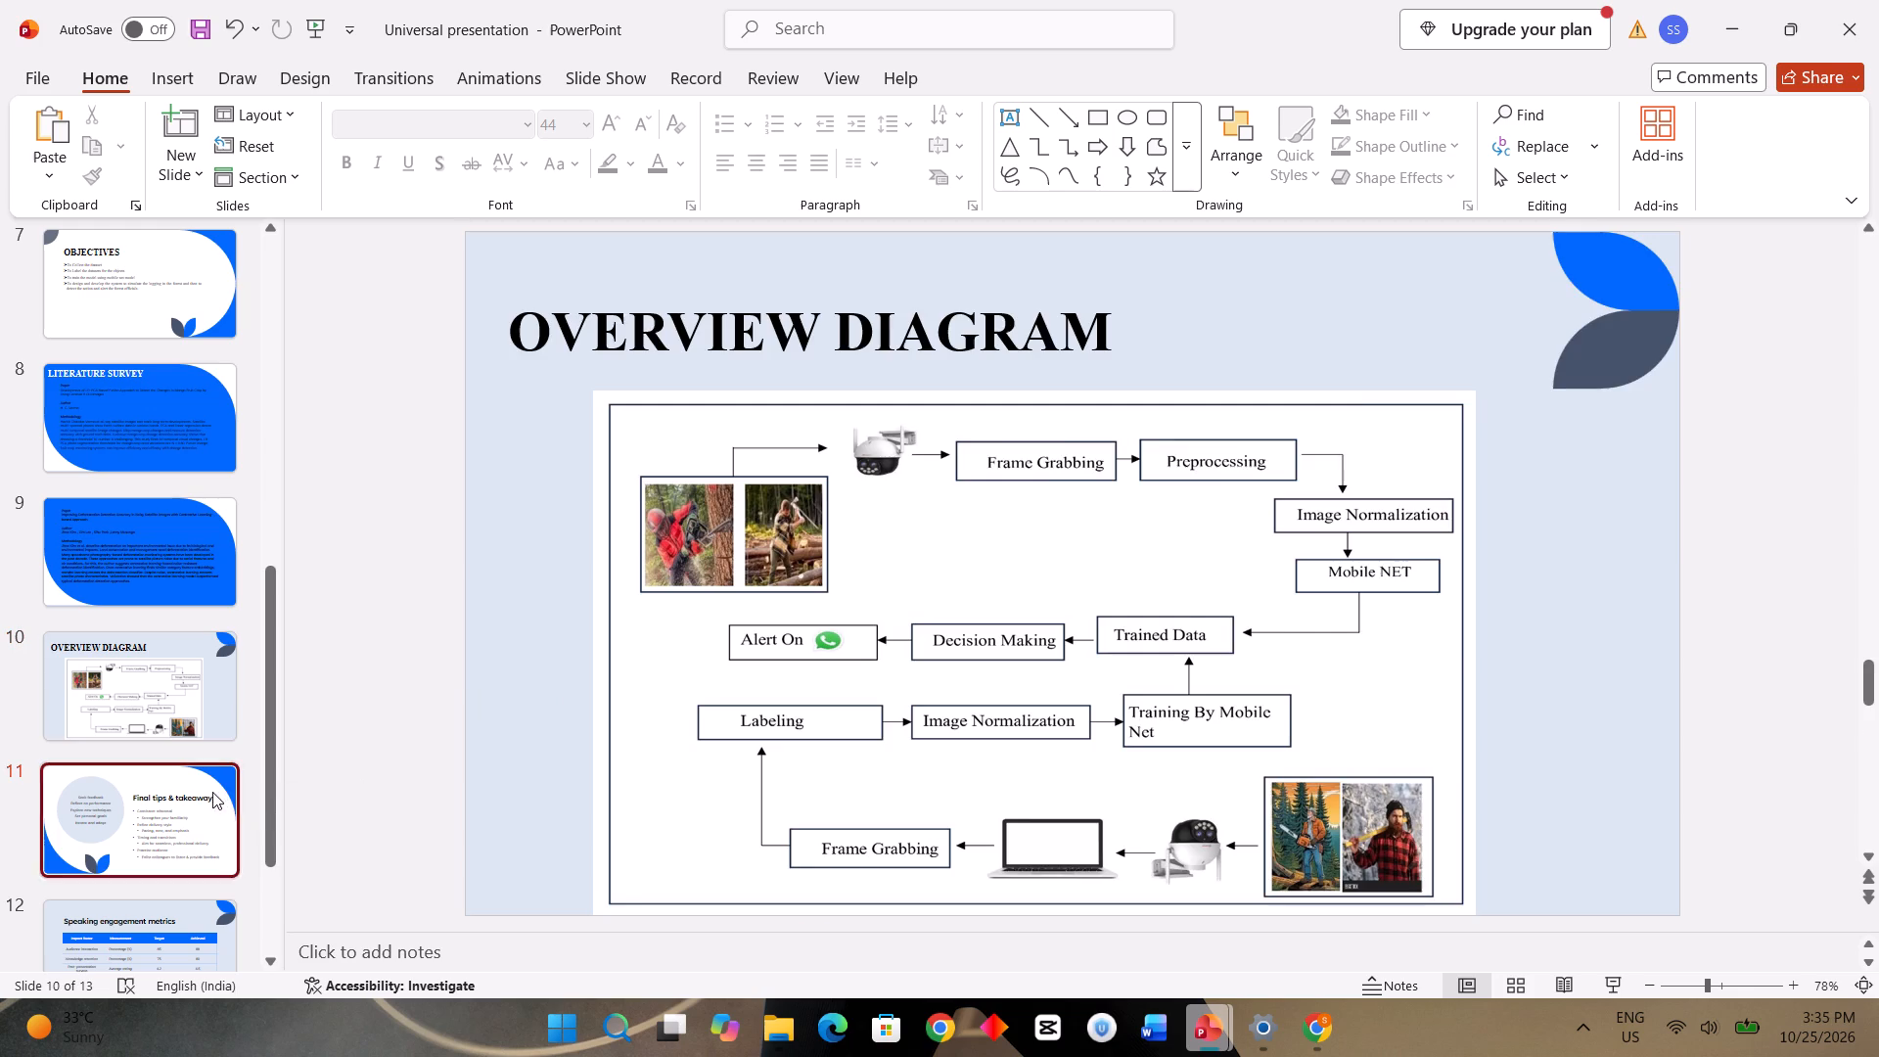
click(759, 495)
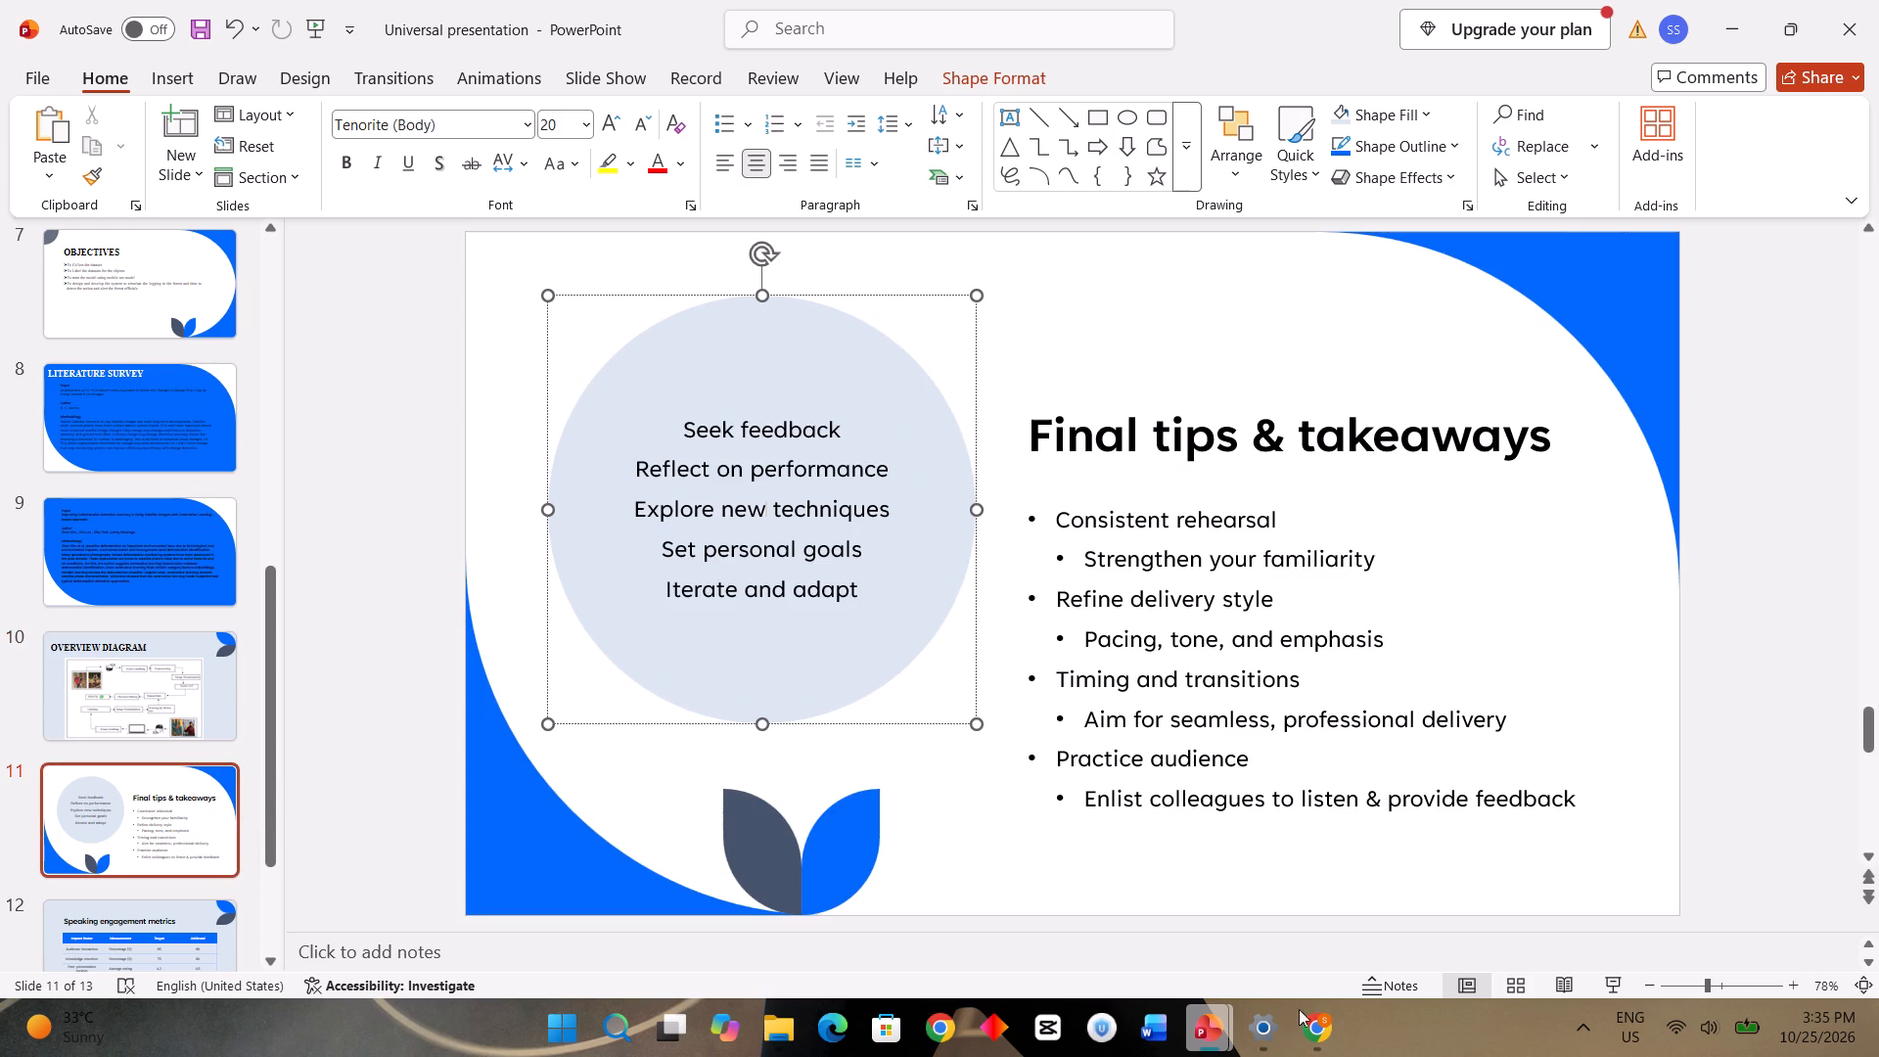
click(1205, 1037)
click(1024, 897)
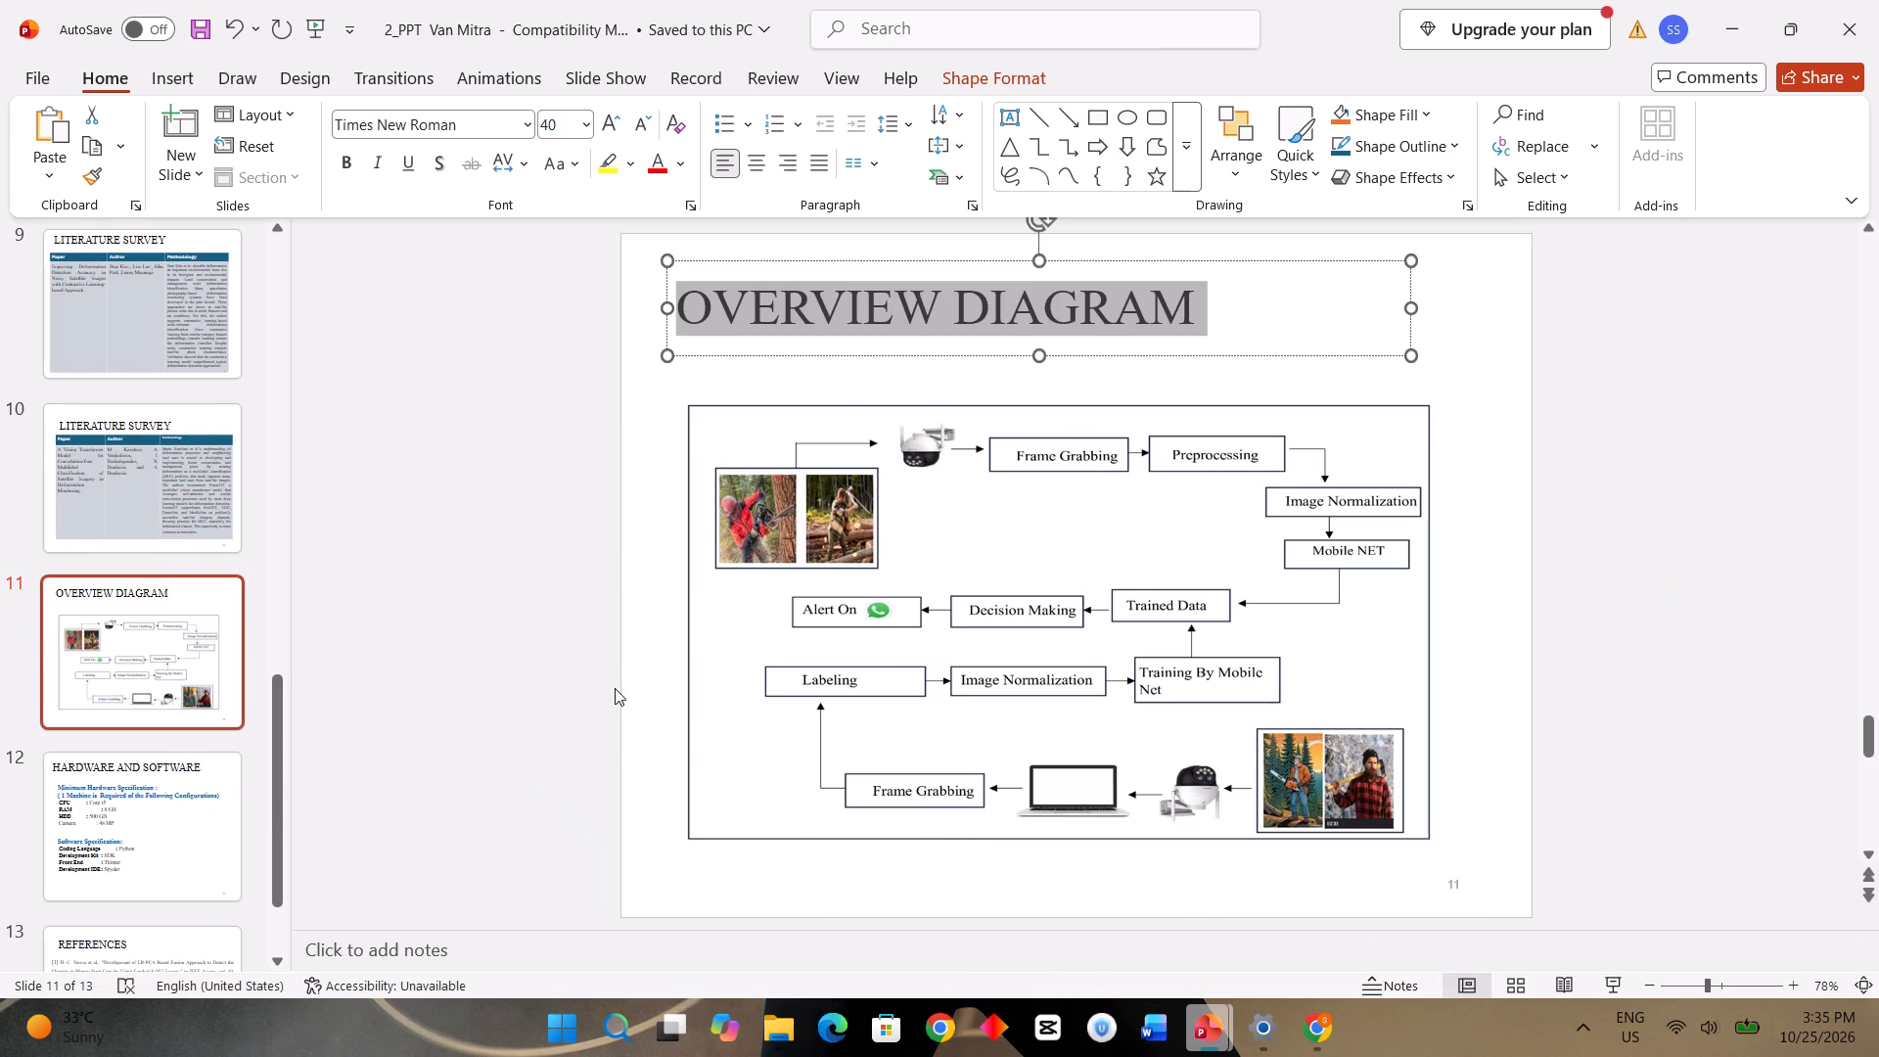
scroll(489, 696, down, 2)
scroll(647, 506, up, 1)
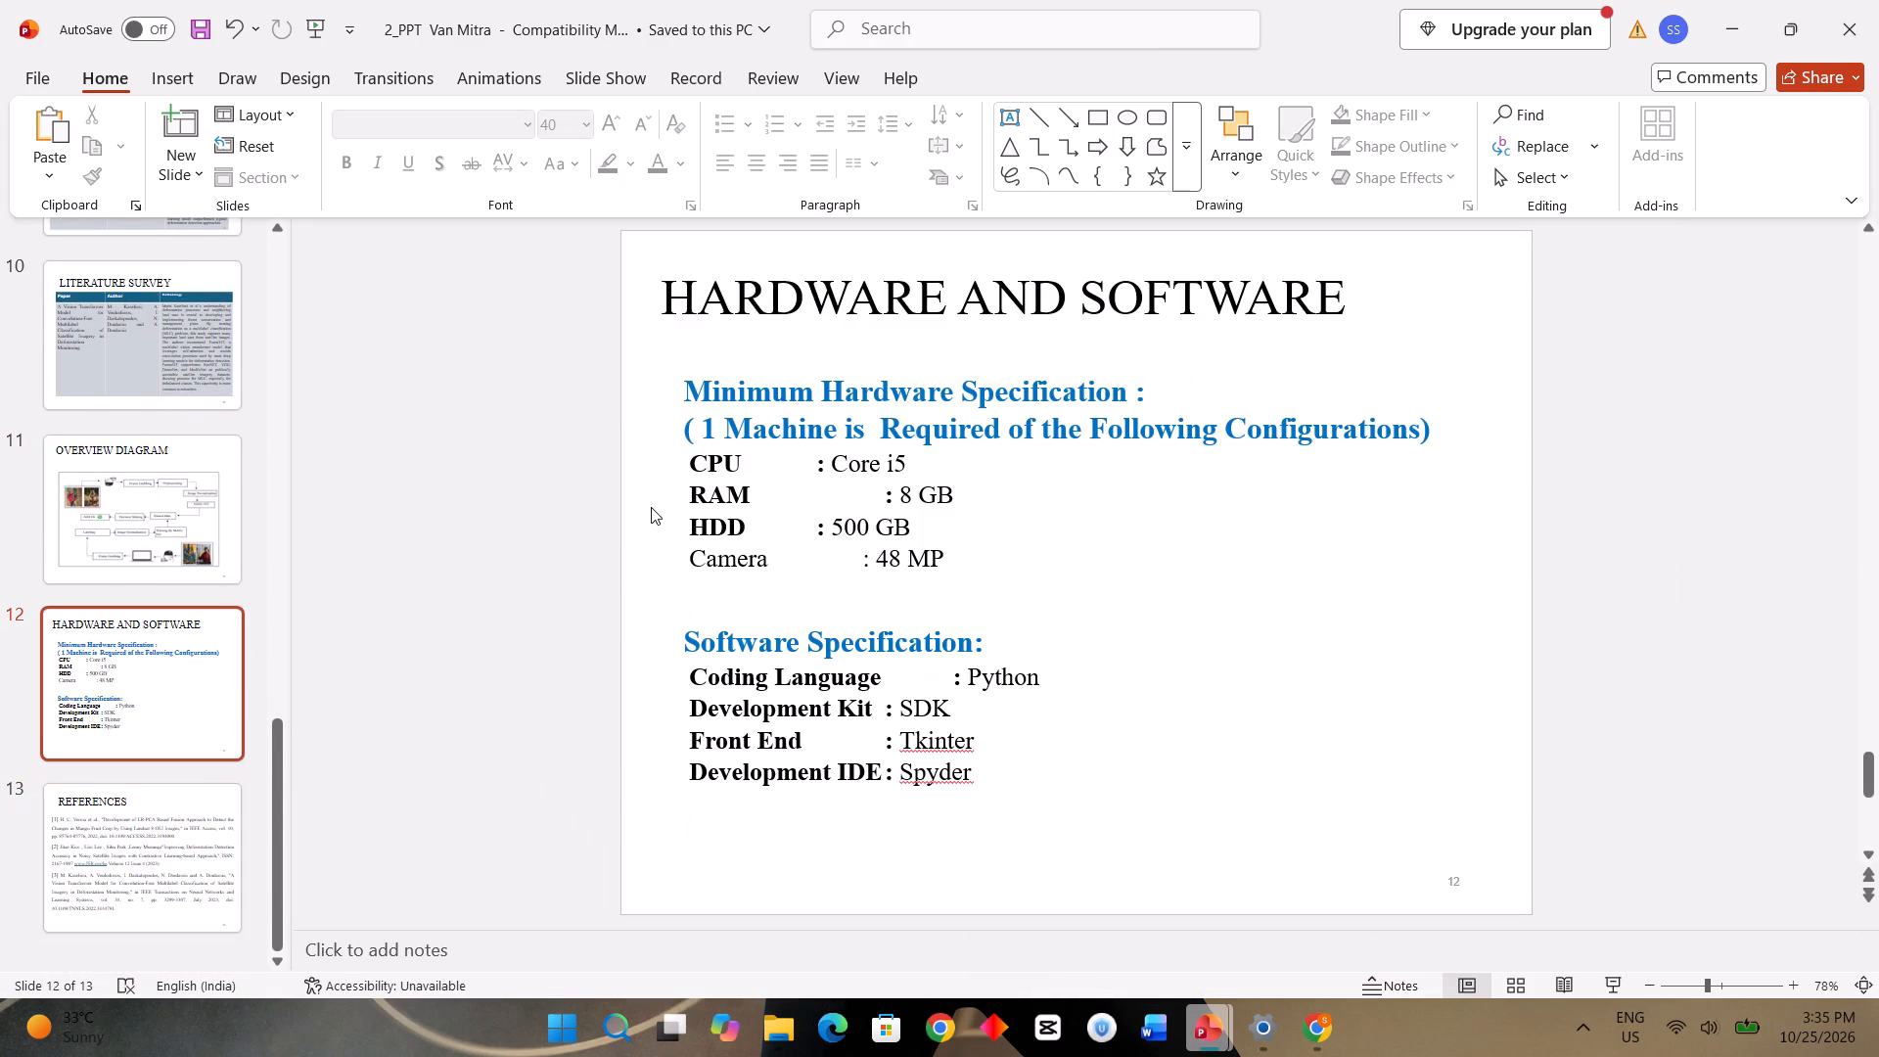
scroll(830, 489, up, 1)
scroll(830, 489, down, 1)
drag(660, 281, 727, 294)
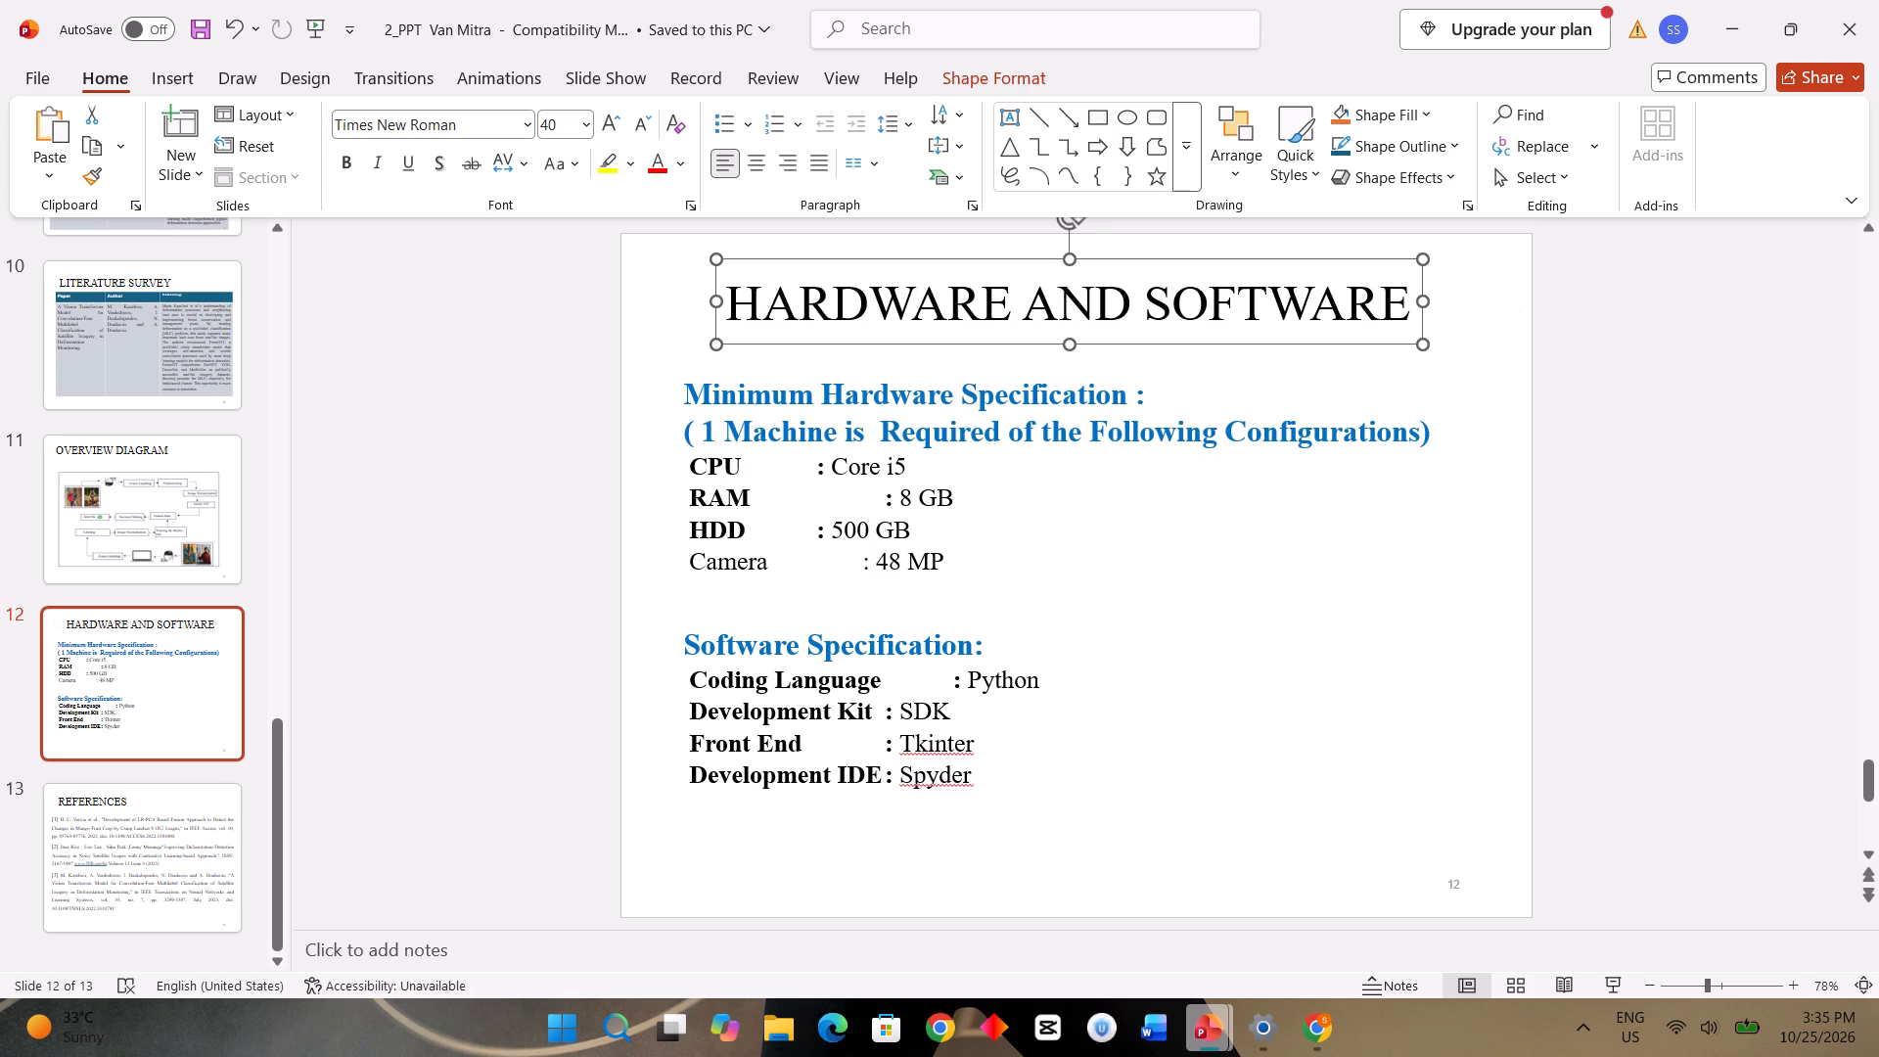
click(722, 289)
drag(730, 298, 1340, 299)
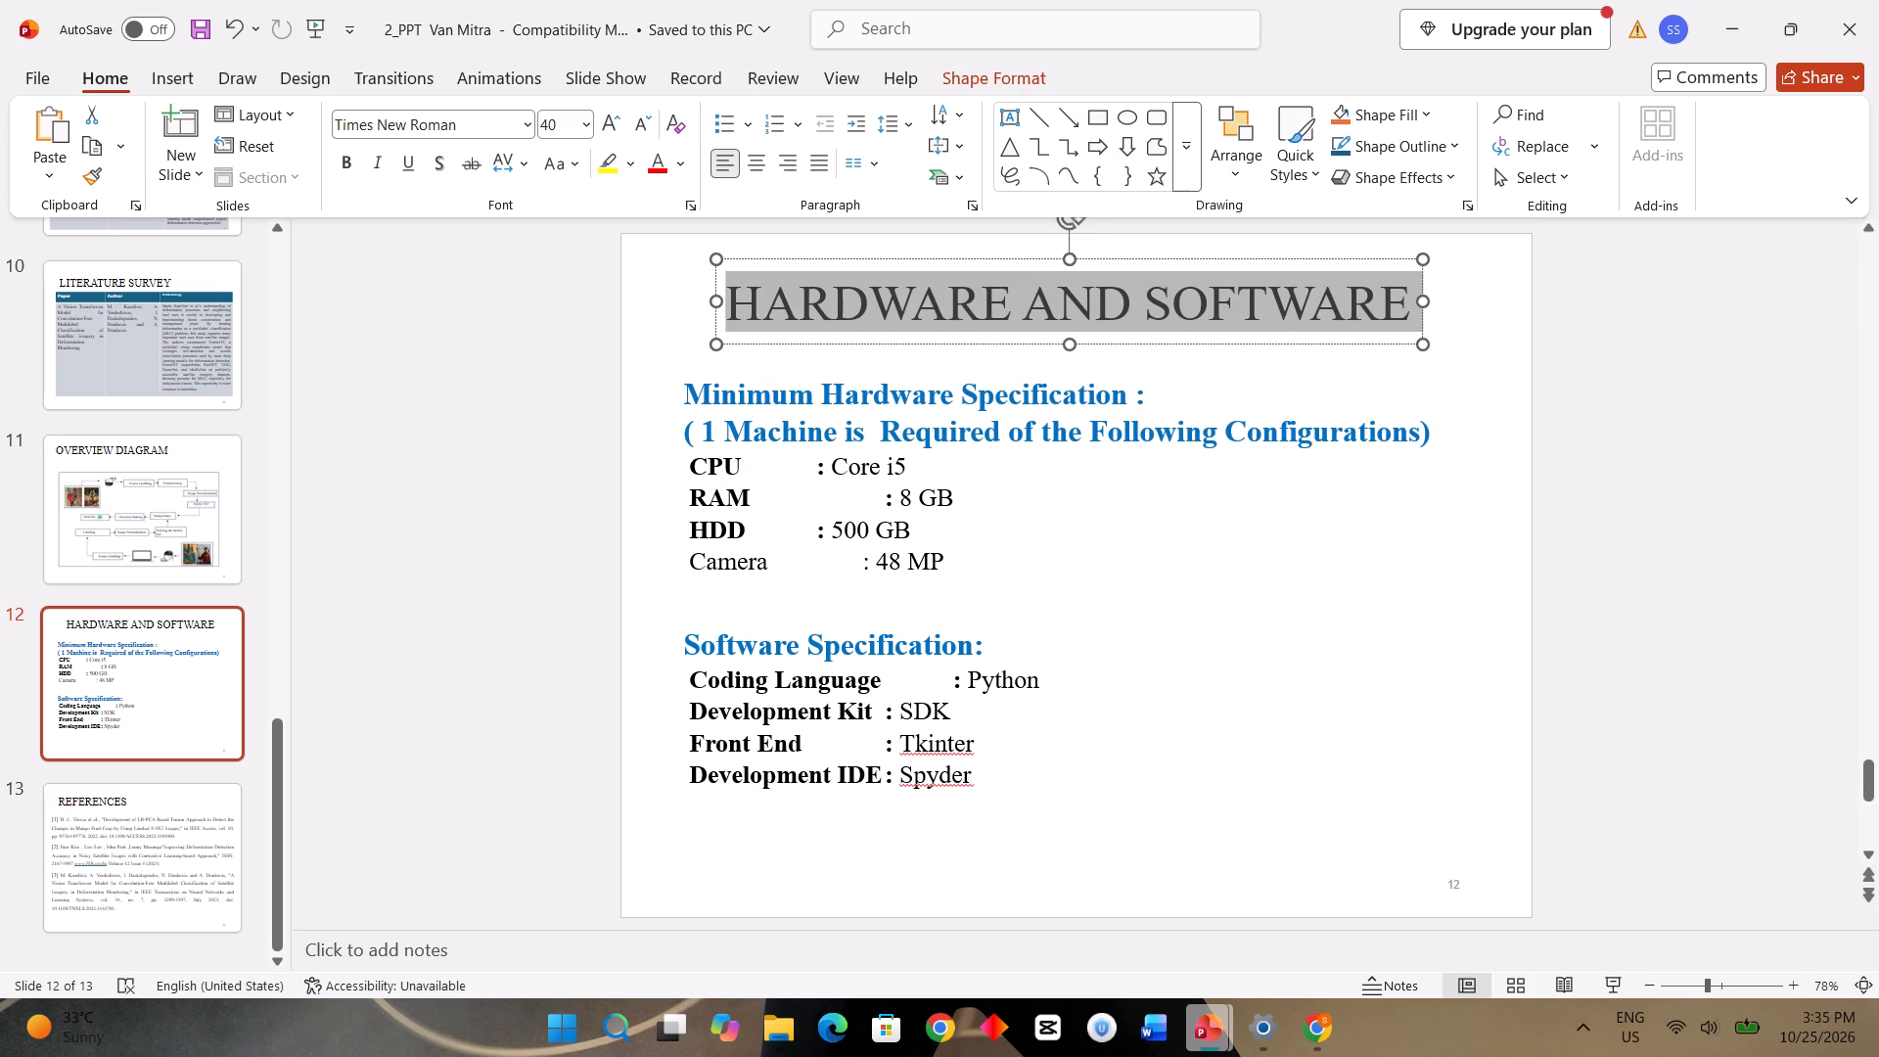
drag(1340, 299, 1341, 302)
key(ctrl+c)
Return to Universal presentation and replace the title "Final tips & takeaways" on slide 11 with the copied "HARDWARE AND SOFTWARE".
click(1203, 1029)
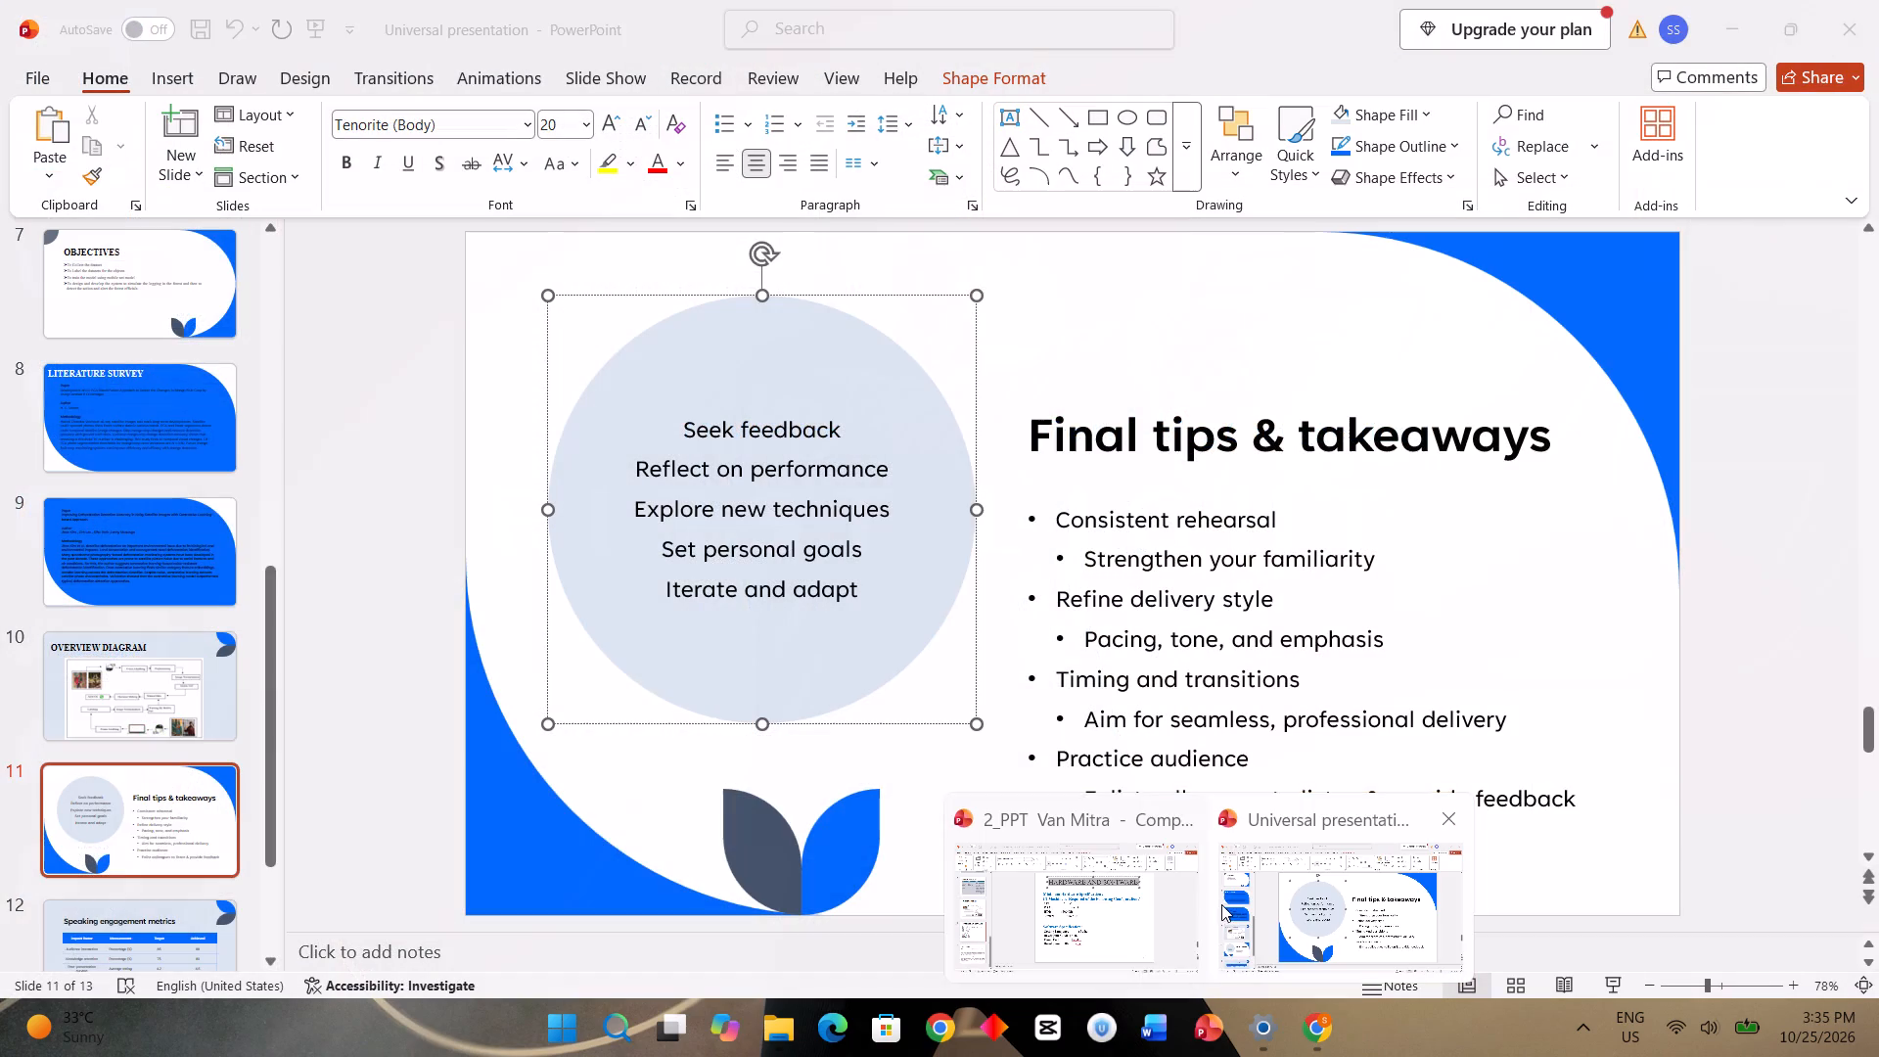
click(1221, 904)
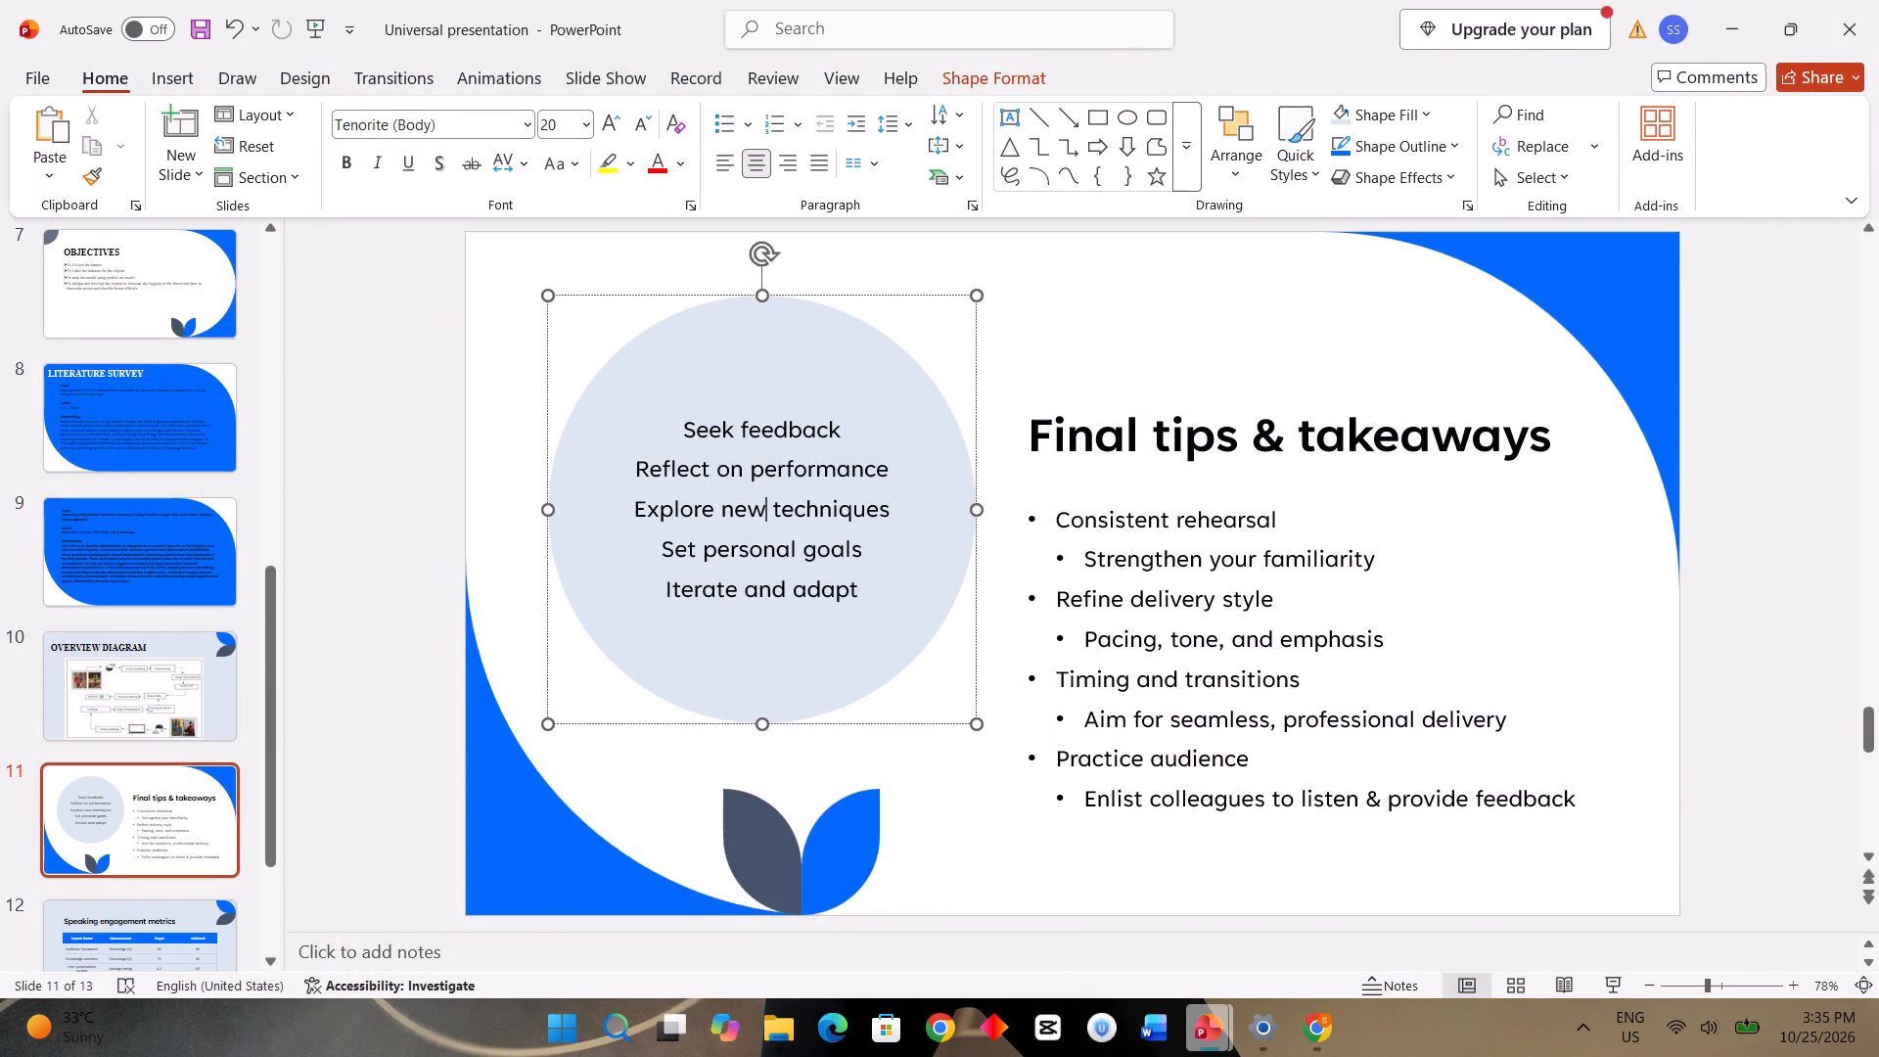
drag(1023, 431, 1035, 429)
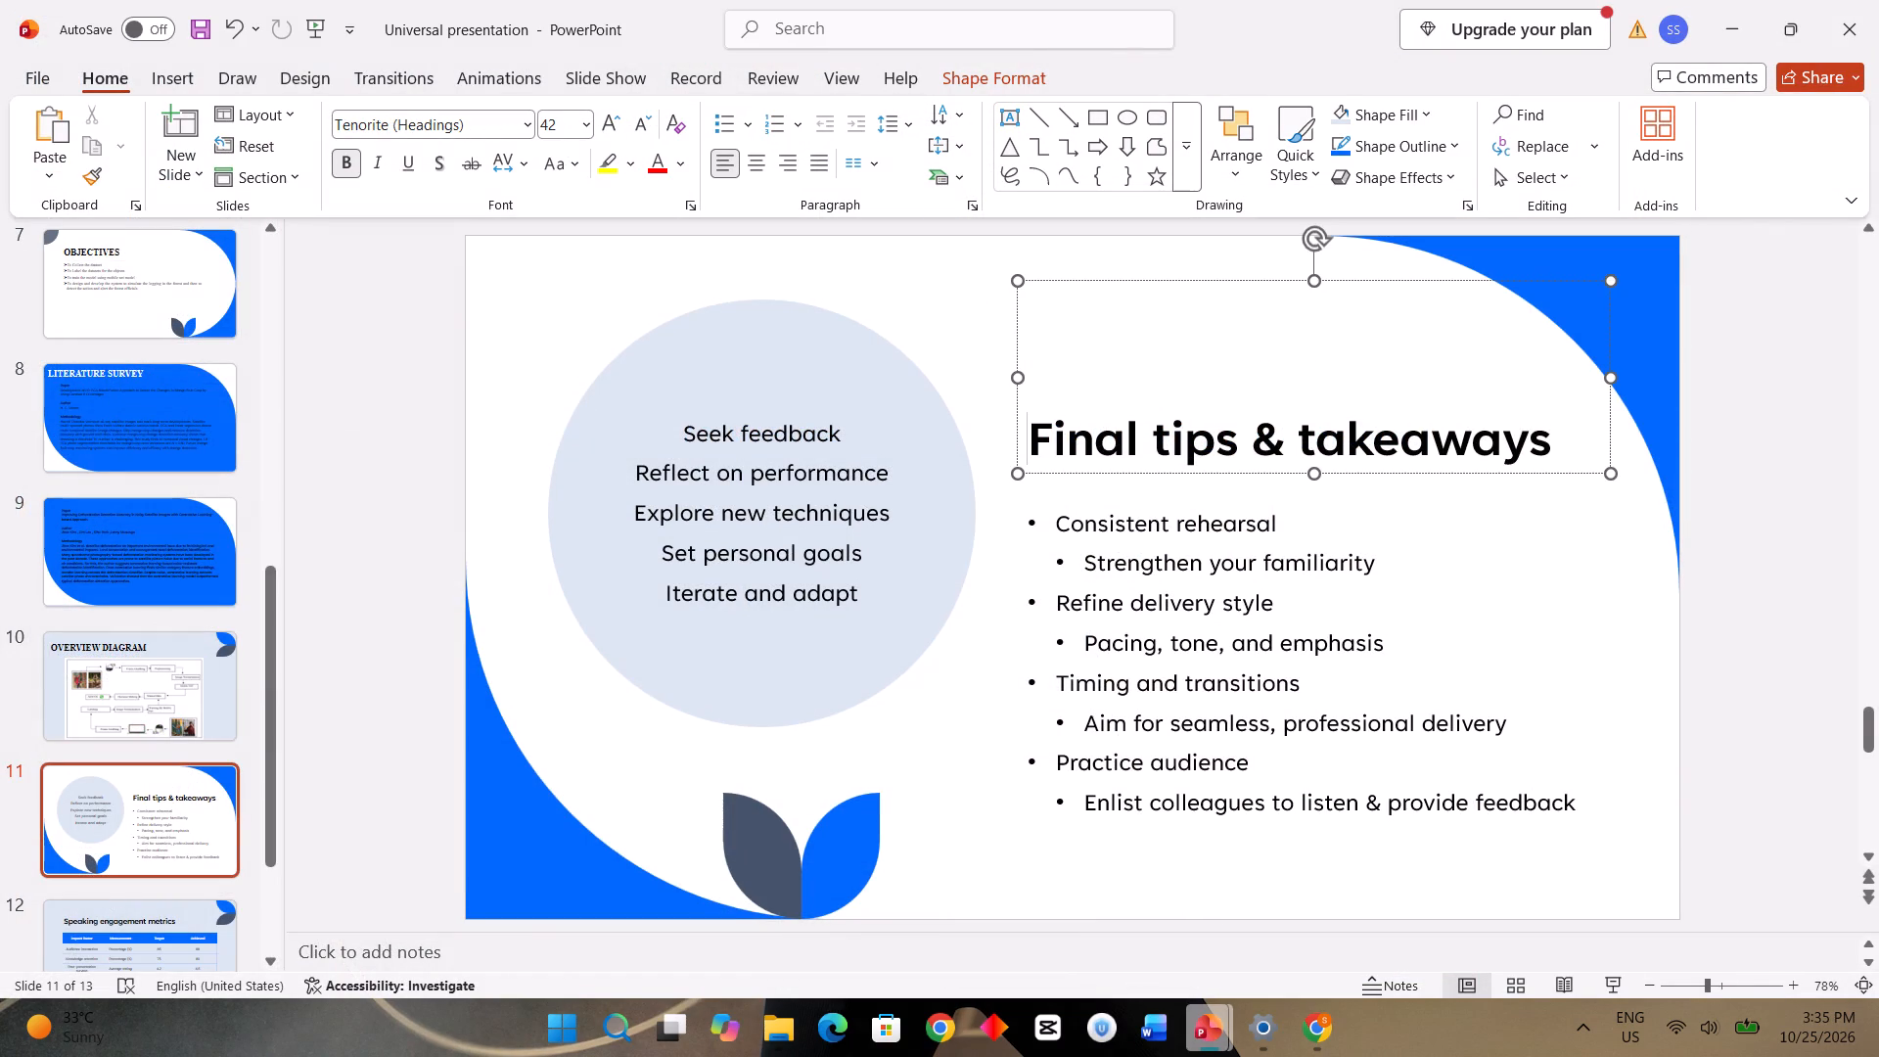
drag(1535, 439, 1060, 467)
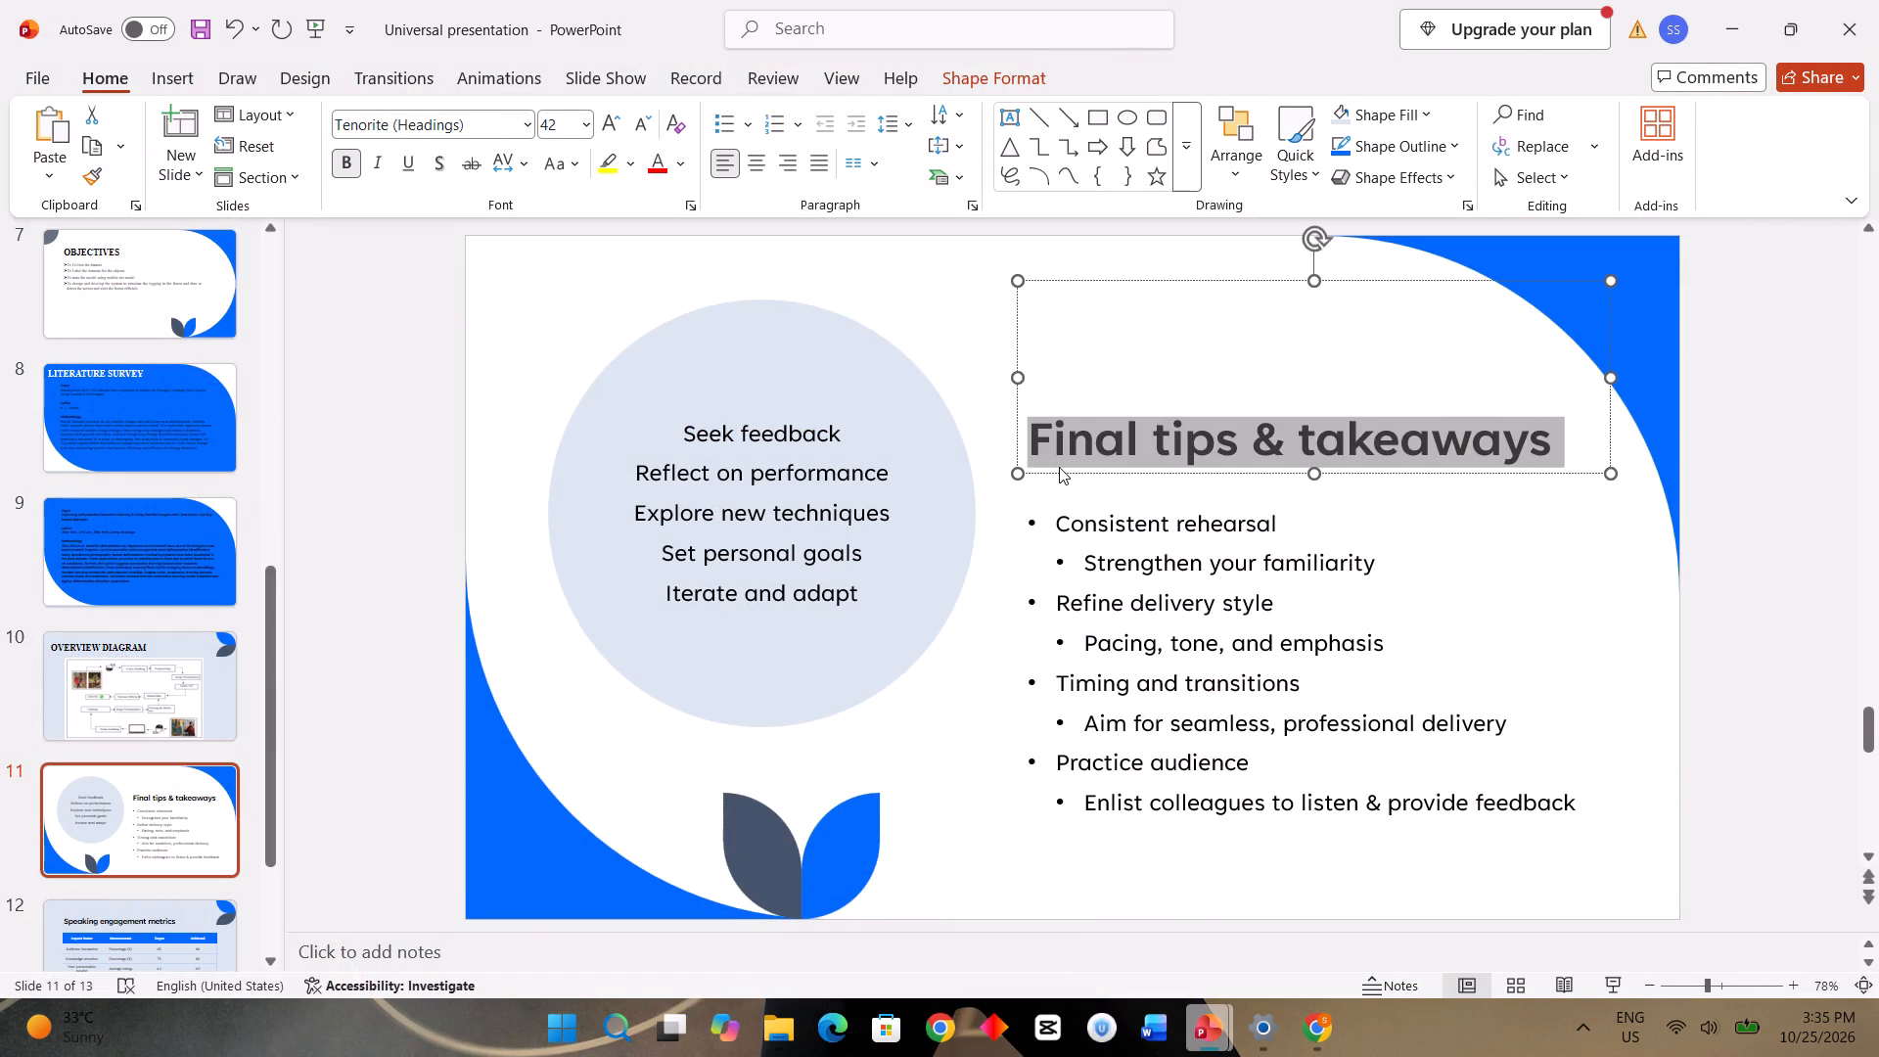
key(ctrl+v)
Delete all the text in the light blue circle on slide 11 and remove the circle placeholder itself.
right_click(689, 496)
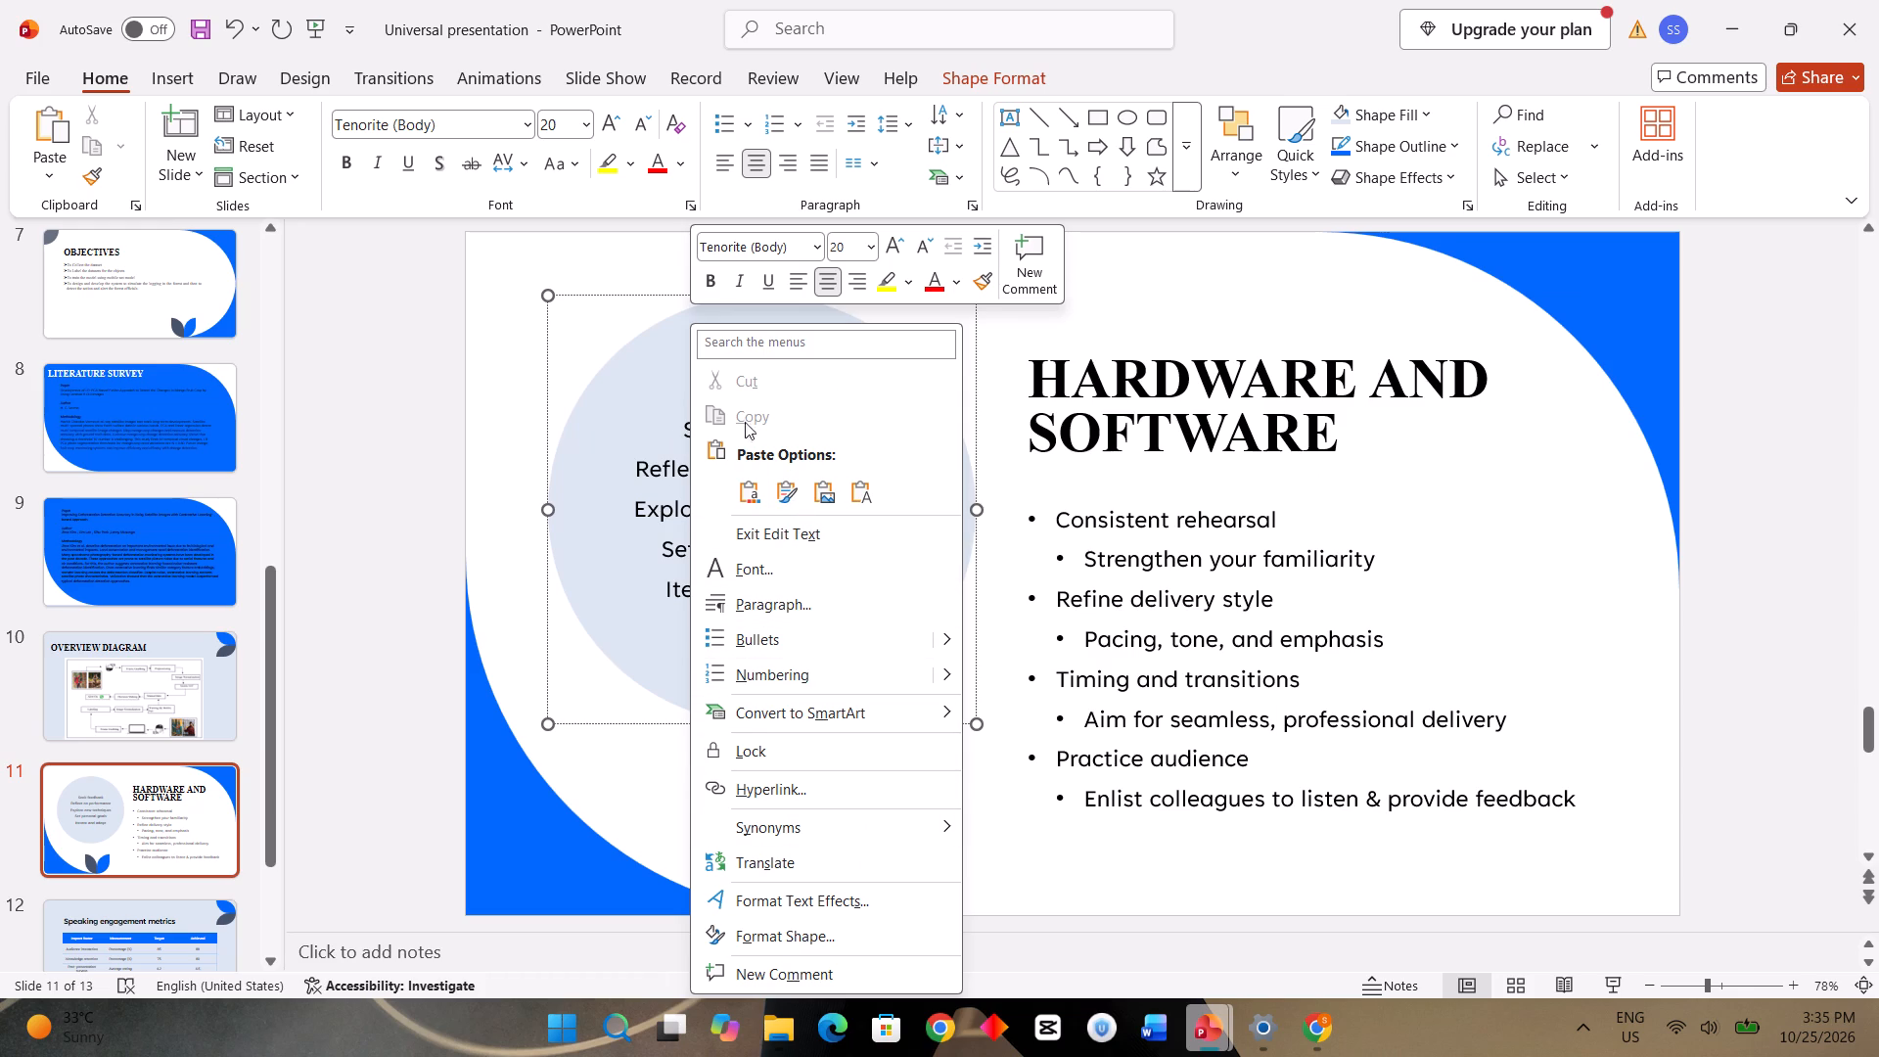
click(768, 387)
click(507, 385)
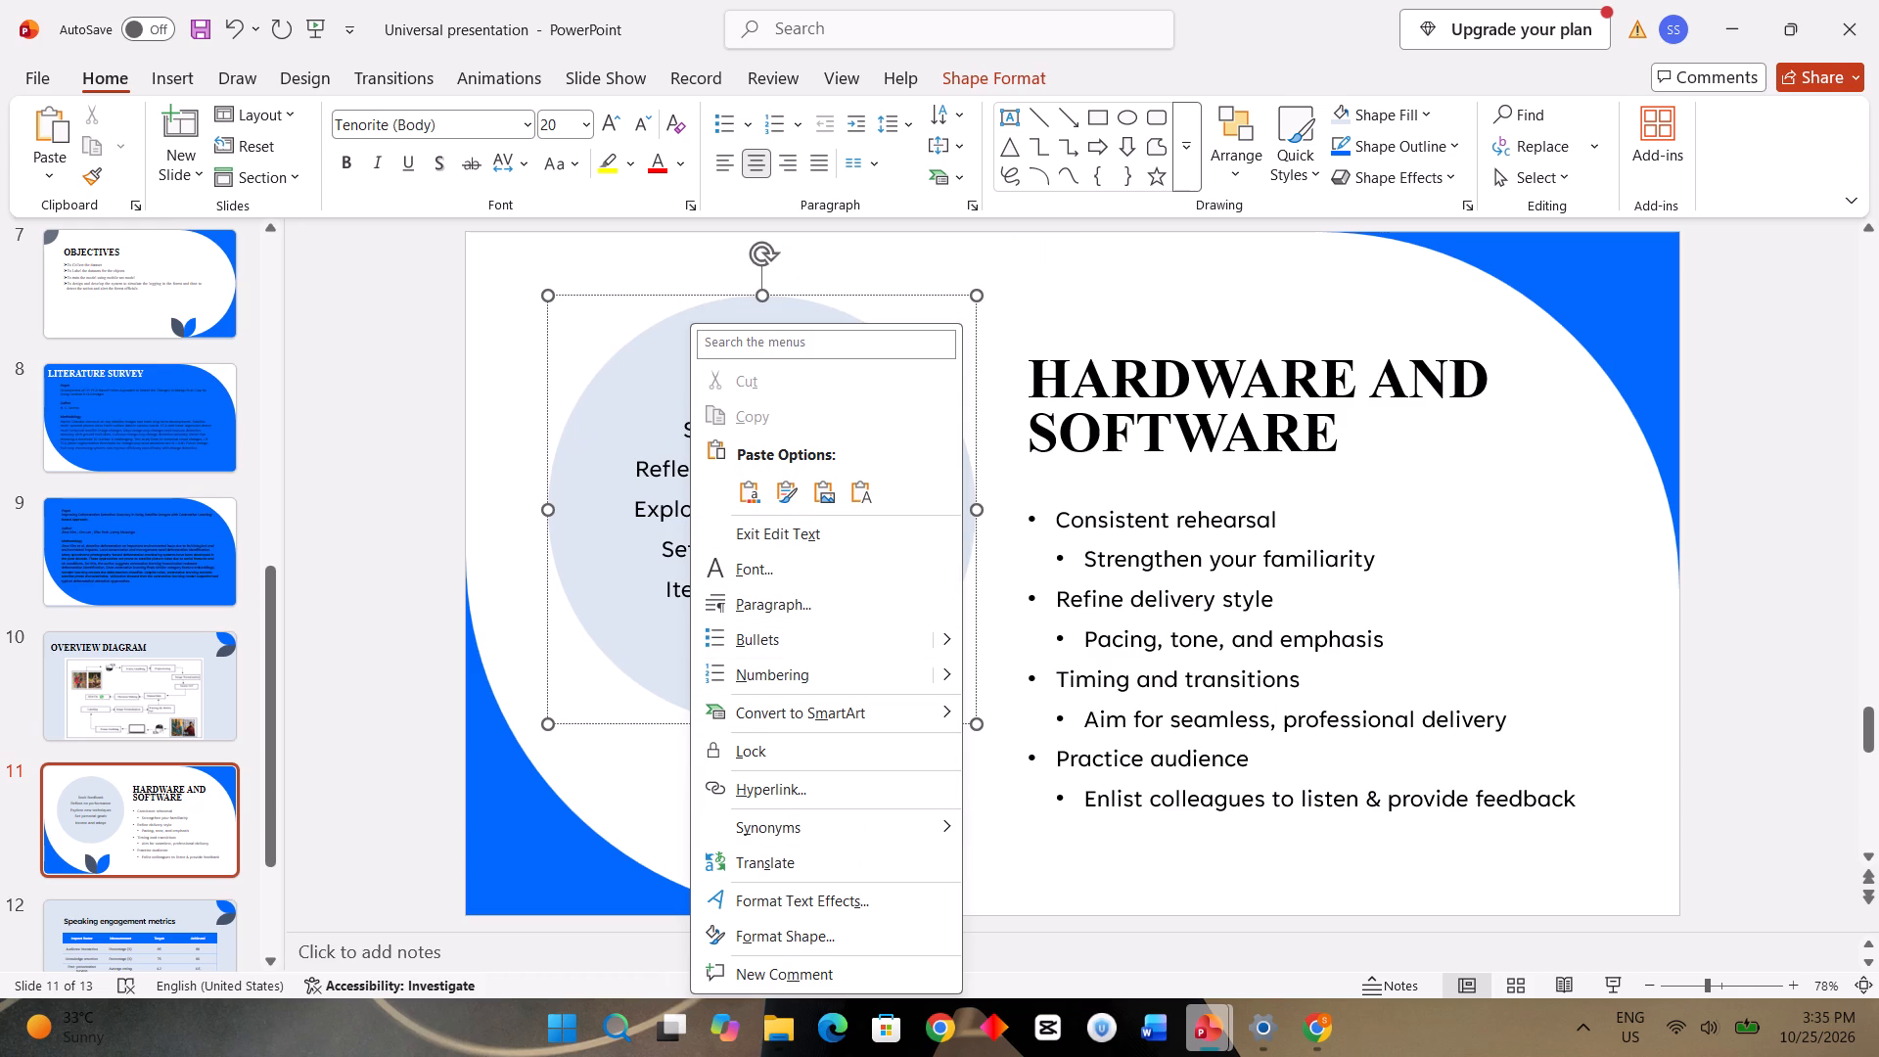
drag(676, 424, 799, 631)
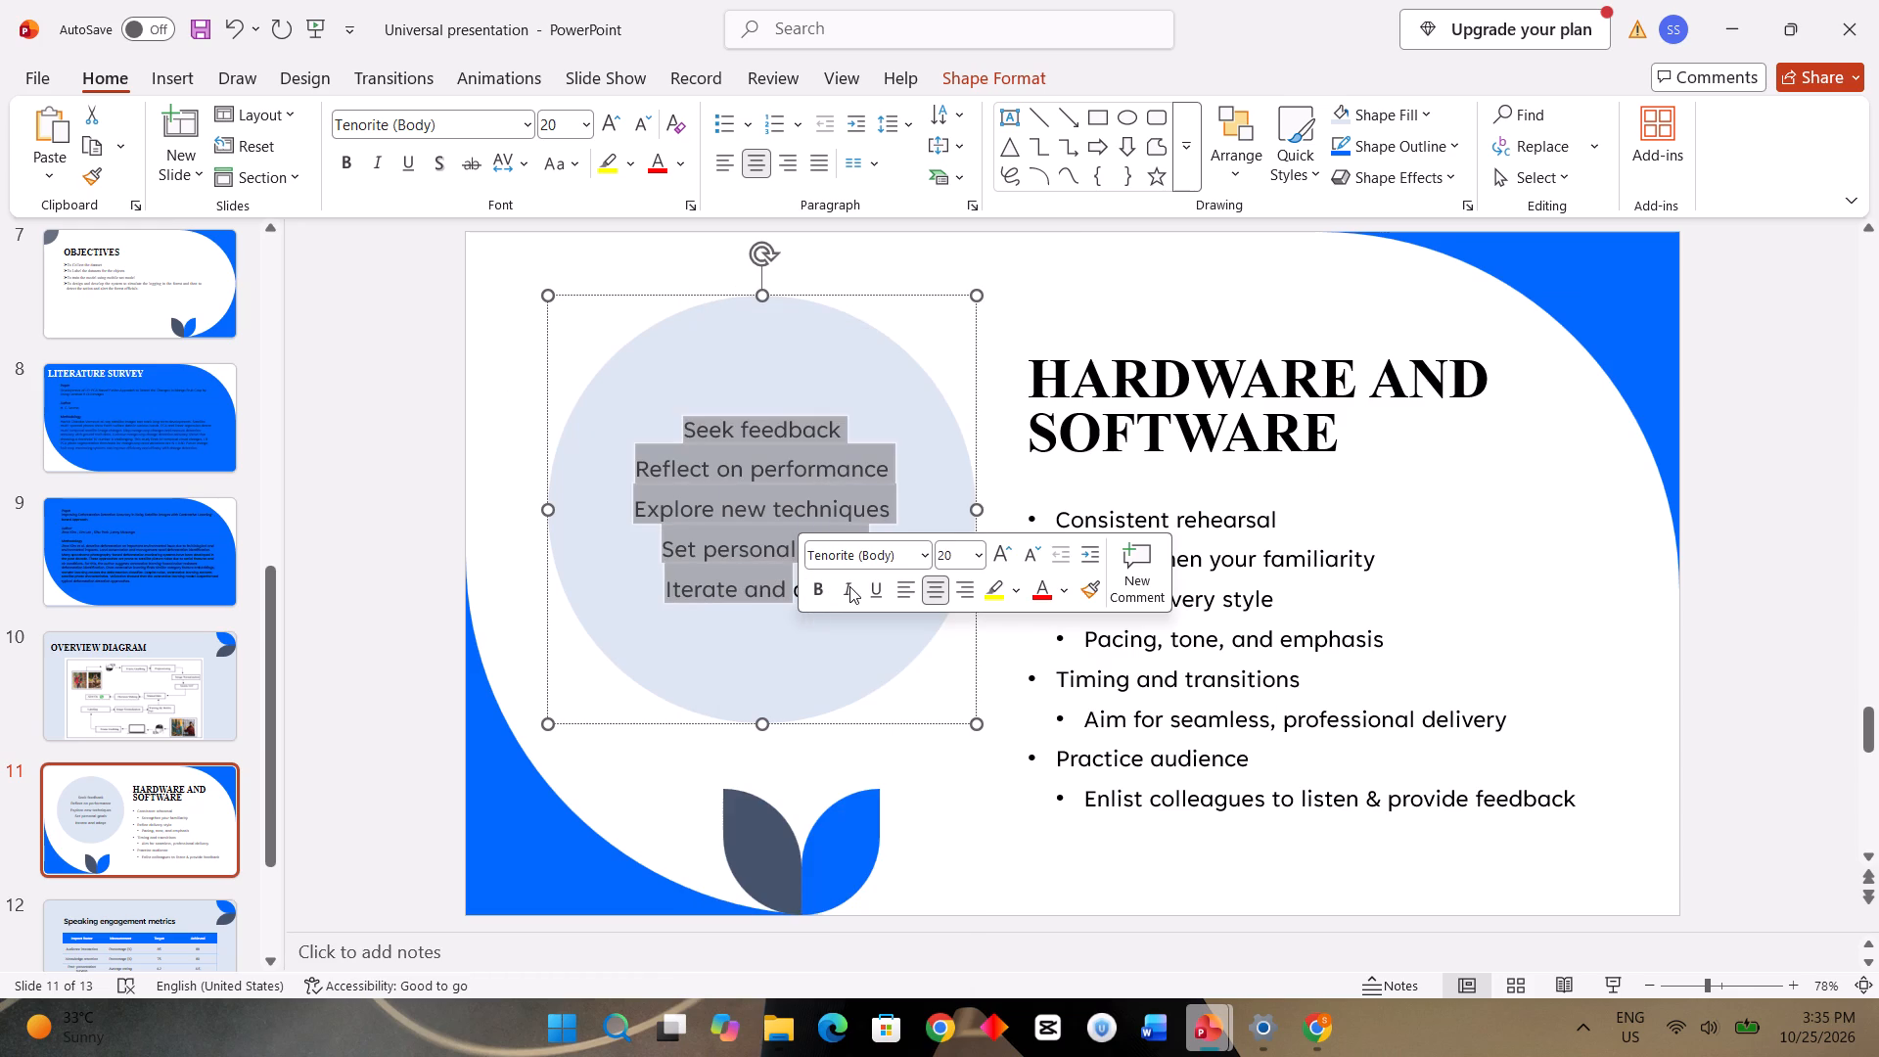
key(Delete)
click(825, 499)
drag(822, 503, 806, 518)
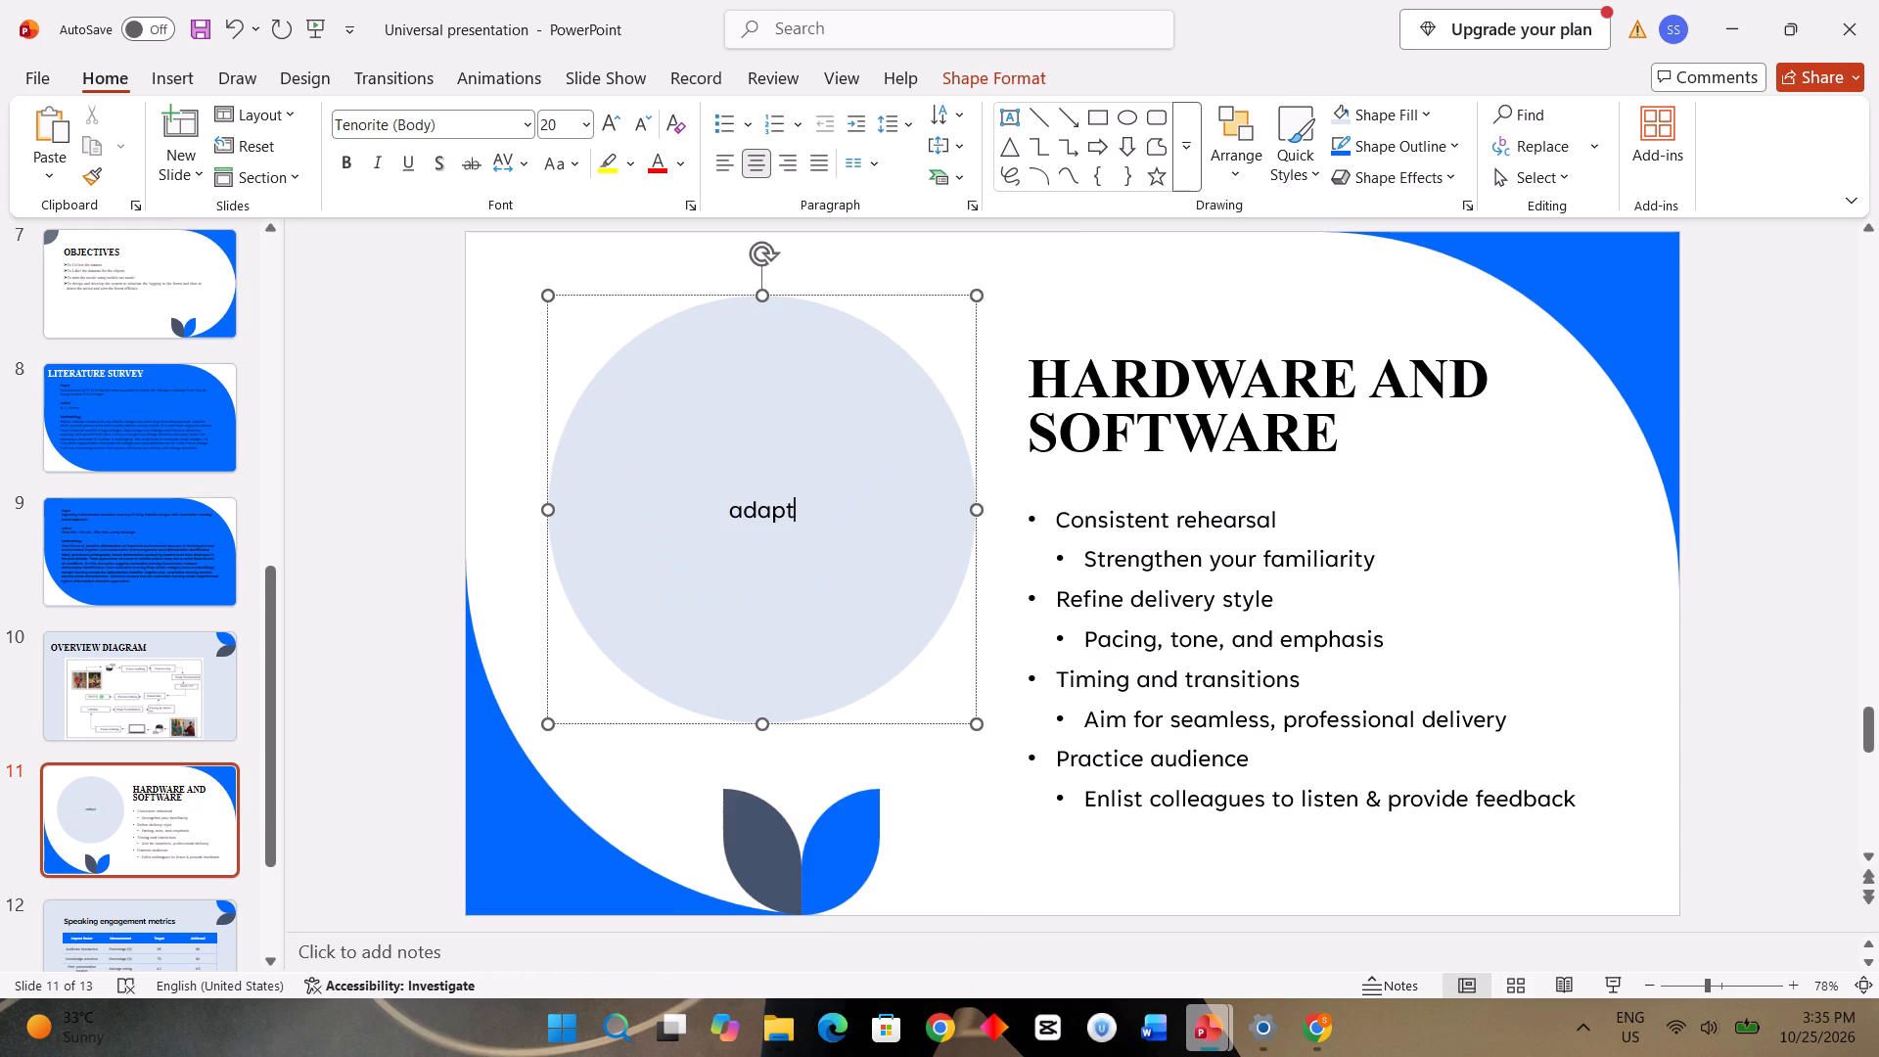
drag(806, 518, 789, 519)
drag(785, 515, 736, 516)
drag(731, 510, 748, 516)
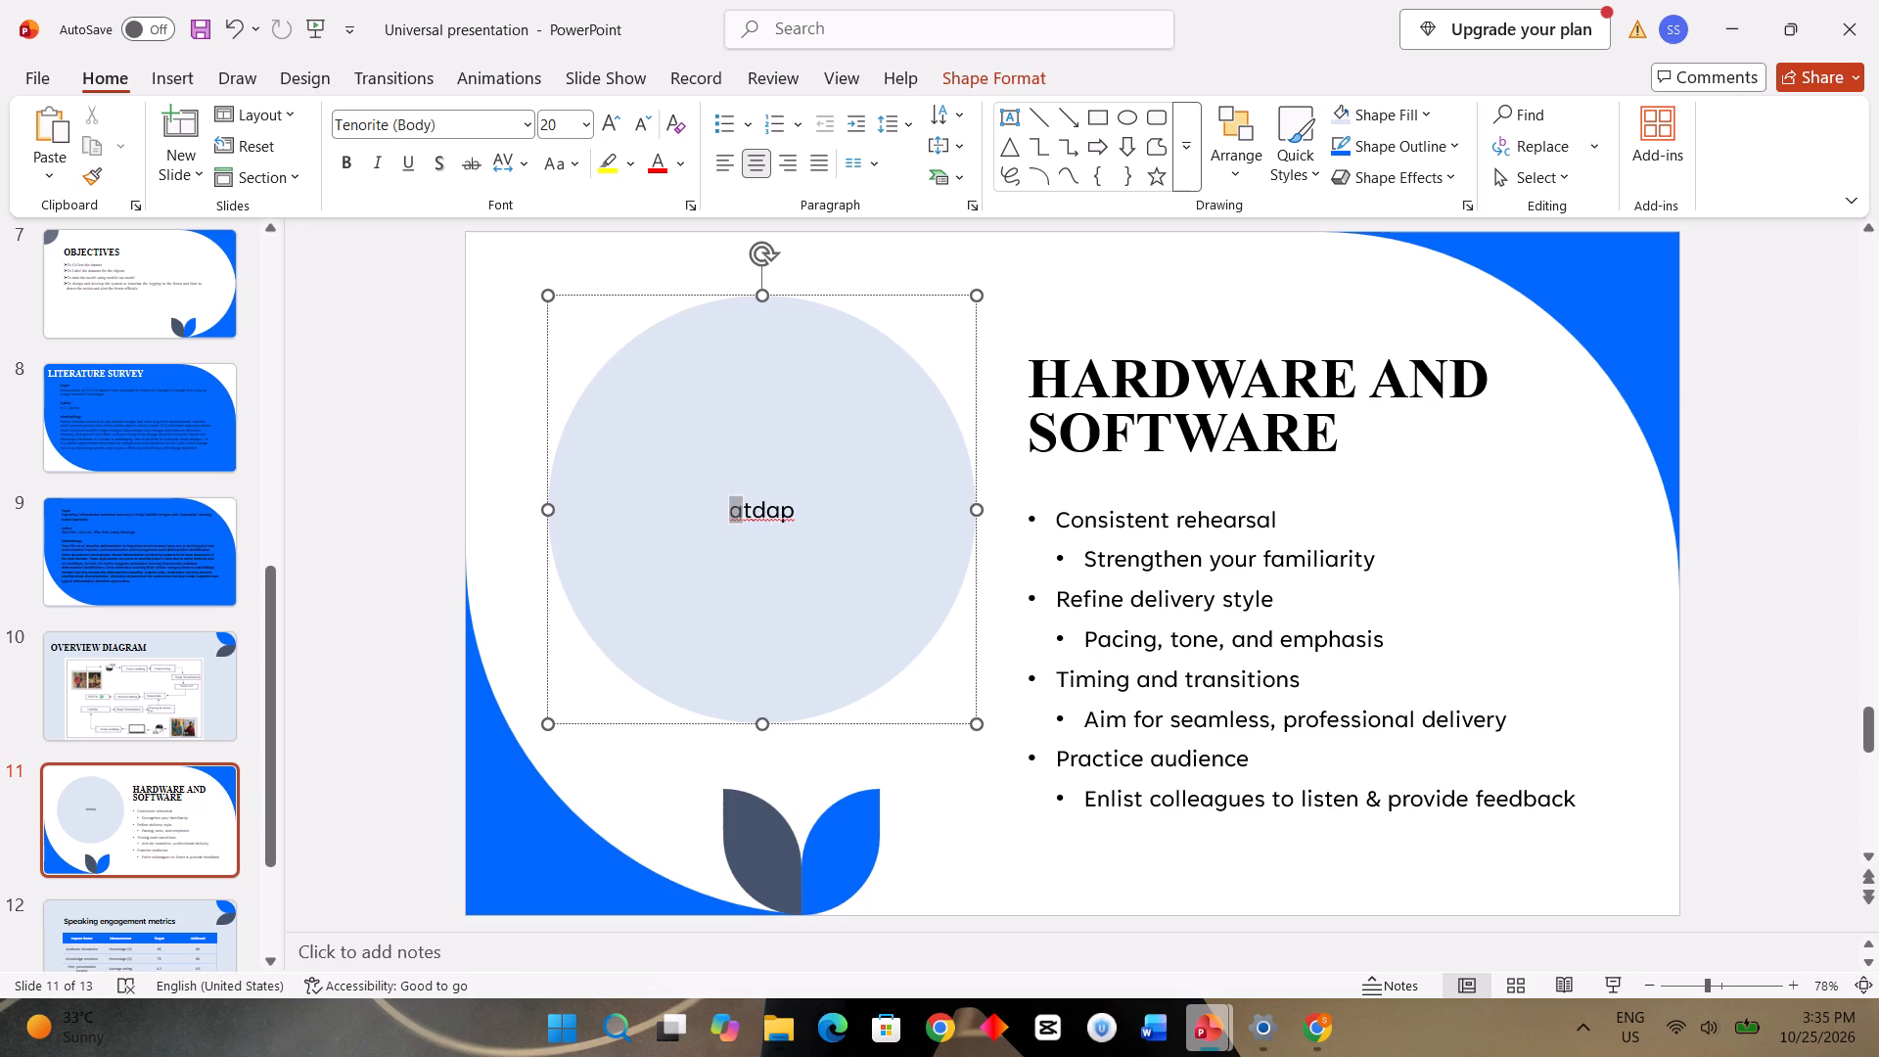
drag(748, 516, 800, 523)
key(Delete)
click(641, 293)
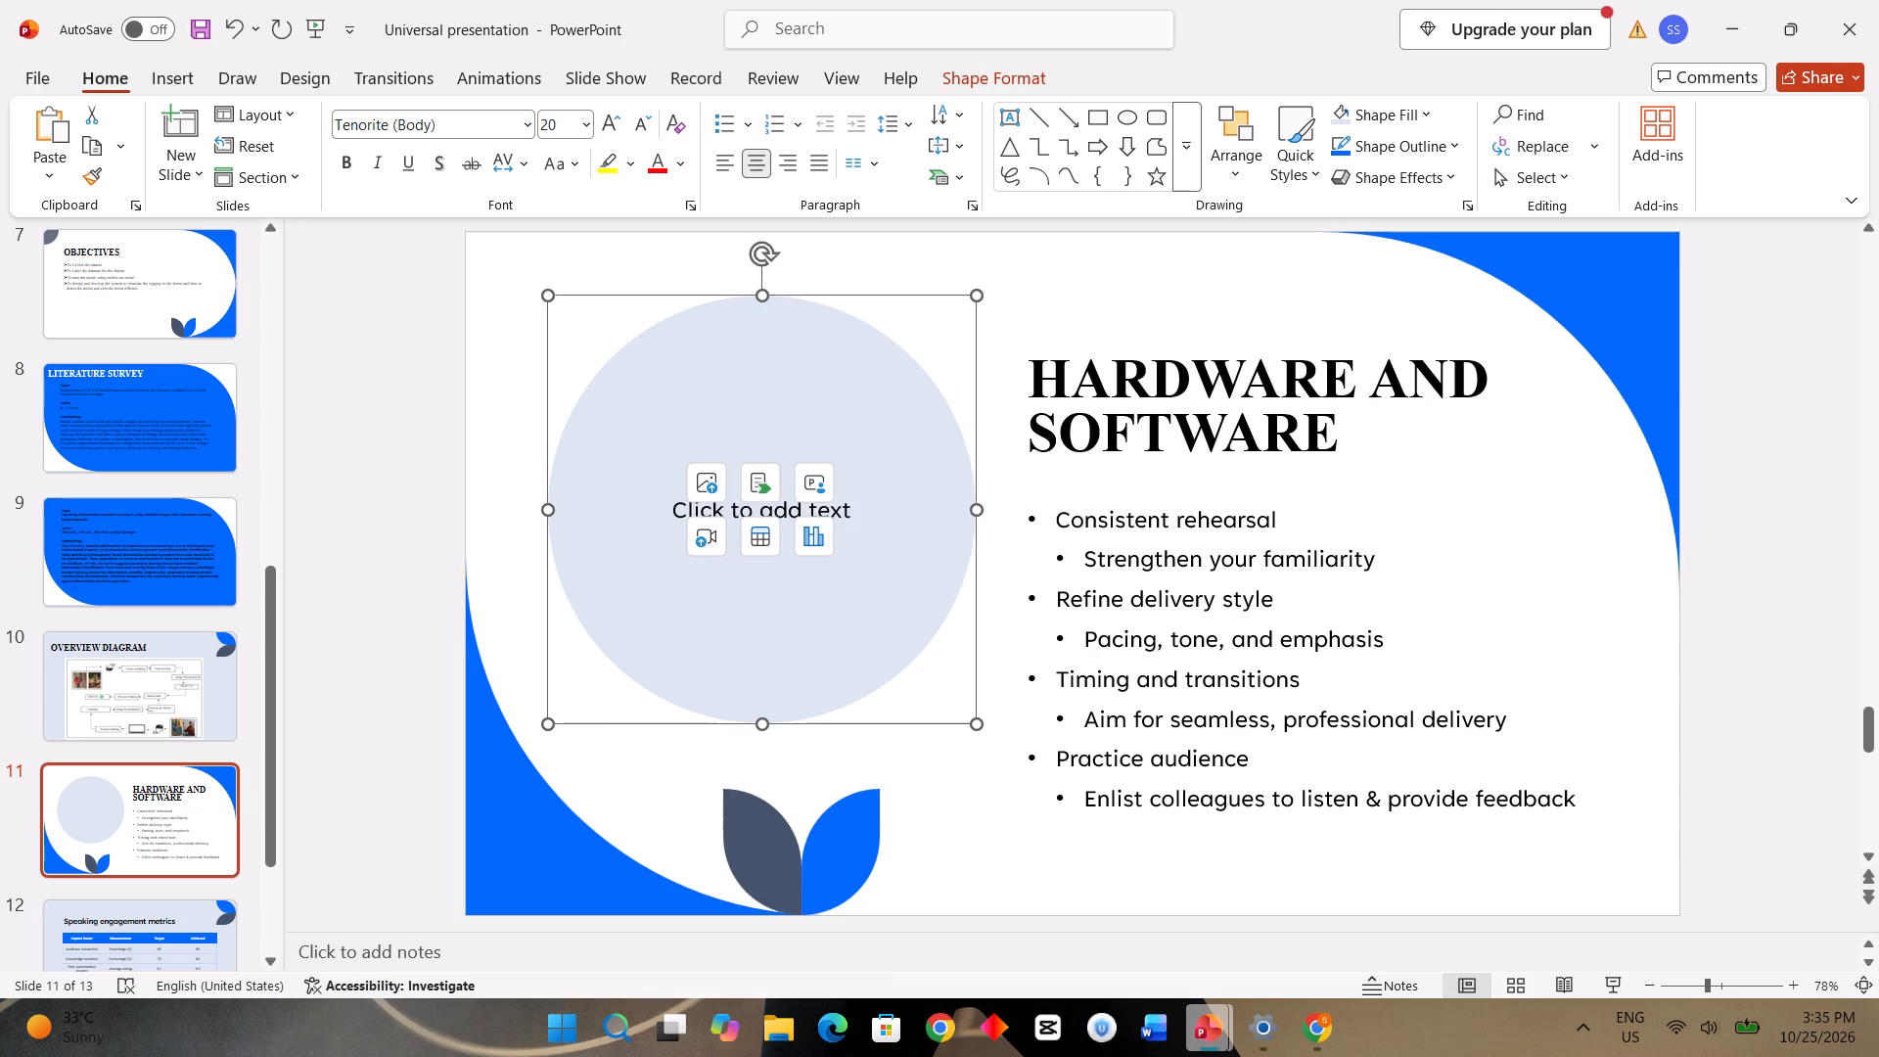
key(Delete)
Move the HARDWARE AND SOFTWARE title to the slide's upper-left corner and resize its box to a shorter, single-line width.
click(1222, 392)
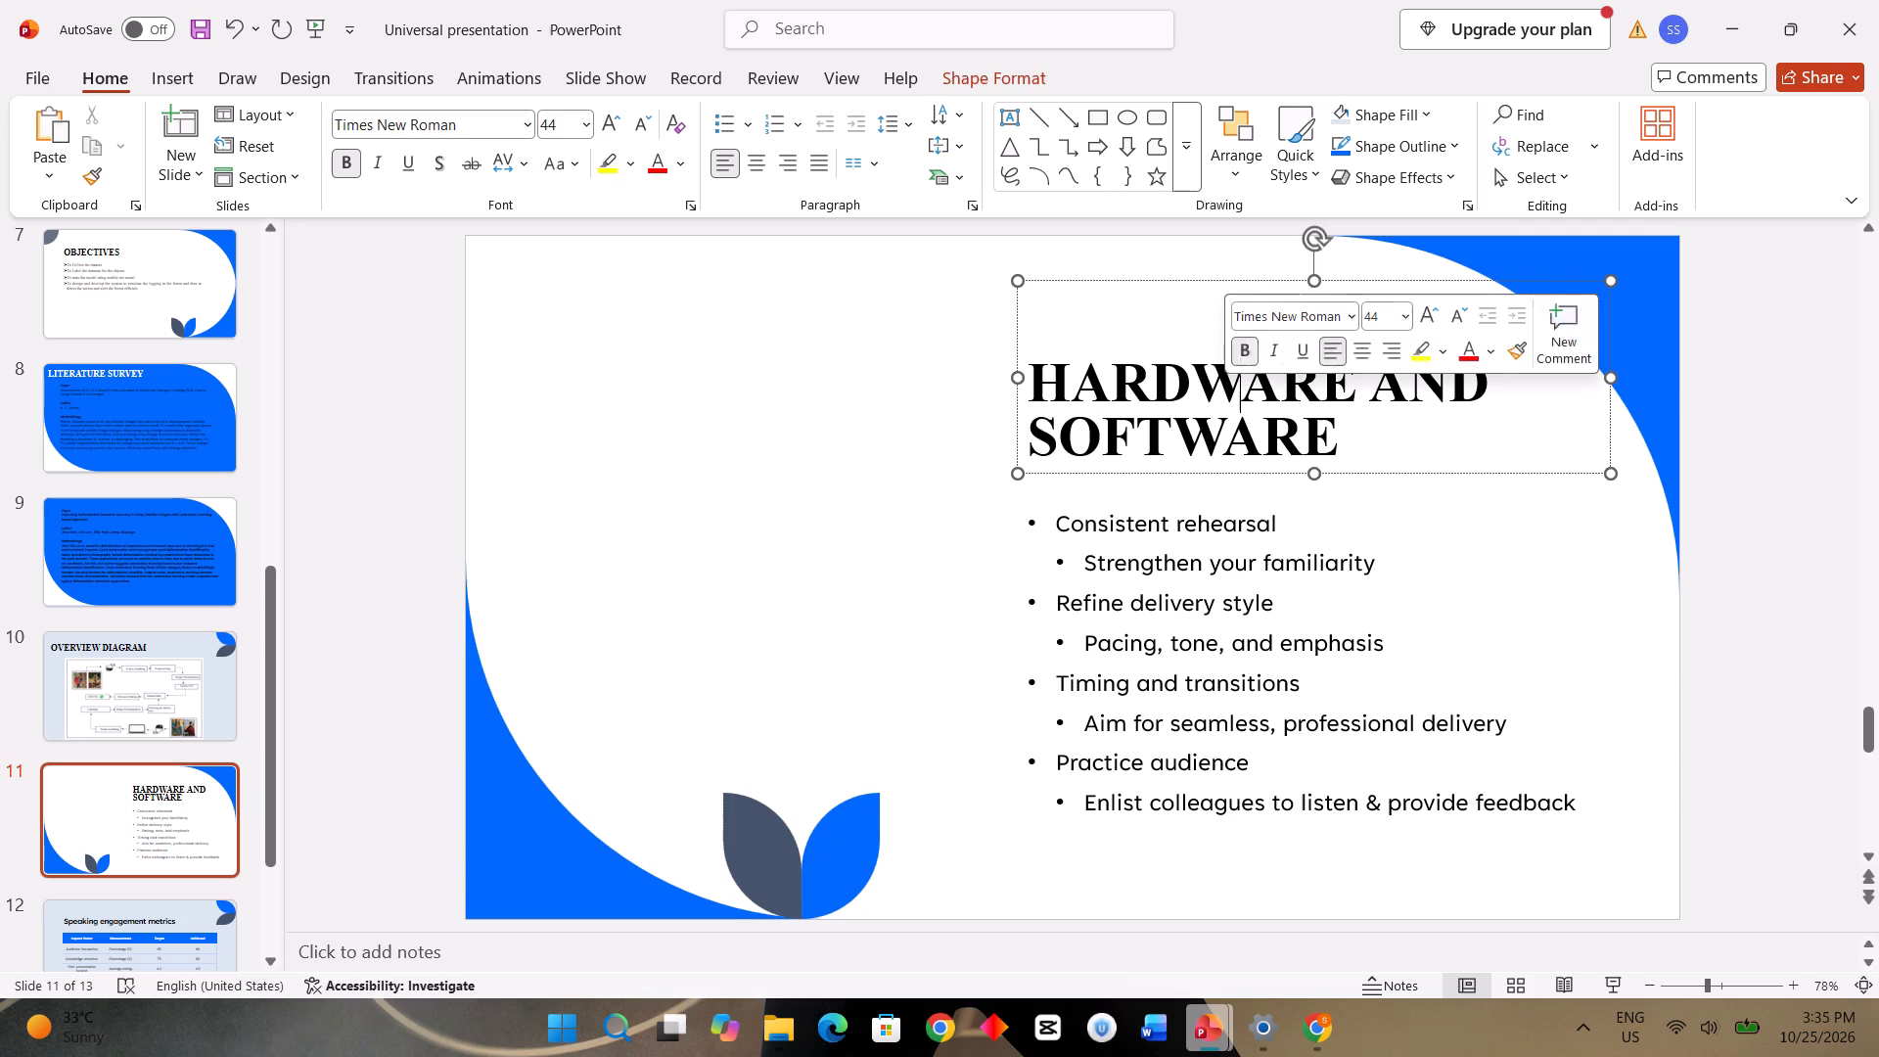
drag(1263, 279, 970, 286)
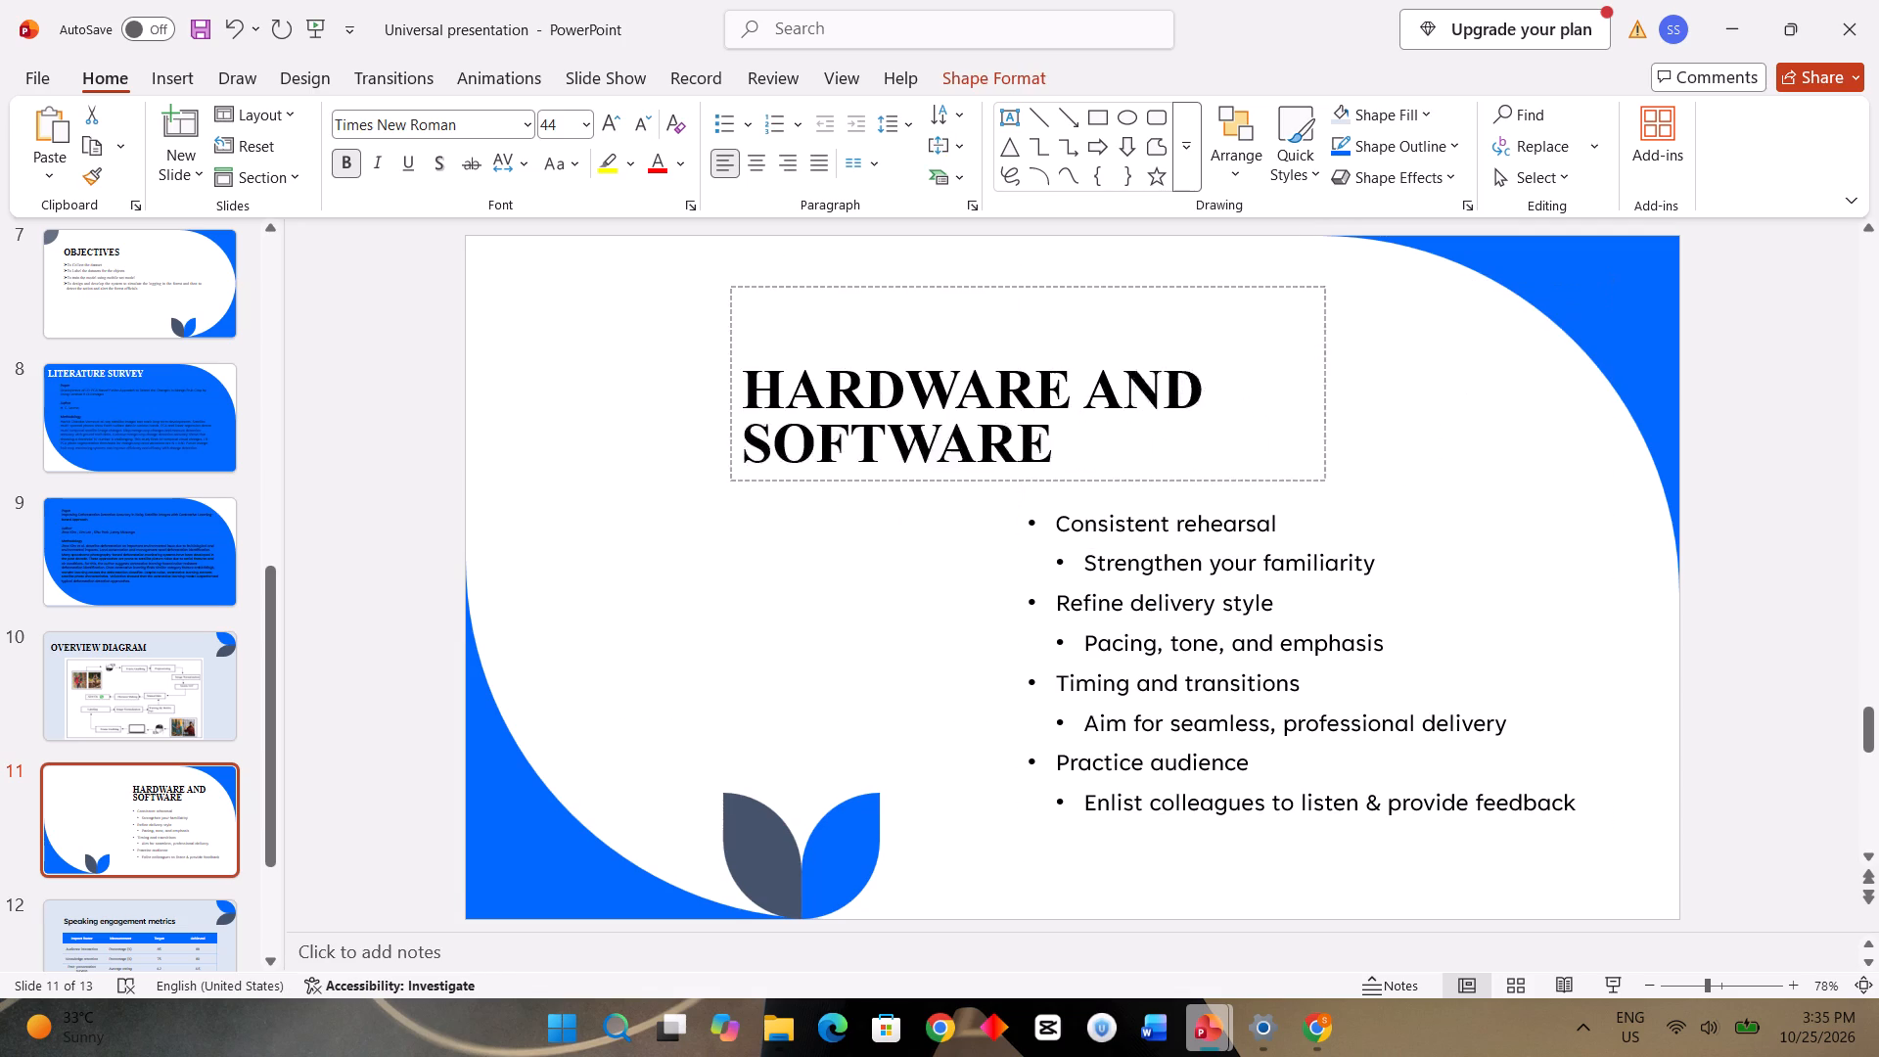
drag(970, 286, 746, 249)
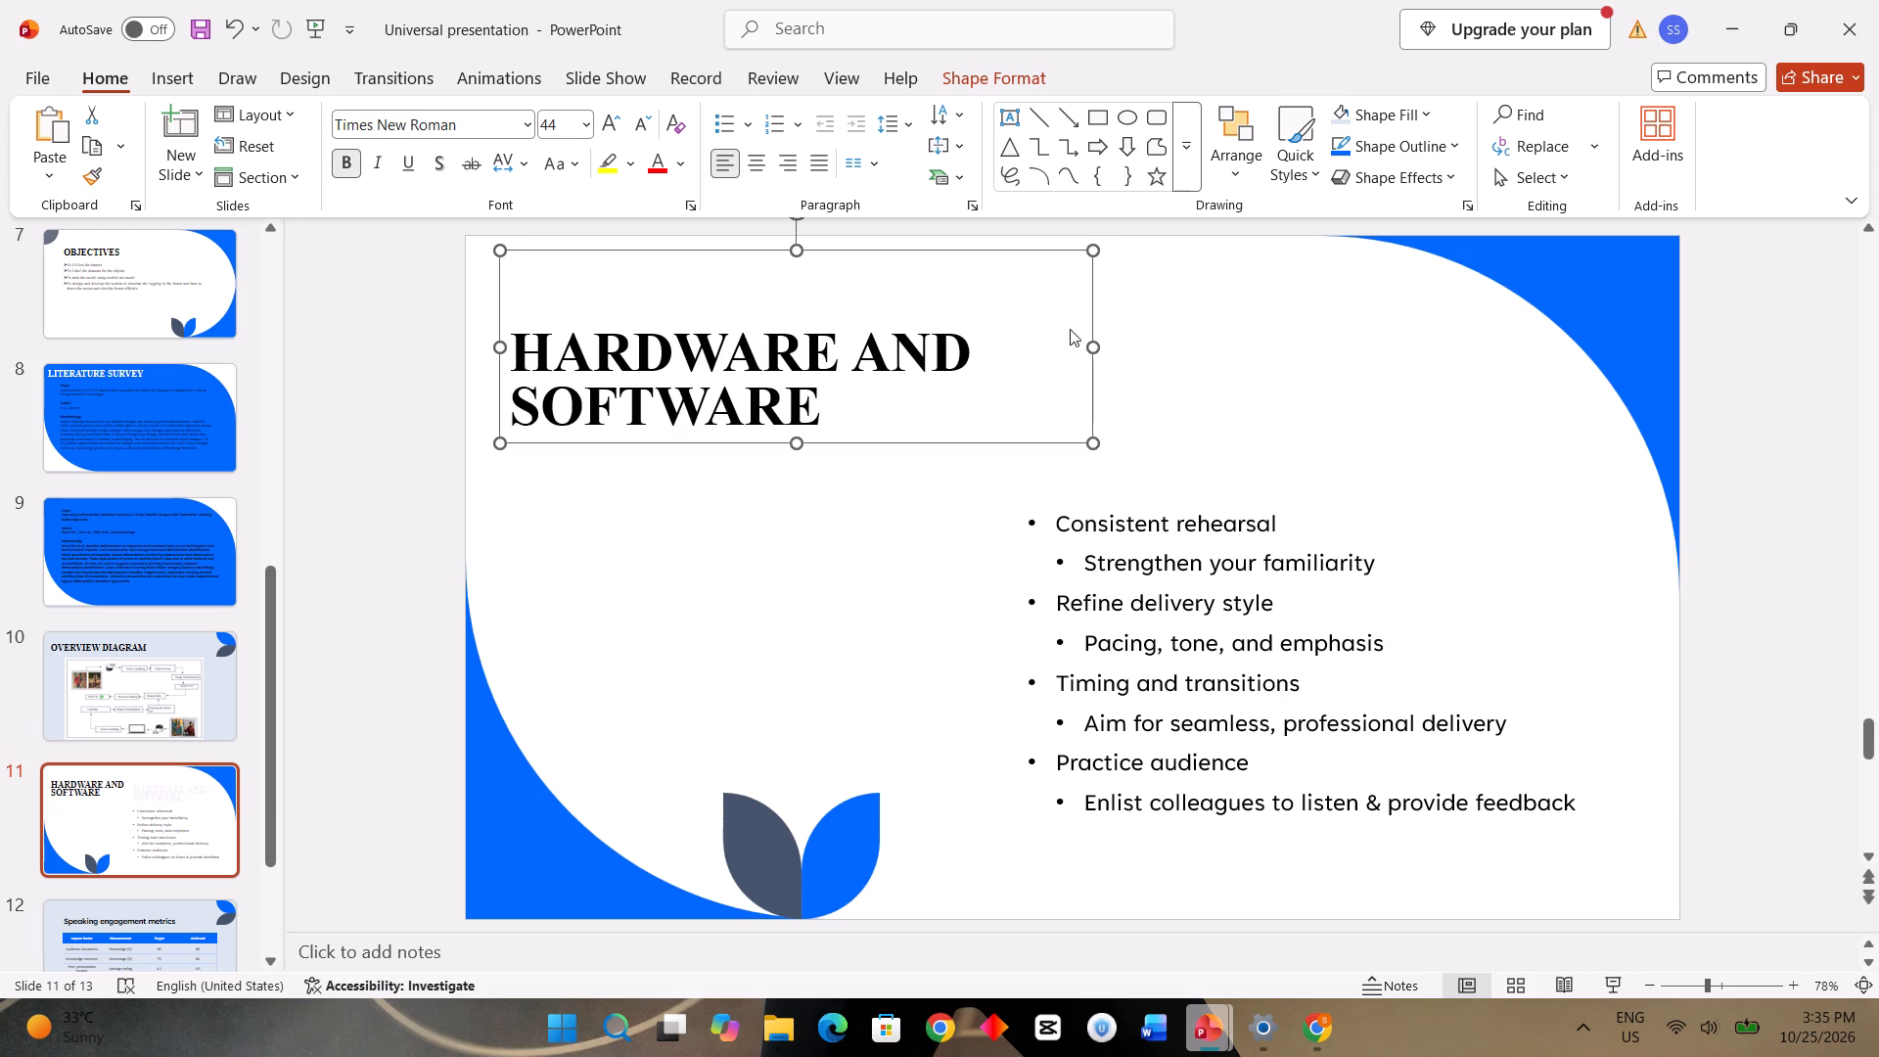
drag(1092, 348, 1150, 327)
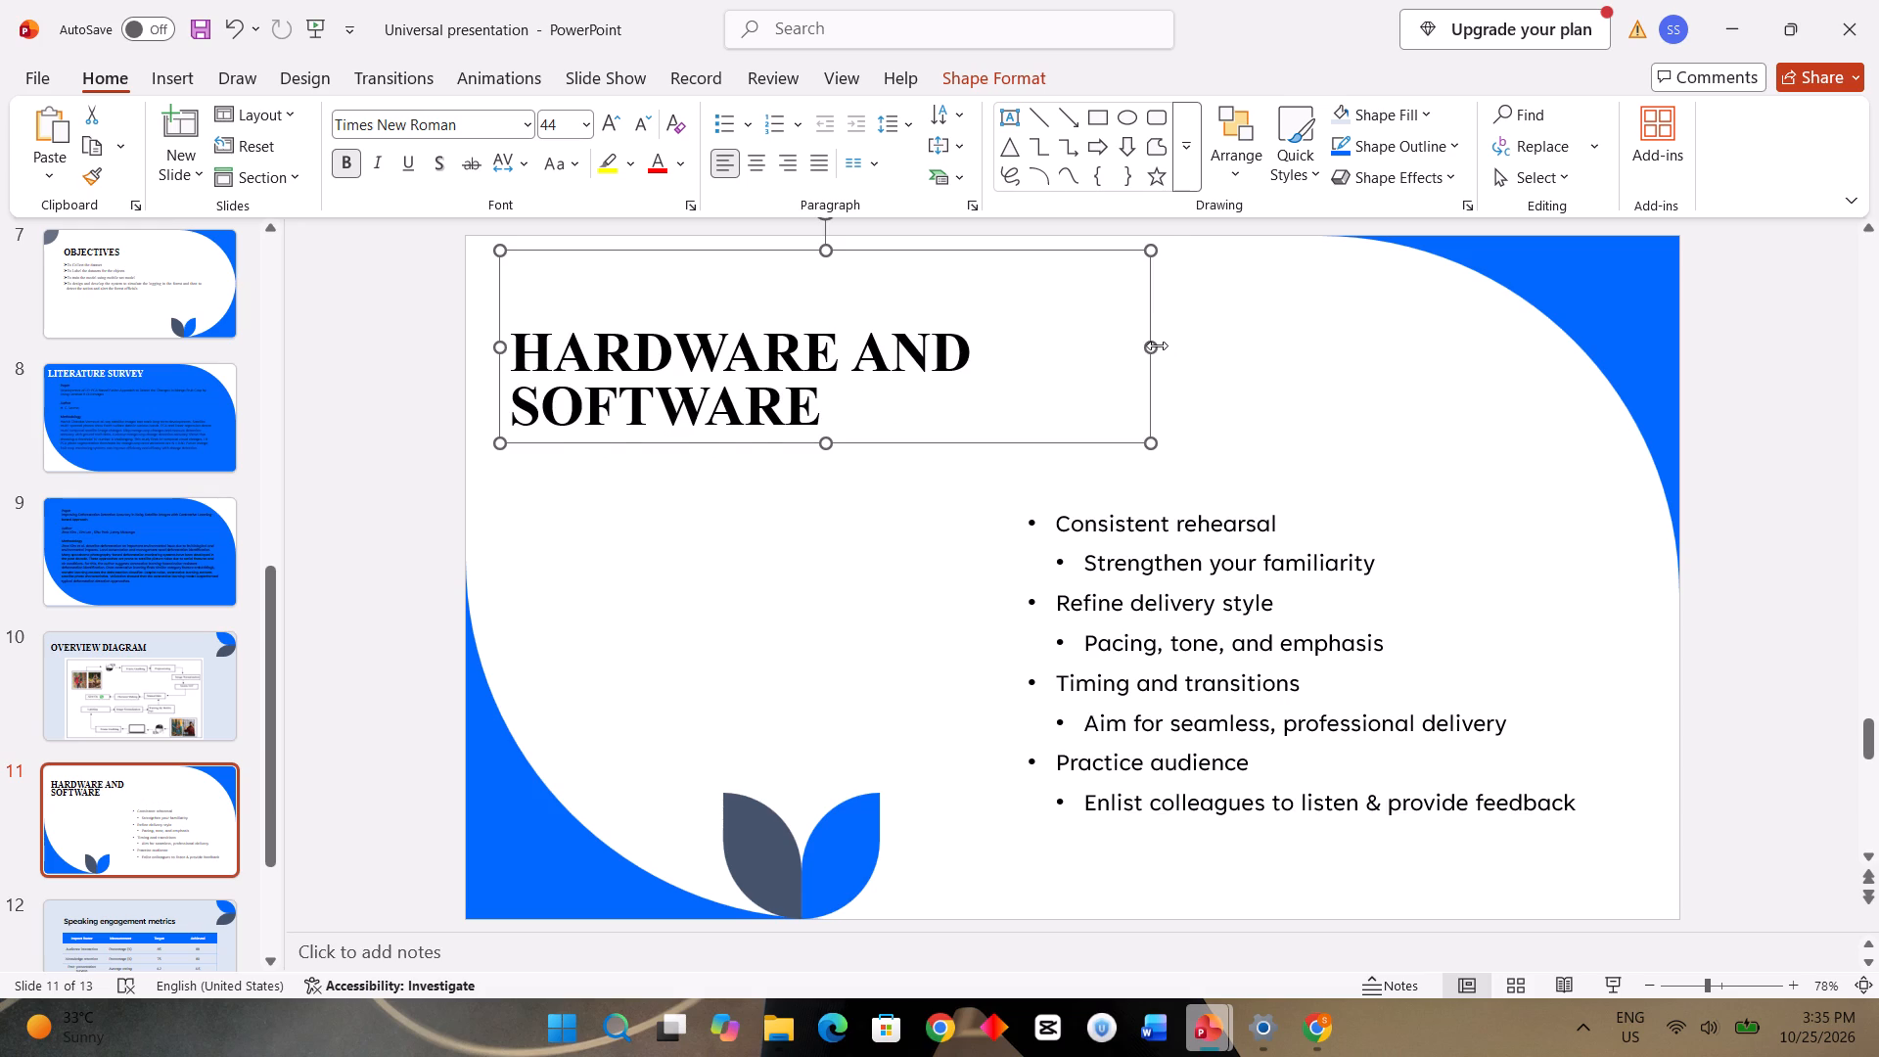
drag(1157, 345, 1356, 329)
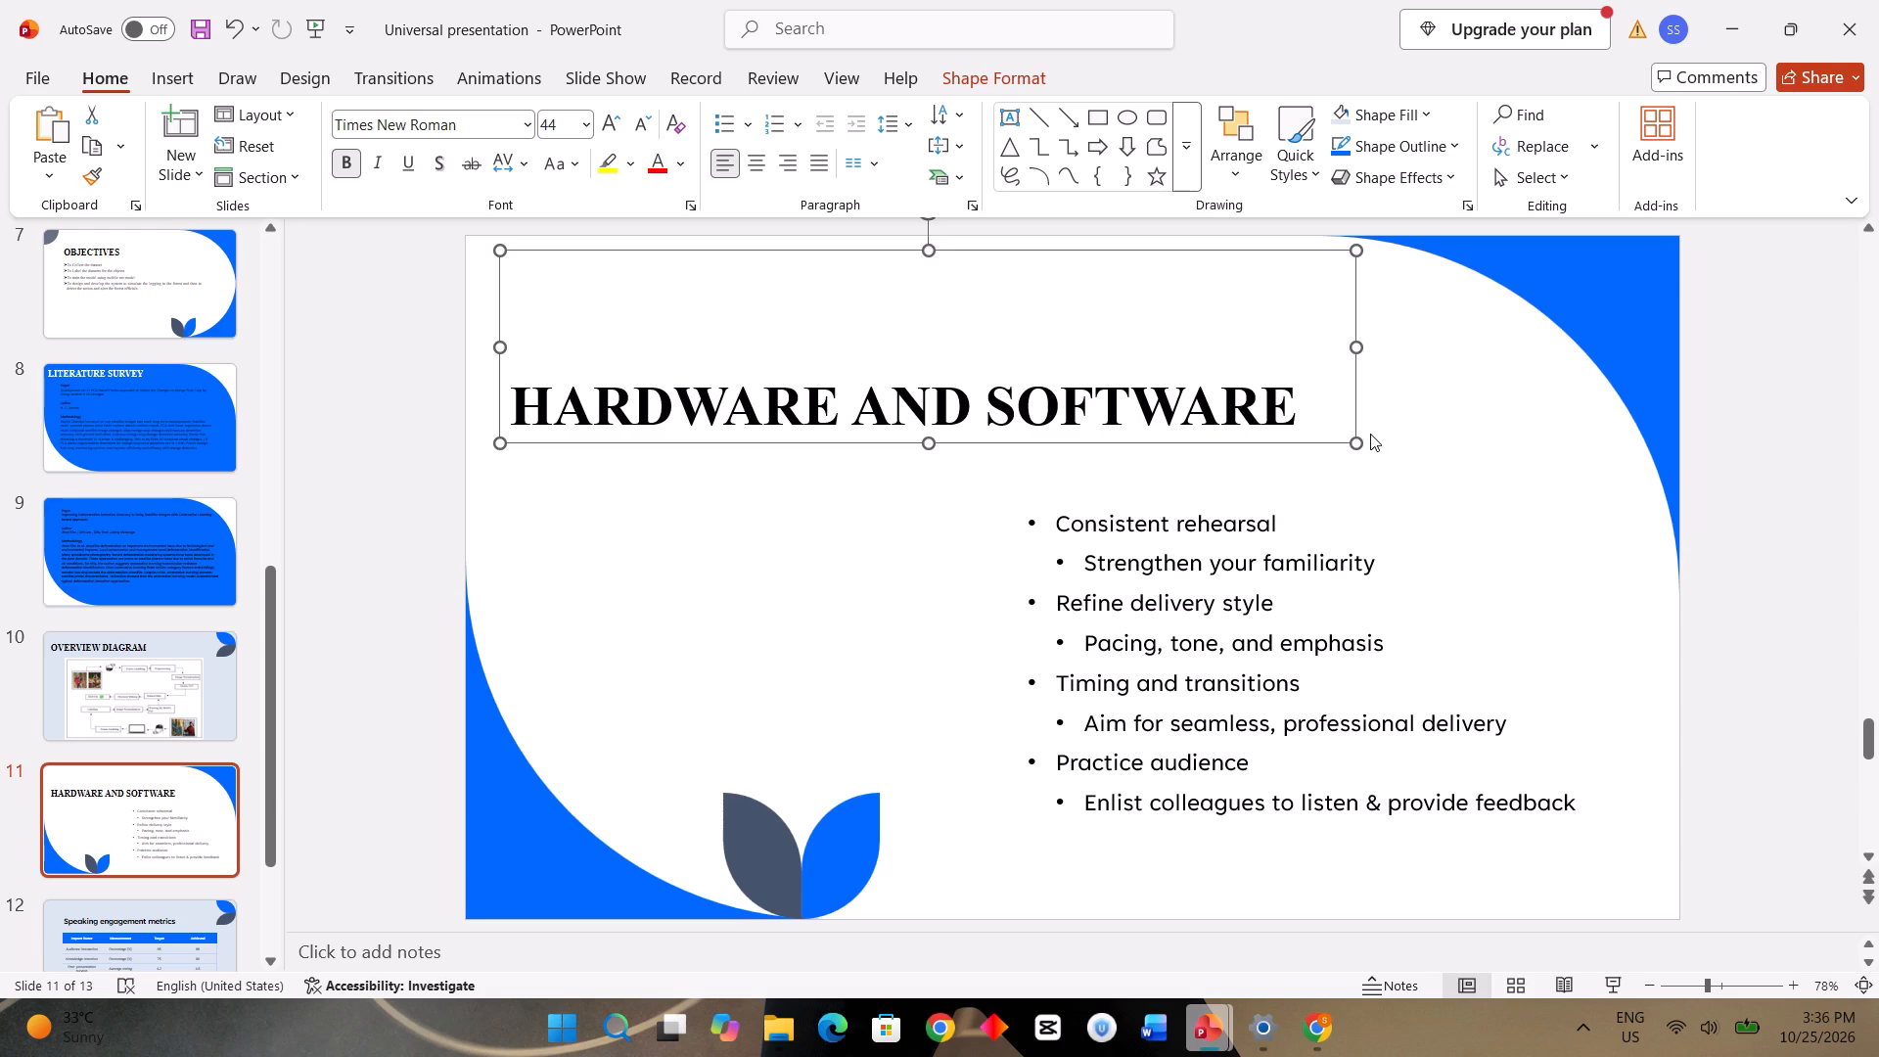
drag(1358, 443, 1343, 371)
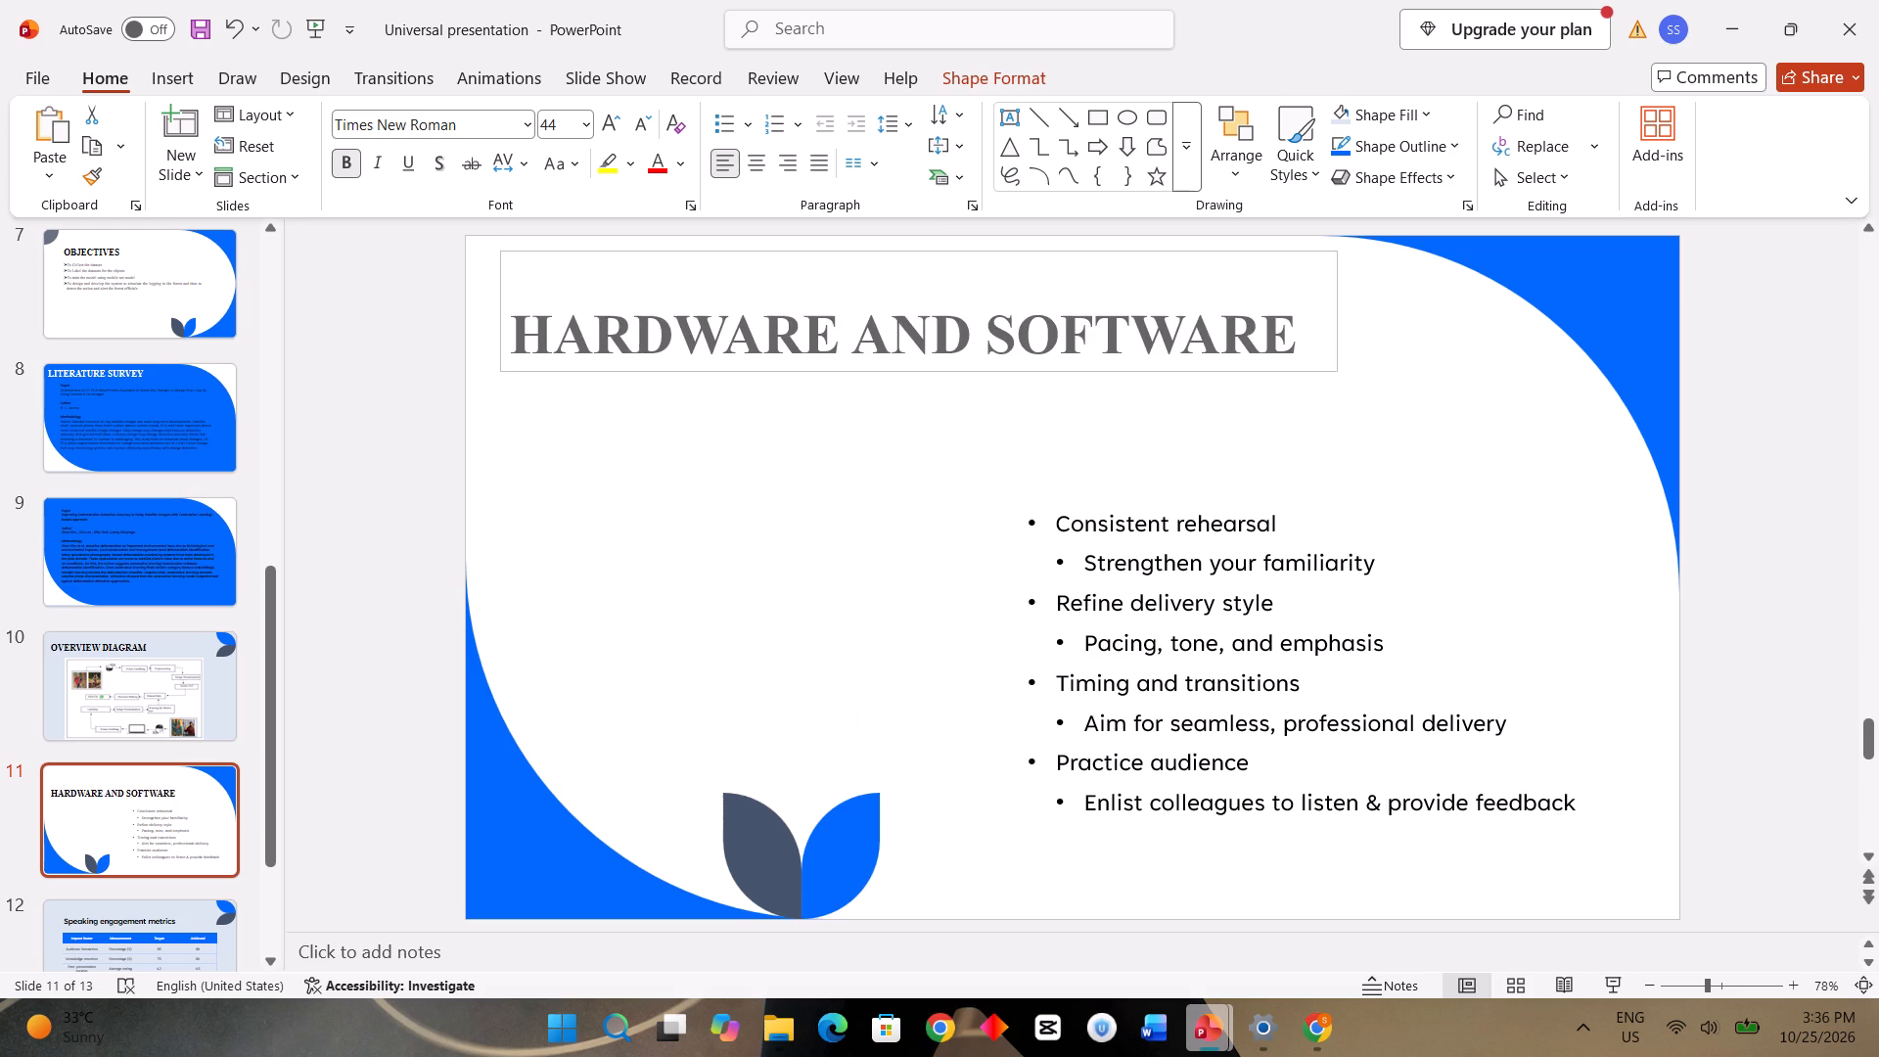
drag(1343, 371, 1368, 368)
Move the bulleted text box beneath the HARDWARE AND SOFTWARE title on slide 11 and delete all its sample bullets.
click(1141, 563)
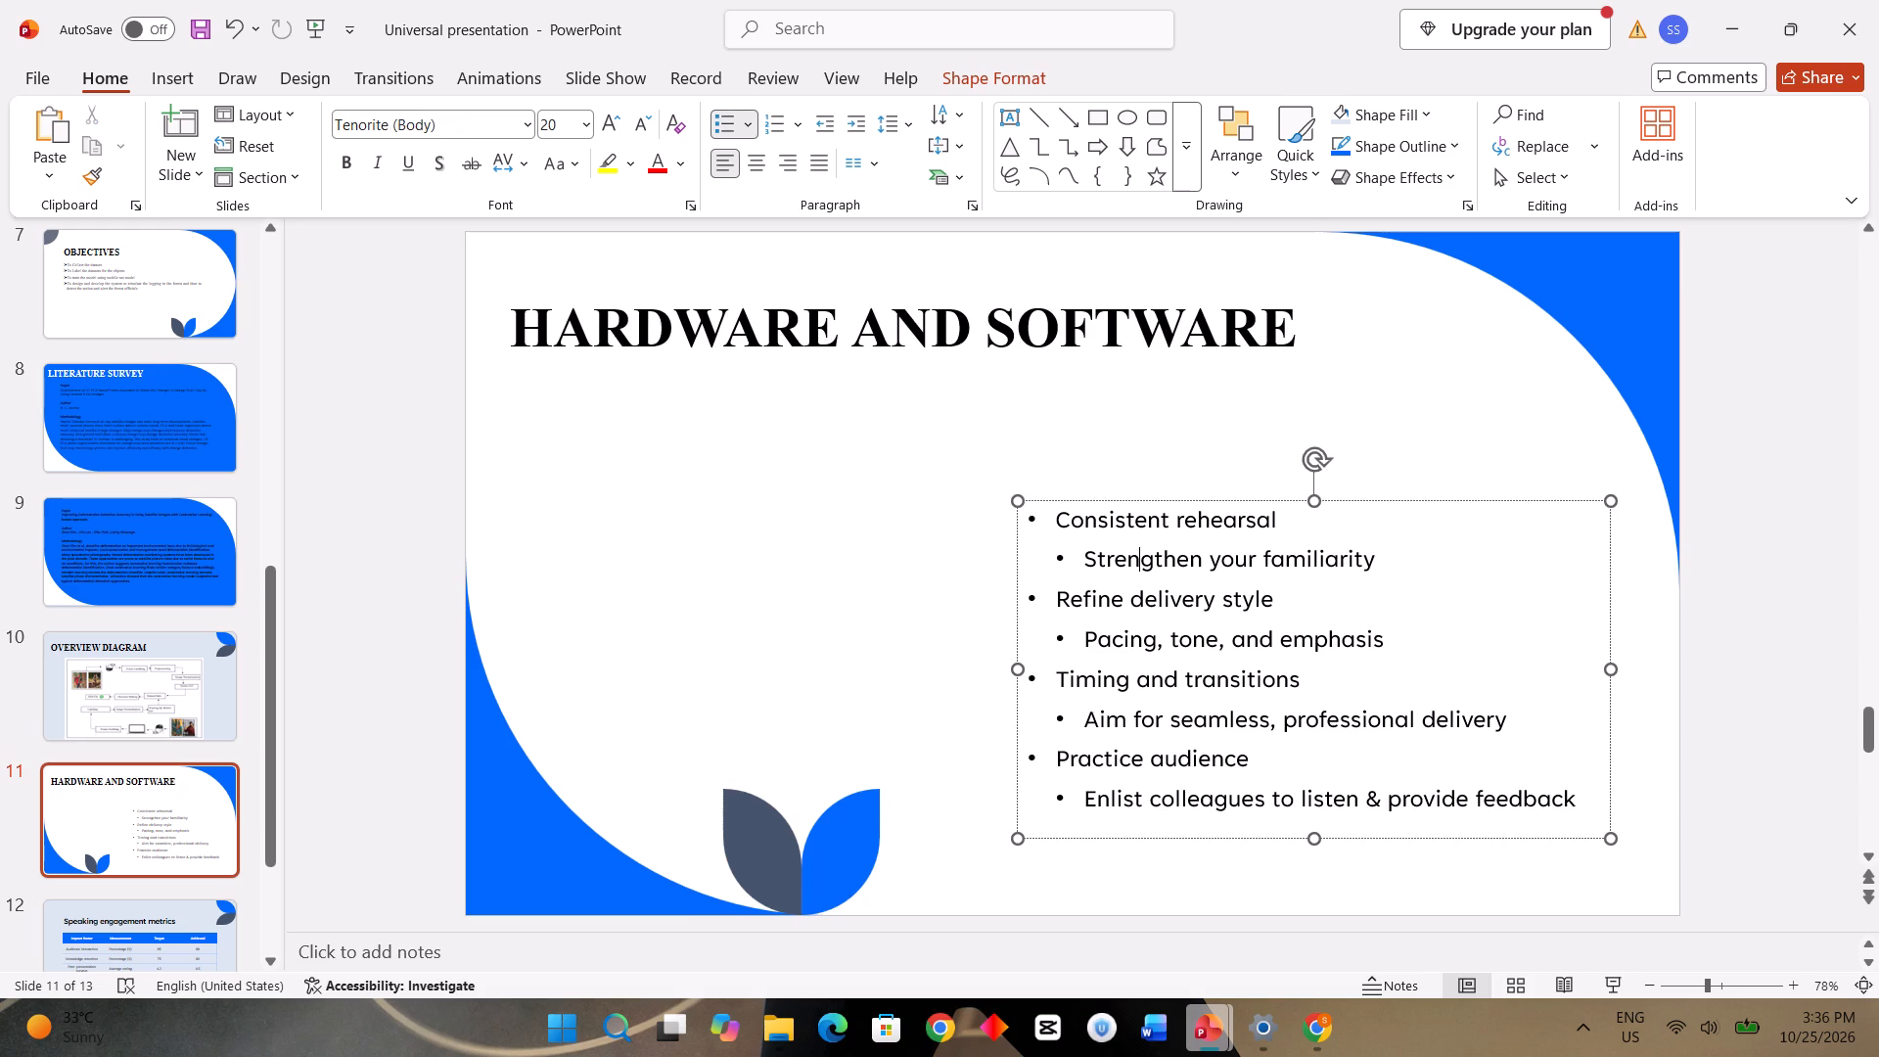
click(1097, 580)
click(1416, 587)
drag(1383, 496, 1371, 496)
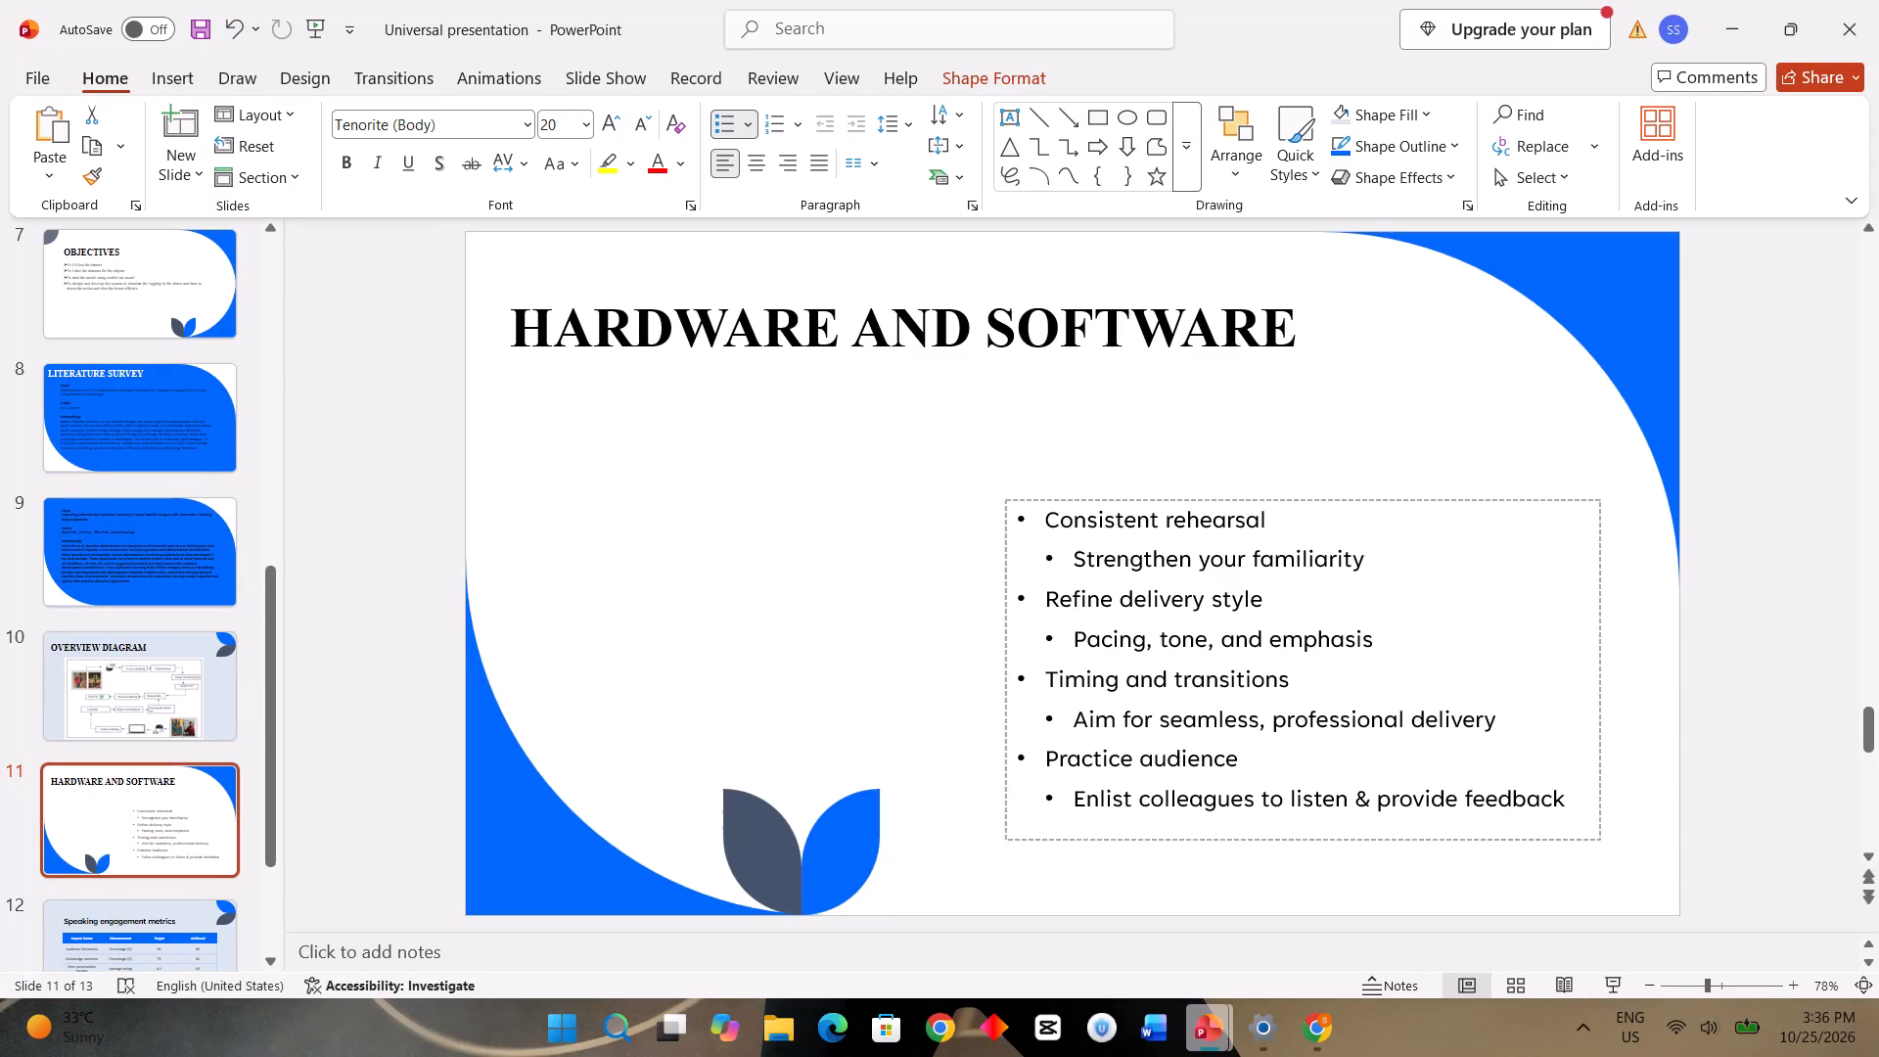
drag(1371, 496, 1102, 412)
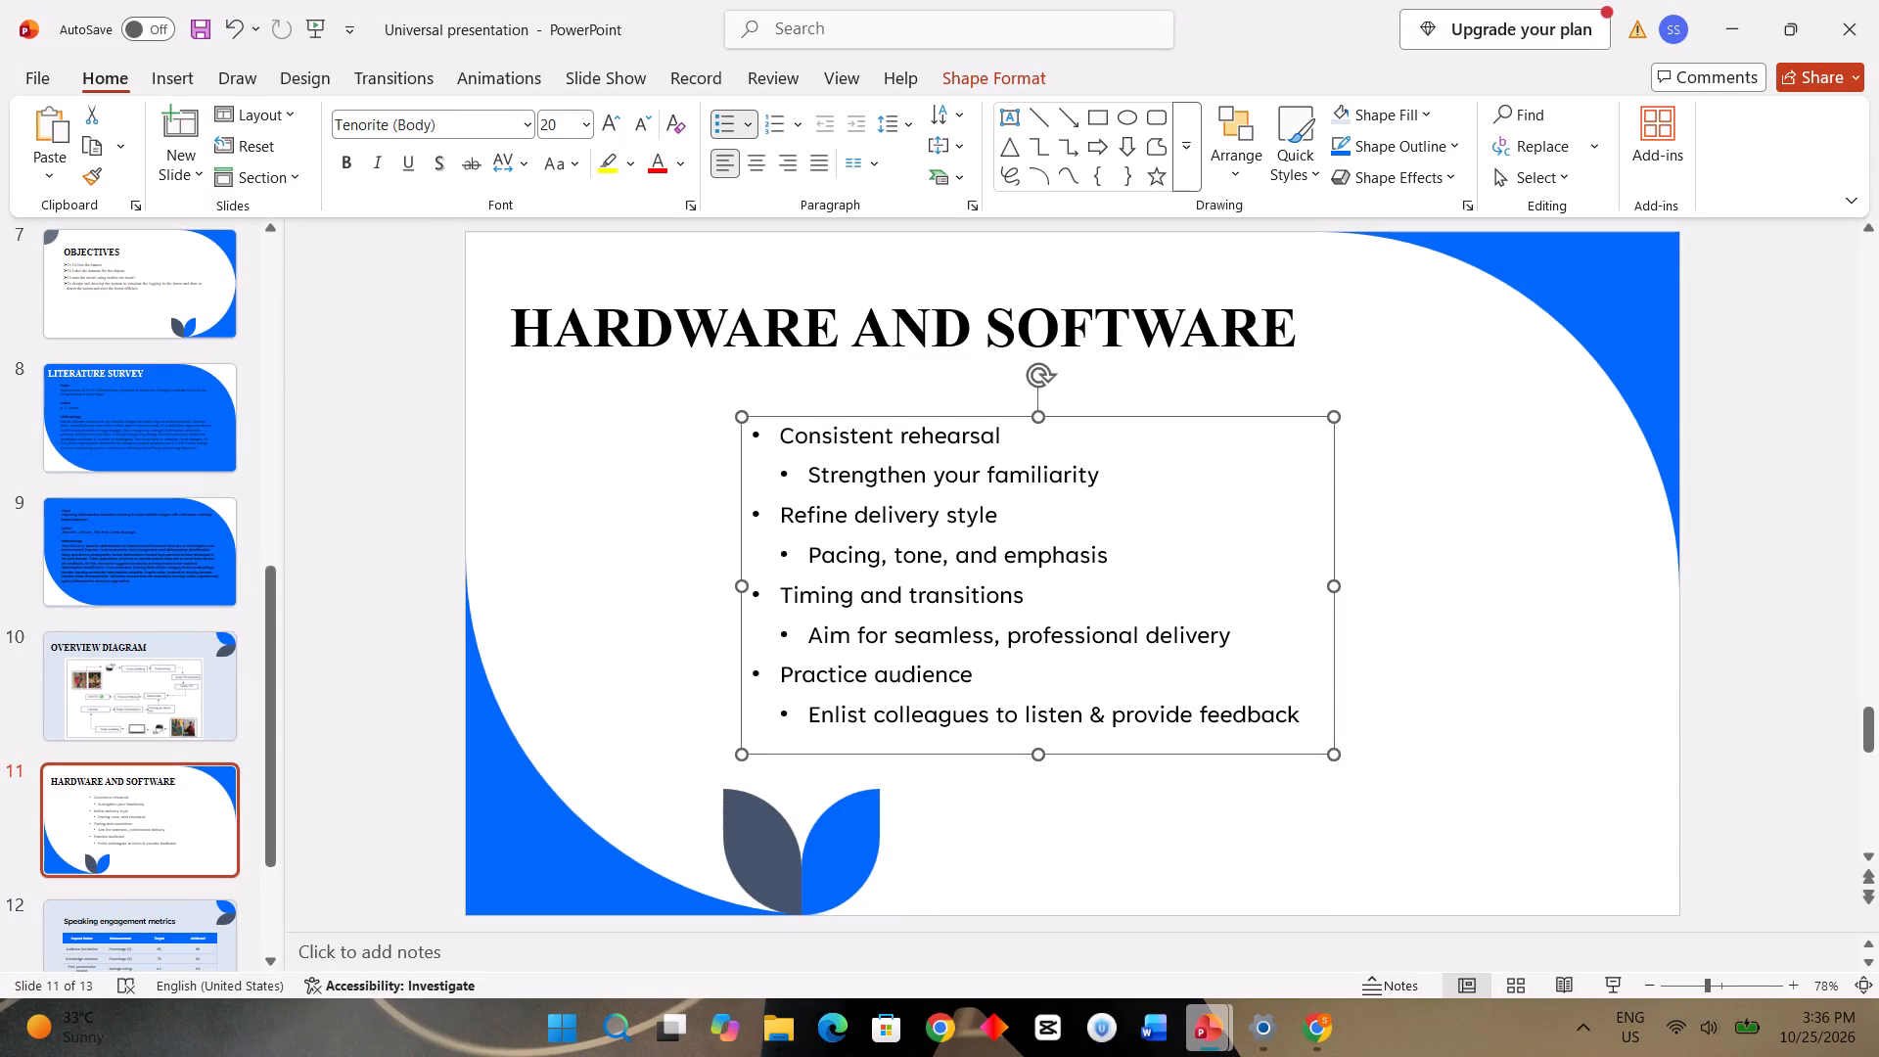
drag(1287, 721, 772, 423)
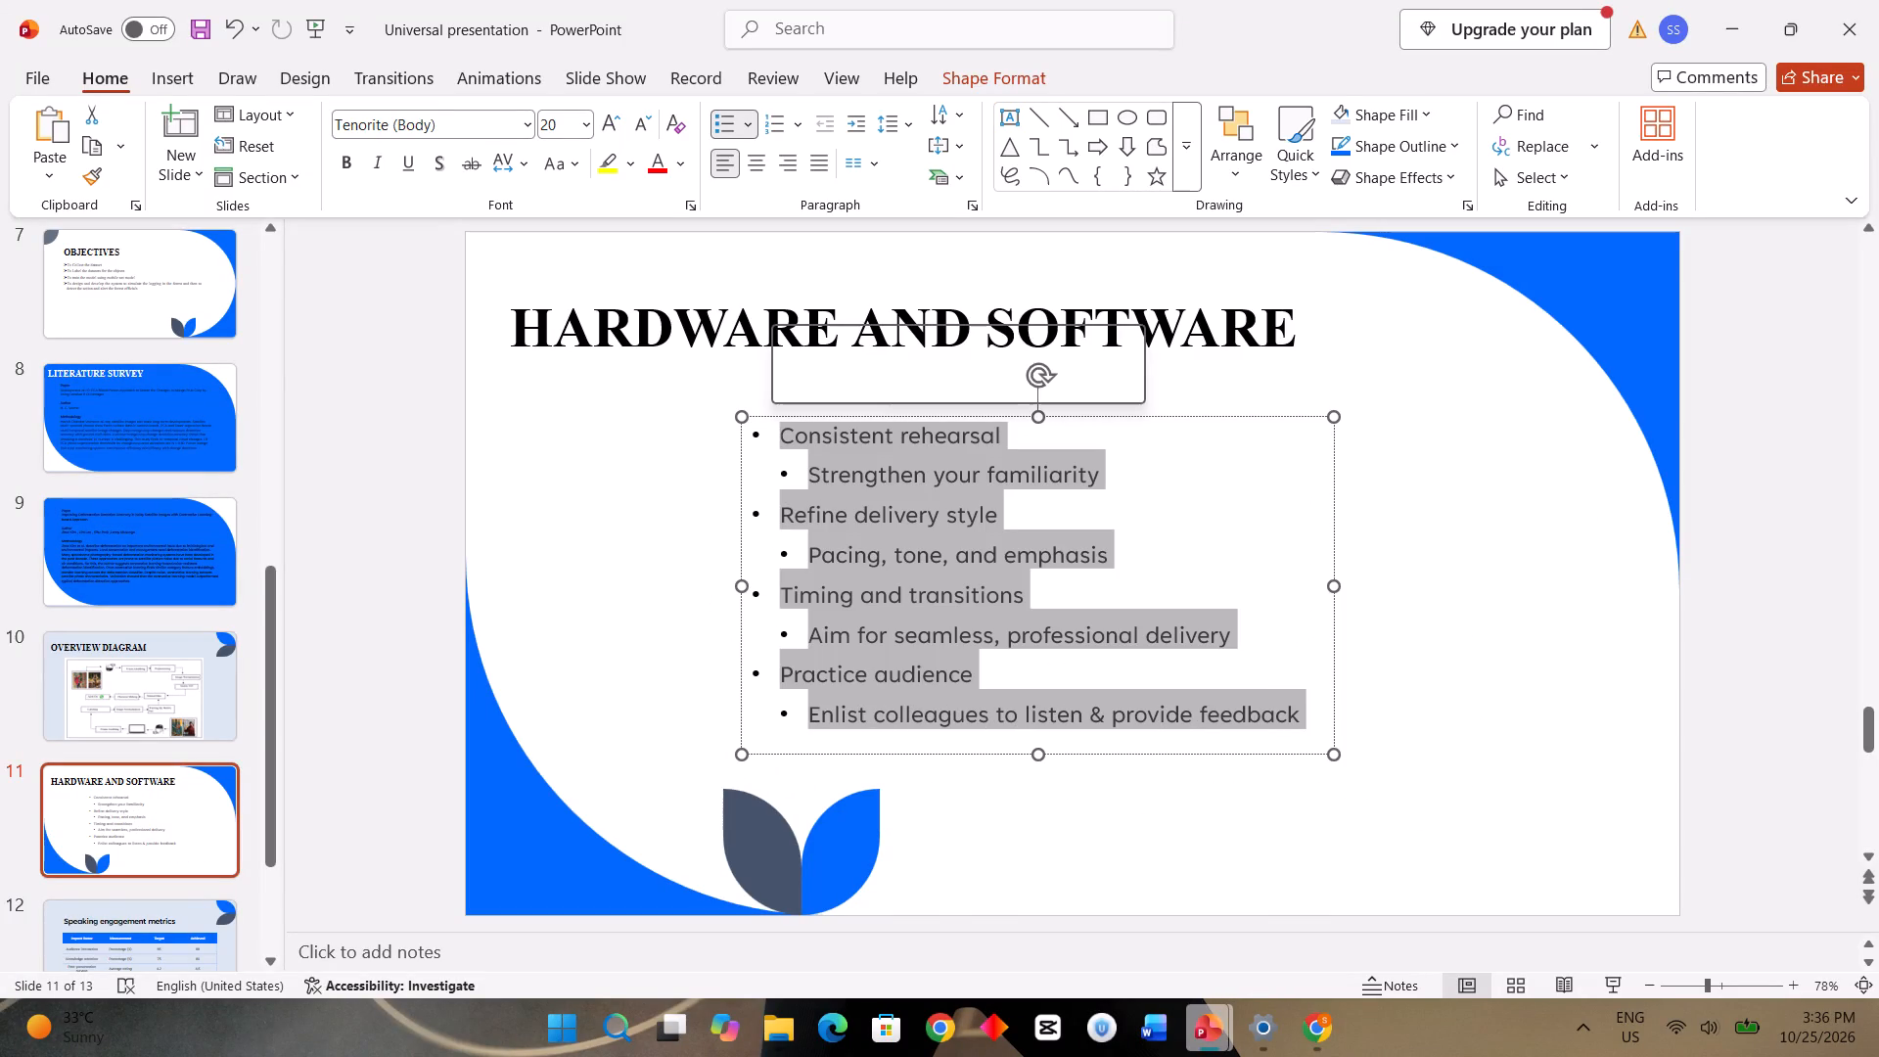
key(Delete)
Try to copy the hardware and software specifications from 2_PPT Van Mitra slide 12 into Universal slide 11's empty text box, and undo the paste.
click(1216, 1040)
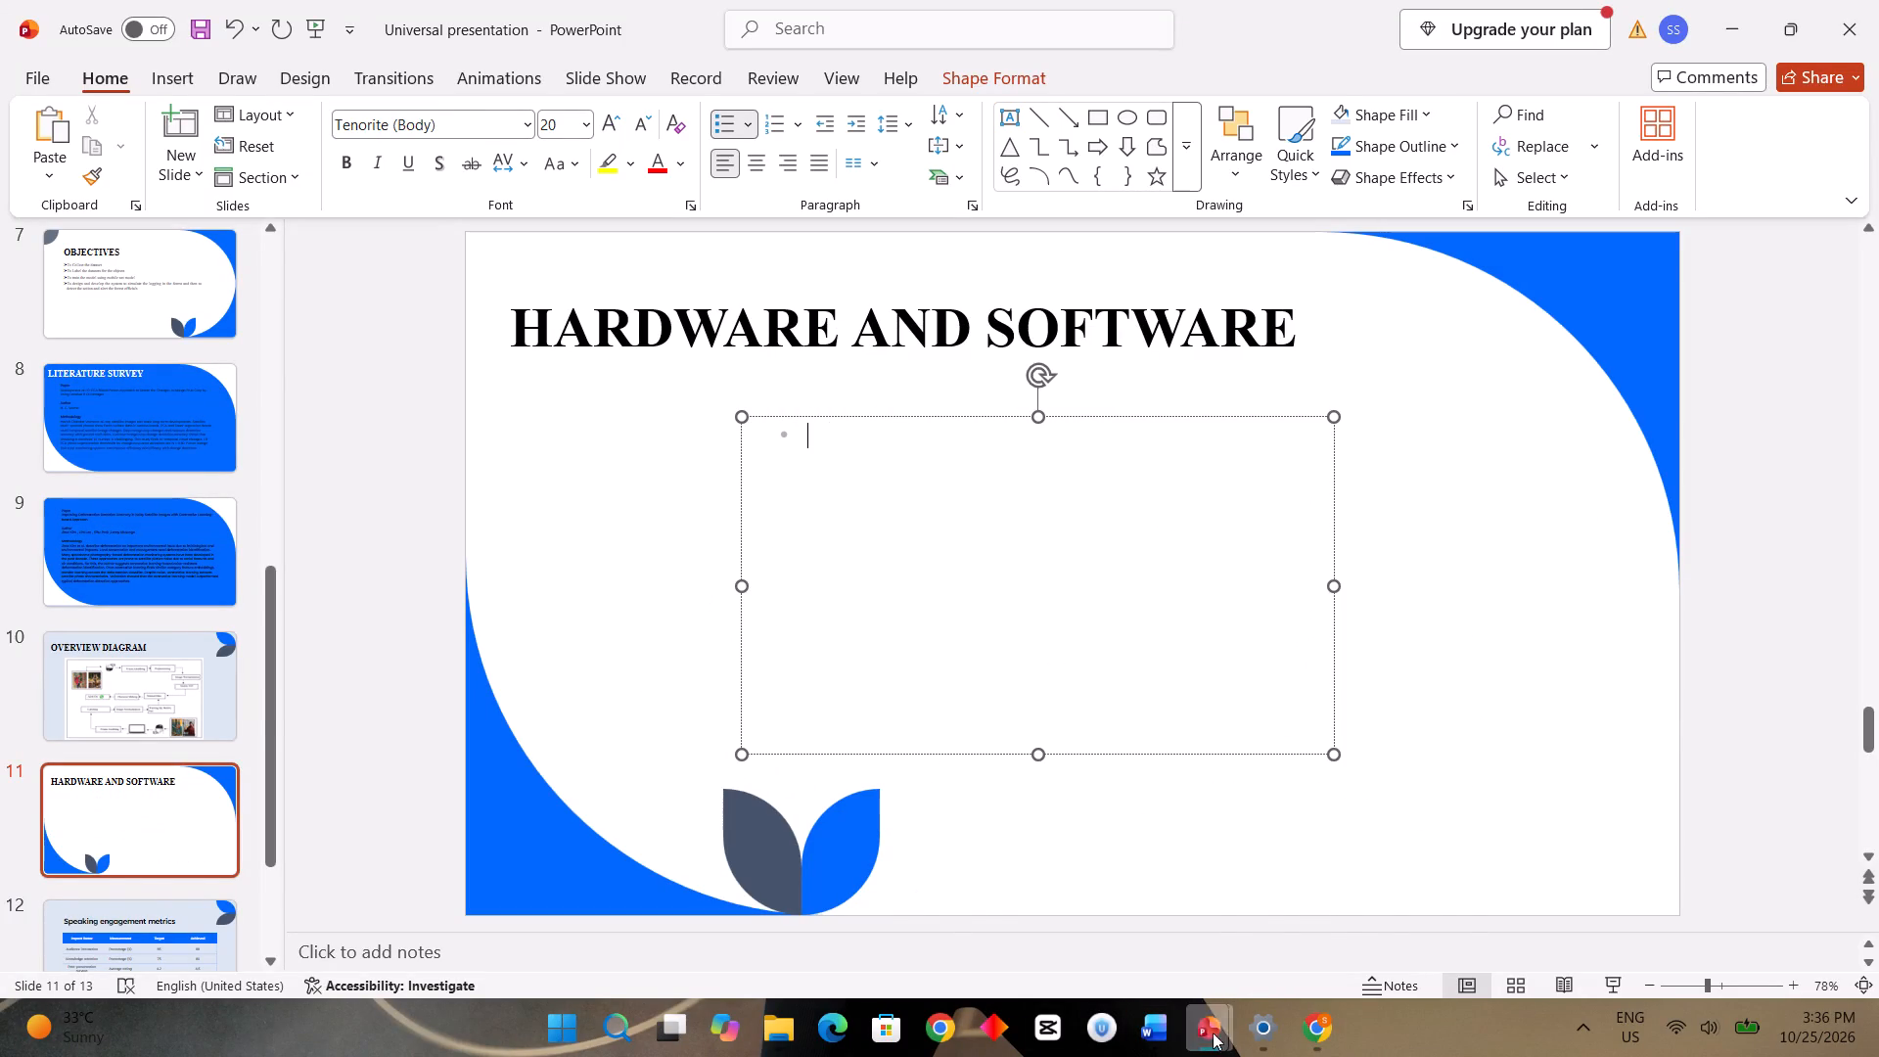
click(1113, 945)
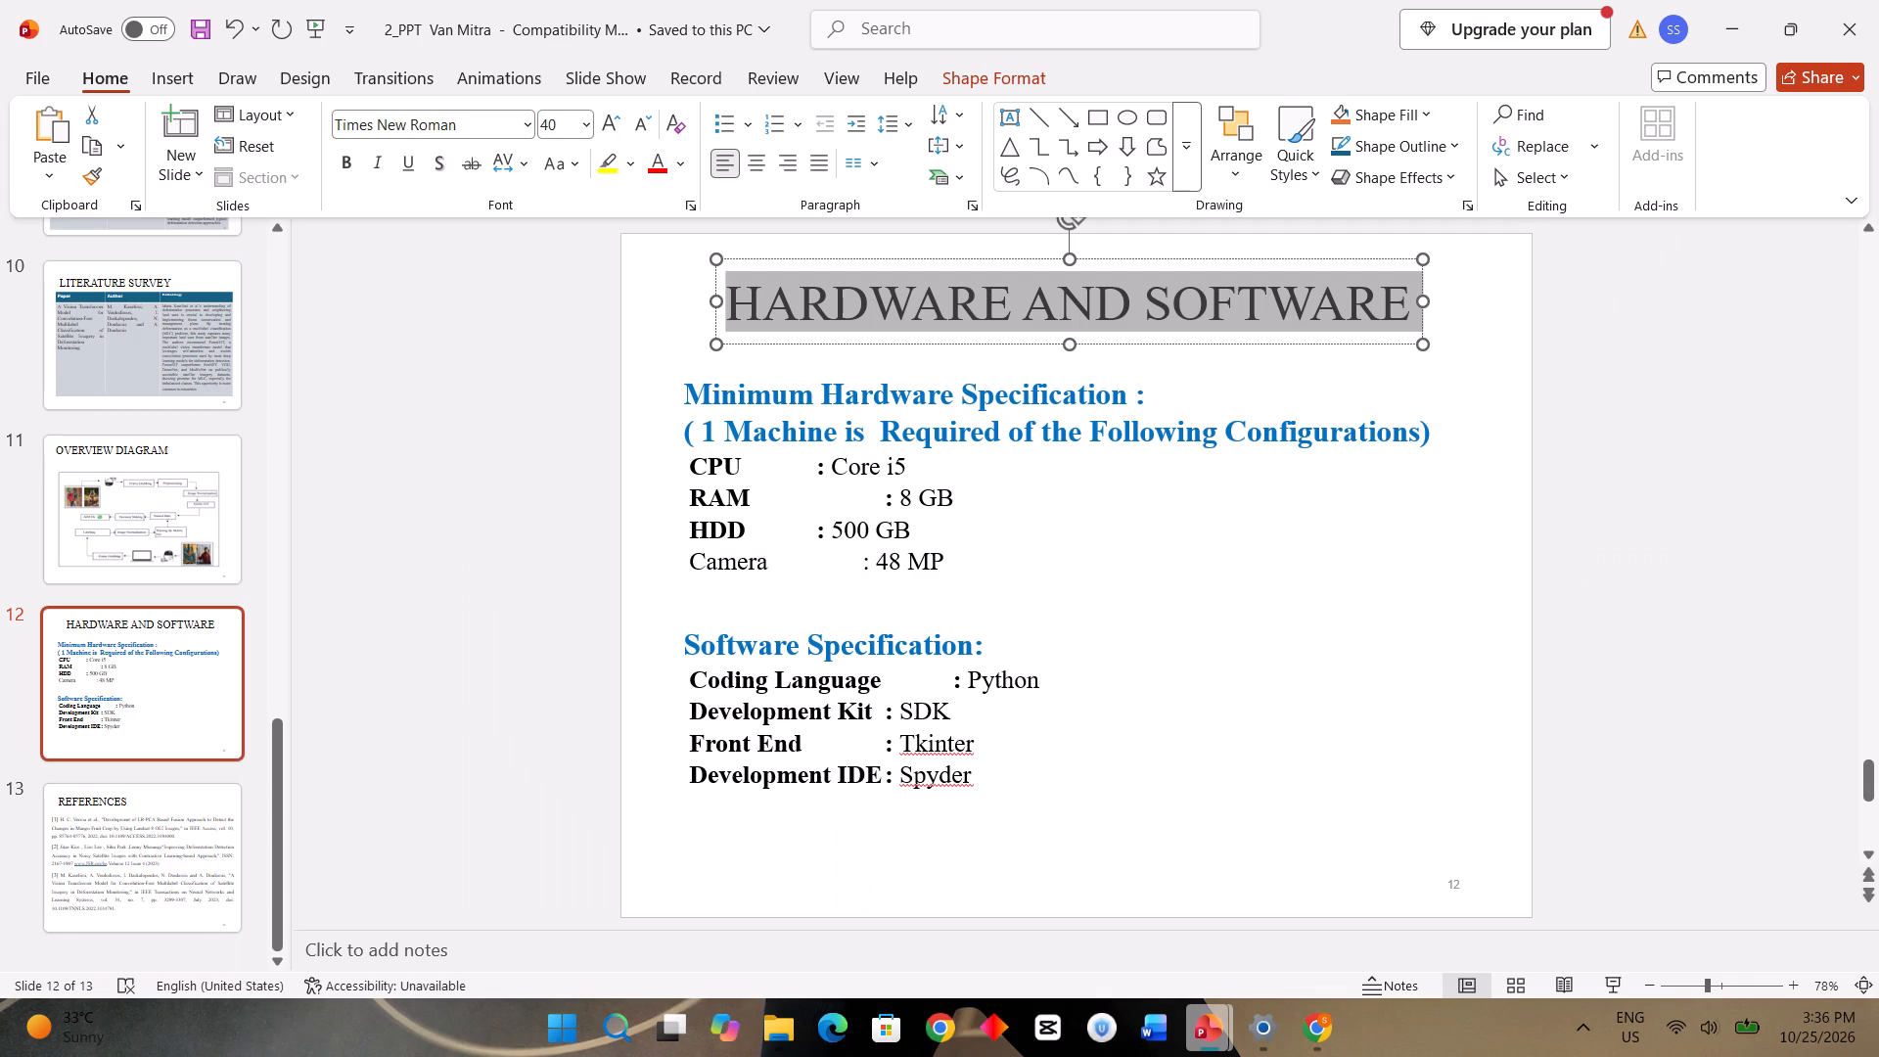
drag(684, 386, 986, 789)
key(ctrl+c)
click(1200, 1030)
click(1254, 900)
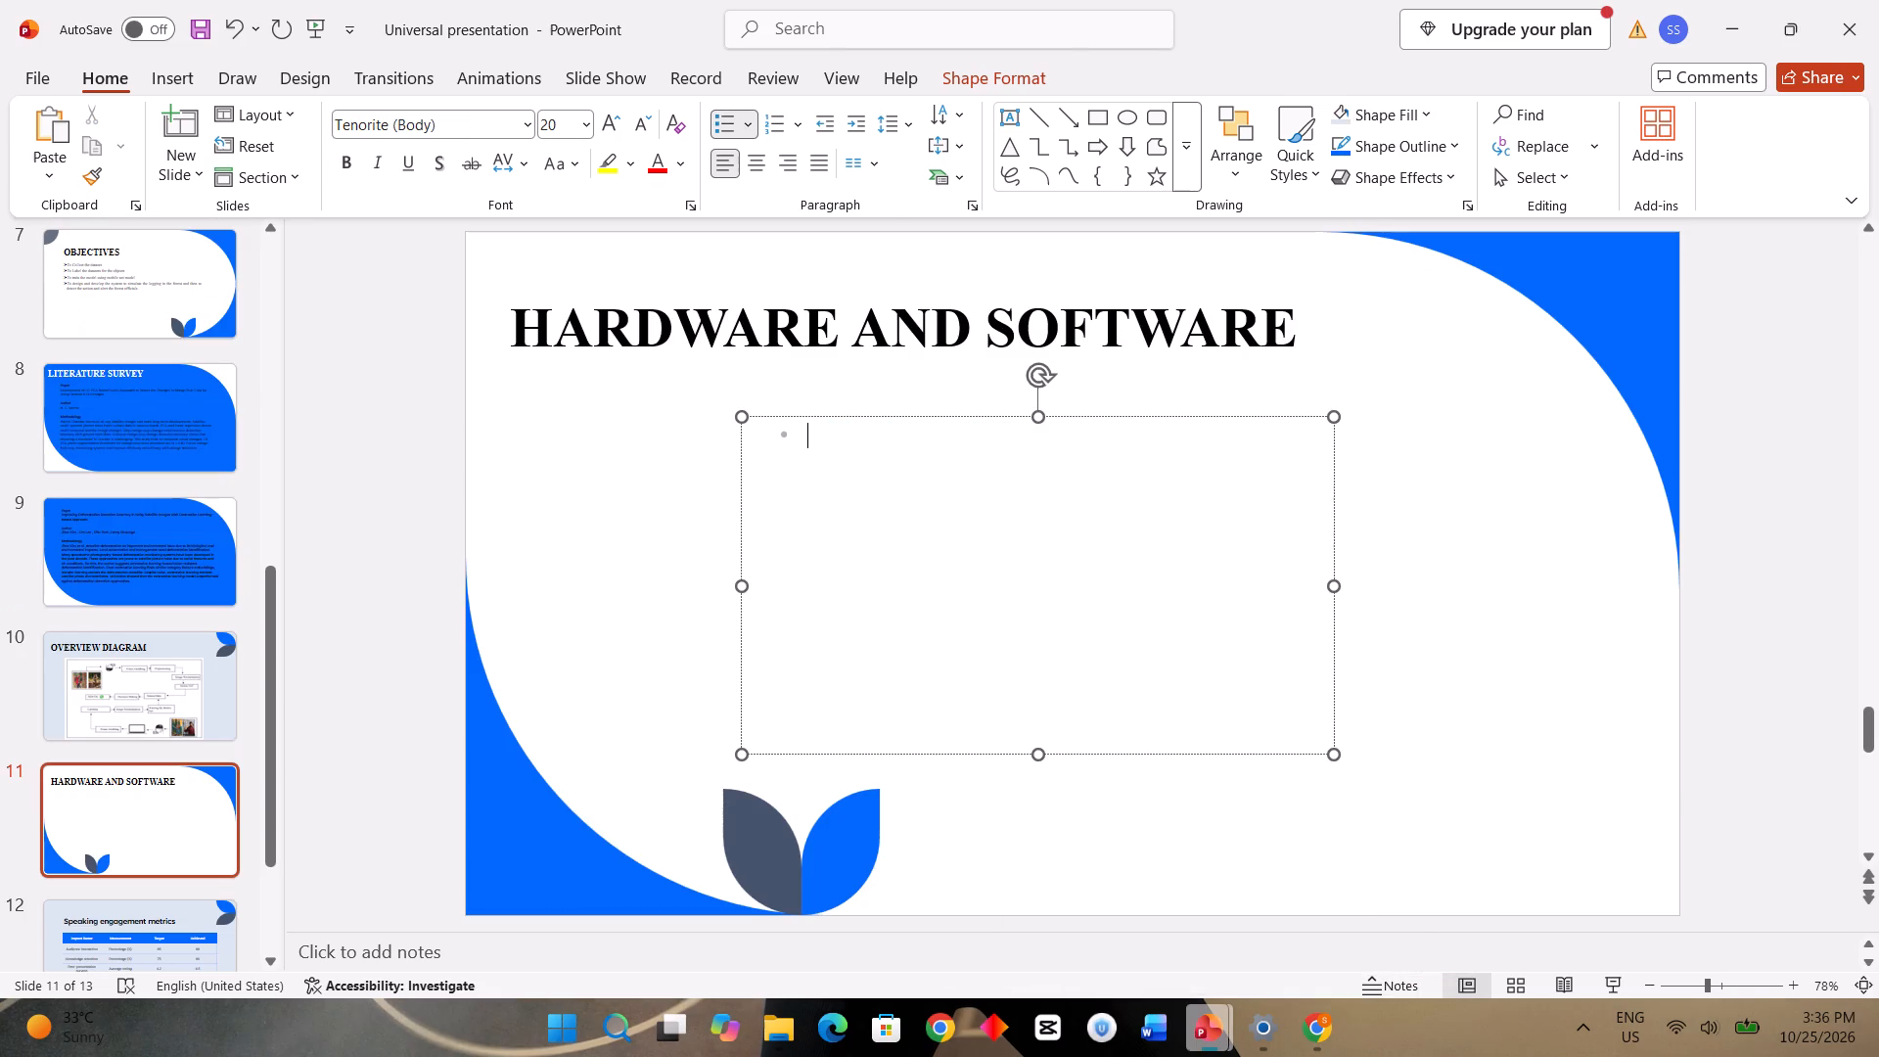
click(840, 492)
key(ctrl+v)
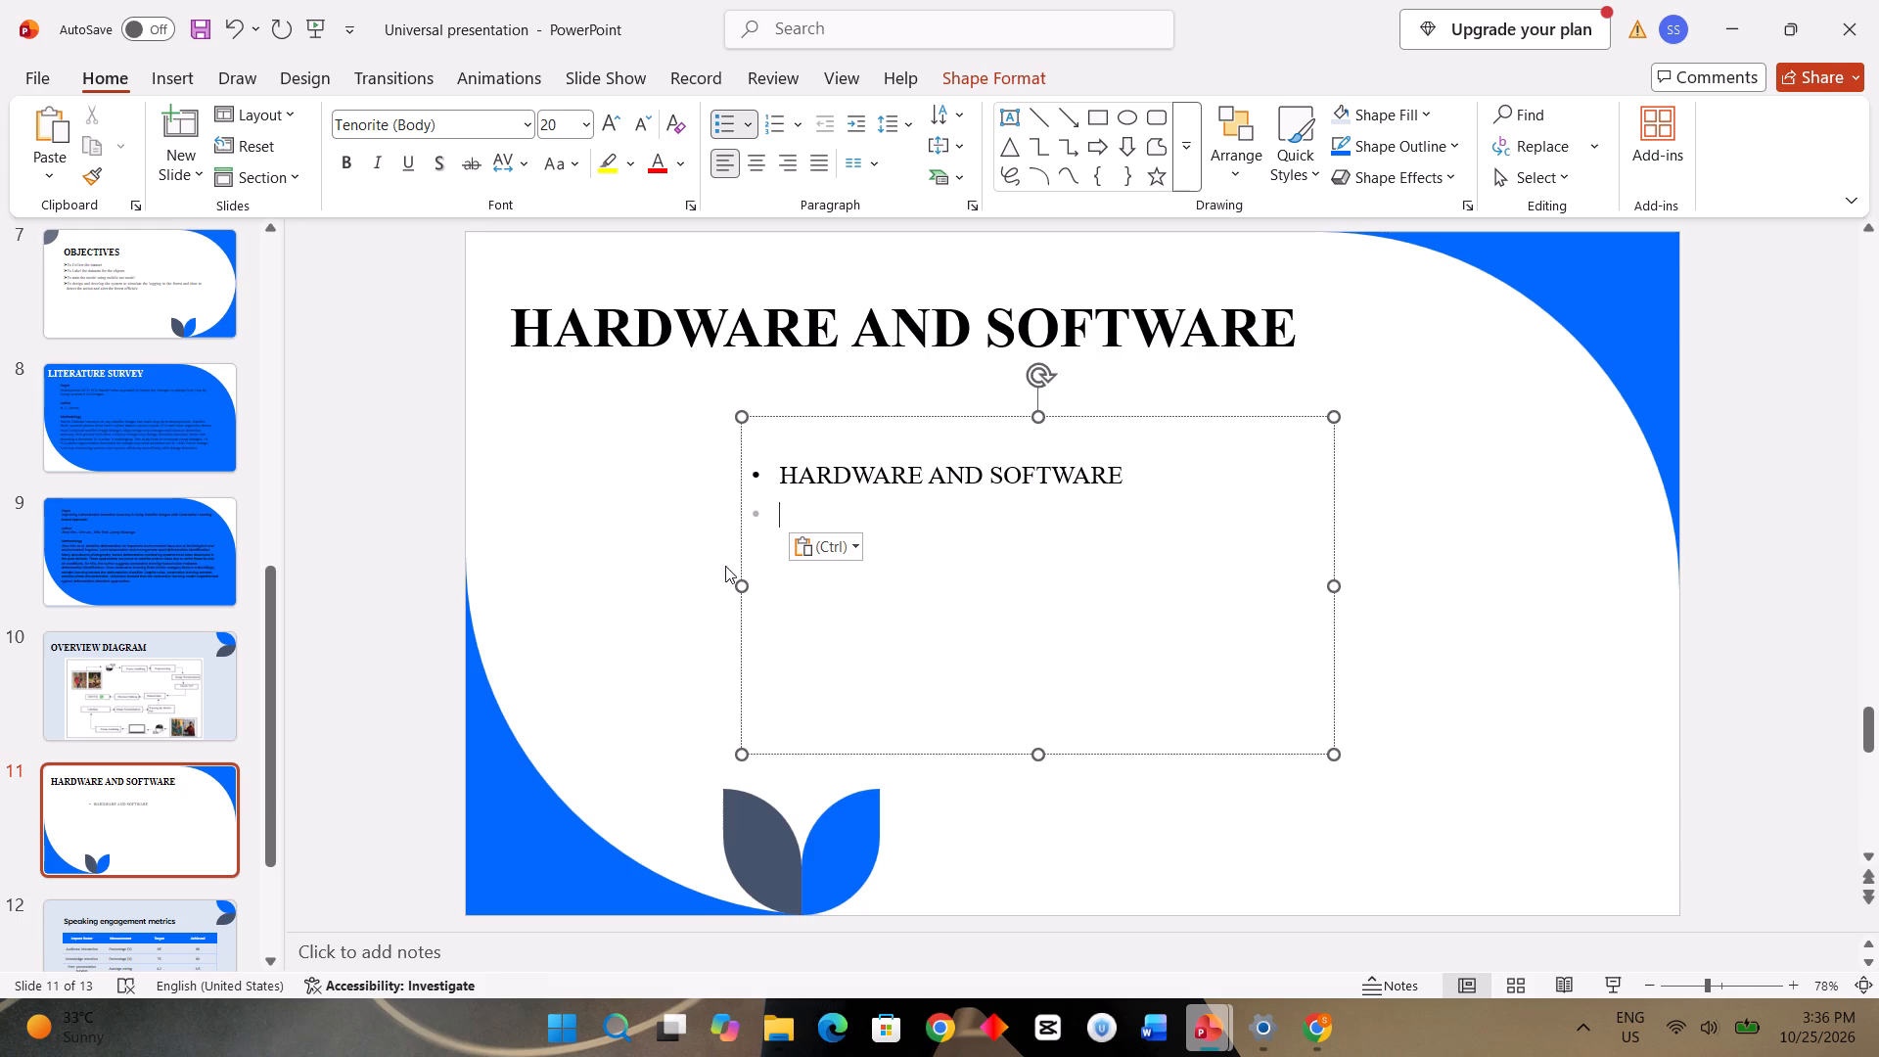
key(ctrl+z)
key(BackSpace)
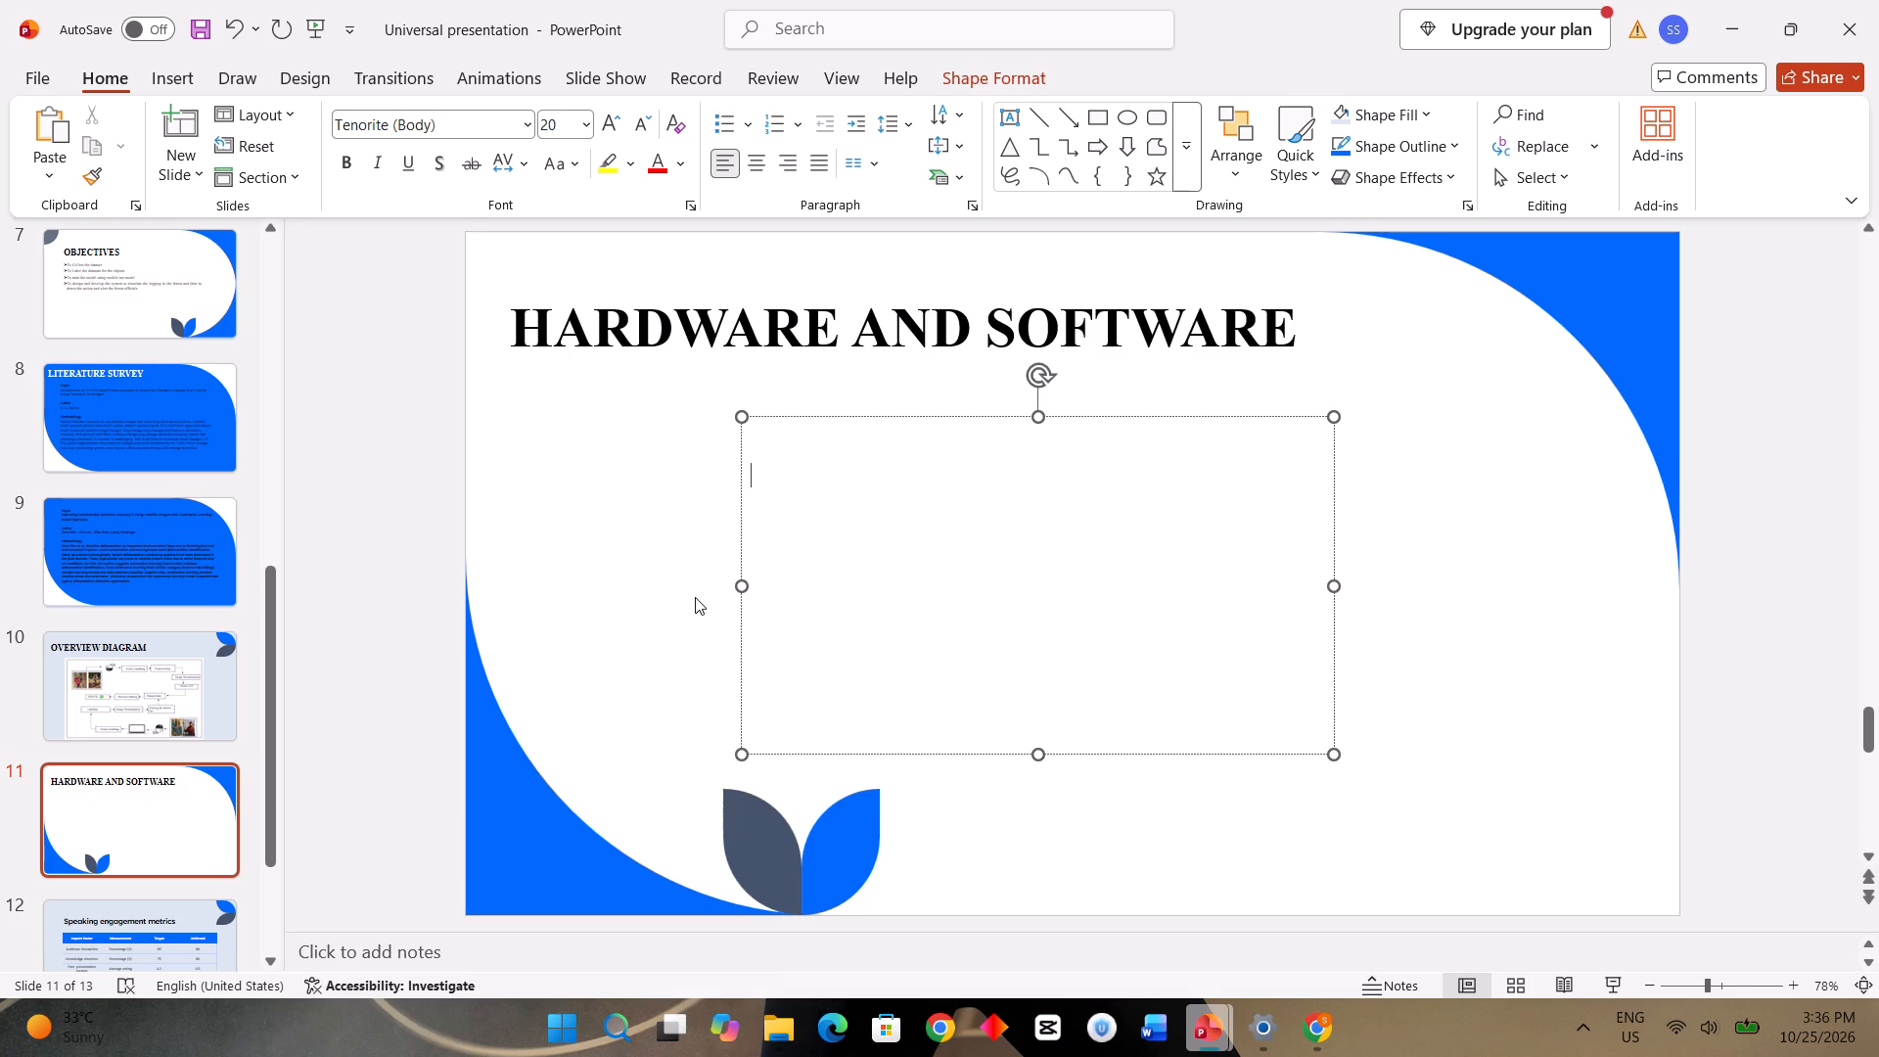
Clear the leftover blank lines in Universal slide 11's text box and copy in all hardware and software specifications from 2_PPT Van Mitra slide 12.
key(BackSpace)
key(BackSpace)
key(BackSpace)
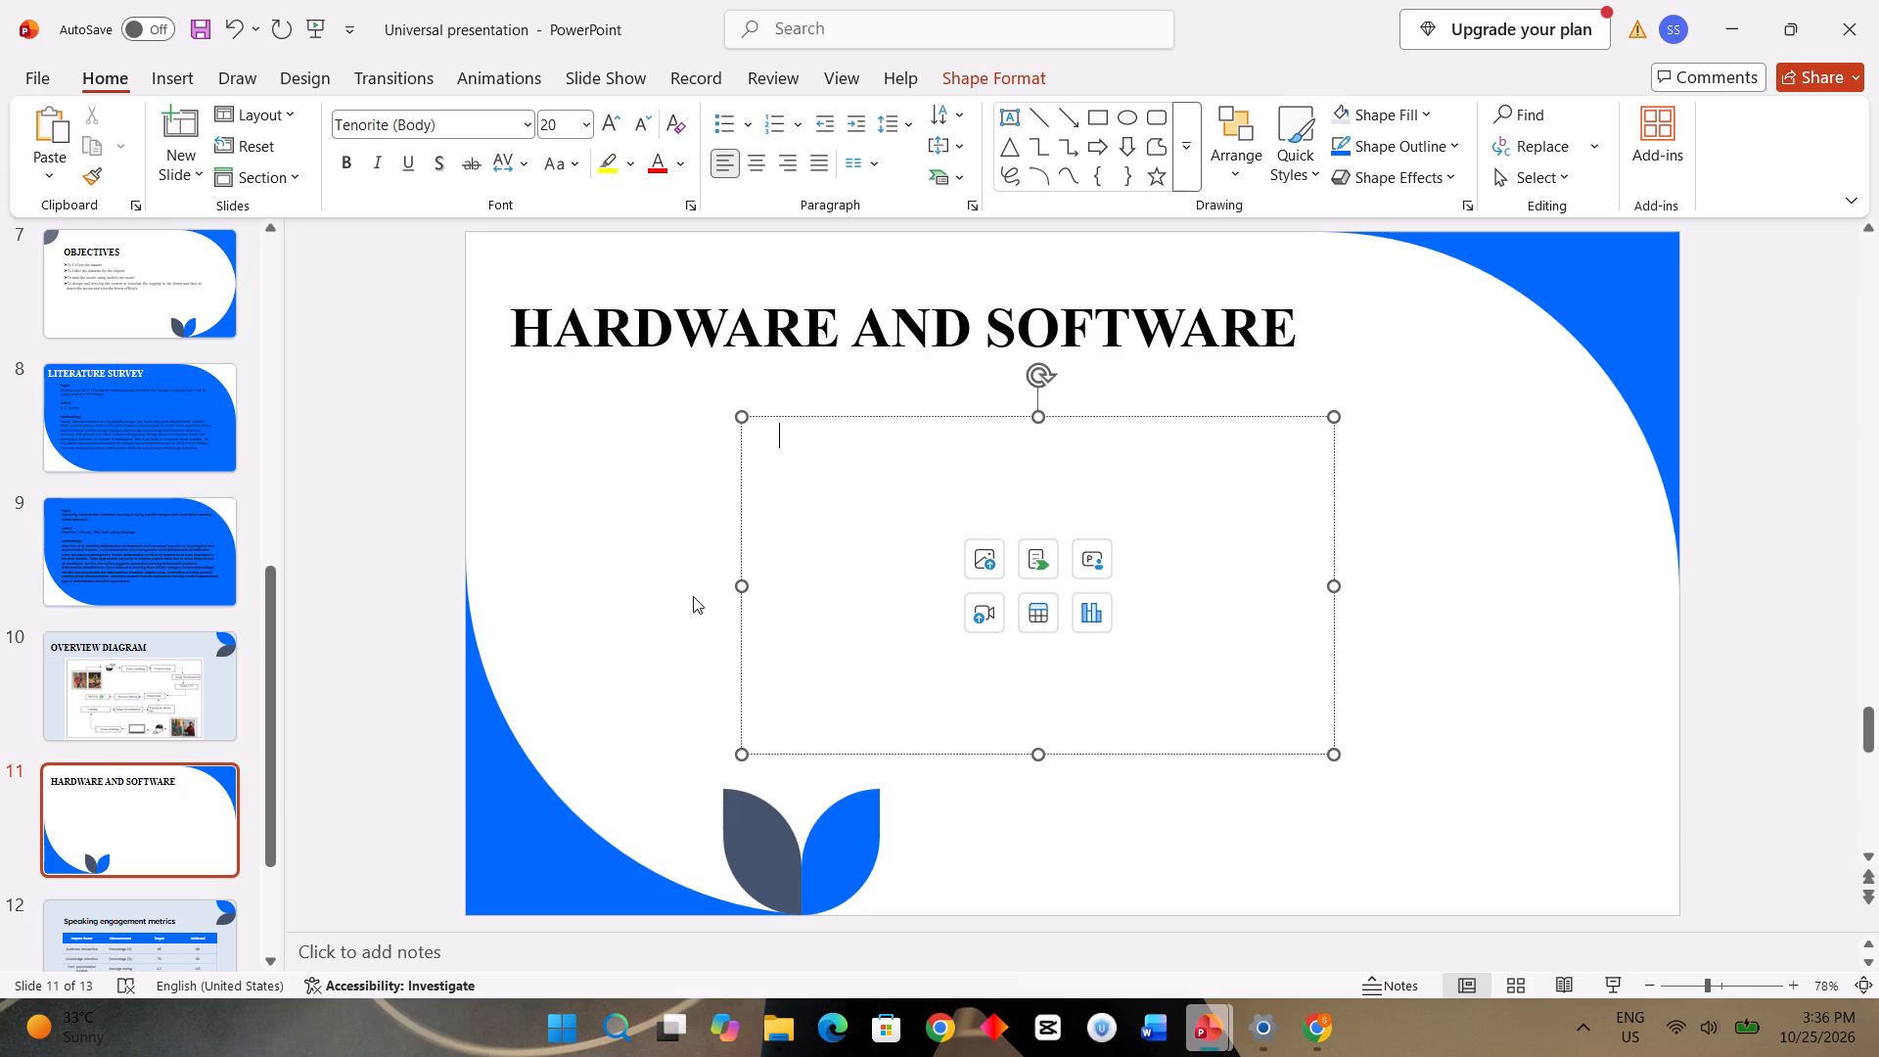
click(1227, 1051)
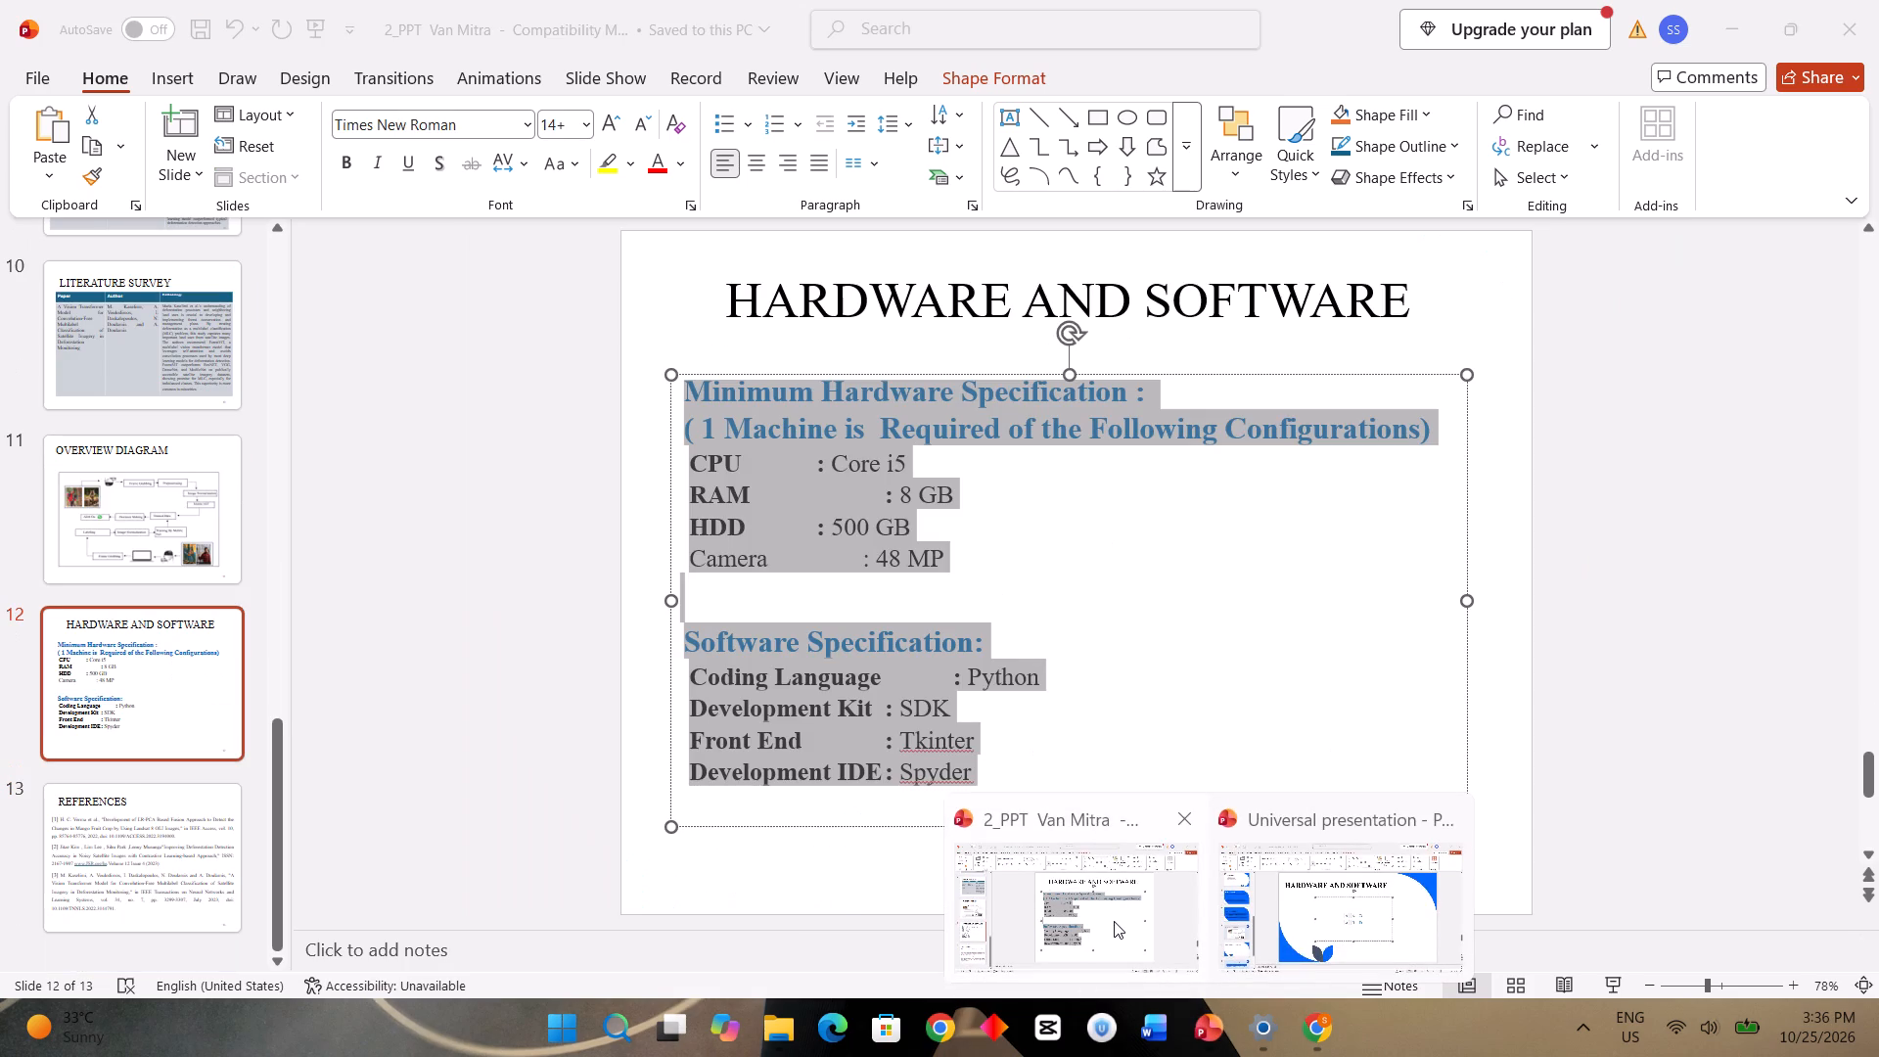
click(1116, 922)
click(1095, 591)
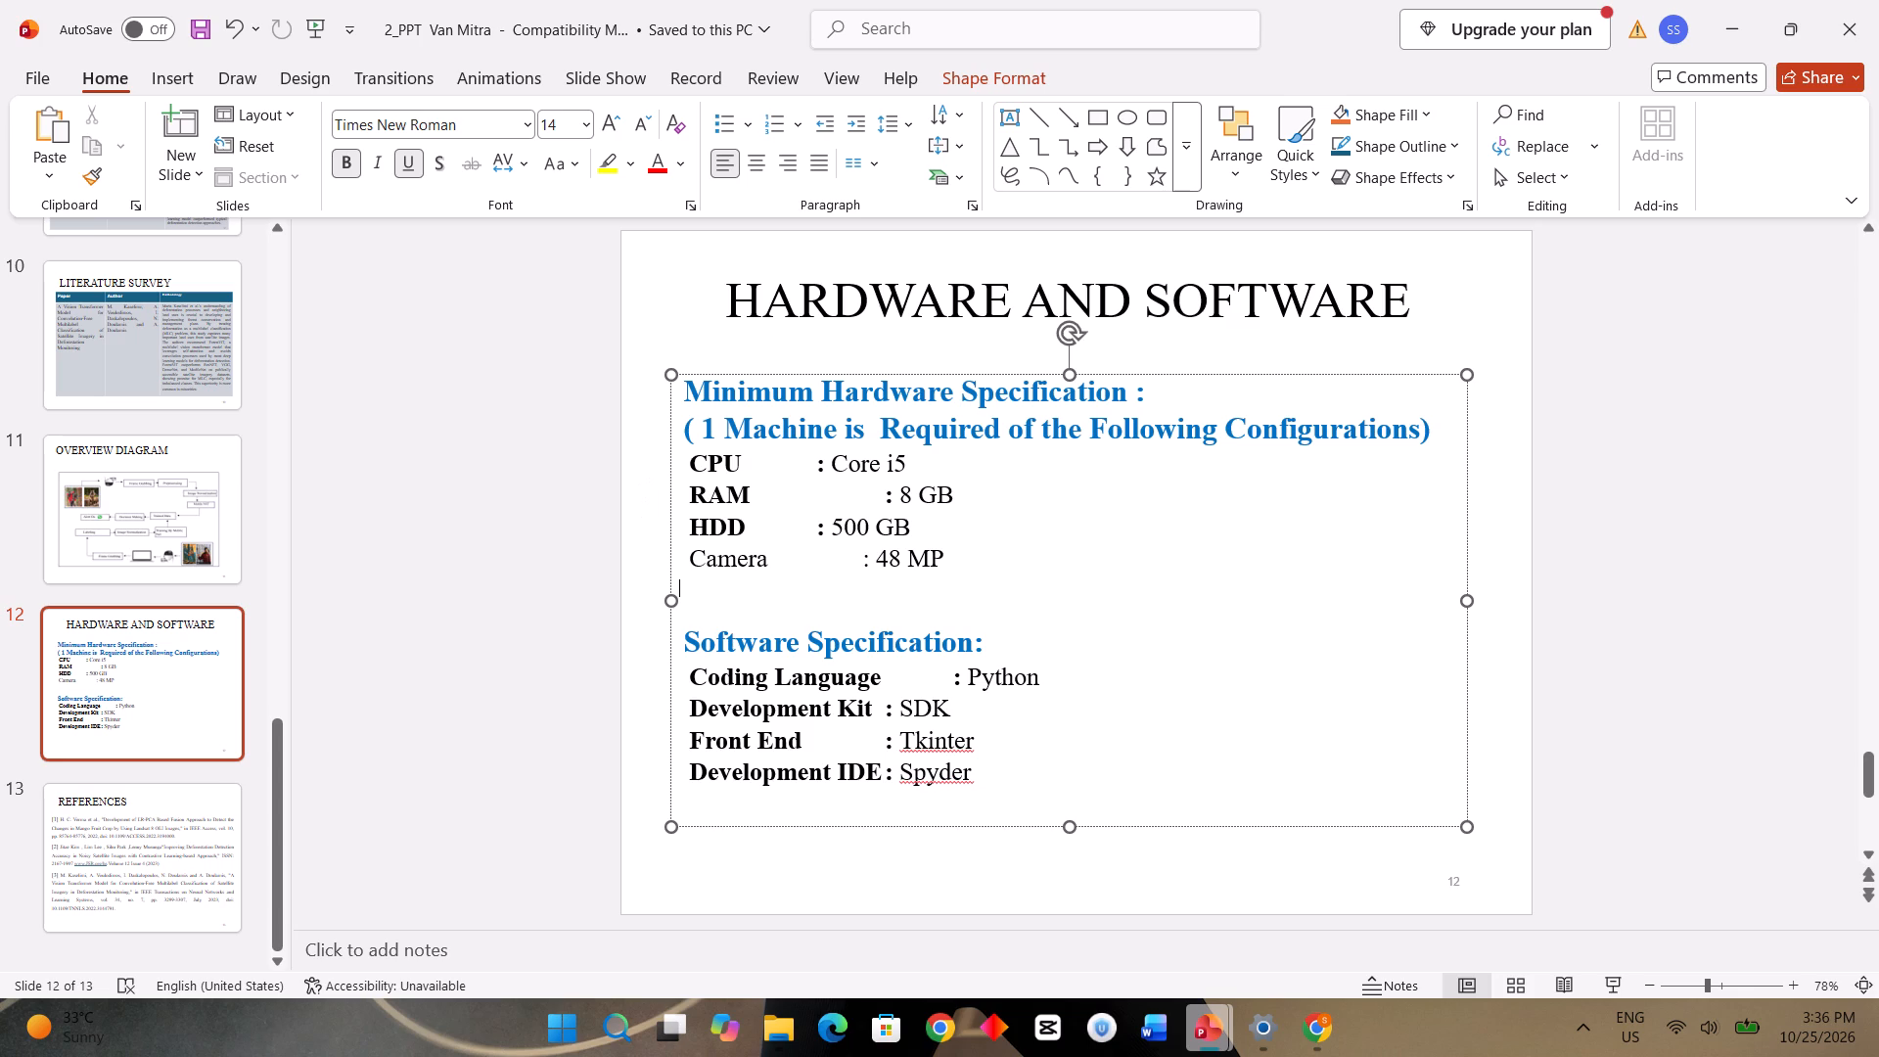
drag(682, 387, 963, 799)
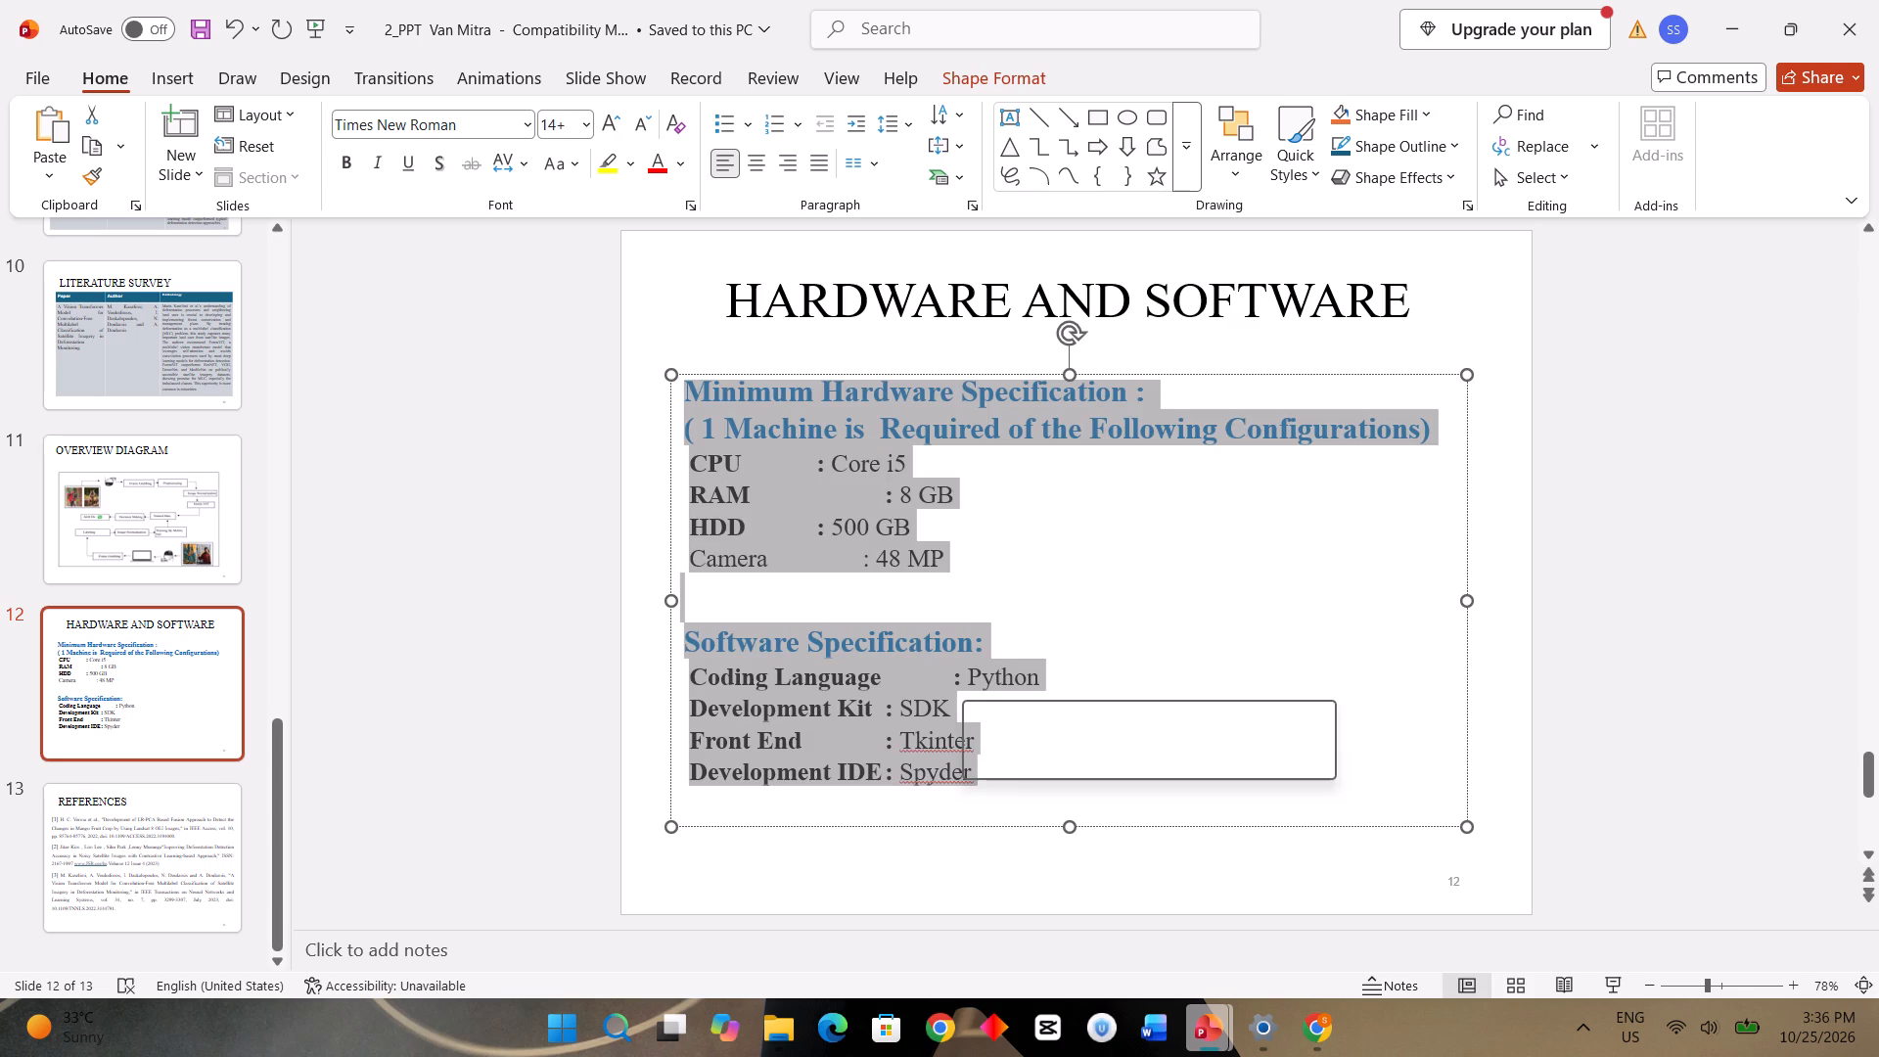
key(ctrl+c)
click(1196, 1041)
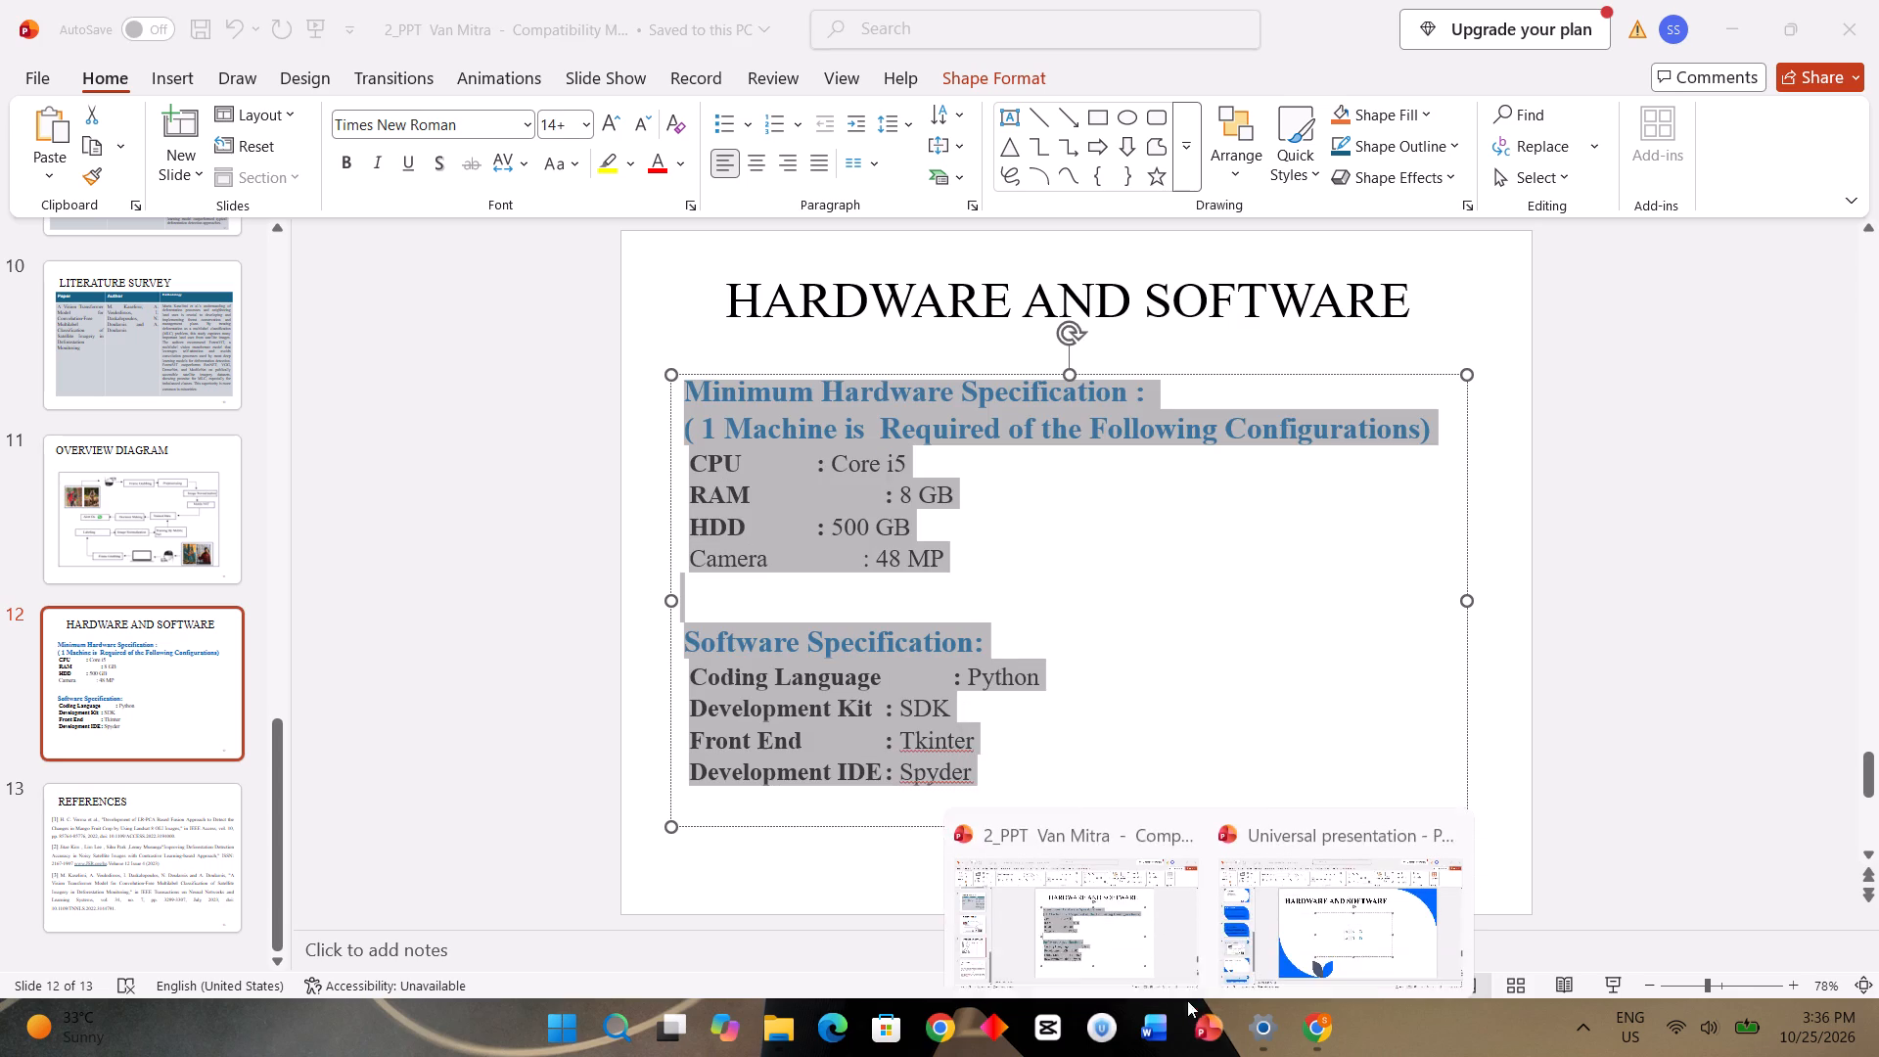
click(1237, 906)
click(779, 452)
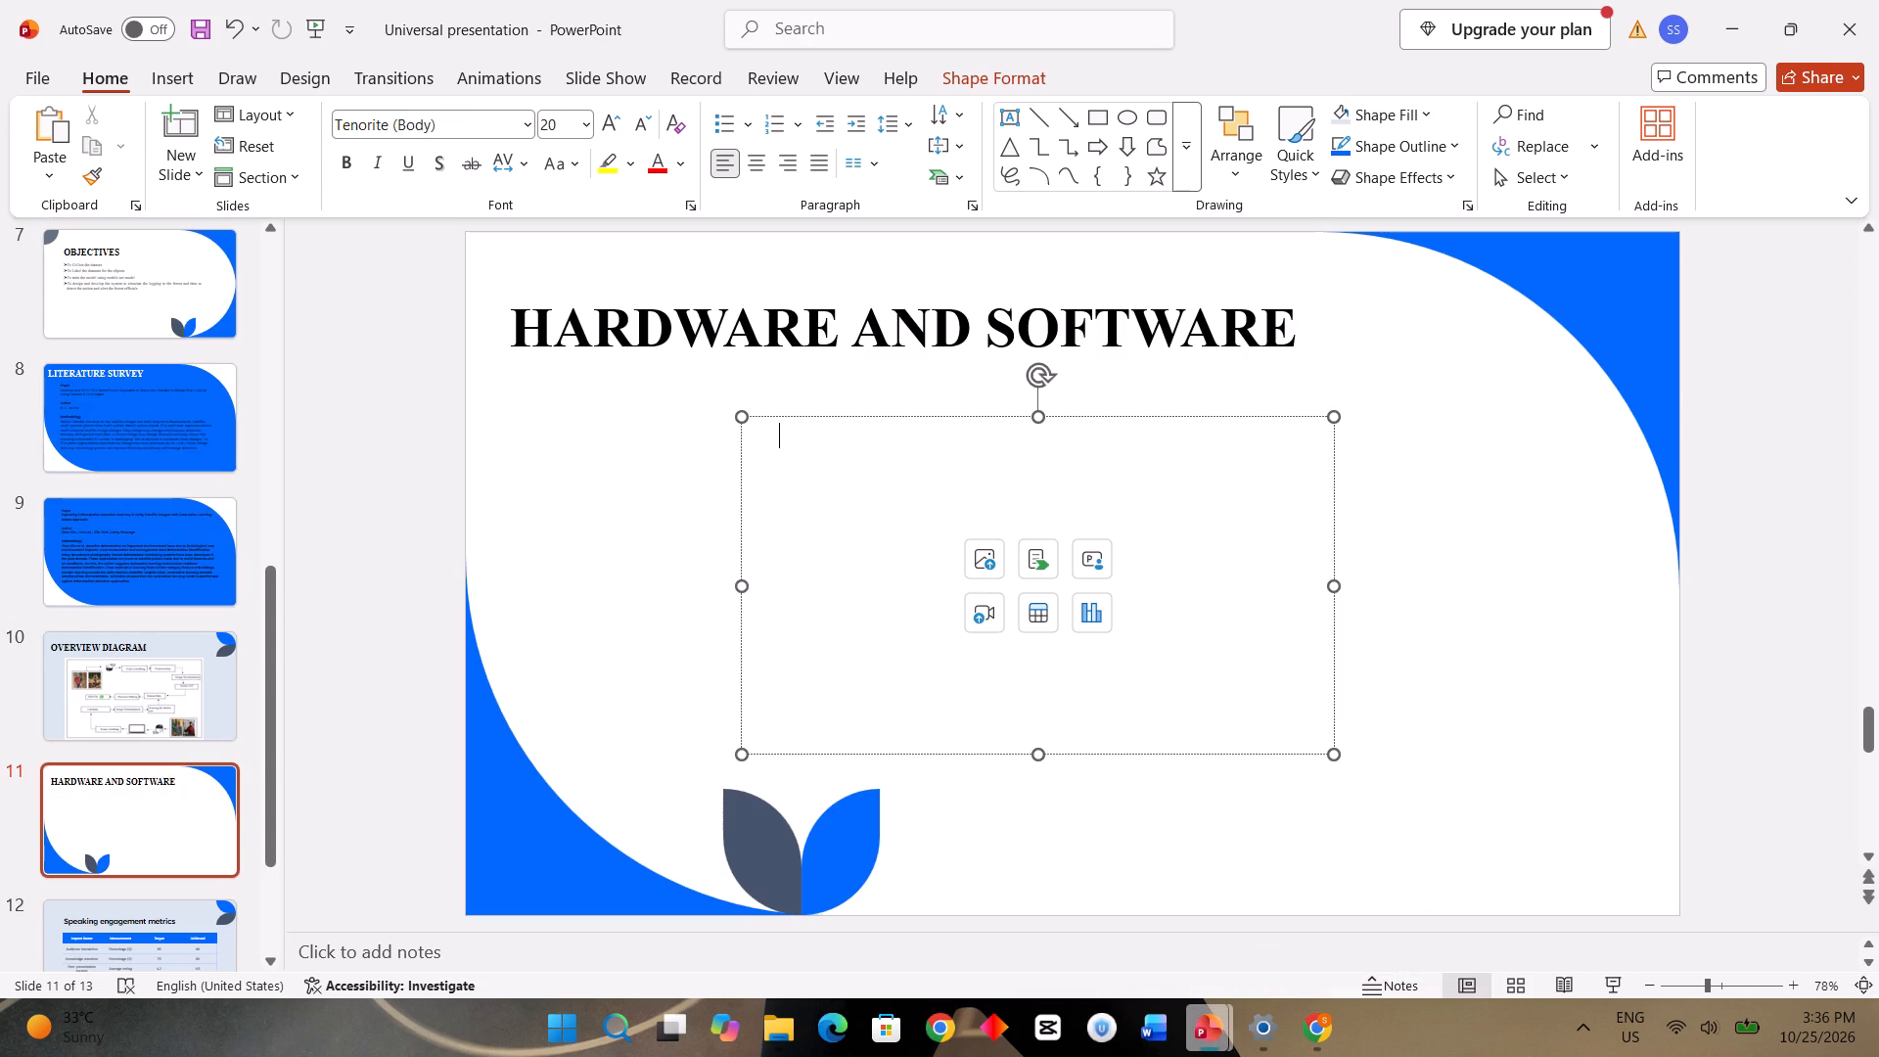
key(ctrl+v)
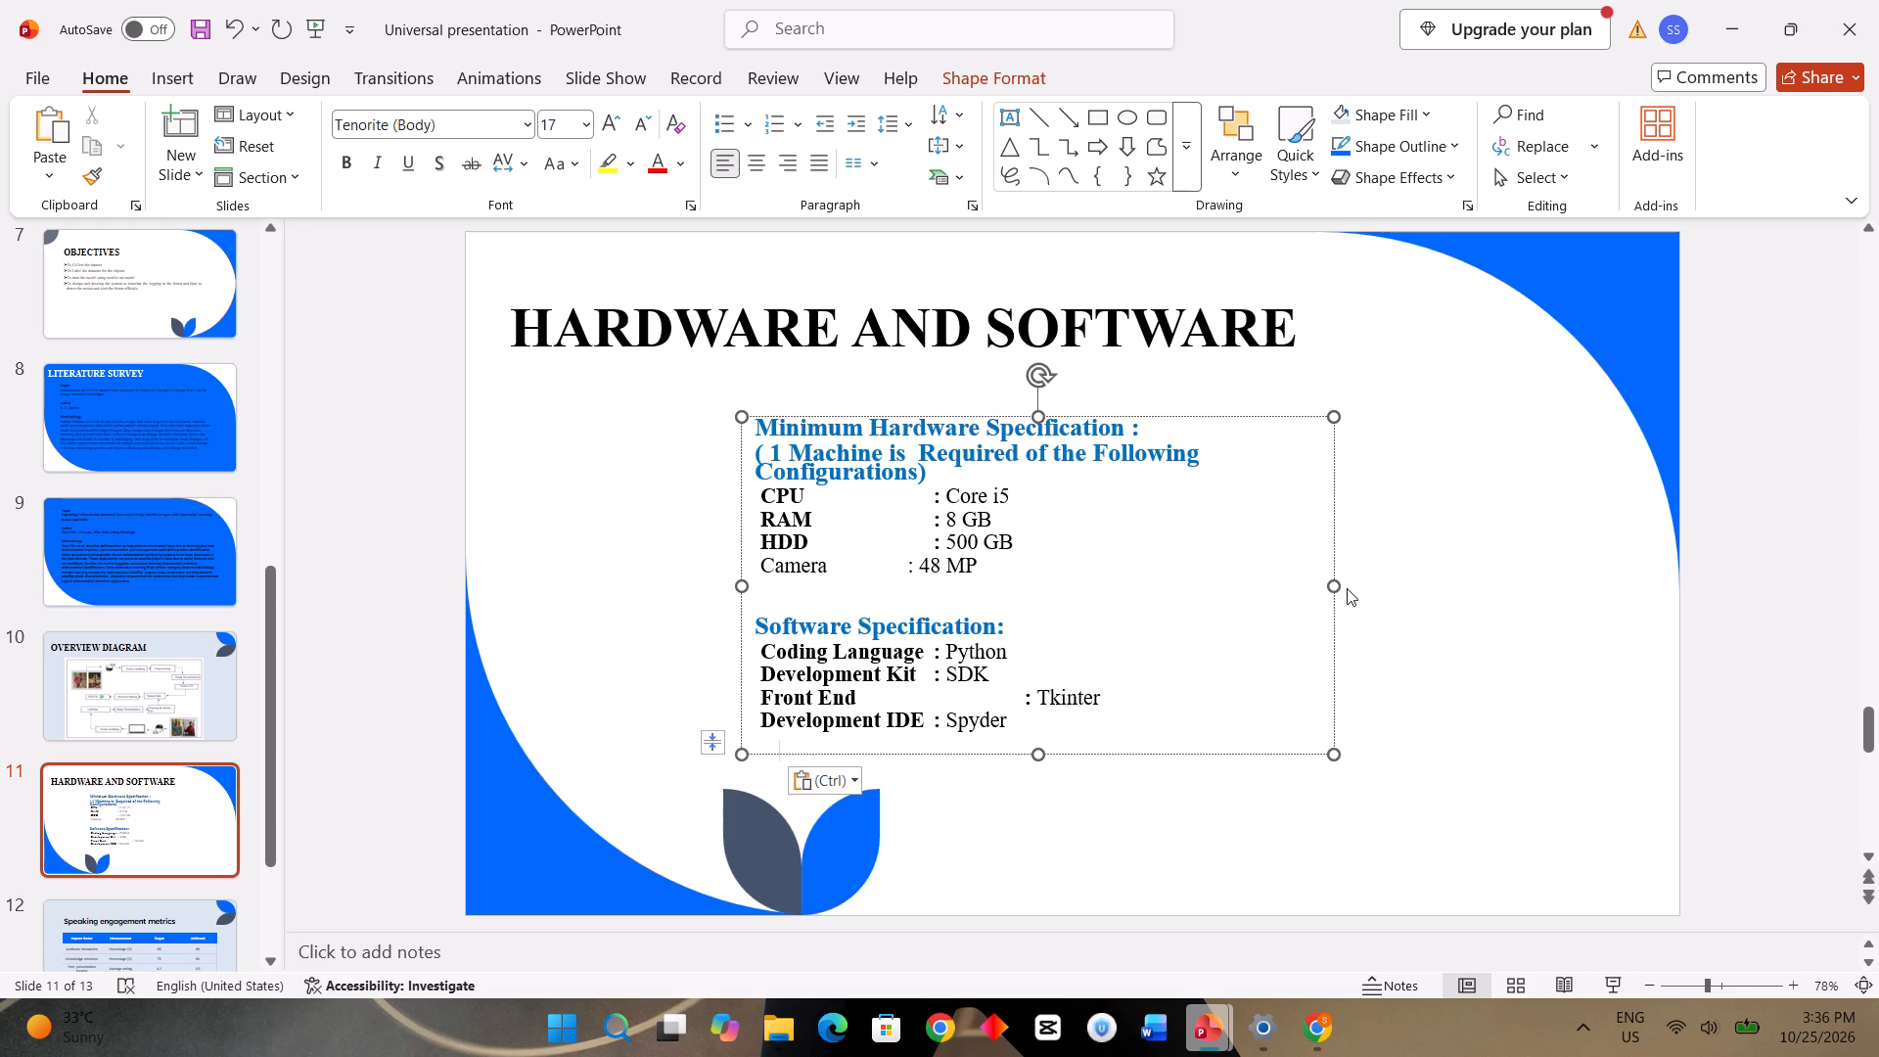
Widen the specifications text box on slide 11 on both sides so the configurations heading fits on one line.
drag(1338, 591, 1422, 571)
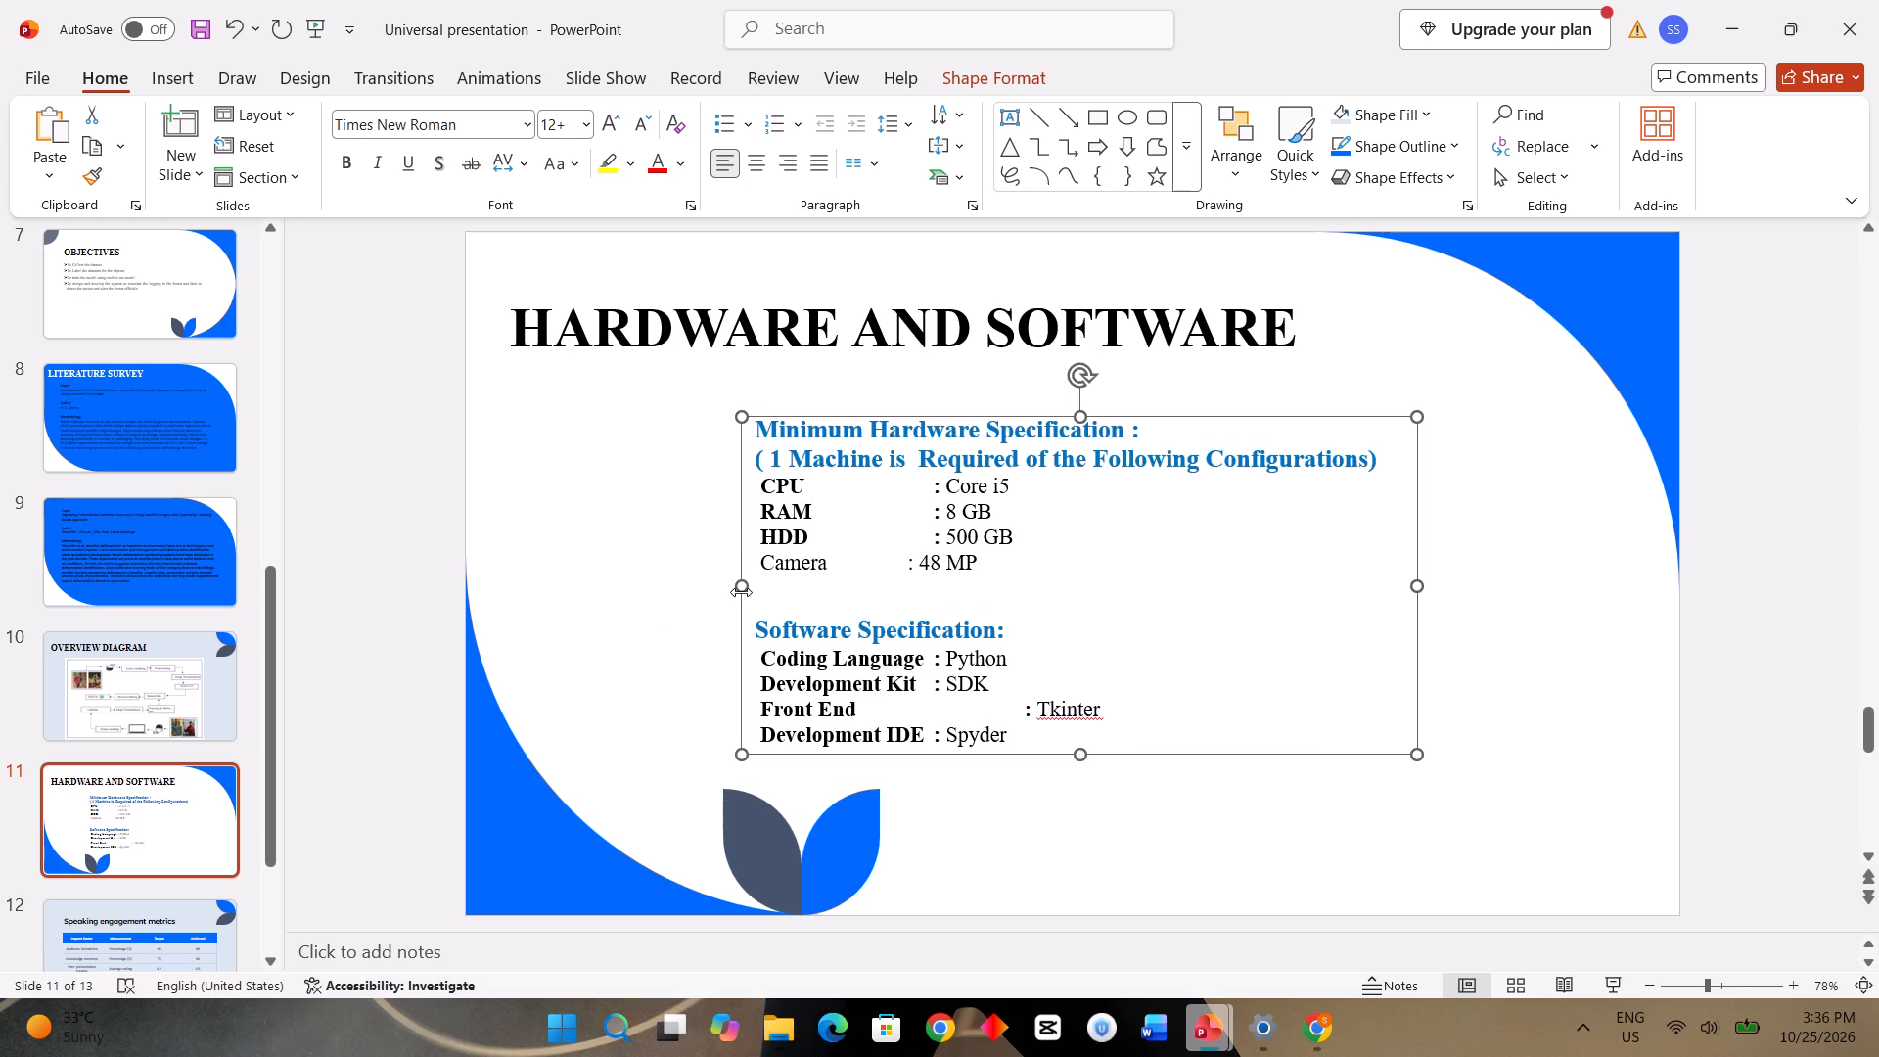
drag(741, 592, 643, 602)
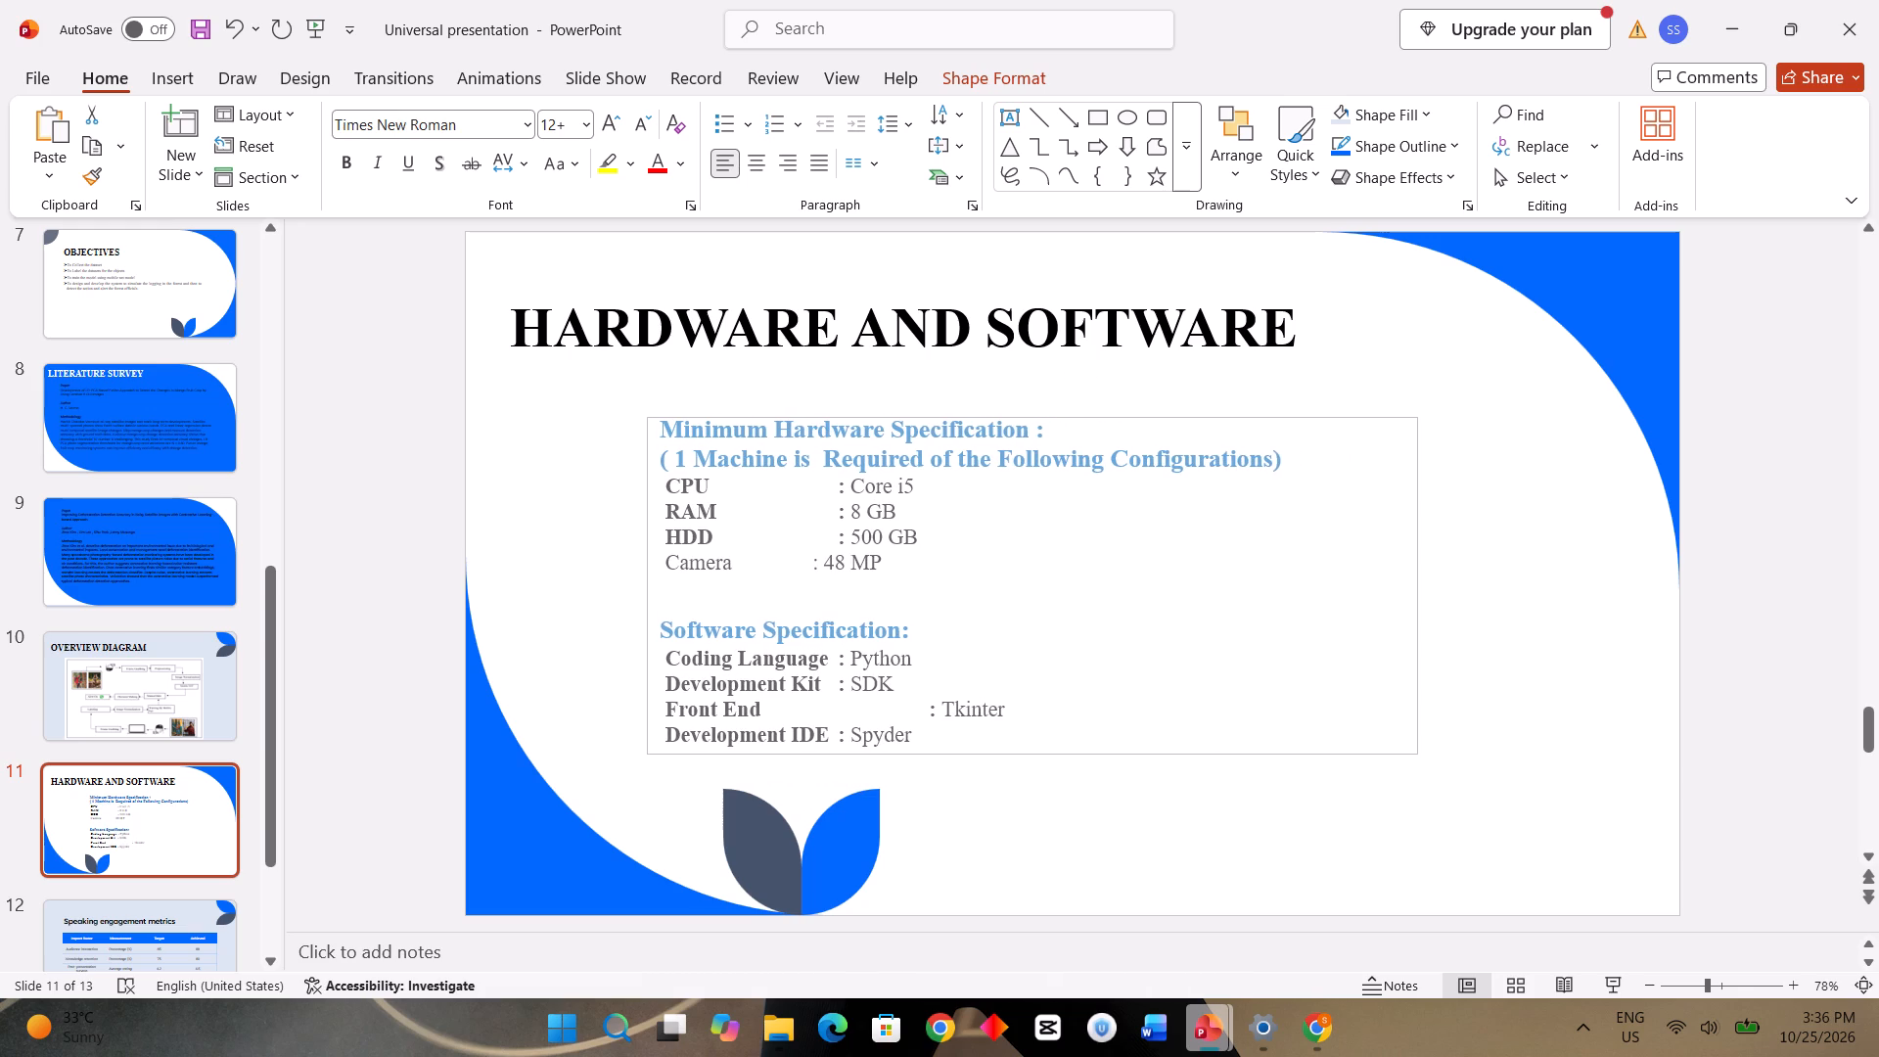
drag(643, 602, 627, 602)
click(993, 832)
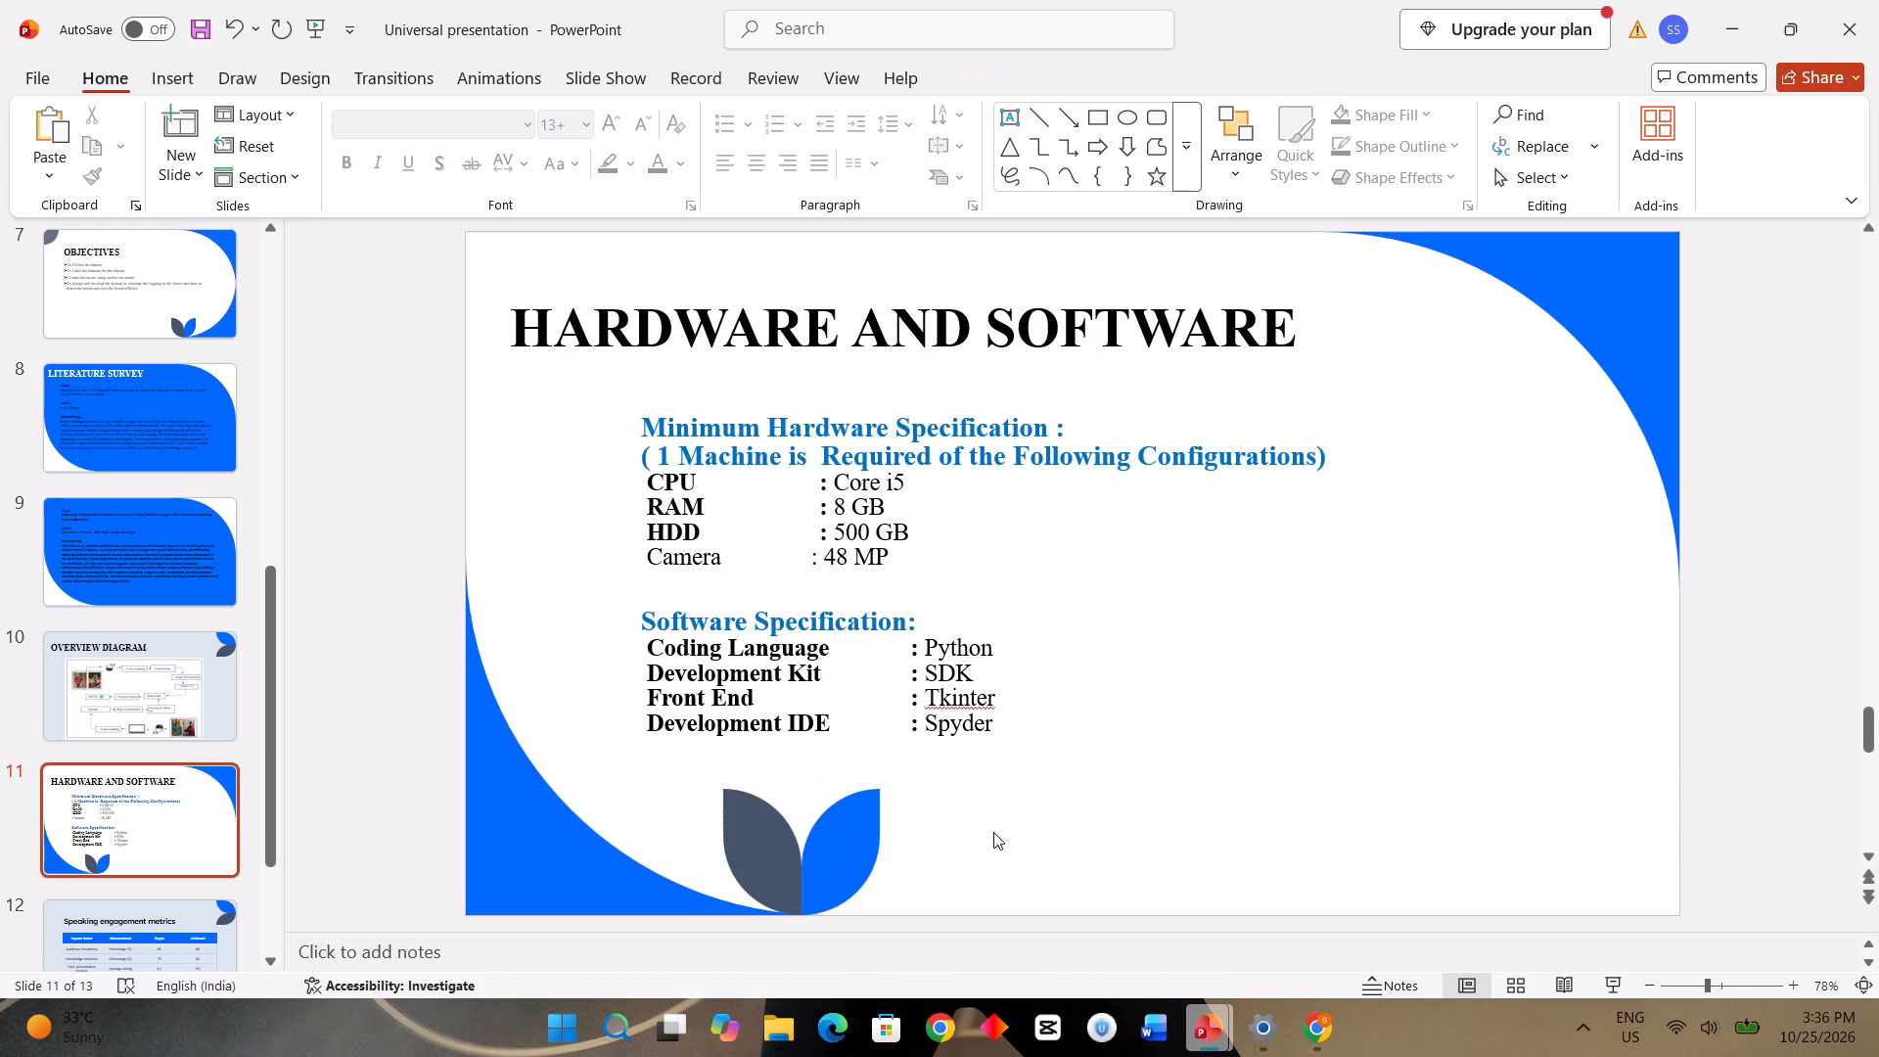
Examine the remaining template slides 12 and 13, including the Speaking engagement metrics table.
scroll(871, 654, down, 1)
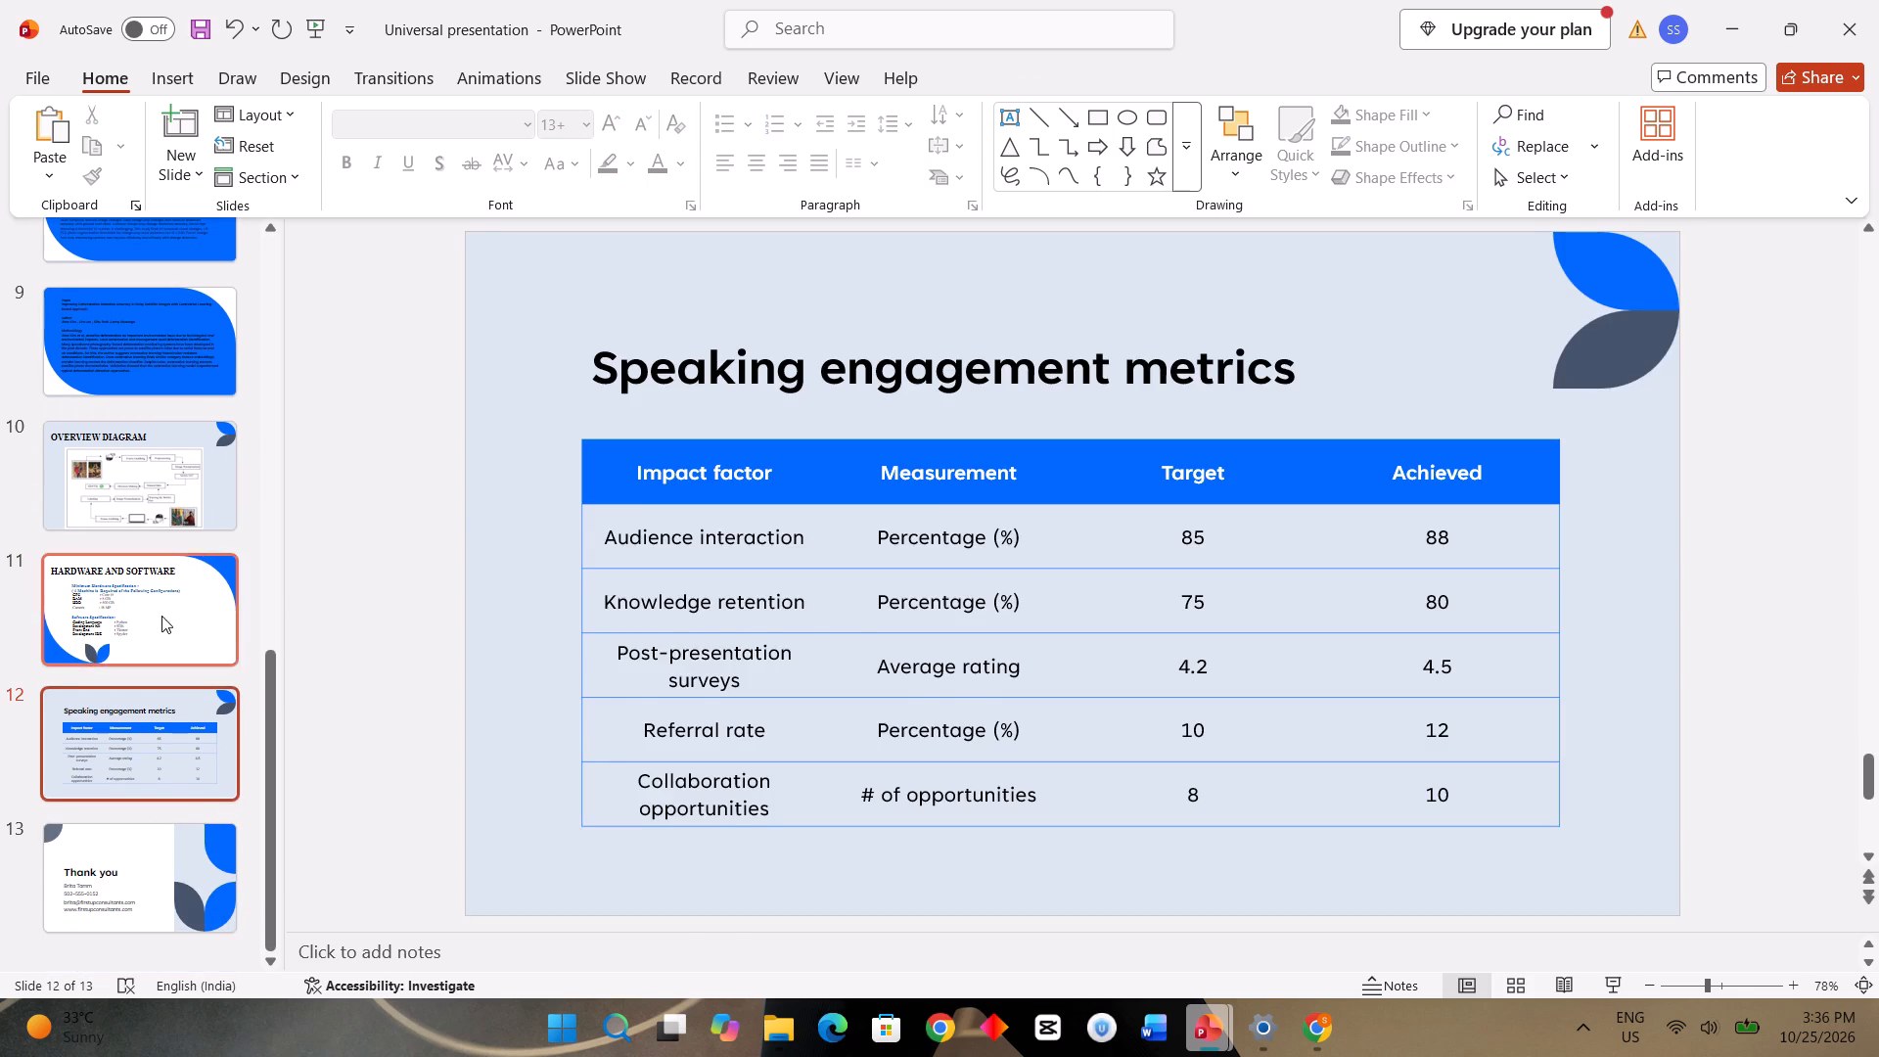
click(115, 613)
click(158, 727)
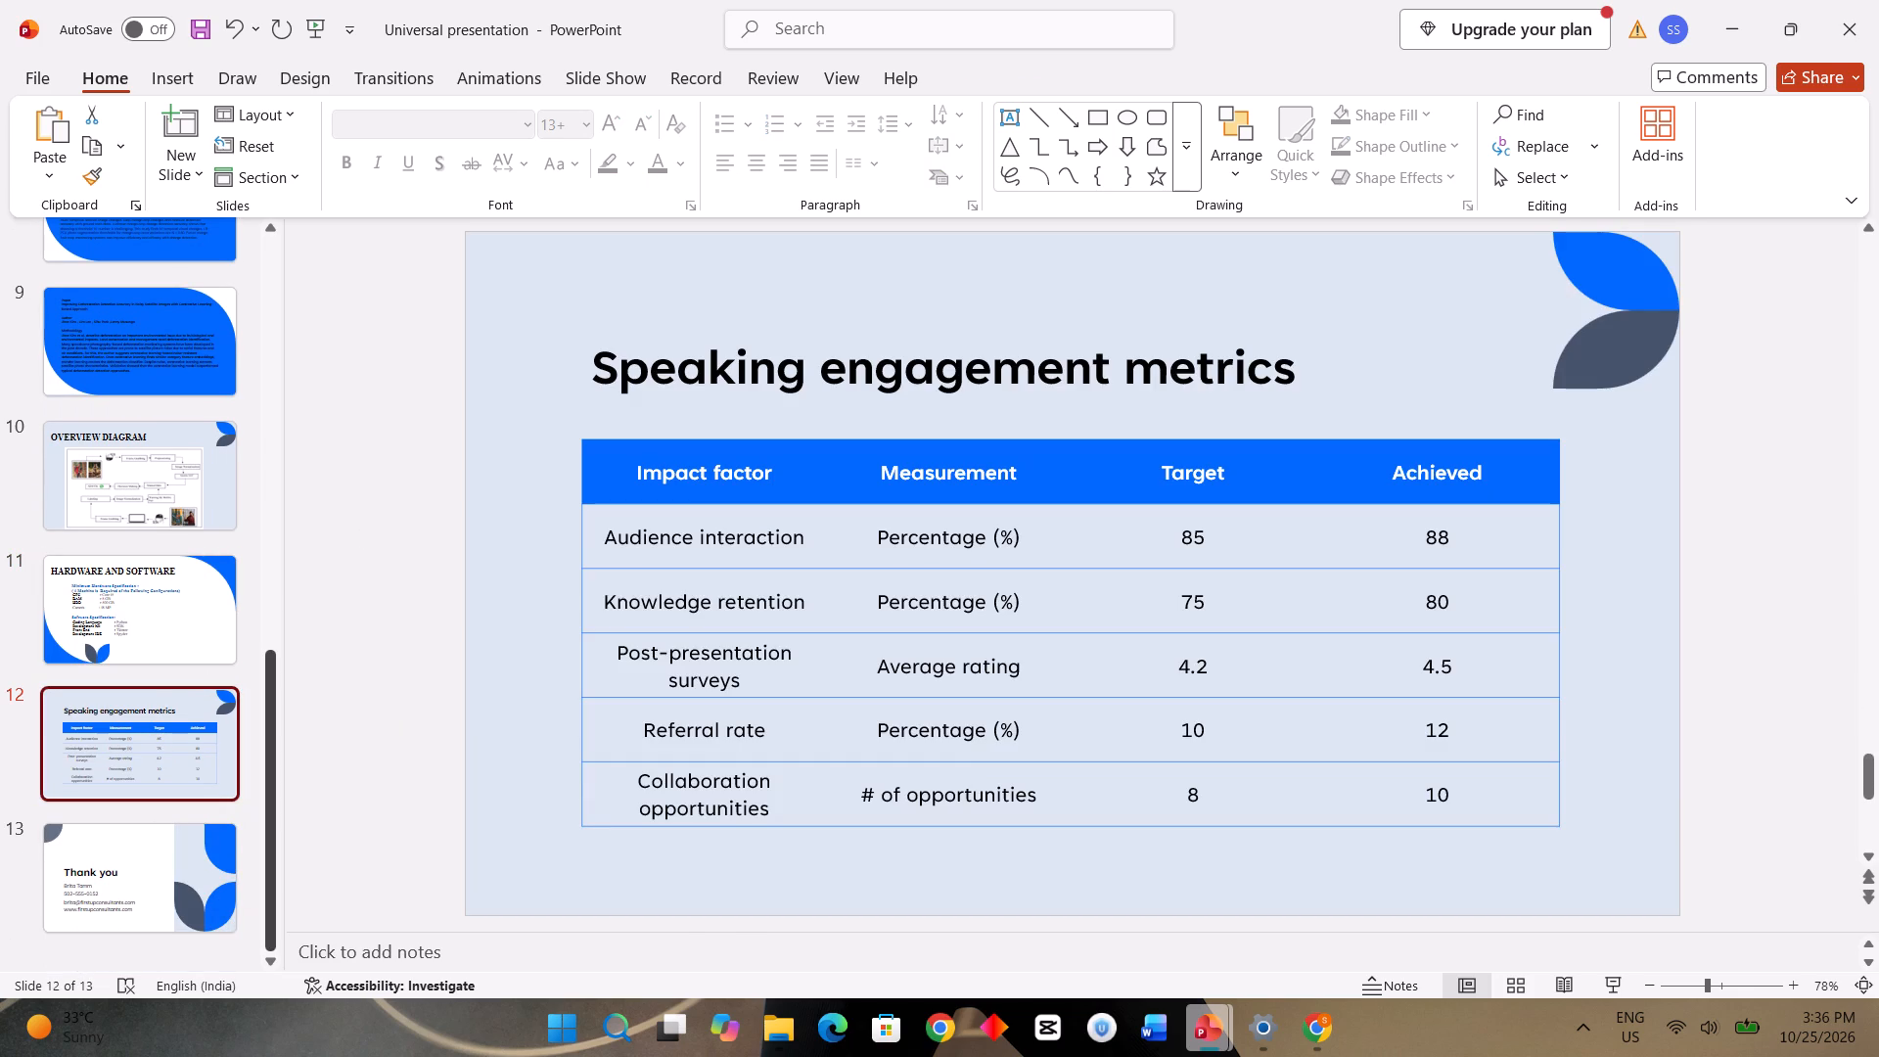
right_click(593, 455)
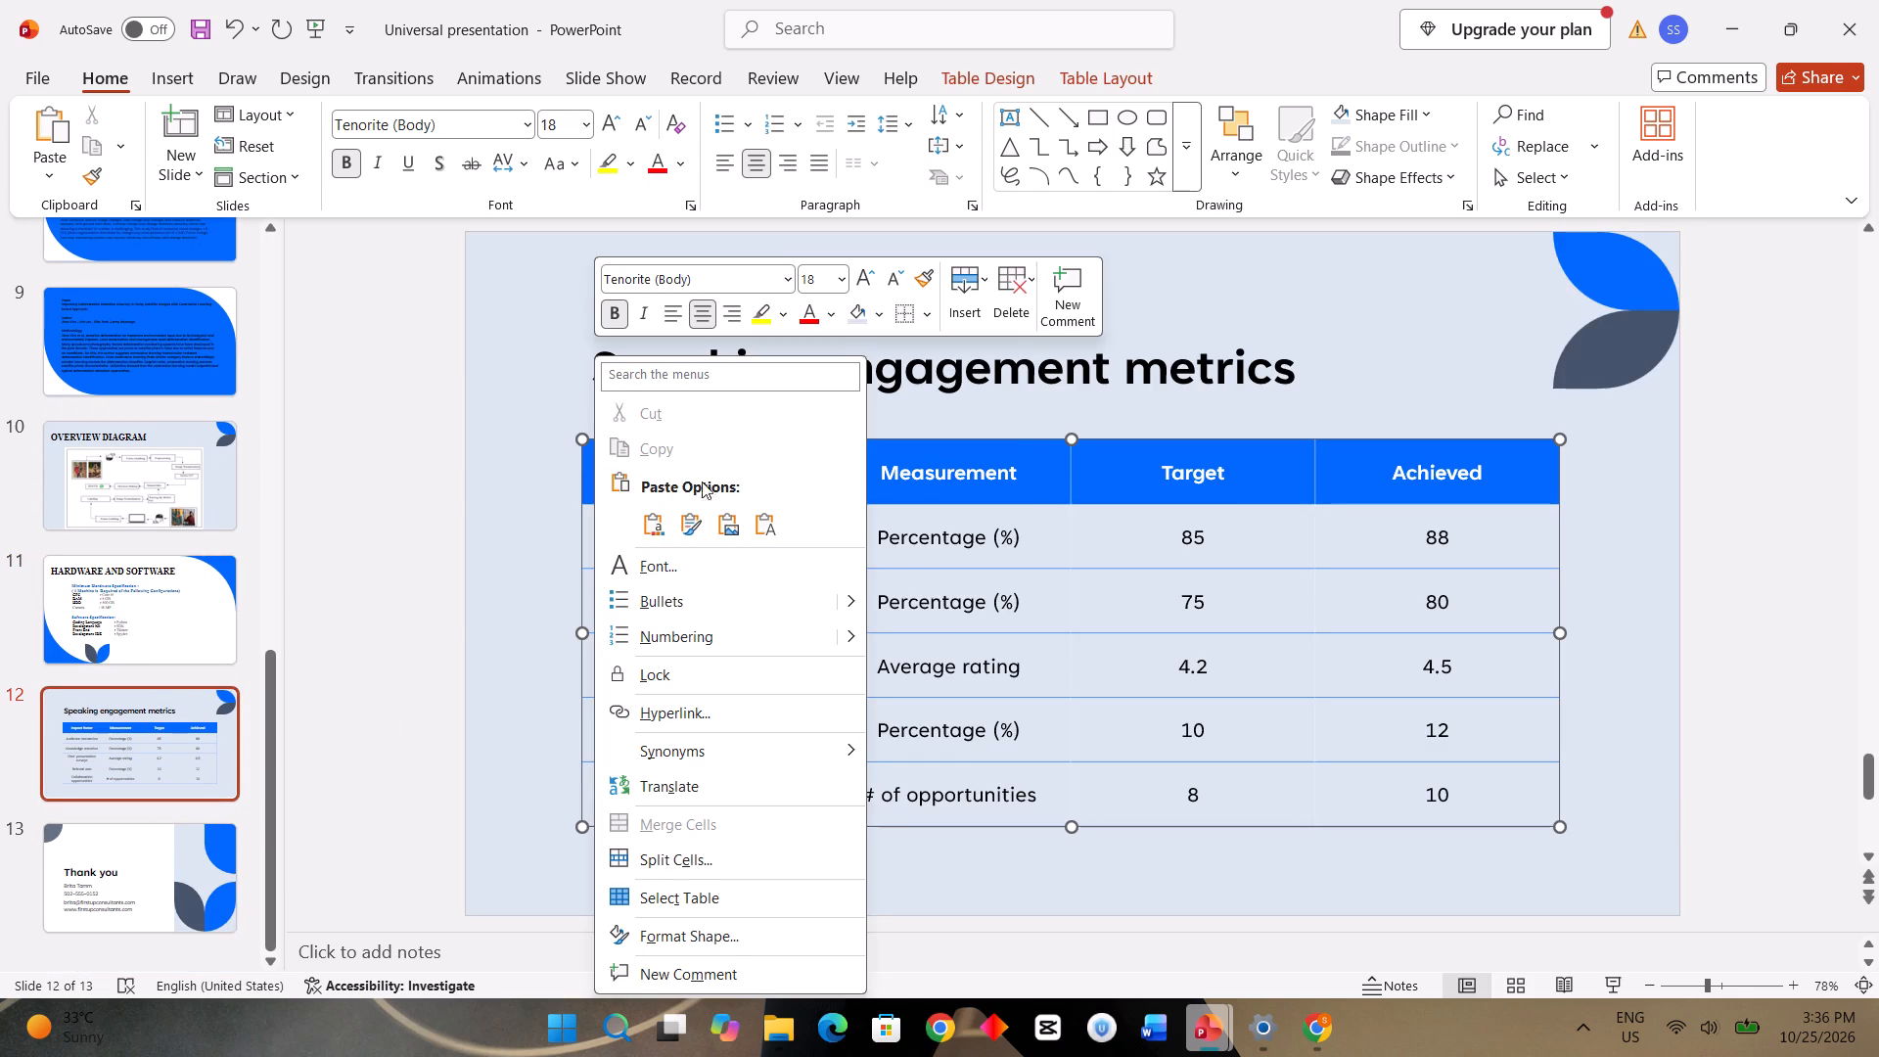
click(508, 509)
click(586, 440)
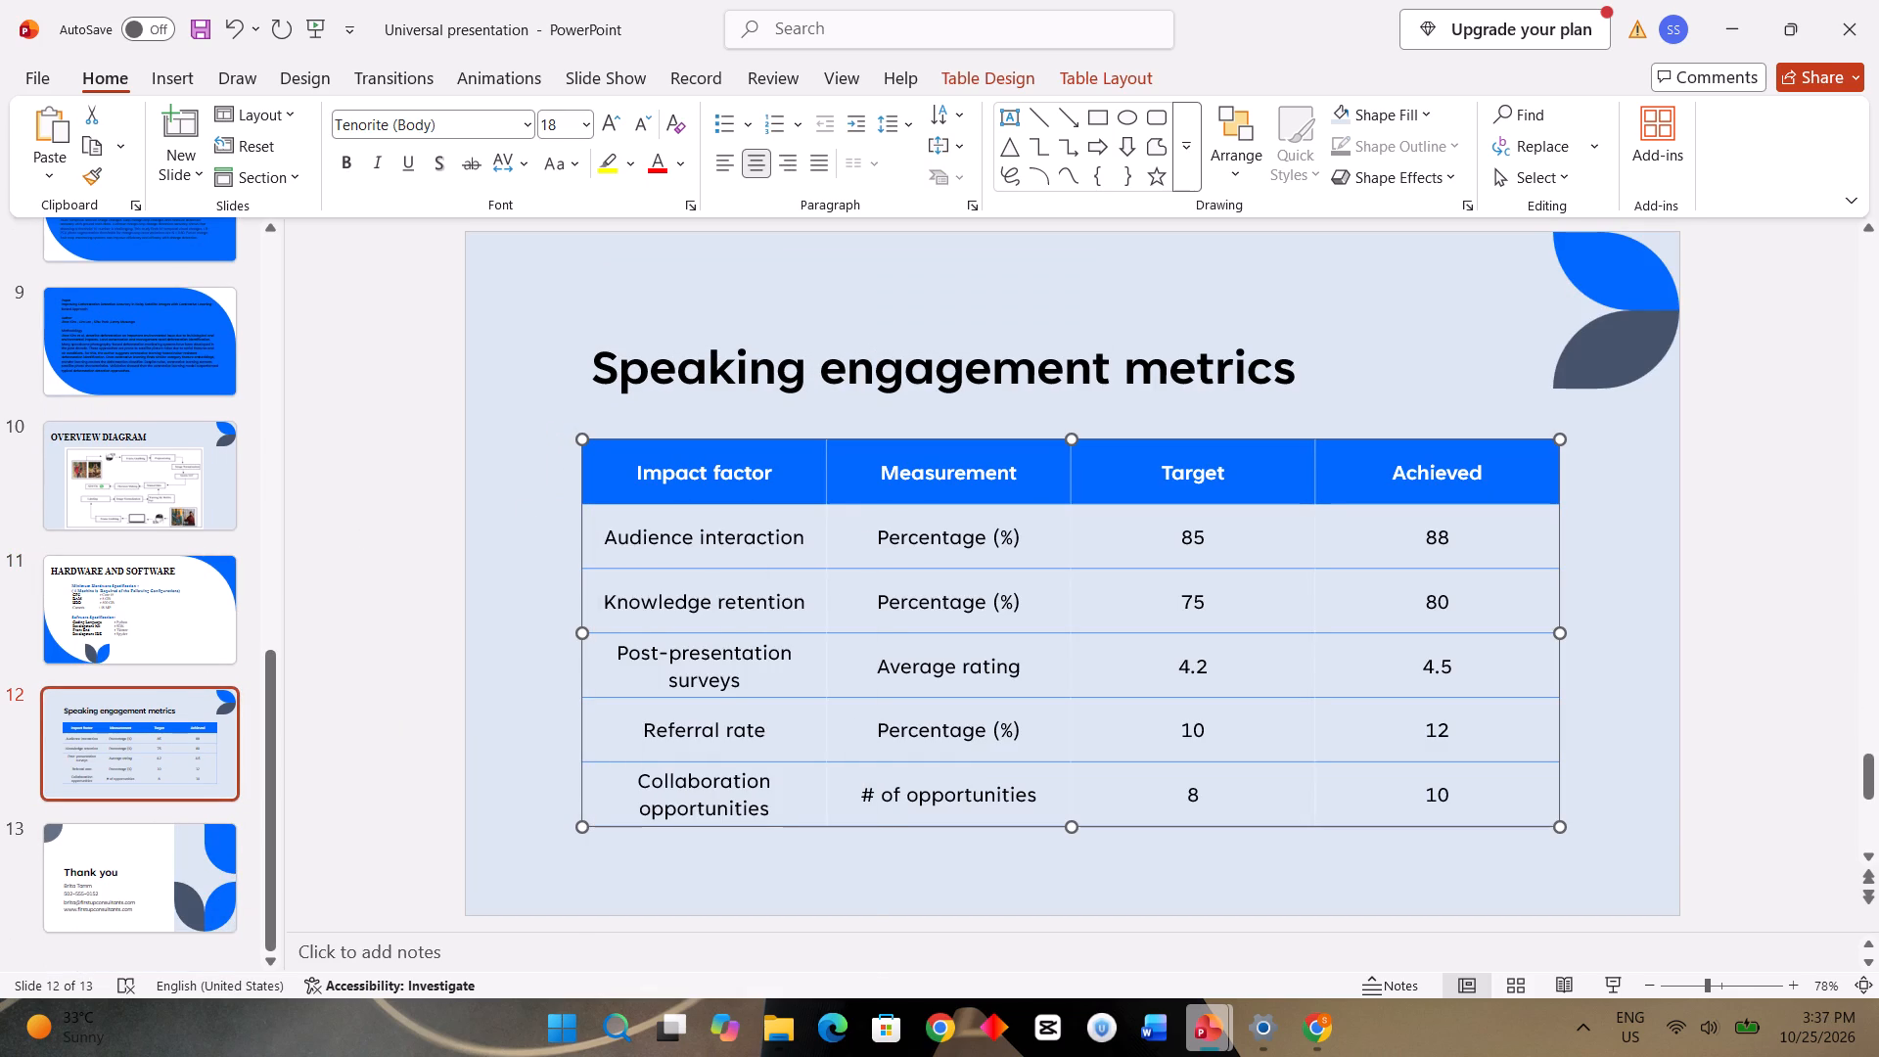
click(134, 893)
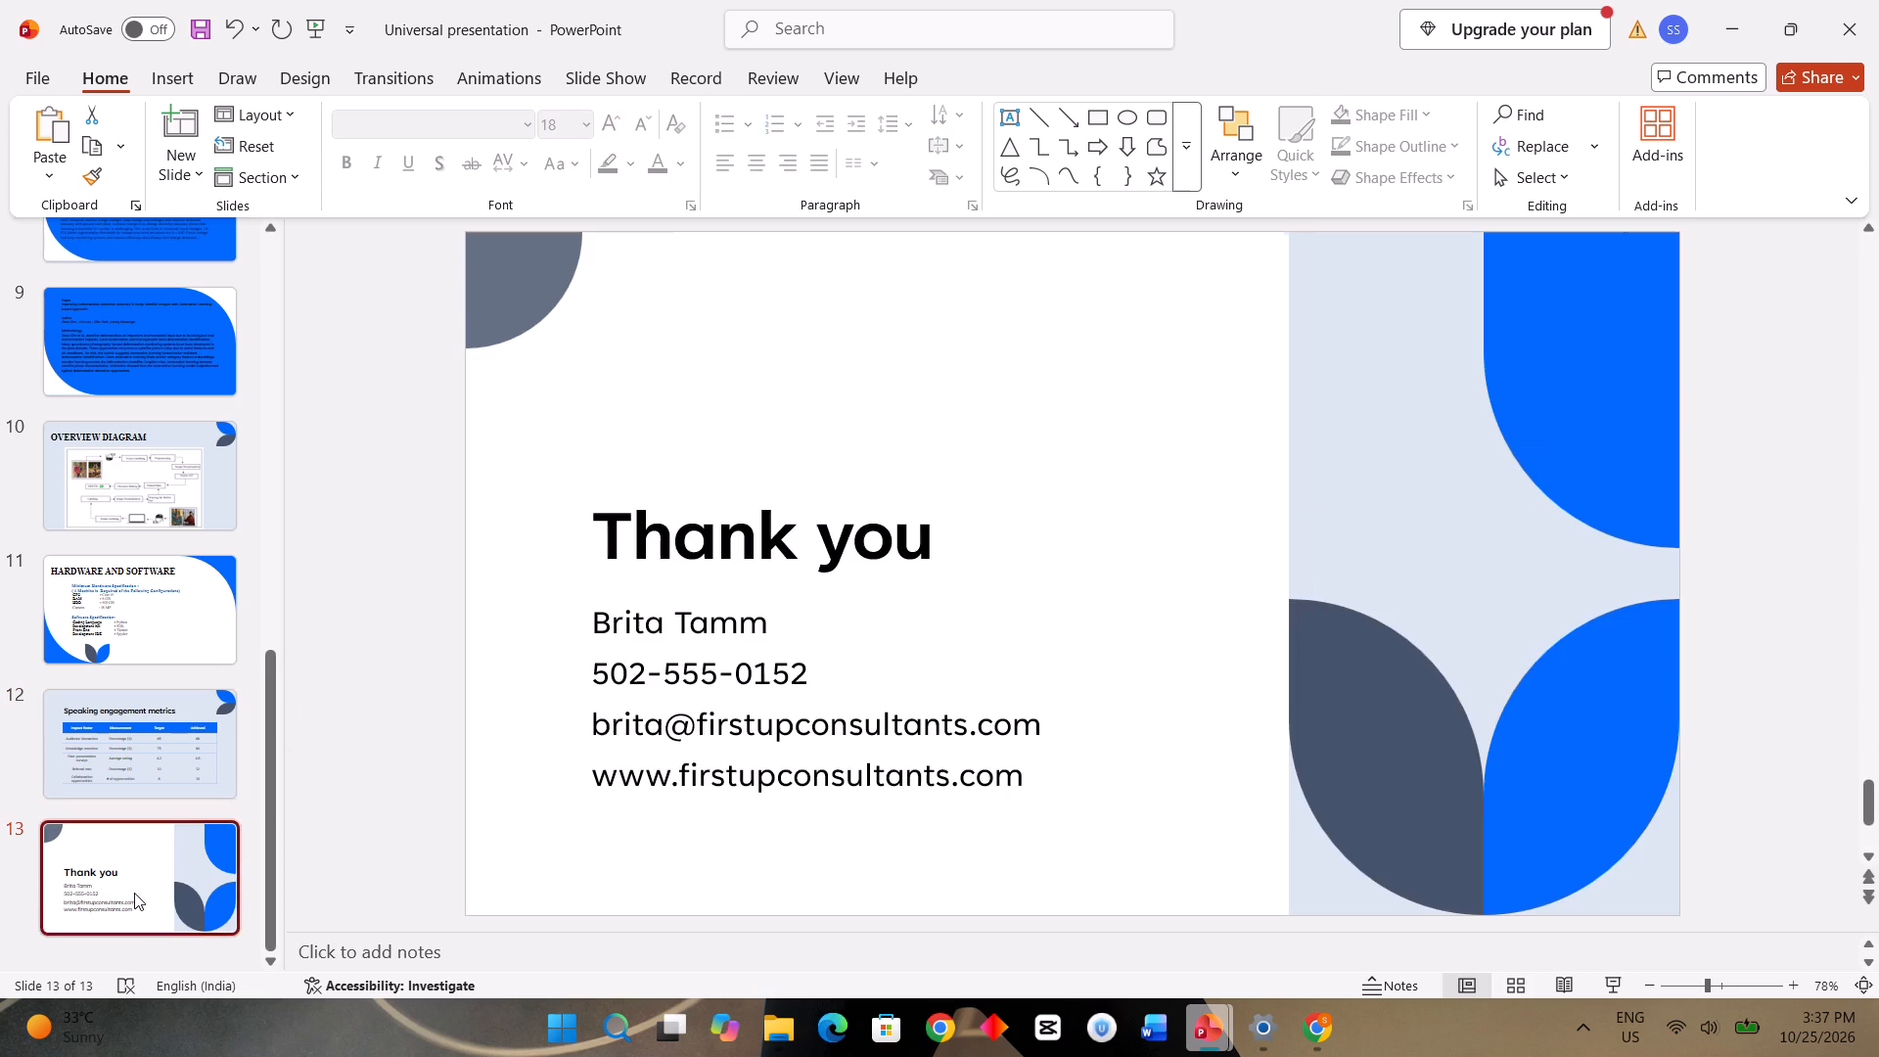
click(69, 760)
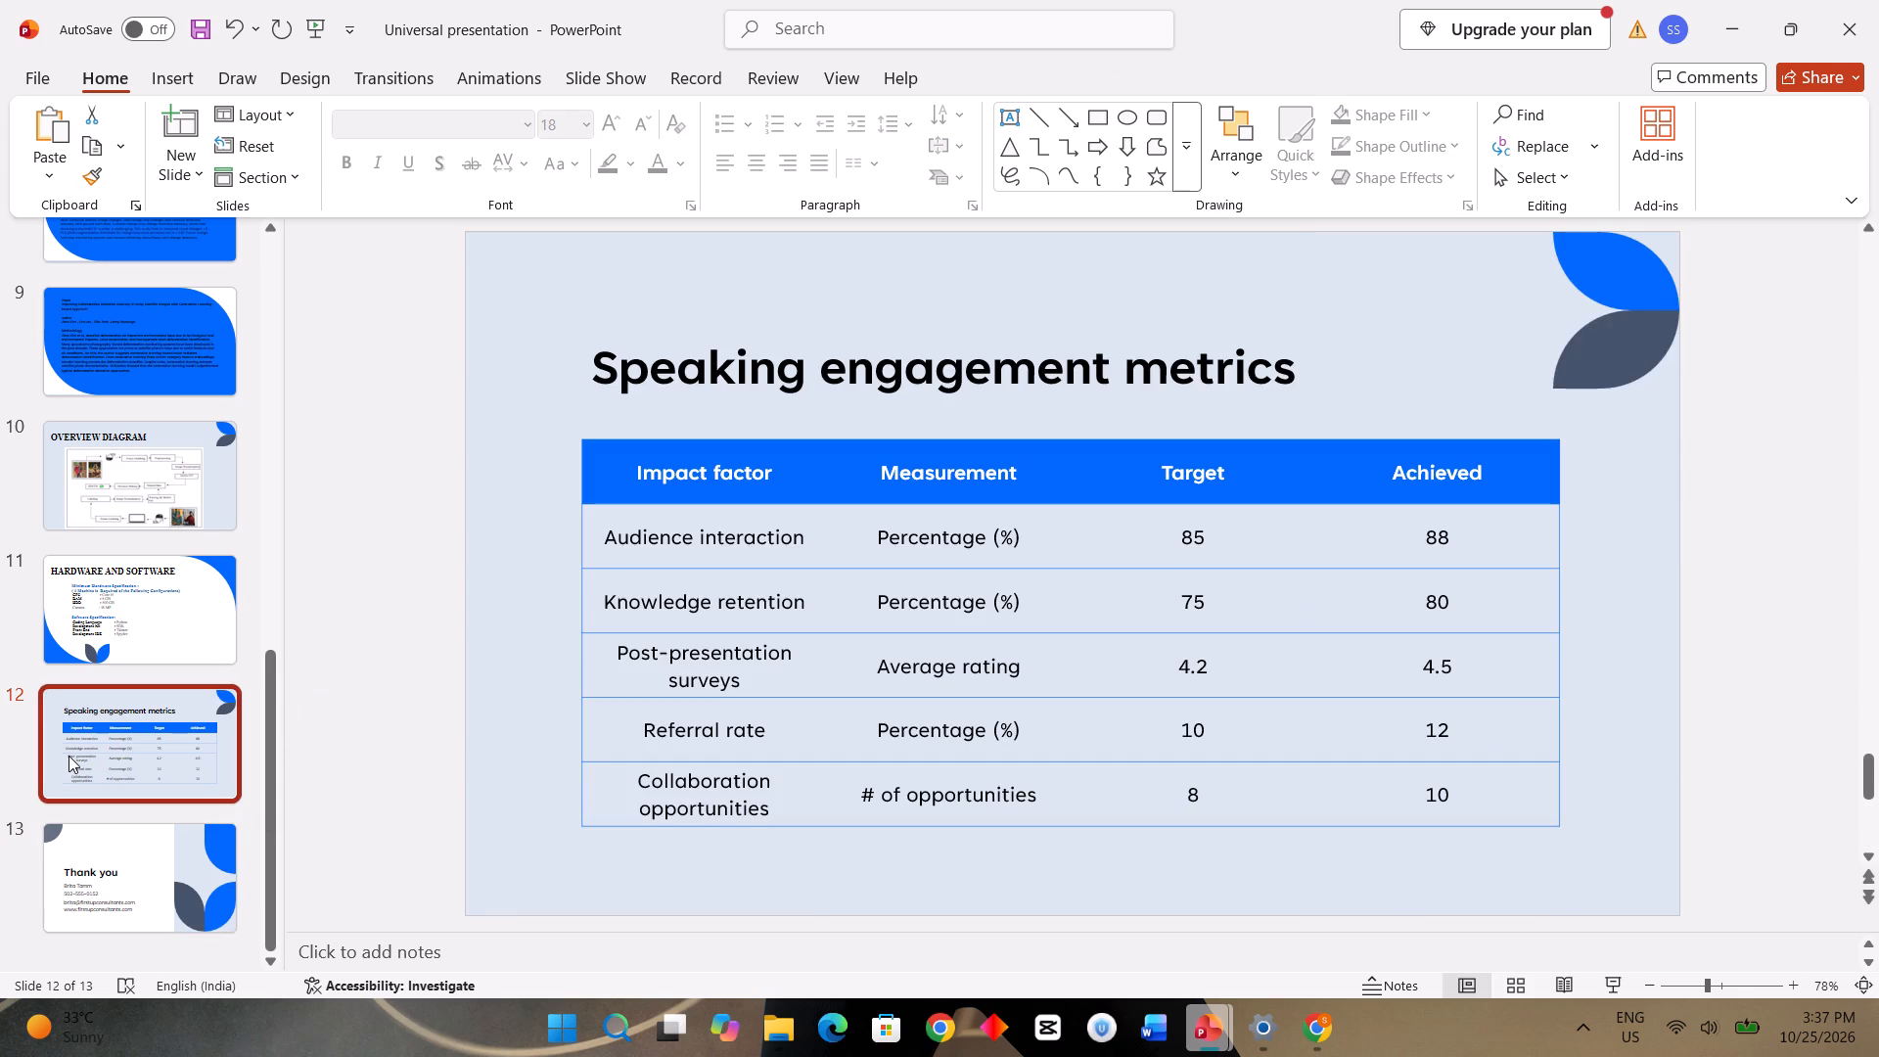
click(112, 879)
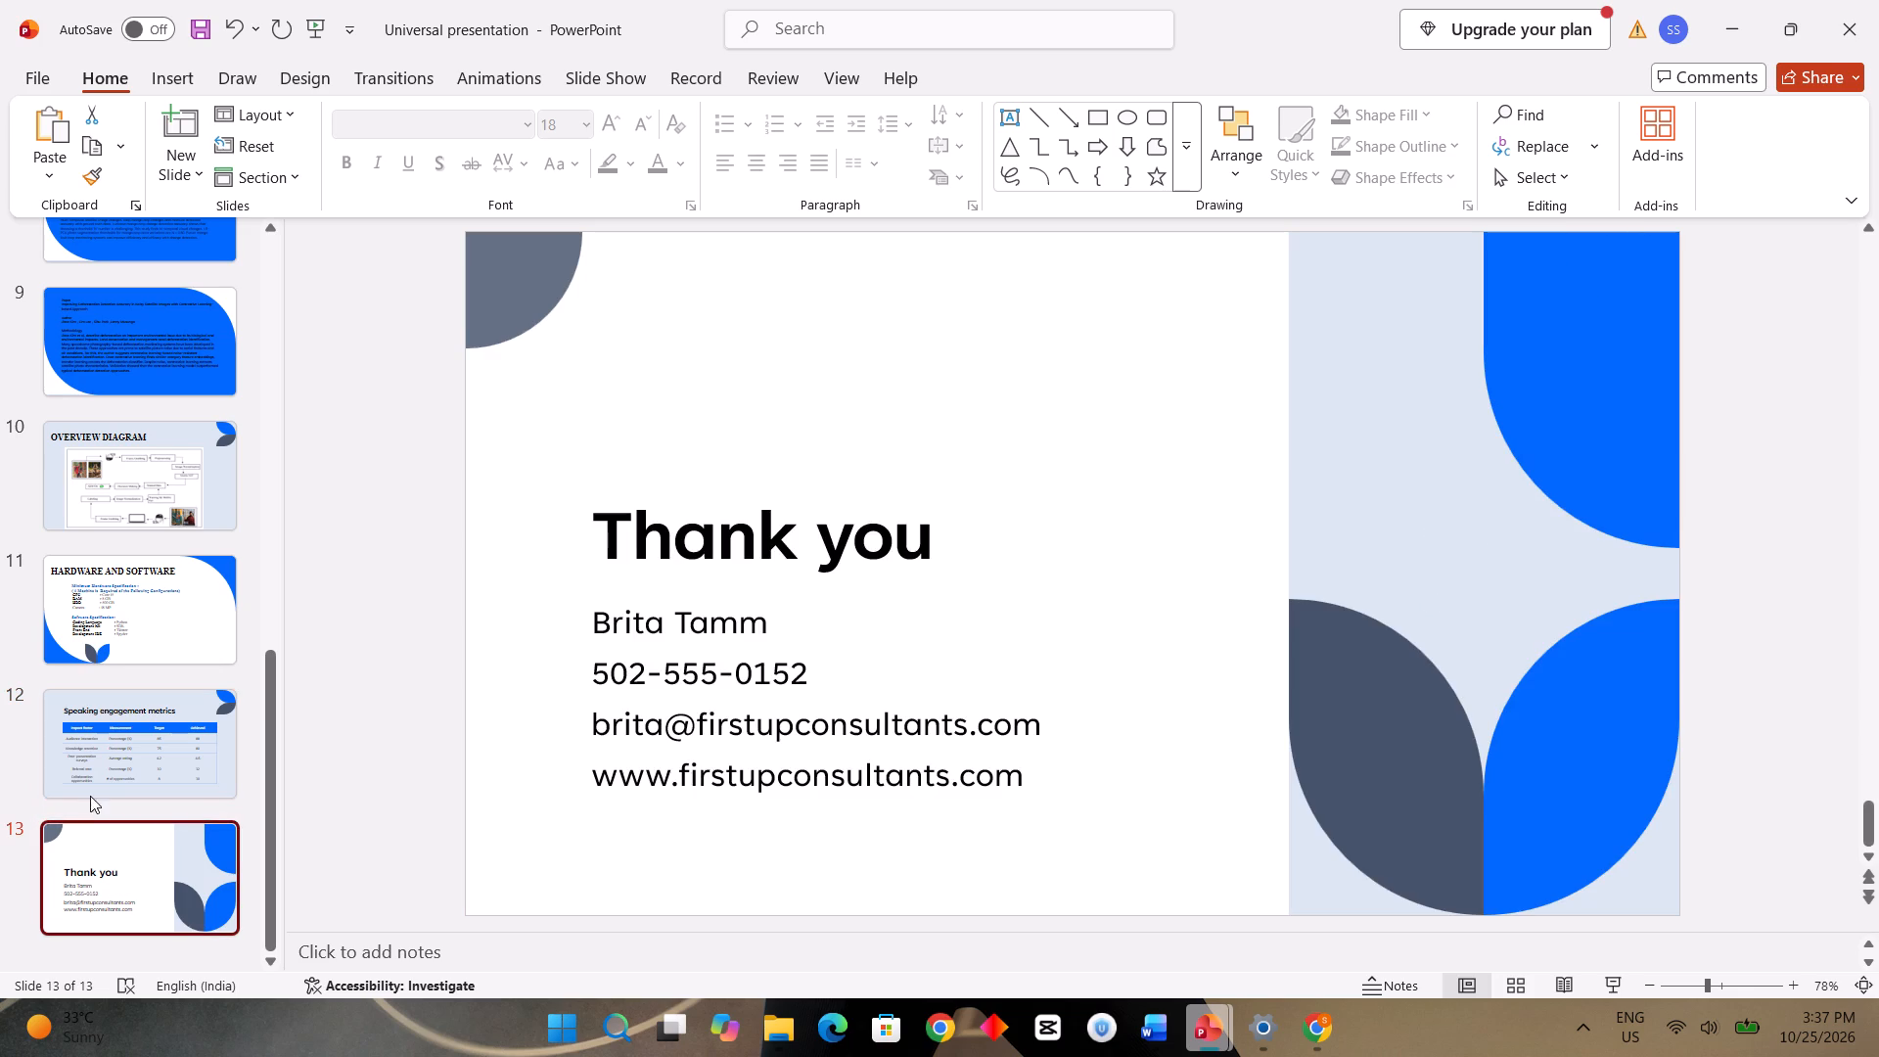
click(95, 737)
click(213, 709)
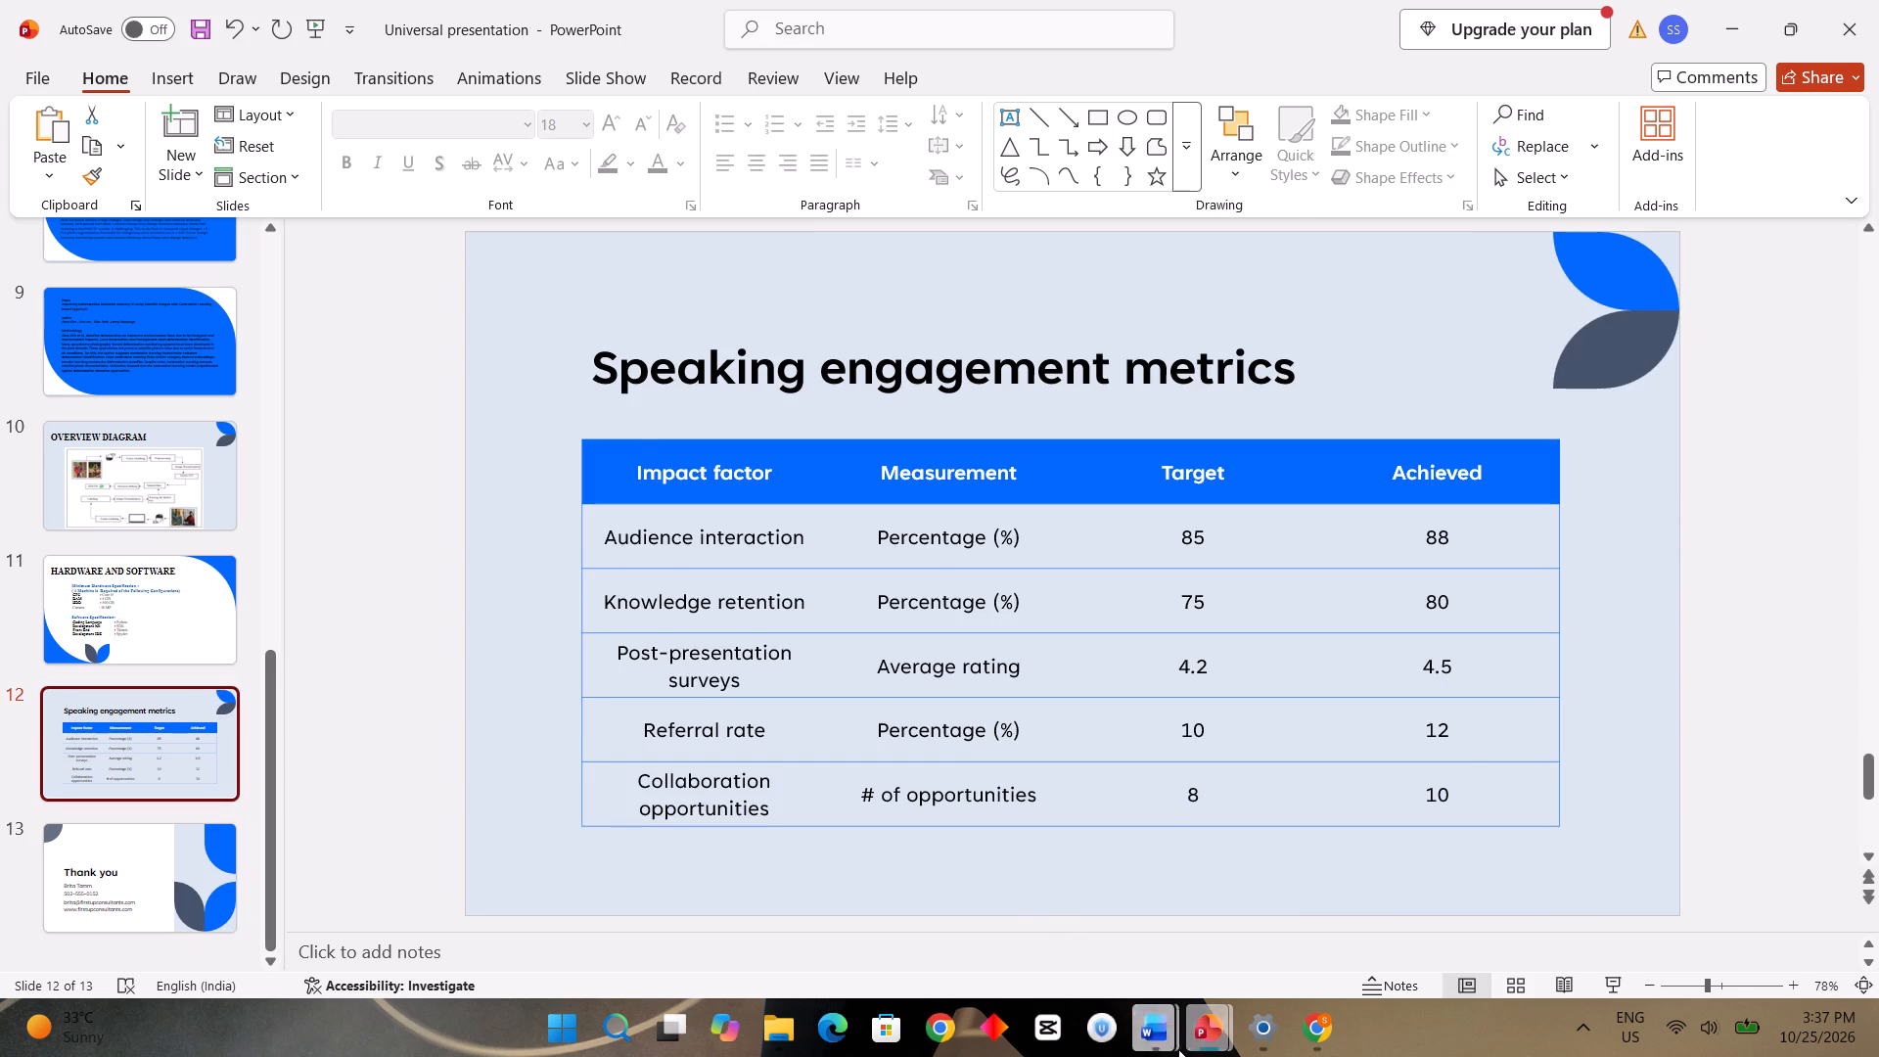
Replace the Speaking engagement metrics title on Universal slide 12 with the REFERENCES title copied from 2_PPT Van Mitra slide 13.
click(1210, 1027)
click(1094, 938)
scroll(717, 615, down, 1)
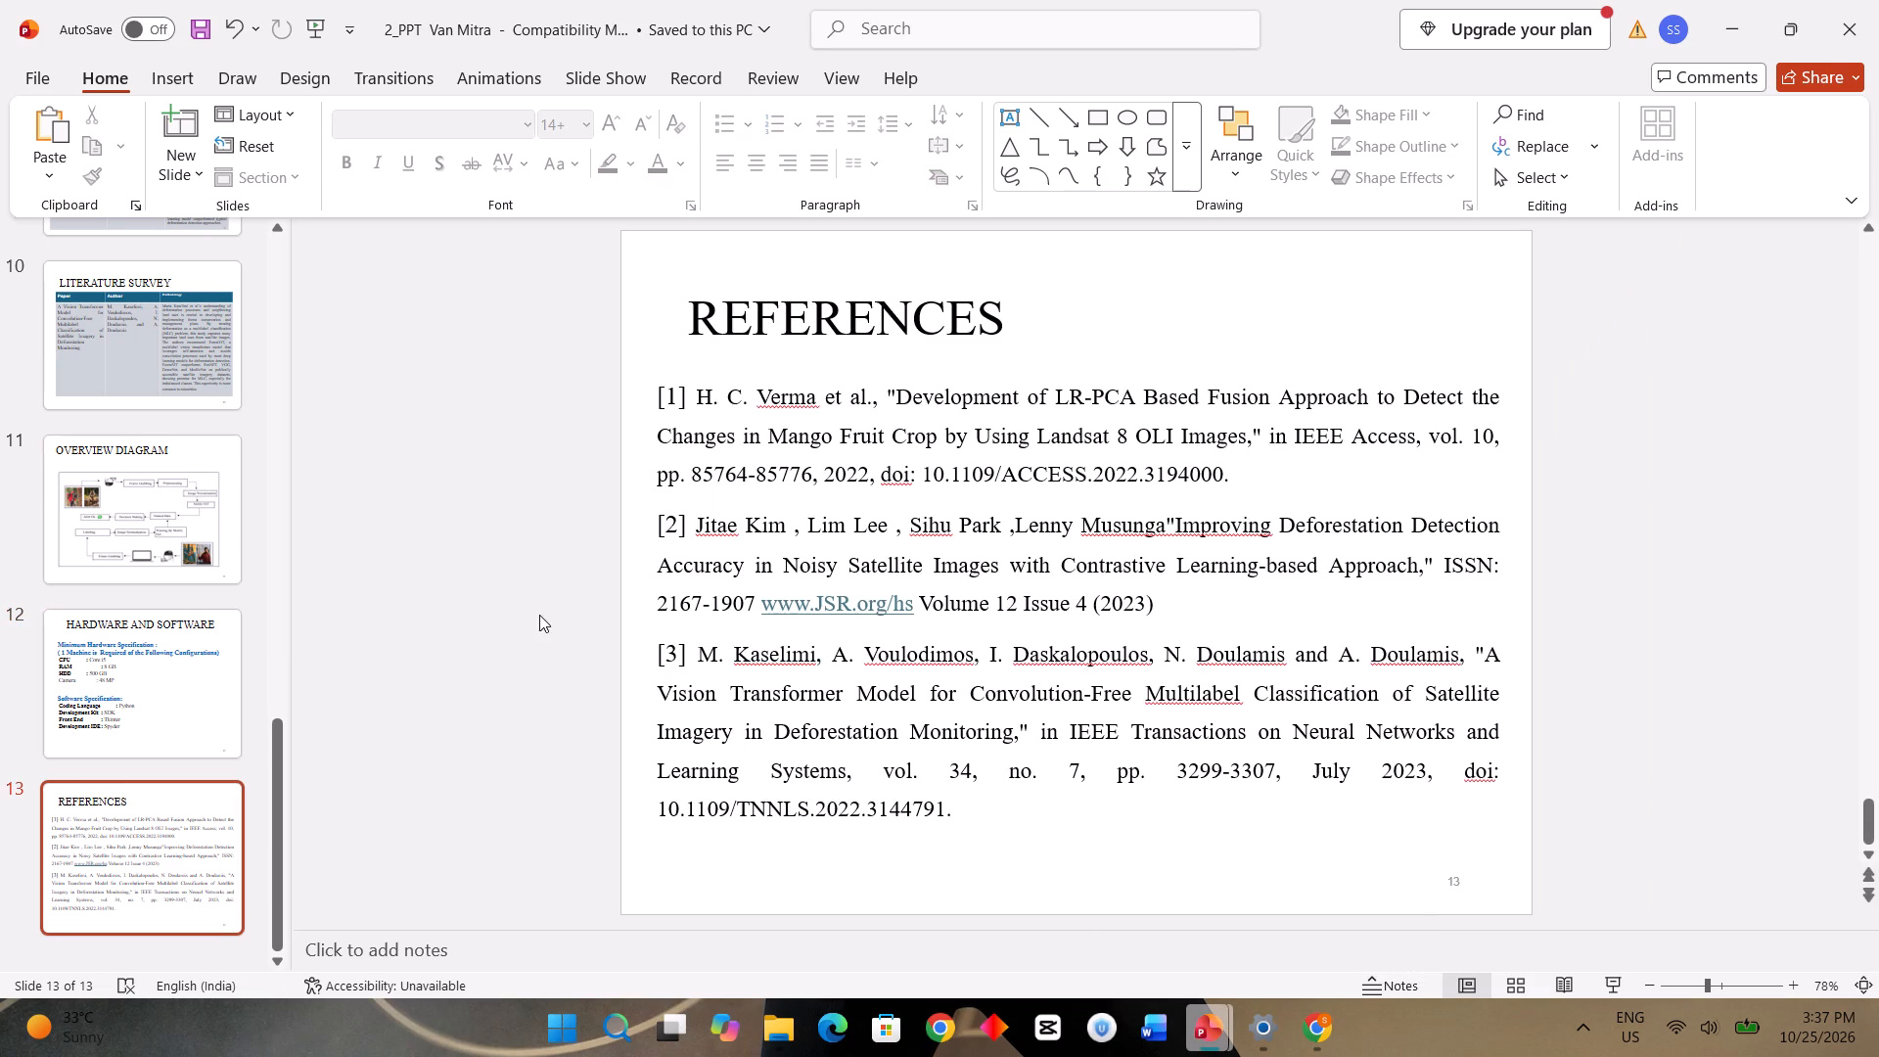
drag(692, 317, 969, 331)
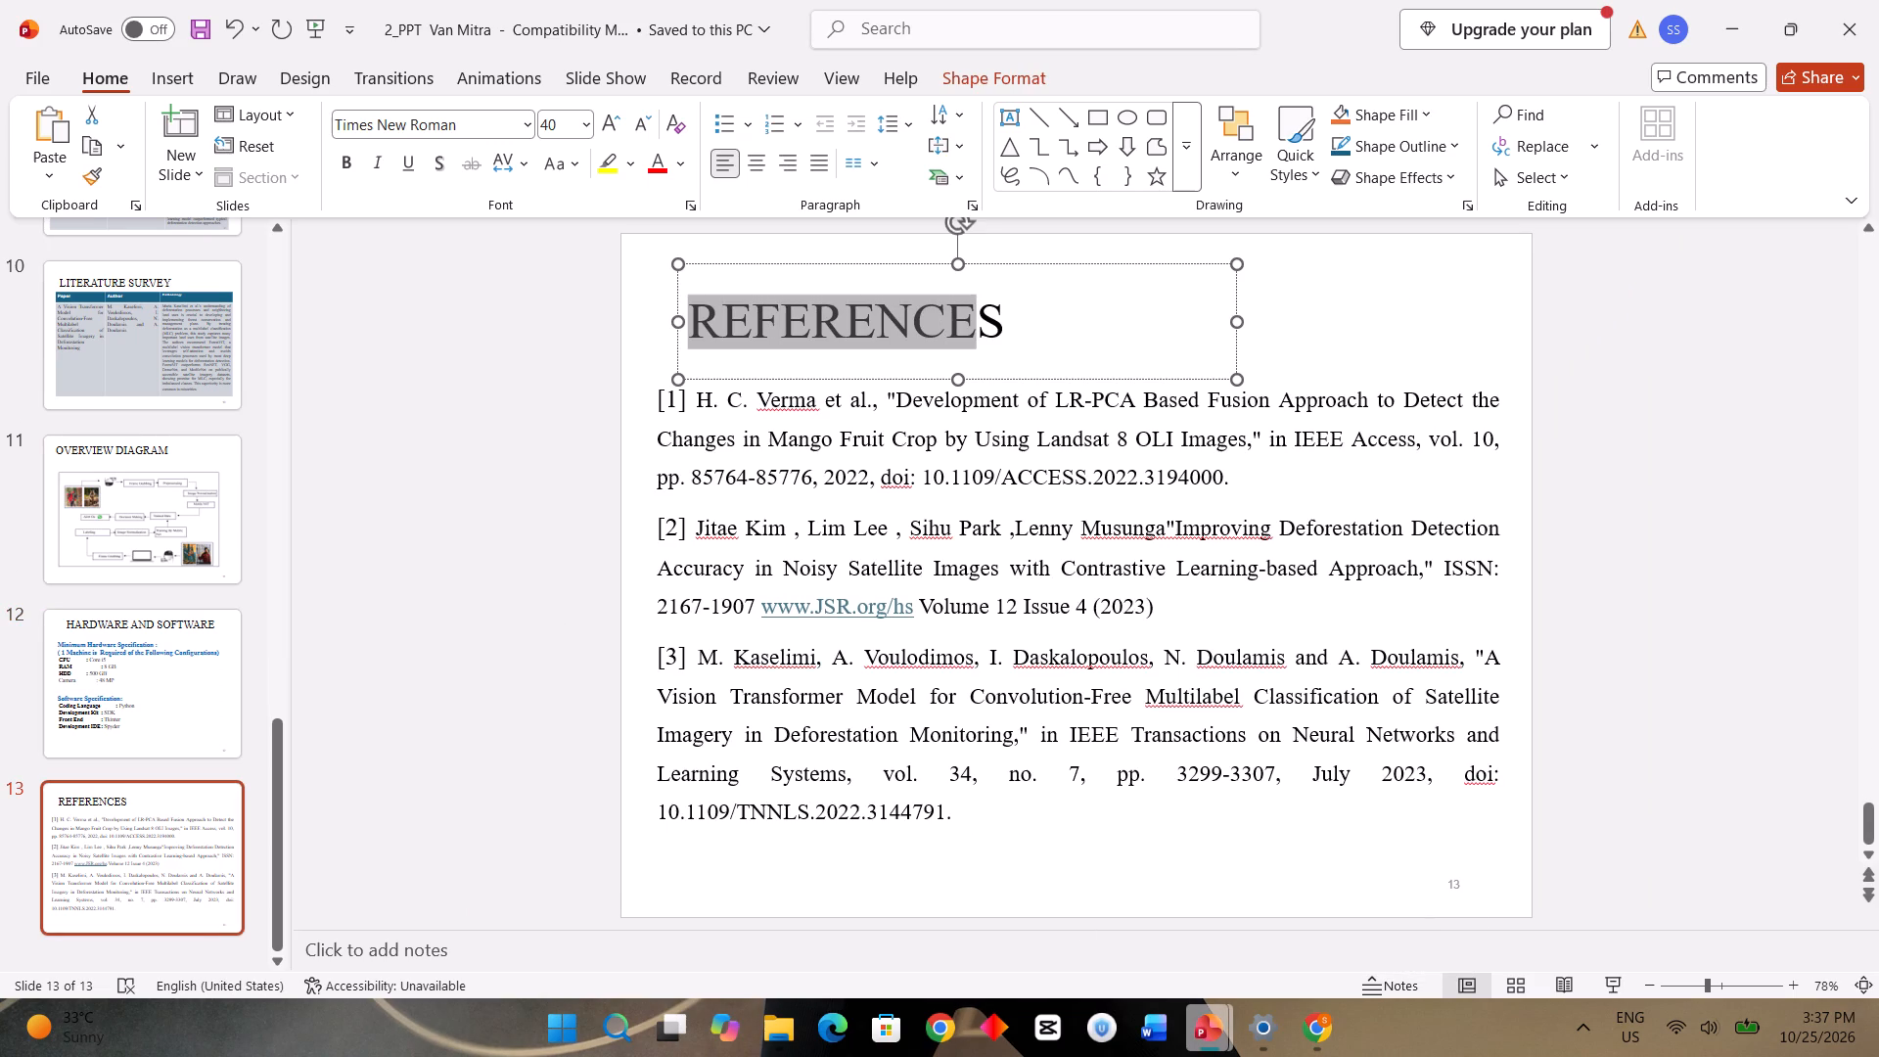
drag(969, 331, 1004, 331)
key(ctrl+c)
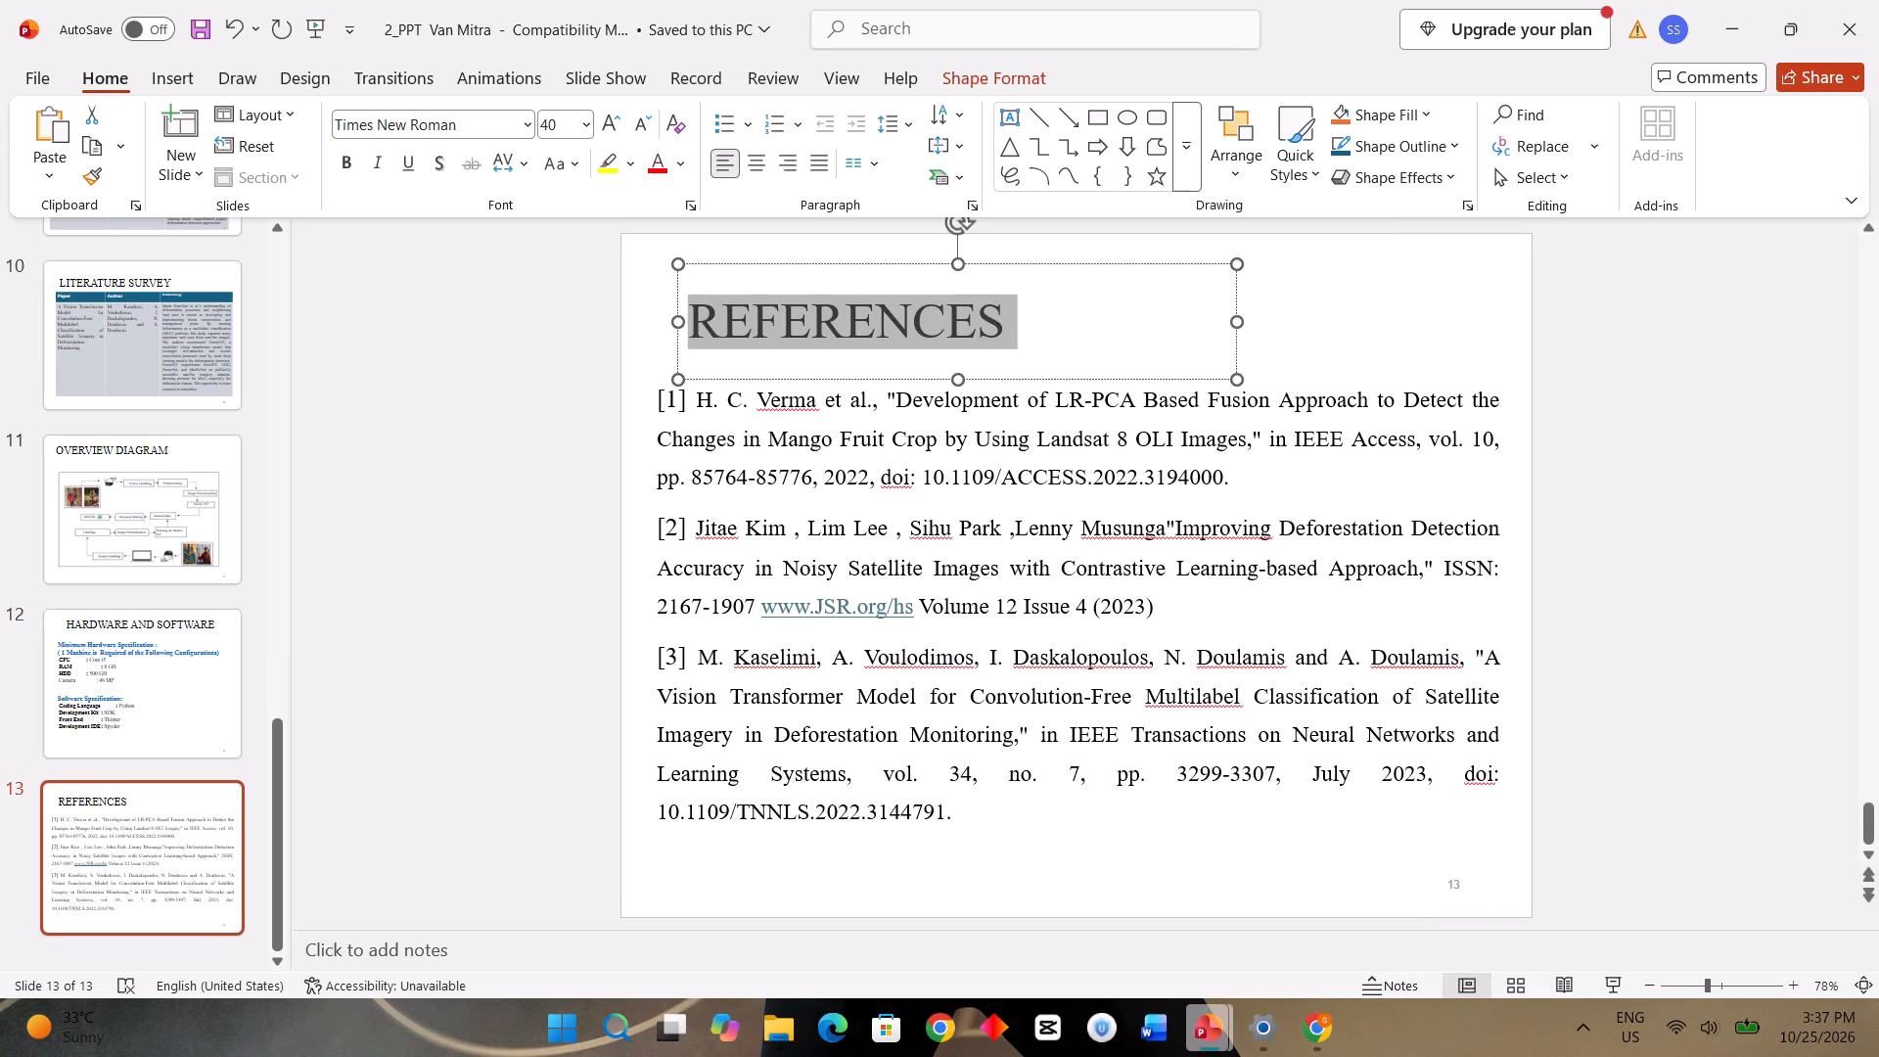
click(1220, 1023)
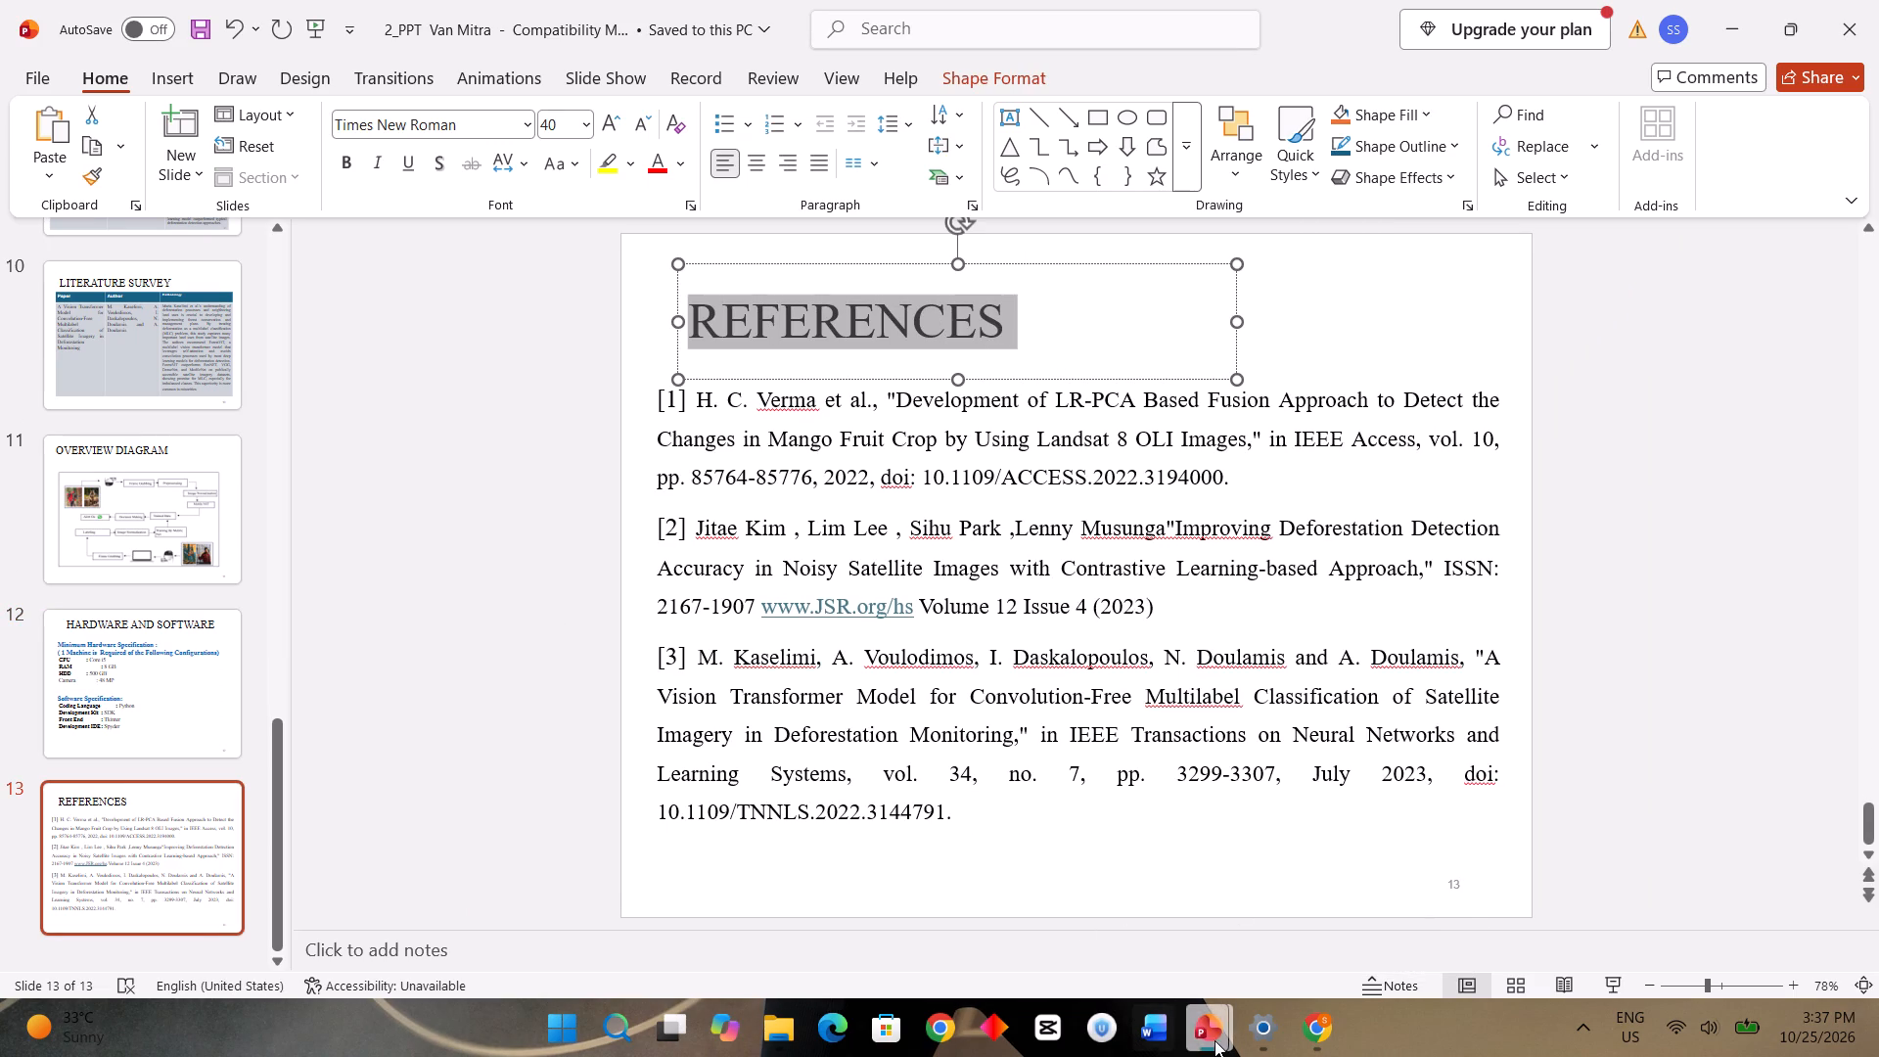
click(1215, 1040)
click(1248, 891)
click(631, 335)
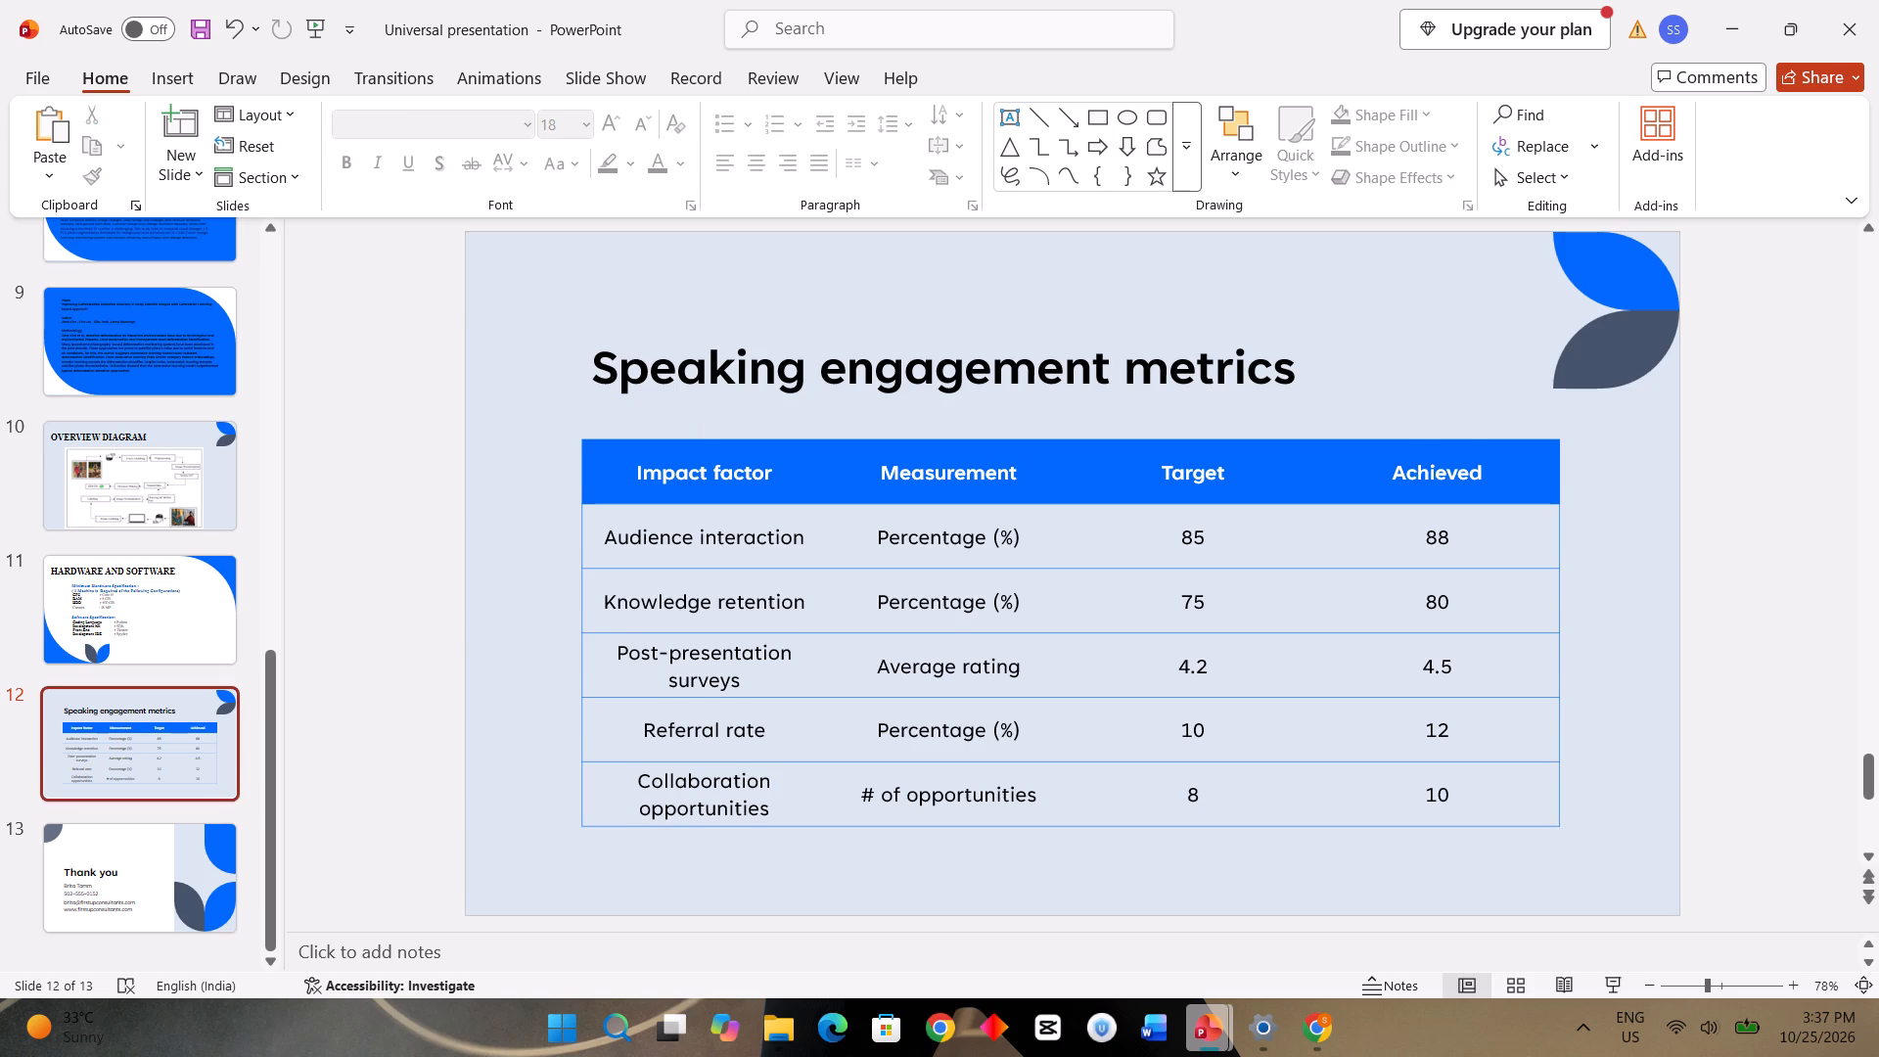
click(659, 375)
drag(1248, 370, 761, 365)
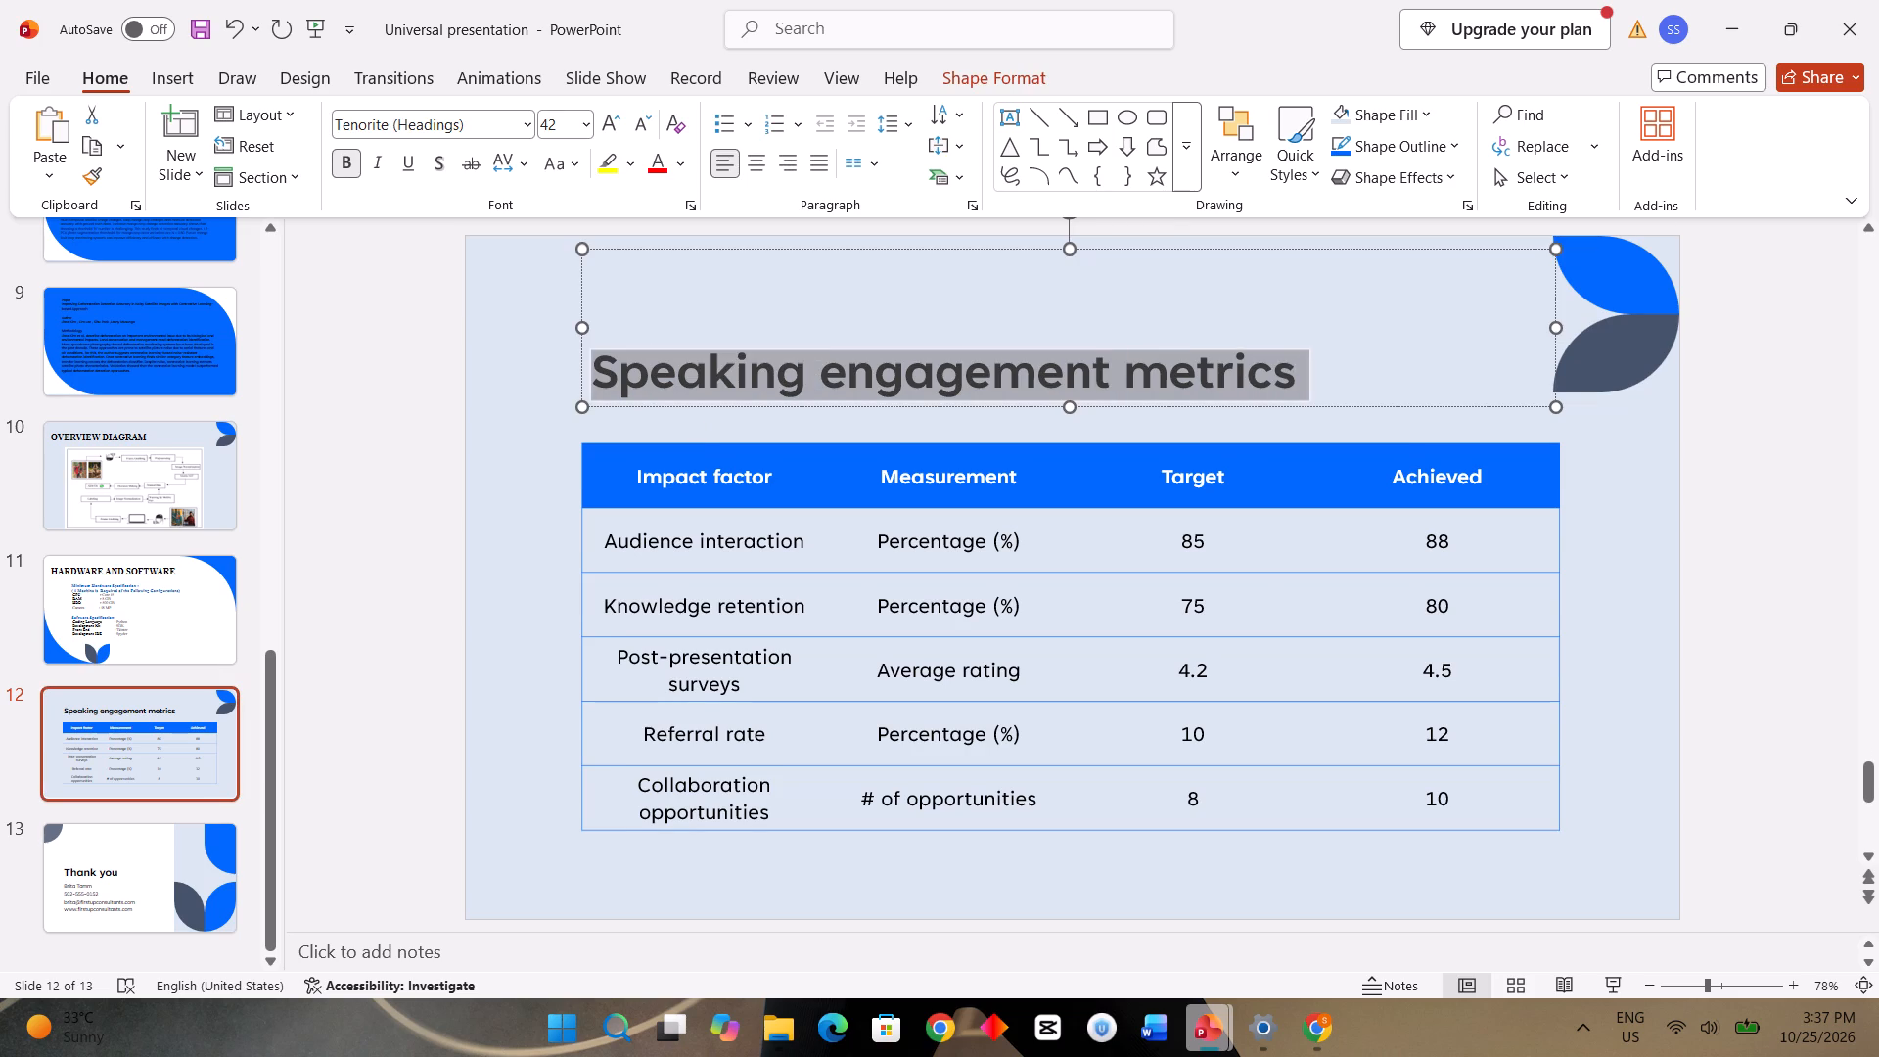
drag(761, 365, 725, 365)
key(ctrl+v)
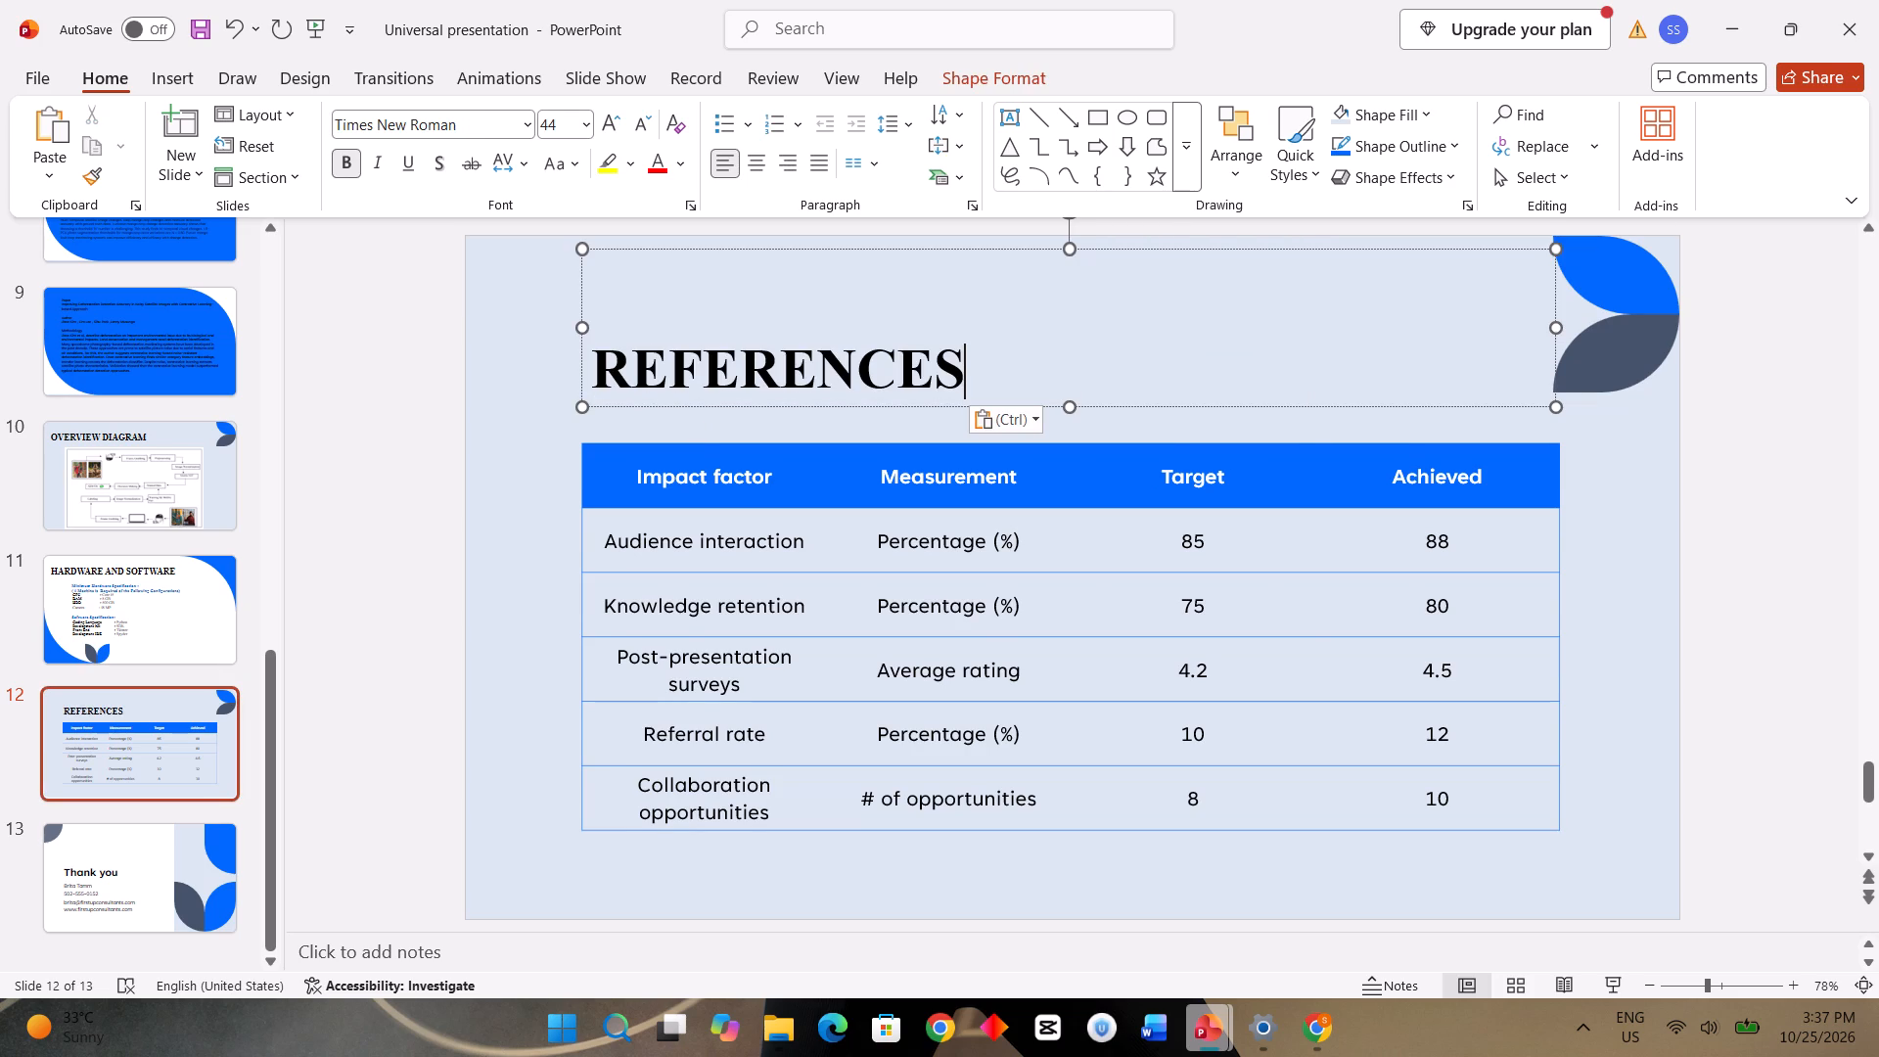
Delete the sample text from every cell of the table on the REFERENCES slide.
click(655, 495)
drag(605, 453, 1123, 733)
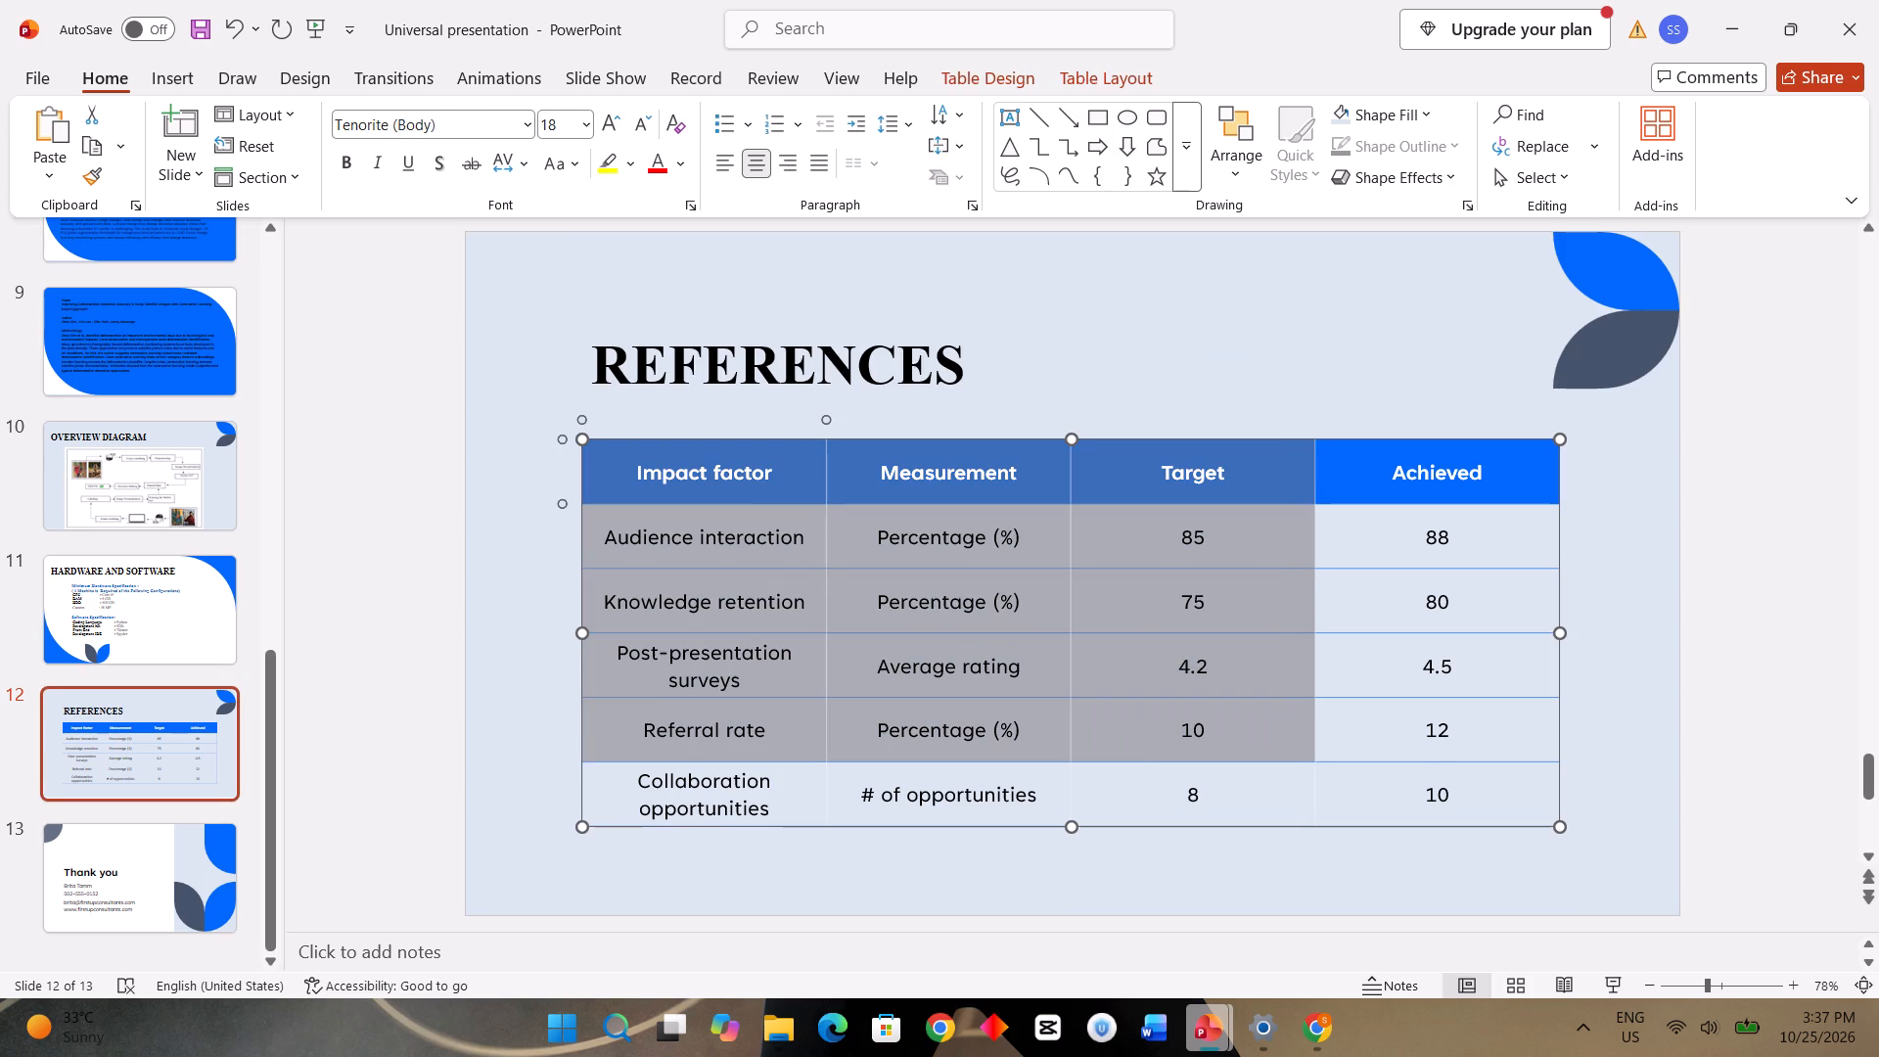
drag(1123, 733, 1505, 800)
click(188, 623)
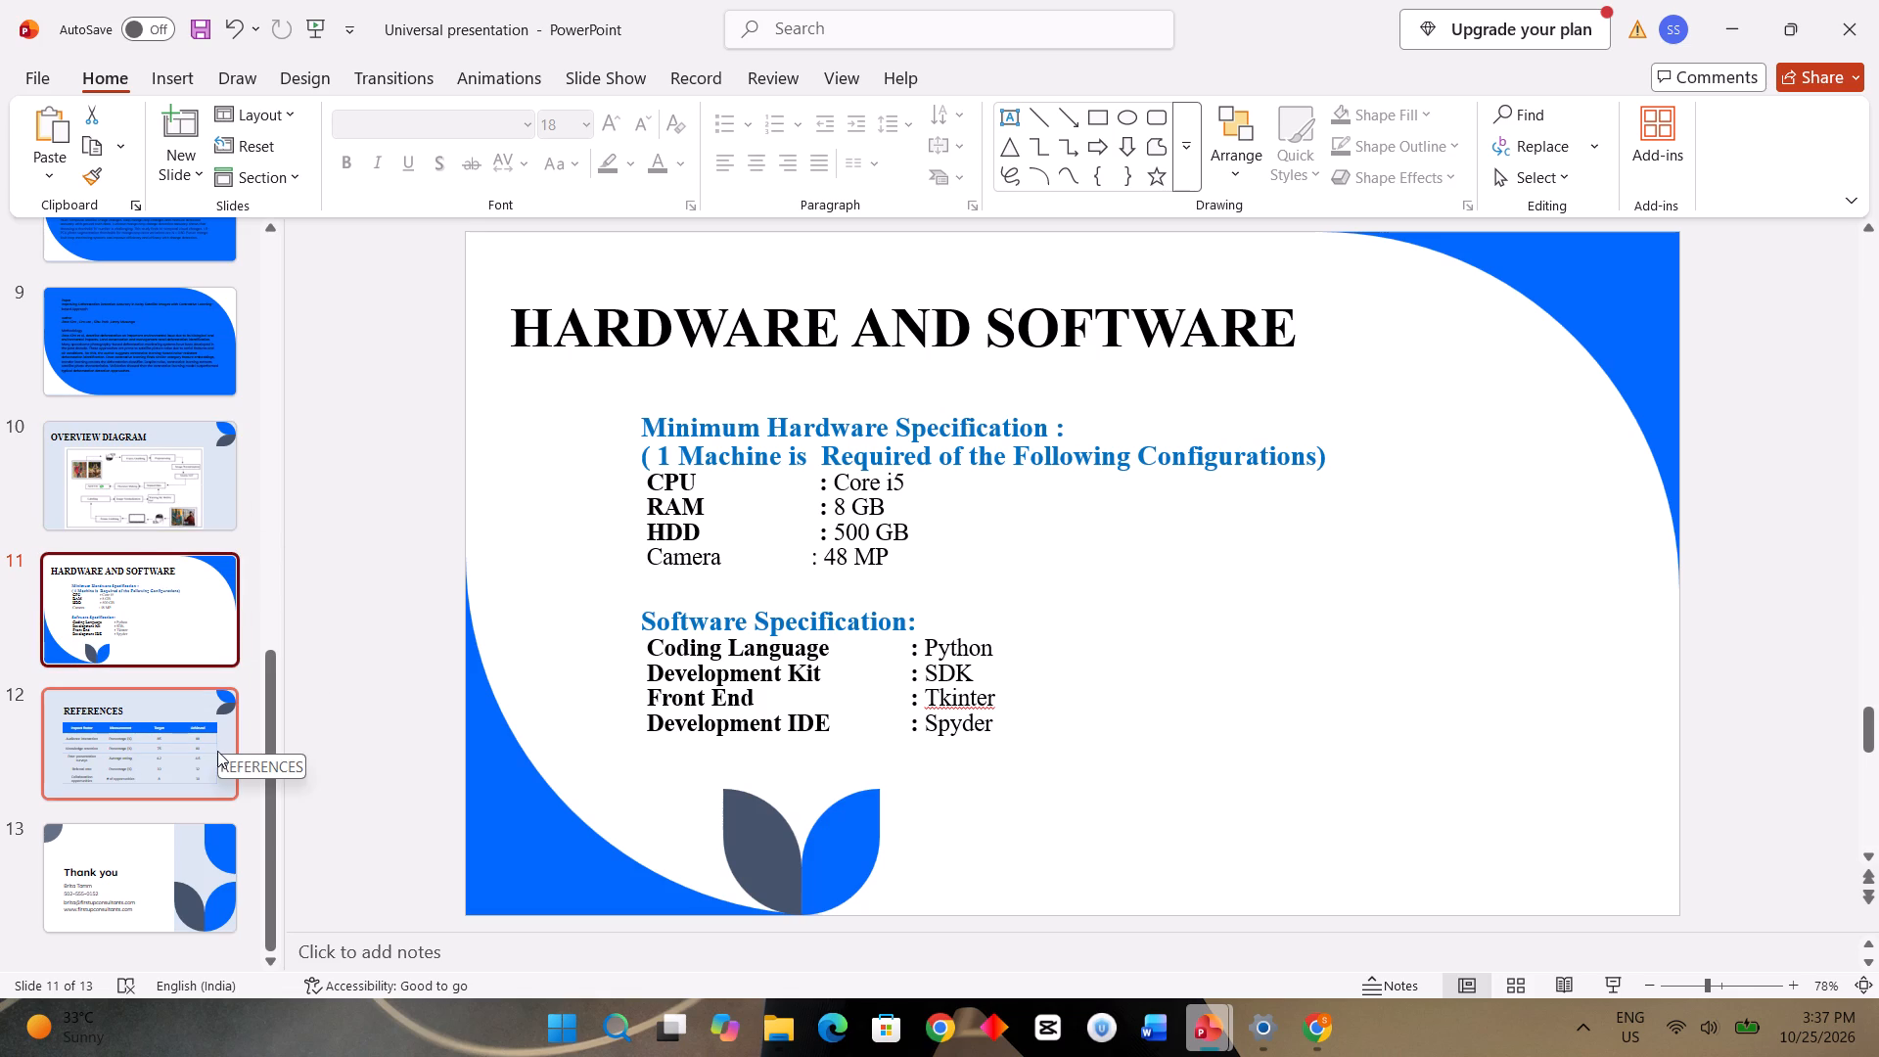
click(139, 536)
click(132, 488)
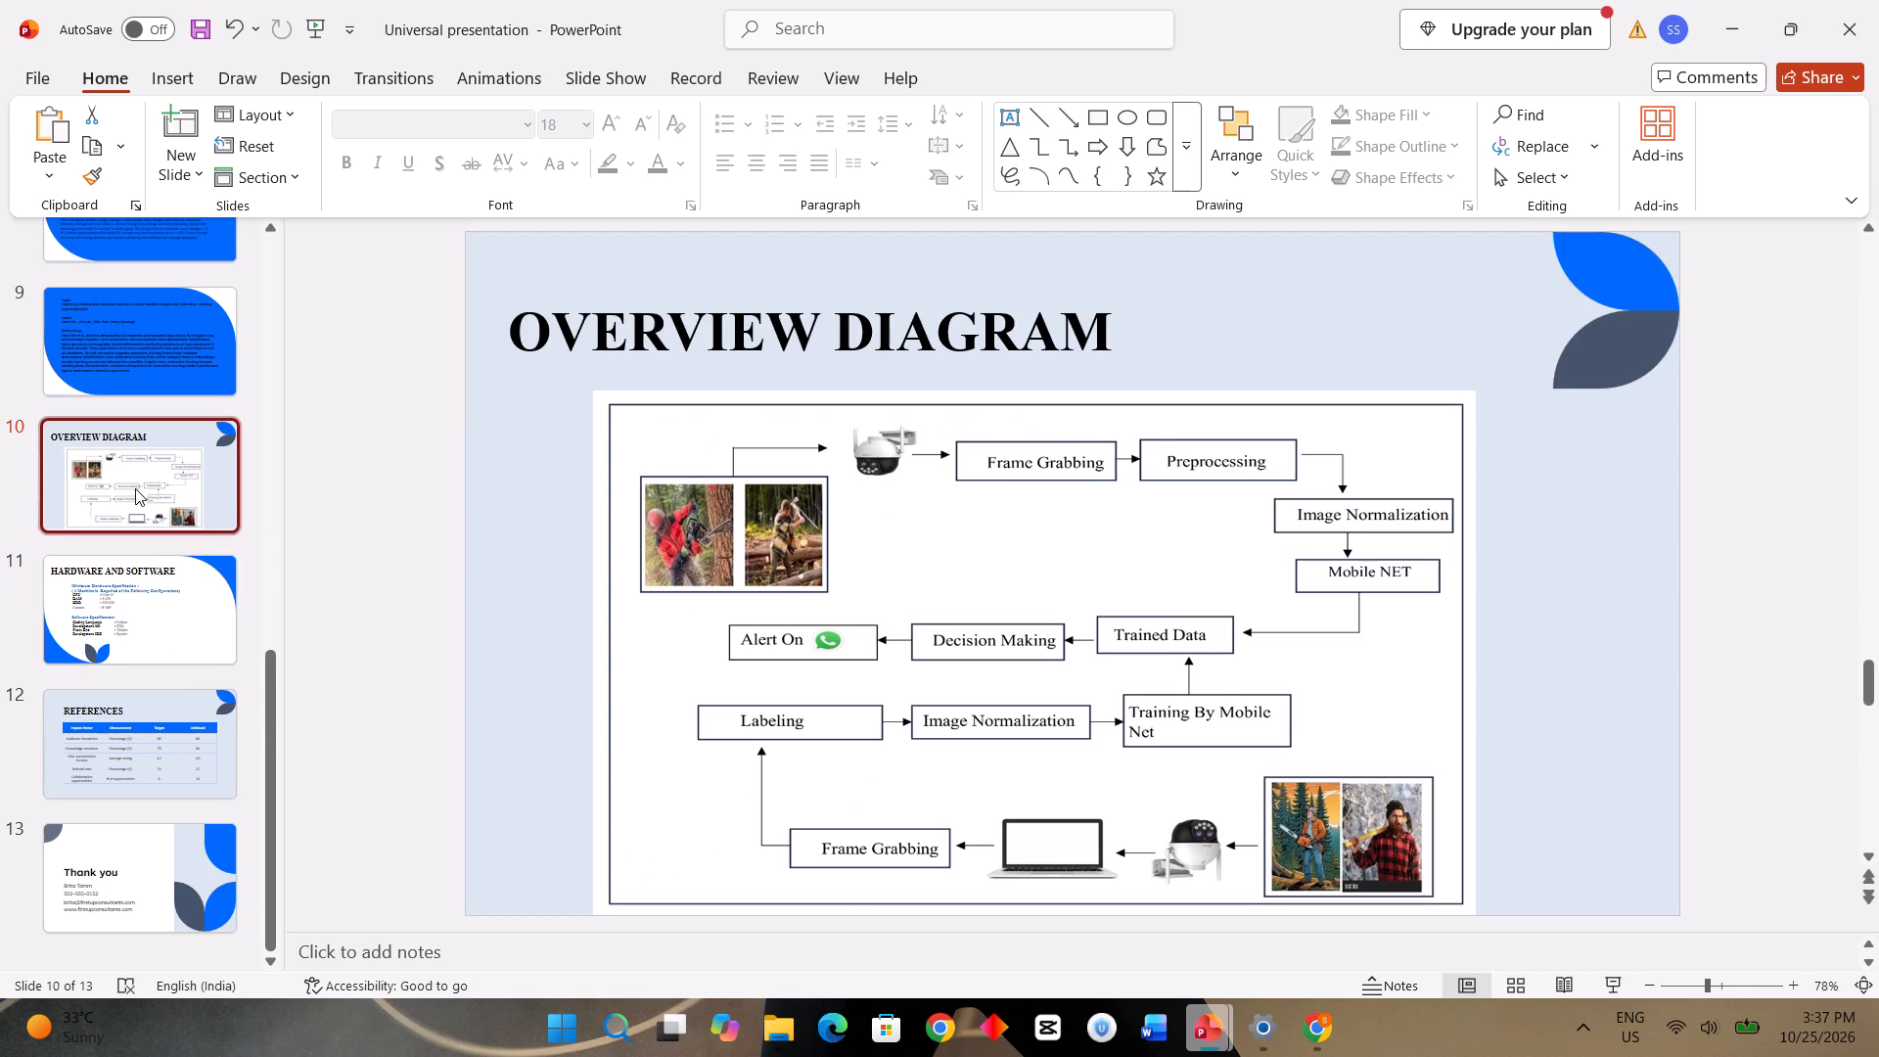
click(180, 732)
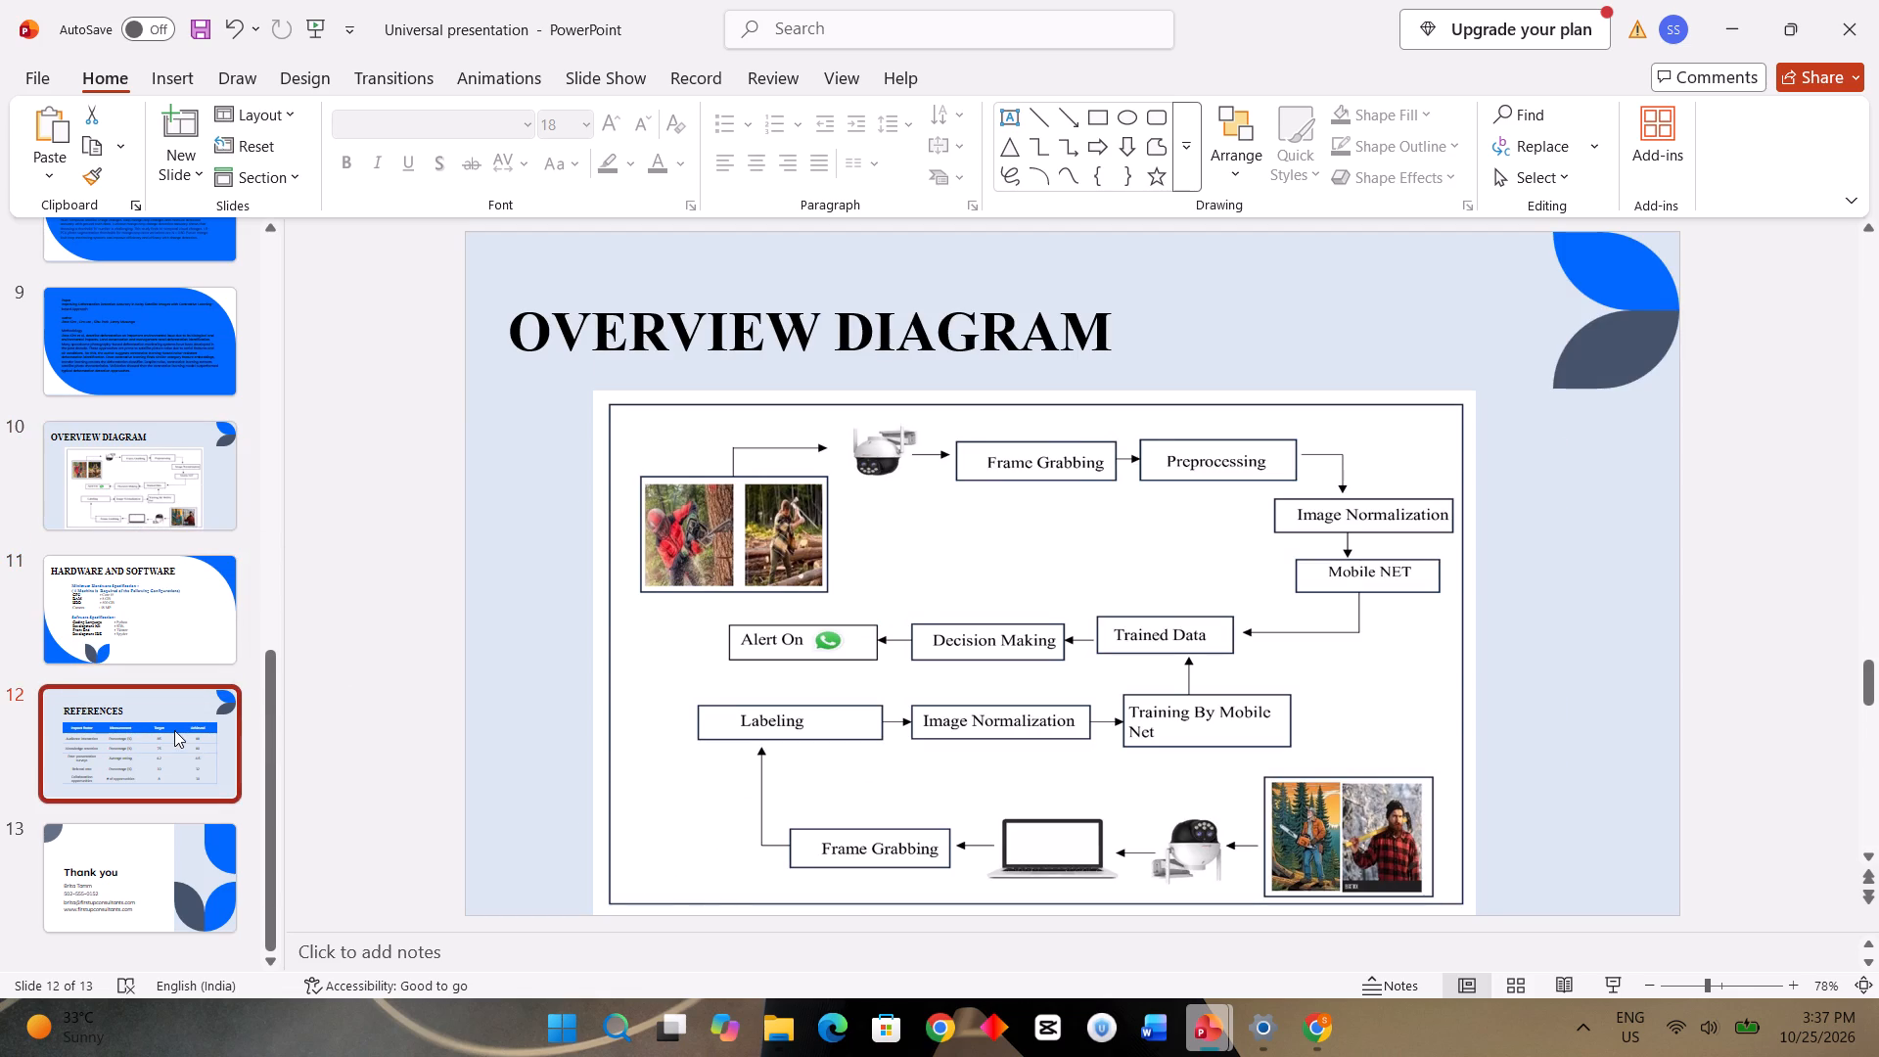
drag(631, 464, 747, 555)
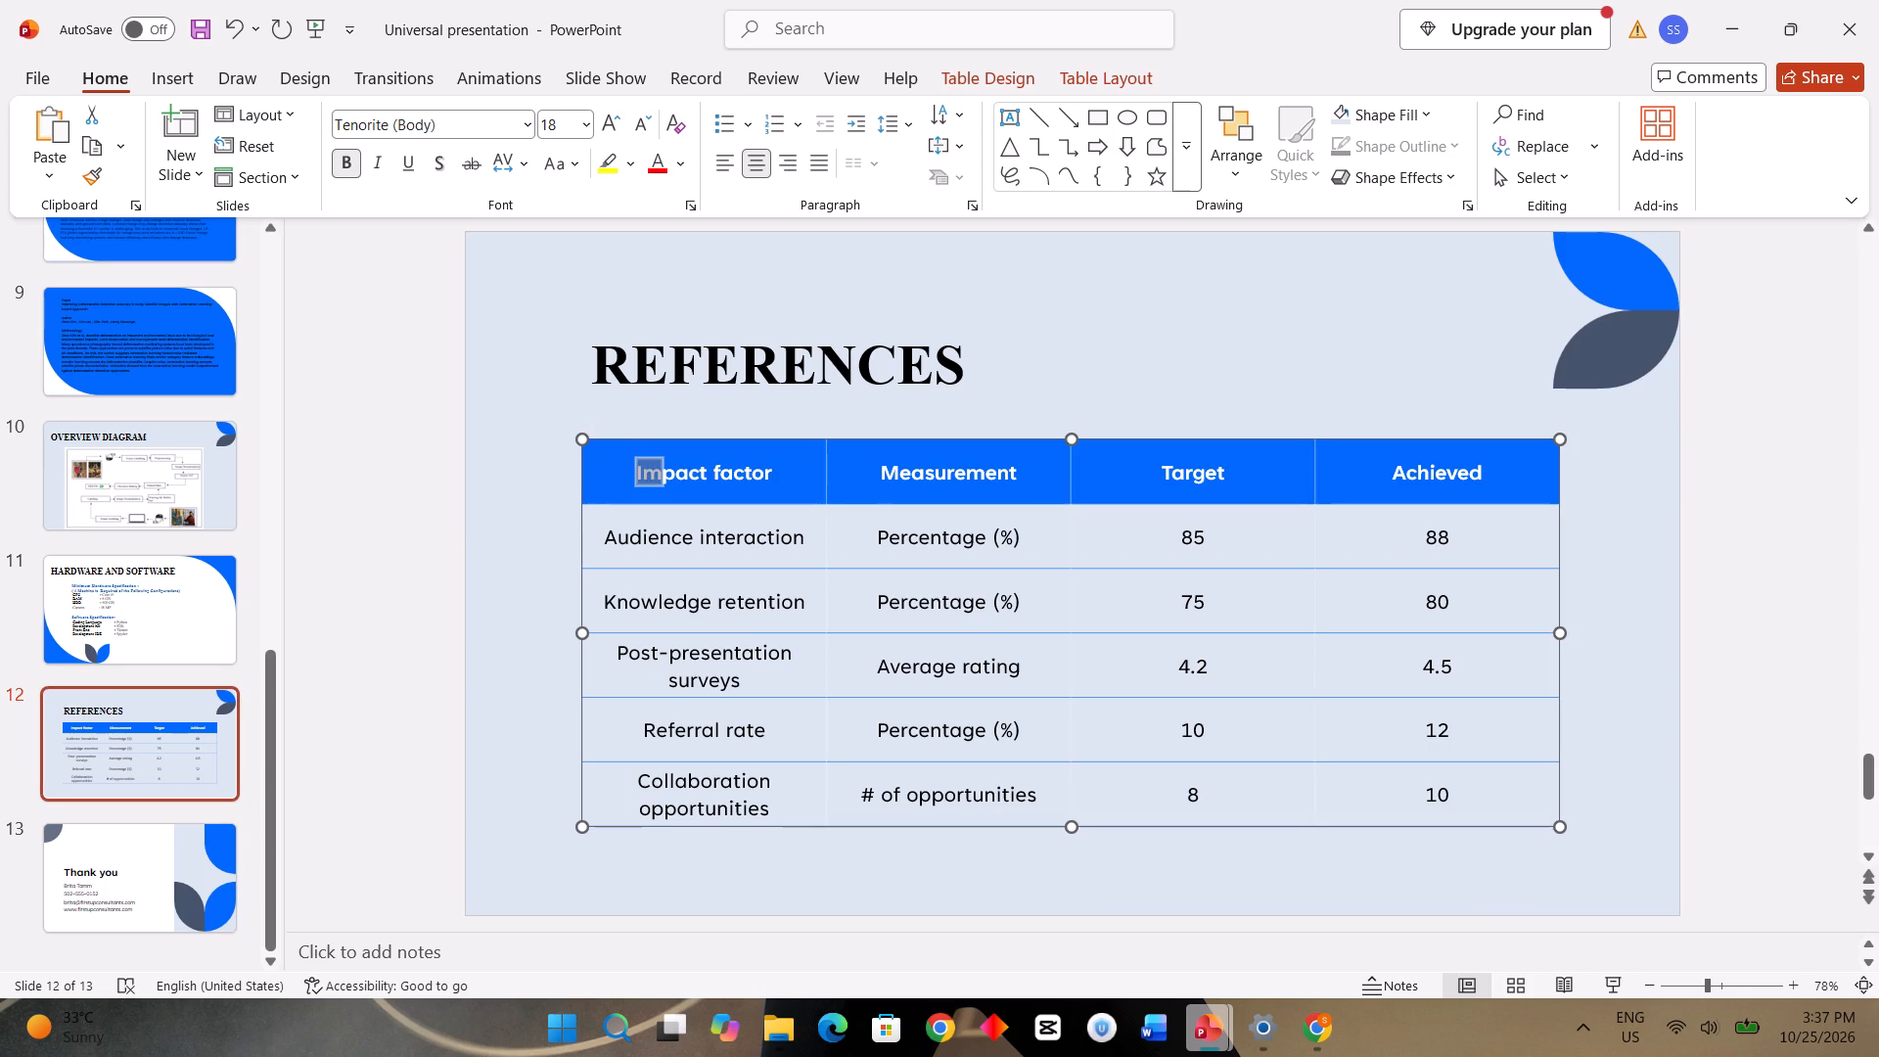
drag(747, 555, 1567, 770)
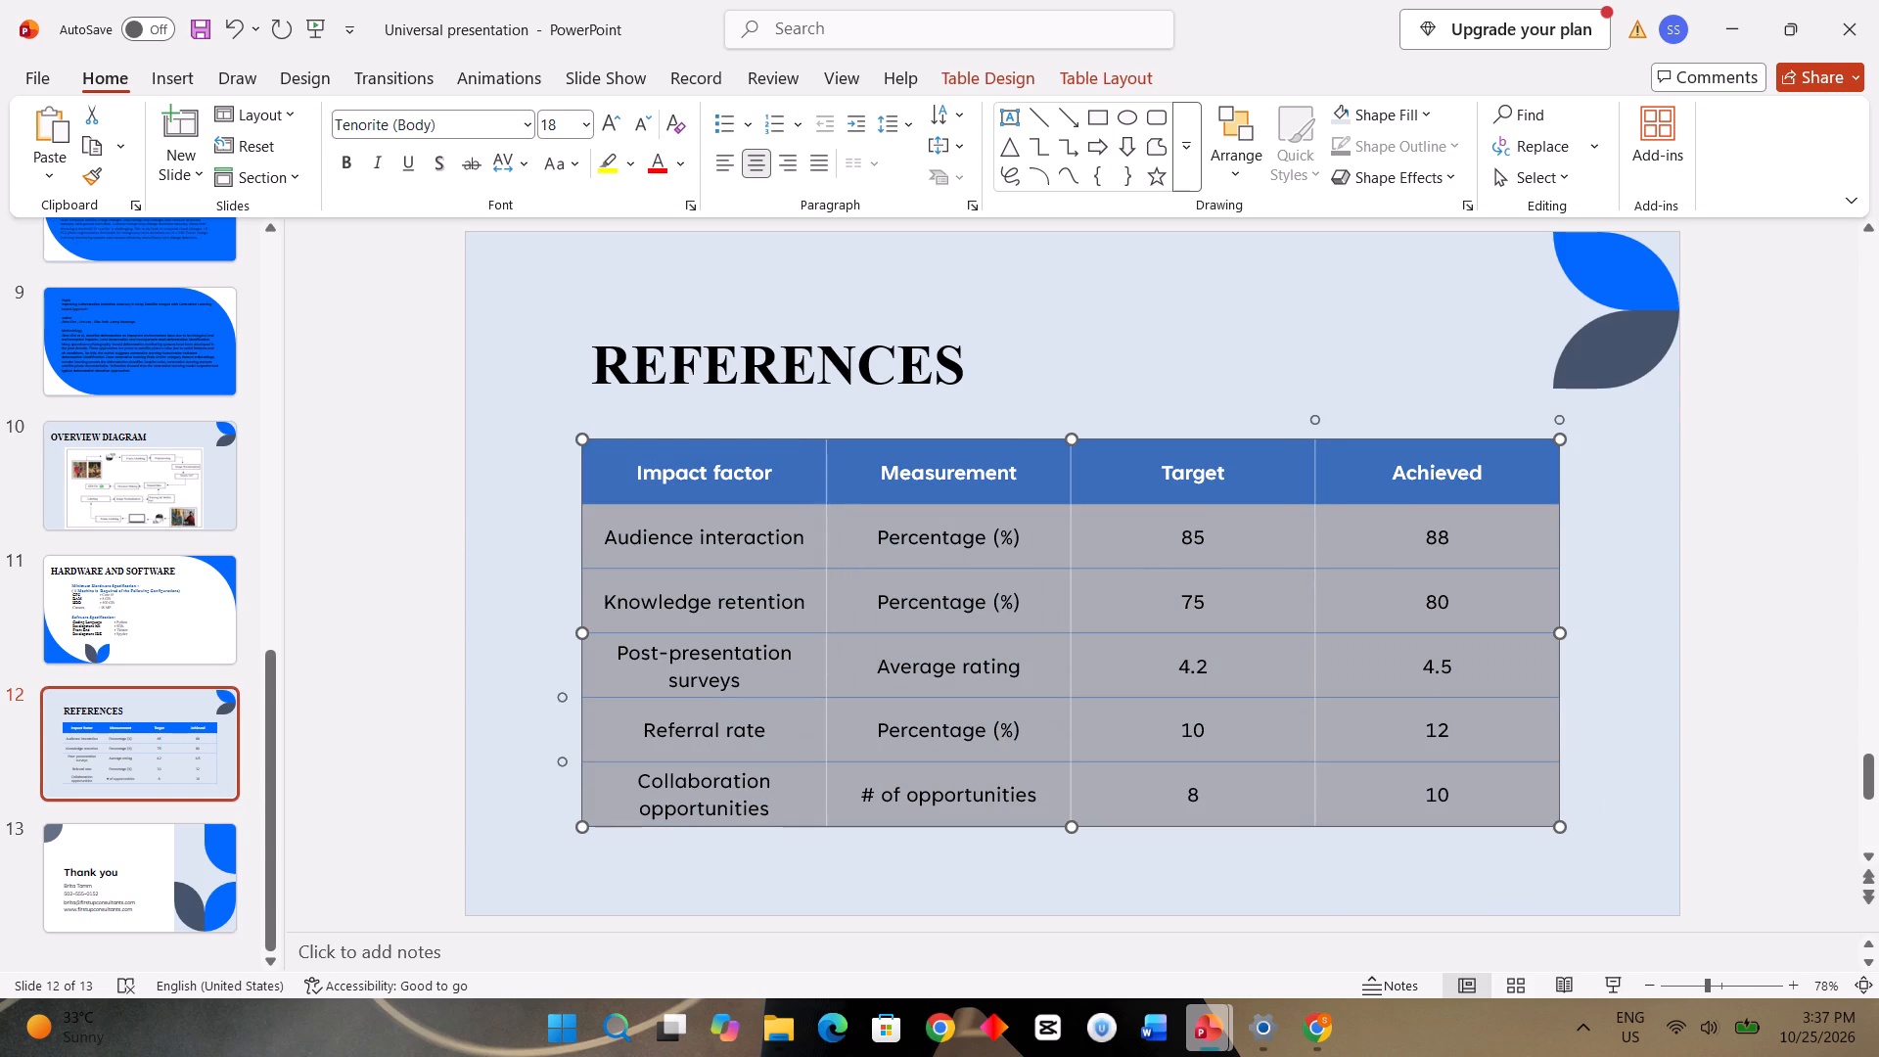
key(Delete)
click(846, 532)
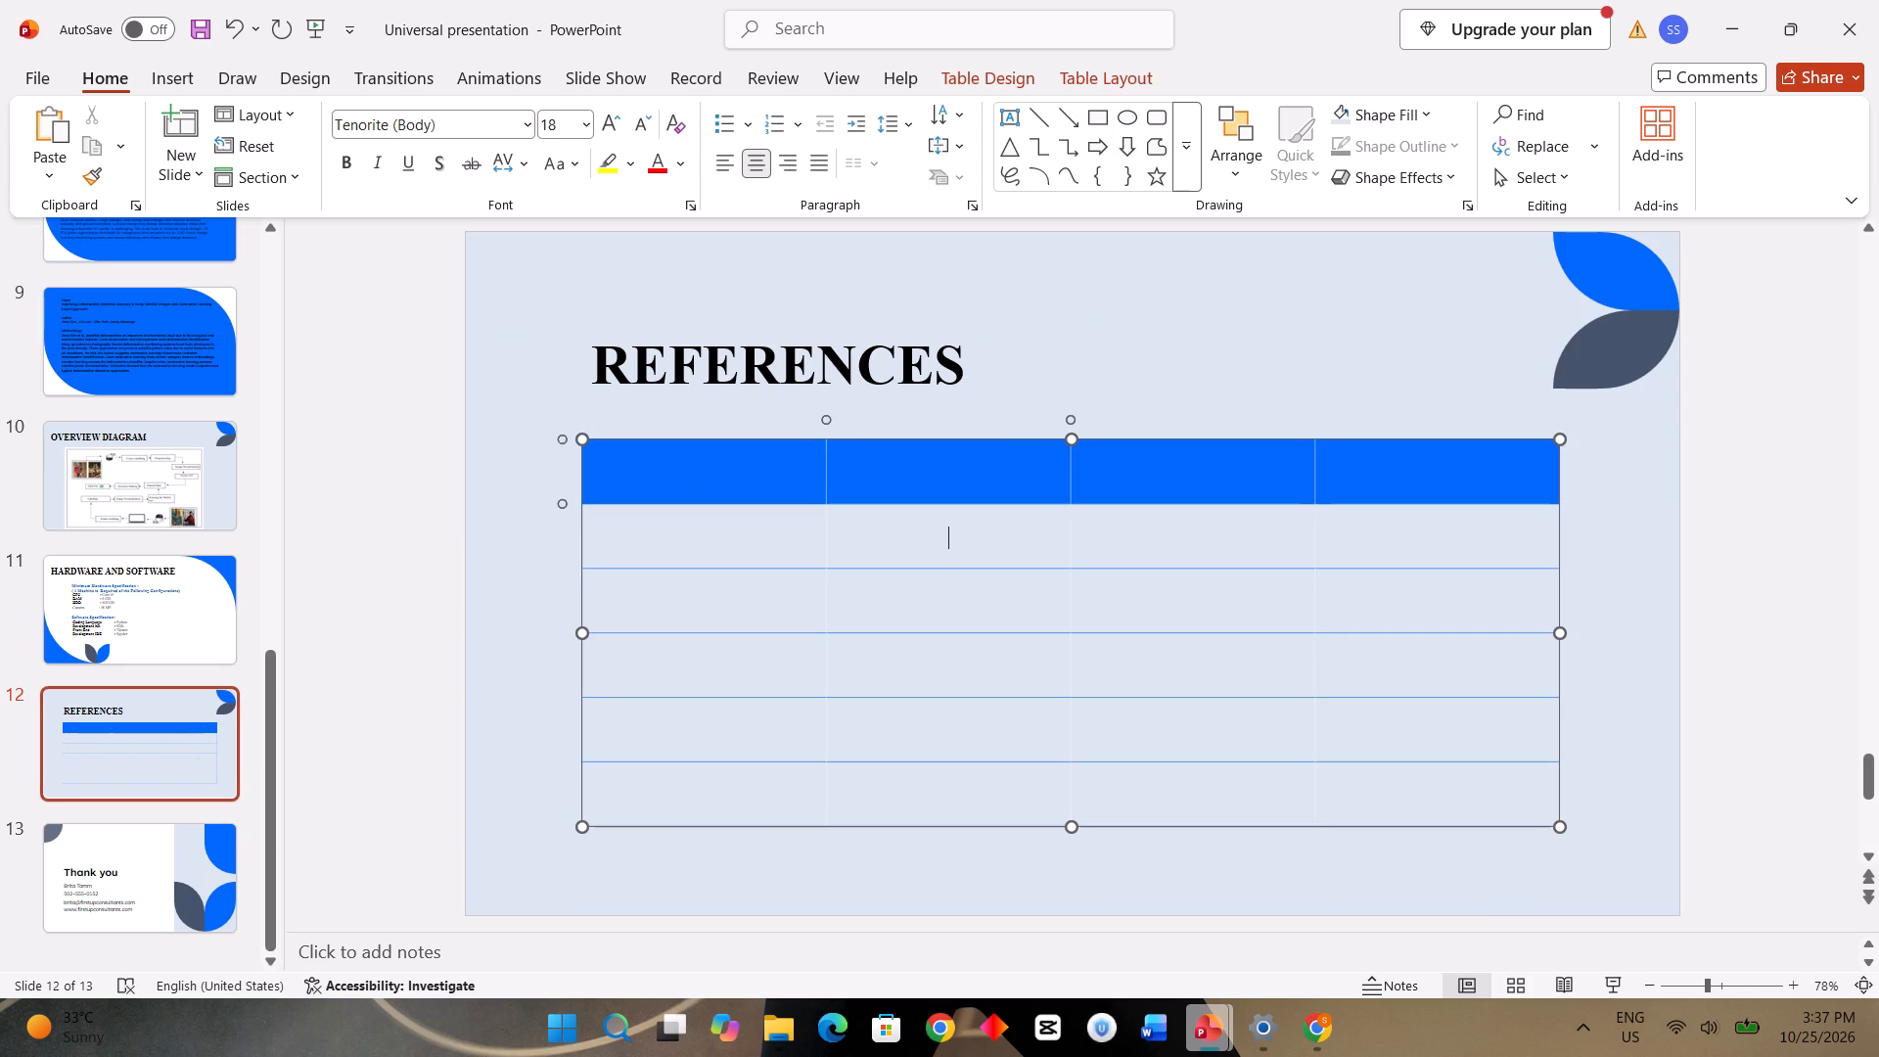
click(773, 435)
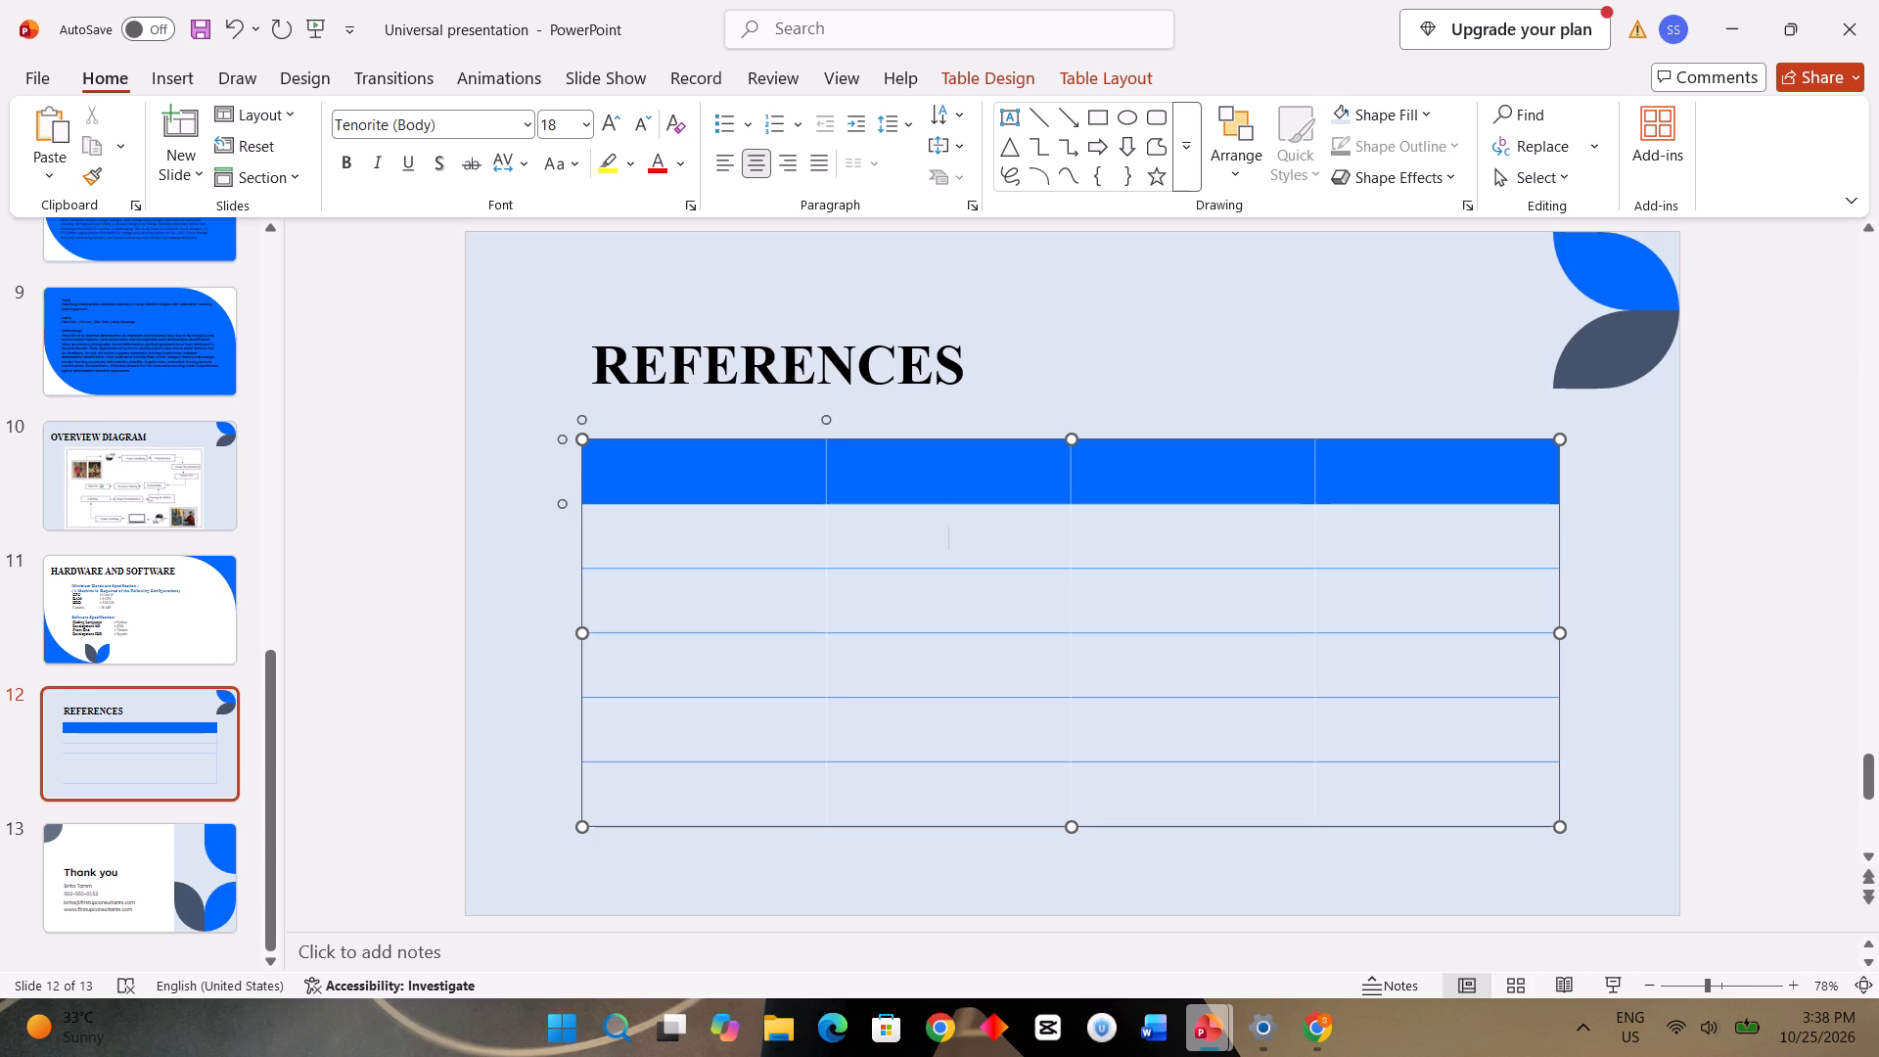
Delete the whole empty table from the REFERENCES slide.
click(749, 442)
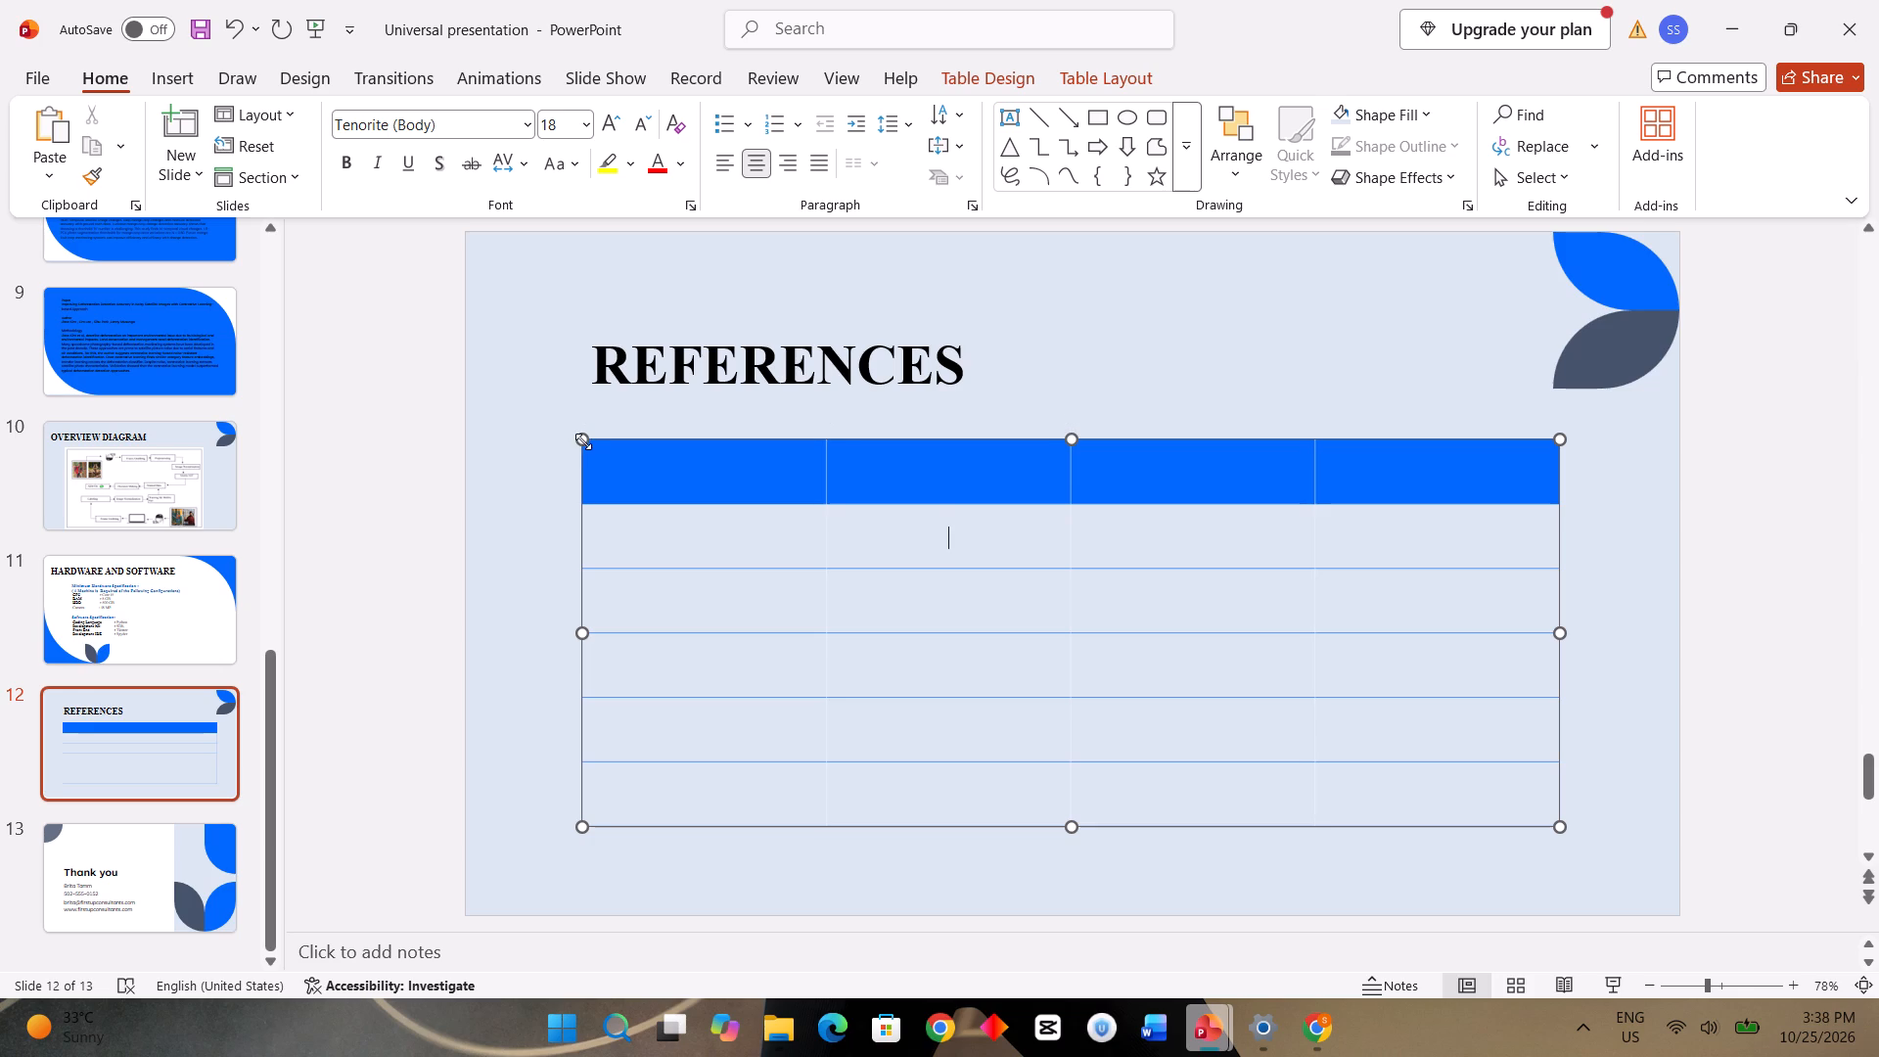
click(583, 441)
key(Delete)
key(Delete)
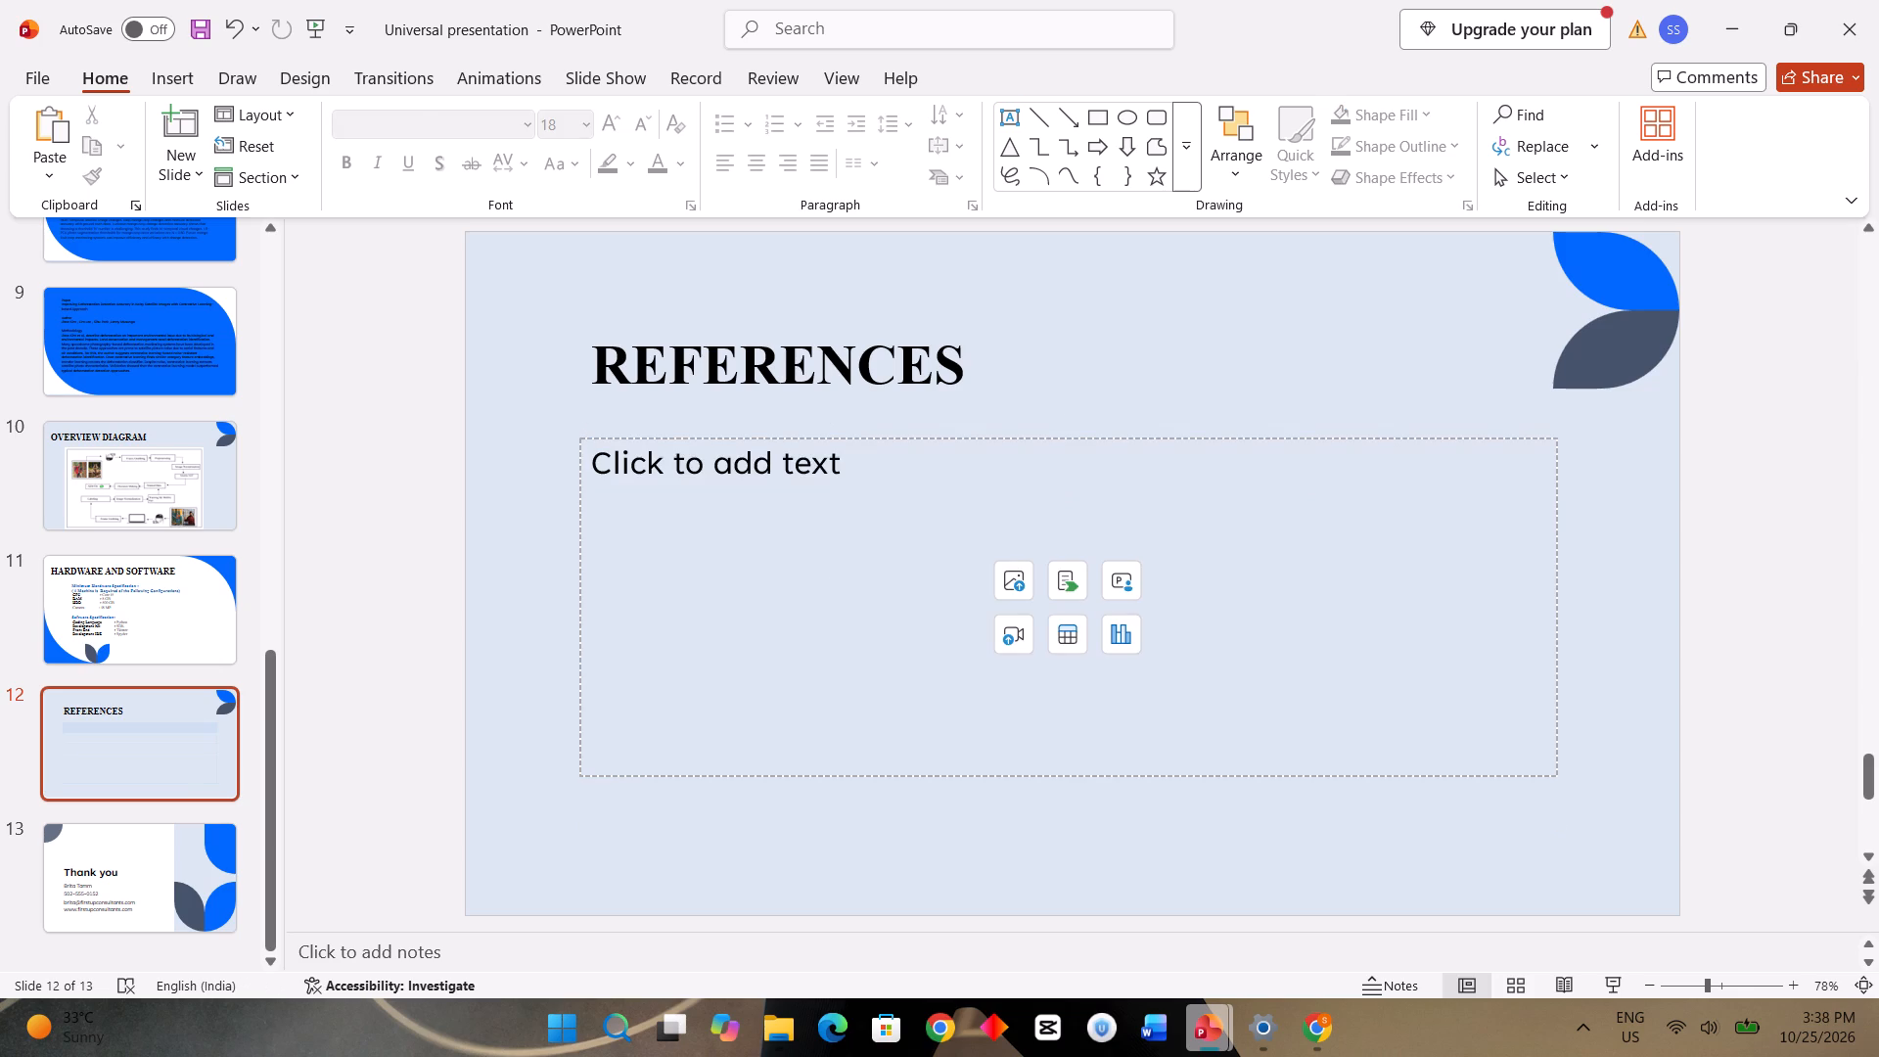
Copy all three references from slide 13 of 2_PPT Van Mitra and return to the Universal presentation.
click(699, 425)
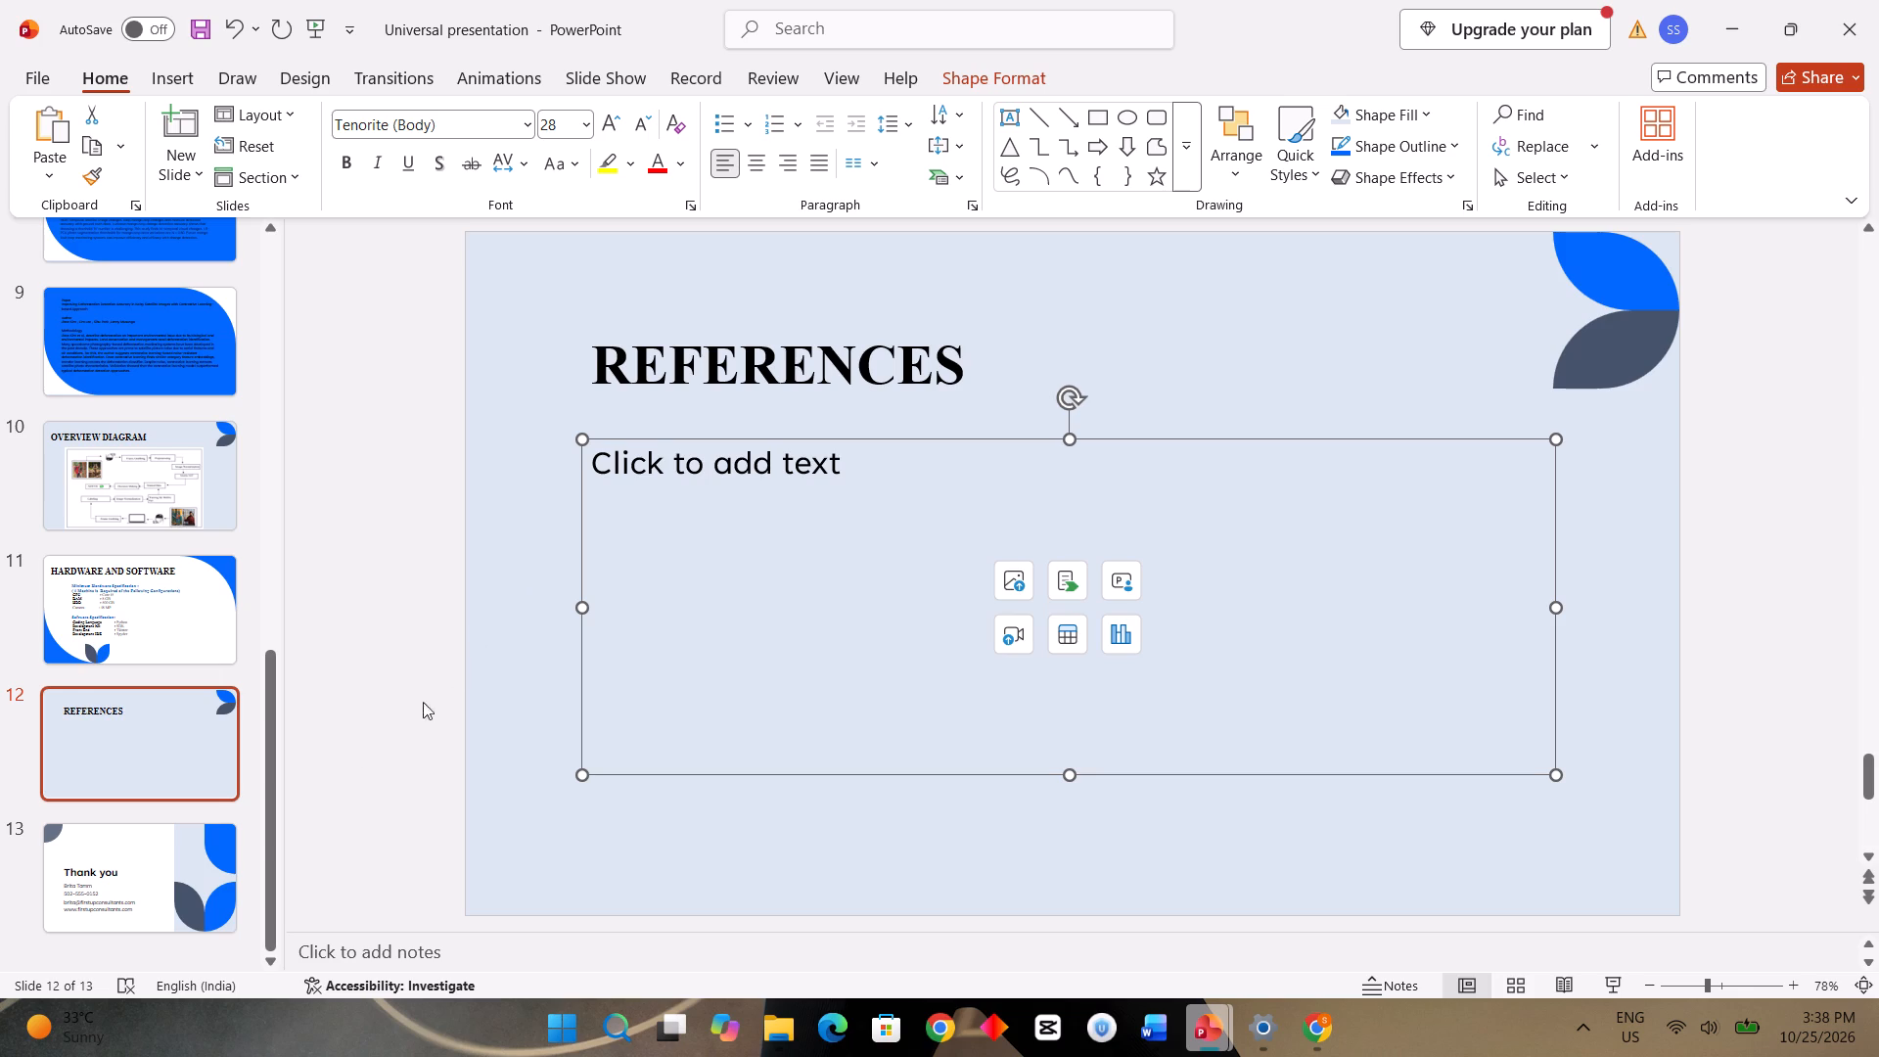
click(1207, 1034)
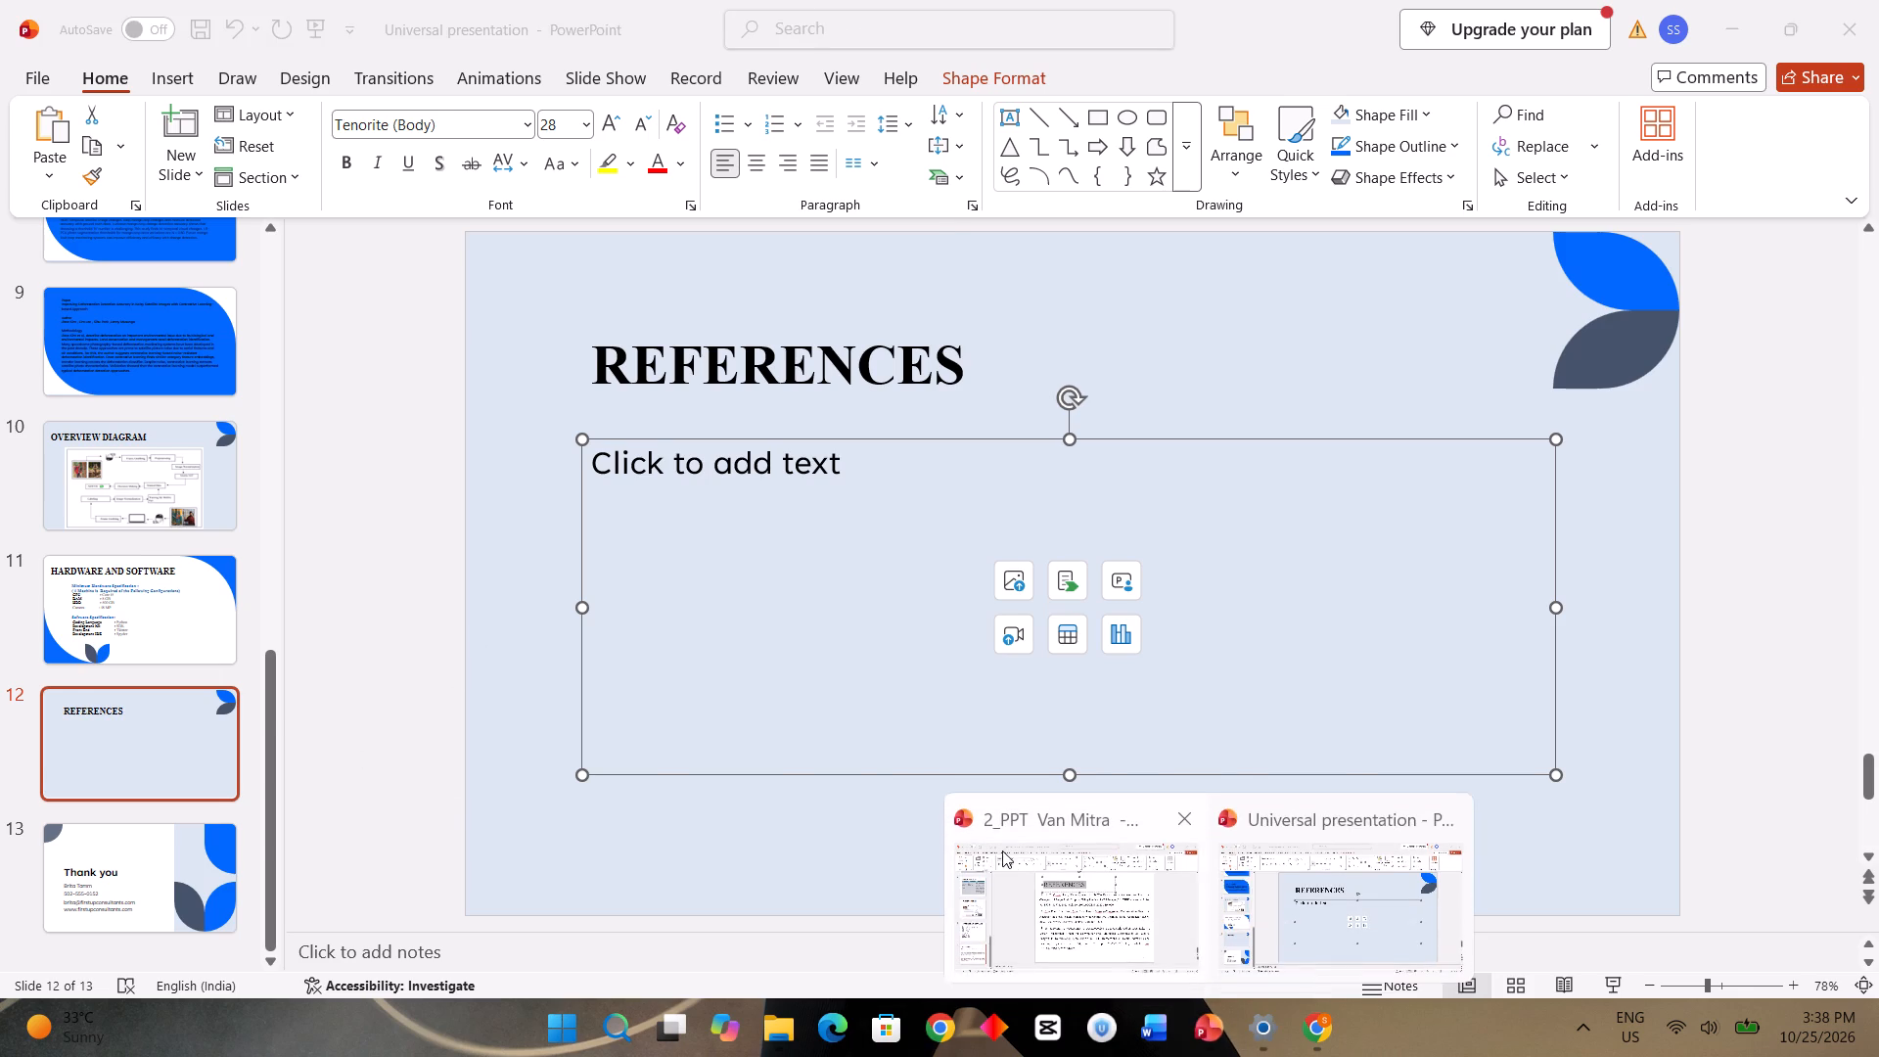
click(1093, 888)
click(646, 410)
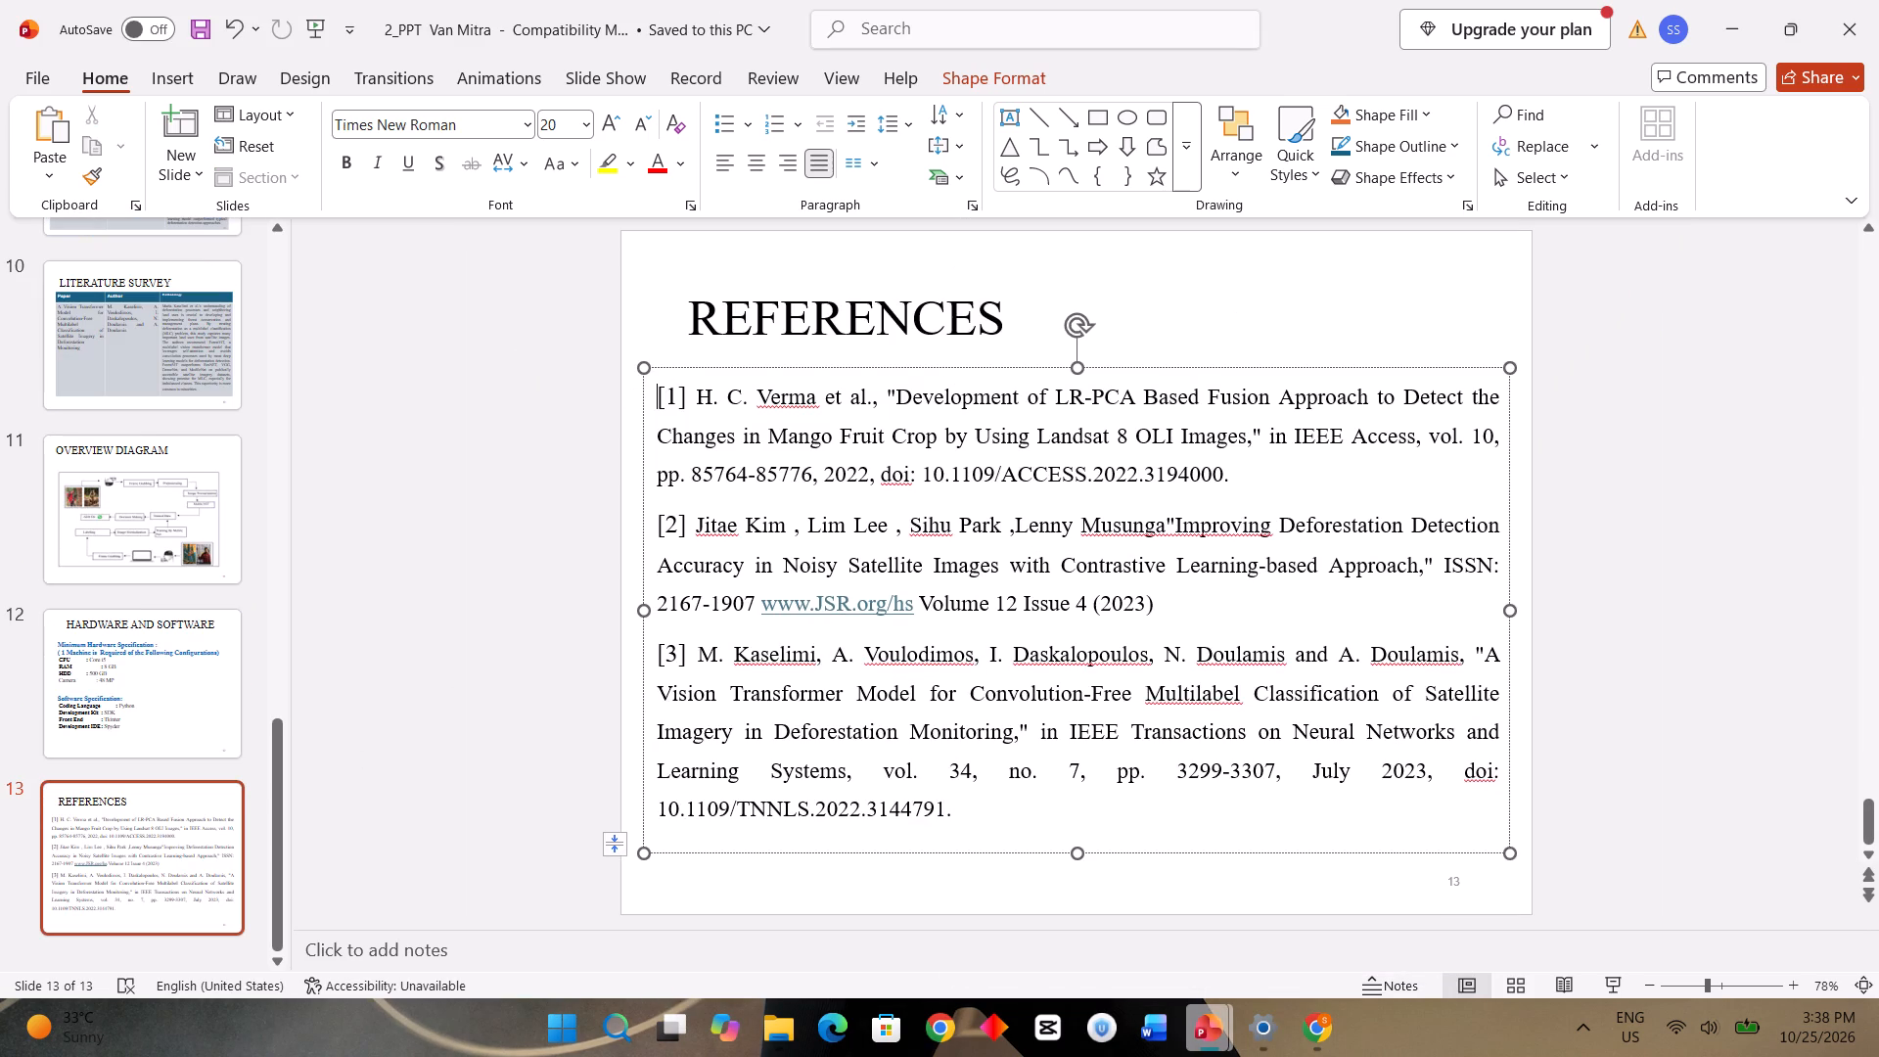
drag(662, 397, 1407, 935)
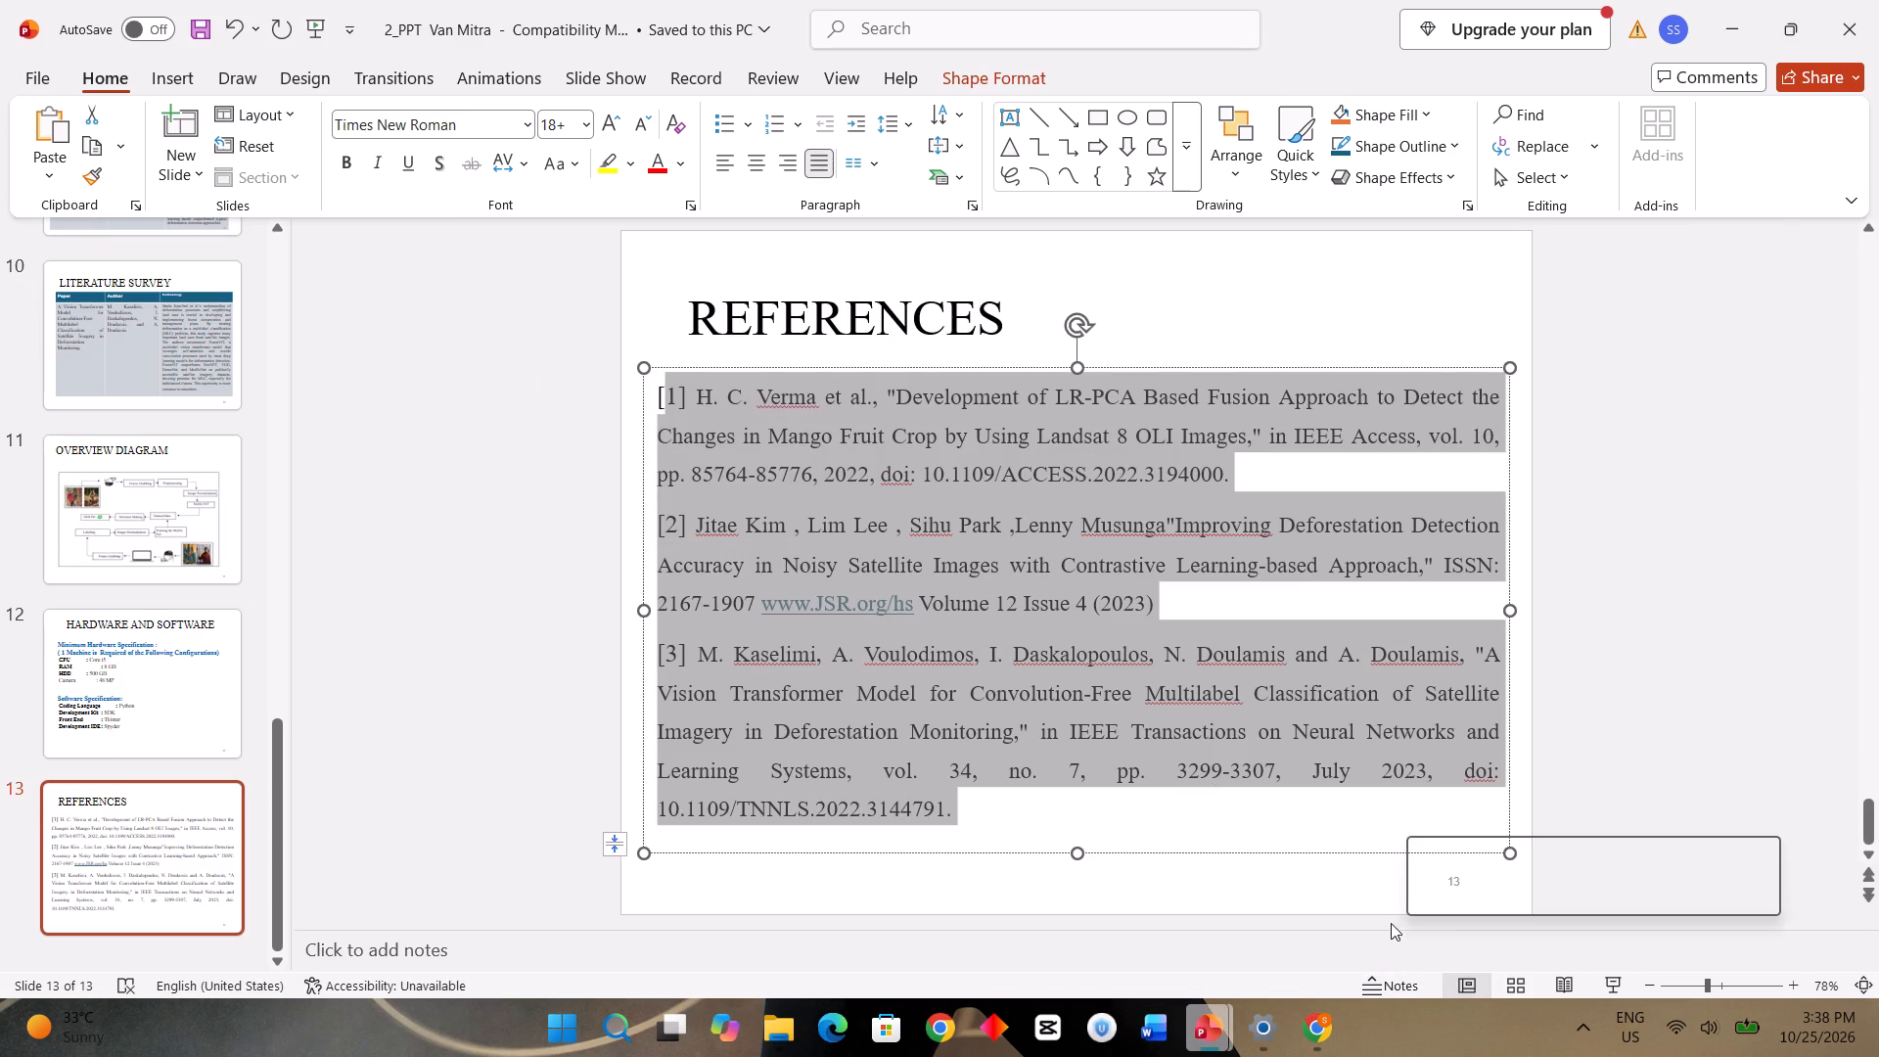
key(ctrl+c)
click(1217, 1025)
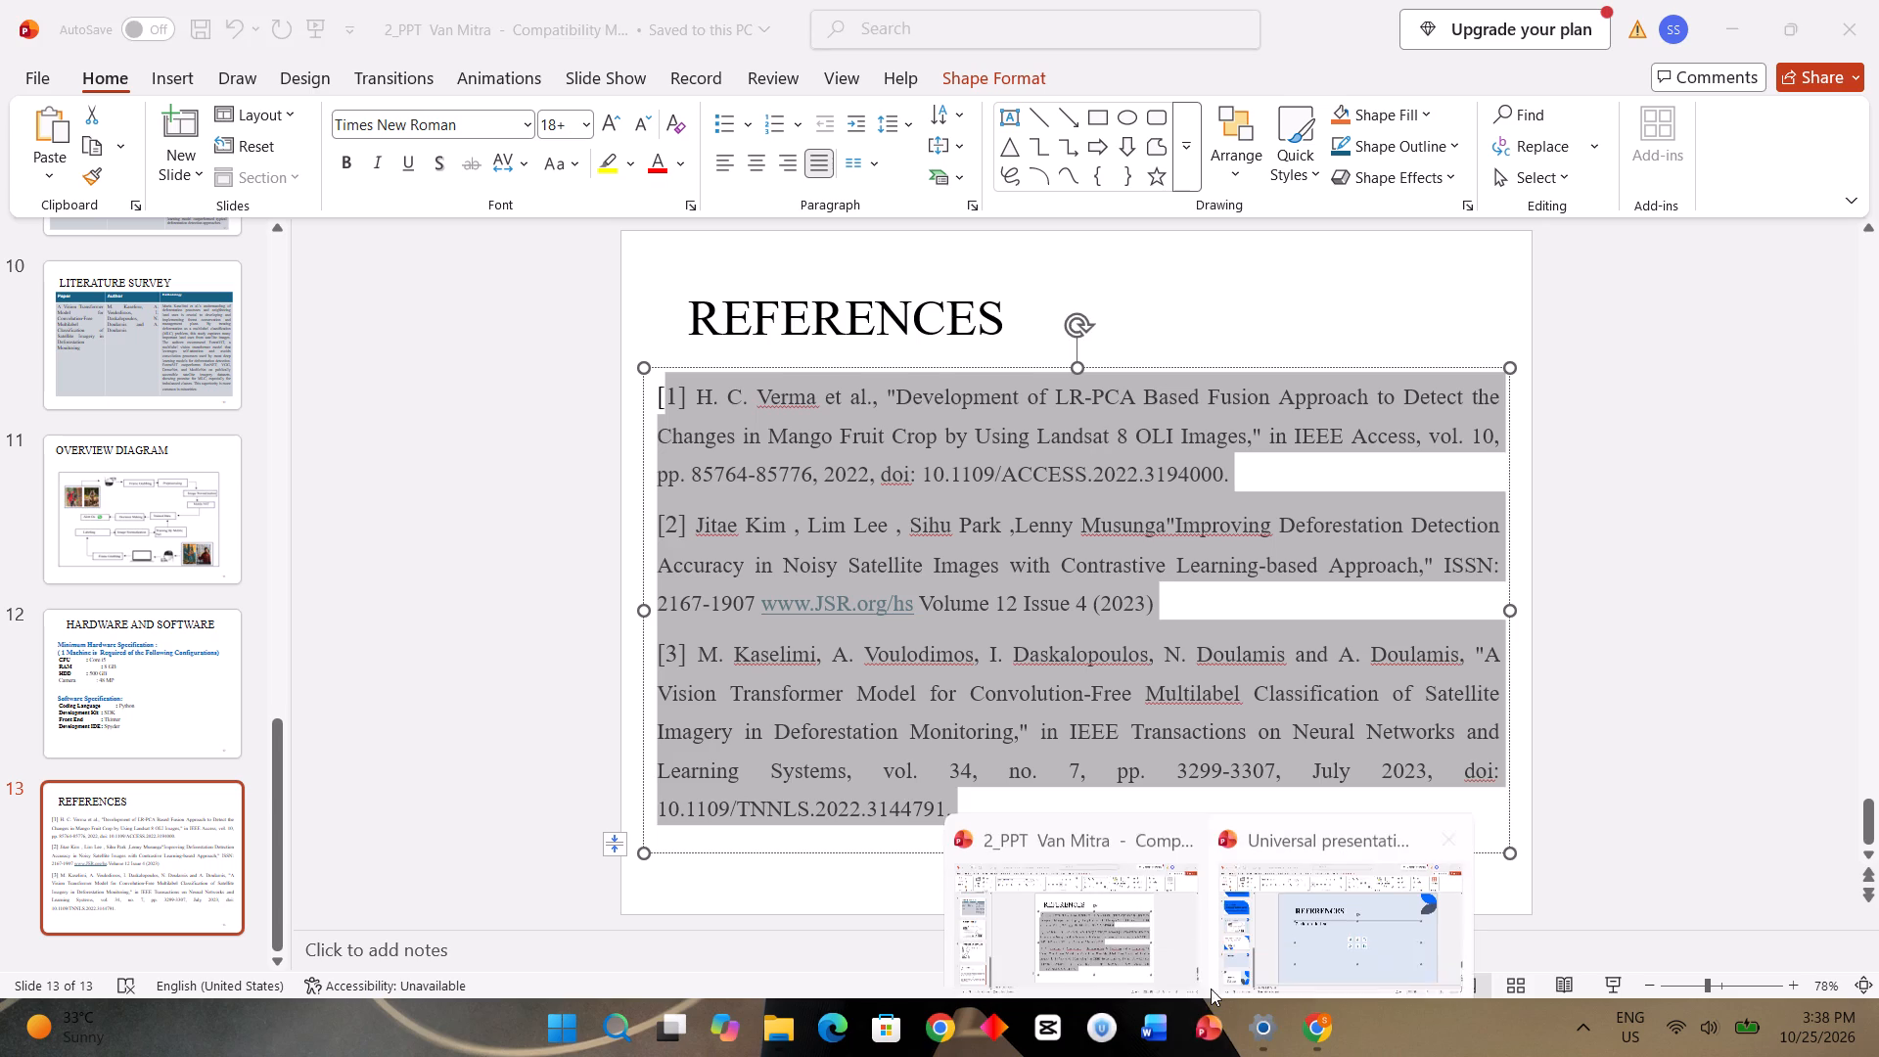
click(1269, 916)
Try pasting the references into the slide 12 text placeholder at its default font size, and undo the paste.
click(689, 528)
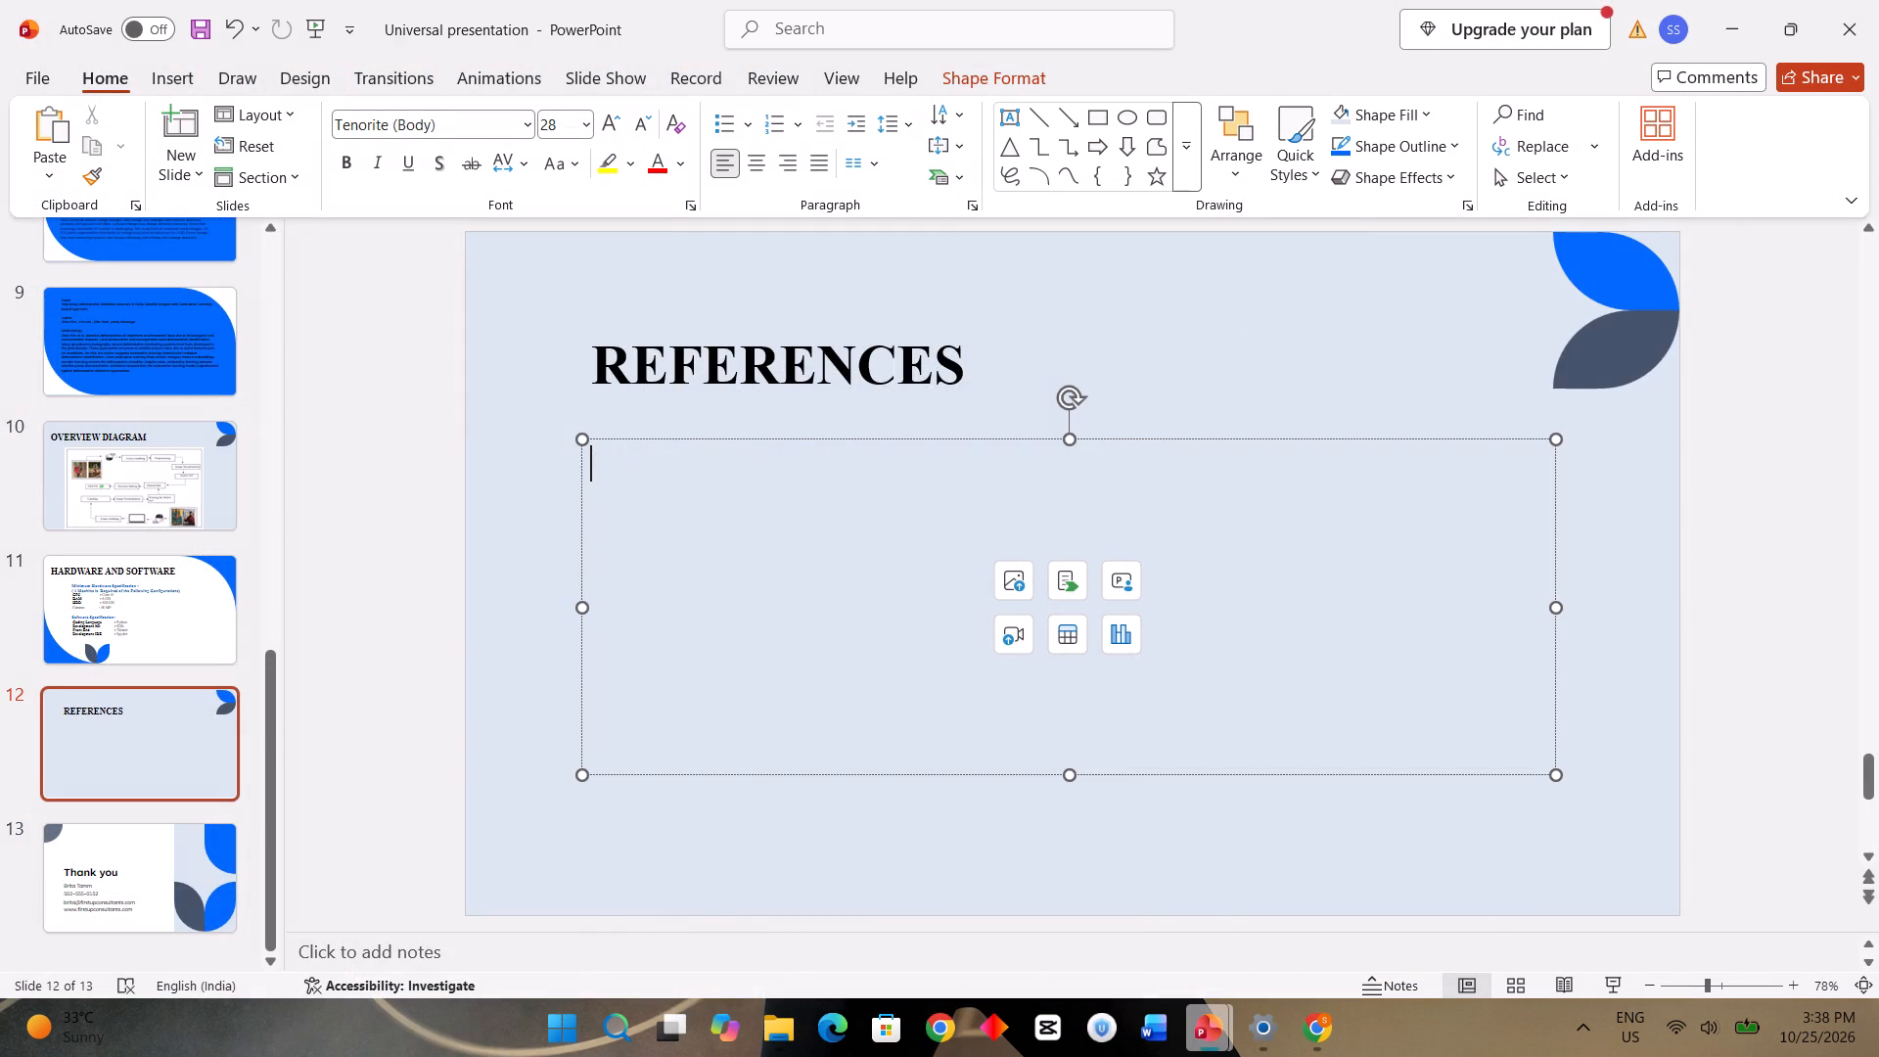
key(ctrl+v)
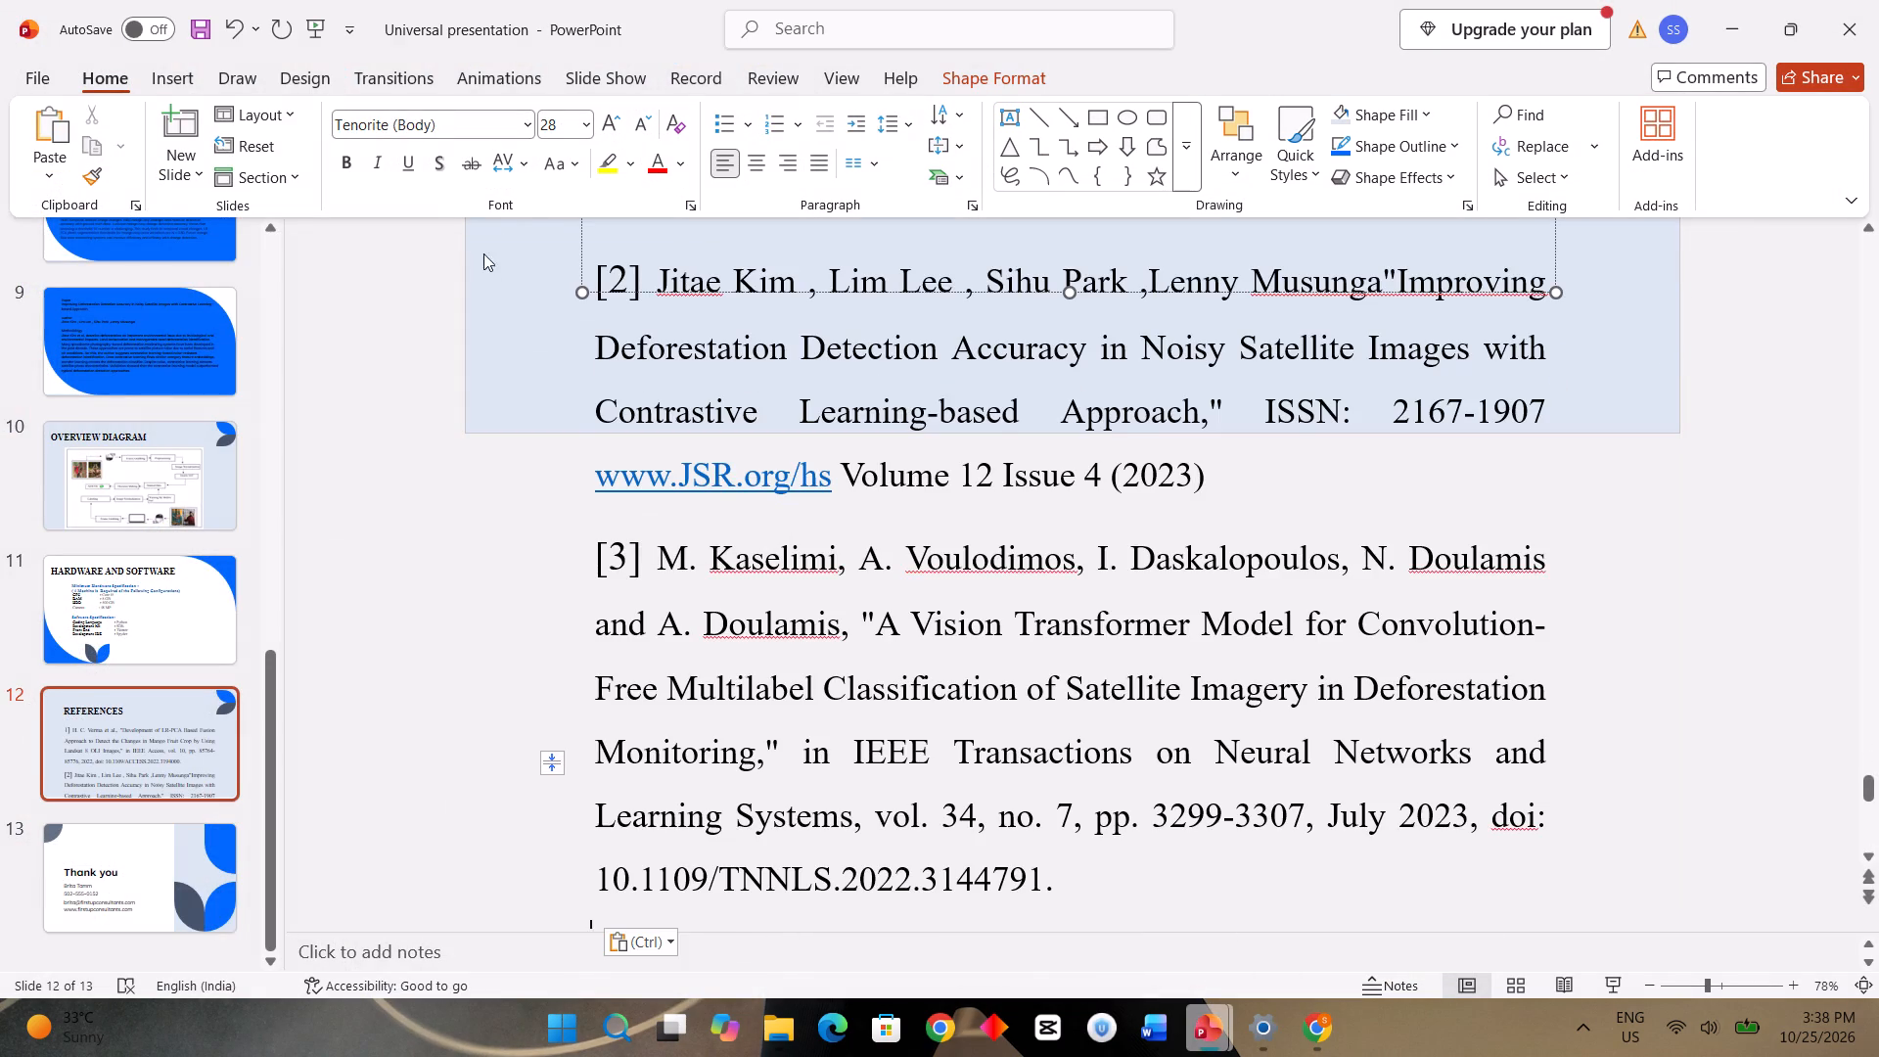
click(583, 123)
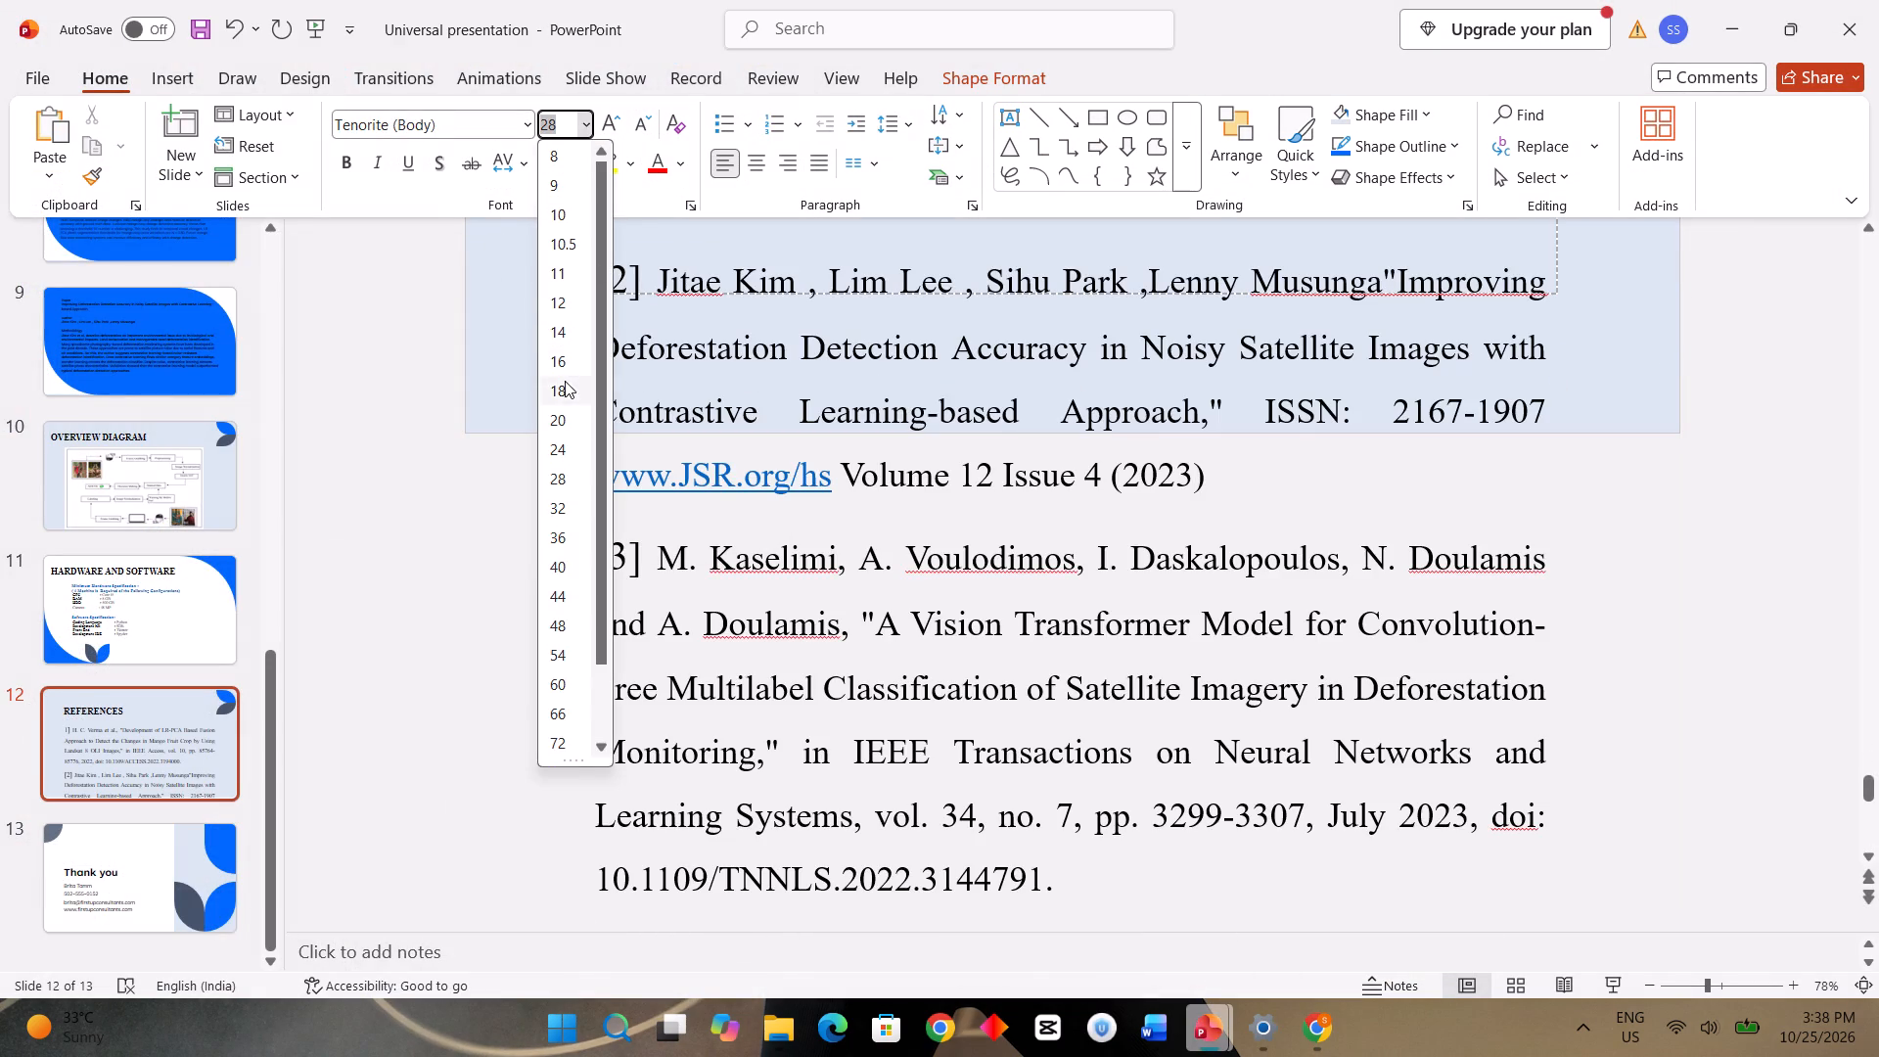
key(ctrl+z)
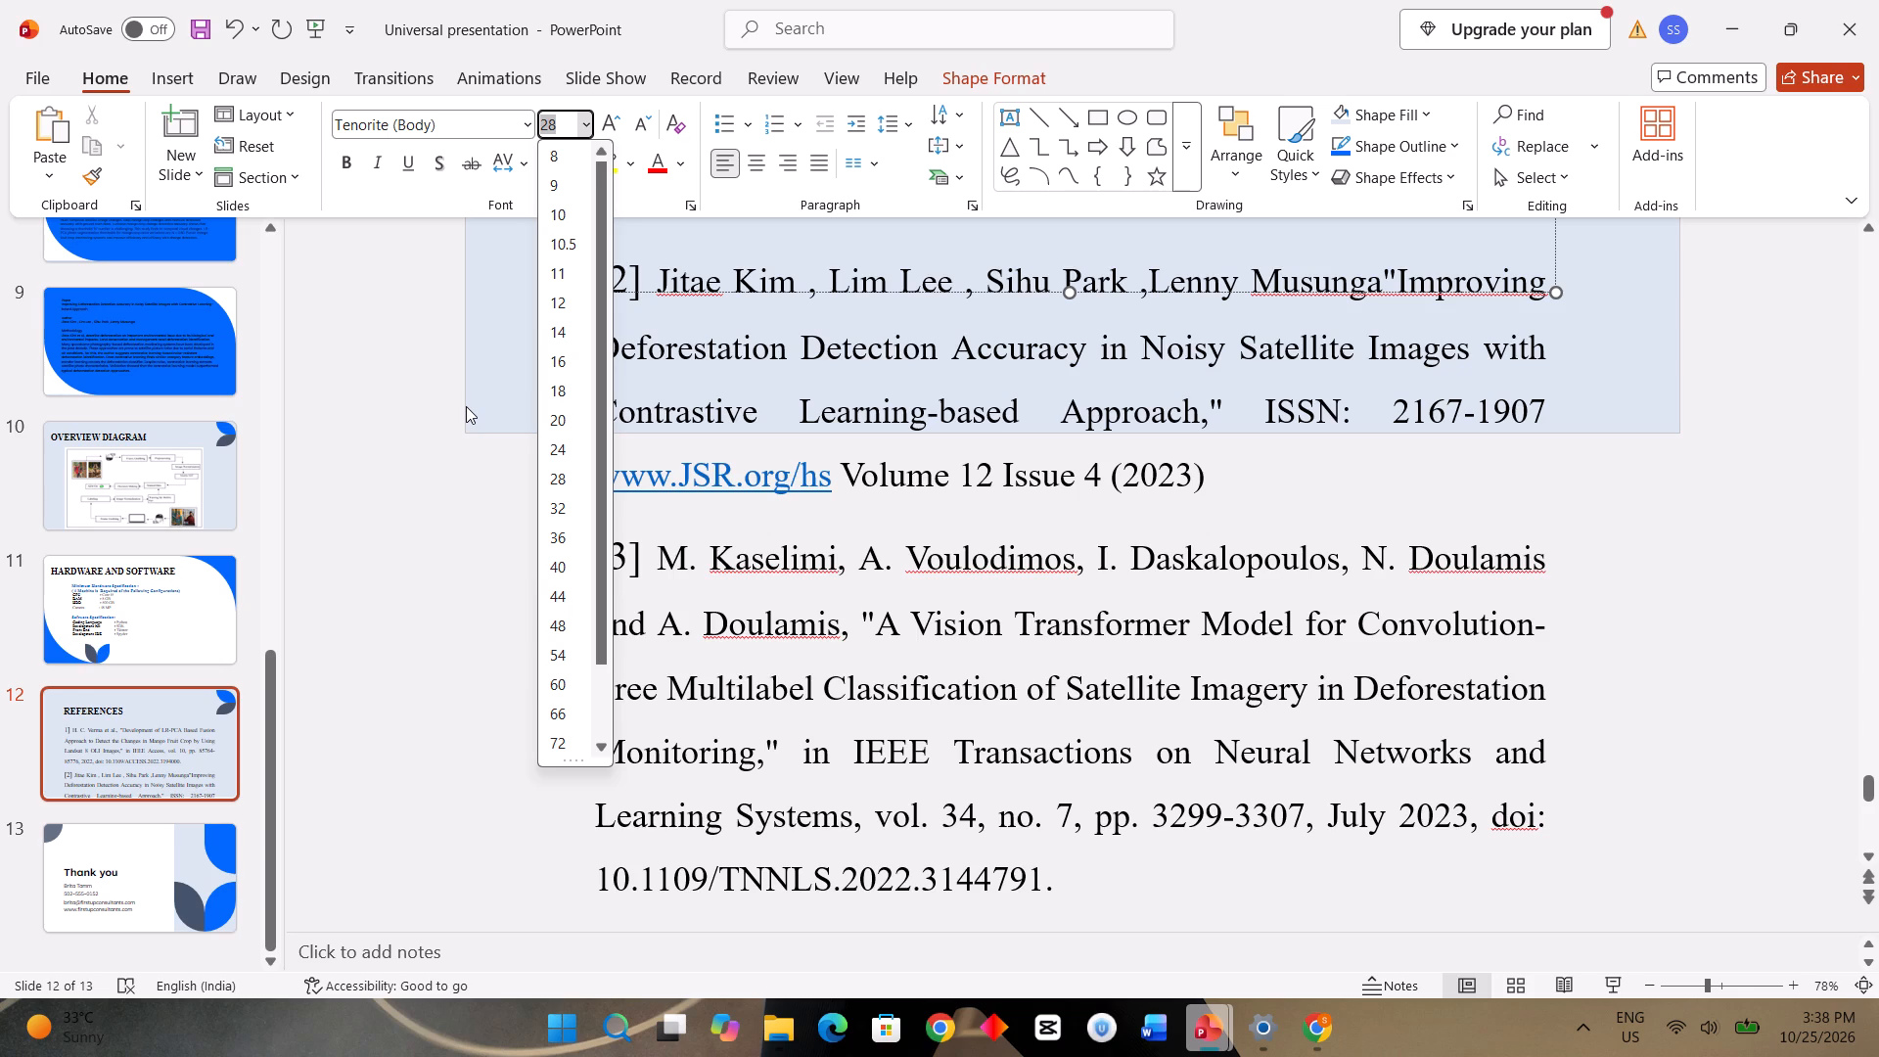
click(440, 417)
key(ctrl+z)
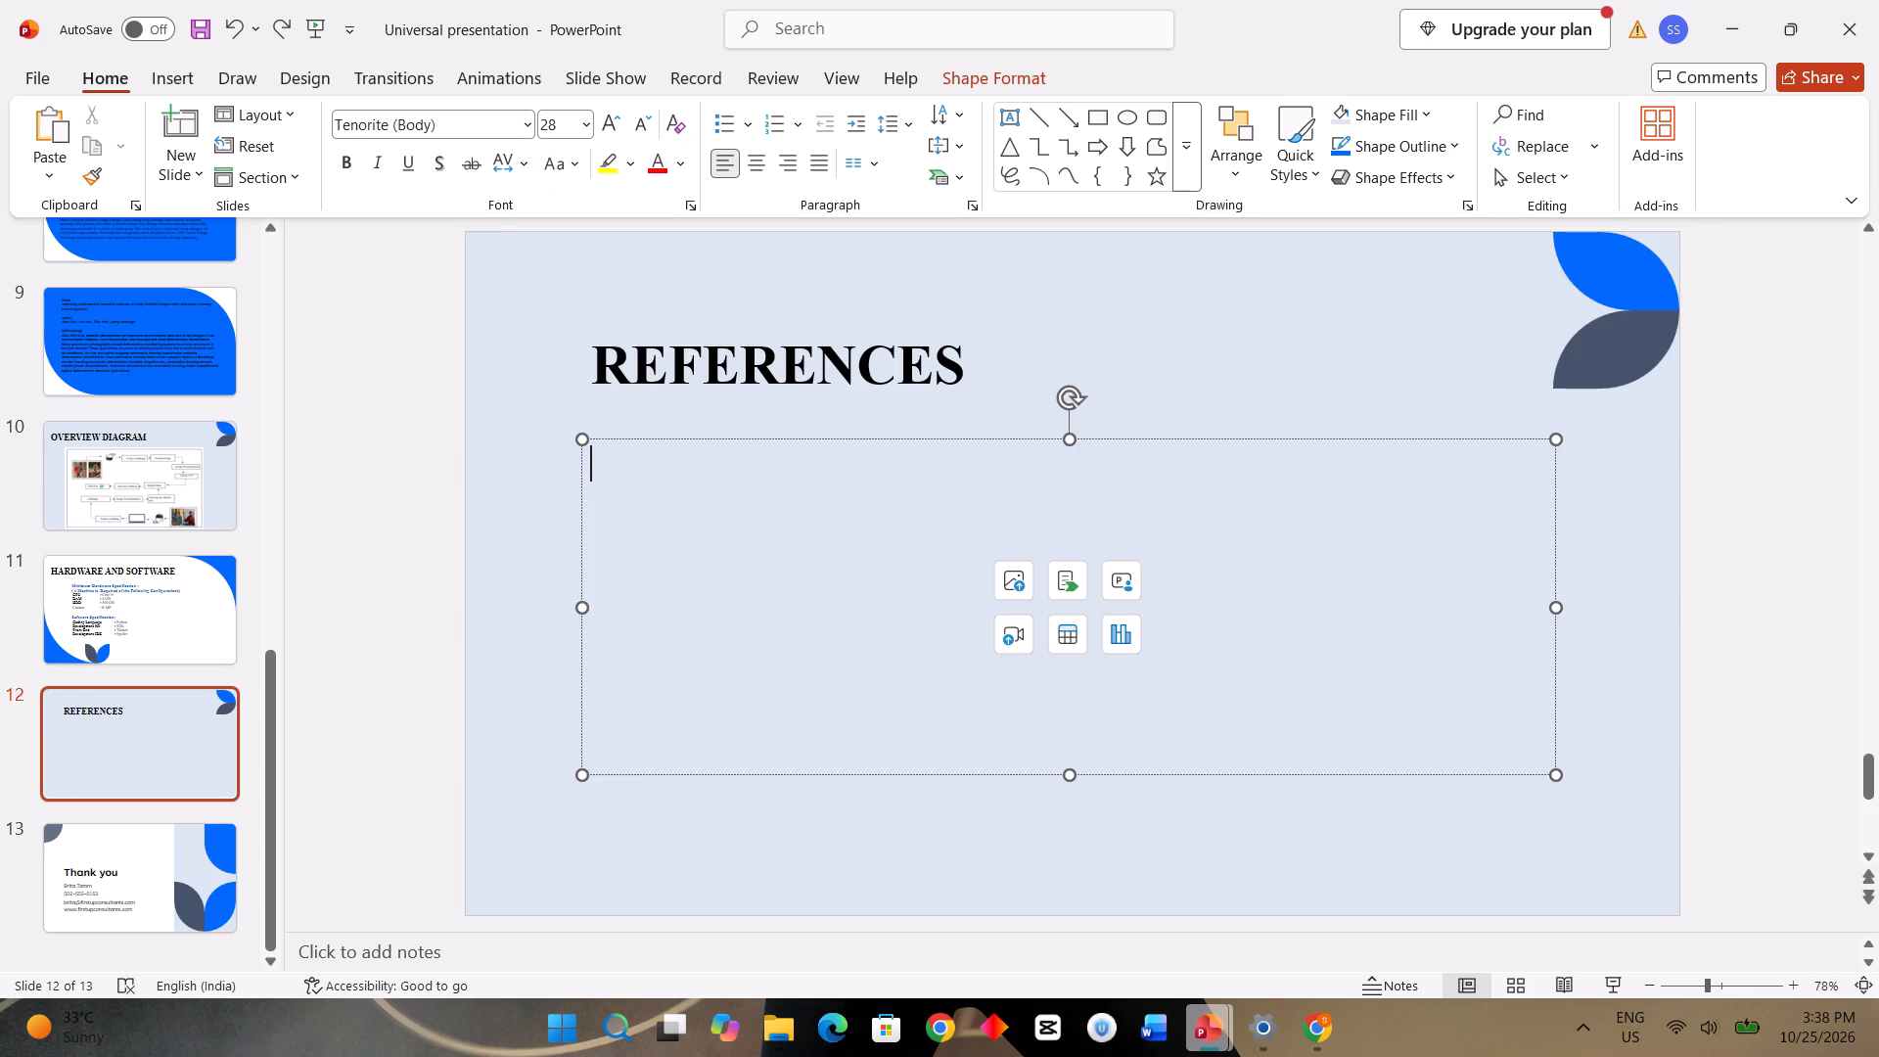
Set the empty placeholder's font size to 18 and paste the copied references into it.
click(587, 124)
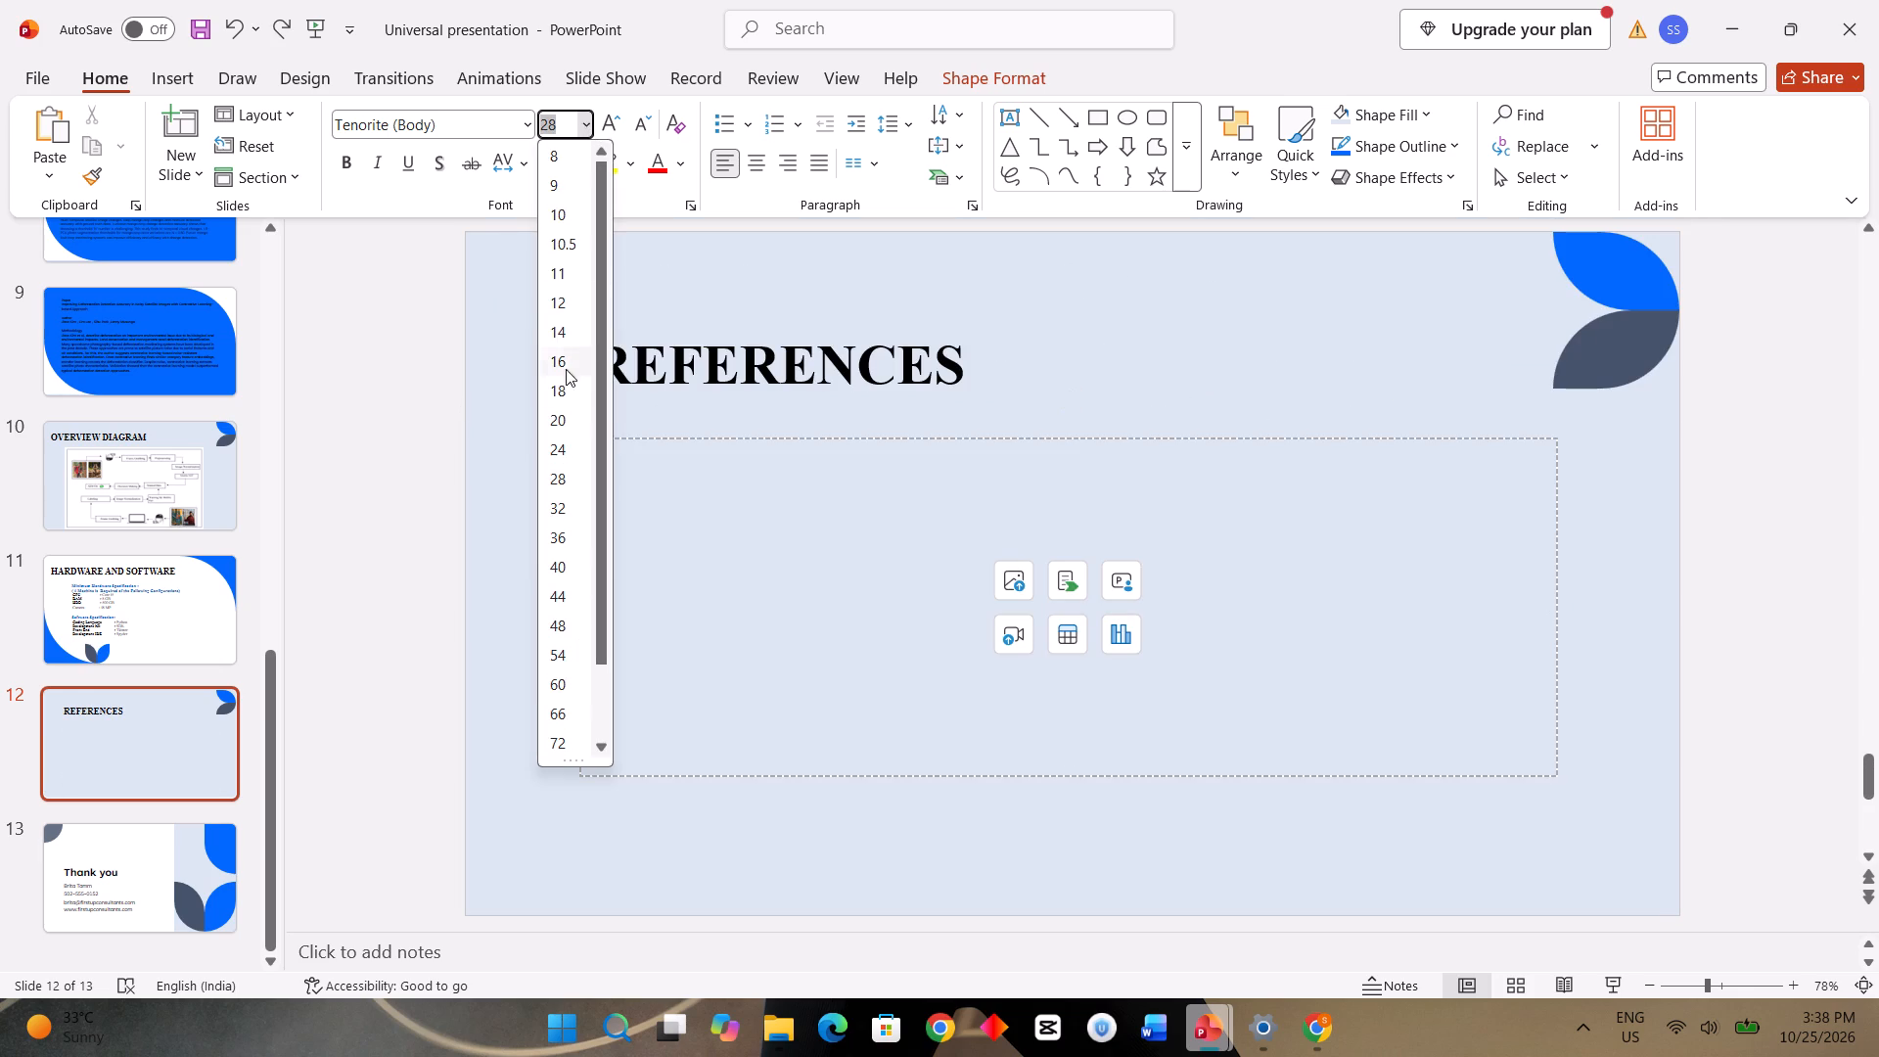
click(561, 391)
click(631, 463)
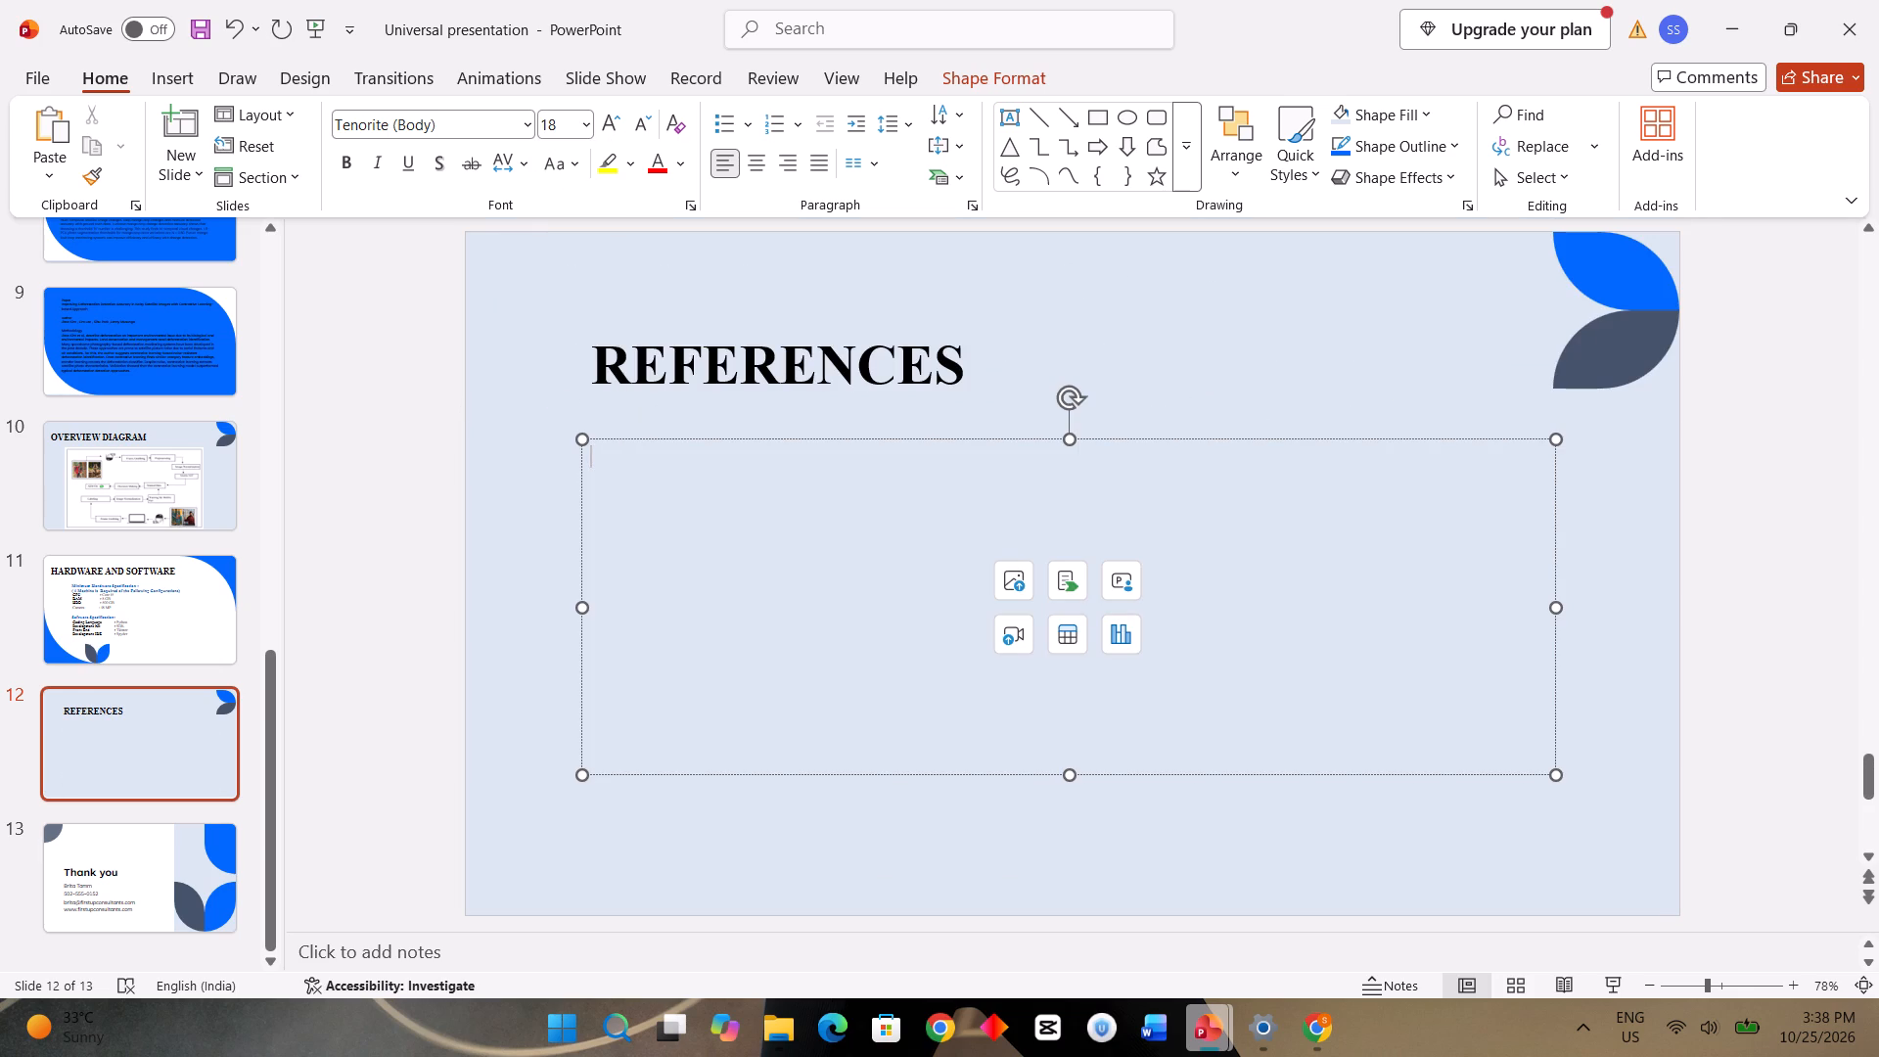
key(ctrl+v)
scroll(625, 460, down, 1)
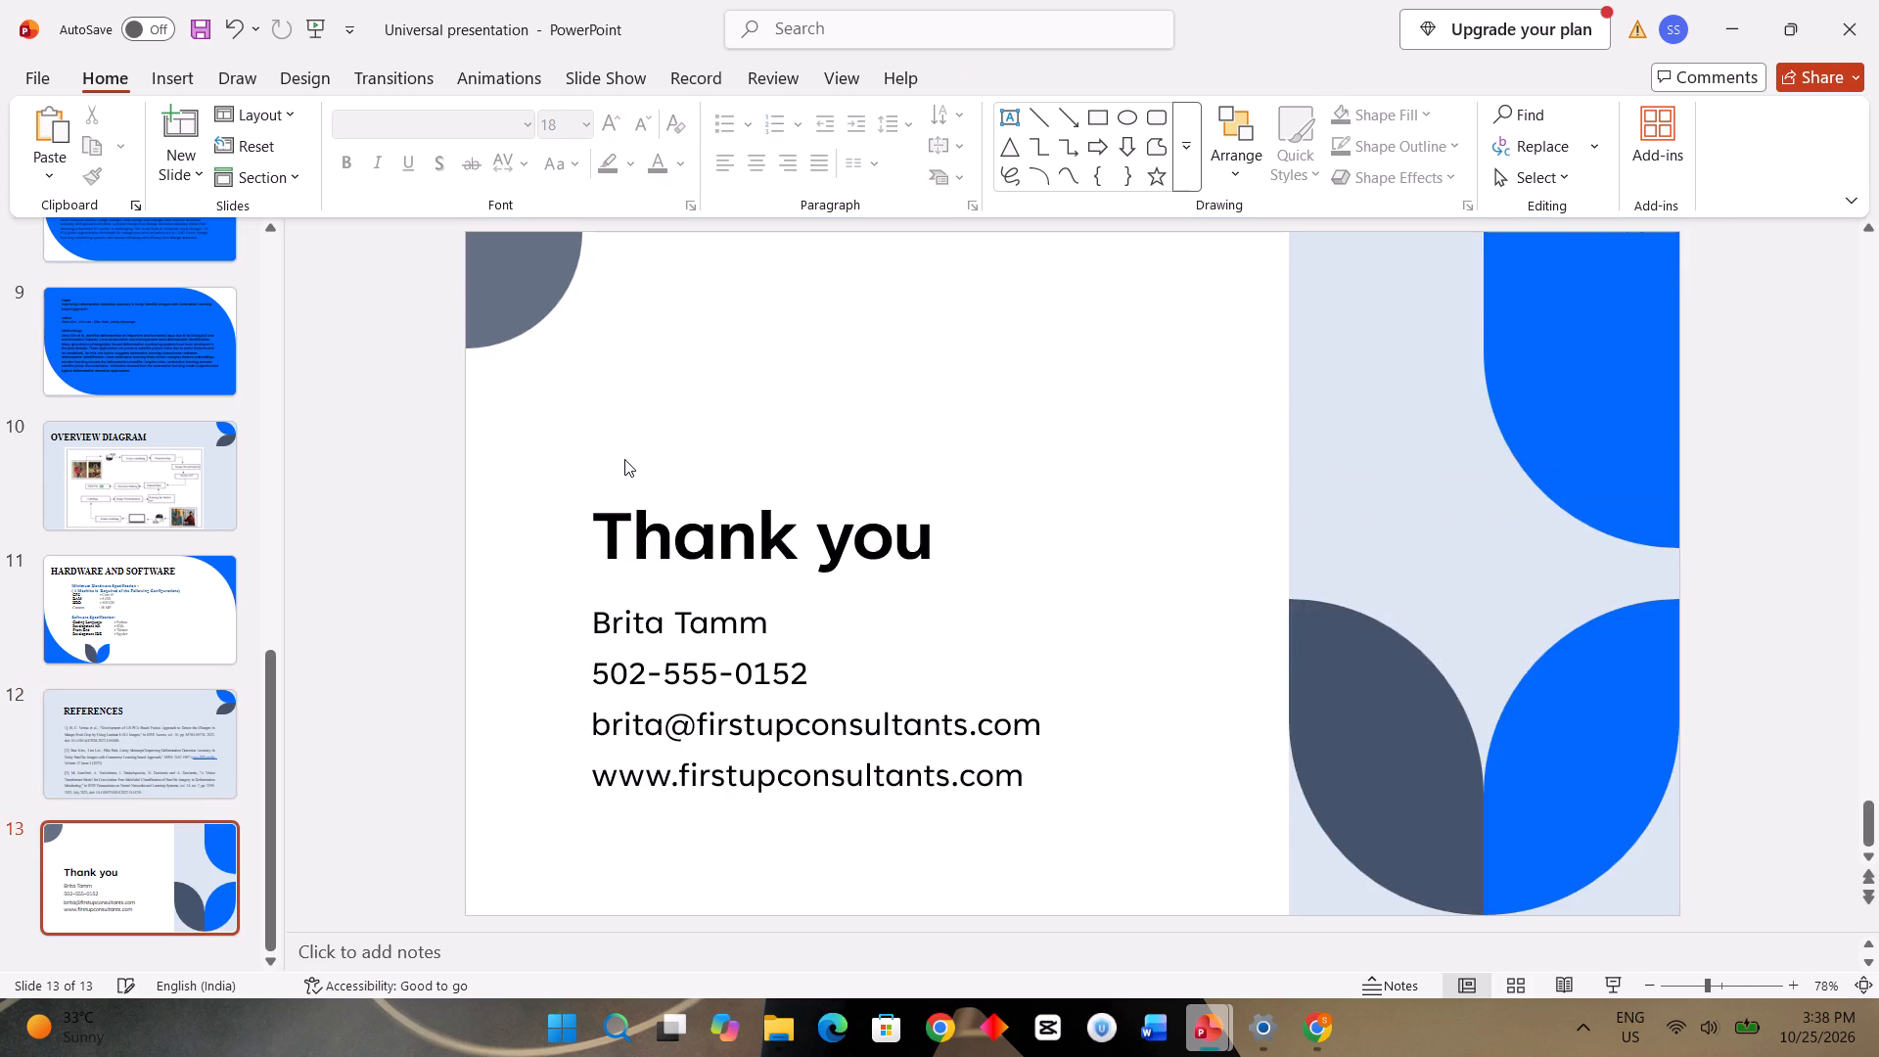
scroll(624, 459, up, 1)
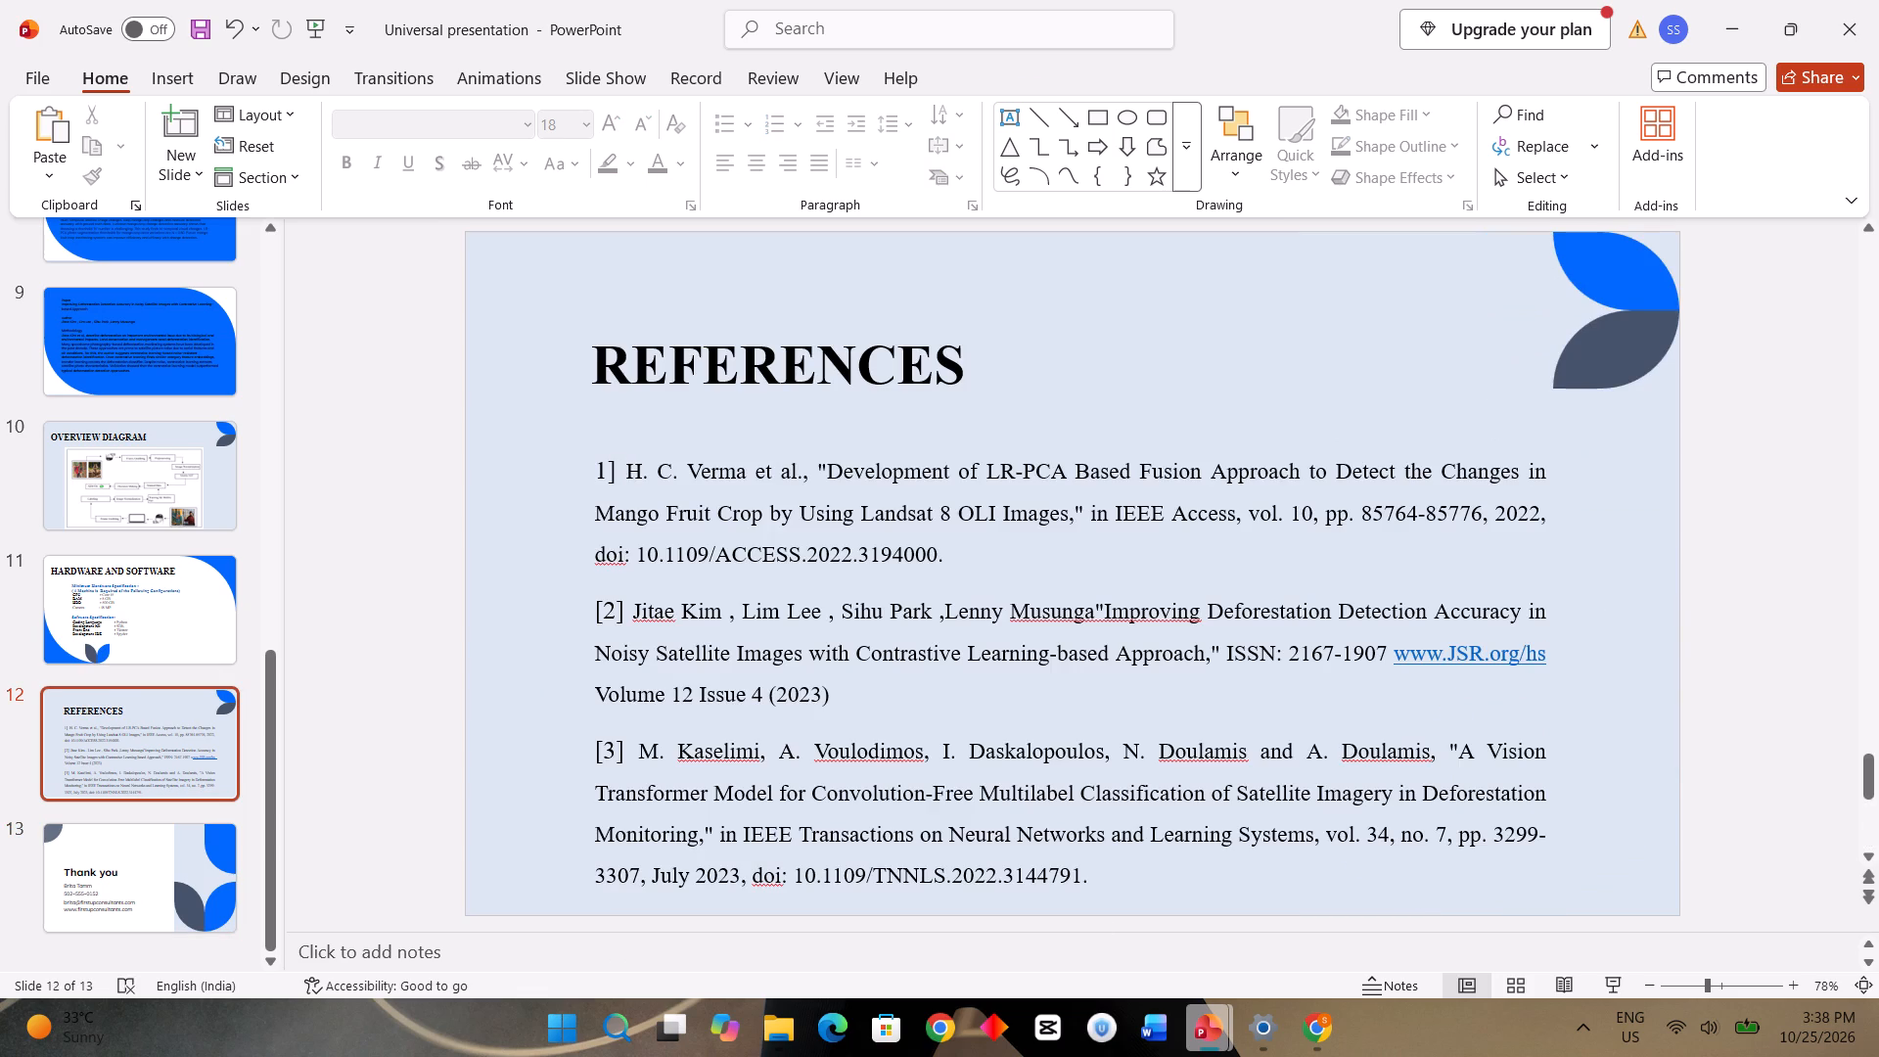
Enlarge the references text box down to the slide's bottom edge and slightly outward, and move it up beneath the title.
click(627, 489)
drag(584, 772, 554, 912)
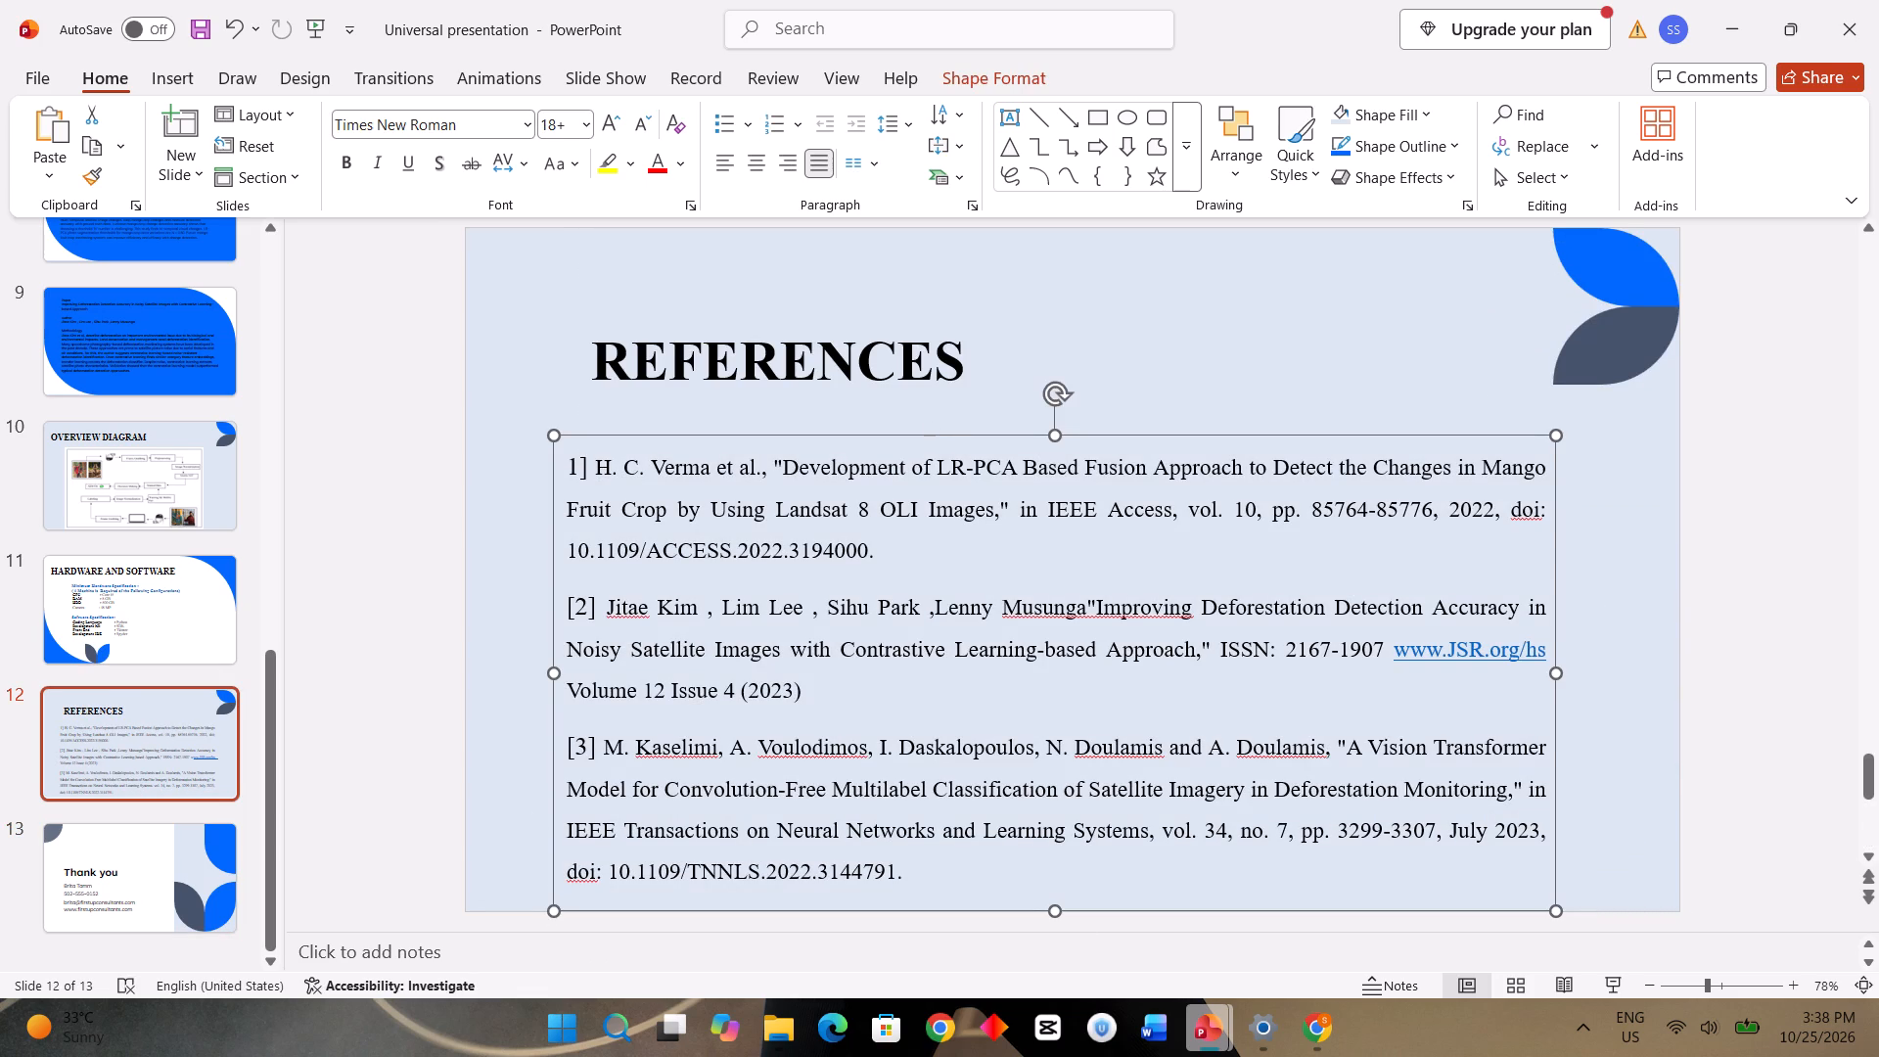
drag(926, 434, 924, 391)
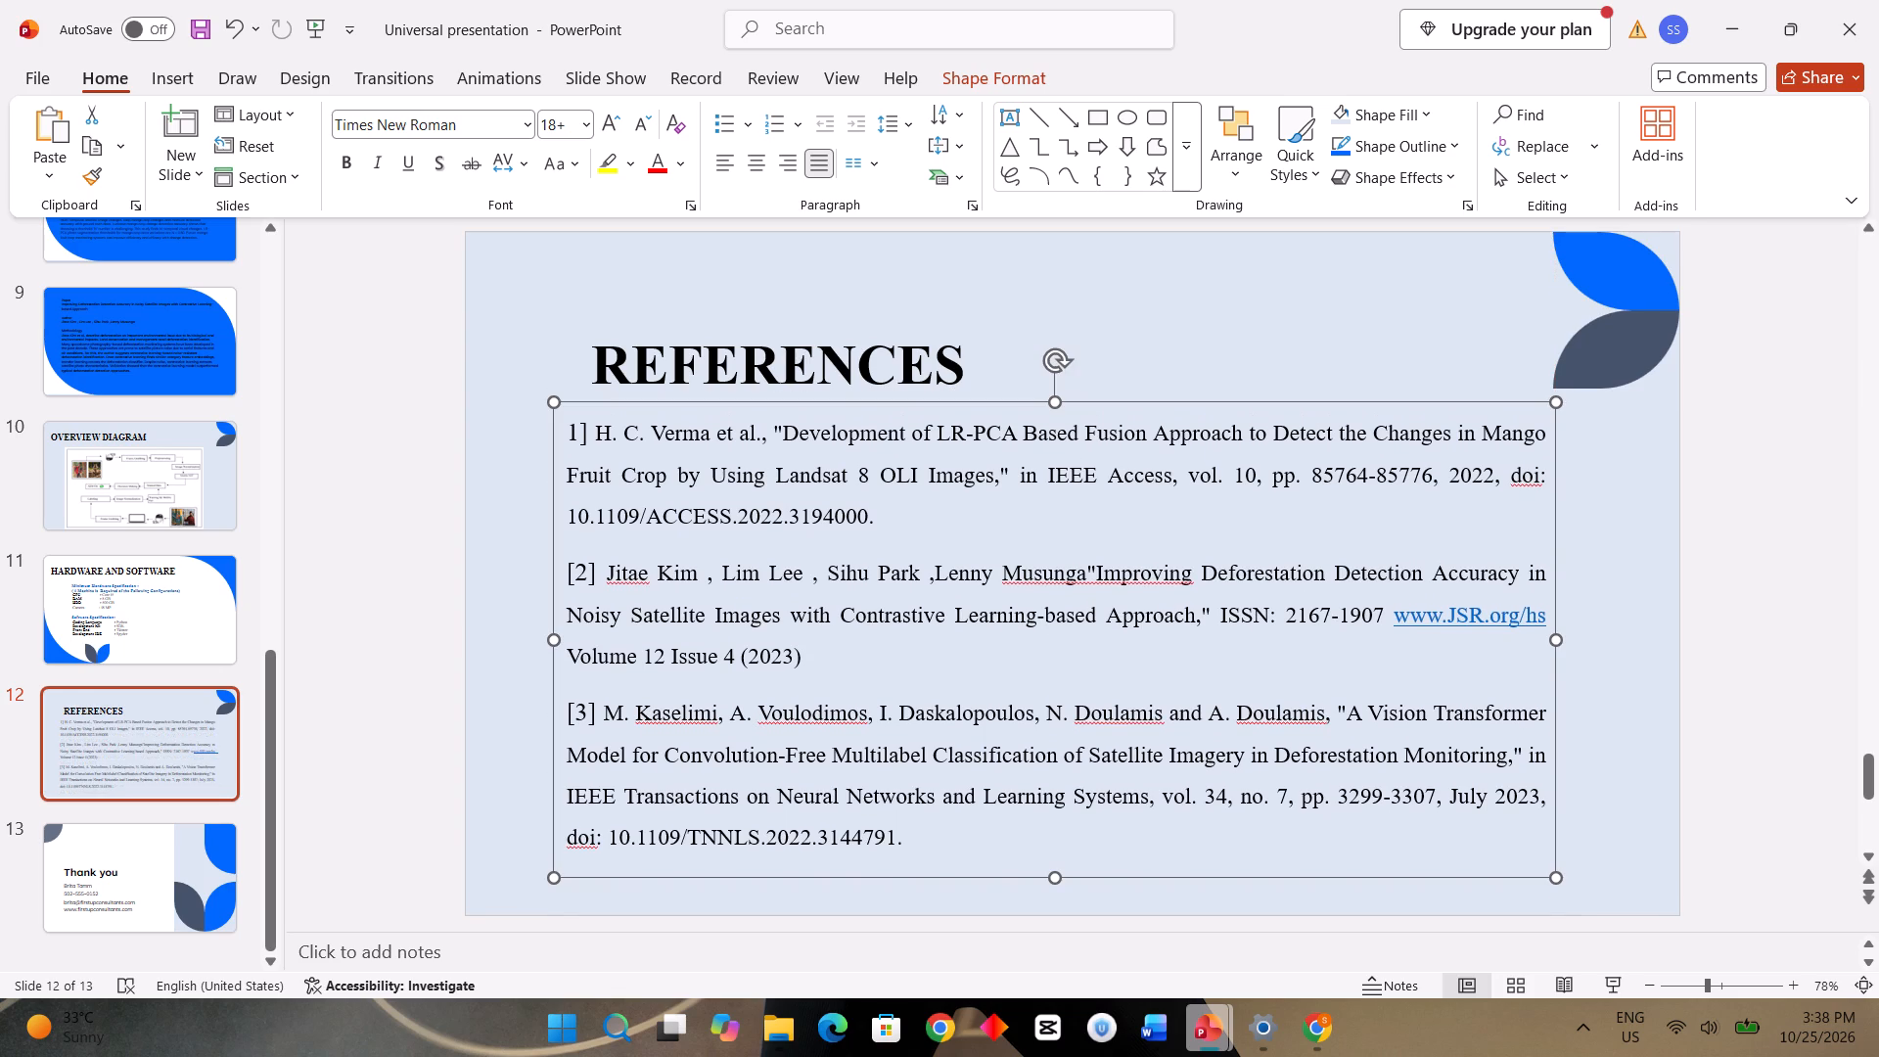
Delete the text of reference [3], from its number up to its closing period.
drag(897, 842, 638, 741)
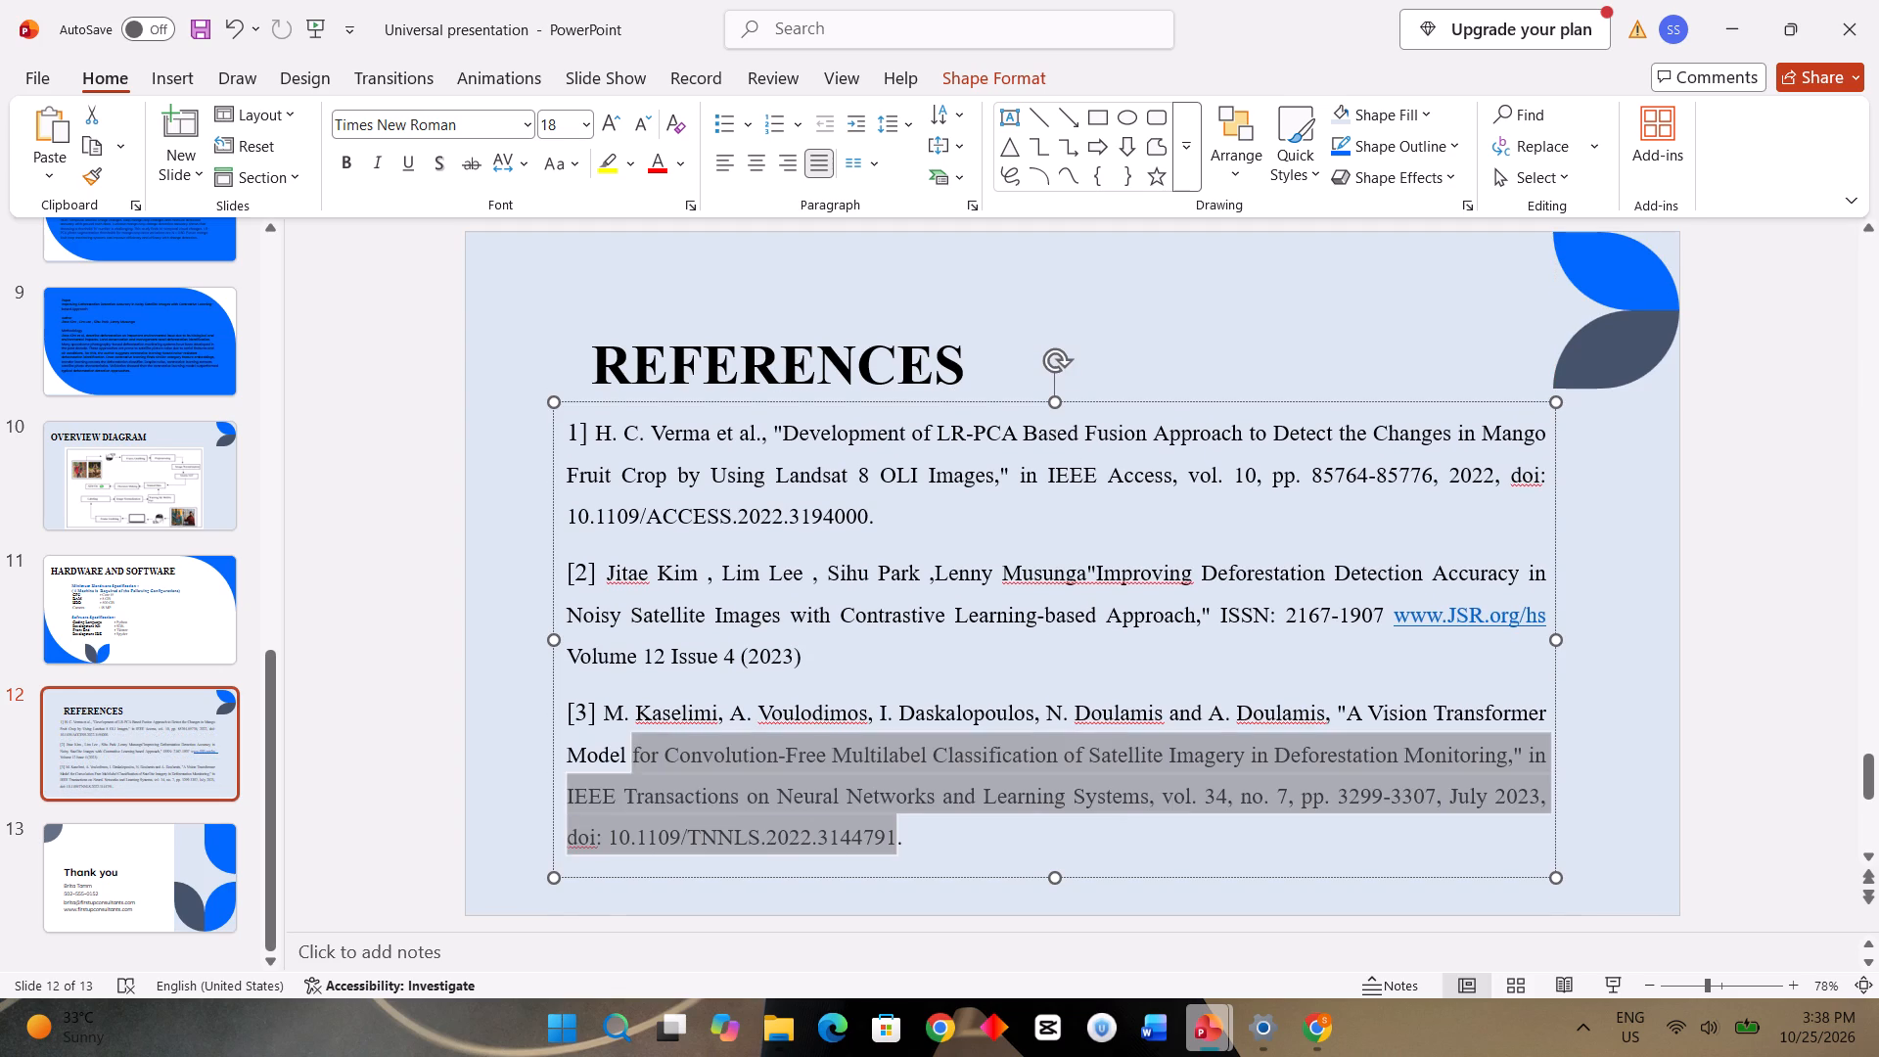
drag(638, 741, 564, 714)
key(Delete)
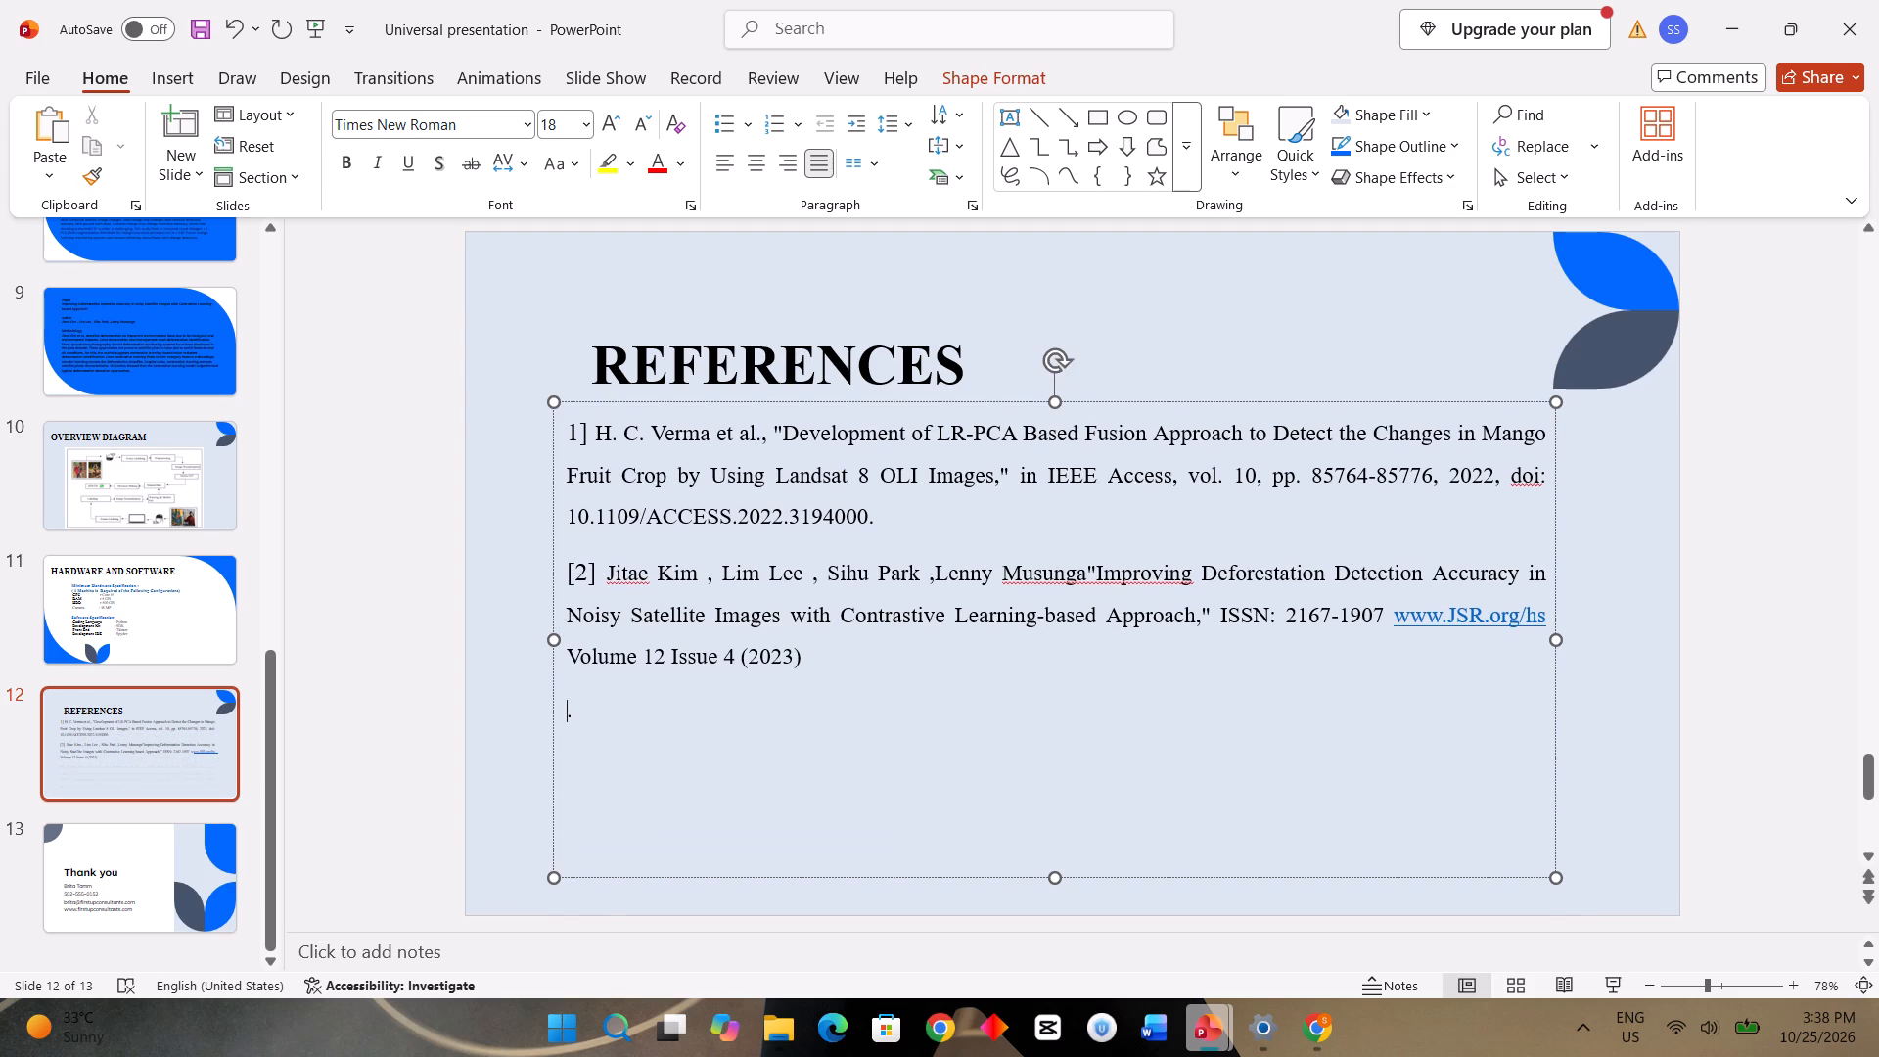
Lower the top edge of the references text box and shift the box slightly right, leaving a gap below the title.
drag(1053, 401, 1051, 430)
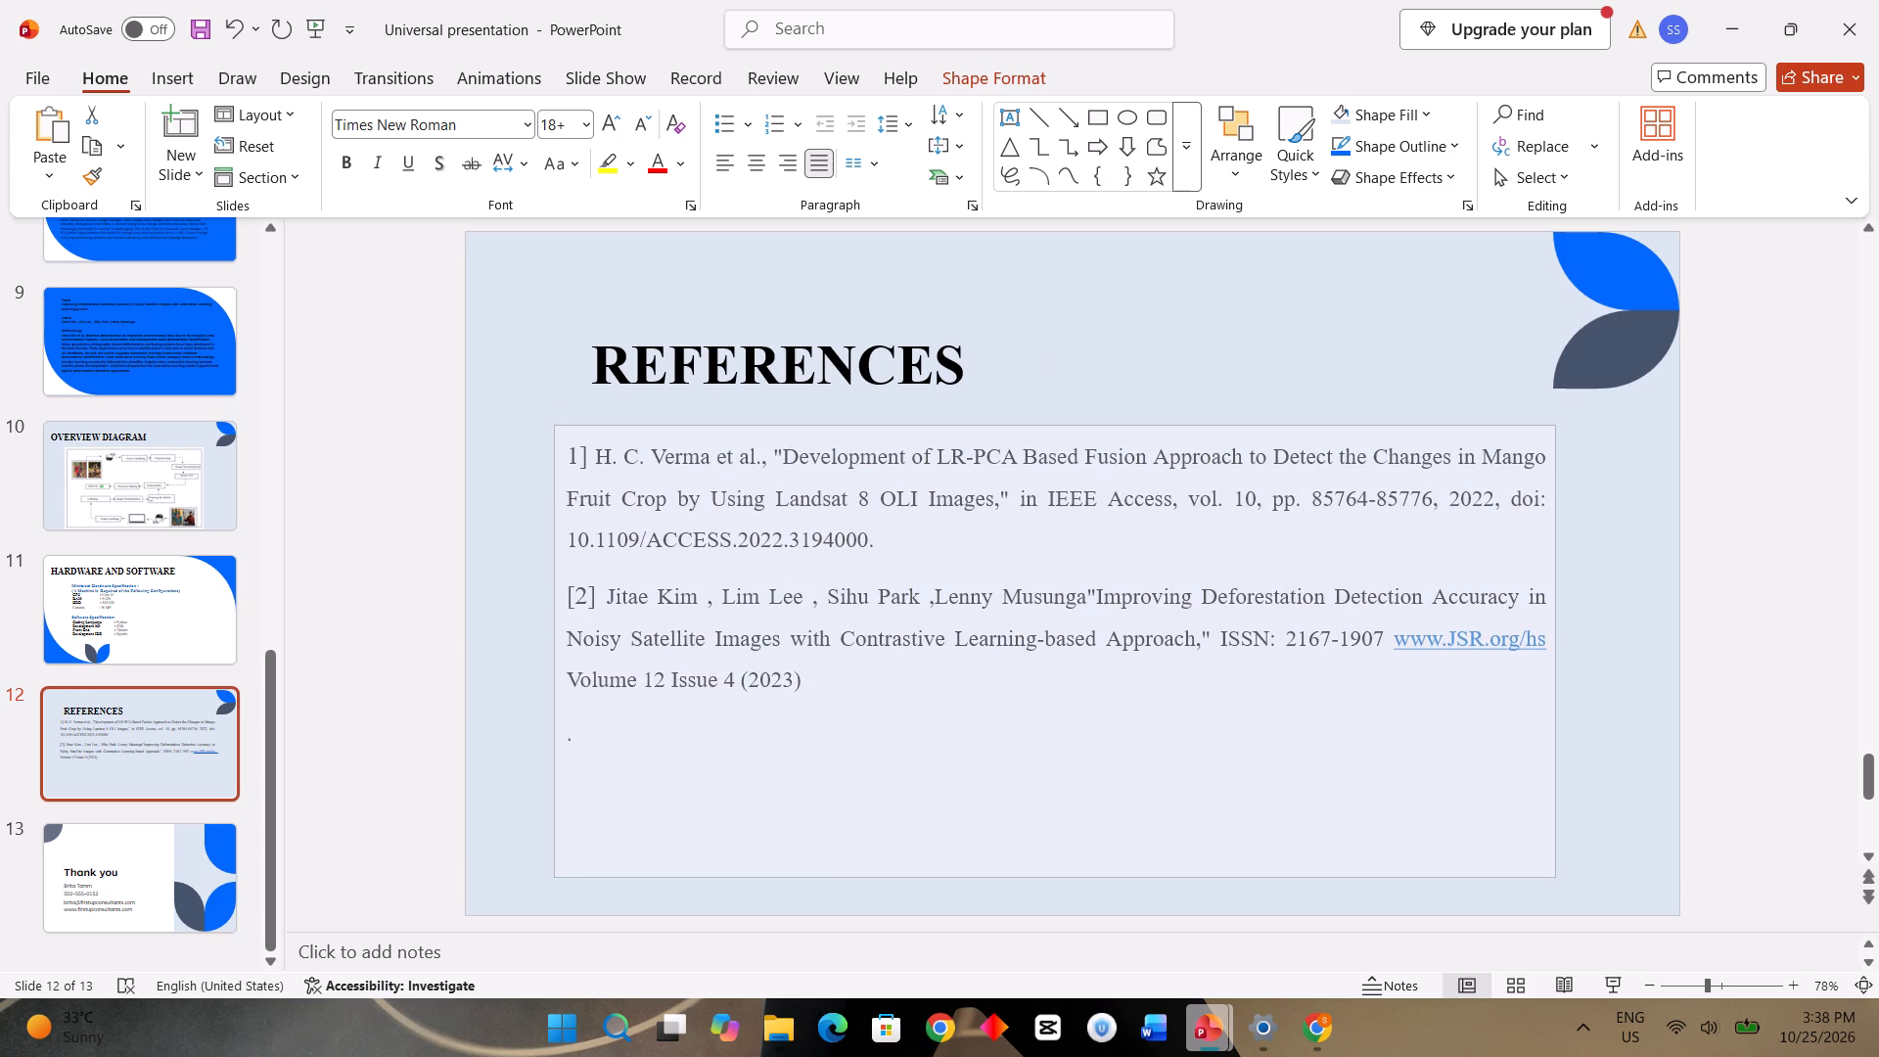
drag(1051, 430, 1048, 465)
click(977, 736)
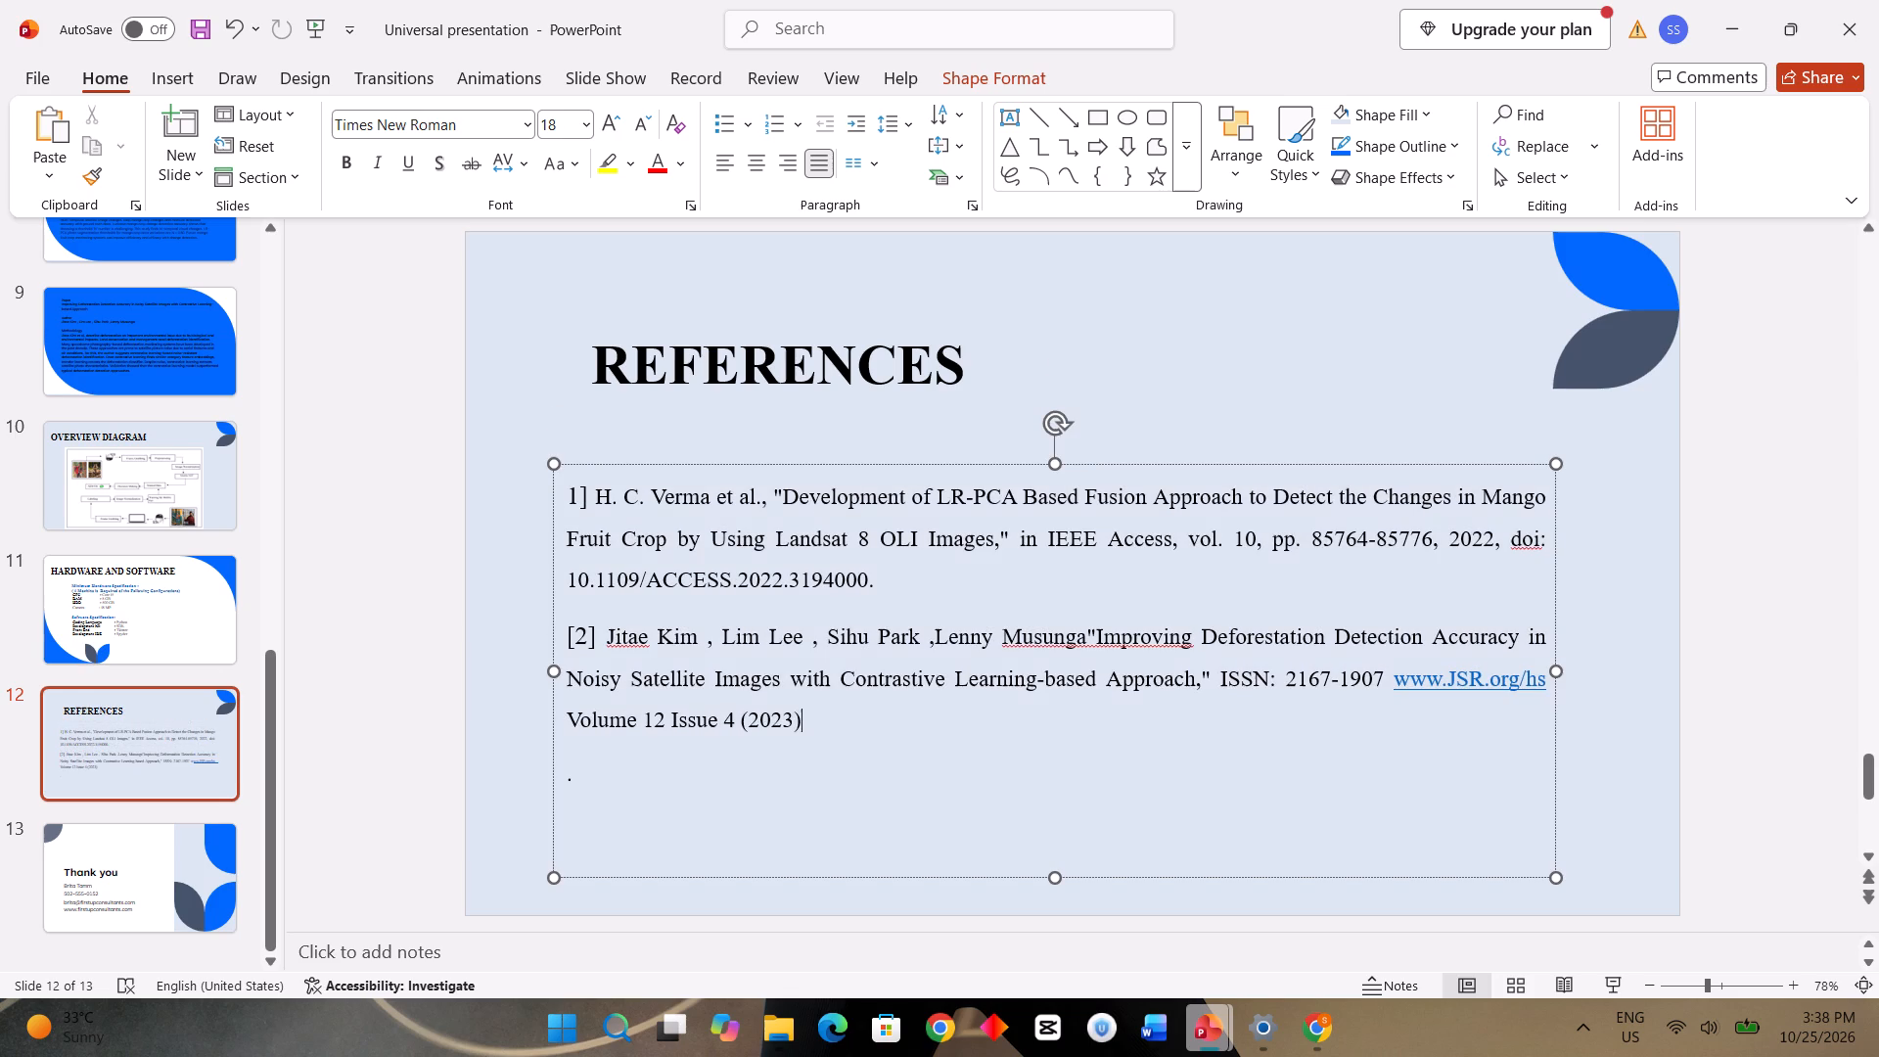
drag(857, 461, 885, 422)
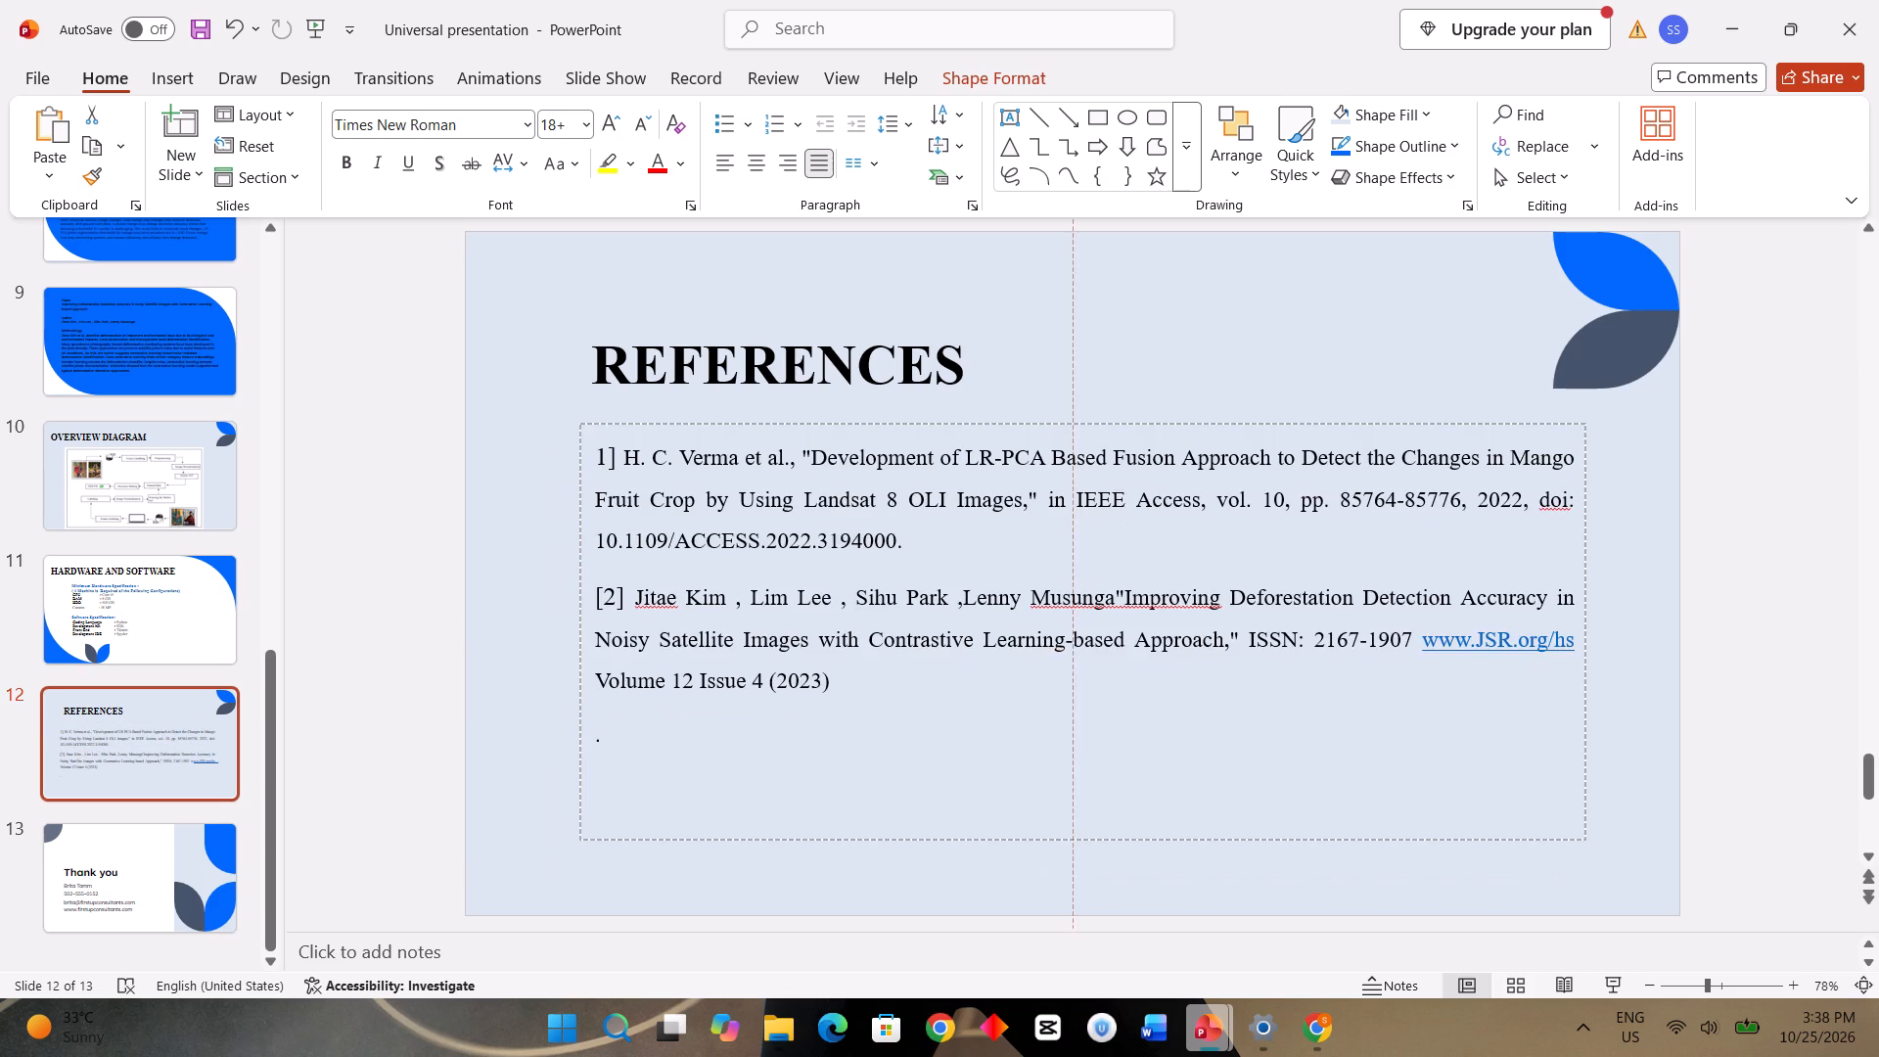
drag(885, 422, 902, 464)
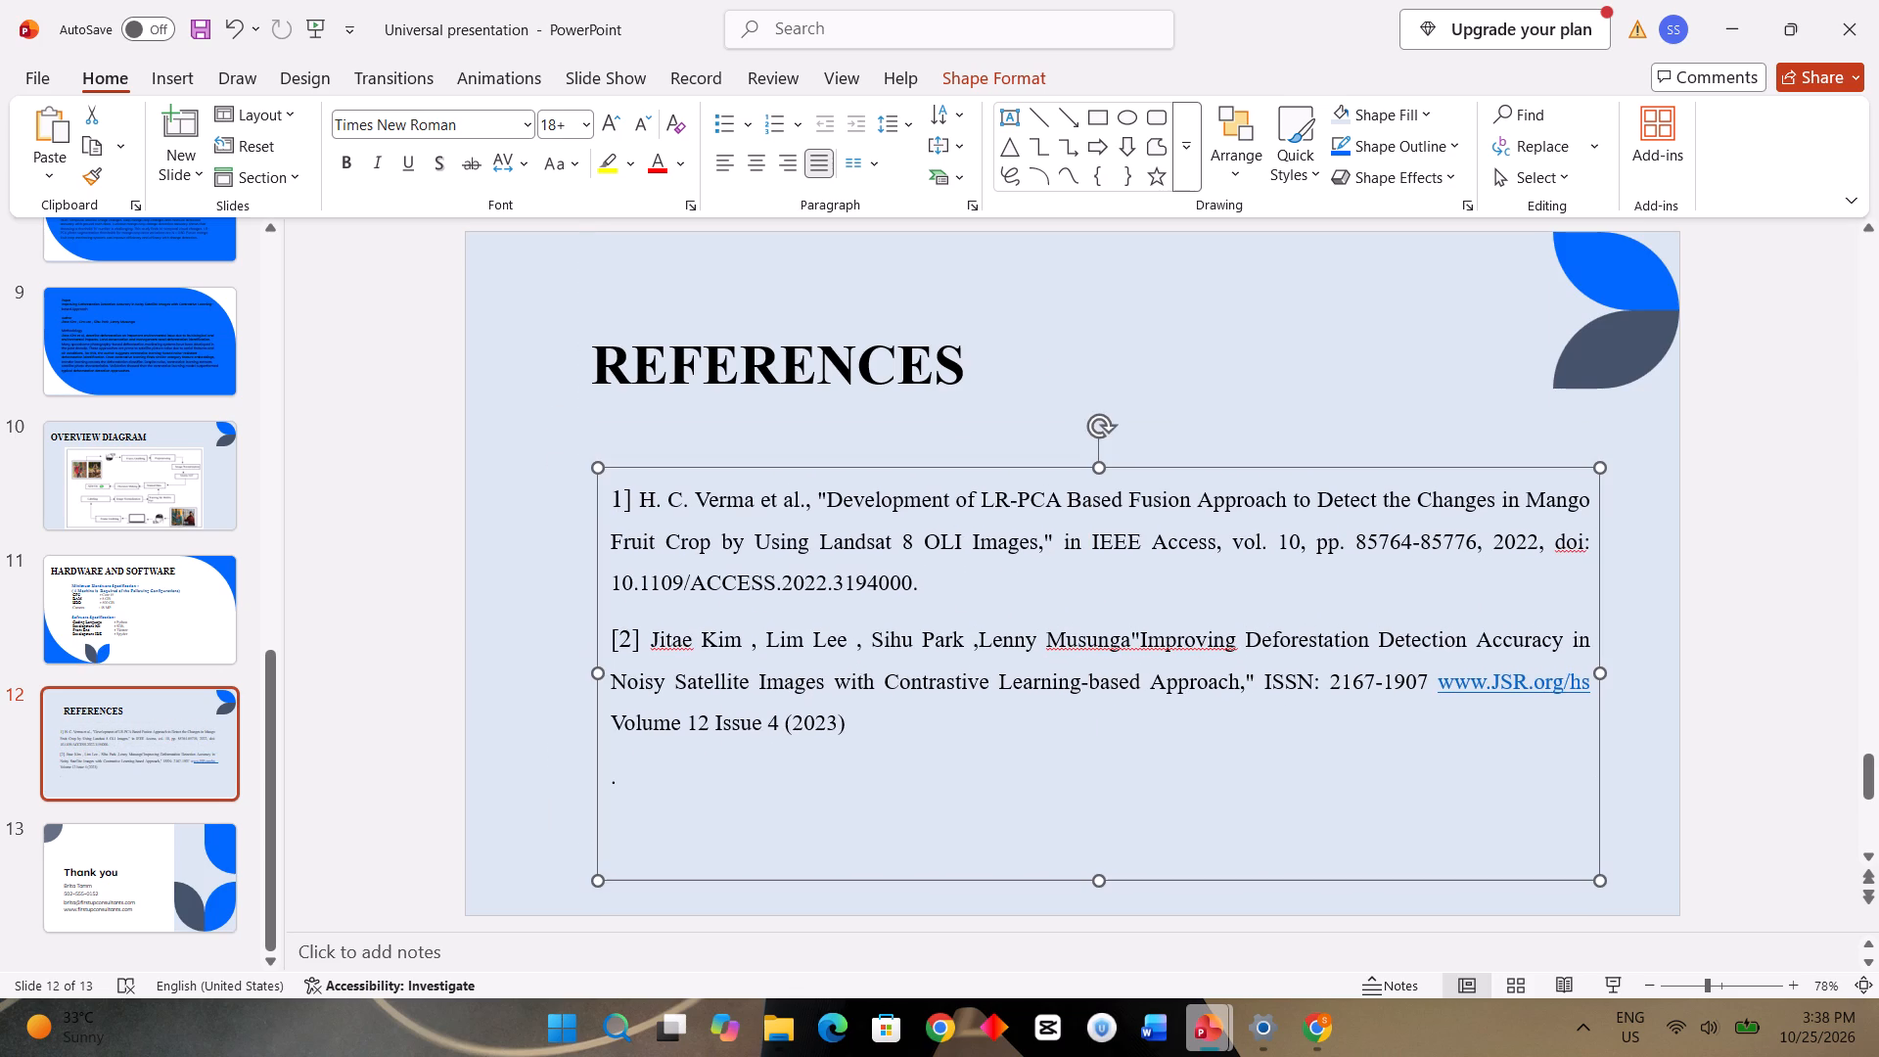
Delete the sample contact details from the text placeholder on the Thank you slide.
click(150, 855)
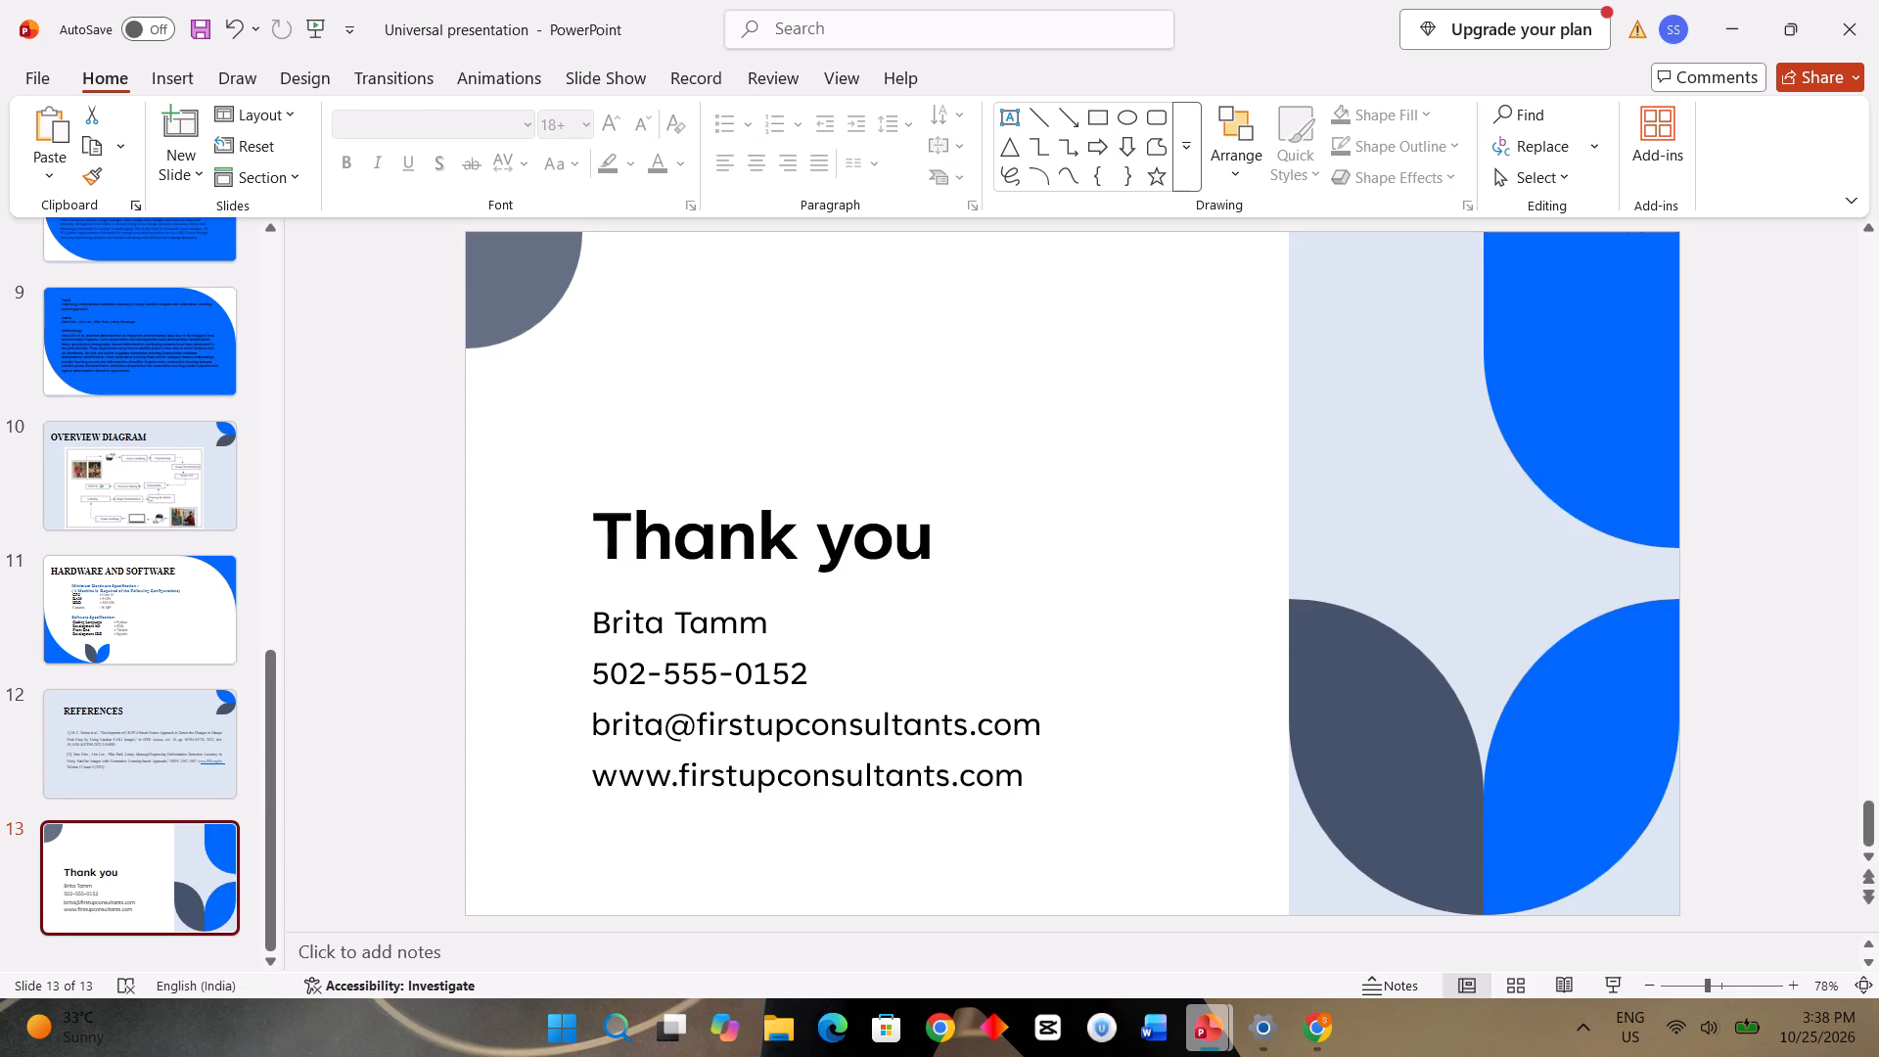
click(776, 629)
drag(597, 623, 1103, 859)
key(Delete)
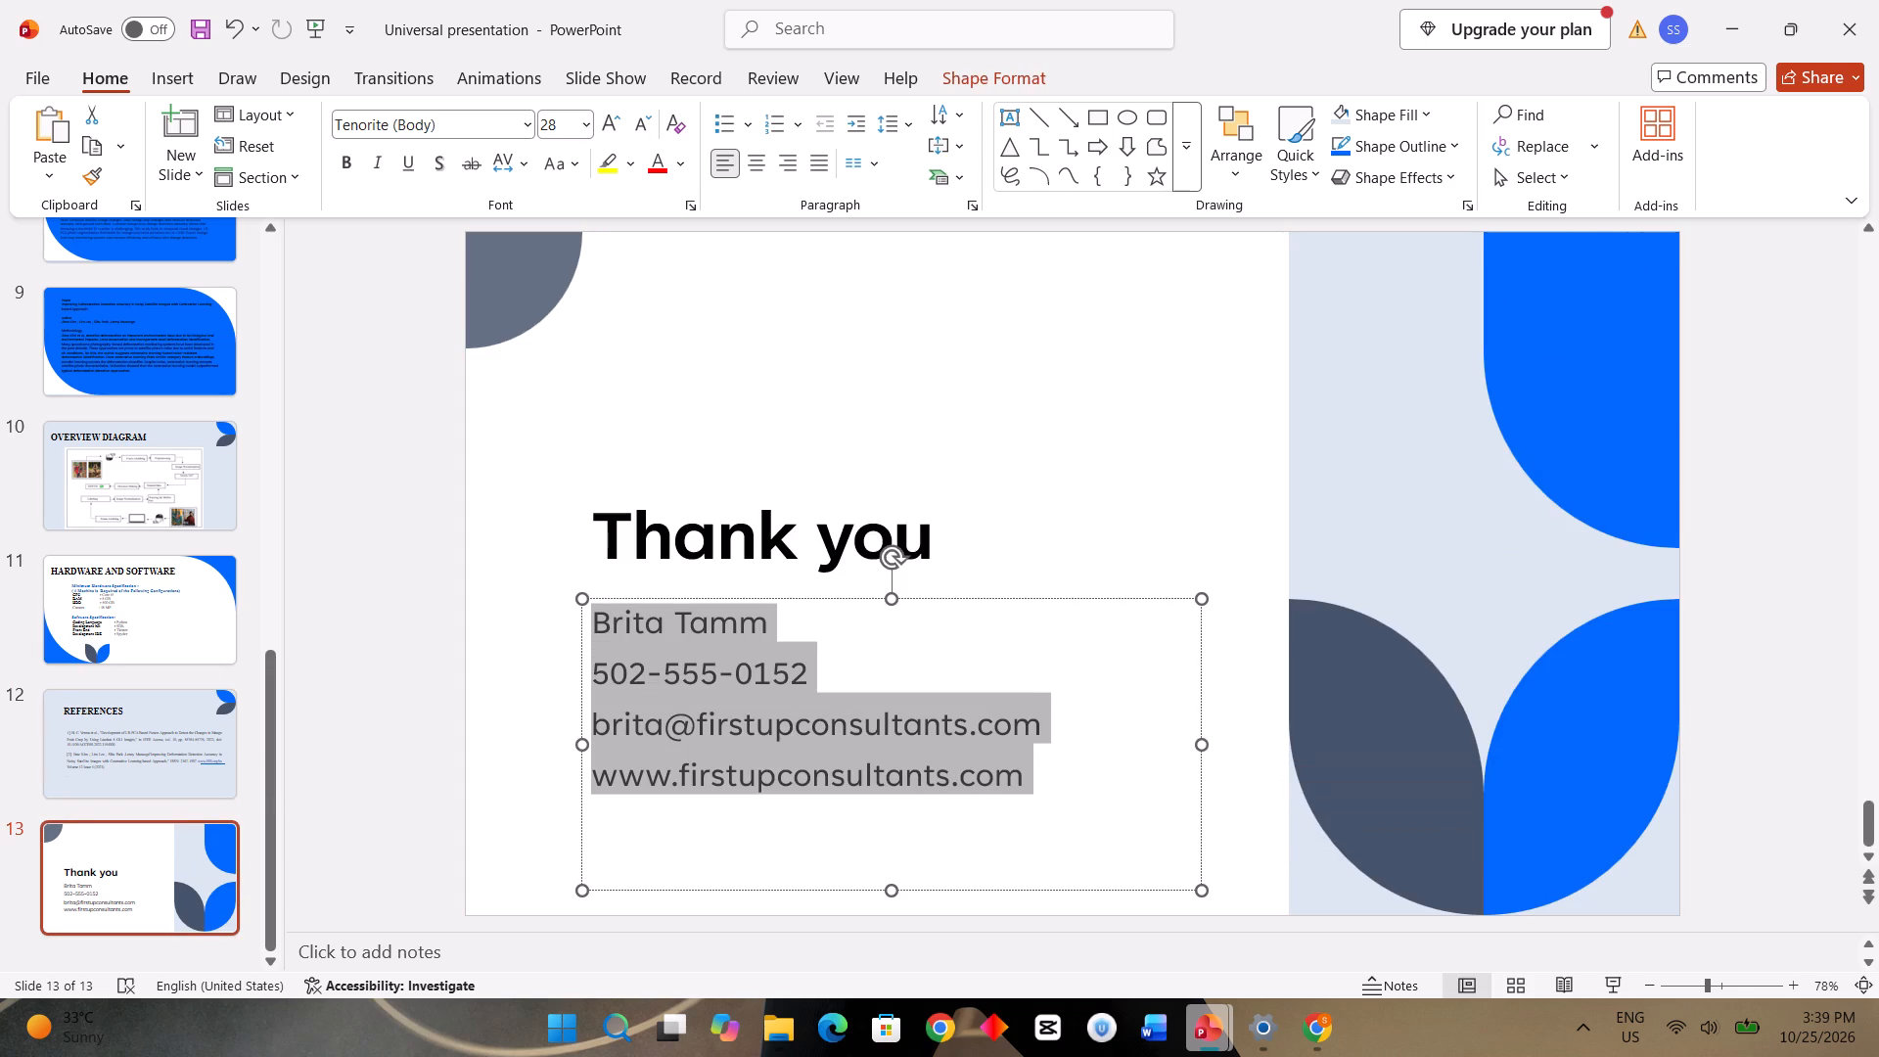
click(1034, 458)
click(892, 652)
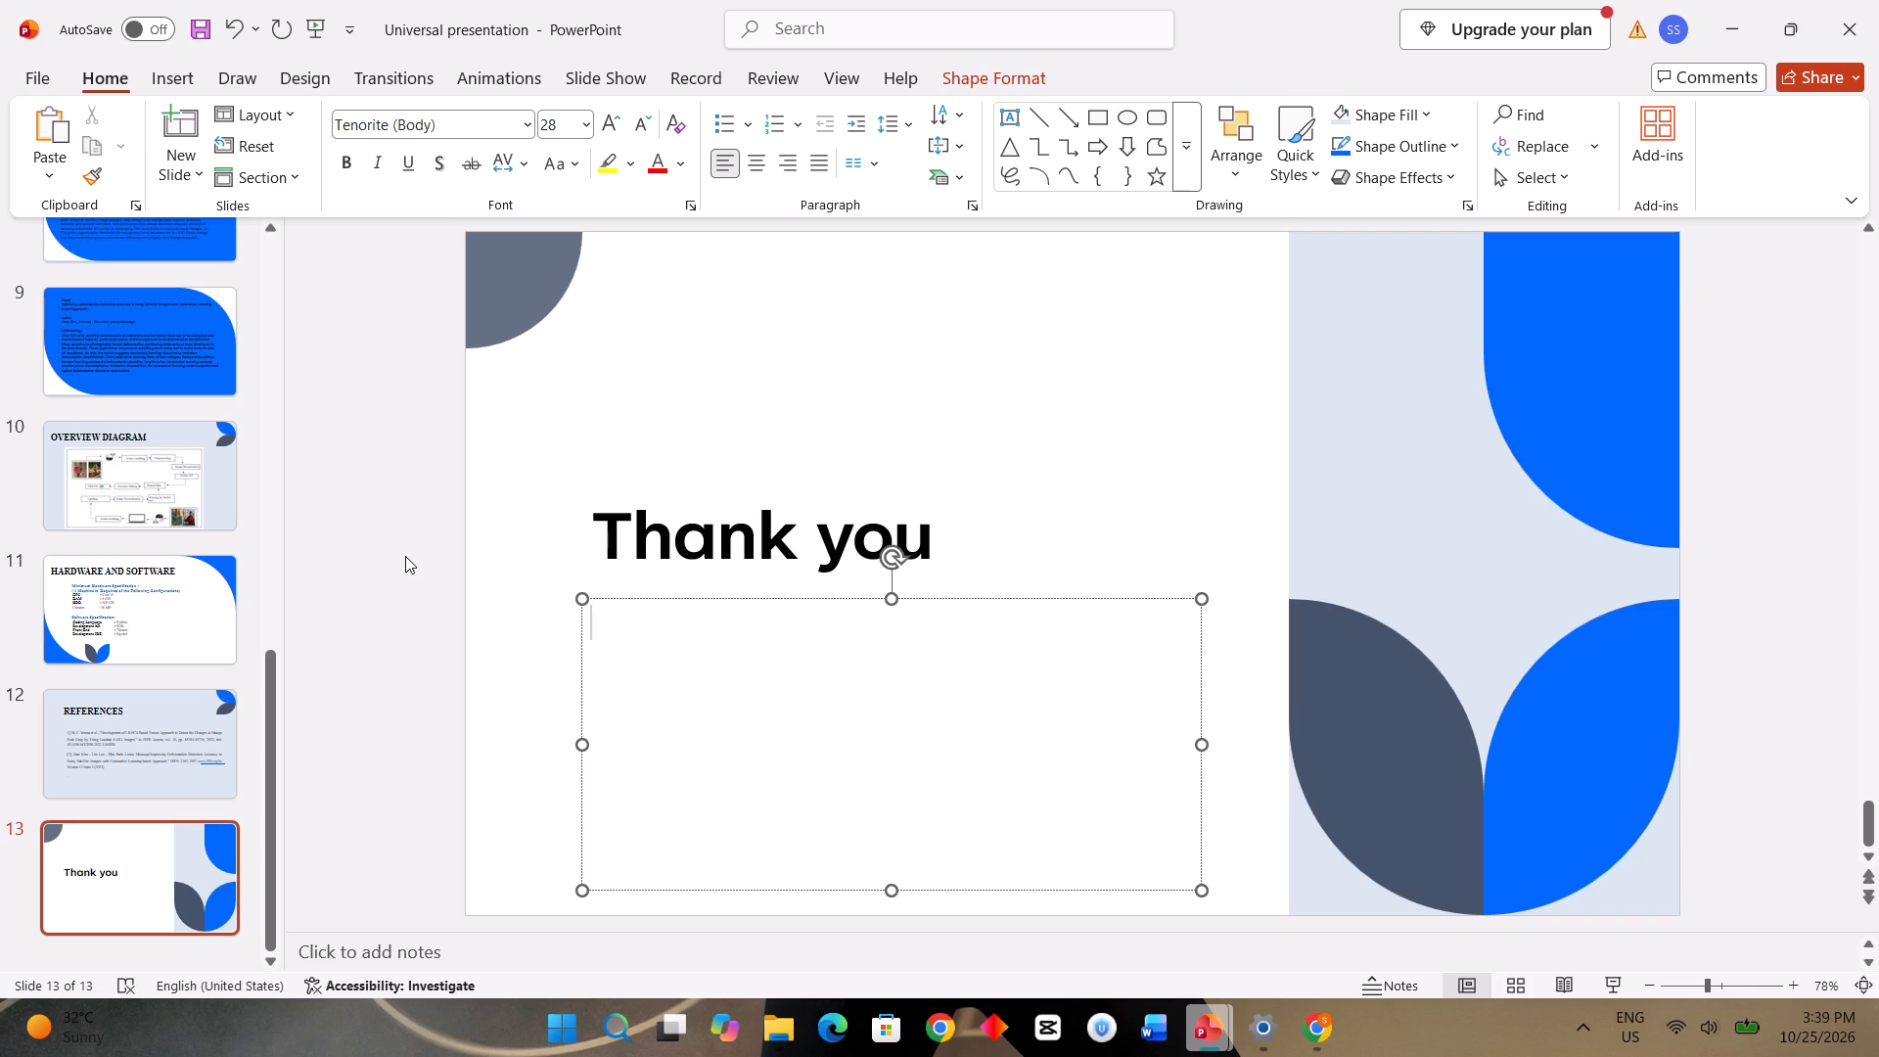
Review the rebuilt slides from the Thank you slide back to the early slides and return to slide 13.
scroll(405, 556, up, 3)
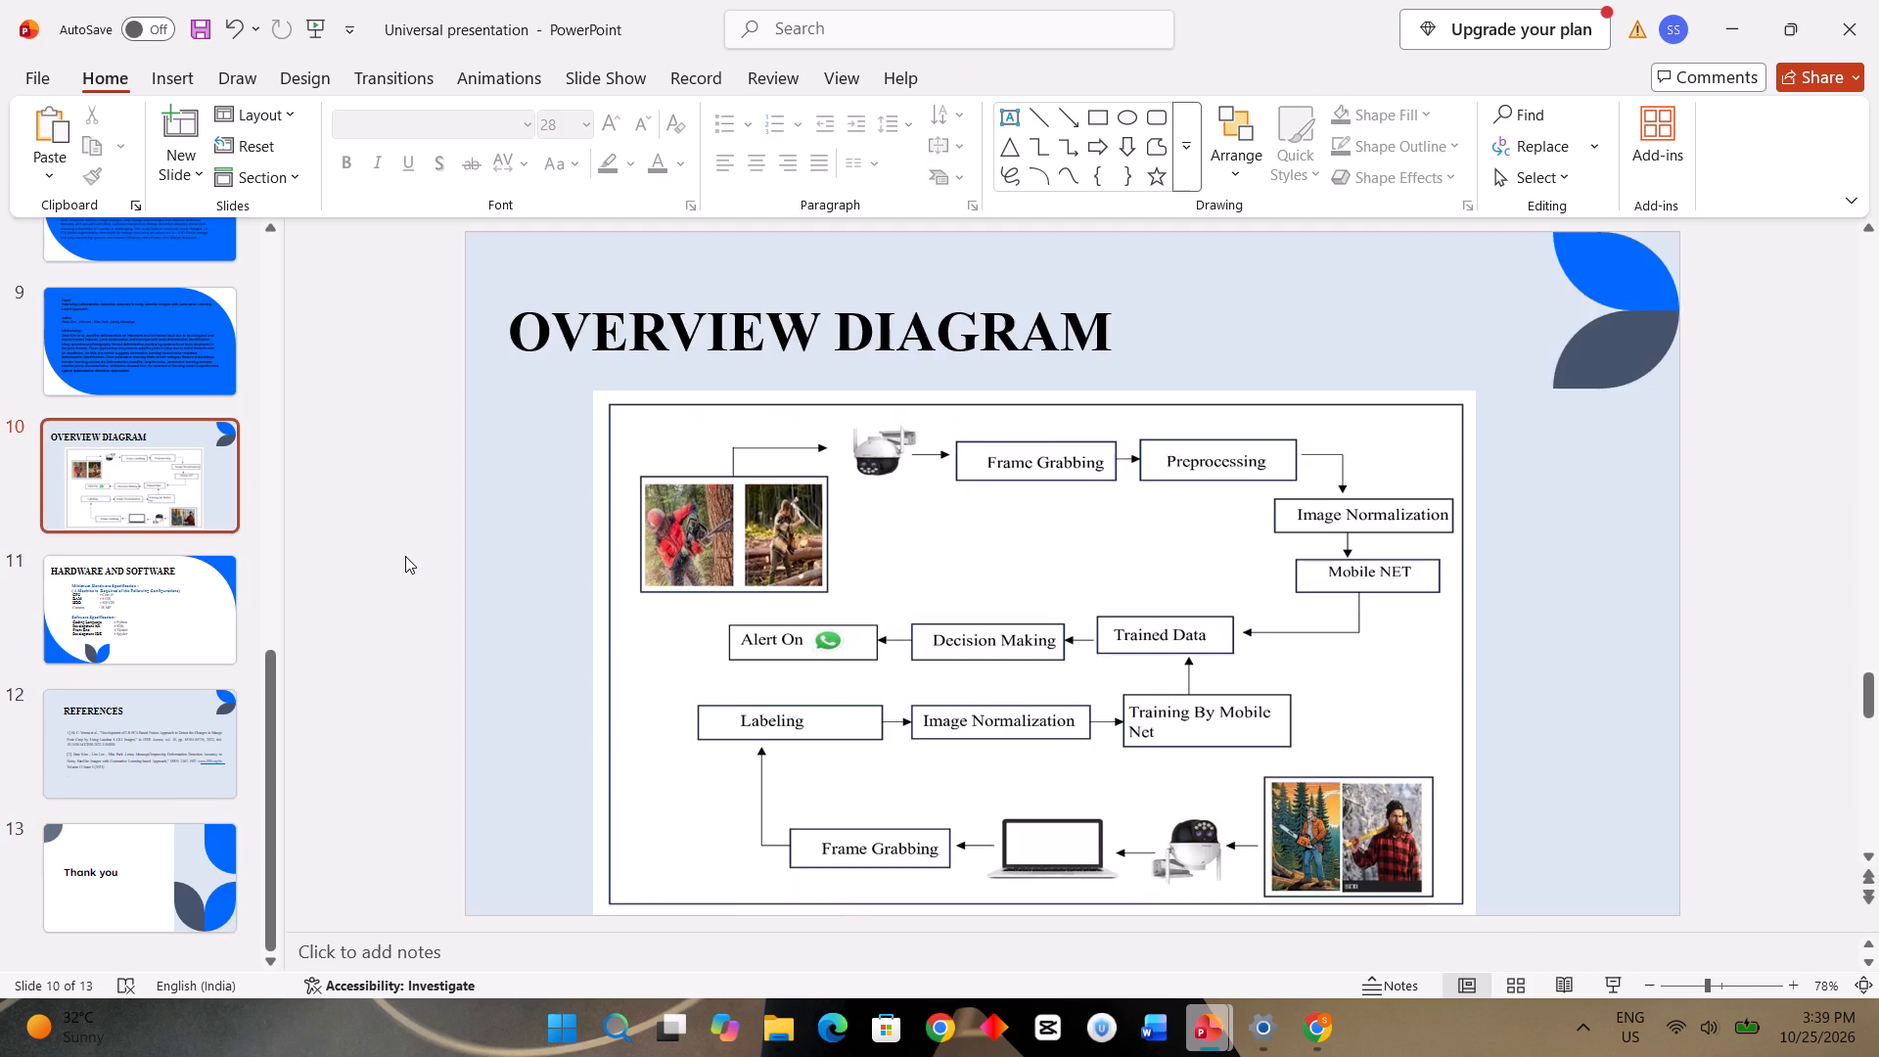
scroll(405, 556, up, 9)
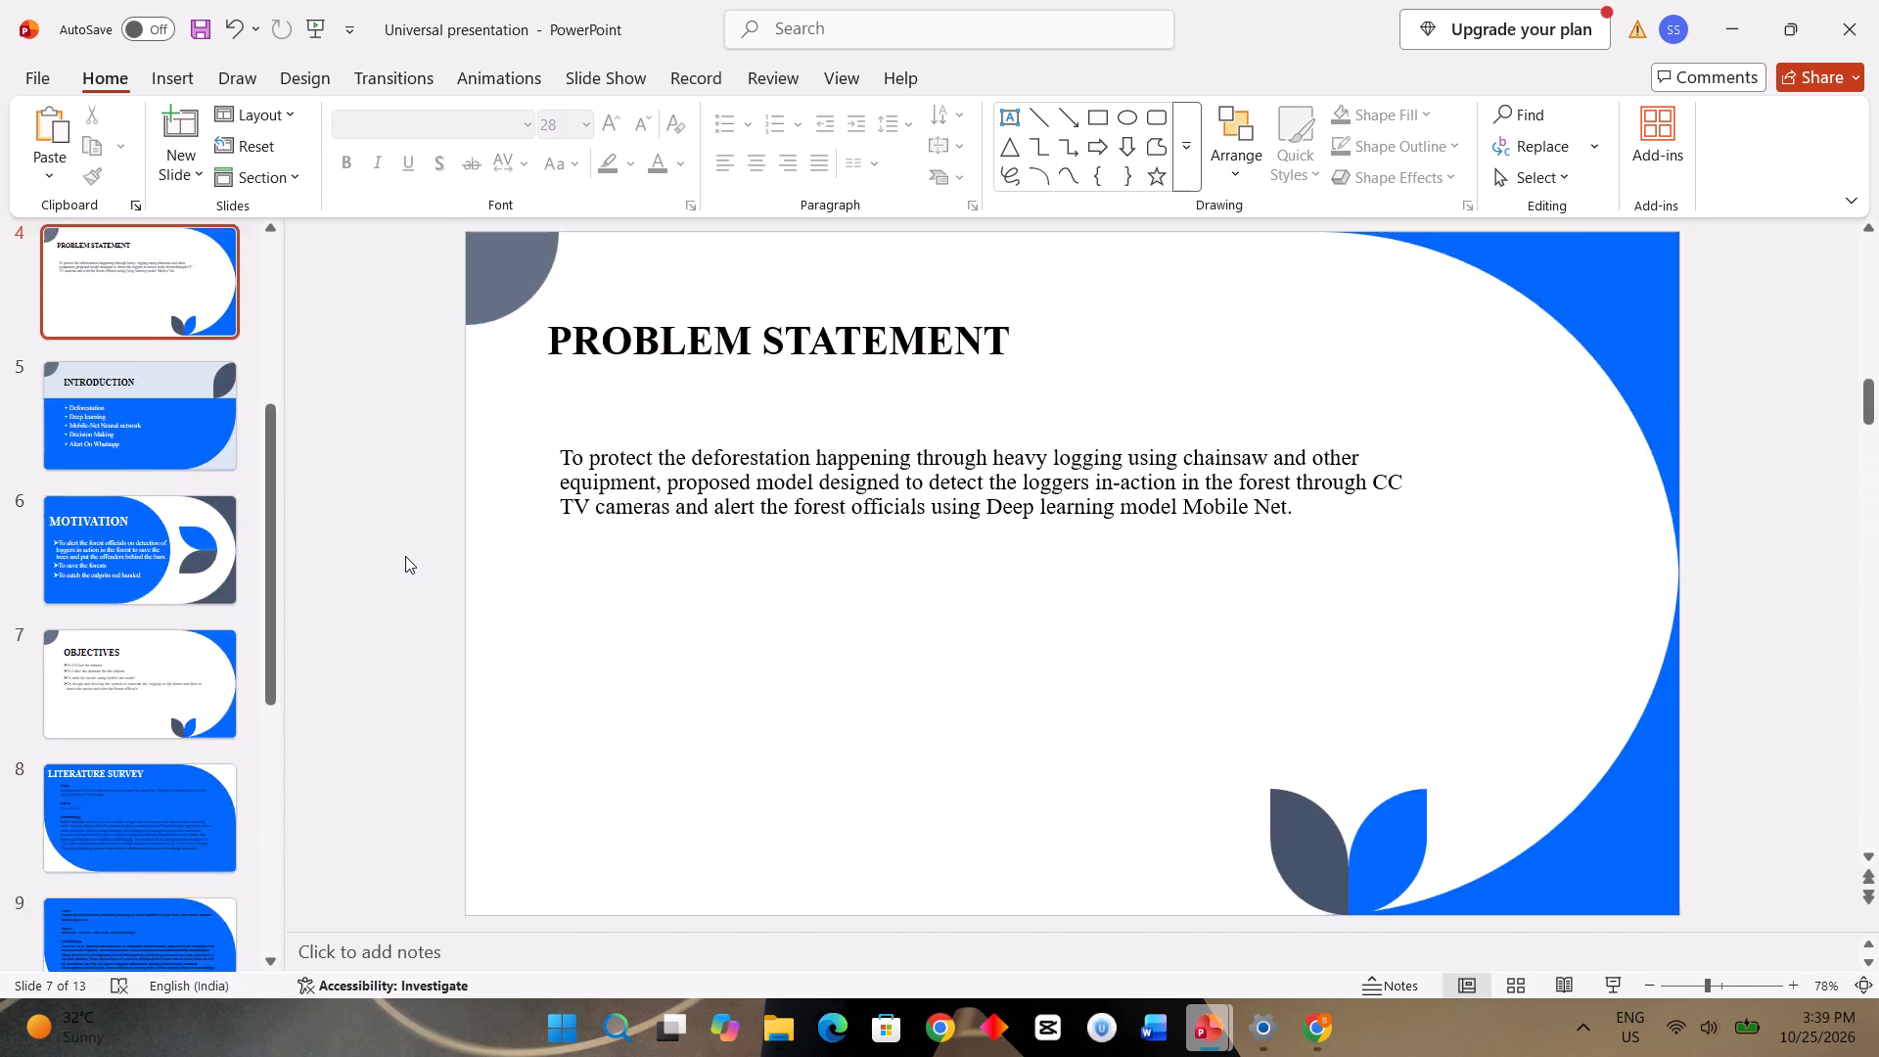
scroll(405, 556, up, 9)
scroll(405, 556, down, 9)
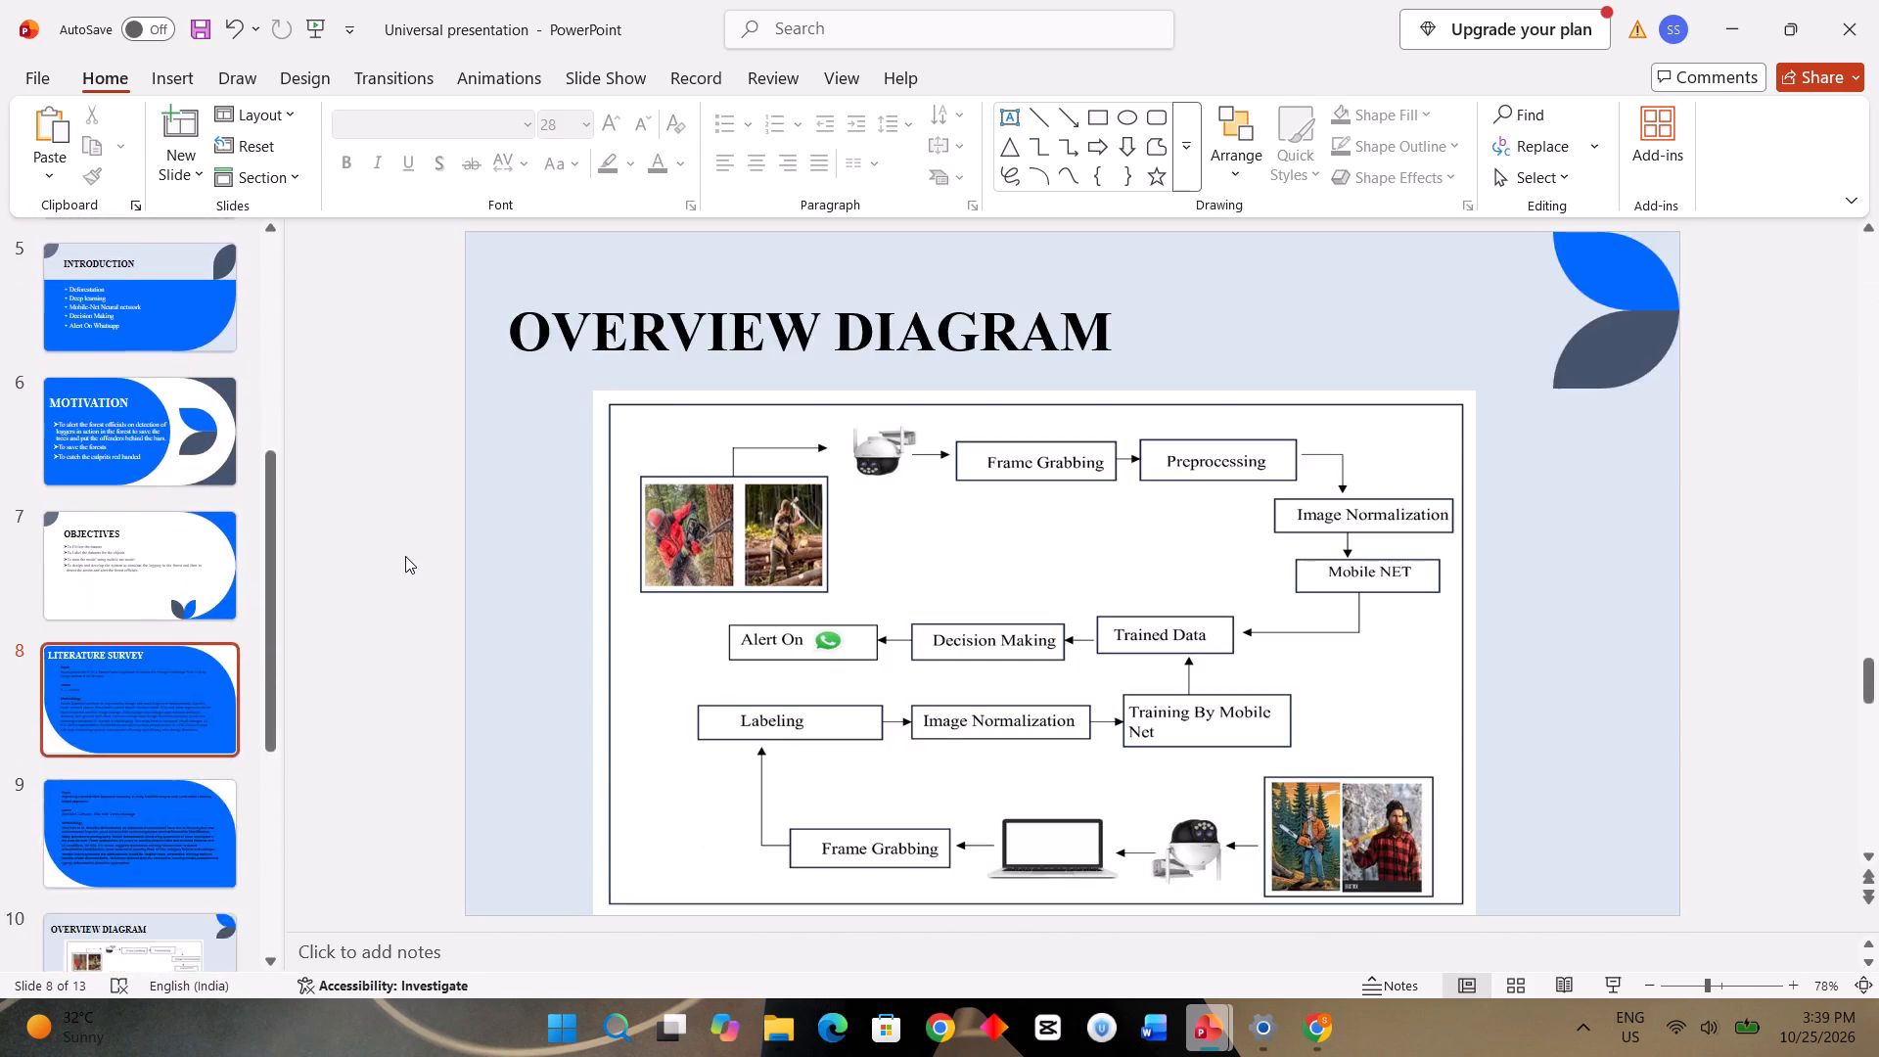
scroll(405, 556, down, 7)
scroll(242, 551, up, 10)
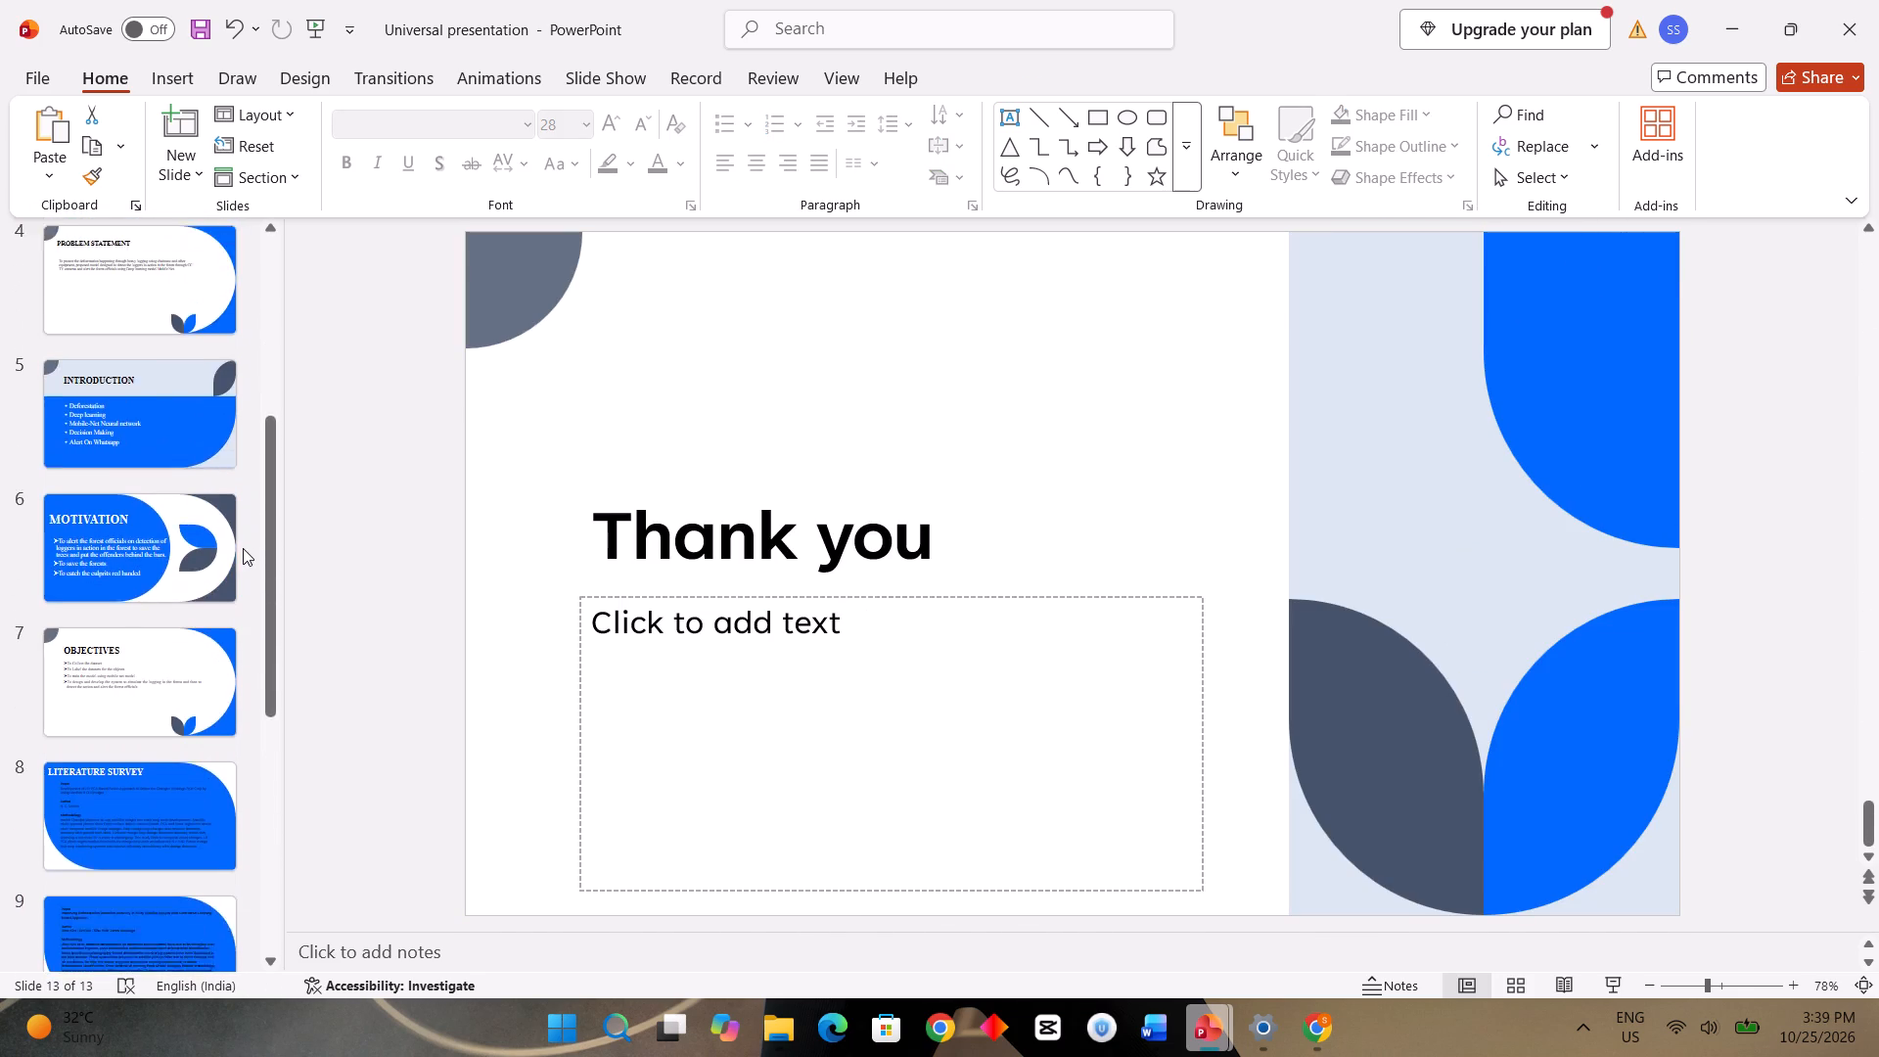
scroll(243, 548, up, 10)
scroll(252, 539, down, 11)
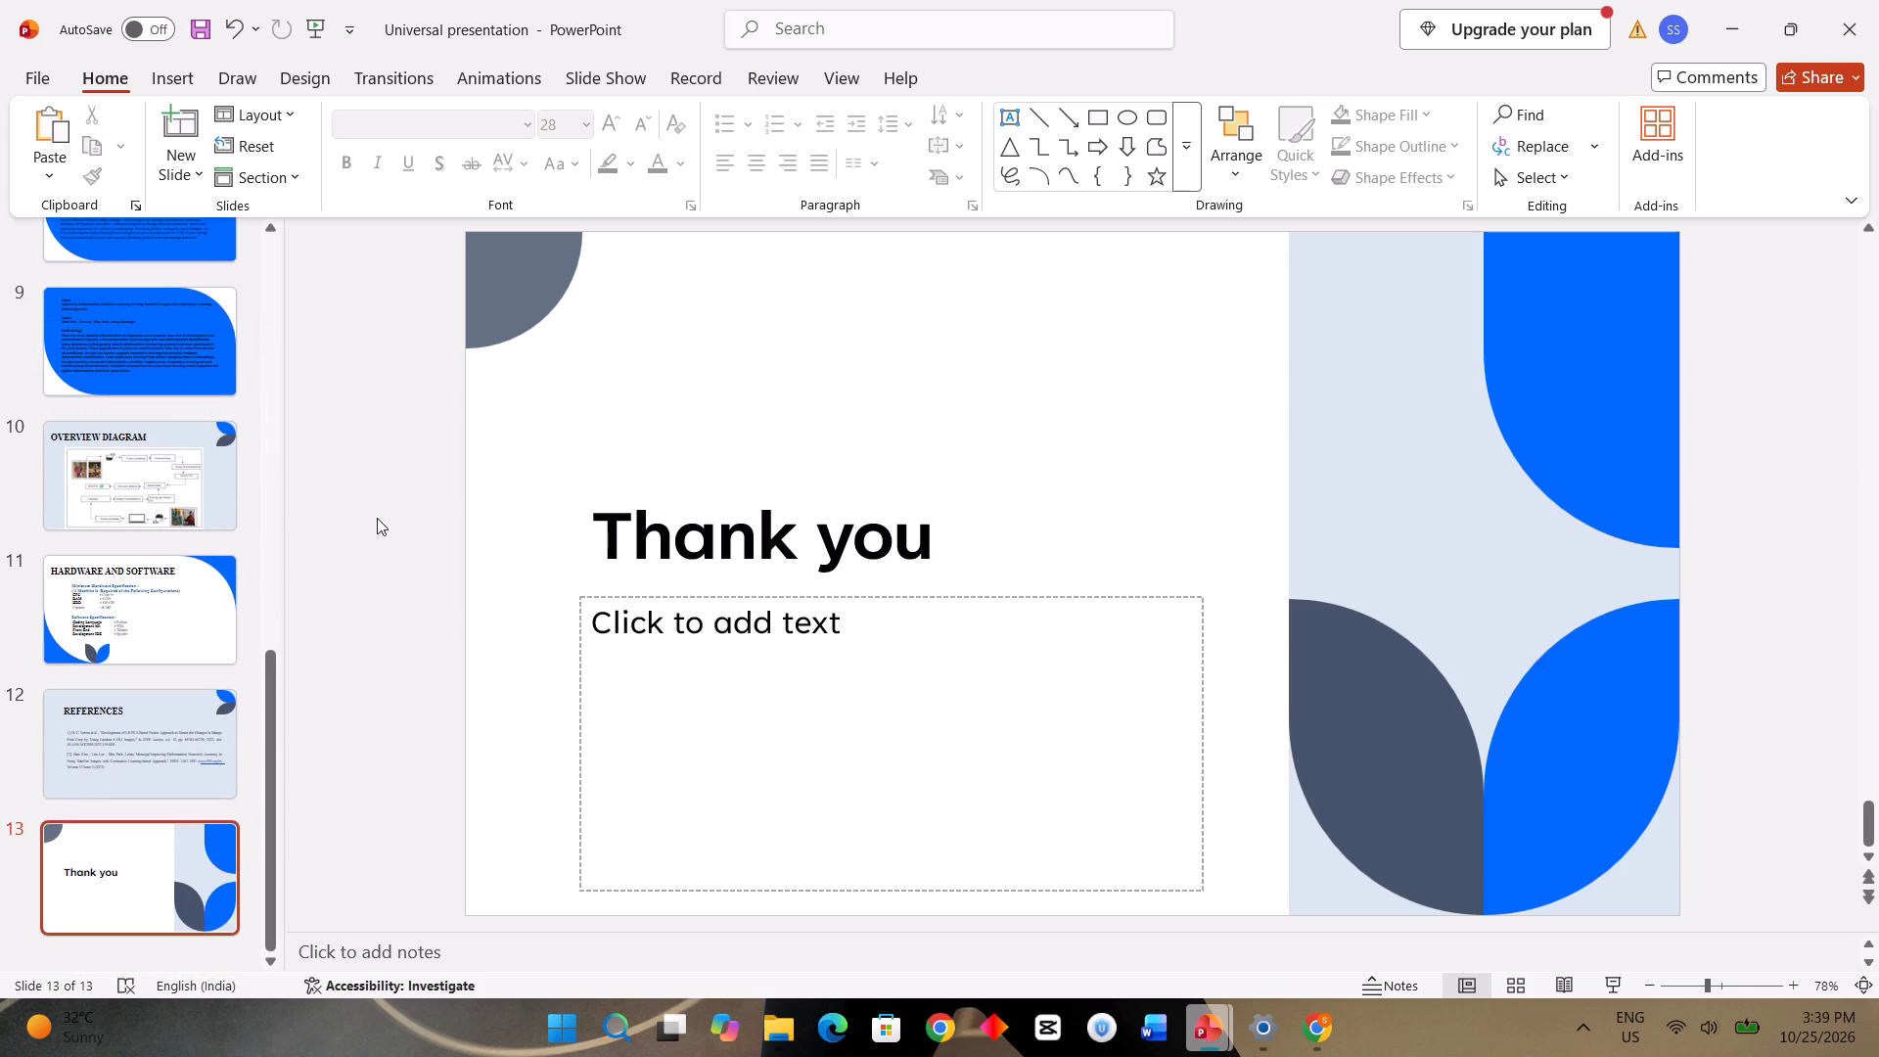
scroll(377, 518, down, 3)
Delete the empty text placeholder below the title on the Thank you slide.
click(939, 471)
right_click(801, 653)
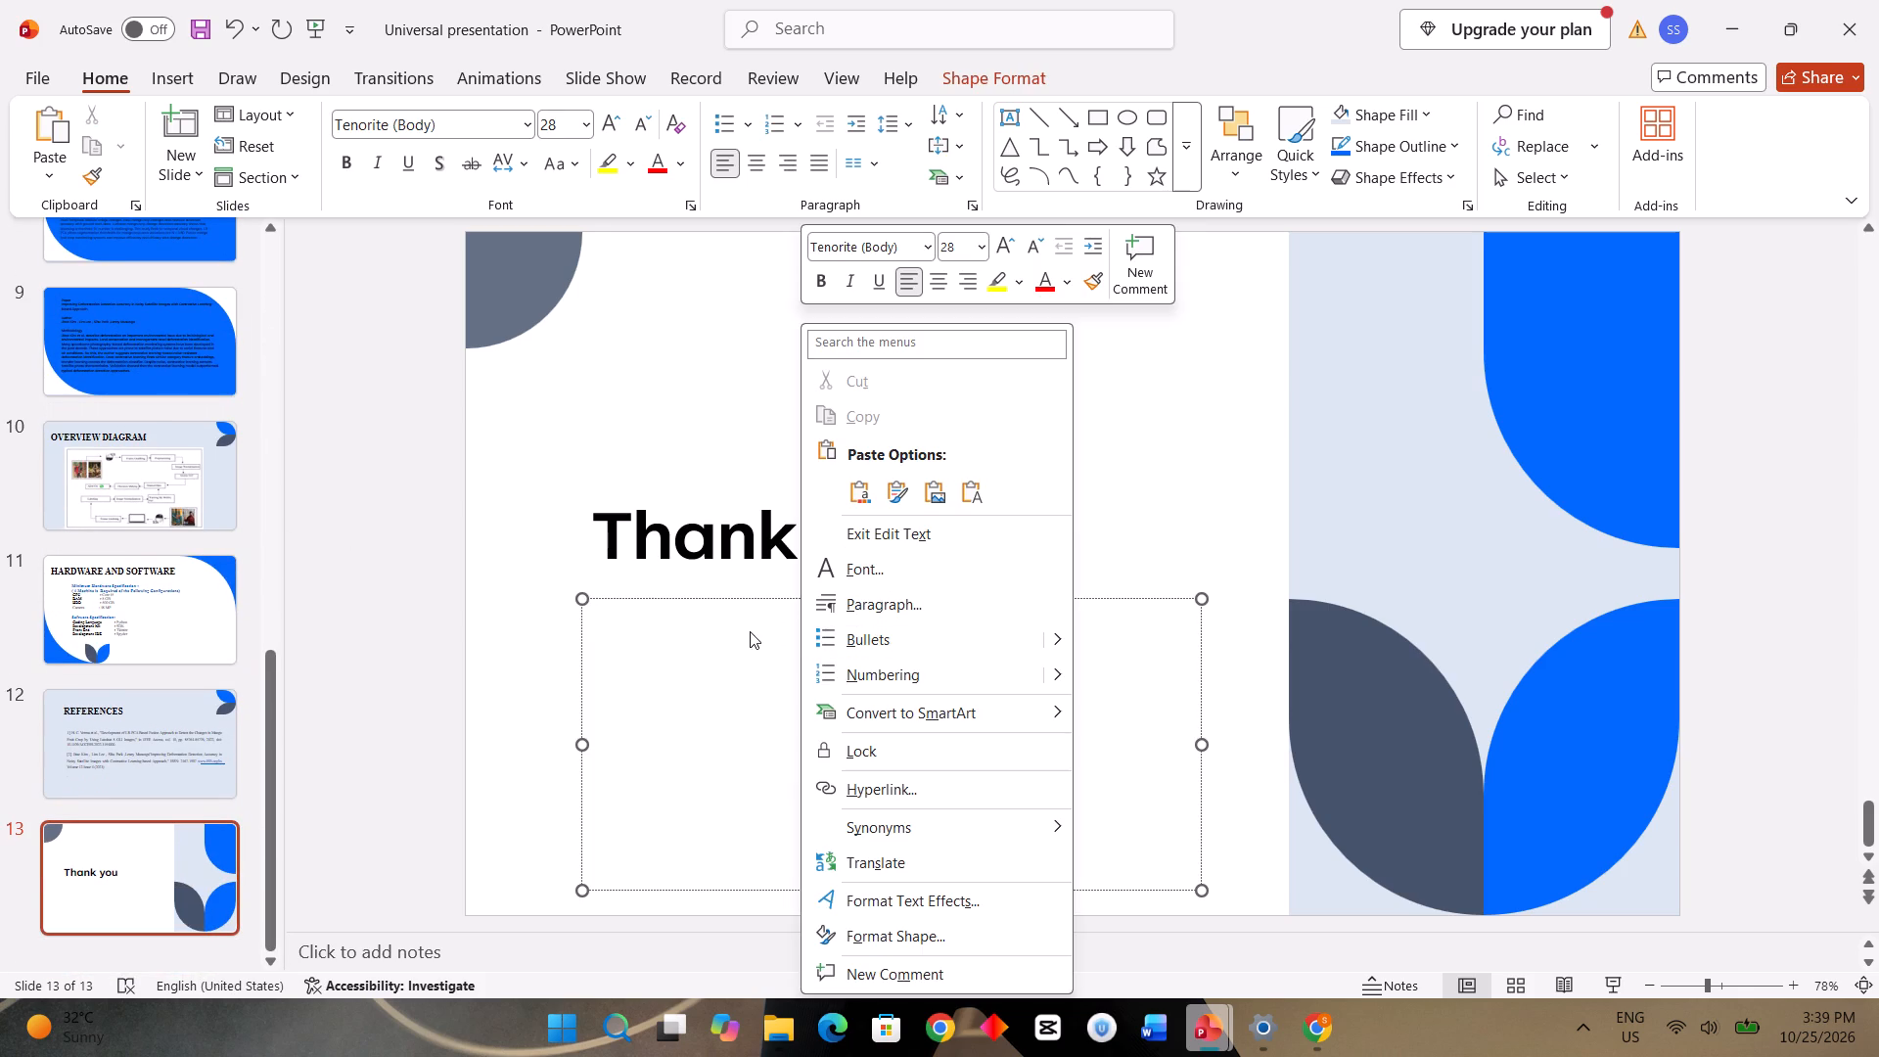
click(692, 591)
click(693, 598)
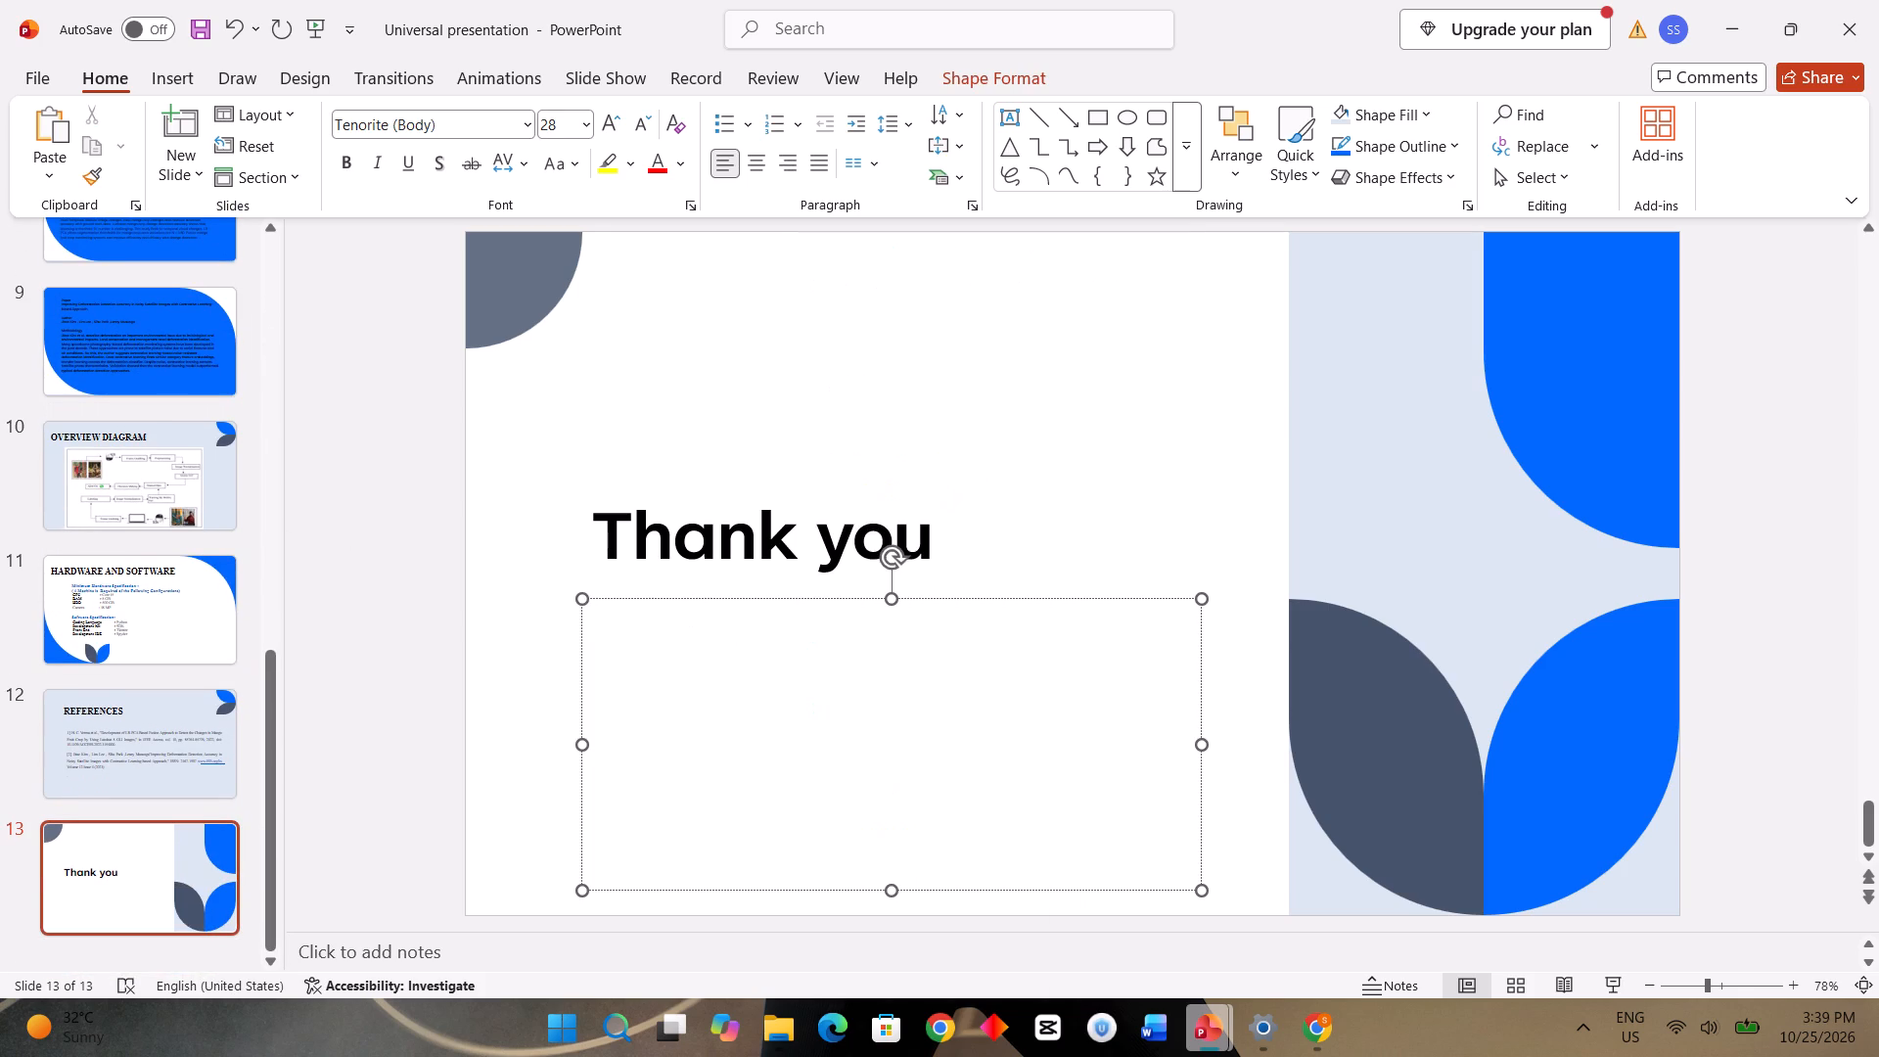
key(Delete)
Review the rebuilt slides backwards from the REFERENCES slide and open the VanMitra title slide.
scroll(1070, 592, up, 2)
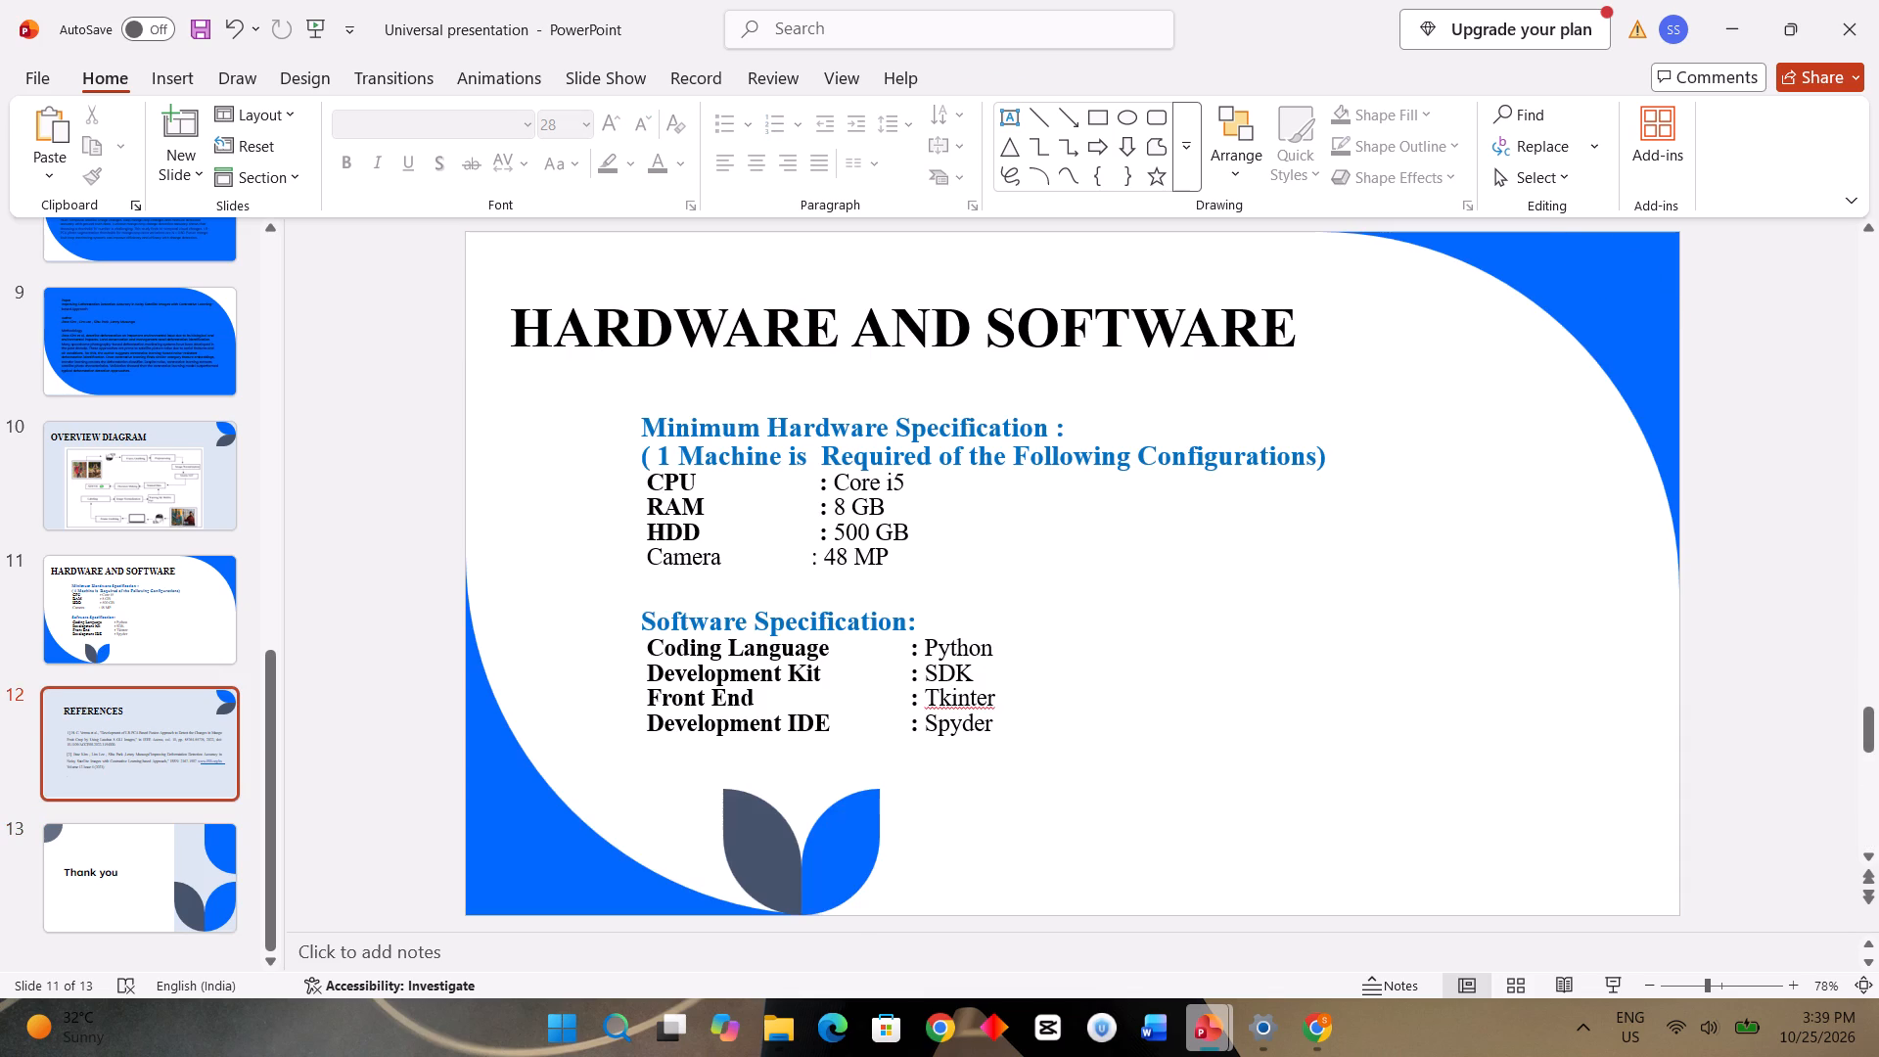
scroll(903, 596, down, 2)
scroll(903, 596, up, 1)
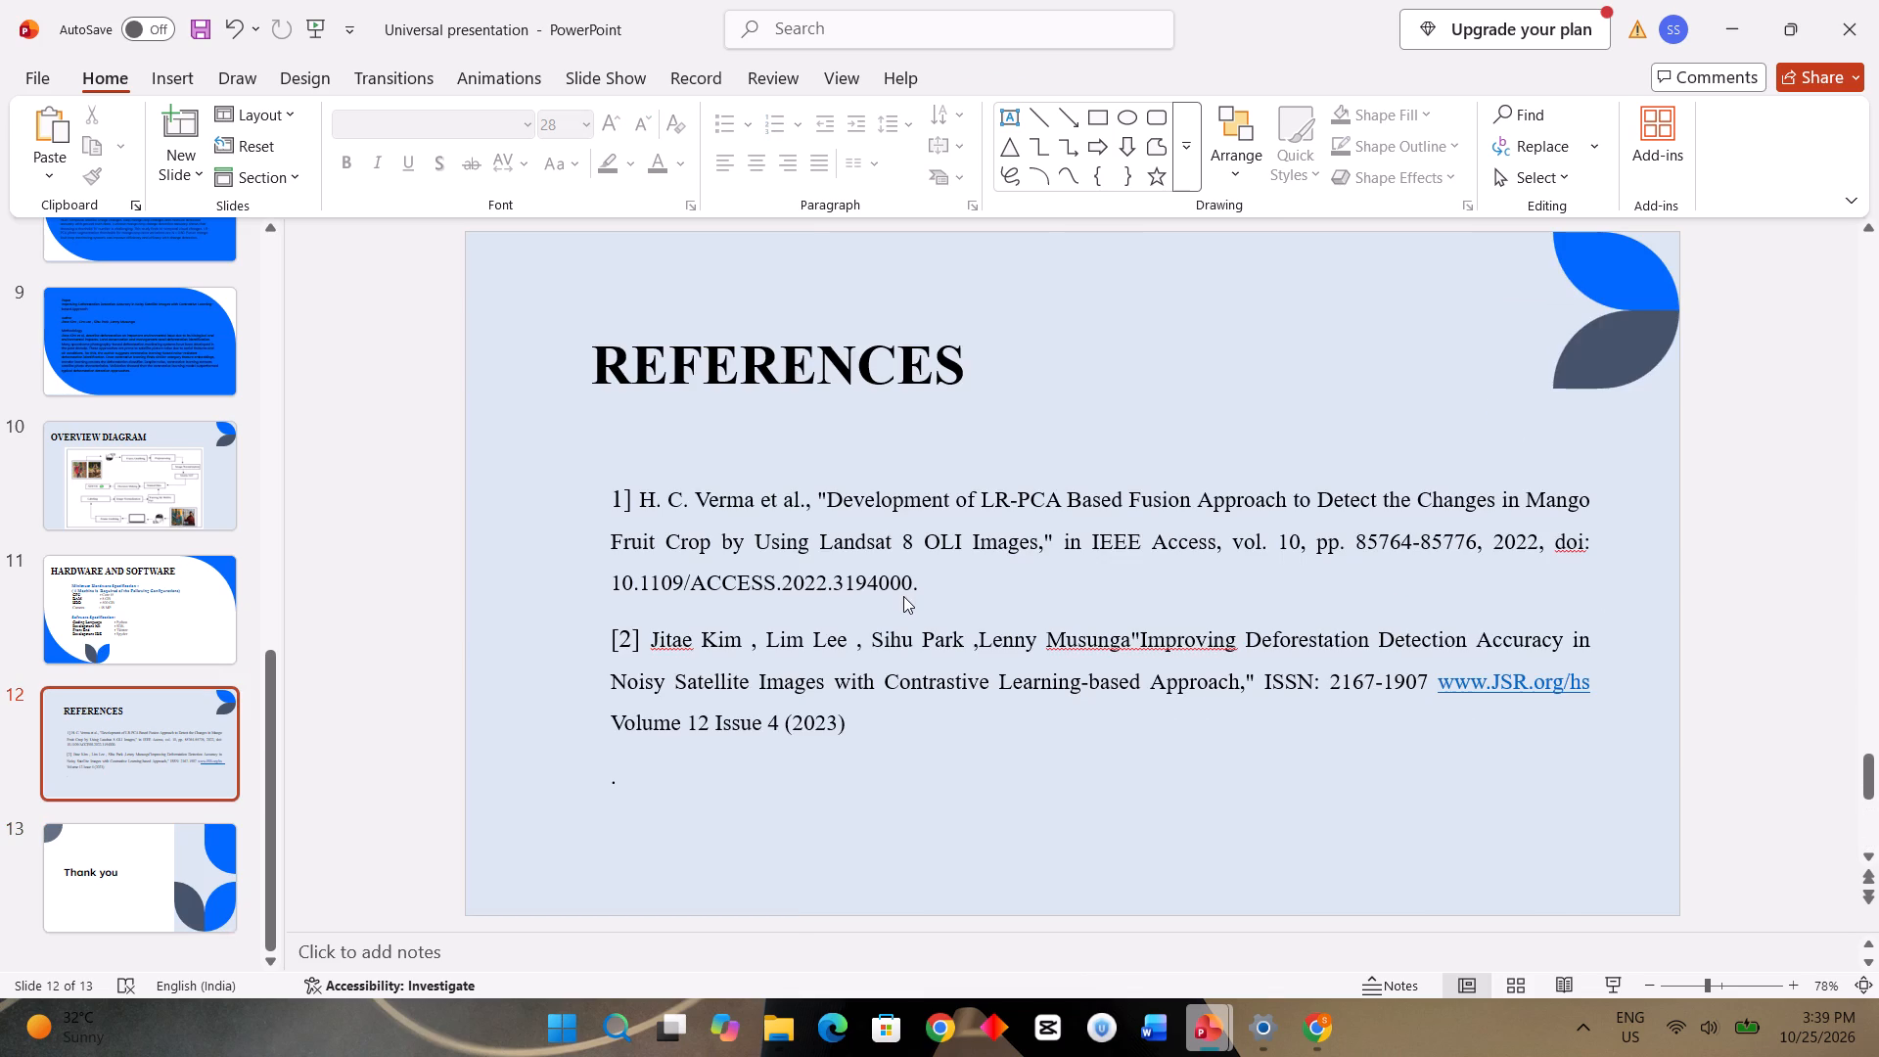
scroll(903, 596, up, 3)
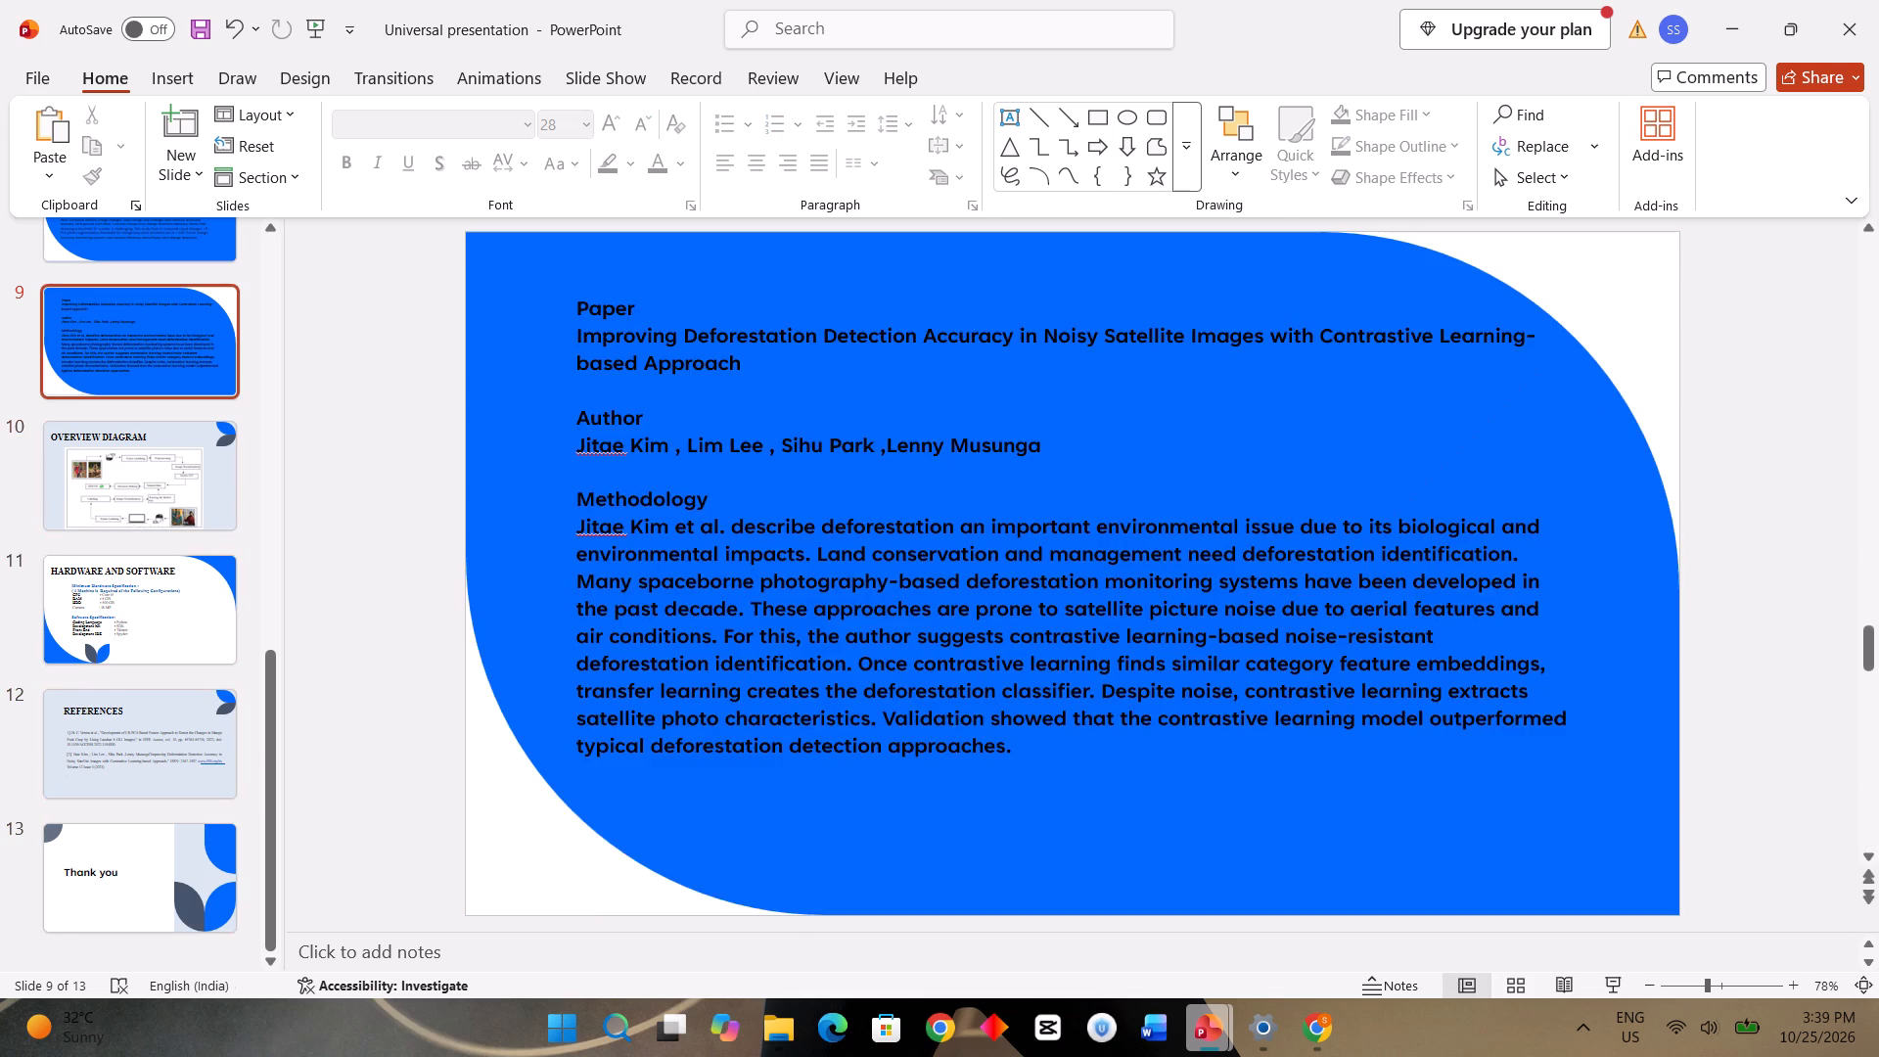
scroll(903, 596, up, 5)
scroll(241, 678, up, 7)
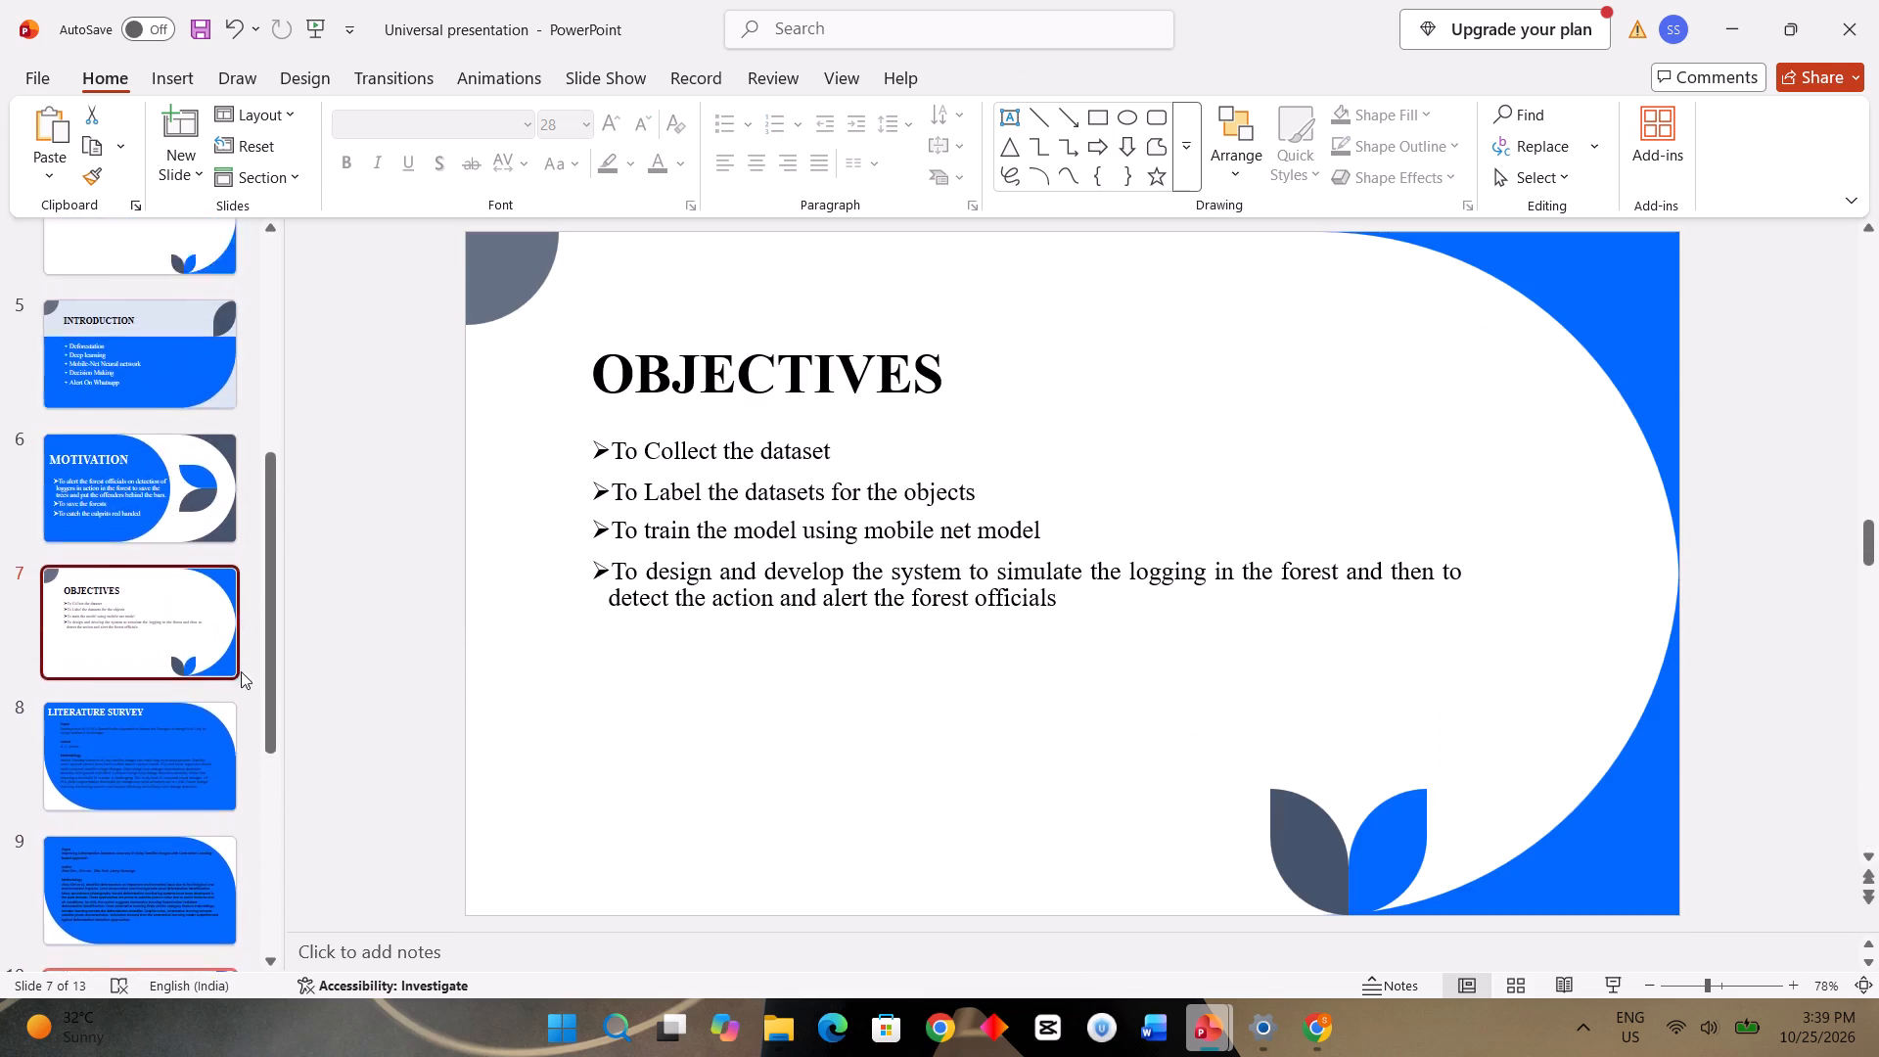
scroll(241, 671, up, 11)
scroll(247, 648, down, 1)
scroll(247, 648, up, 8)
click(184, 321)
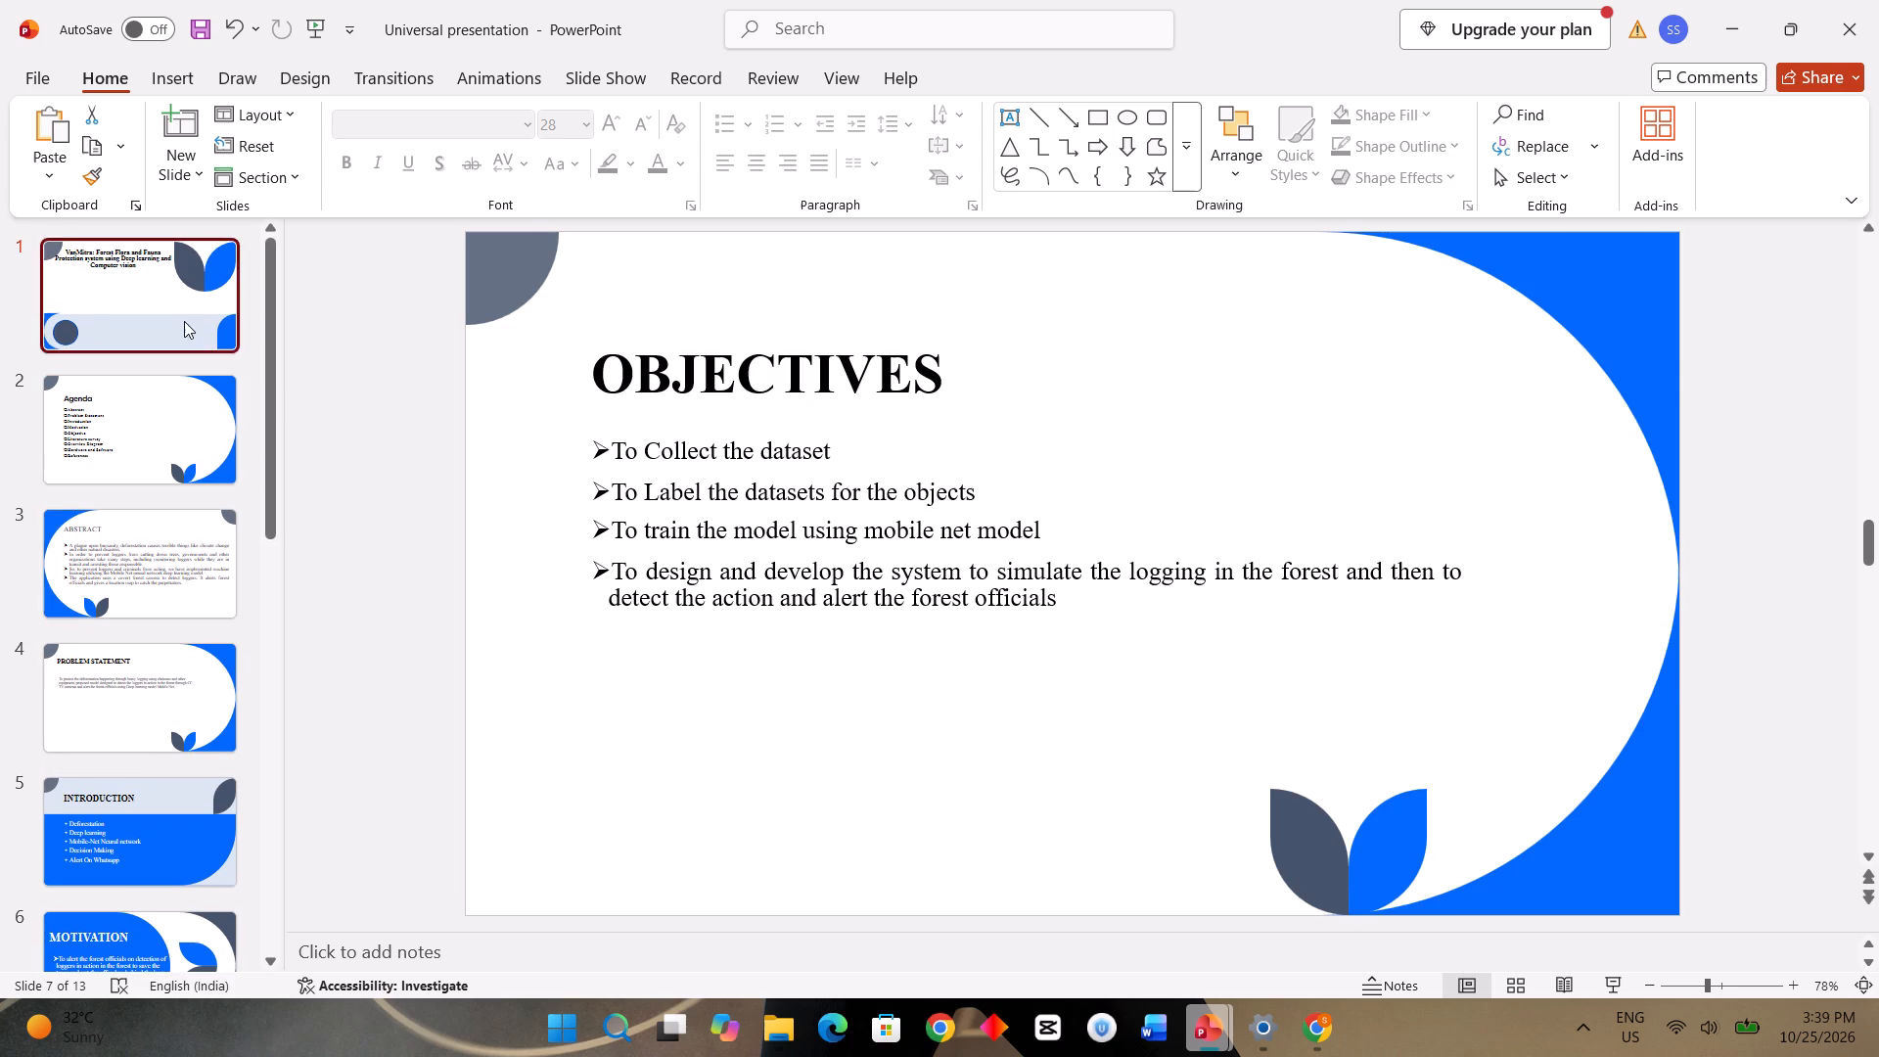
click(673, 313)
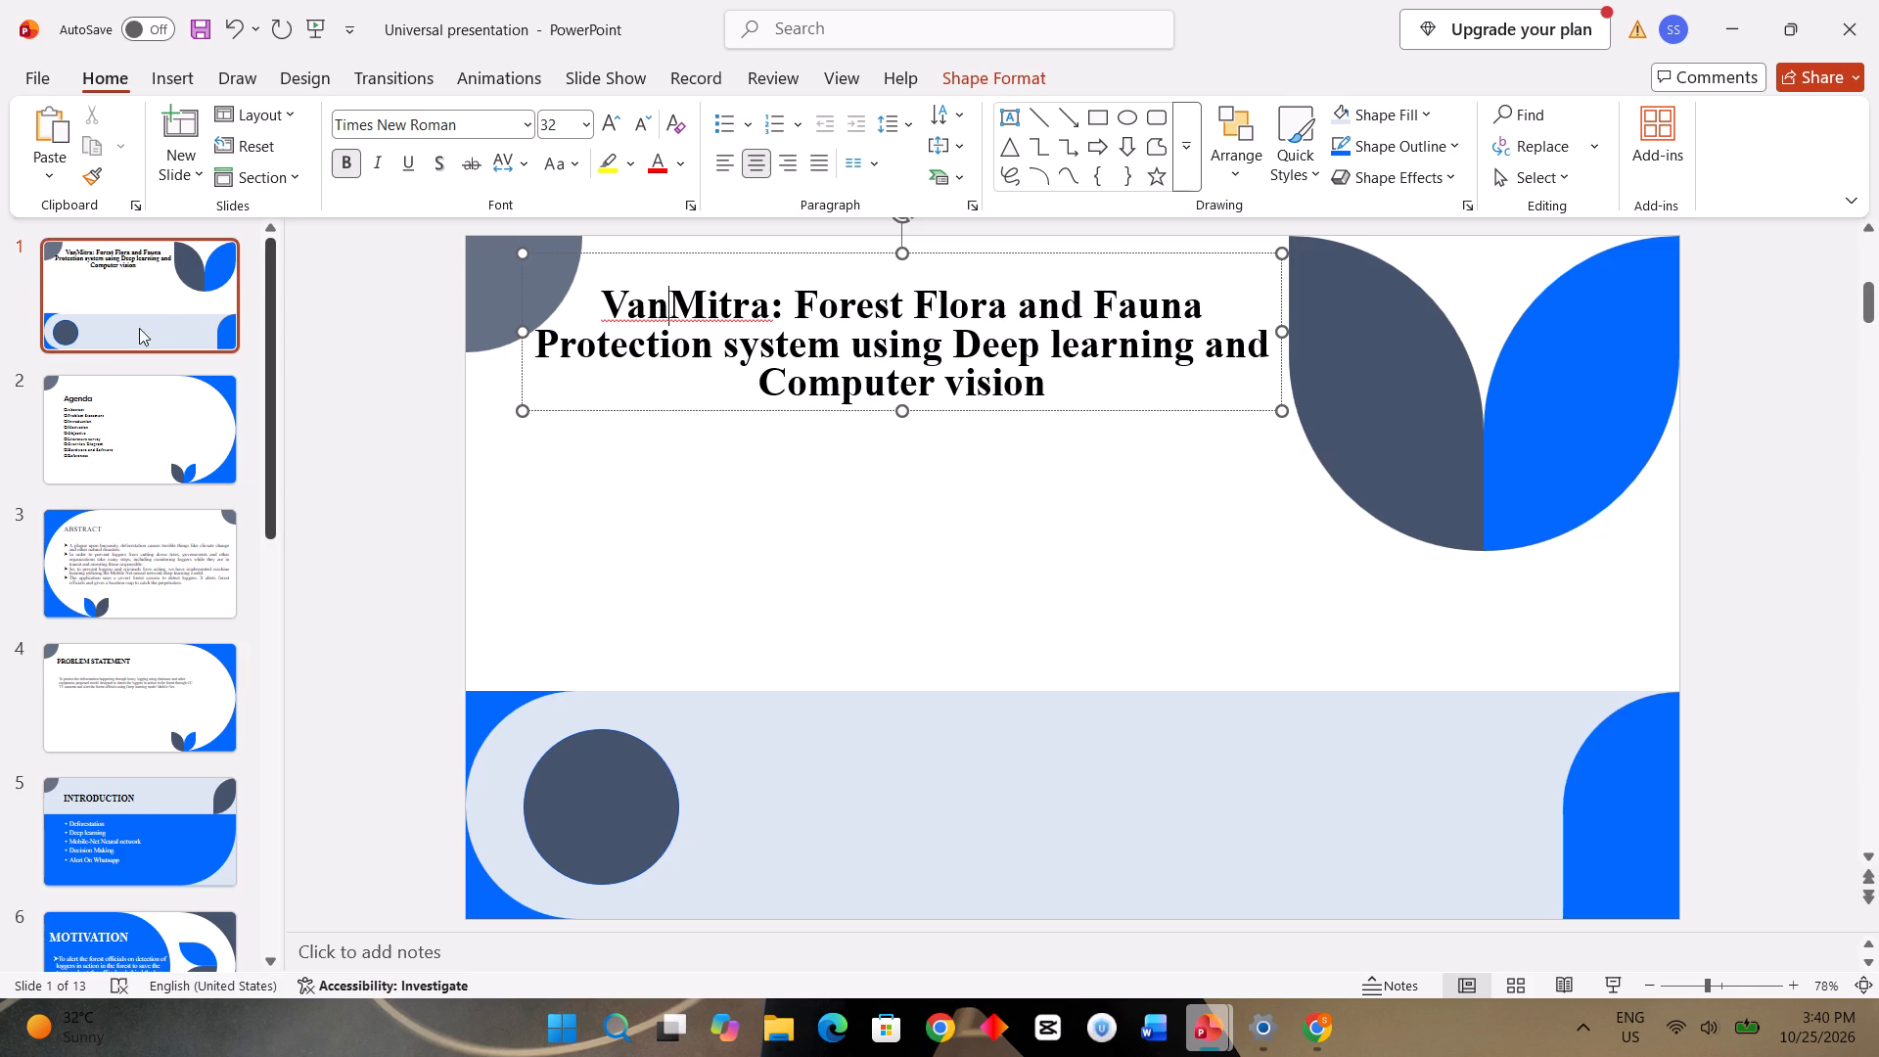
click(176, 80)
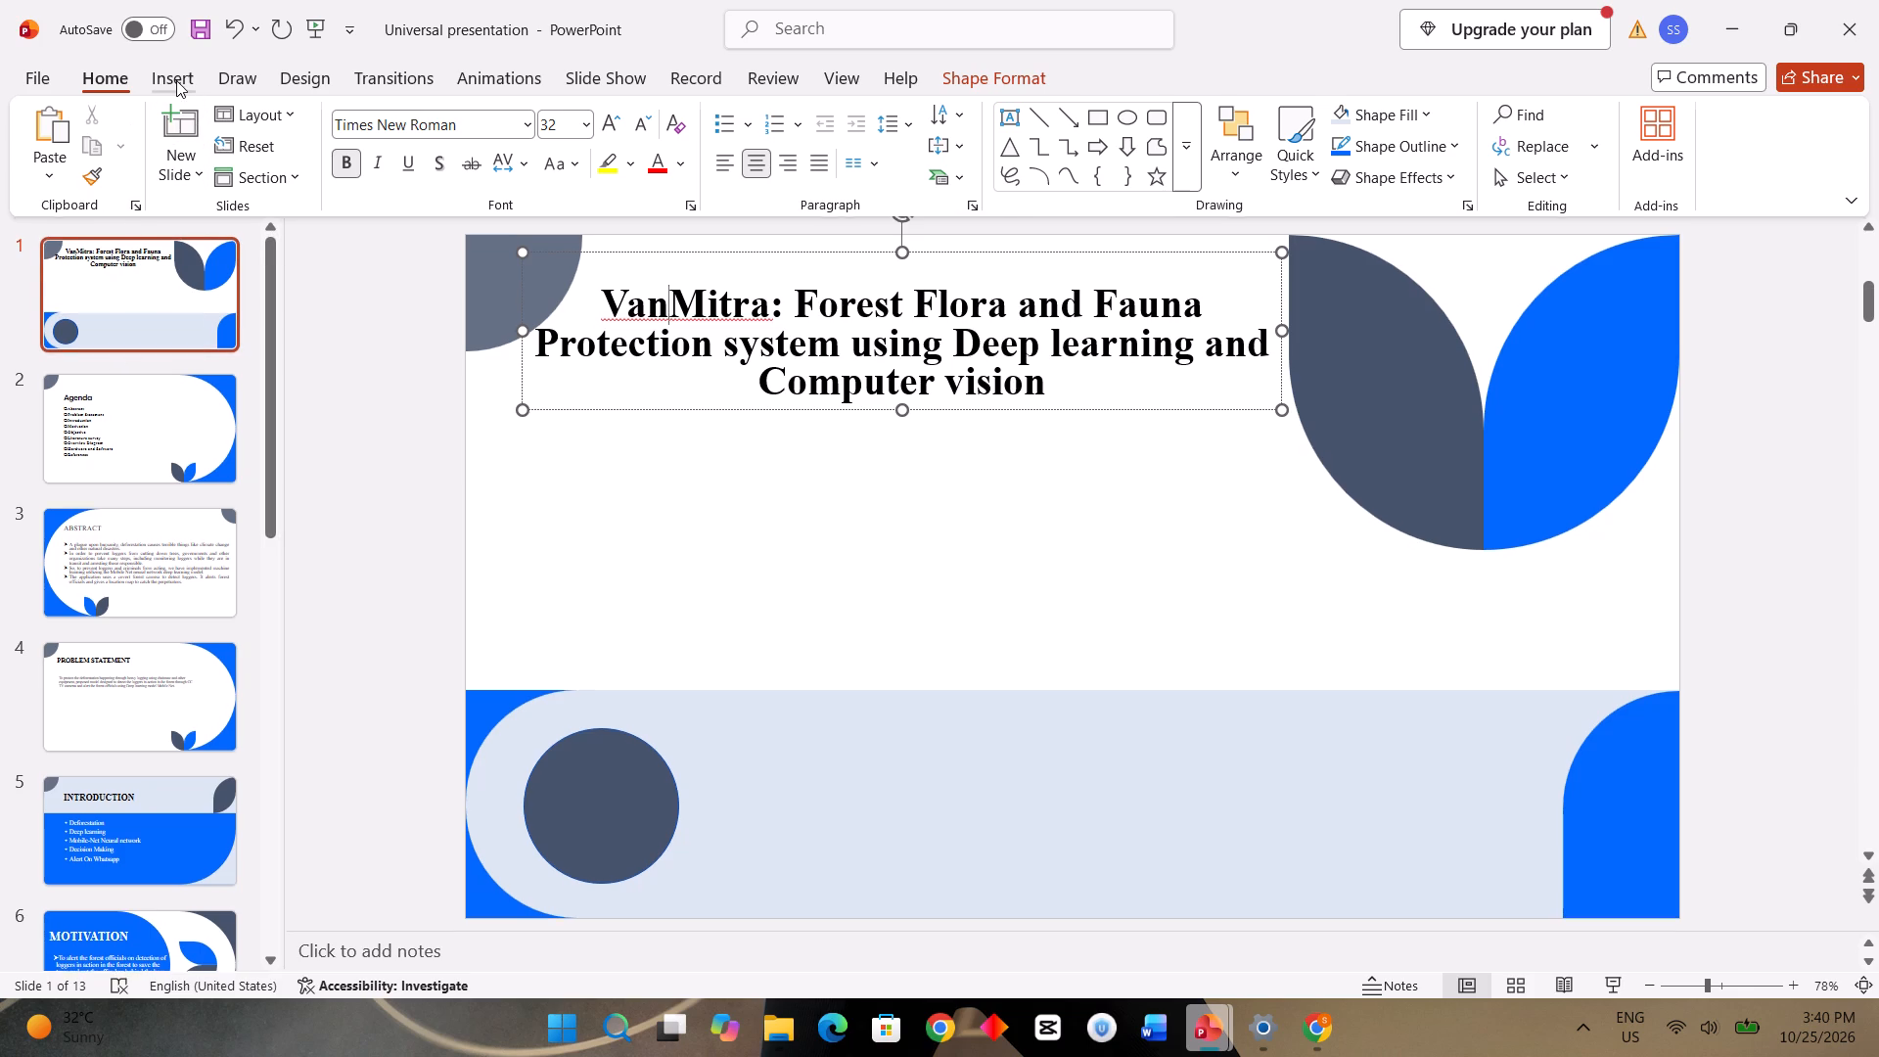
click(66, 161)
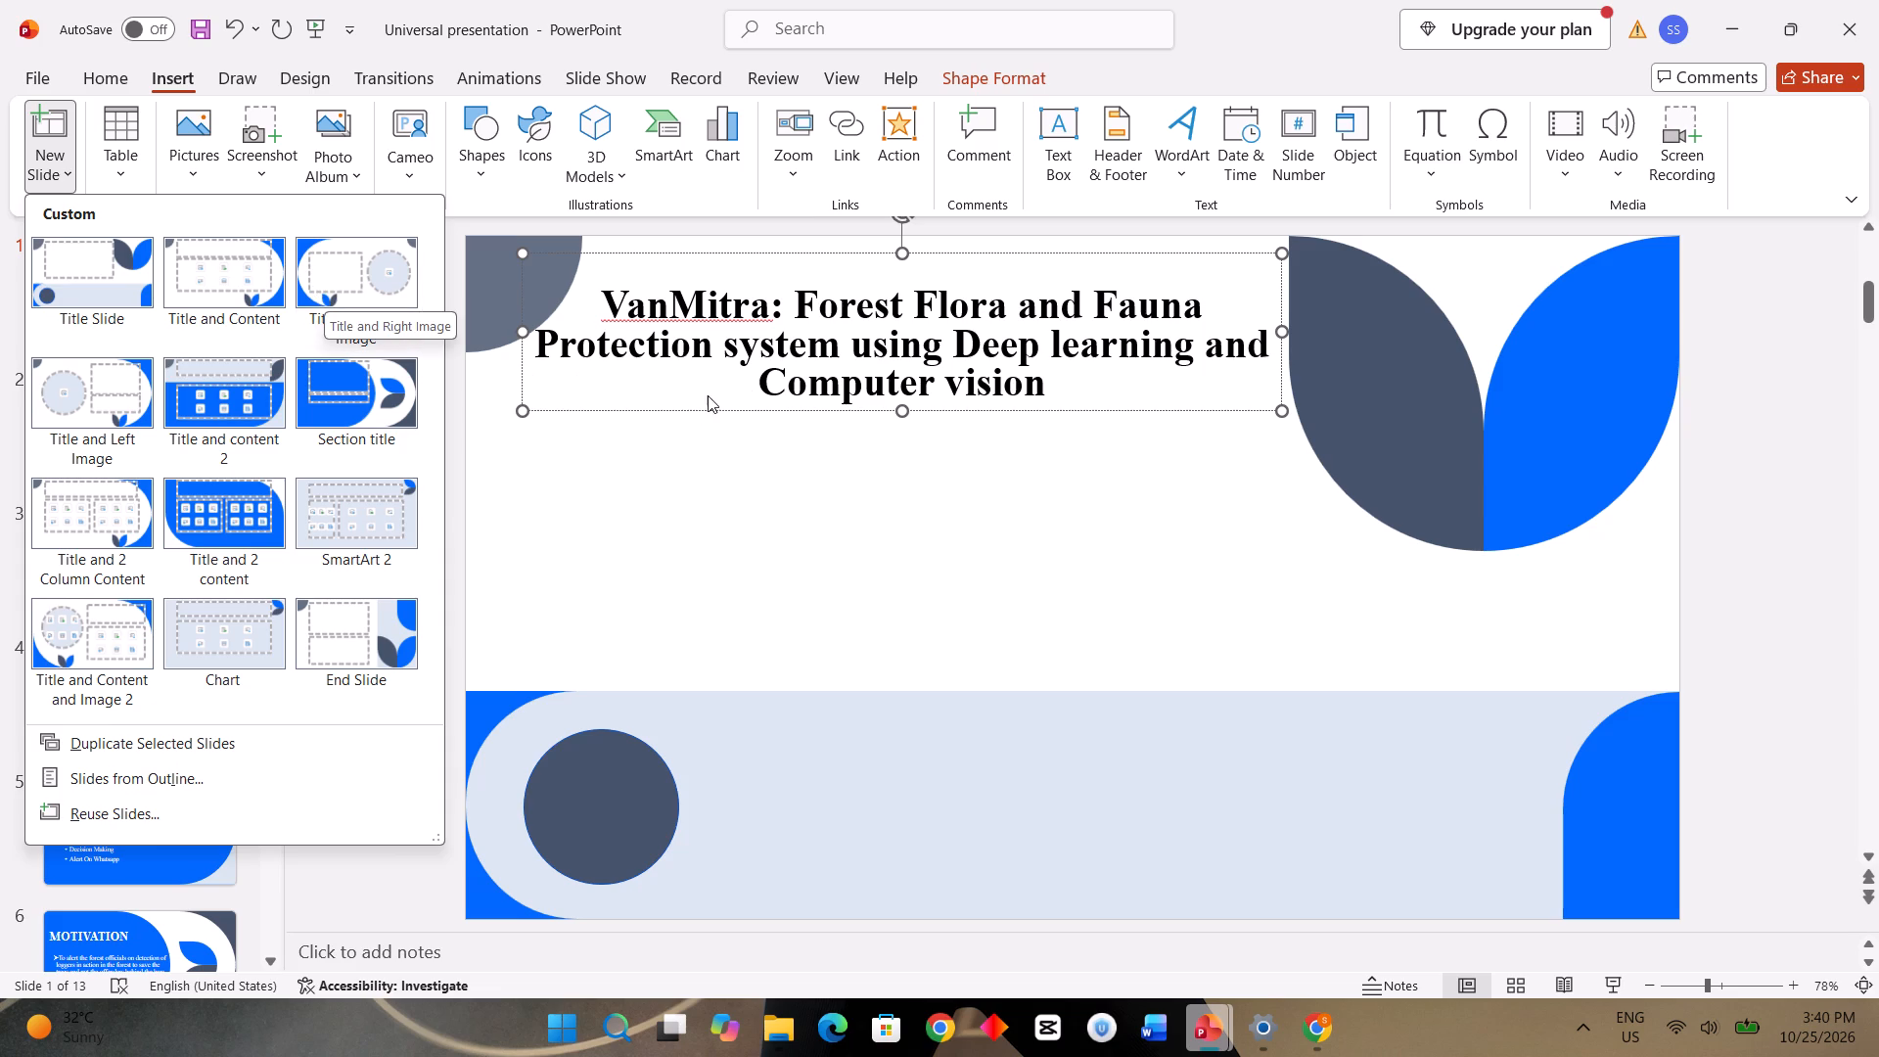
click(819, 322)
Move the VanMitra title box on slide 1 down into the white area, just above the light blue band.
drag(790, 253, 845, 454)
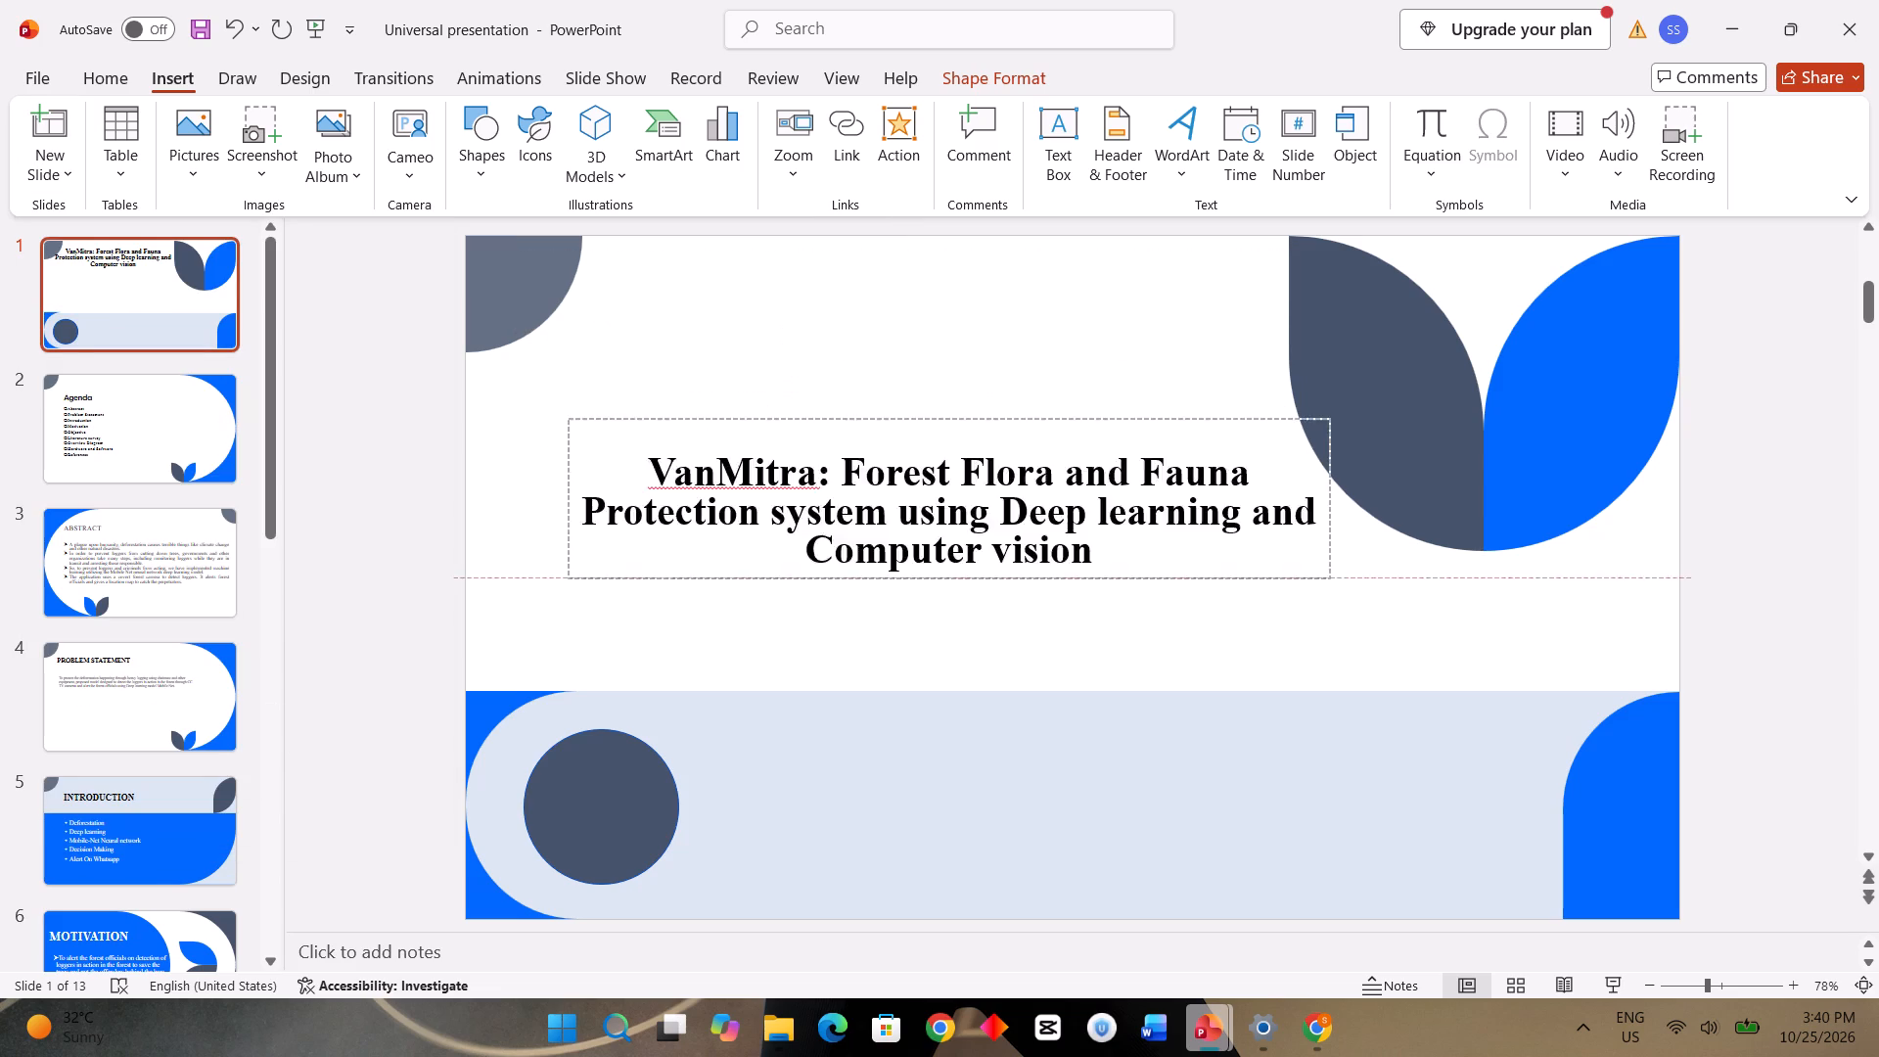
drag(845, 454, 985, 718)
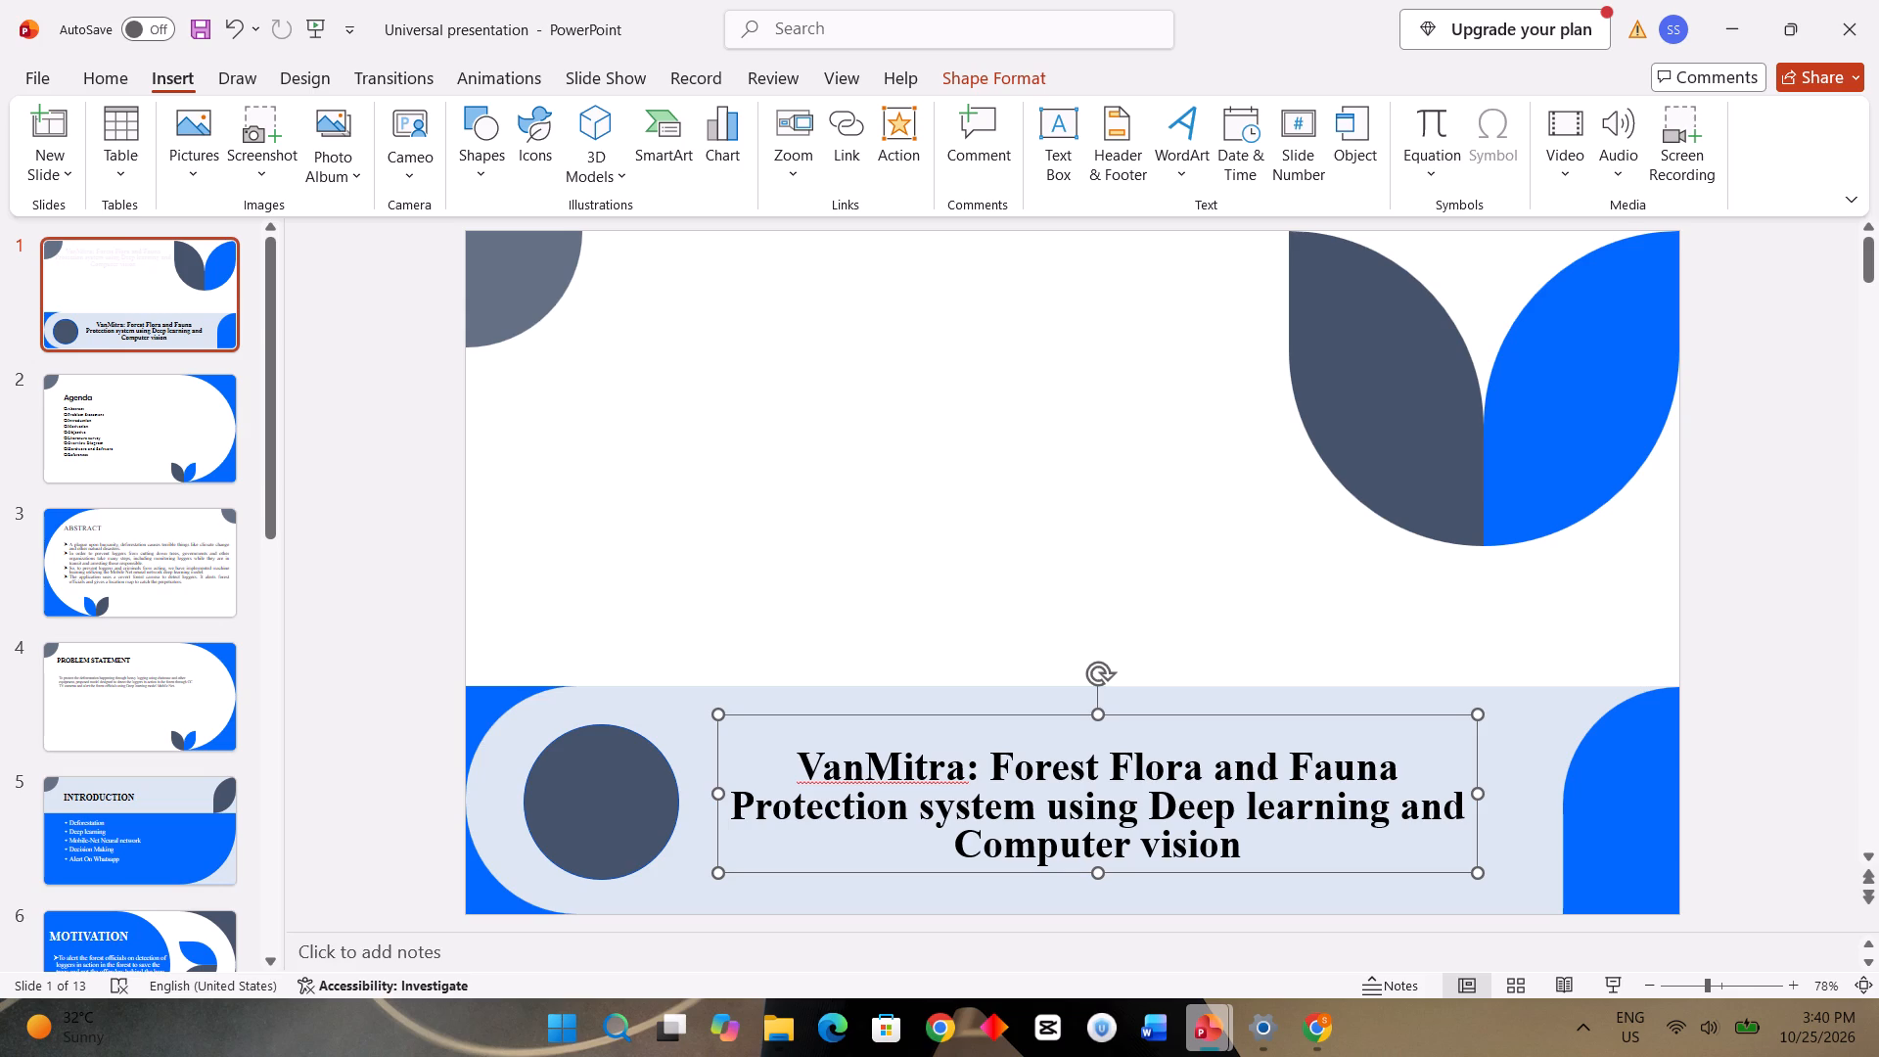
drag(985, 710, 798, 244)
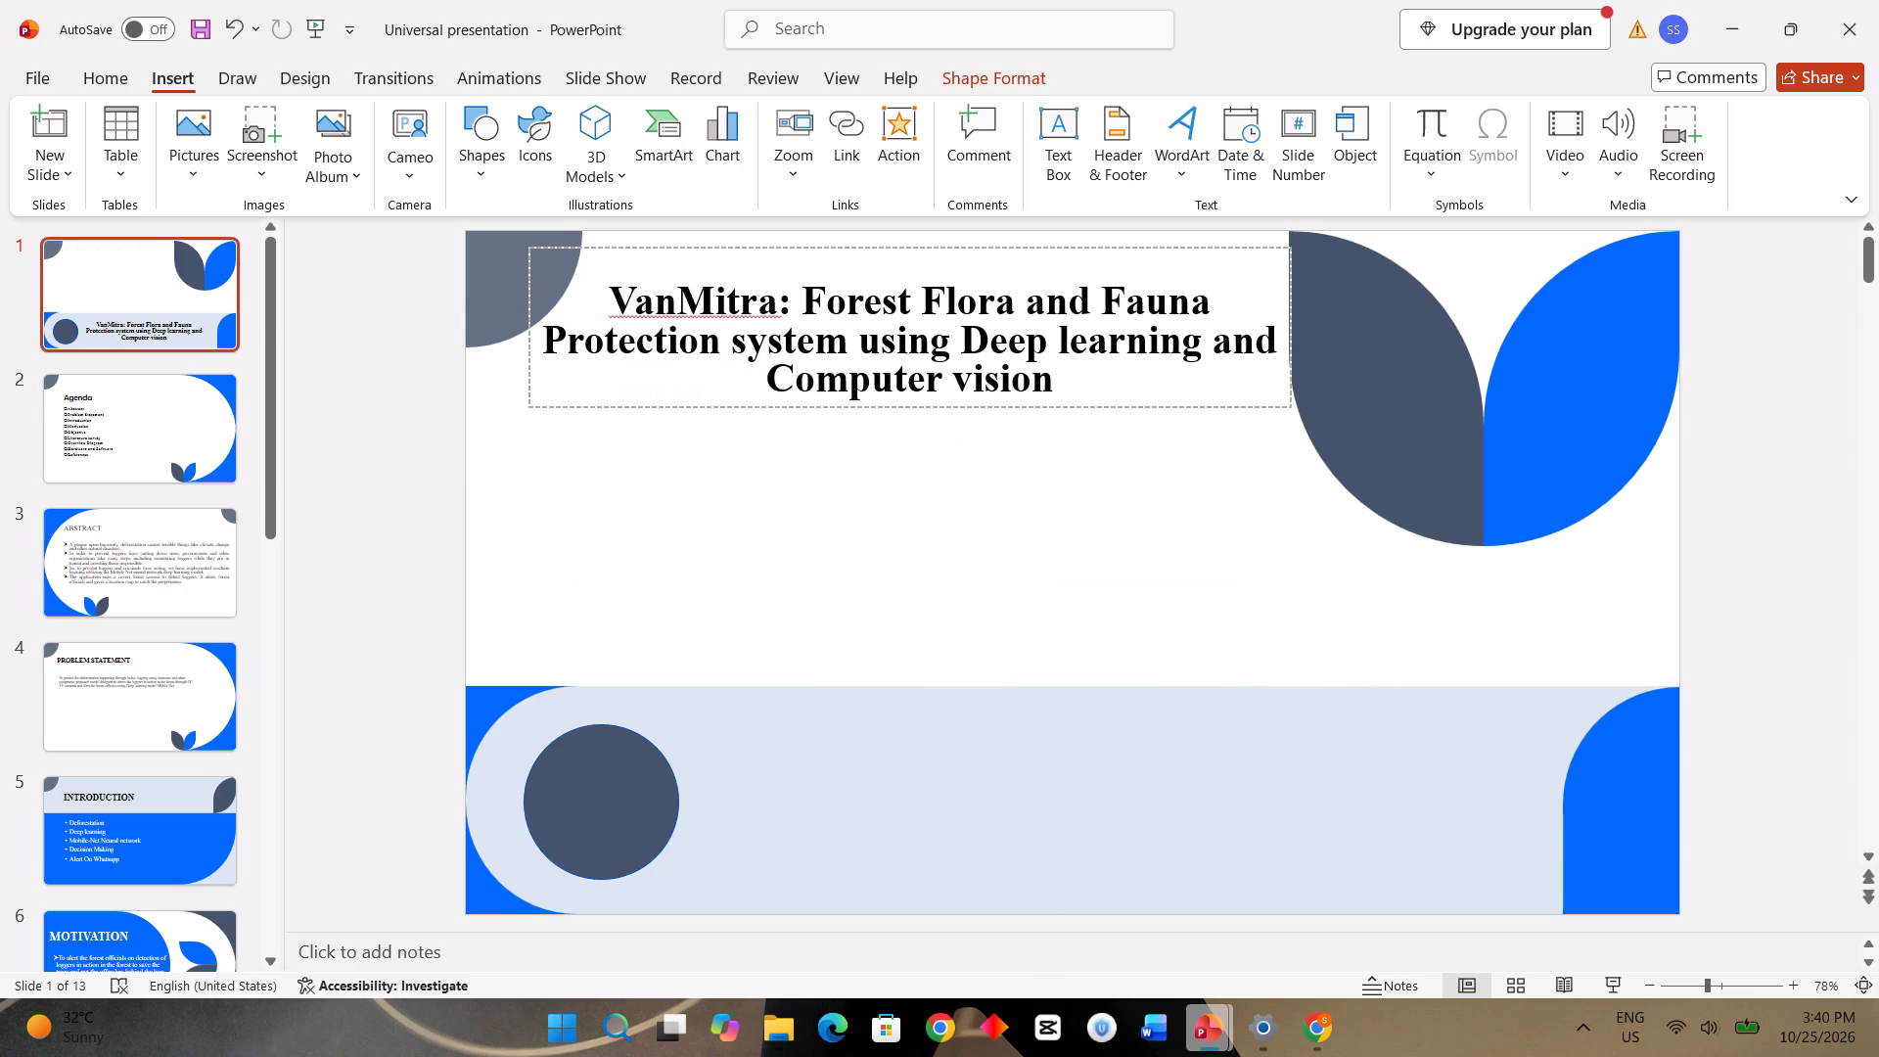
drag(798, 244, 787, 244)
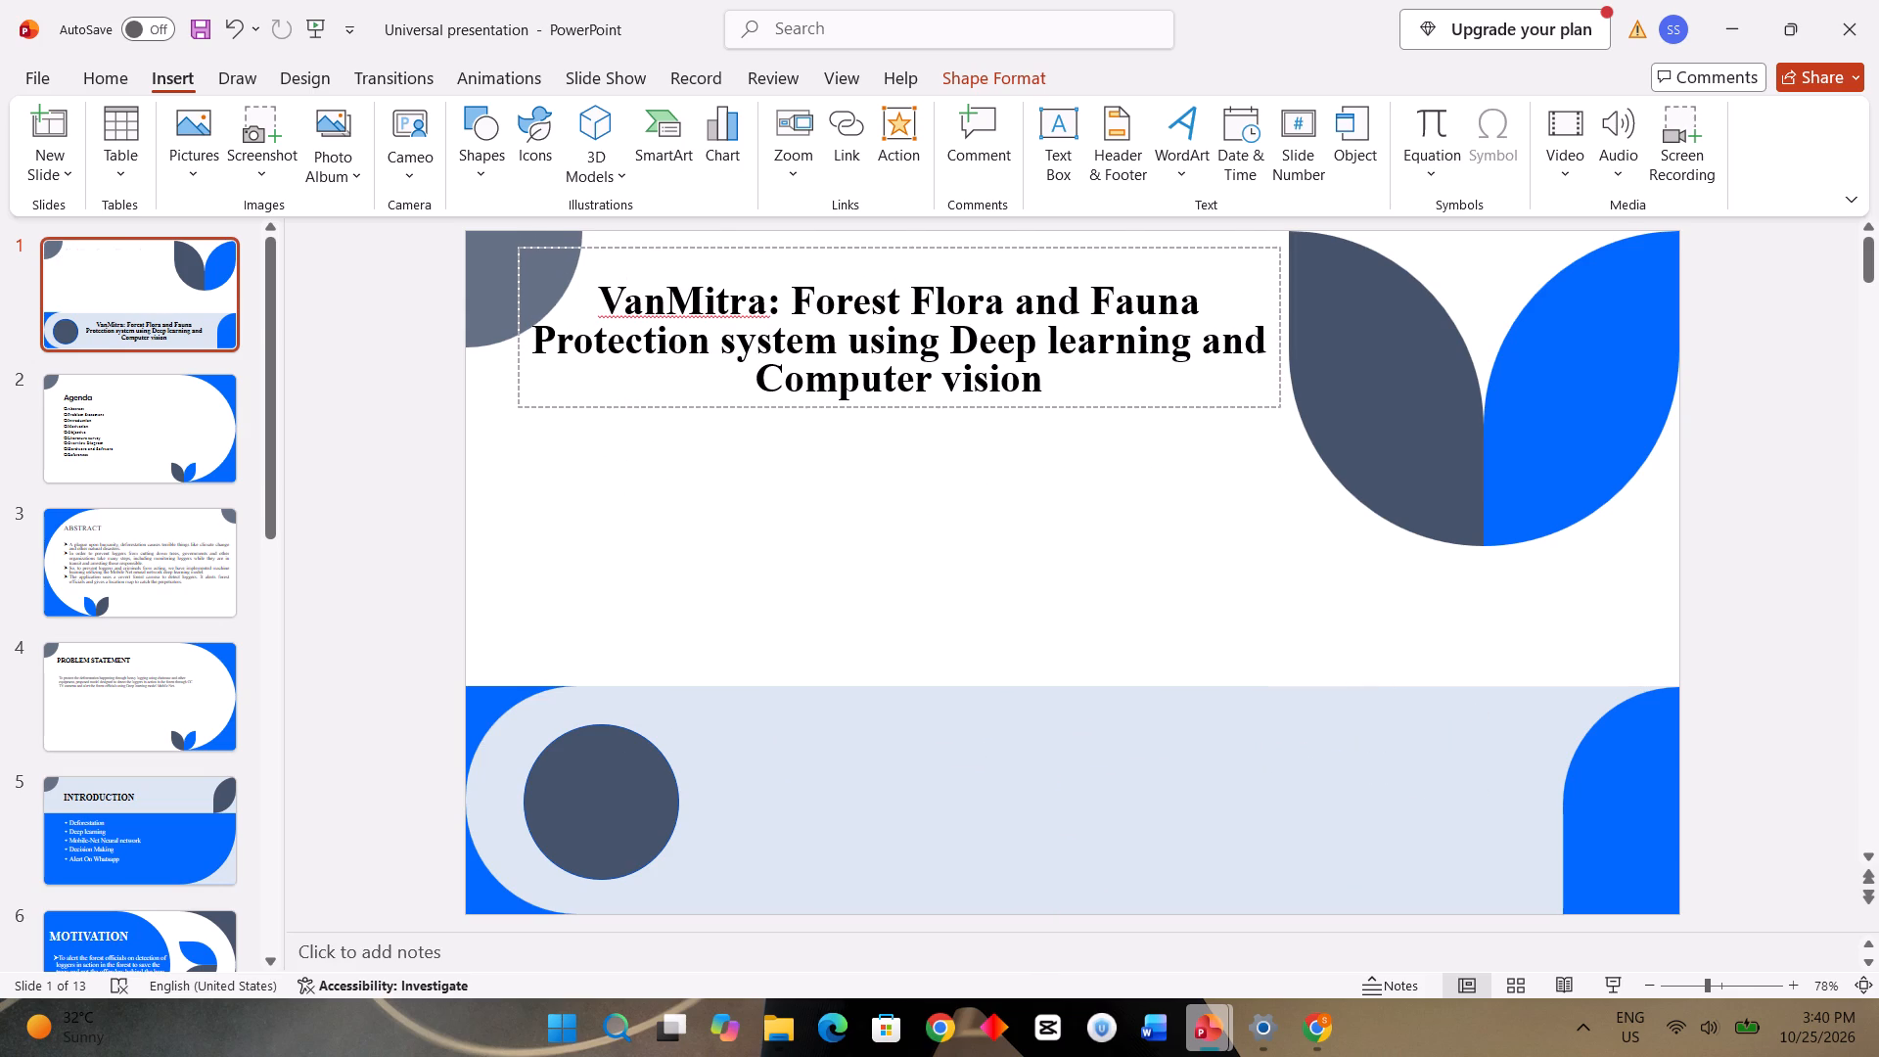
drag(787, 244, 802, 447)
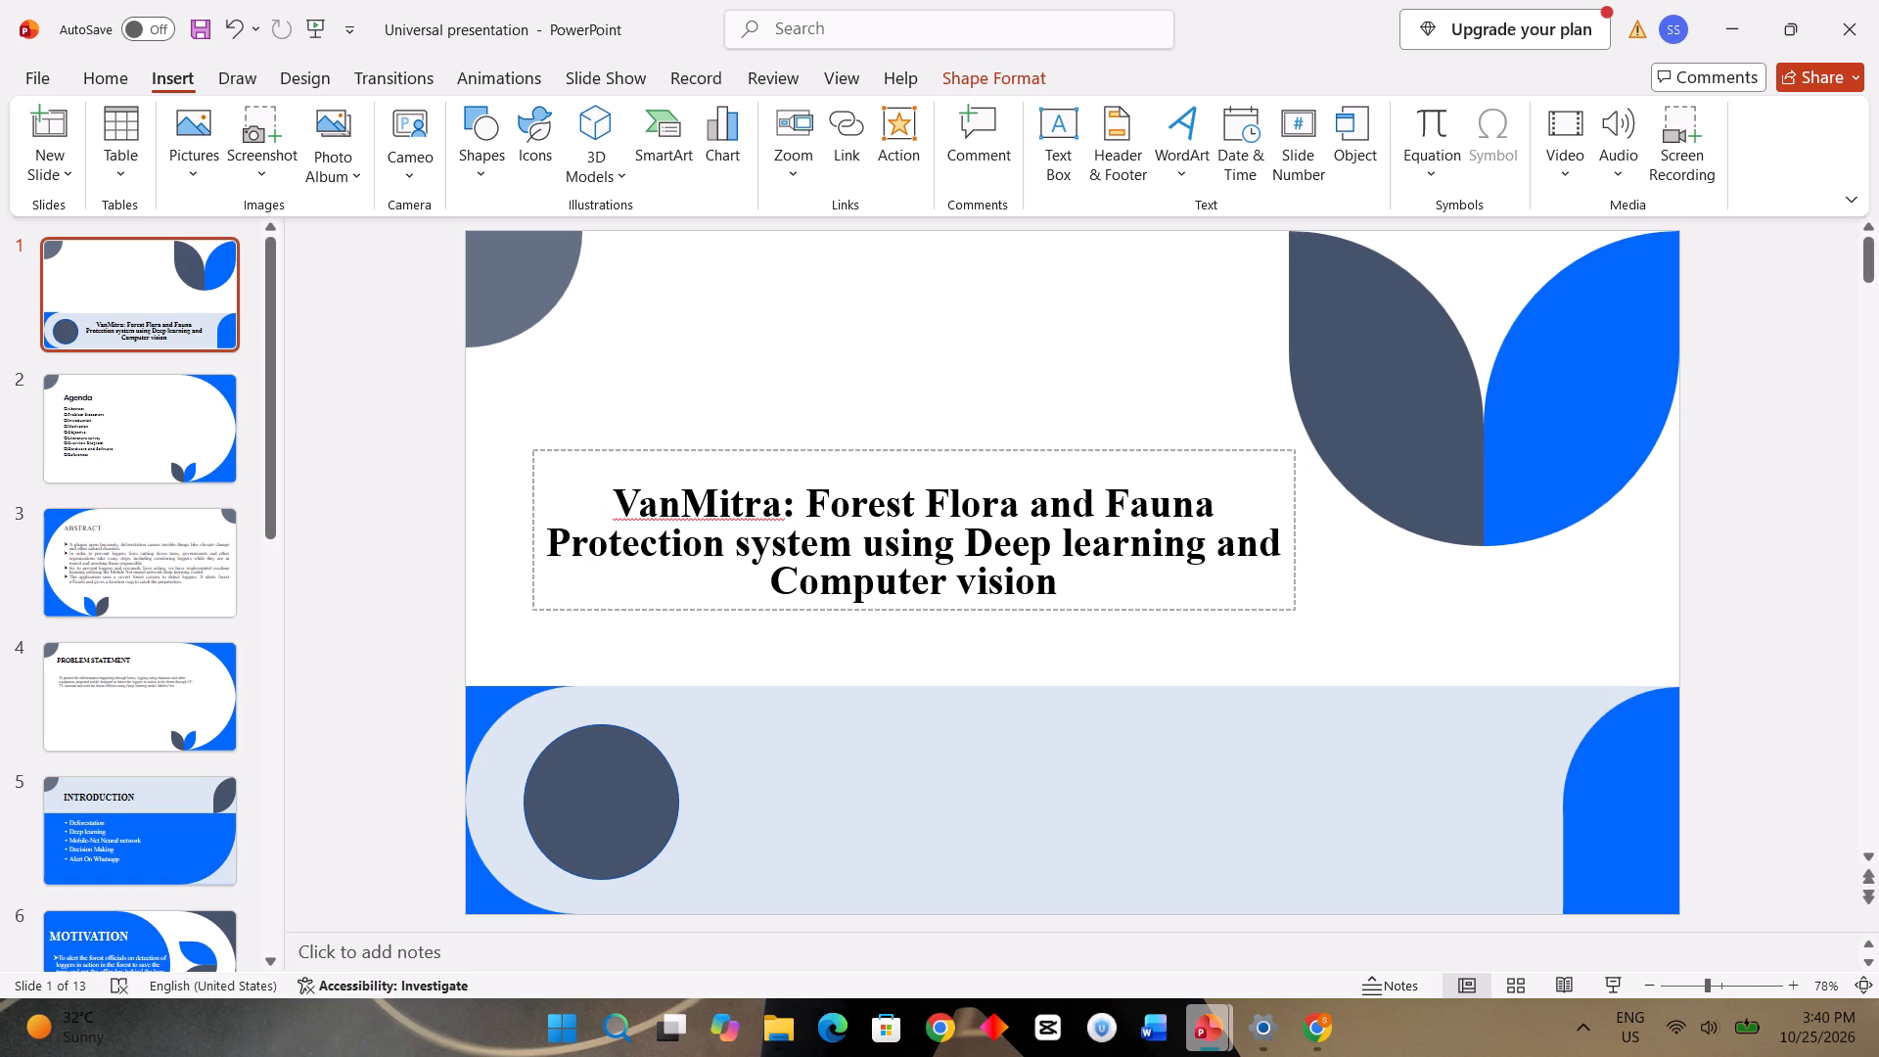
drag(802, 447, 794, 455)
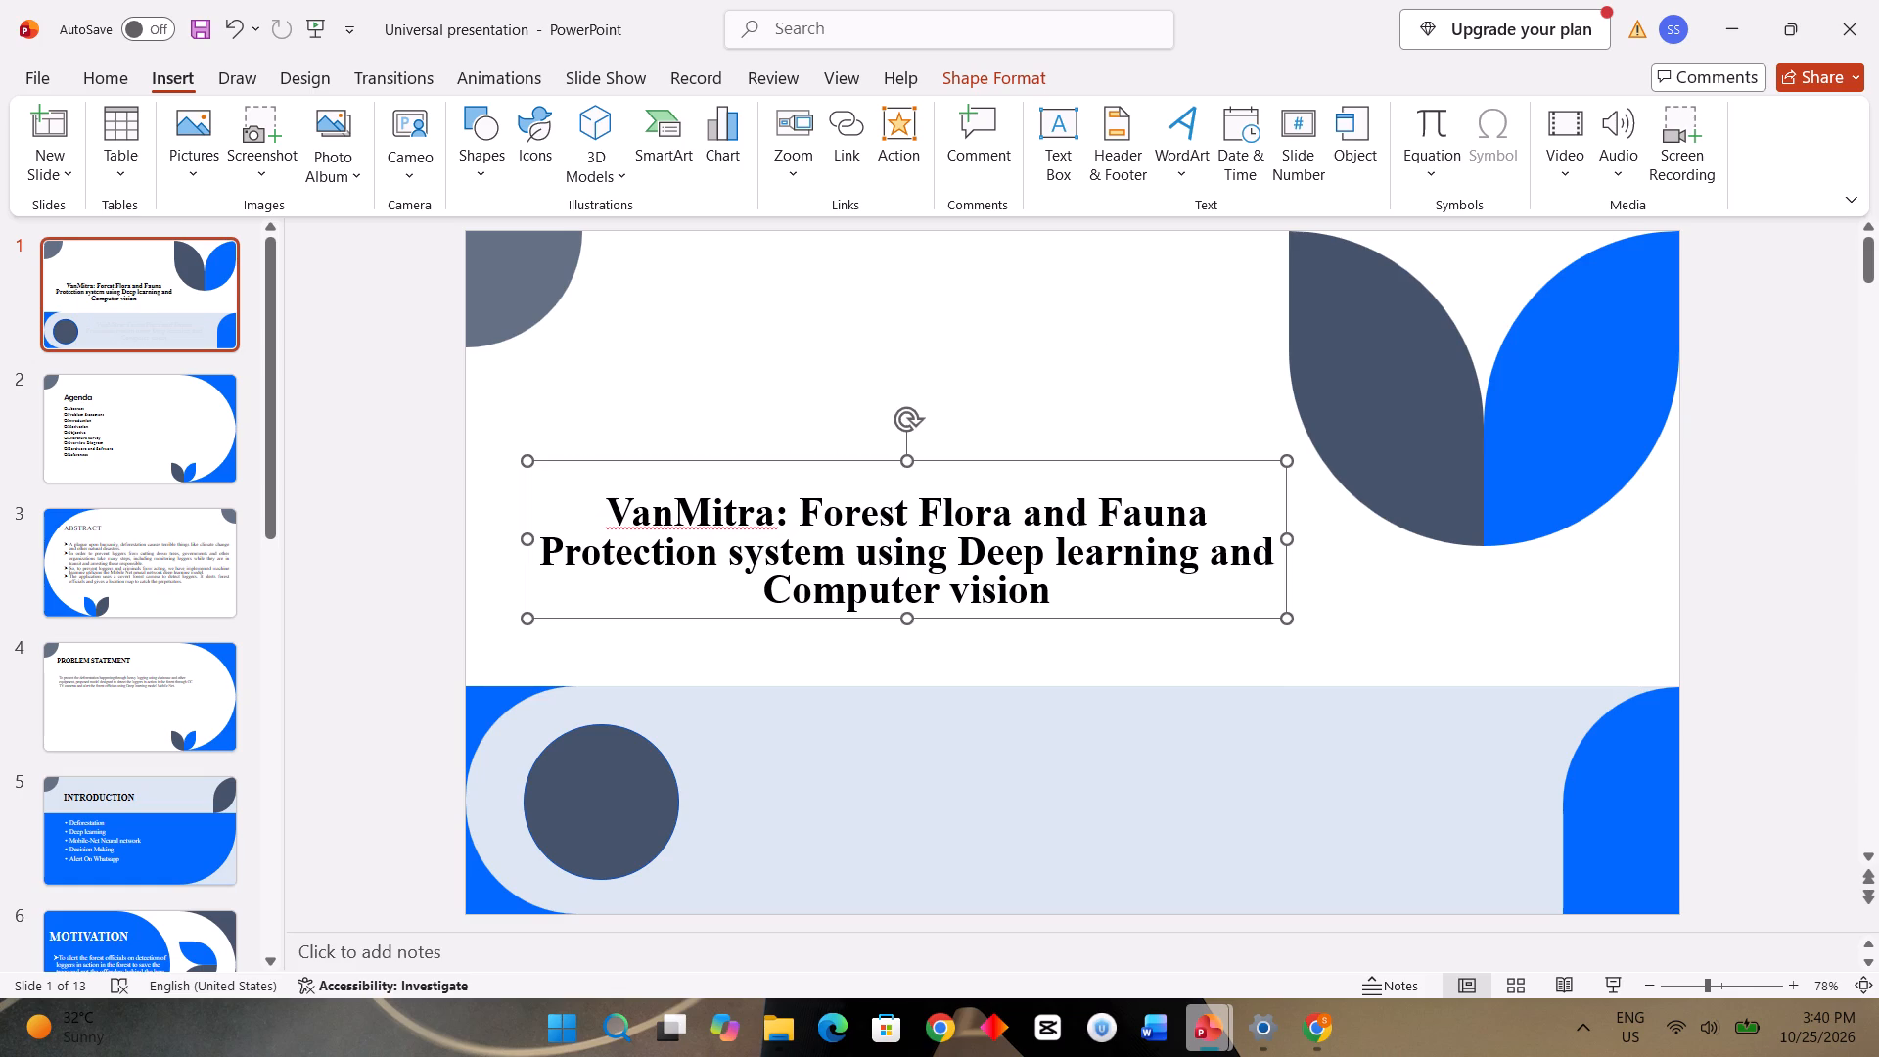
Widen the VanMitra title box slightly on its right side, keeping the title on three lines, and deselect it.
drag(1287, 540, 1342, 542)
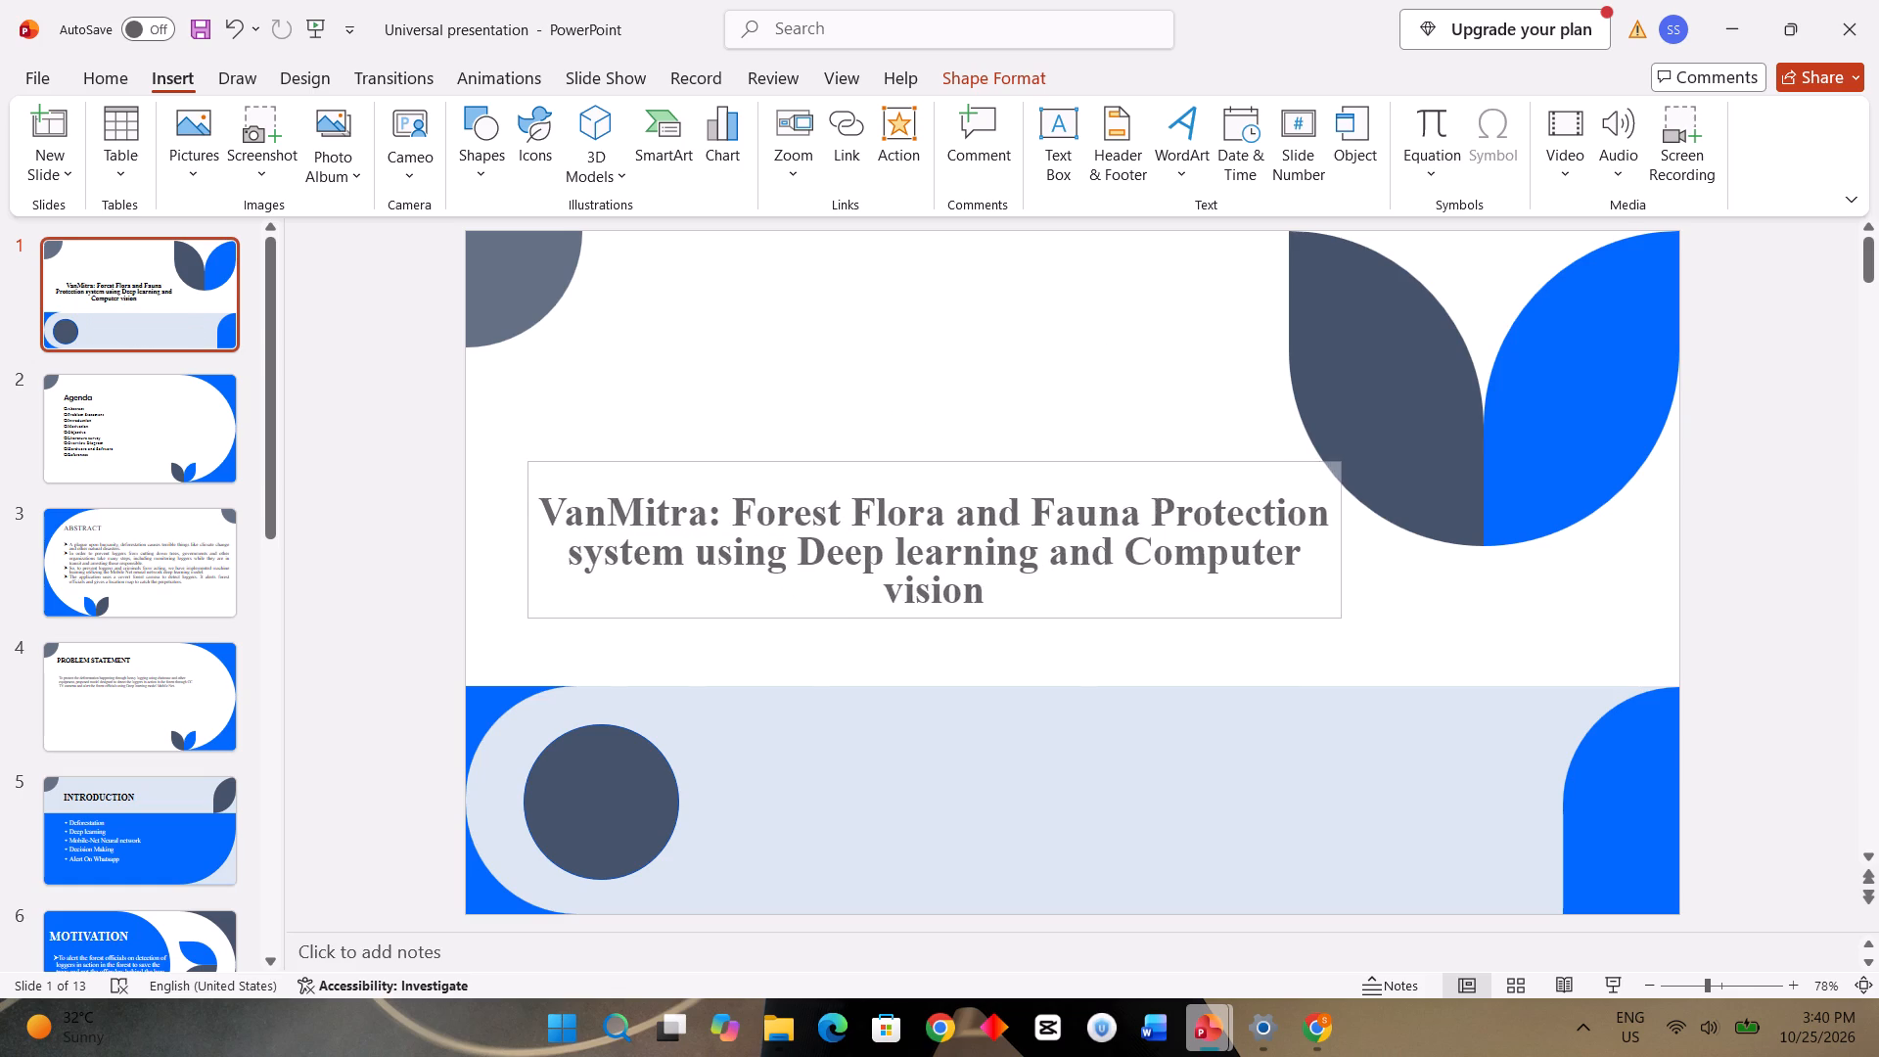
drag(1342, 542, 1323, 553)
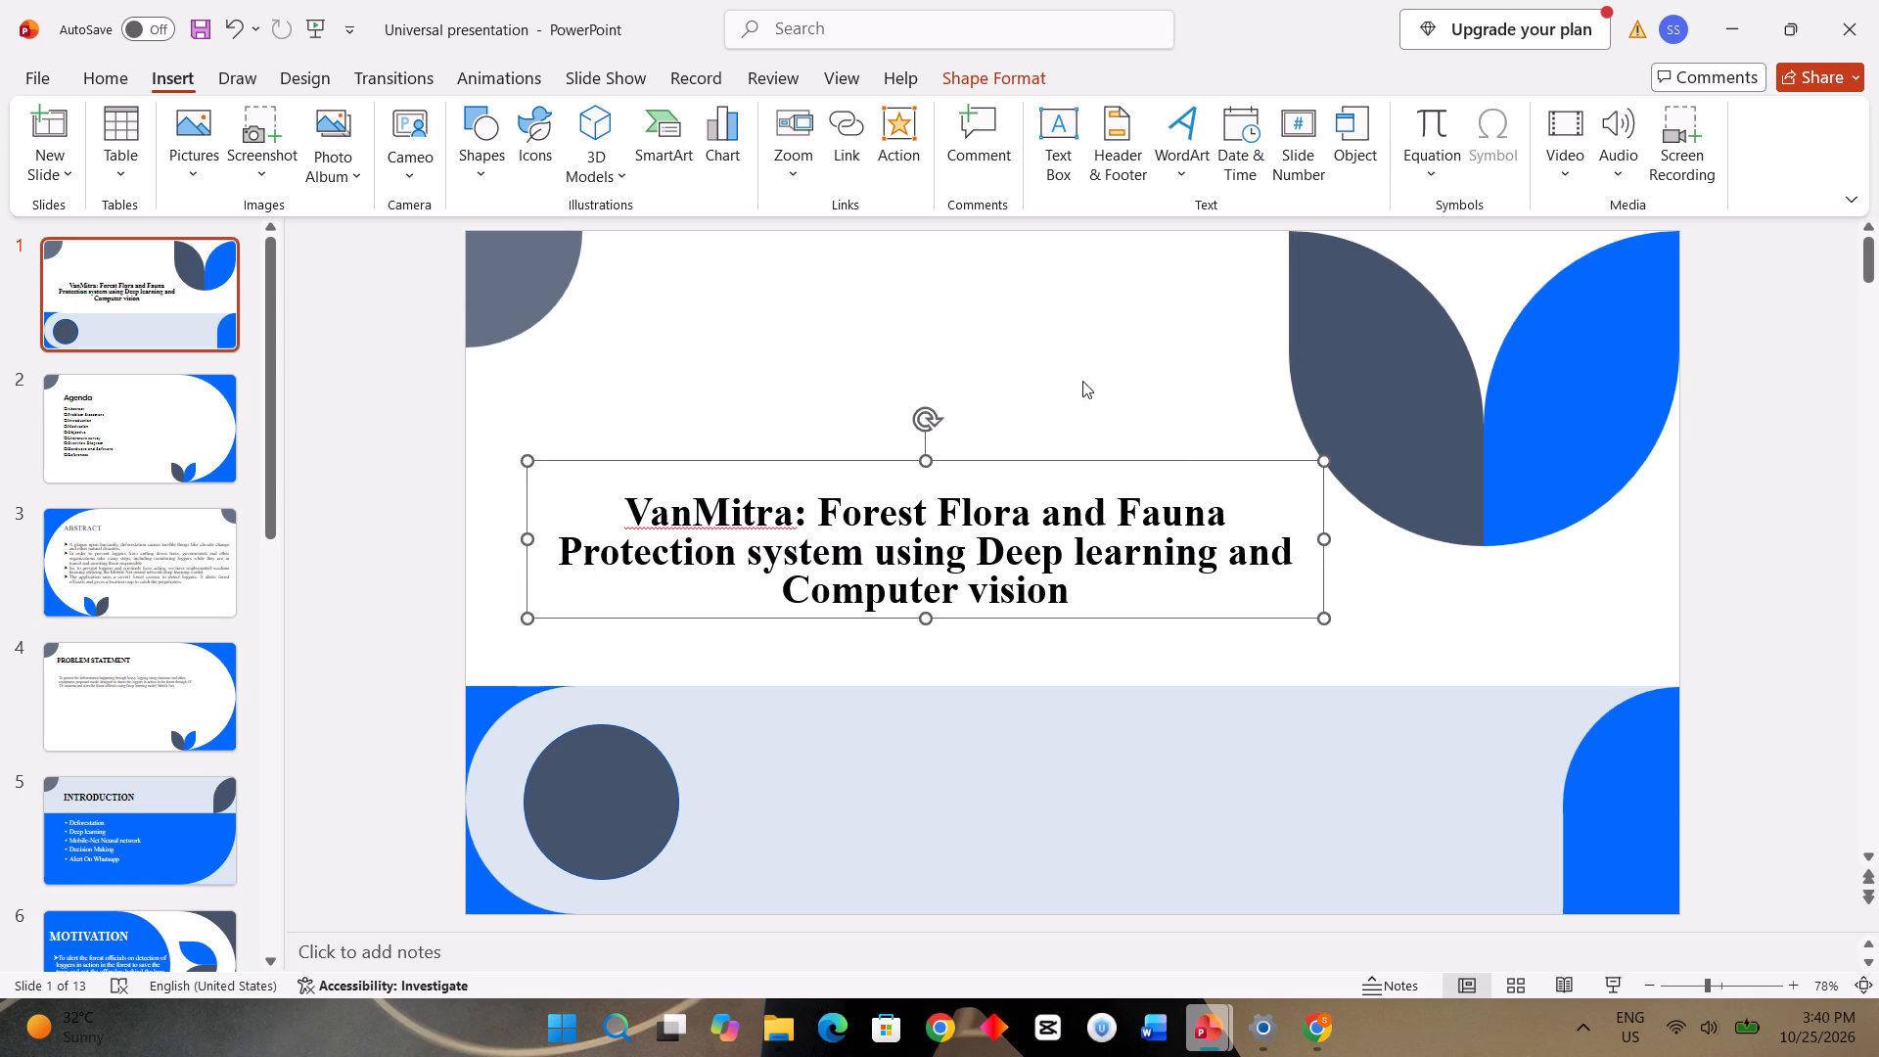
click(1072, 371)
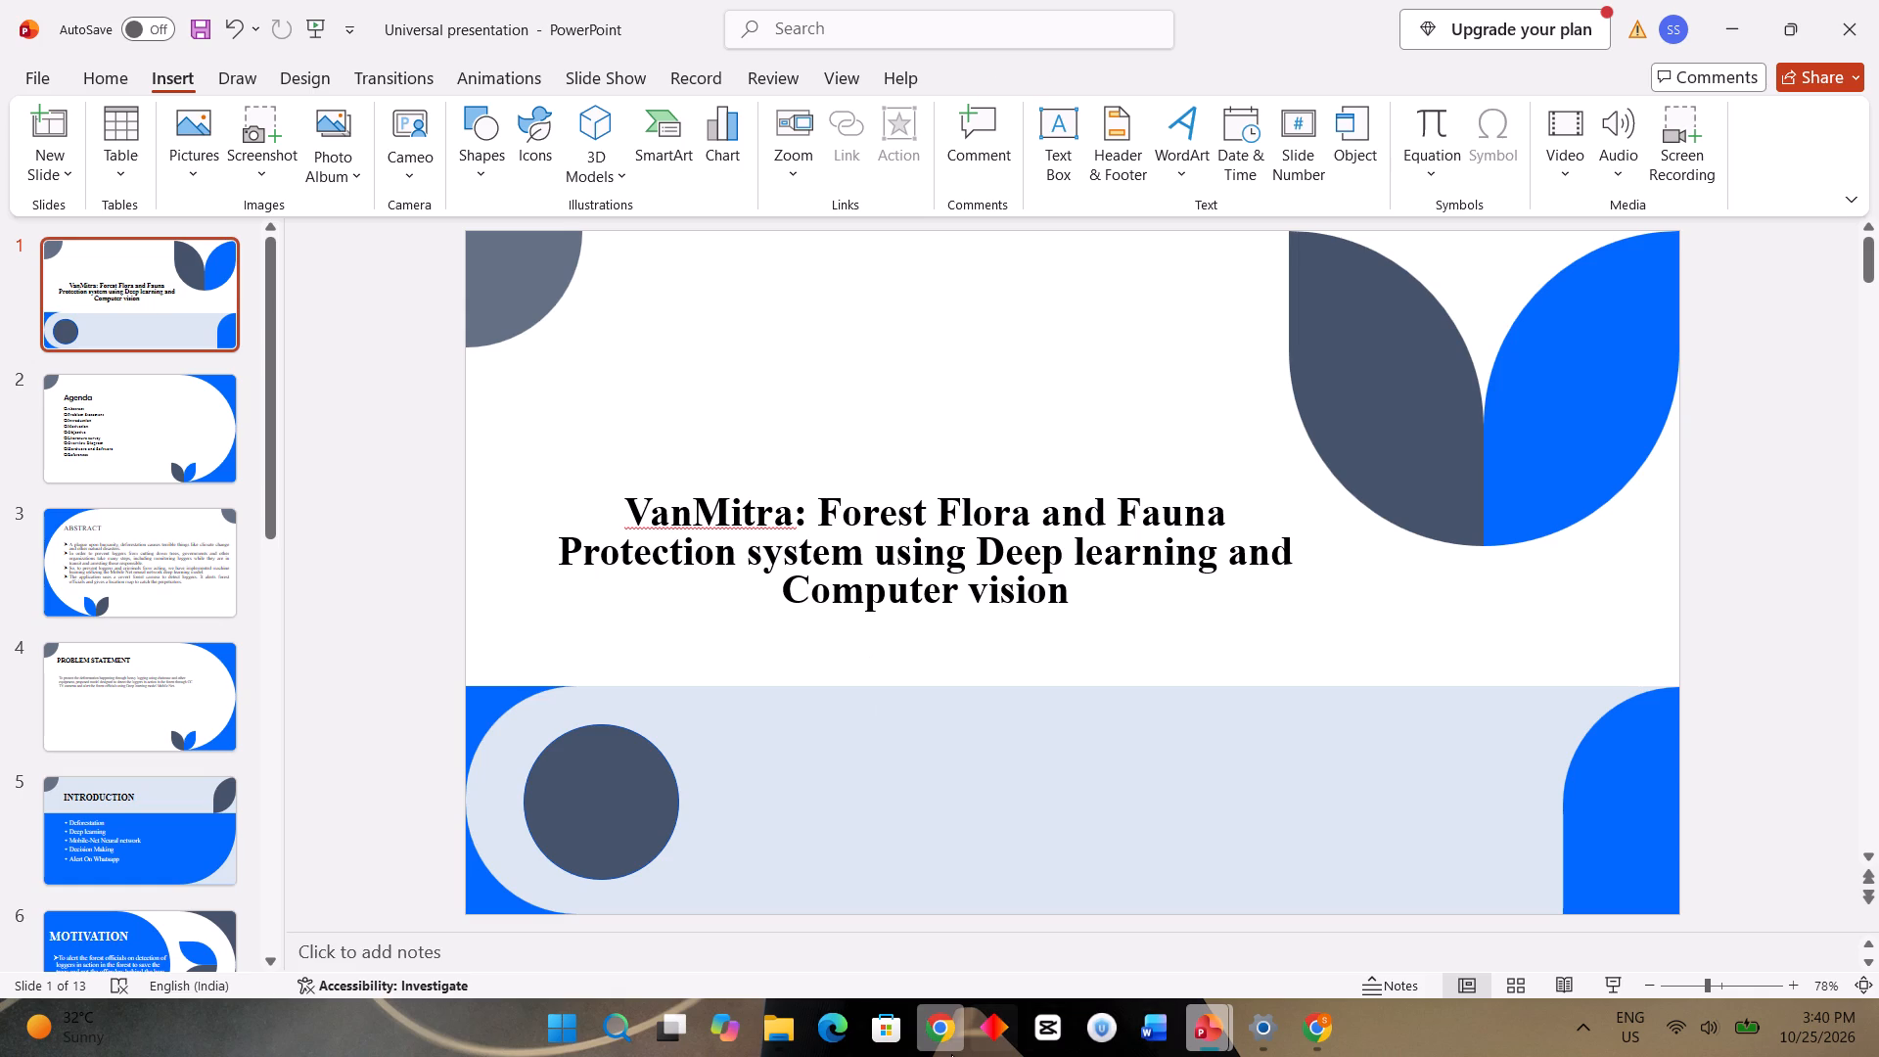
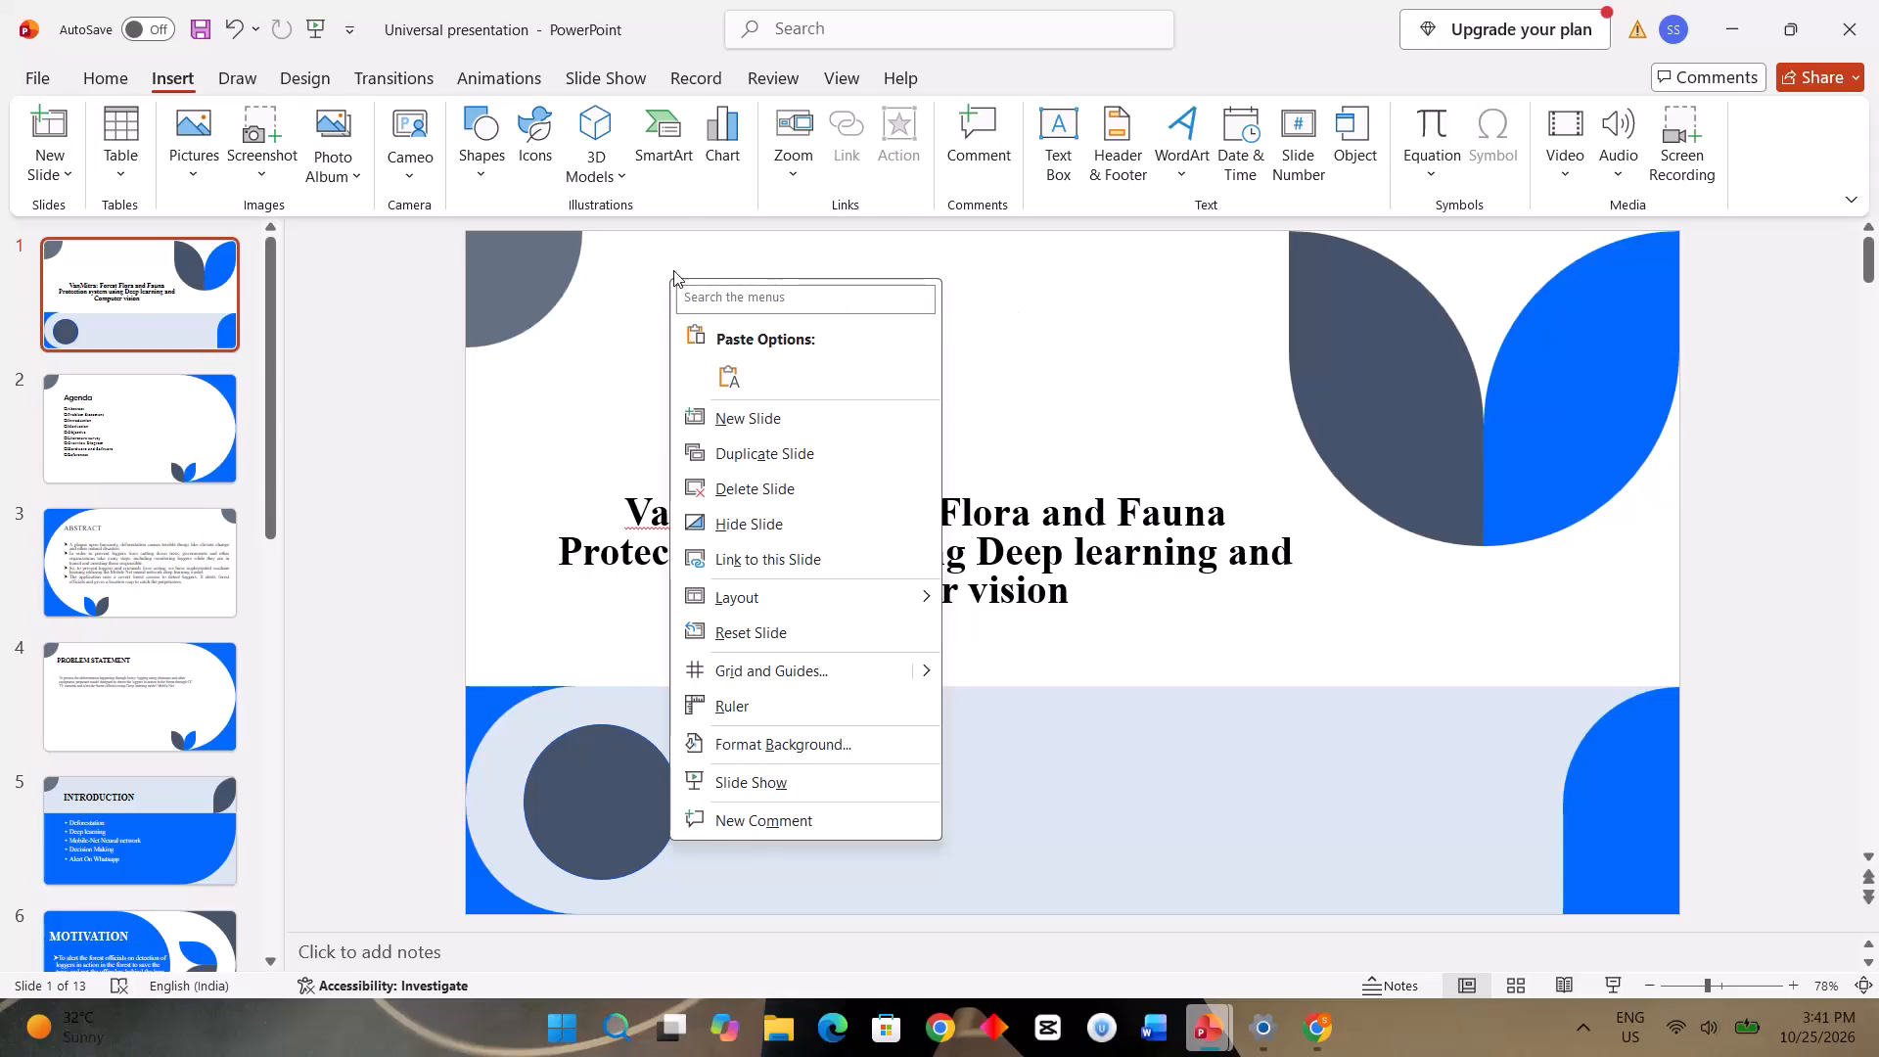
Add a text box above the title on slide 1 and paste the copied institute name ending in "Loni" into it.
double_click(665, 274)
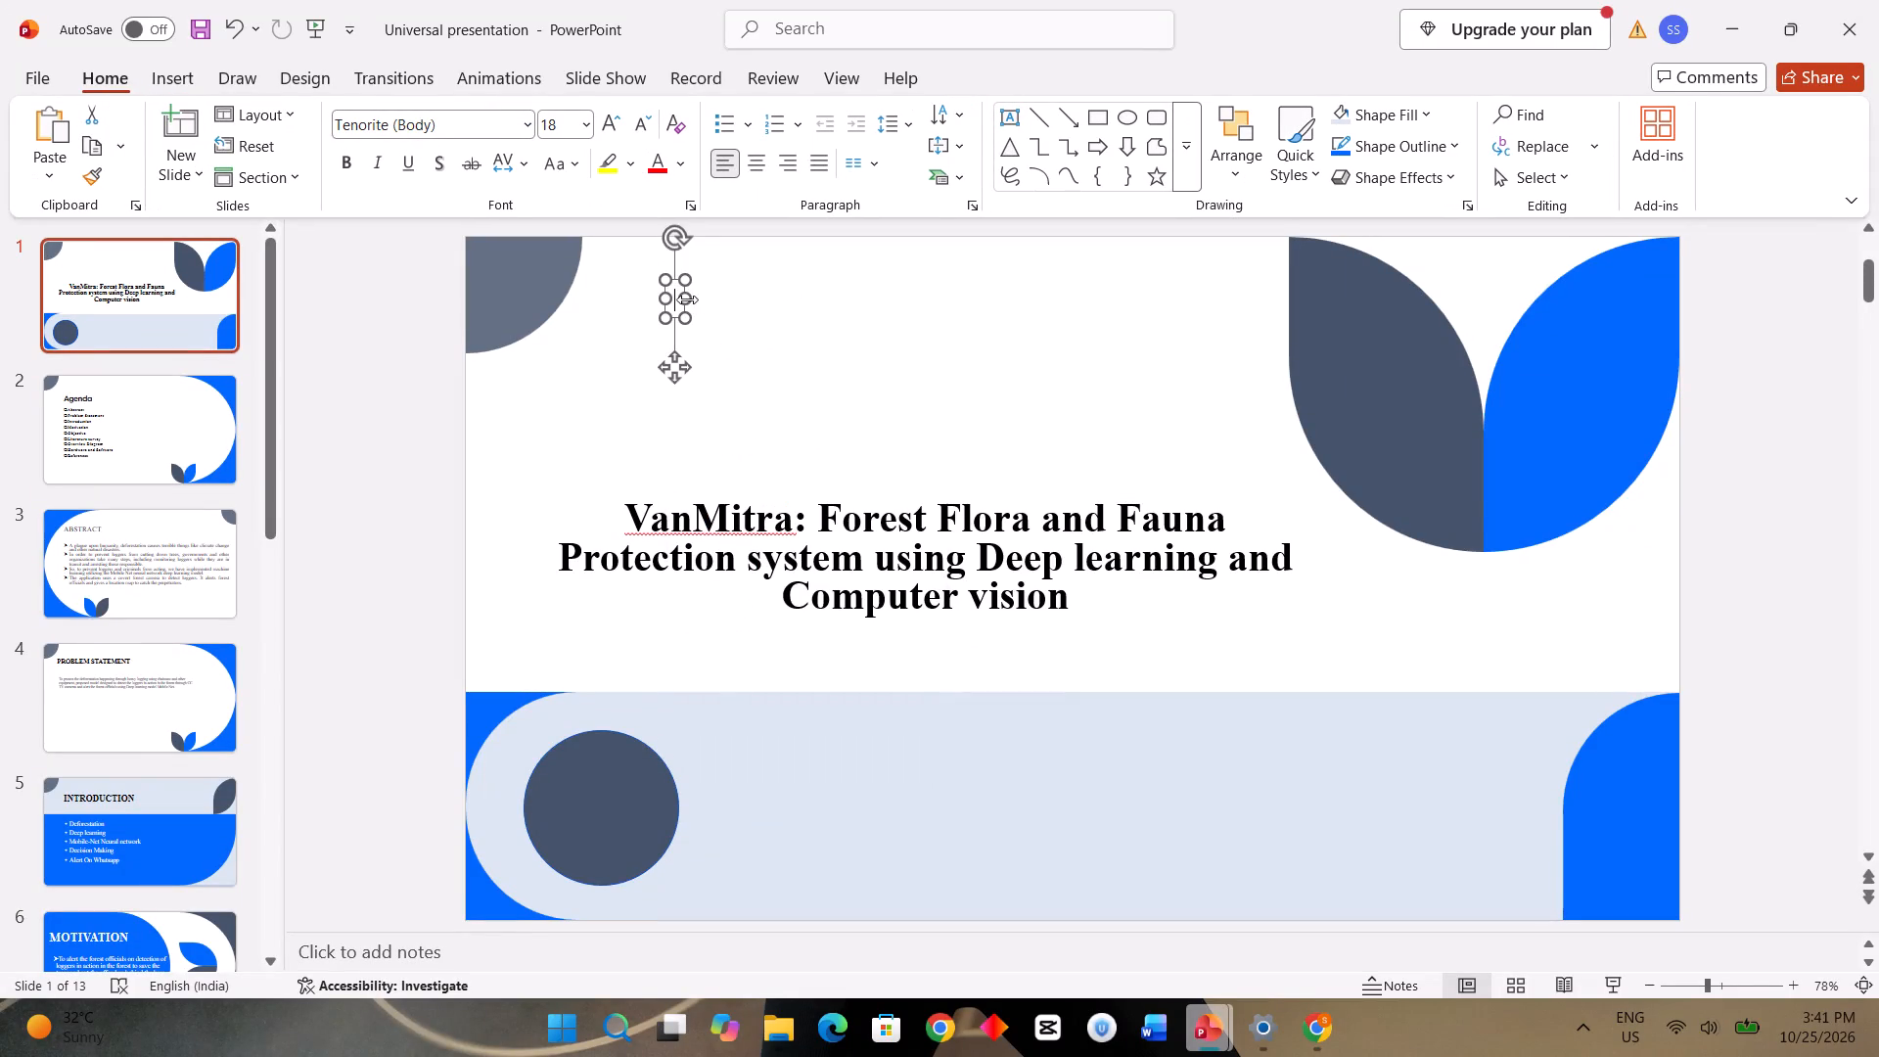
drag(687, 299, 1088, 317)
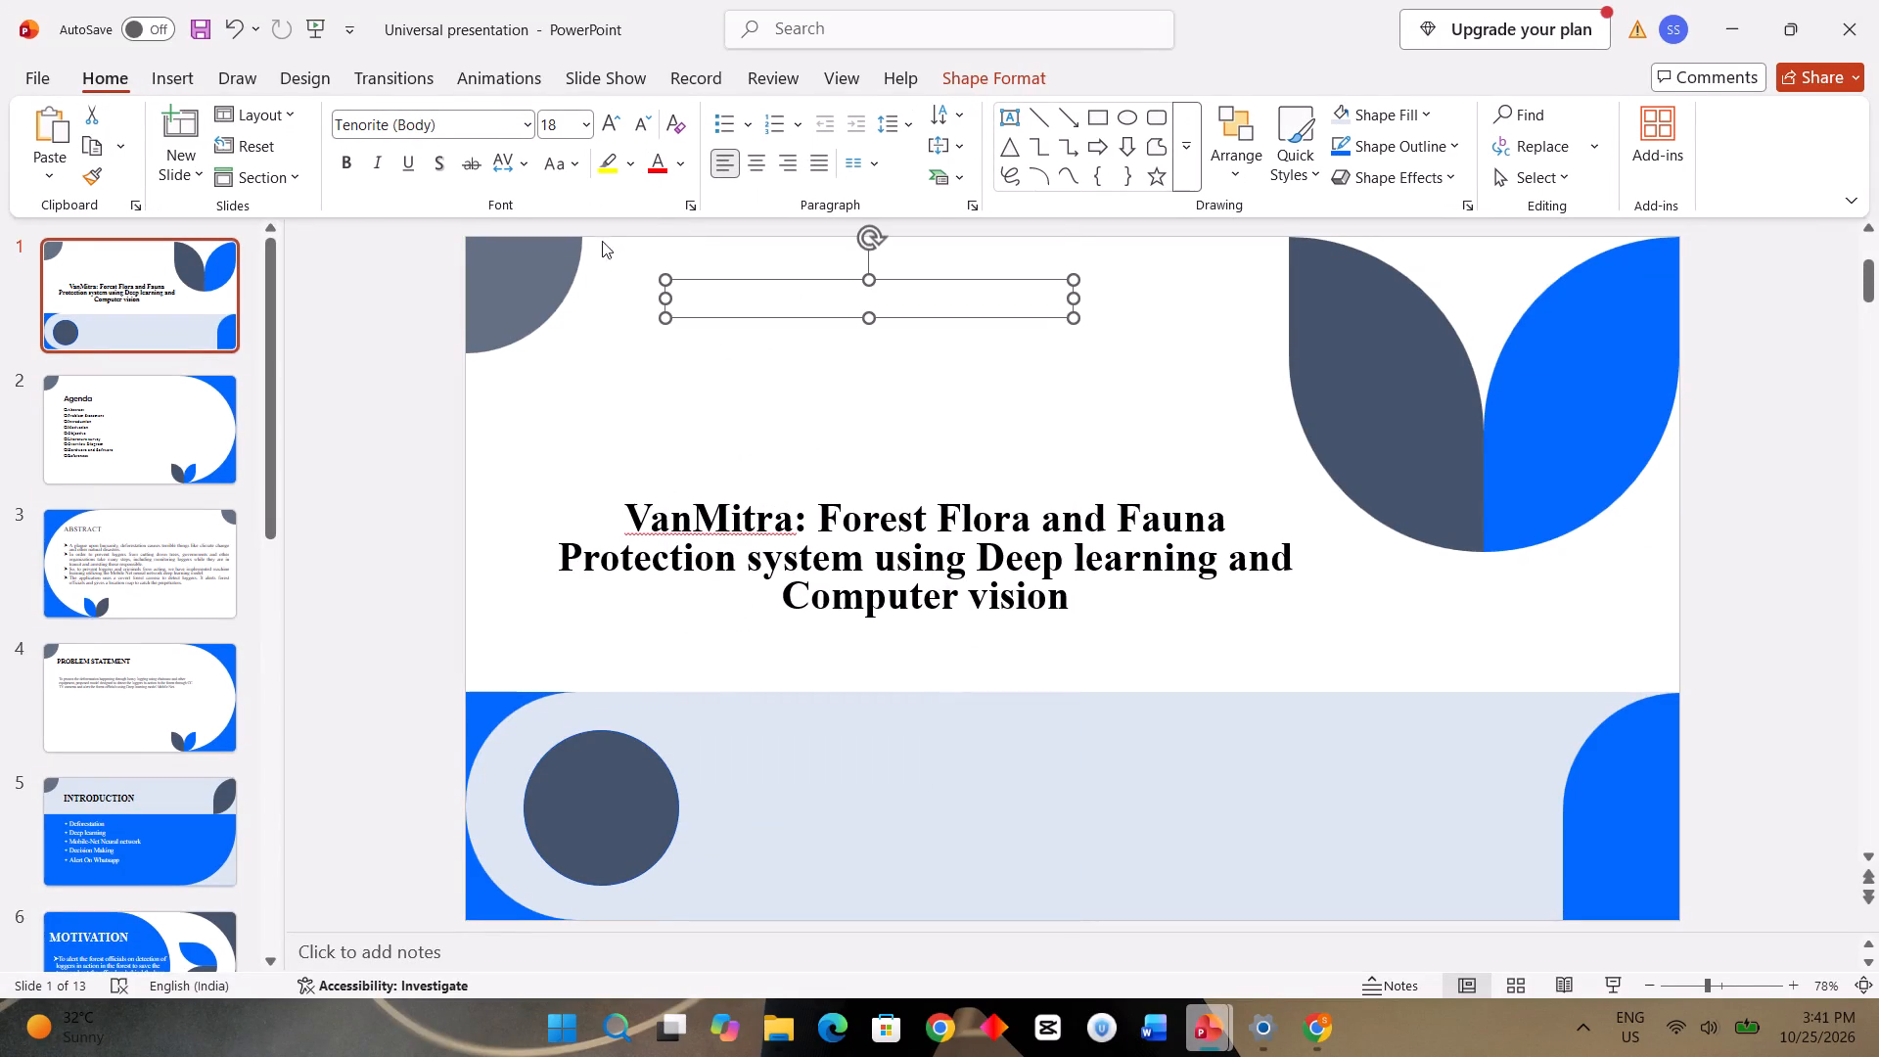
click(691, 292)
key(ctrl+v)
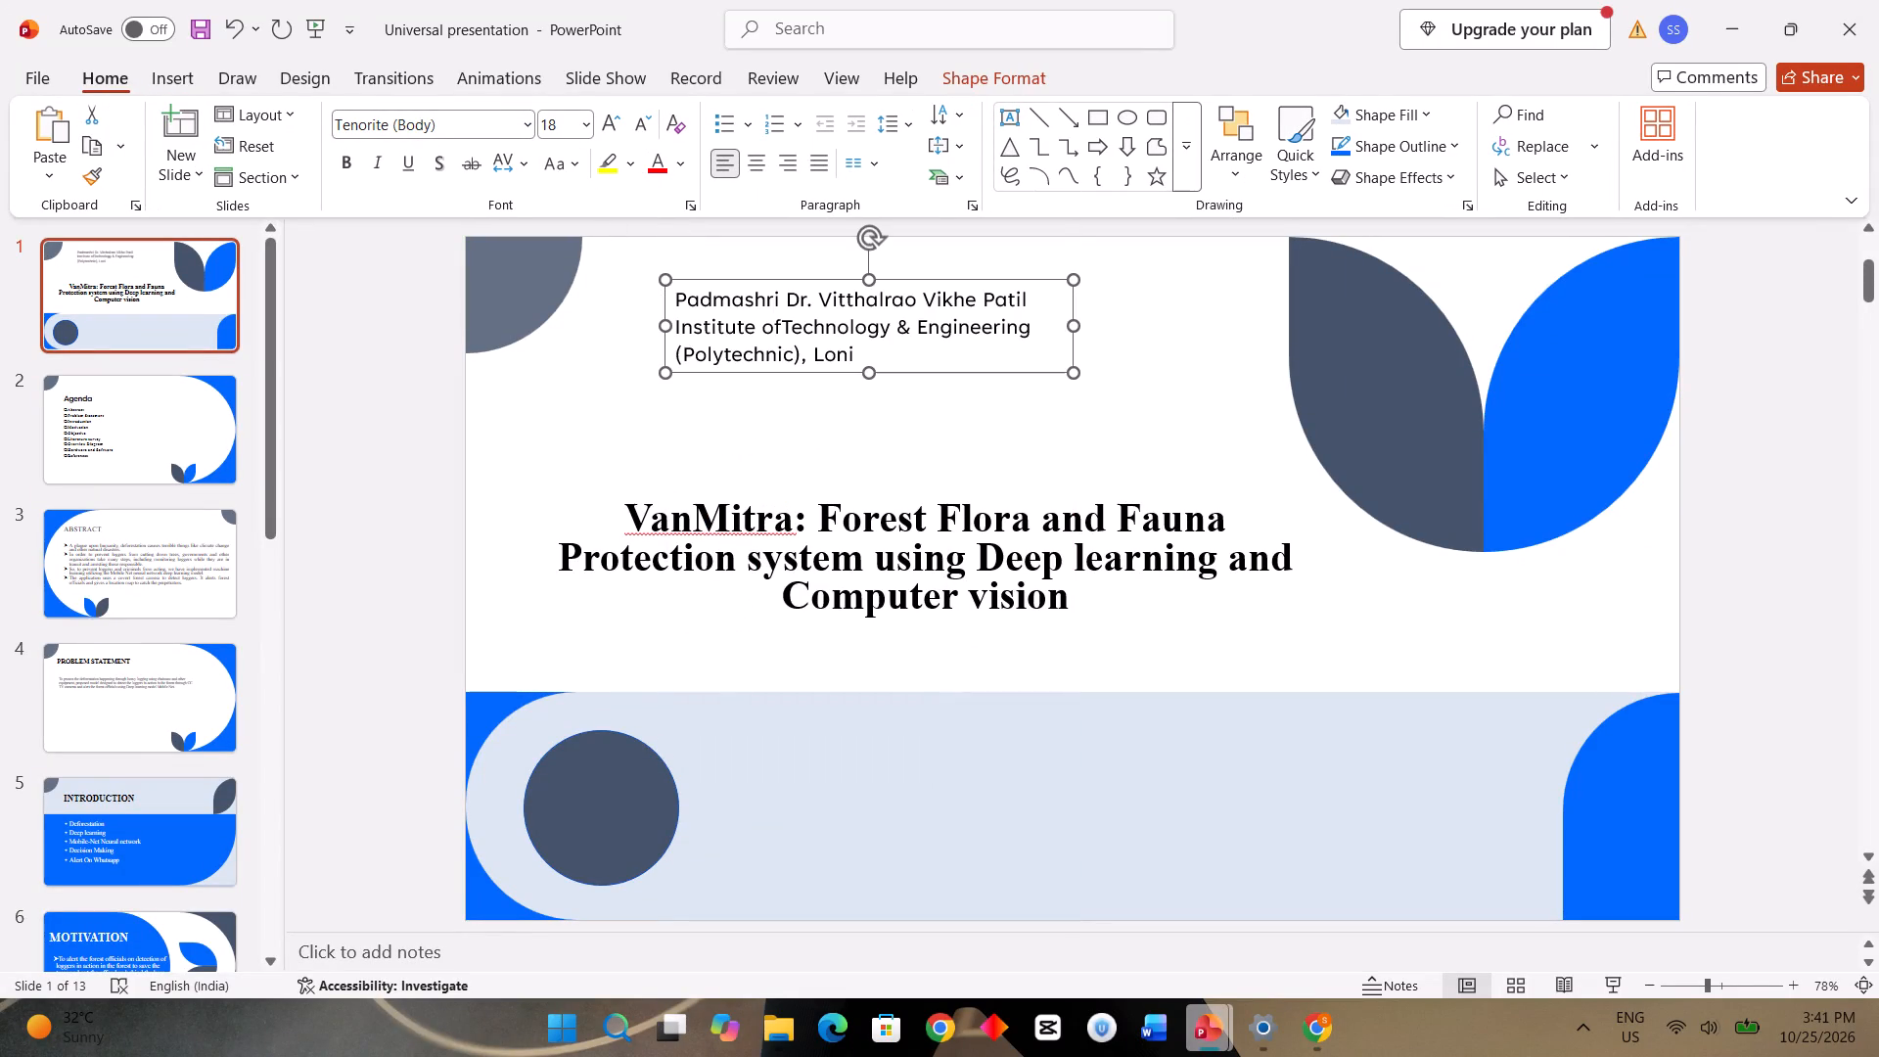
Widen the institute name's text box on both sides so its text wraps onto two lines.
drag(1074, 329, 1210, 312)
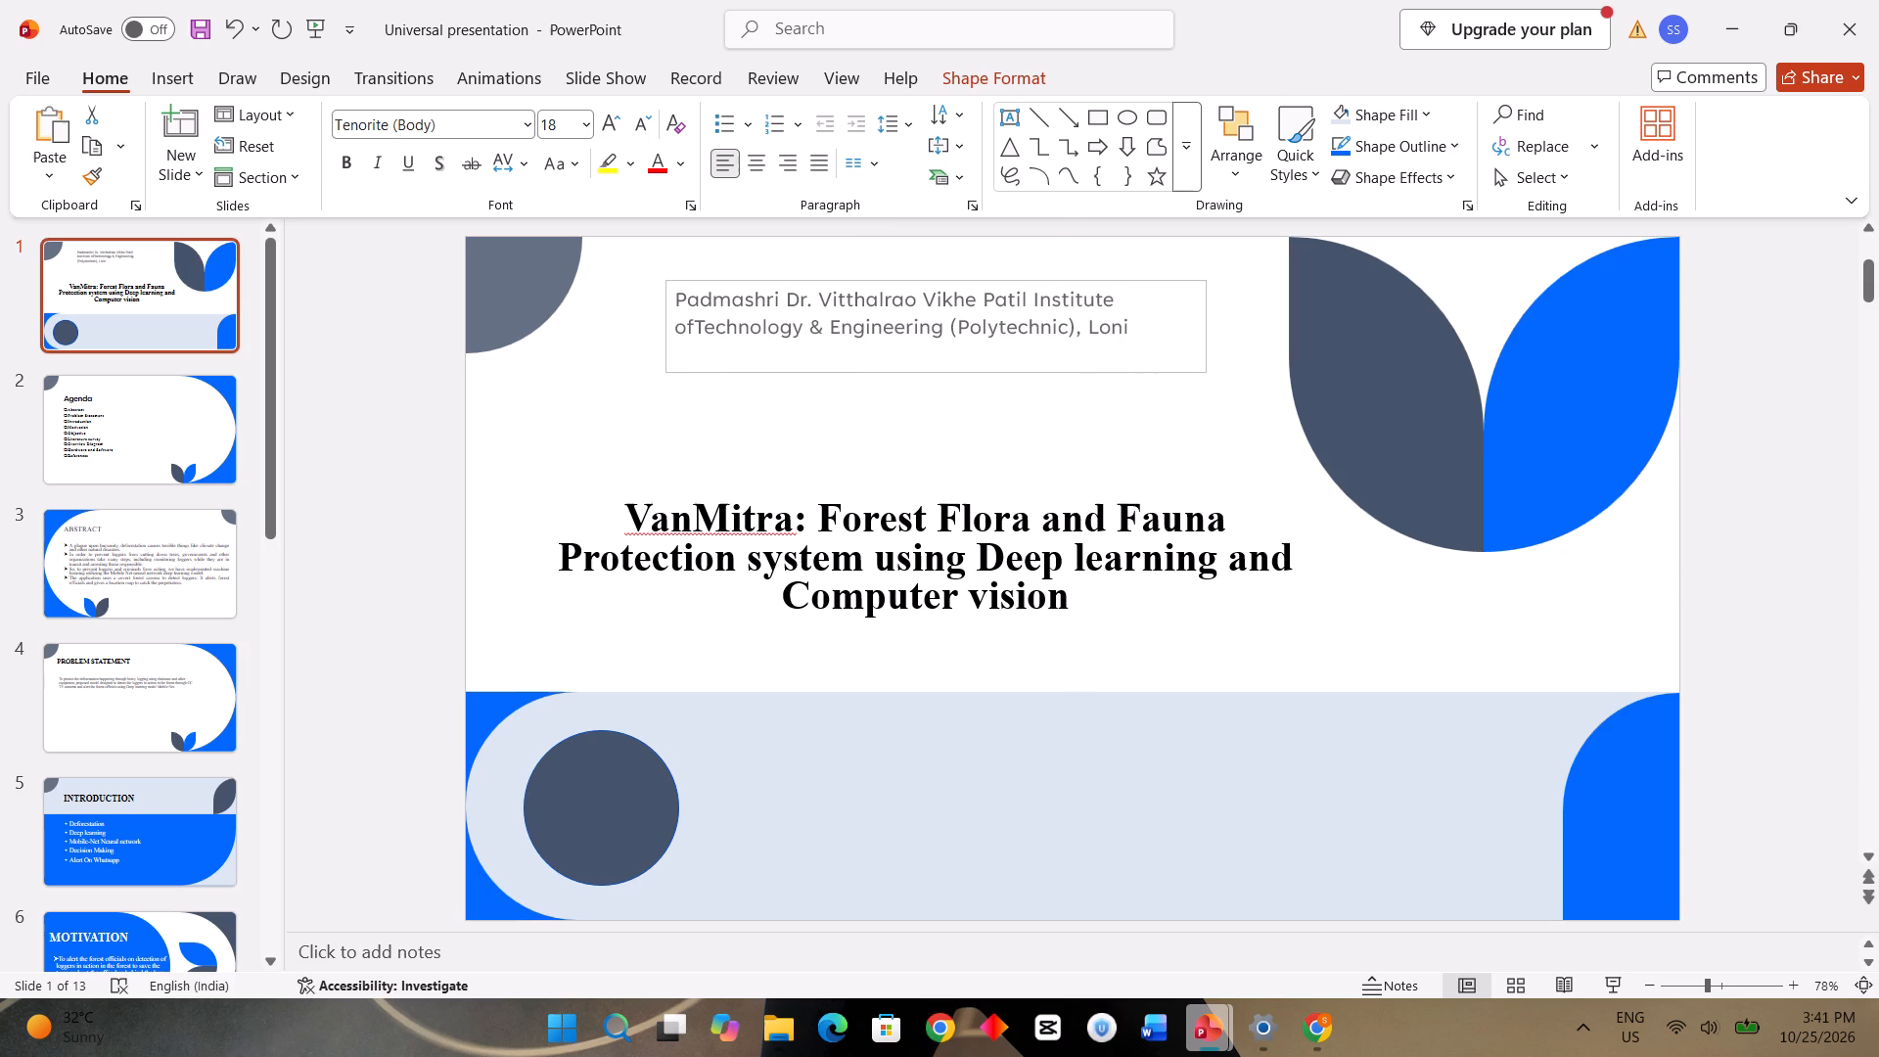
drag(1210, 312, 1227, 312)
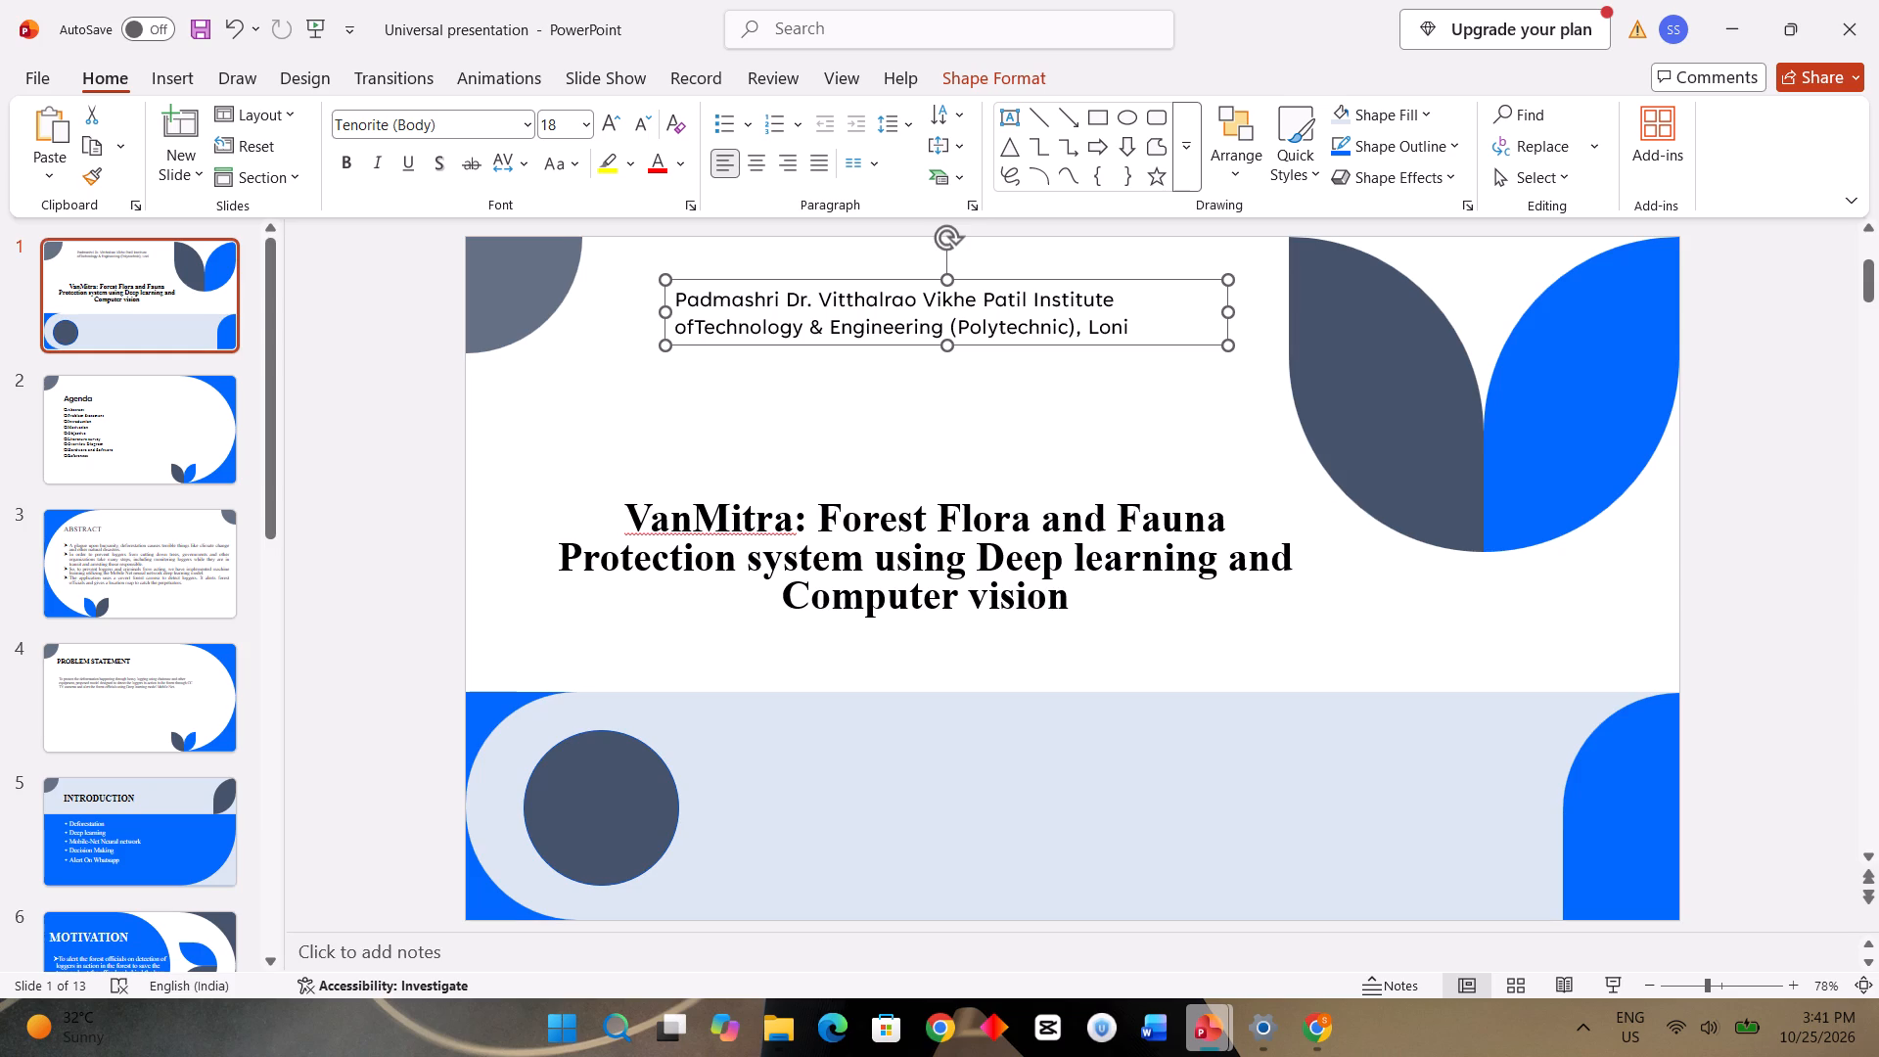
drag(667, 311, 617, 327)
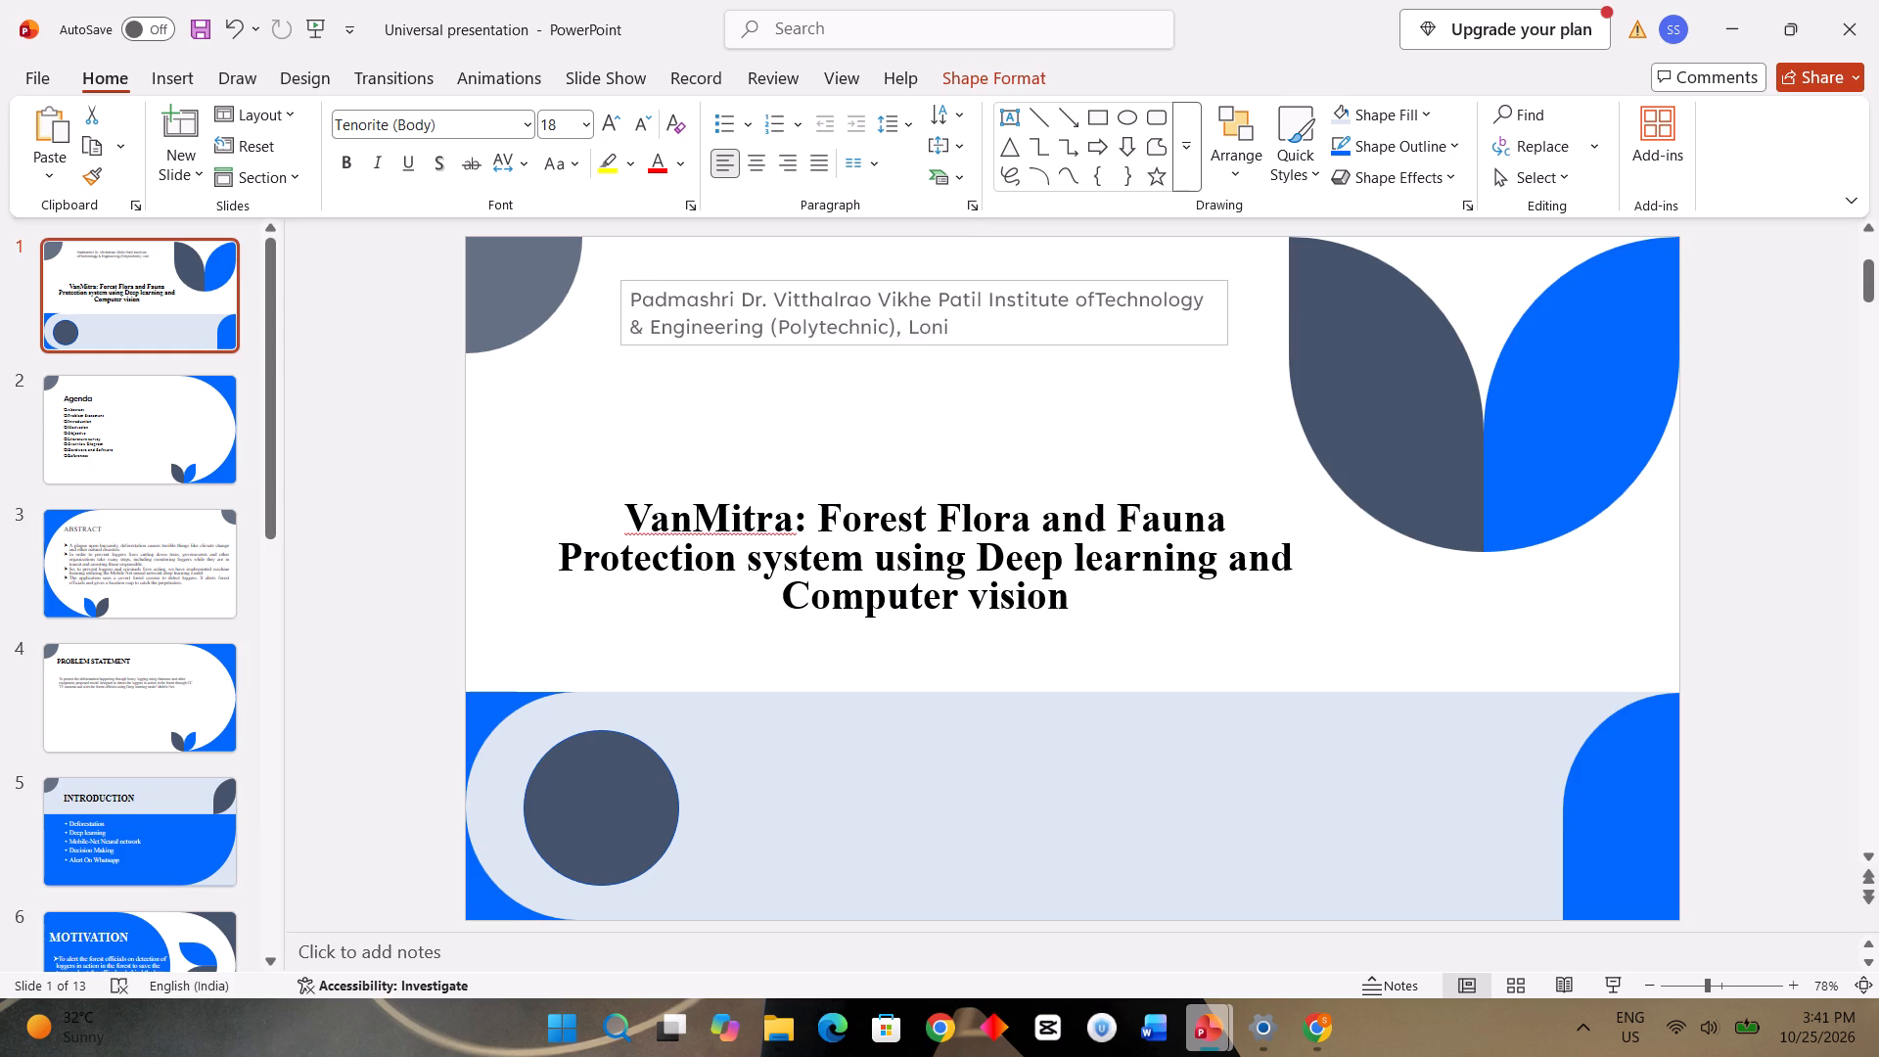
drag(617, 327, 593, 333)
click(847, 425)
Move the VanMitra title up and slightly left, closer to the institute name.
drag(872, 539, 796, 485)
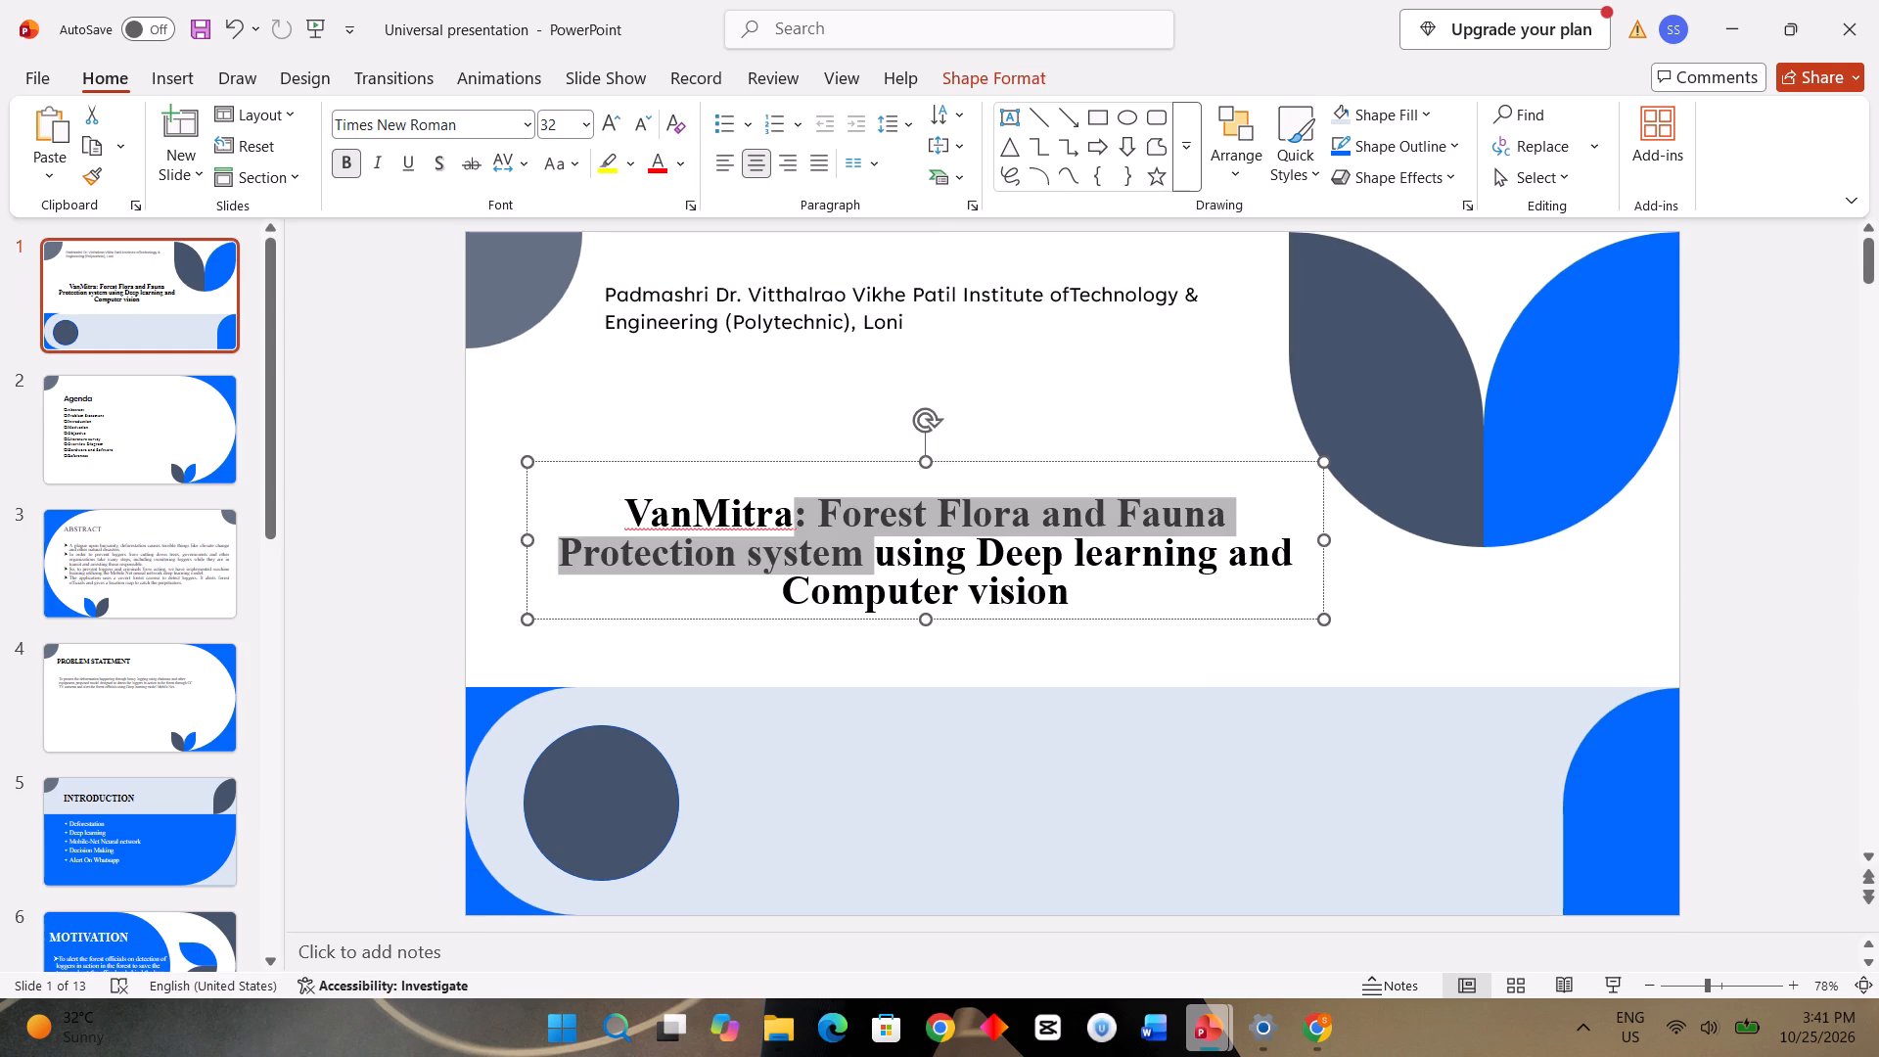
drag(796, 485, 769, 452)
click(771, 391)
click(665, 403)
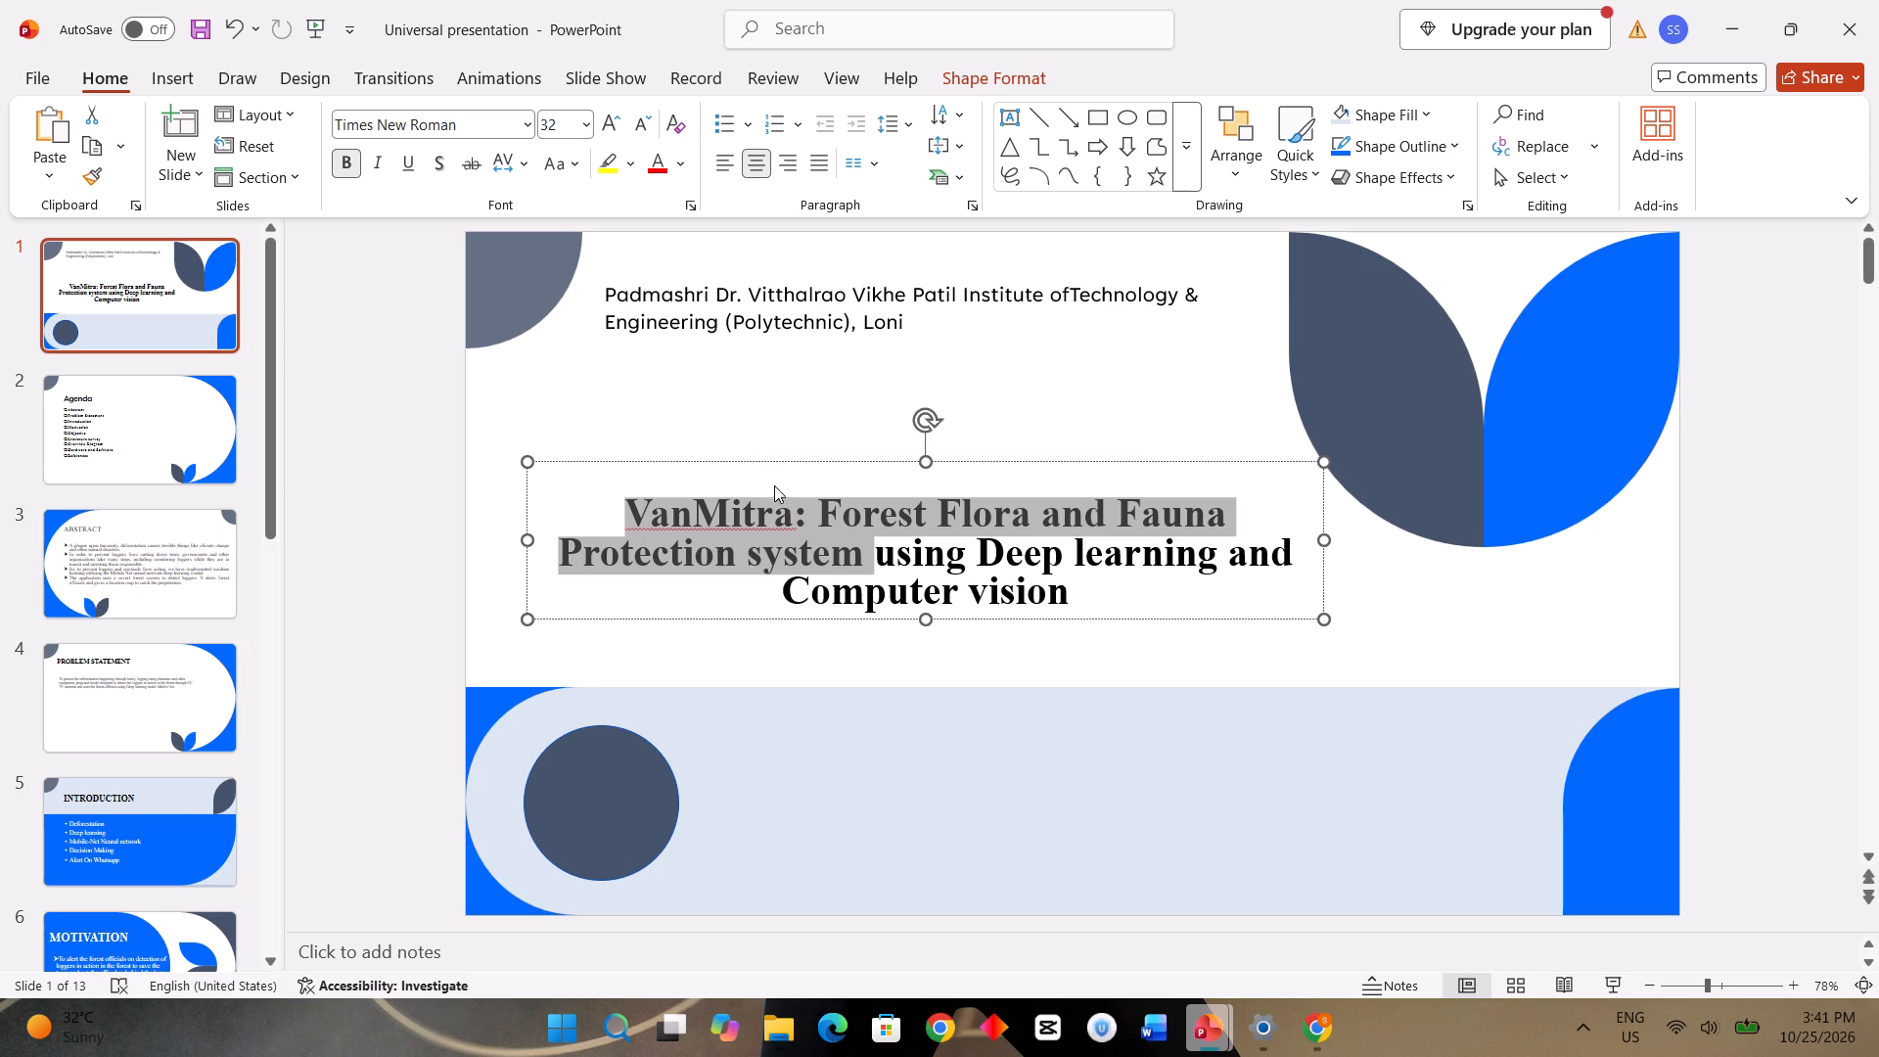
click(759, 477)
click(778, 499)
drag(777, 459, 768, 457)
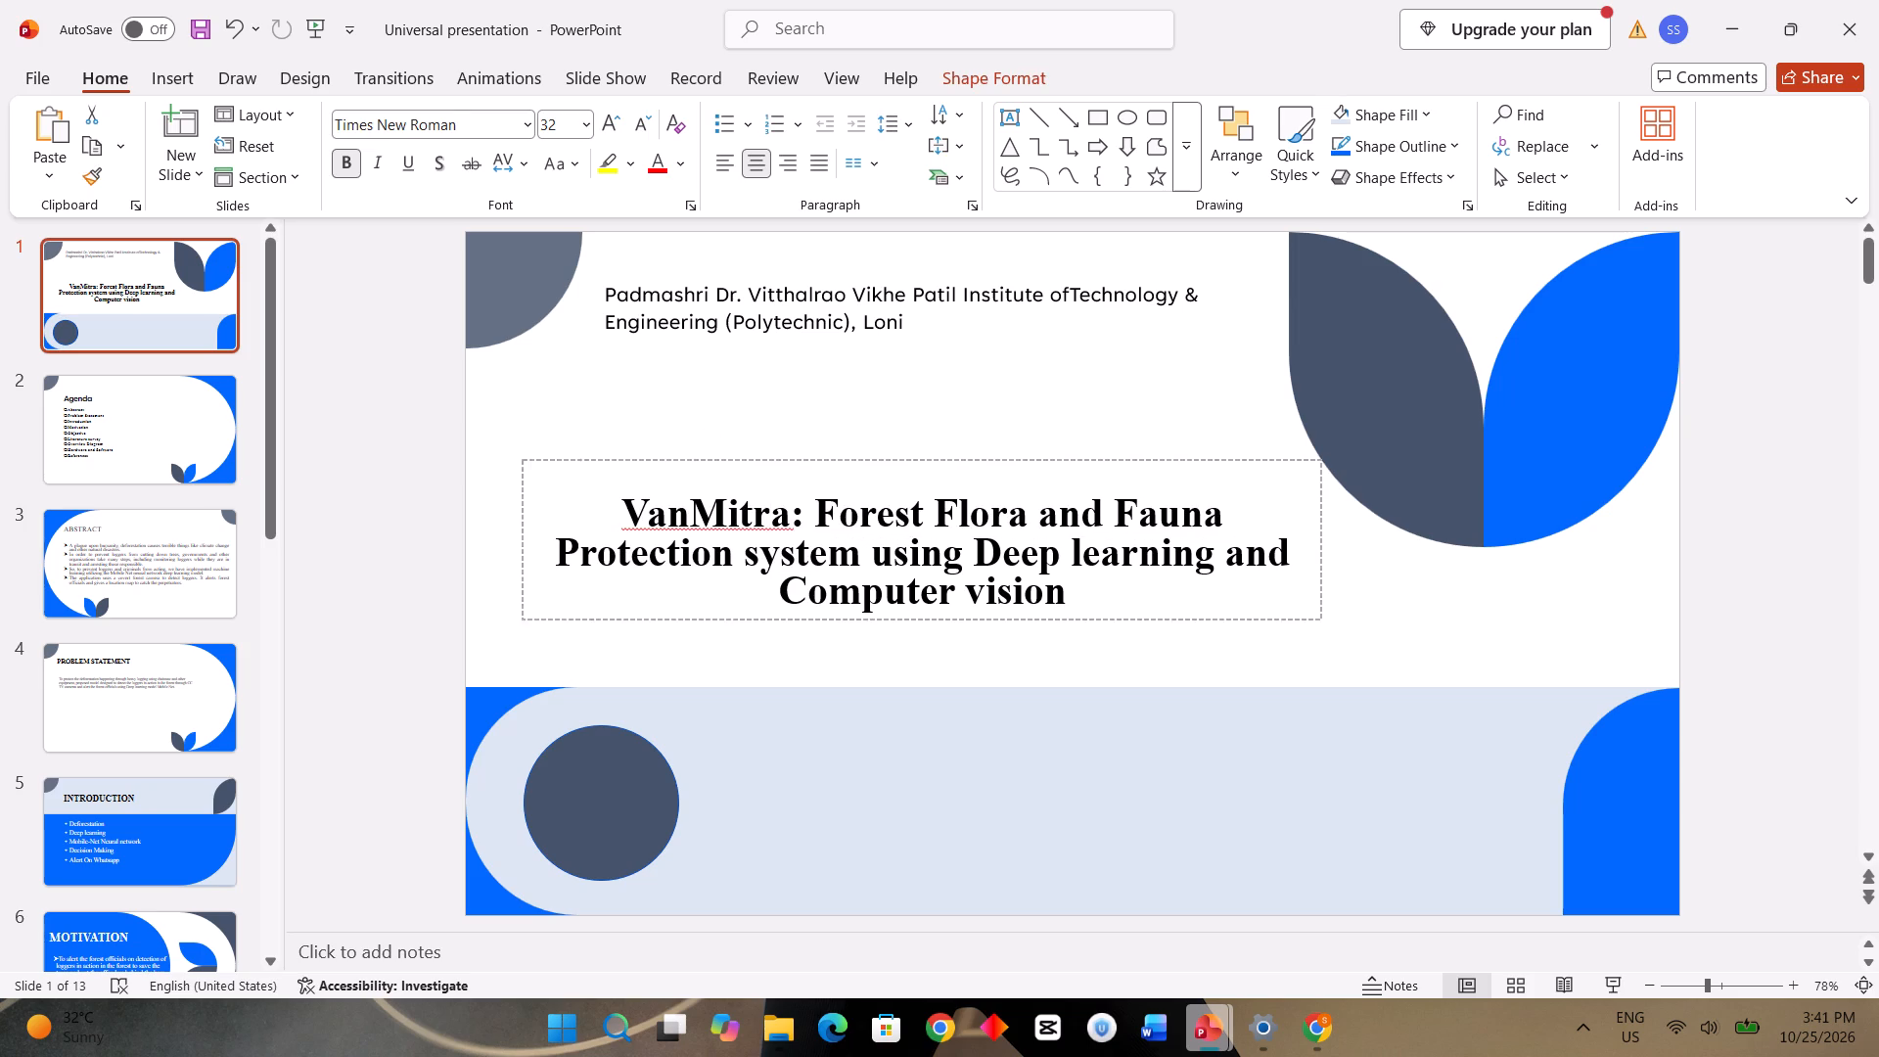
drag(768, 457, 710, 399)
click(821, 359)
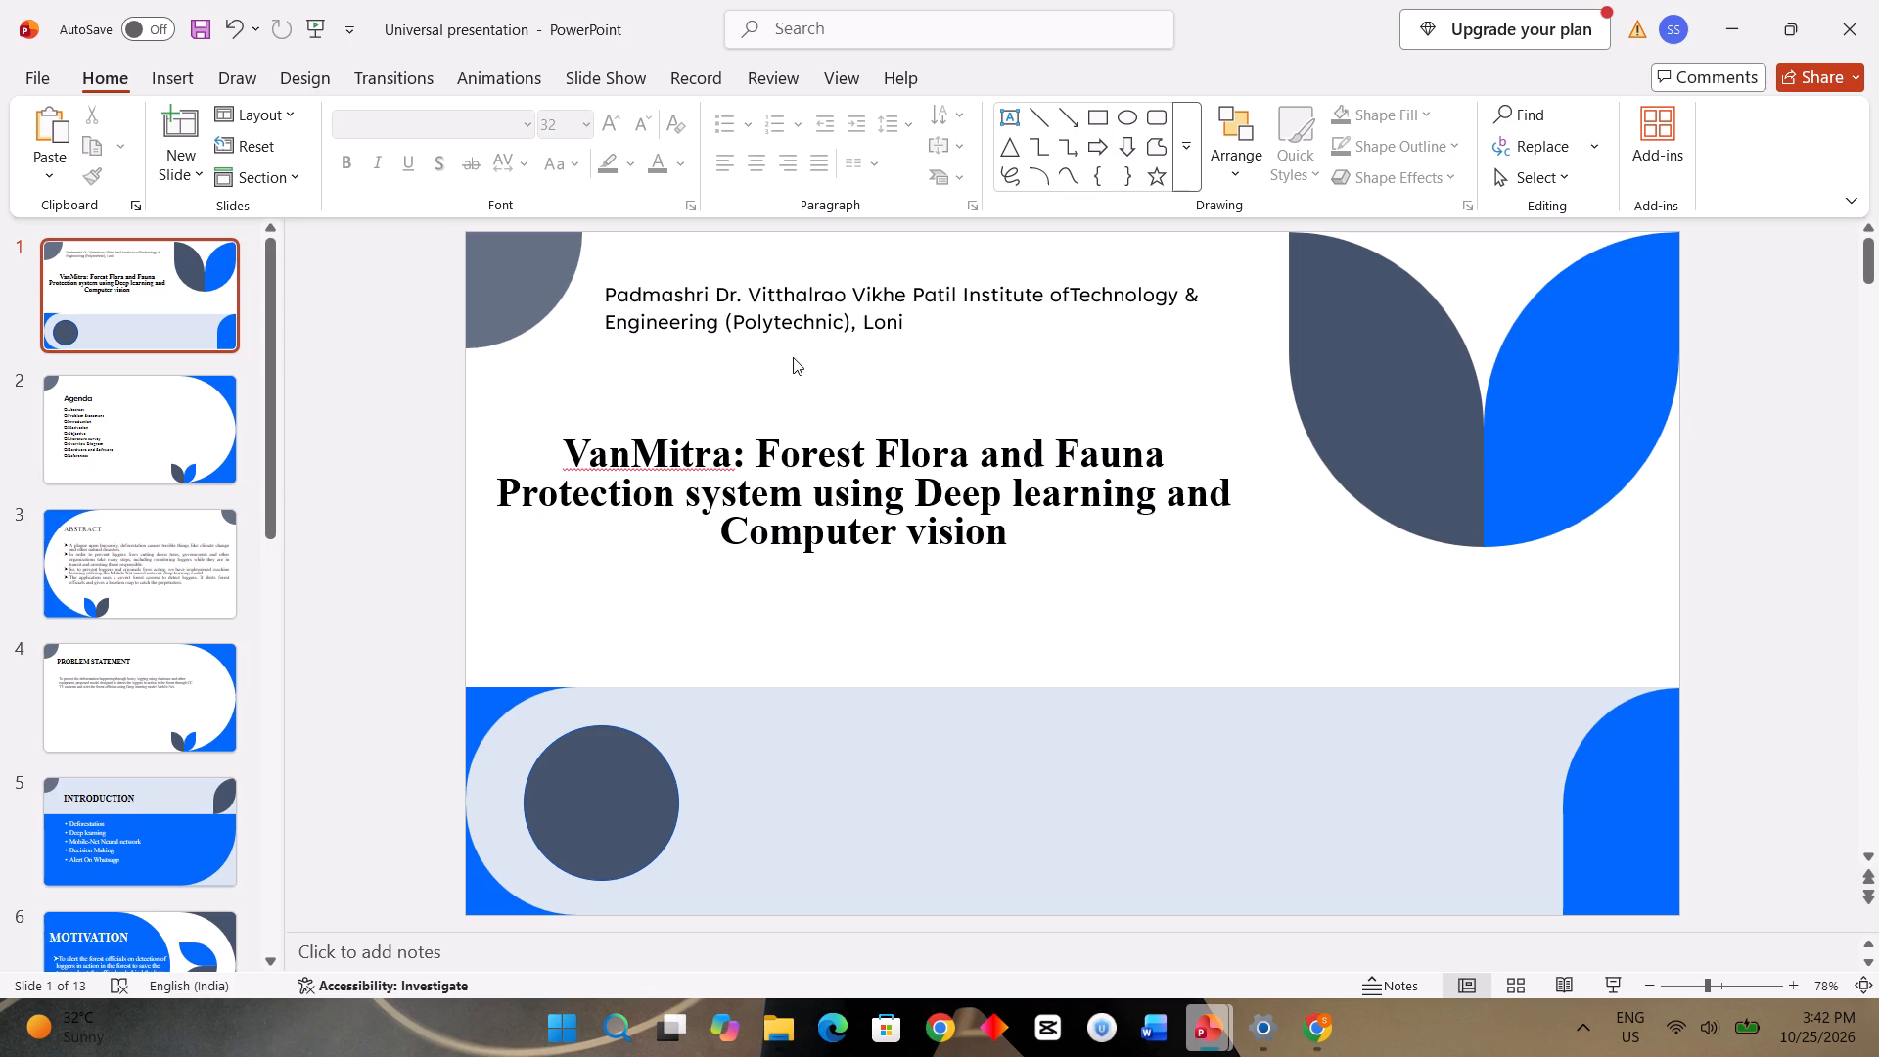
Replace "Loni" at the end of the institute name with "pravaranagar".
click(907, 322)
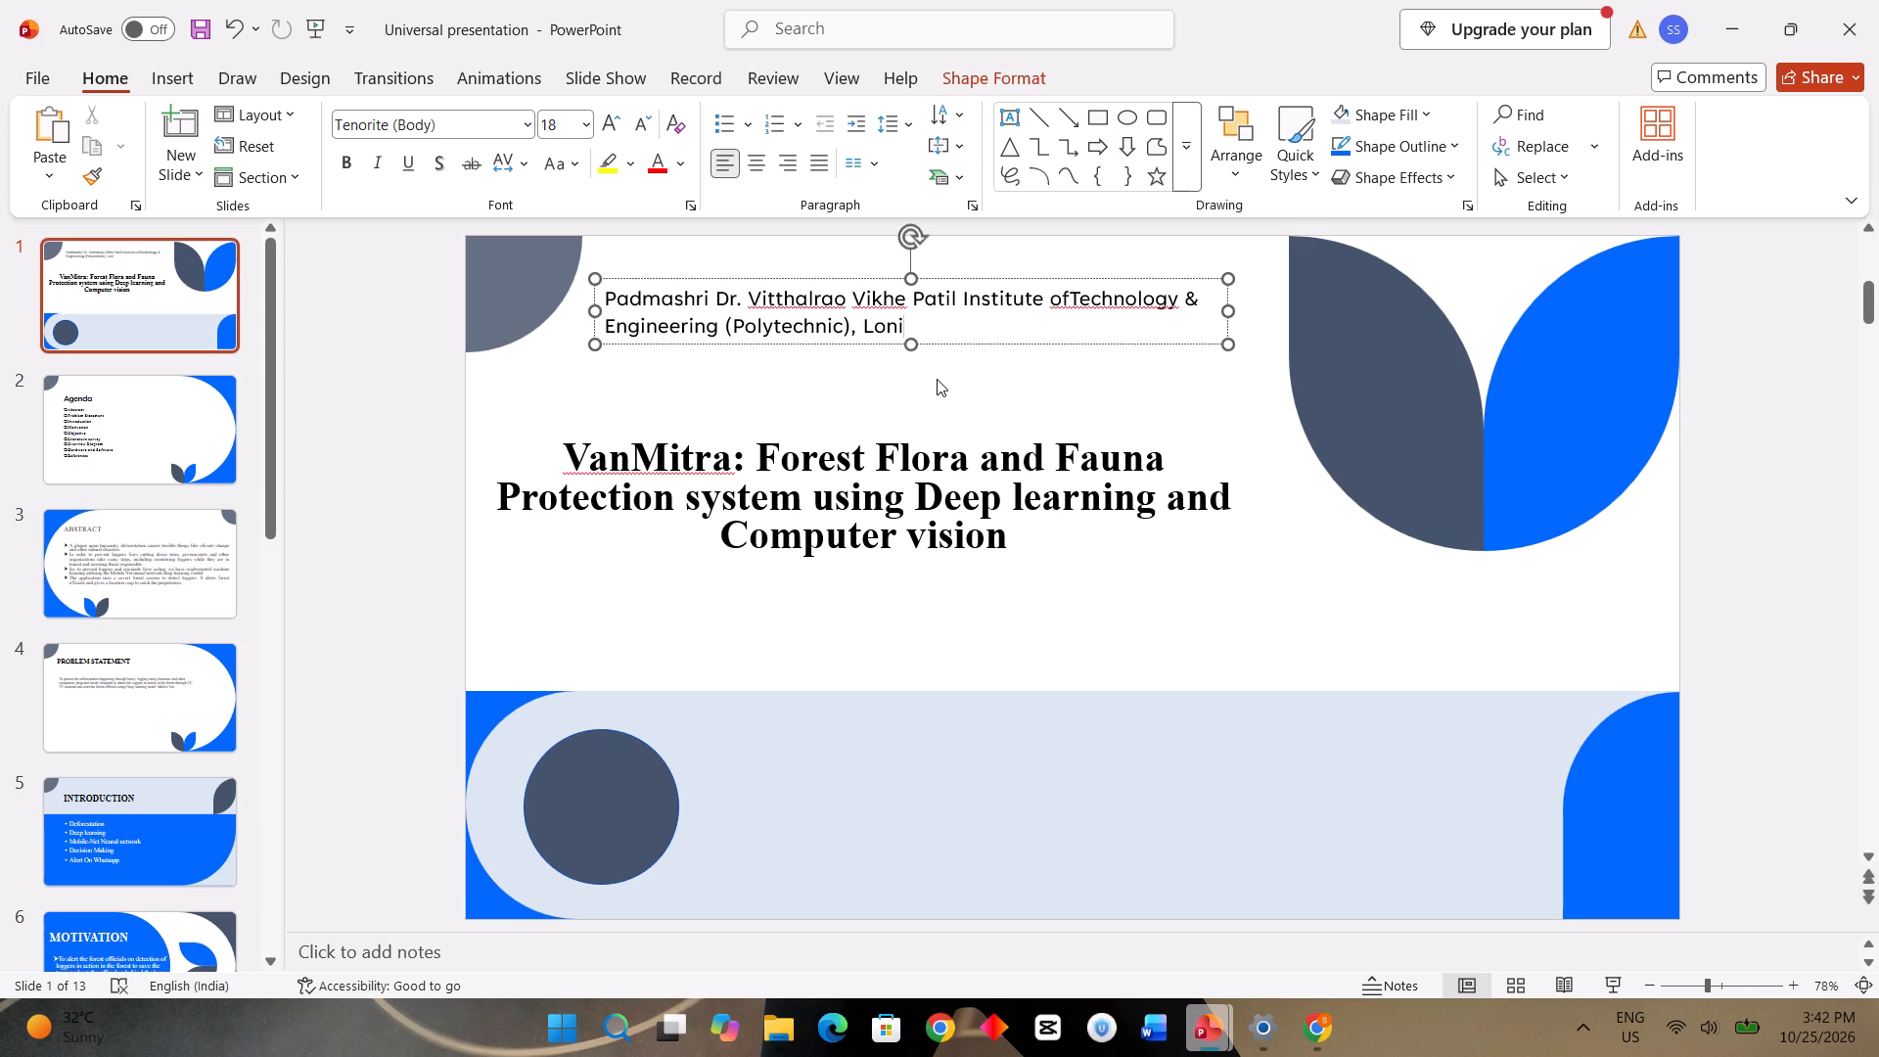
key(BackSpace)
key(BackSpace)
key(BackSpace)
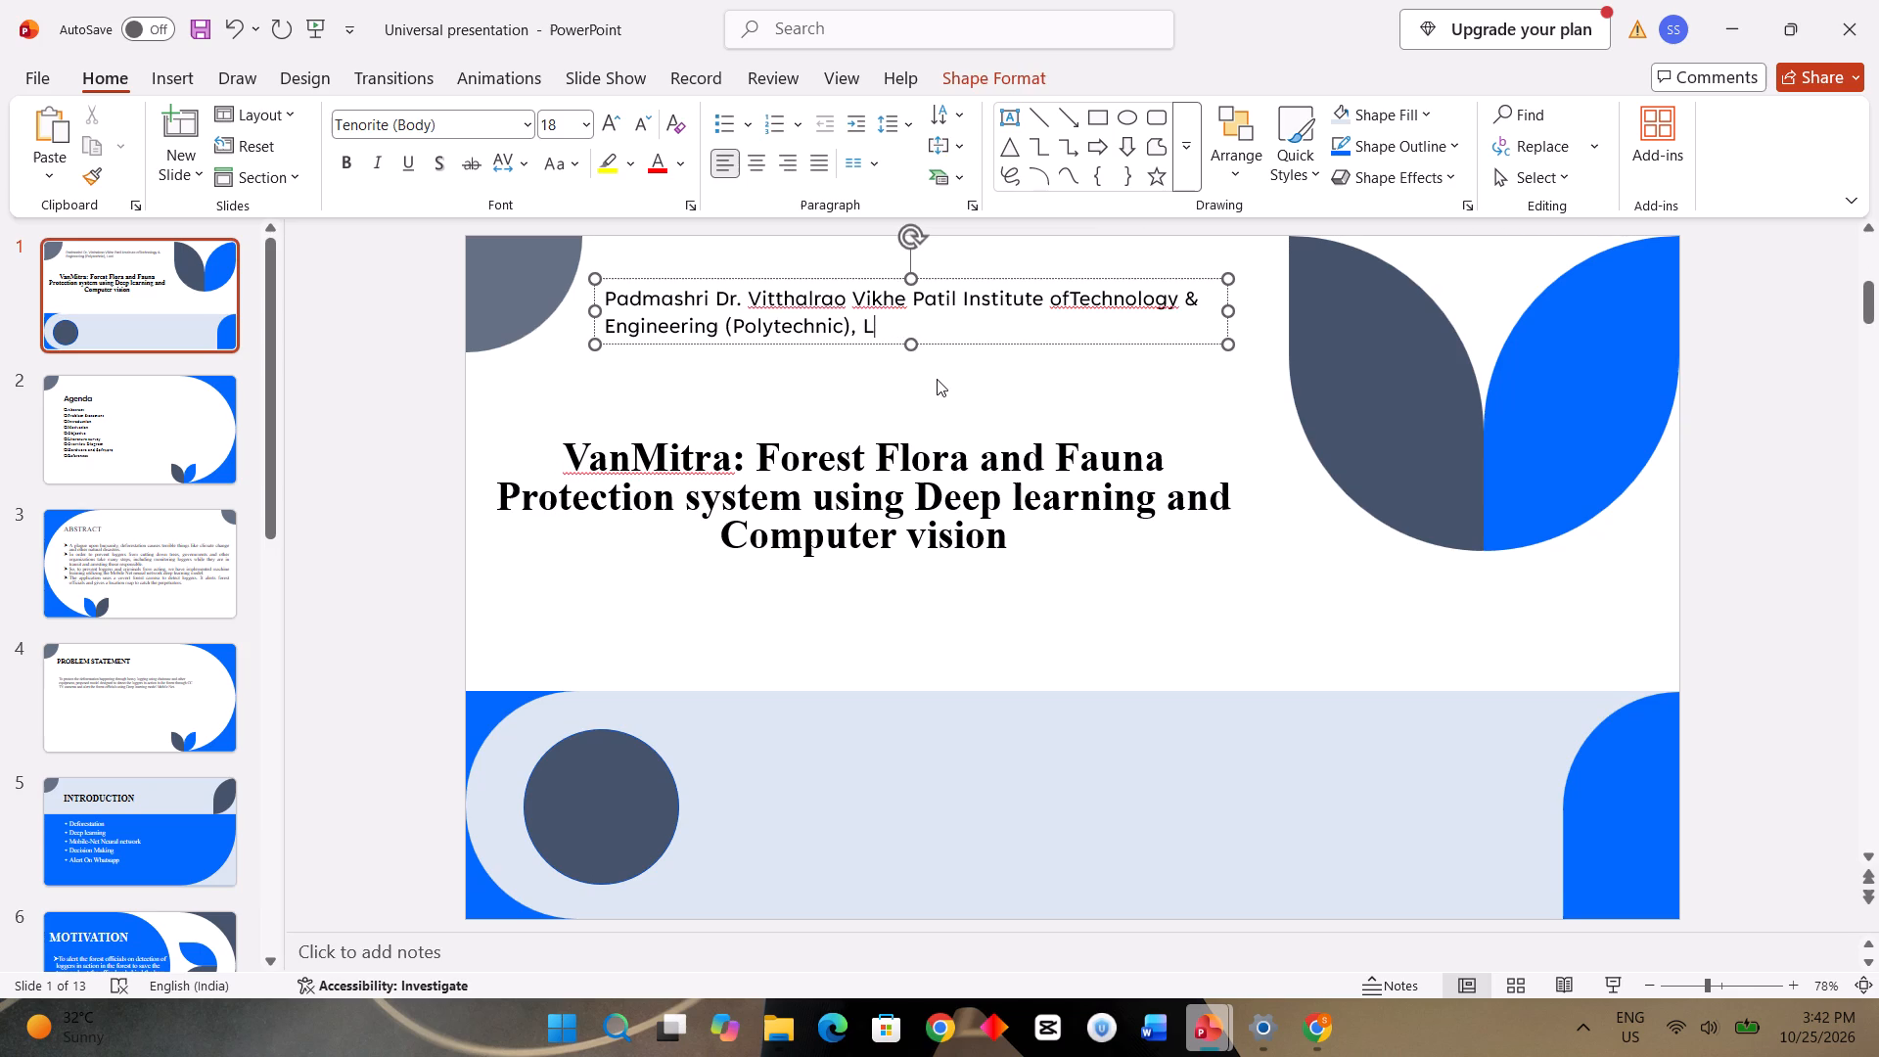
key(BackSpace)
text(pr)
text(av)
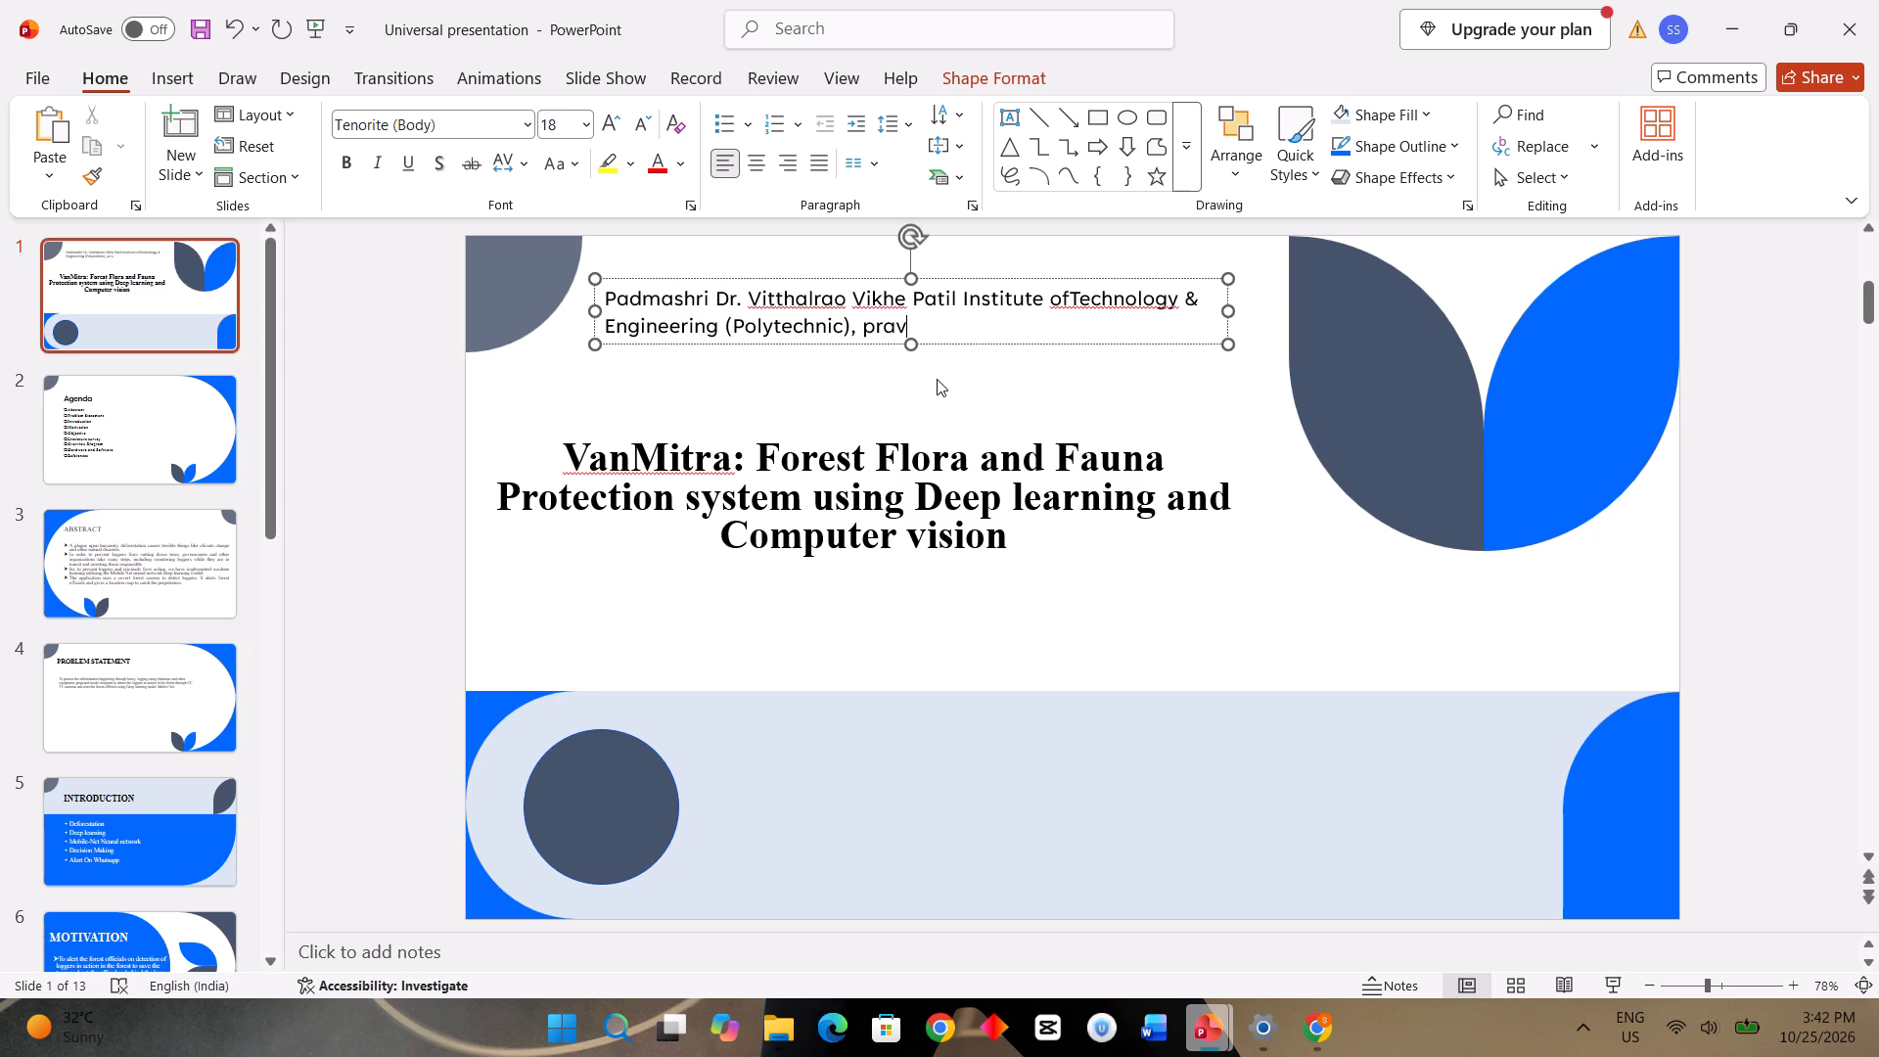
key(a)
text(ra)
text(na)
text(gar)
click(962, 374)
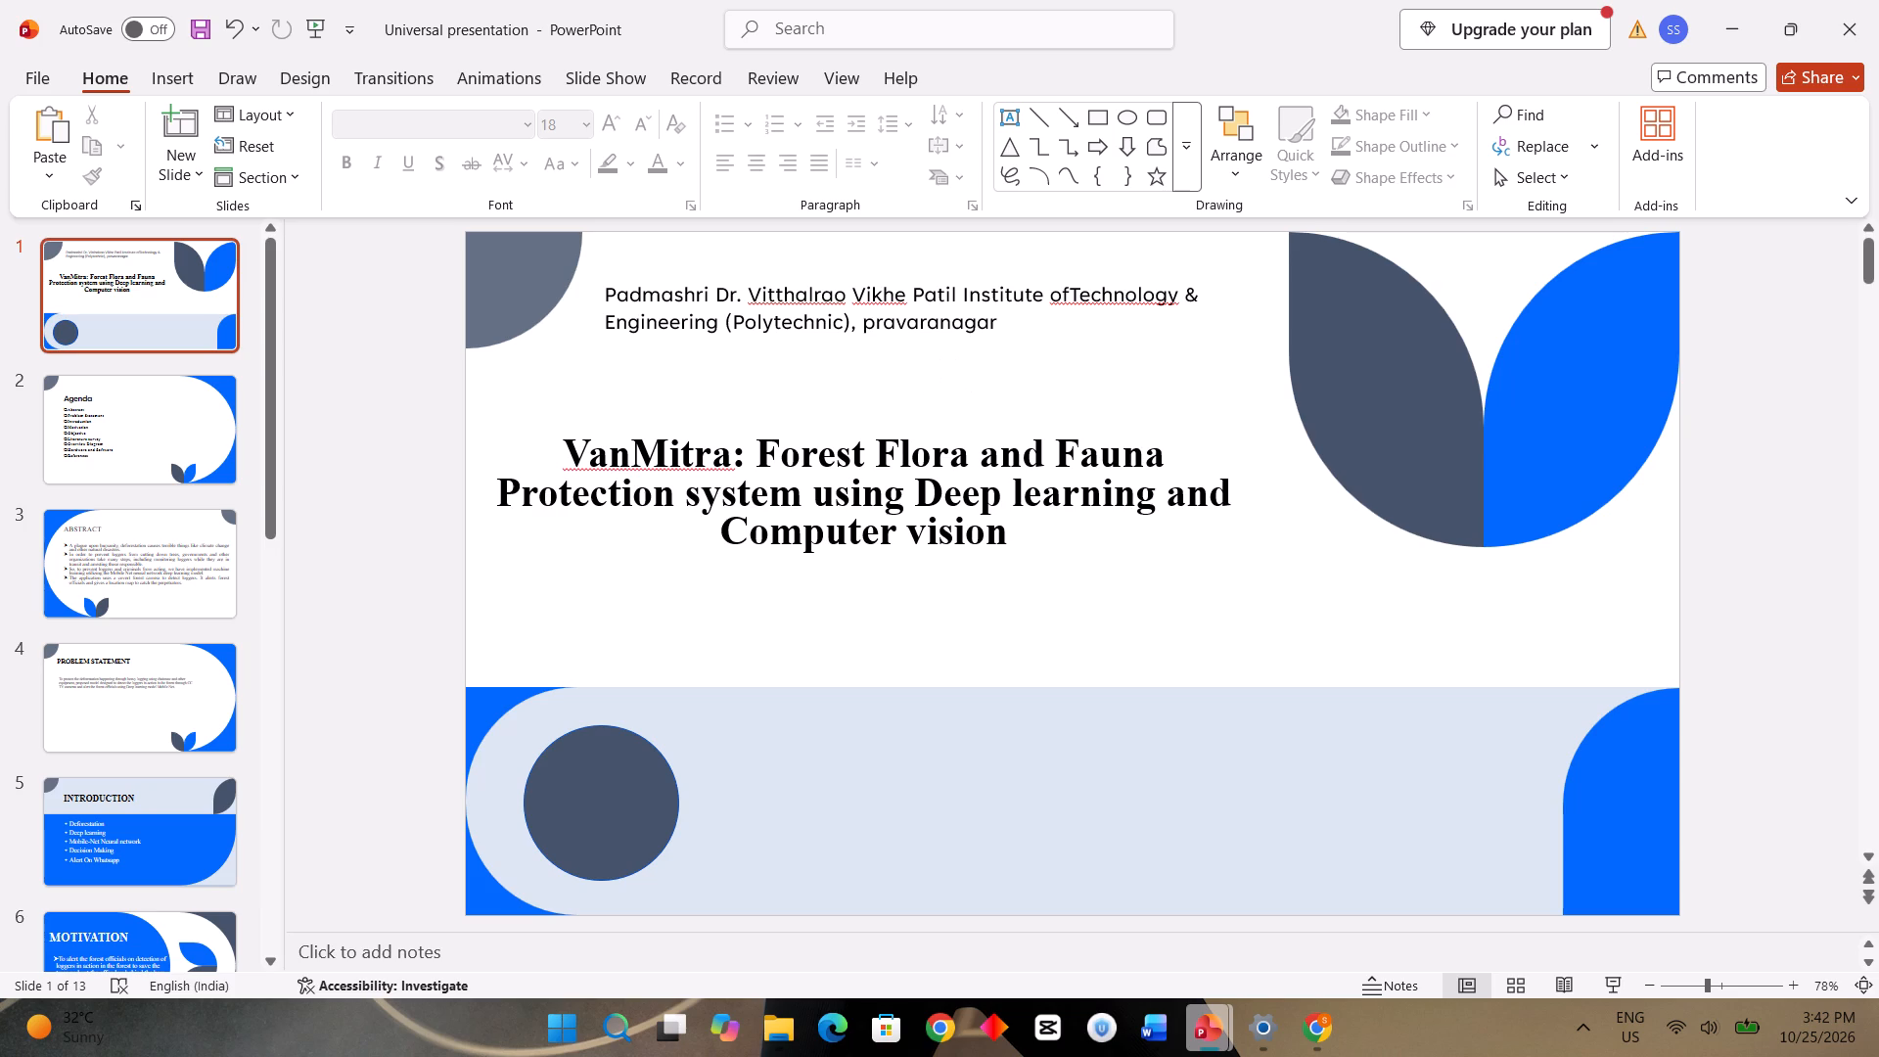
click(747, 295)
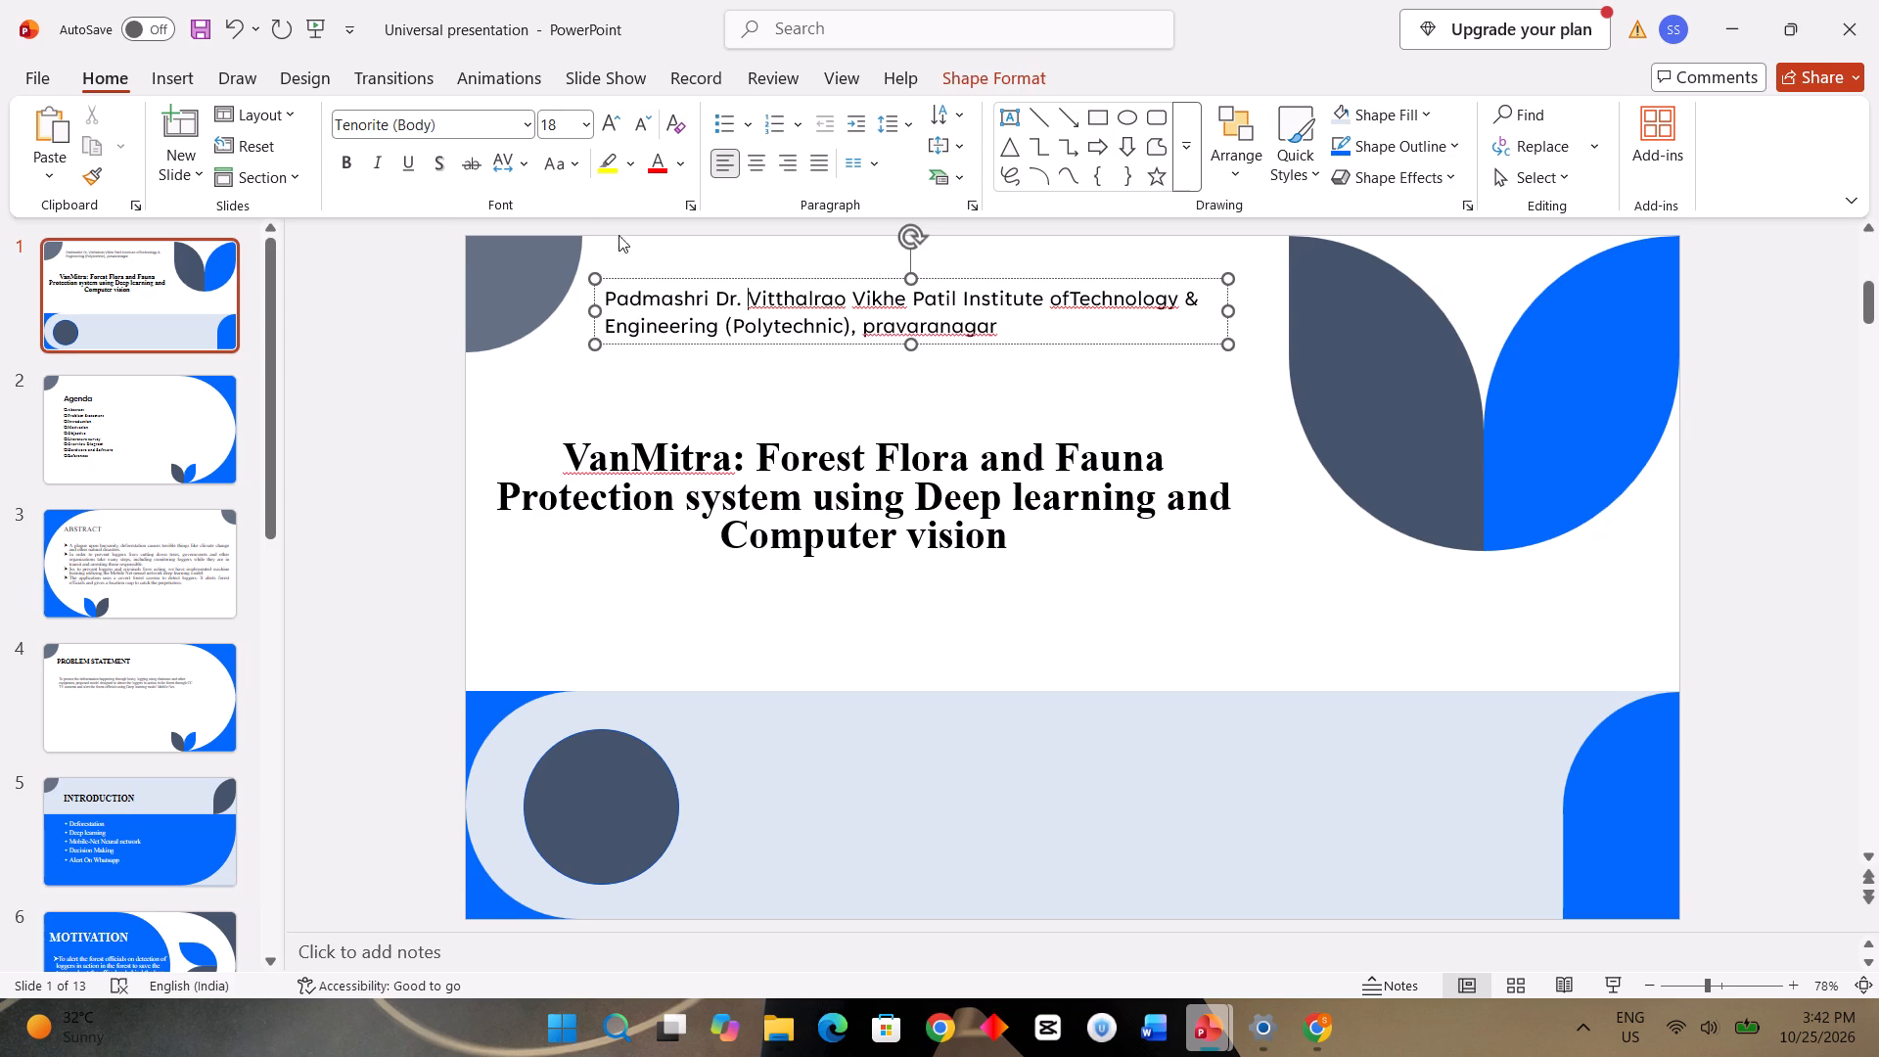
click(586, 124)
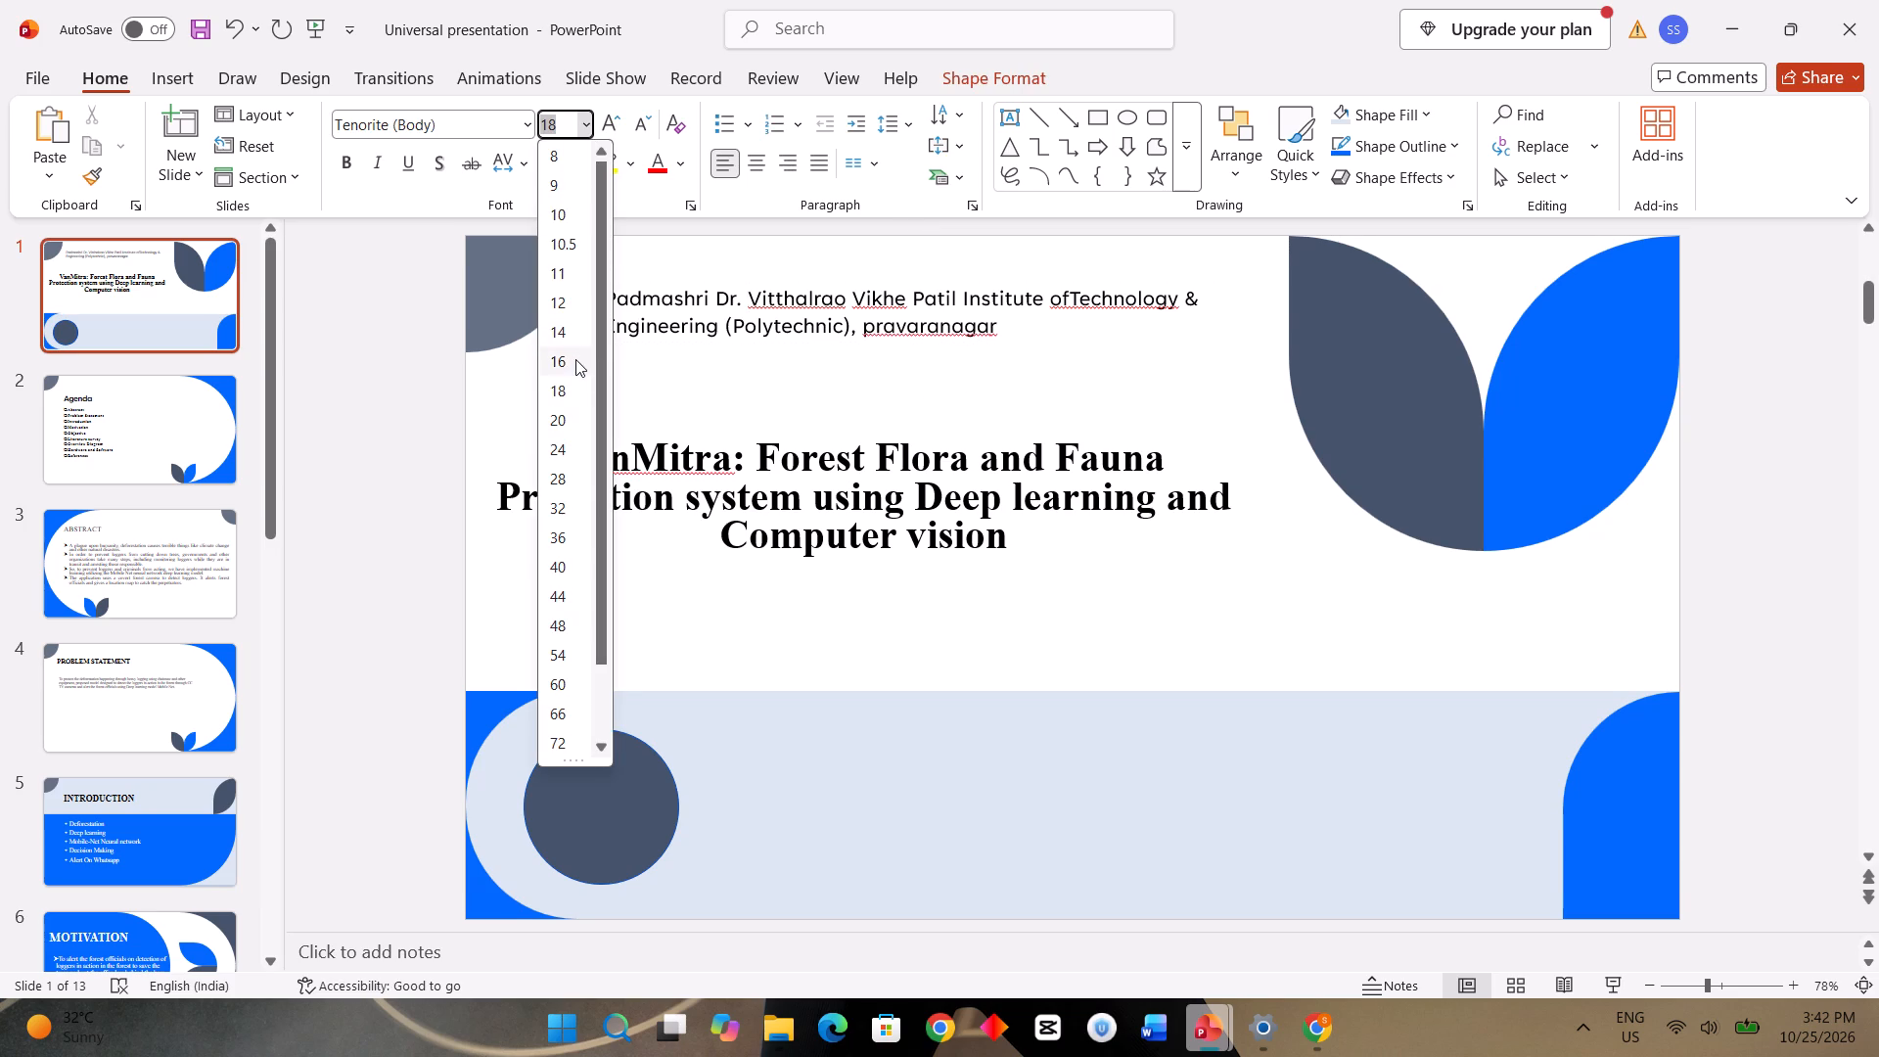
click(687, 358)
Move the institute name's text box slightly up on slide 1, closer to the slide's upper edge.
drag(603, 295, 604, 295)
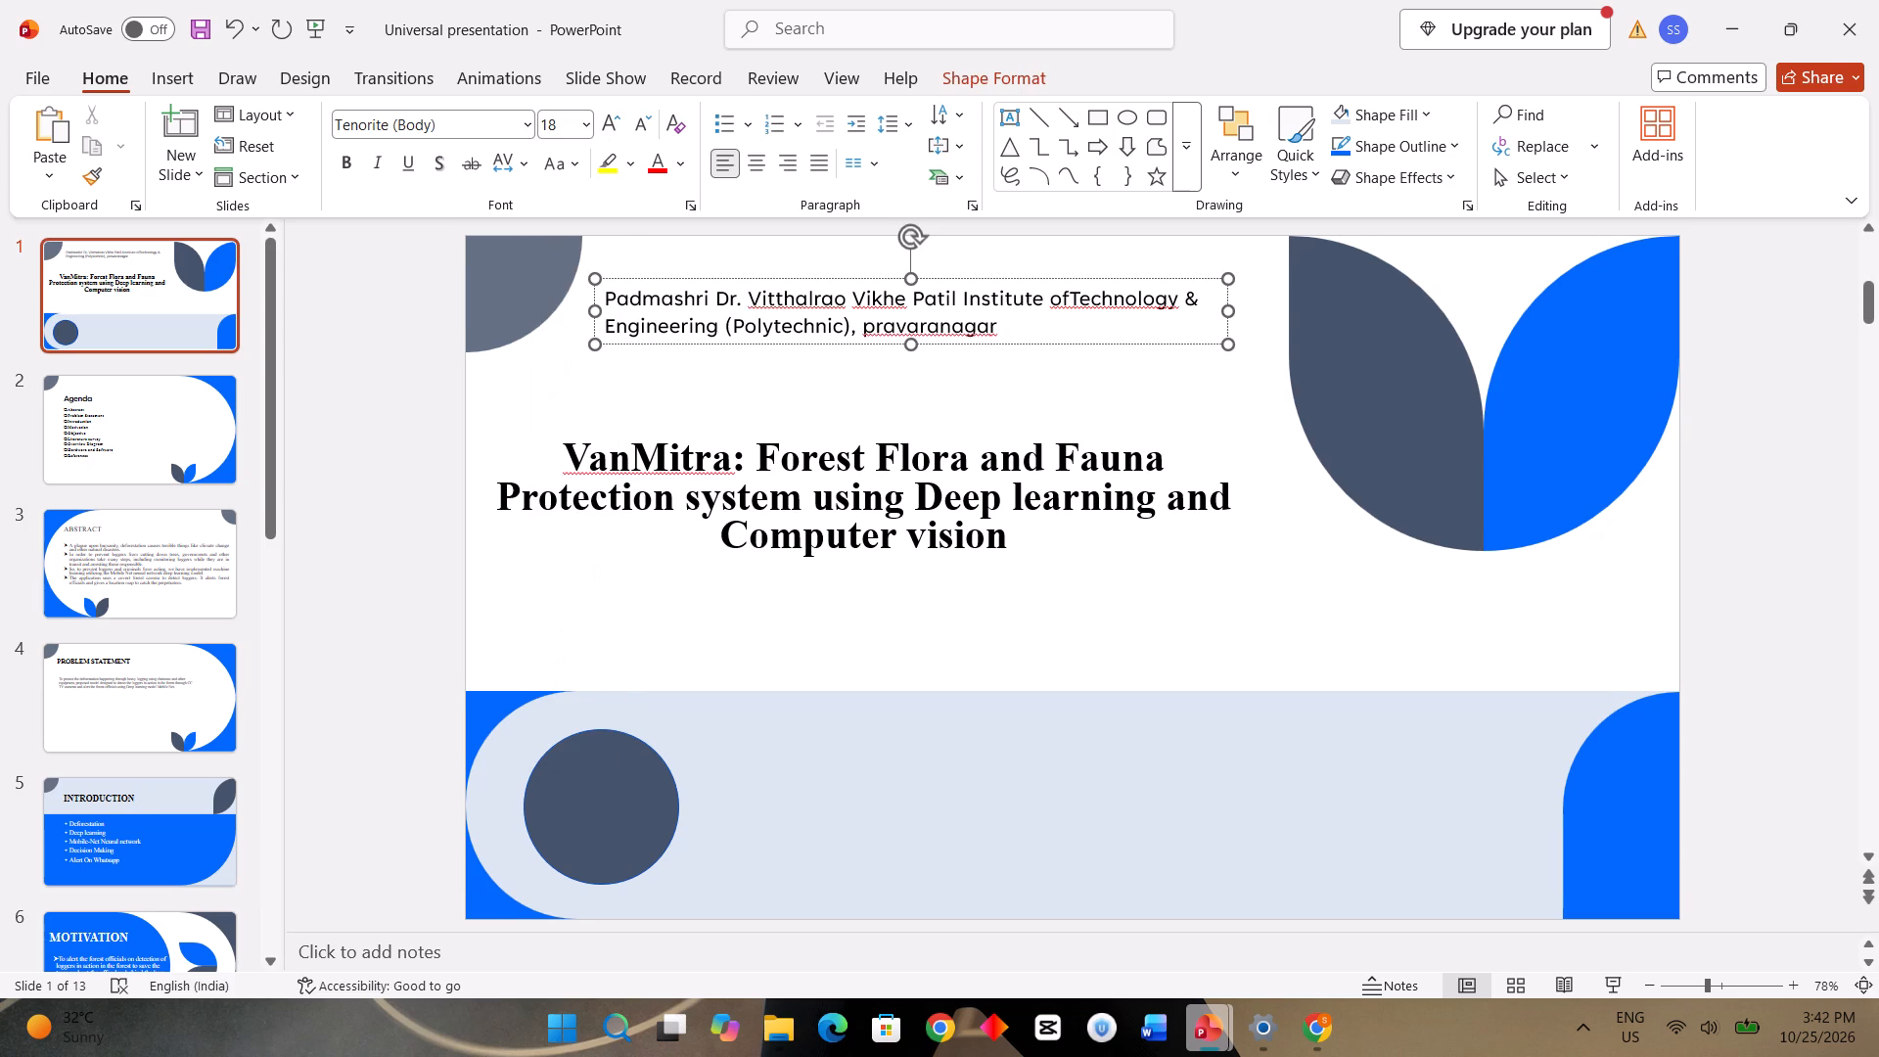
drag(604, 295, 612, 273)
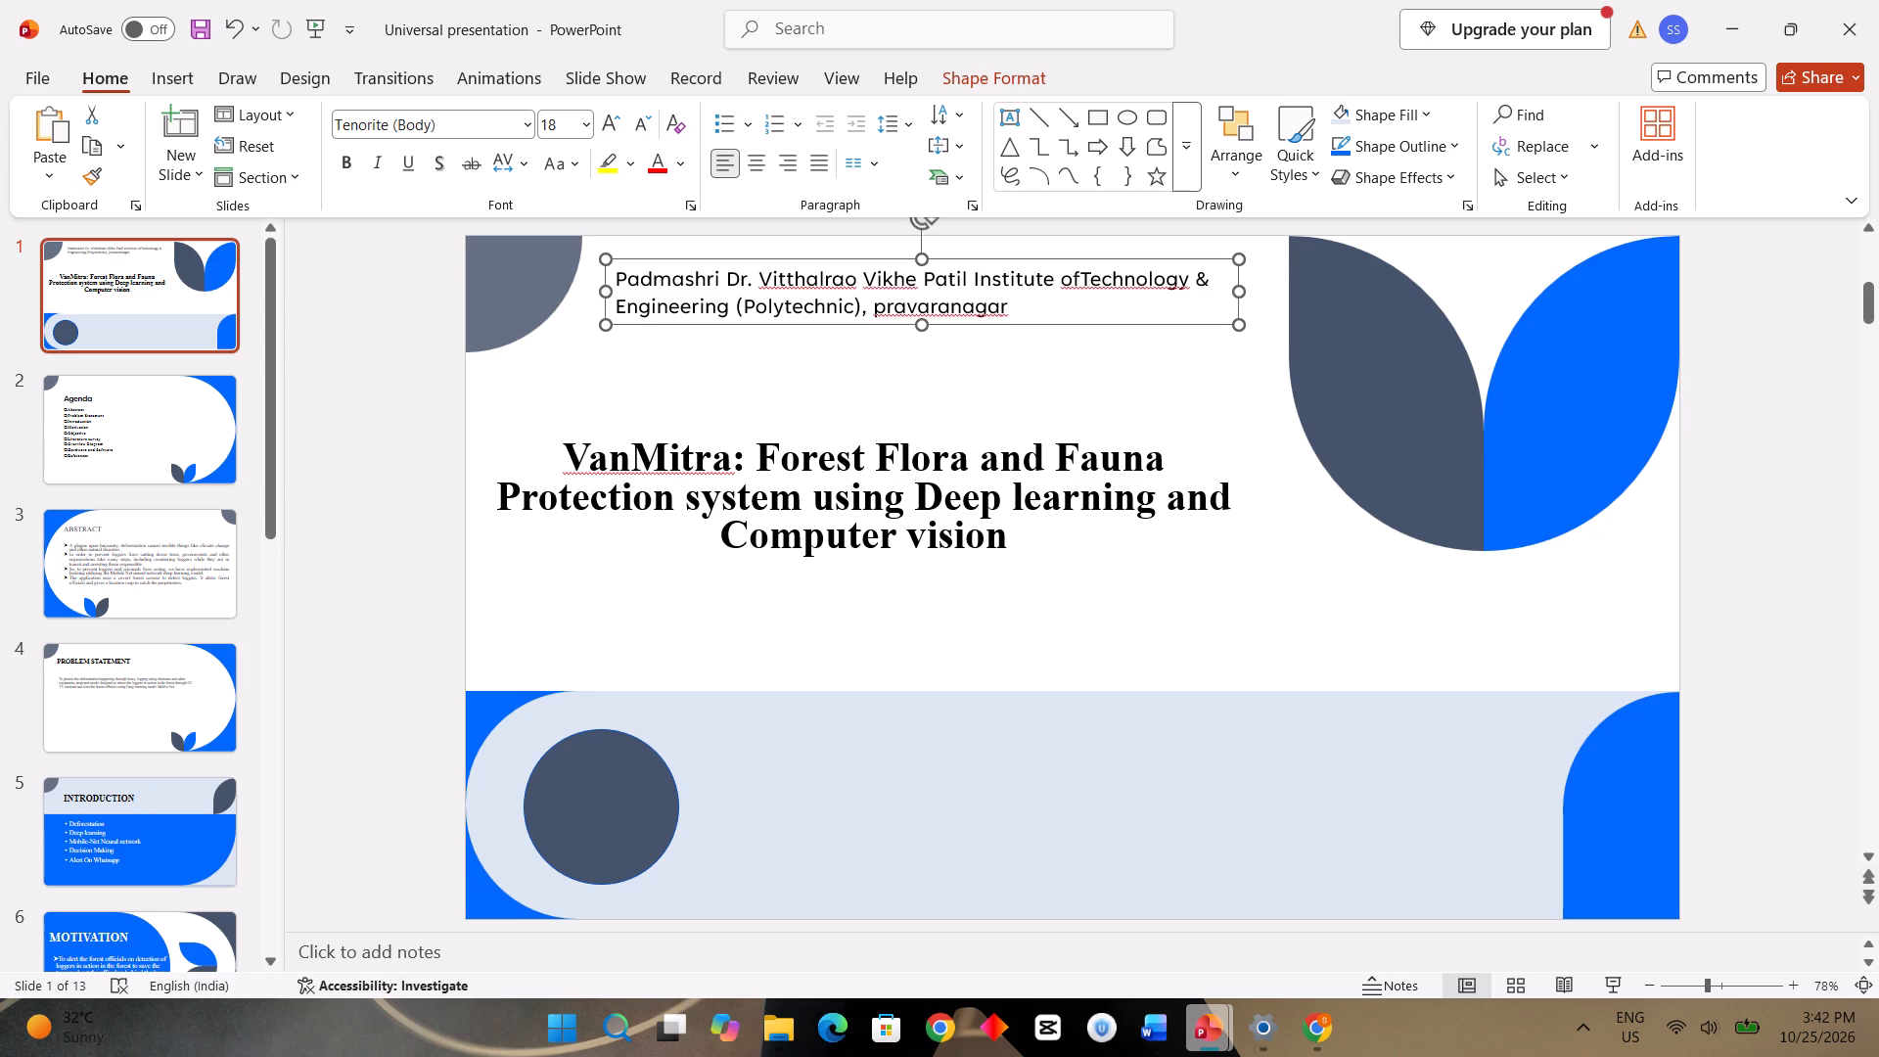
drag(614, 274, 604, 268)
Set the font size of the whole institute name on slide 1 to 20.
click(735, 287)
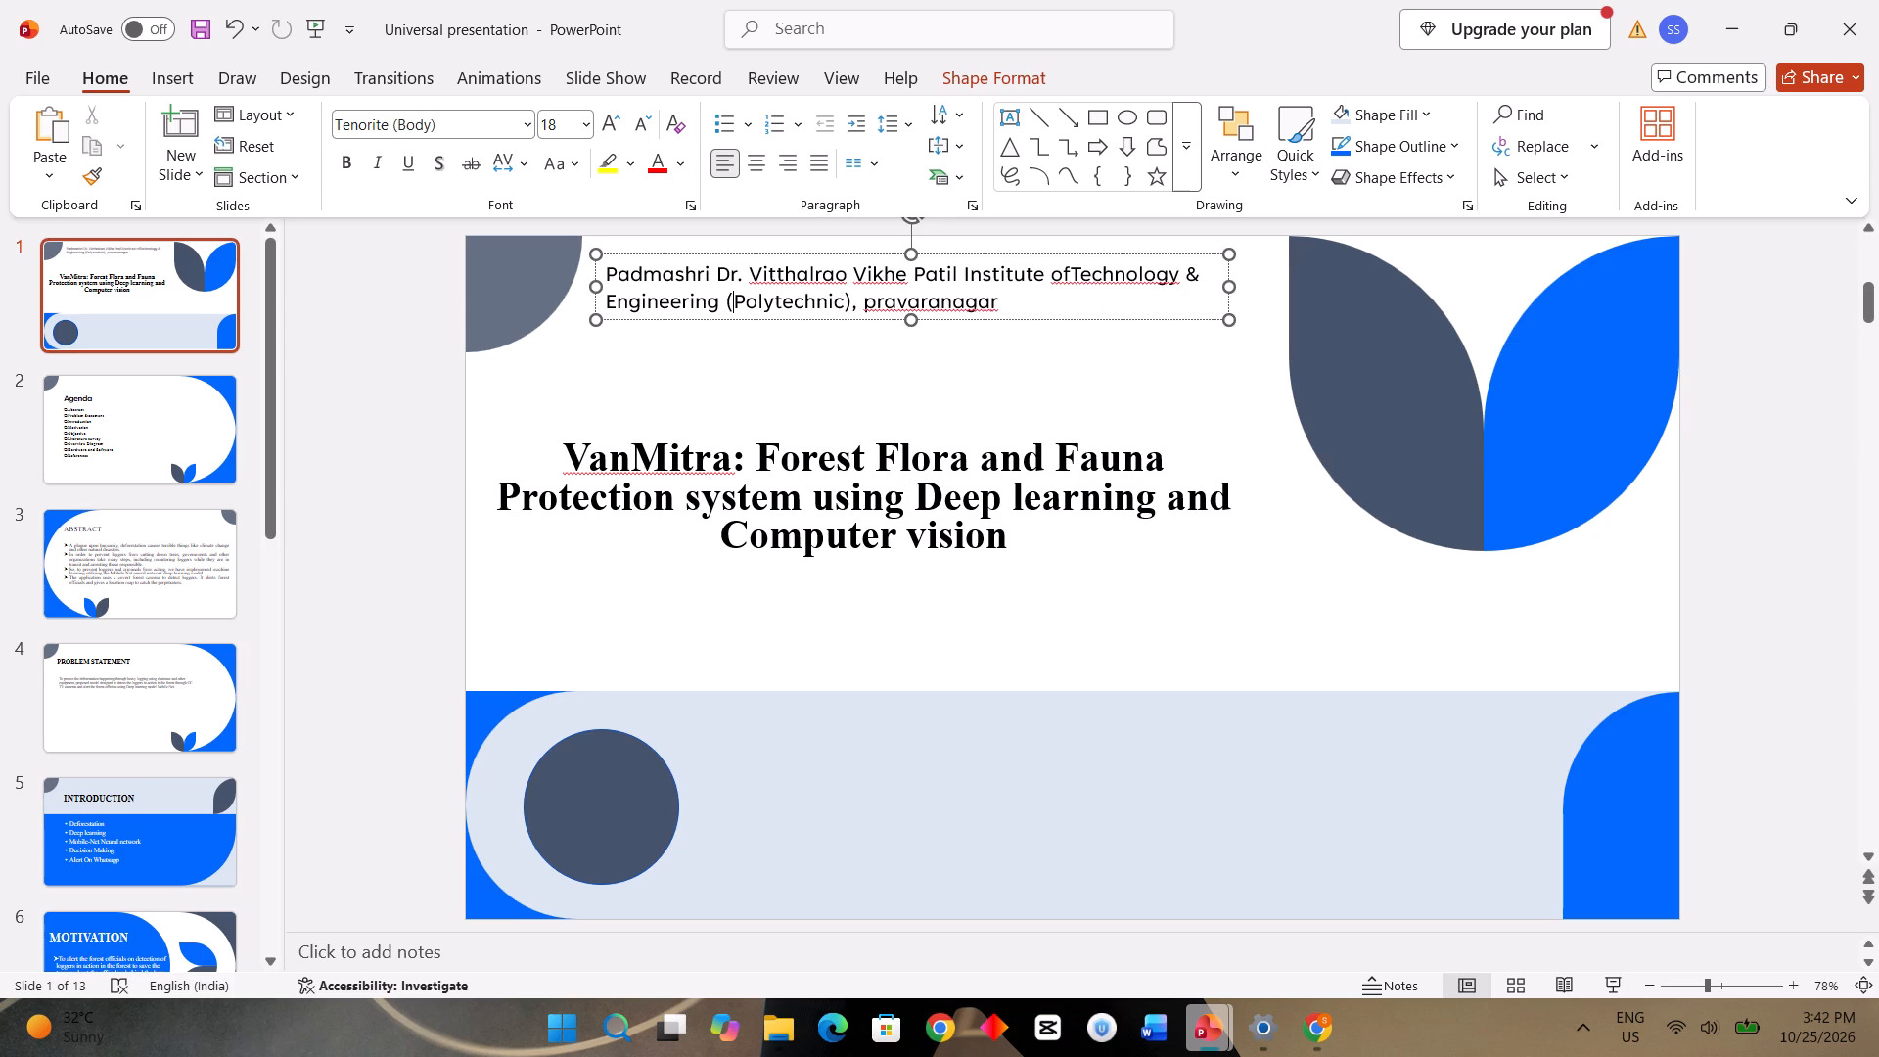
drag(997, 302, 646, 245)
click(581, 121)
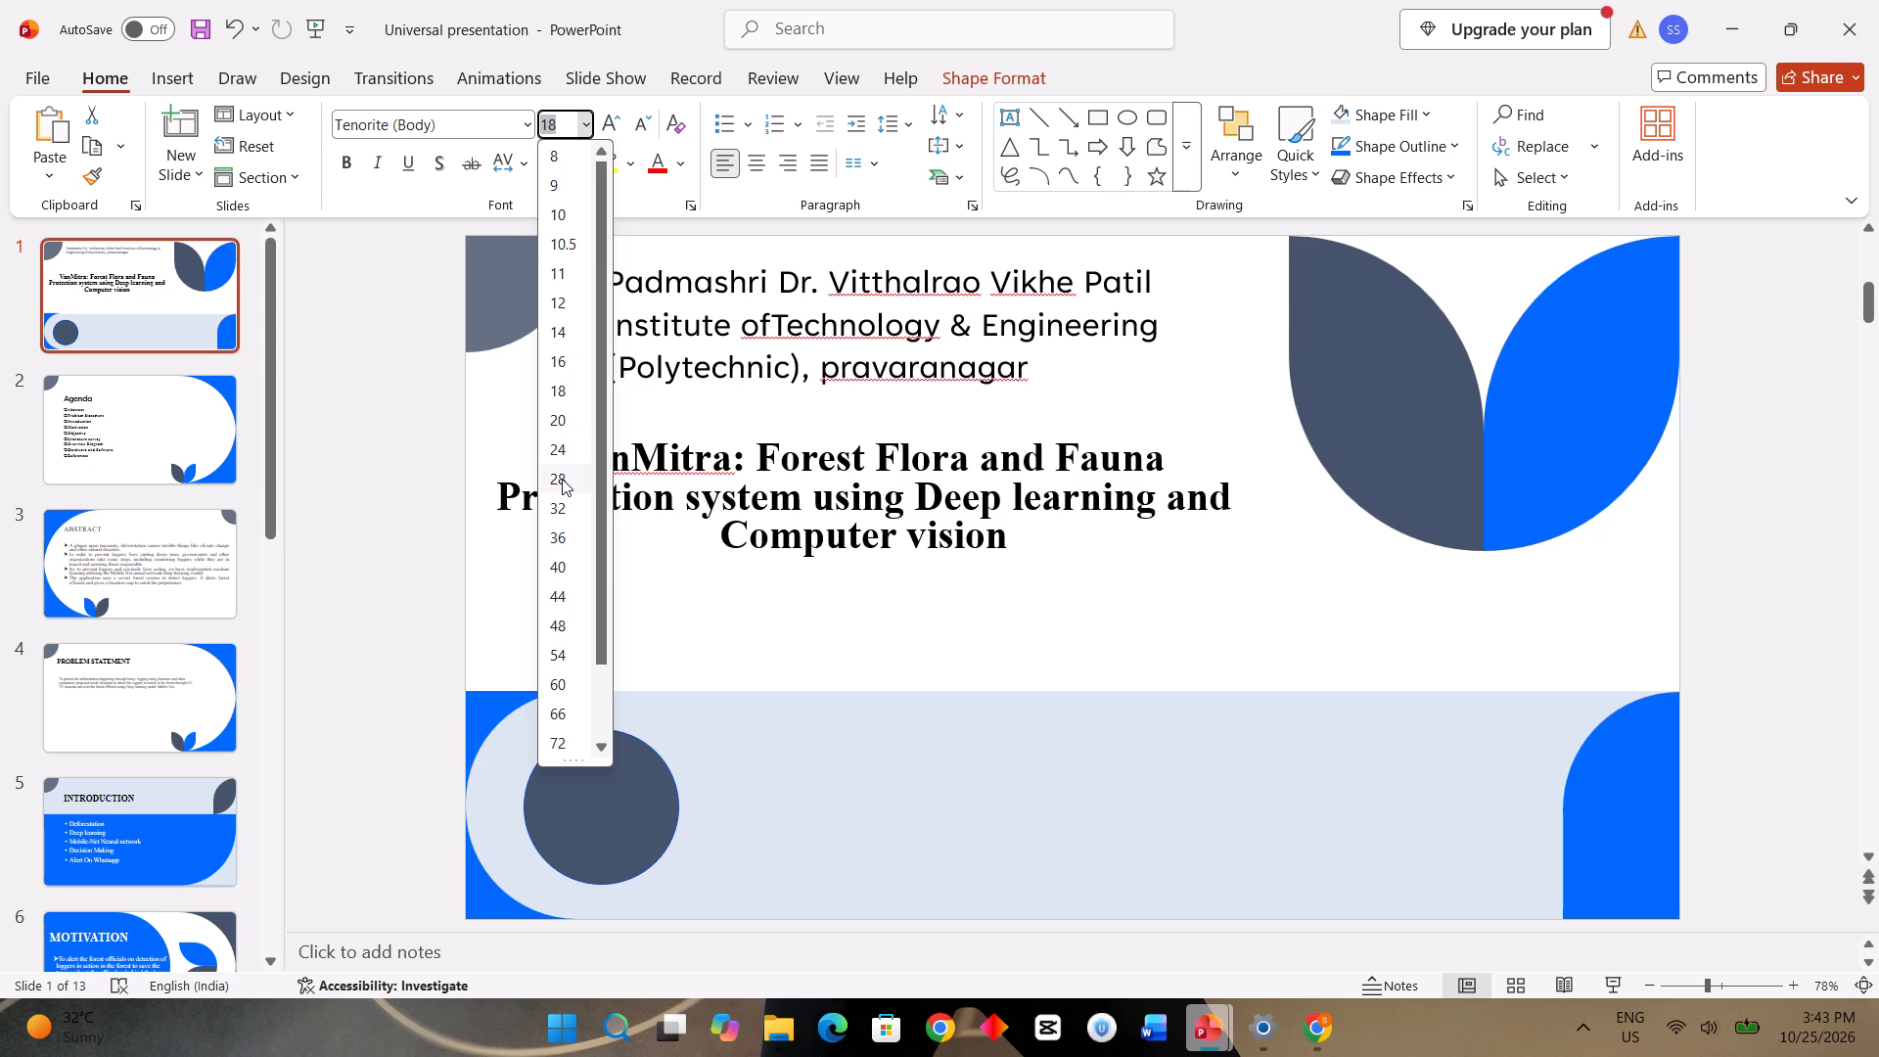
click(573, 419)
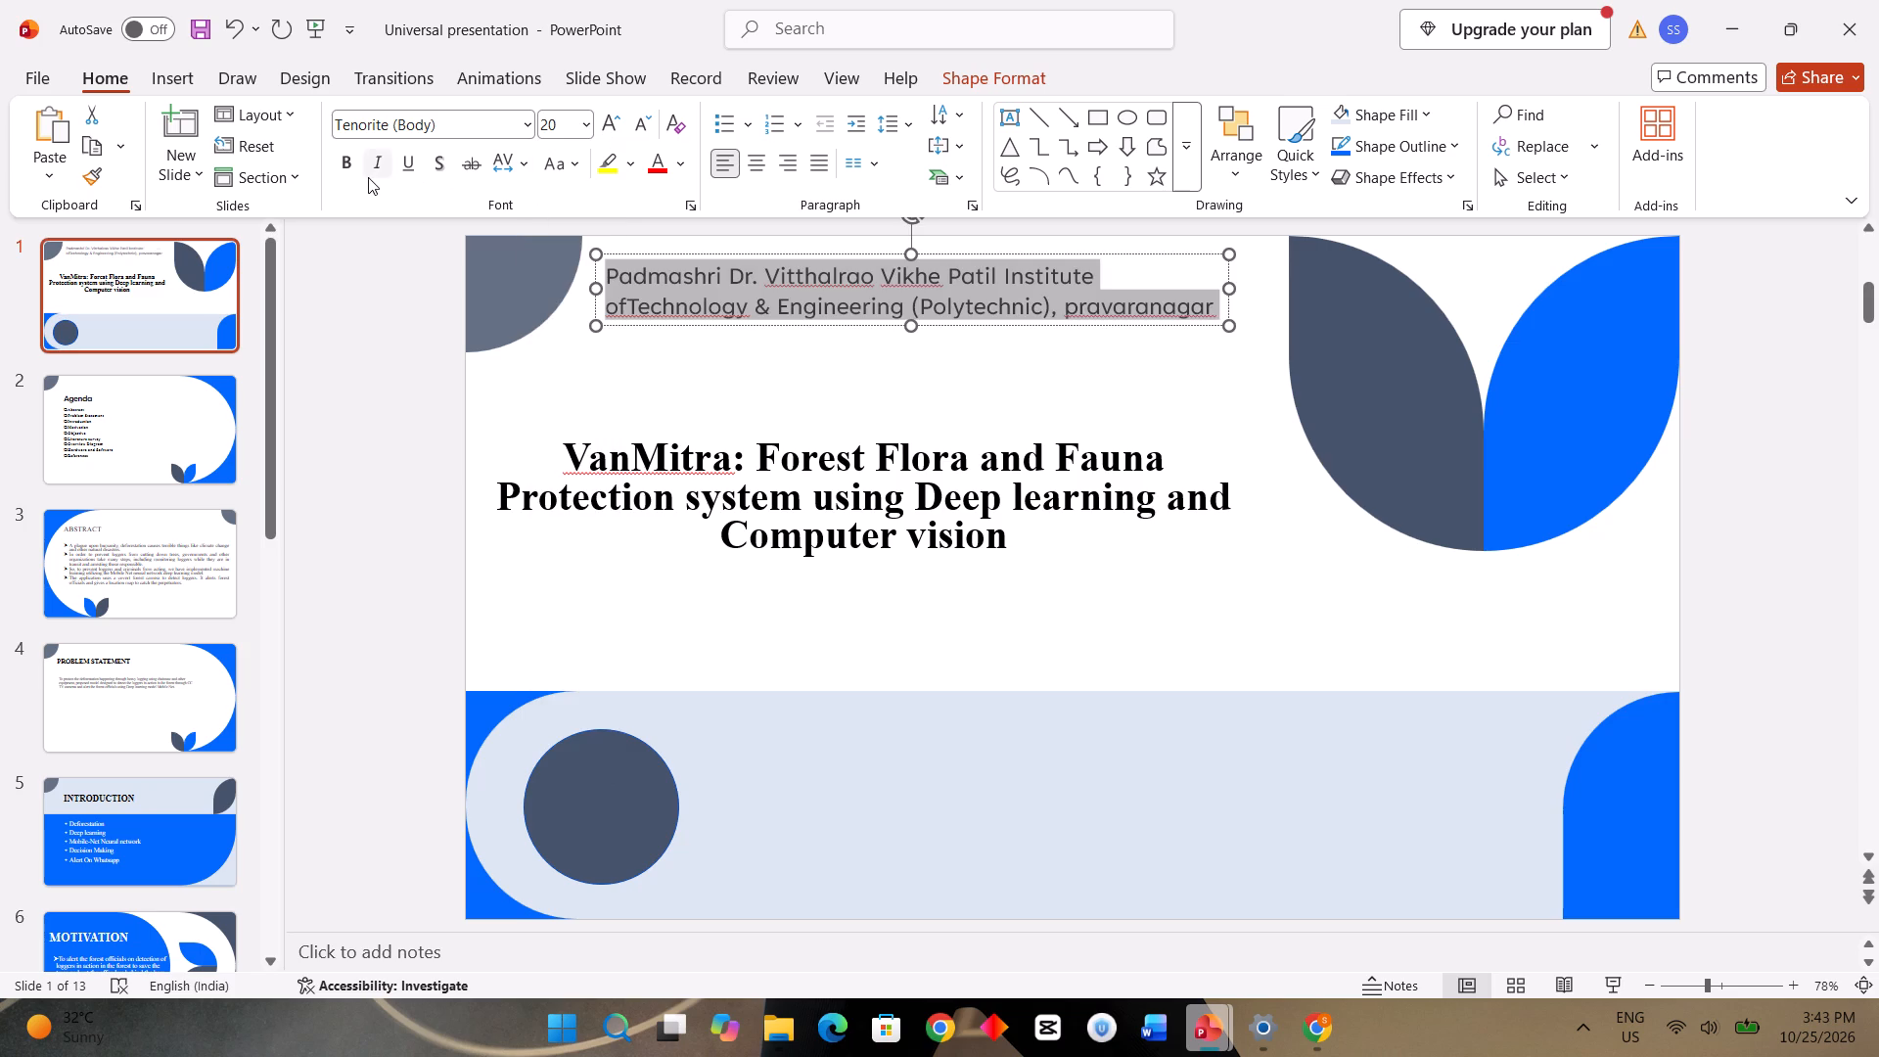
Make the institute name bold and widen its text box so the text fits on two lines.
click(338, 165)
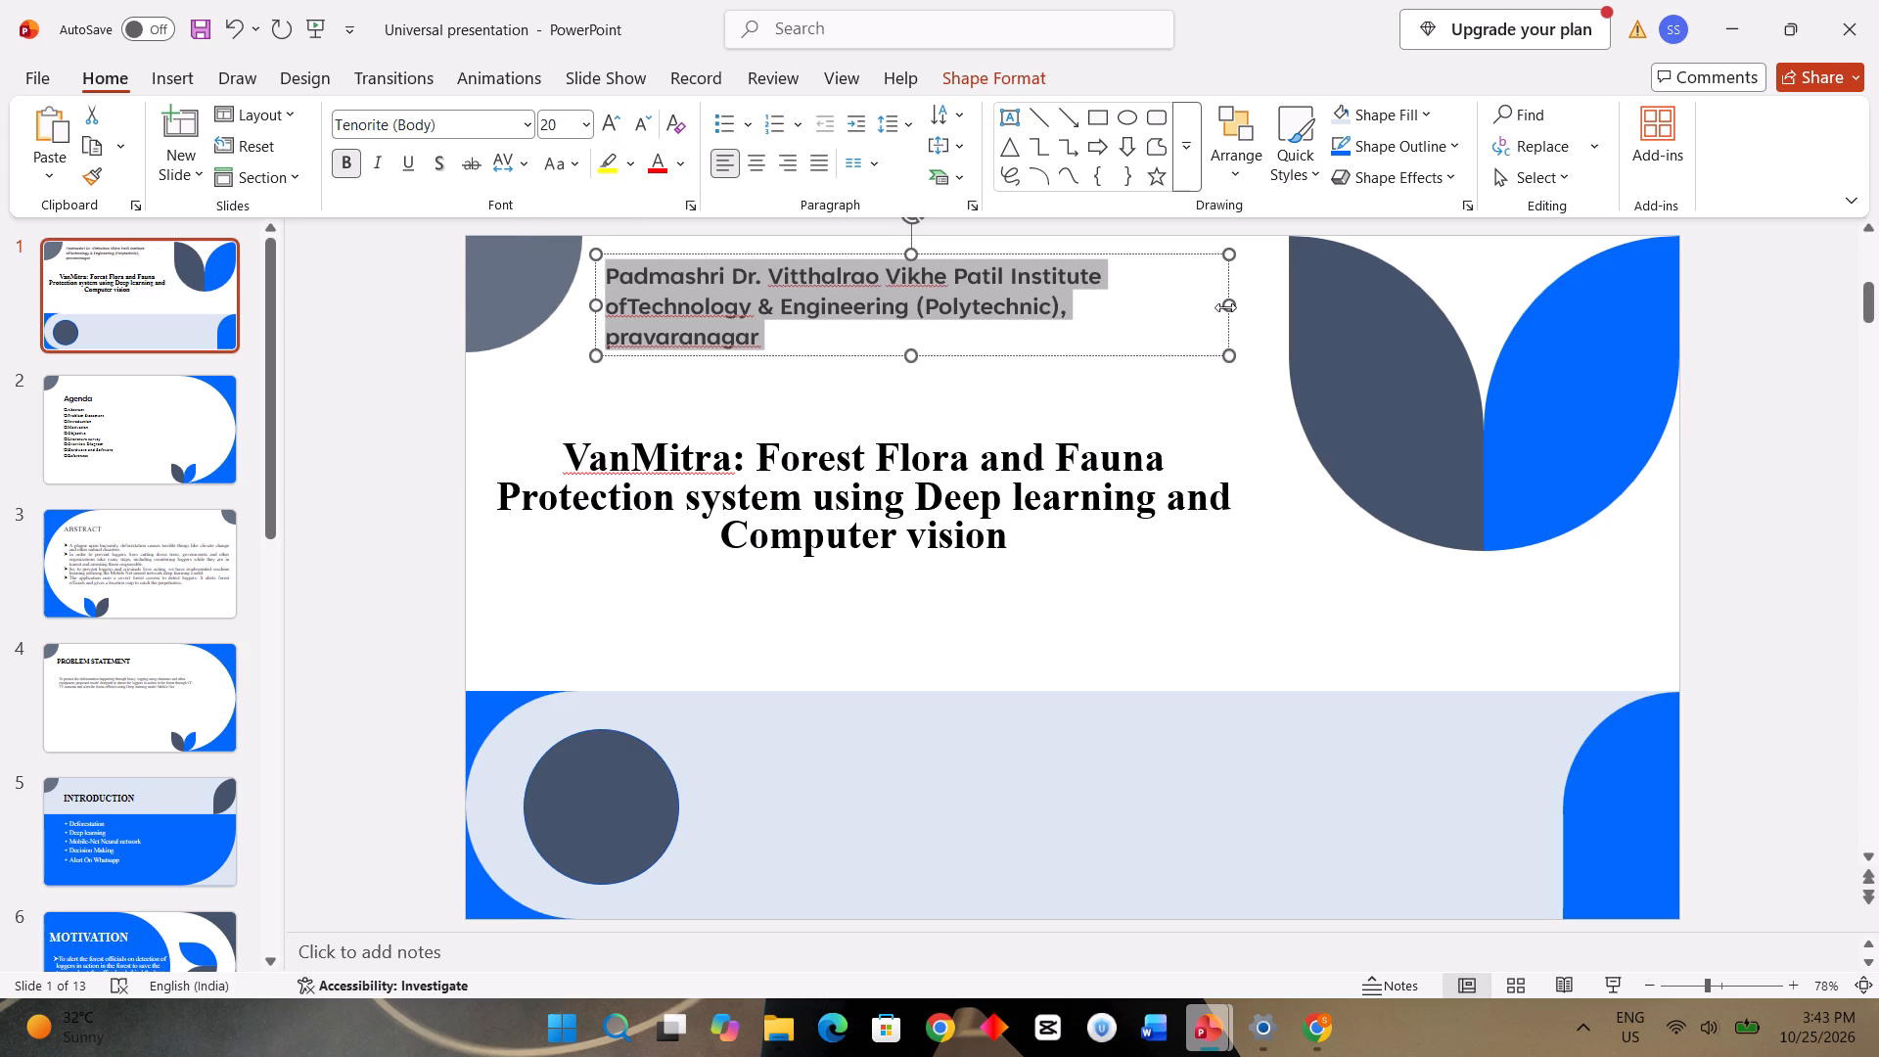
drag(1230, 304, 1260, 299)
click(1111, 383)
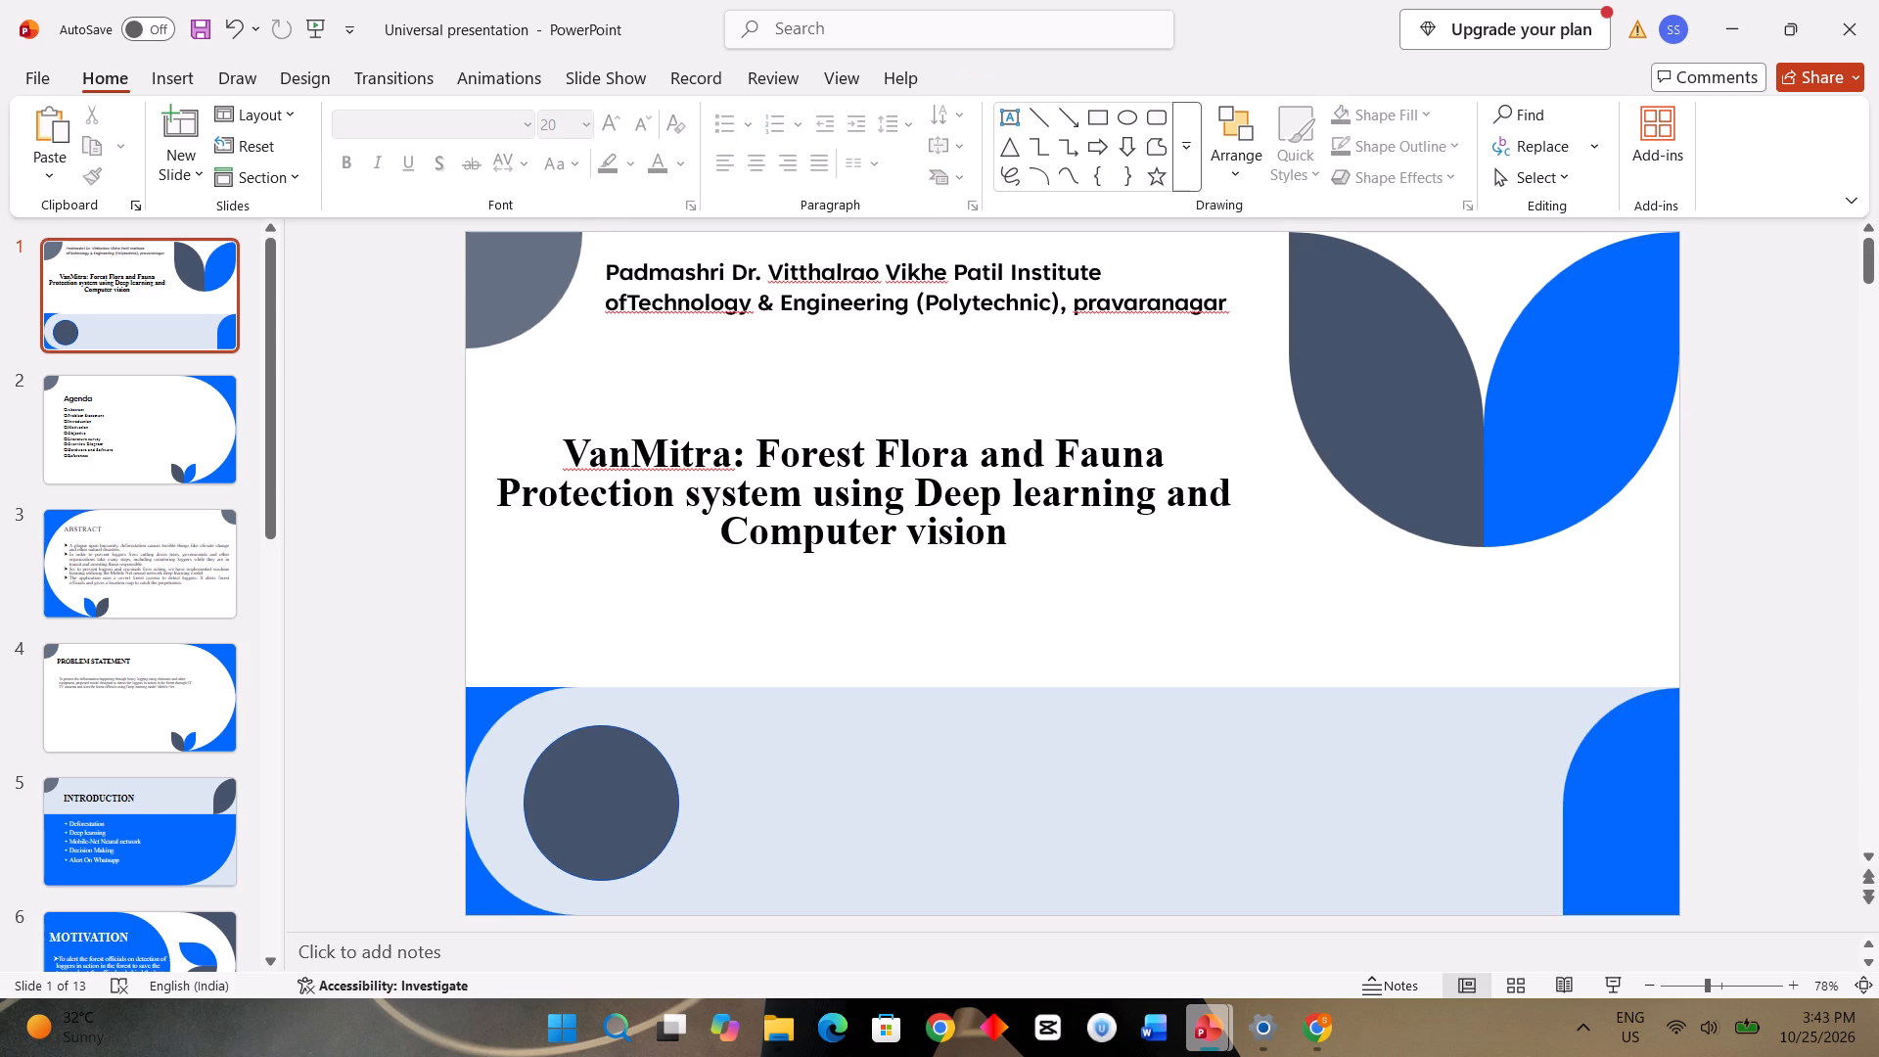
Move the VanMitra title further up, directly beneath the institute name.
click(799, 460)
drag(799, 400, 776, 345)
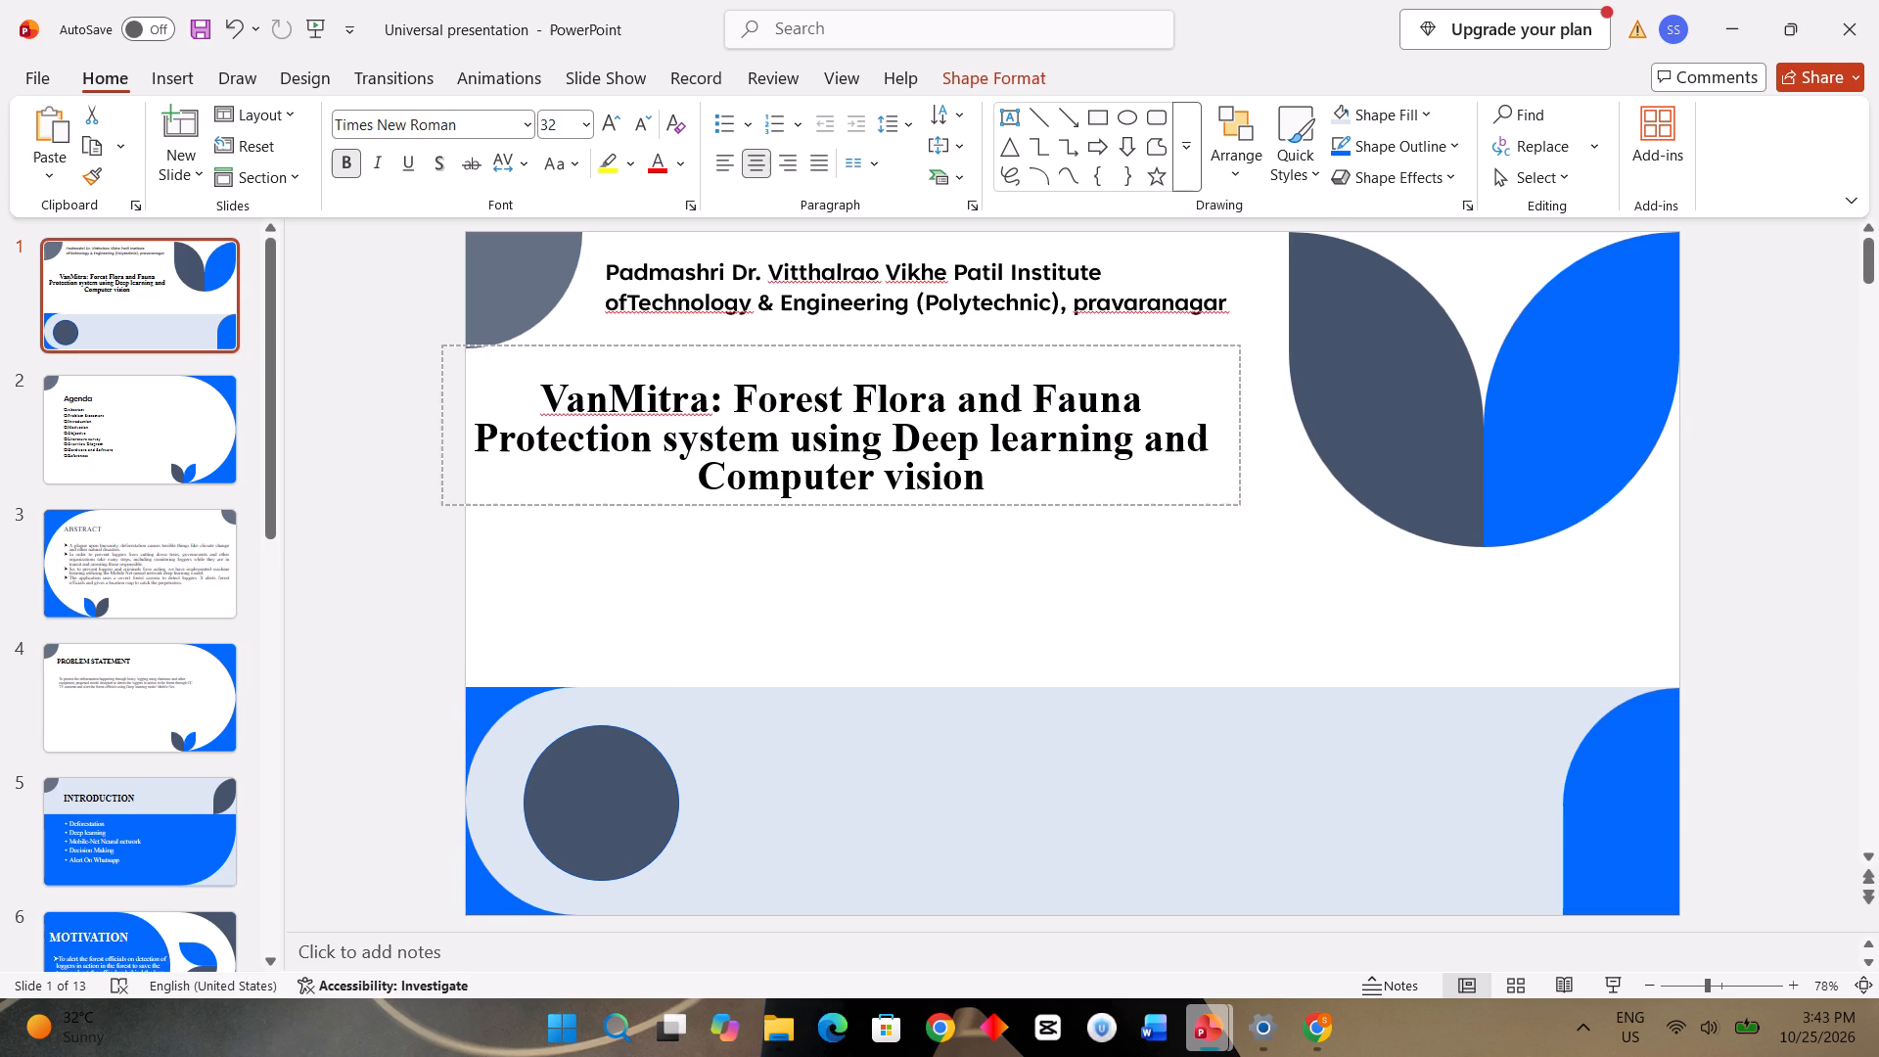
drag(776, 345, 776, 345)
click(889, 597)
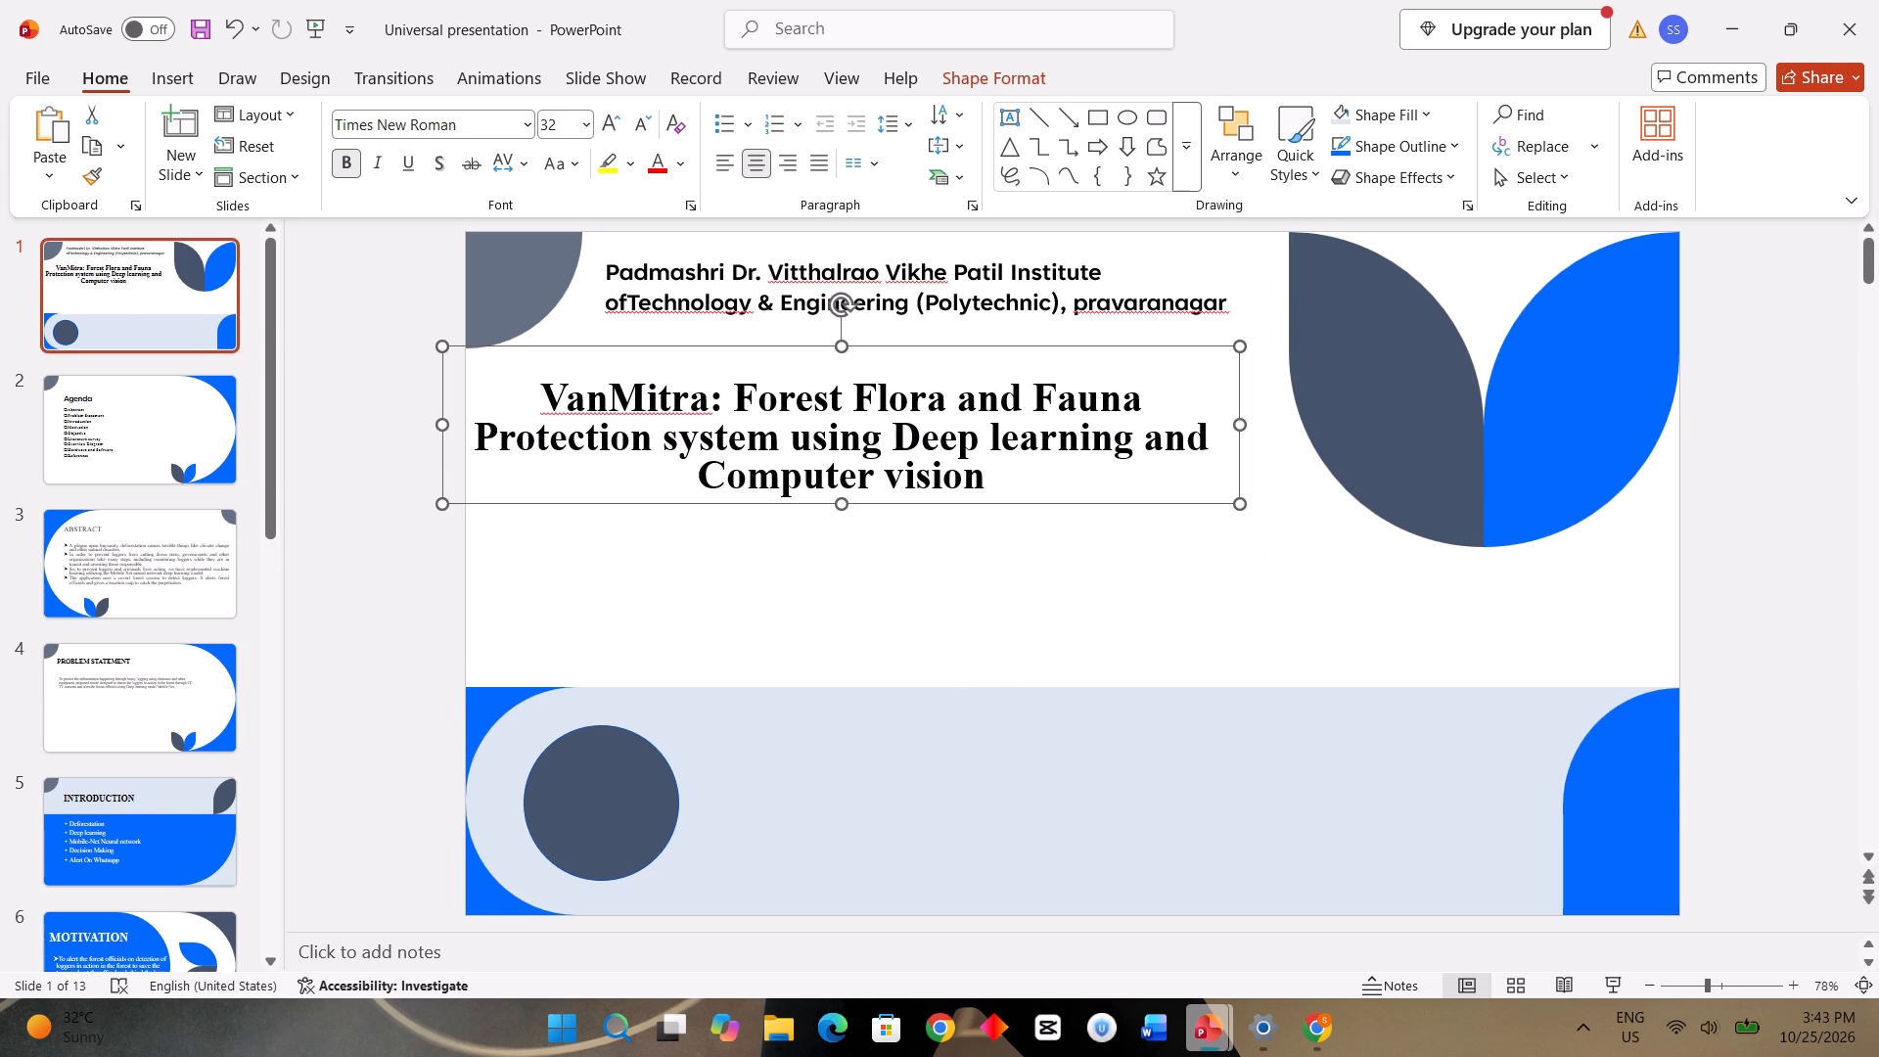
Move the VanMitra title down to just above the light blue band, leaving space below the institute name.
click(777, 446)
drag(781, 344, 795, 475)
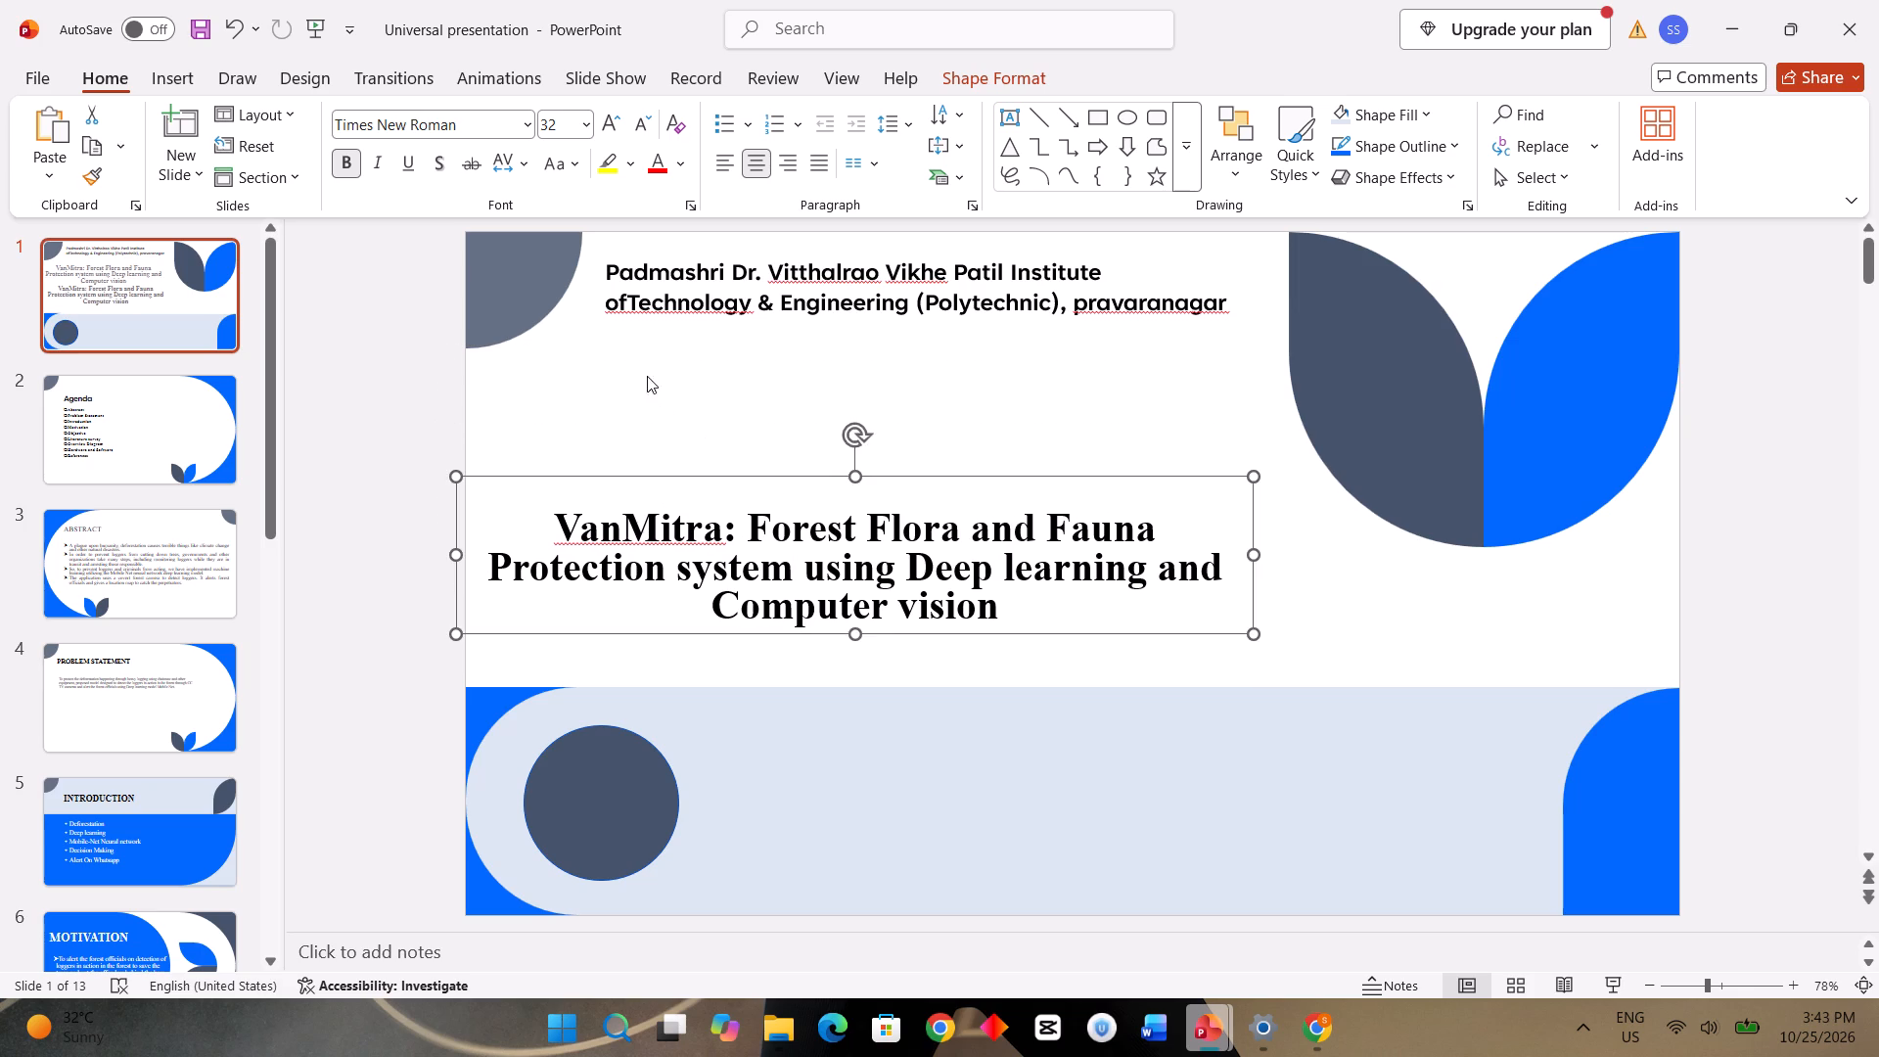
click(610, 373)
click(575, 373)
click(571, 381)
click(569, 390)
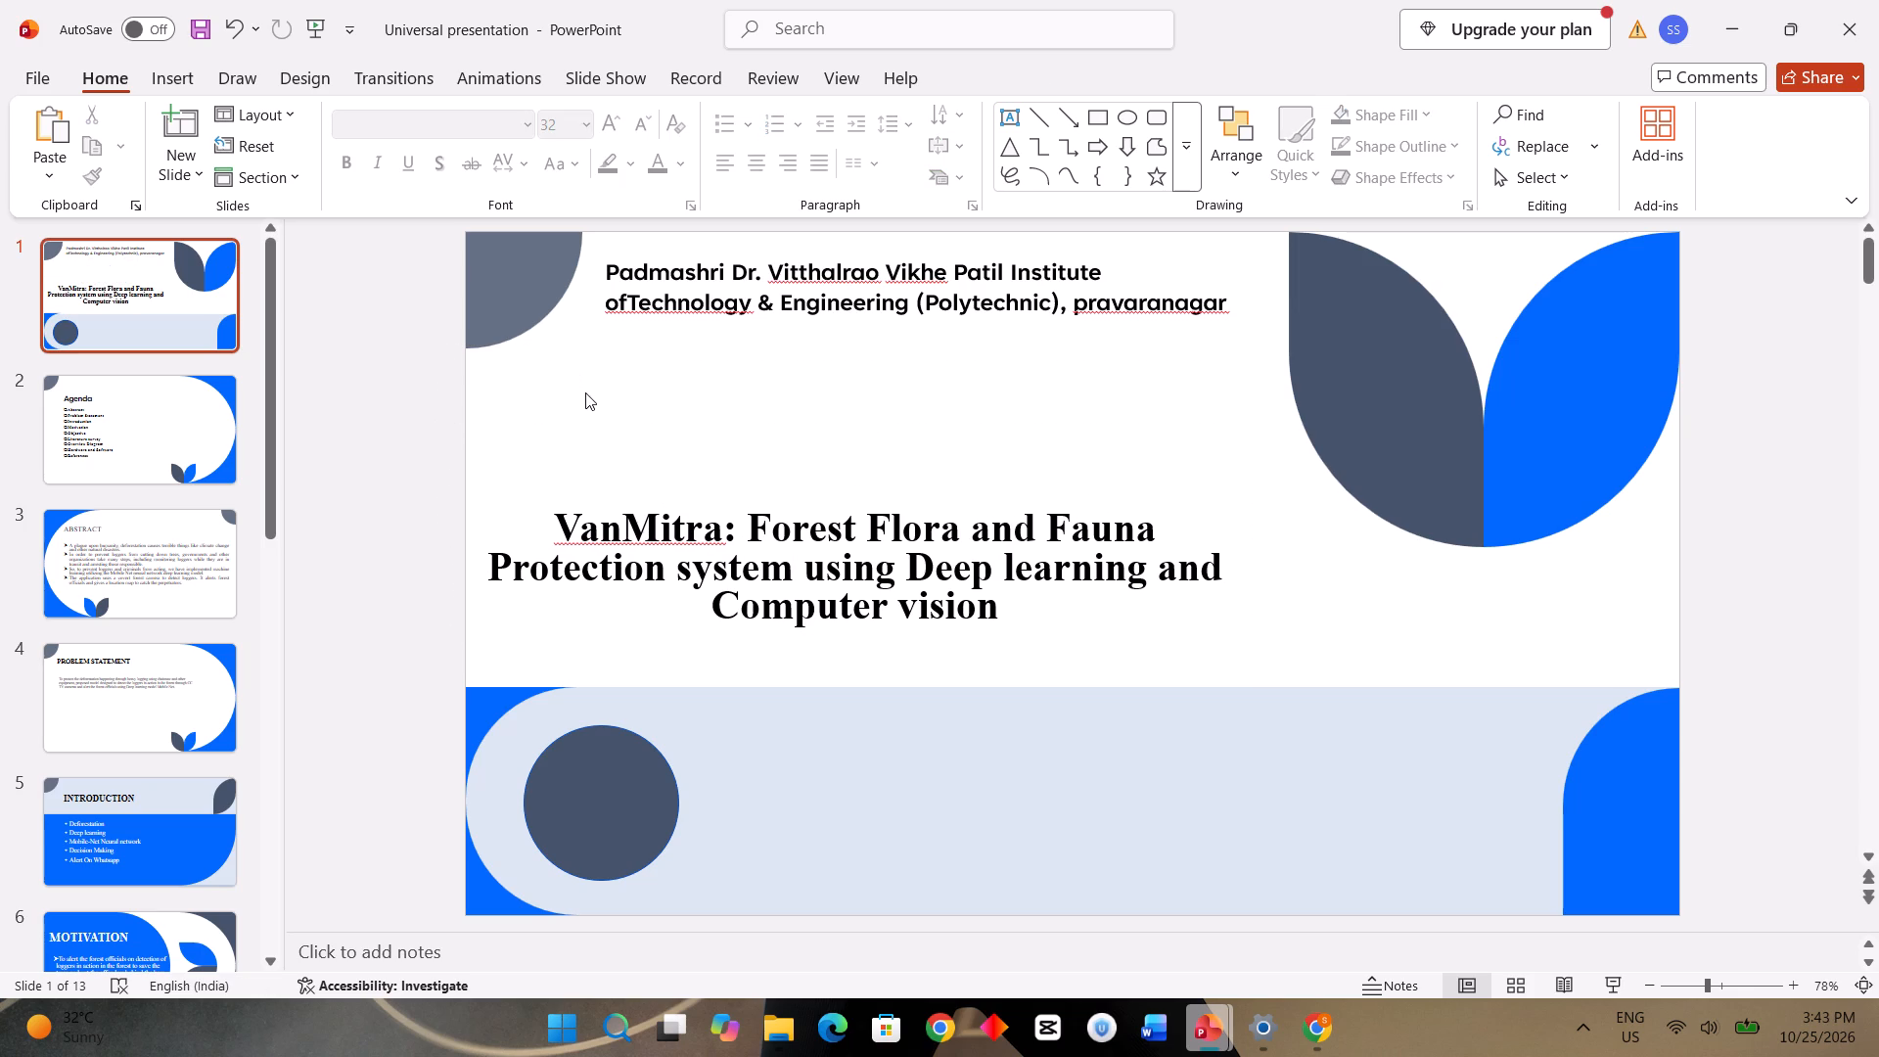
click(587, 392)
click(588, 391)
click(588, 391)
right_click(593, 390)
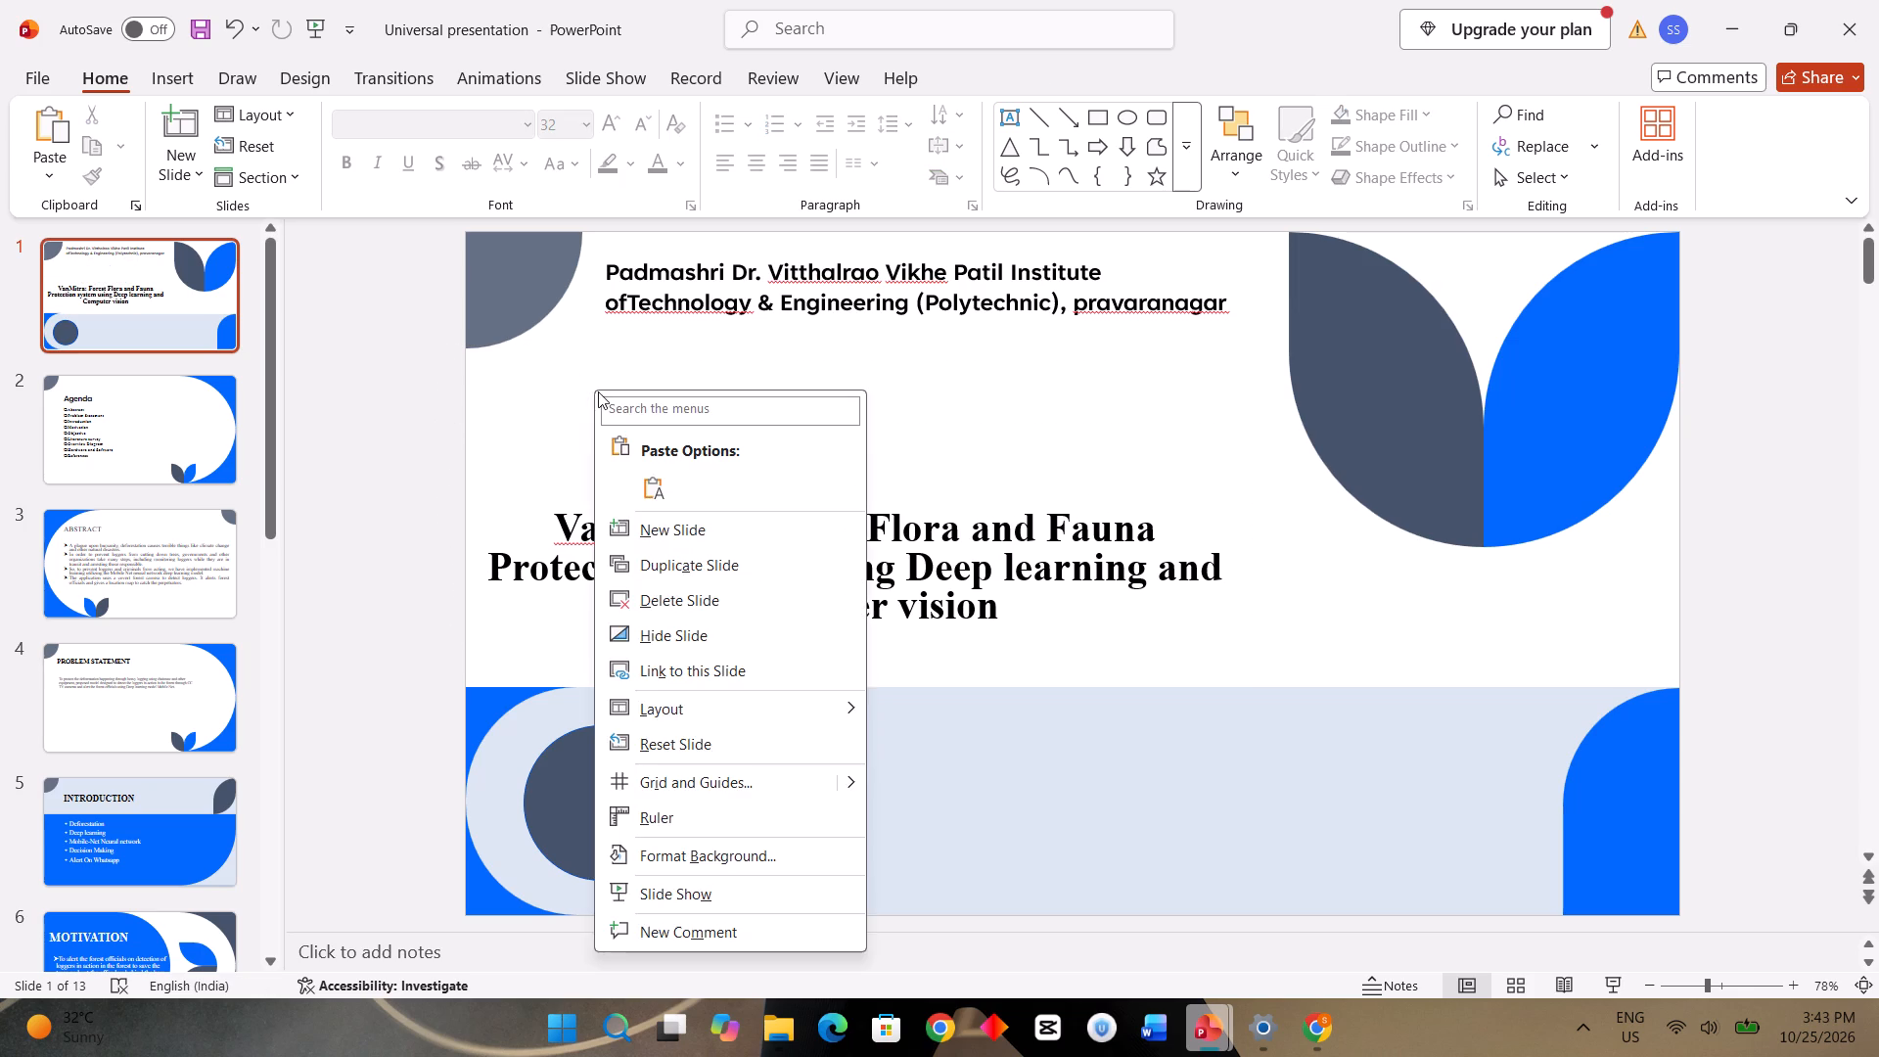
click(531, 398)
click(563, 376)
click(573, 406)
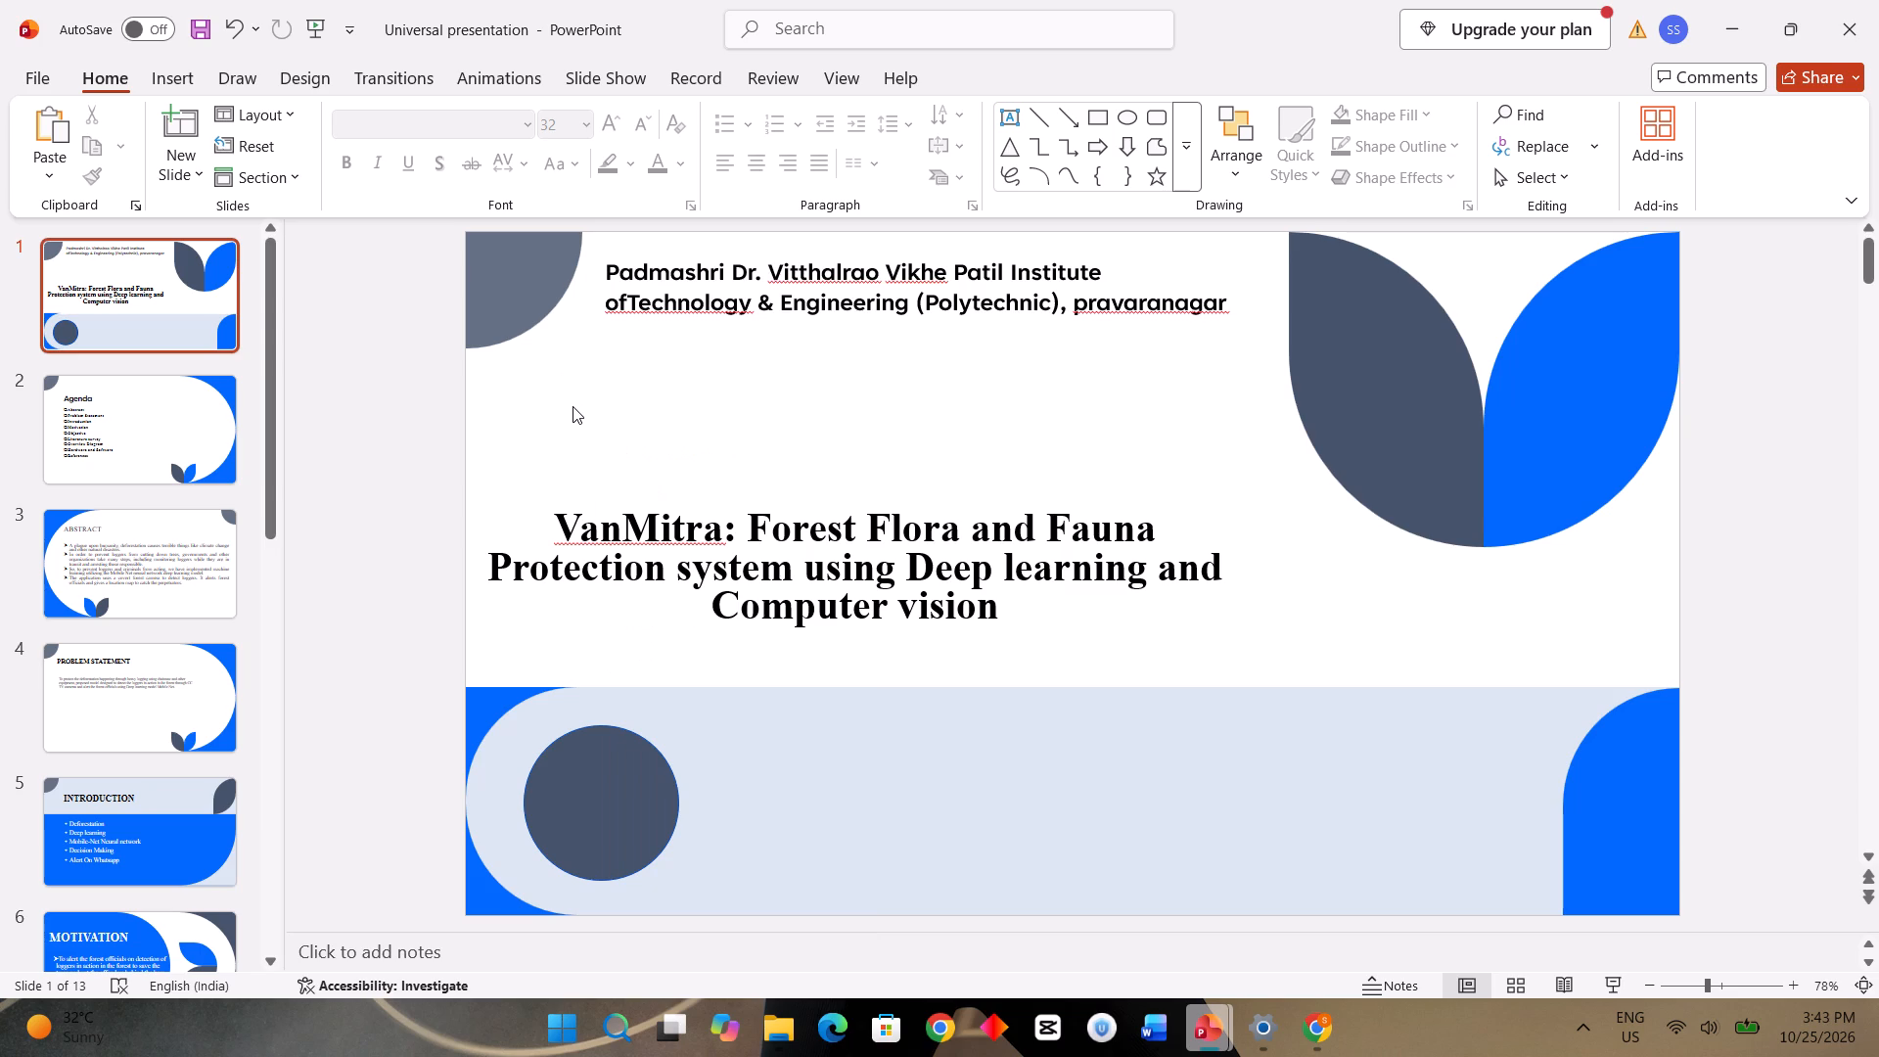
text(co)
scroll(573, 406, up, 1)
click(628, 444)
Insert a text box in the space between the institute name and the VanMitra title.
triple_click(676, 412)
drag(700, 433, 947, 428)
click(721, 430)
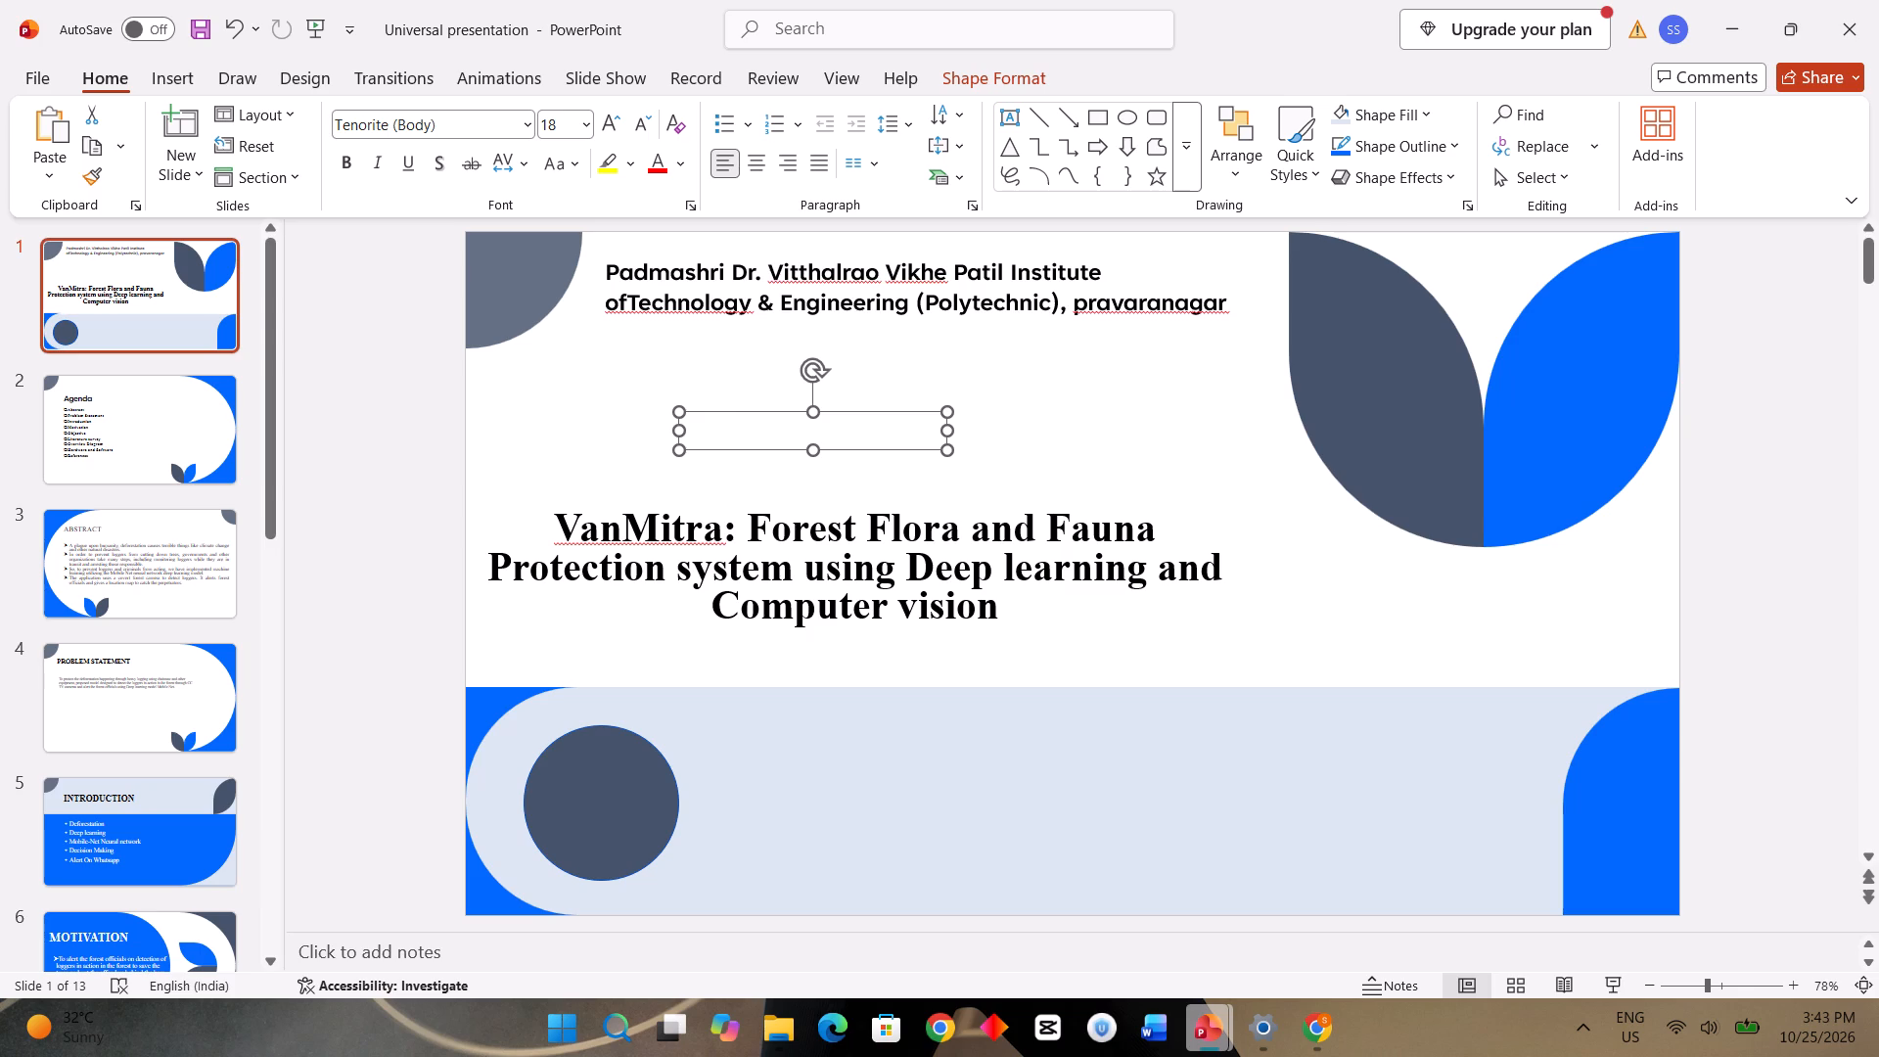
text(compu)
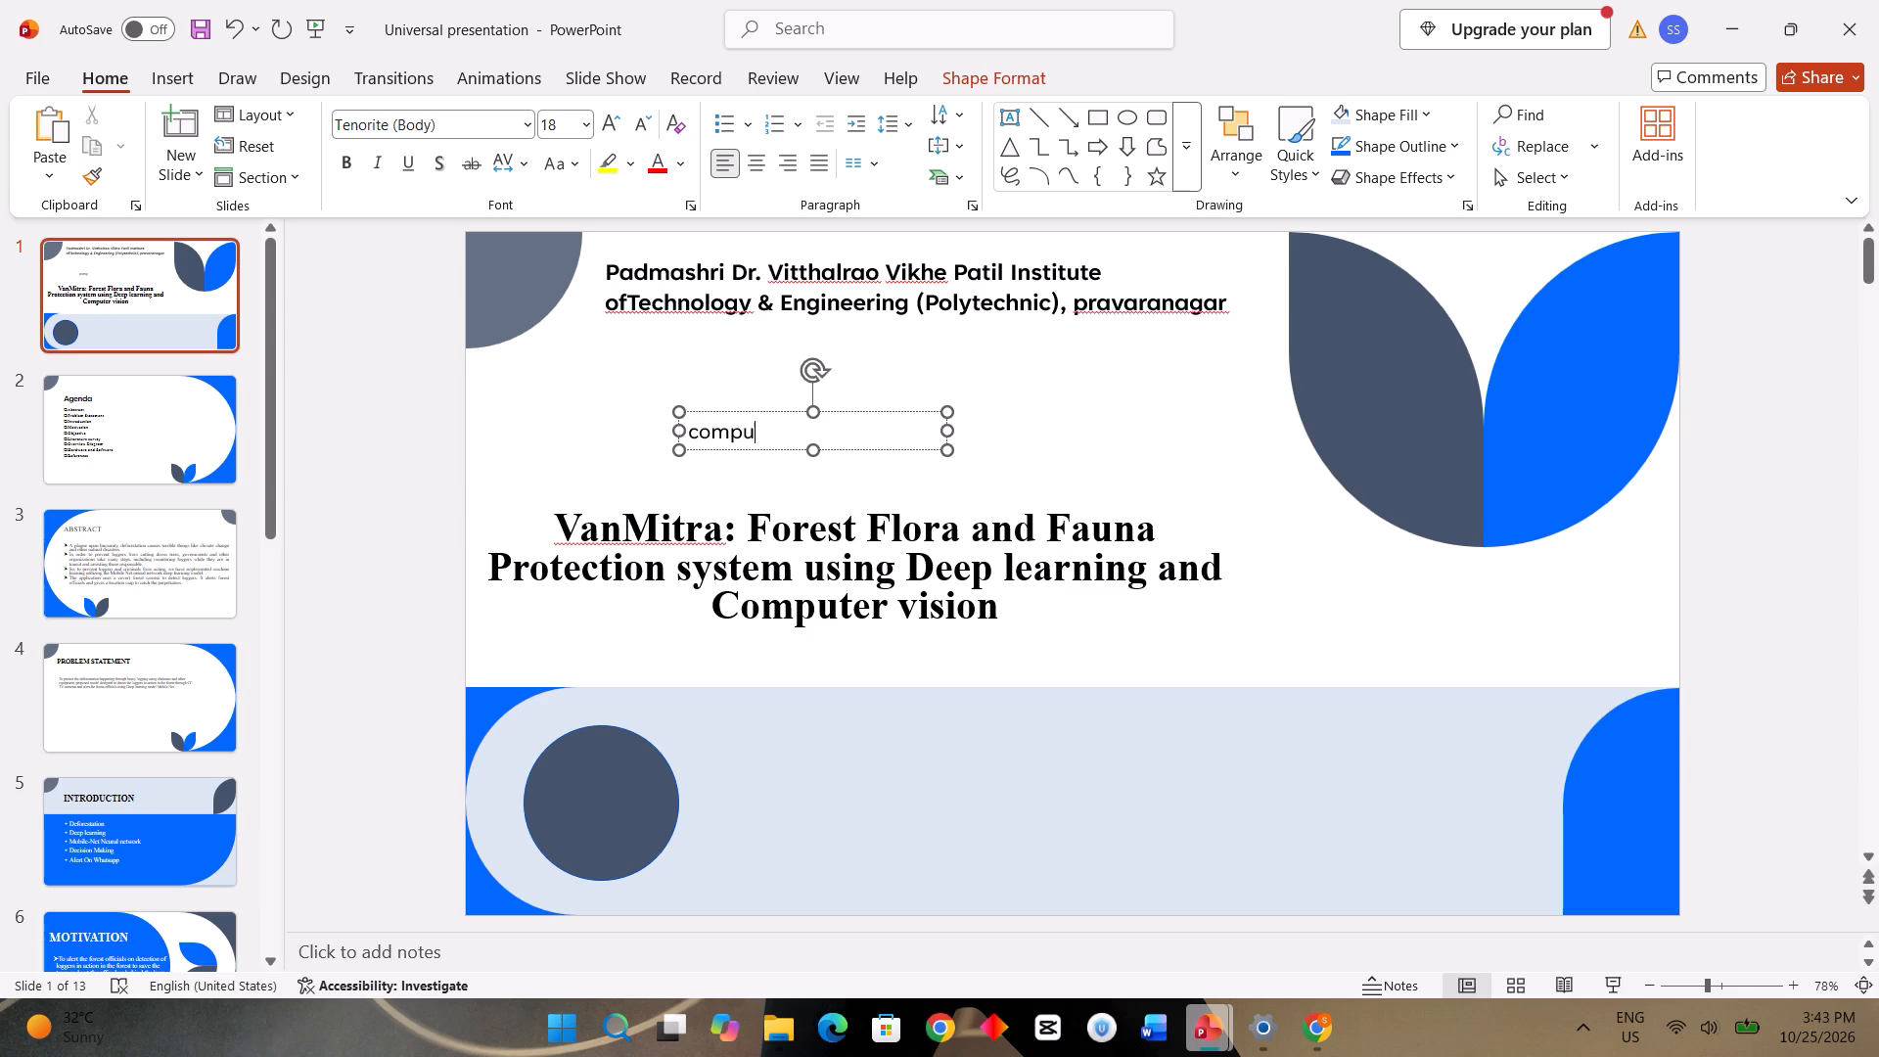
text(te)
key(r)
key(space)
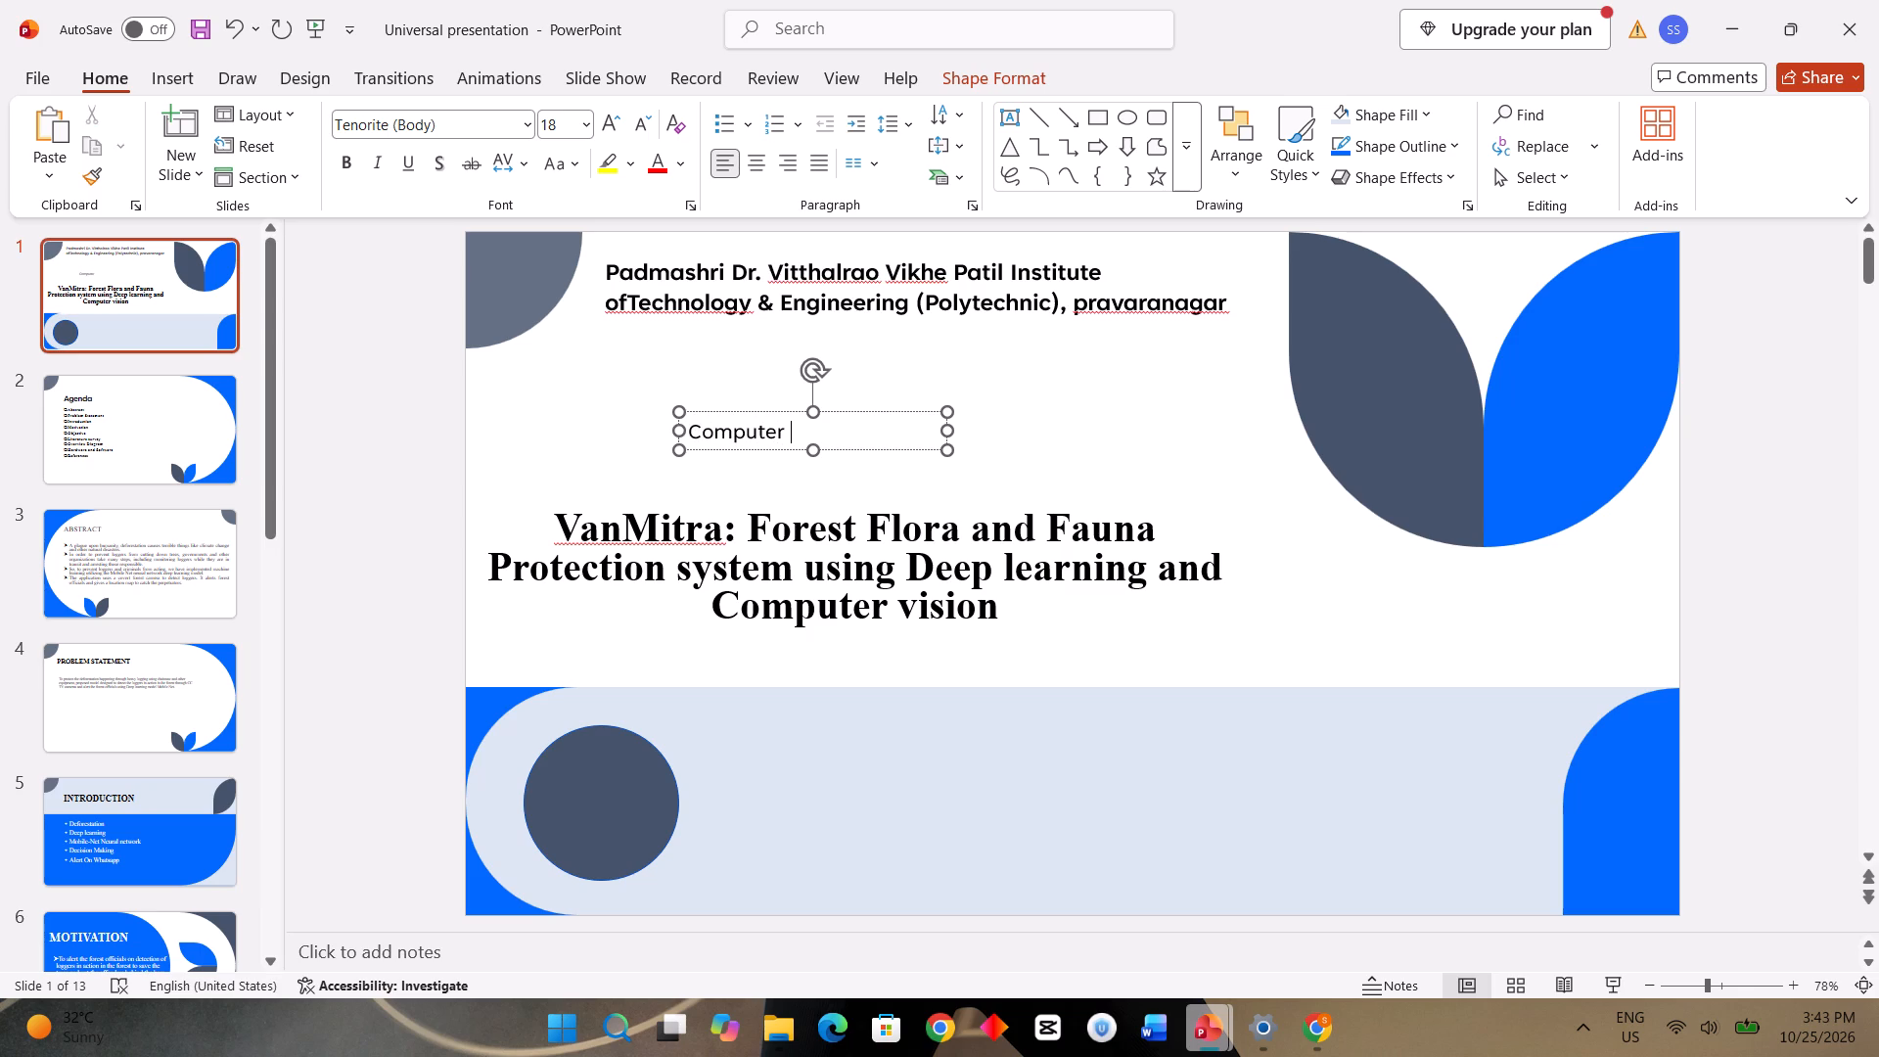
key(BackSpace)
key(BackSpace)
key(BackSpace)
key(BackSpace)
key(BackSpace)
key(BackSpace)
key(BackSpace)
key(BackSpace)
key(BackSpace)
Enter "Department of computer technology" in the new text box.
text(depart)
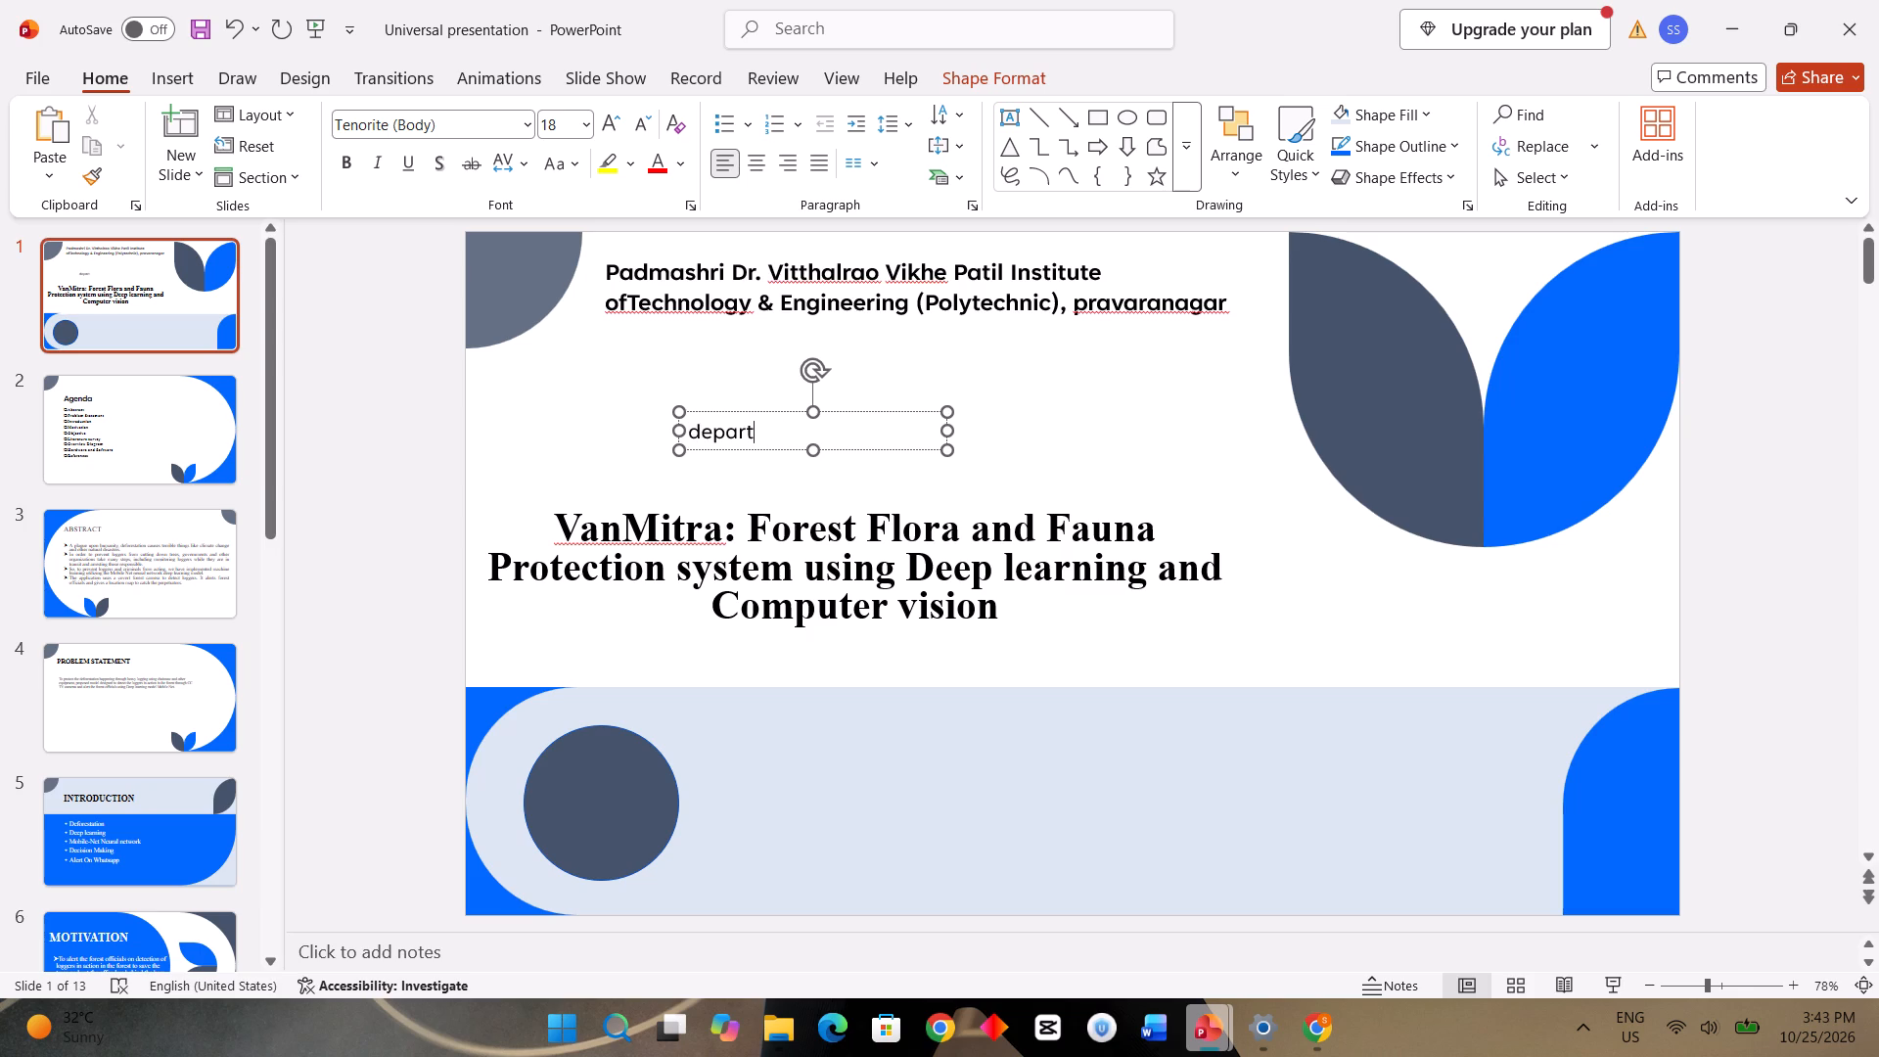
text(ment)
key(space)
text(of)
key(space)
text(comp)
key(u)
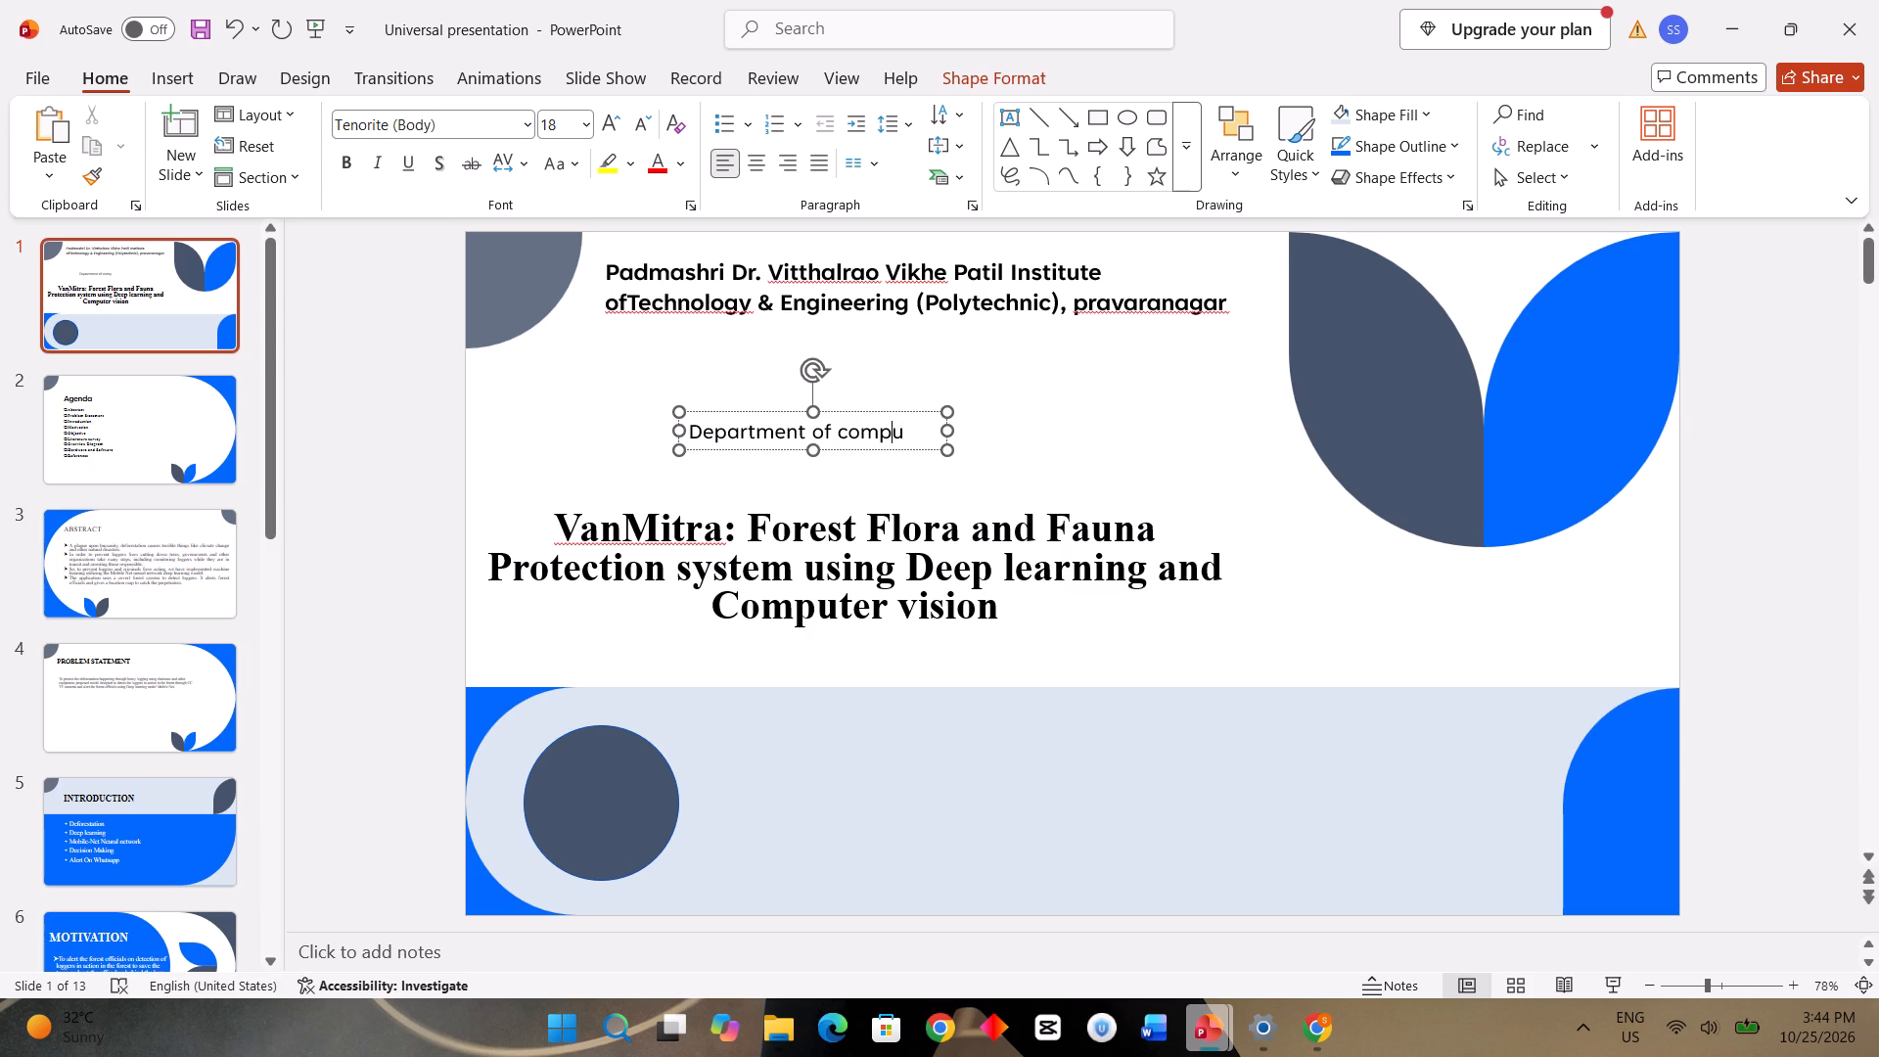
text(ter tec)
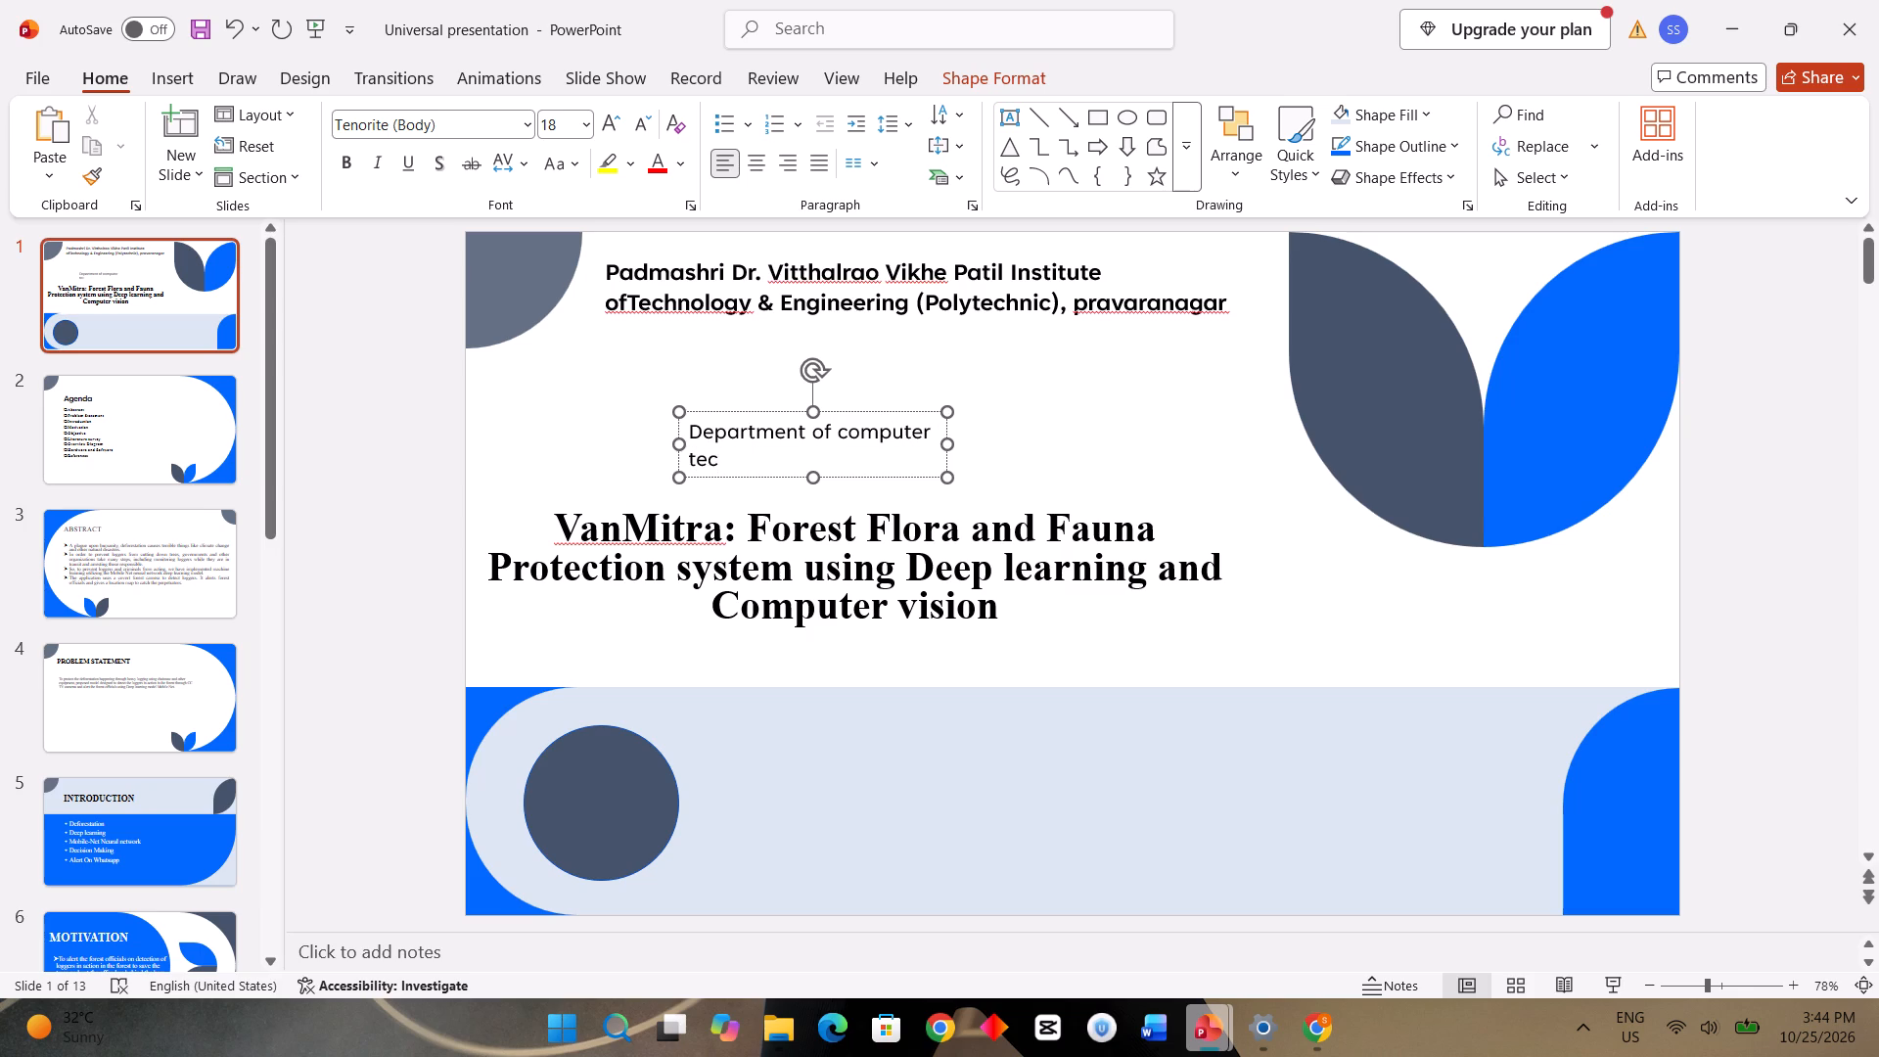
text(ho)
key(BackSpace)
key(n)
key(o)
key(g)
text(oly)
key(BackSpace)
key(BackSpace)
key(BackSpace)
key(BackSpace)
text(lo)
text(gy)
Widen the department text box so its text fits on one line, and place it directly beneath the institute name.
drag(947, 445, 1132, 411)
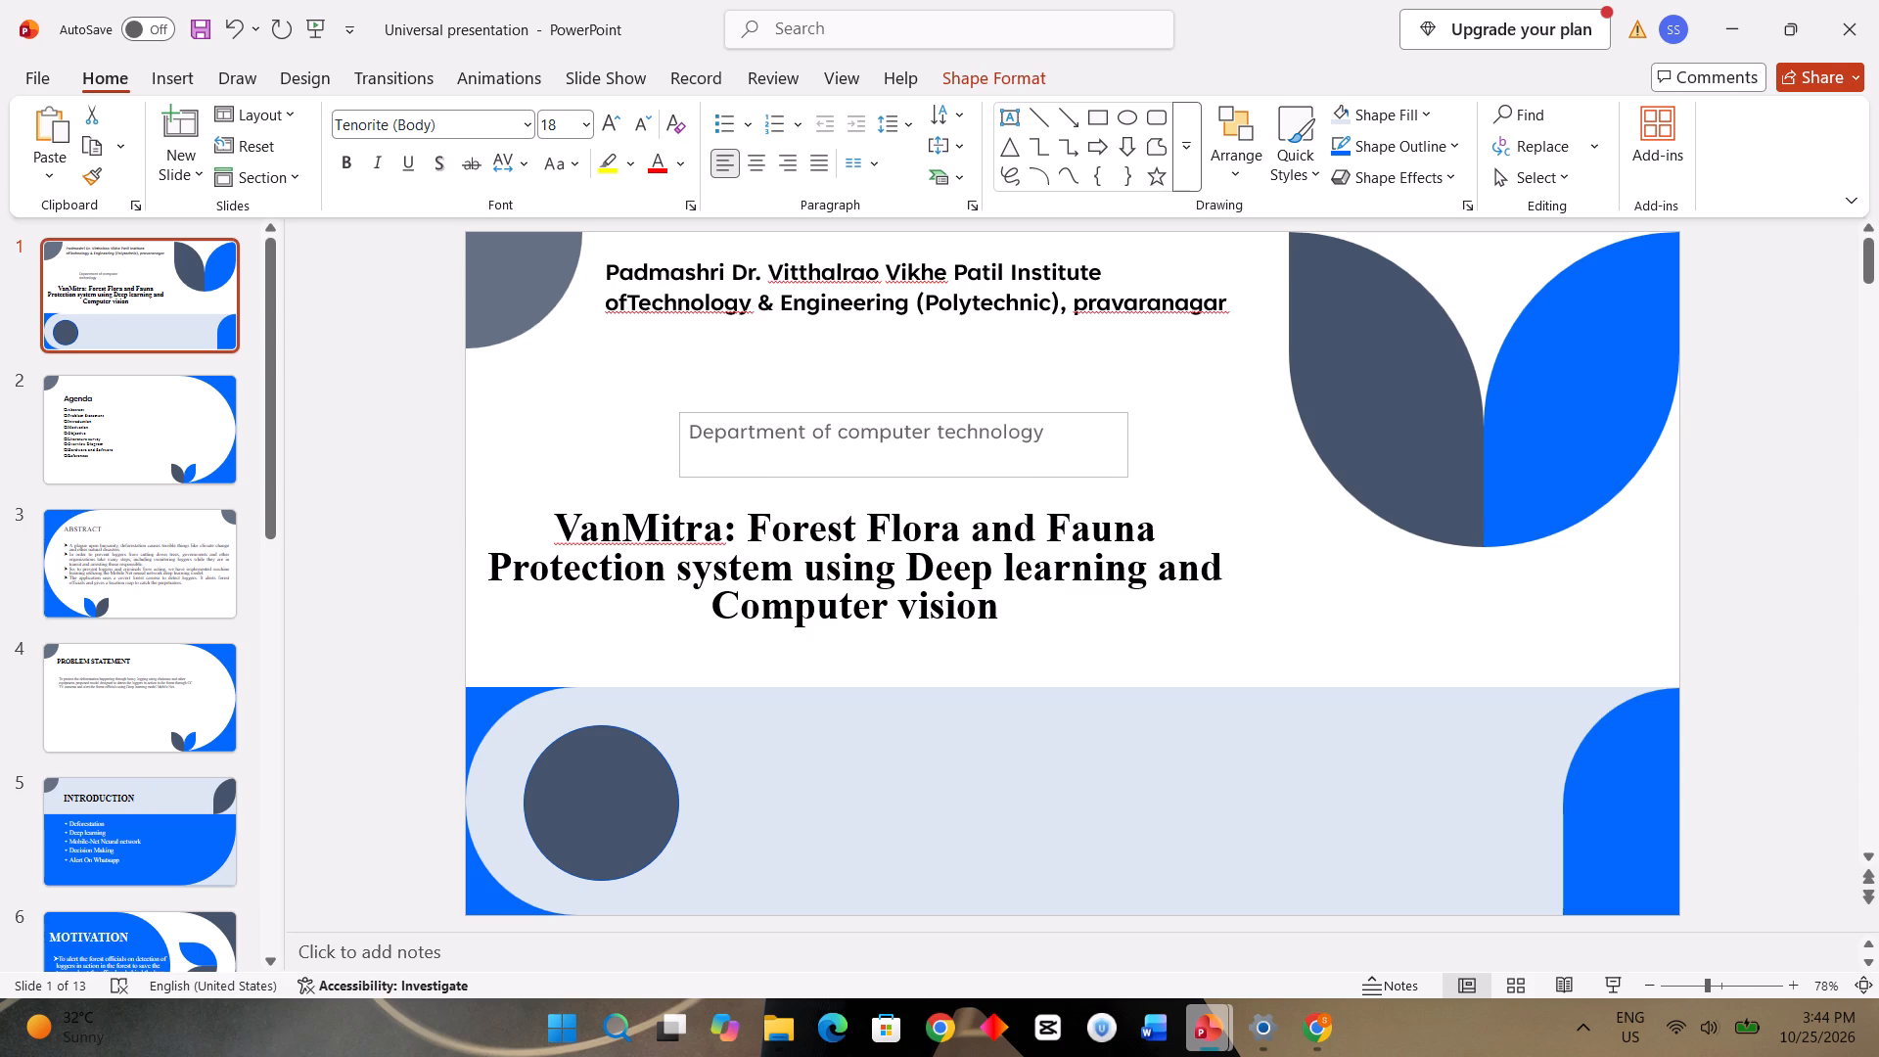
drag(1132, 411, 1142, 411)
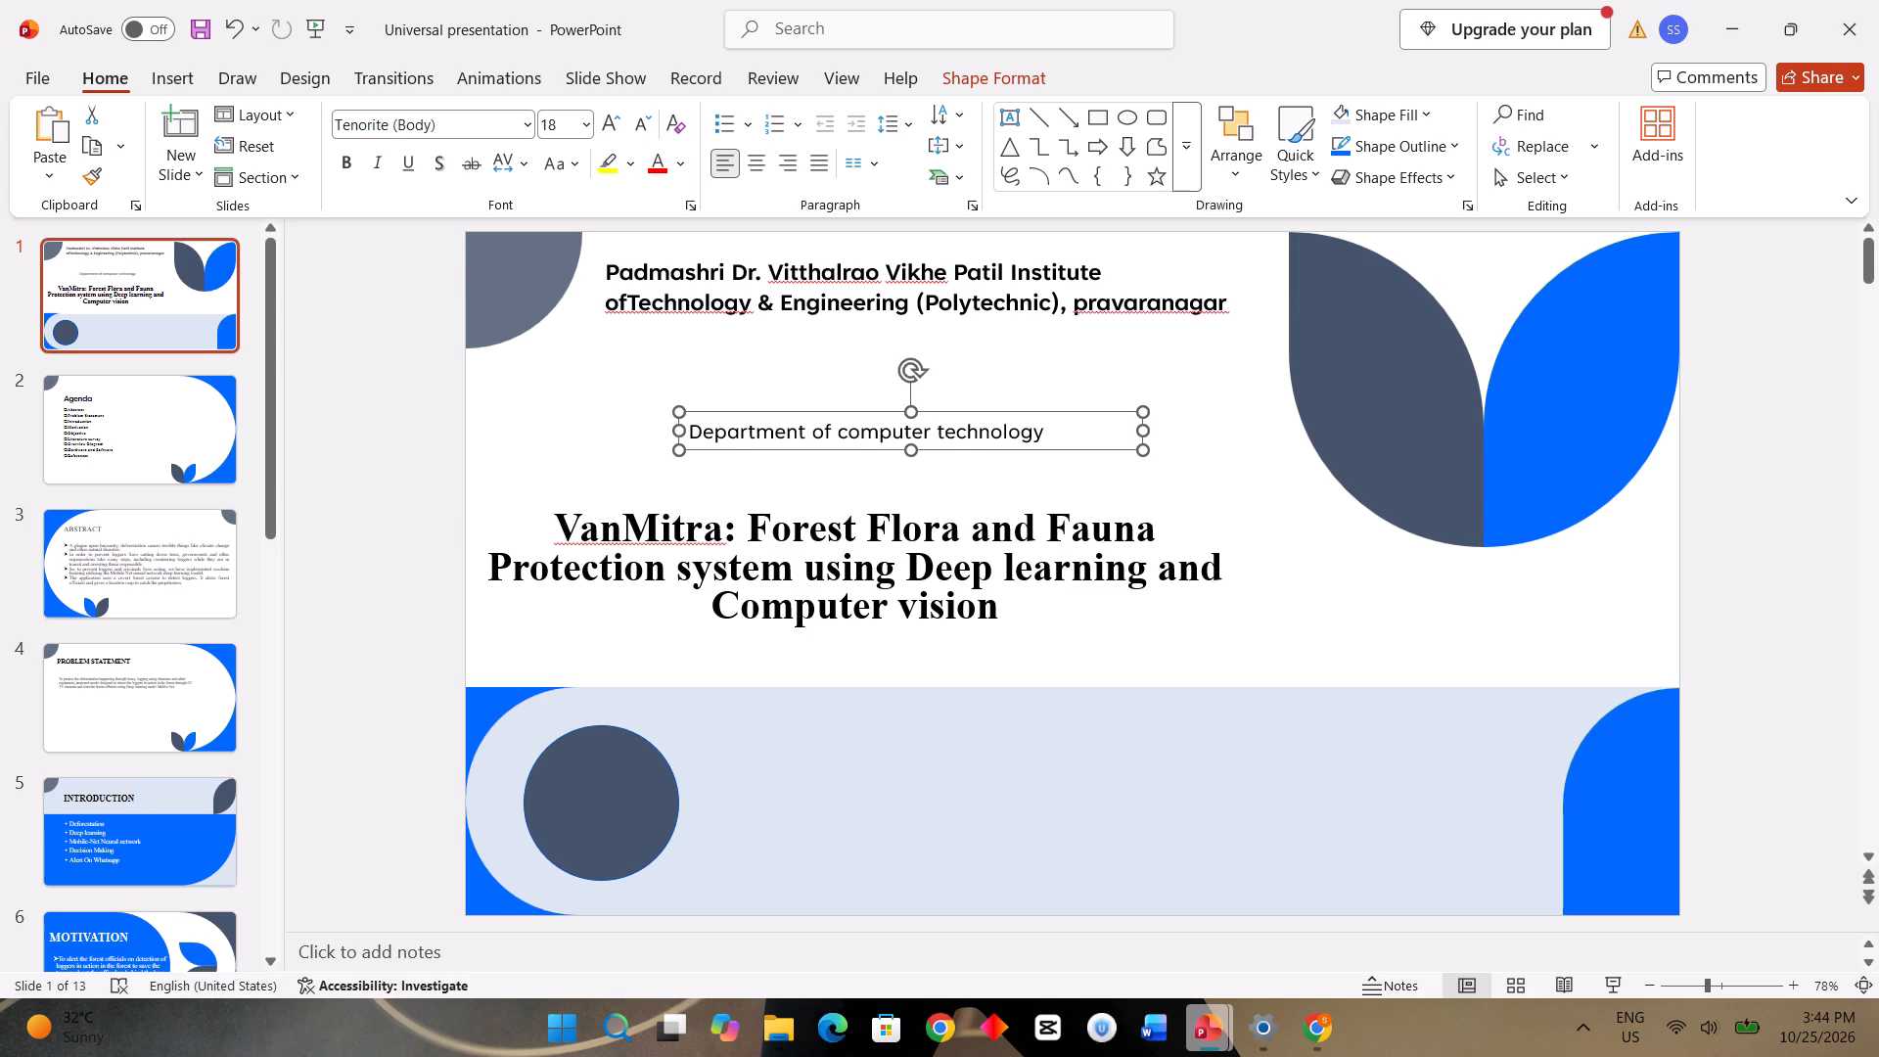
drag(846, 413, 802, 391)
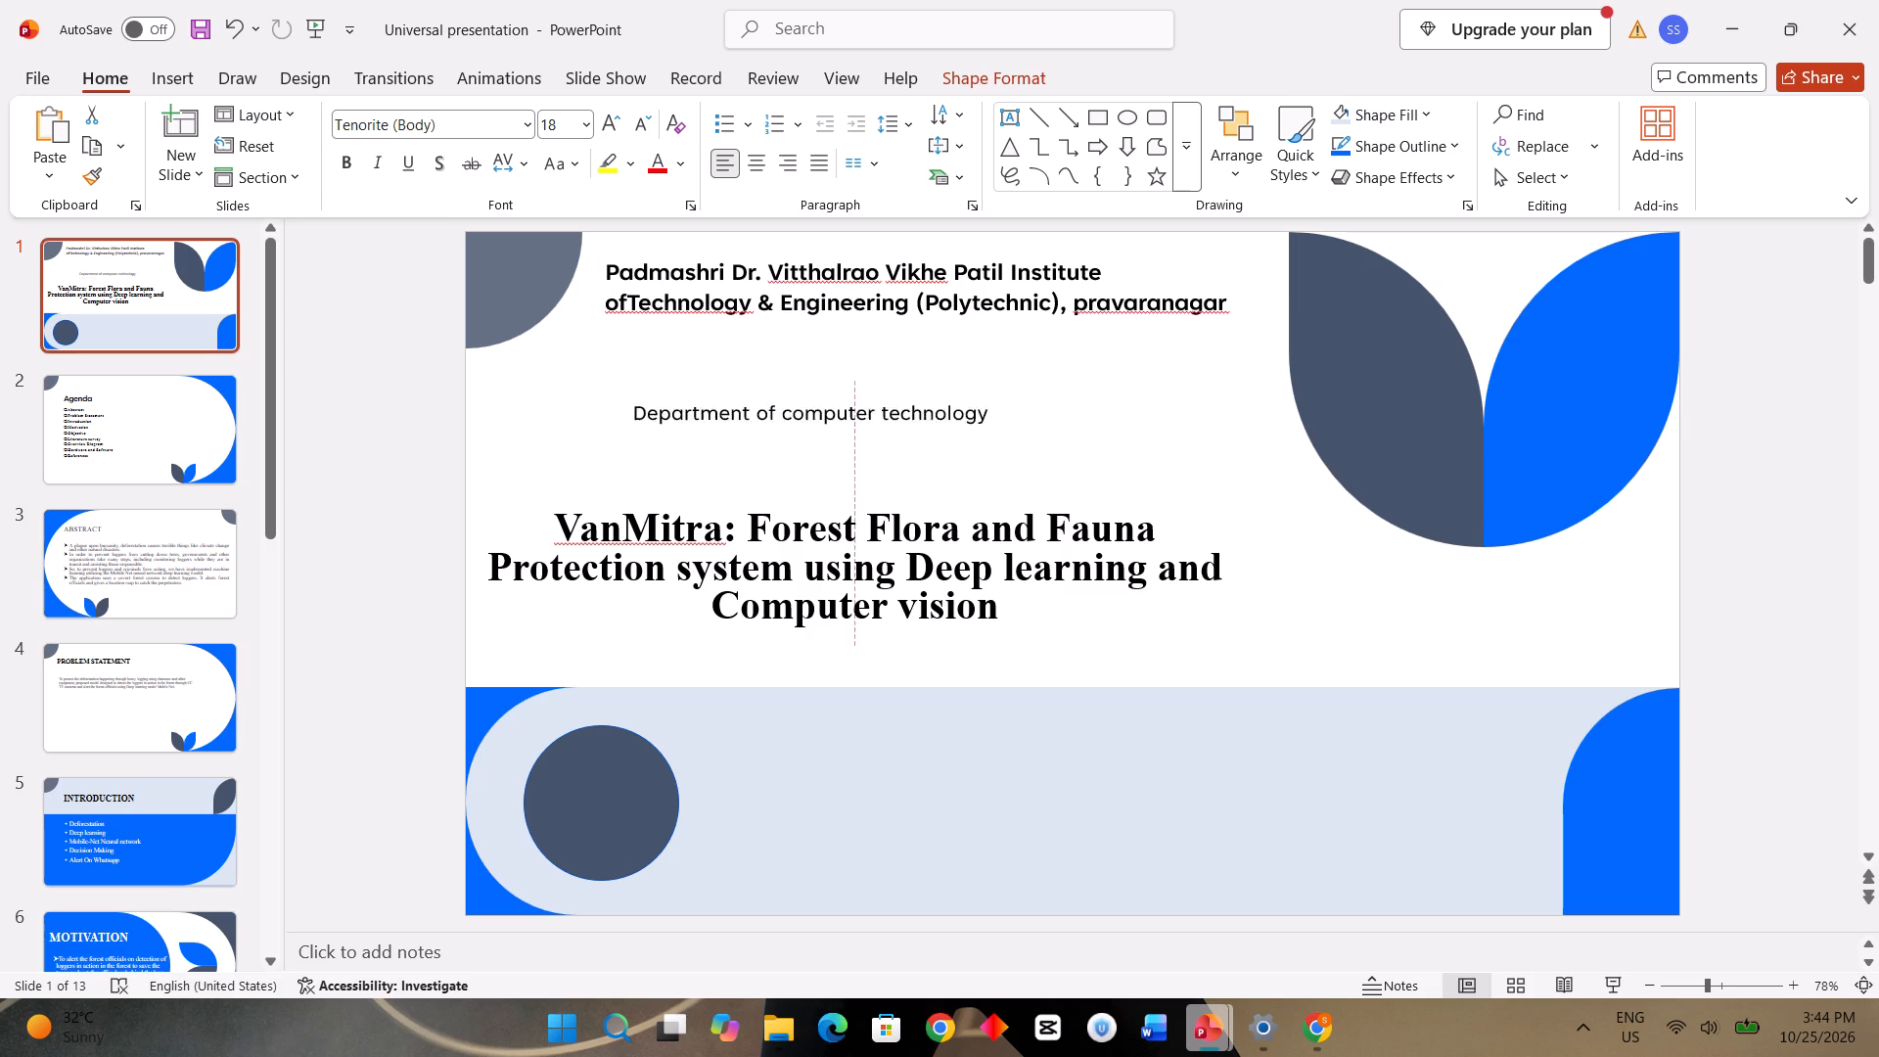
drag(802, 391, 859, 396)
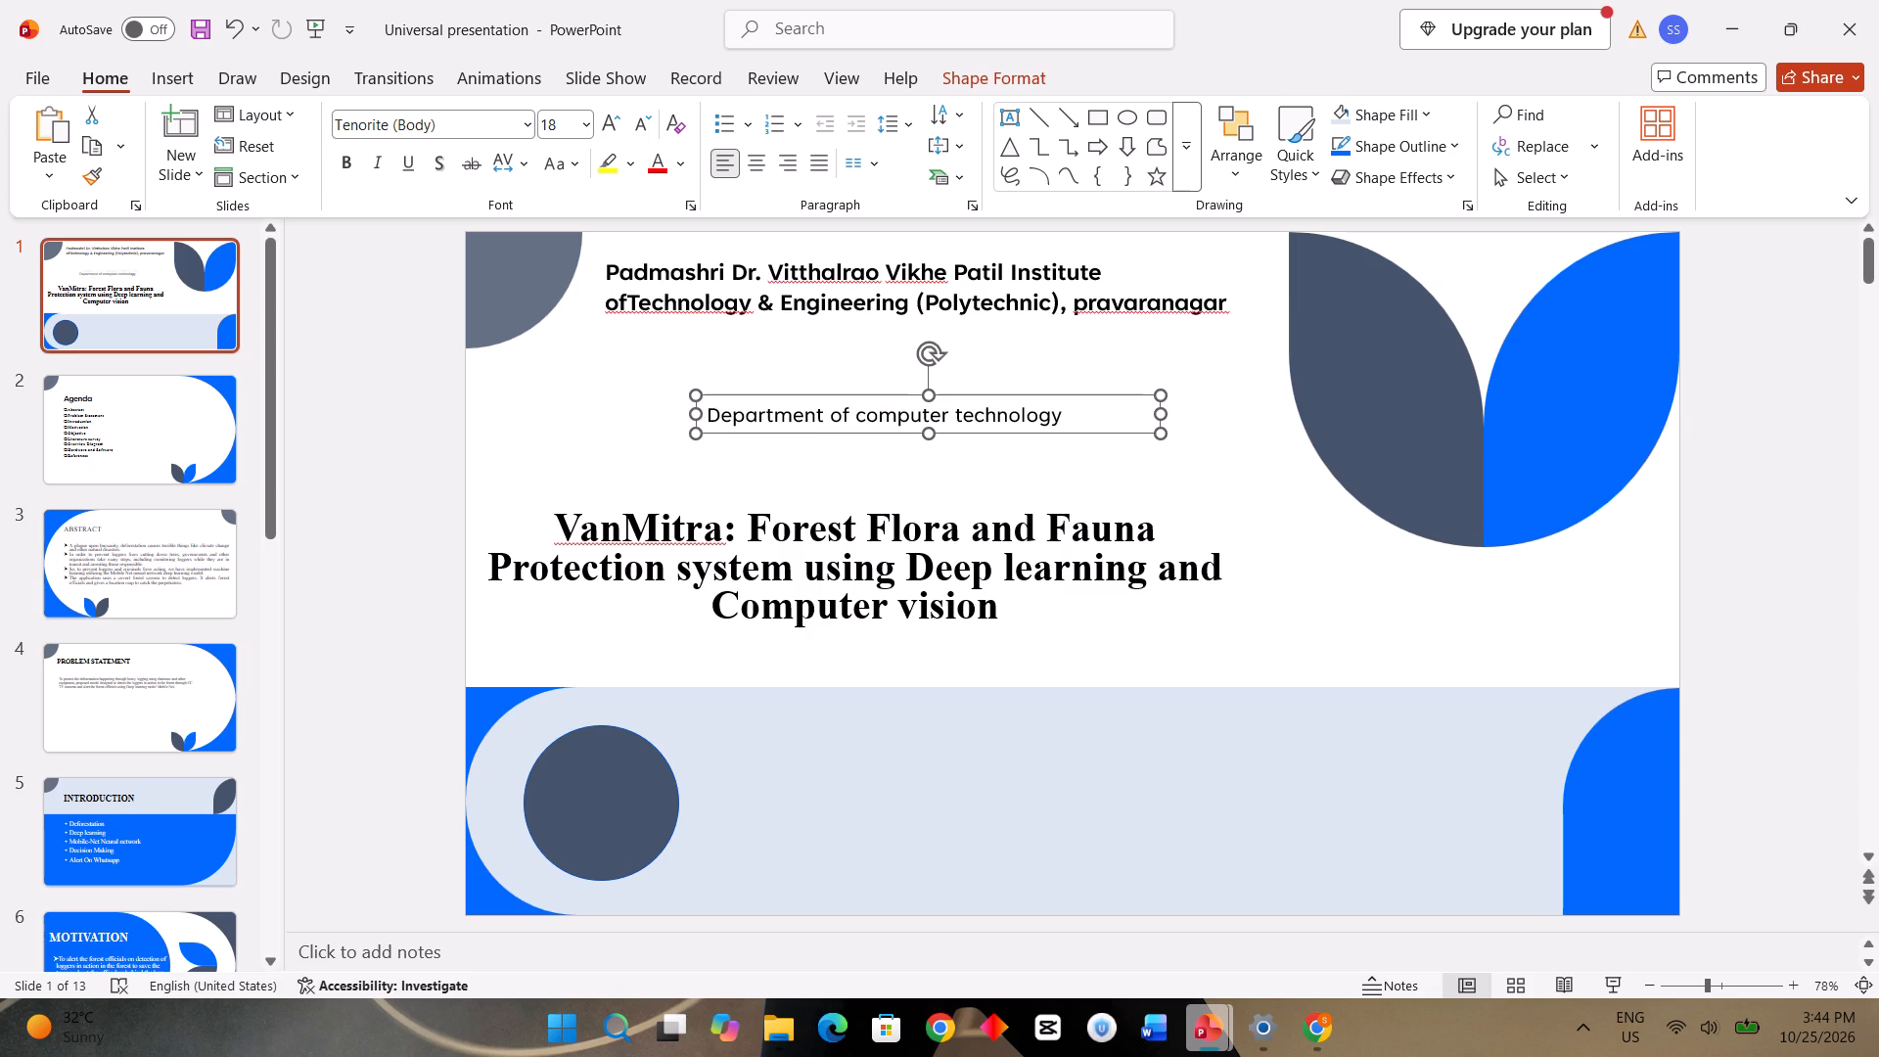
click(811, 449)
drag(843, 420, 833, 410)
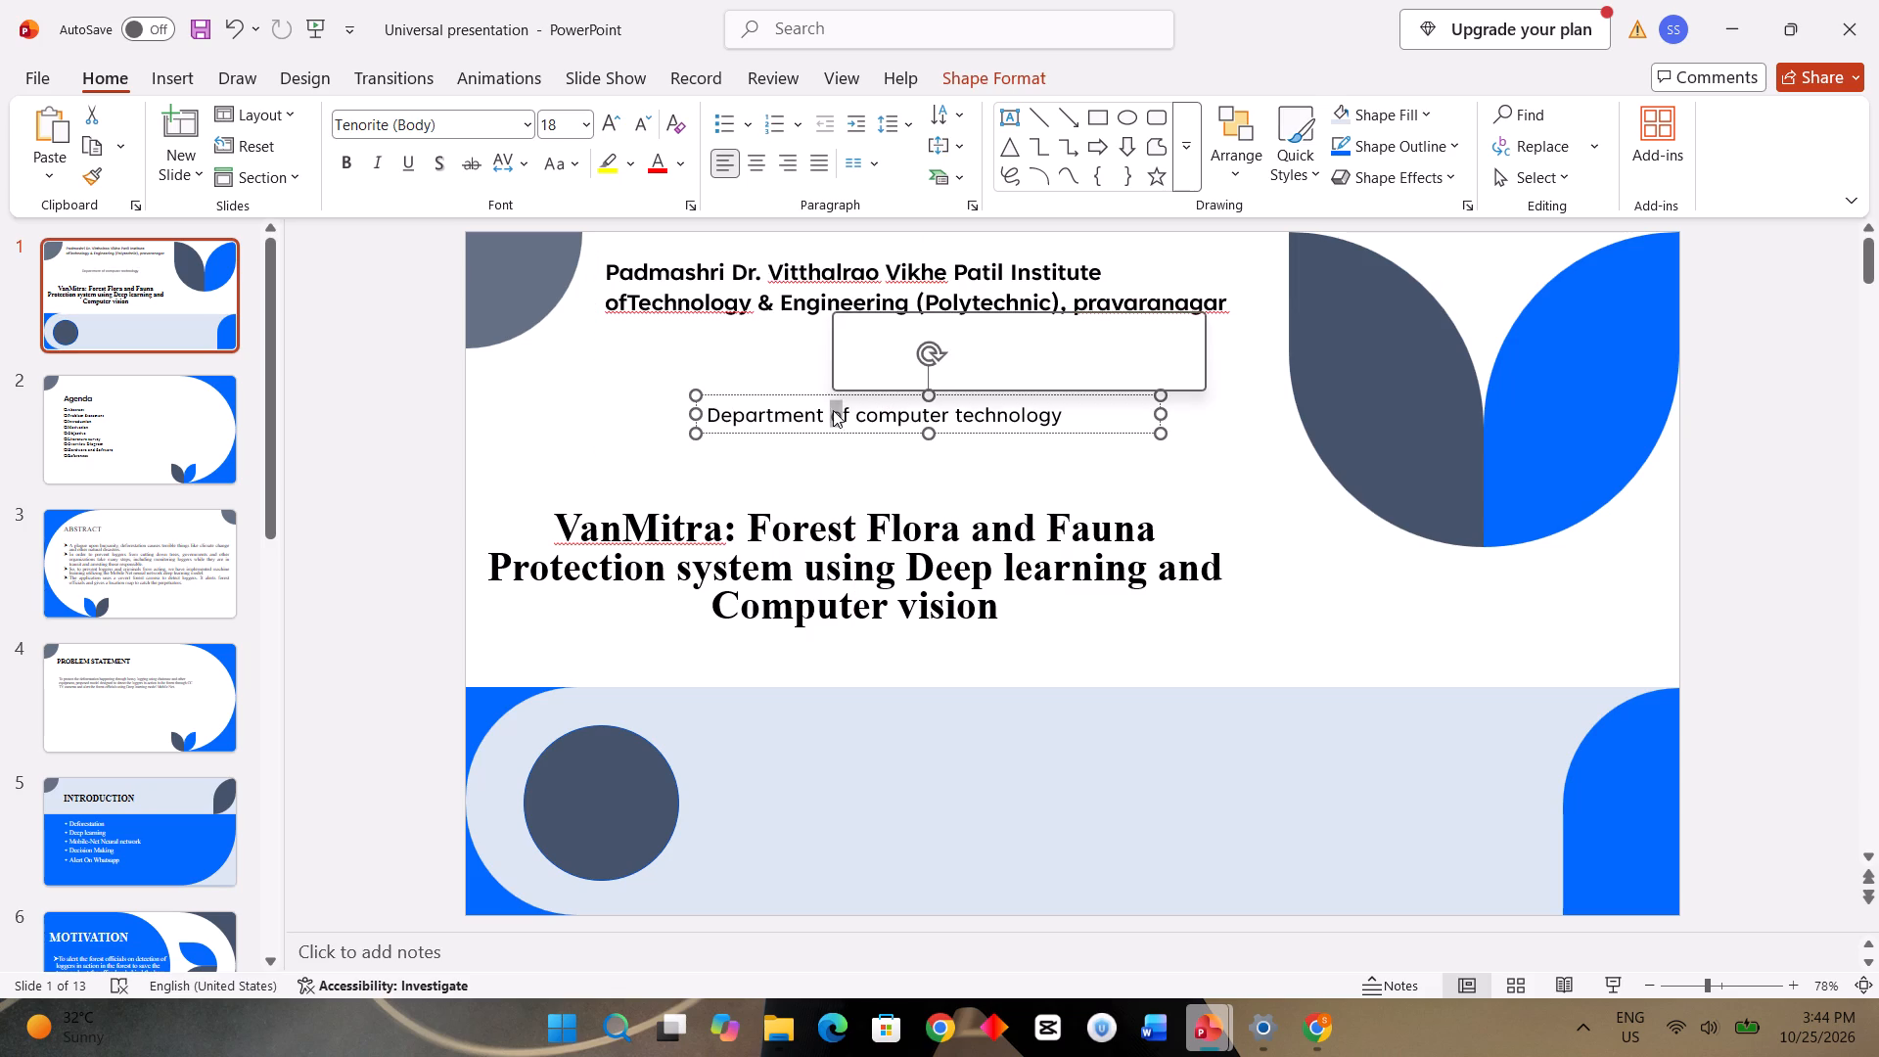
drag(810, 394, 773, 358)
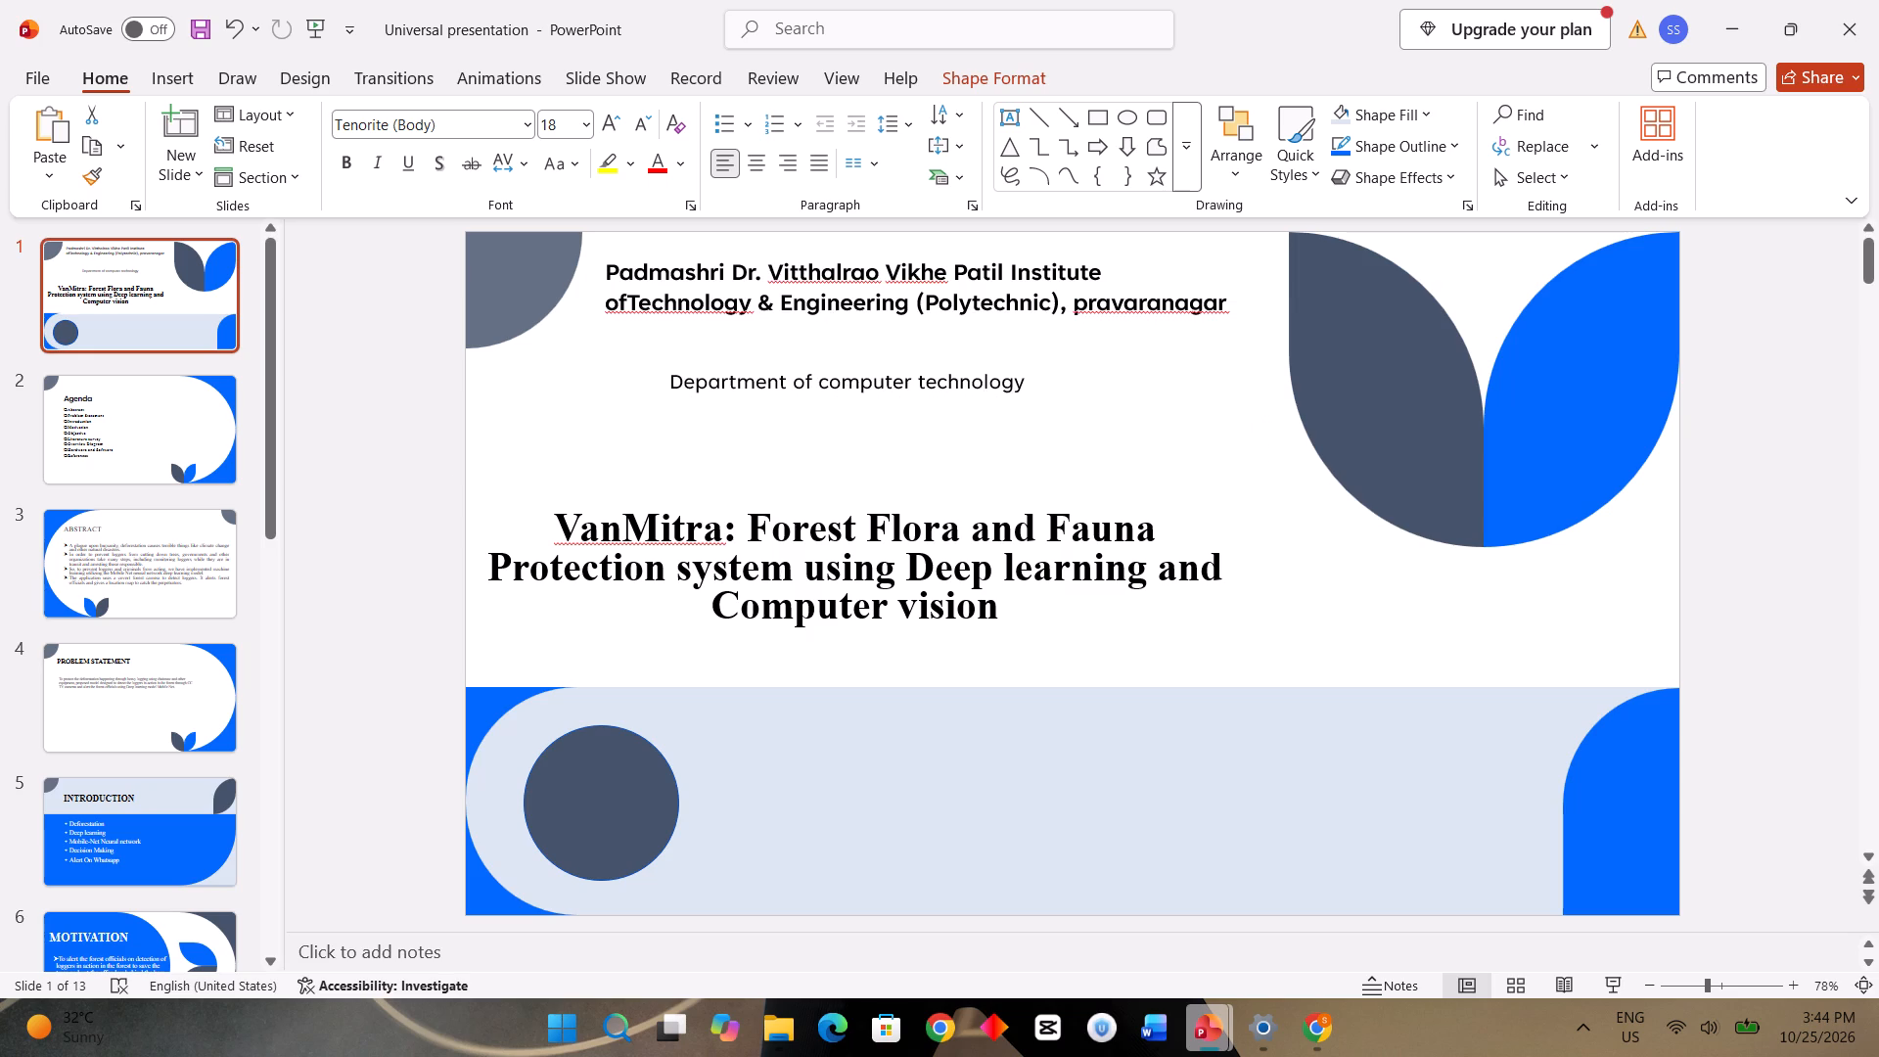
drag(773, 358, 812, 330)
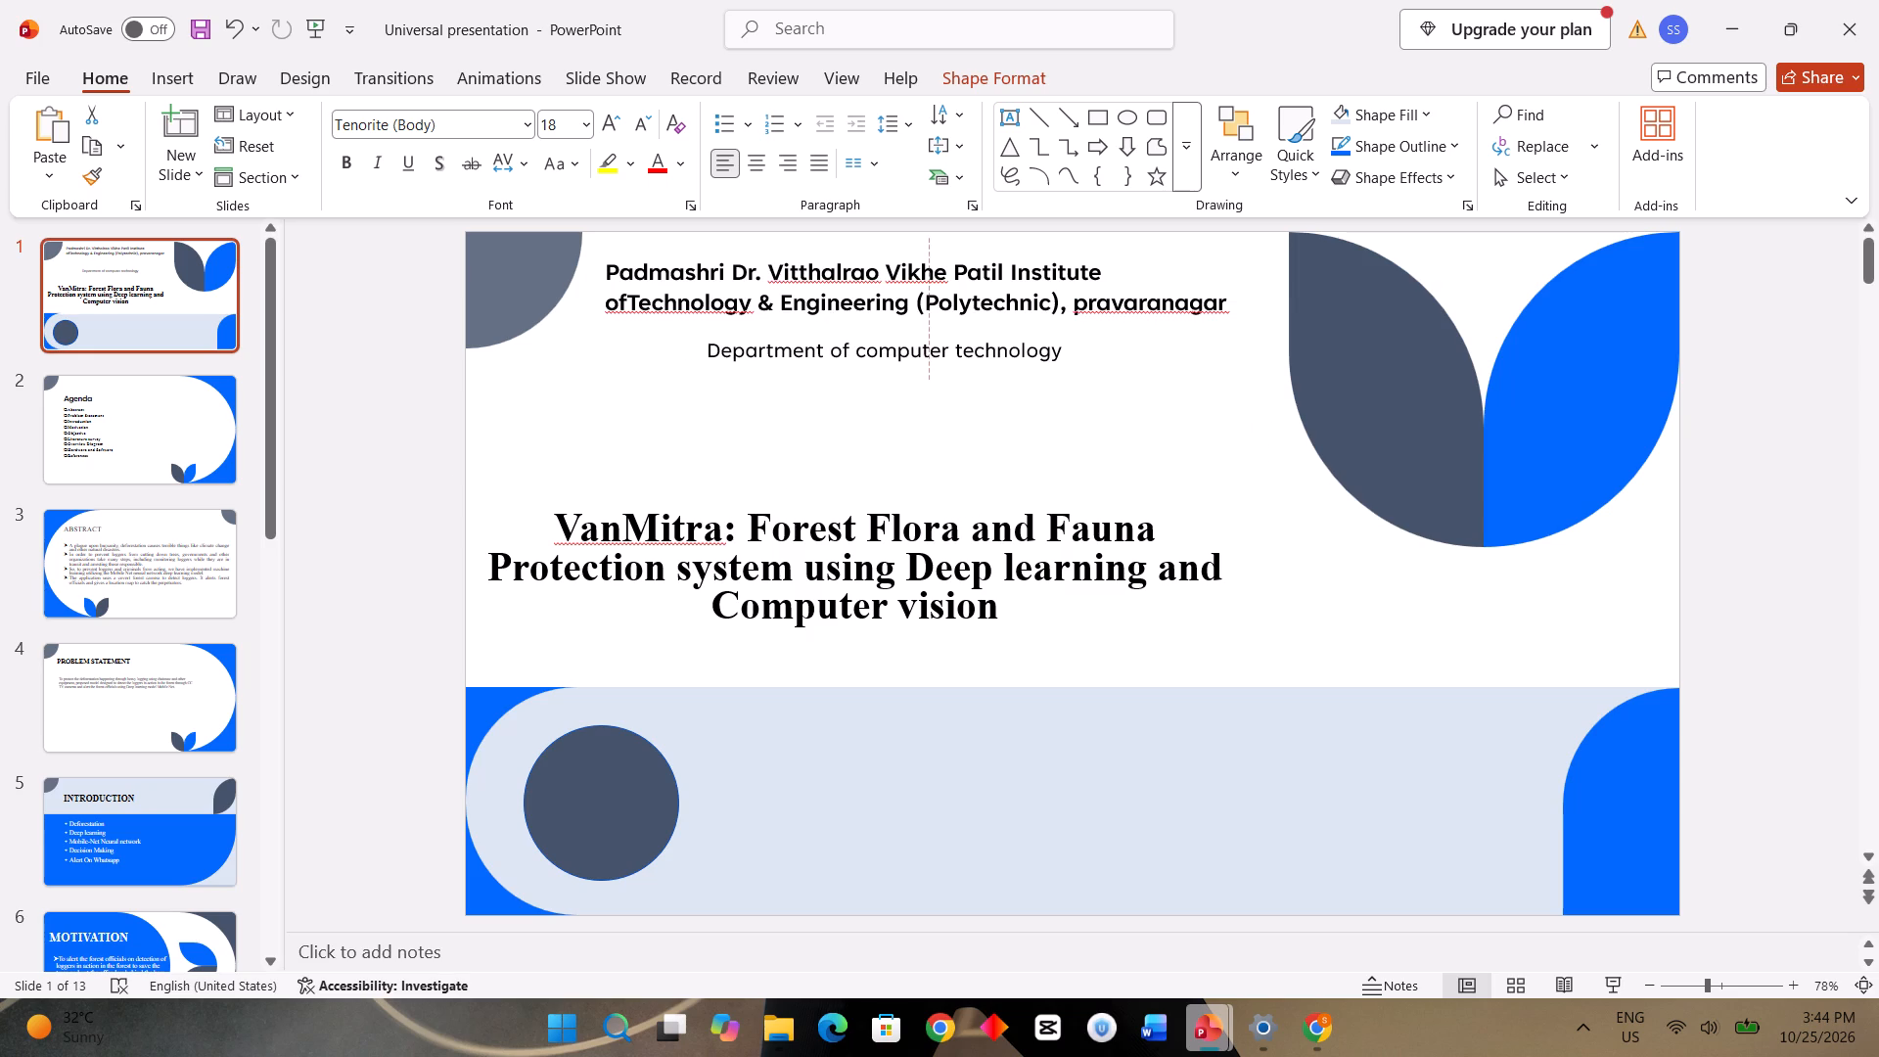
drag(812, 330, 826, 328)
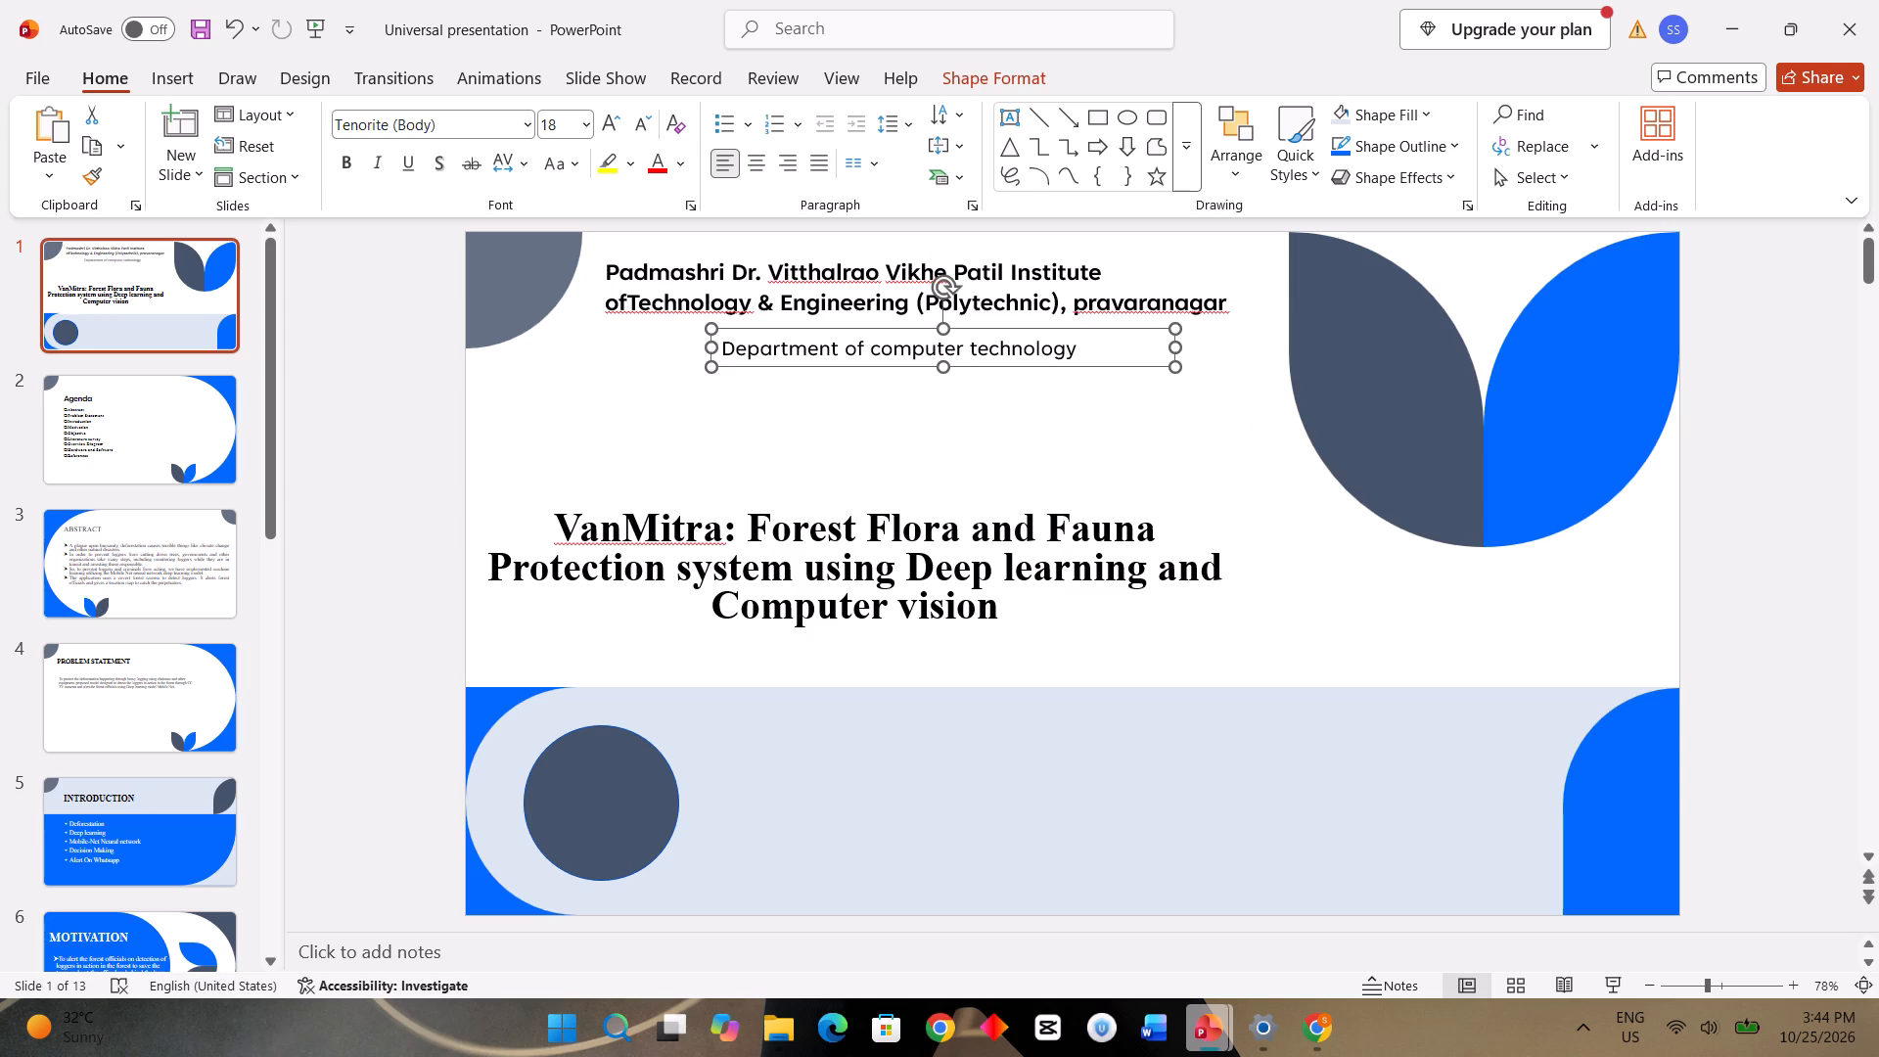
Make the whole "Department of computer technology" line bold.
click(837, 352)
click(782, 358)
drag(727, 346, 981, 348)
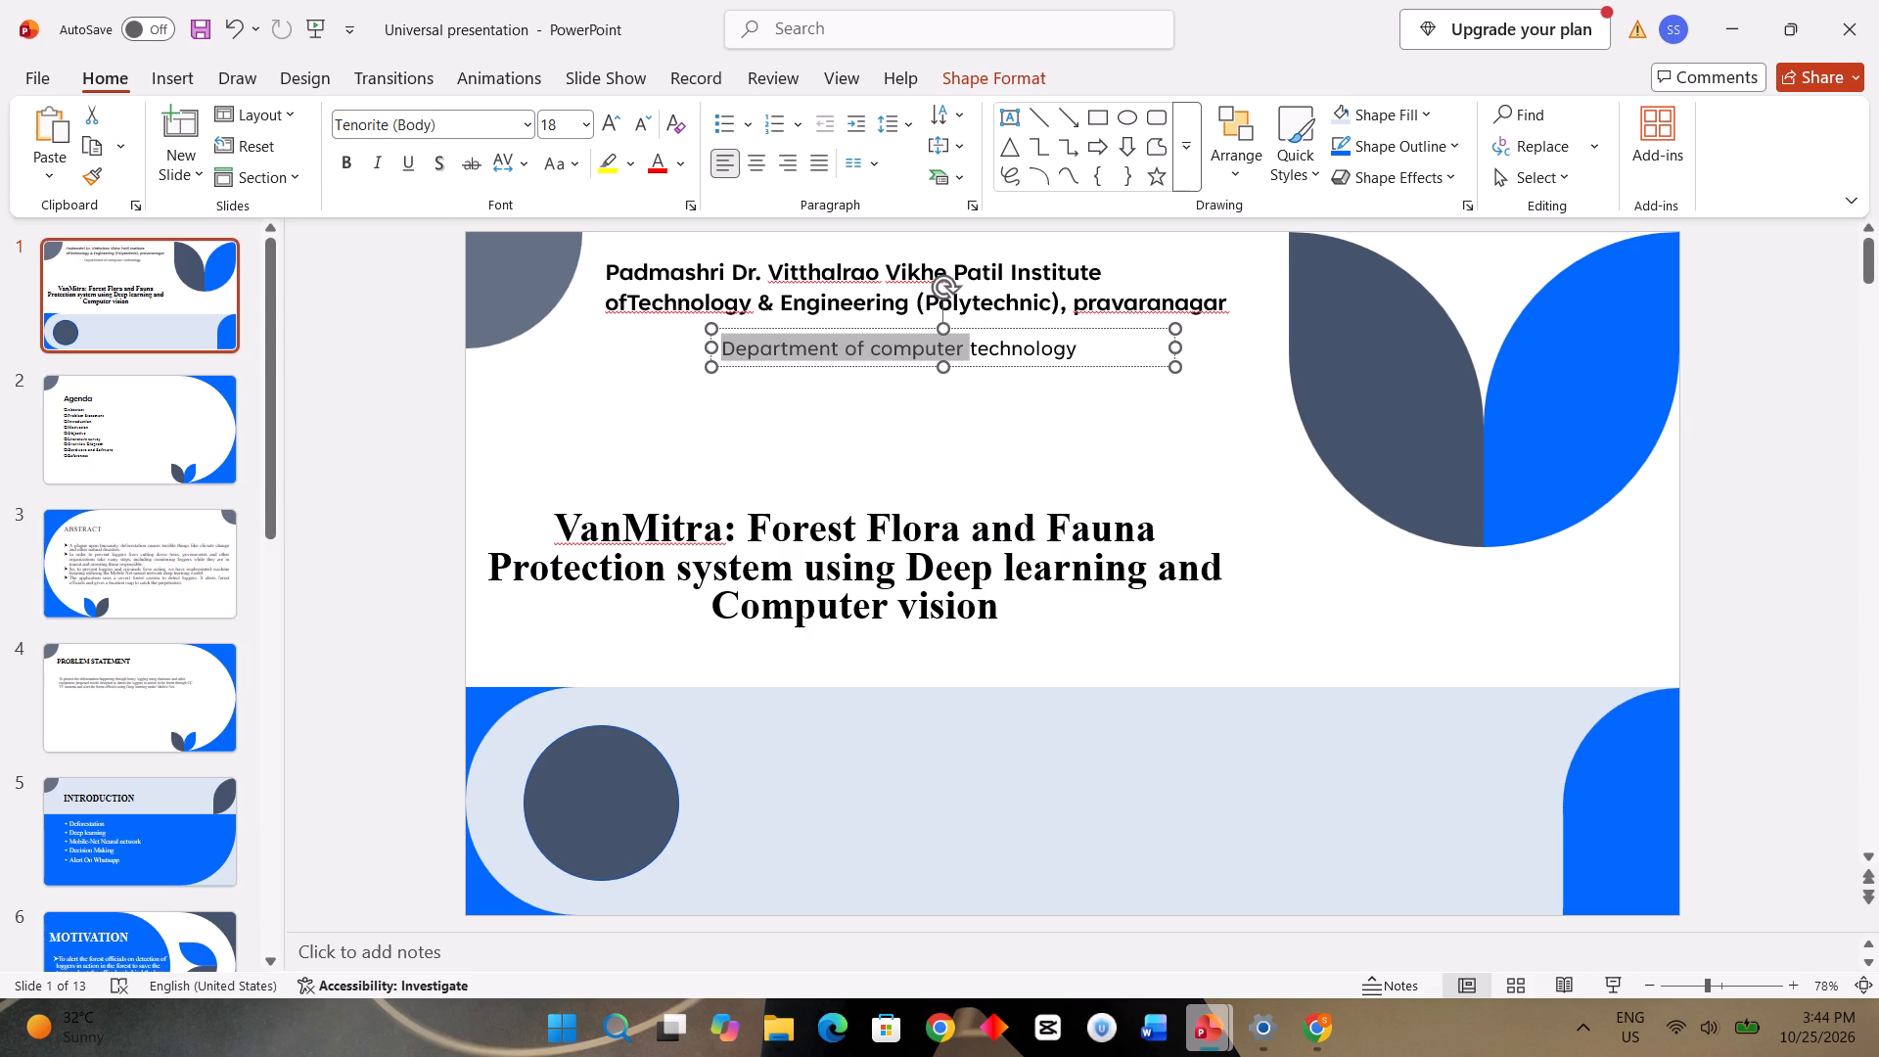
drag(981, 348, 1060, 348)
click(1080, 313)
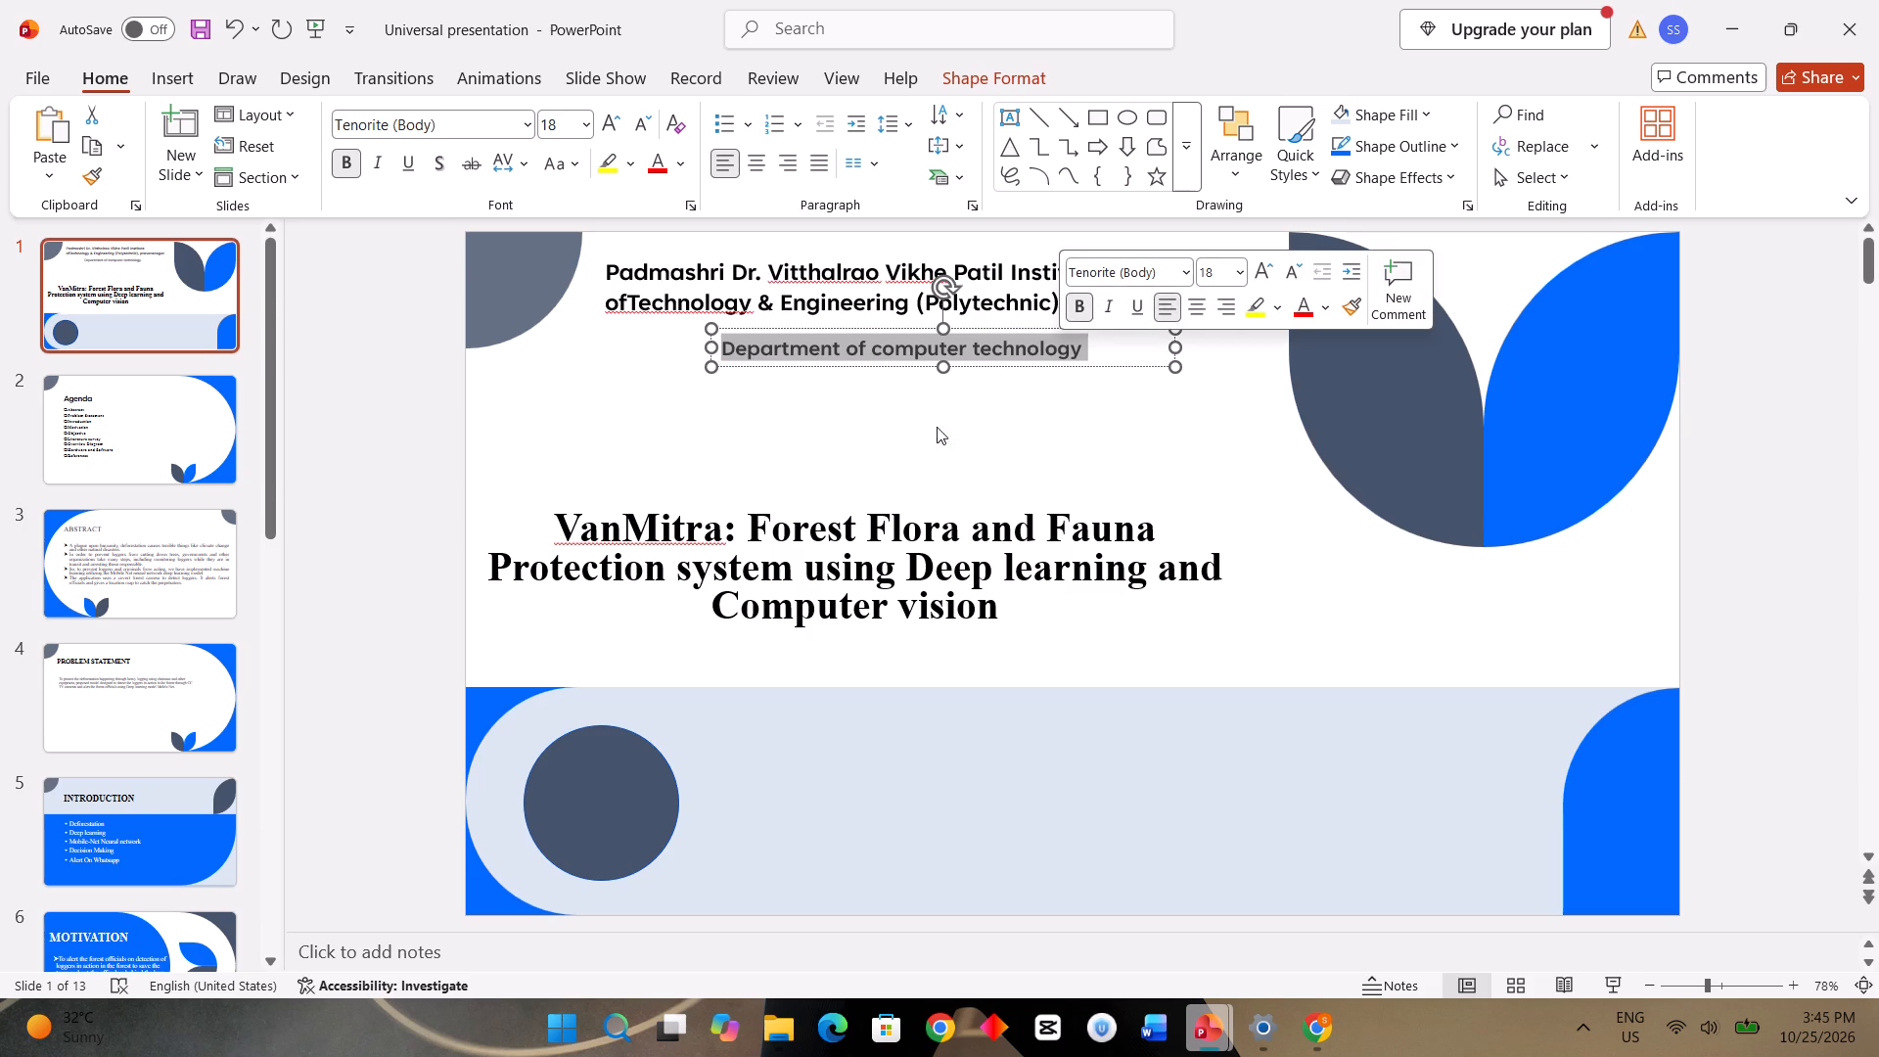
click(910, 440)
Move the VanMitra title up so it sits just beneath the department line, roughly centred under it.
click(805, 546)
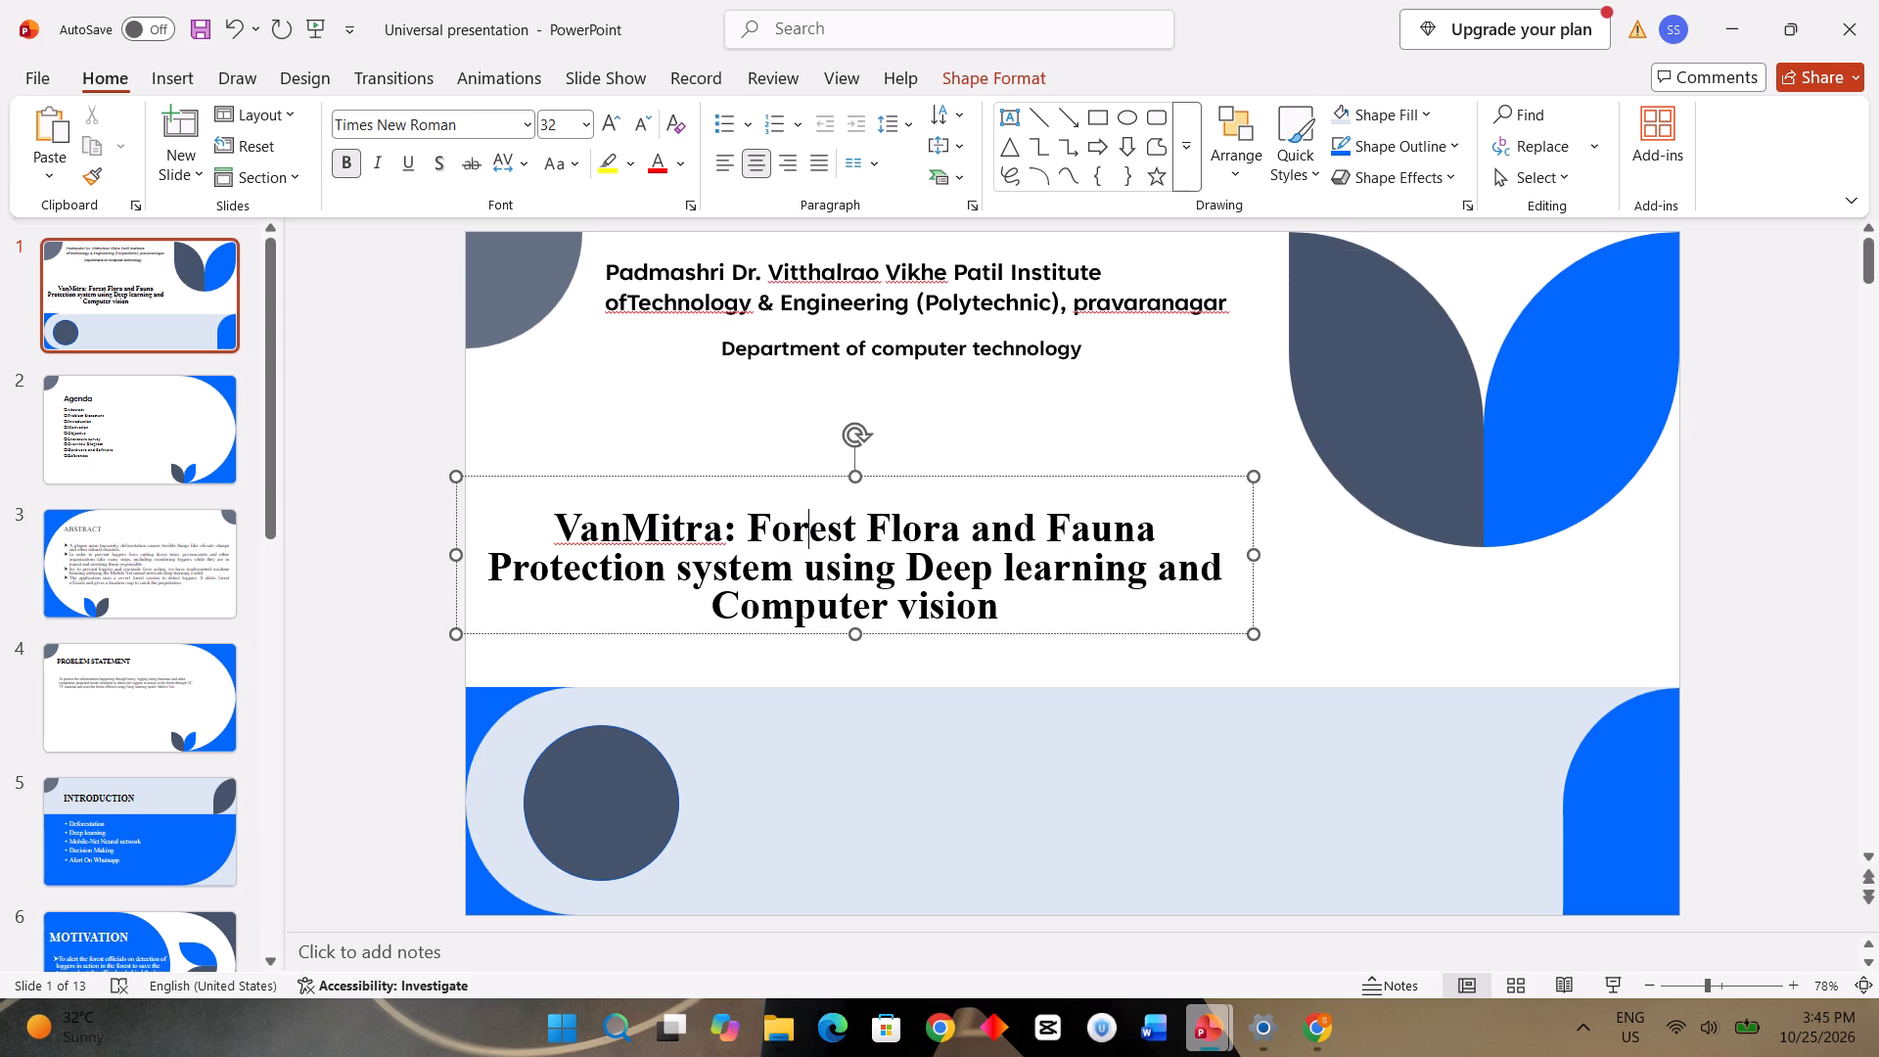
drag(812, 476, 877, 389)
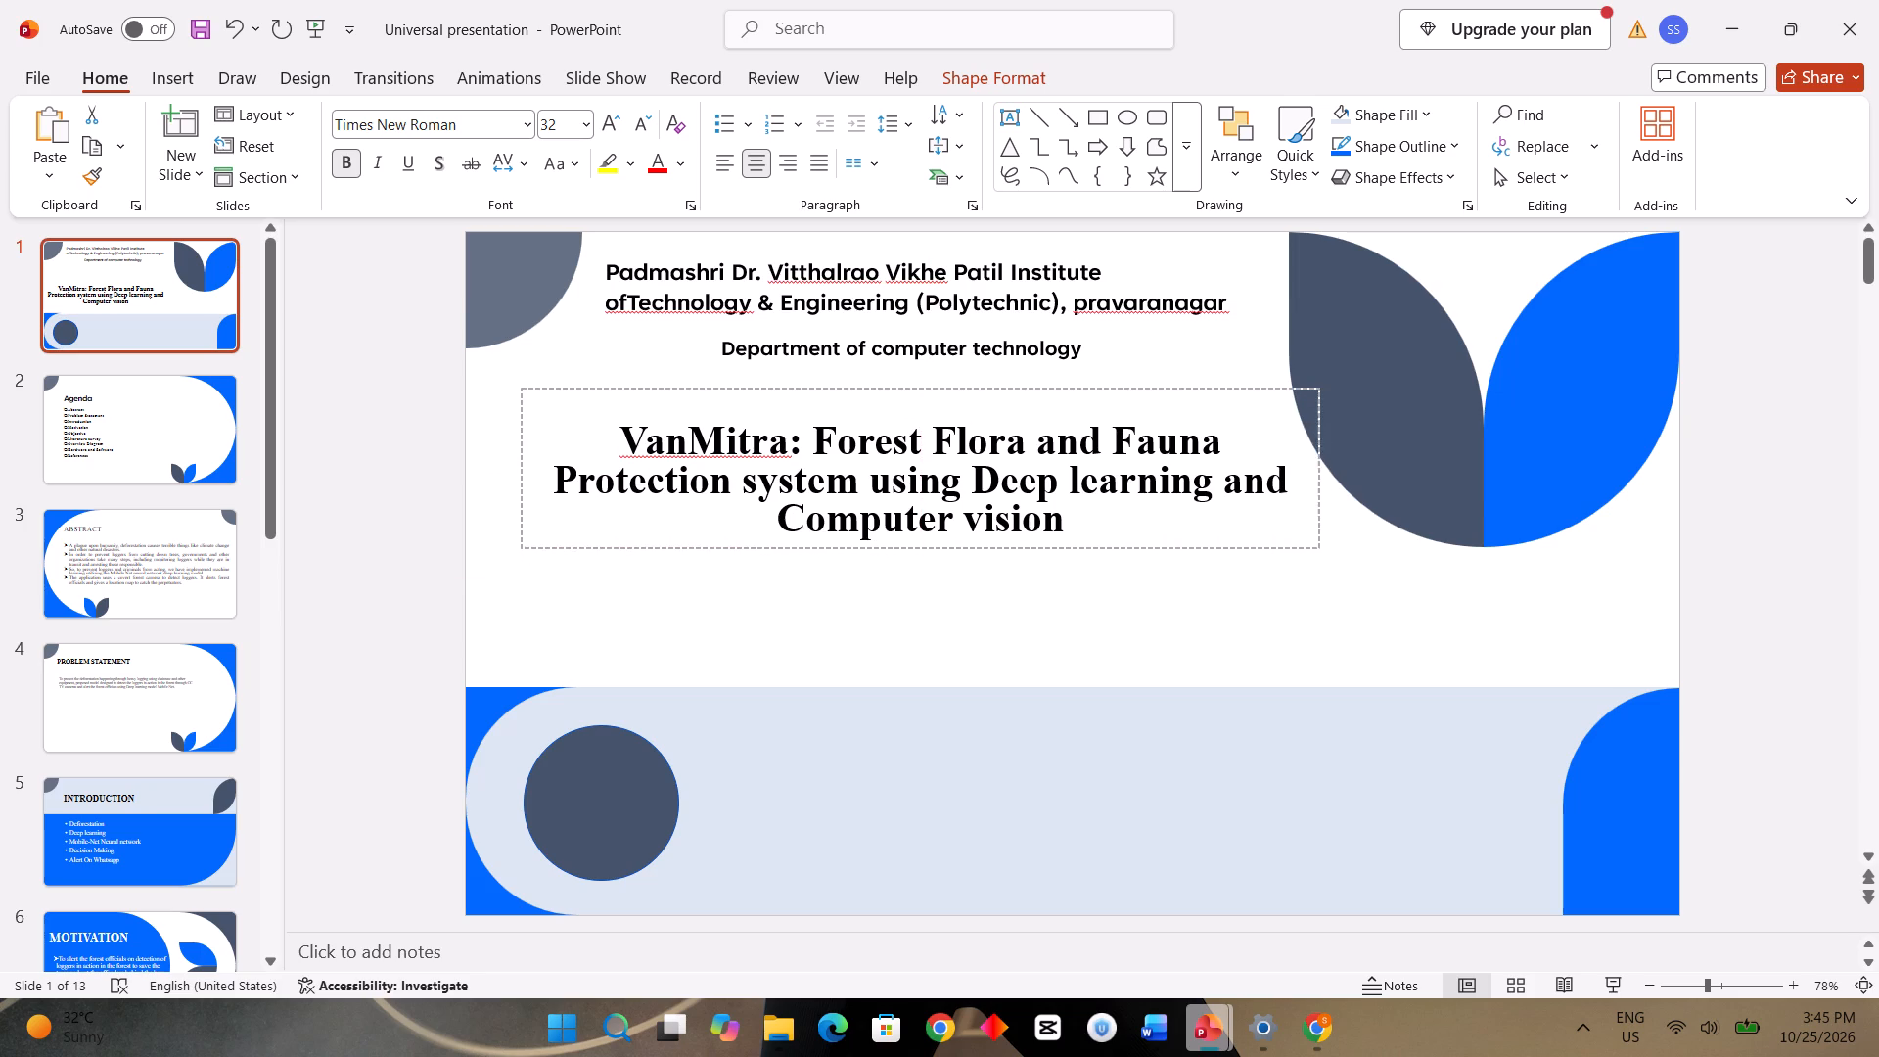
drag(877, 389, 855, 386)
click(741, 606)
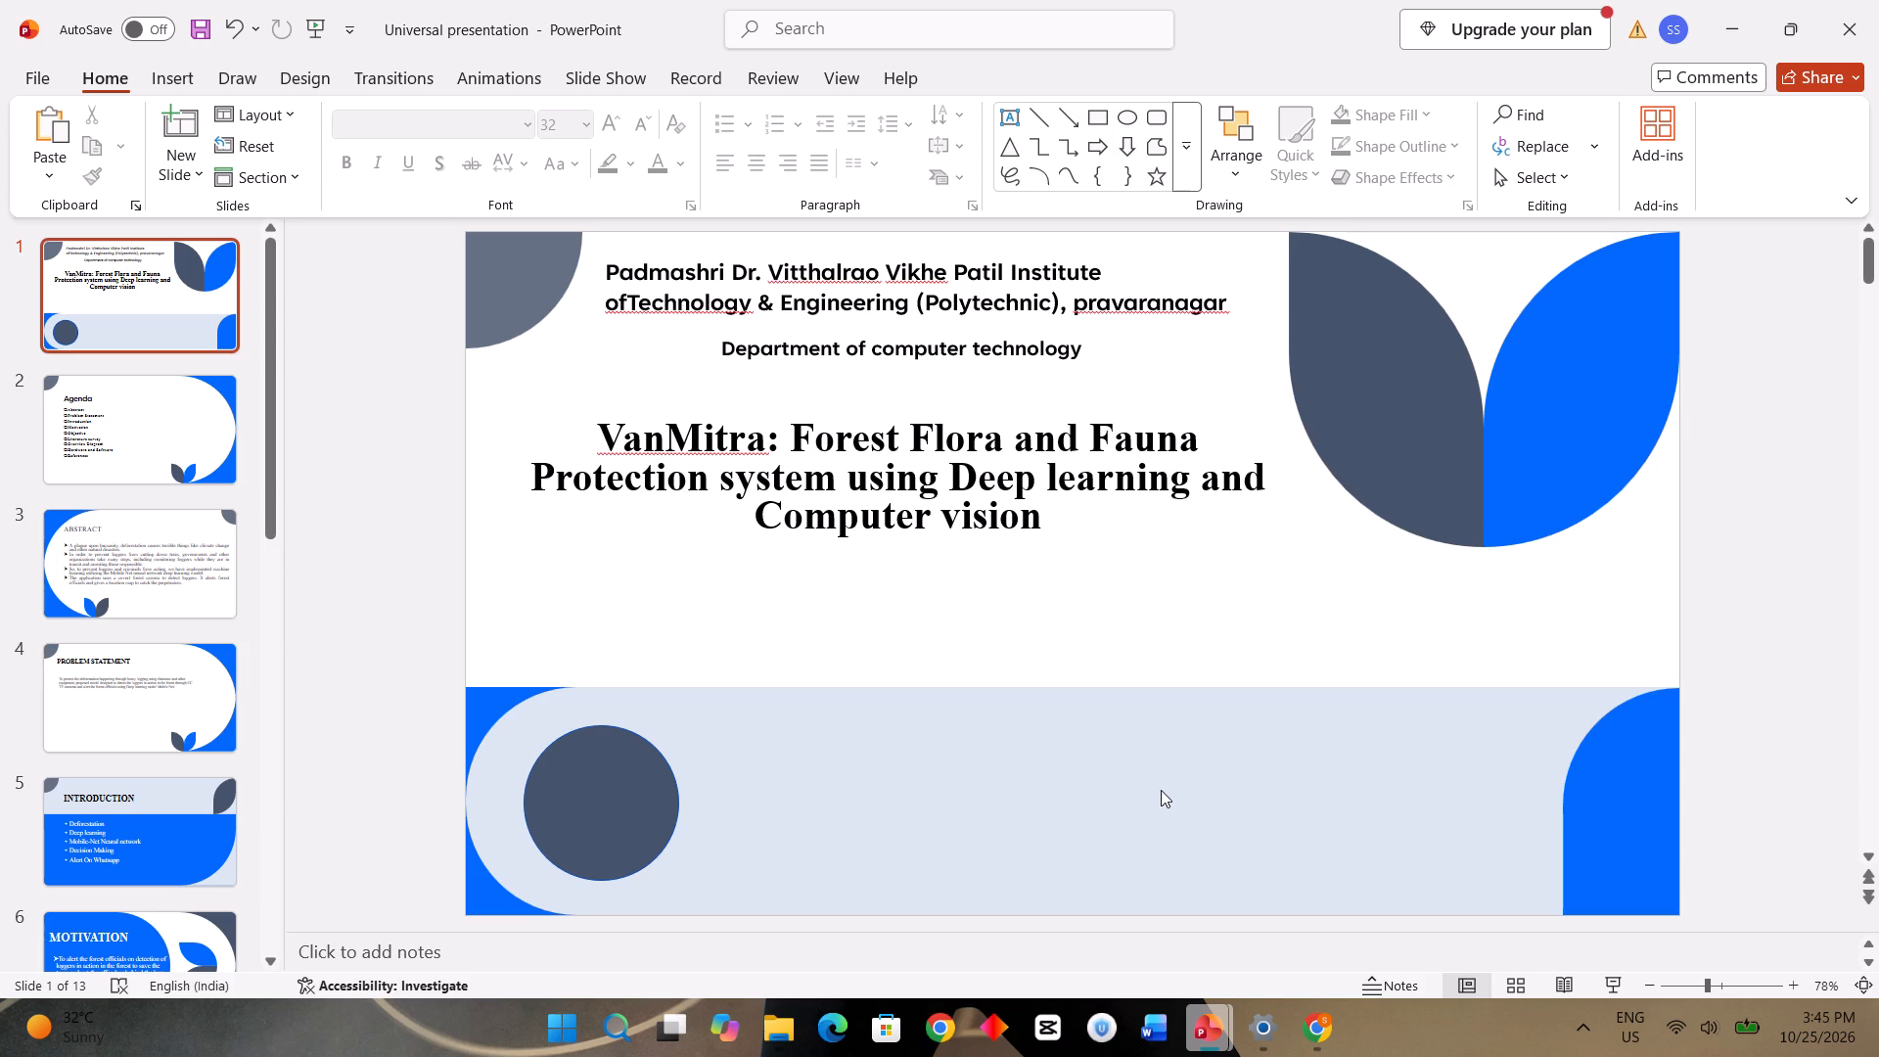
Switch to the "1 Synopsis on- Van Mitra" document in Word and copy the four names listed under Group Member.
click(1161, 1036)
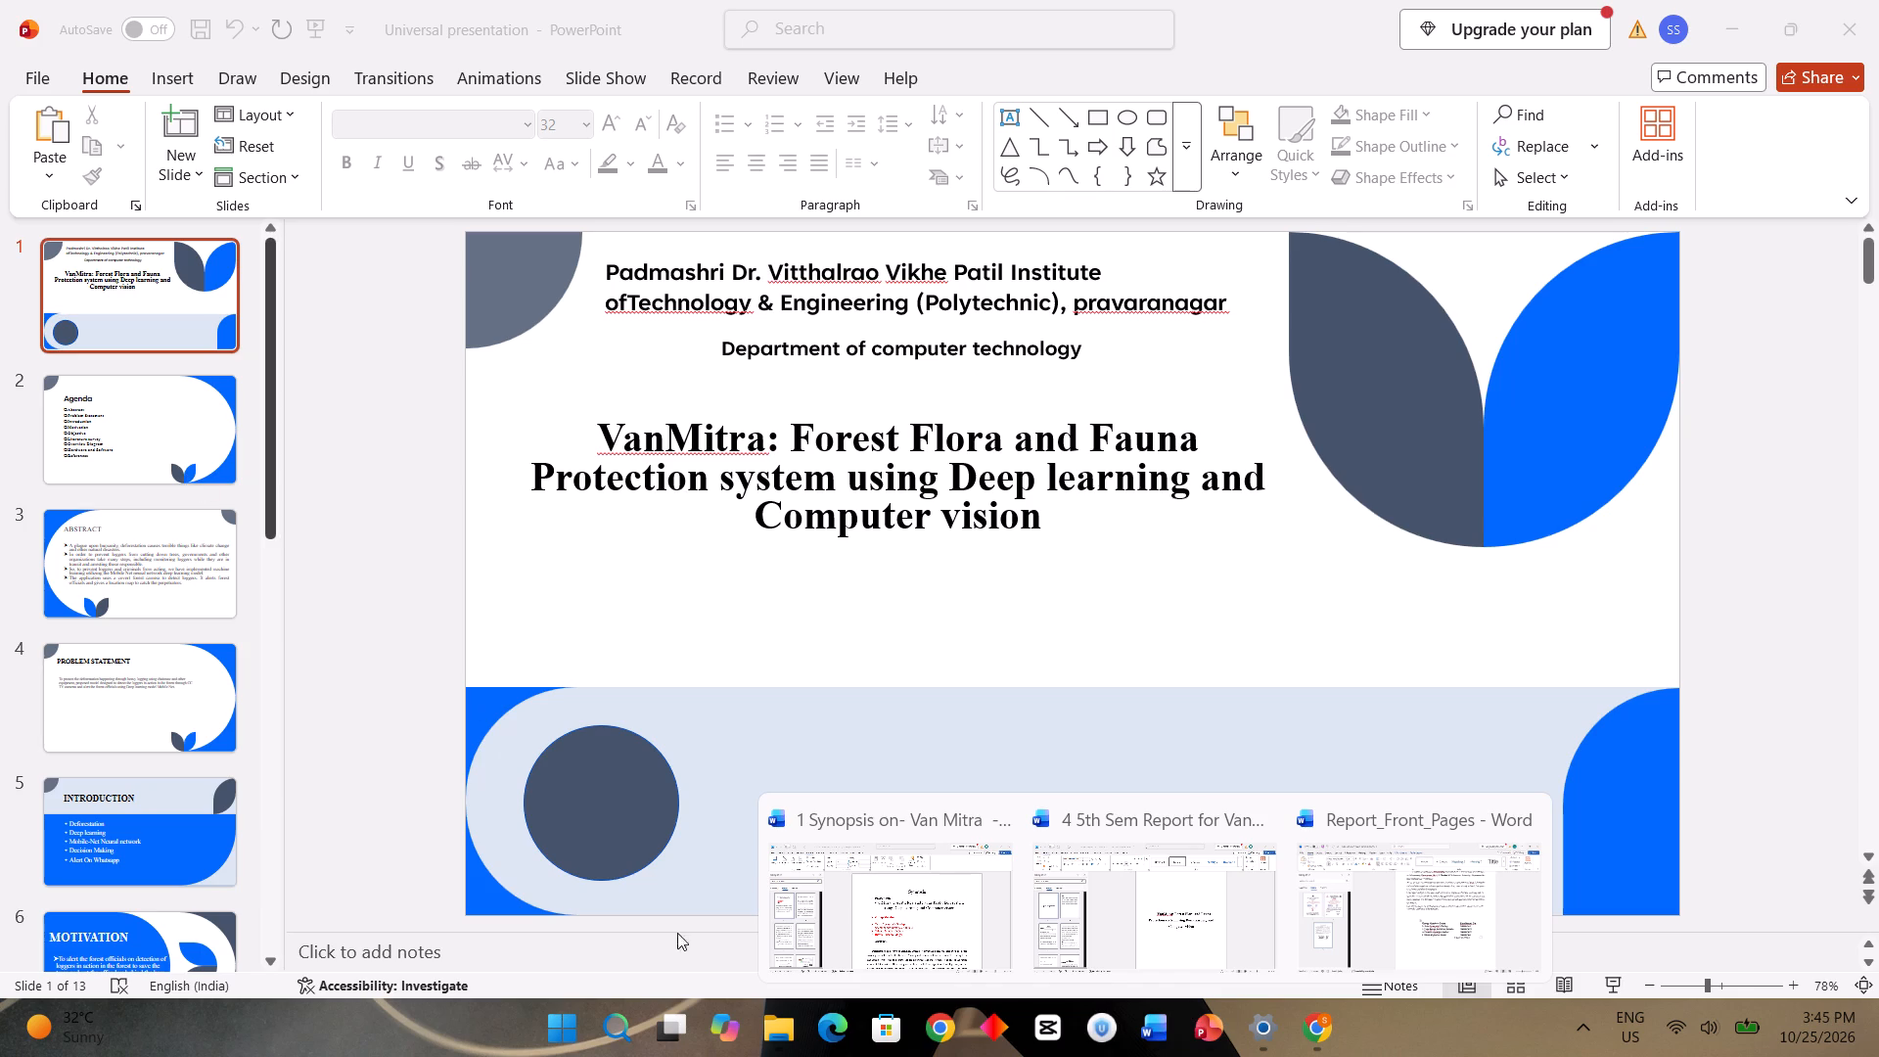
click(1138, 1031)
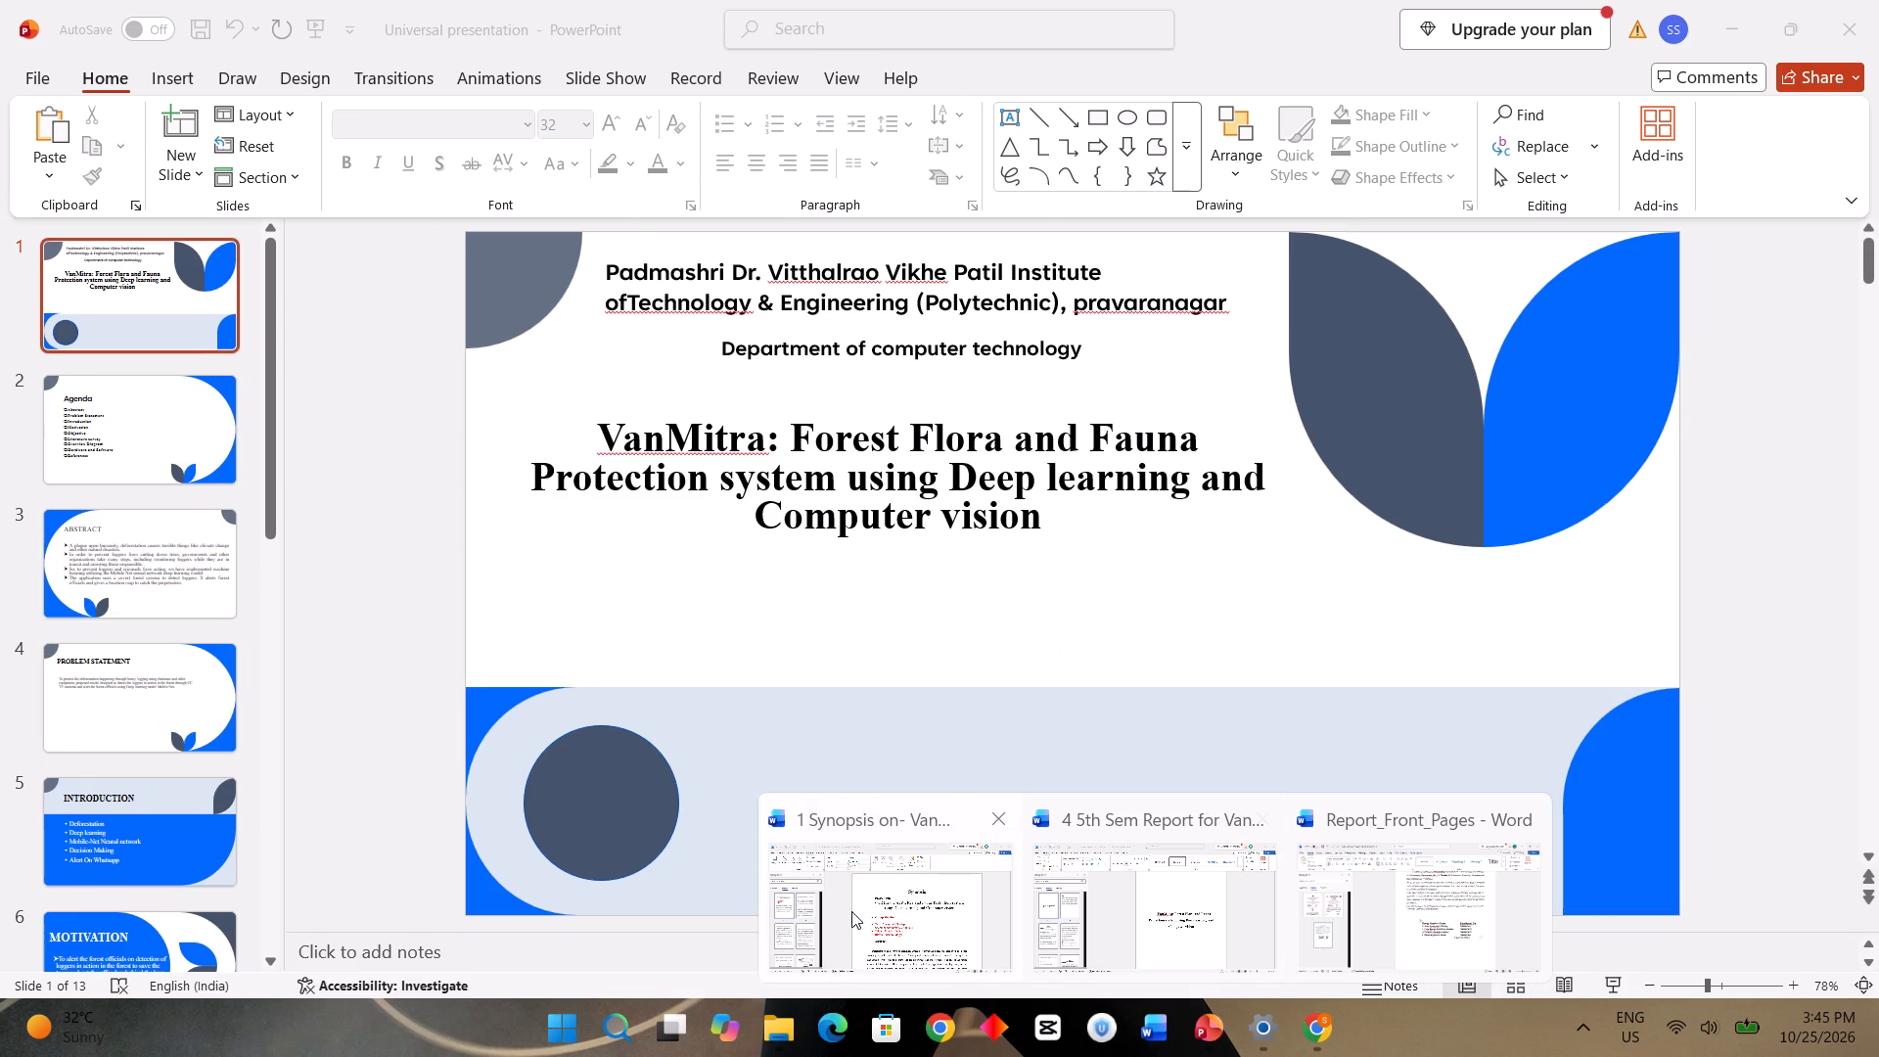
click(893, 896)
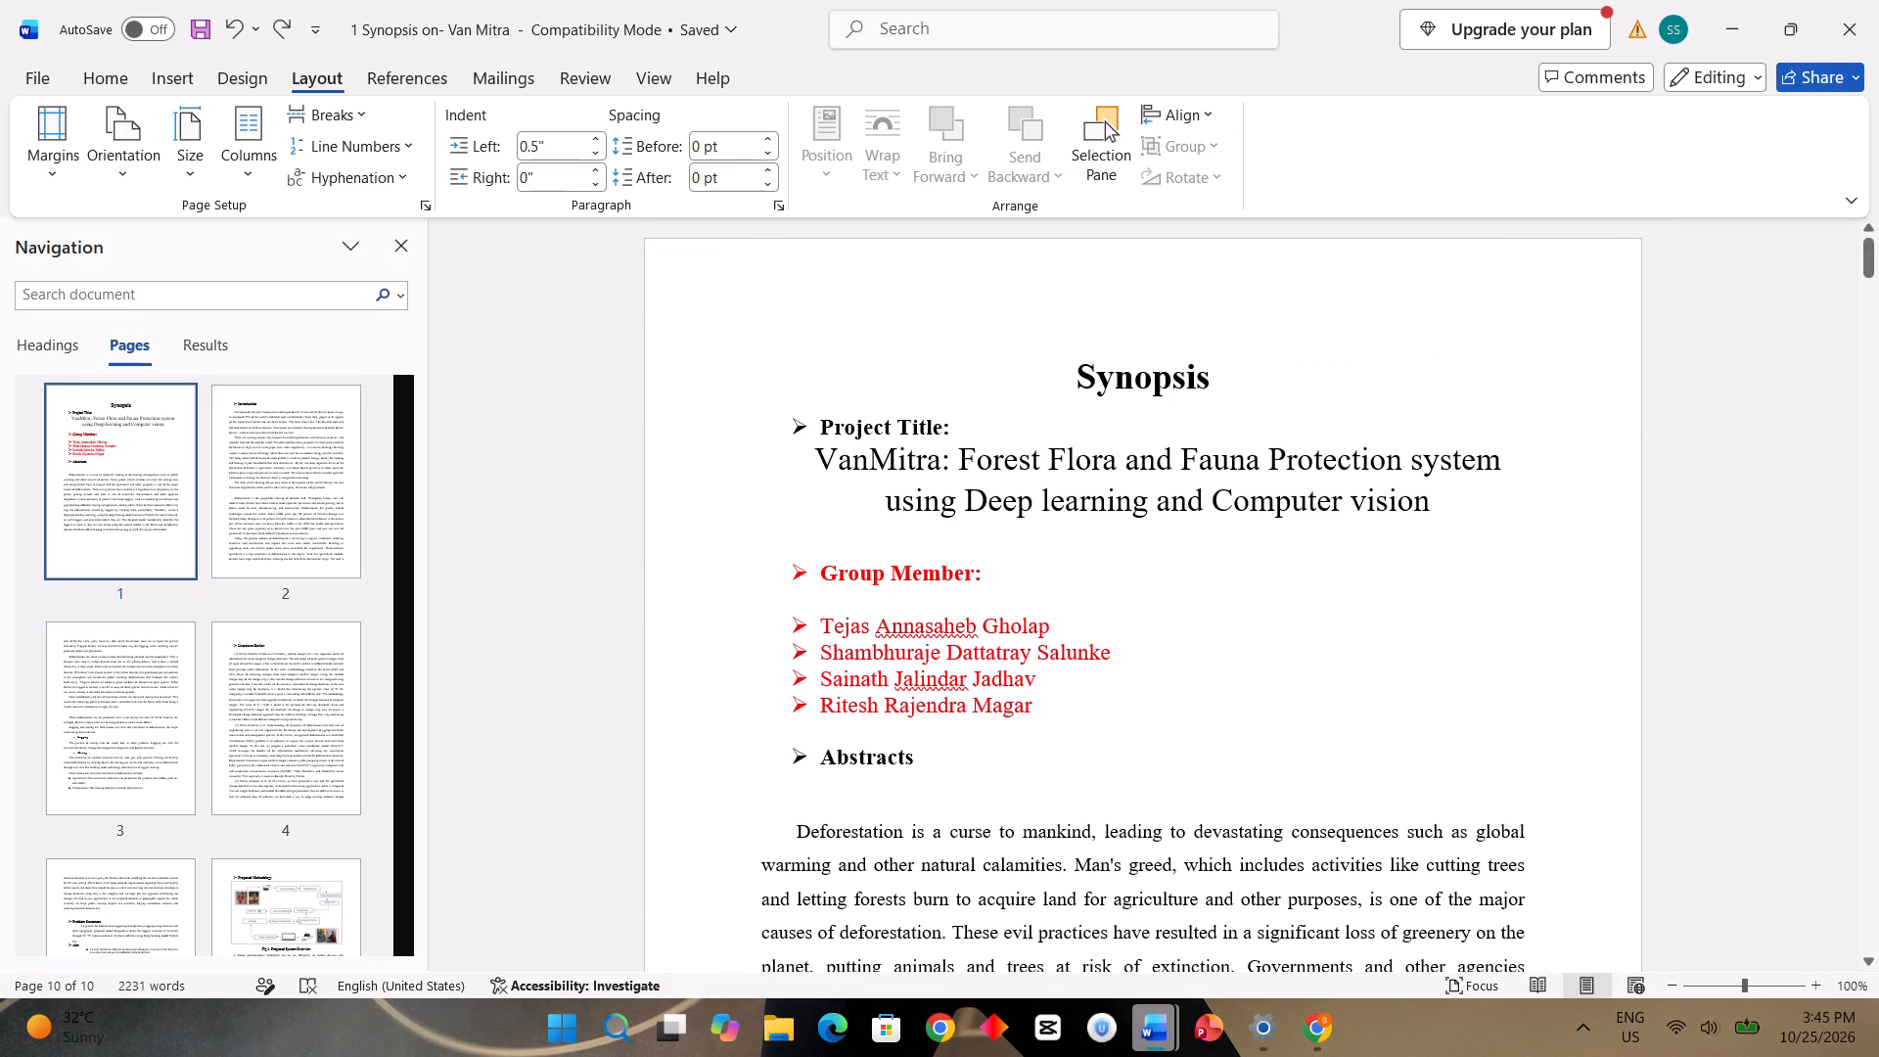
drag(822, 625, 1040, 724)
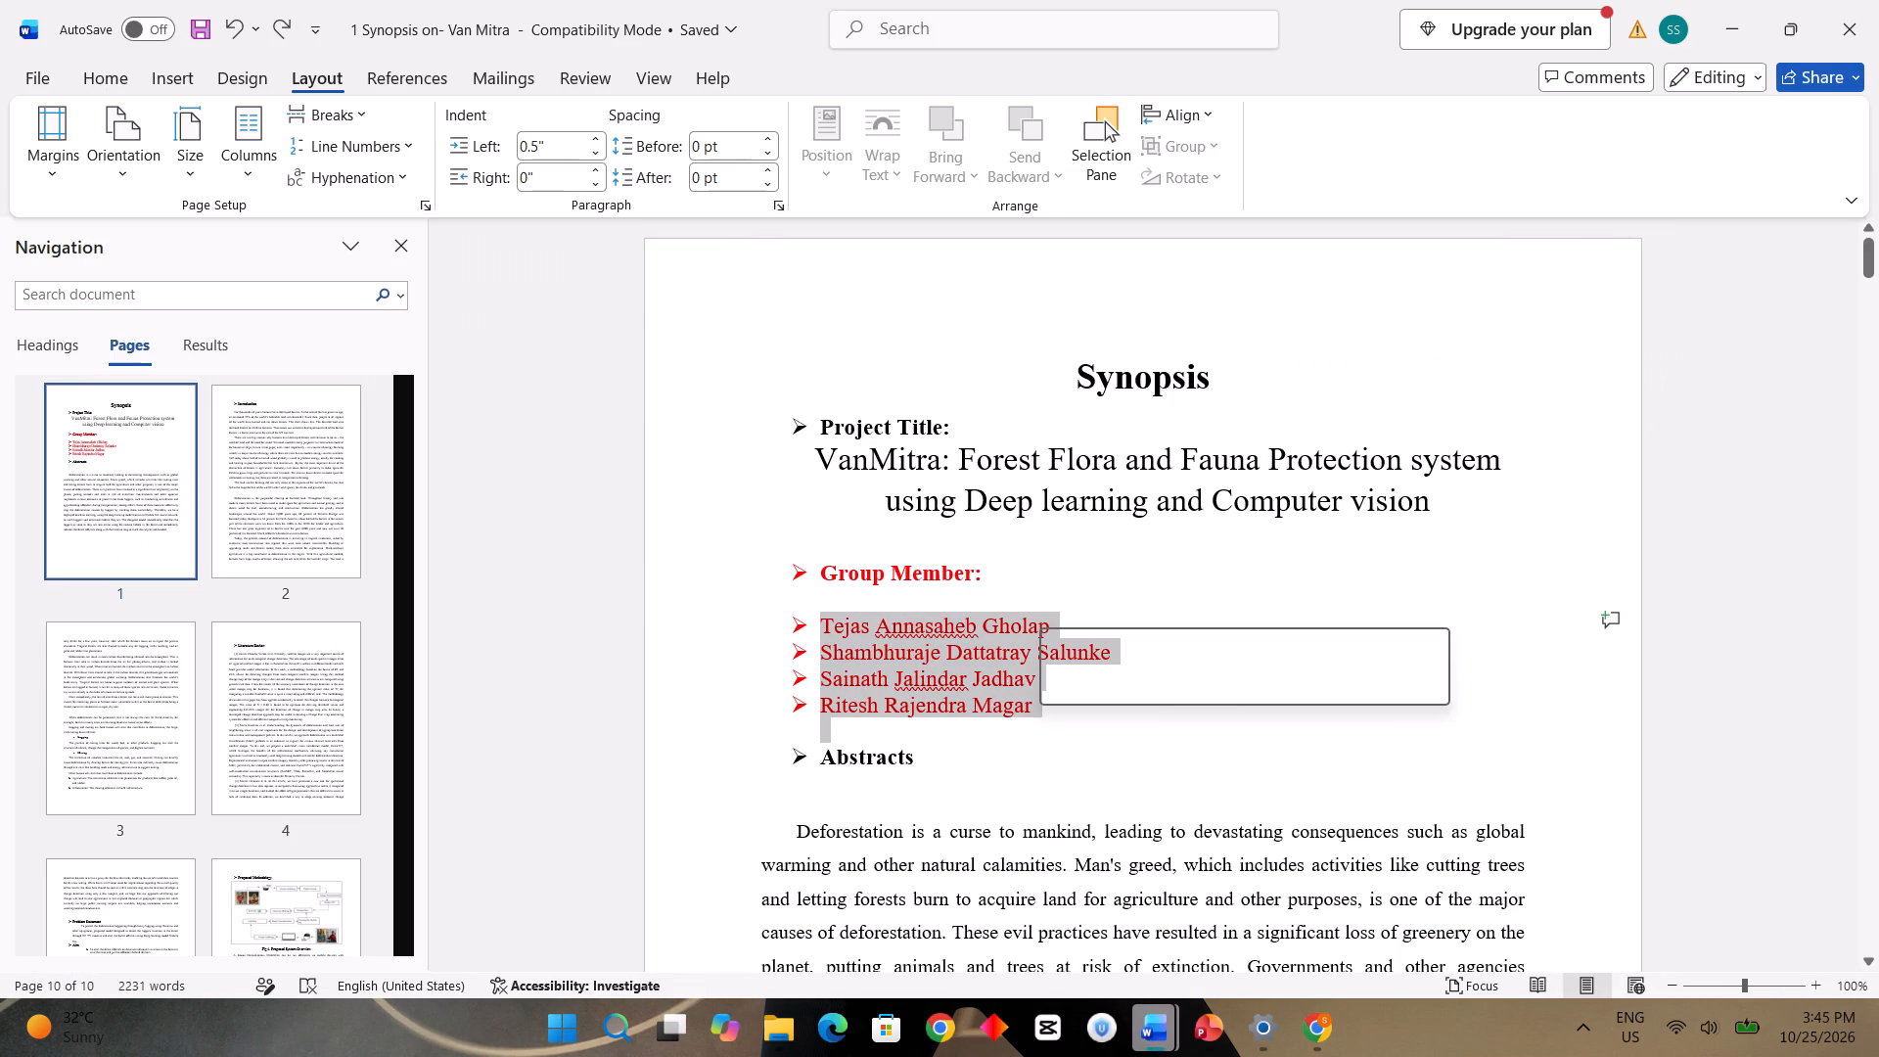
click(825, 565)
drag(818, 623, 870, 663)
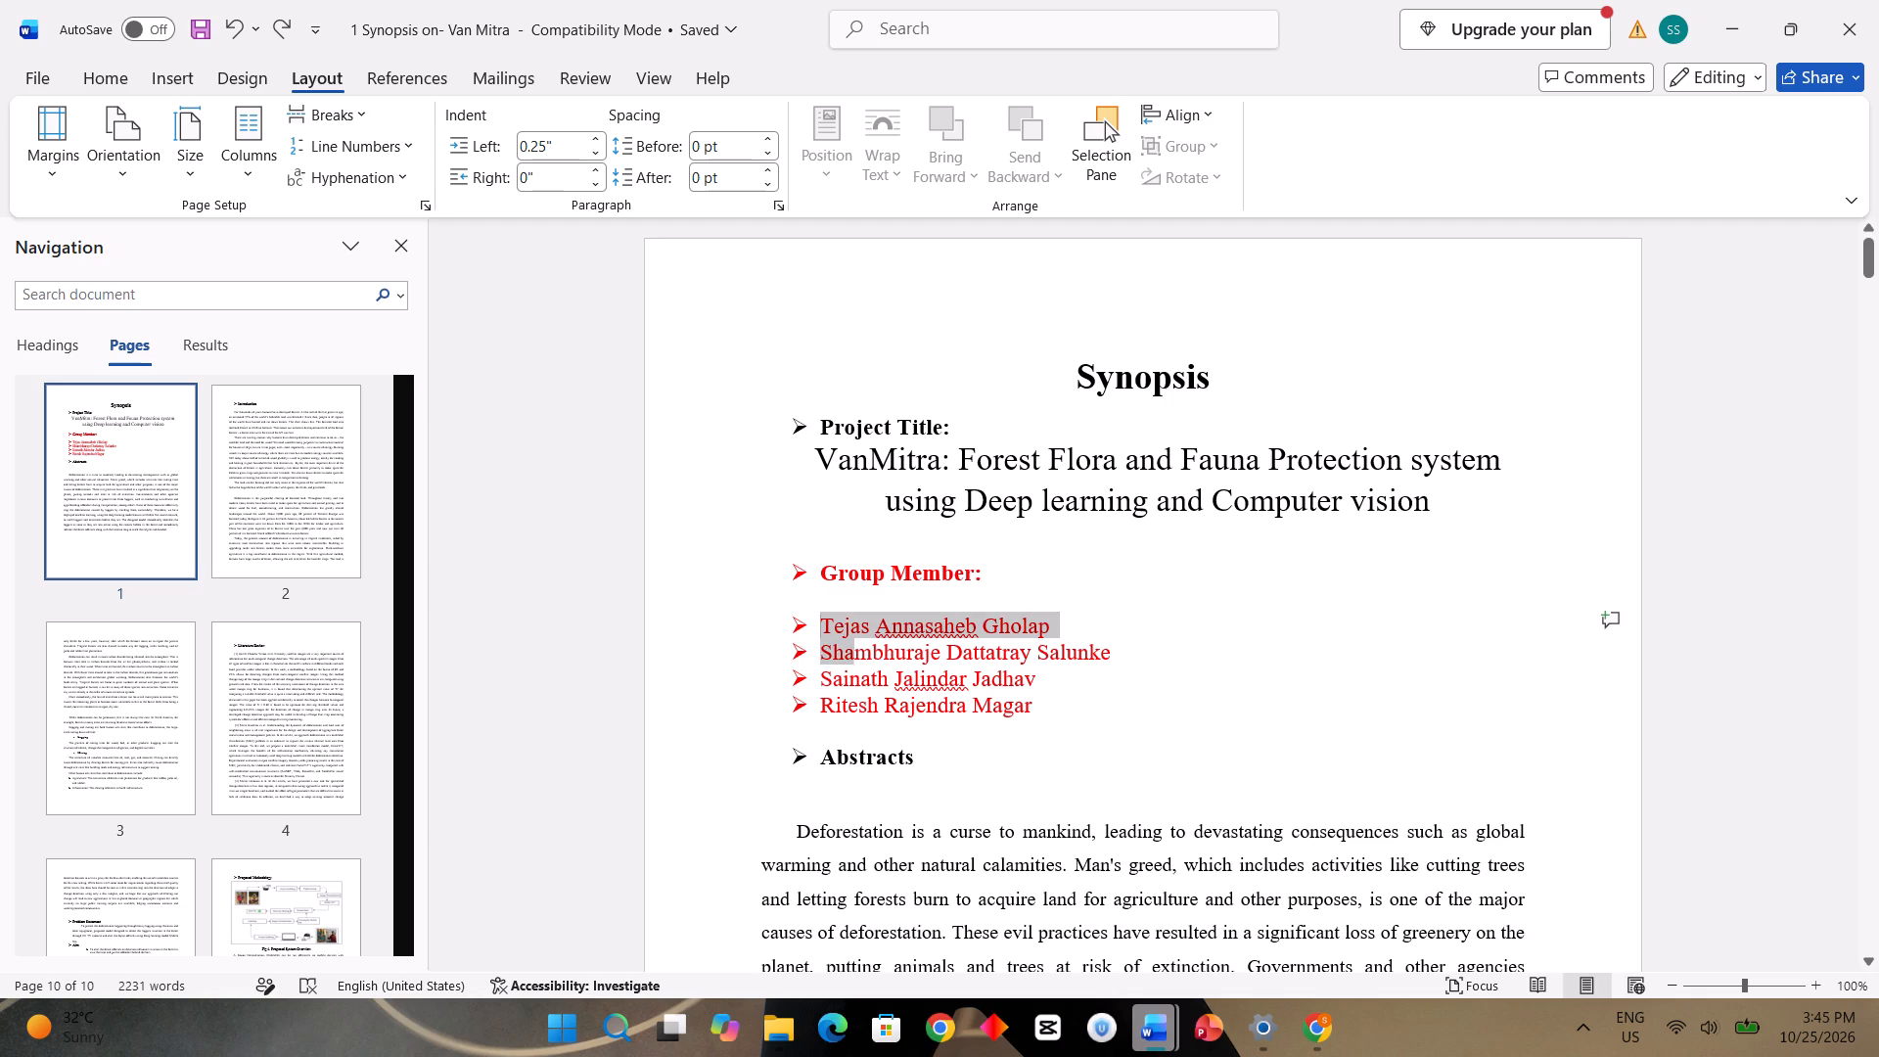
drag(870, 663, 1000, 750)
click(953, 733)
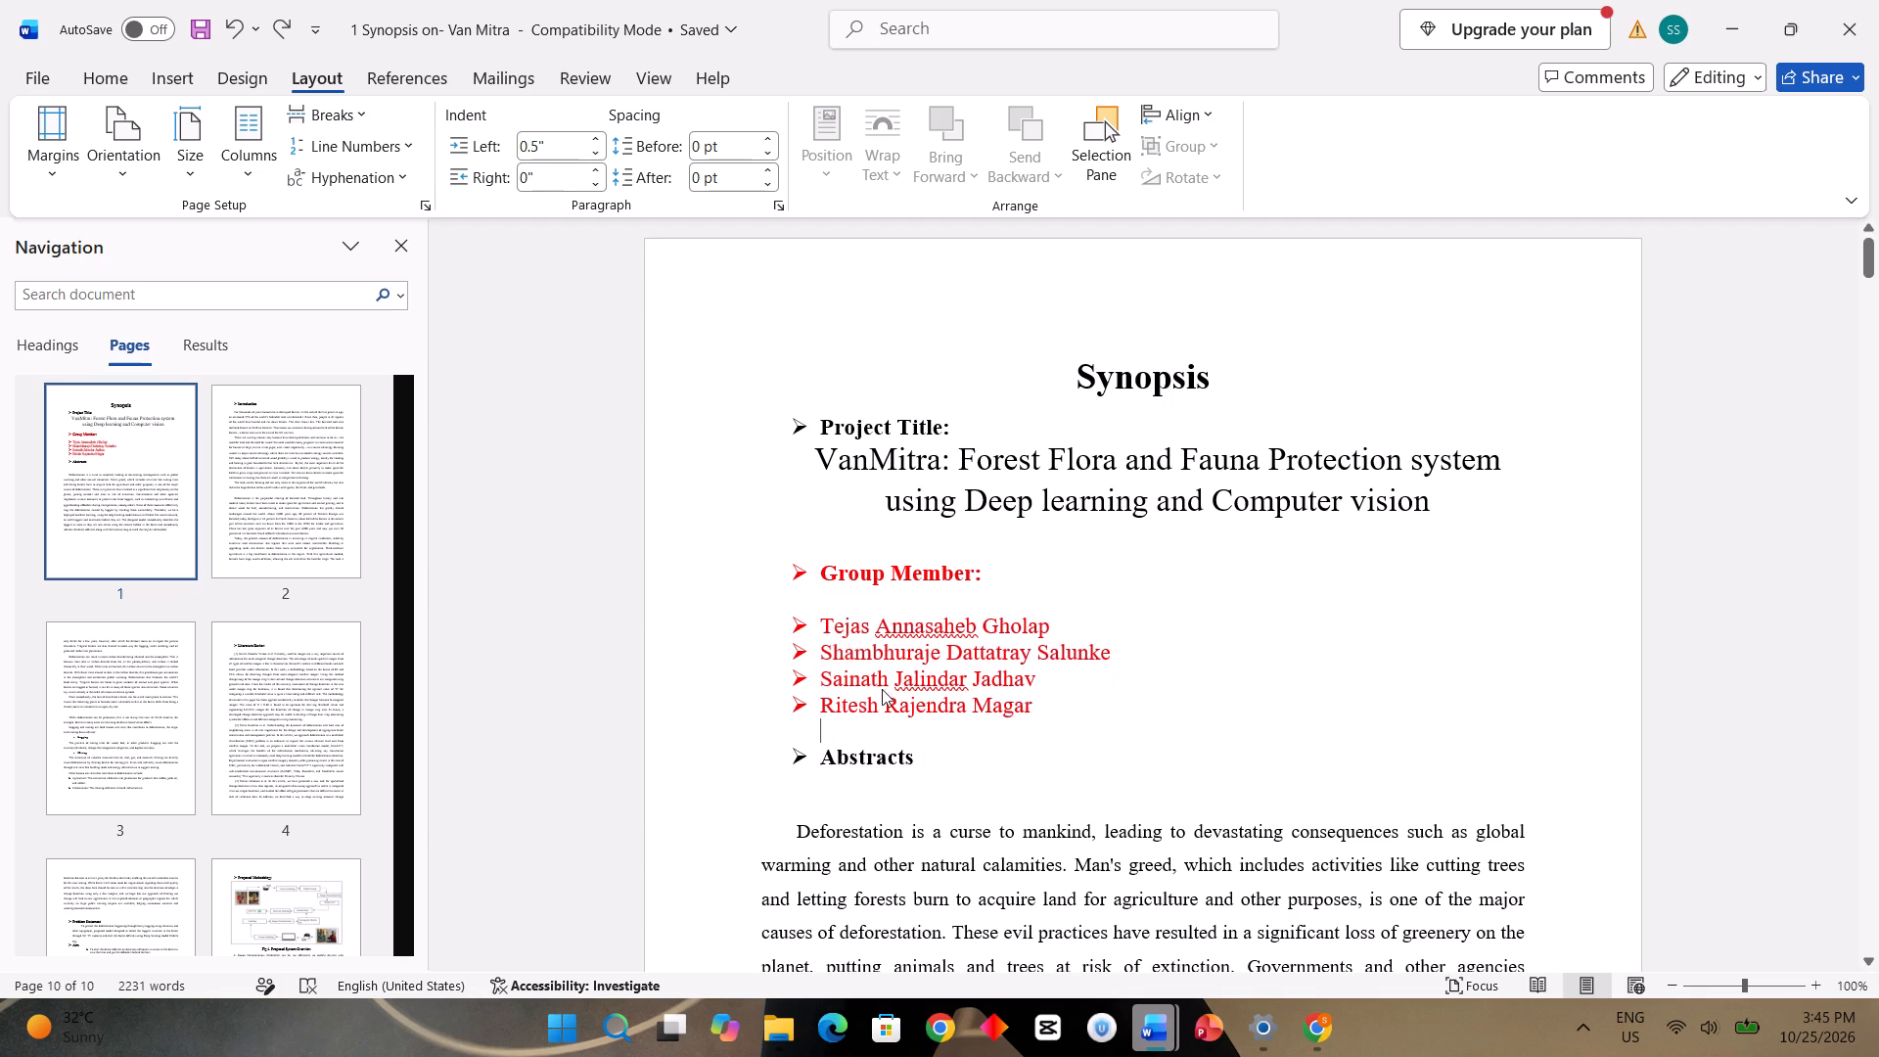
drag(822, 620, 1033, 710)
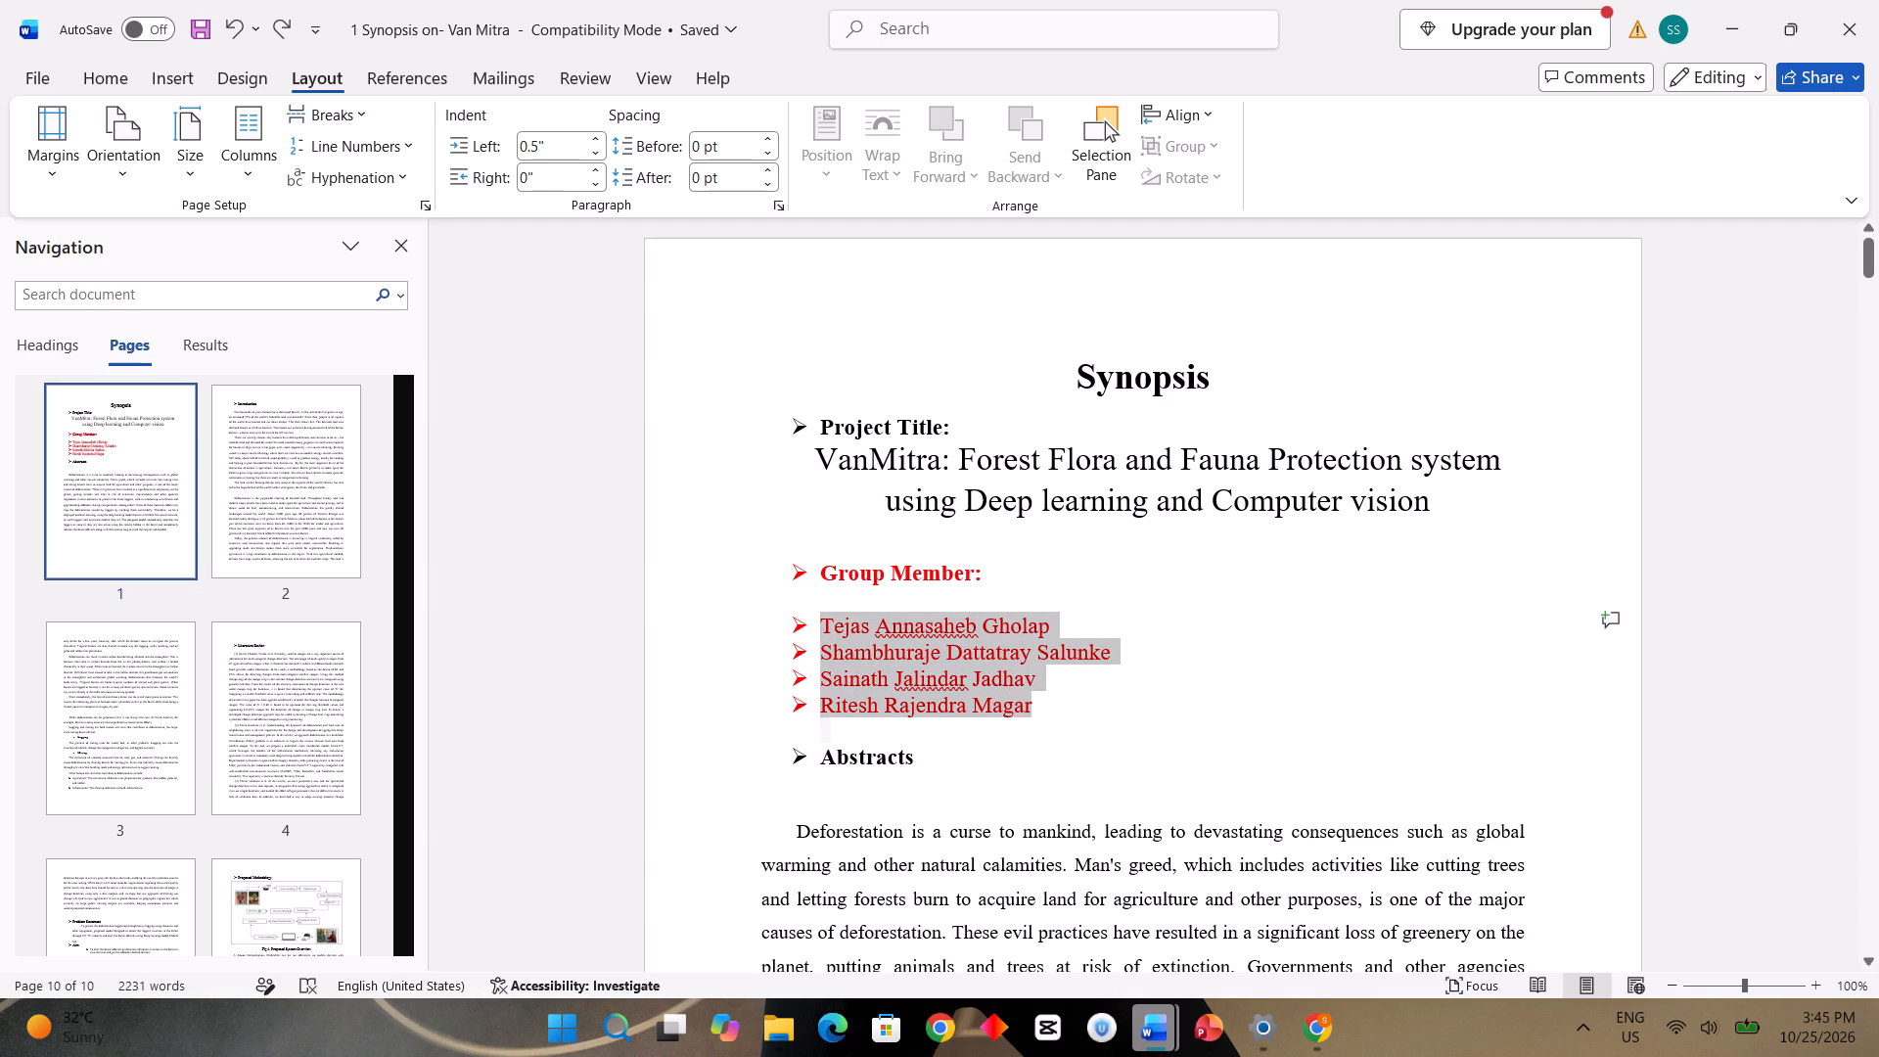
drag(1033, 710, 1035, 710)
key(ctrl+c)
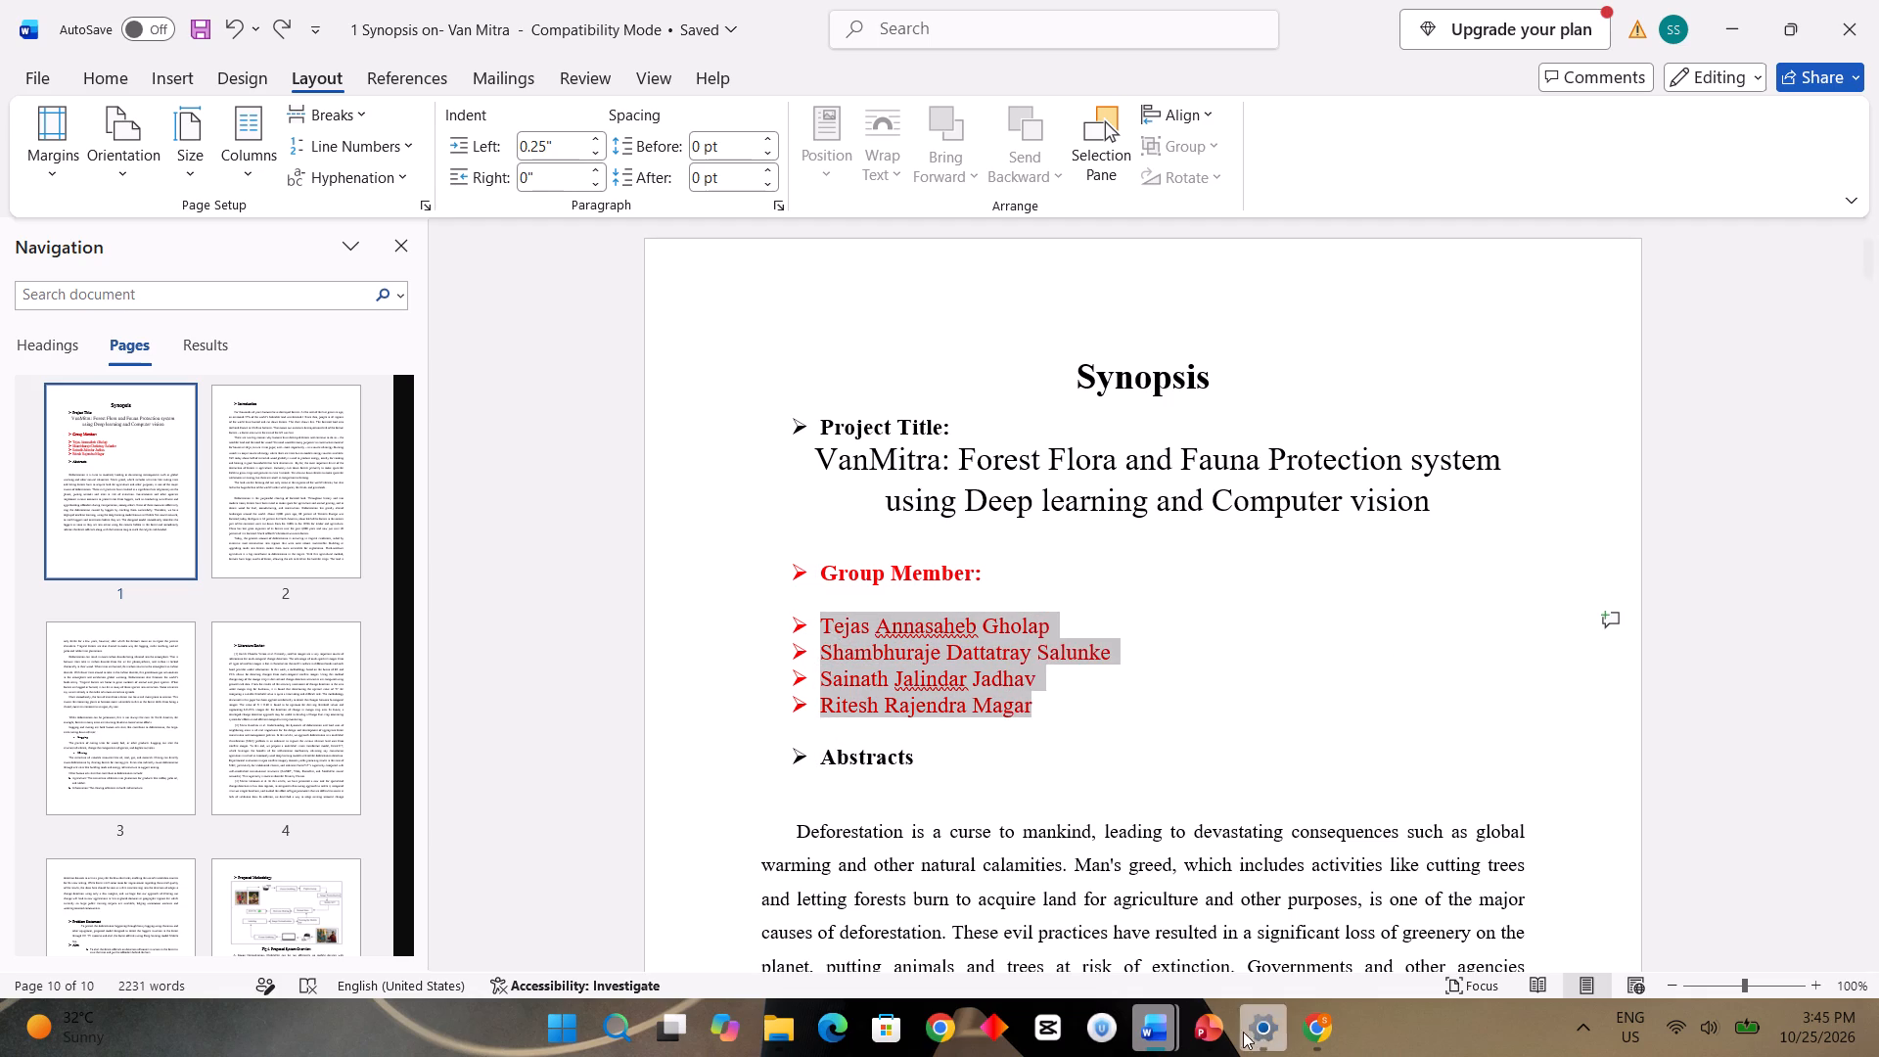
Switch back to PowerPoint and paste the copied member names into a new wide text box on the light blue band beside the dark circle.
click(1215, 1028)
click(1246, 921)
click(894, 733)
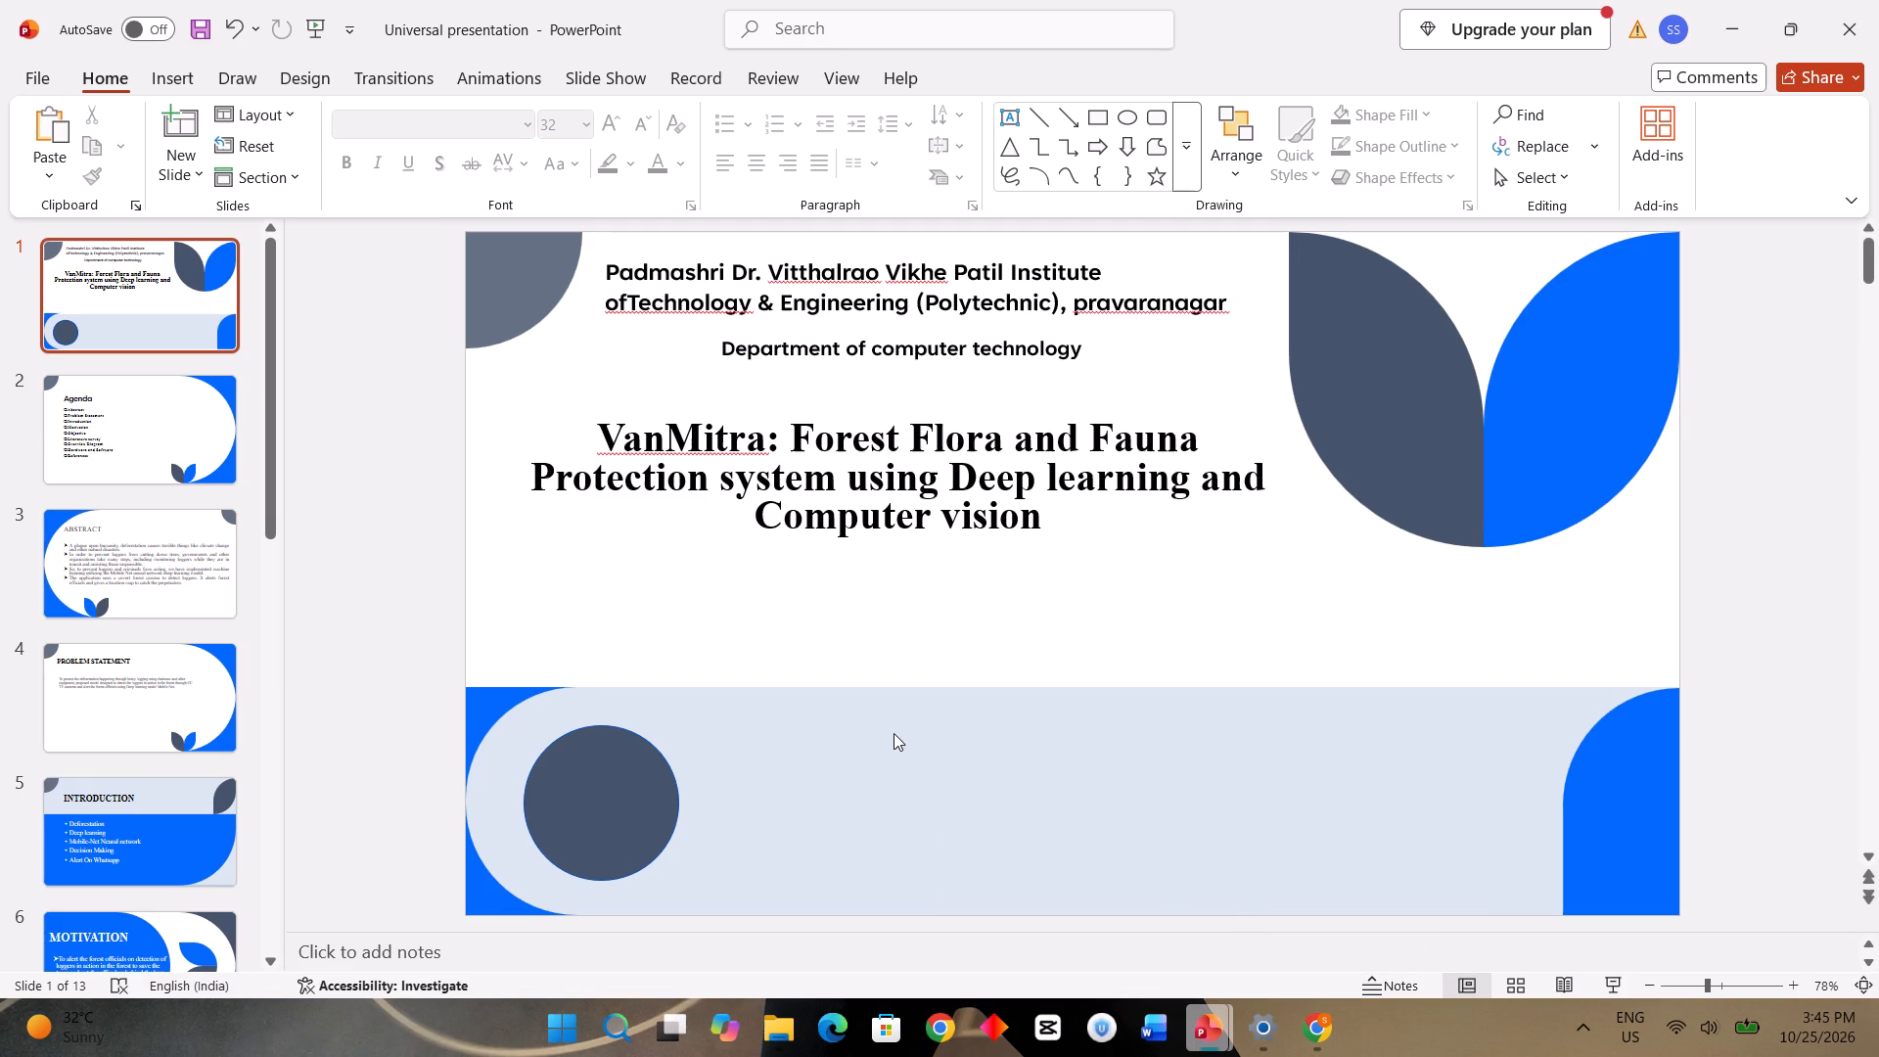
click(840, 743)
double_click(820, 739)
drag(826, 734, 874, 759)
double_click(756, 730)
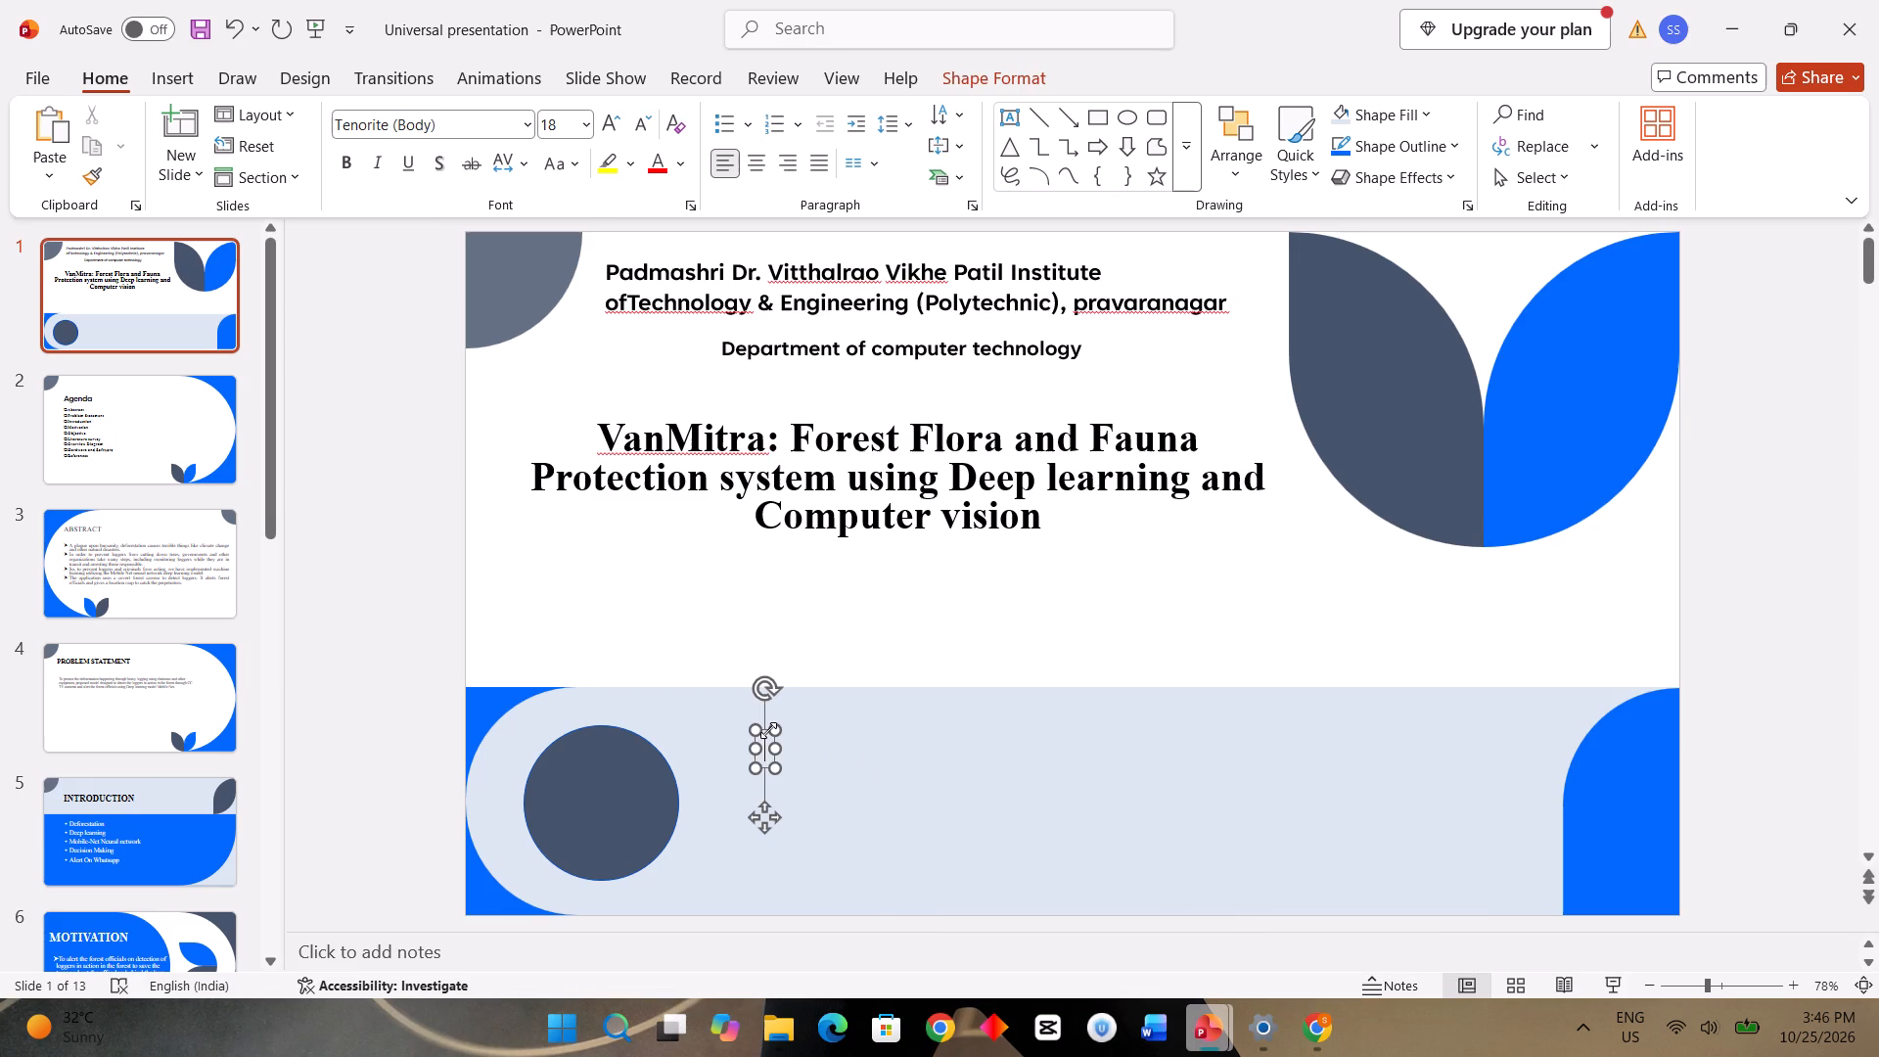
drag(782, 752, 1173, 859)
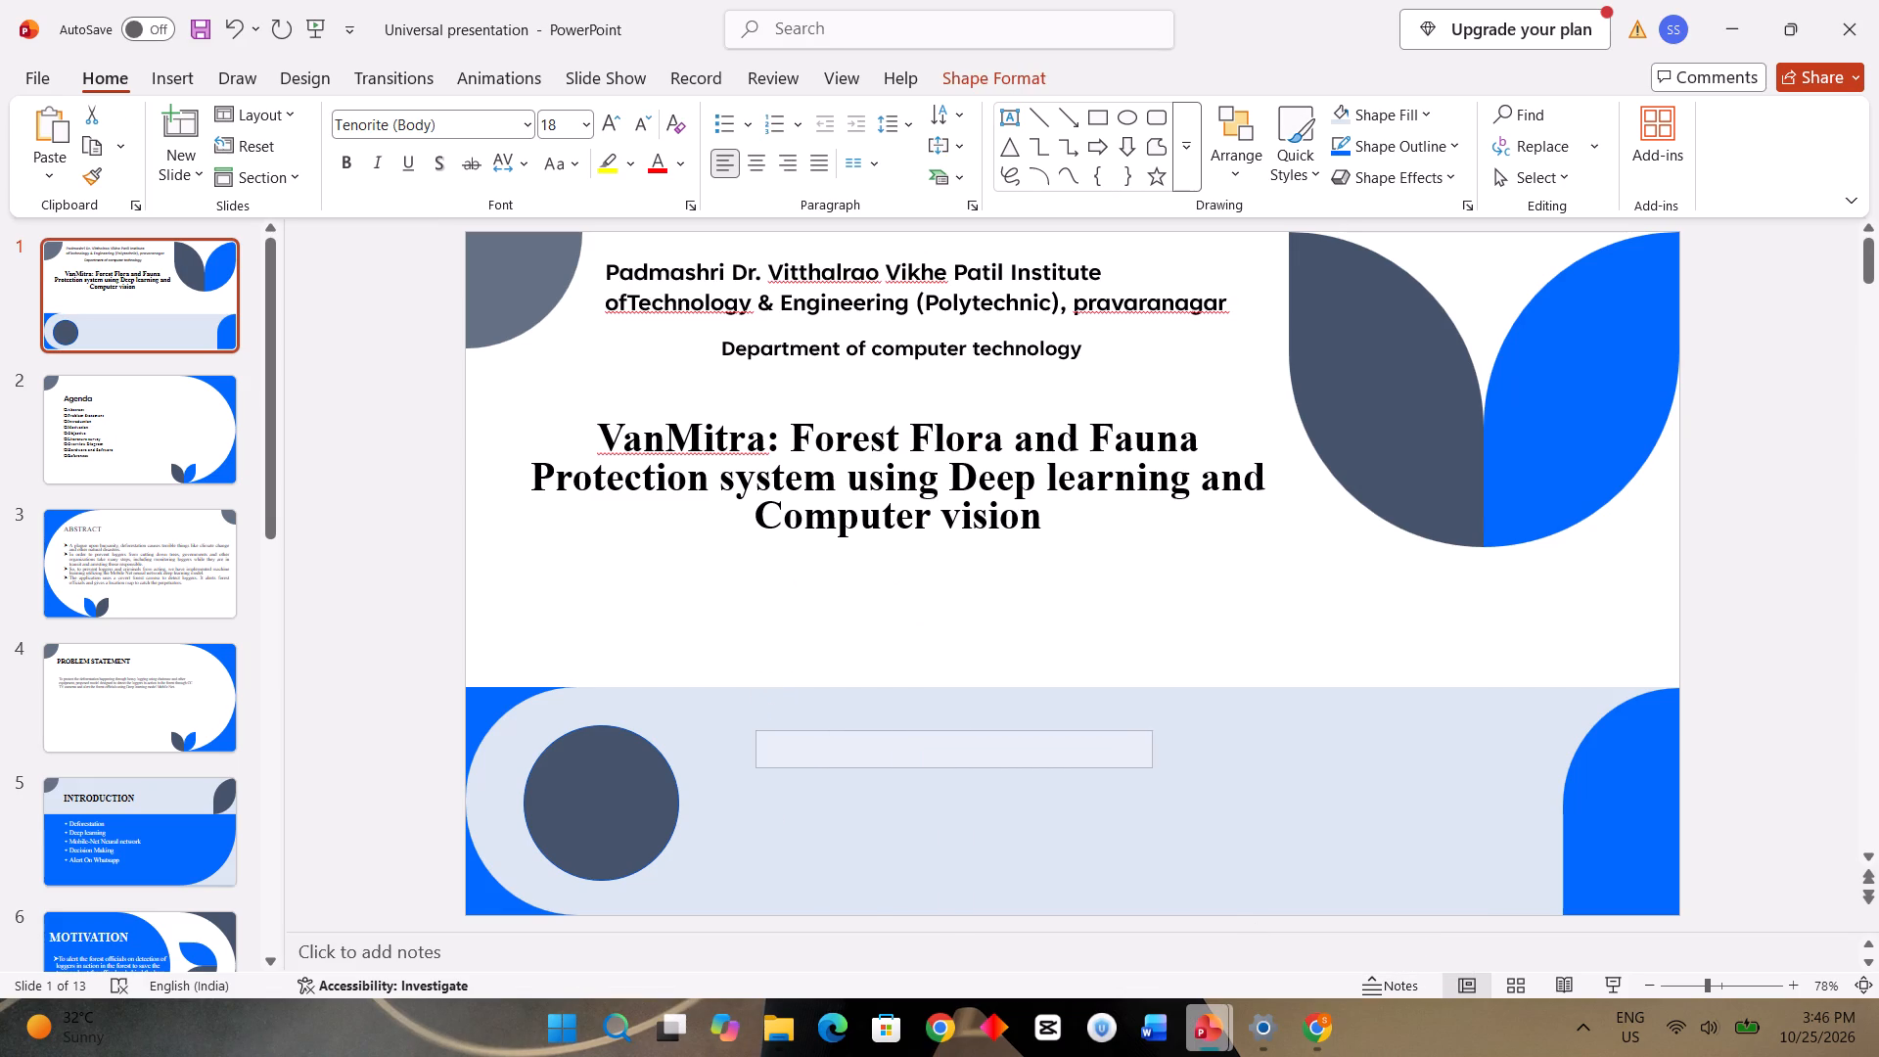
drag(1173, 859, 1192, 930)
click(898, 749)
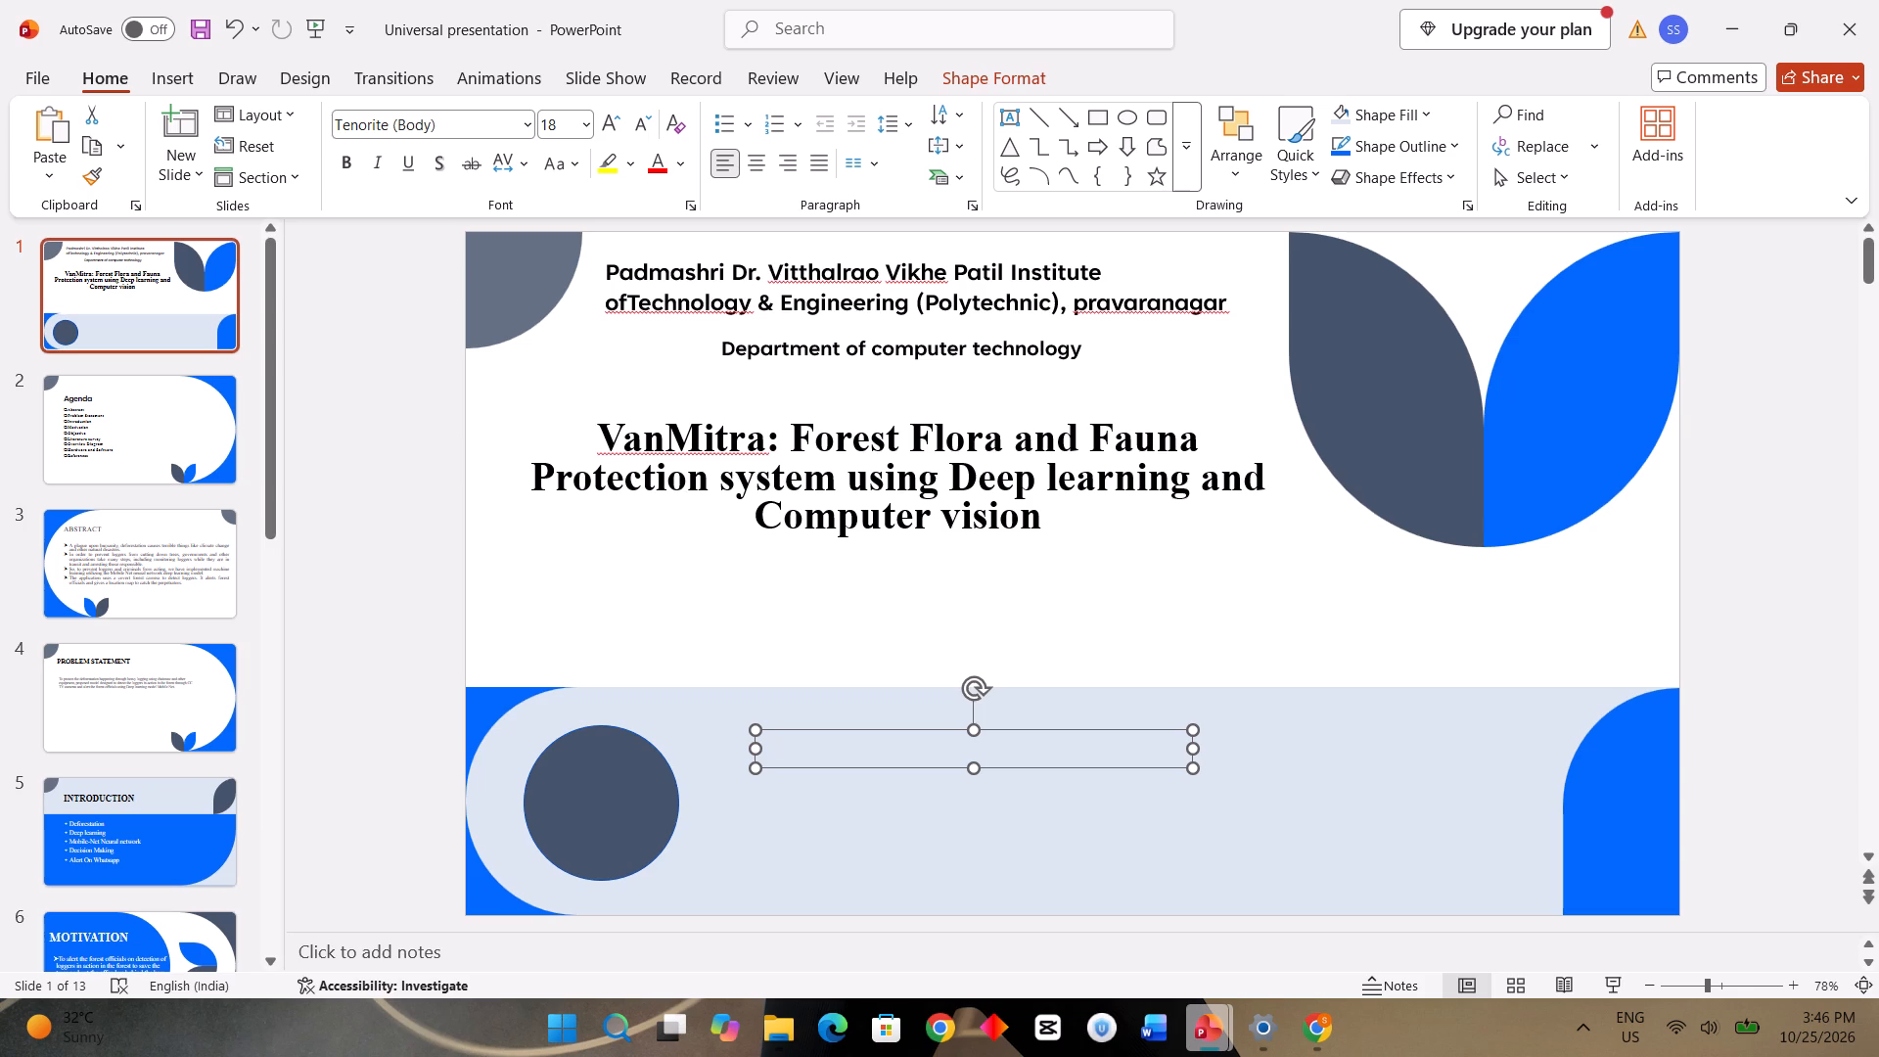
key(ctrl+v)
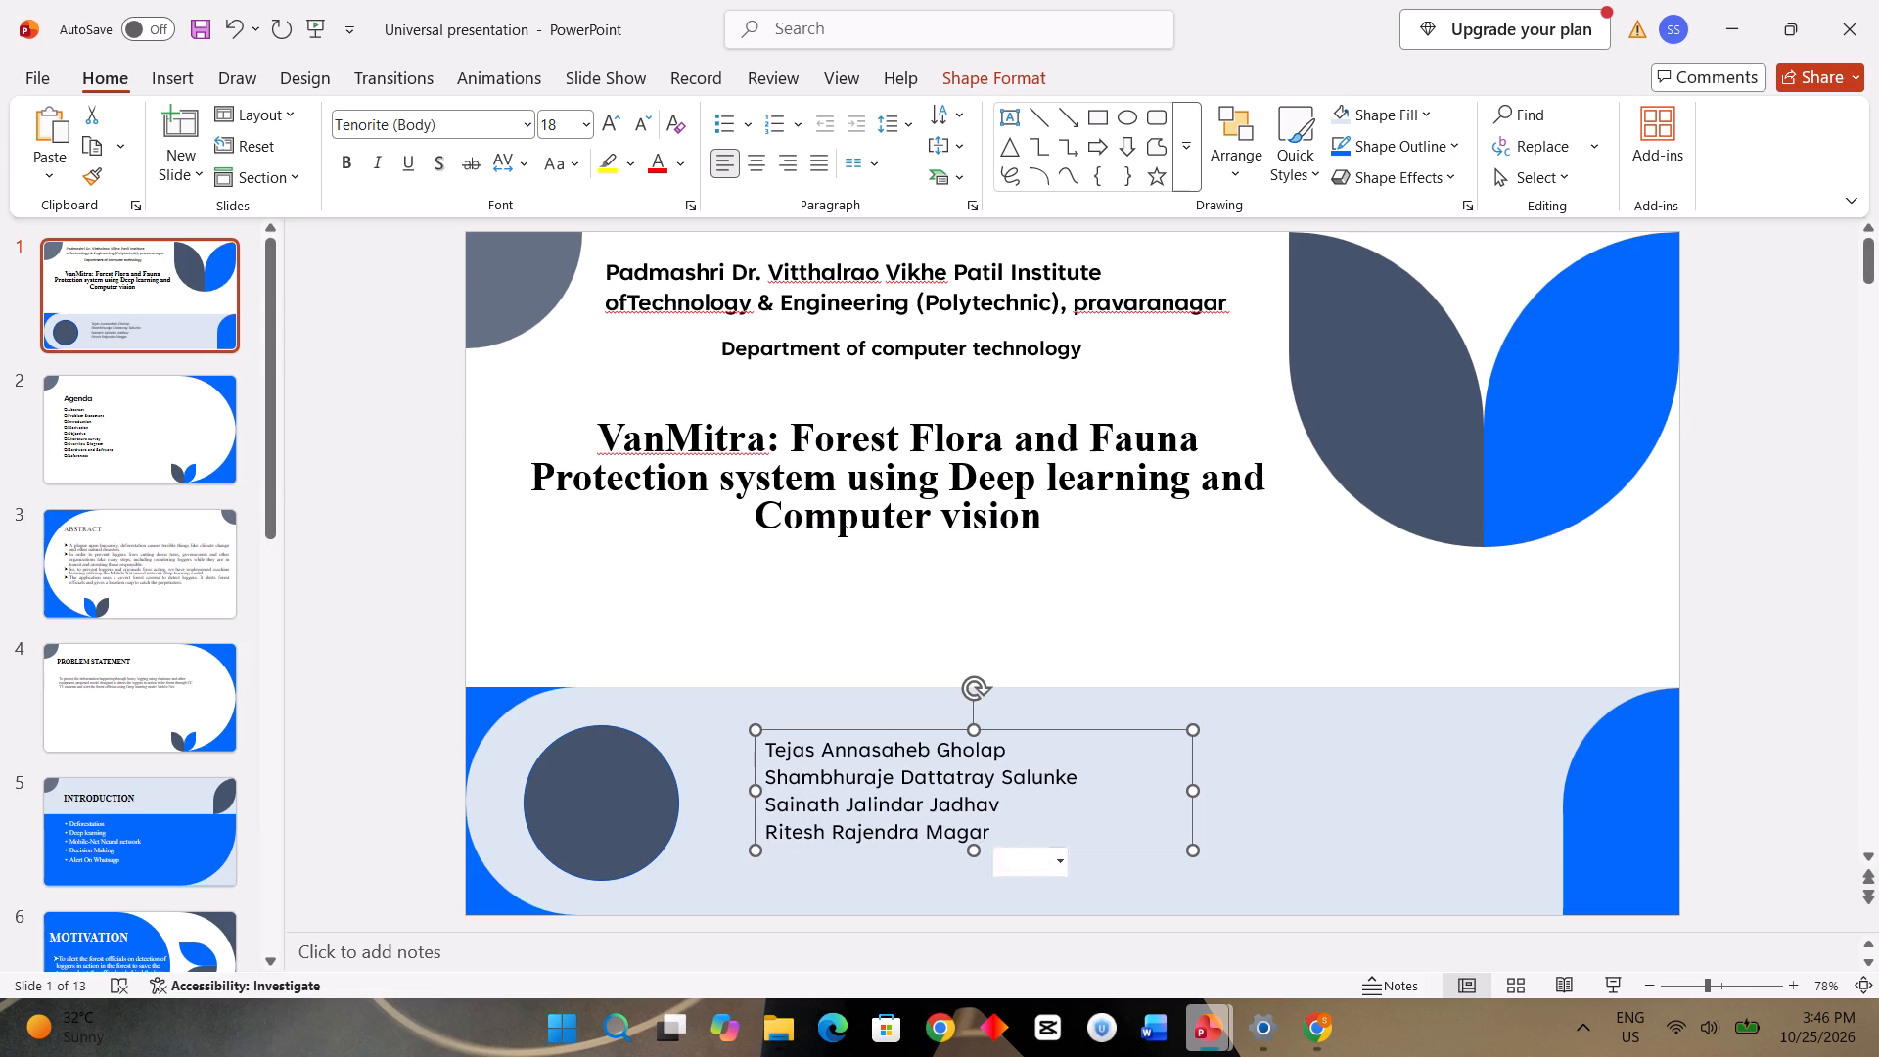
Widen the member names text box slightly and move it lower within the light blue band.
drag(1194, 790, 1252, 802)
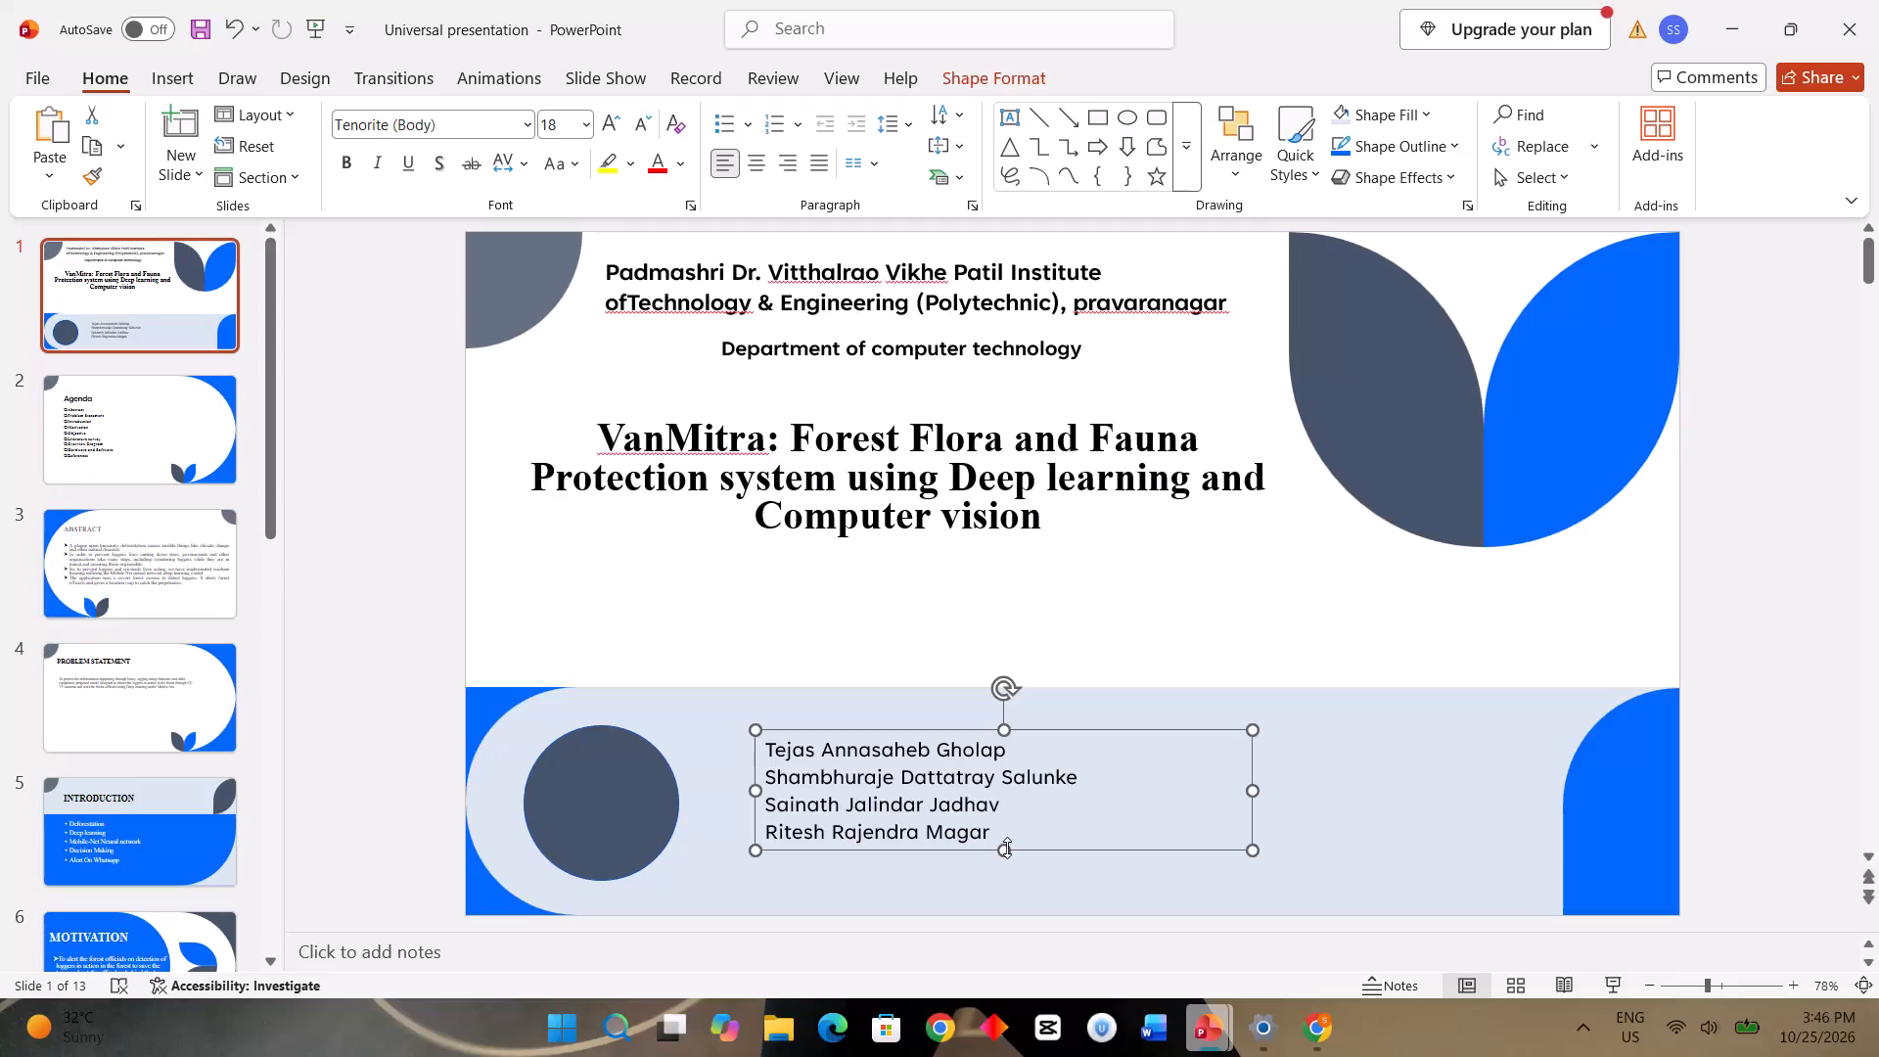
drag(1005, 849, 1012, 881)
drag(1090, 793, 1115, 839)
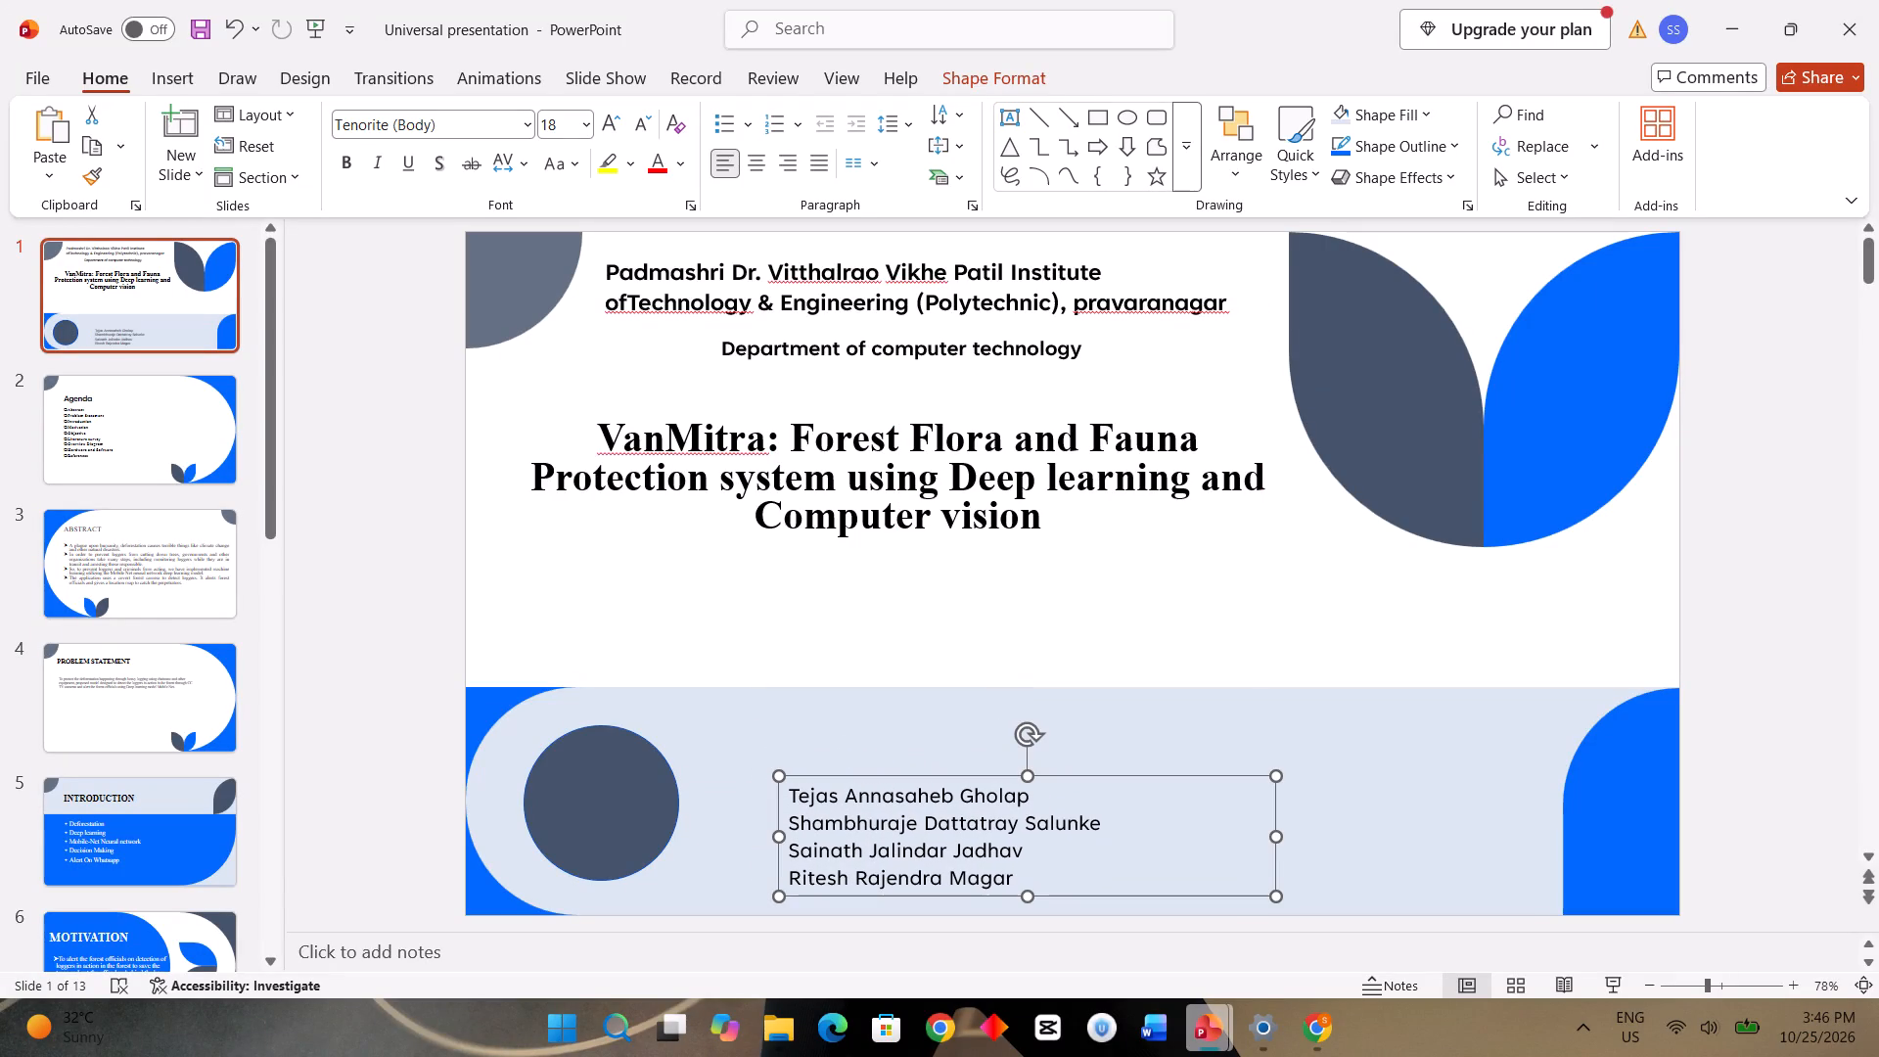
drag(1028, 775, 1012, 740)
click(1113, 821)
Format all four member names as a bulleted list.
click(788, 804)
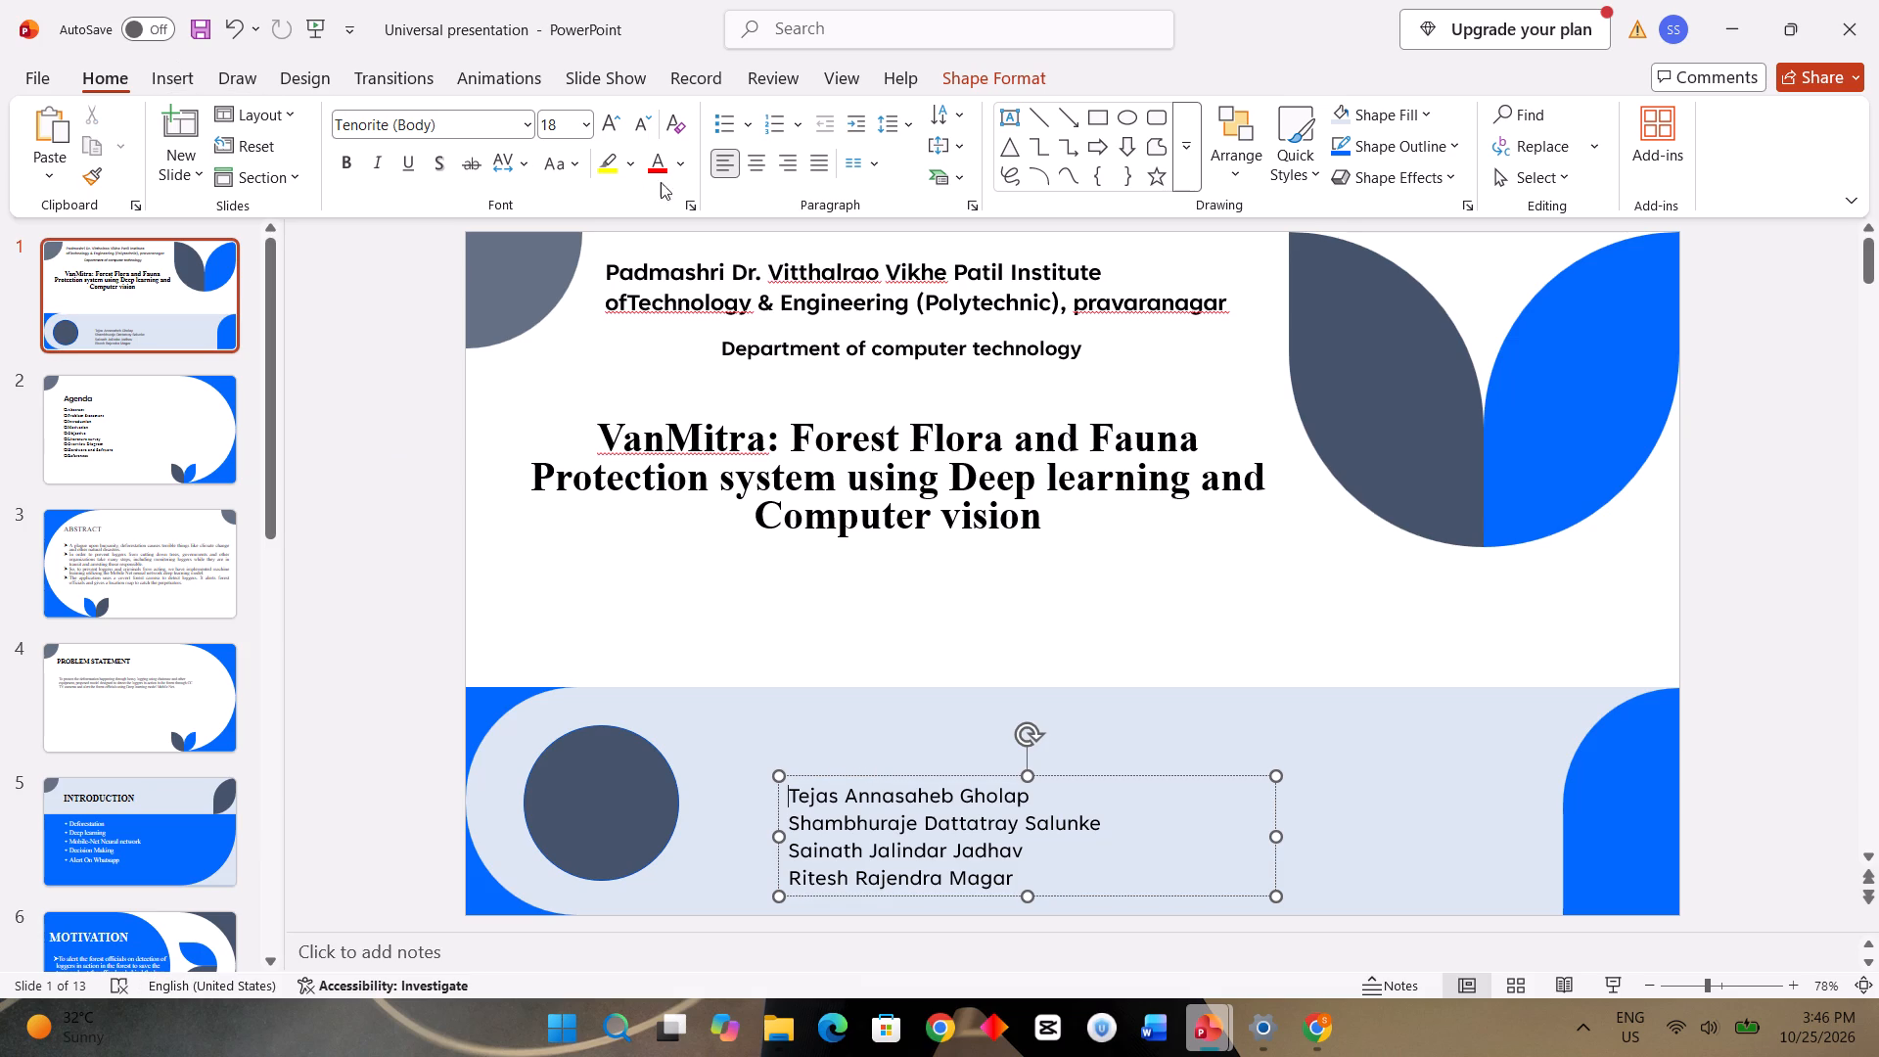
click(721, 127)
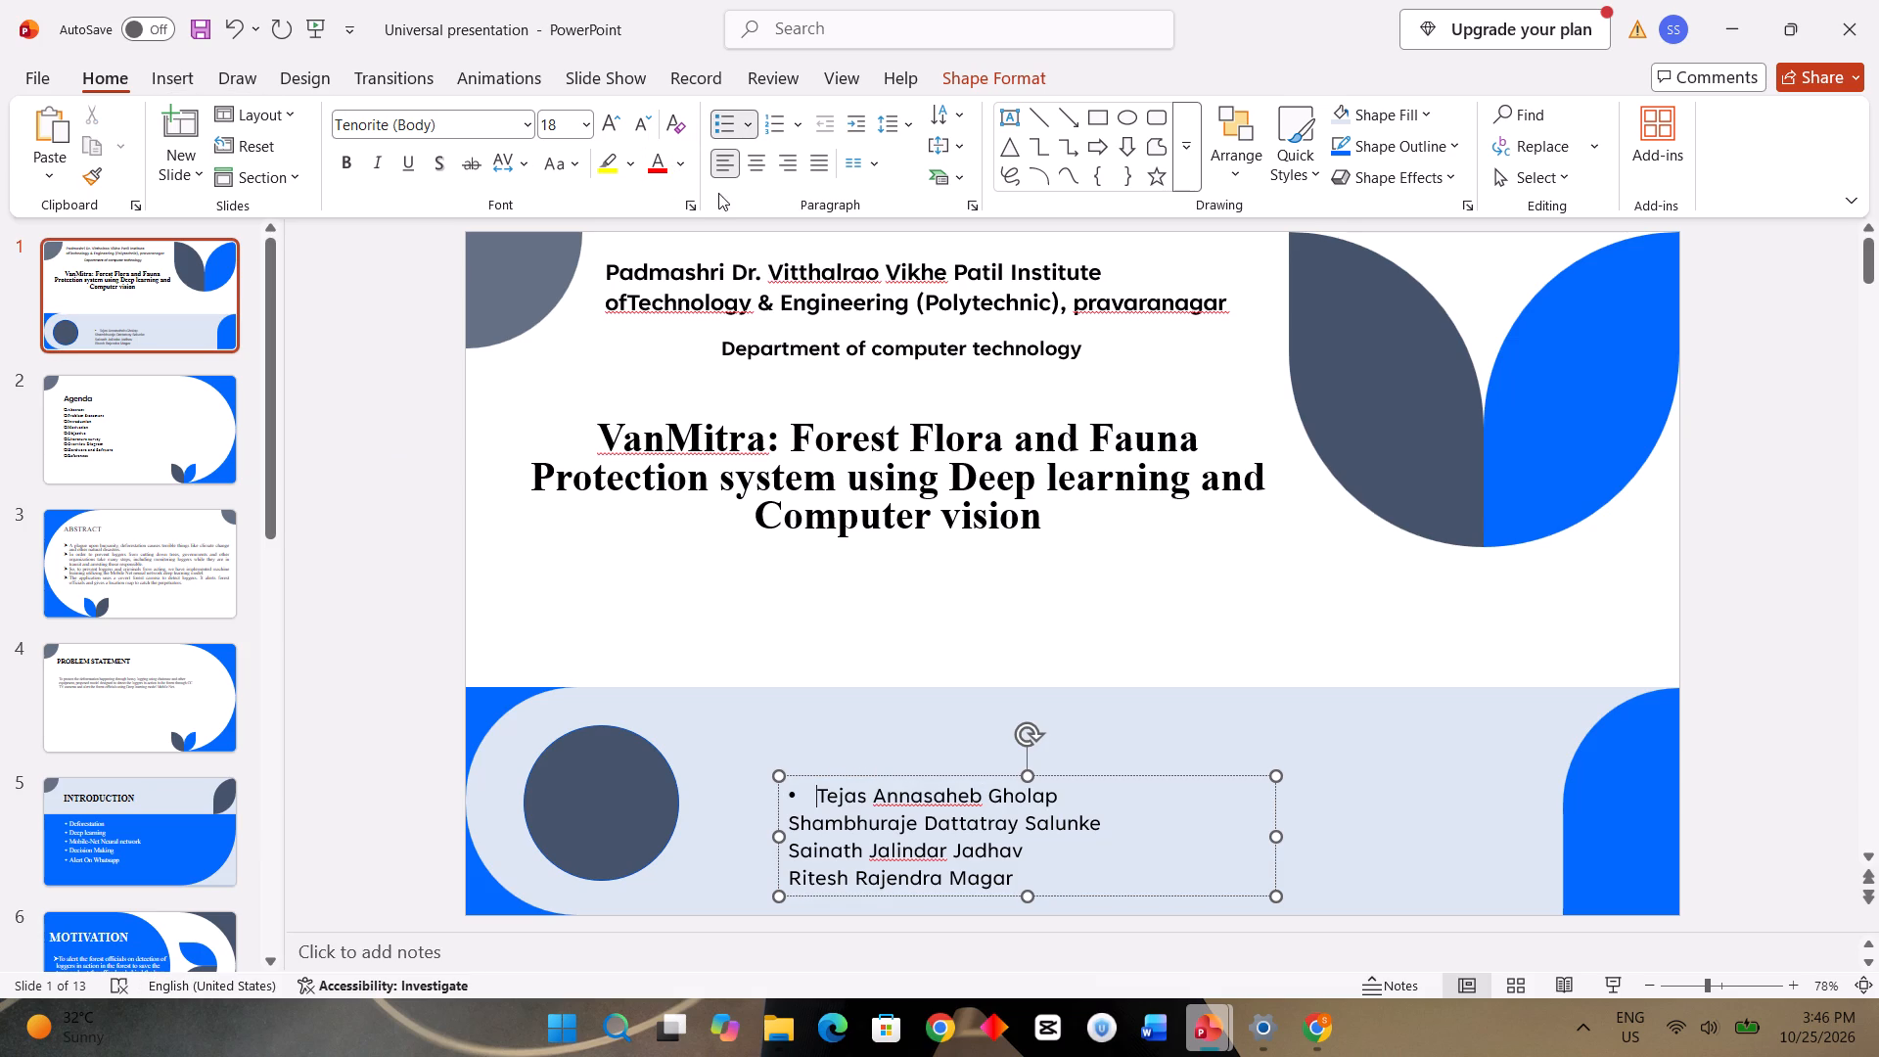
click(714, 132)
click(714, 132)
drag(809, 791, 819, 803)
drag(814, 793, 975, 890)
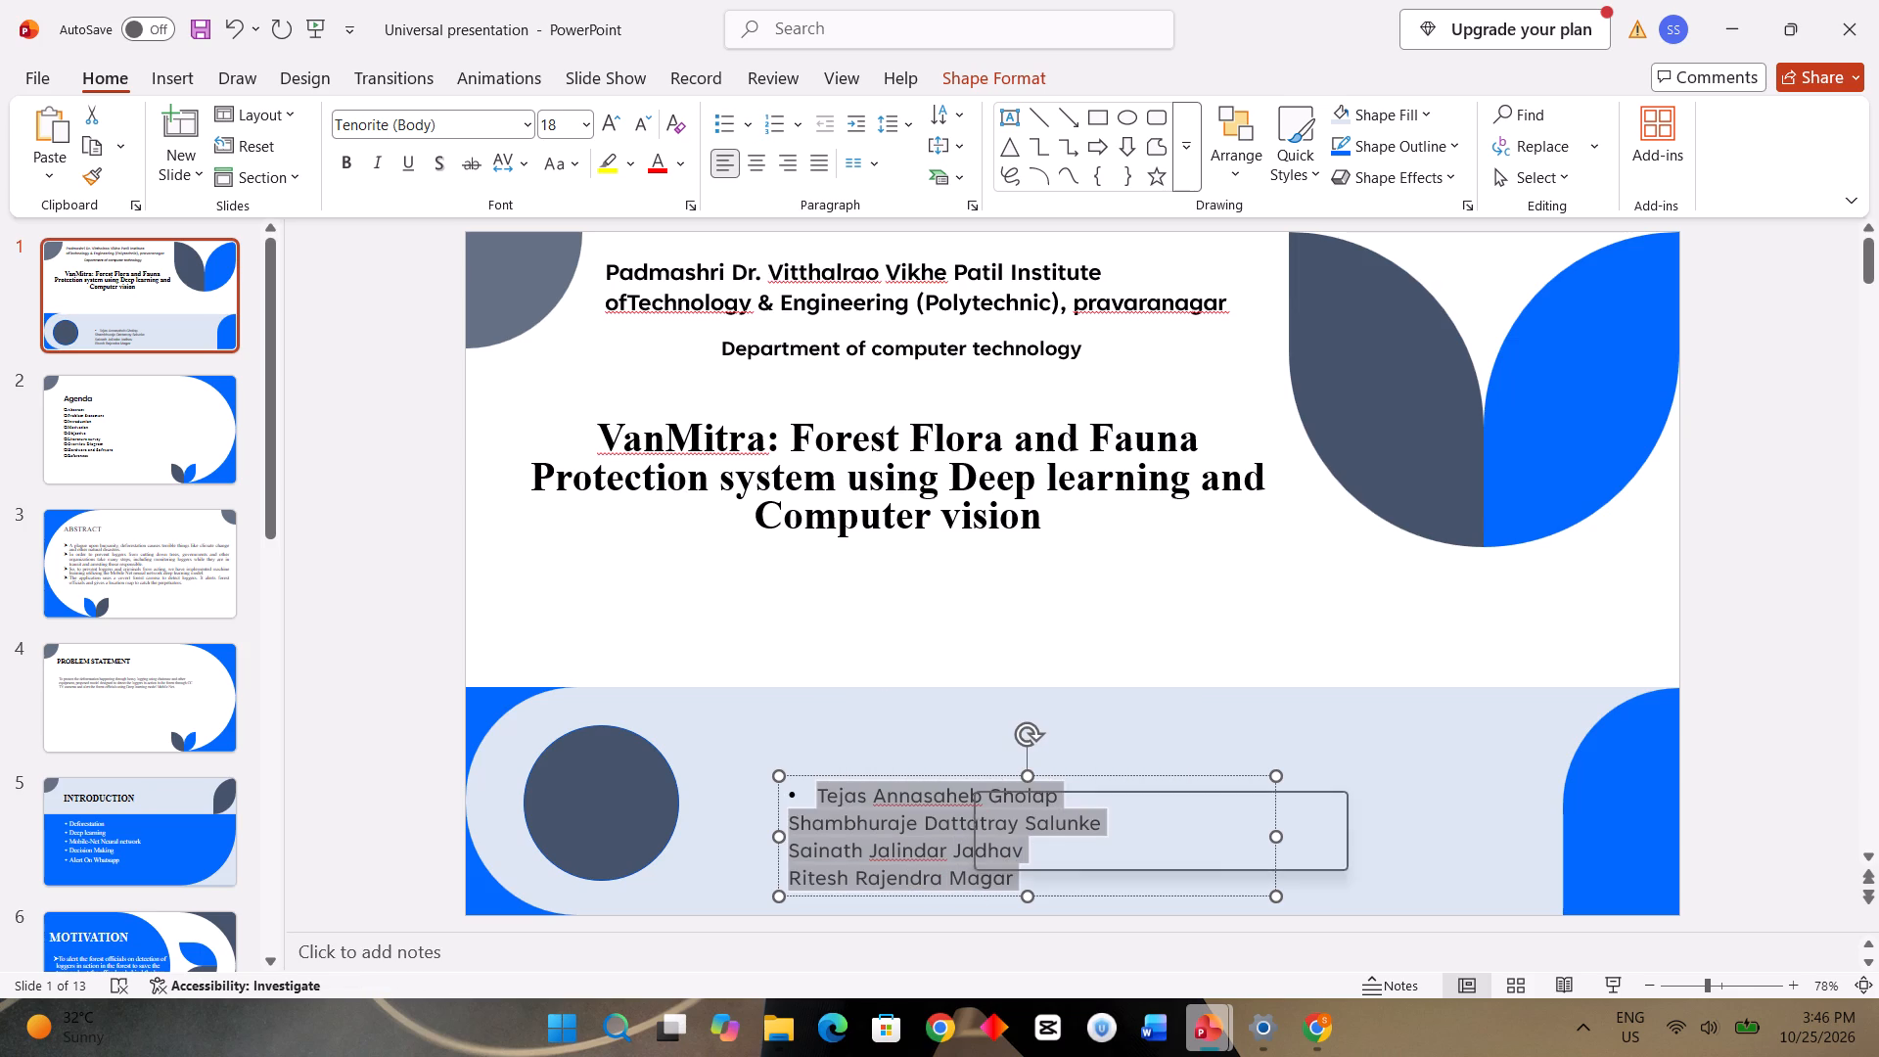
click(721, 123)
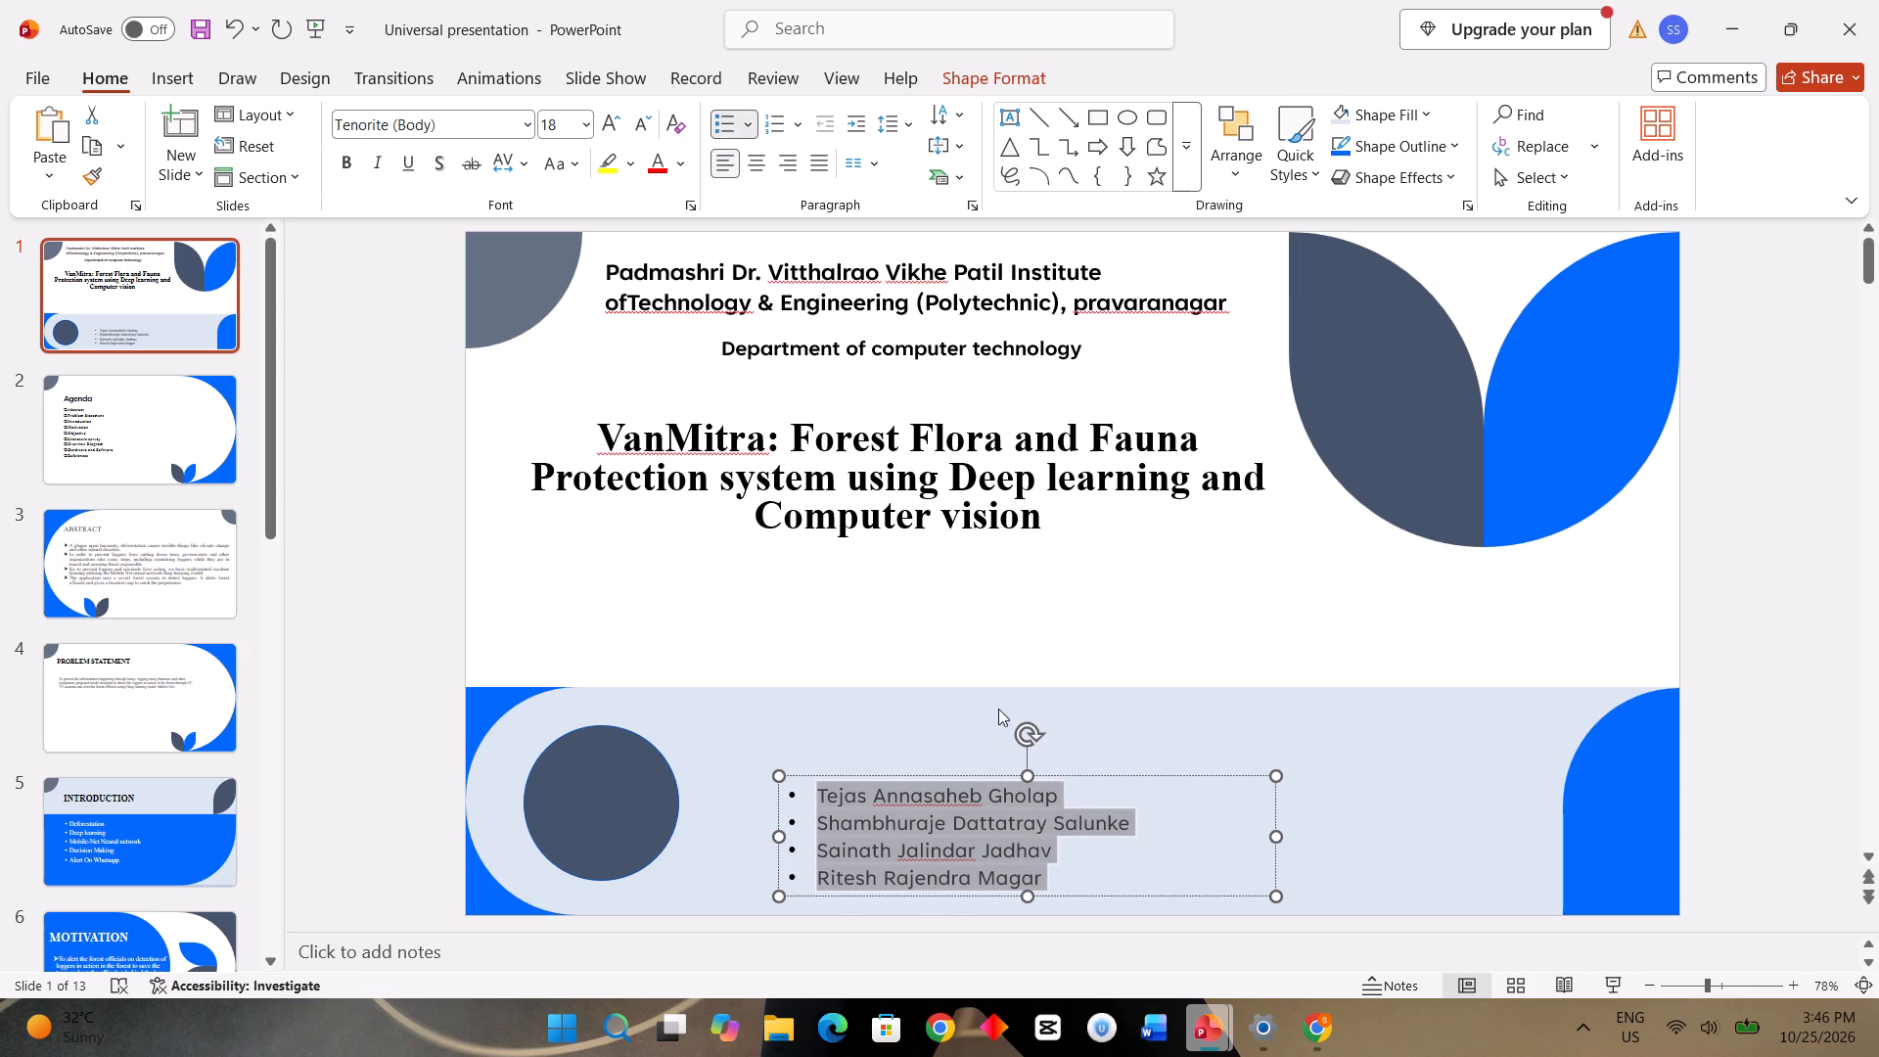
drag(1125, 703, 1135, 704)
drag(866, 840, 873, 839)
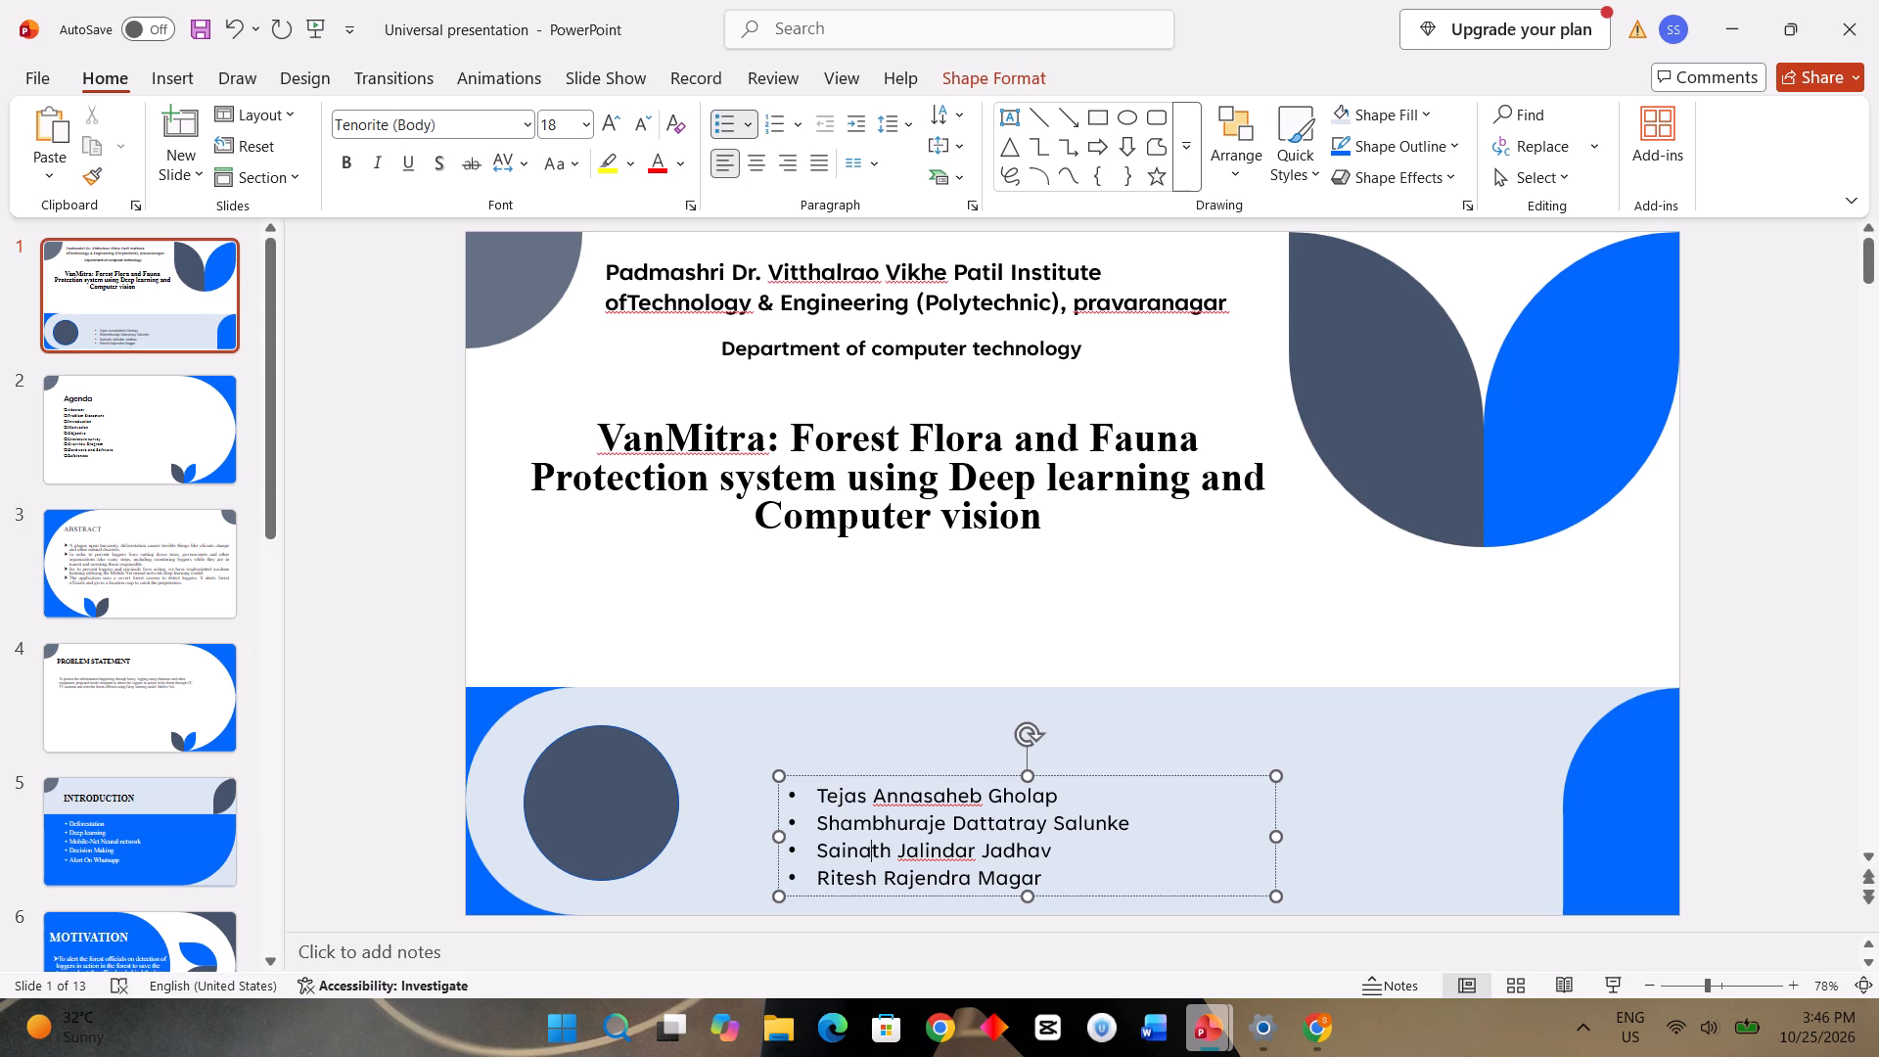
drag(873, 839, 843, 848)
click(796, 738)
Add a new line reading "Presented by" above the first member name in the names text box.
click(1081, 791)
click(787, 798)
click(810, 799)
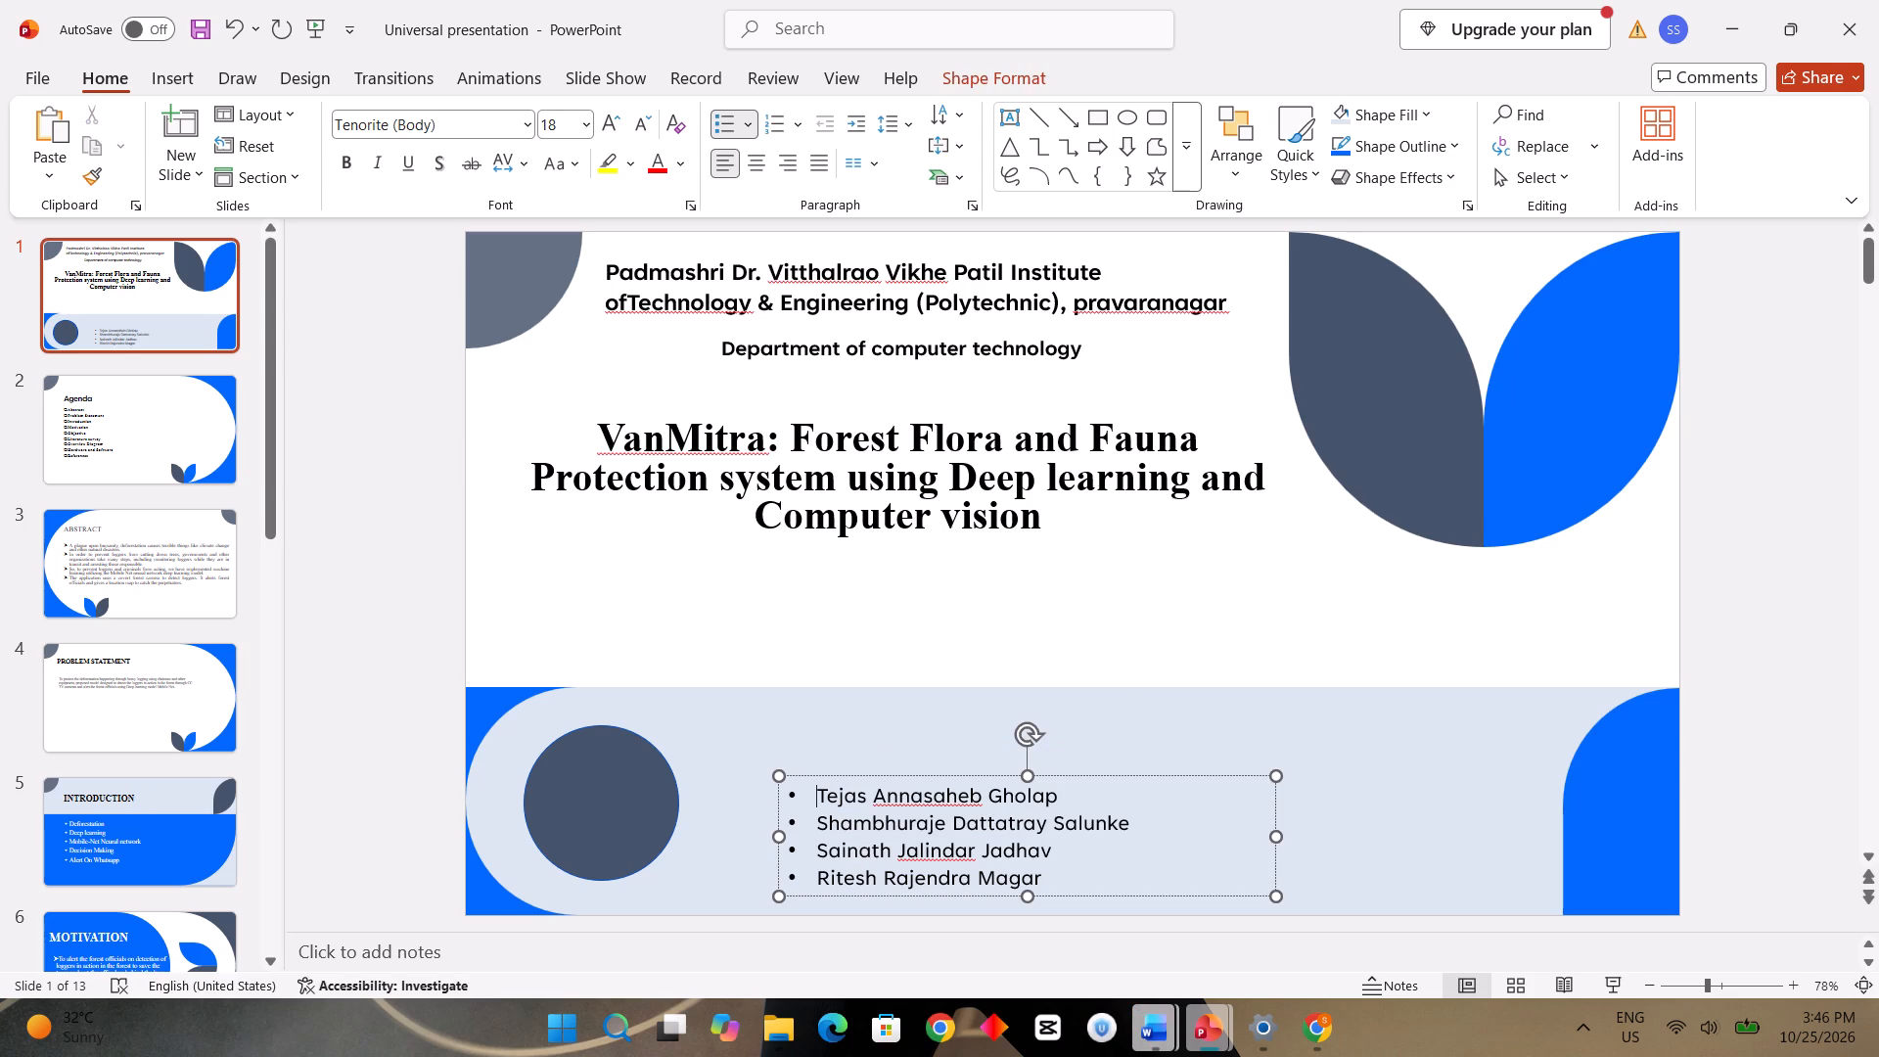
key(Left)
key(Left)
key(Left)
key(Left)
key(Return)
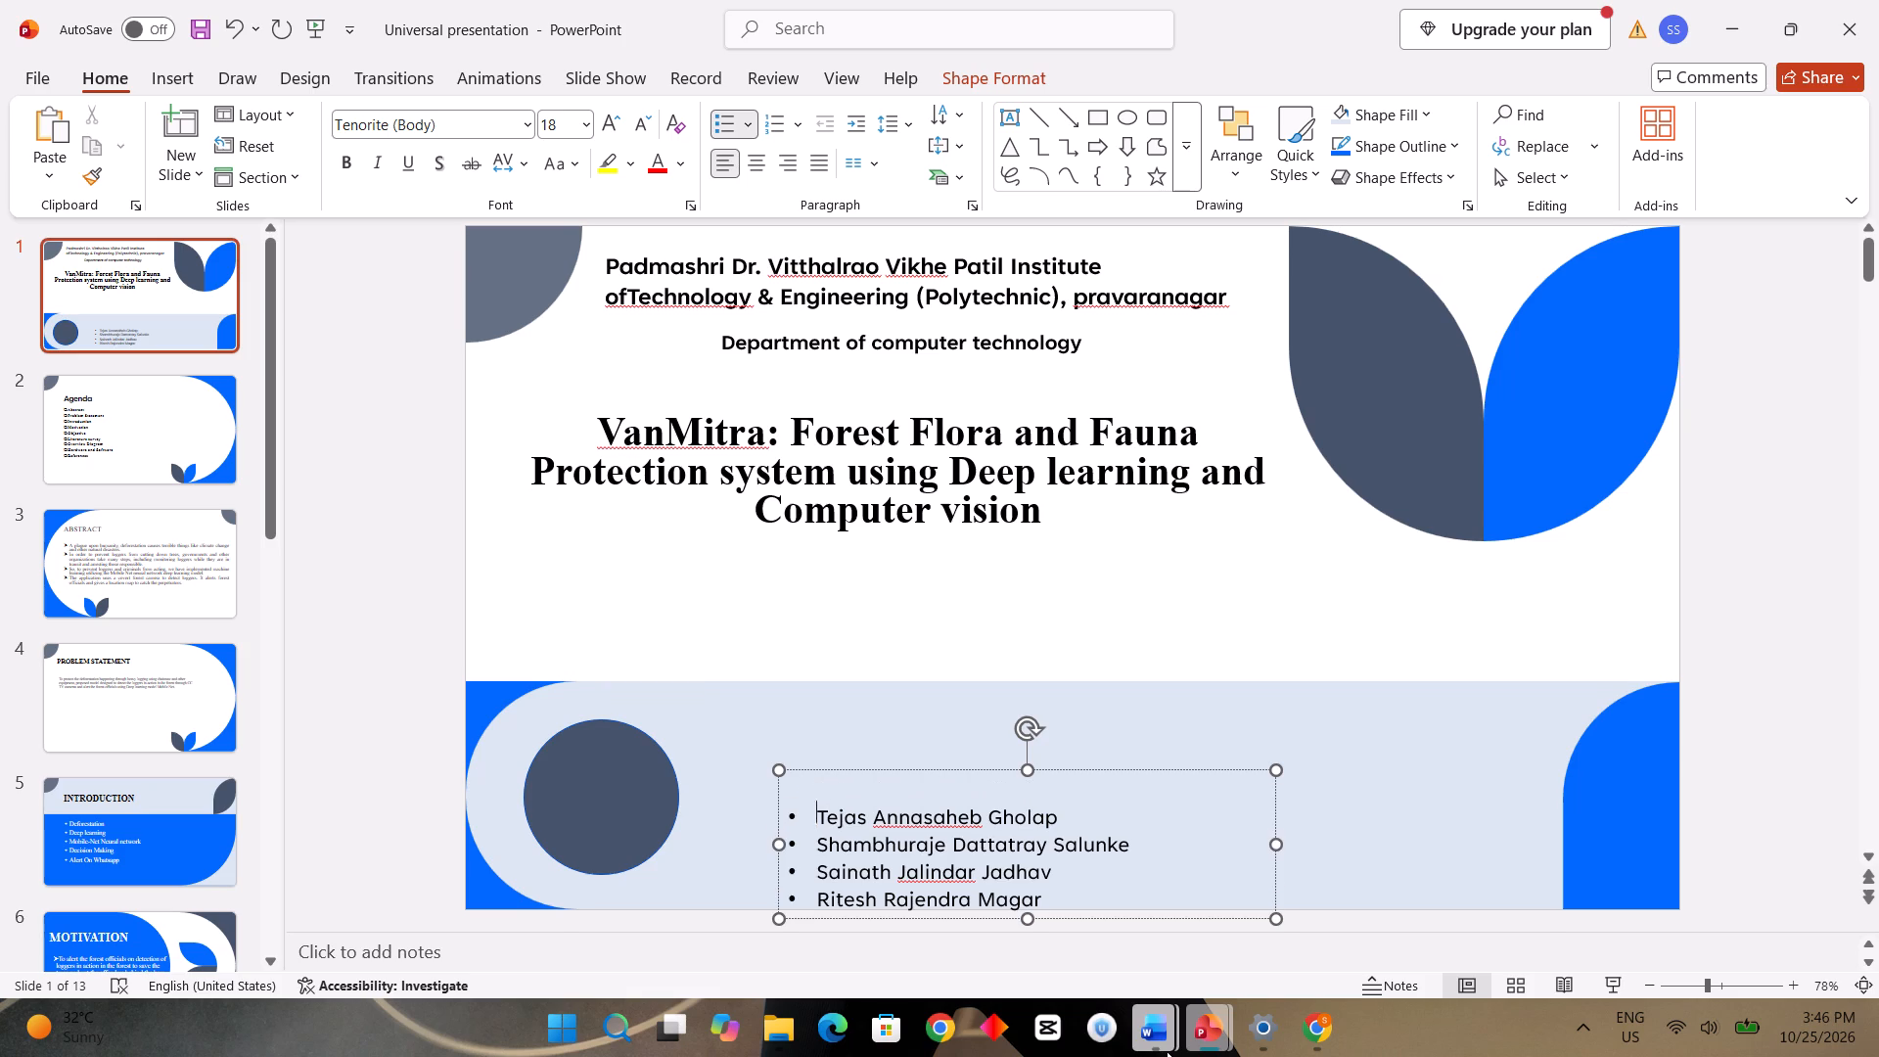
click(904, 787)
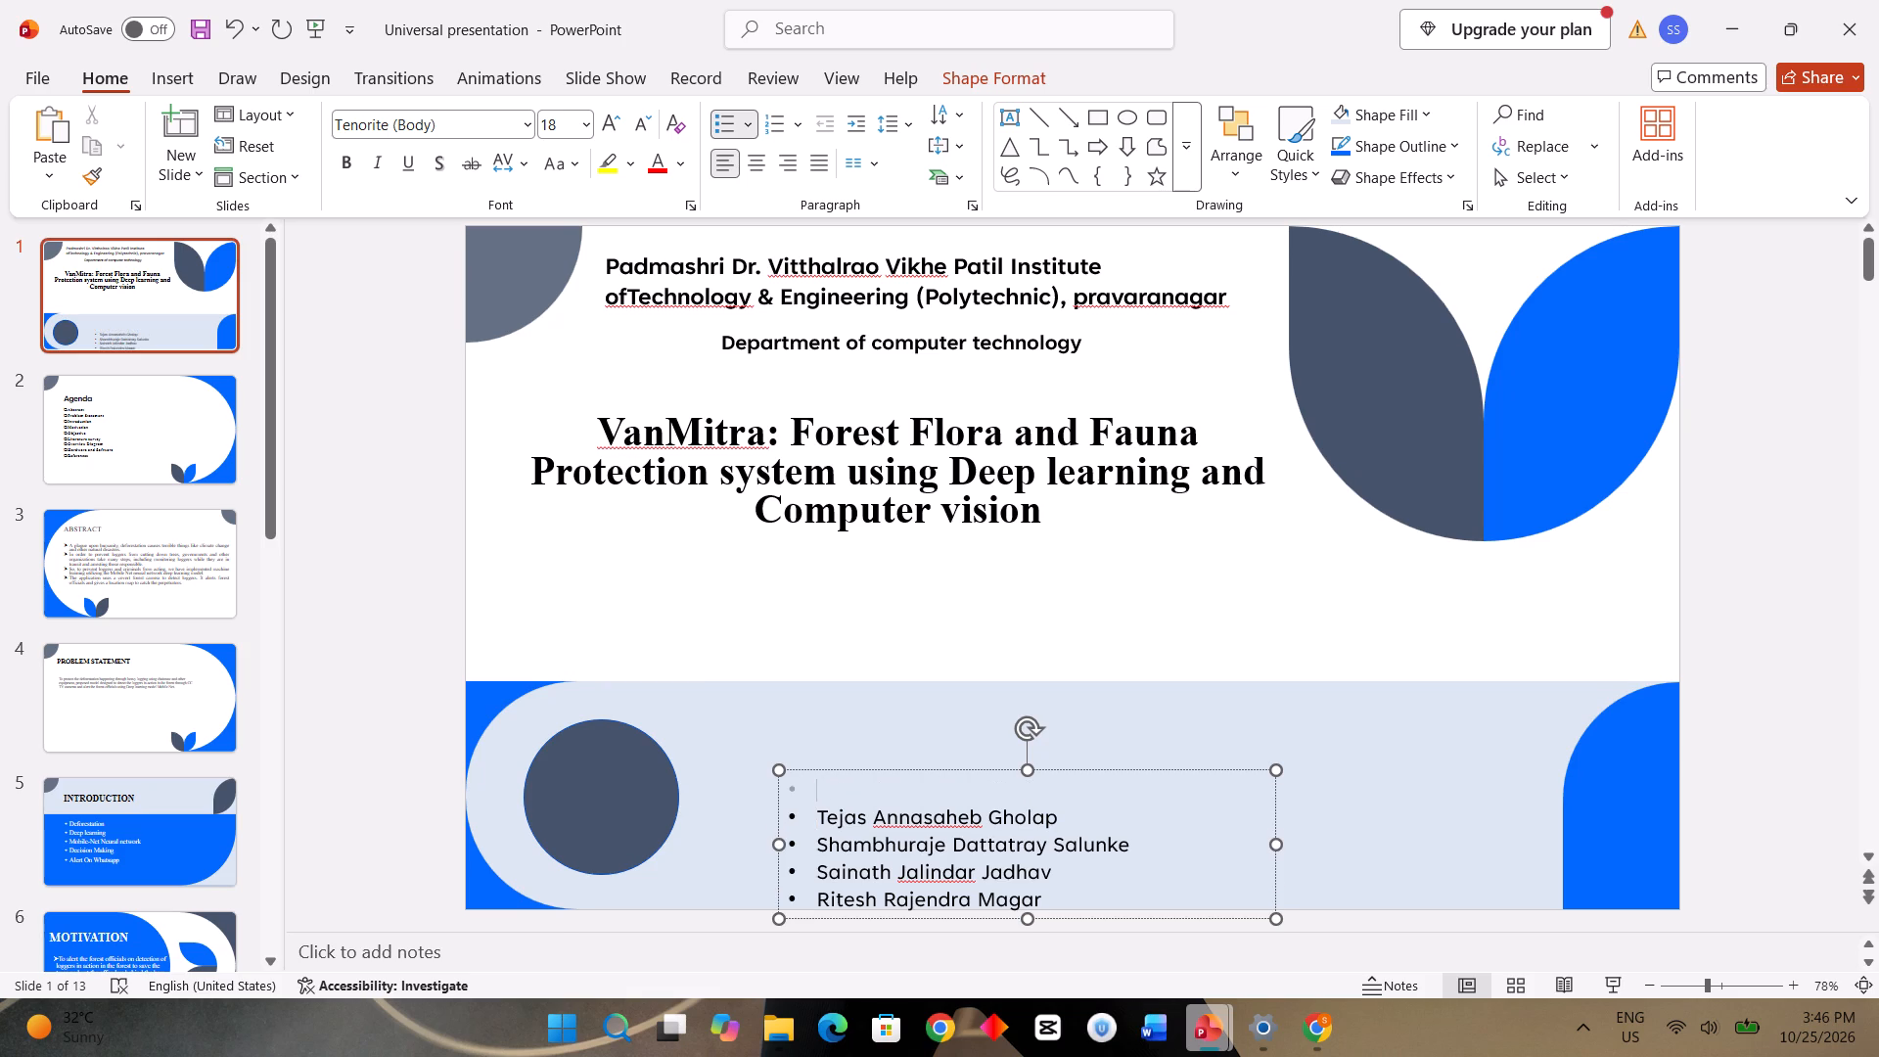
text(pre)
key(s)
text(ent)
key(e)
text(d)
key(space)
text(by)
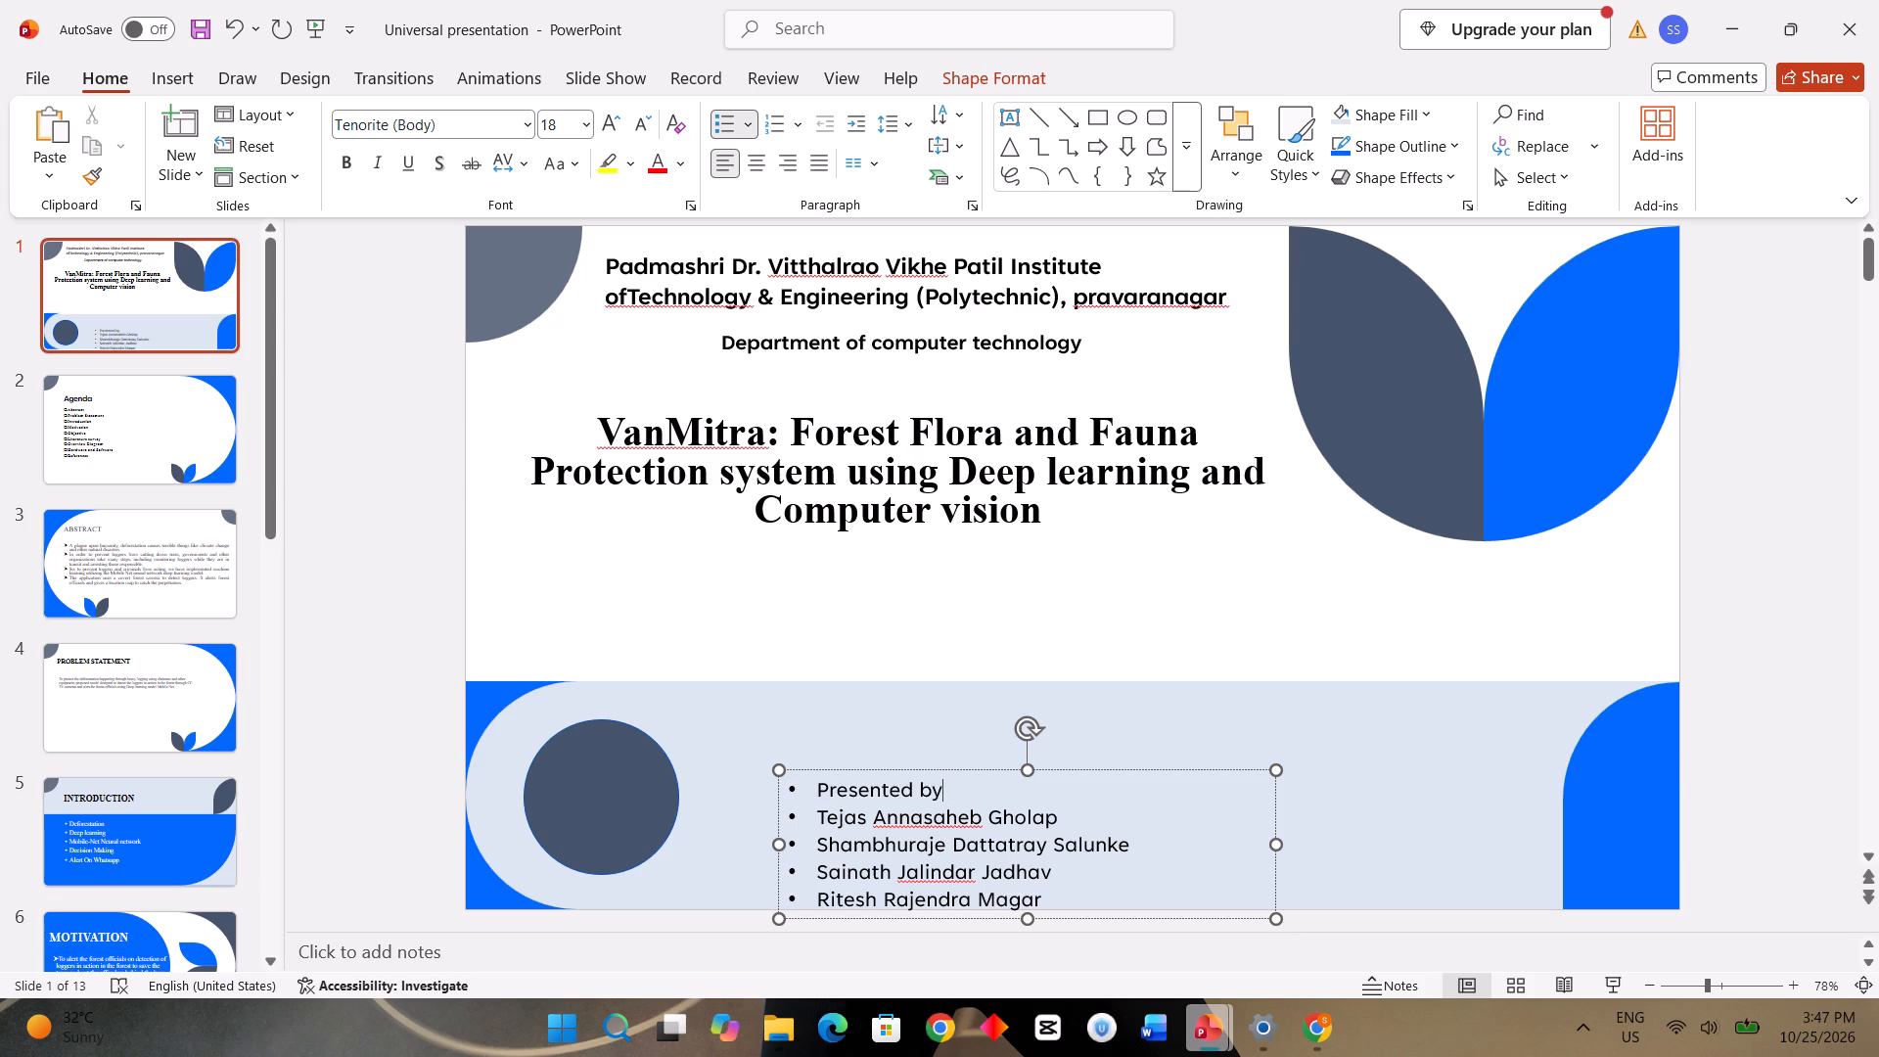
Remove the bullet from the "Presented by" line so it starts flush as a heading.
click(802, 789)
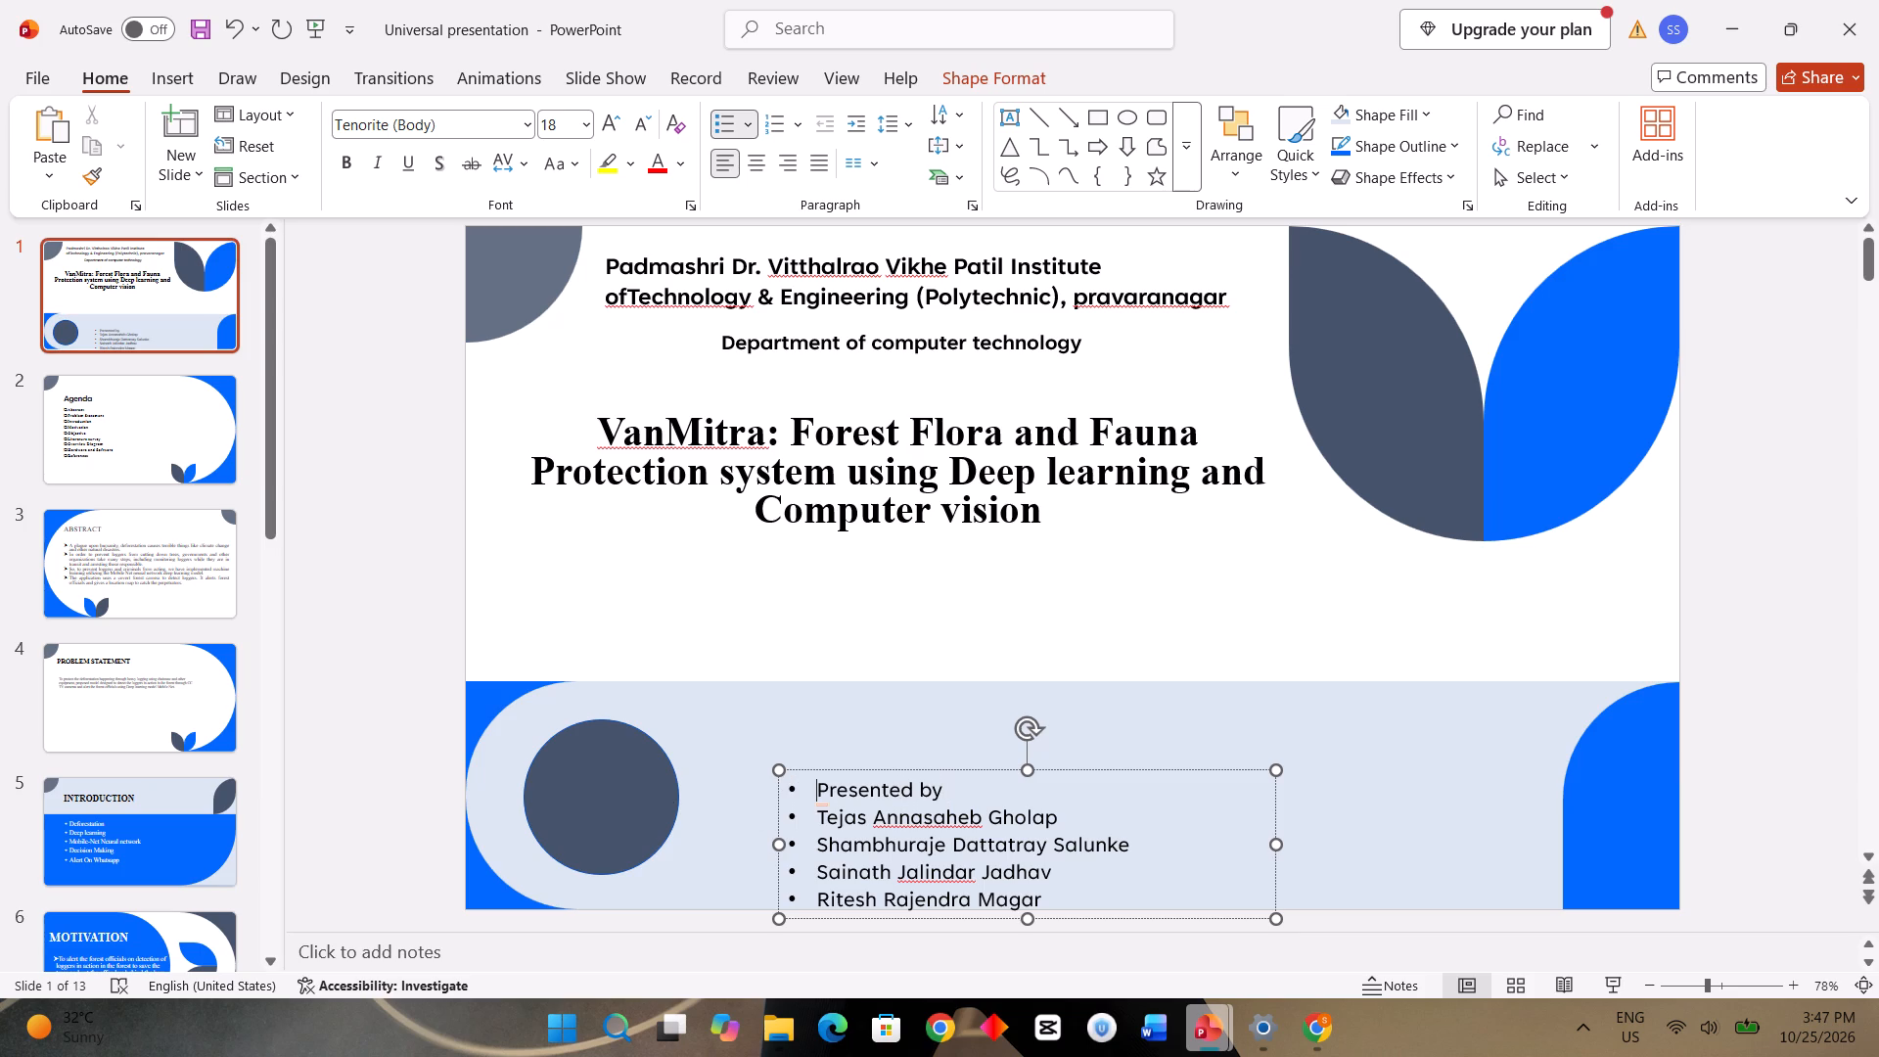
click(800, 789)
key(BackSpace)
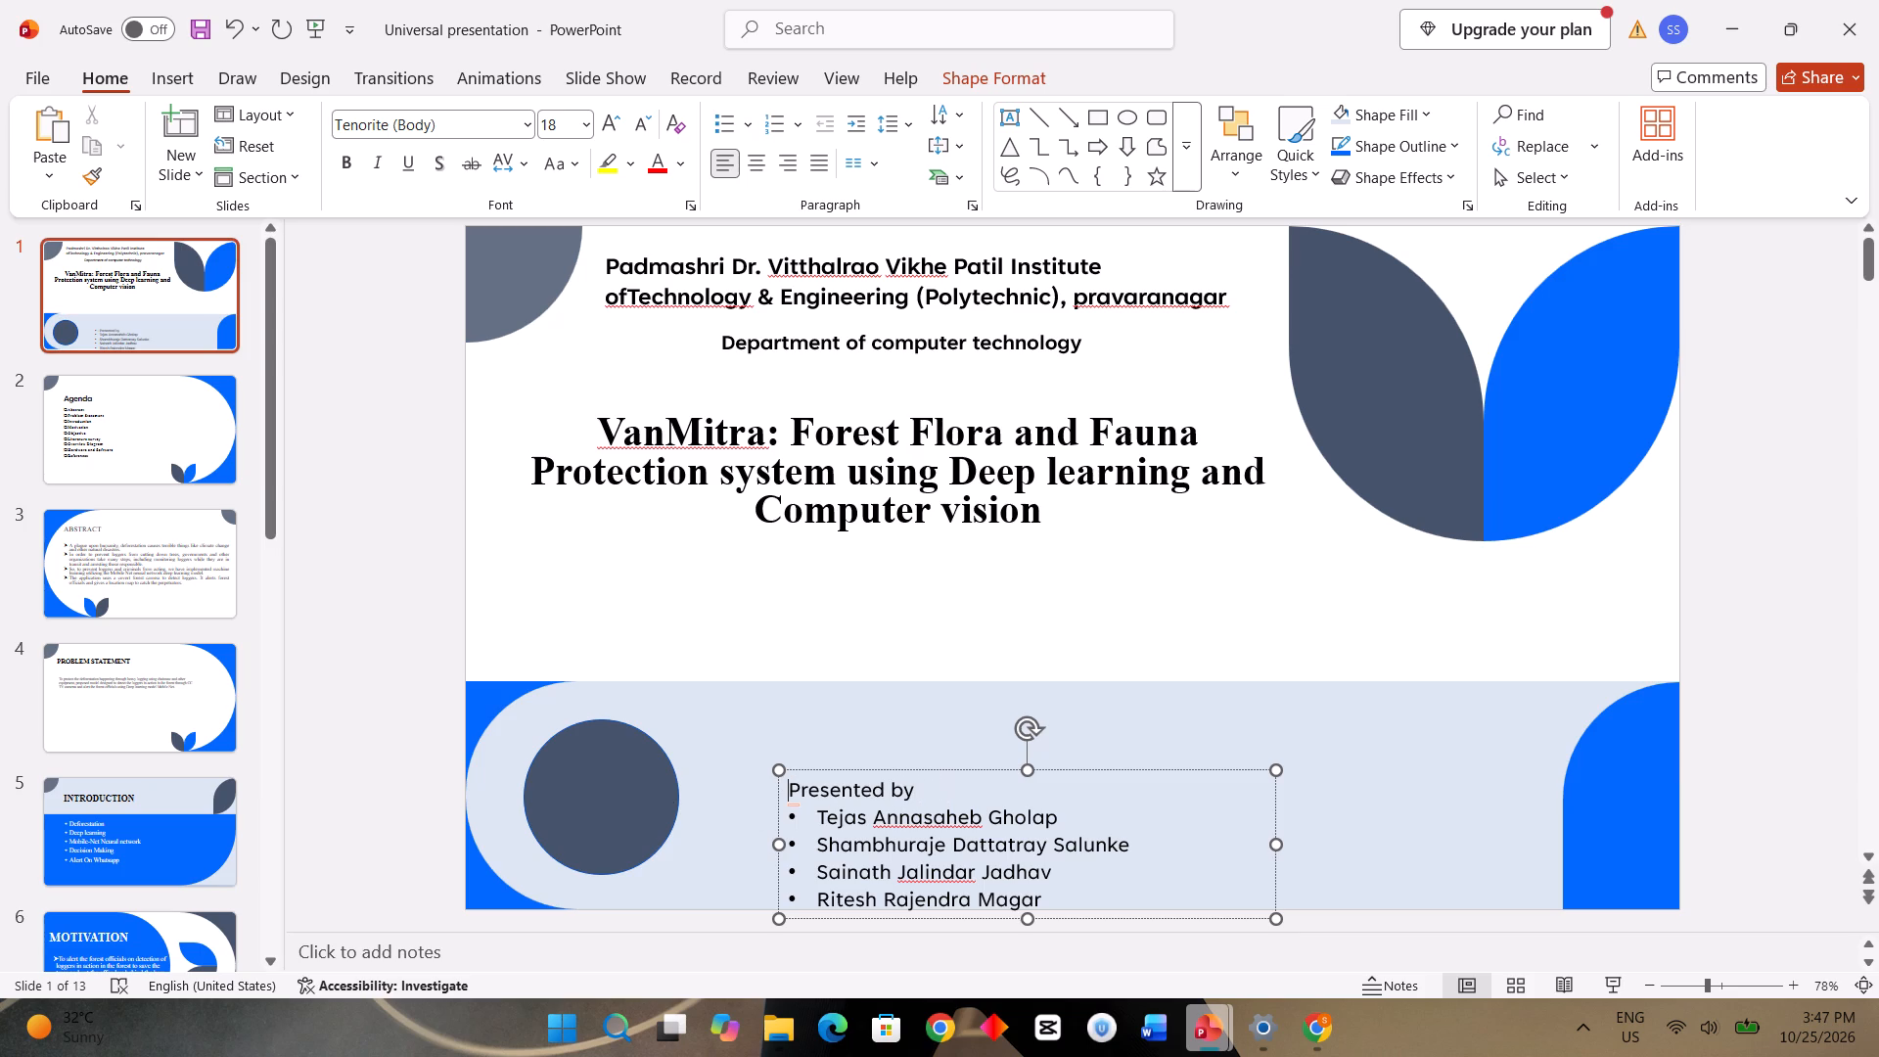
Move the member names text box higher in the light blue band and slightly closer to the dark circle.
drag(955, 767, 896, 723)
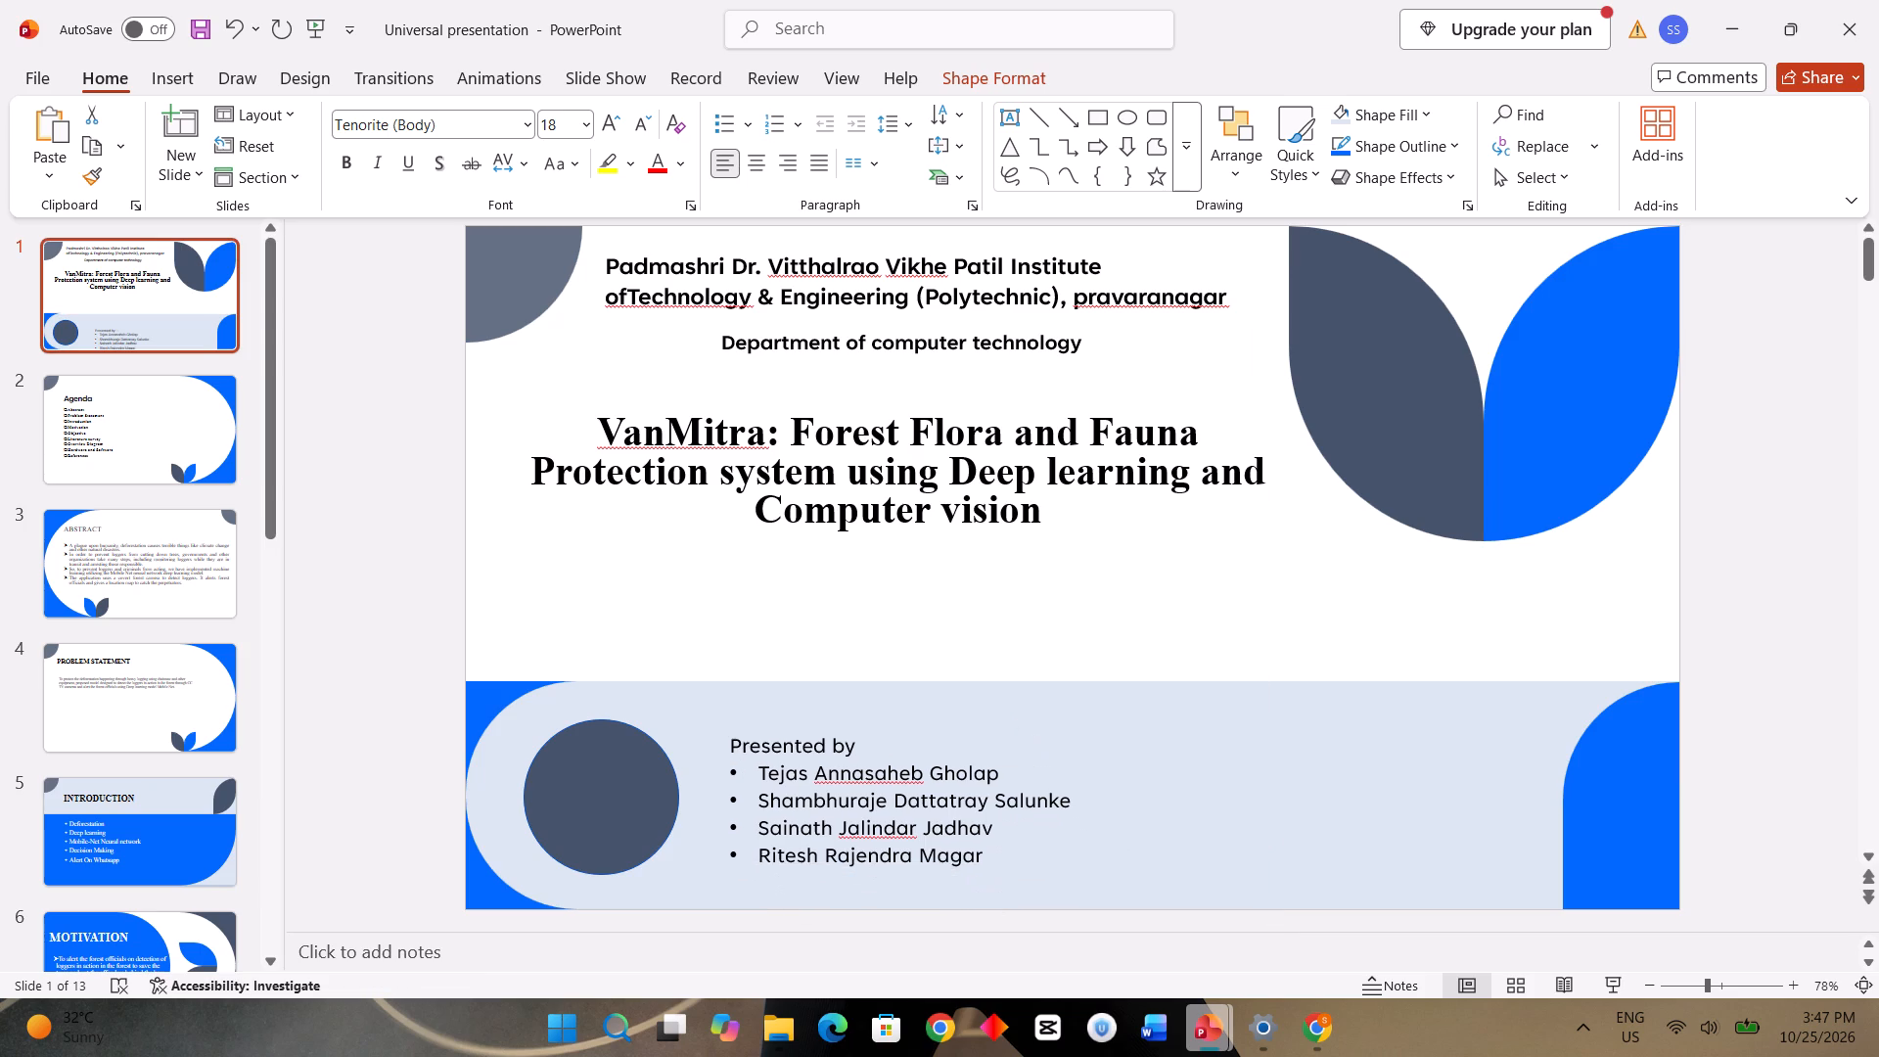
drag(896, 723, 913, 702)
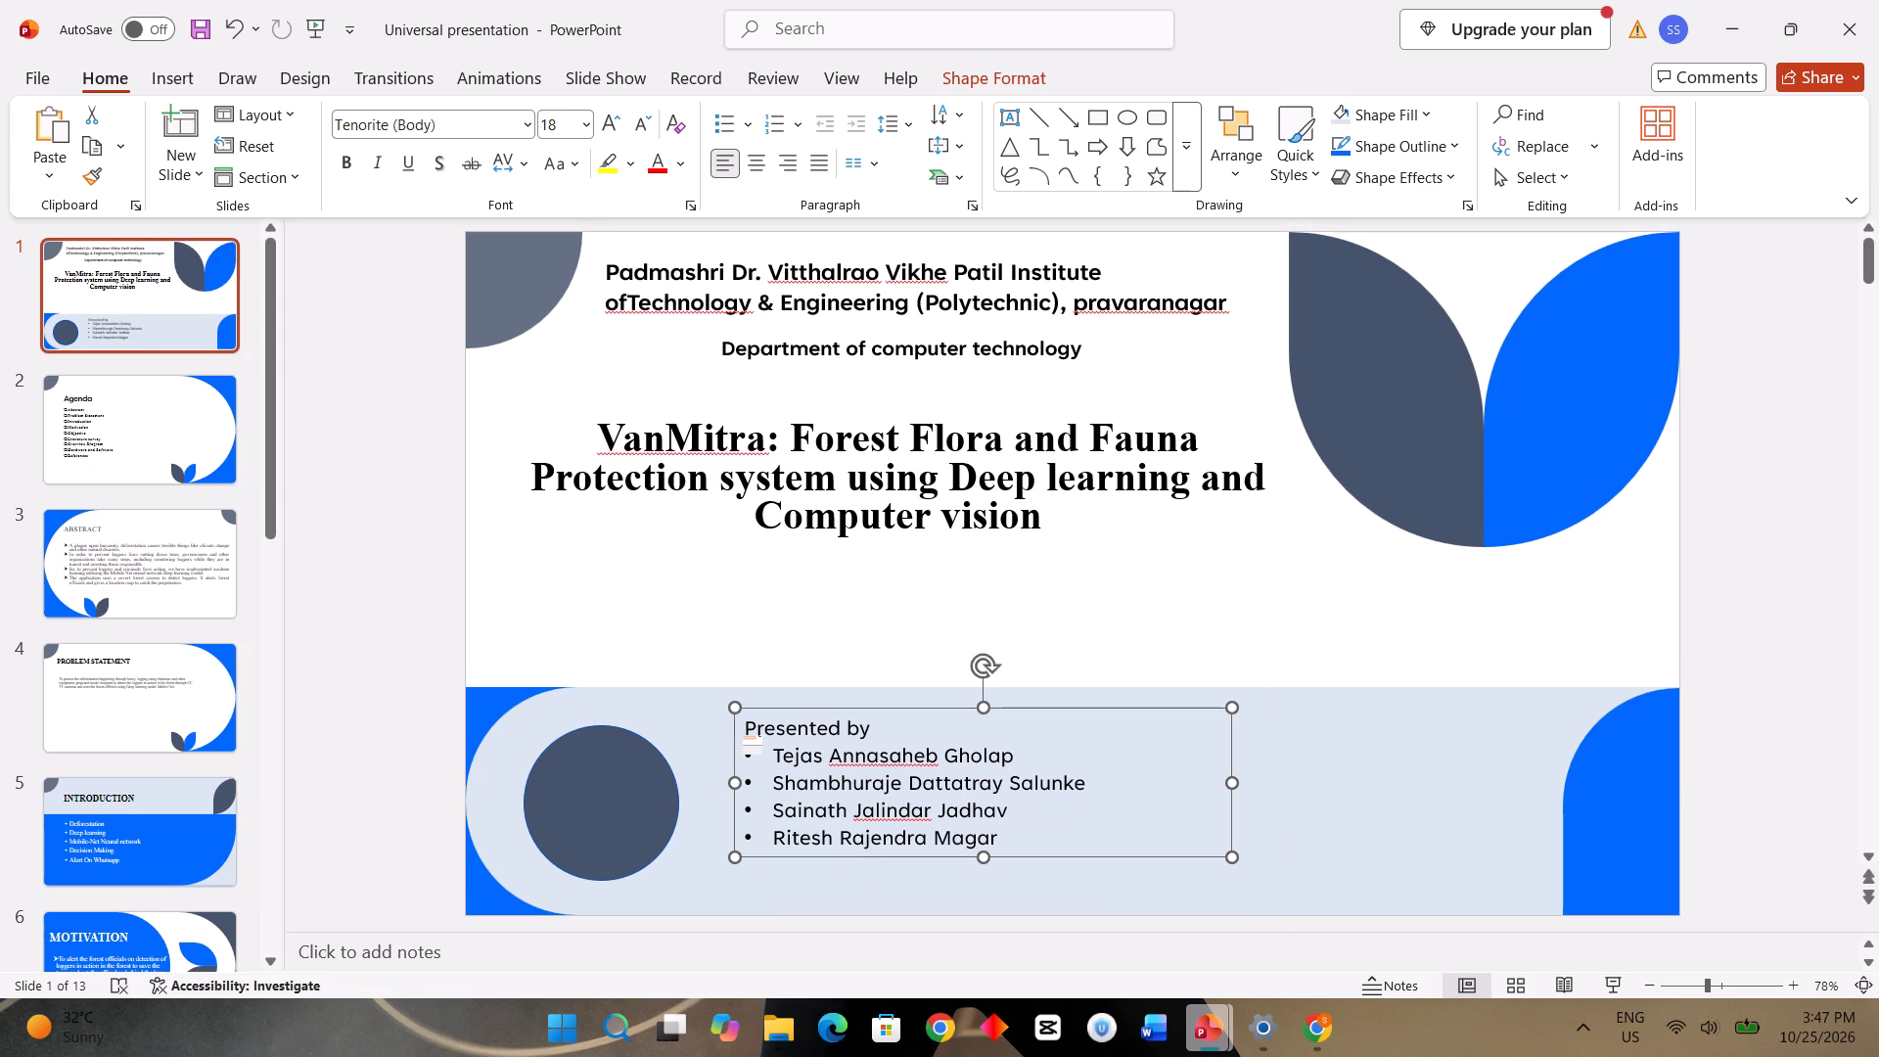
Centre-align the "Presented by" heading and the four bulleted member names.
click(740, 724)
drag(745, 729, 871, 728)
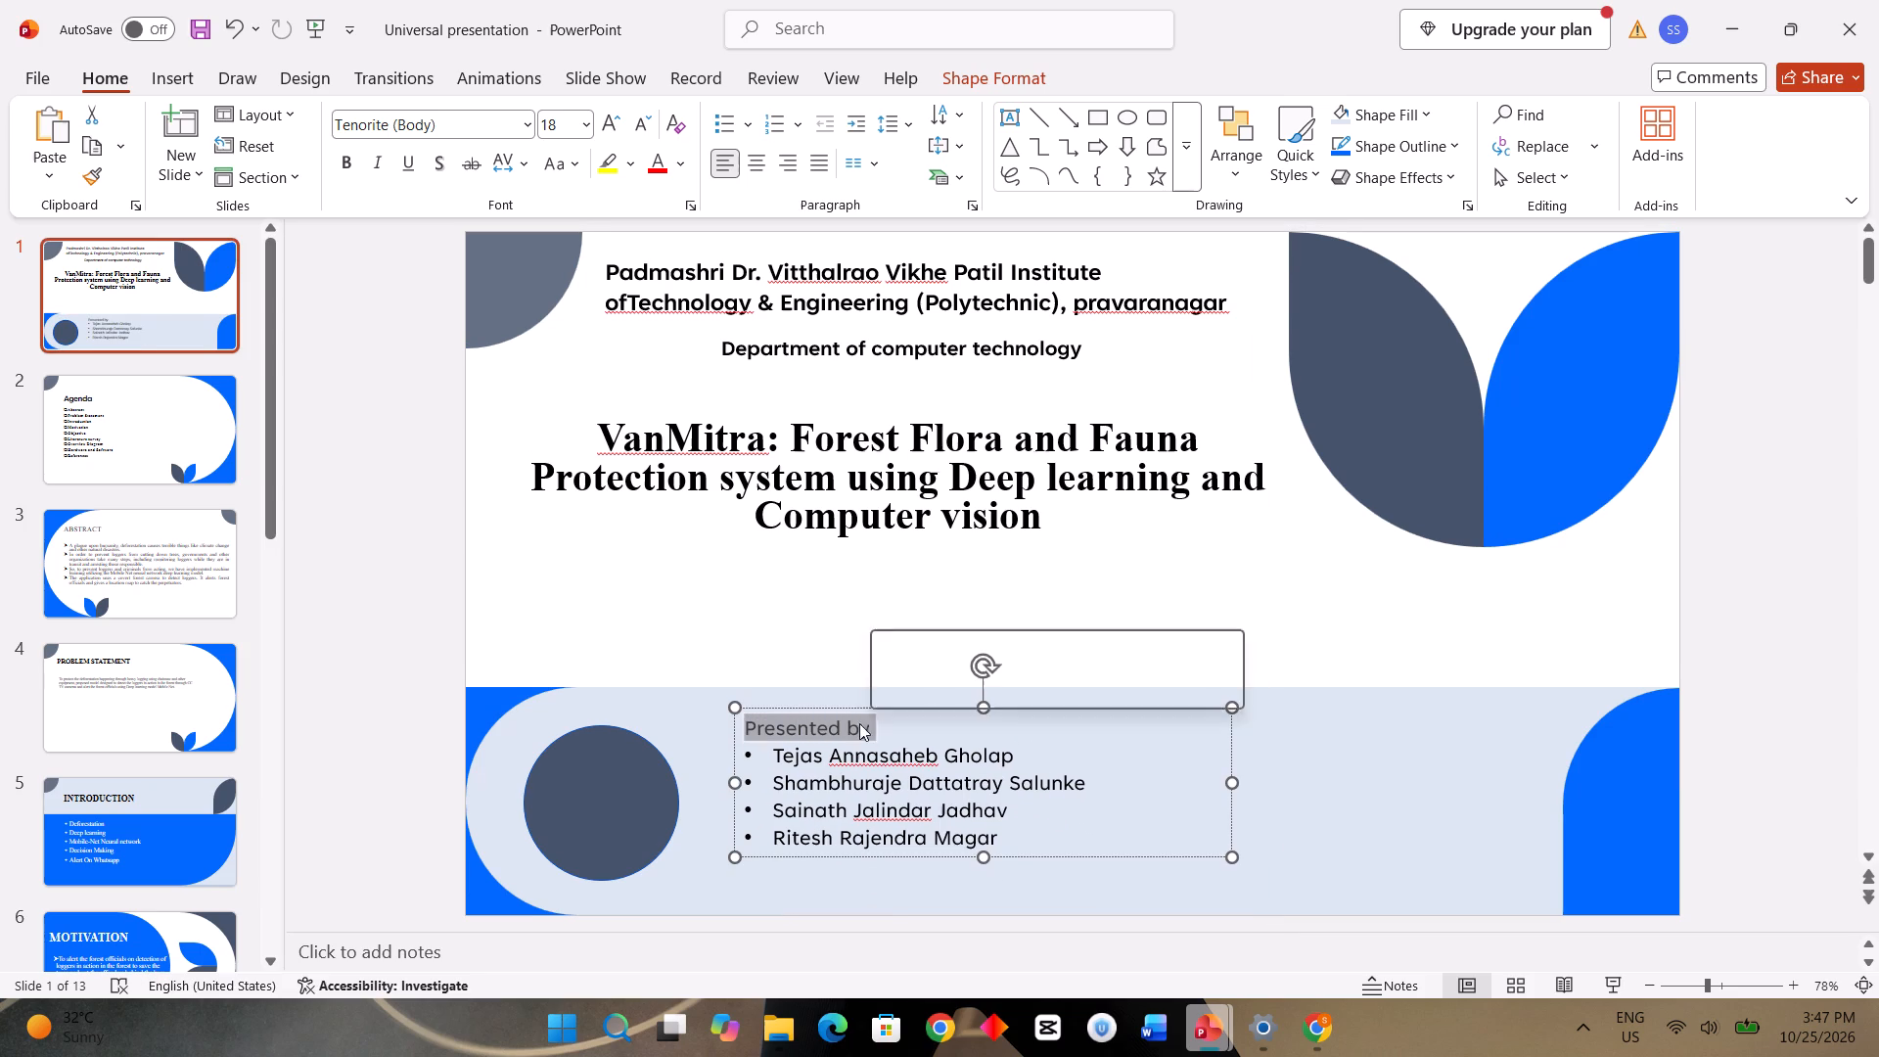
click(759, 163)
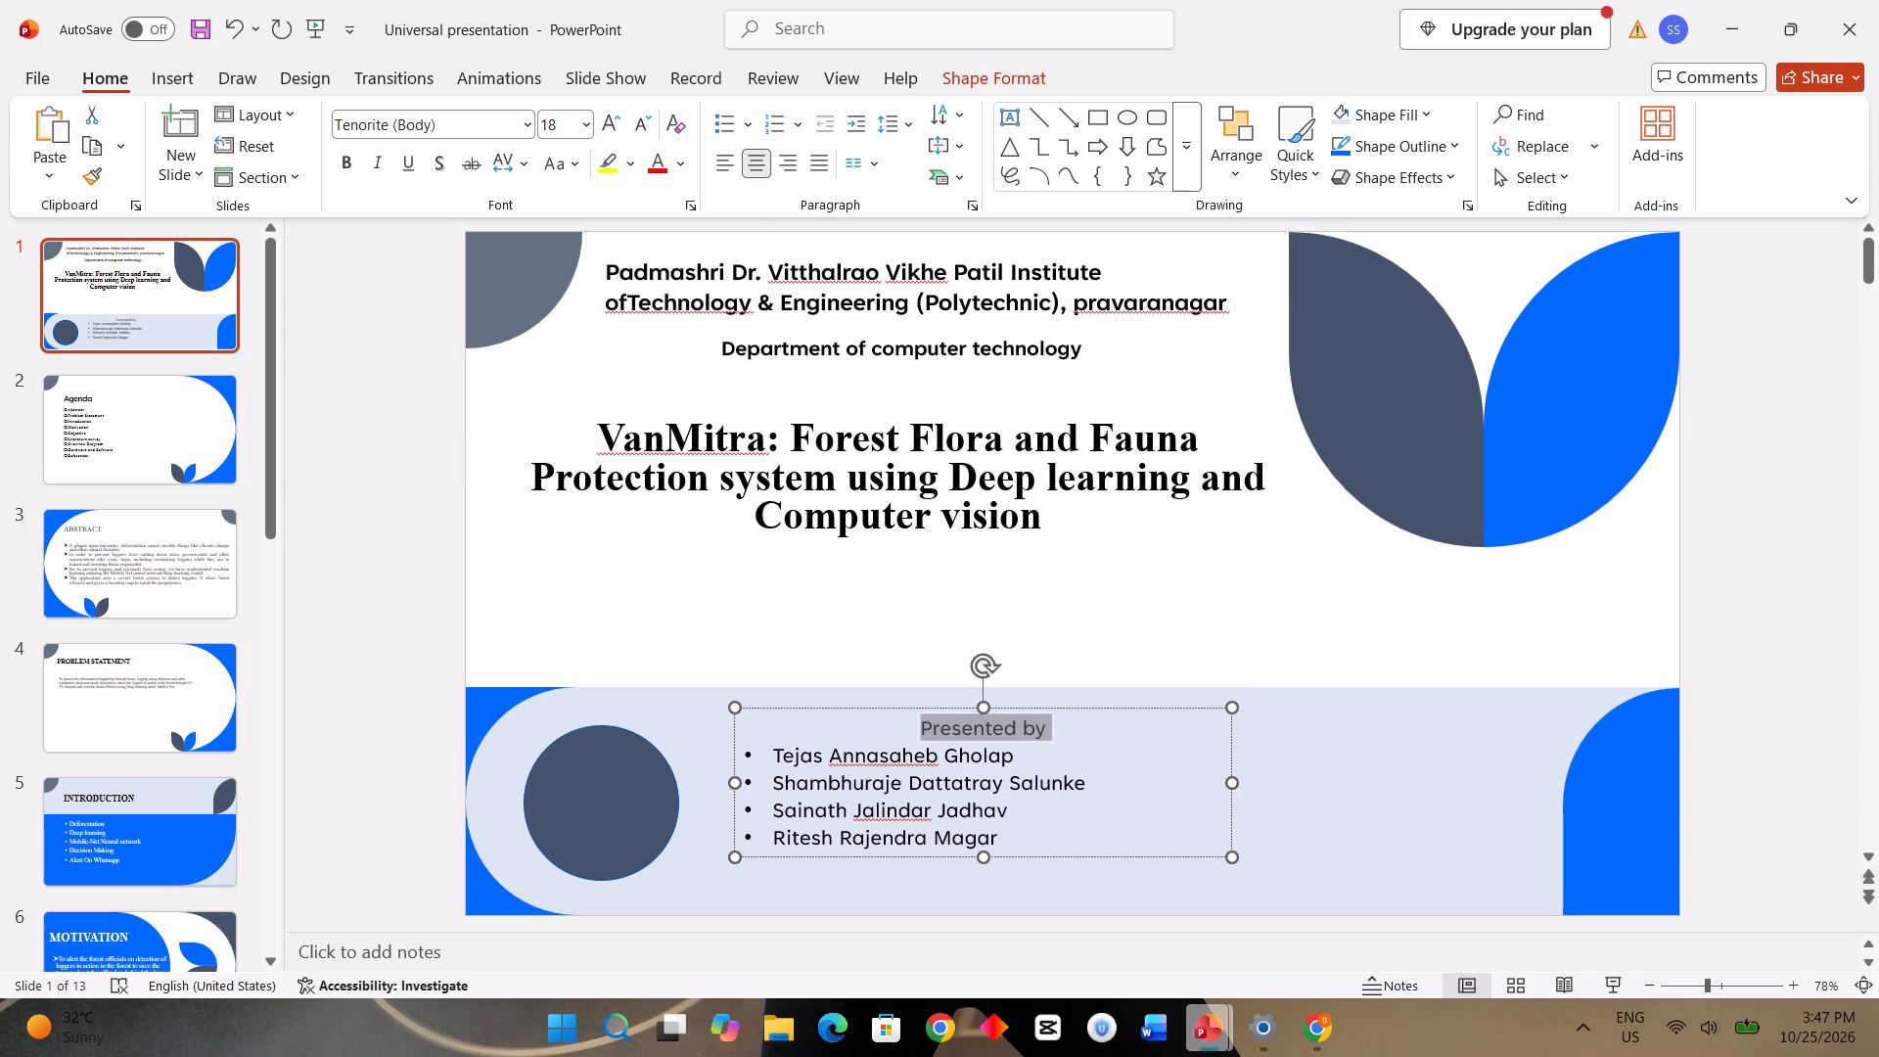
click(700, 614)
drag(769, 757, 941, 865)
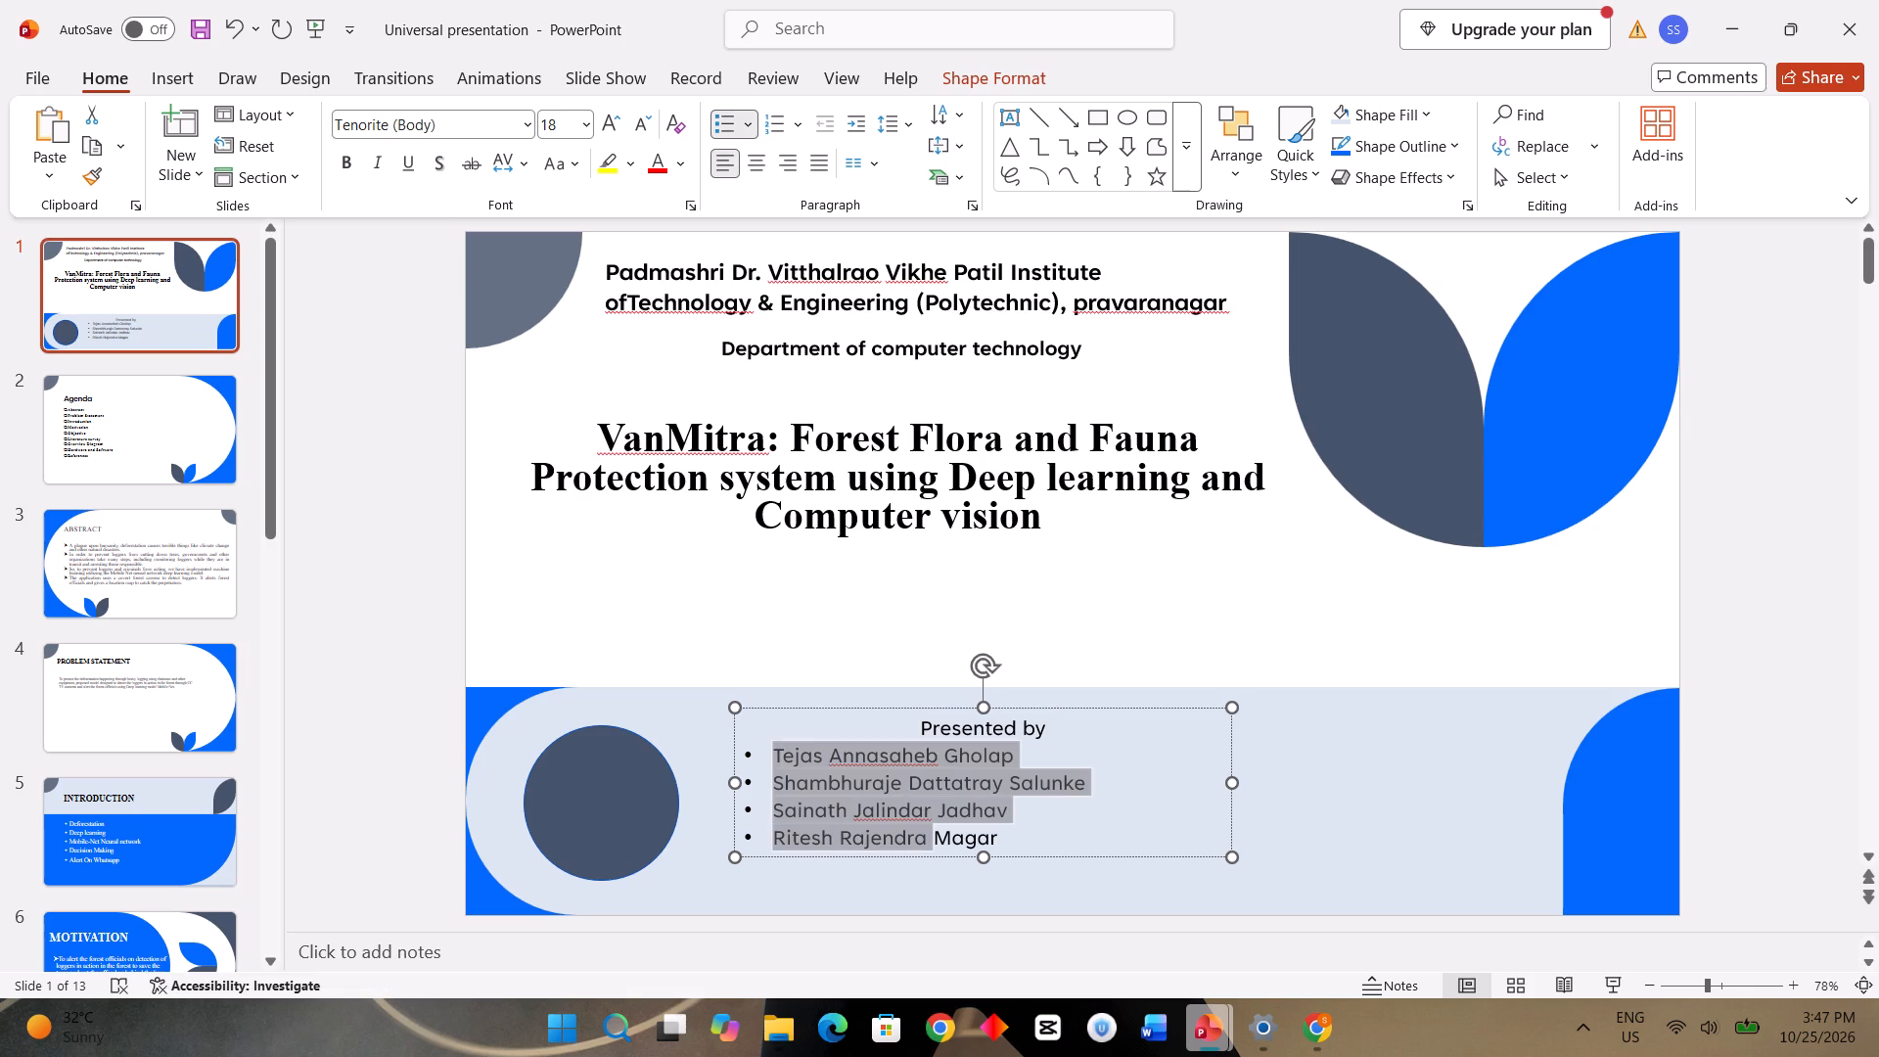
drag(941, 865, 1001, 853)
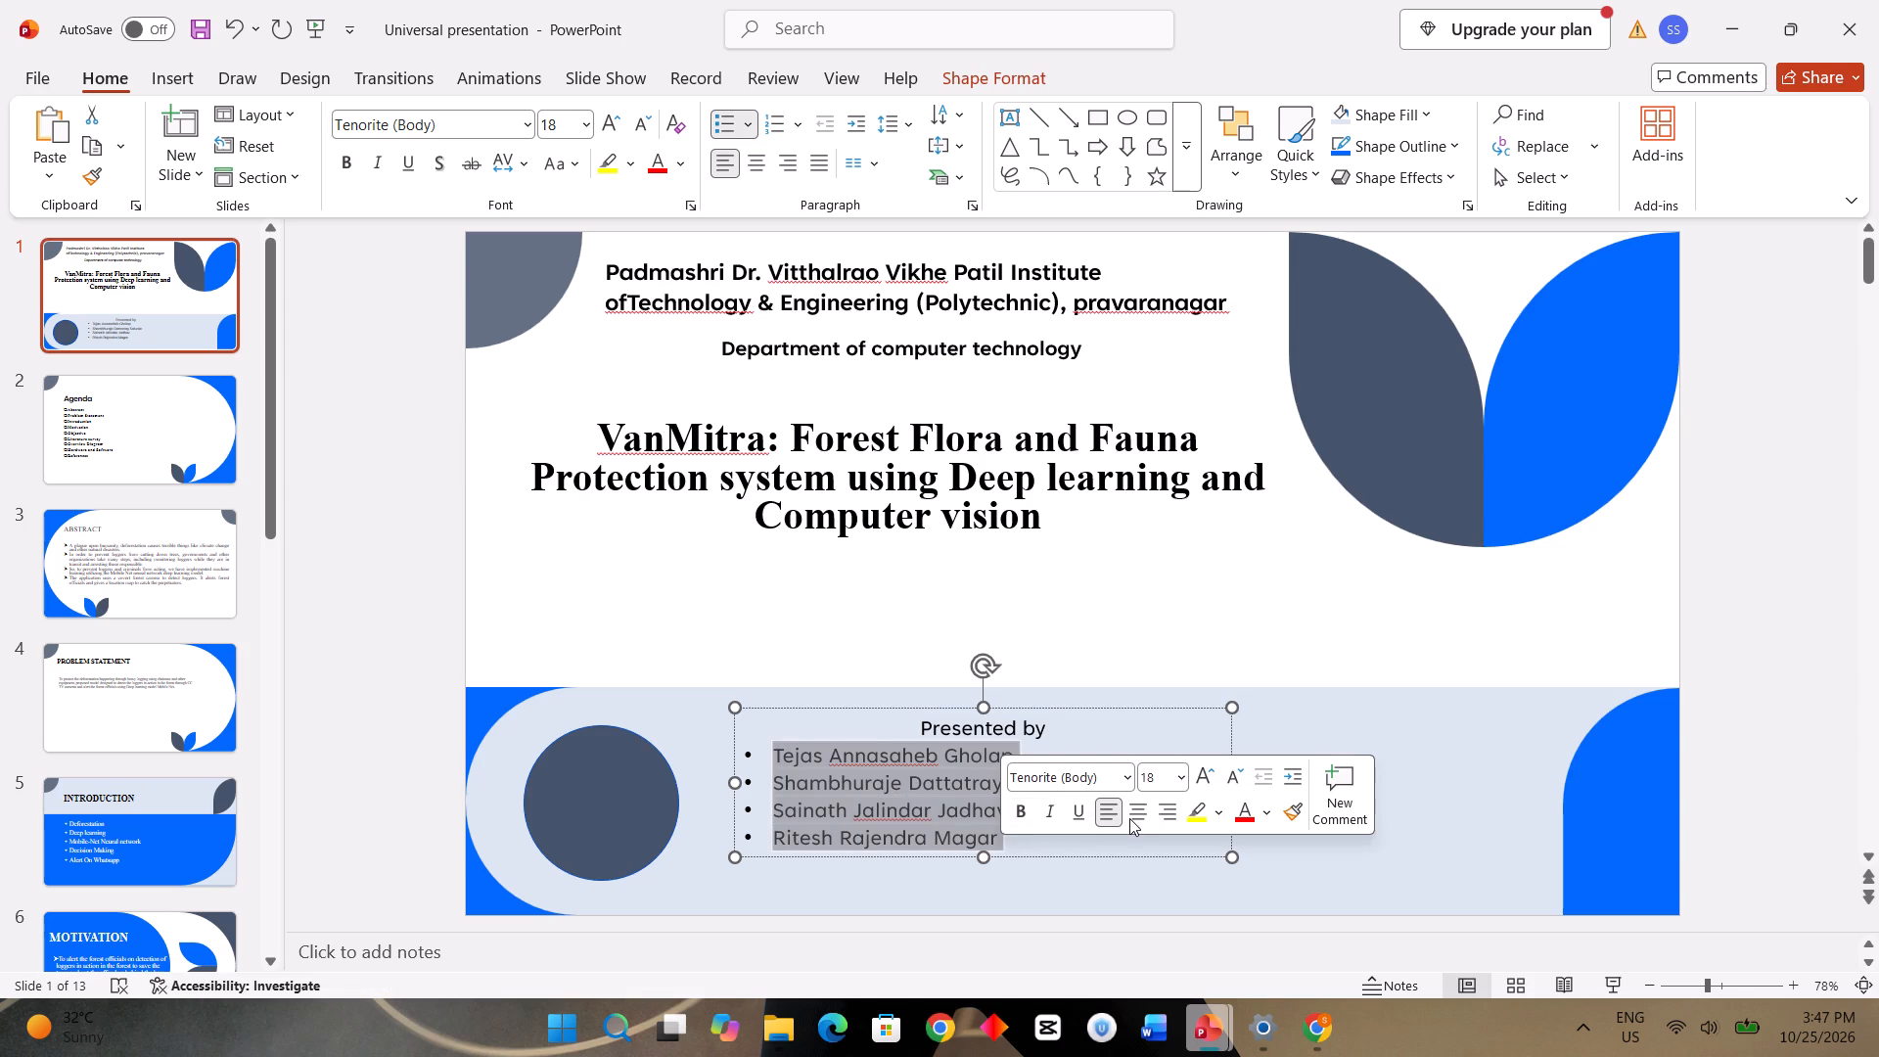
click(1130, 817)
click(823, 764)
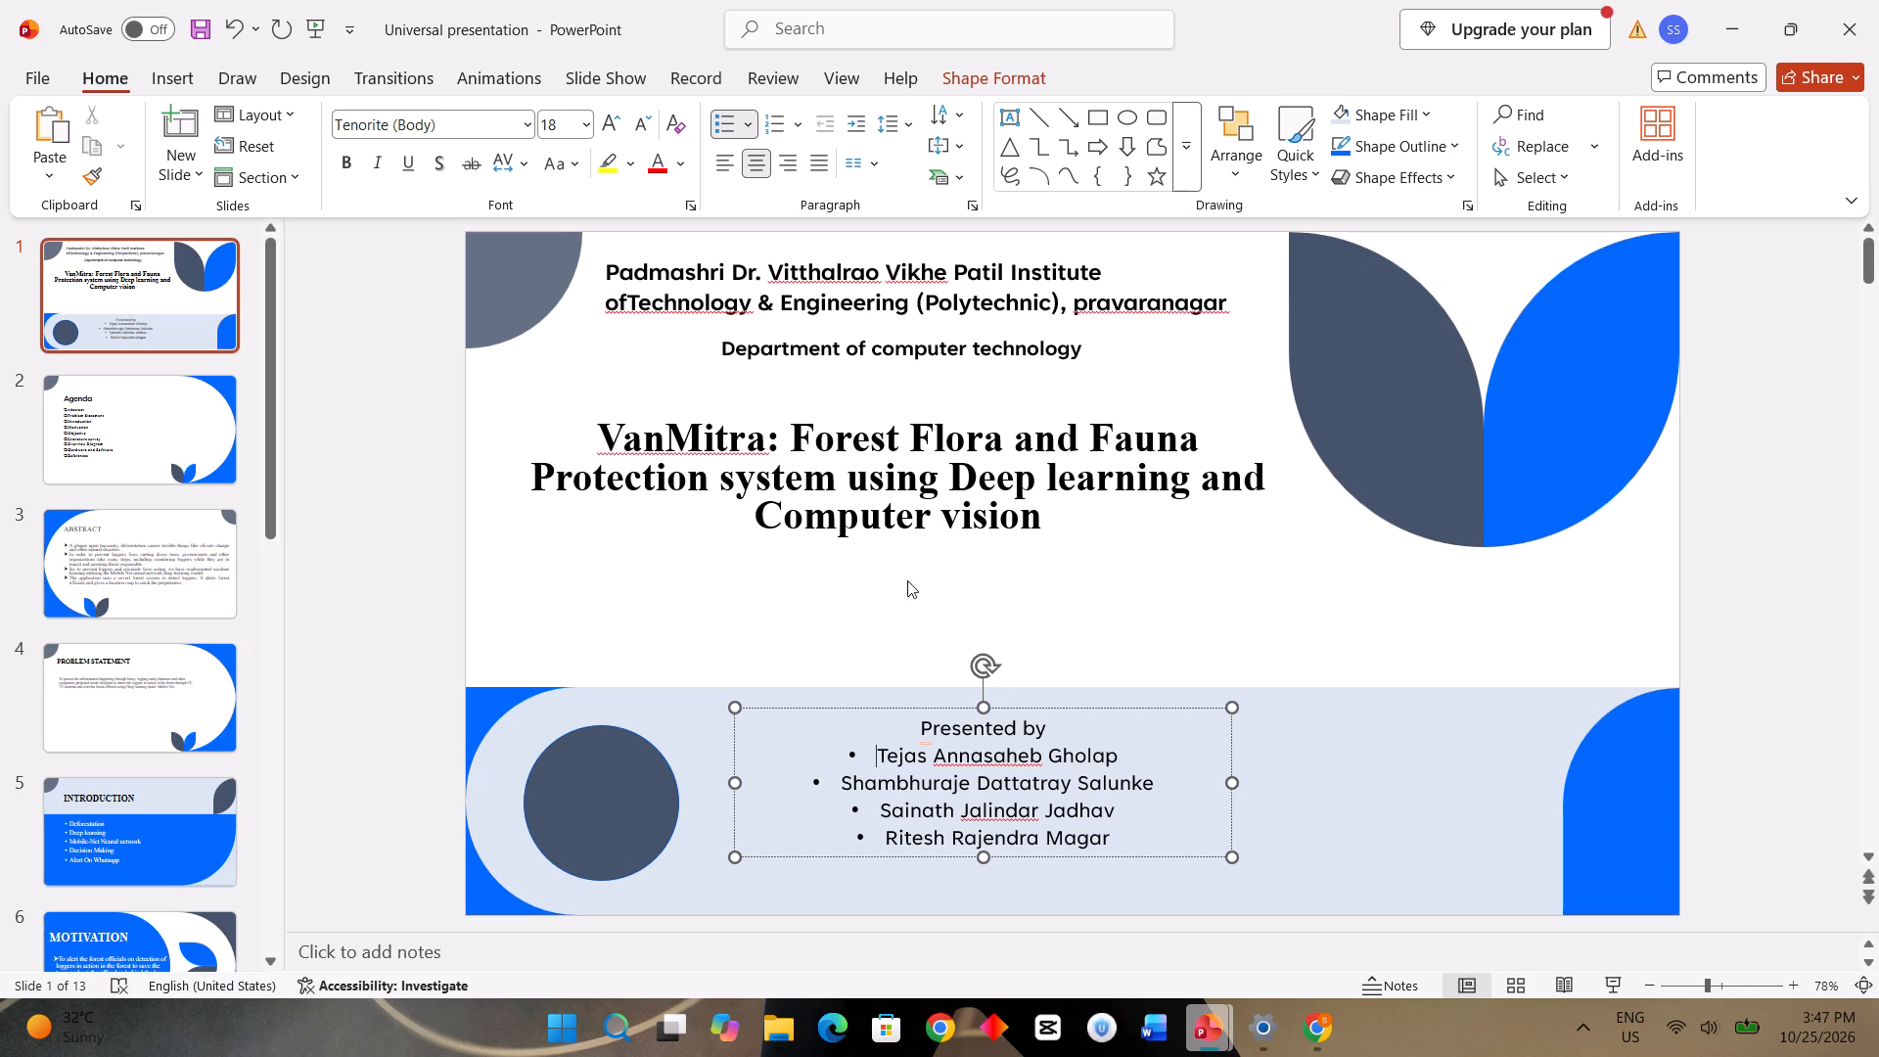
Left-align the "Presented by" heading together with all four member names.
drag(916, 722, 947, 824)
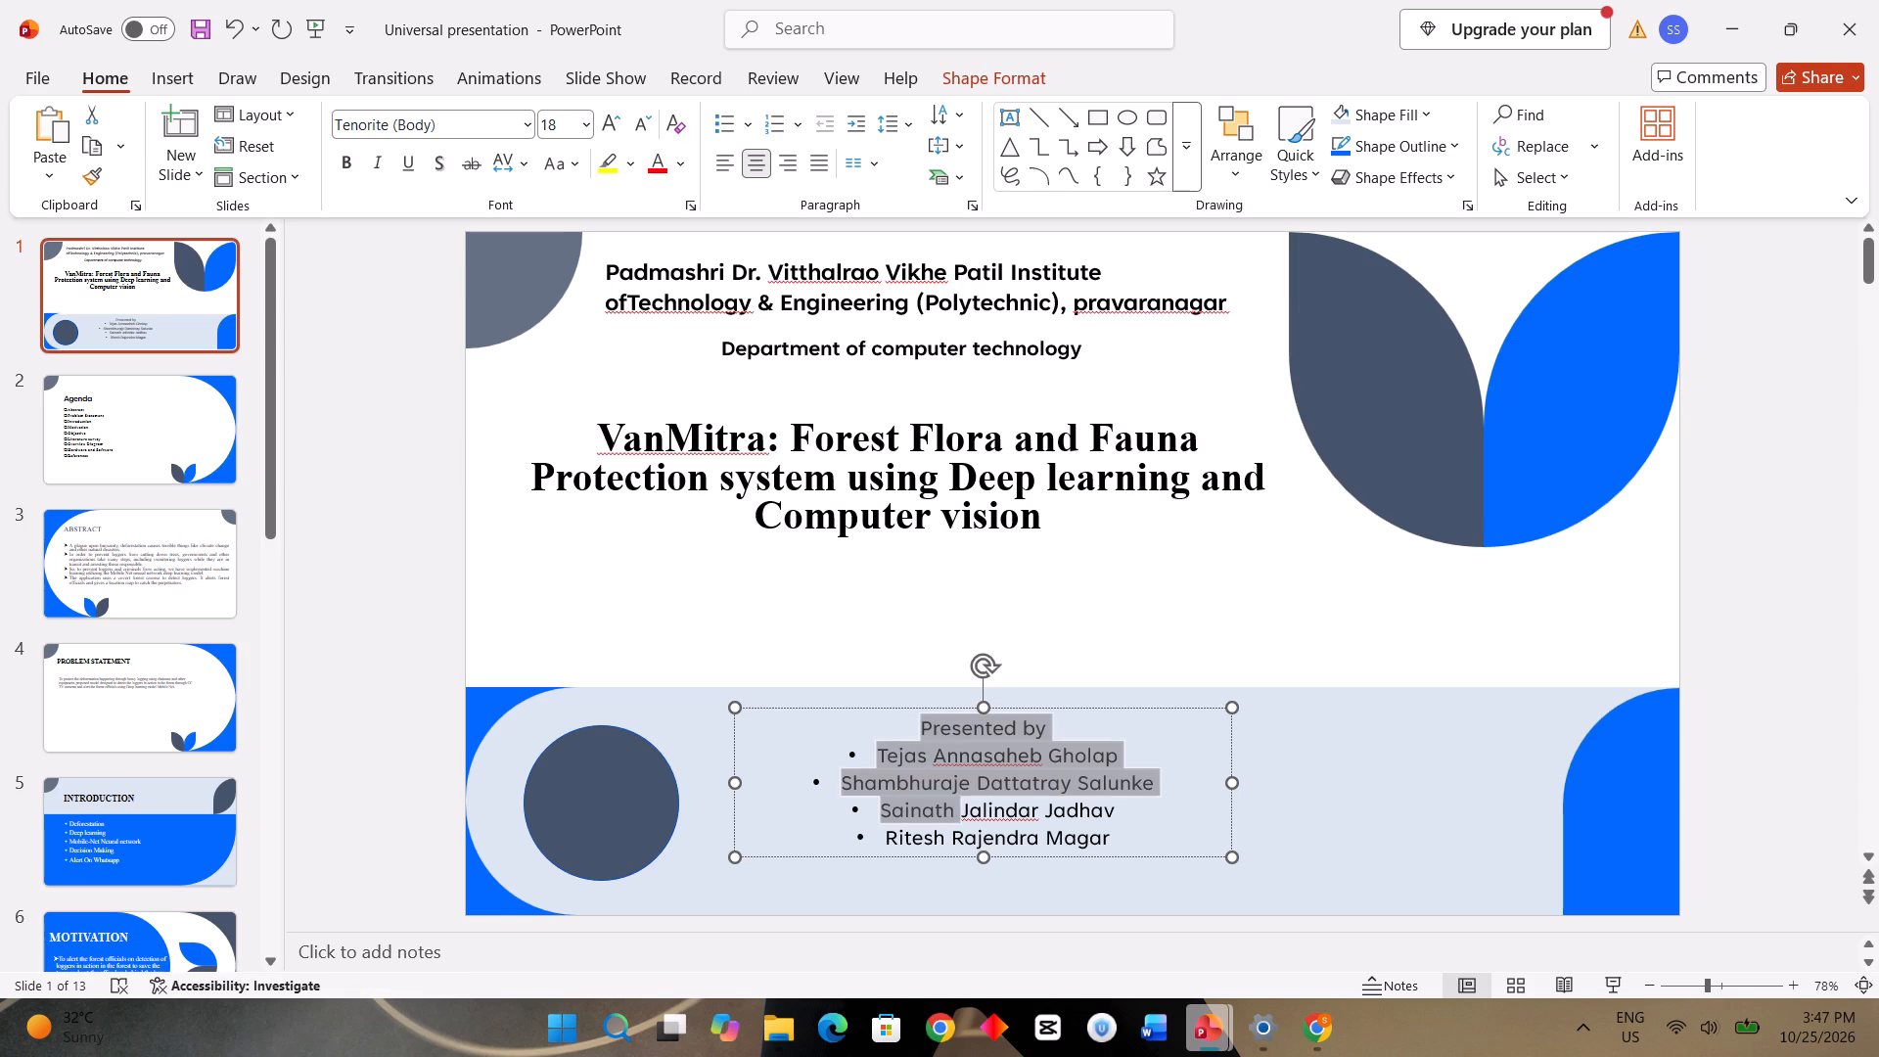
drag(947, 824, 1119, 841)
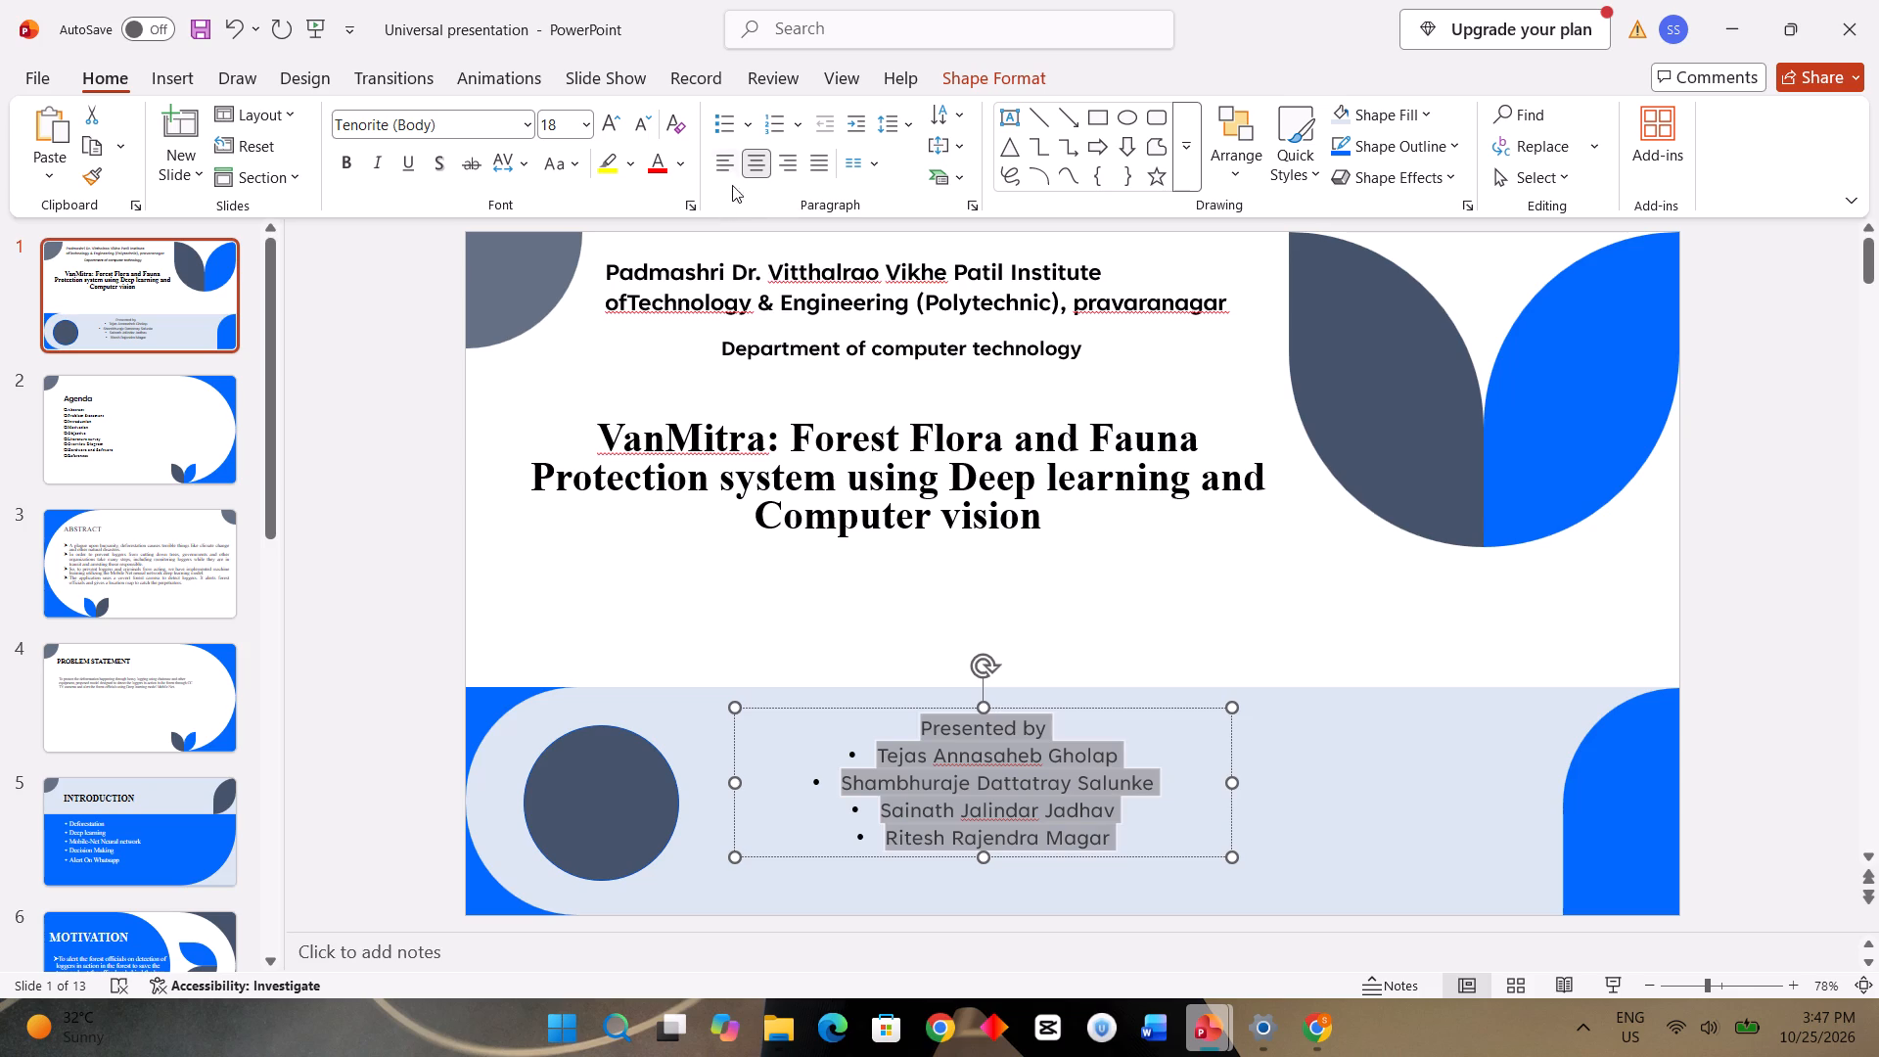
click(725, 164)
click(720, 556)
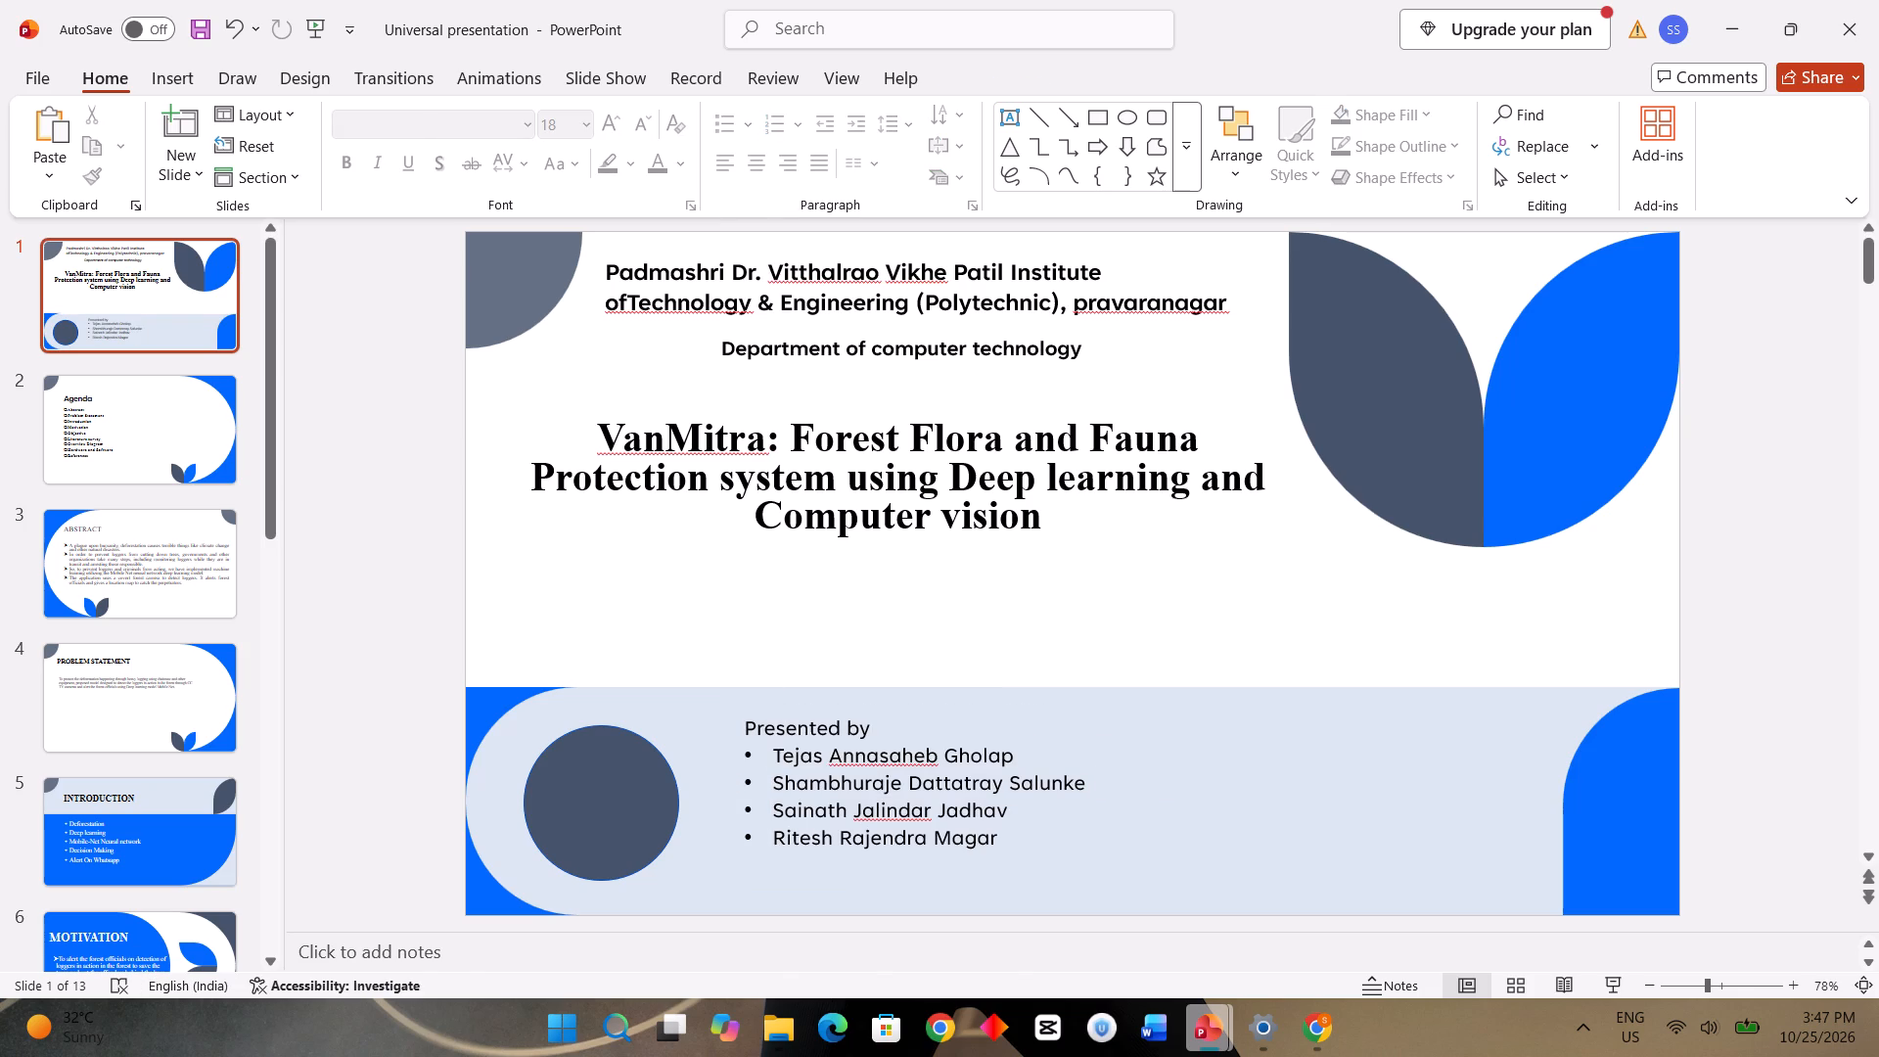
Make the "Presented by" heading bold.
drag(867, 728, 735, 713)
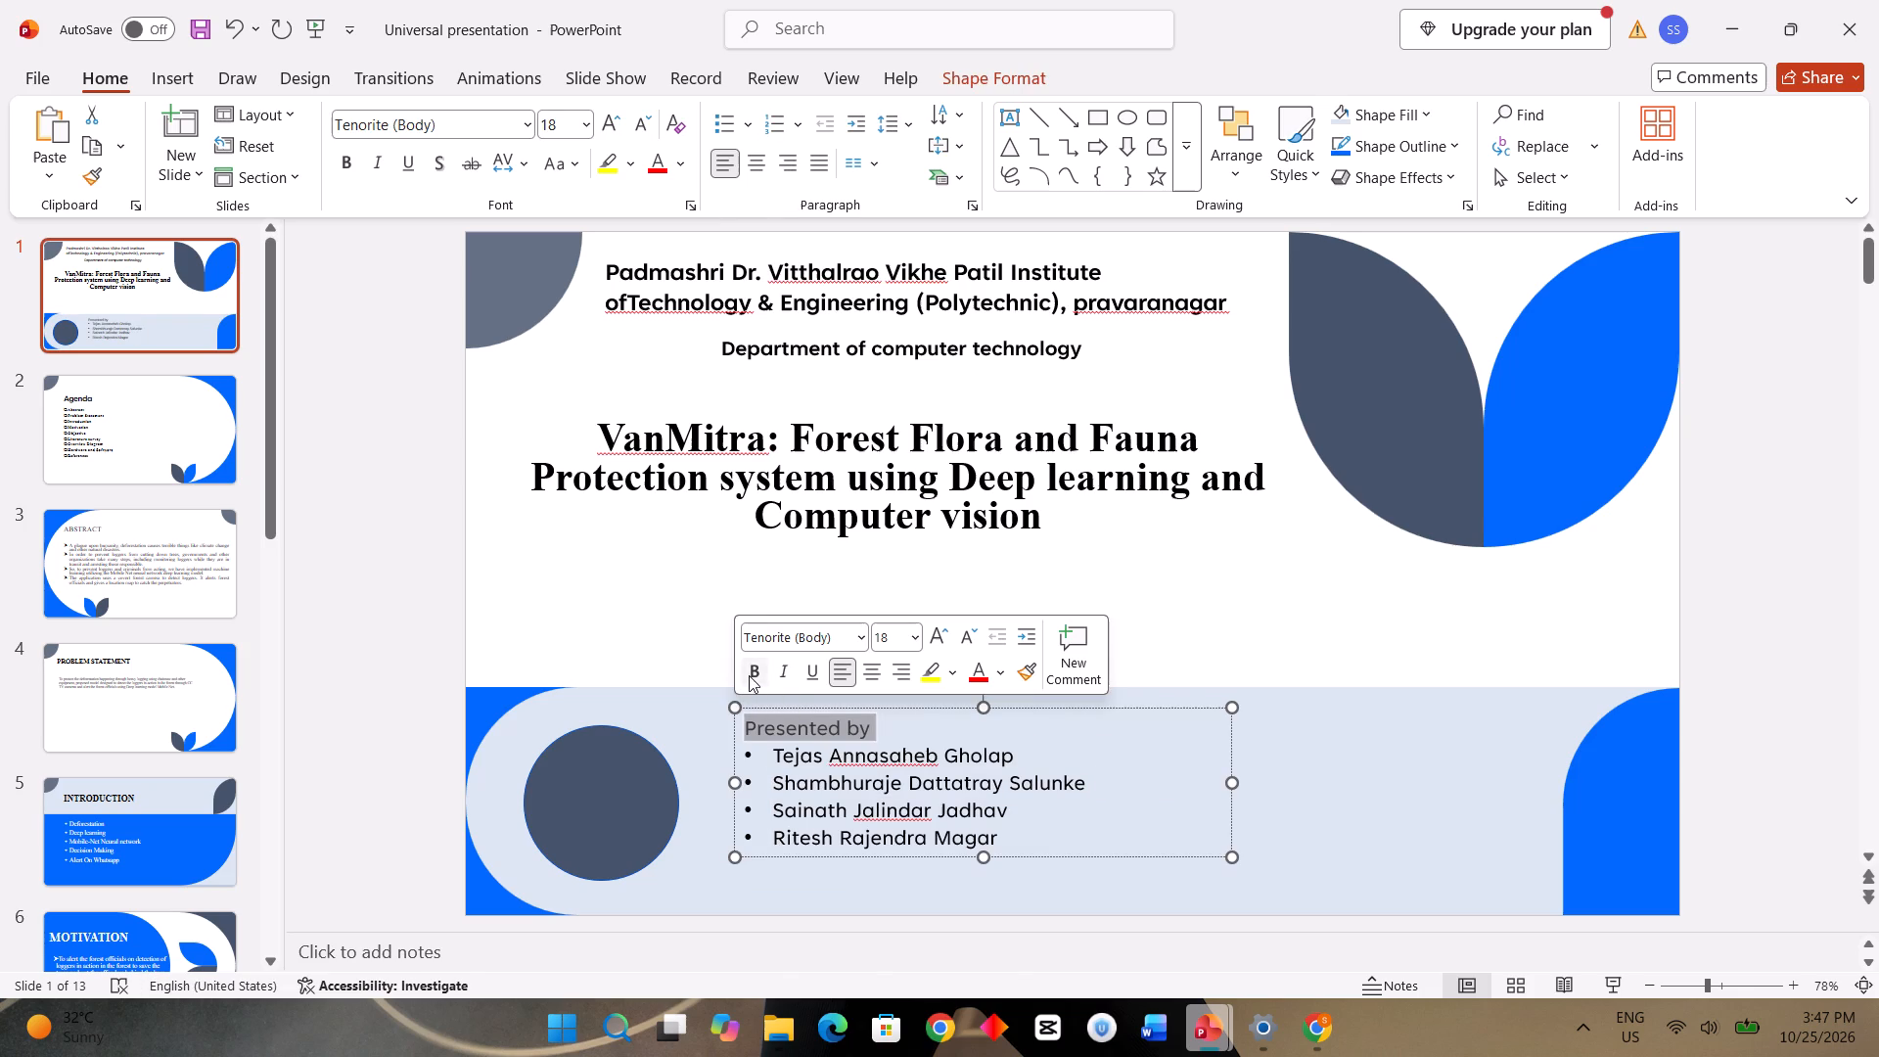
click(749, 675)
Change the heading above the member names to read "Presented By :", with a capital B and a spaced colon.
click(861, 734)
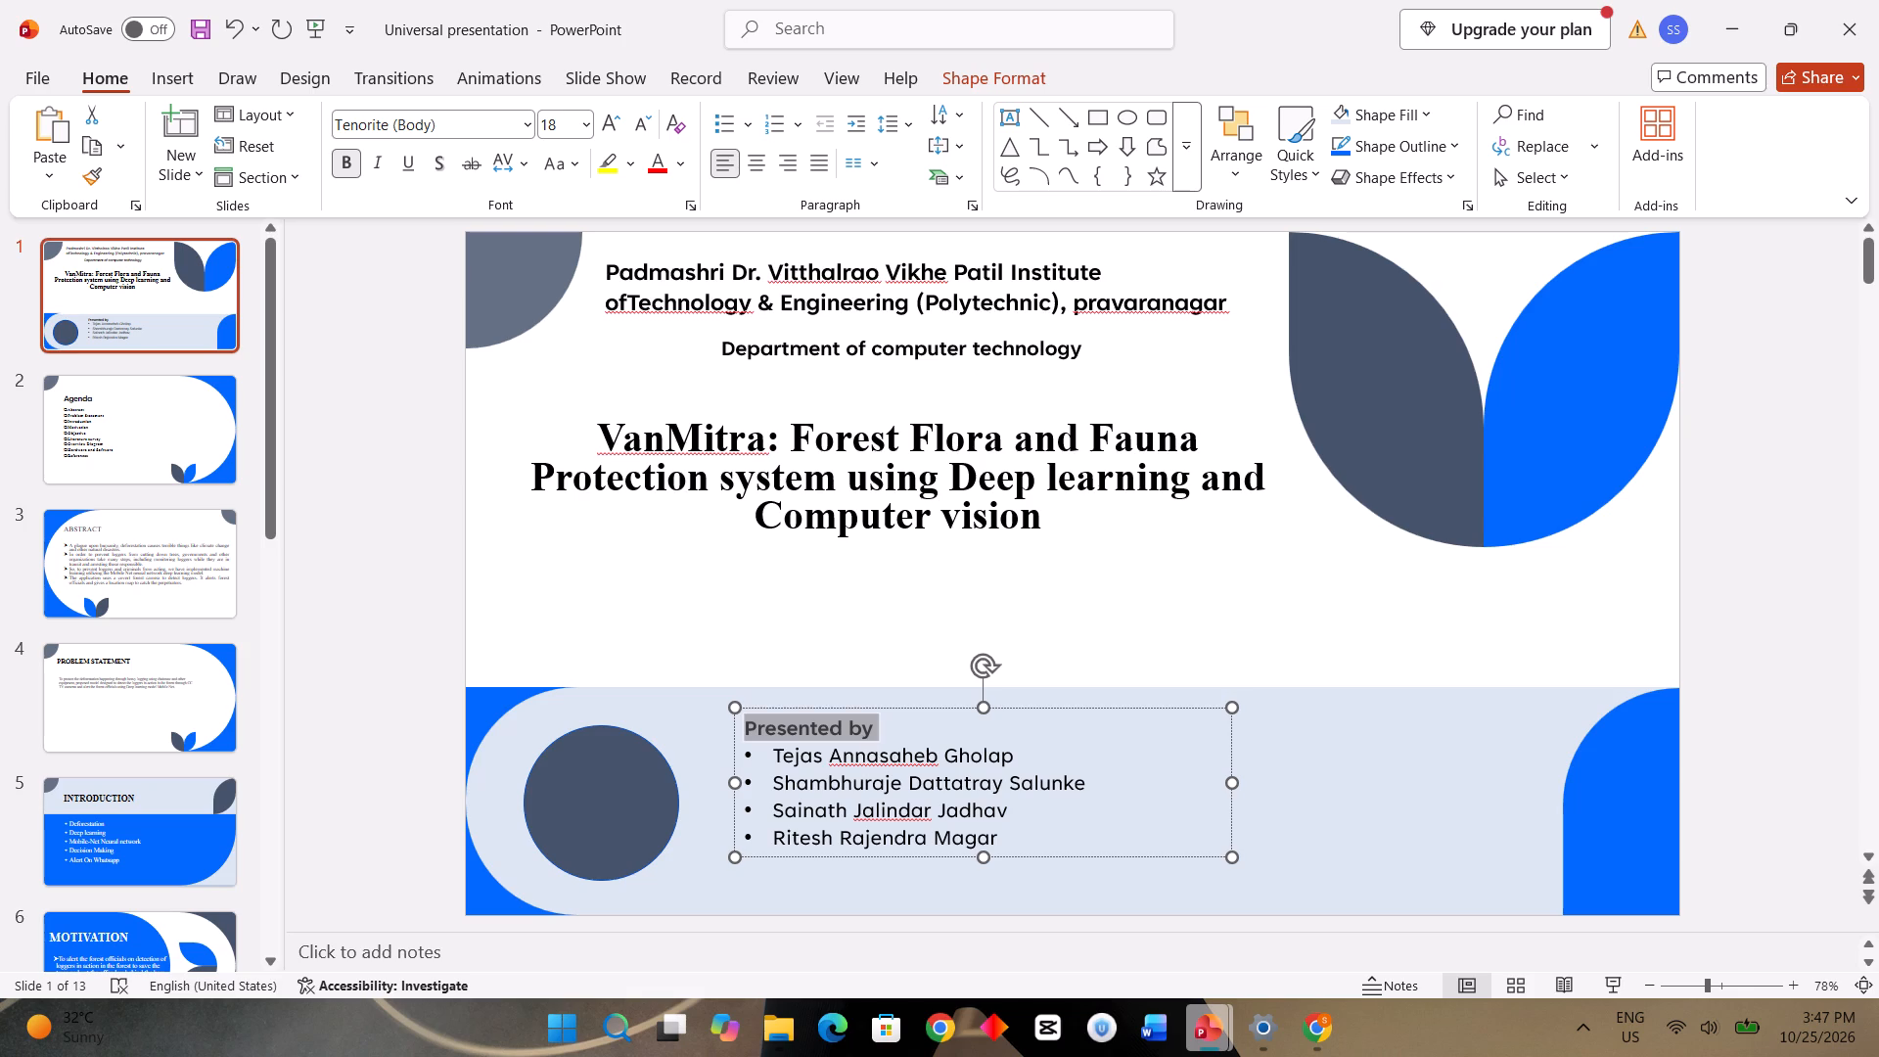
key(BackSpace)
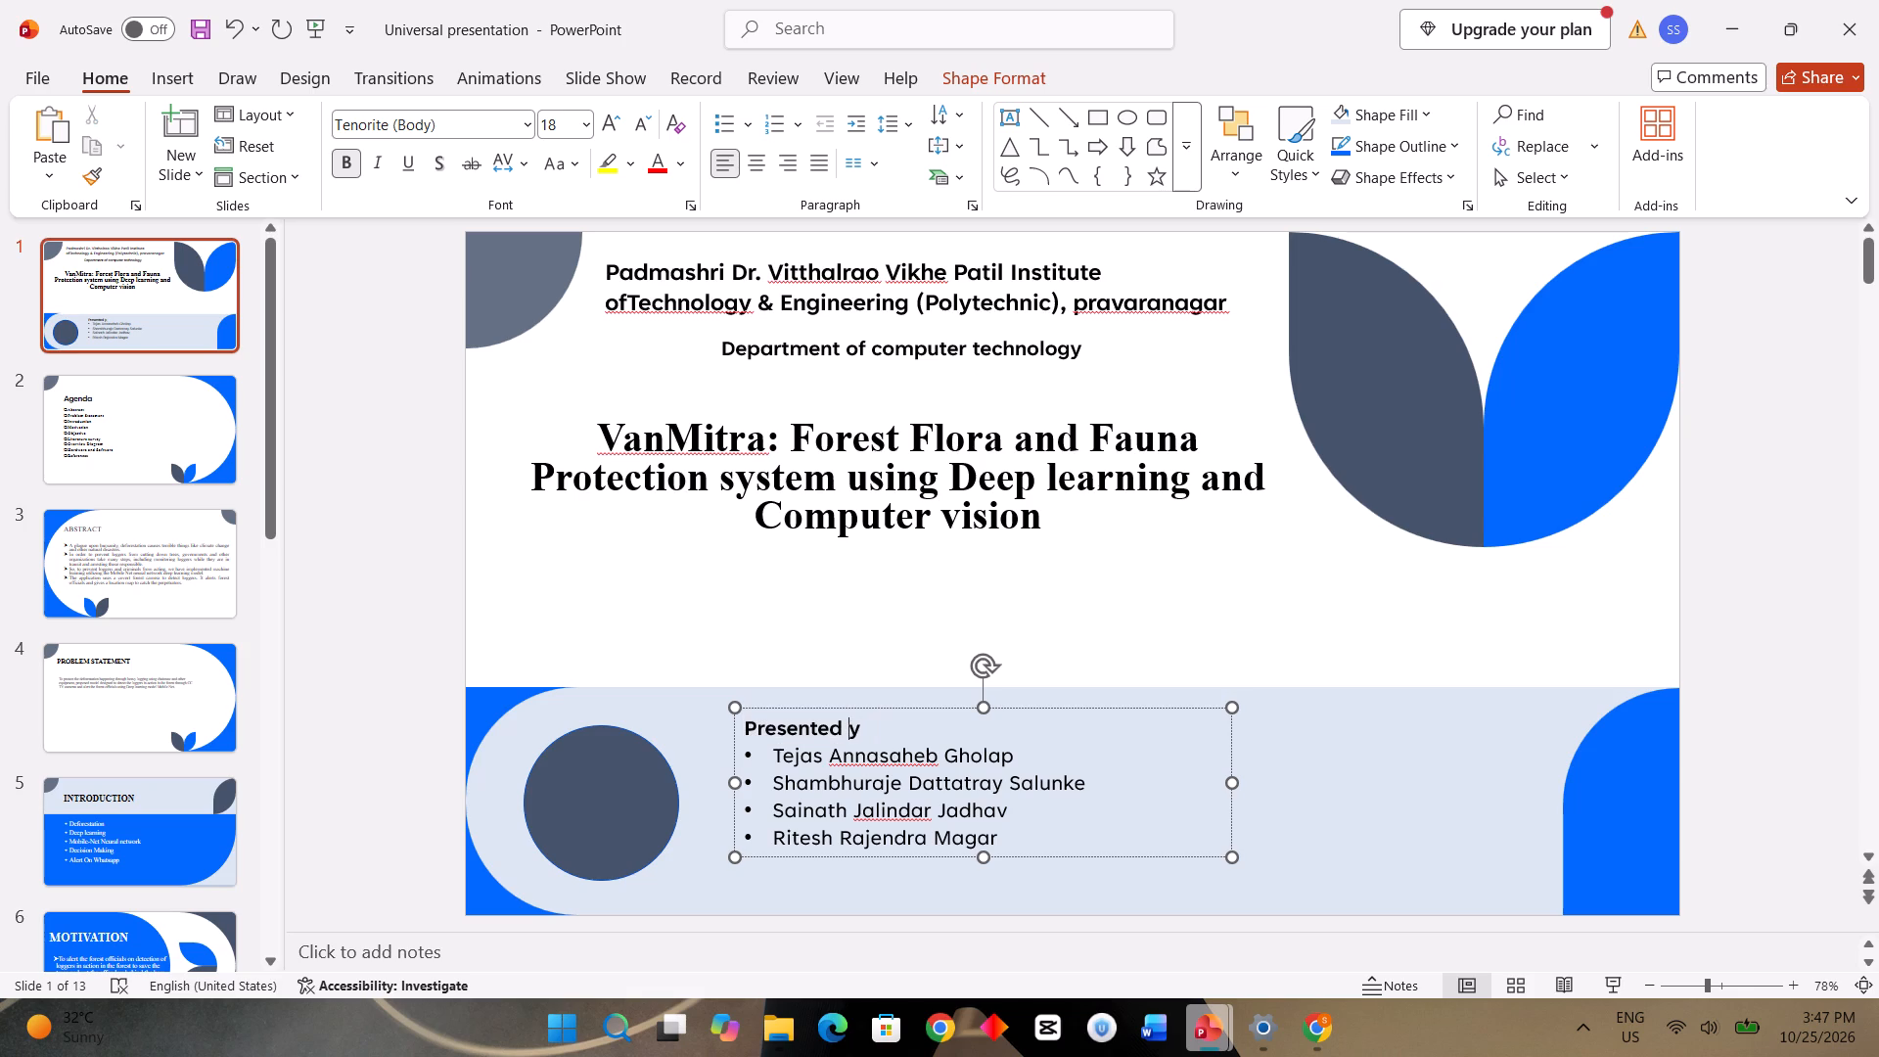
key(shift+b)
click(884, 737)
key(equal)
key(BackSpace)
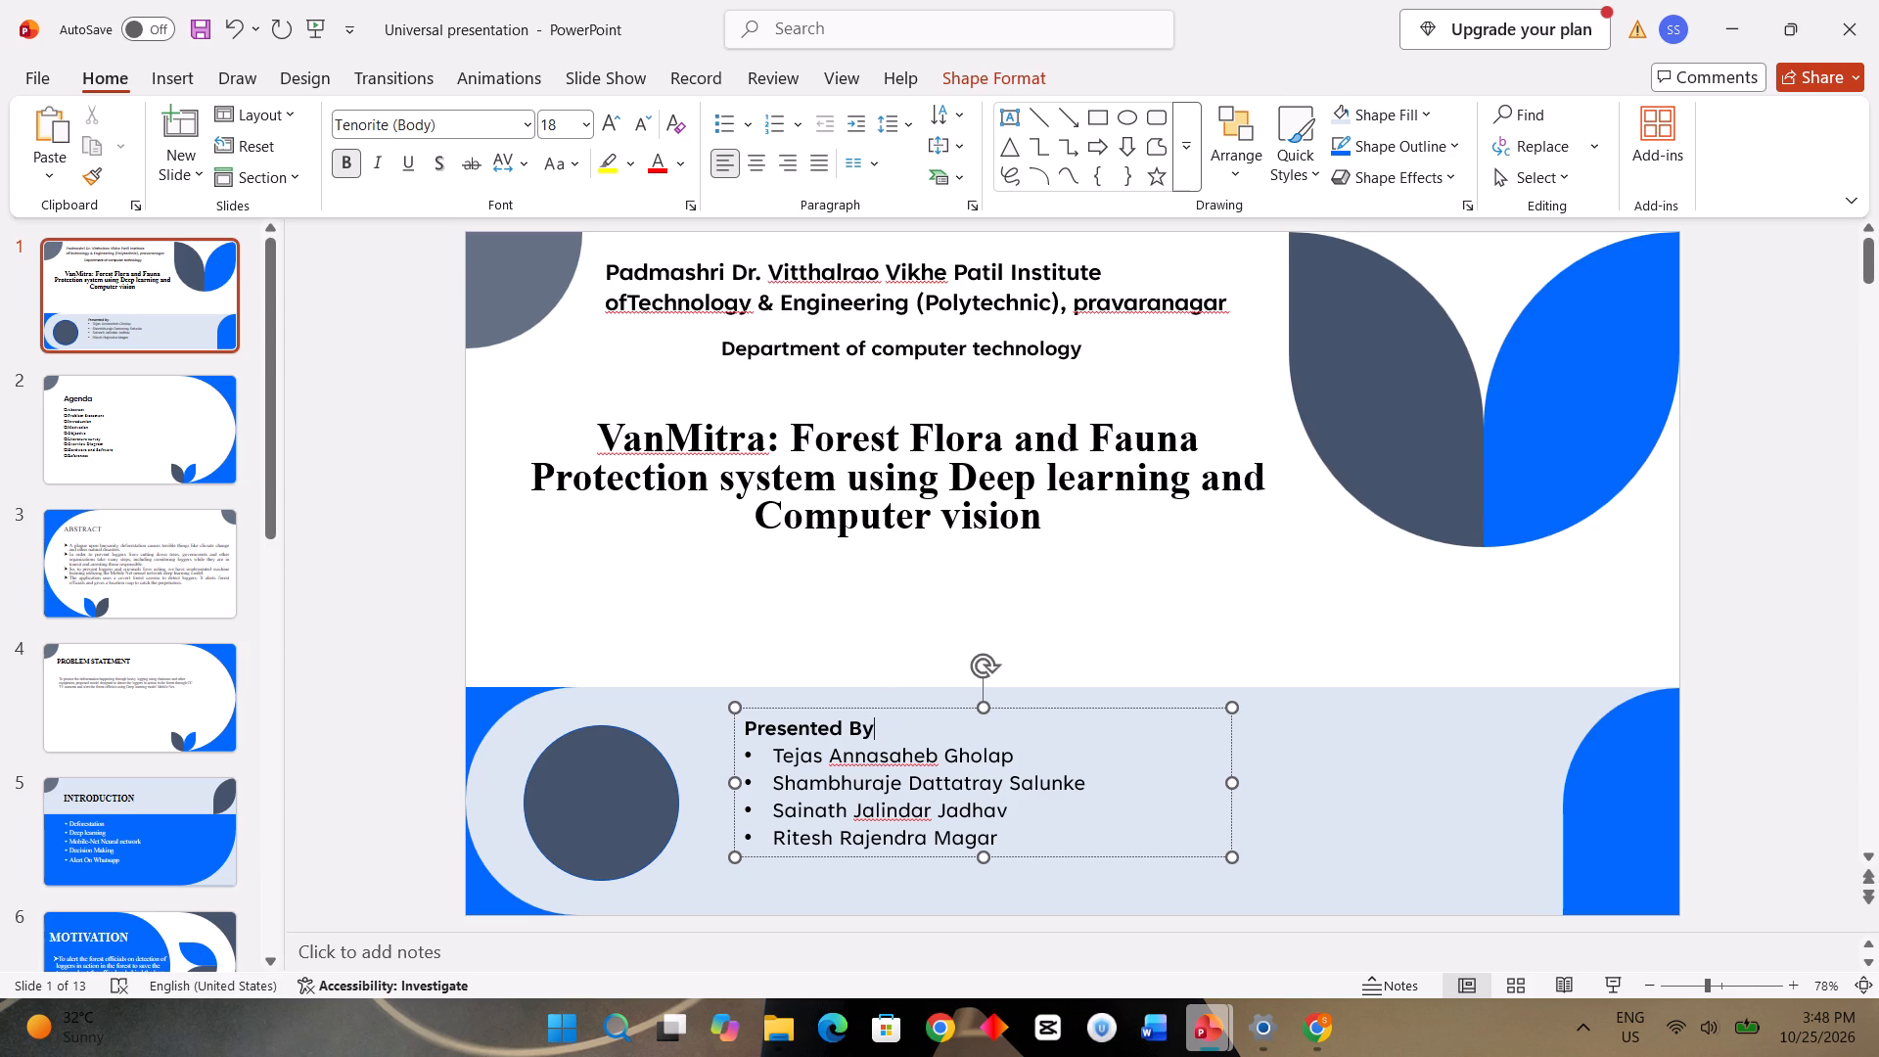
key(semicolon)
key(BackSpace)
key(shift+colon)
key(BackSpace)
key(space)
text(:)
click(851, 651)
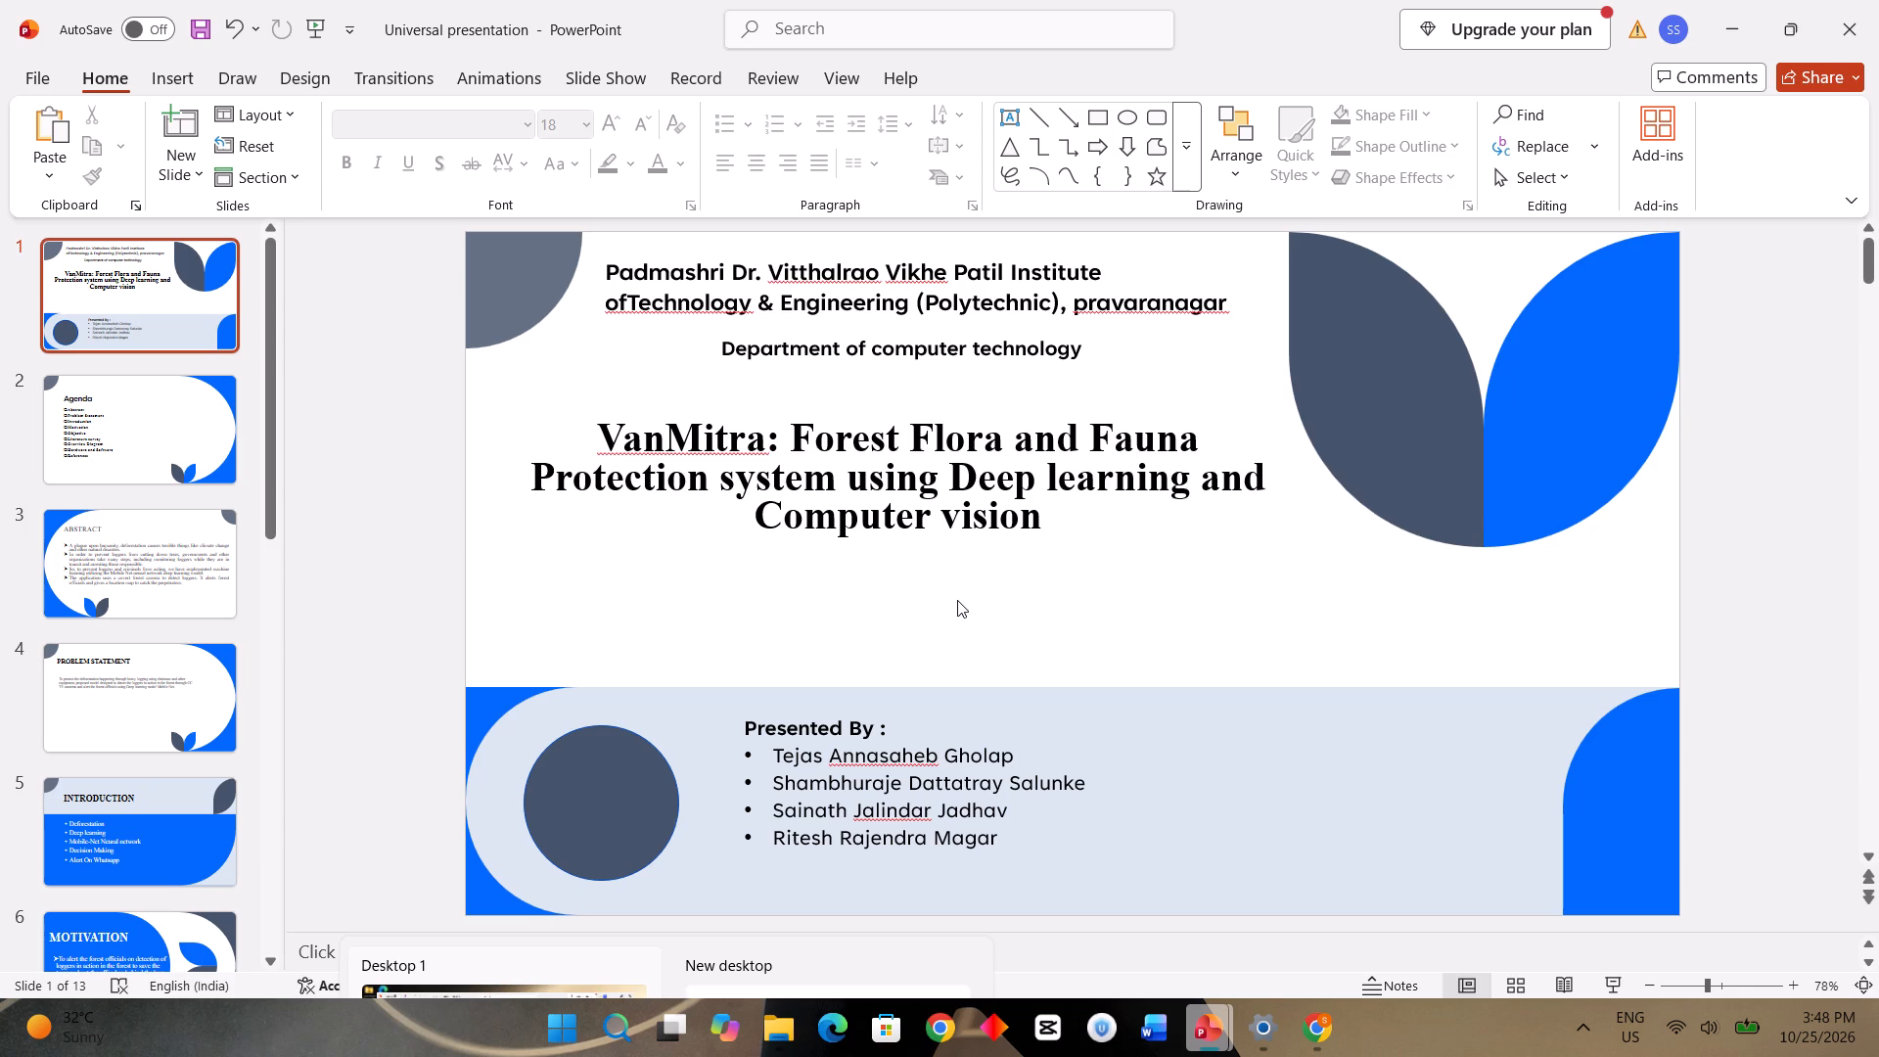
Go to the Agenda slide, slide 2, to view it.
key(Down)
key(Down)
key(Up)
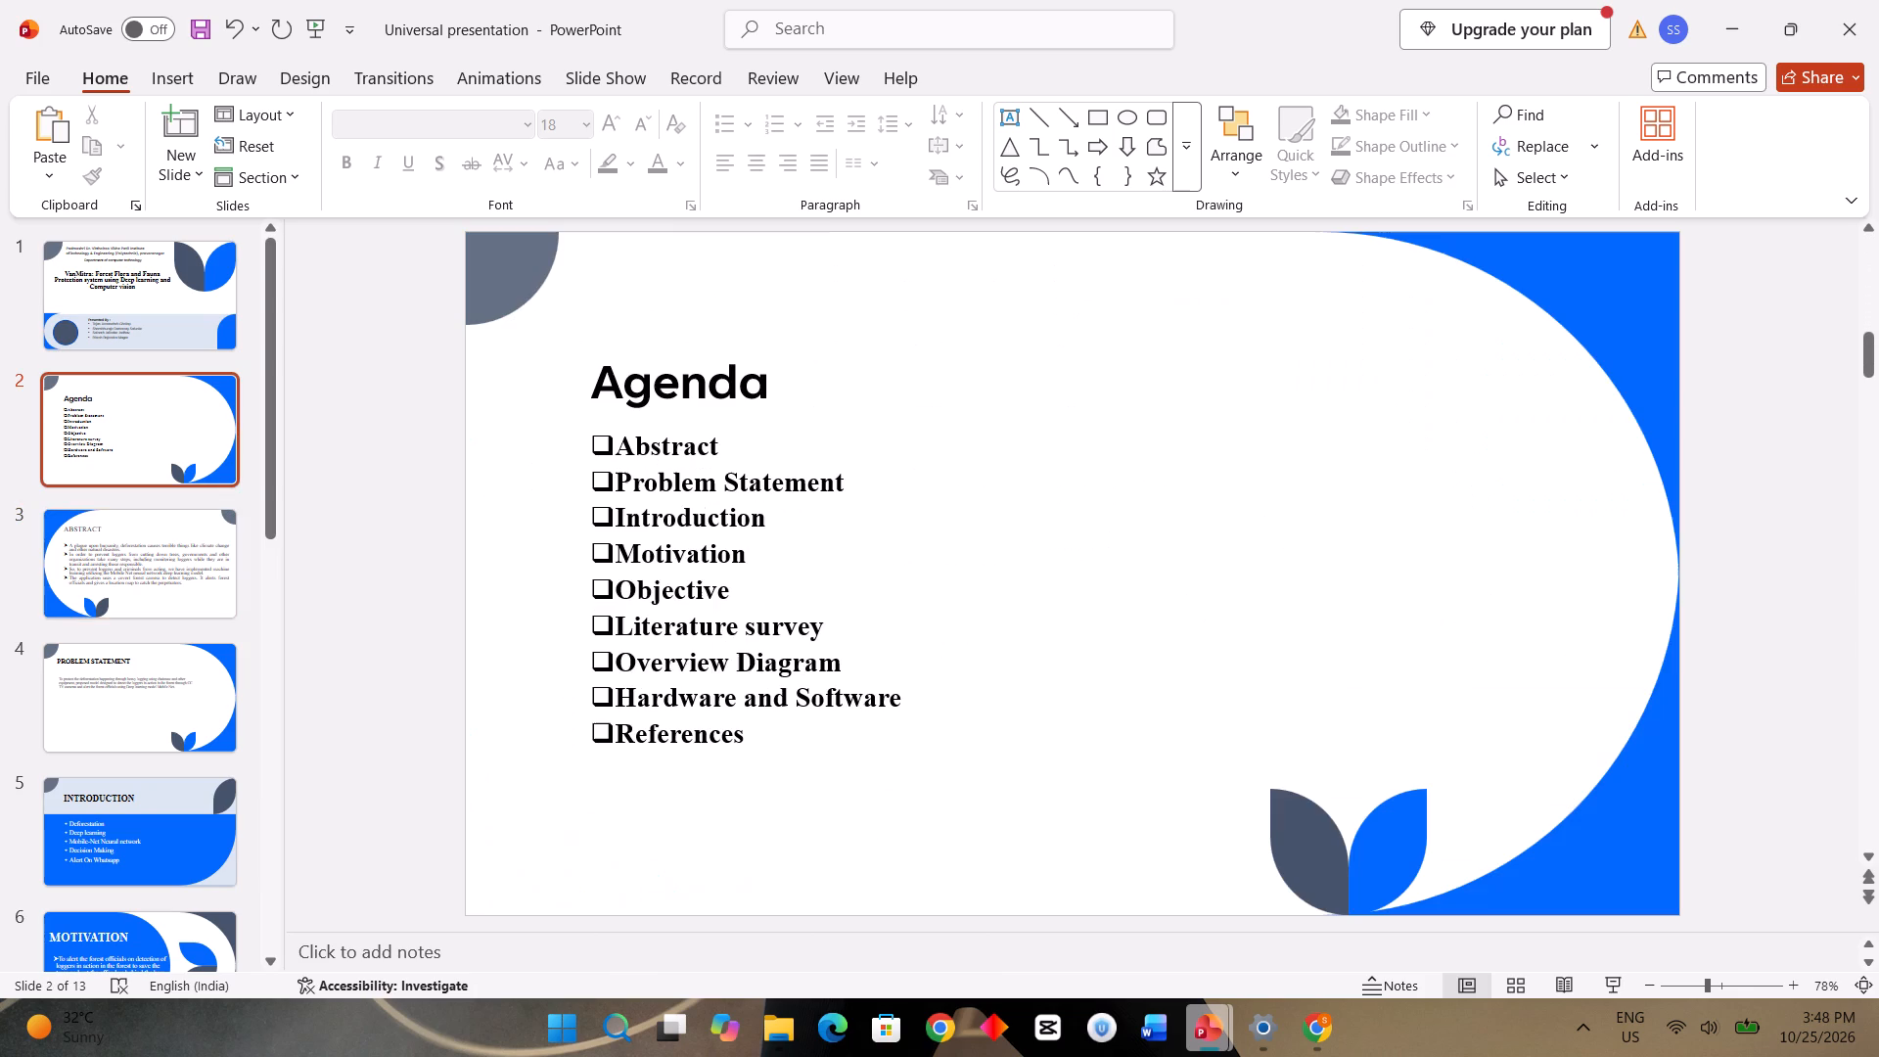
Add a hollow square bullet to the paragraph on the Problem Statement slide, slide 4.
key(Up)
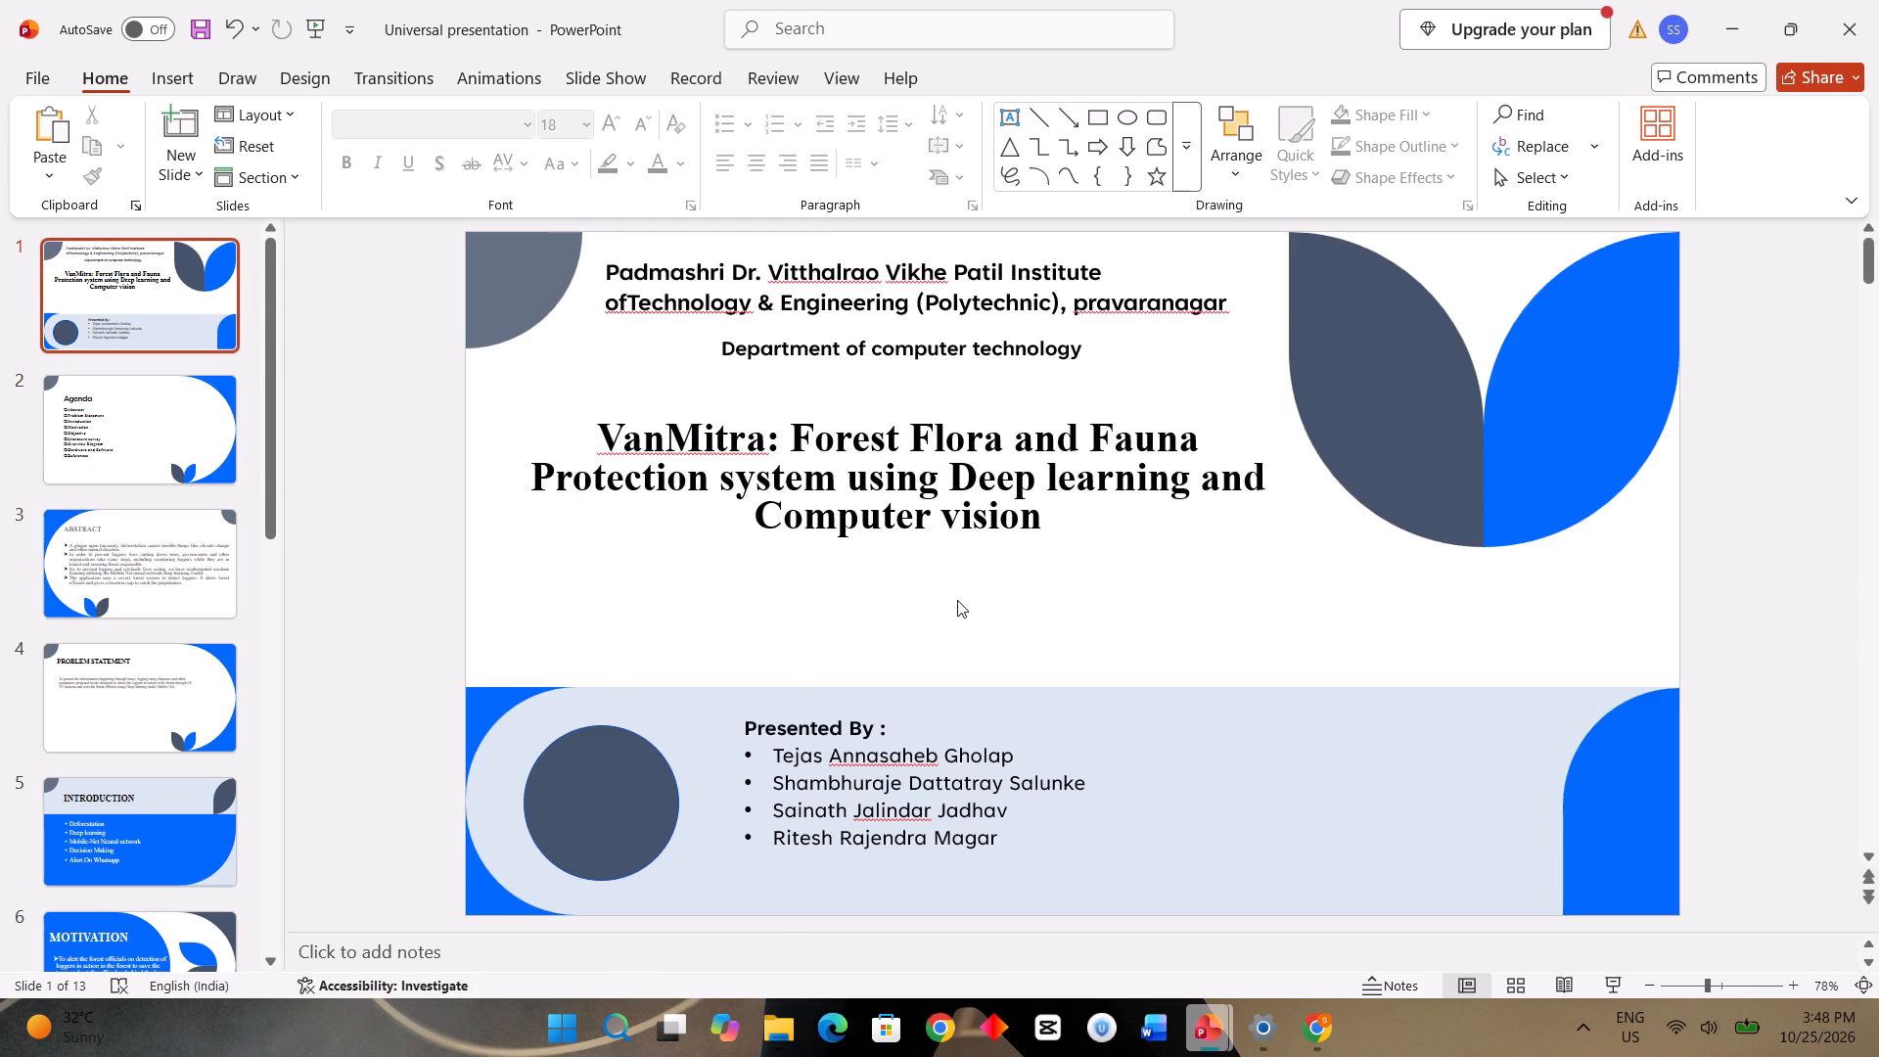
key(Down)
key(Down)
key(Down)
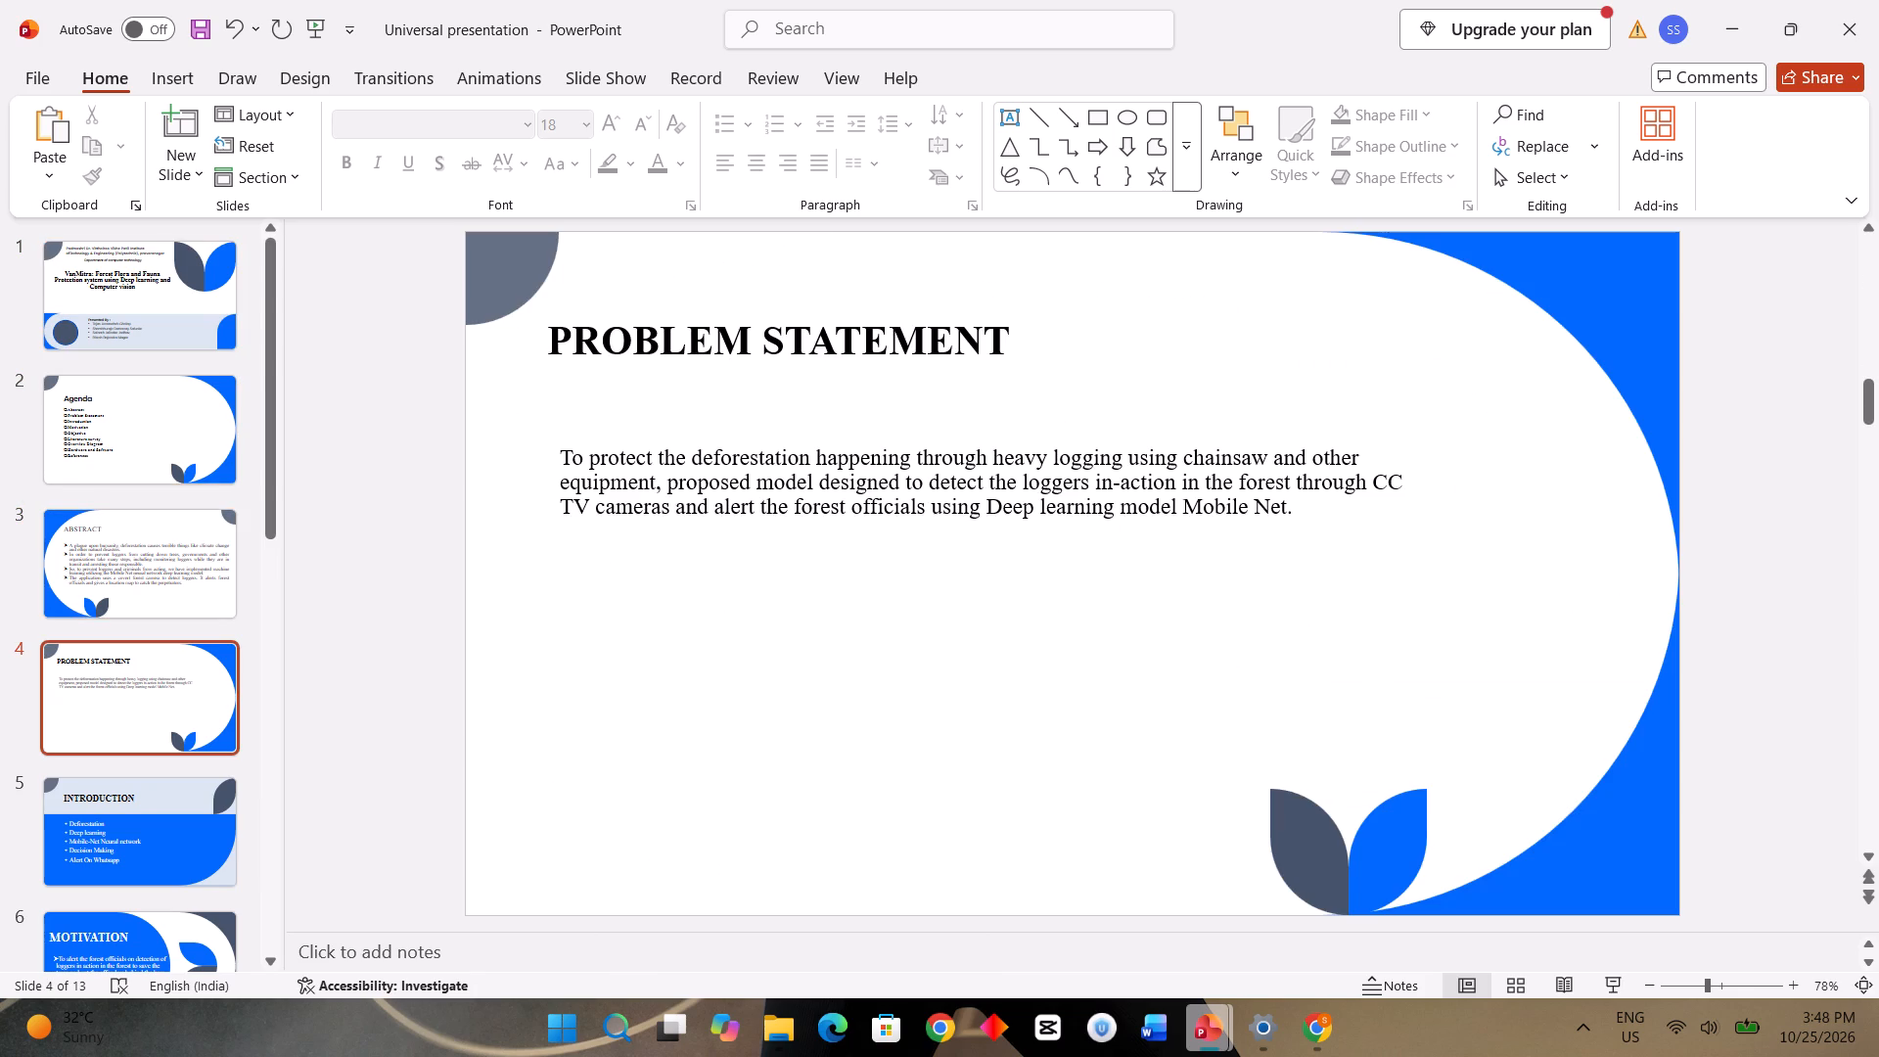
click(557, 459)
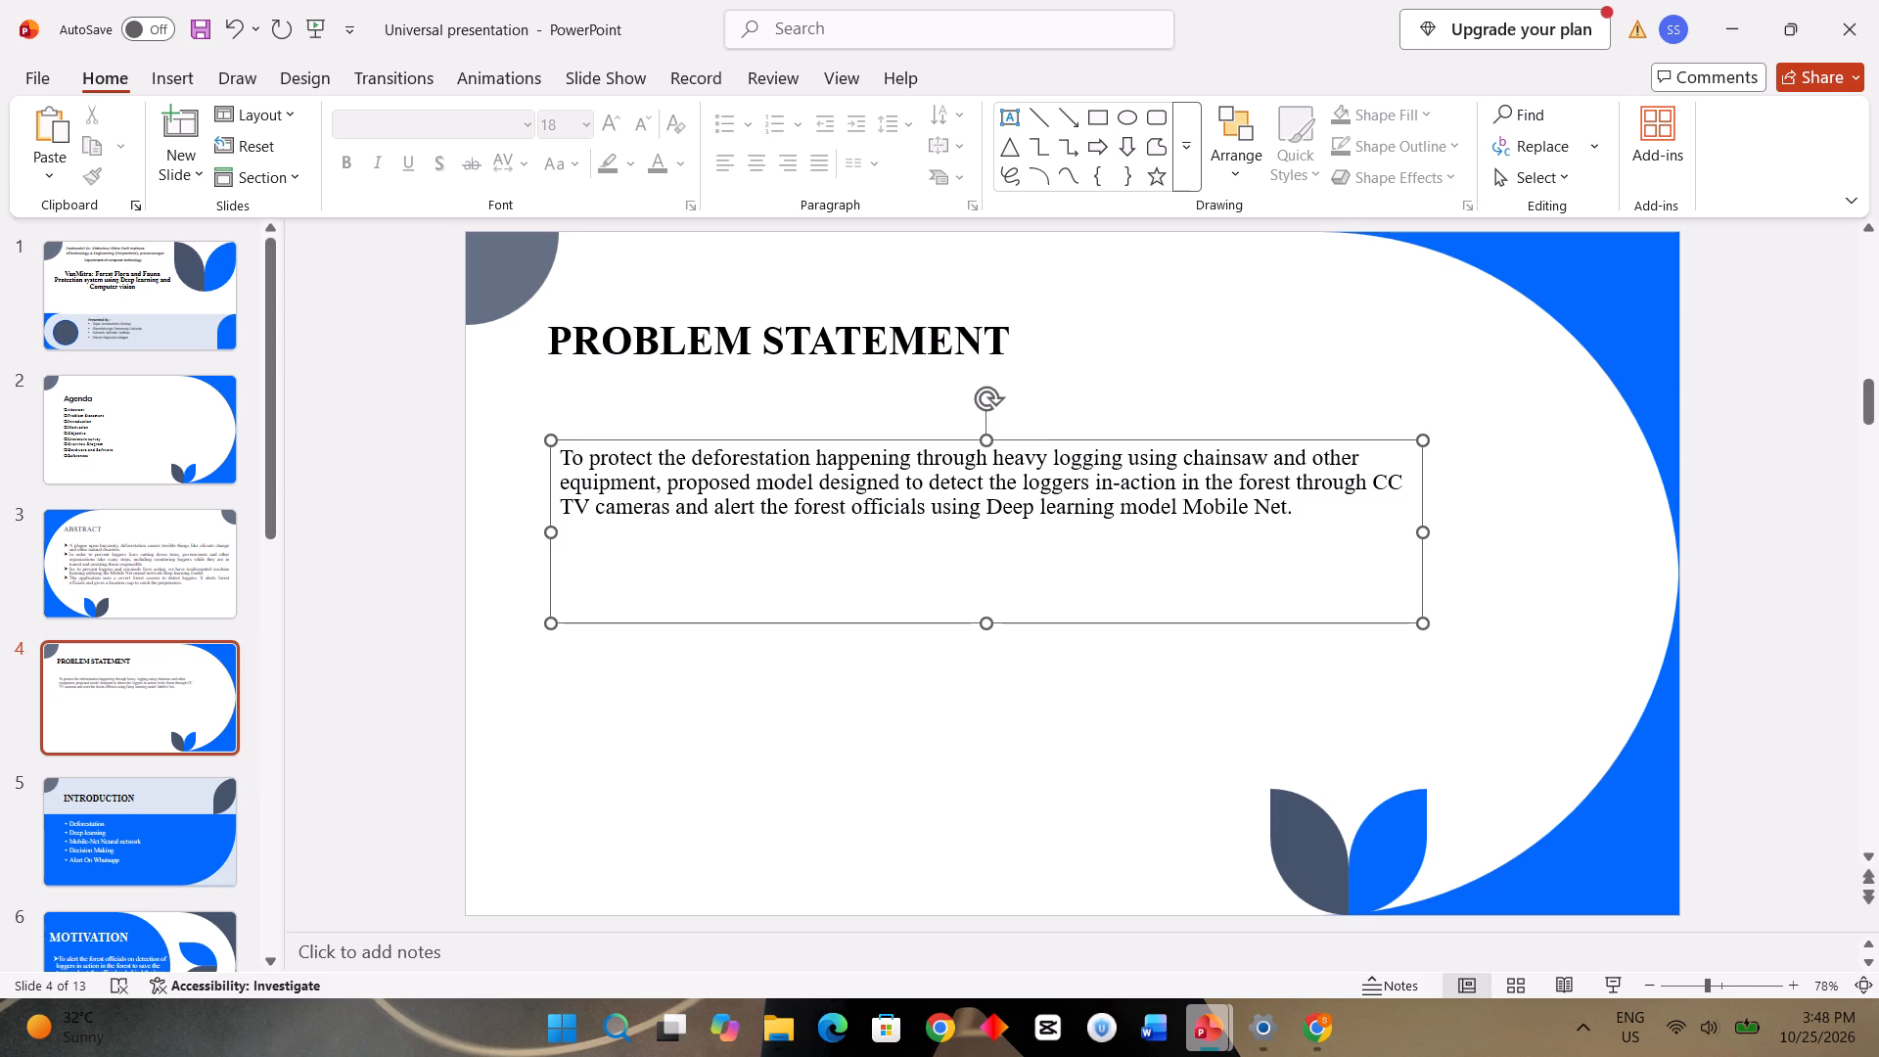
drag(562, 455, 1274, 501)
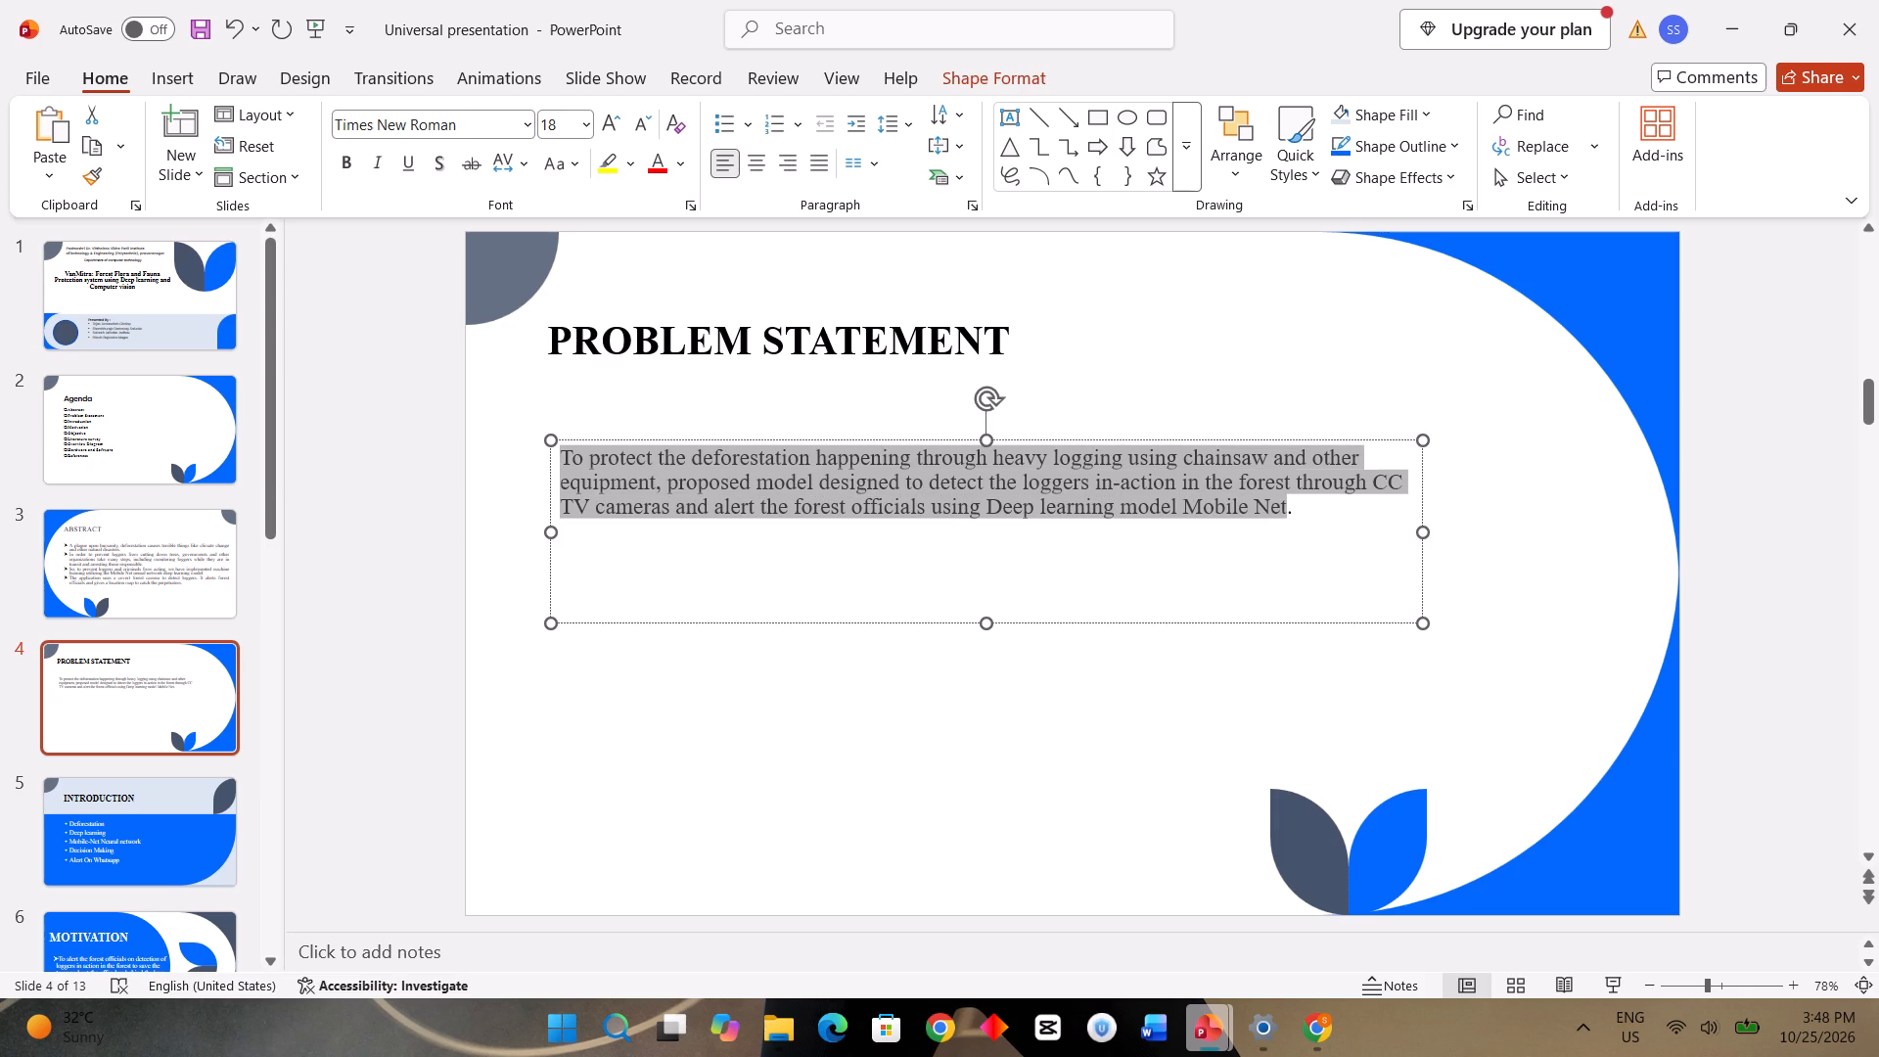
drag(1274, 501, 1293, 509)
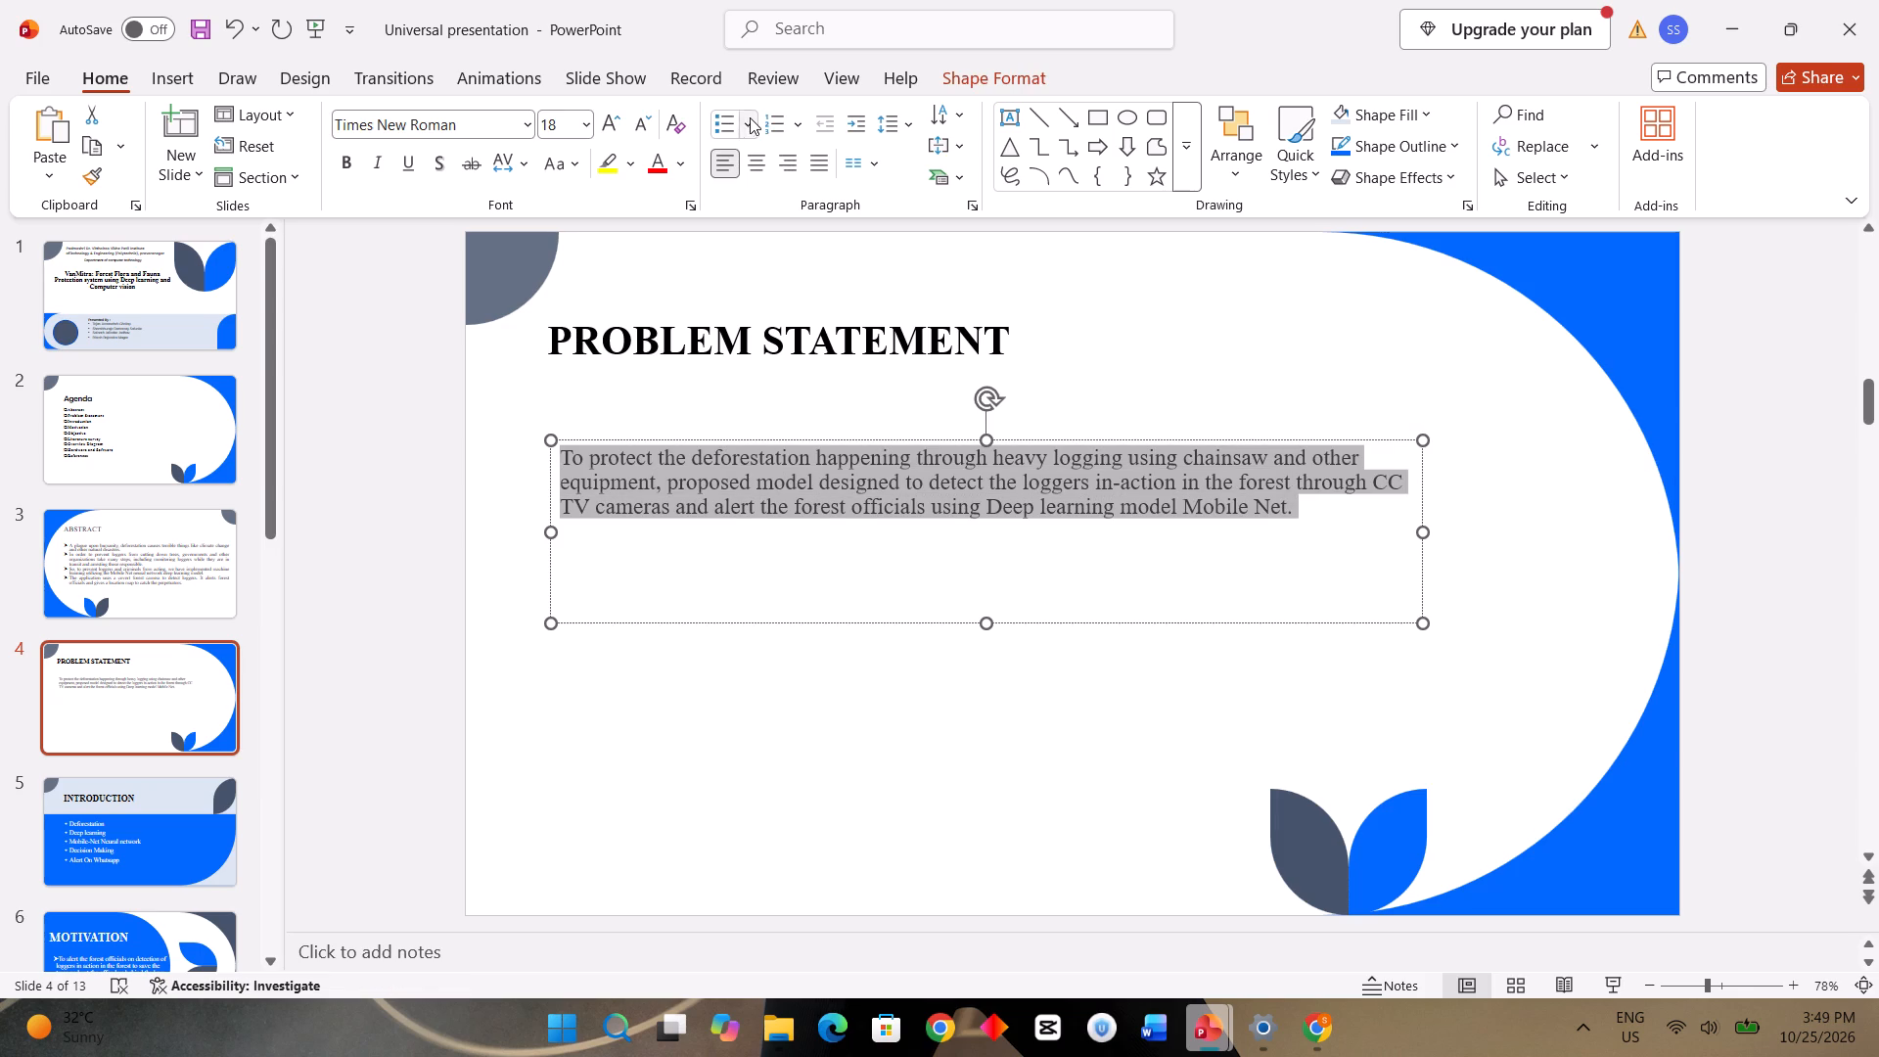
click(747, 129)
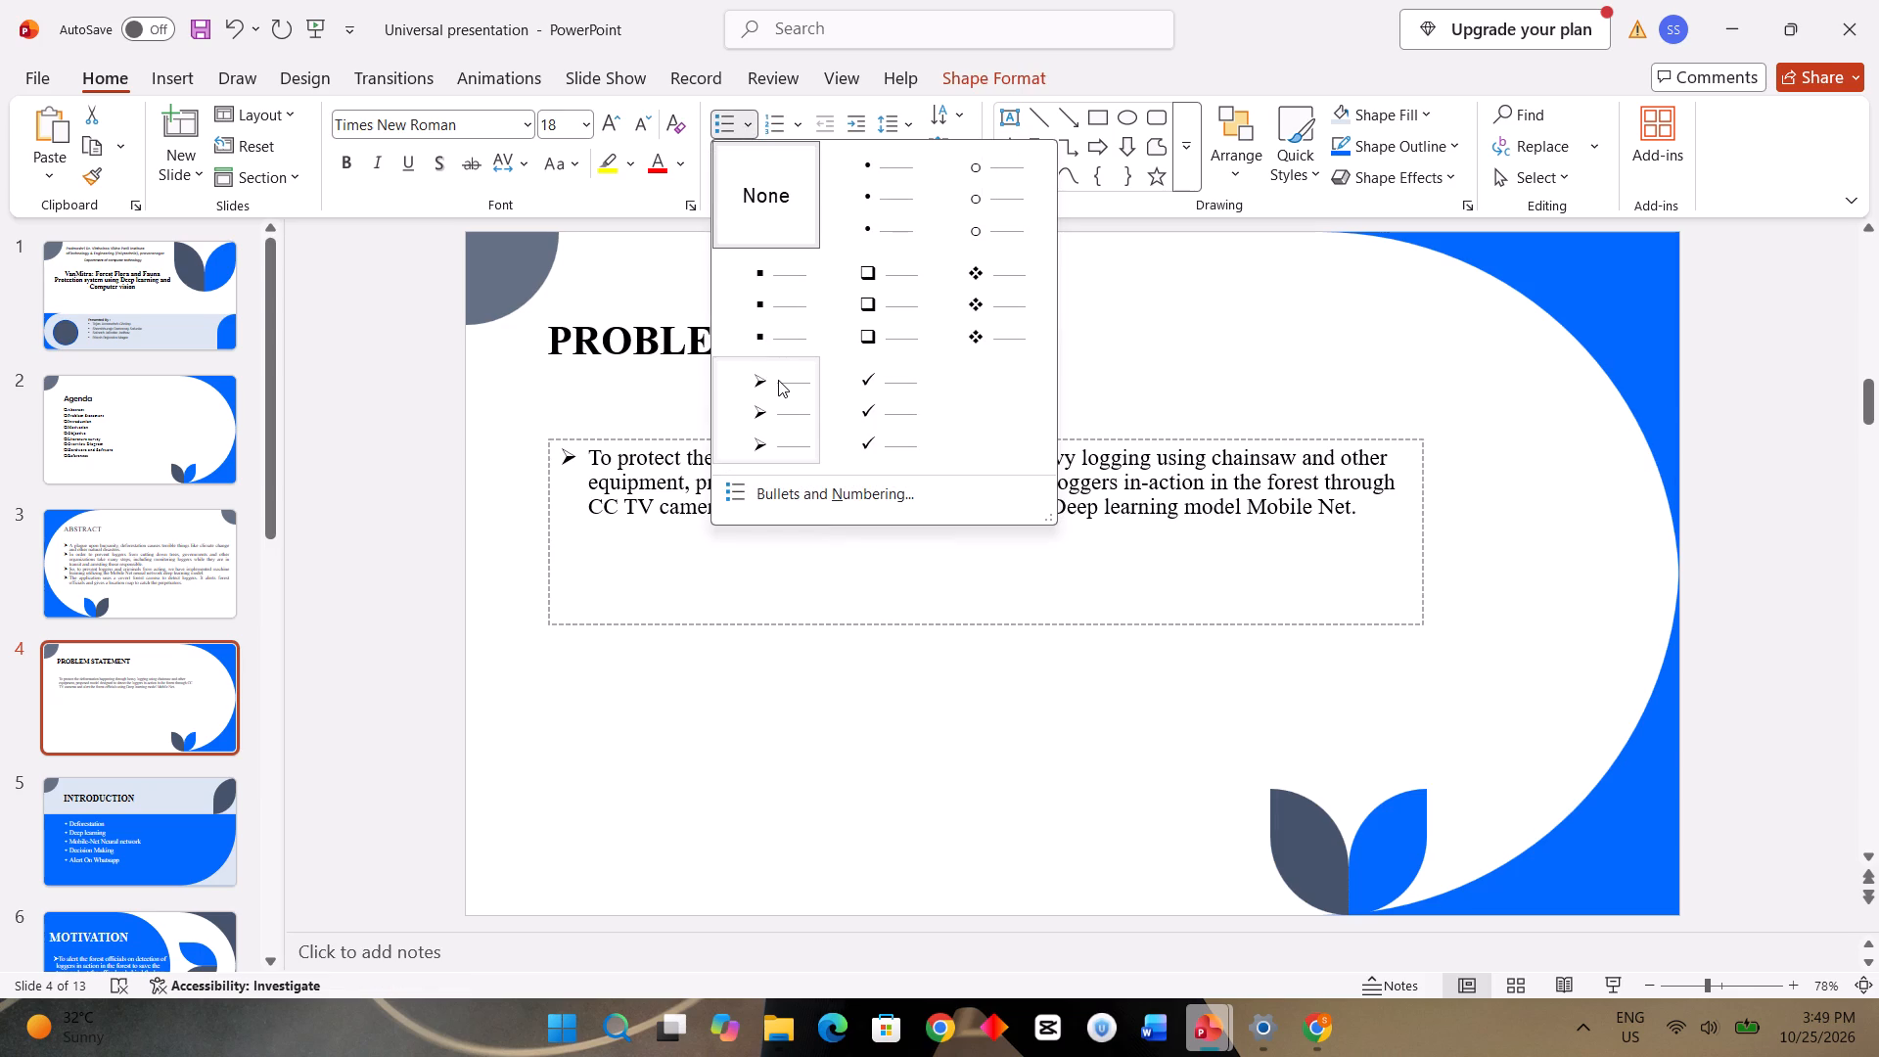
click(865, 270)
click(648, 706)
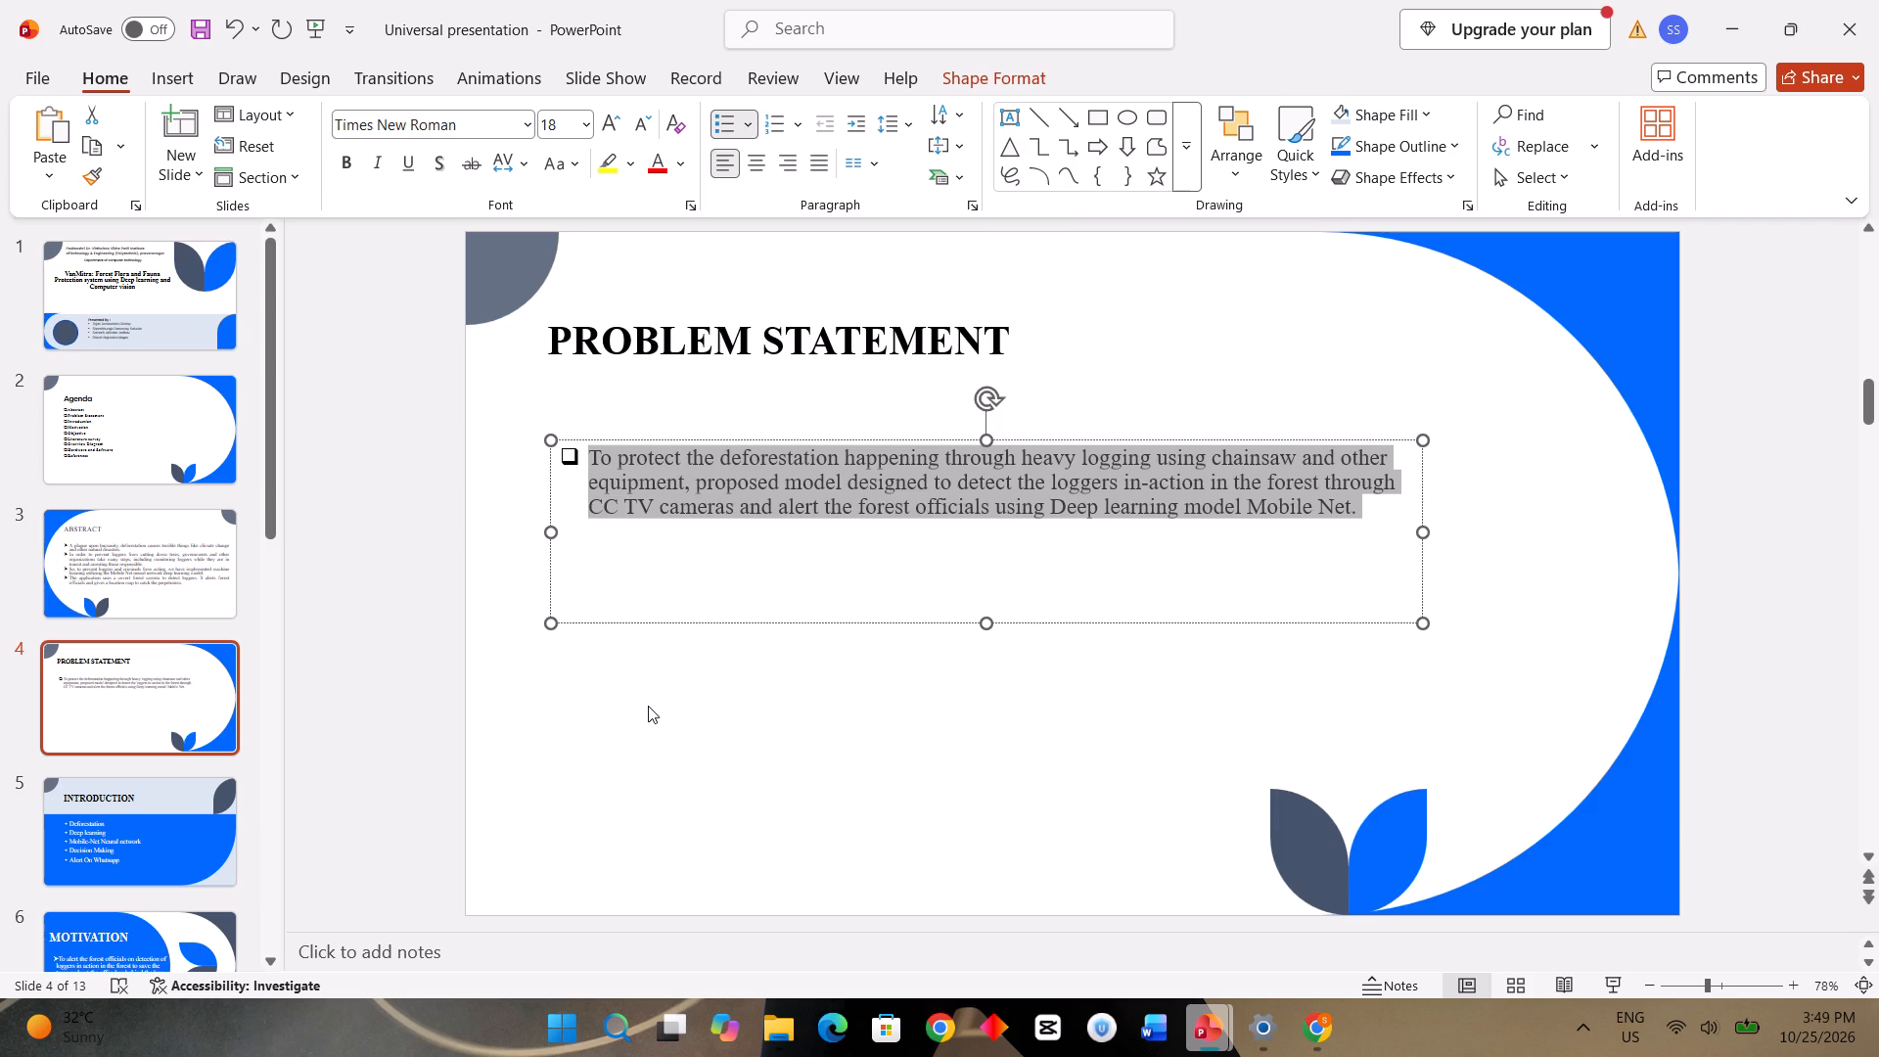
Change the bullets of all three points on the Motivation slide, slide 6, to hollow squares.
right_click(708, 659)
key(Down)
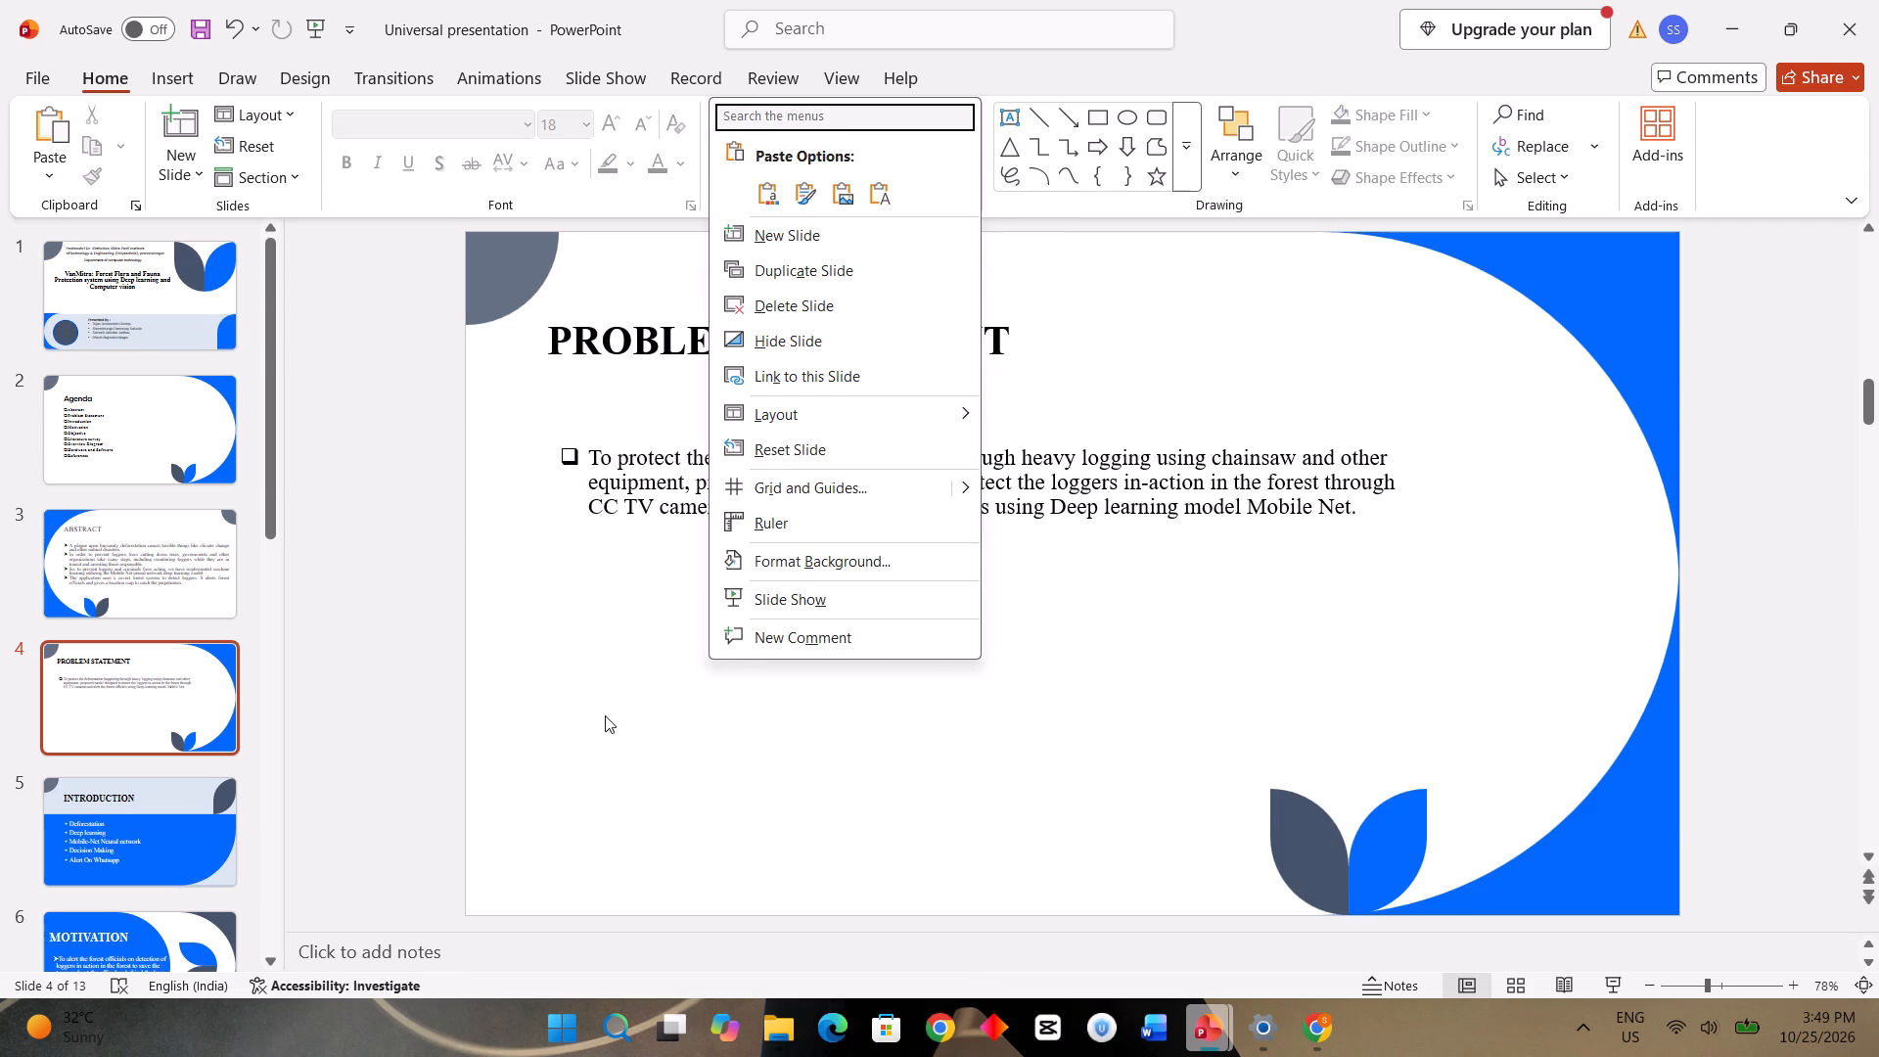
click(603, 715)
key(Down)
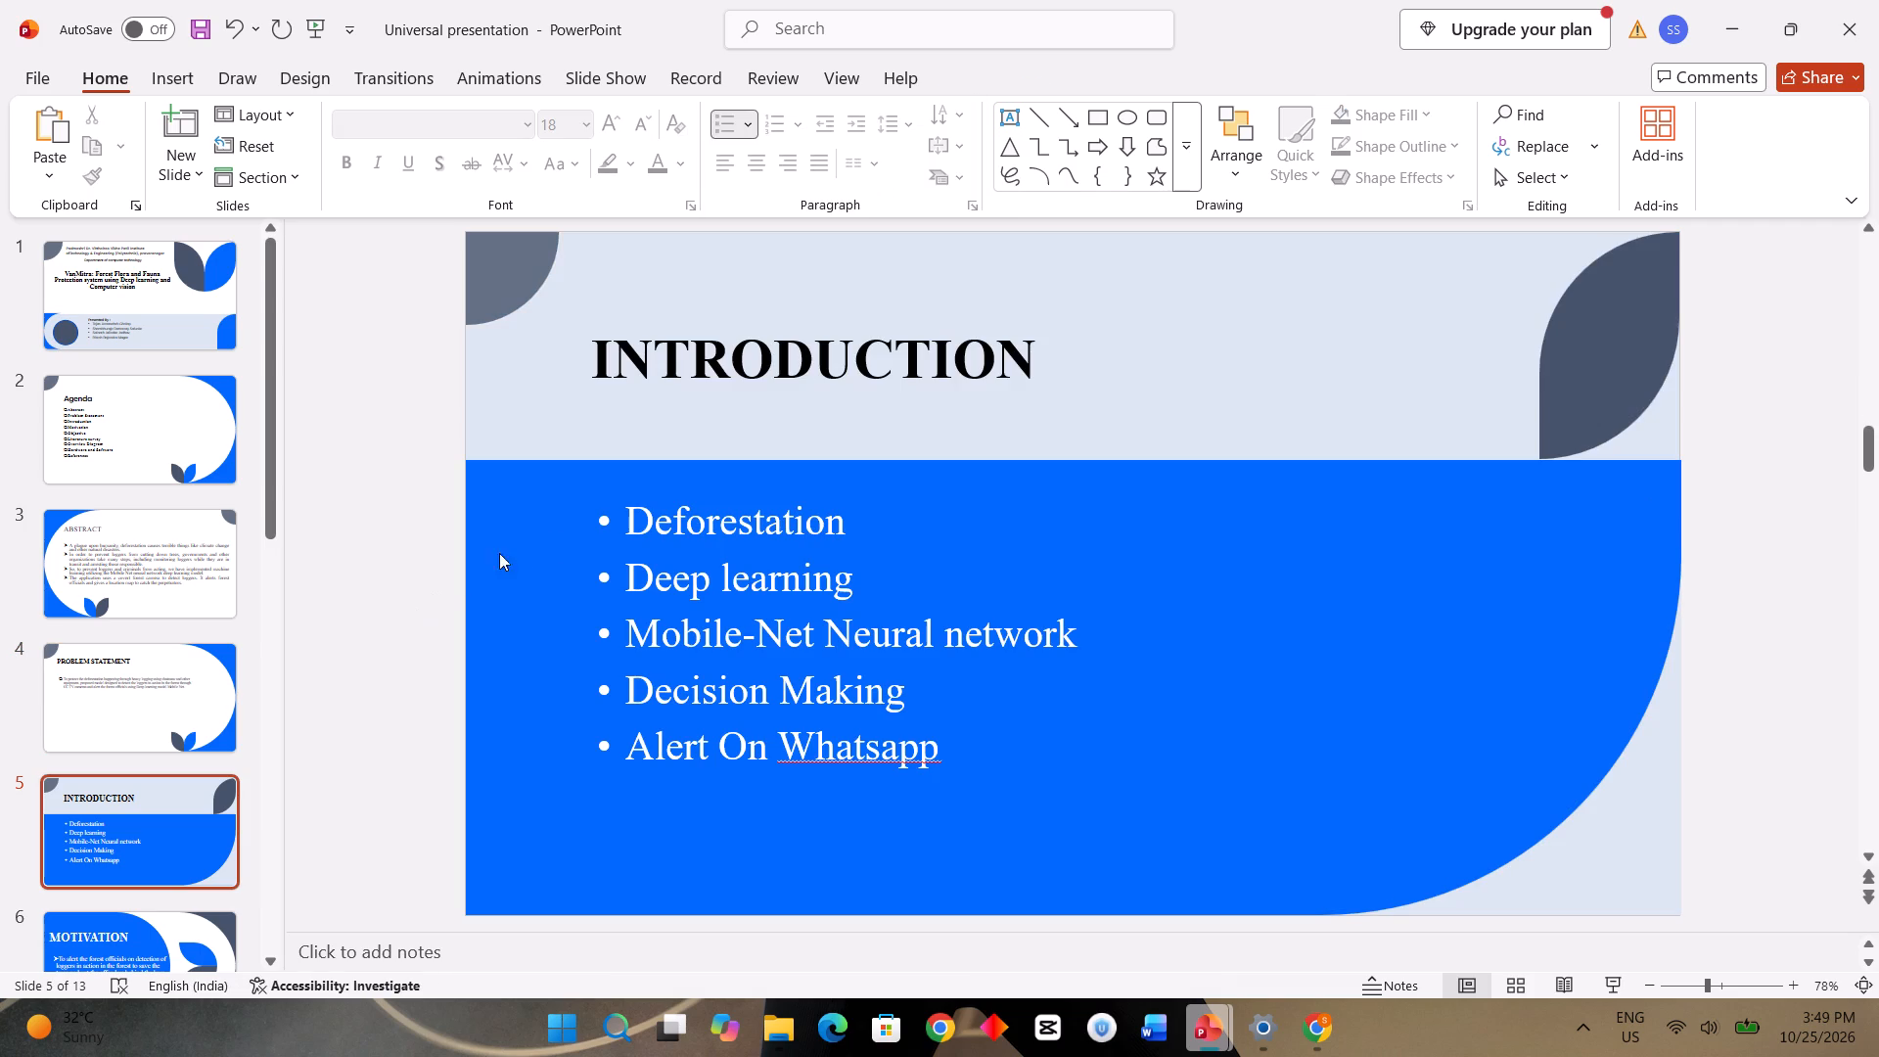
key(Down)
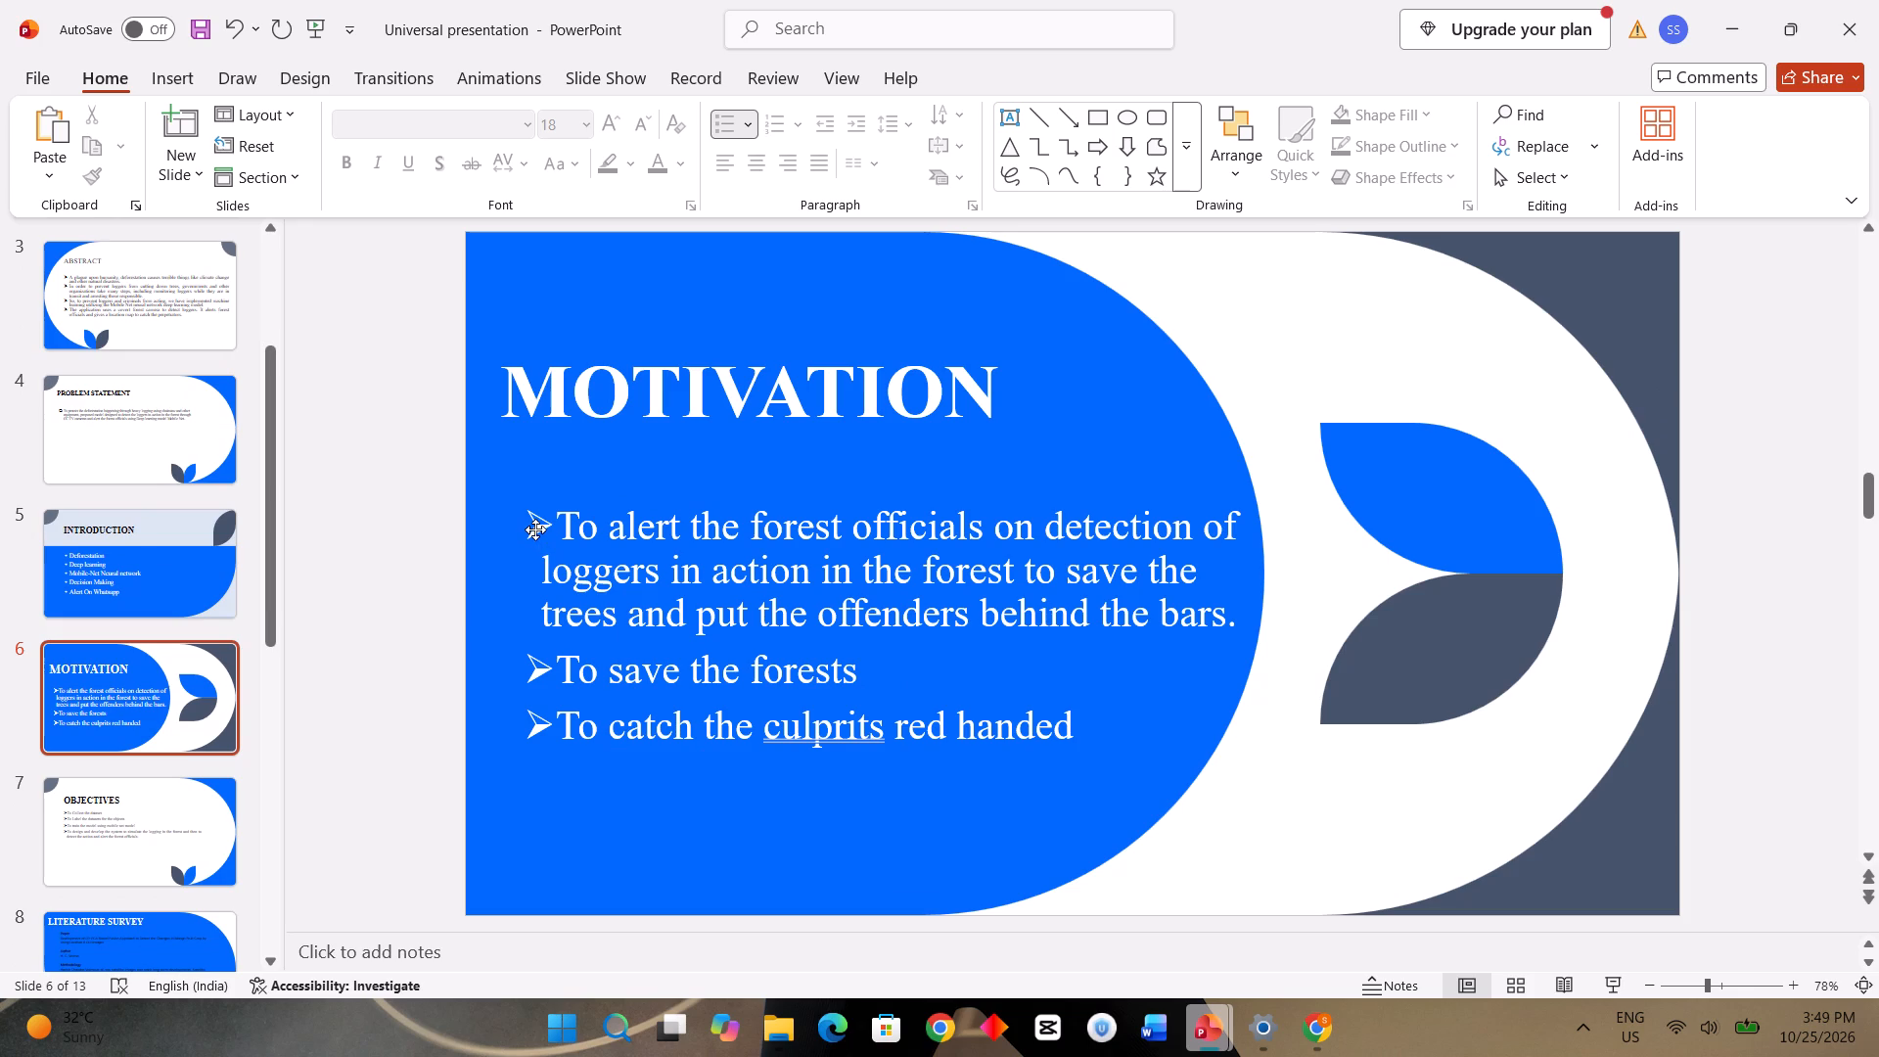
drag(562, 509, 616, 590)
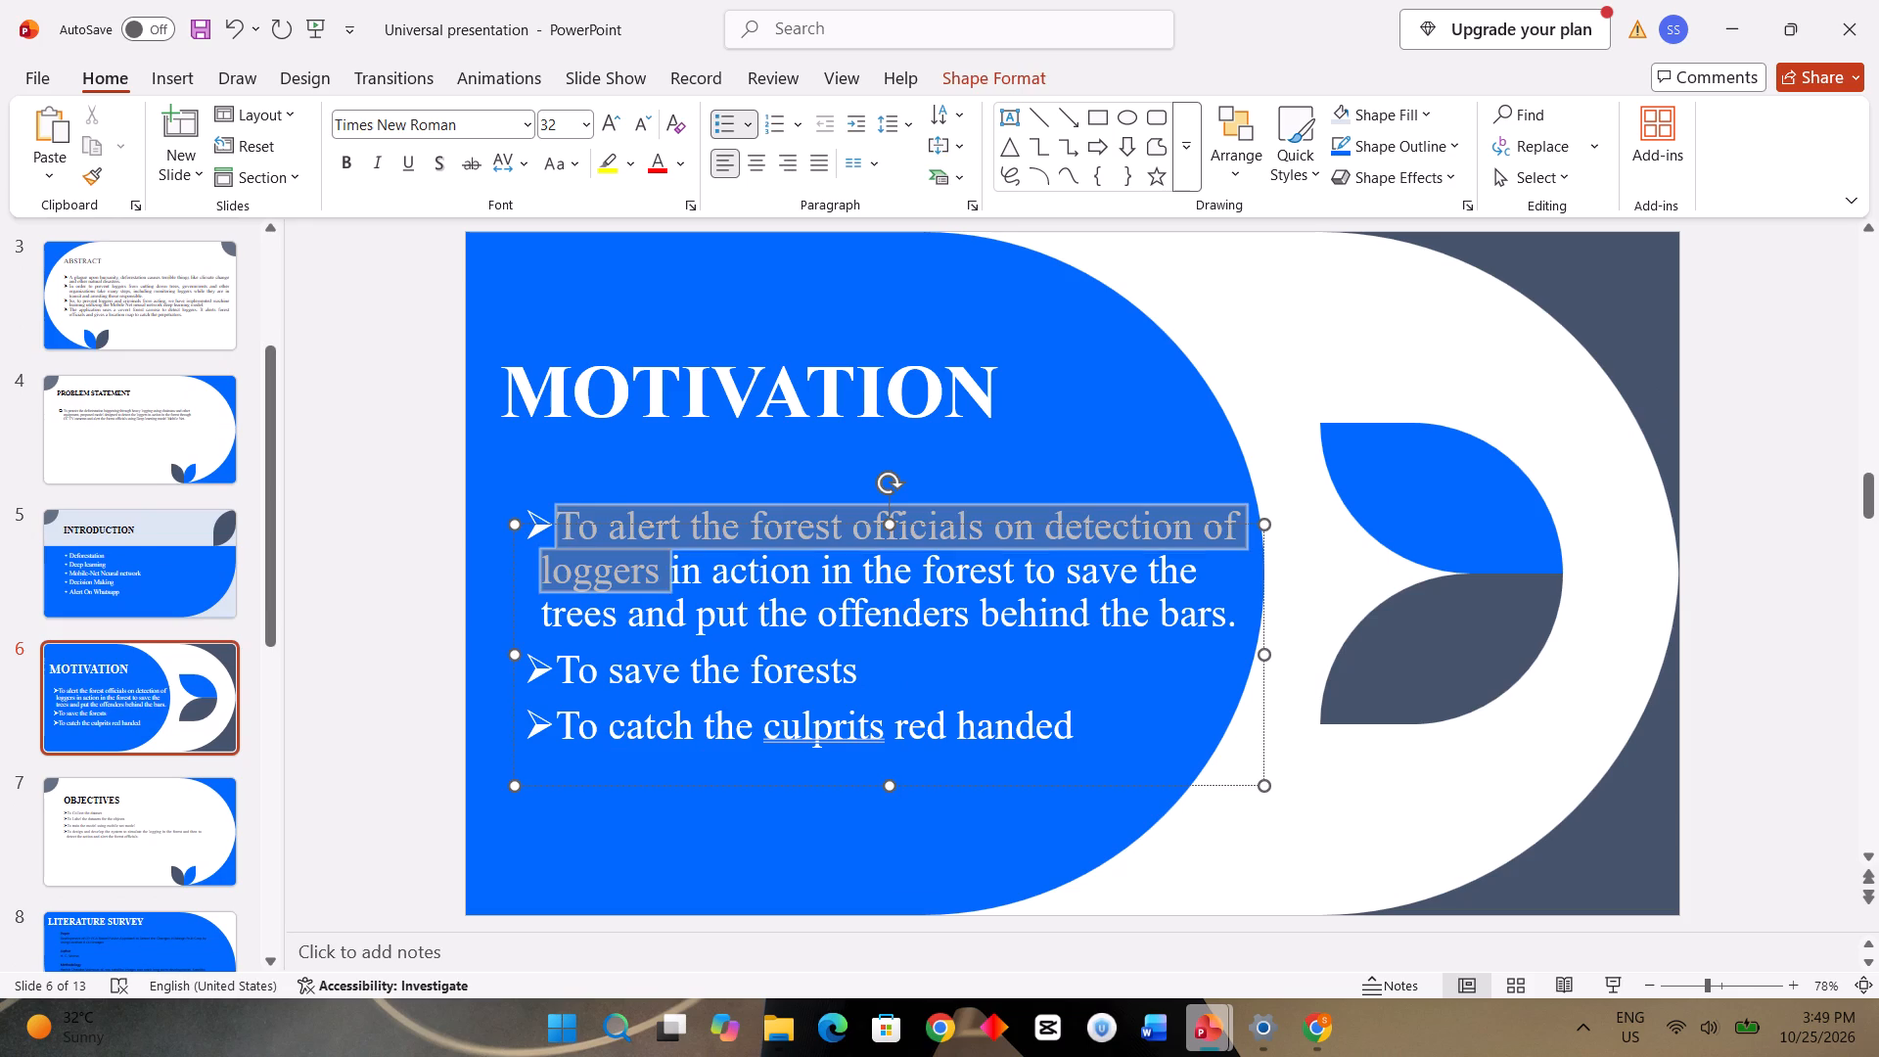
drag(616, 590, 876, 774)
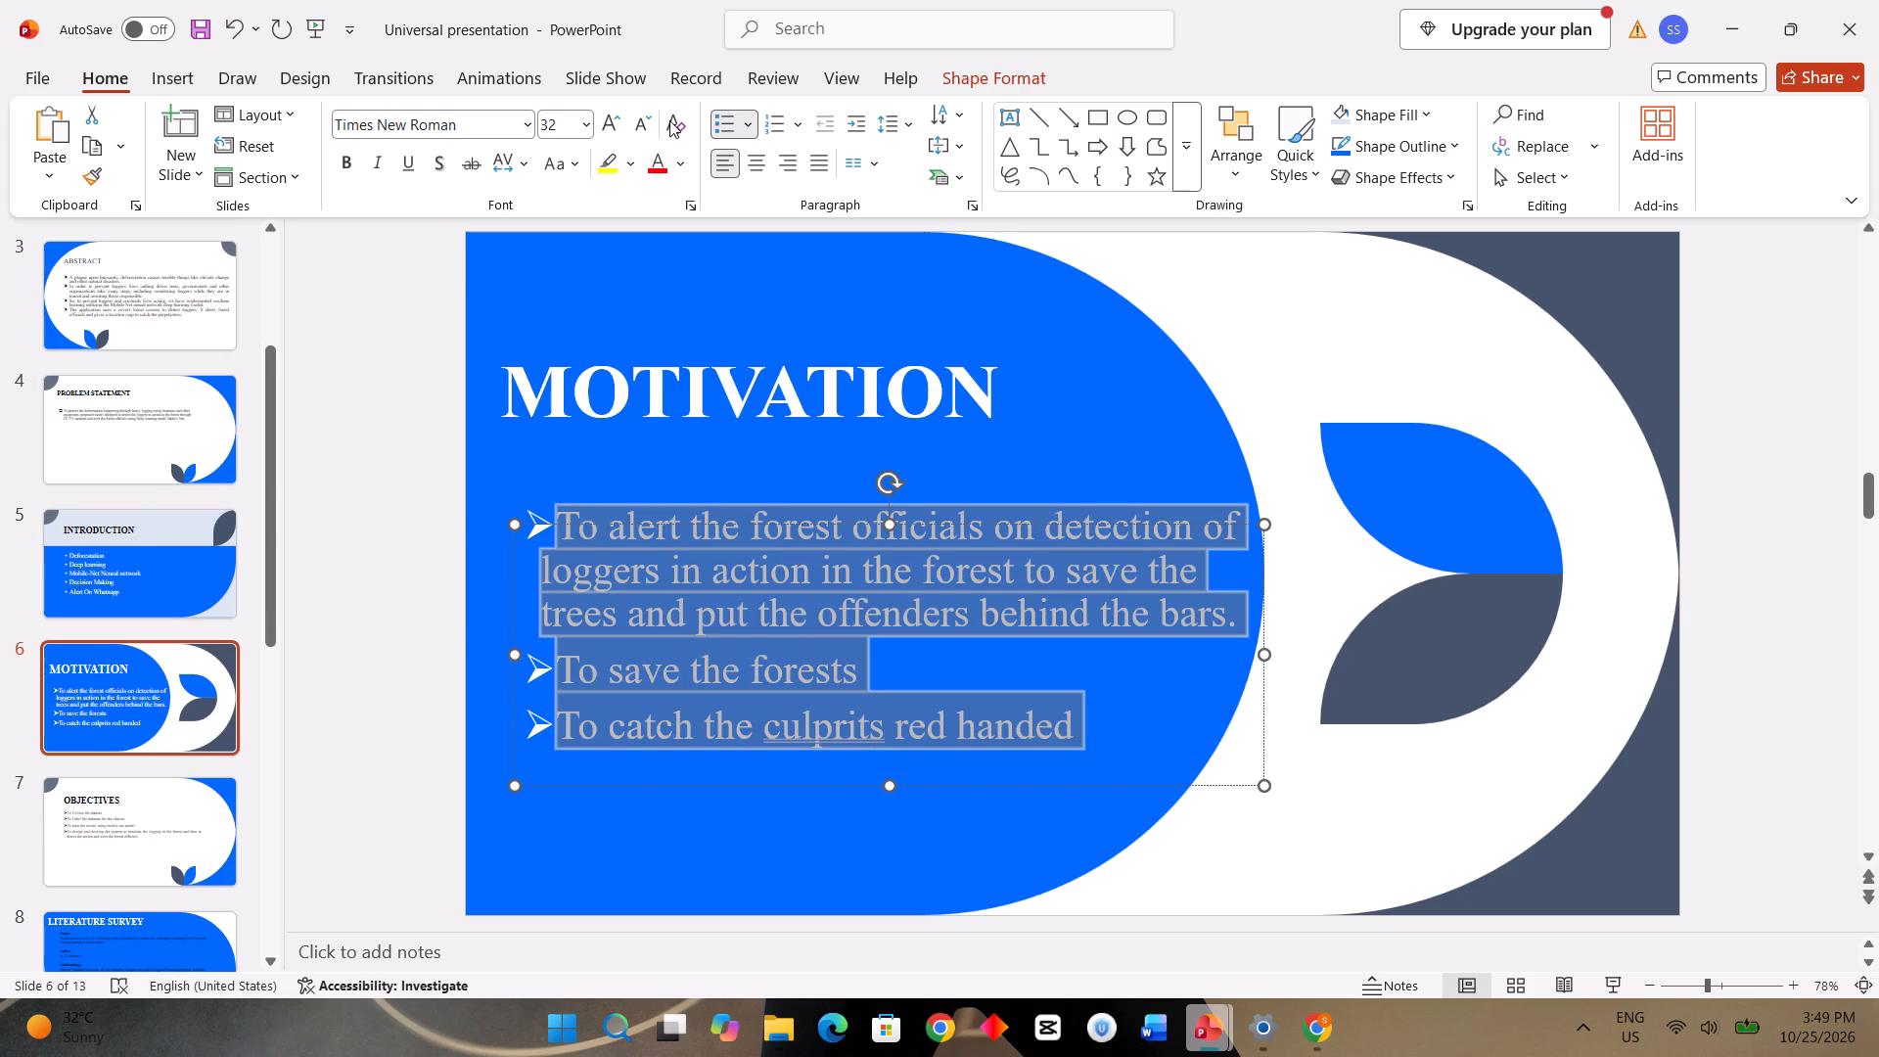
click(747, 126)
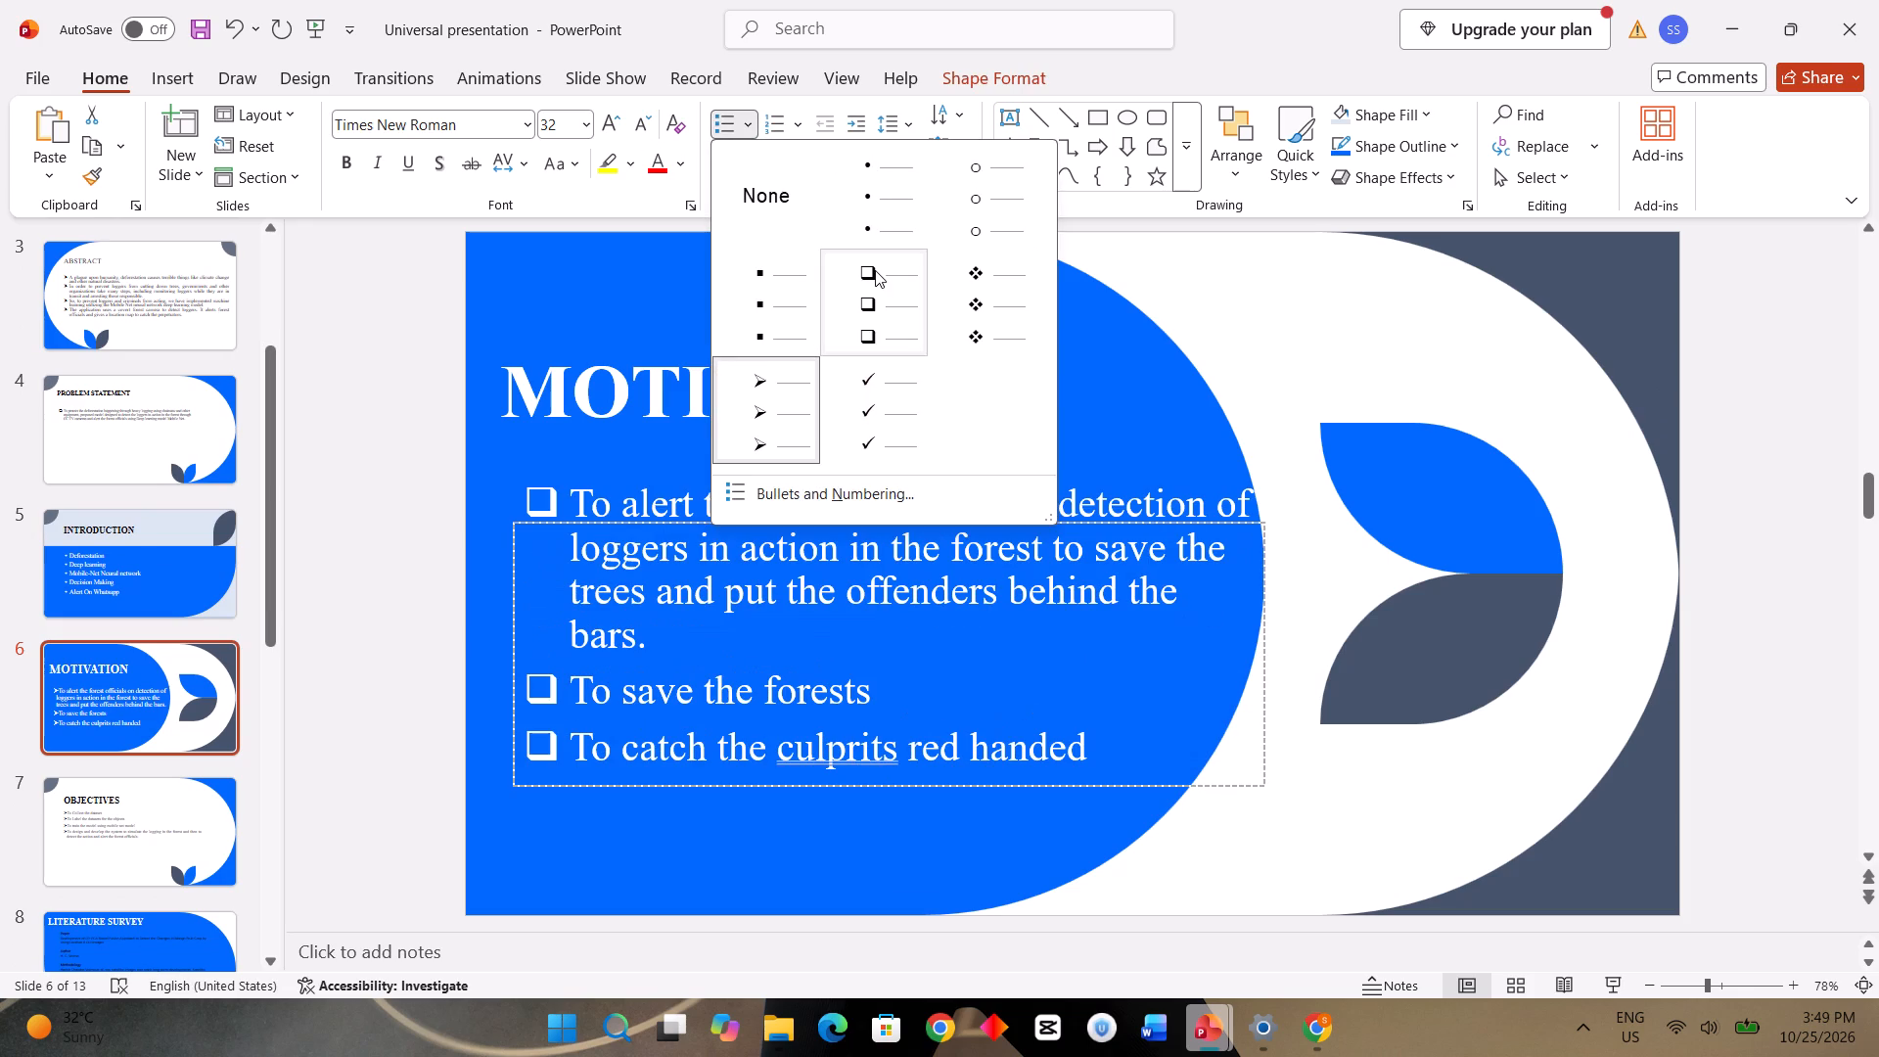
click(868, 265)
click(415, 309)
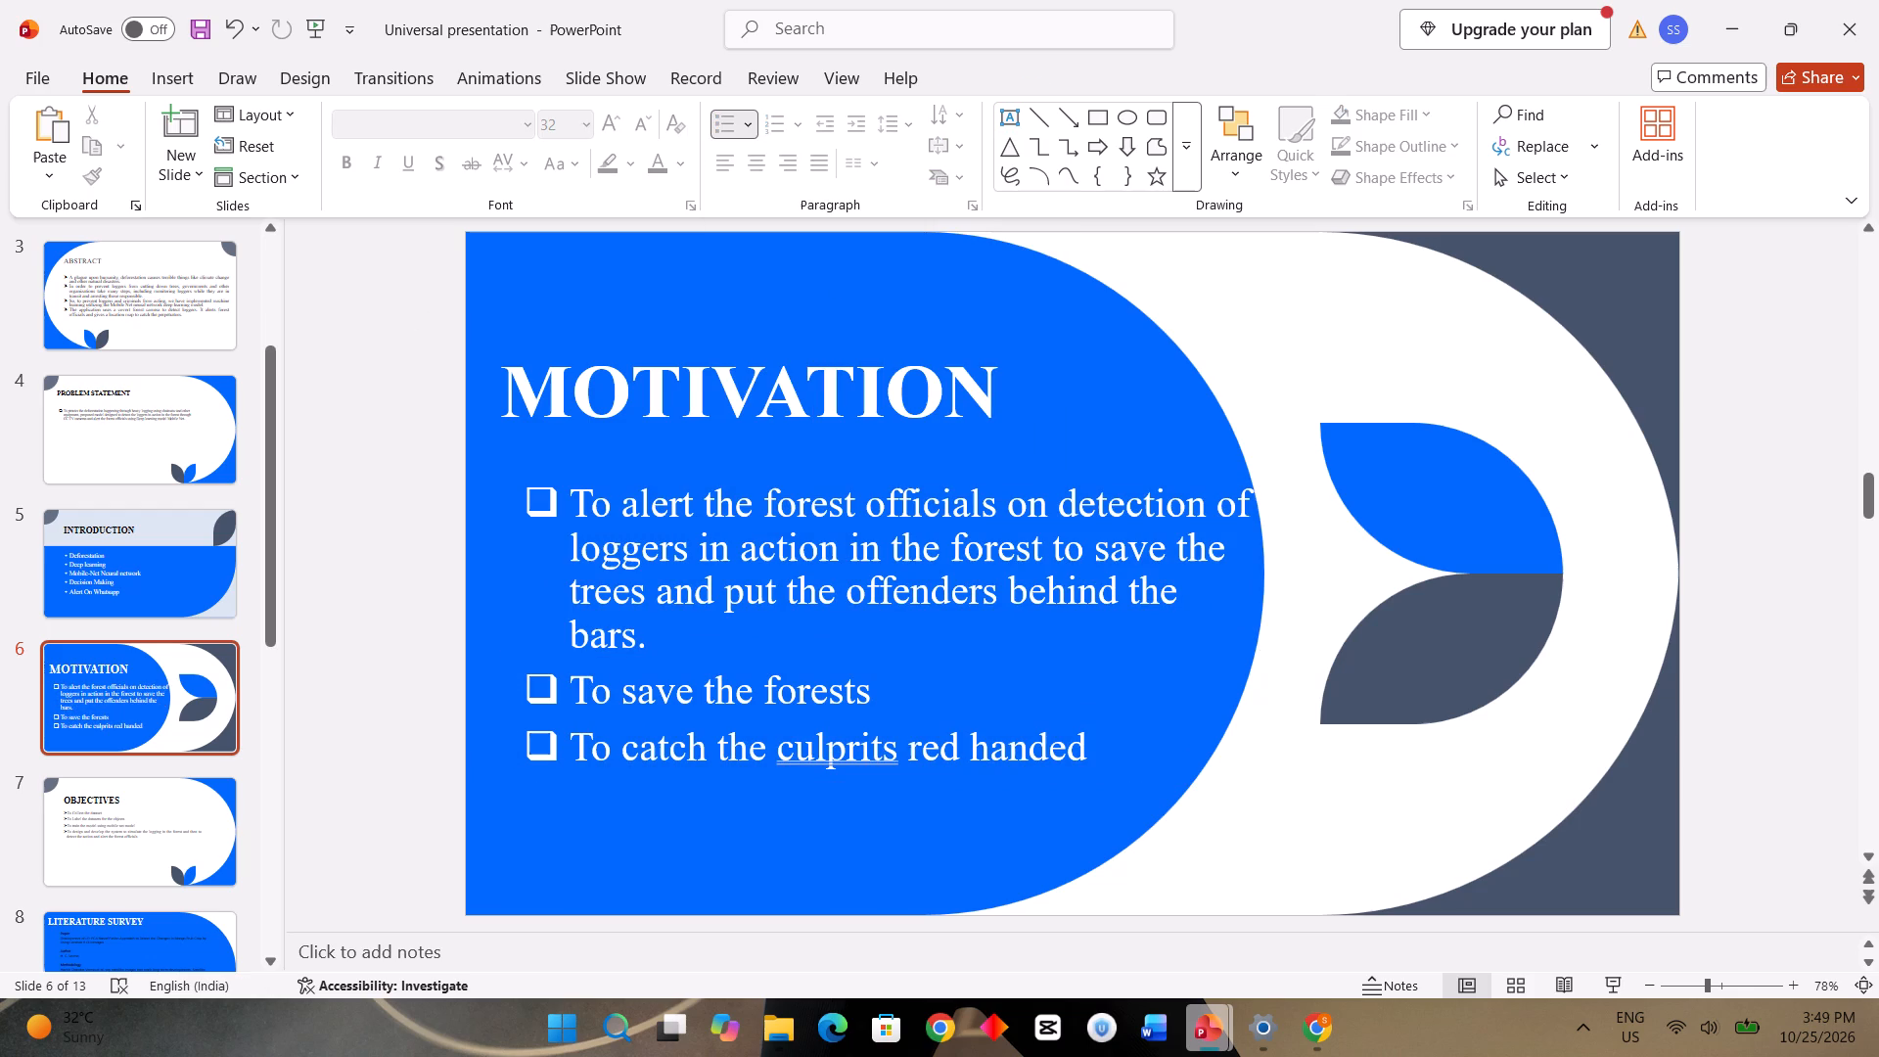
Set the font size of the bulleted paragraph on the Problem Statement slide, slide 4, to 20.
scroll(573, 487, up, 2)
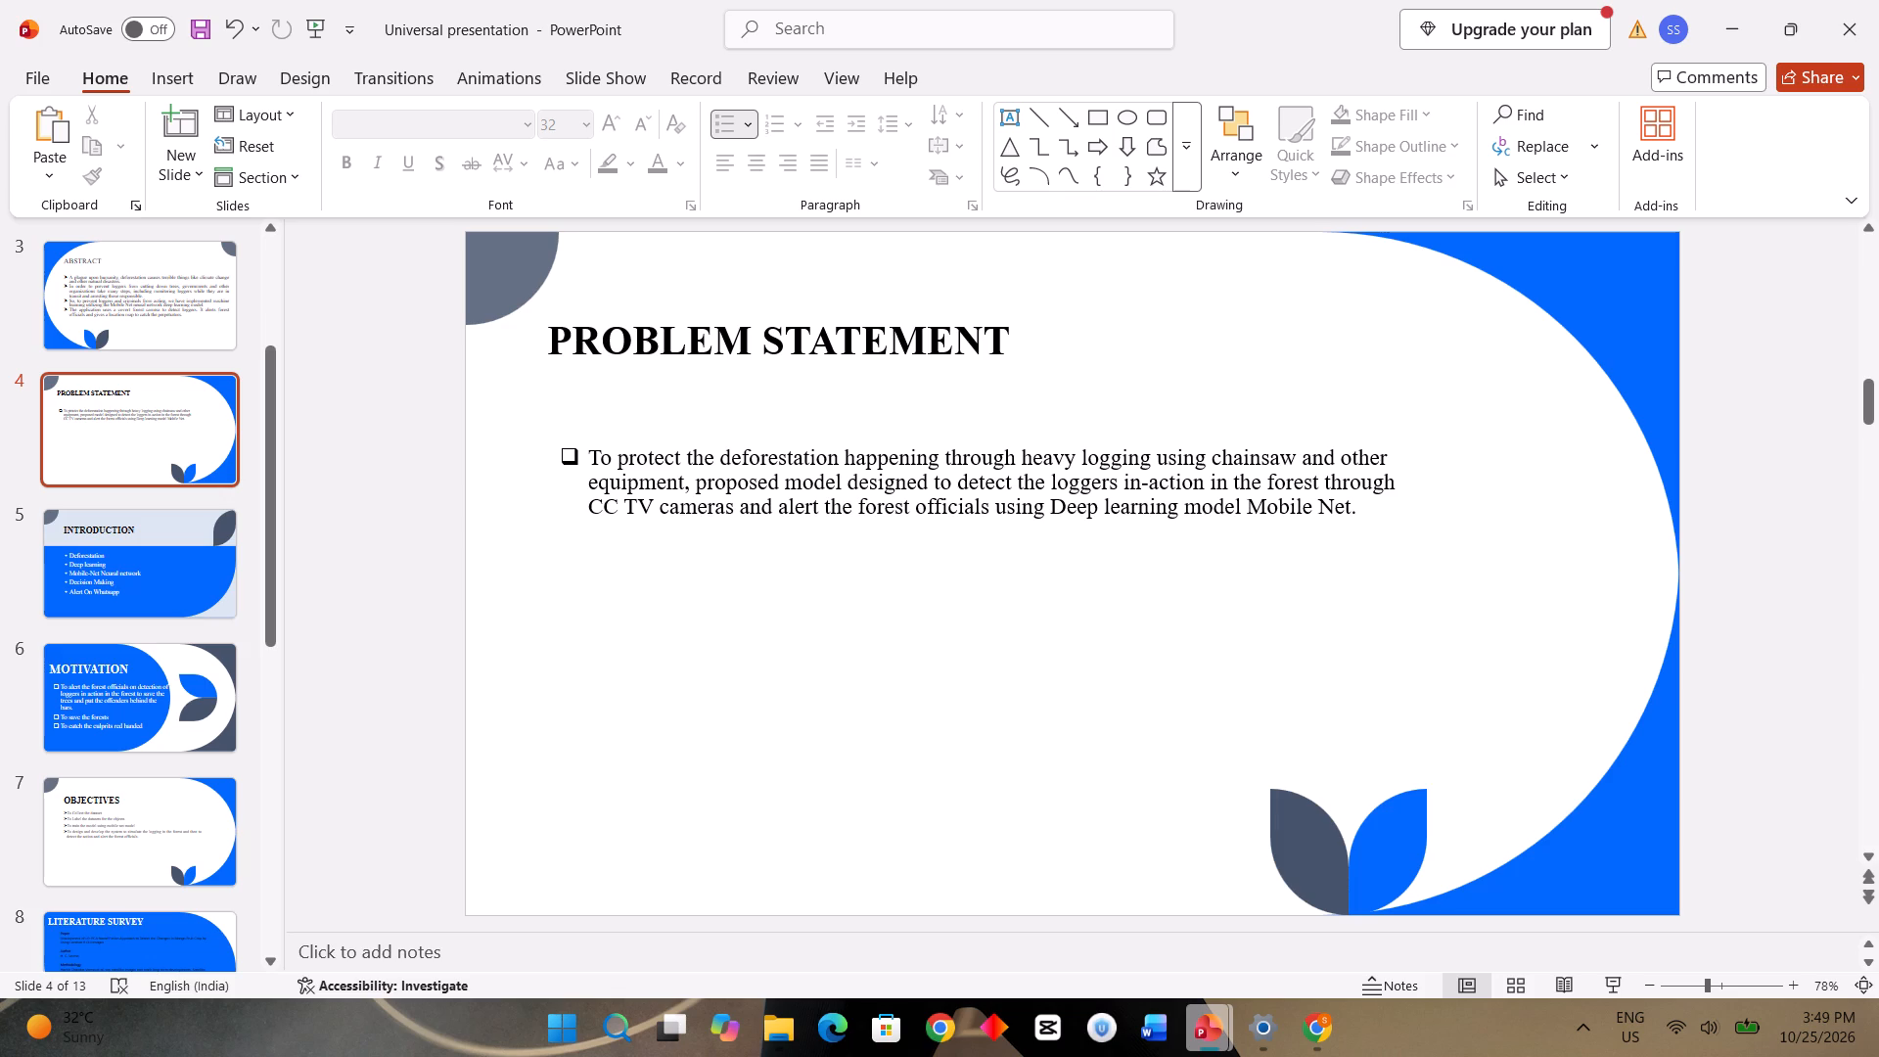
drag(590, 455, 733, 532)
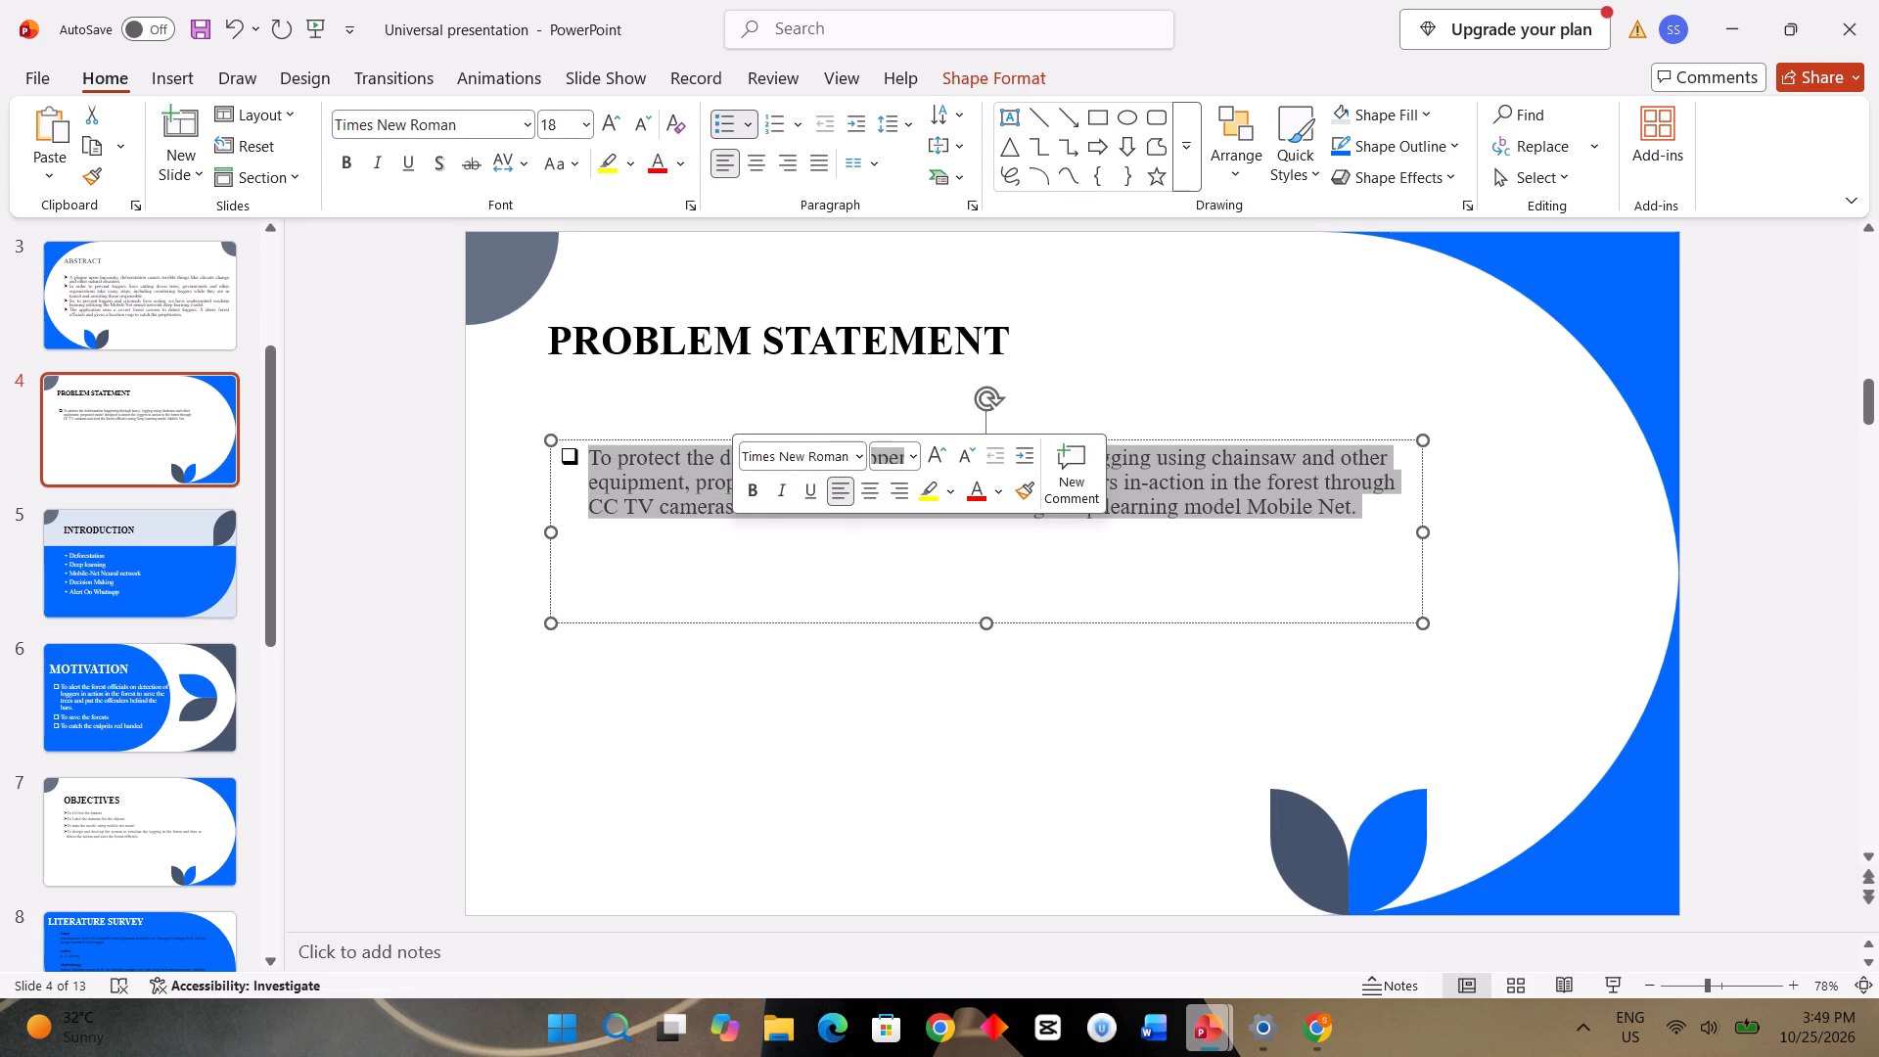
click(915, 459)
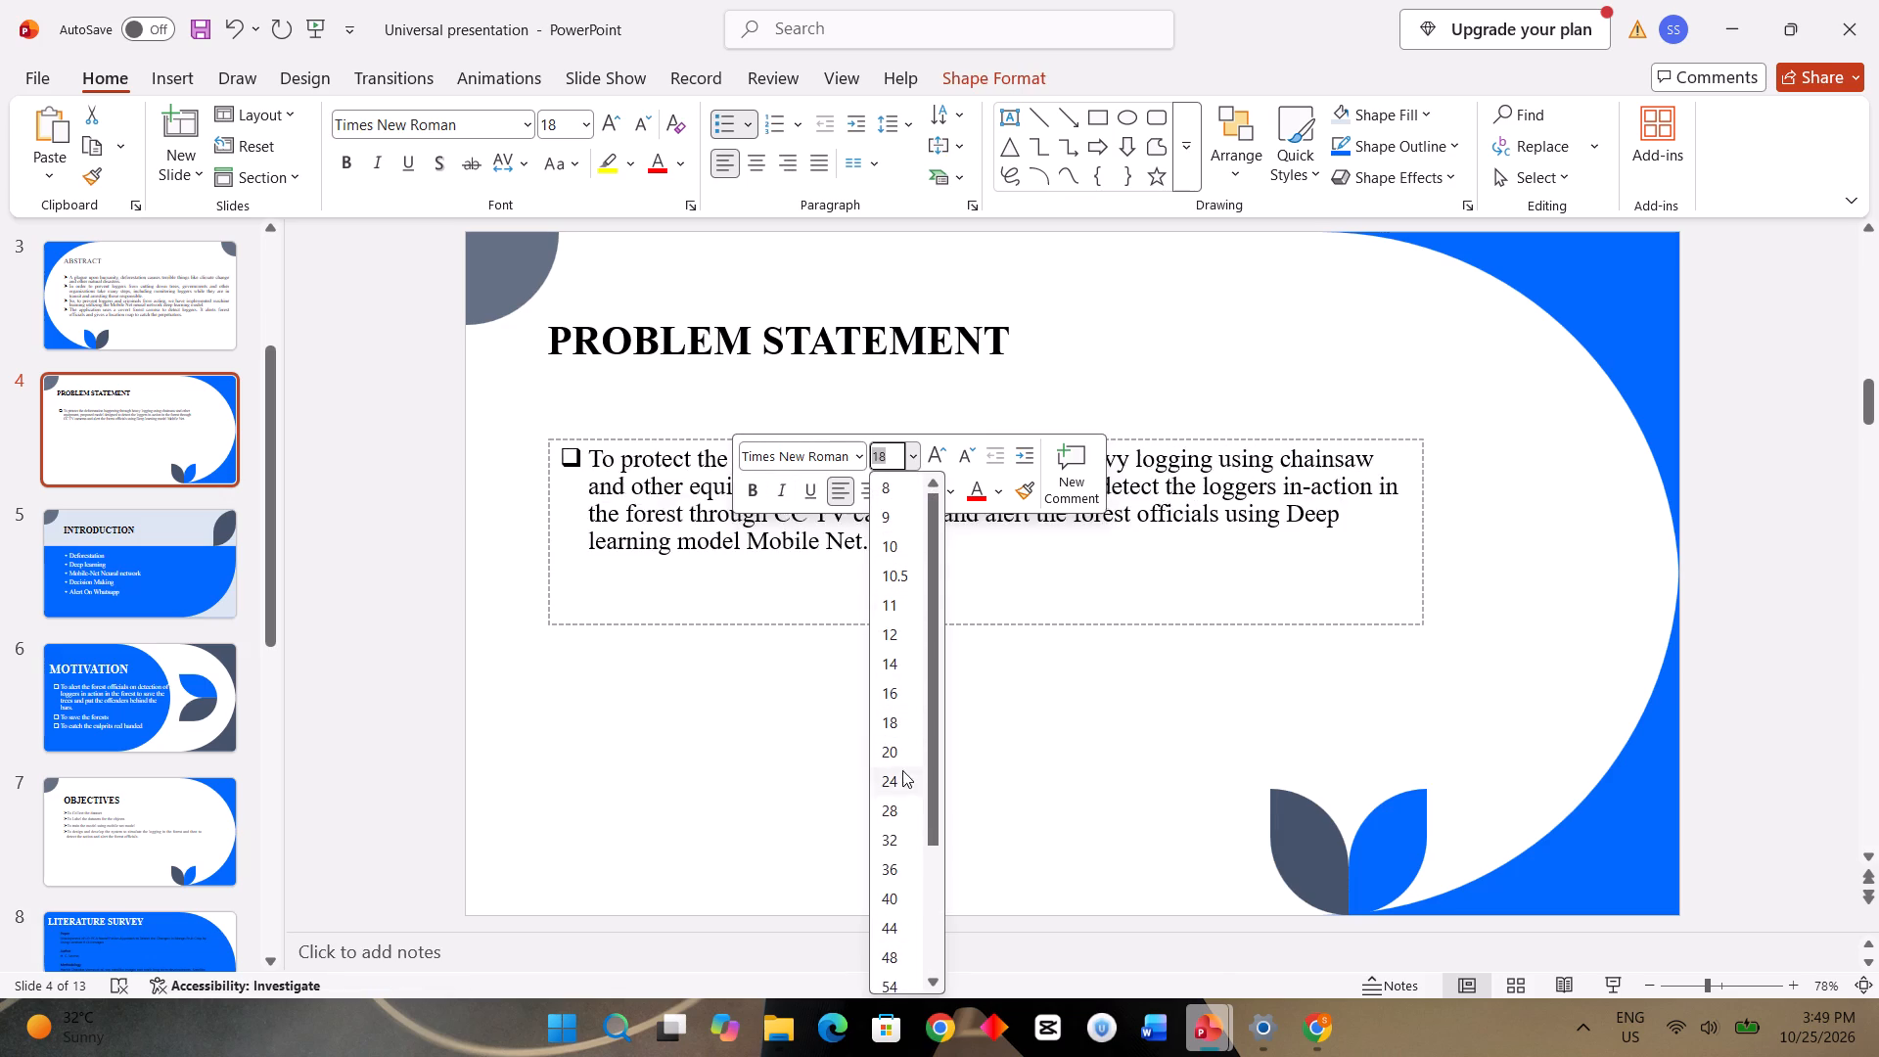
click(898, 745)
click(663, 724)
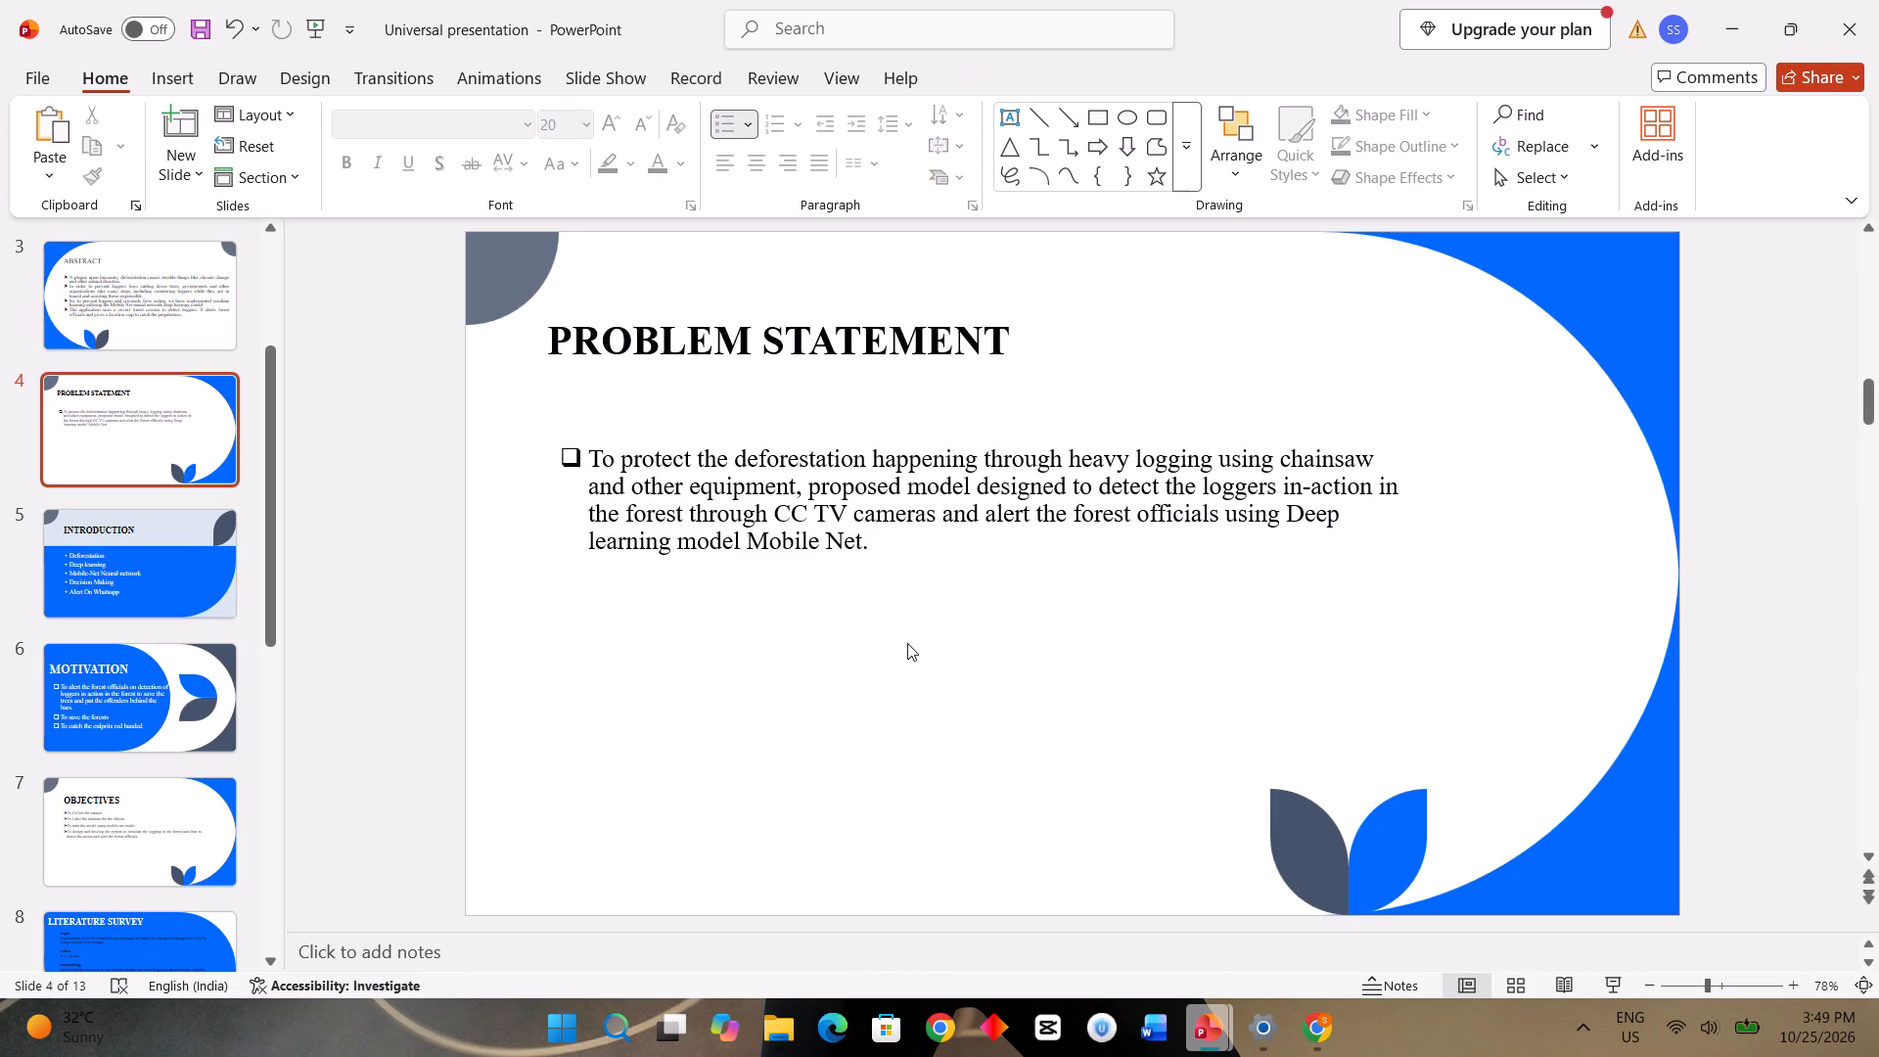
Select the bulleted text on the Abstract slide, slide 3, and open its font size choices.
scroll(763, 453, up, 1)
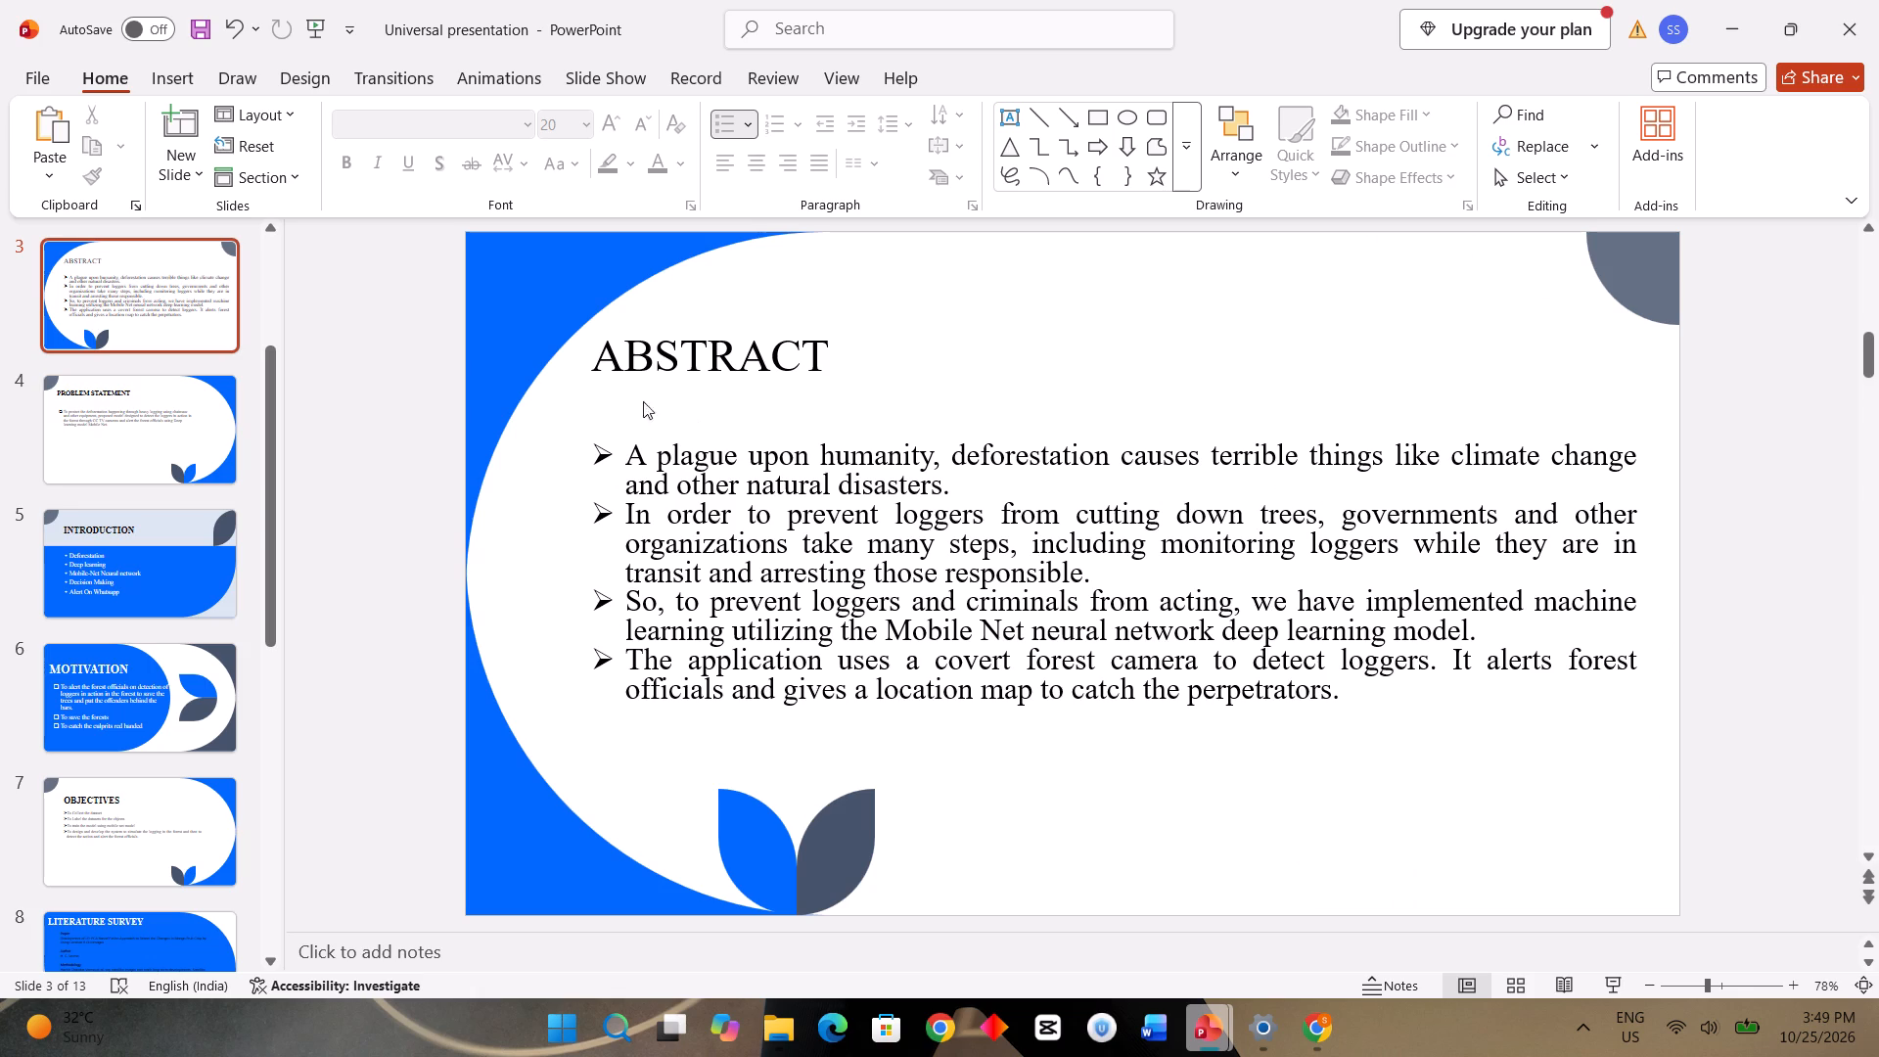
drag(624, 452, 846, 709)
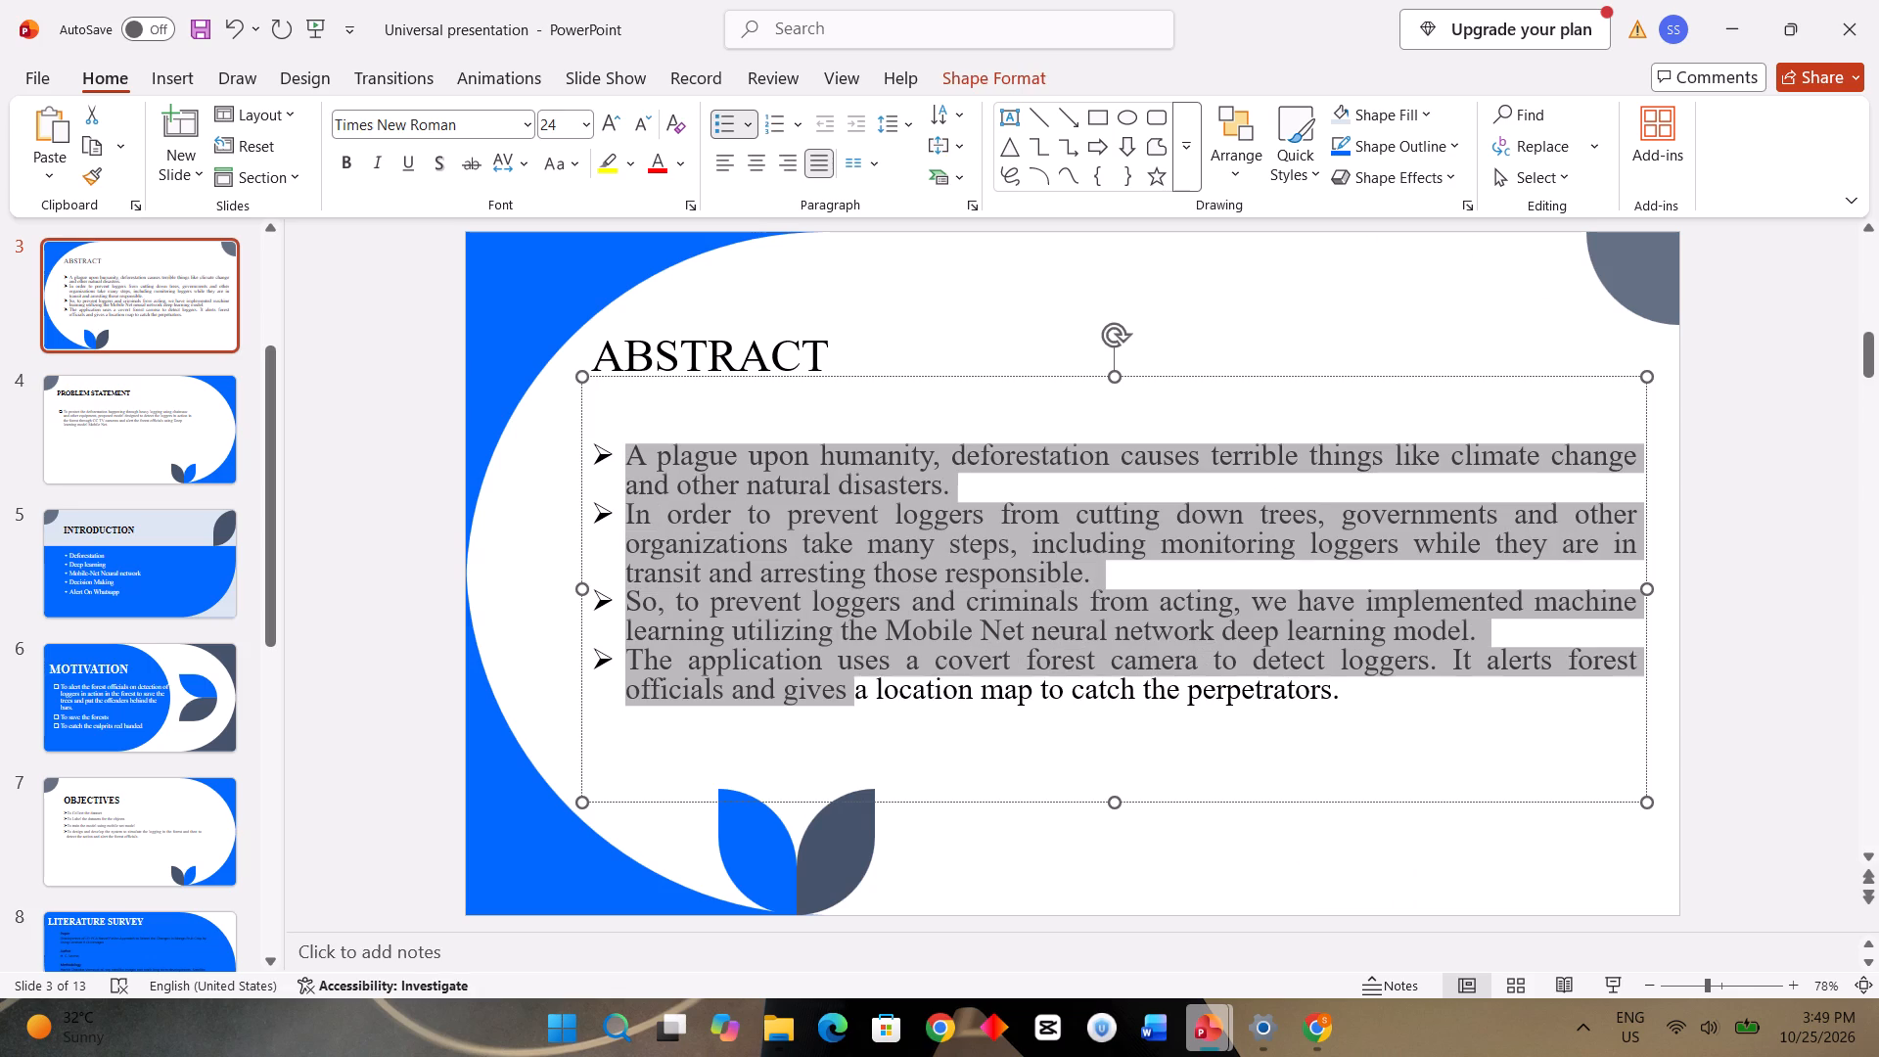
drag(846, 709, 849, 715)
click(1023, 639)
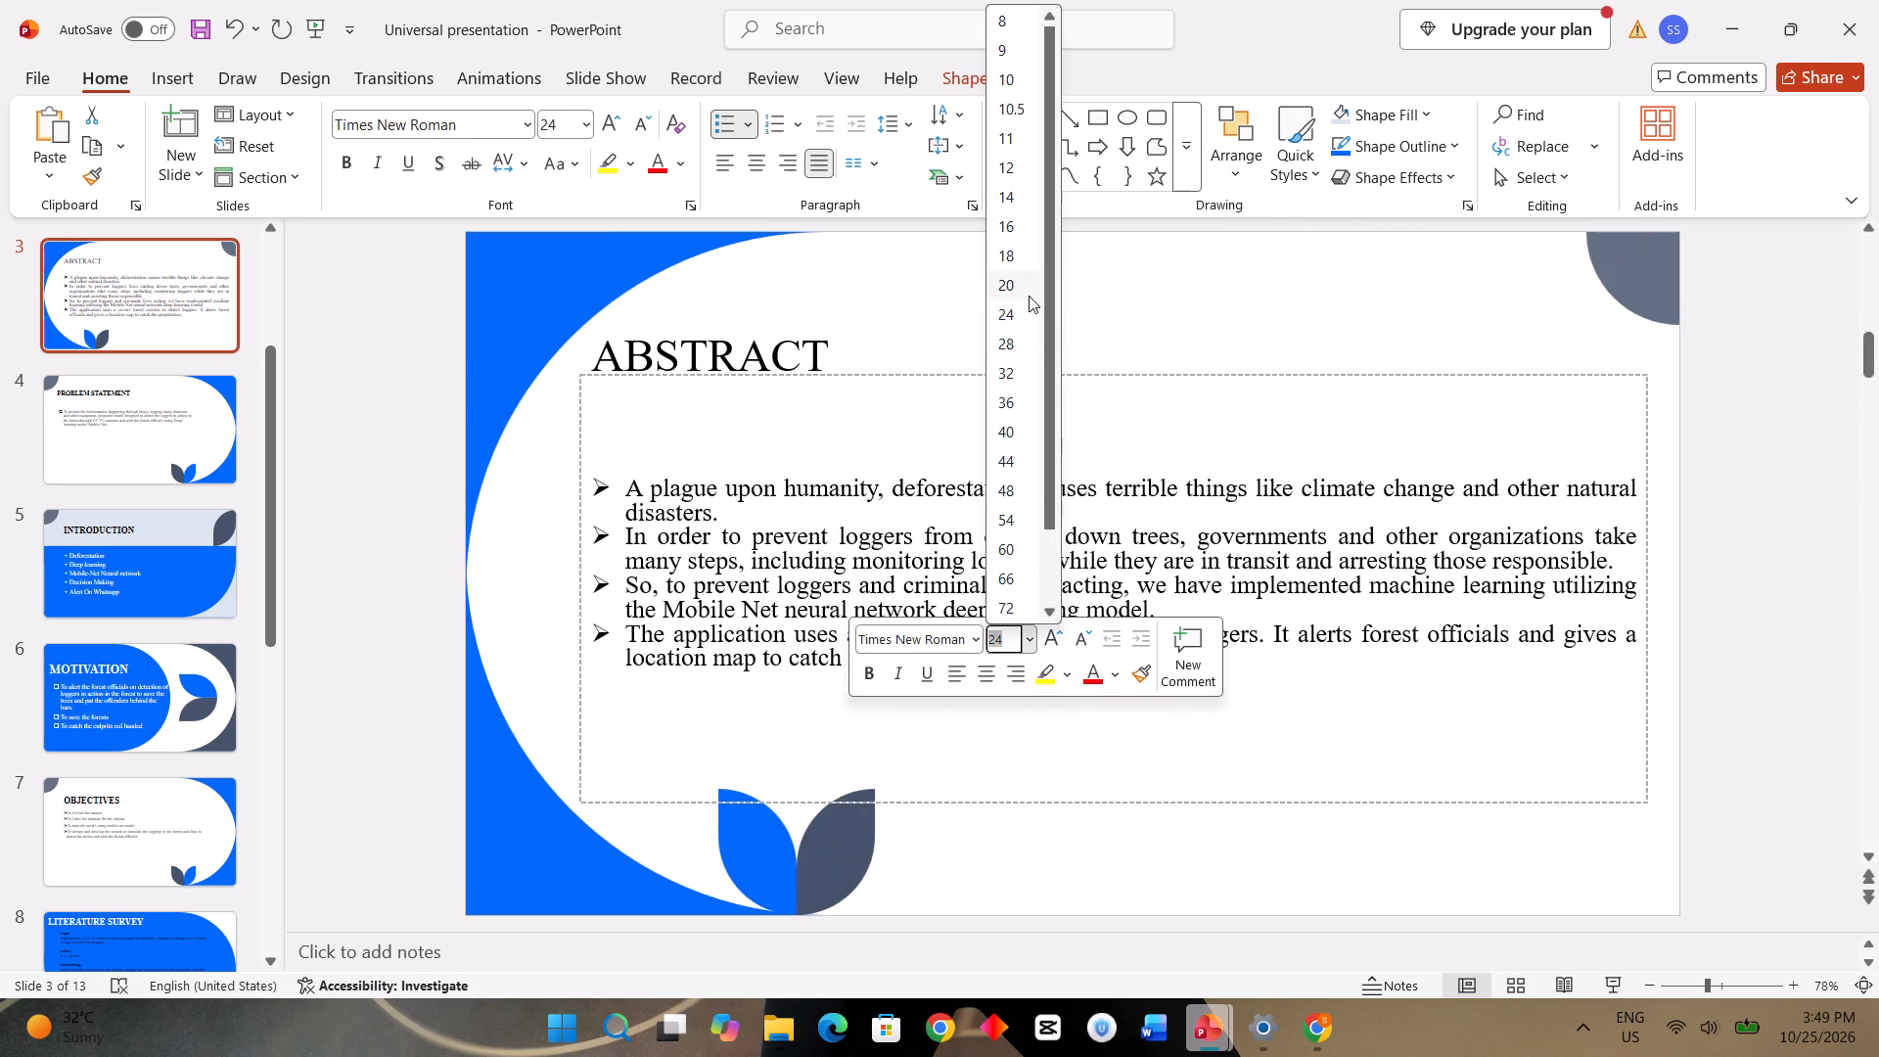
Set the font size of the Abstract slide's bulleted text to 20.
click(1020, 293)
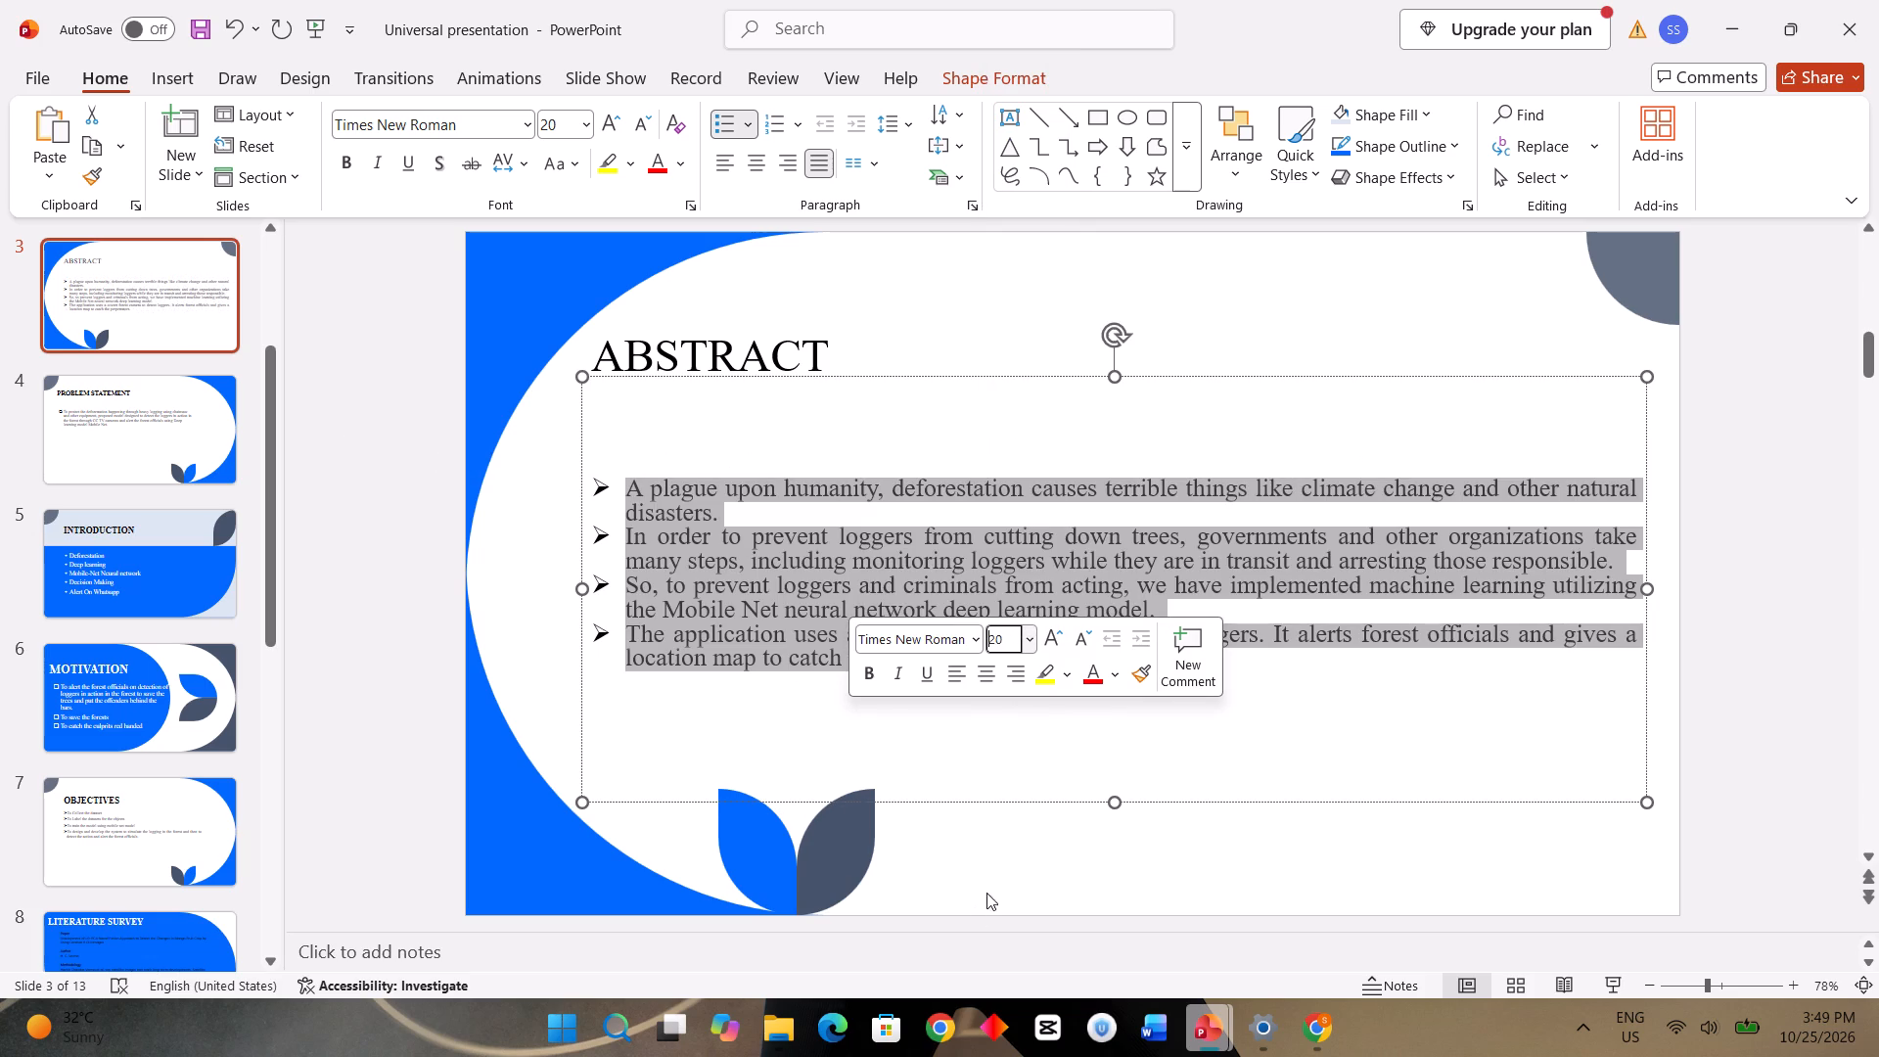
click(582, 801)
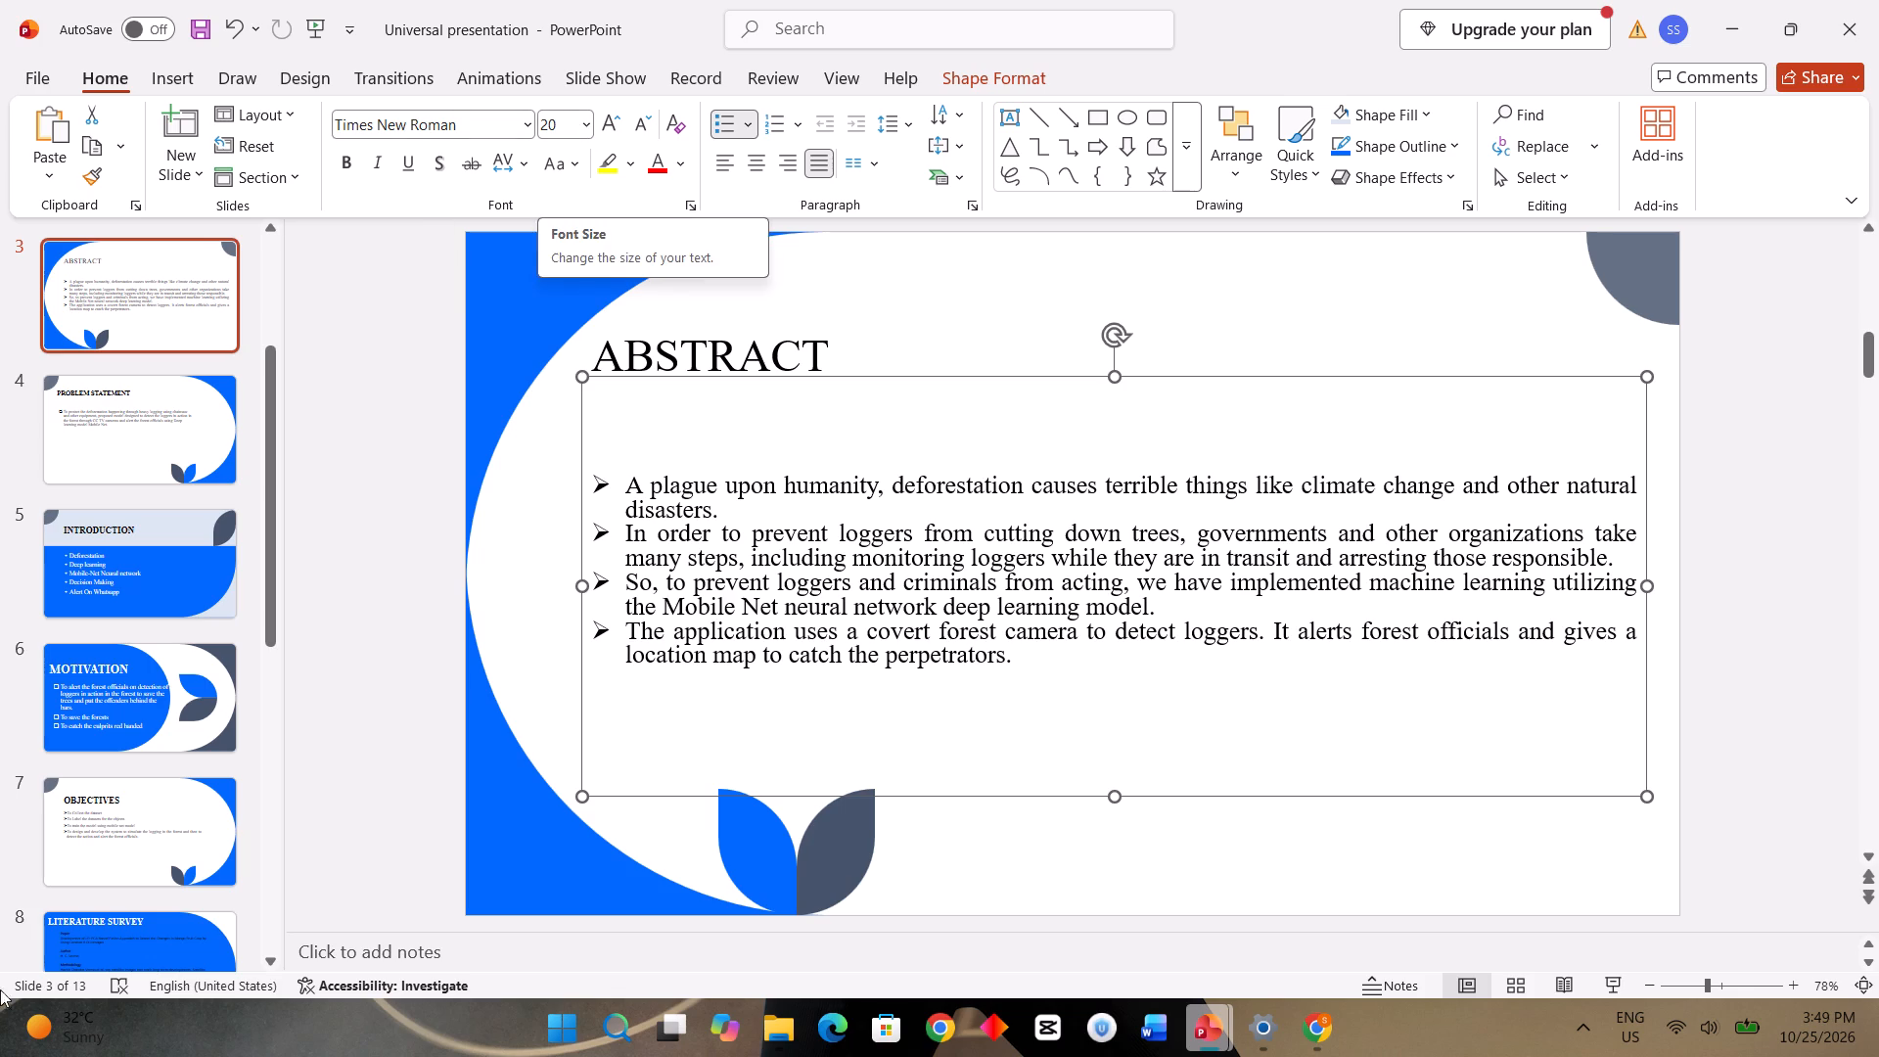
Set the font size of the Abstract slide's bulleted text to 24.
click(589, 121)
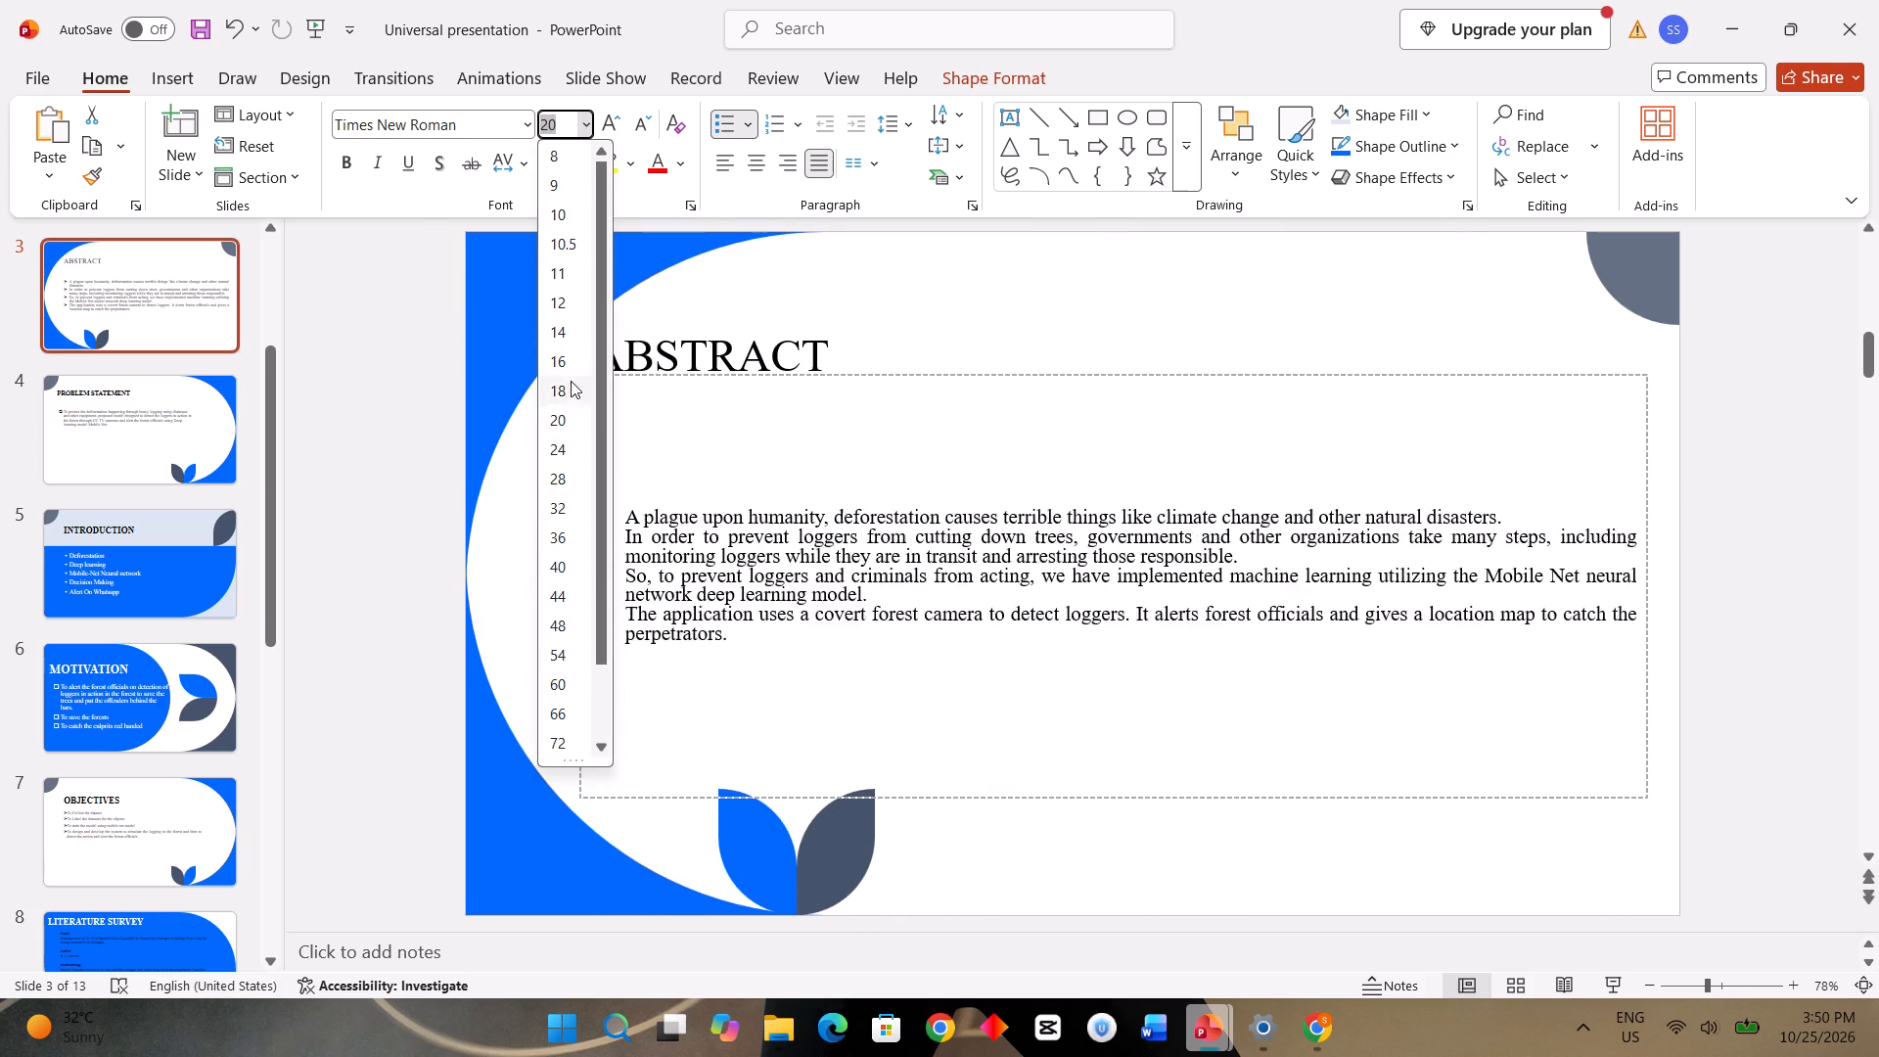
click(562, 446)
click(901, 316)
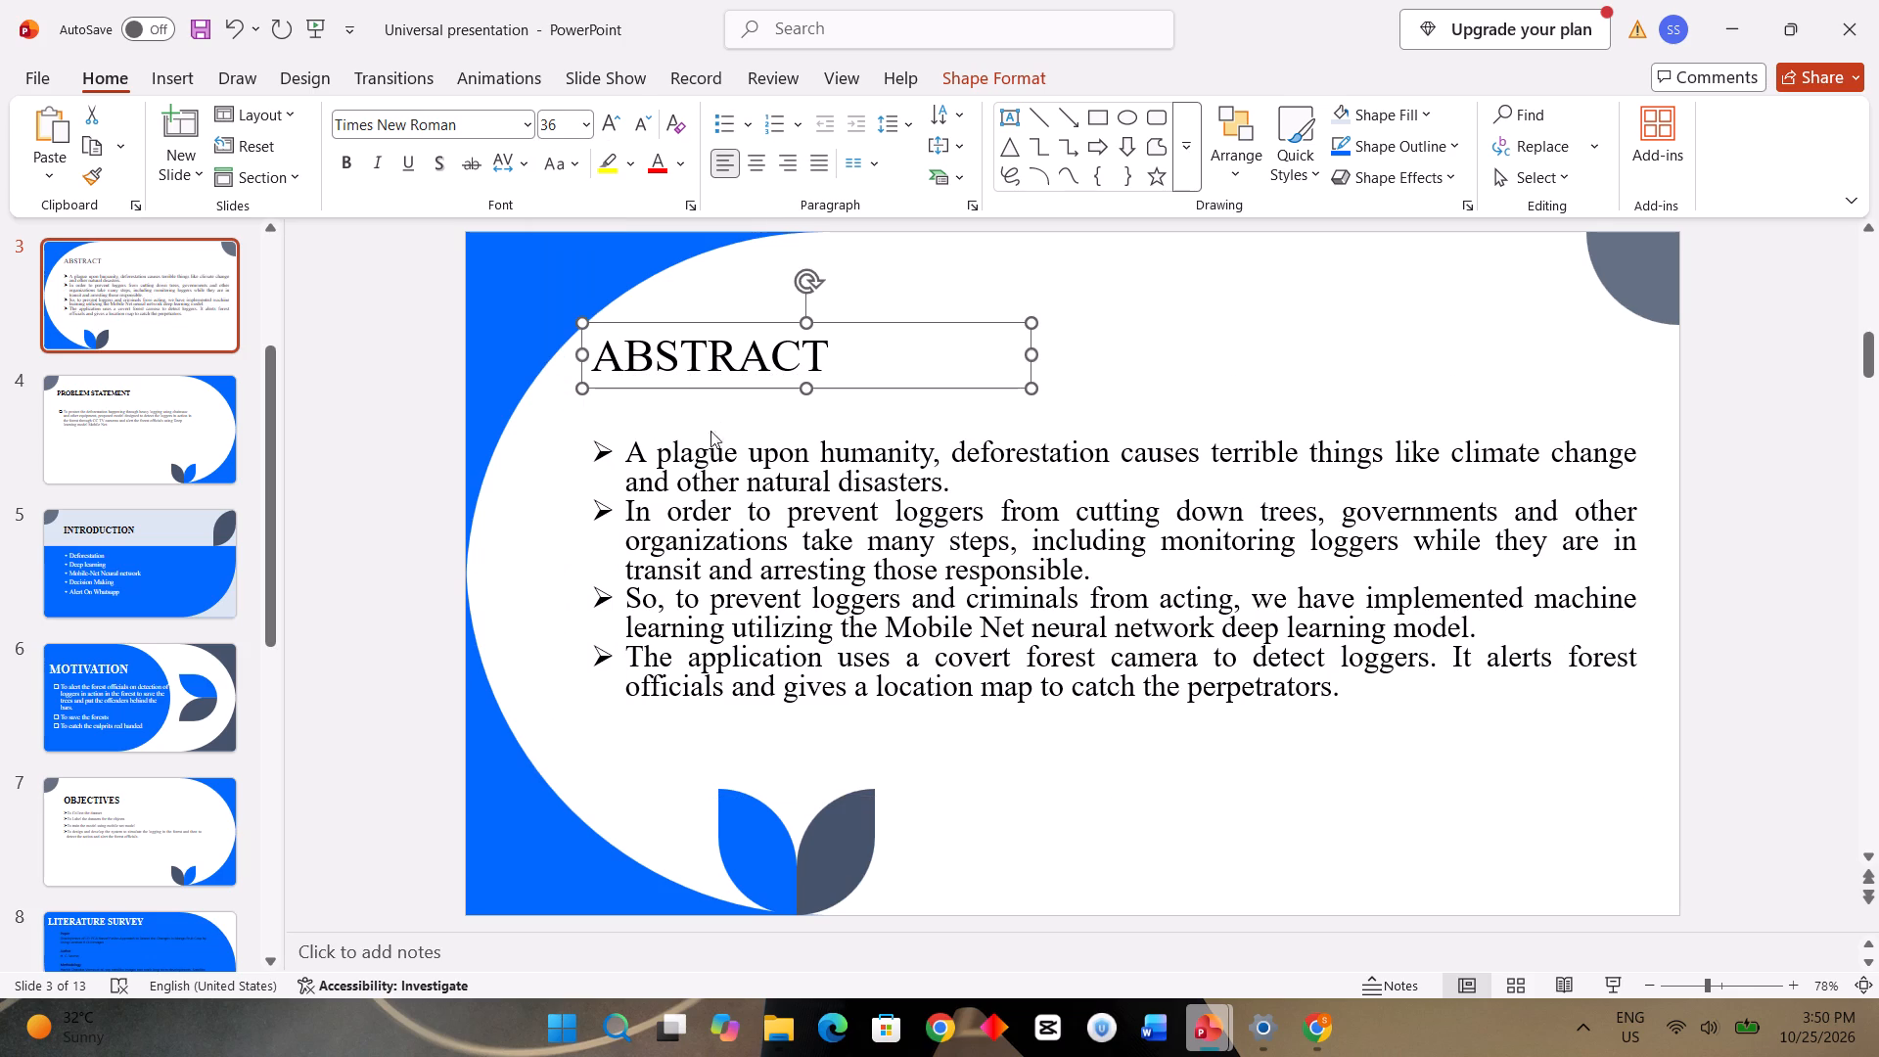
Change the bullet style of the whole Agenda list on slide 2, Abstract through References.
scroll(695, 441, up, 1)
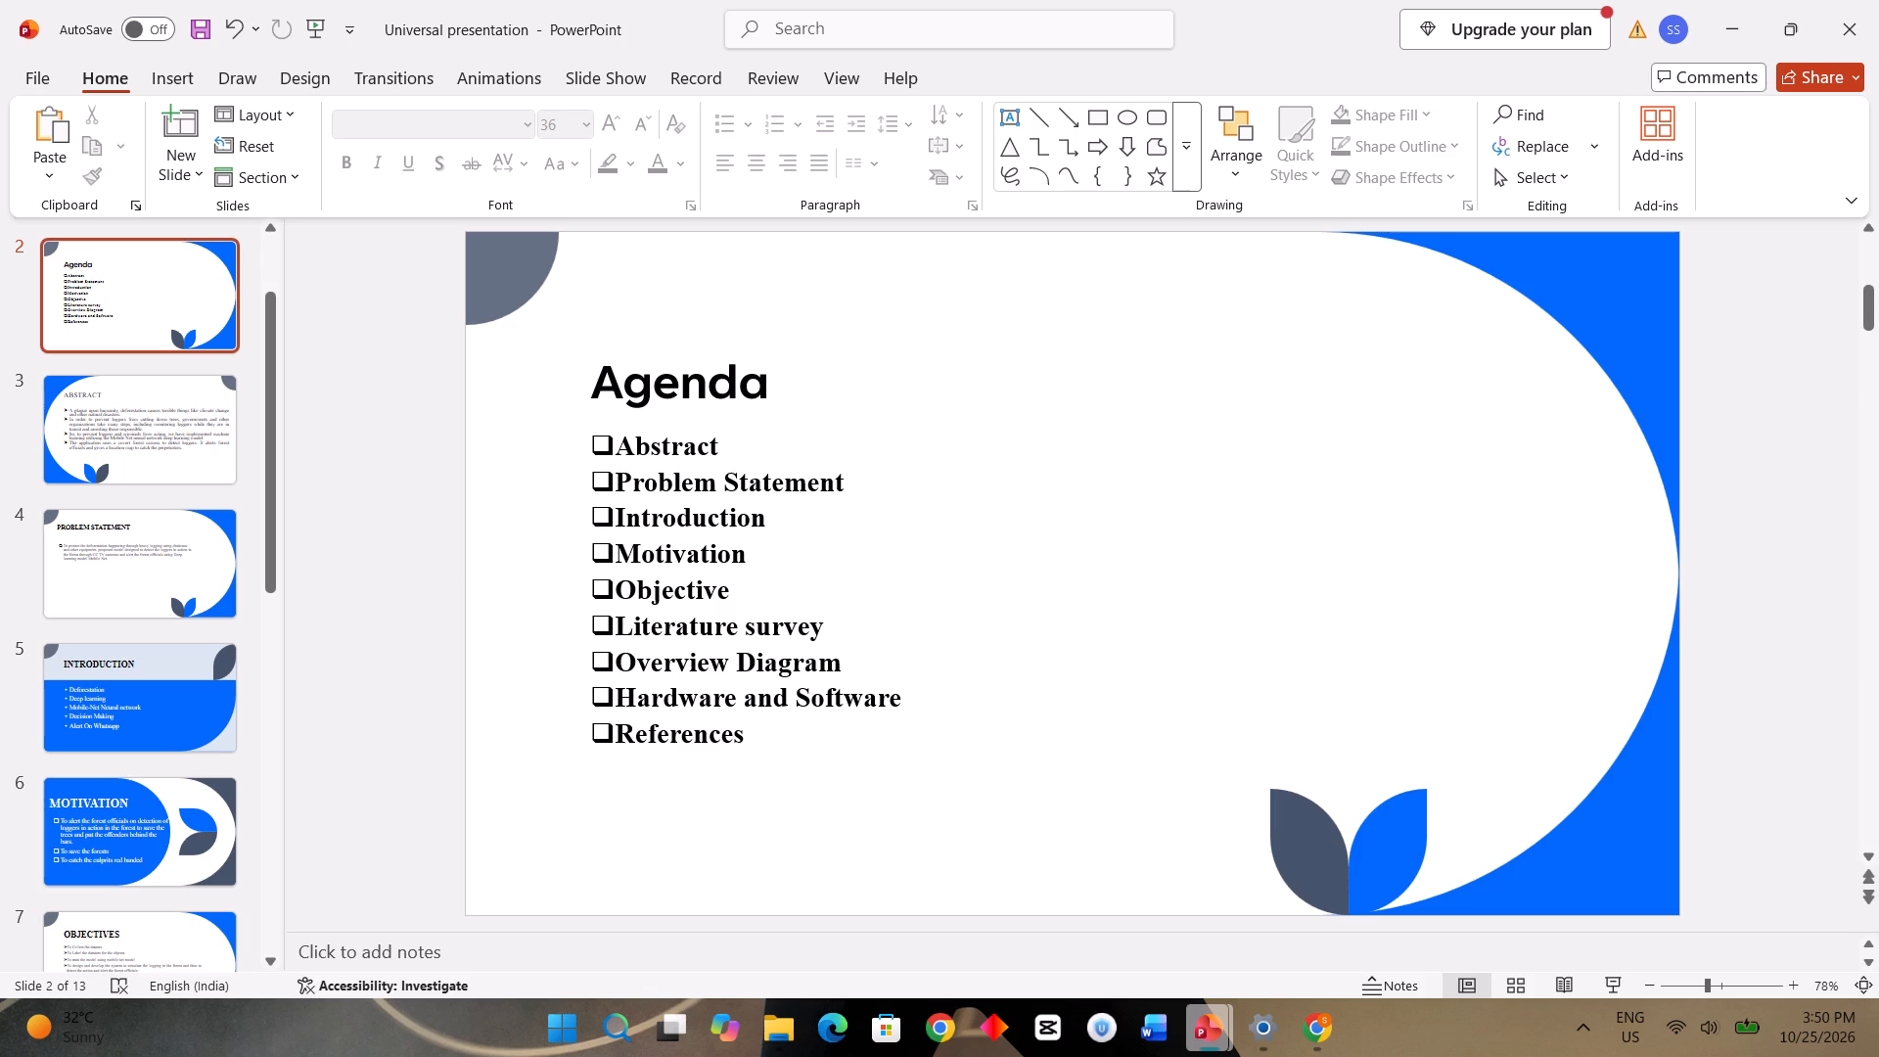
drag(617, 442, 735, 730)
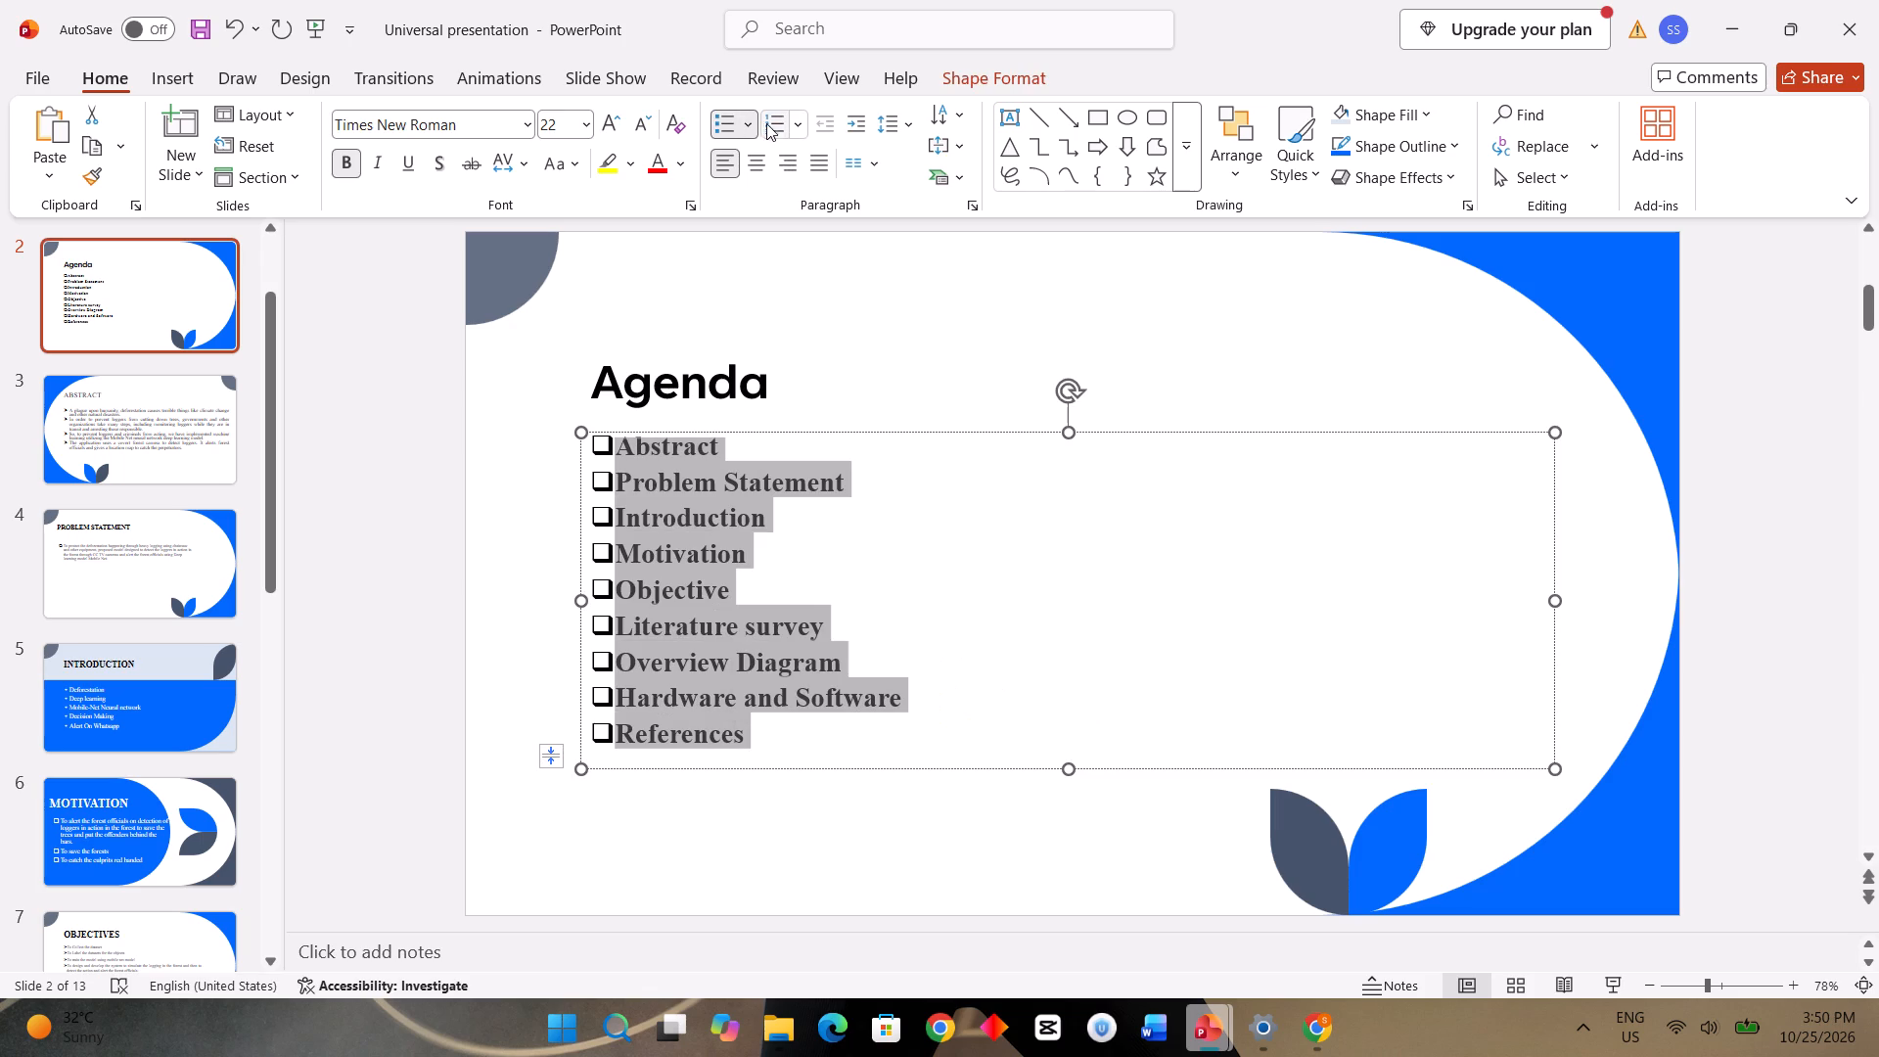
click(751, 127)
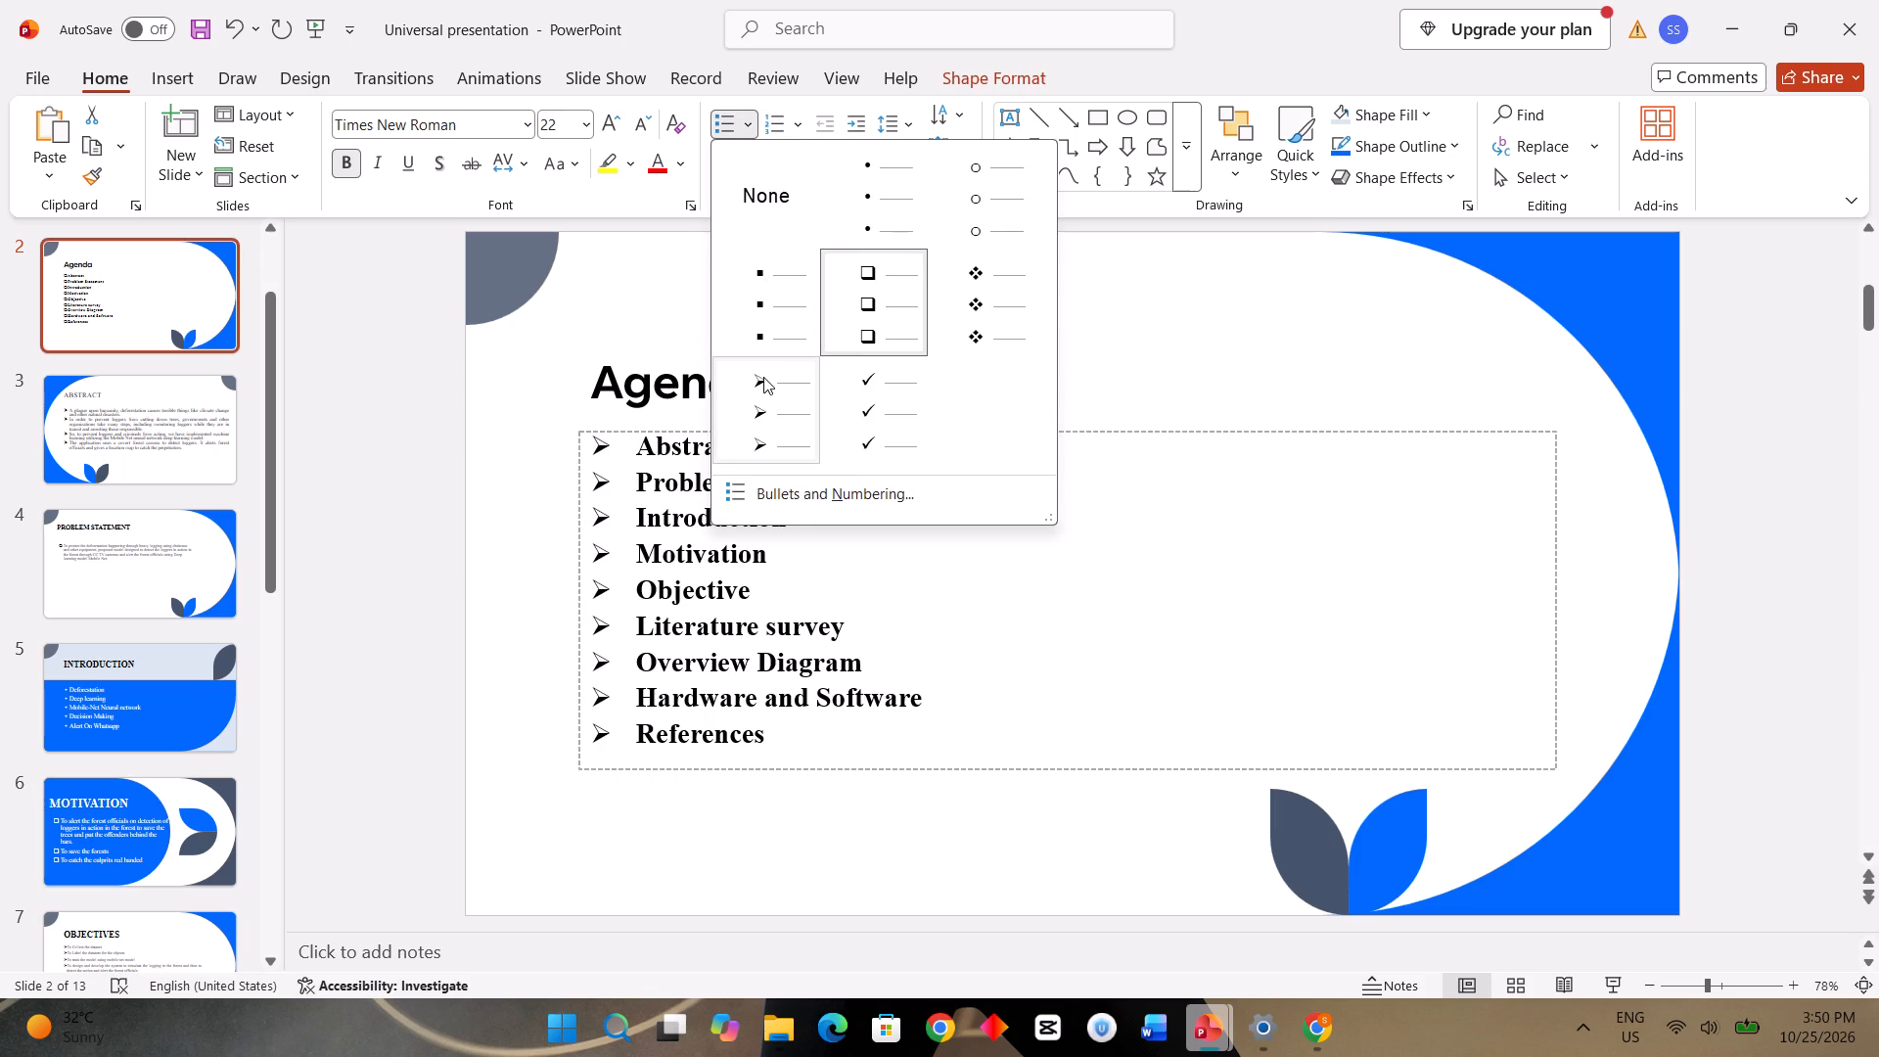
Apply arrow bullets to the selected Agenda list on slide 2.
click(763, 377)
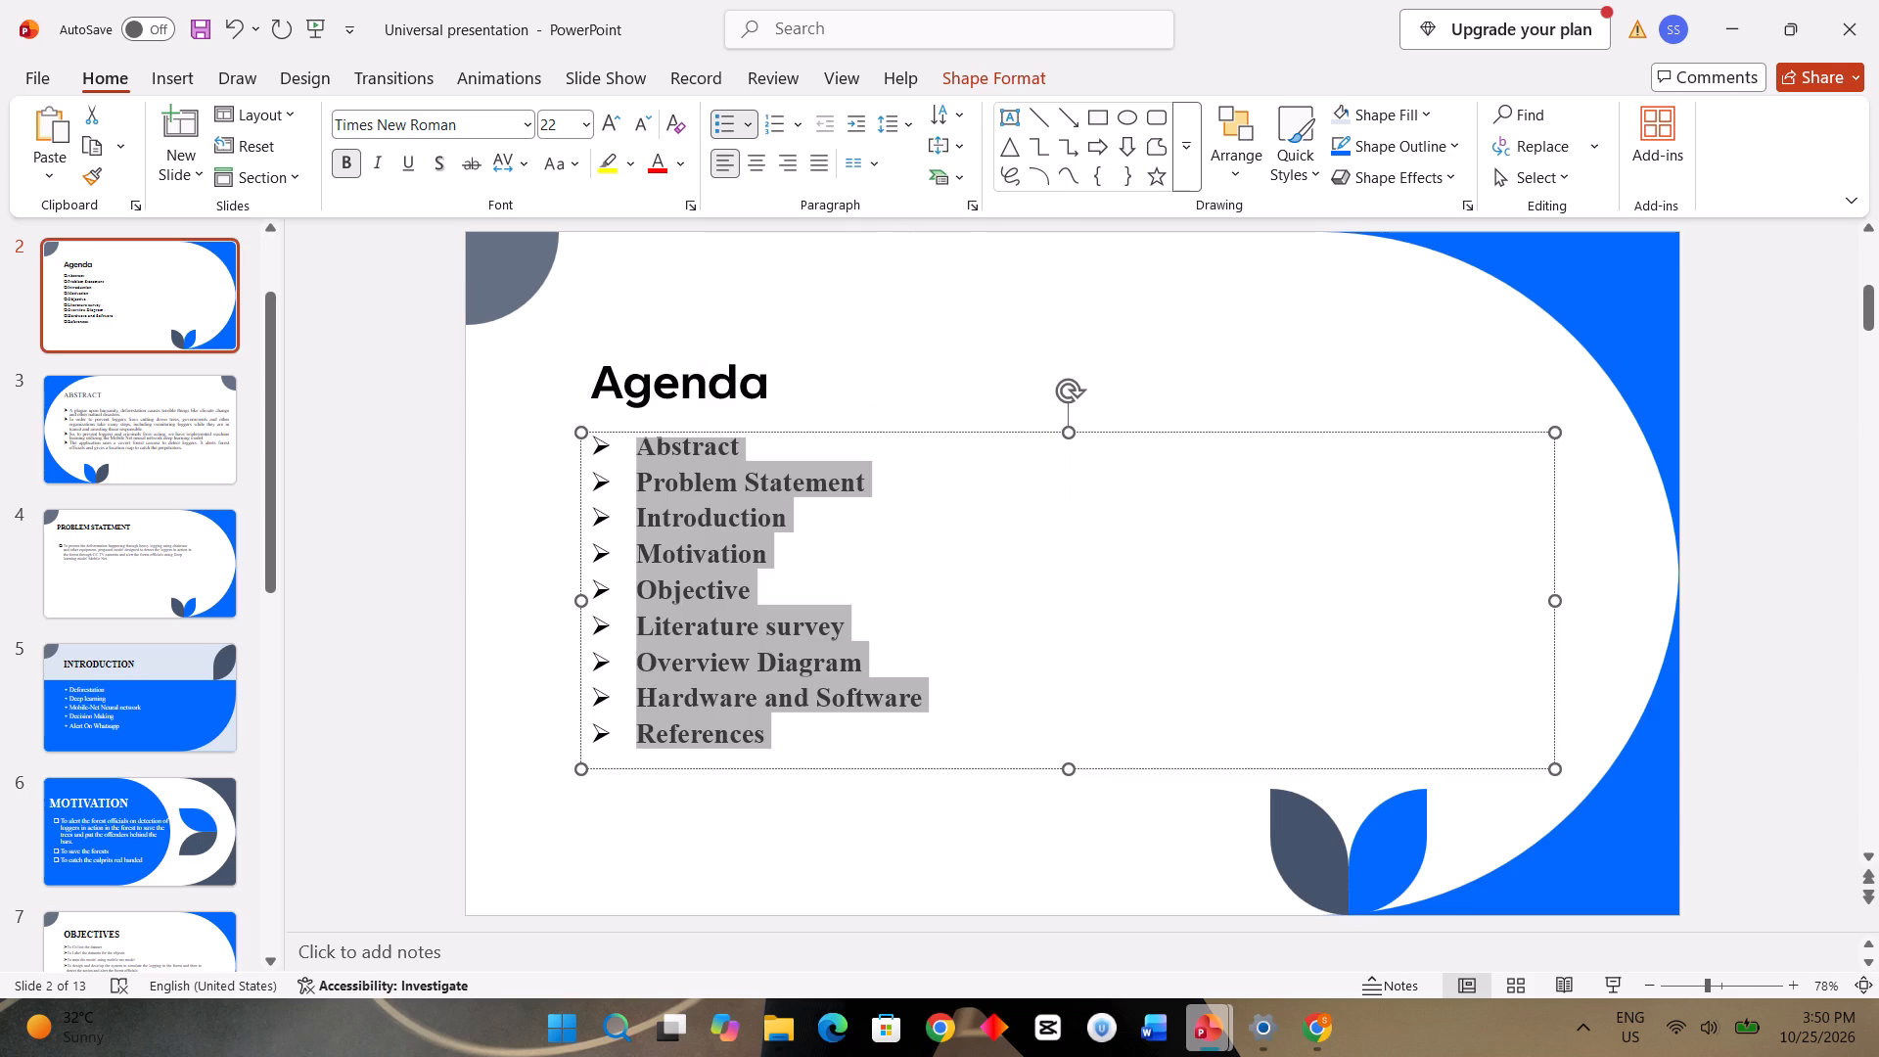
click(533, 371)
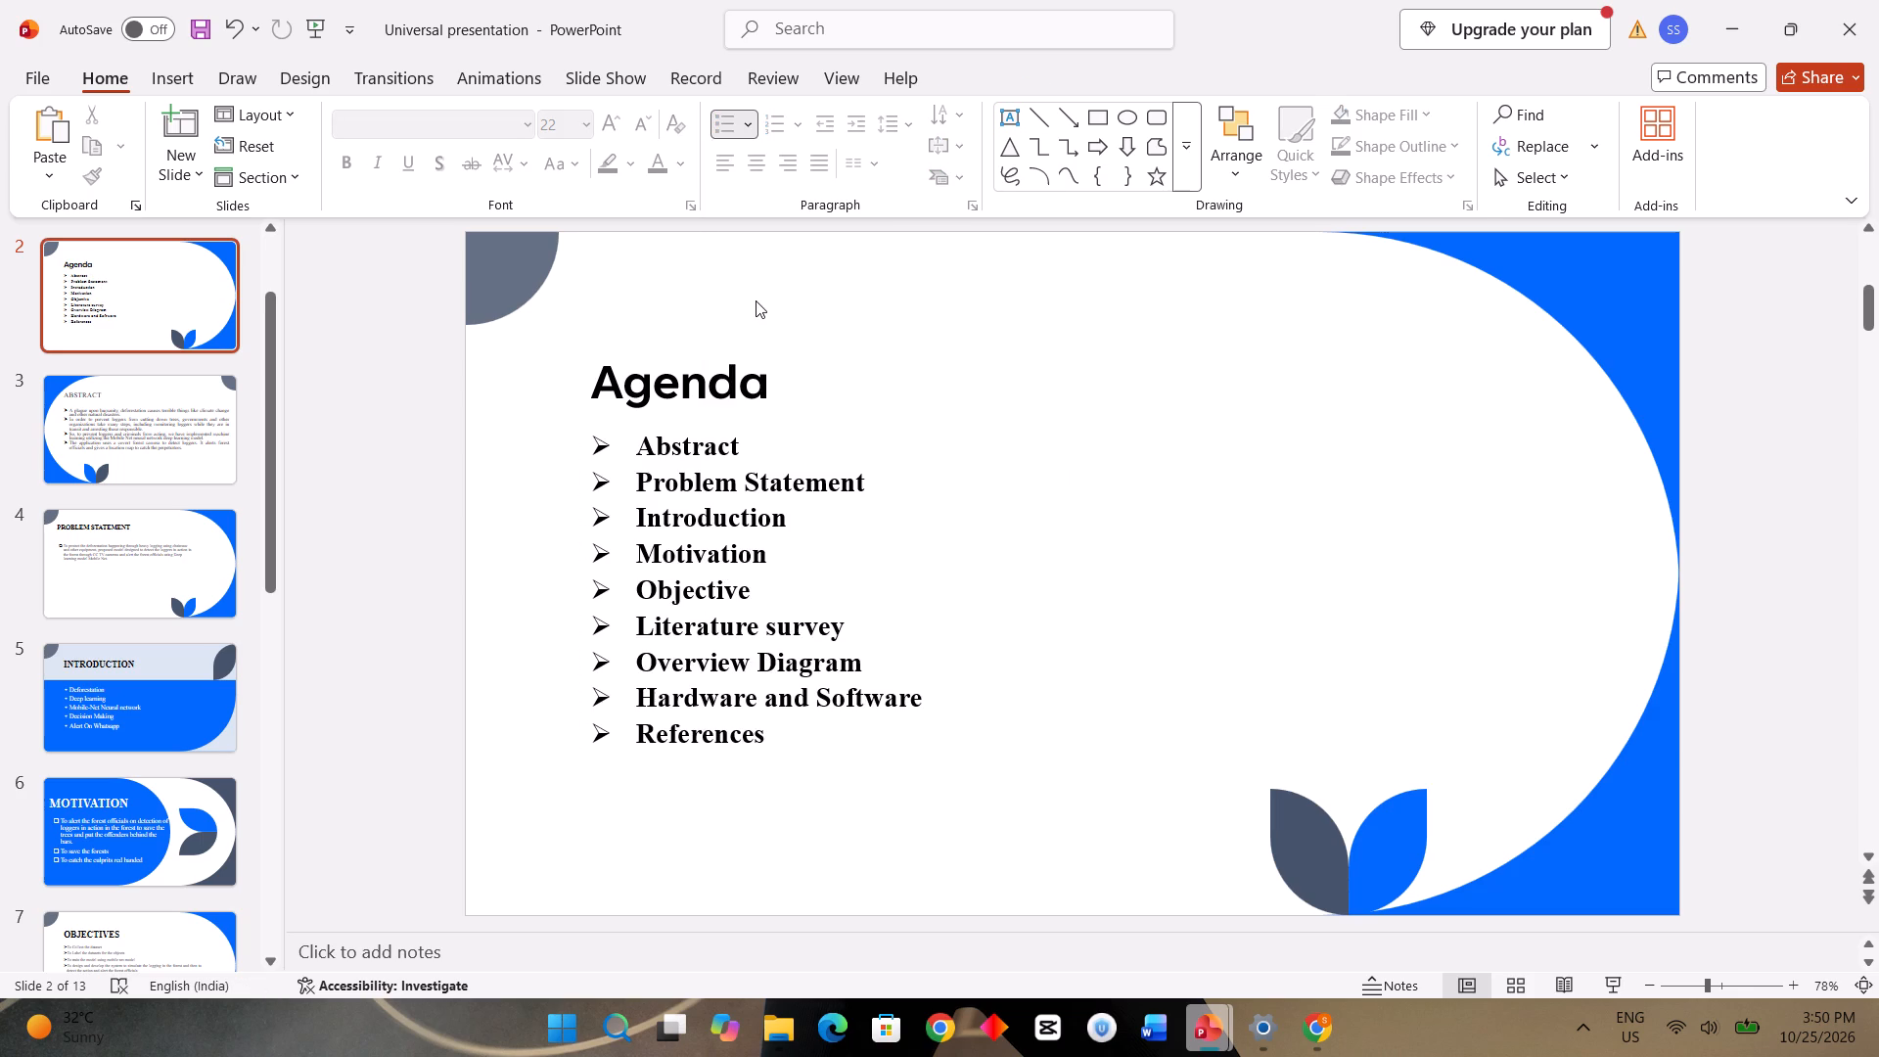
Change the bullet of the Problem Statement paragraph on slide 4 to the arrow style.
key(Down)
key(Down)
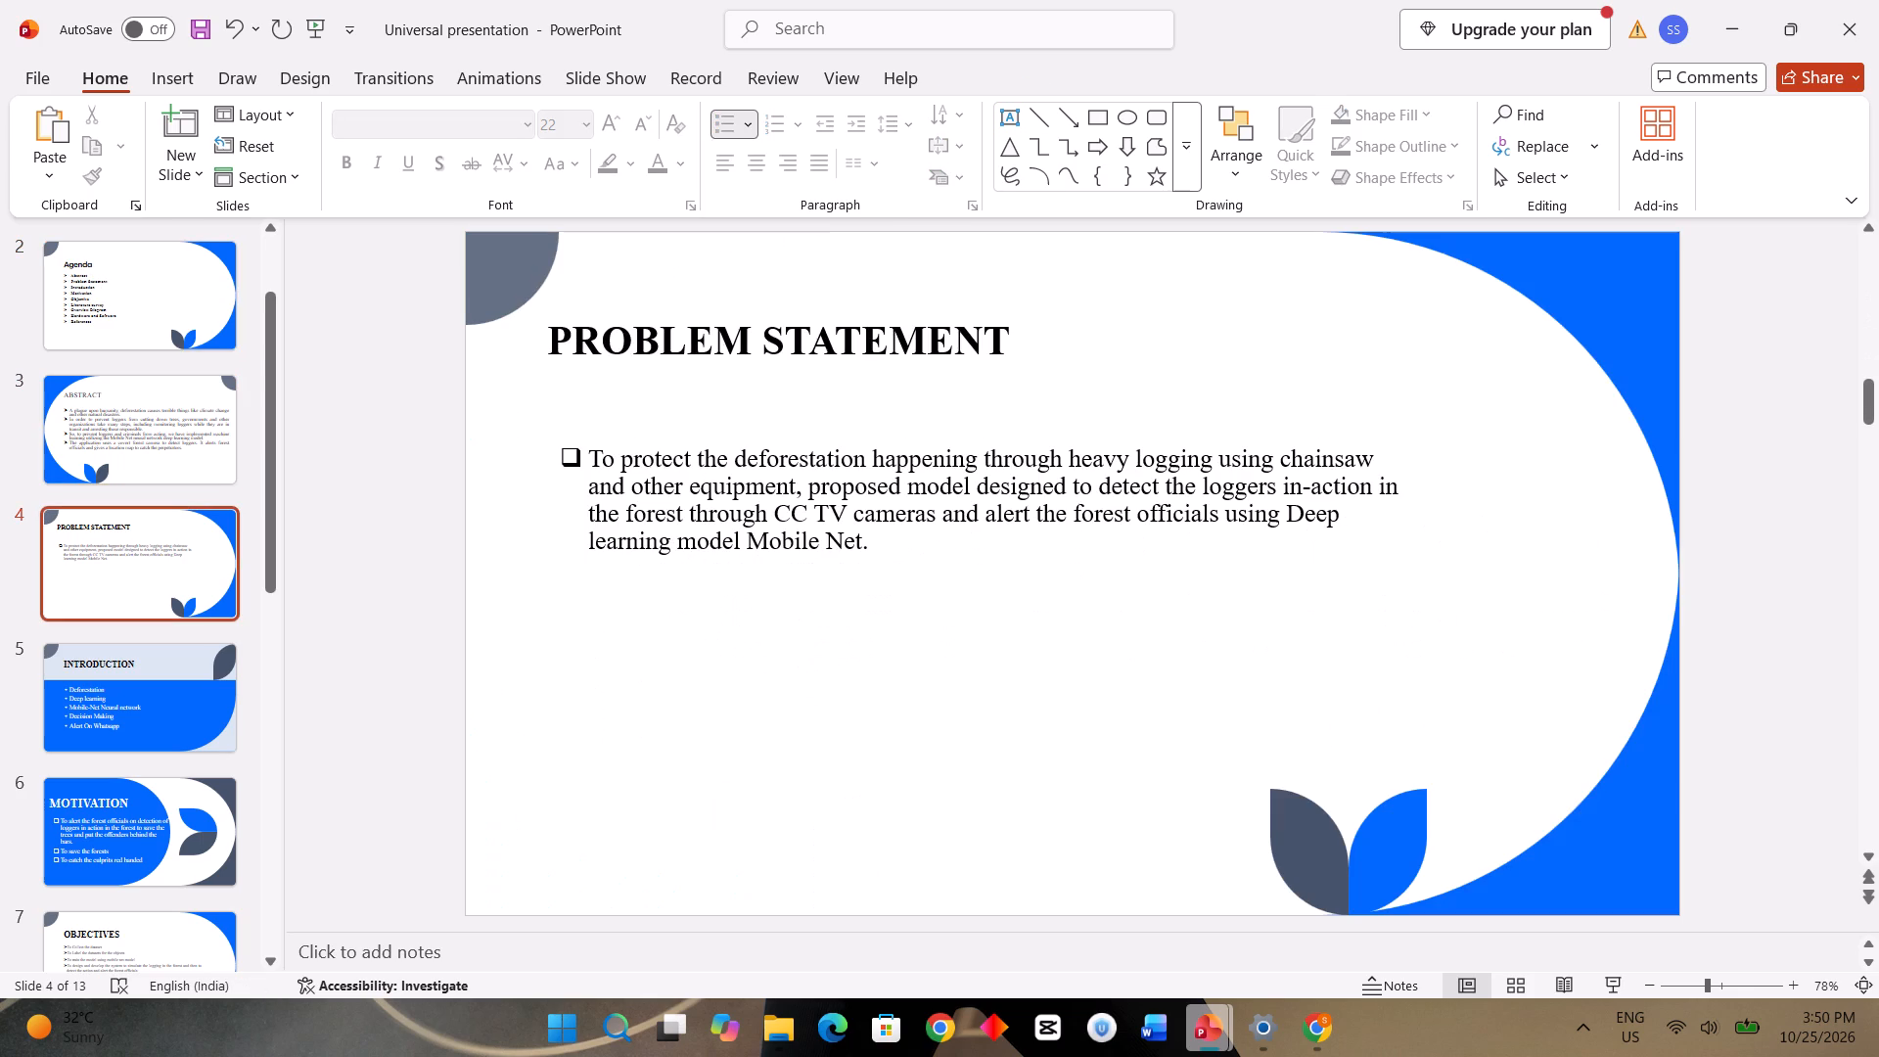
click(583, 455)
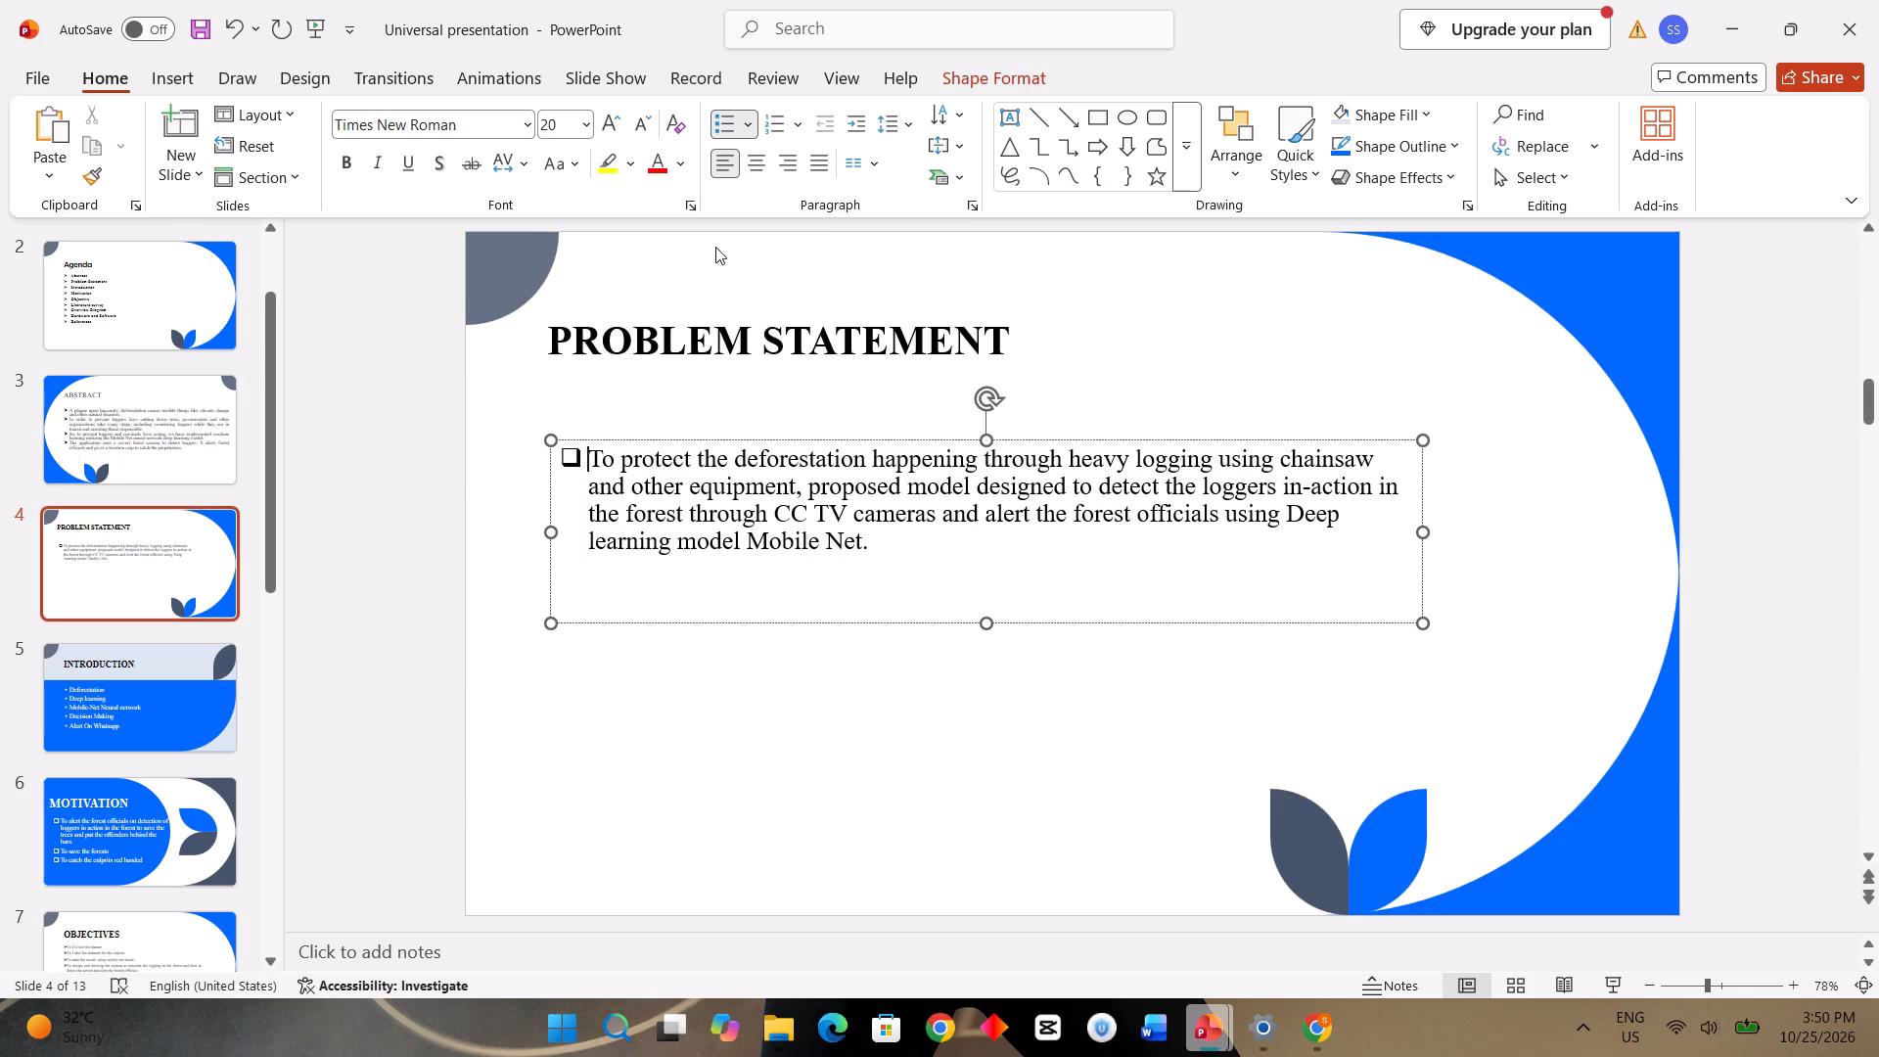
click(756, 131)
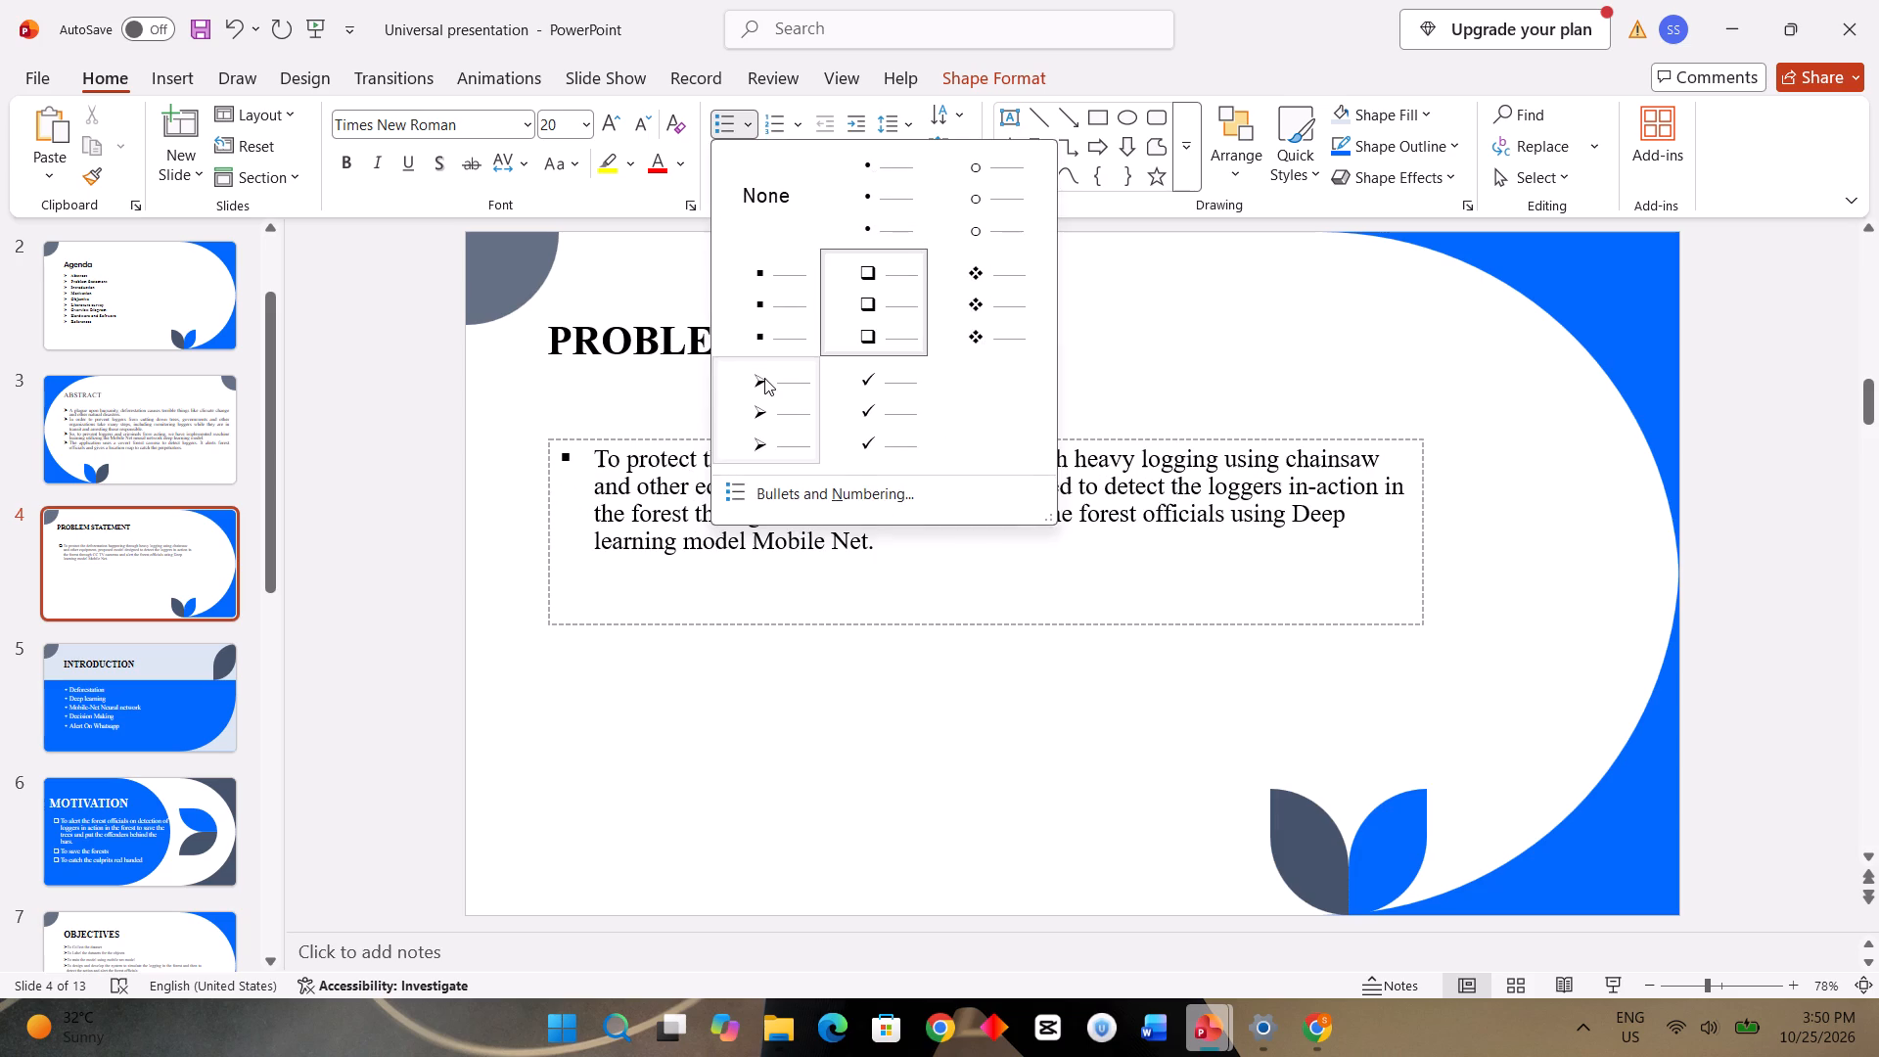
click(764, 378)
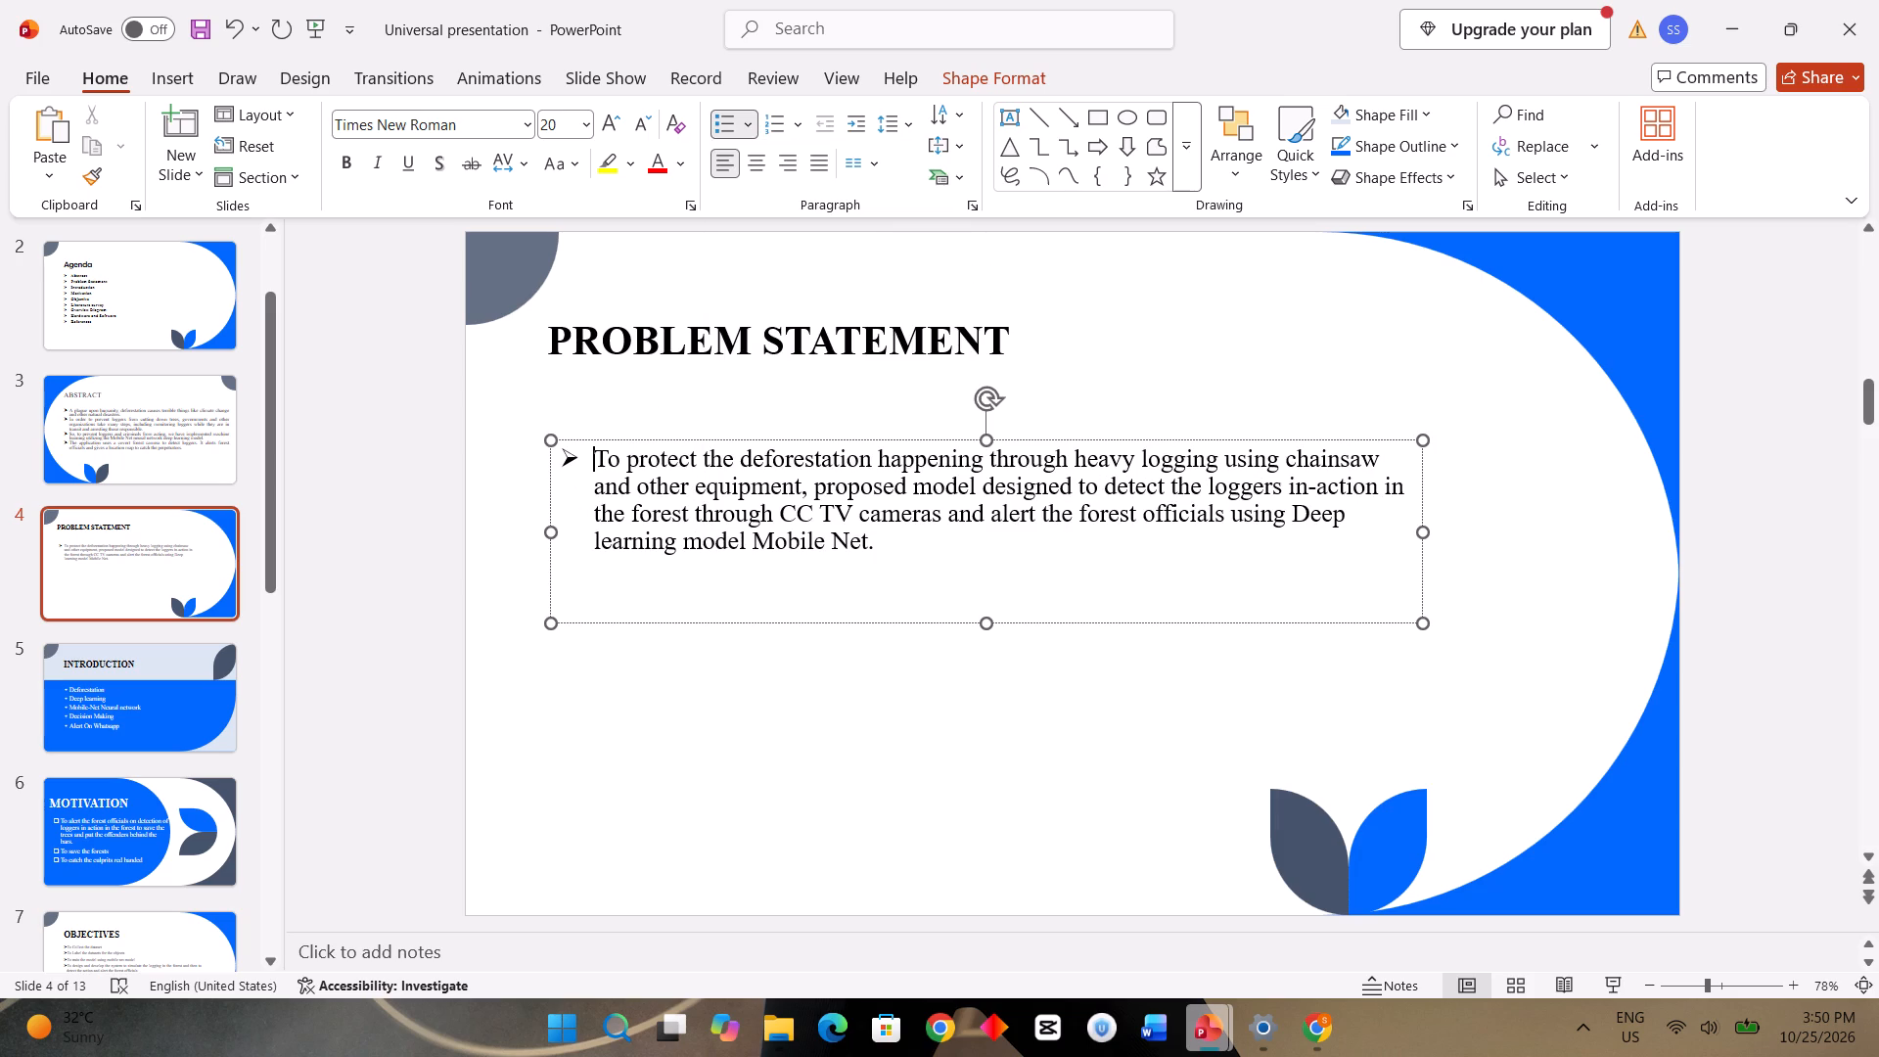
click(599, 394)
Change the bullets of the whole Introduction list on slide 5, Deforestation through Alert On Whatsapp, to the arrow style.
key(Down)
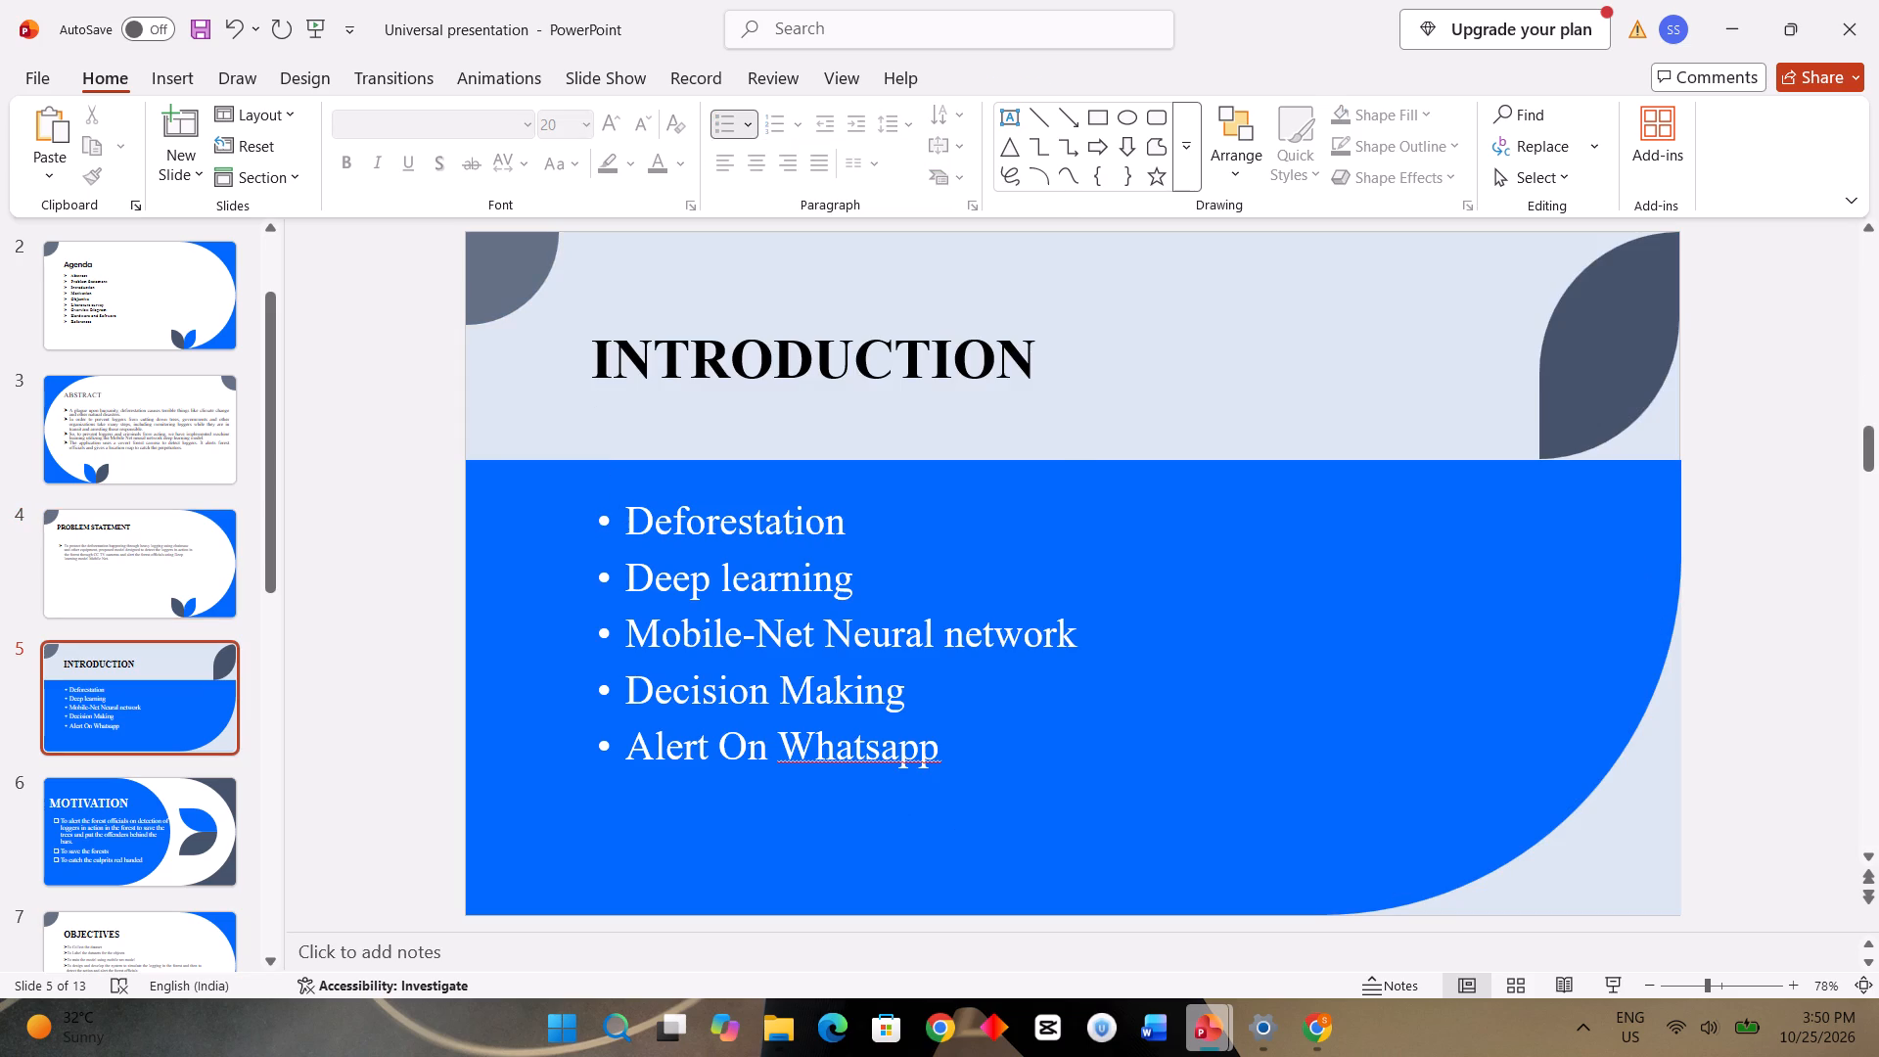
drag(624, 507, 756, 793)
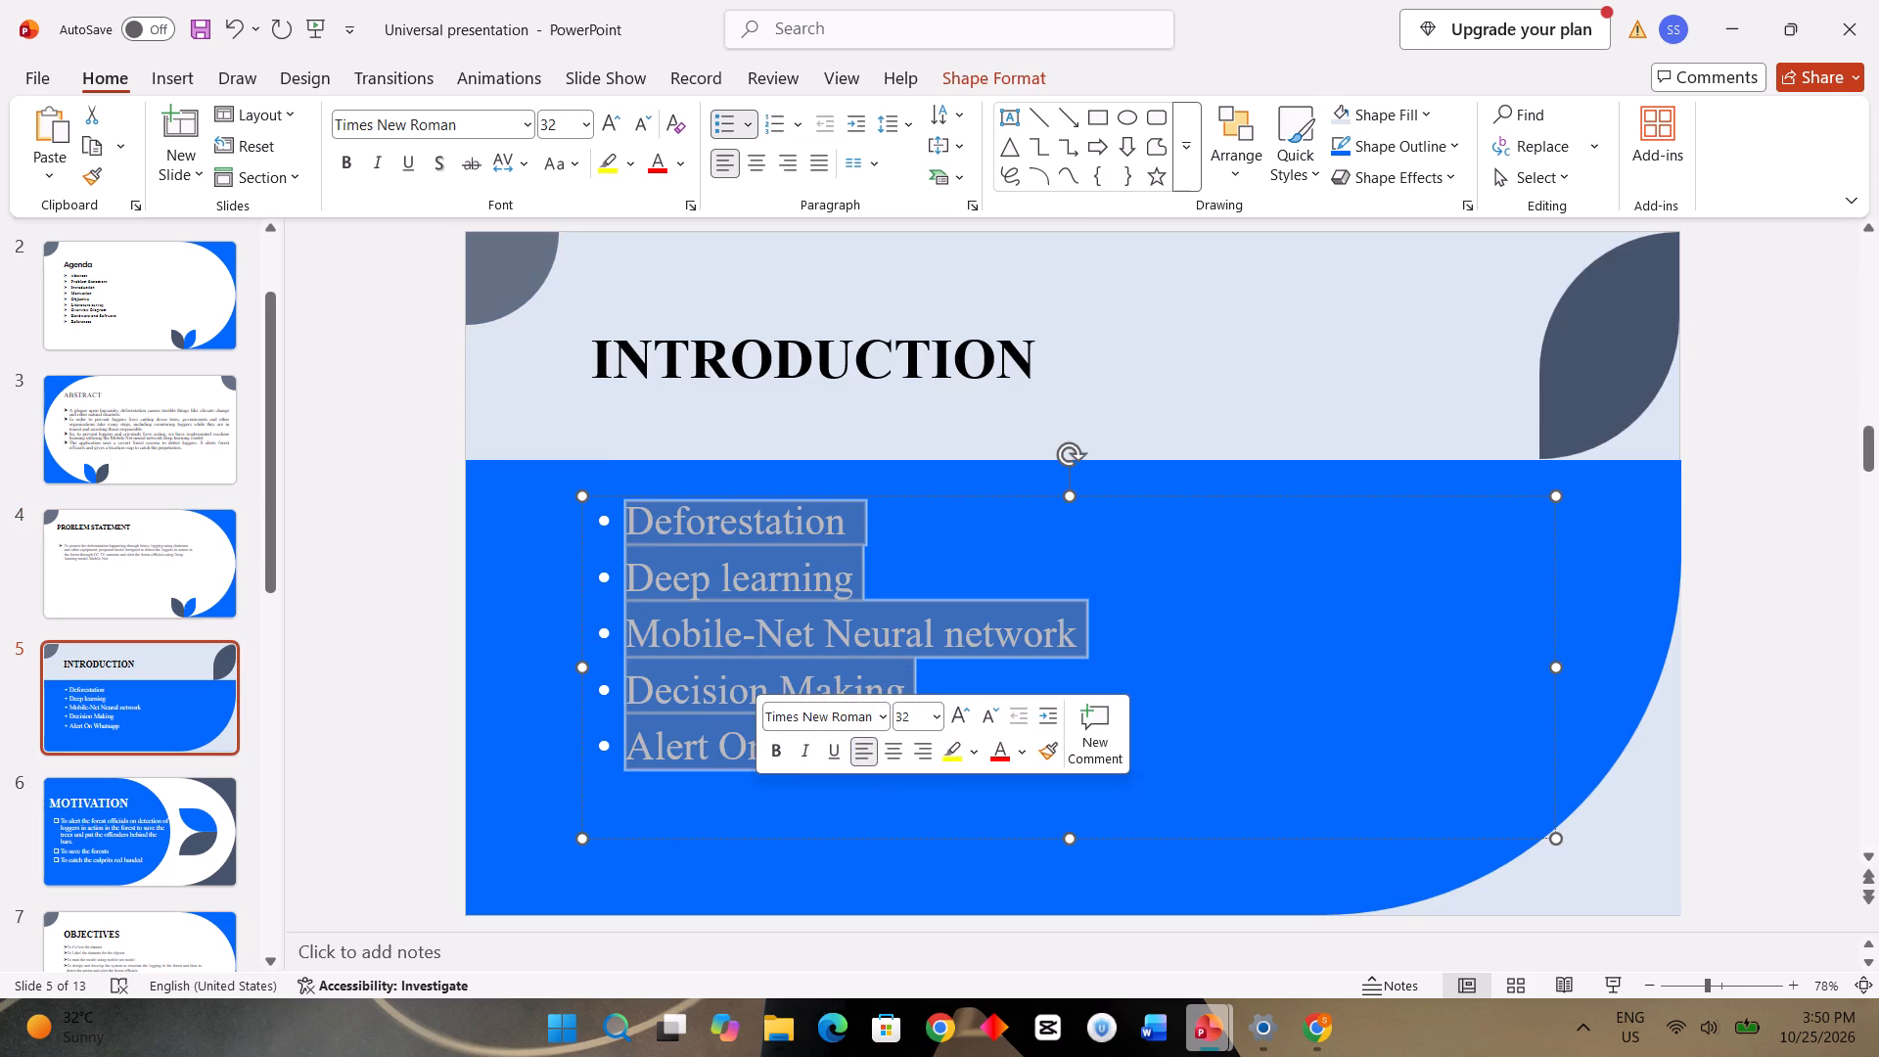
click(749, 125)
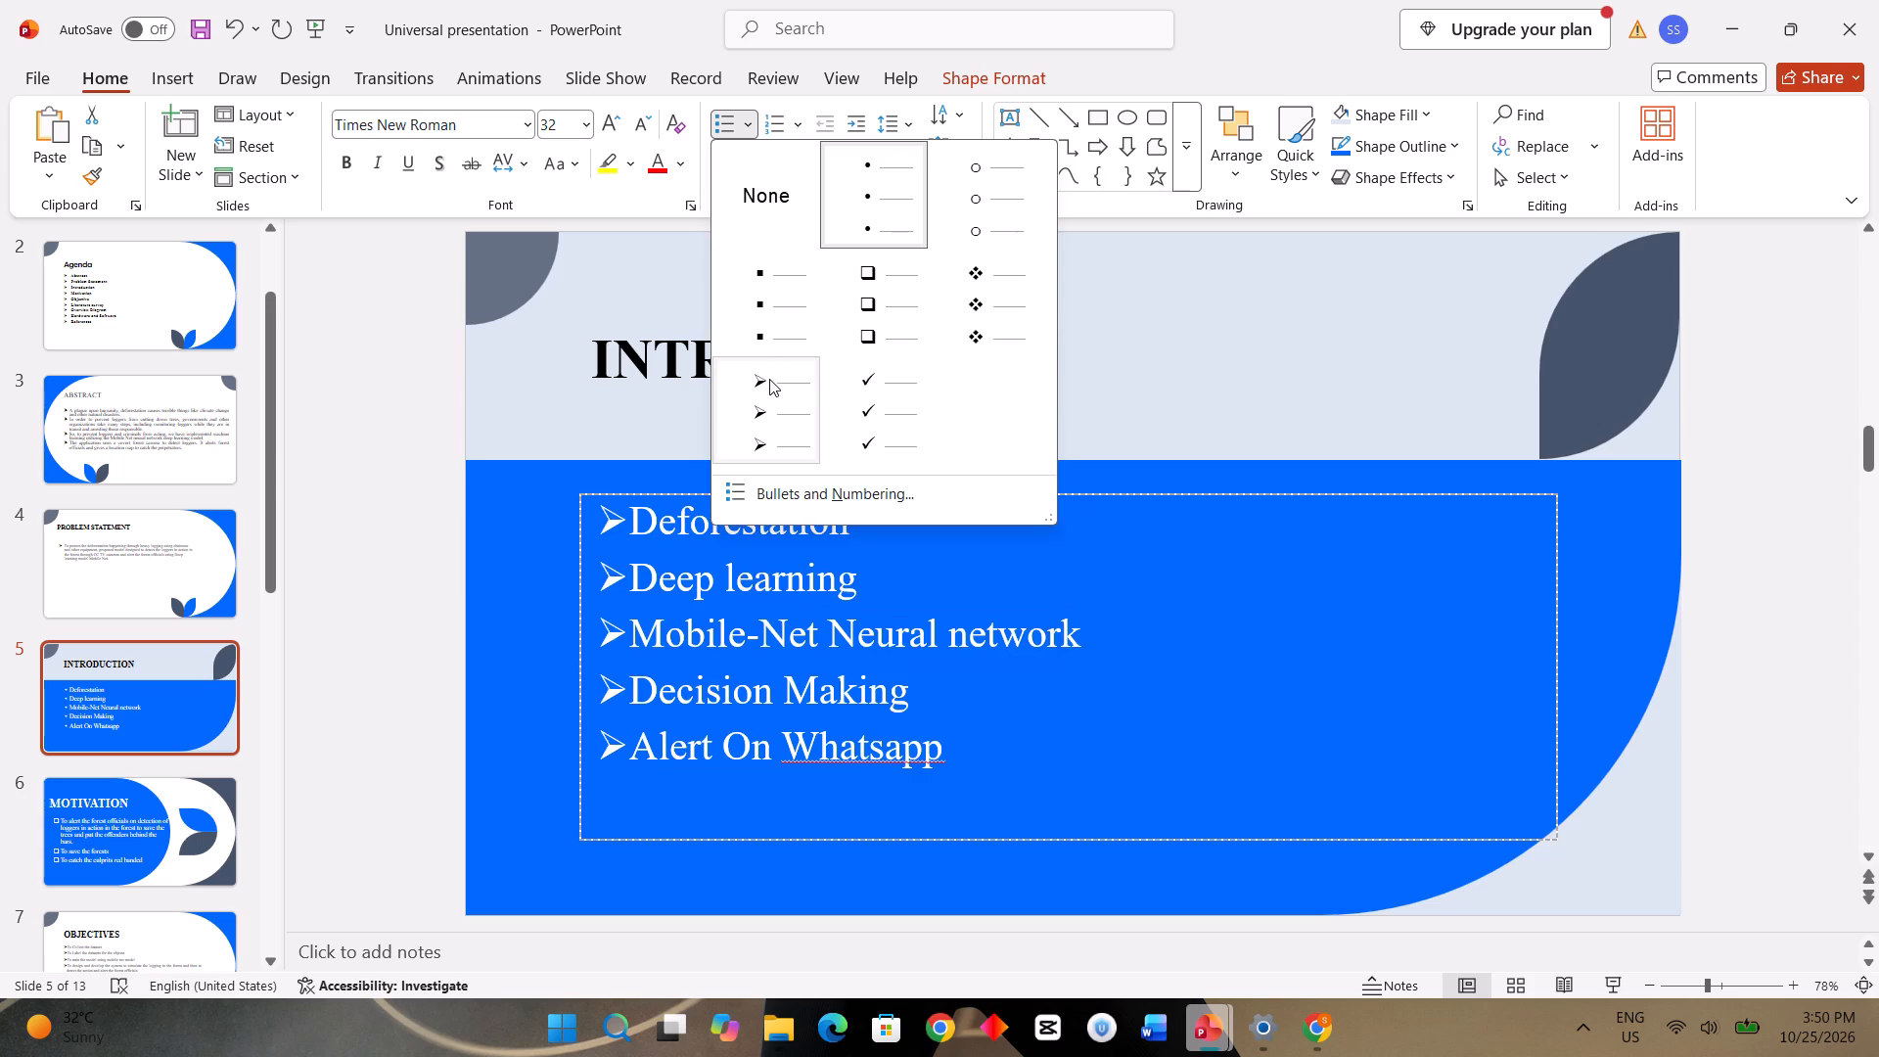
click(769, 381)
click(589, 380)
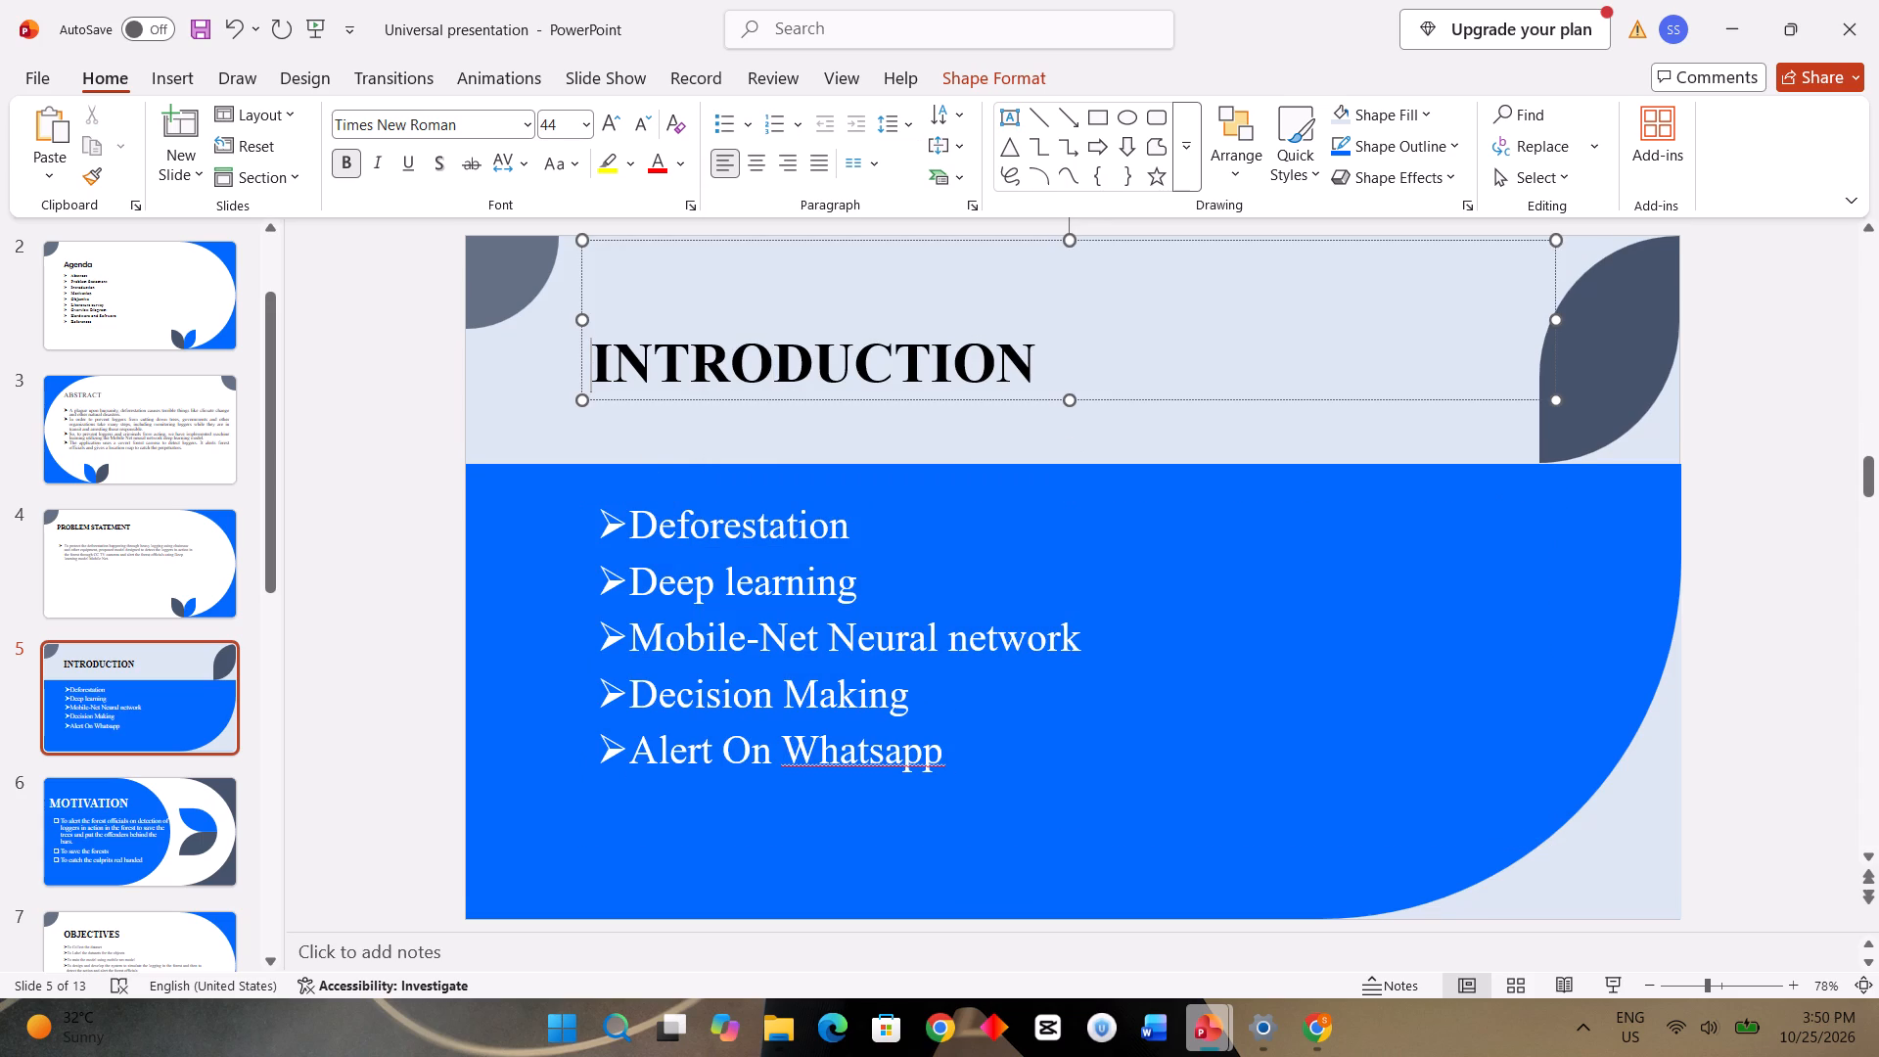
drag(628, 515, 667, 562)
click(560, 439)
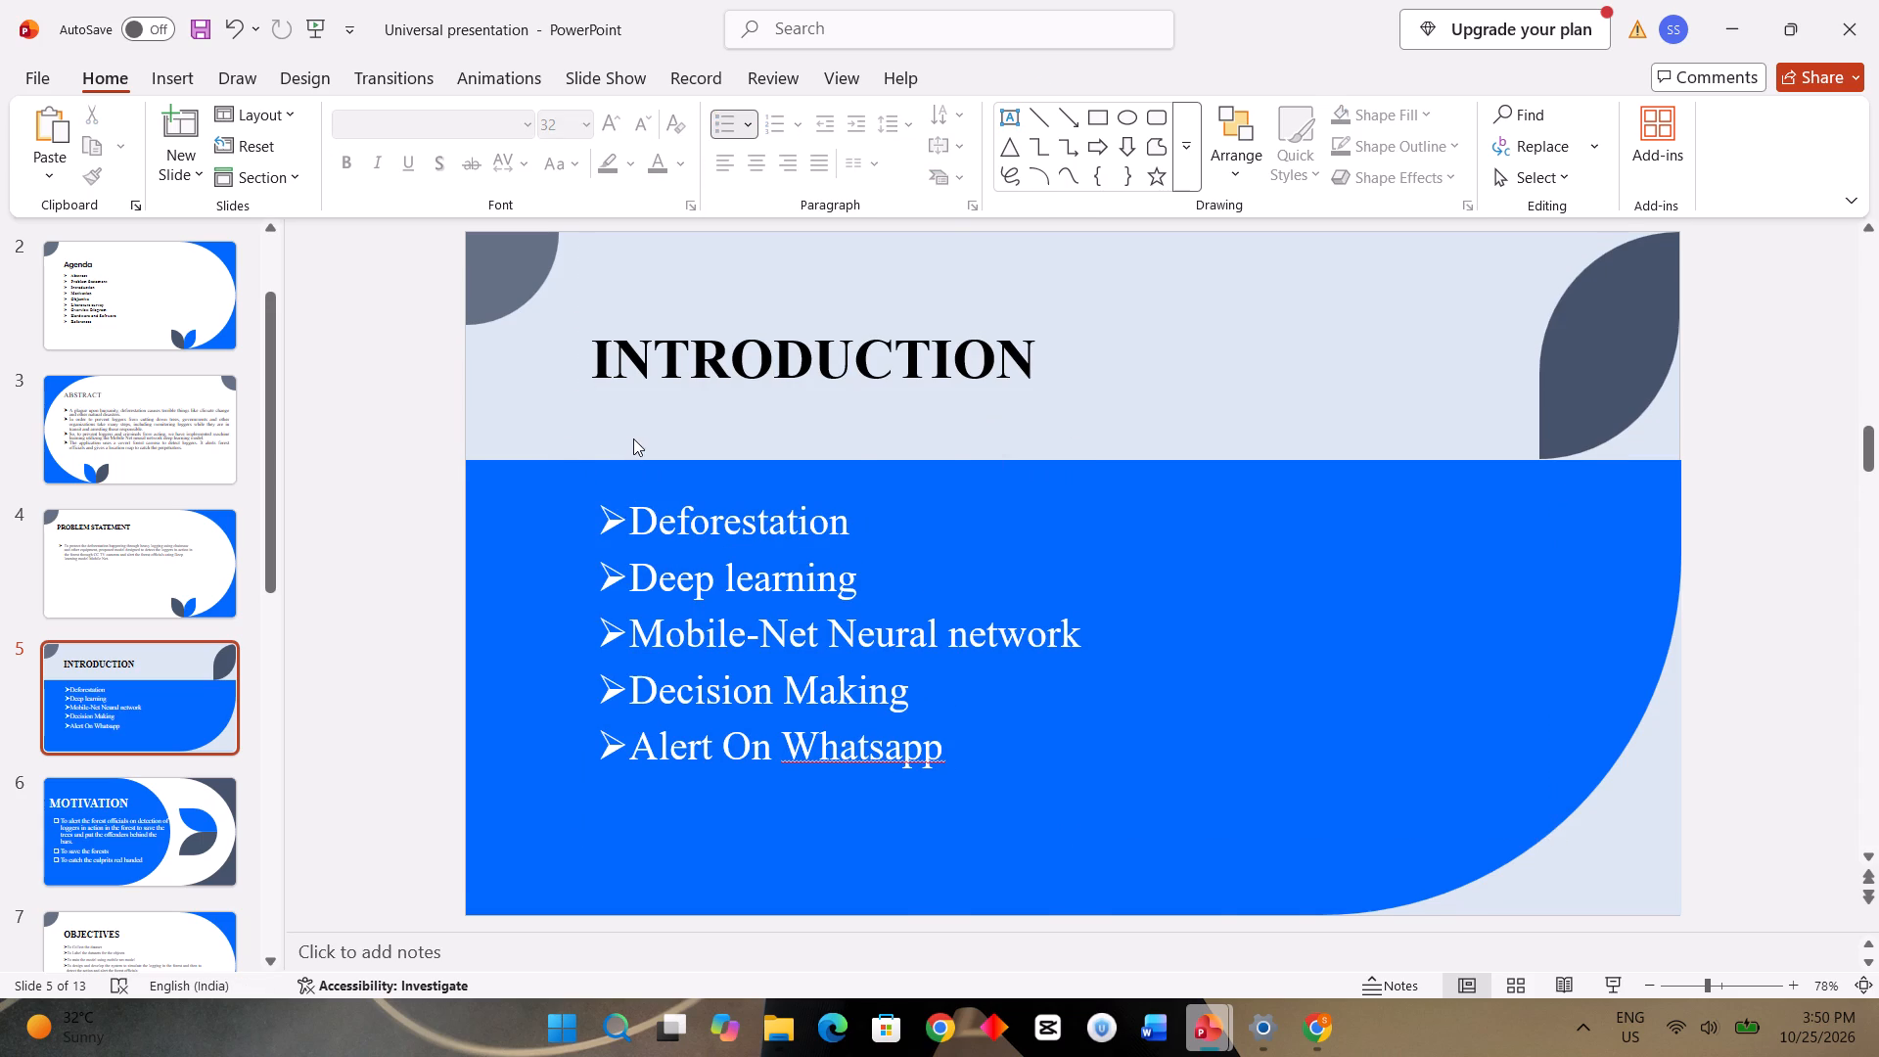
Change the bullets of all three Motivation points on slide 6 to the arrow style.
key(Down)
drag(577, 491, 615, 572)
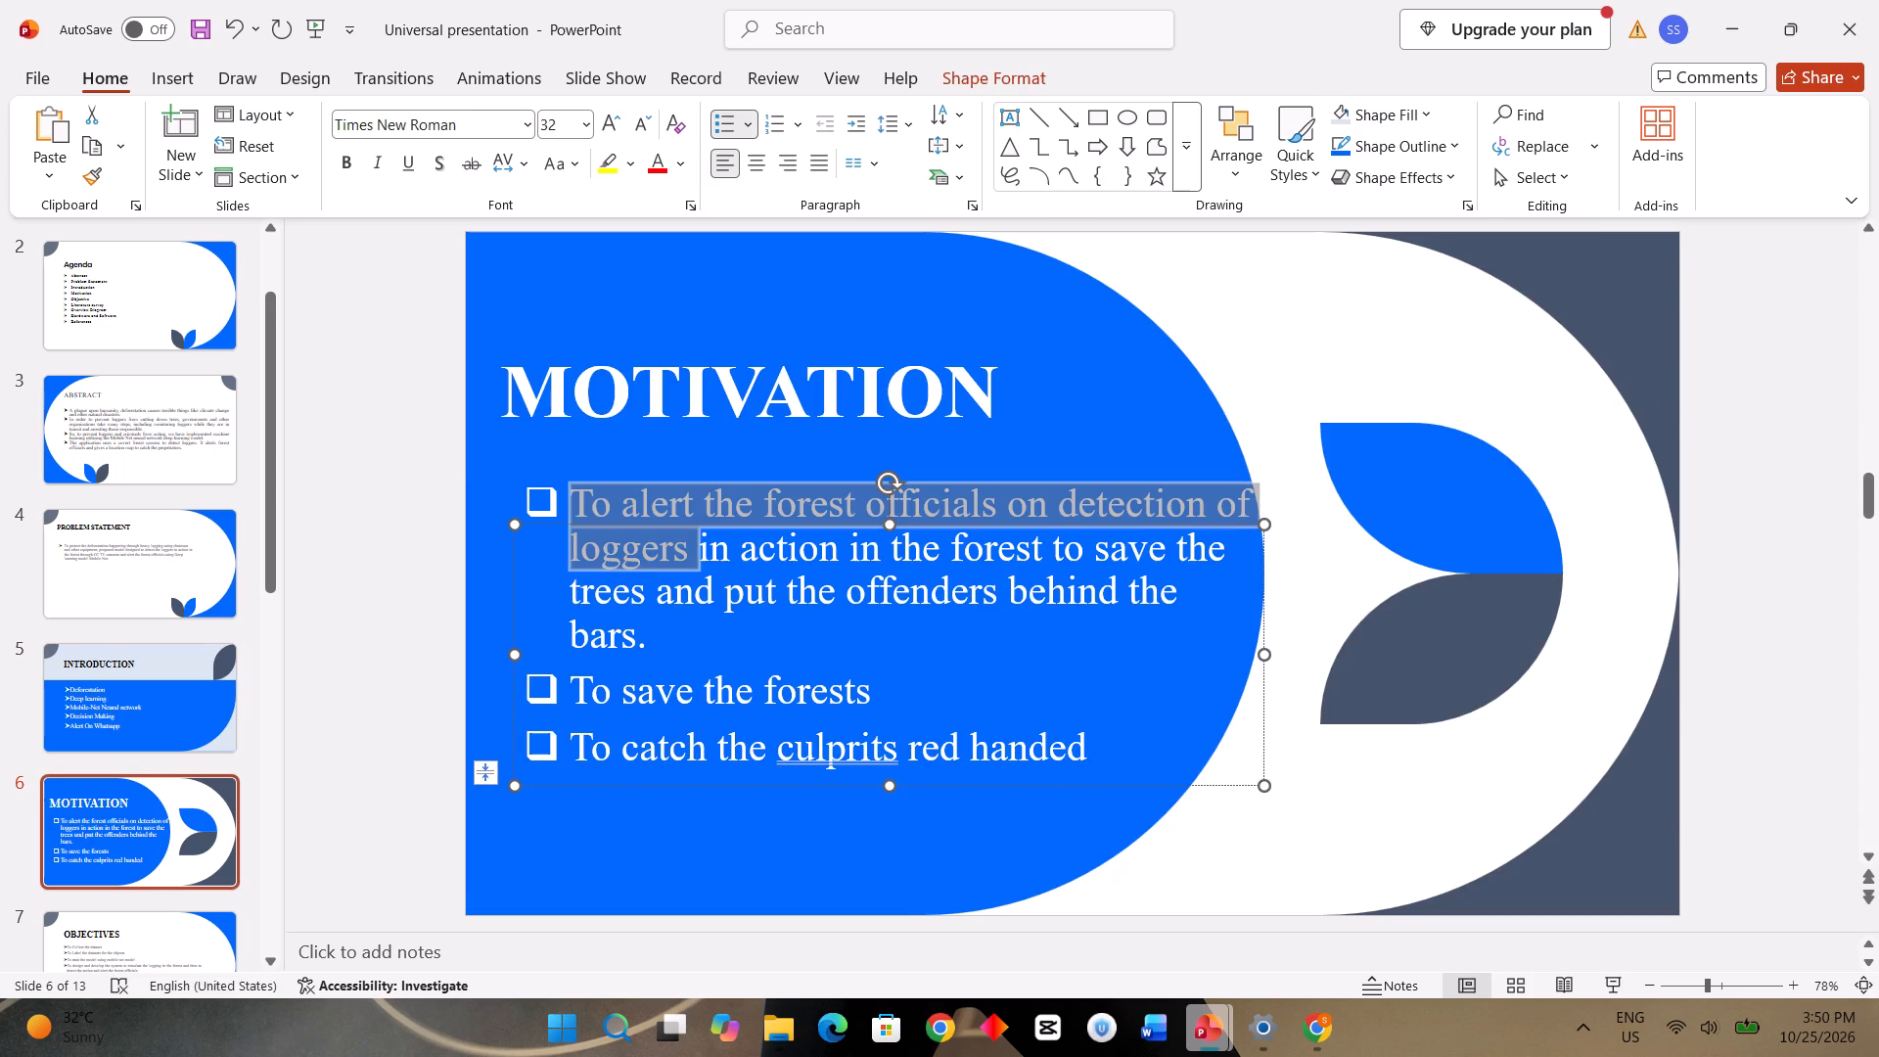
drag(615, 572, 759, 841)
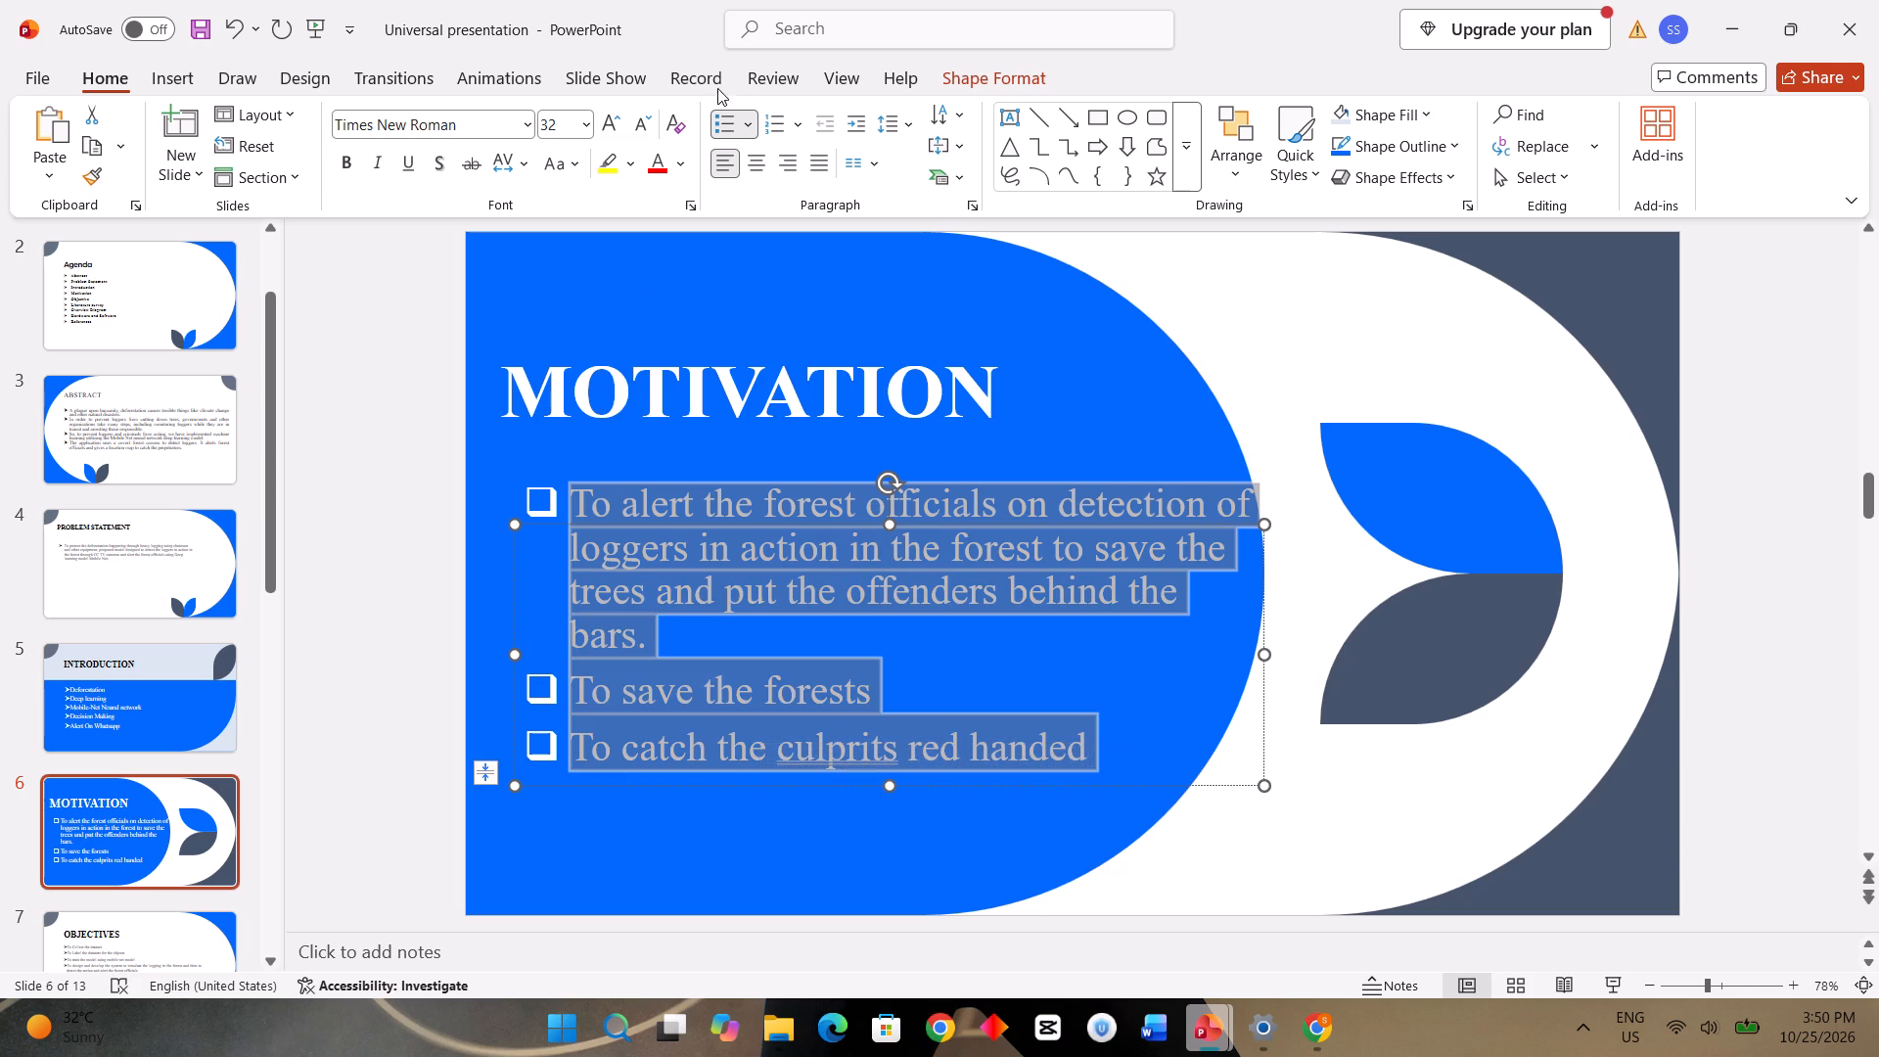
click(754, 121)
click(773, 385)
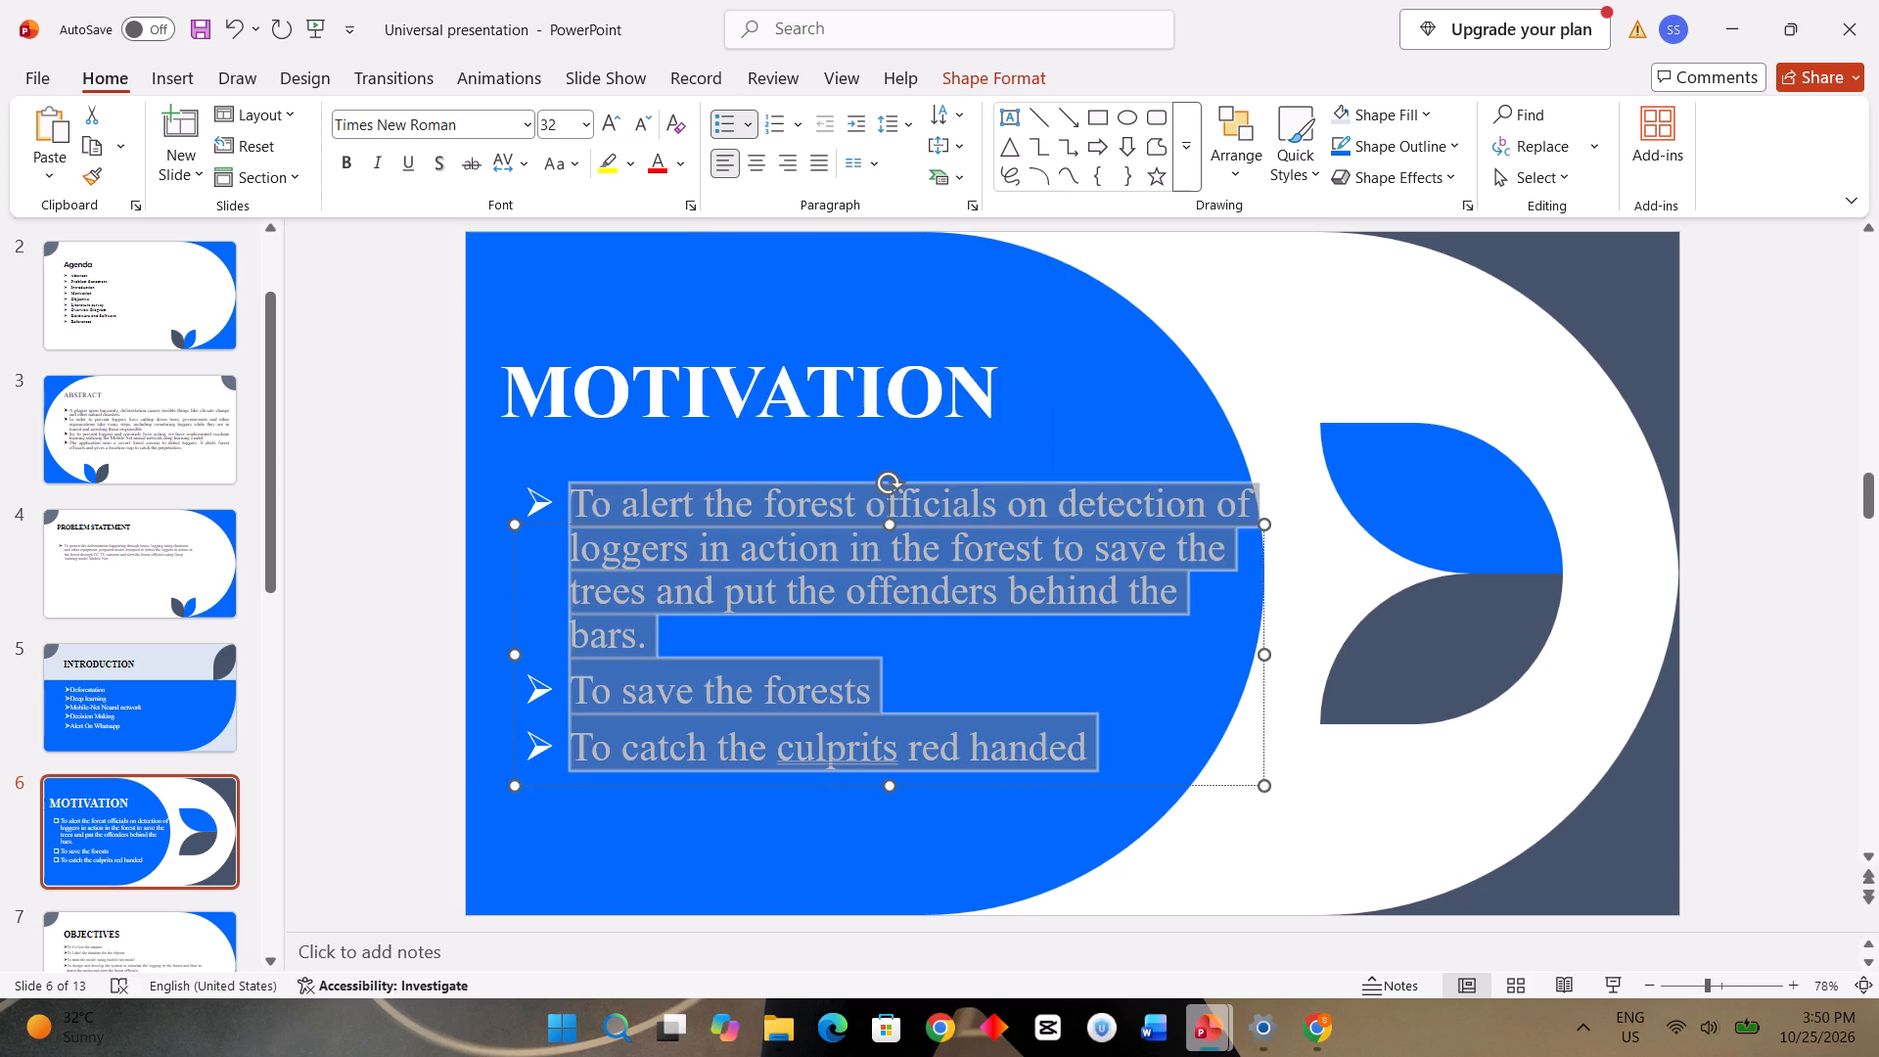
Move the text box with the paper details on the Literature Survey slide, slide 8, slightly to the right and down.
click(642, 296)
key(Down)
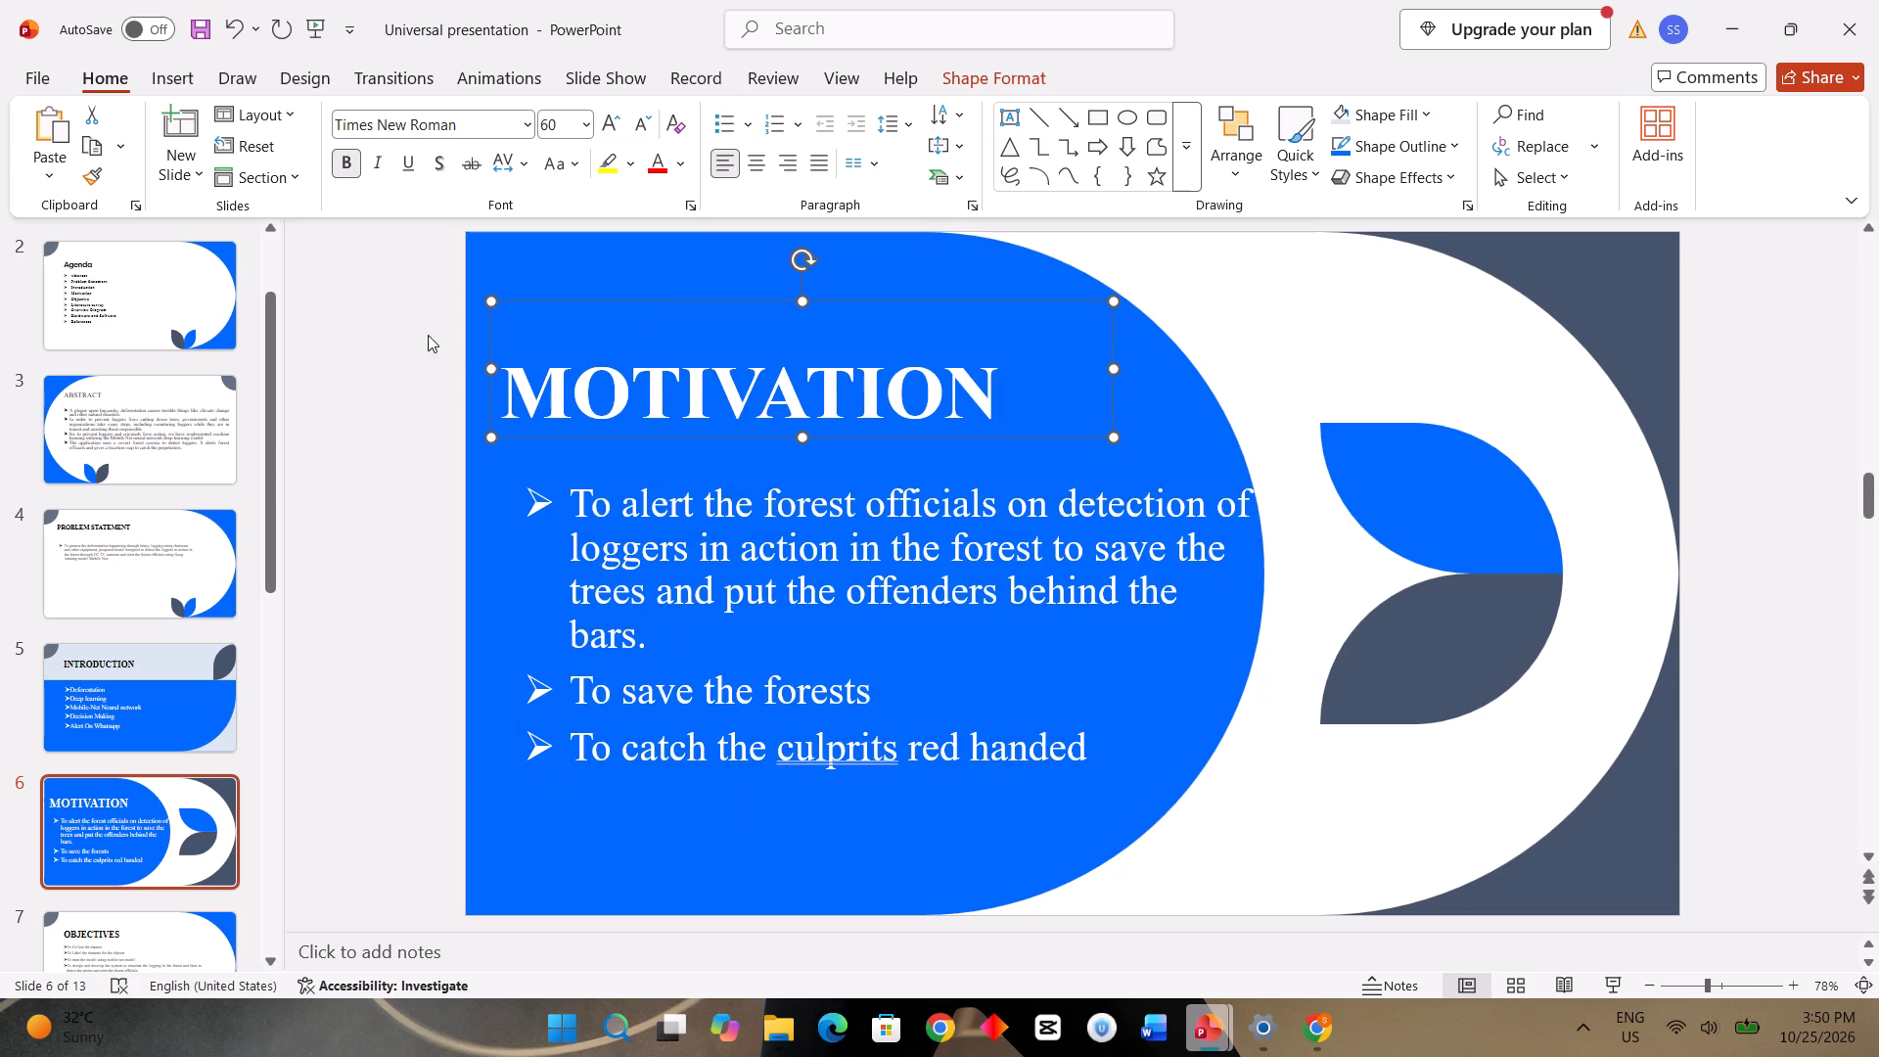
key(Up)
click(432, 322)
key(Down)
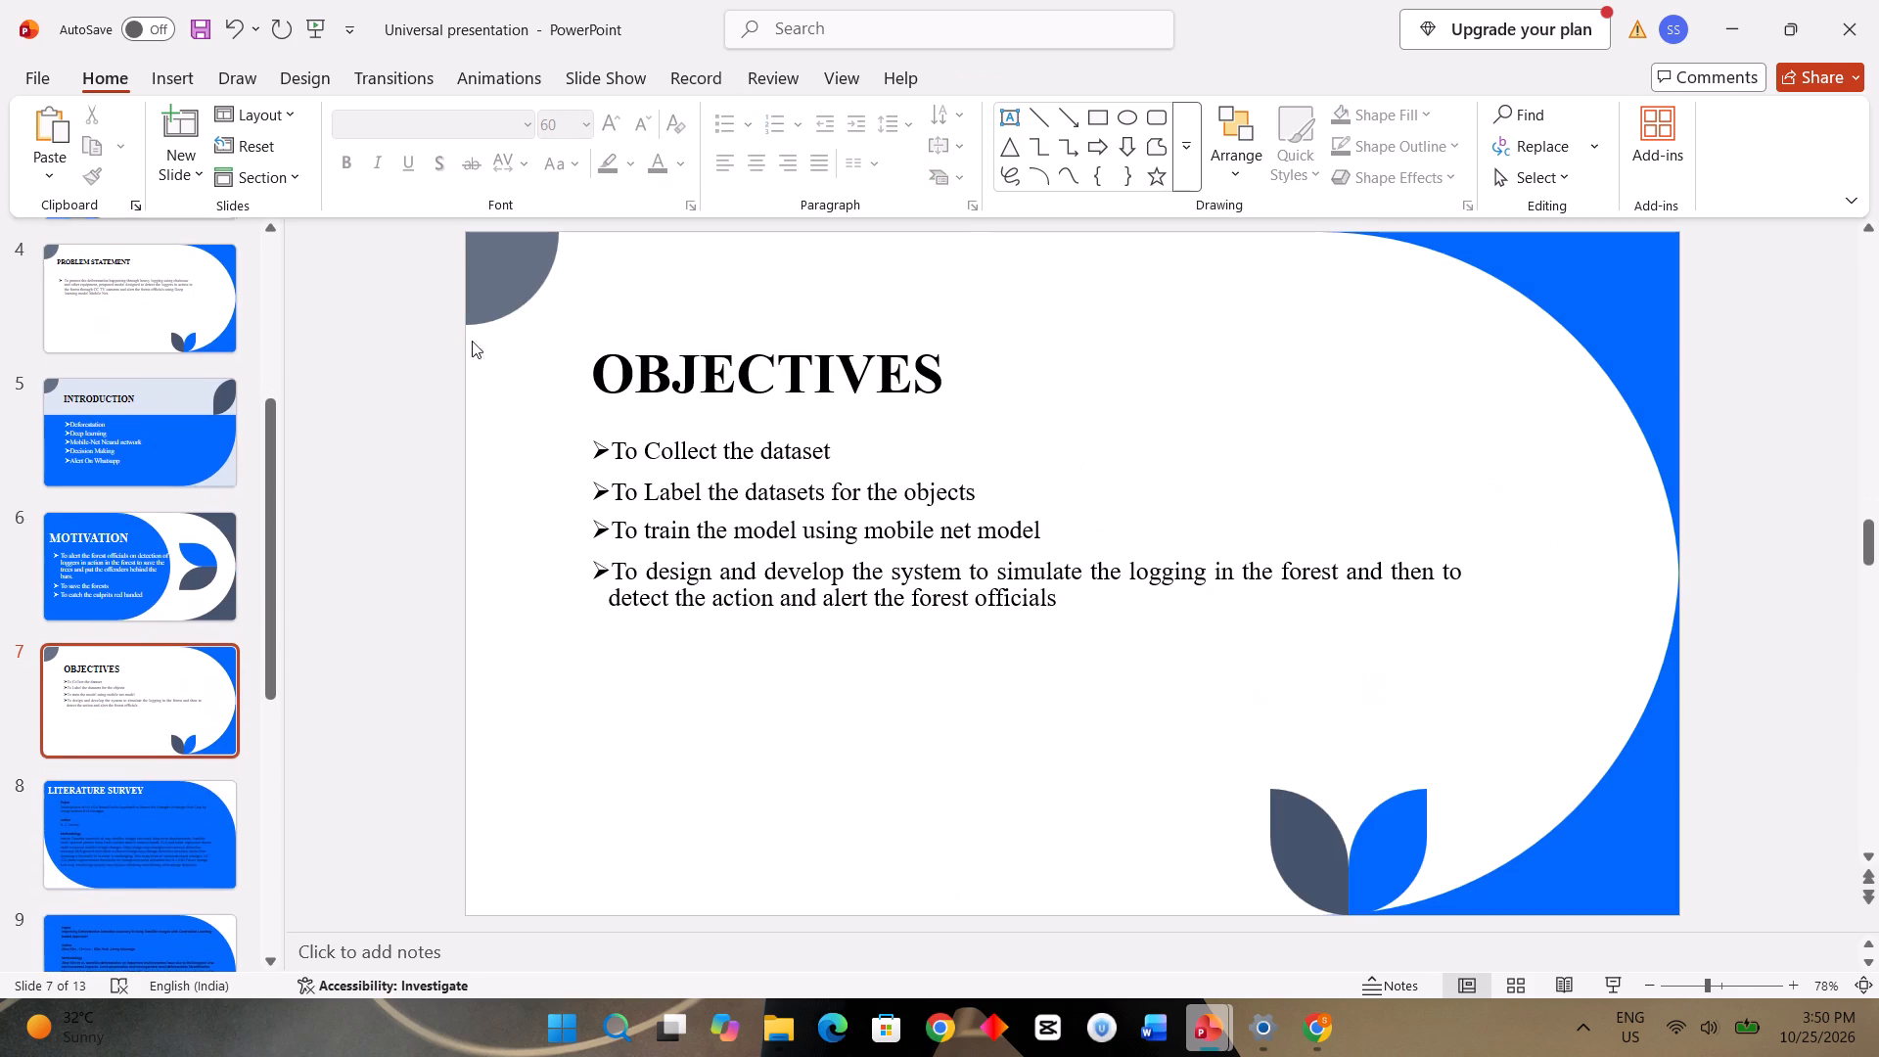
key(Down)
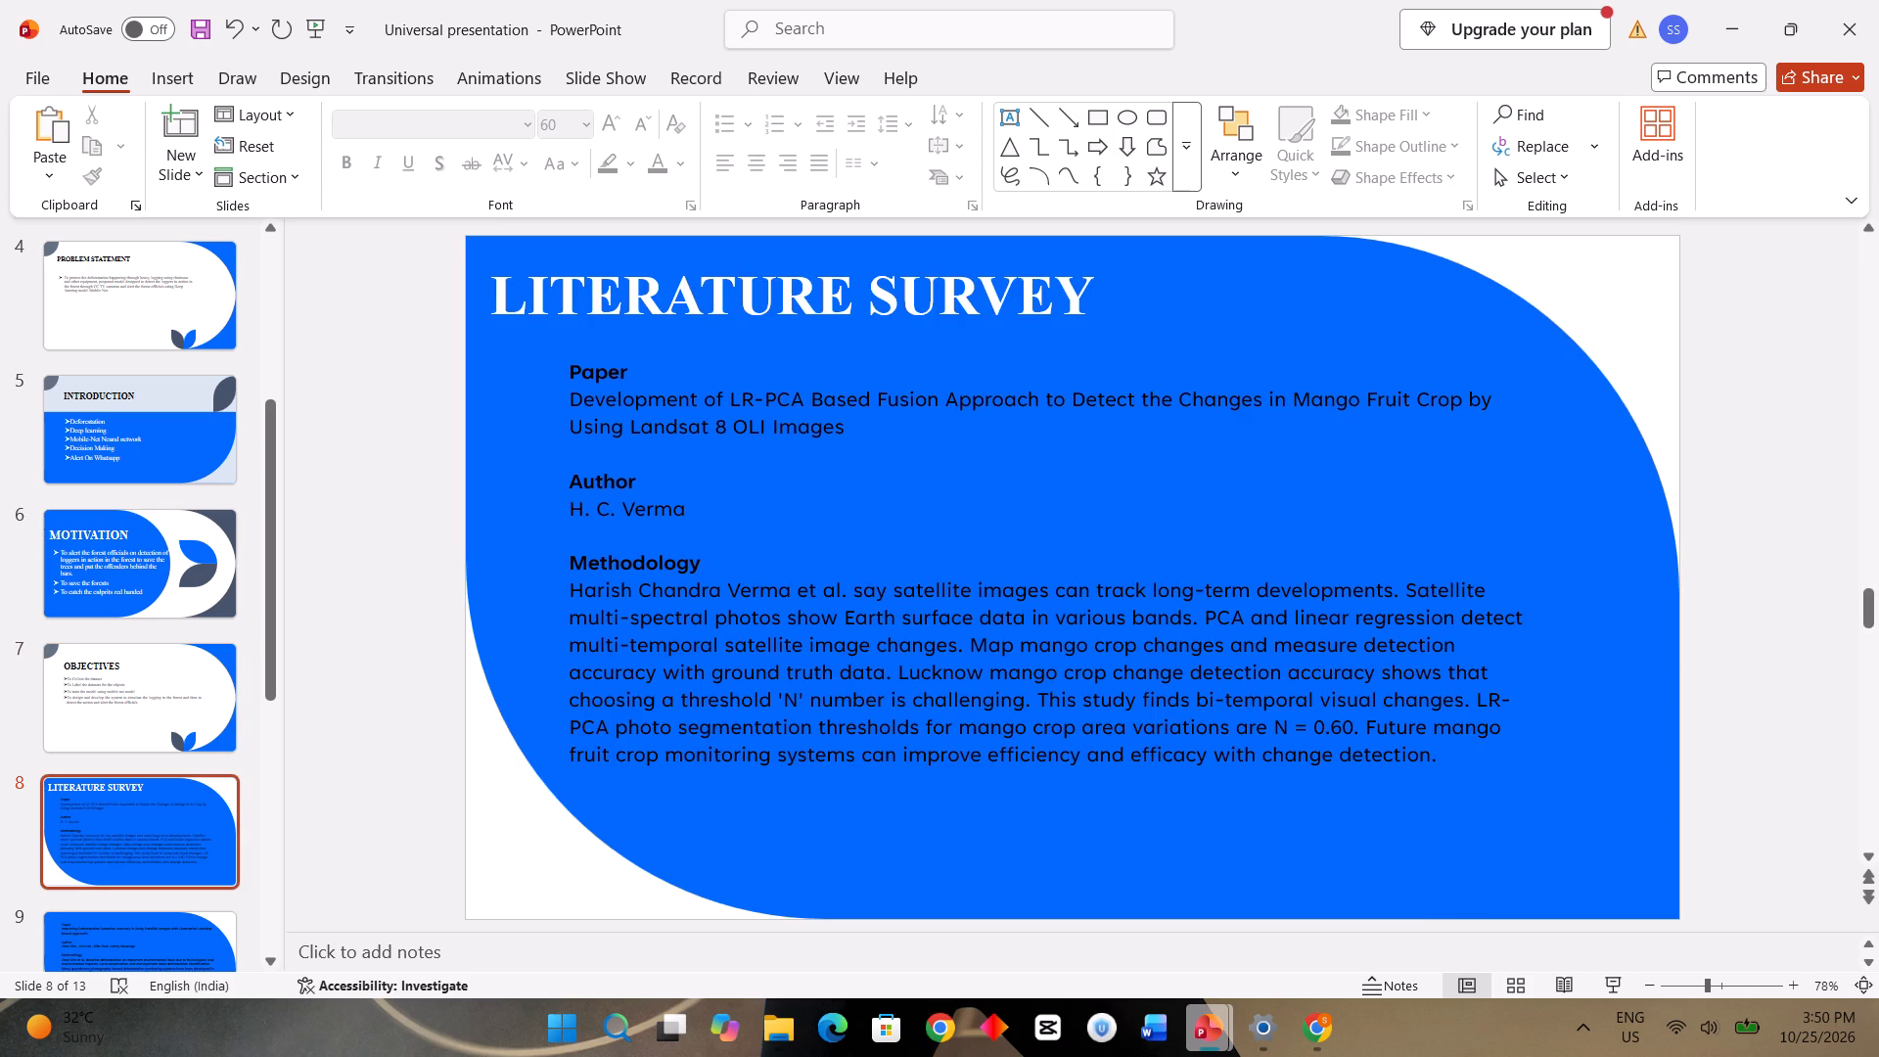
drag(568, 372, 589, 374)
Add an arrow bullet to the "Paper" heading on the Literature Survey slide.
drag(600, 380, 666, 379)
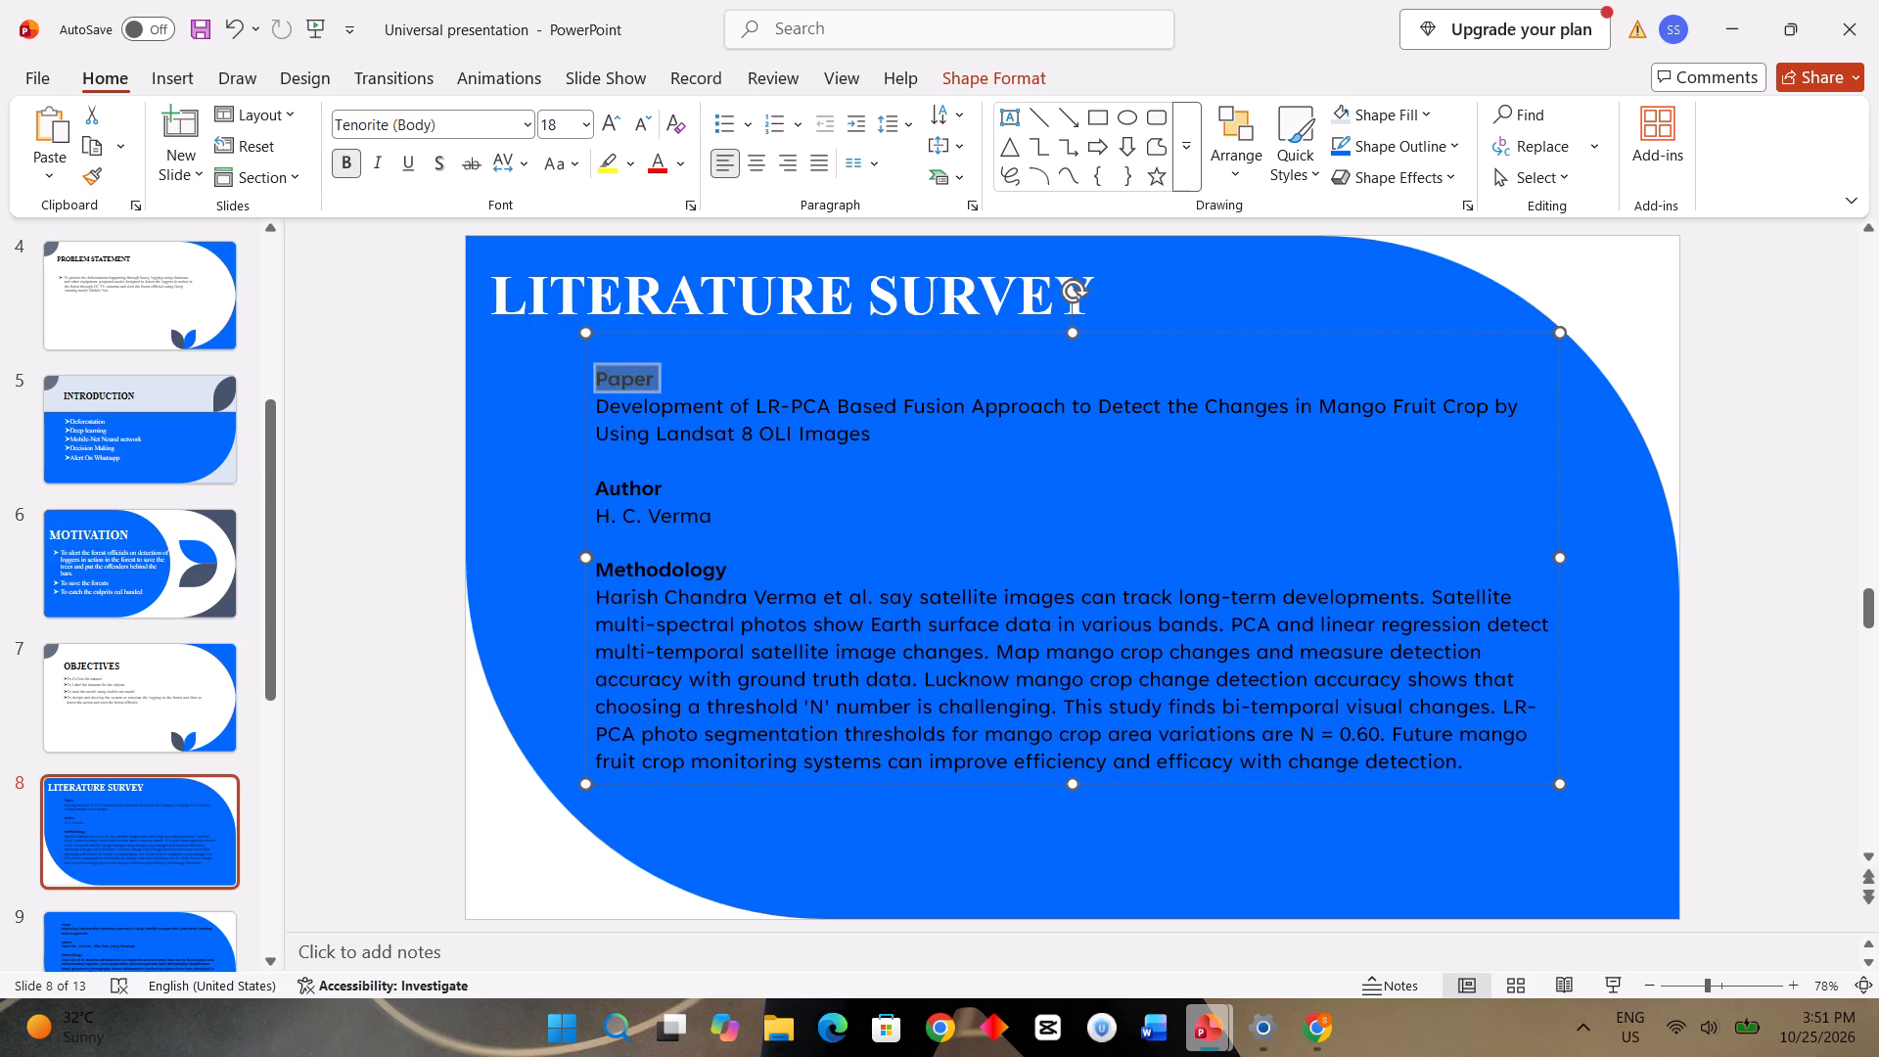
drag(666, 379, 669, 379)
click(745, 119)
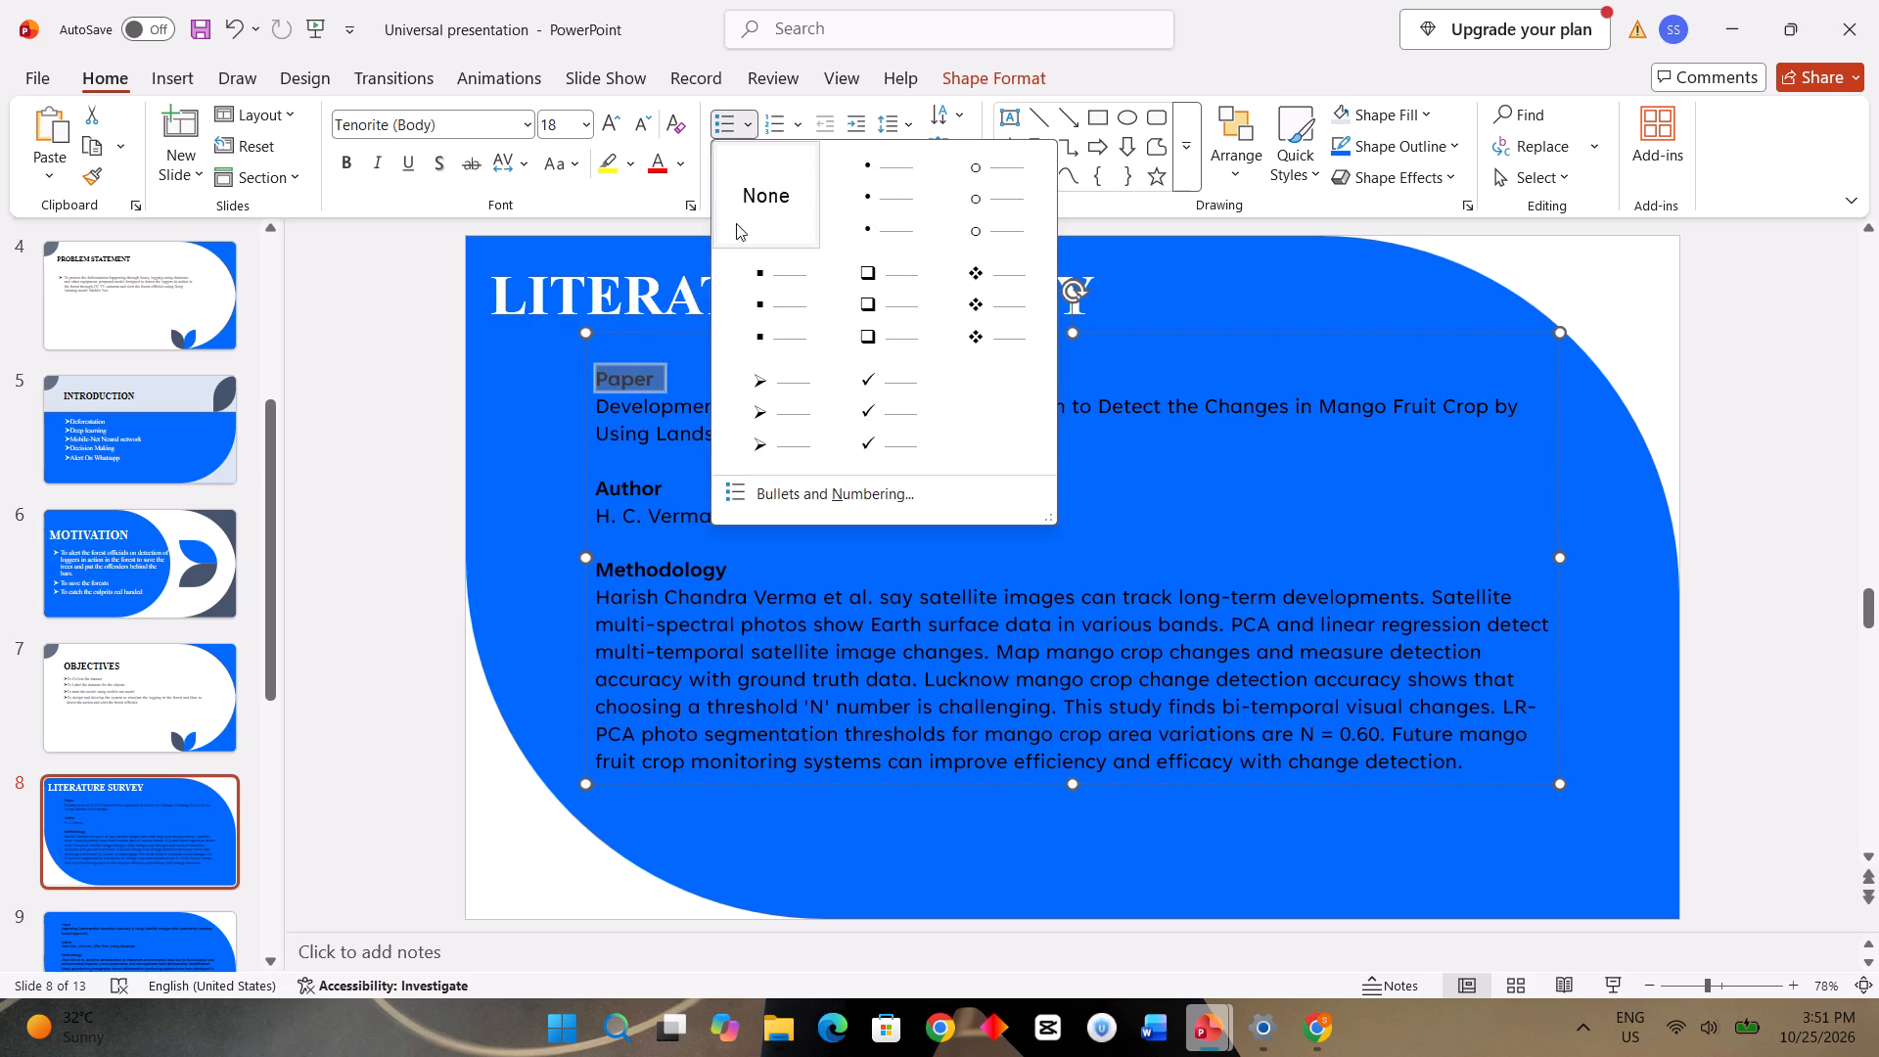
click(768, 375)
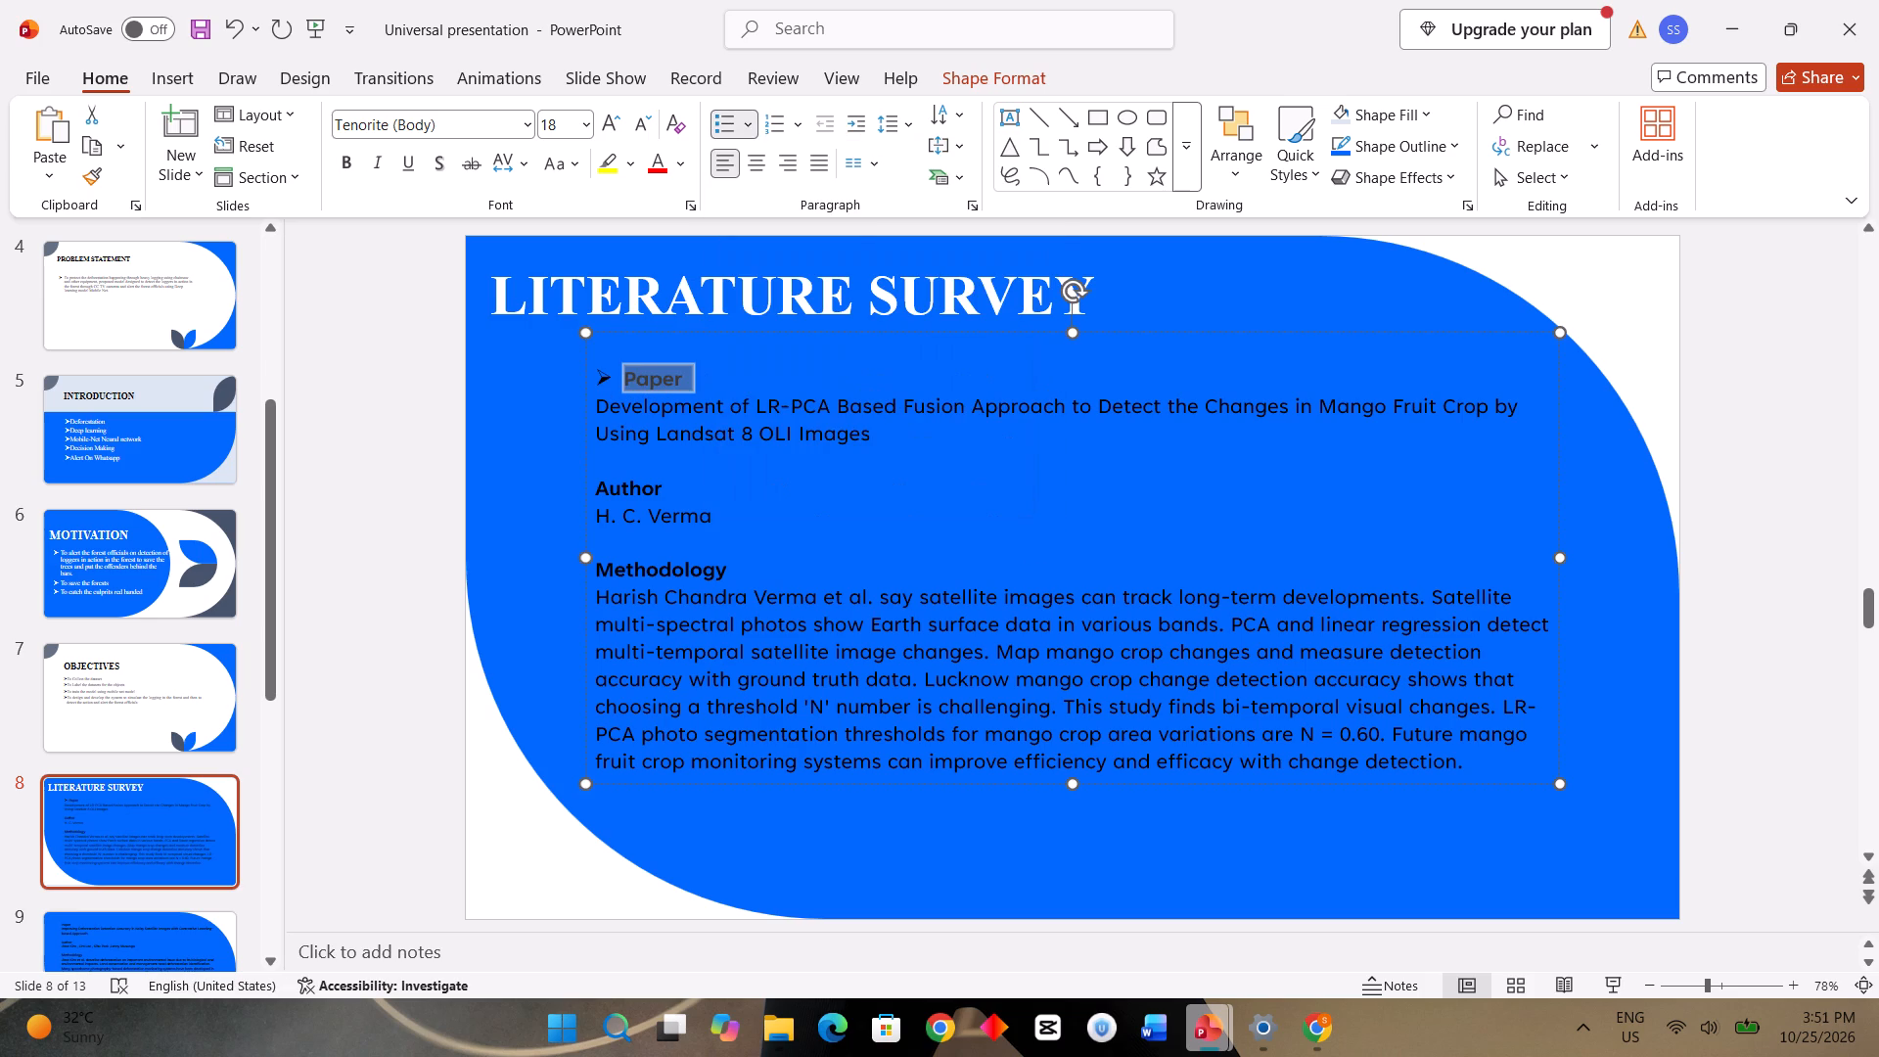
Add an arrow bullet to the "Author" heading on the Literature Survey slide.
click(597, 485)
drag(602, 483, 684, 491)
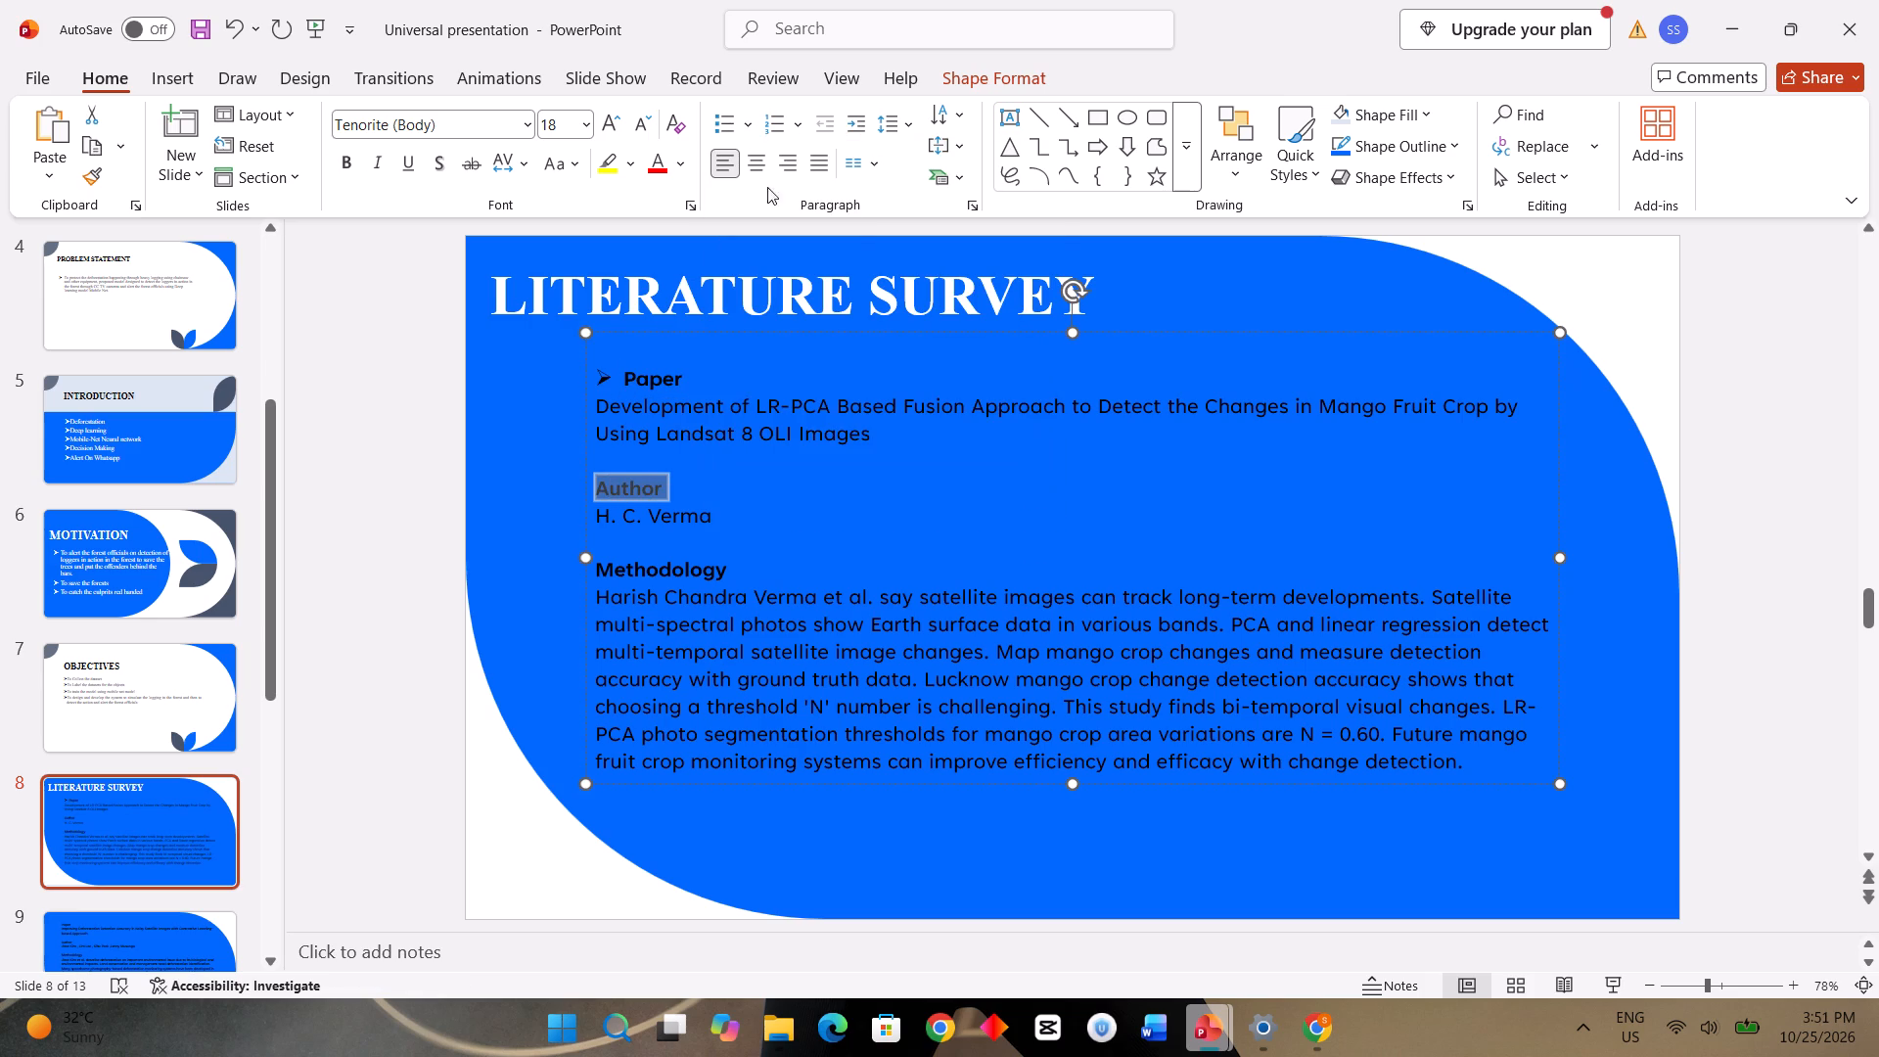
click(746, 135)
click(774, 381)
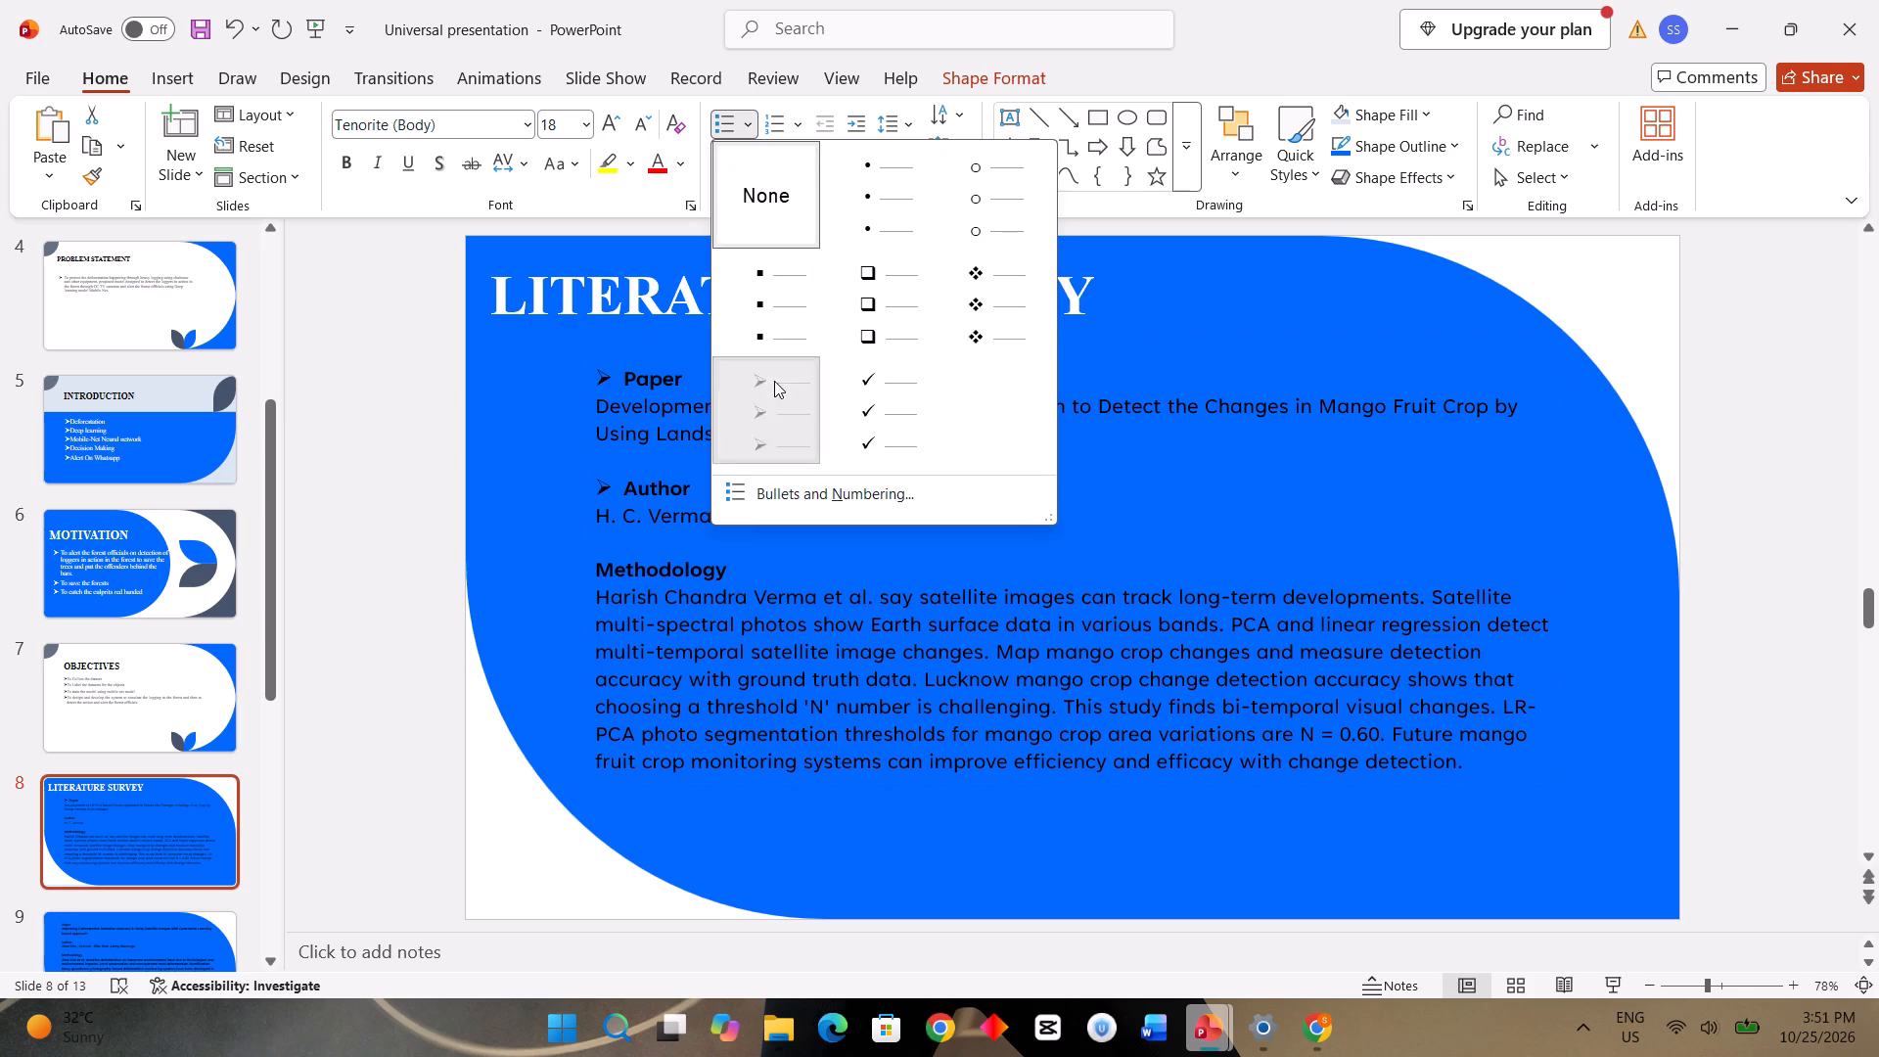
Add an arrow bullet to the "Methodology" heading on the Literature Survey slide.
click(595, 563)
drag(605, 574, 682, 573)
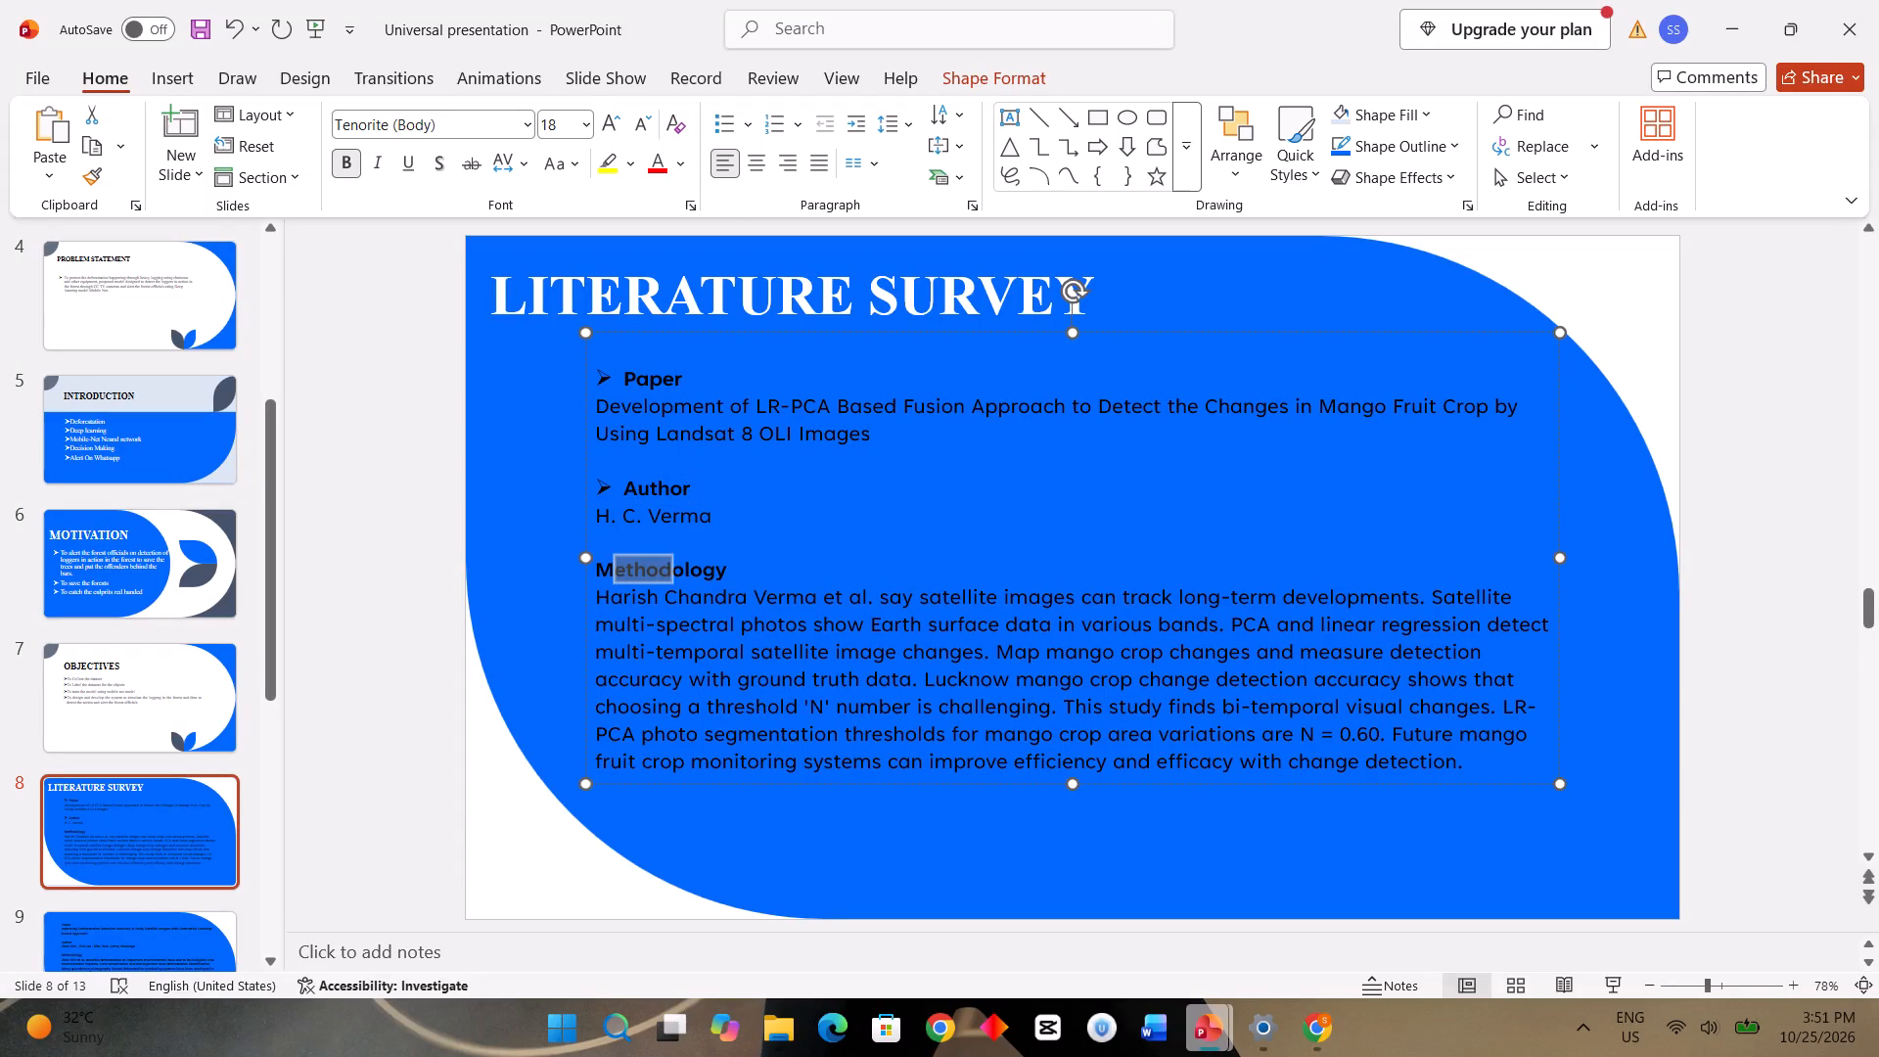
drag(682, 573, 722, 567)
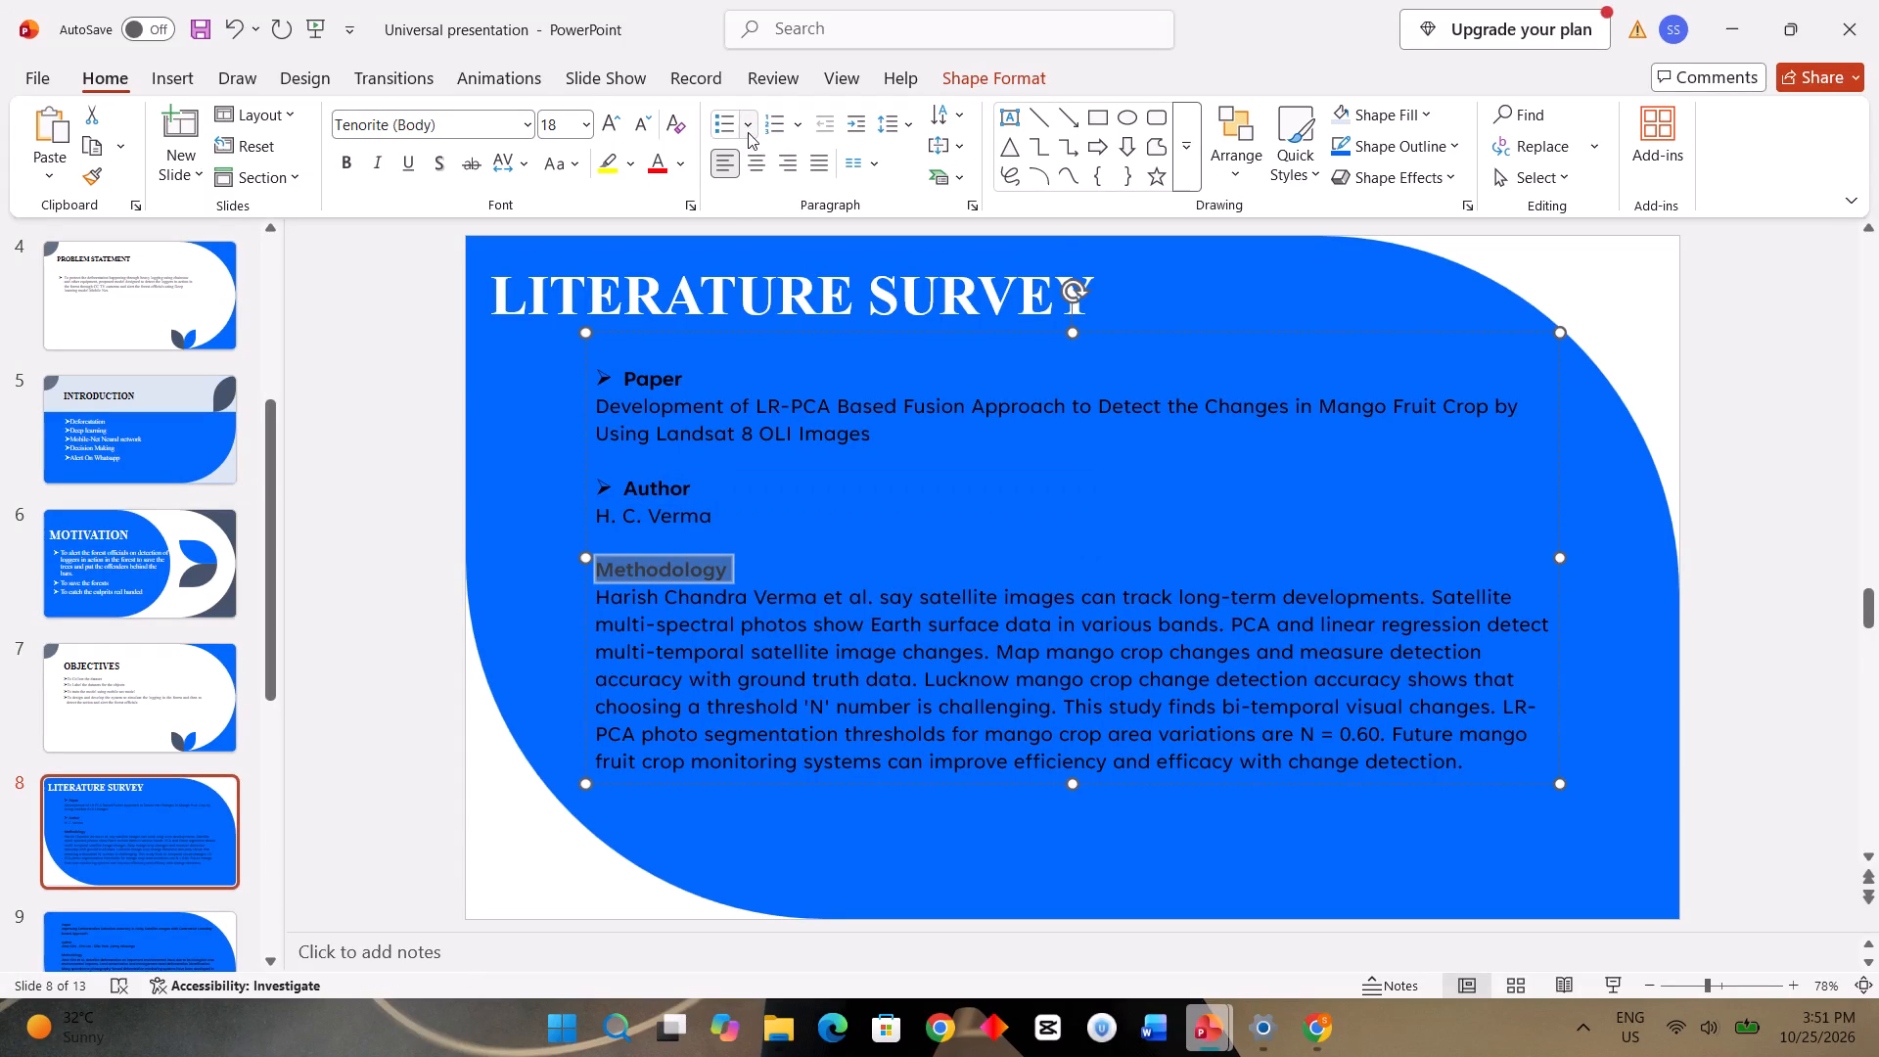
click(748, 132)
click(769, 377)
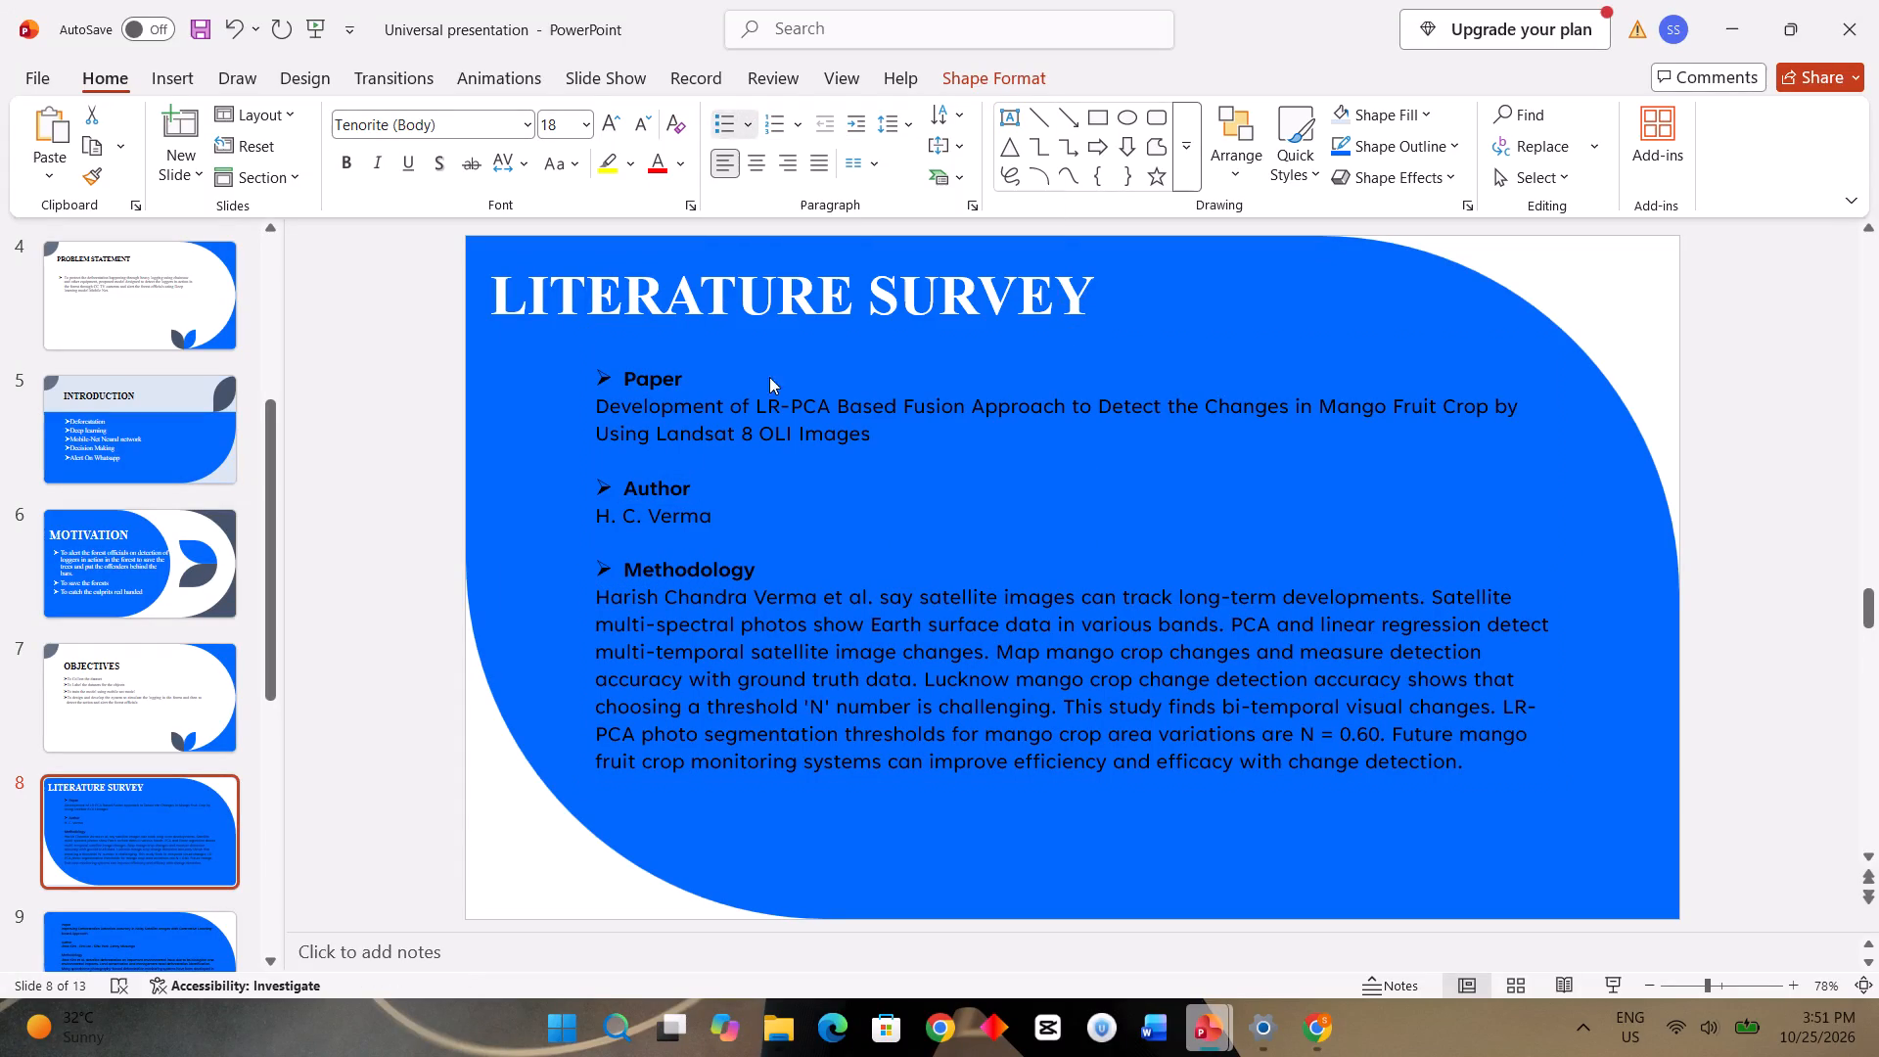
click(542, 415)
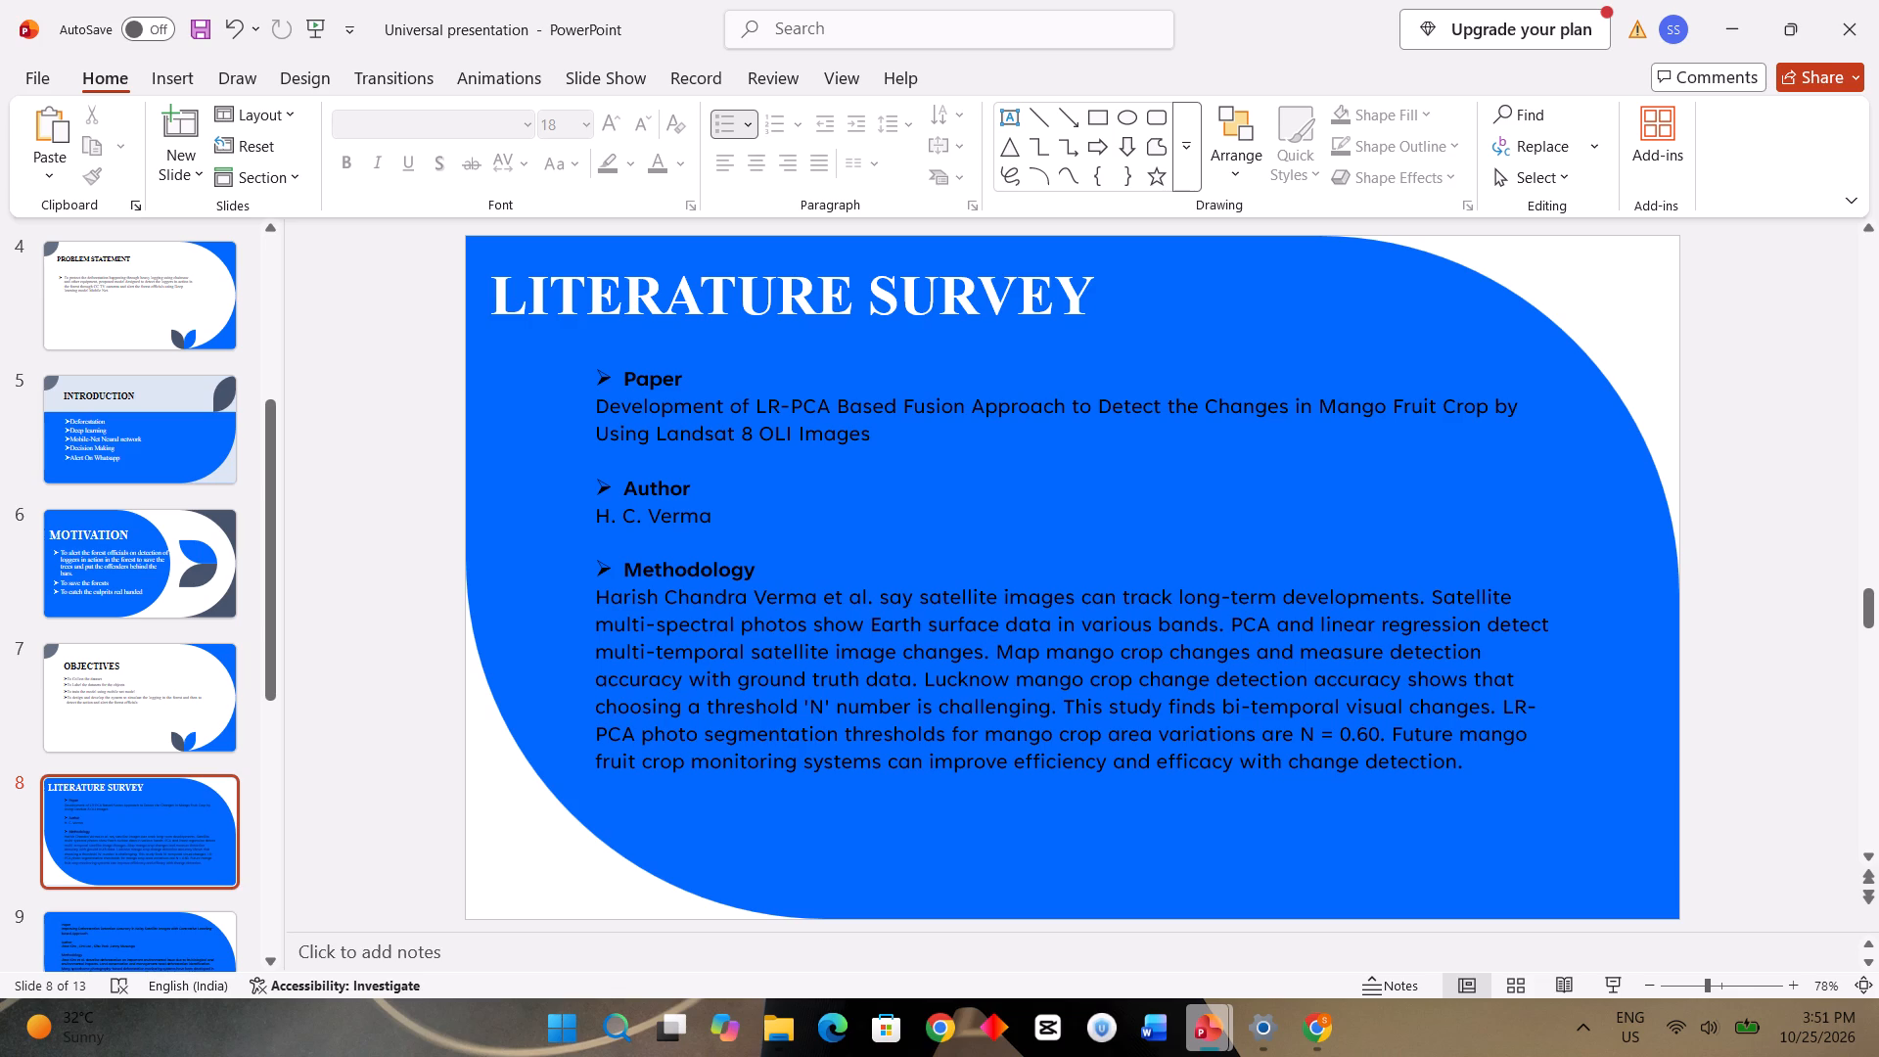
click(617, 627)
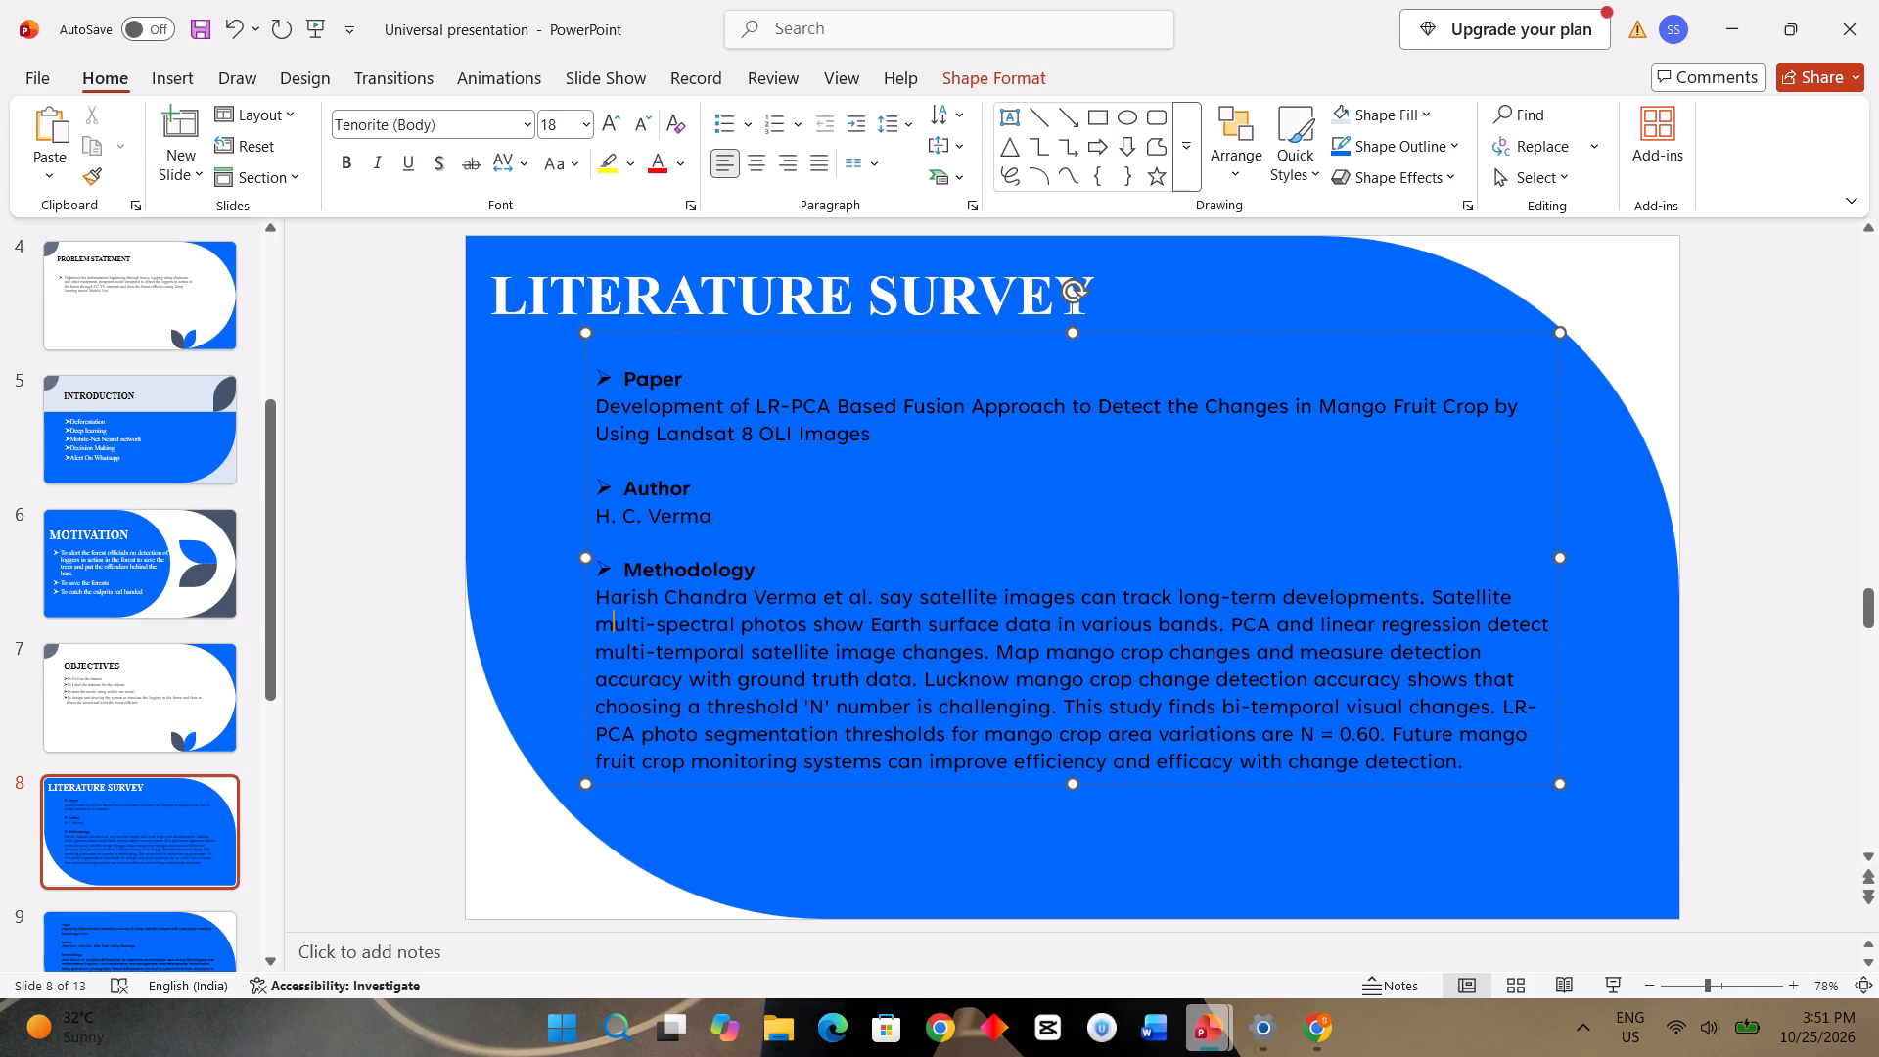
click(485, 526)
Add an arrow bullet to the "Paper" heading on slide 9, the second literature survey slide.
scroll(570, 511, down, 1)
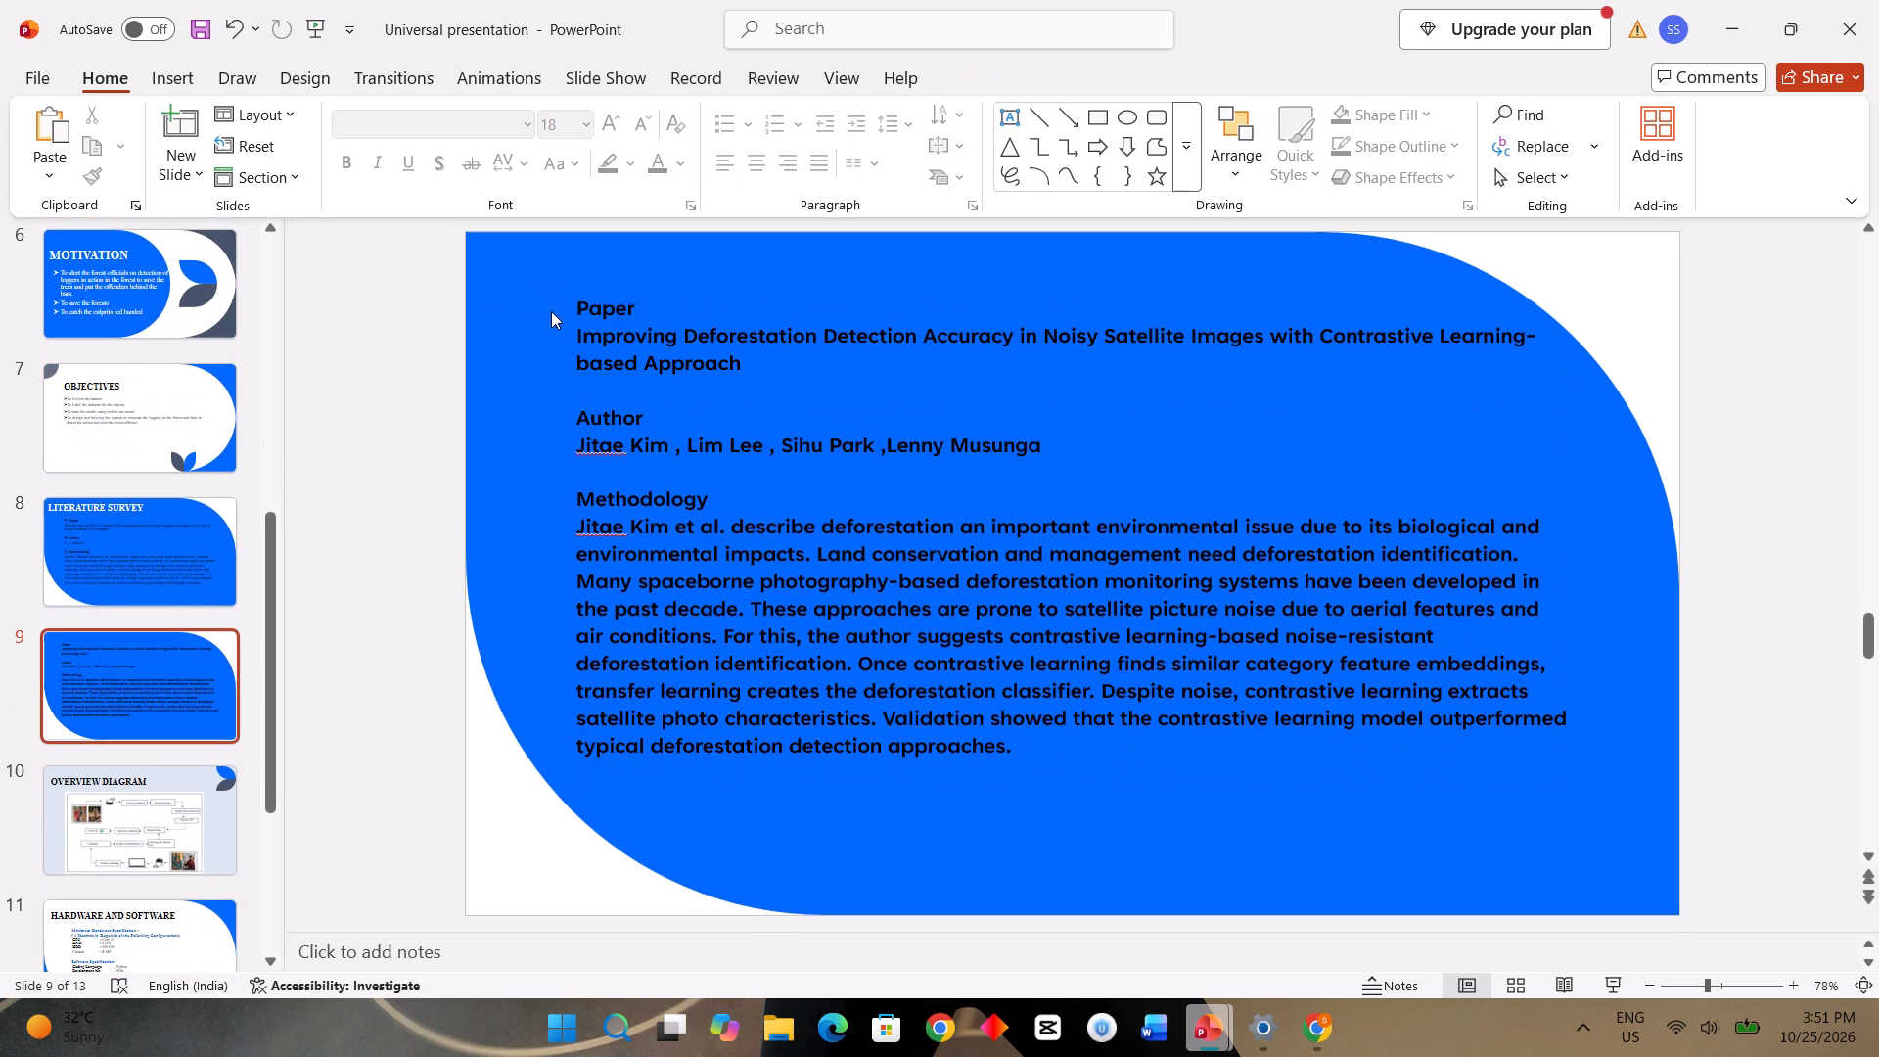
drag(591, 308, 652, 320)
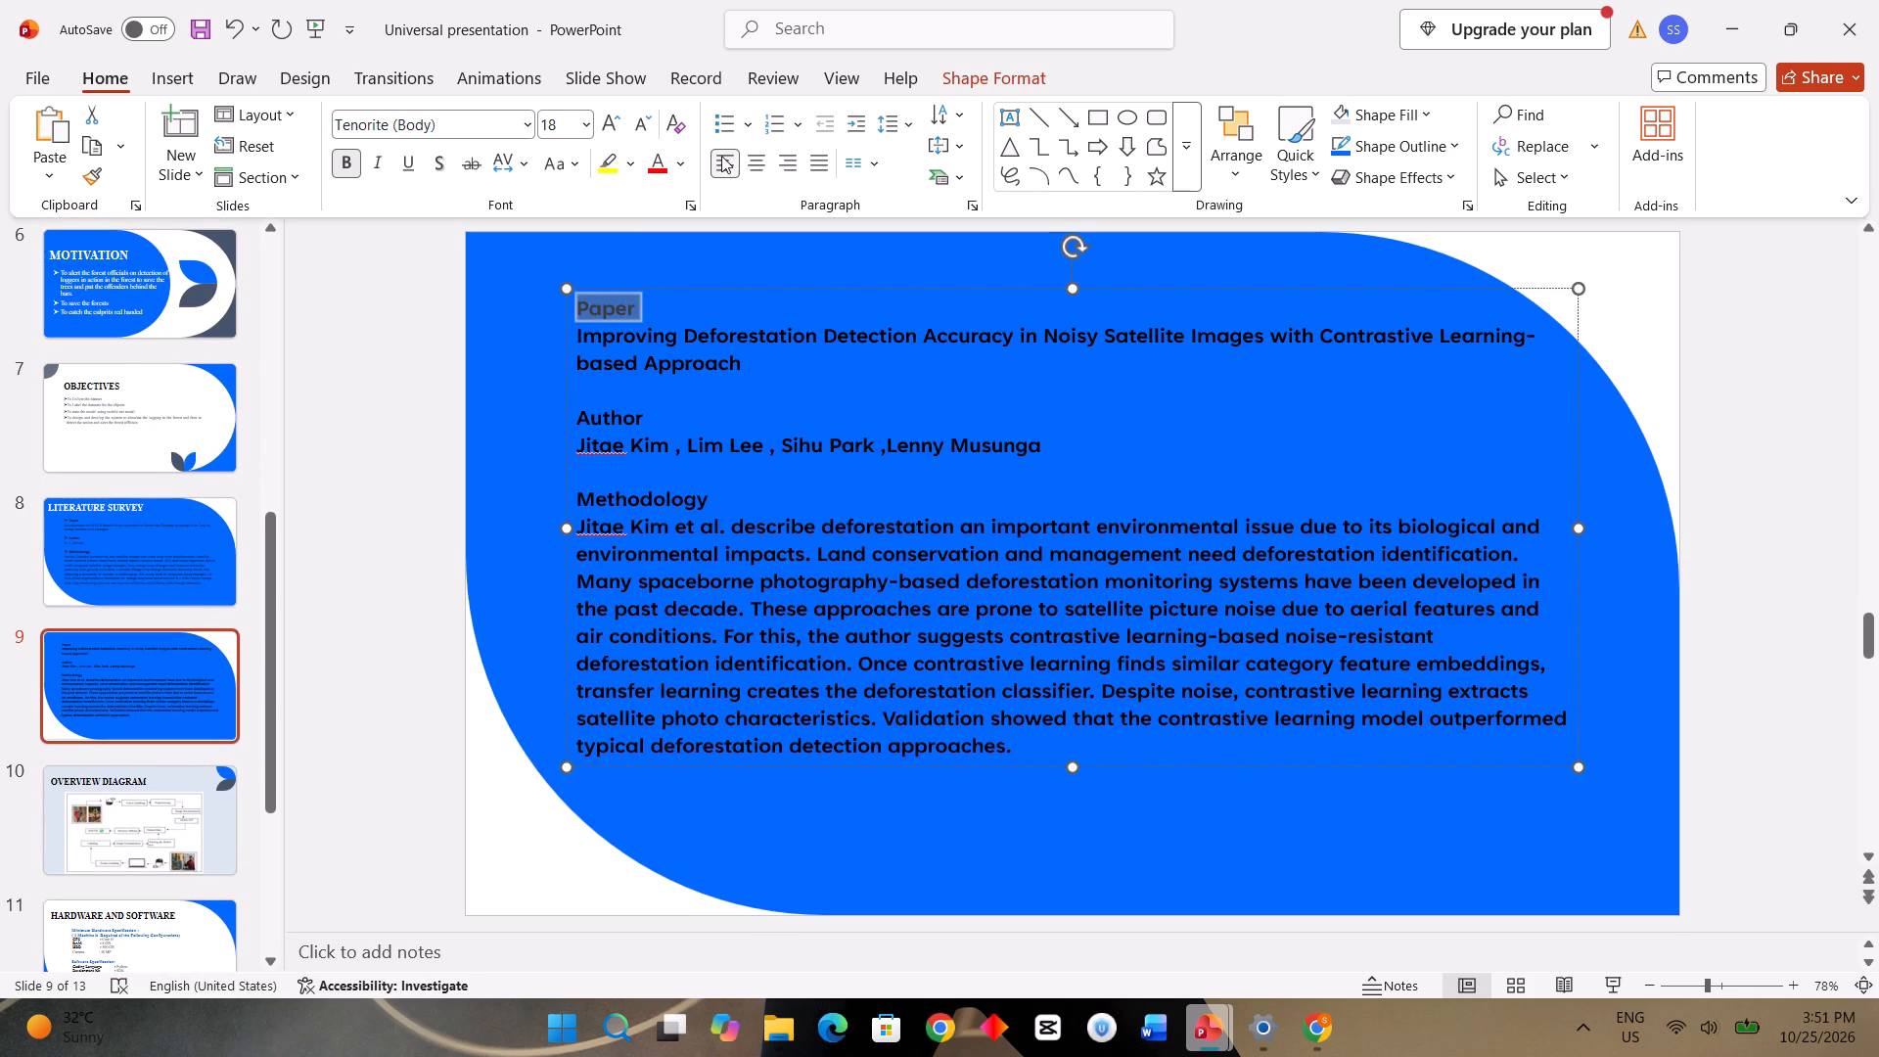
click(738, 121)
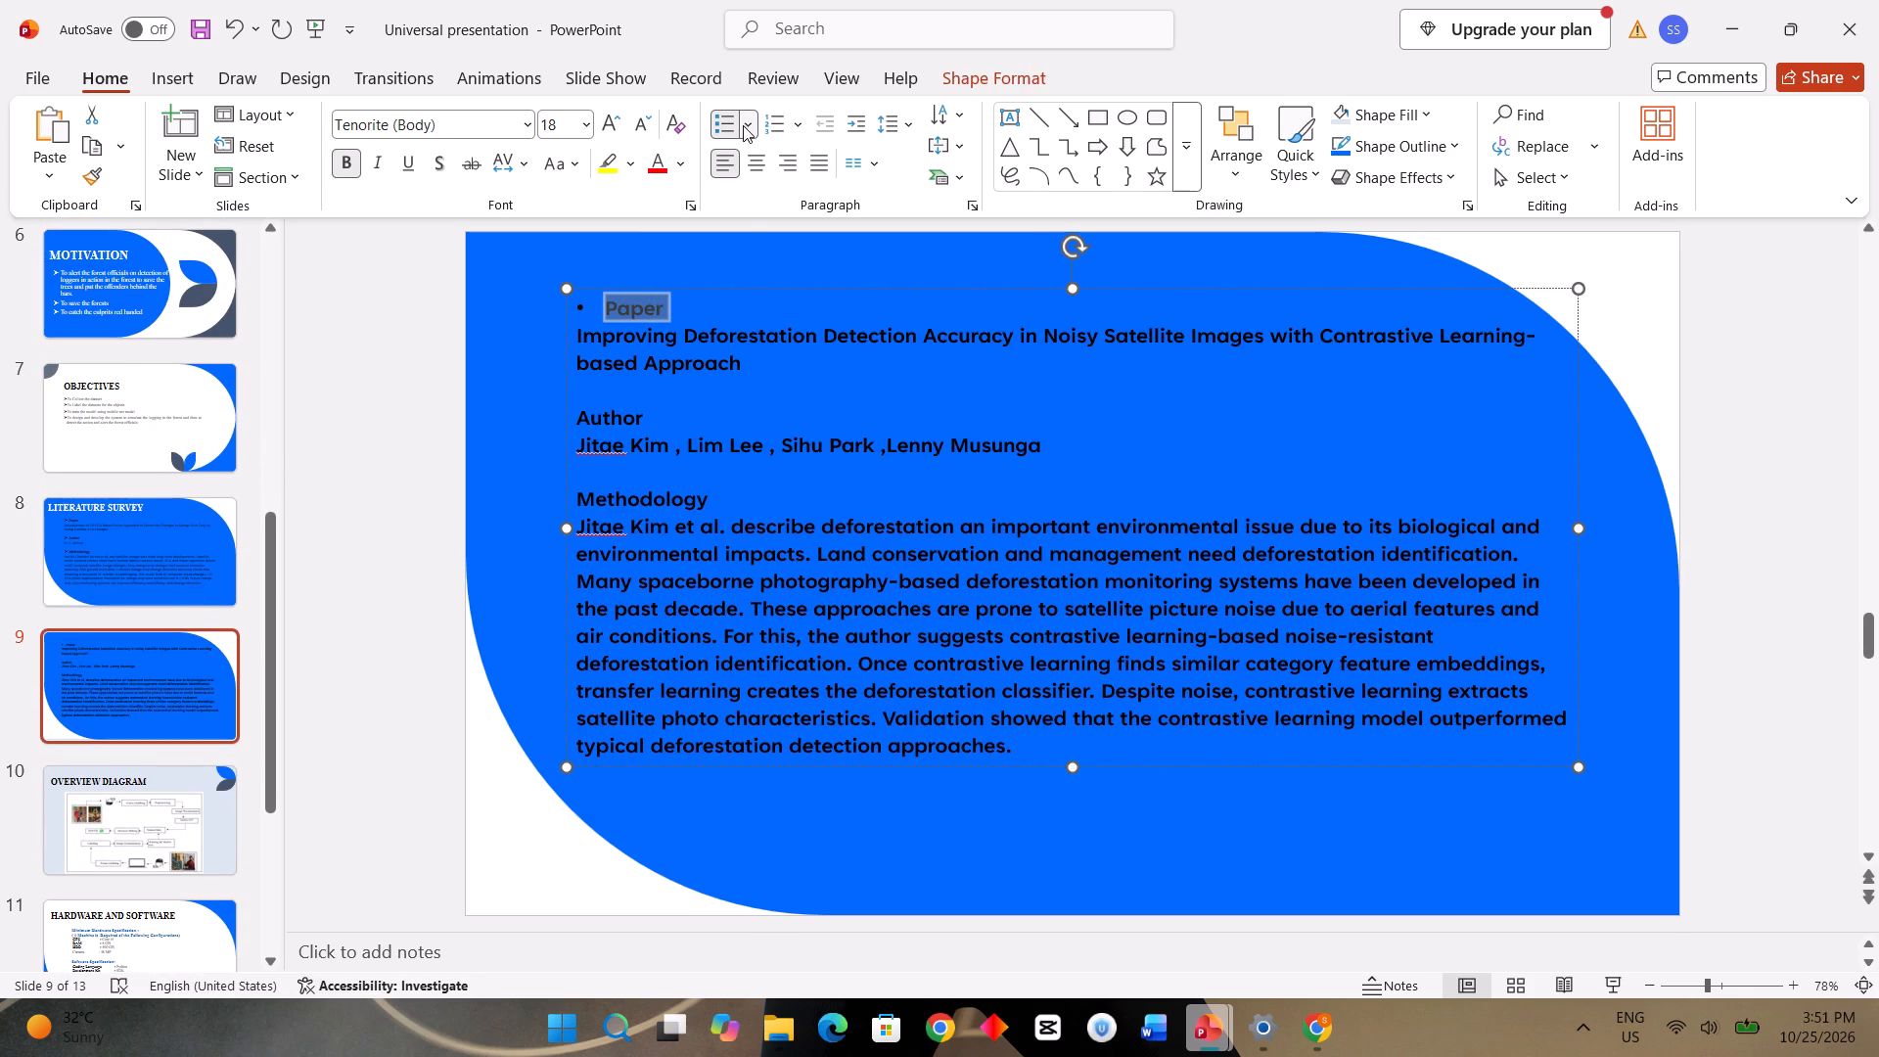
click(745, 121)
click(778, 374)
Add an arrow bullet to the "Author" heading on slide 9, the second literature survey slide.
drag(577, 415, 646, 419)
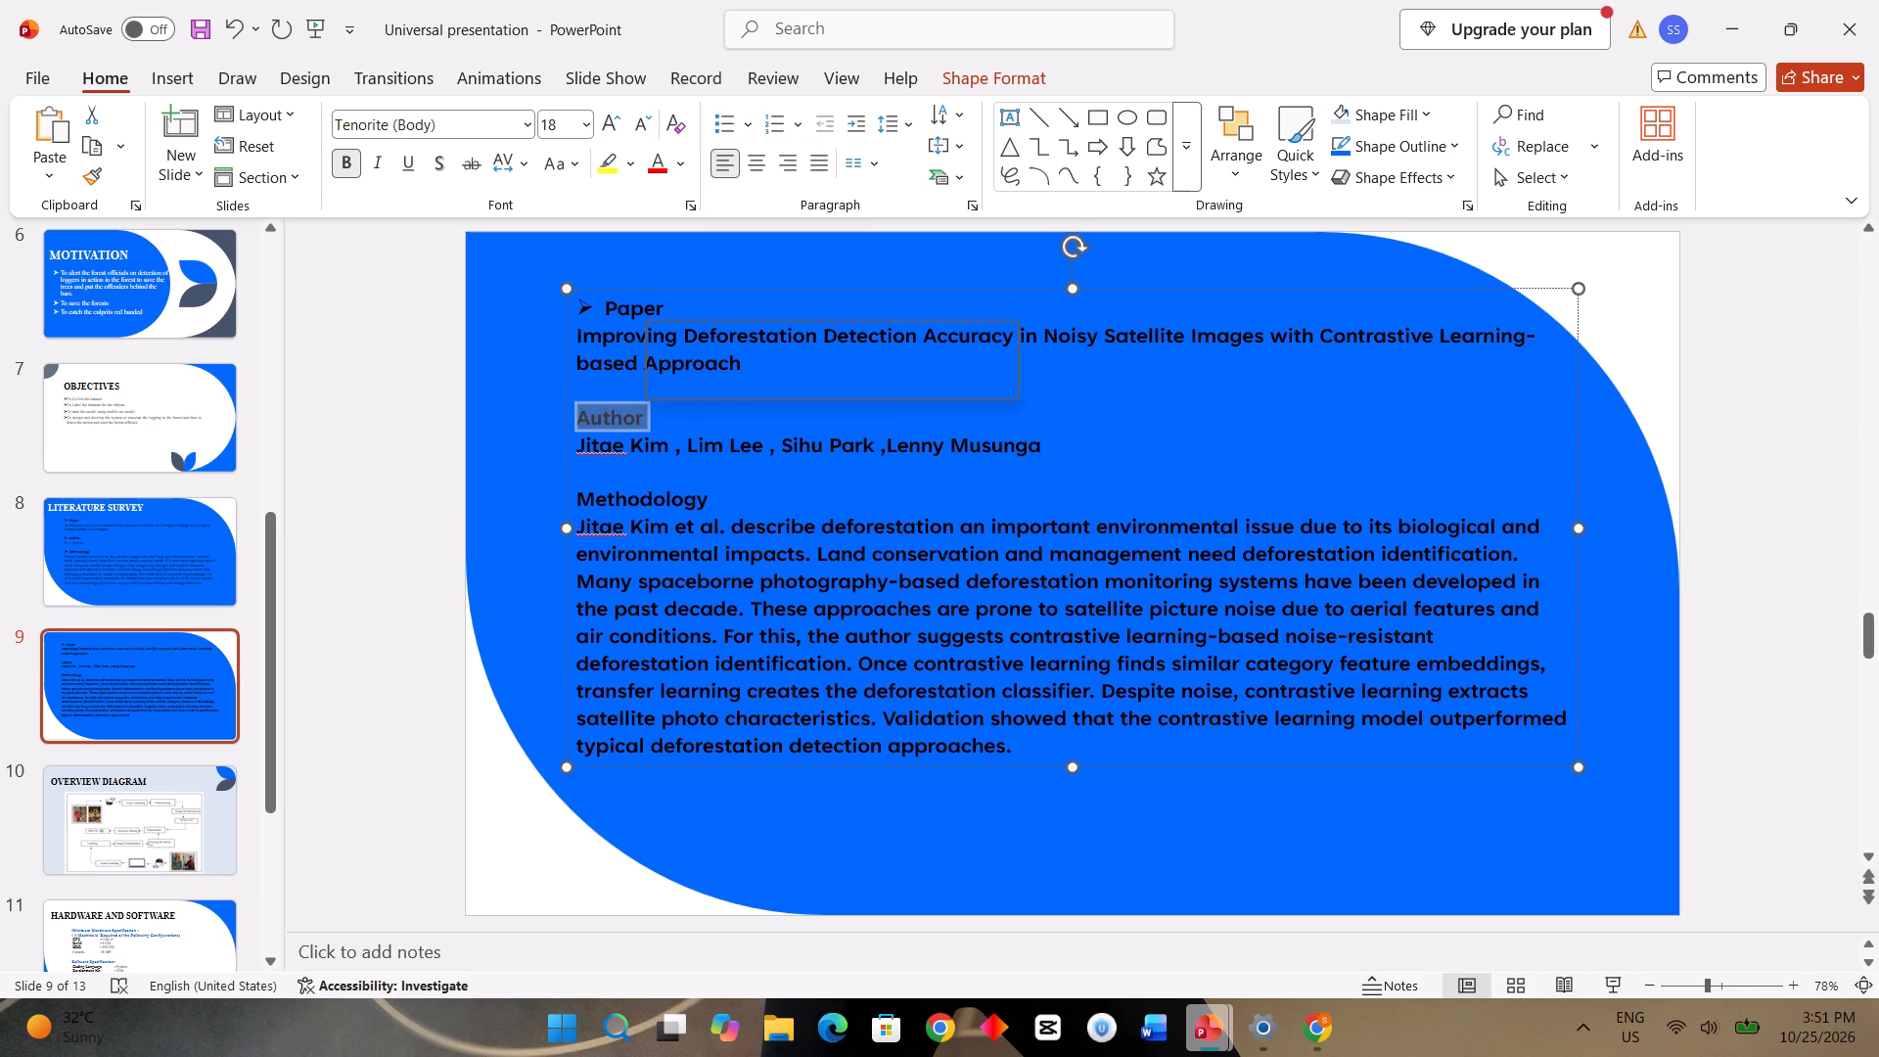
click(824, 344)
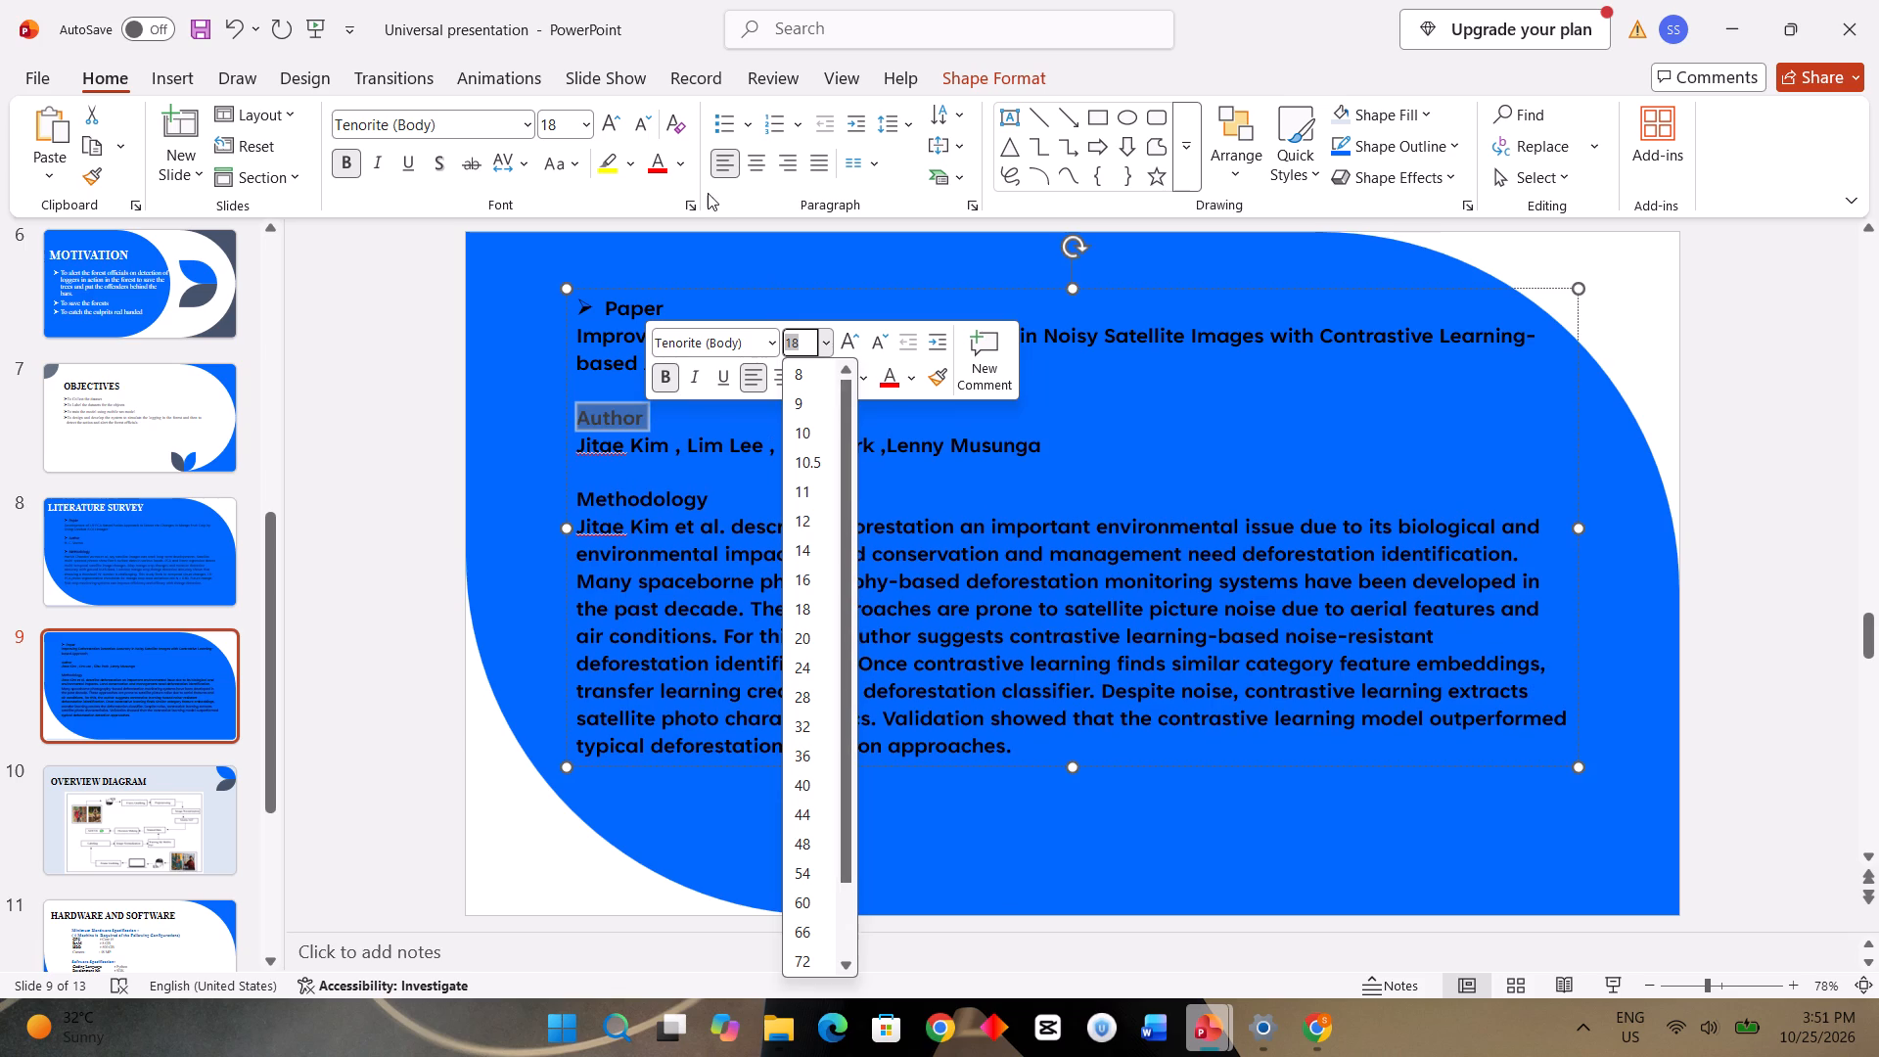
click(756, 253)
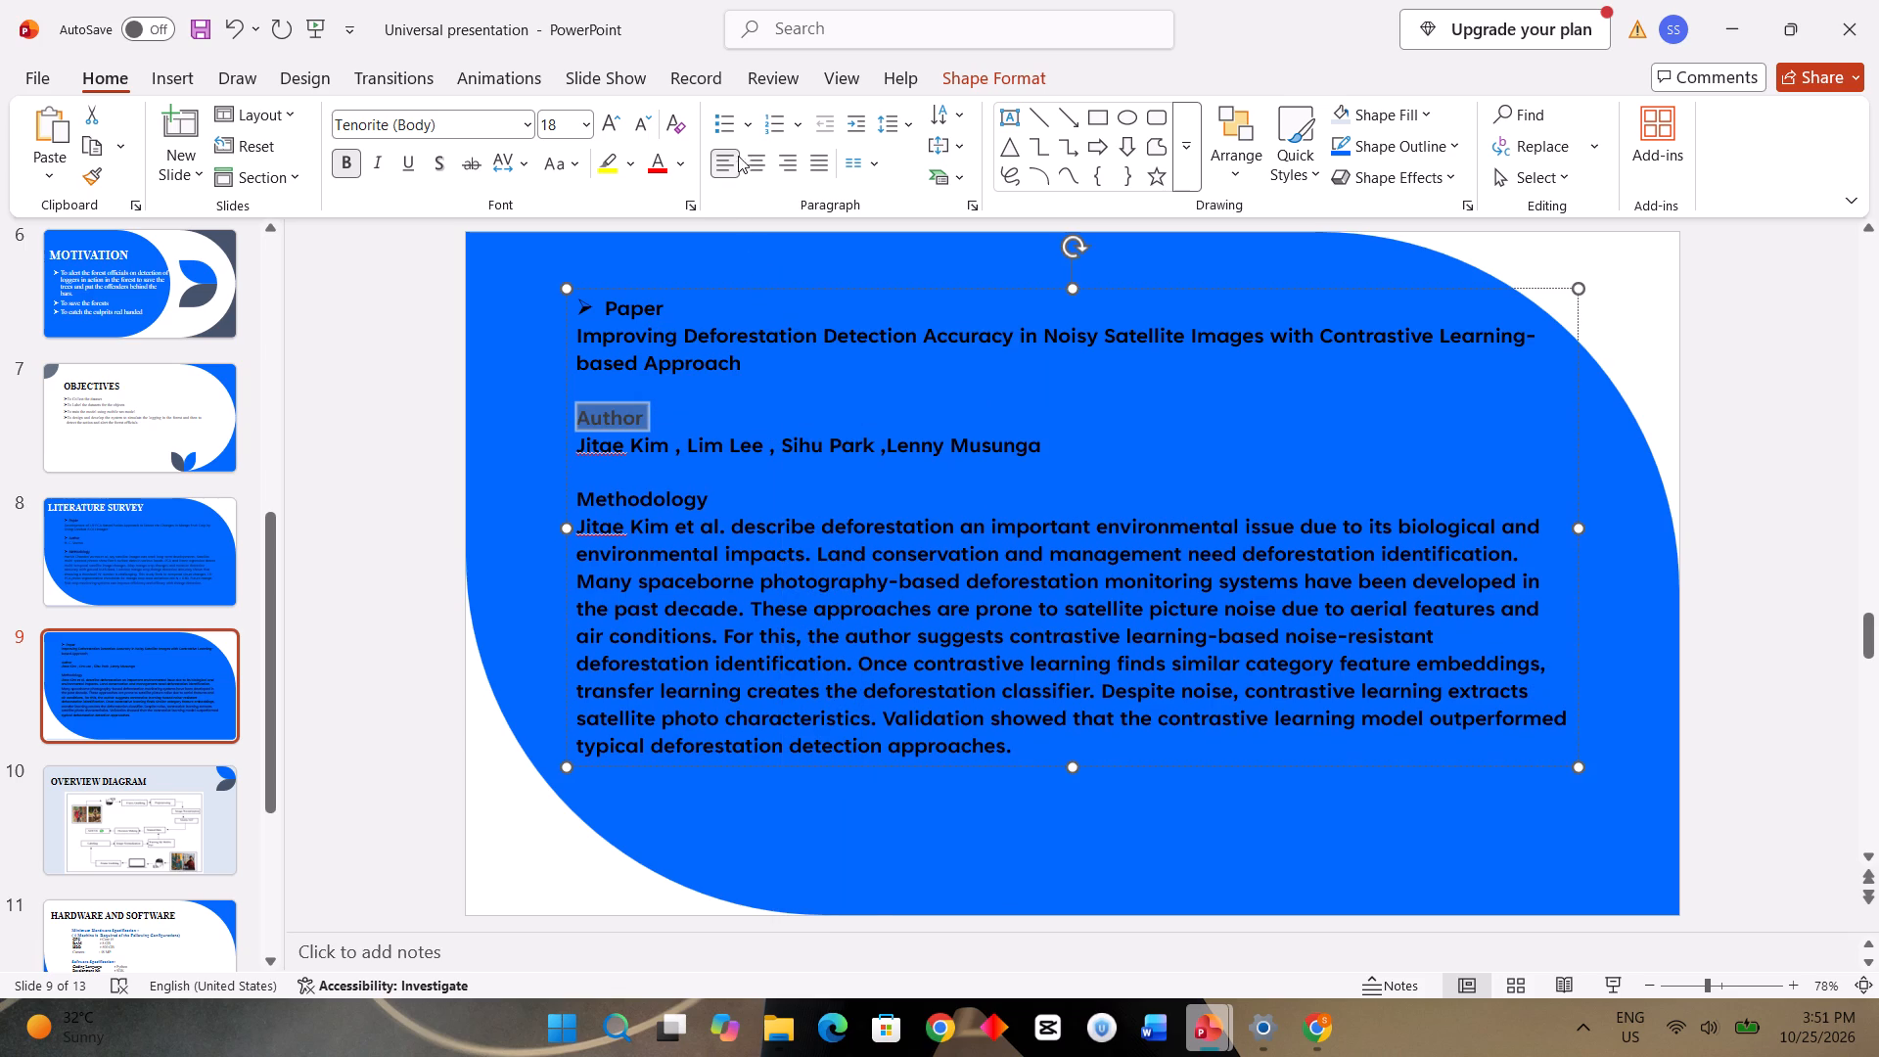
click(750, 128)
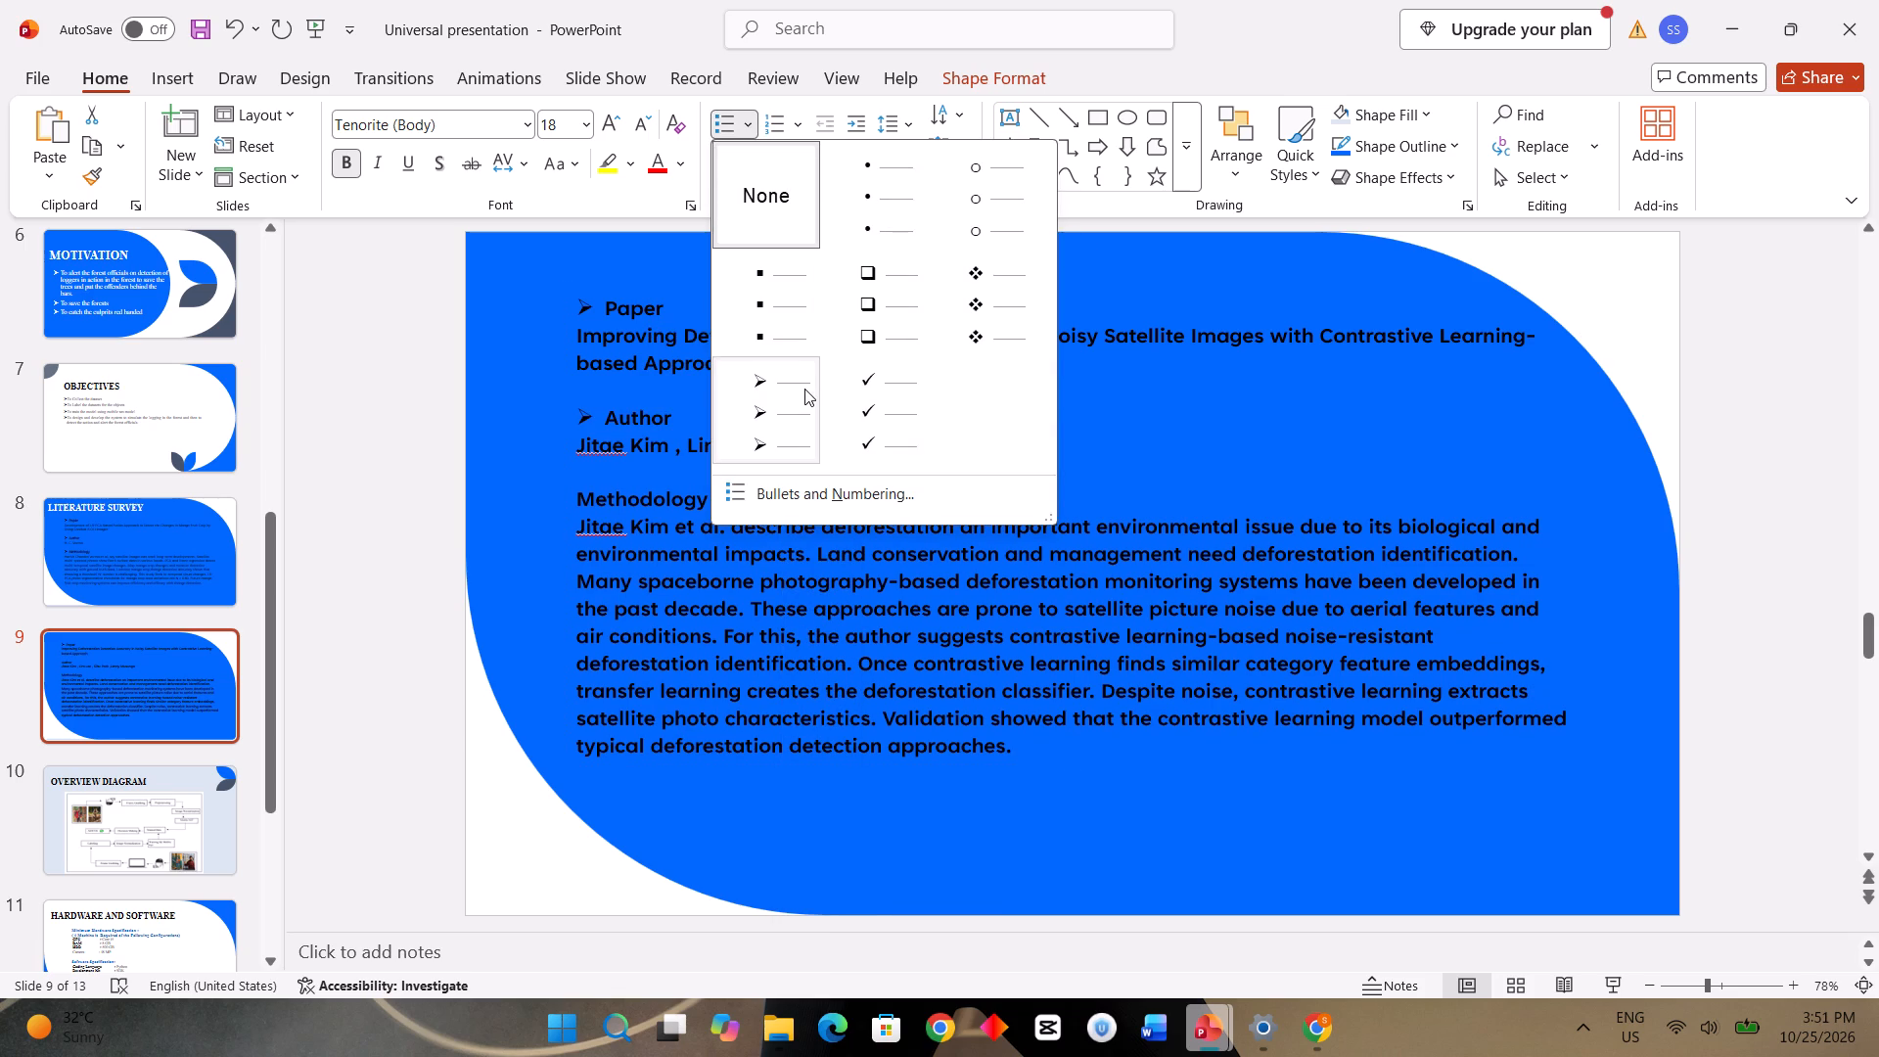
click(801, 389)
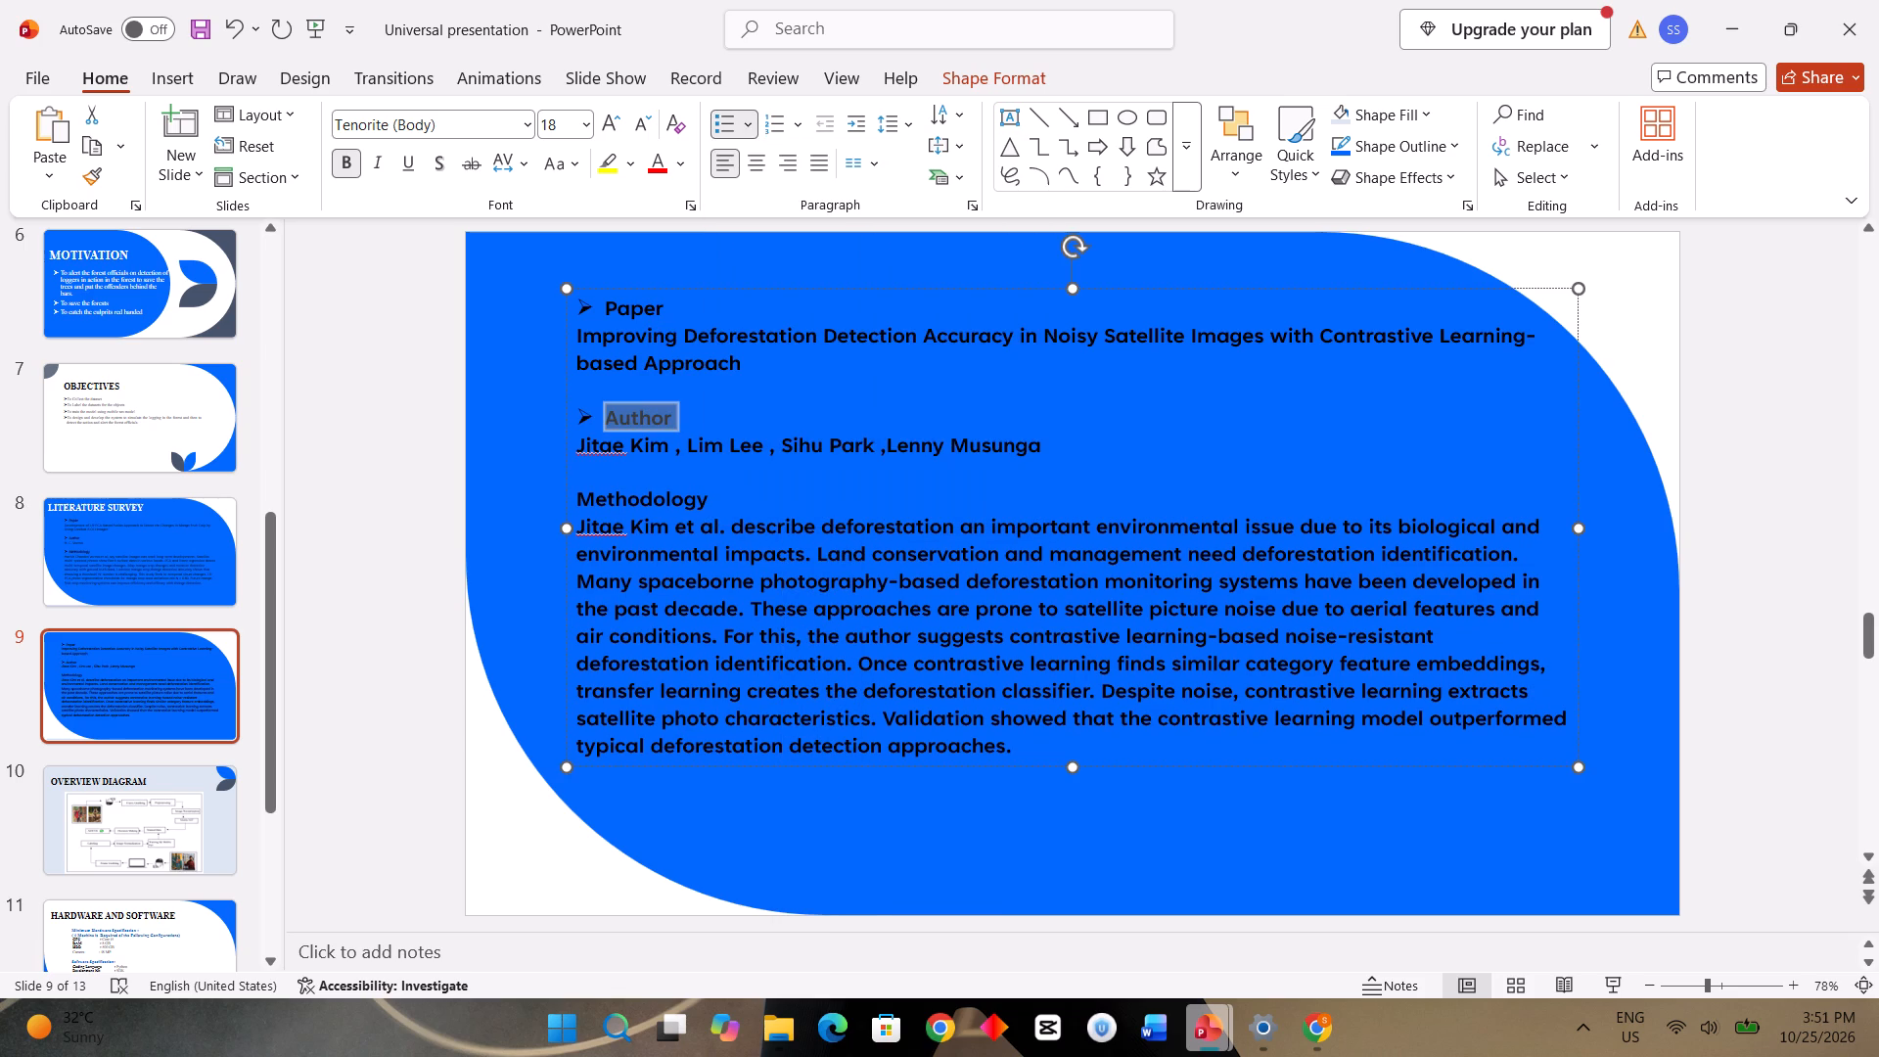
Add an arrow bullet to the "Methodology" heading on slide 9.
drag(579, 501, 711, 505)
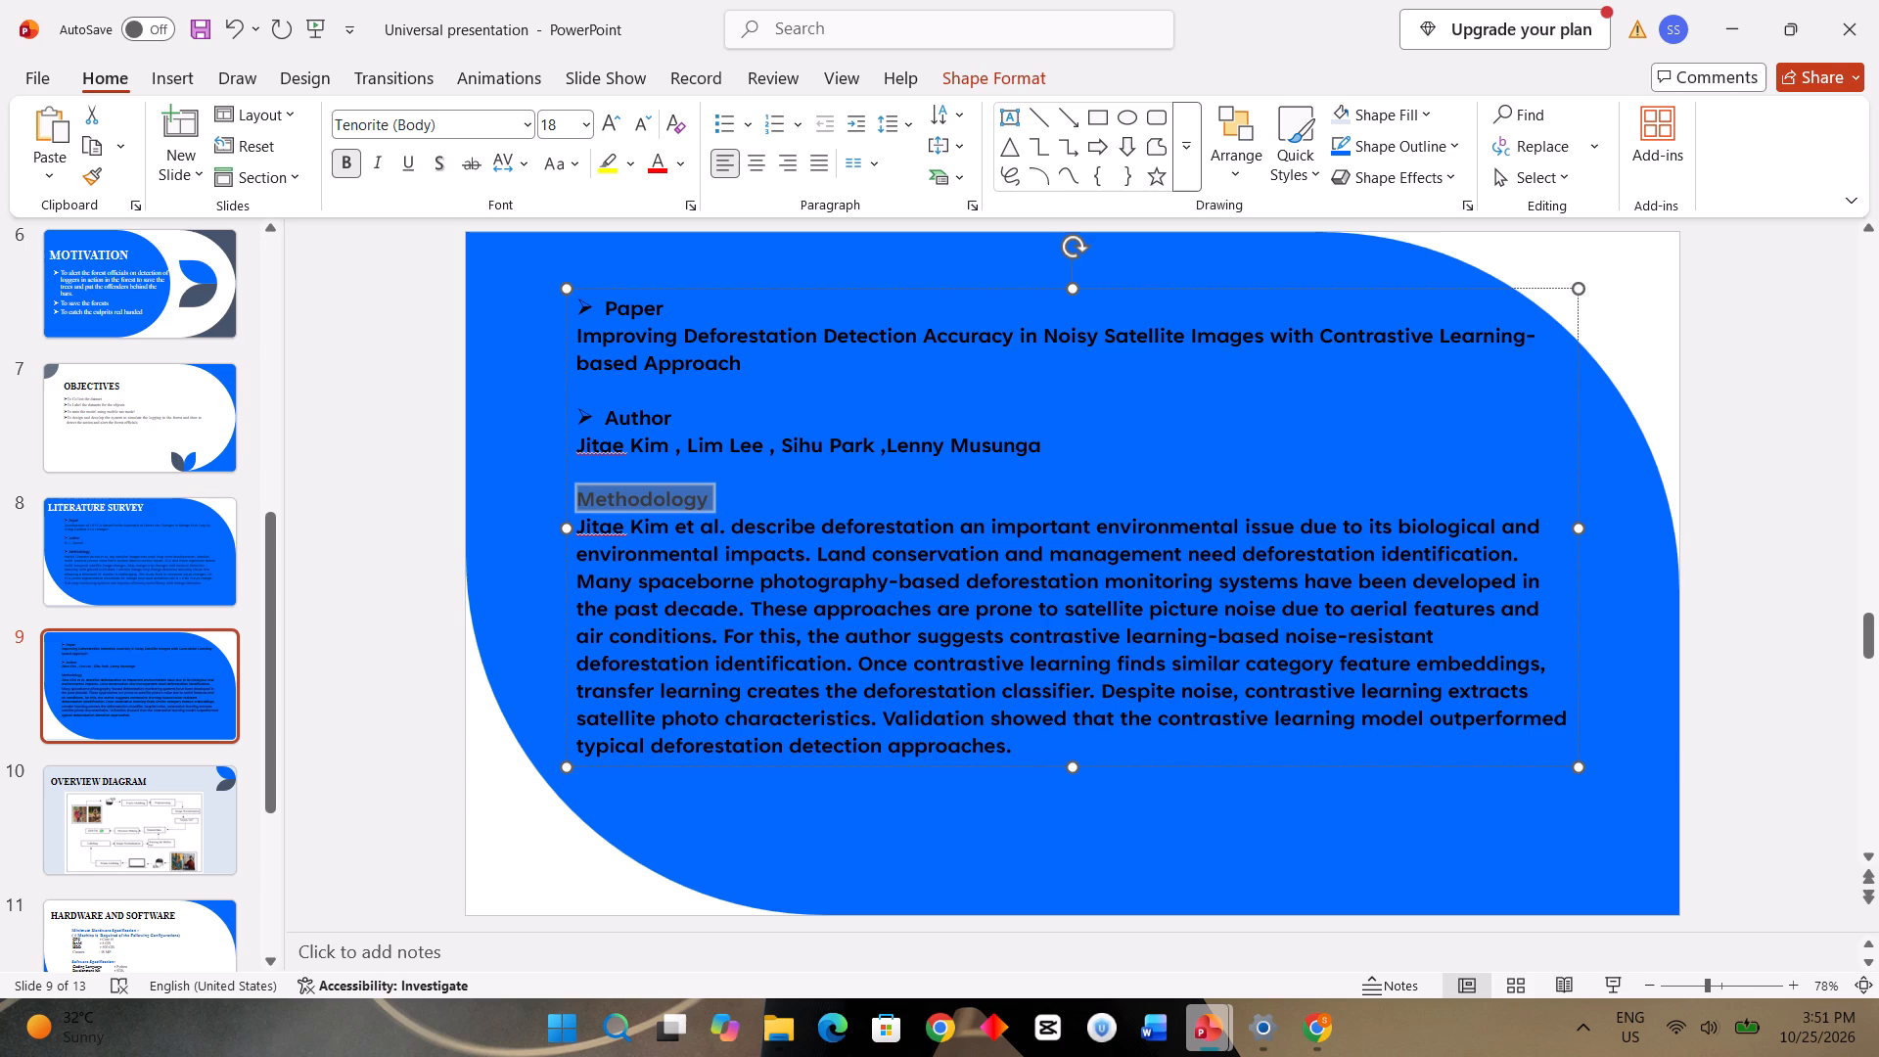
drag(711, 505, 710, 494)
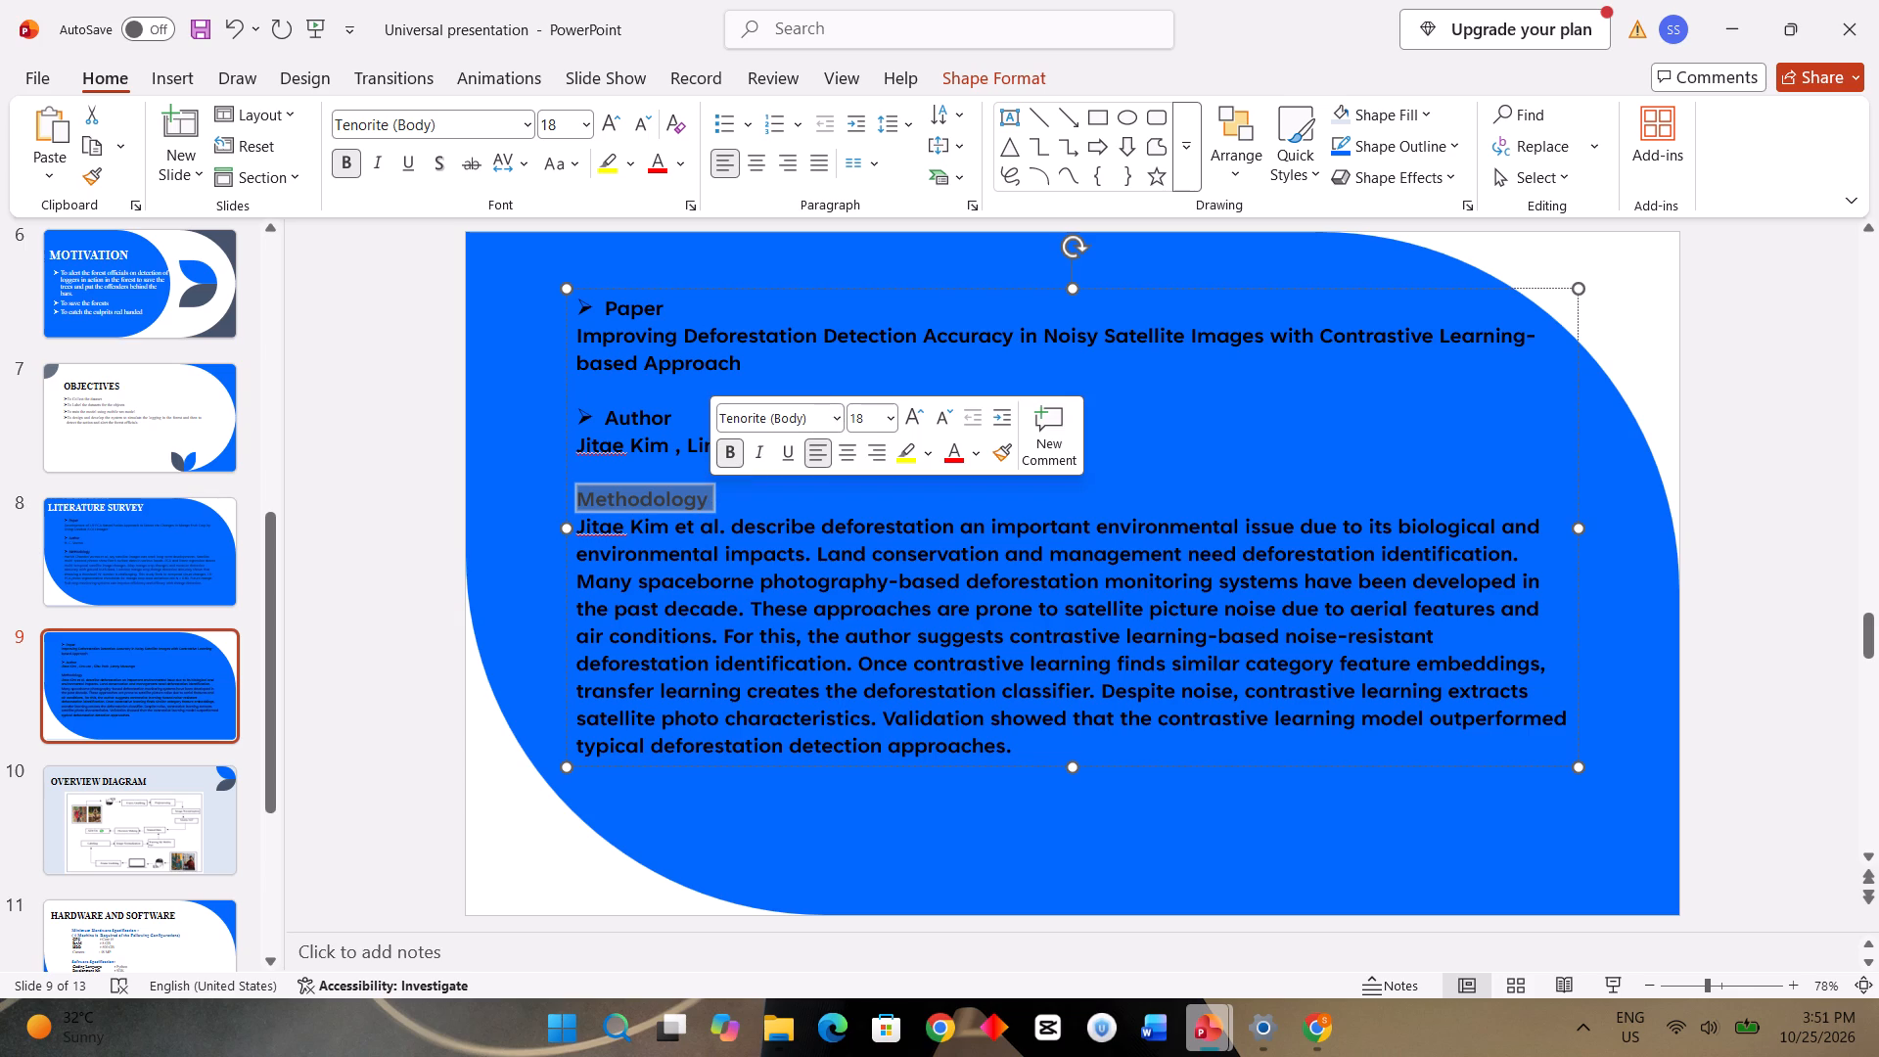
click(751, 123)
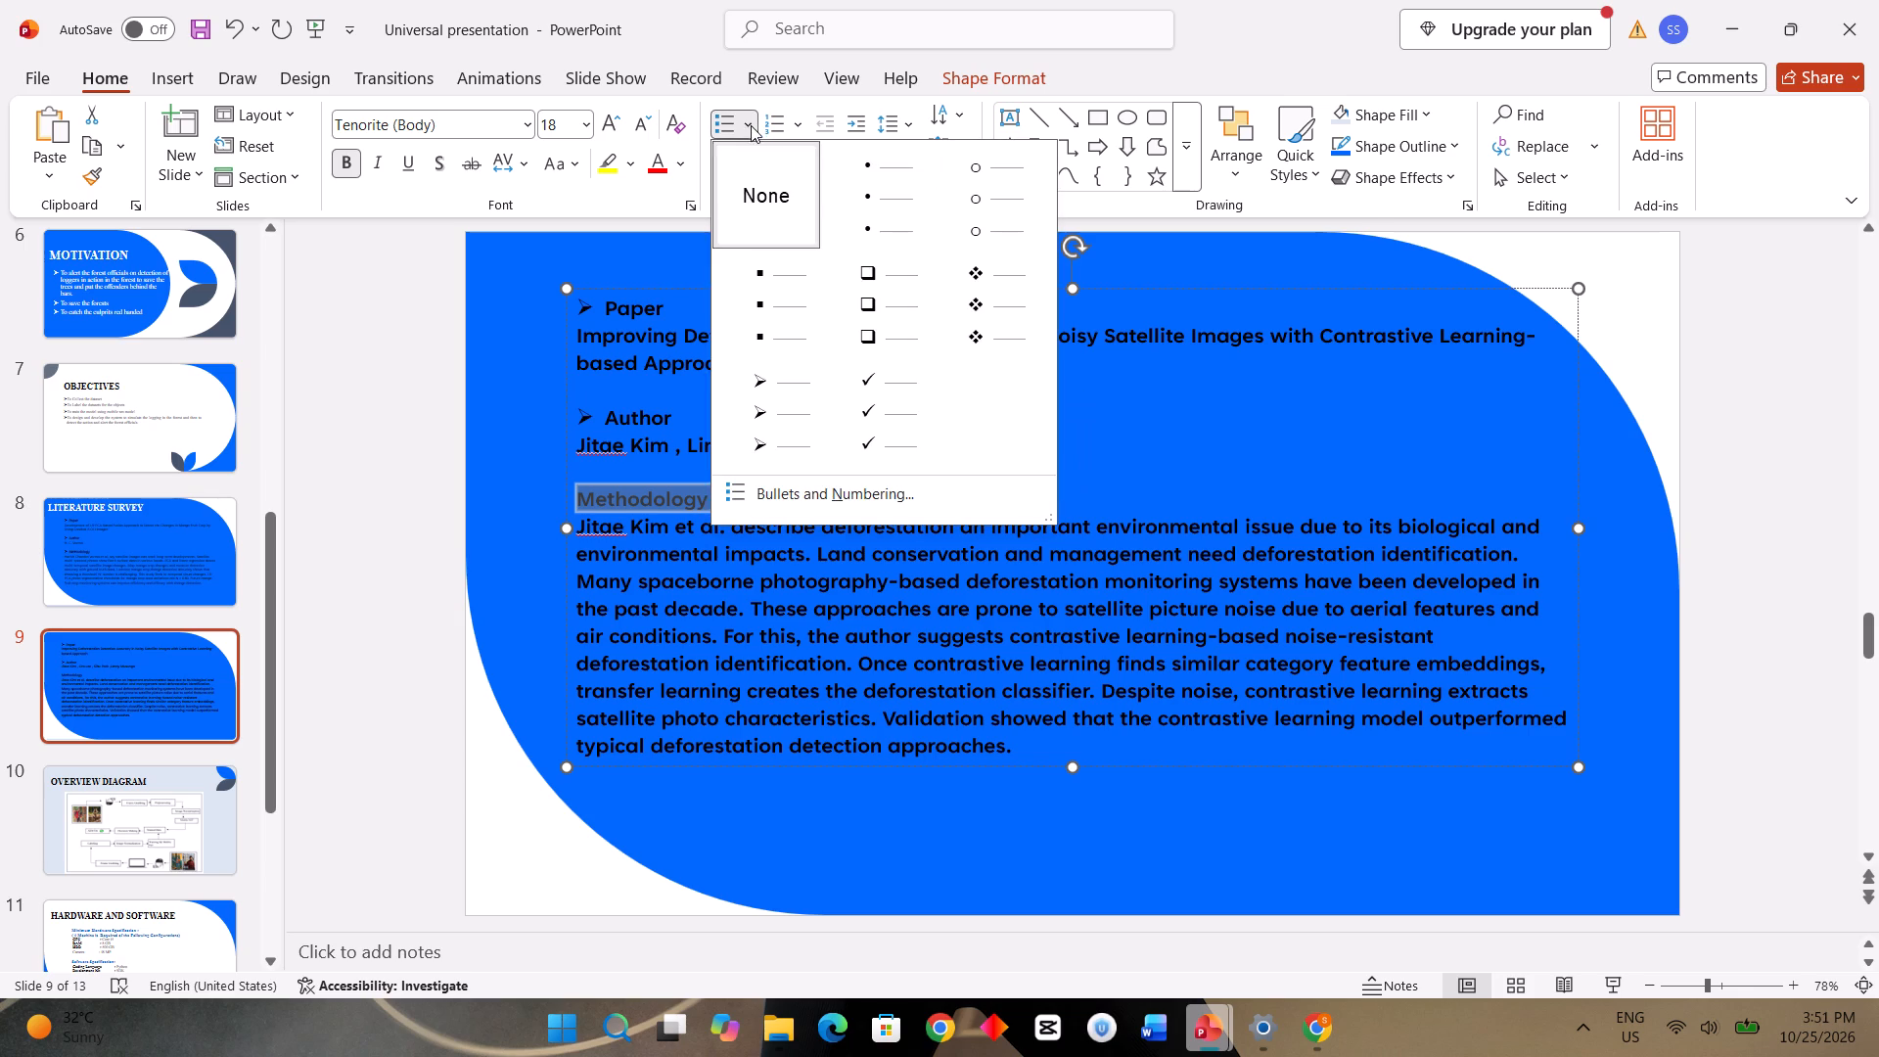
click(775, 383)
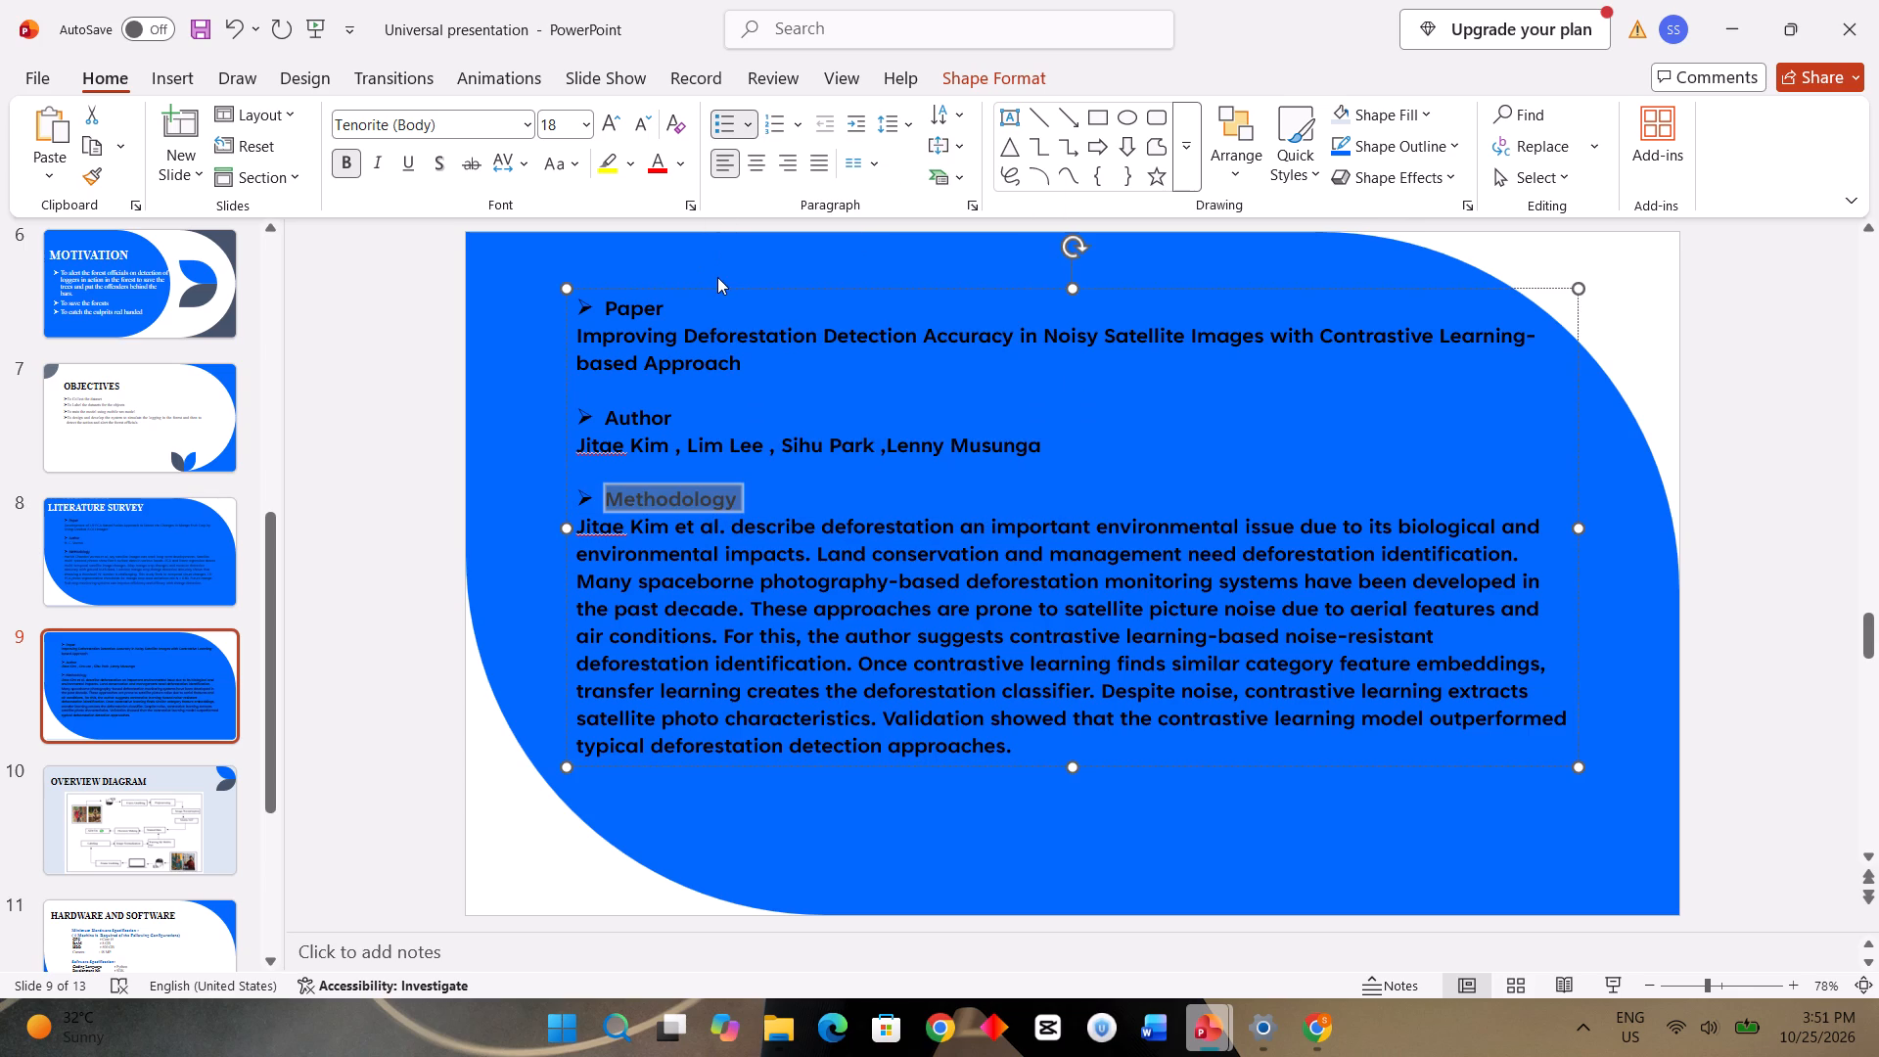
Shift the body text box on the Literature Survey slide slightly to the right and upward.
scroll(717, 277, up, 1)
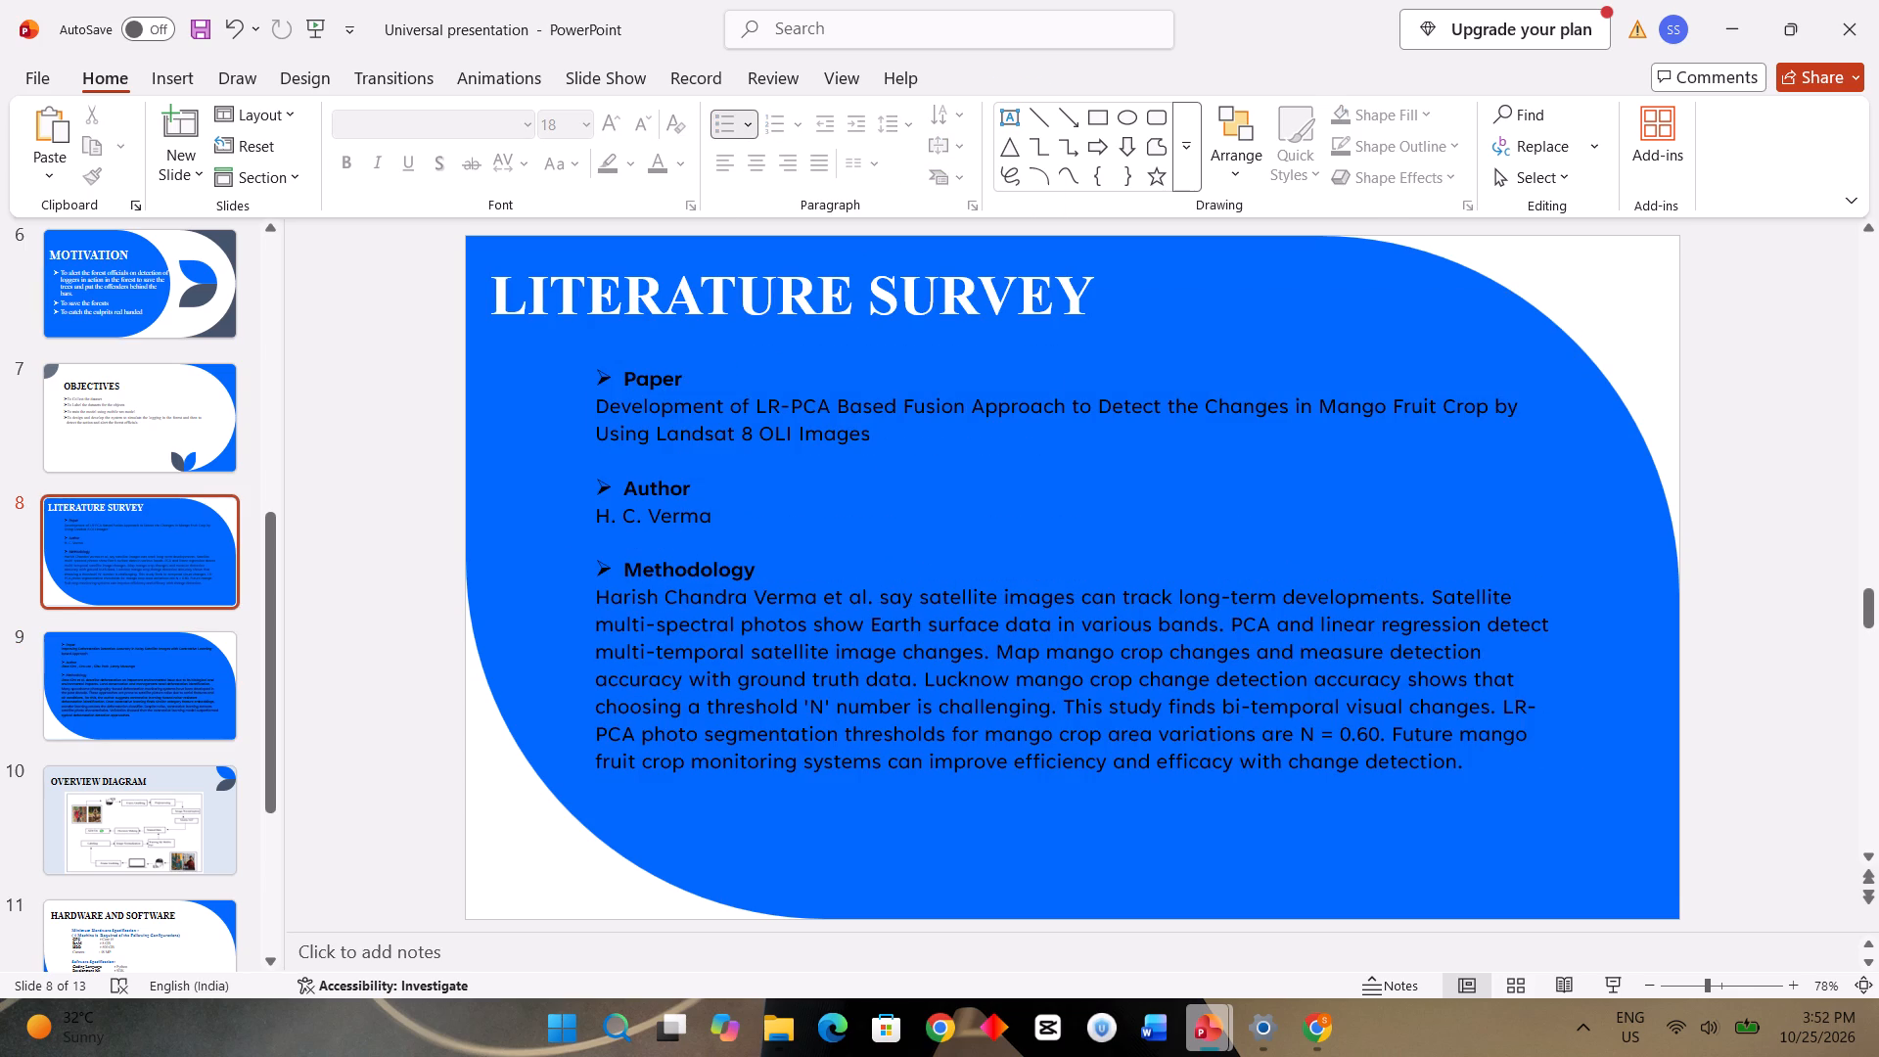
drag(593, 407, 621, 397)
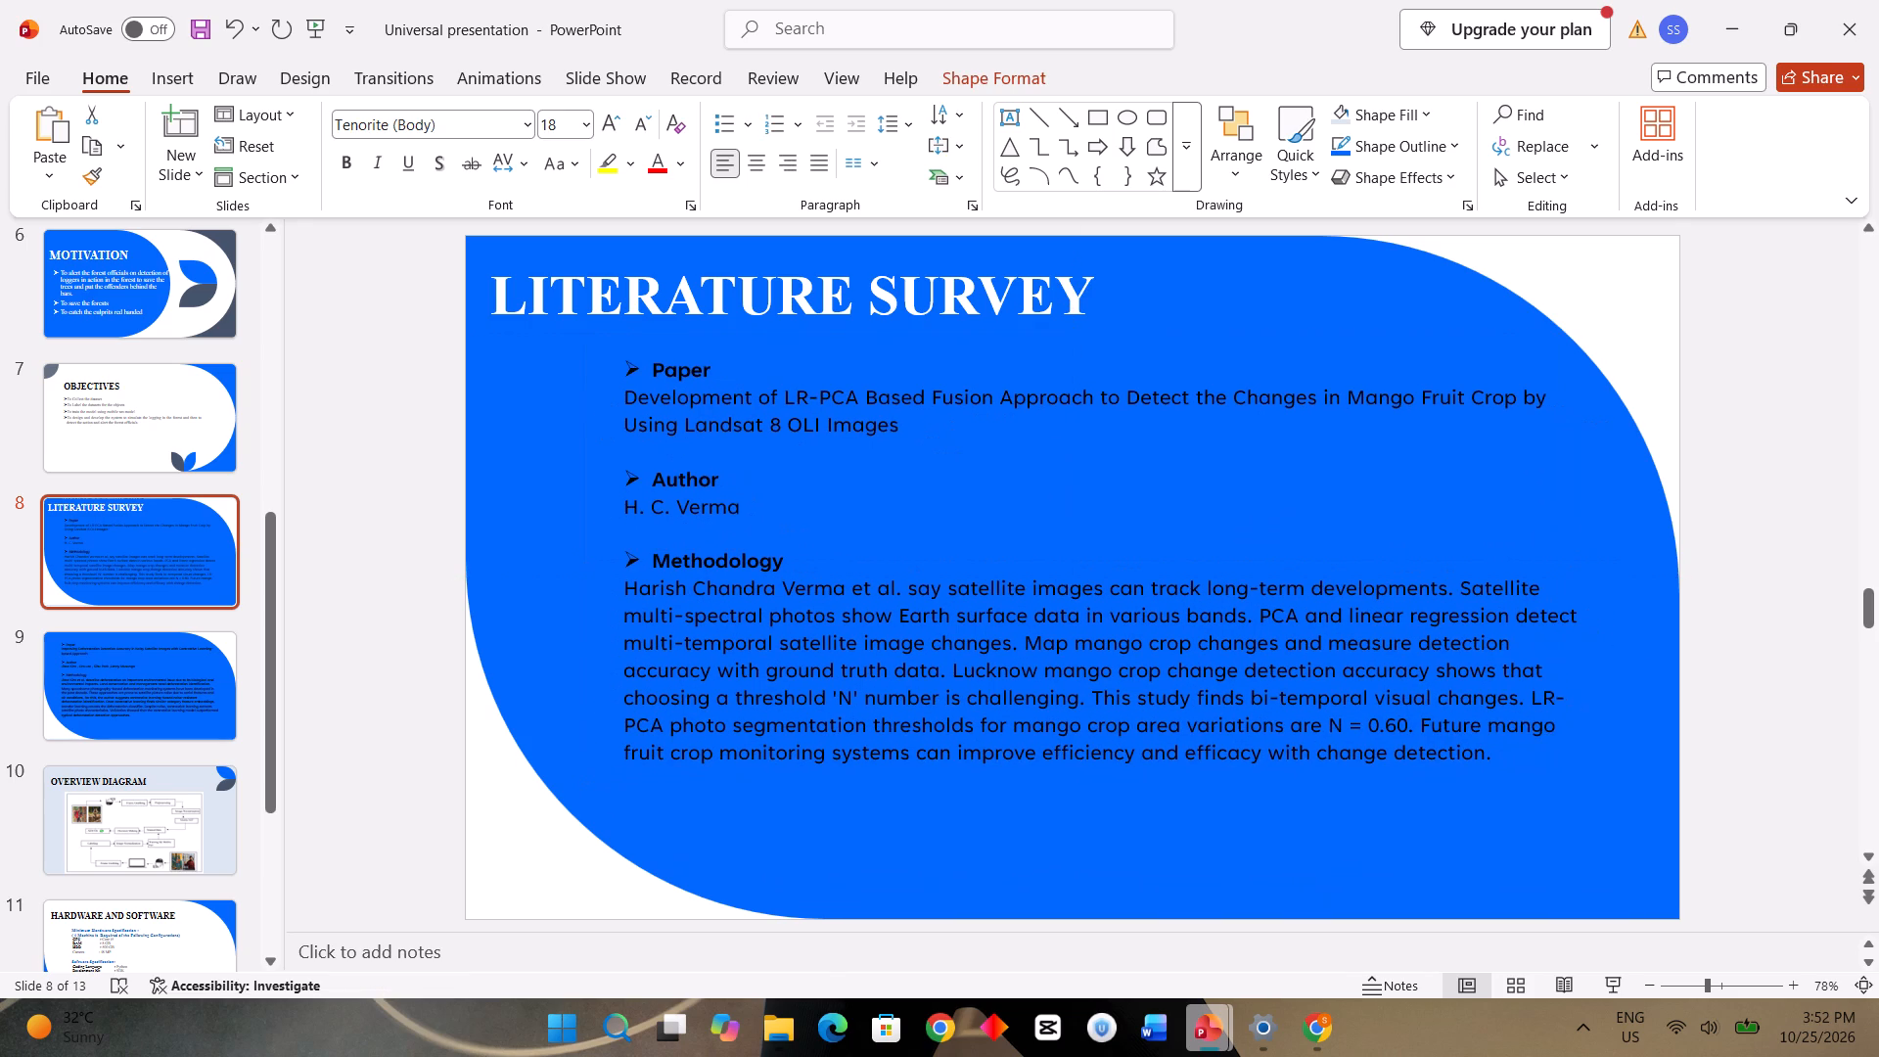
drag(621, 397, 616, 395)
Check the font of the paper title text on the Literature Survey slide and copy the font name.
click(646, 393)
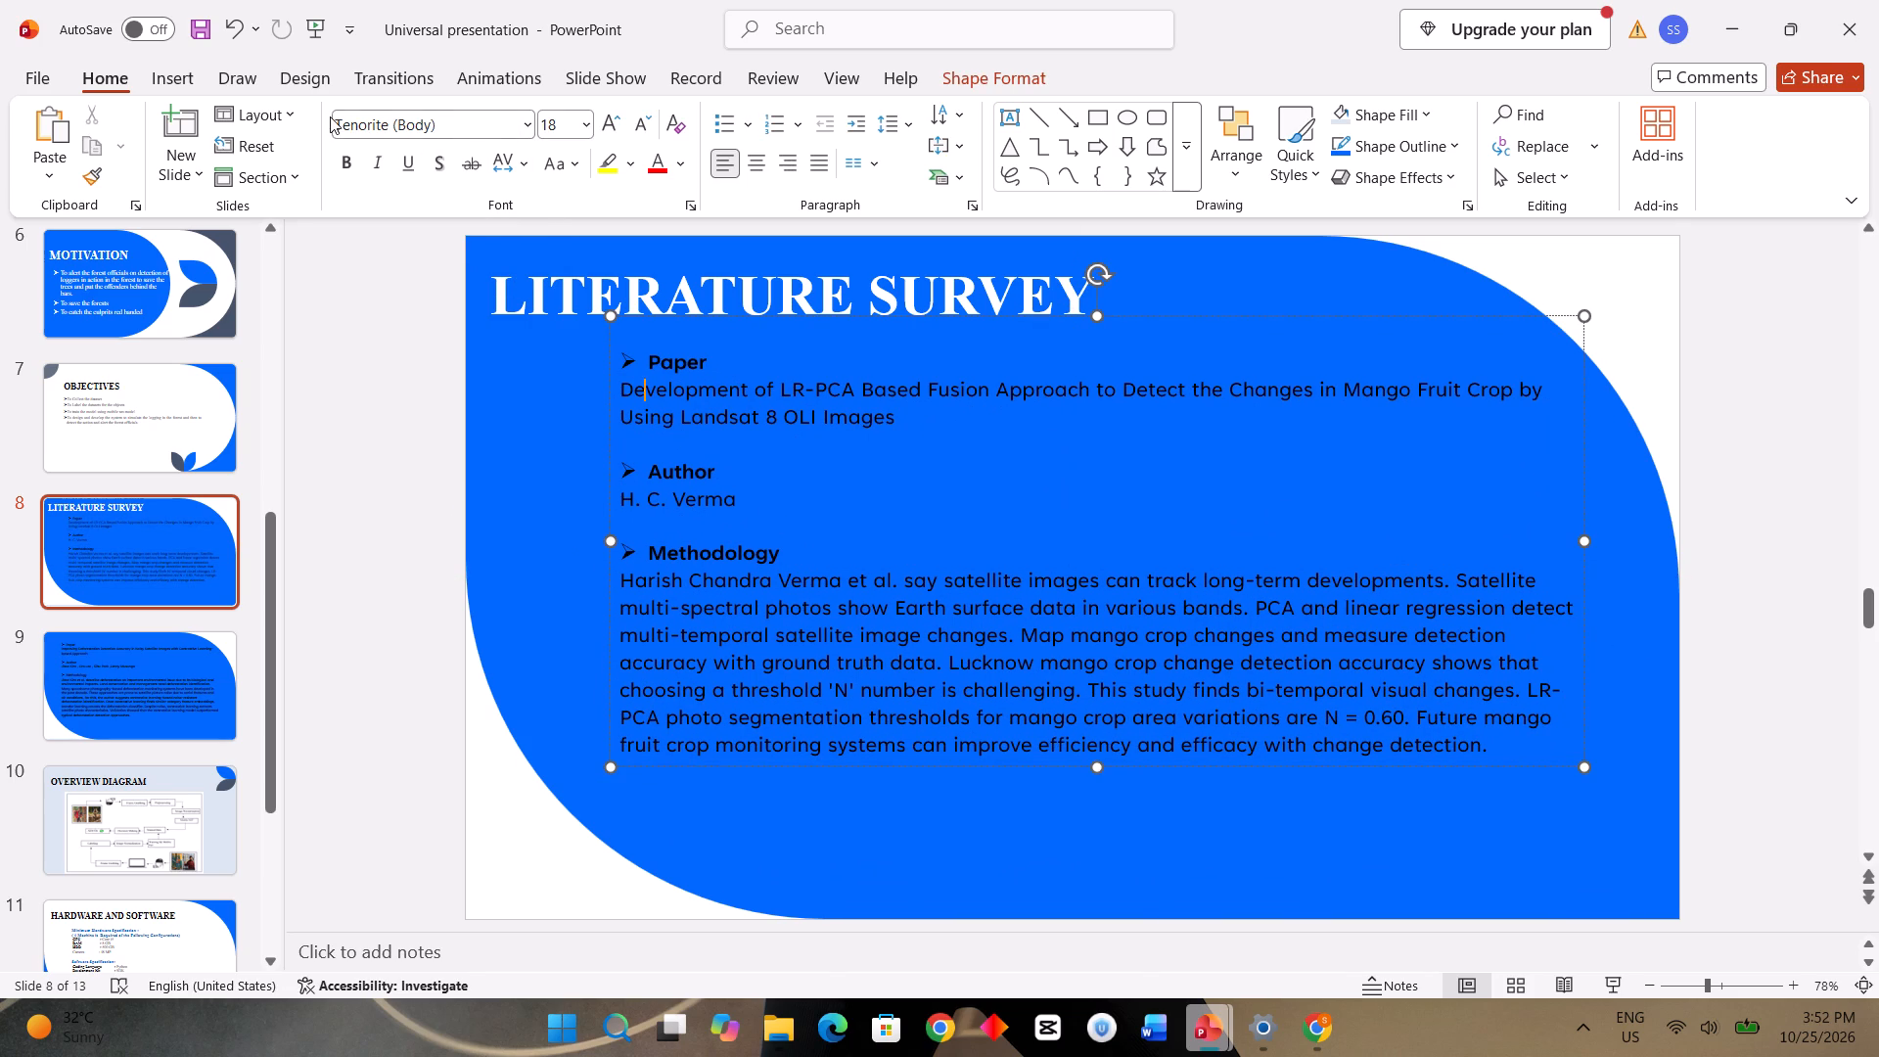
drag(338, 124, 402, 140)
drag(402, 140, 447, 137)
key(ctrl+c)
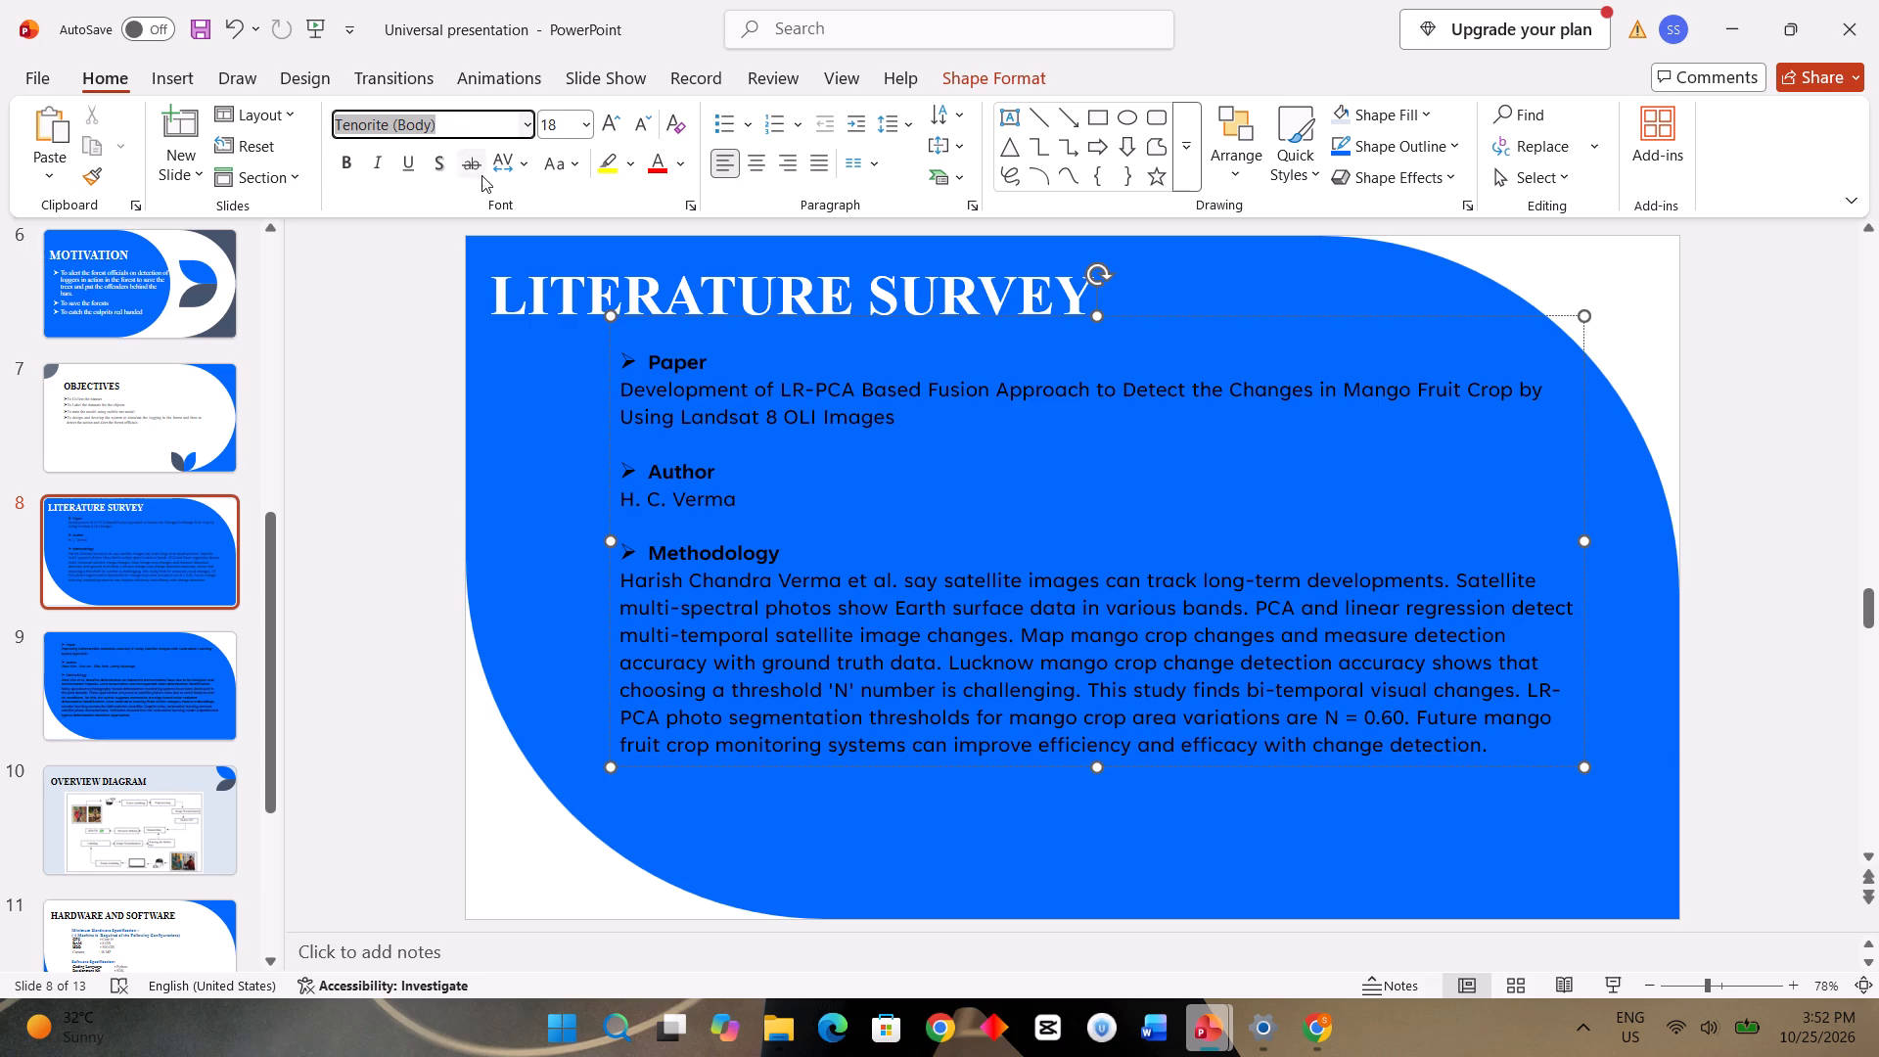
Remove bold from the paper title text under the "Paper" heading on slide 9.
scroll(638, 253, down, 1)
click(579, 332)
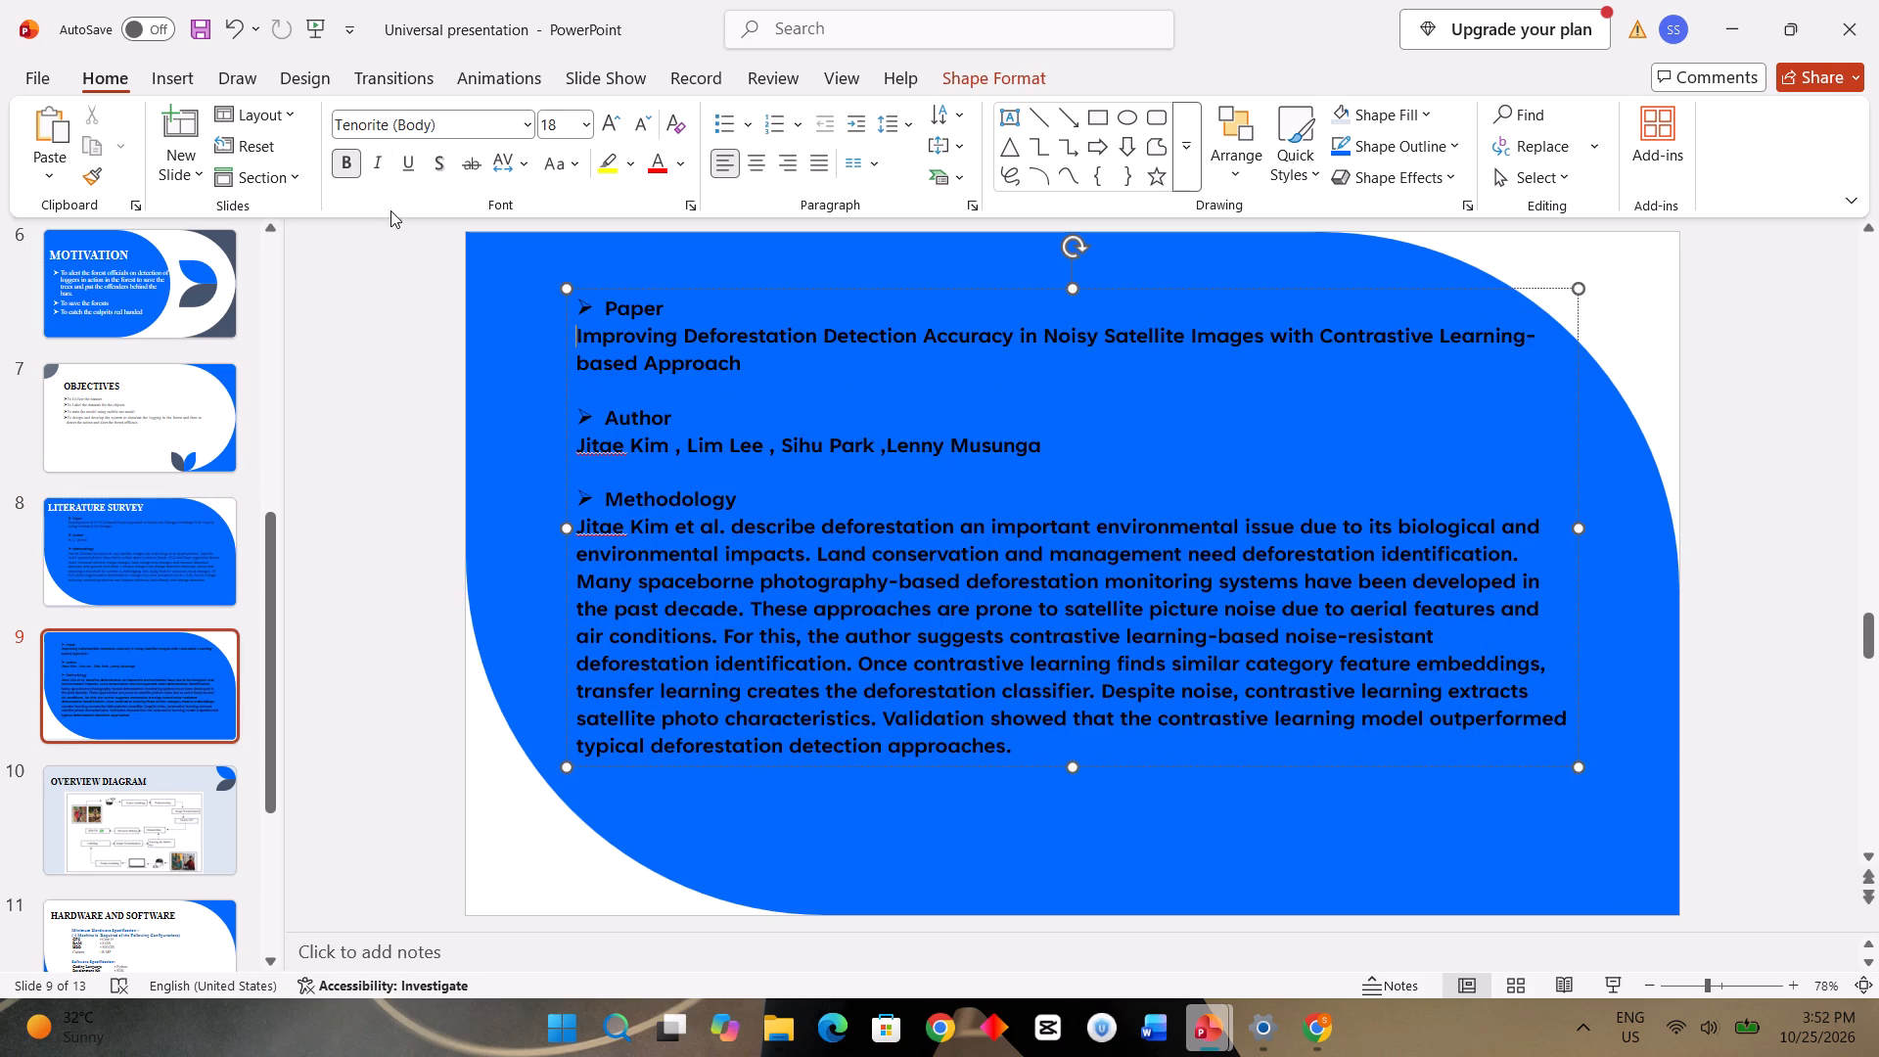
drag(576, 332, 668, 366)
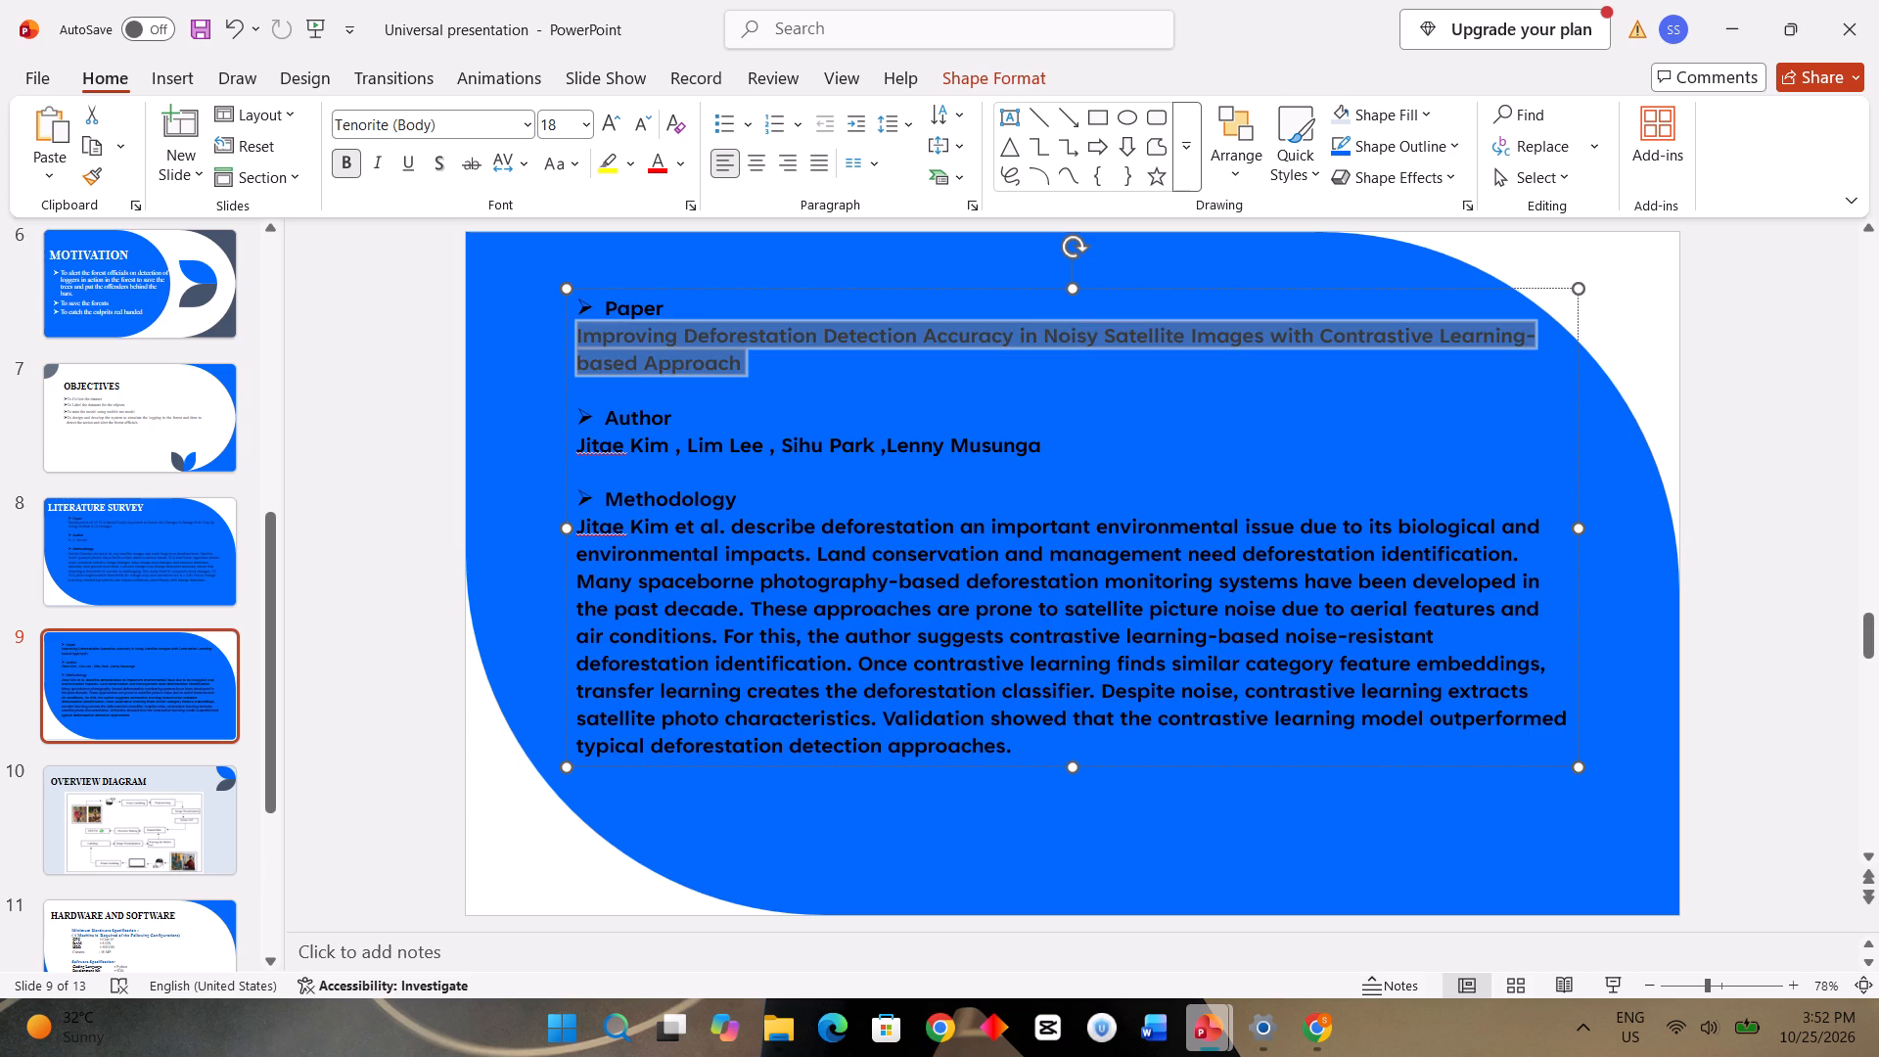
drag(668, 366, 688, 368)
click(348, 166)
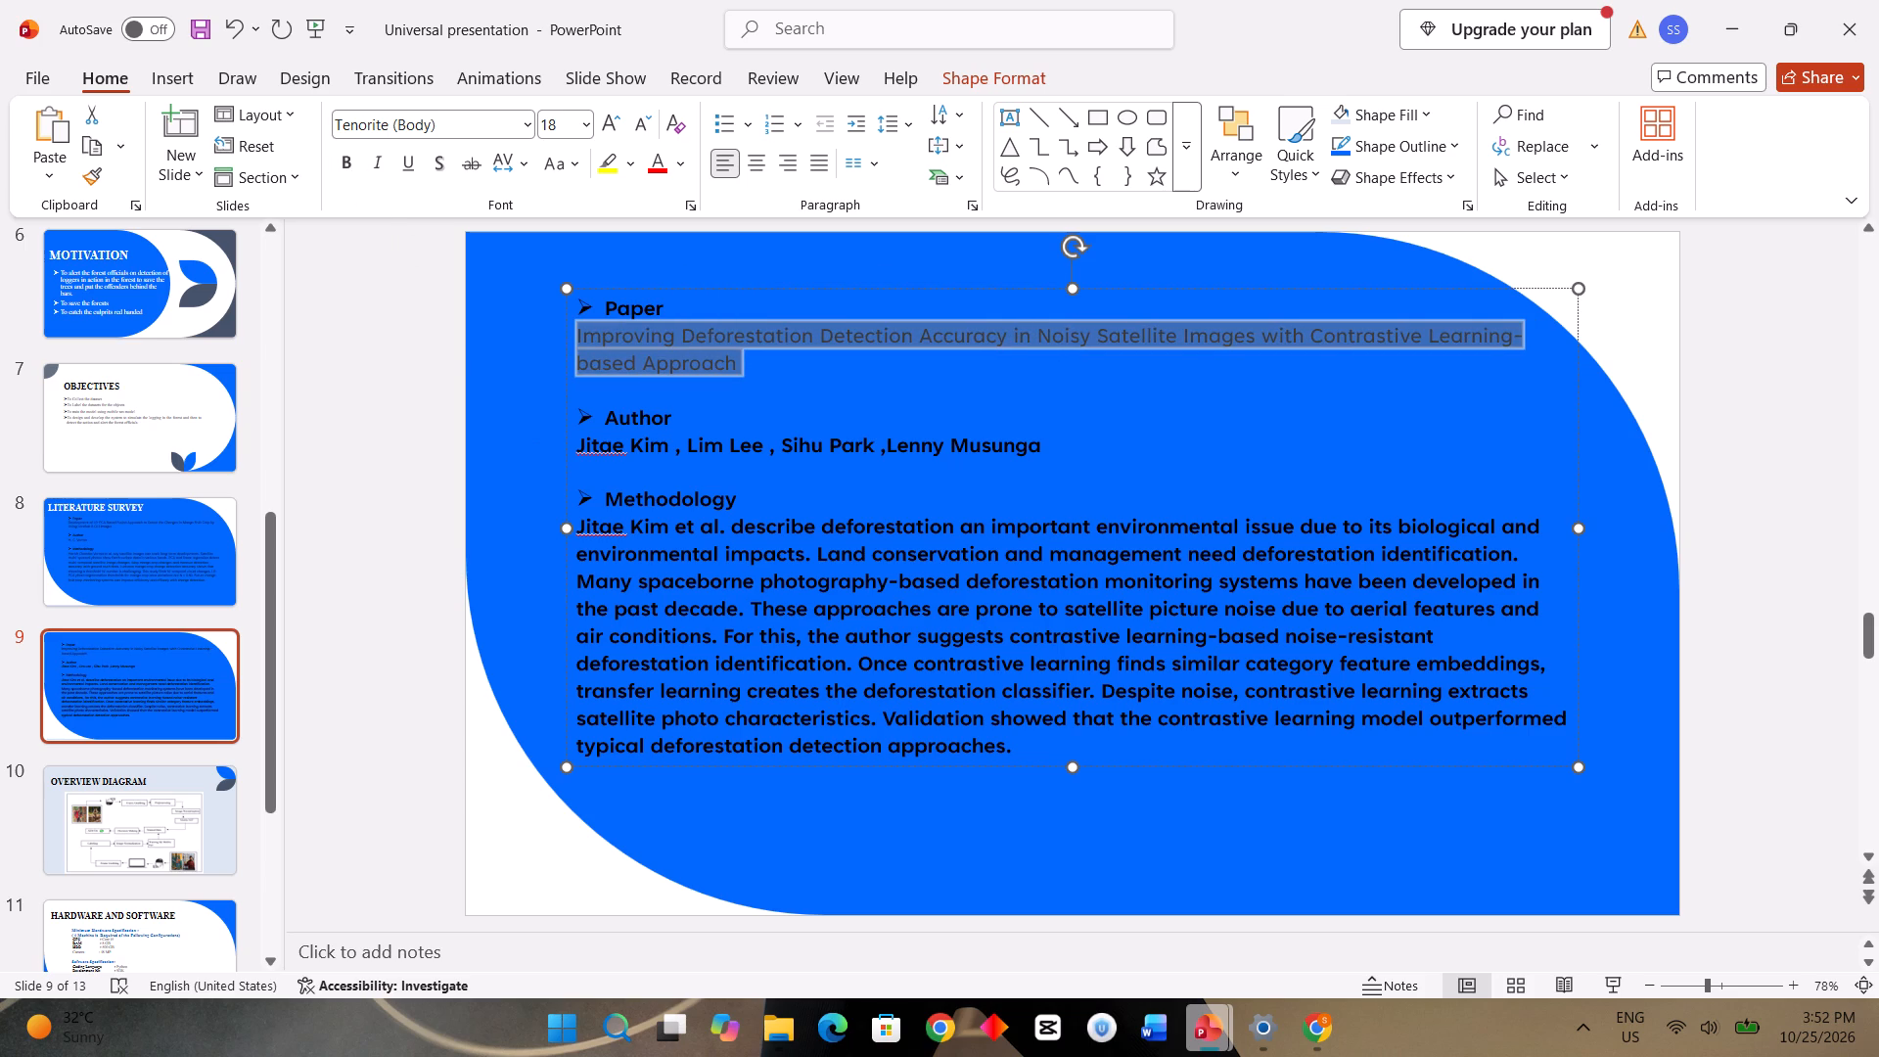
Remove bold from the line of author names under the "Author" heading on slide 9.
click(583, 450)
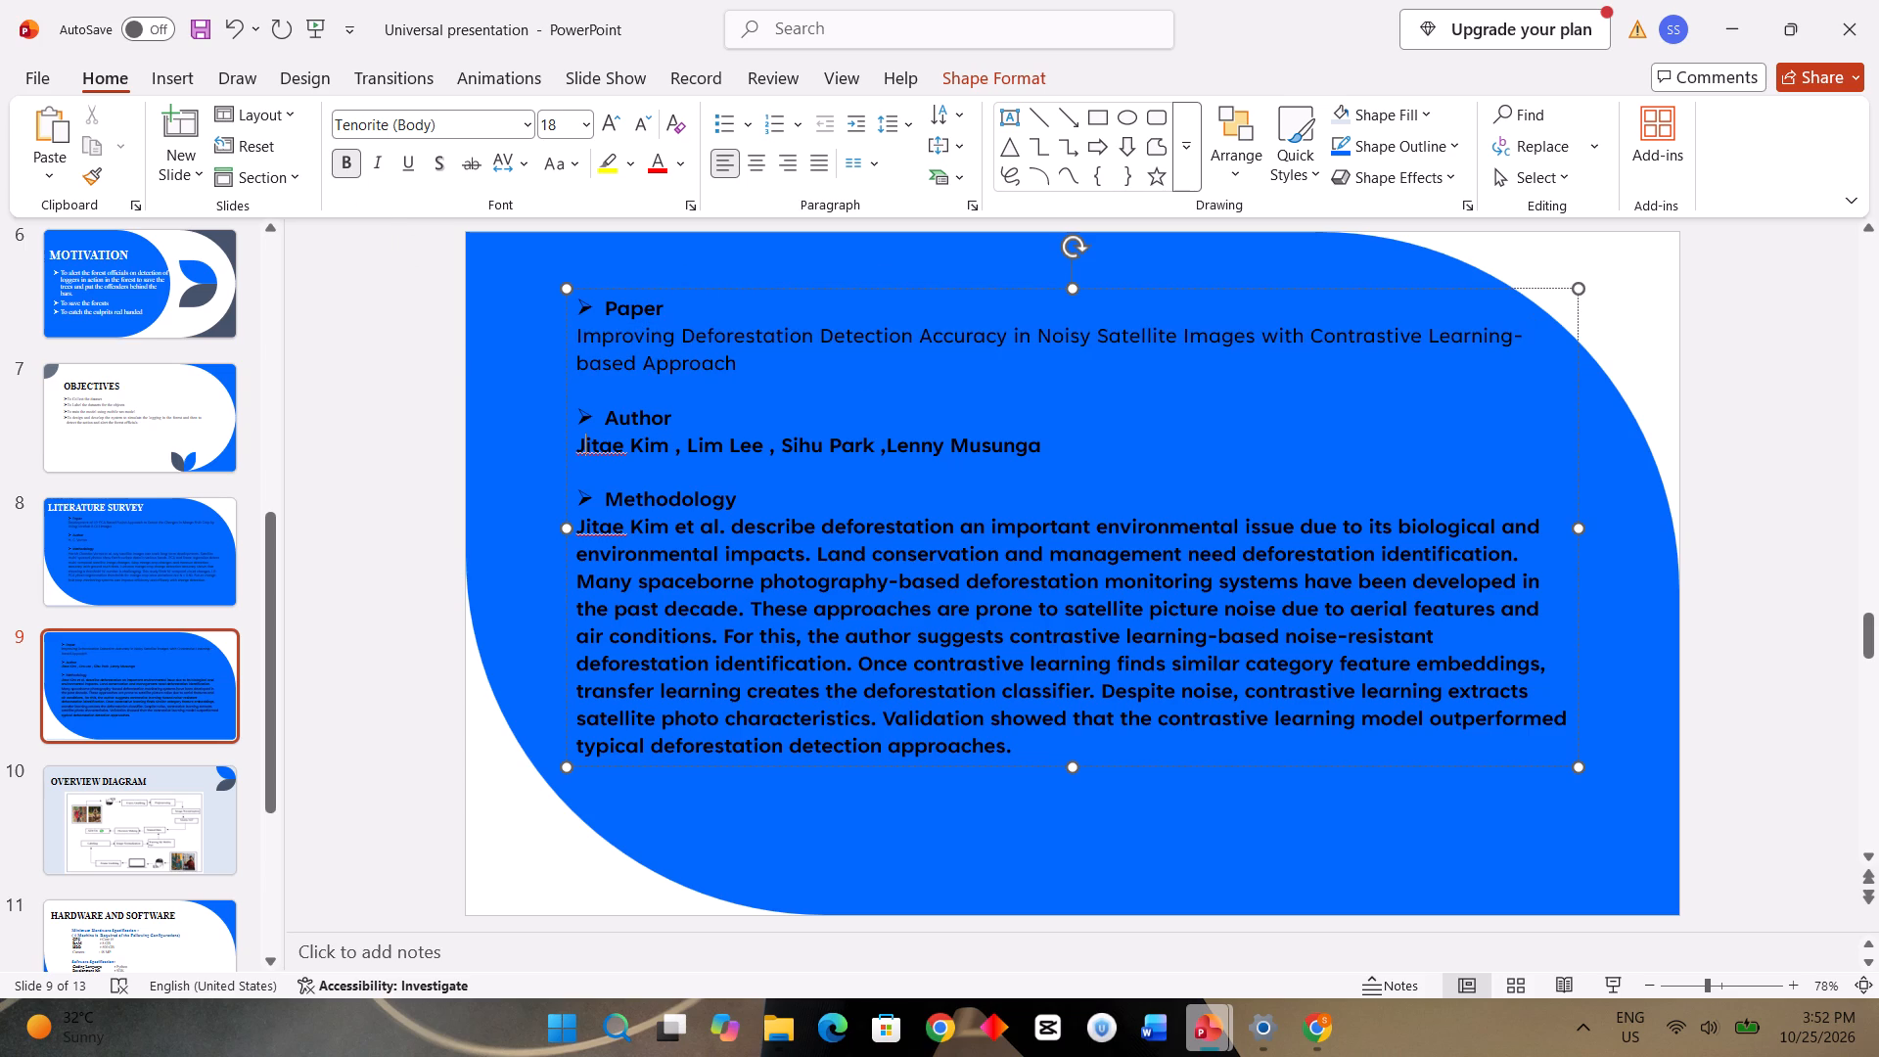
drag(577, 447, 937, 483)
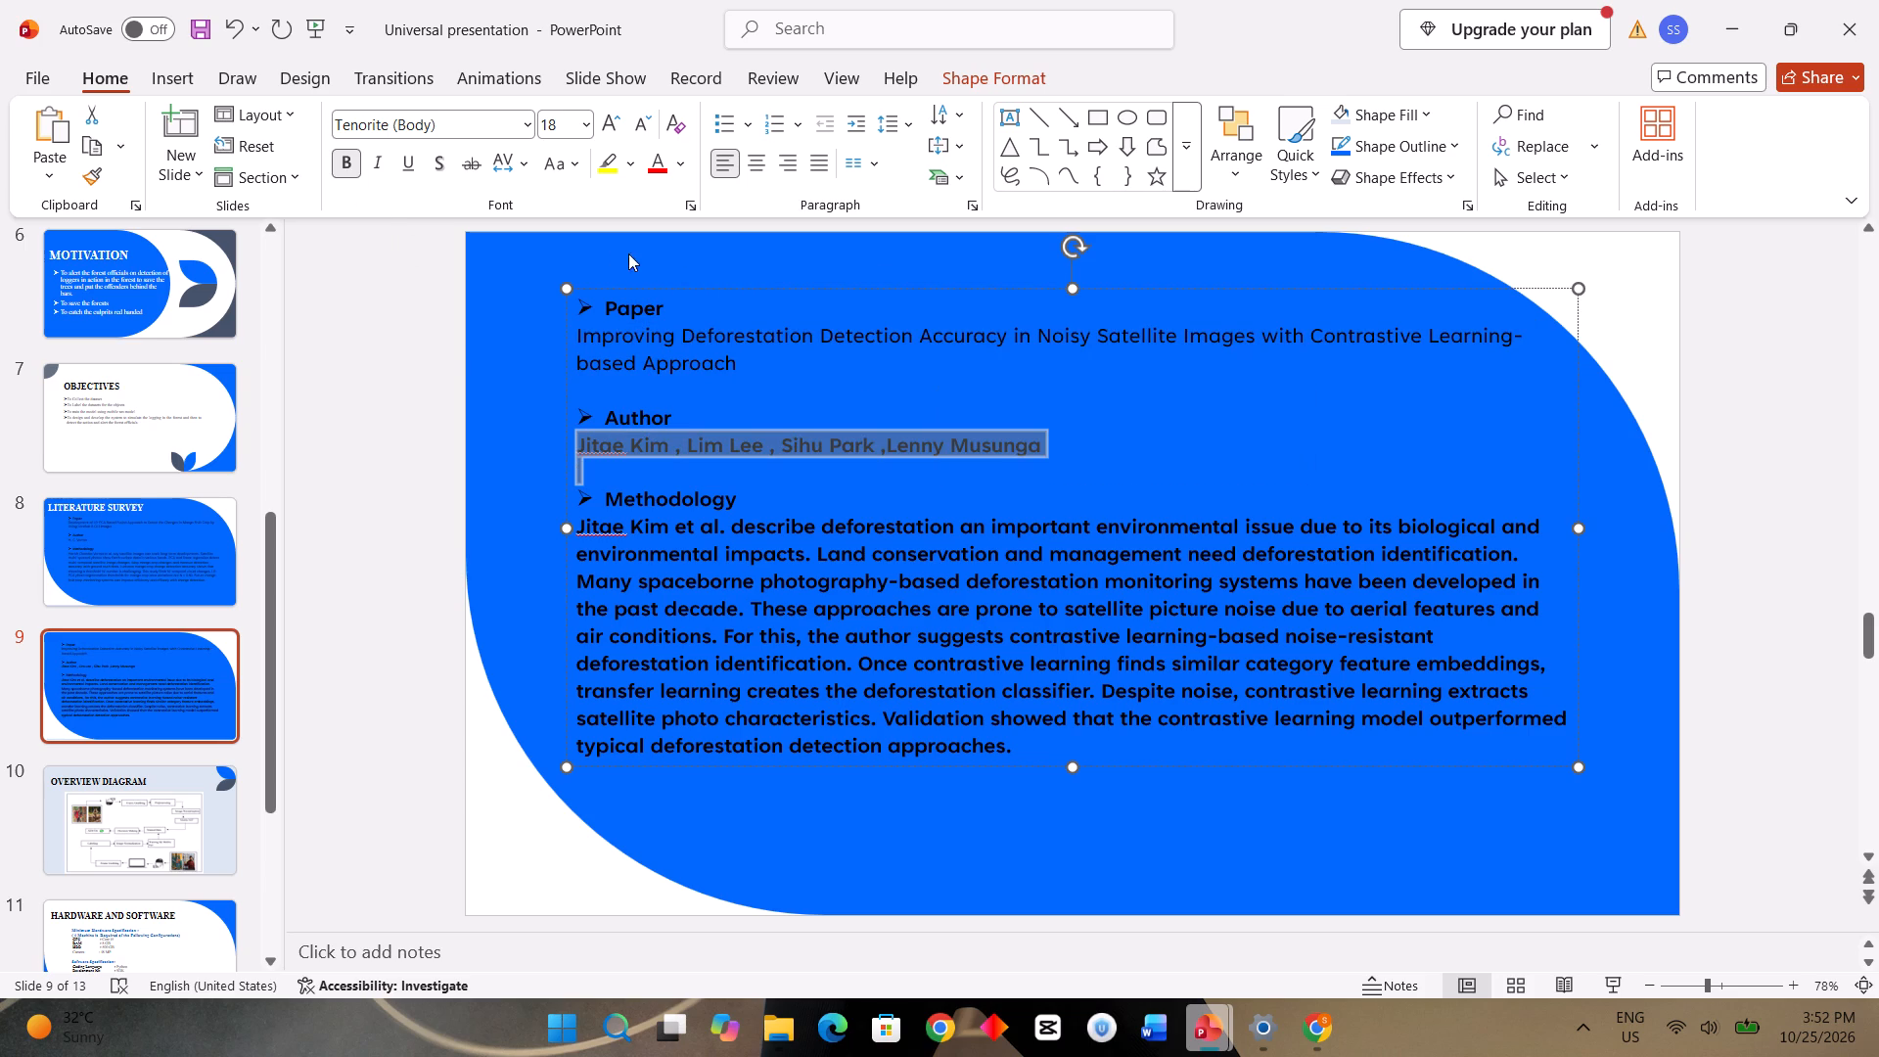
click(347, 161)
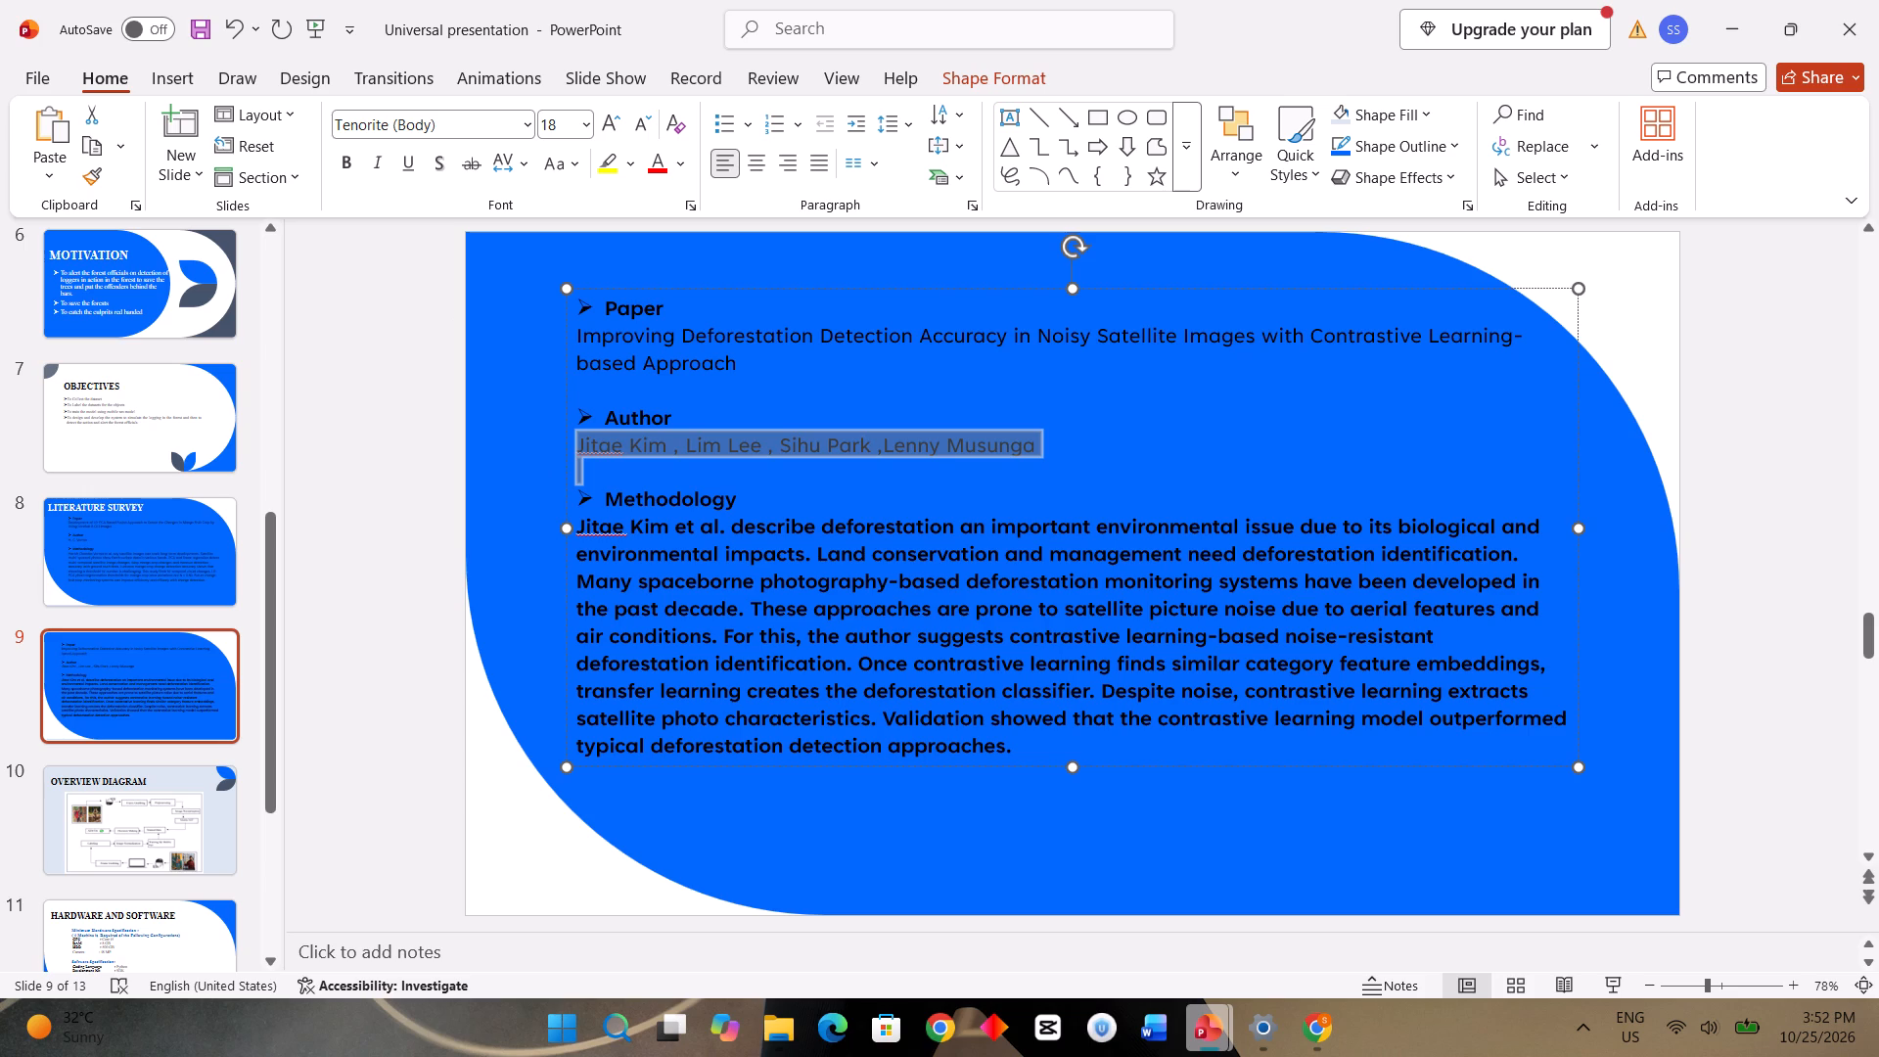
Remove bold from the whole paragraph under the "Methodology" heading on slide 9.
click(581, 525)
drag(581, 525, 972, 746)
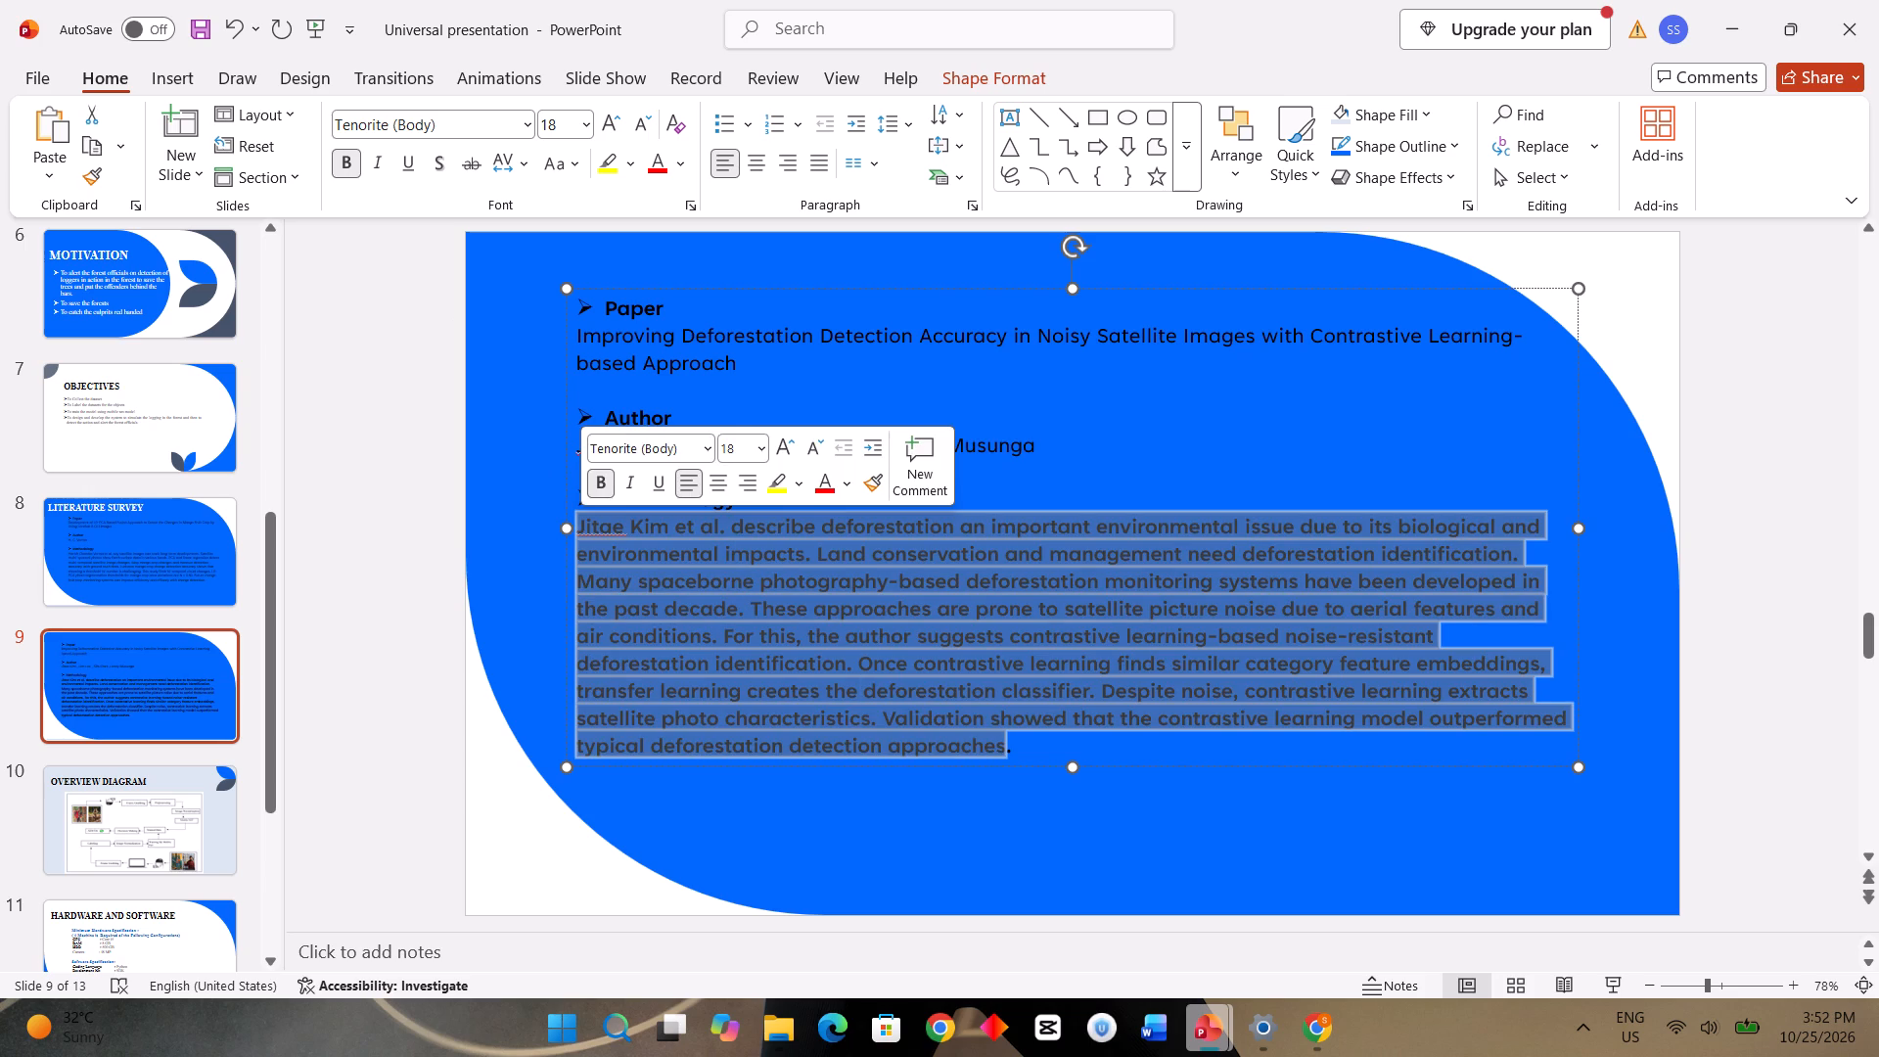
drag(972, 746, 1013, 749)
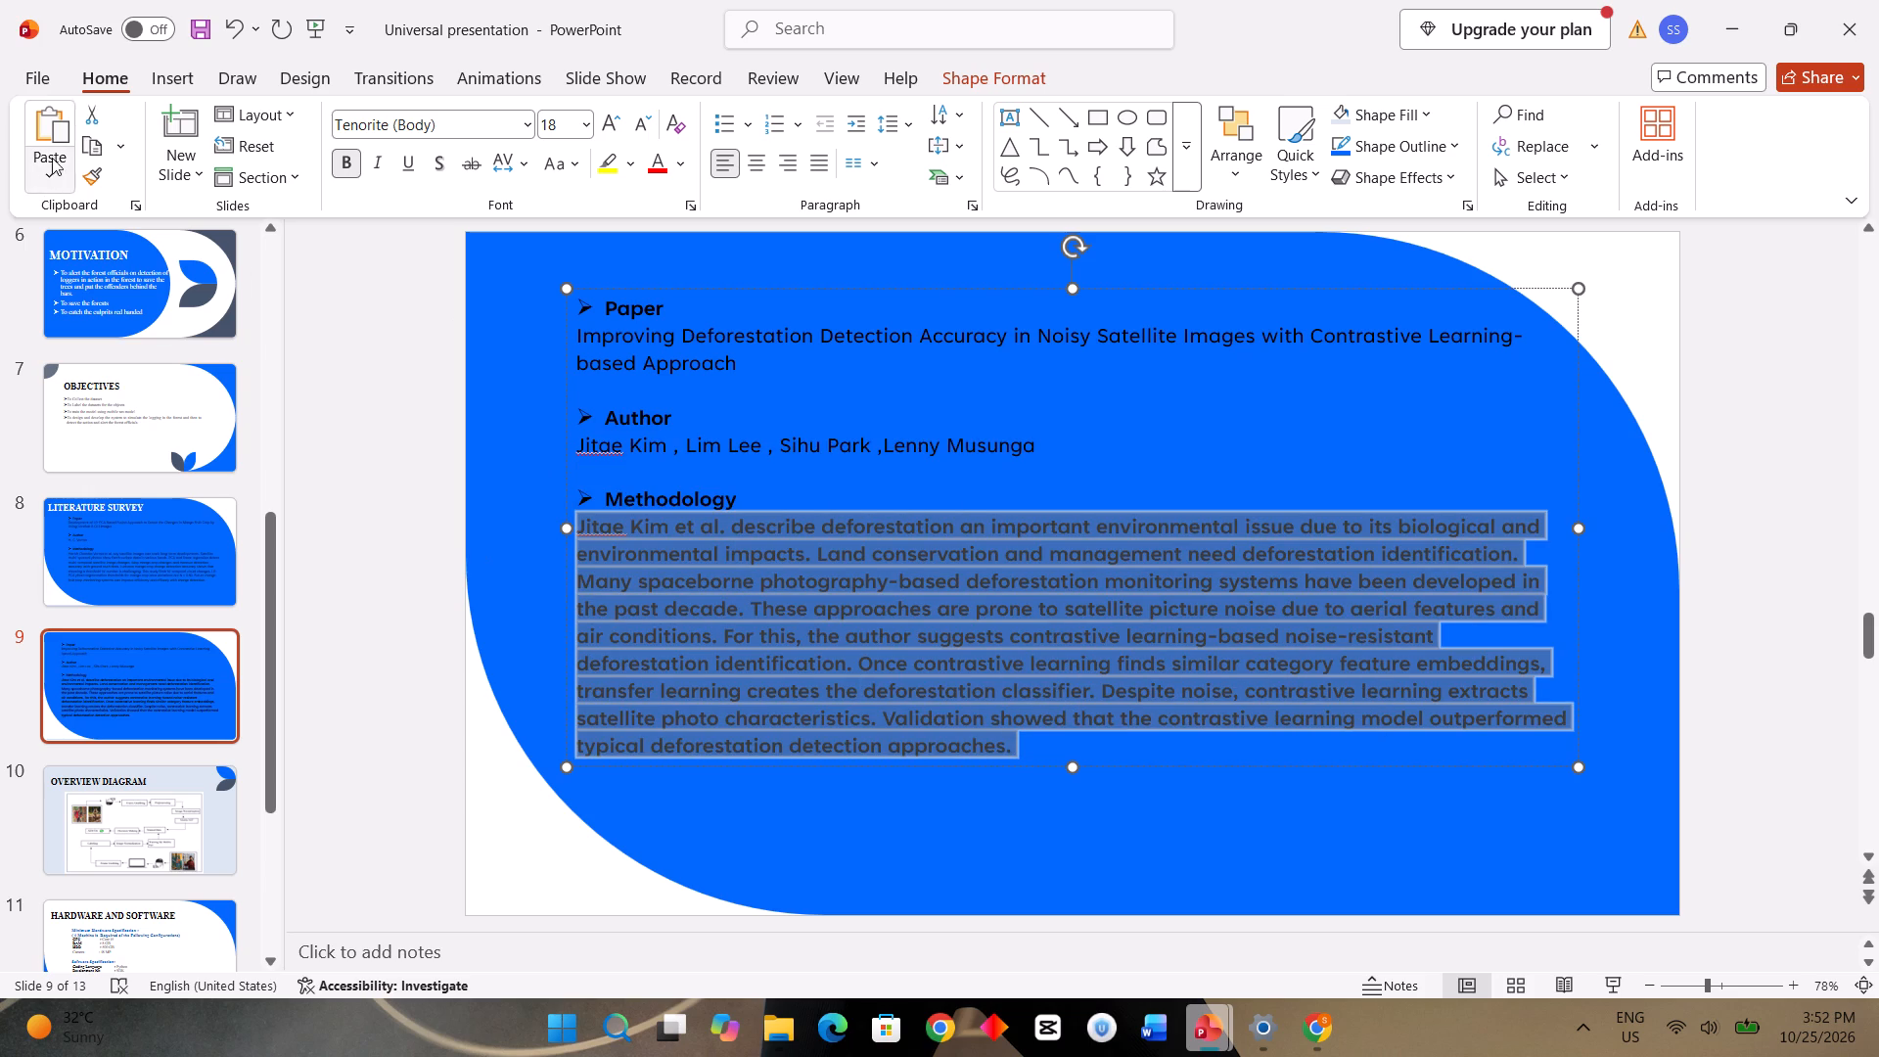
click(348, 172)
Apply square bullets to the CPU, RAM, HDD and Camera lines on the Hardware and Software slide.
click(259, 443)
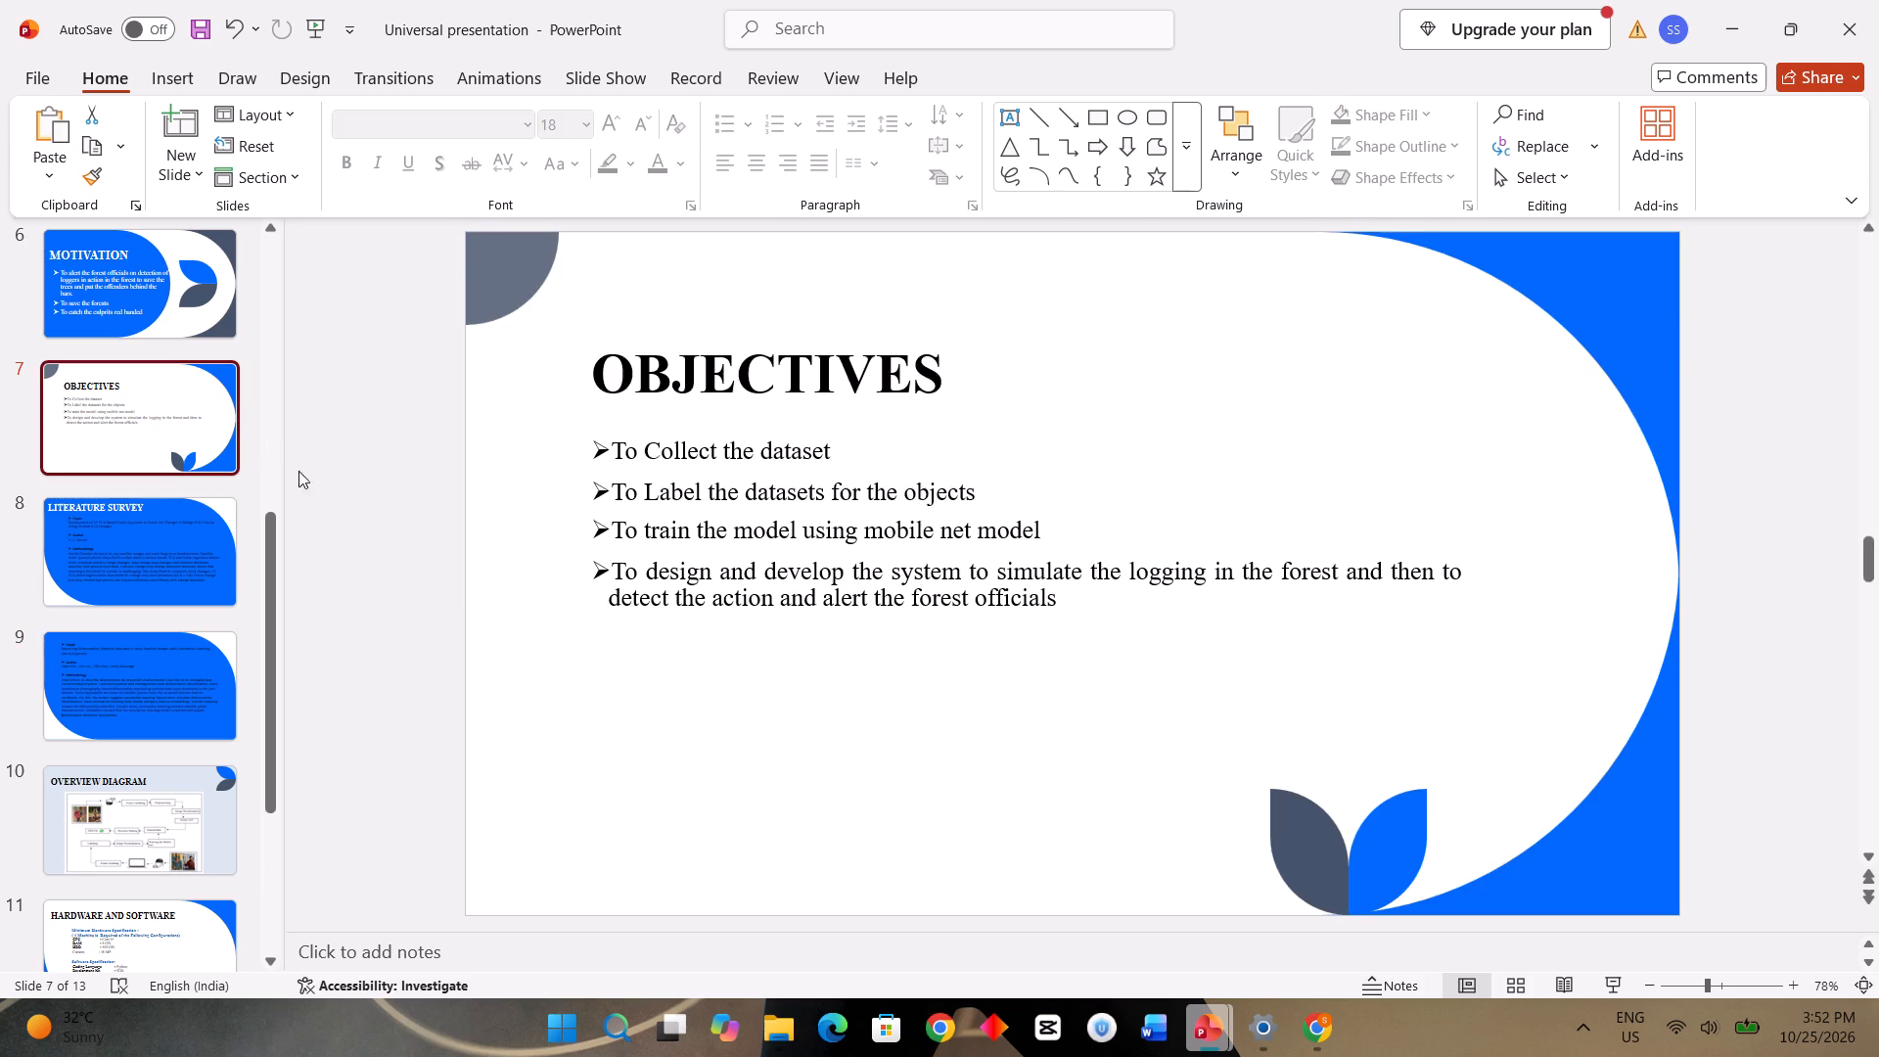
click(164, 664)
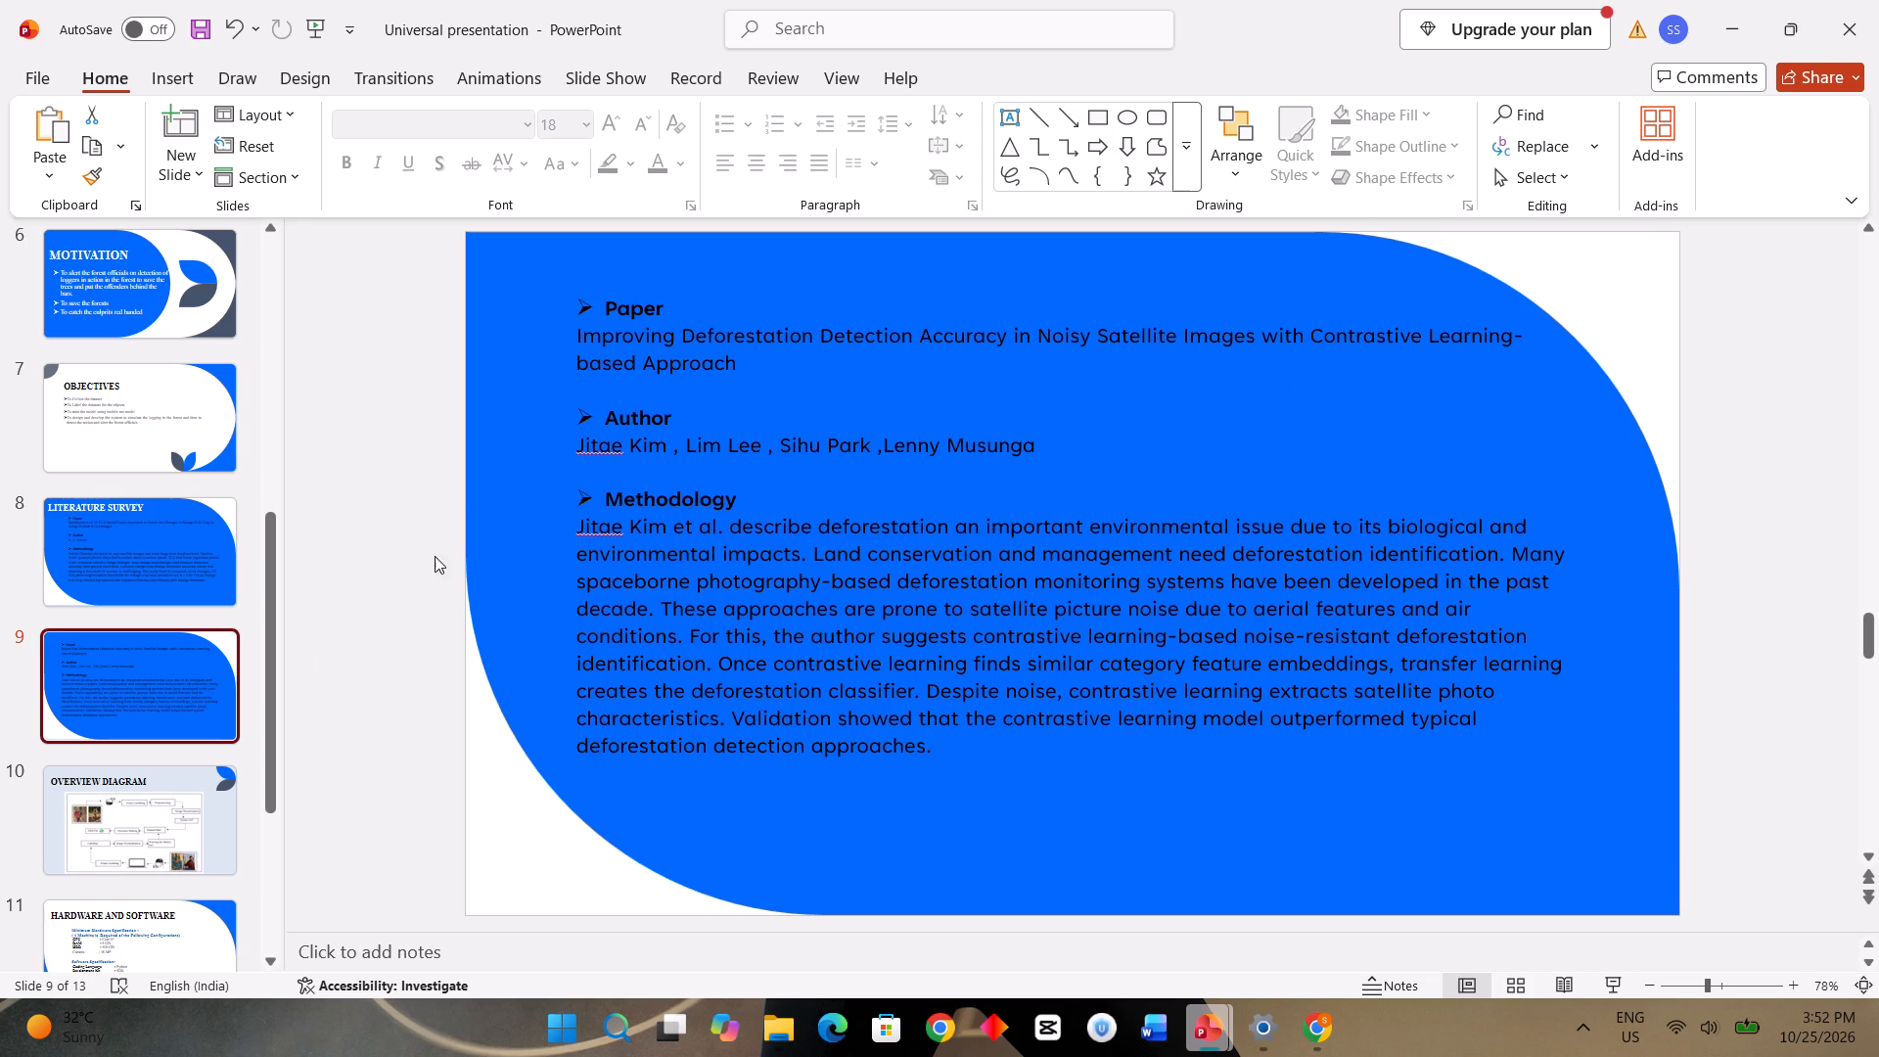
click(197, 827)
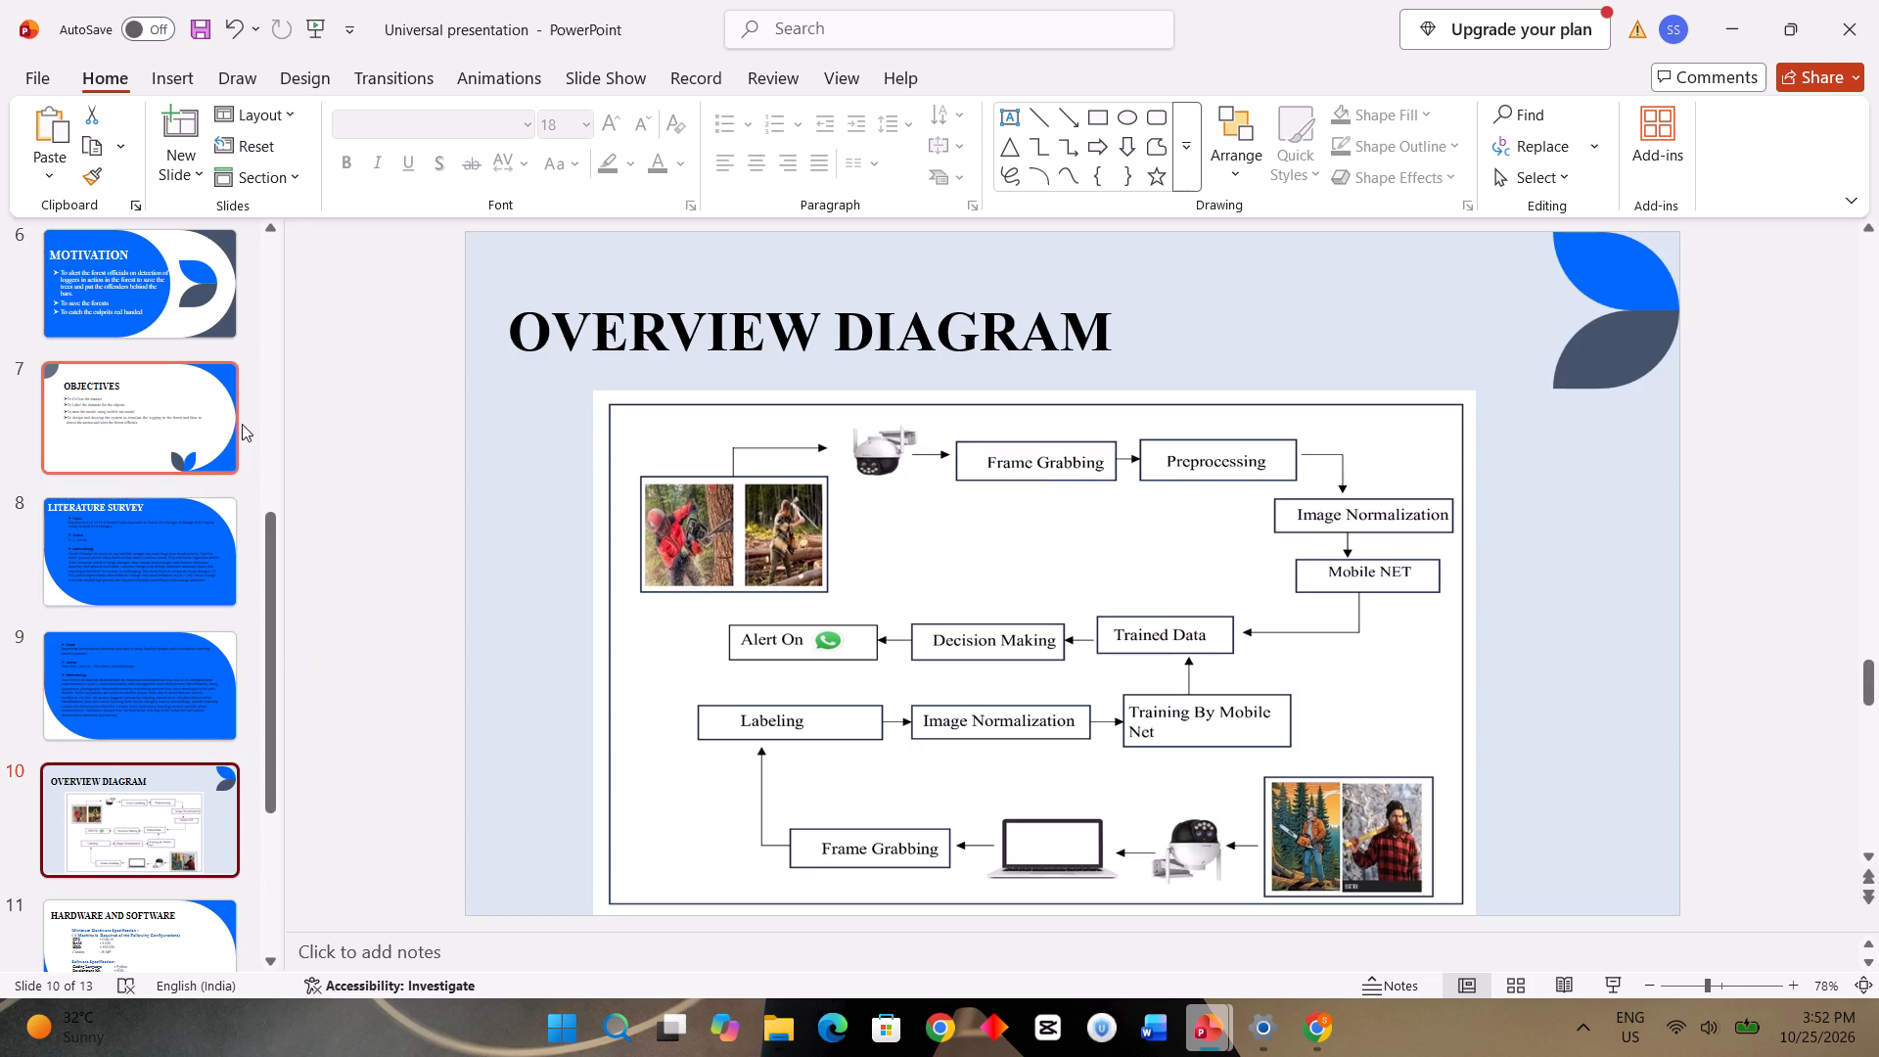
scroll(242, 424, down, 1)
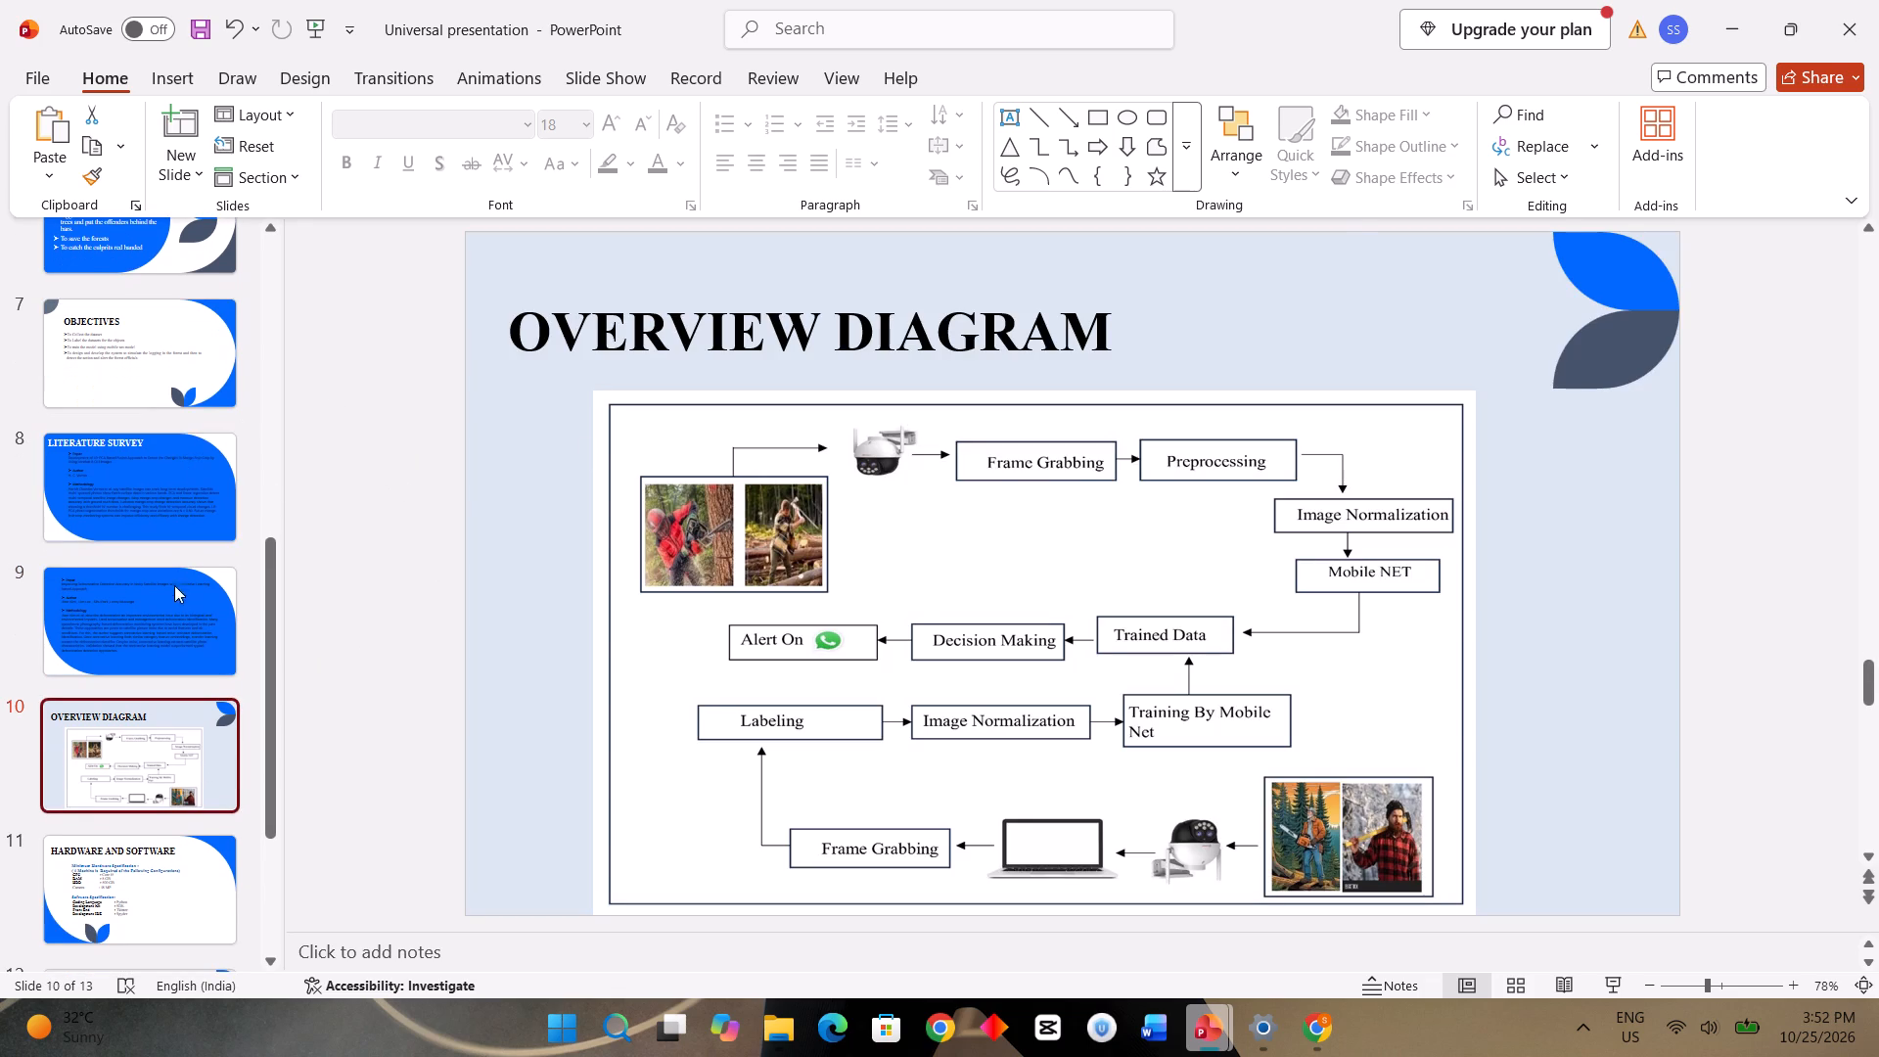
click(170, 606)
click(175, 742)
click(150, 874)
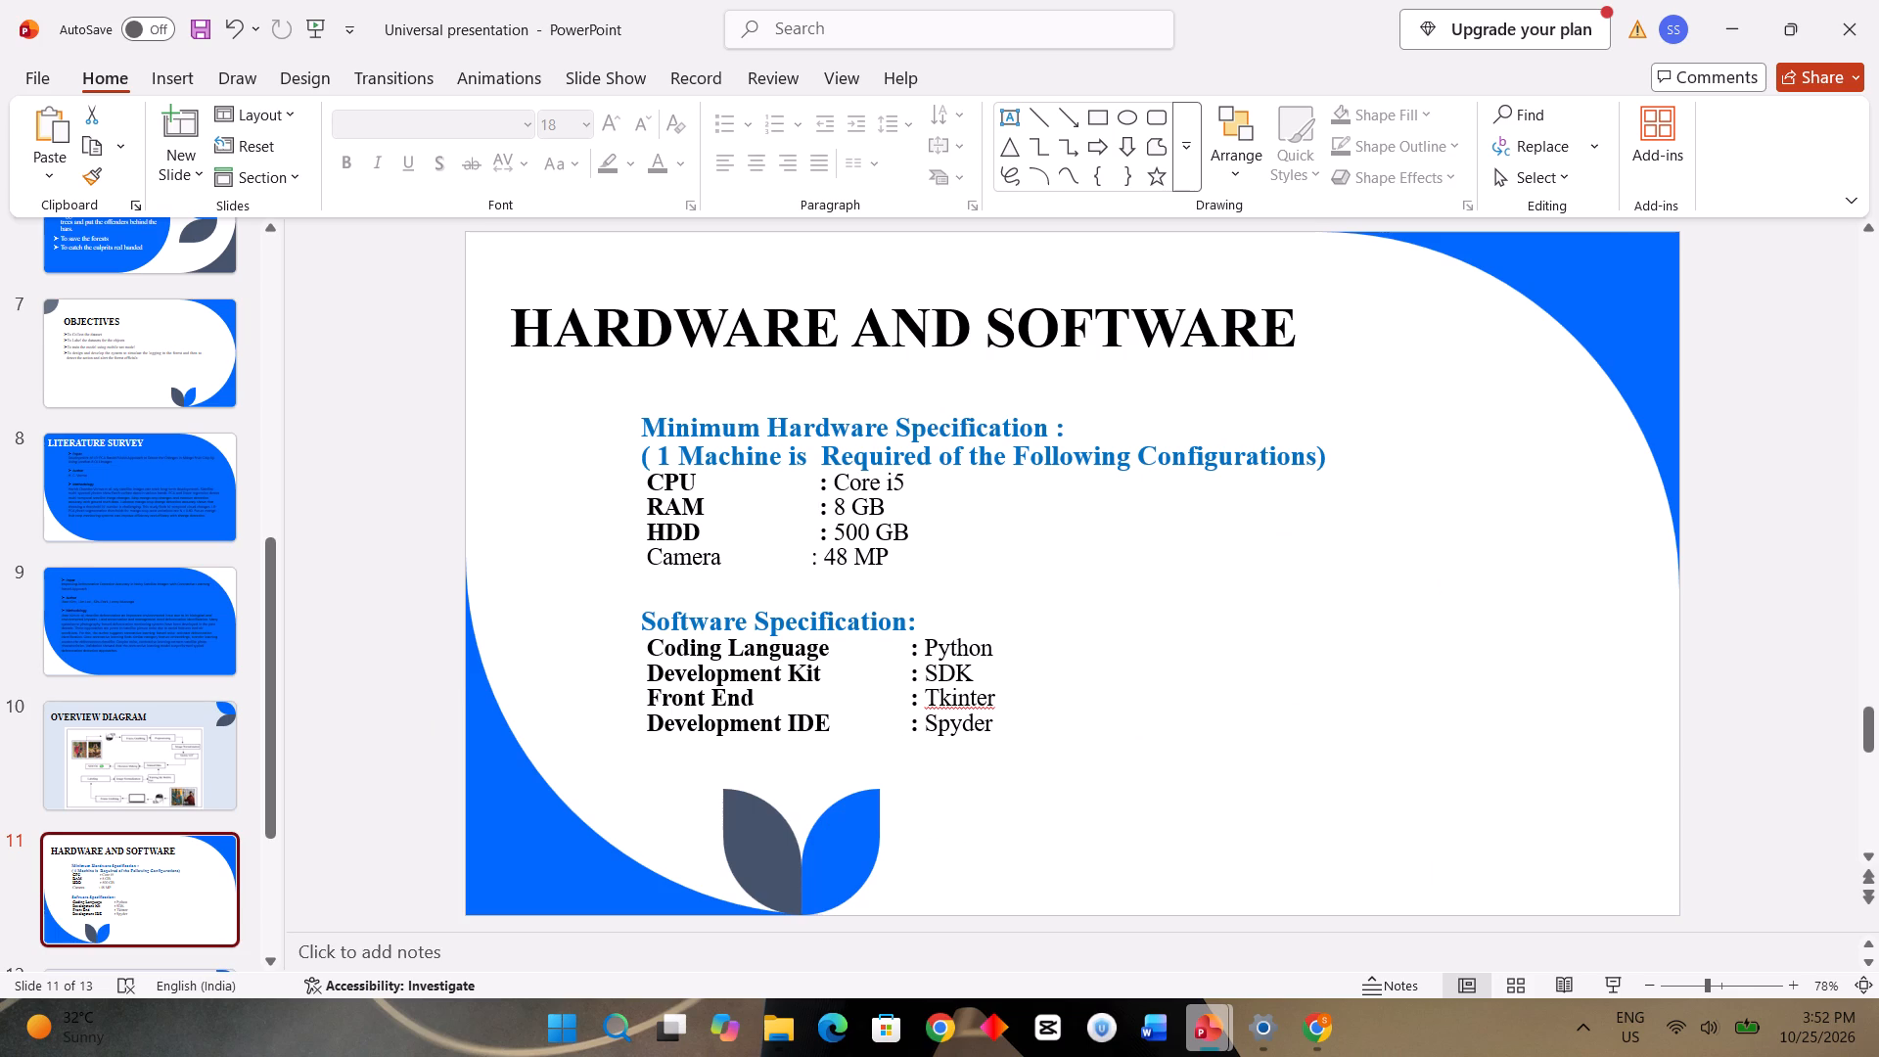
drag(638, 426, 864, 428)
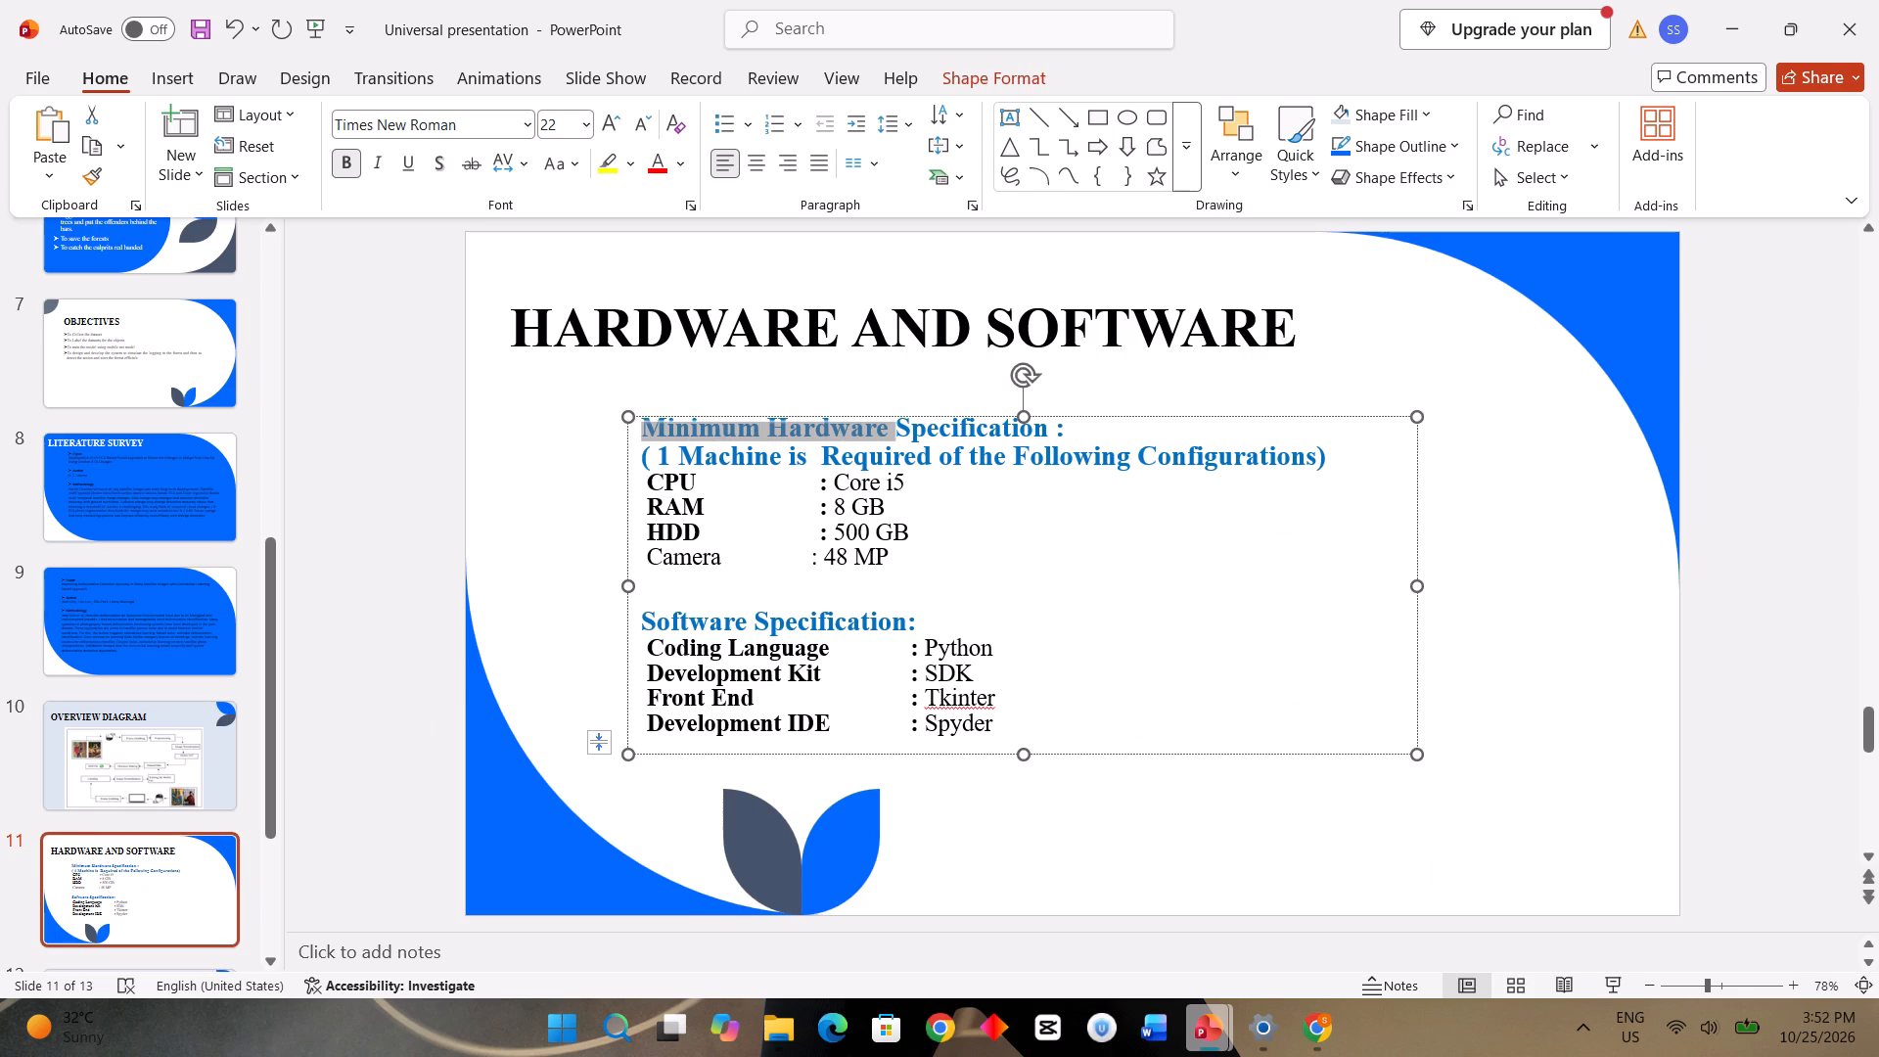
drag(864, 428, 843, 433)
click(555, 438)
drag(645, 484, 860, 540)
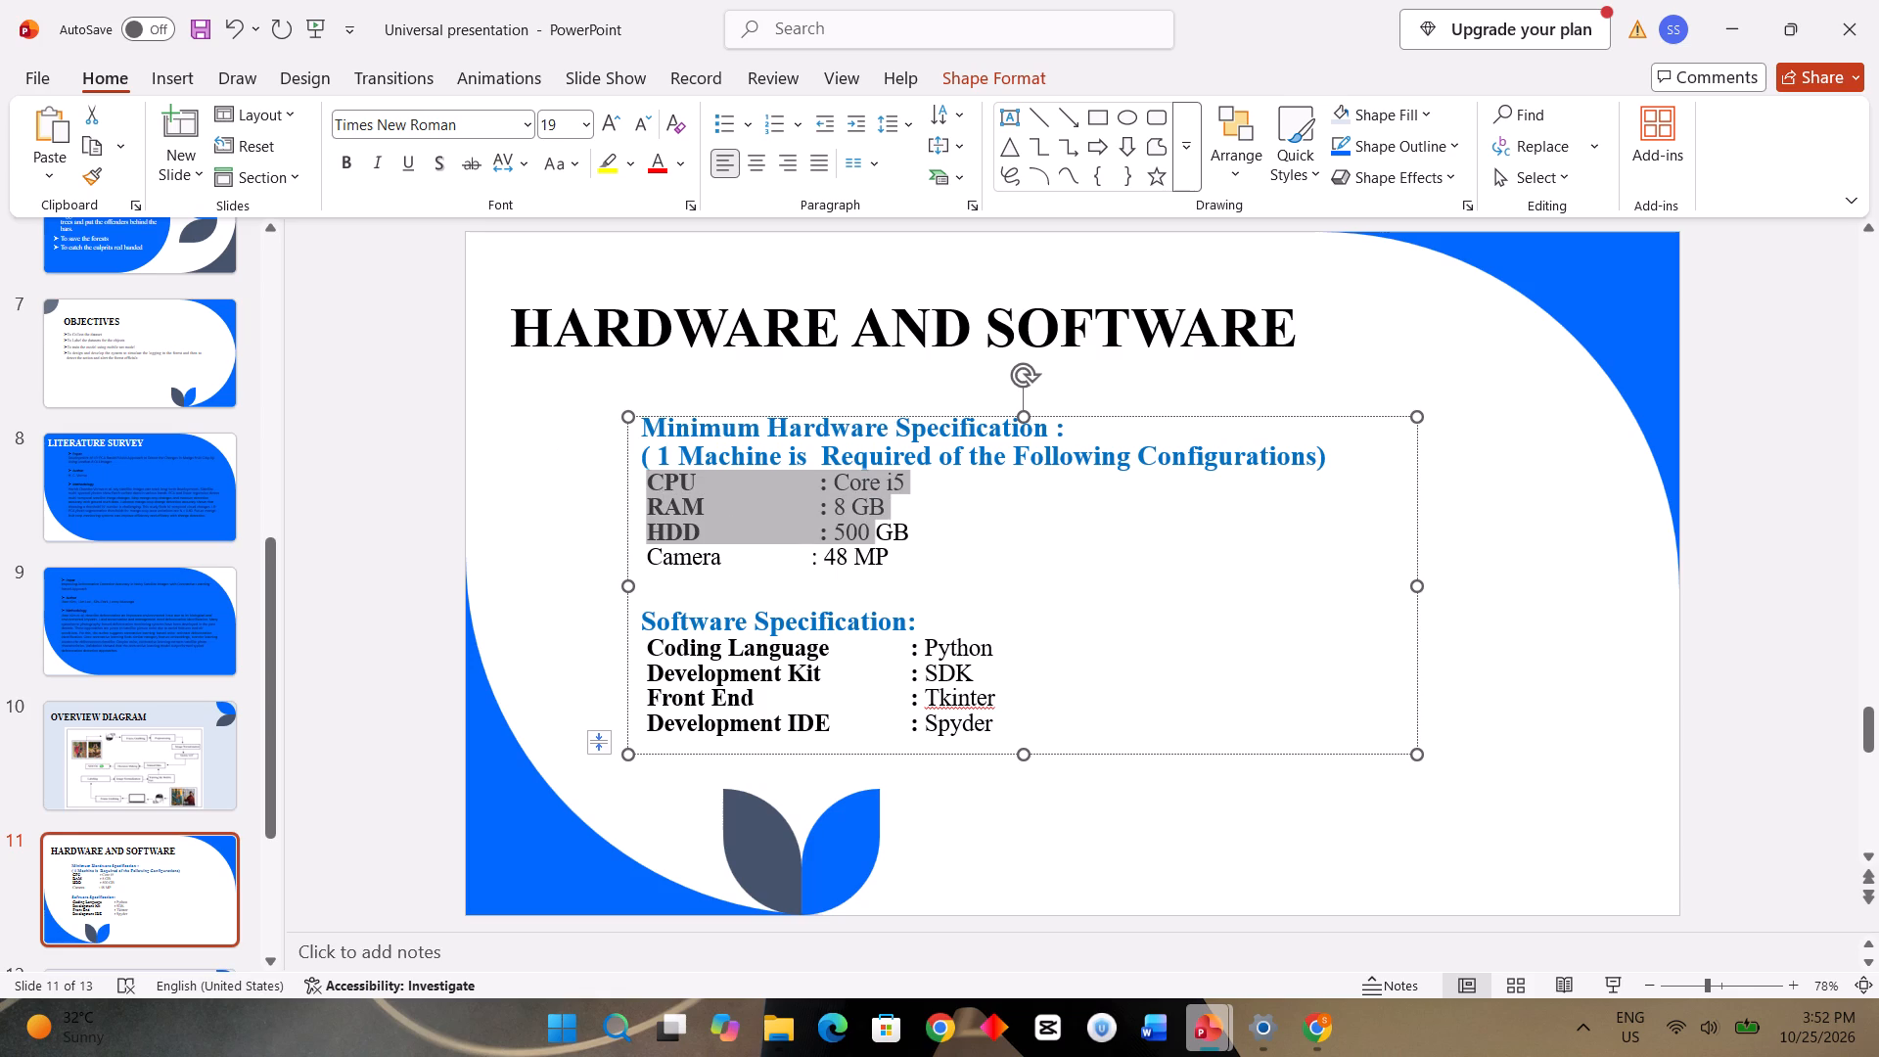
drag(860, 540, 891, 570)
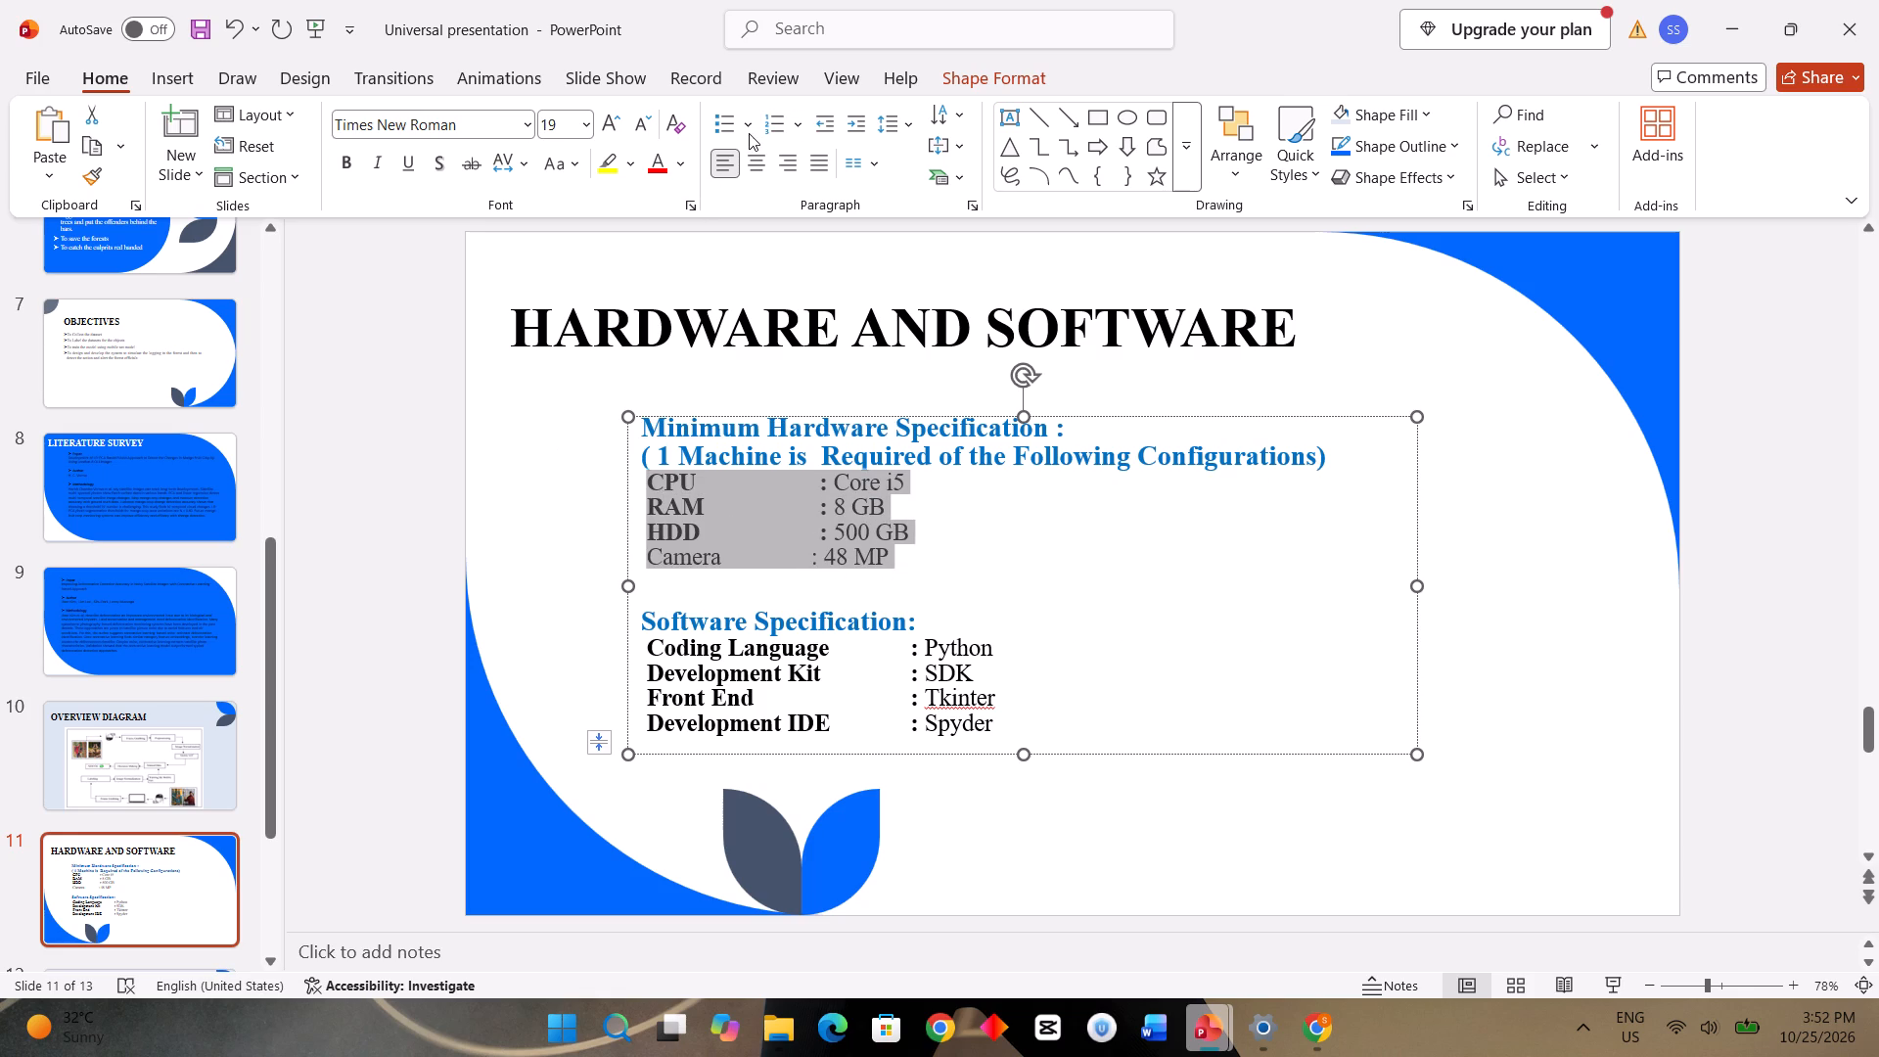
click(749, 133)
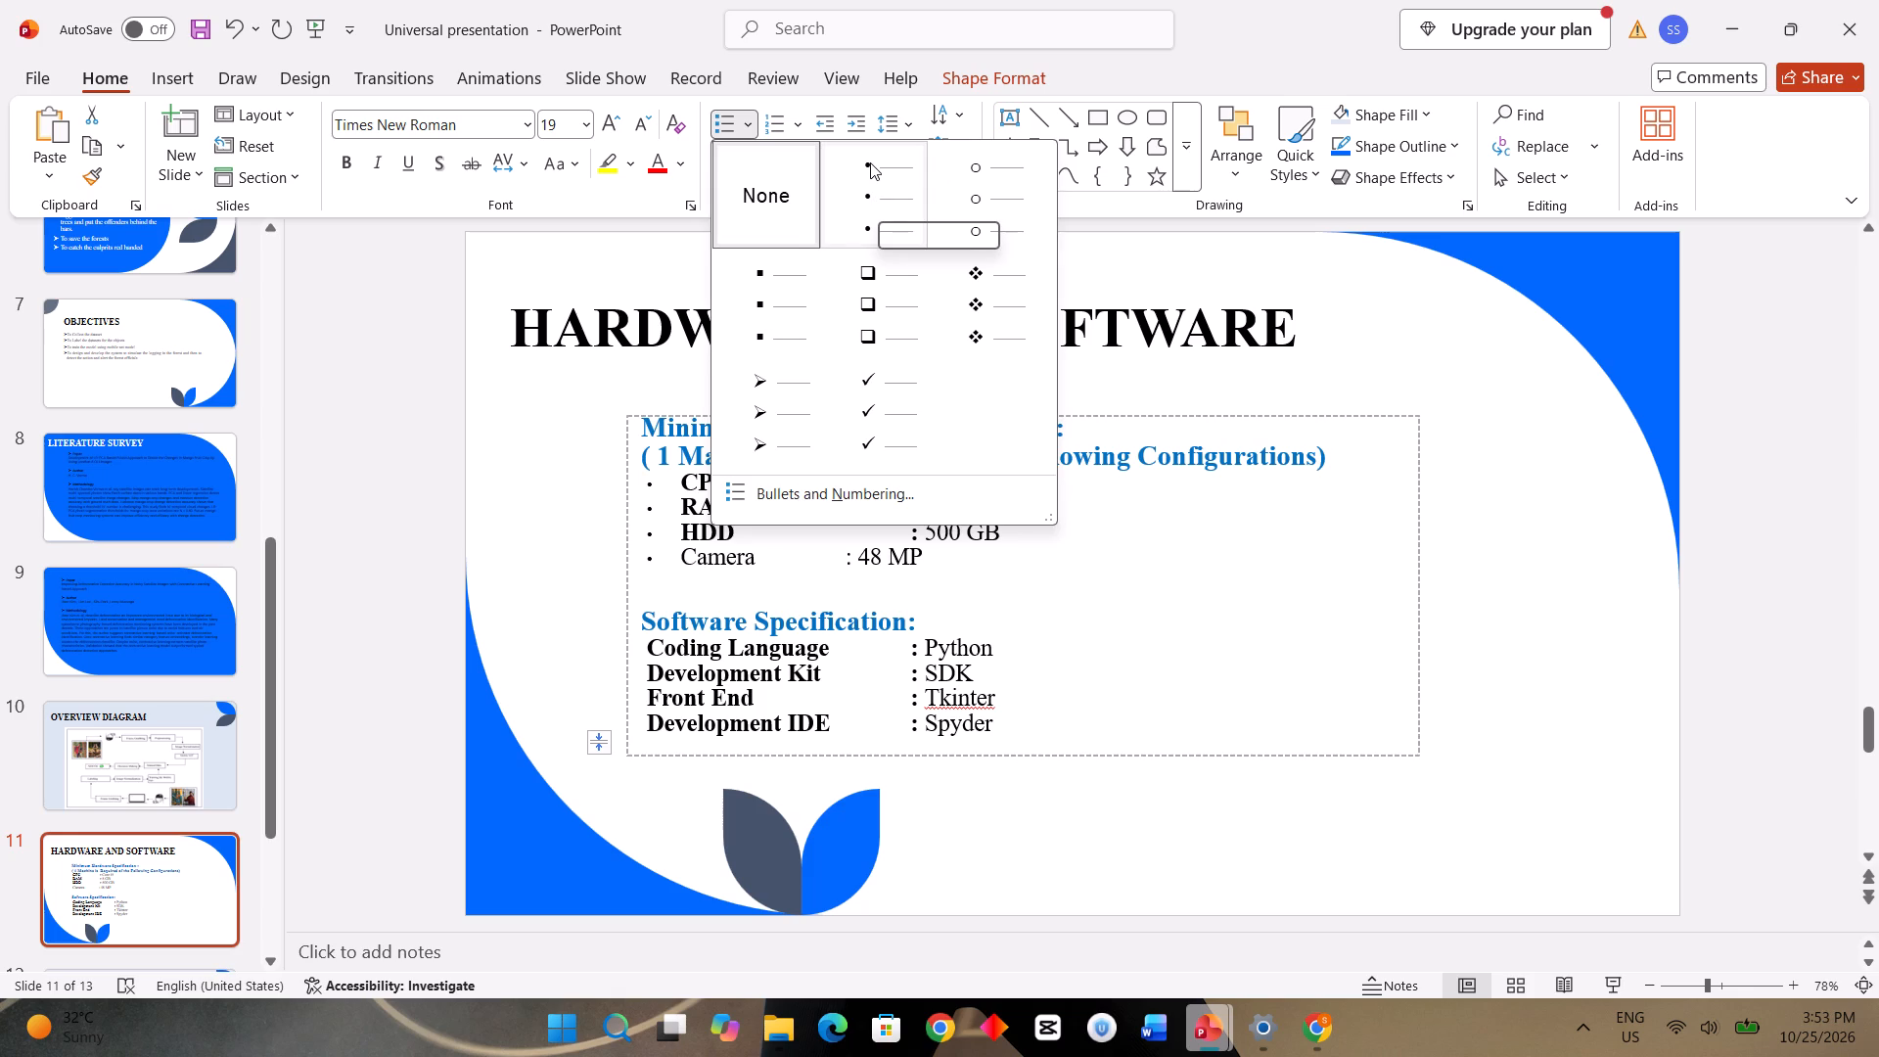
click(772, 276)
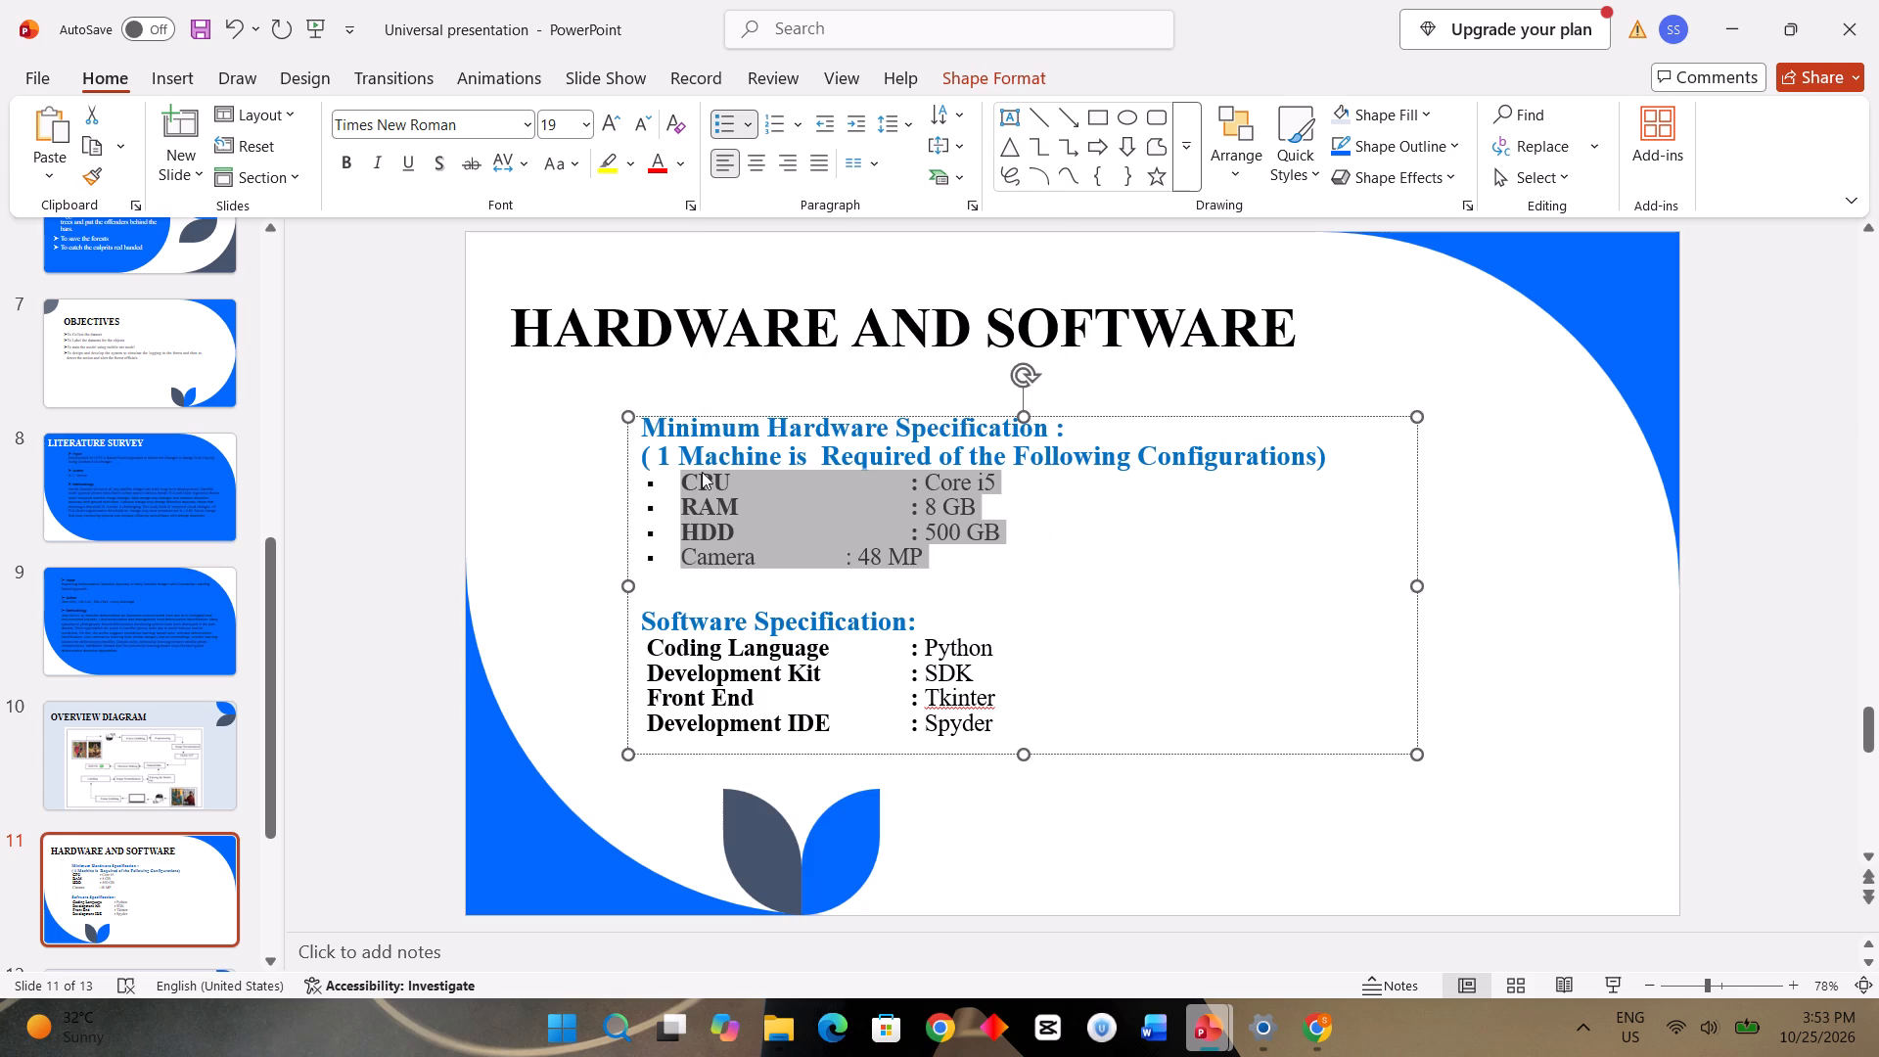
Apply square bullets to the Coding Language, Development Kit, Front End and Development IDE lines on the Hardware and Software slide.
click(648, 654)
drag(650, 648, 738, 741)
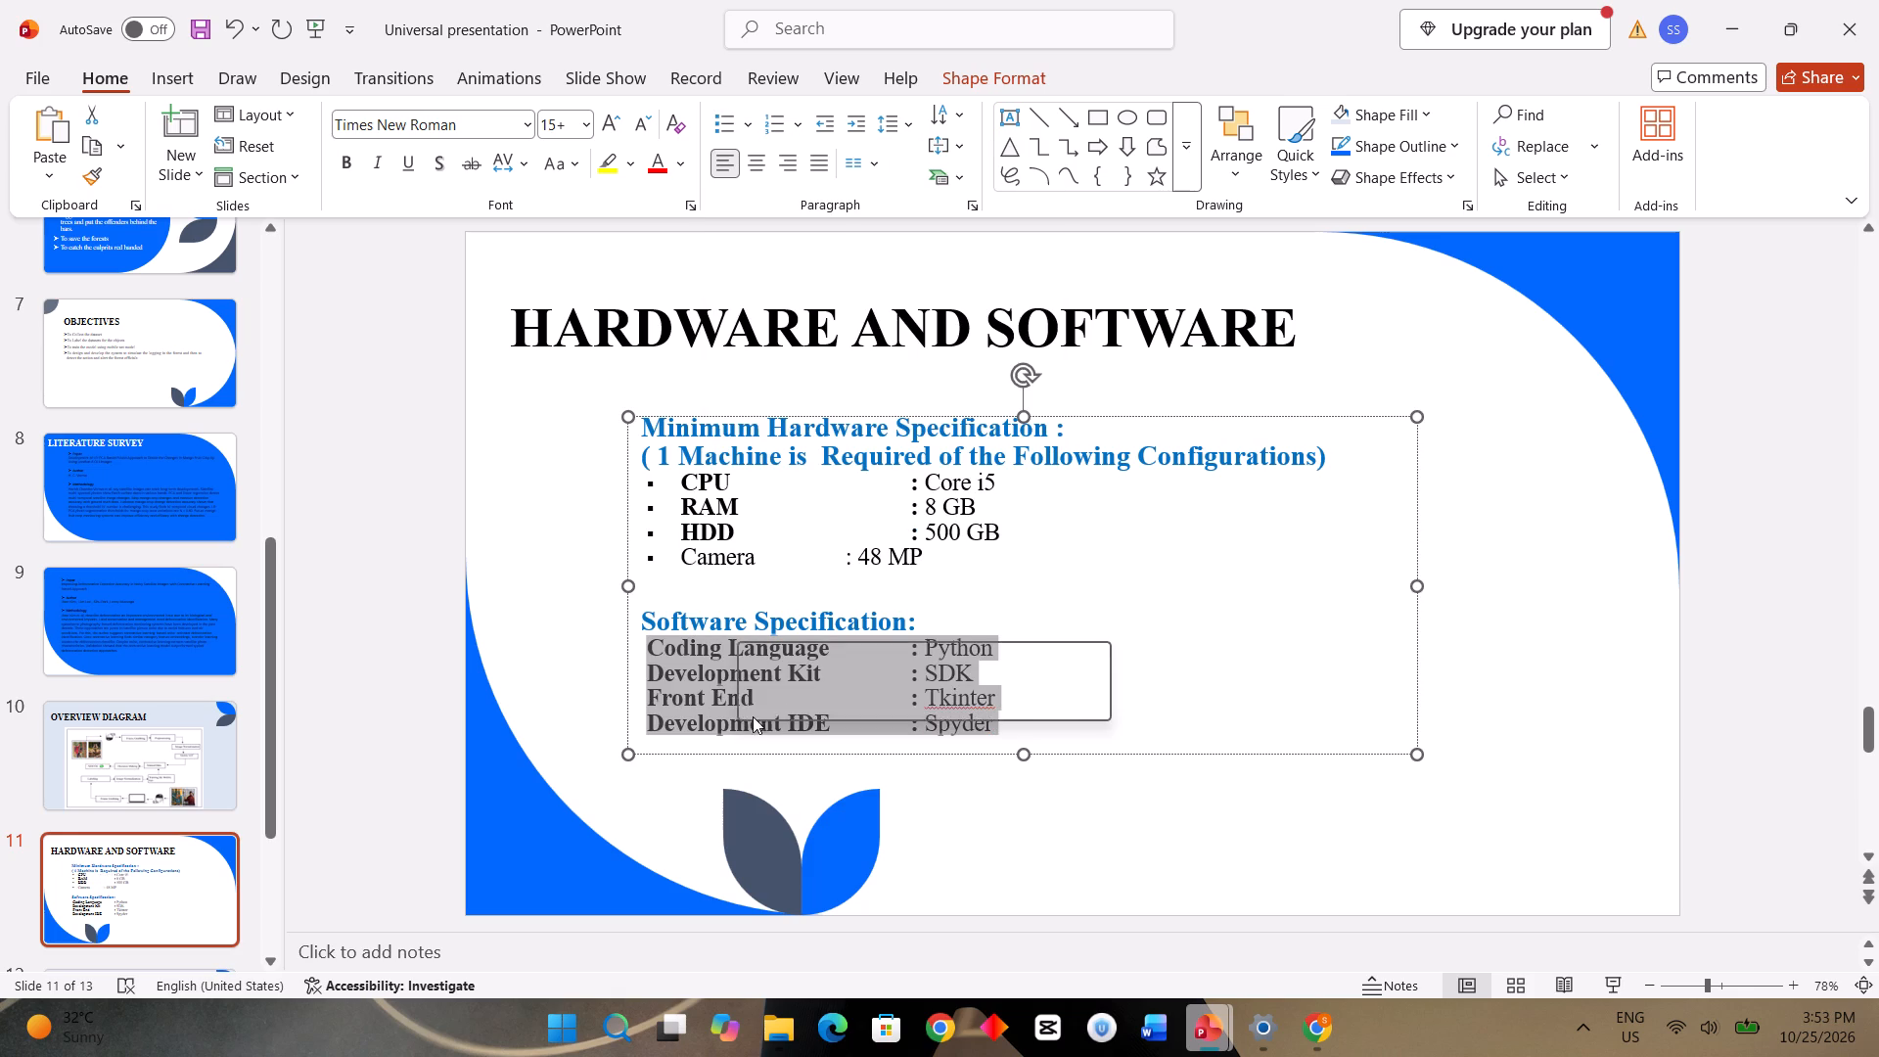
click(748, 126)
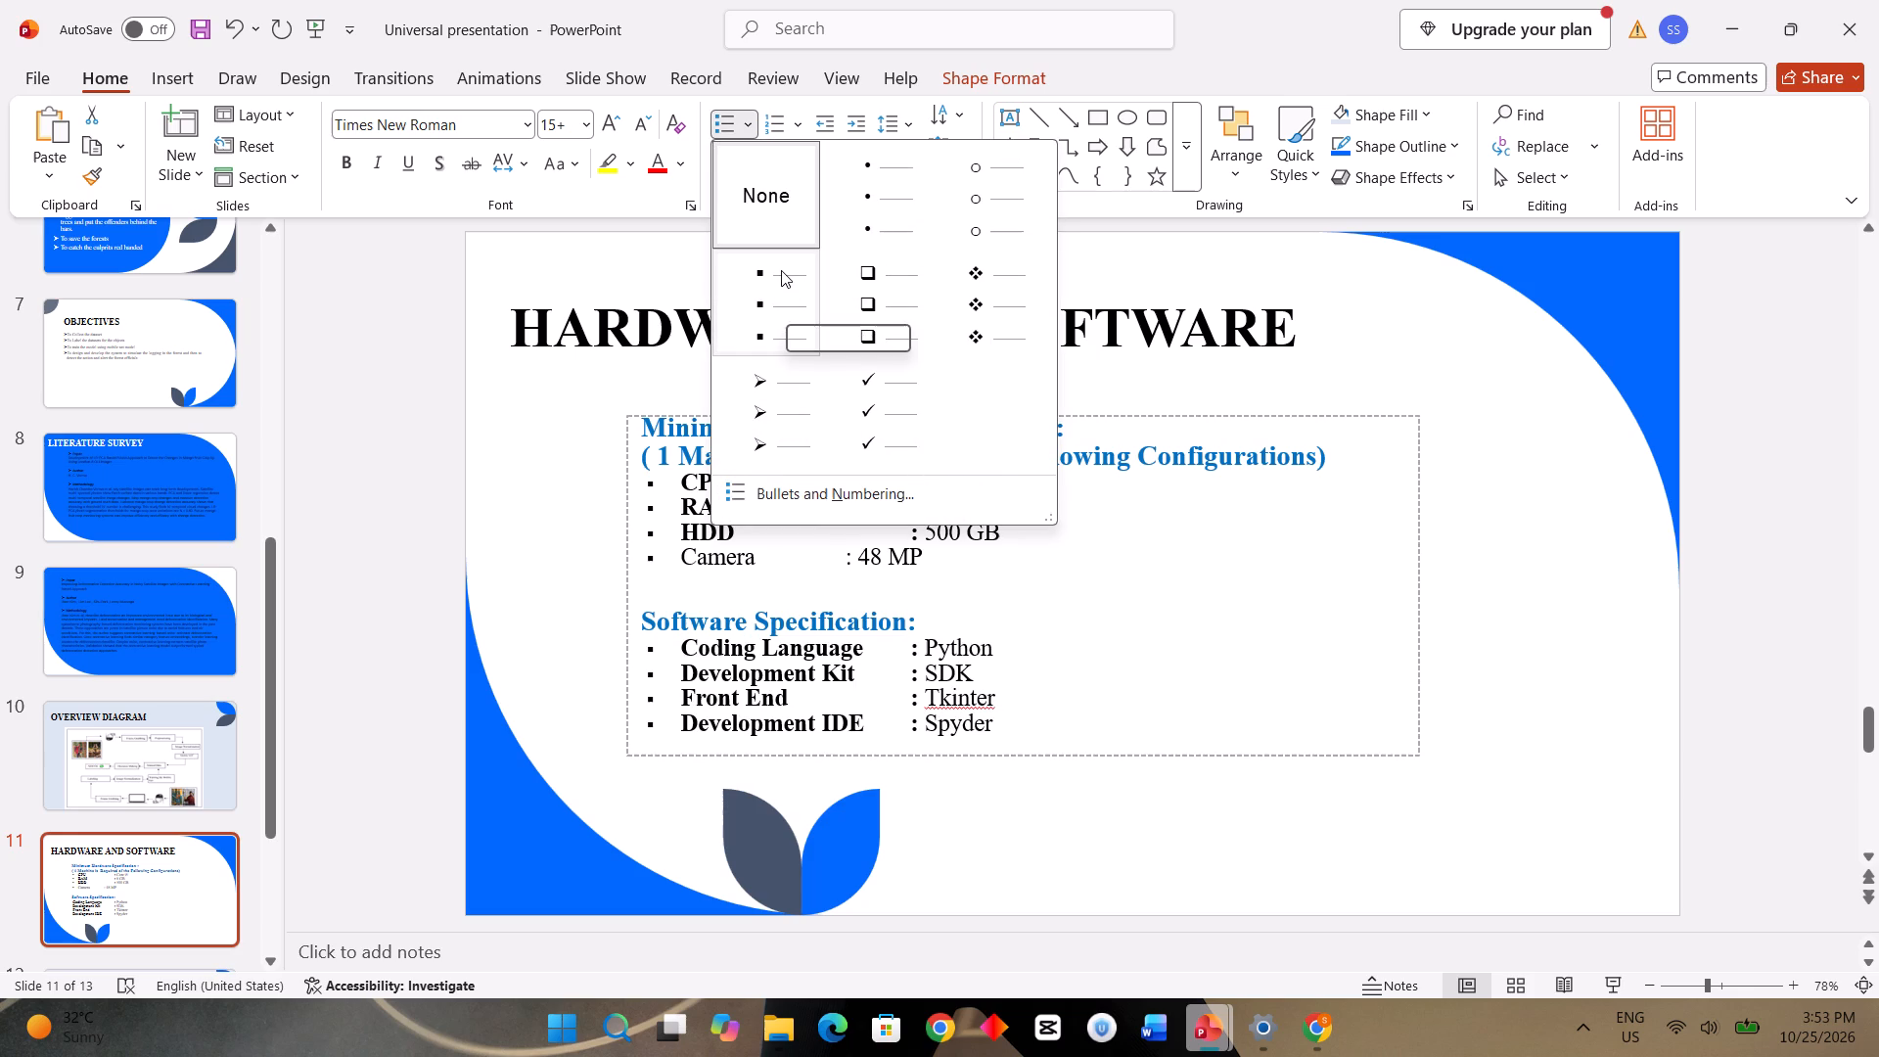
click(781, 270)
click(580, 456)
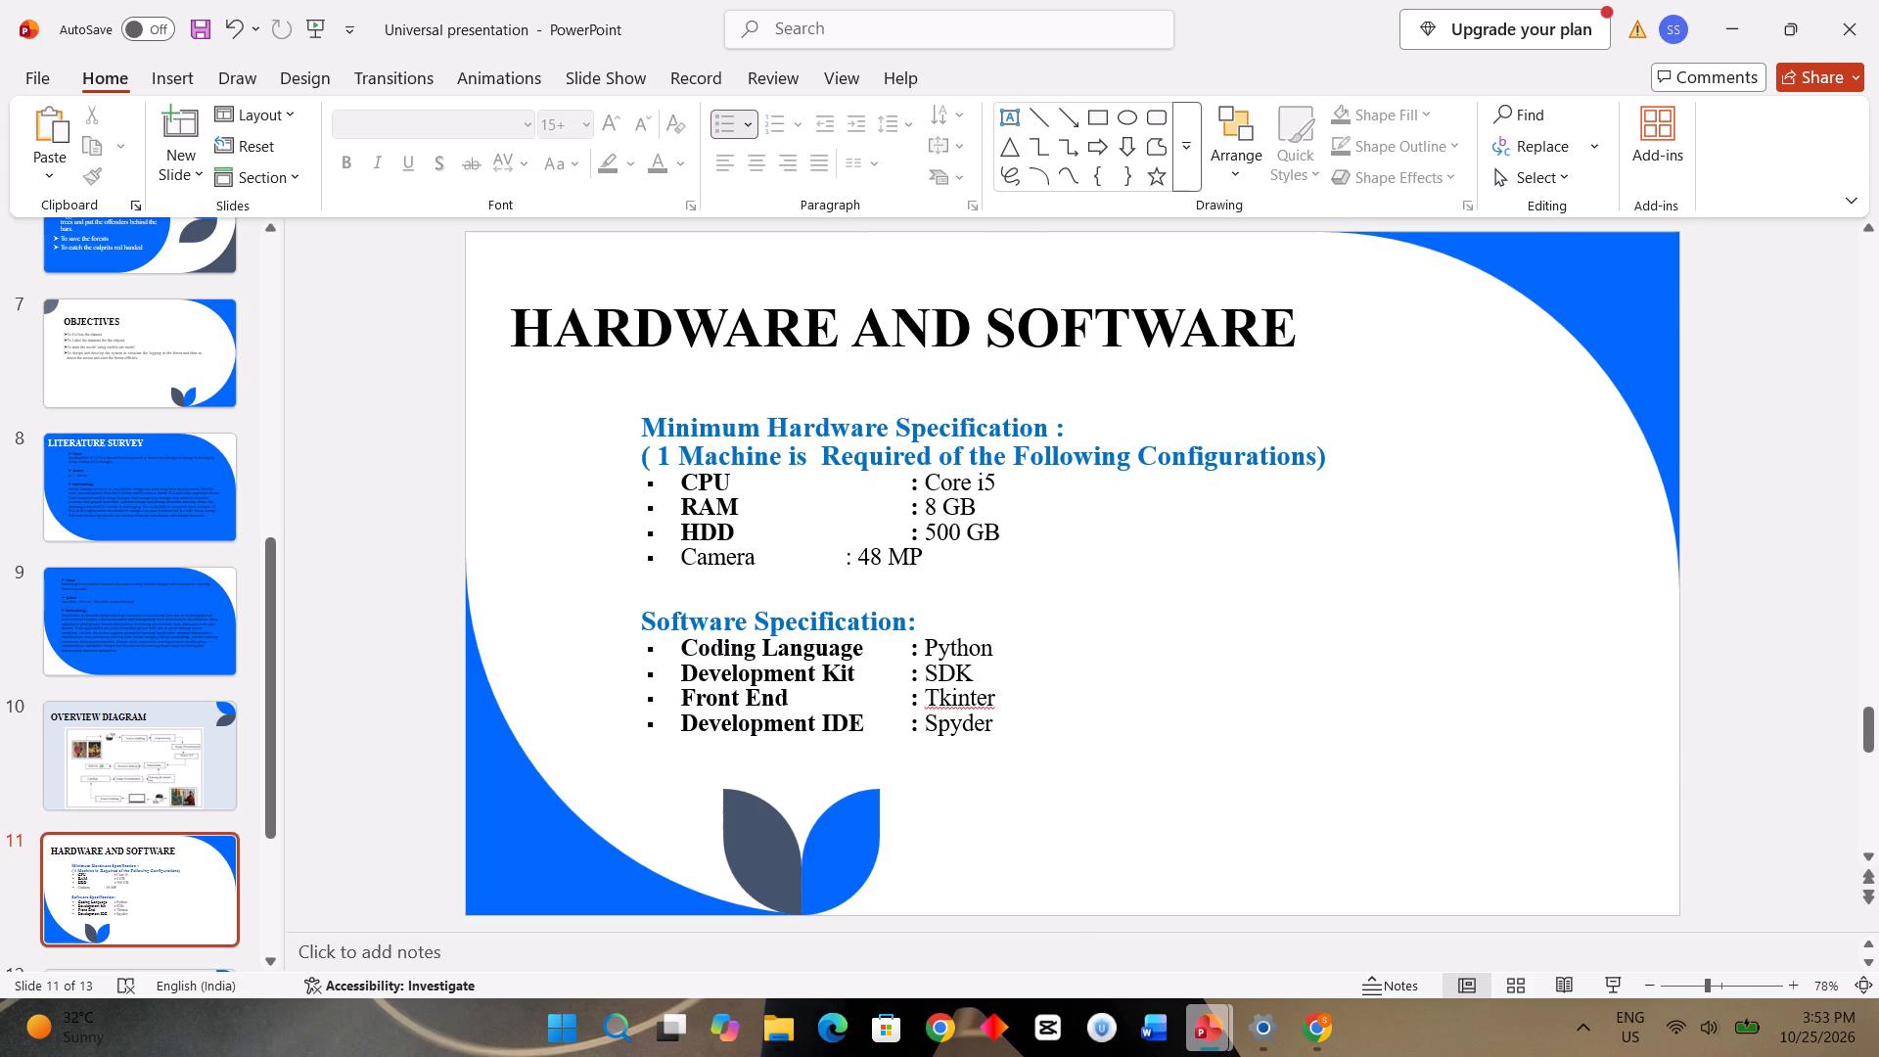
Add the prefix "Mr." and a space before the first presenter's name under "Presented By" on the title slide.
scroll(819, 657, down, 1)
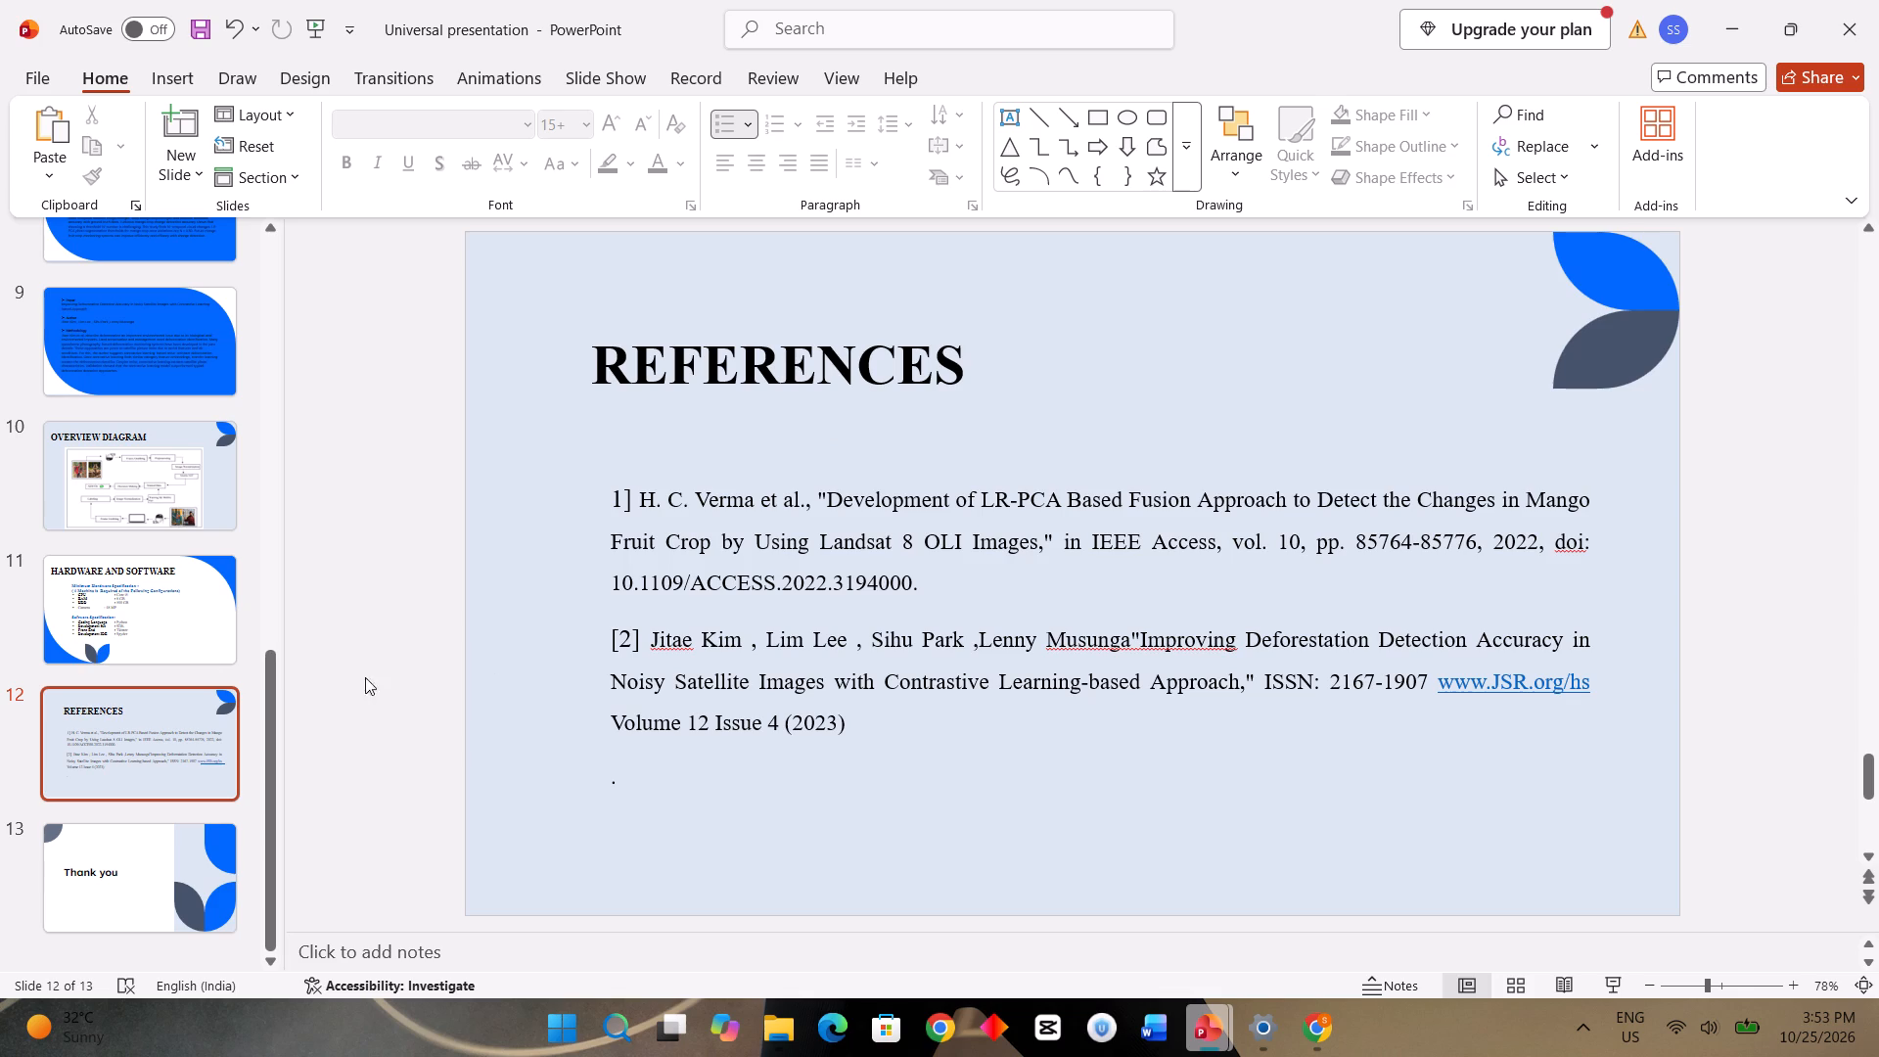
scroll(227, 804, down, 1)
click(147, 875)
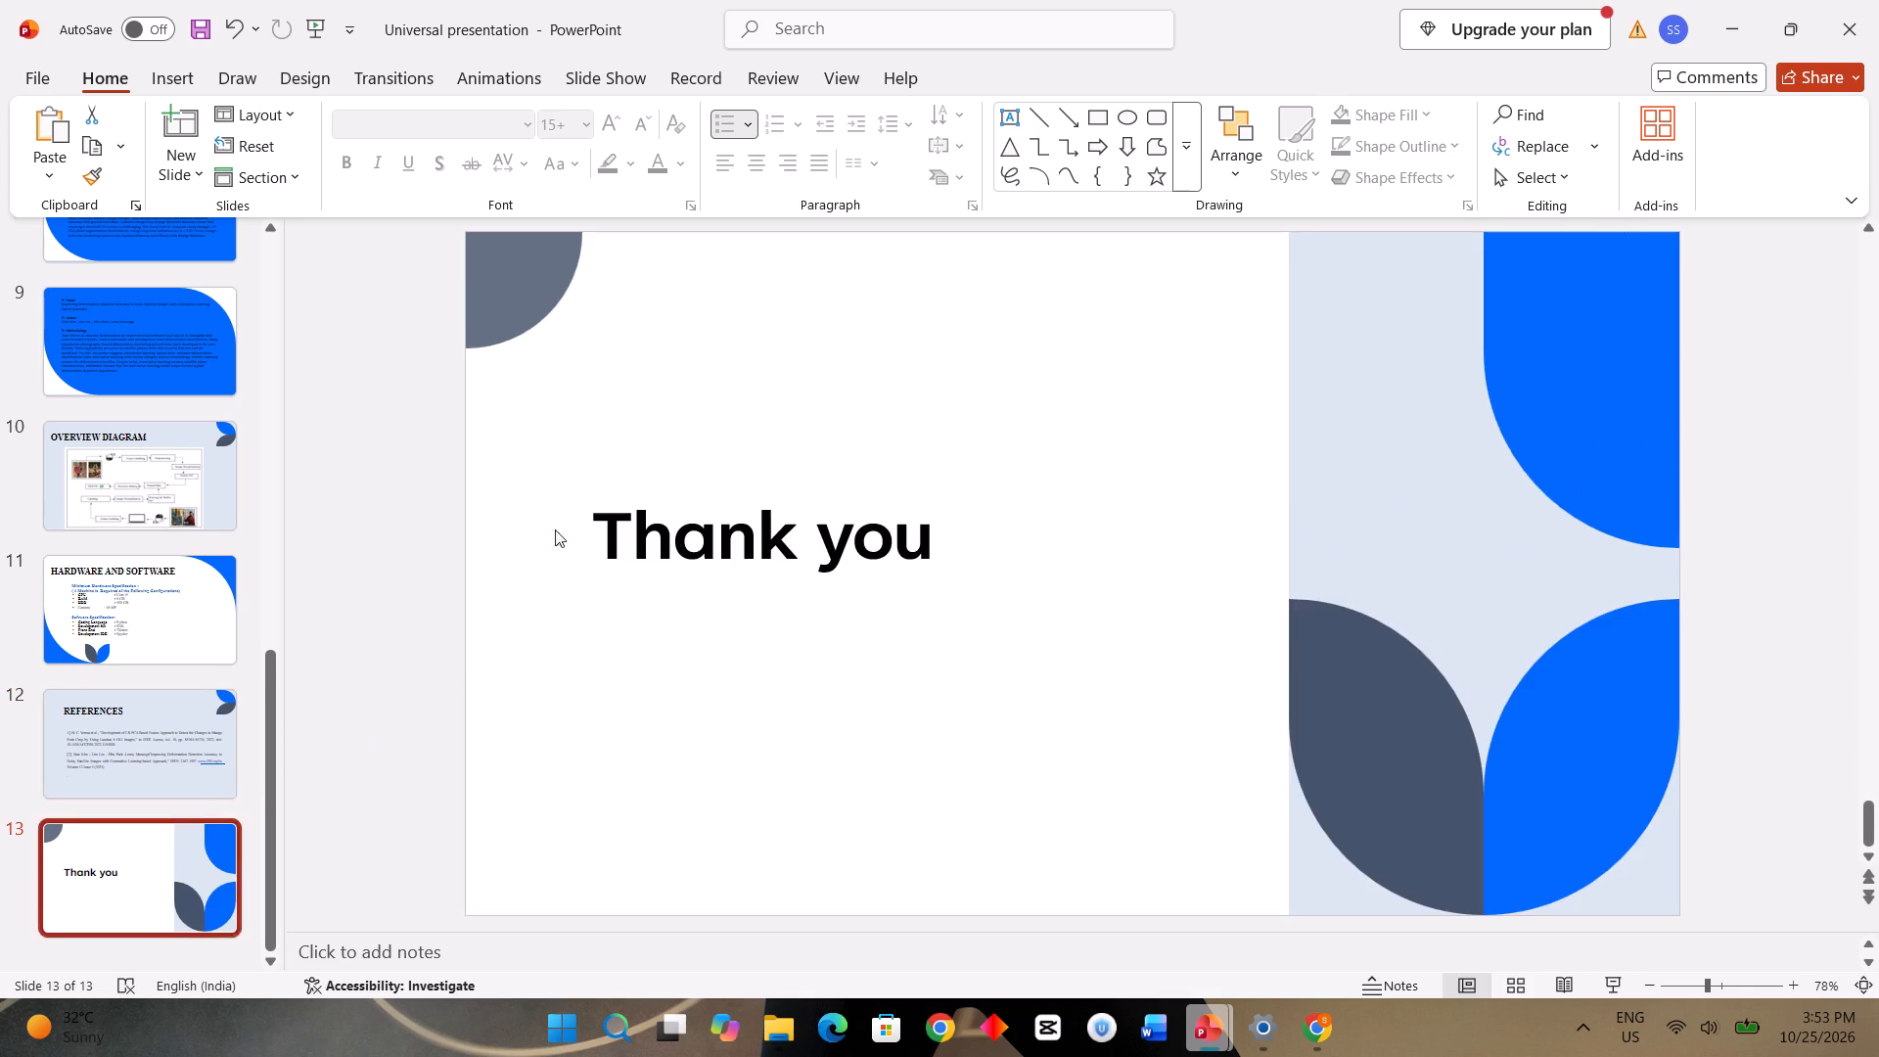
scroll(581, 504, up, 20)
scroll(581, 504, up, 11)
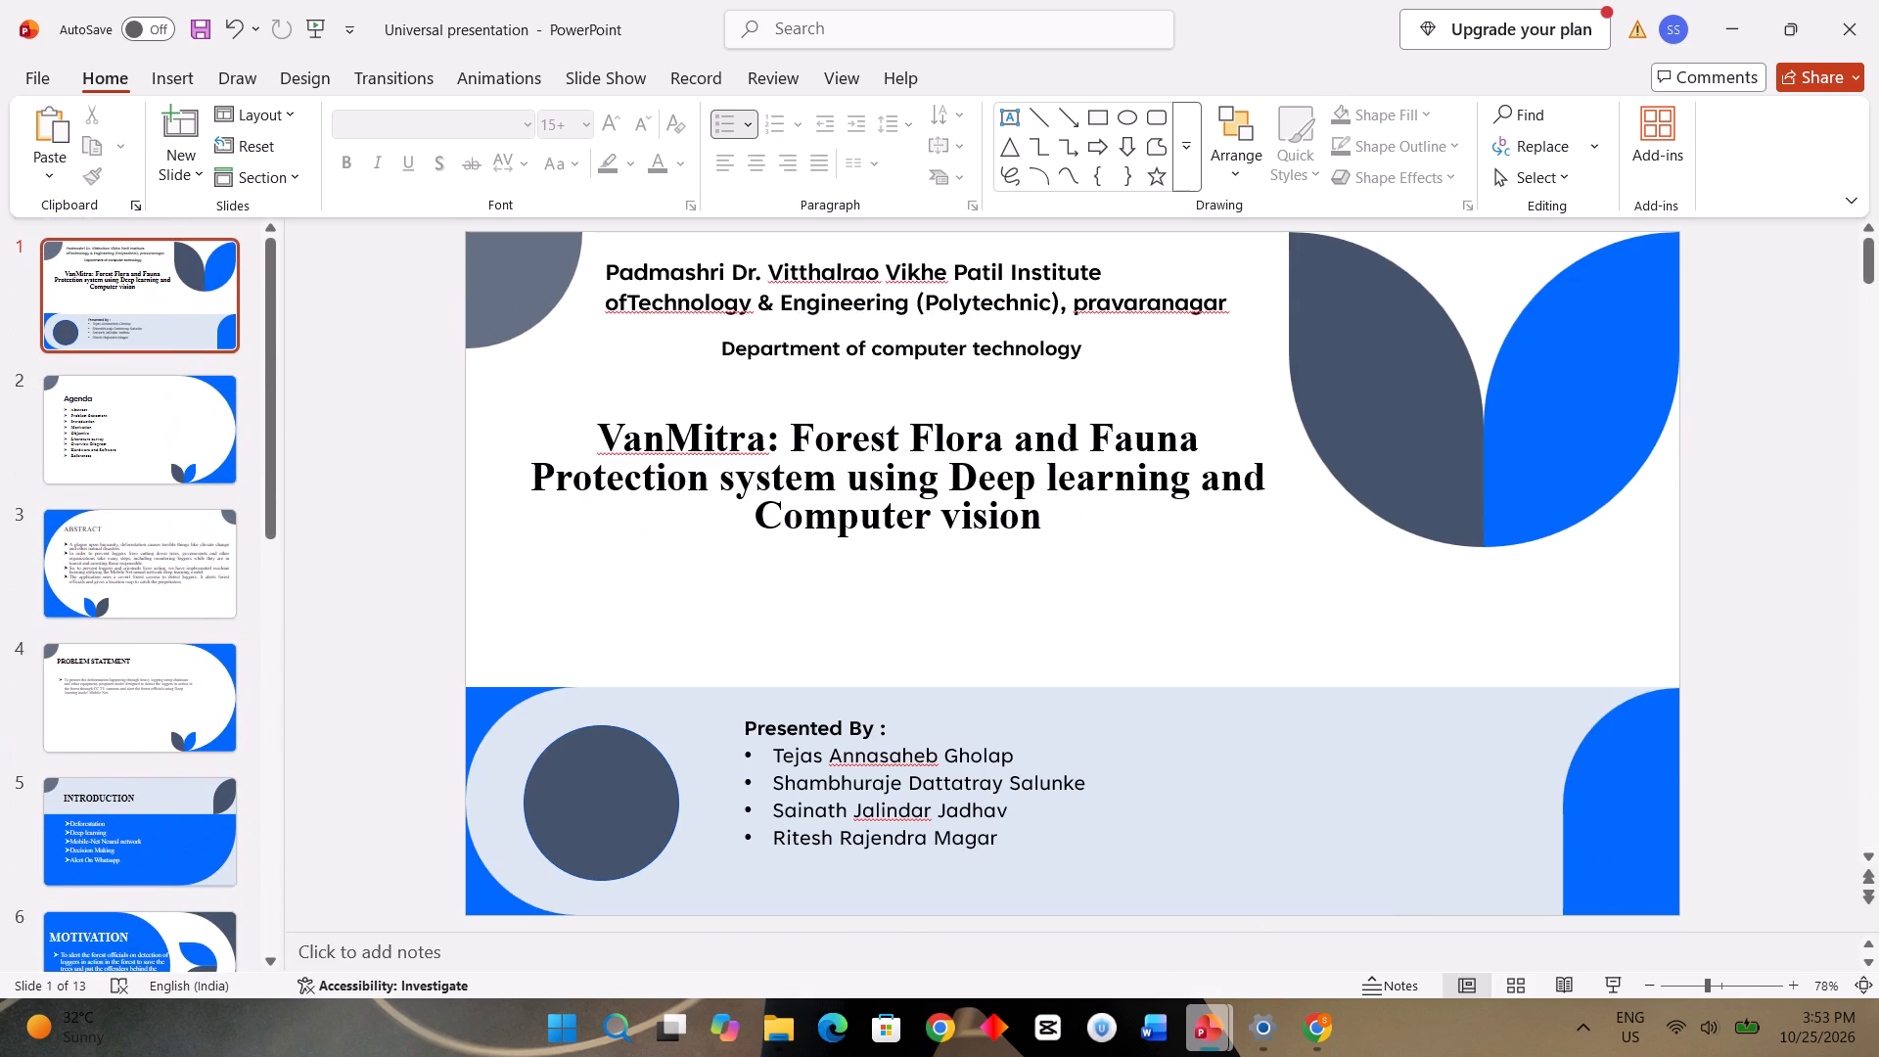
click(717, 620)
click(802, 594)
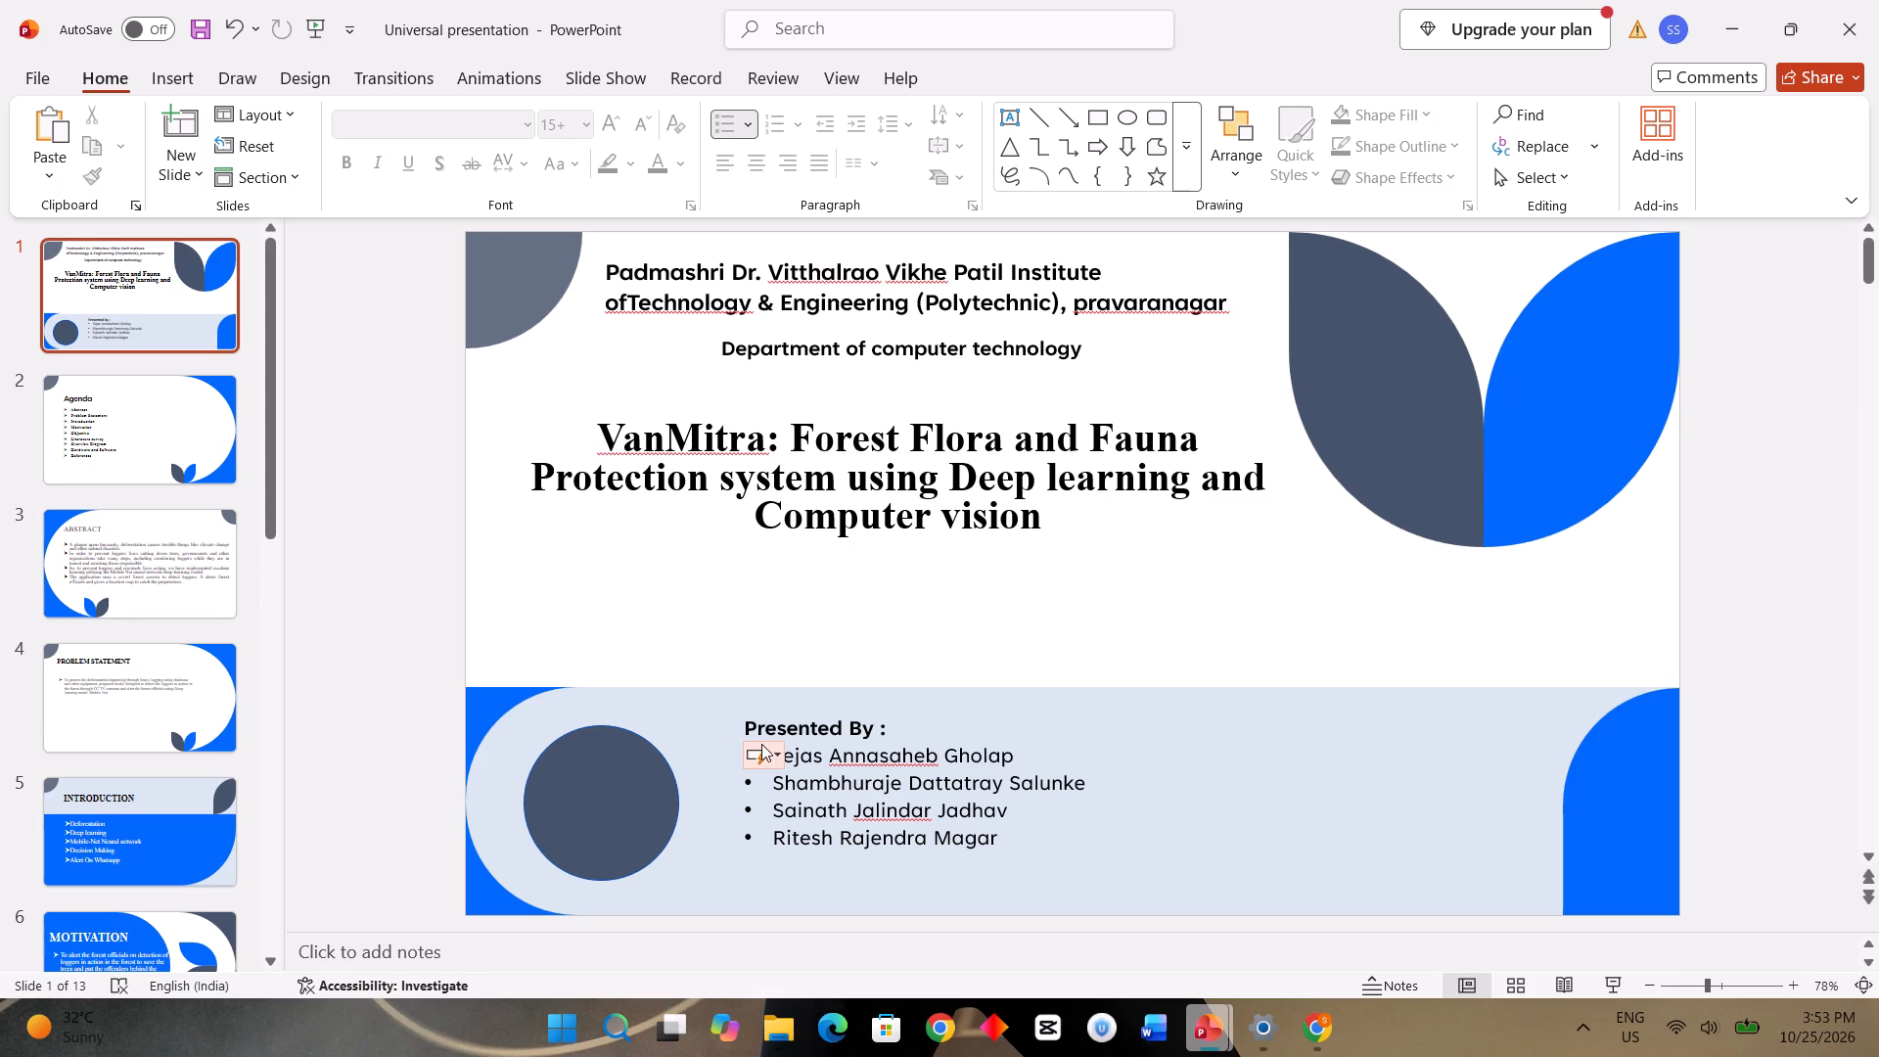
click(769, 760)
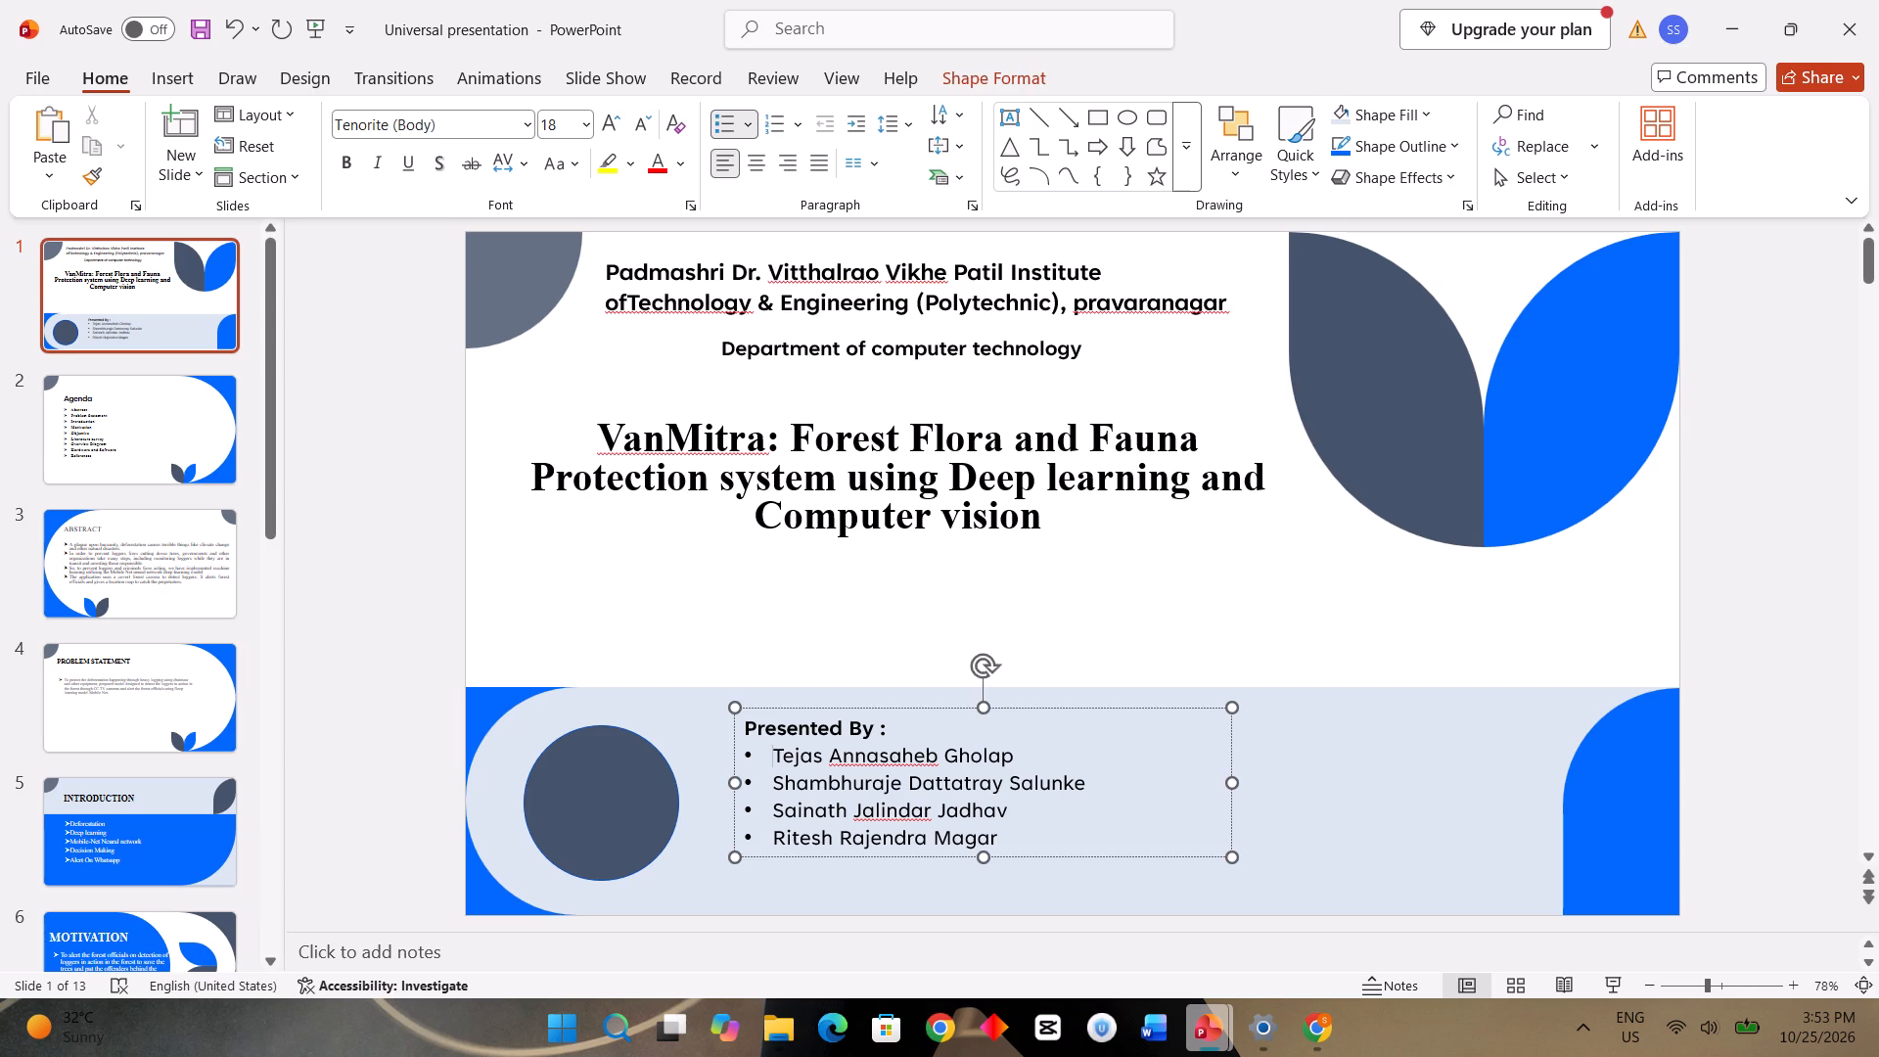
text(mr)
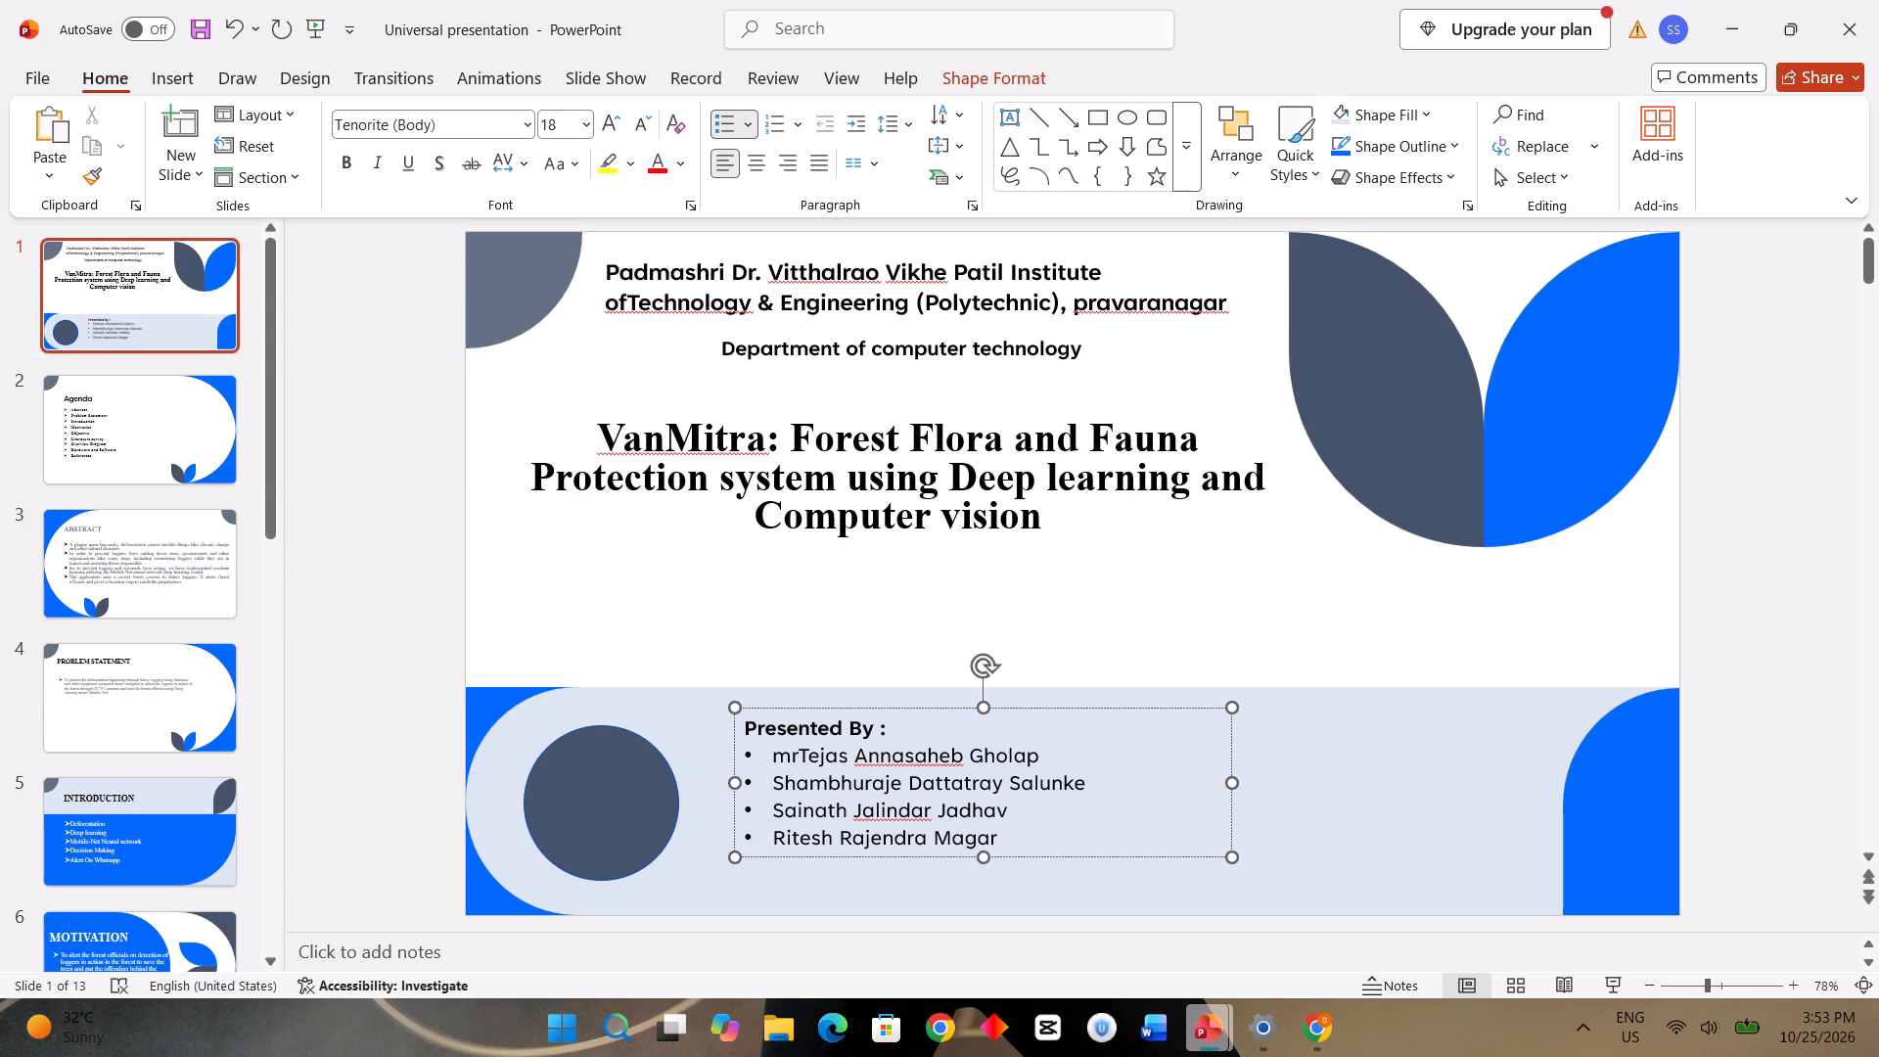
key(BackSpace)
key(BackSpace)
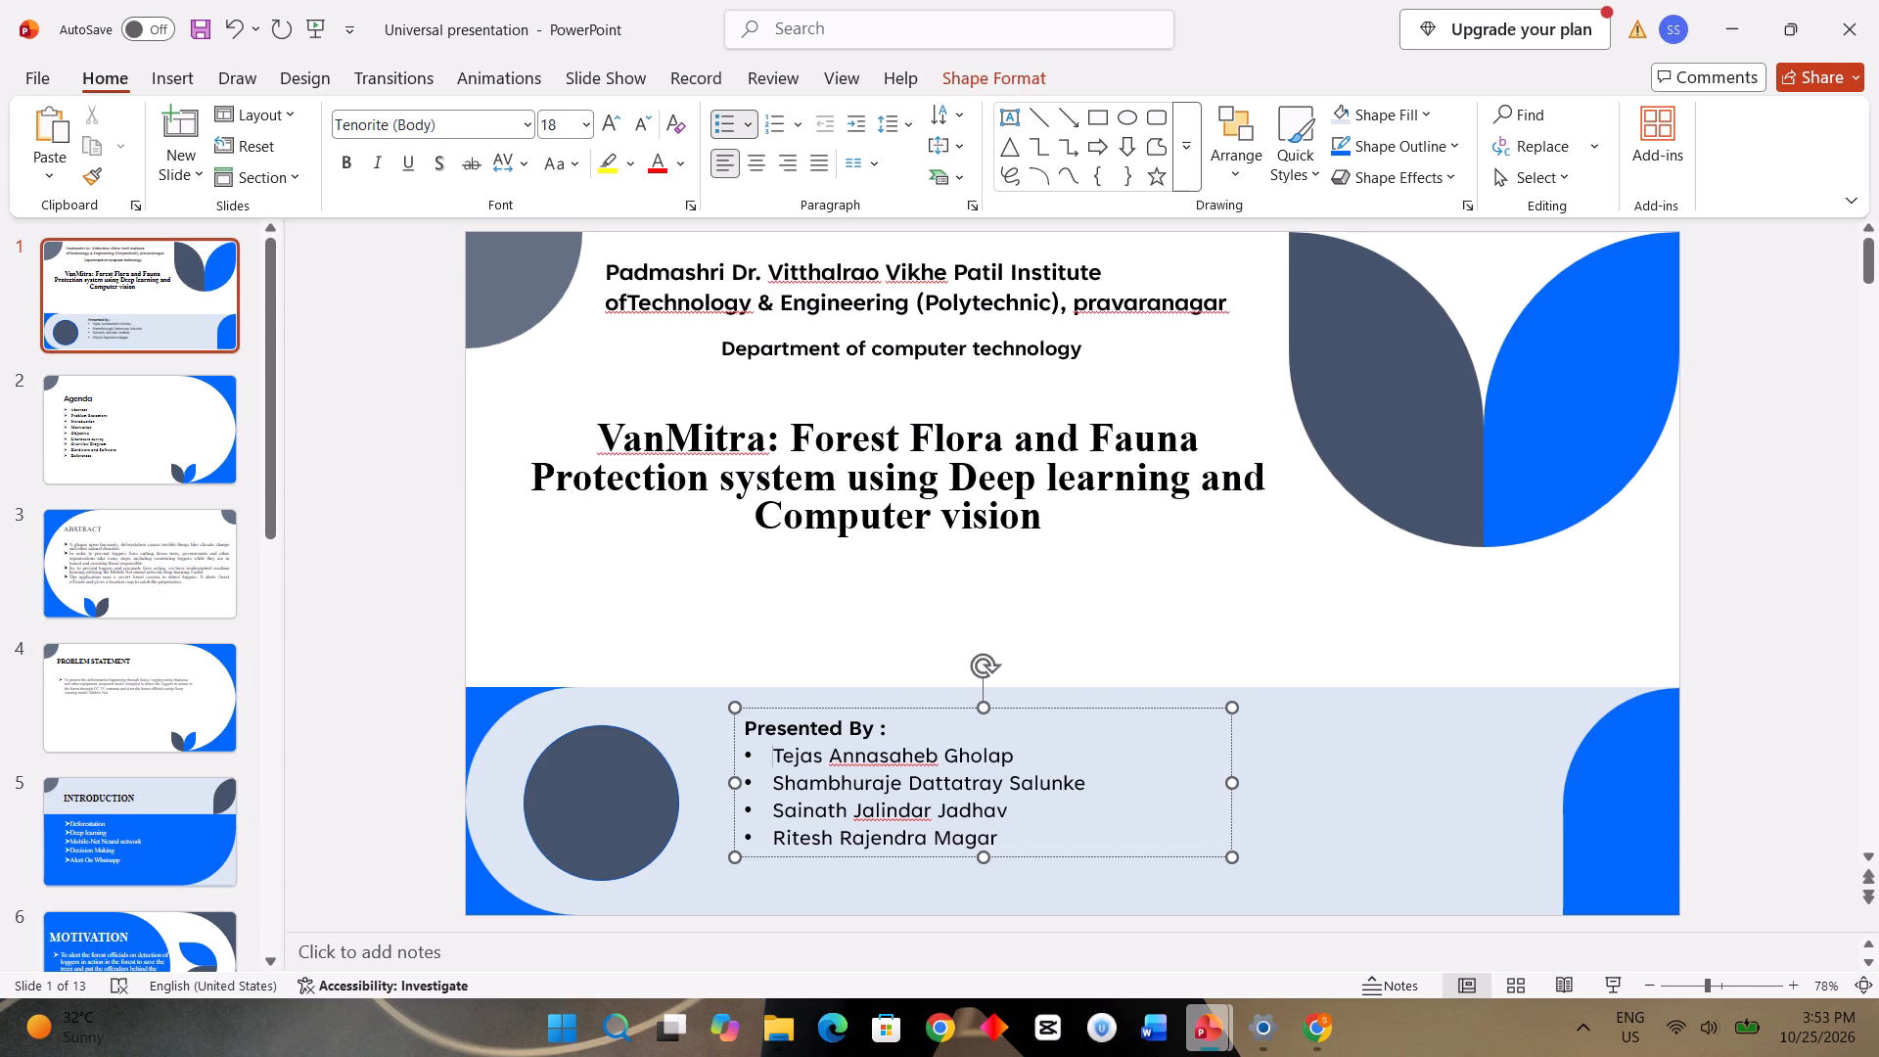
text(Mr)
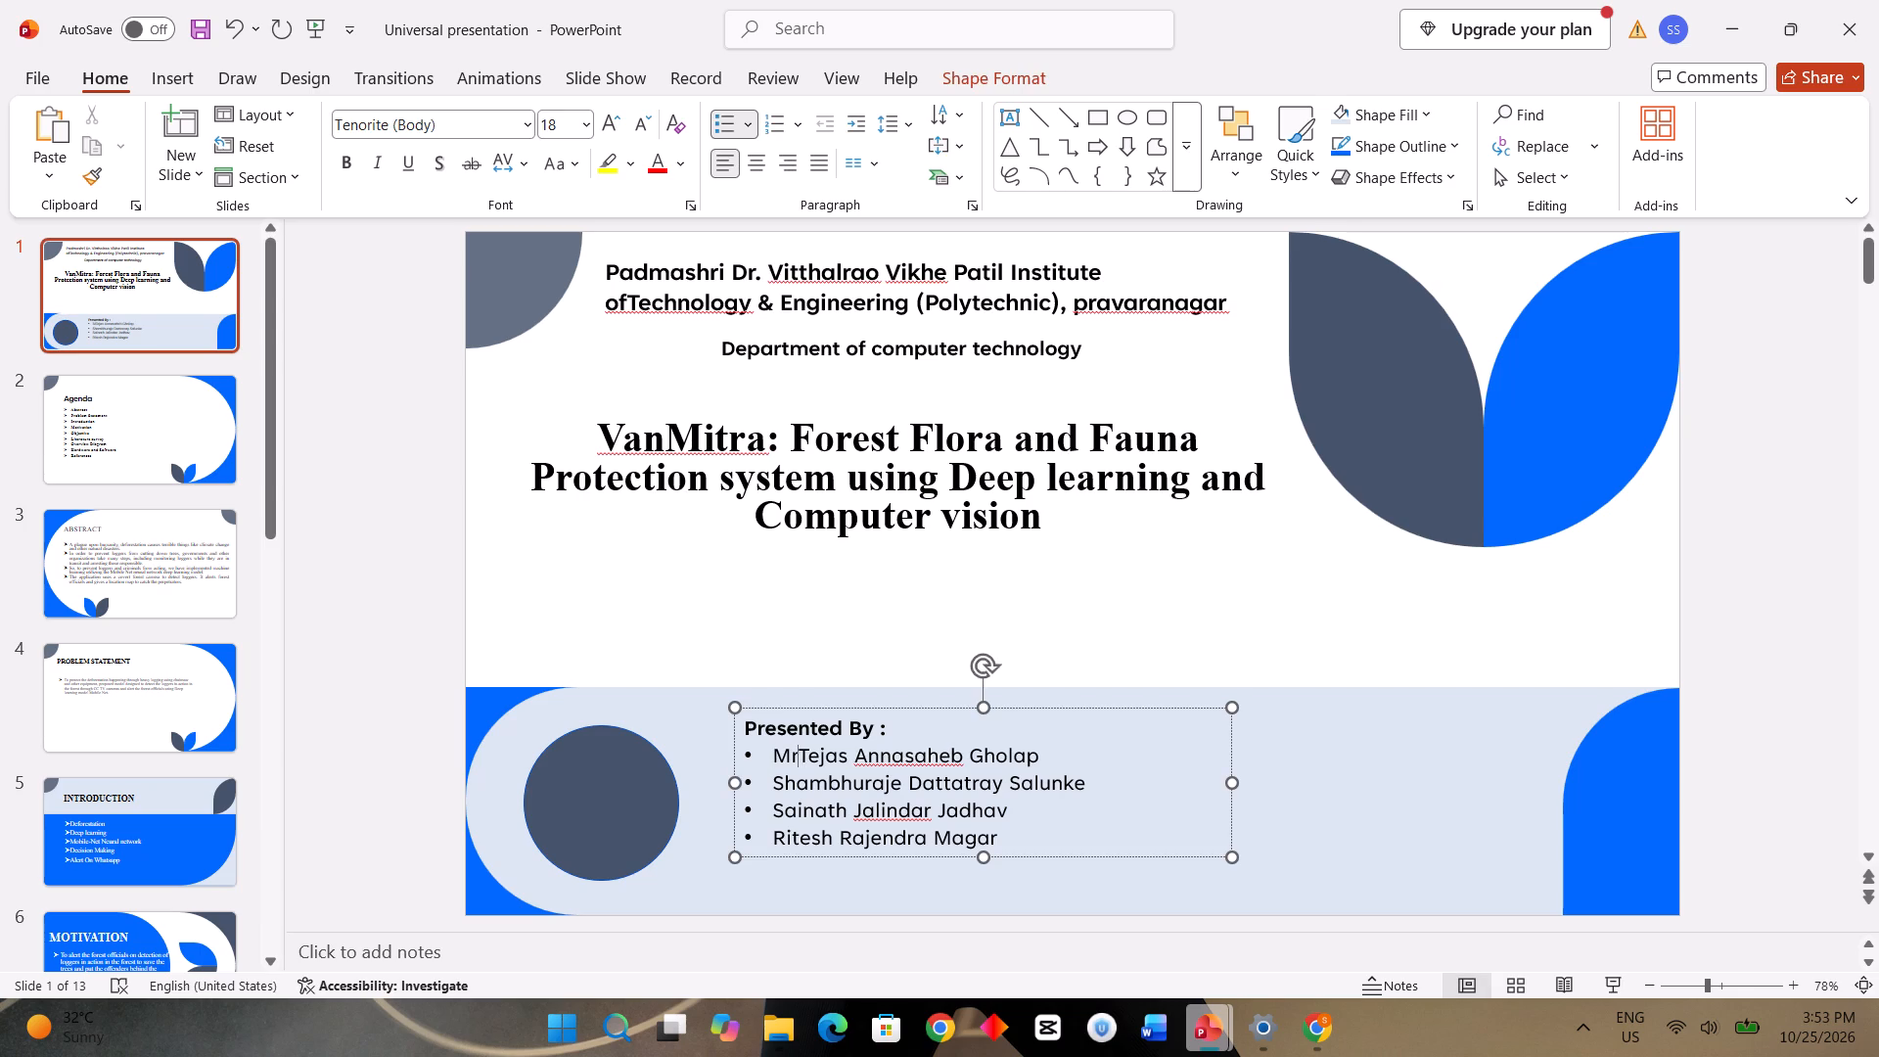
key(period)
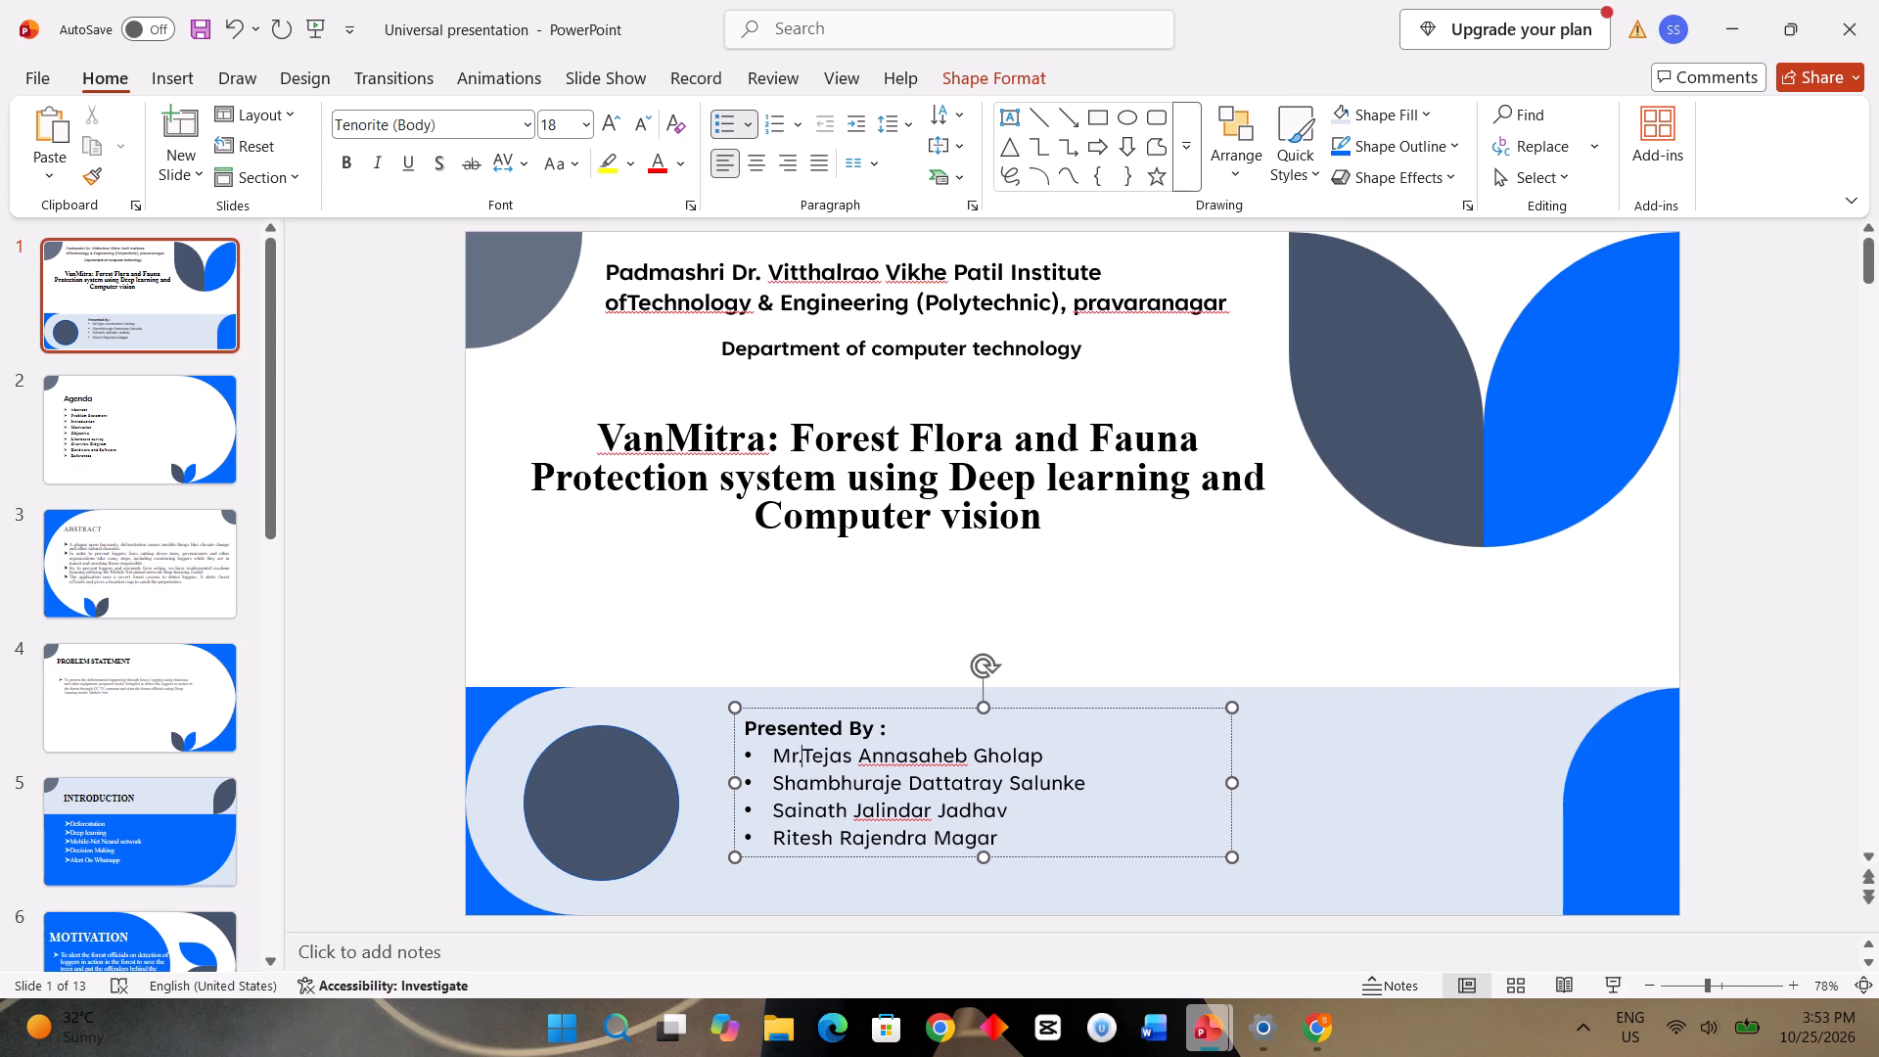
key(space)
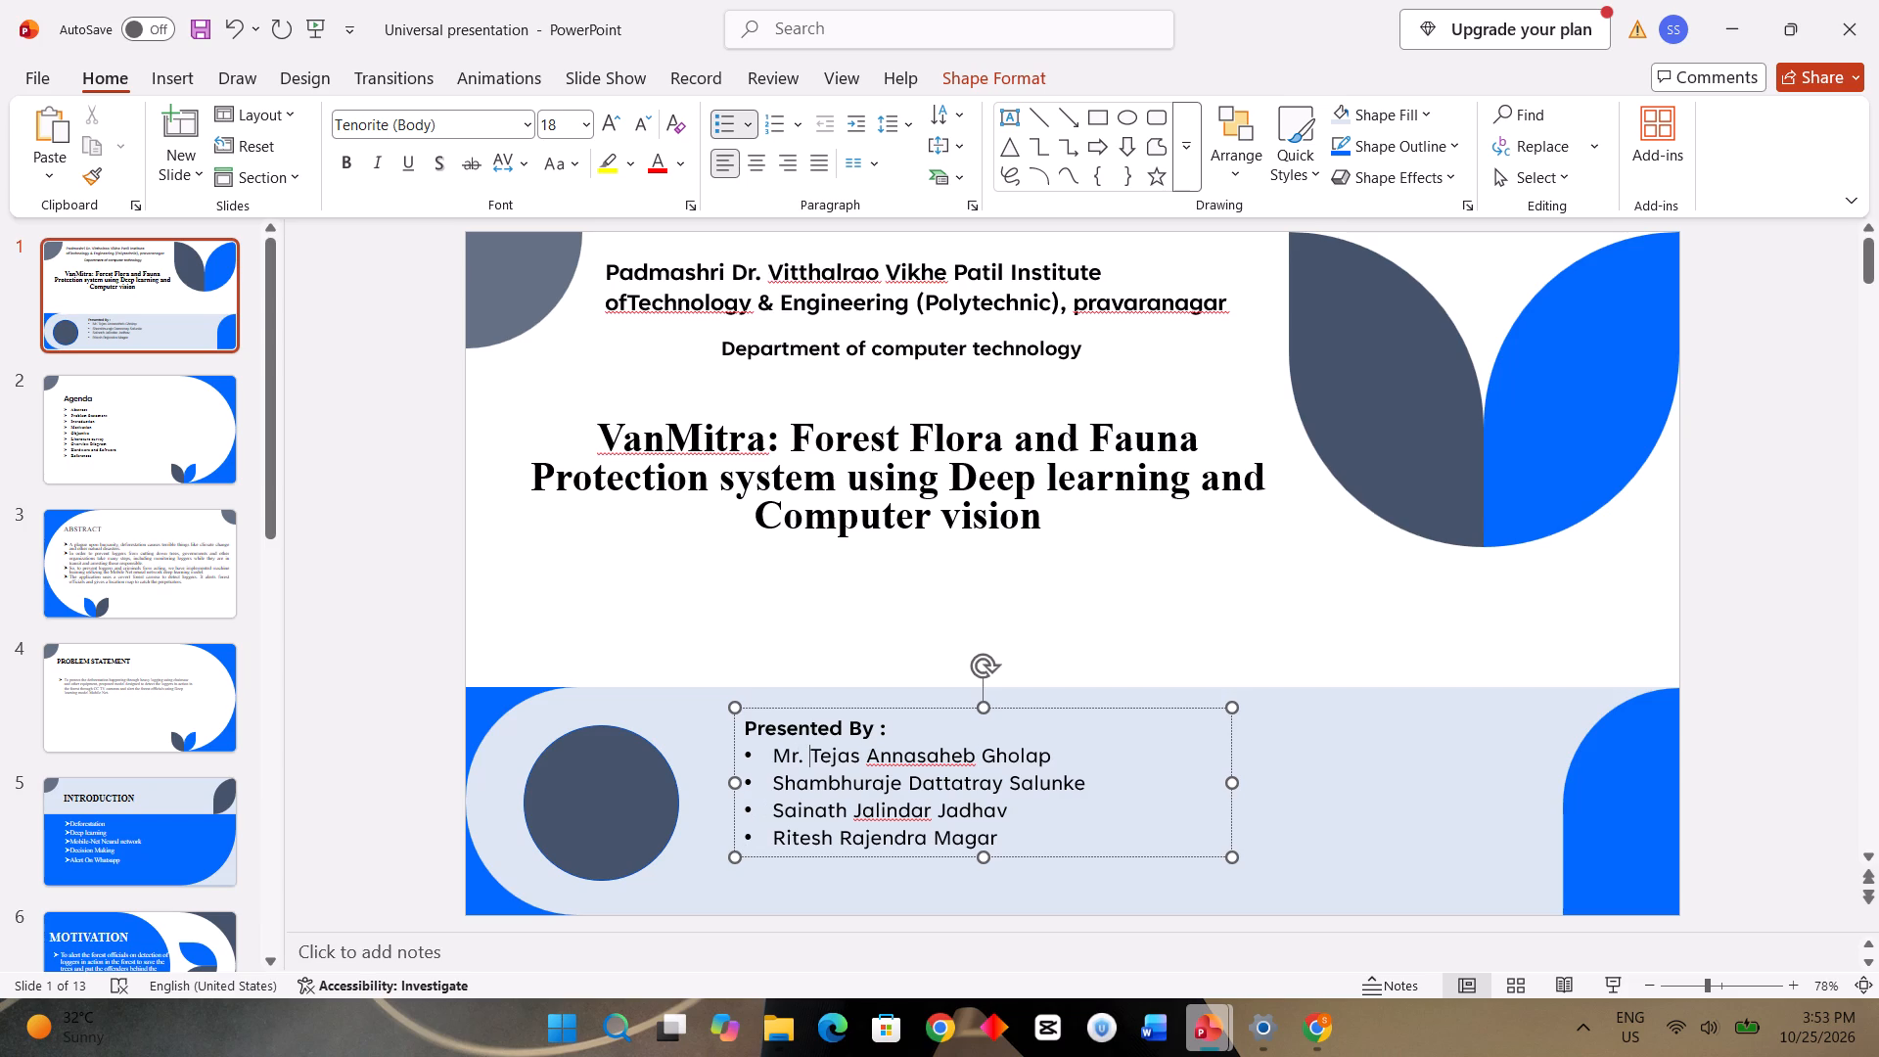
Add the prefix "Mr." directly before the second presenter's name under "Presented By".
click(768, 788)
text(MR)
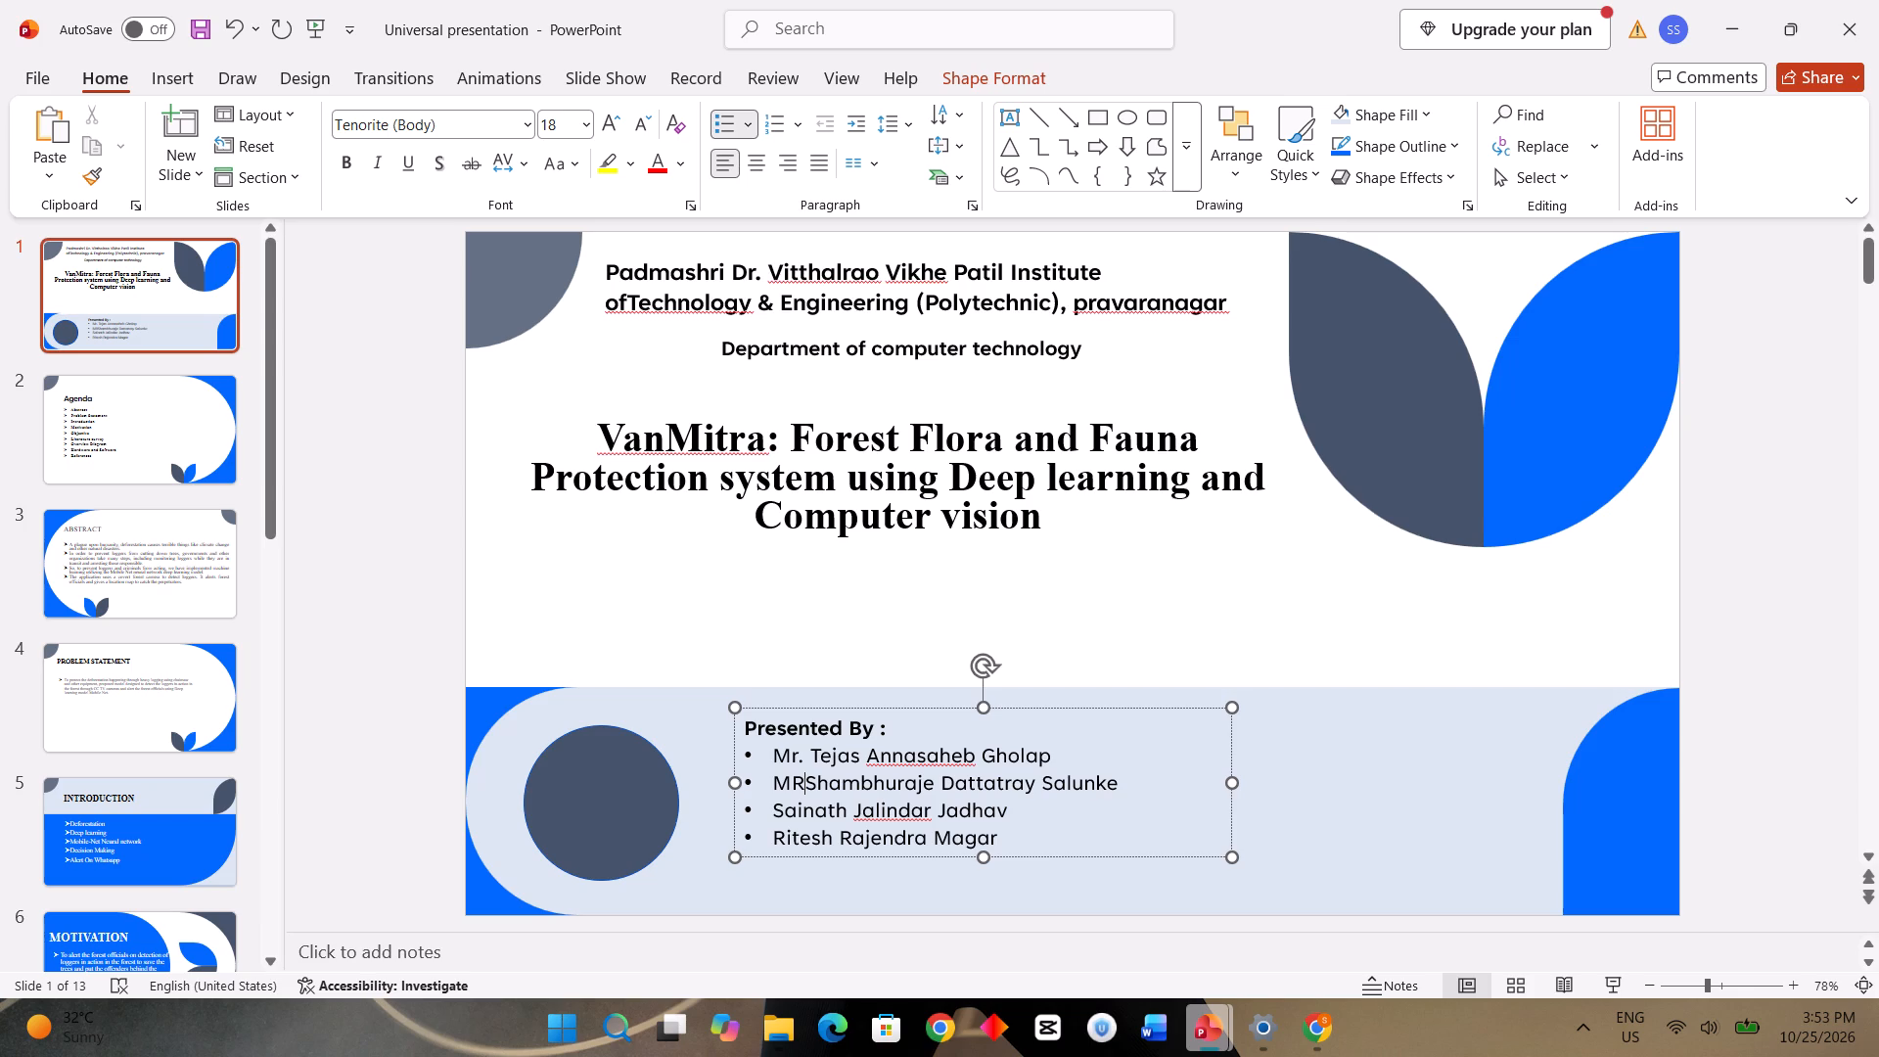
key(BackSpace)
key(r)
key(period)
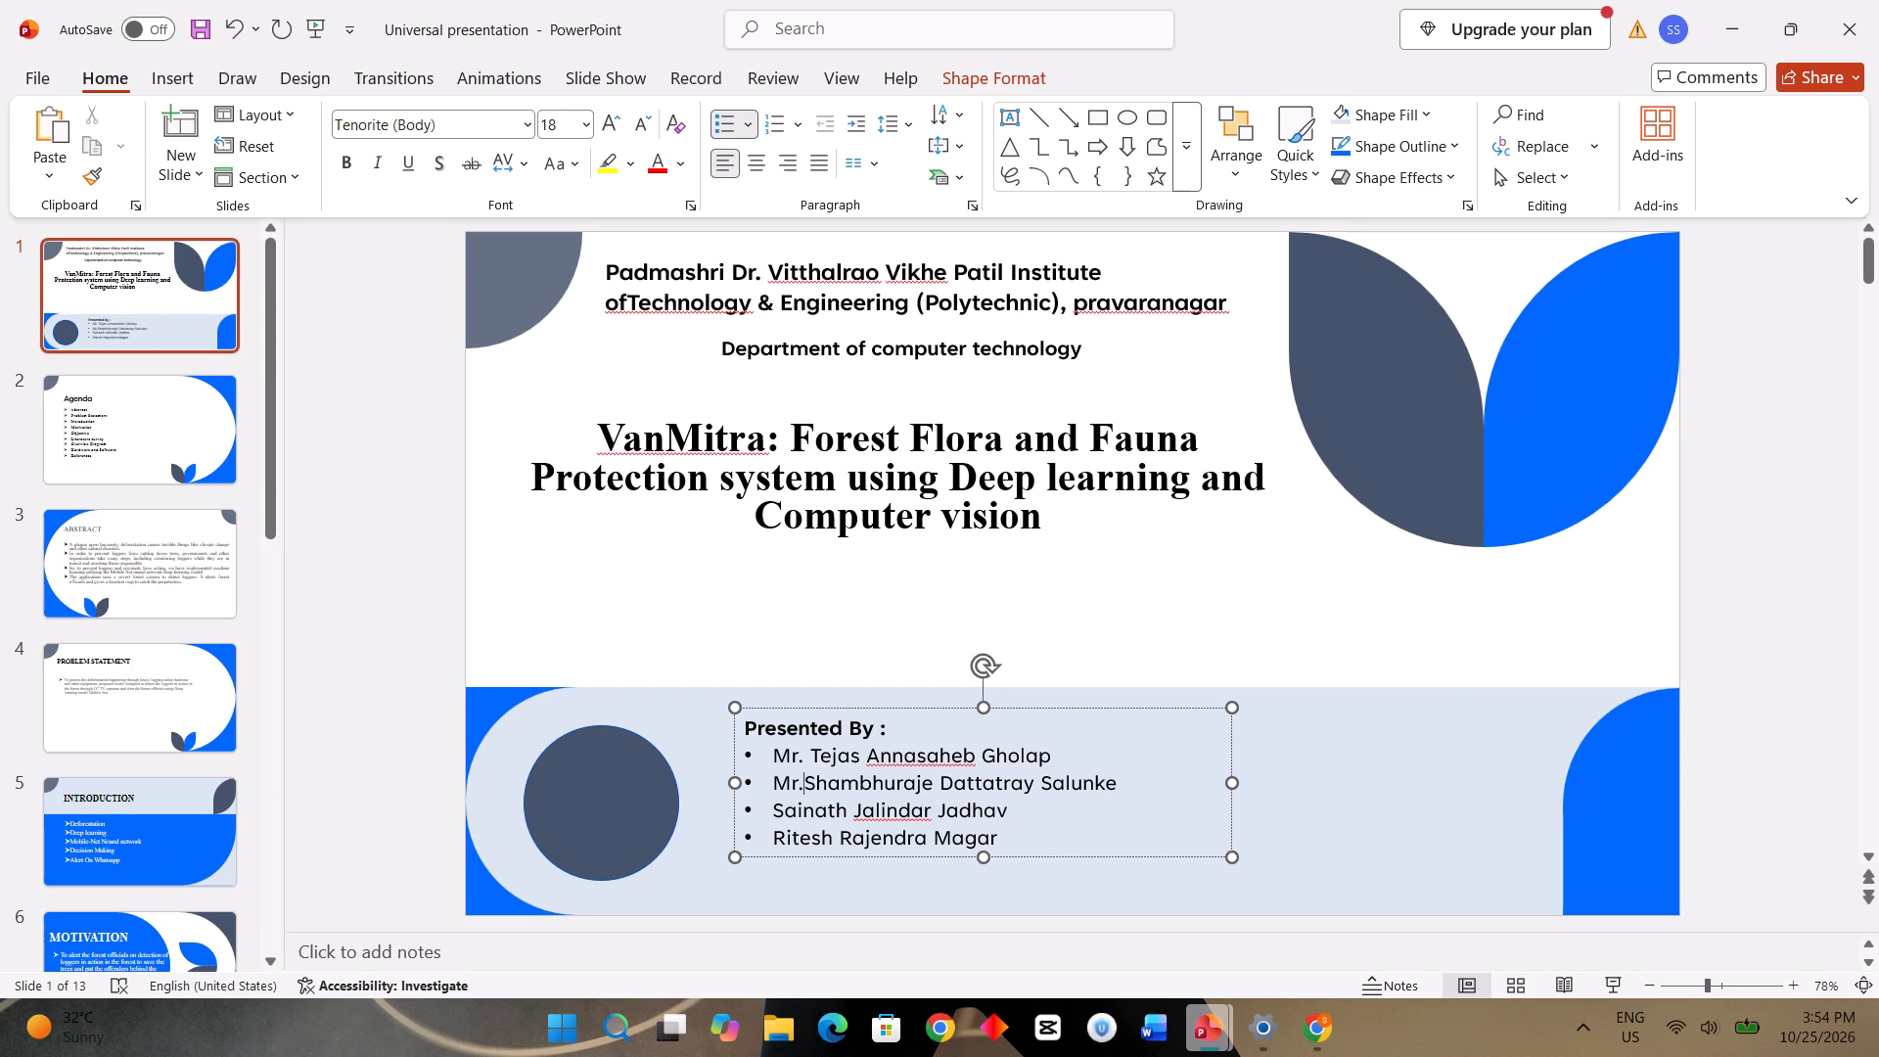
Copy "Mr." from the second presenter's line to the front of the third and fourth names, adding a space on the fourth.
click(774, 807)
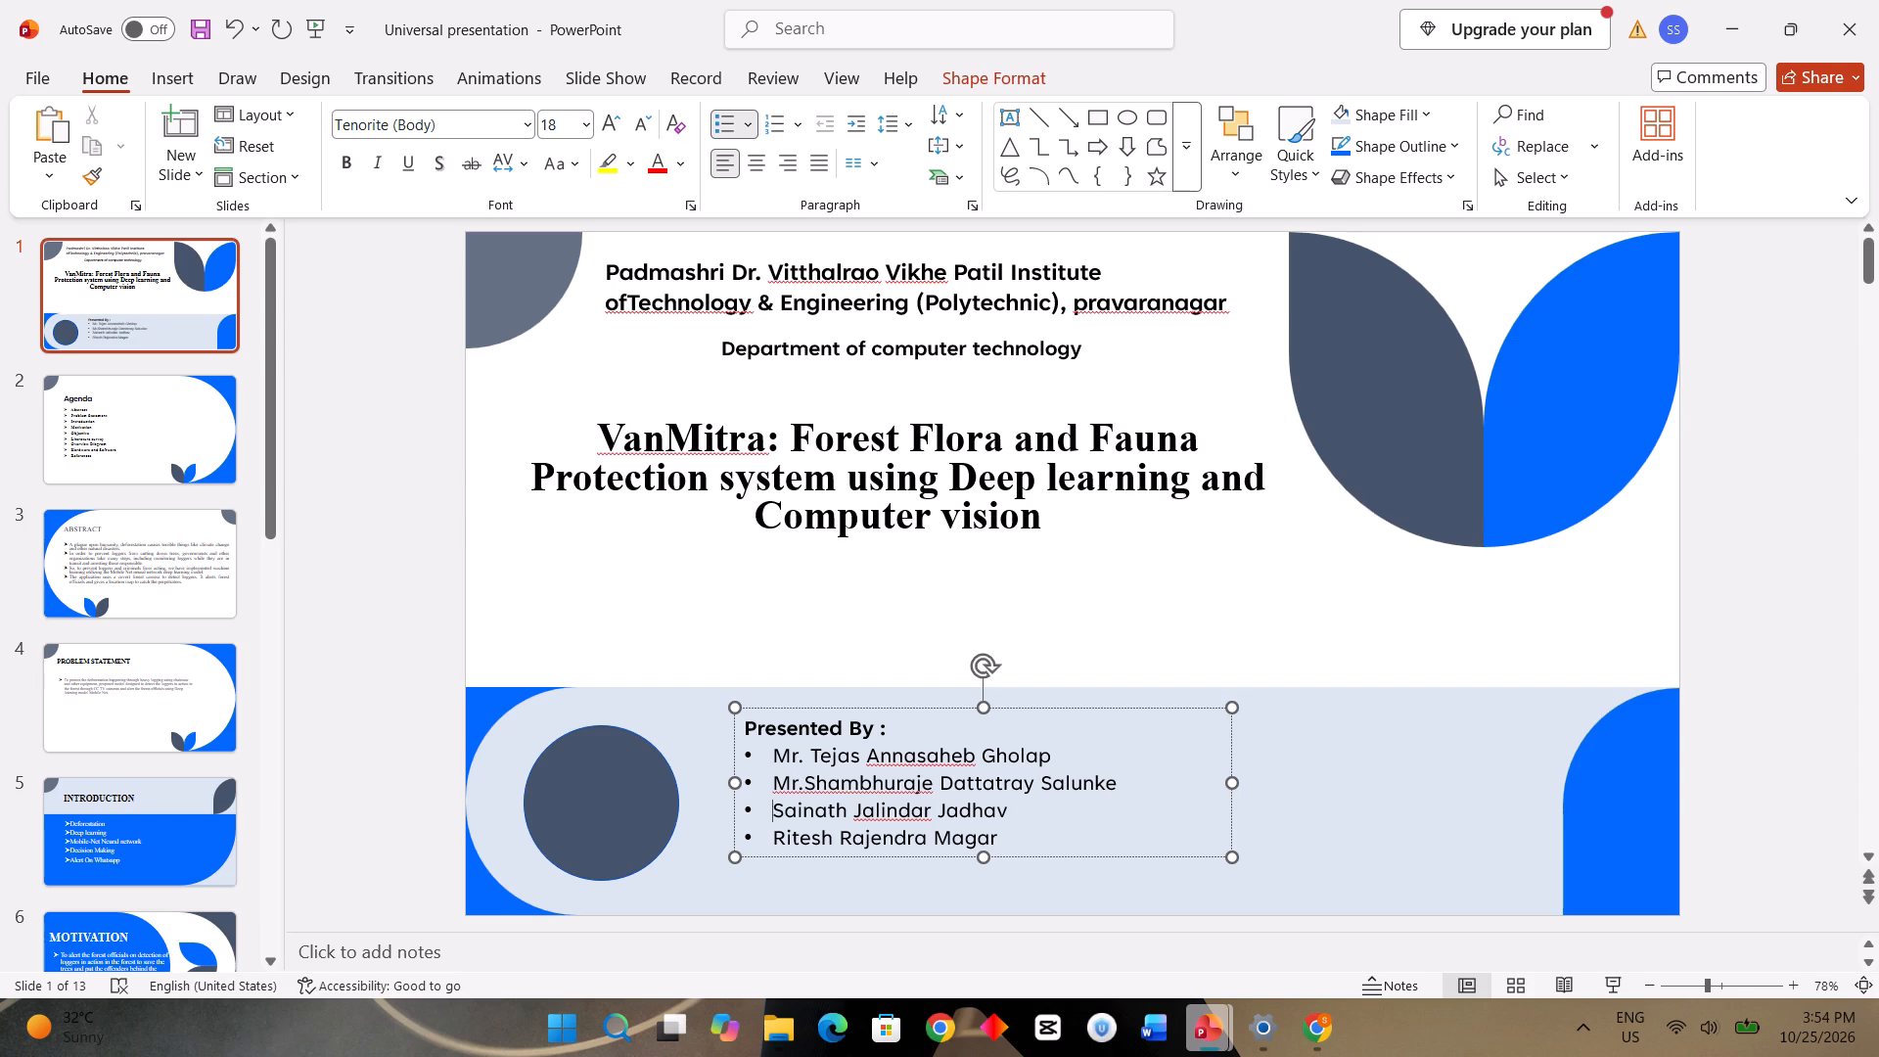
drag(772, 780, 806, 782)
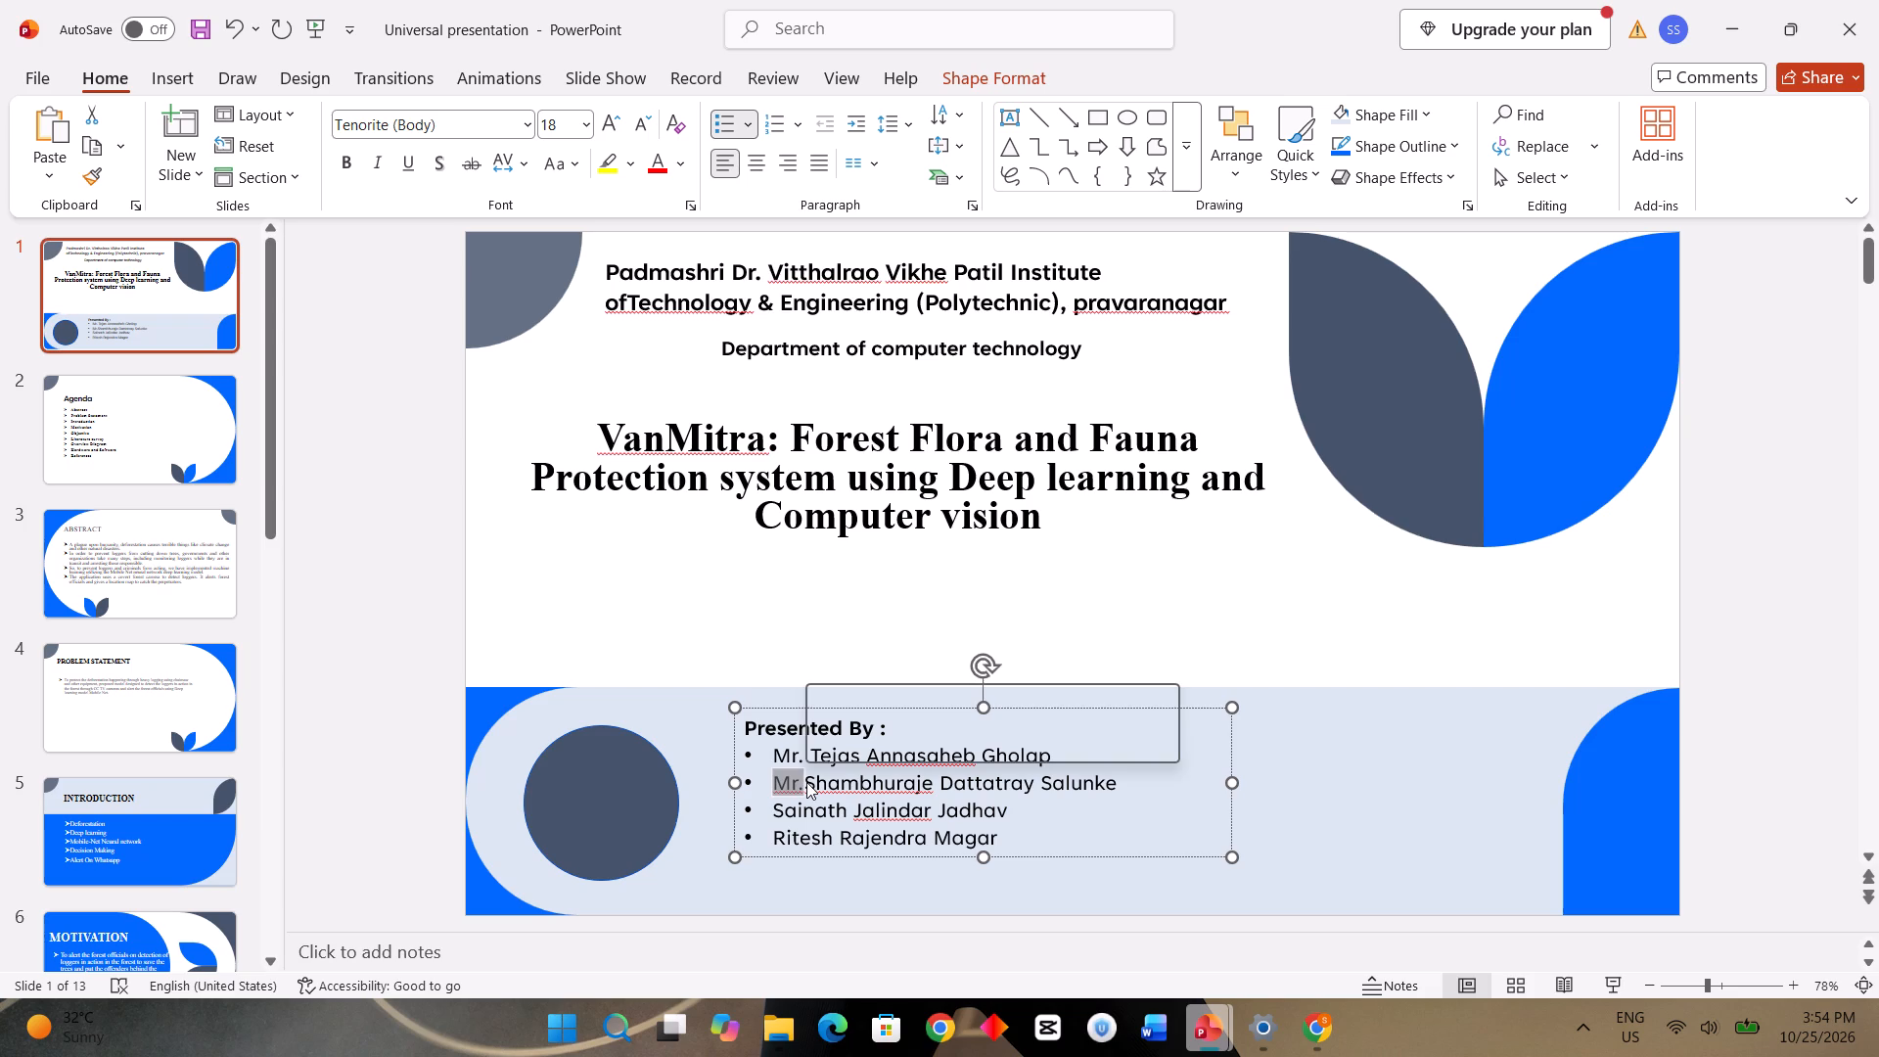
key(ctrl+c)
click(771, 813)
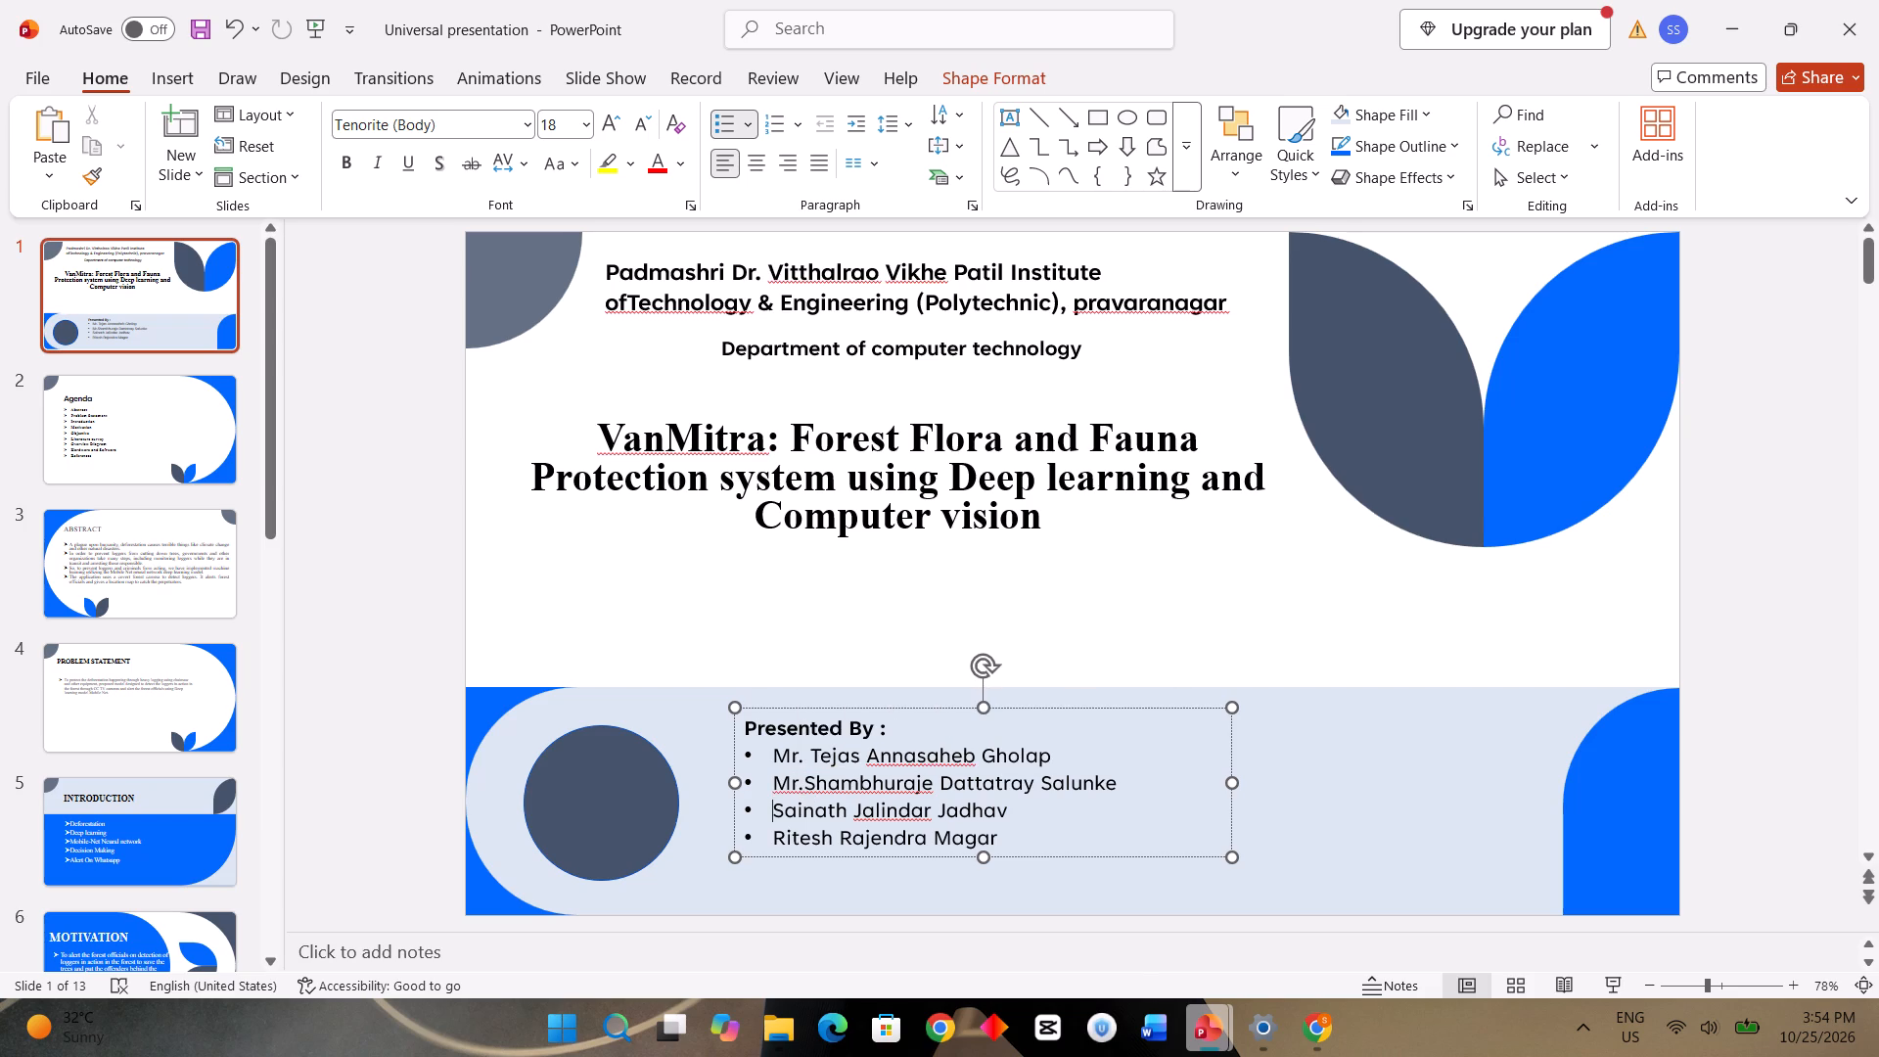
key(ctrl+v)
click(769, 835)
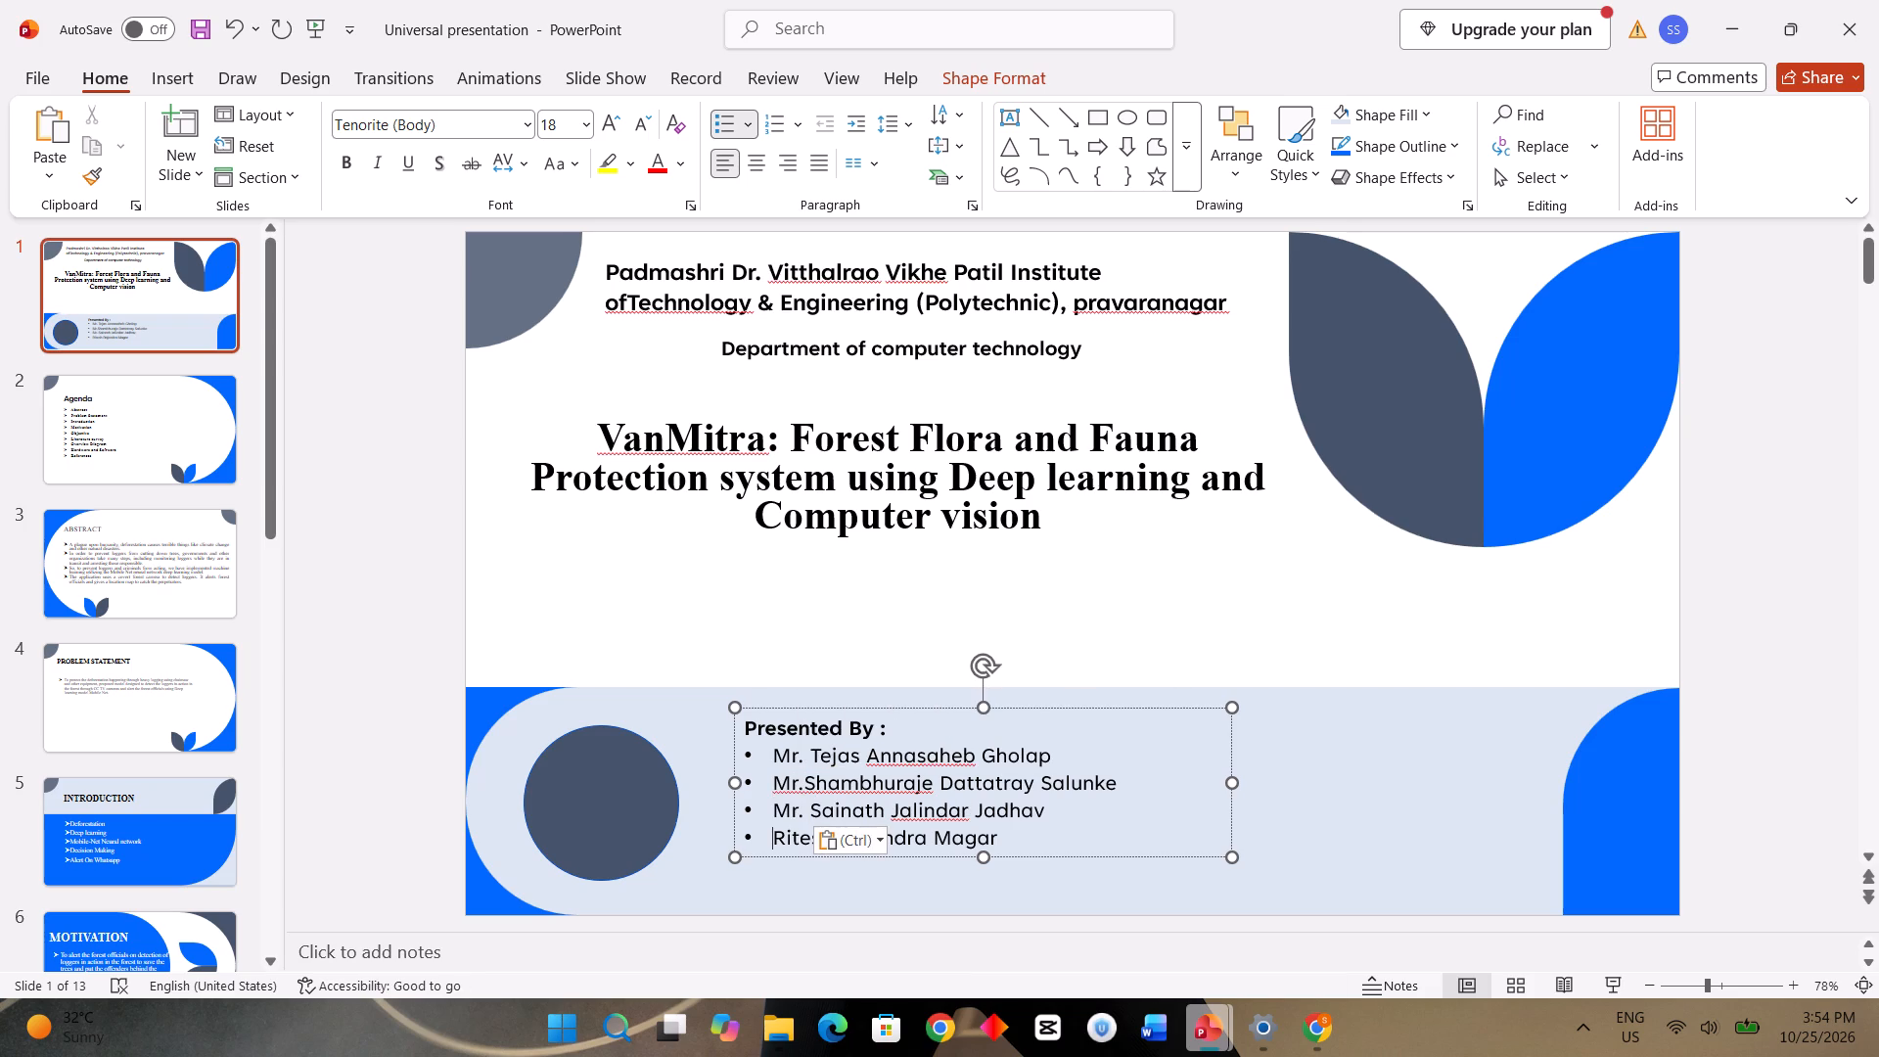
key(ctrl+v)
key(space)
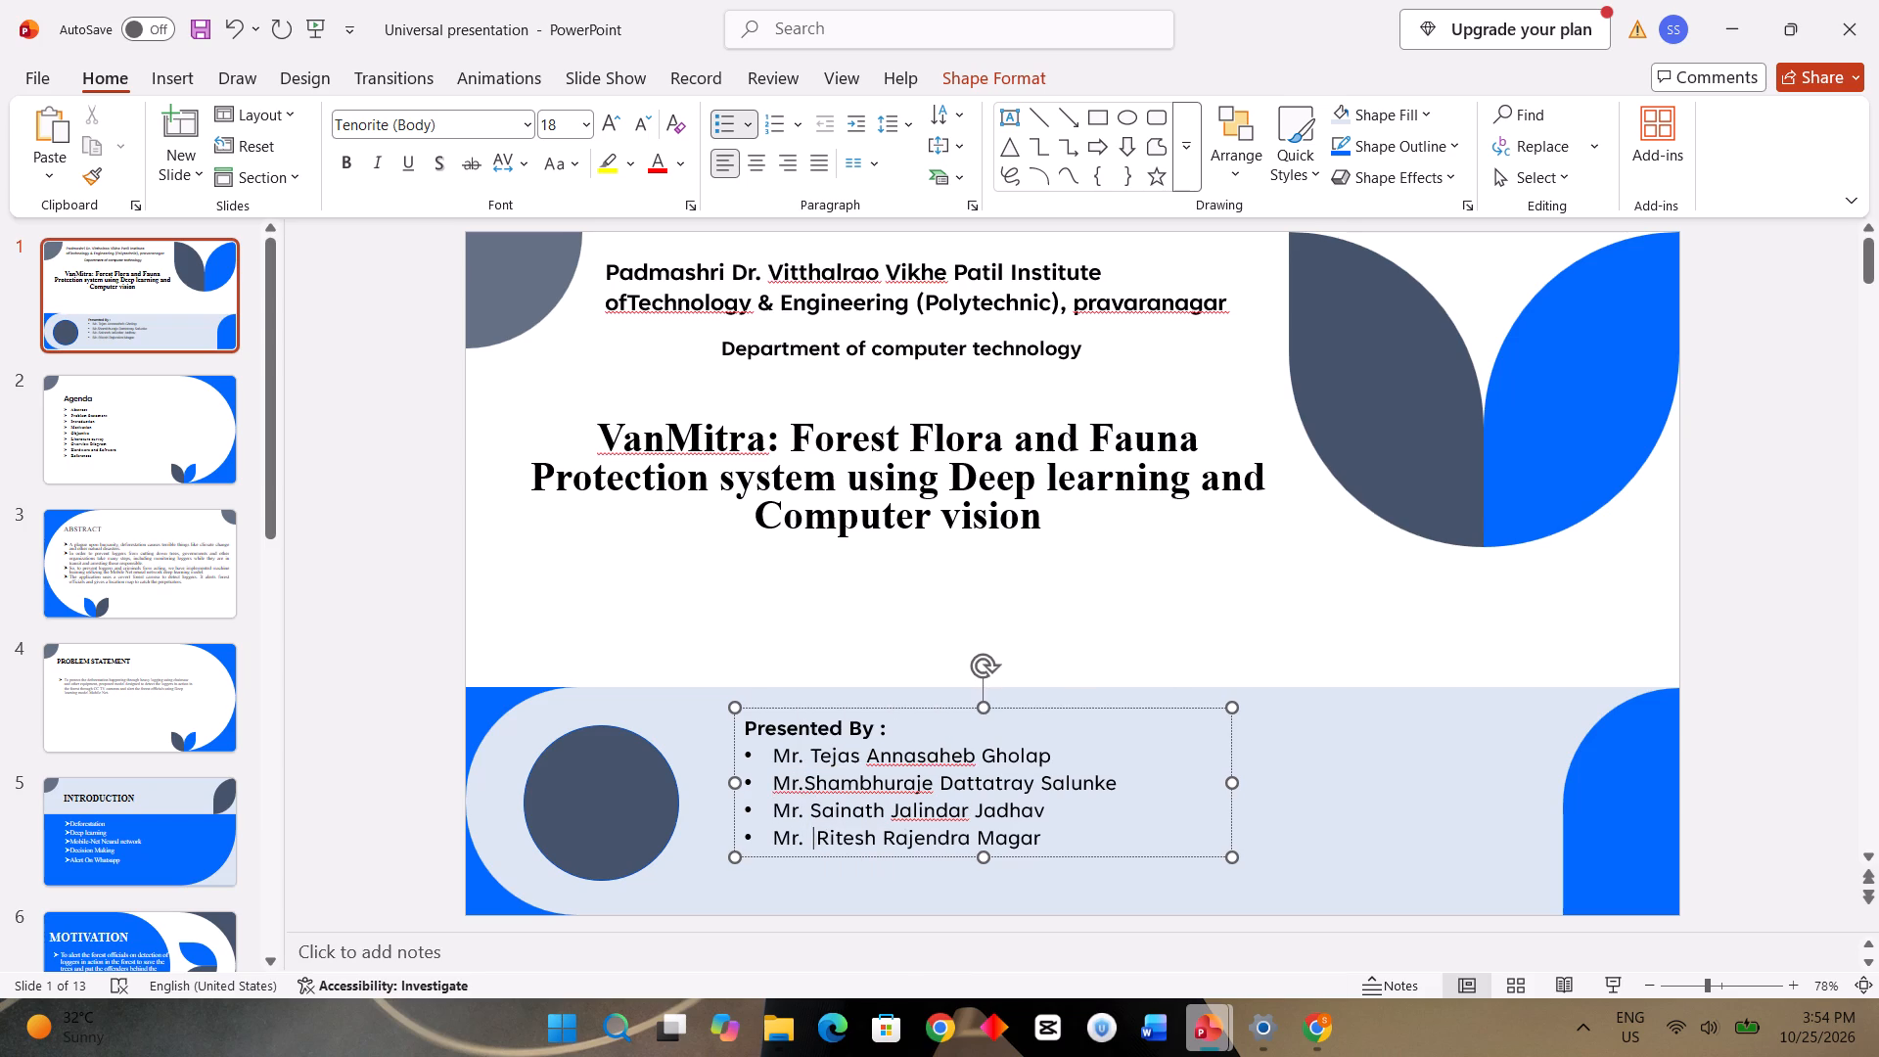
Even out the spacing in the "Presented By" list so a single space follows each "Mr.".
click(805, 813)
key(space)
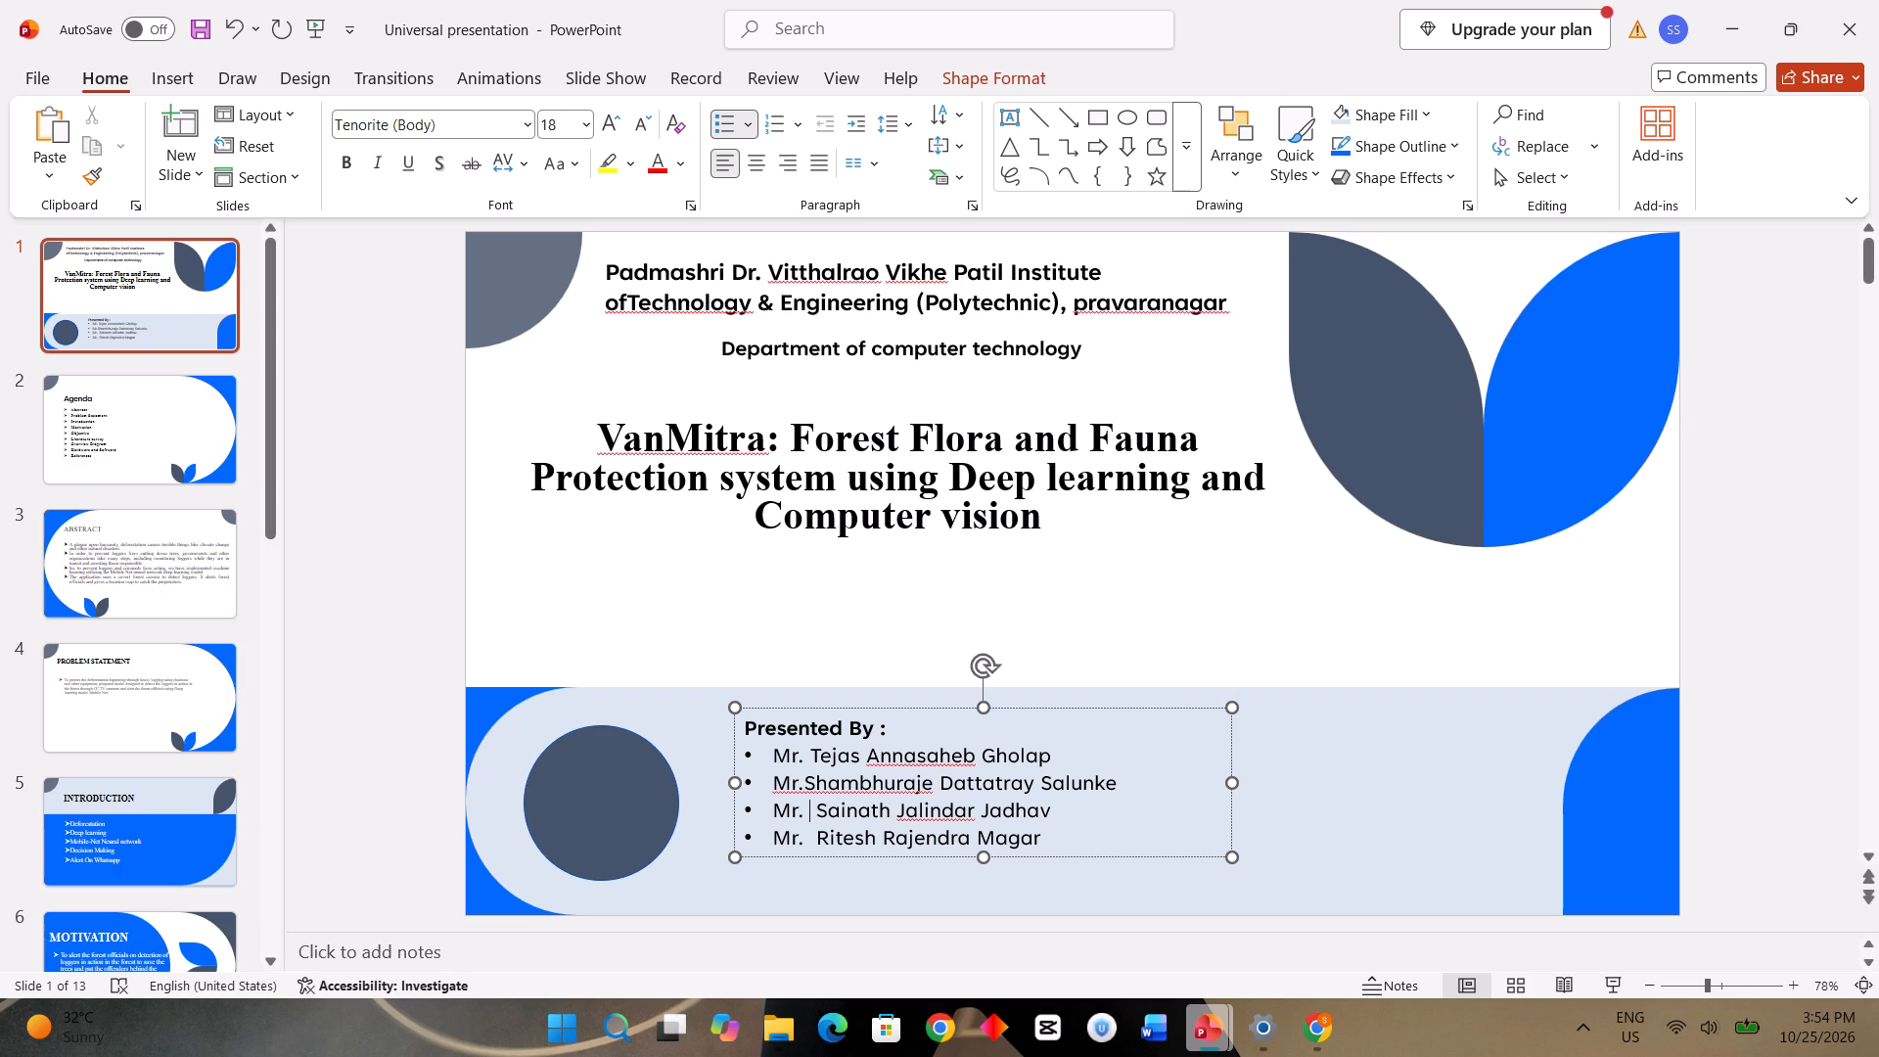
click(804, 789)
key(space)
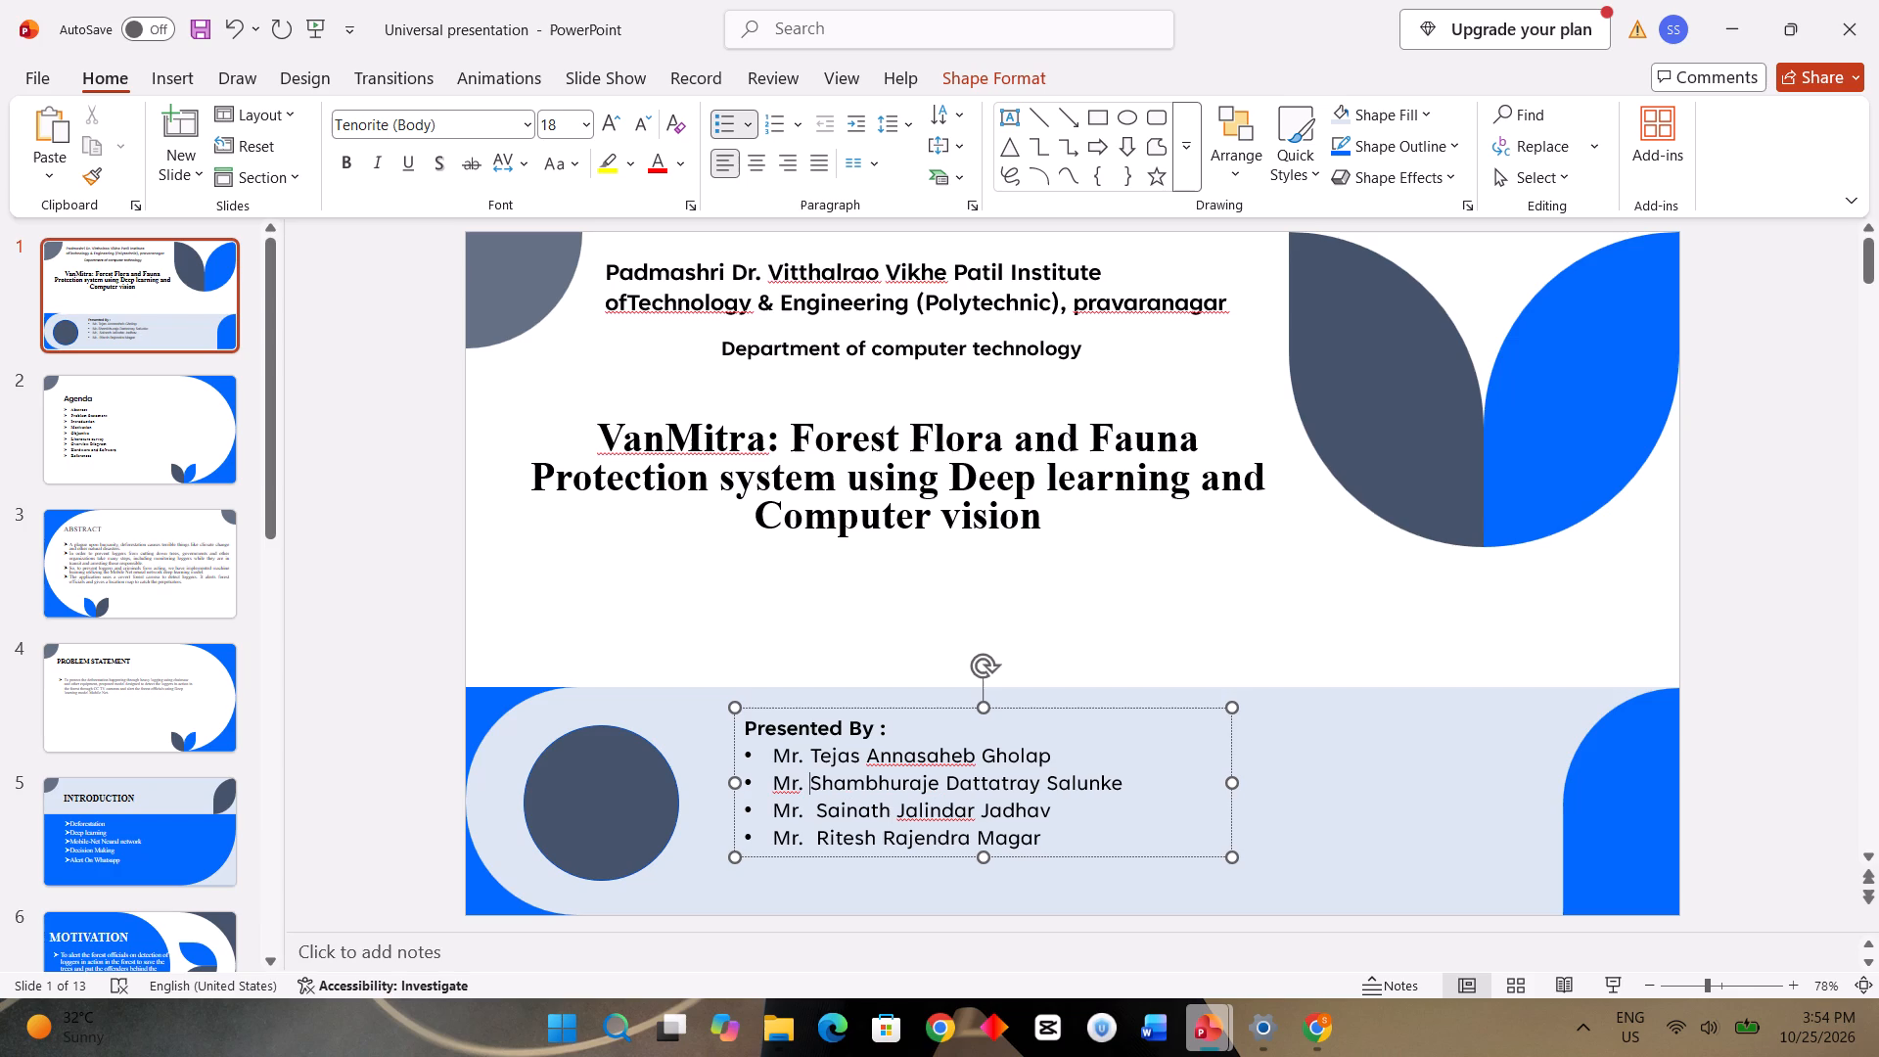
click(812, 812)
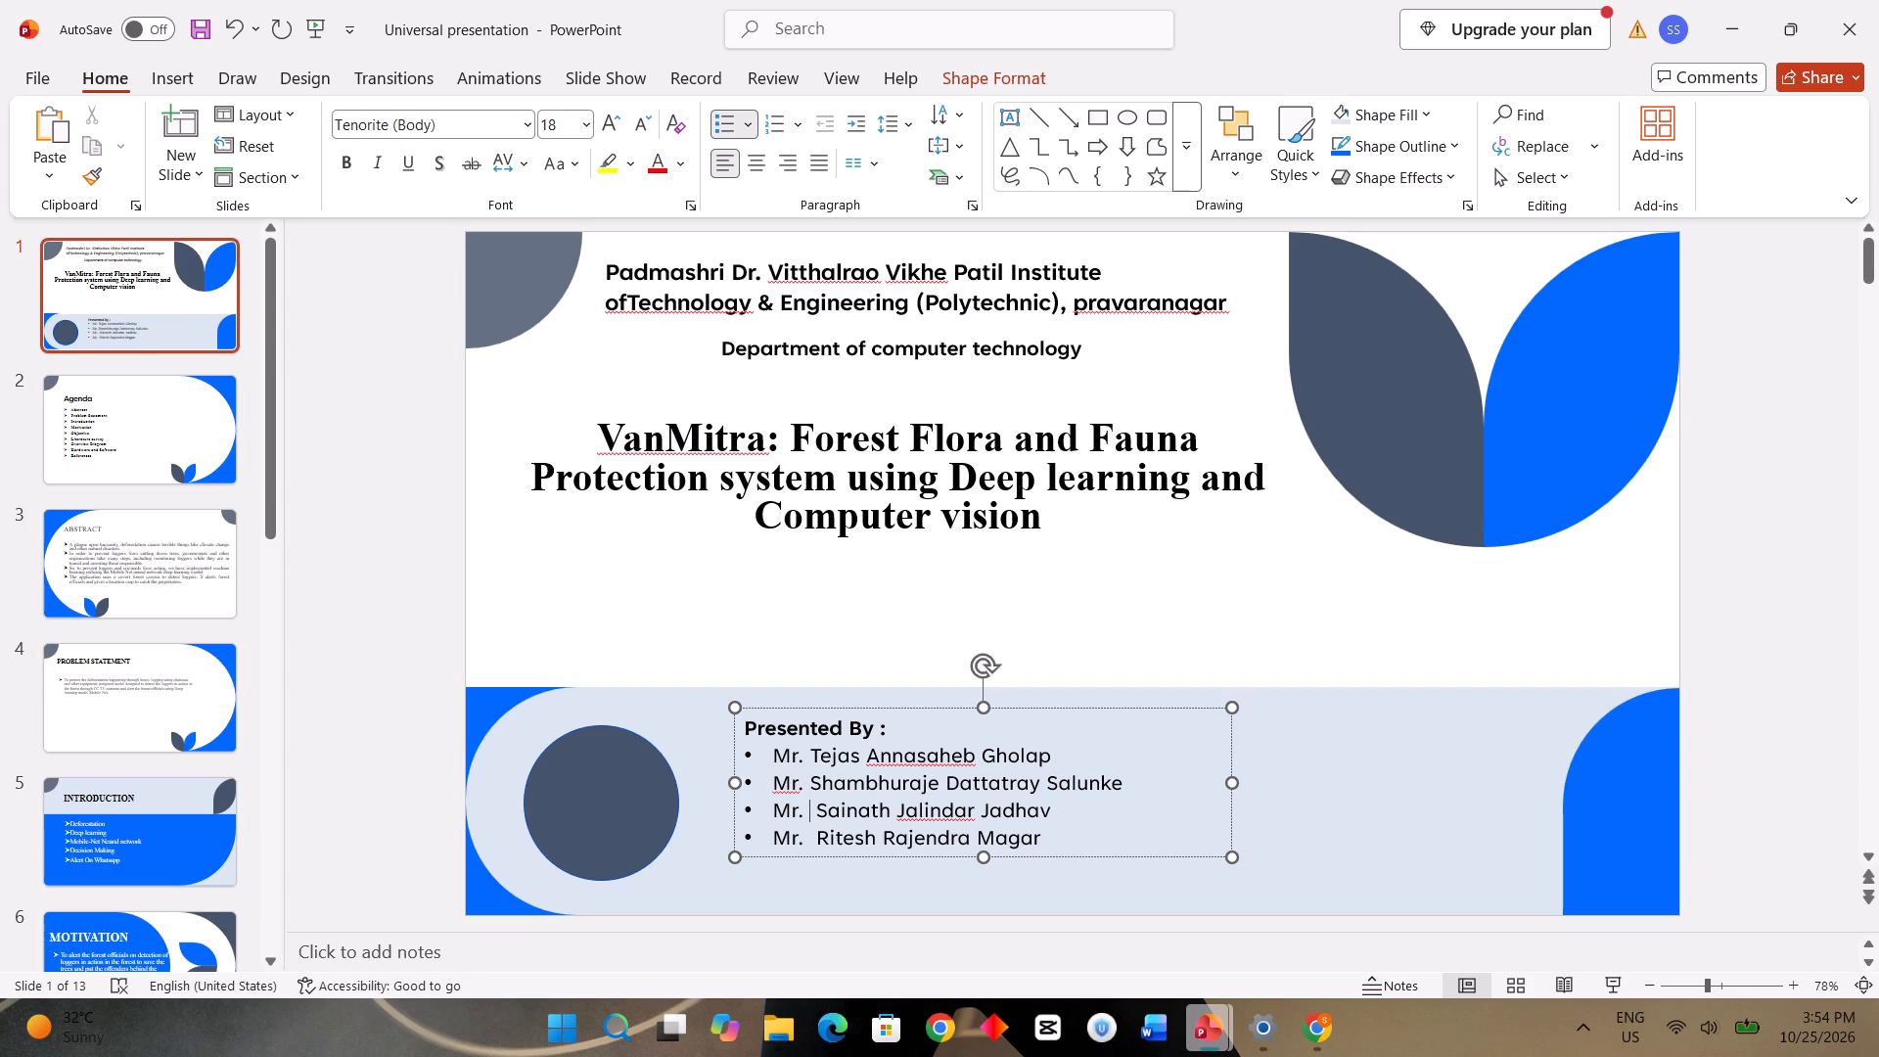
key(BackSpace)
click(814, 840)
key(BackSpace)
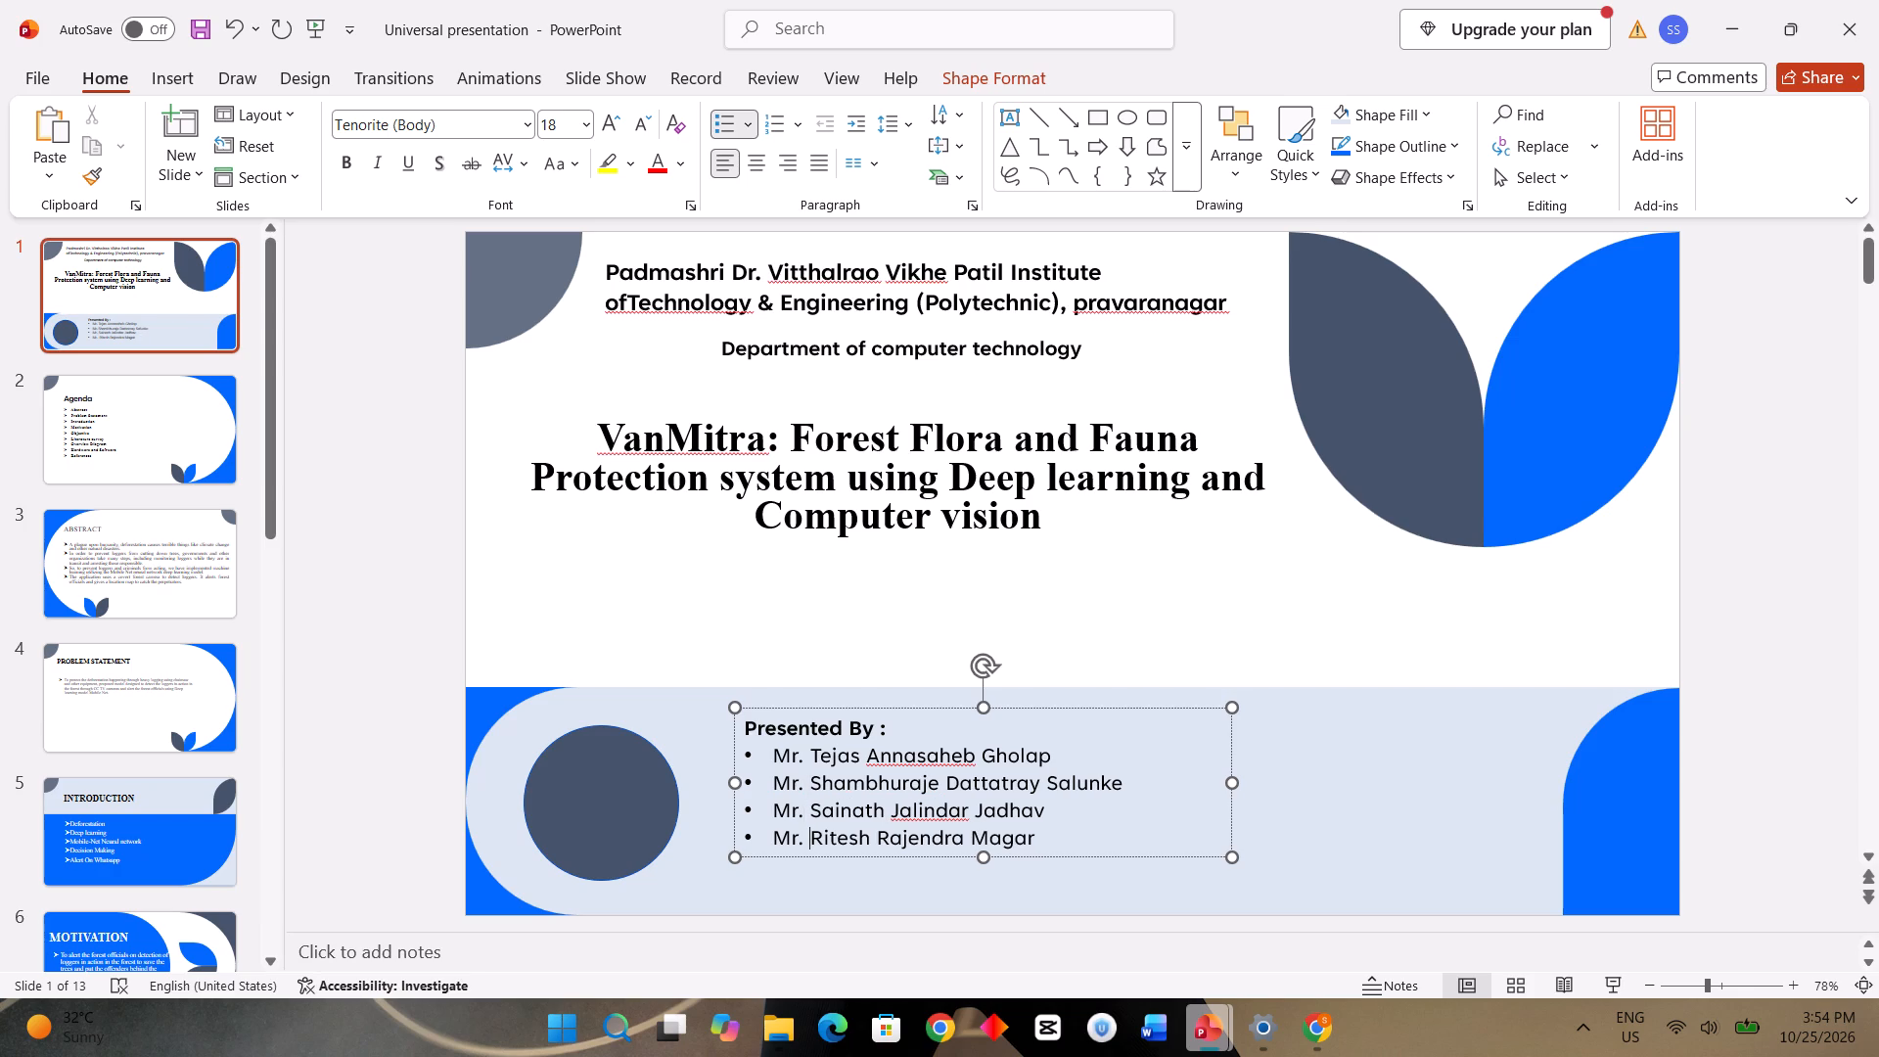
click(726, 652)
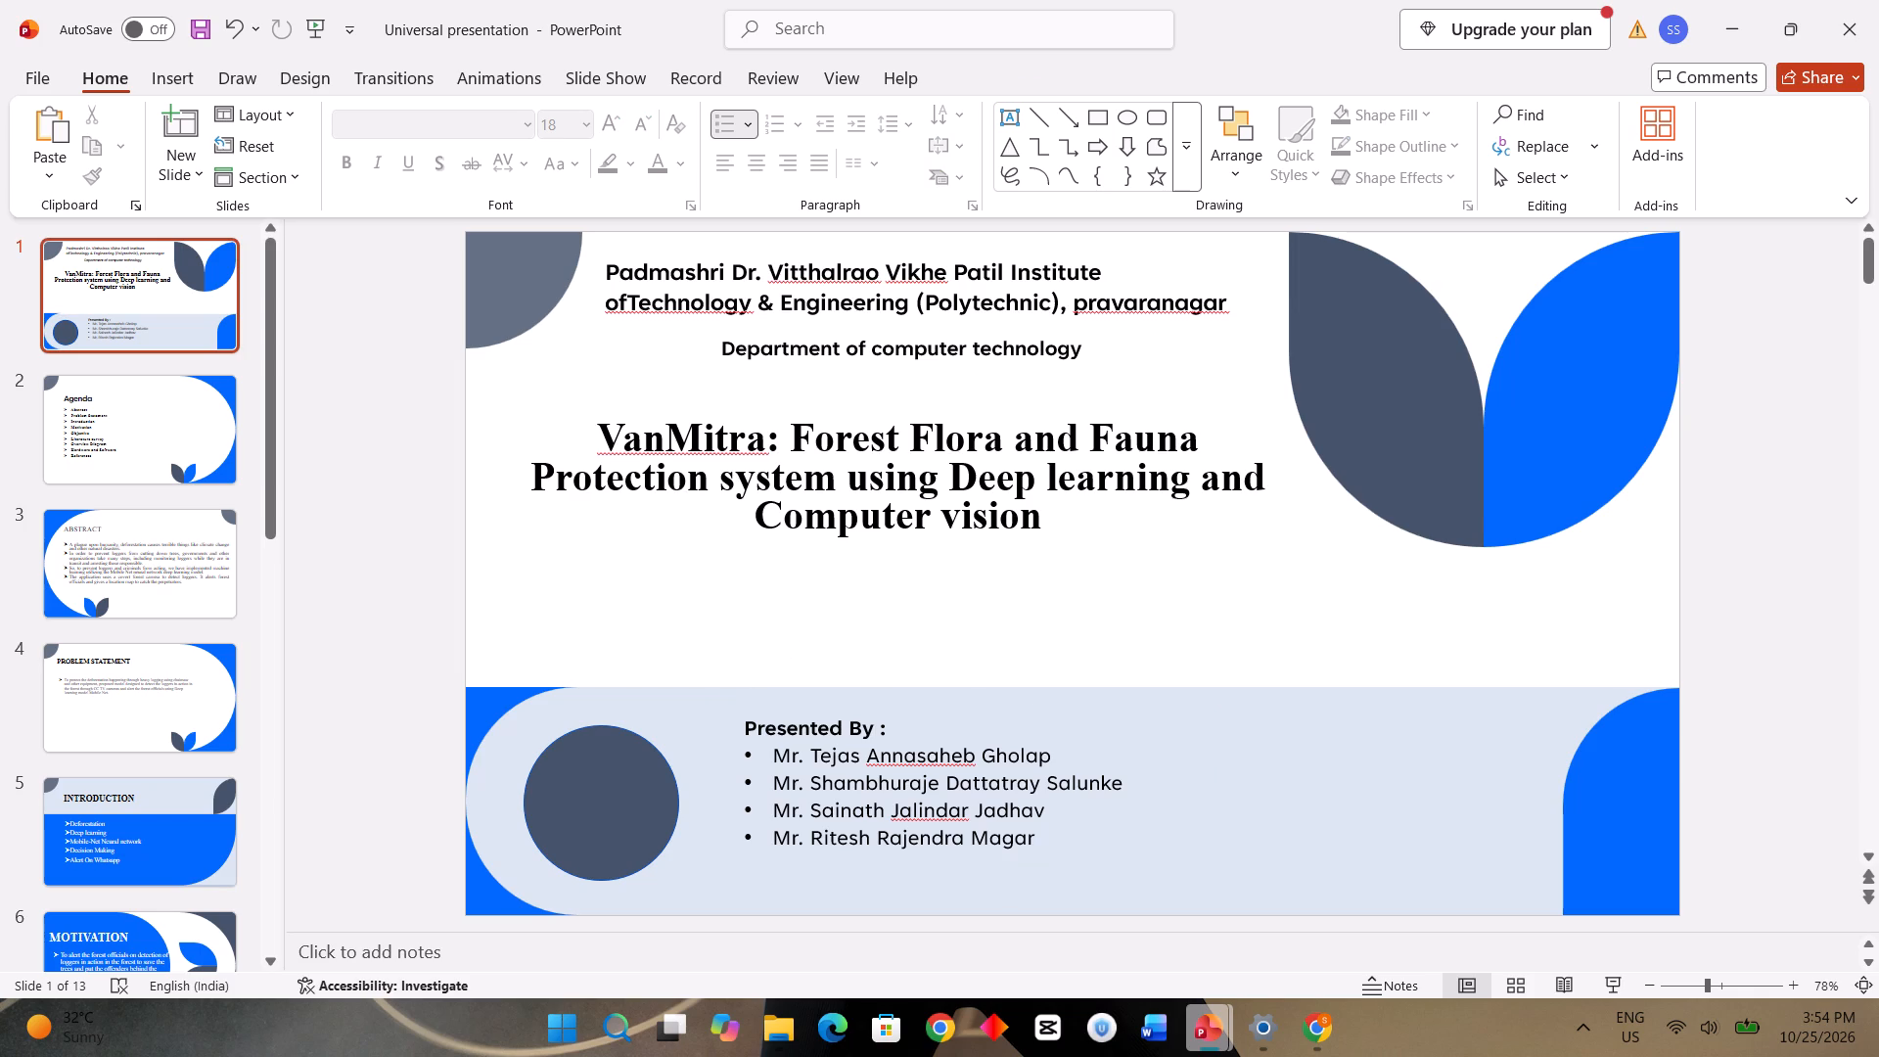
click(697, 600)
Move the VanMitra project title box down on the title slide, leaving a gap below the department line.
click(741, 421)
click(786, 433)
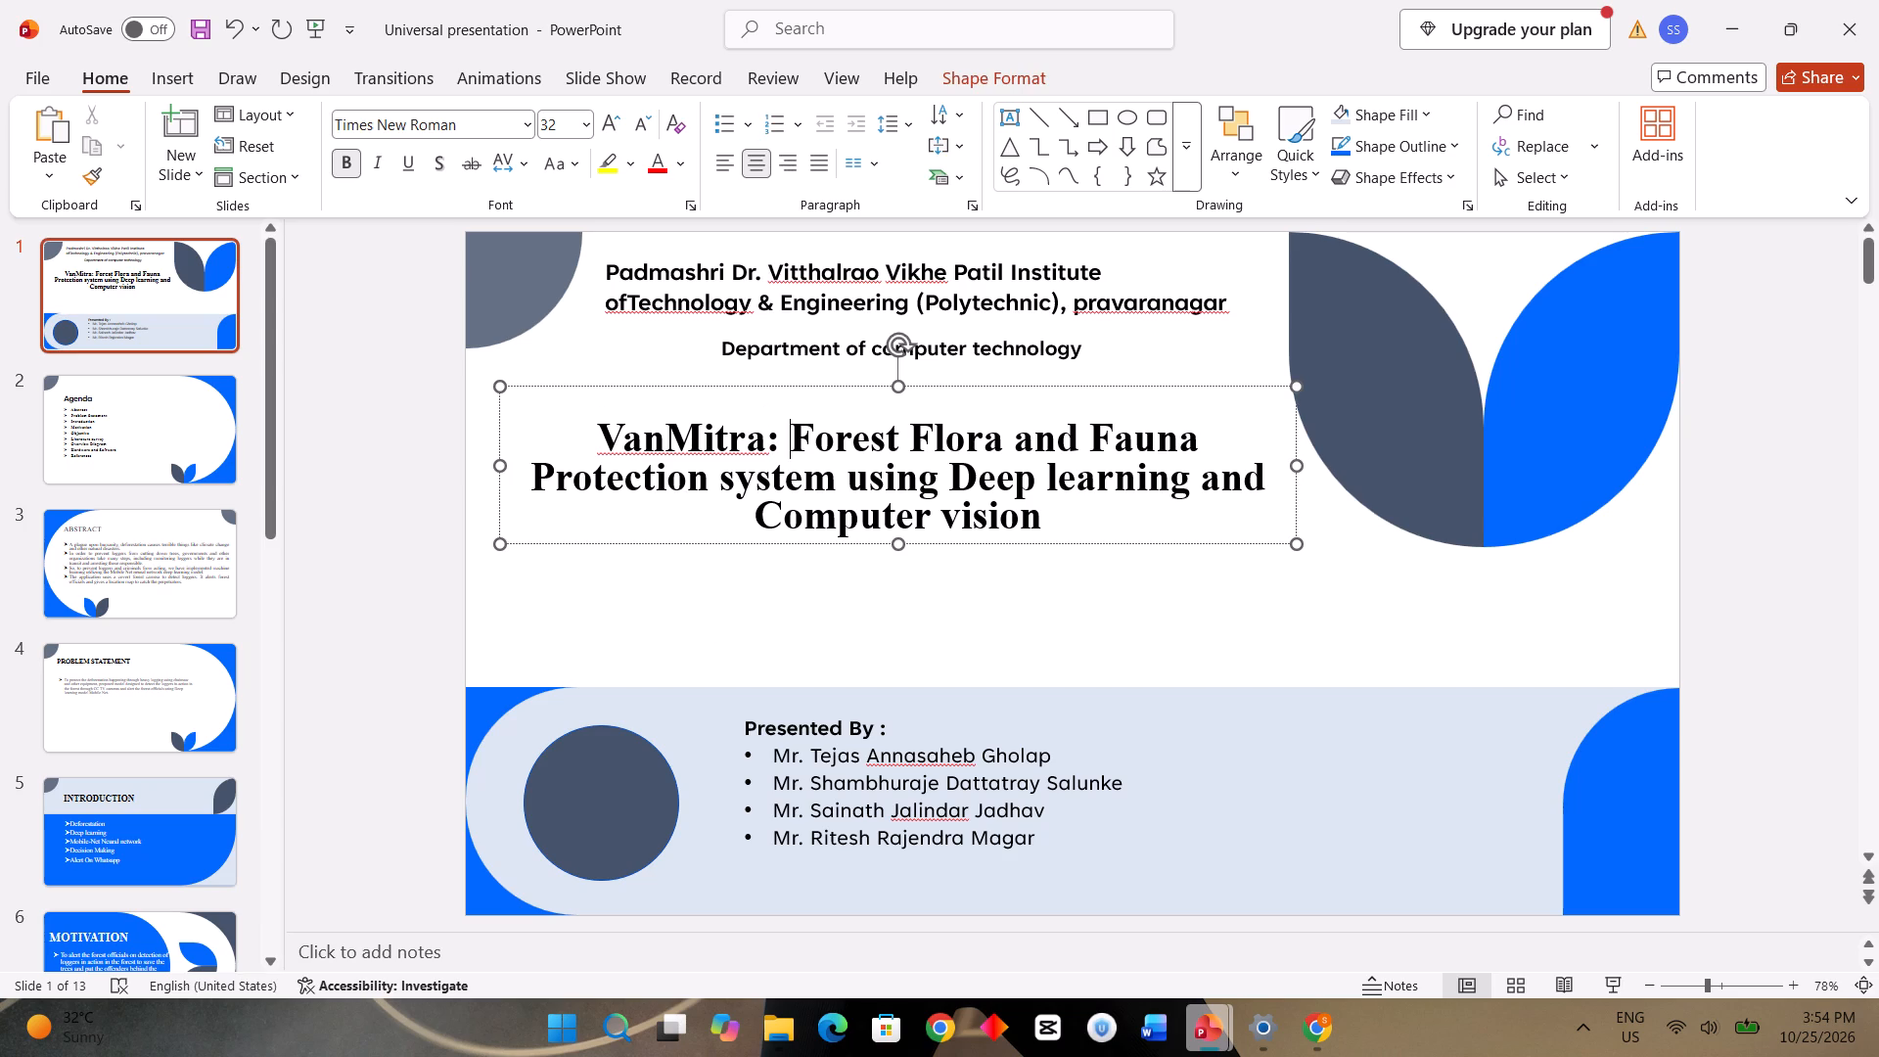
drag(756, 385, 747, 437)
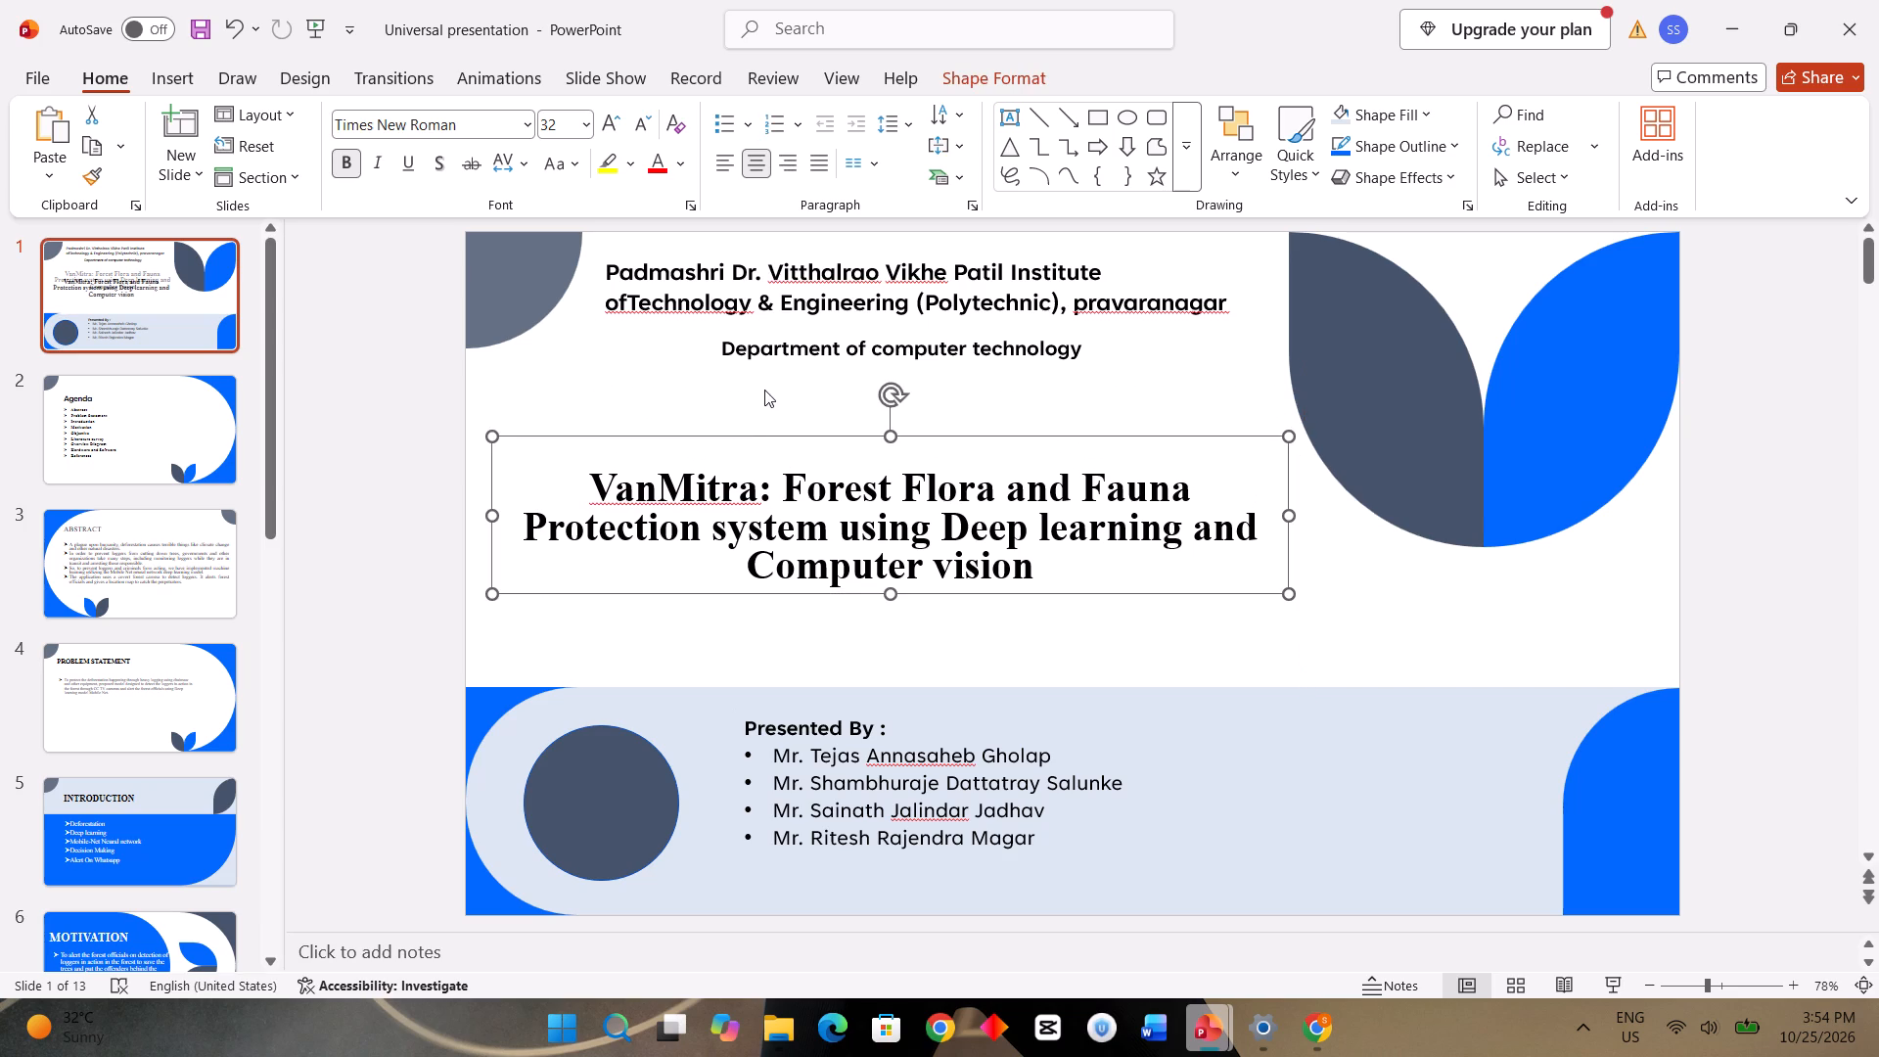
drag(734, 431, 731, 450)
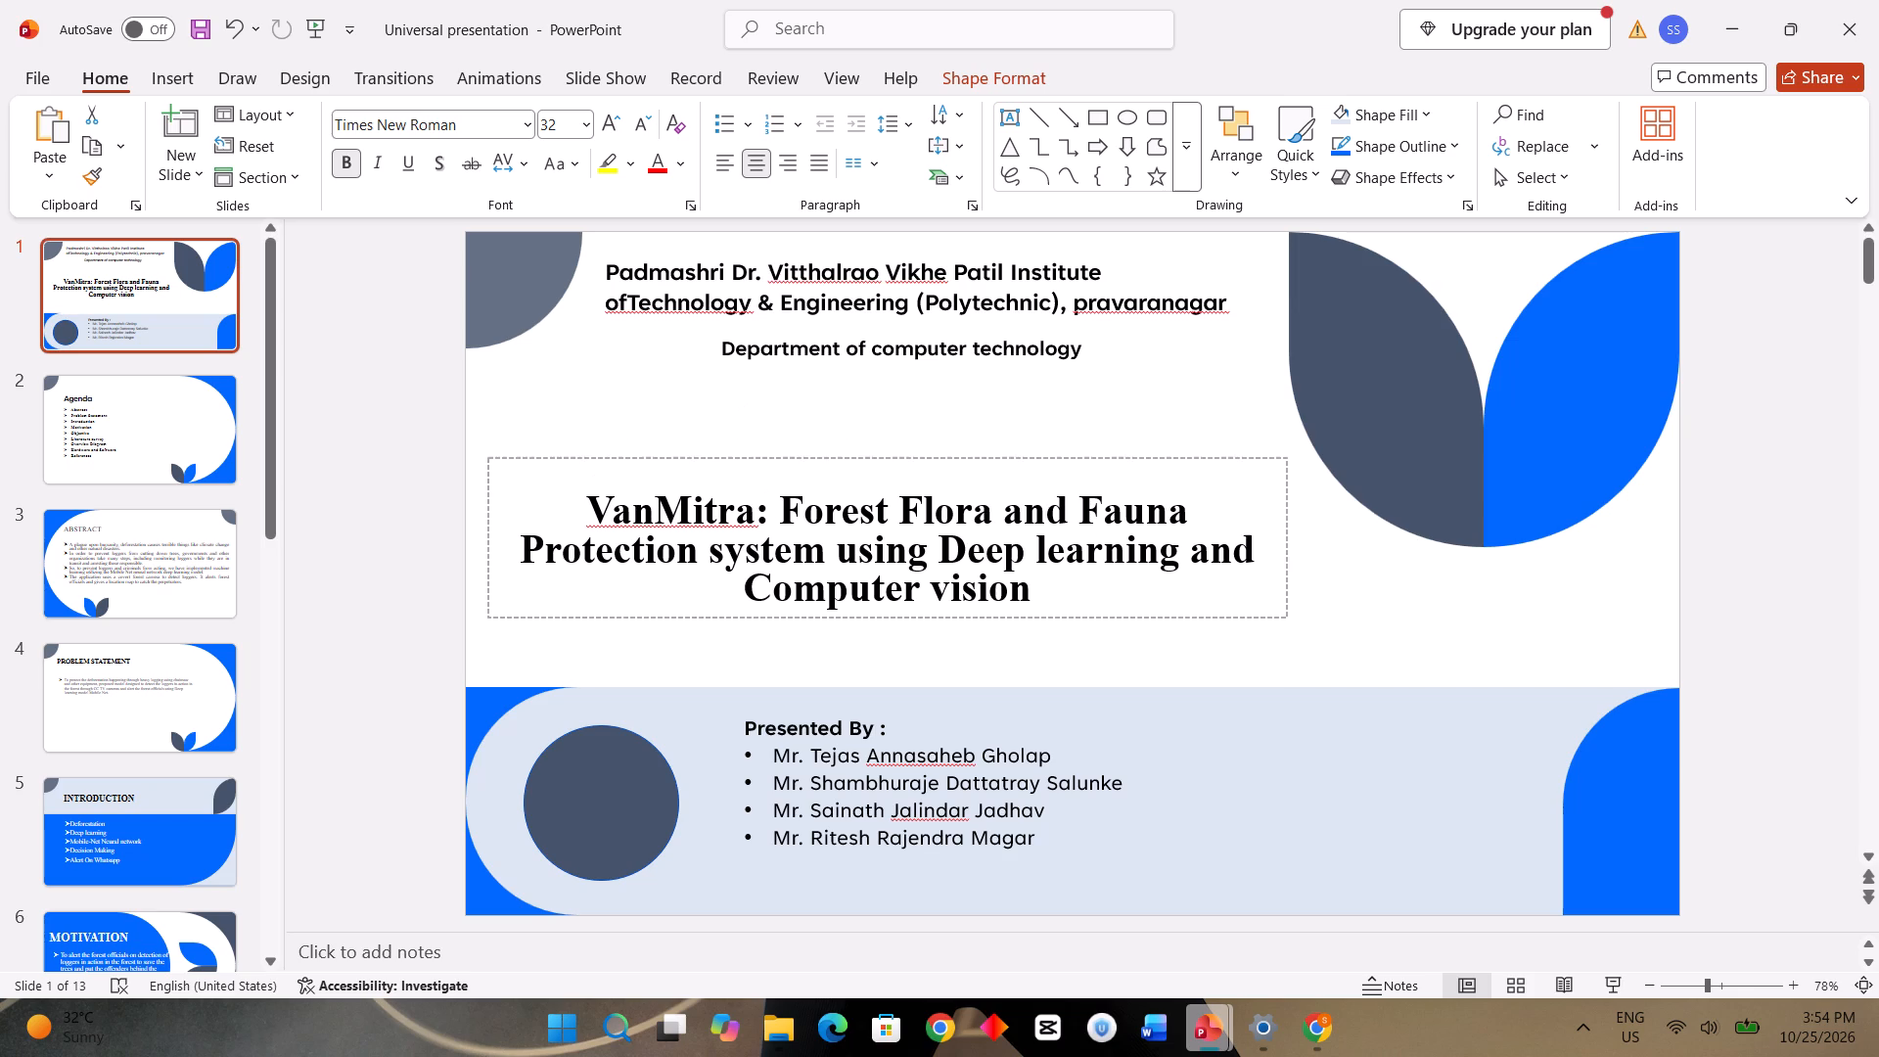
drag(731, 450, 731, 451)
click(718, 393)
double_click(725, 388)
double_click(699, 423)
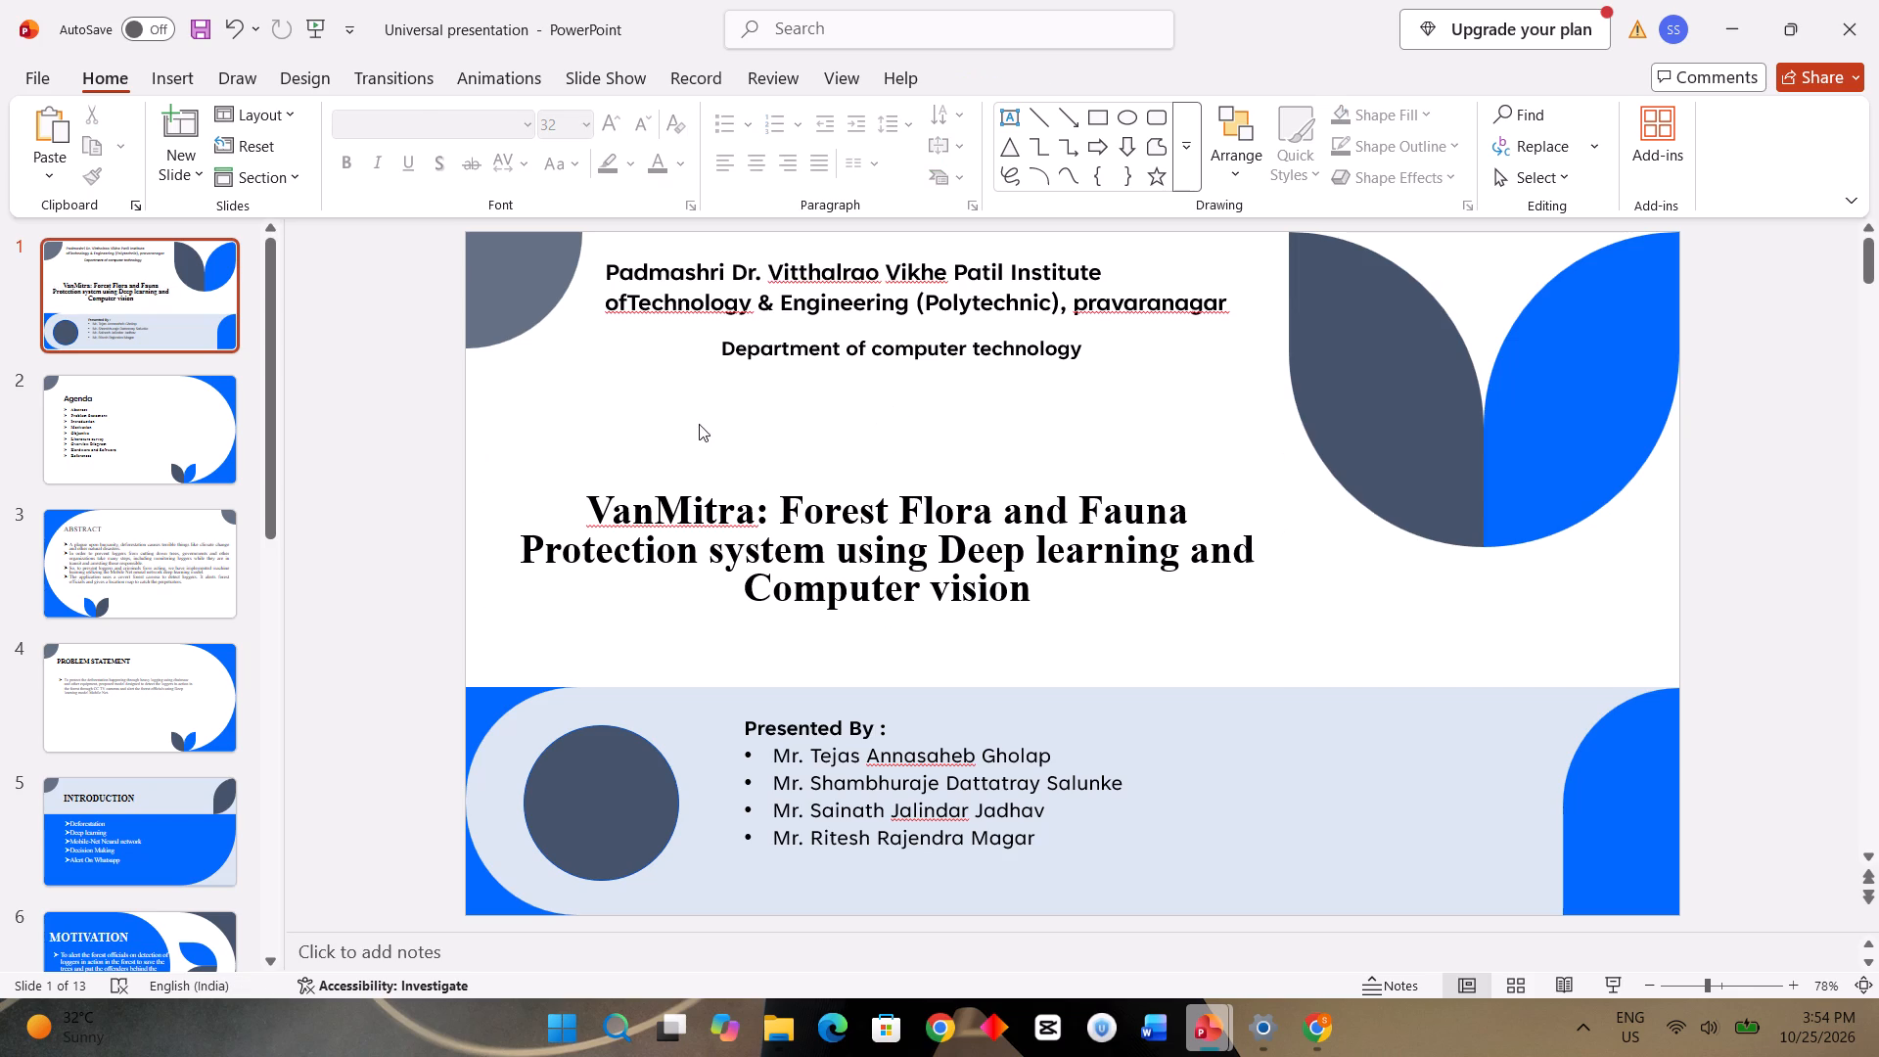
Add a text box between the department line and the project title containing "Presentation on".
drag(724, 443, 975, 427)
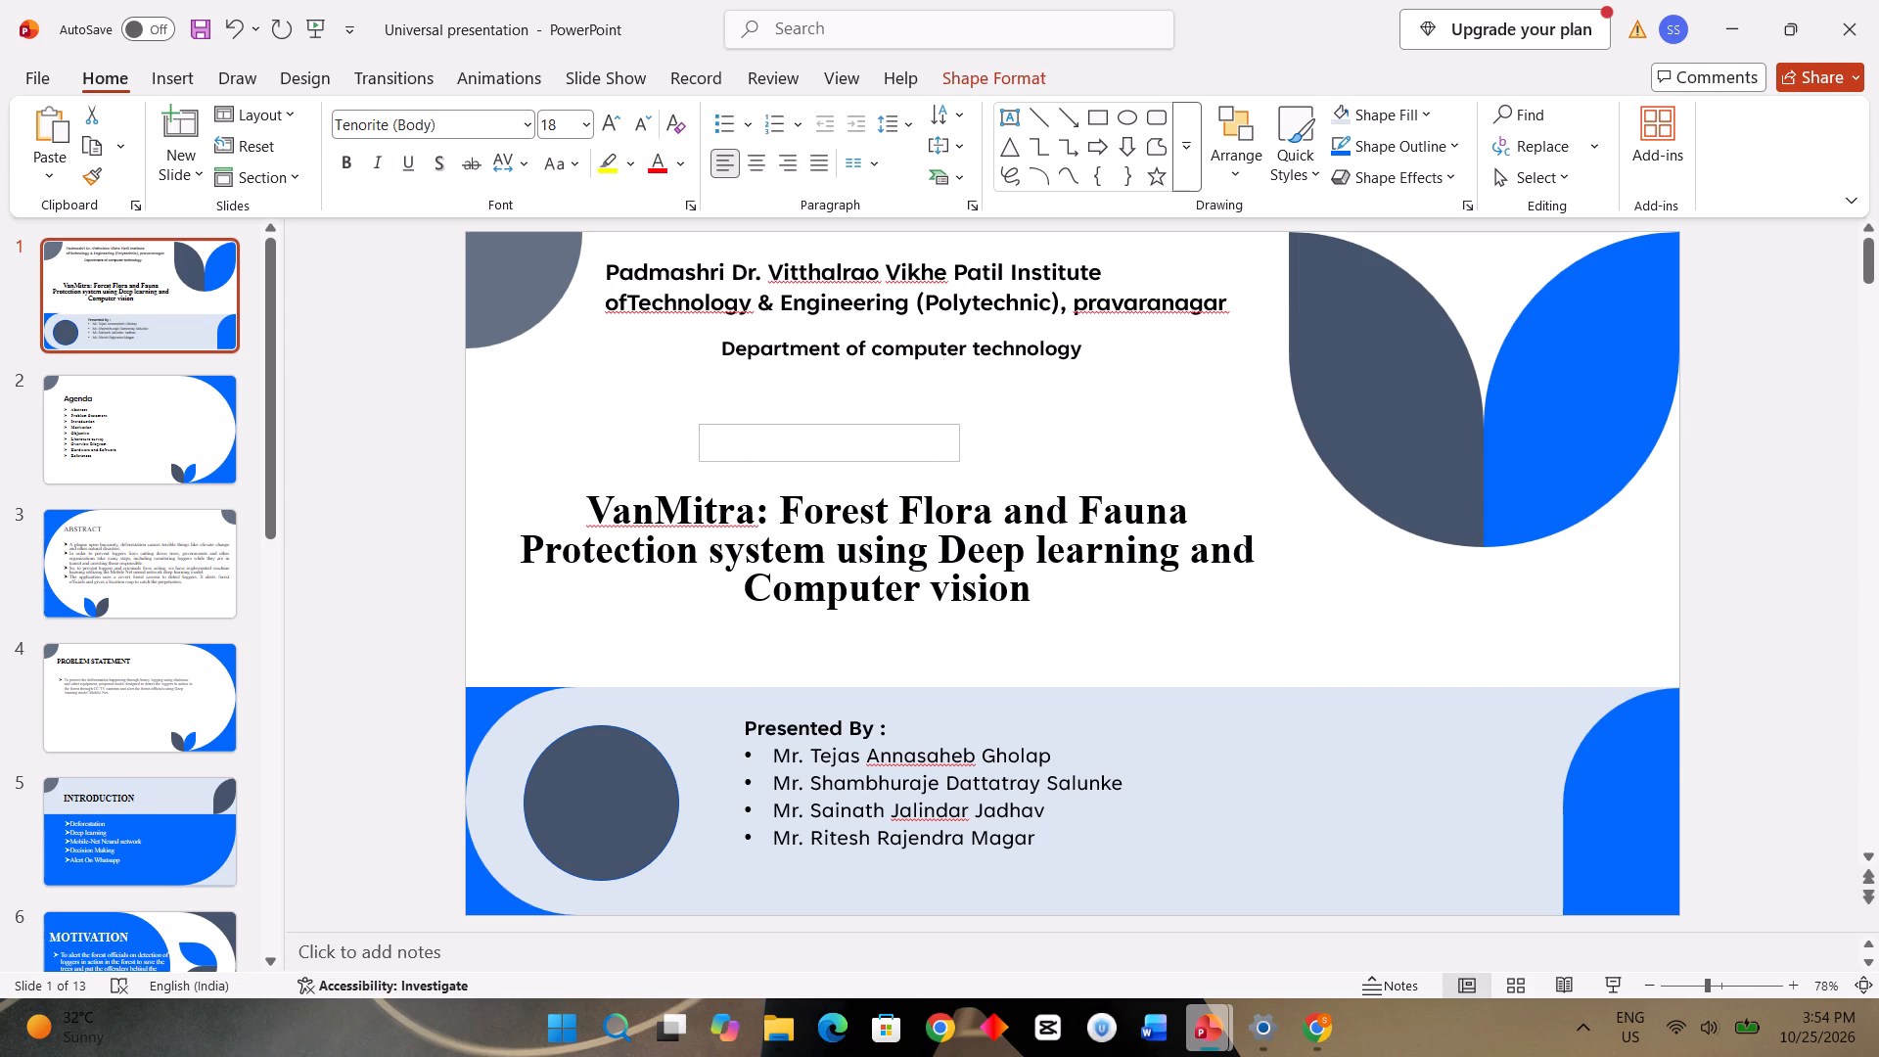
drag(975, 427, 1039, 425)
click(796, 442)
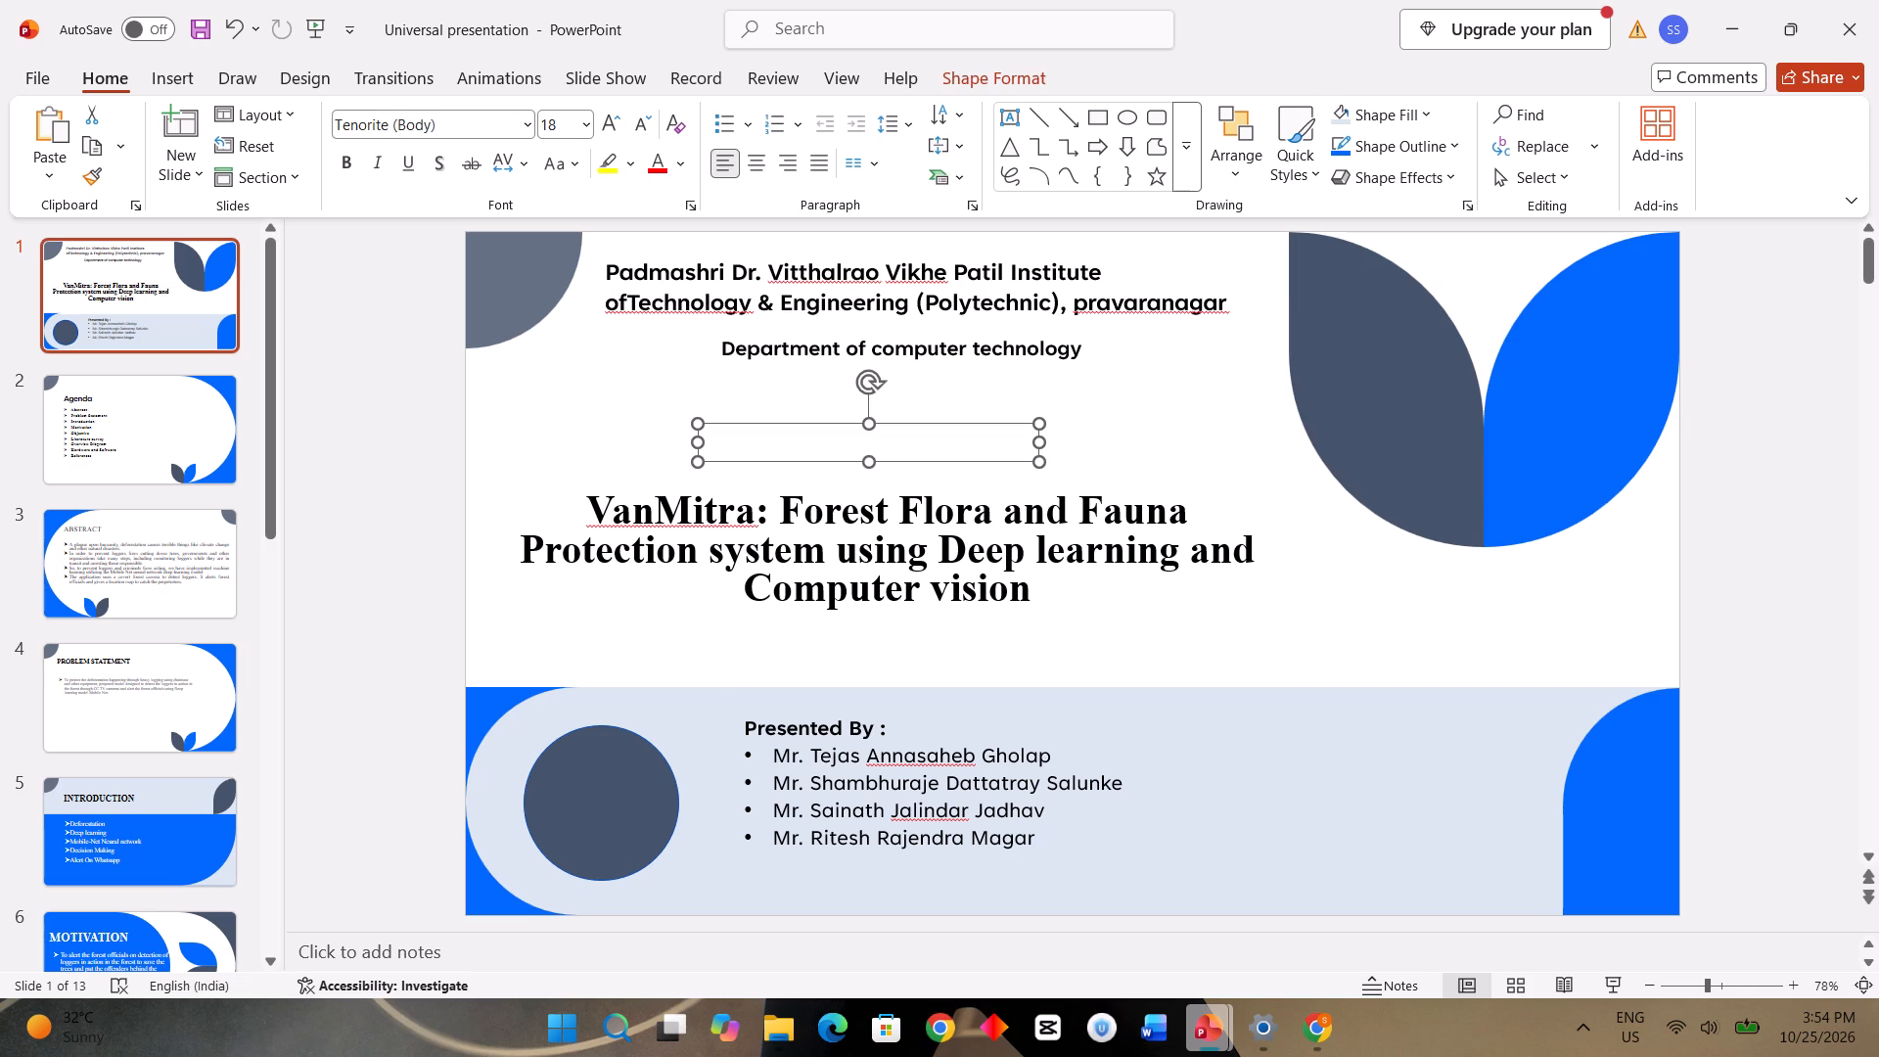
text(present)
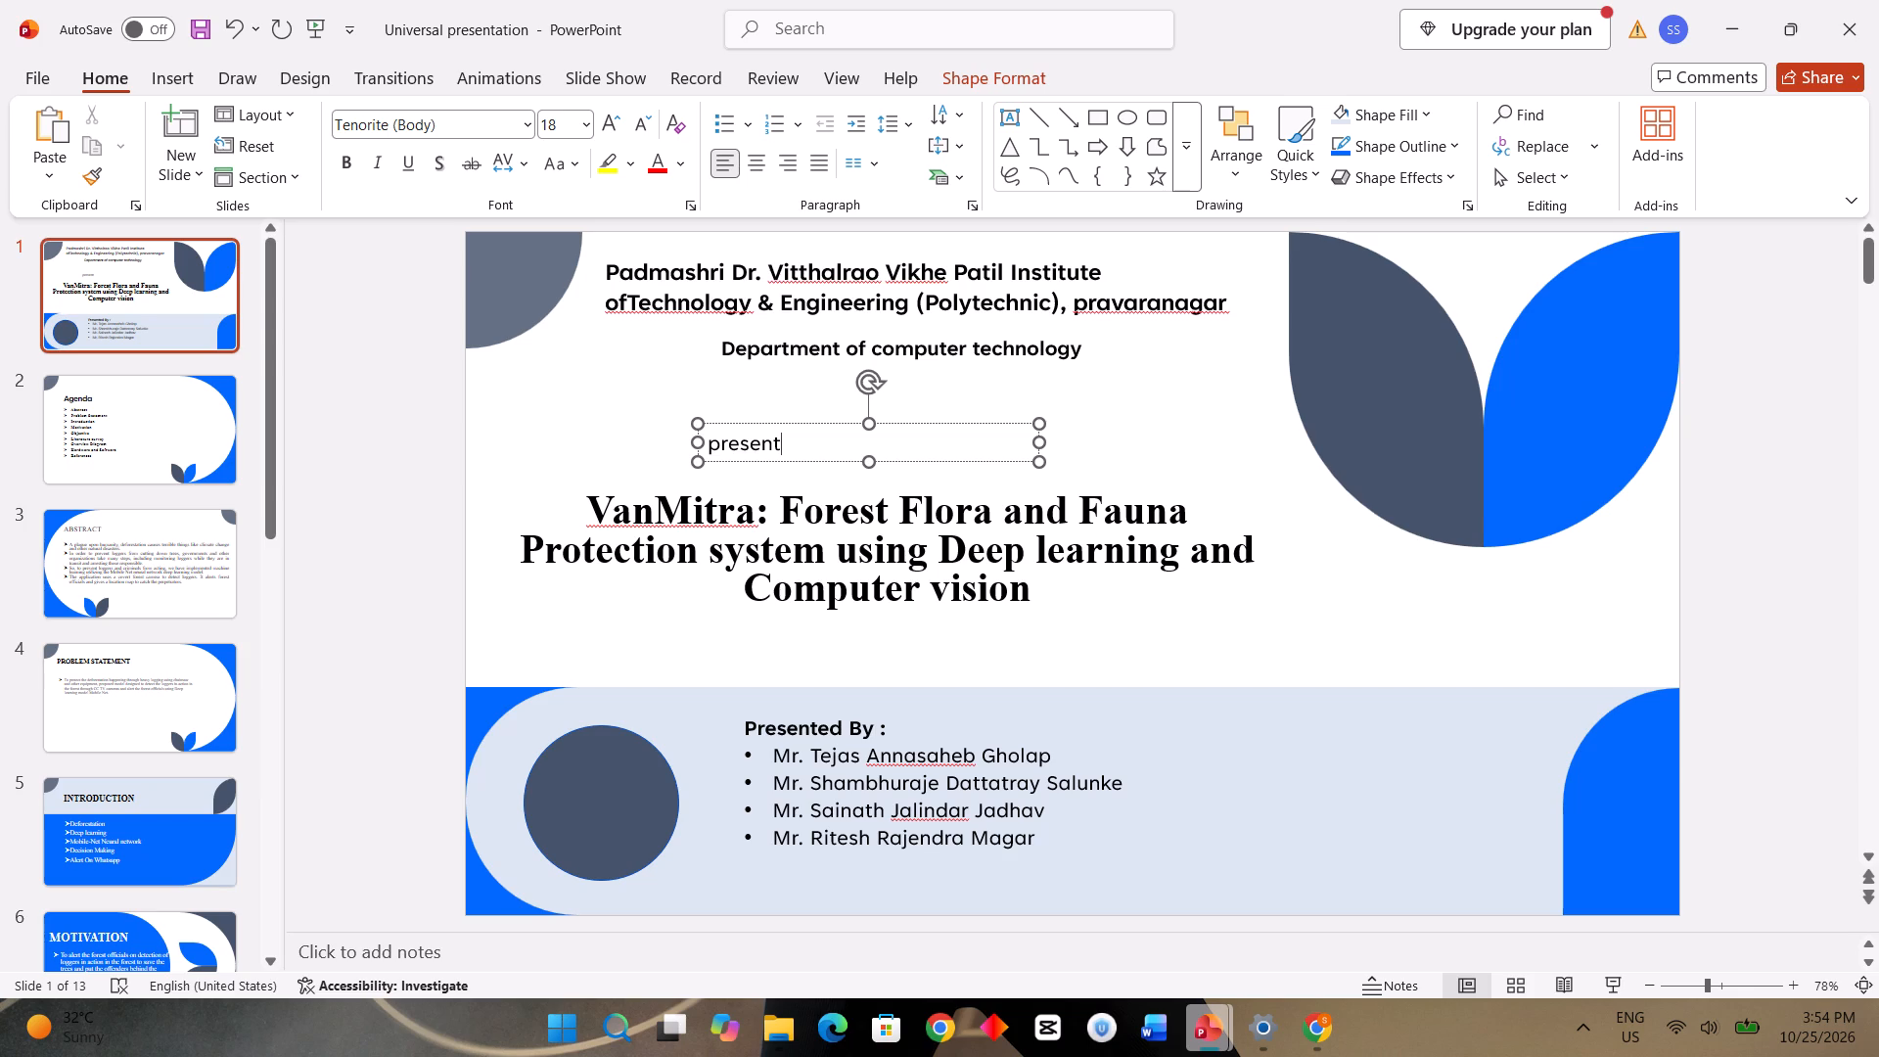
text(ation on)
Narrow the "Presentation on" text box to fit its text and place it just above the project title.
click(882, 441)
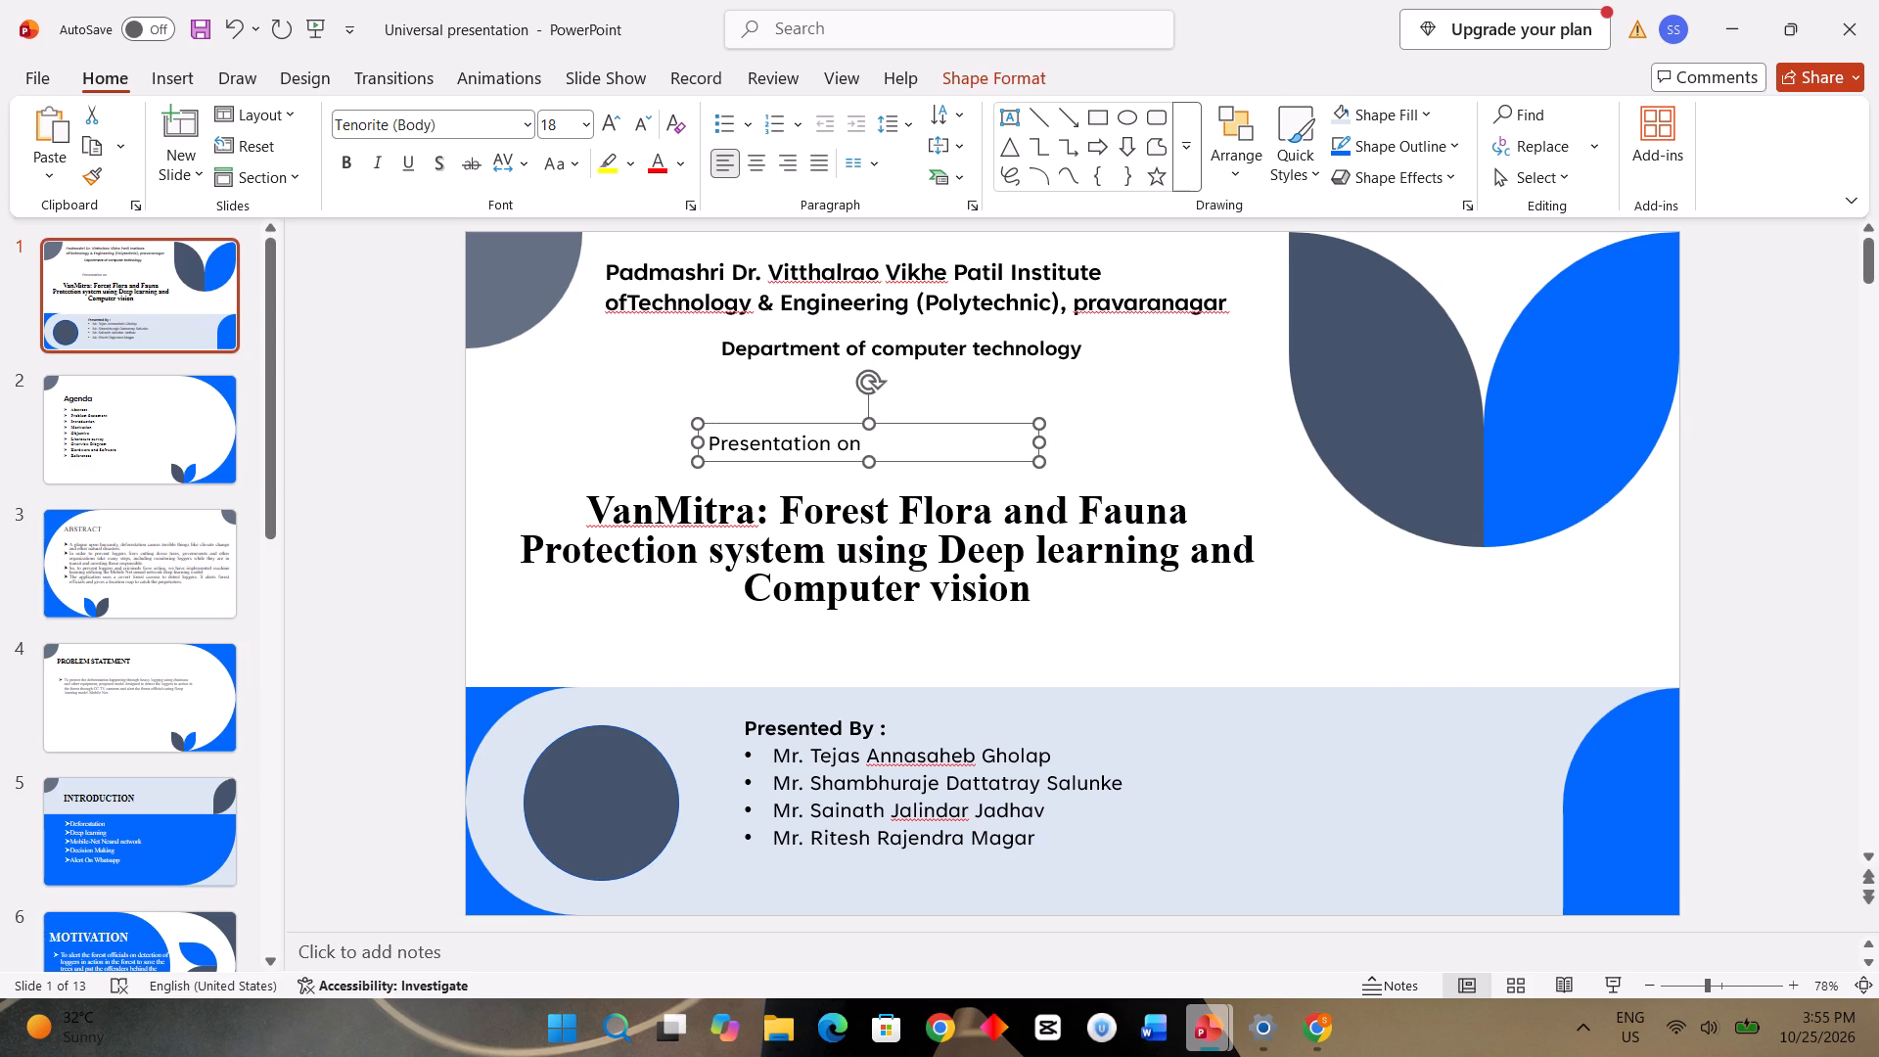
drag(1038, 443, 905, 462)
drag(903, 461, 909, 483)
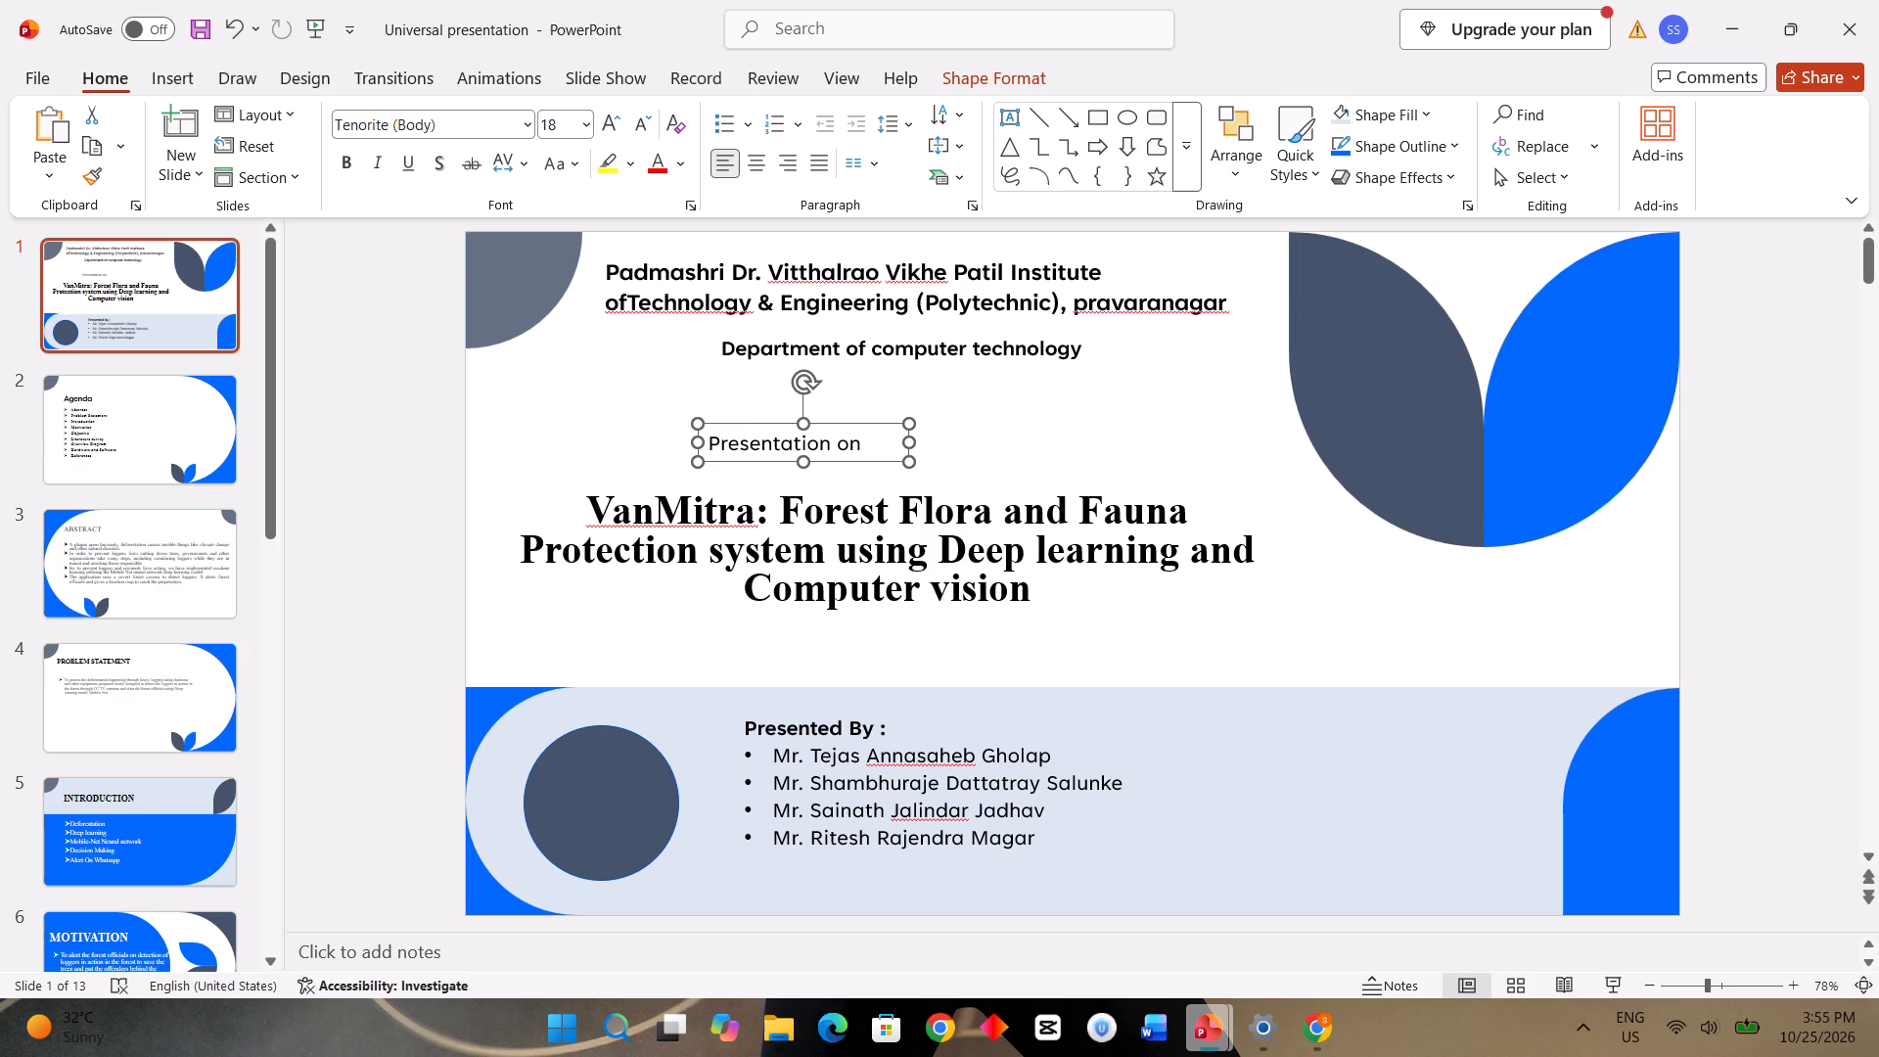
drag(828, 424, 925, 396)
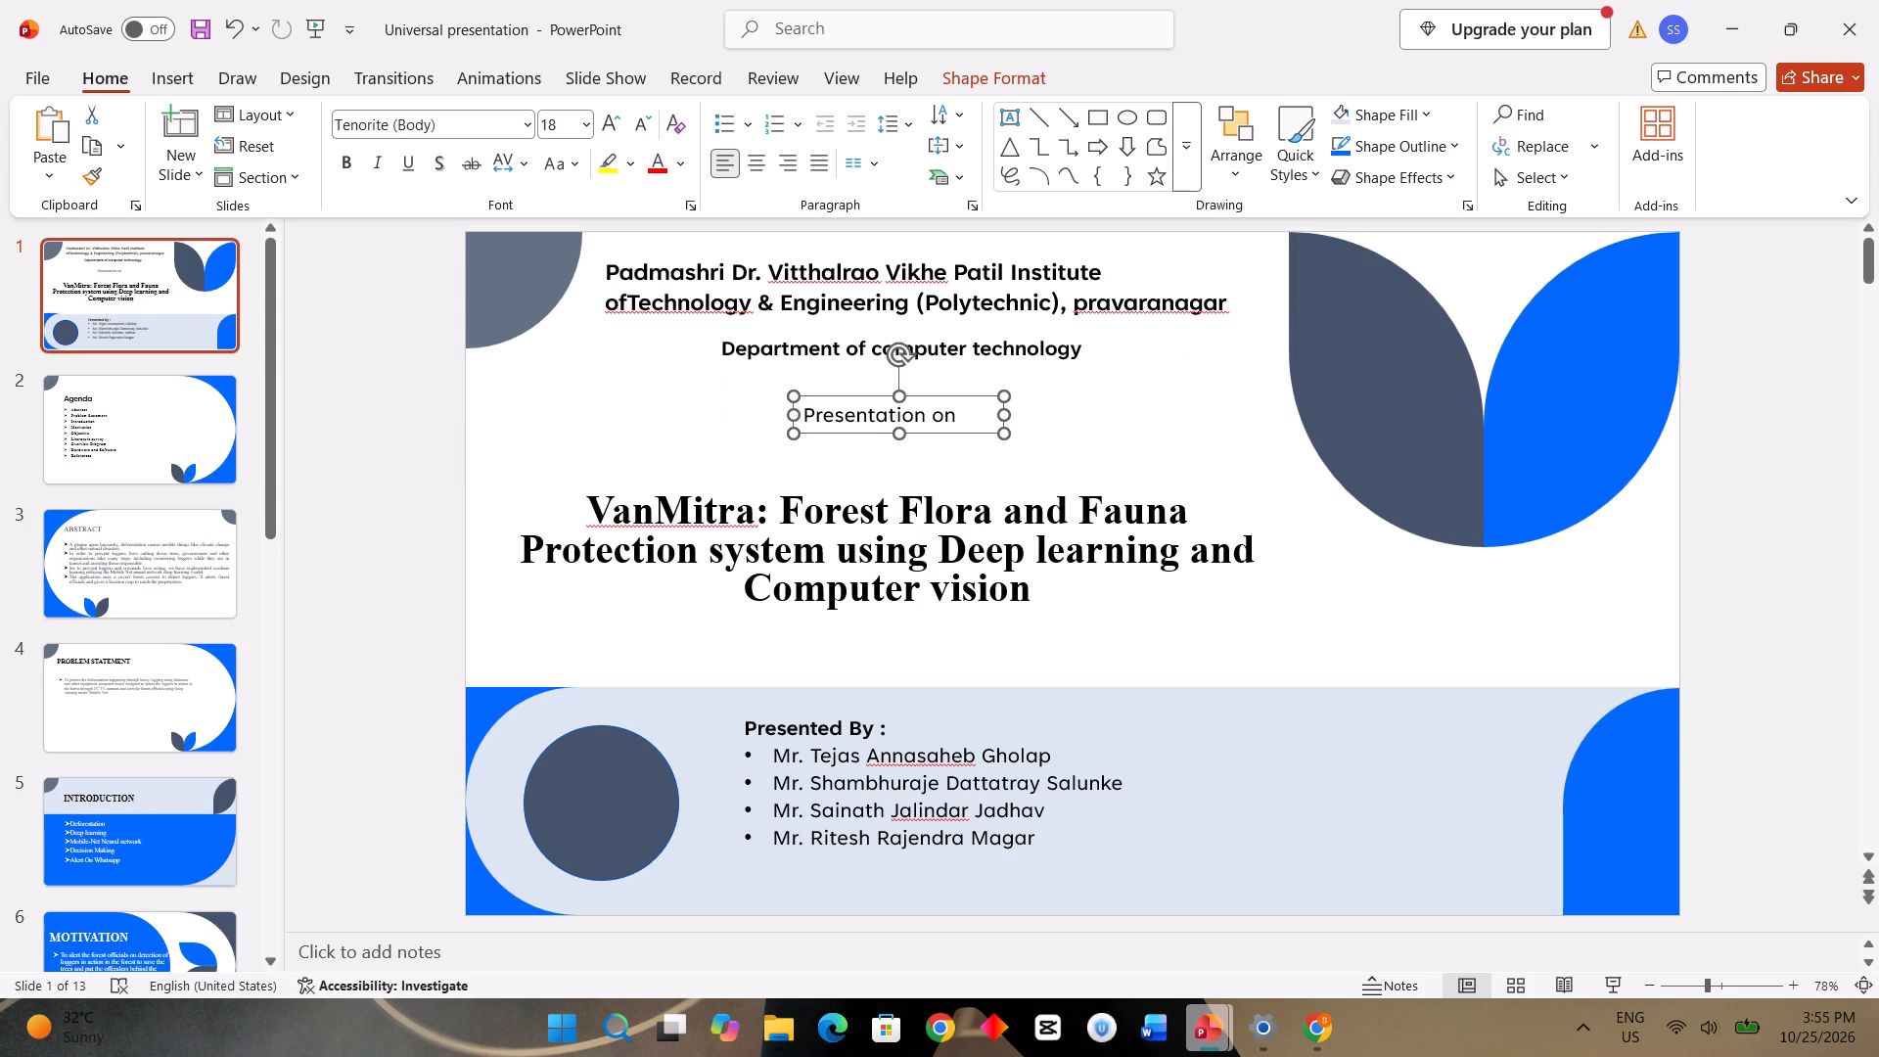
drag(874, 394, 841, 433)
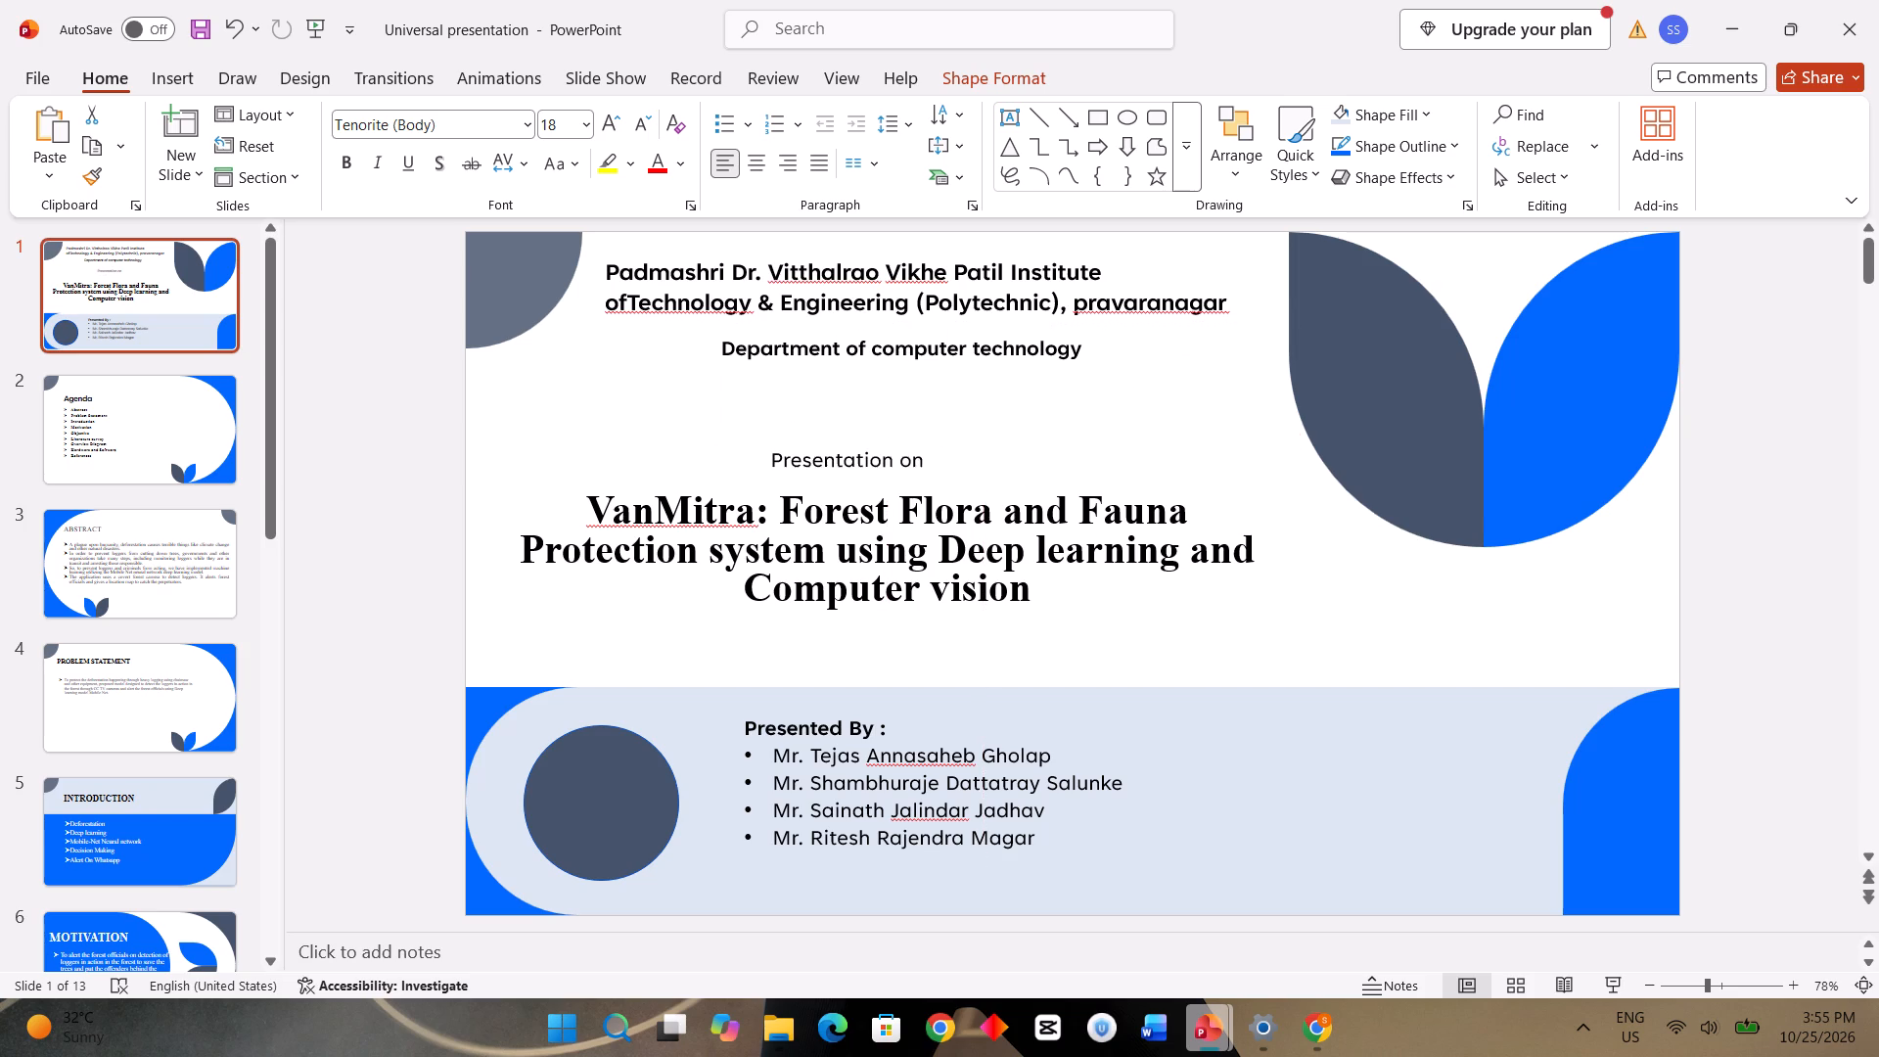
drag(841, 433, 840, 434)
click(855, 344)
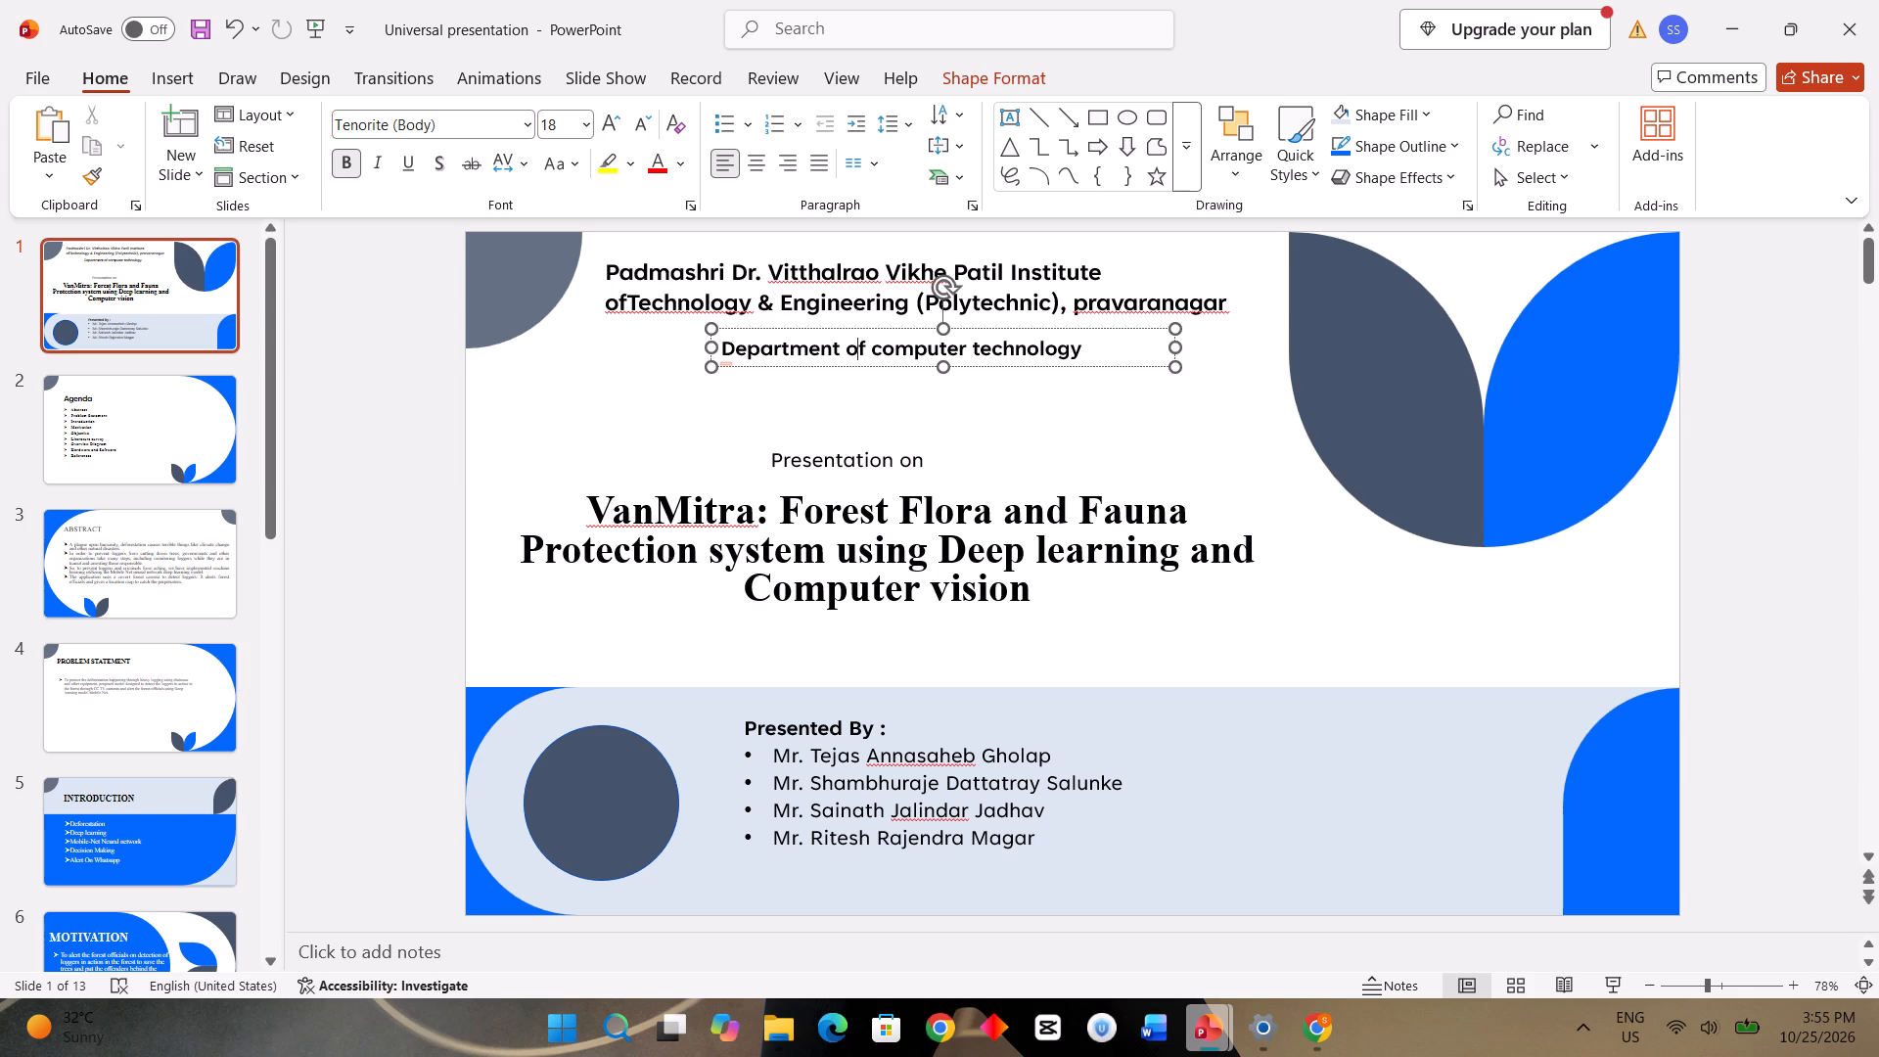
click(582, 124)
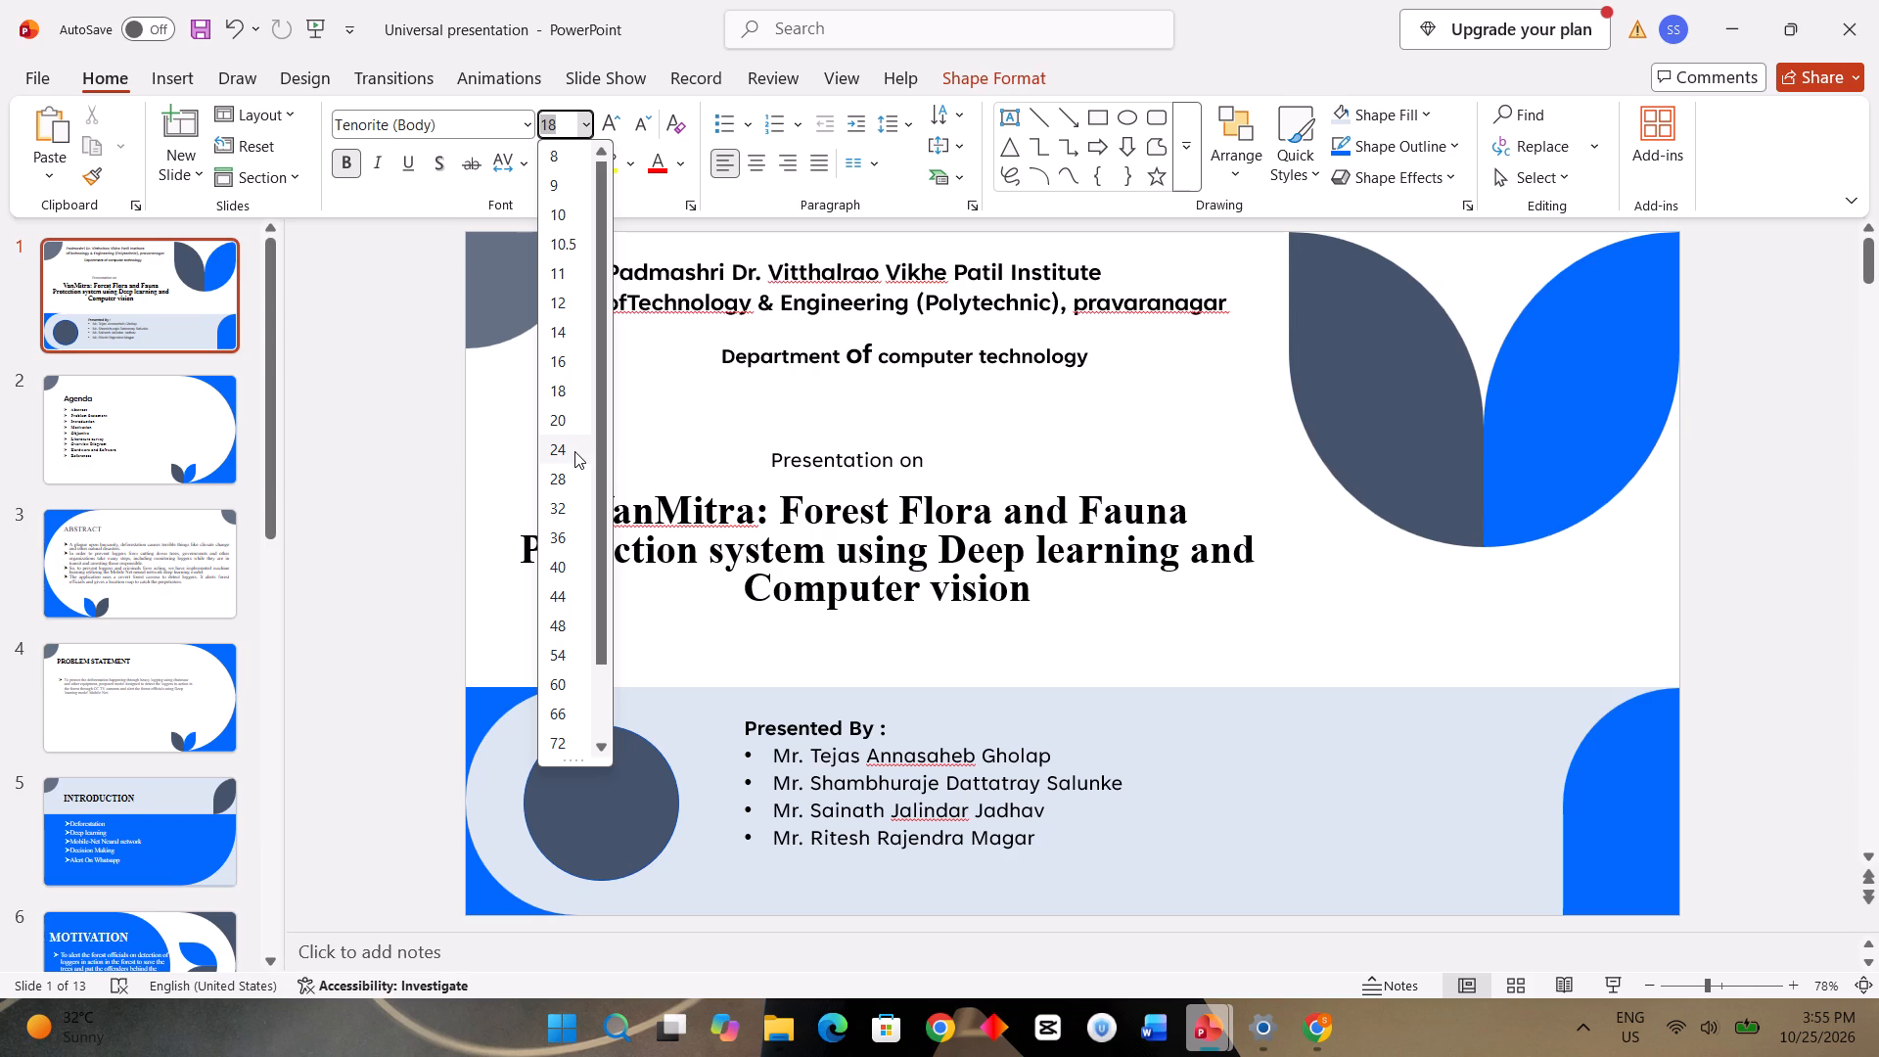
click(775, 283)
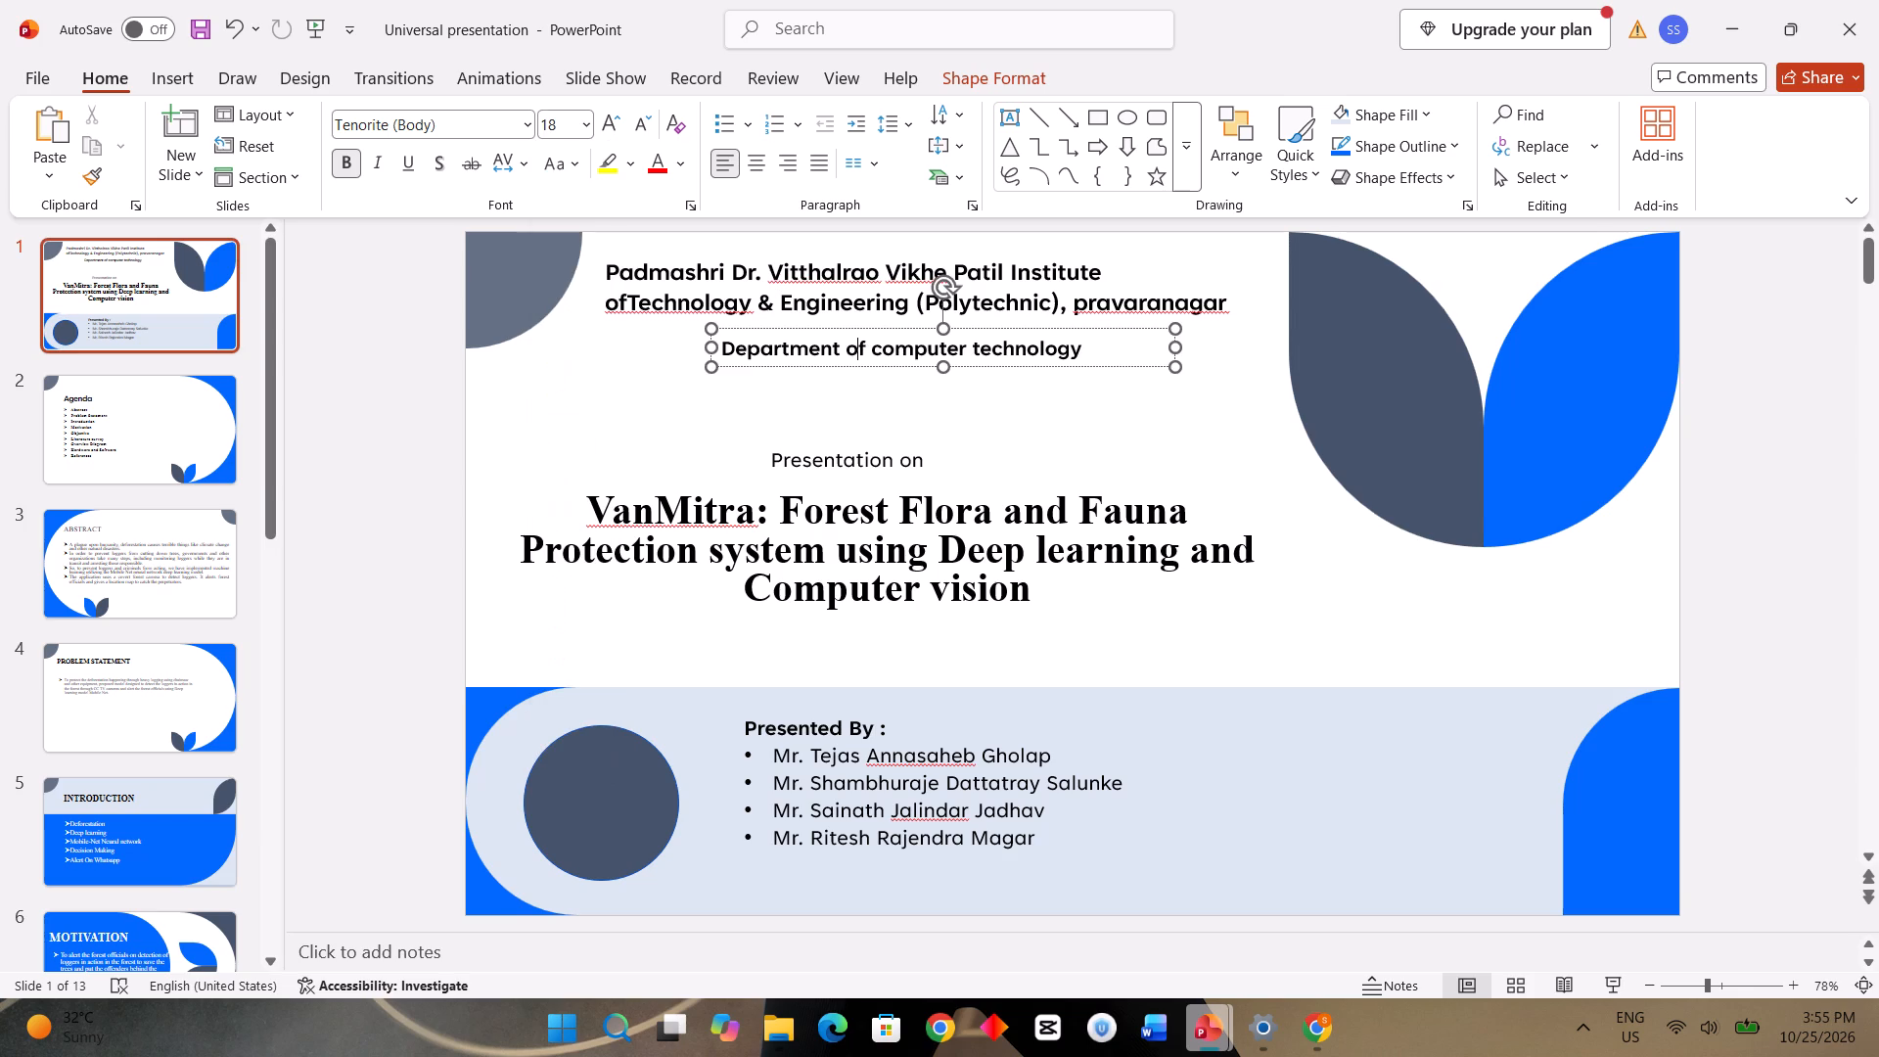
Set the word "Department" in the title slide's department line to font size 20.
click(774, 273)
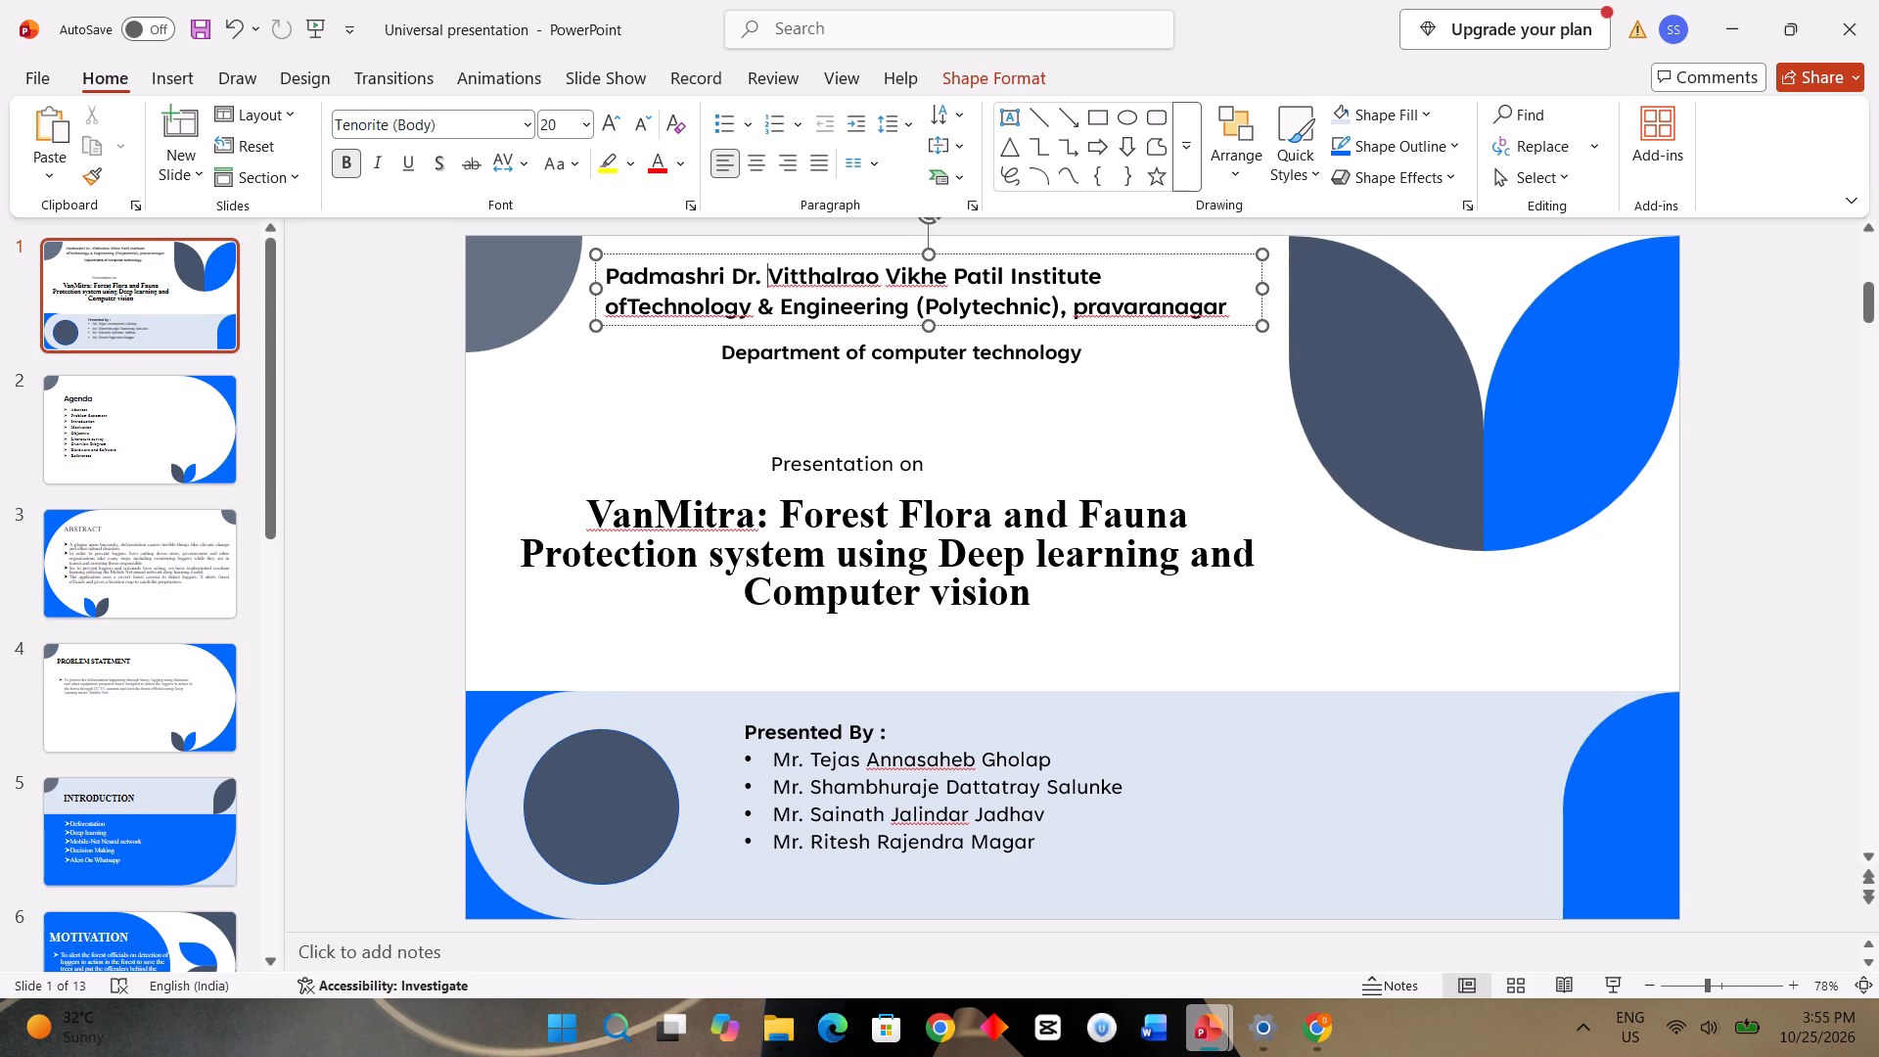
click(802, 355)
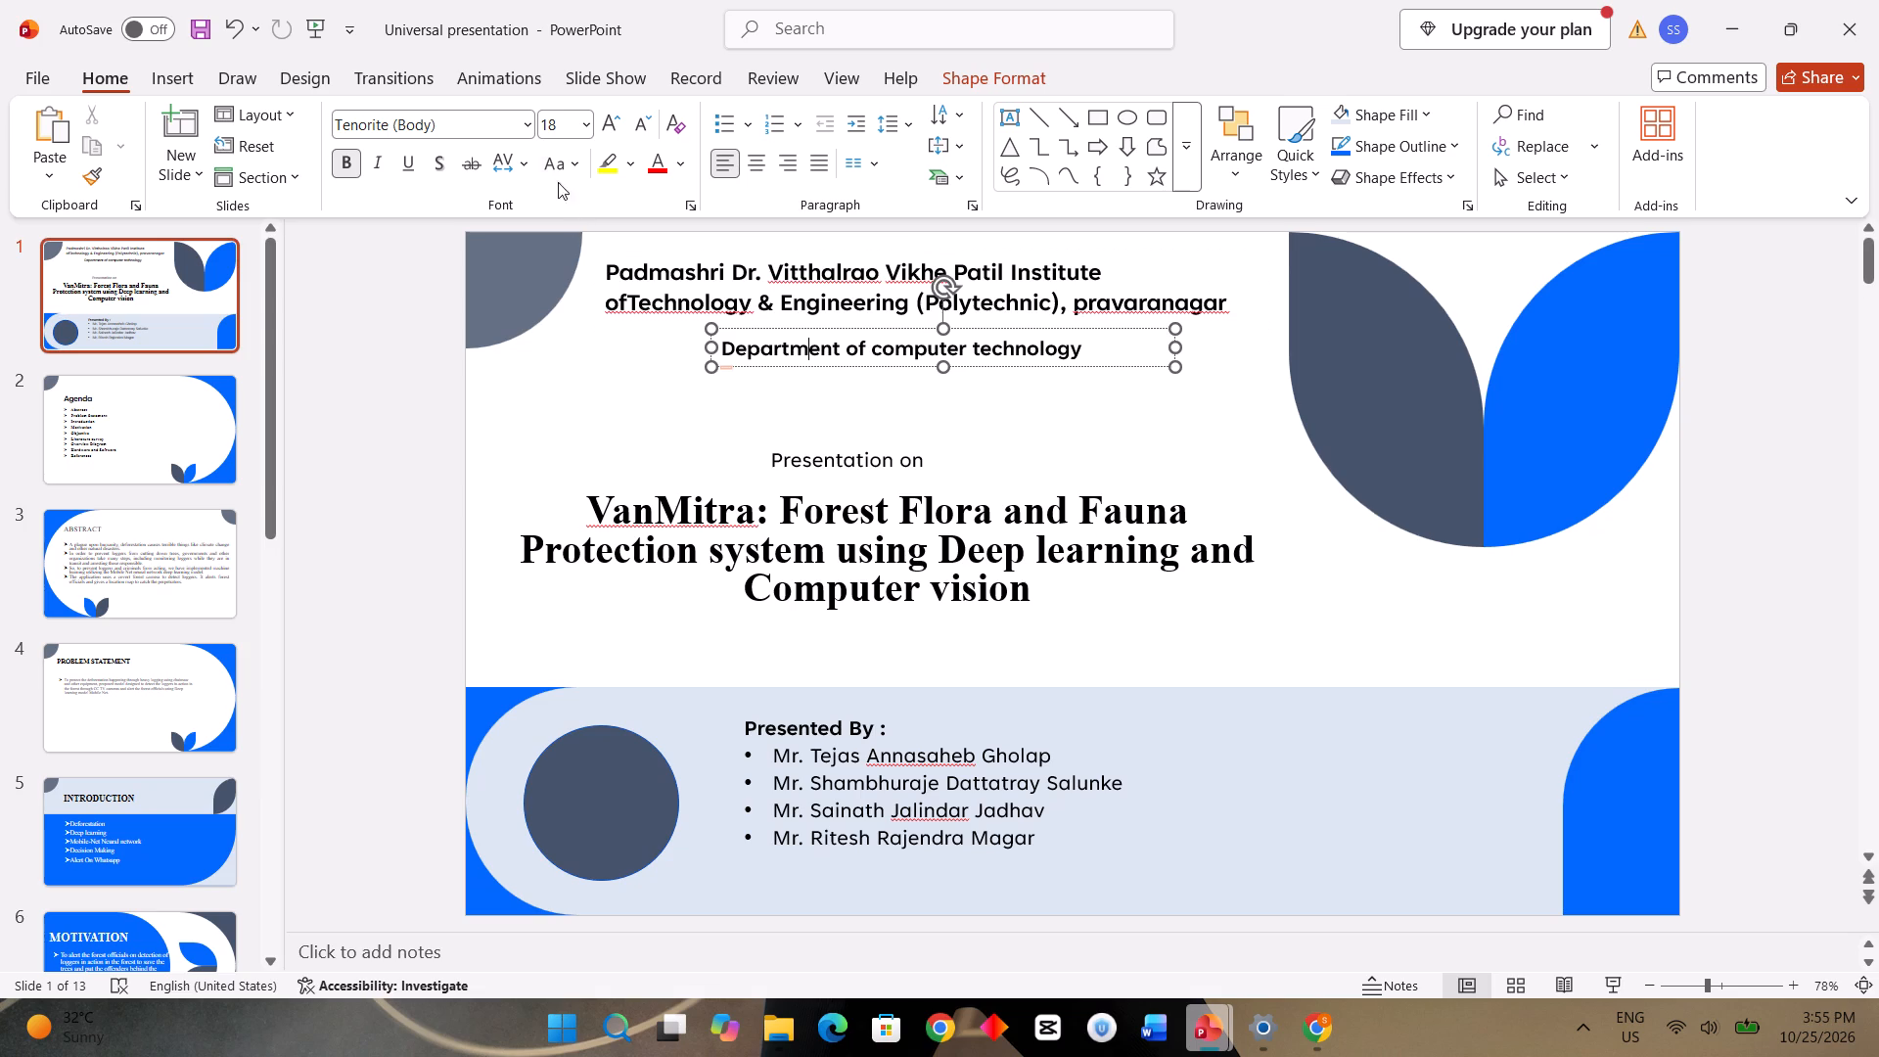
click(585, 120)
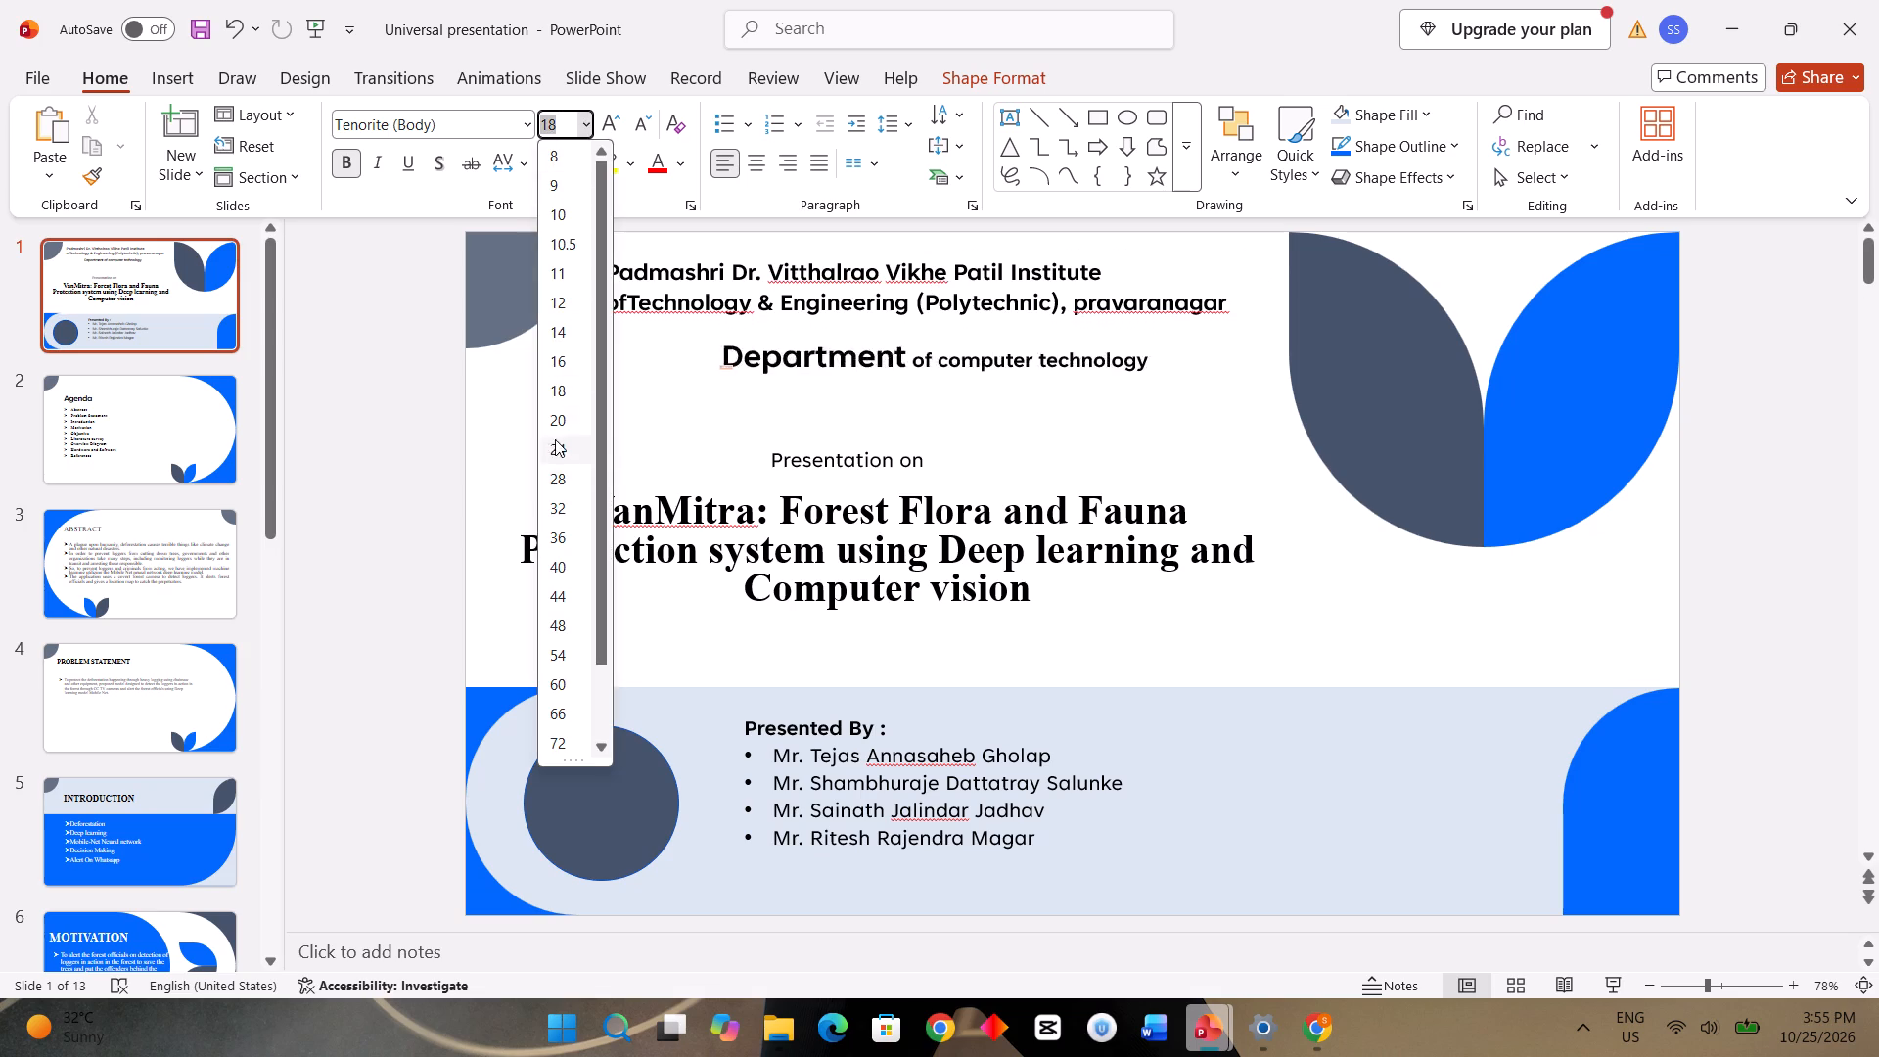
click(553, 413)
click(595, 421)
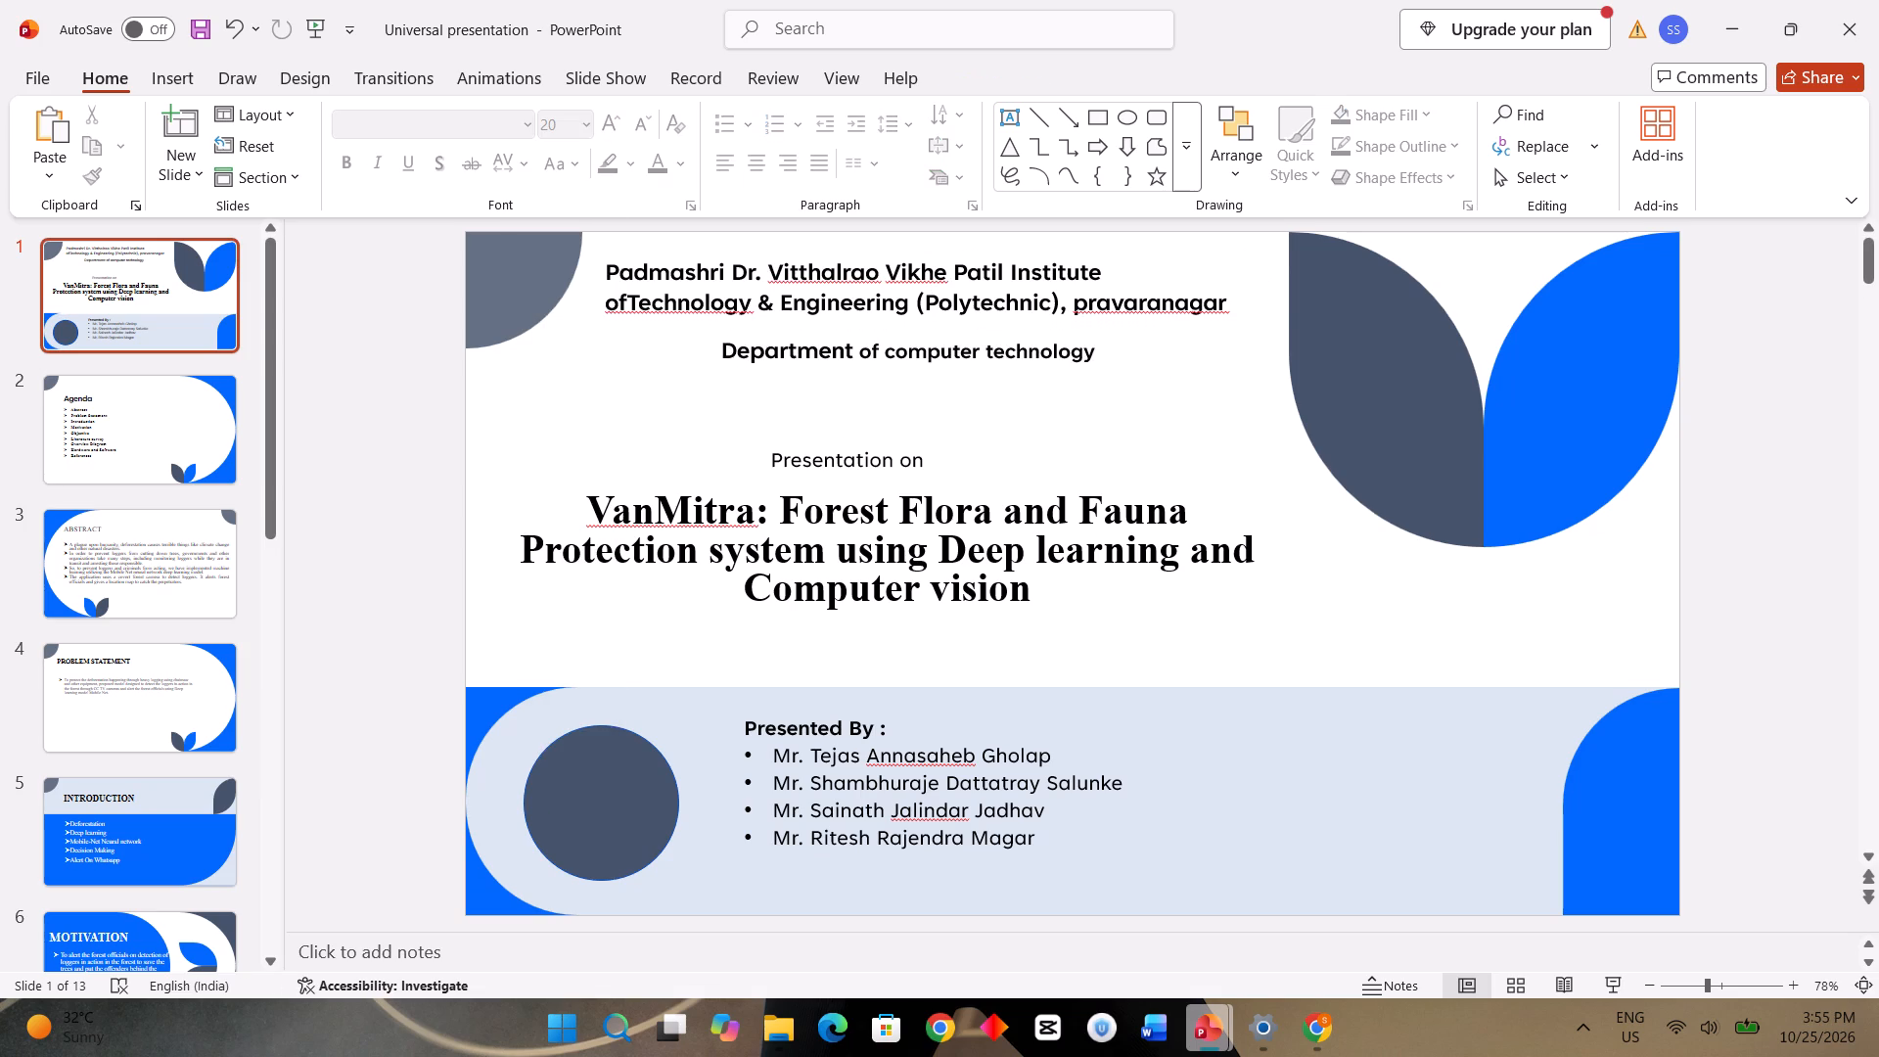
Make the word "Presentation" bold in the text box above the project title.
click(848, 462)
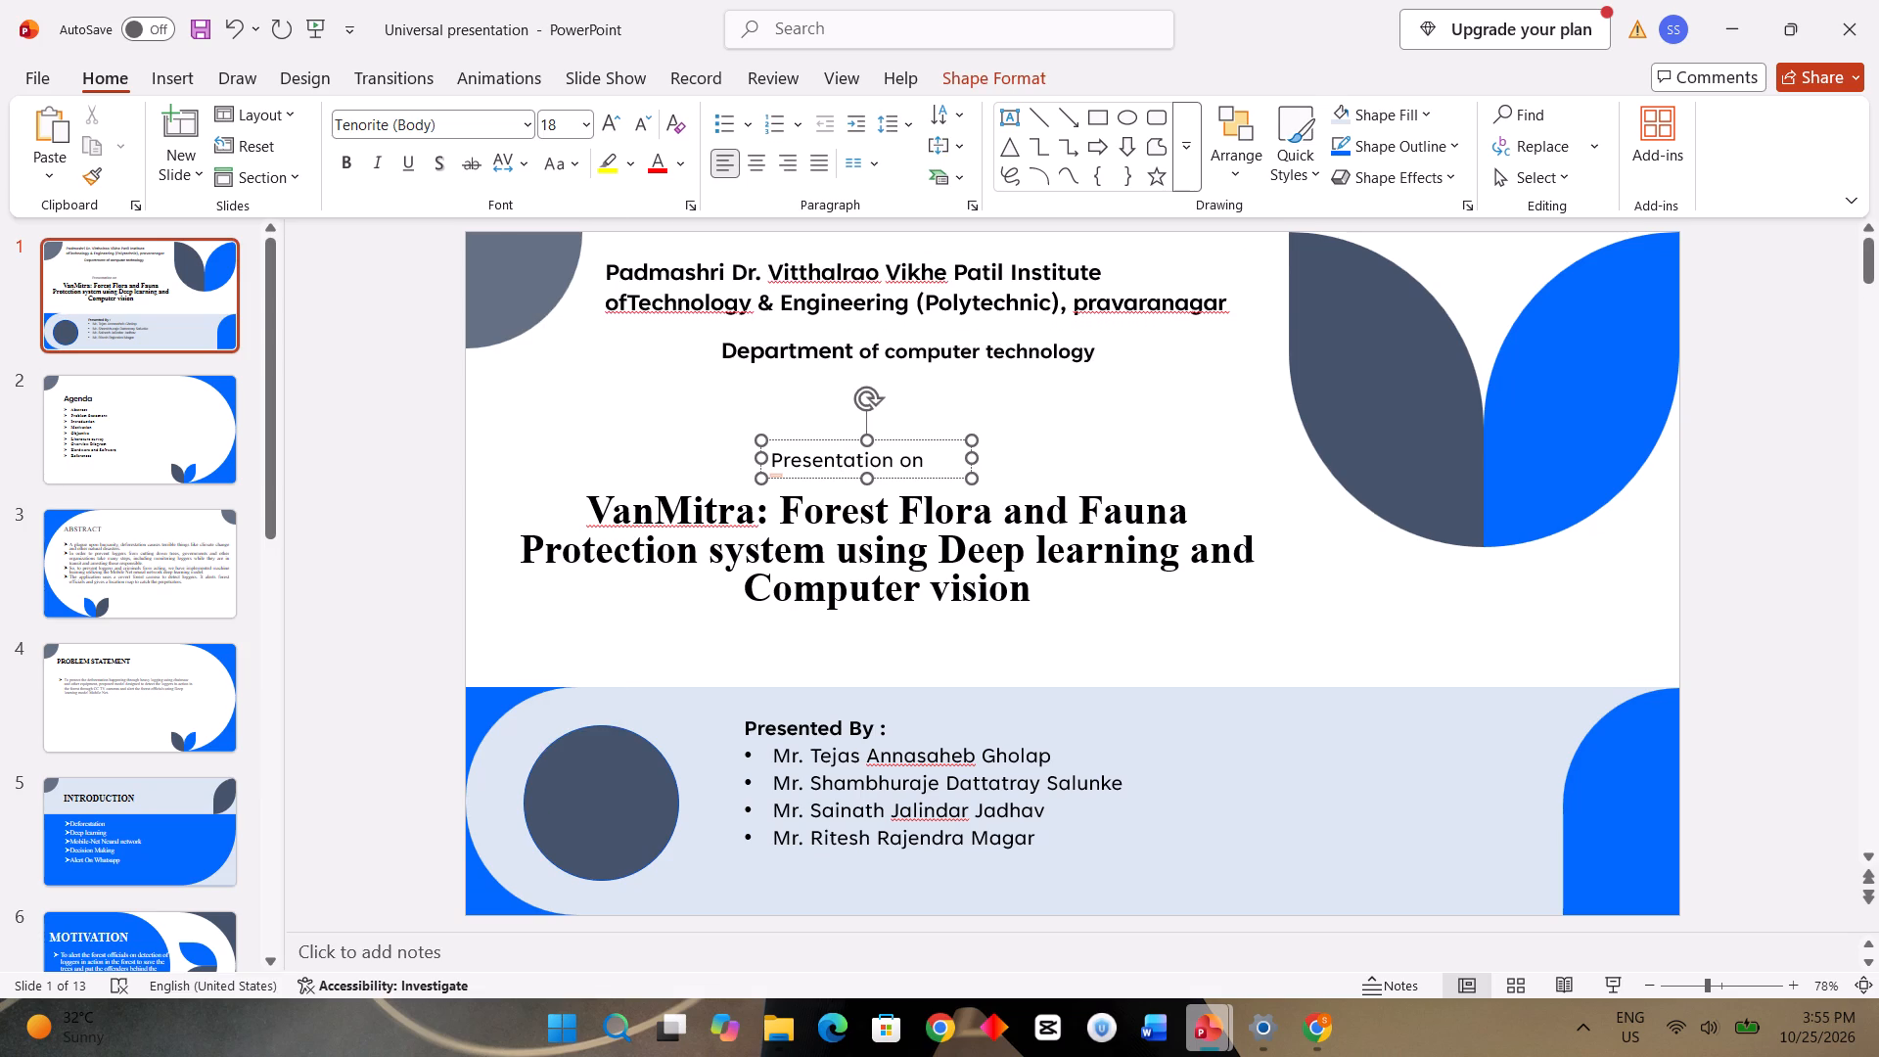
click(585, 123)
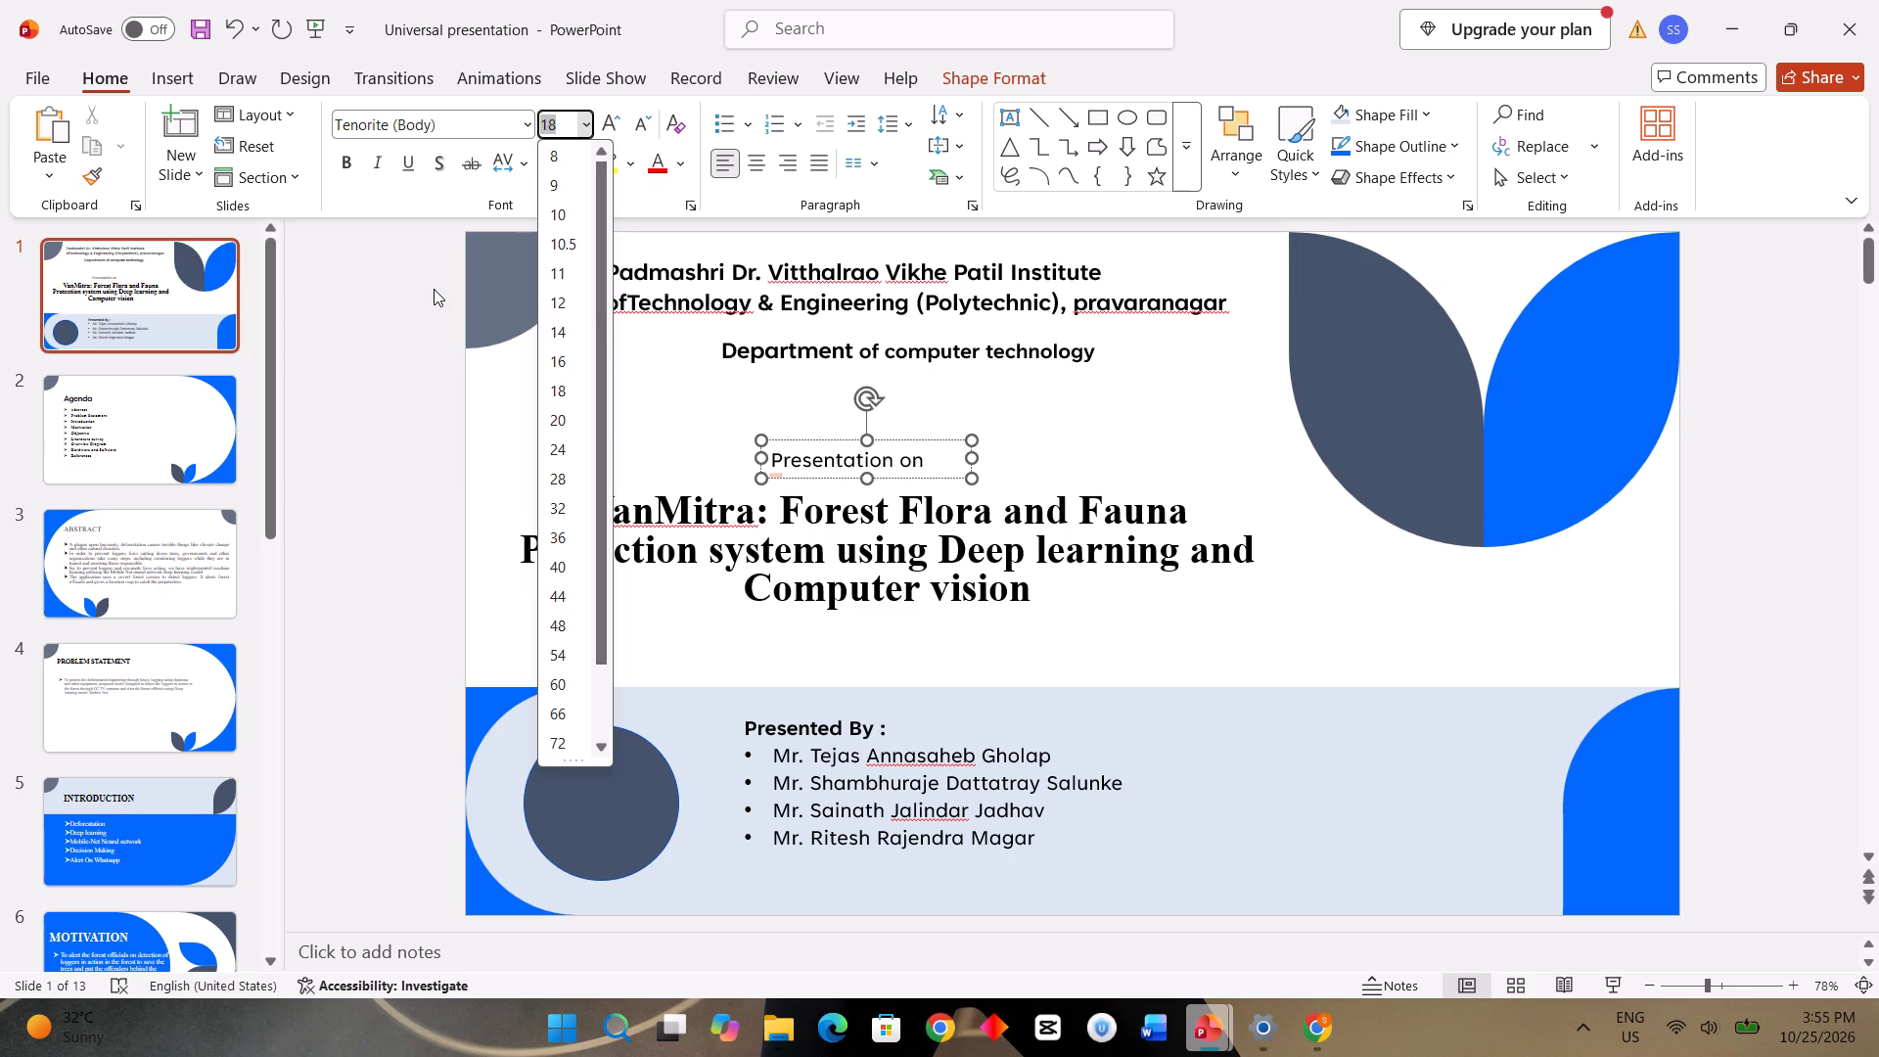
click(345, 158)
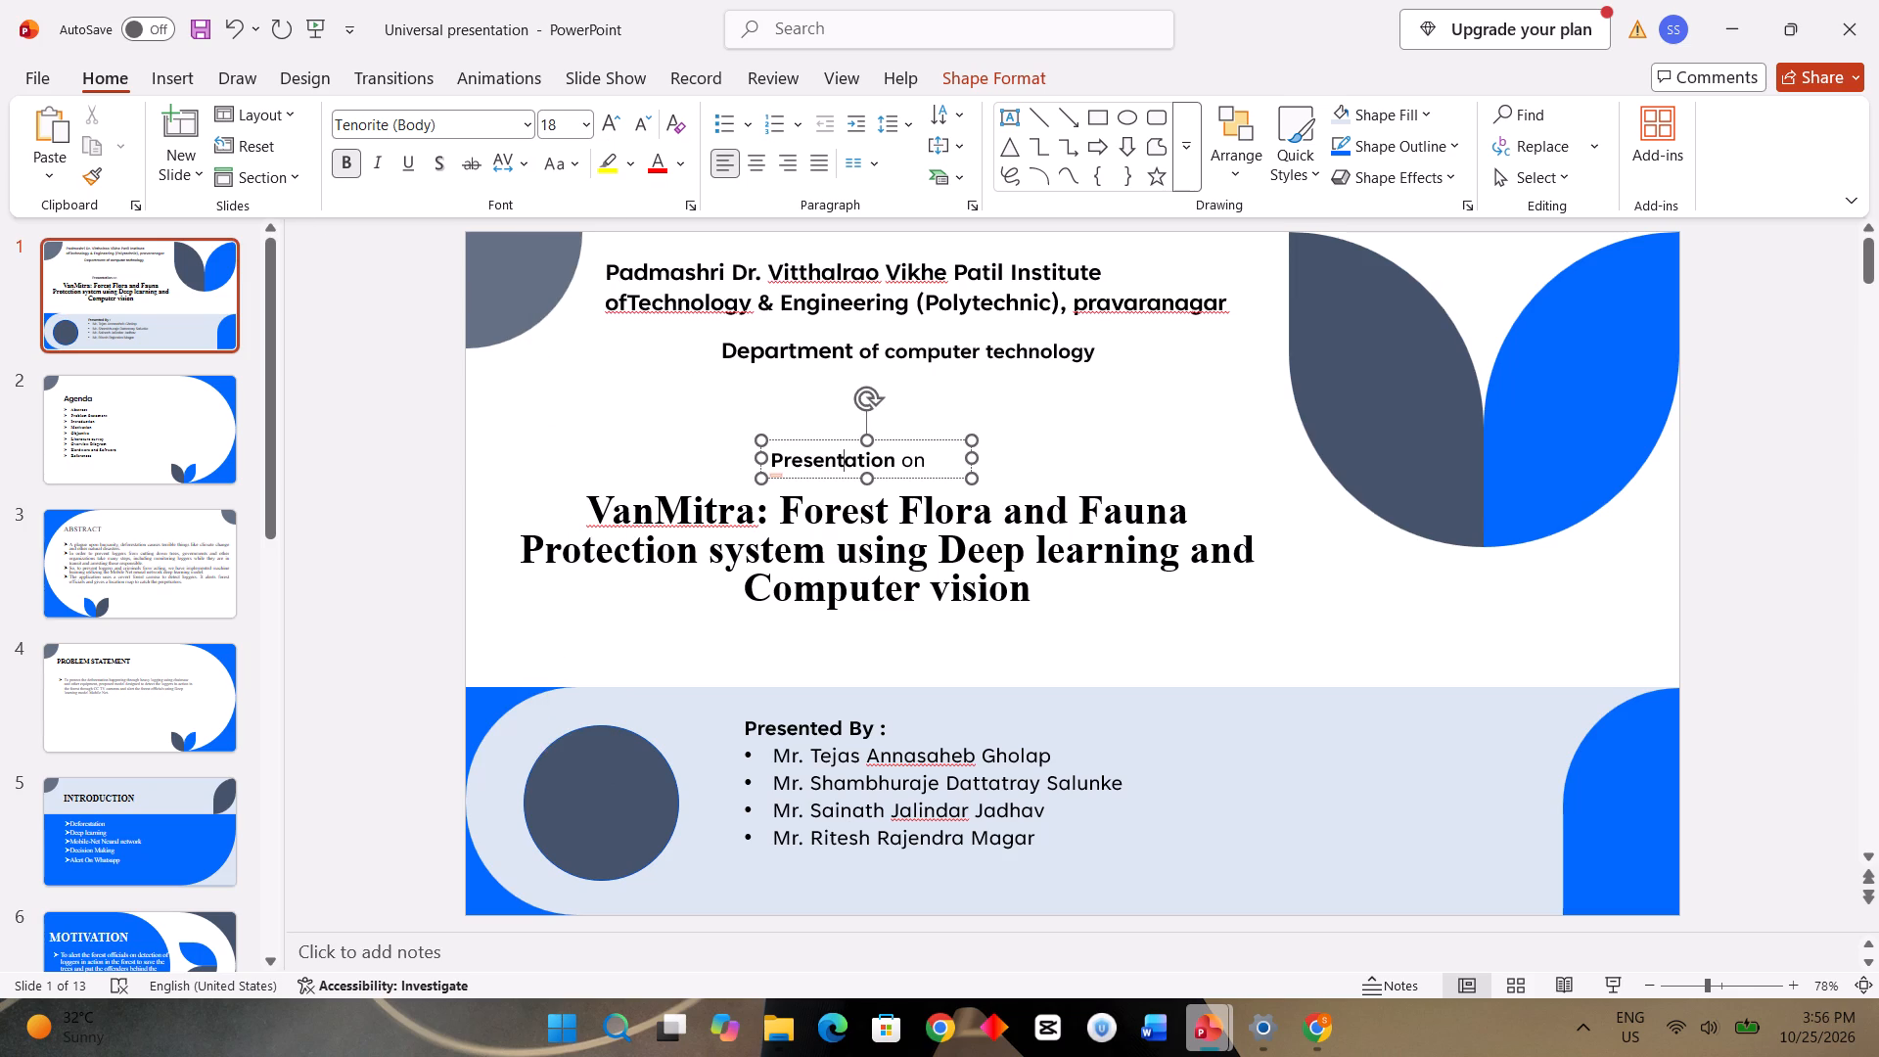
Set the whole department line on the title slide to font size 20, matching the institute name.
drag(724, 347, 1105, 338)
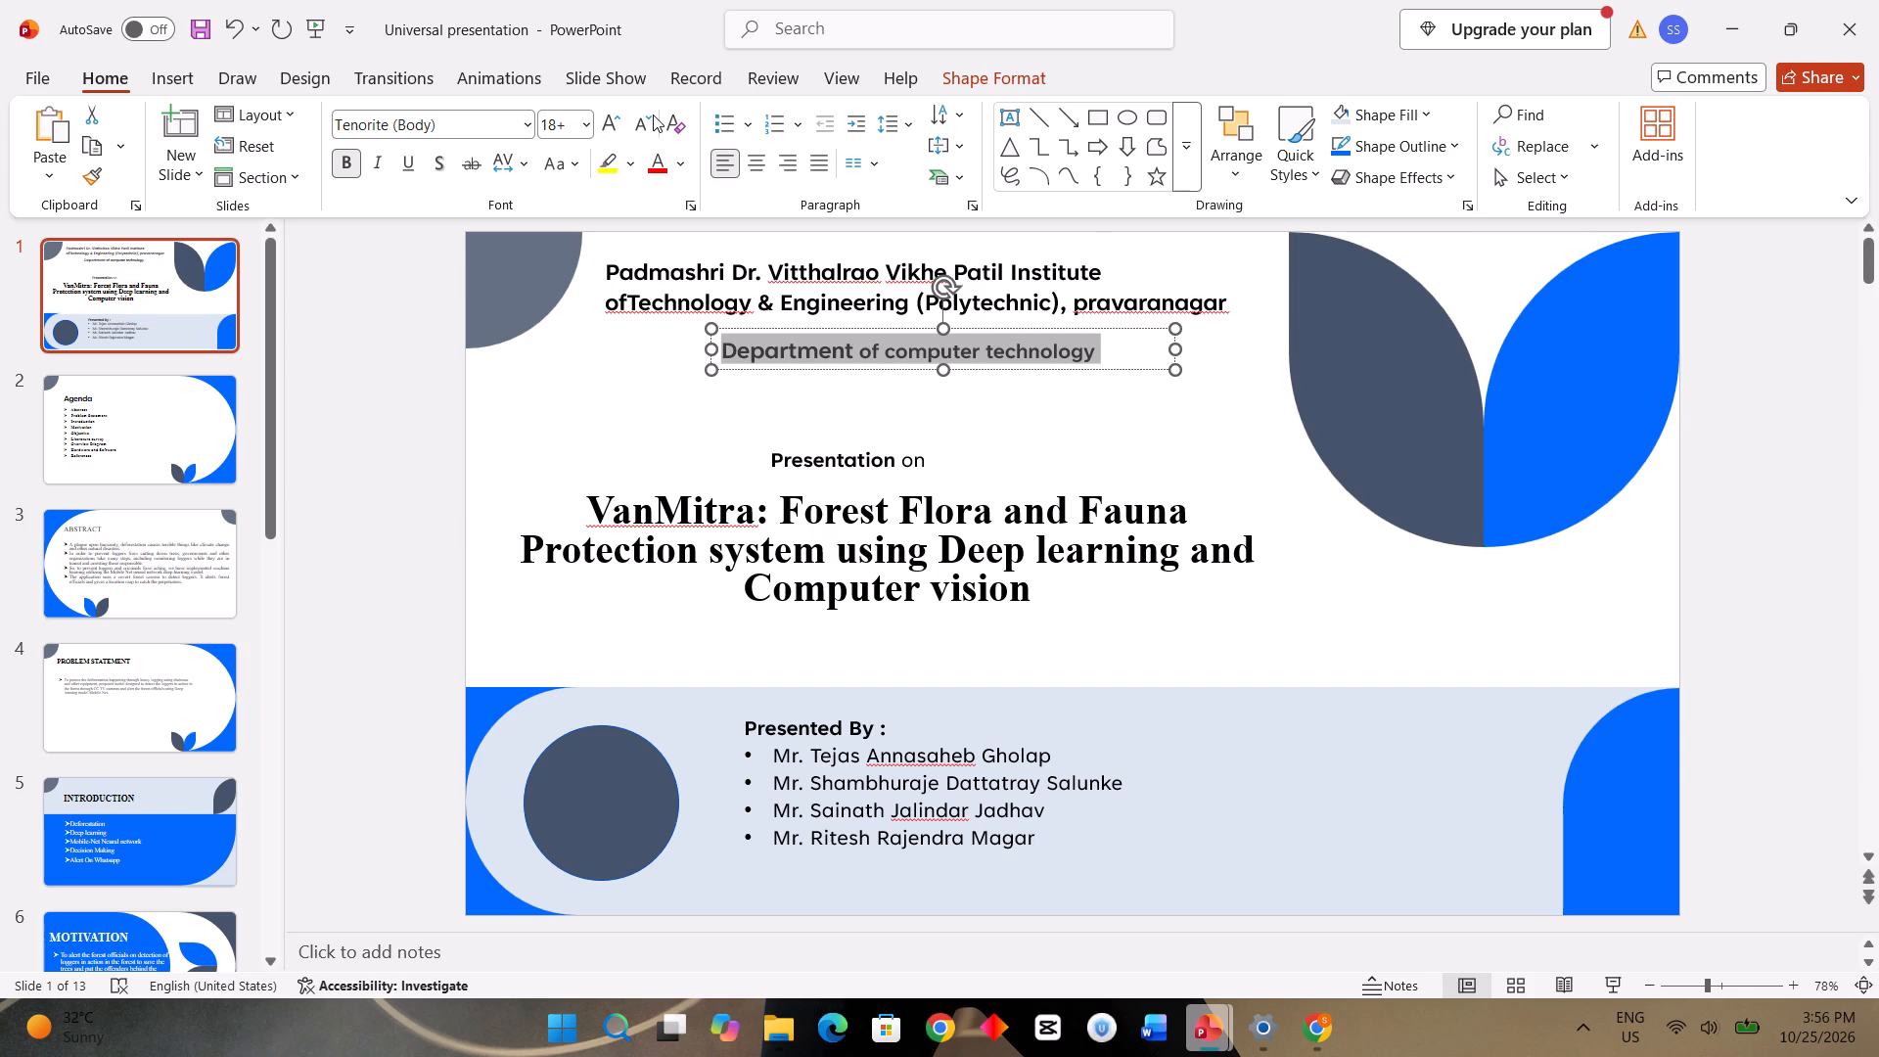
click(653, 115)
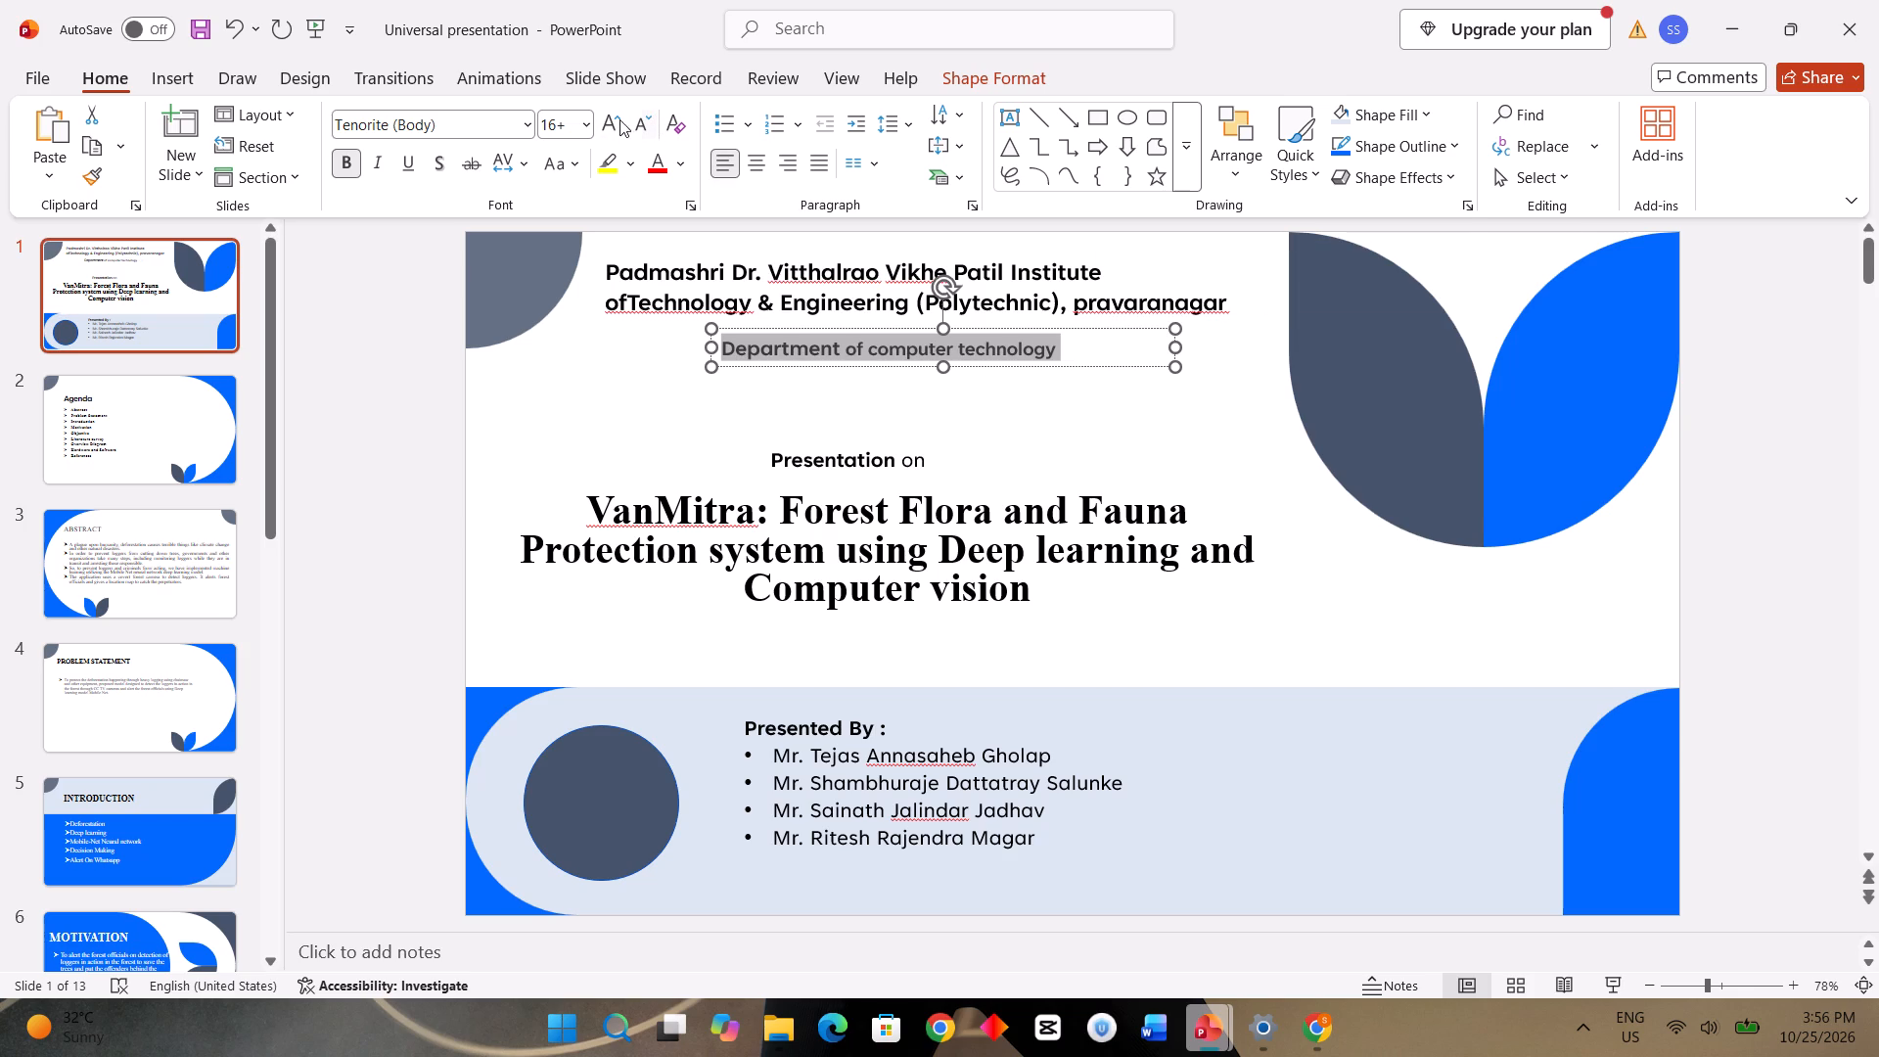
click(619, 116)
click(619, 116)
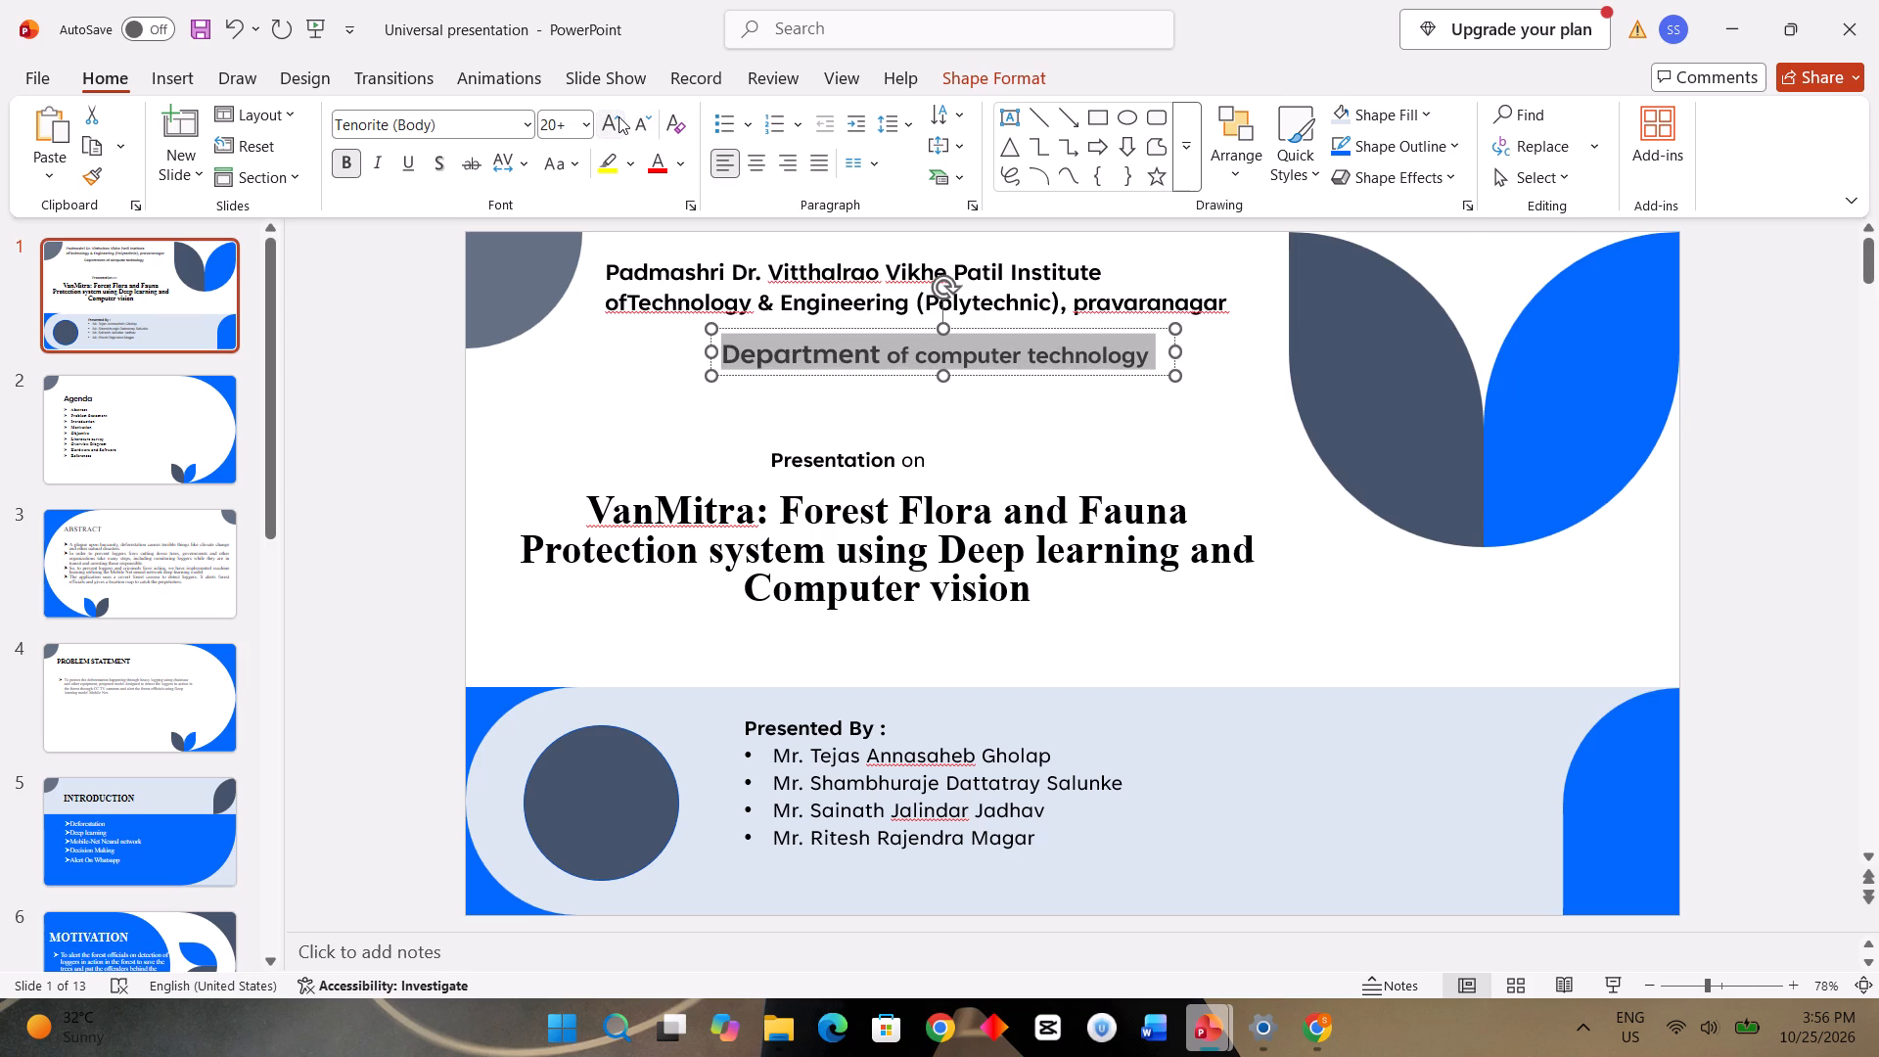
click(619, 116)
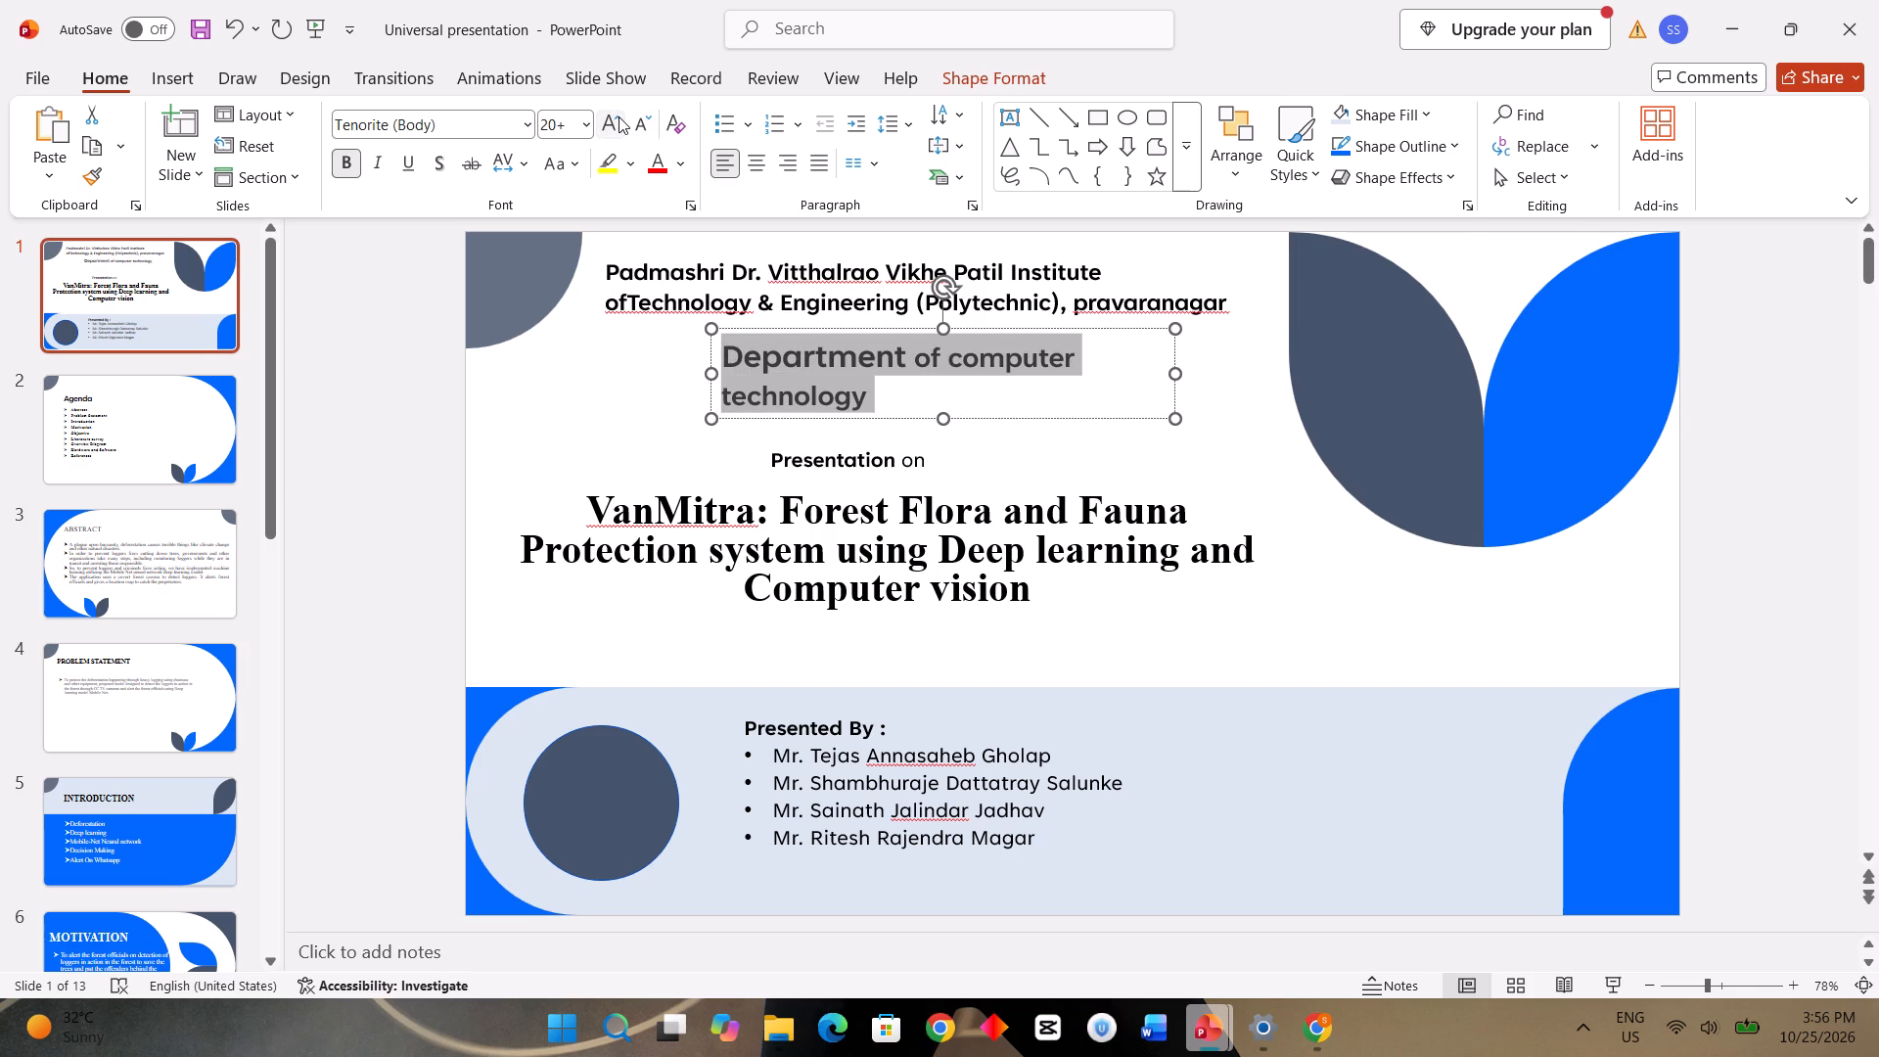
click(619, 116)
click(619, 116)
click(619, 116)
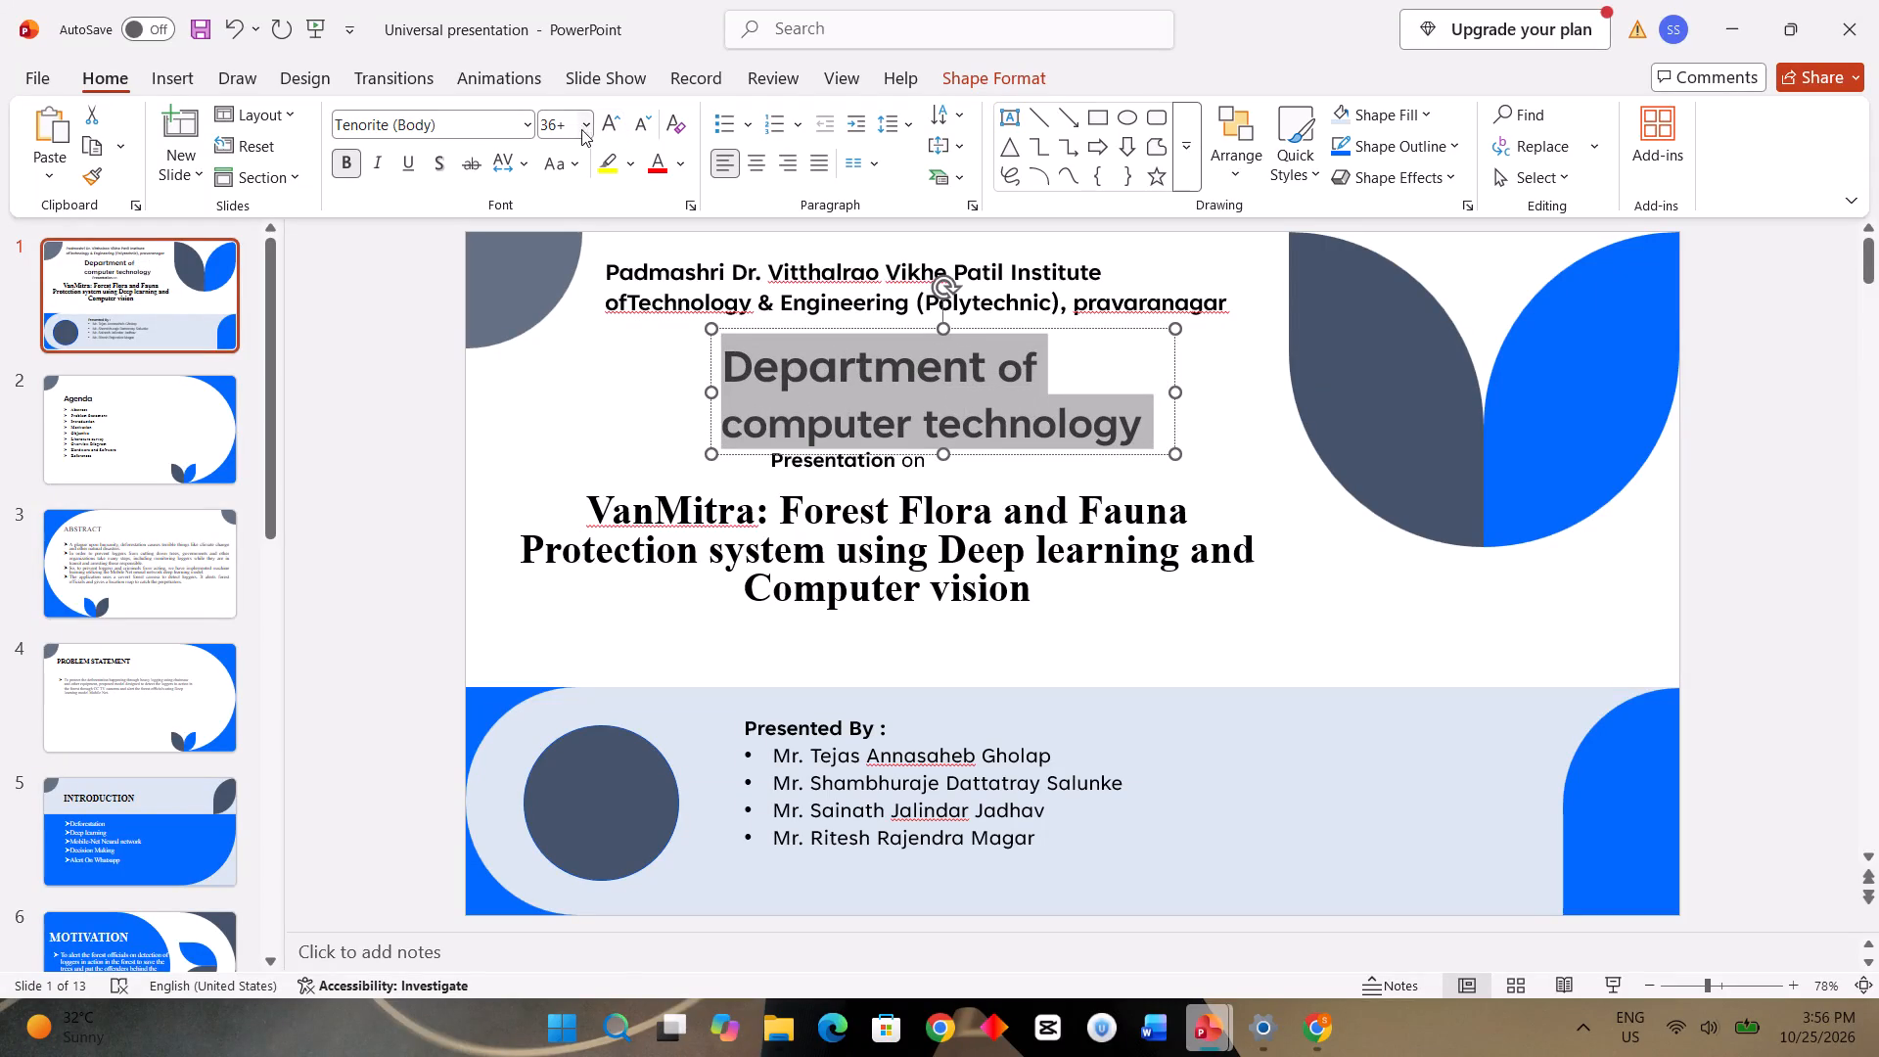
click(585, 119)
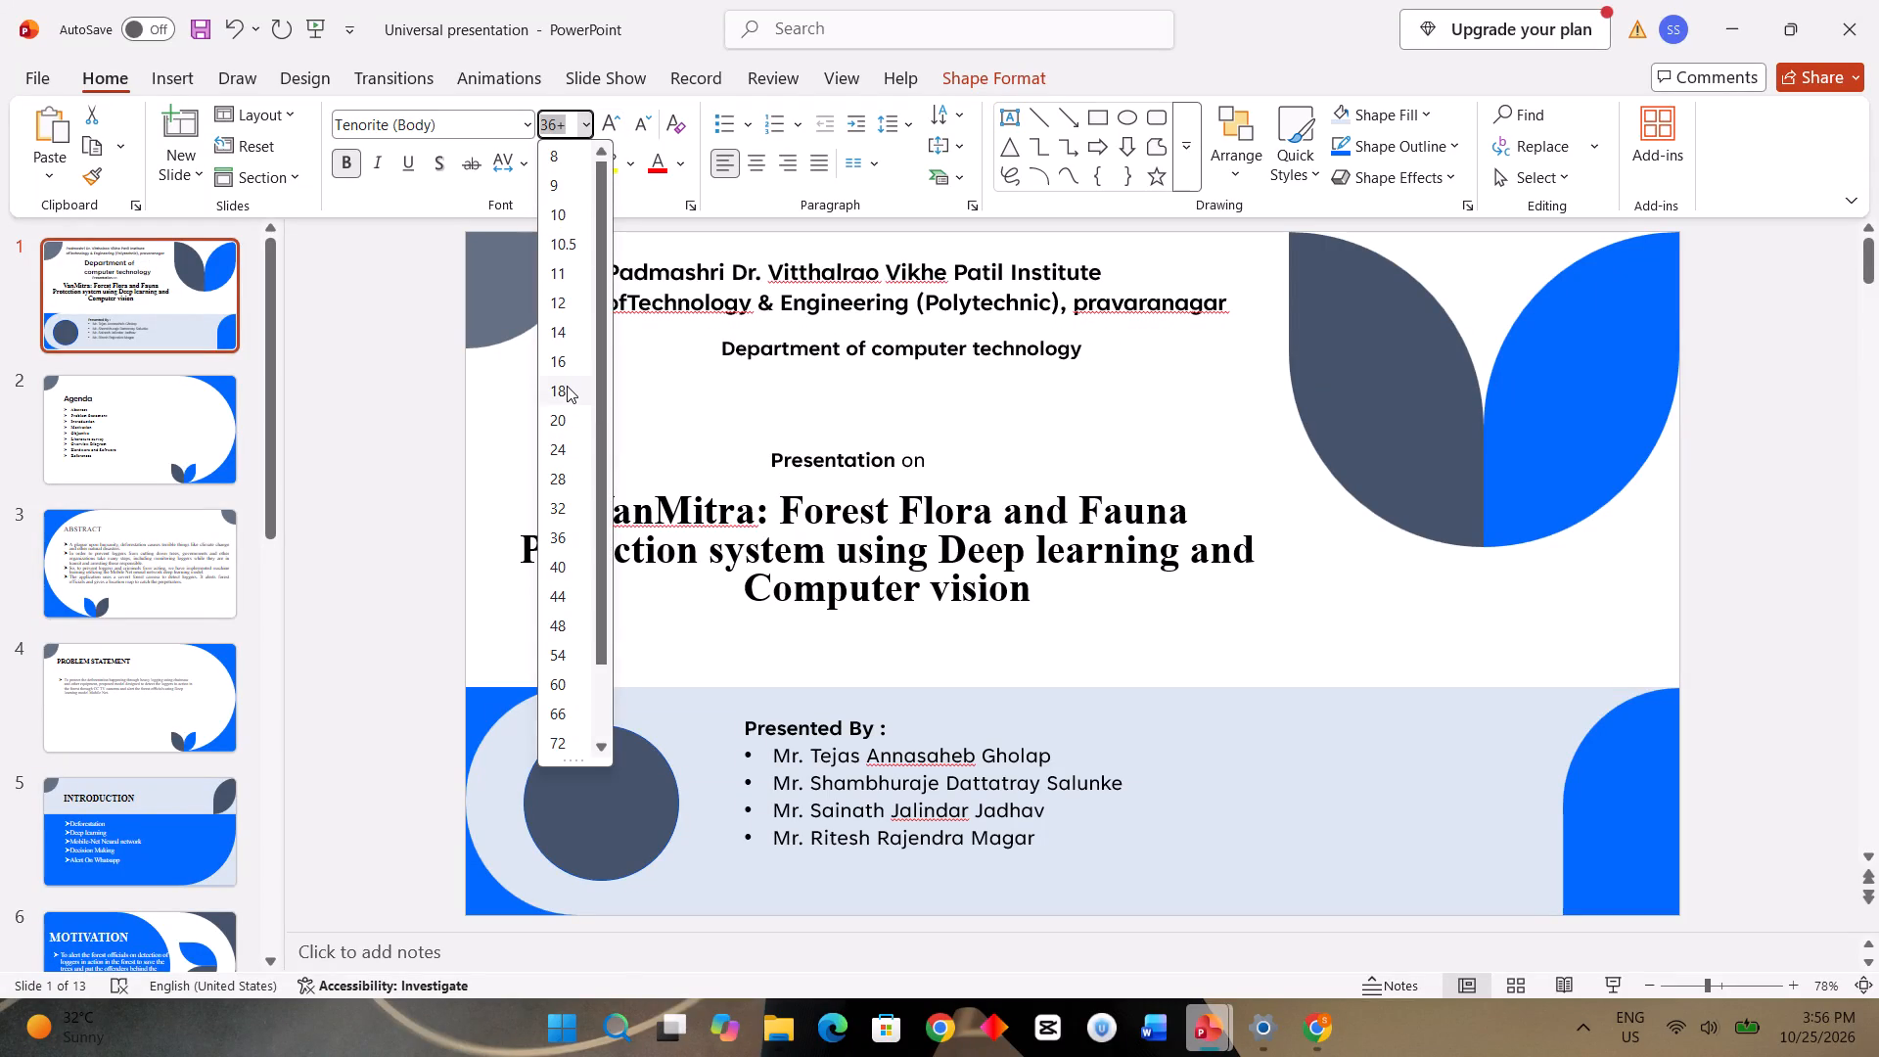
click(559, 408)
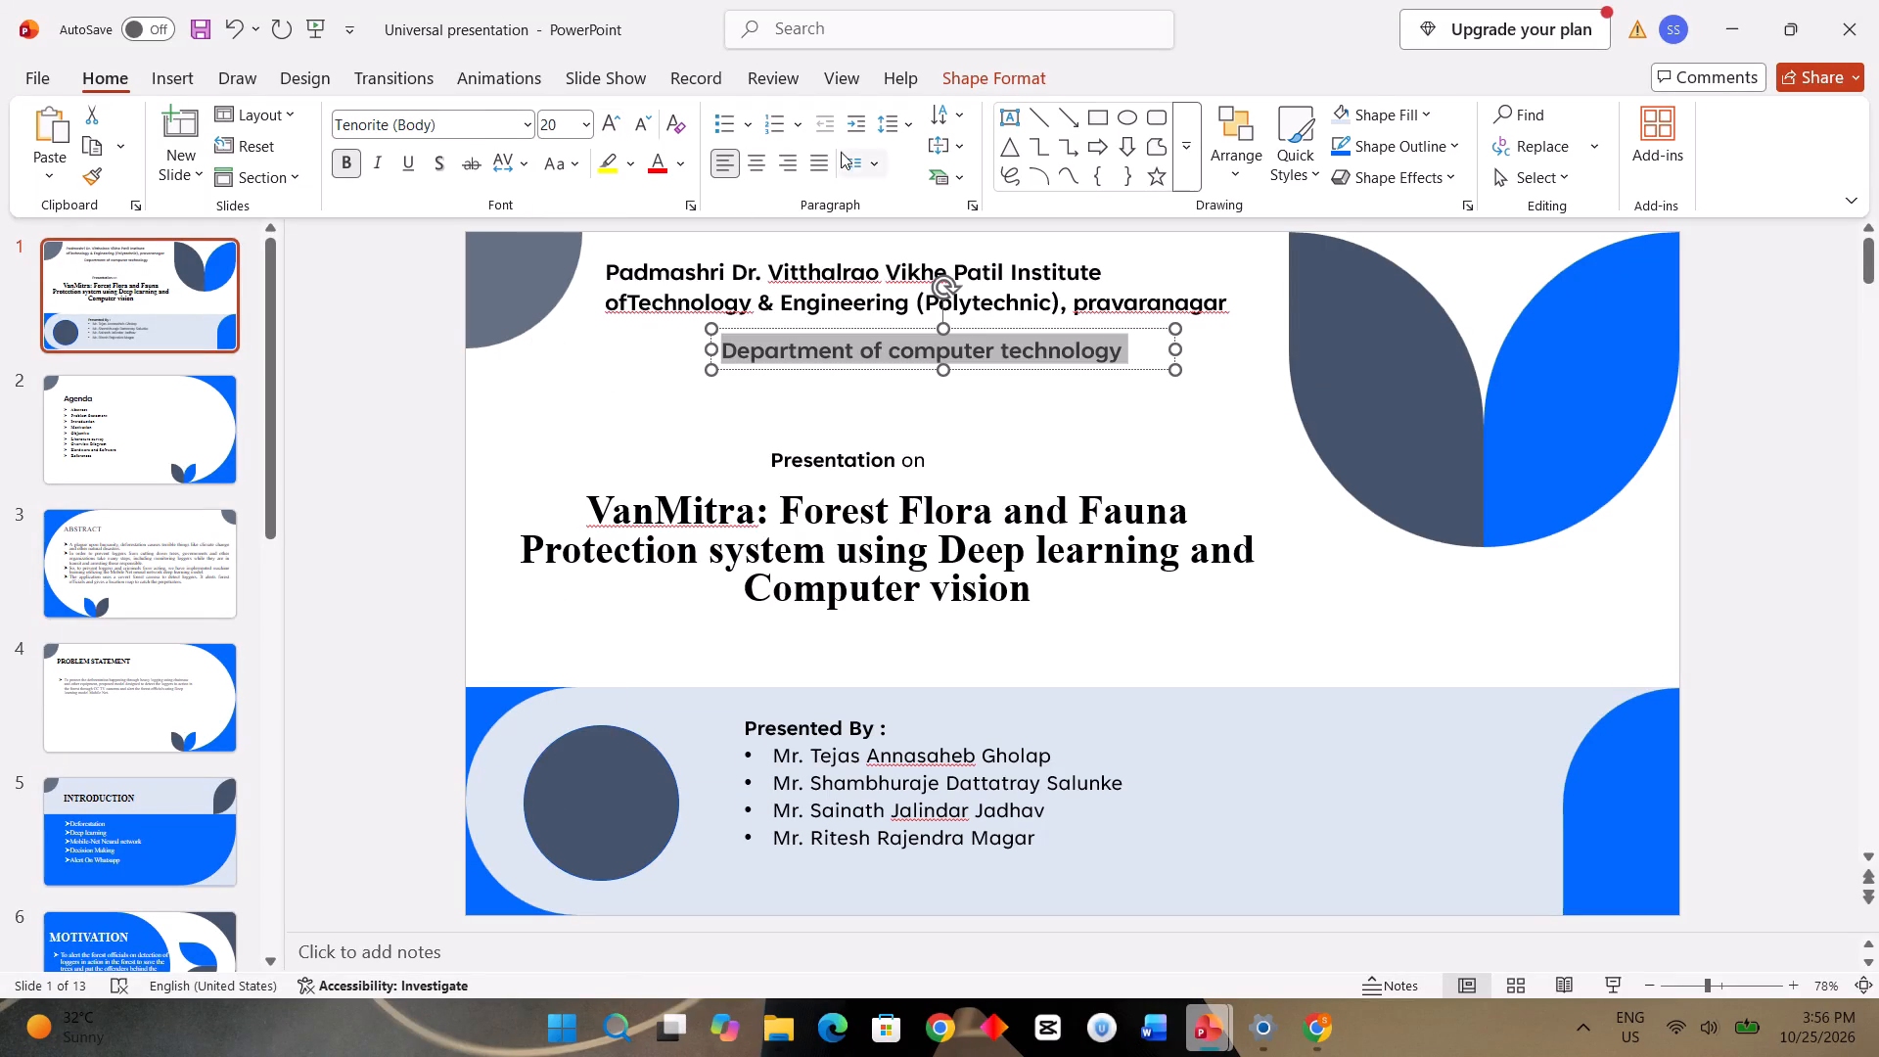
Change the department line's case to Capitalize Each Word.
click(580, 157)
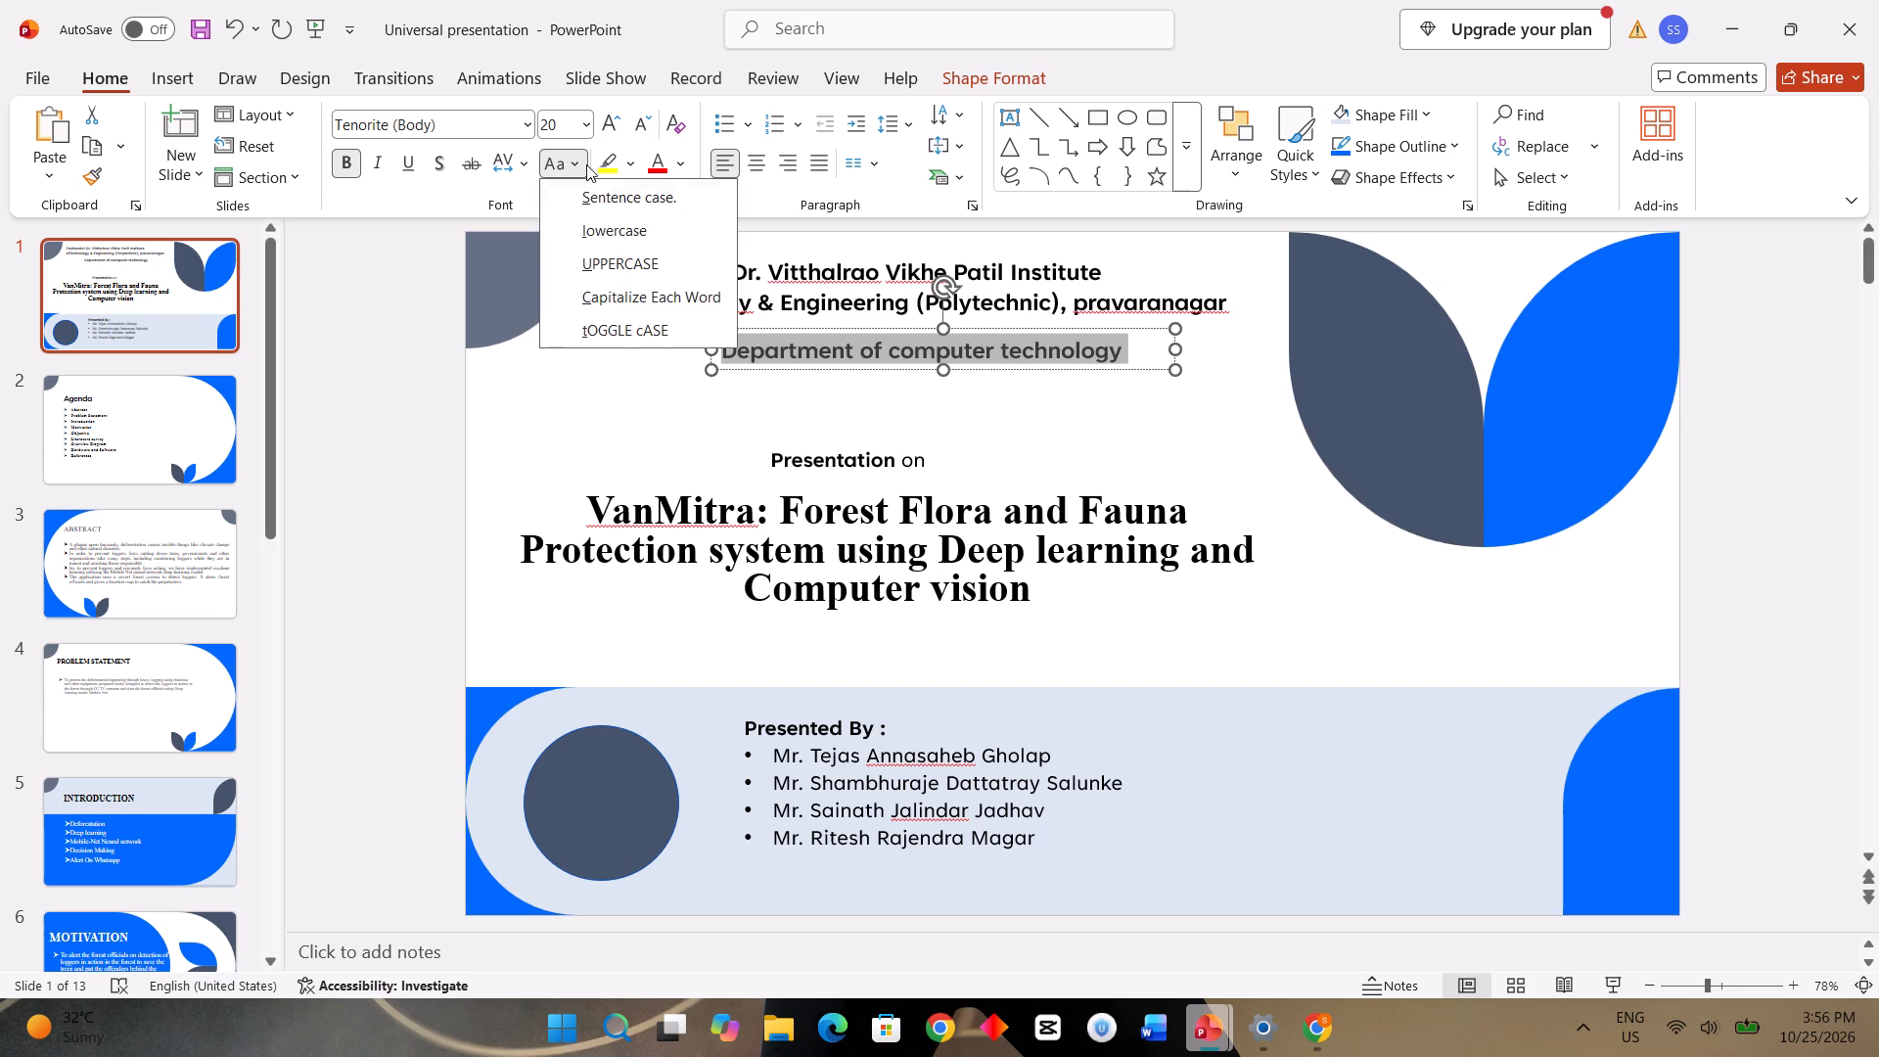
click(626, 299)
click(711, 405)
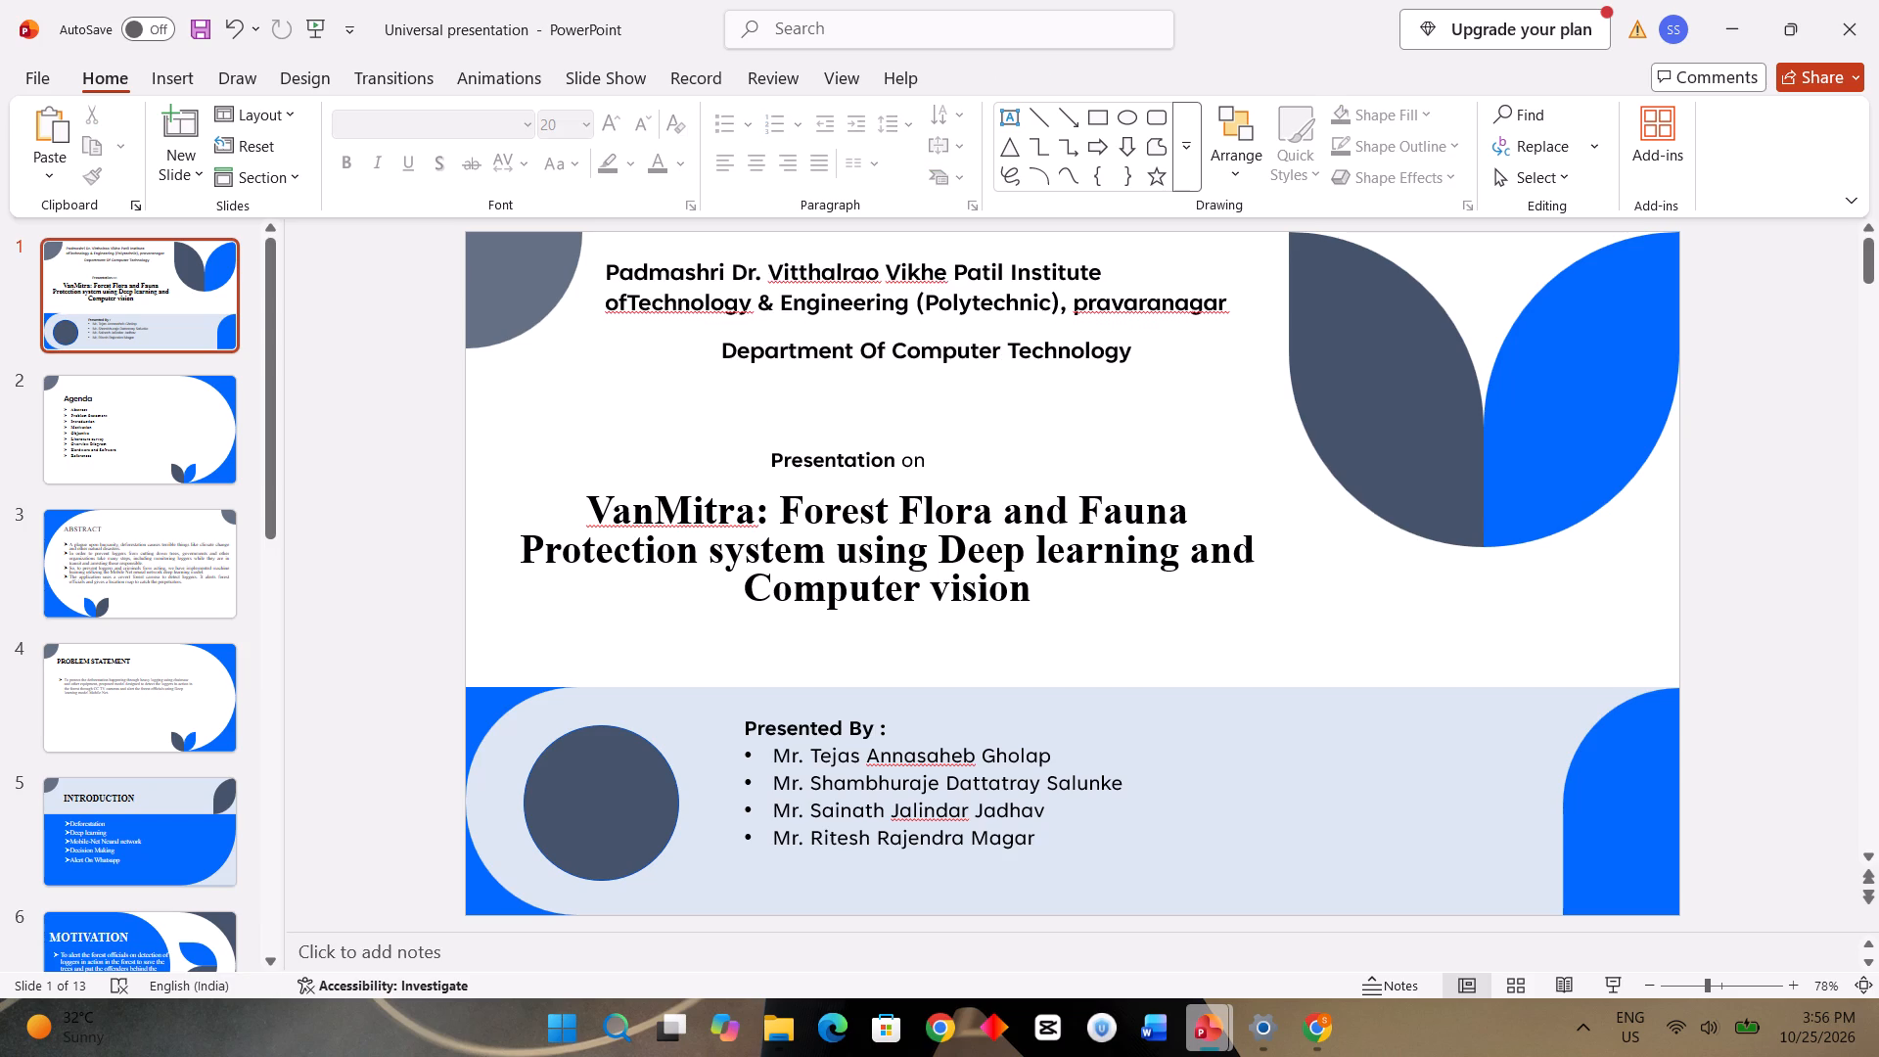
Move the department line's text box up and slightly left so it sits directly beneath the institute name.
drag(883, 354, 851, 340)
click(810, 391)
click(805, 335)
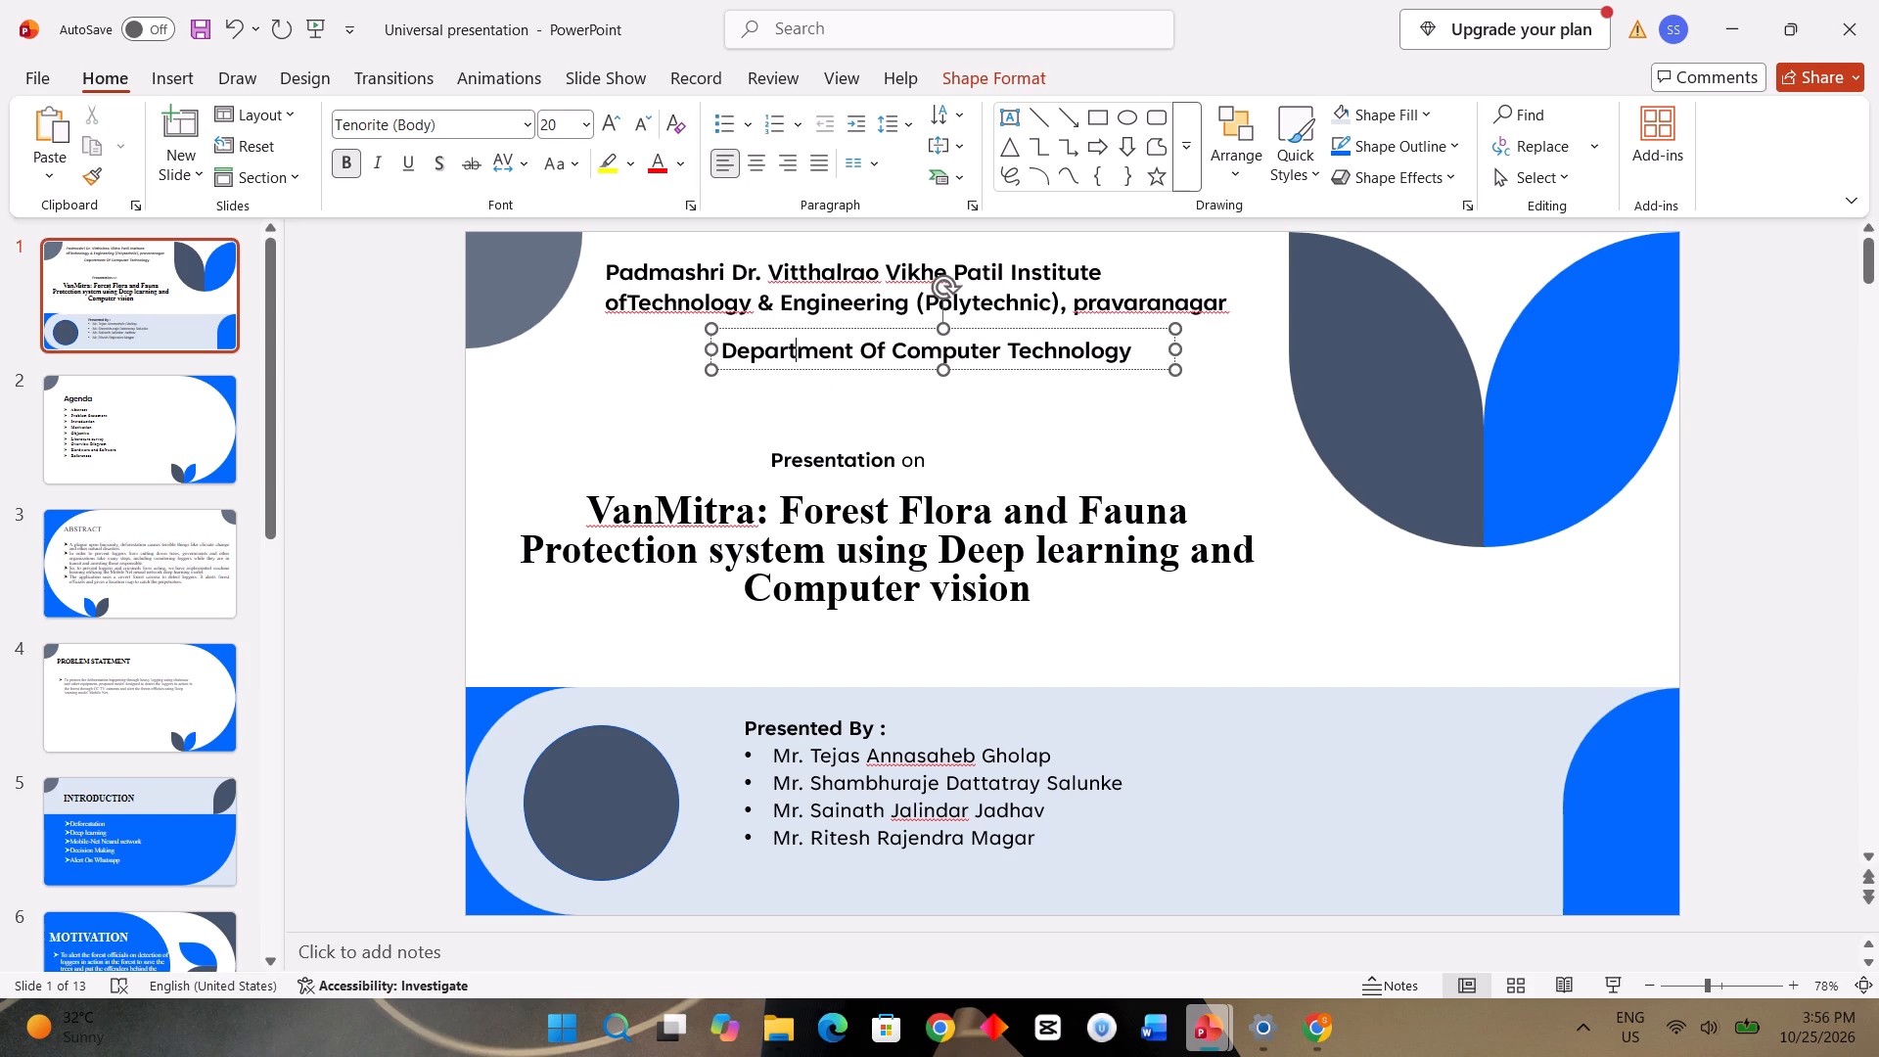
drag(805, 328, 761, 315)
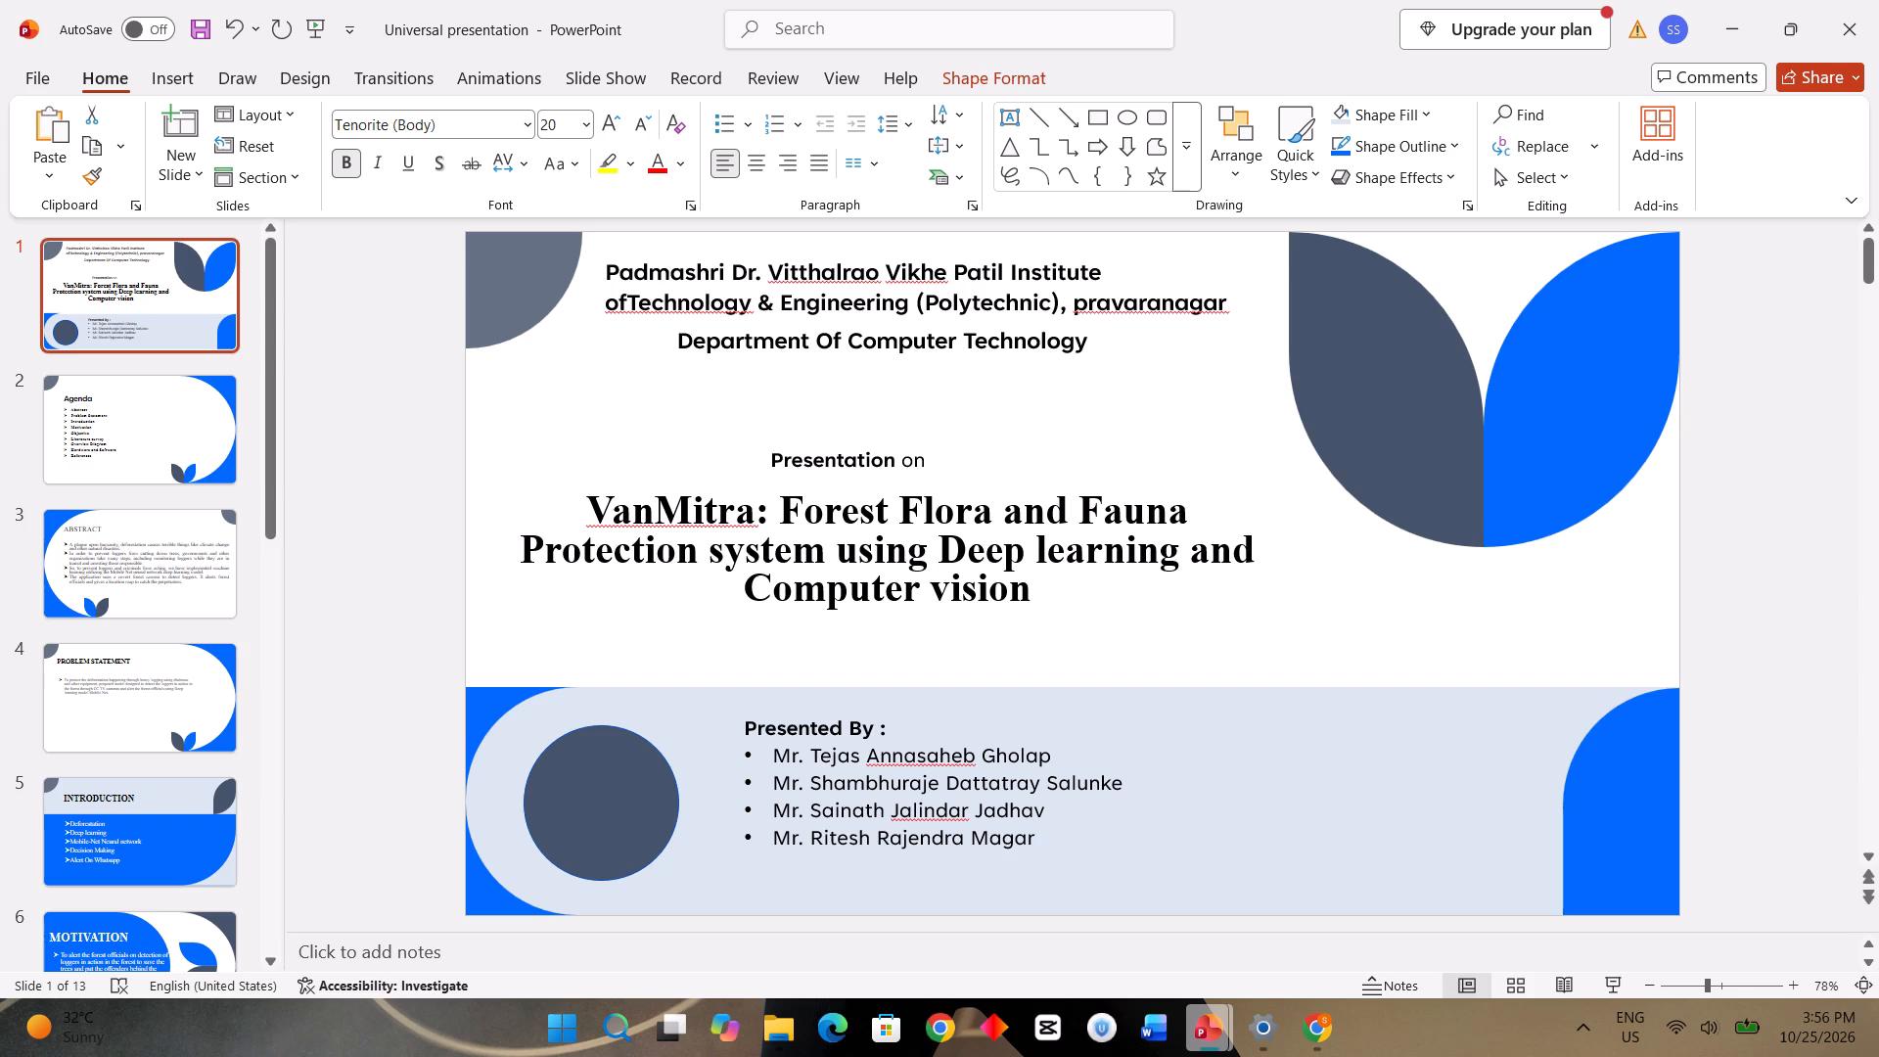
drag(761, 315, 756, 310)
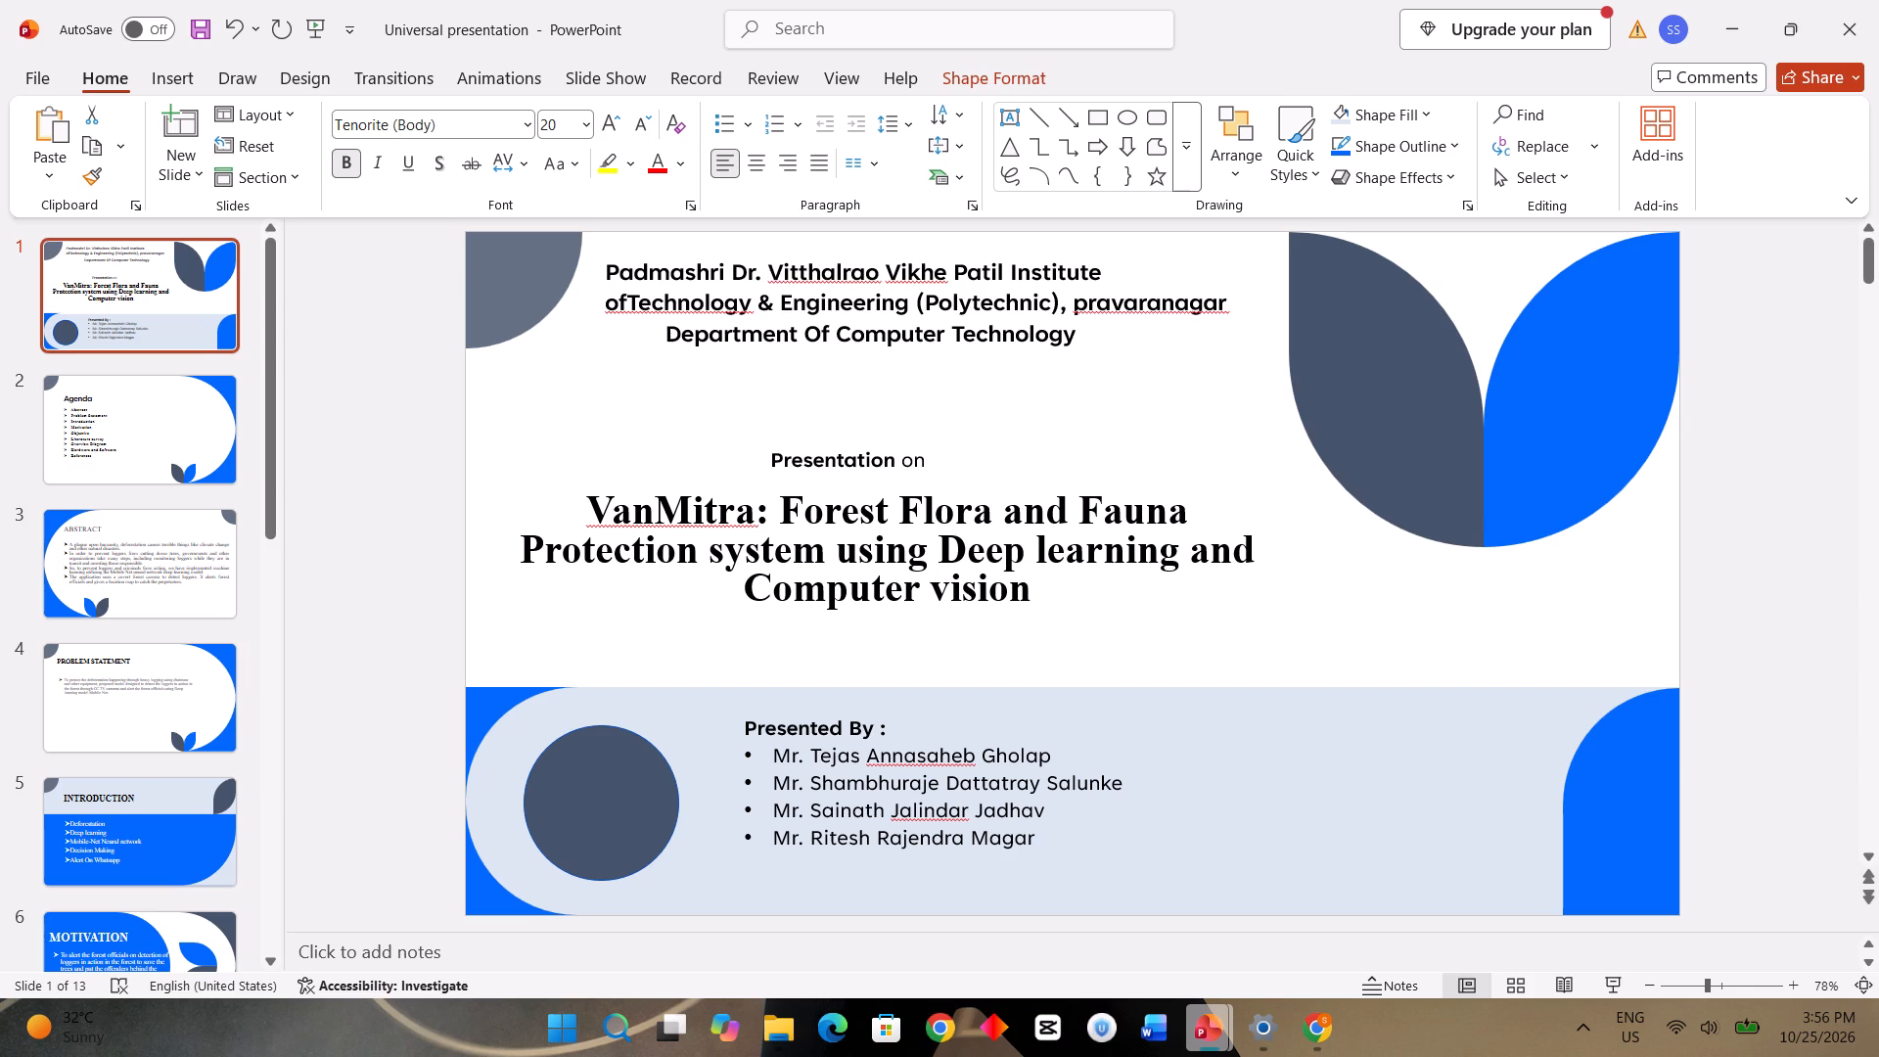
drag(756, 310, 767, 307)
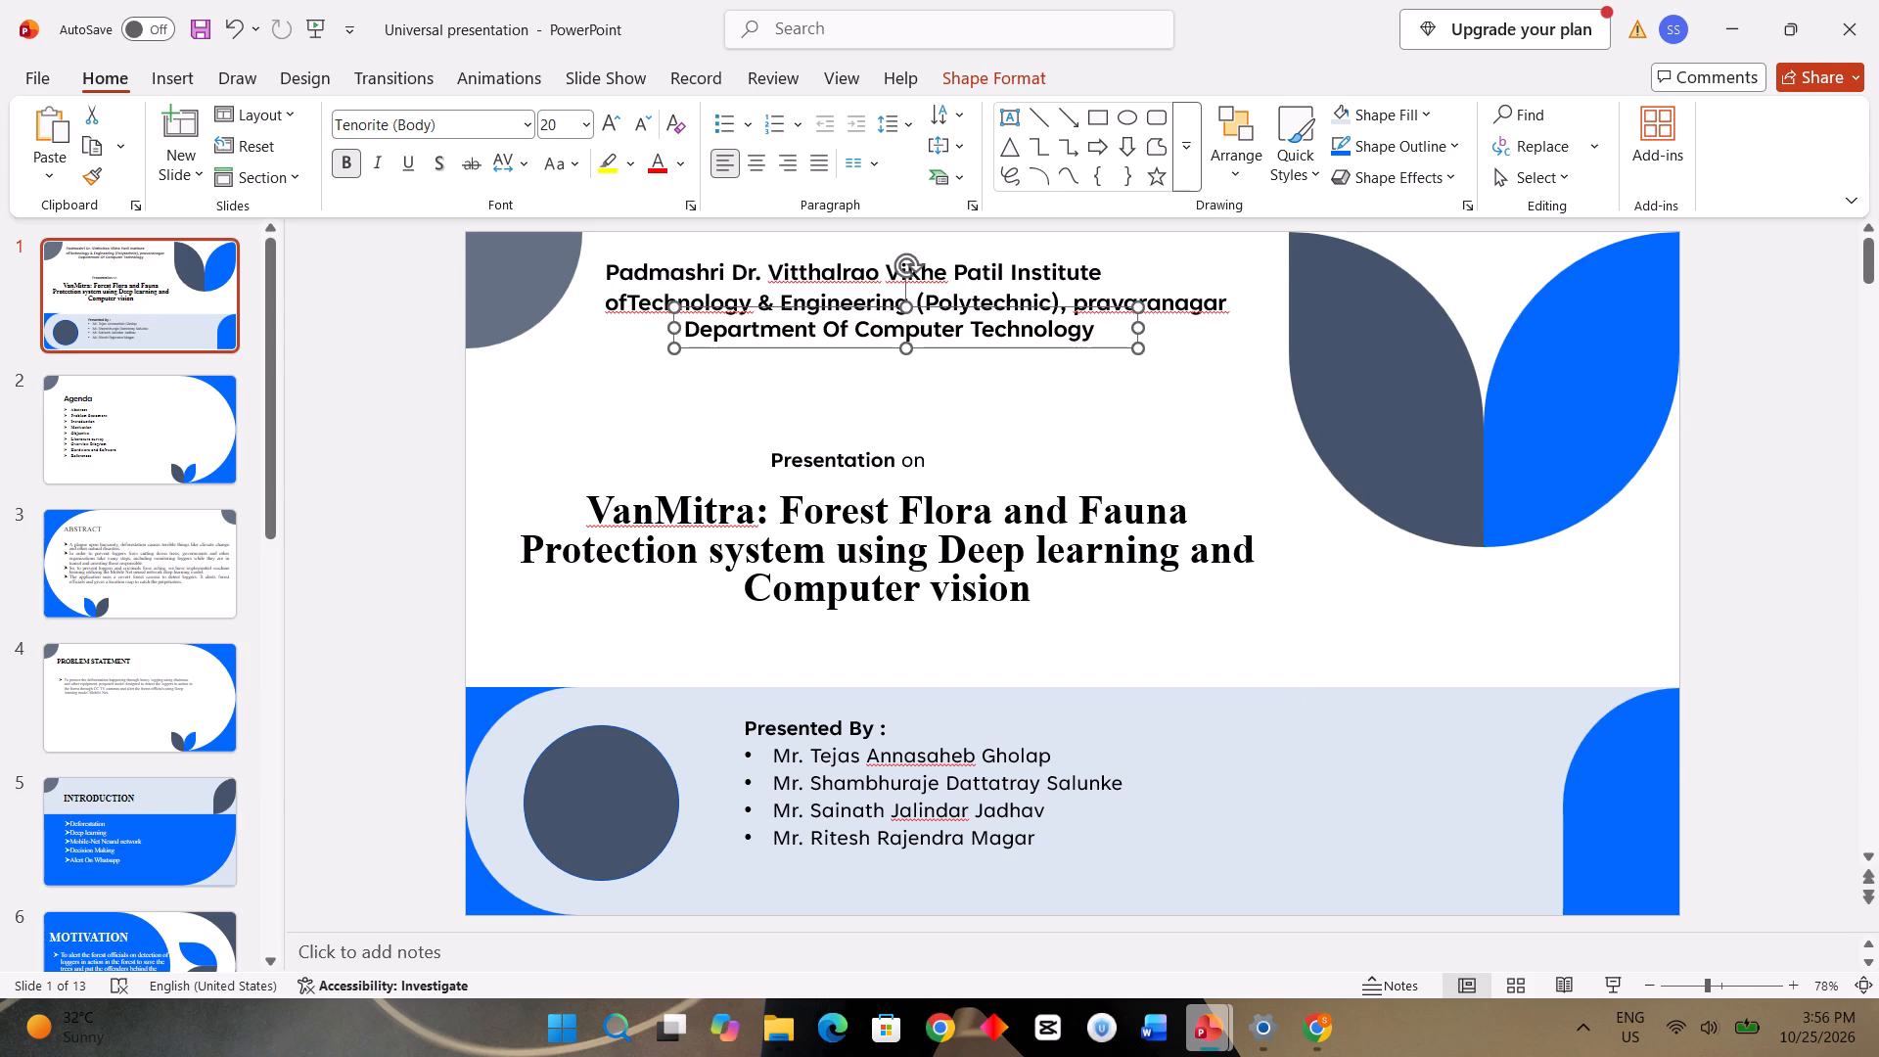
Centre-align the text of both the department line and the institute name on the title slide.
click(757, 167)
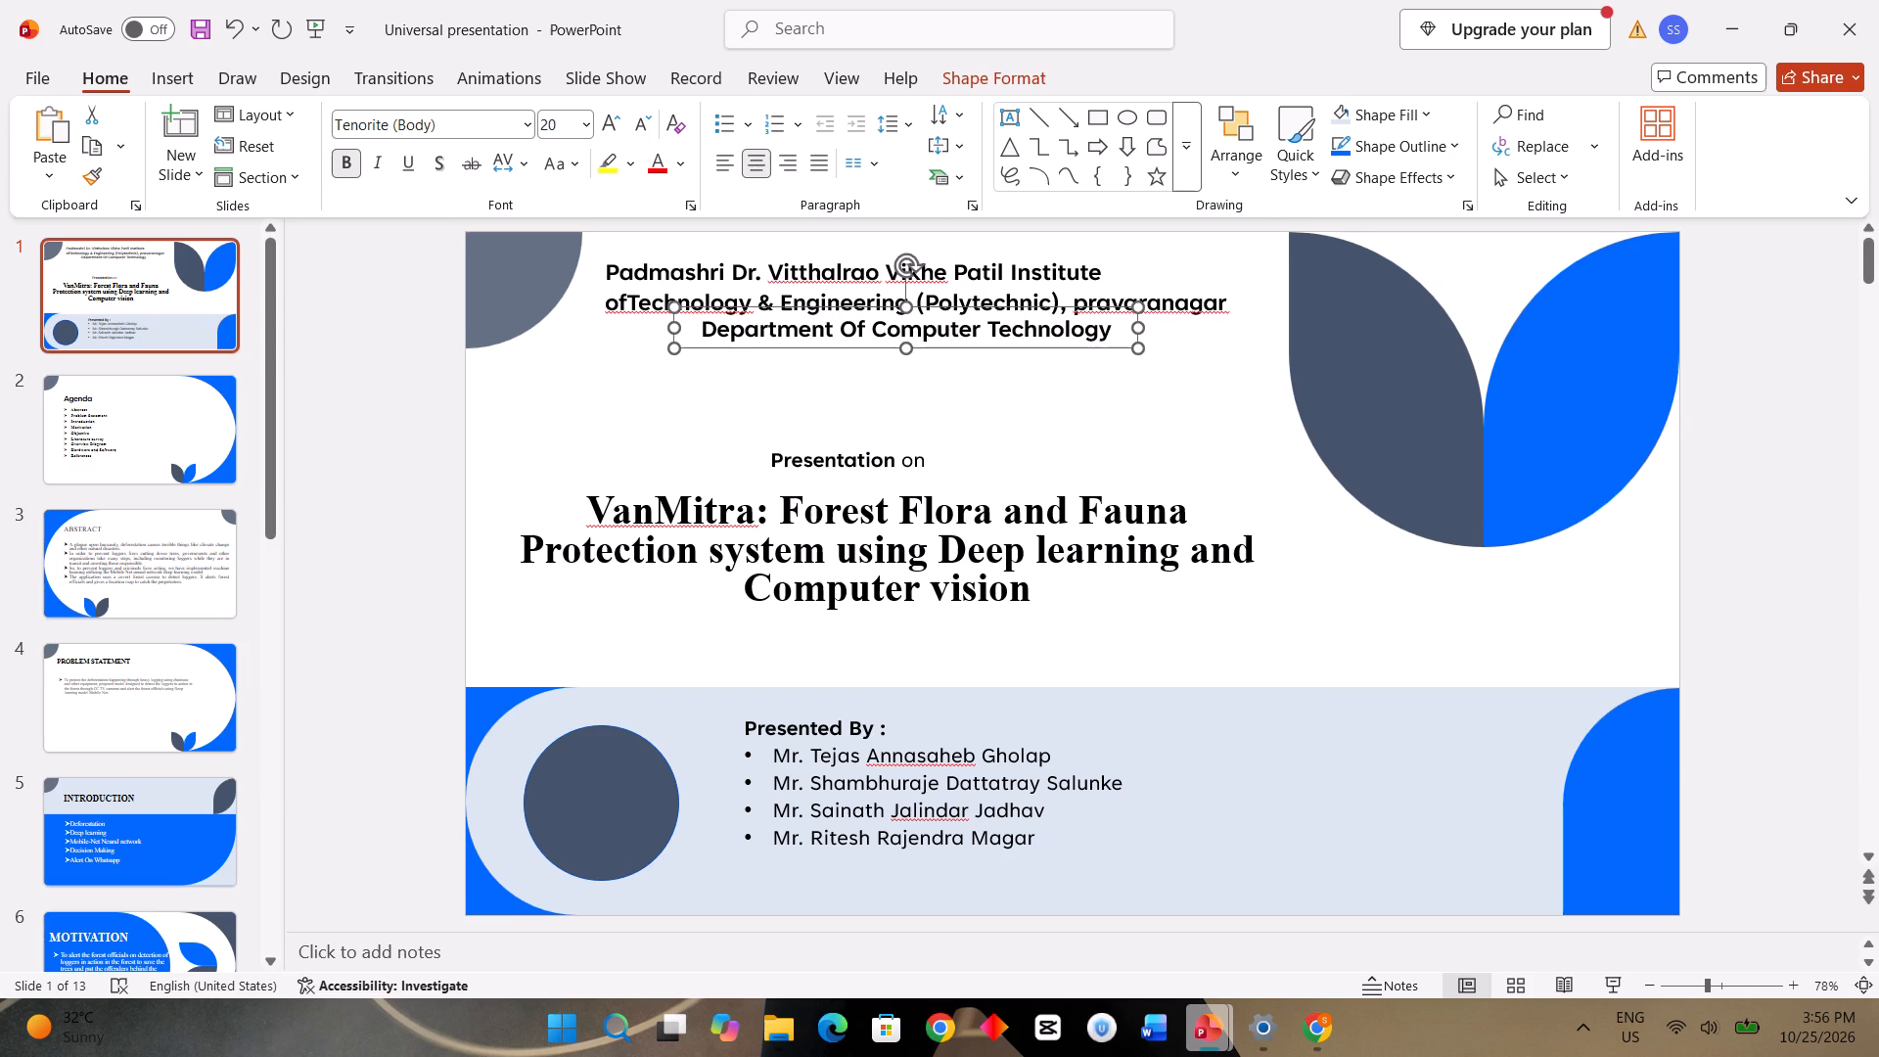
click(814, 277)
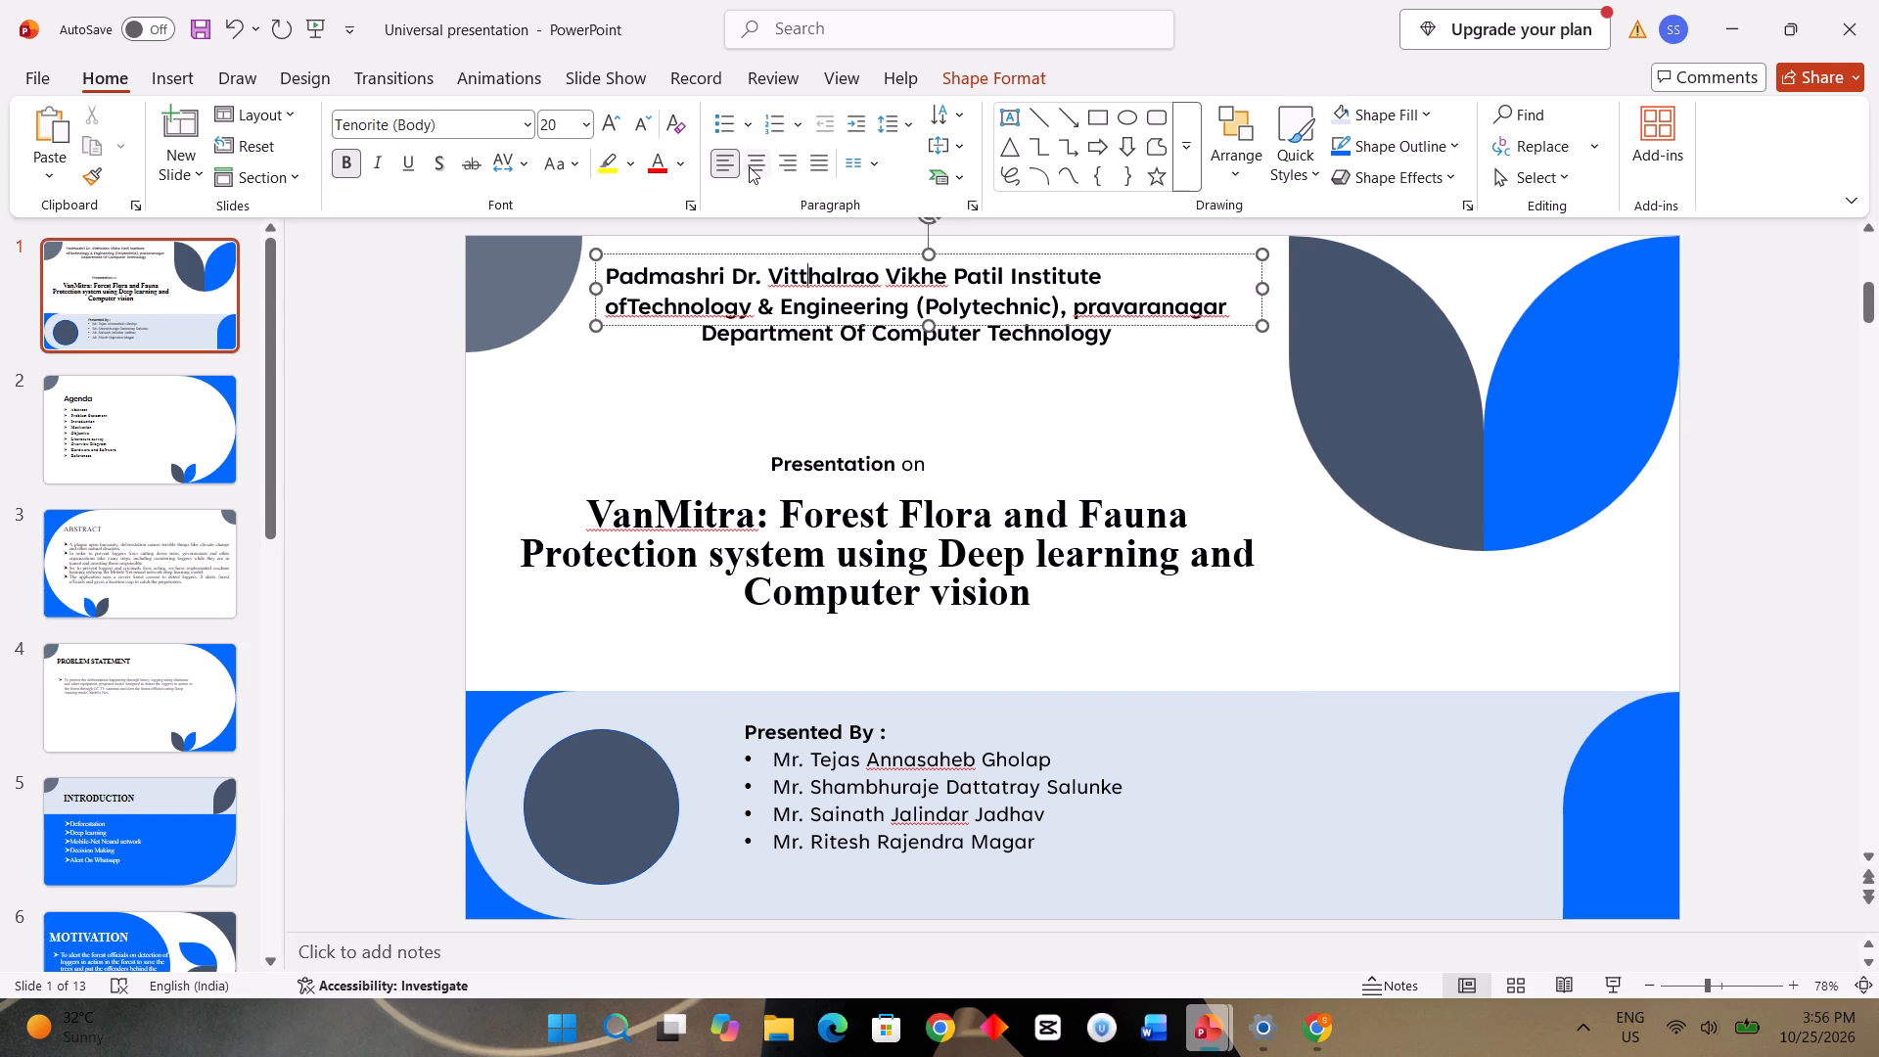
click(749, 166)
click(775, 452)
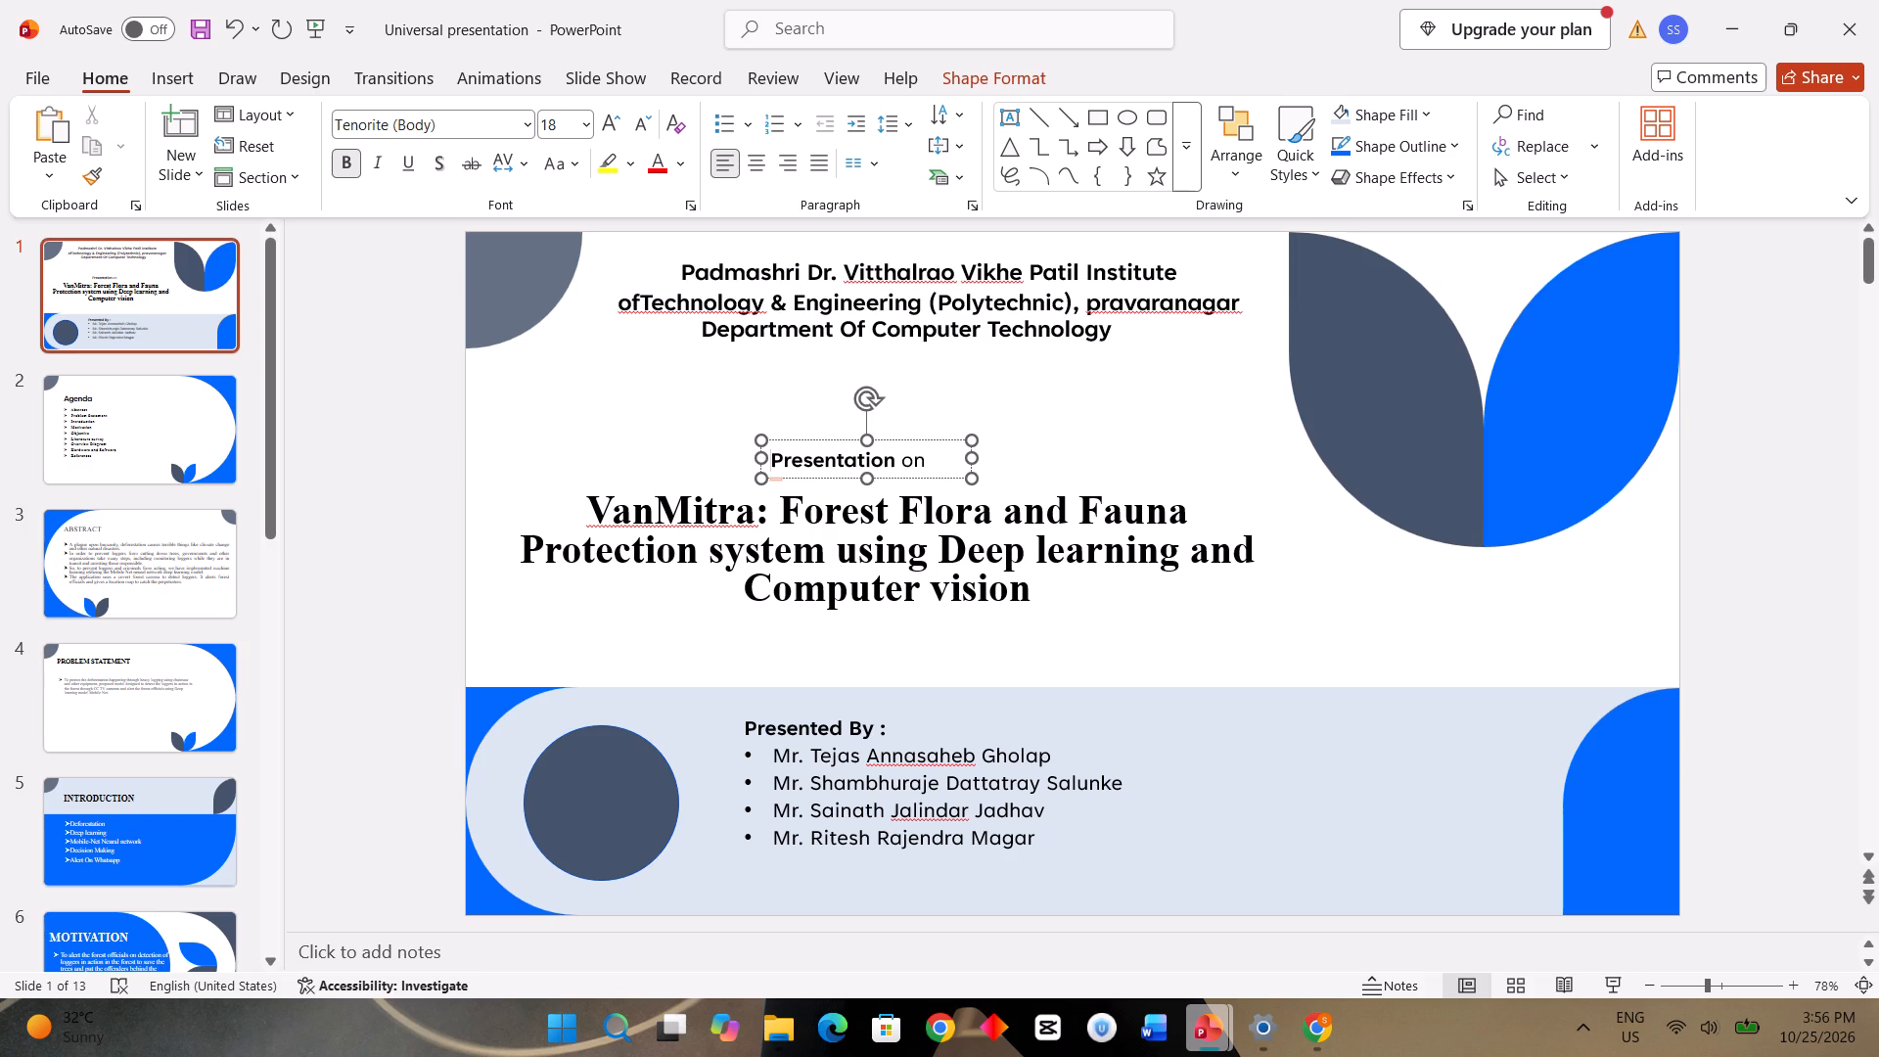
Insert the missing space between "of" and "Technology" in the institute name.
click(640, 304)
key(space)
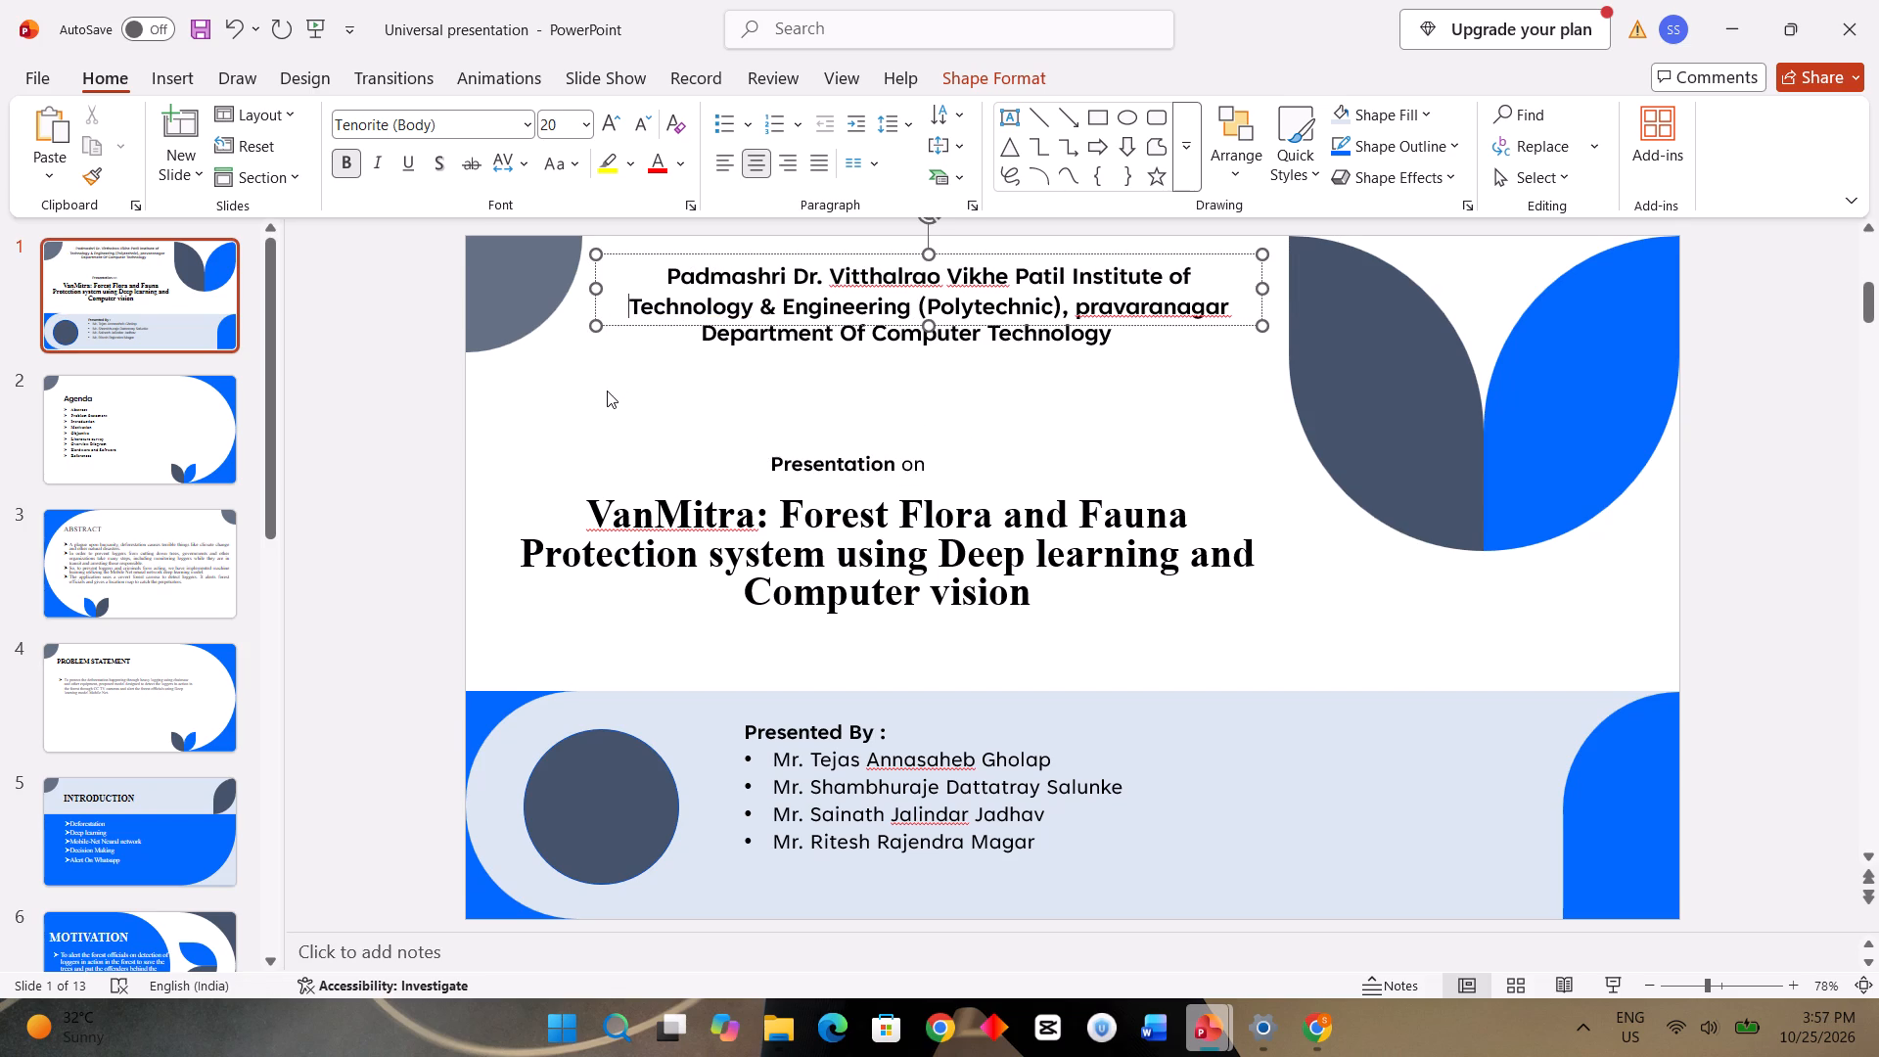
Make the entire "Presentation on" text above the project title bold.
click(868, 353)
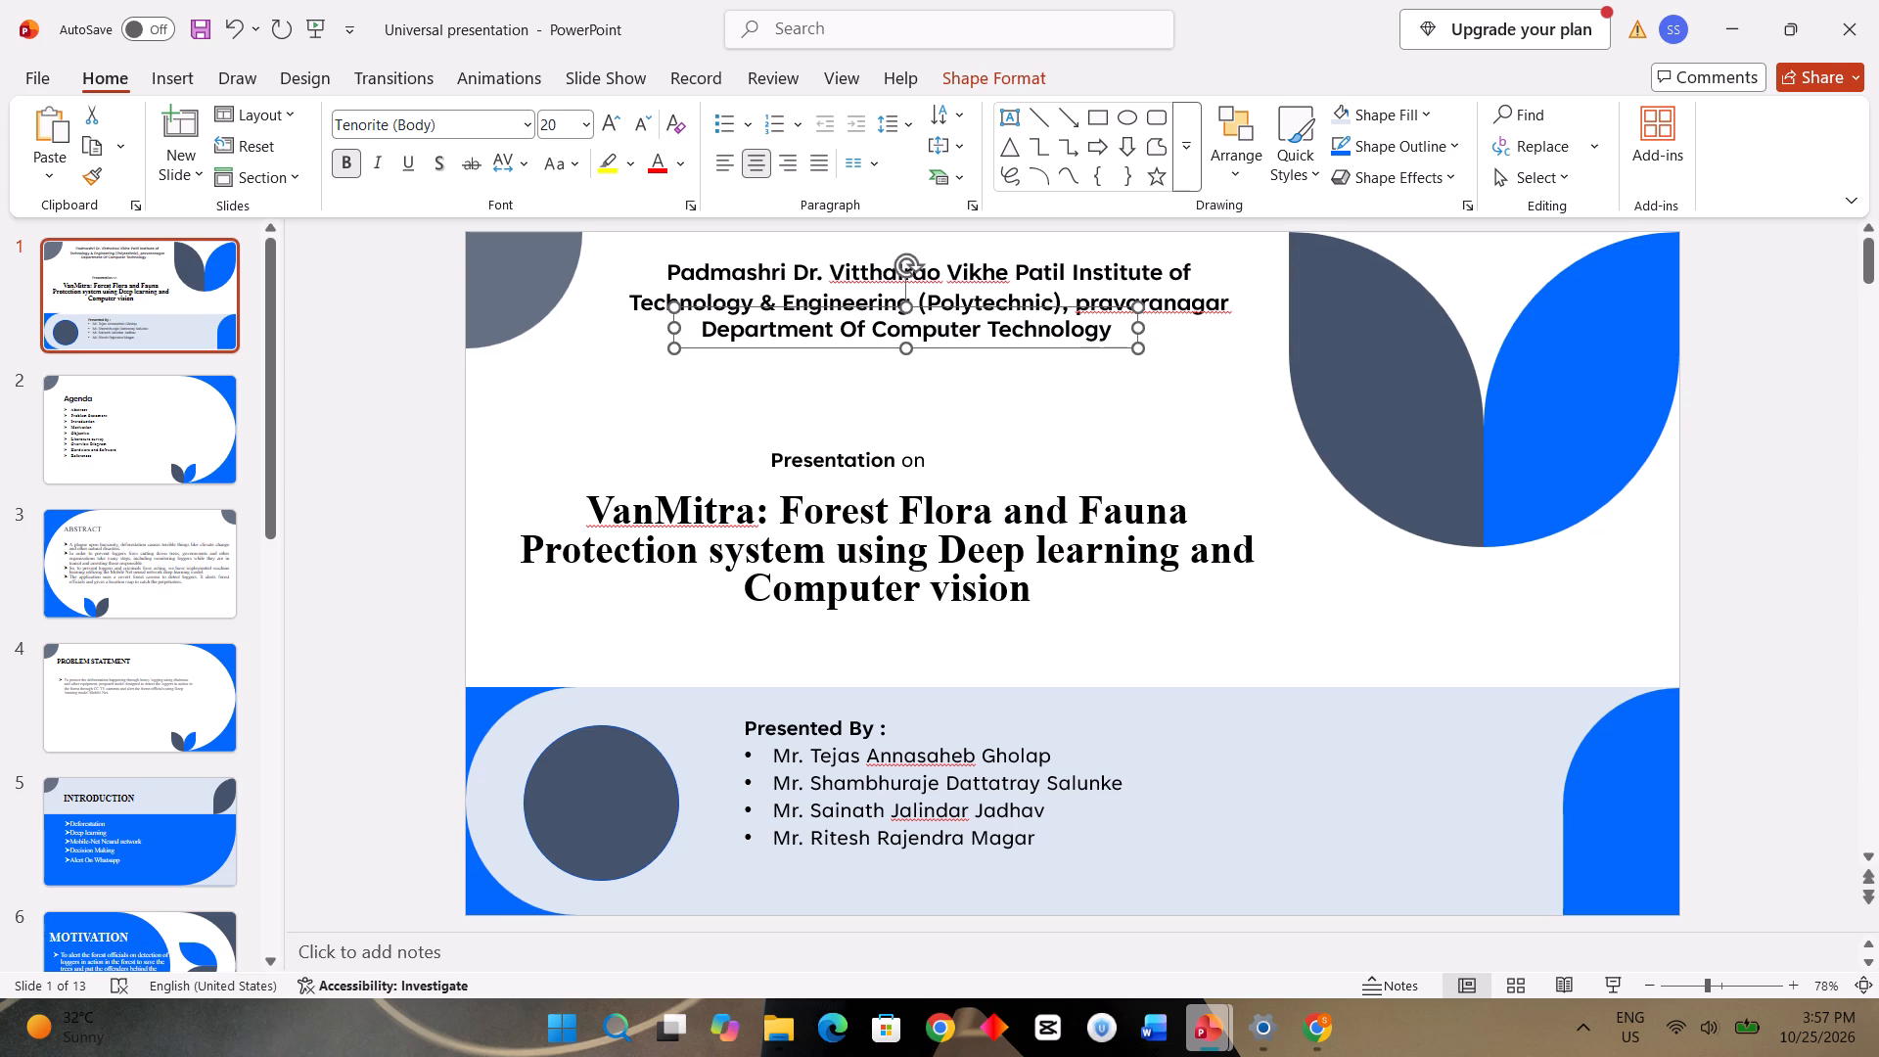
click(889, 462)
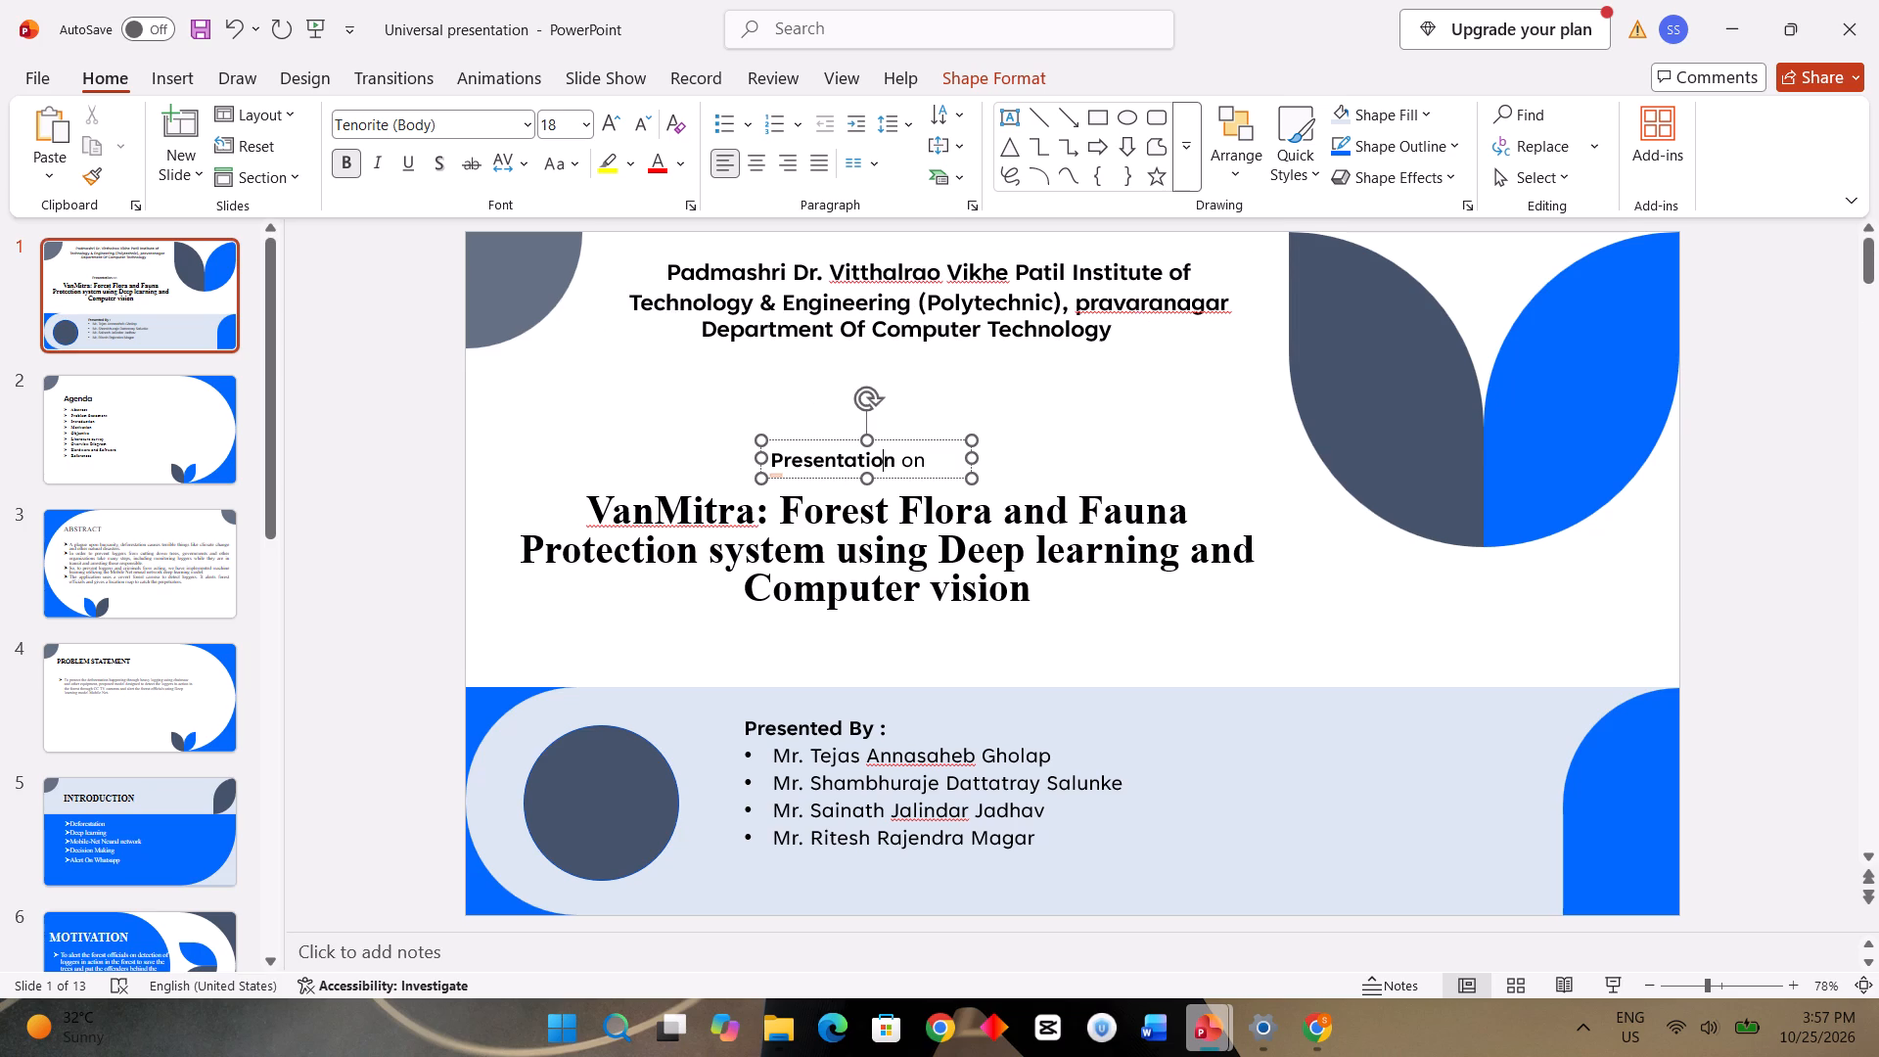
drag(924, 465, 802, 478)
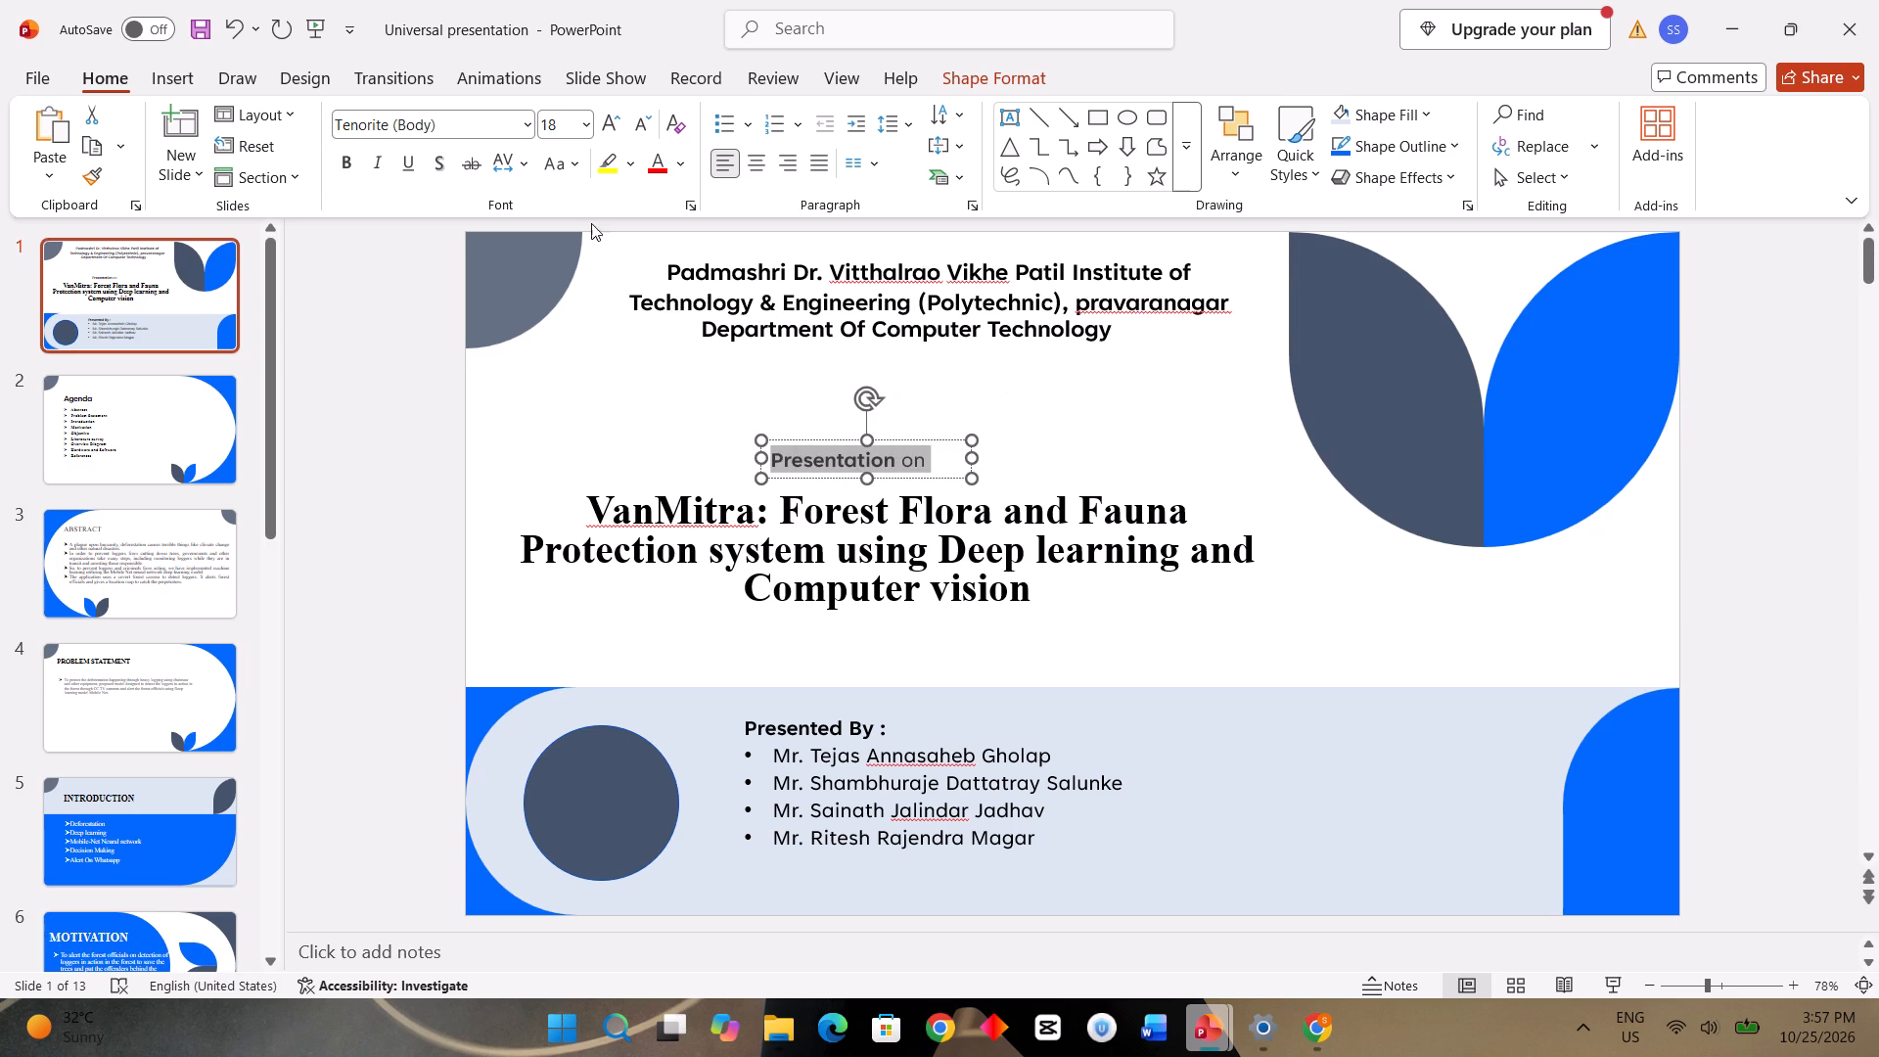
click(345, 167)
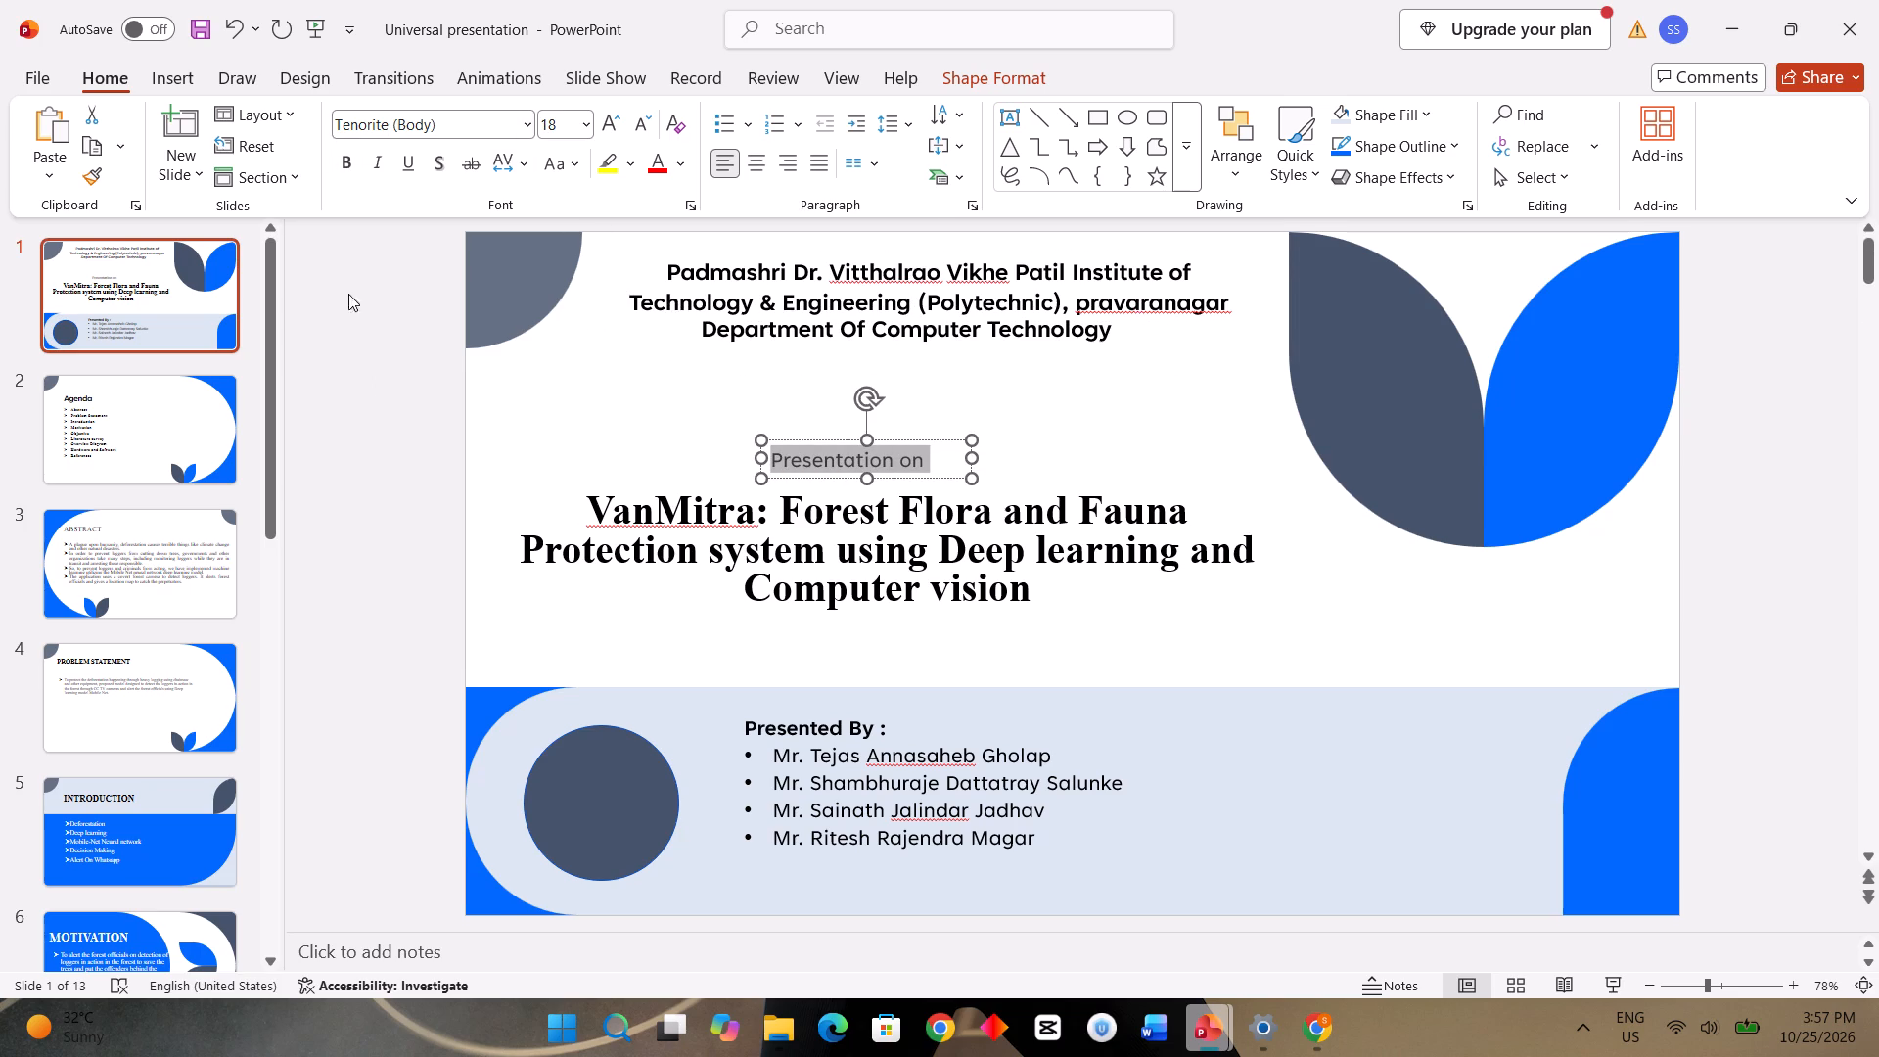
click(353, 161)
click(509, 423)
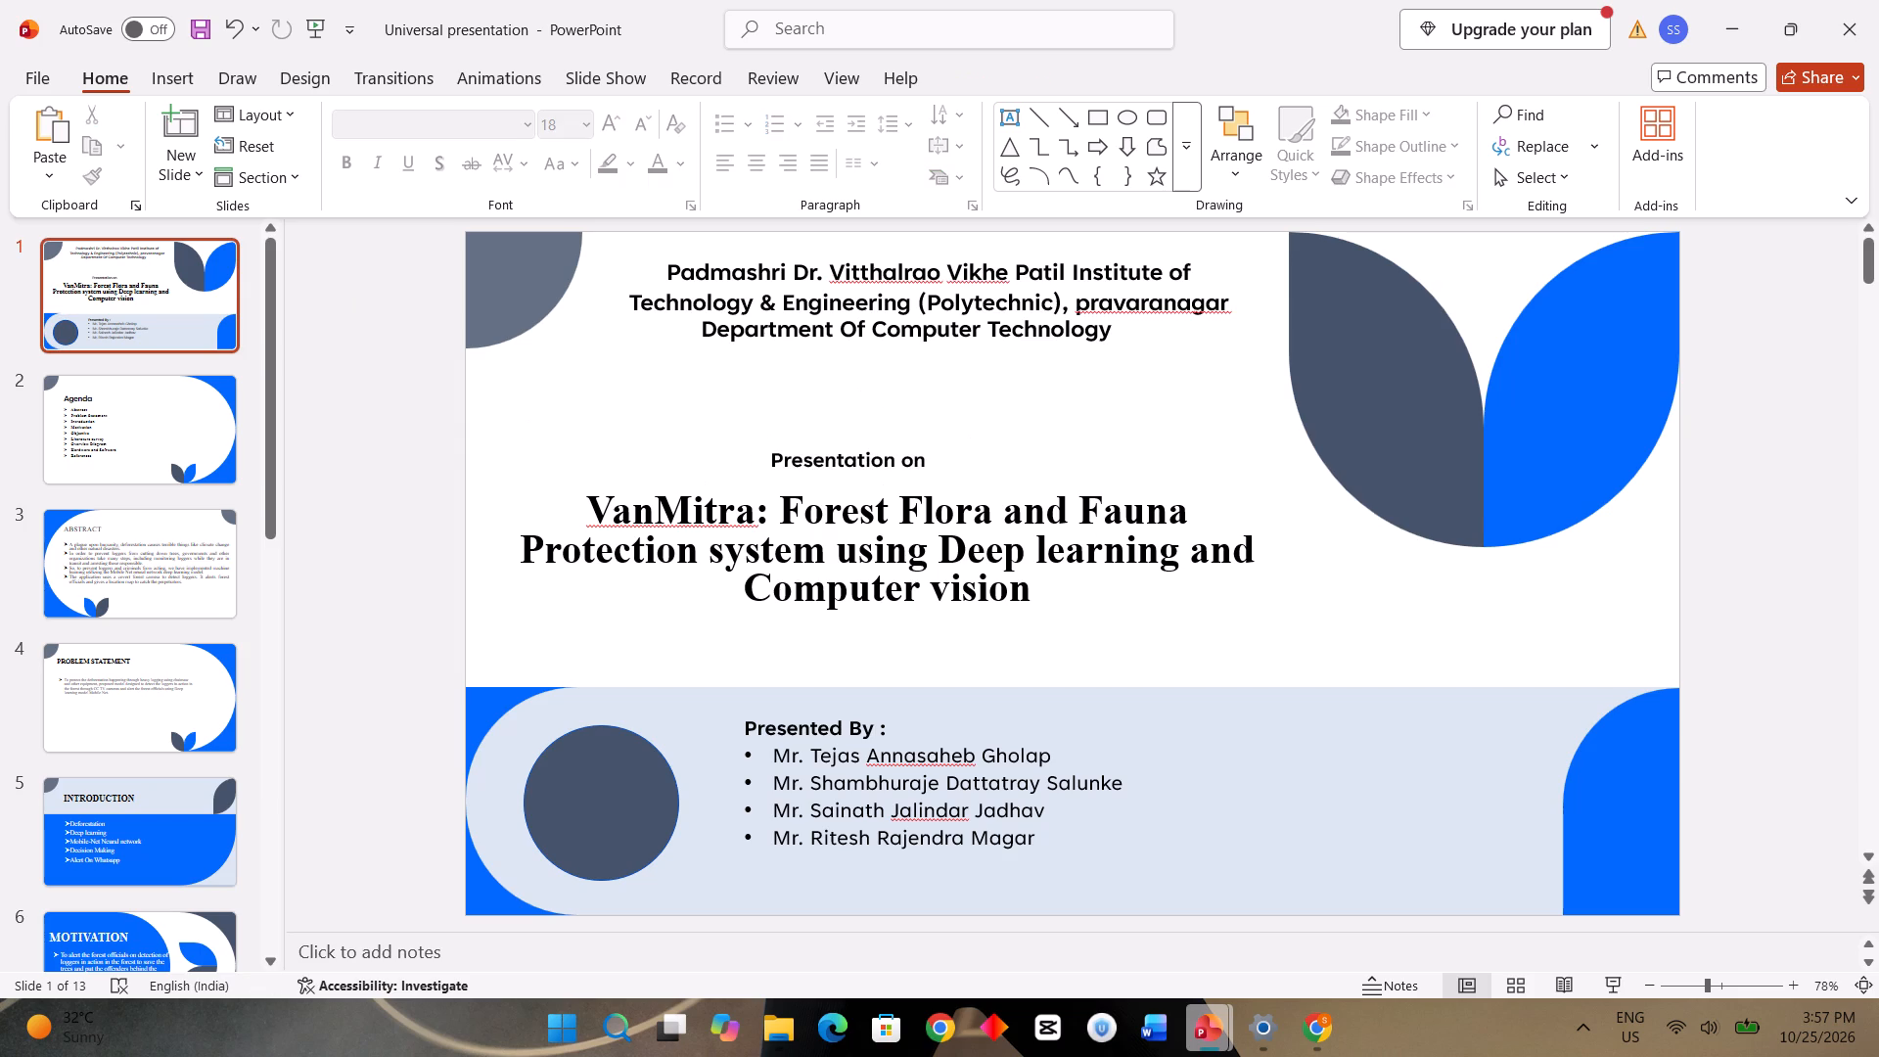
Move the "Presentation on" text box slightly up and to the right, leaving a gap above the project title.
click(836, 452)
drag(835, 439, 863, 414)
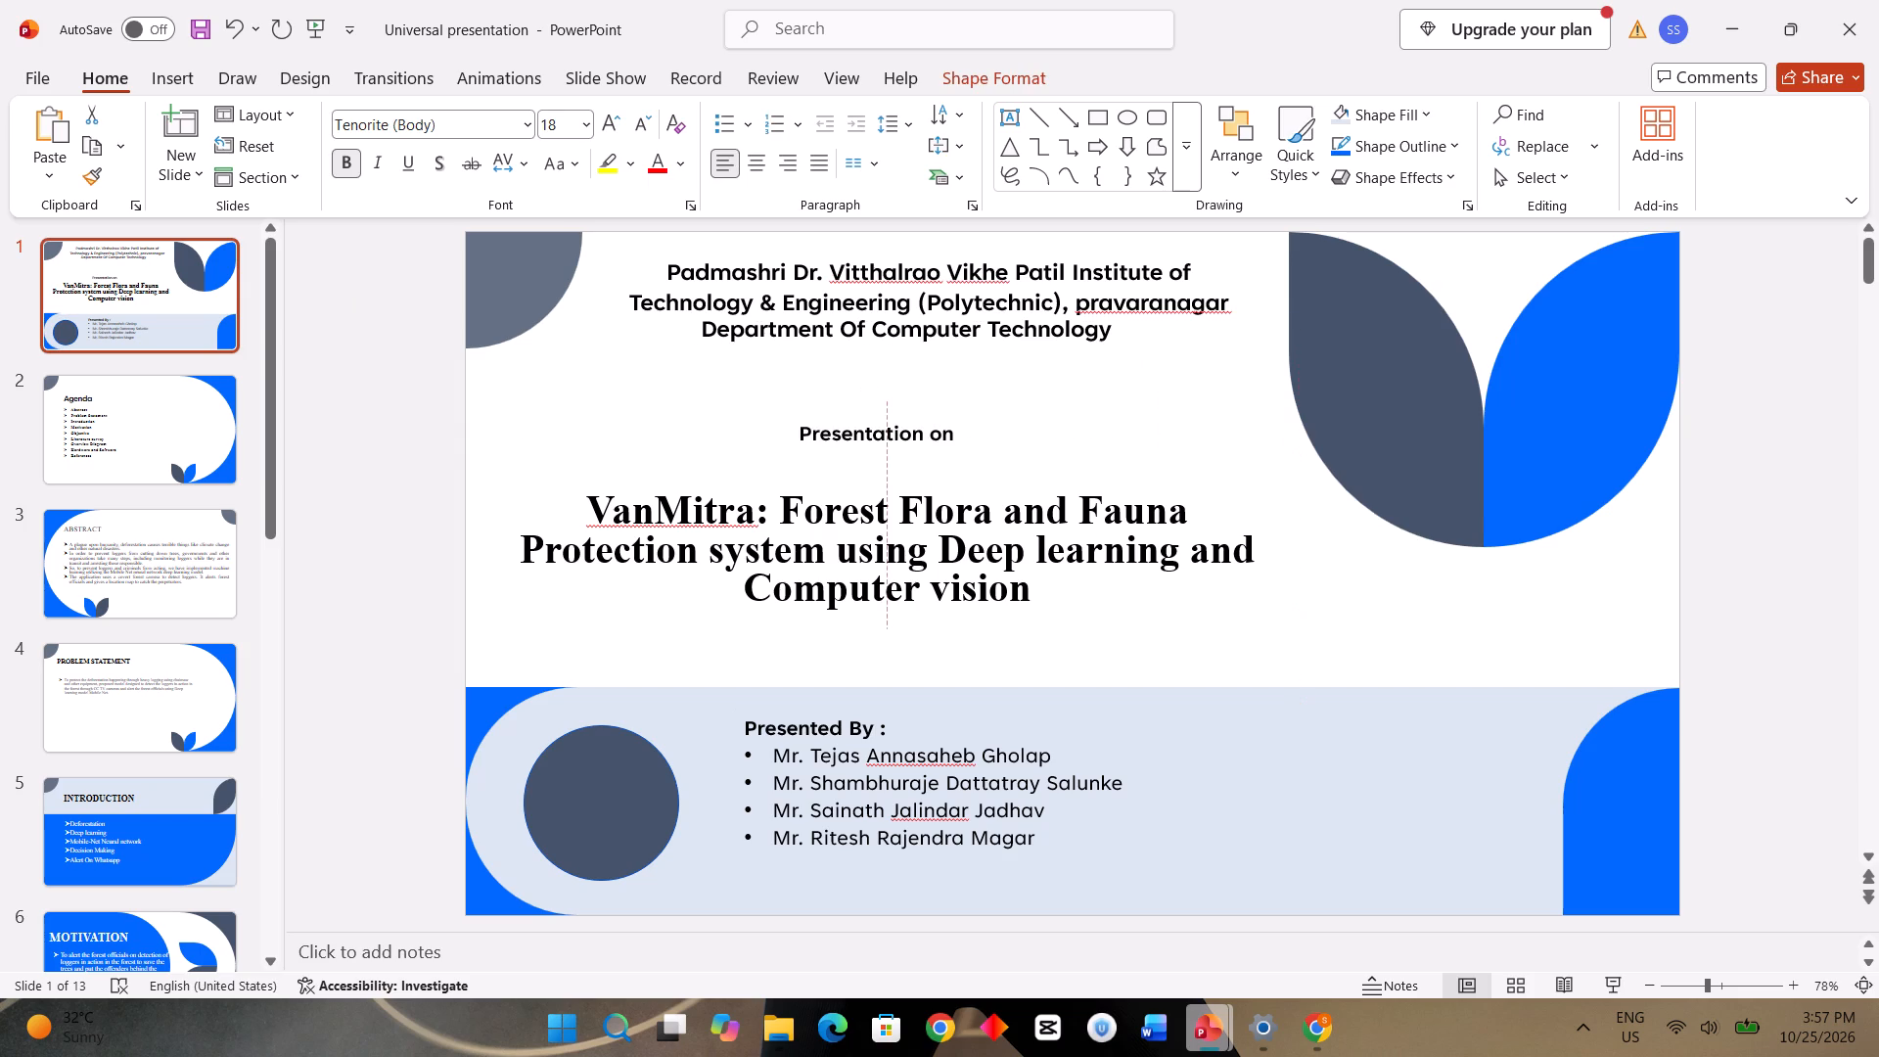
drag(863, 414, 884, 426)
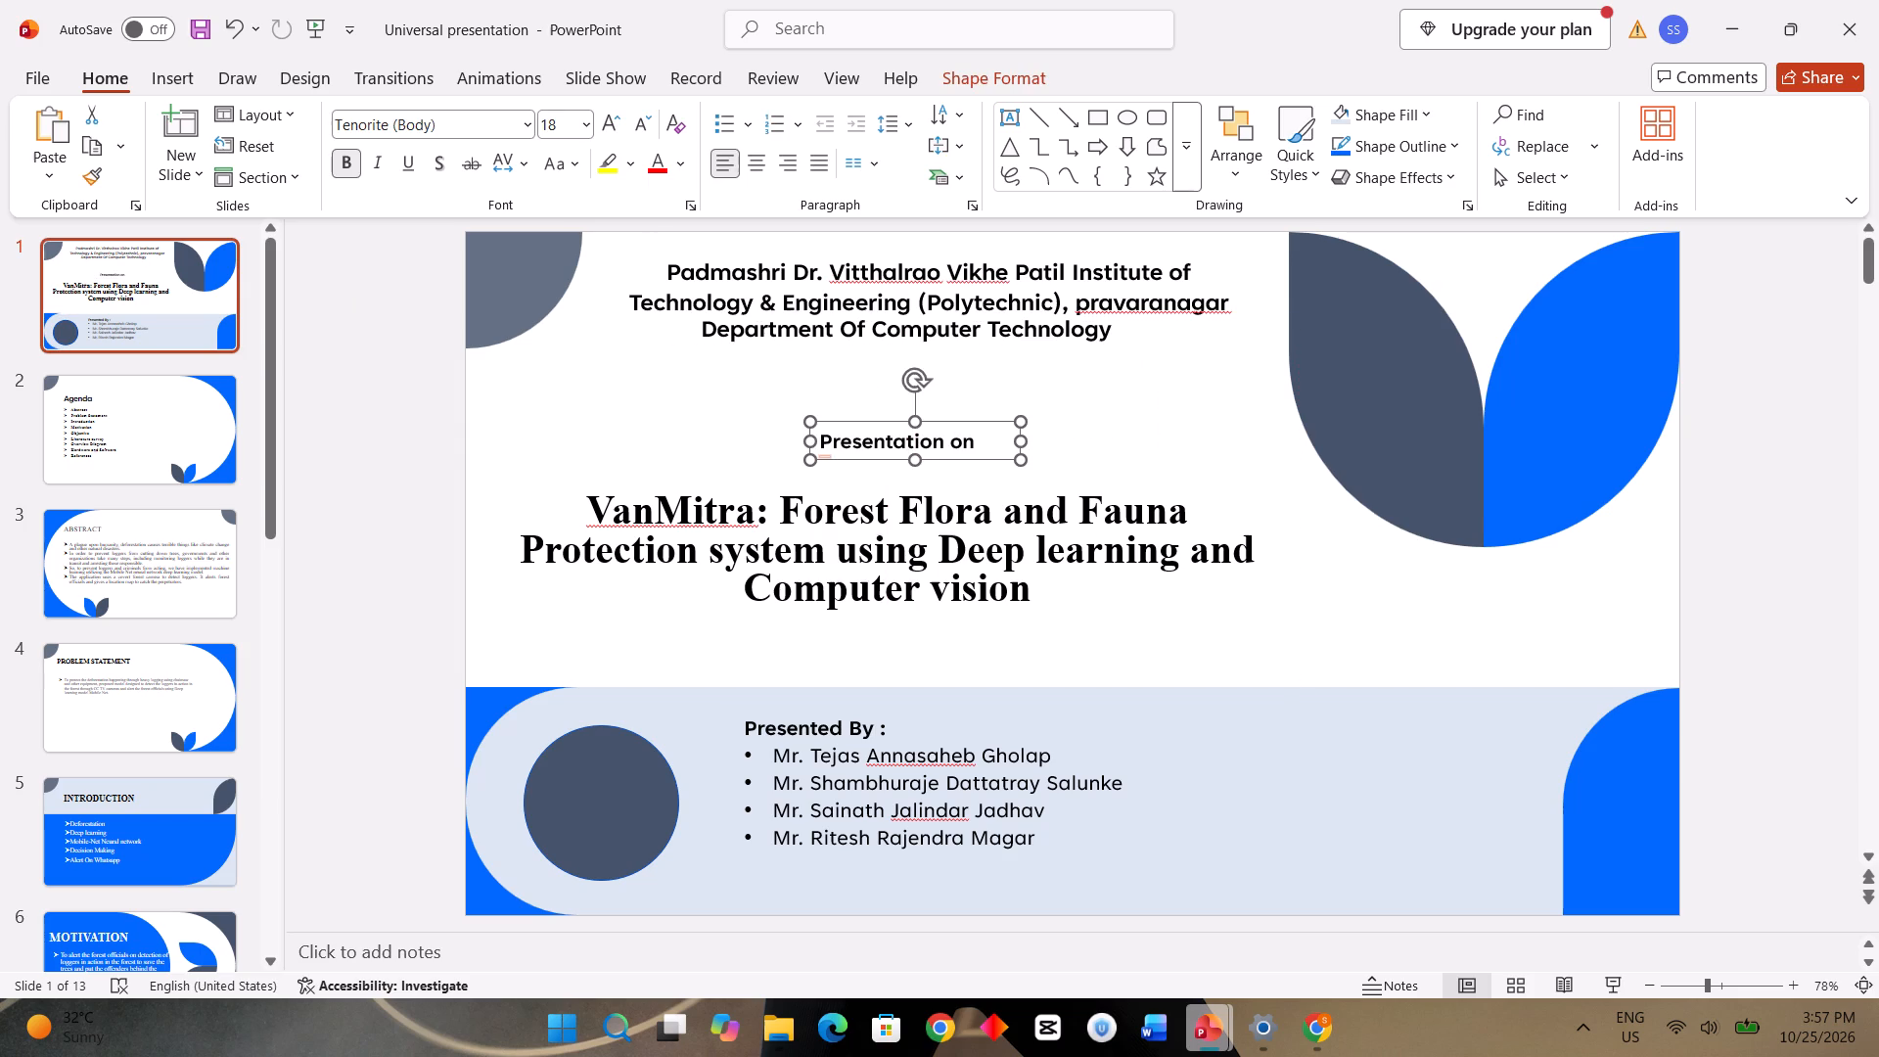
Set the "Presentation on" text to font size 20.
click(584, 128)
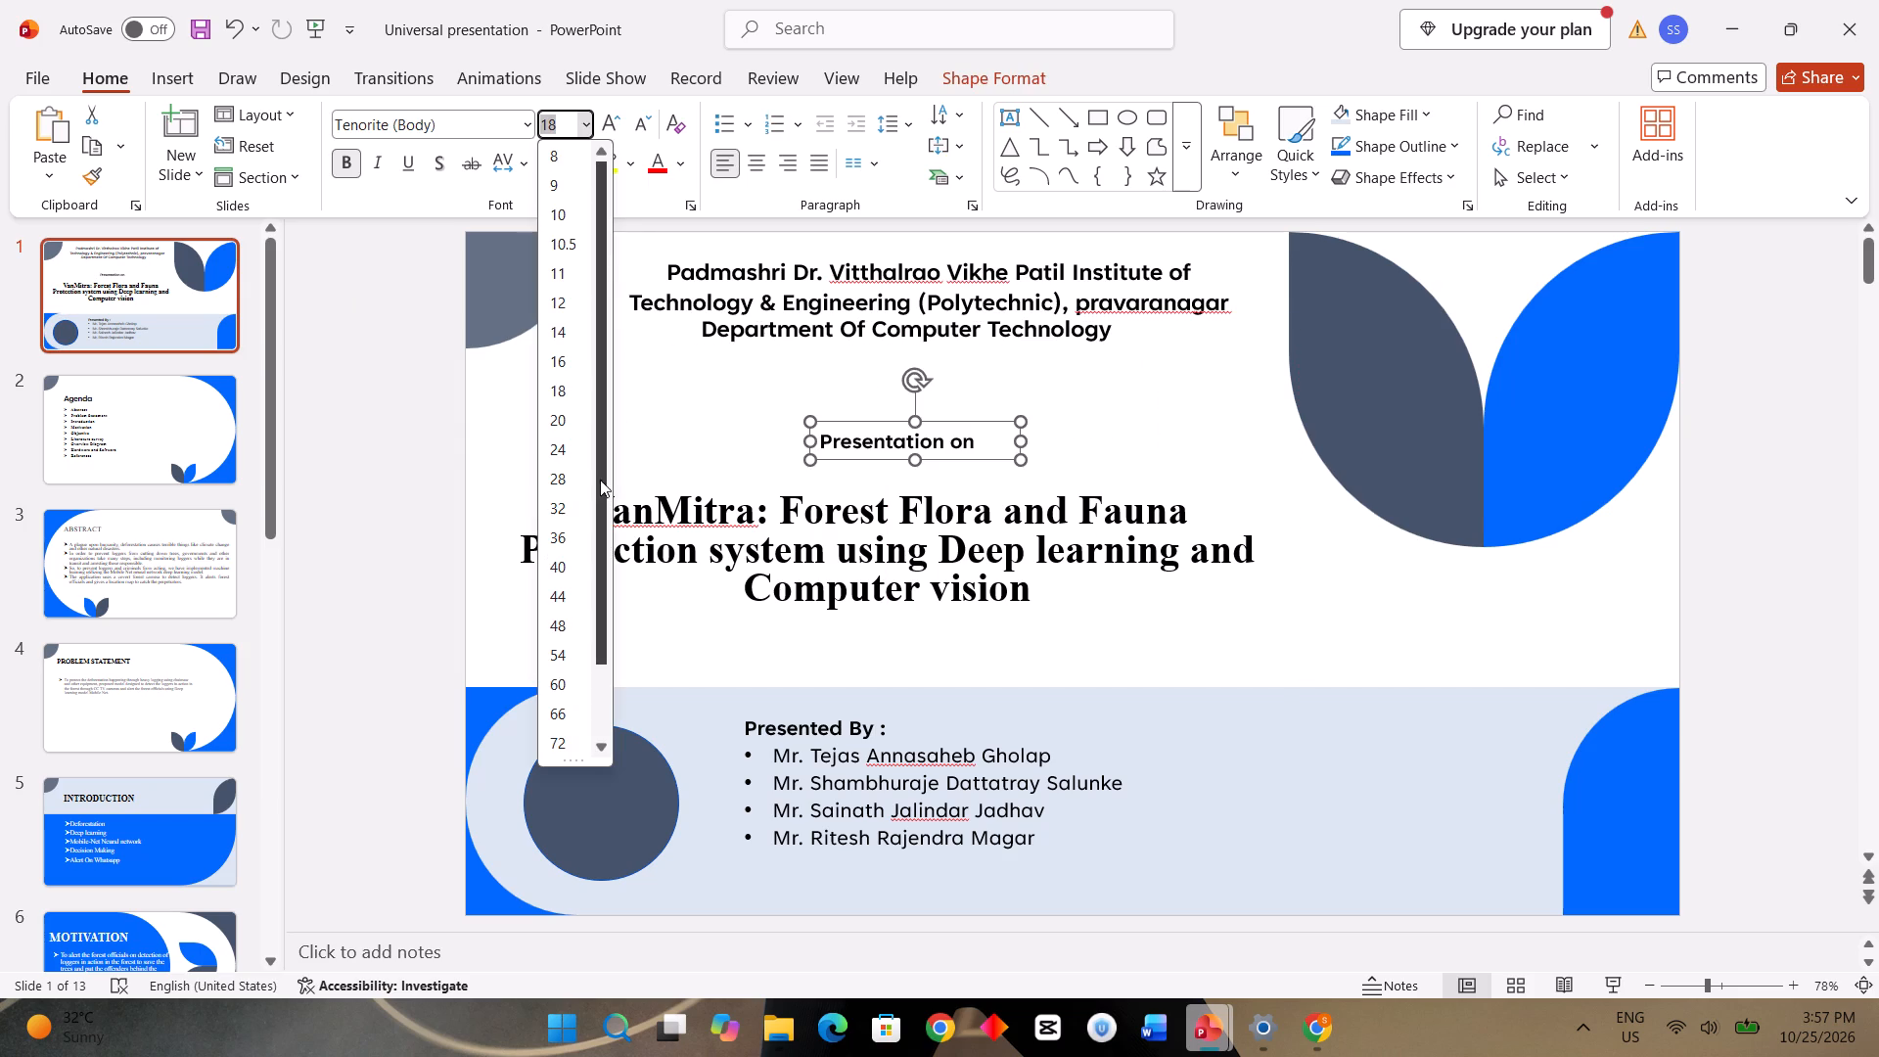
click(573, 423)
click(673, 486)
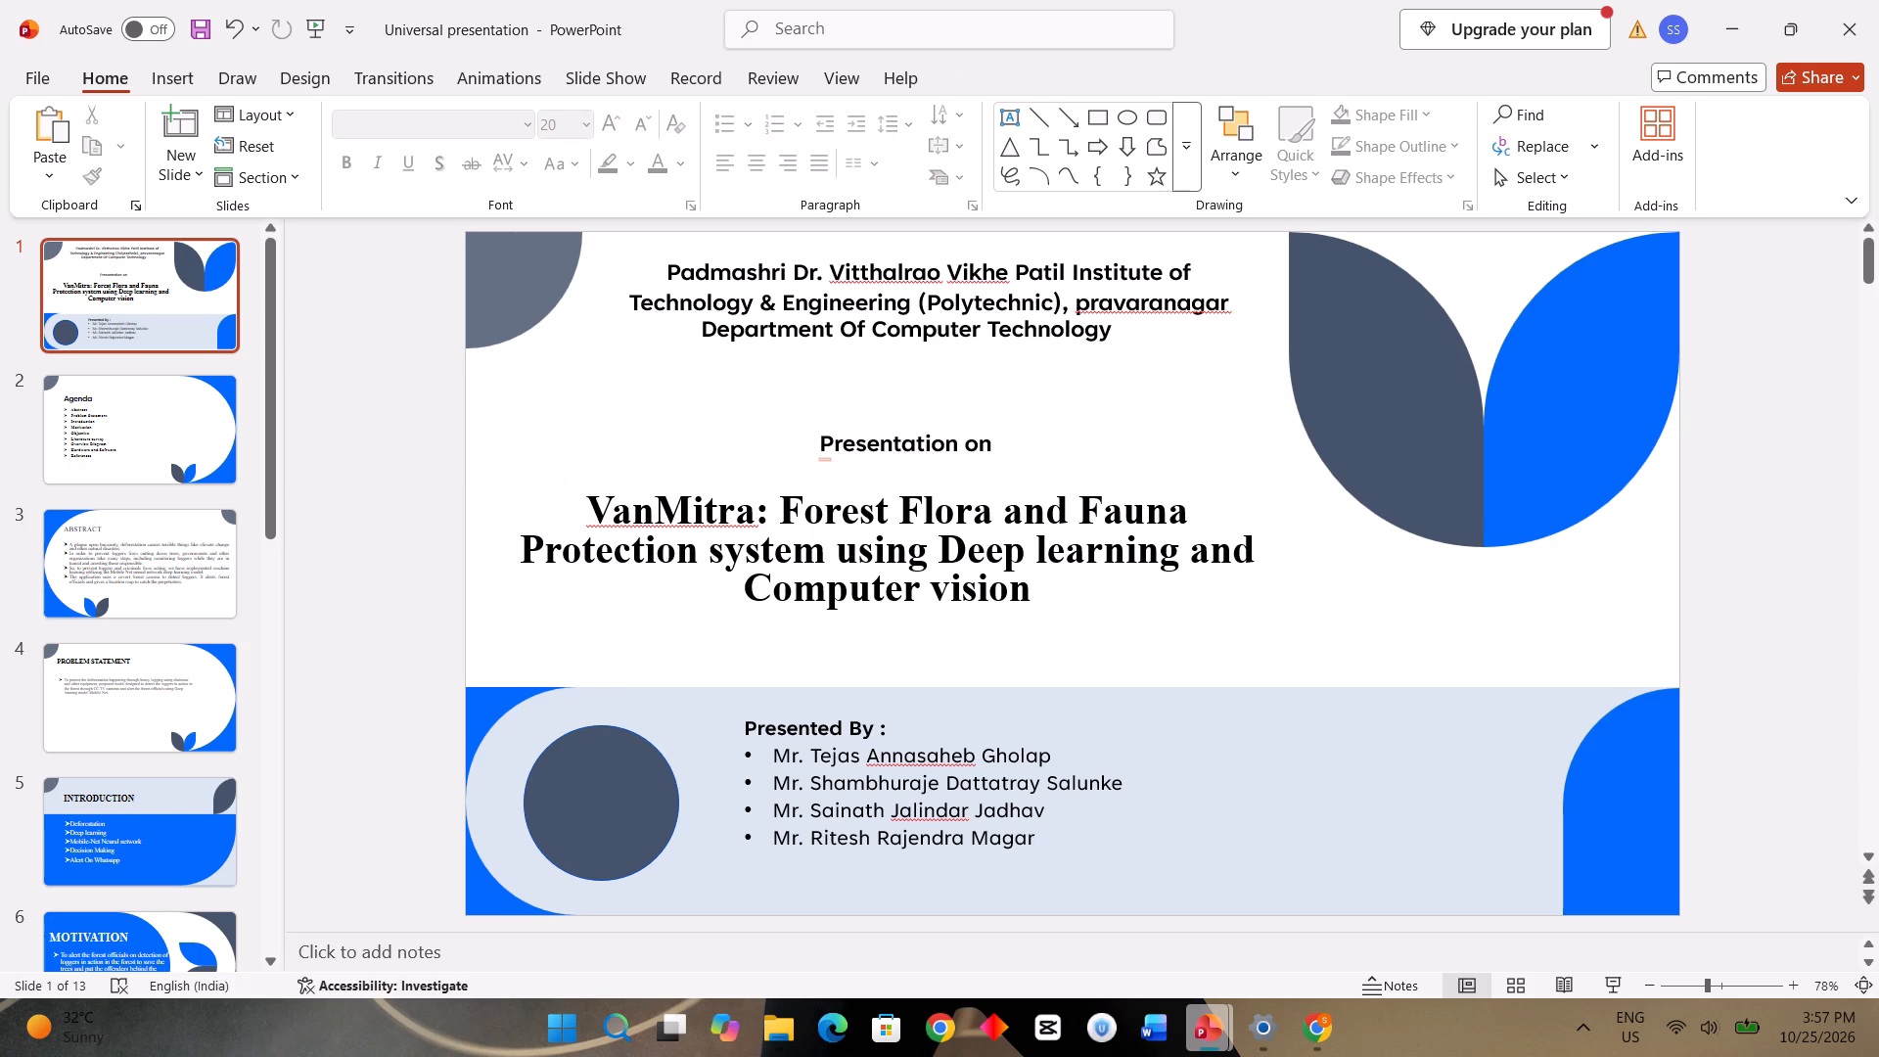
Move the VanMitra project title's text box slightly up and to the right on the title slide.
click(781, 516)
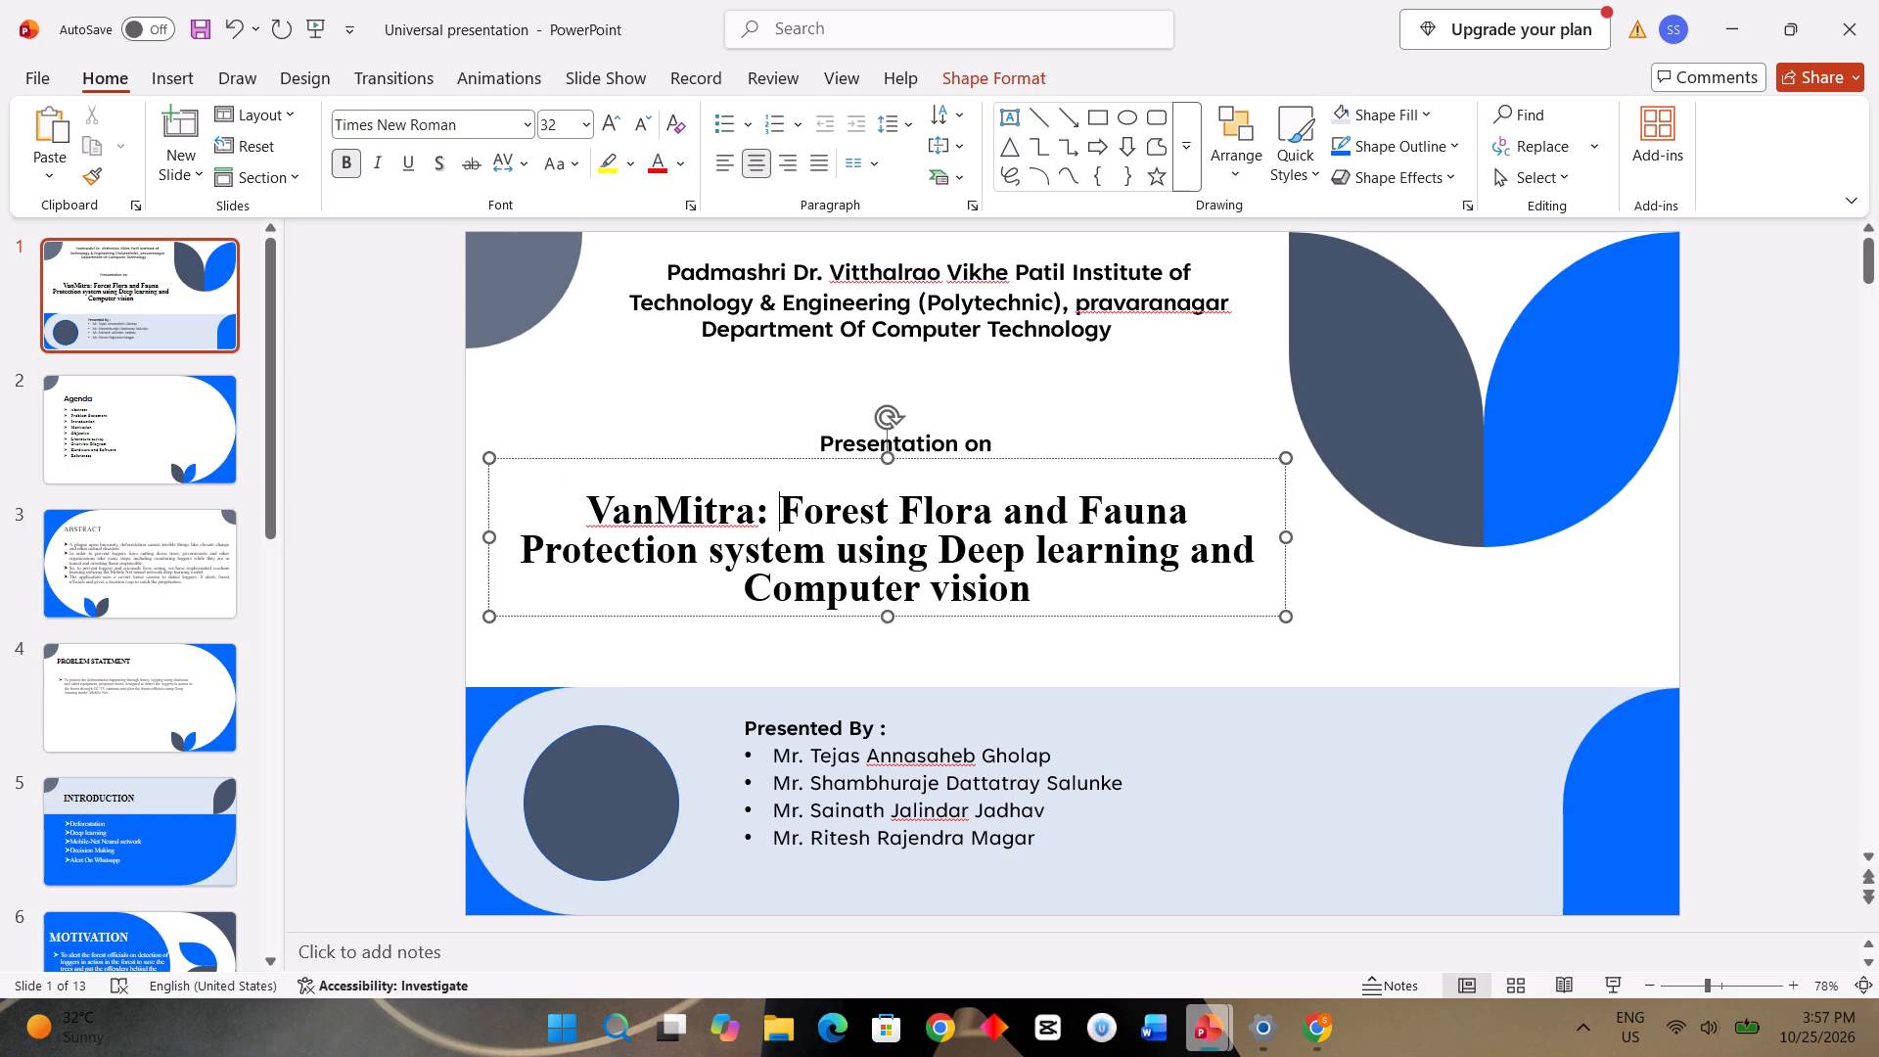
drag(755, 460, 789, 458)
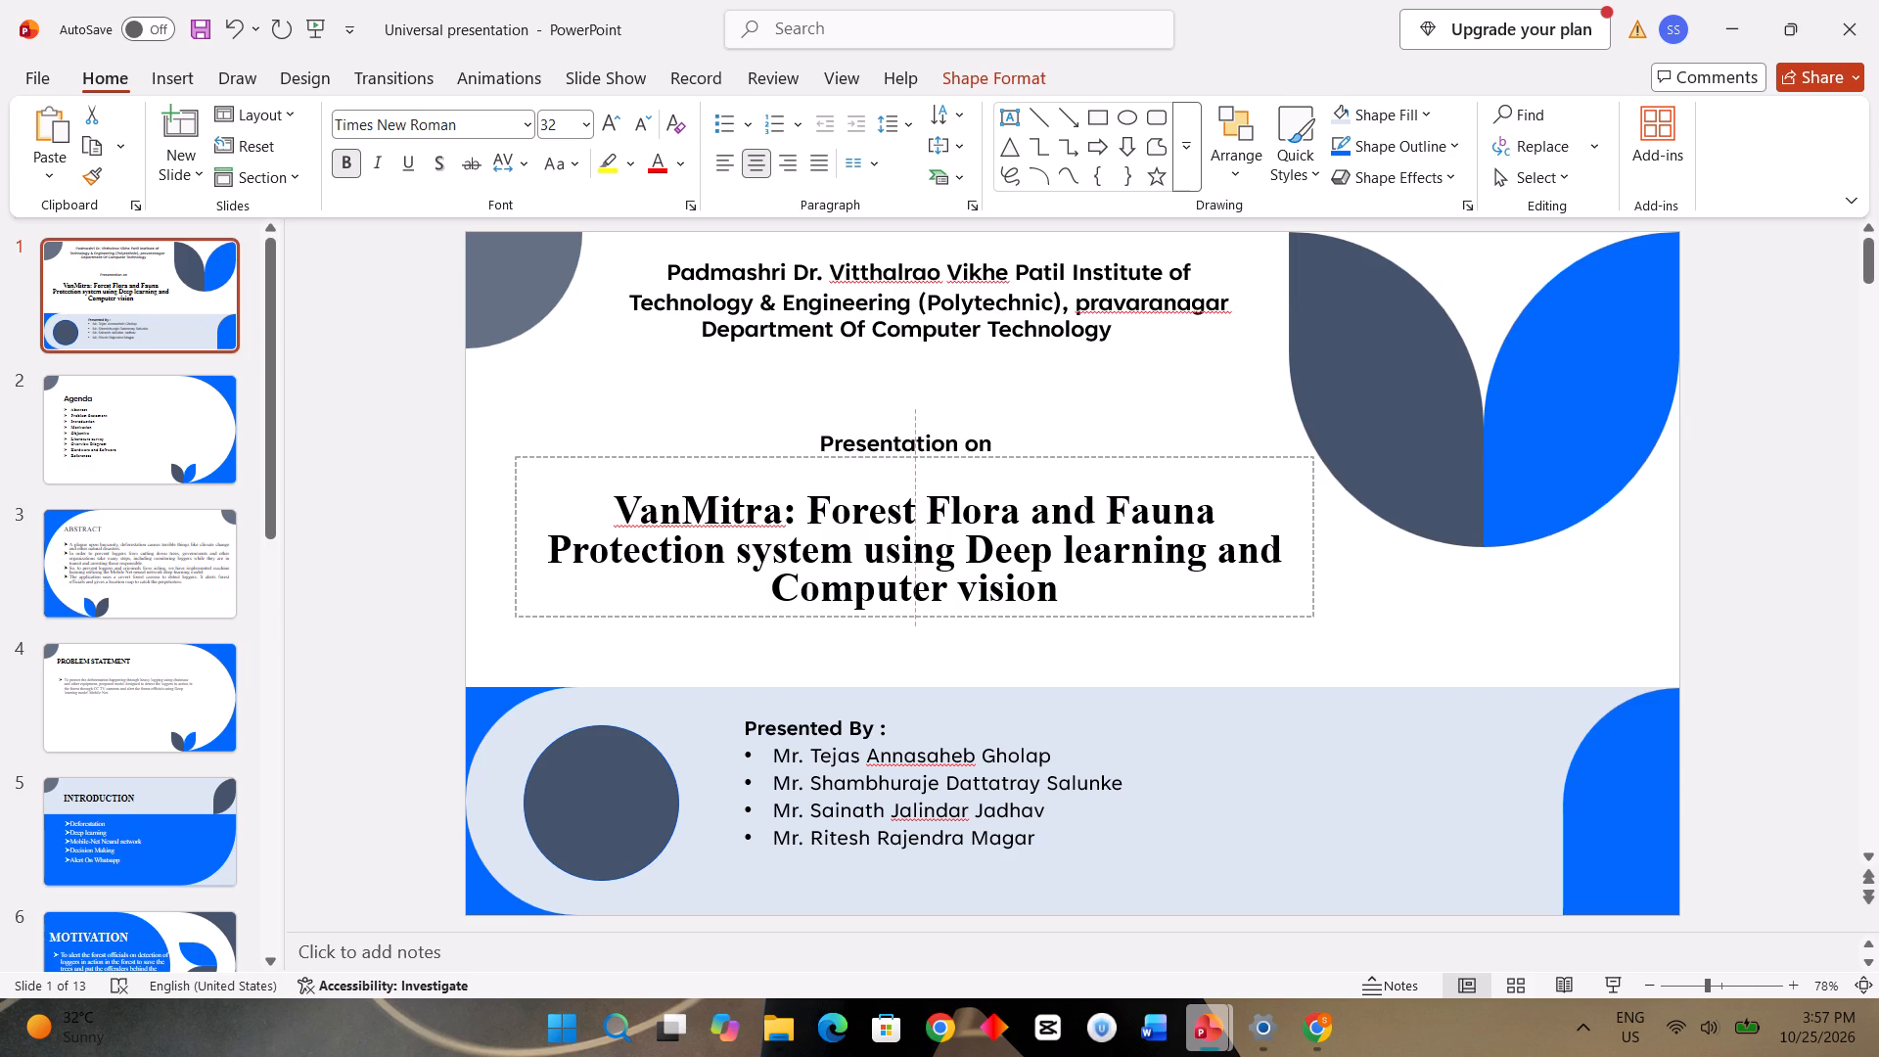
drag(789, 458, 799, 448)
click(703, 423)
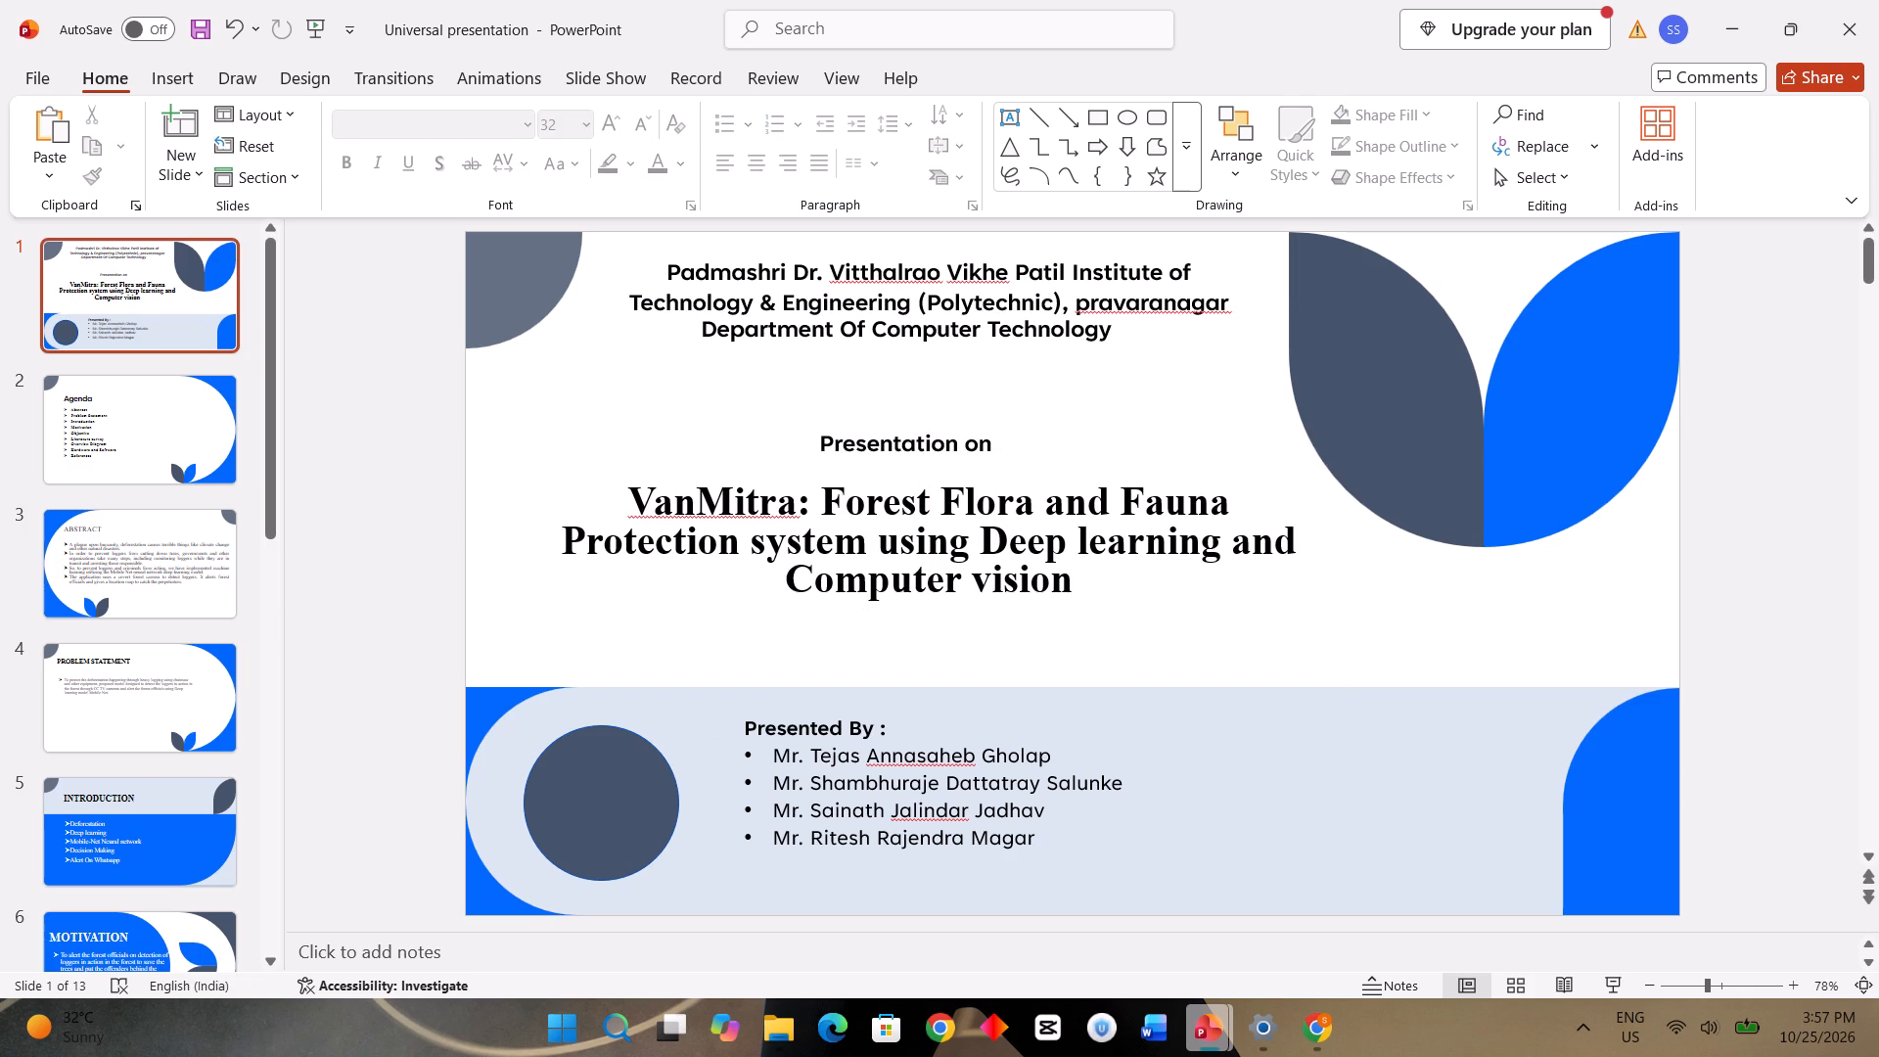
Centre-align the "Presentation on" text in its box and position the box just above the project title.
click(887, 448)
drag(868, 421, 724, 421)
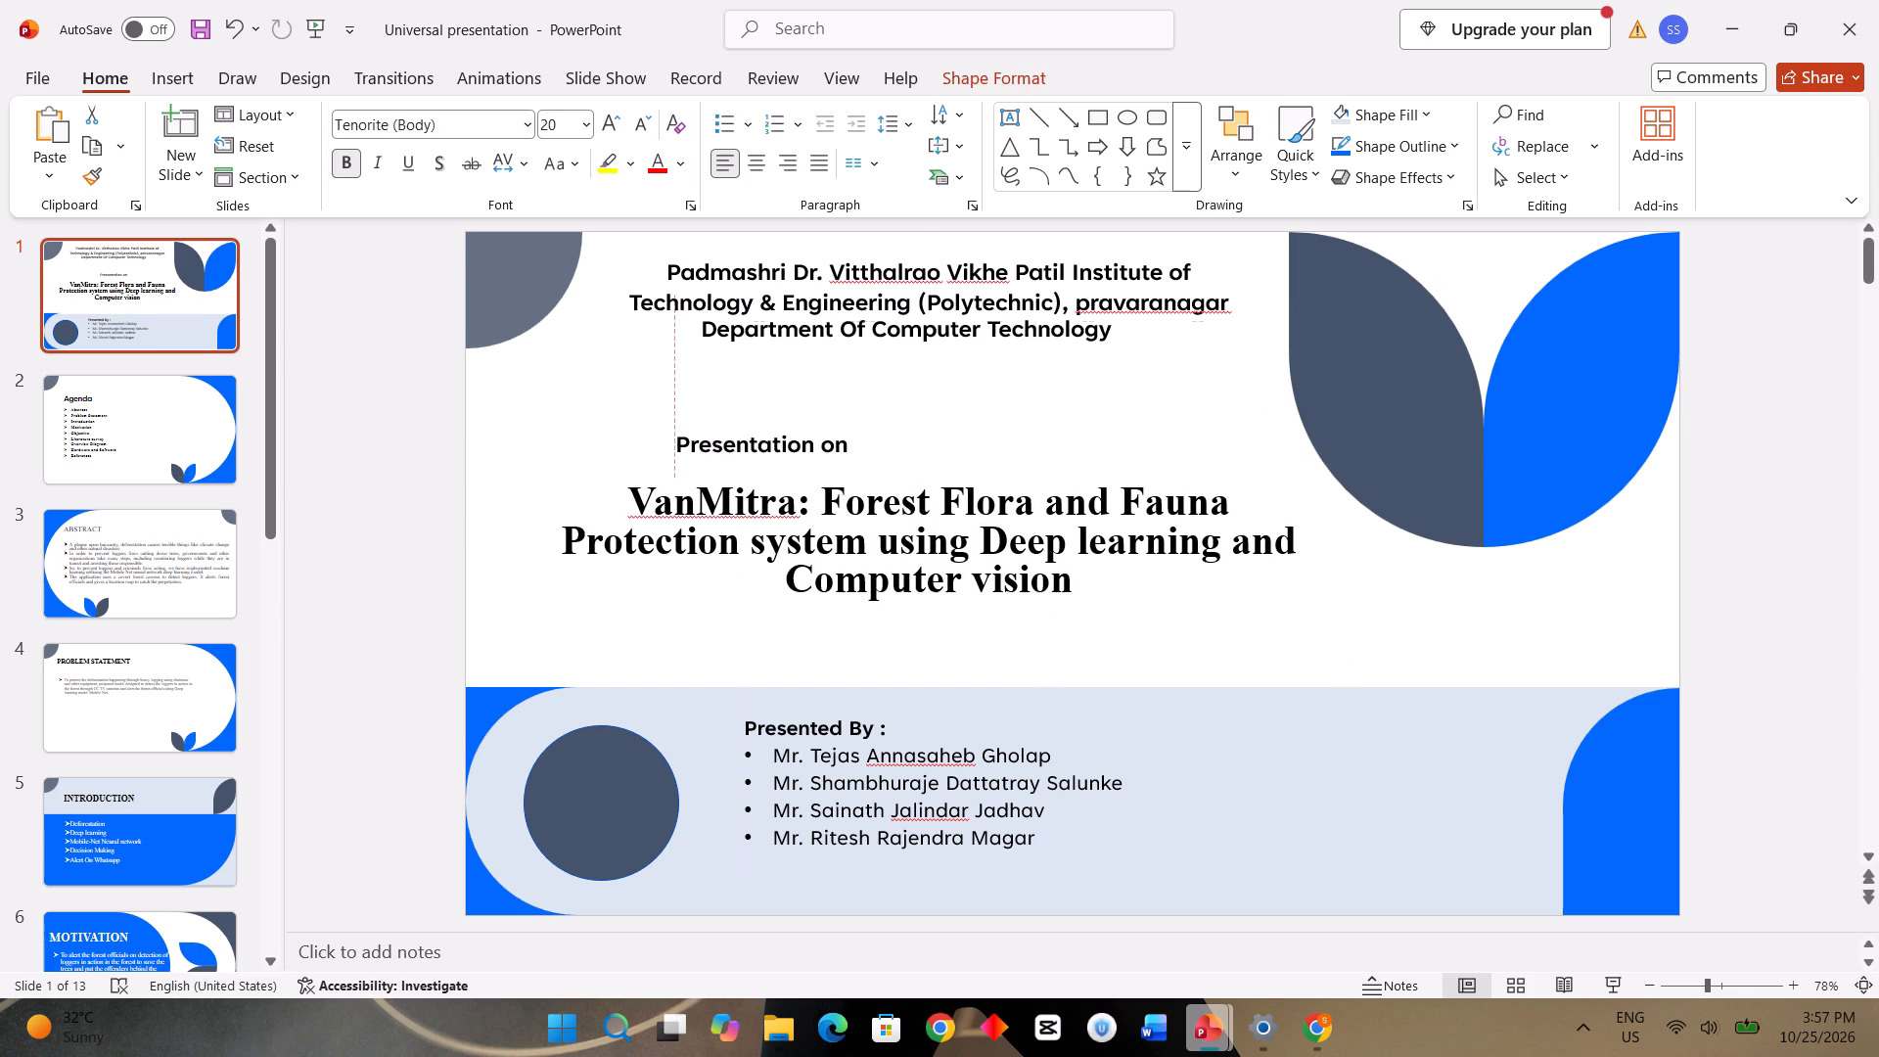
drag(724, 421, 705, 418)
drag(705, 420, 864, 409)
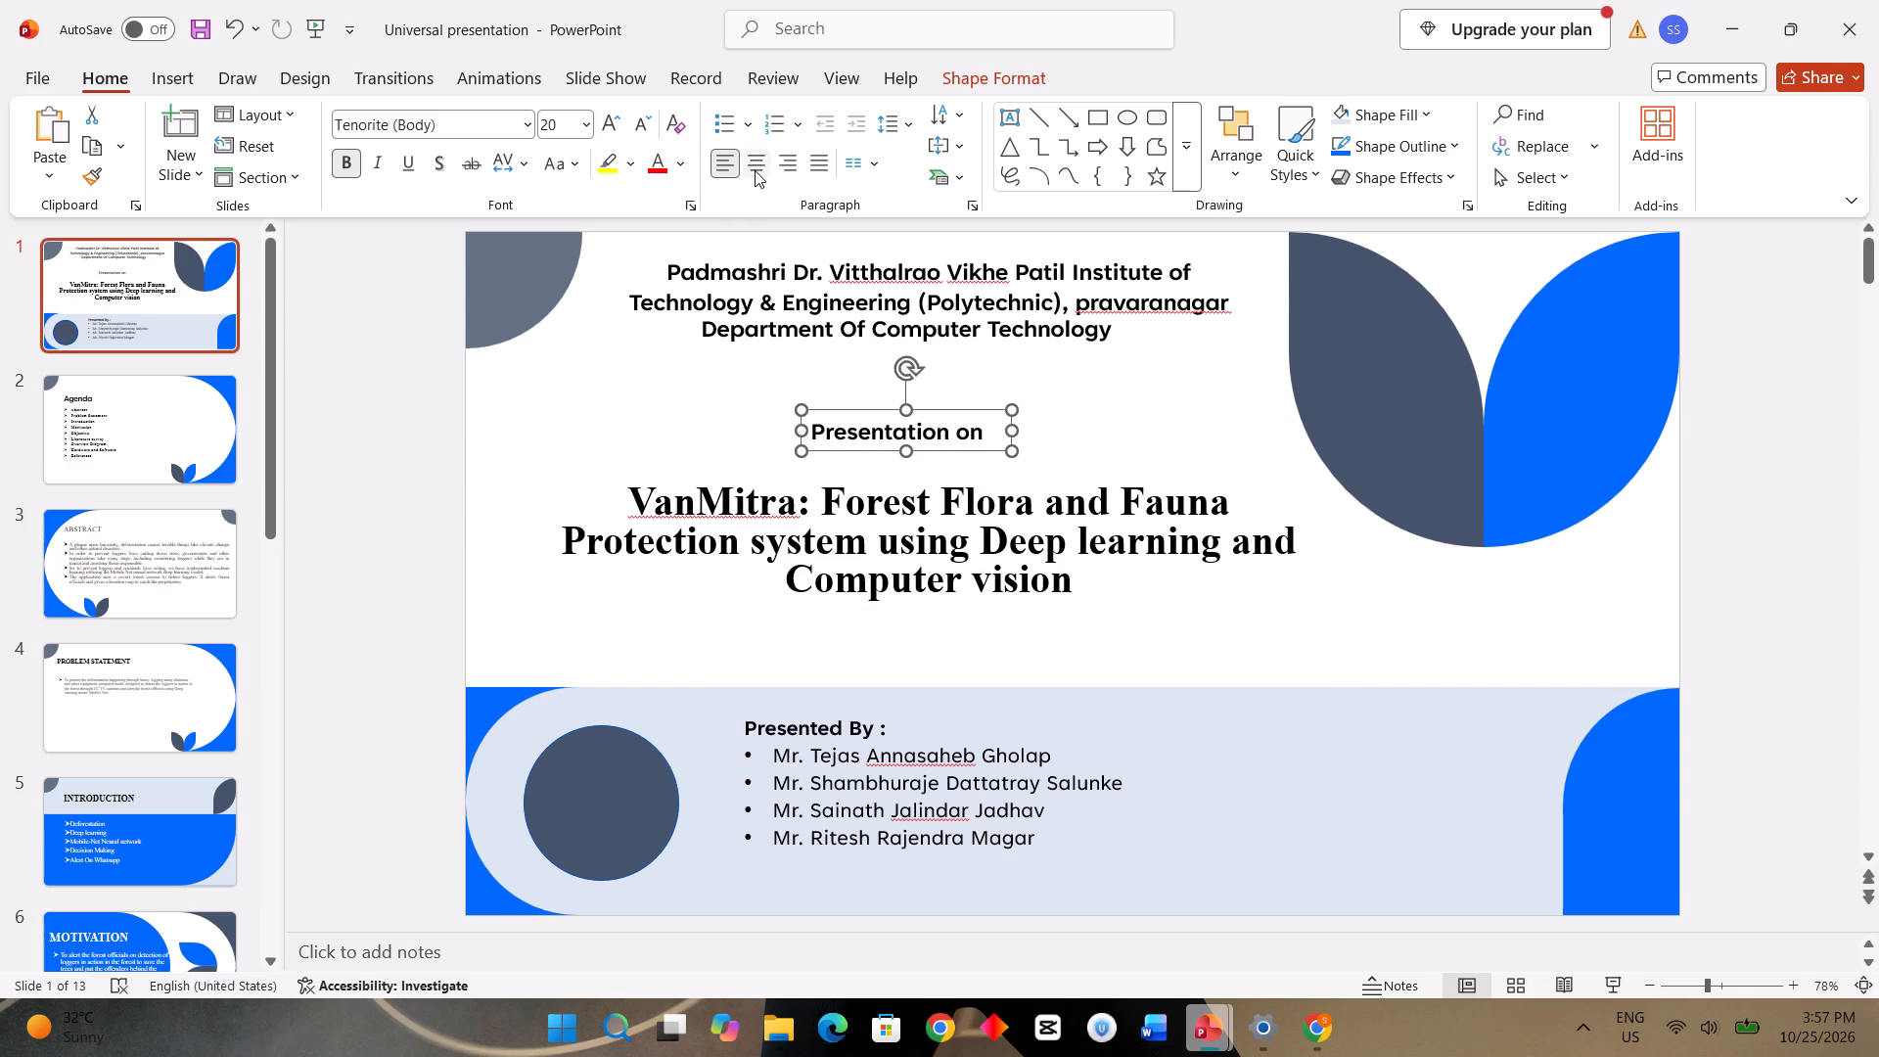
click(755, 170)
click(723, 394)
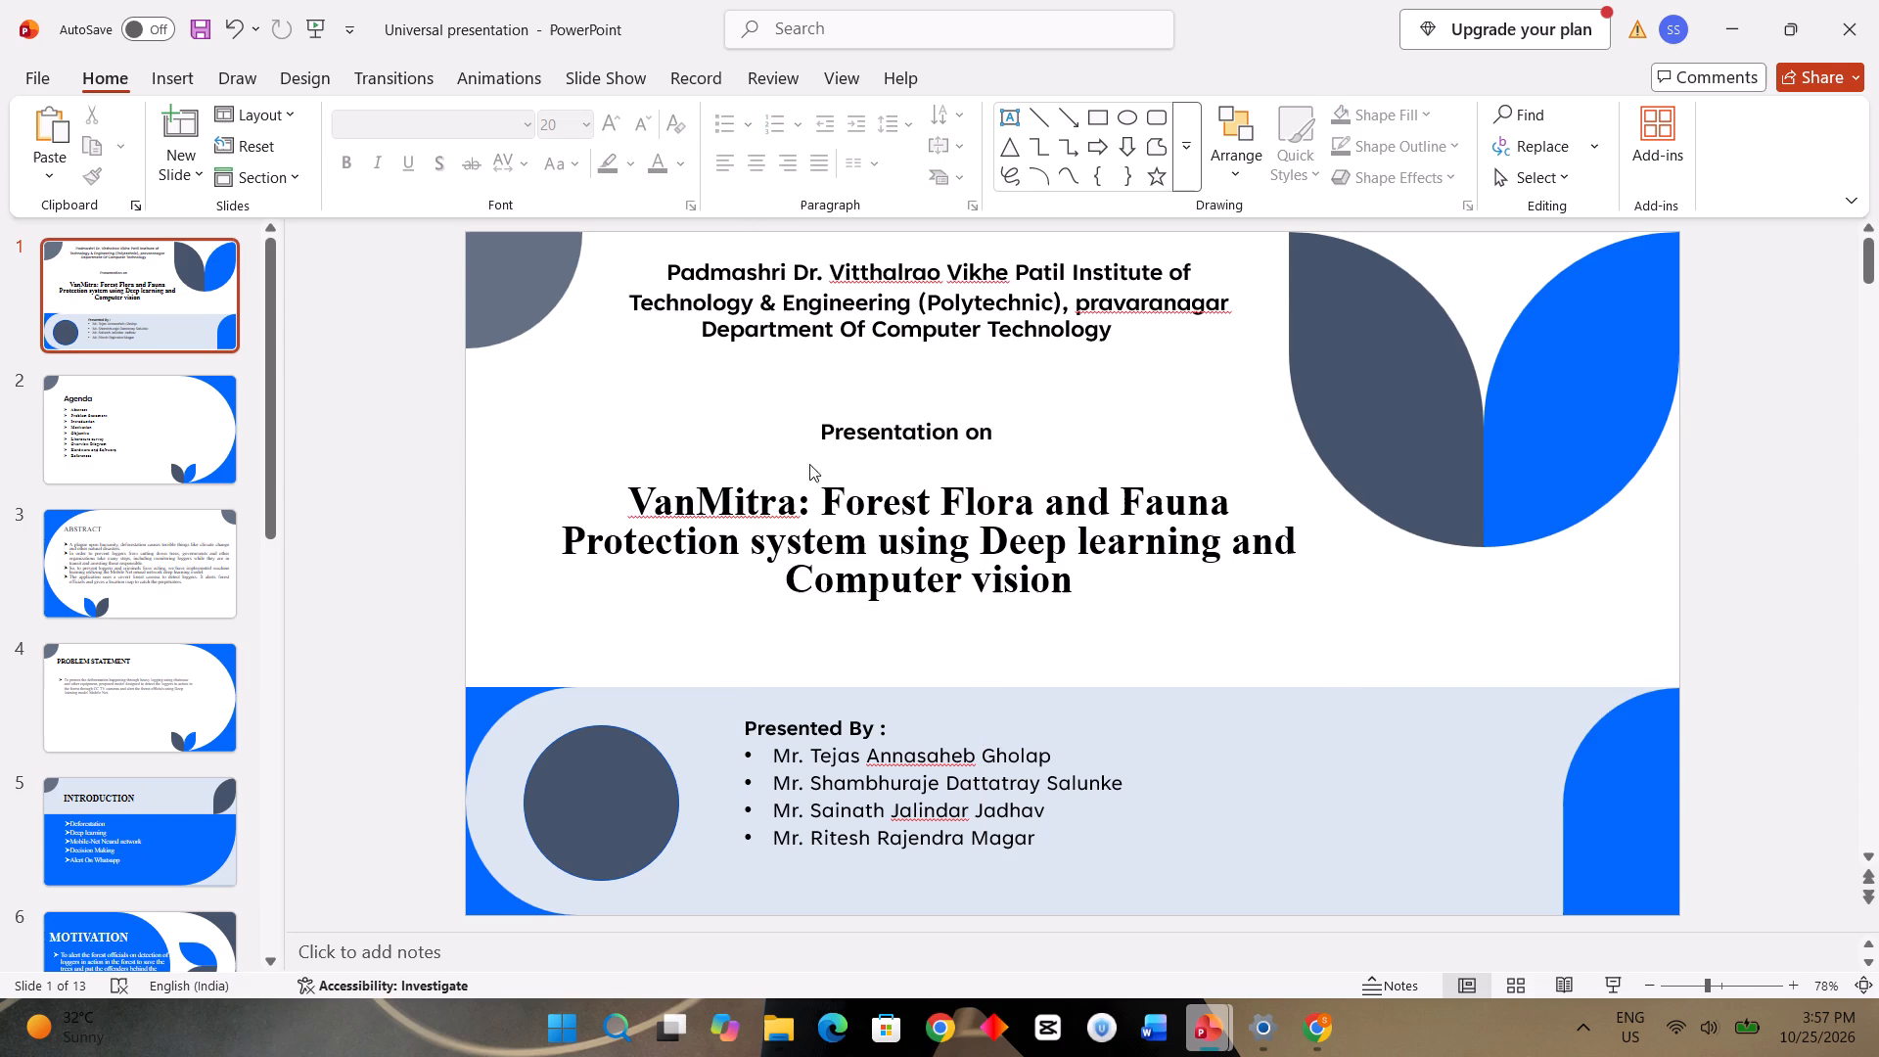
click(857, 437)
click(841, 413)
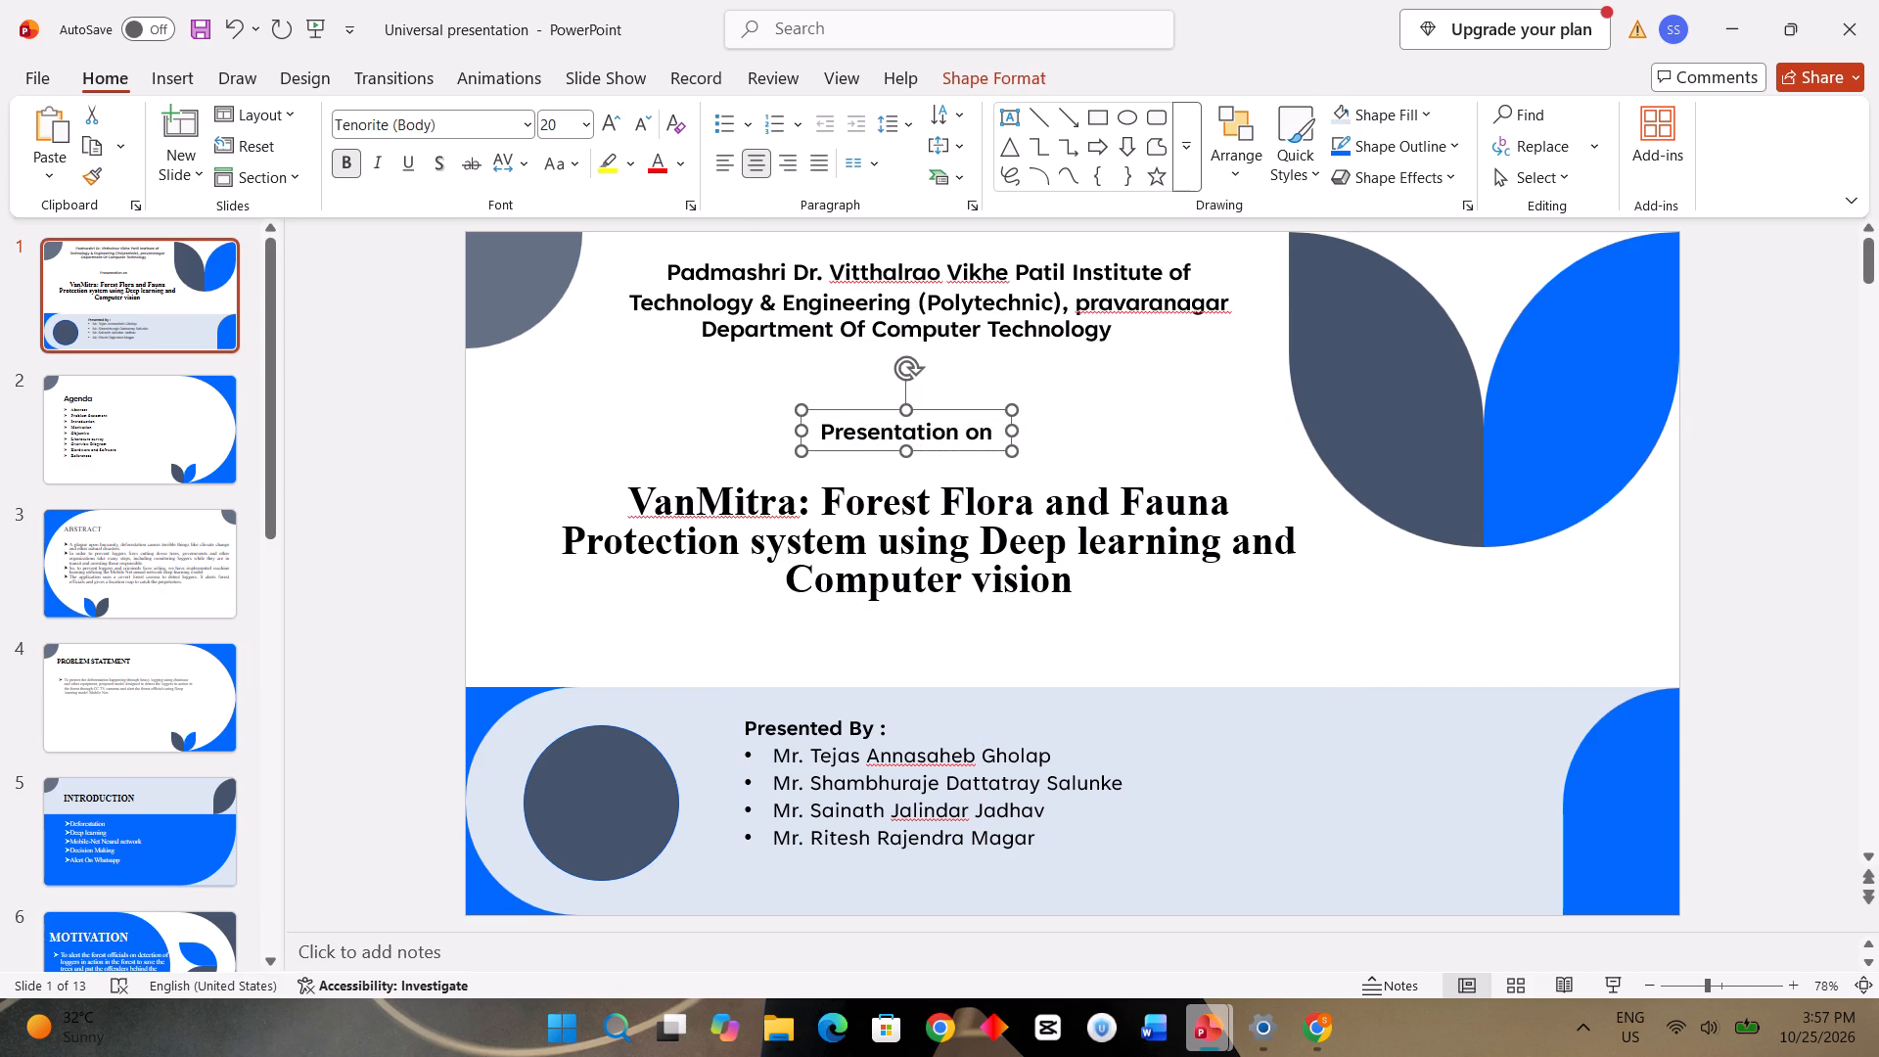
drag(841, 408, 846, 417)
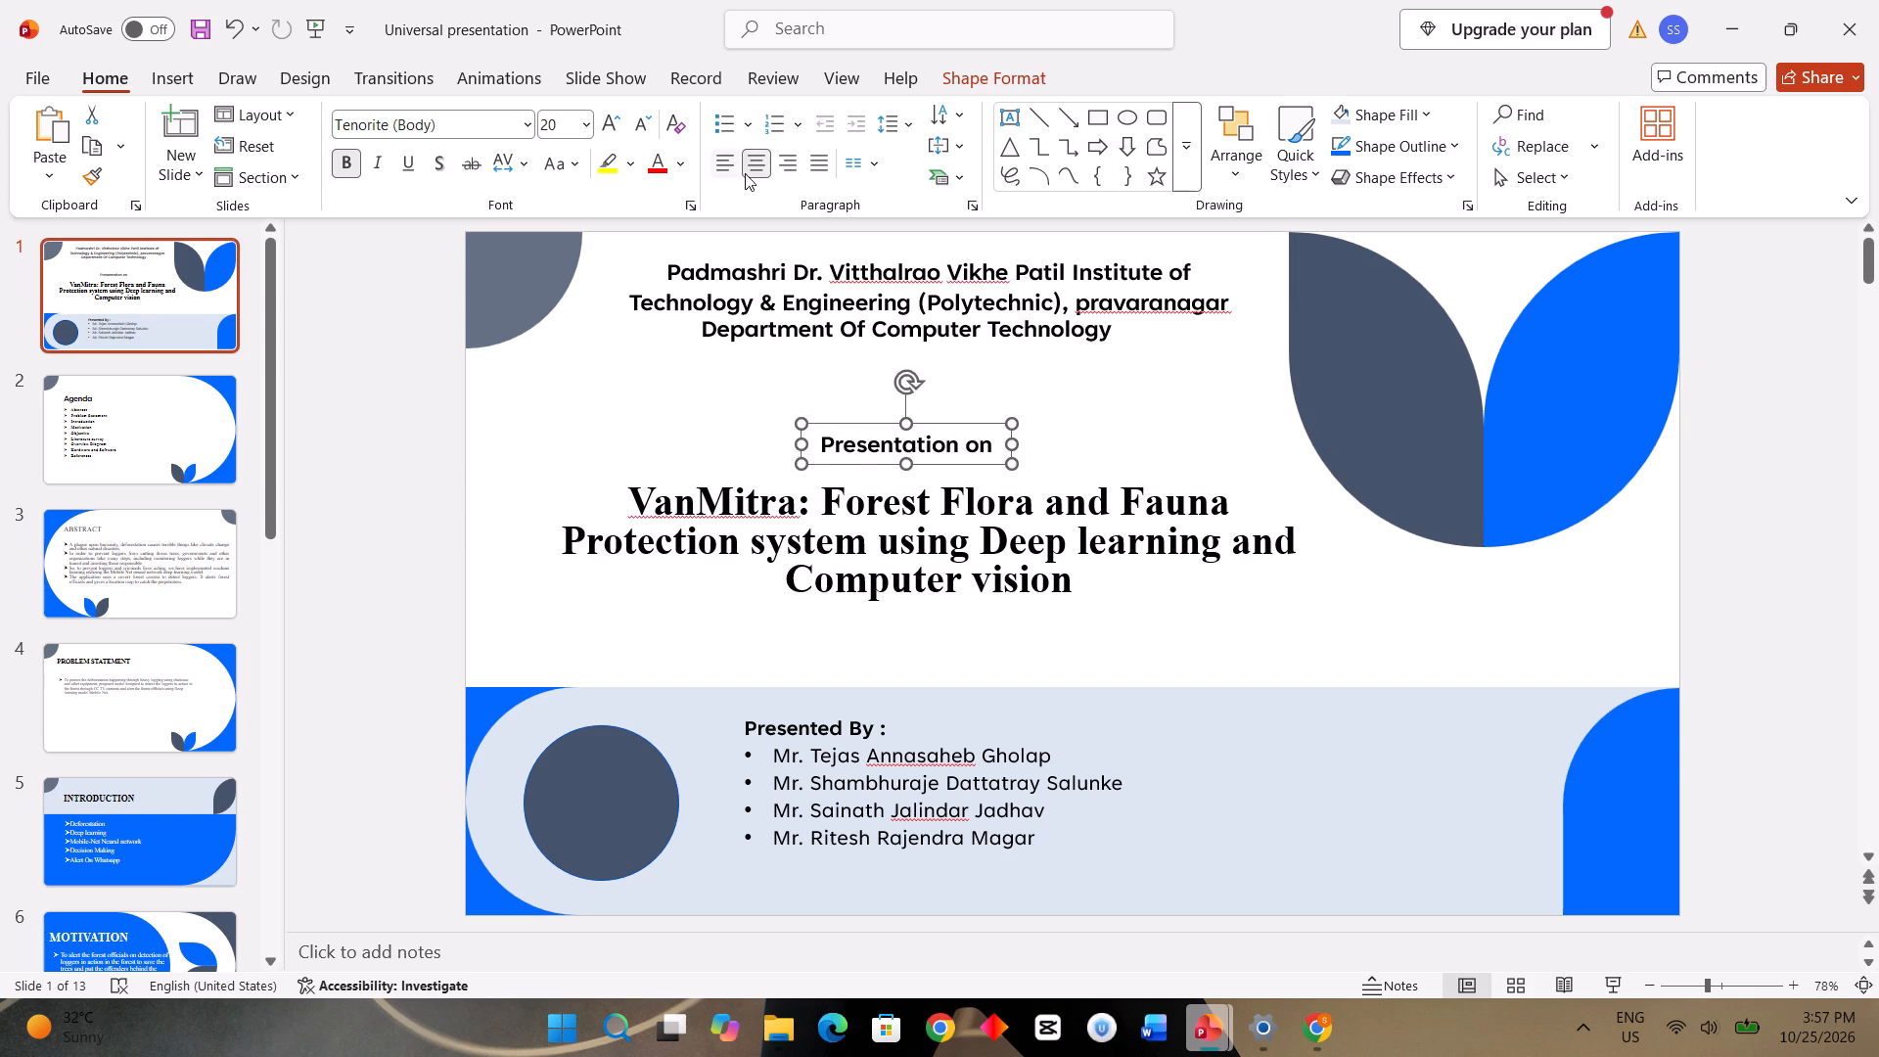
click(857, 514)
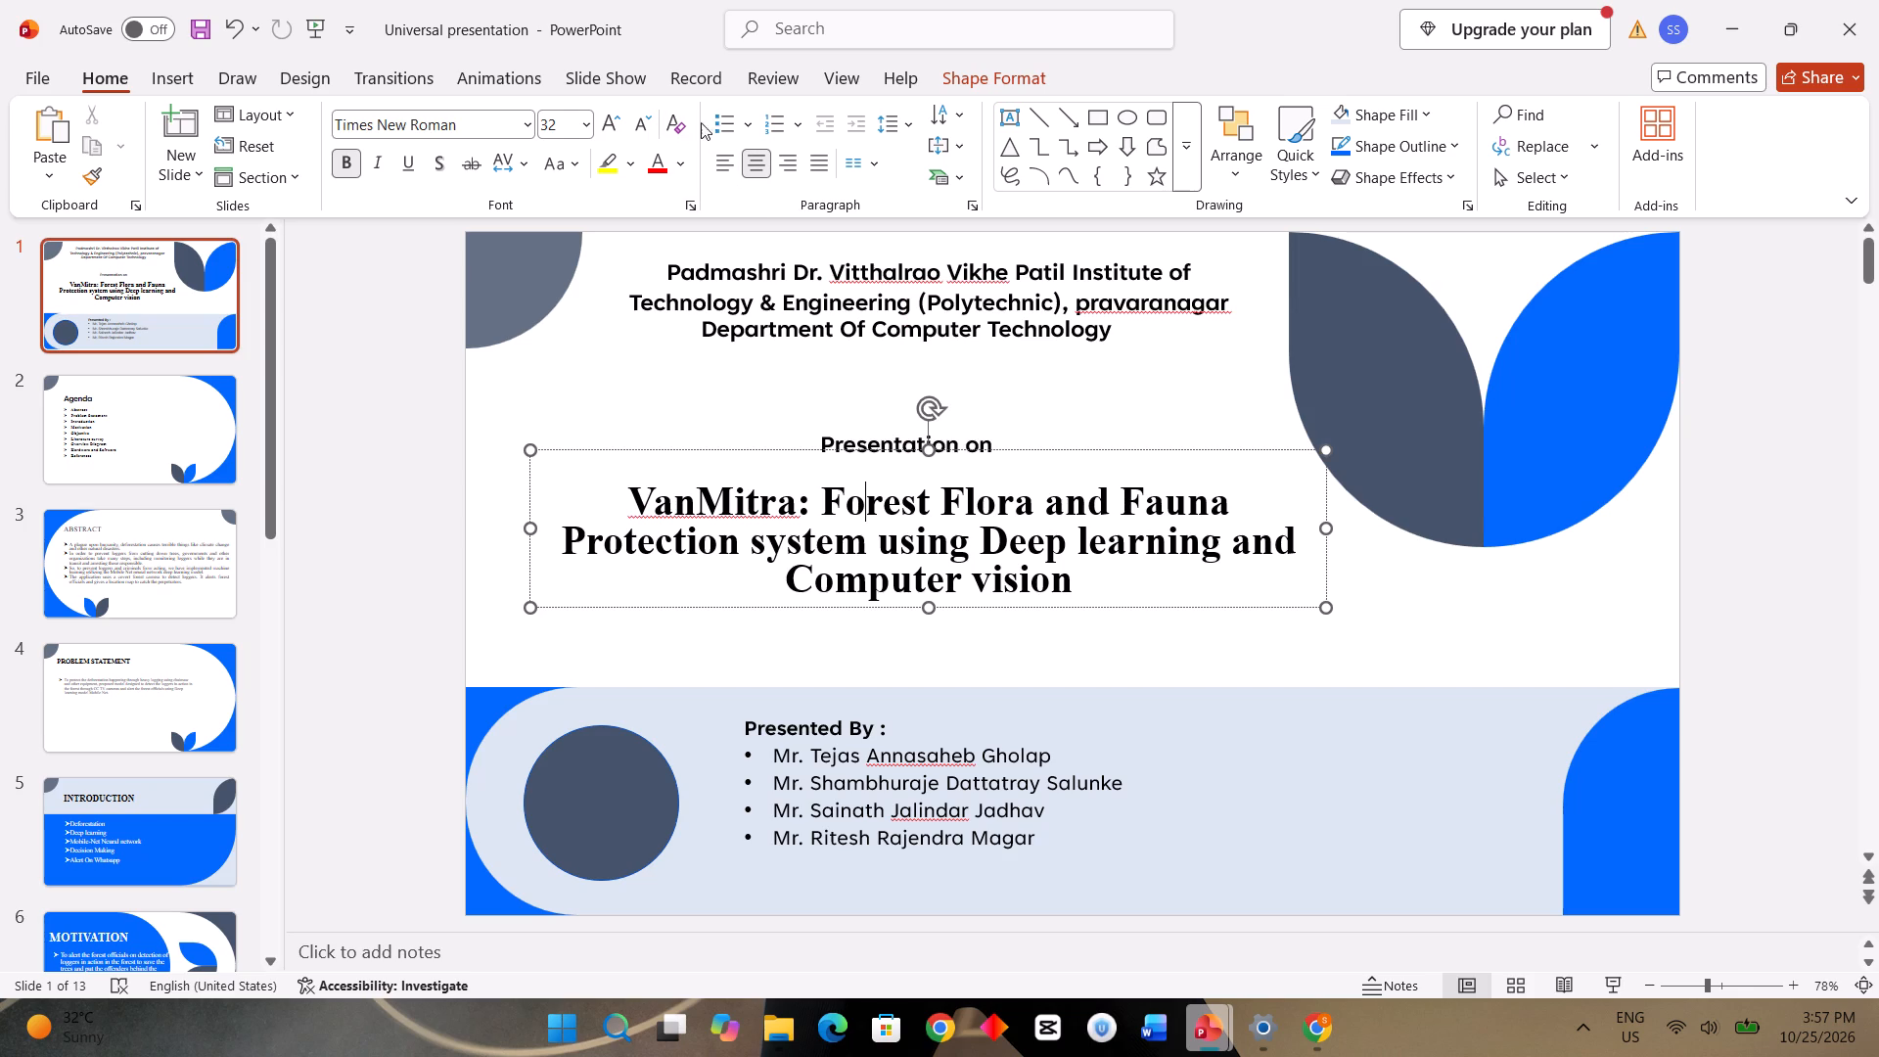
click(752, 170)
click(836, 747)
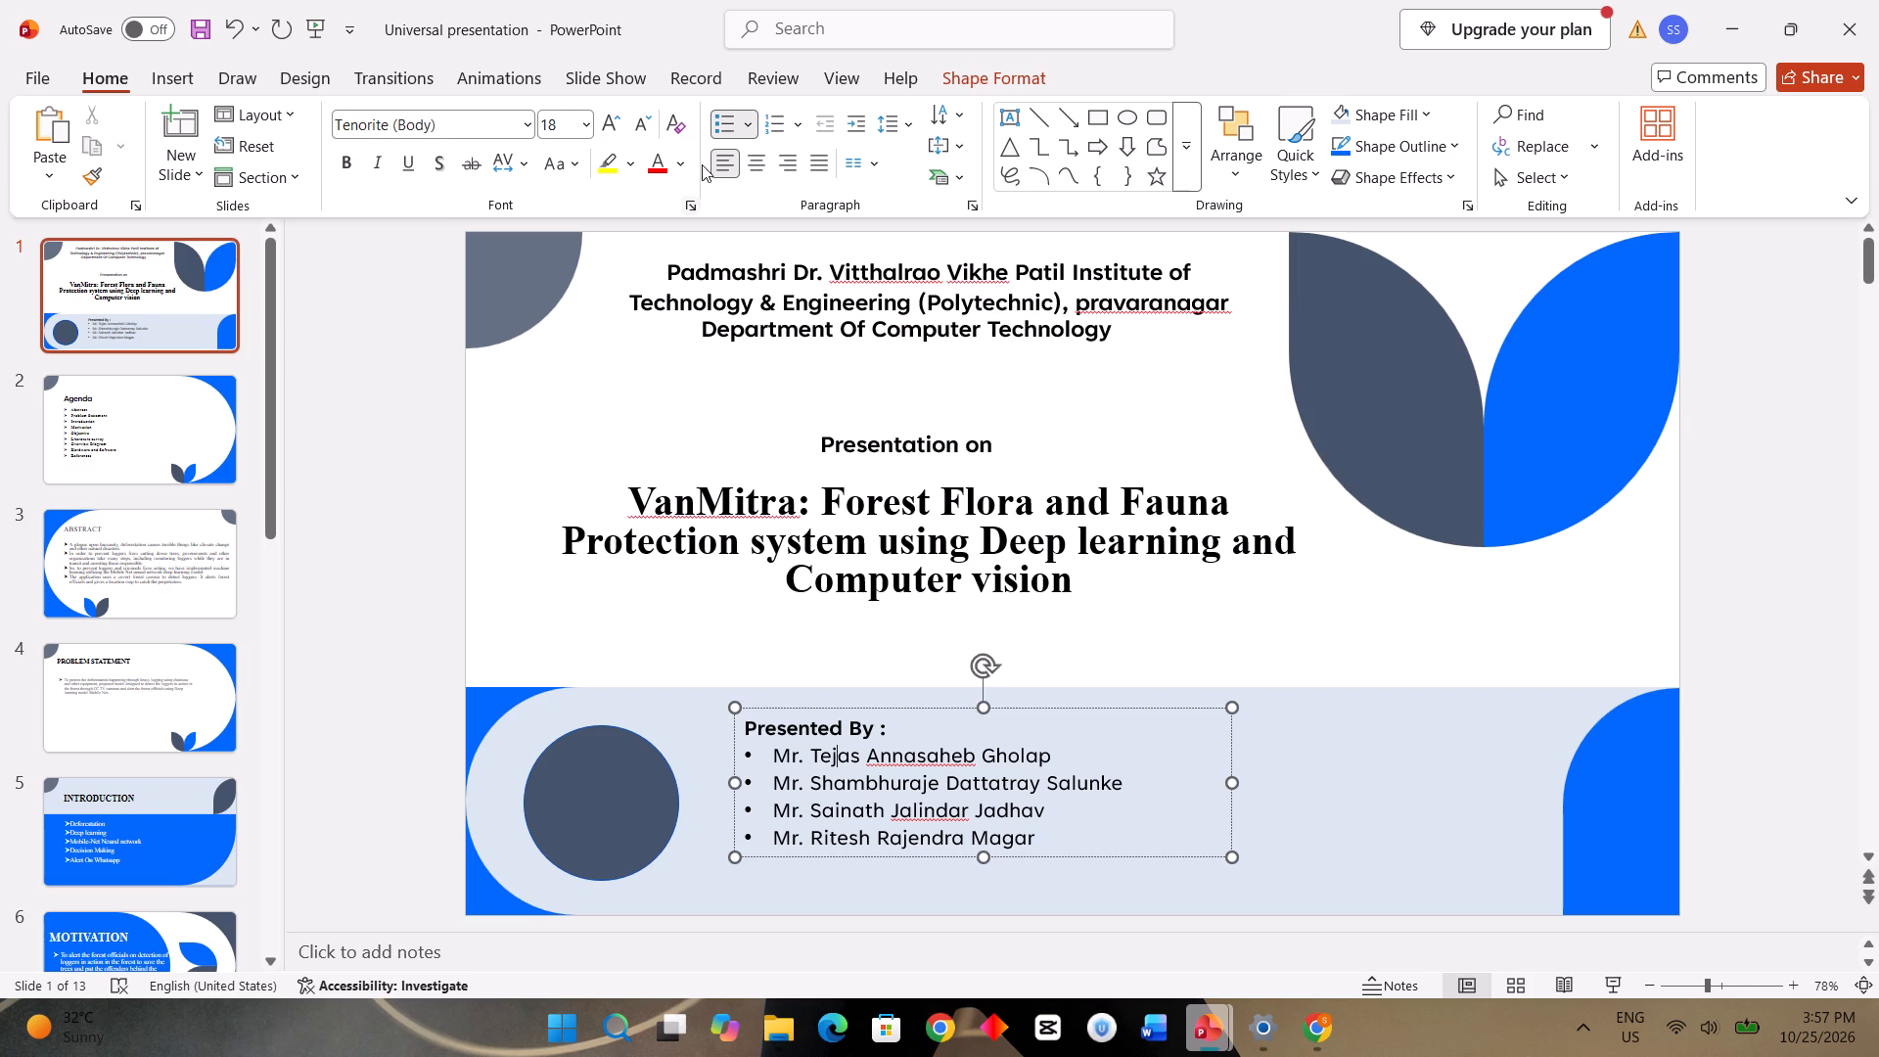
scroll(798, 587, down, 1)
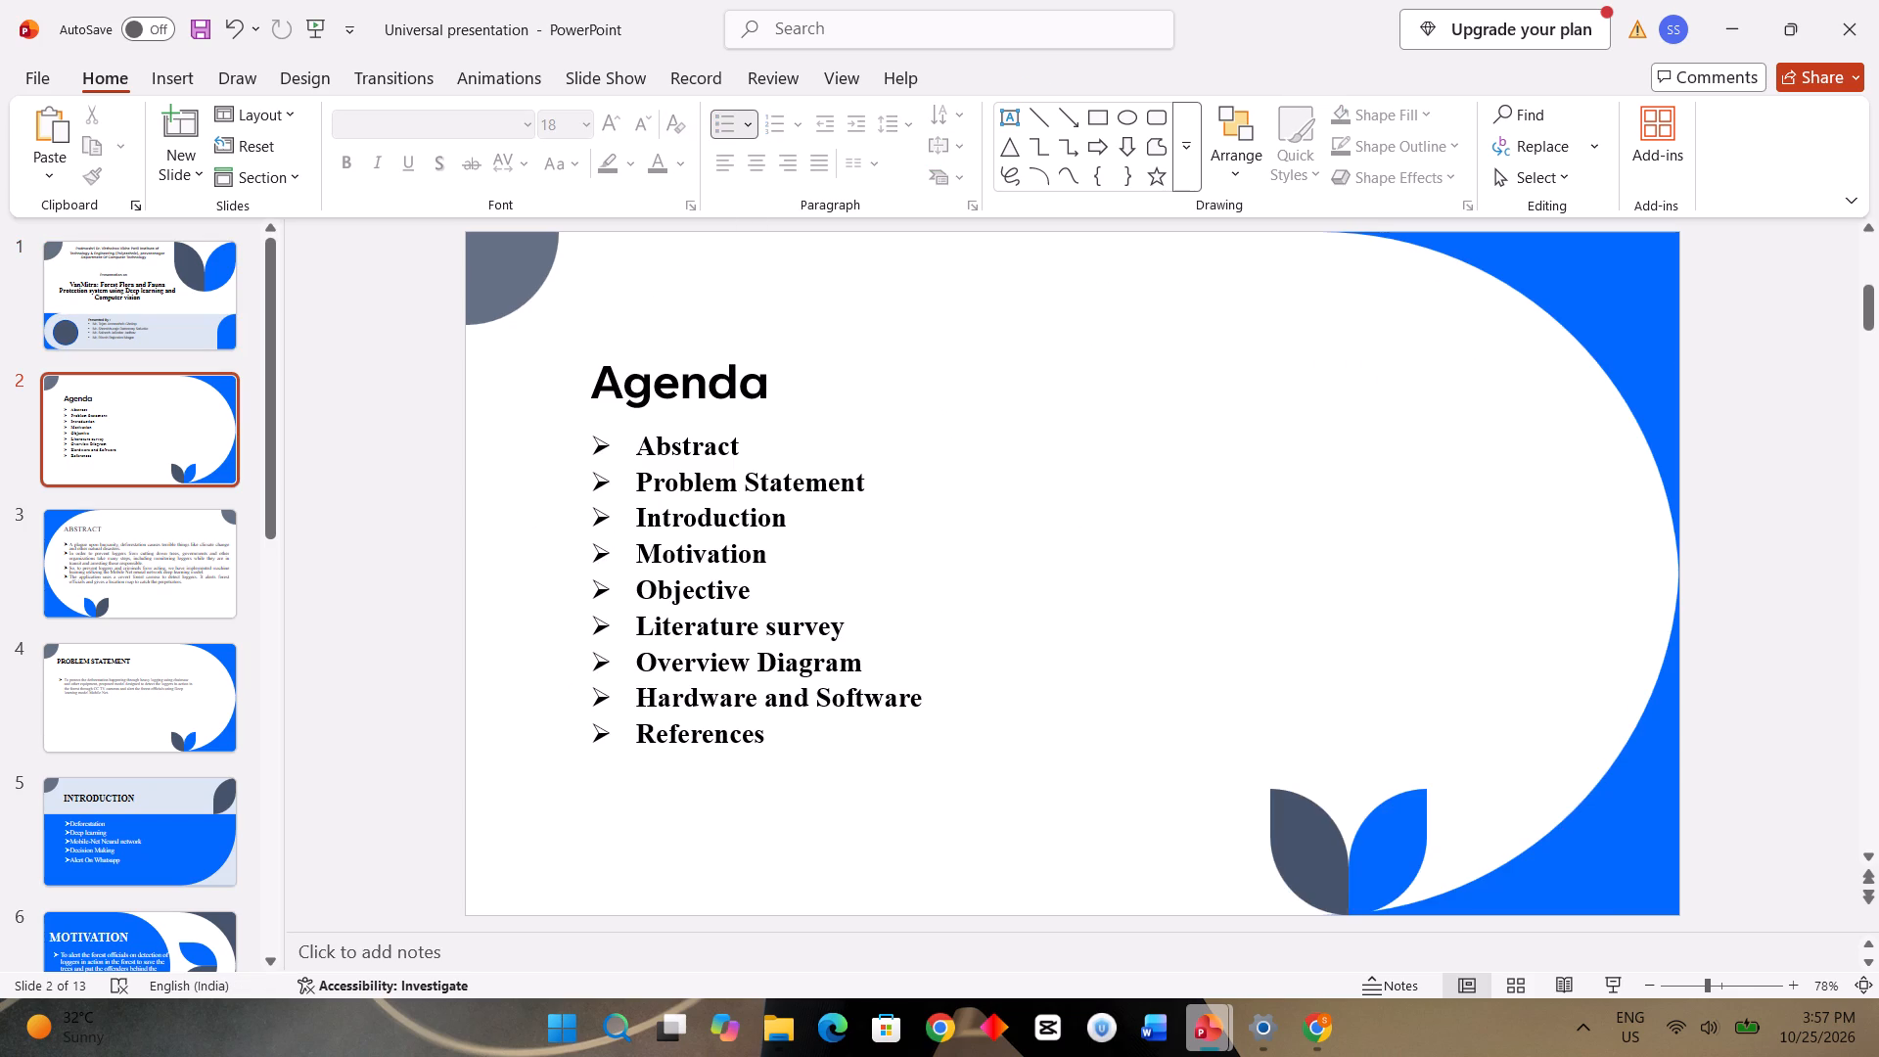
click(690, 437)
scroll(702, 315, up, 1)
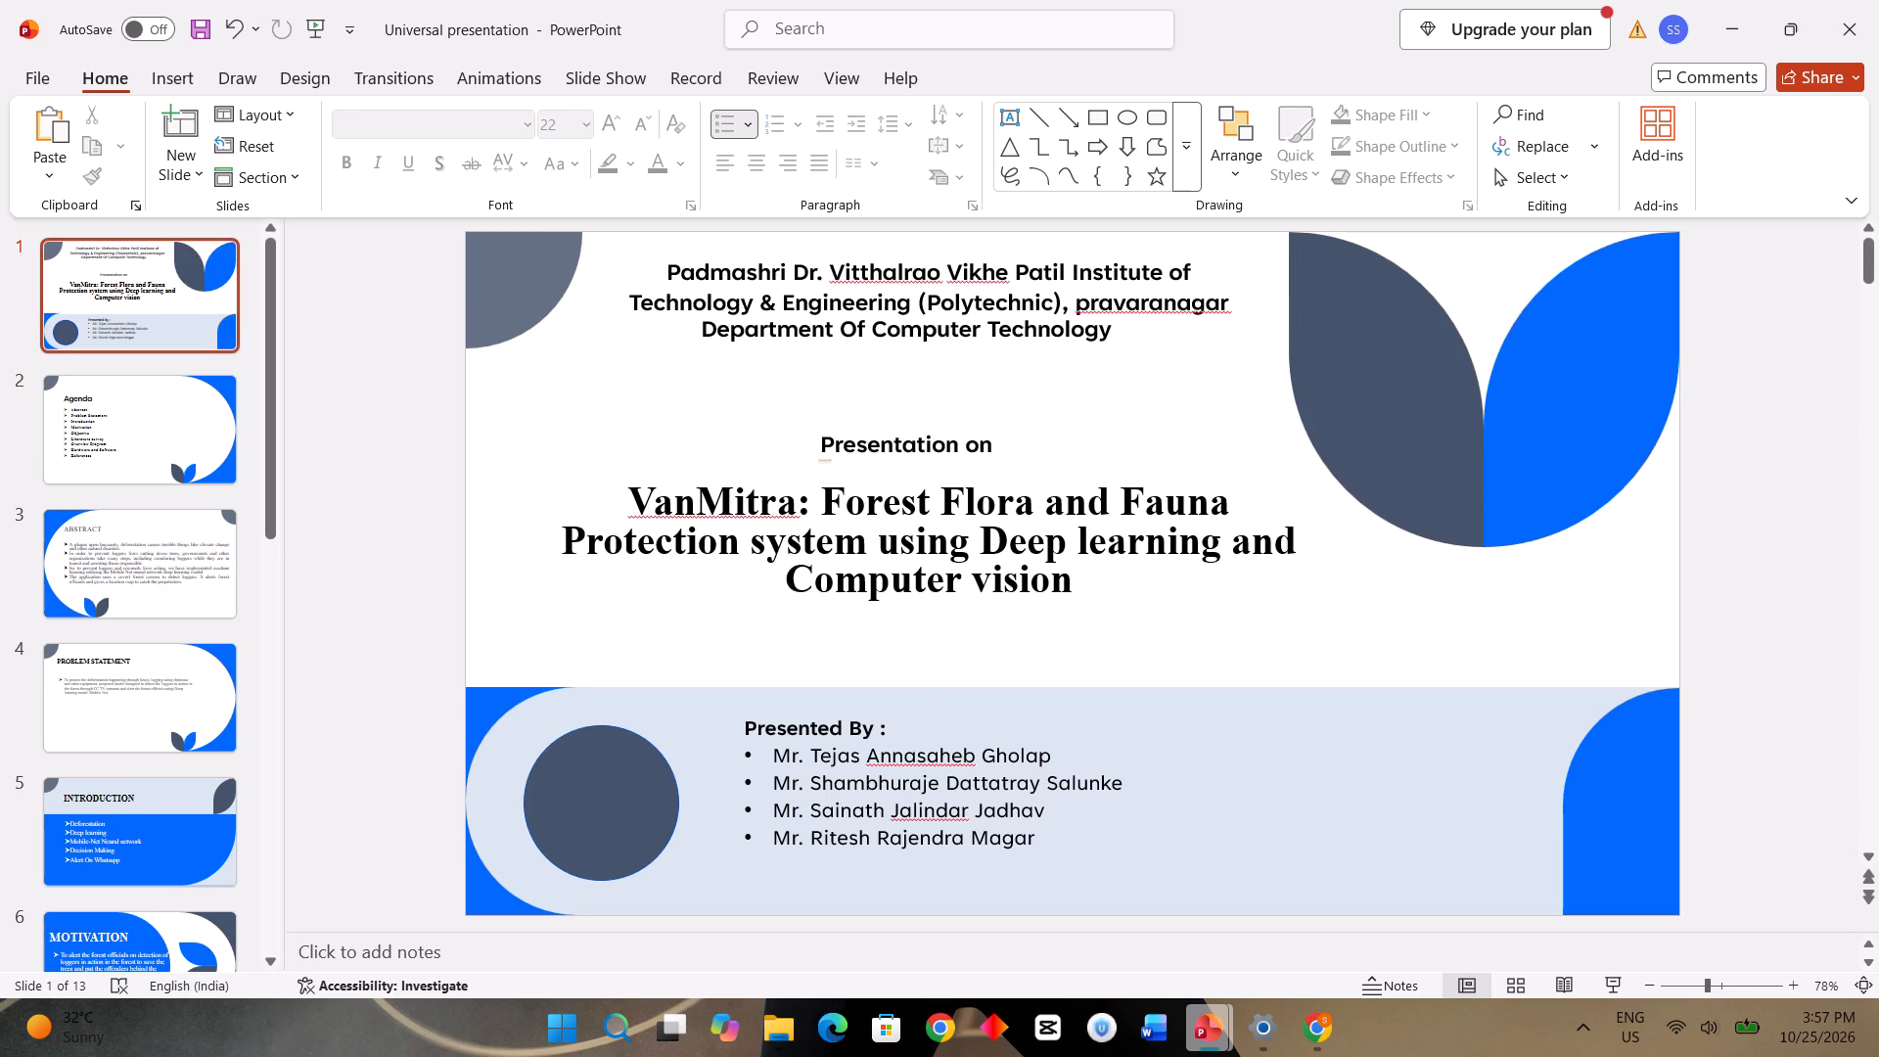
Change the whole "Presentation on" text to UPPERCASE.
drag(825, 439, 986, 441)
click(765, 411)
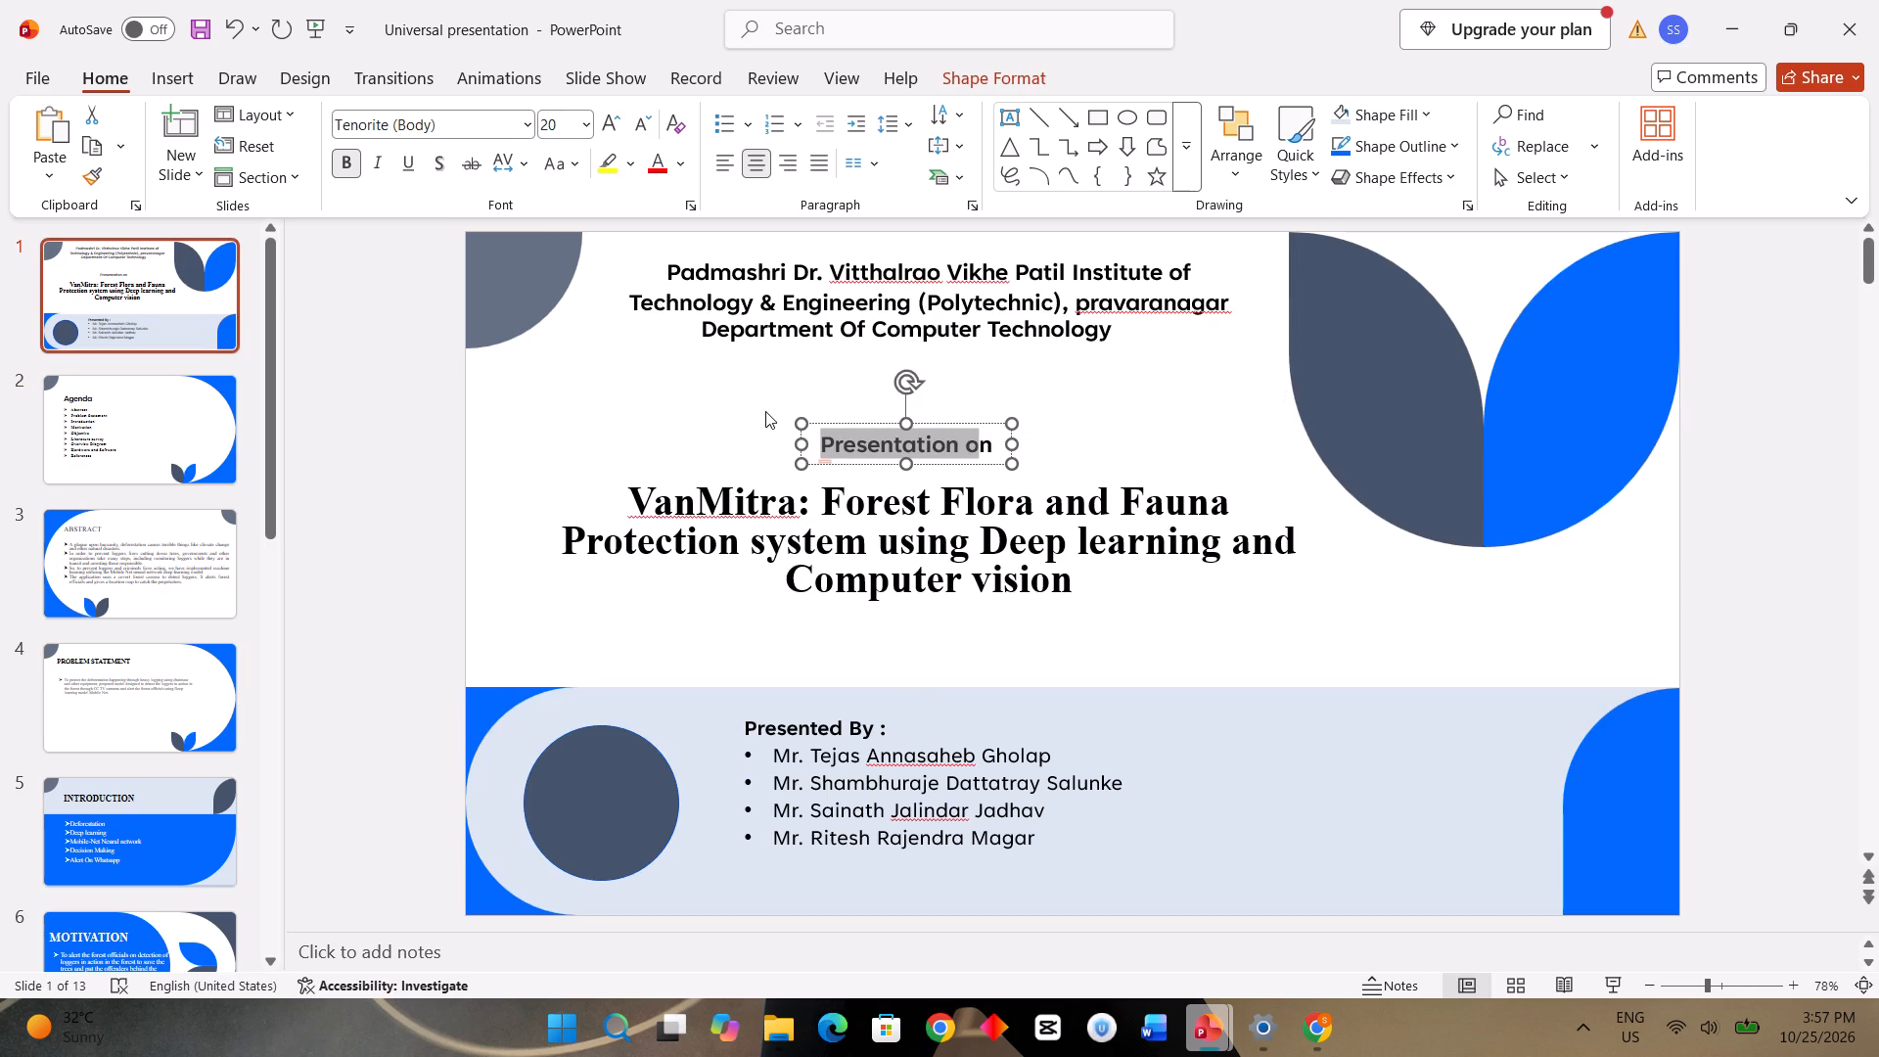
drag(822, 445, 996, 427)
drag(996, 427, 1002, 429)
click(579, 169)
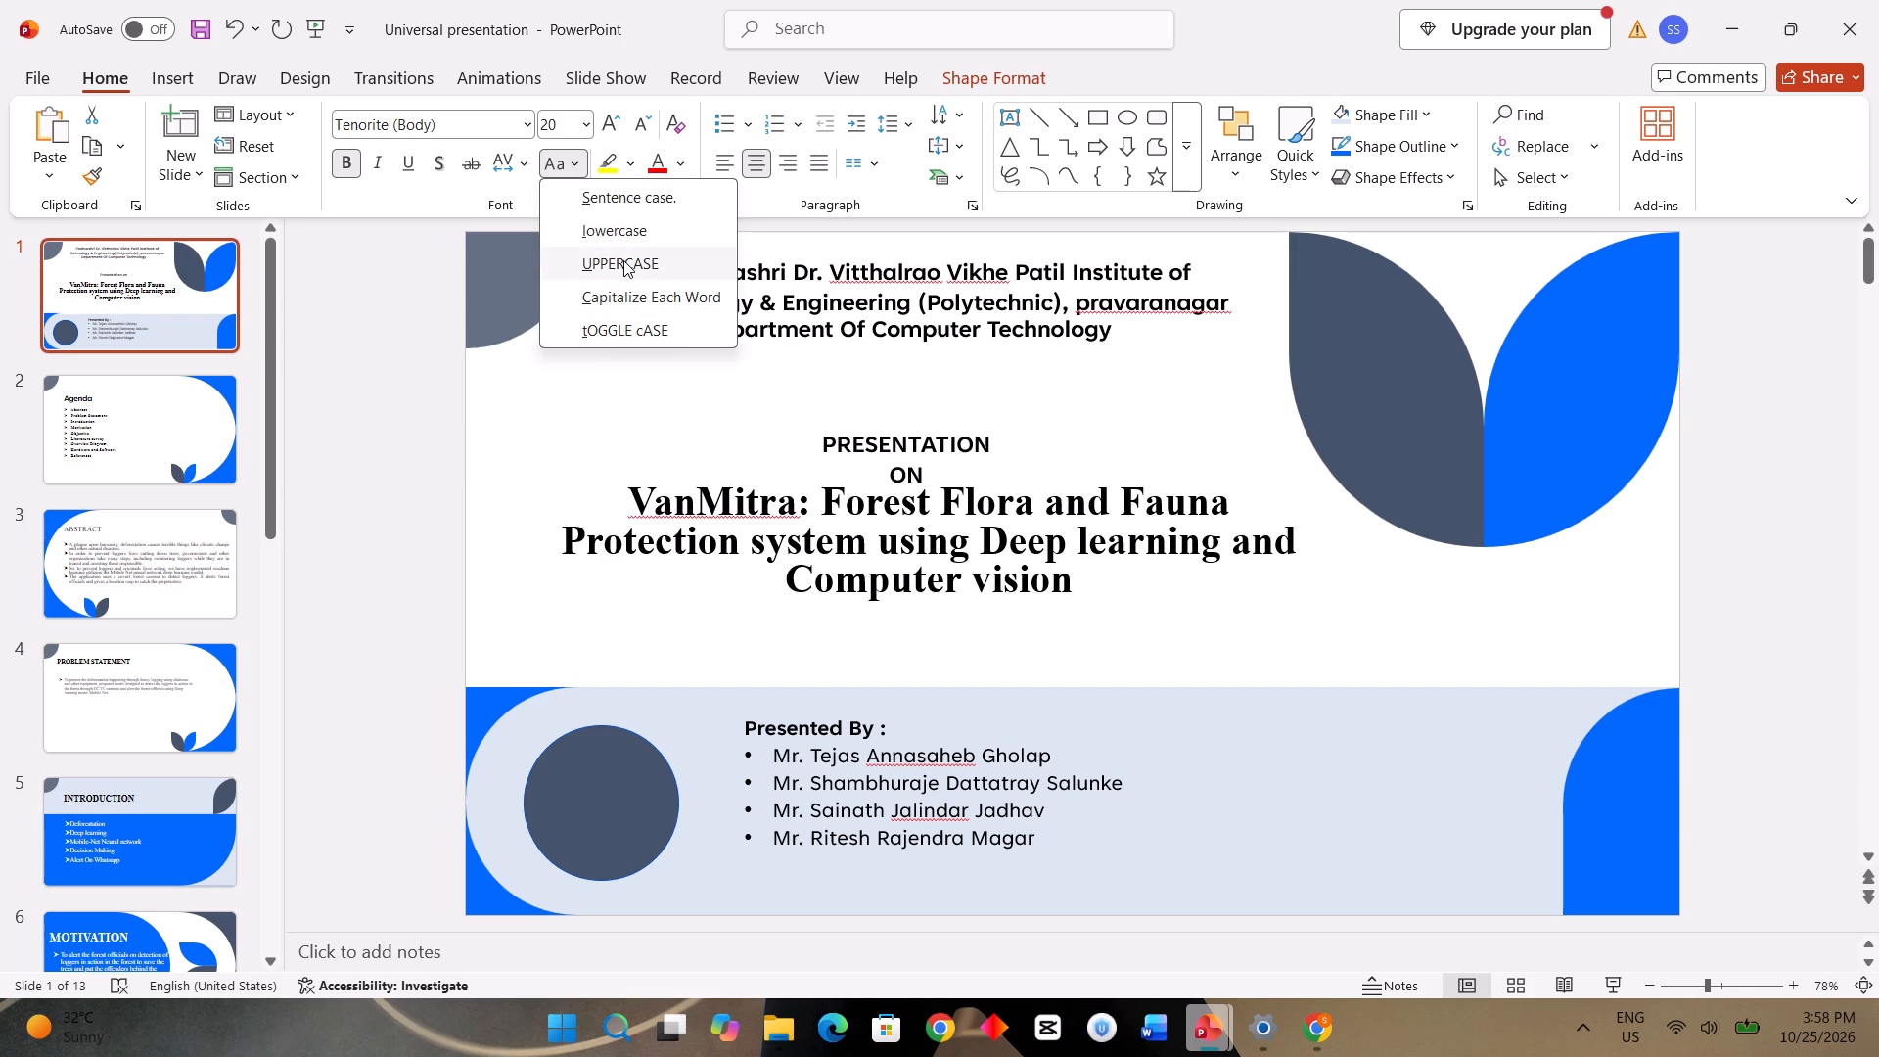
click(623, 260)
click(607, 336)
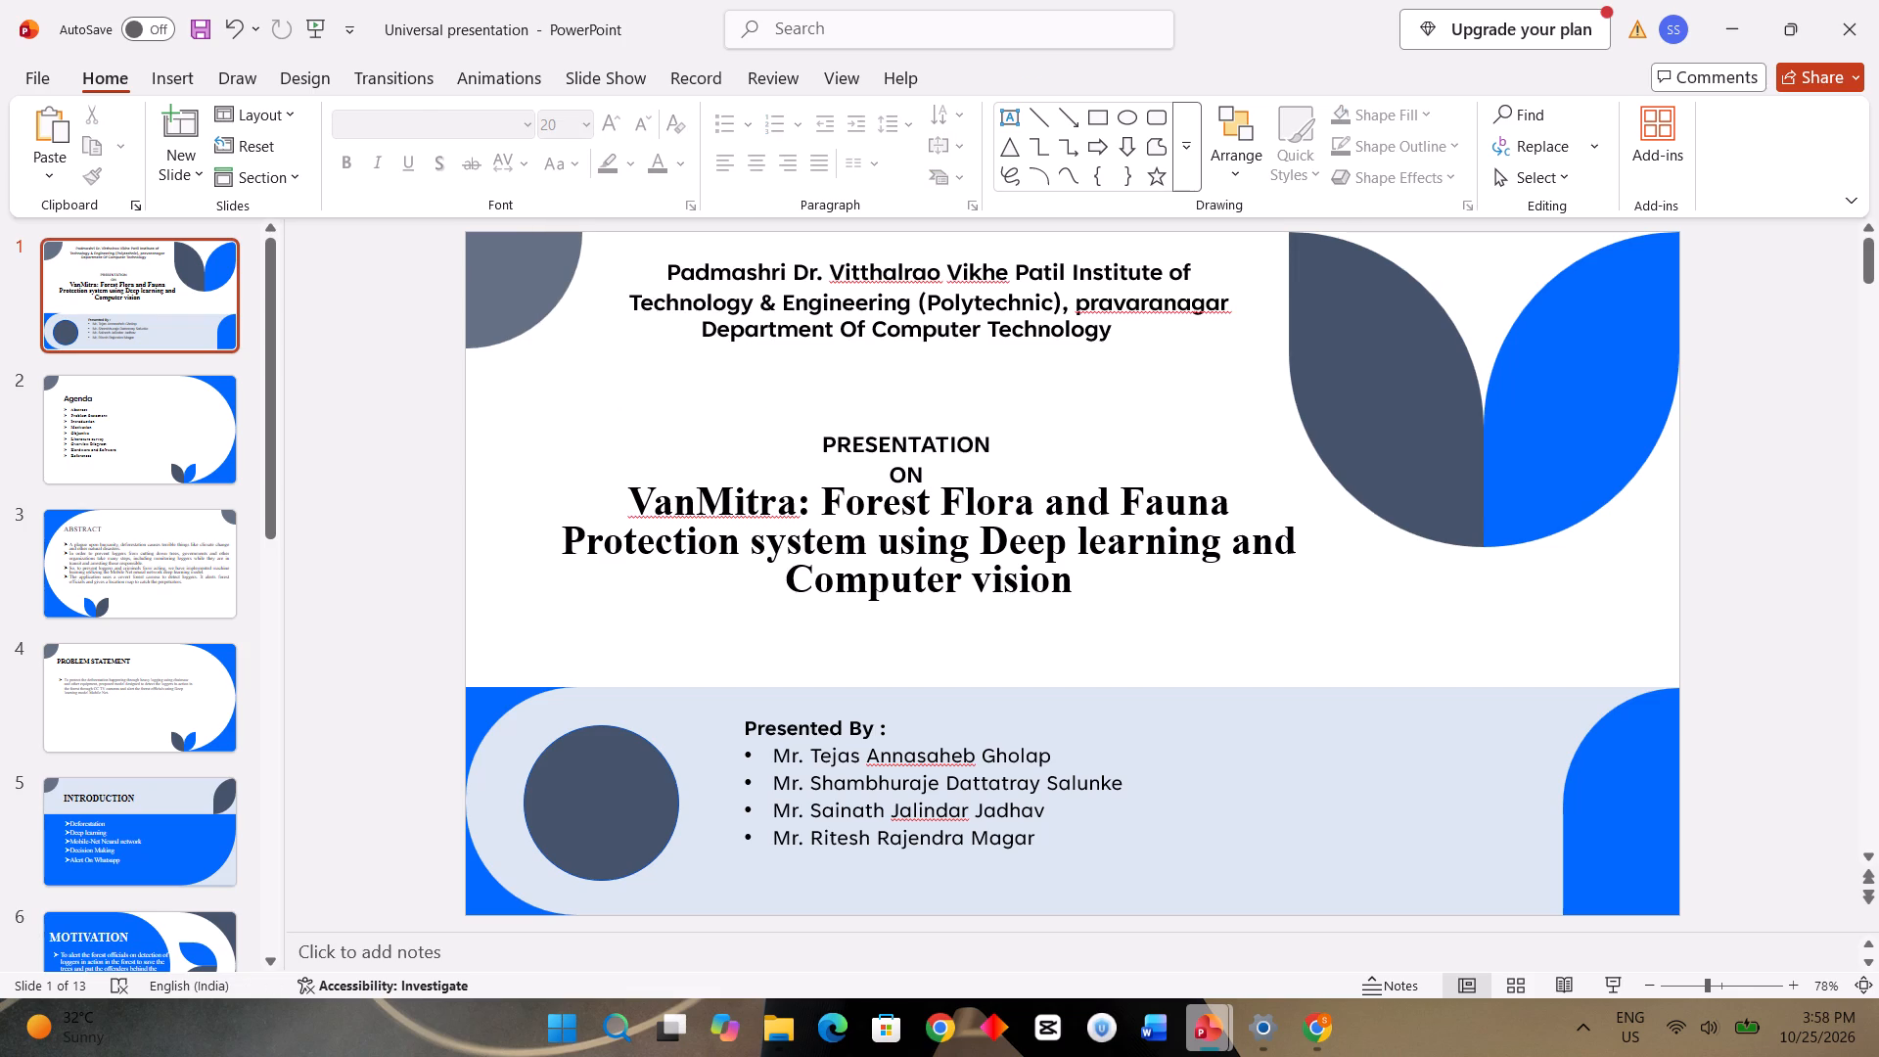
Move the "PRESENTATION ON" box slightly up and right, clear of the project title, and make it slightly narrower.
click(899, 440)
drag(883, 425, 890, 407)
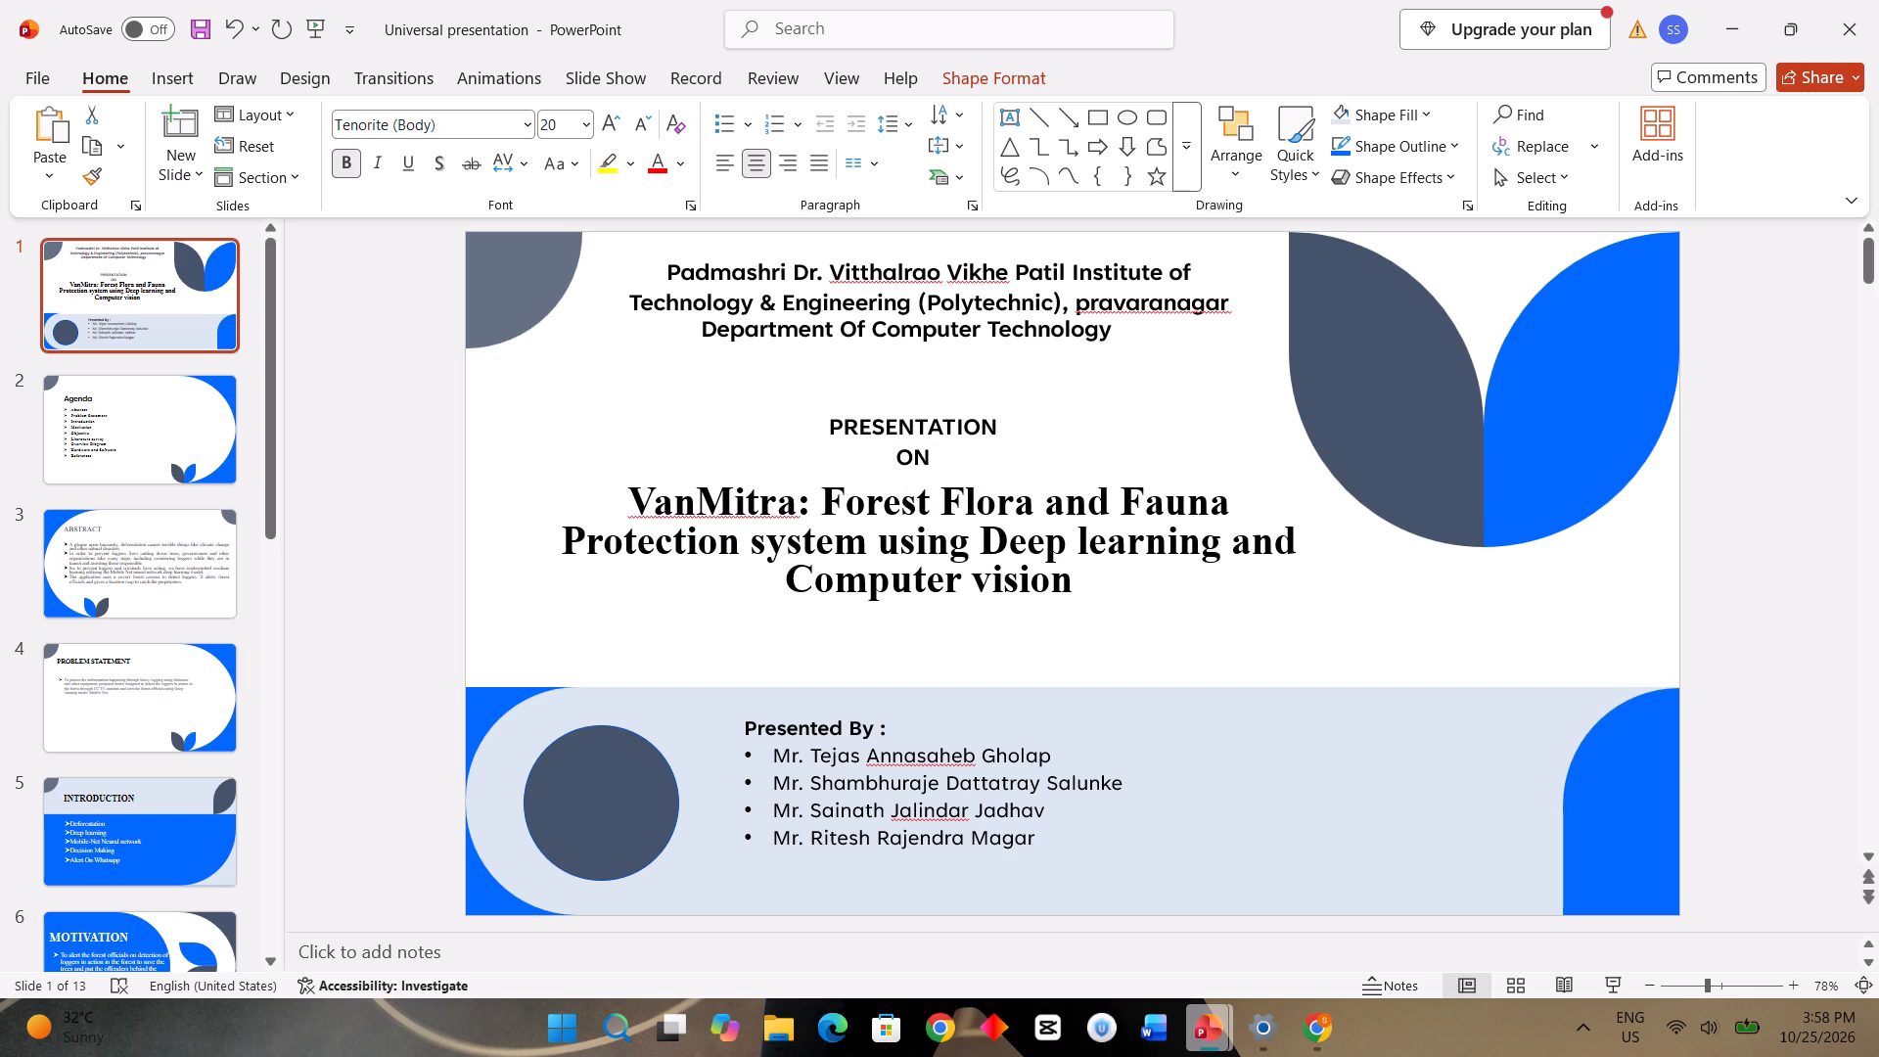
drag(890, 407, 893, 401)
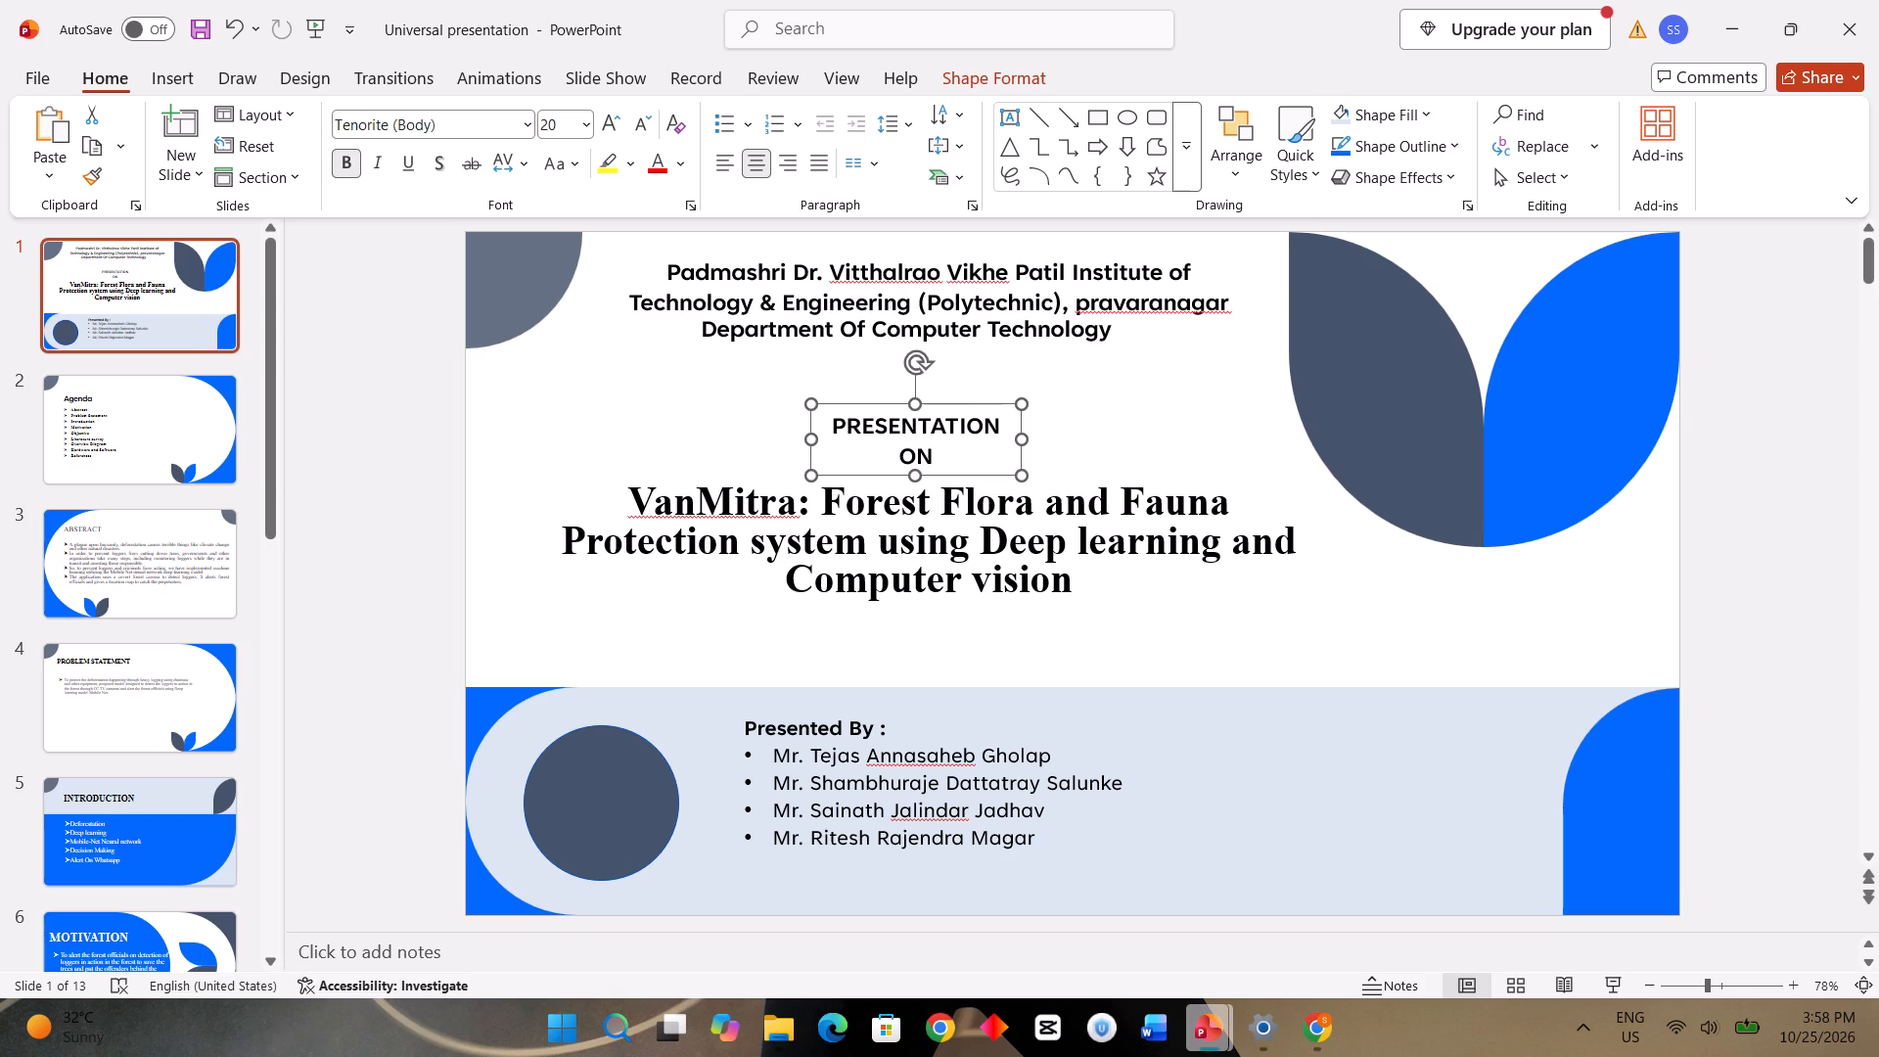
drag(1024, 439, 1012, 442)
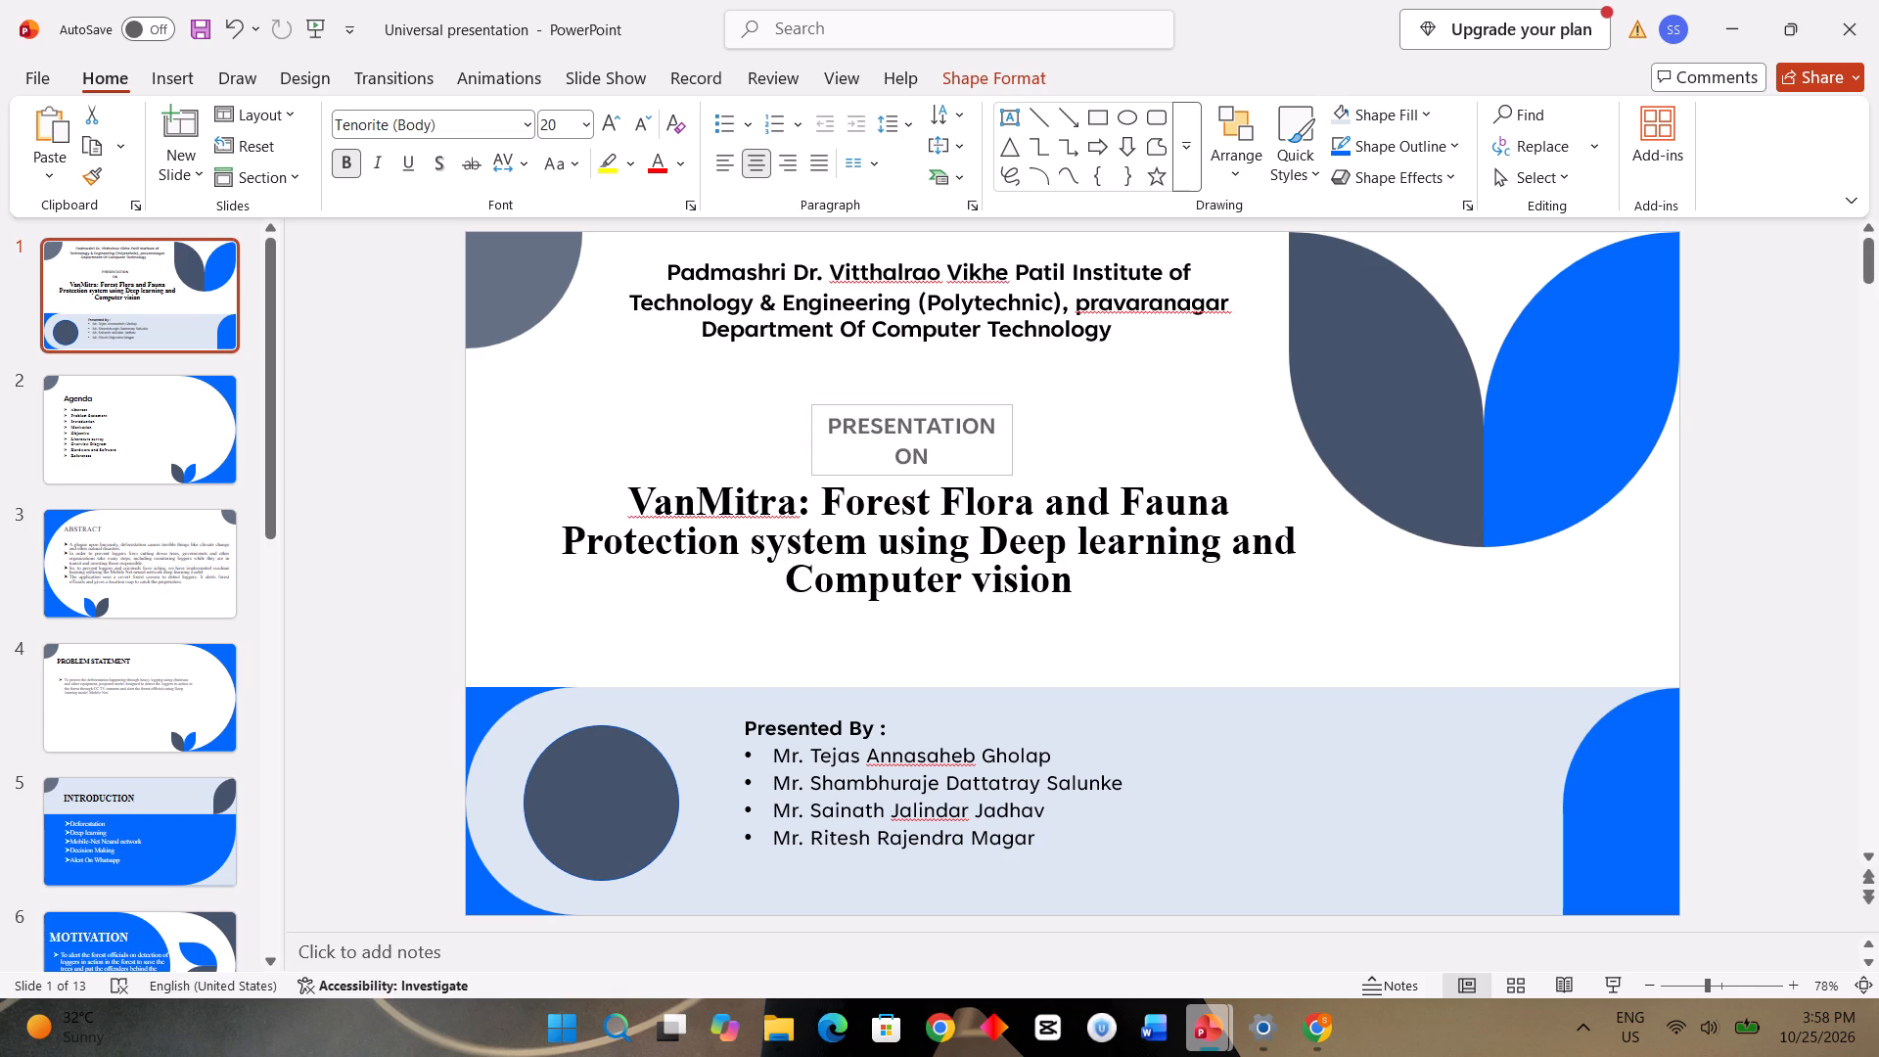
drag(1012, 442, 1010, 443)
click(812, 378)
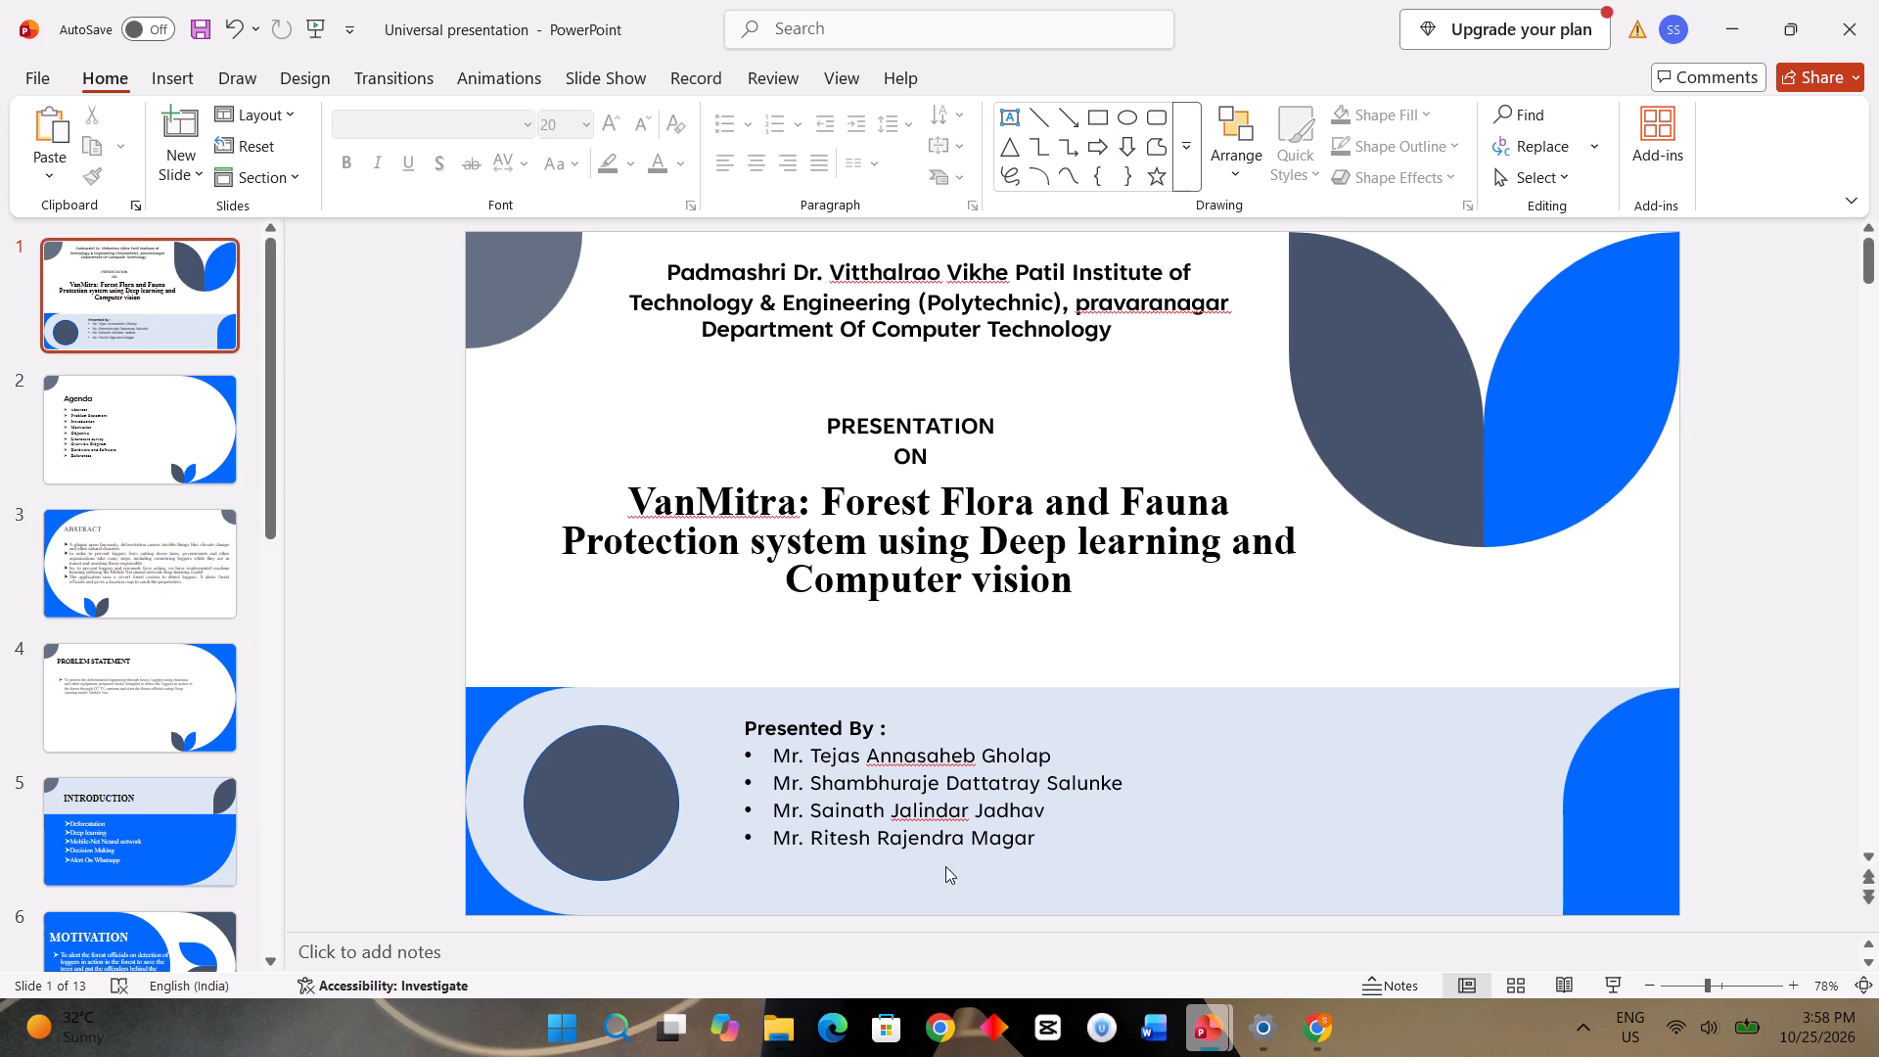
Review the content slides from Agenda through Thank you, and return to the title slide.
scroll(798, 702, down, 1)
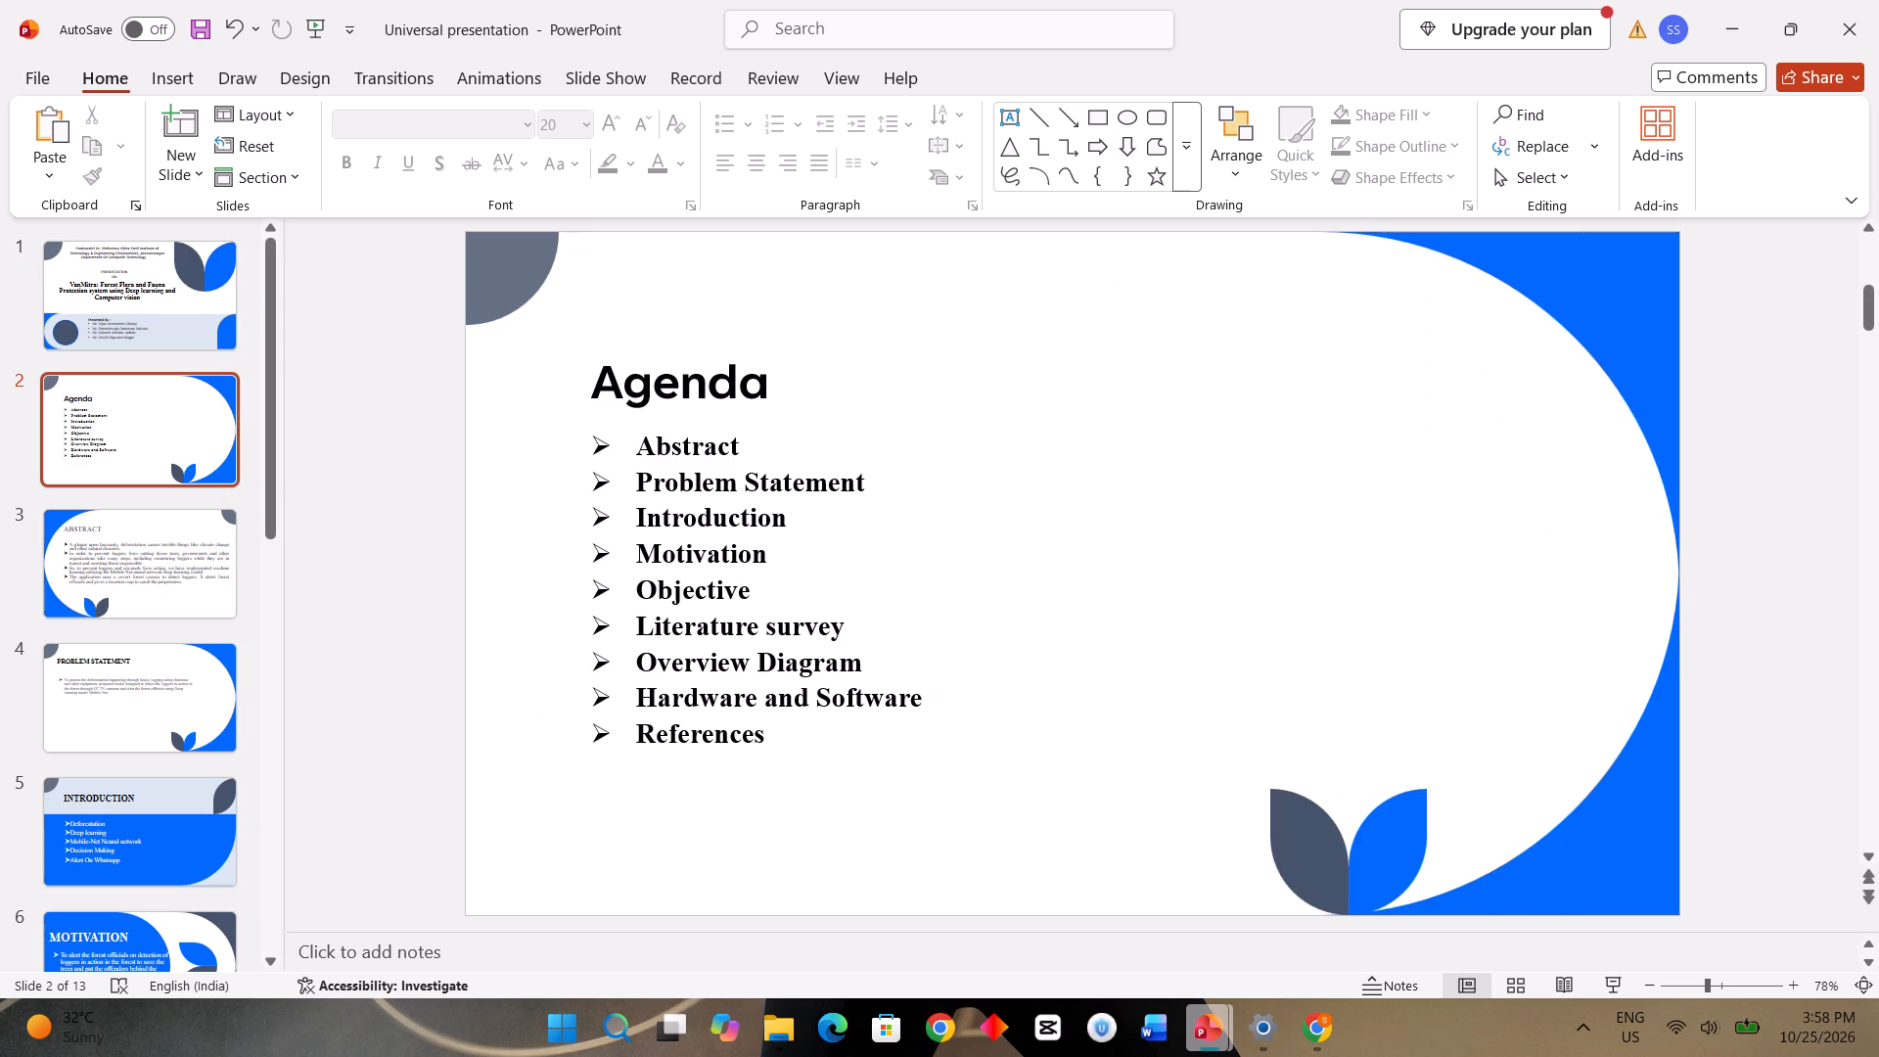
scroll(820, 570, down, 1)
scroll(567, 453, down, 1)
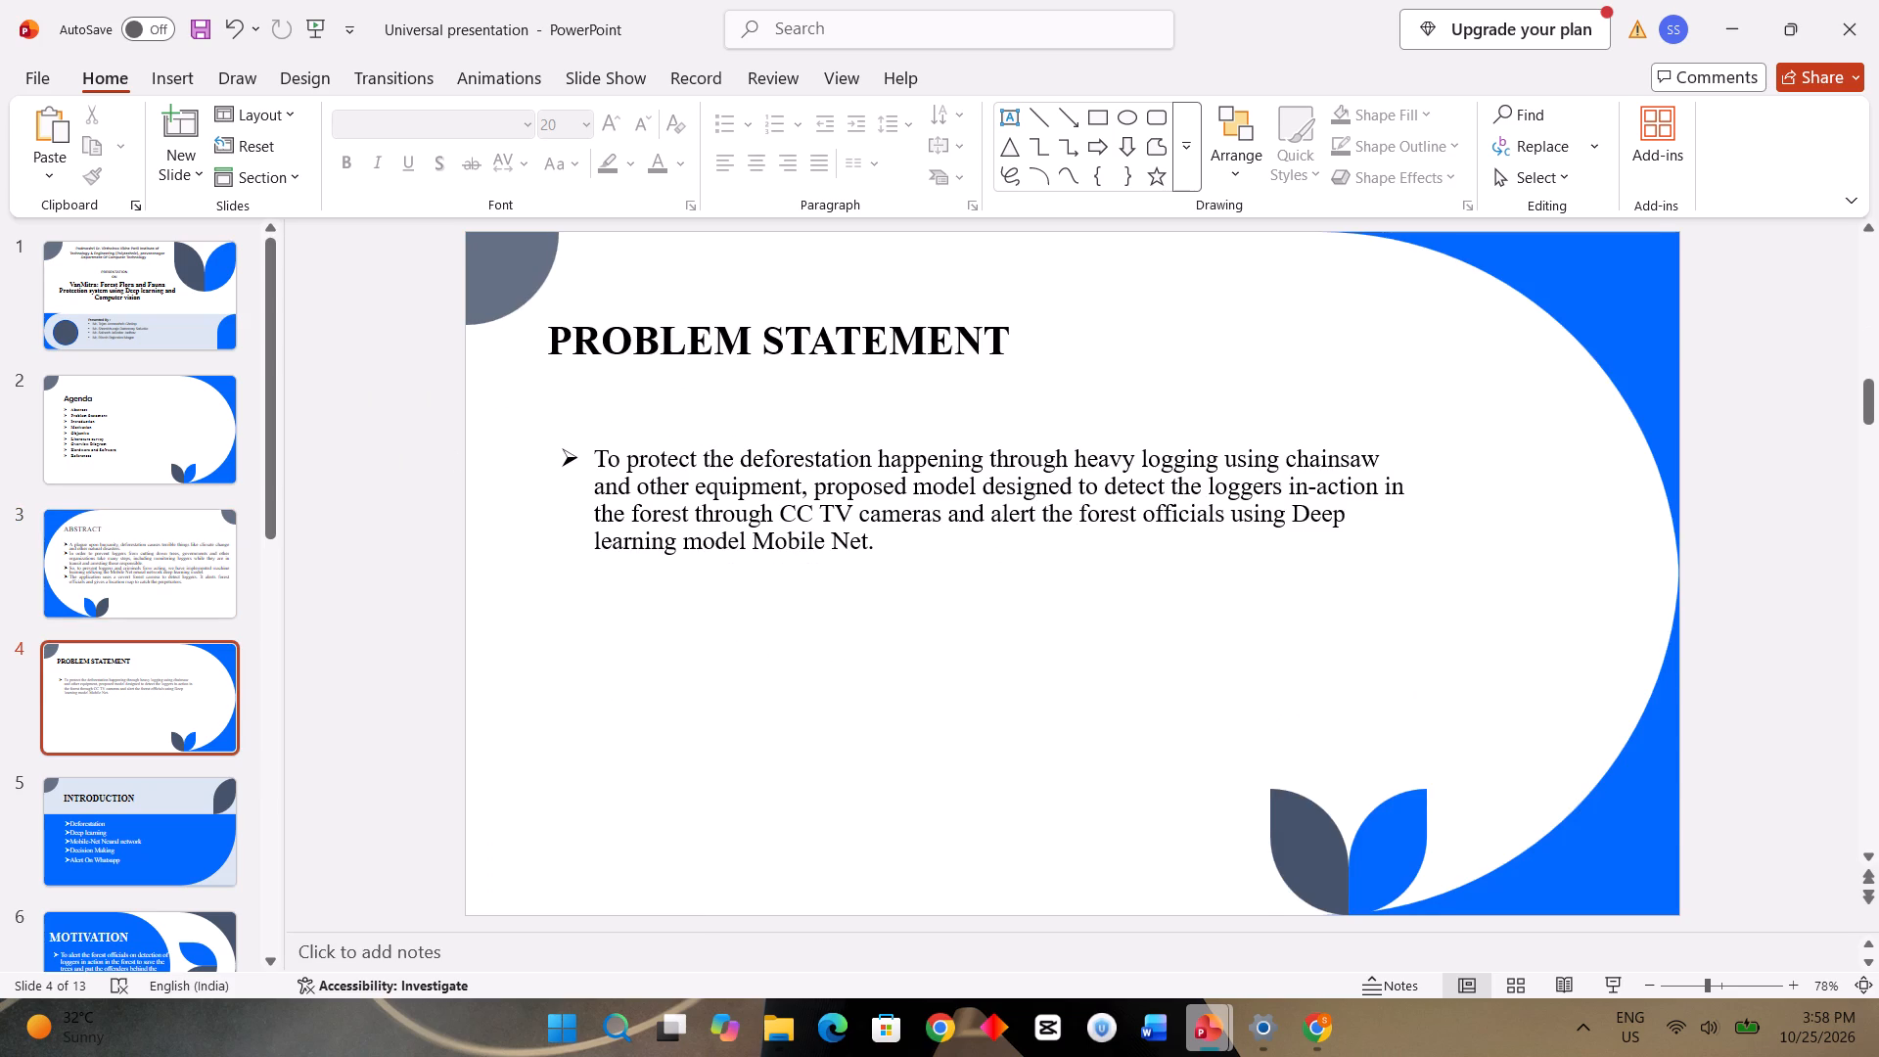
scroll(593, 437, down, 1)
scroll(669, 588, down, 1)
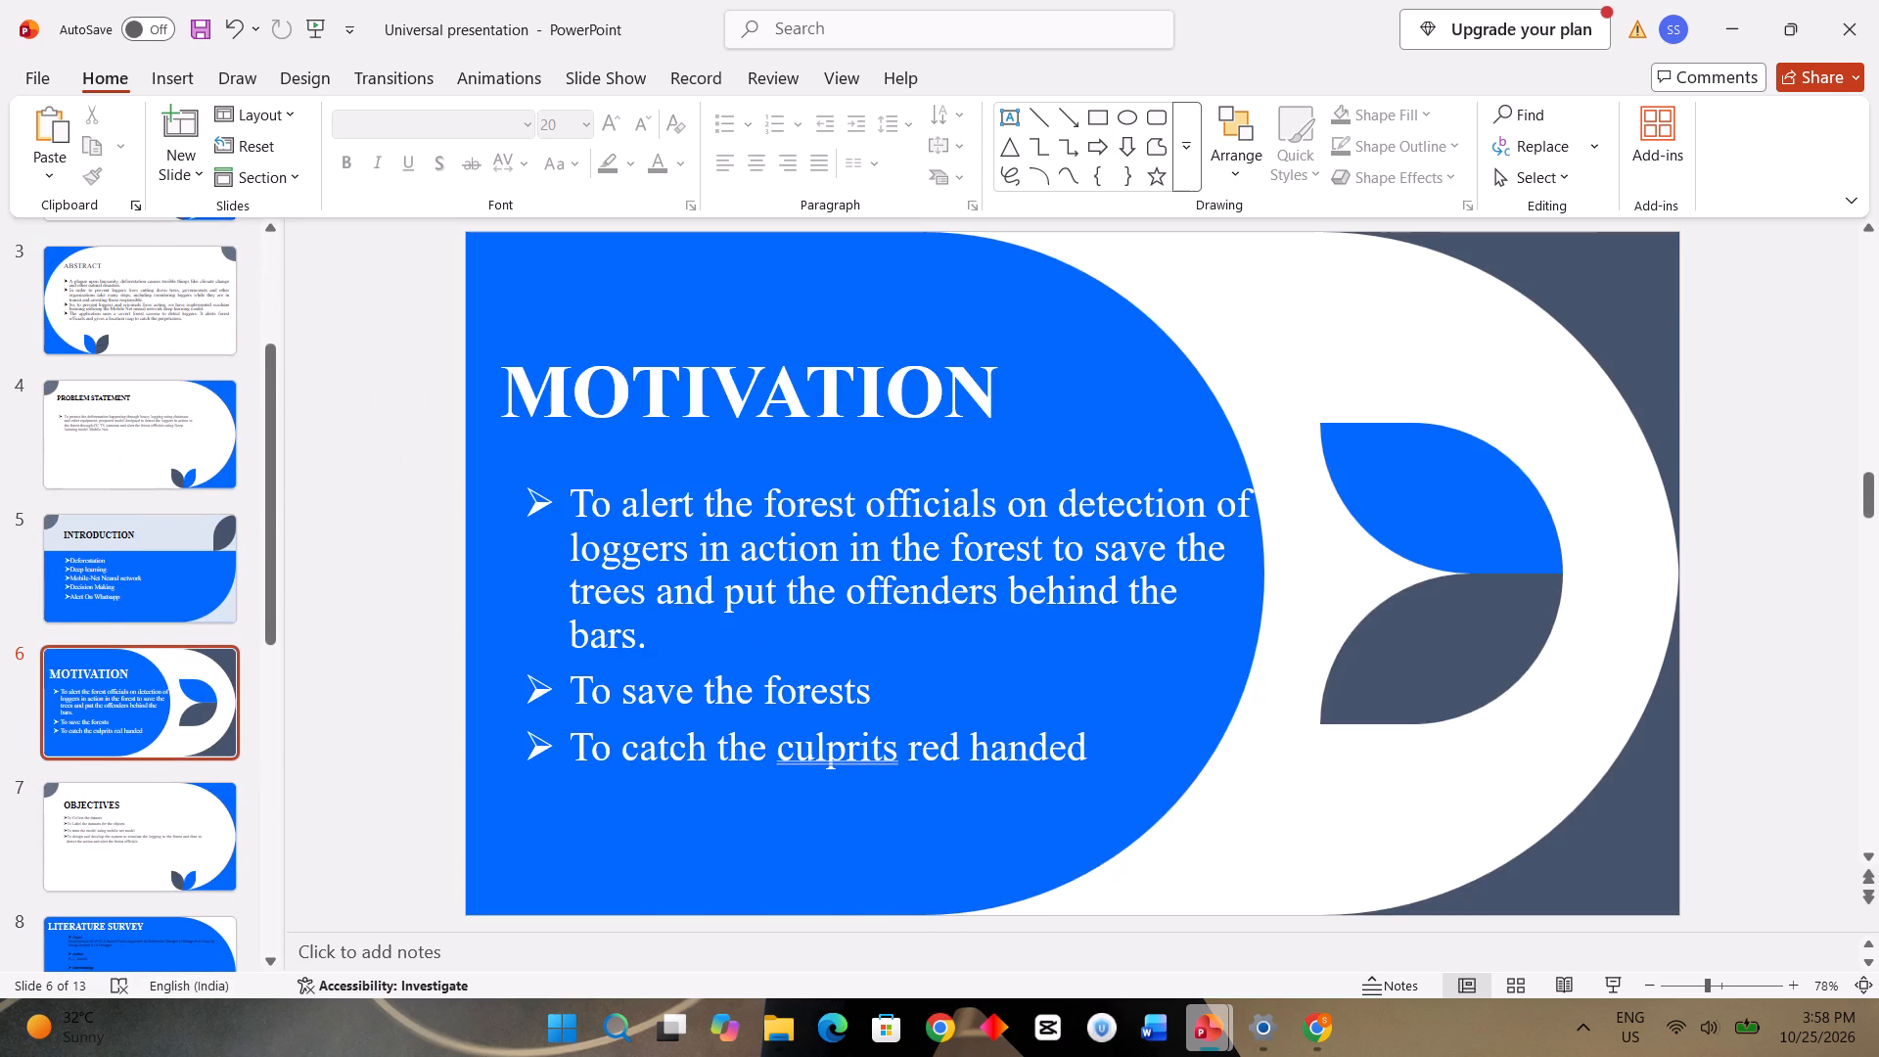
scroll(648, 531, down, 3)
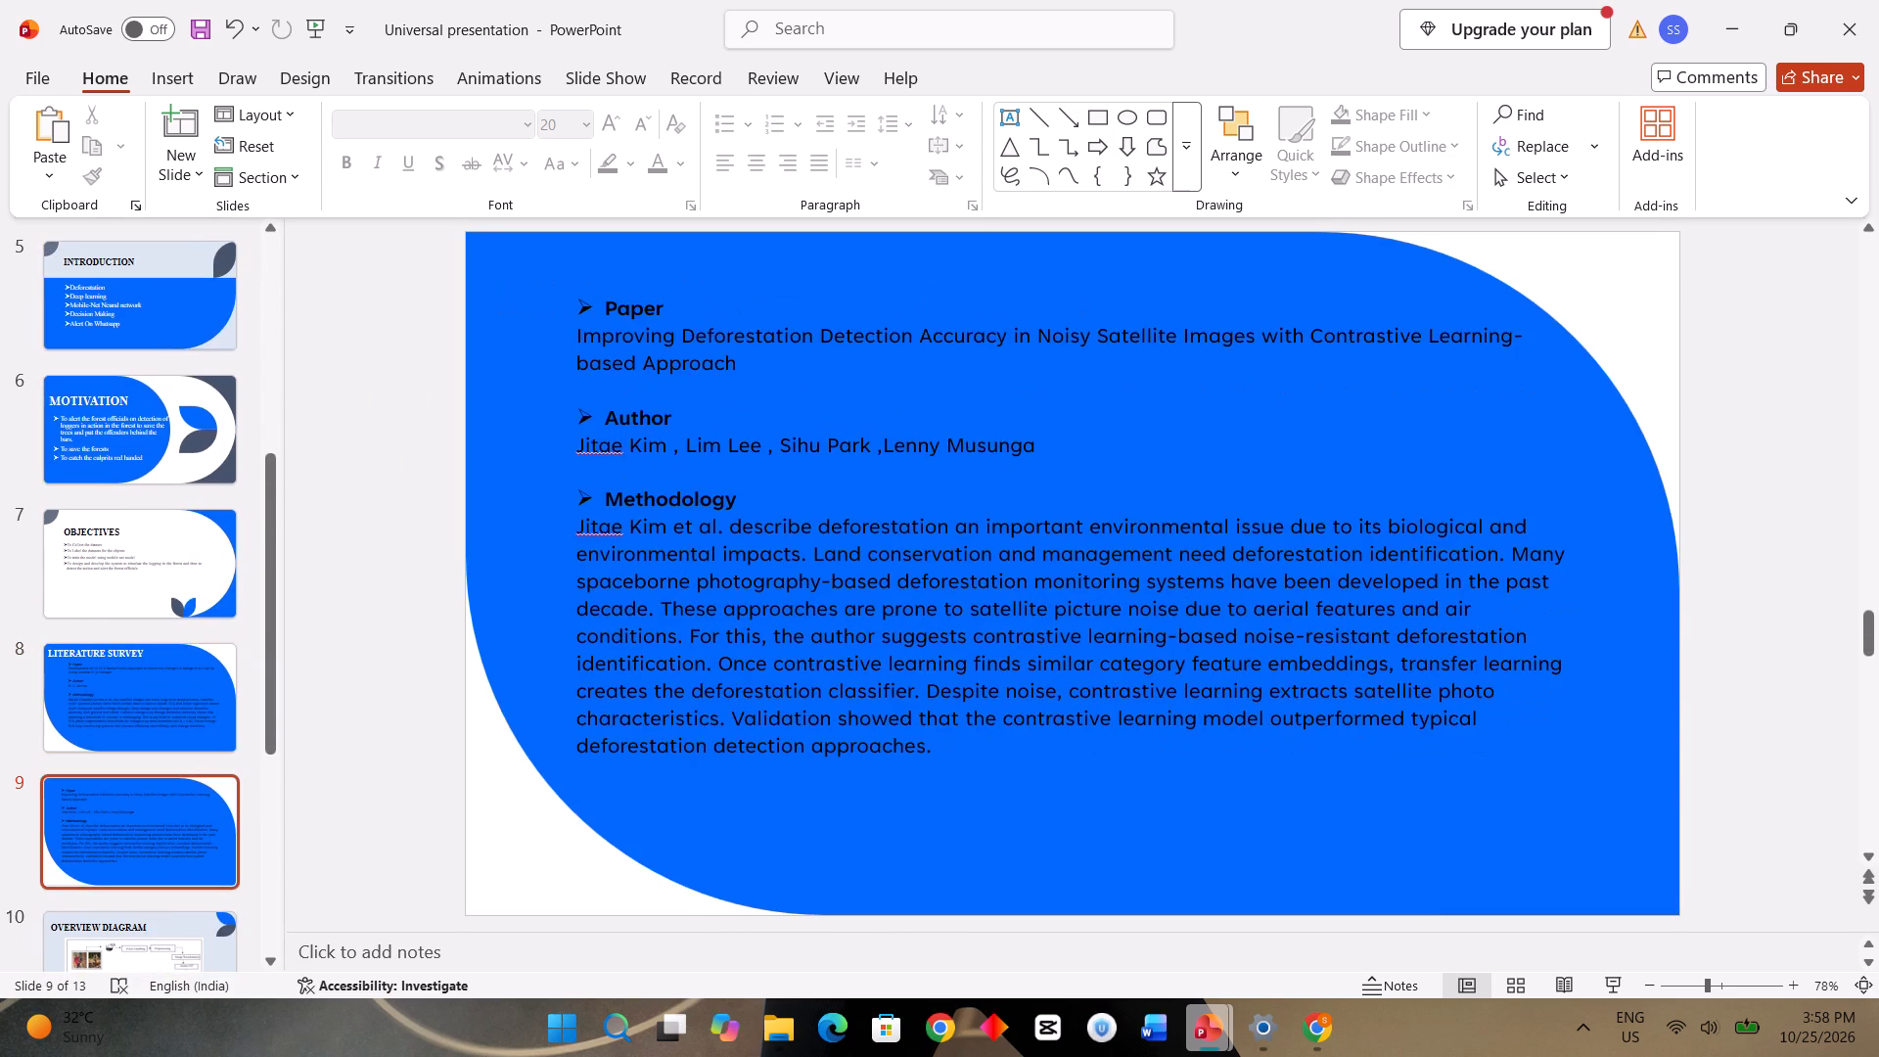
scroll(641, 485, down, 3)
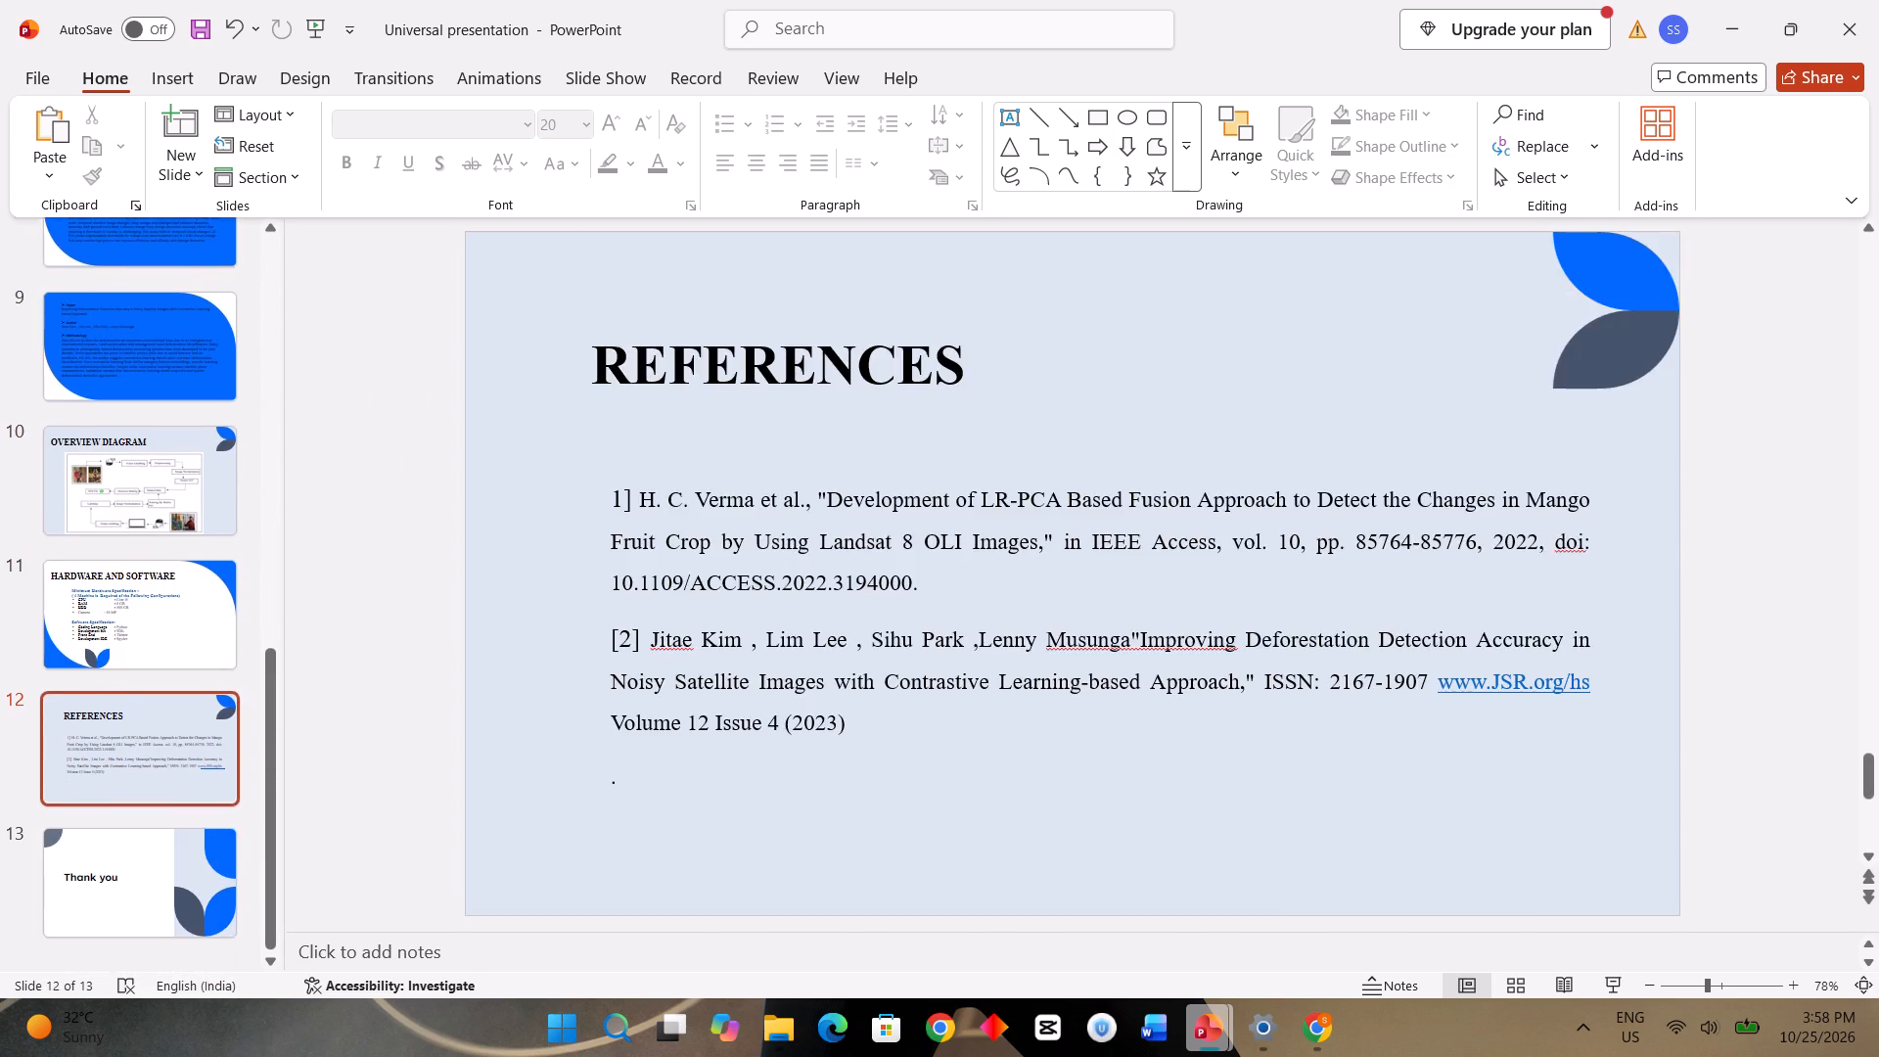
scroll(631, 468, down, 2)
scroll(631, 468, up, 10)
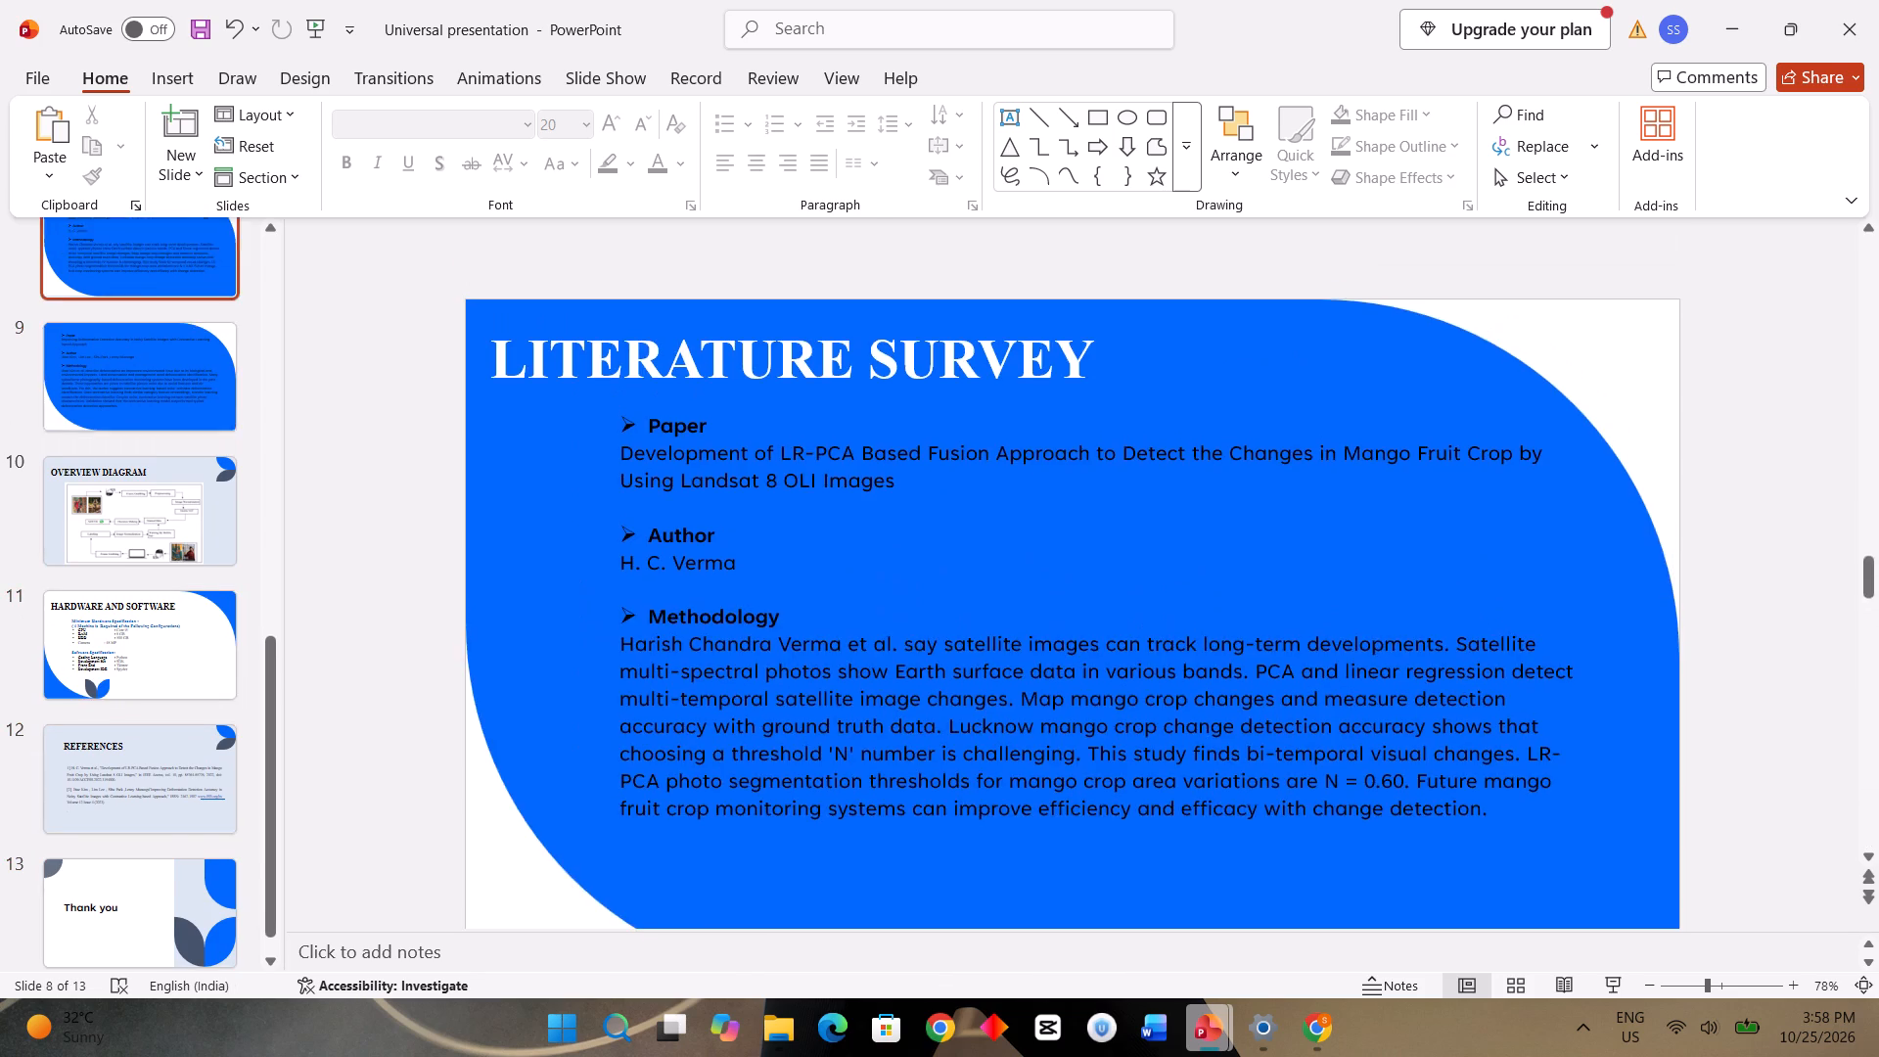
scroll(631, 468, up, 10)
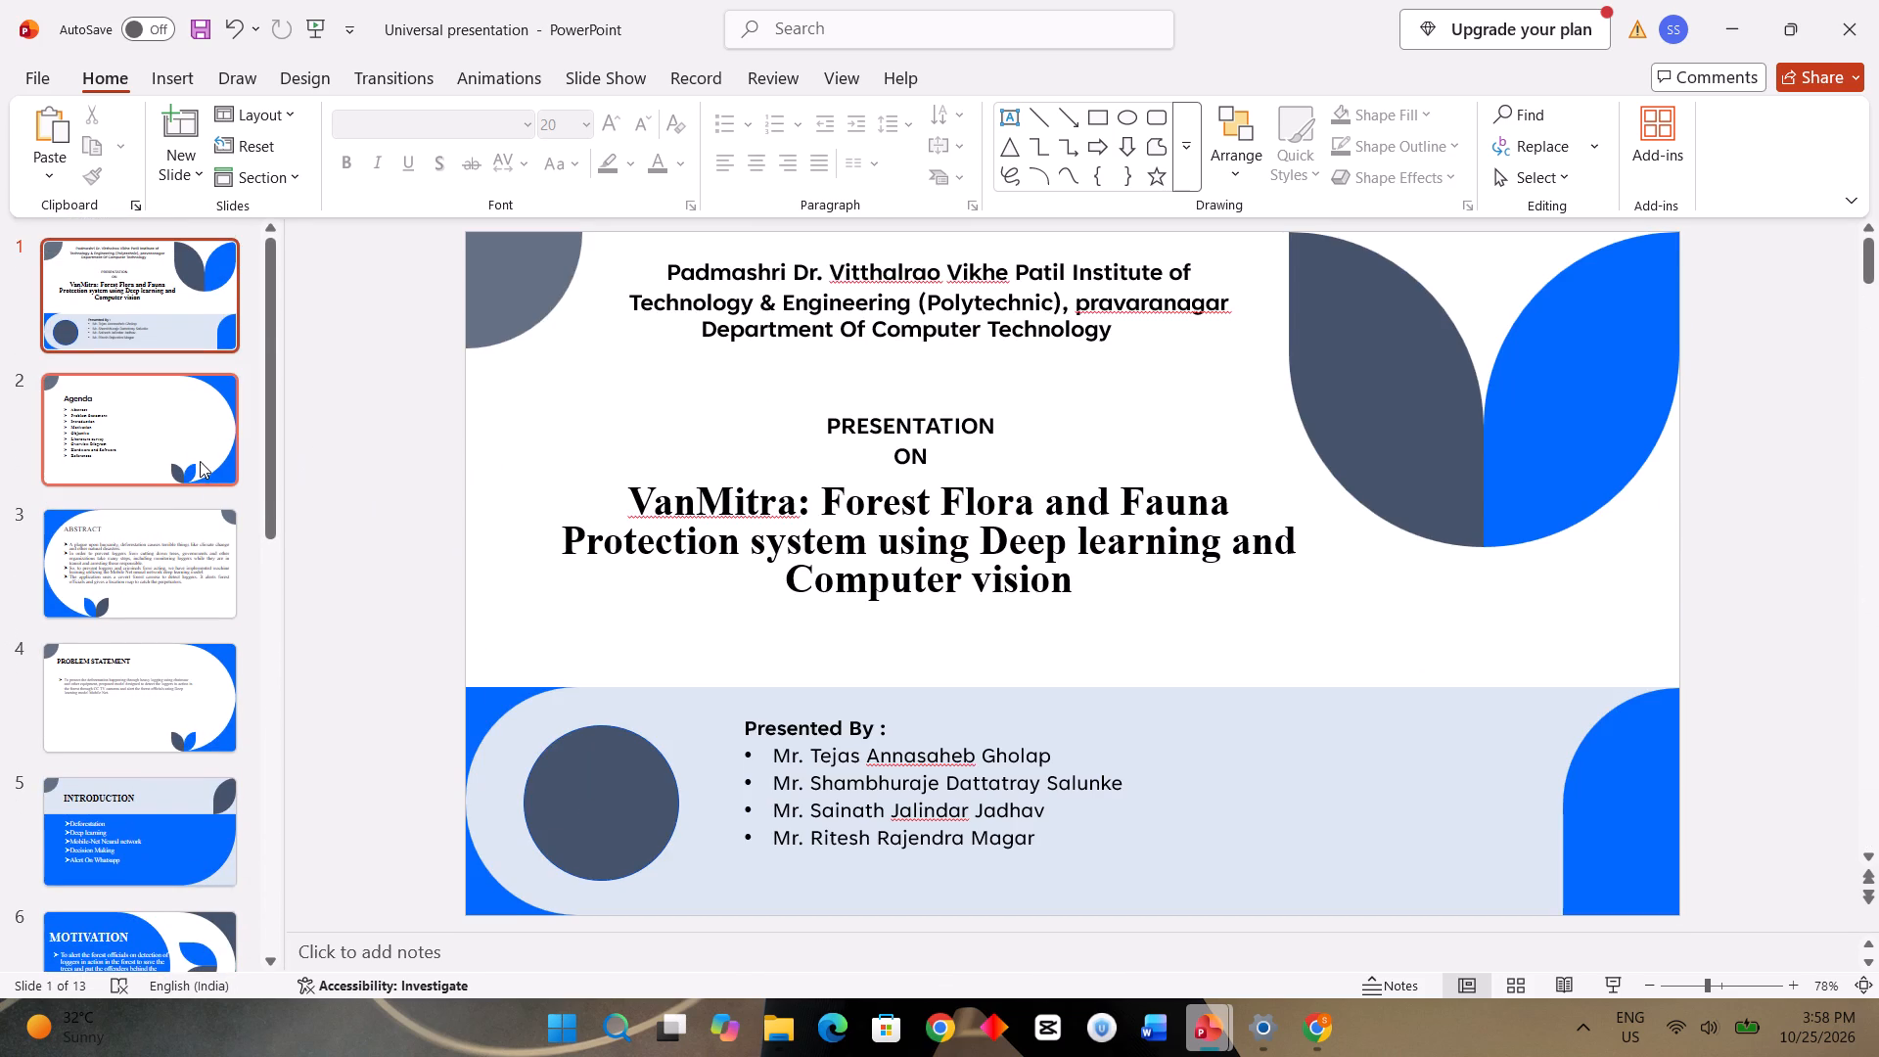
Check the body text's font size on the Abstract slide and open the size choices for the Problem Statement text.
click(170, 459)
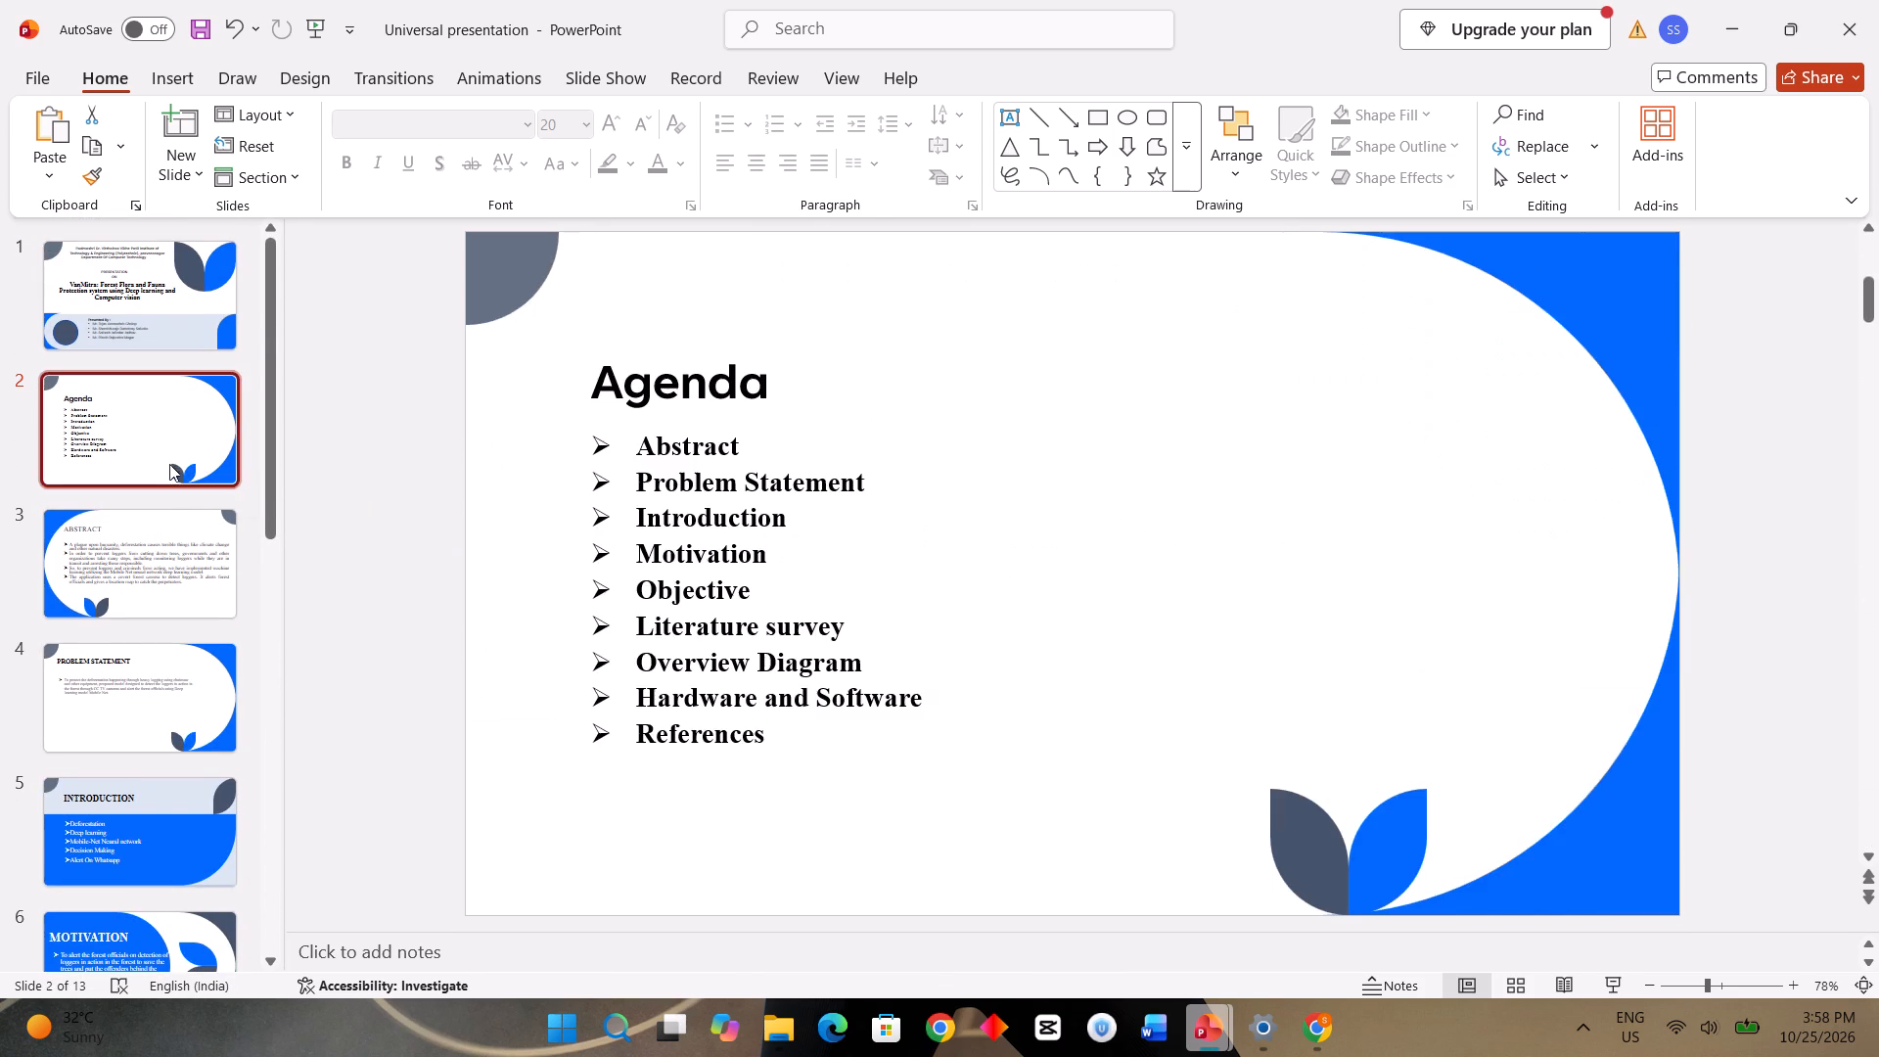
click(177, 562)
click(778, 466)
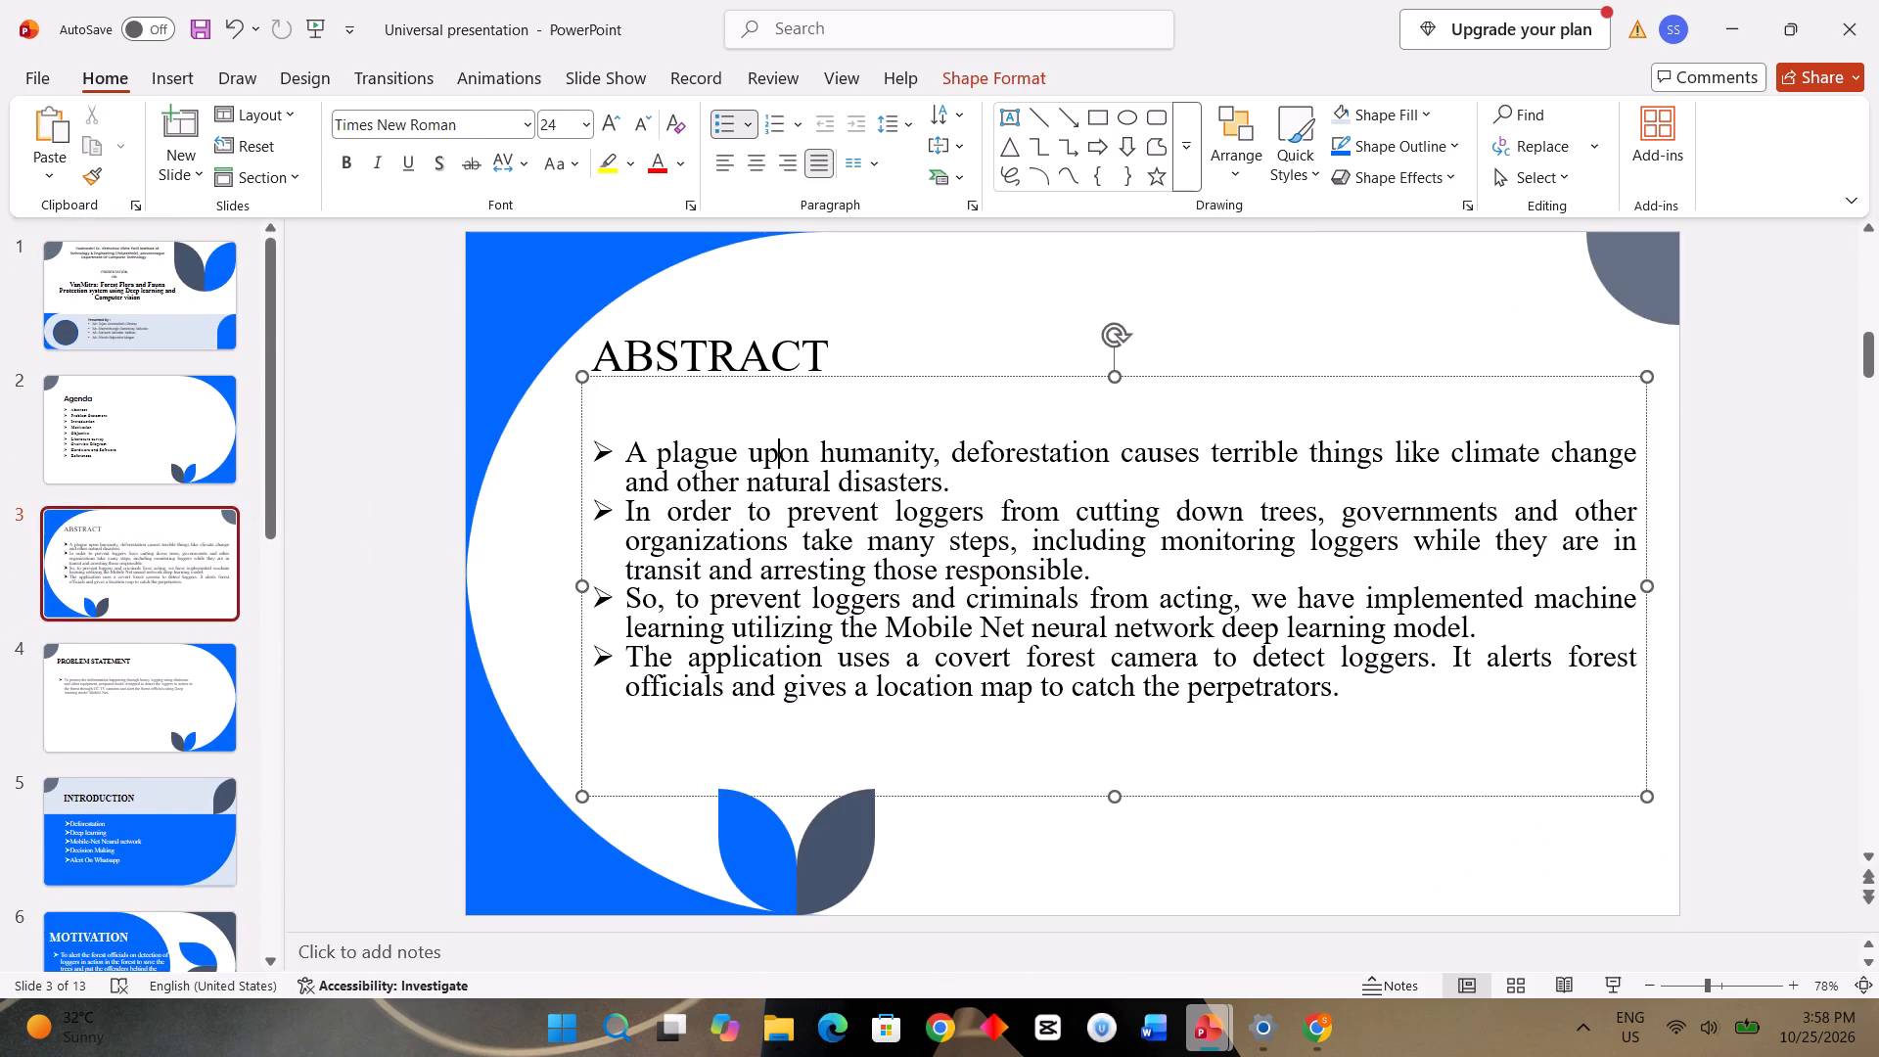
scroll(676, 334, down, 1)
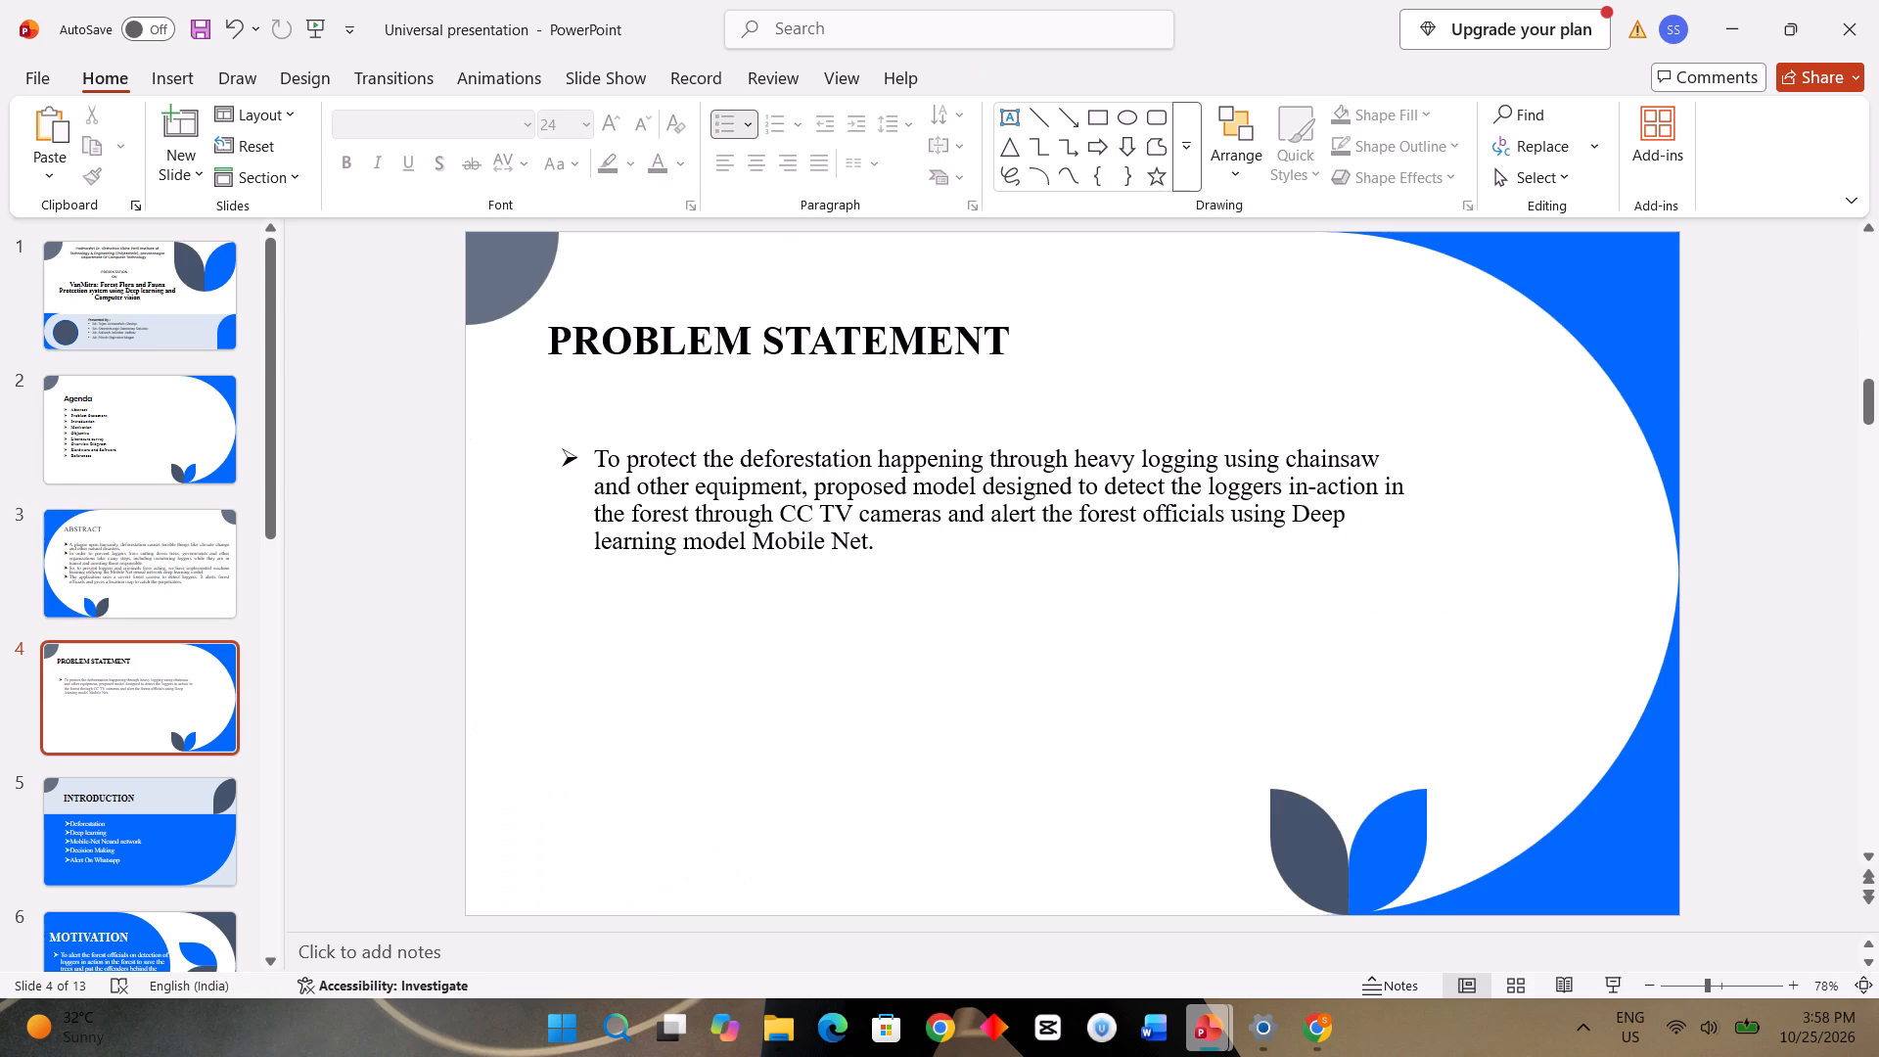
click(785, 459)
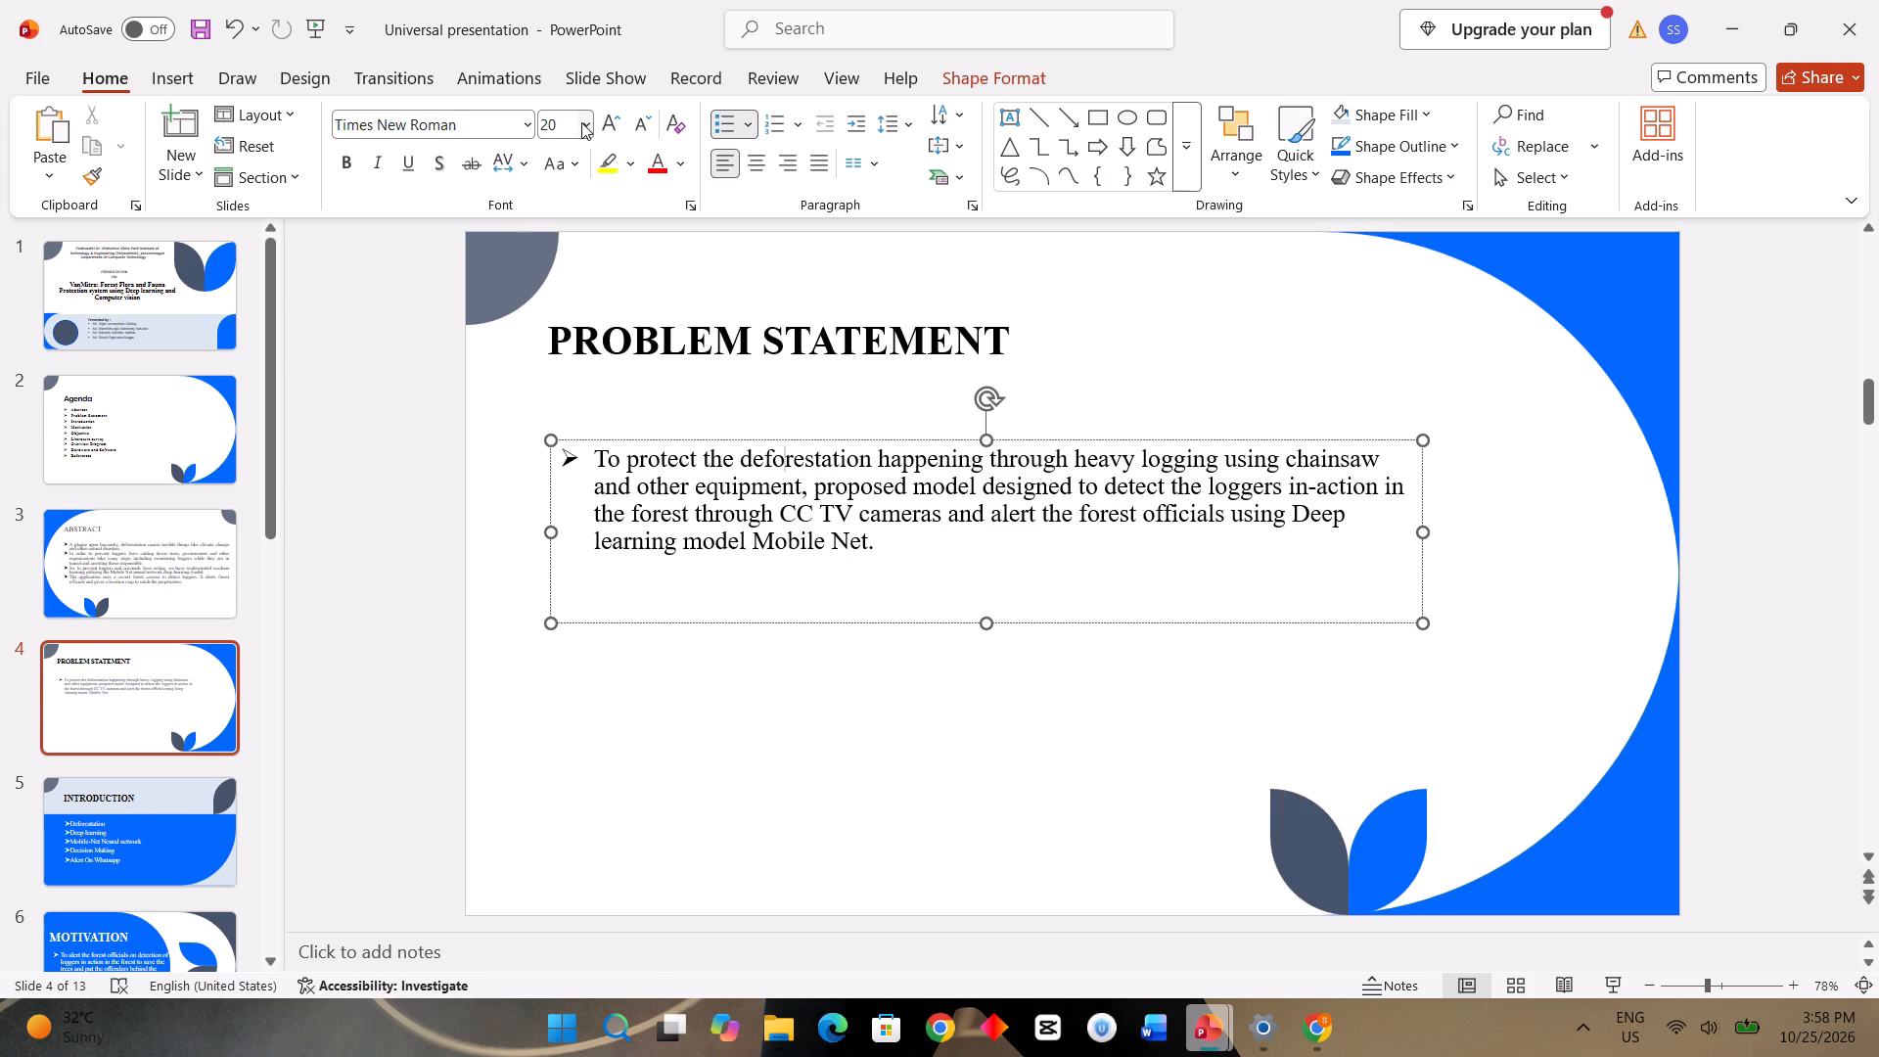
click(581, 122)
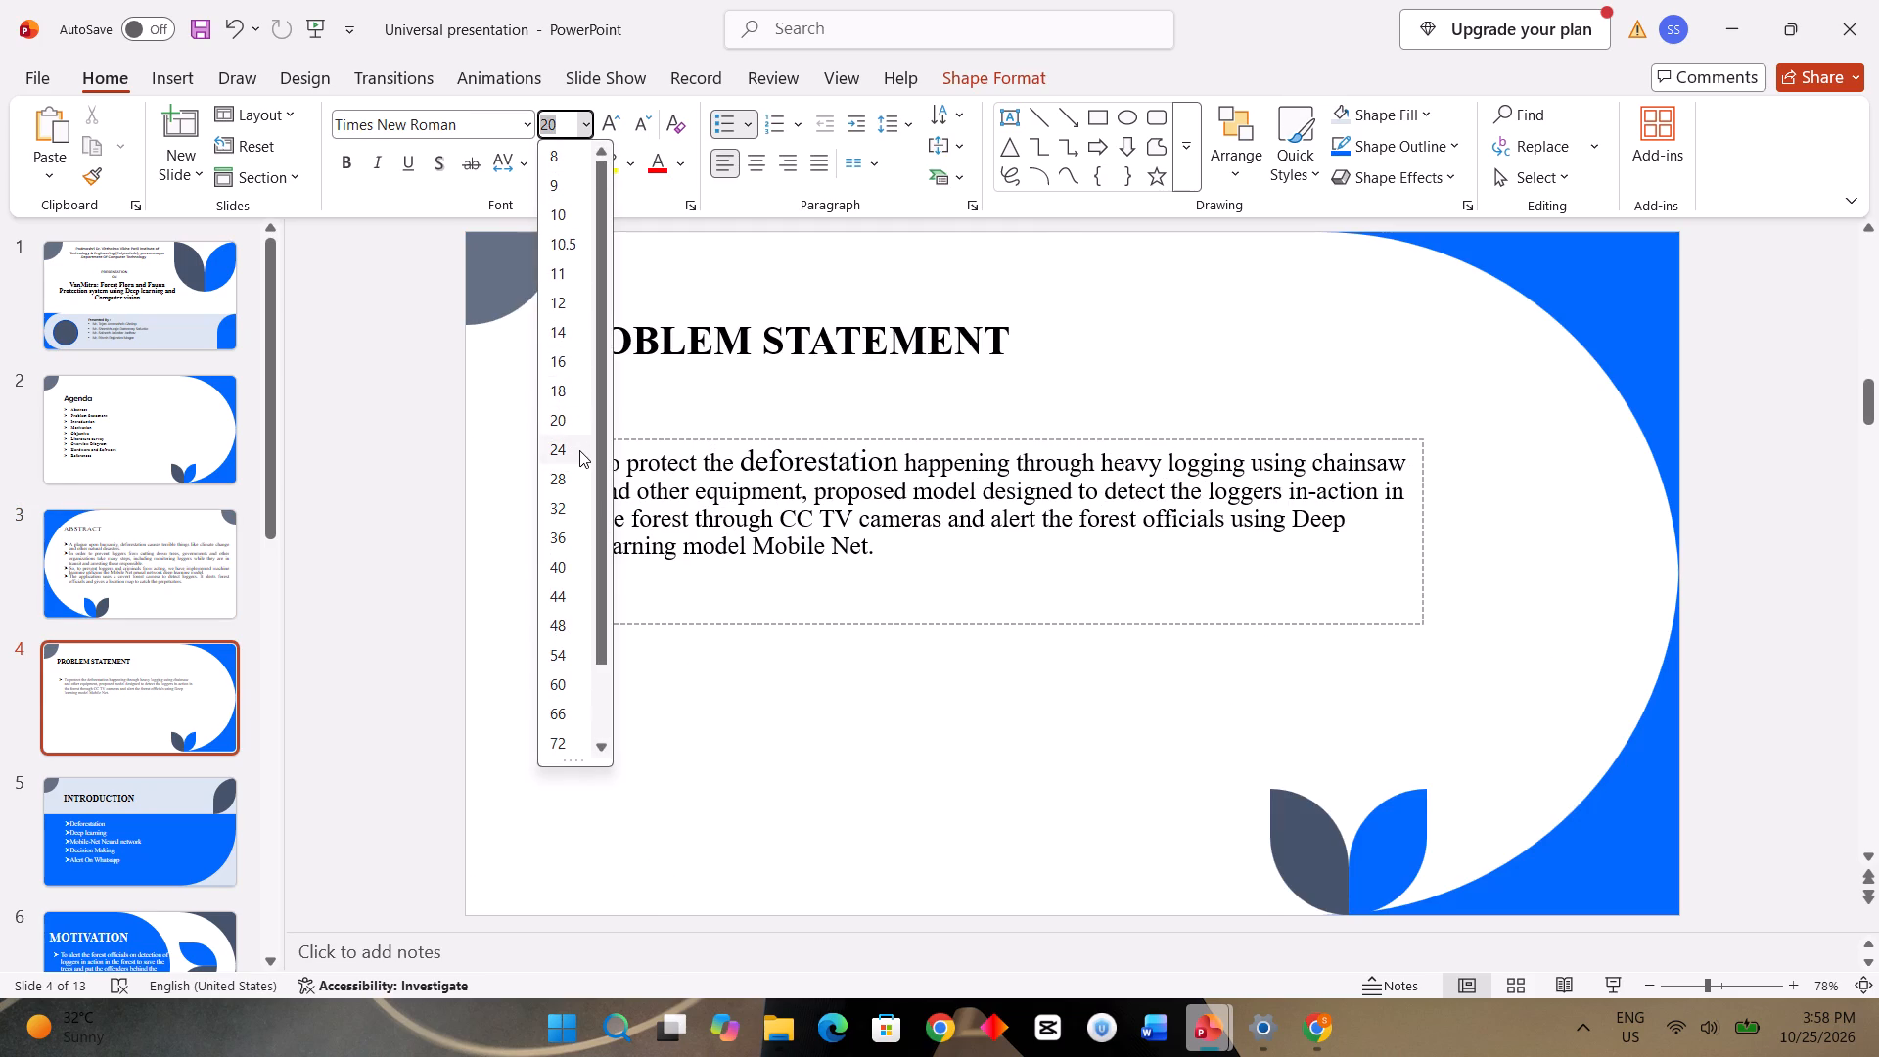
Set the font size of the word "deforestation" in the Problem Statement body text to 24.
click(579, 450)
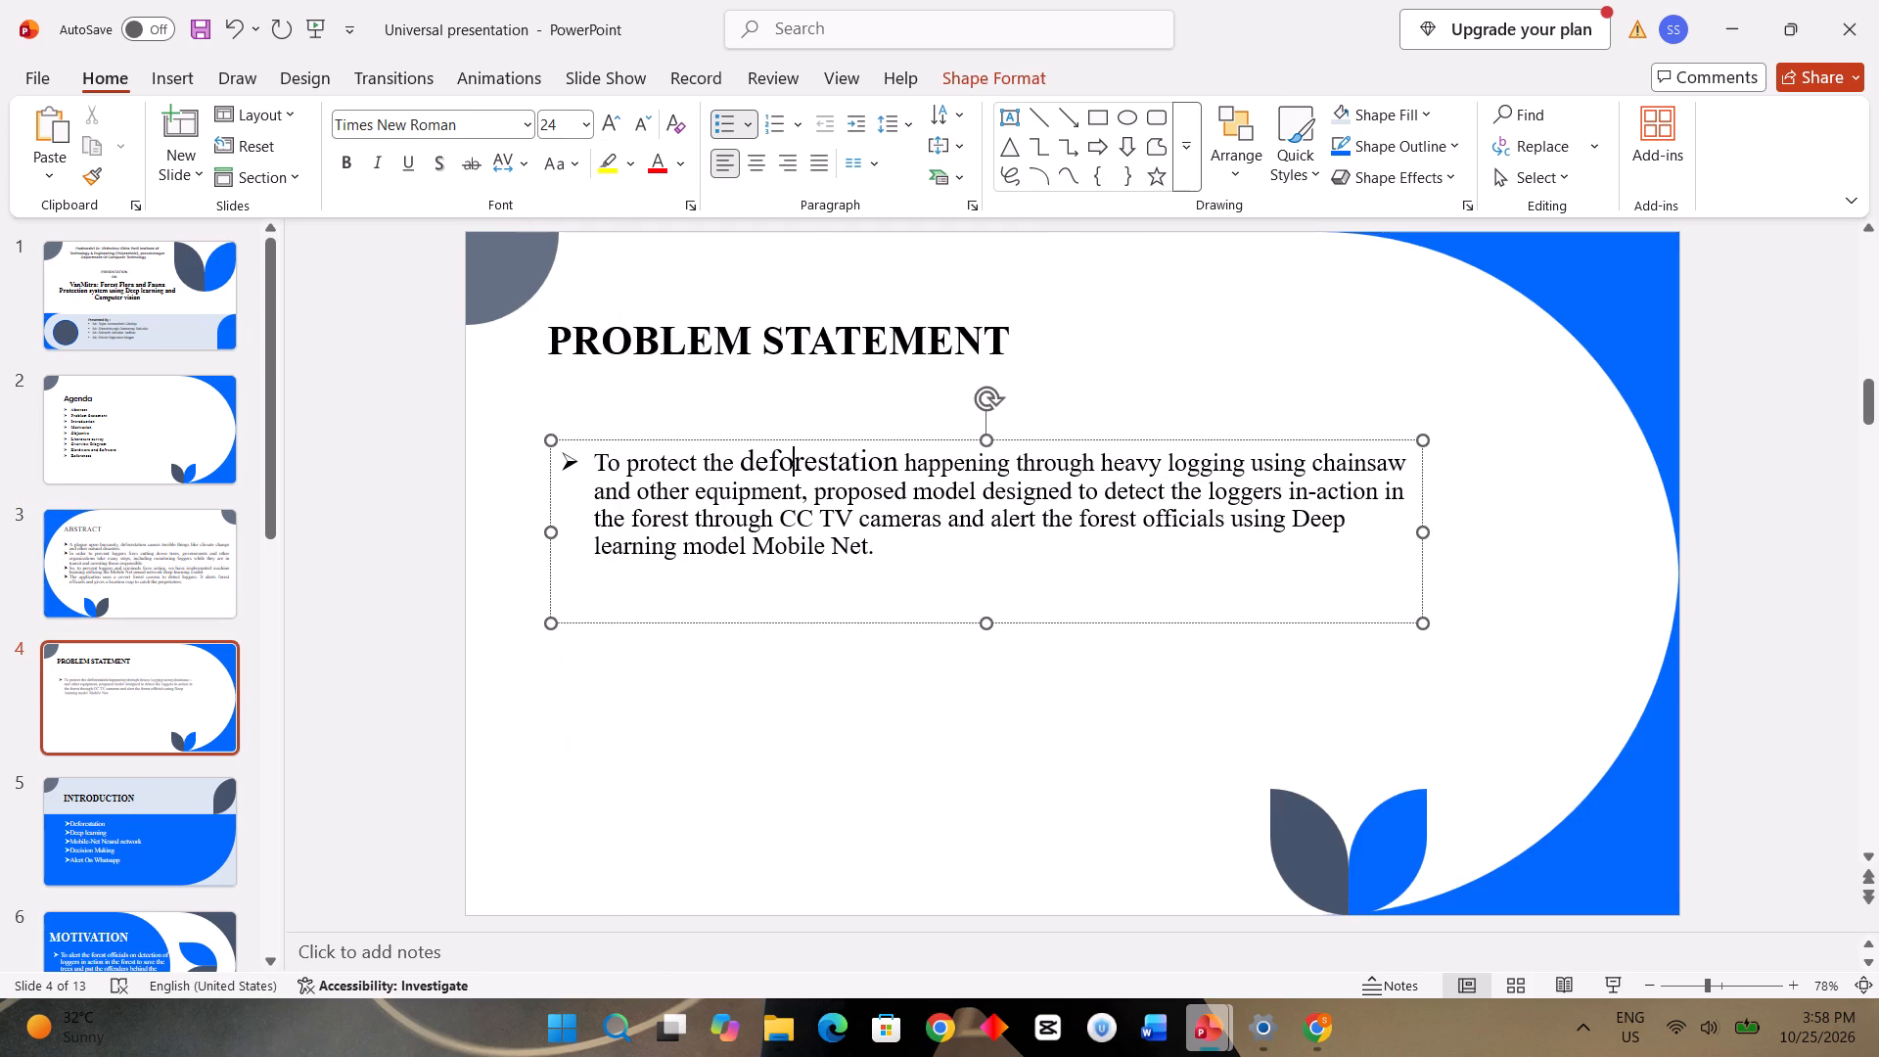
click(737, 375)
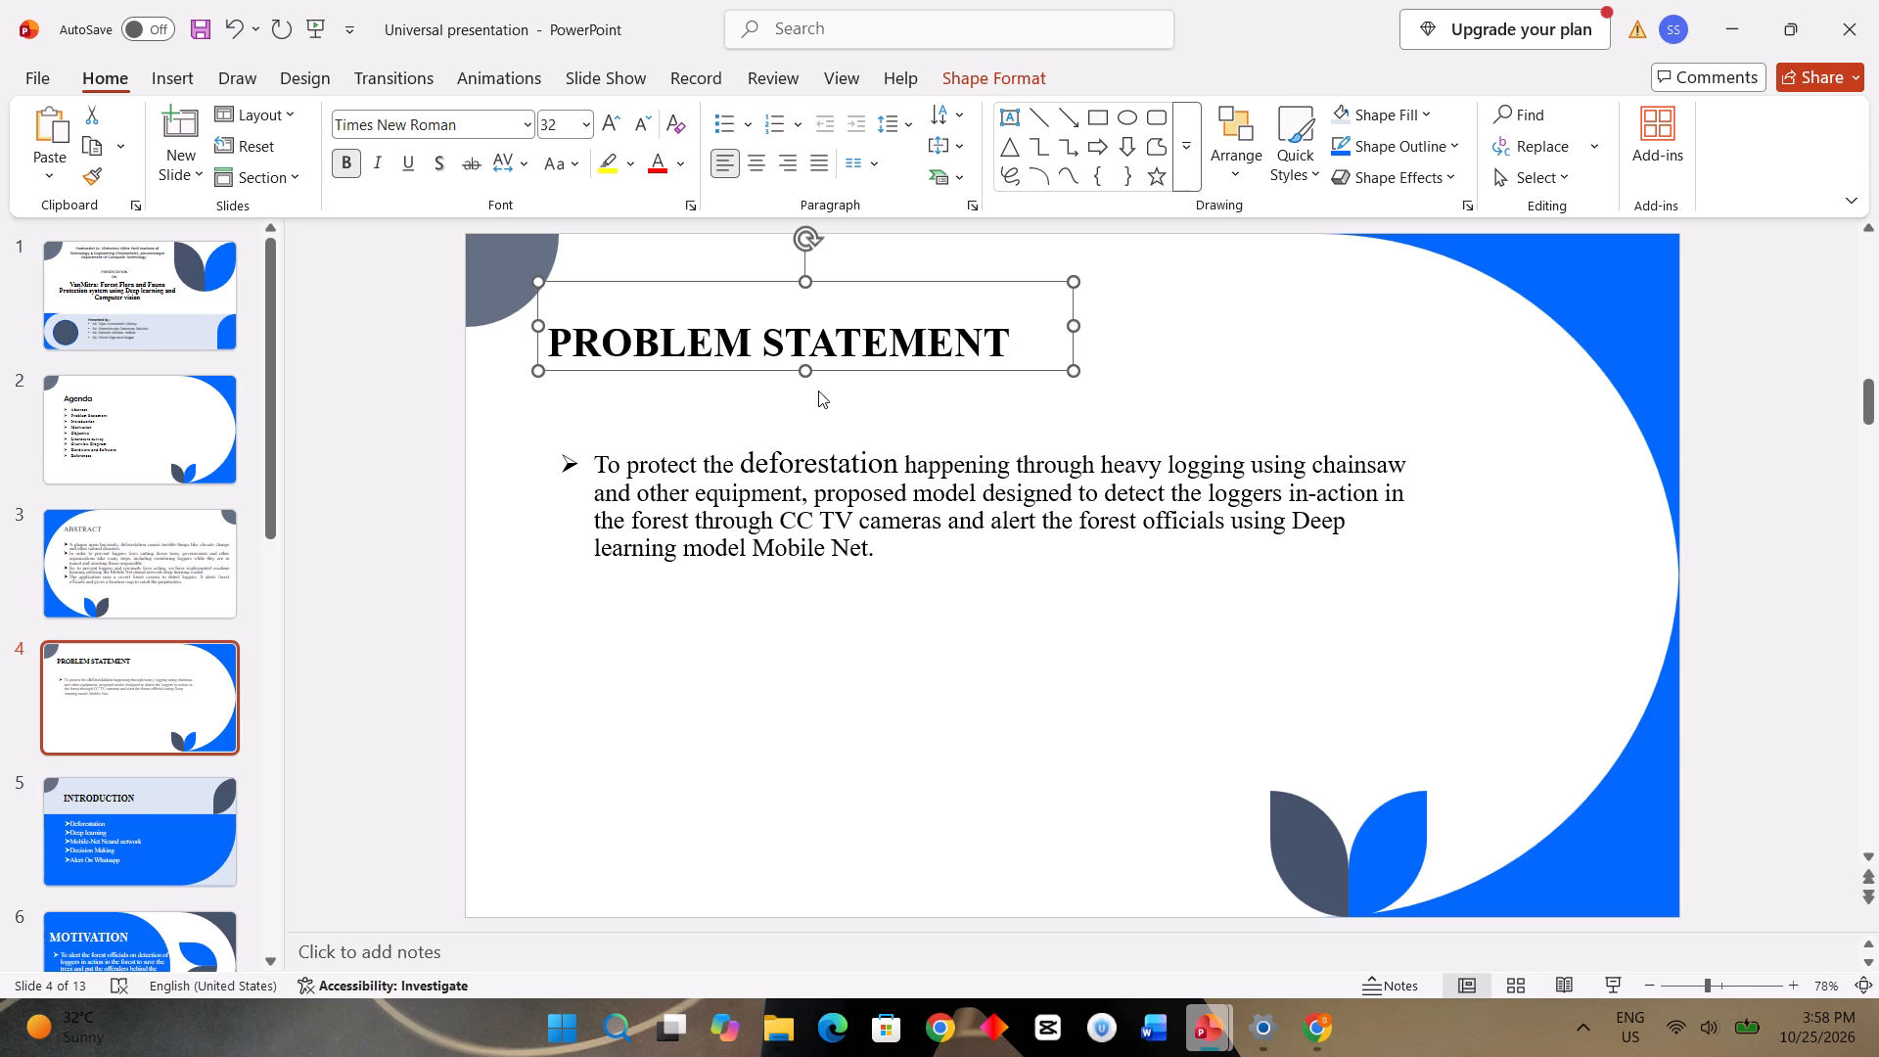
Set the font size of all five bullet points on the Introduction slide to 28.
scroll(793, 356, down, 1)
click(734, 530)
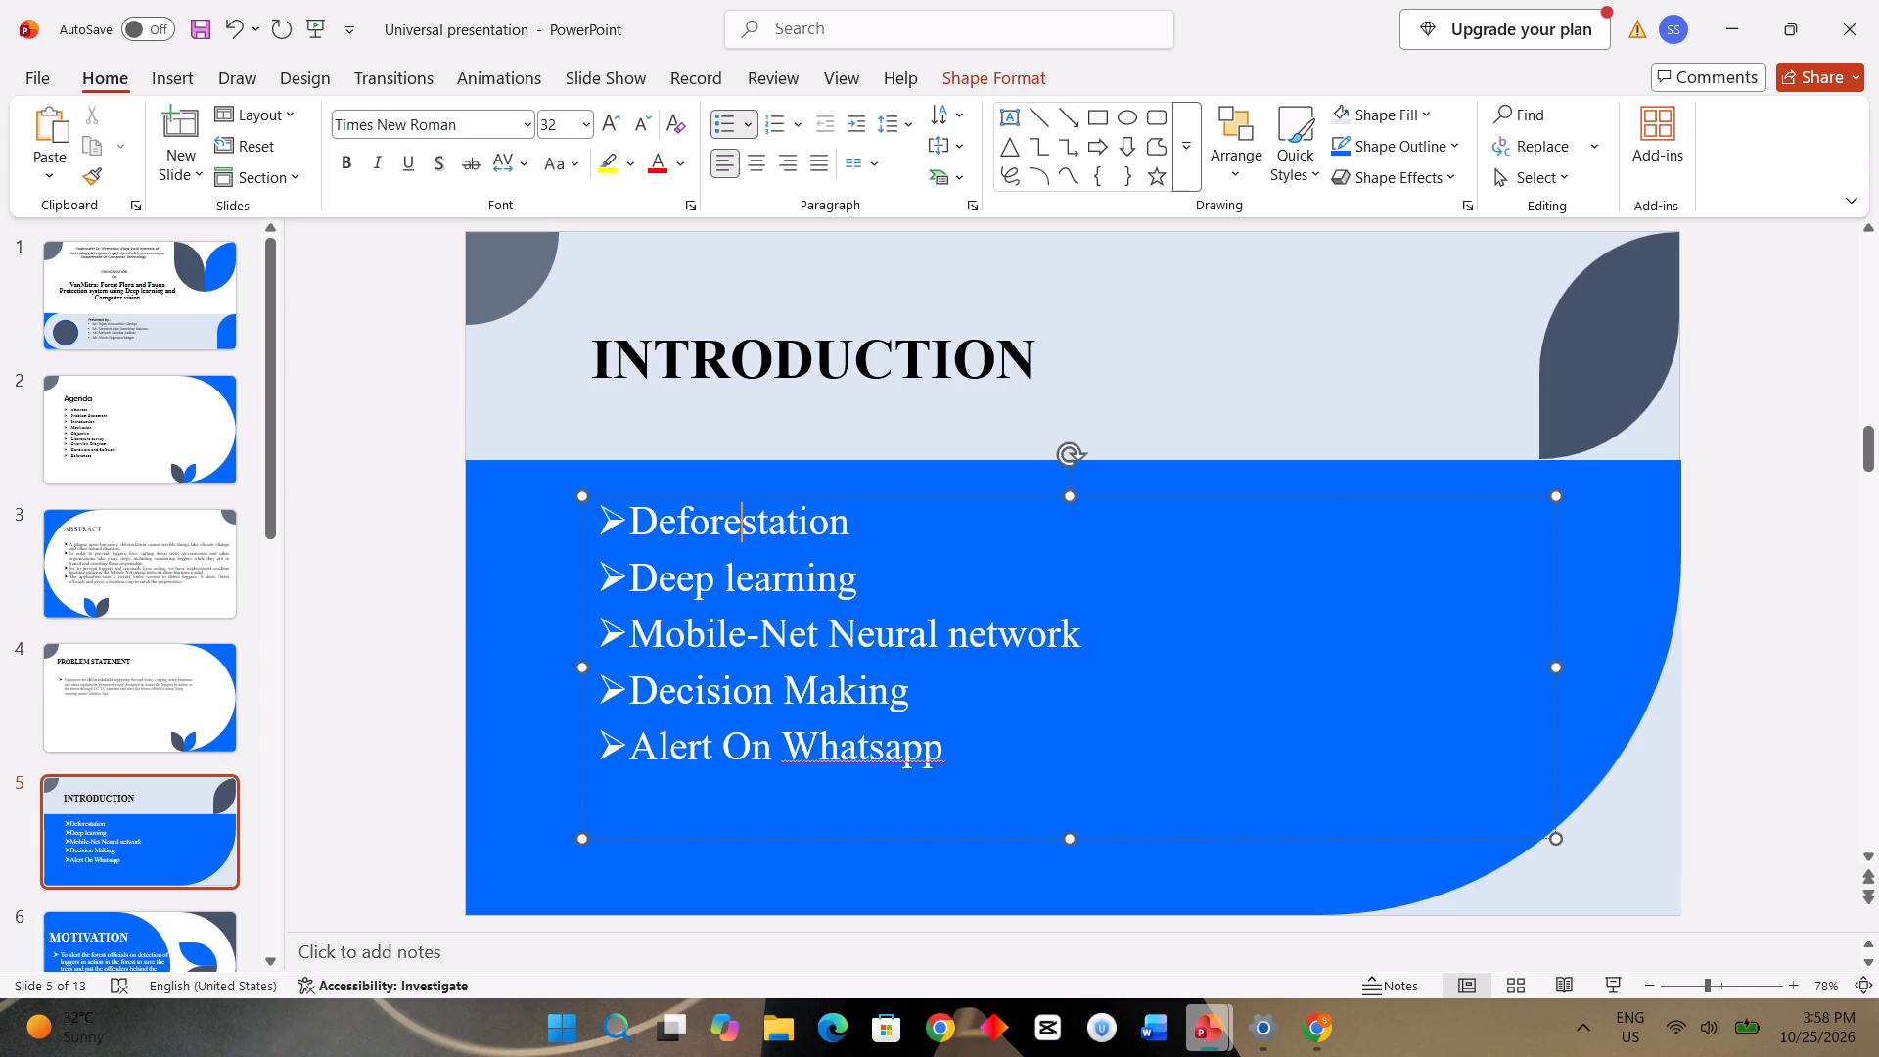
click(585, 124)
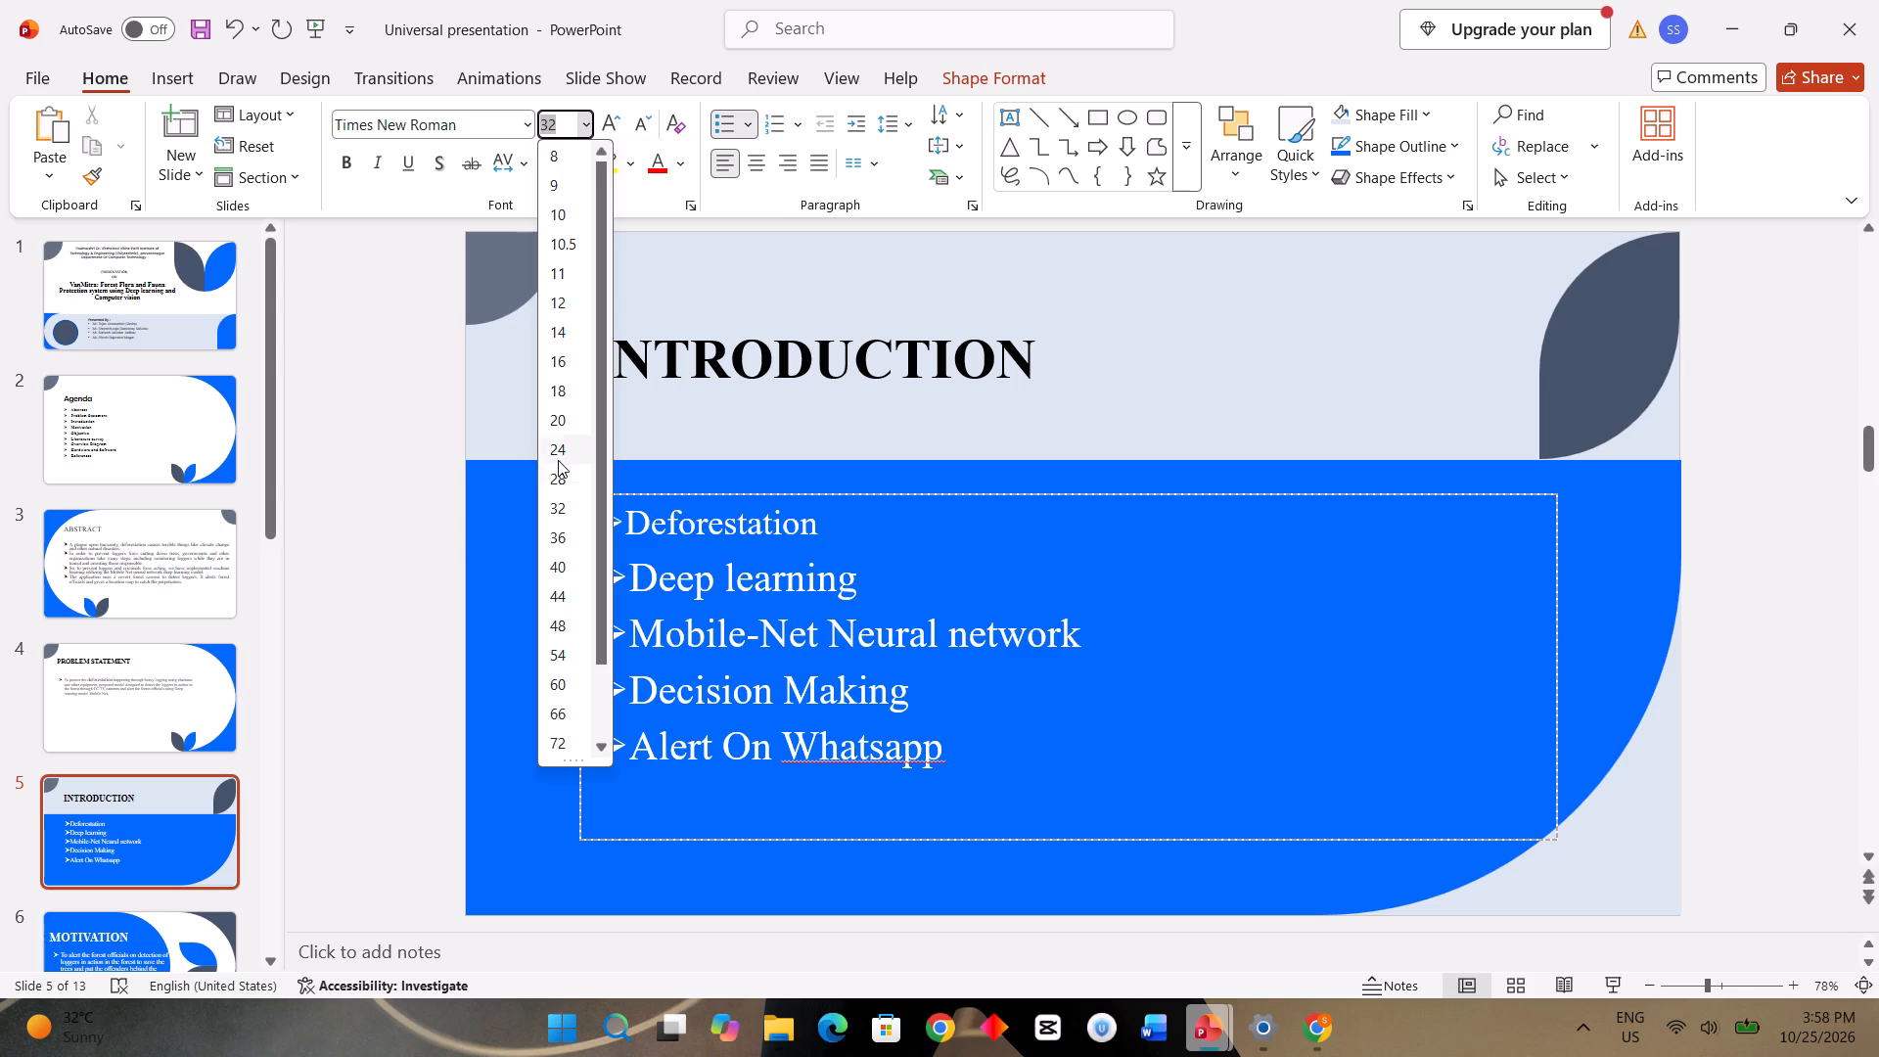
click(666, 417)
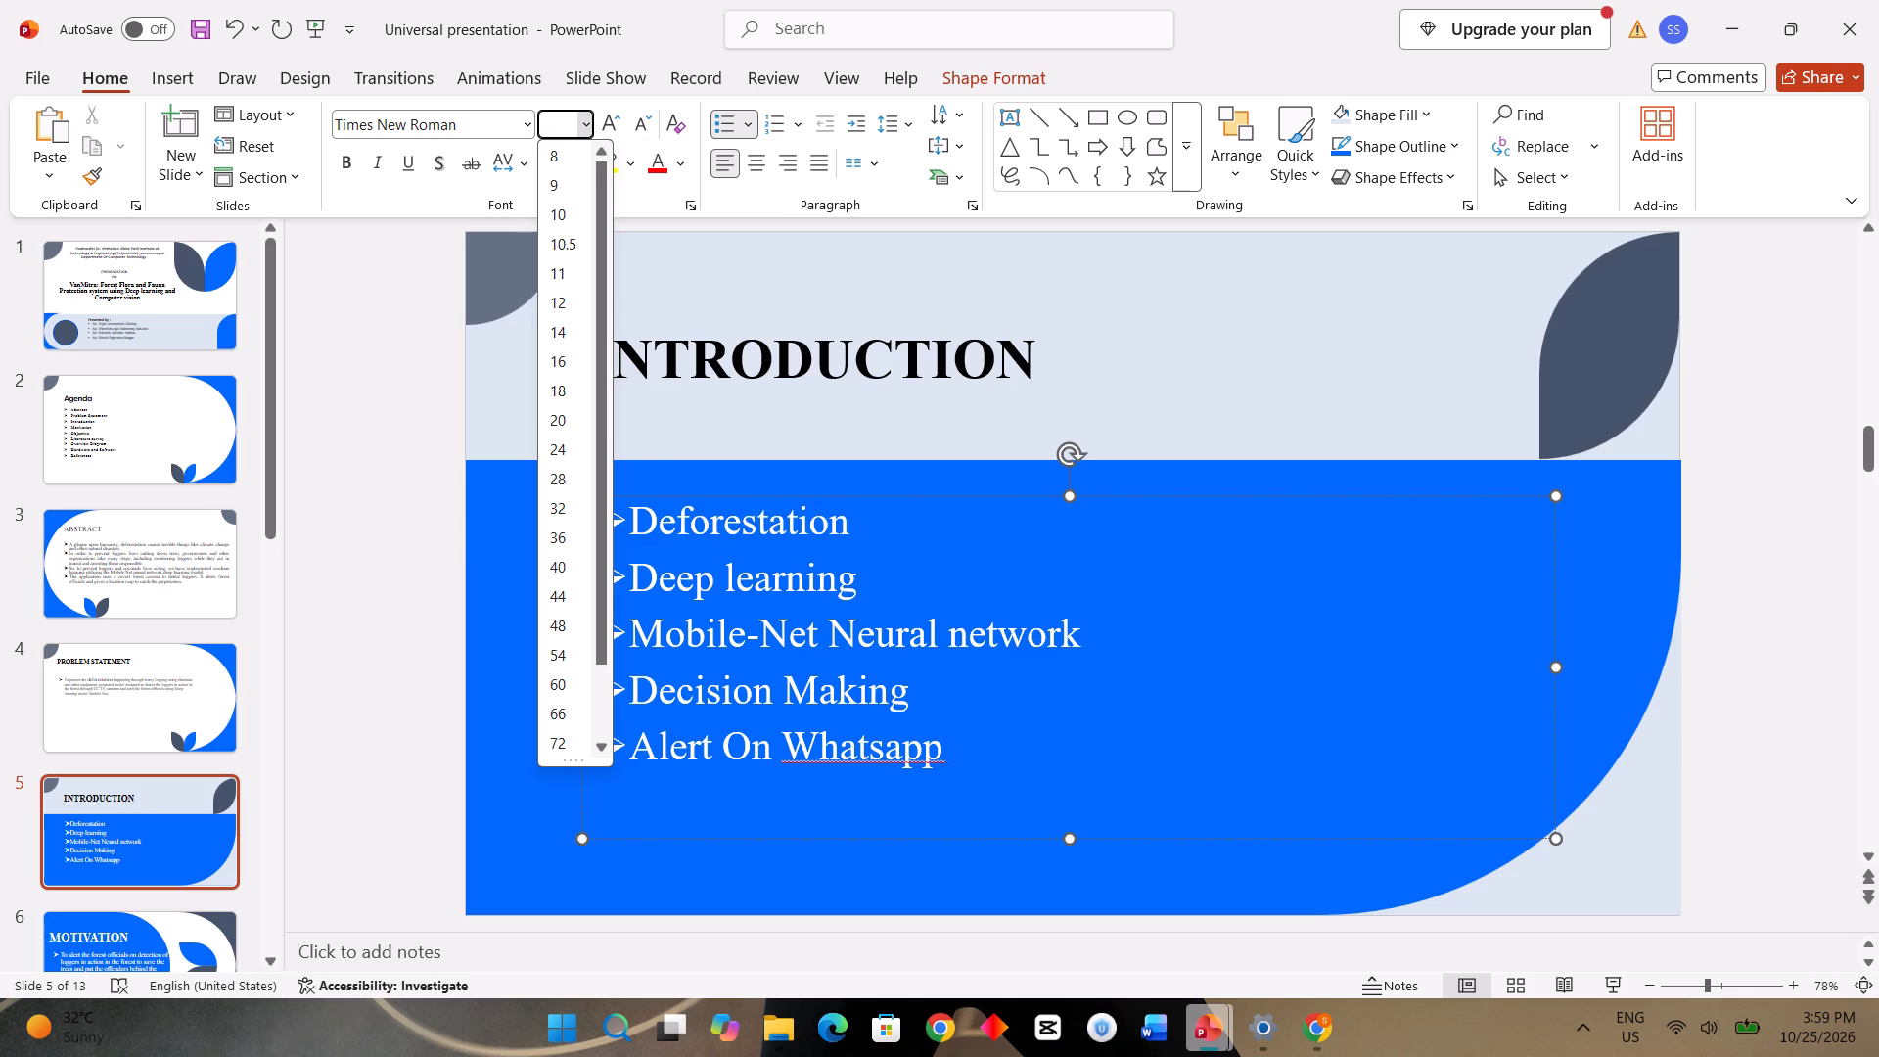
drag(635, 519, 858, 809)
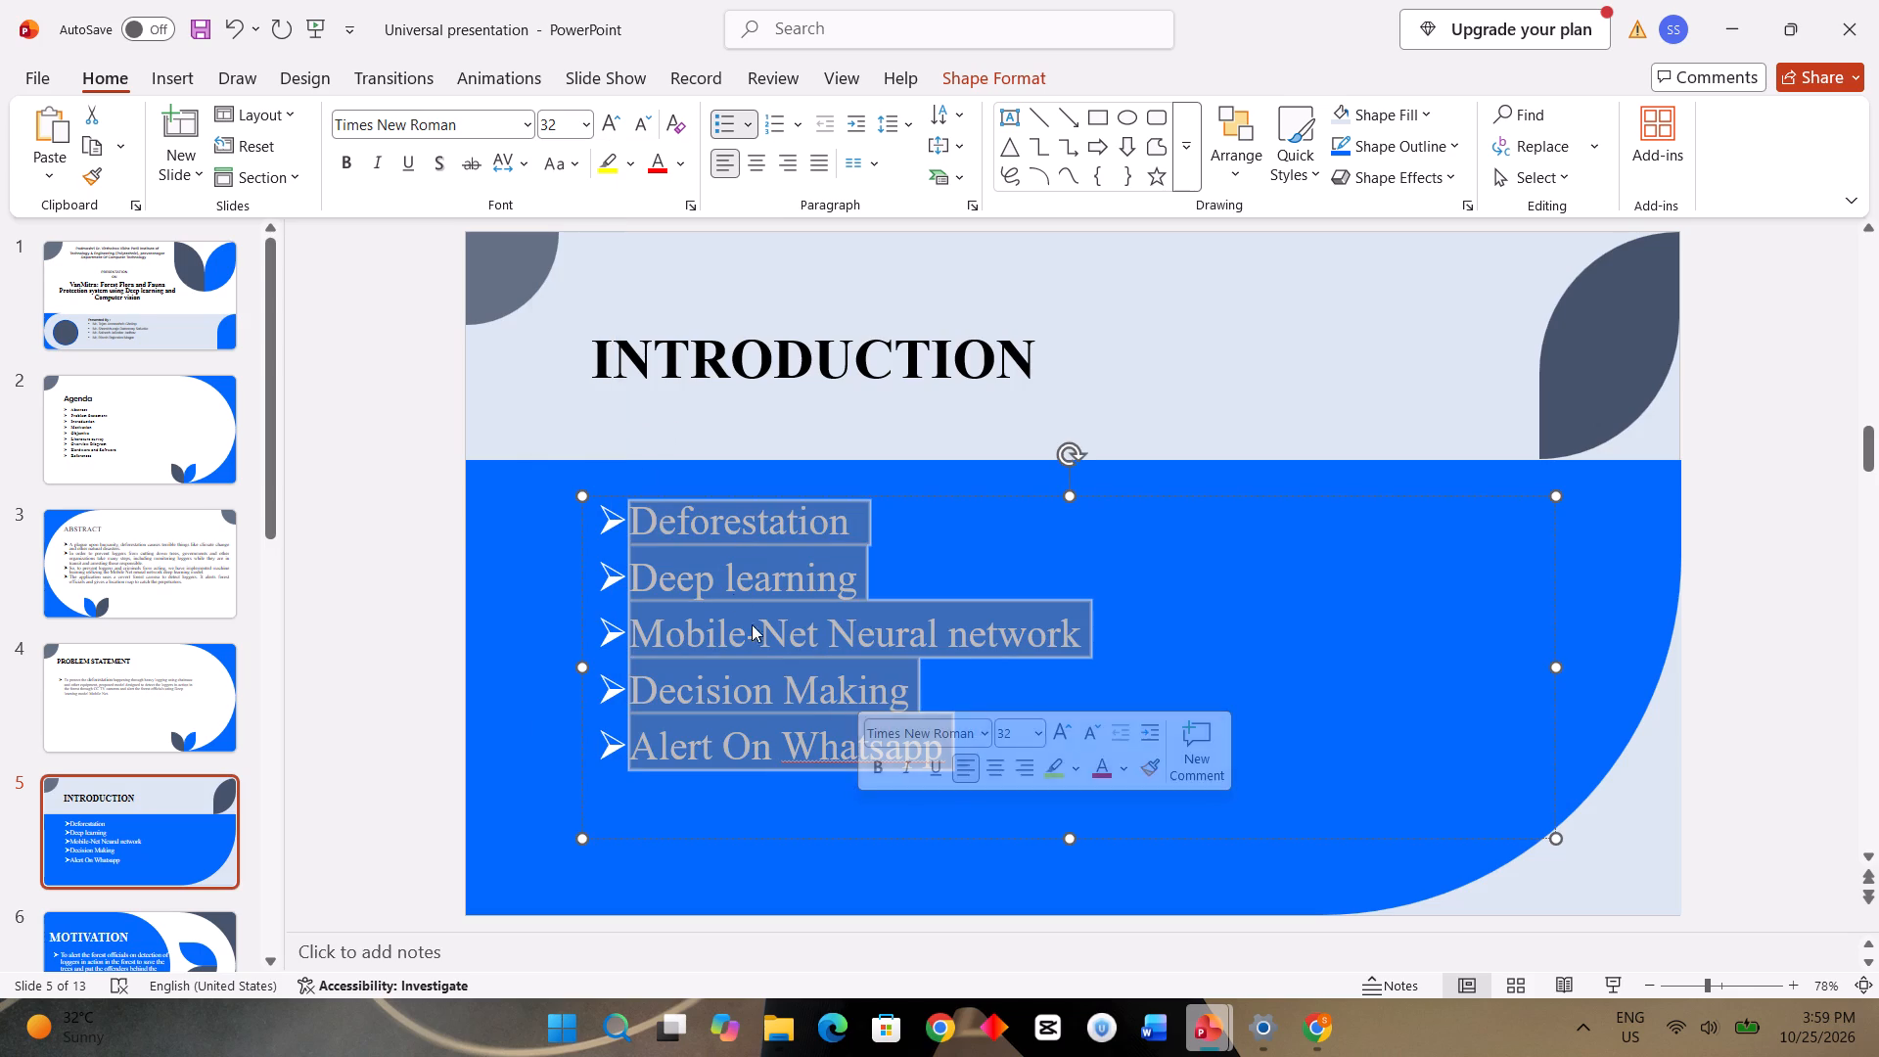
click(589, 126)
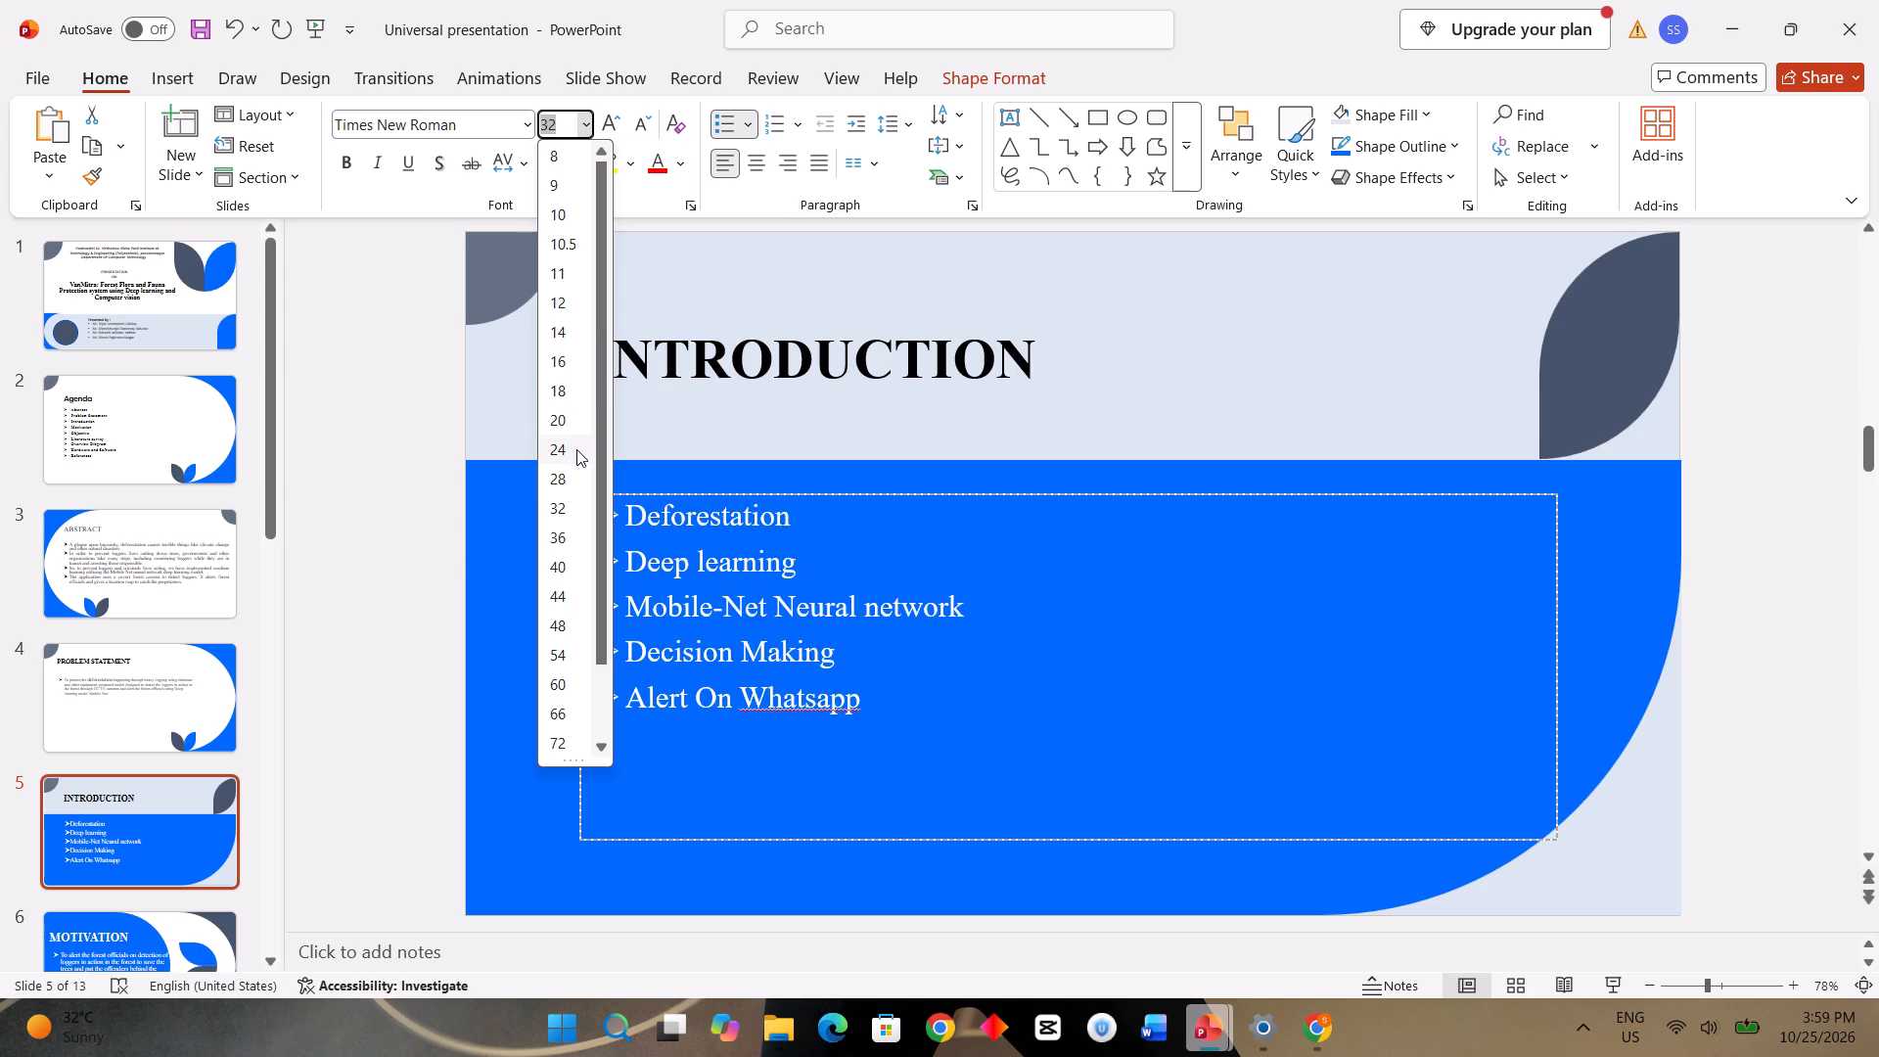
click(573, 474)
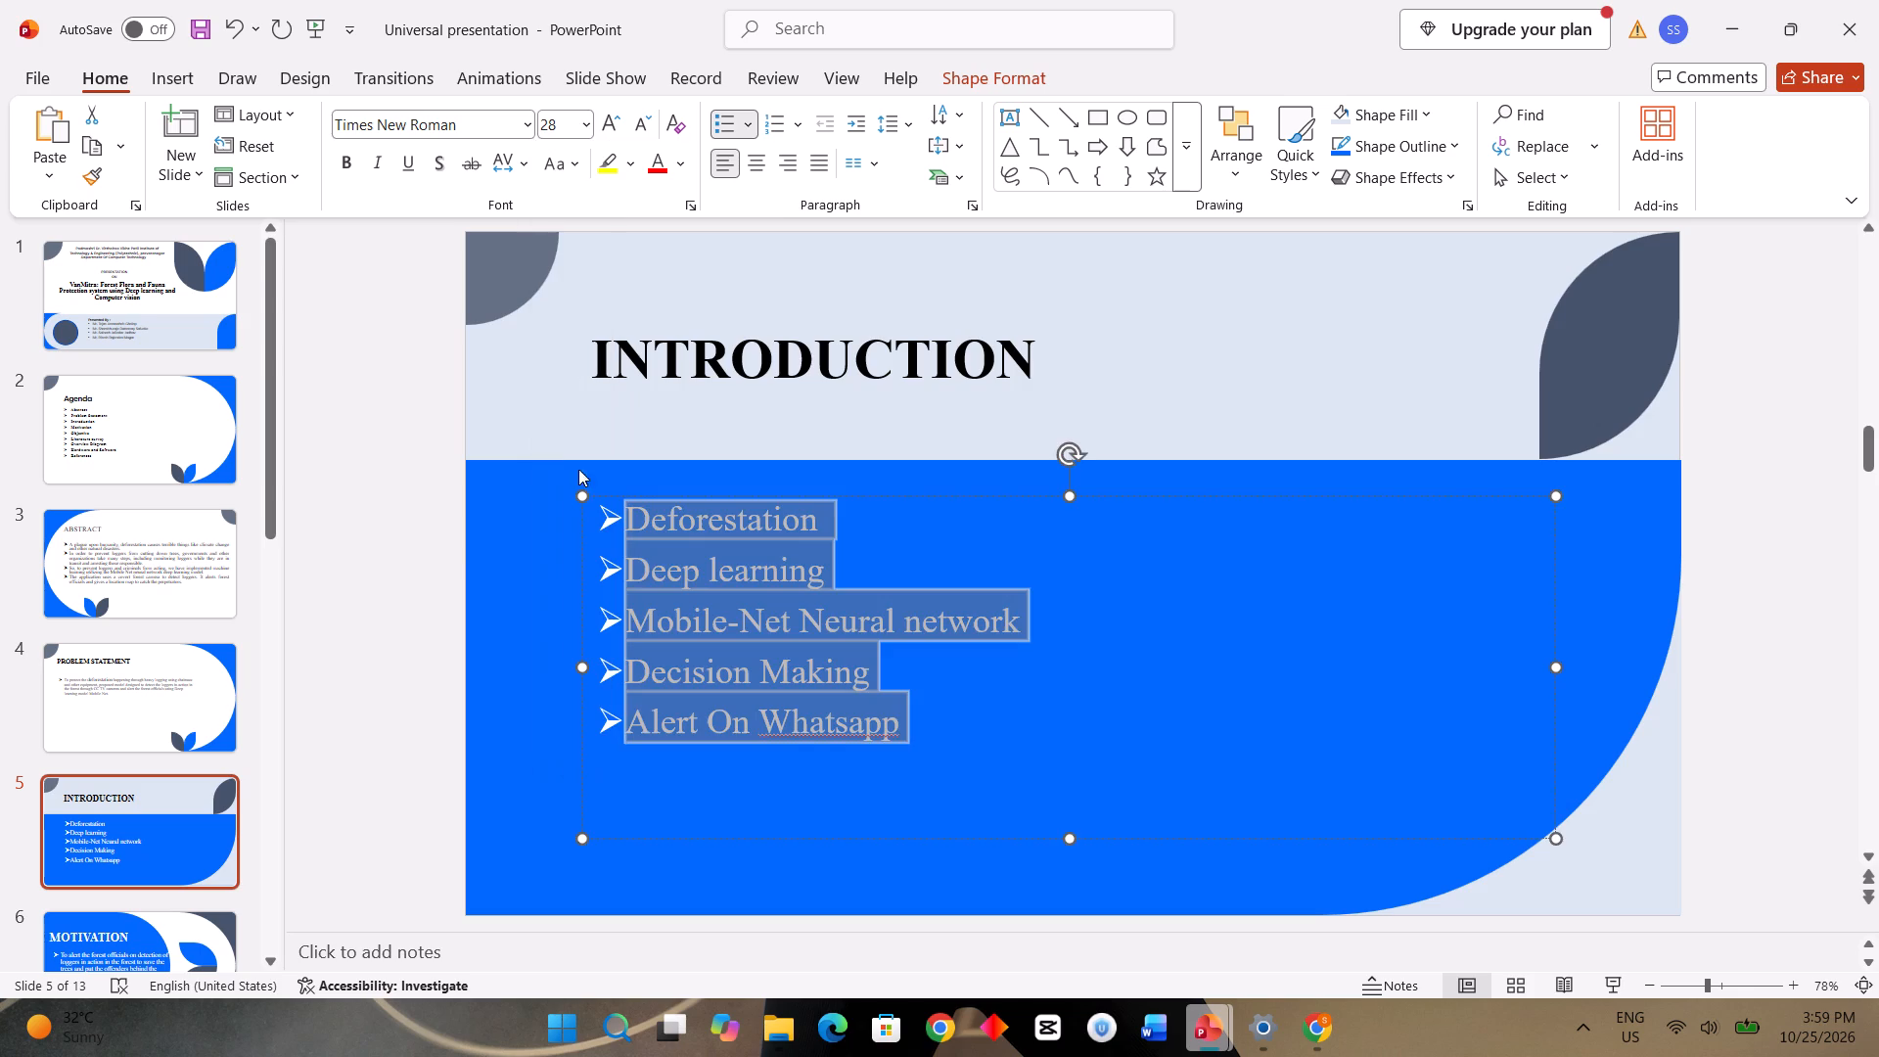
click(681, 429)
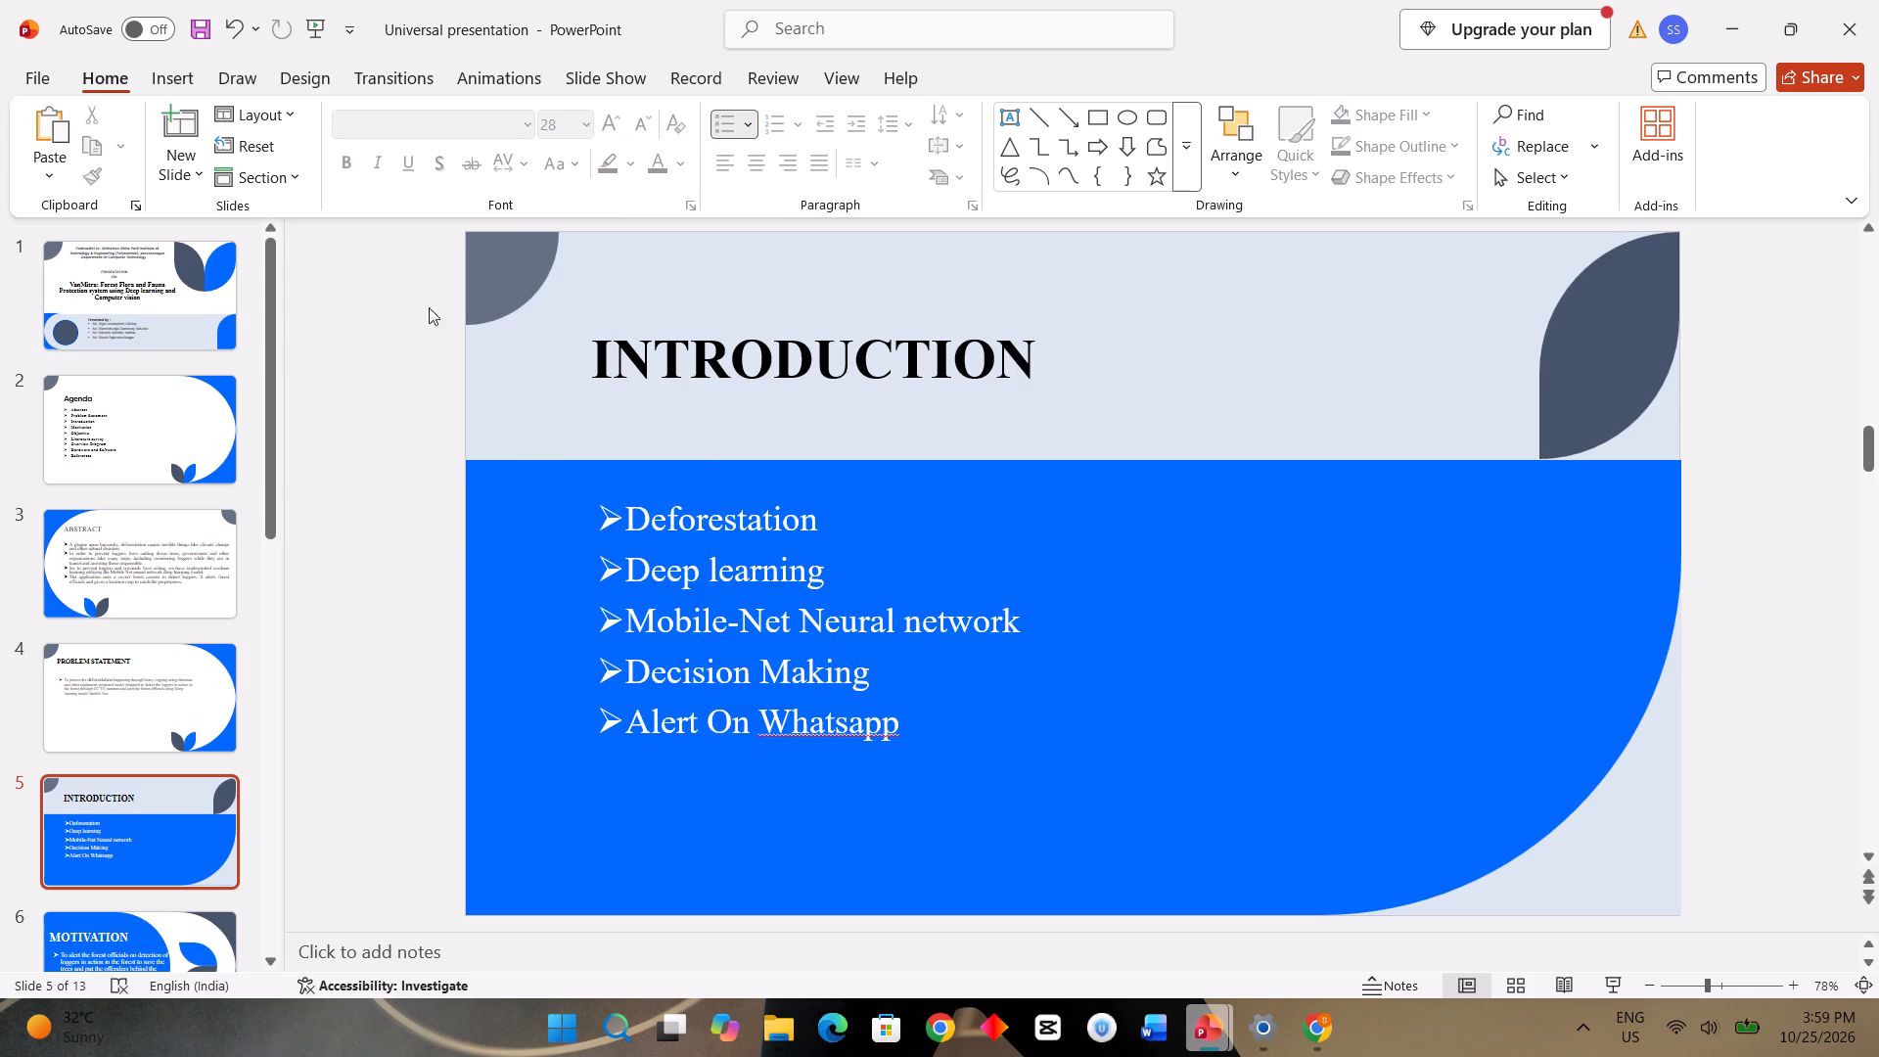
Select all the bullet text on the Motivation slide, from "To alert the forest officials" through "red handed".
scroll(660, 397, down, 1)
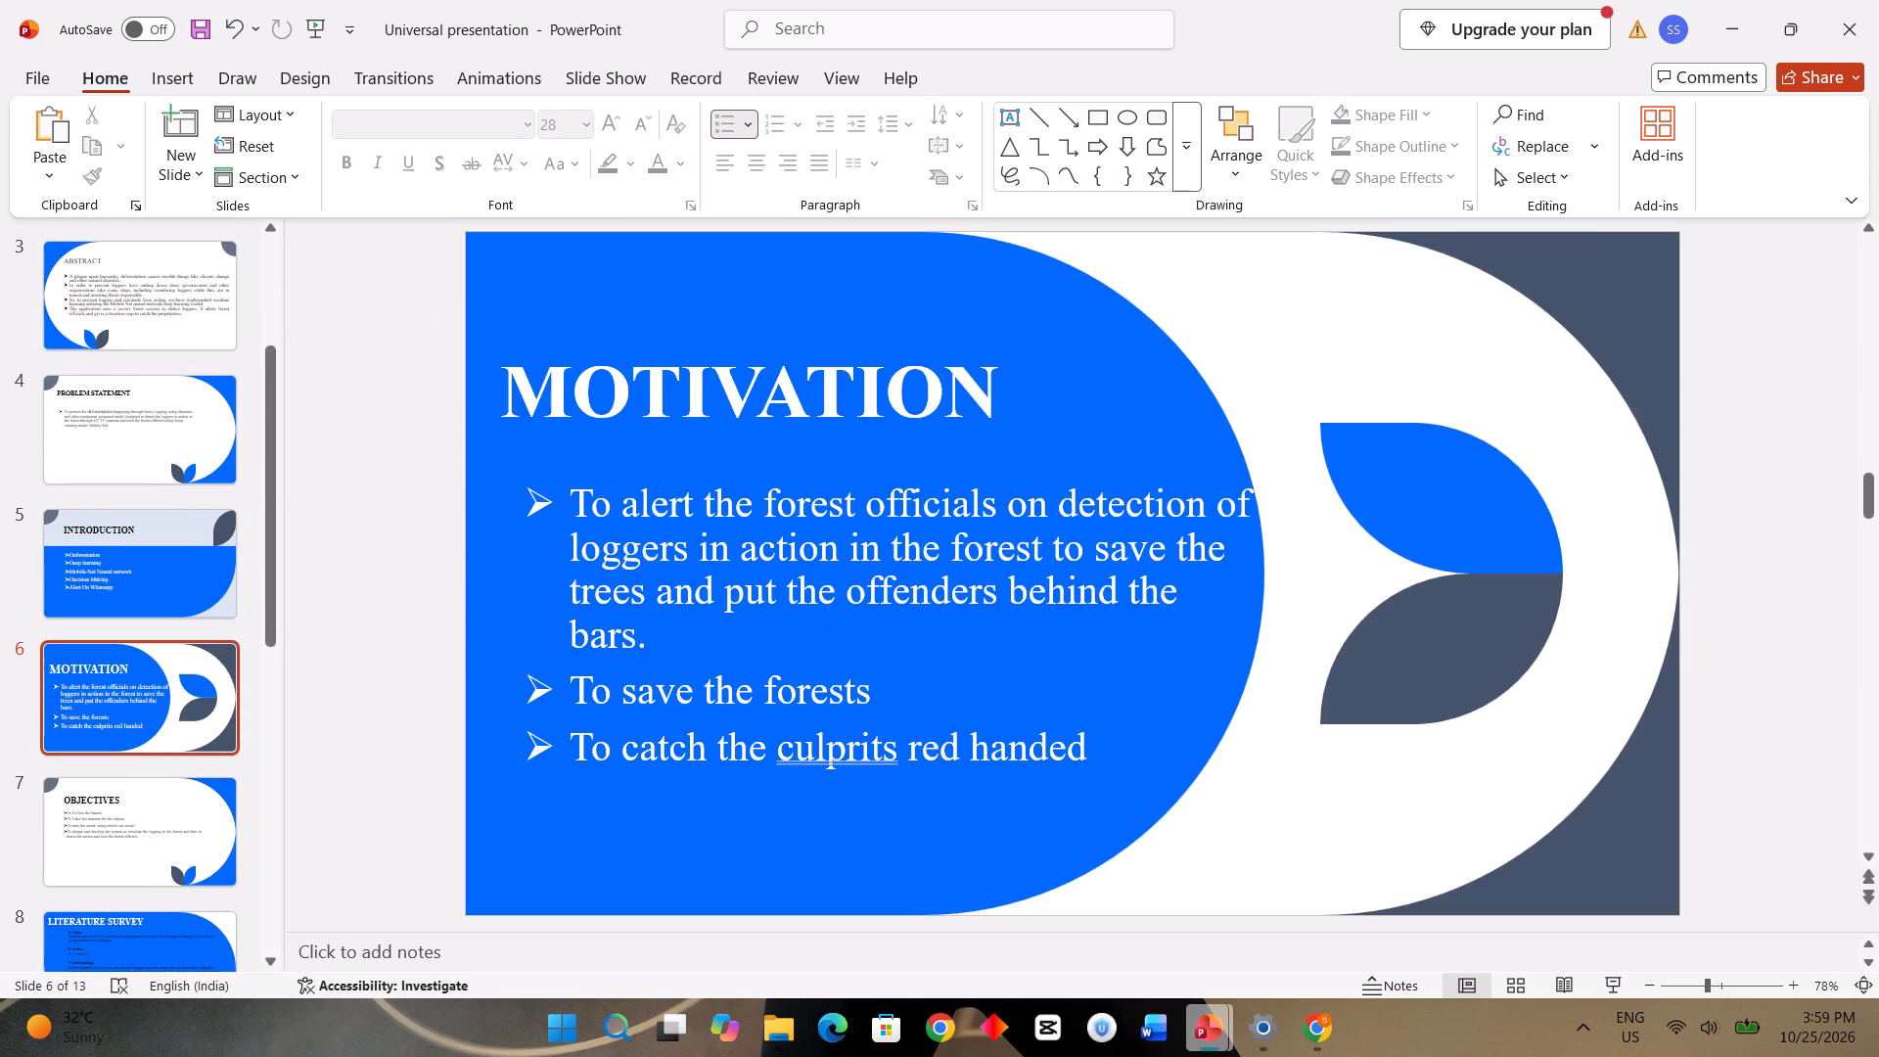
drag(573, 500, 924, 810)
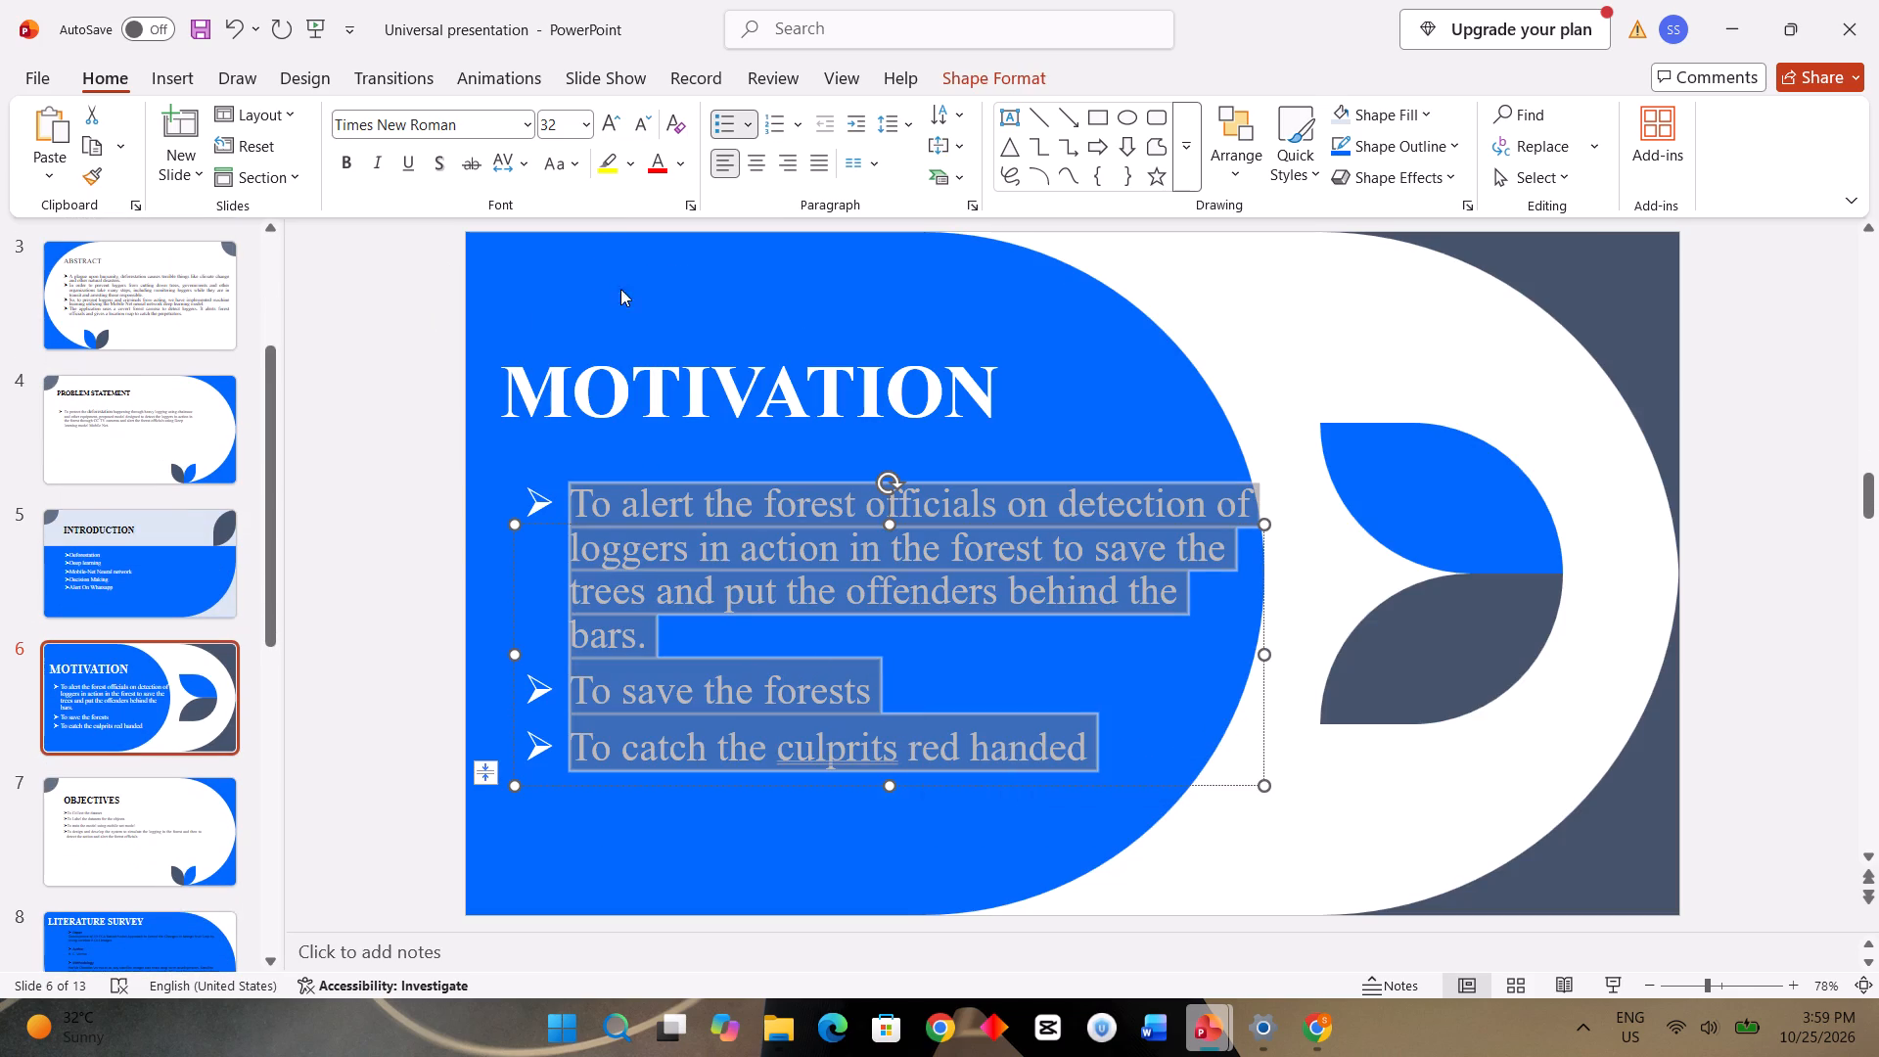
Set the selected bullet text on the Motivation slide to font size 24.
click(585, 122)
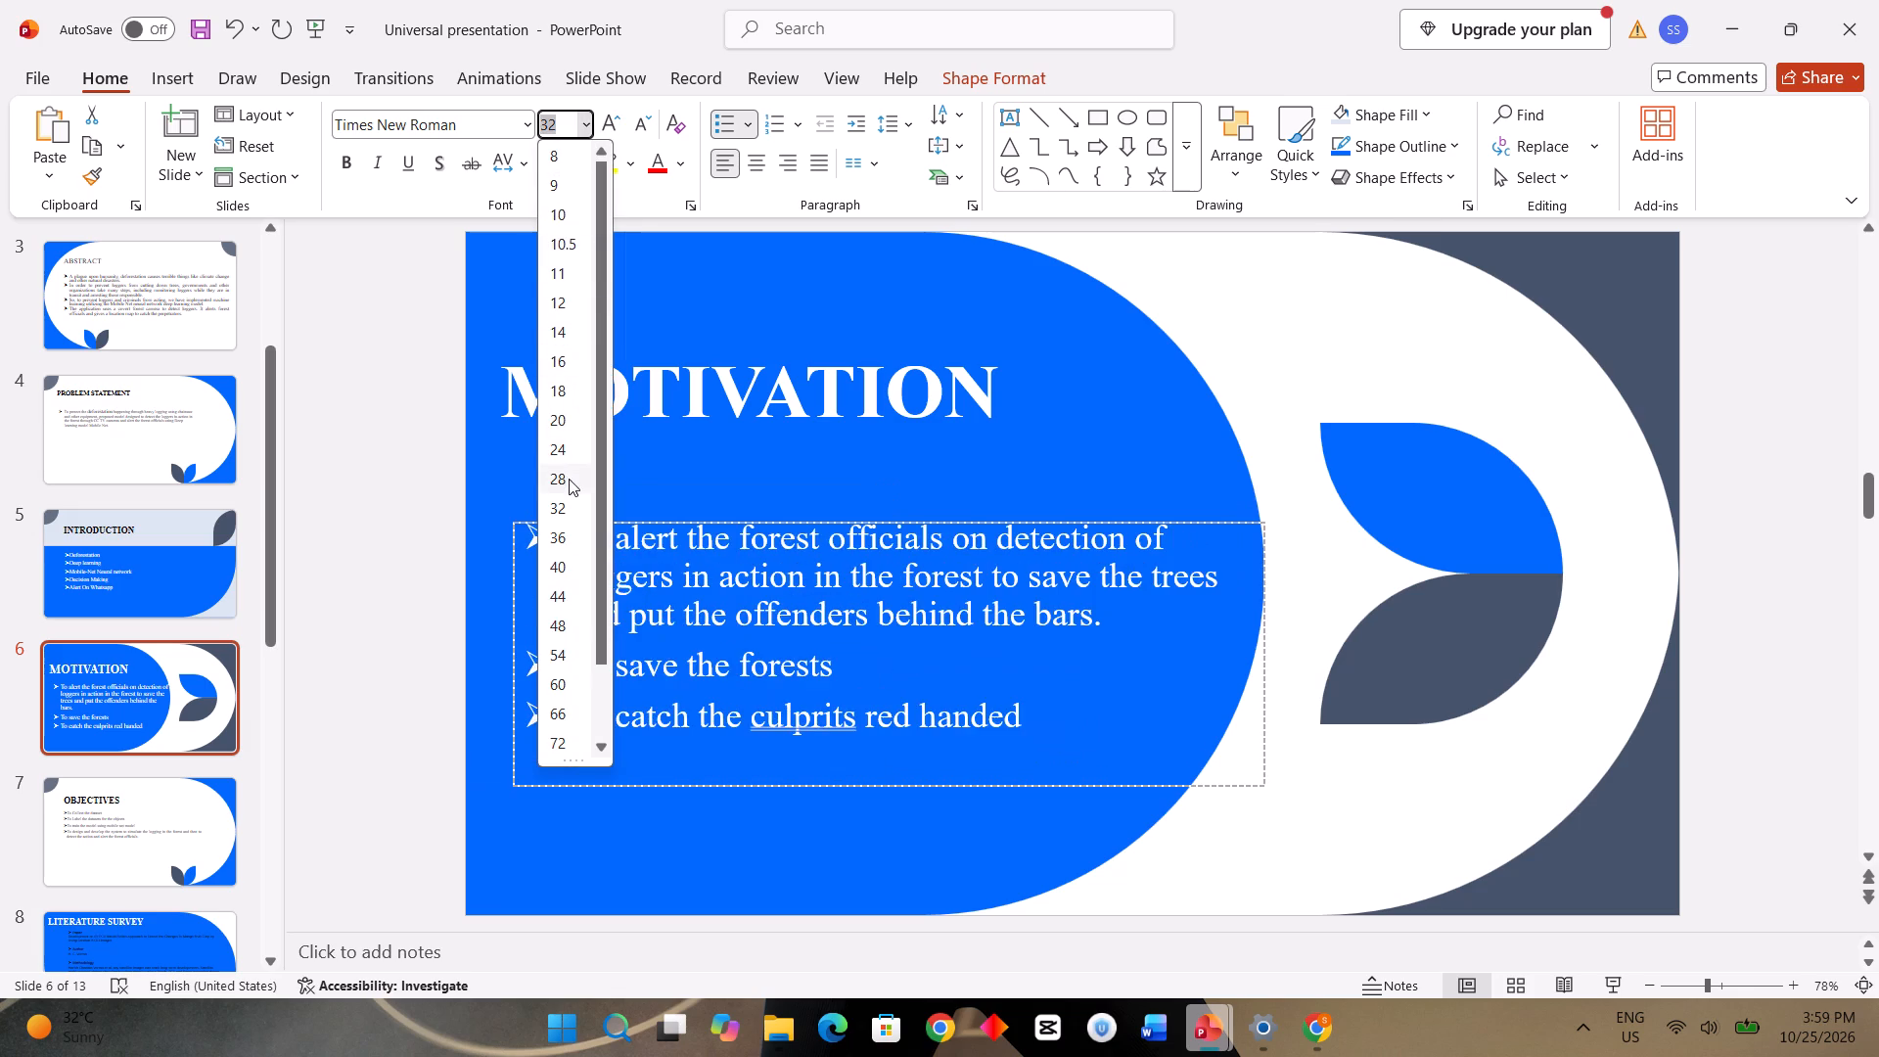
click(563, 449)
click(649, 326)
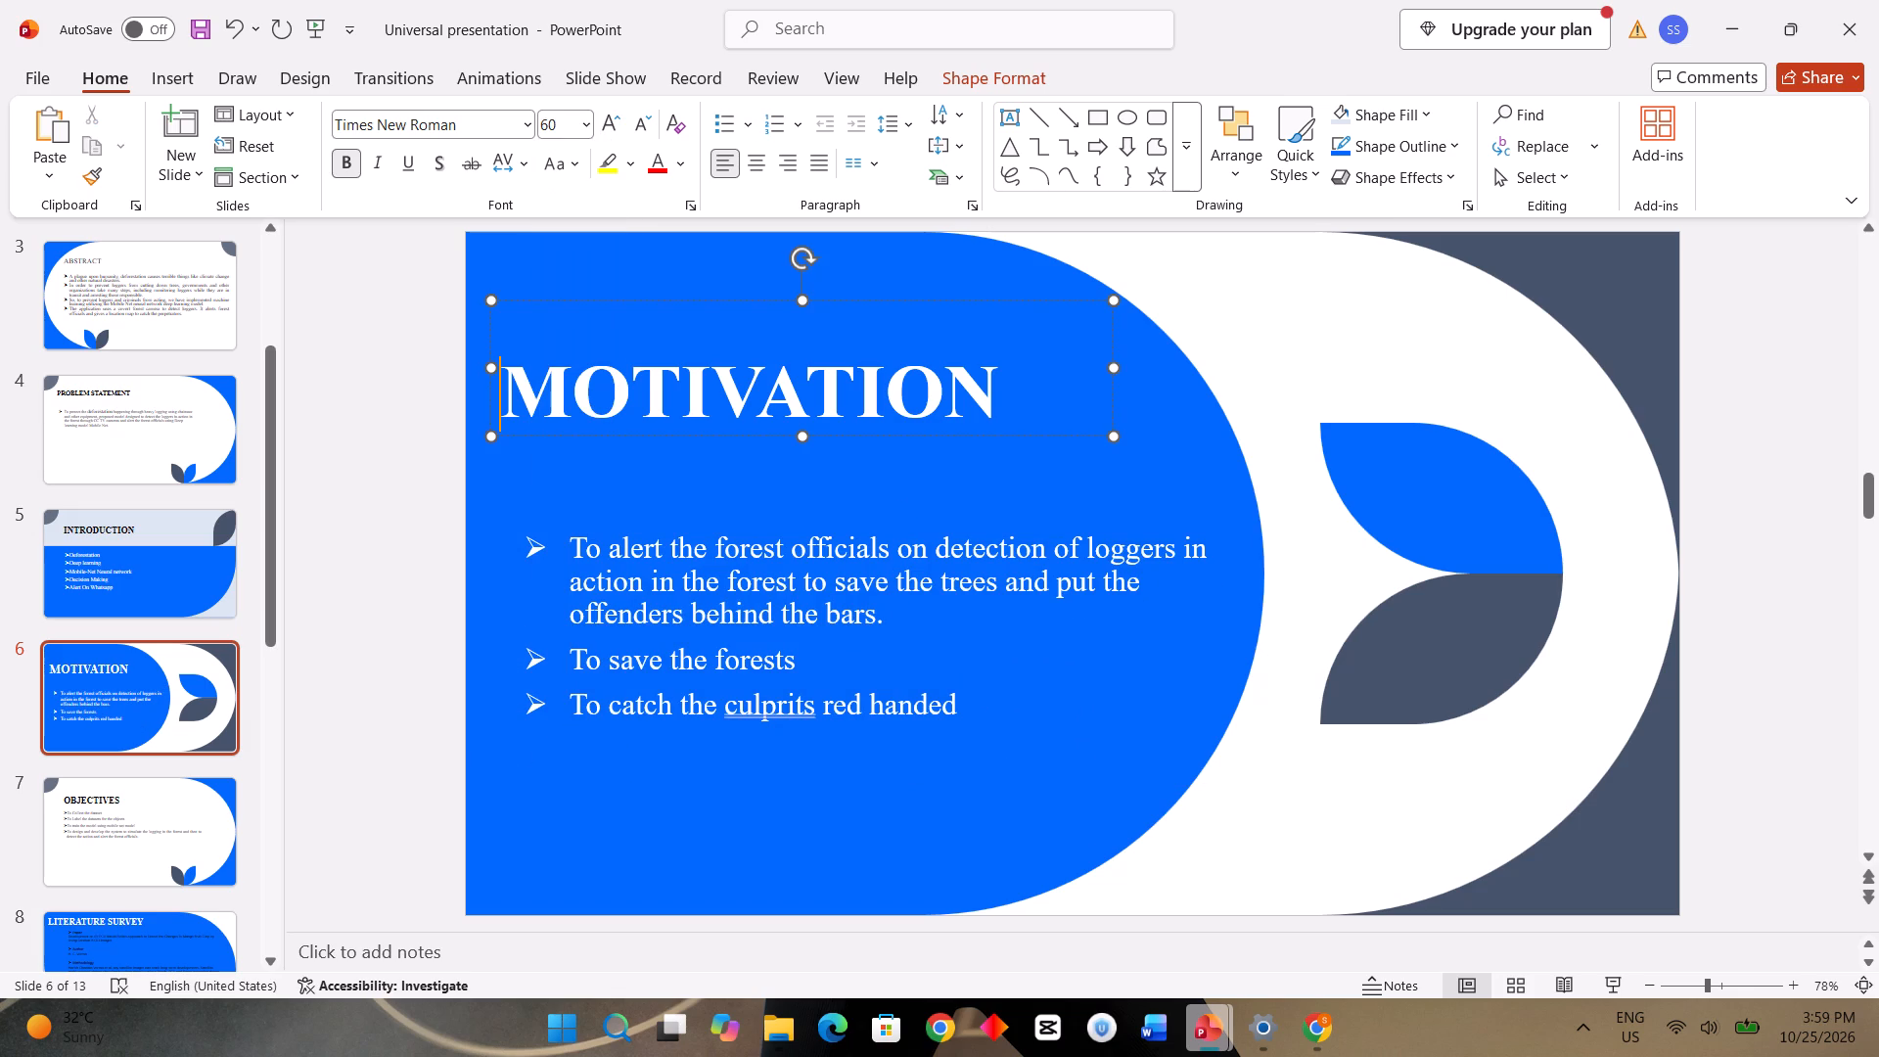
scroll(721, 414, down, 1)
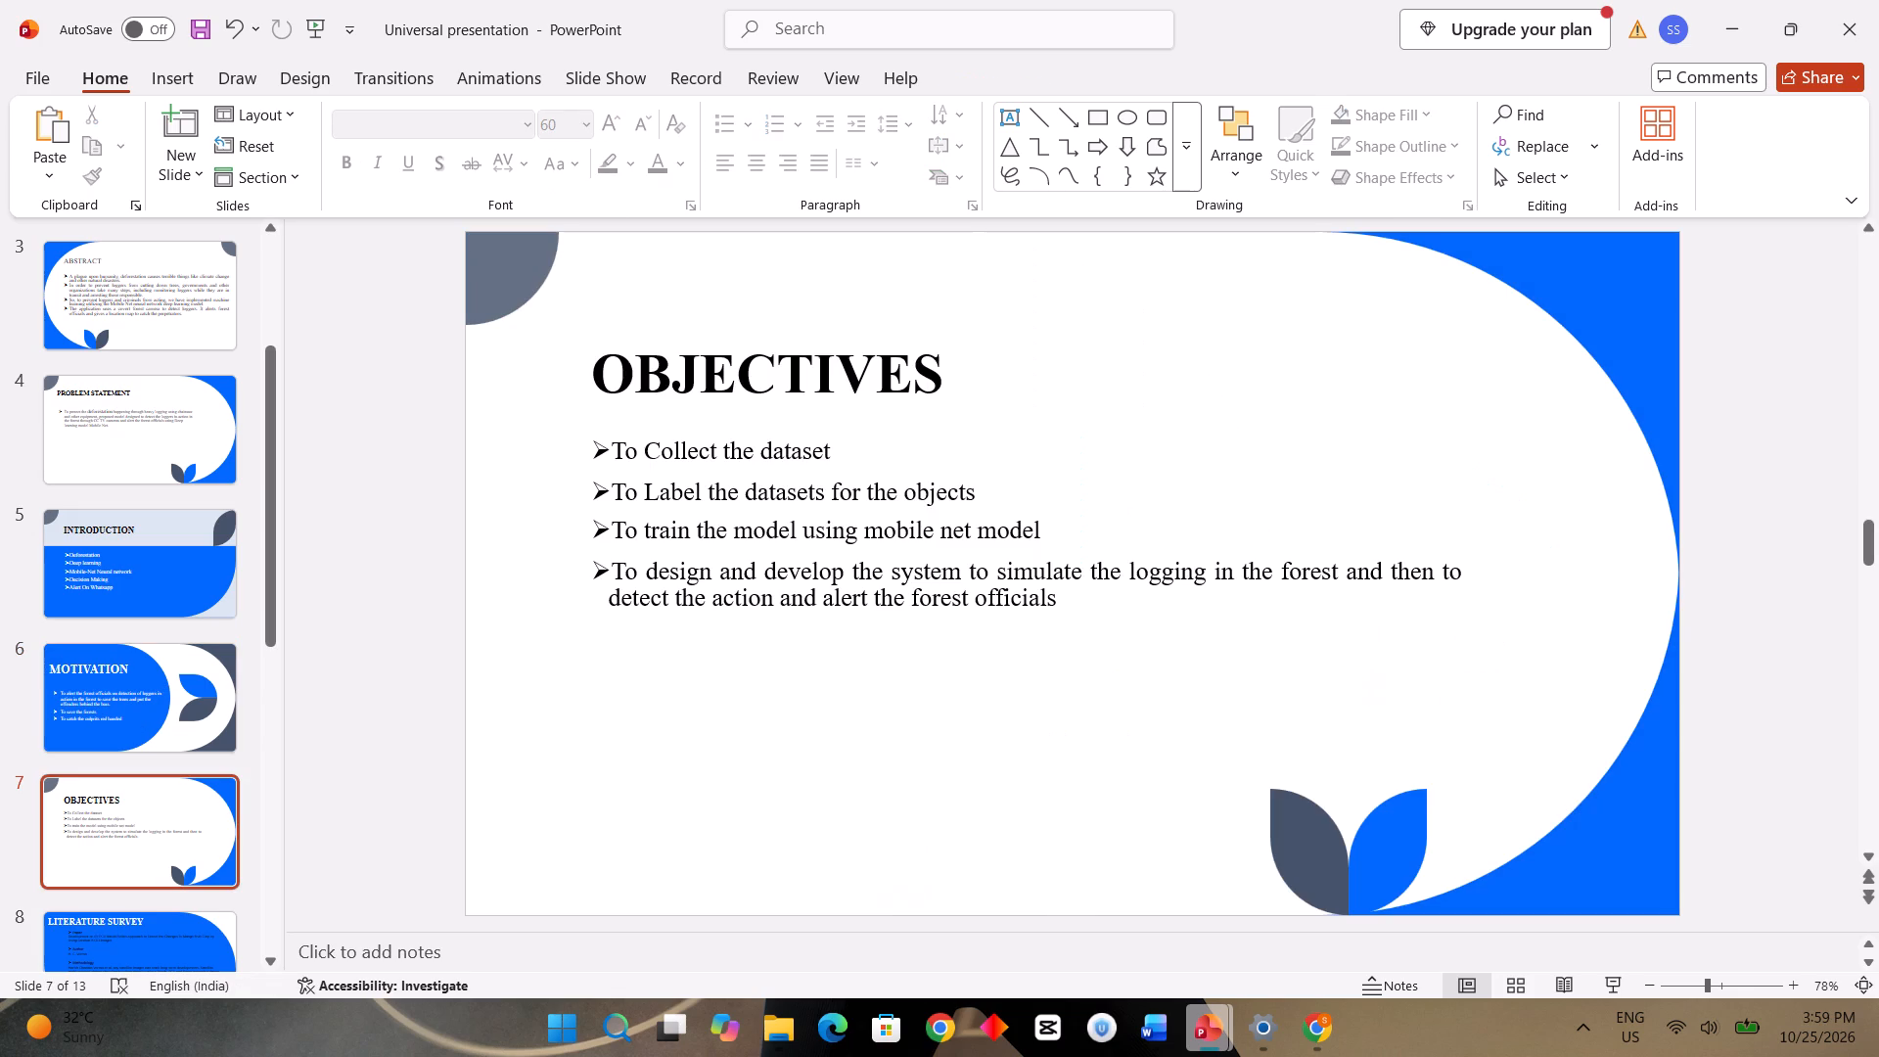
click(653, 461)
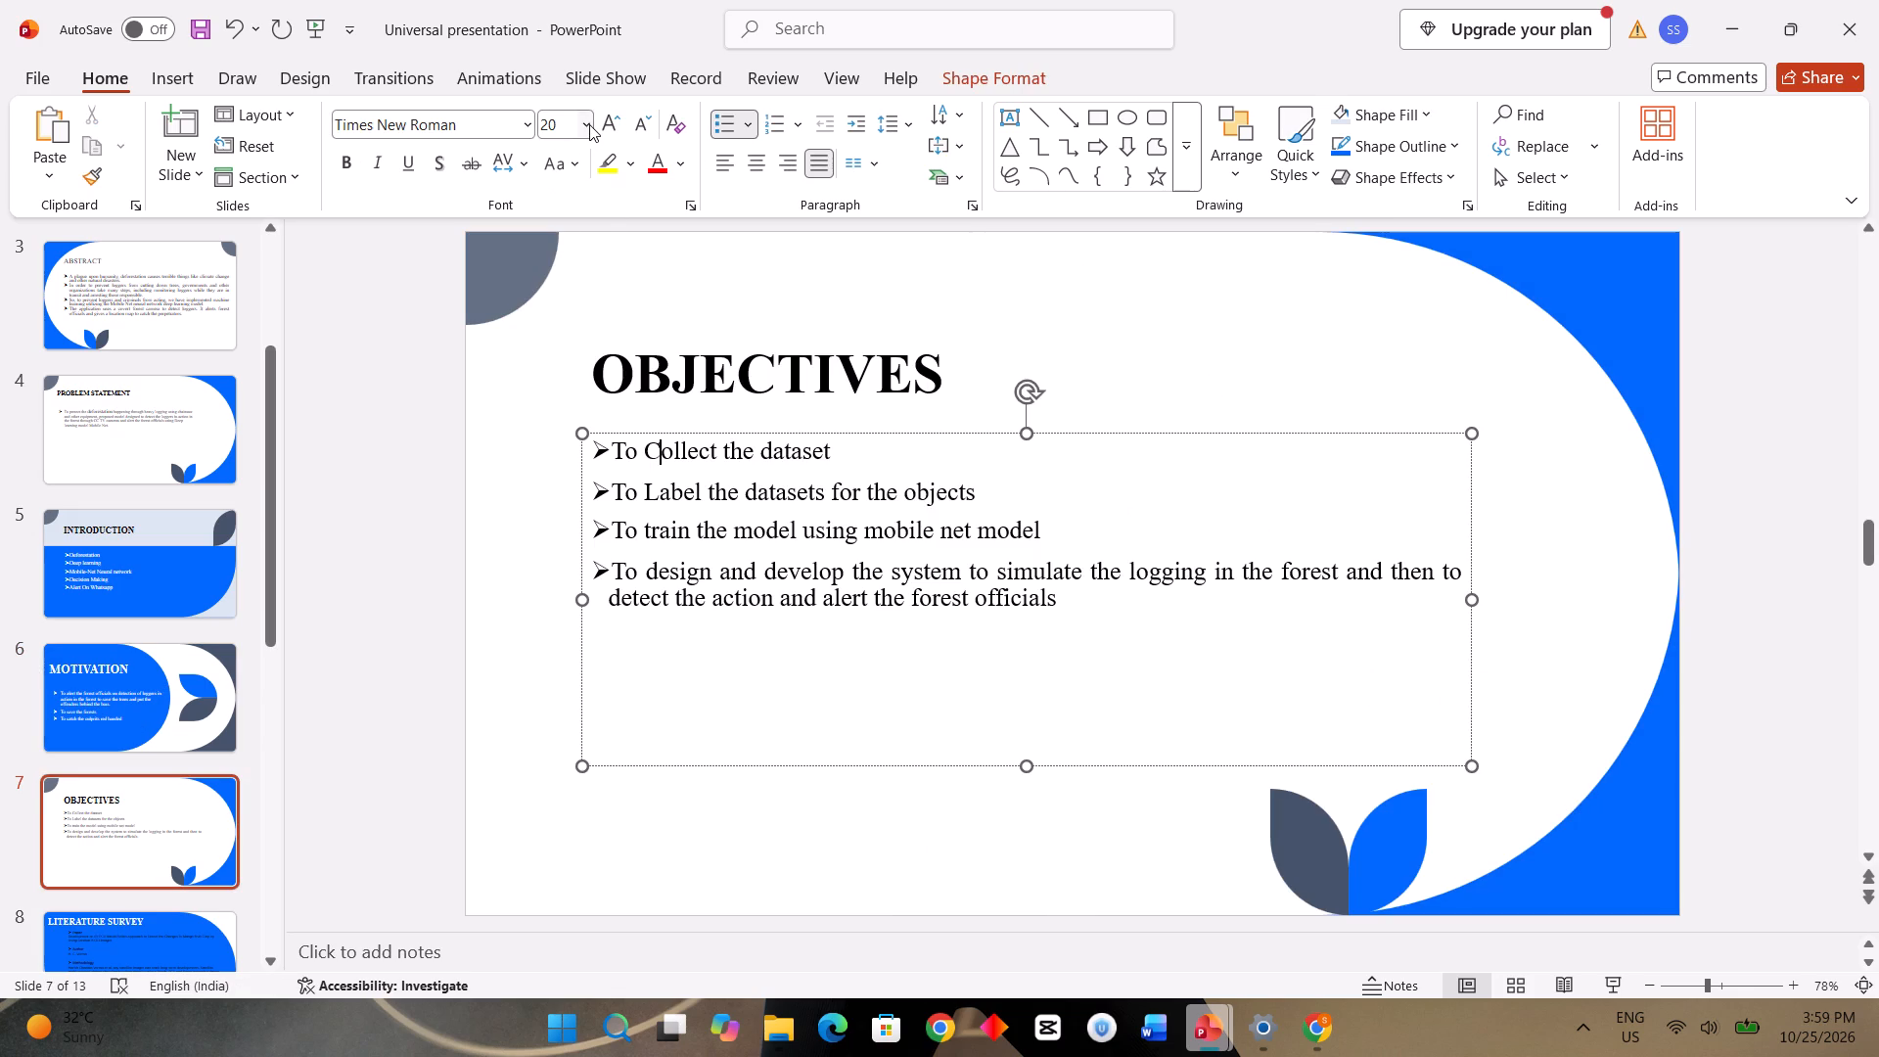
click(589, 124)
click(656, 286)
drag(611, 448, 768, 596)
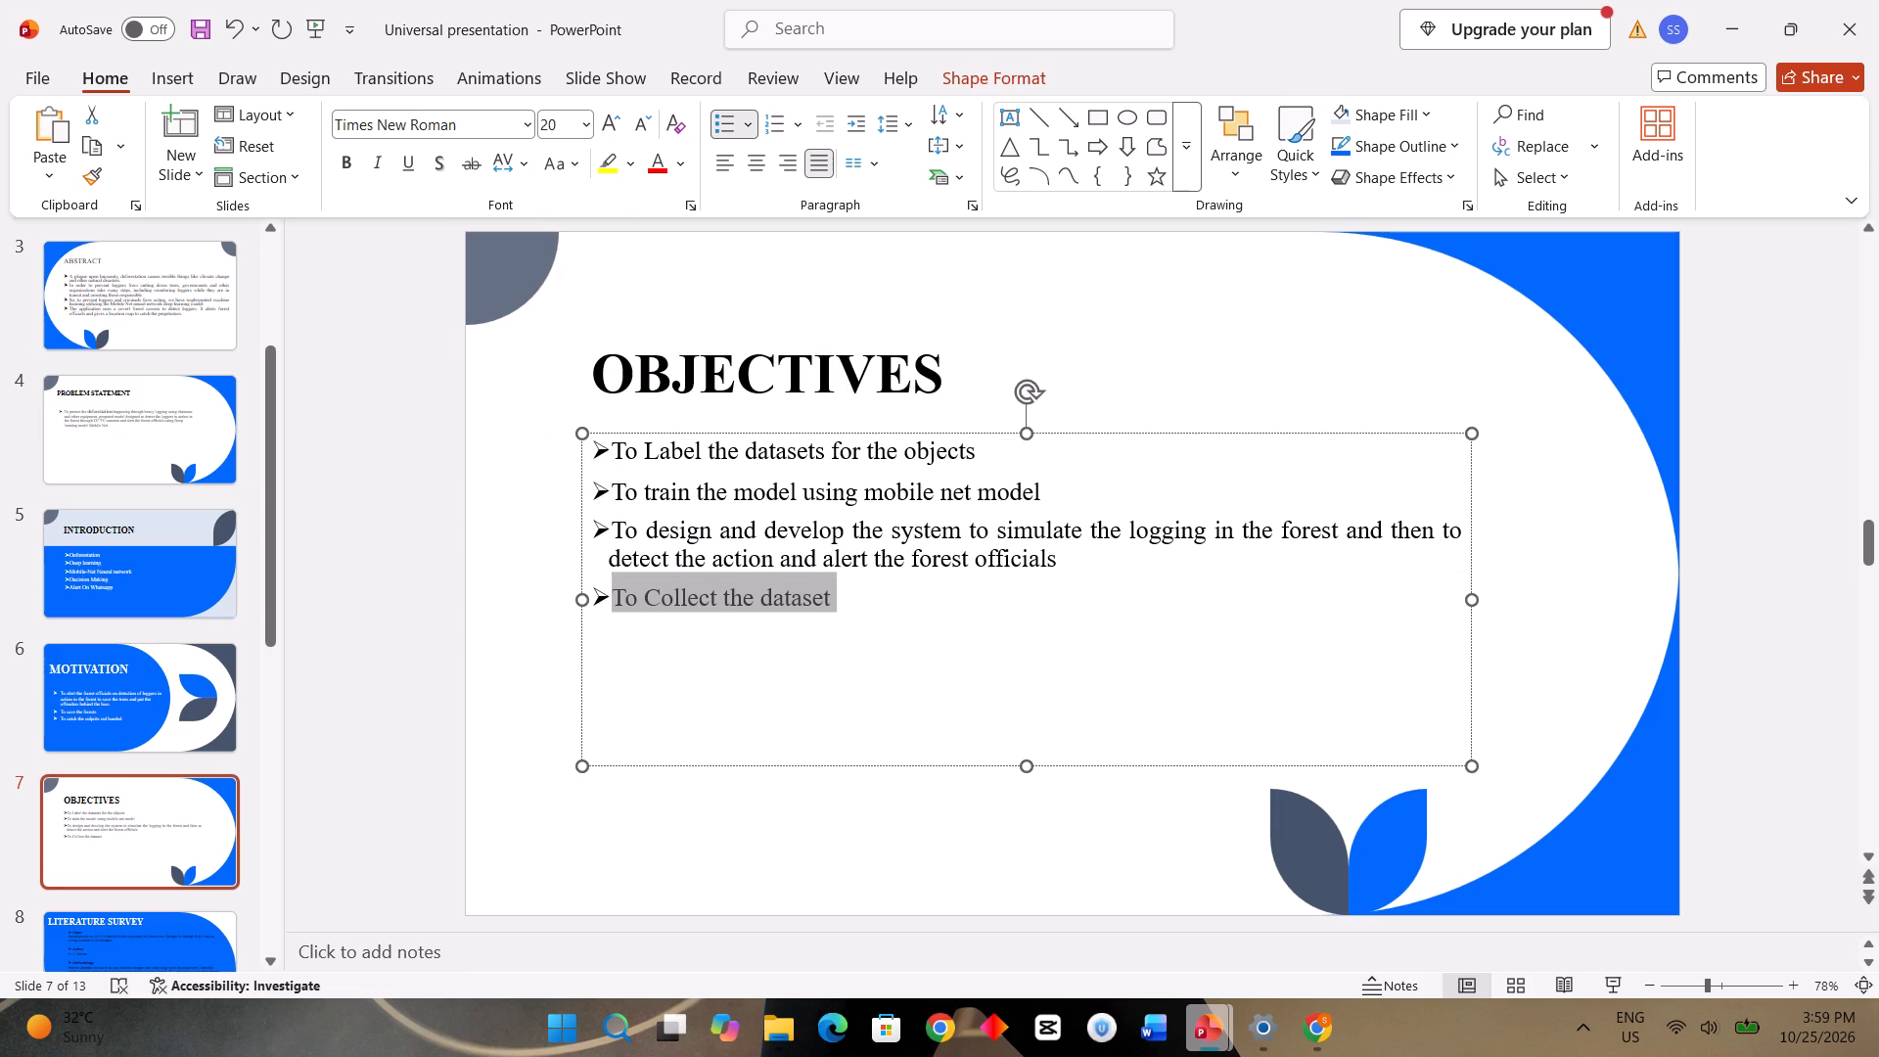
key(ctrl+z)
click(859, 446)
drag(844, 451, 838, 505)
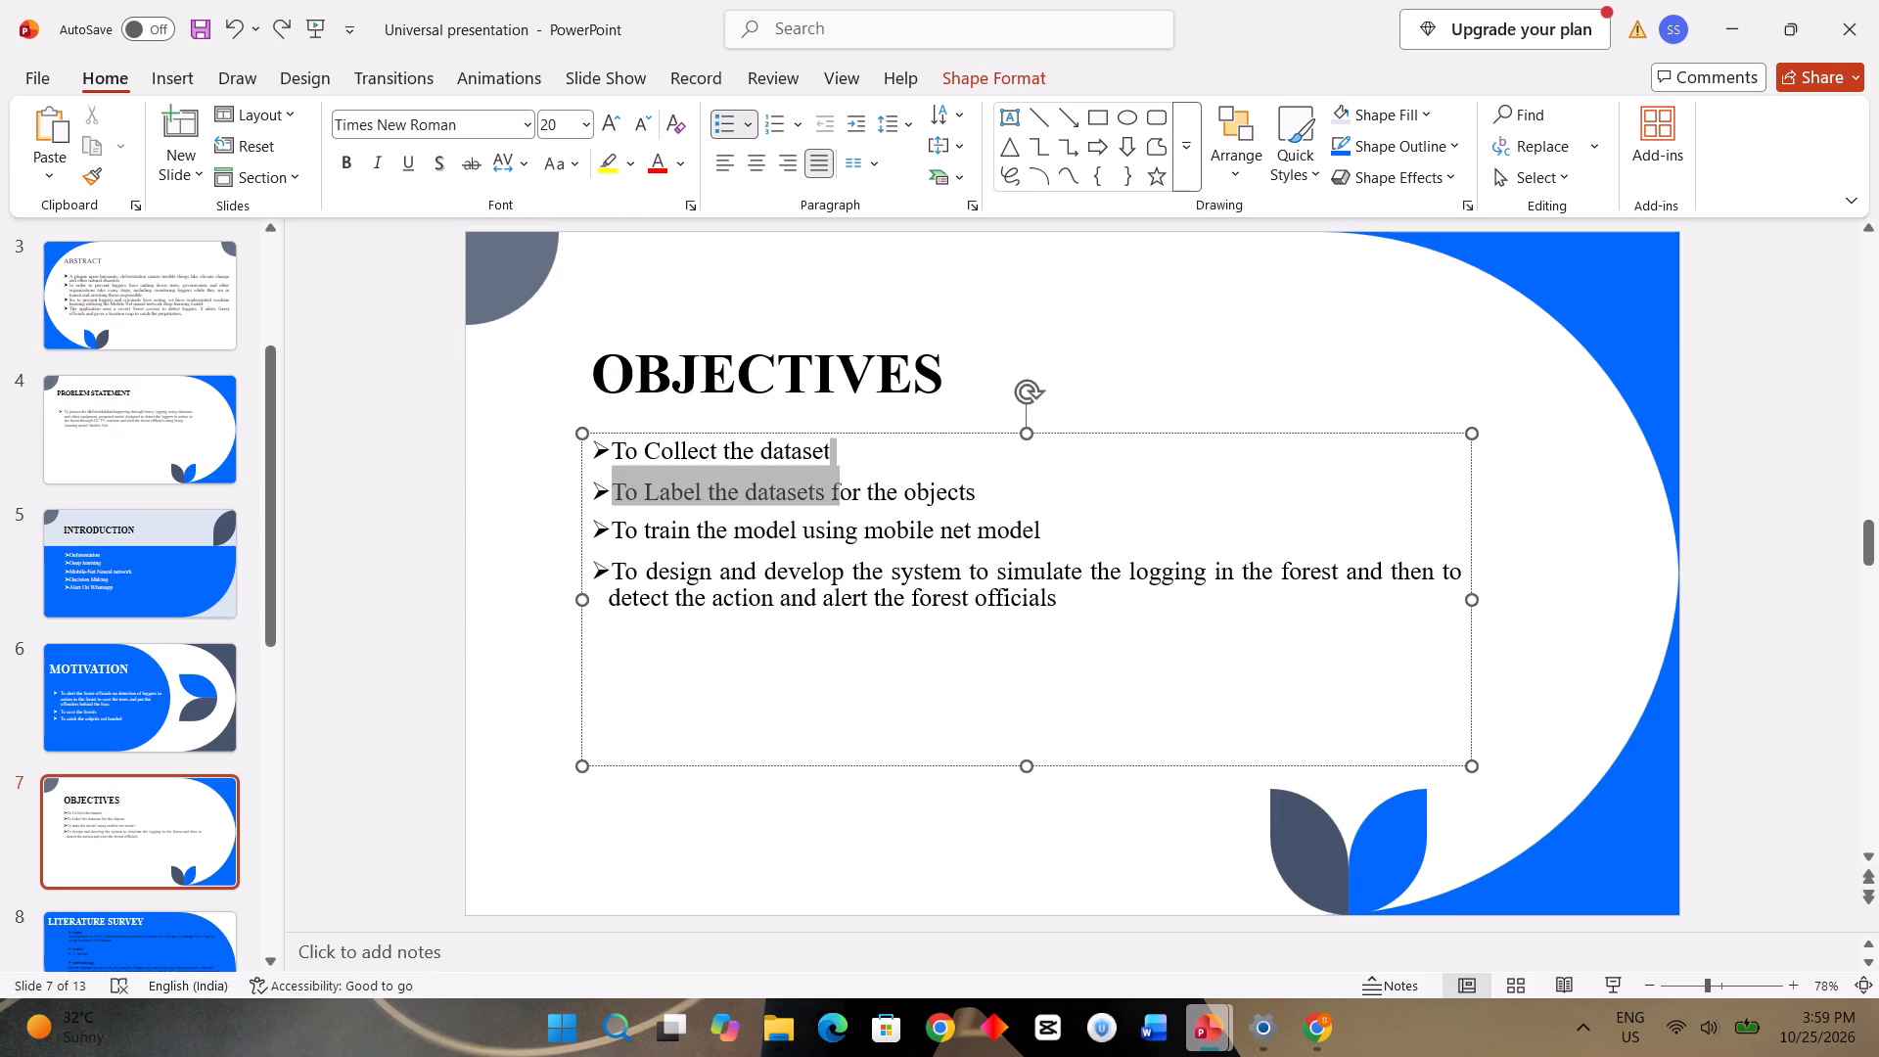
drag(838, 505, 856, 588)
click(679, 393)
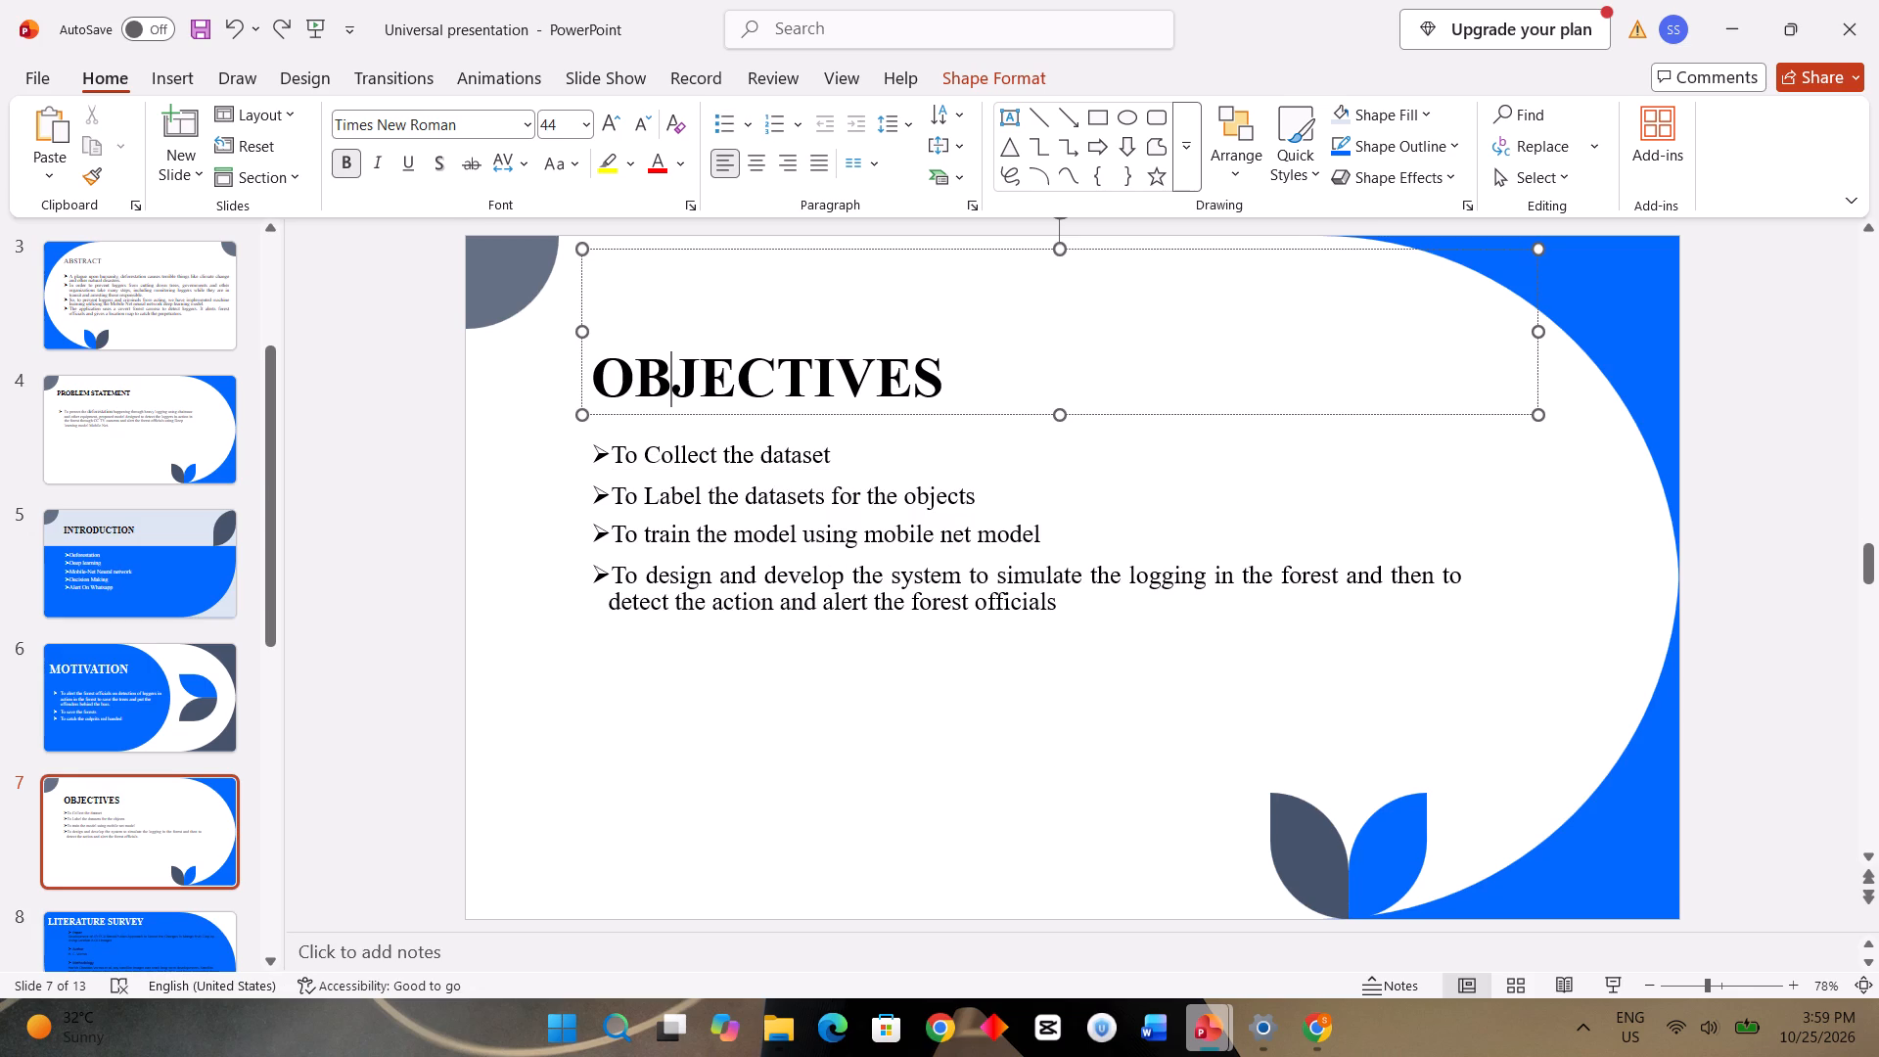
Set all the bullet text on the Objectives slide to font size 24.
drag(614, 452, 997, 619)
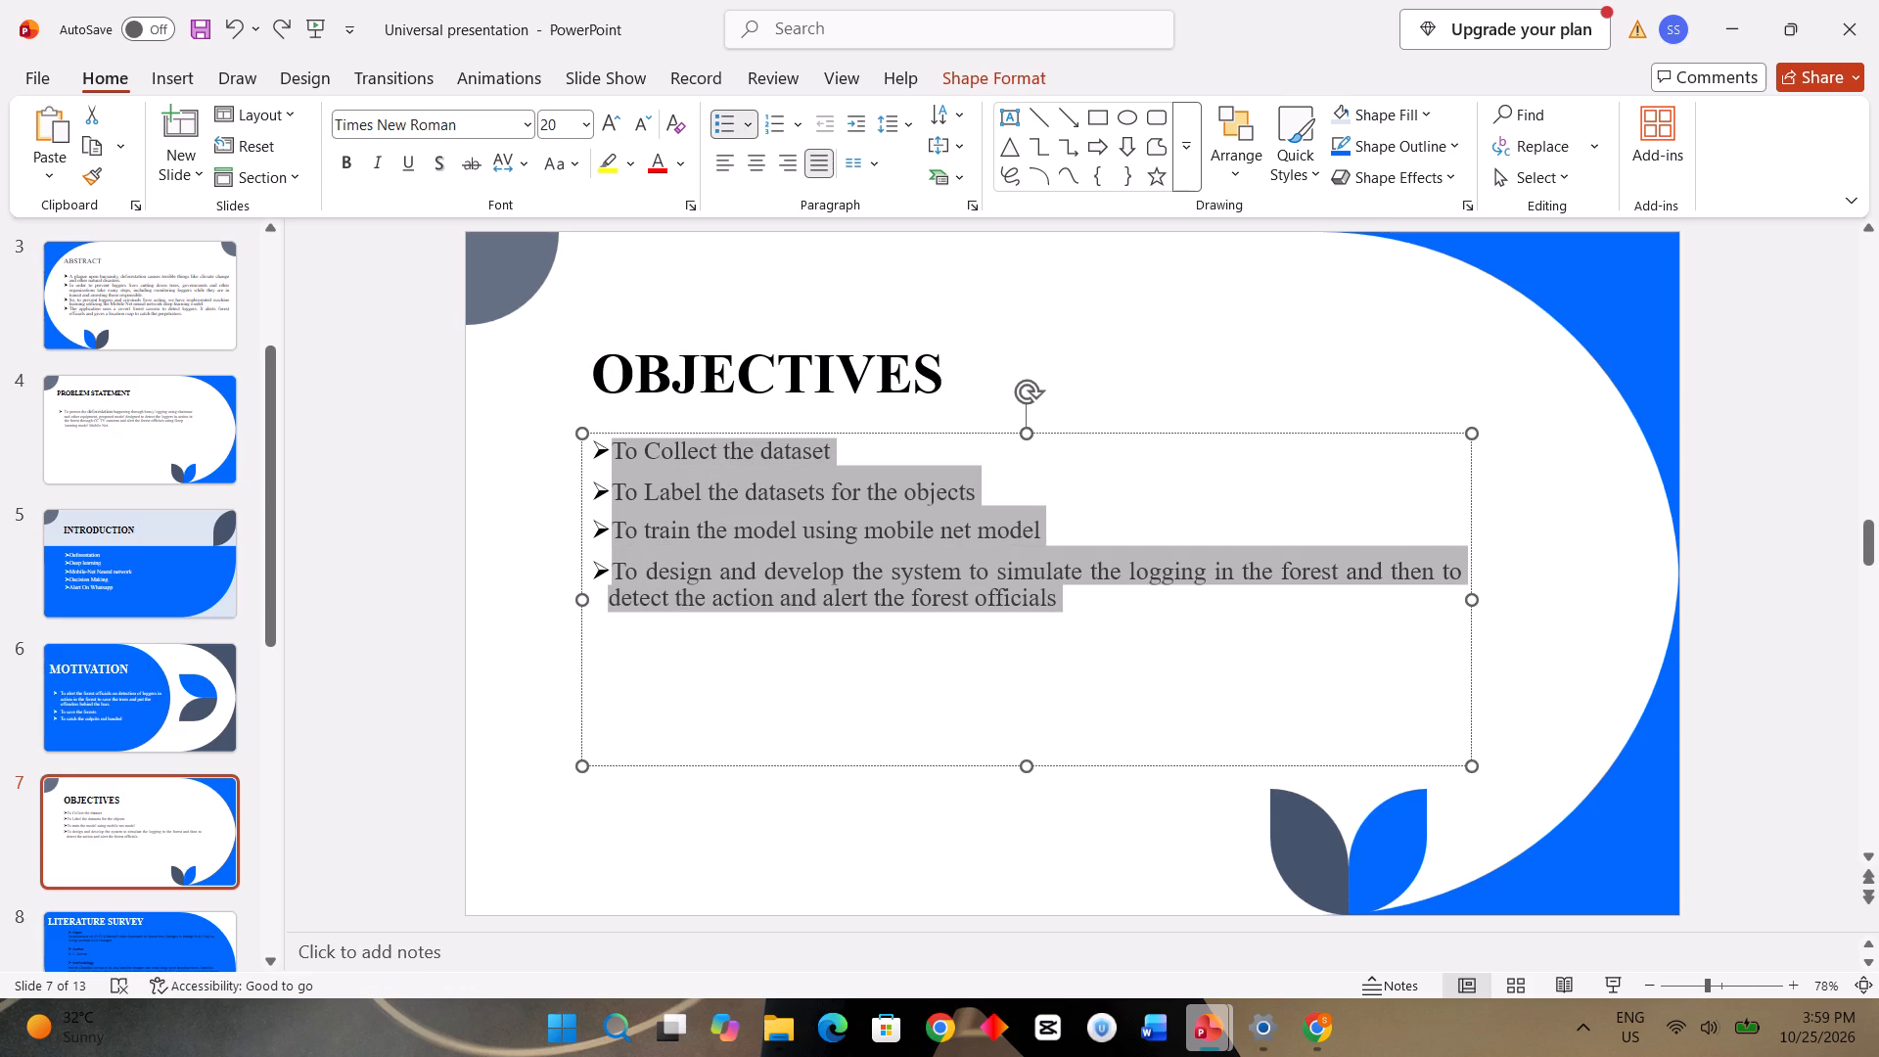
drag(997, 619, 1047, 629)
click(584, 127)
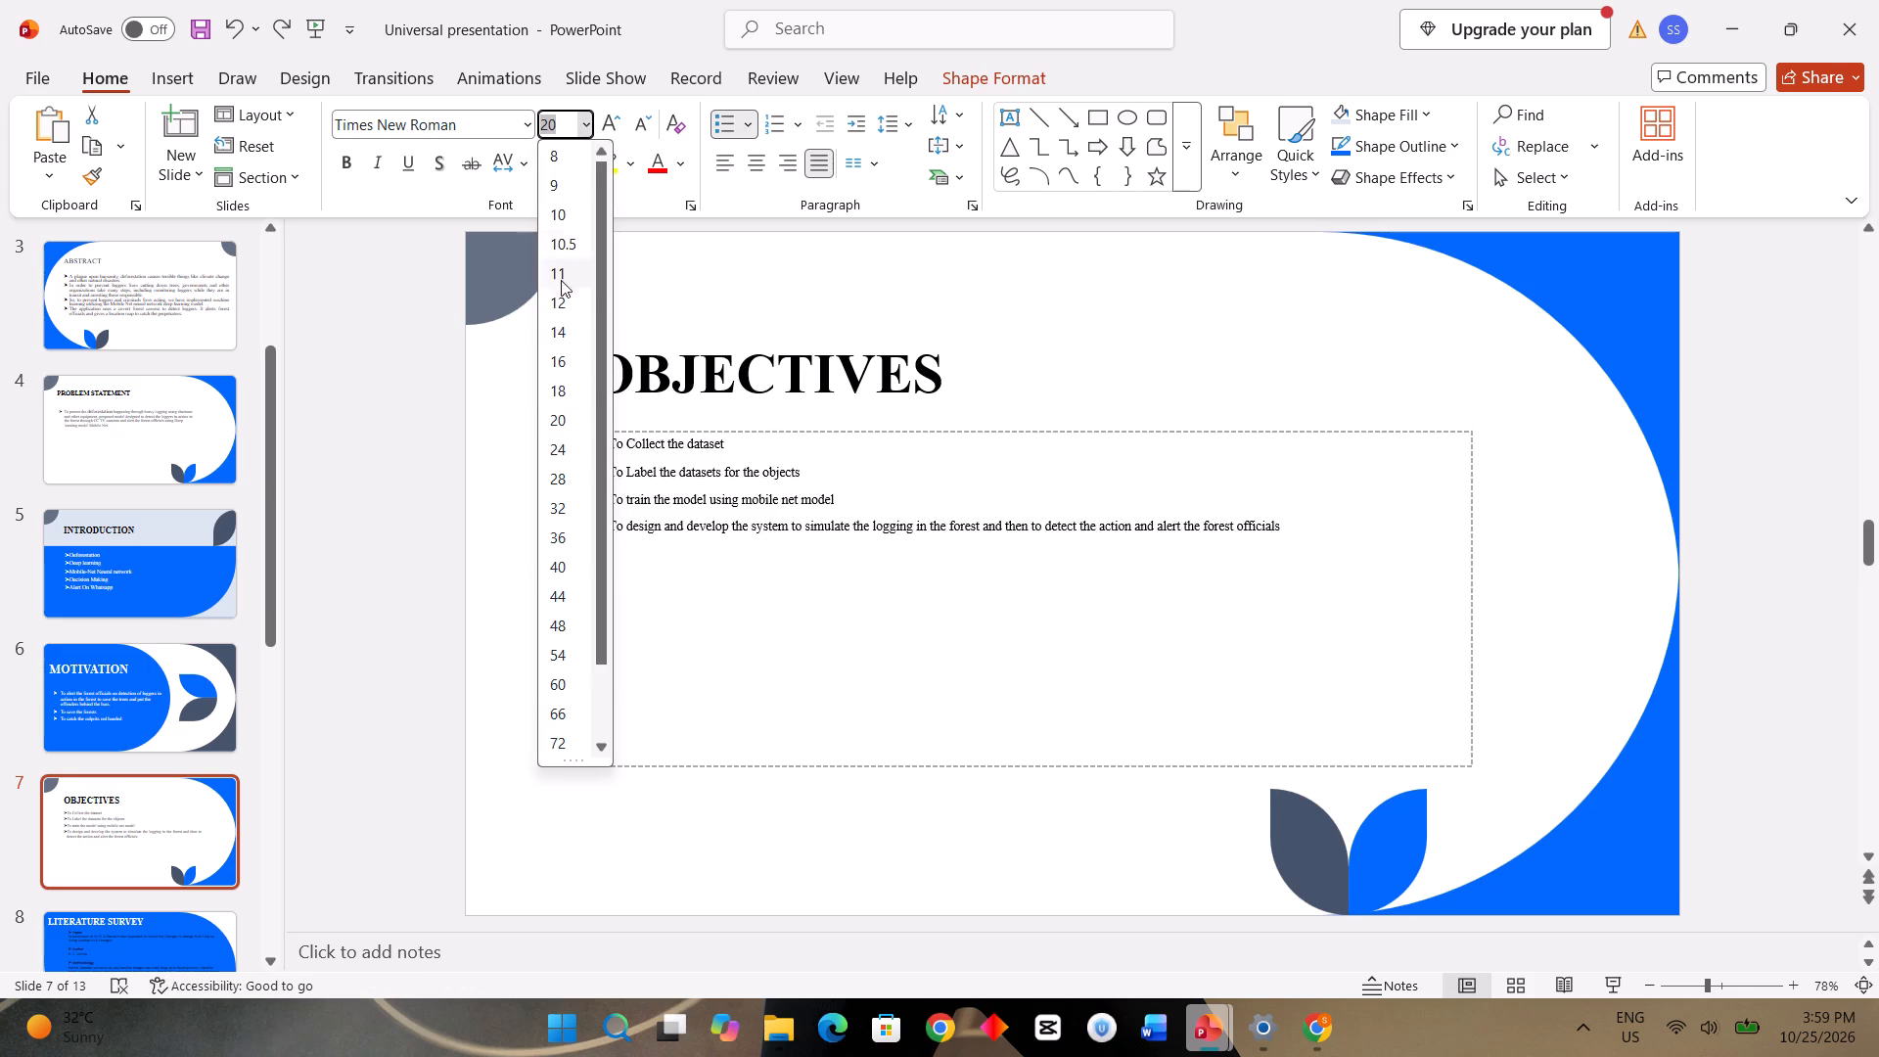
click(576, 446)
click(498, 366)
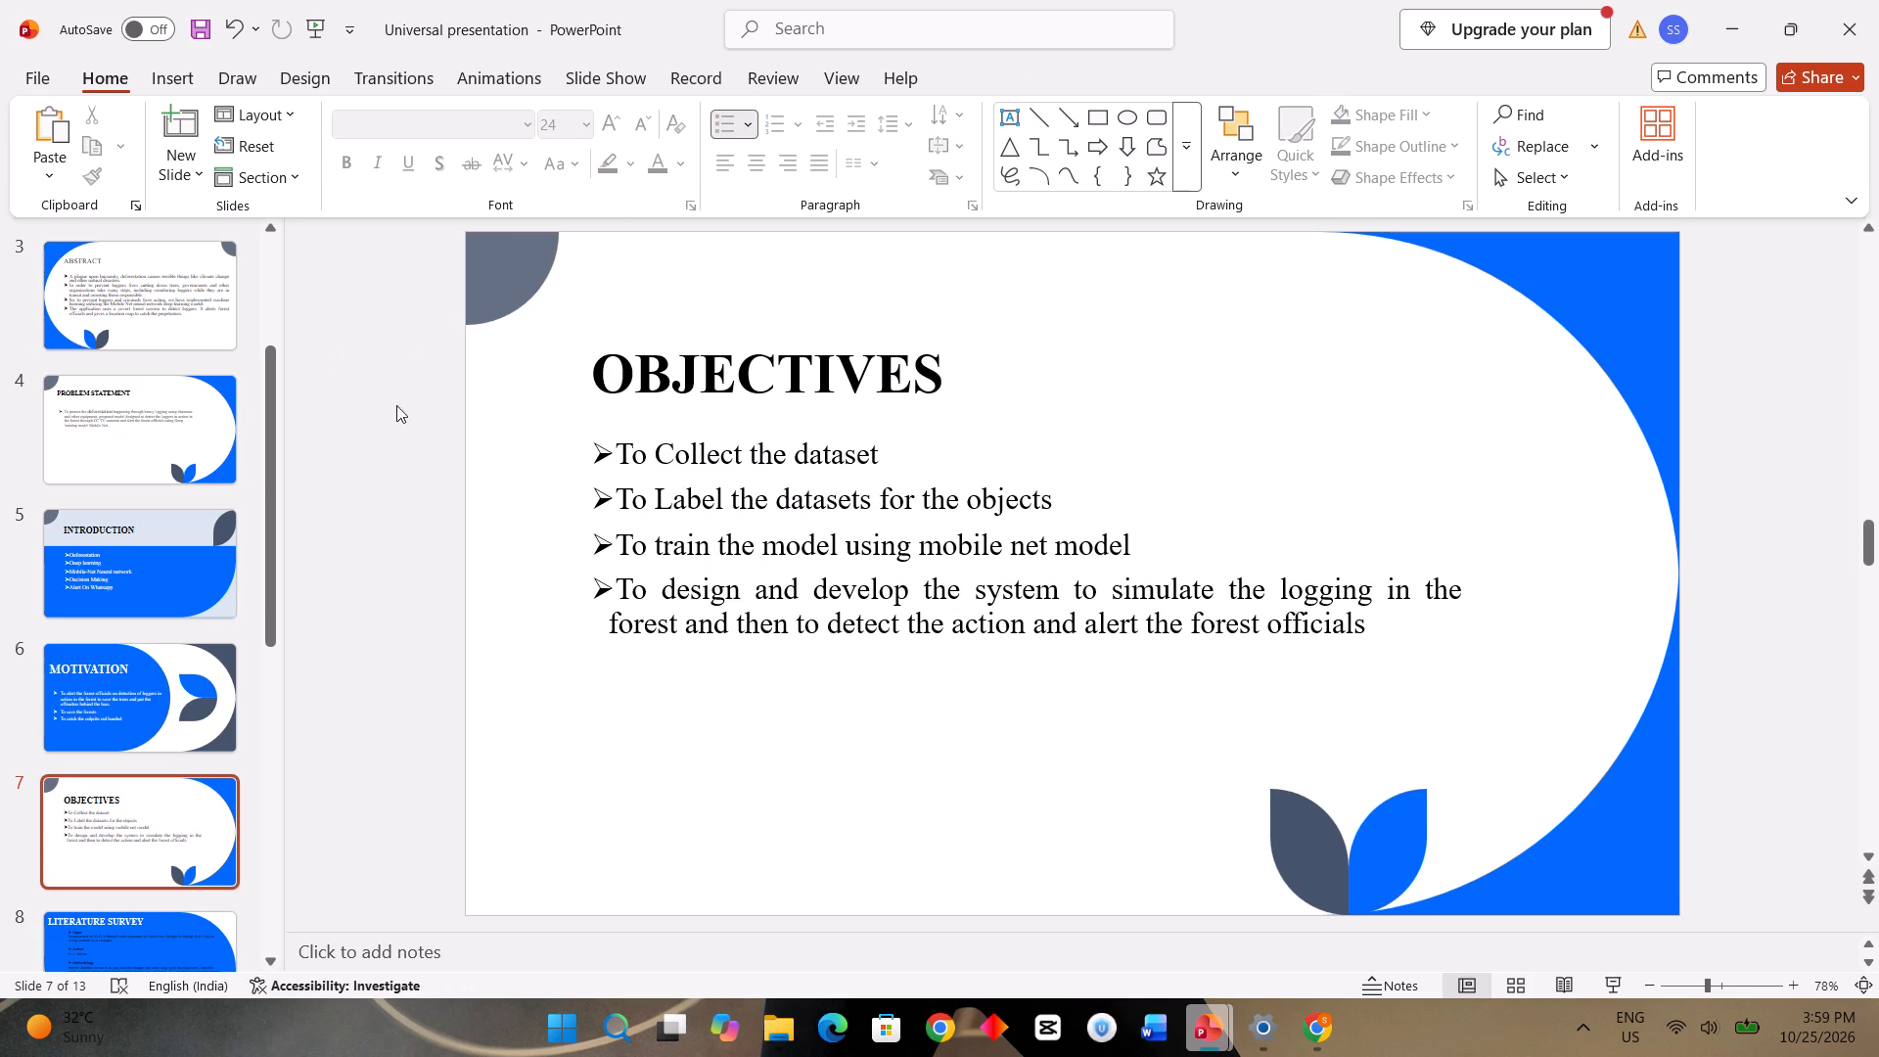
Set the reference entries on the References slide to font size 20.
scroll(562, 432, down, 1)
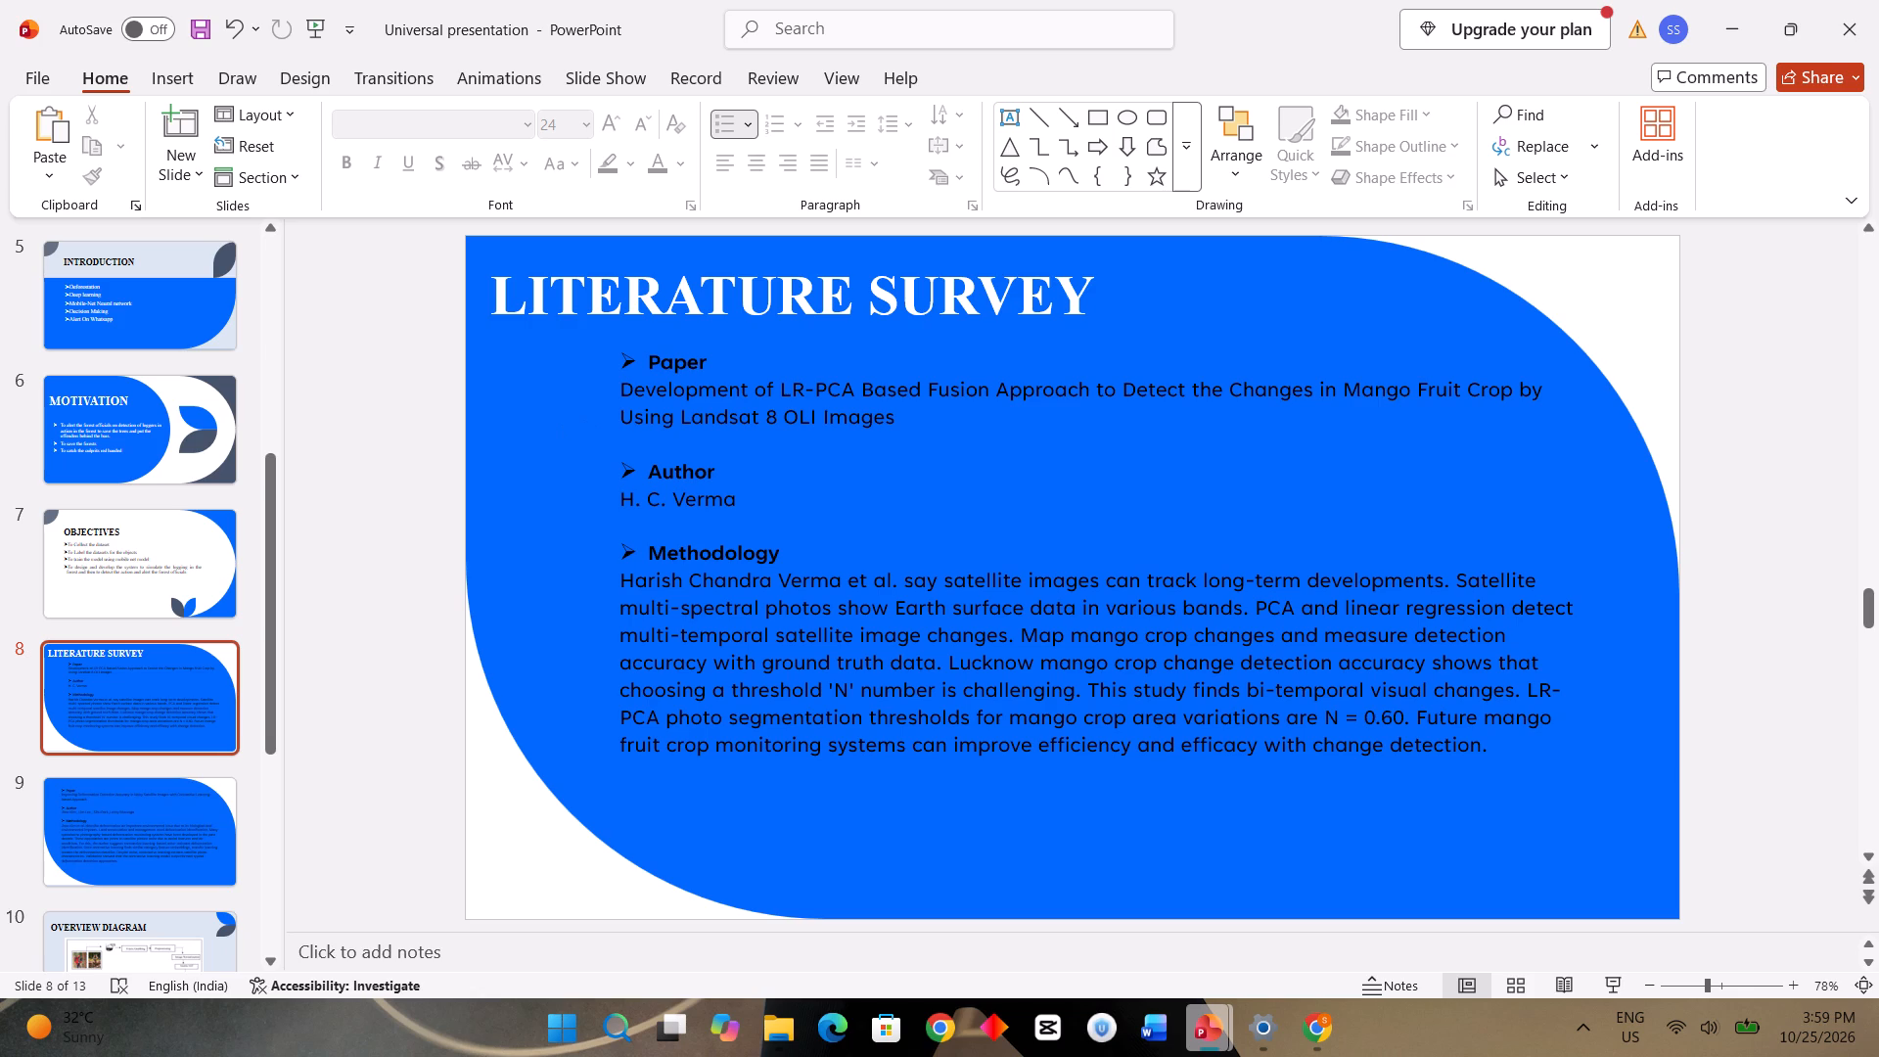
scroll(563, 472, down, 2)
scroll(681, 441, down, 1)
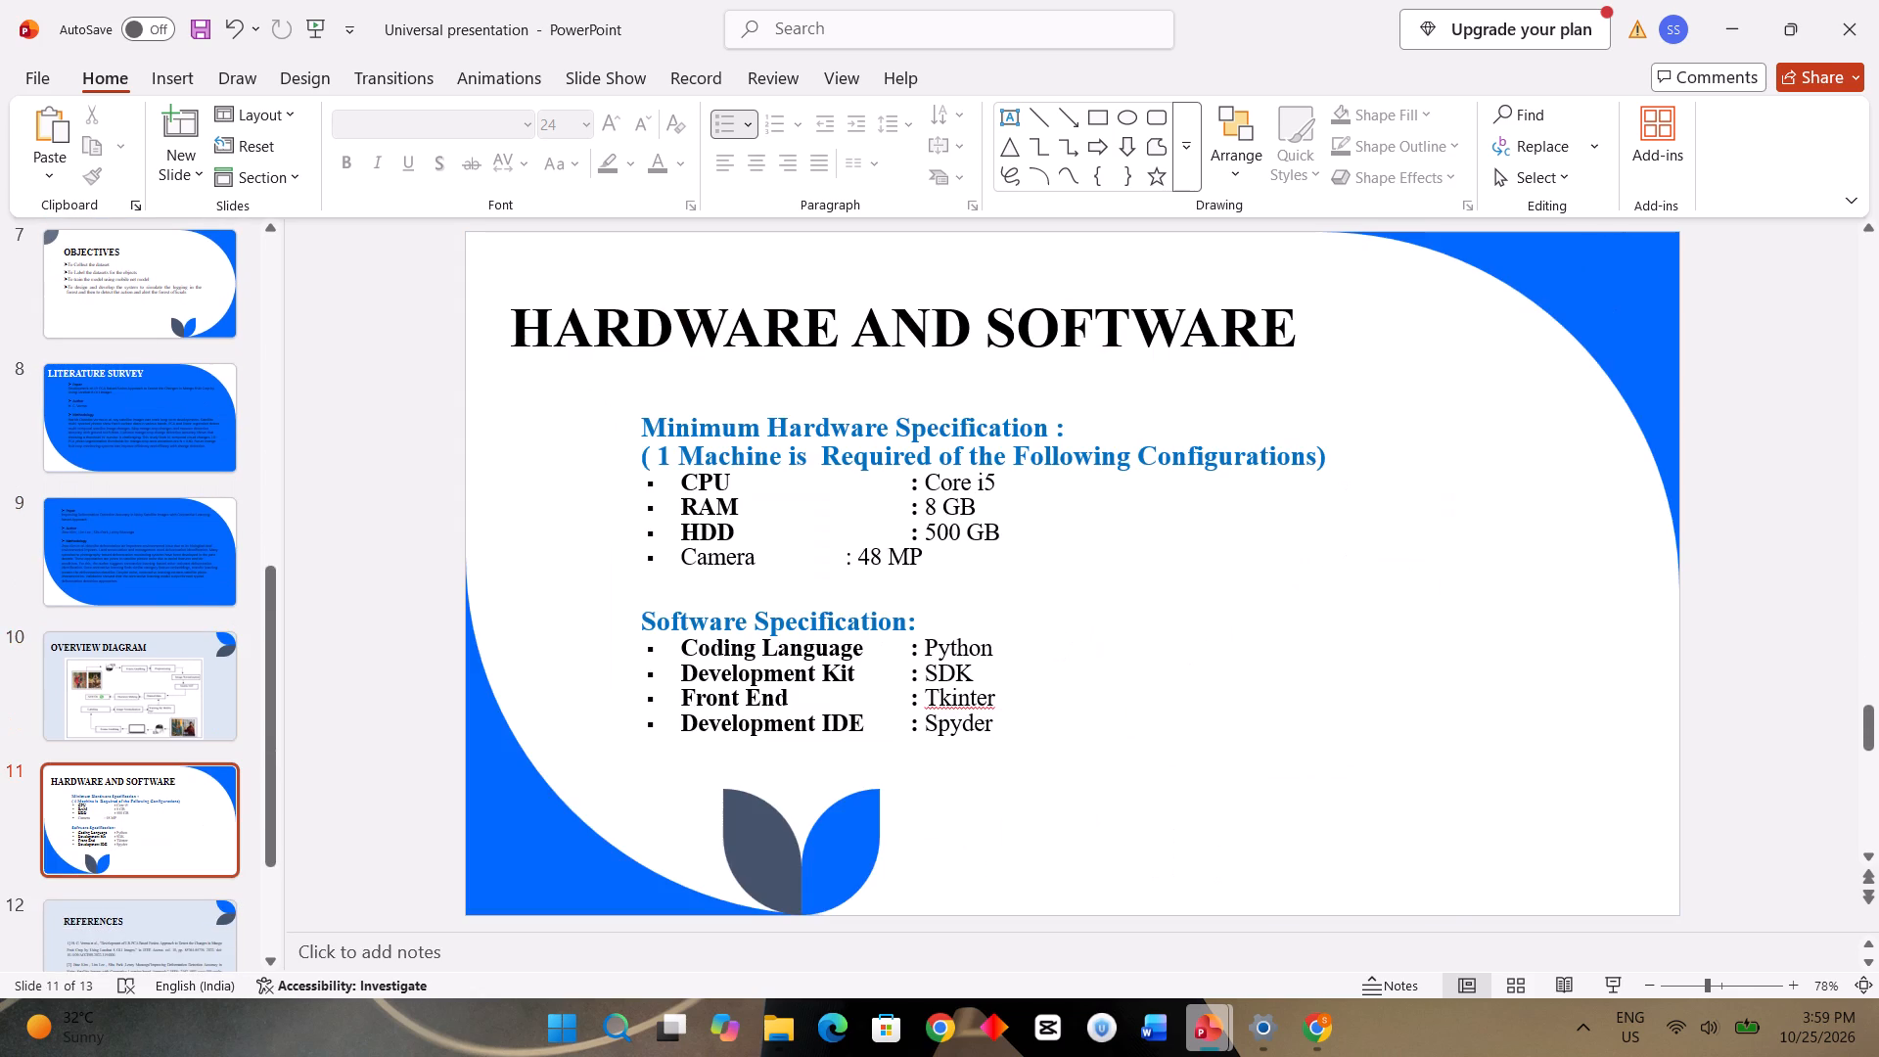
scroll(658, 486, down, 1)
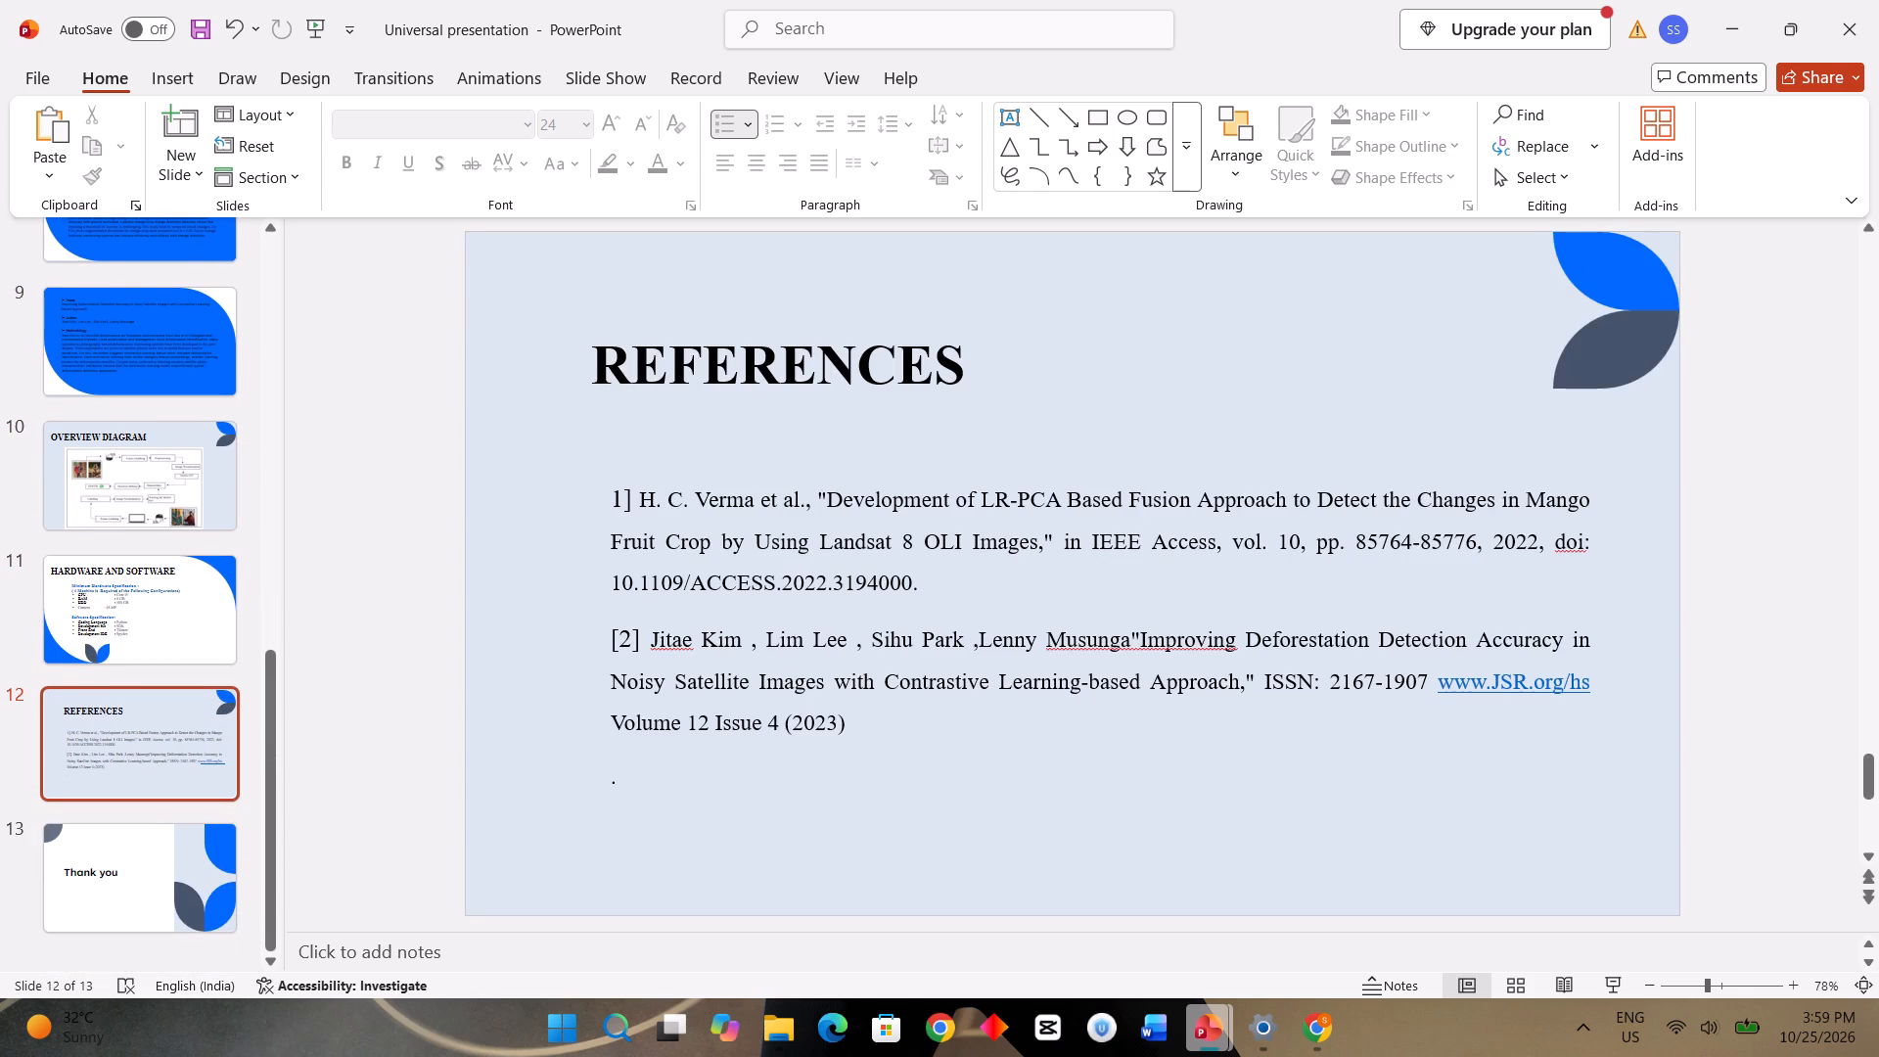
click(702, 527)
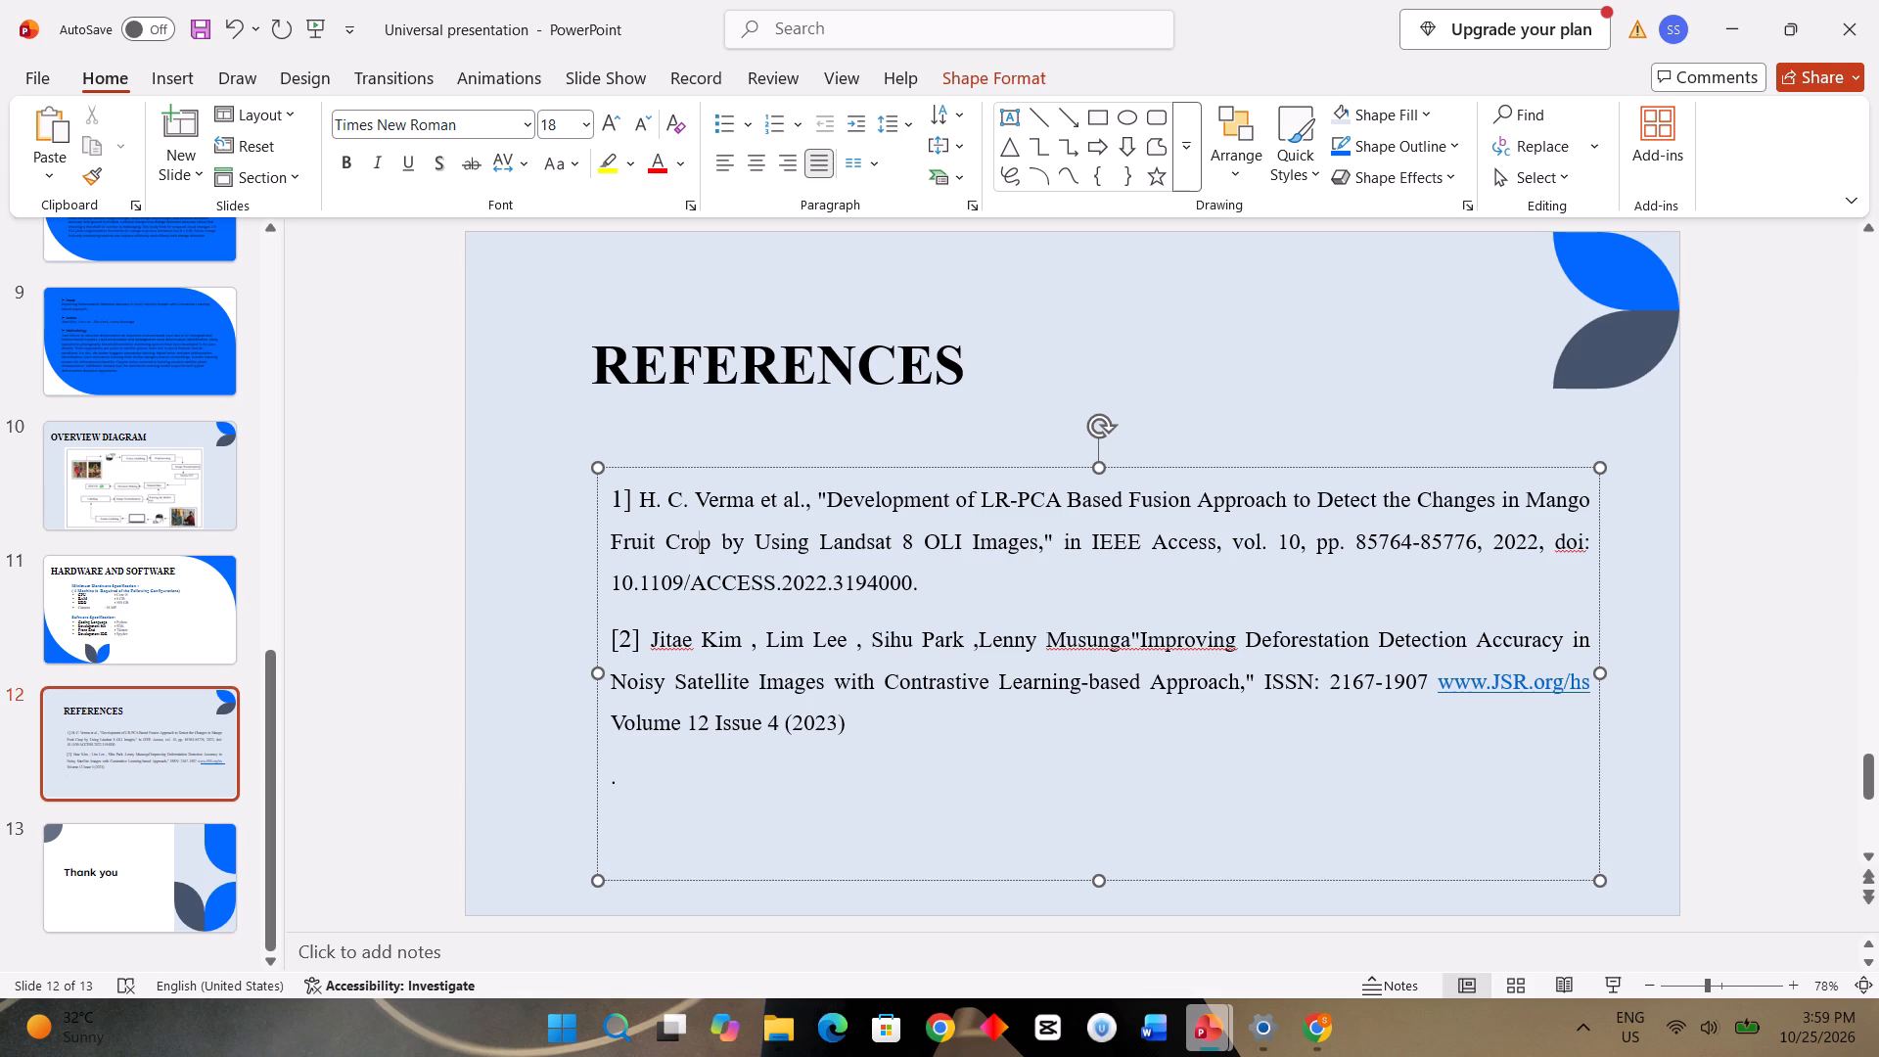
drag(636, 495, 658, 520)
drag(658, 520, 870, 755)
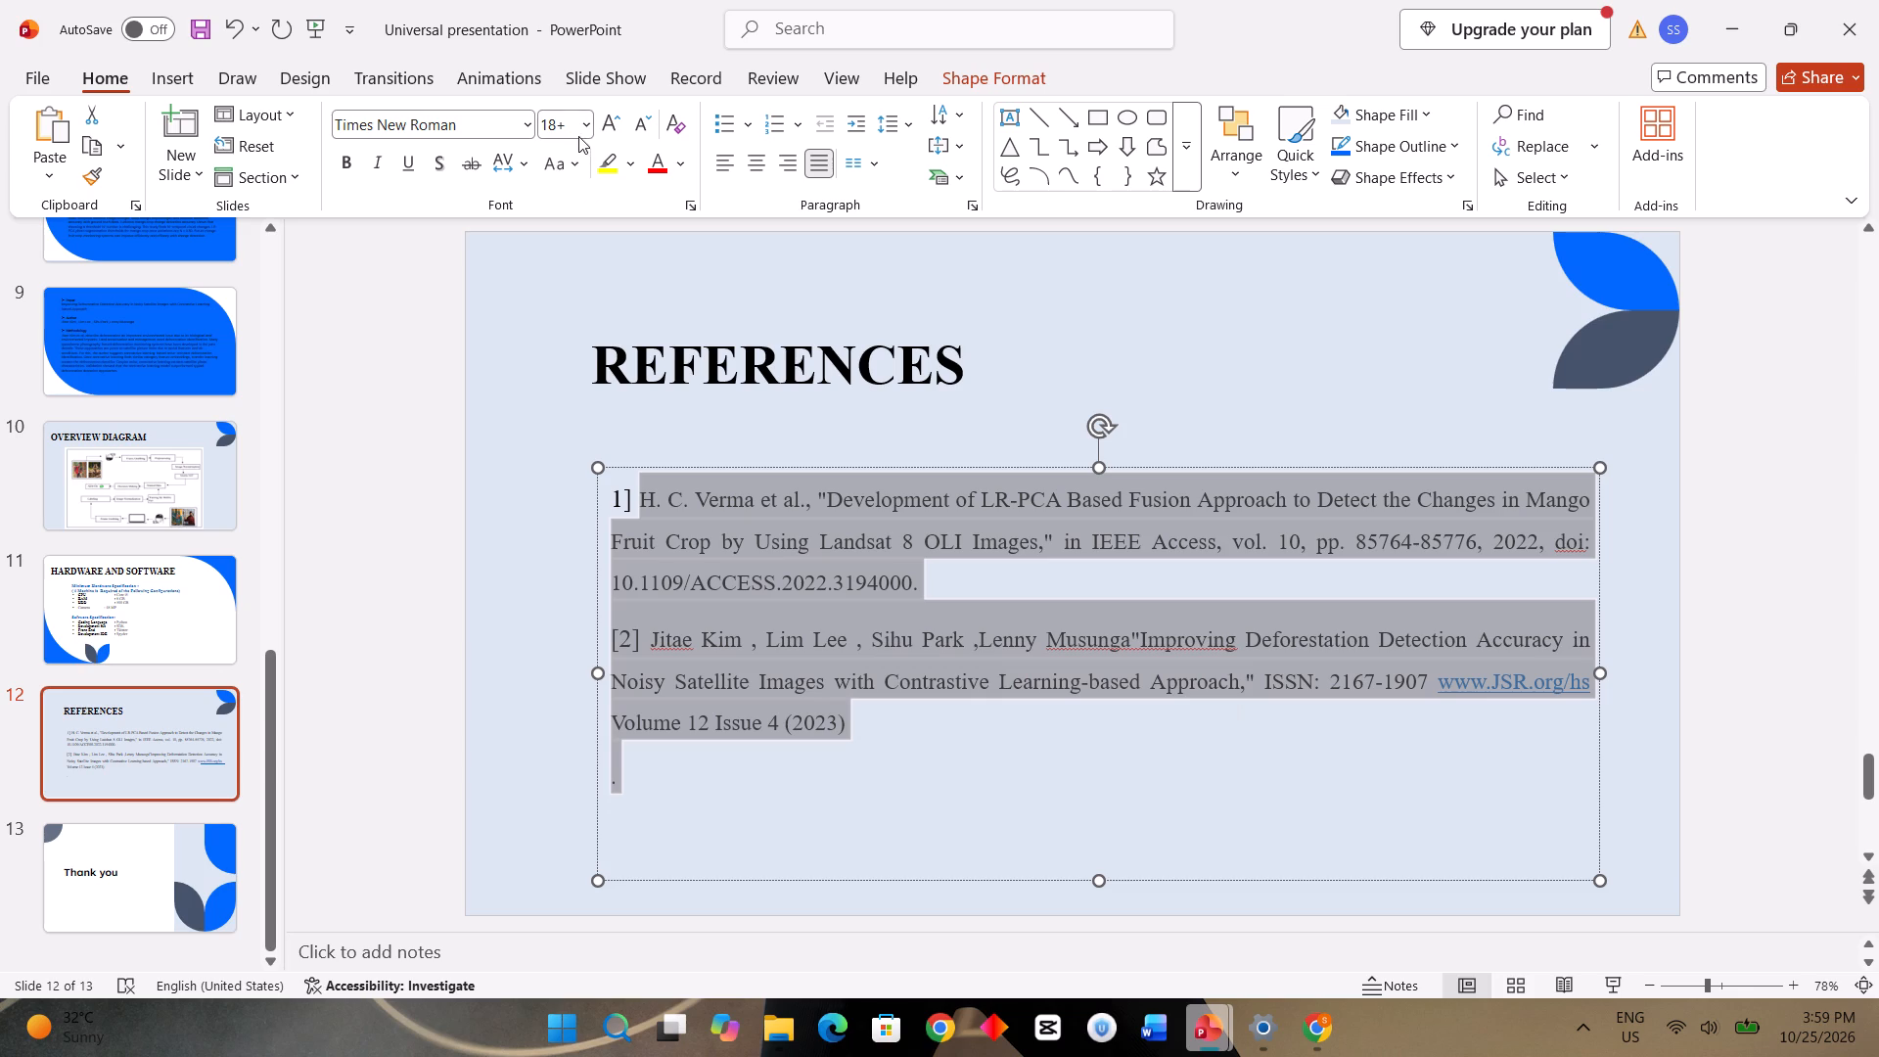
click(586, 125)
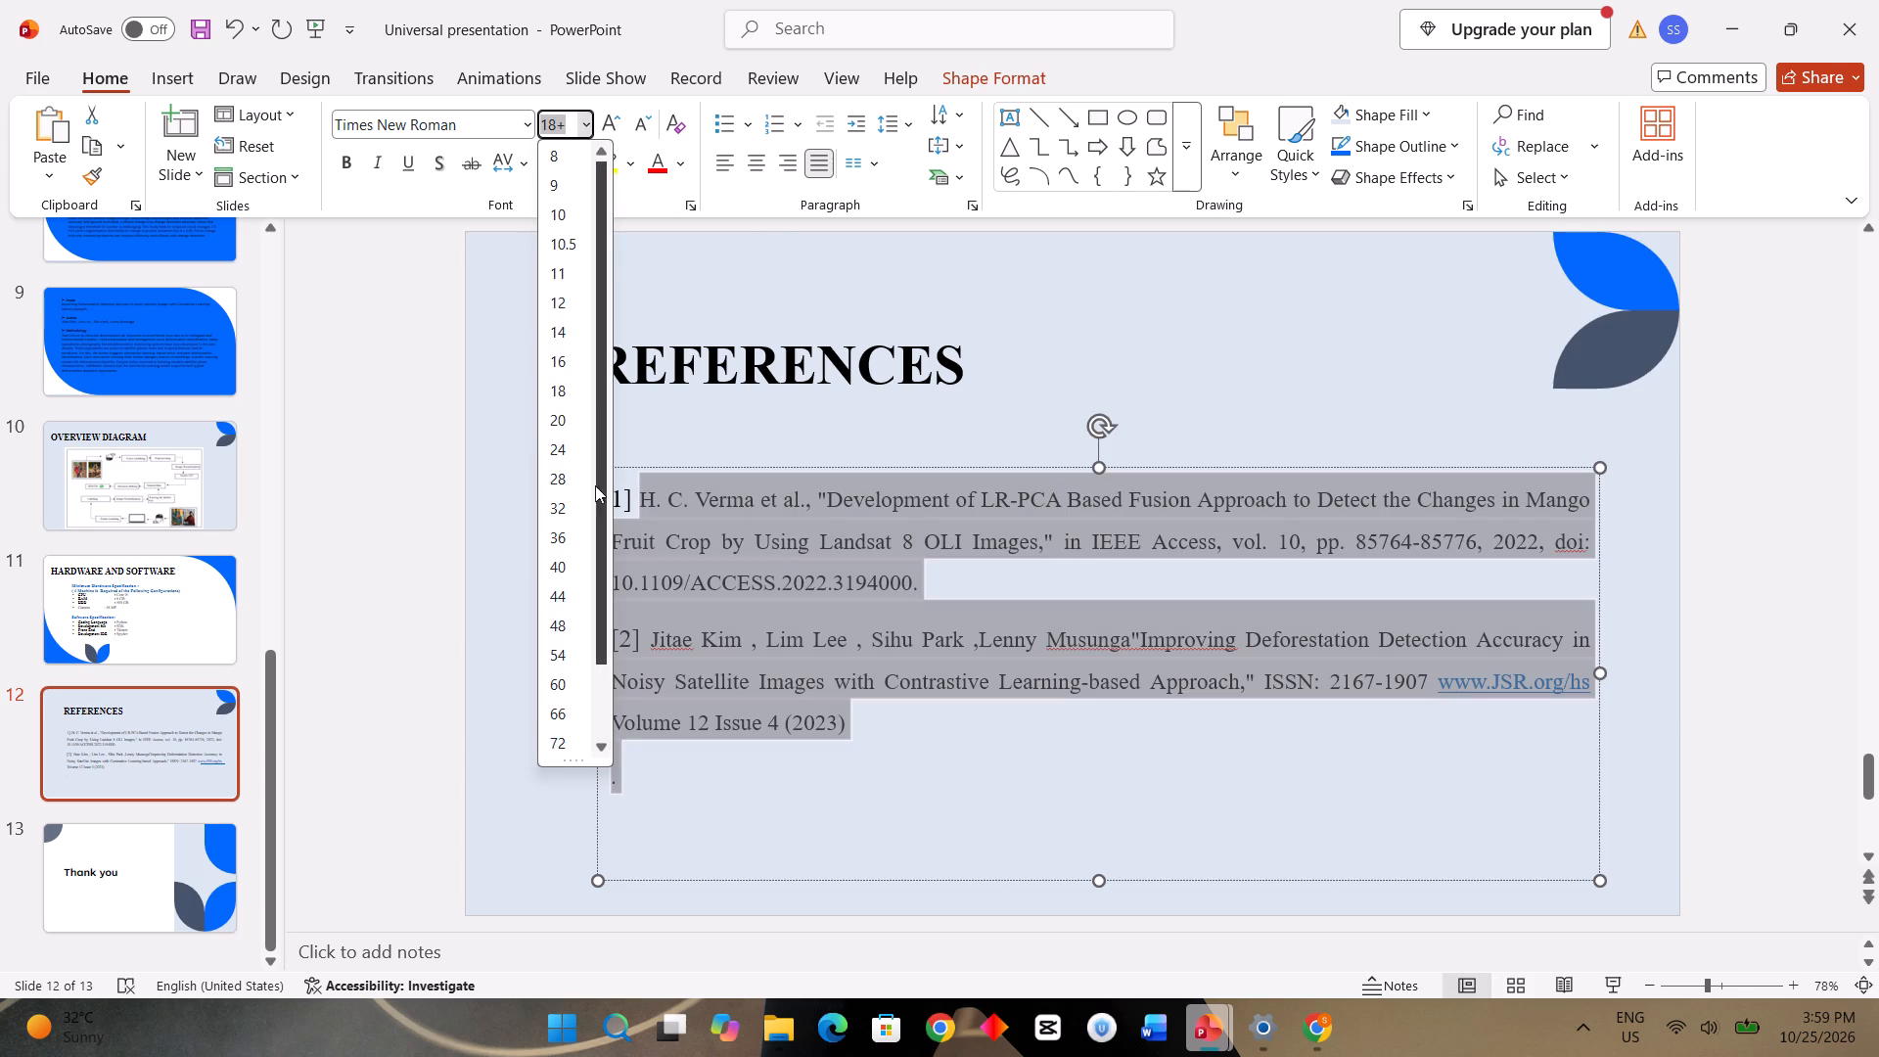
click(561, 416)
click(509, 430)
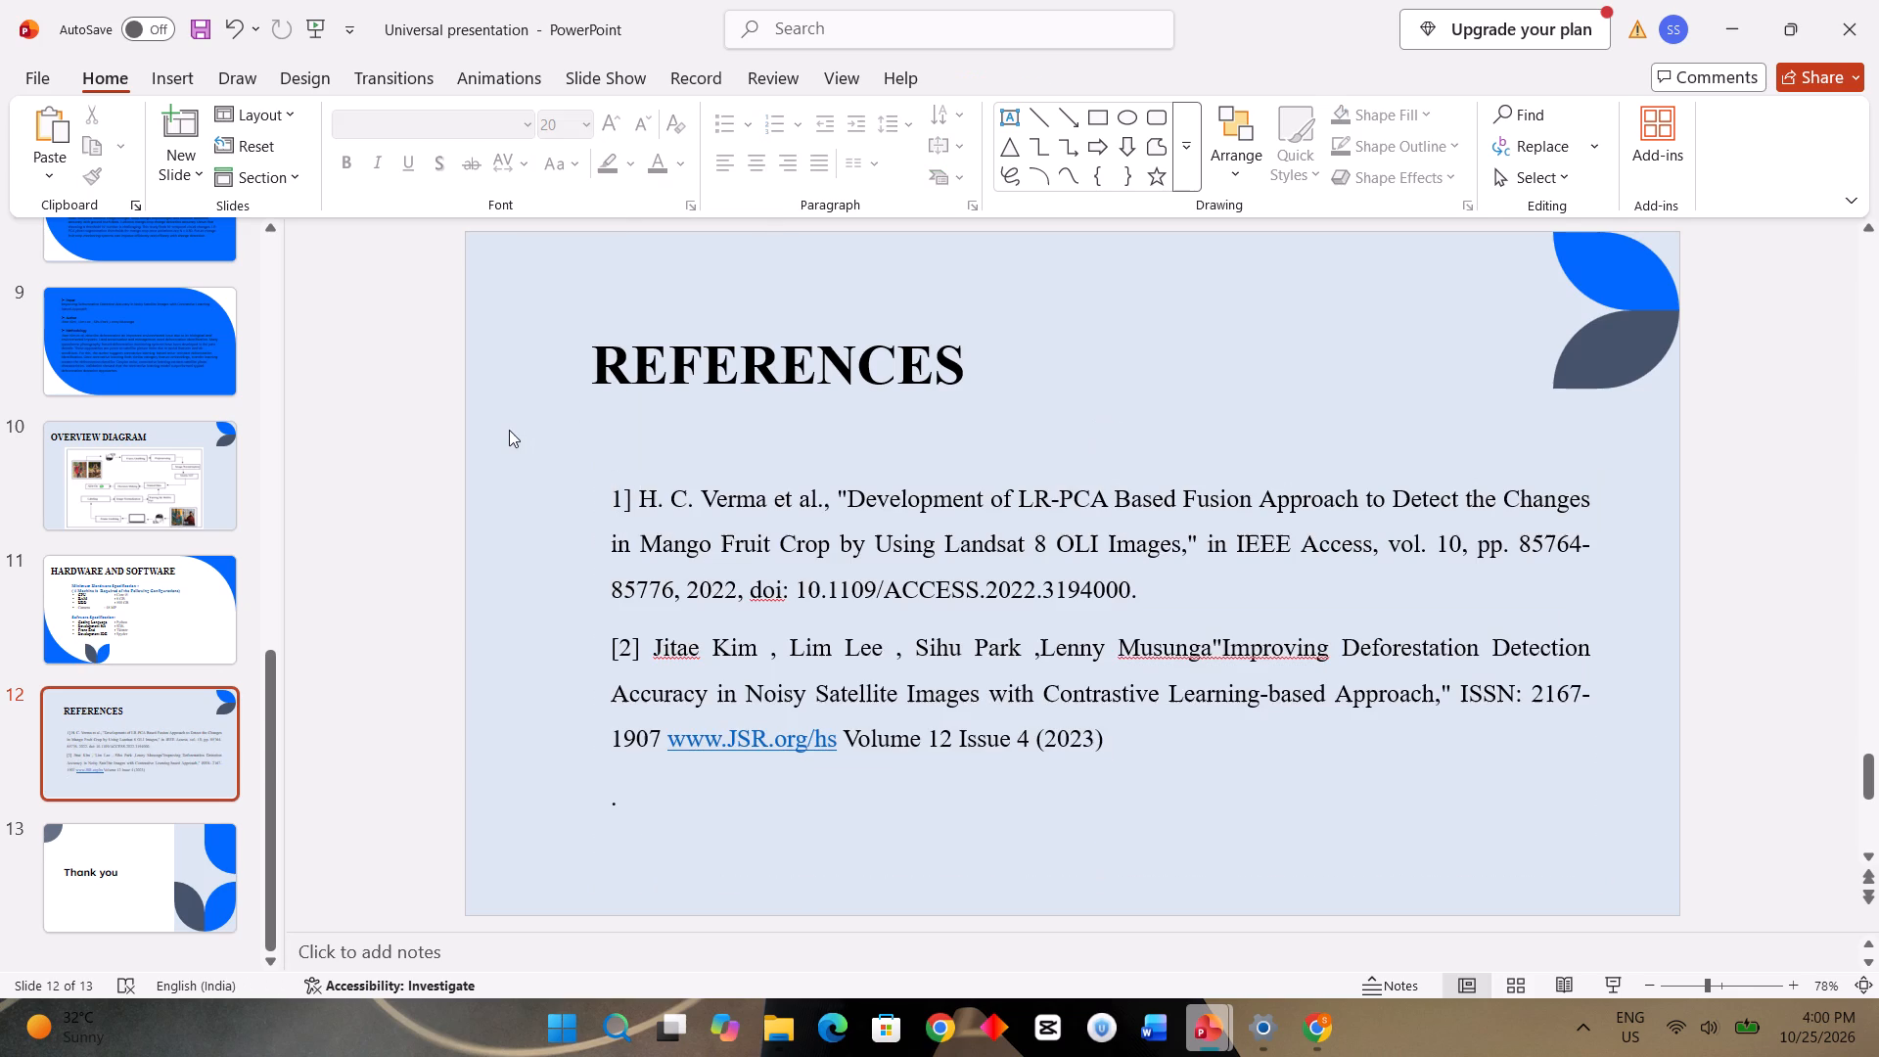
Go back through the slides to Abstract and check its body text's font size.
scroll(531, 266, up, 4)
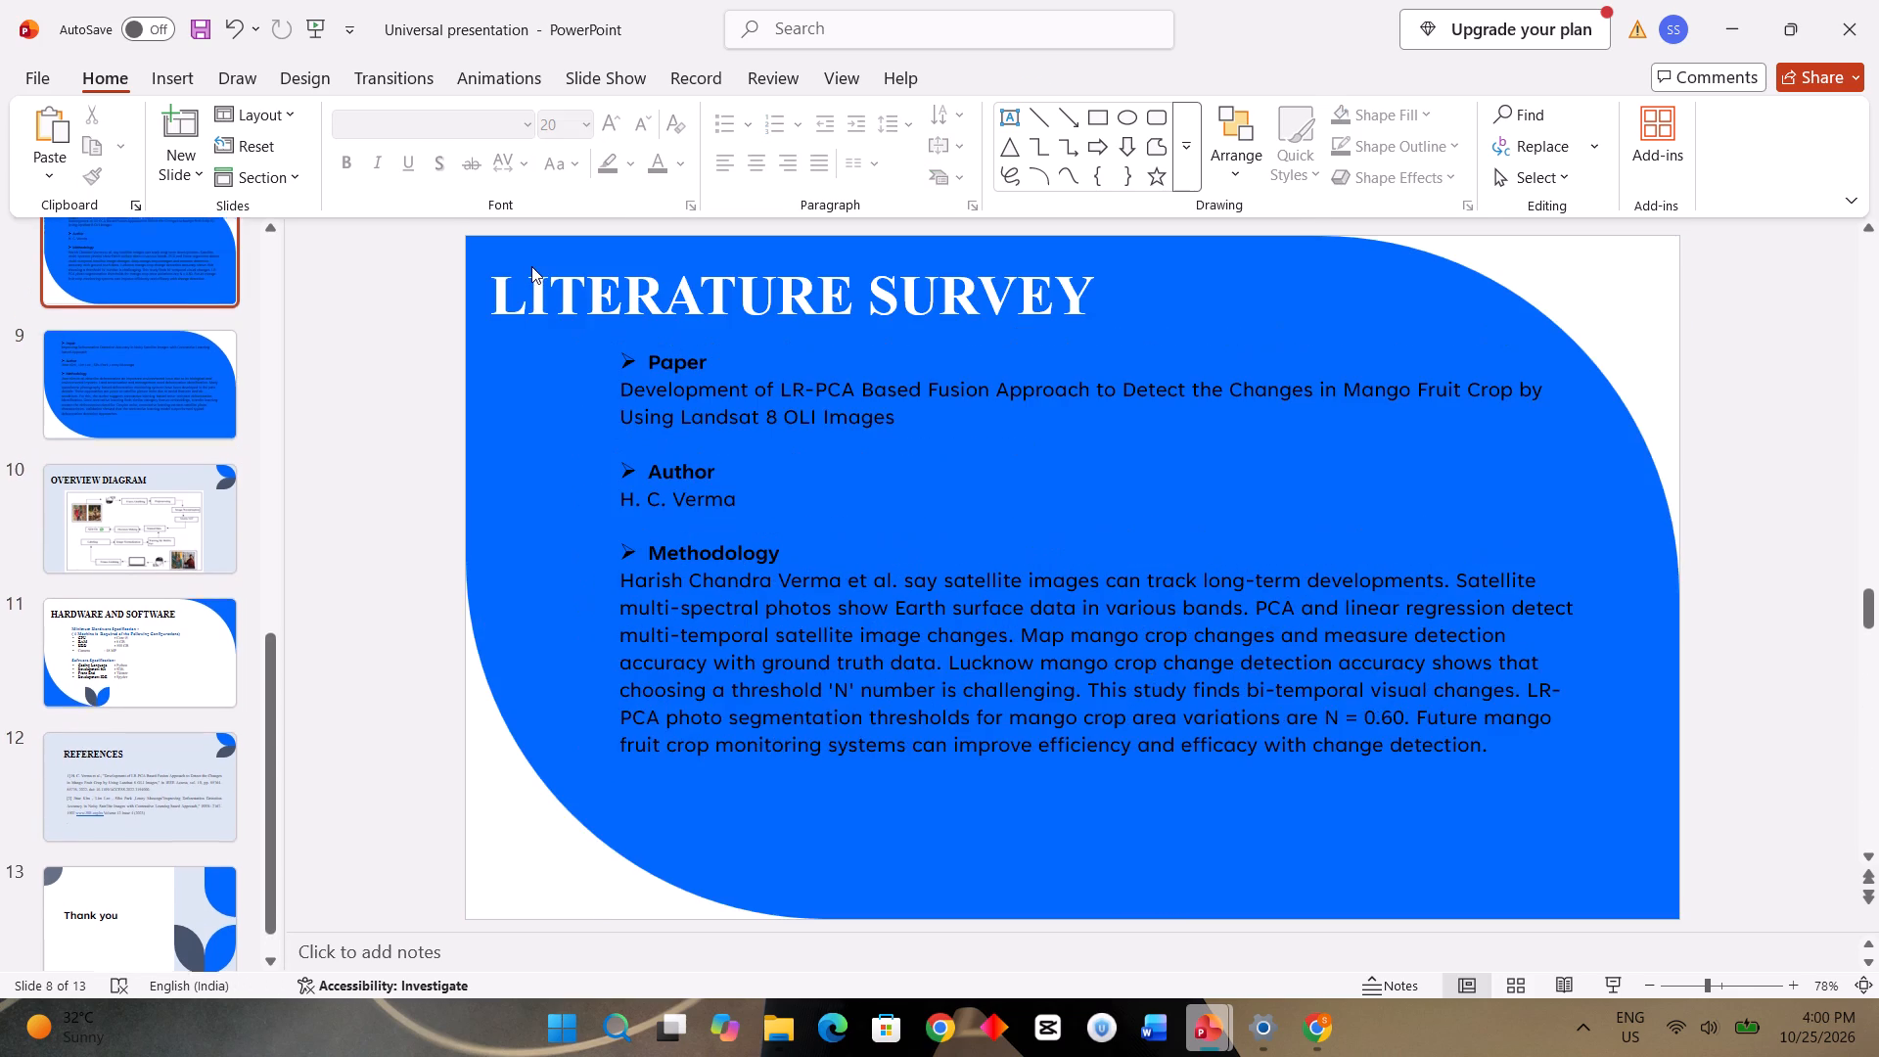
scroll(531, 266, up, 8)
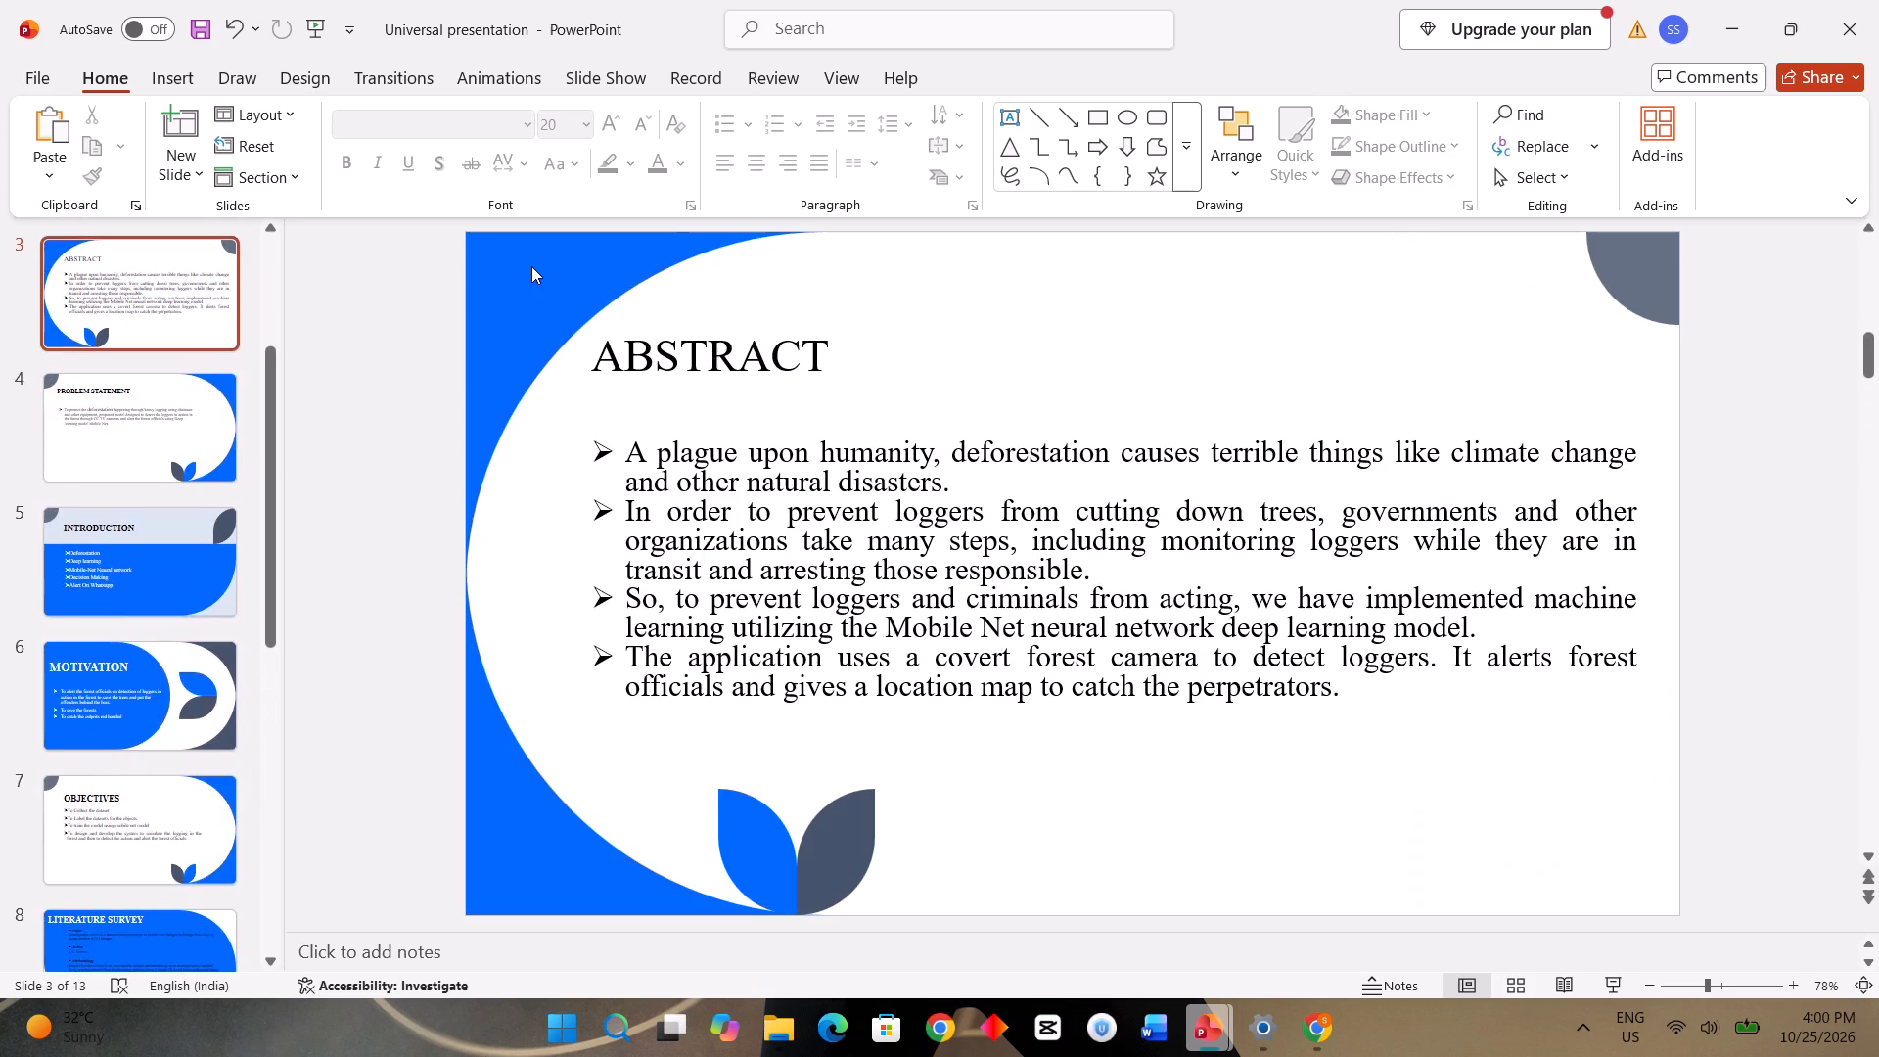
scroll(531, 266, up, 2)
scroll(531, 266, down, 2)
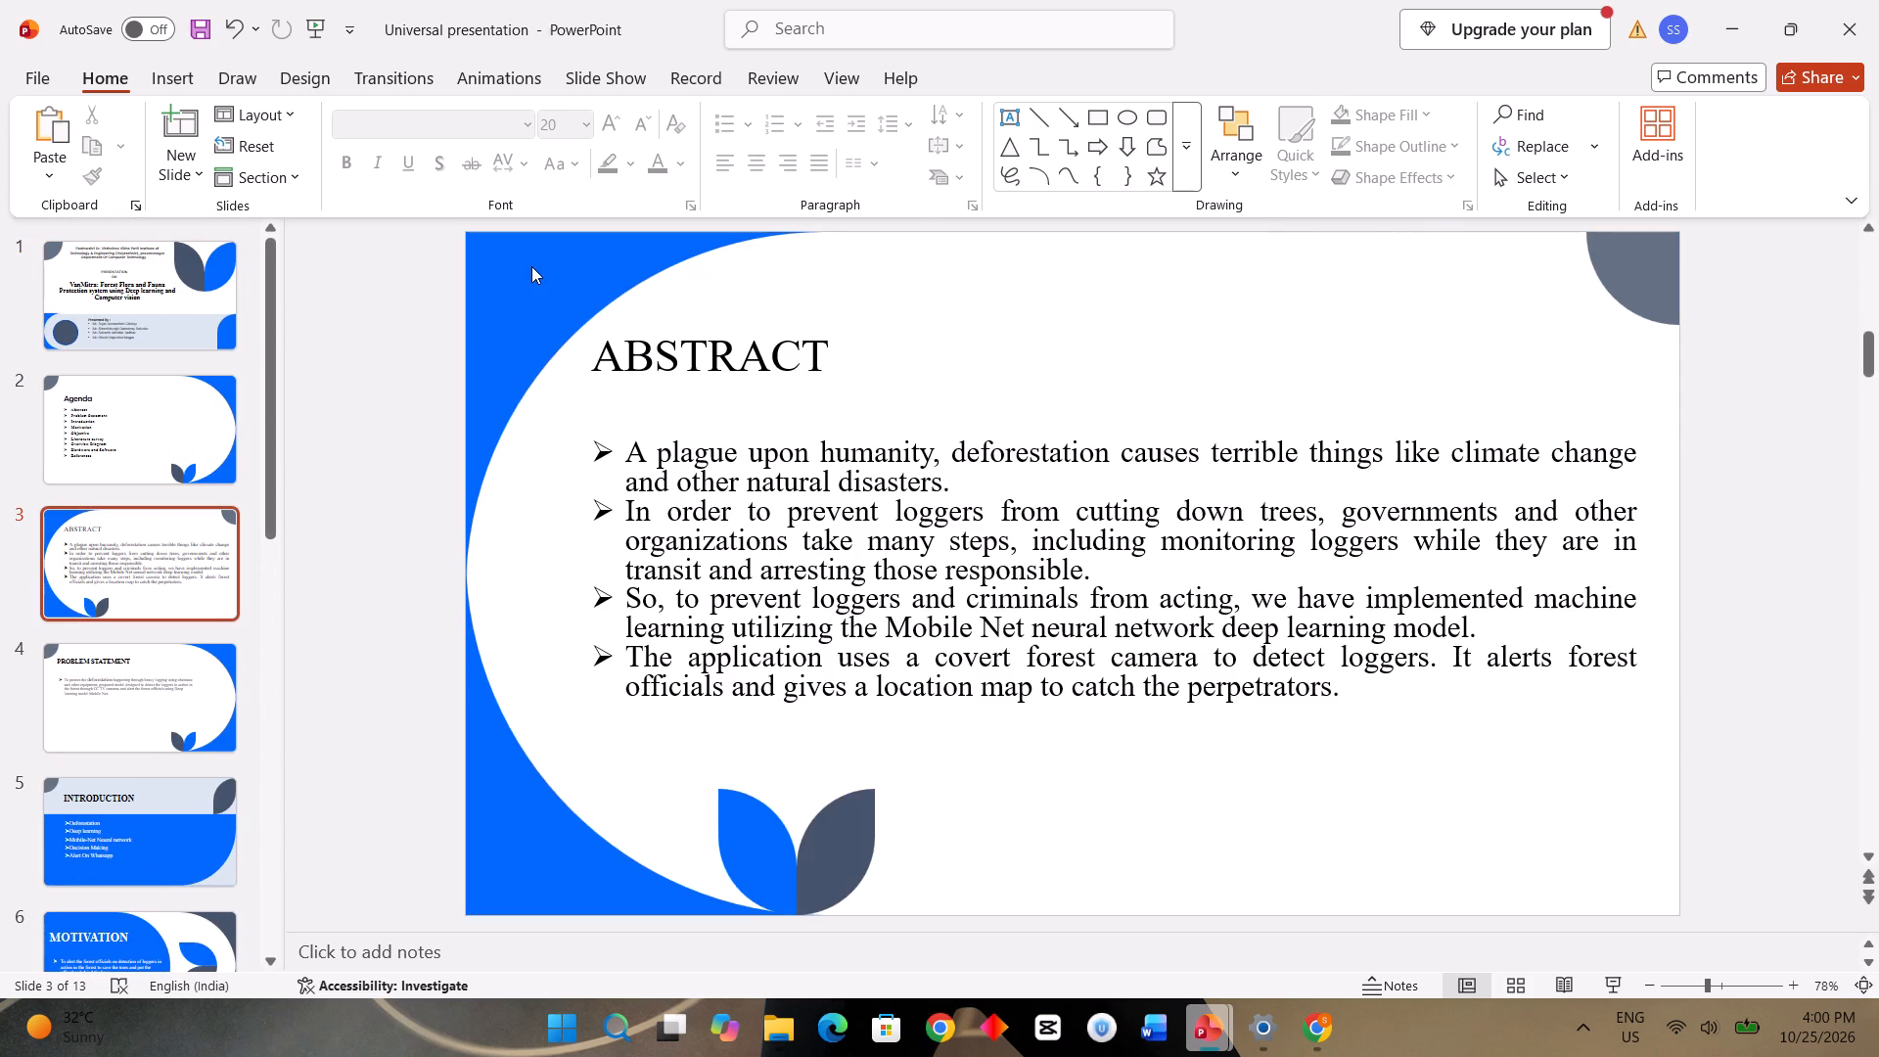
click(620, 445)
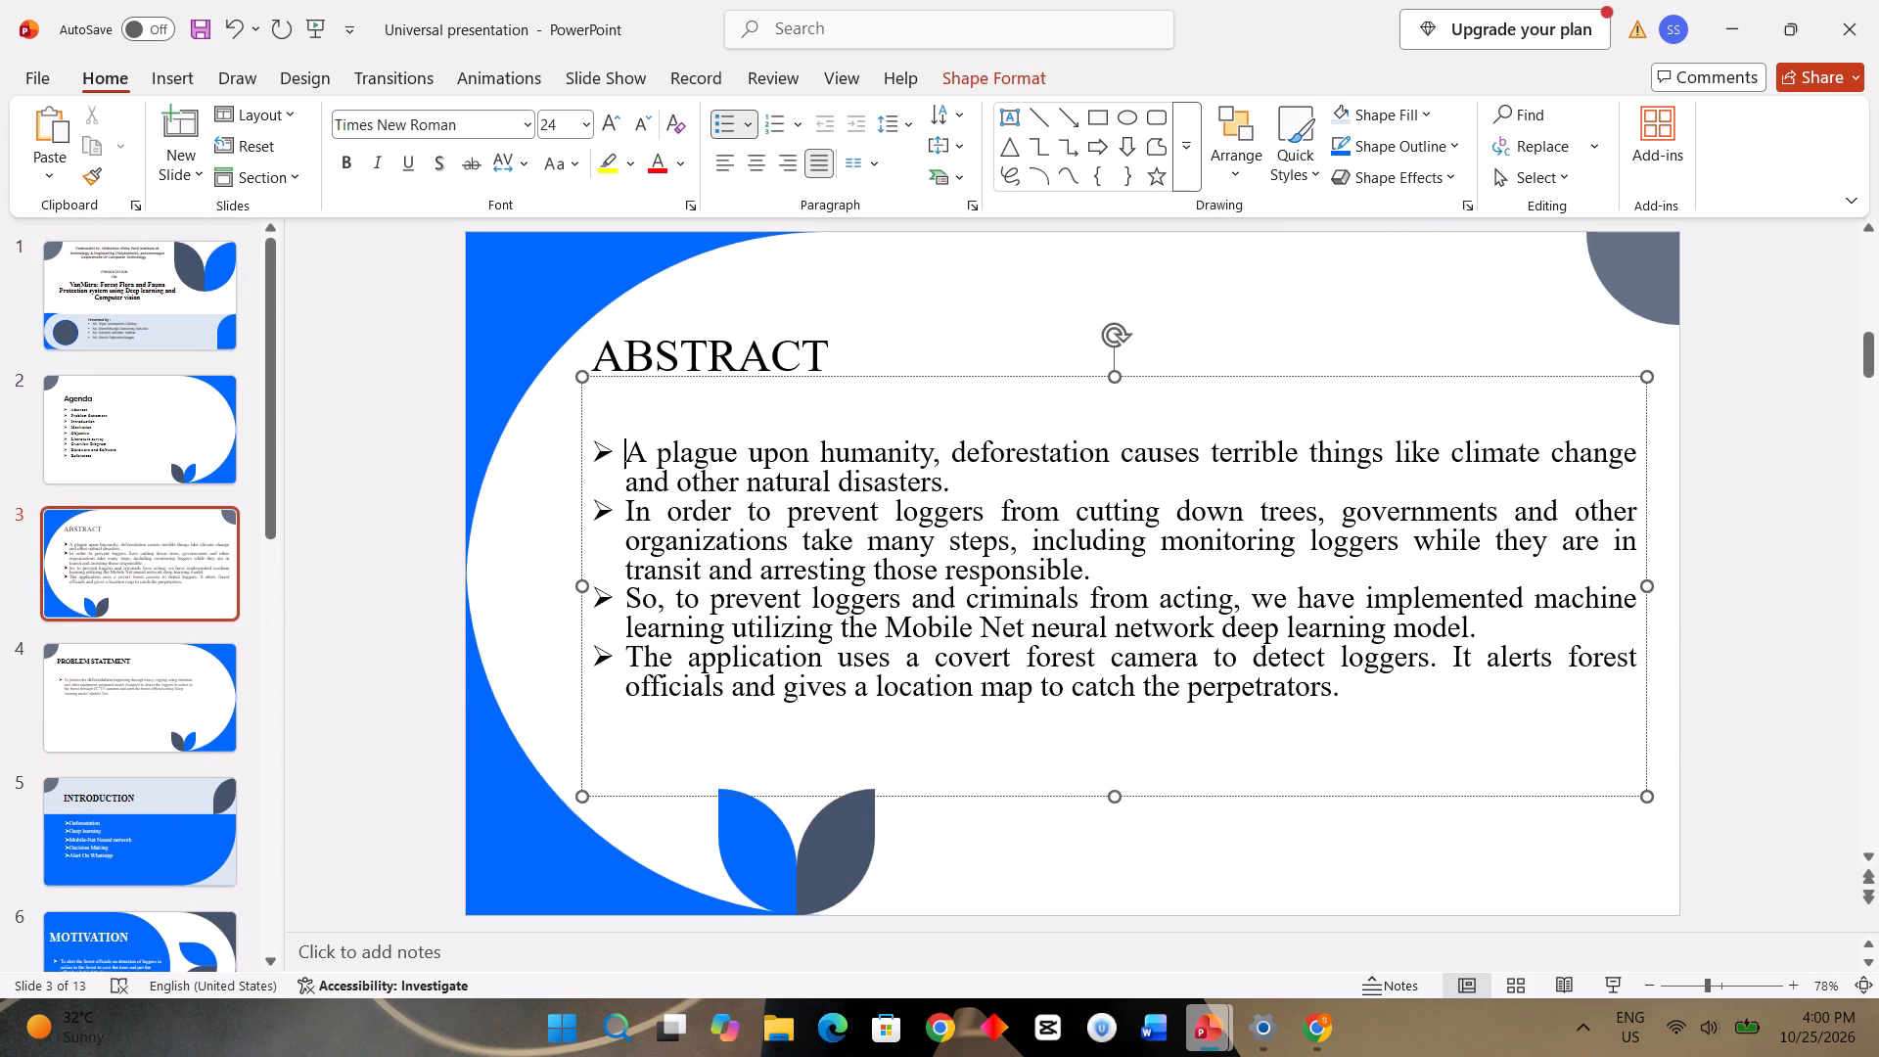
Set the whole body paragraph on the Problem Statement slide to font size 24.
scroll(489, 426, down, 1)
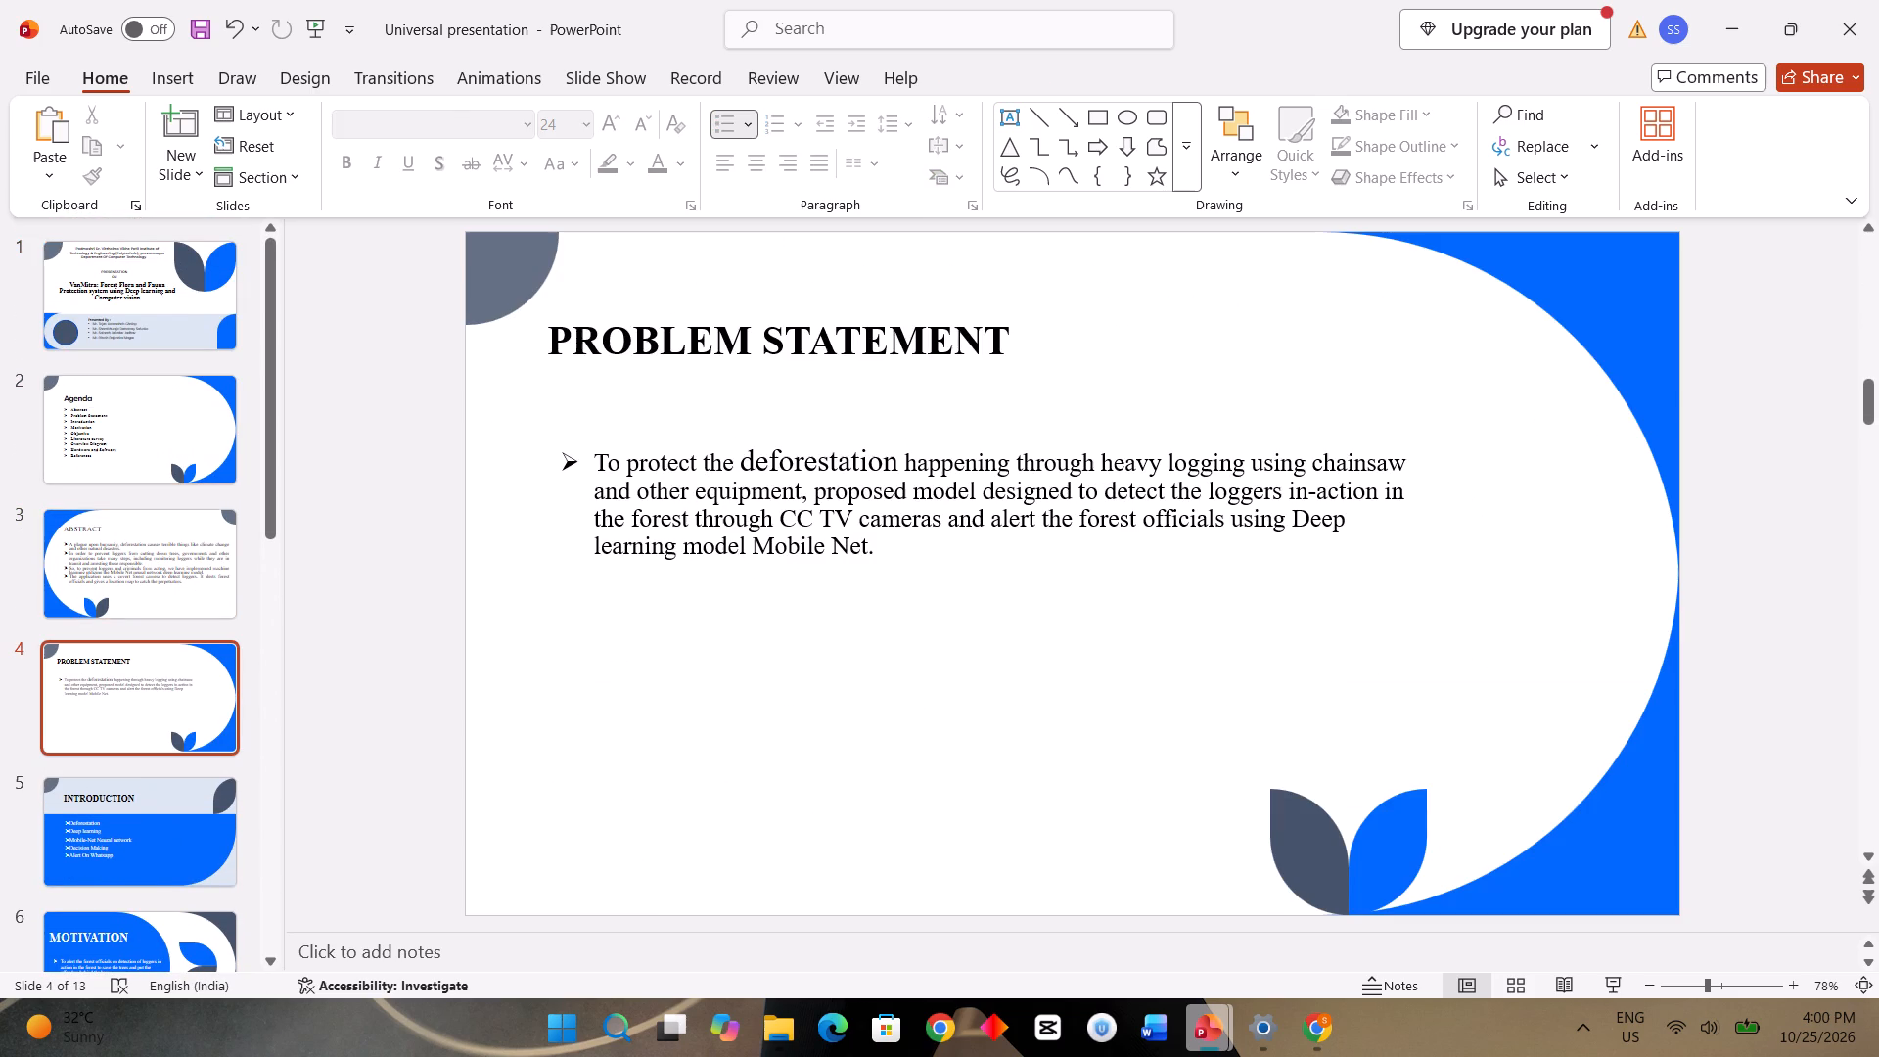
click(608, 462)
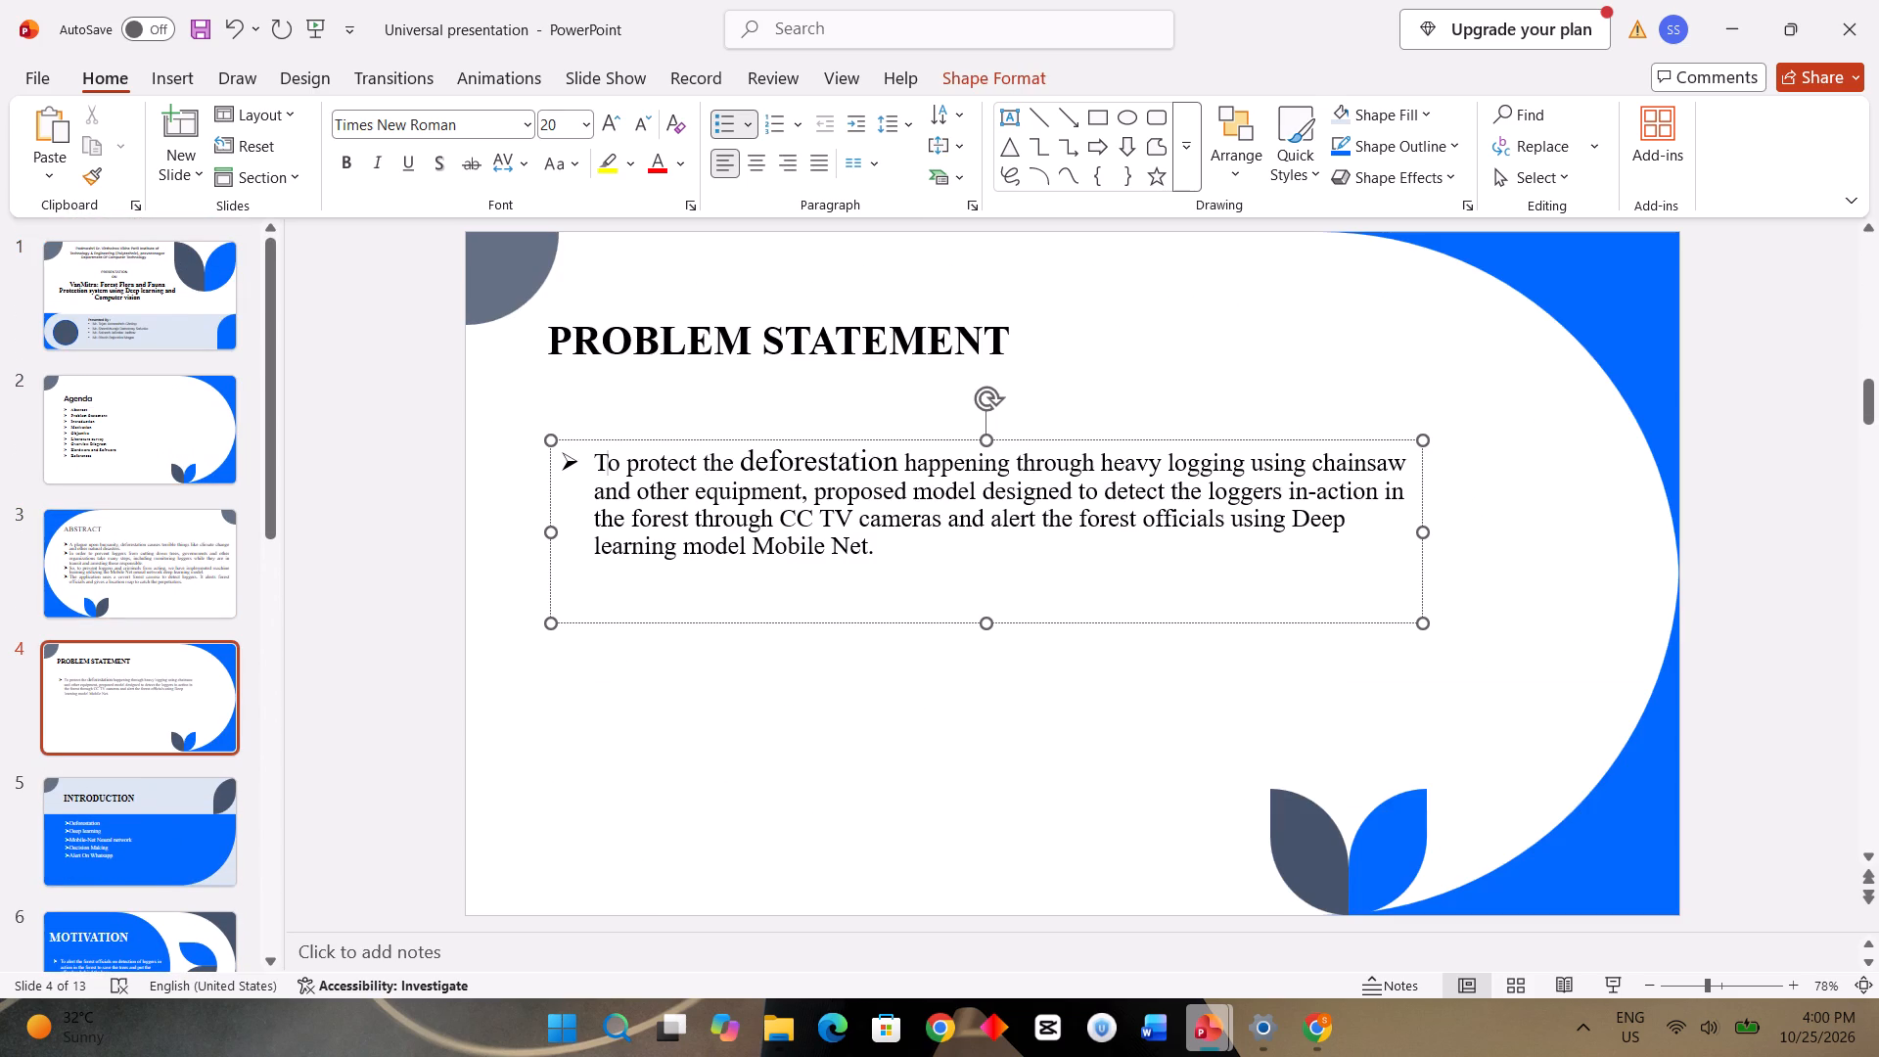
drag(595, 460, 782, 568)
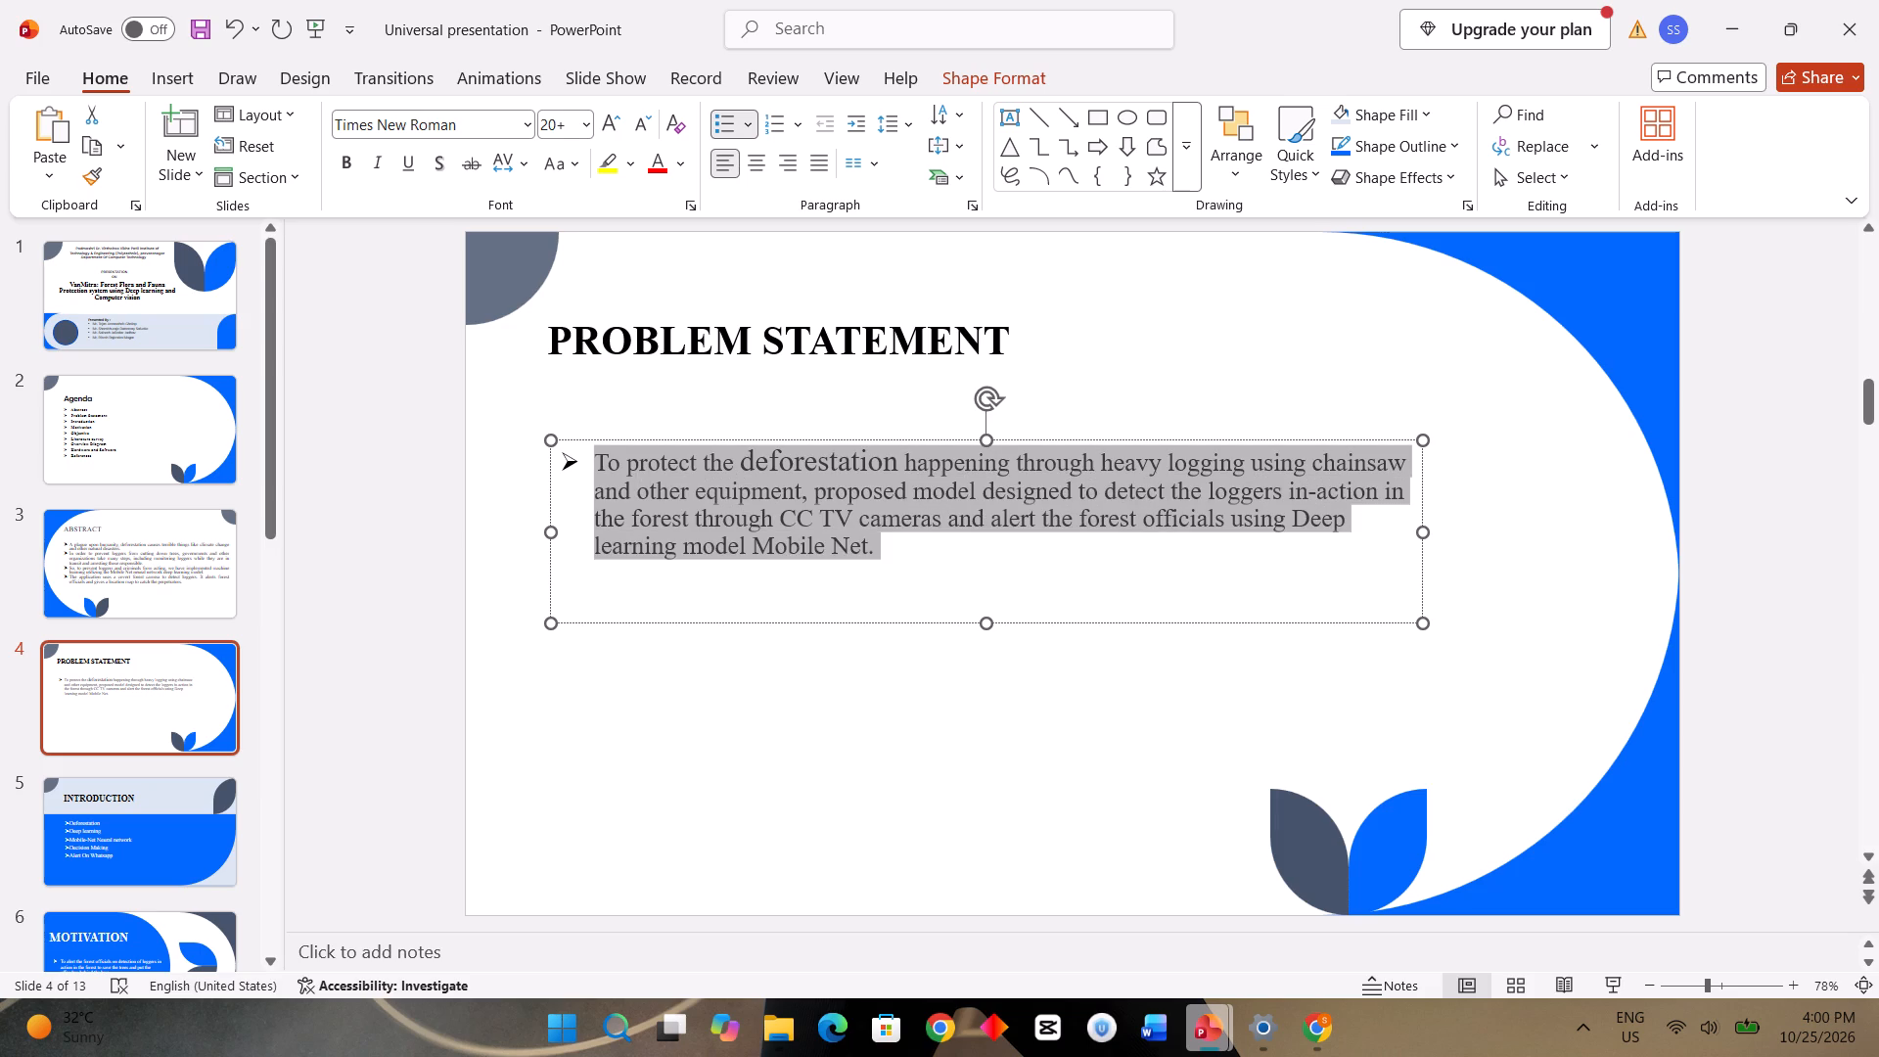
drag(782, 568, 799, 568)
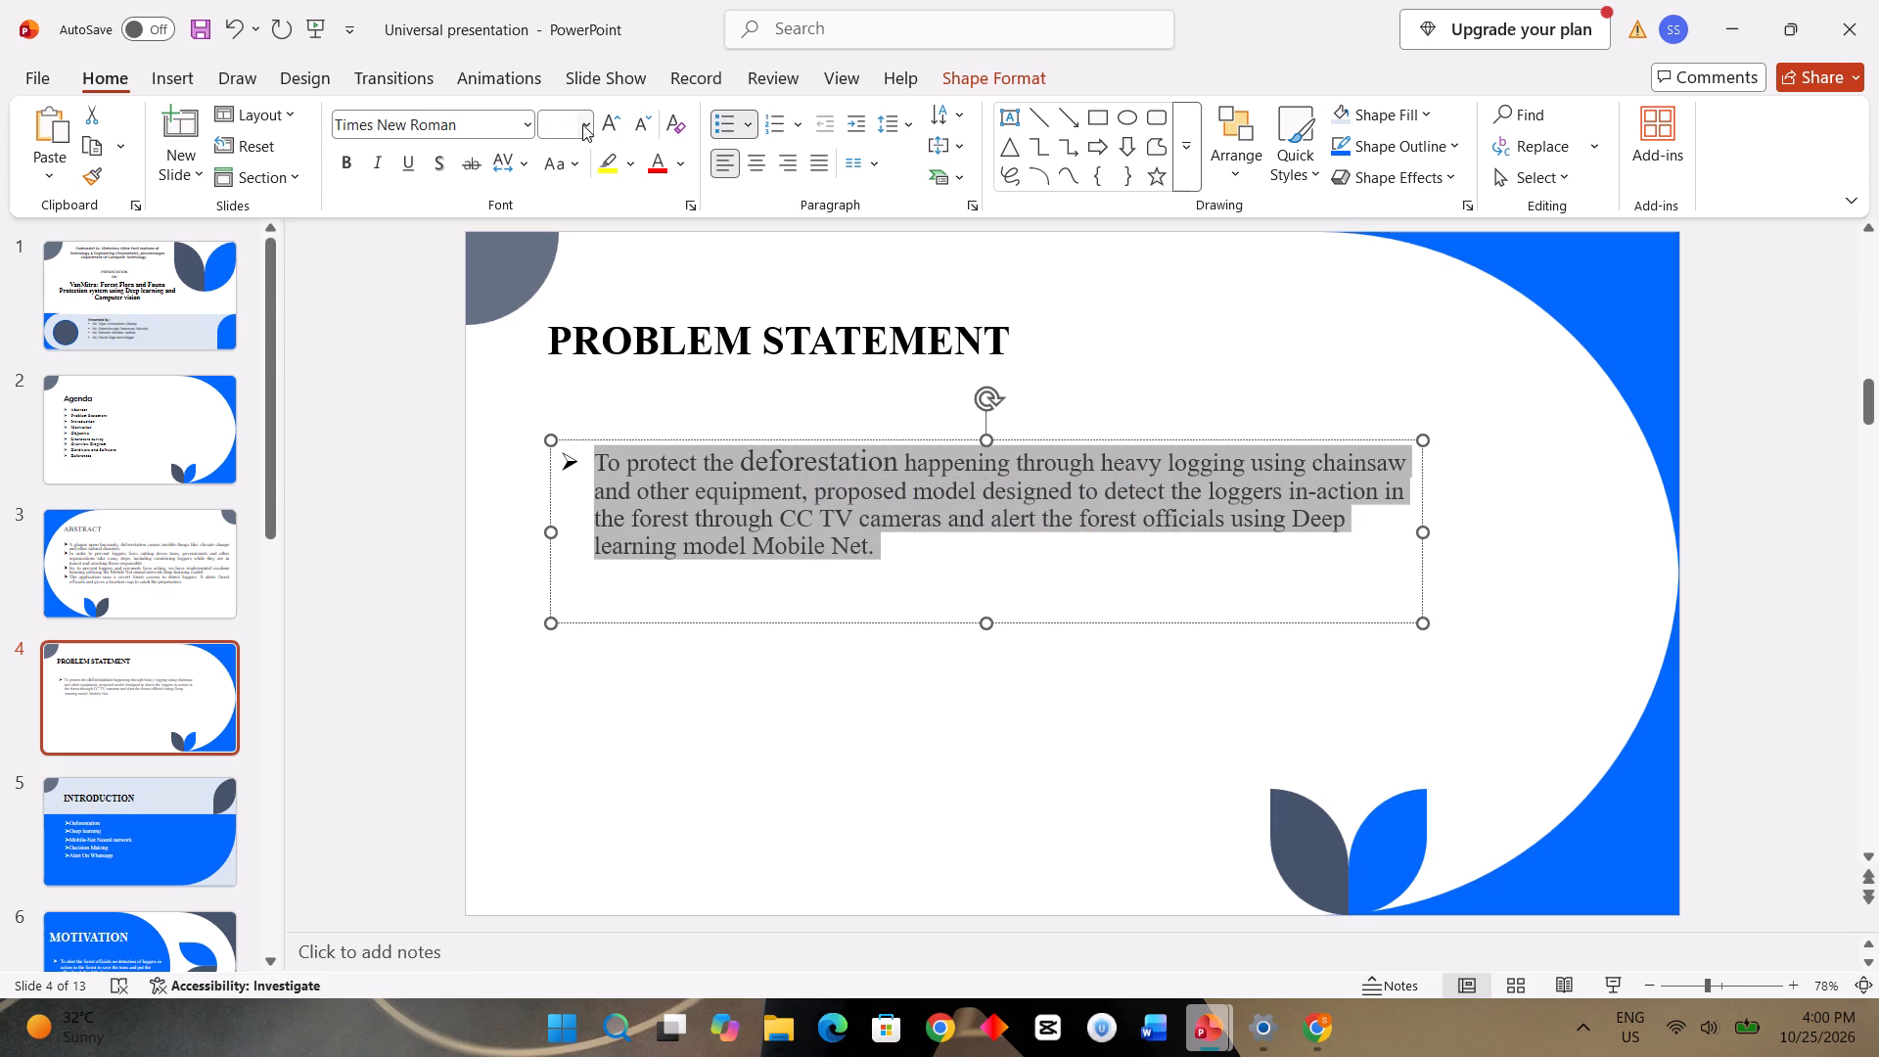
click(582, 123)
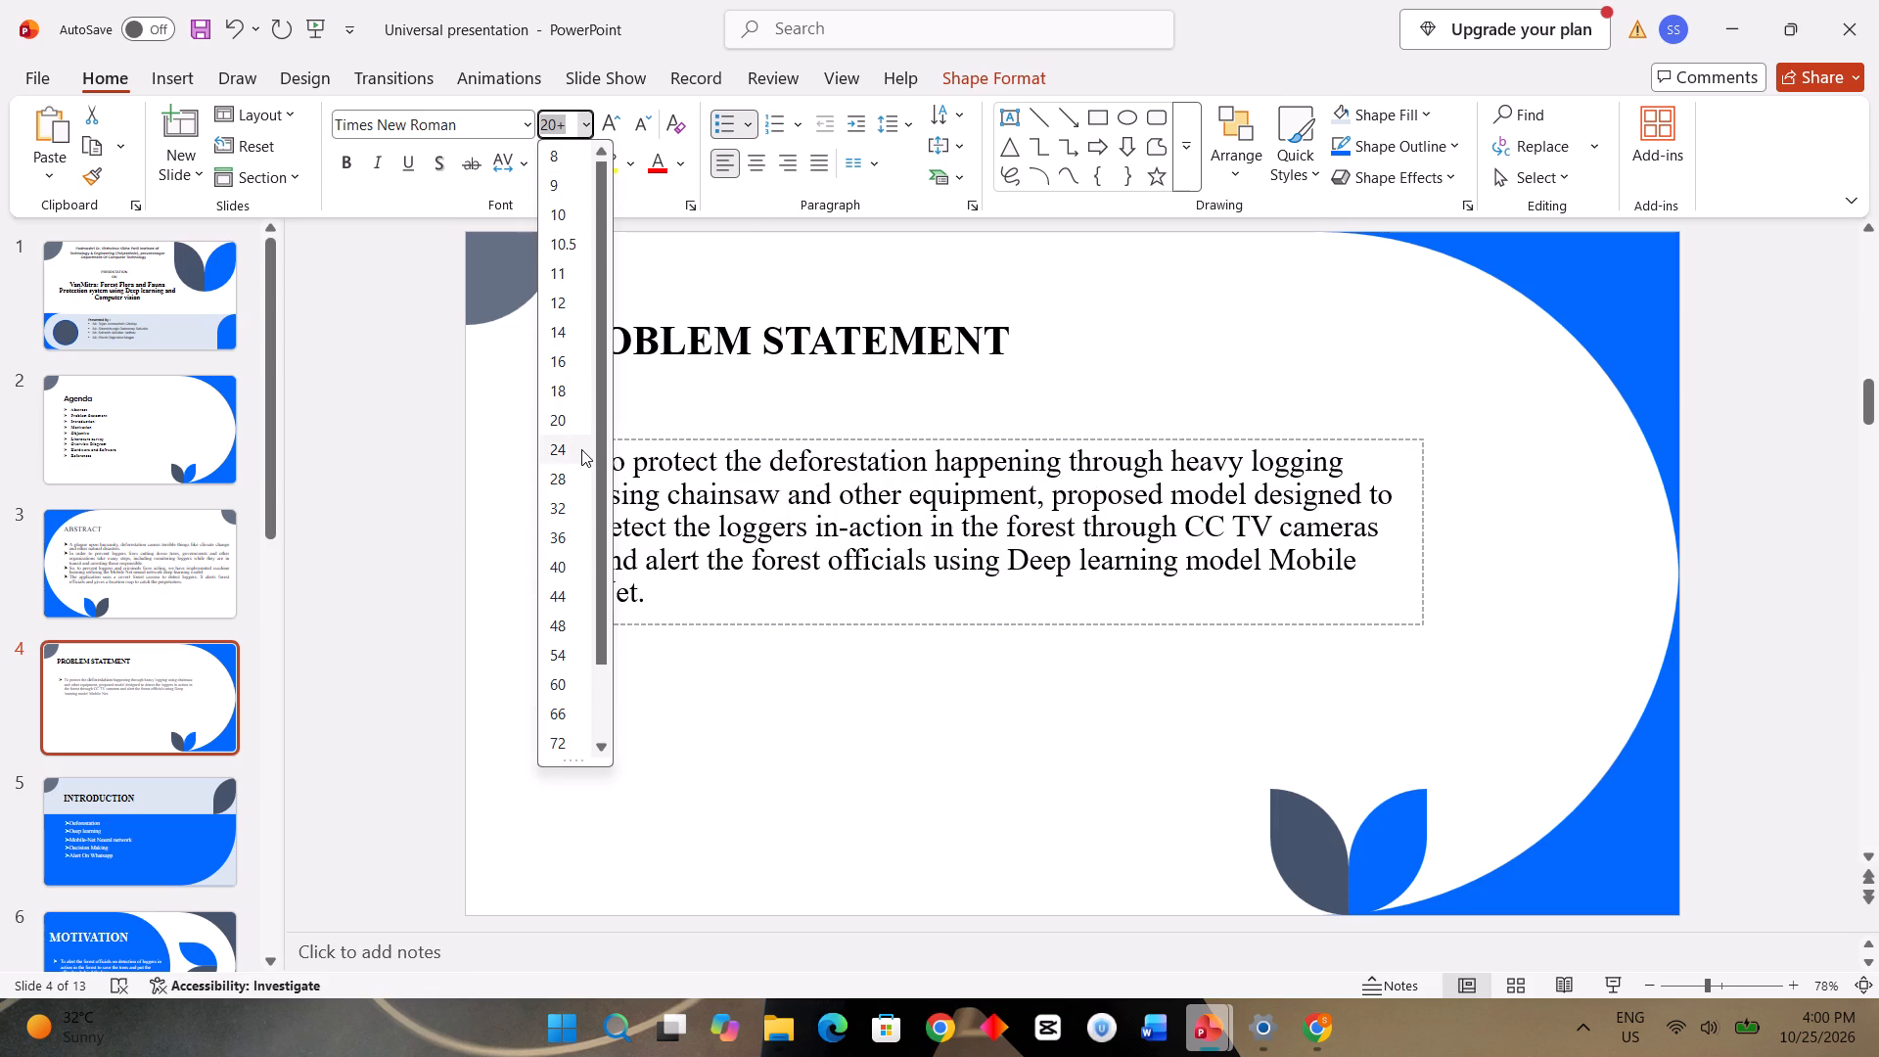
click(581, 449)
click(548, 537)
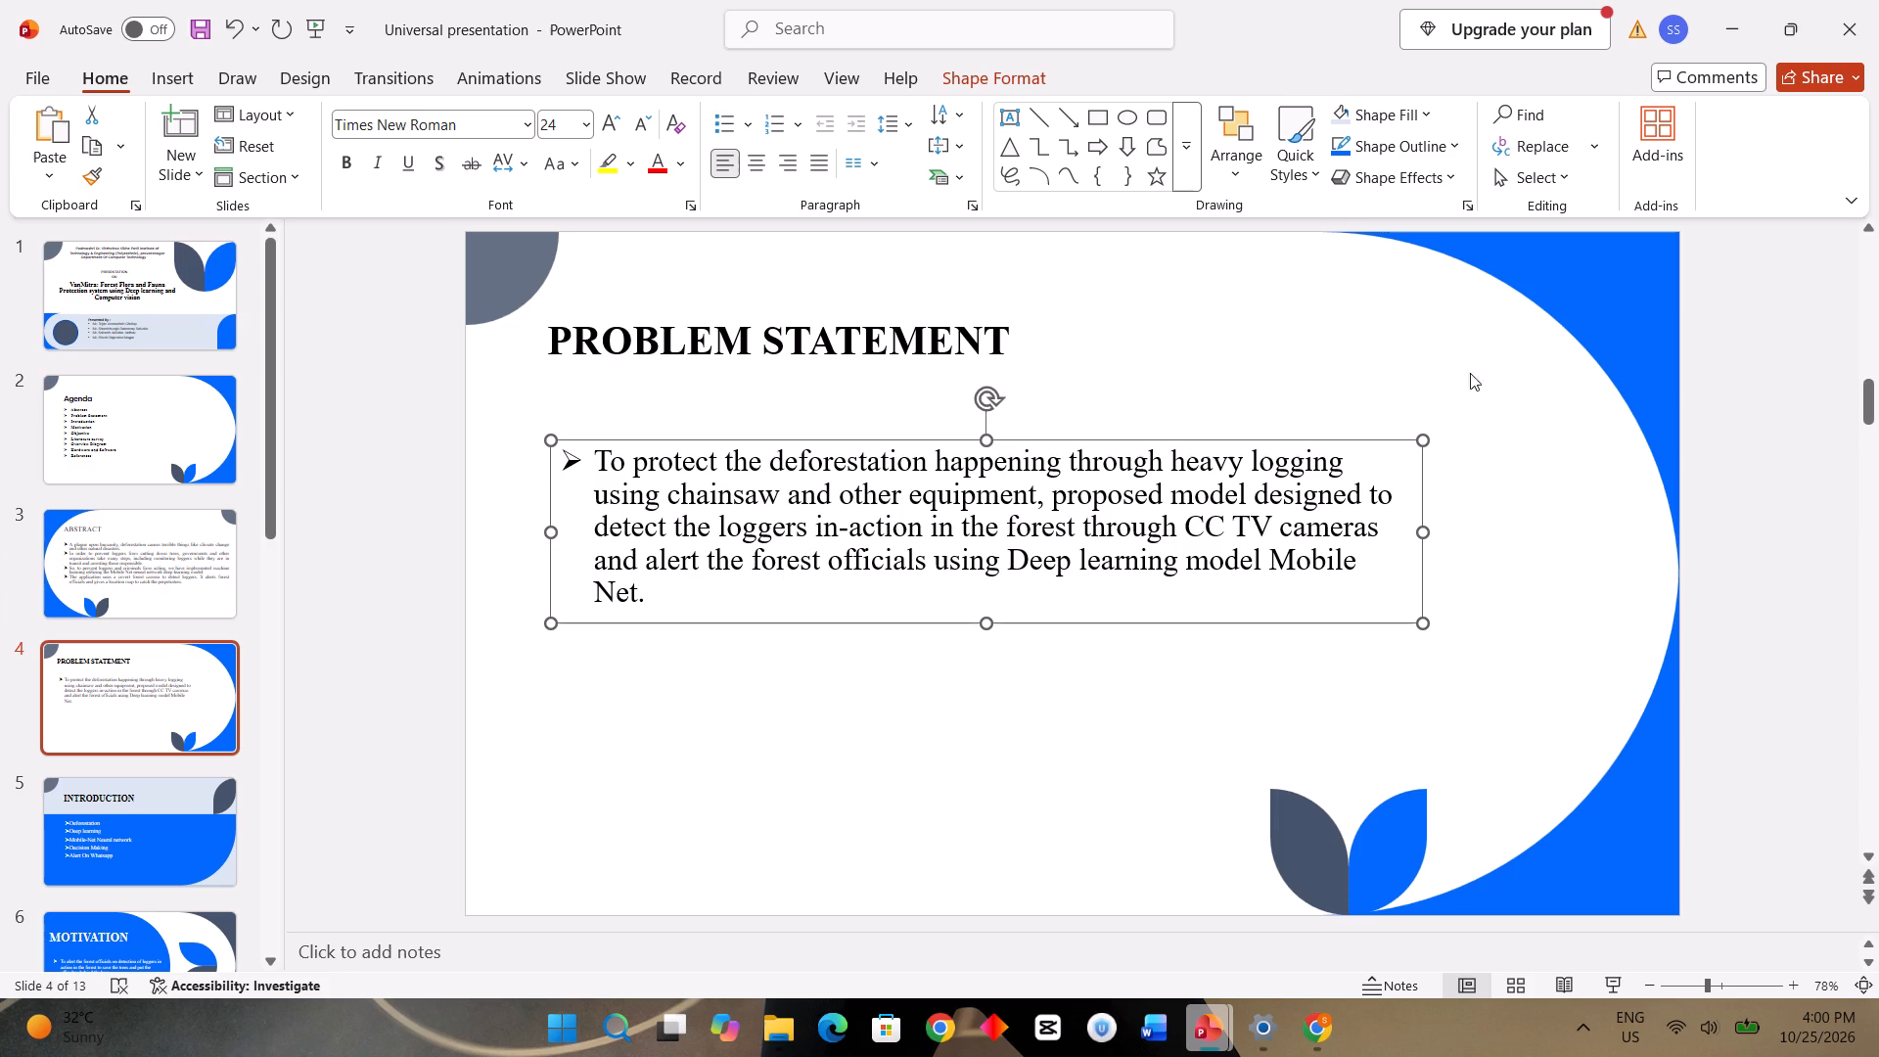
Widen the Problem Statement body text box slightly by extending its right edge.
drag(1424, 532, 1507, 508)
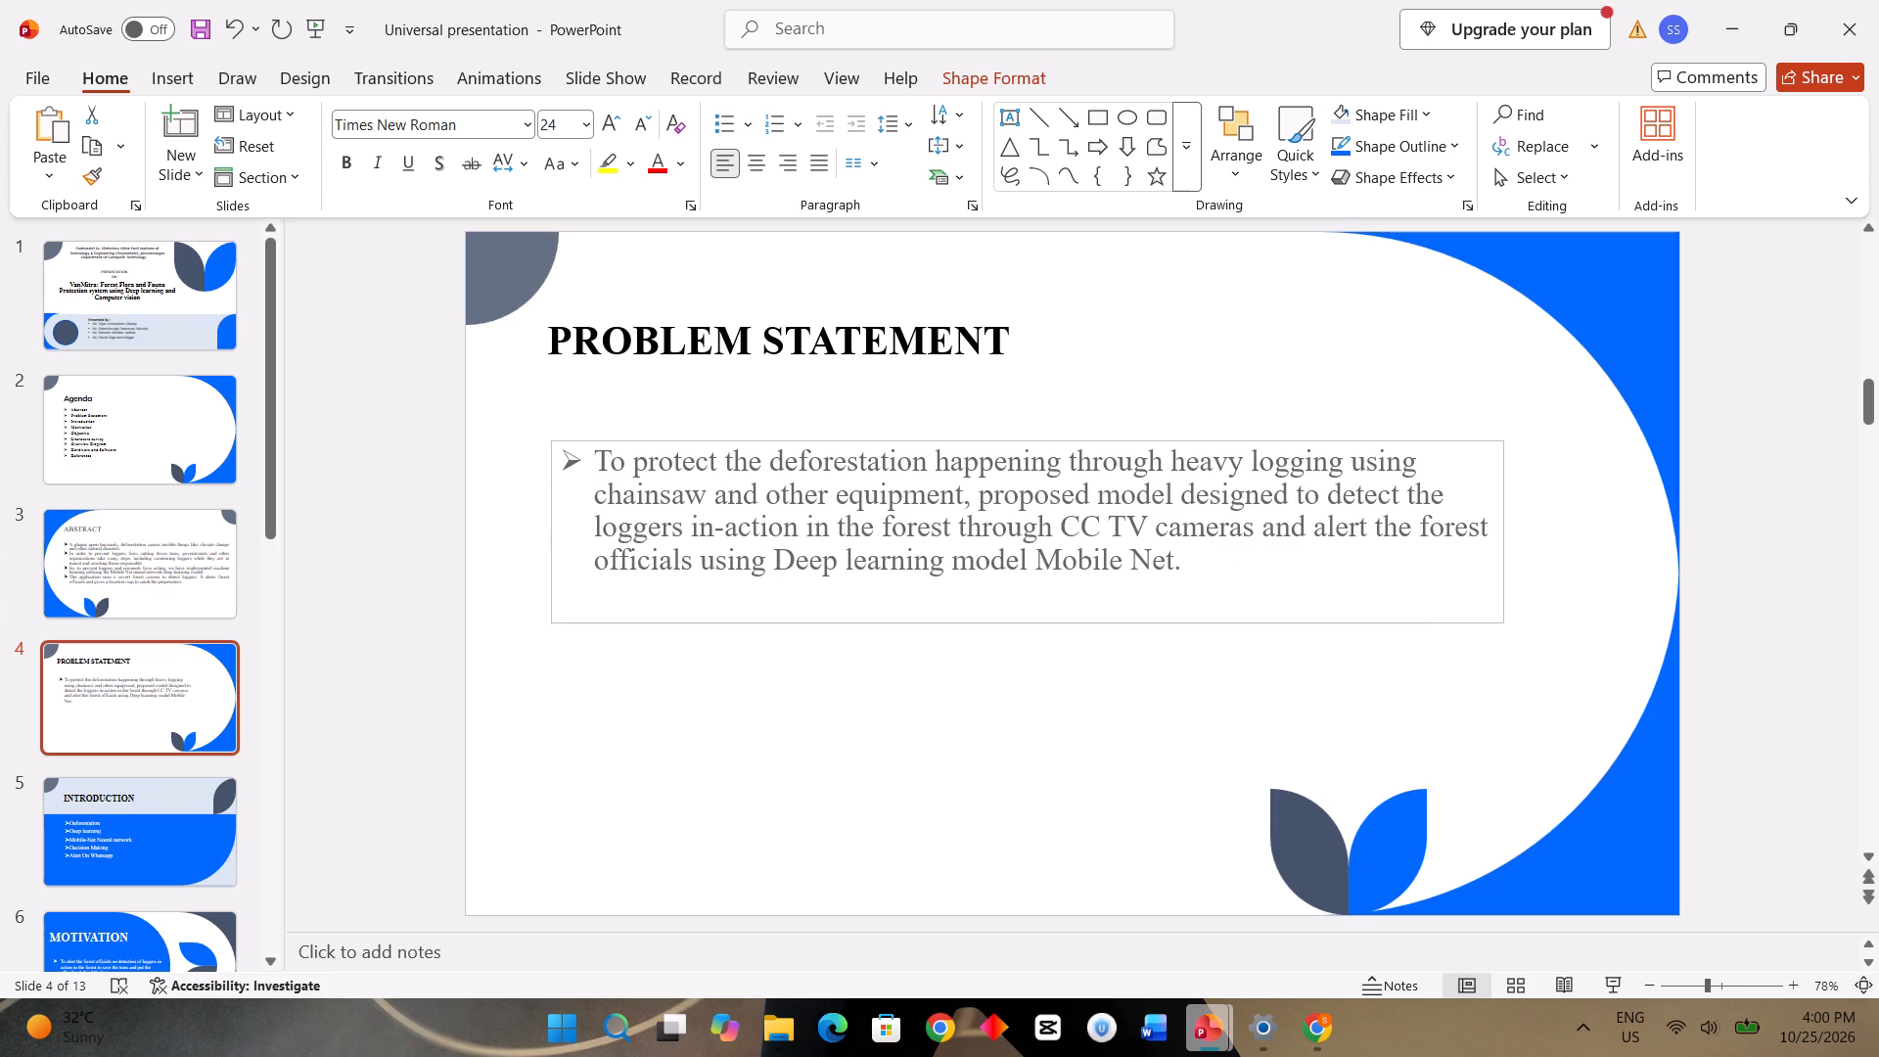
drag(1507, 508, 1513, 502)
click(1351, 366)
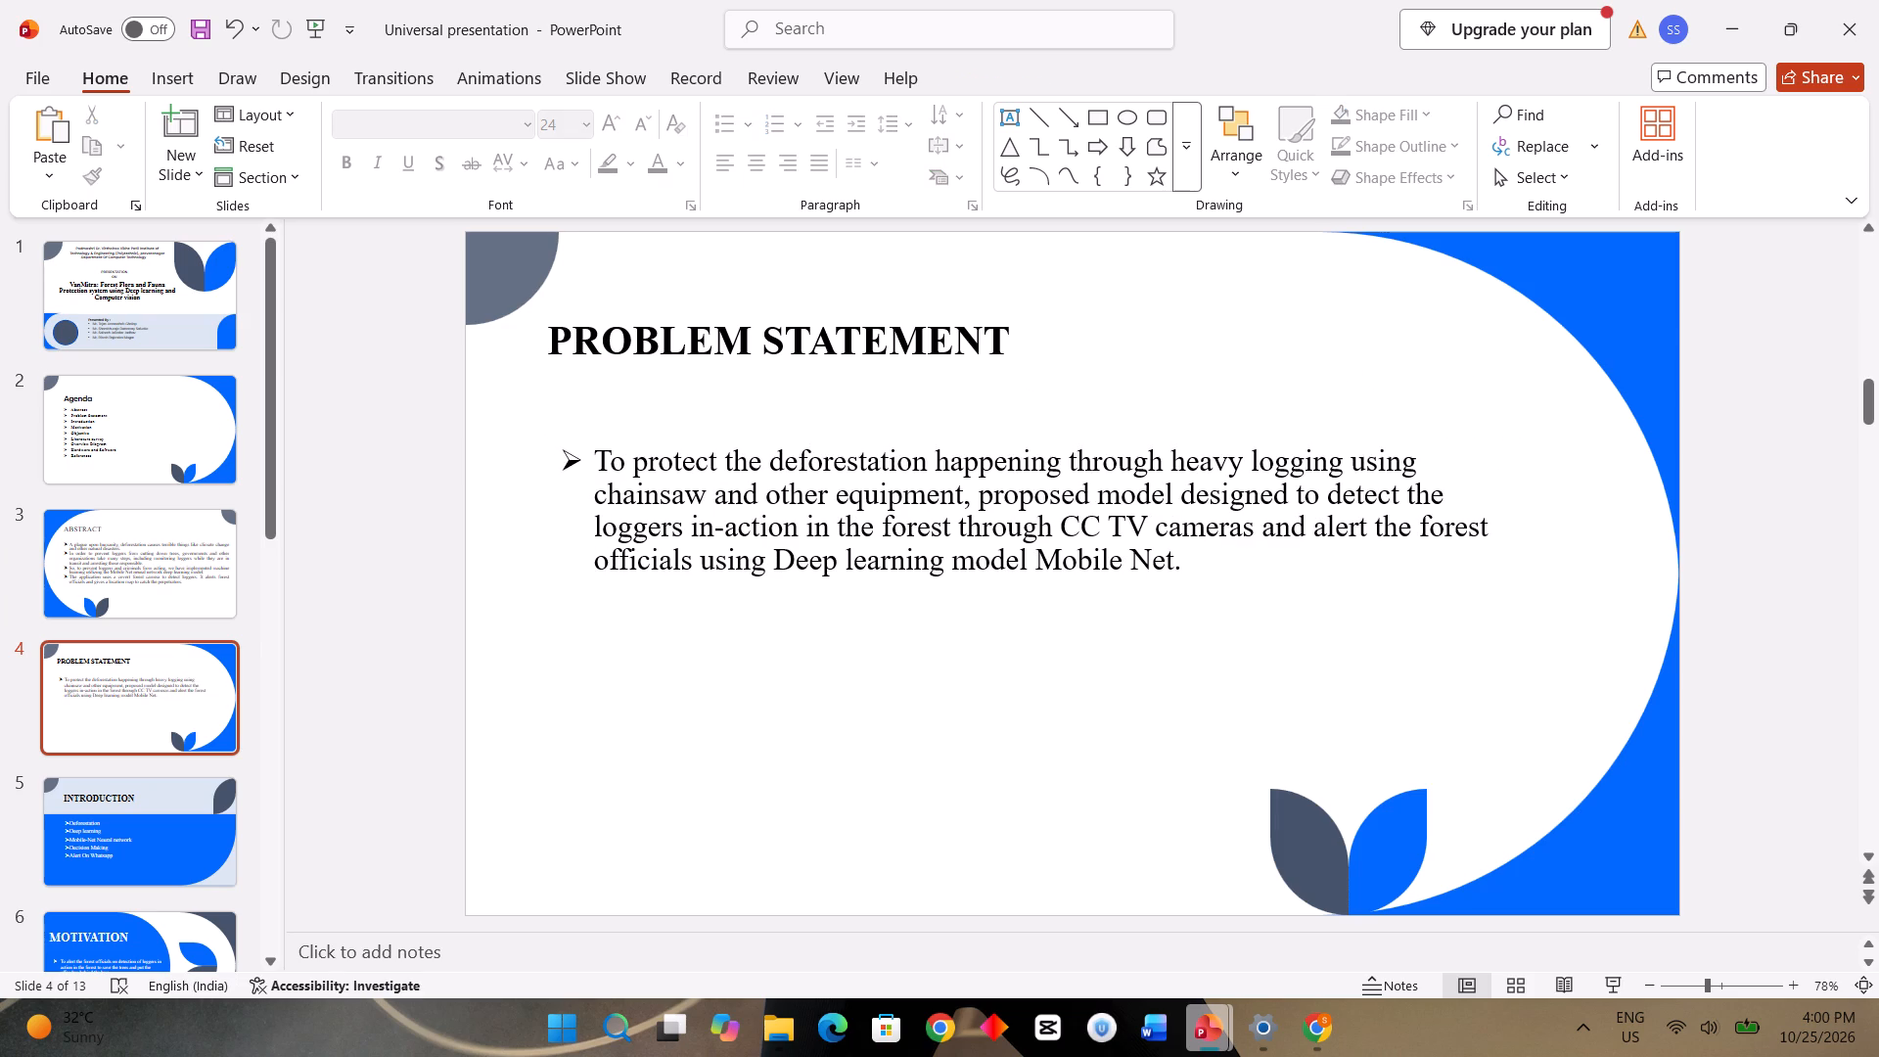
Review the remaining slides from Introduction through Thank you.
scroll(962, 574, down, 1)
scroll(1098, 503, down, 1)
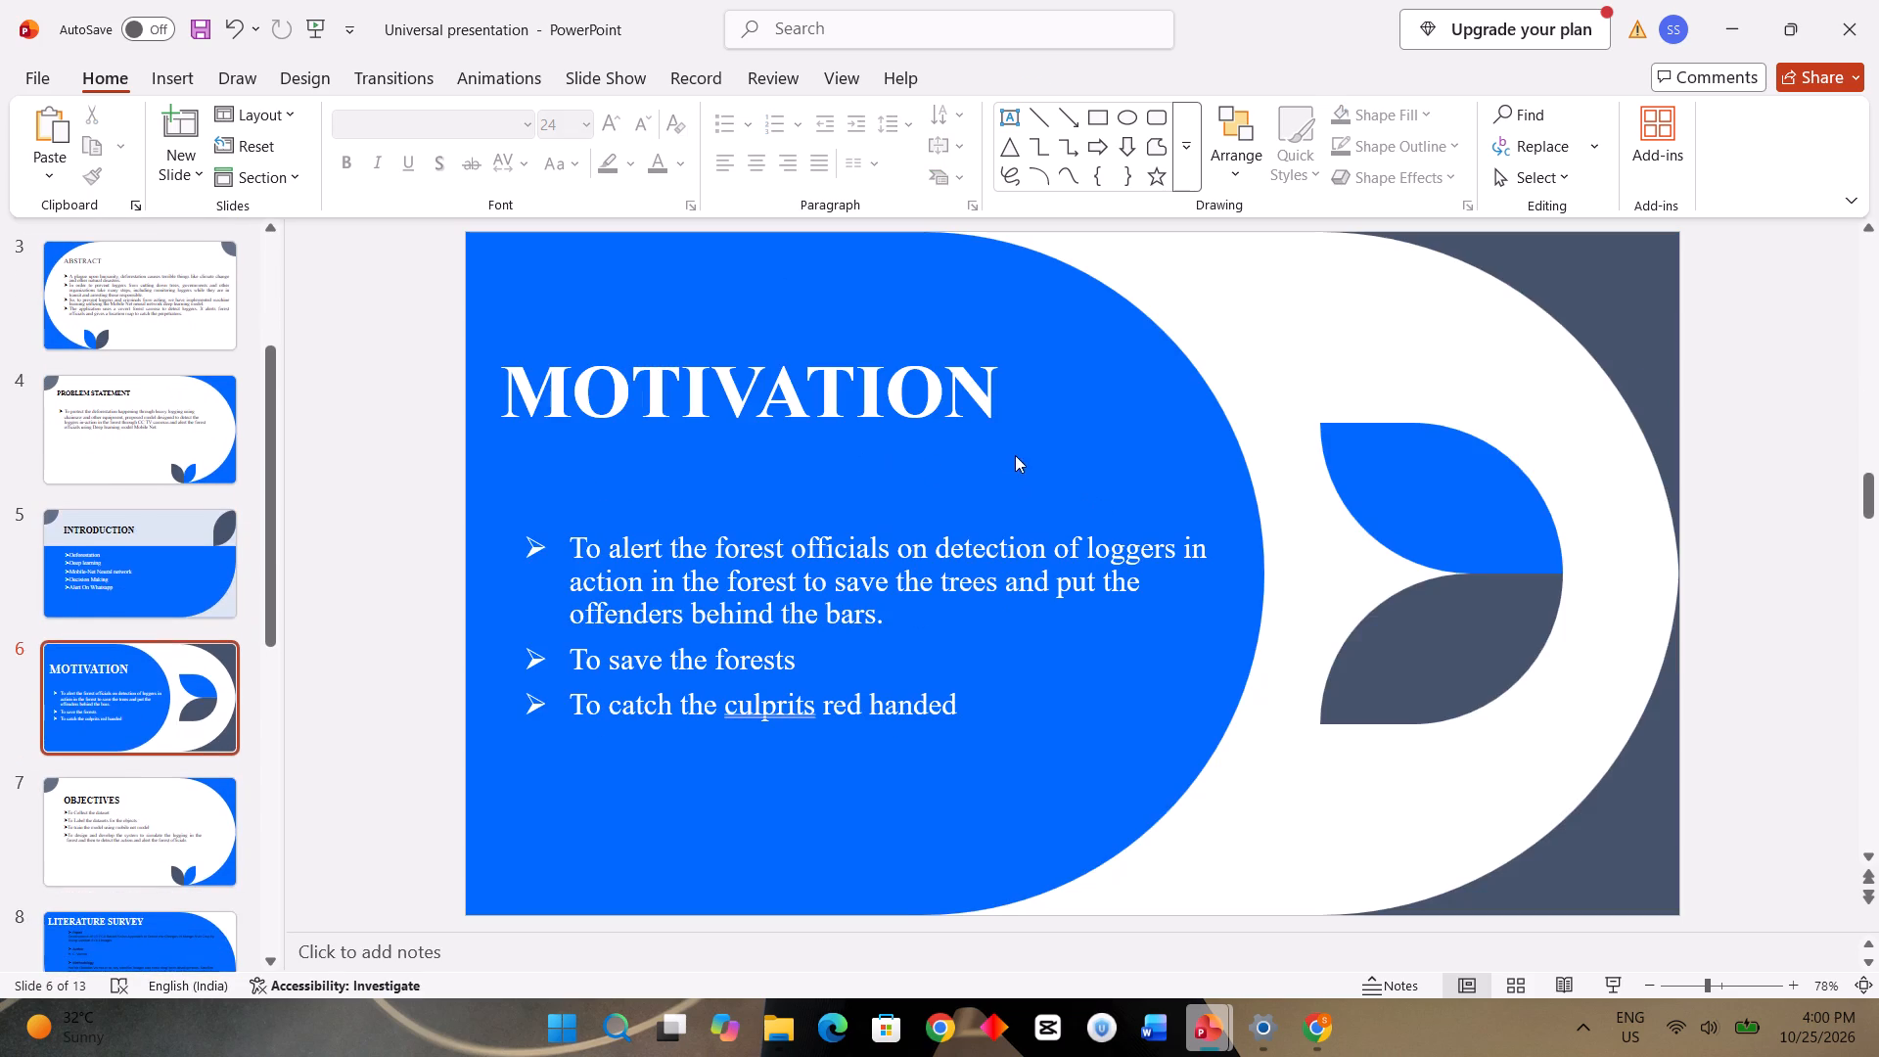
scroll(1012, 457, down, 5)
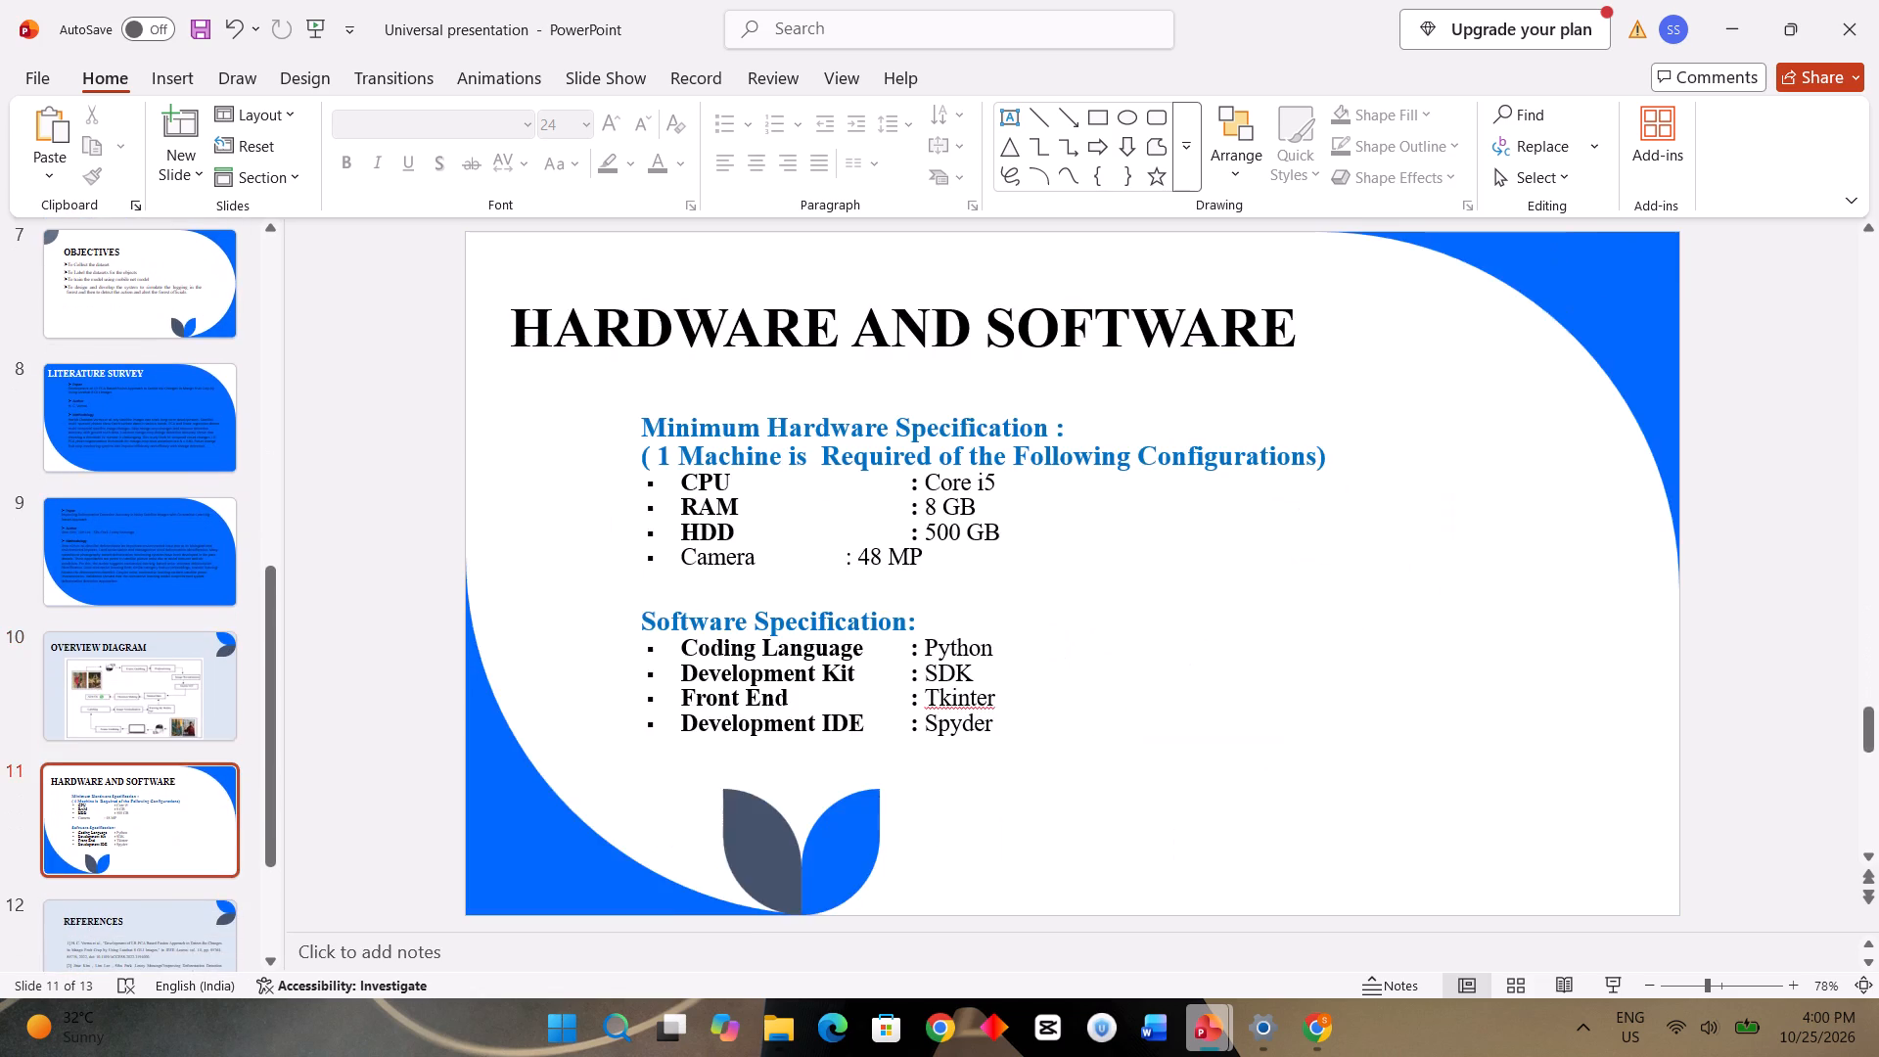
scroll(940, 432, down, 2)
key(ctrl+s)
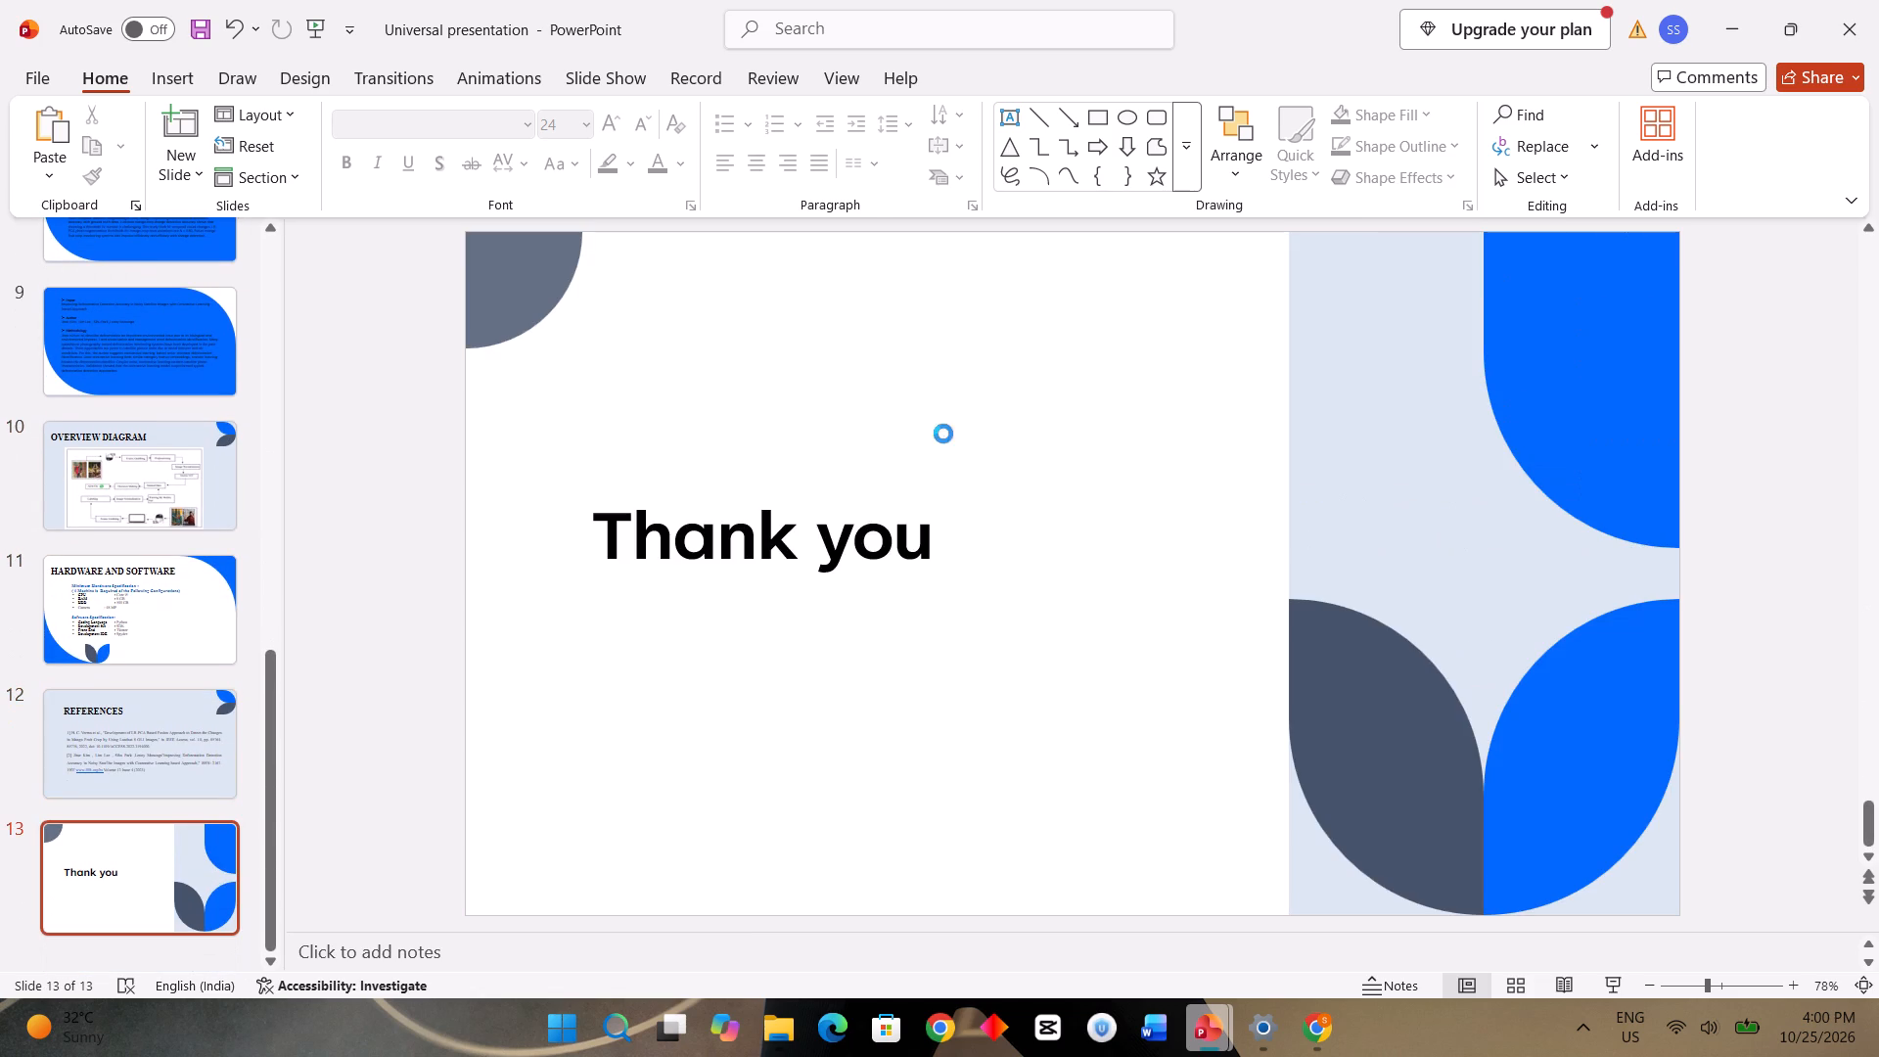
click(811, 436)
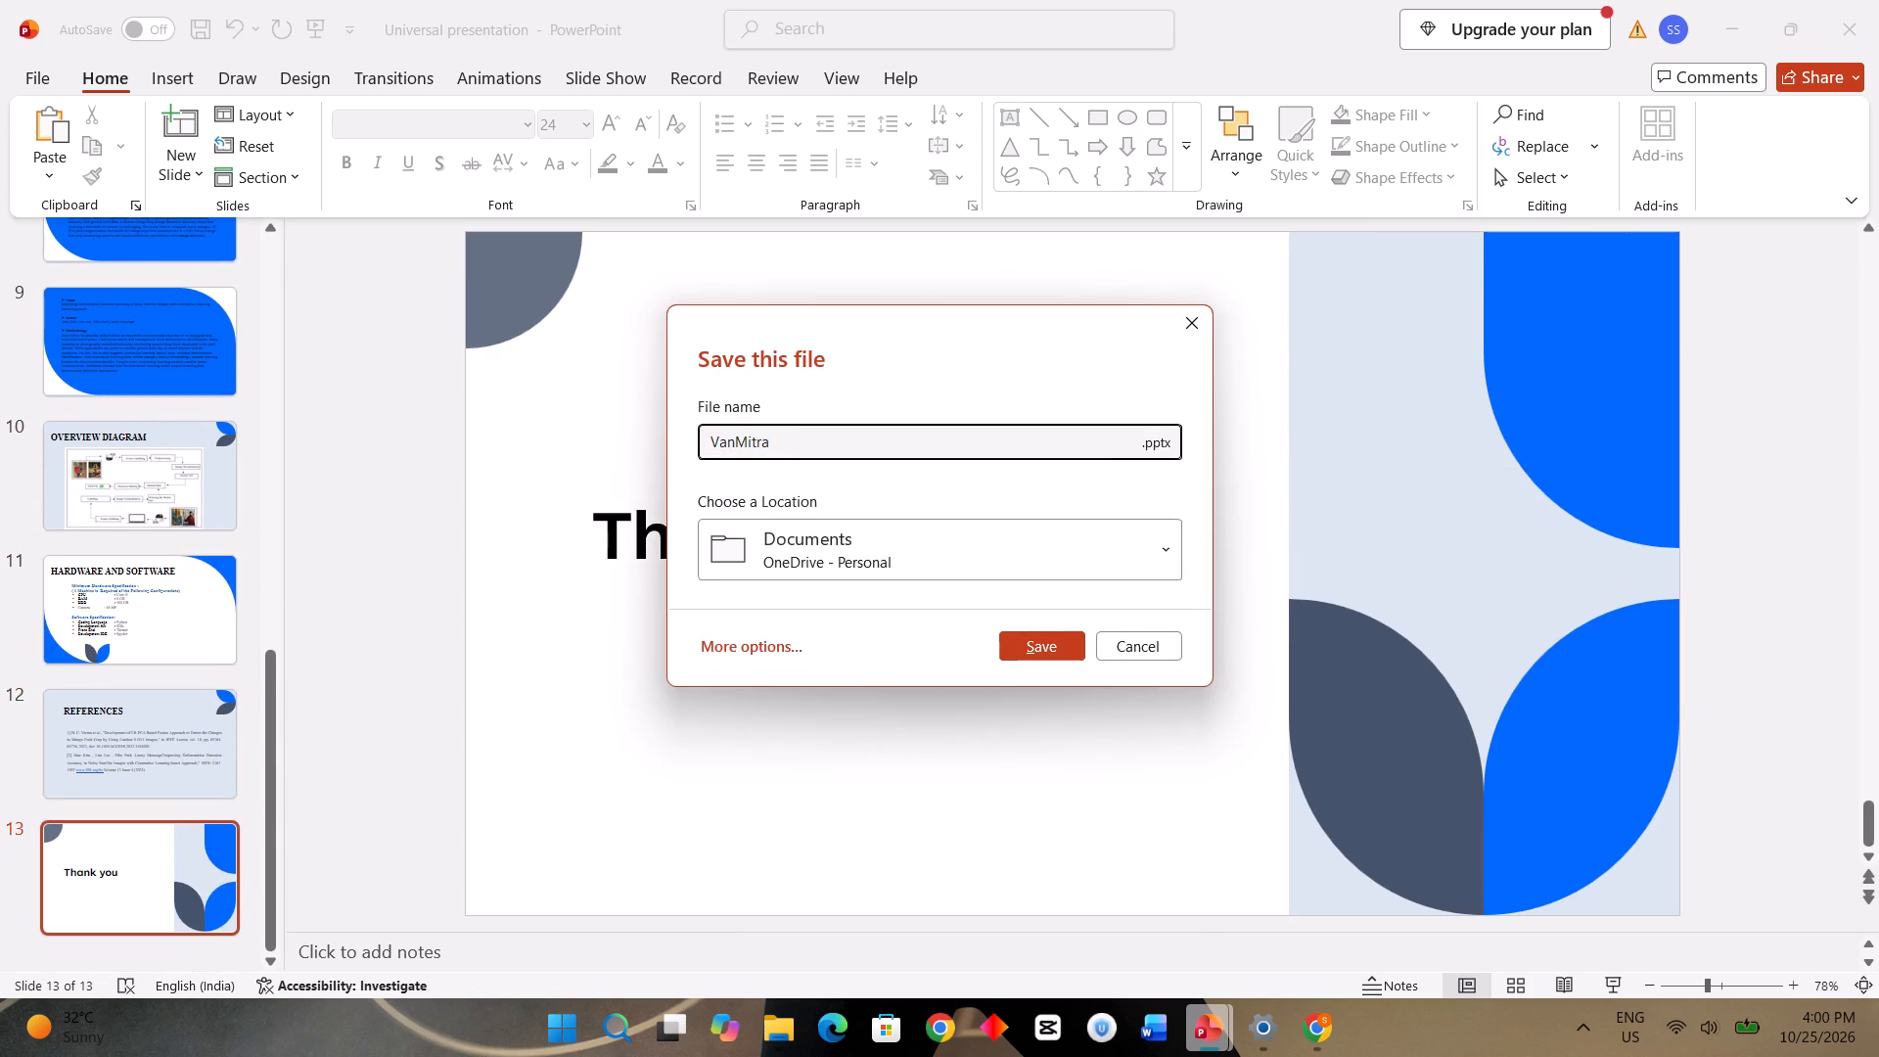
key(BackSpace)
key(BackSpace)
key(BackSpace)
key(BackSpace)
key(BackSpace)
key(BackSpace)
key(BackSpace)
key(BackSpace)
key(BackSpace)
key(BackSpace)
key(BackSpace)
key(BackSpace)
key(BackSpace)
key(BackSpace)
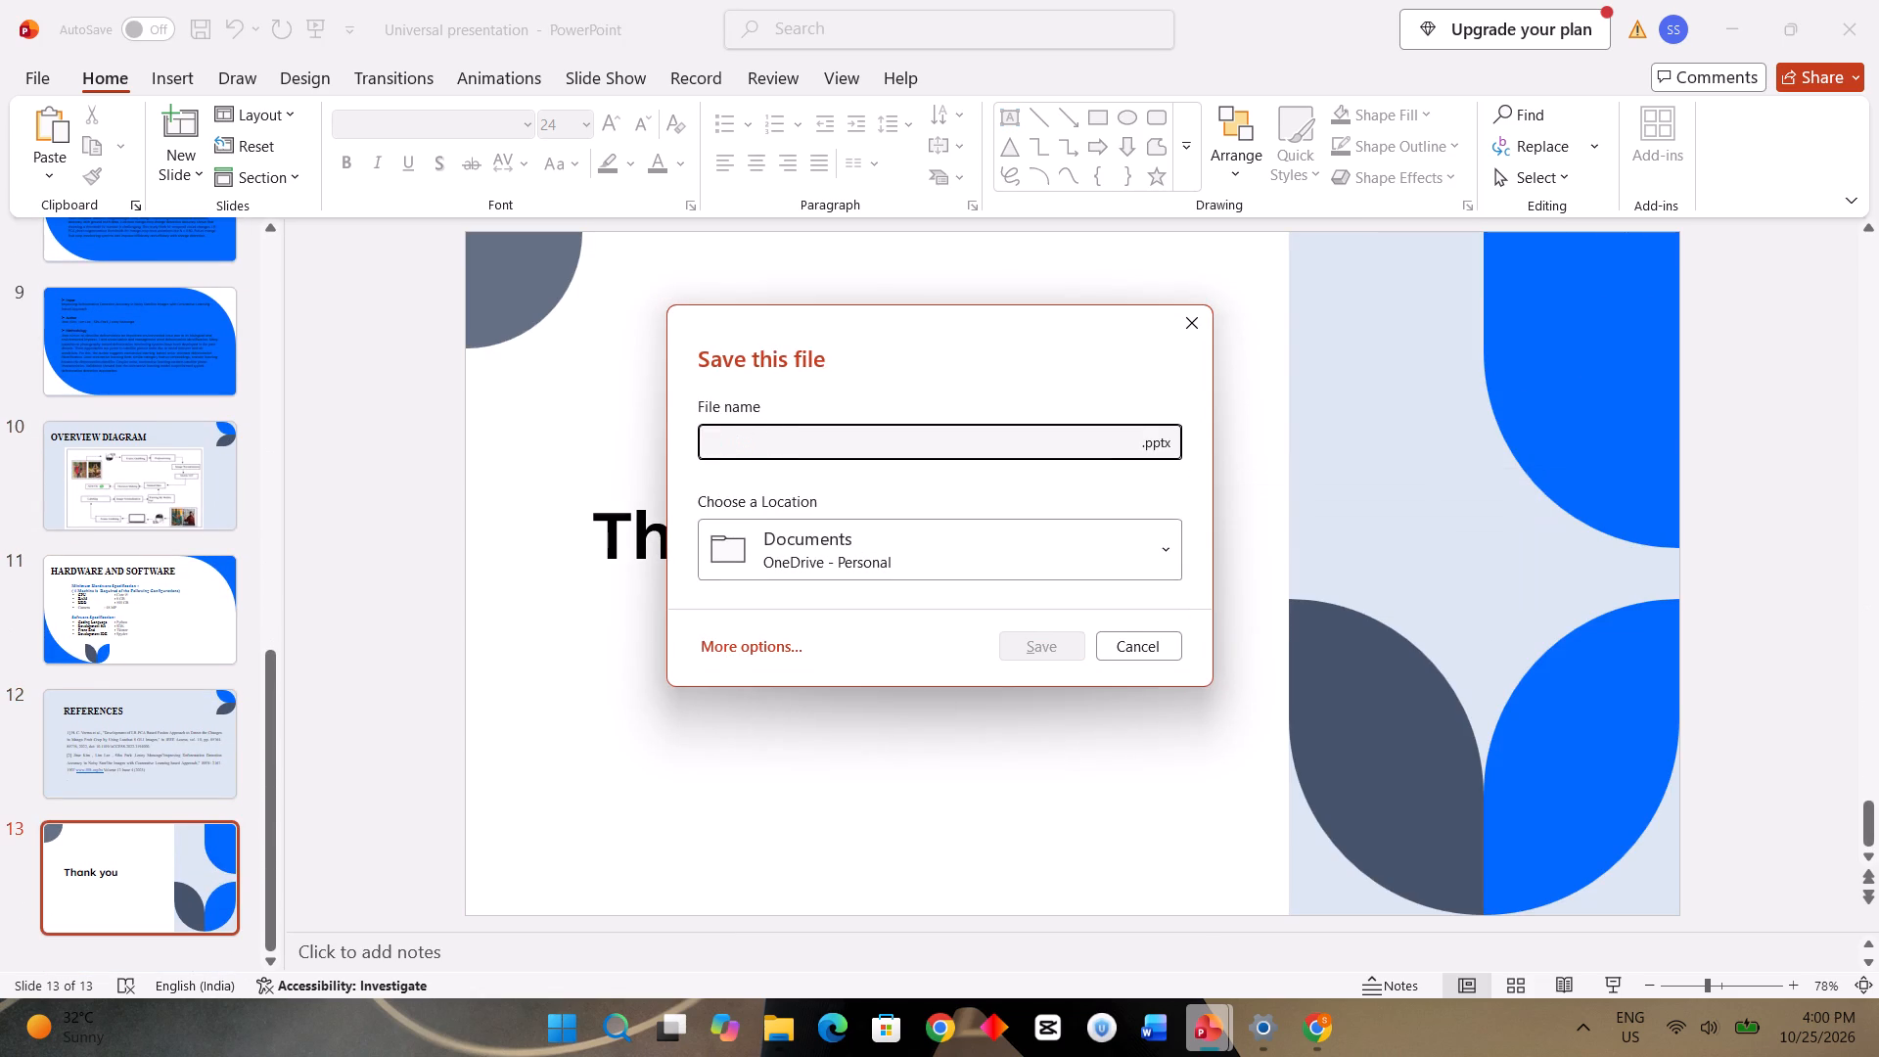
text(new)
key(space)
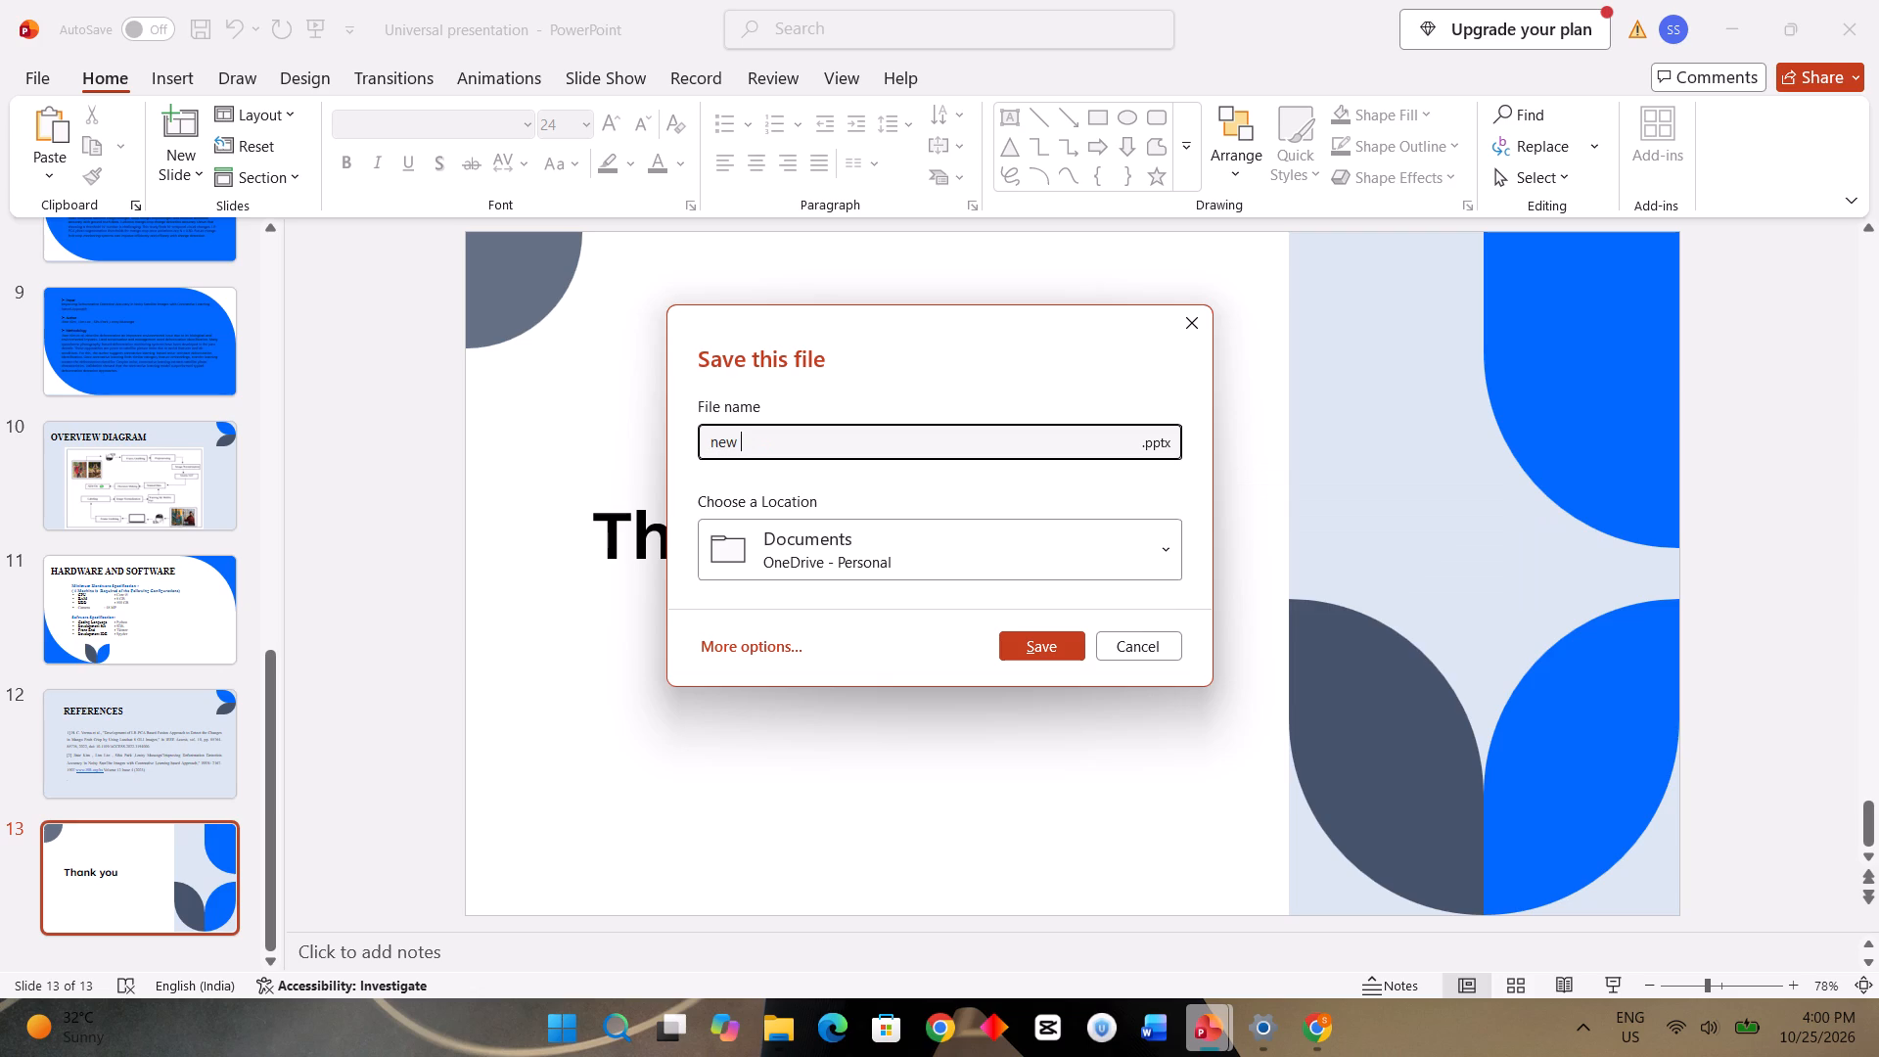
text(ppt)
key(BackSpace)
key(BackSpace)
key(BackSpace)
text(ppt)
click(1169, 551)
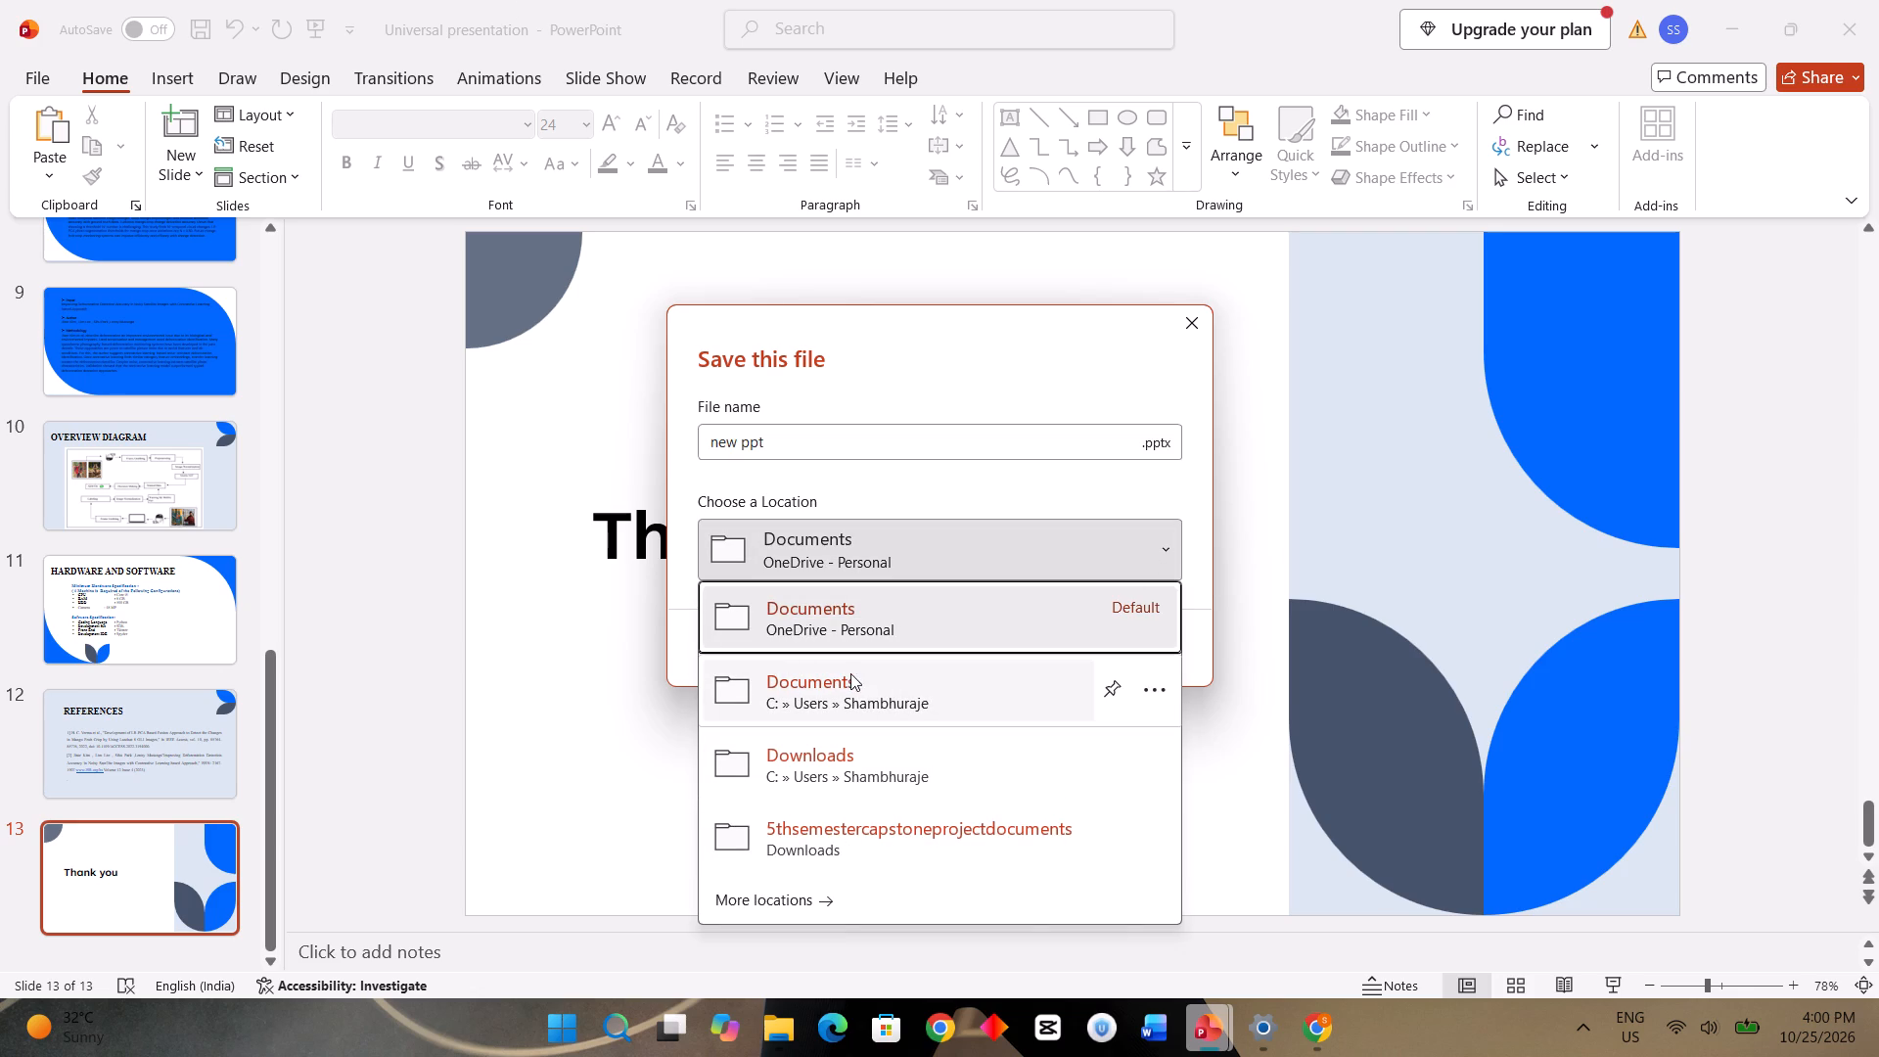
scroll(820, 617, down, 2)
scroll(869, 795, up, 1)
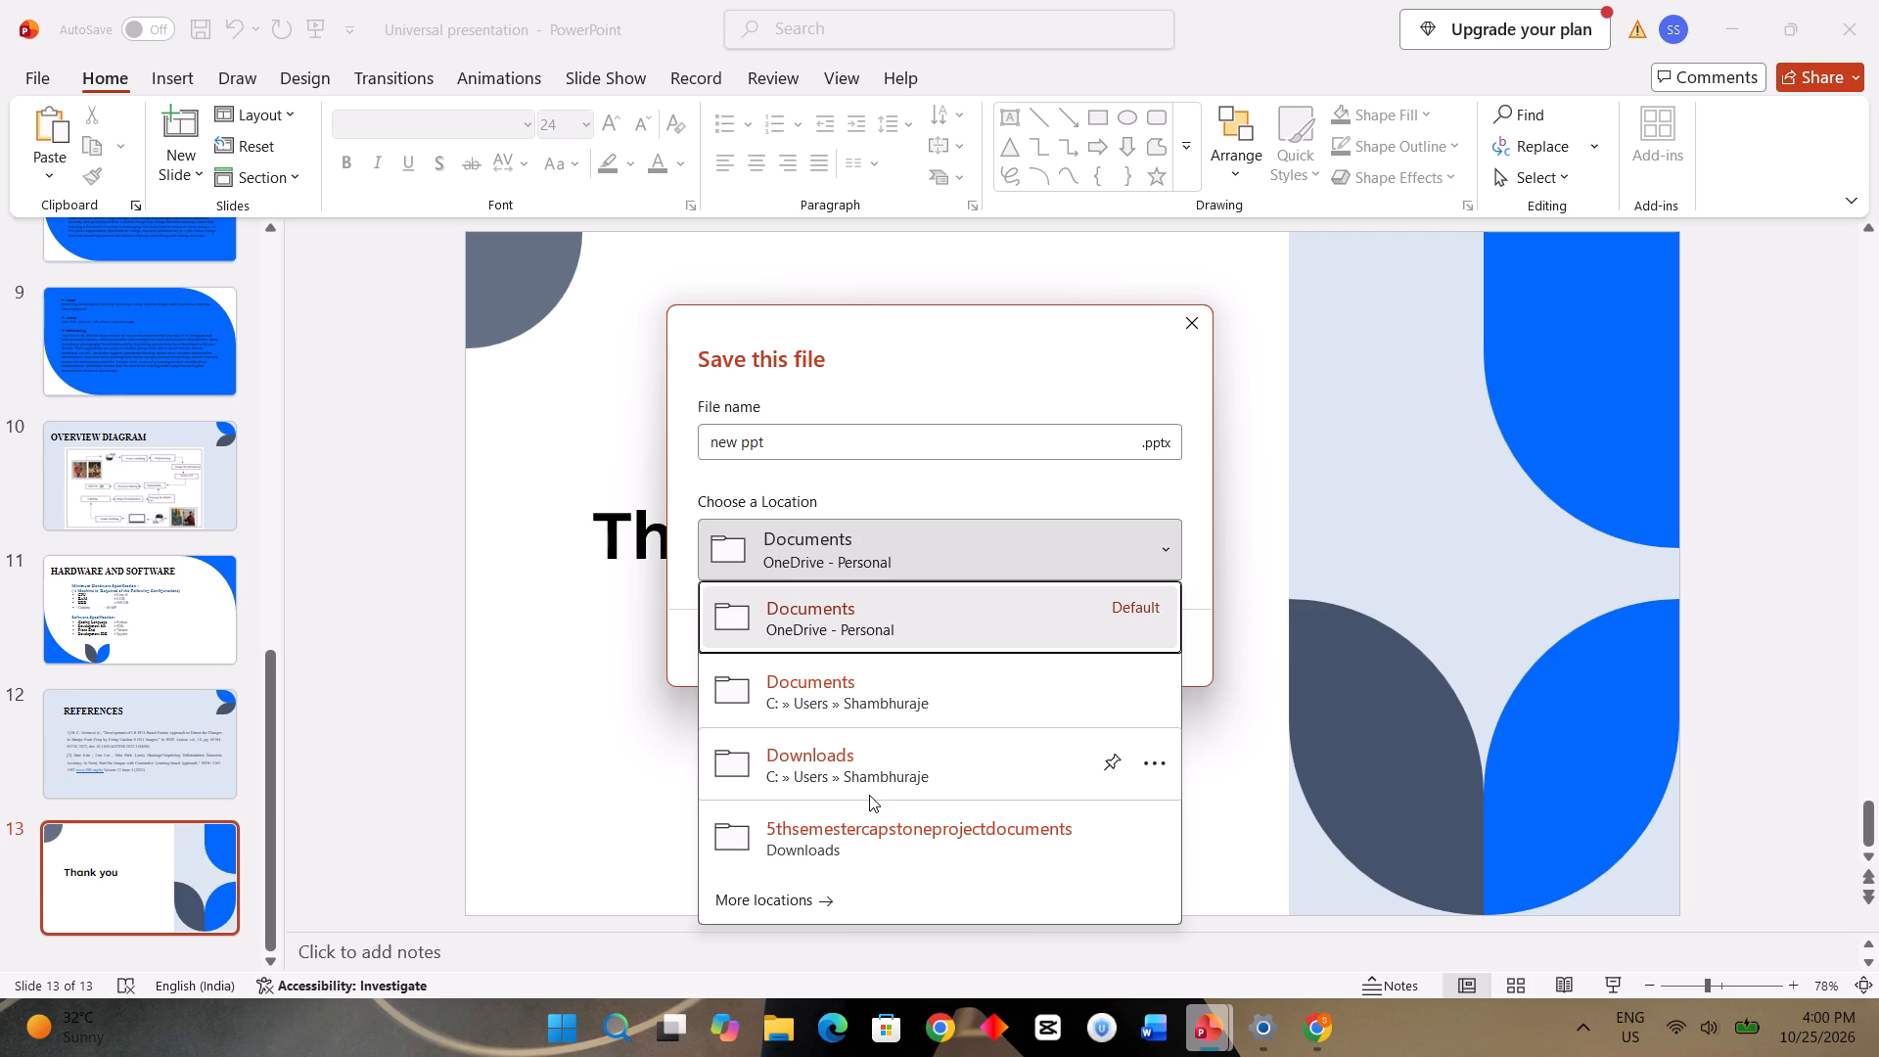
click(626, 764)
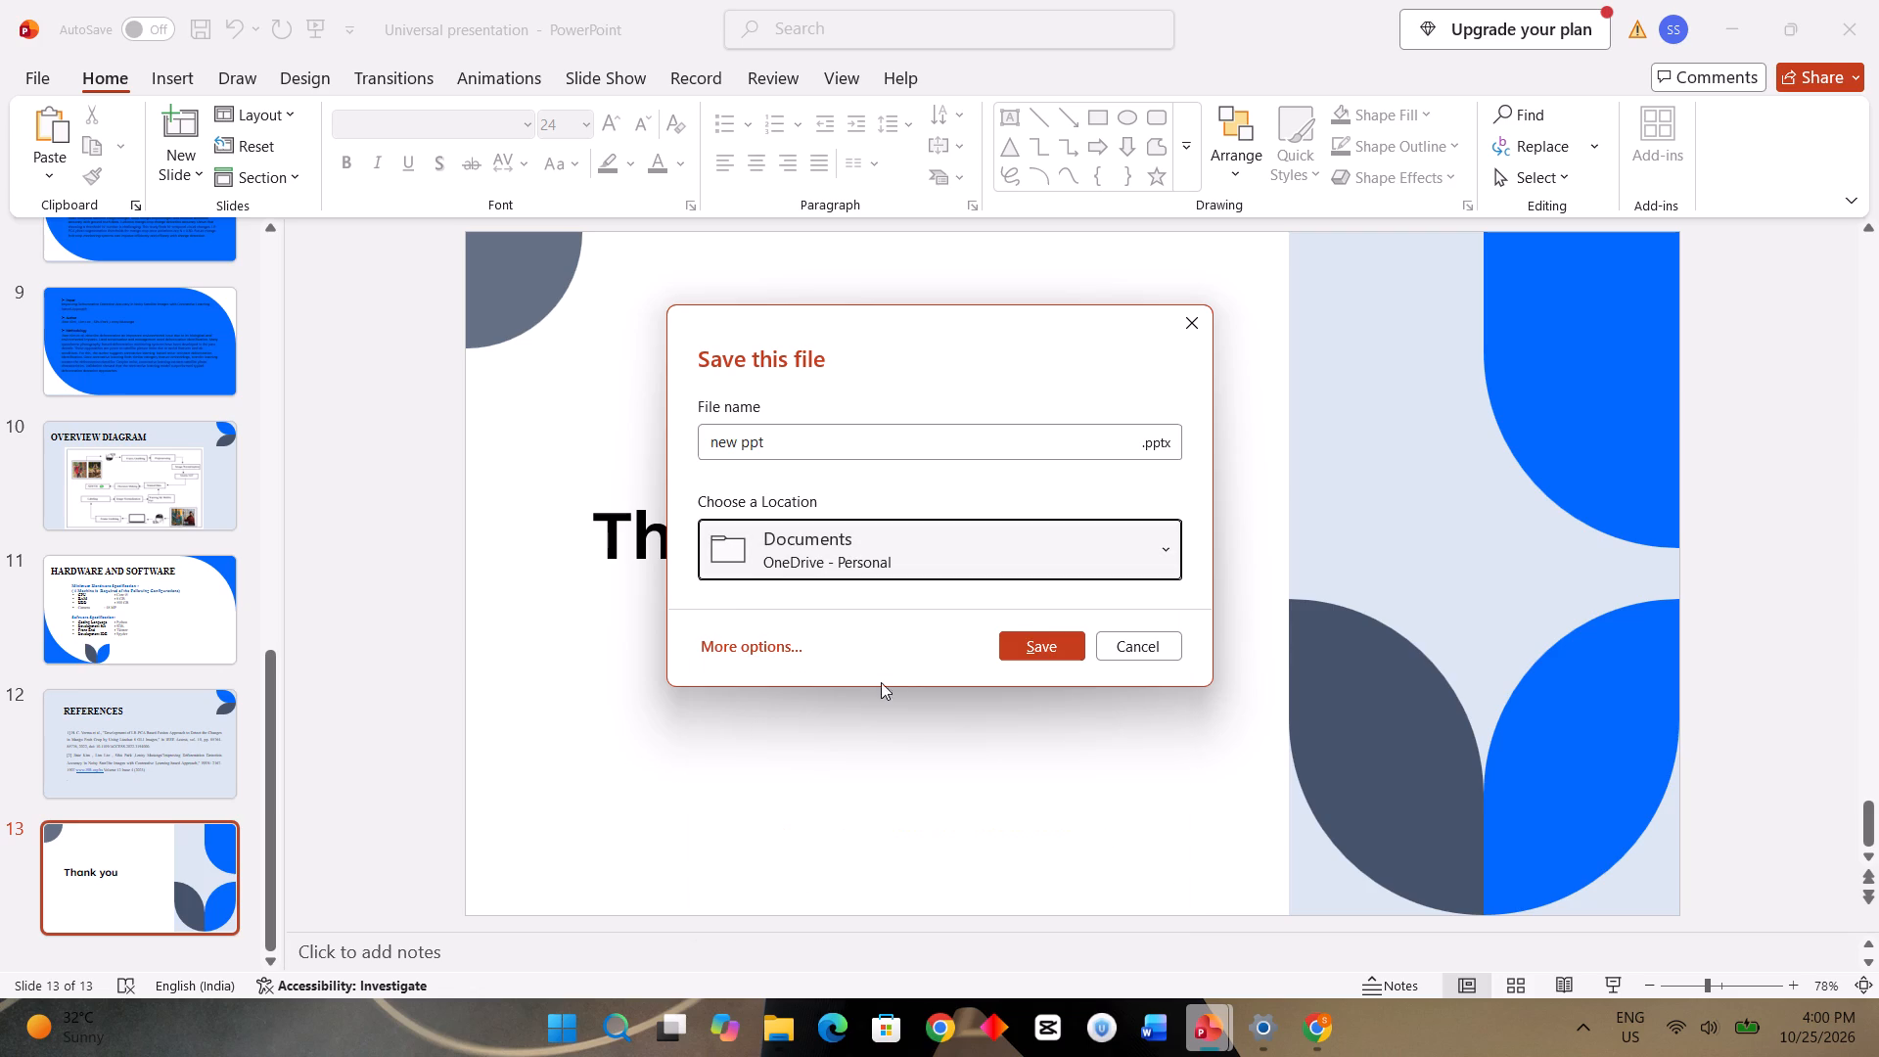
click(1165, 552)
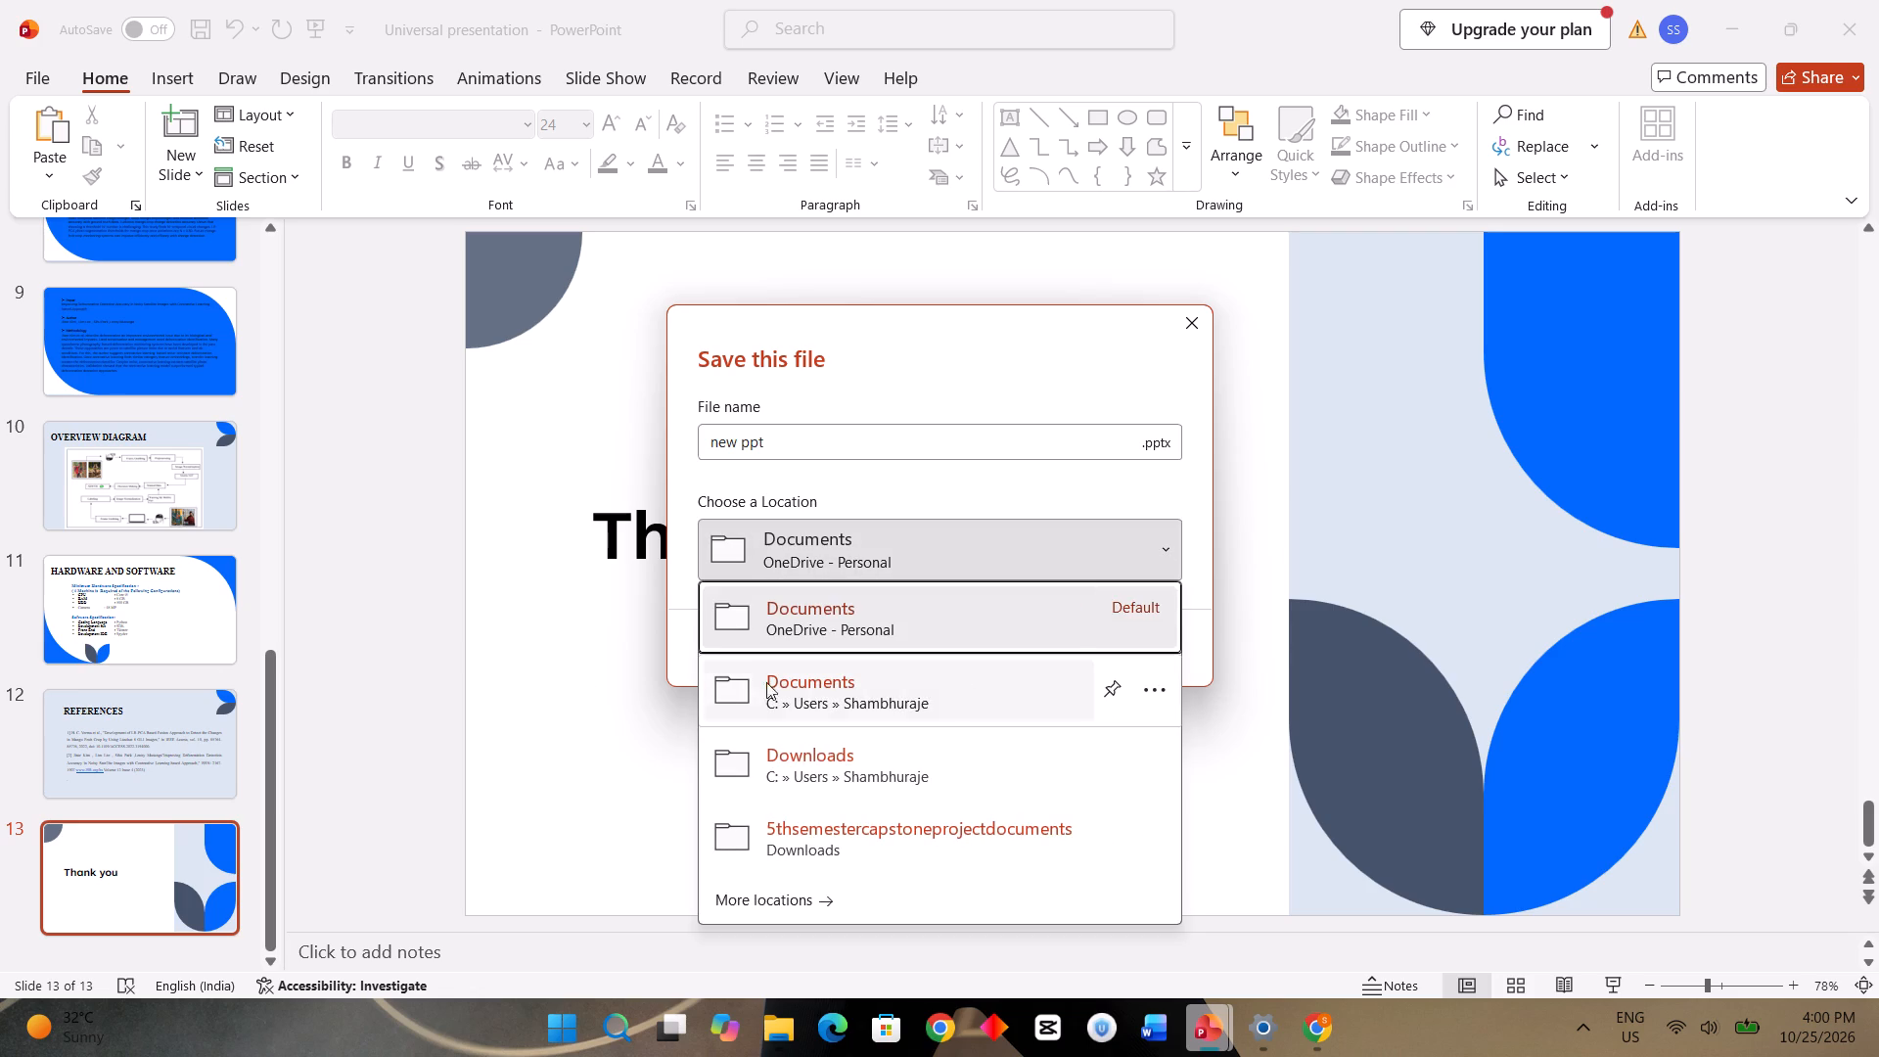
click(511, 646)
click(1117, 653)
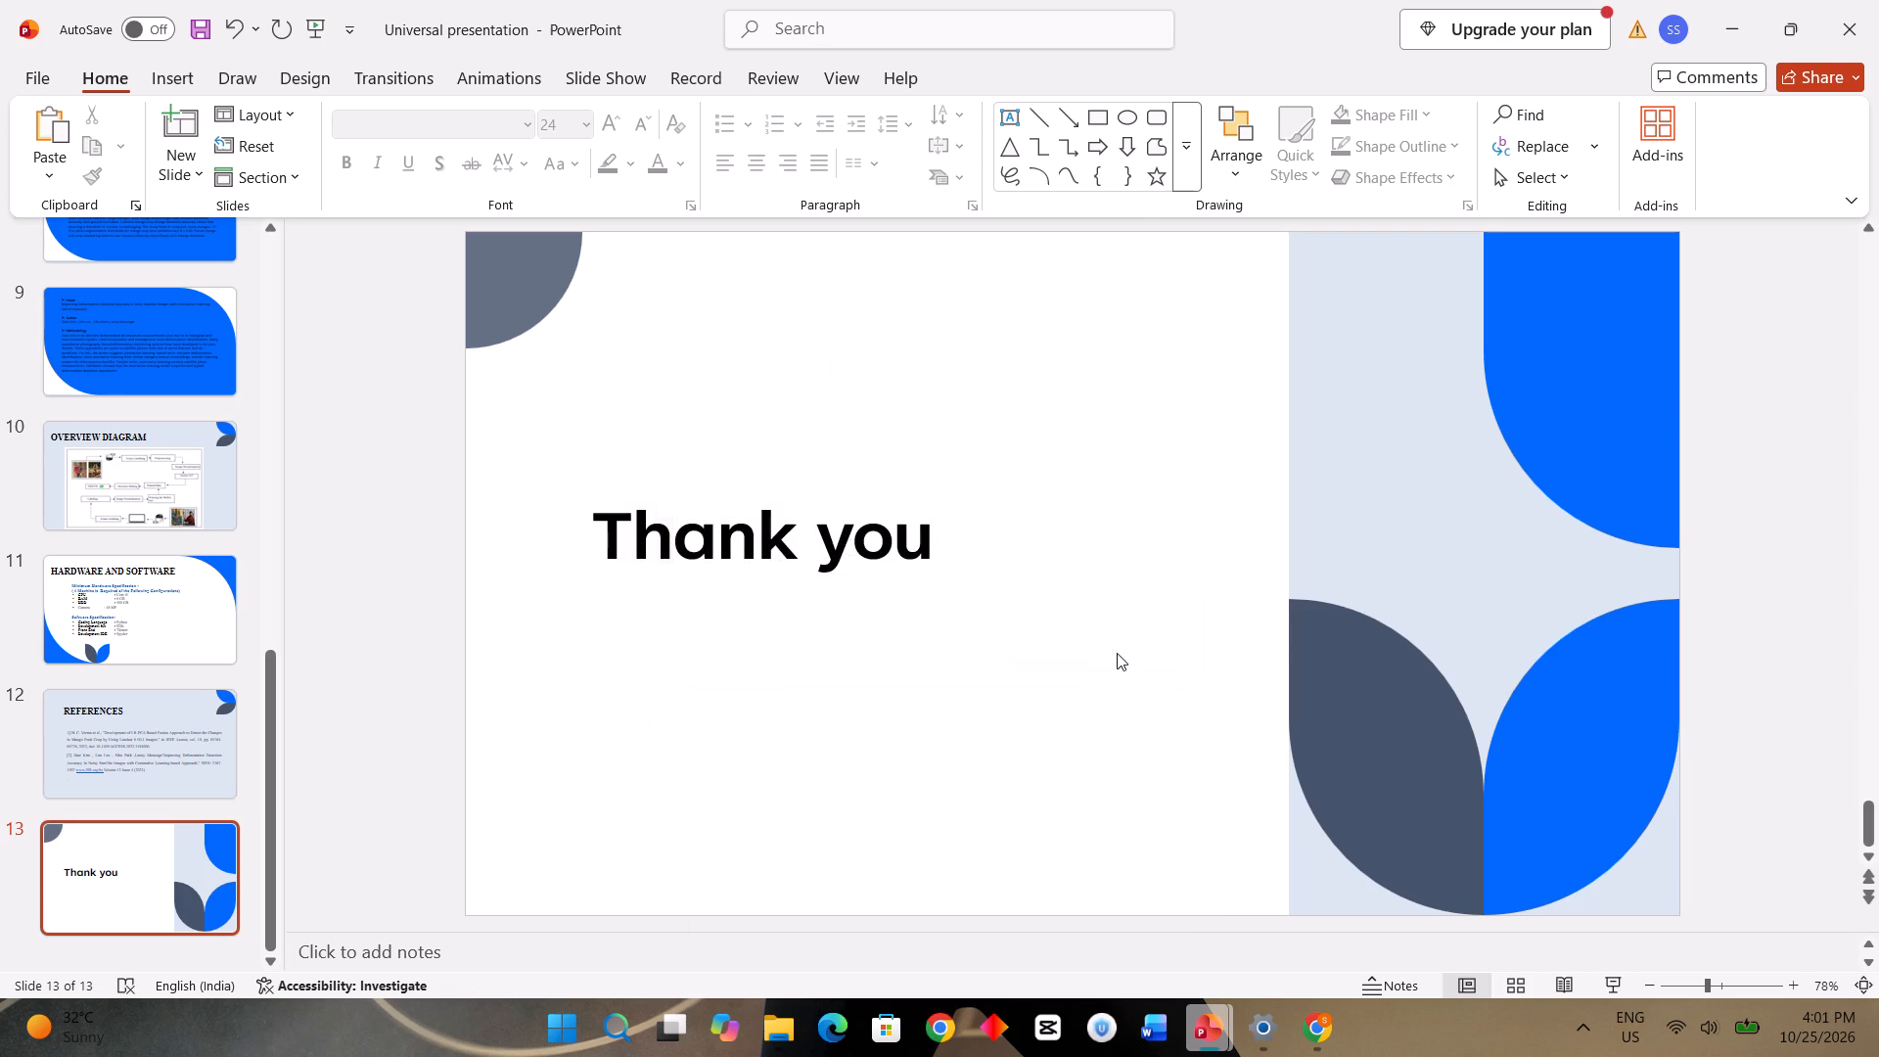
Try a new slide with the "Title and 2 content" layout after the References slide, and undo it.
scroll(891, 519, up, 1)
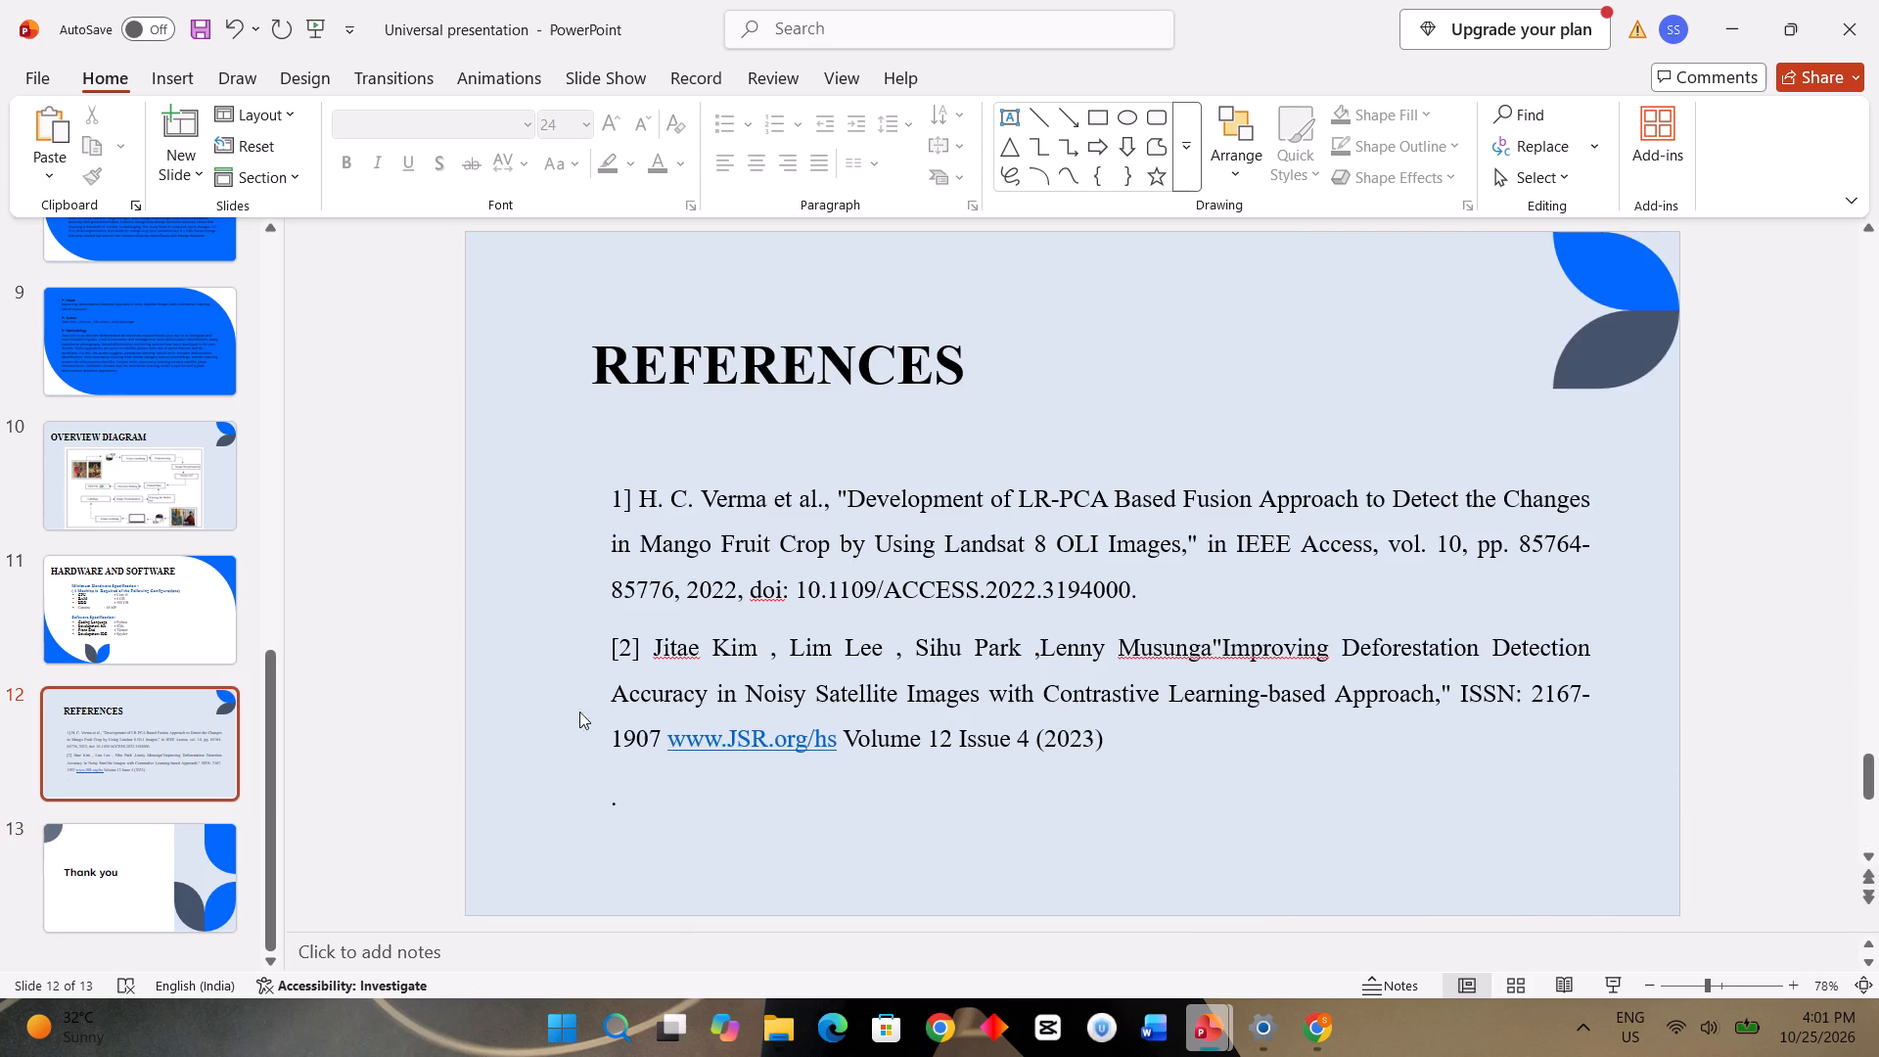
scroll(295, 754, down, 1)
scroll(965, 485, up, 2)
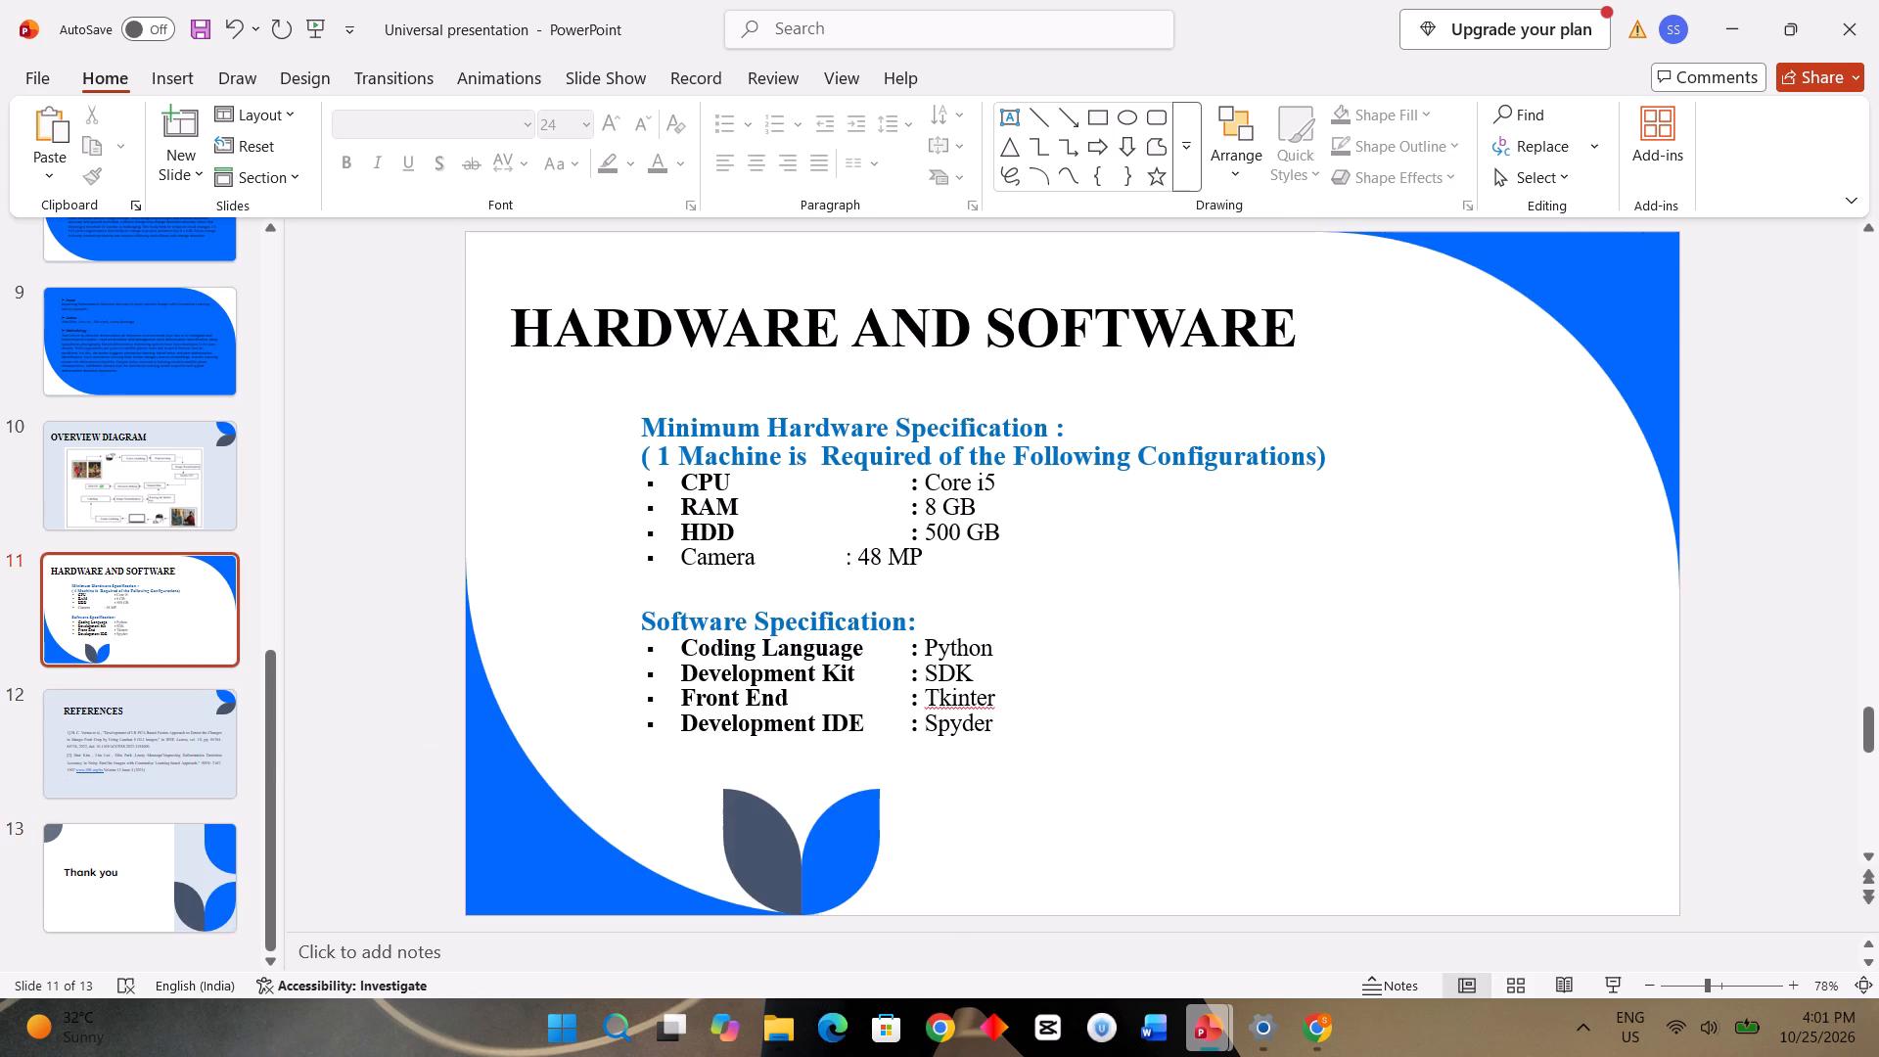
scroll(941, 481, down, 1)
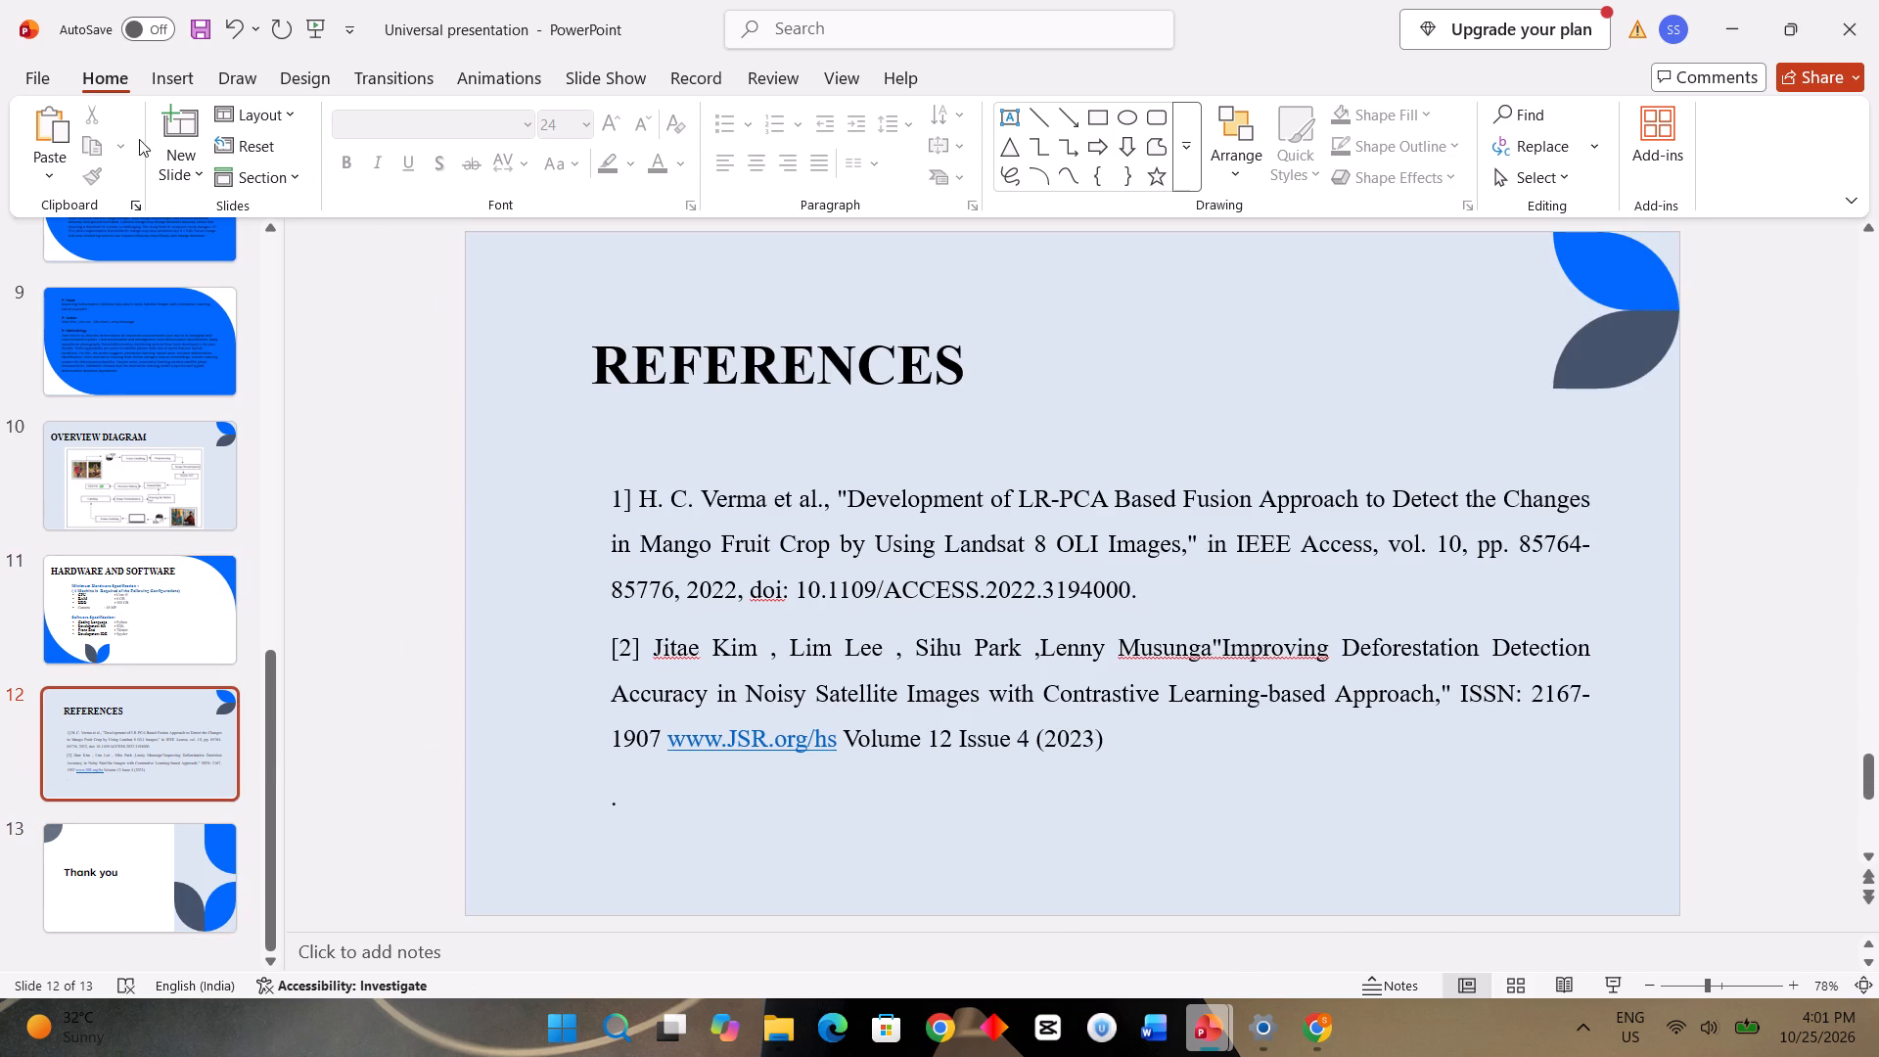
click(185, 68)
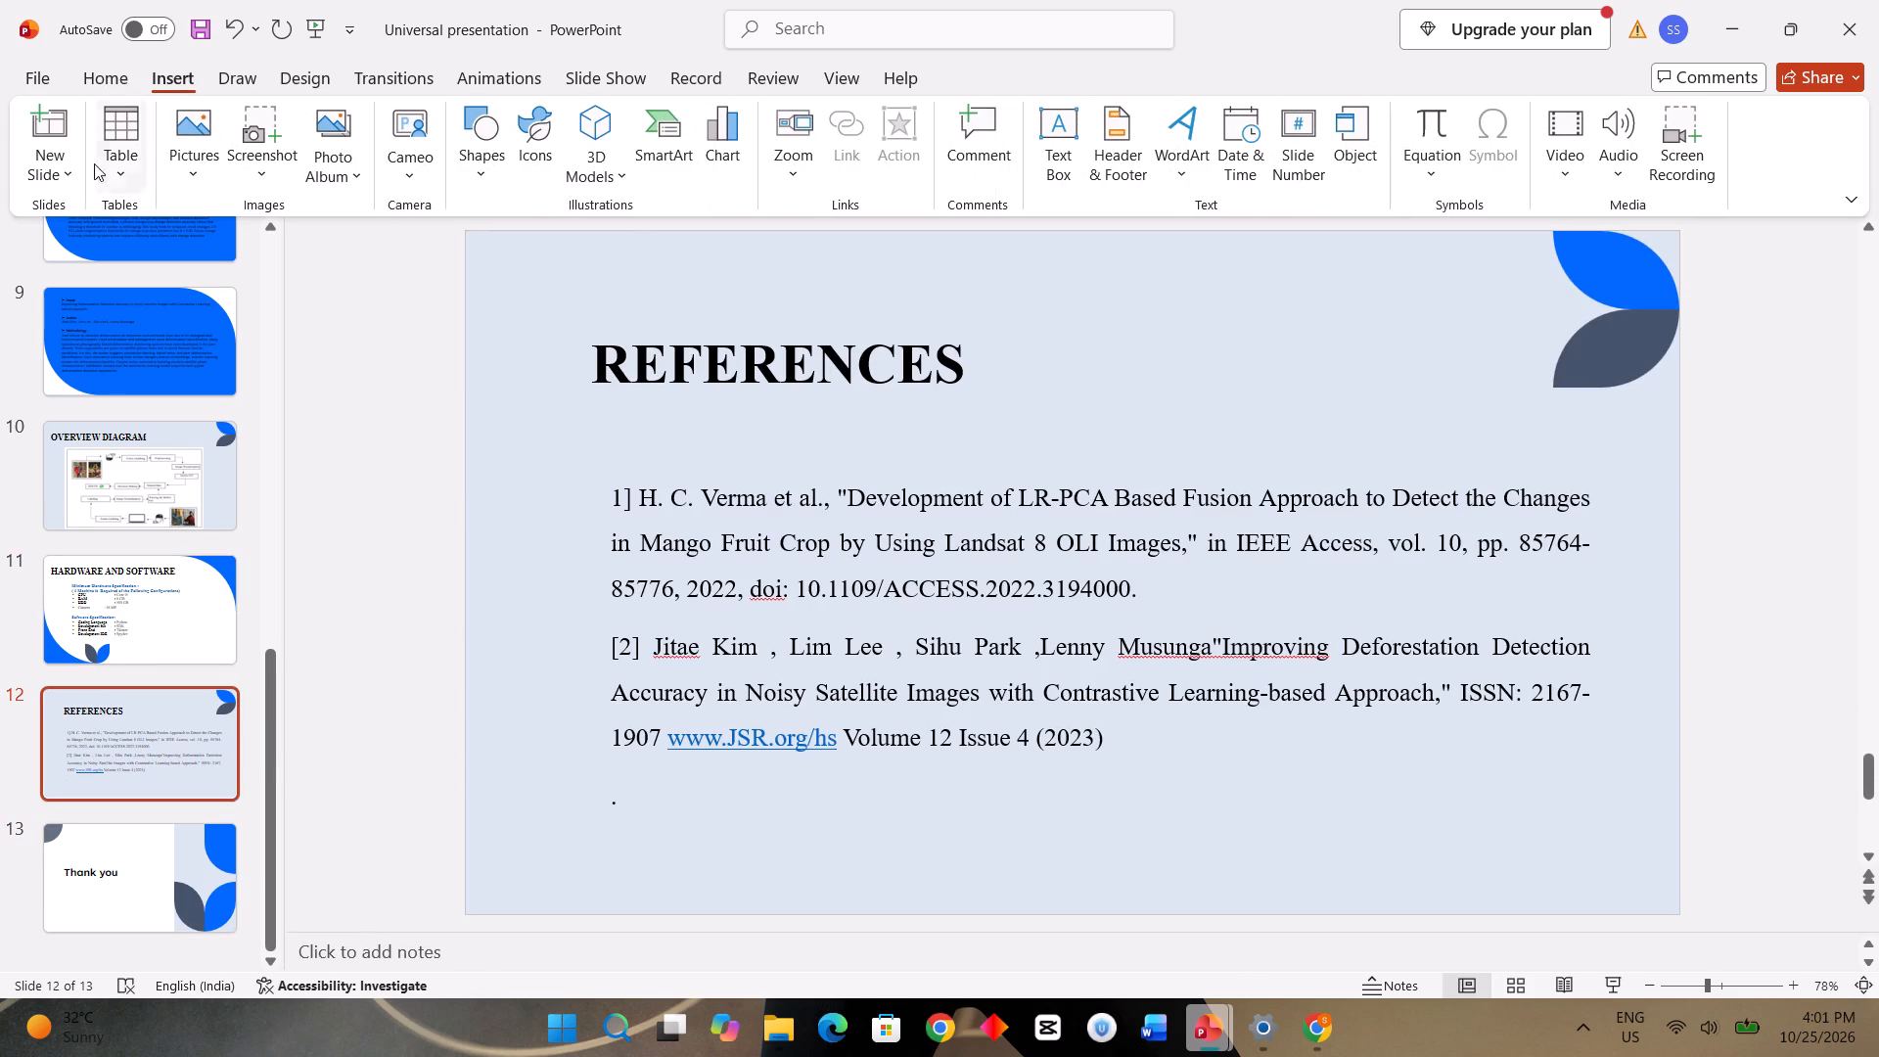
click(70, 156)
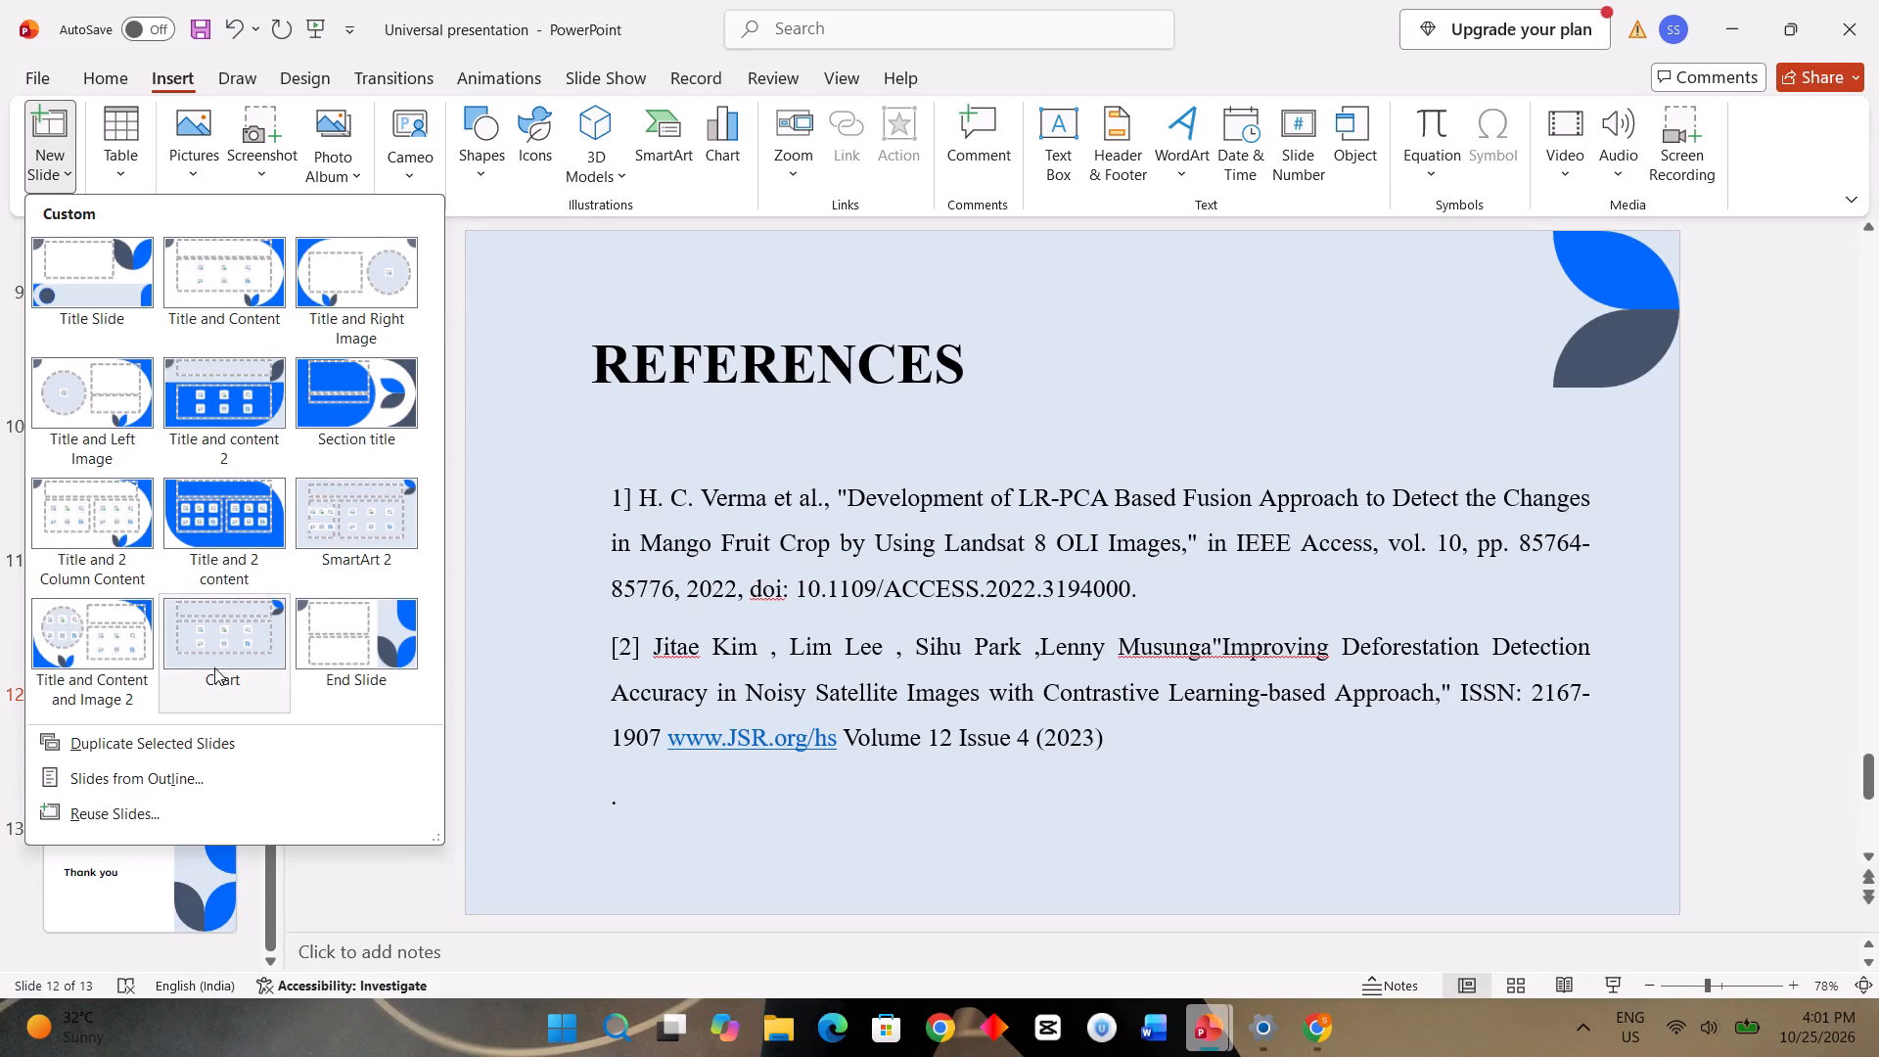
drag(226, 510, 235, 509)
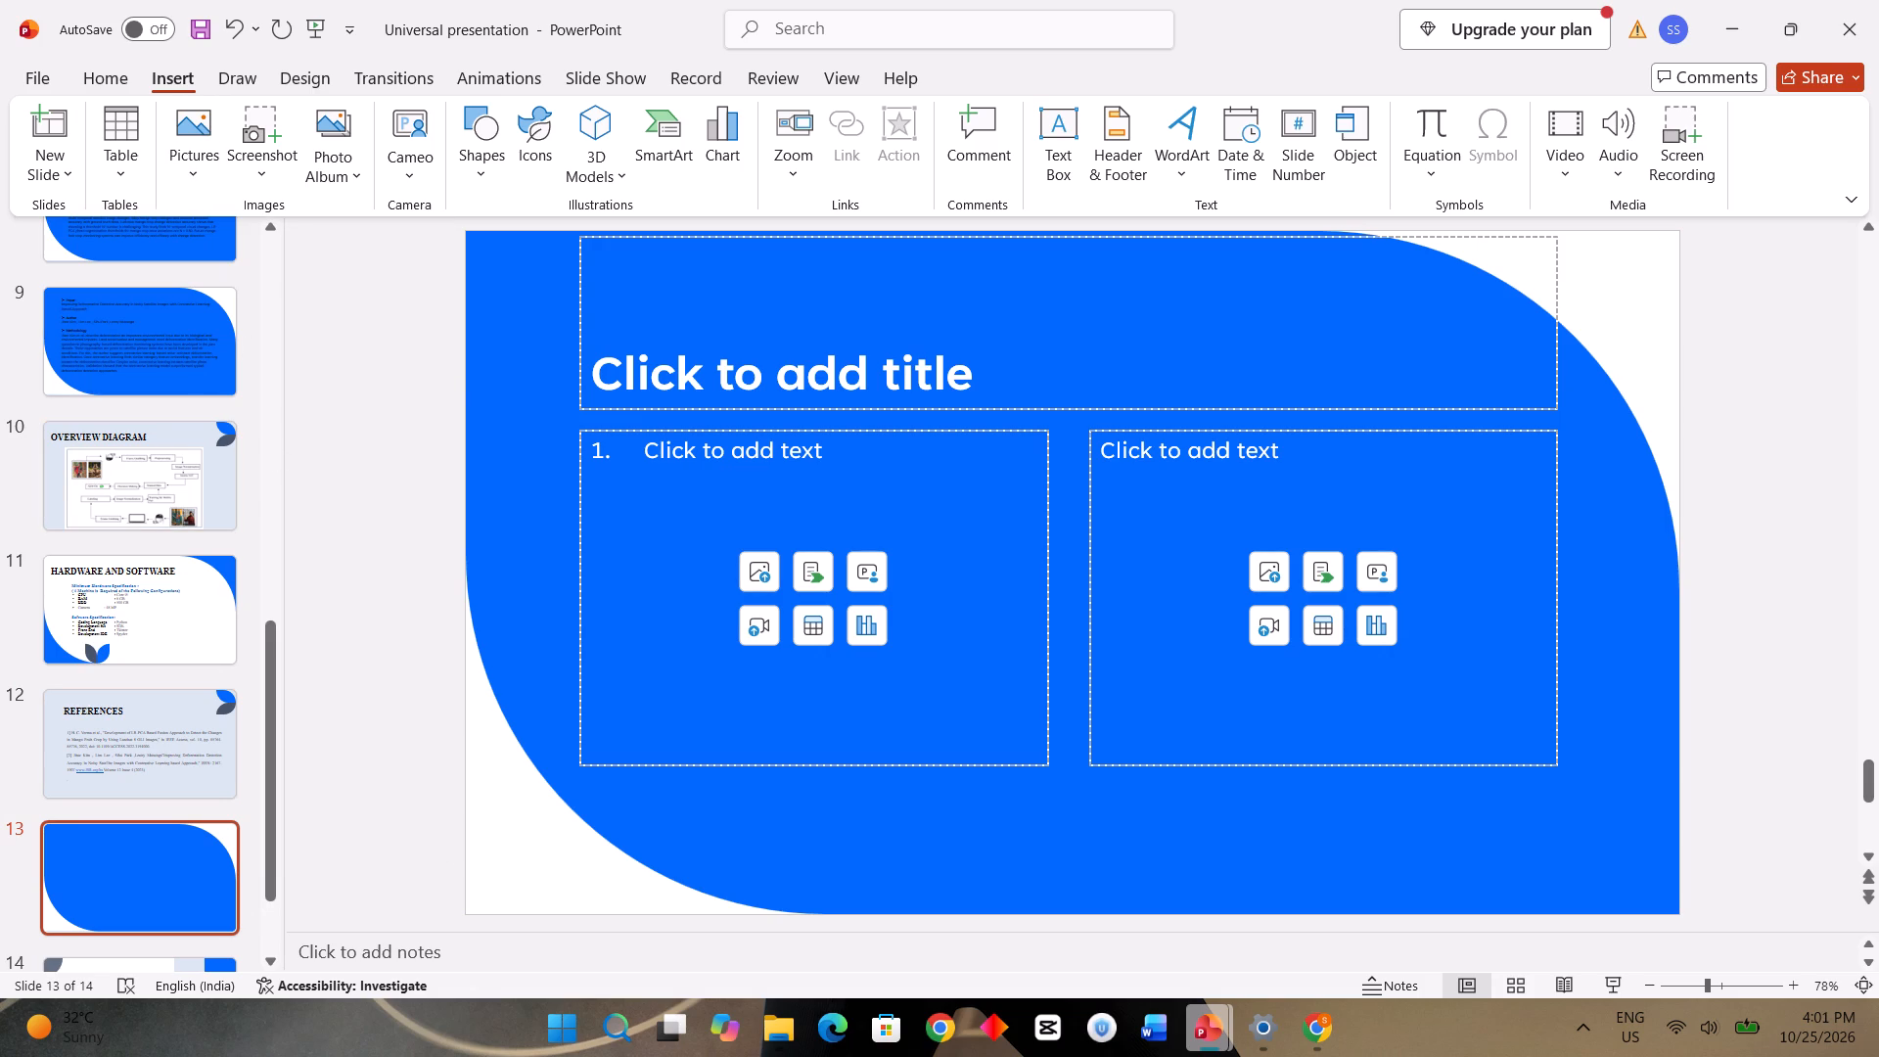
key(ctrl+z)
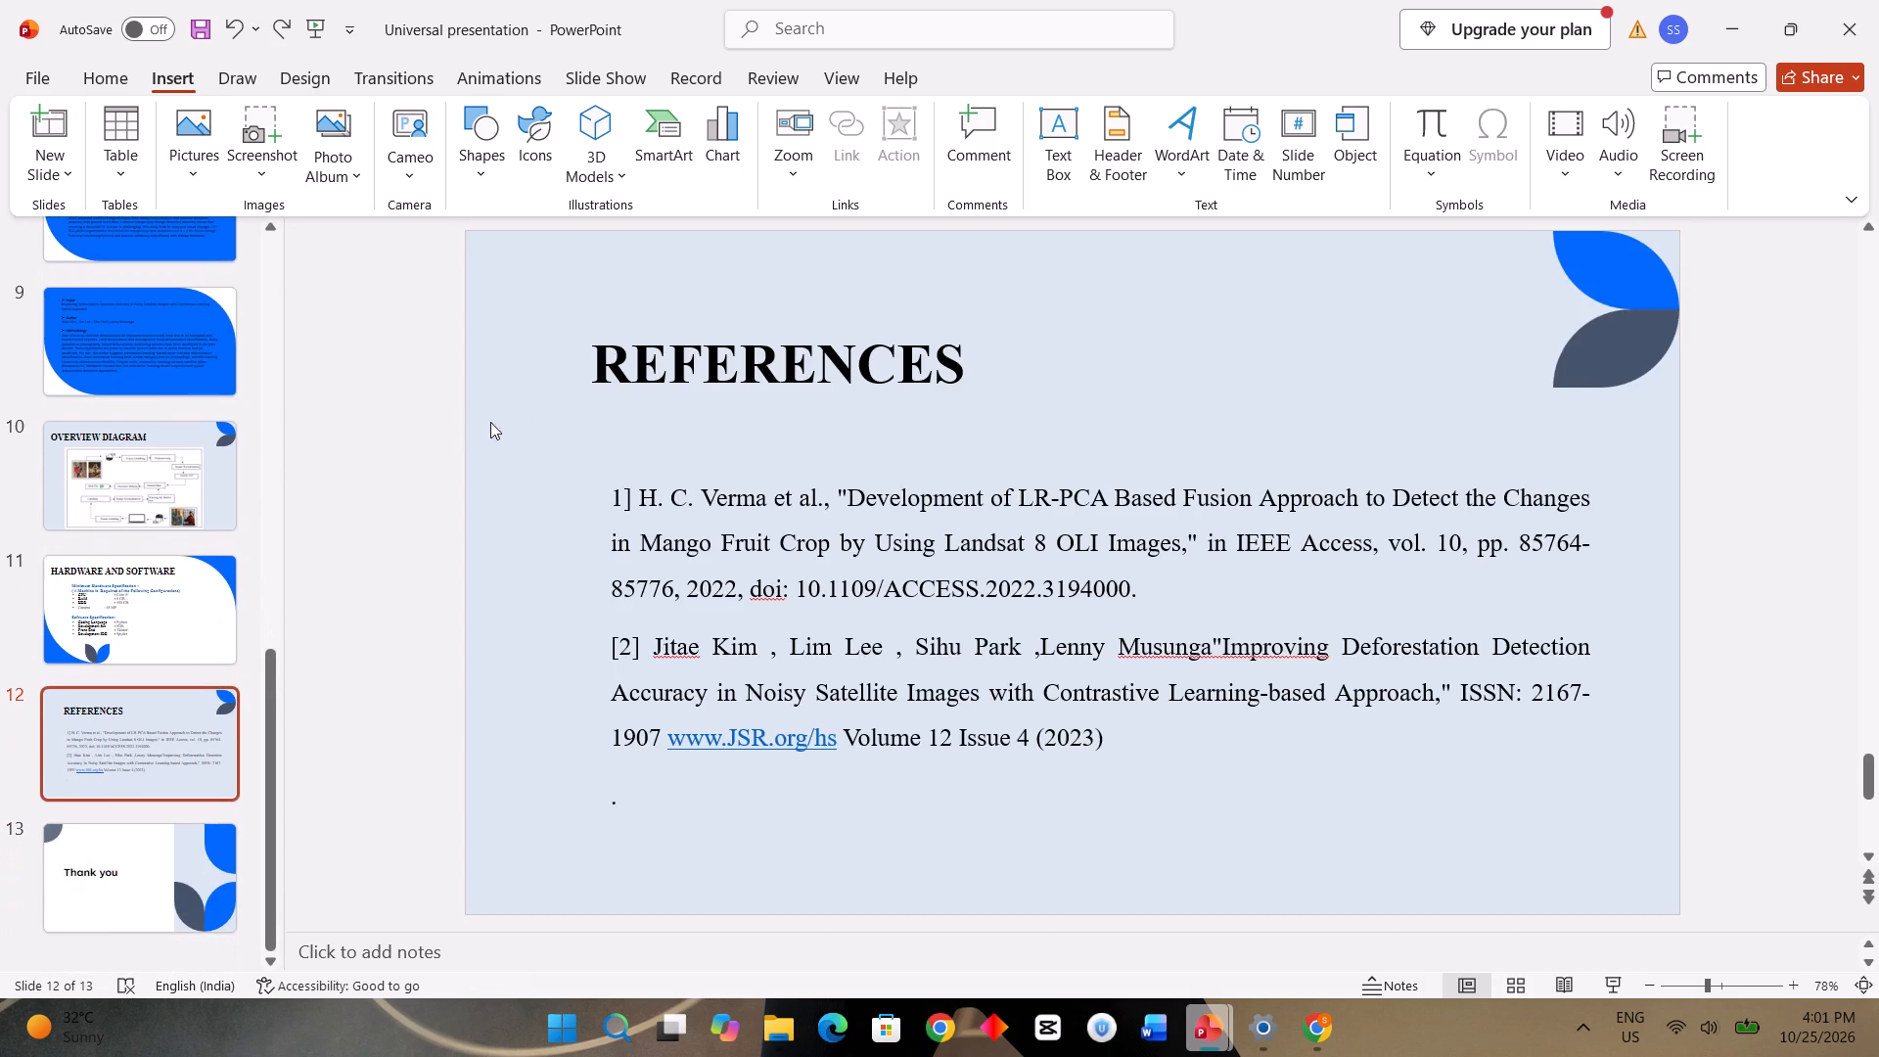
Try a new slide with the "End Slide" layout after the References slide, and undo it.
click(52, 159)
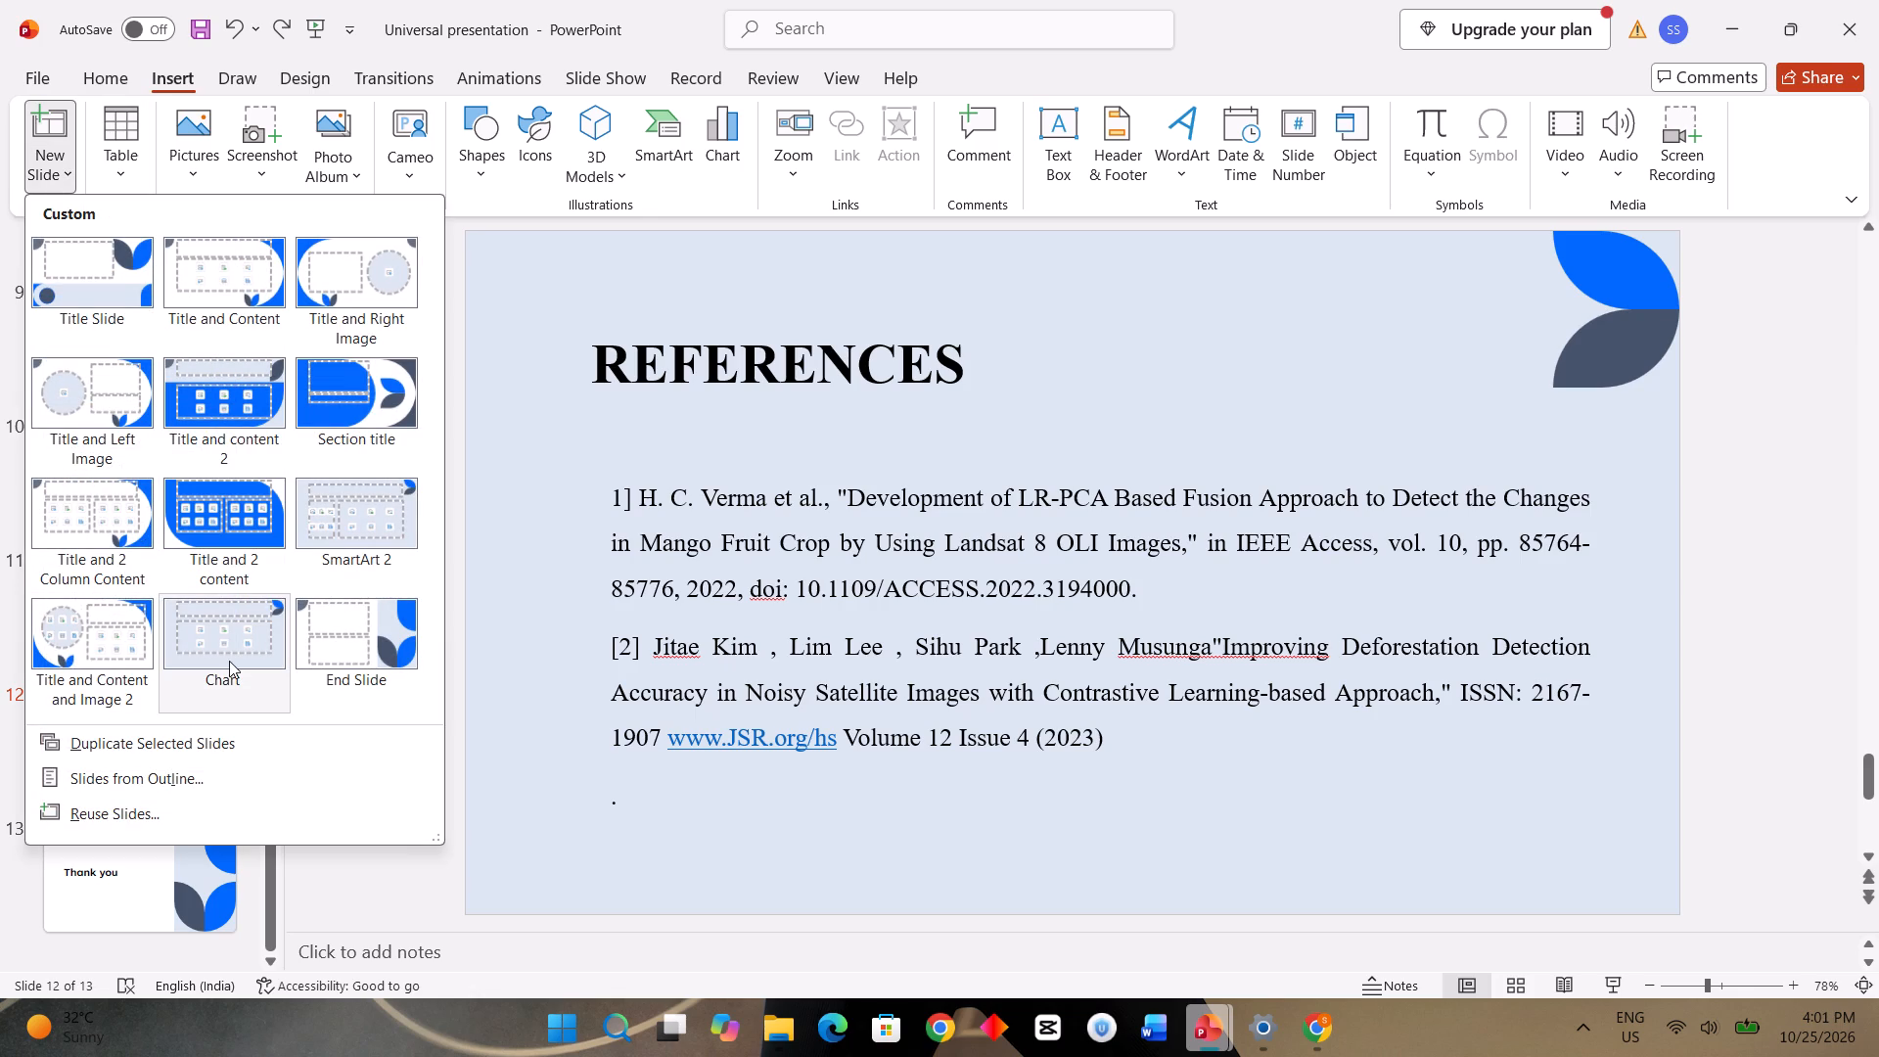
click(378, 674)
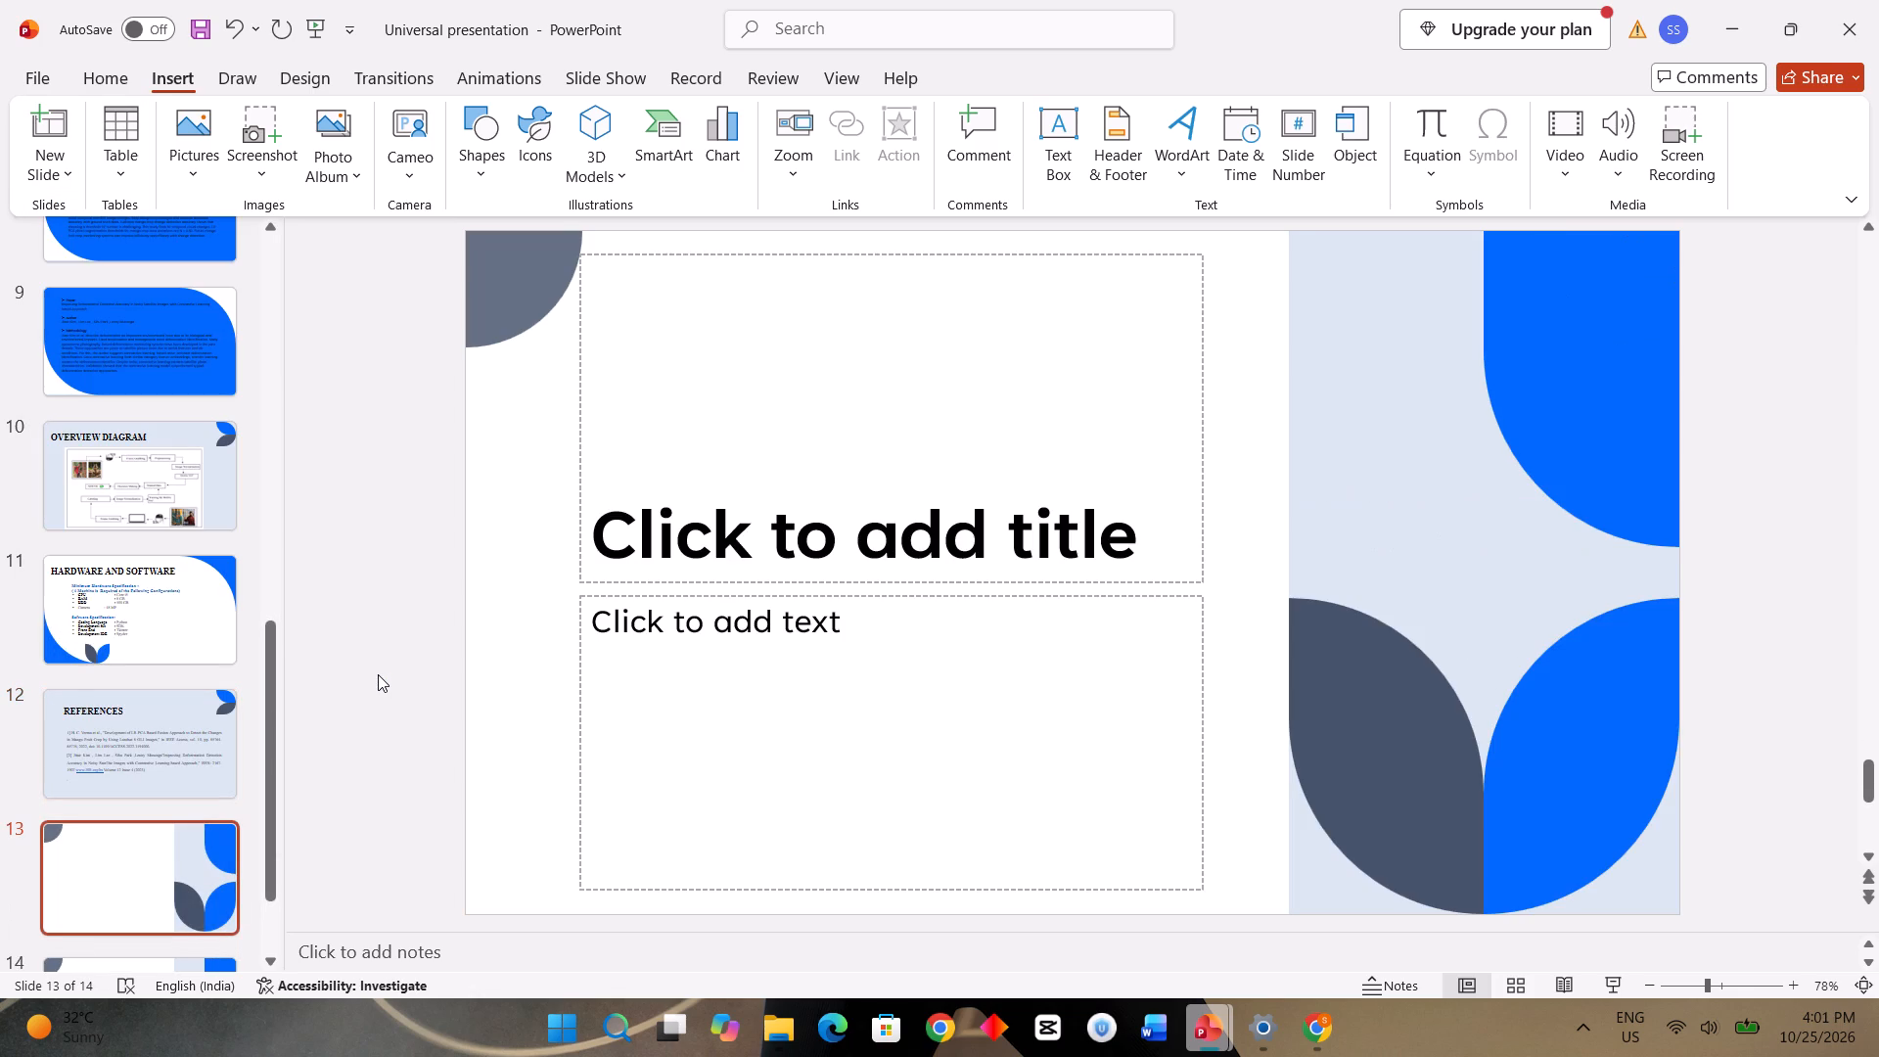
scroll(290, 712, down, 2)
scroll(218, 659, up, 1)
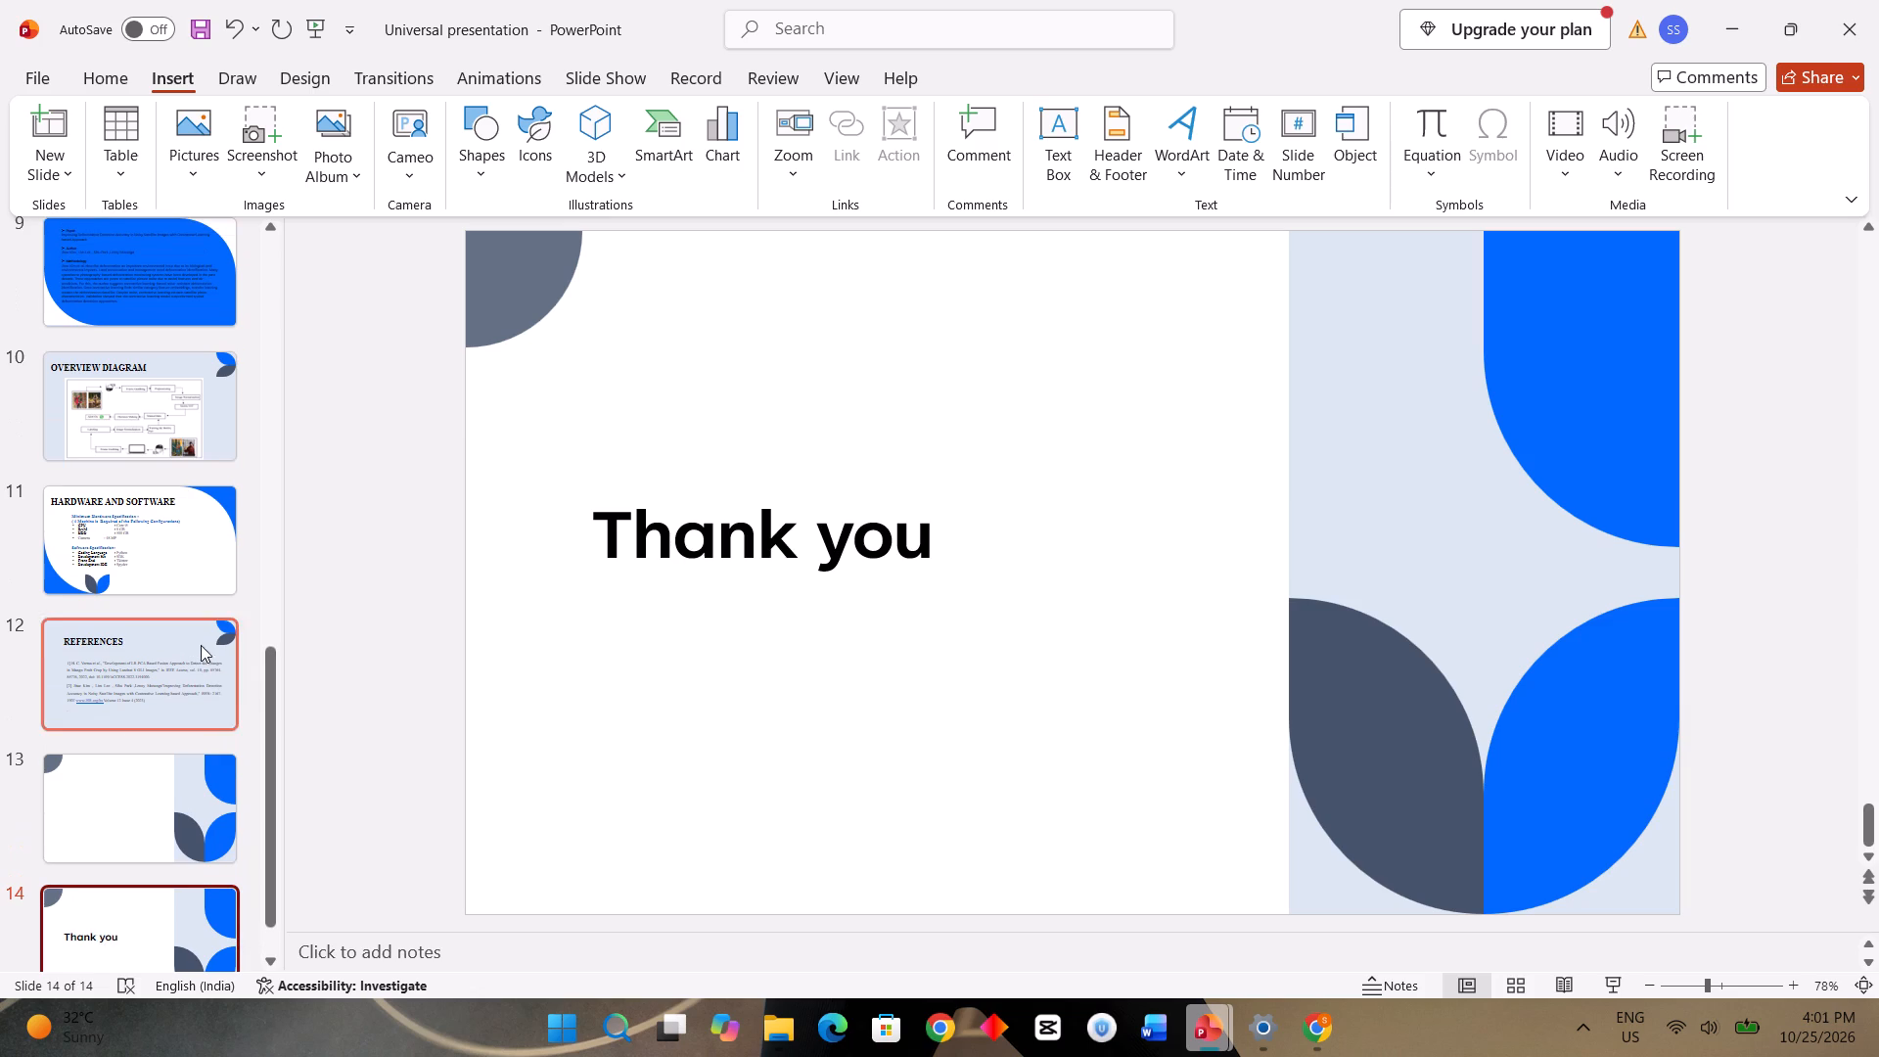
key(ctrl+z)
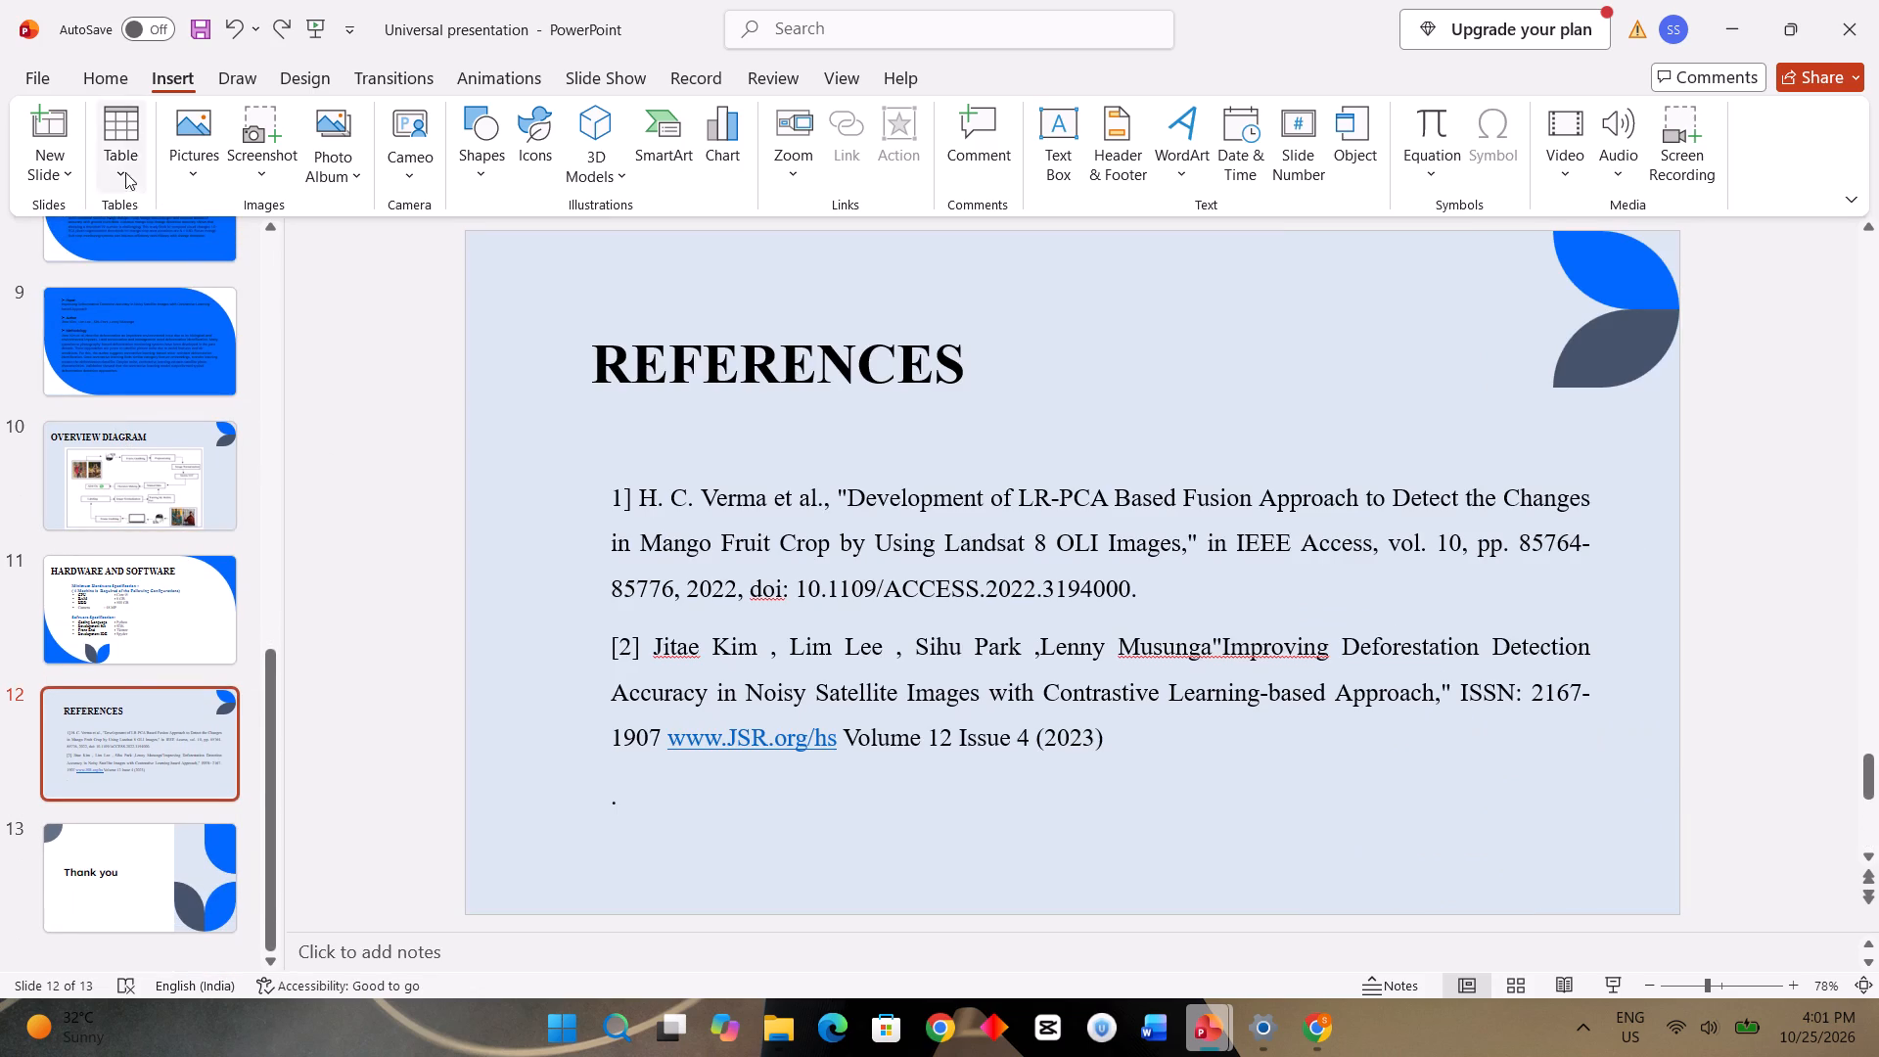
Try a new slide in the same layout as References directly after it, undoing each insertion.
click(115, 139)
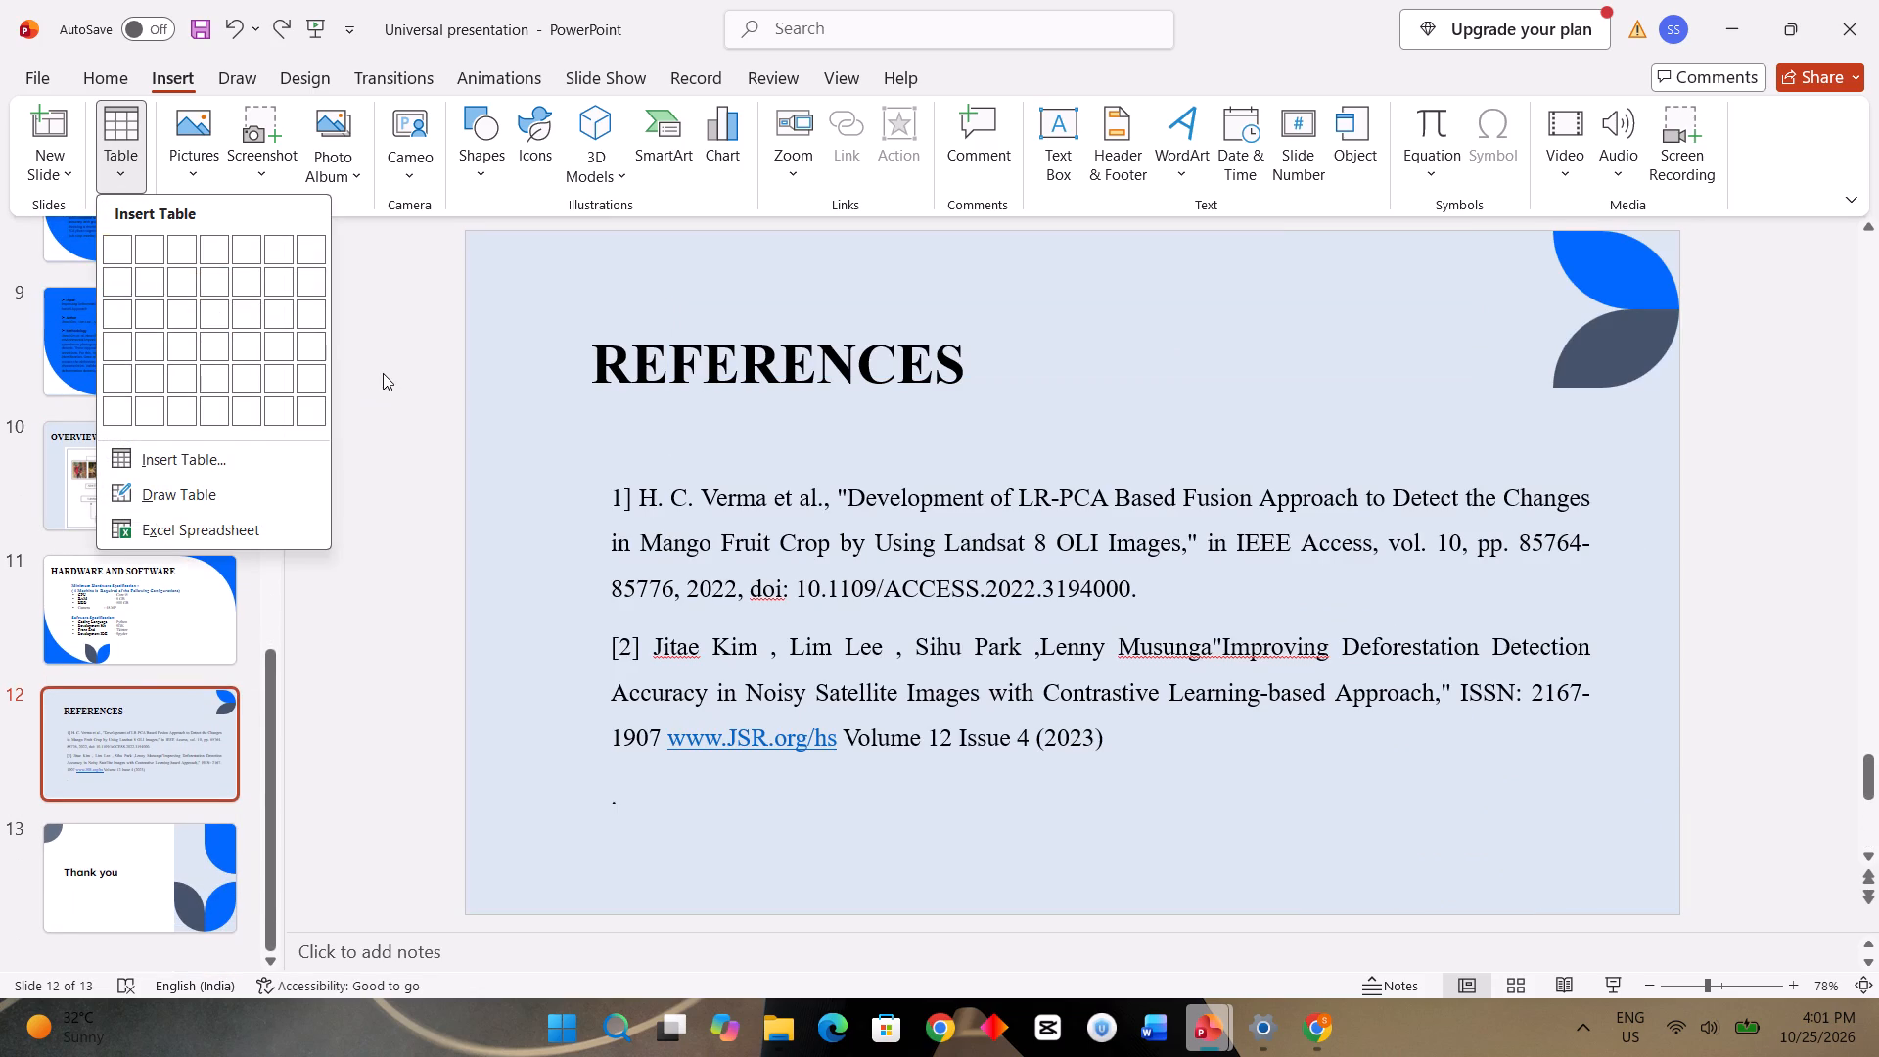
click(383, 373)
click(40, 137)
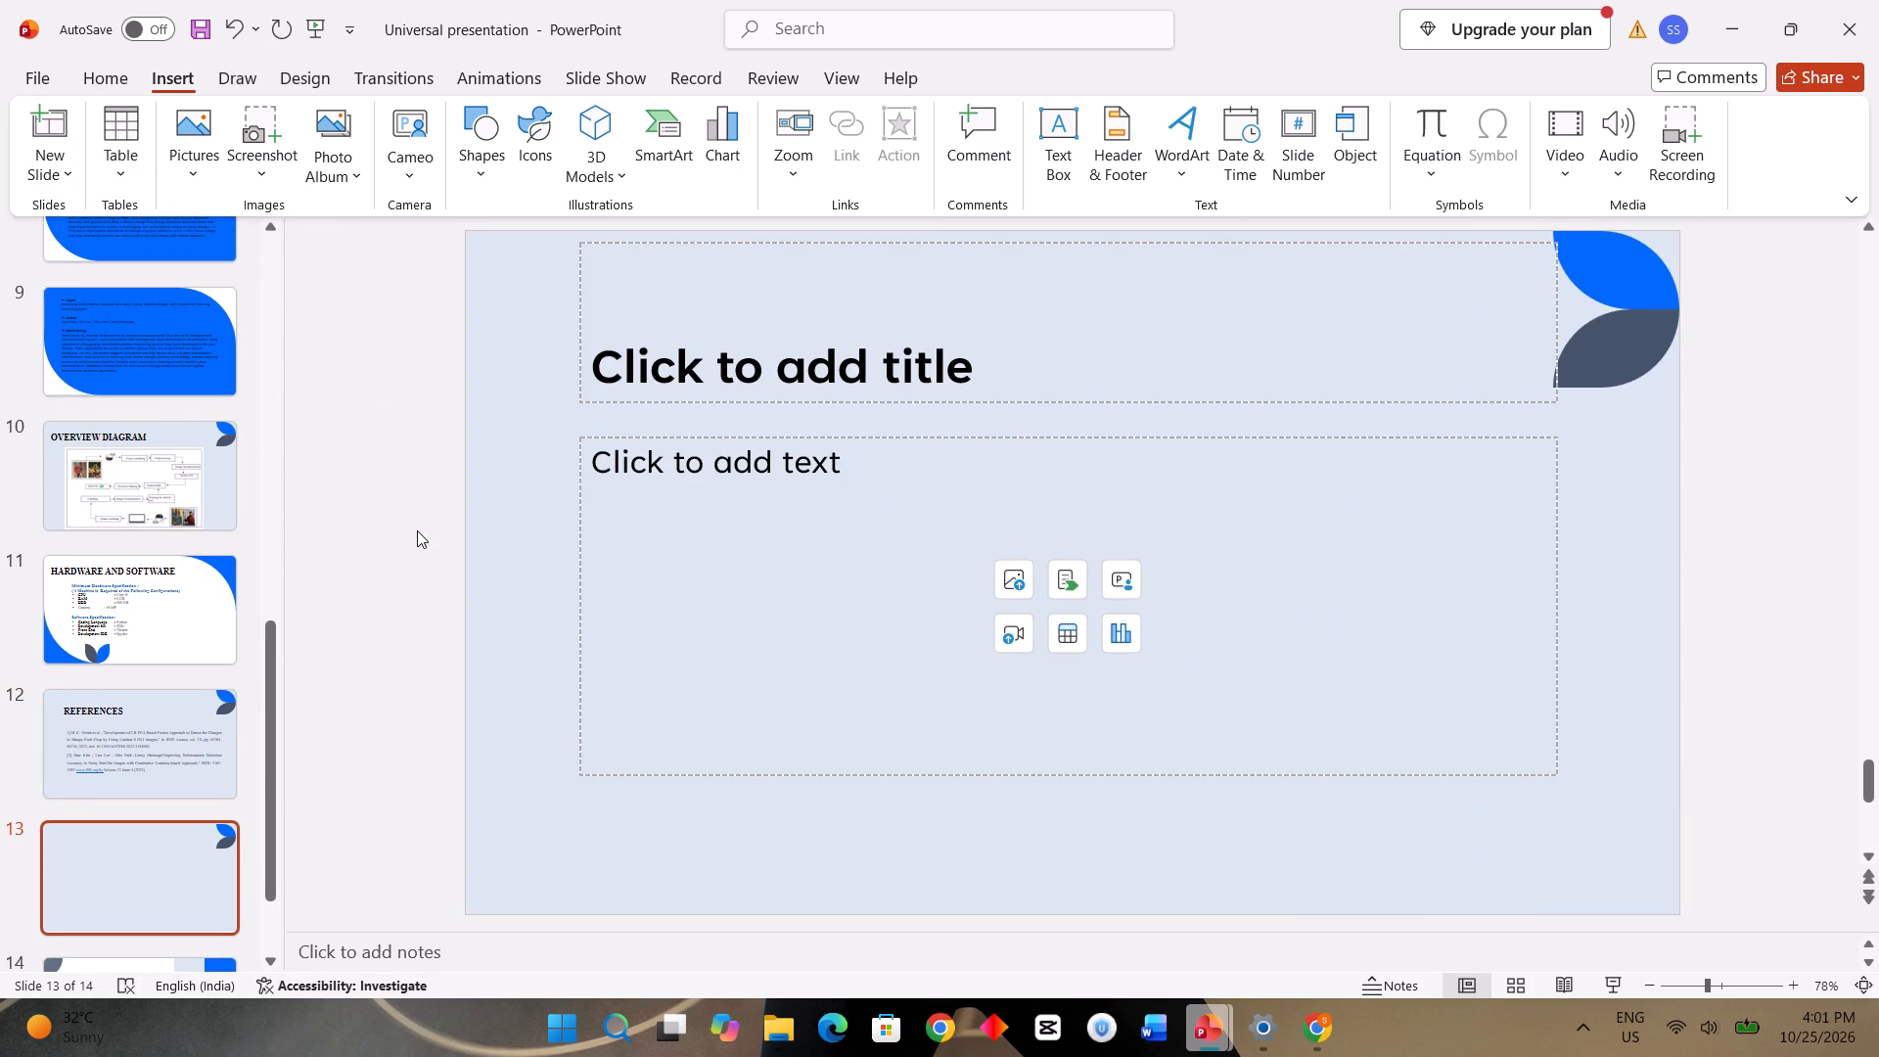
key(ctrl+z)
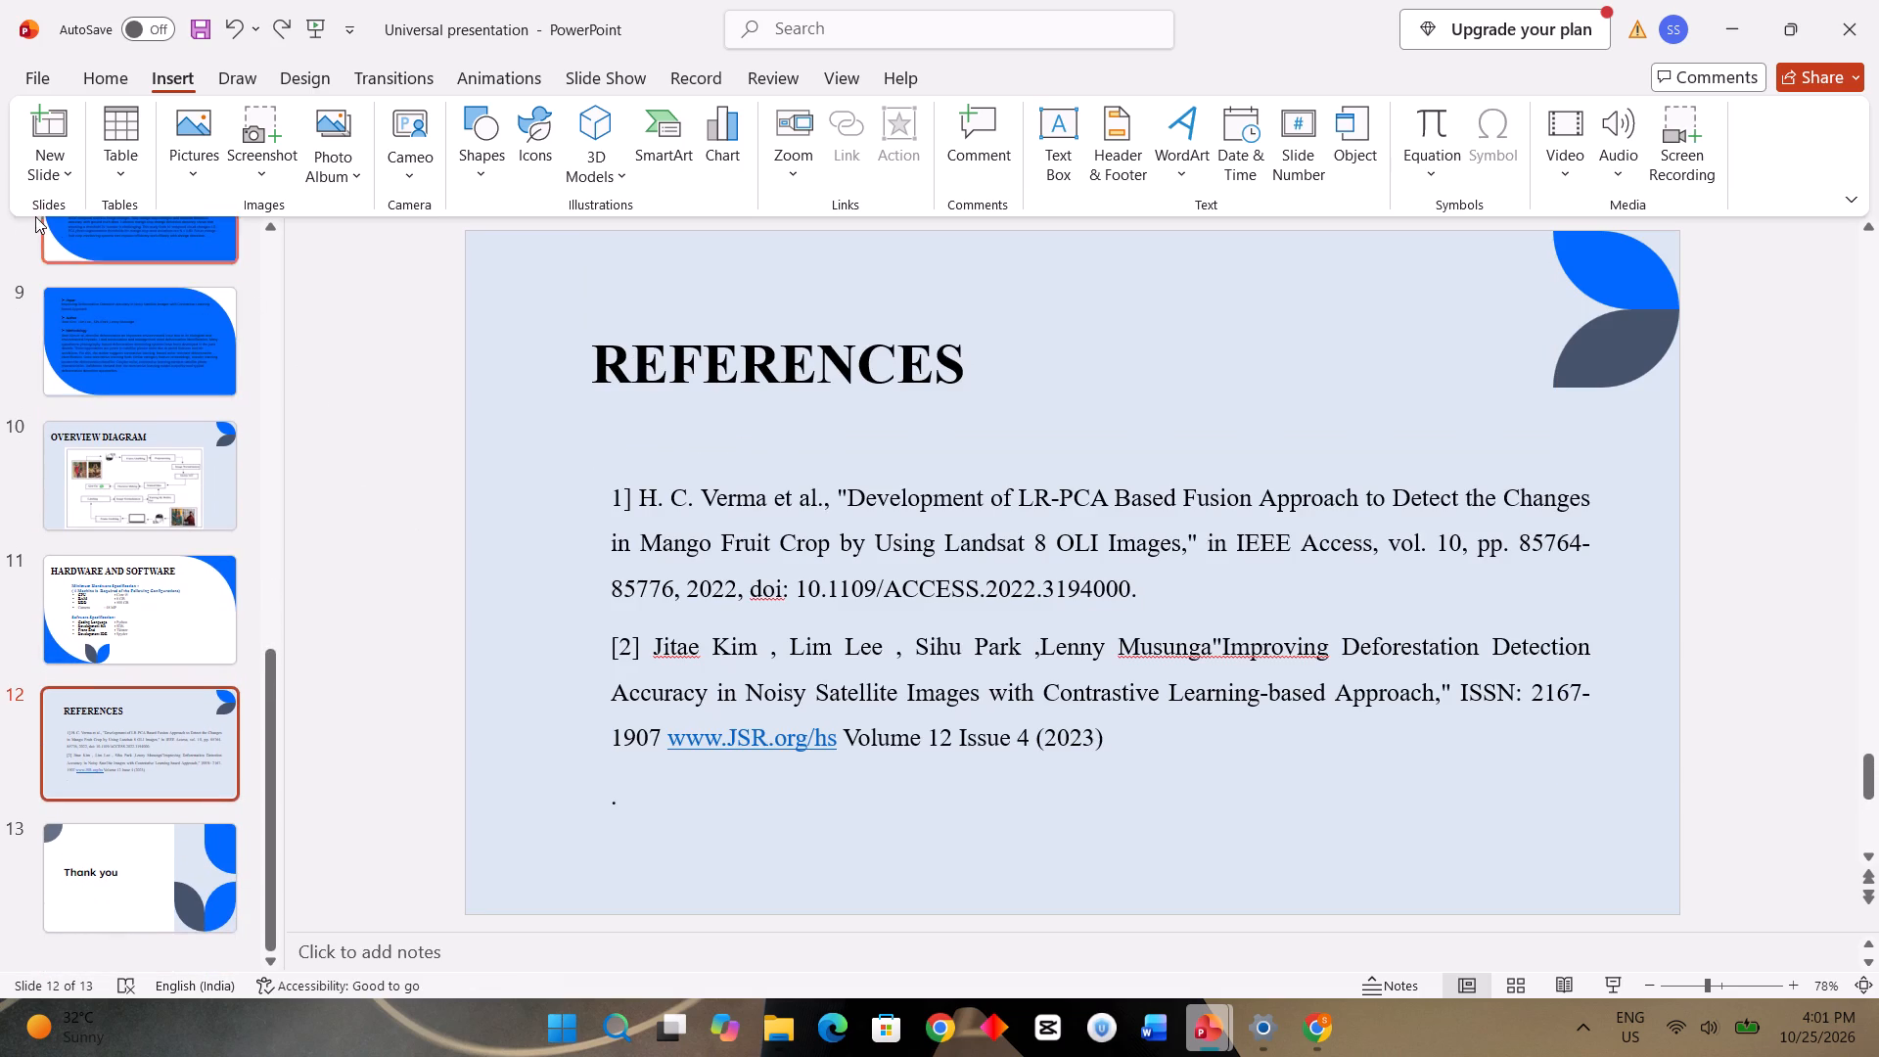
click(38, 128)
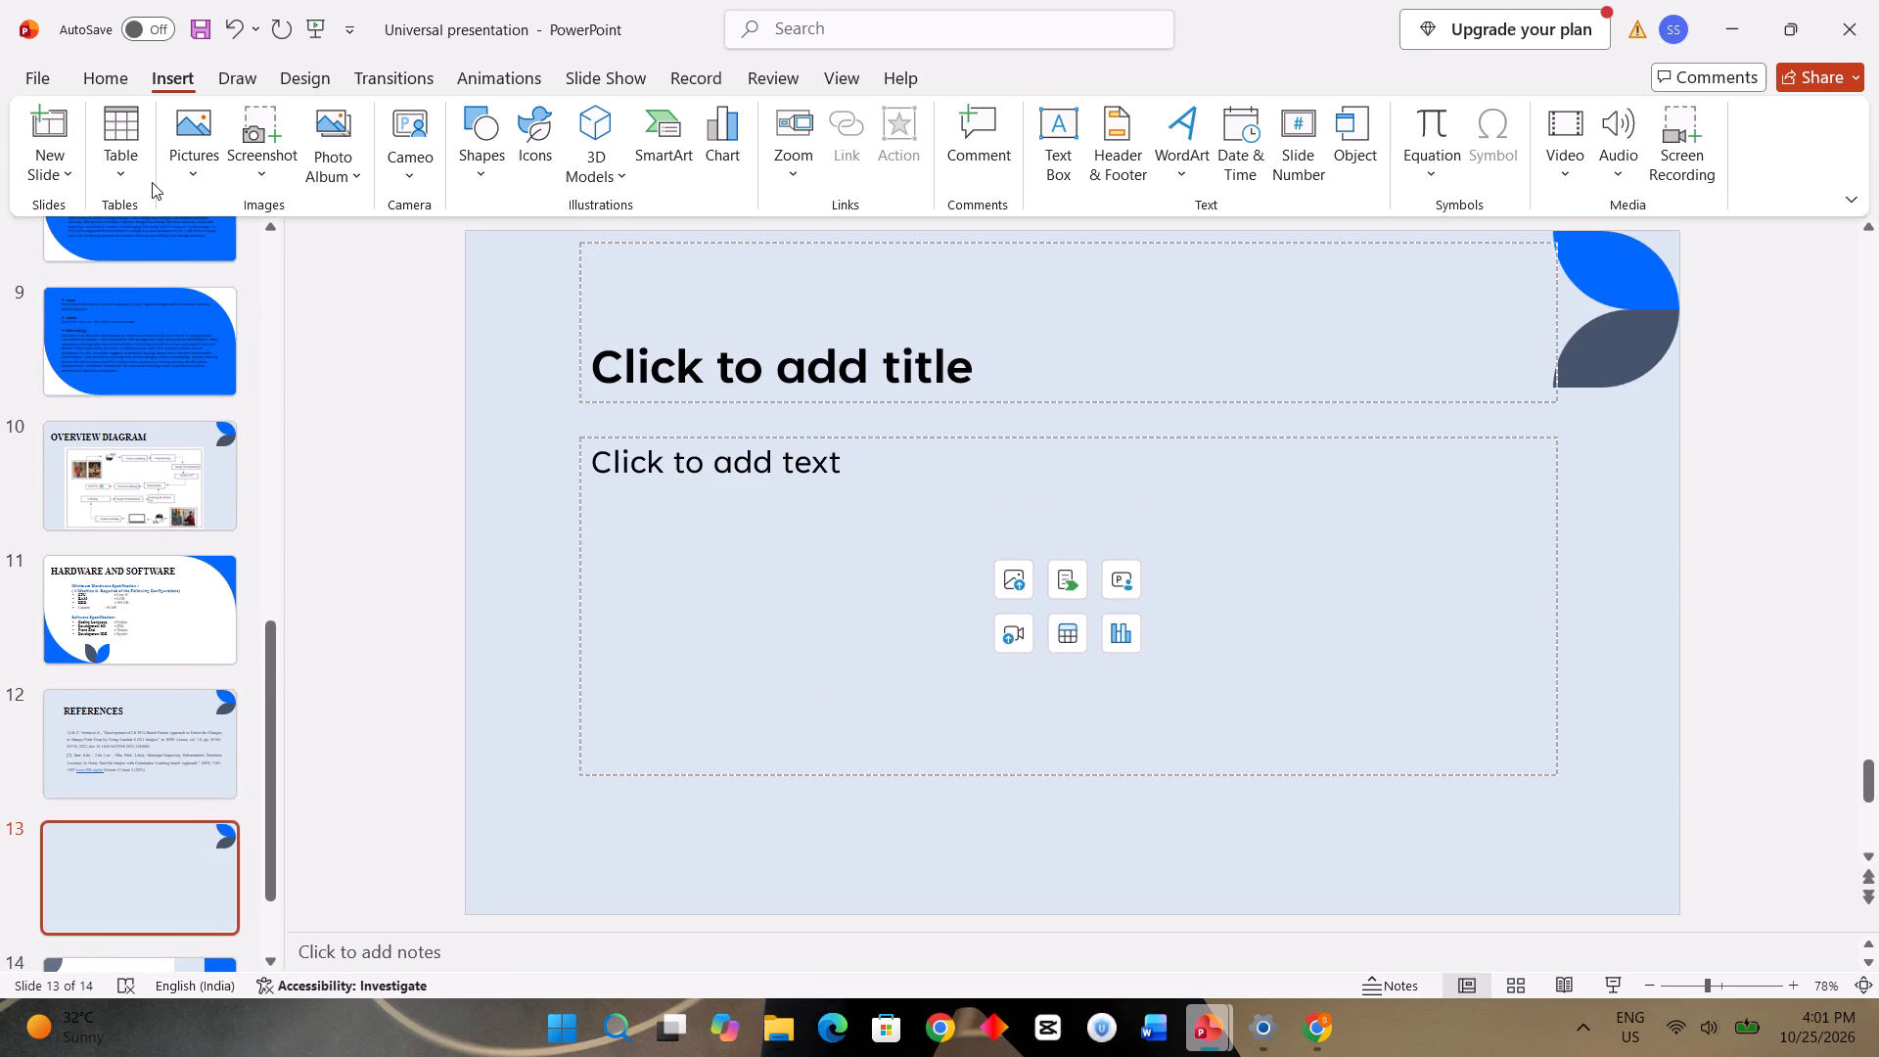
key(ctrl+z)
Insert a new slide with the "Title and Right Image" layout after the References slide.
click(63, 171)
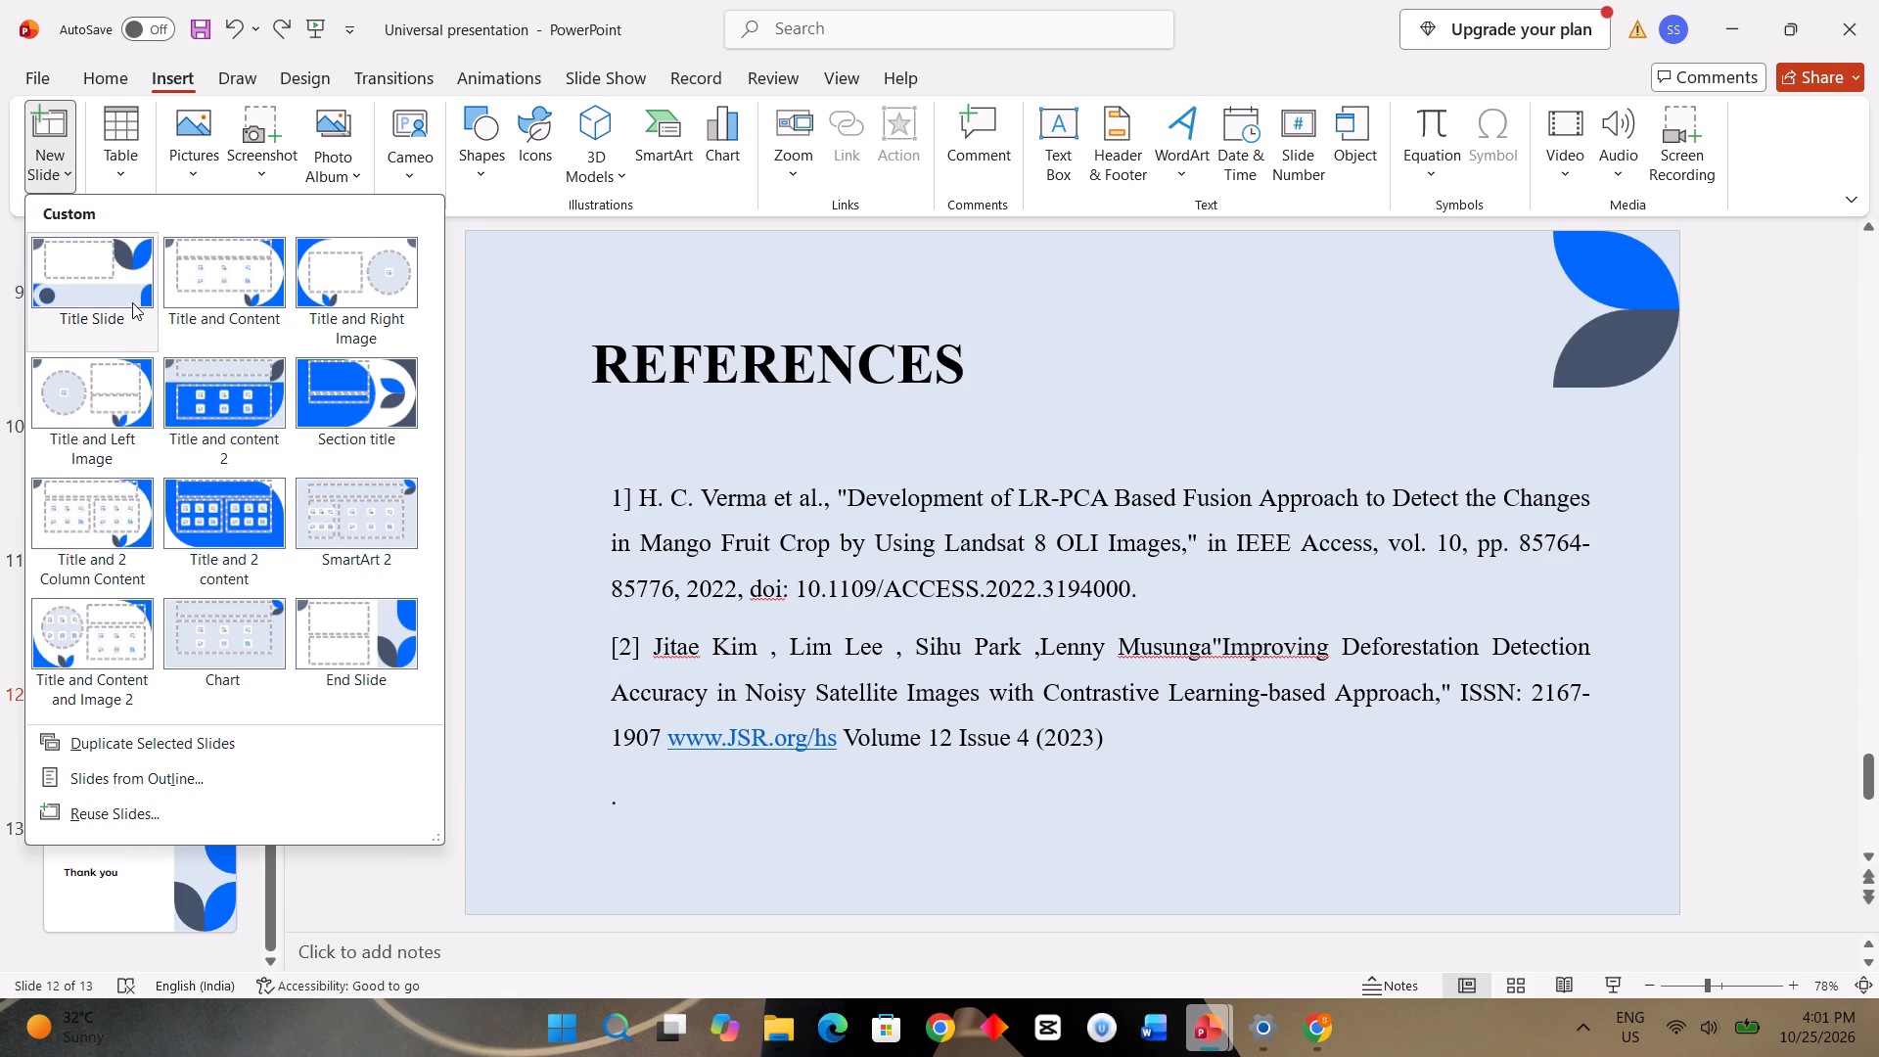
click(339, 290)
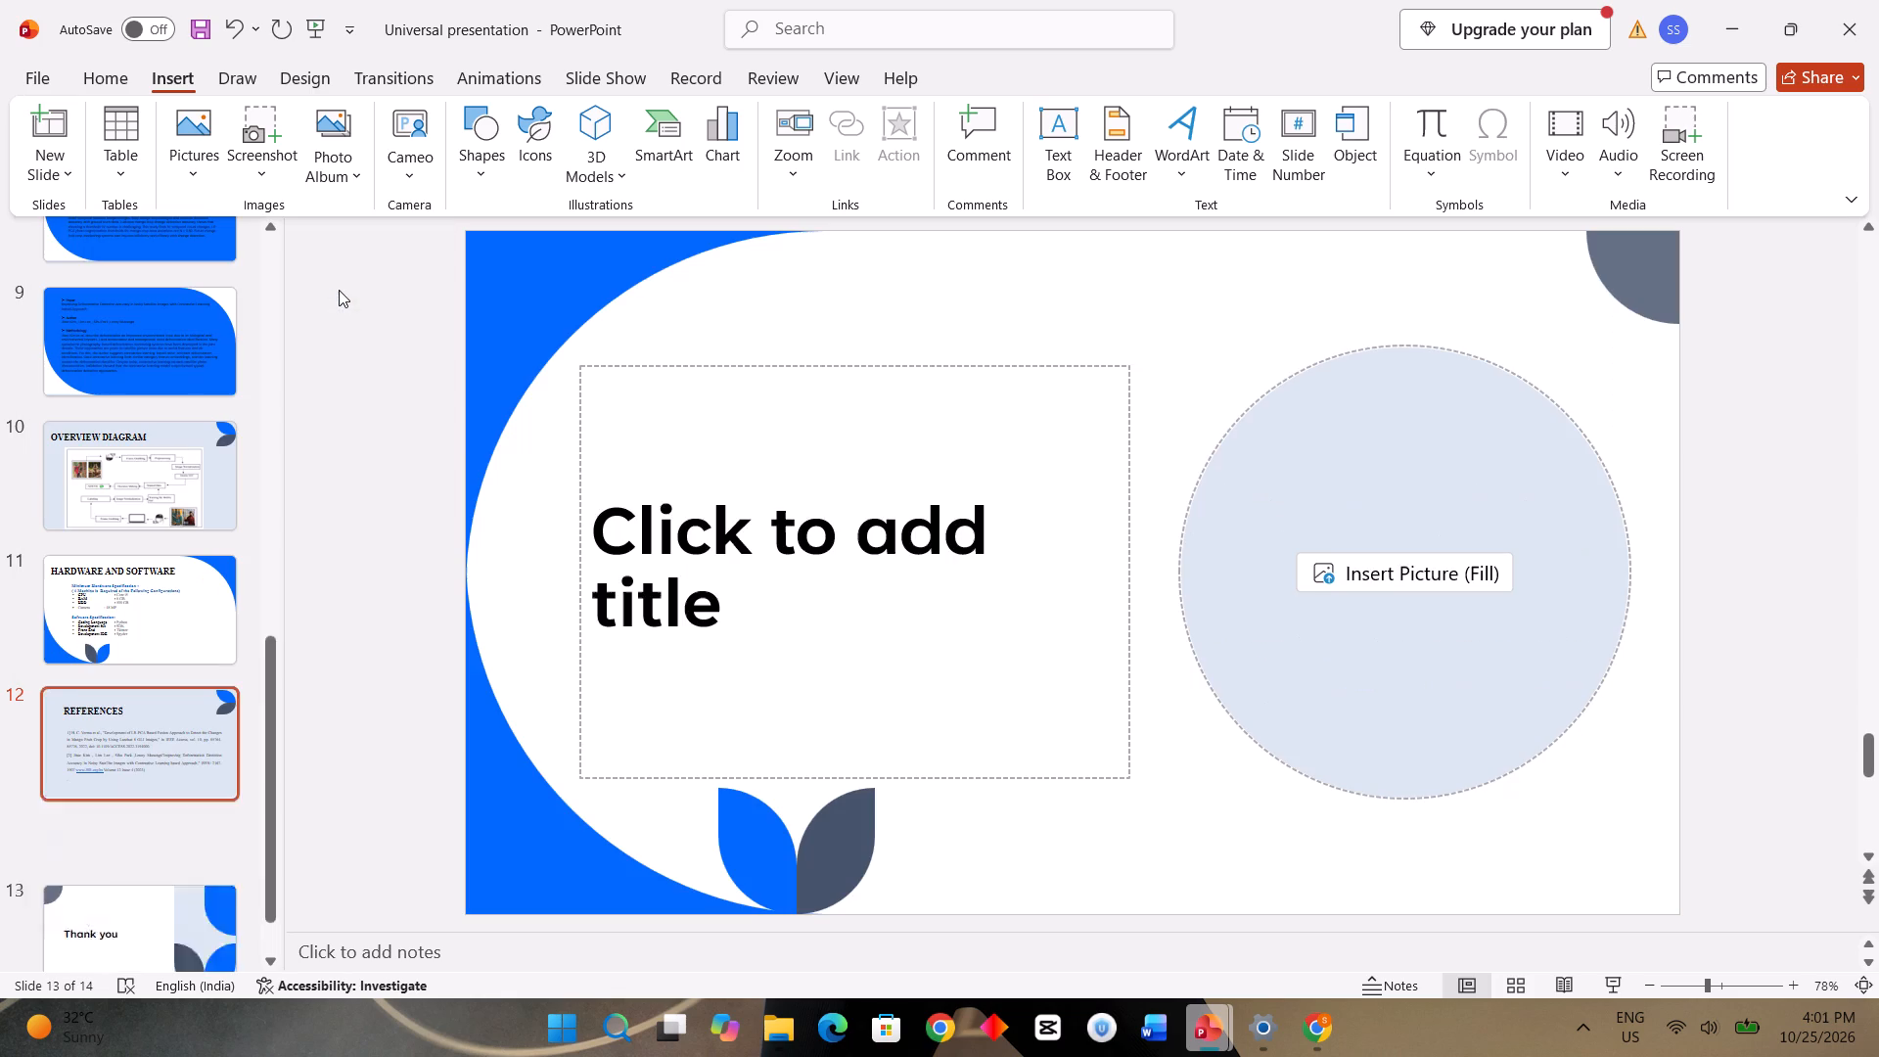
click(977, 497)
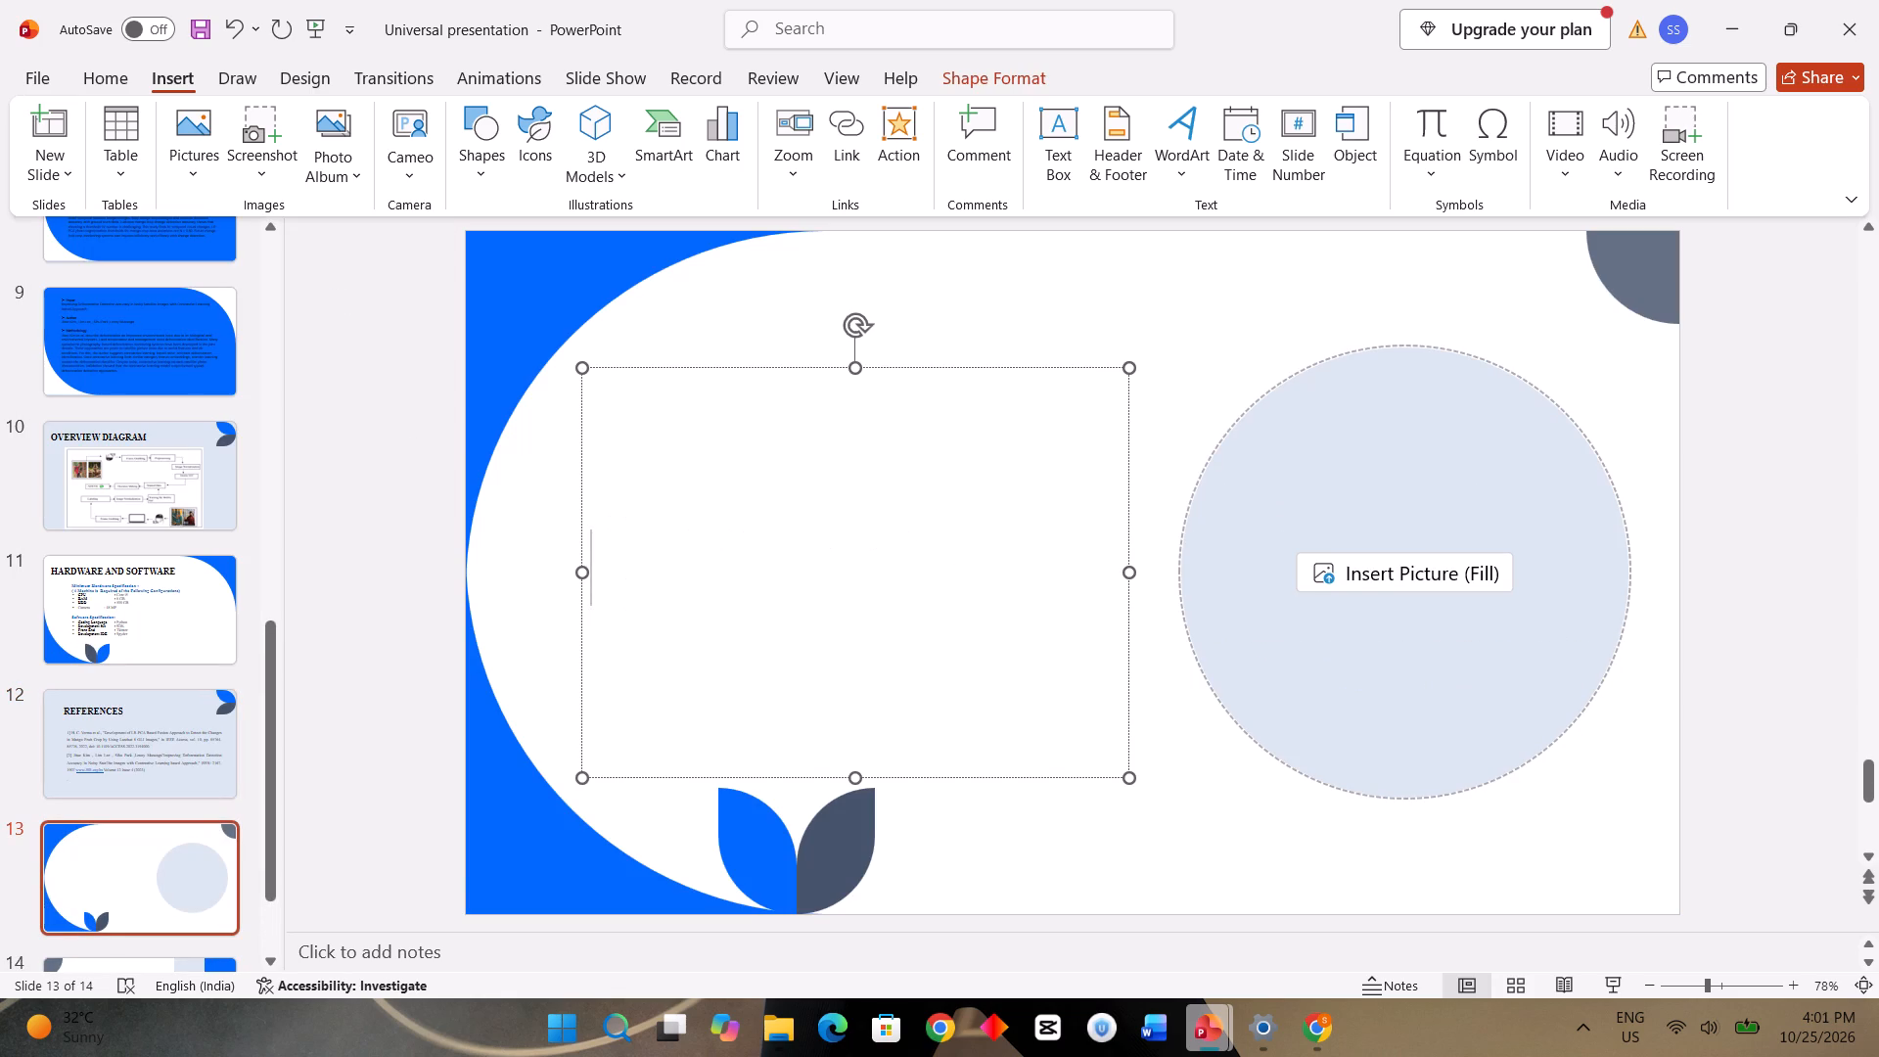
Cut the round picture placeholder from the new slide 13.
click(1526, 528)
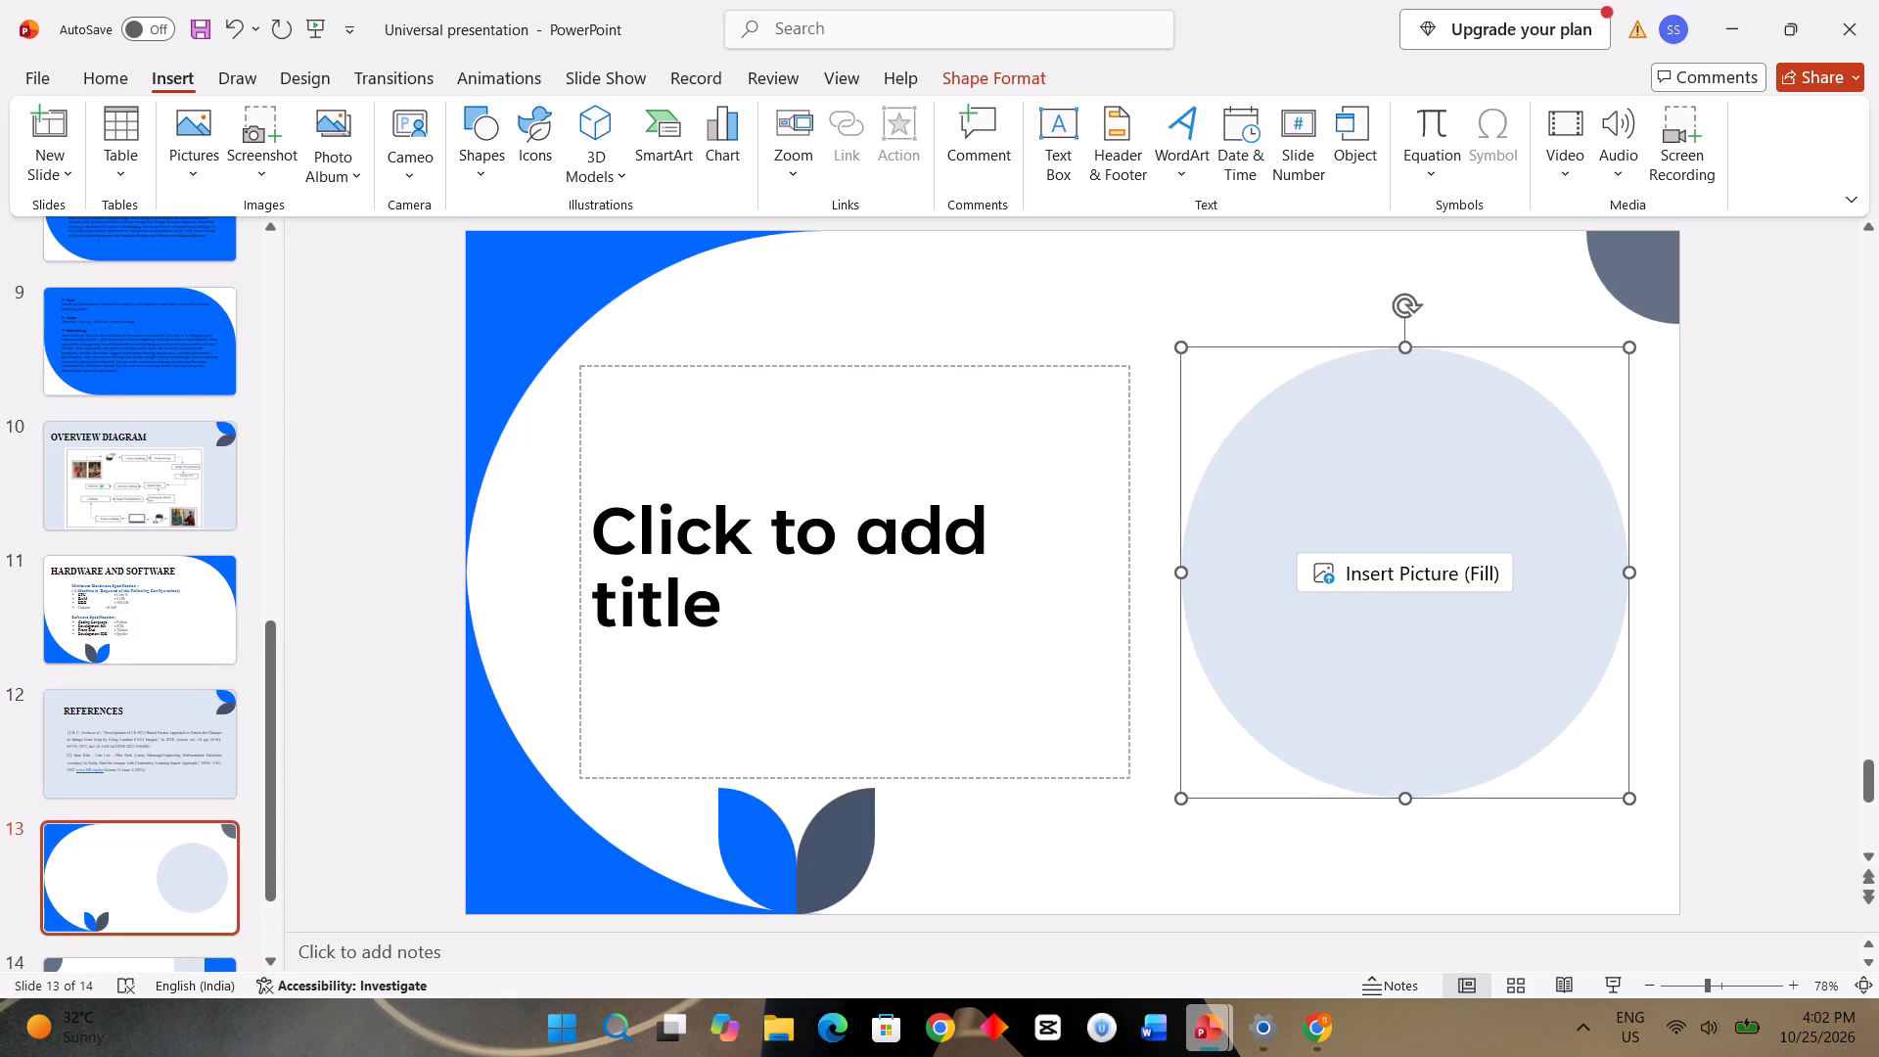
right_click(1342, 515)
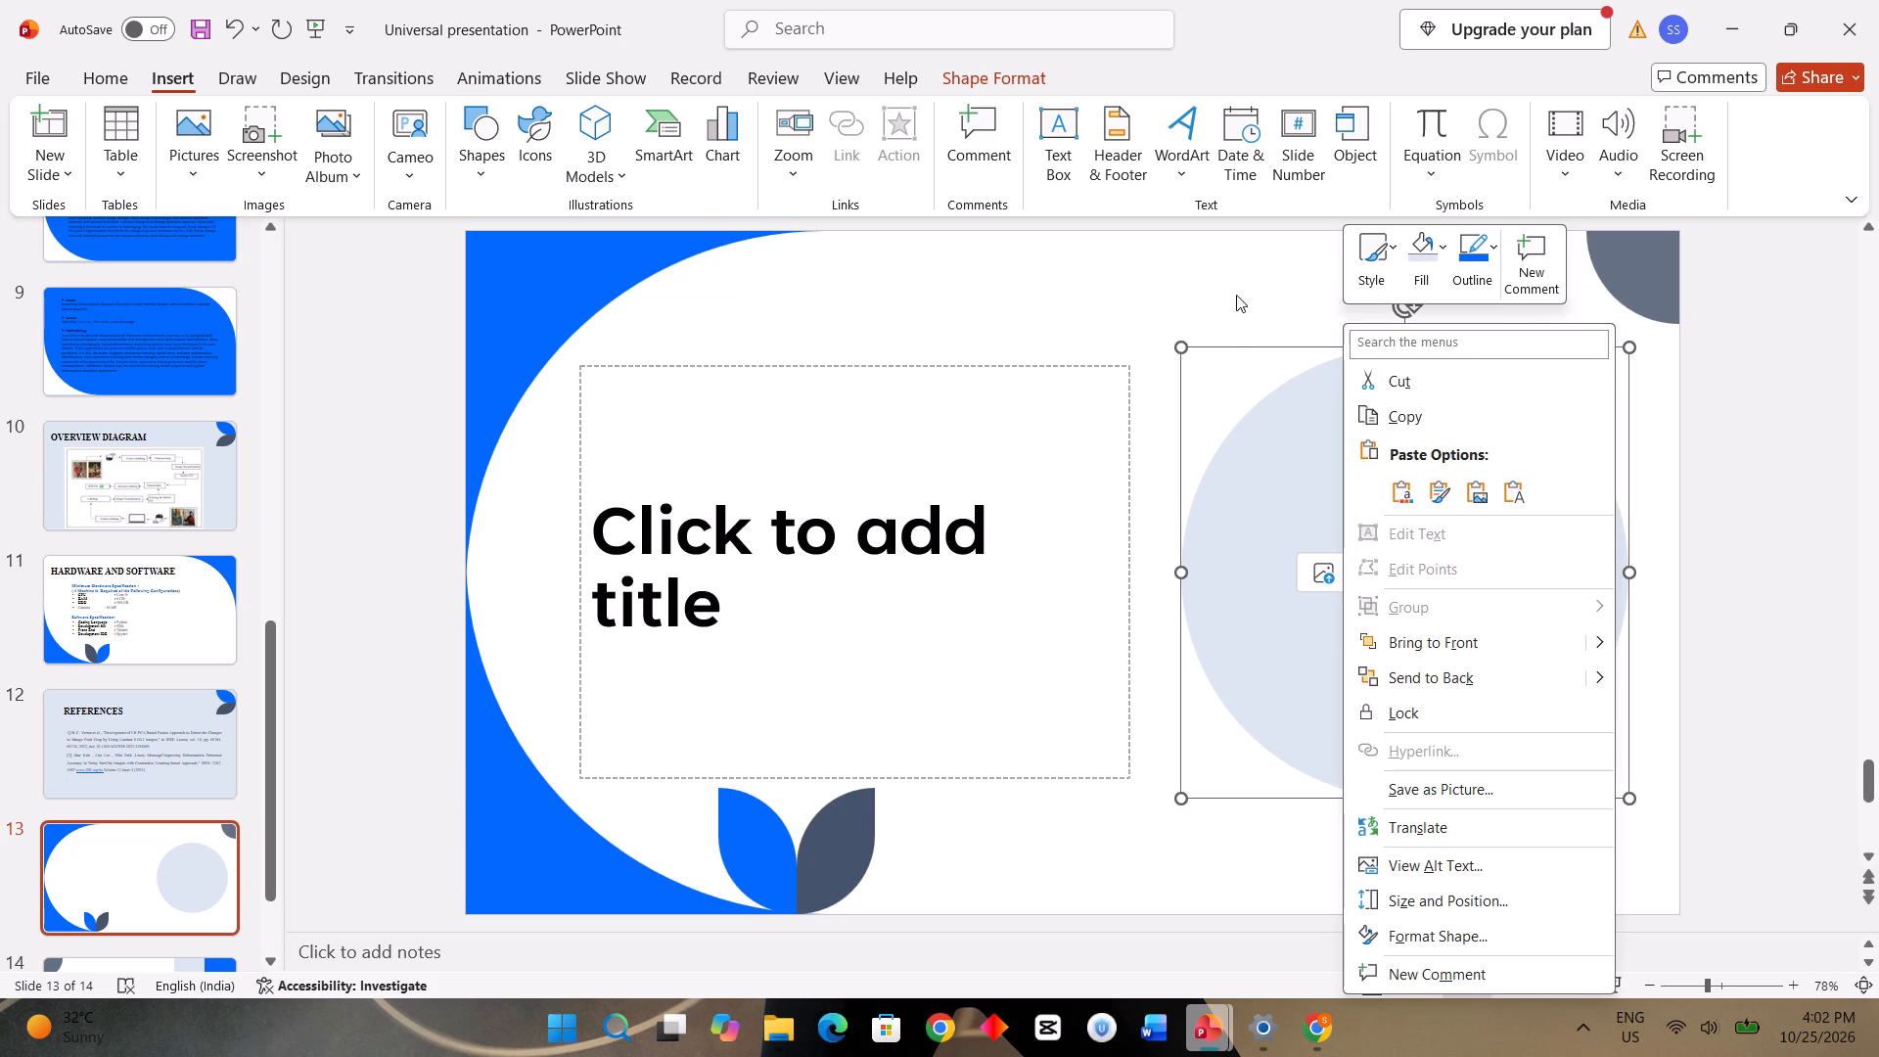
click(1420, 360)
click(1433, 376)
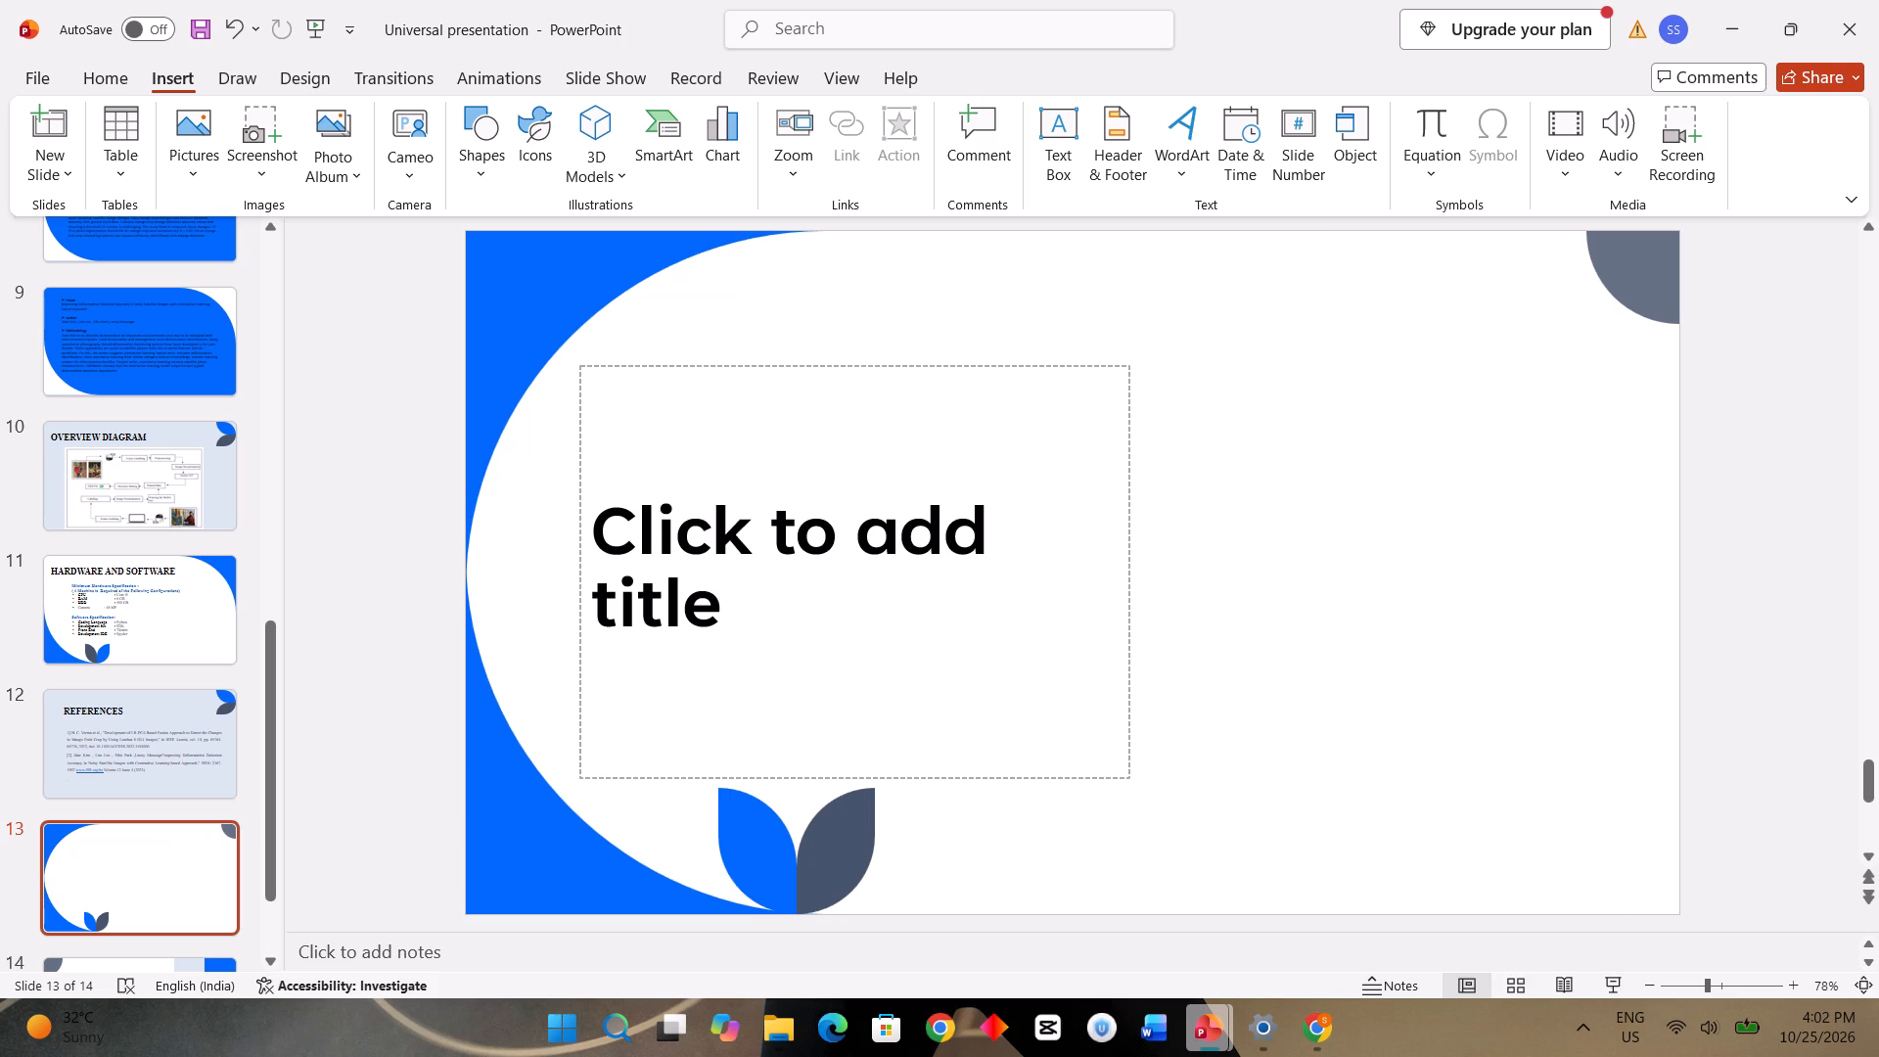
Enter the title "IF ANY QUERIES?" in the title placeholder of slide 13.
click(1000, 489)
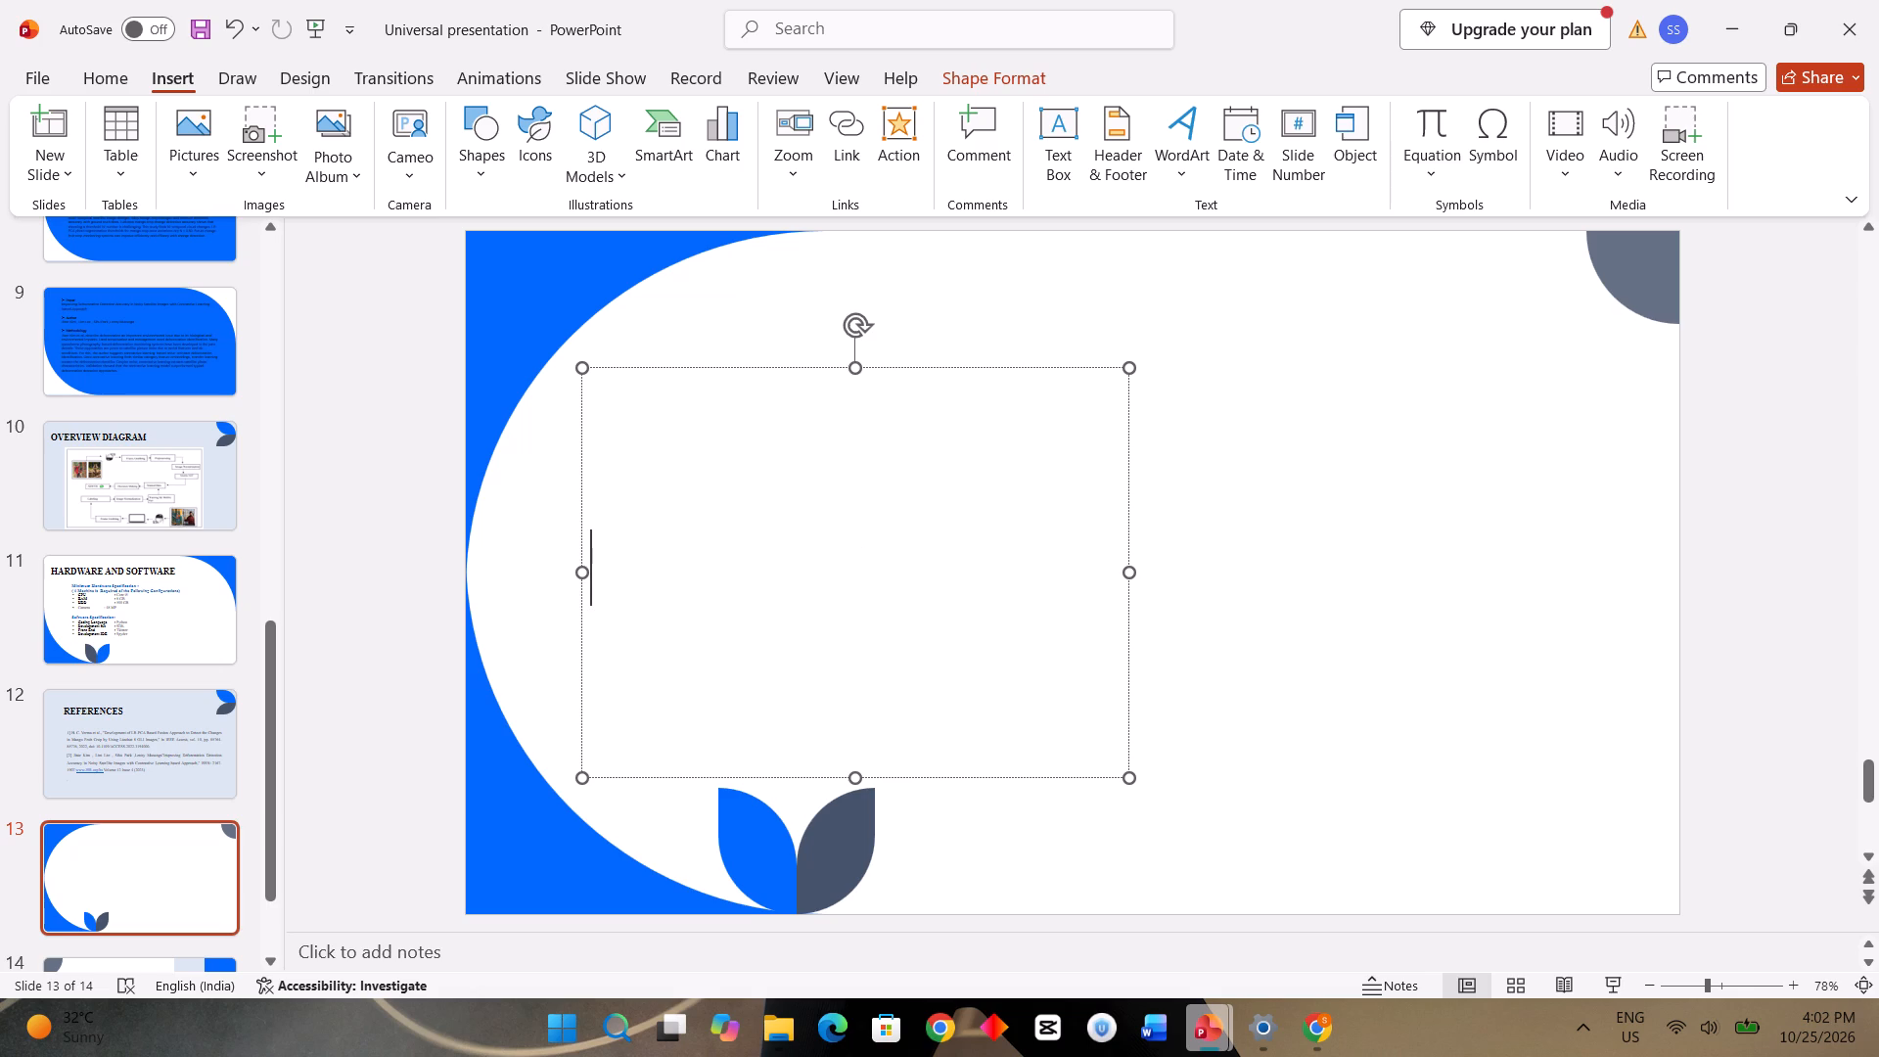
key(shift+a)
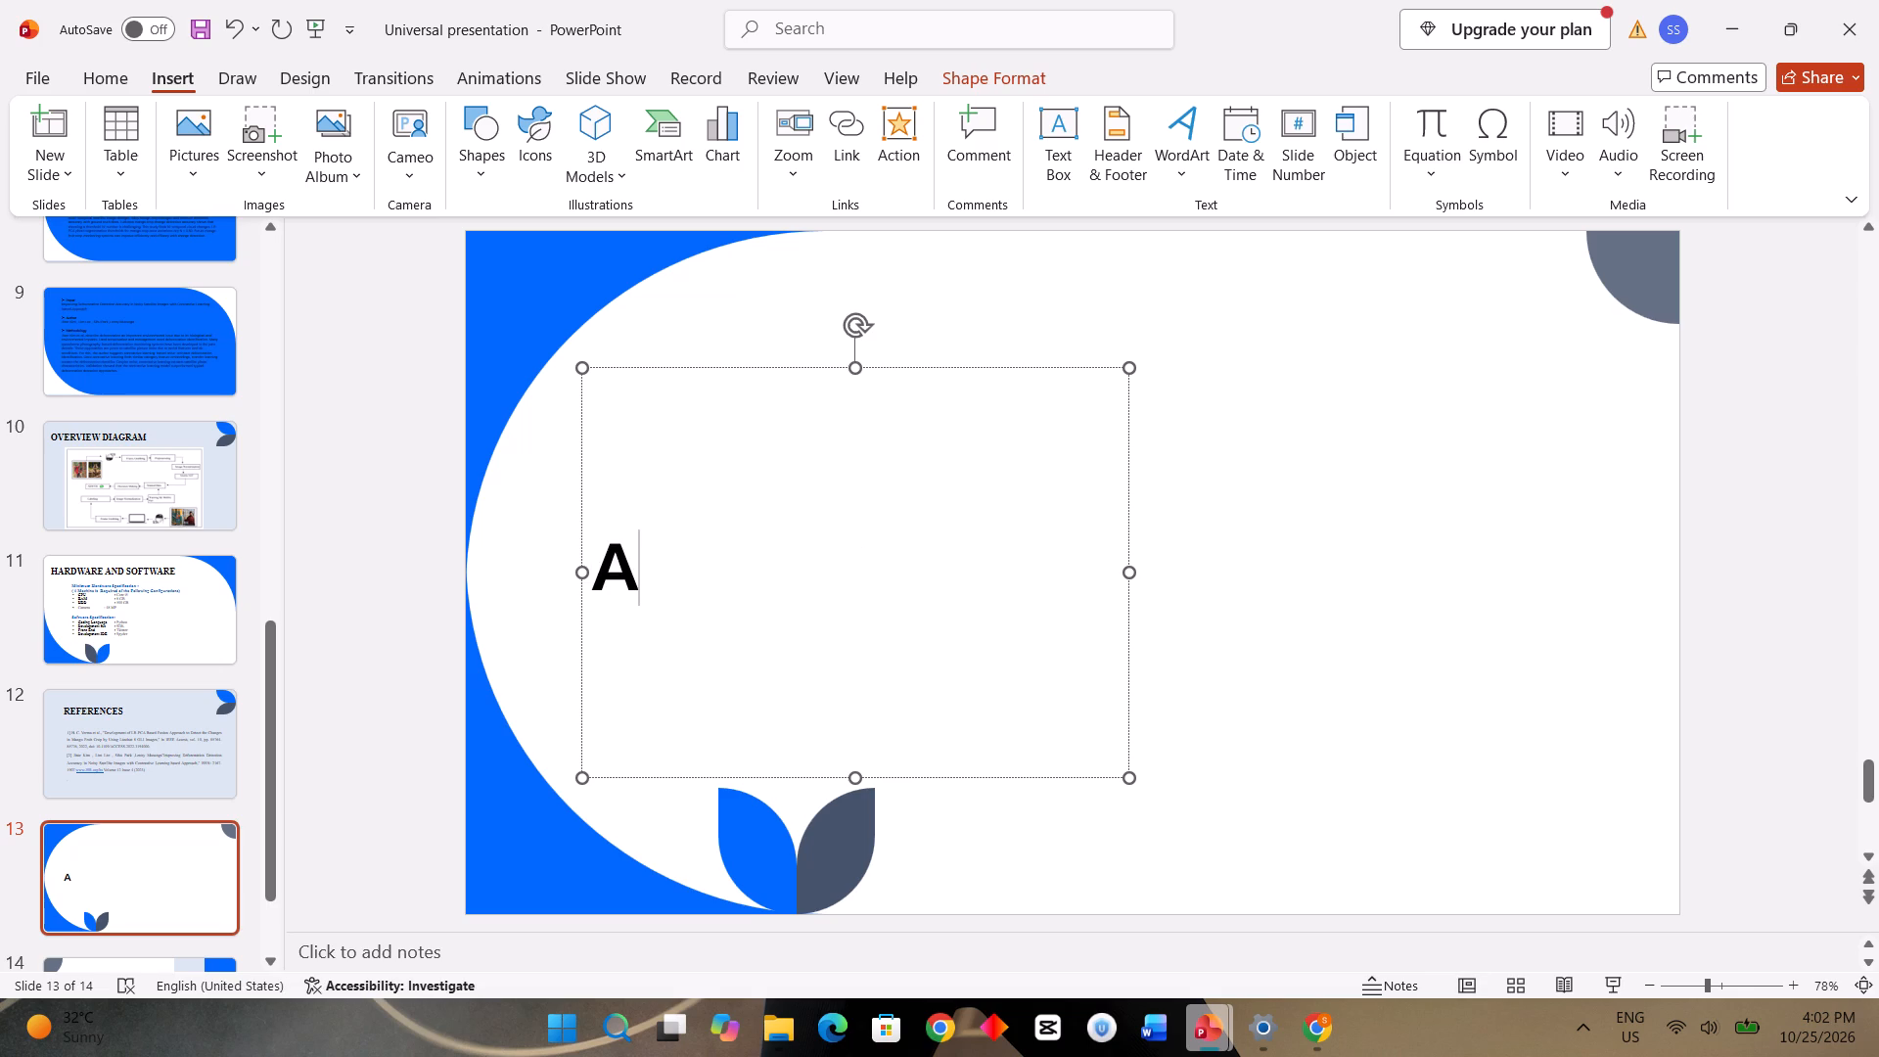
key(shift+n)
key(shift+y)
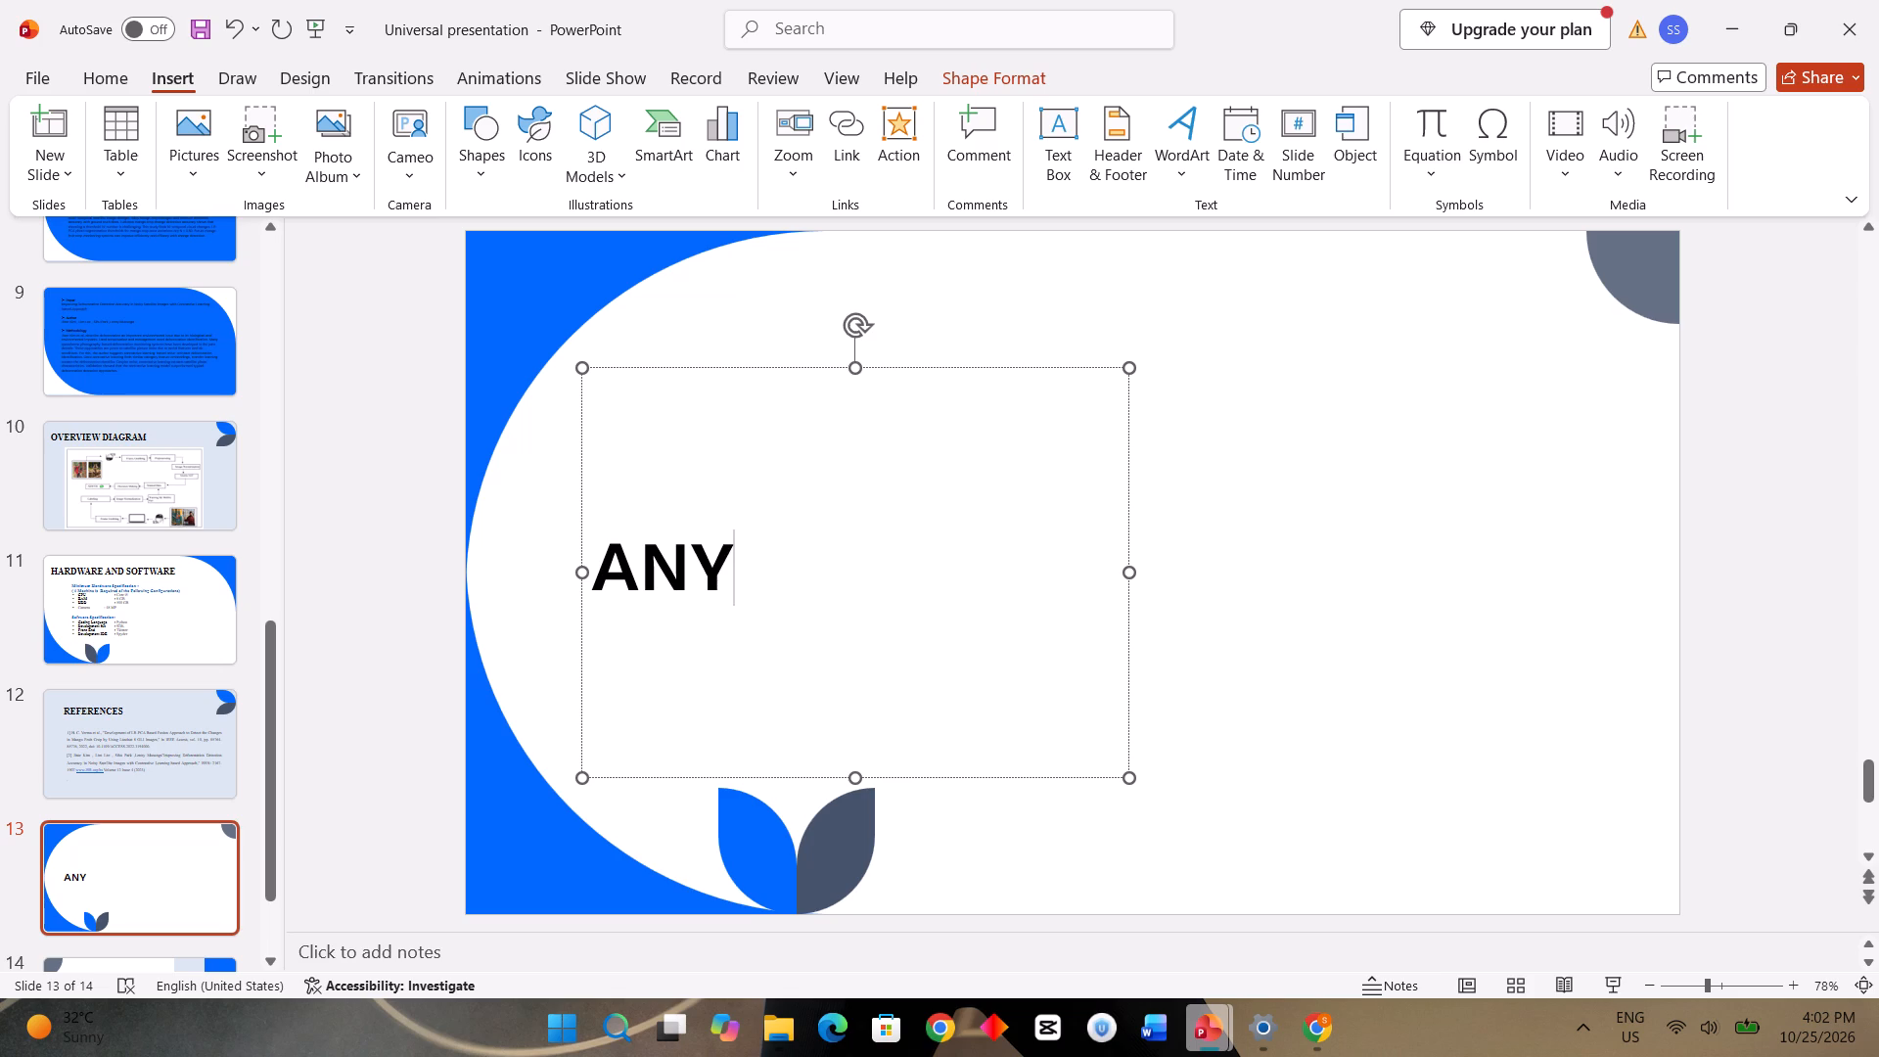
key(BackSpace)
key(BackSpace)
key(BackSpace)
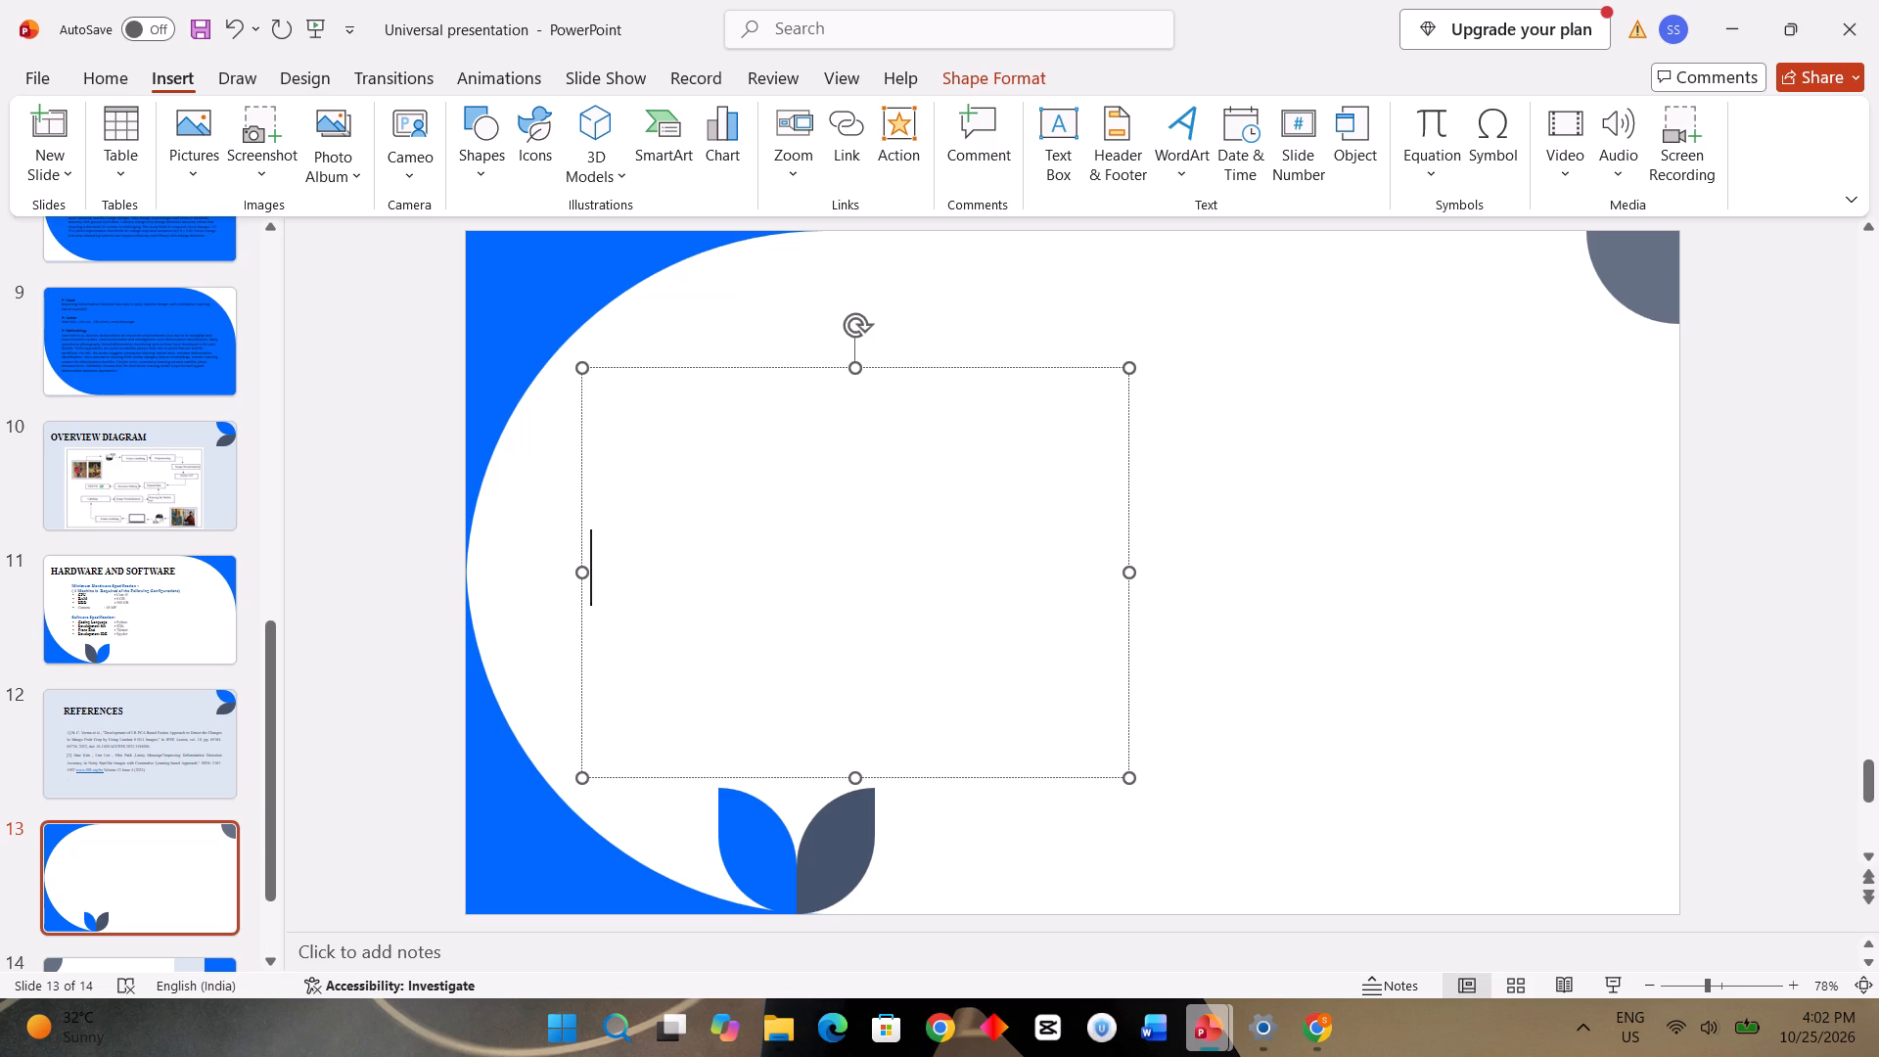
text(IF ANY)
key(space)
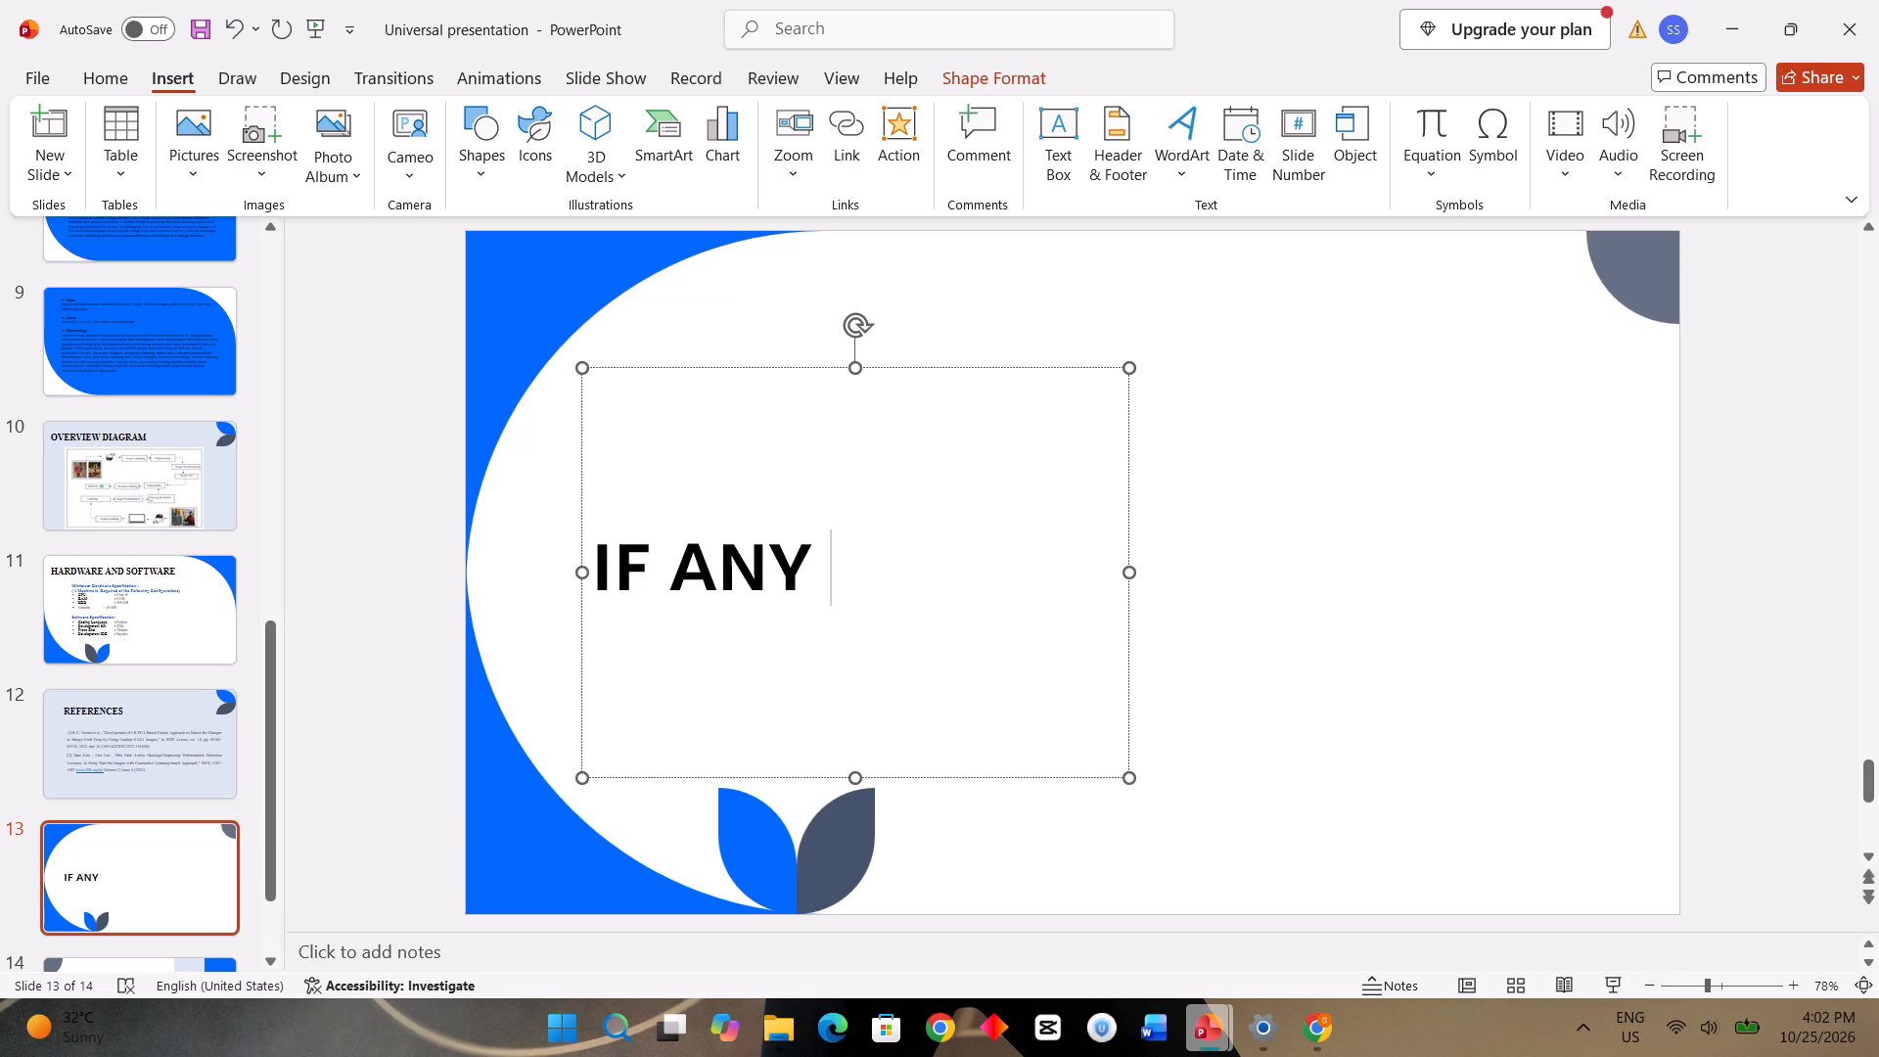
text(QU)
key(shift+e)
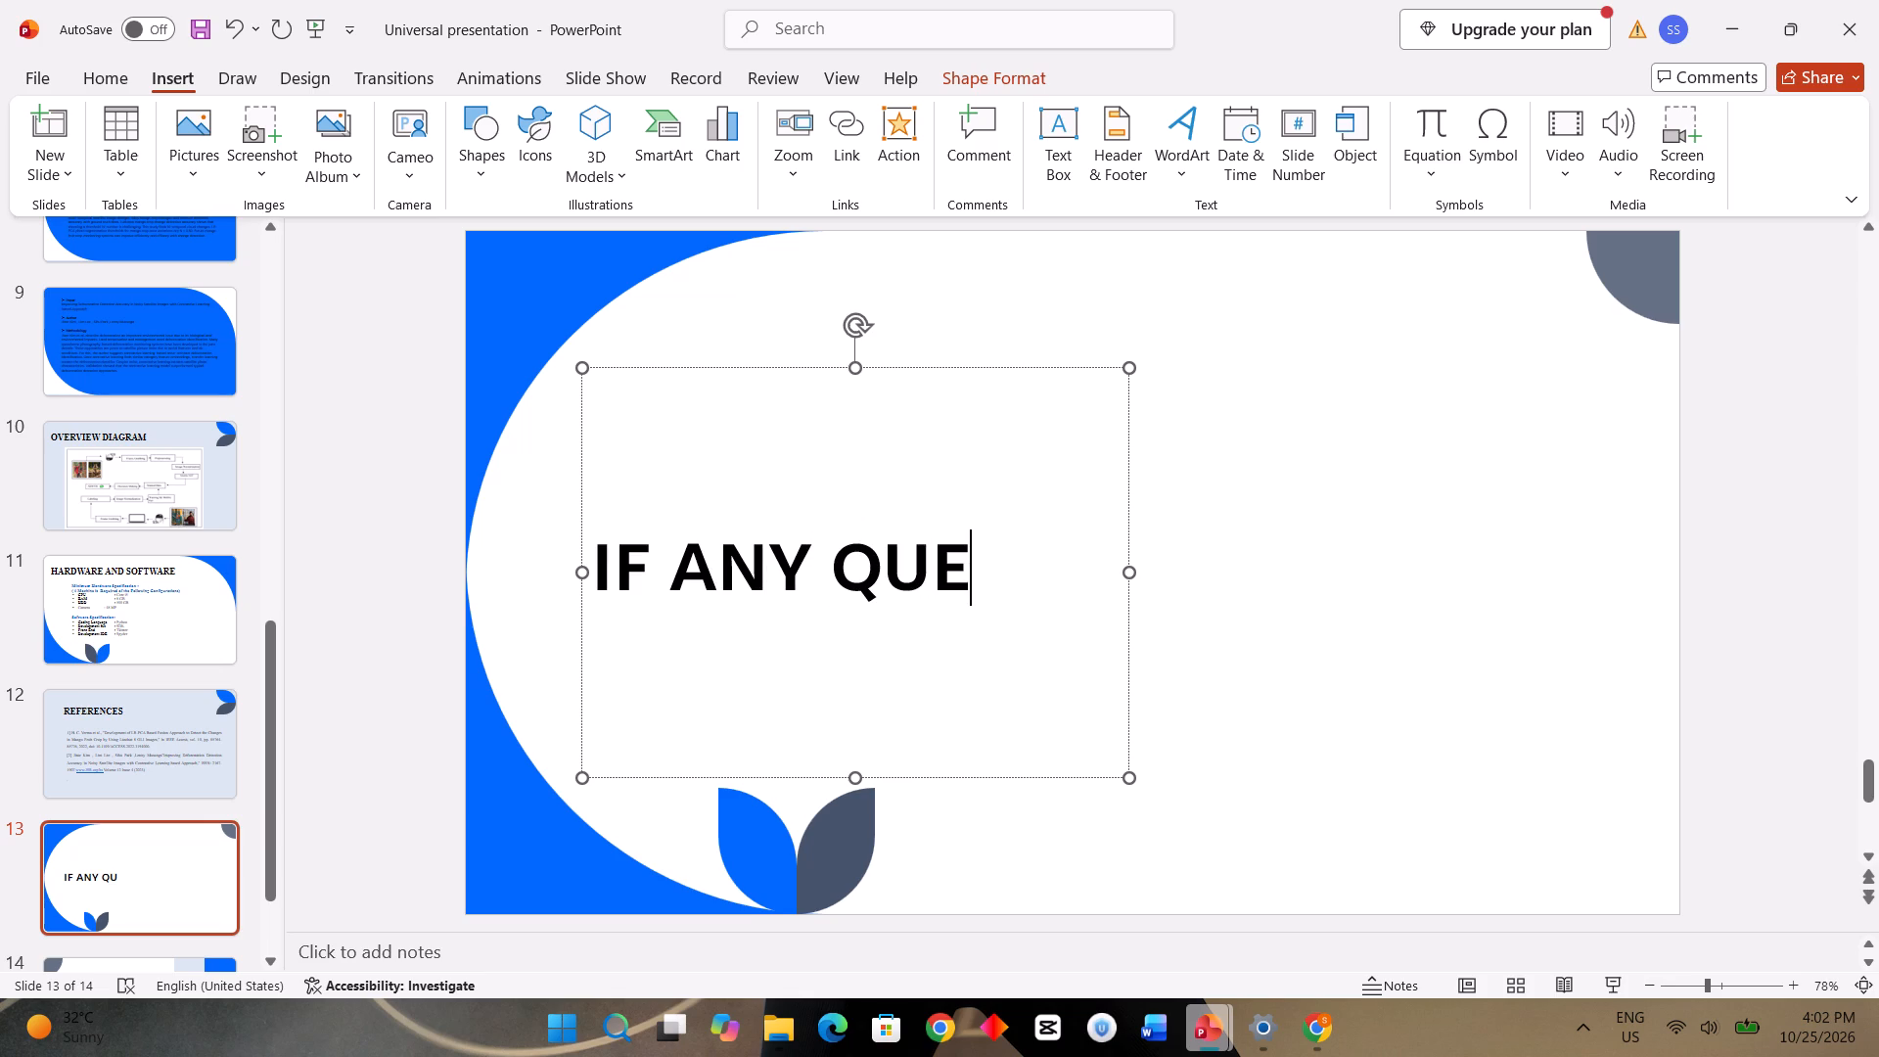
key(shift+r)
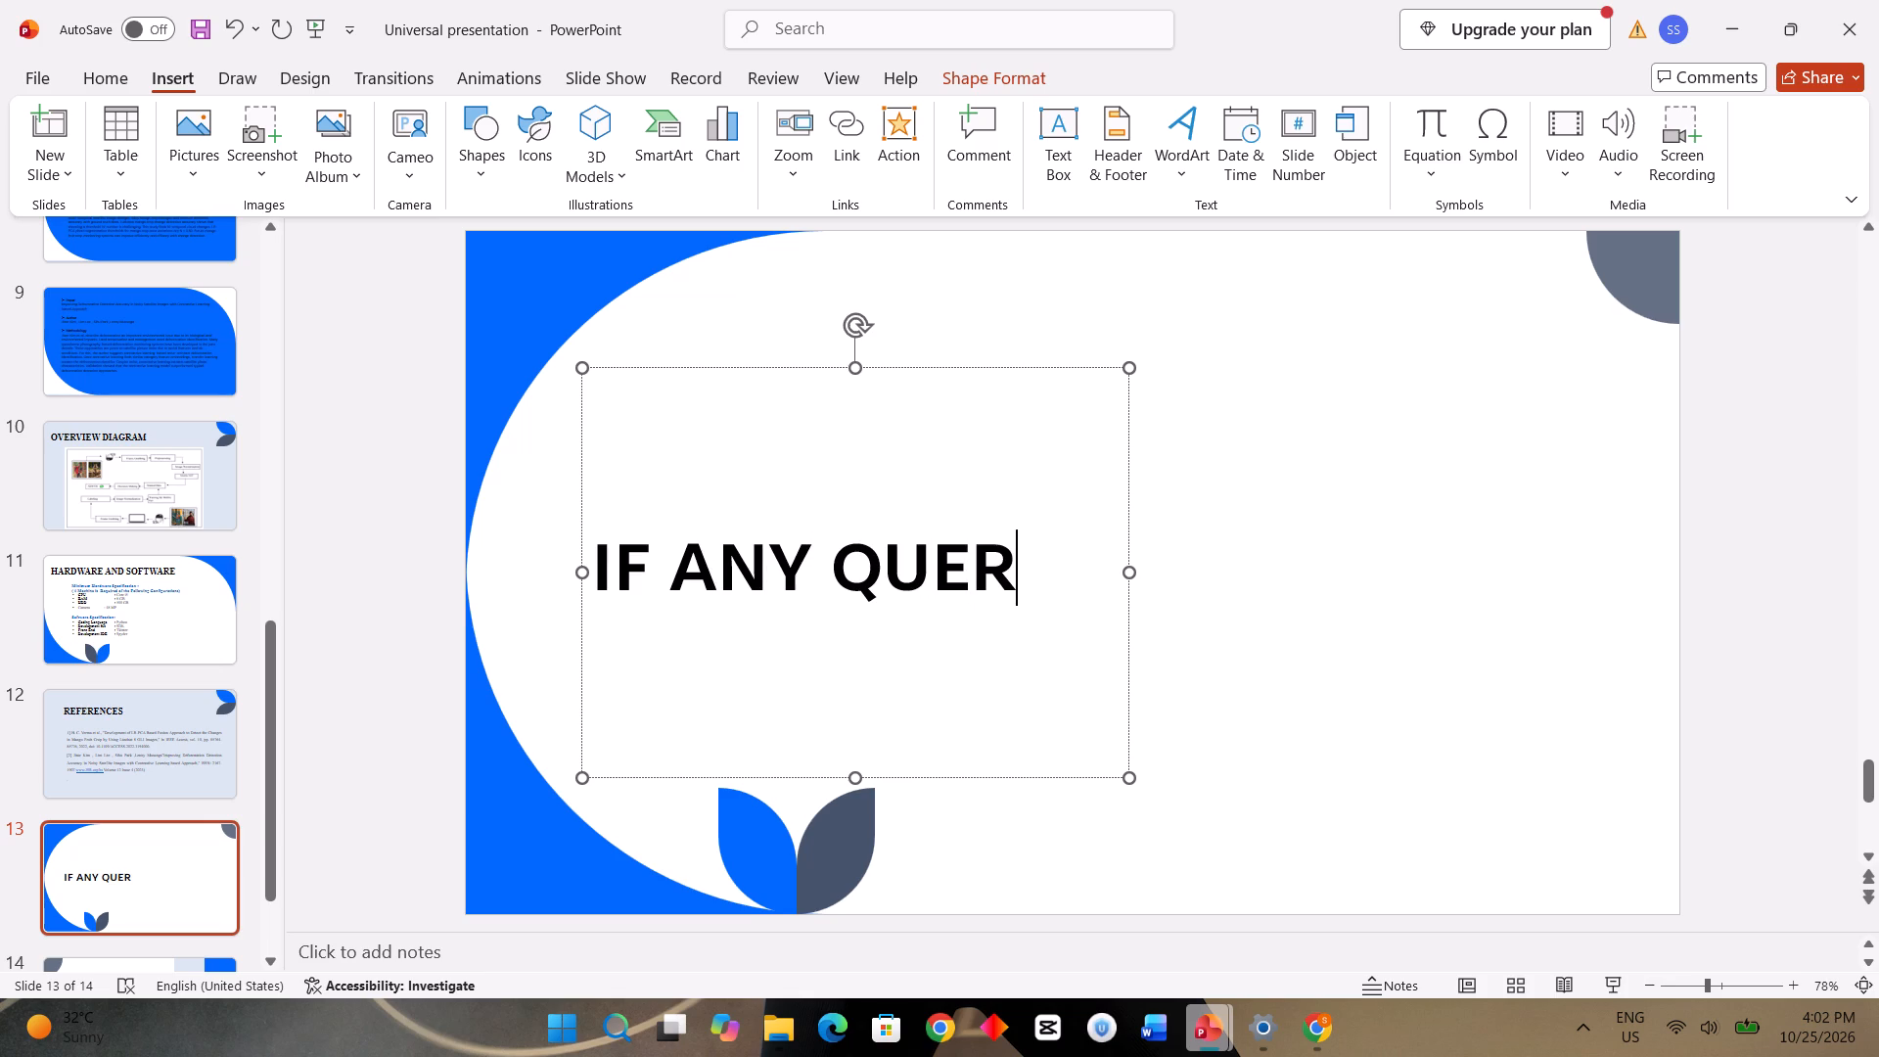
key(shift+i)
key(shift+e)
key(shift+s)
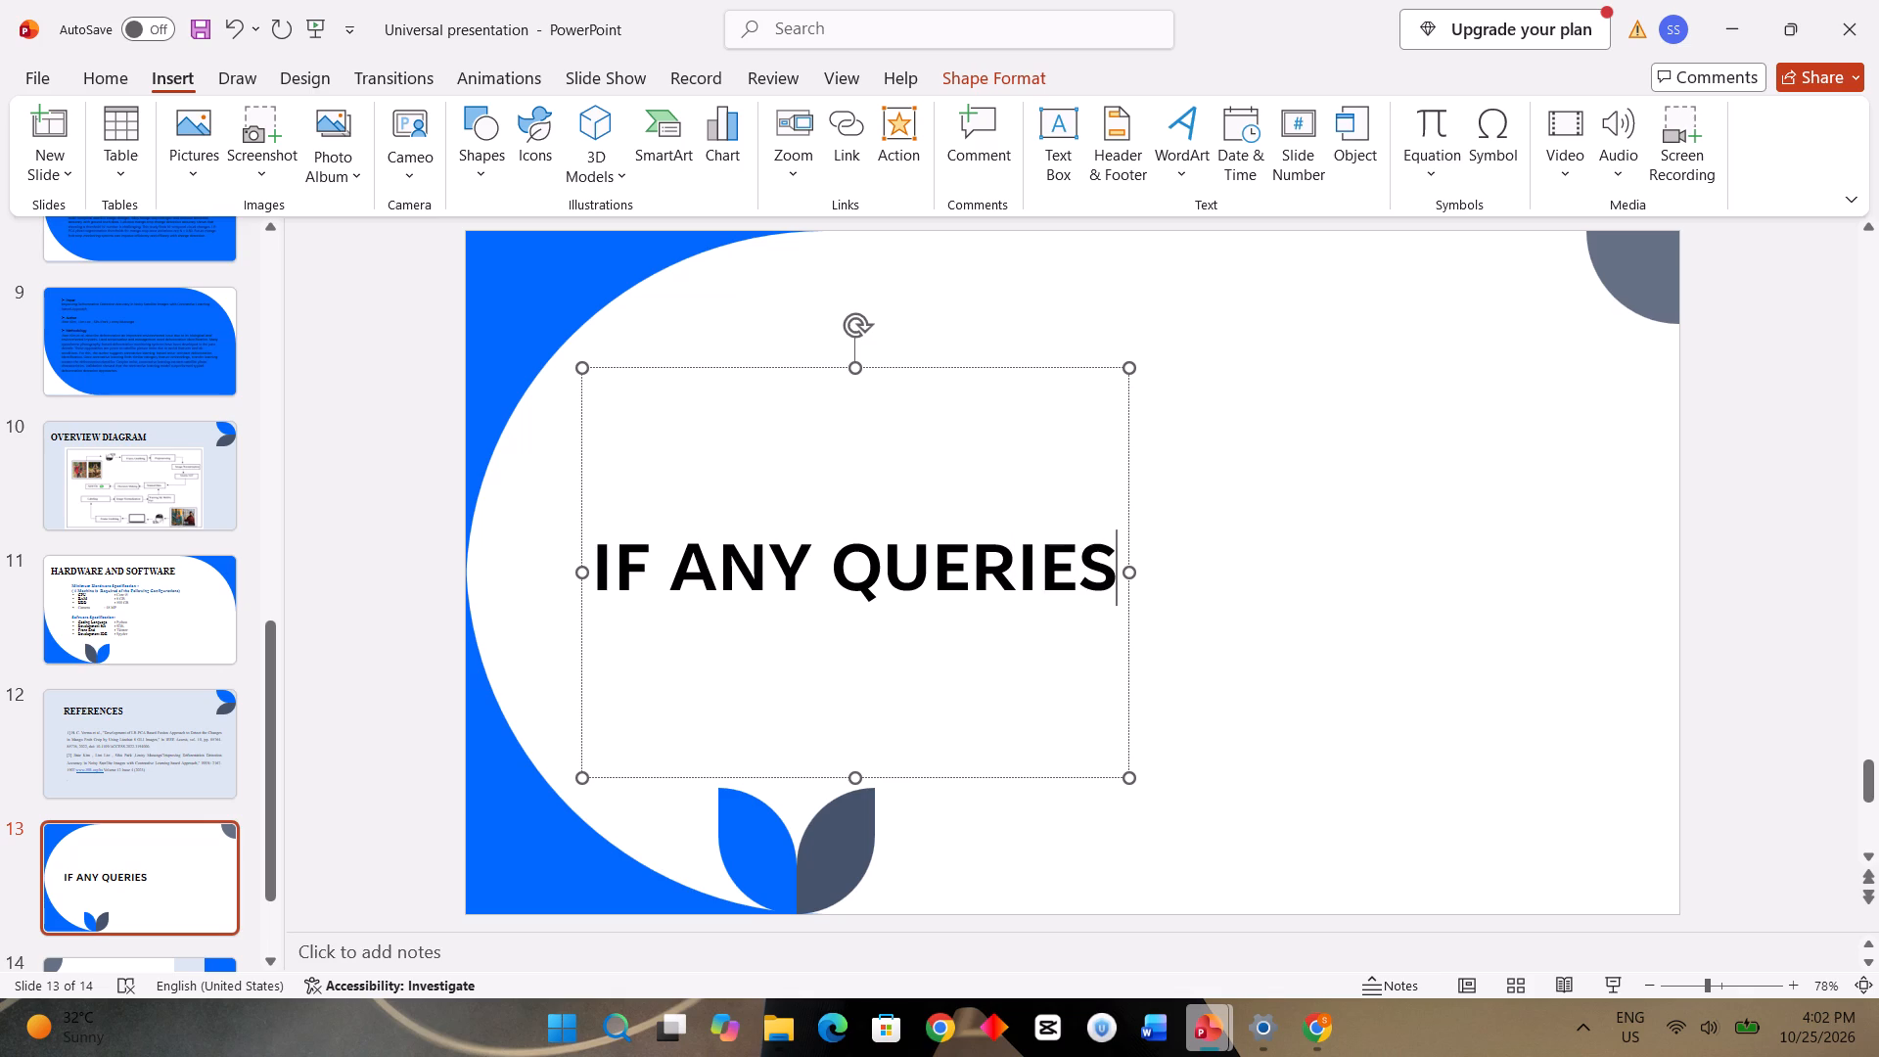
key(shift+question)
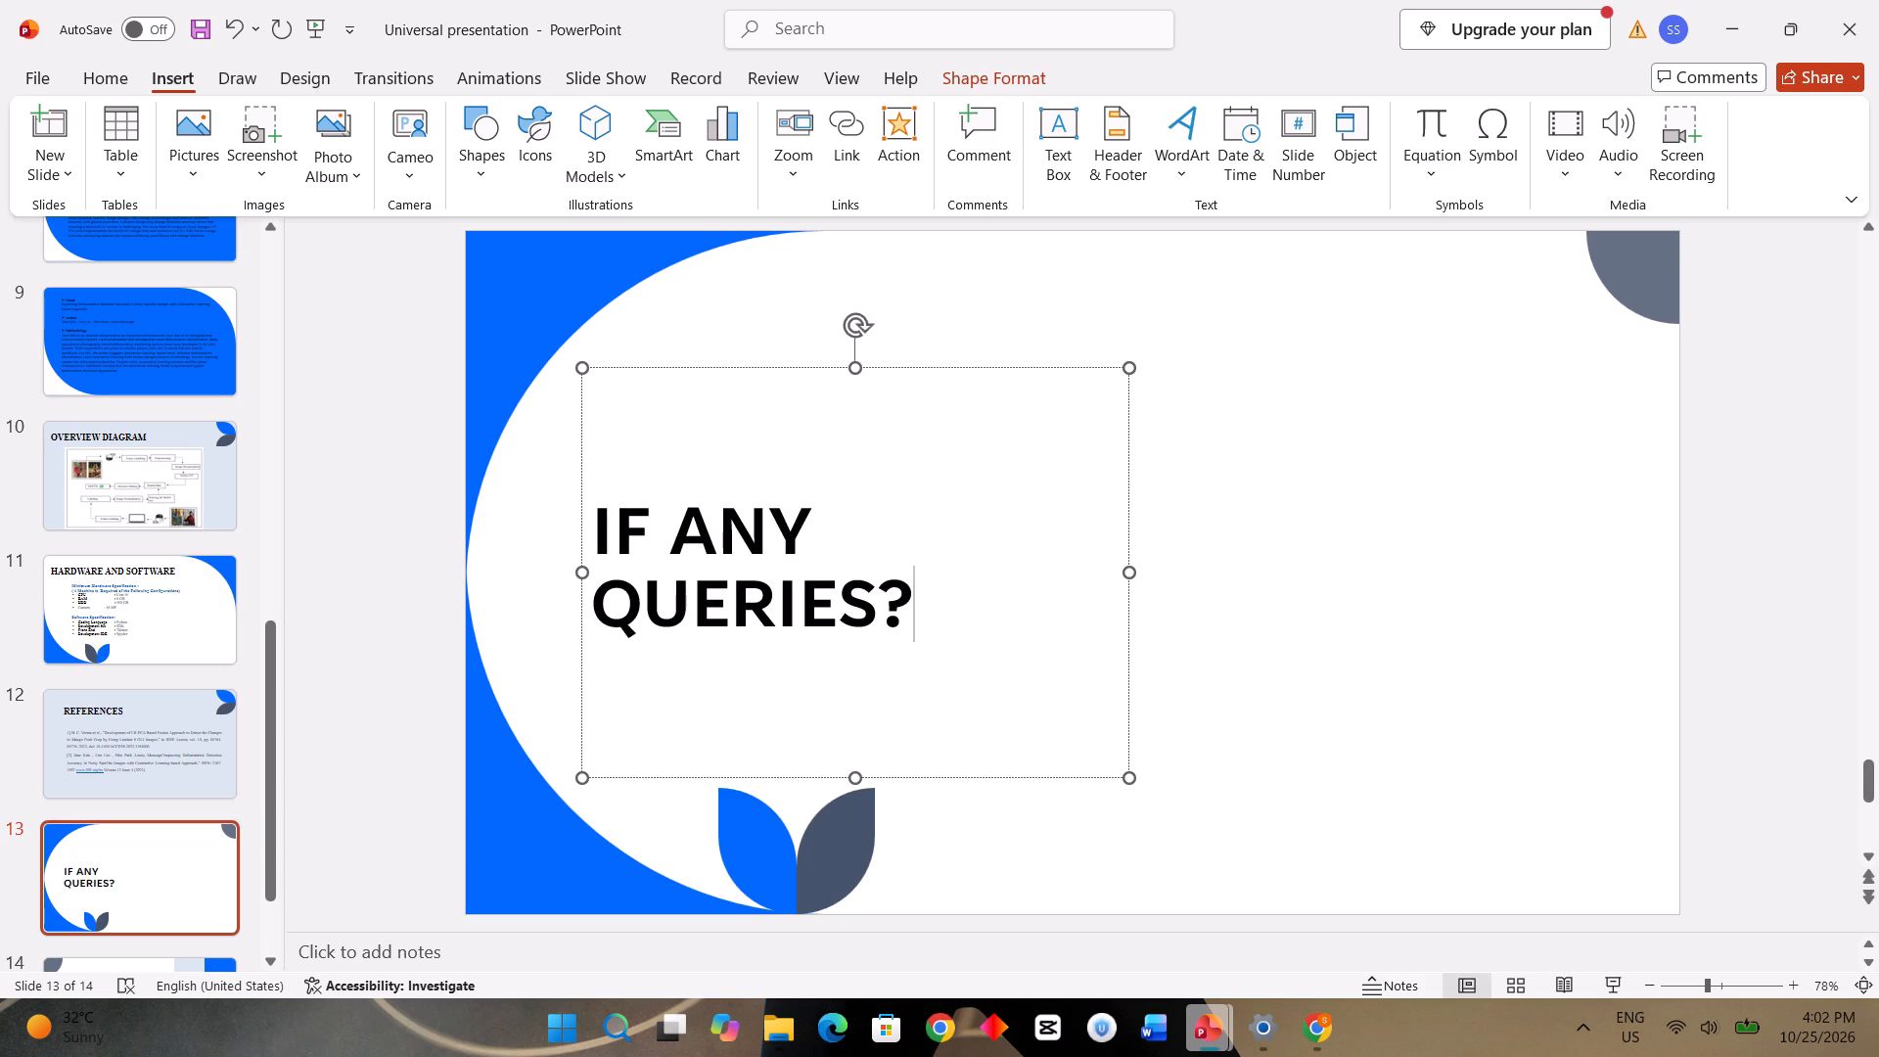
Widen the "IF ANY QUERIES?" title box slightly and move it a little up and to the right on slide 13.
drag(1127, 573, 1211, 564)
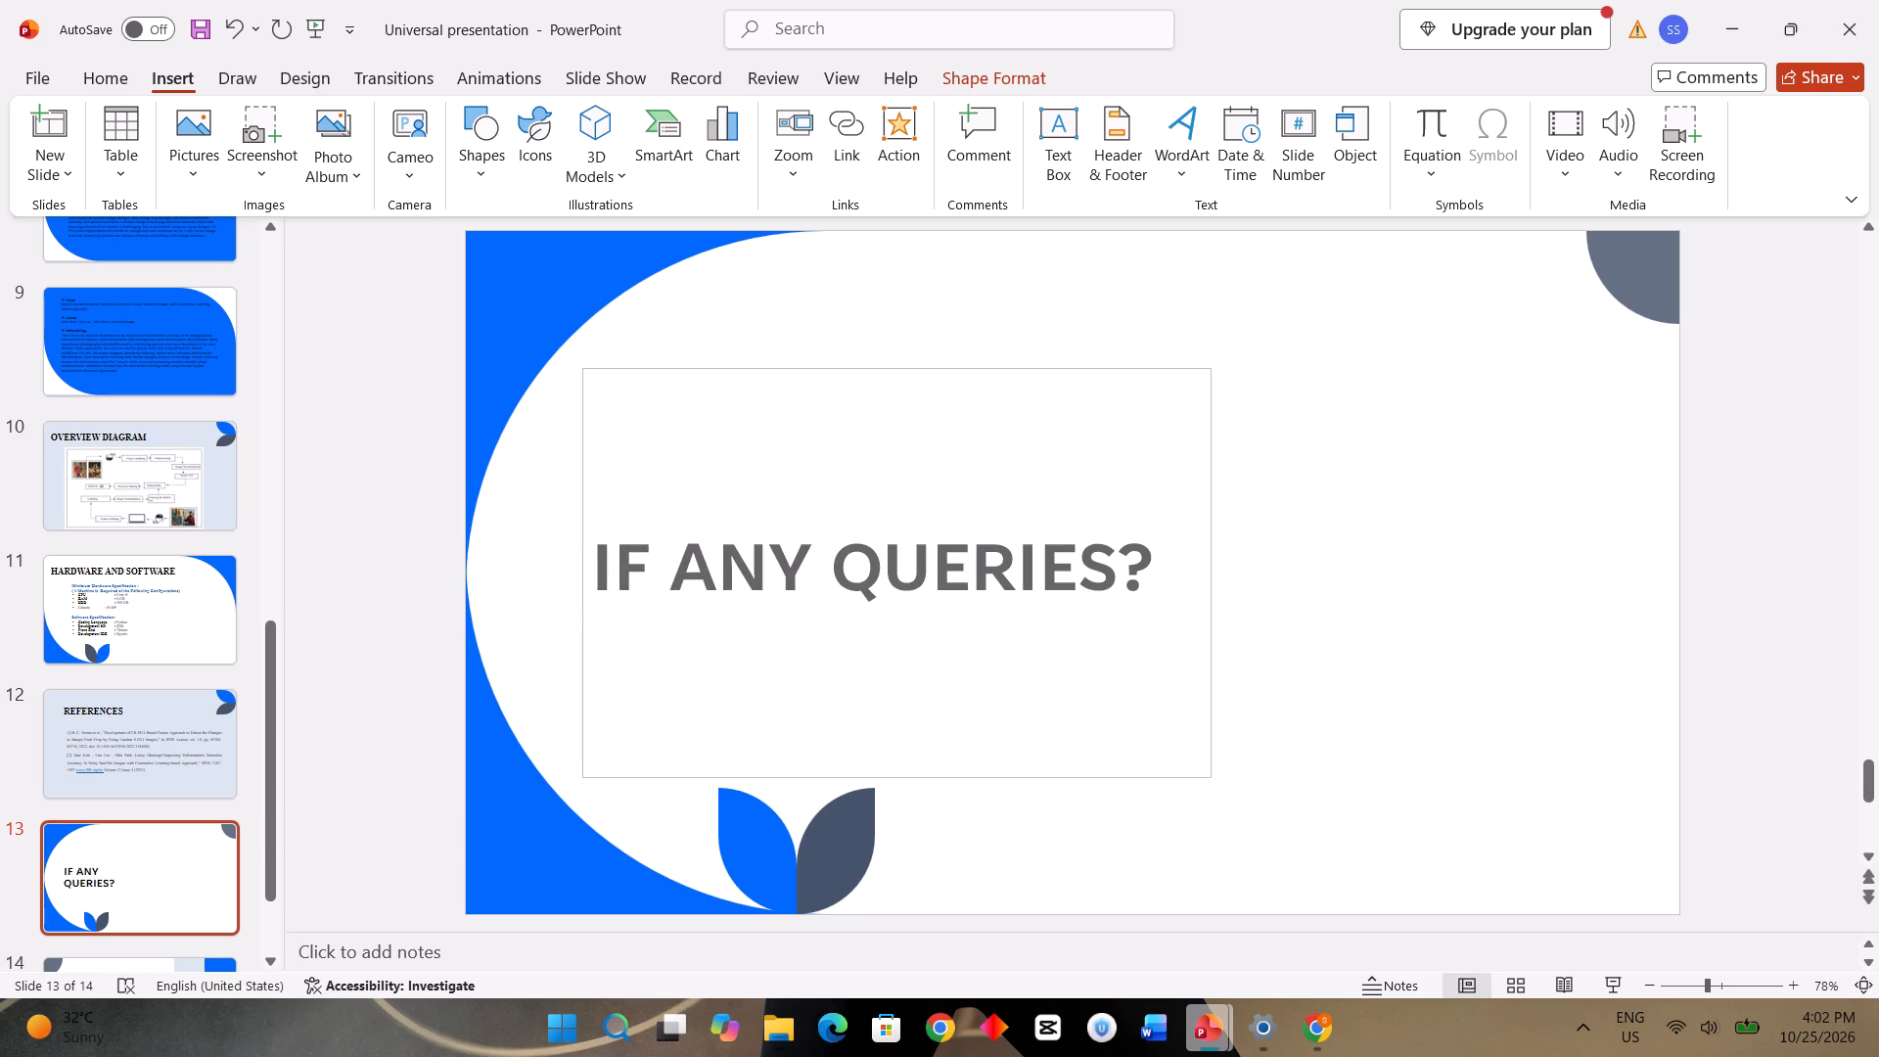
drag(1211, 564, 1138, 749)
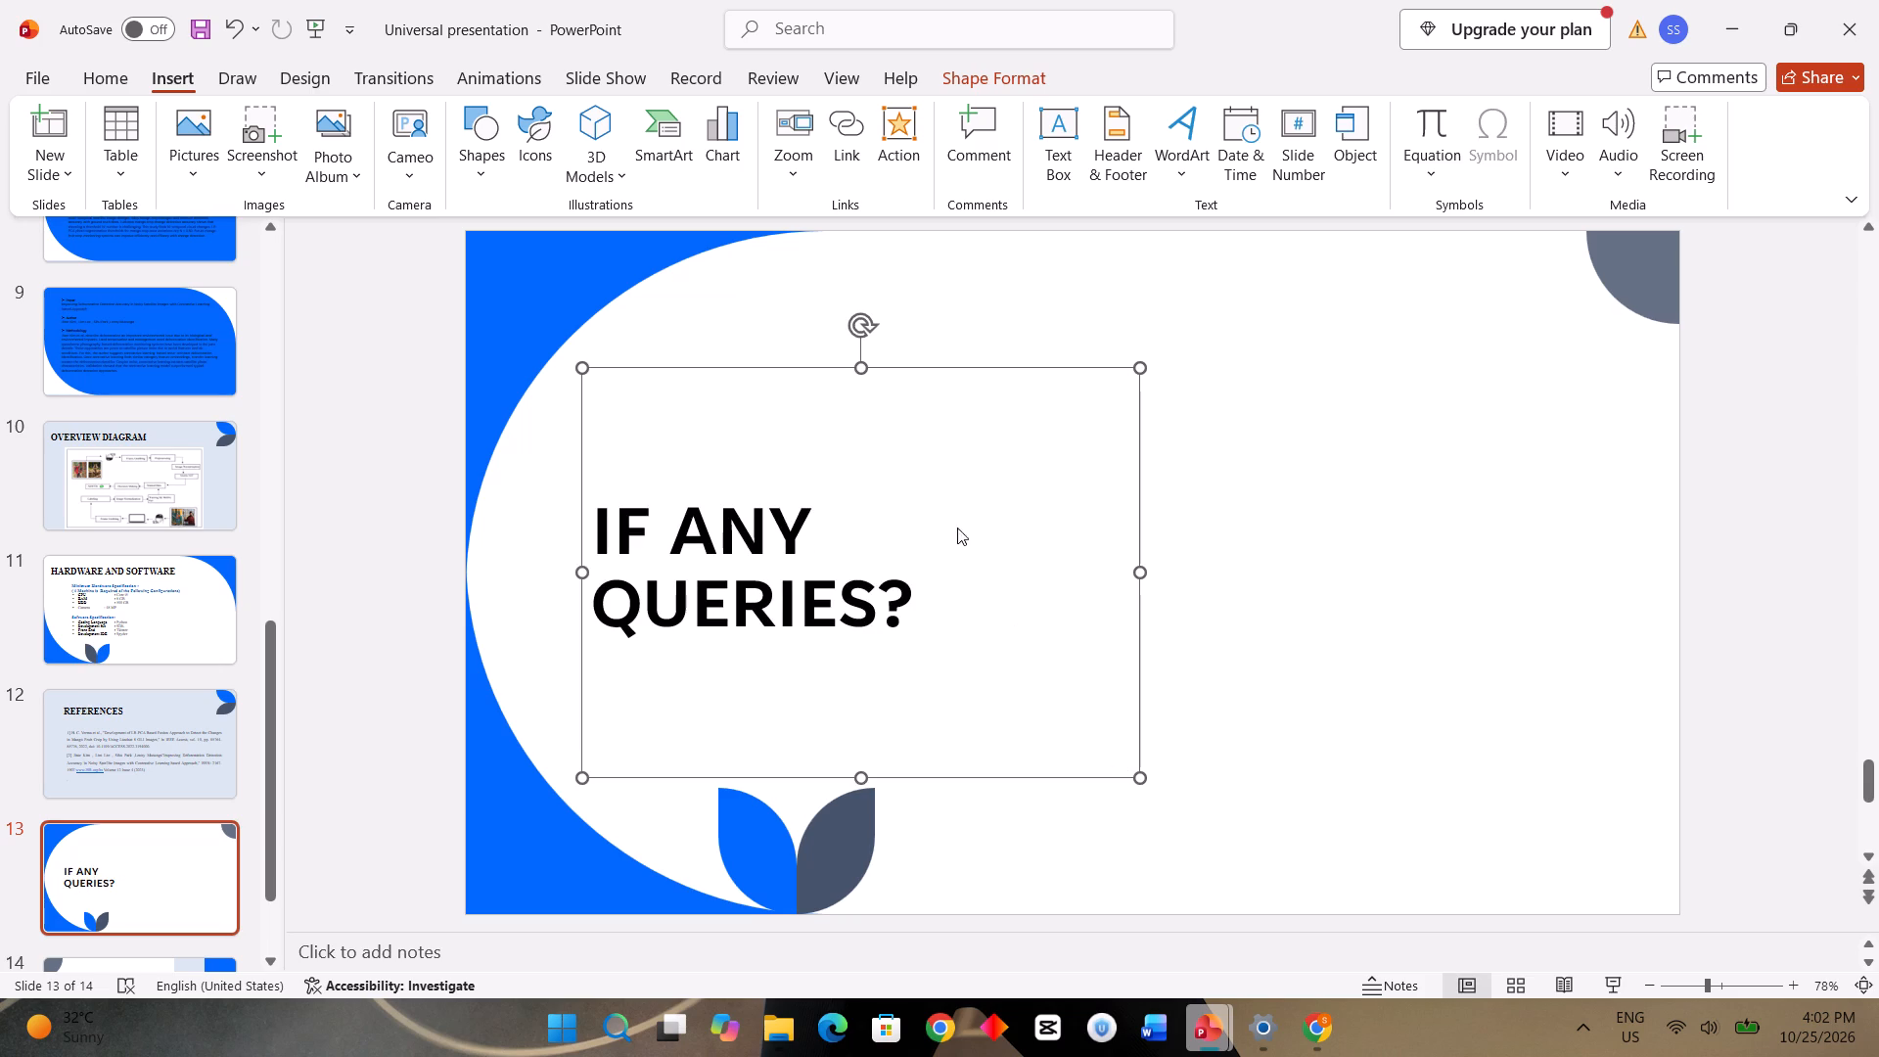
click(871, 426)
click(747, 540)
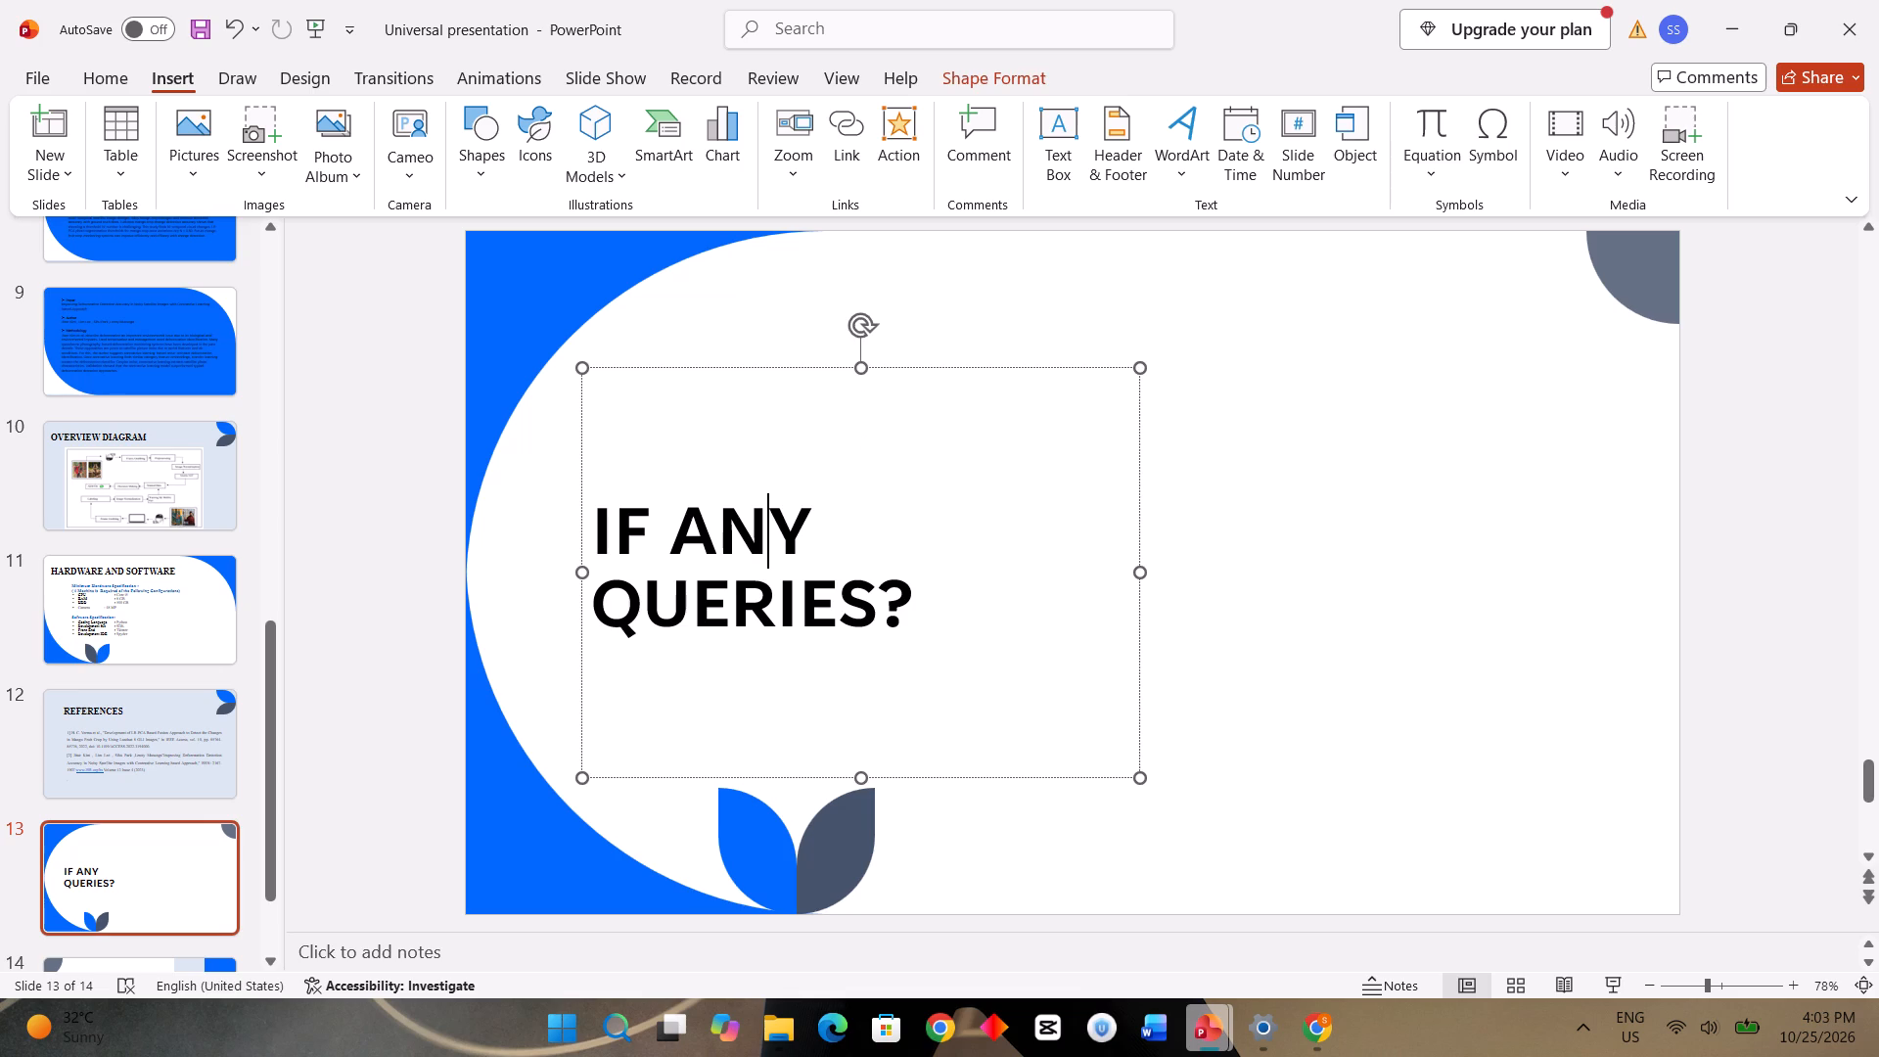
drag(812, 363, 900, 286)
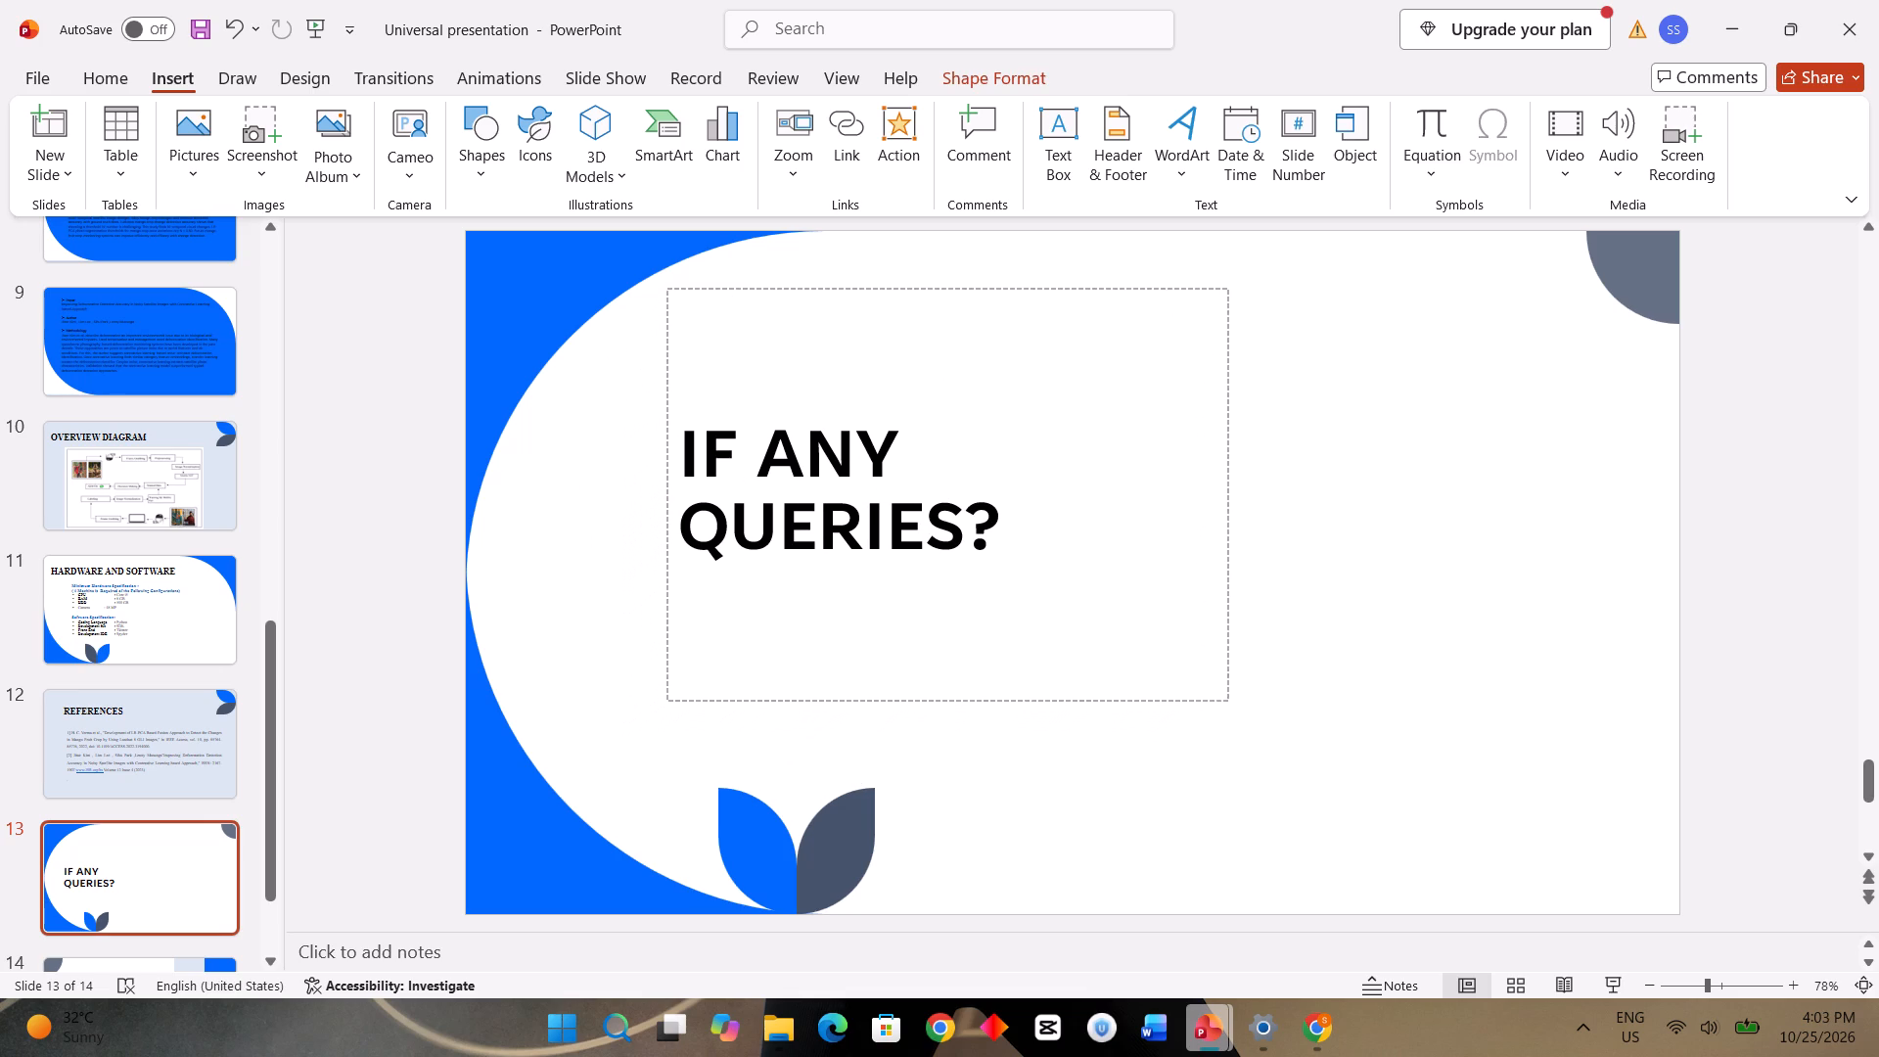
drag(900, 286, 901, 286)
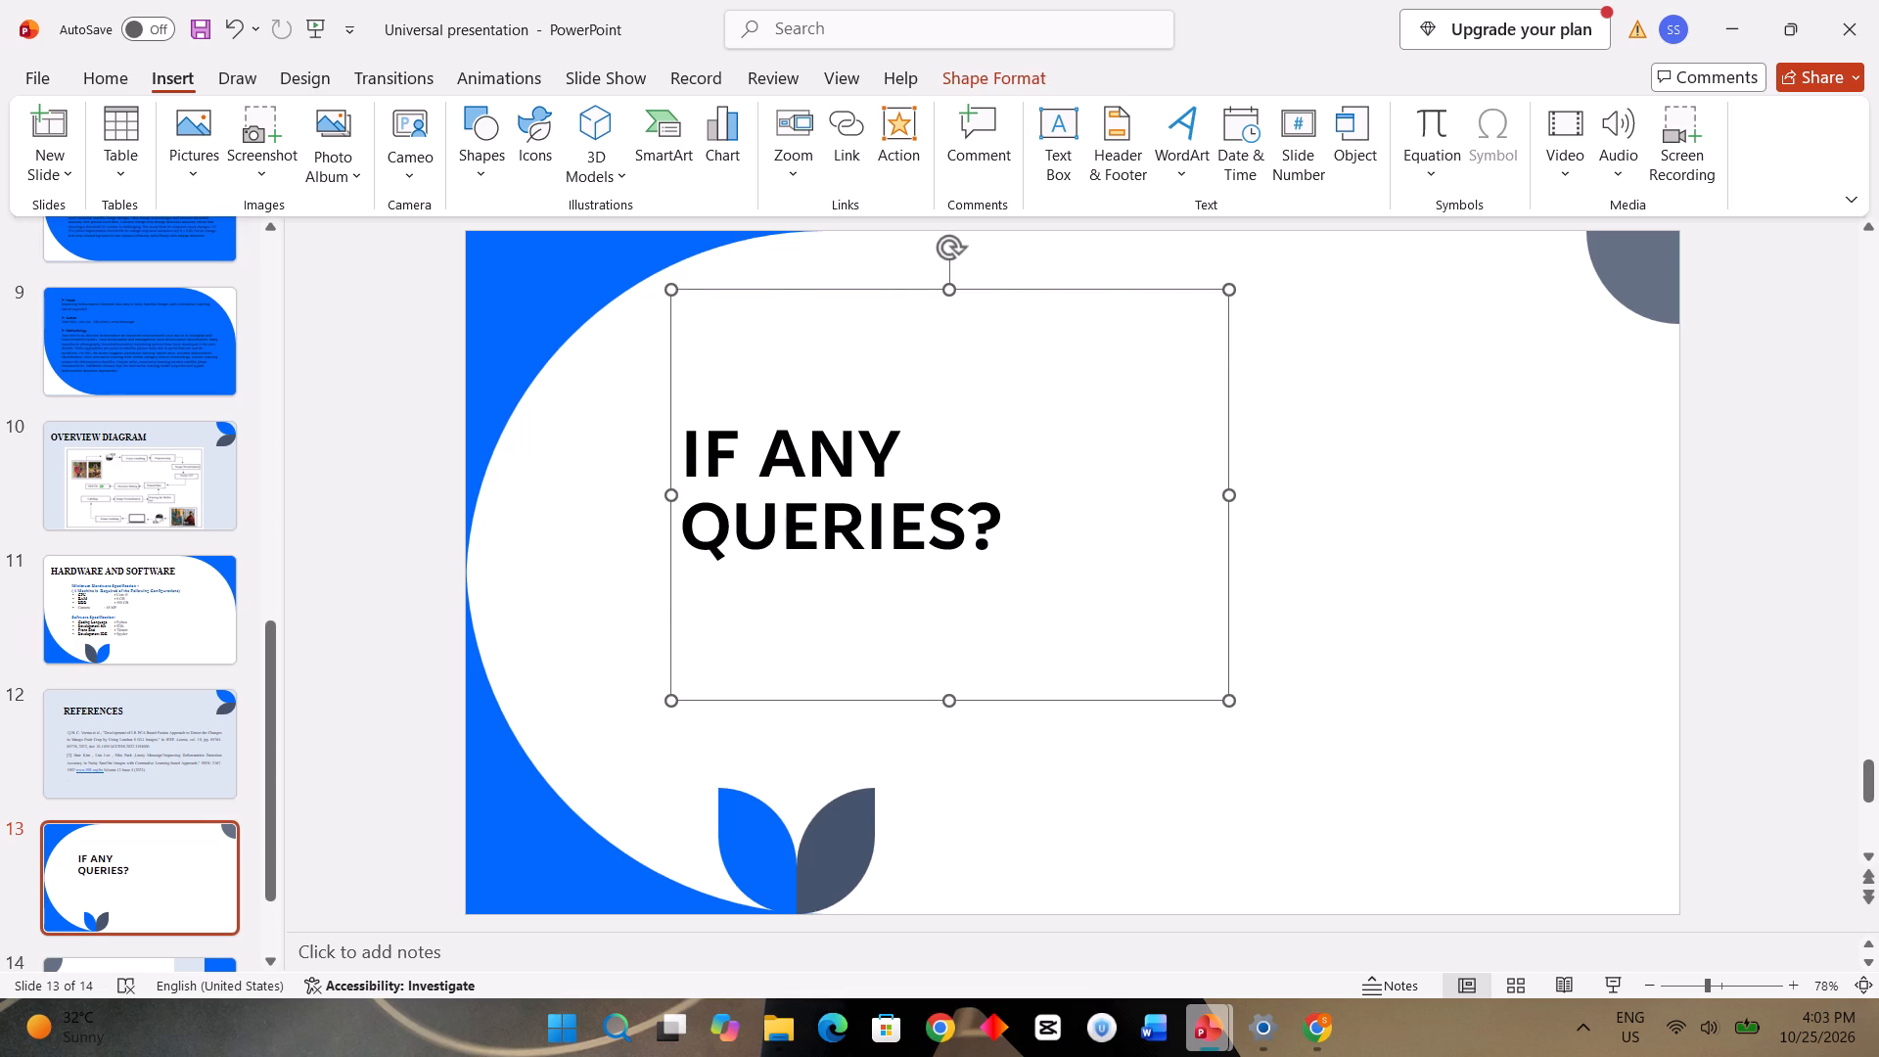
drag(889, 285, 831, 323)
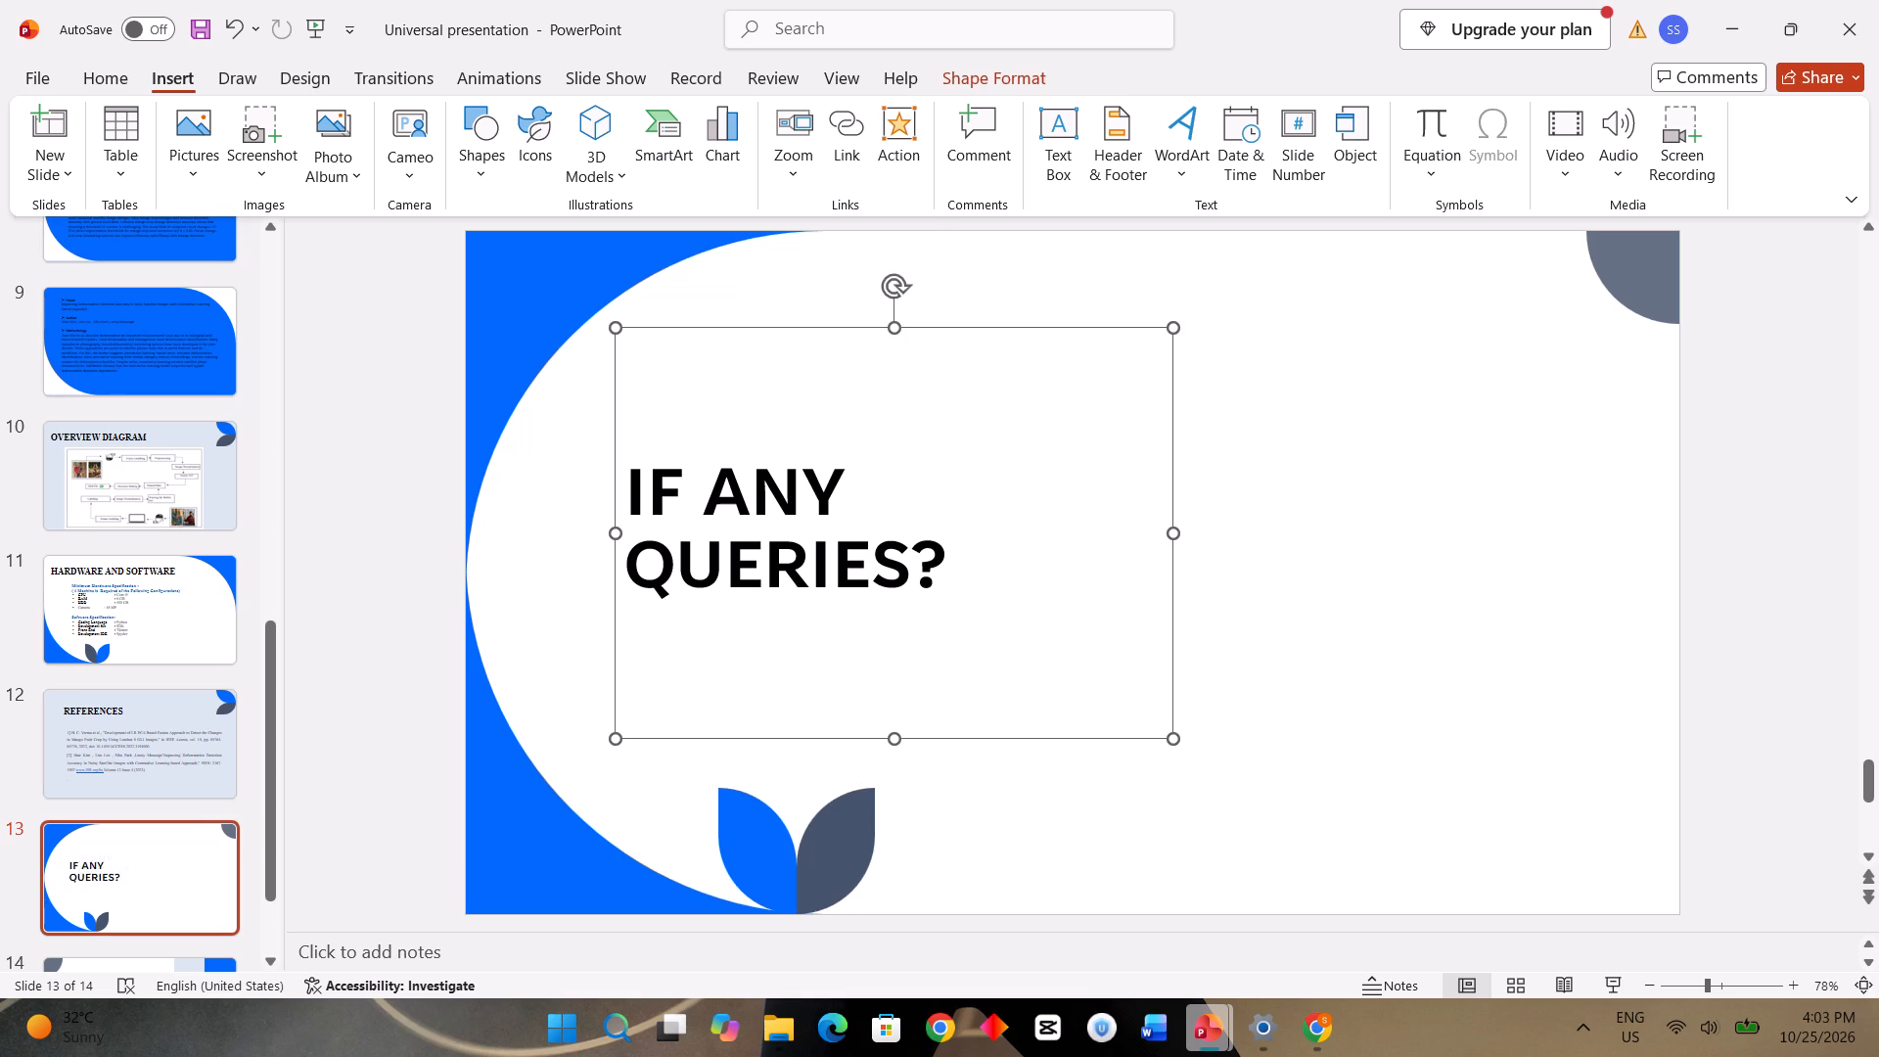
click(875, 418)
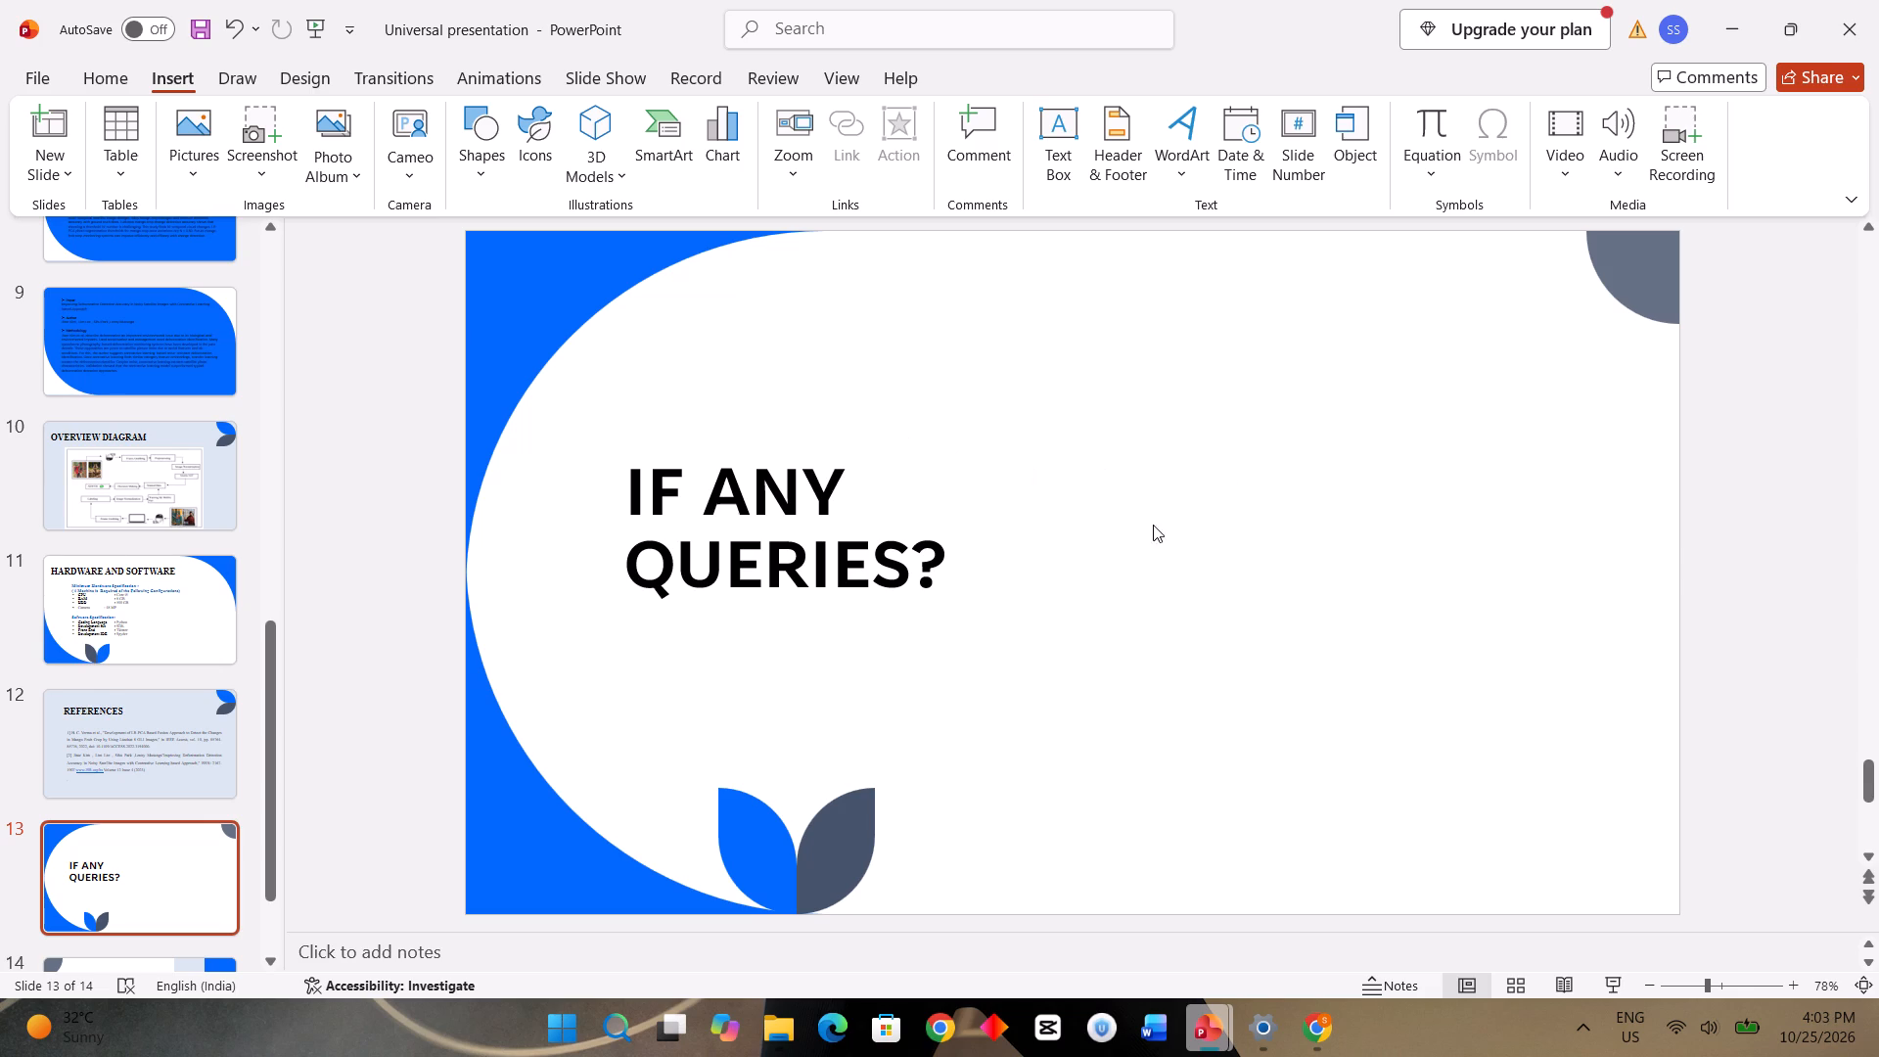
Add " !!" after "Thank you" in the title of slide 14.
scroll(1127, 531, down, 1)
click(964, 532)
click(944, 544)
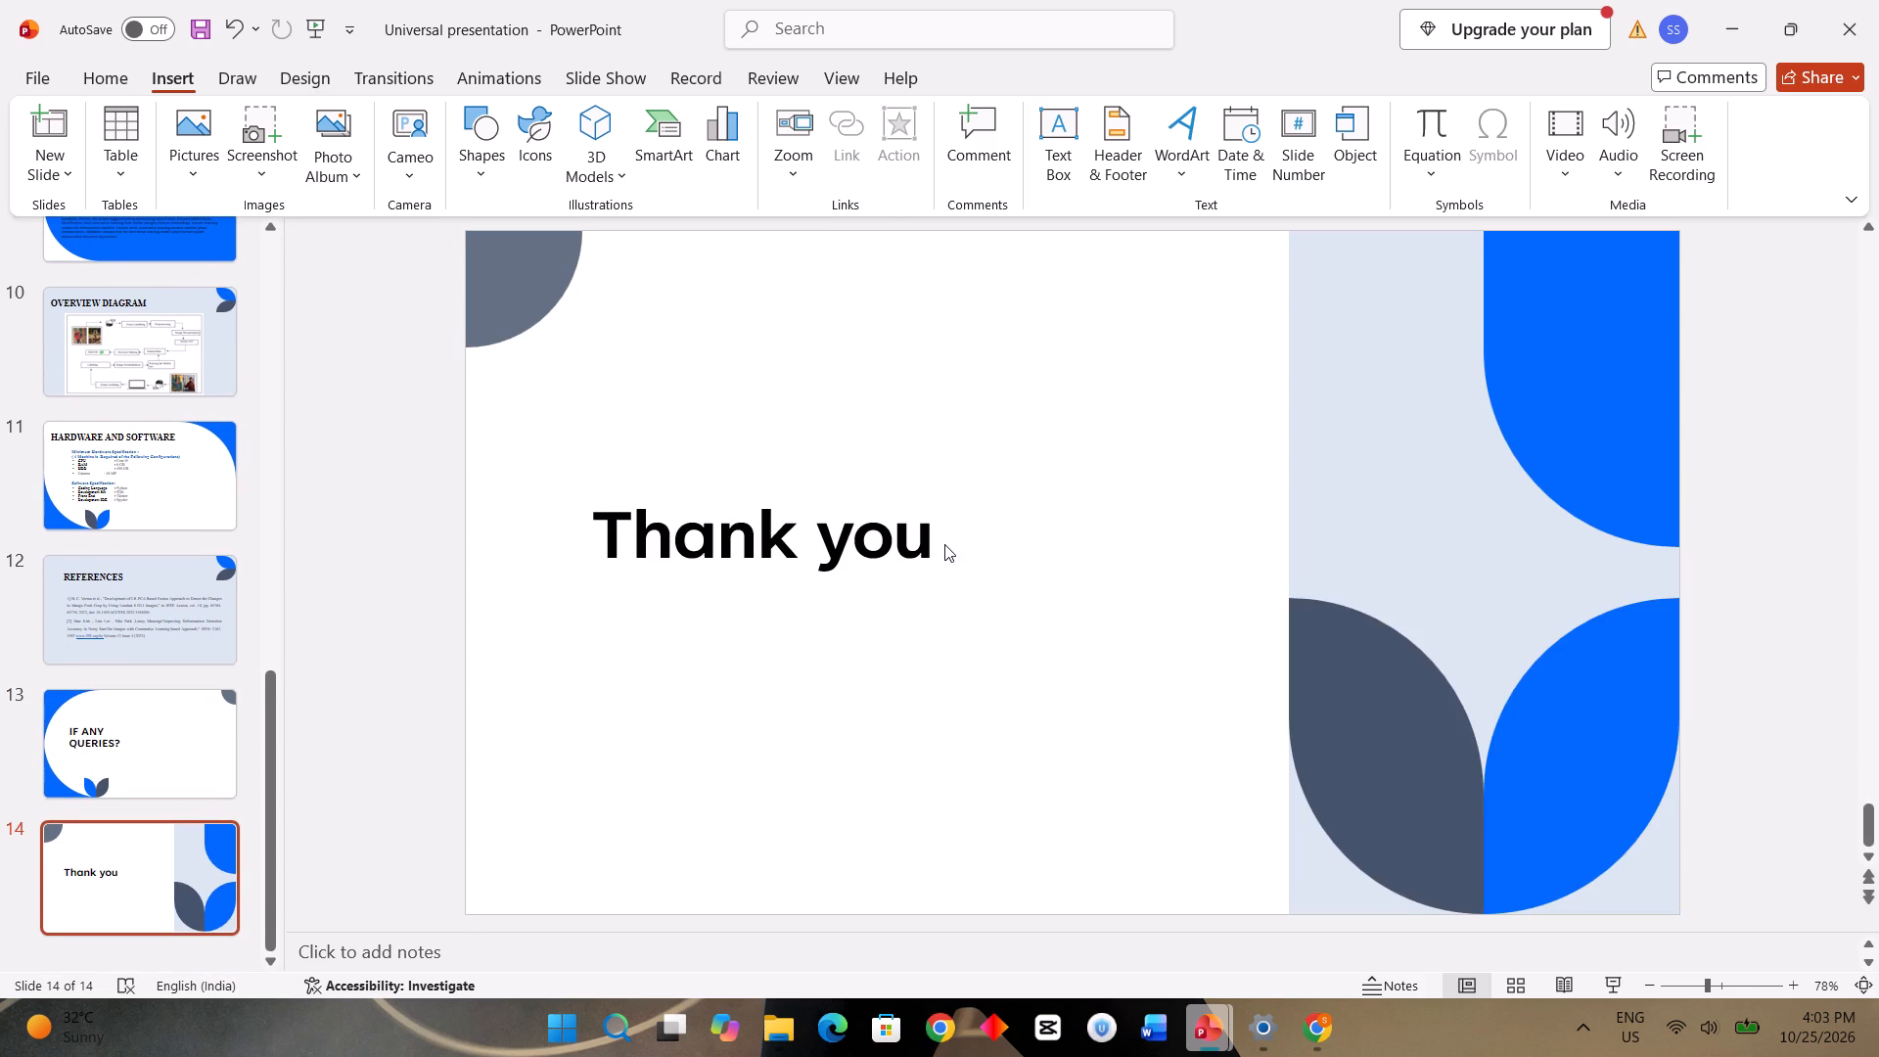
click(915, 546)
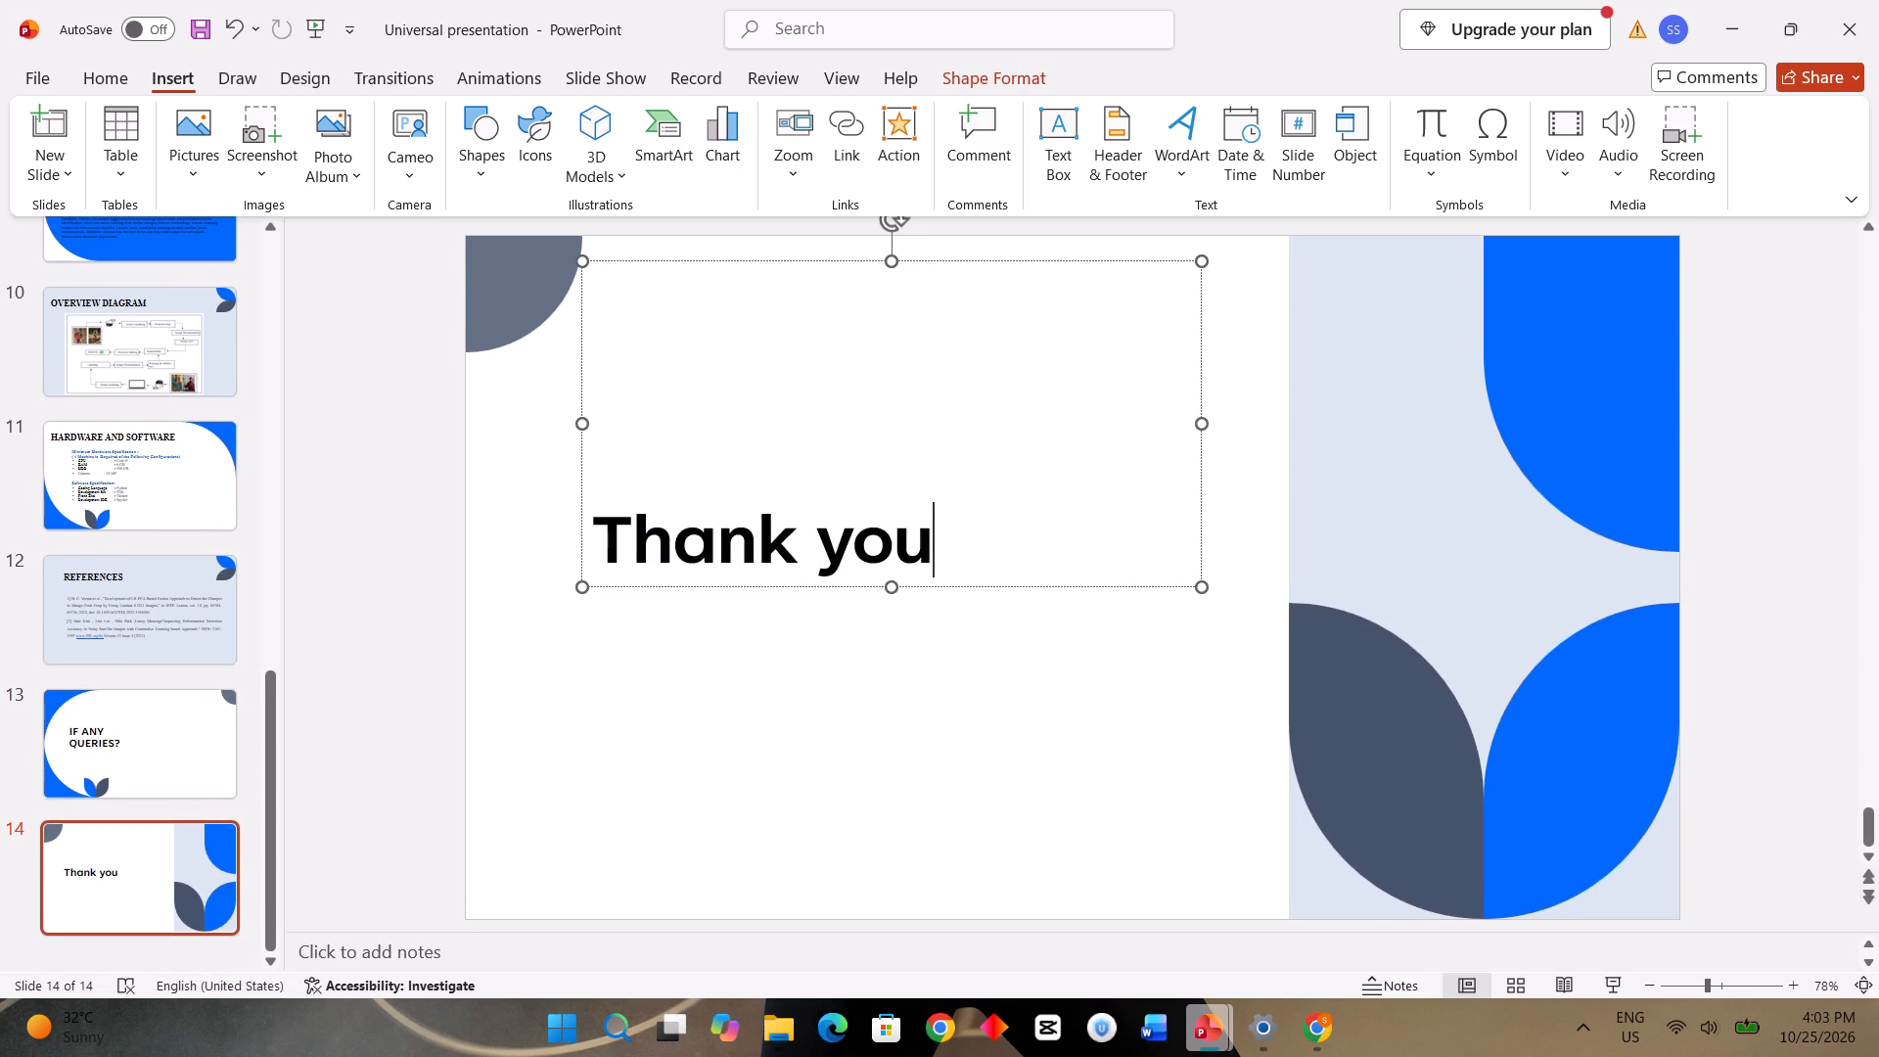
key(space)
text(!!)
click(937, 474)
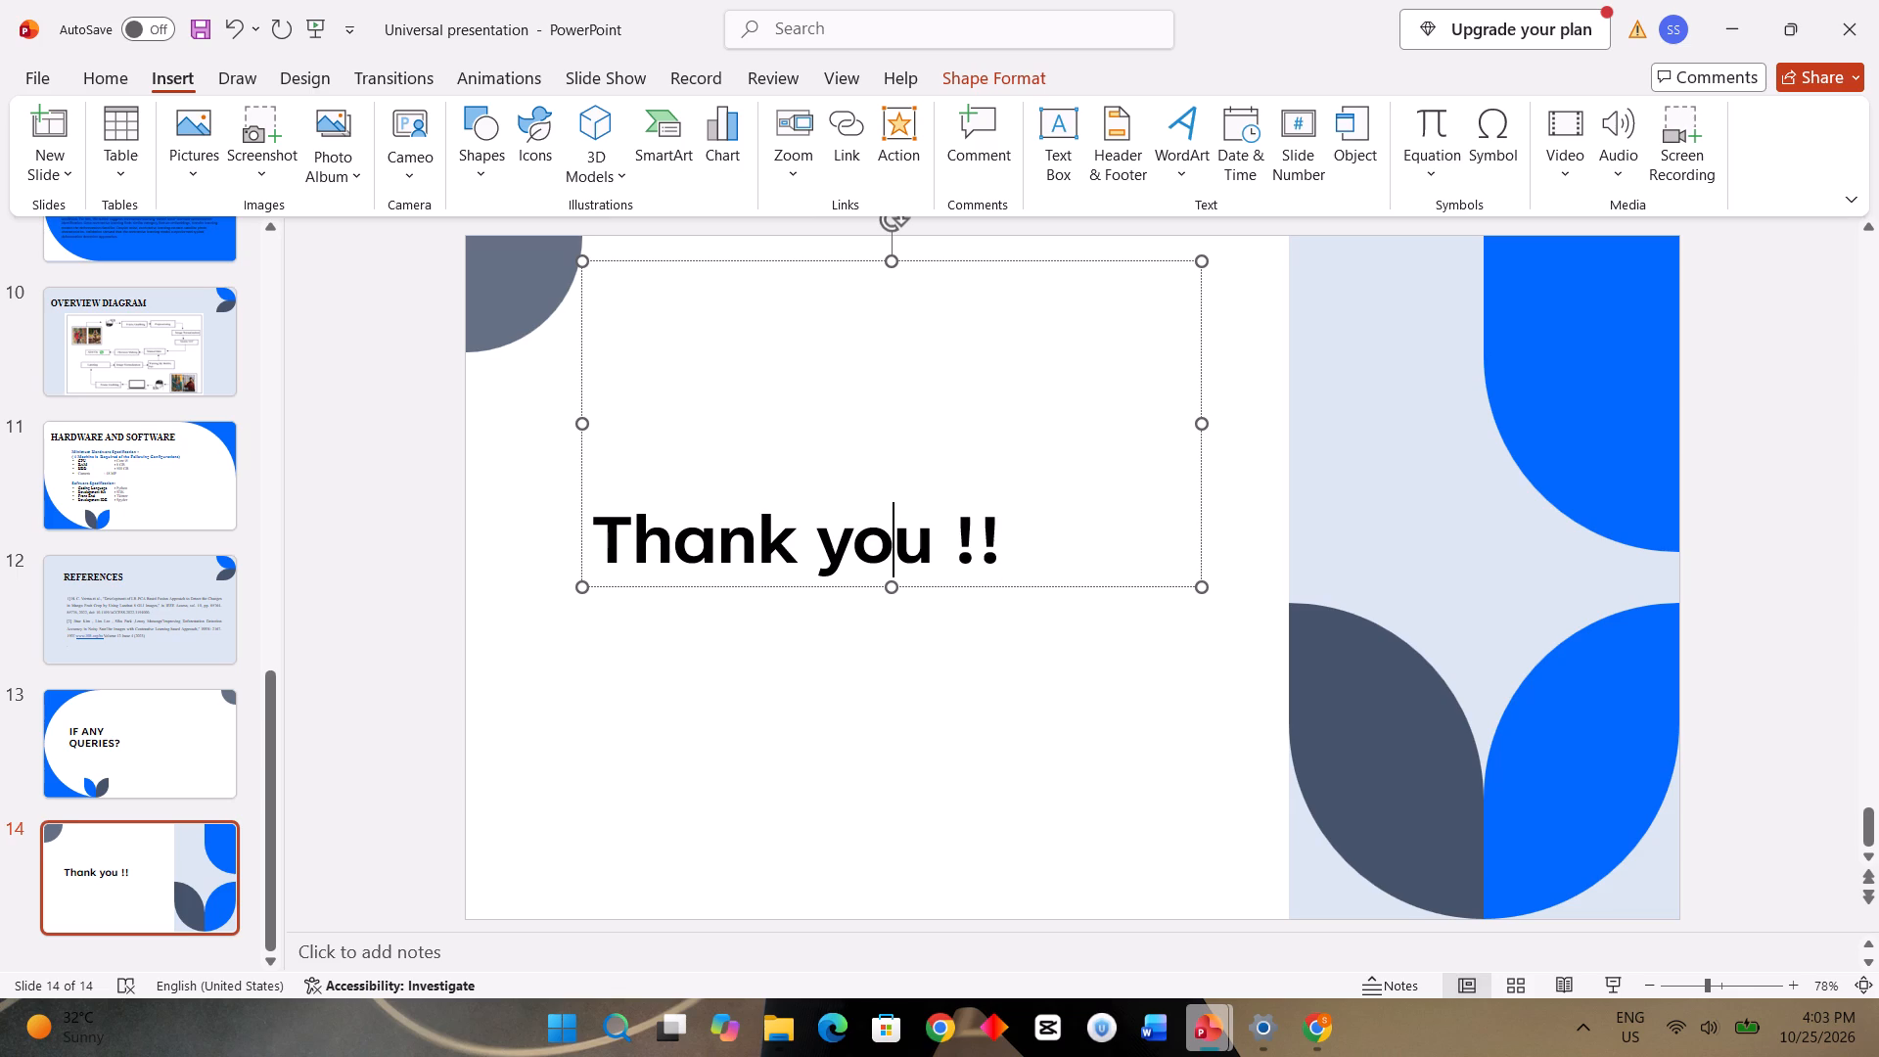
click(1221, 520)
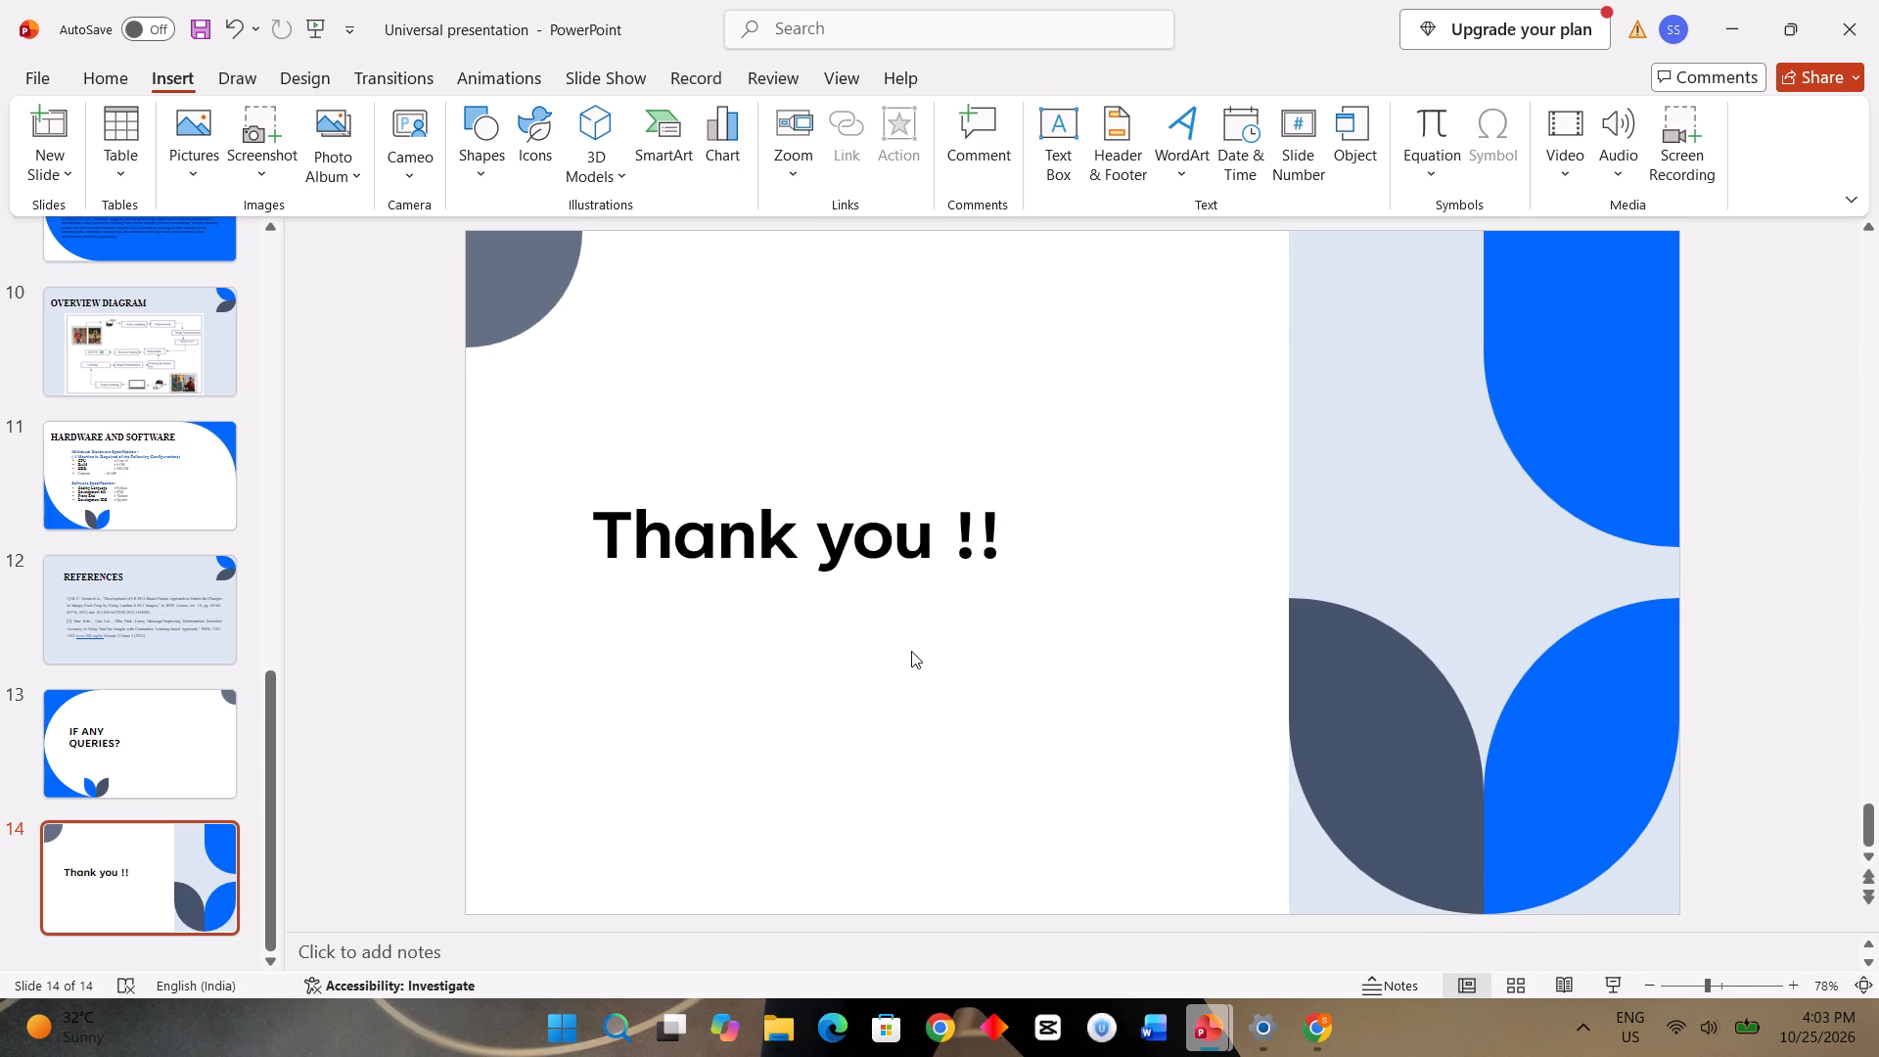
Review the slides from the closing Thank you slide back to the title slide.
scroll(911, 651, up, 1)
scroll(911, 651, down, 3)
scroll(913, 643, up, 11)
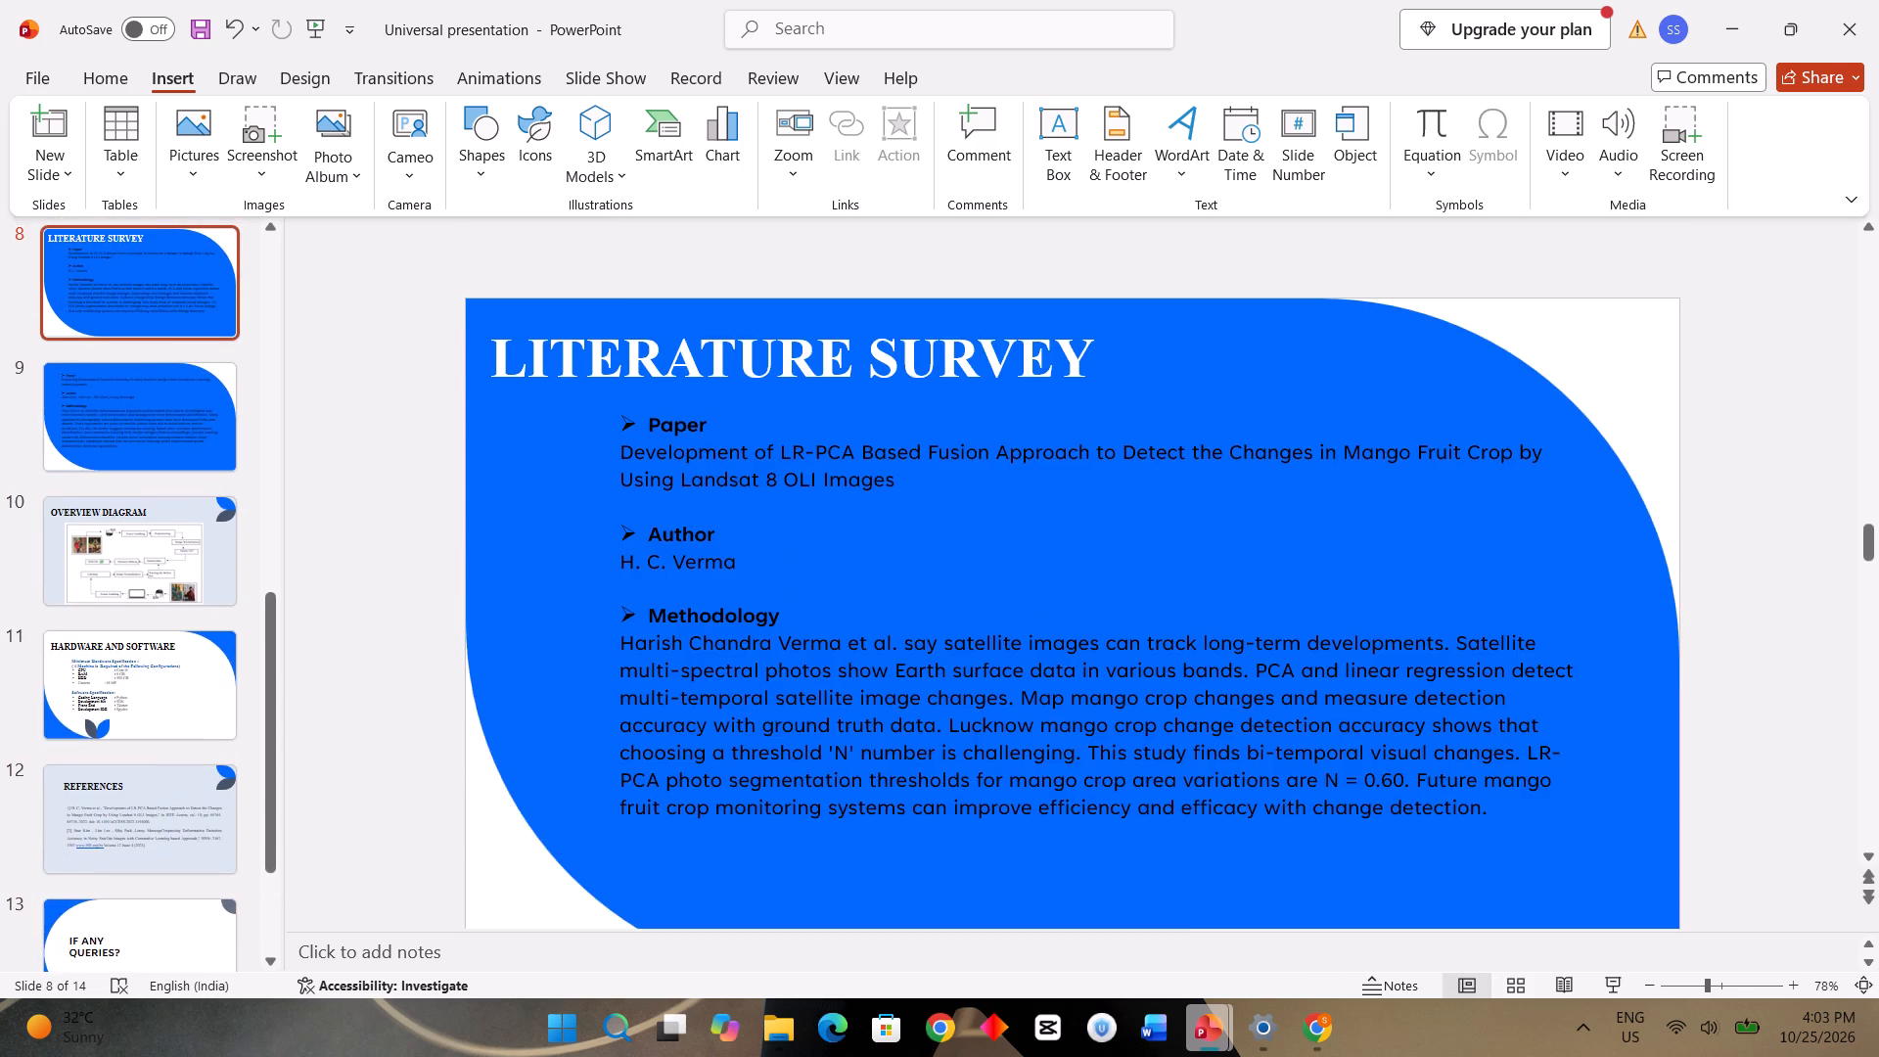
scroll(915, 634, up, 17)
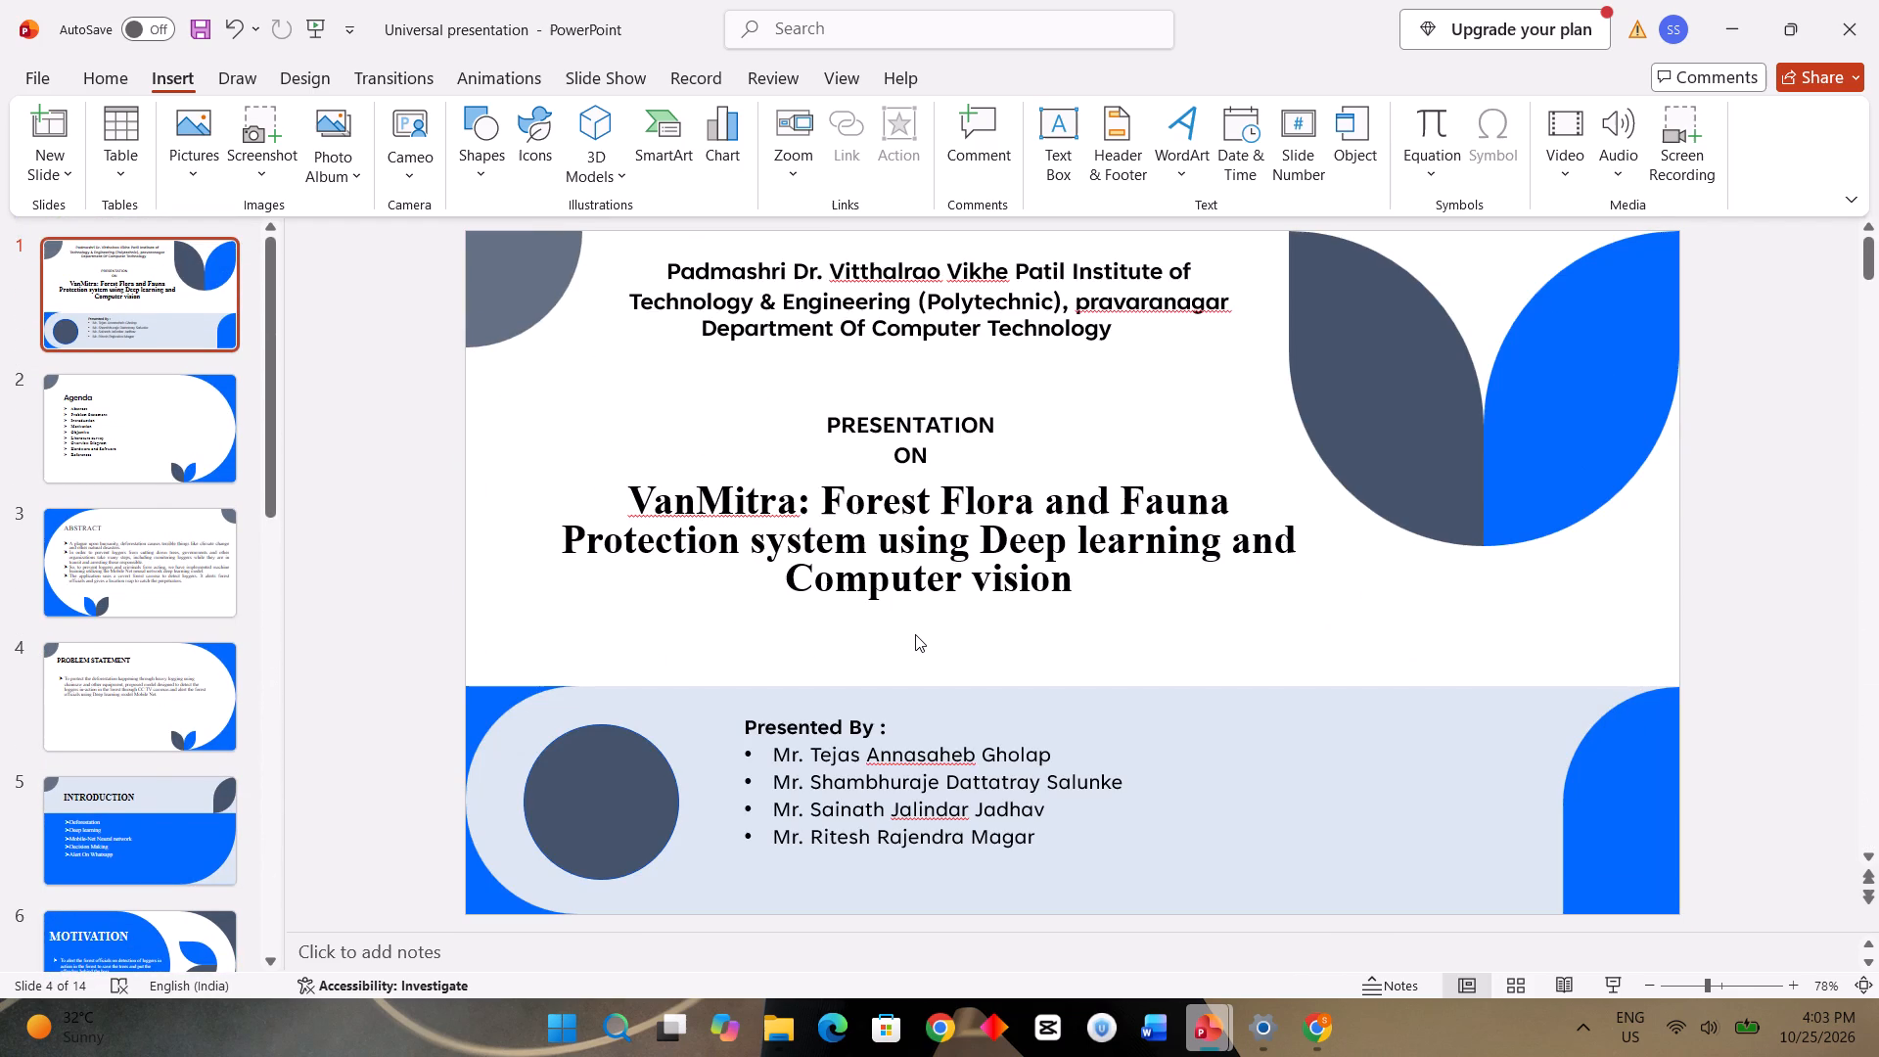
Save the presentation as "new ppt" in the Downloads folder.
key(ctrl+s)
click(856, 443)
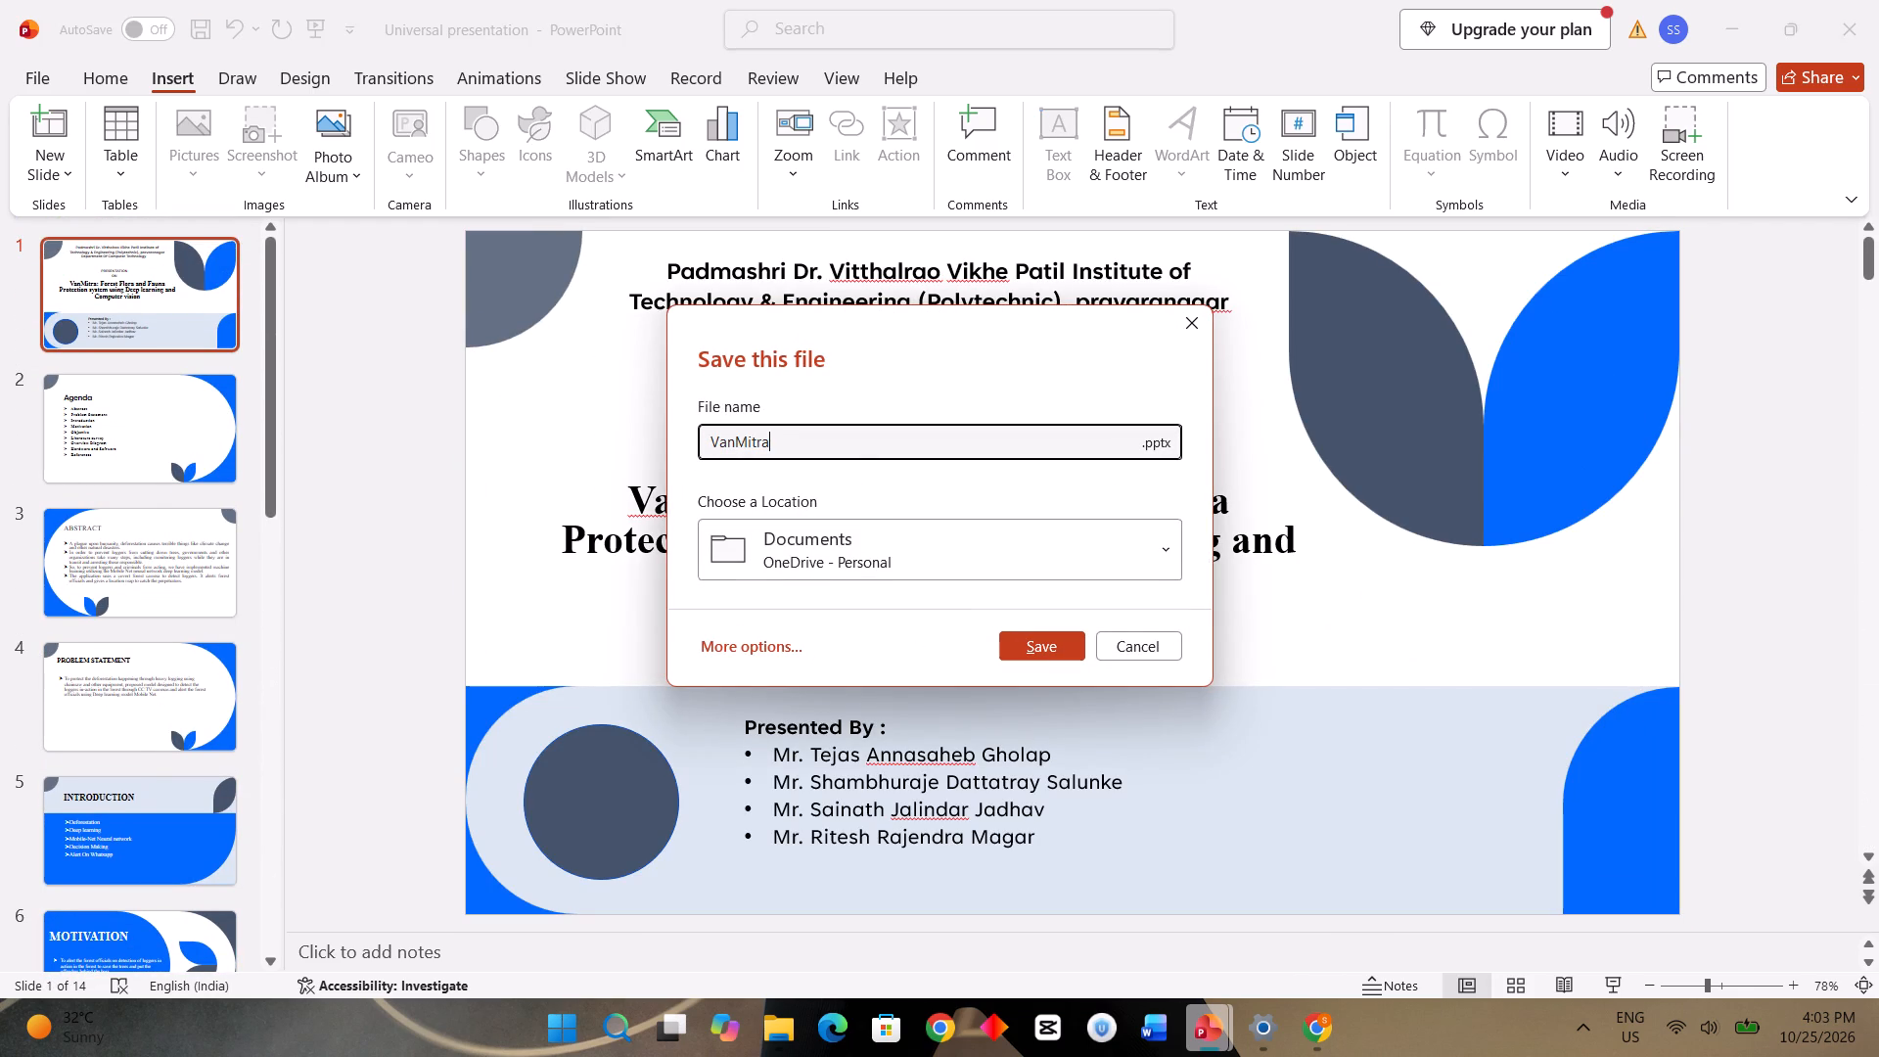
key(BackSpace)
key(BackSpace)
key(BackSpace)
key(BackSpace)
key(BackSpace)
key(BackSpace)
key(BackSpace)
key(BackSpace)
key(BackSpace)
key(BackSpace)
key(BackSpace)
key(BackSpace)
key(BackSpace)
key(BackSpace)
key(BackSpace)
key(BackSpace)
key(BackSpace)
key(n)
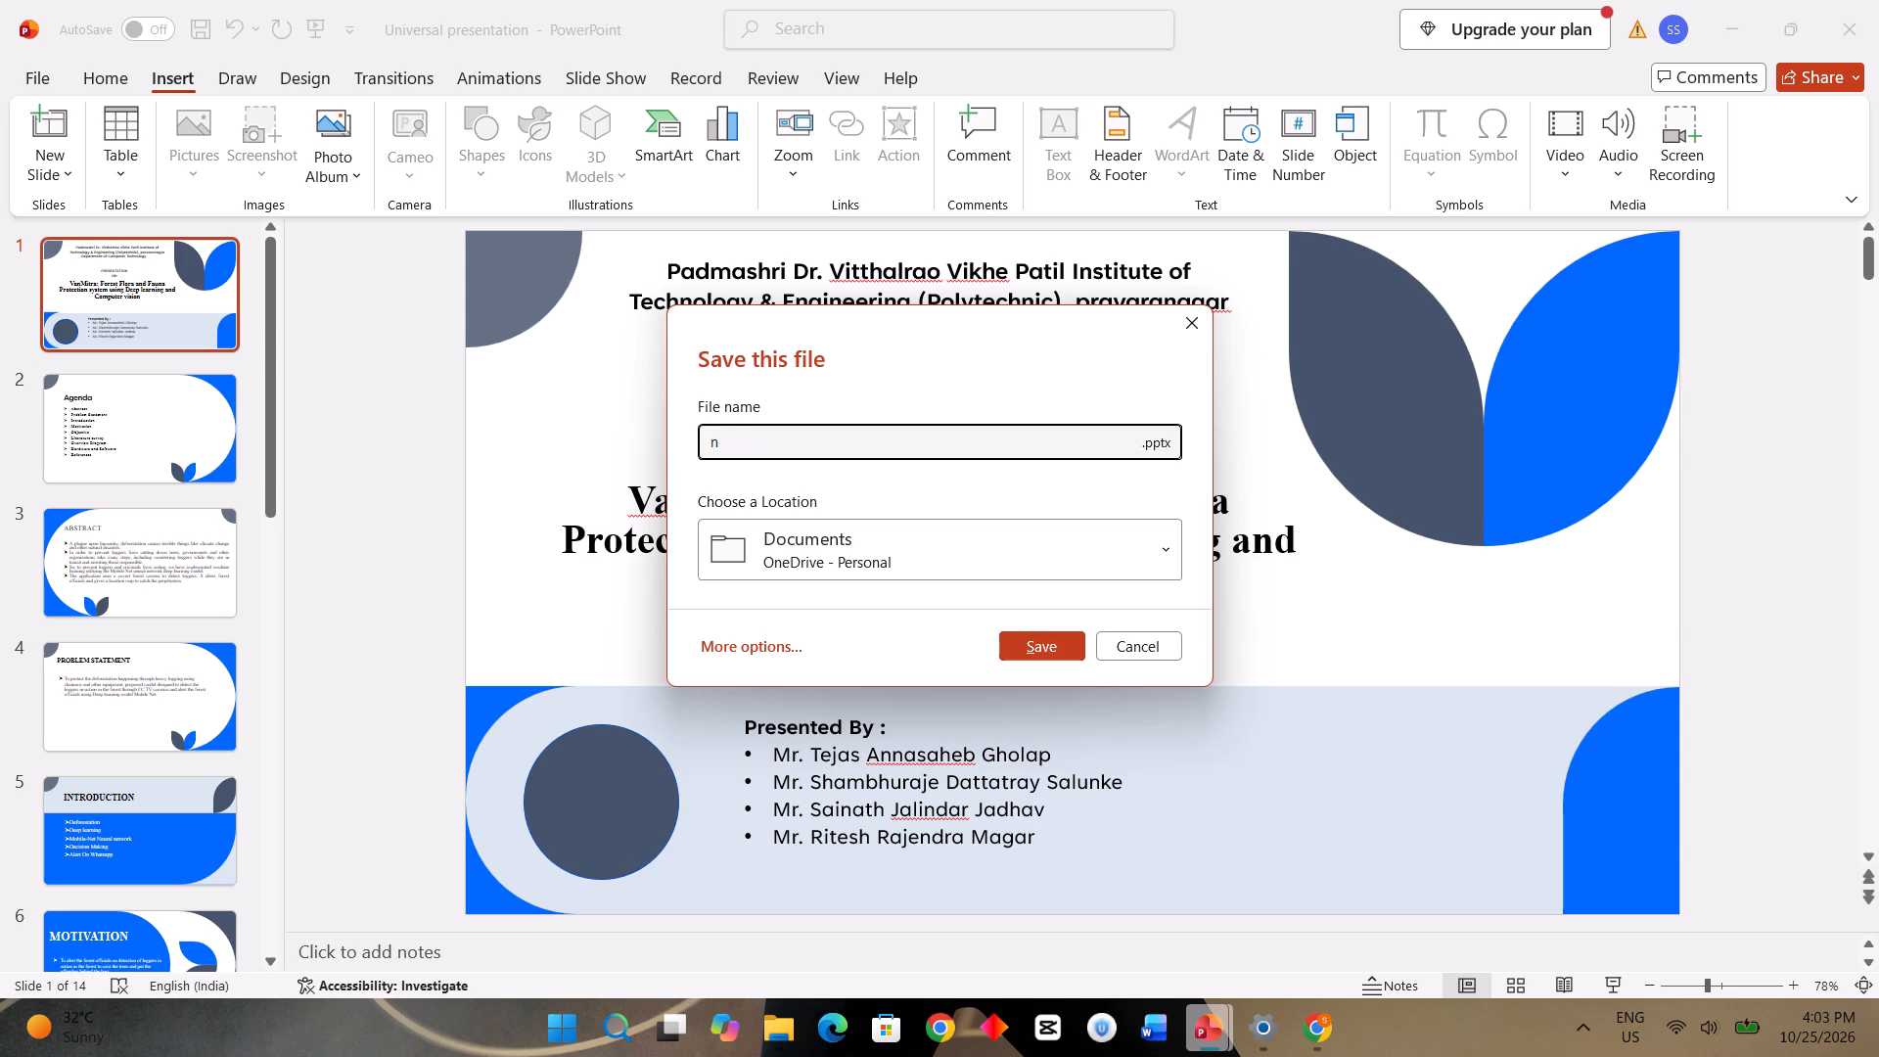
key(BackSpace)
text(new)
key(space)
text(pp)
key(t)
key(space)
click(1163, 542)
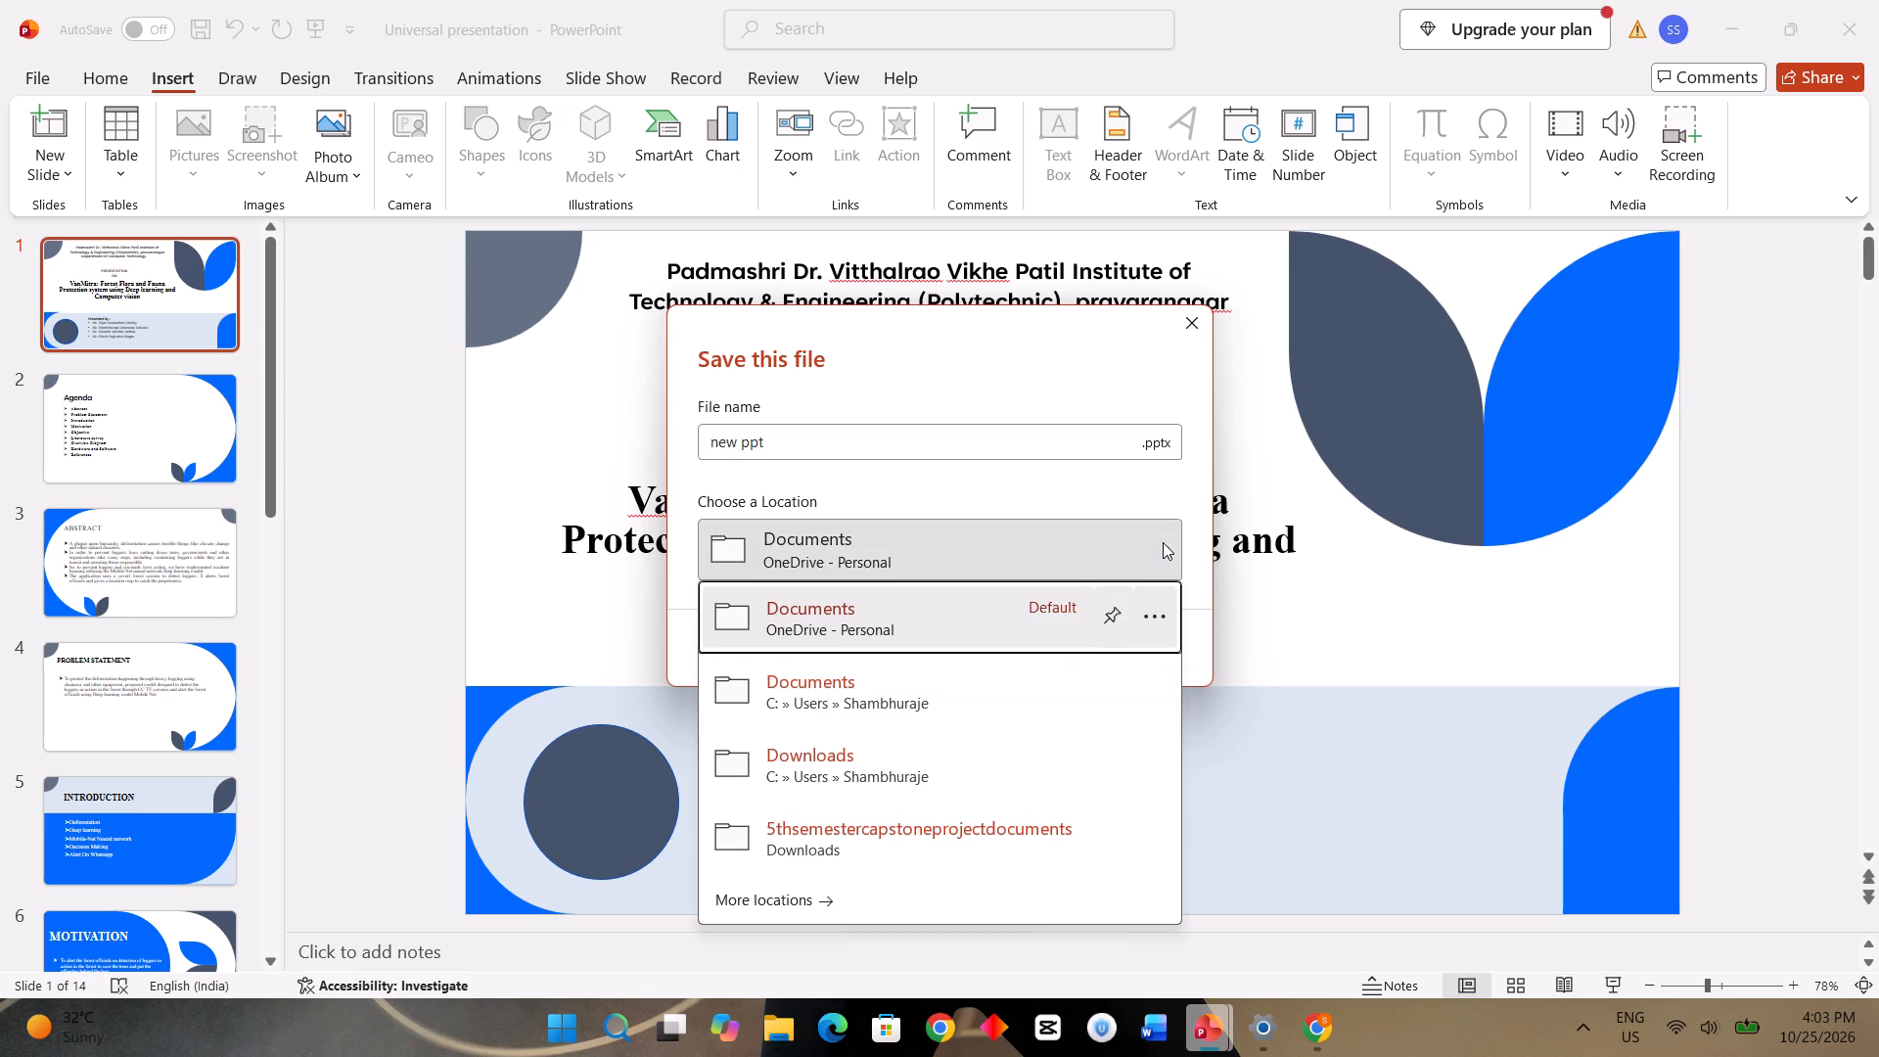
click(874, 764)
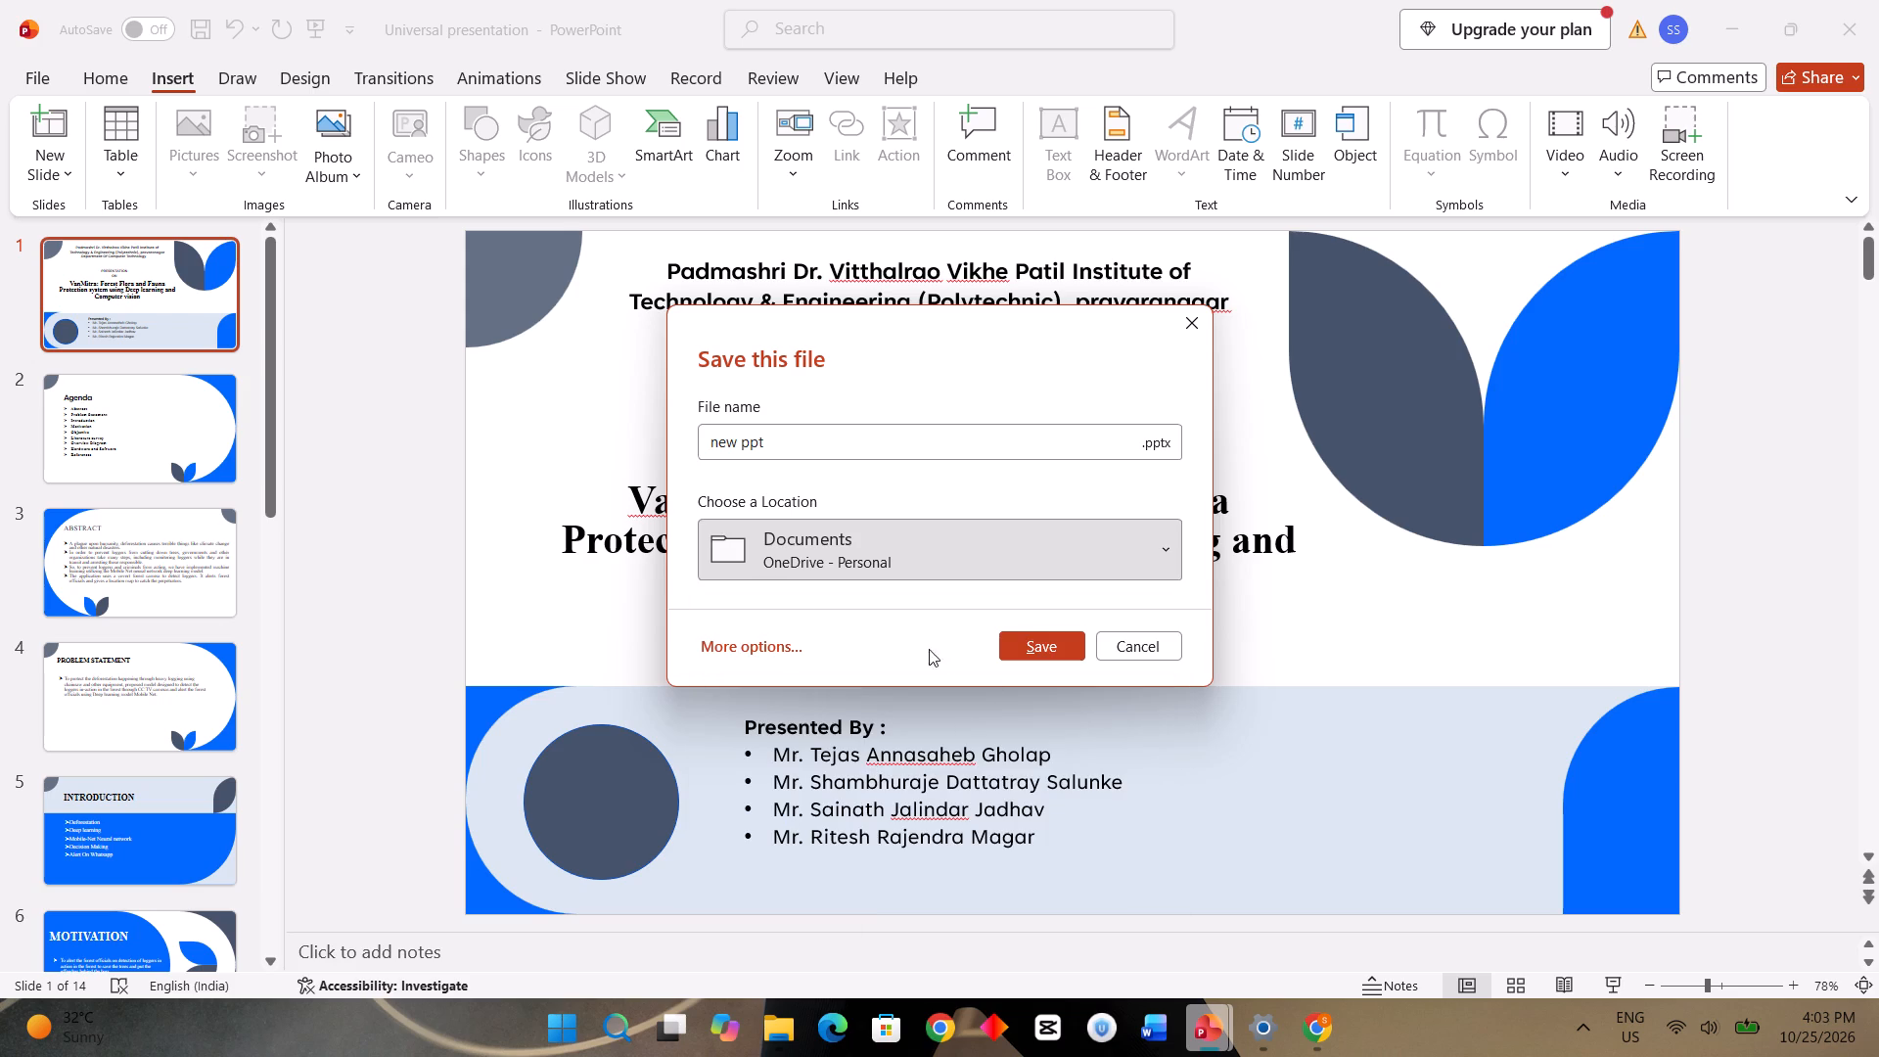
click(1035, 648)
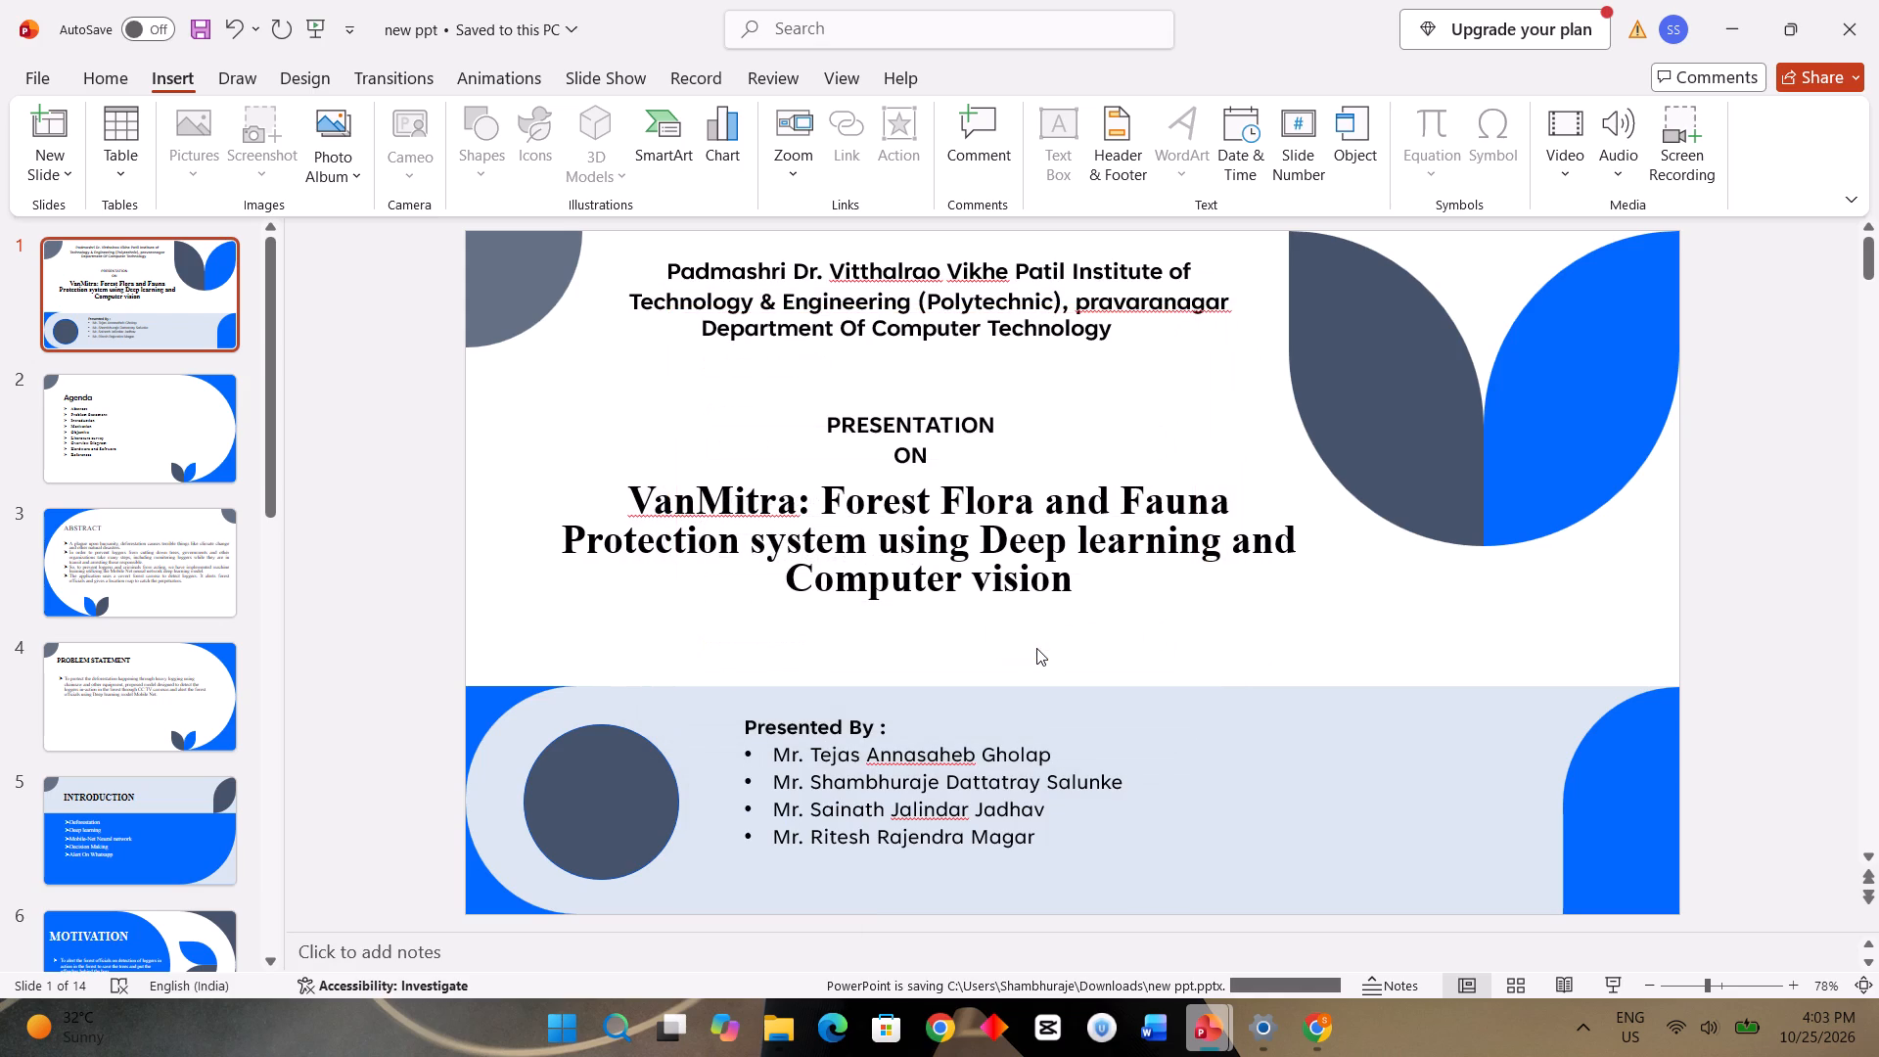
Minimize the presentation window.
click(1726, 33)
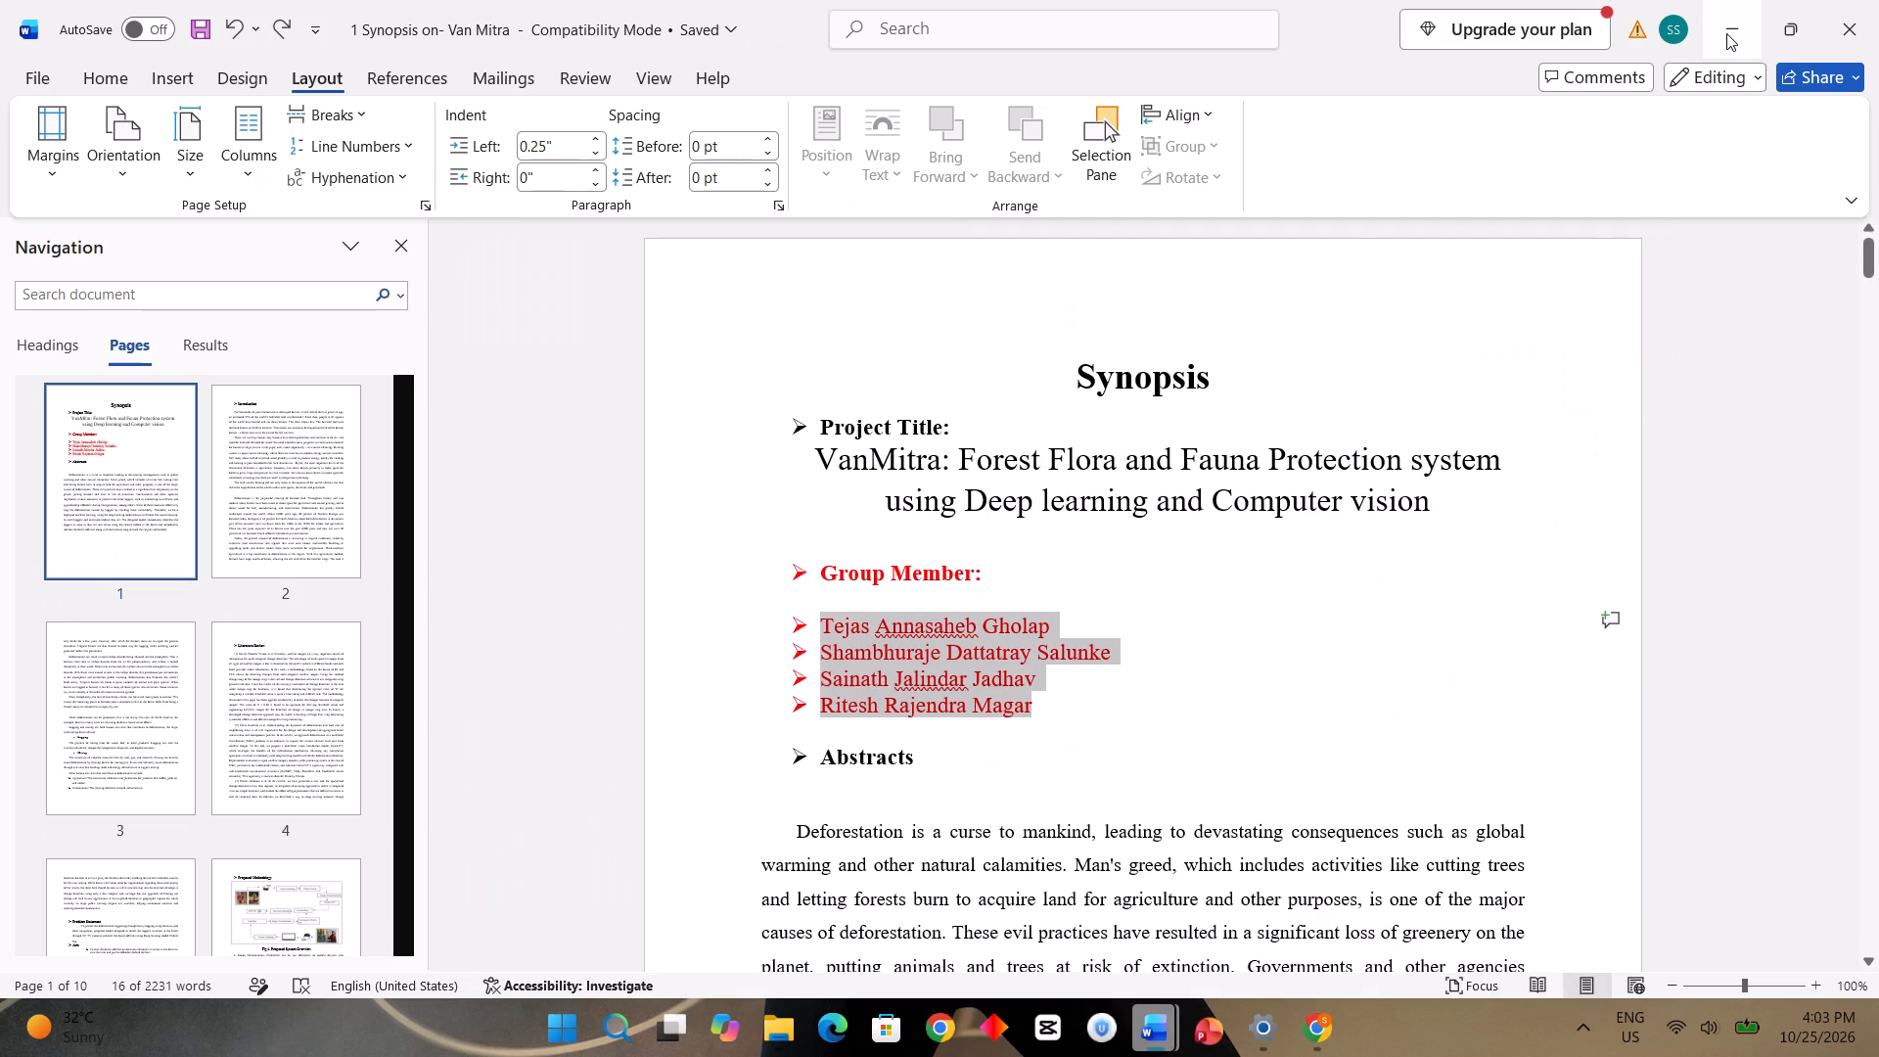